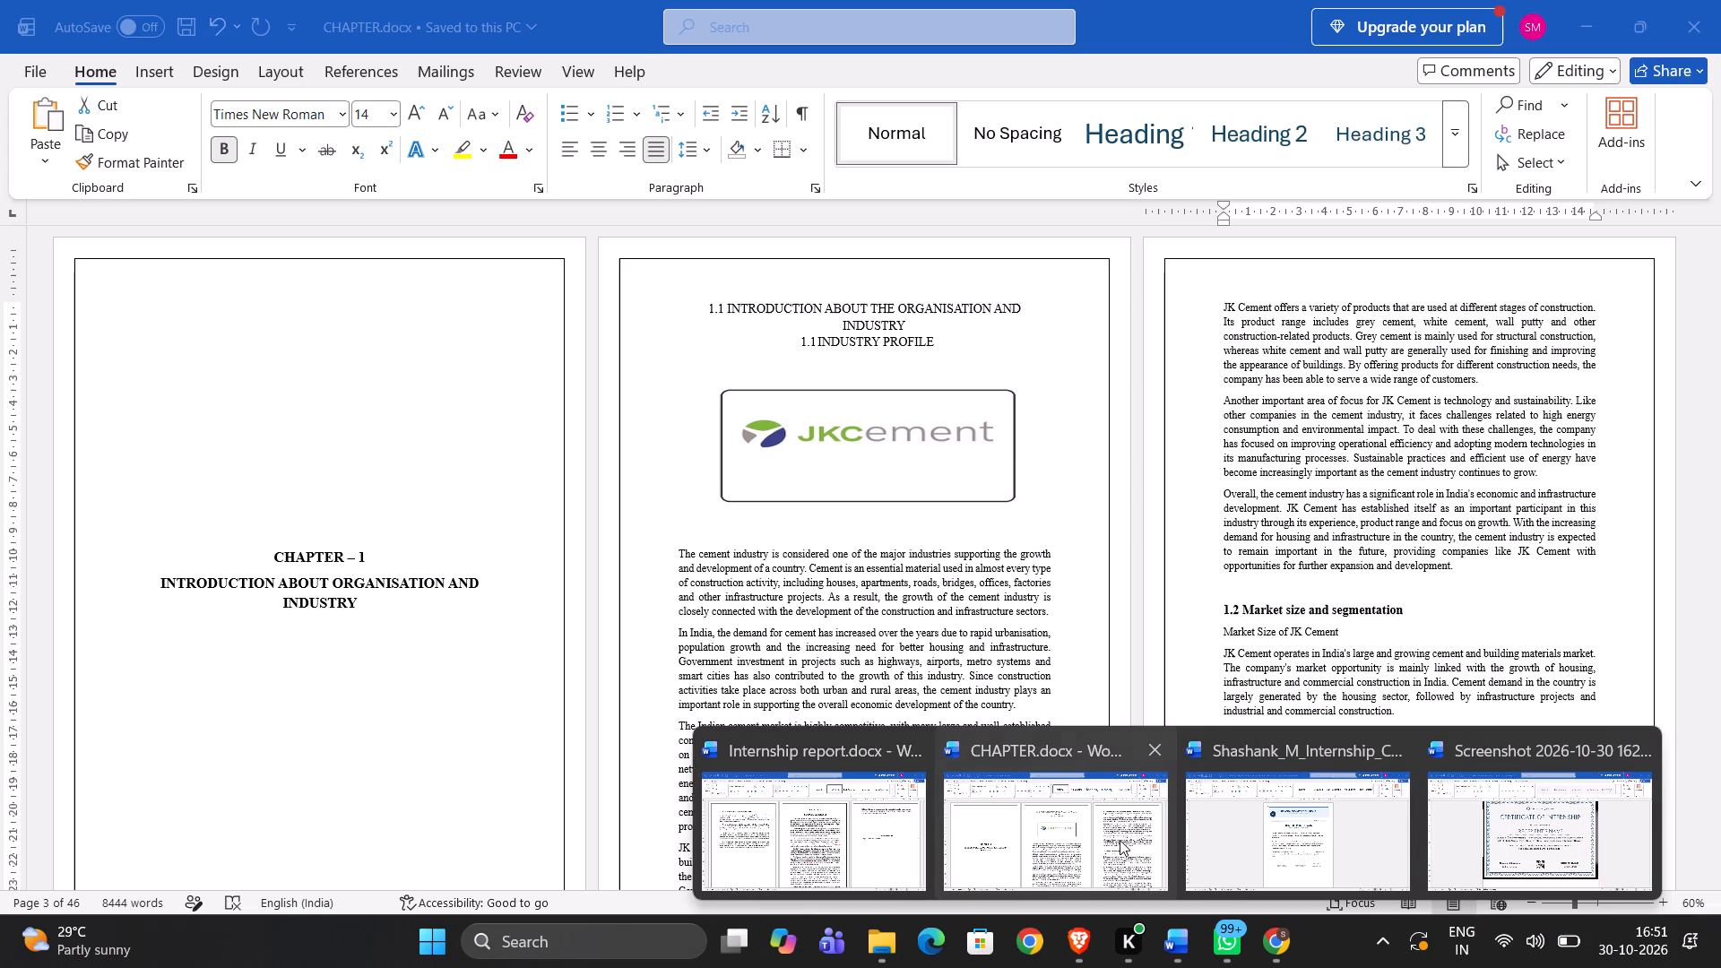
click(1120, 840)
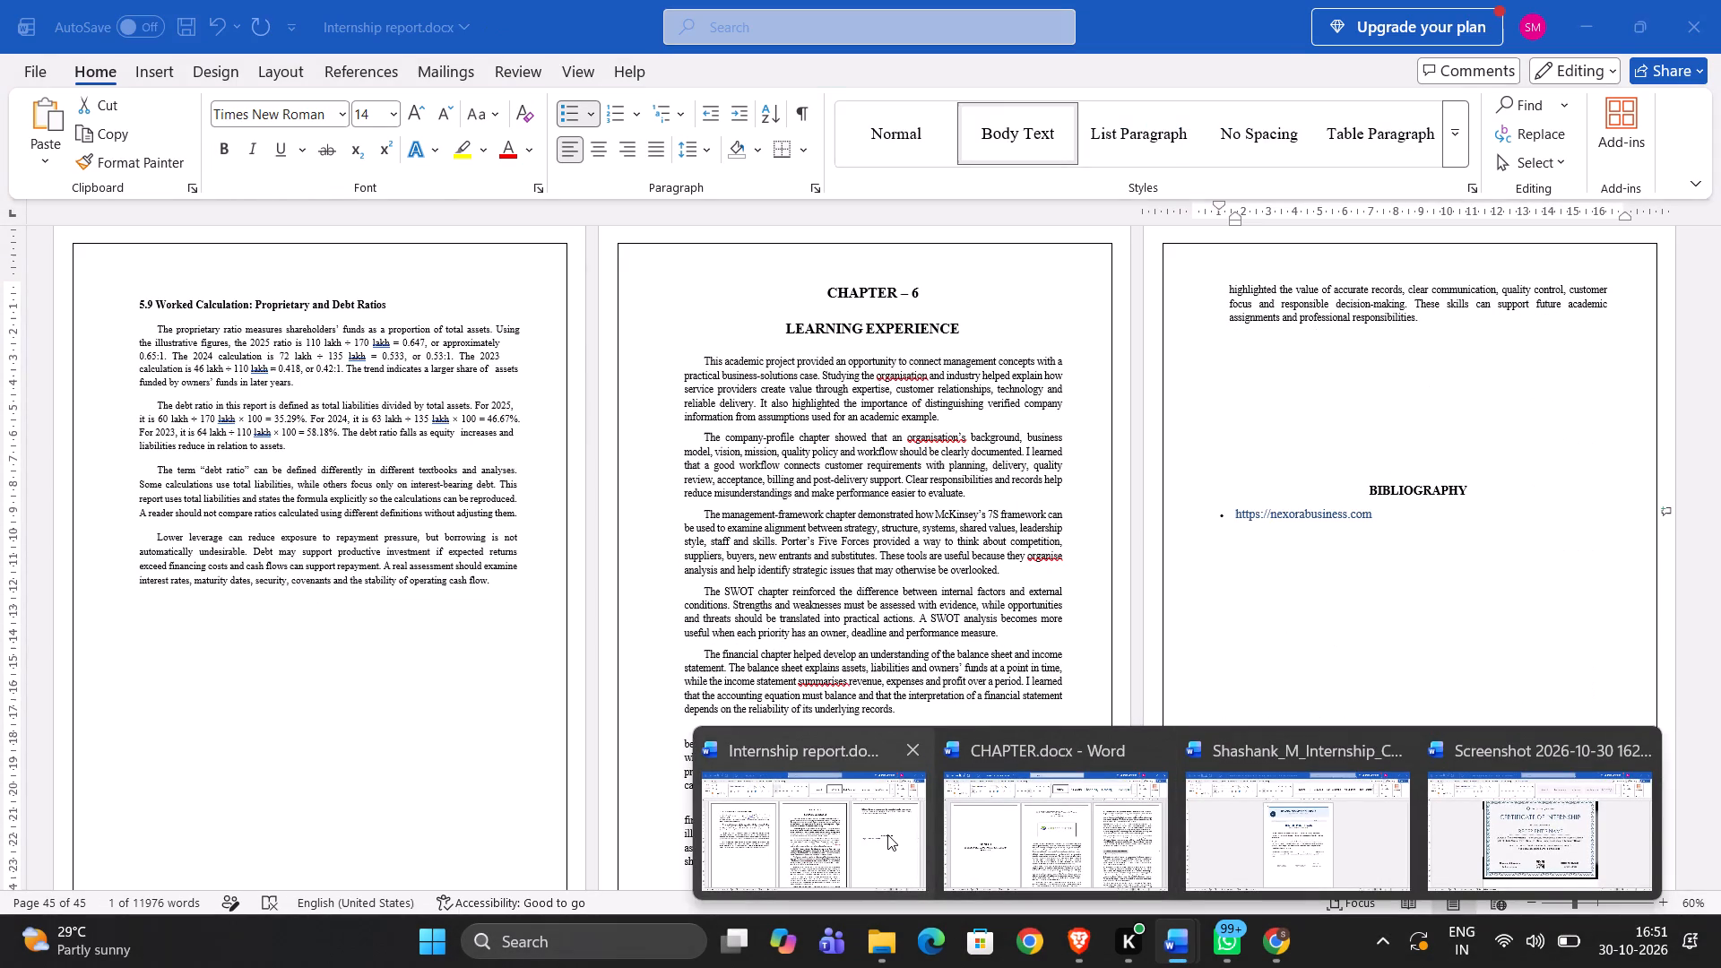
click(887, 834)
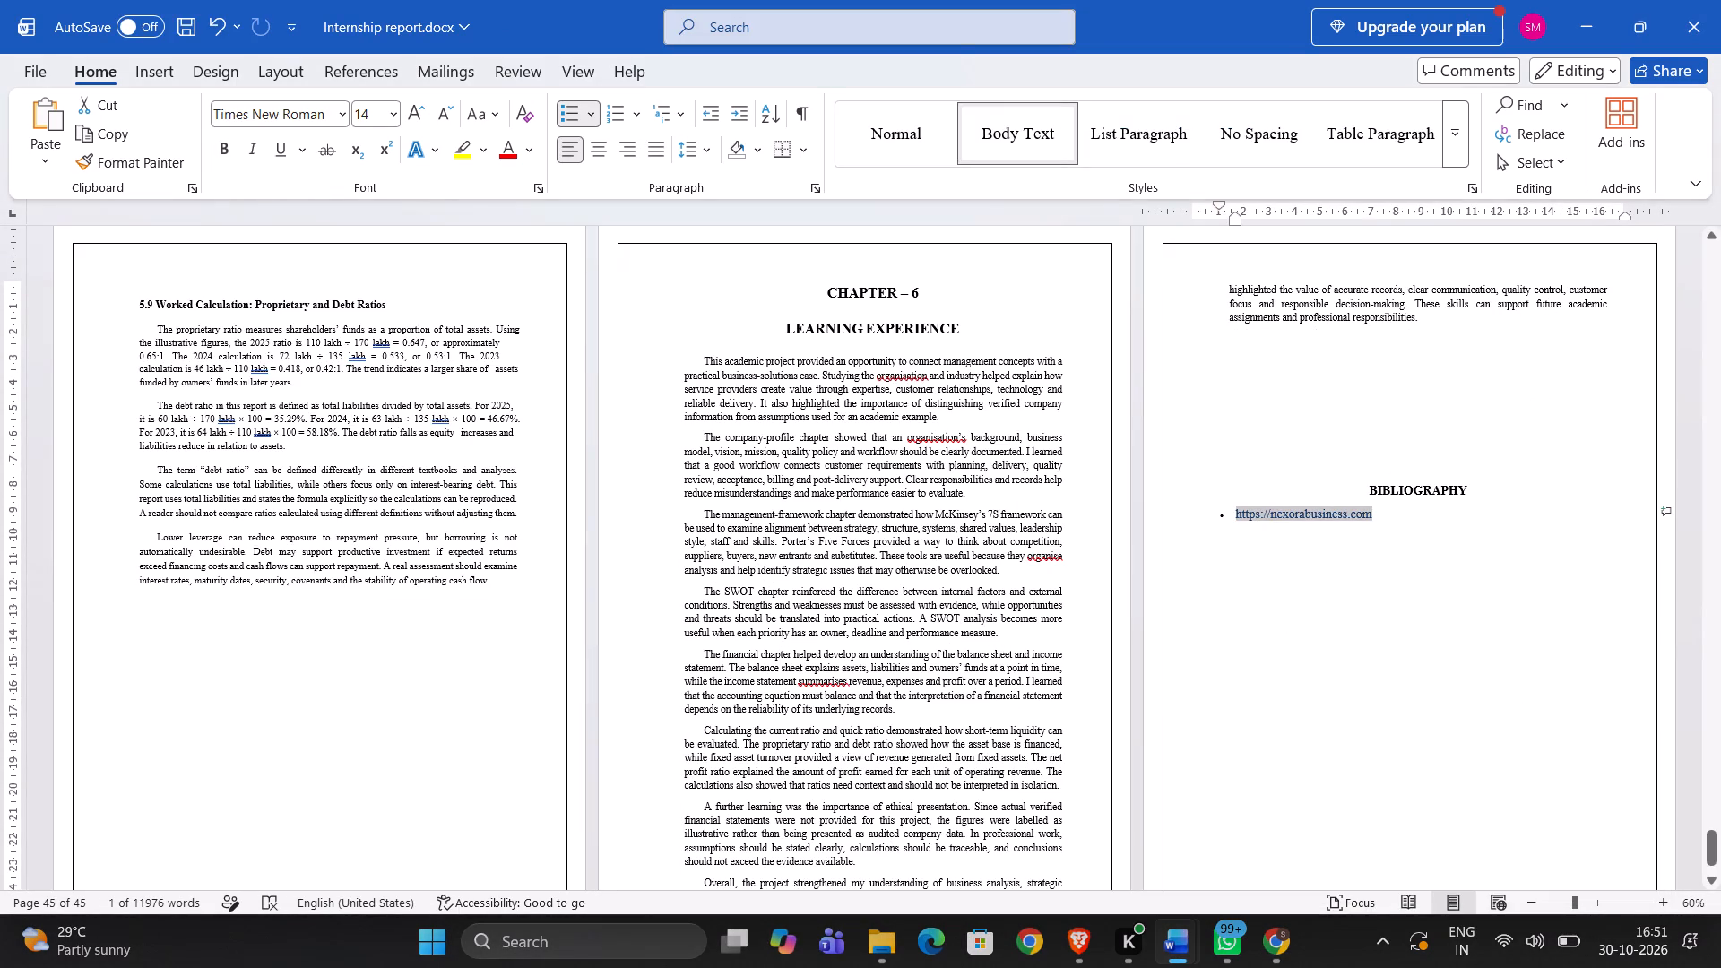
Remove the first-line indents from the first five Chapter 6 Learning Experience paragraphs, through "The financial chapter helped…".
click(702, 363)
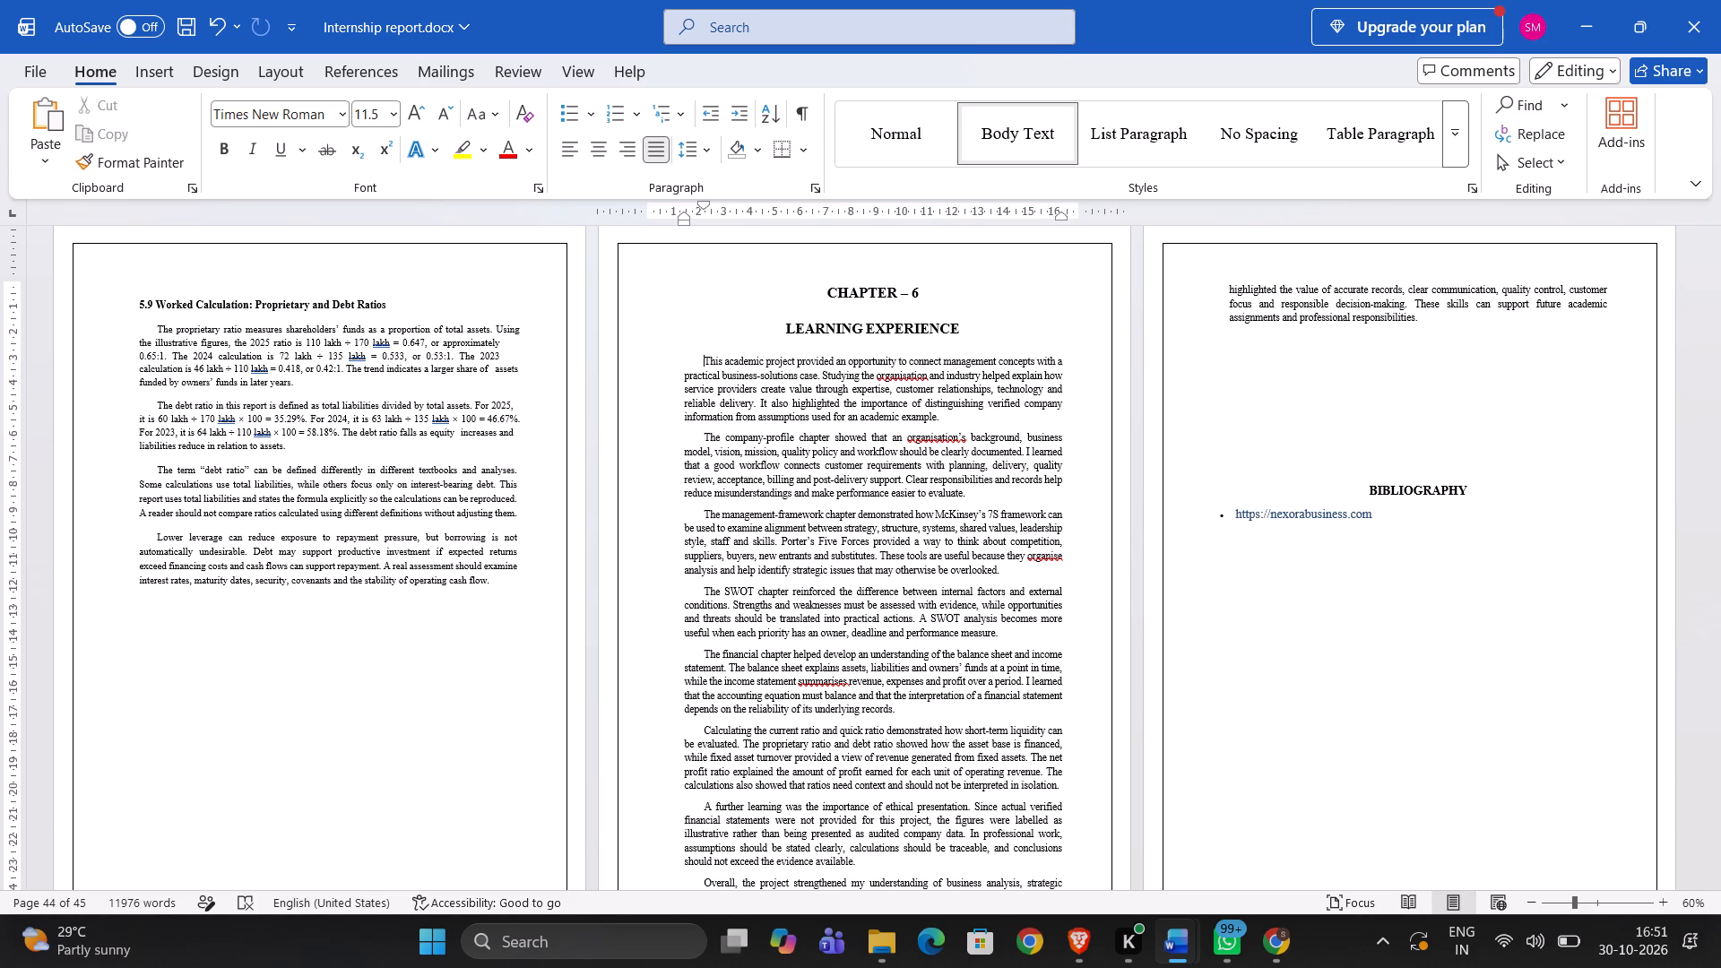
key(BackSpace)
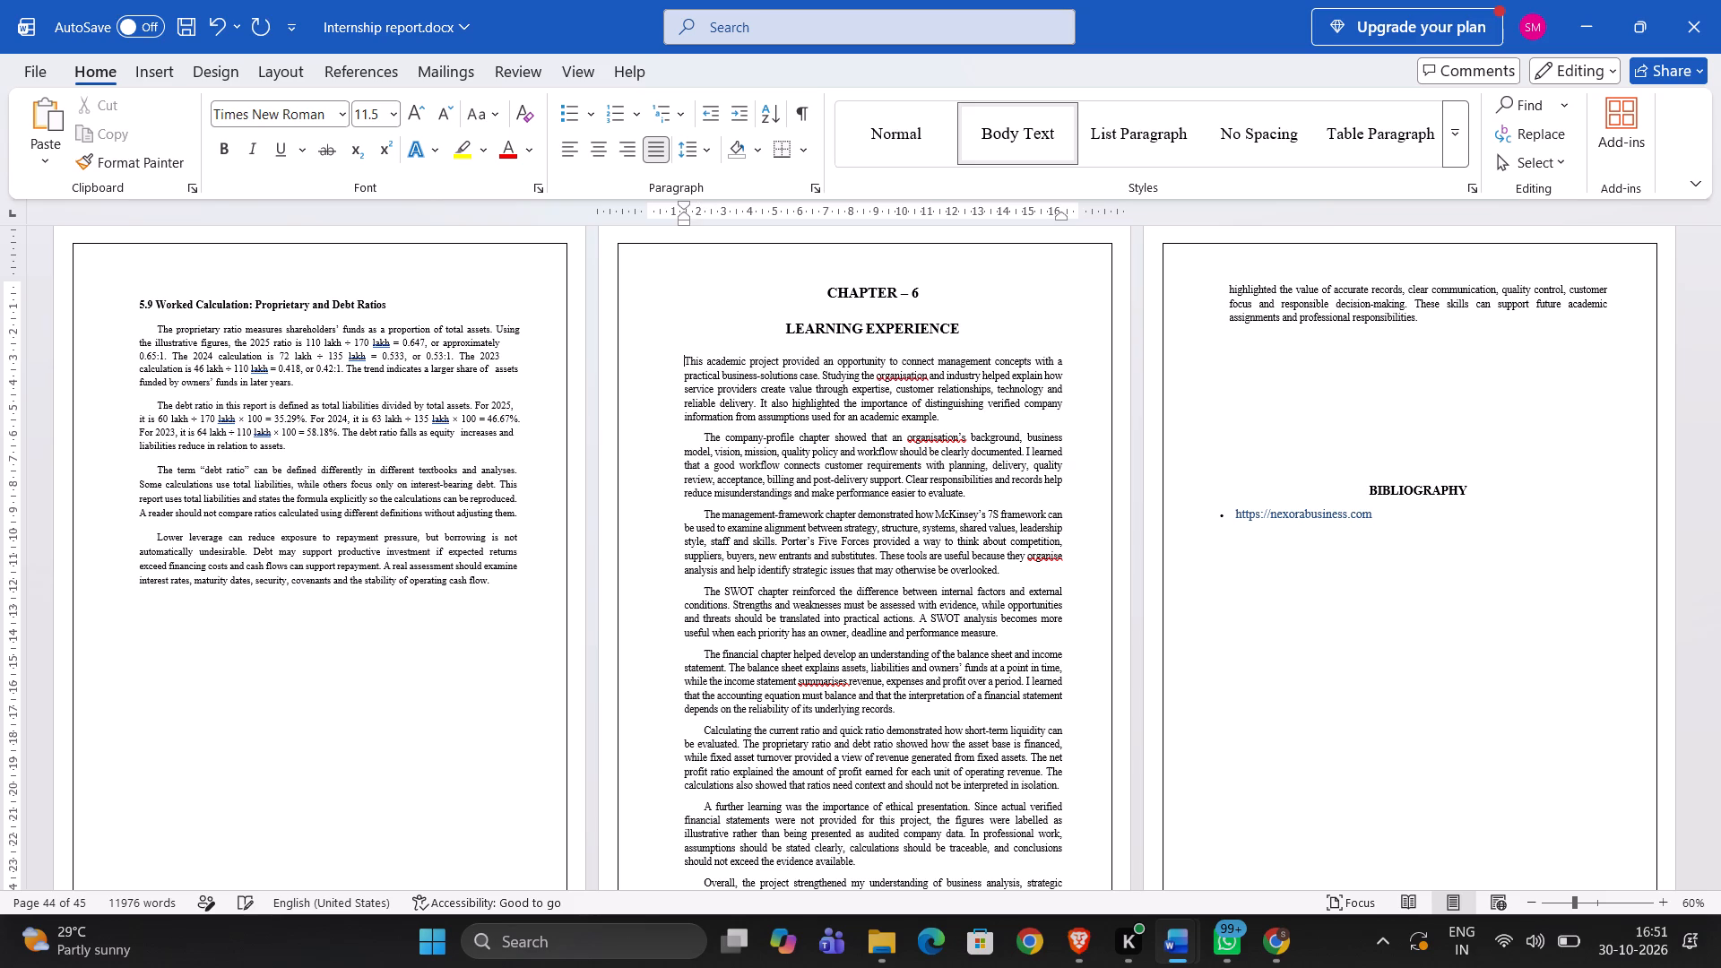
click(705, 436)
key(BackSpace)
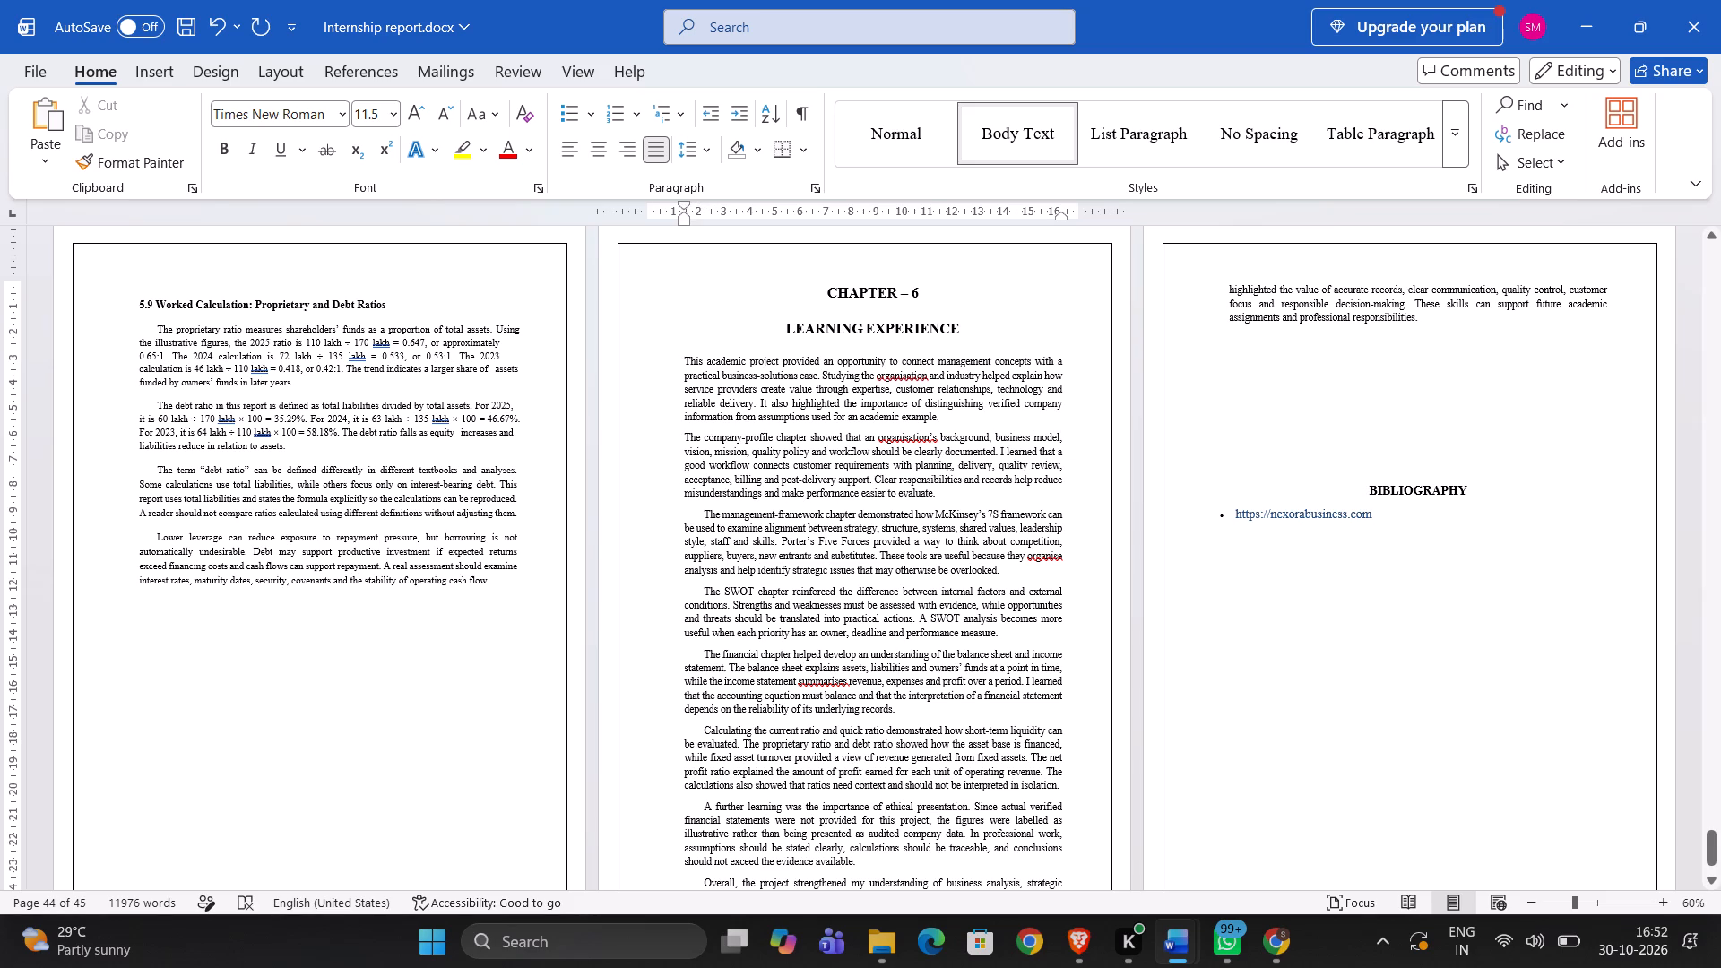
click(701, 514)
key(BackSpace)
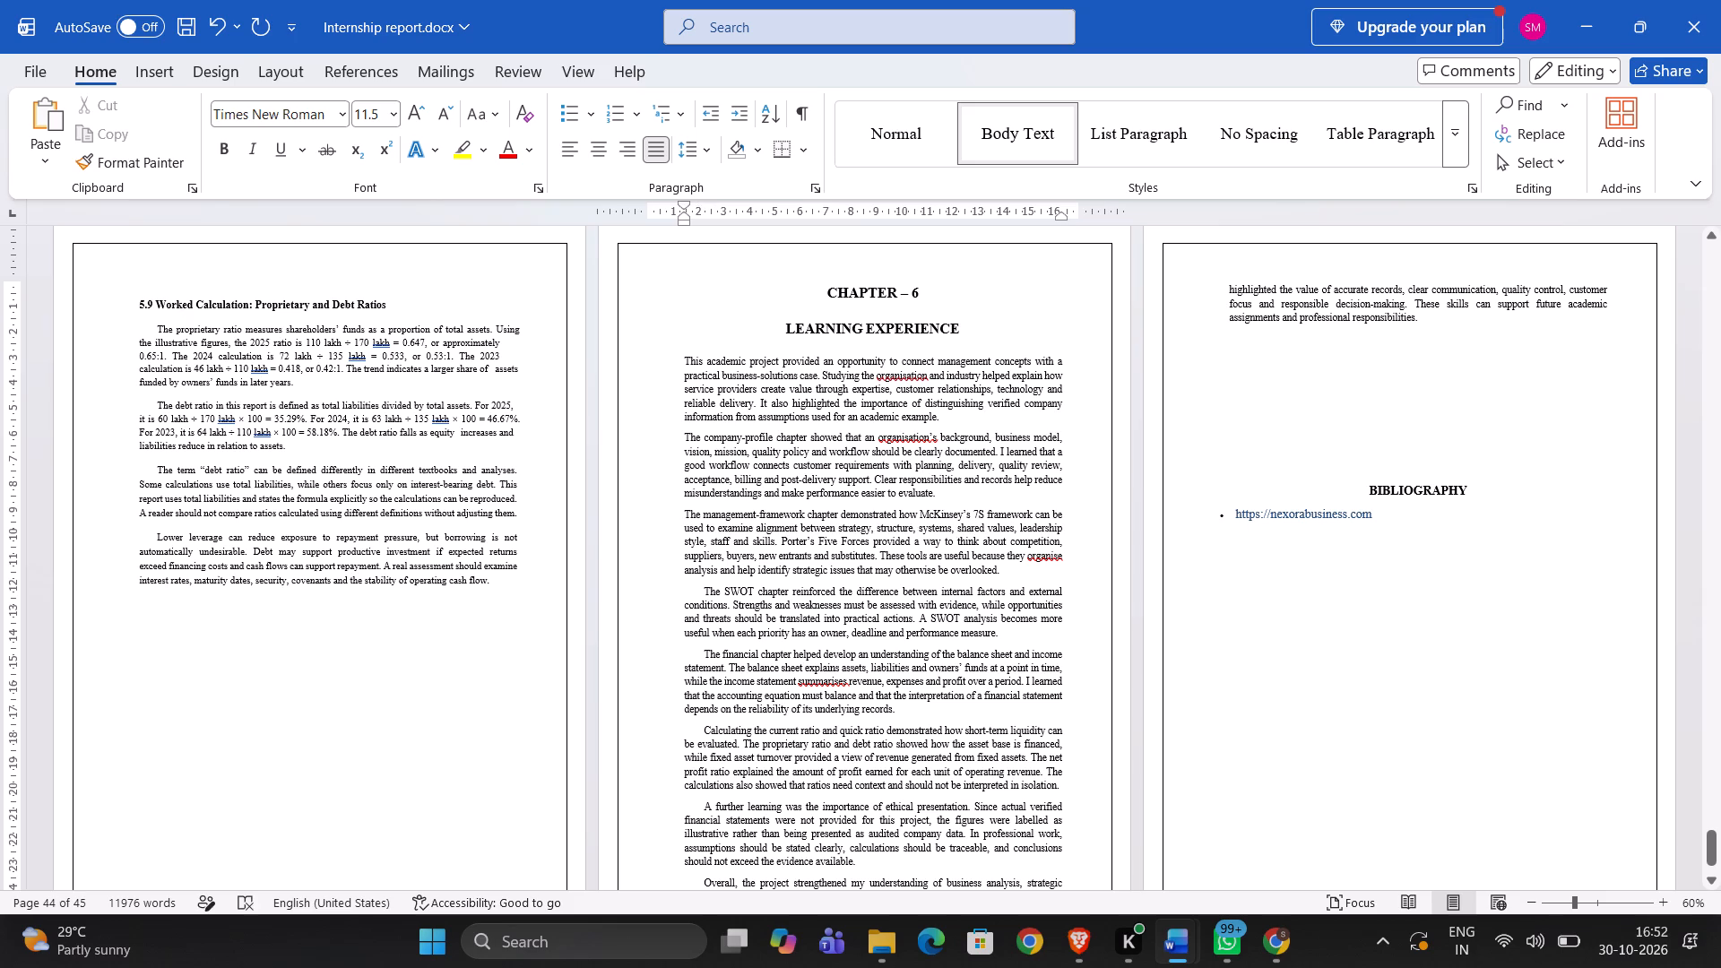
click(701, 595)
key(BackSpace)
click(703, 656)
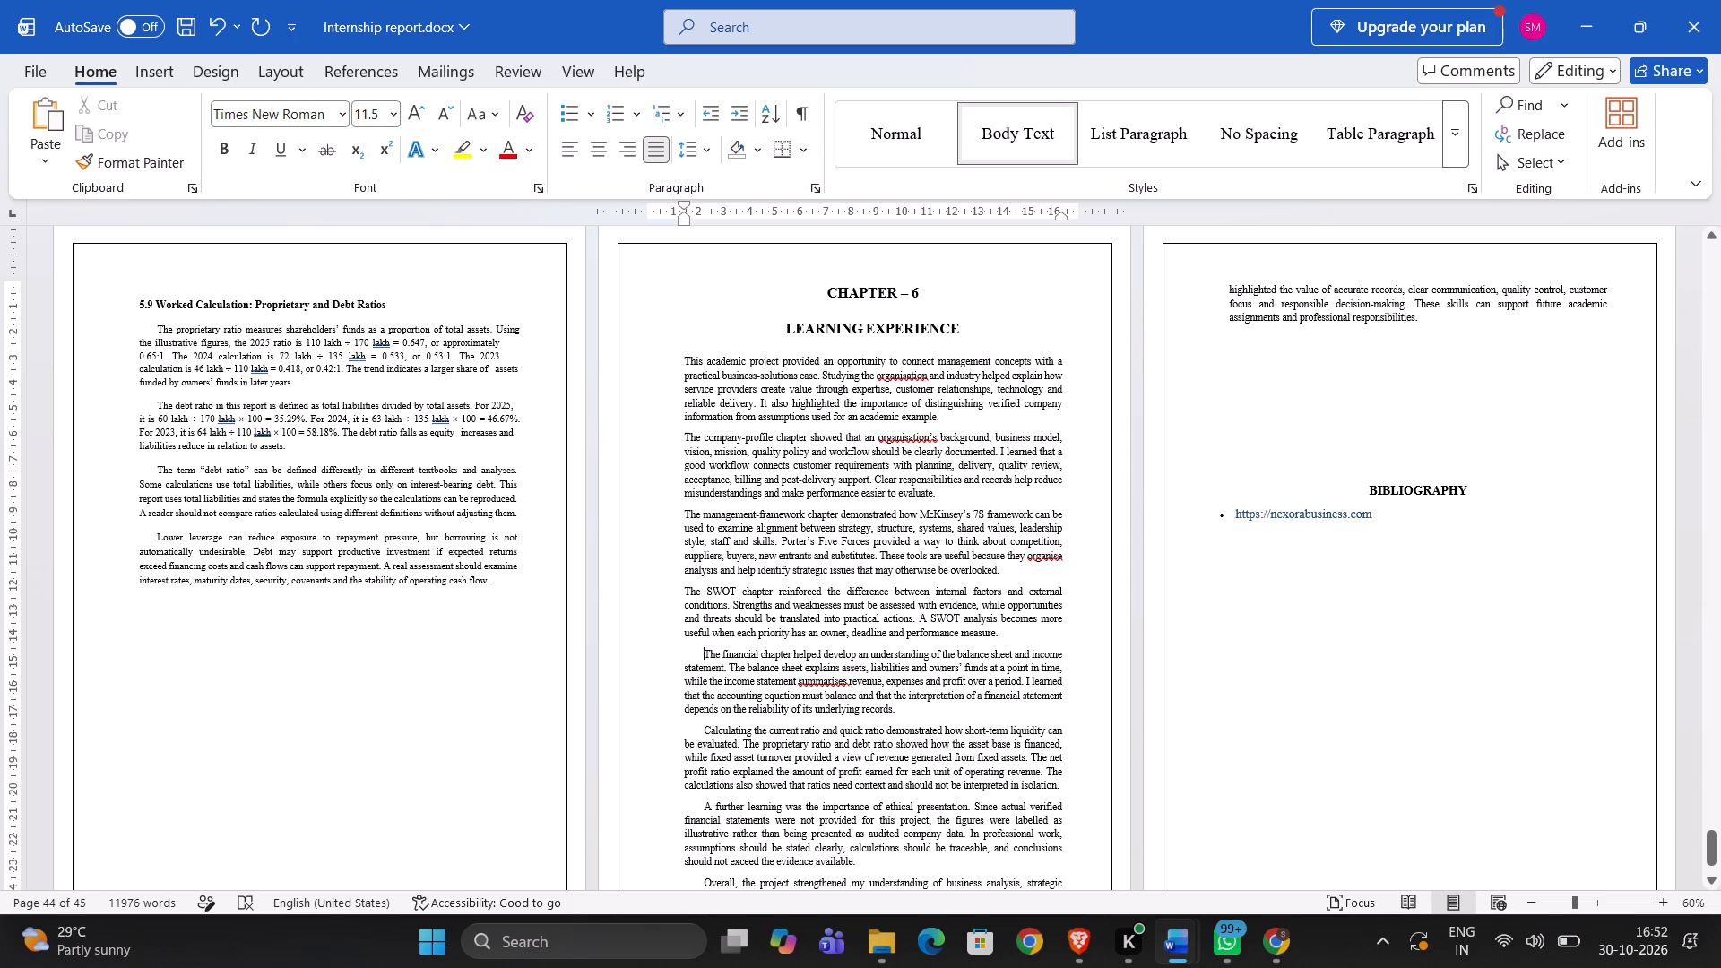
key(BackSpace)
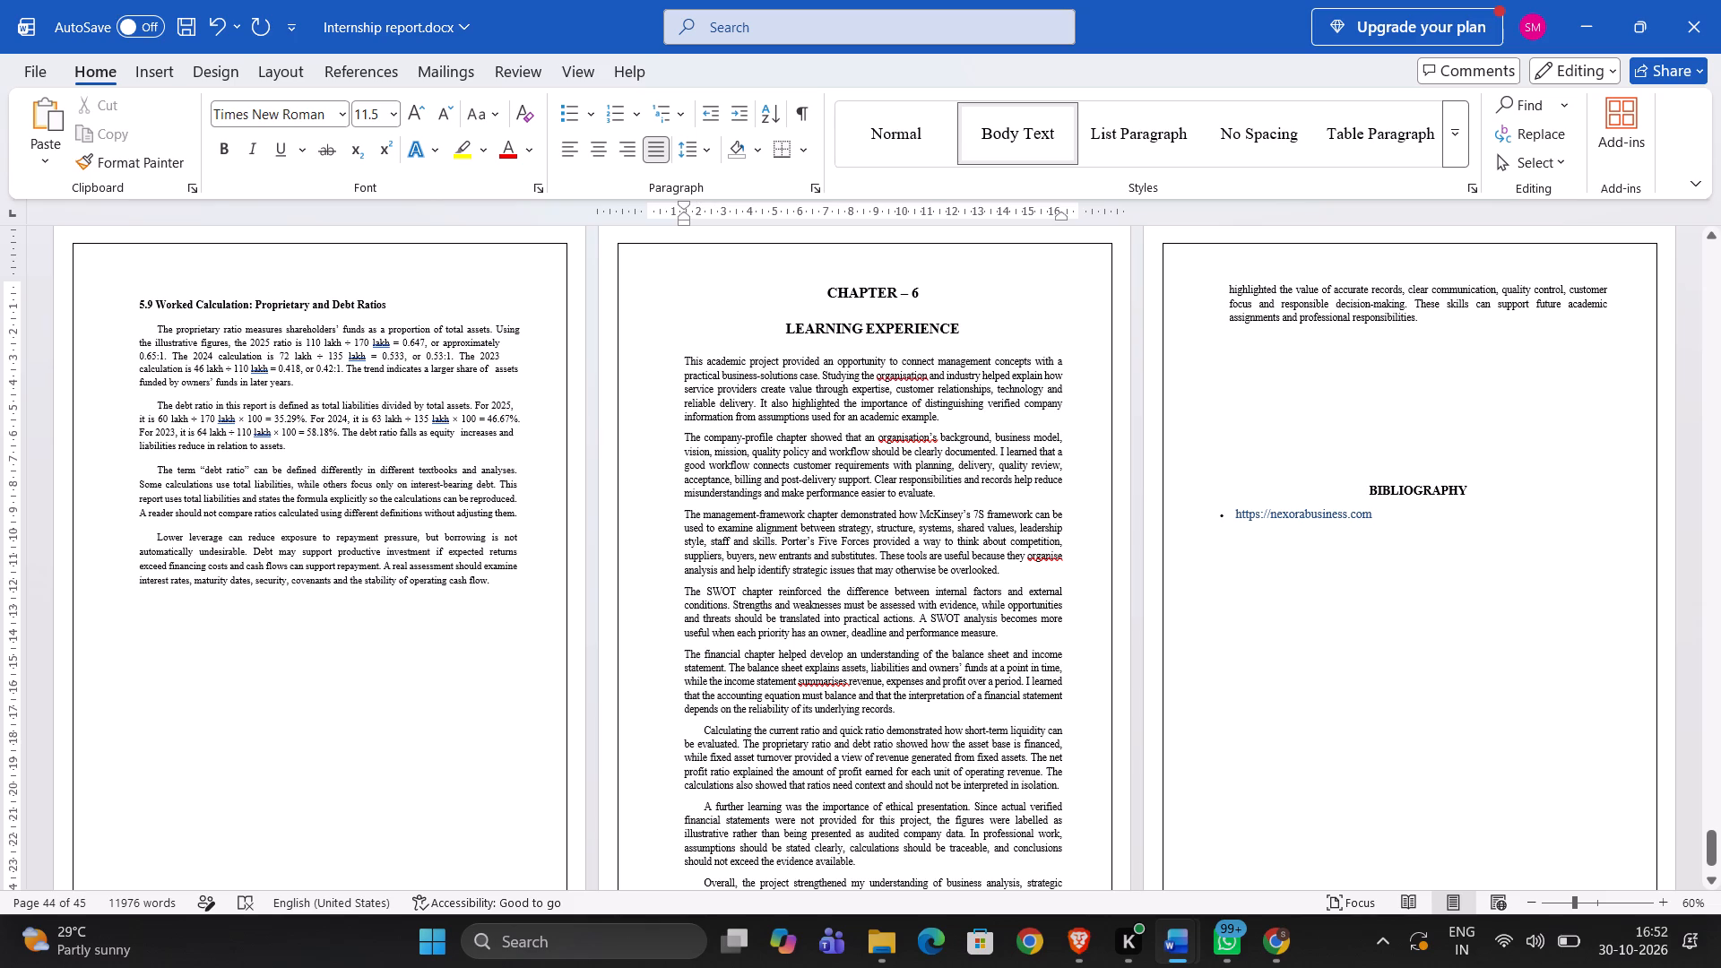
Remove the first-line indents from the last three Chapter 6 paragraphs, from "Calculating the current ratio" to "Overall, the project".
scroll(707, 729, down, 2)
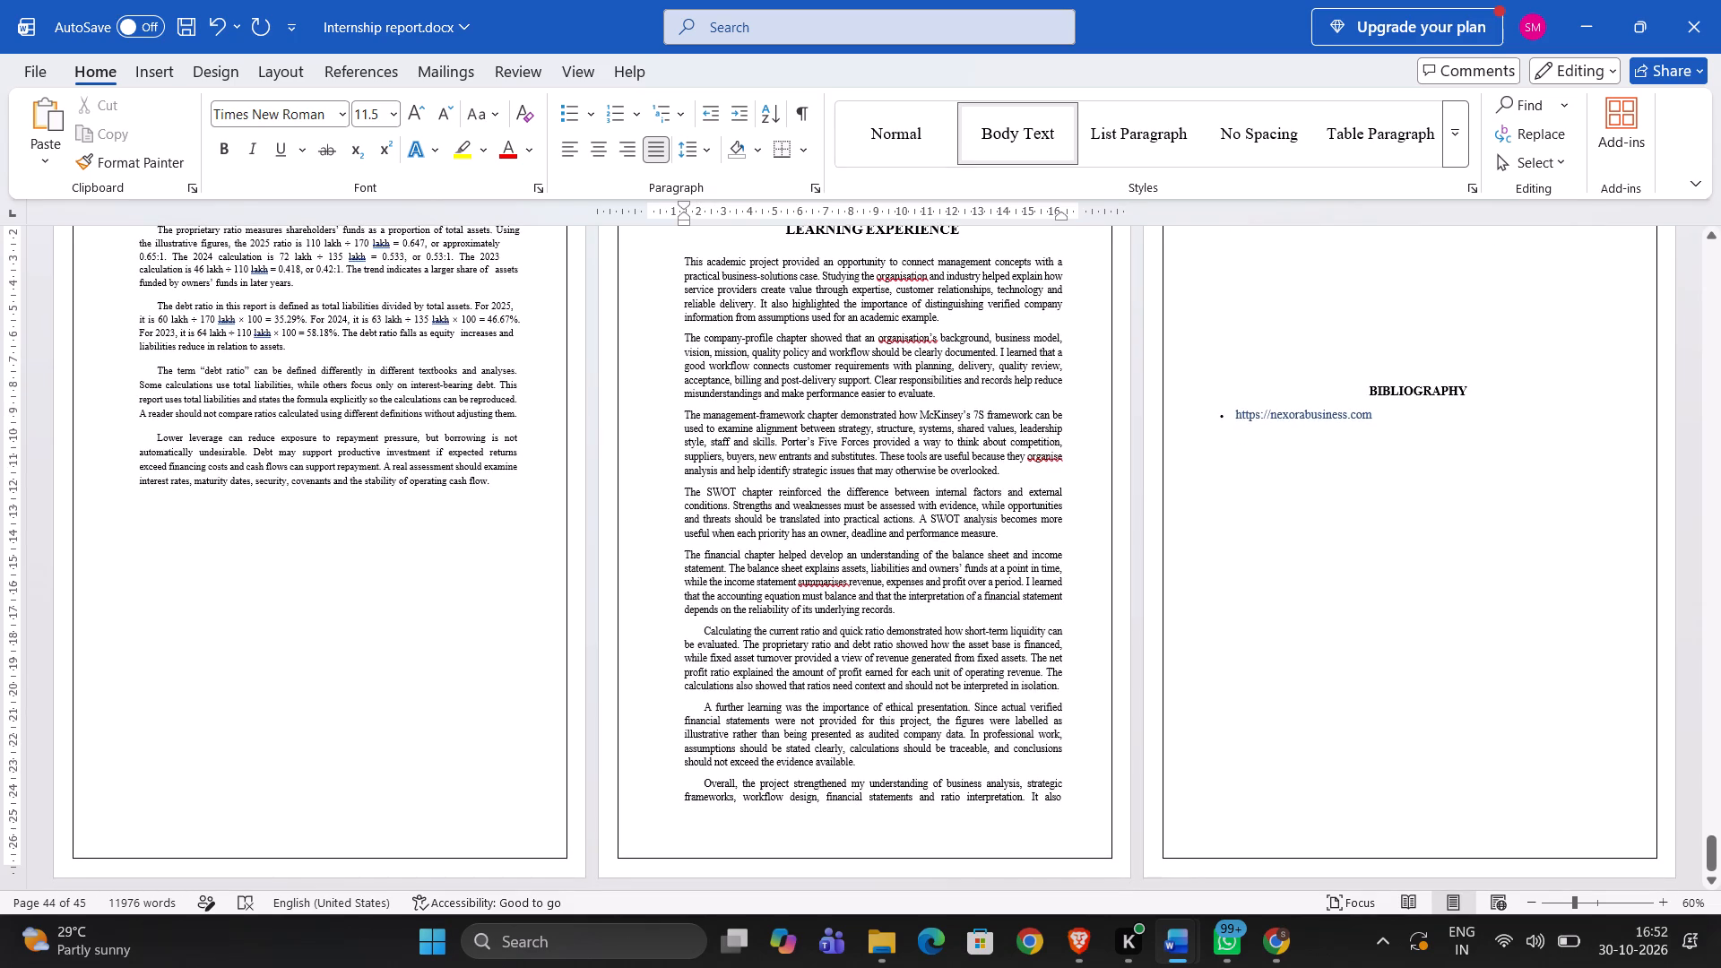
click(705, 635)
key(BackSpace)
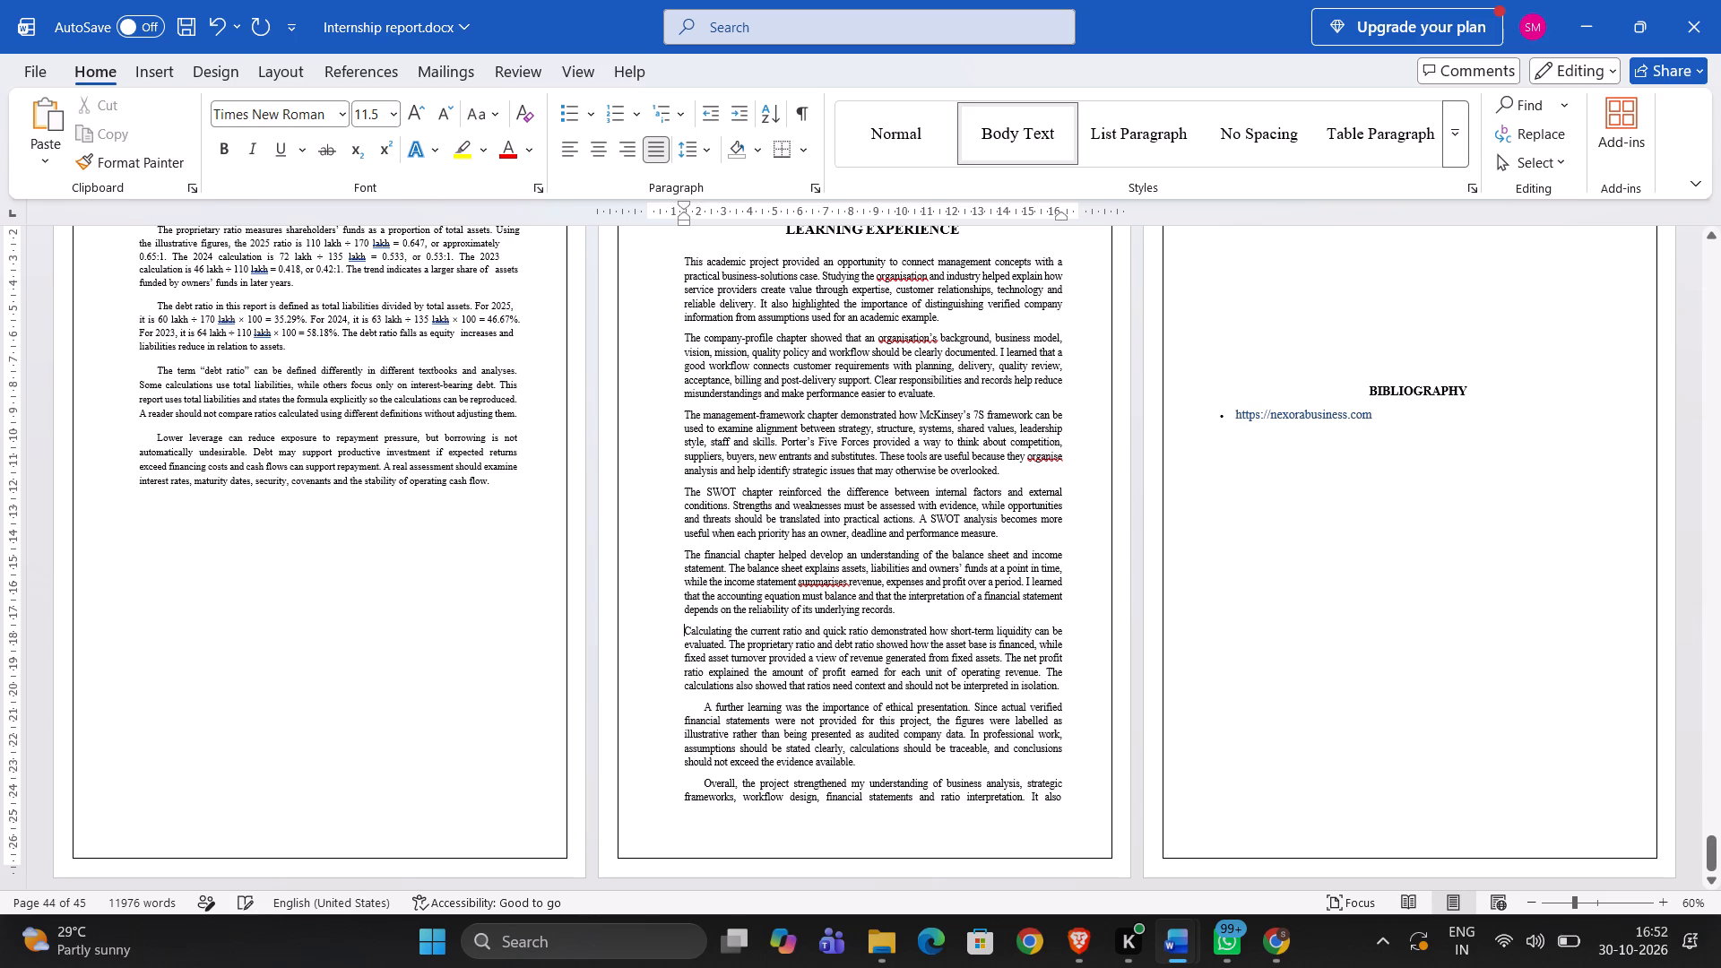
click(699, 709)
key(BackSpace)
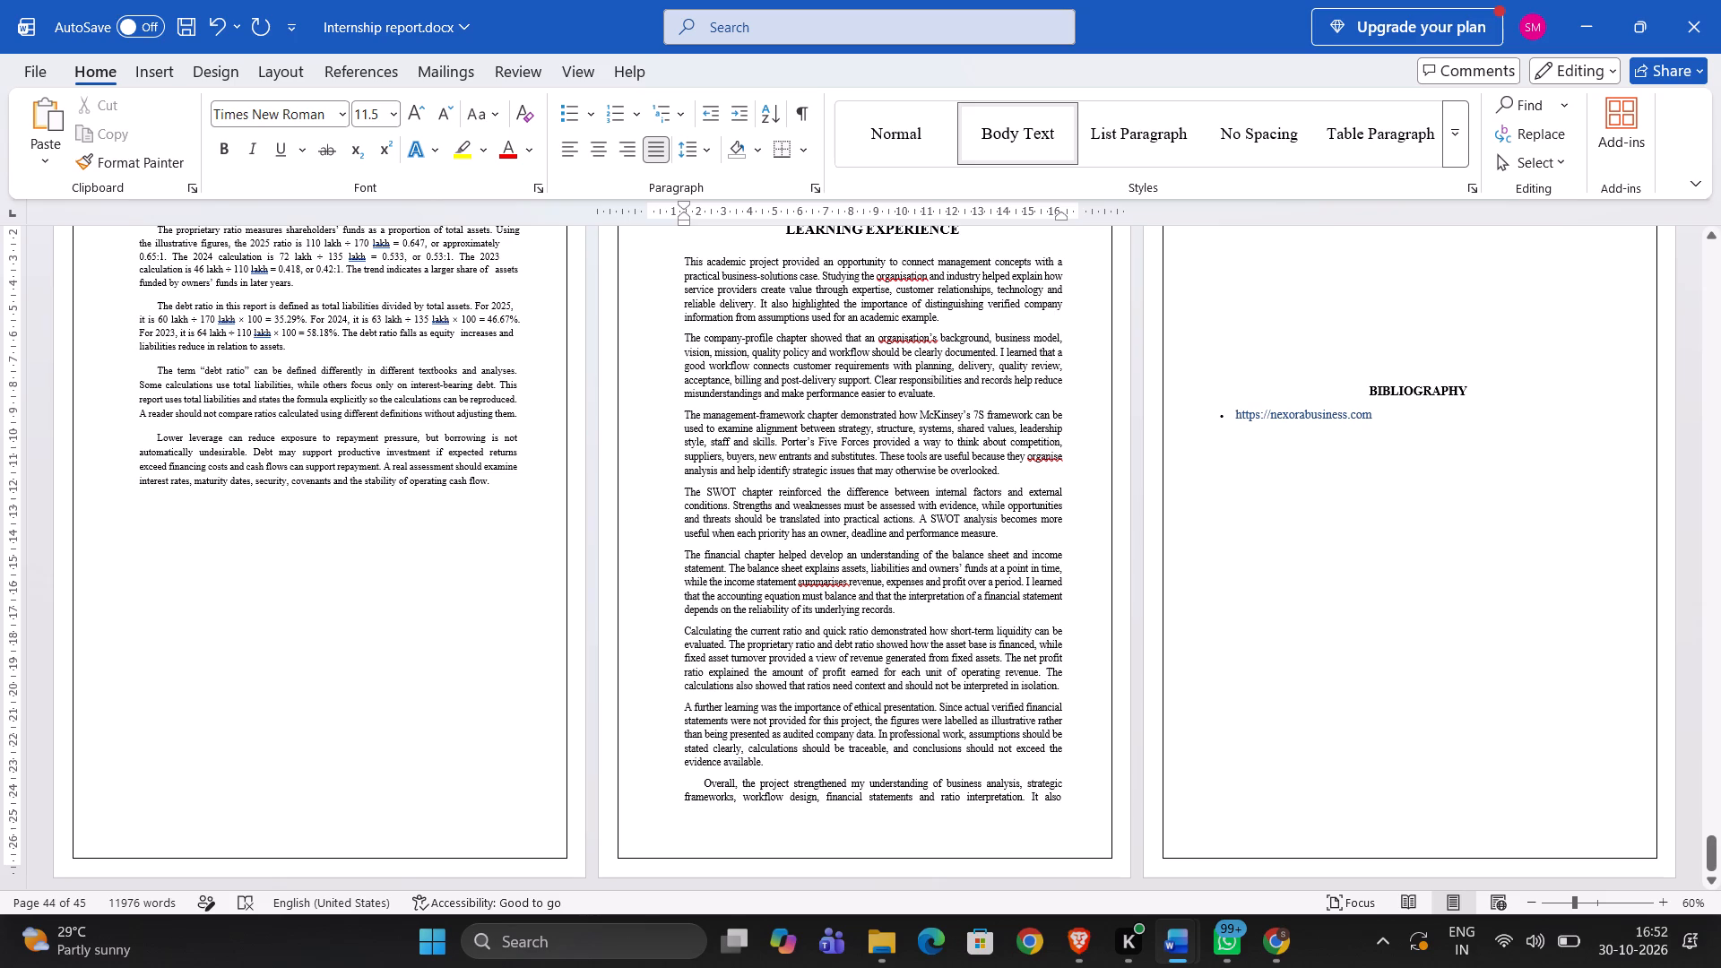
click(701, 784)
key(BackSpace)
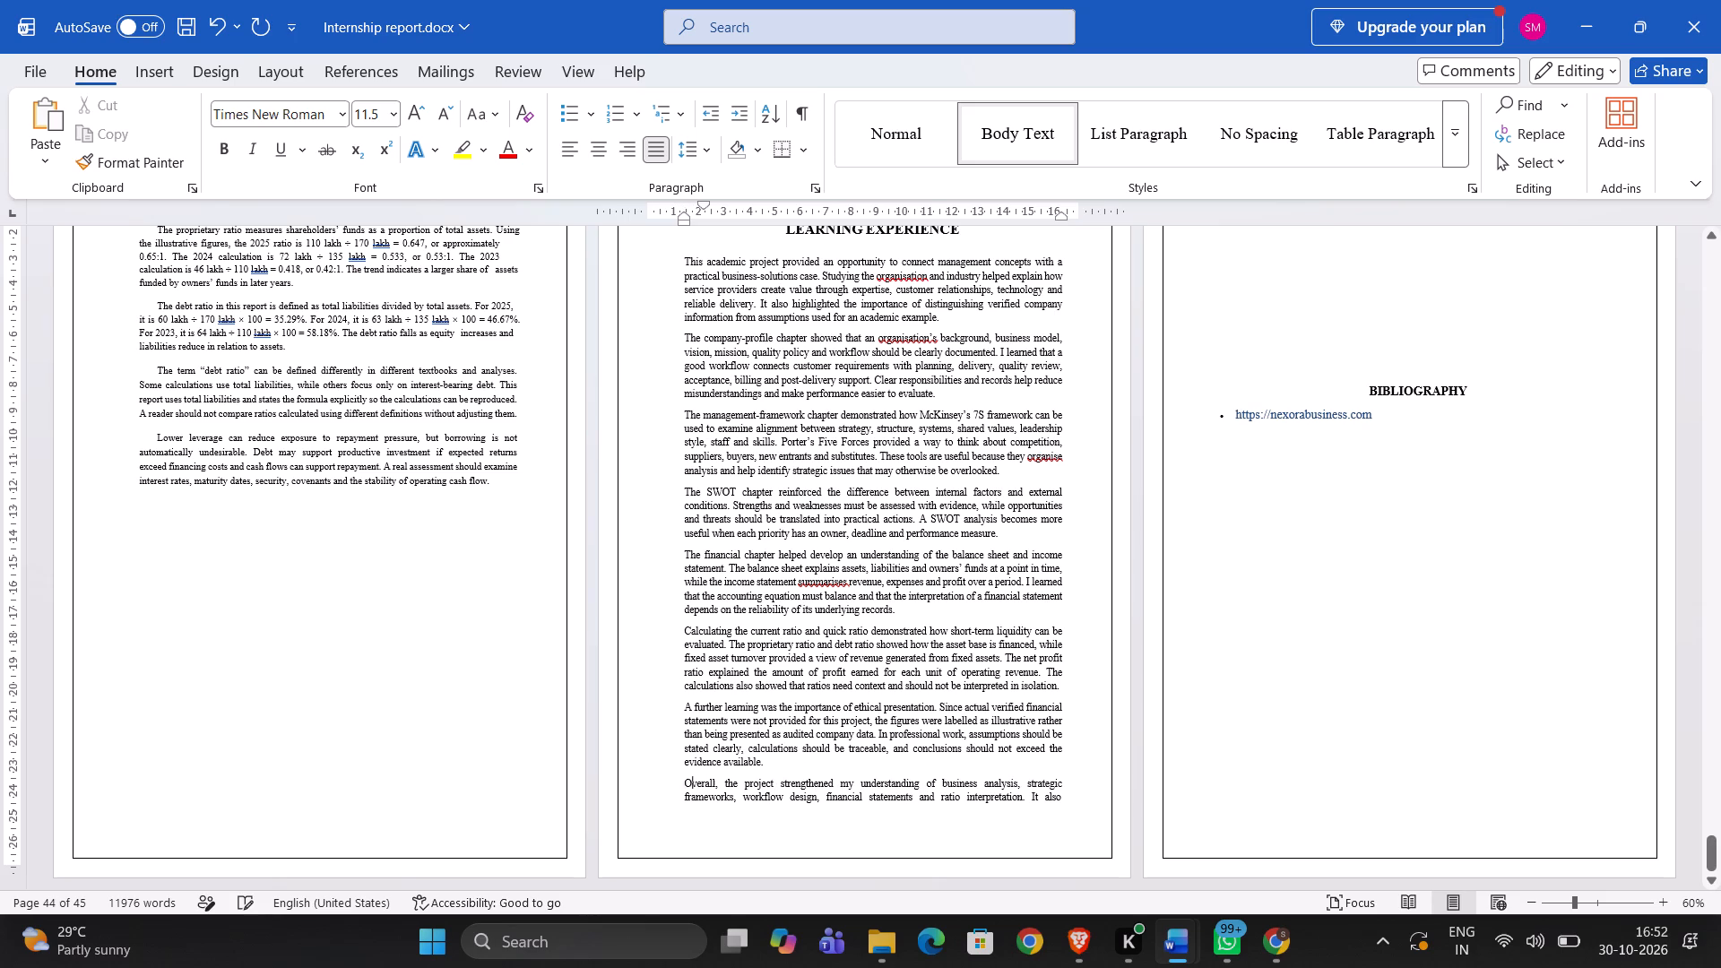
Set the font size of the body text on the Chapter 6 Learning Experience page to 12.
scroll(791, 568, up, 1)
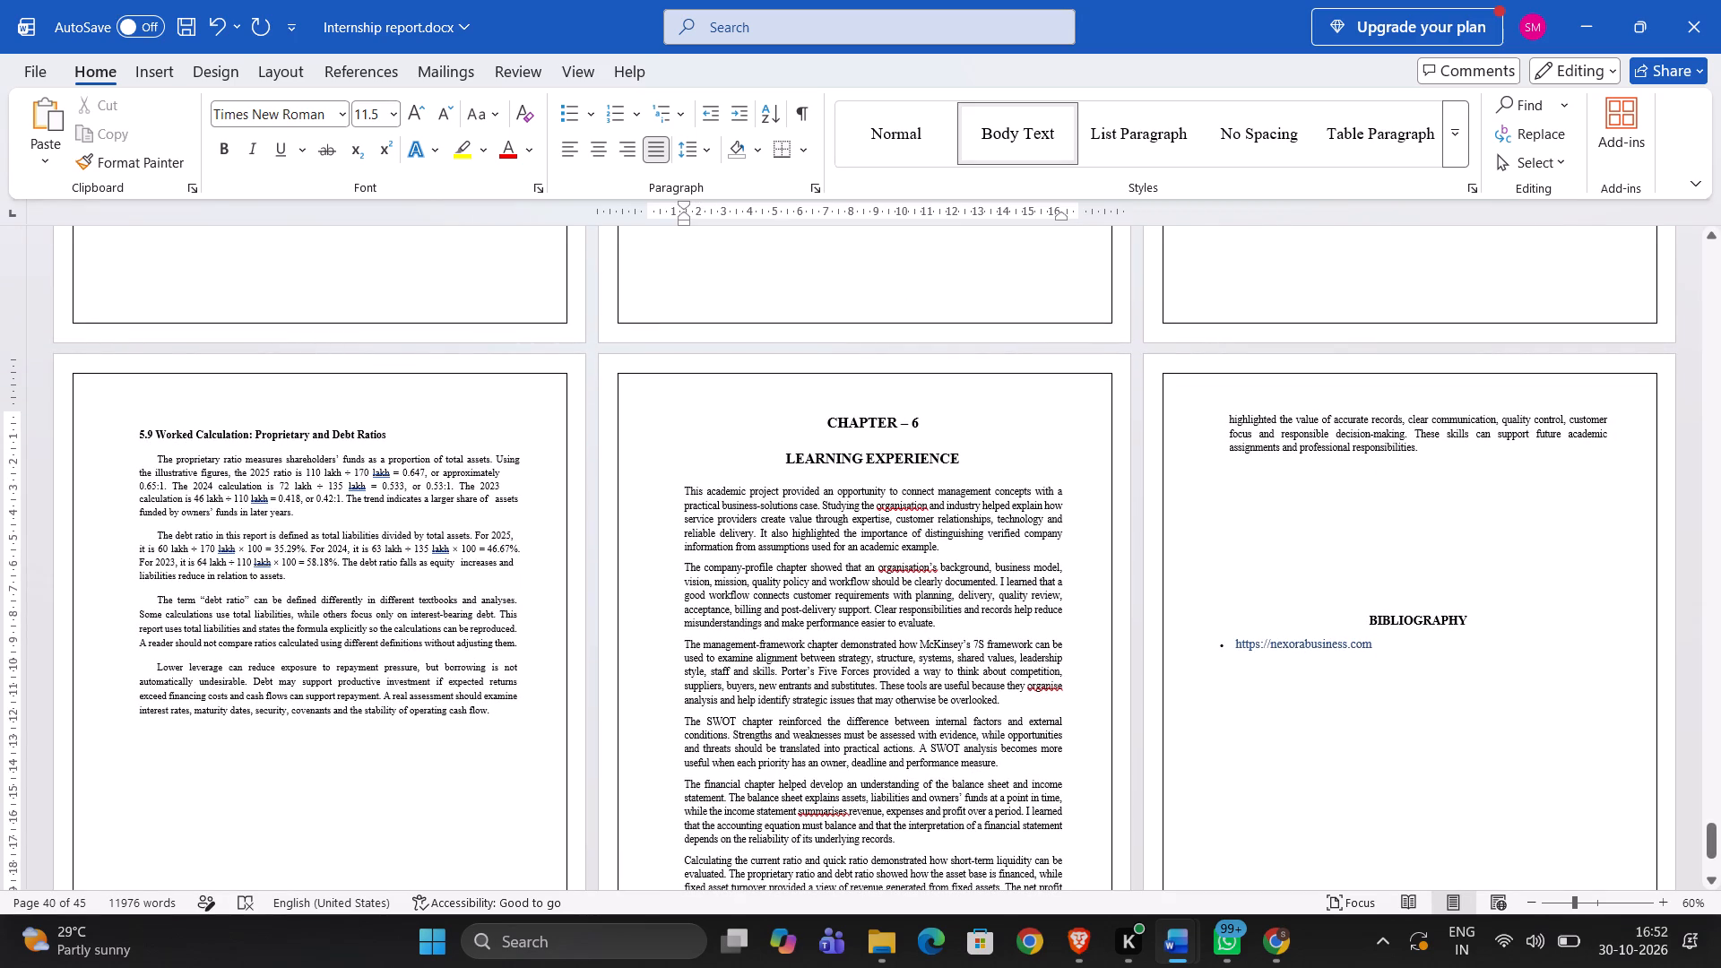
drag(676, 484, 806, 555)
click(707, 399)
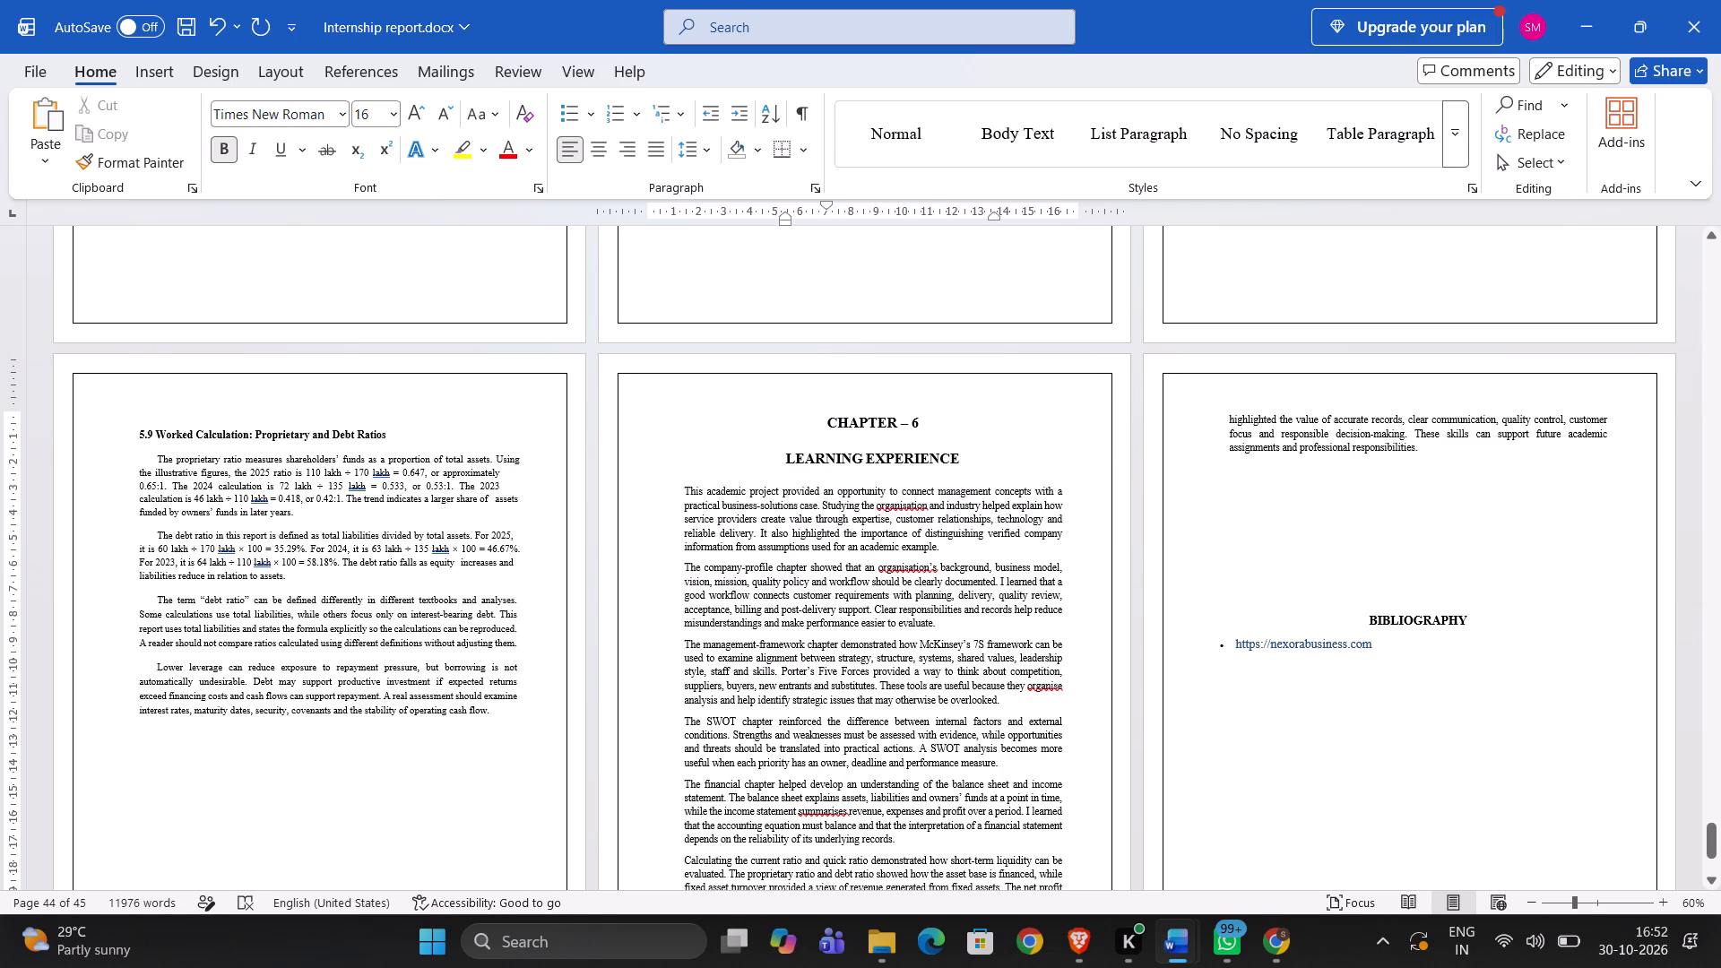
drag(679, 491, 938, 768)
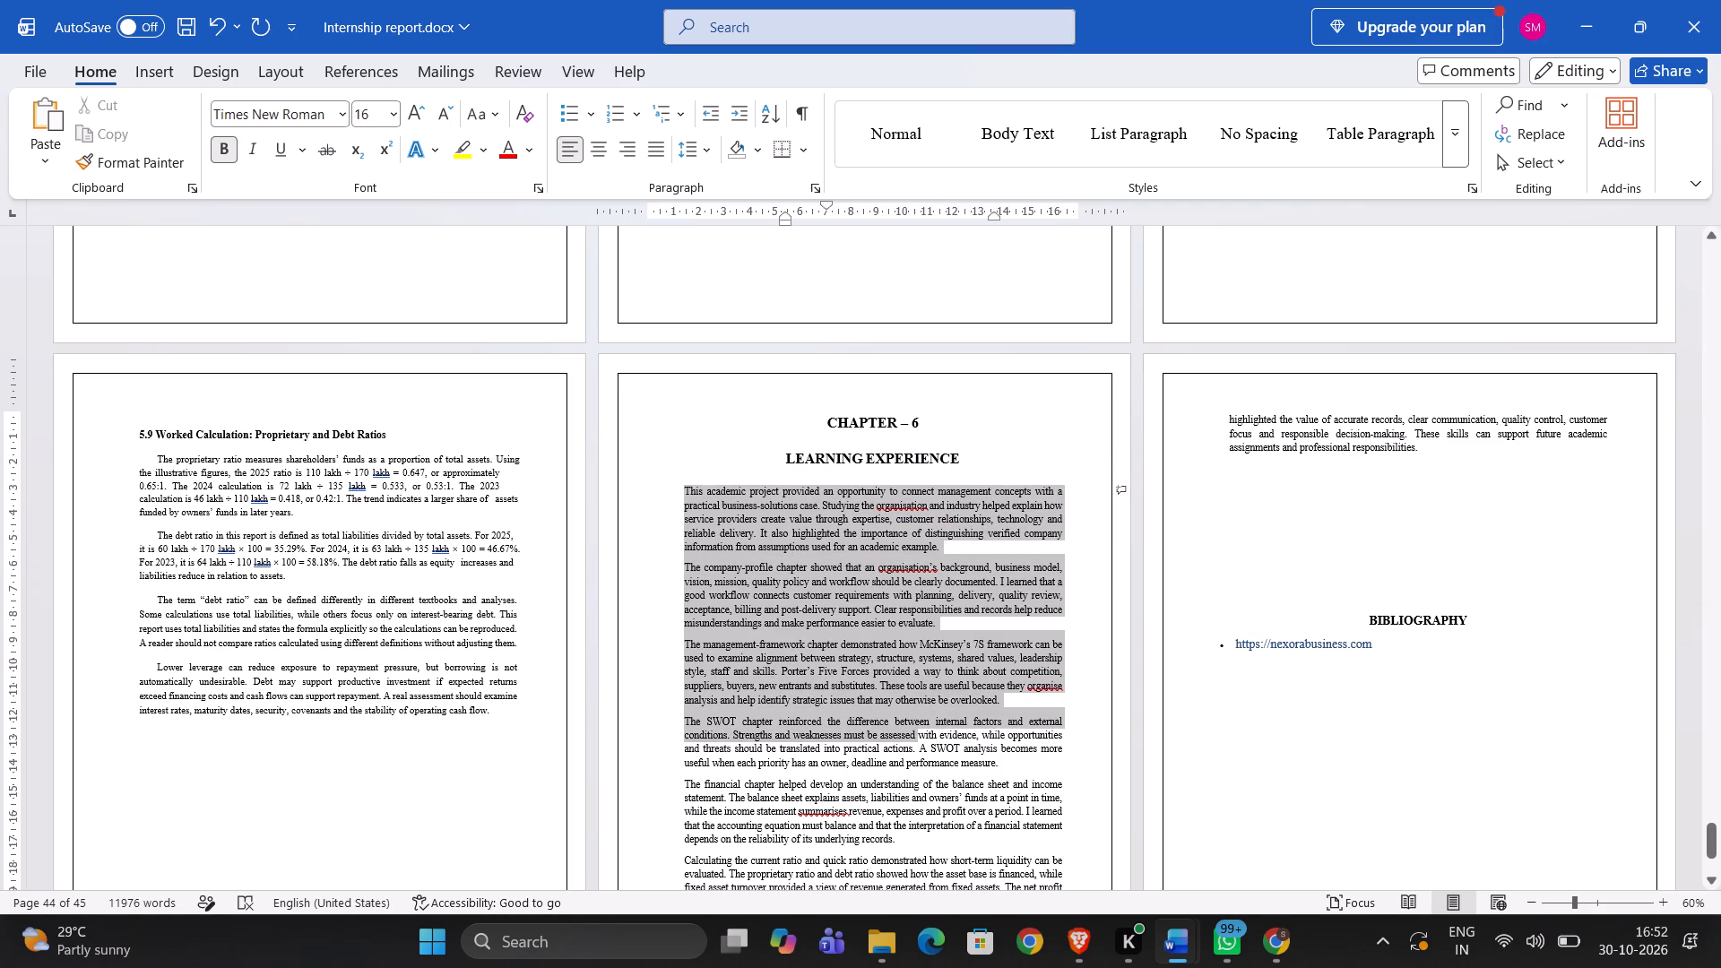
drag(938, 768, 1064, 804)
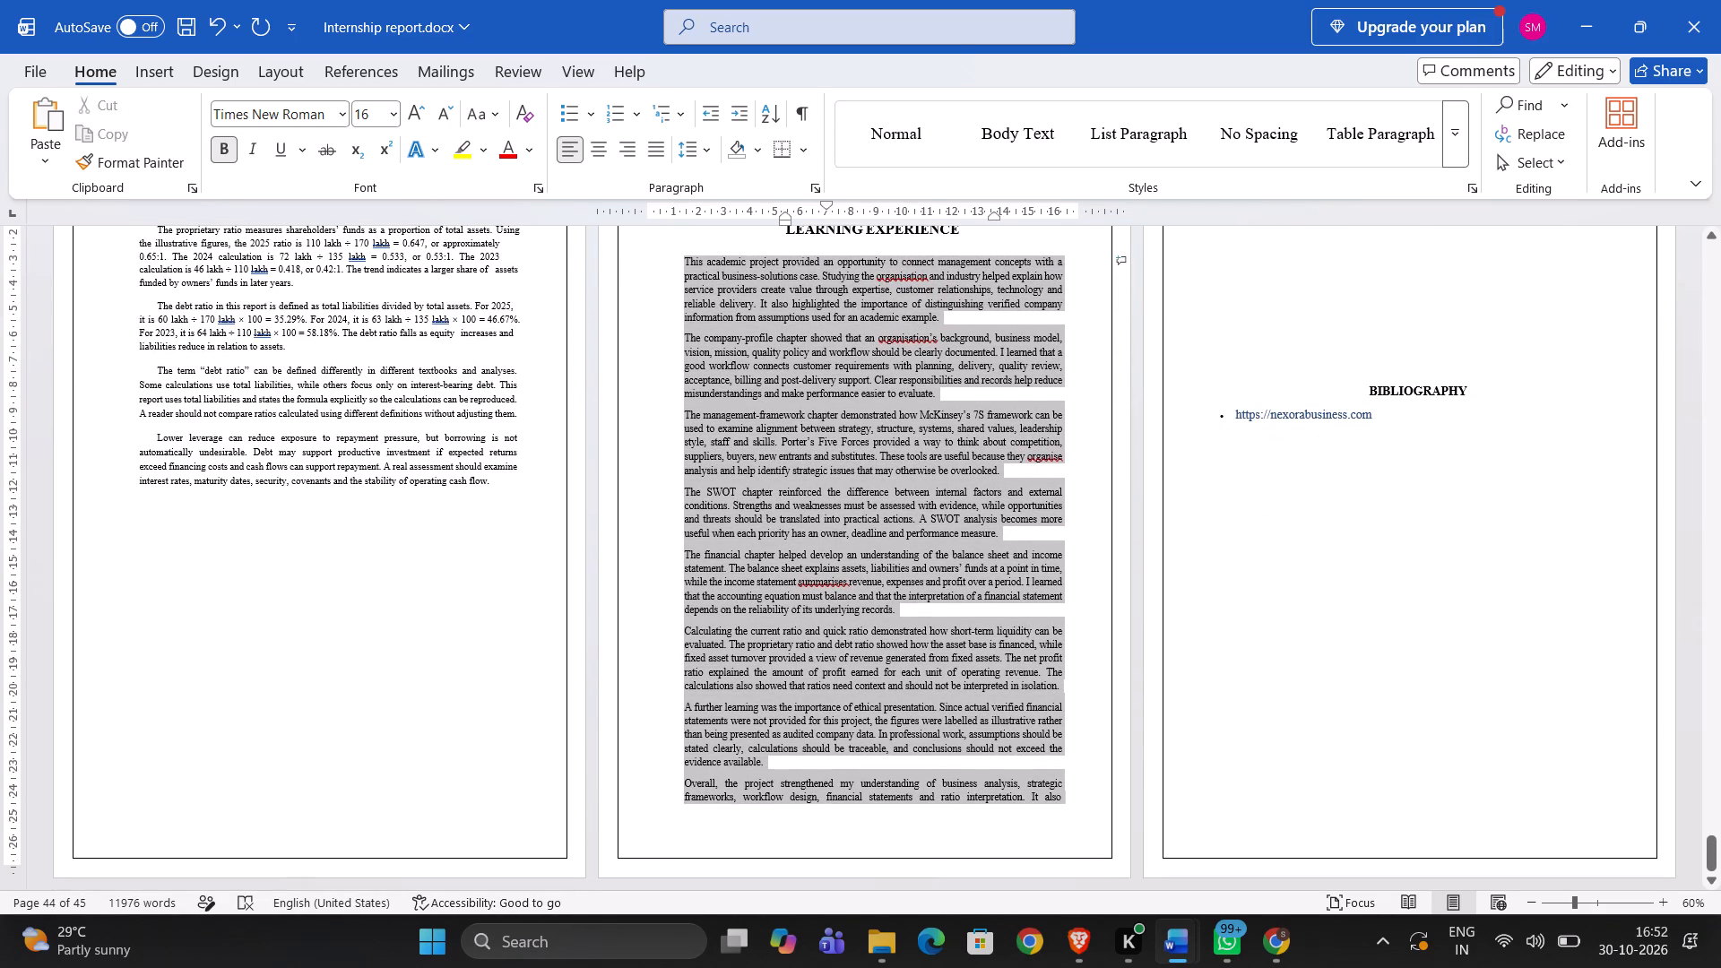
drag(1064, 804, 1061, 802)
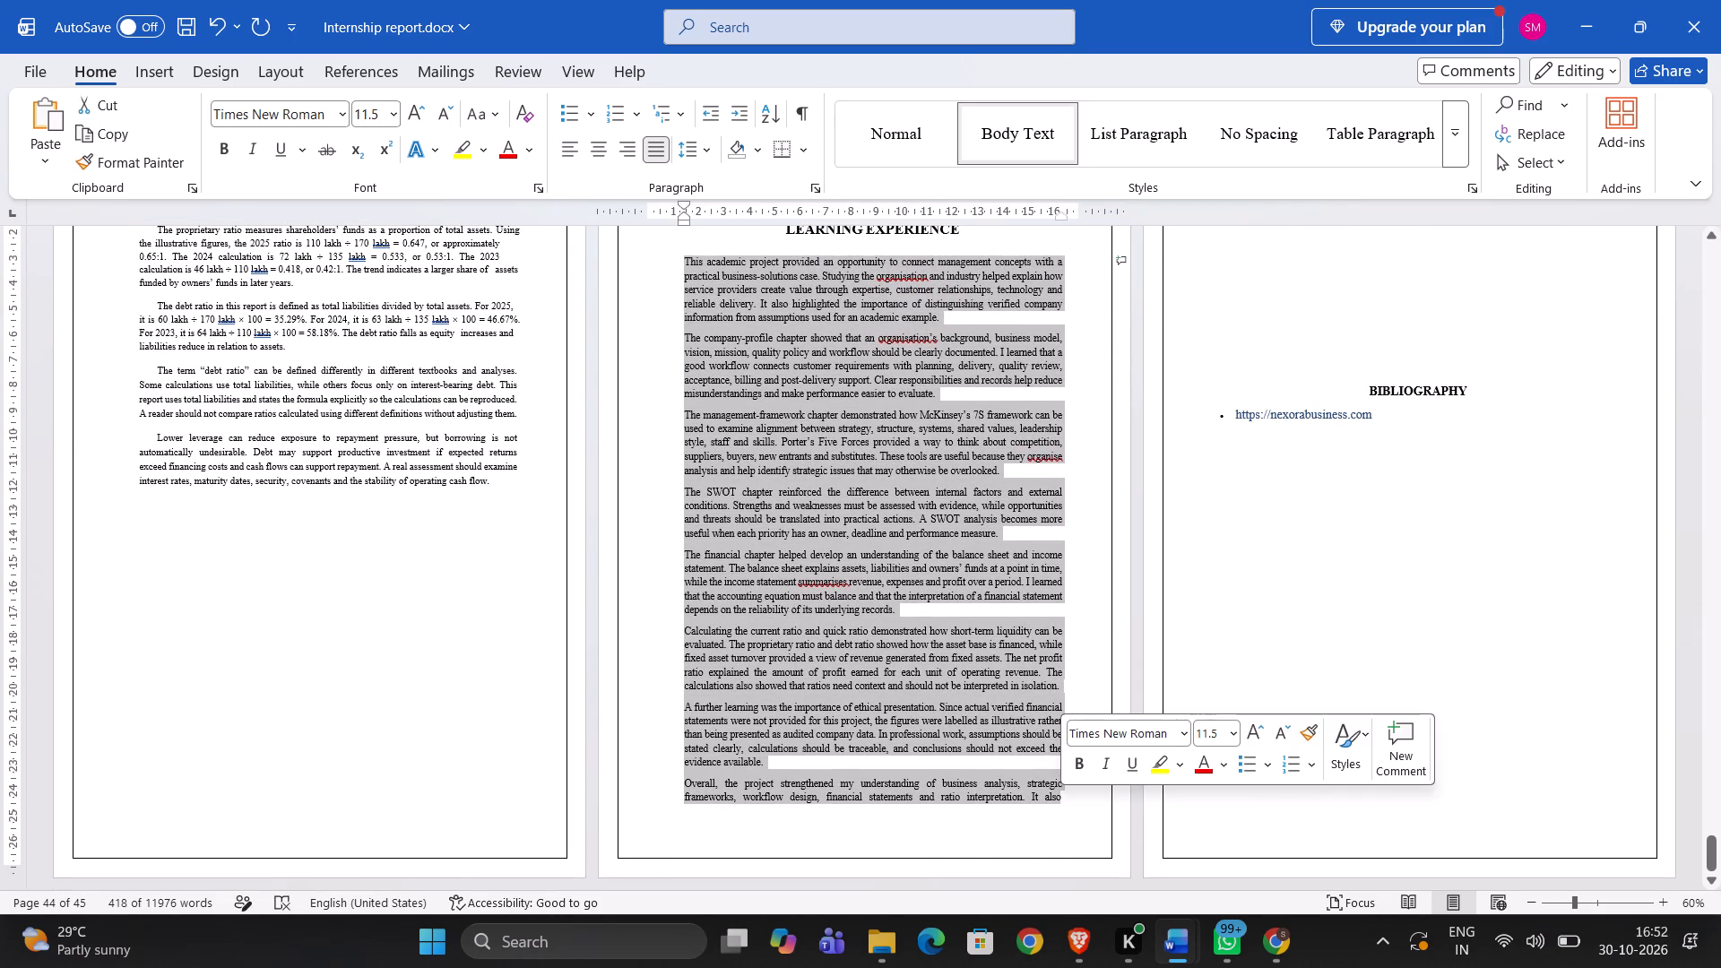
click(1228, 737)
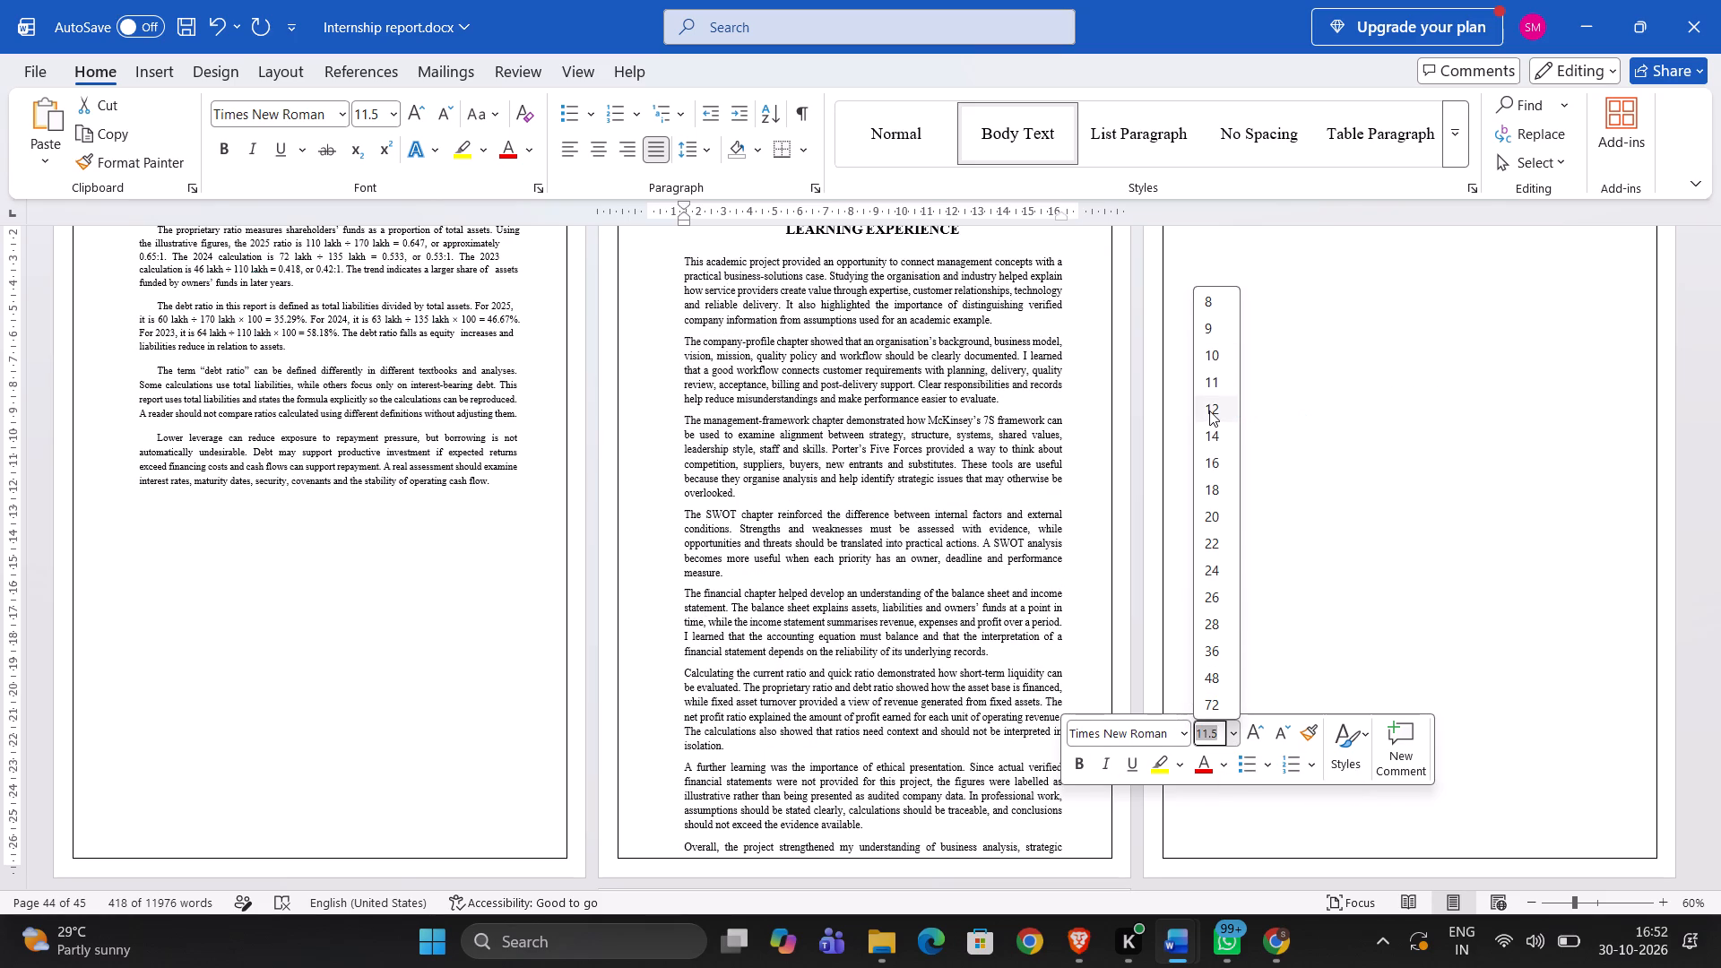
click(1207, 409)
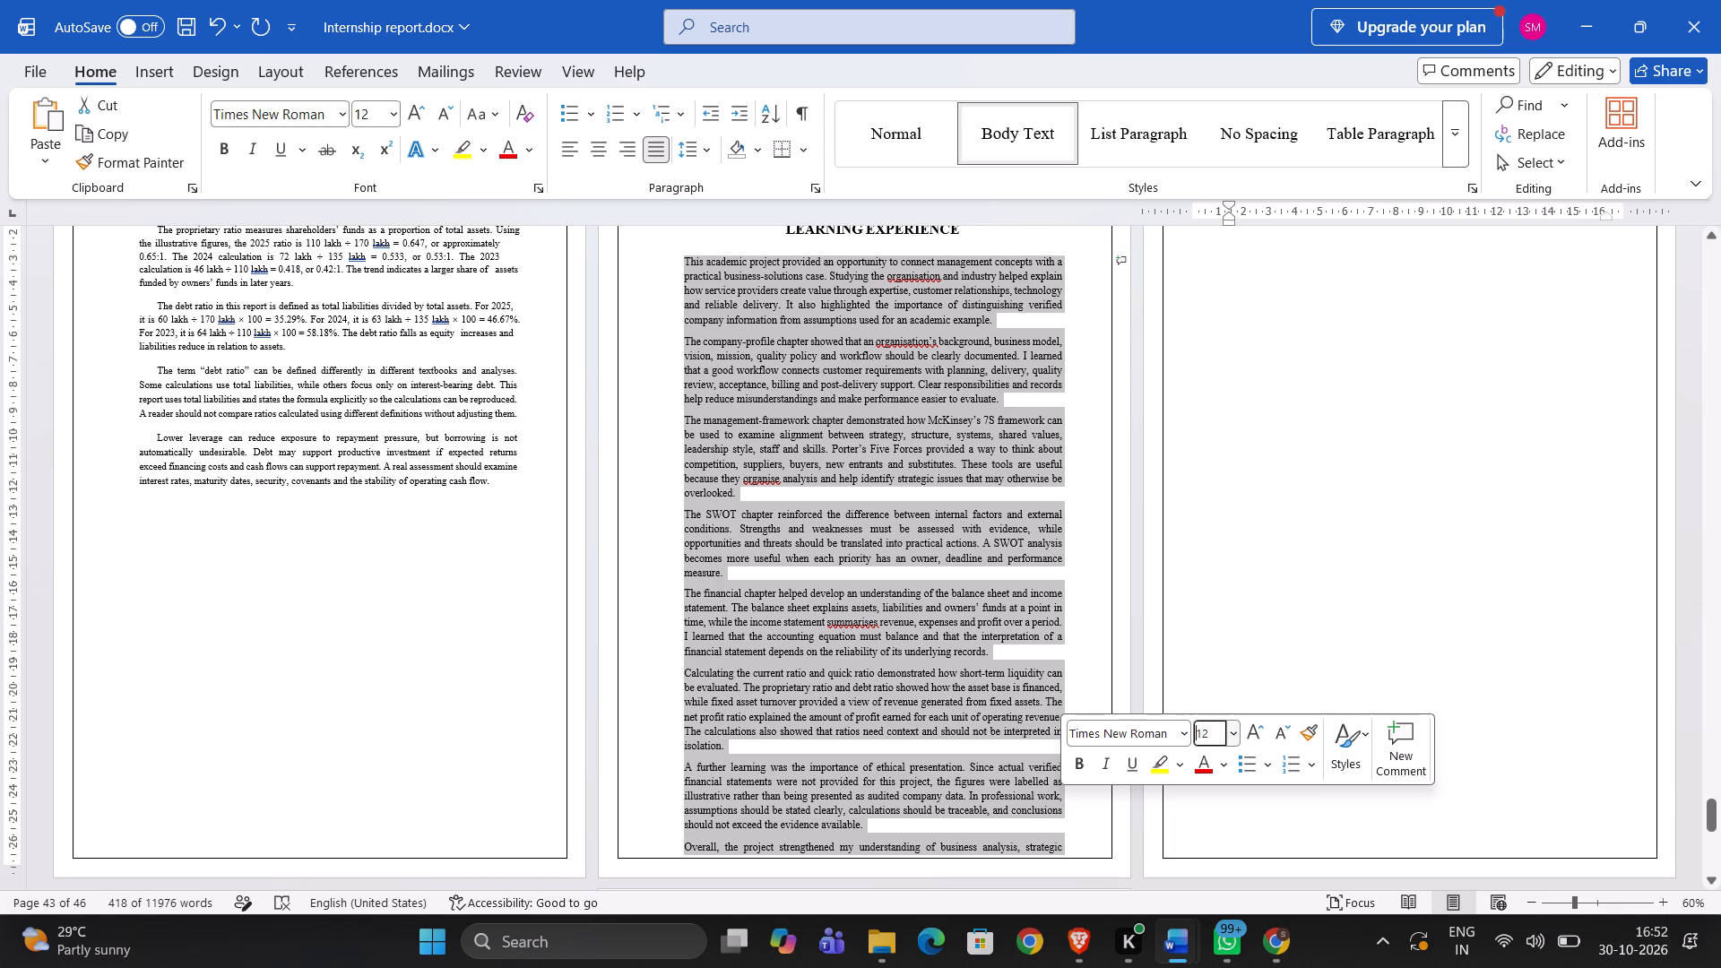
Remove the first-line indents from the four body paragraphs of section 5.9 Worked Calculation: Proprietary and Debt Ratios, keeping them as separate paragraphs.
click(1238, 500)
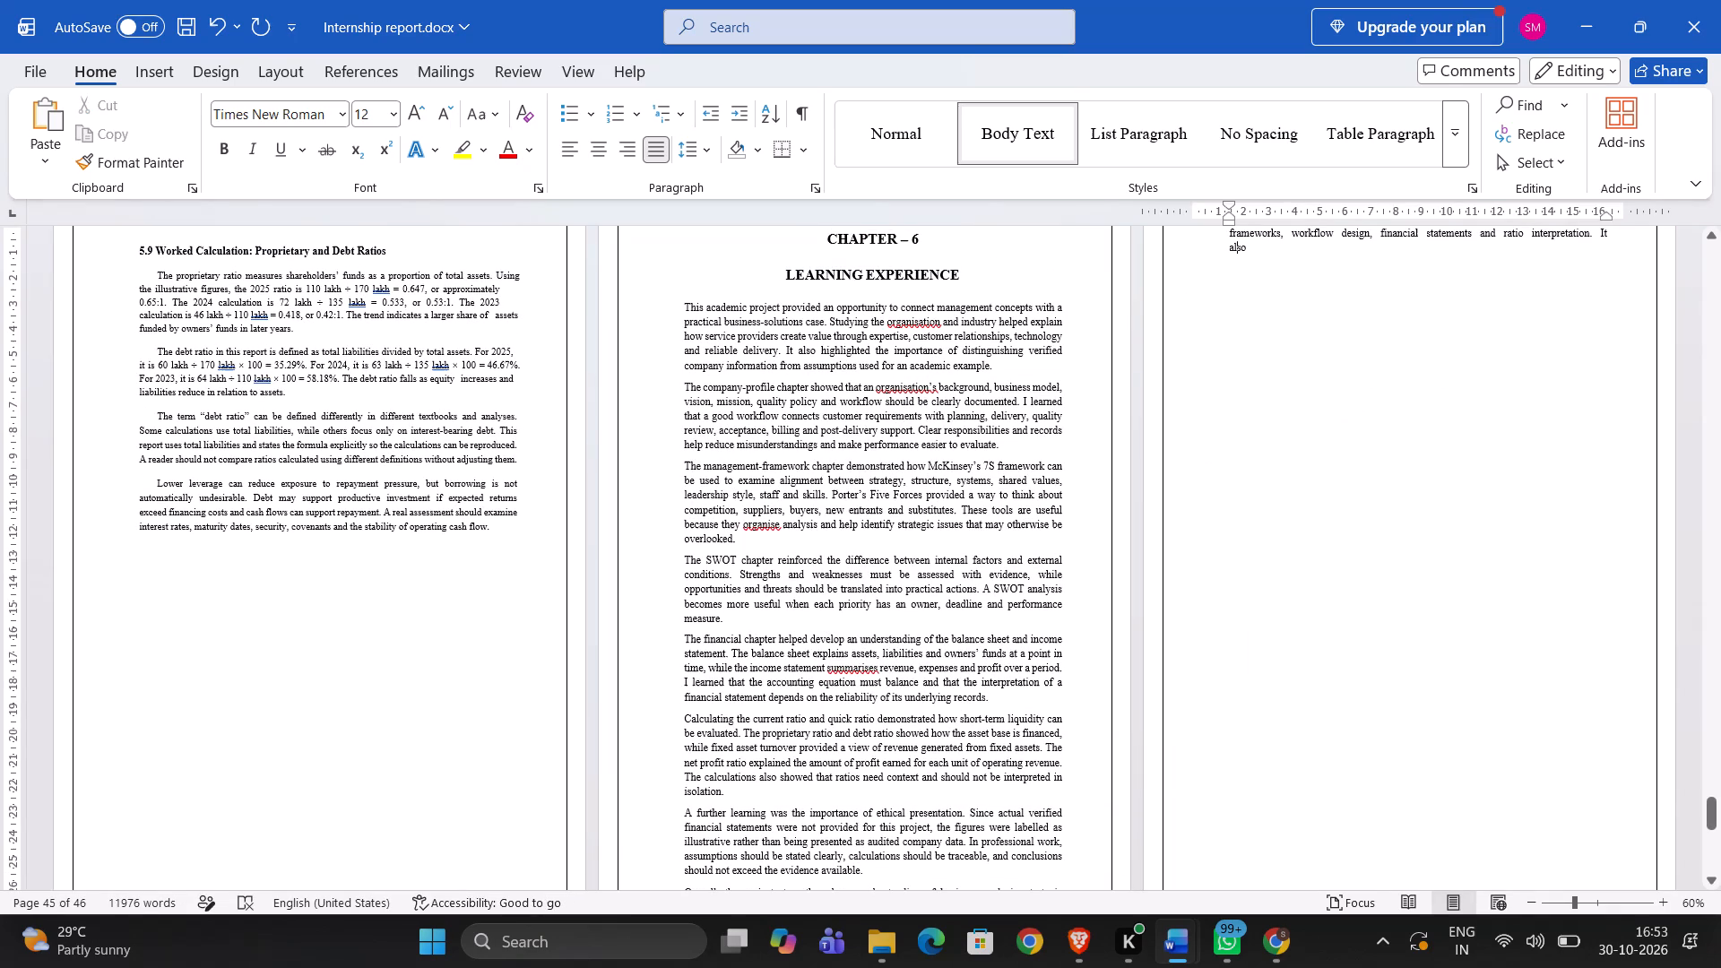
click(156, 271)
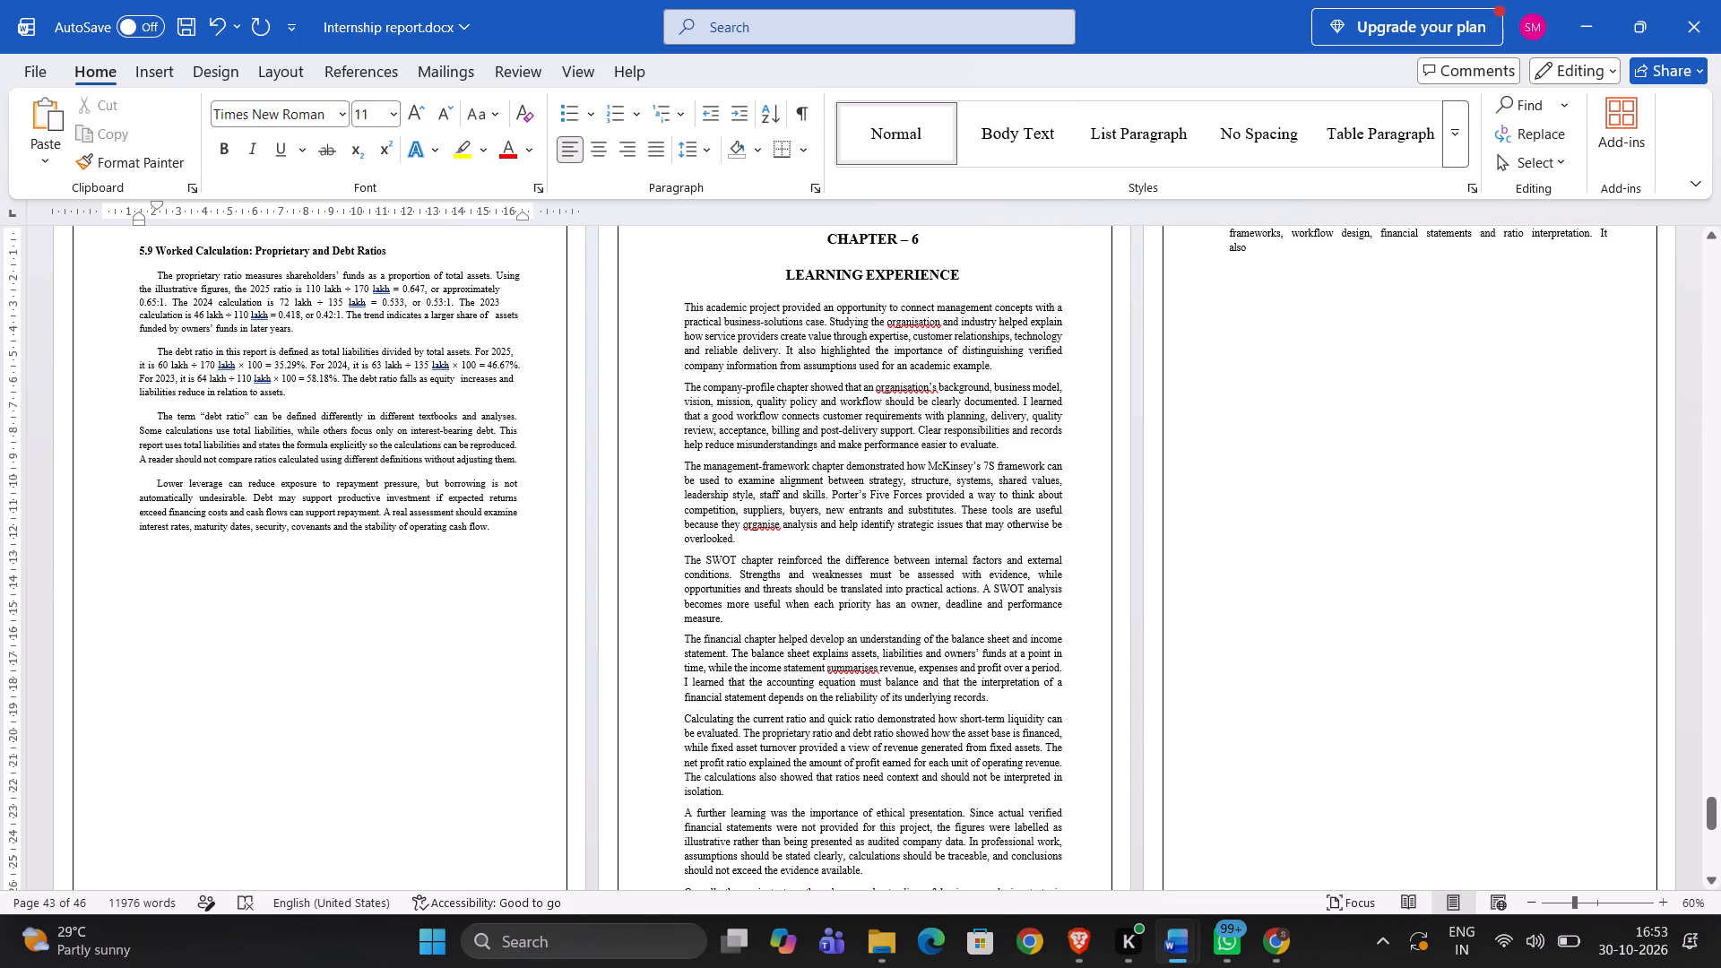
key(BackSpace)
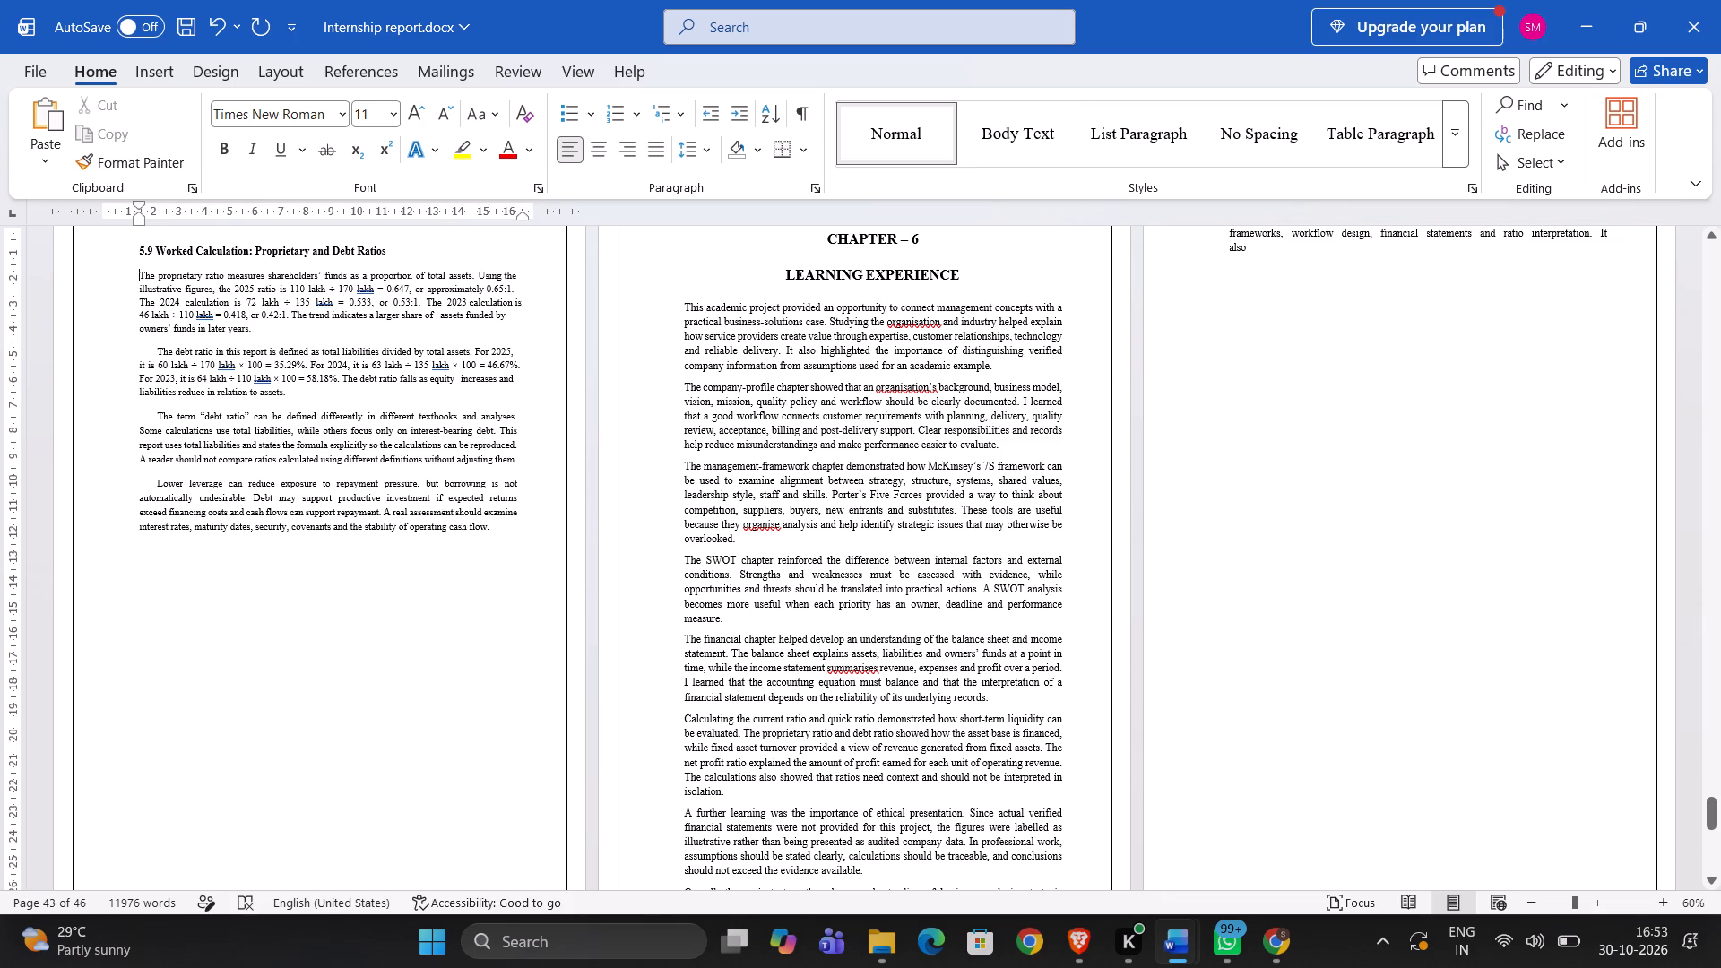
click(157, 353)
key(BackSpace)
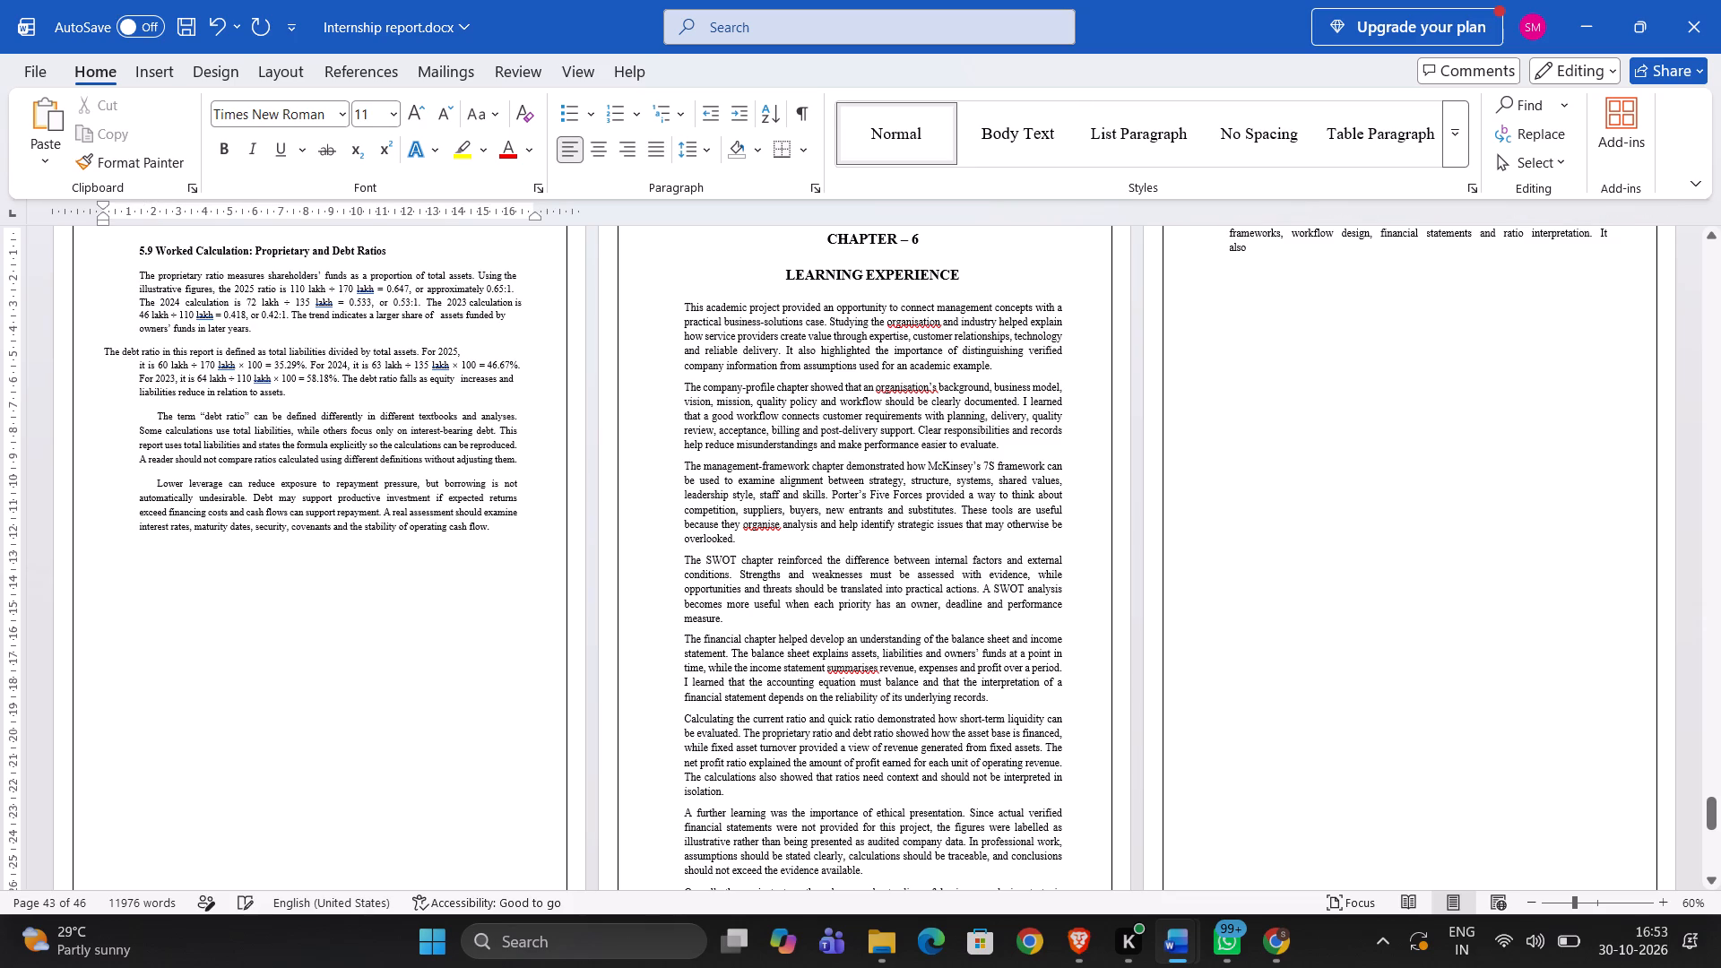
key(BackSpace)
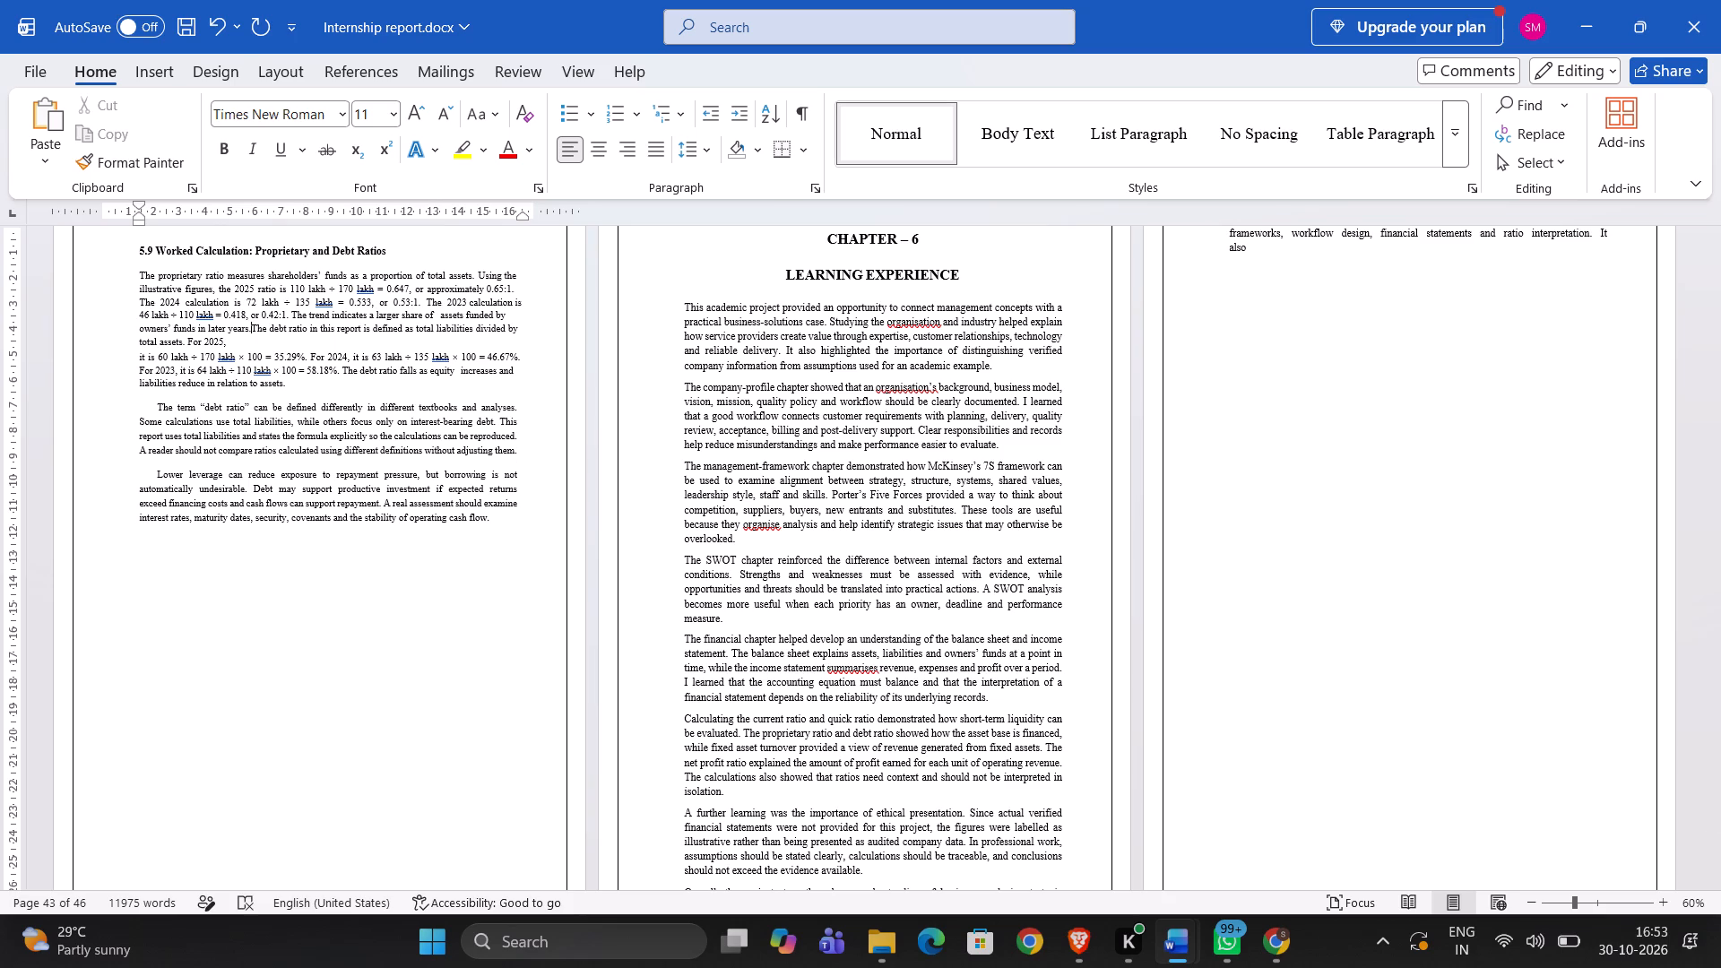
key(Return)
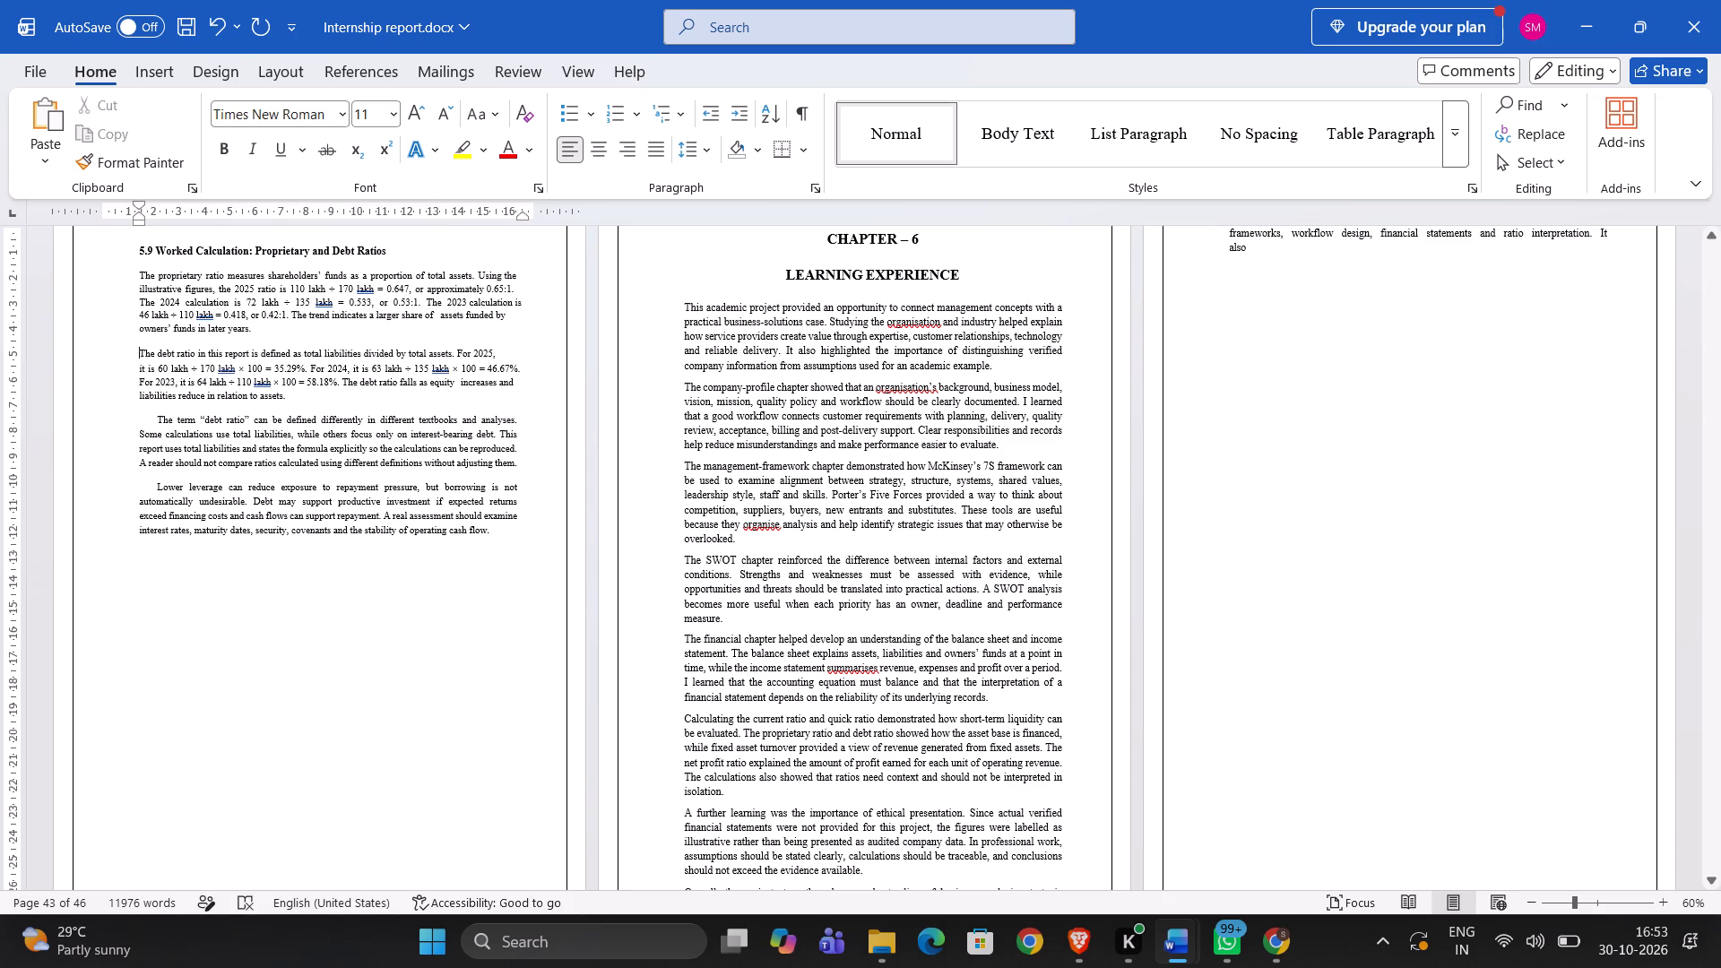
click(151, 417)
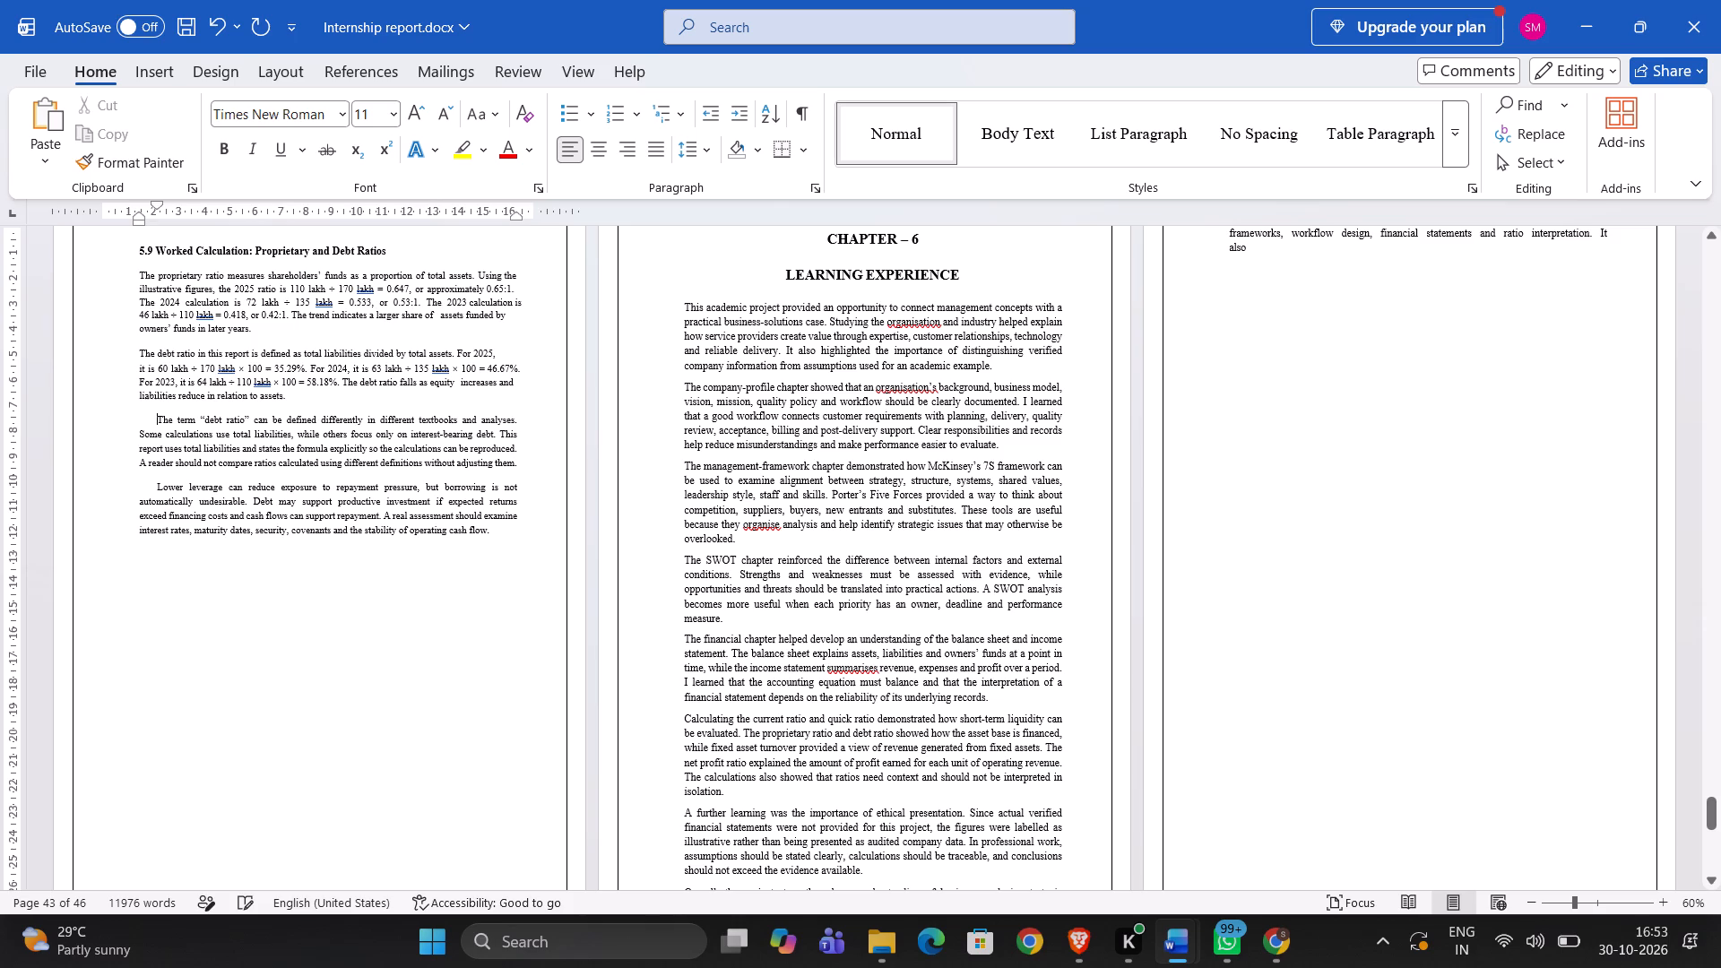
key(BackSpace)
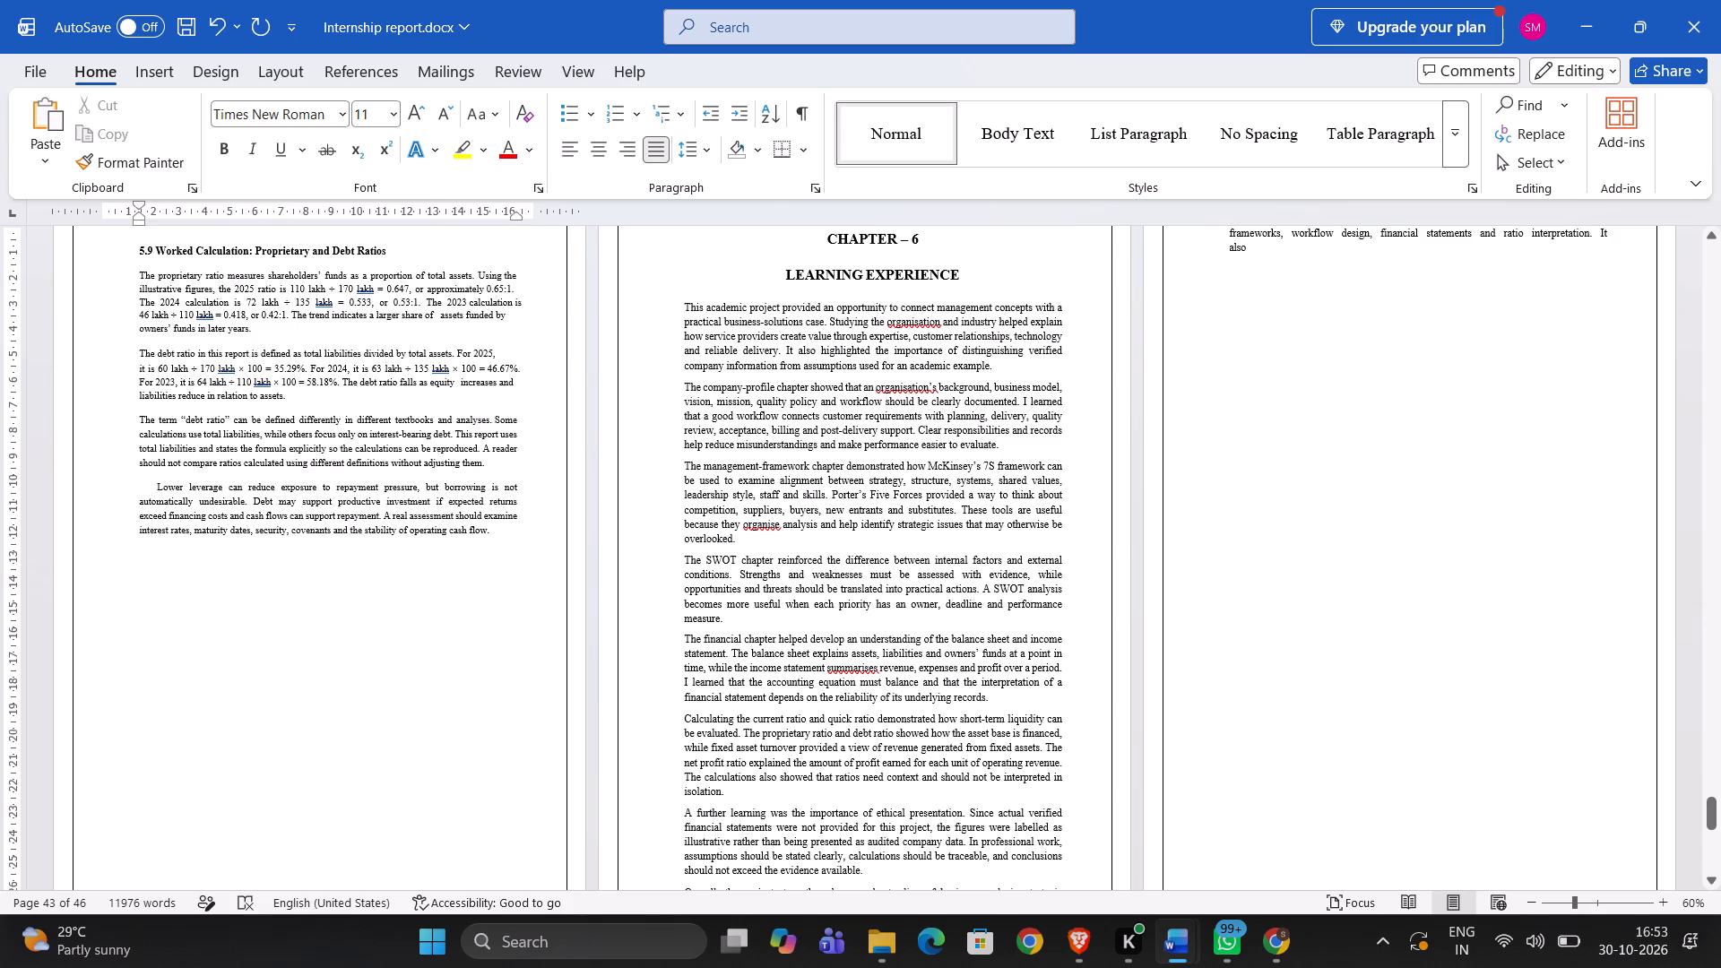
click(153, 489)
key(BackSpace)
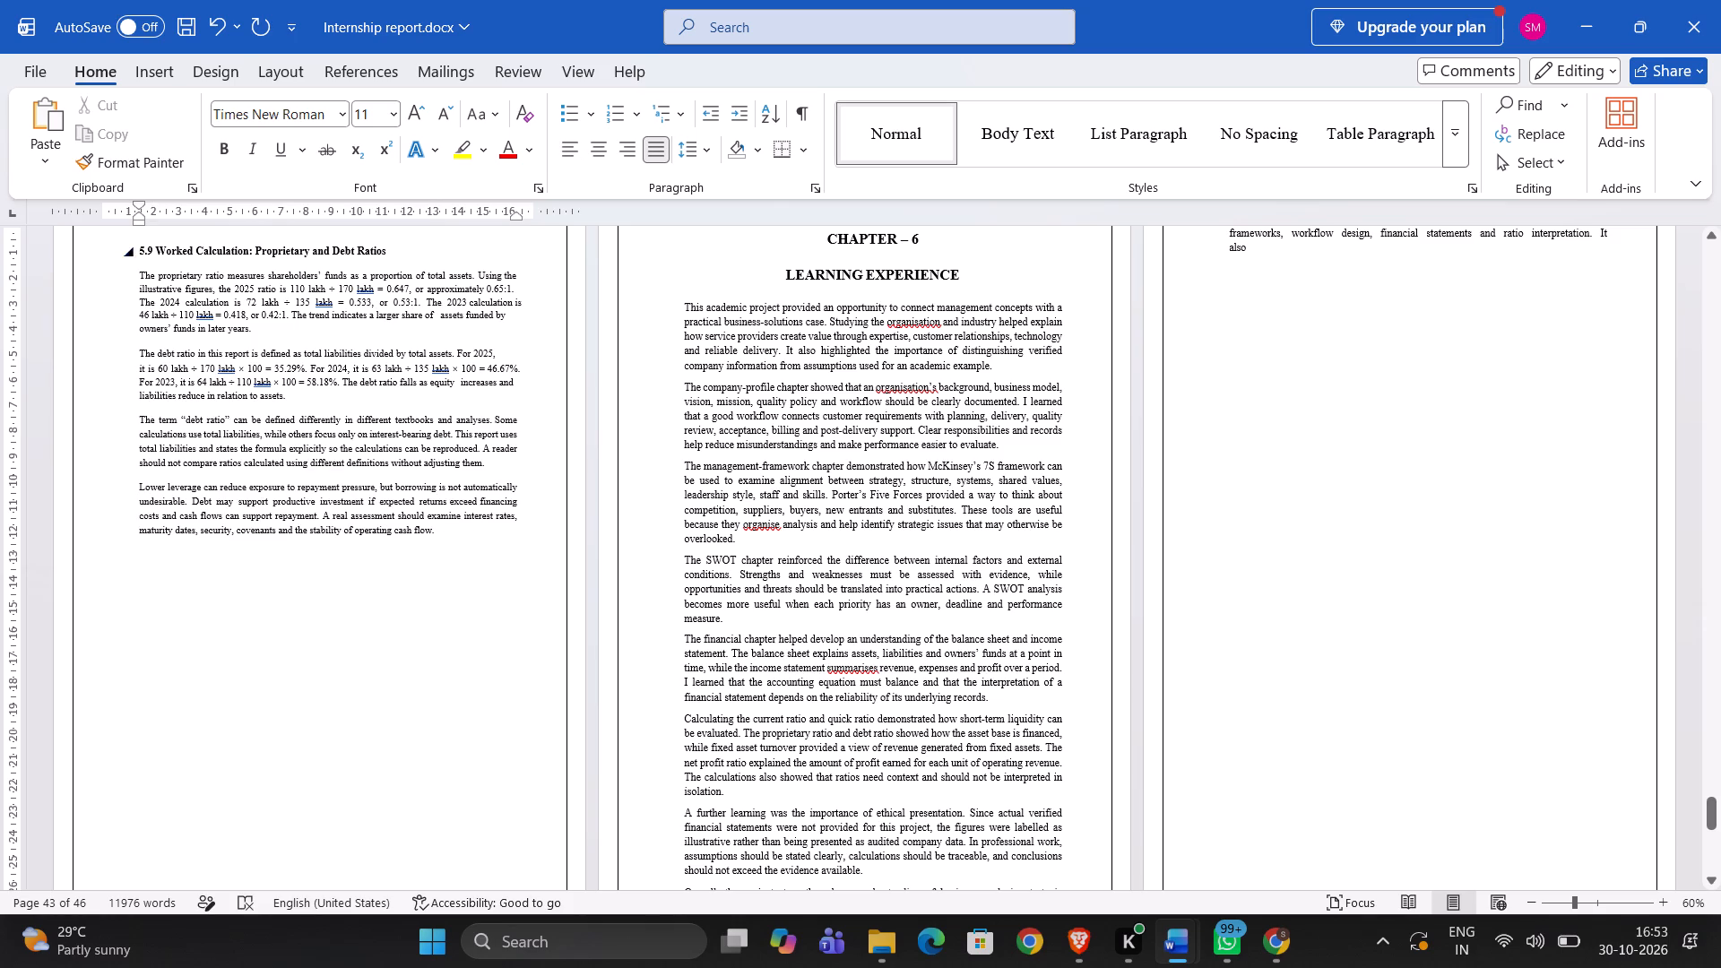
Set the font size of the four body paragraphs in section 5.9 to 12.
drag(134, 268, 372, 553)
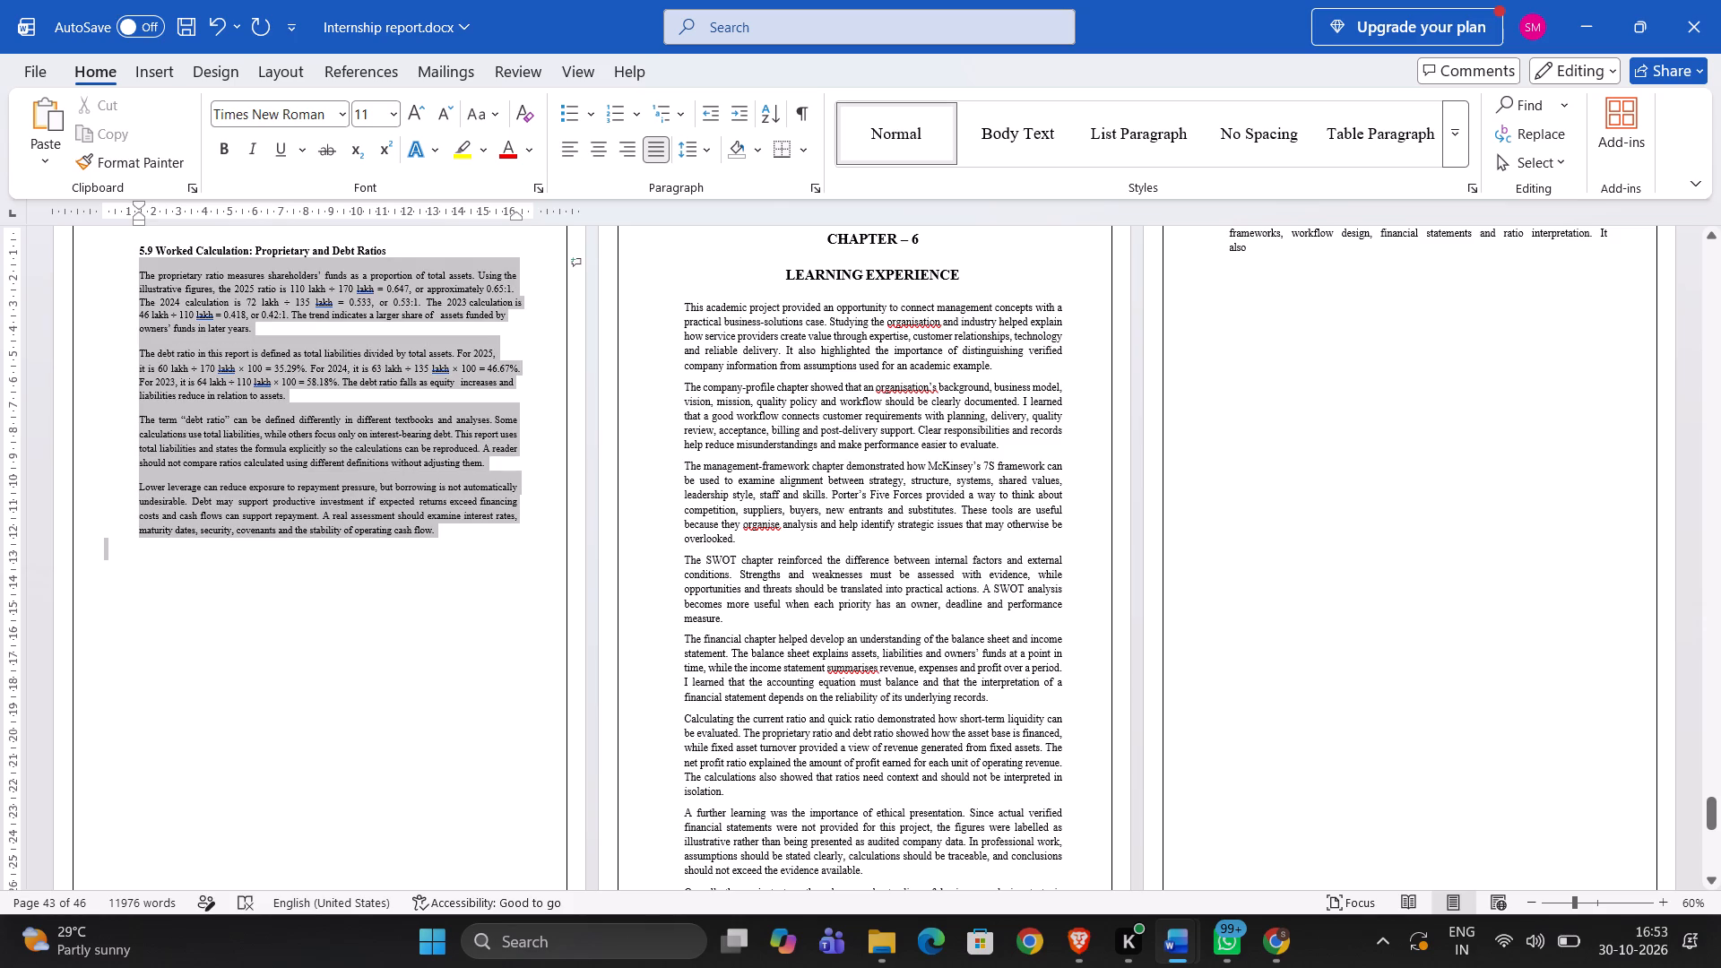
drag(372, 553, 414, 558)
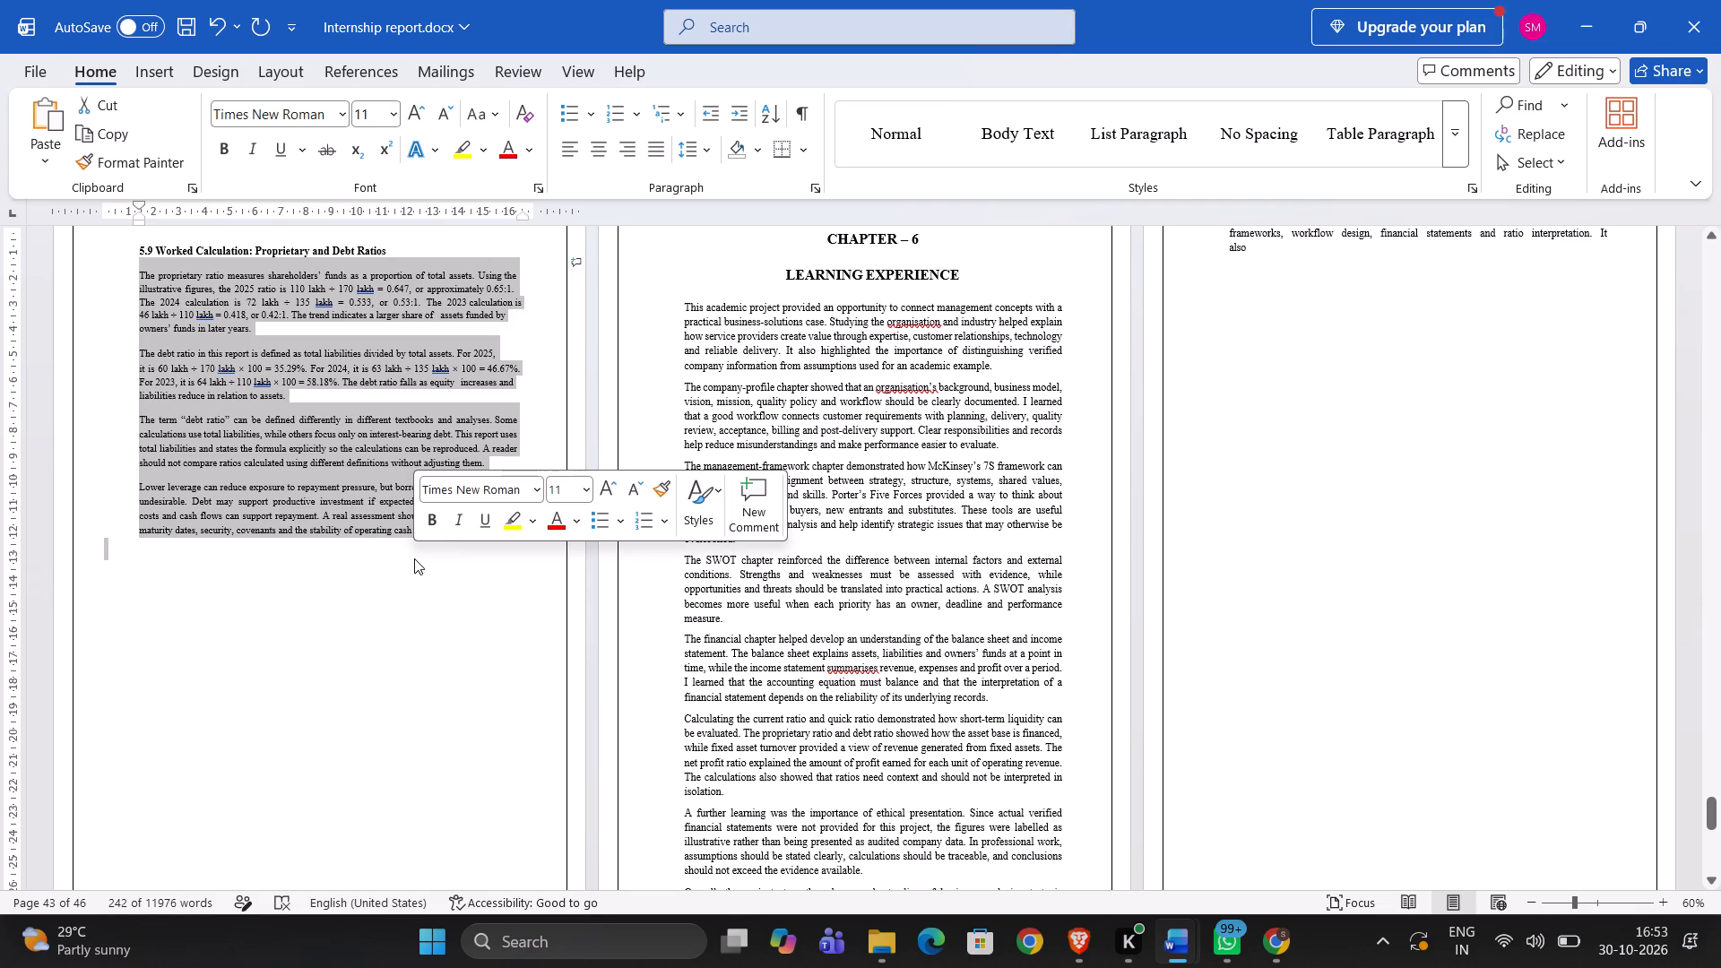
click(582, 486)
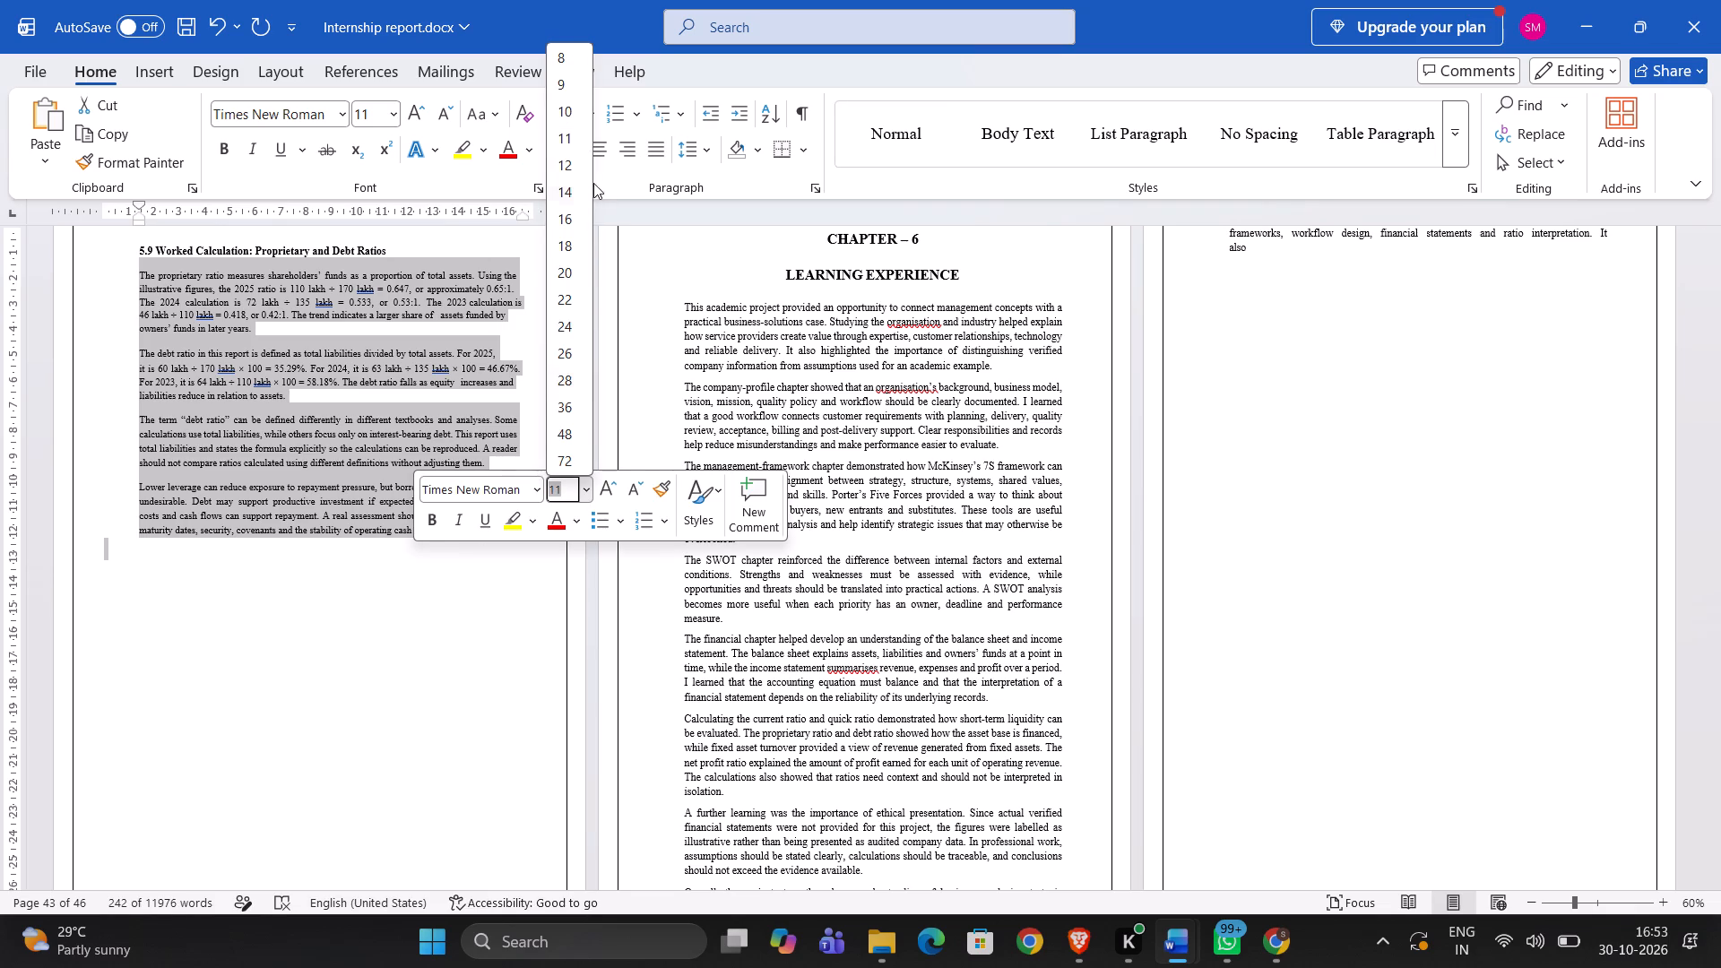
click(575, 165)
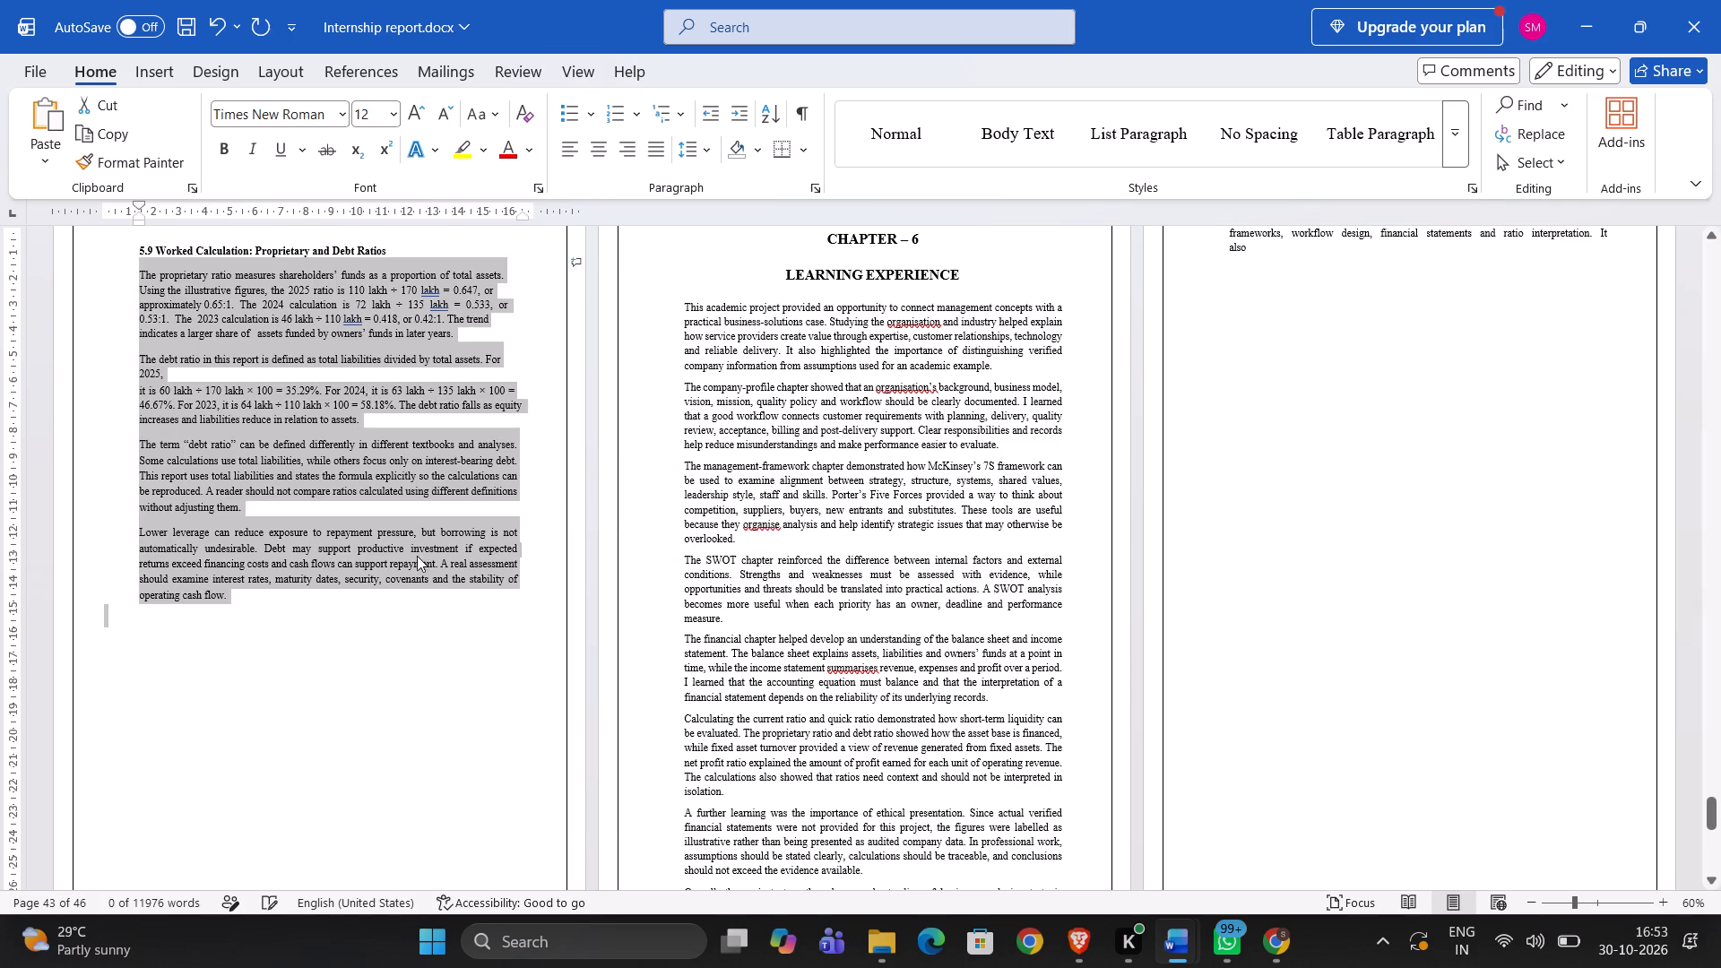
click(359, 622)
Review the layout of the pages around section 5.9 and Chapter 6, including the text that runs onto the following pages.
scroll(359, 622, up, 1)
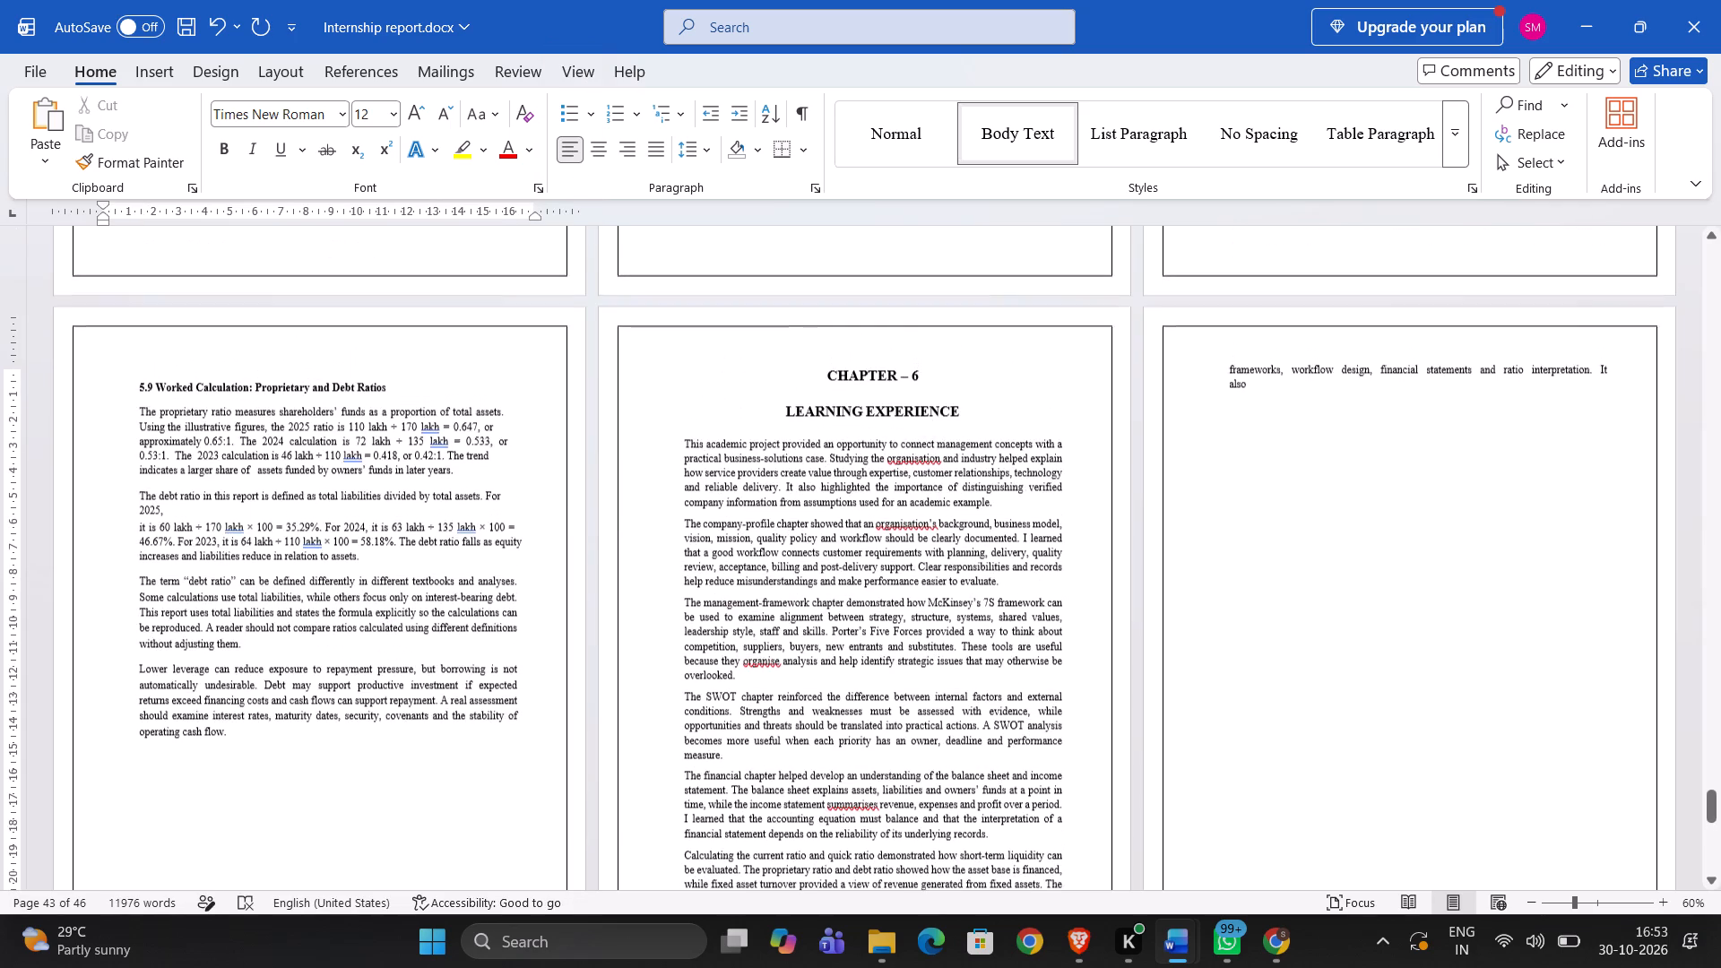
scroll(359, 622, up, 2)
scroll(359, 622, down, 1)
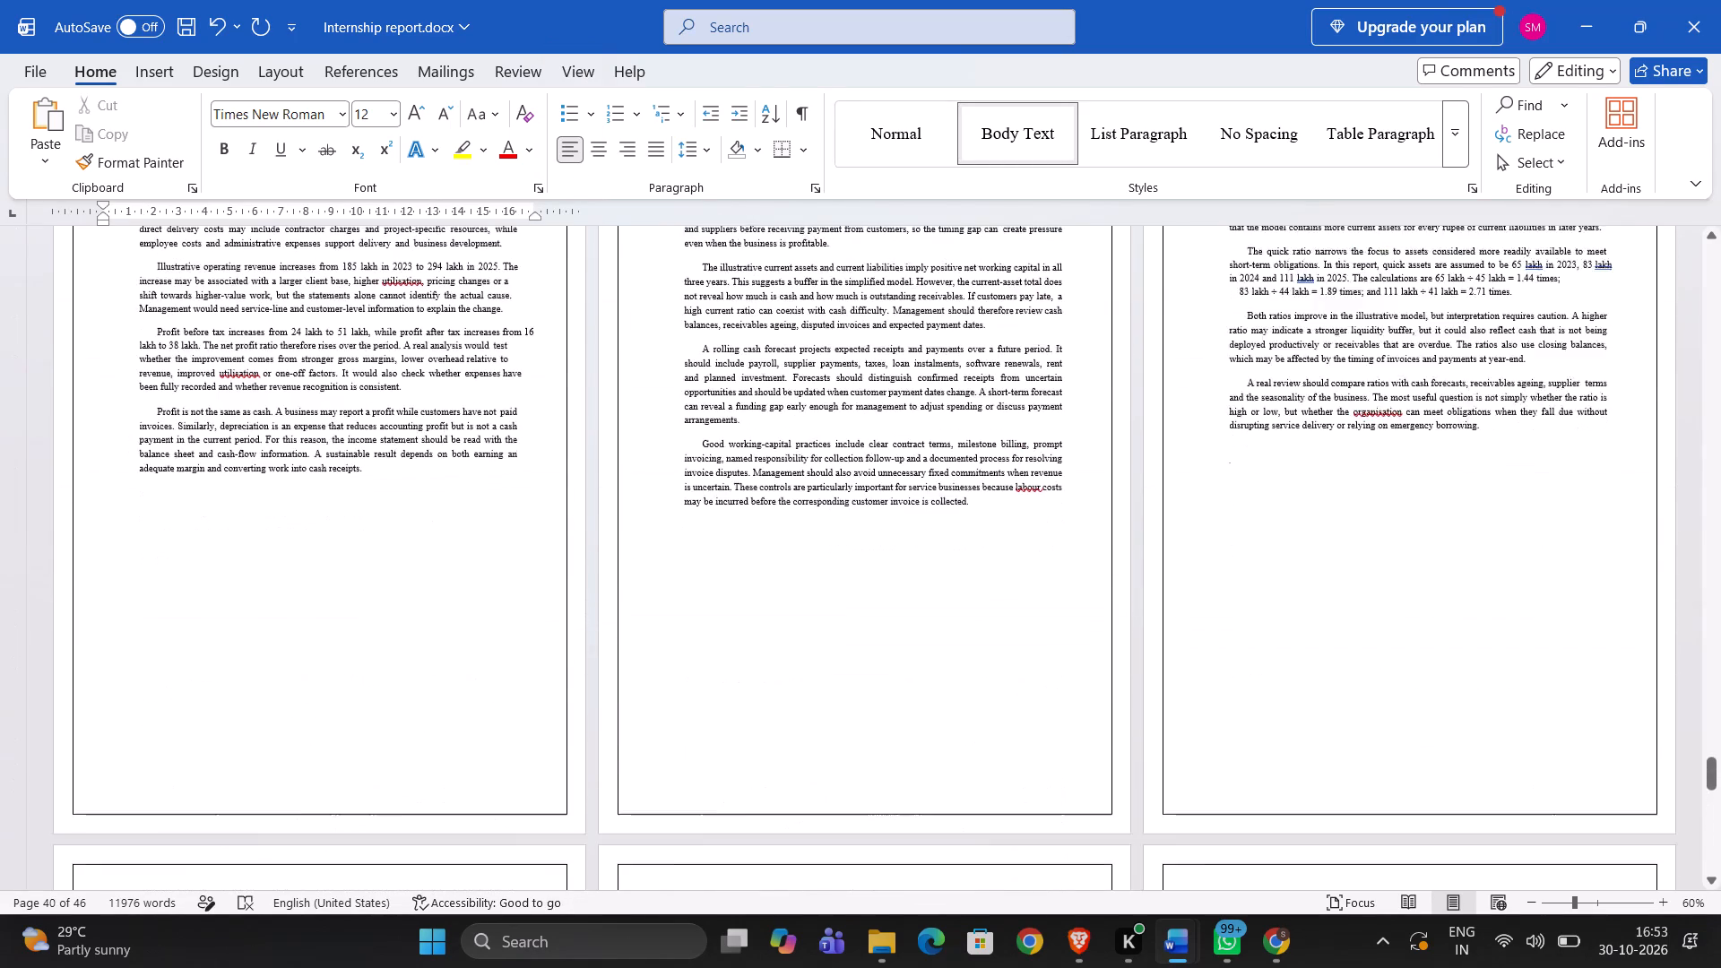
scroll(359, 622, down, 1)
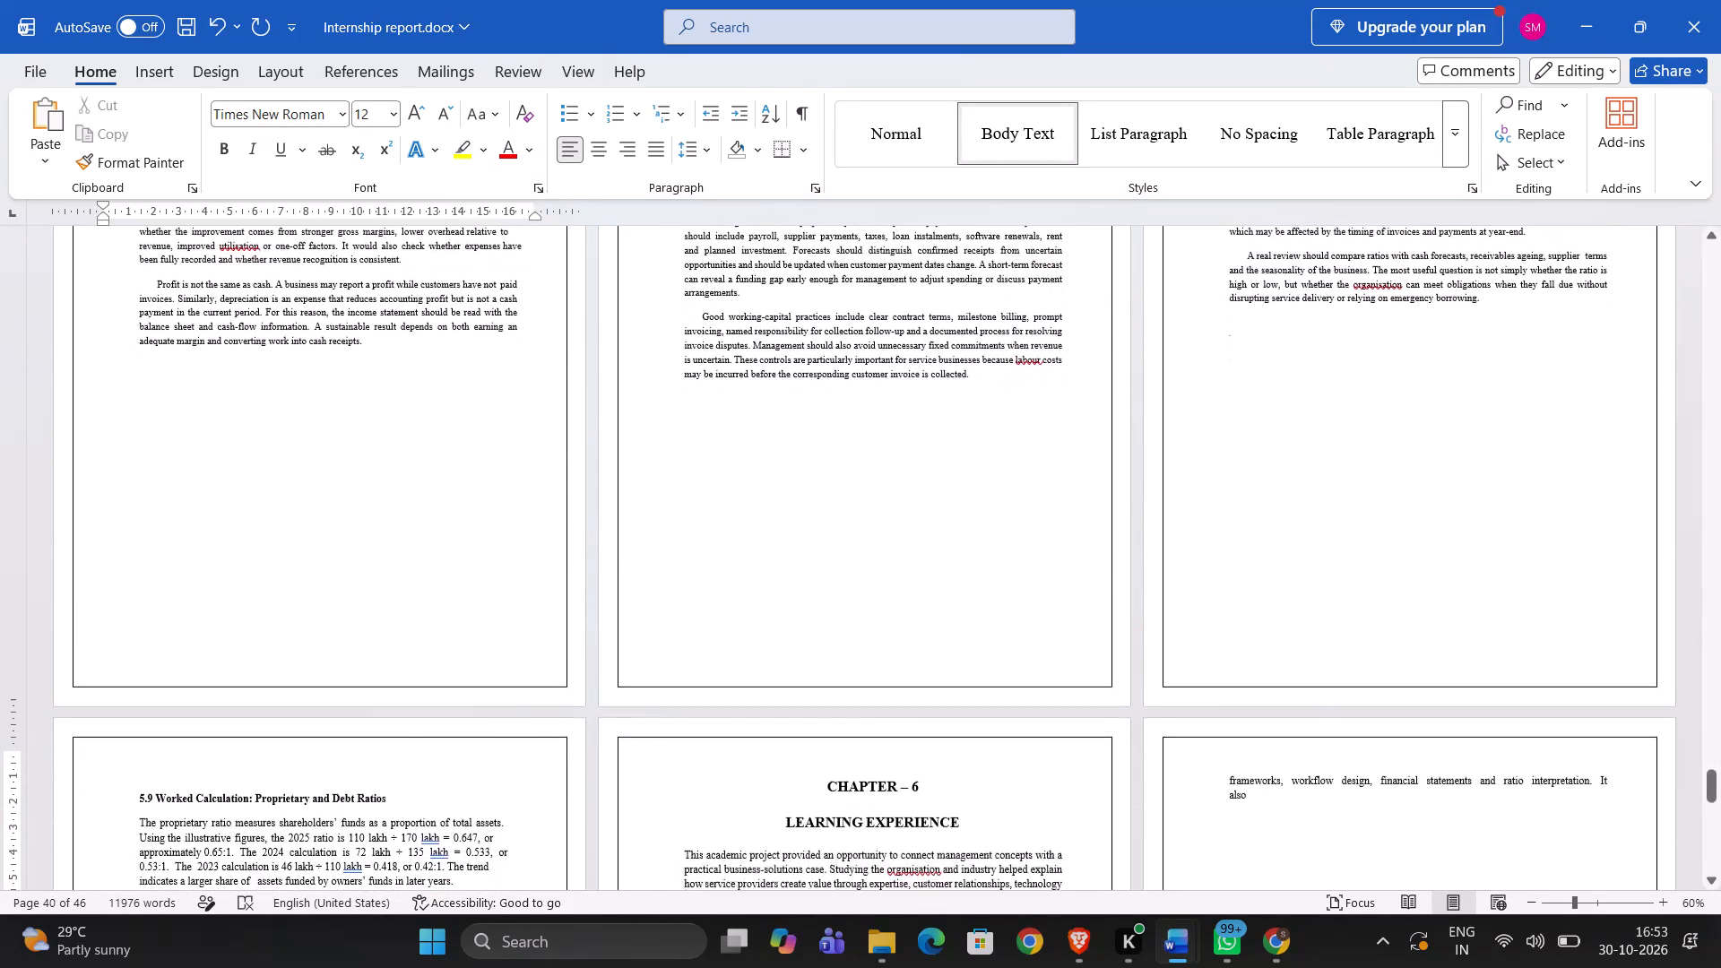
scroll(359, 622, down, 6)
scroll(359, 622, up, 1)
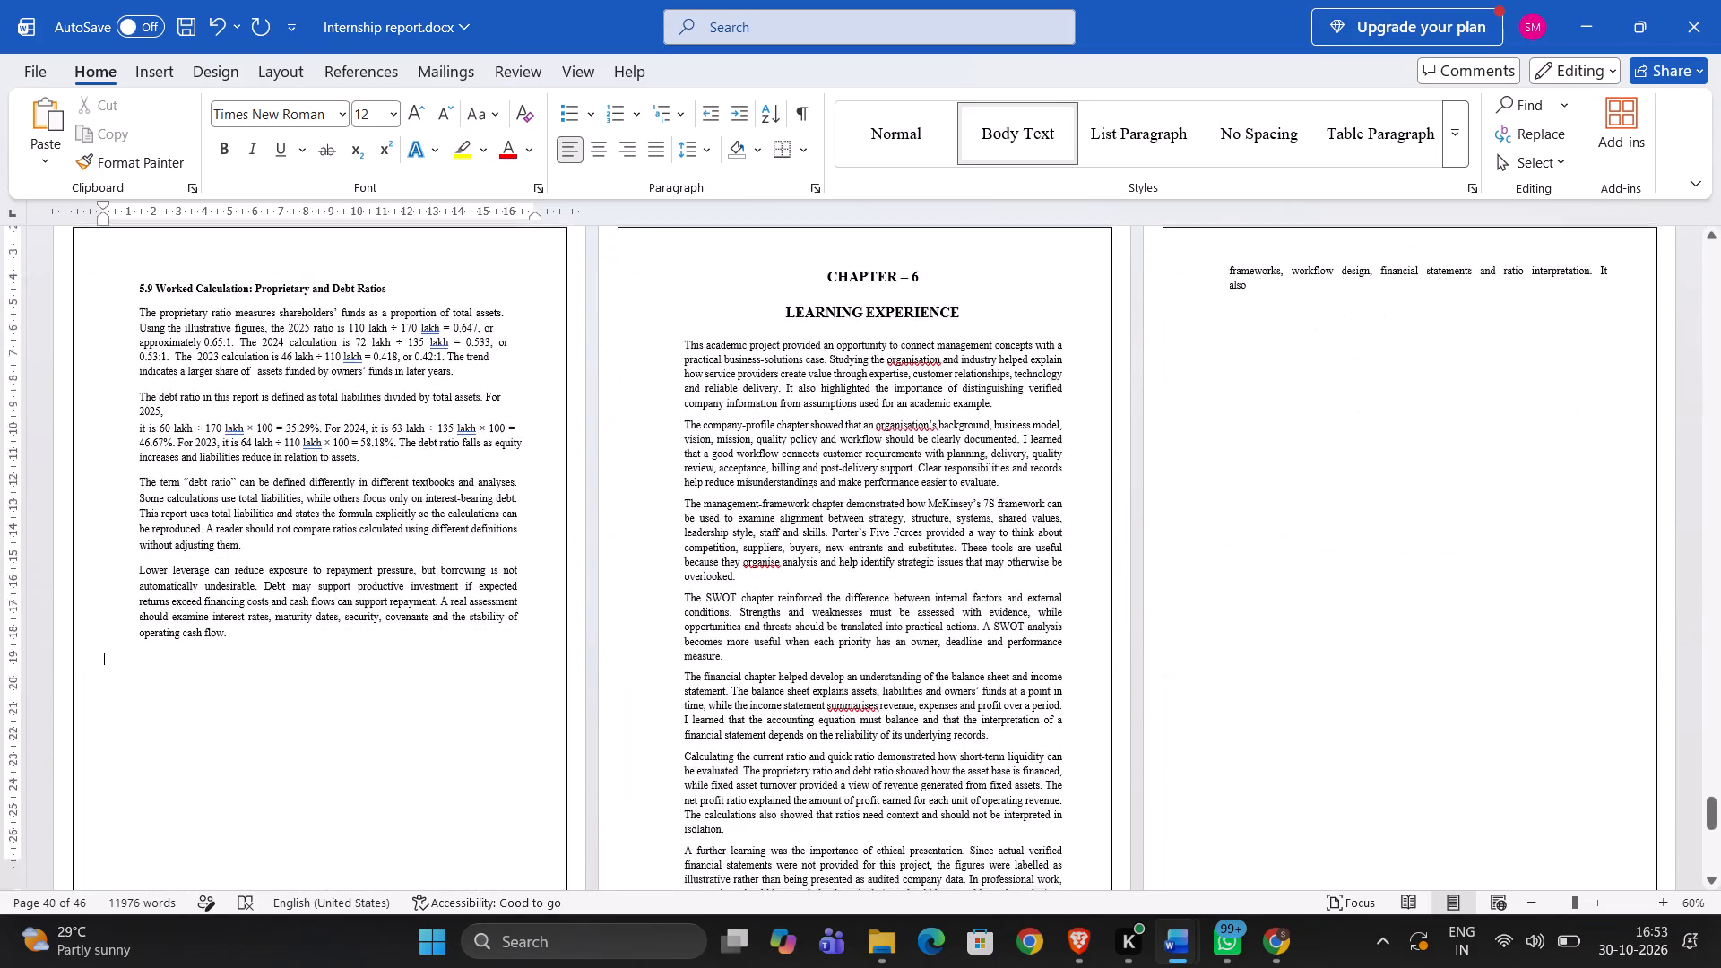
scroll(359, 622, up, 1)
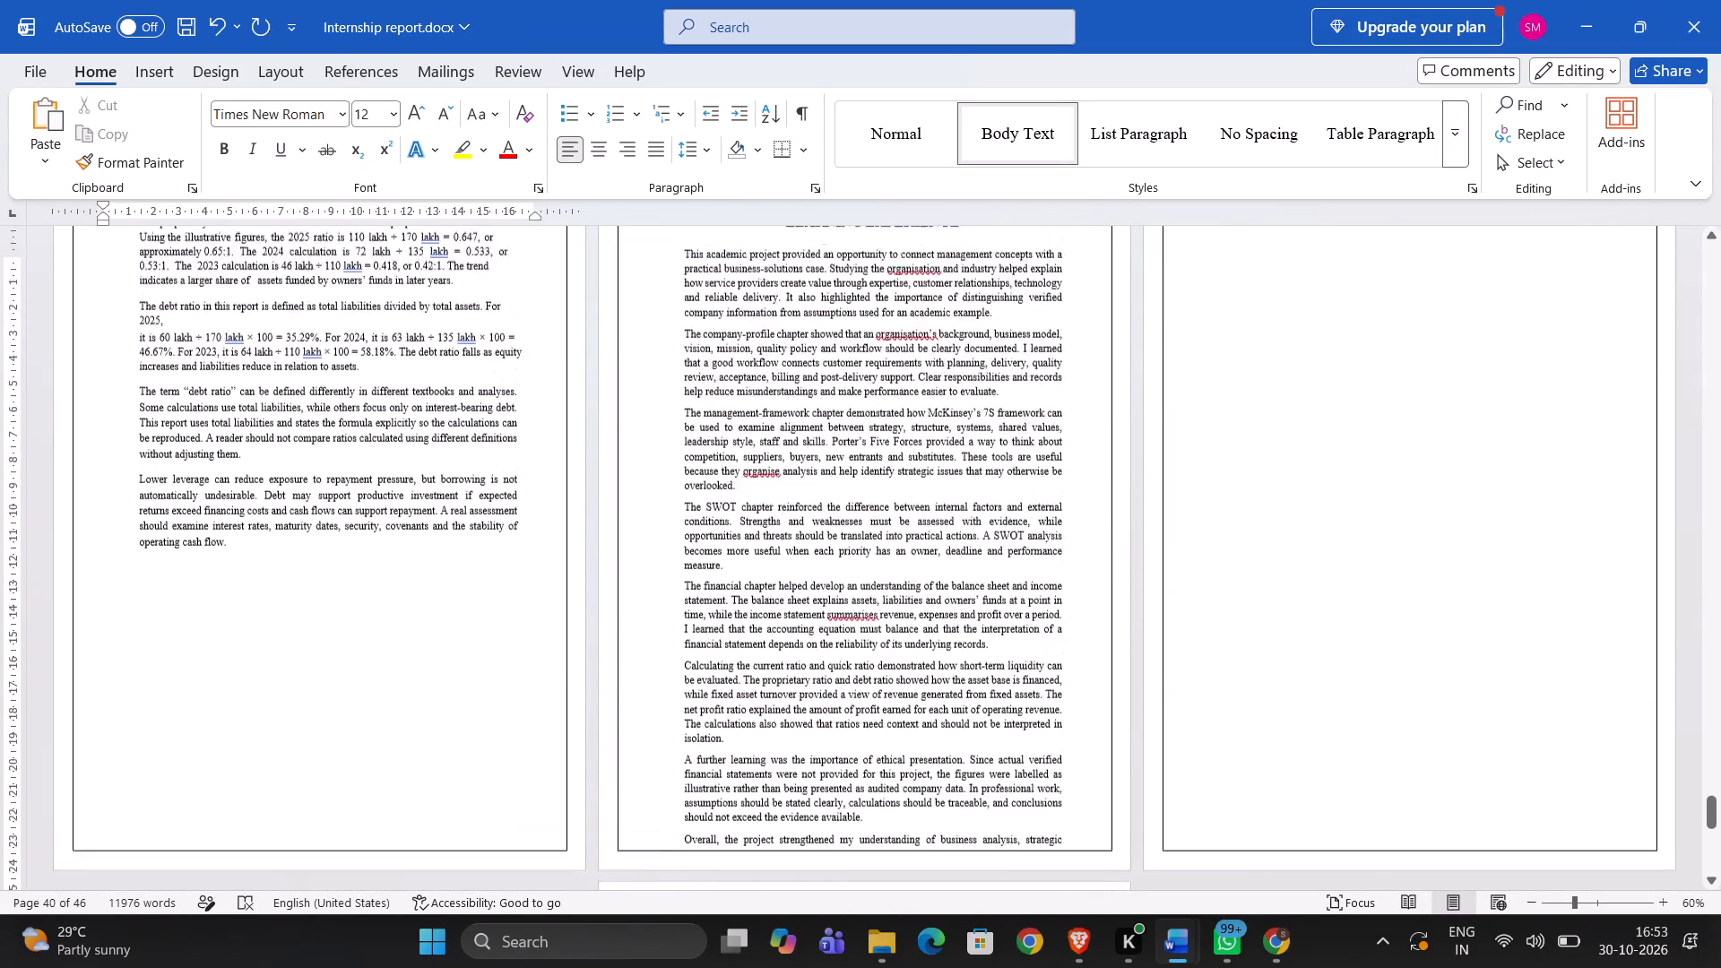
scroll(359, 622, up, 1)
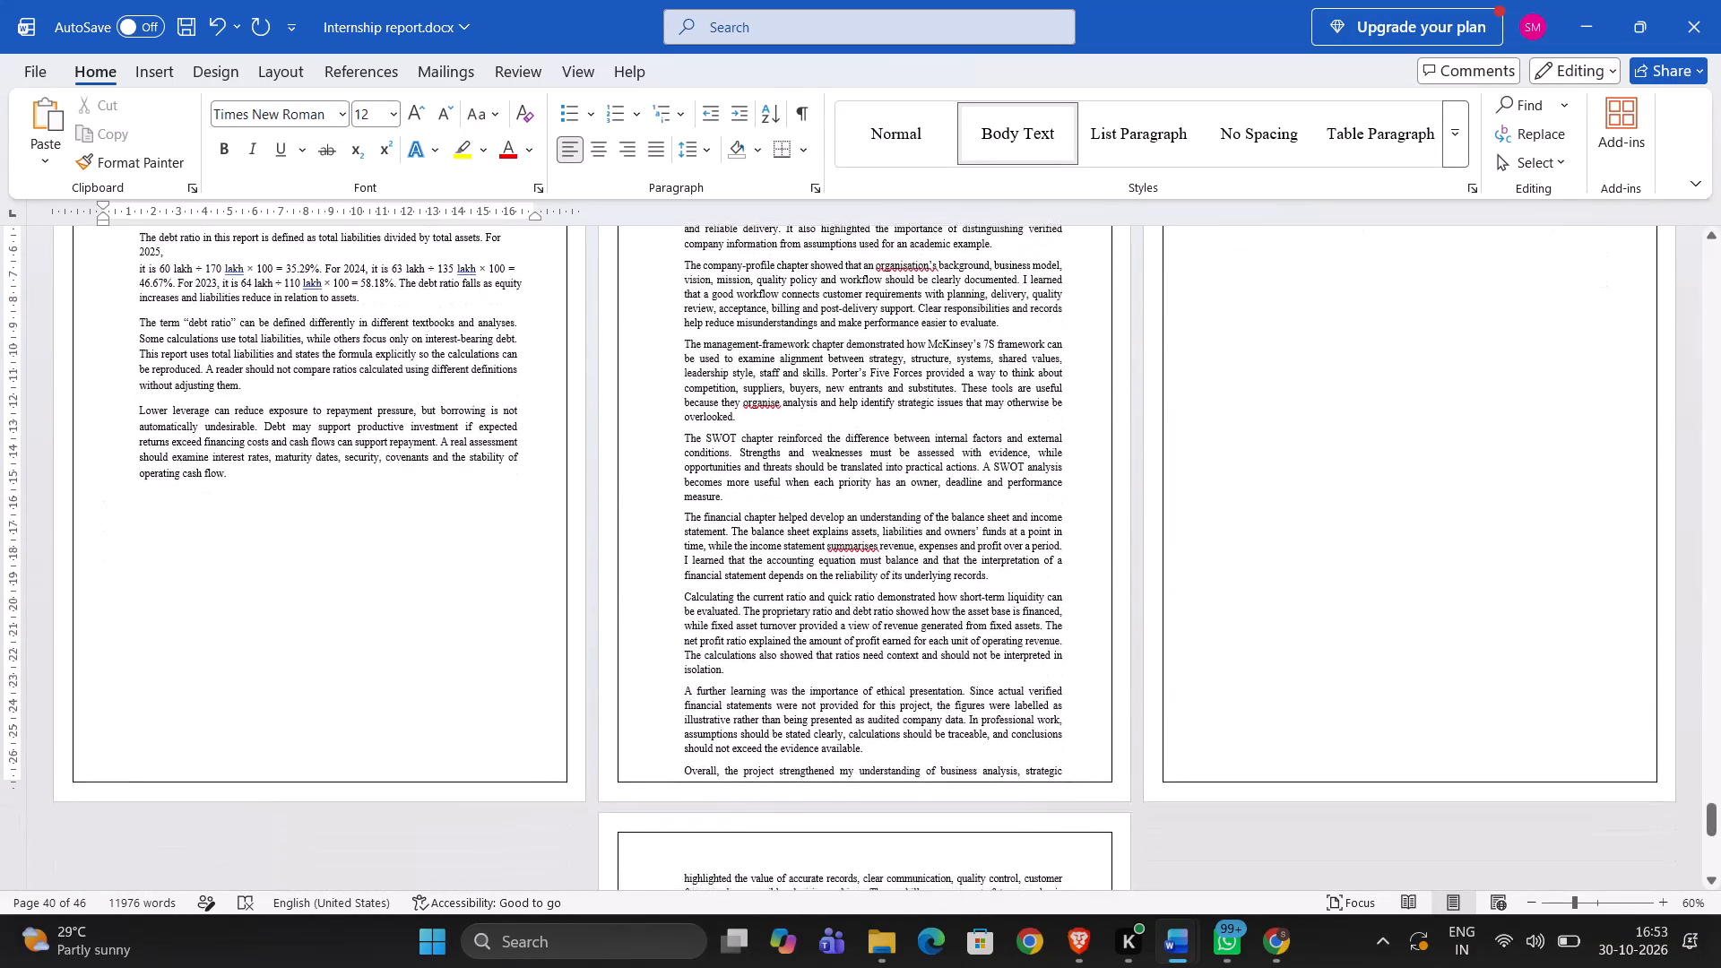
scroll(359, 622, up, 2)
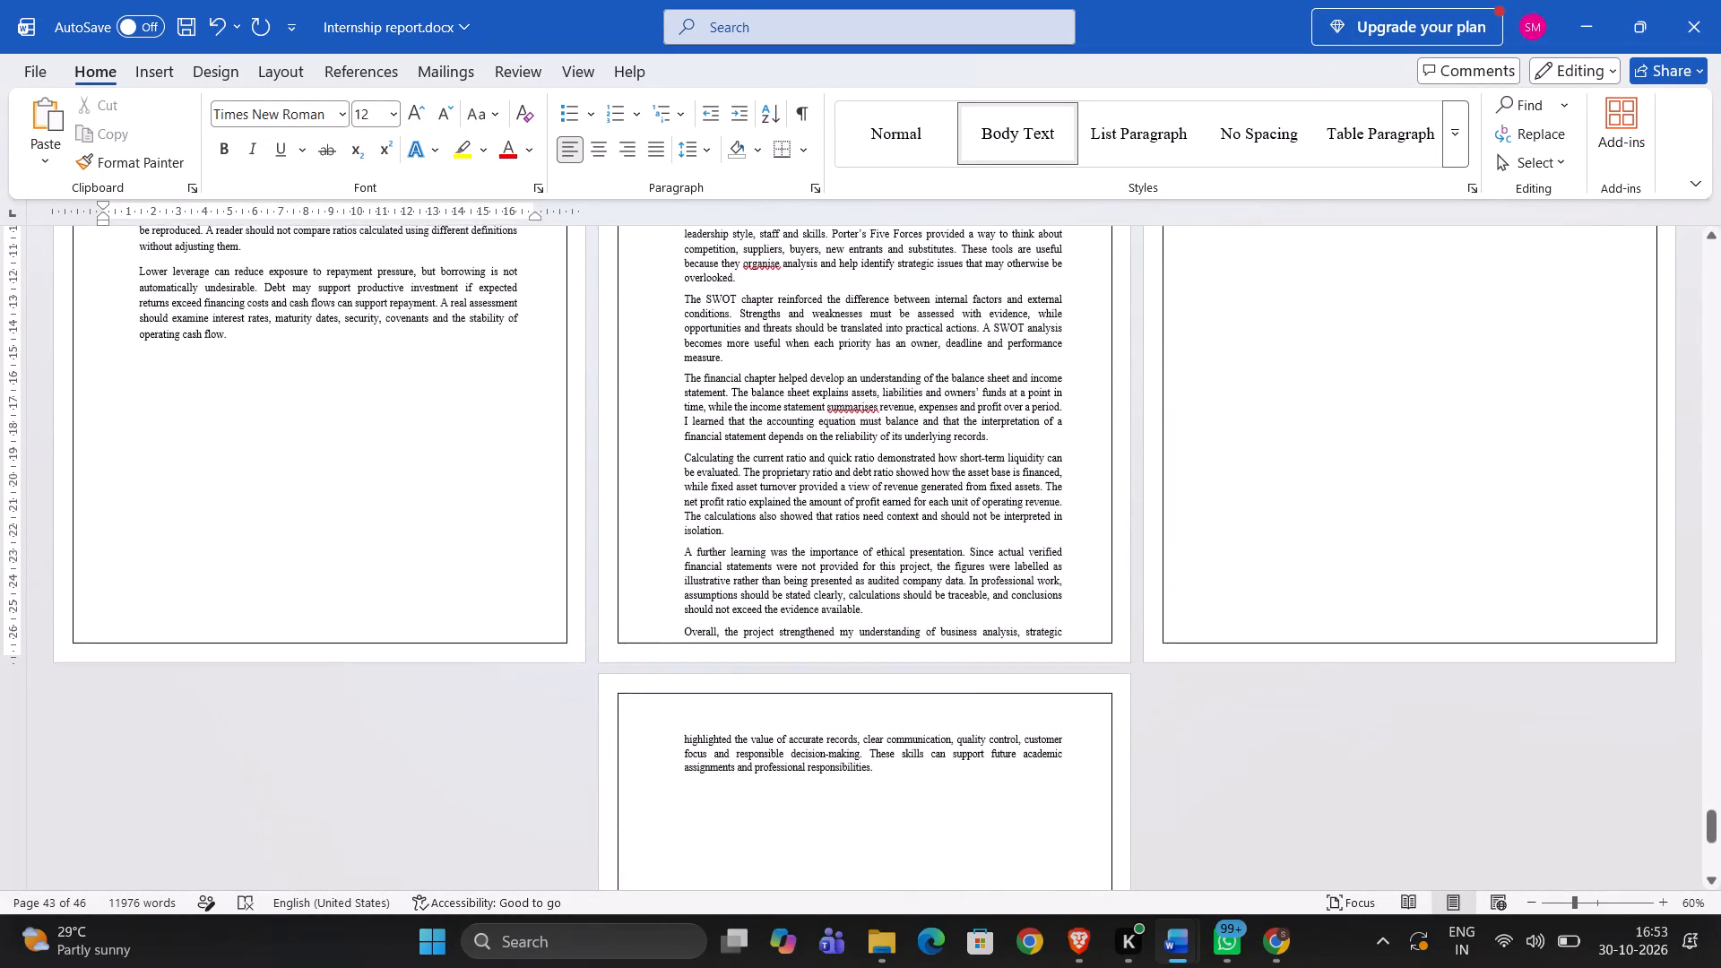
scroll(359, 622, up, 1)
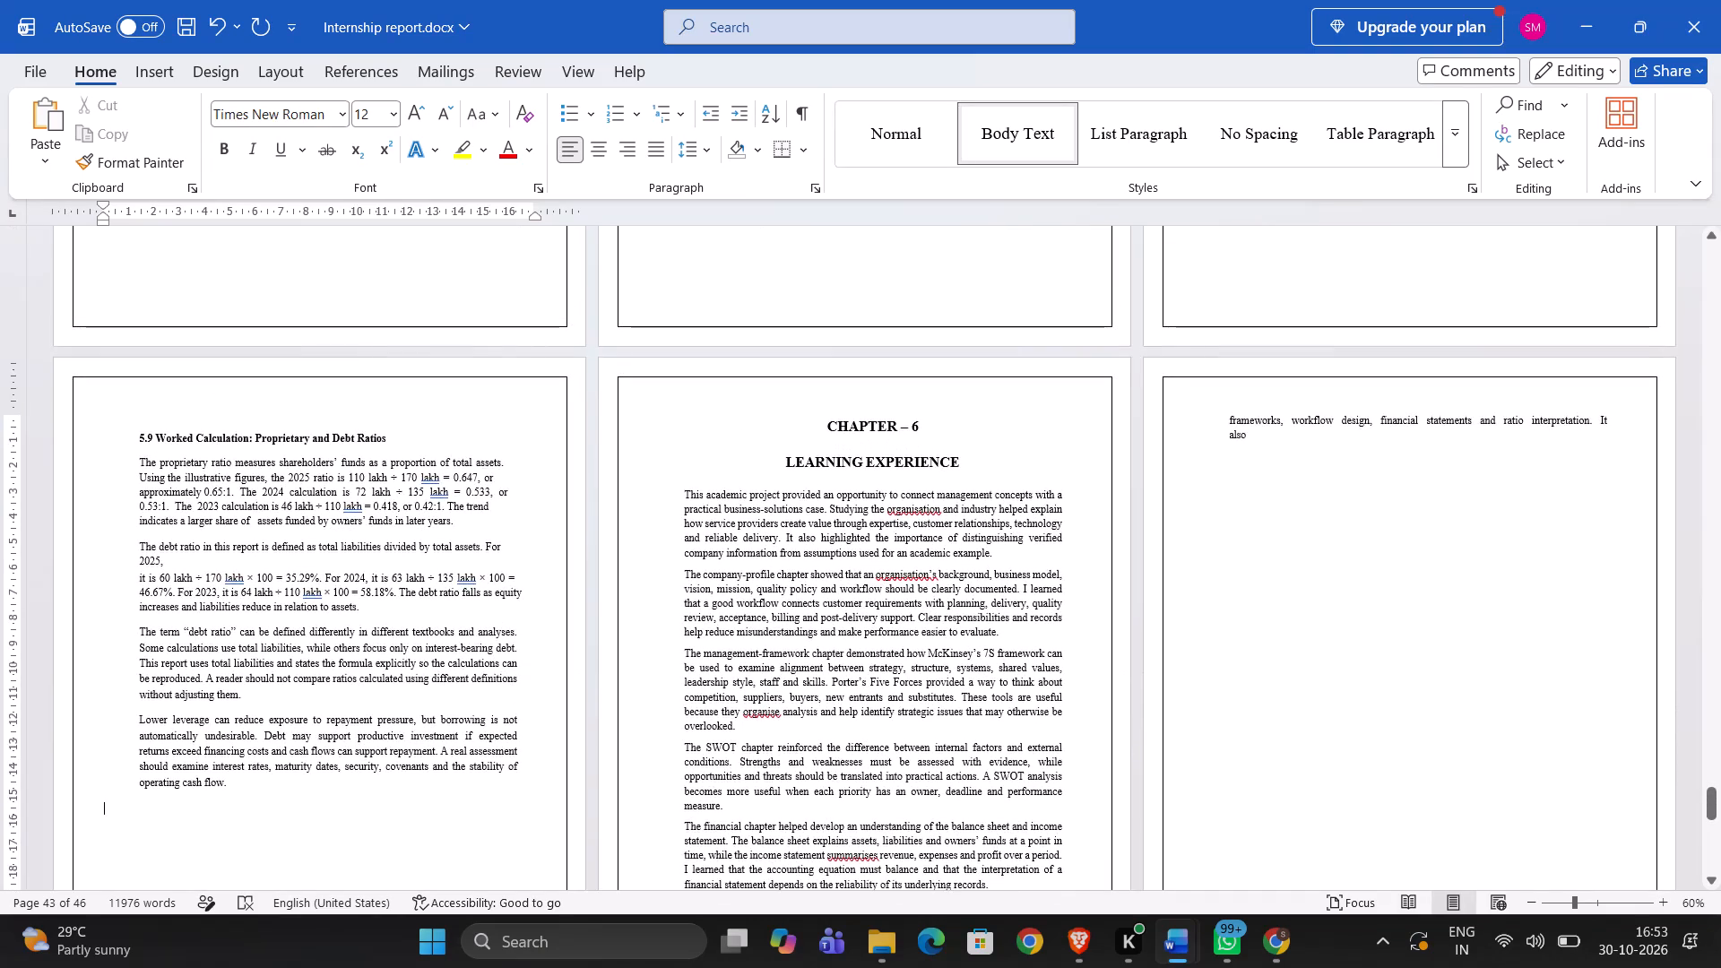
scroll(359, 622, down, 4)
scroll(359, 622, up, 1)
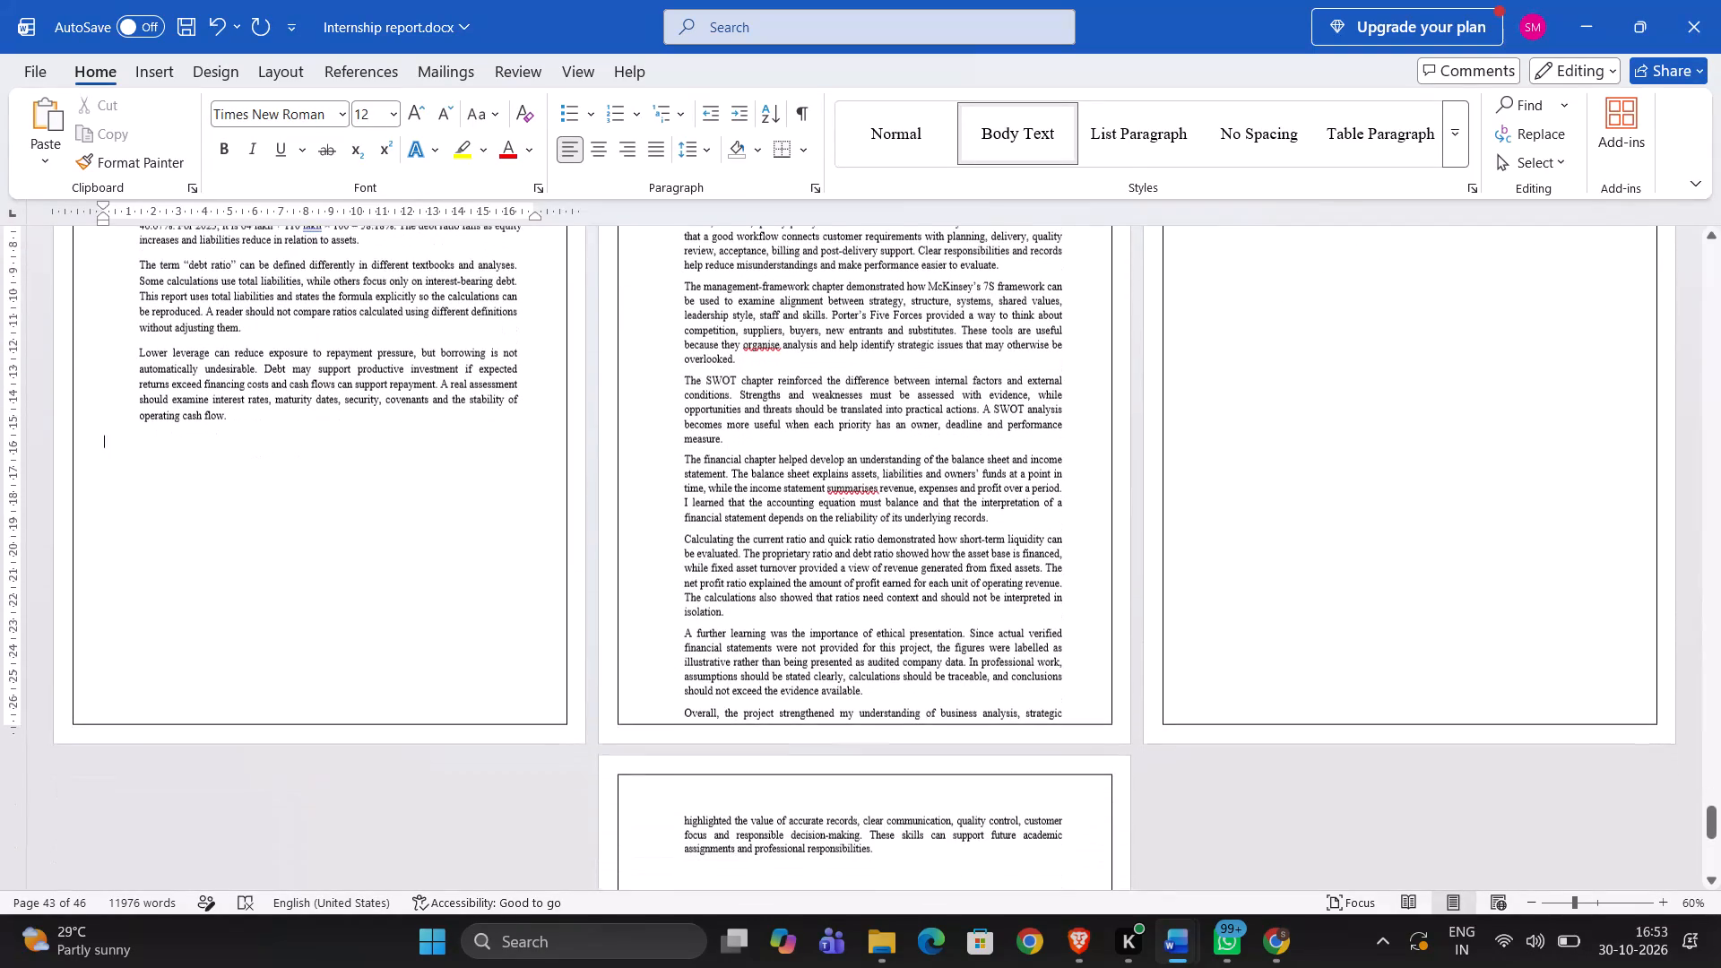
scroll(359, 622, up, 1)
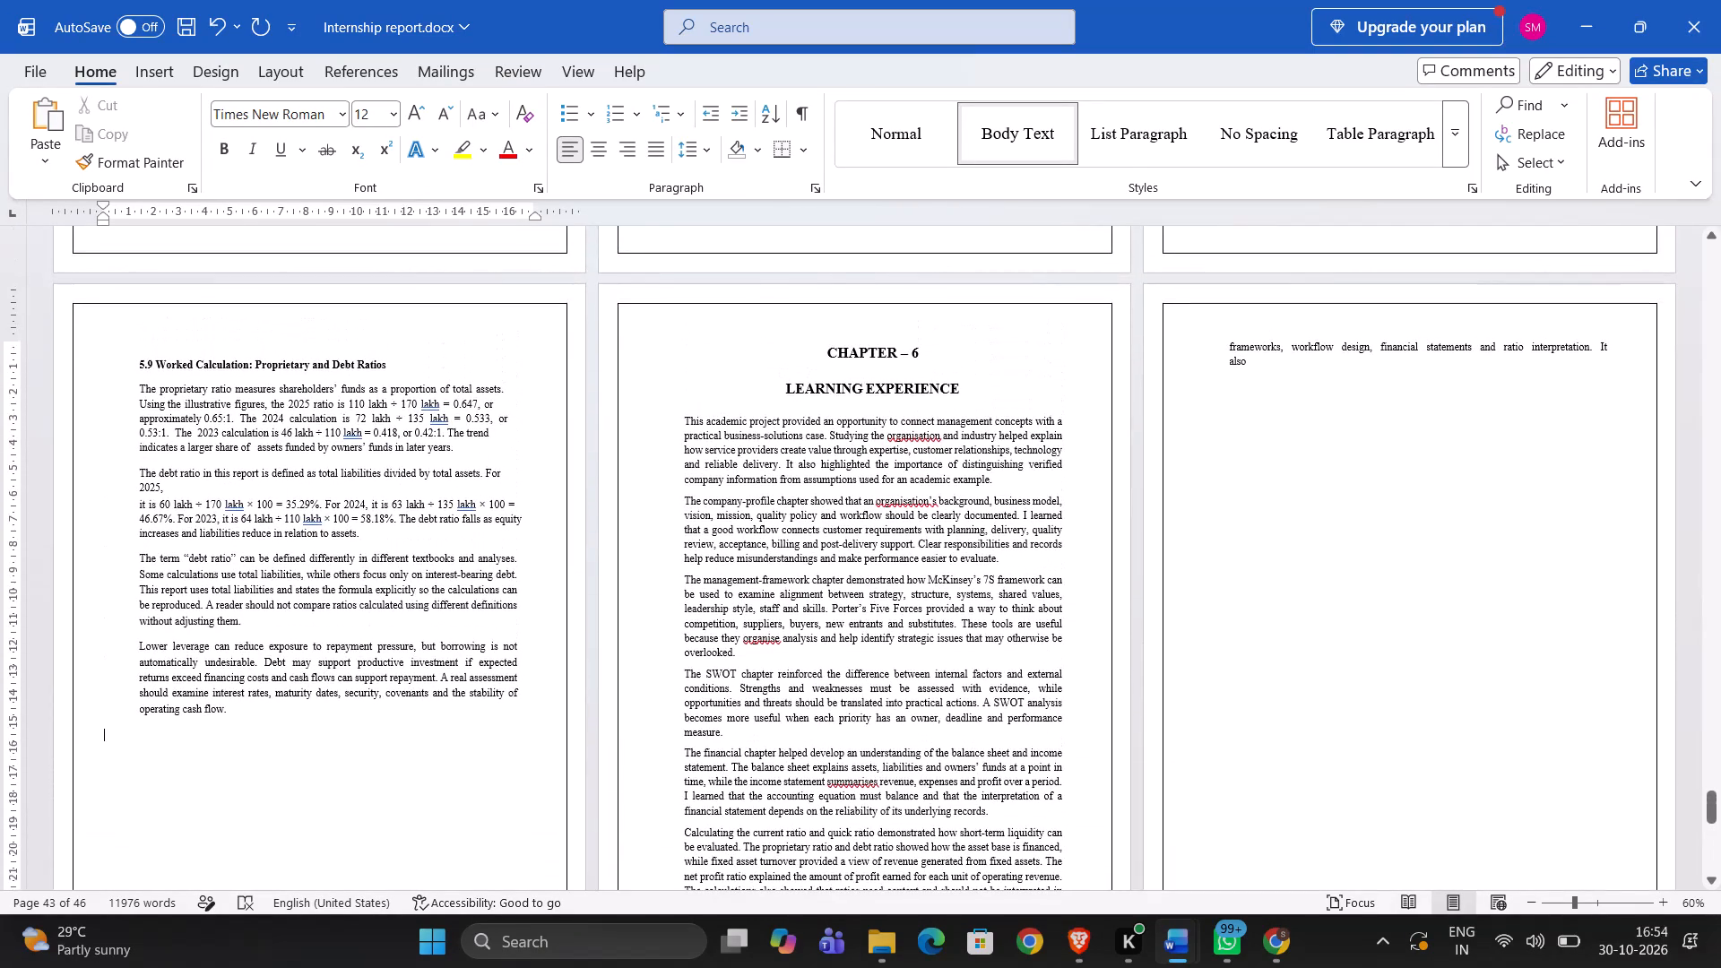
scroll(359, 622, down, 4)
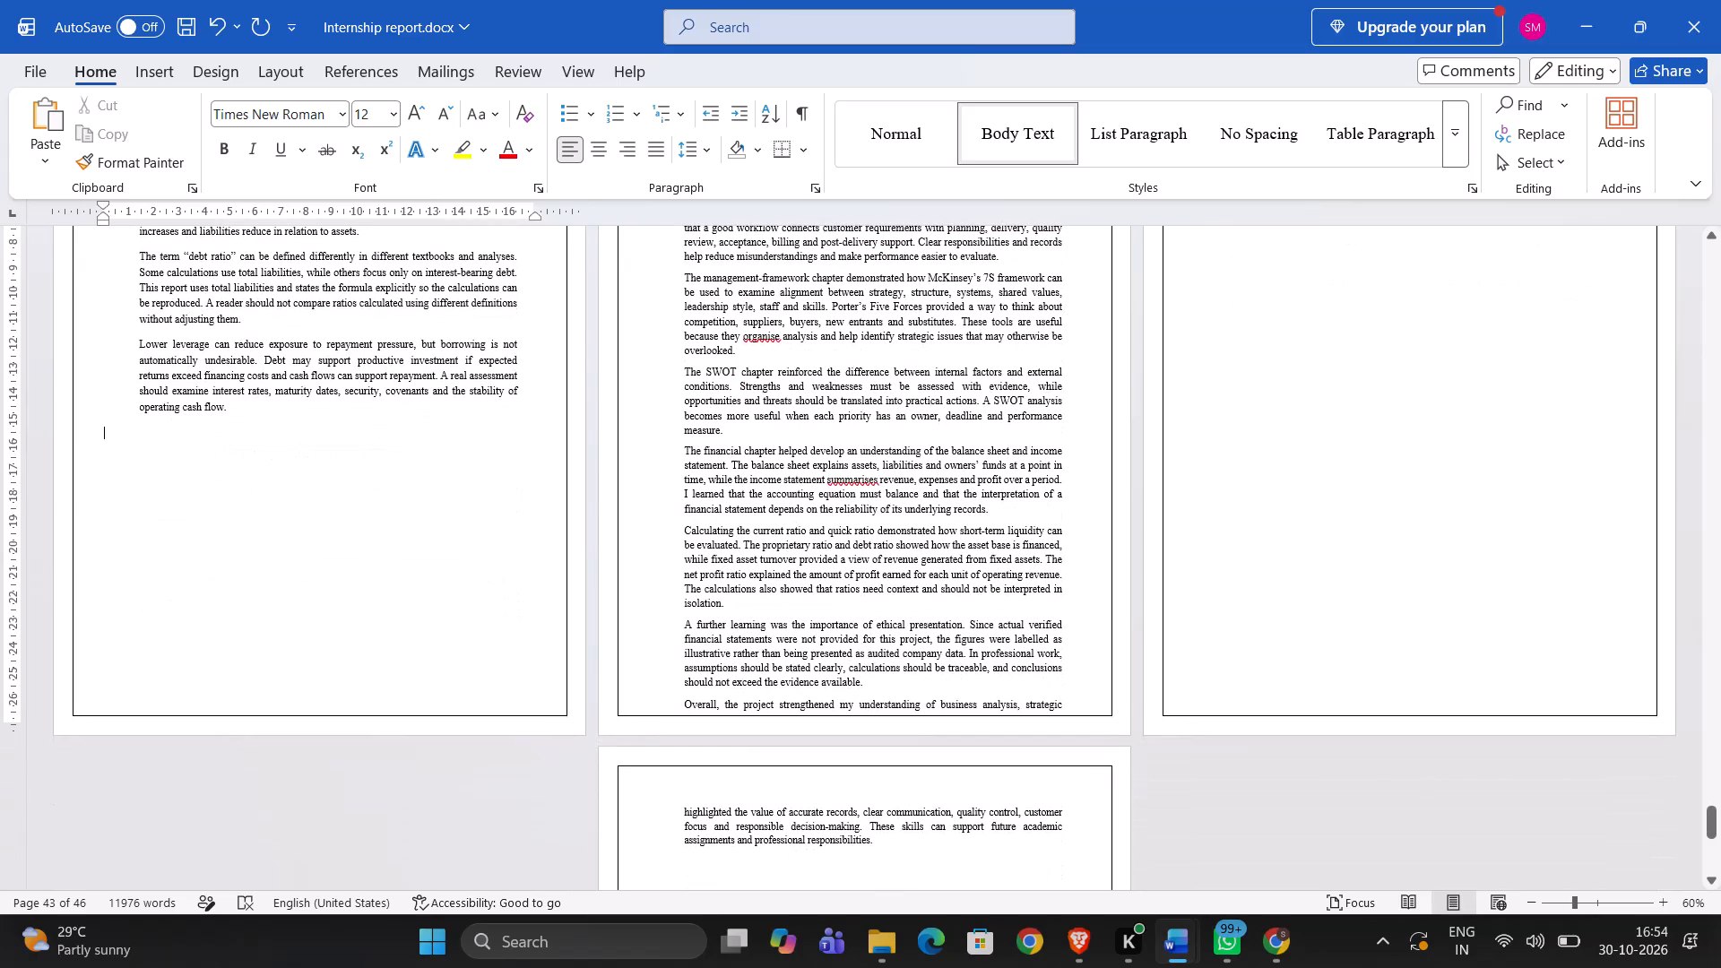
scroll(1359, 504, up, 2)
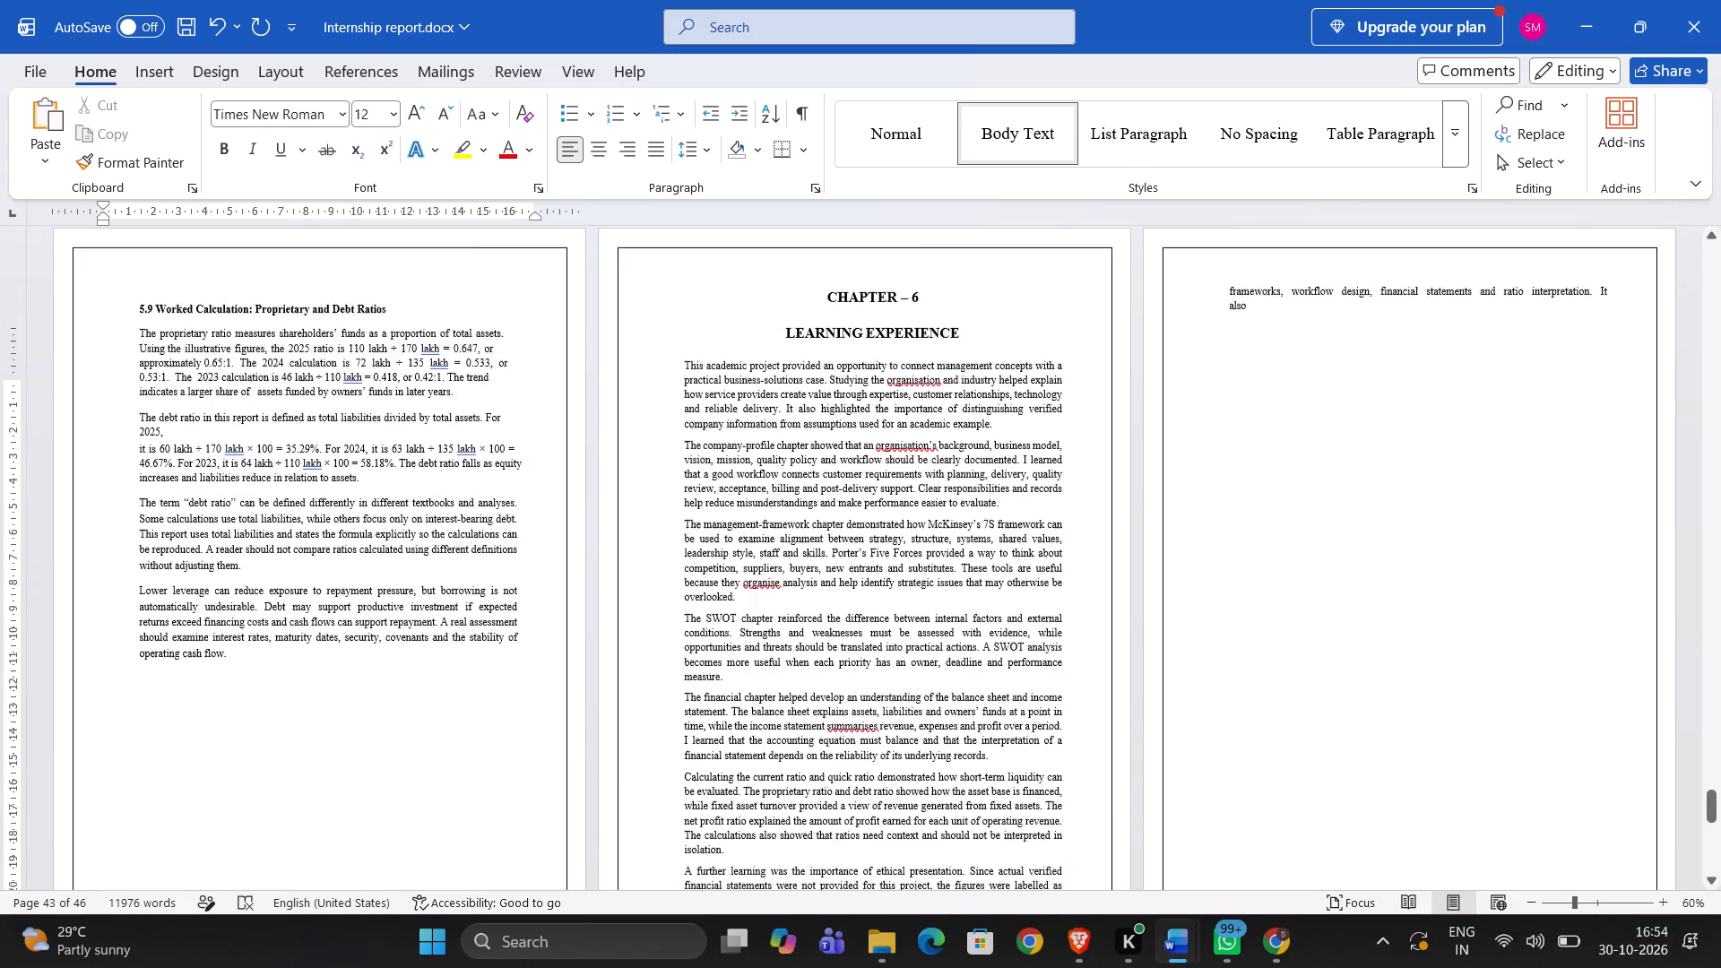
scroll(1359, 504, up, 1)
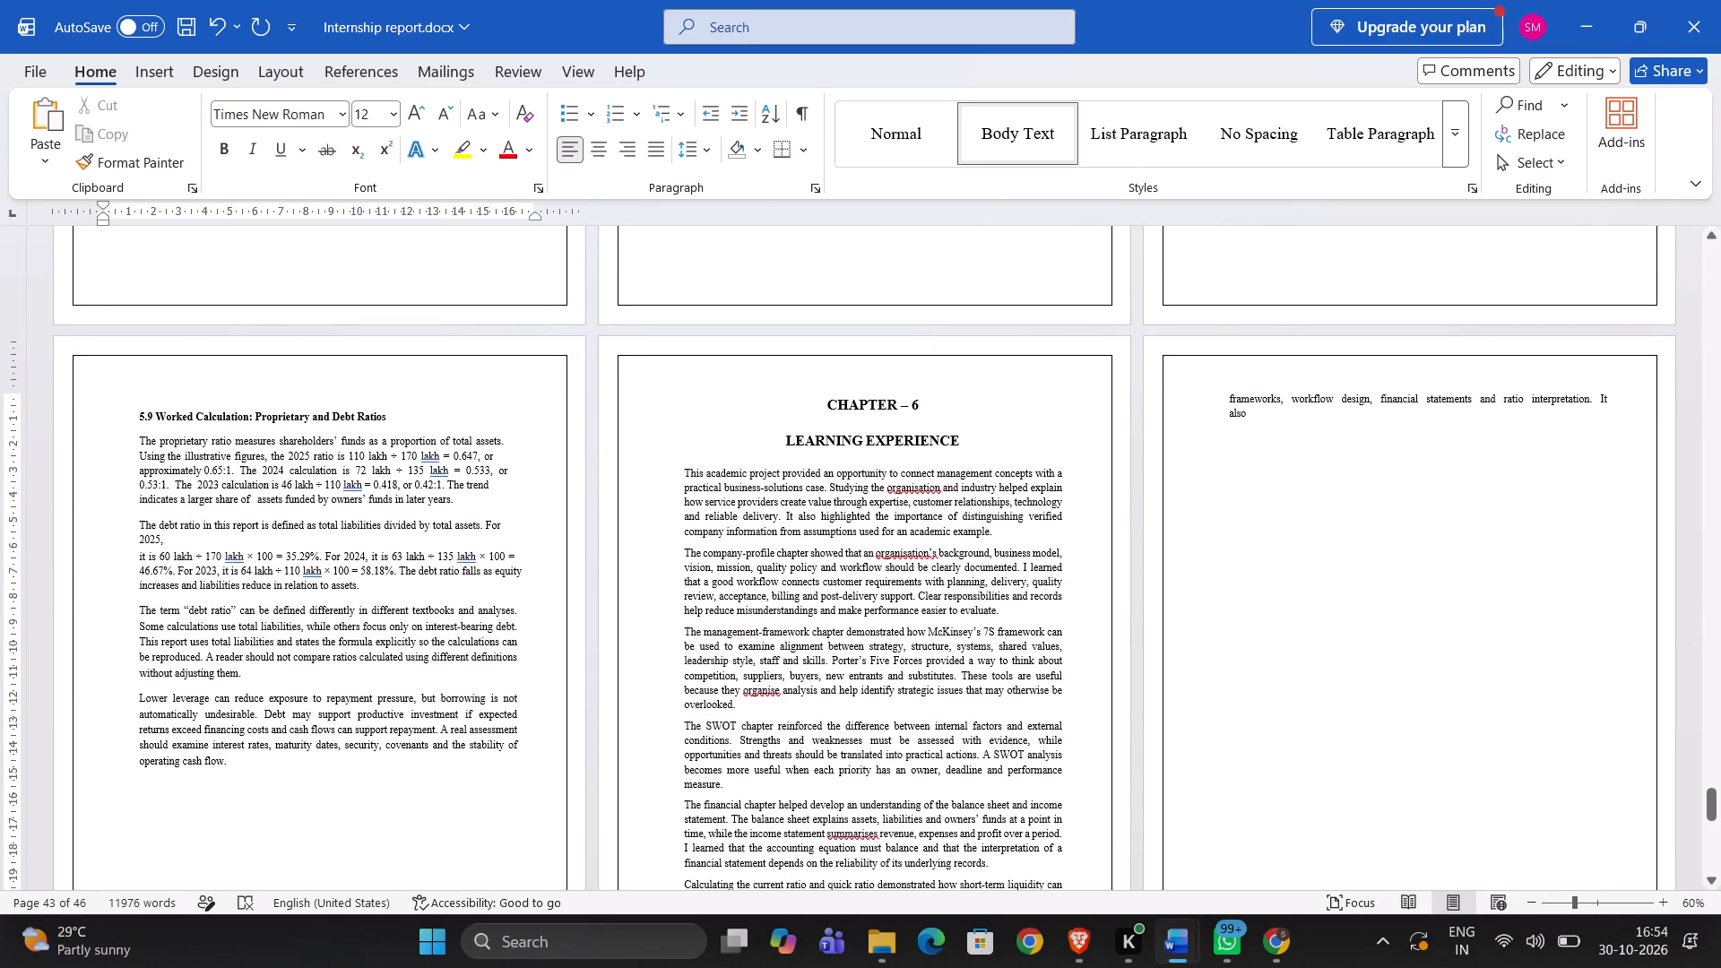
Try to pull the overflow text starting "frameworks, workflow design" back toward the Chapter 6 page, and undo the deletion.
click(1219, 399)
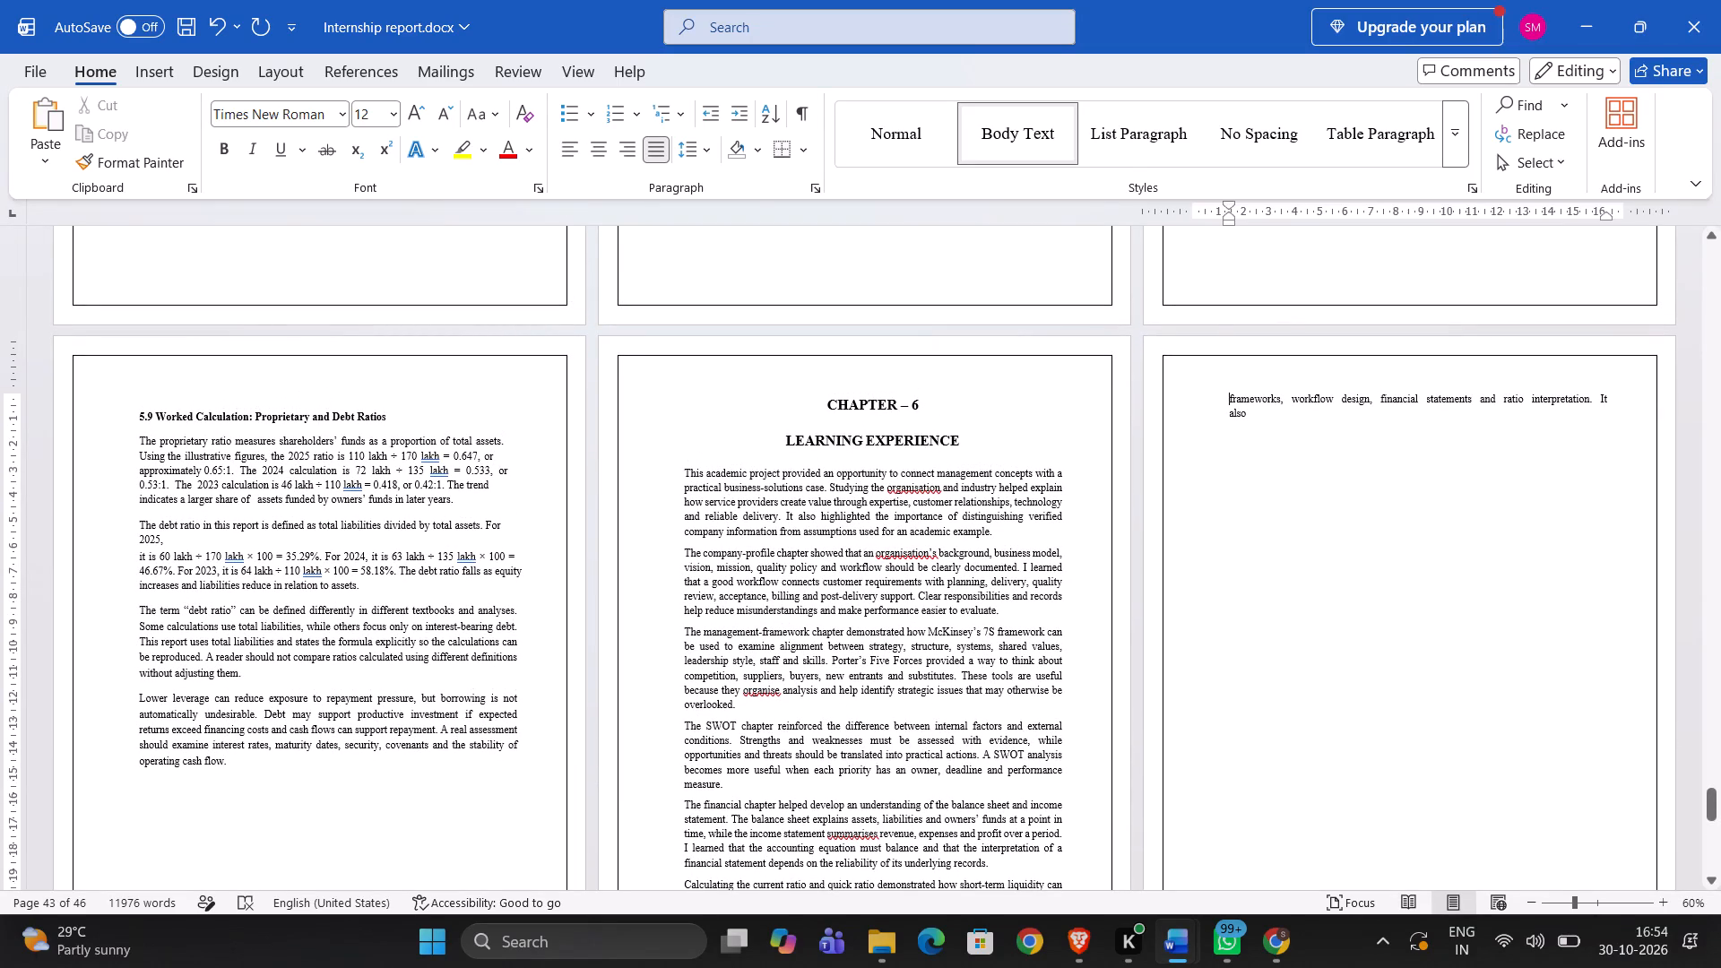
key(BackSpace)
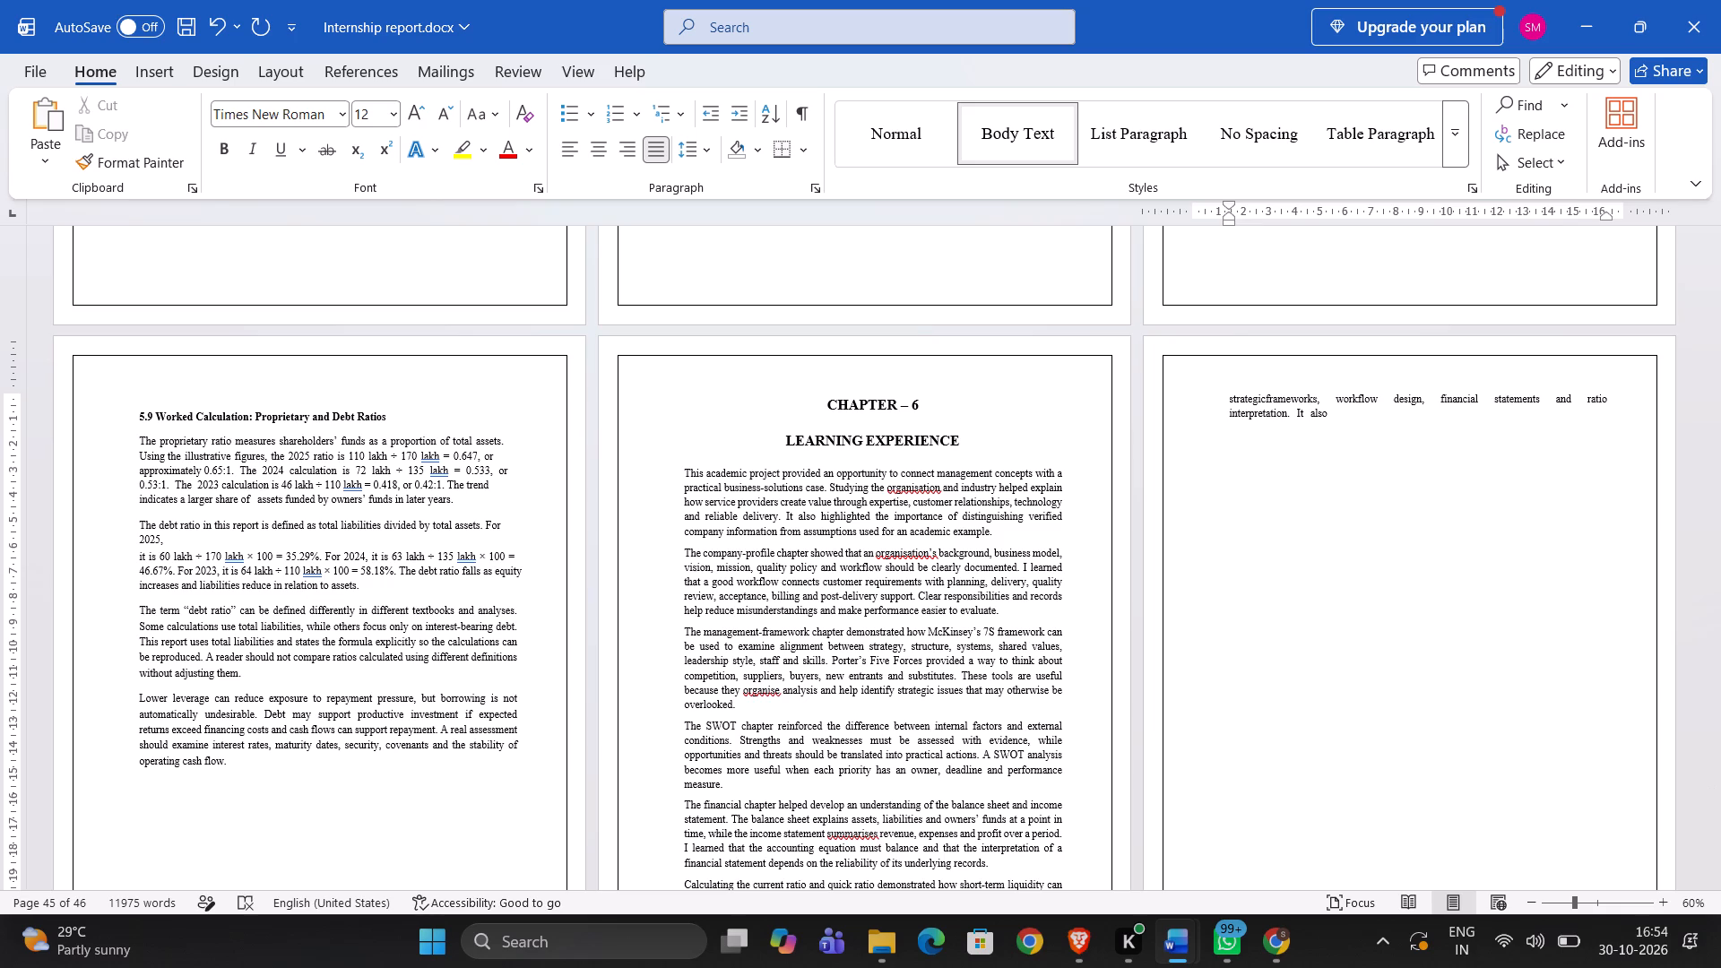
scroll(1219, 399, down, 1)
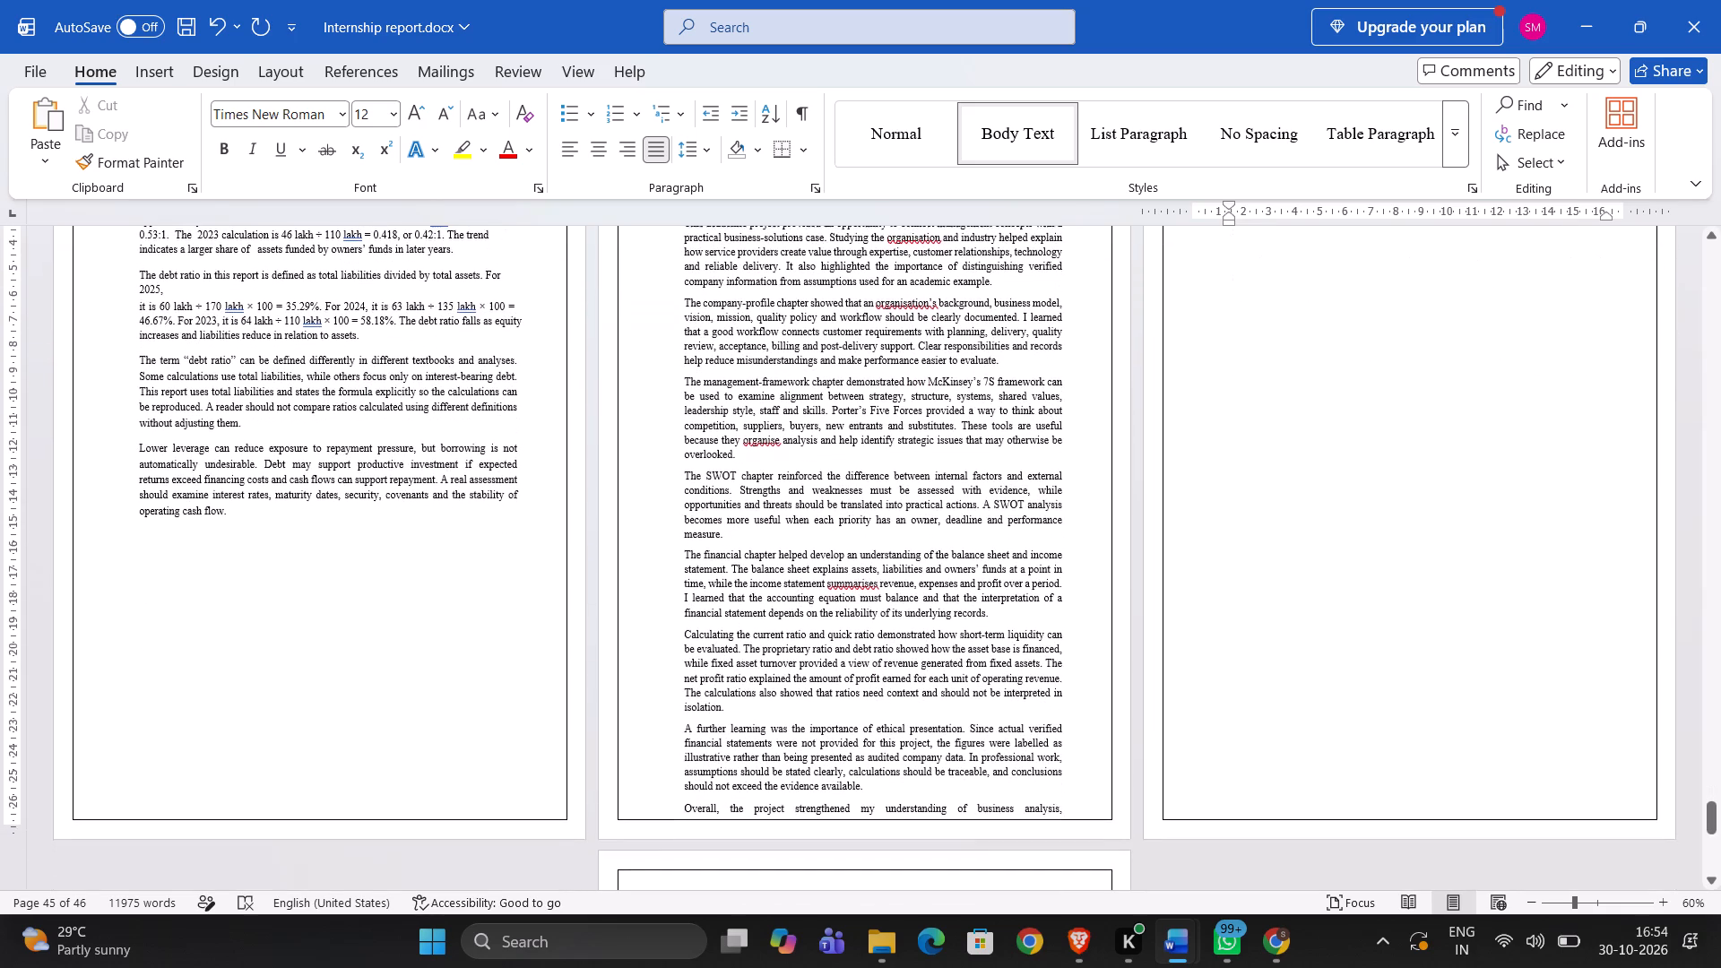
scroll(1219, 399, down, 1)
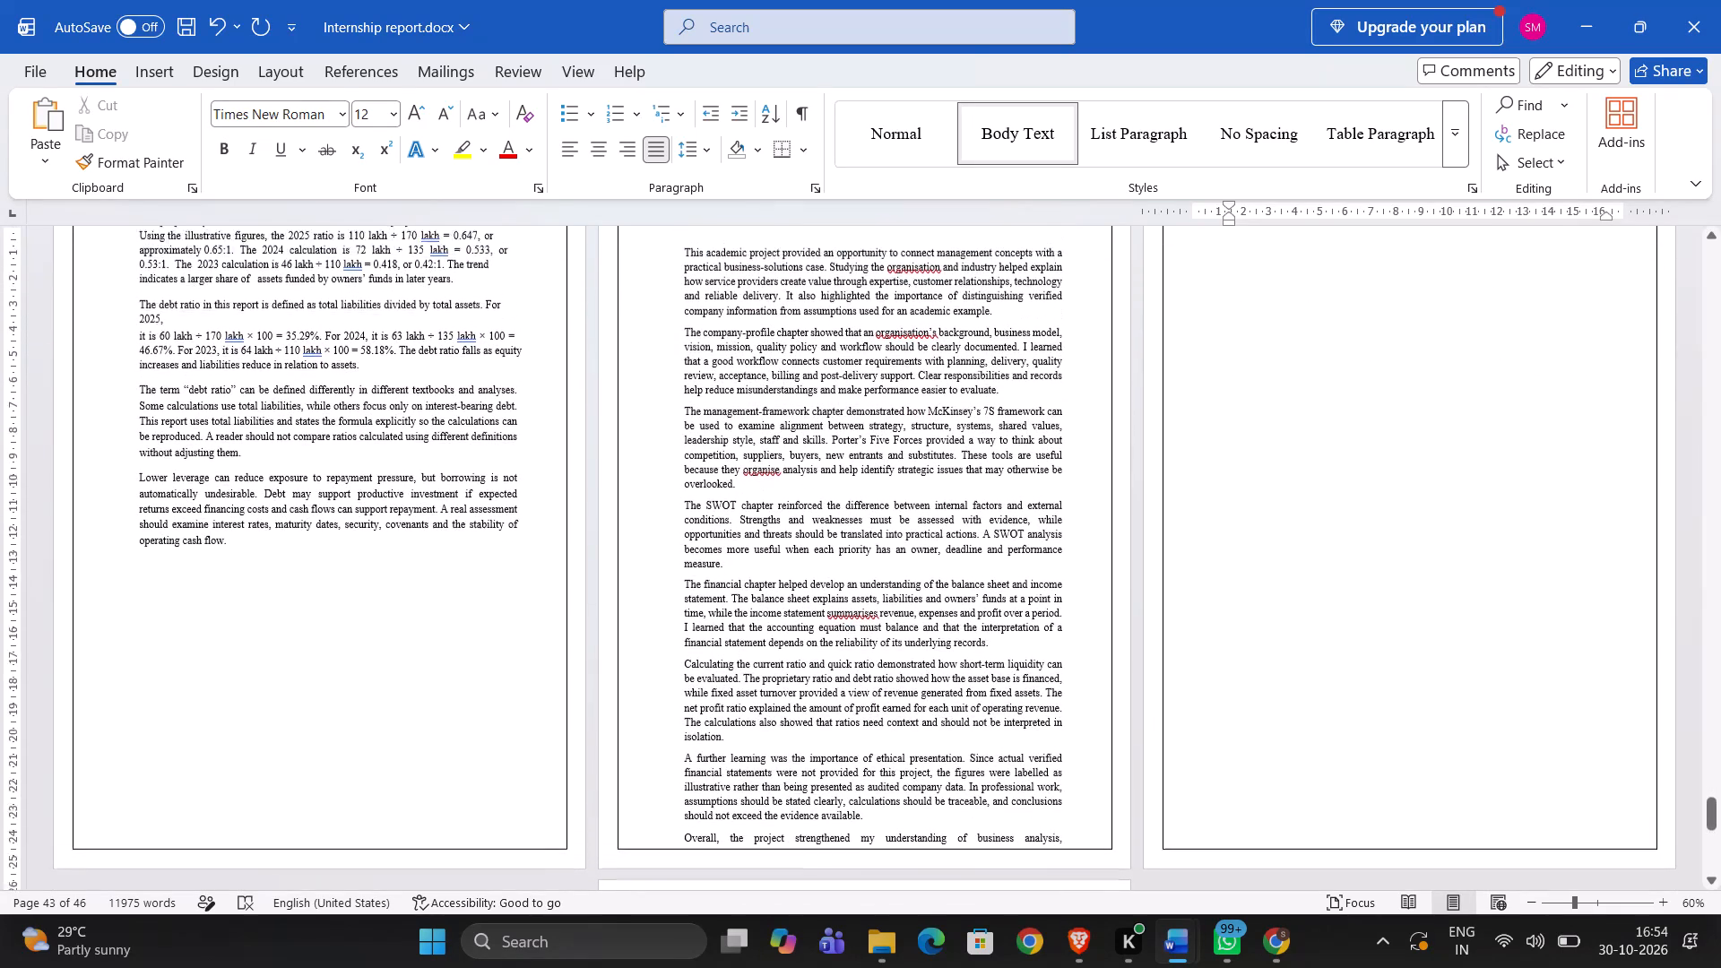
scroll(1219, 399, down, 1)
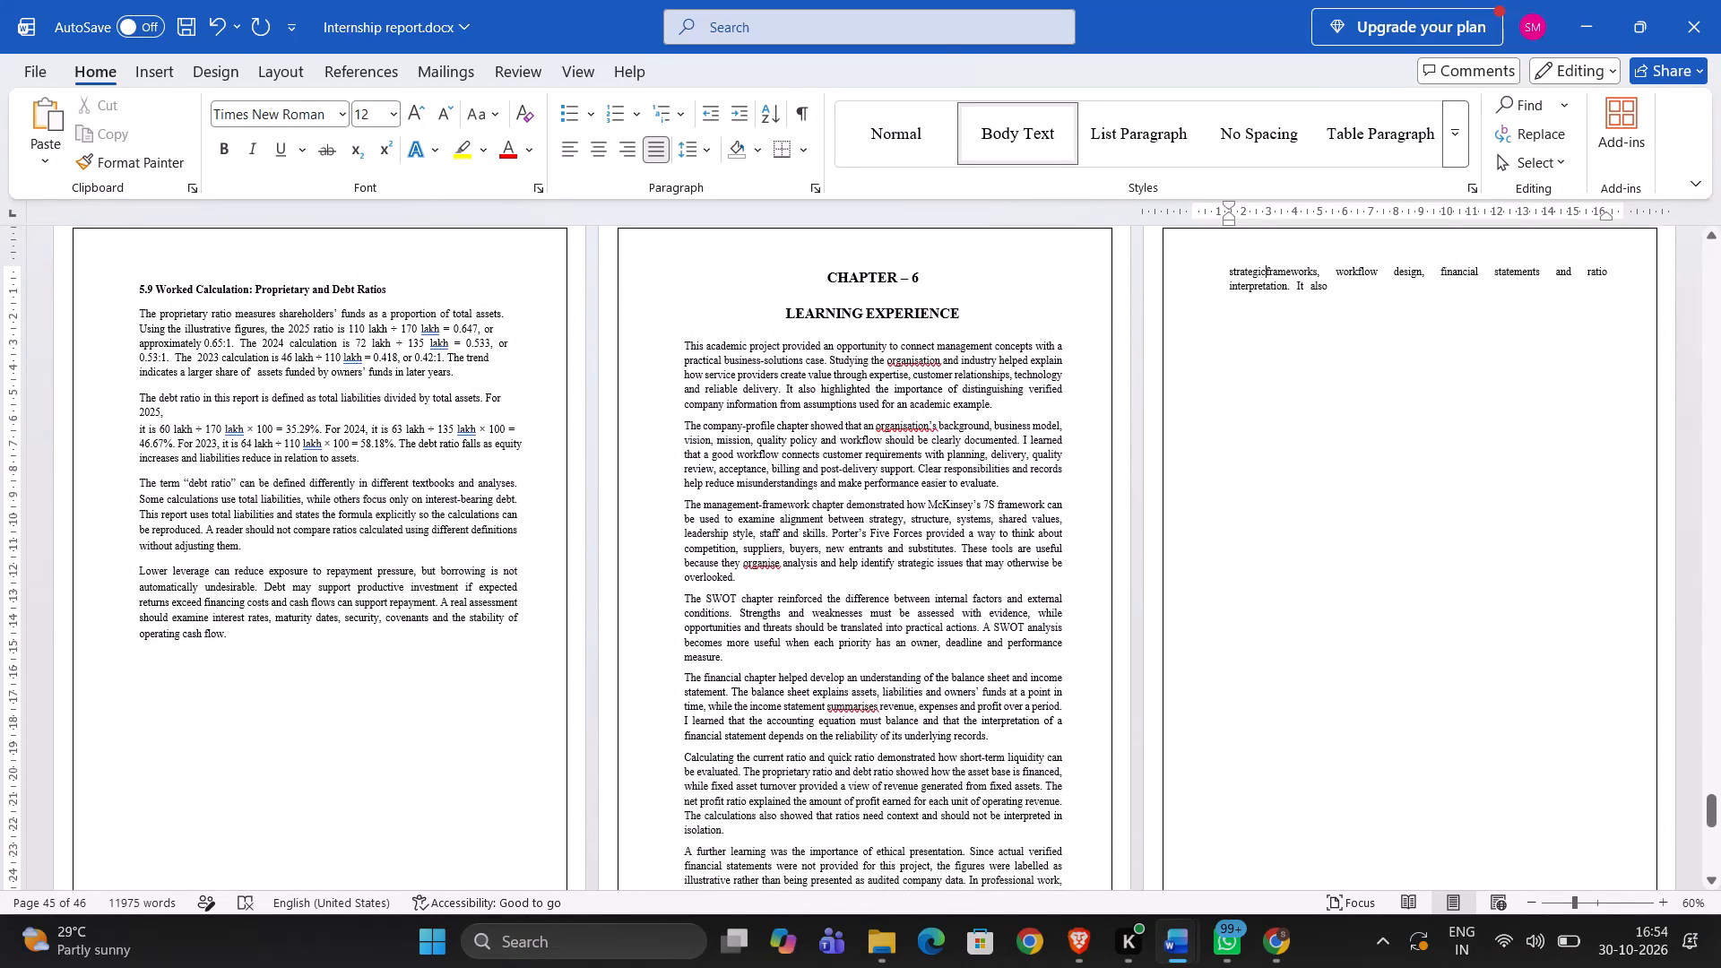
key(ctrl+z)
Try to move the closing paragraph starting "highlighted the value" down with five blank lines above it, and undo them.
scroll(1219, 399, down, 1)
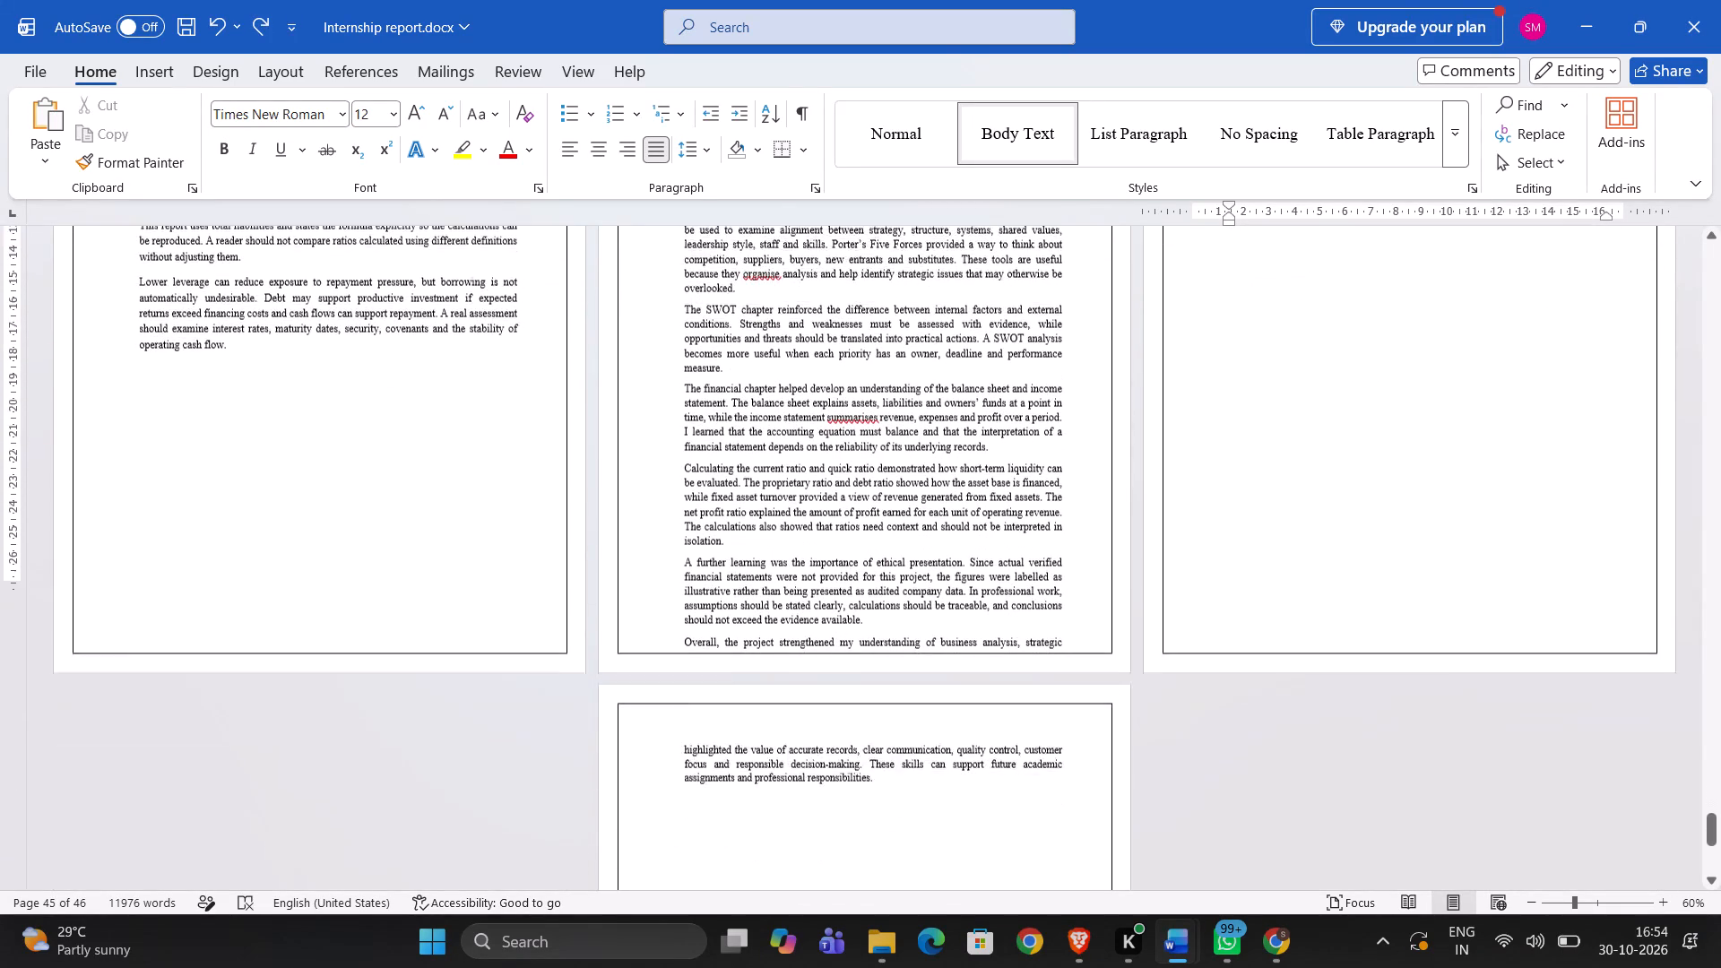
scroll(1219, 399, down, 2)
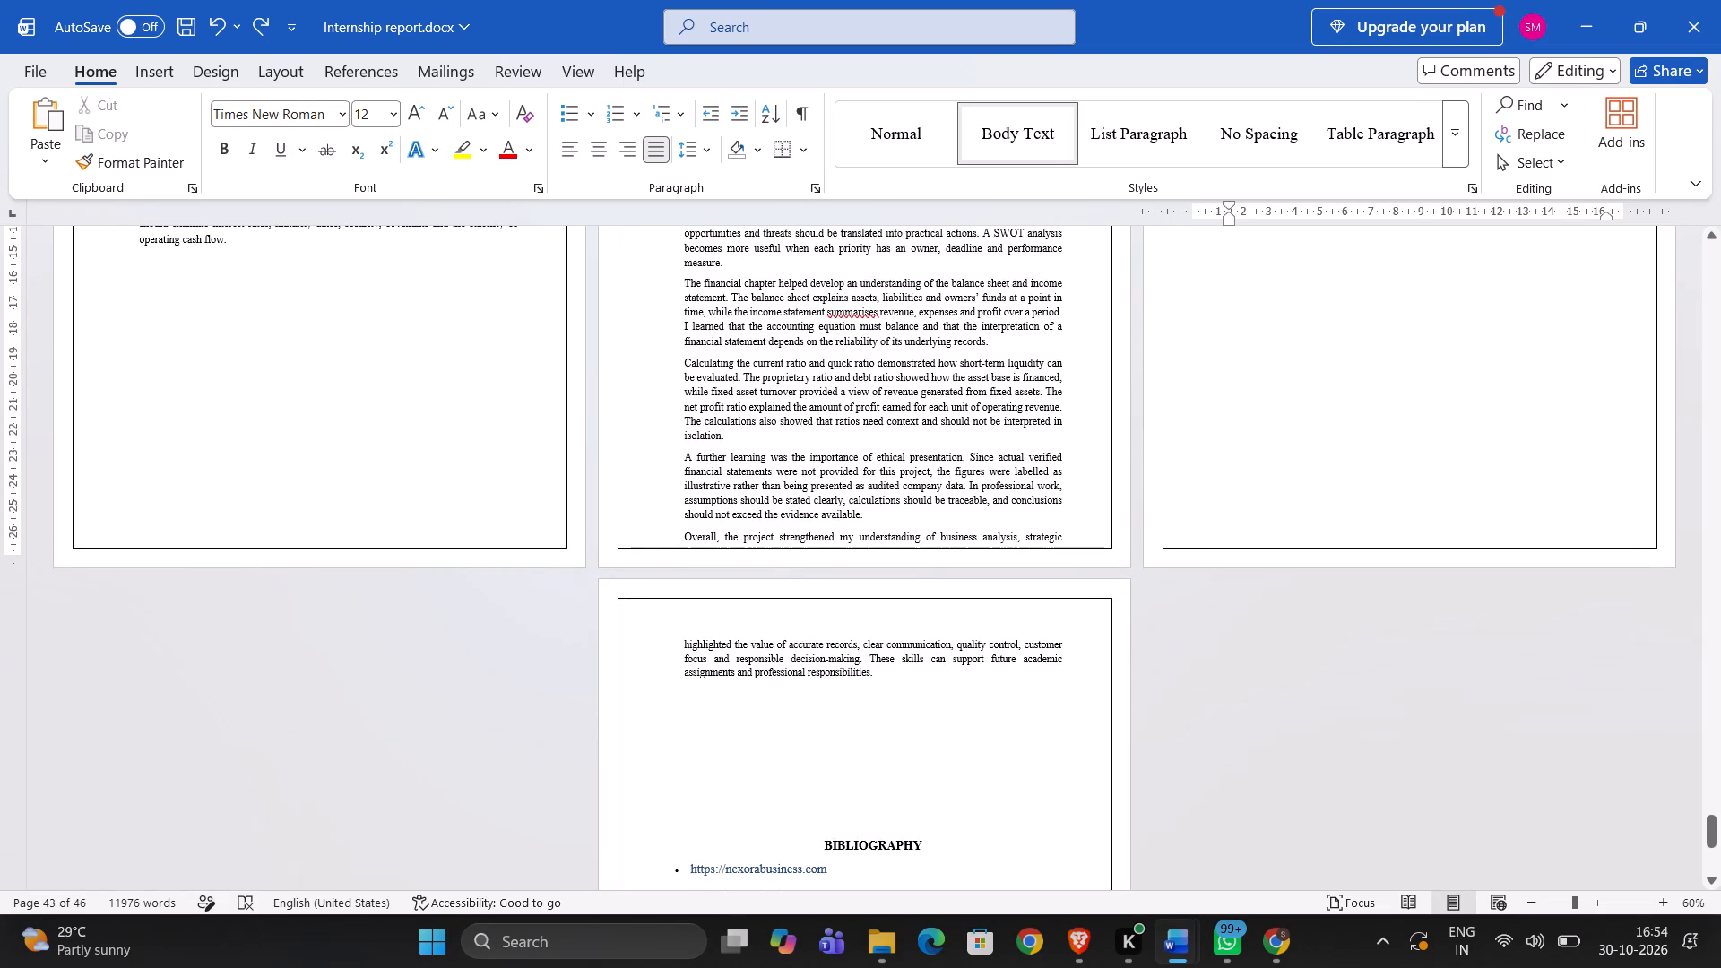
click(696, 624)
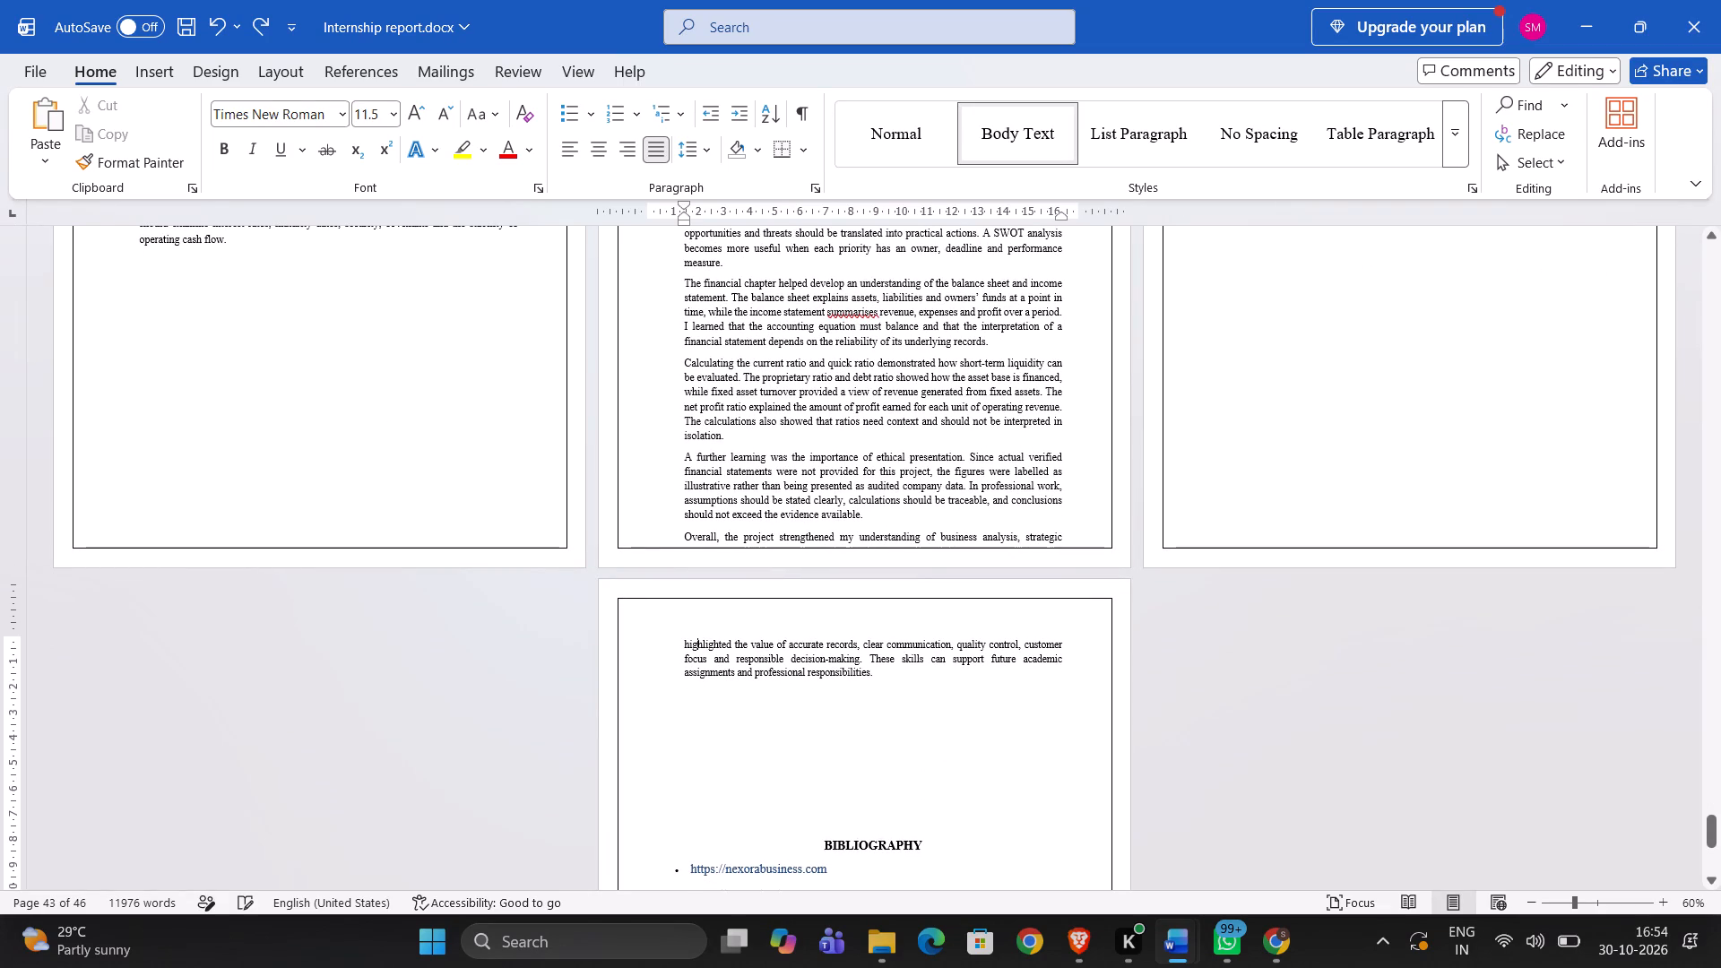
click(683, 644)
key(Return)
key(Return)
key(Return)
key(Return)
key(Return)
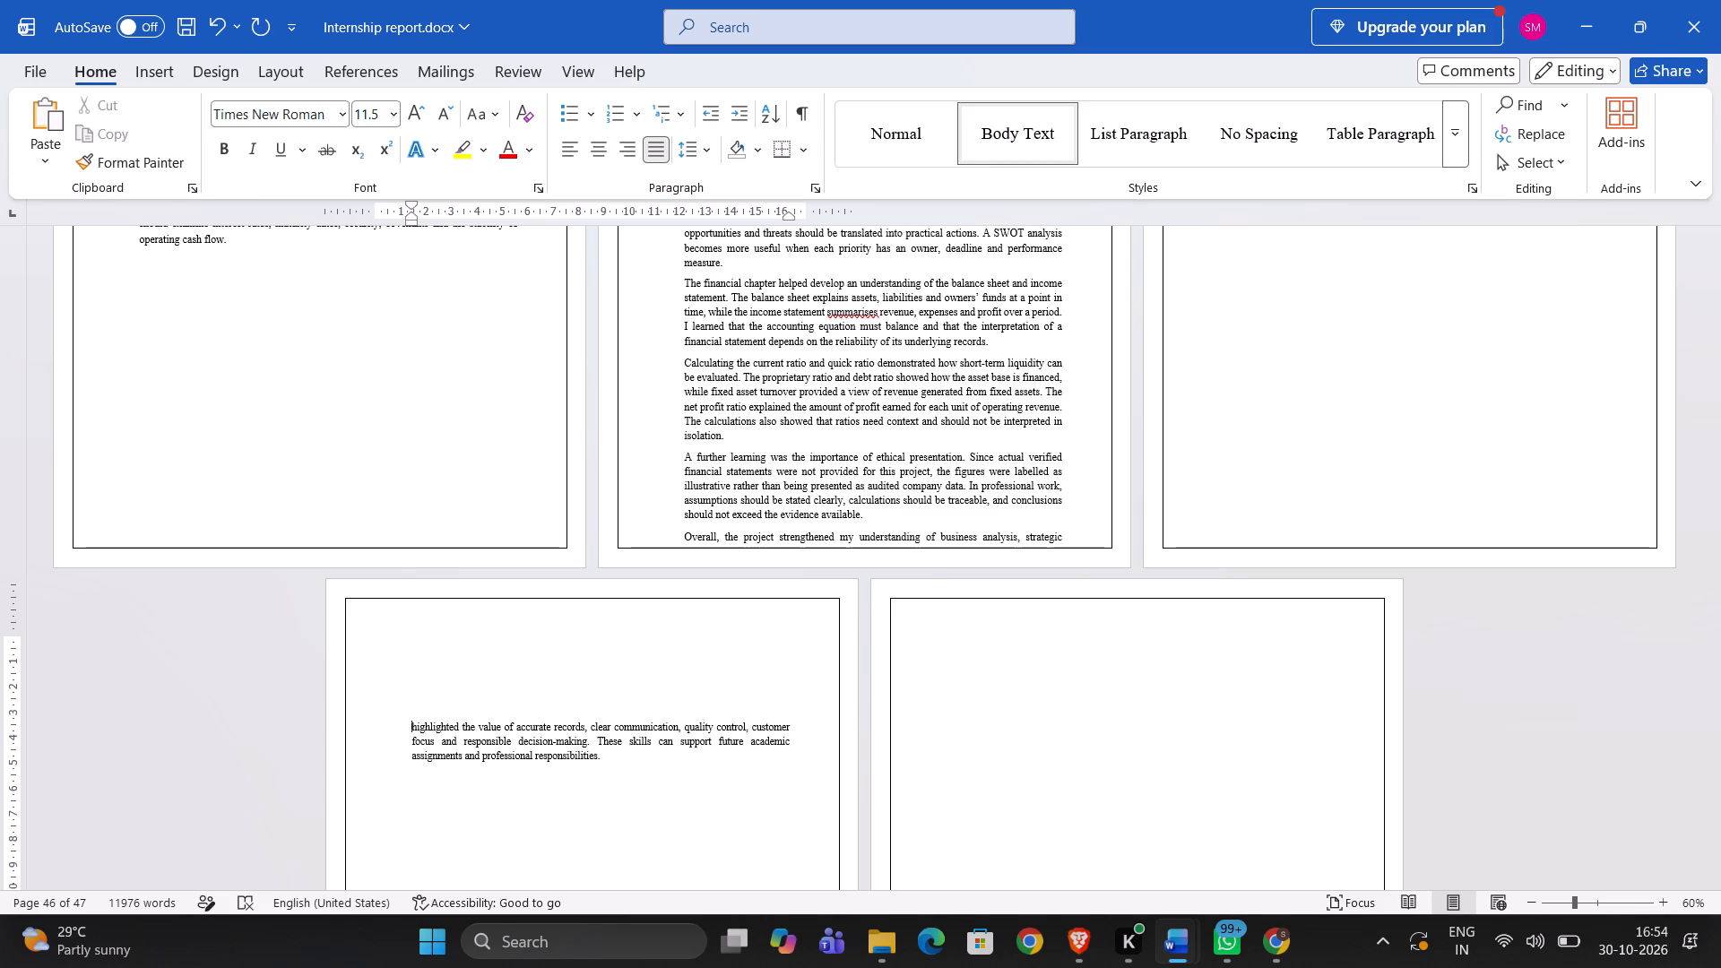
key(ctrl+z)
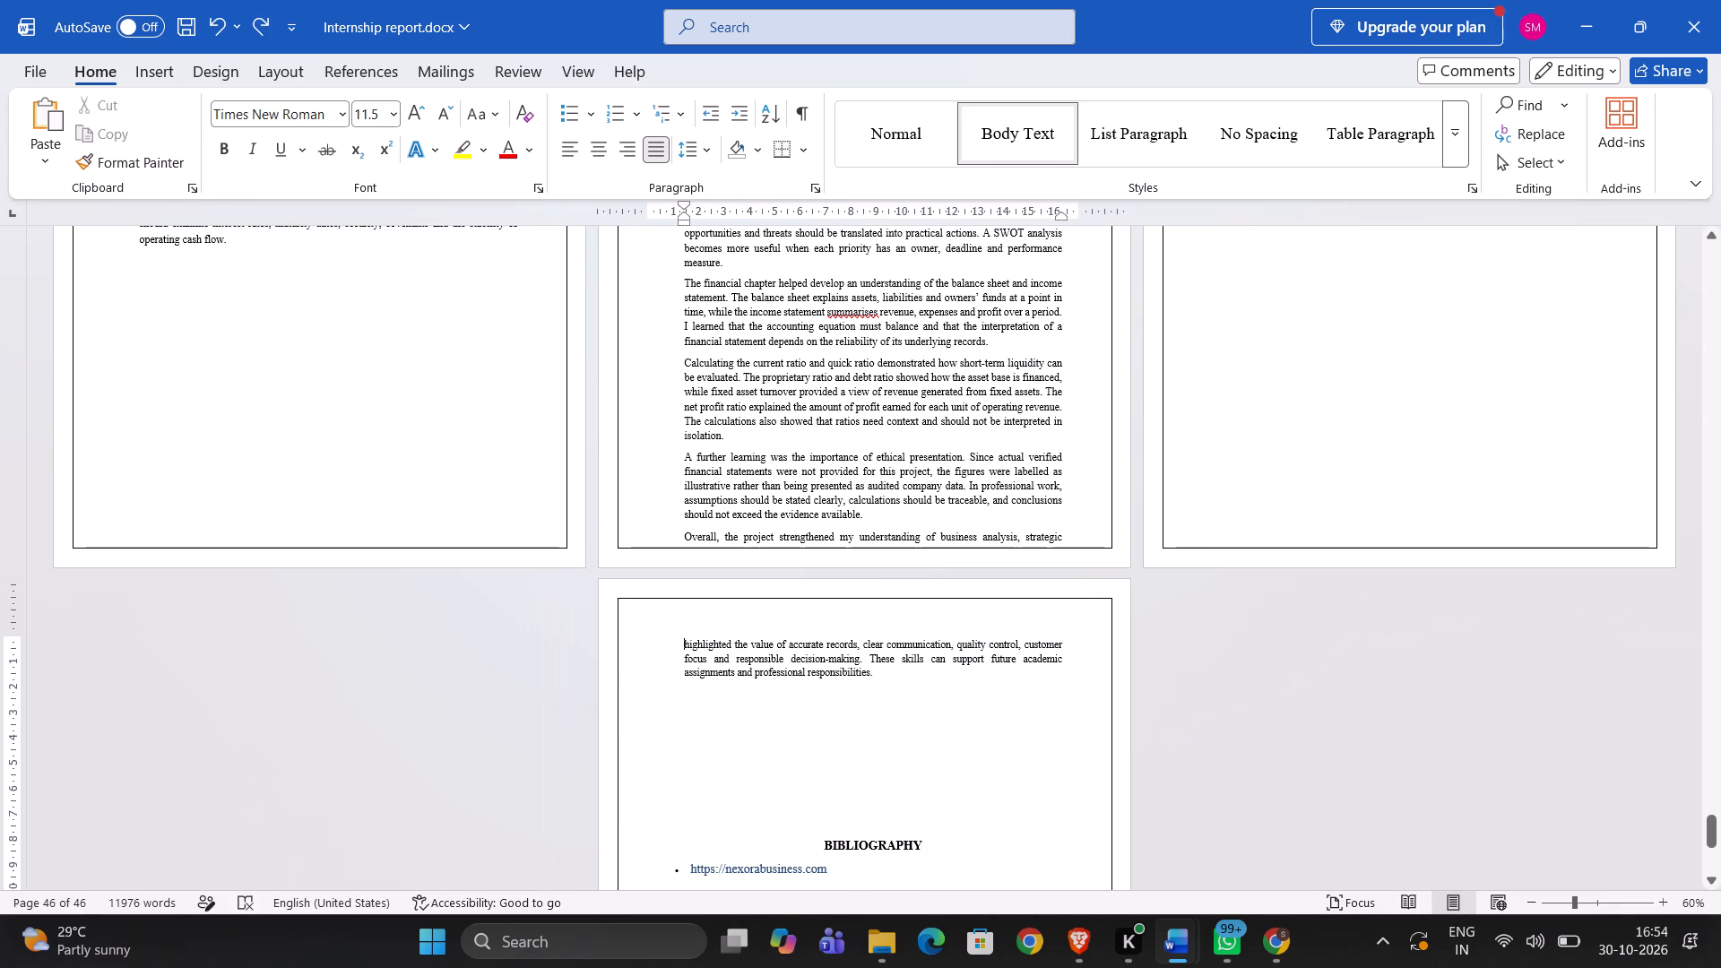
Add a blank line above the "highlighted the value" paragraph and copy the overflow text "frameworks, workflow design … It also" into it.
scroll(1195, 648, up, 2)
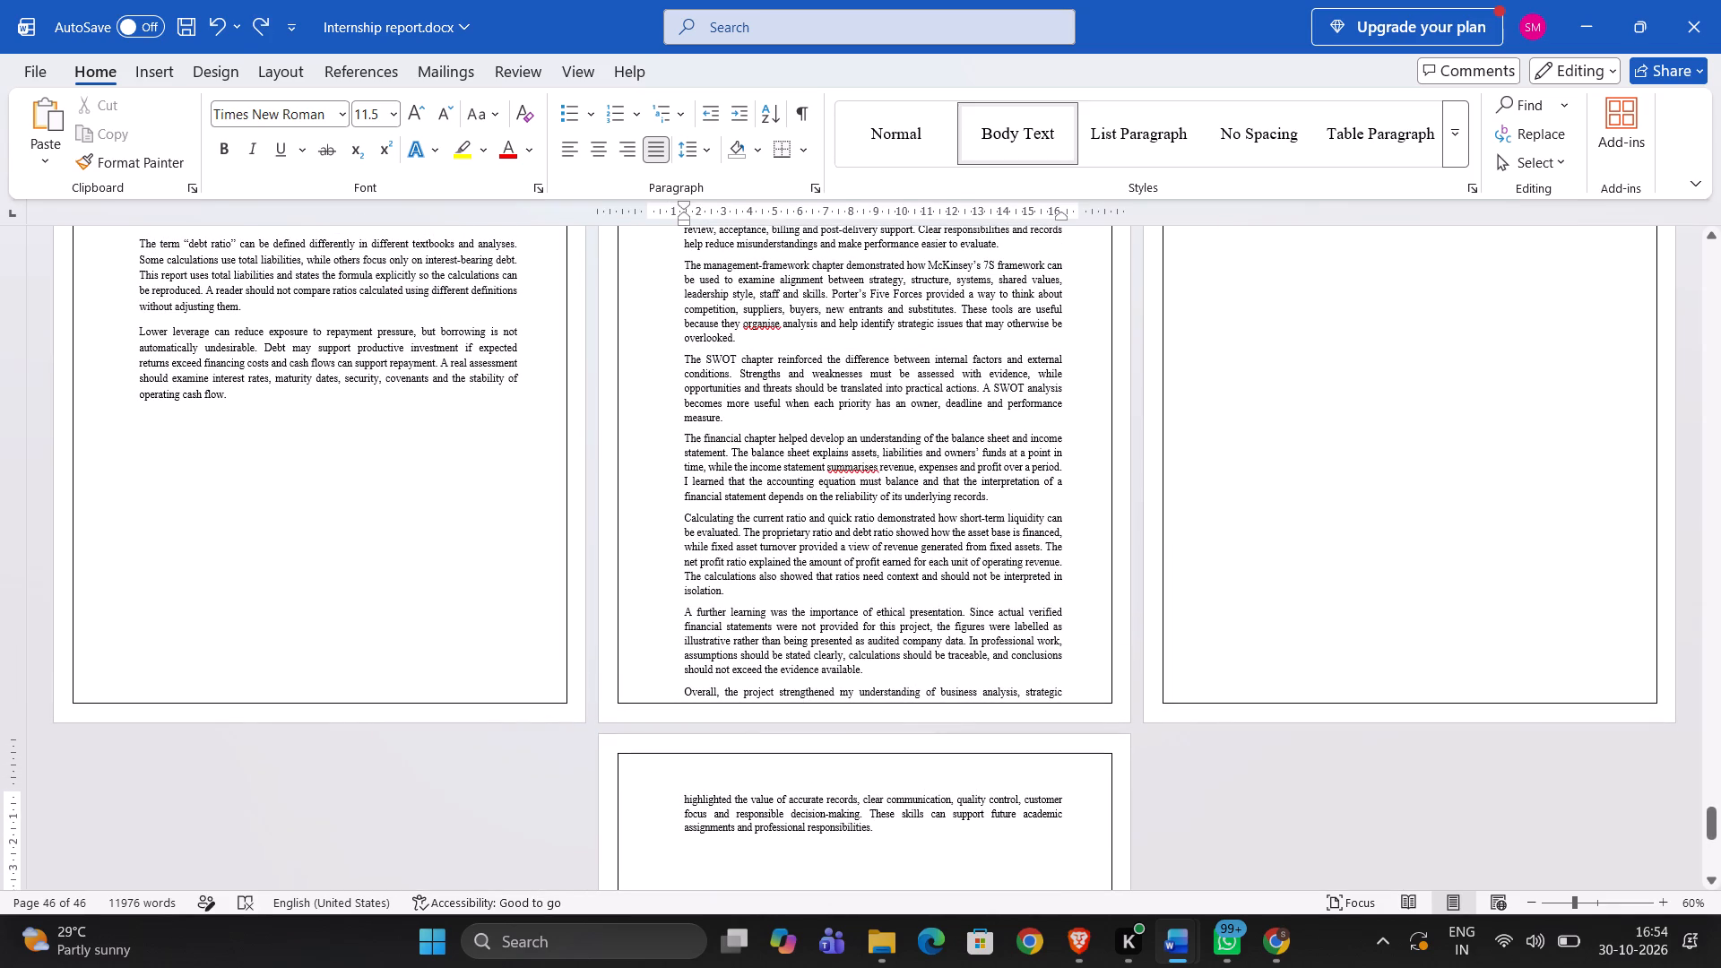
key(Return)
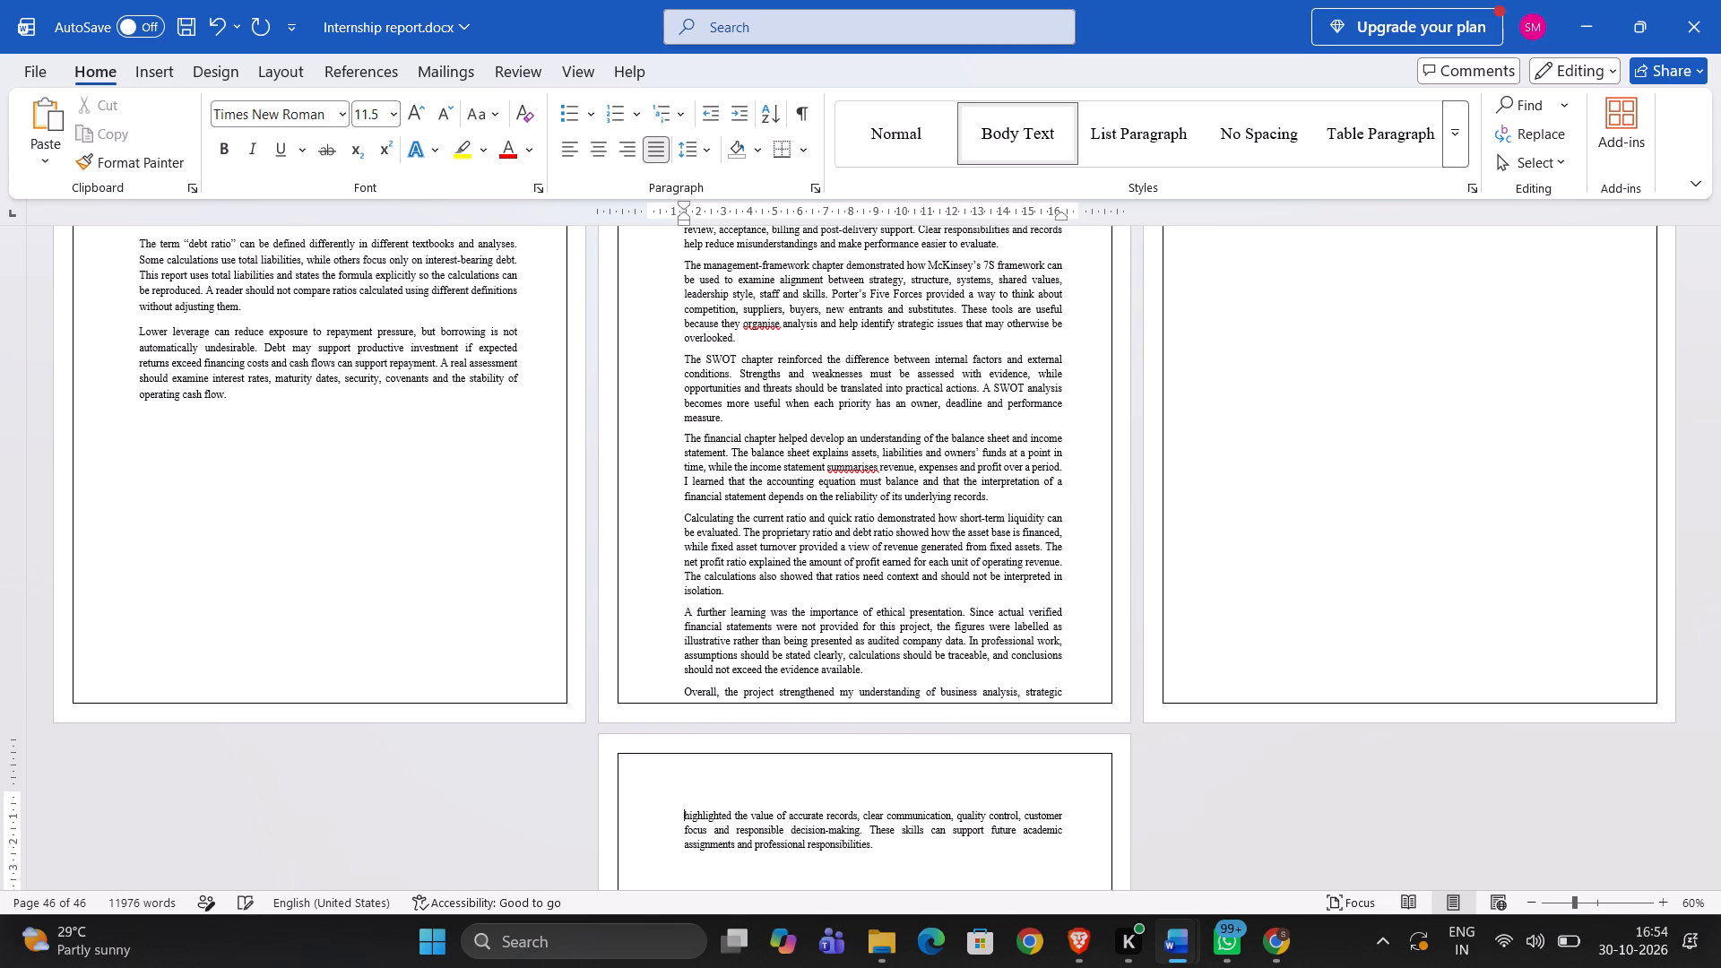
scroll(1259, 382, up, 3)
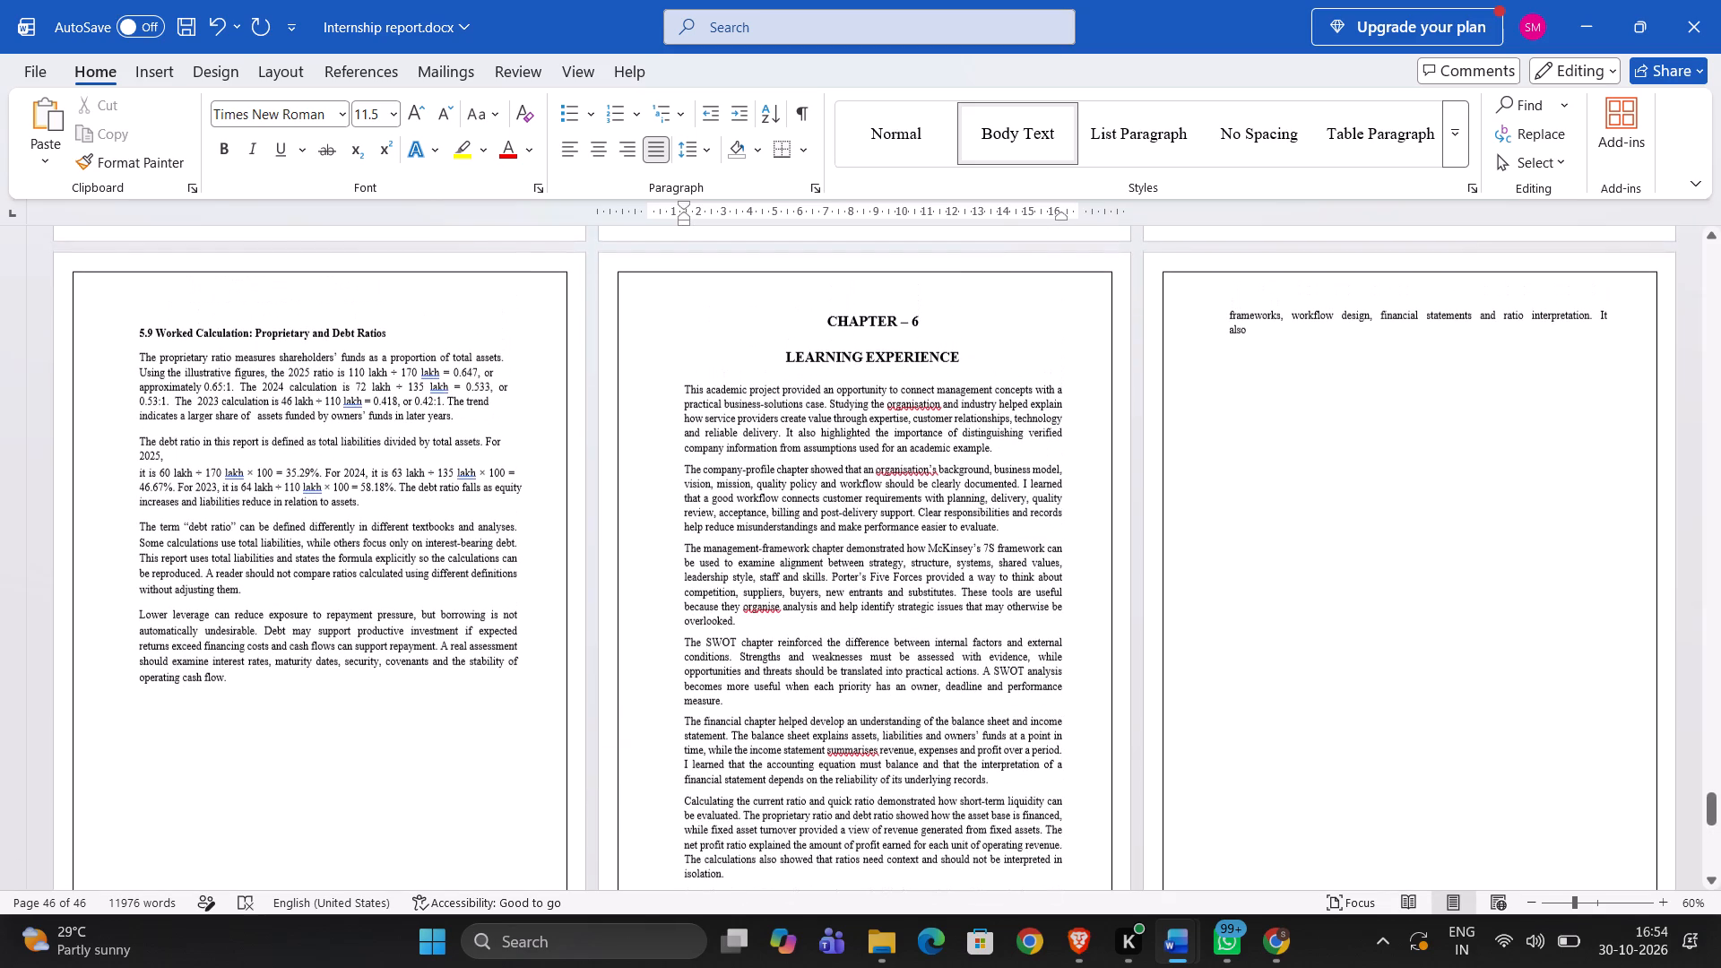
drag(1224, 307, 1266, 350)
key(ctrl+c)
scroll(1266, 350, down, 3)
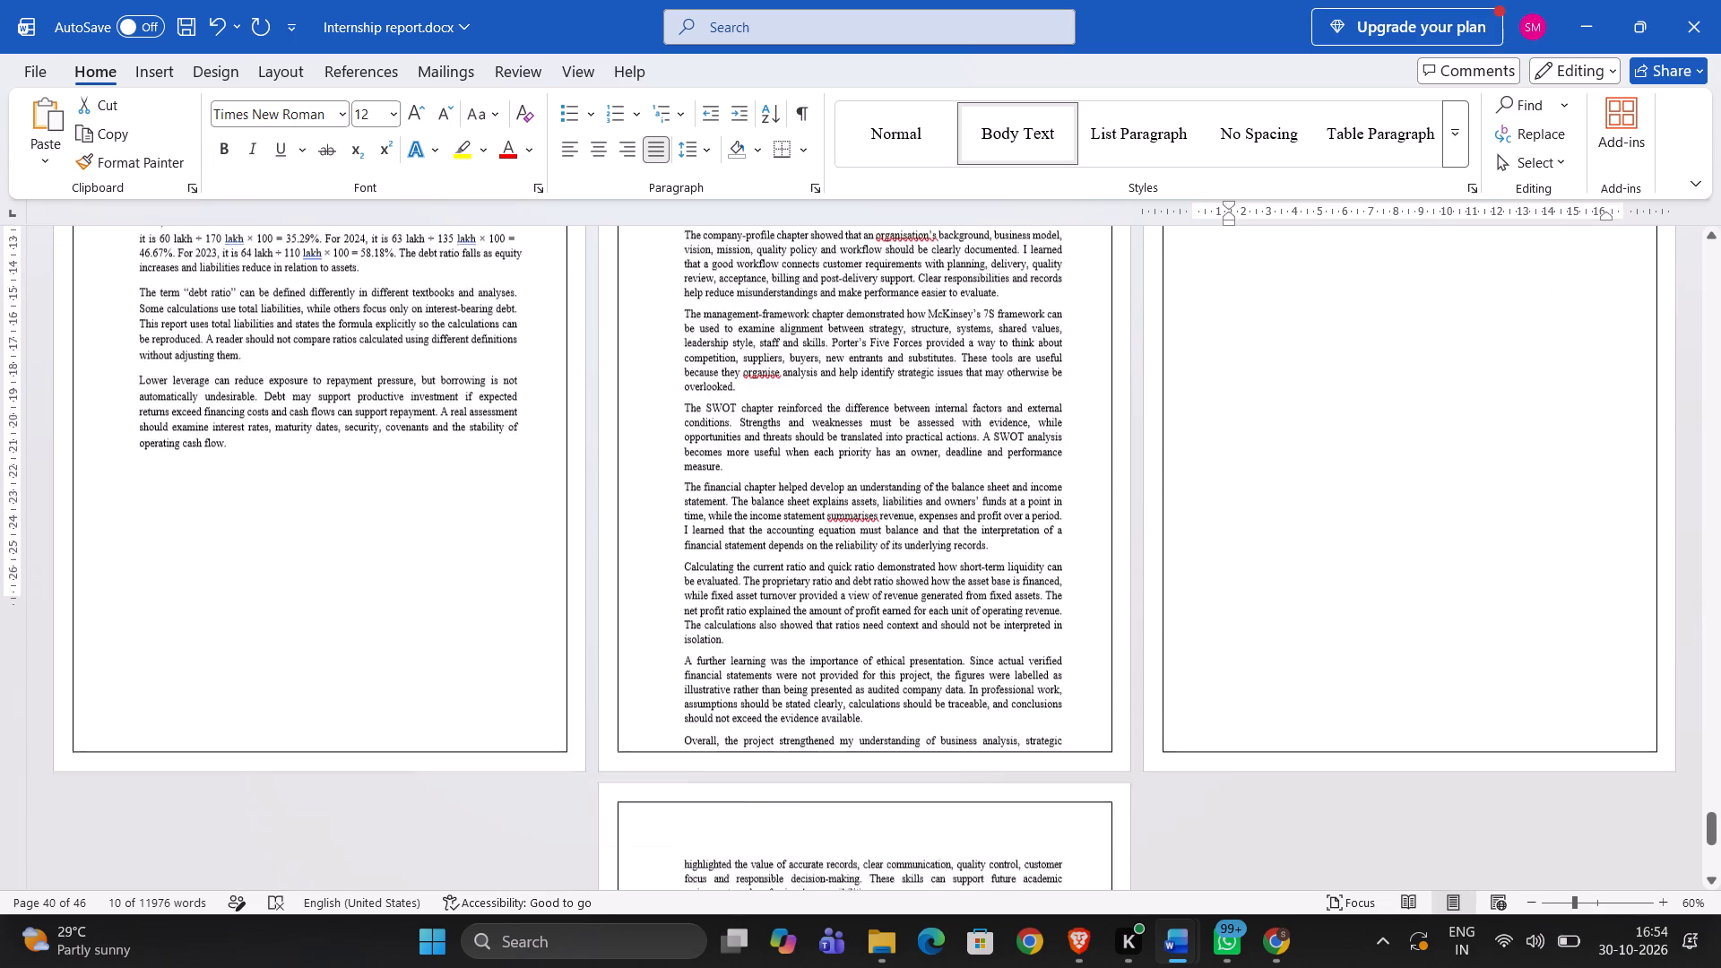
scroll(1266, 350, down, 2)
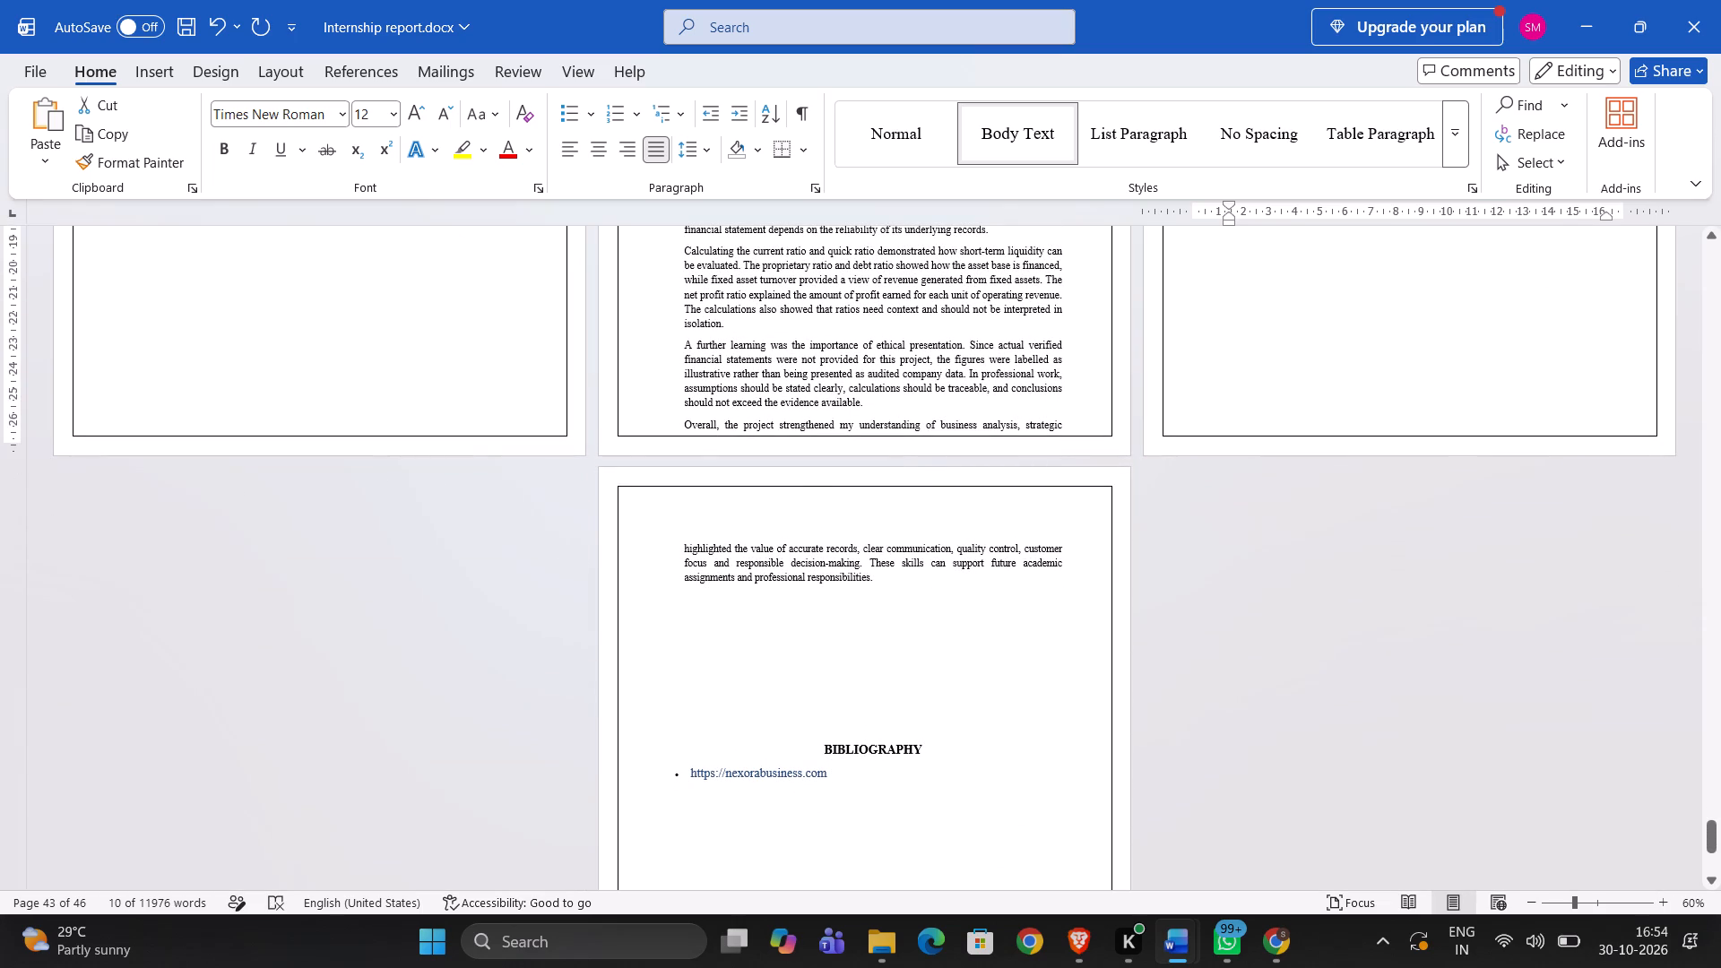
click(683, 510)
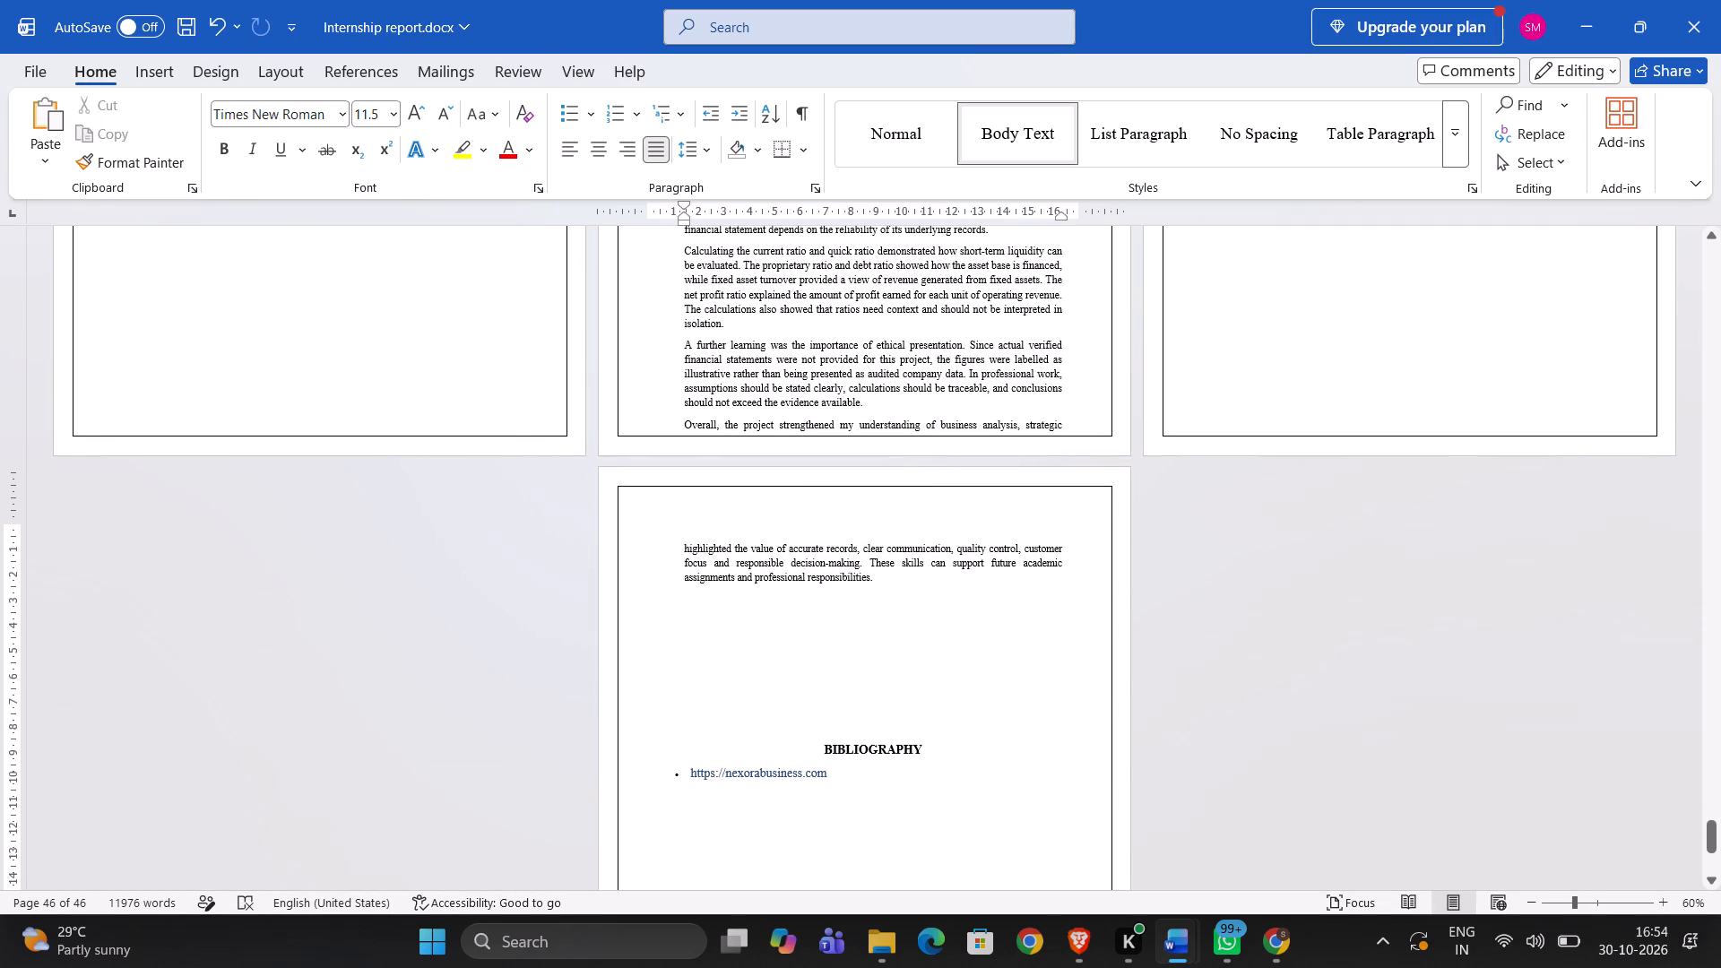
key(ctrl+v)
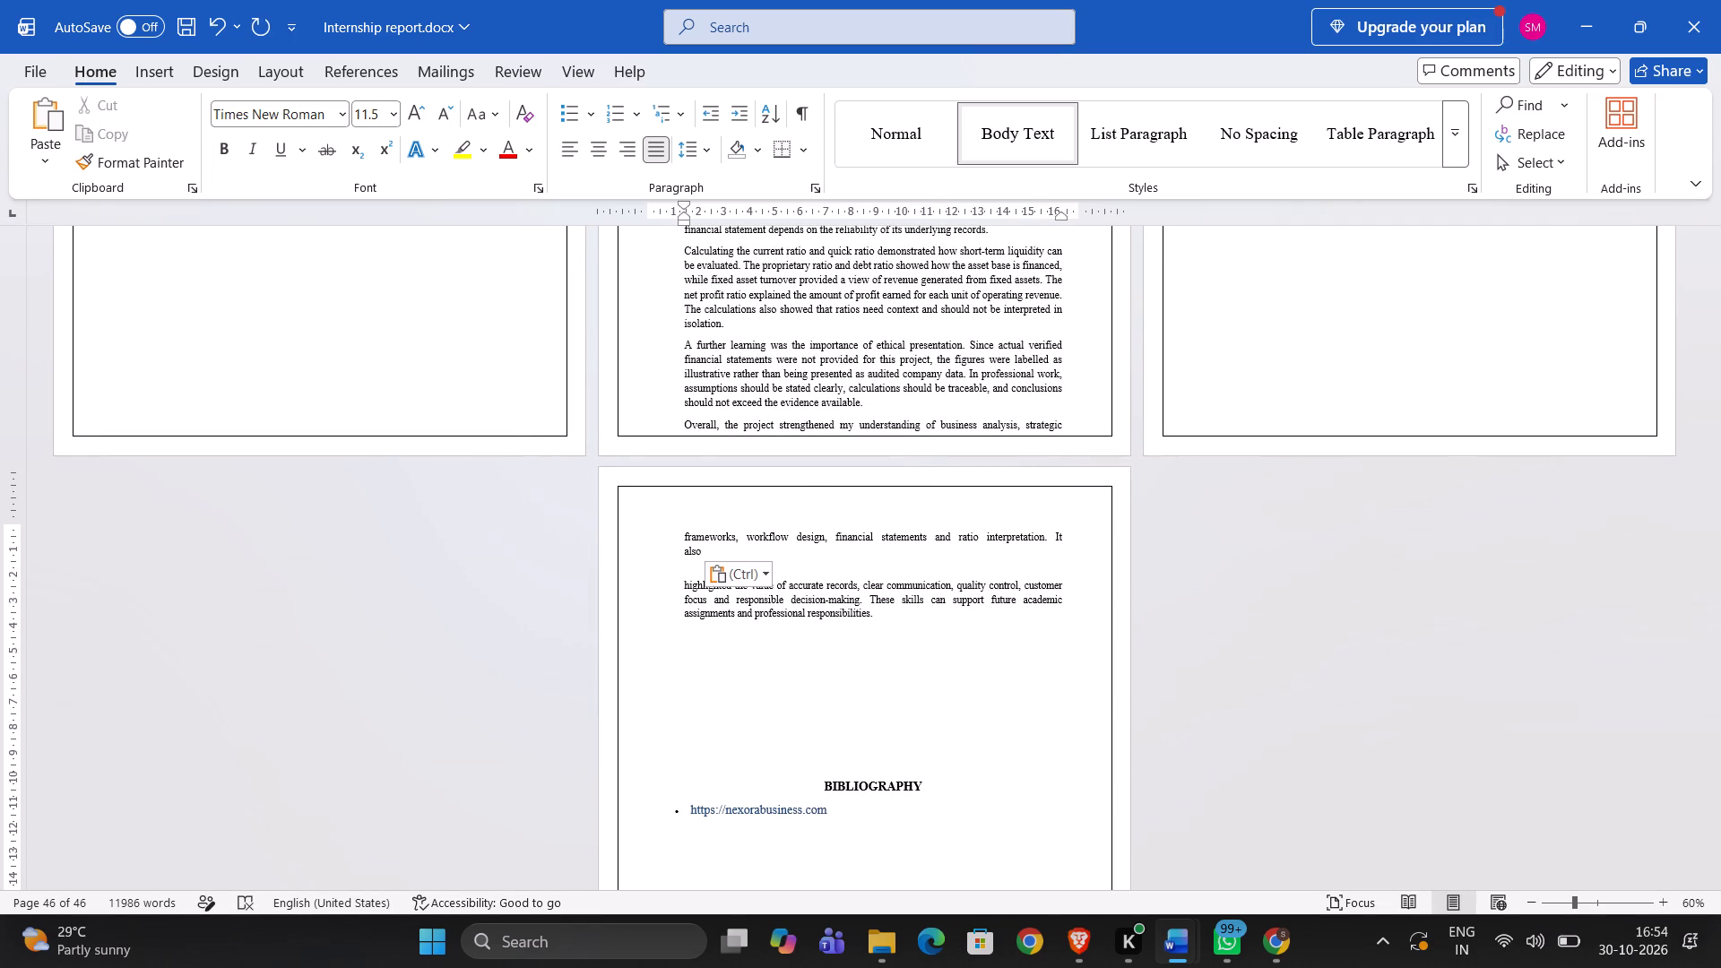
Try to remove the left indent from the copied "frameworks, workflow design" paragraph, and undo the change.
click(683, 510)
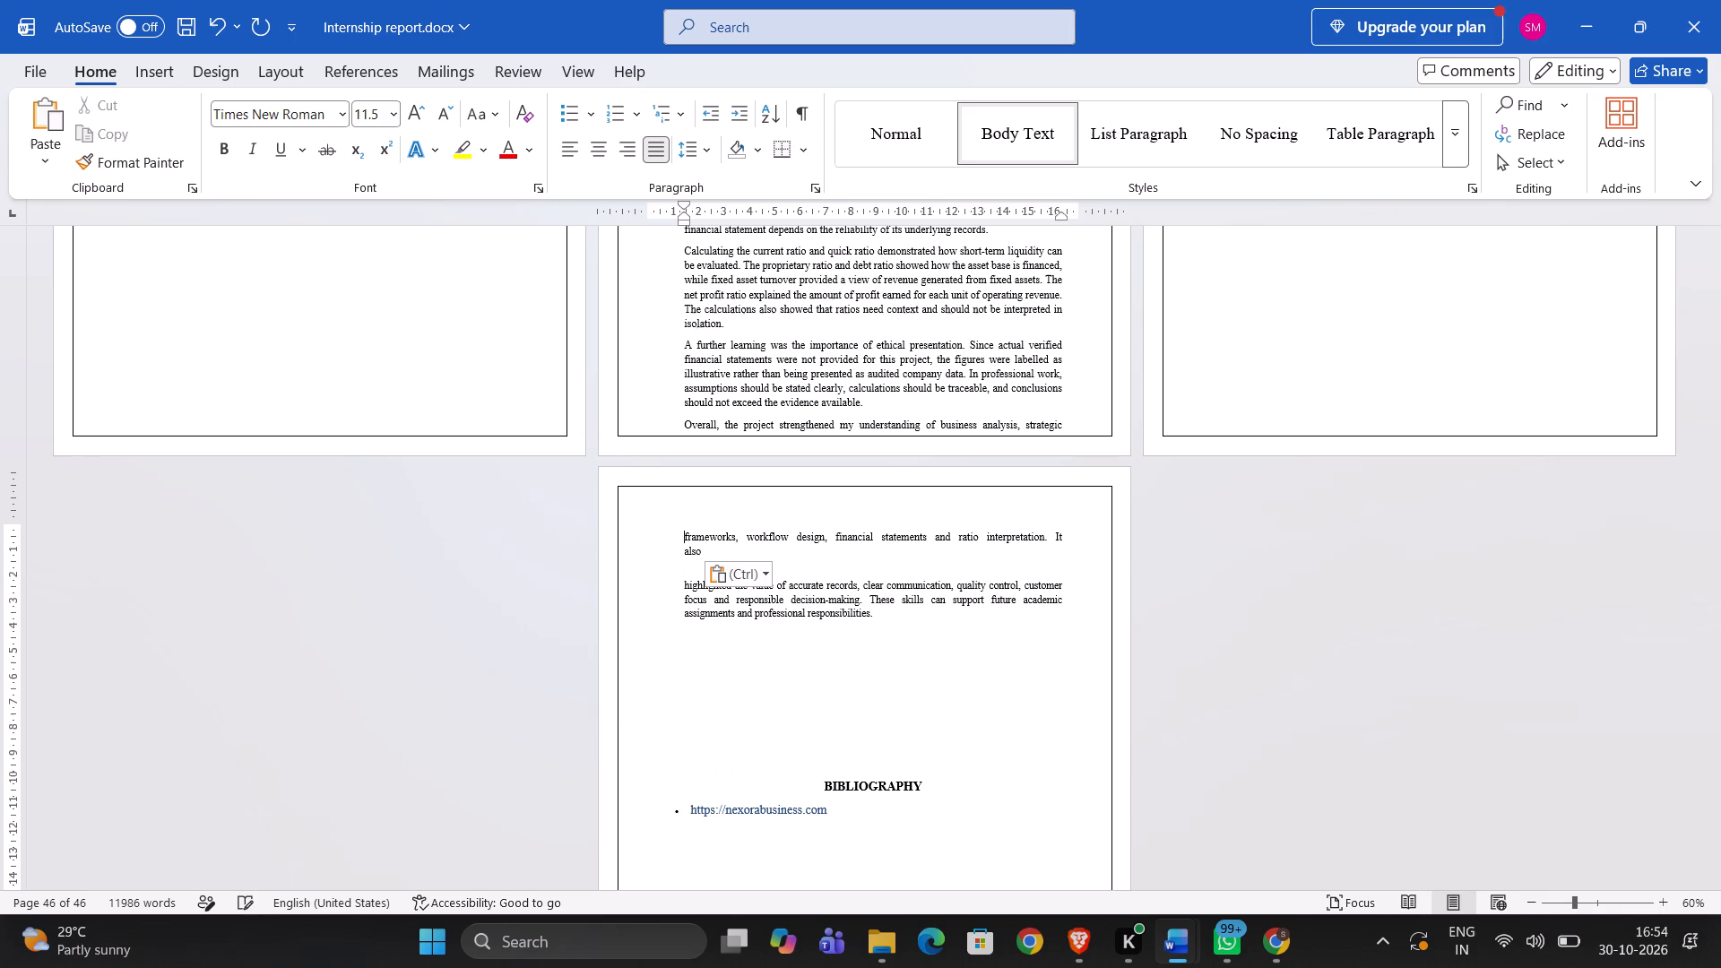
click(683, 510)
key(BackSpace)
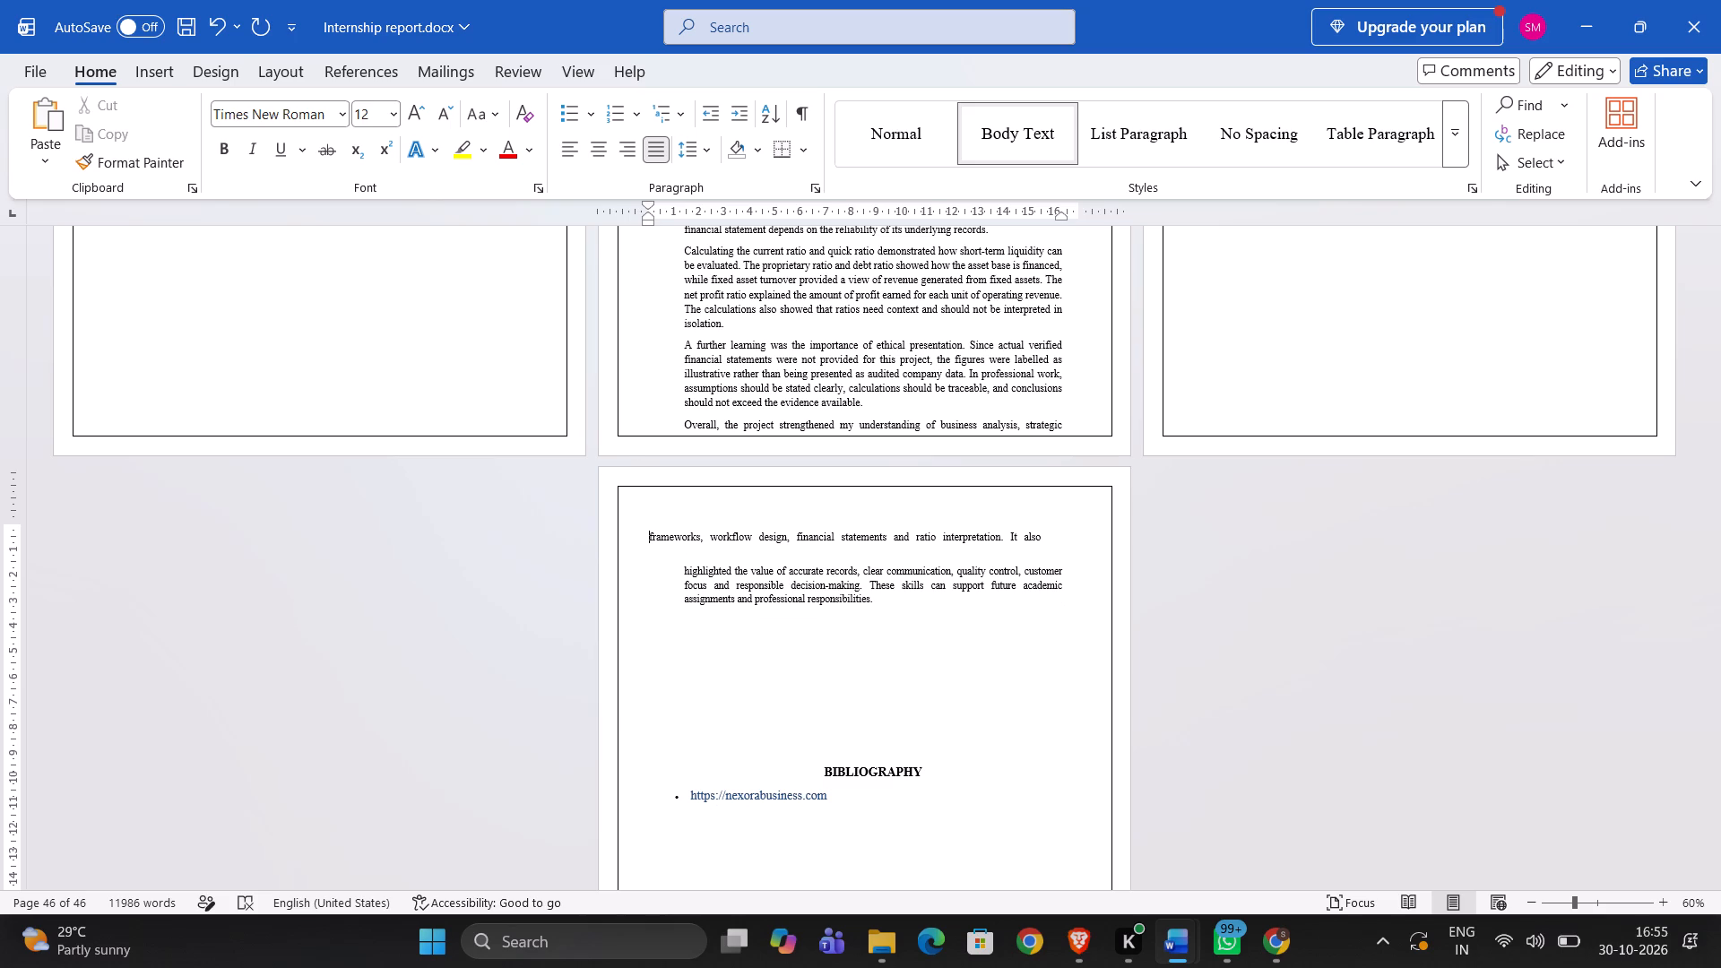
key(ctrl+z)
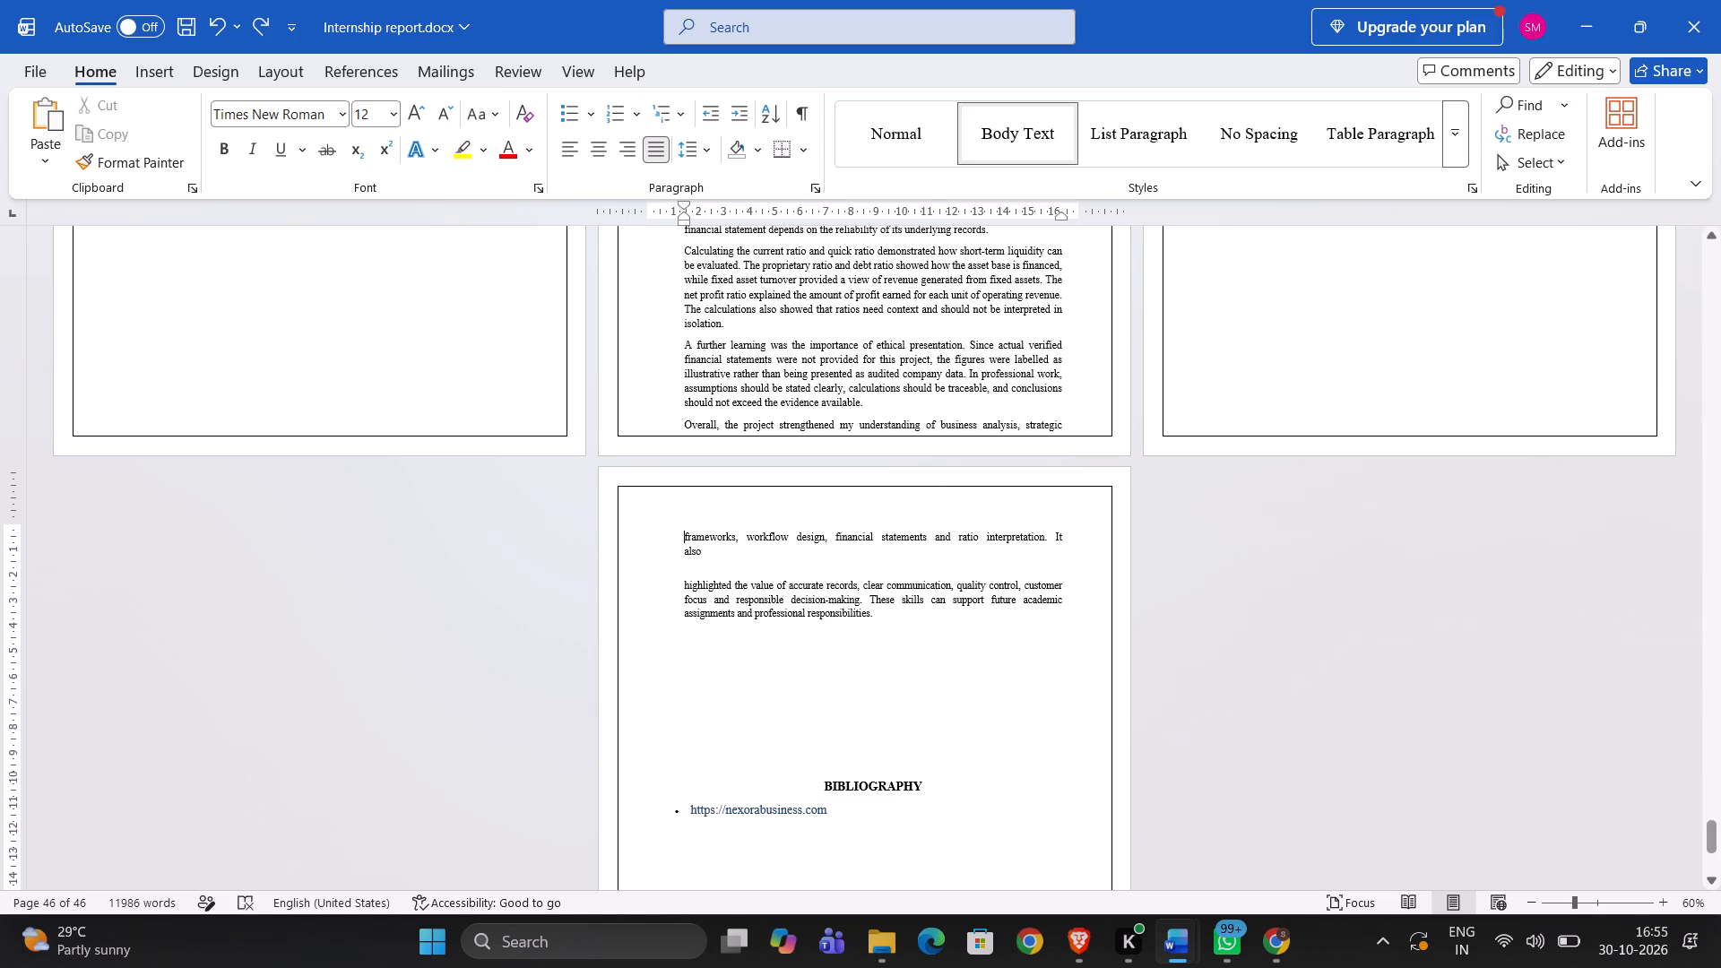
Set the font size of the "frameworks, workflow design" and "highlighted the value" paragraphs above the Bibliography to 12.
scroll(1022, 632, up, 3)
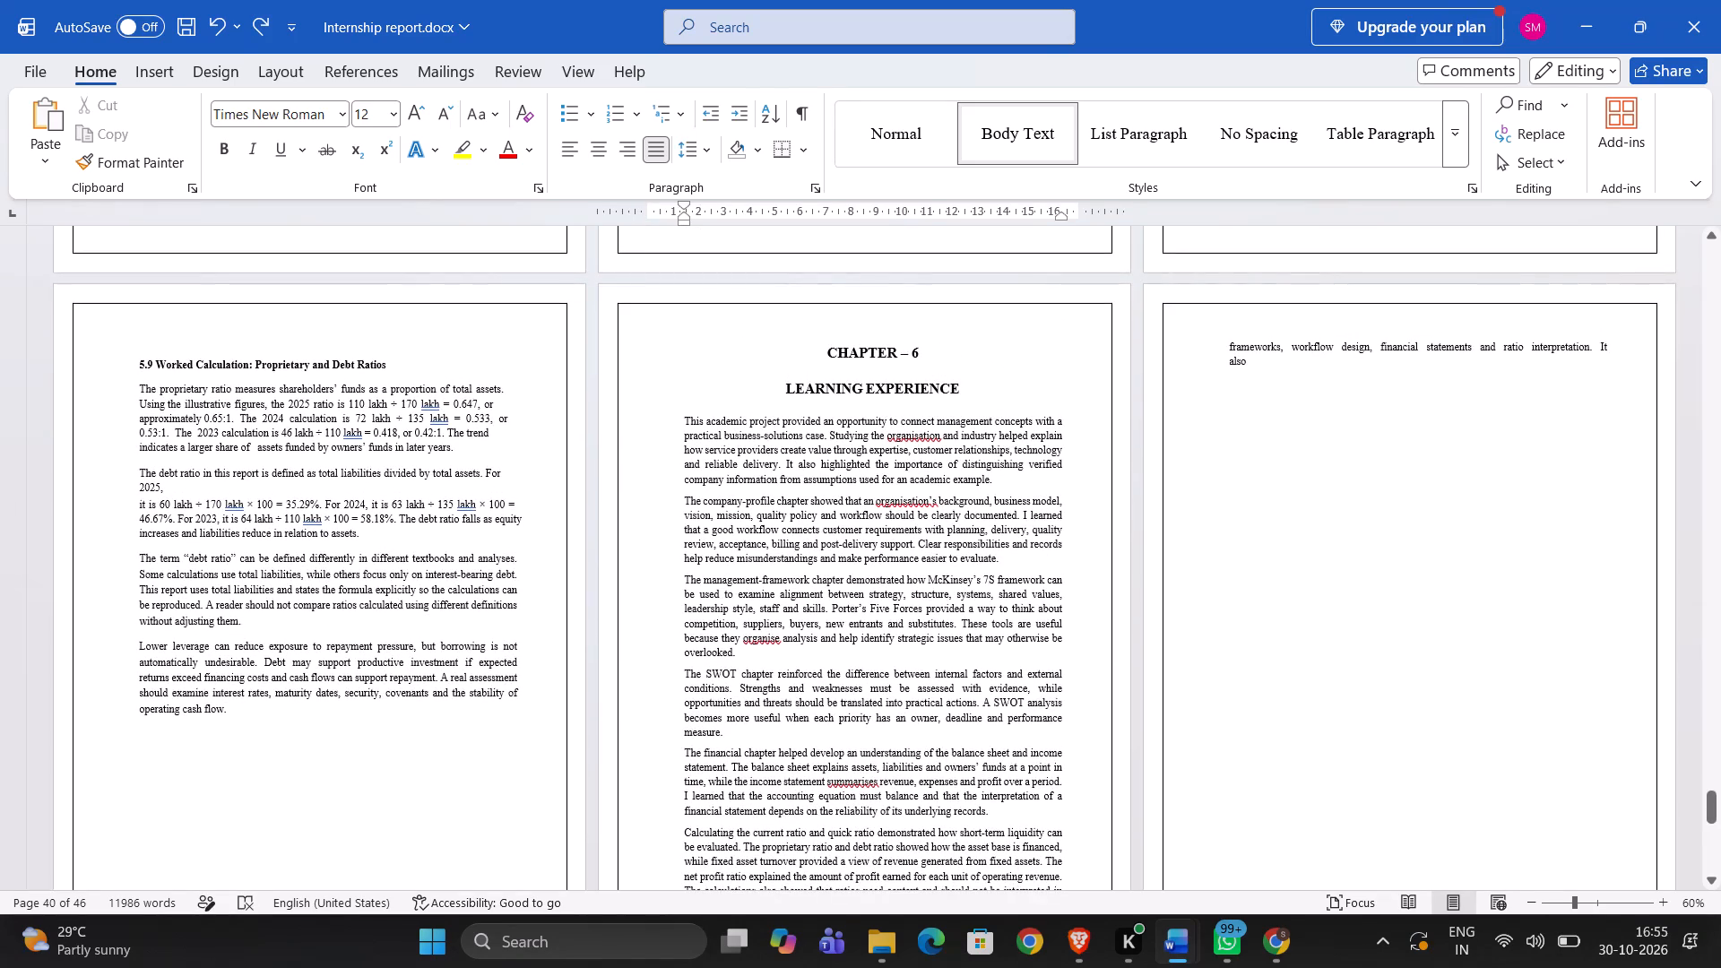
scroll(1022, 632, down, 5)
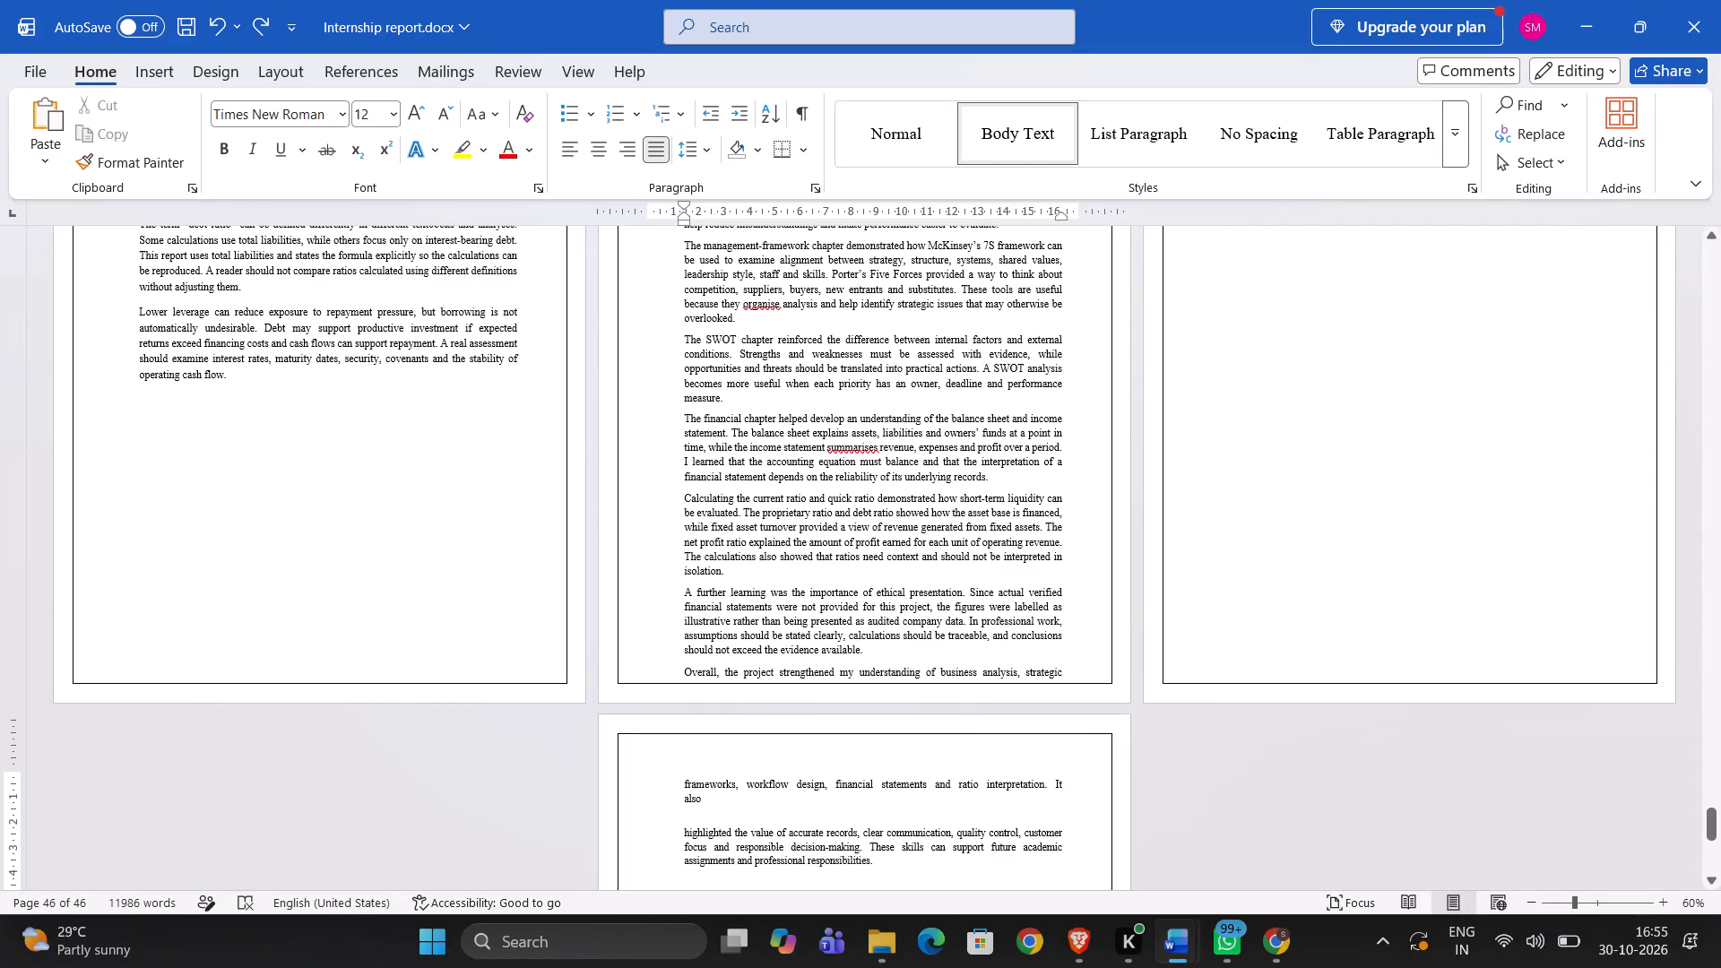
drag(678, 777, 942, 883)
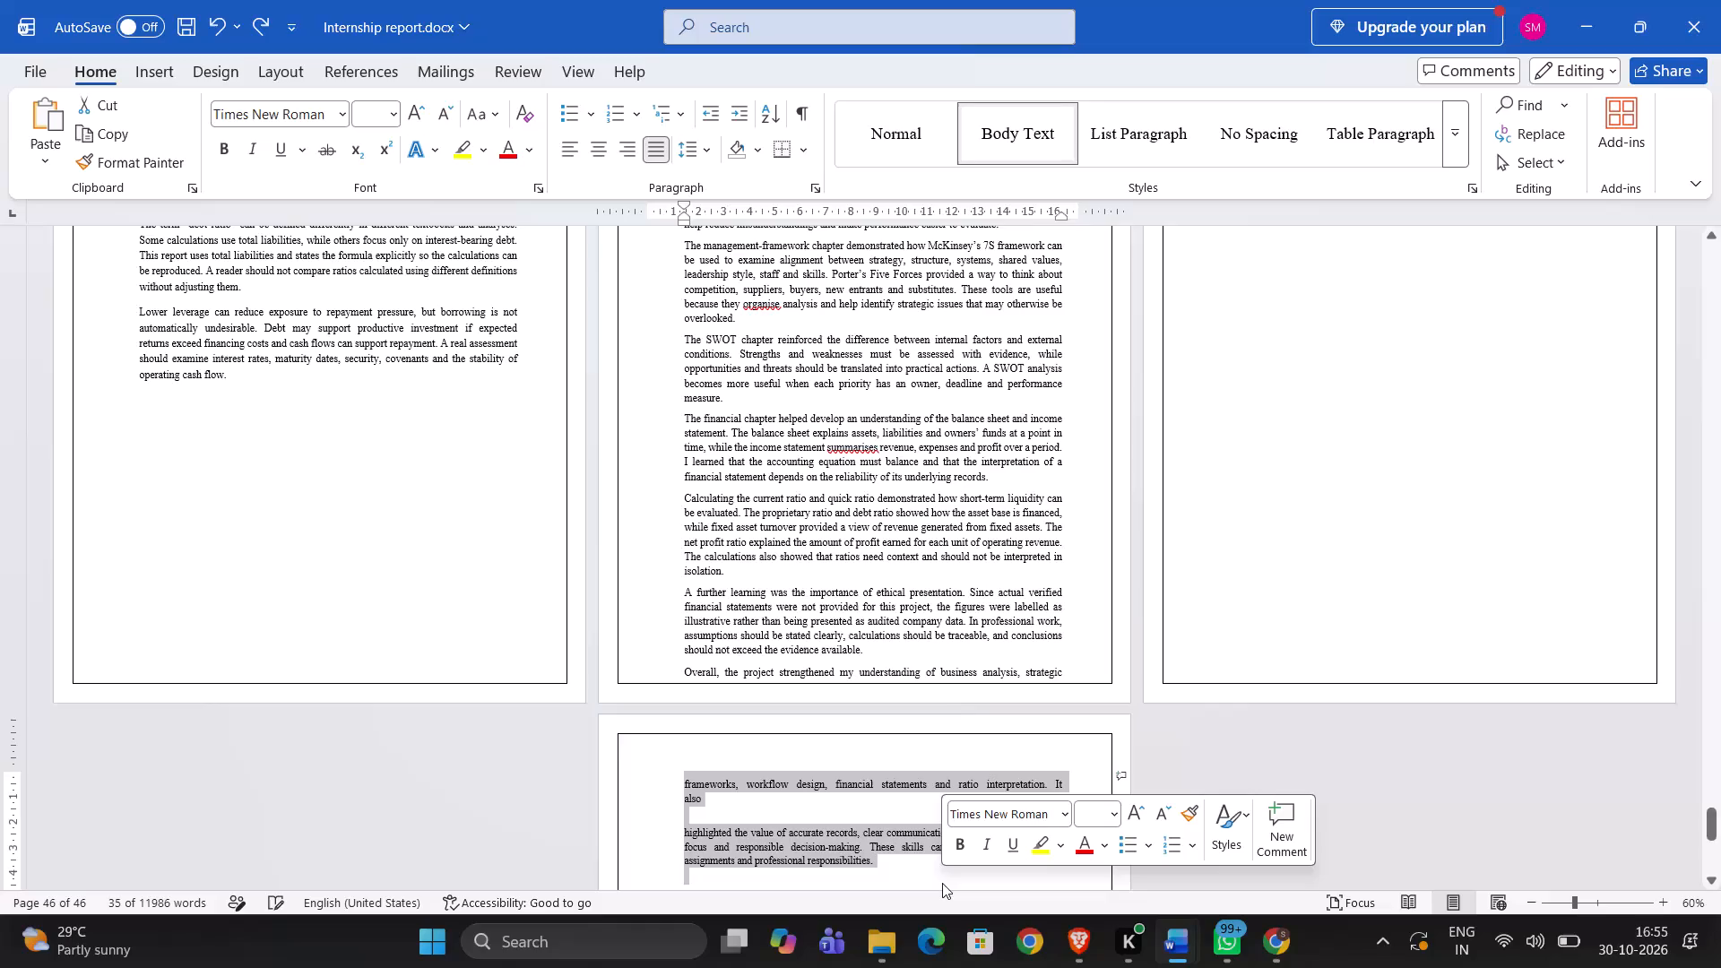
click(1093, 813)
text(12)
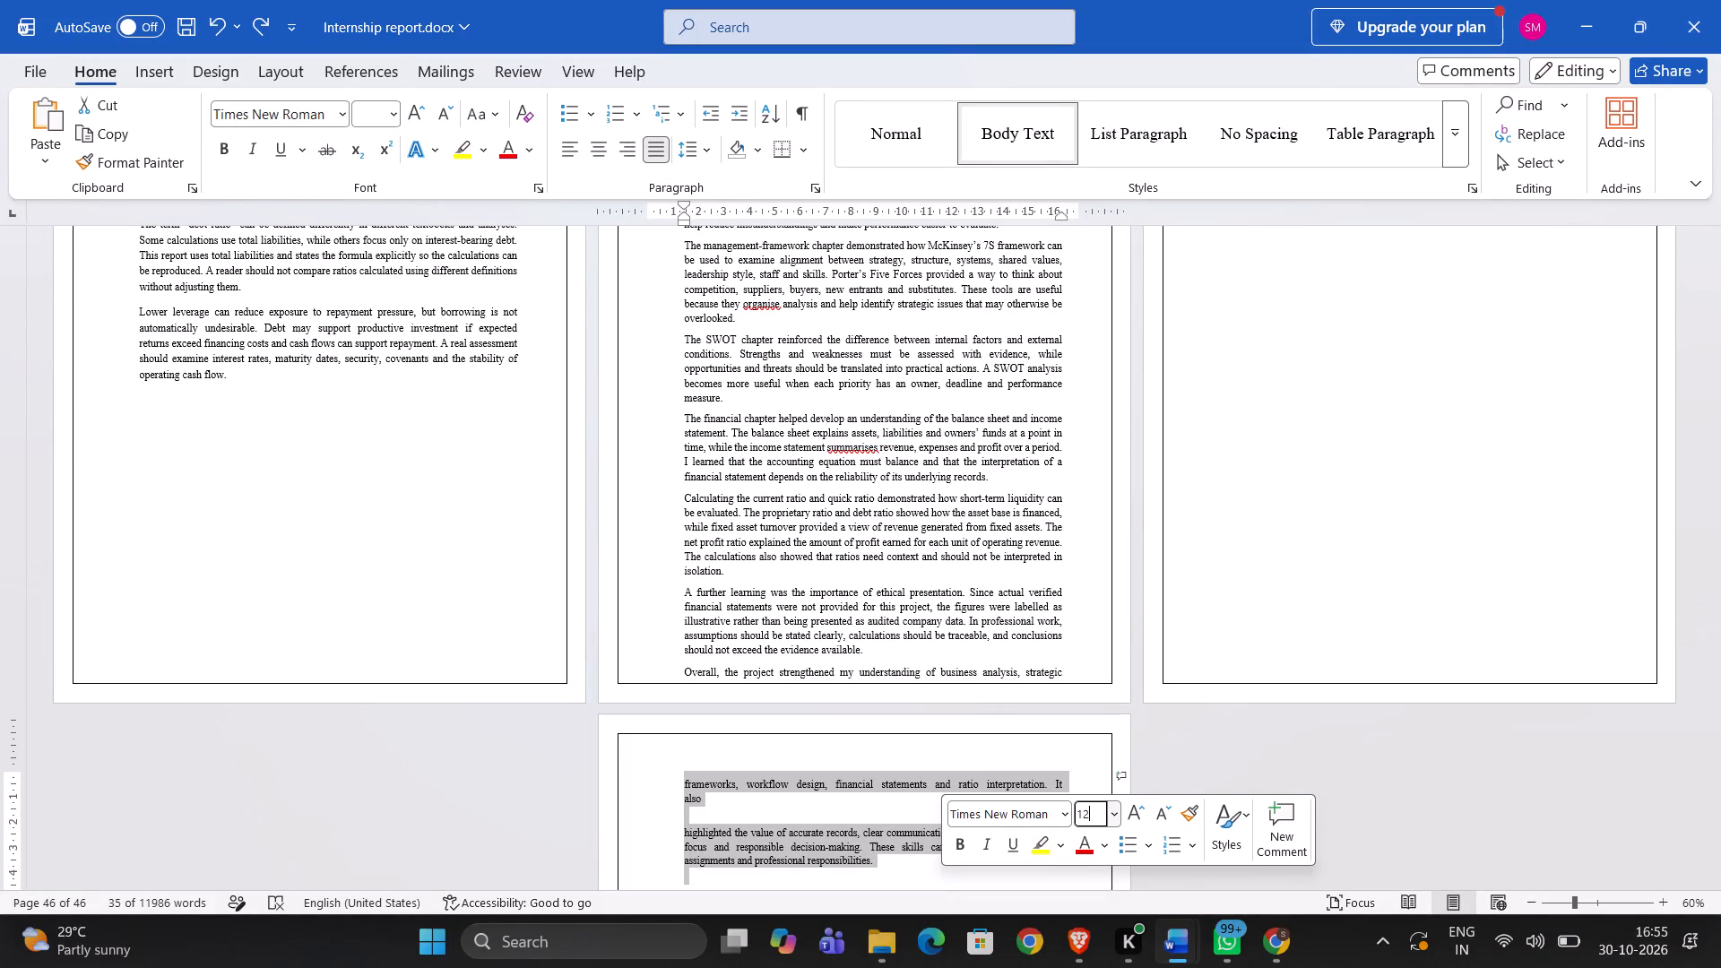
key(Return)
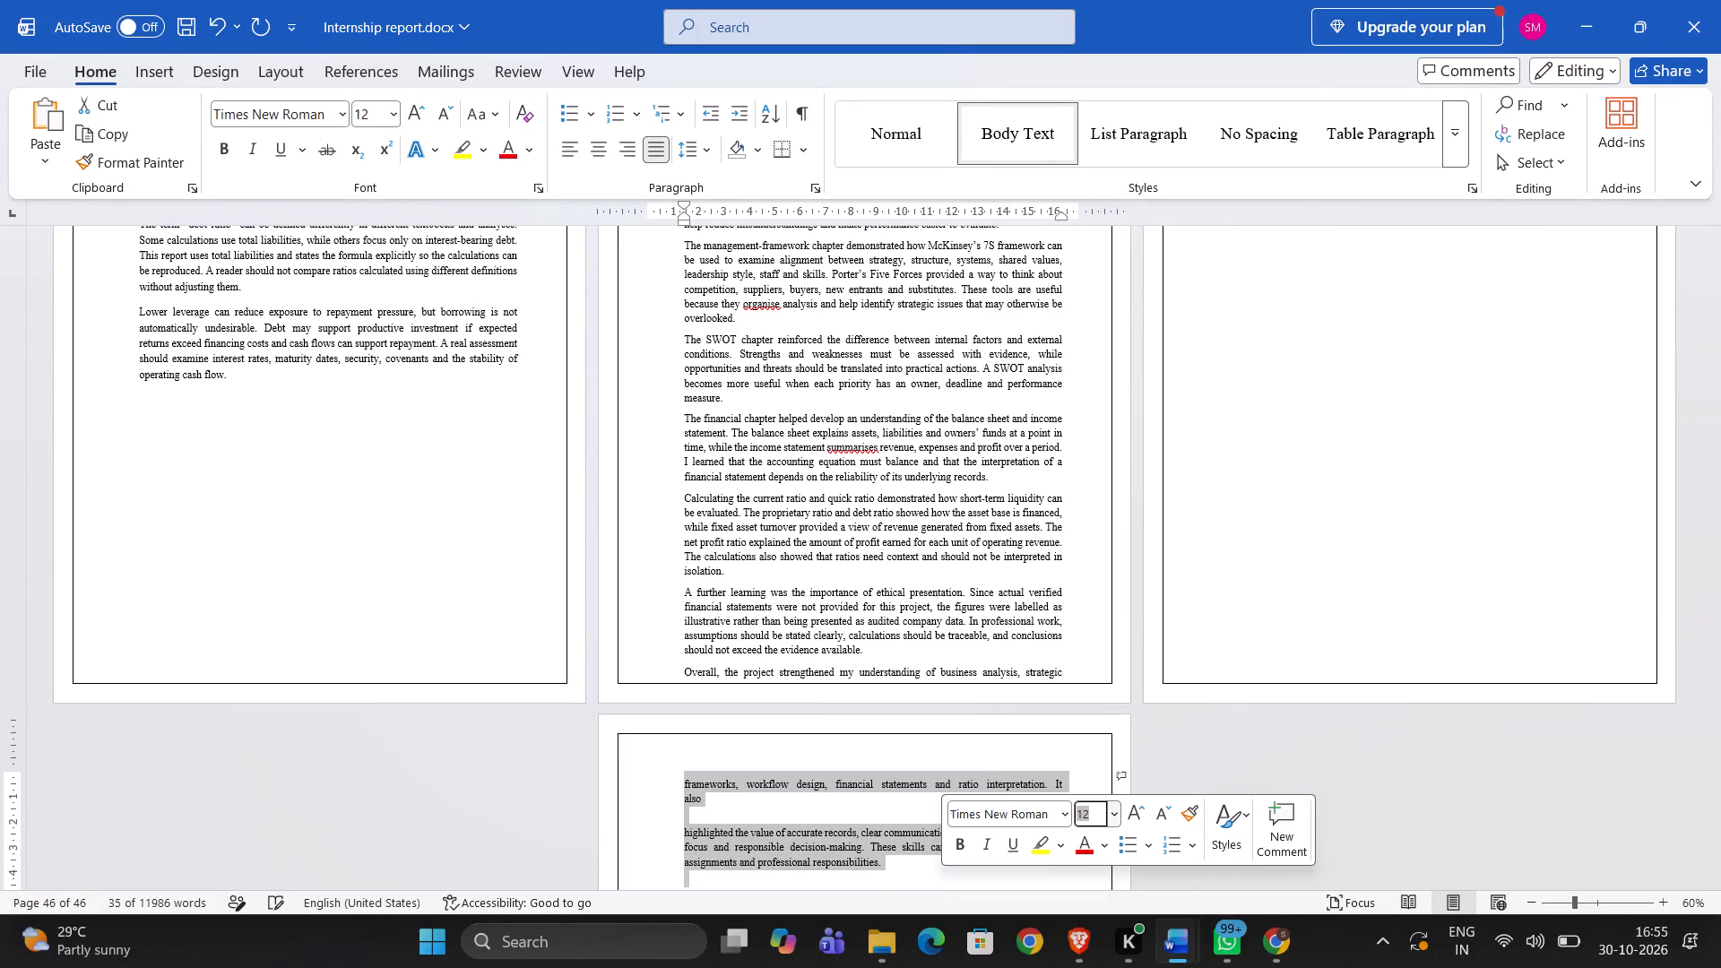
click(919, 756)
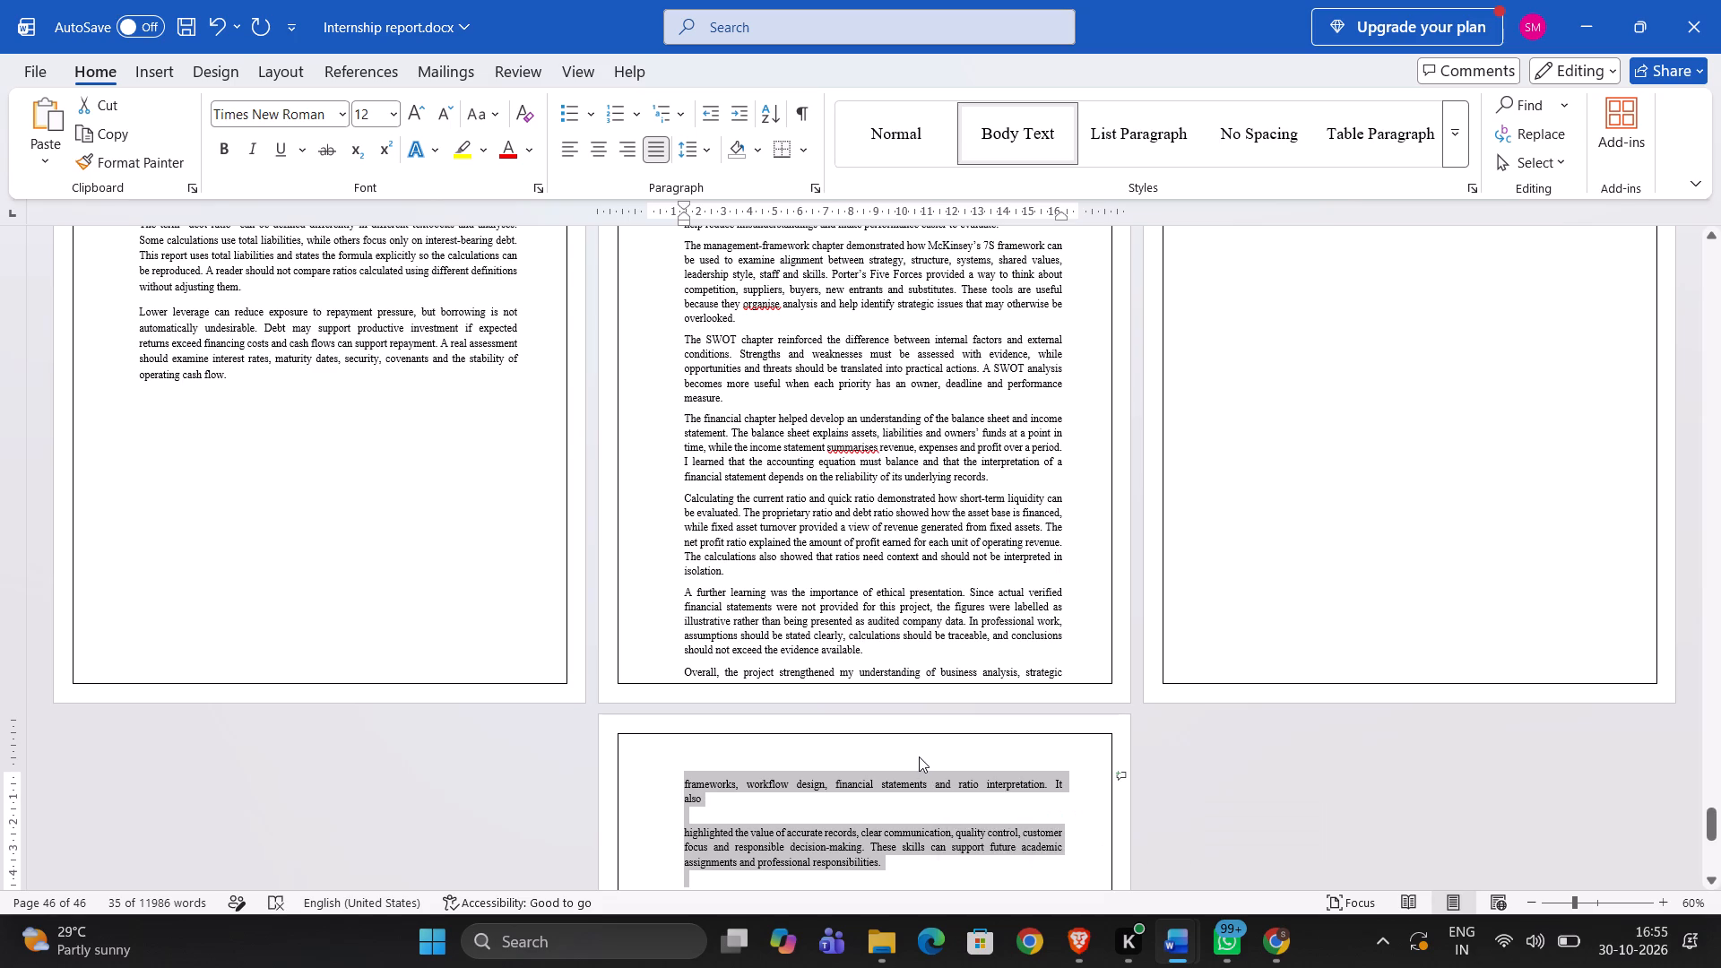
Delete the original "frameworks, workflow design … It also" text from the otherwise empty page after Chapter 6.
scroll(919, 756, down, 2)
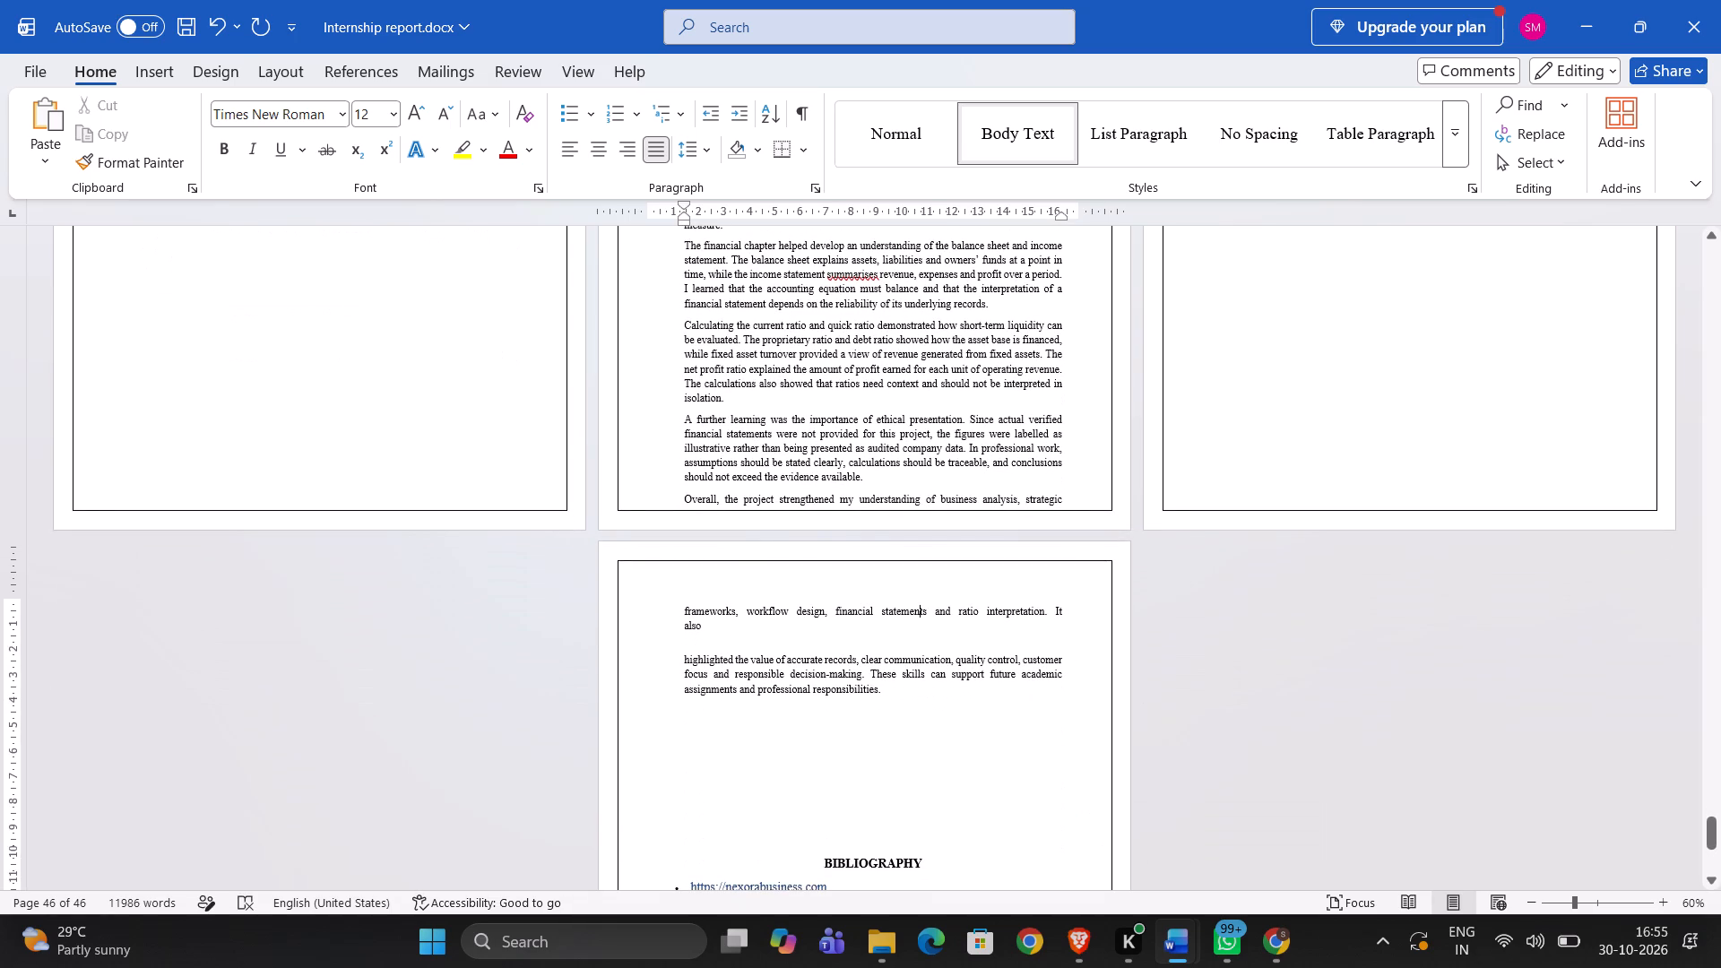
scroll(919, 756, down, 2)
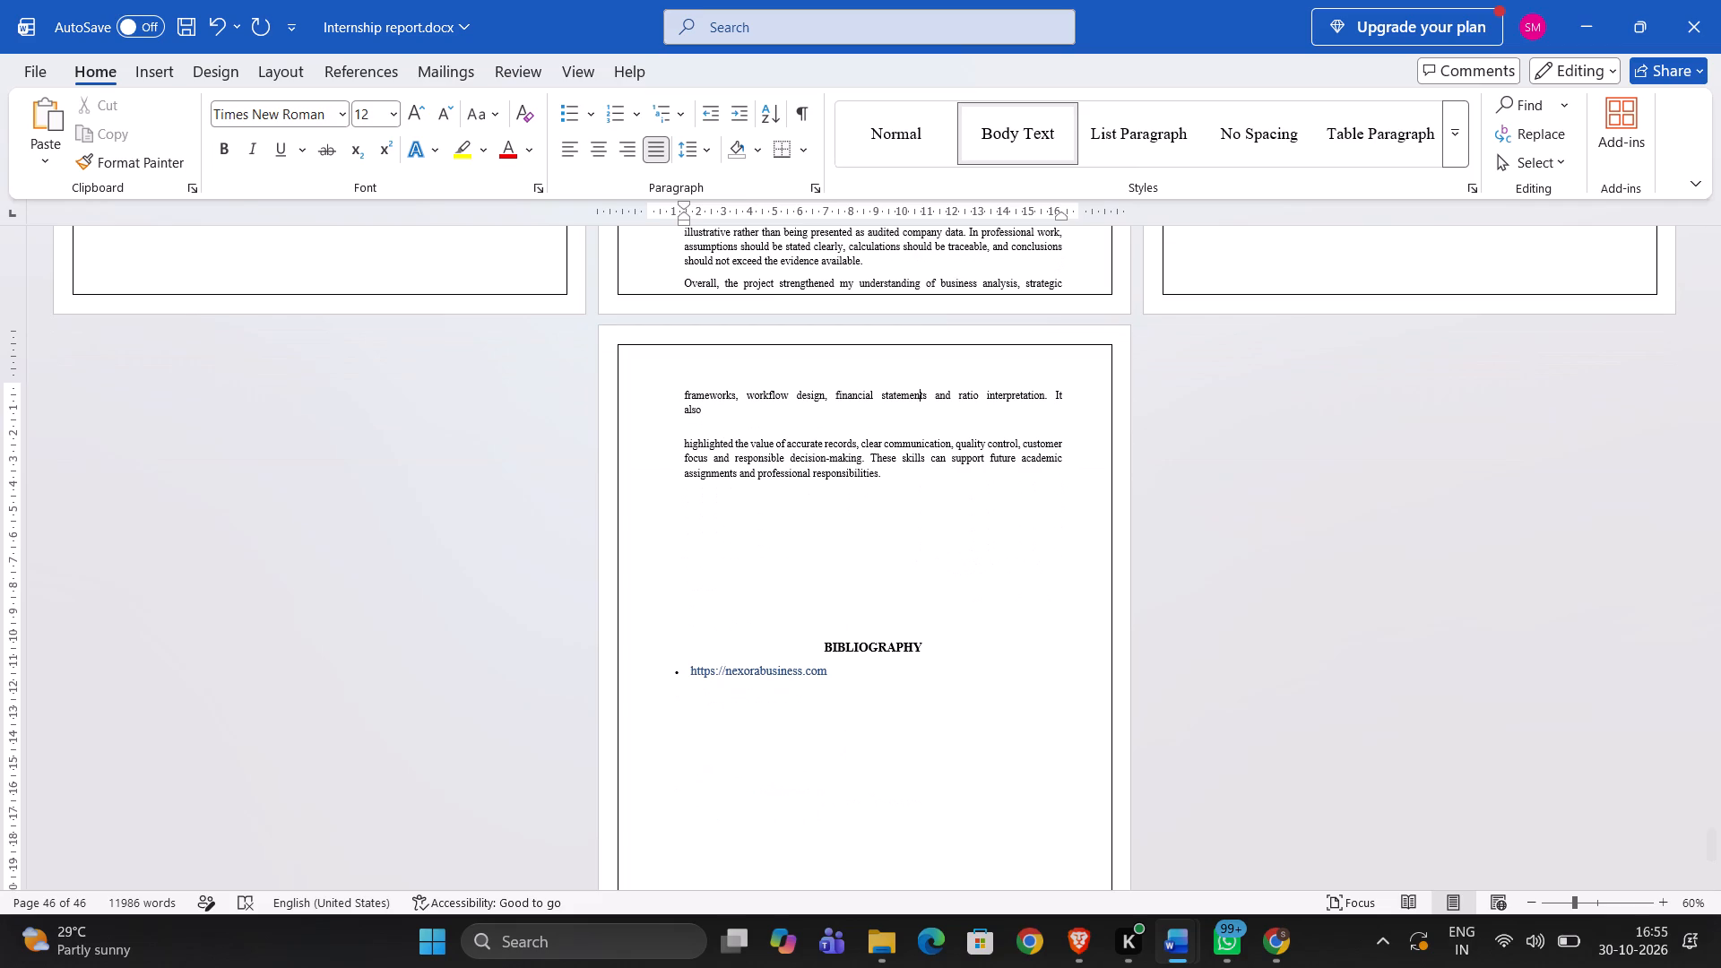
scroll(1050, 561, up, 3)
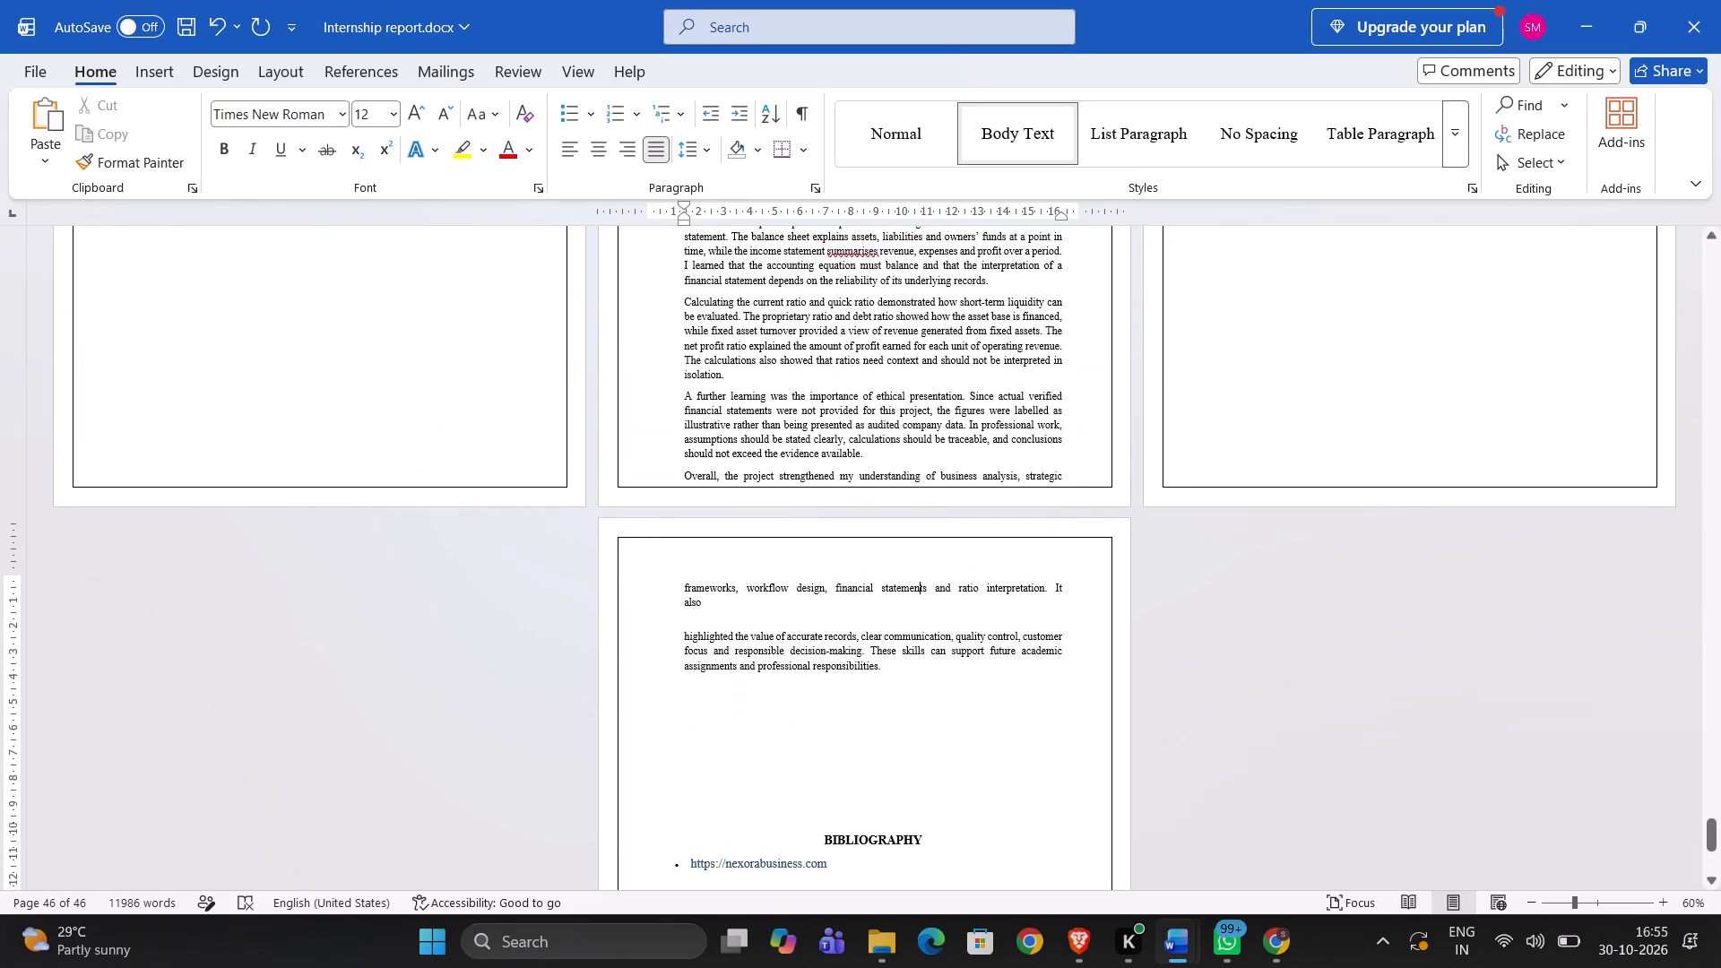
scroll(1273, 398, up, 11)
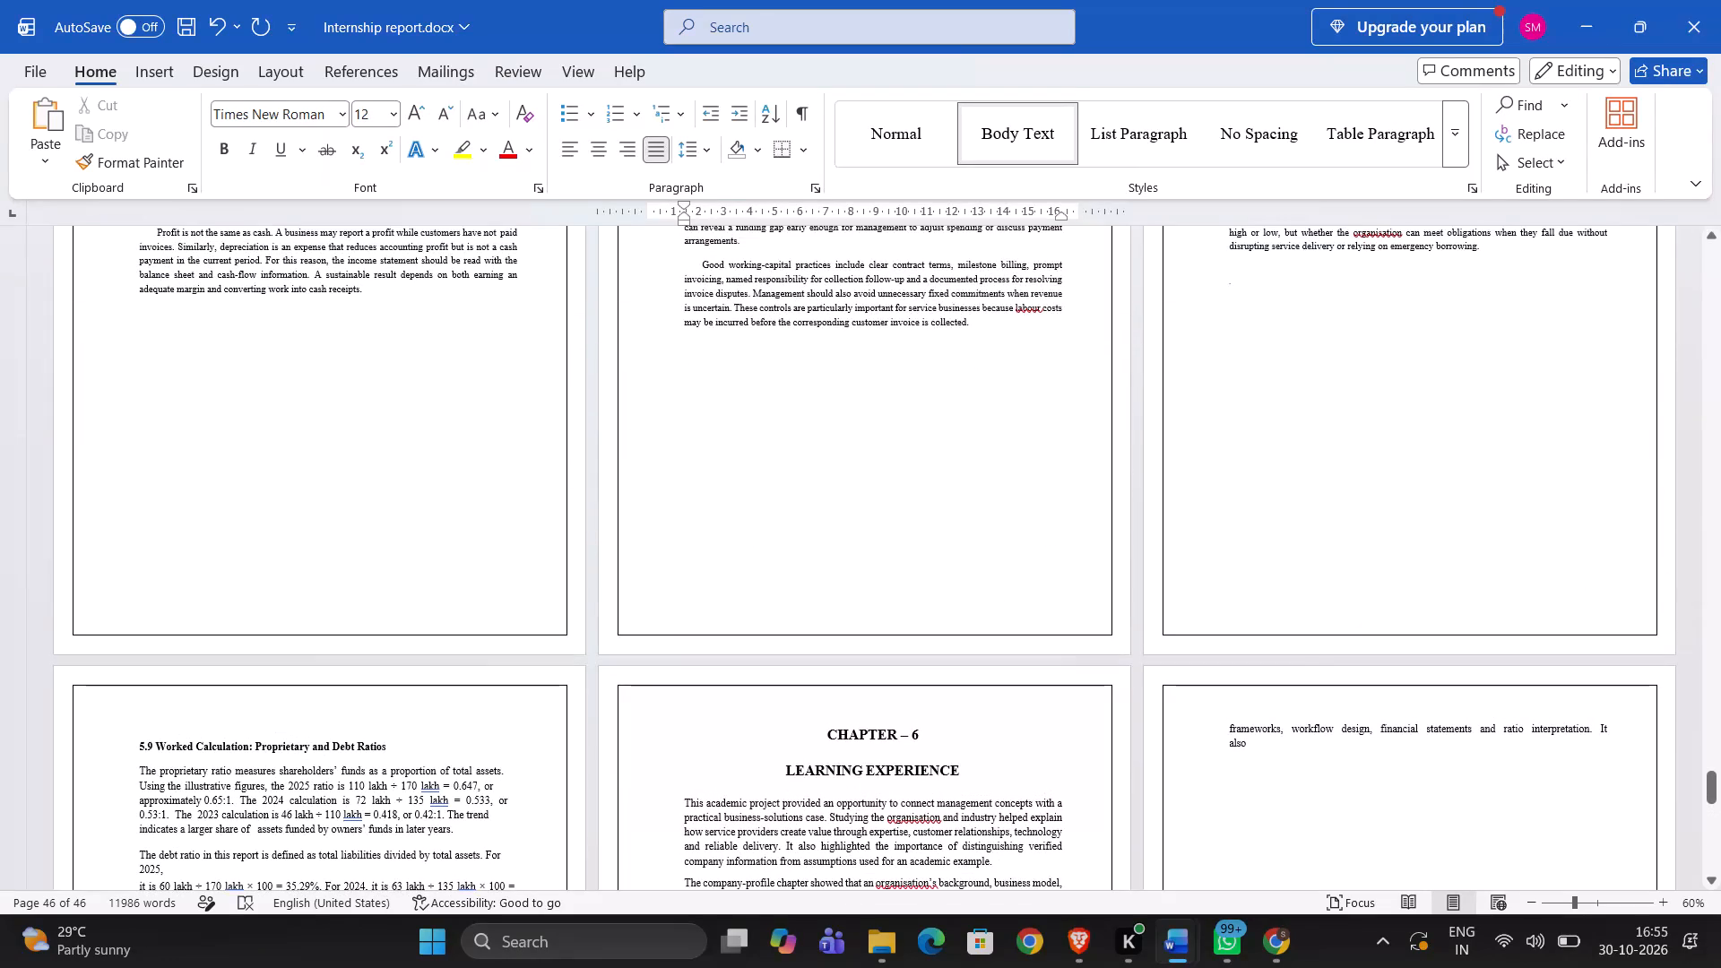
drag(1250, 734, 1272, 759)
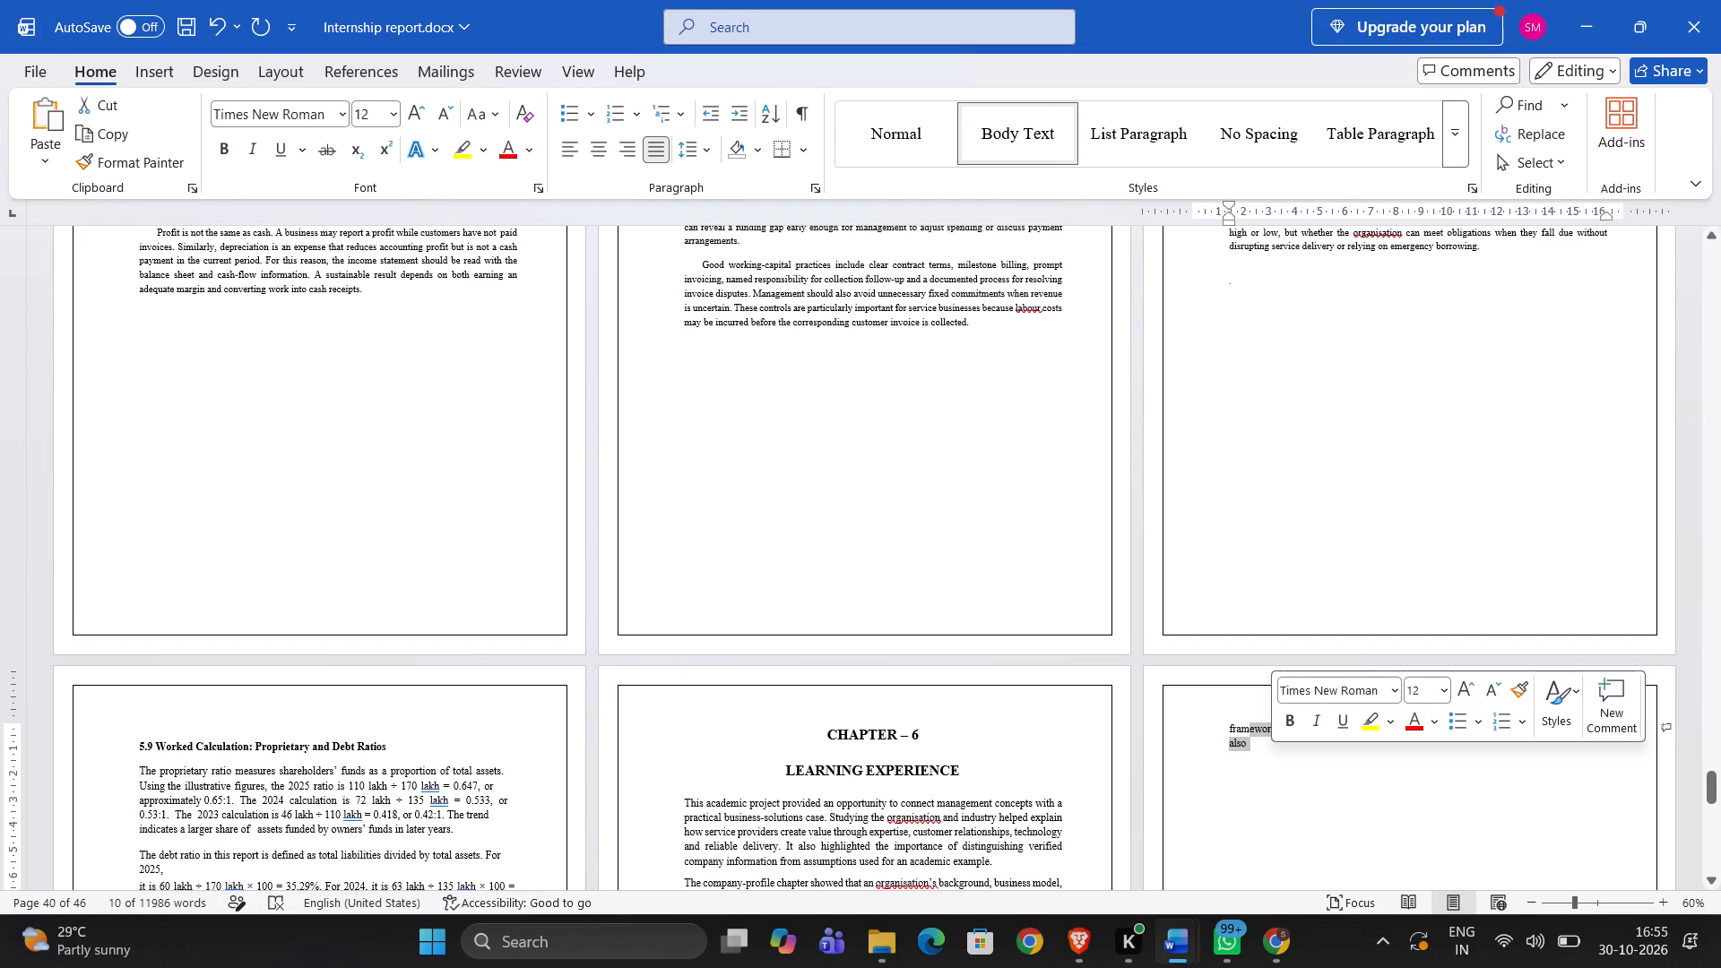
click(1272, 759)
drag(1264, 756, 1224, 720)
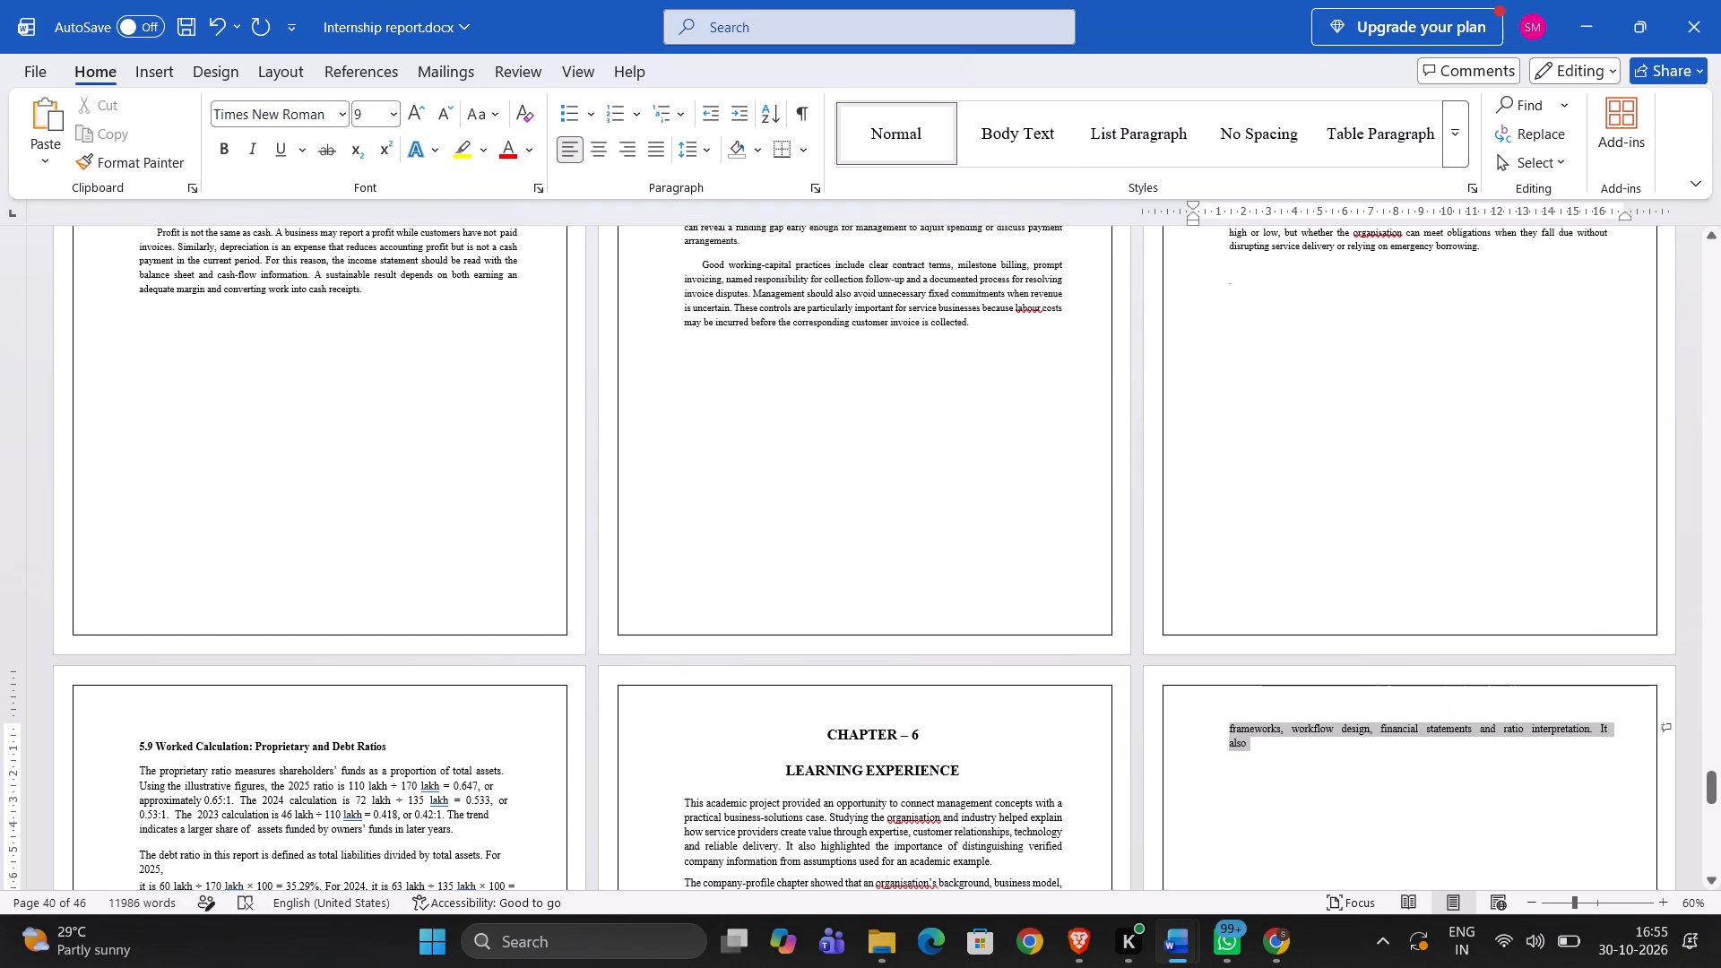
key(BackSpace)
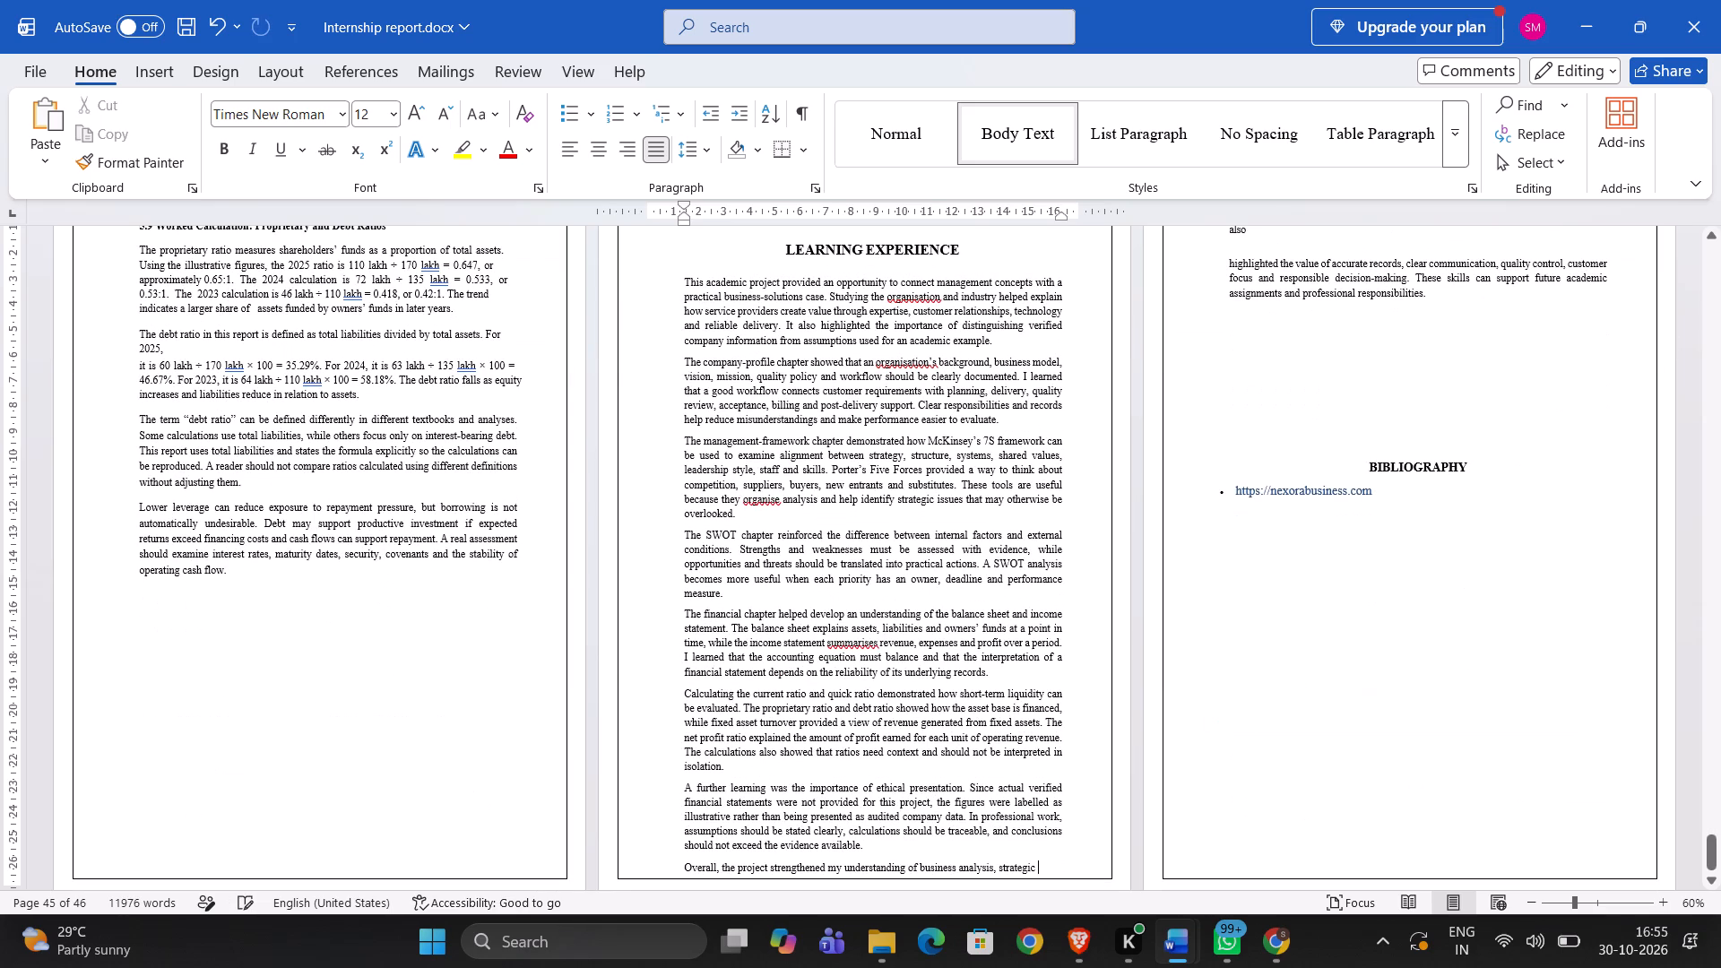
Remove the first-line indent from the four body paragraphs of section 5.8, Worked Calculation: Current and Quick Ratios.
scroll(1224, 720, up, 2)
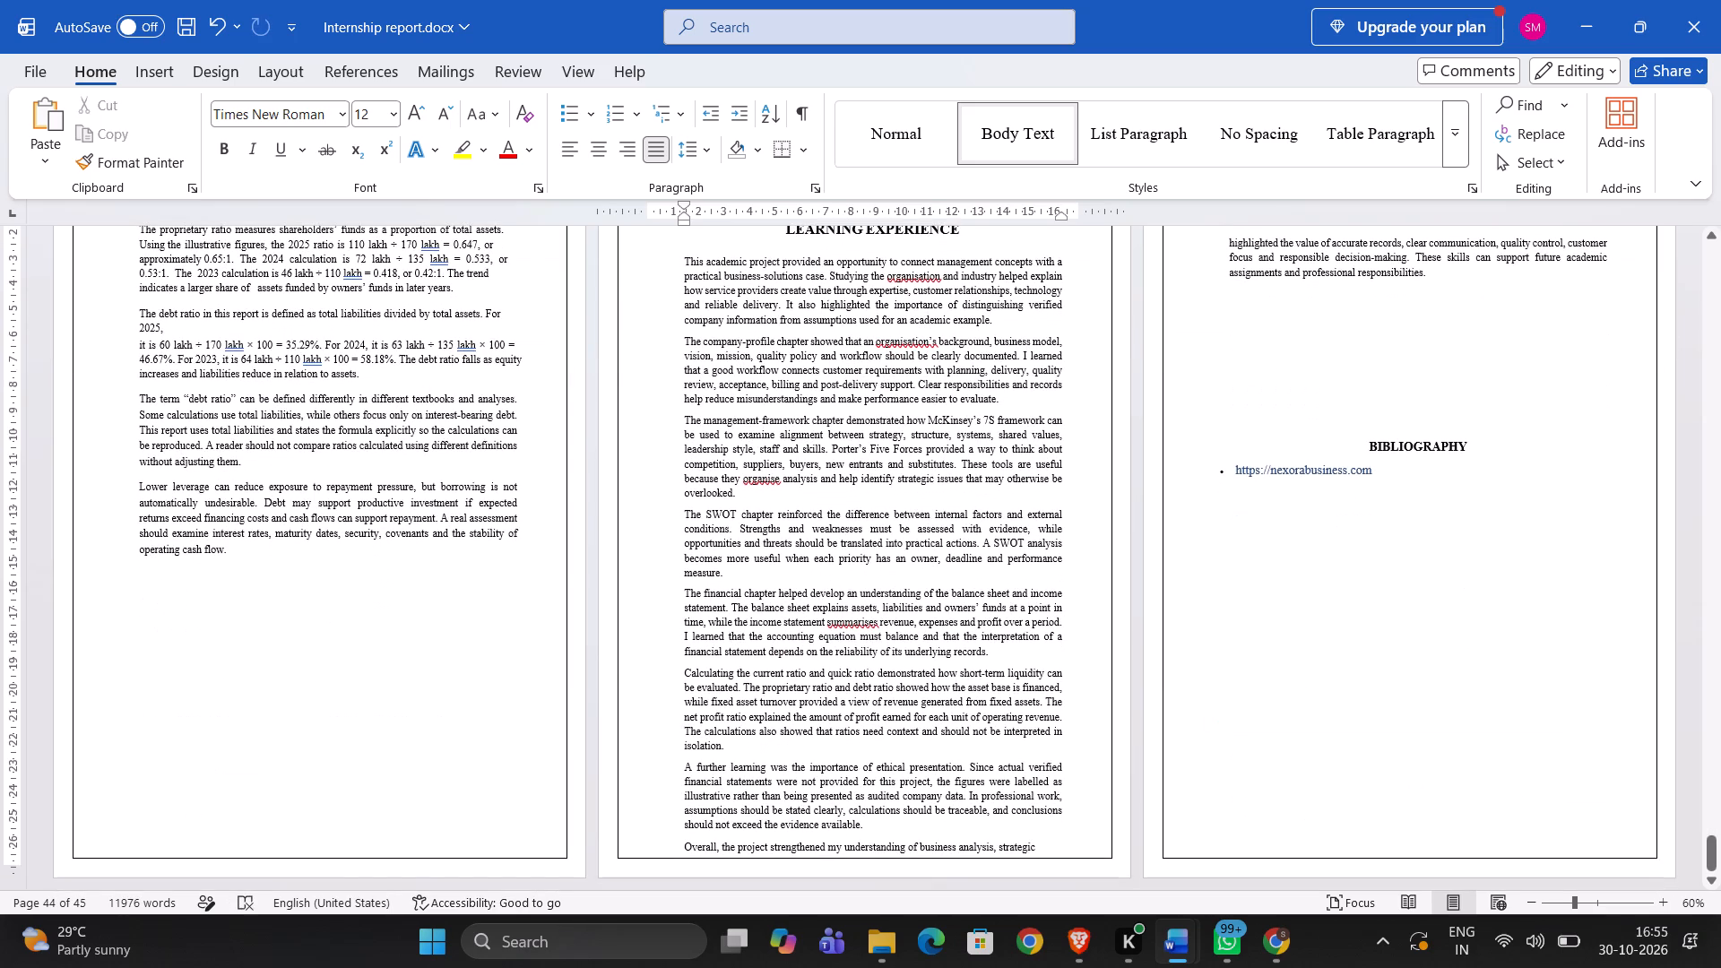
scroll(1224, 720, up, 5)
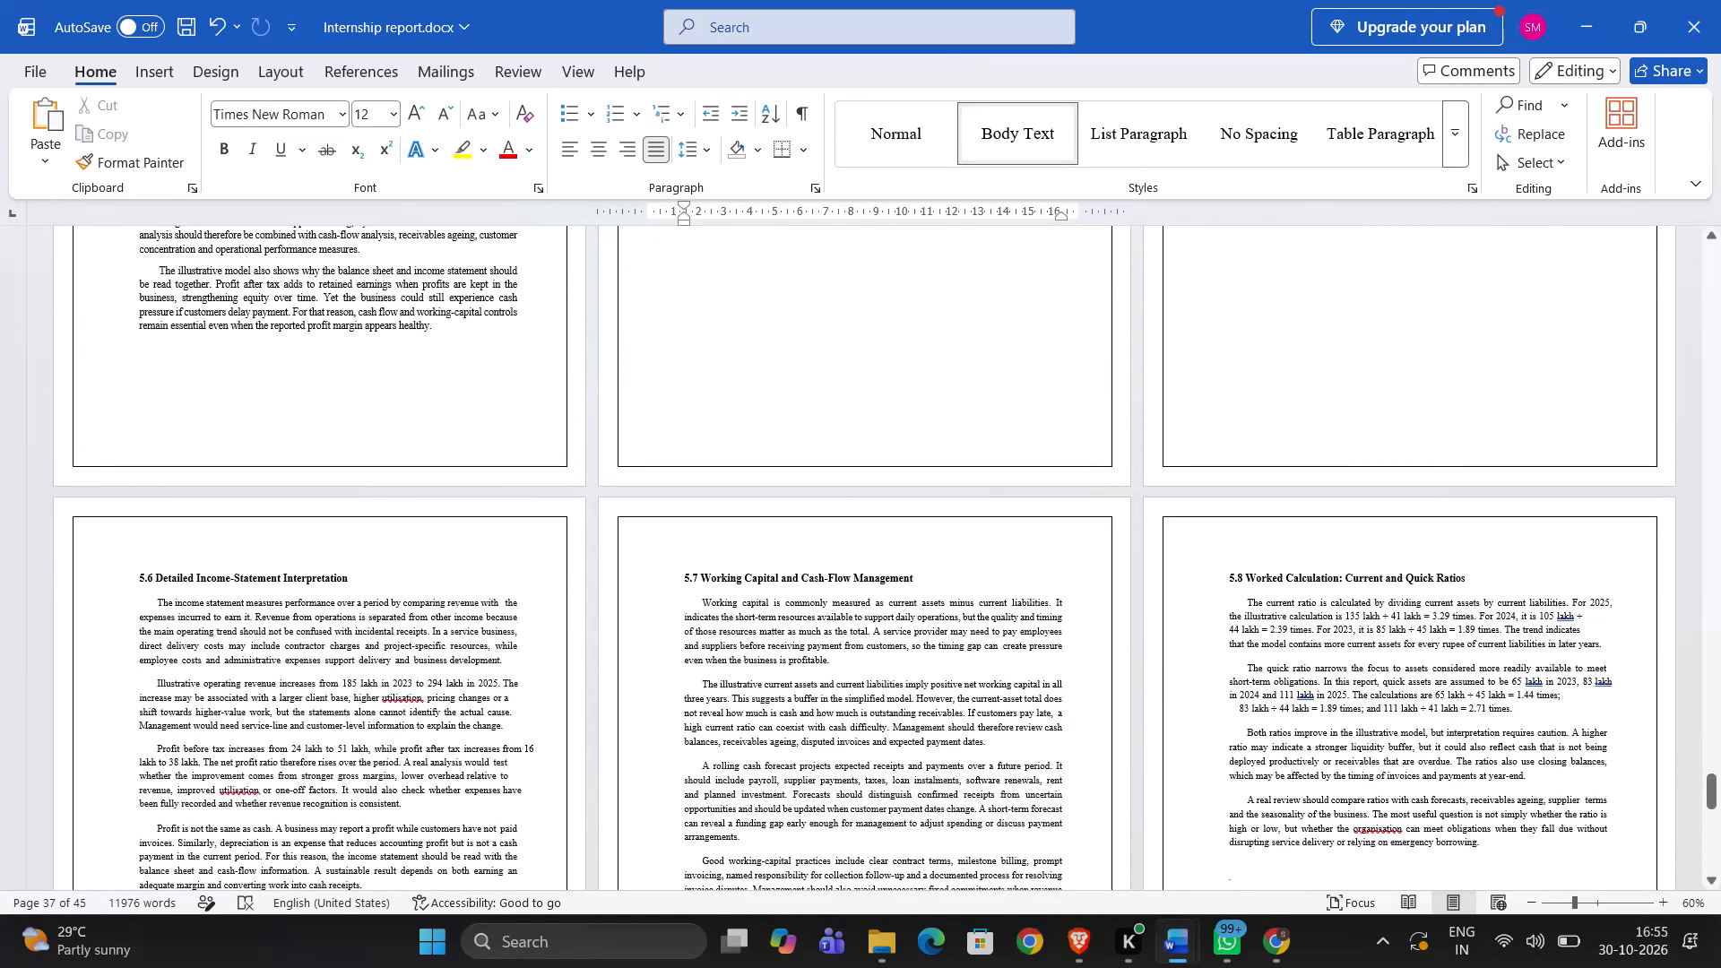
click(1241, 602)
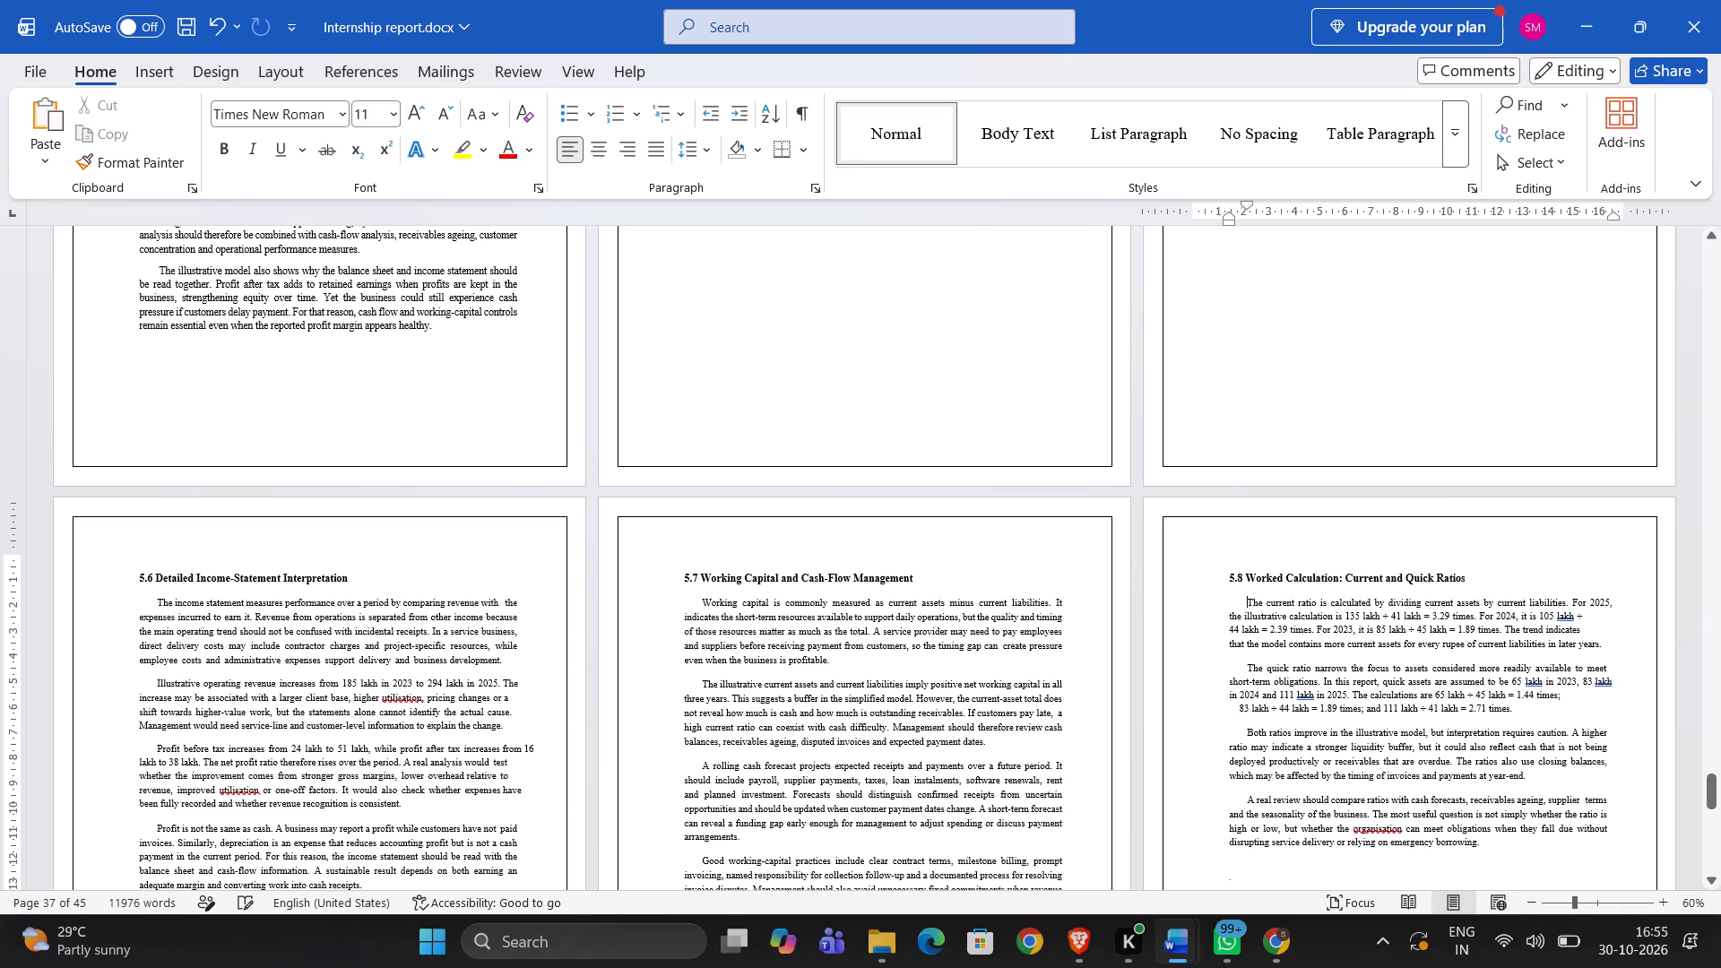
key(BackSpace)
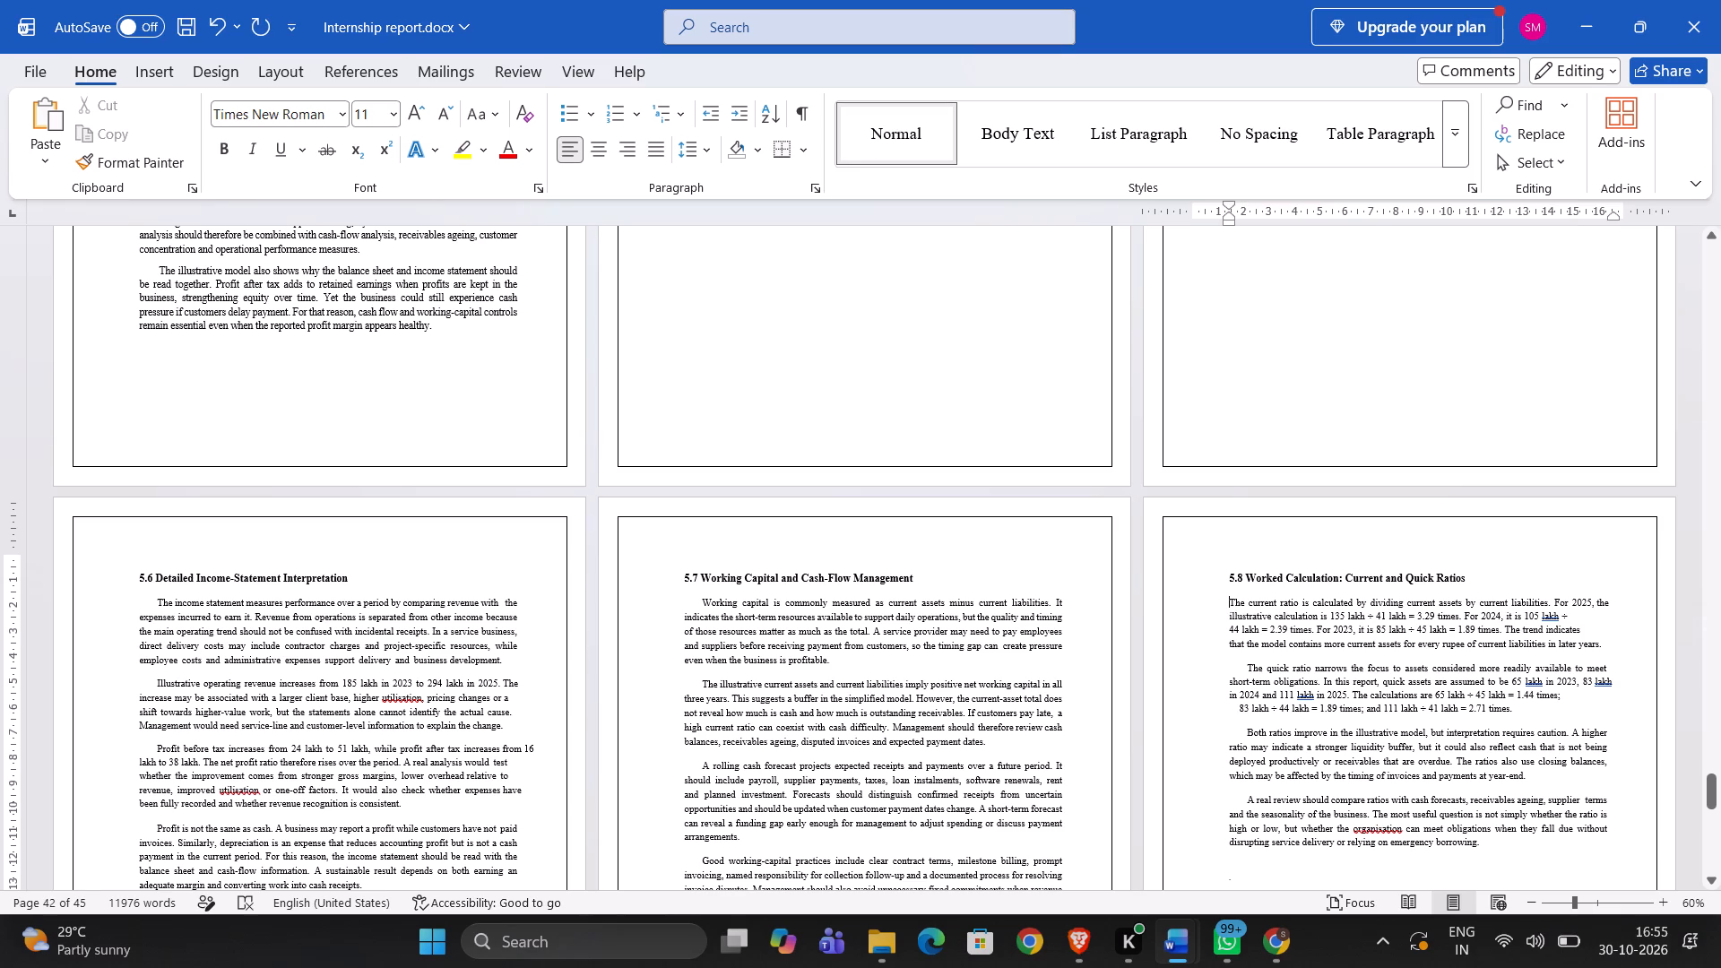
click(1248, 672)
key(BackSpace)
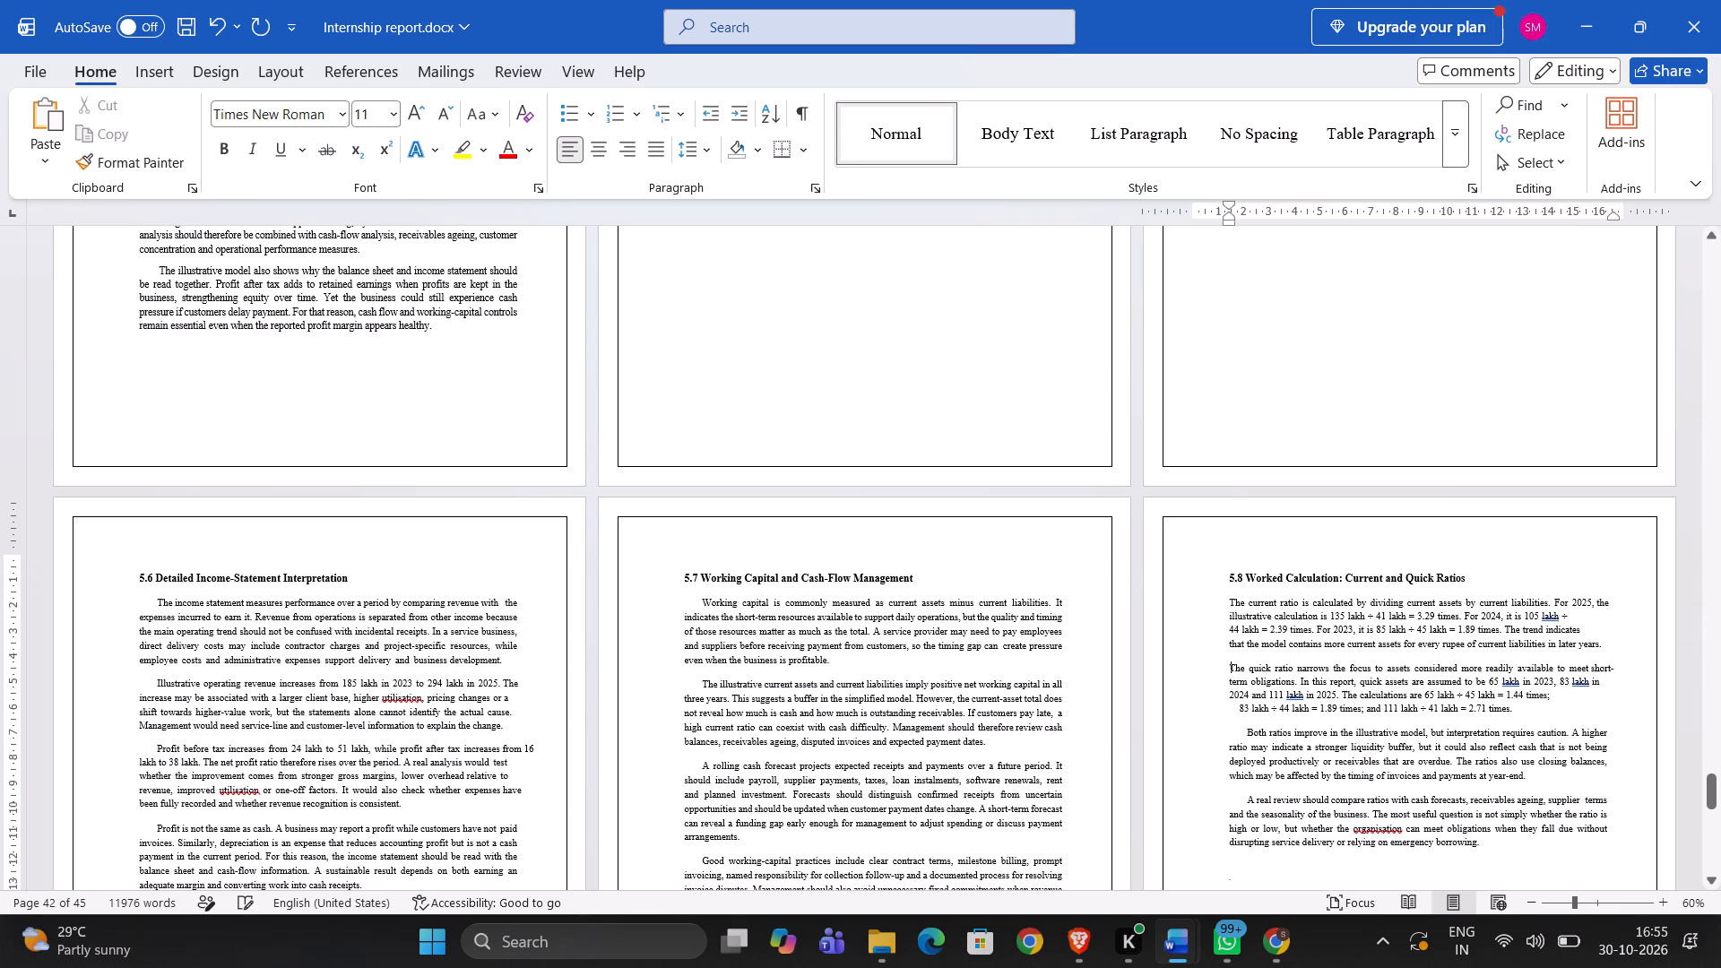
click(1243, 728)
key(BackSpace)
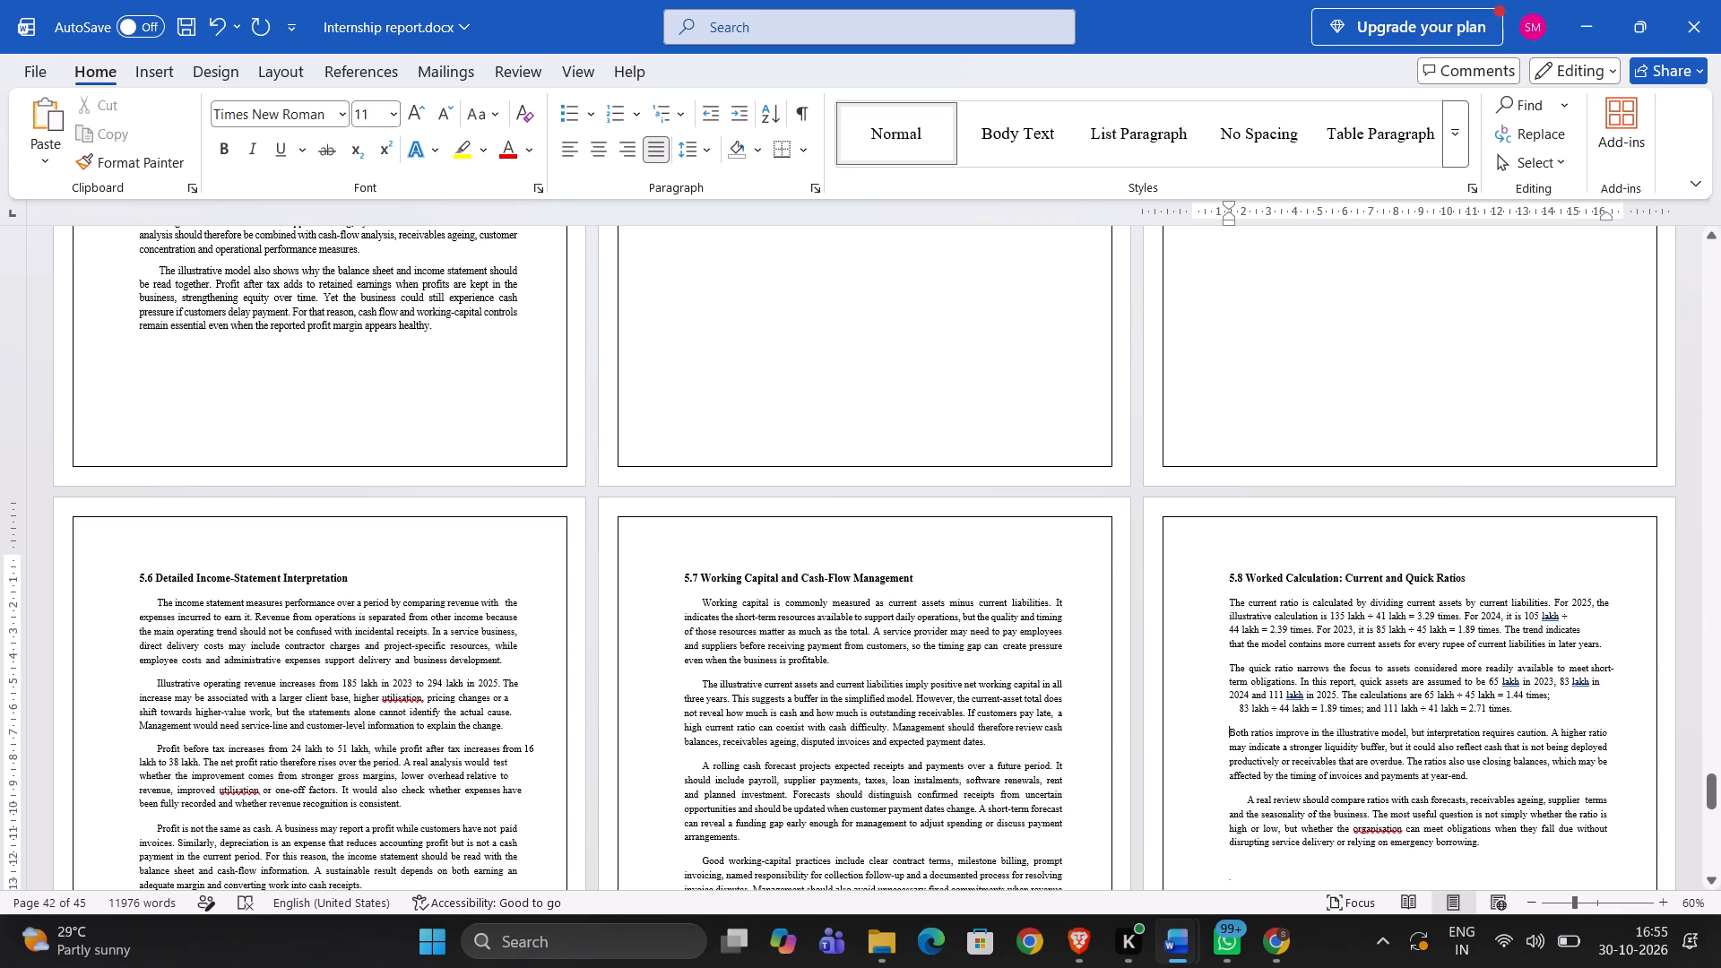
click(1244, 796)
key(BackSpace)
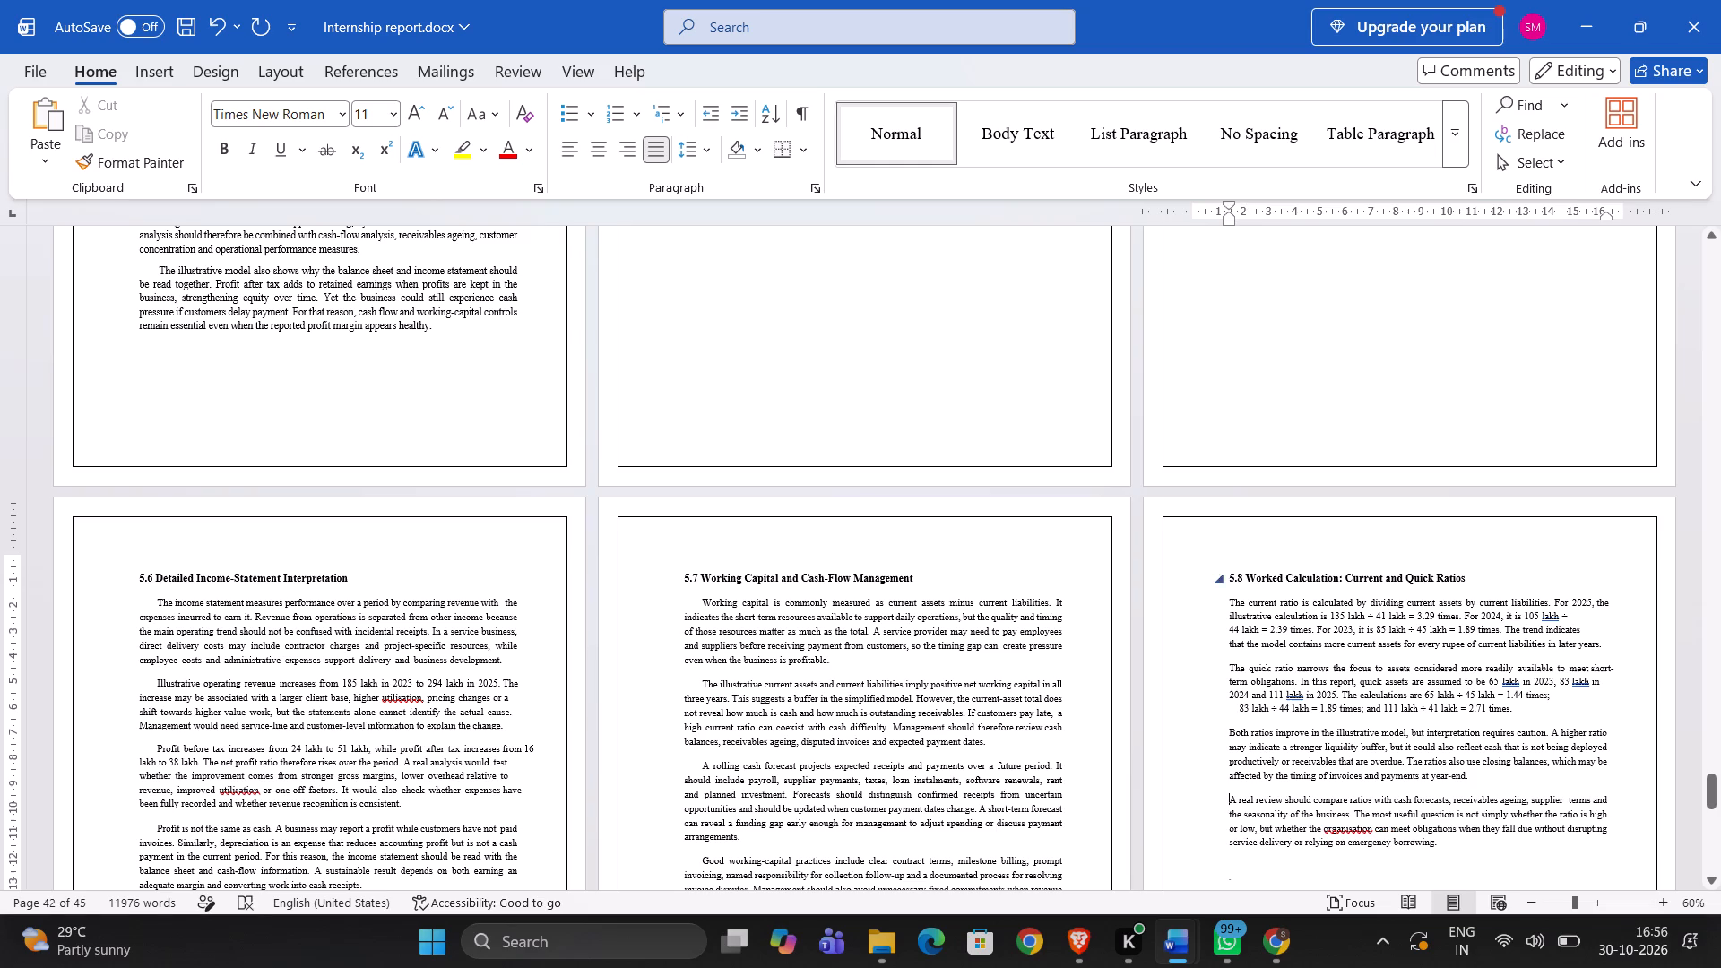
Compare the 5.8 heading's font size with the section and sub-section headings in CHAPTER.docx, and return to the internship report.
drag(1479, 575, 1225, 598)
drag(1225, 598, 1213, 574)
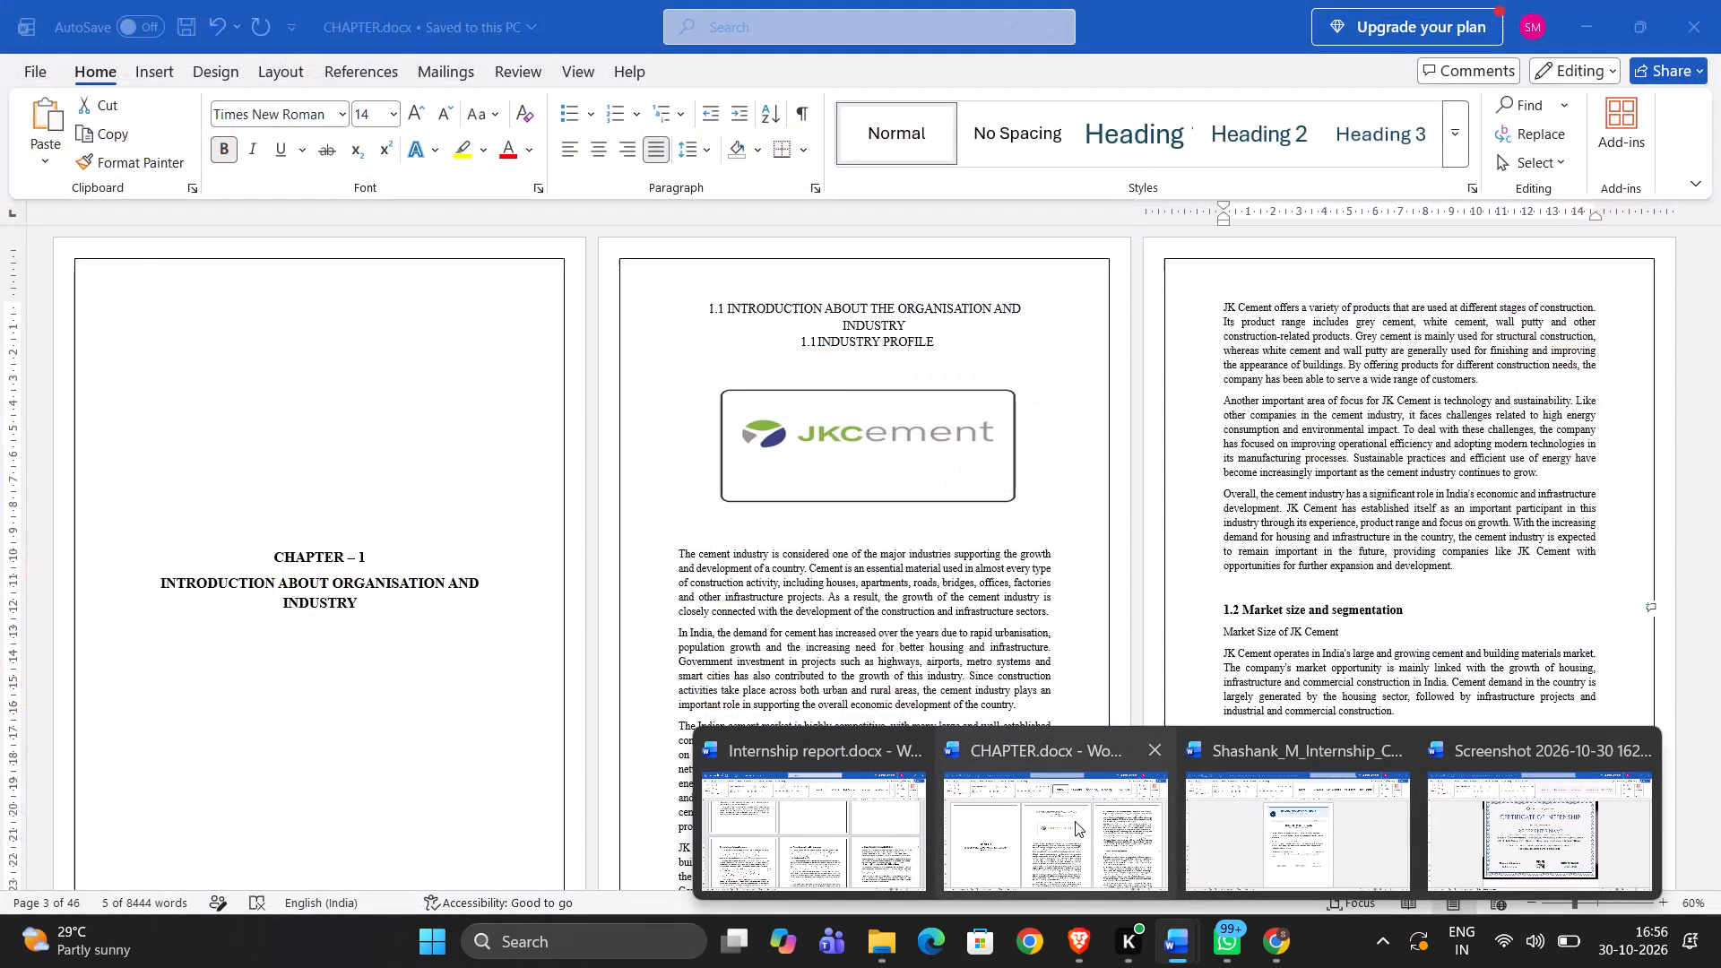
click(1075, 821)
scroll(1410, 709, down, 6)
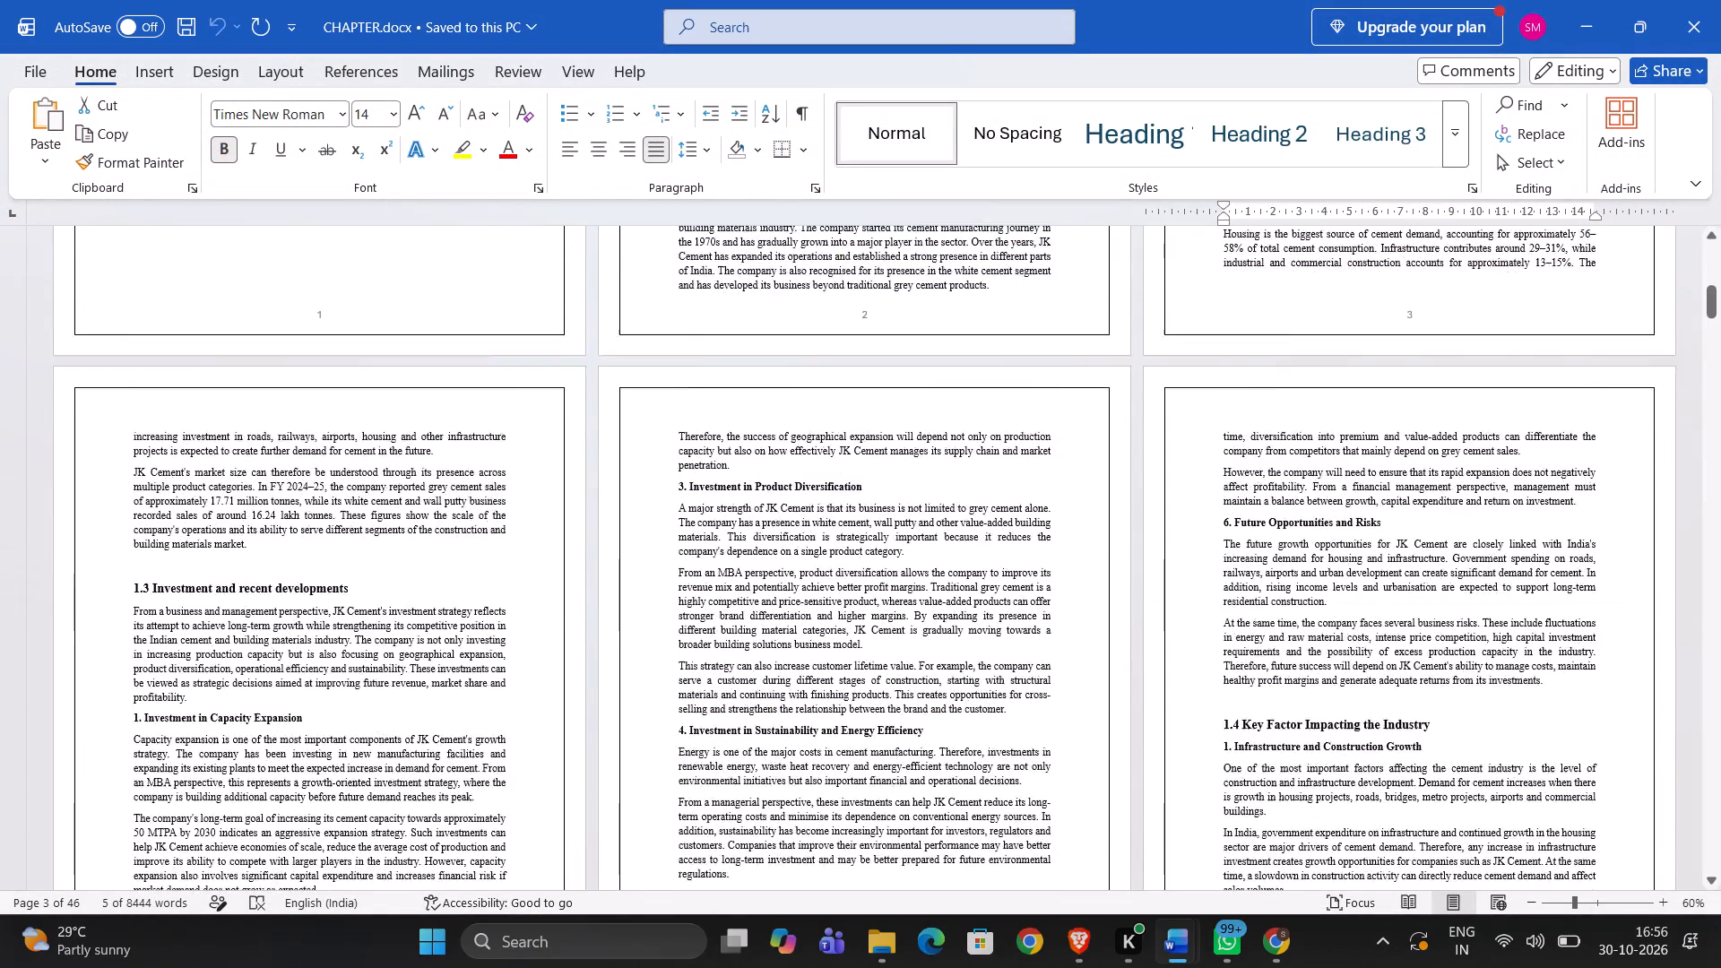
scroll(1410, 709, down, 3)
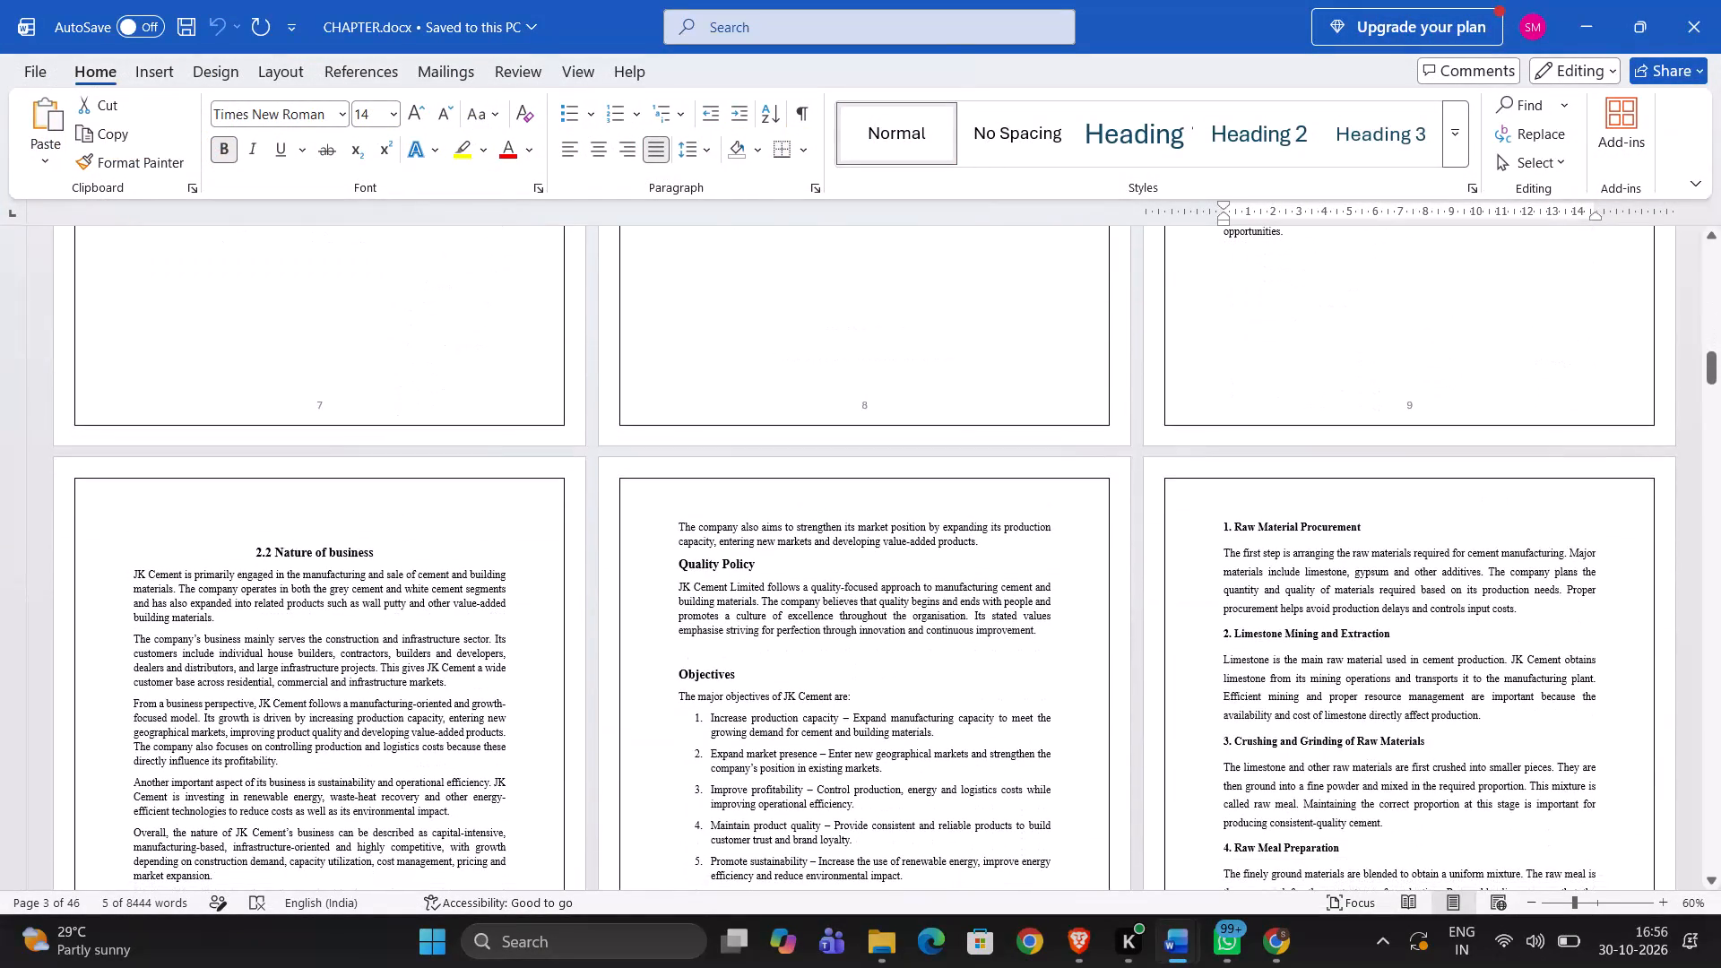
drag(1360, 526, 1215, 525)
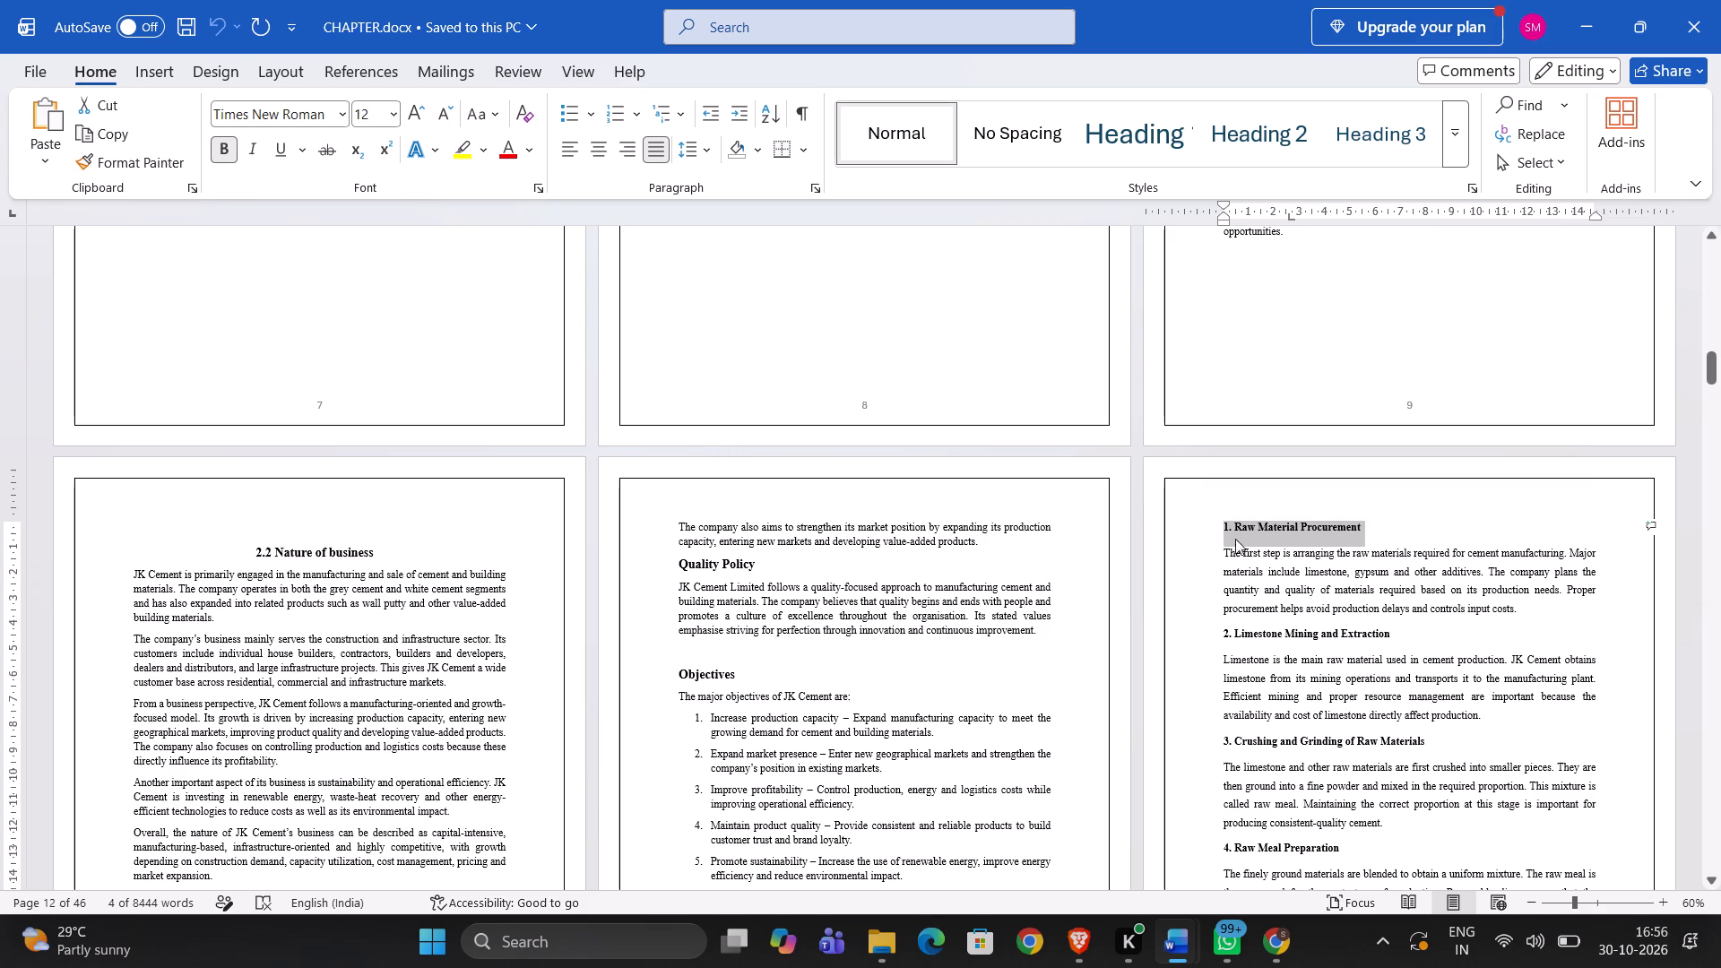
click(1347, 273)
scroll(1347, 273, up, 20)
scroll(1347, 273, up, 3)
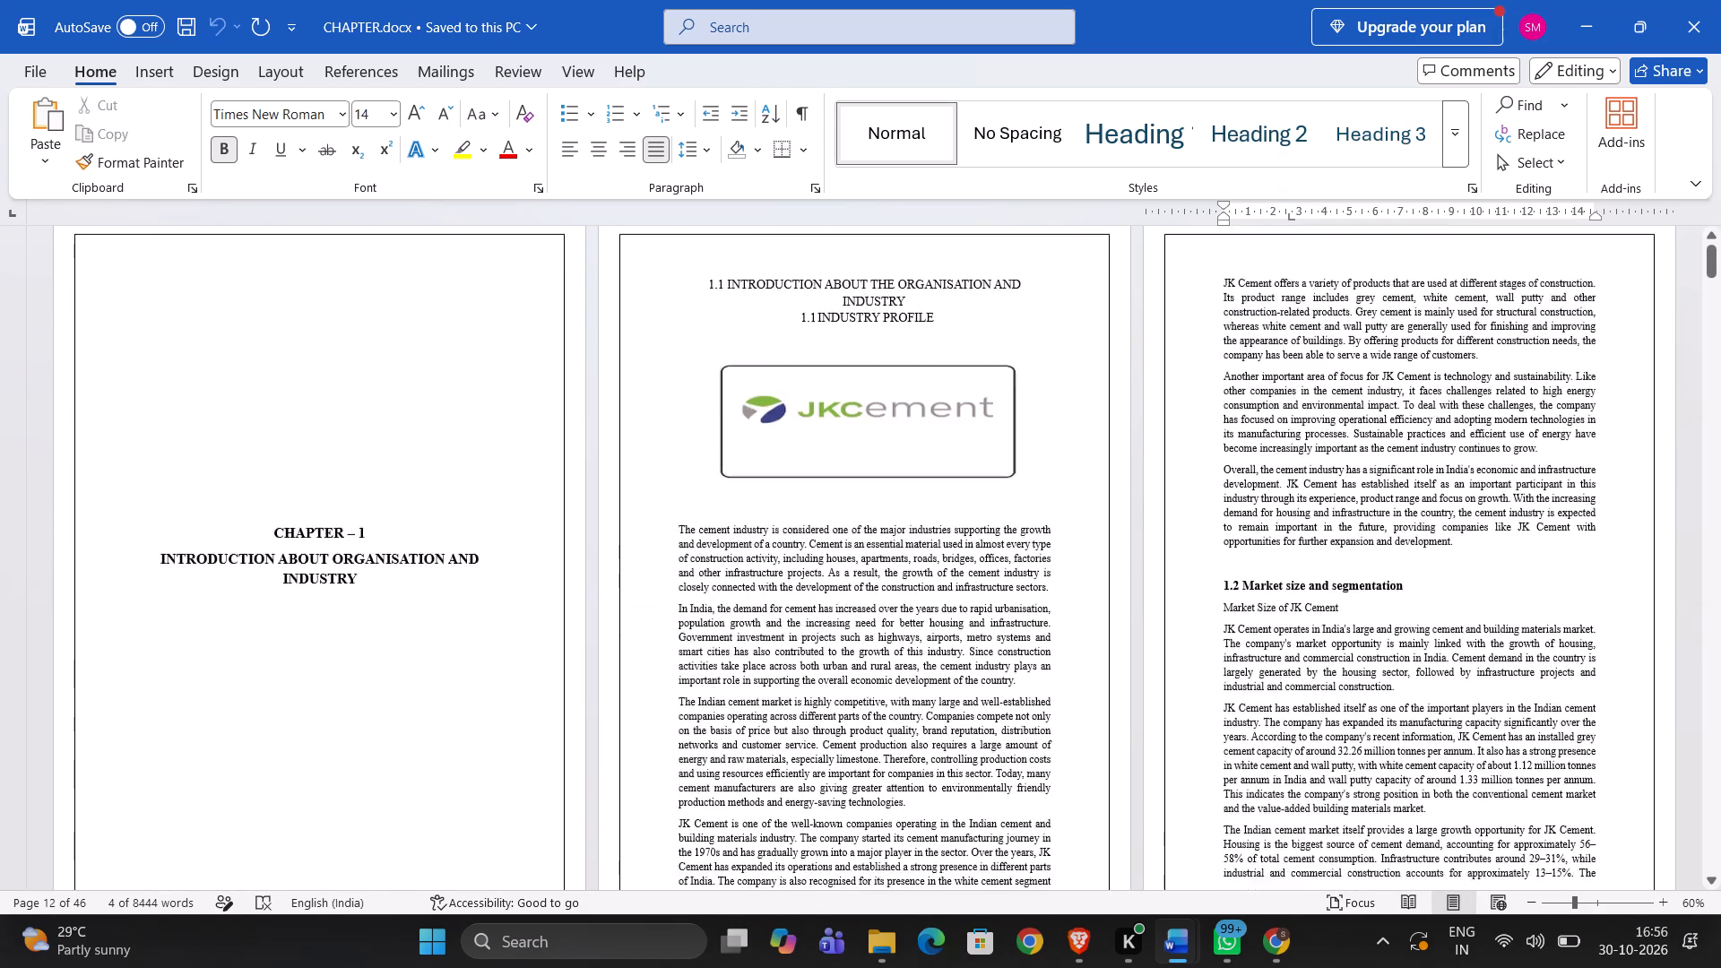
scroll(1347, 273, down, 1)
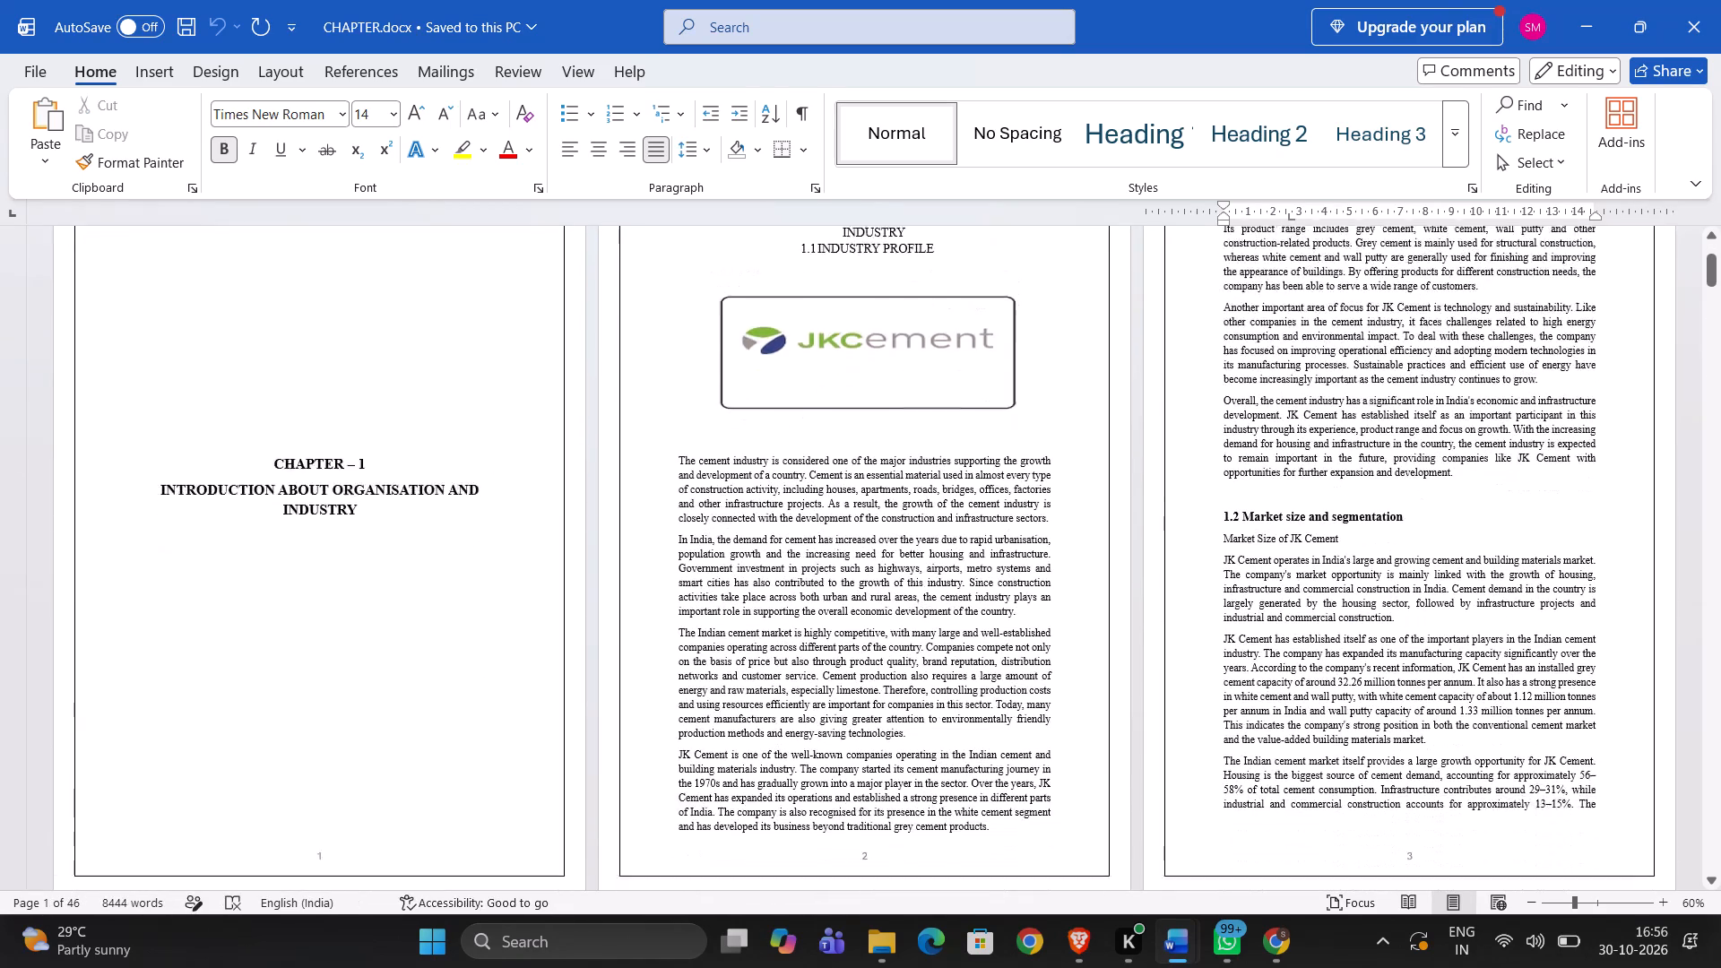
scroll(1347, 273, down, 1)
drag(1410, 376, 1313, 363)
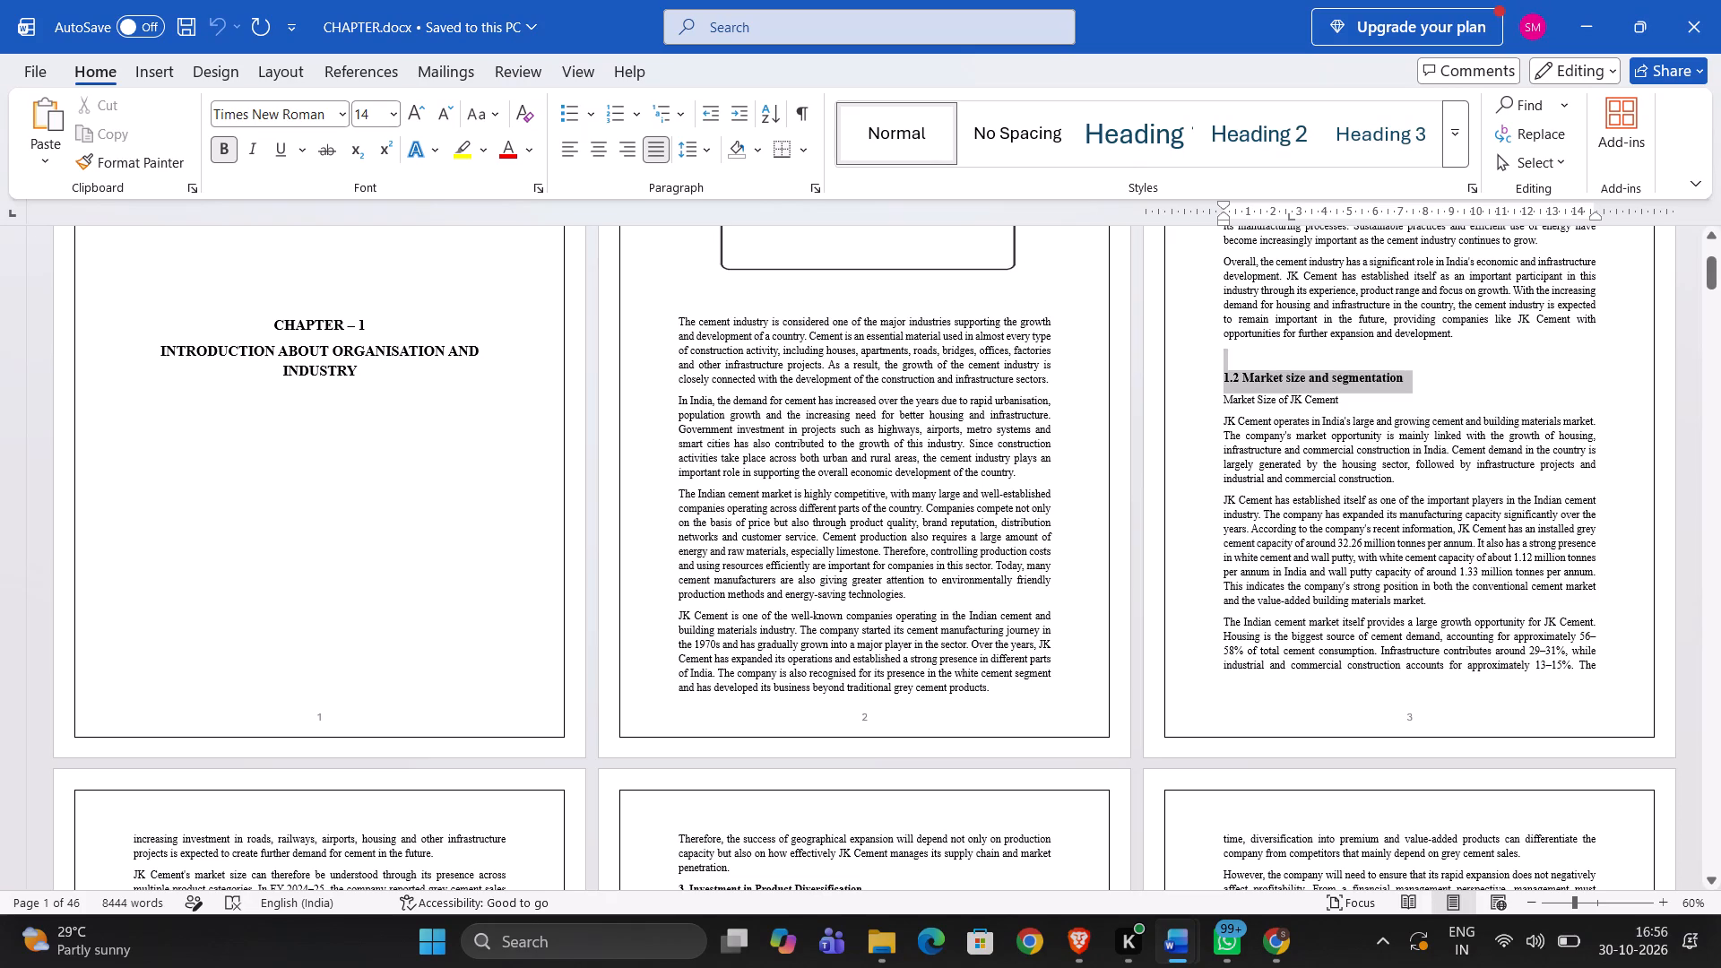
drag(1313, 363, 1226, 371)
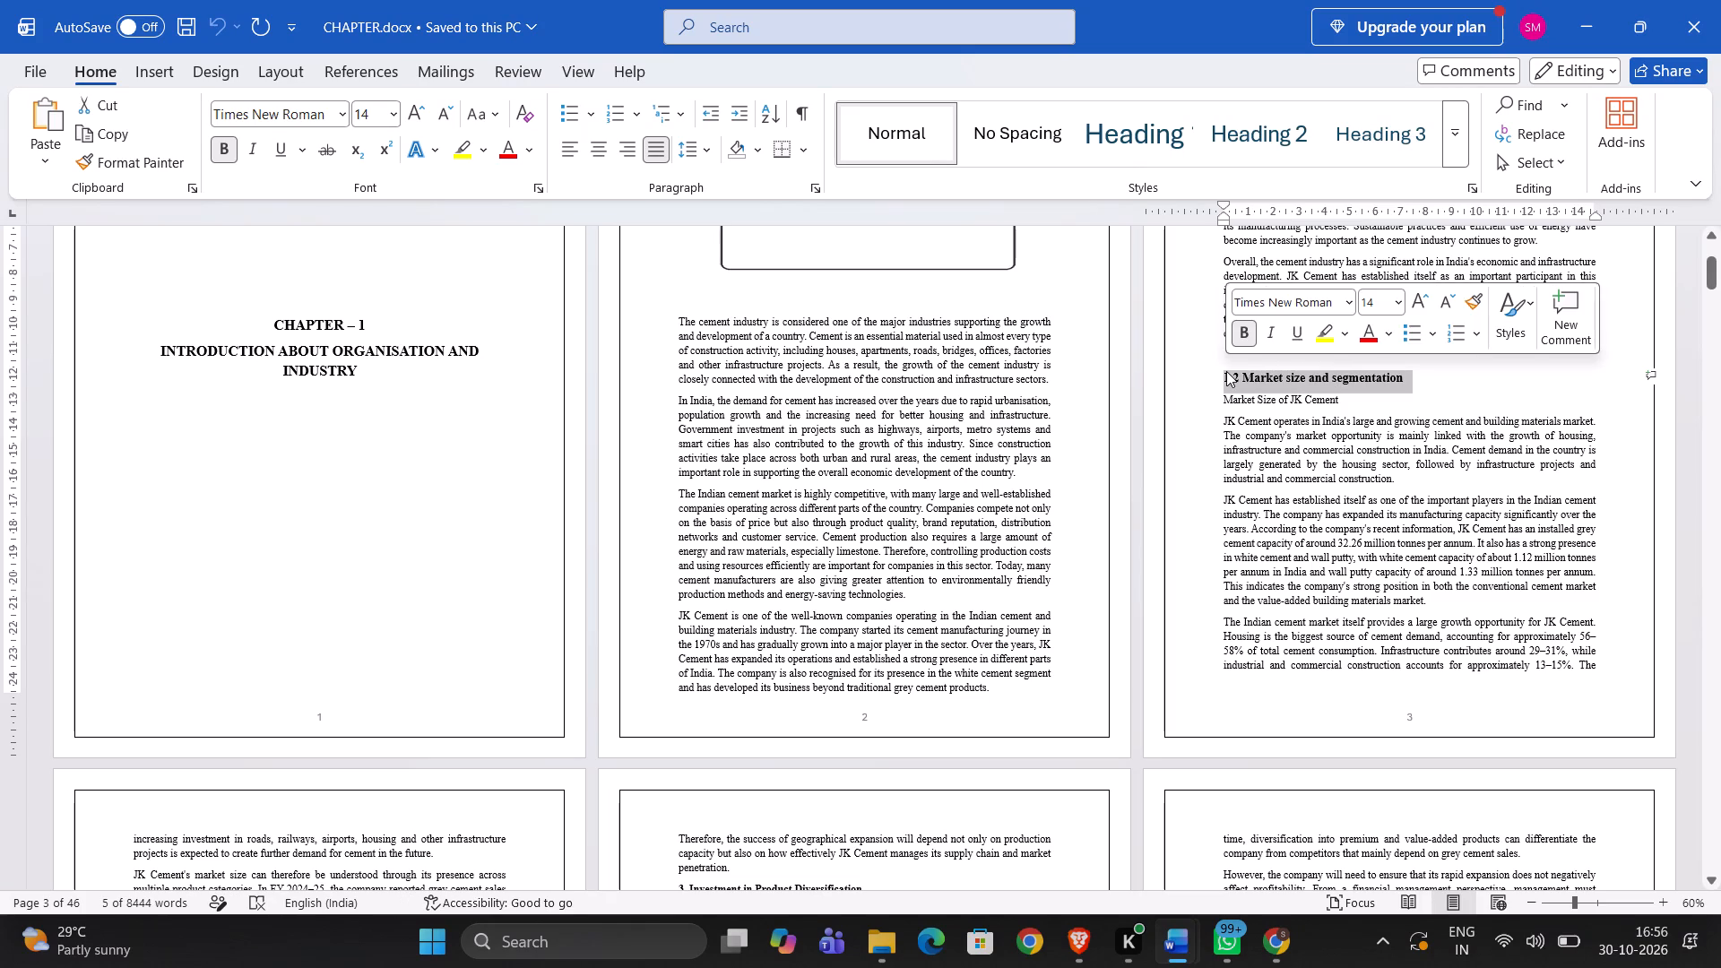
scroll(1226, 371, down, 2)
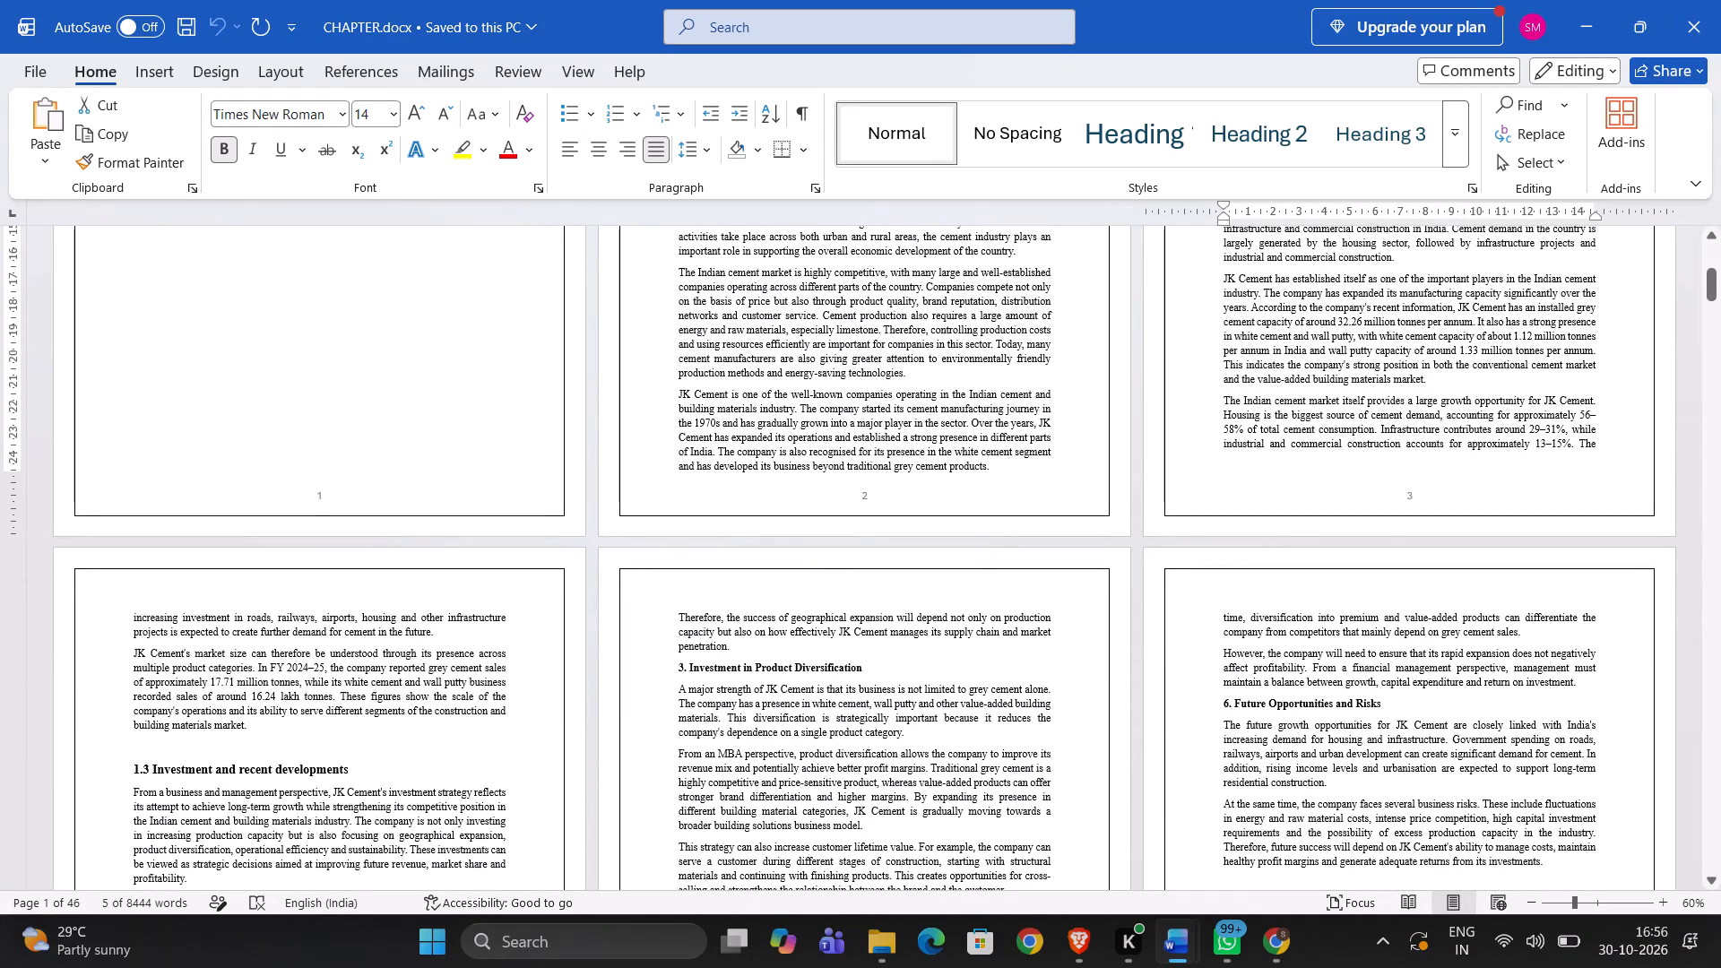
drag(357, 777, 80, 747)
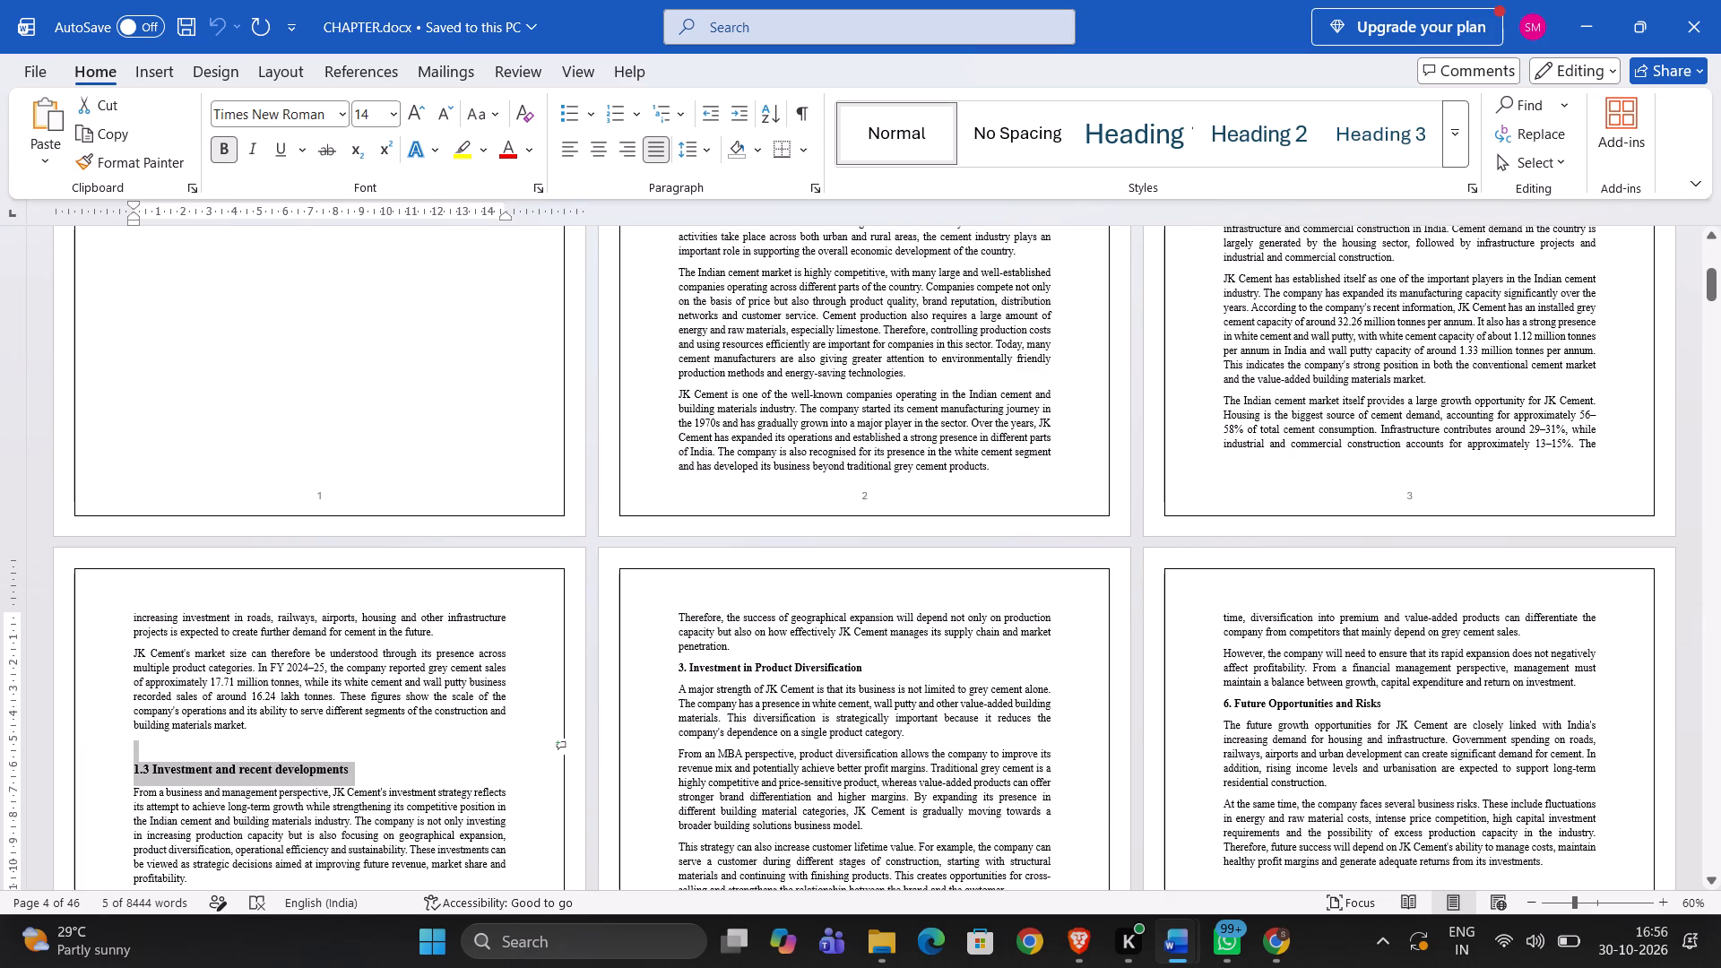
scroll(875, 657, down, 2)
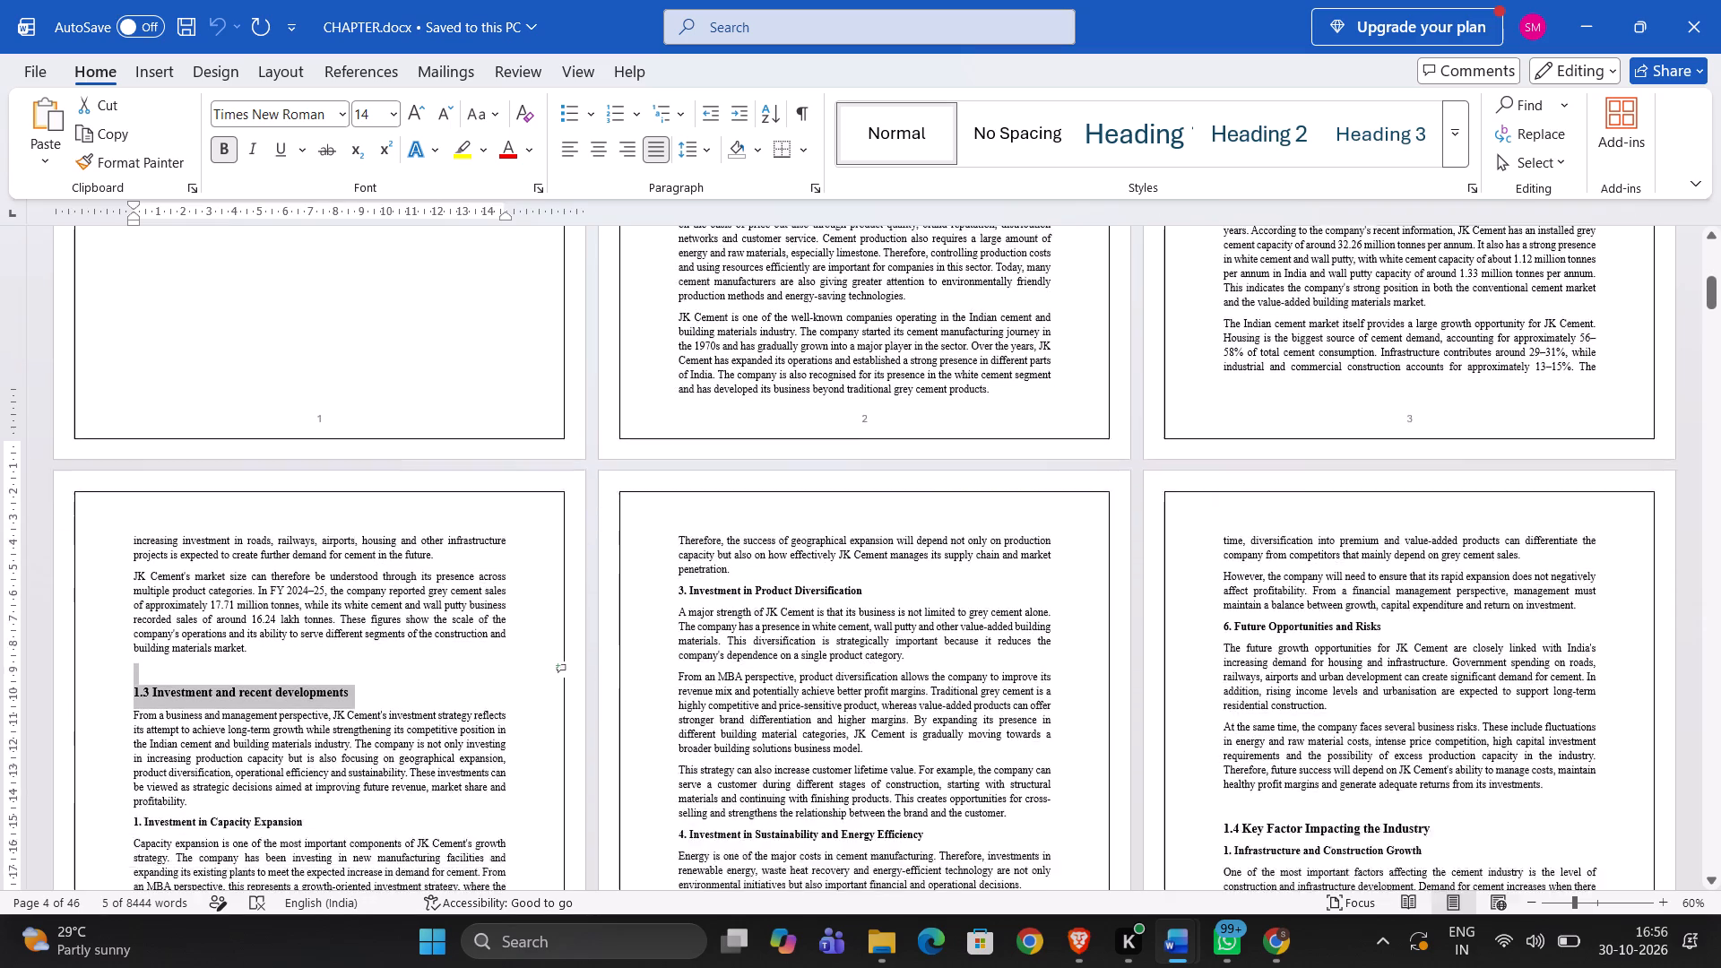
scroll(875, 657, down, 5)
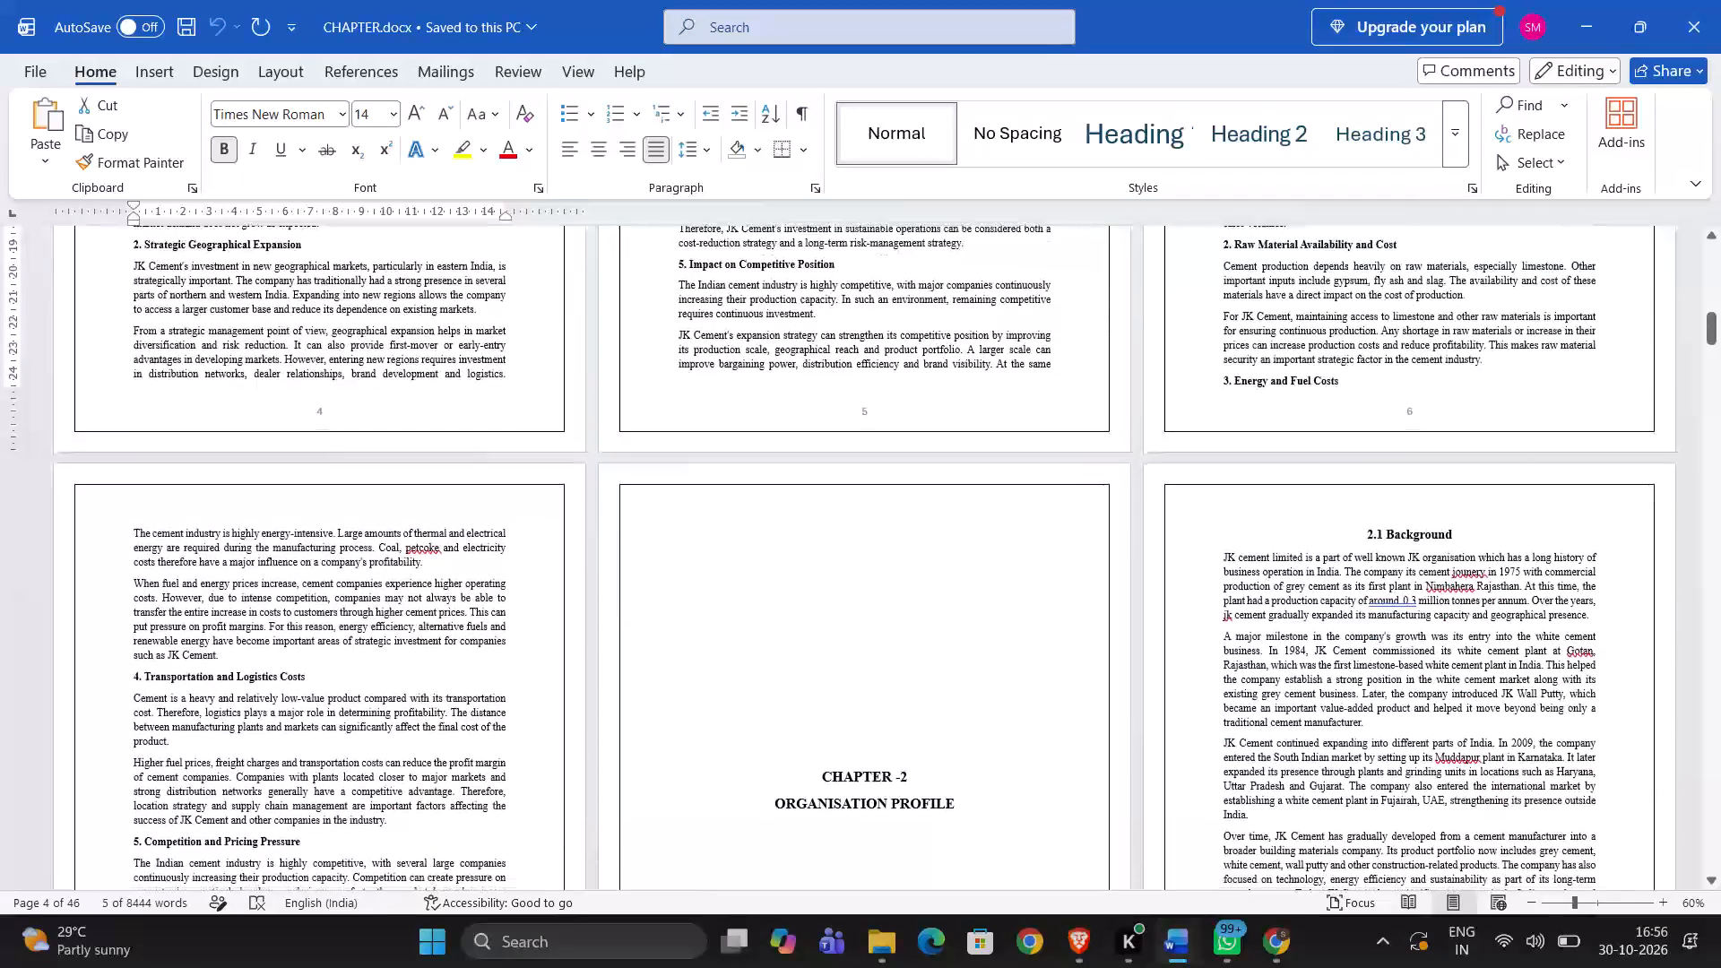
key(alt+Tab)
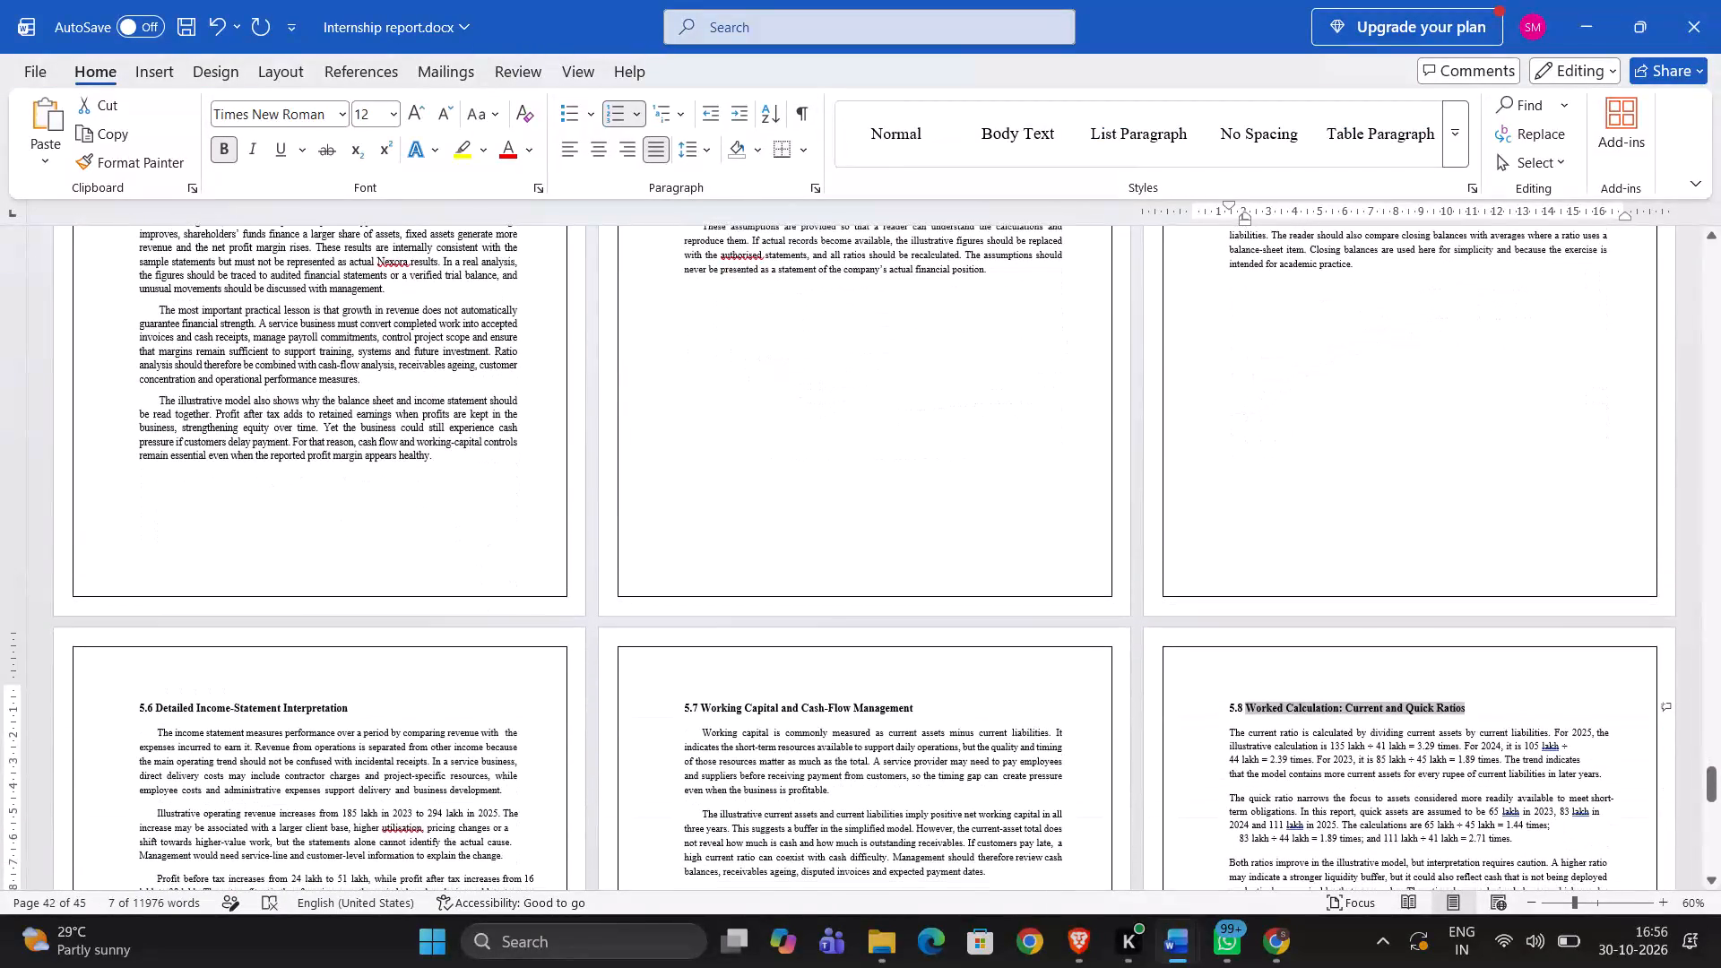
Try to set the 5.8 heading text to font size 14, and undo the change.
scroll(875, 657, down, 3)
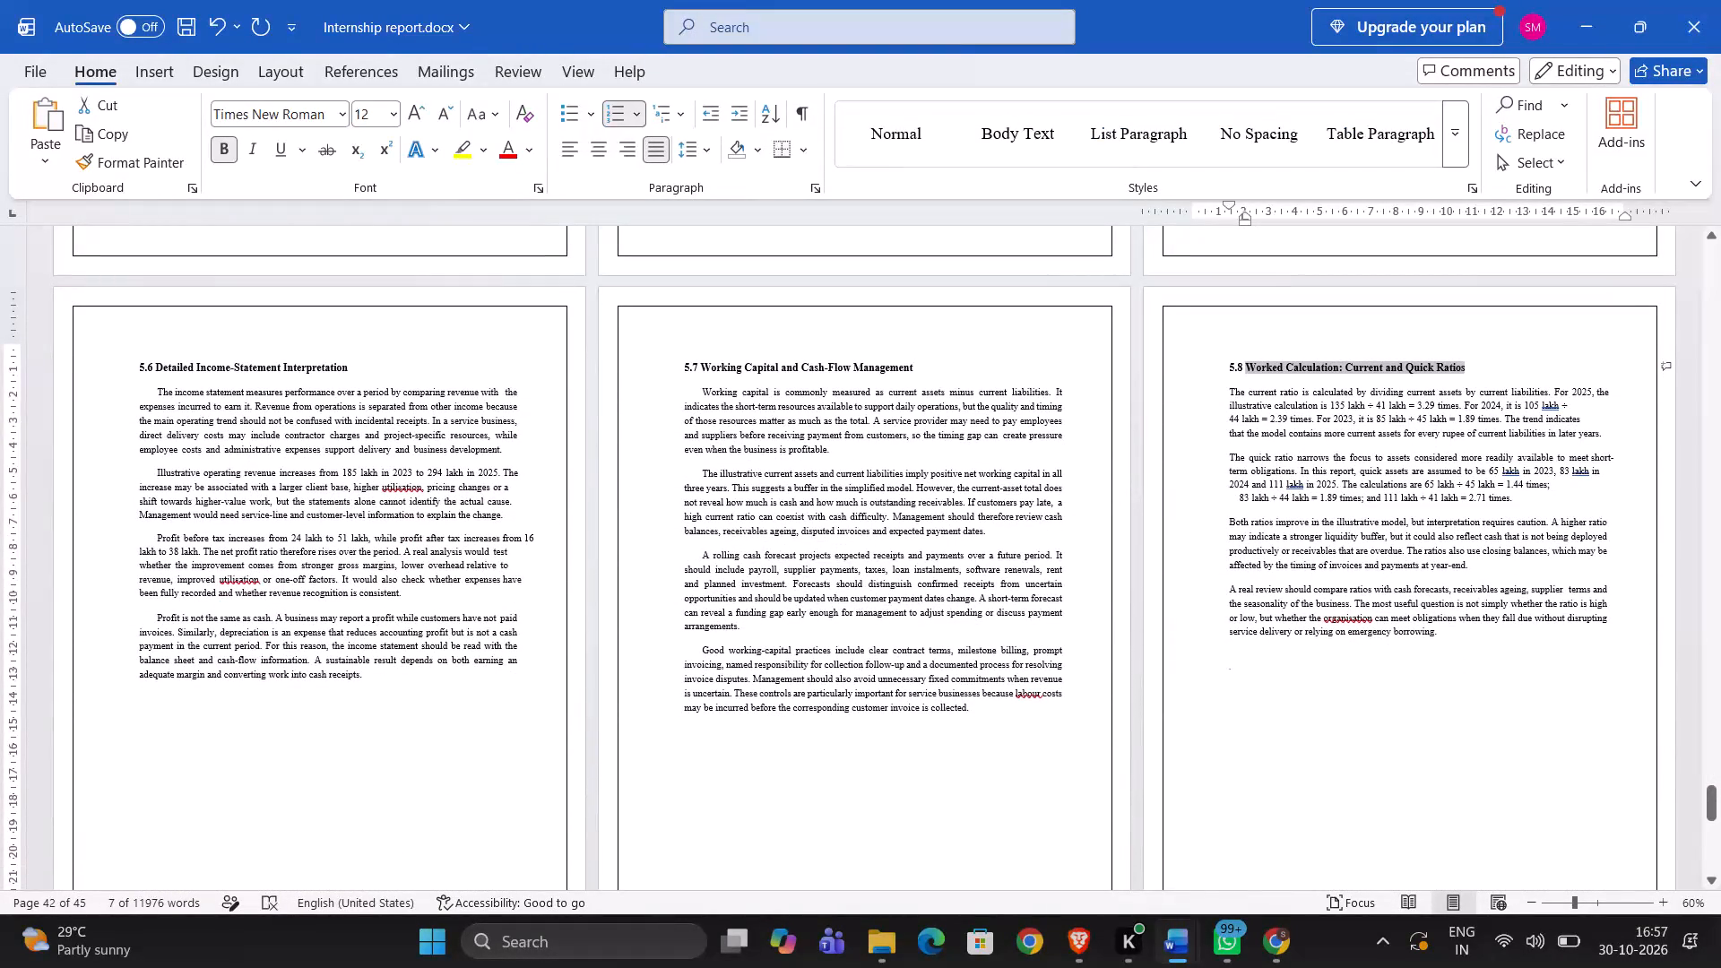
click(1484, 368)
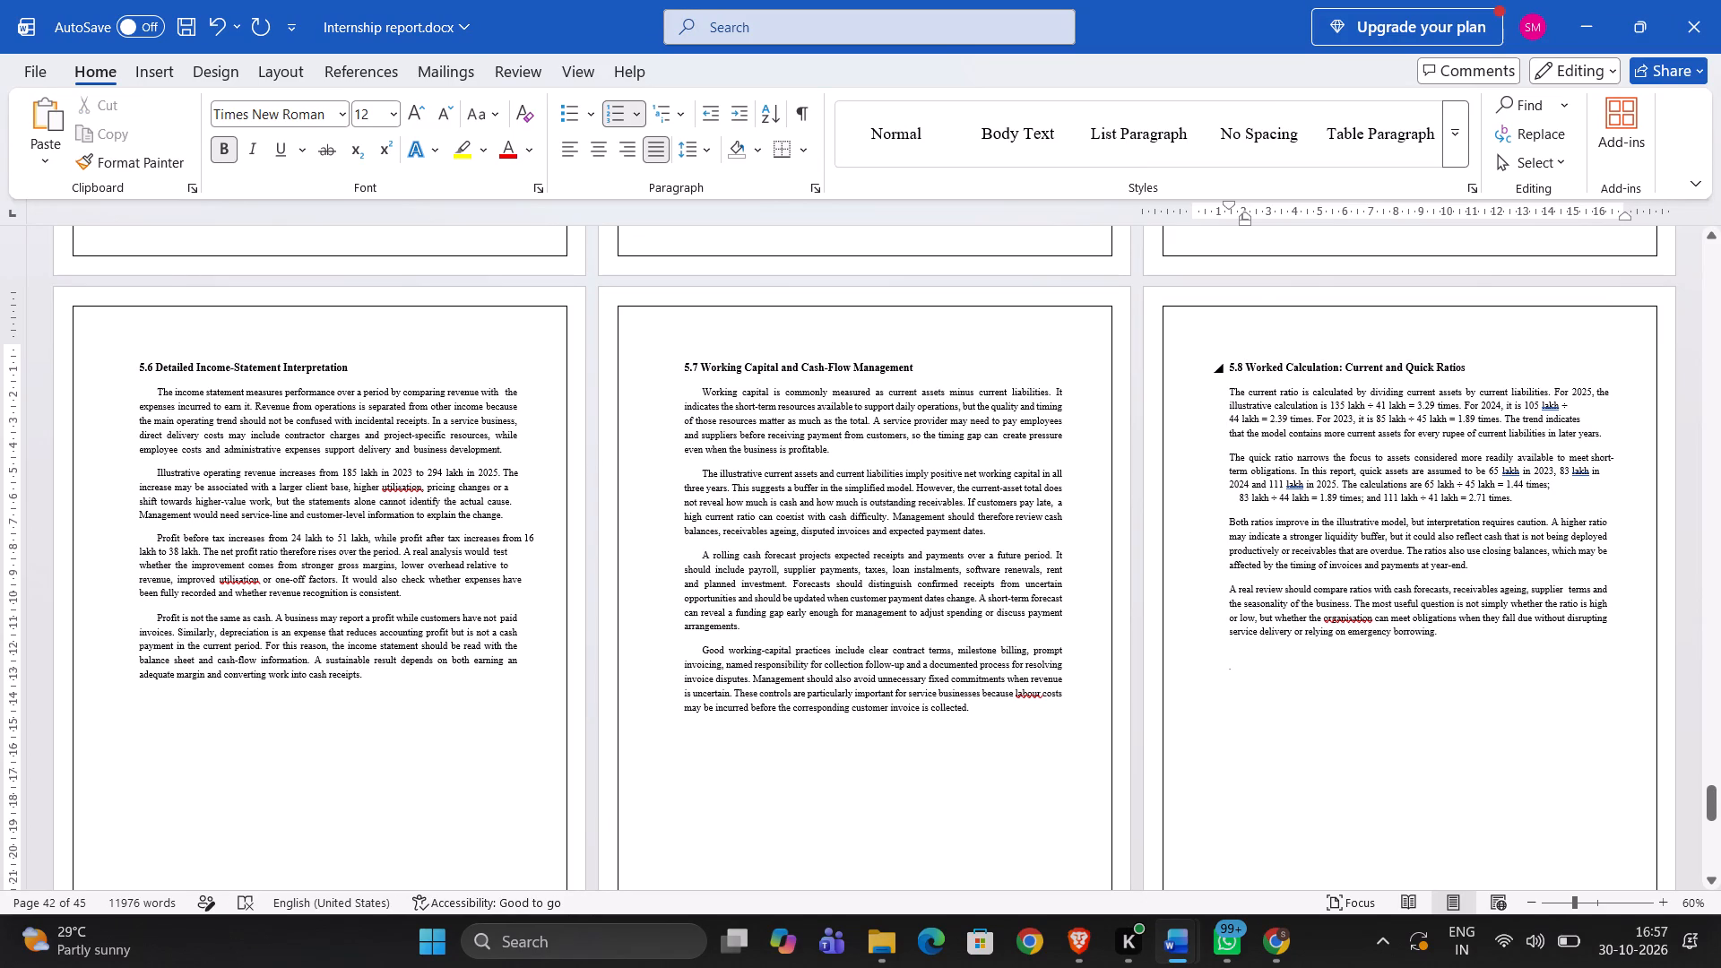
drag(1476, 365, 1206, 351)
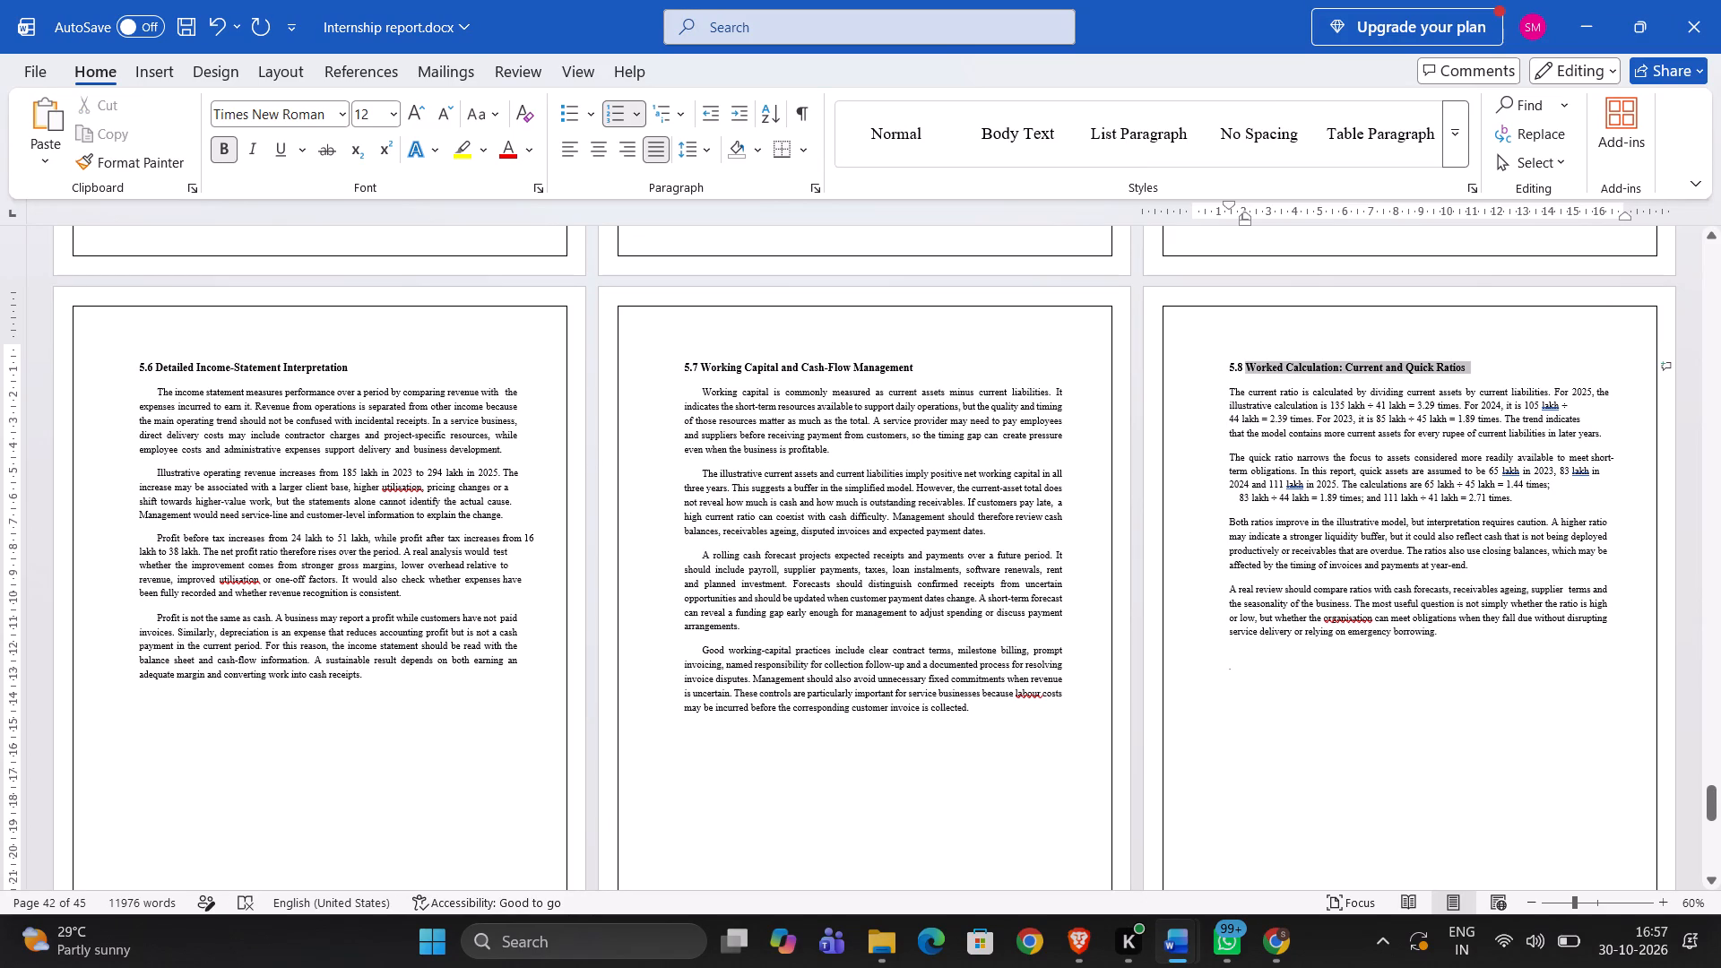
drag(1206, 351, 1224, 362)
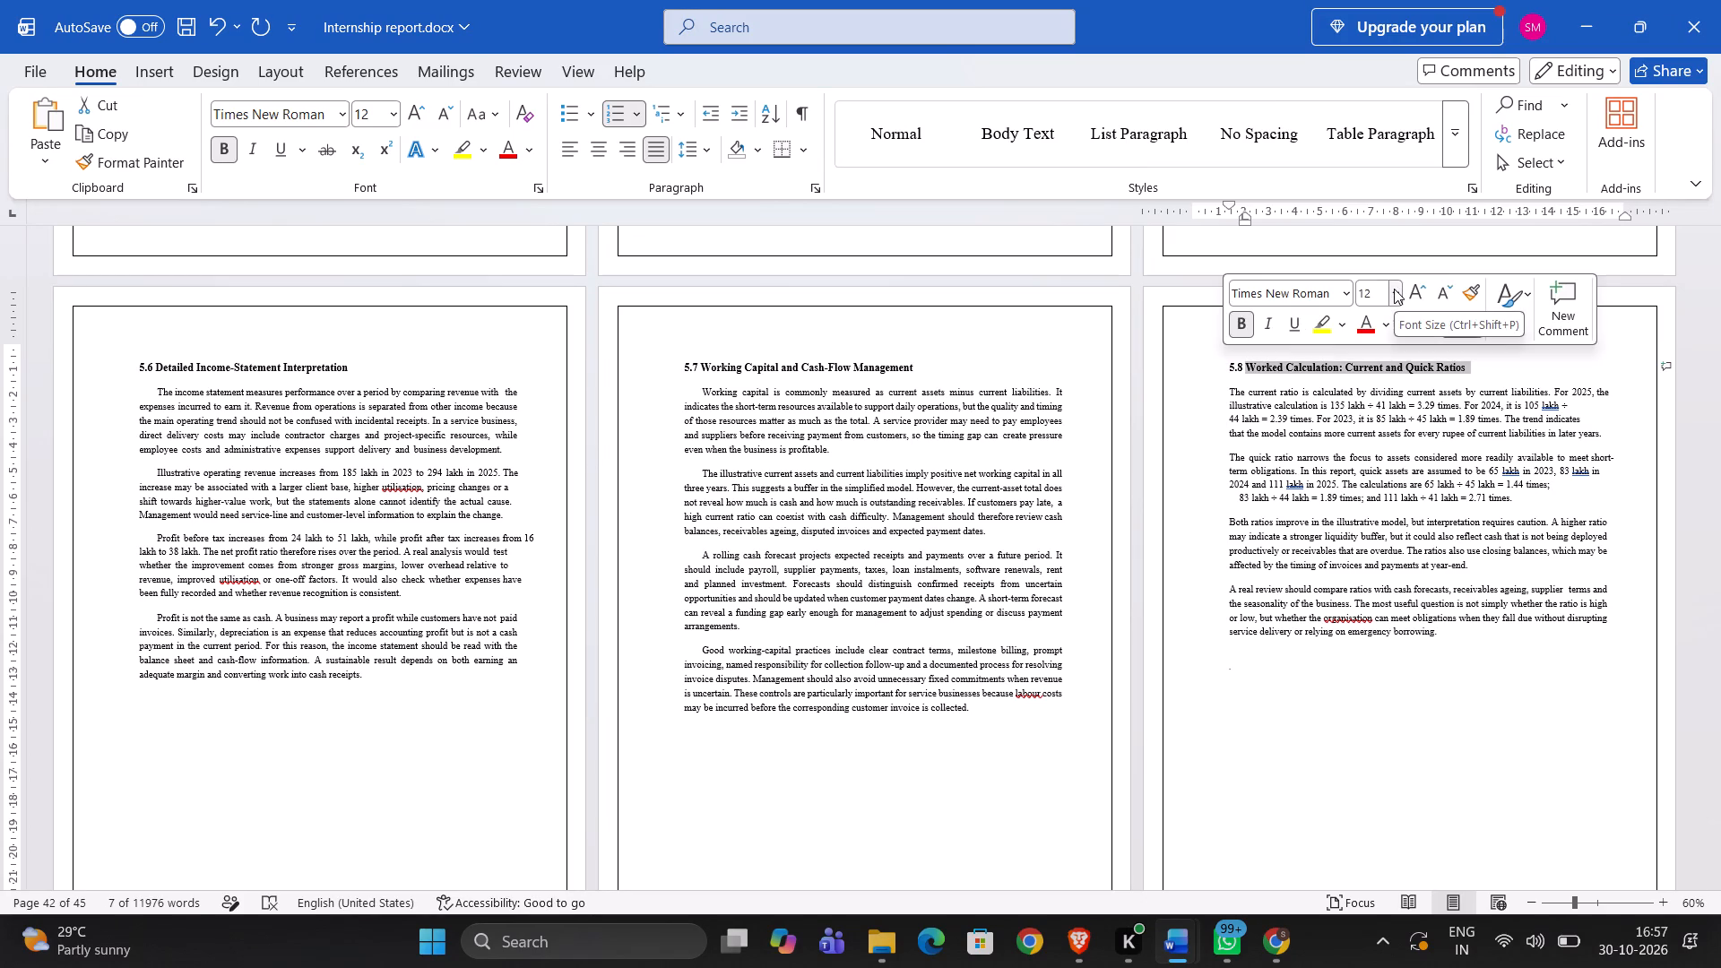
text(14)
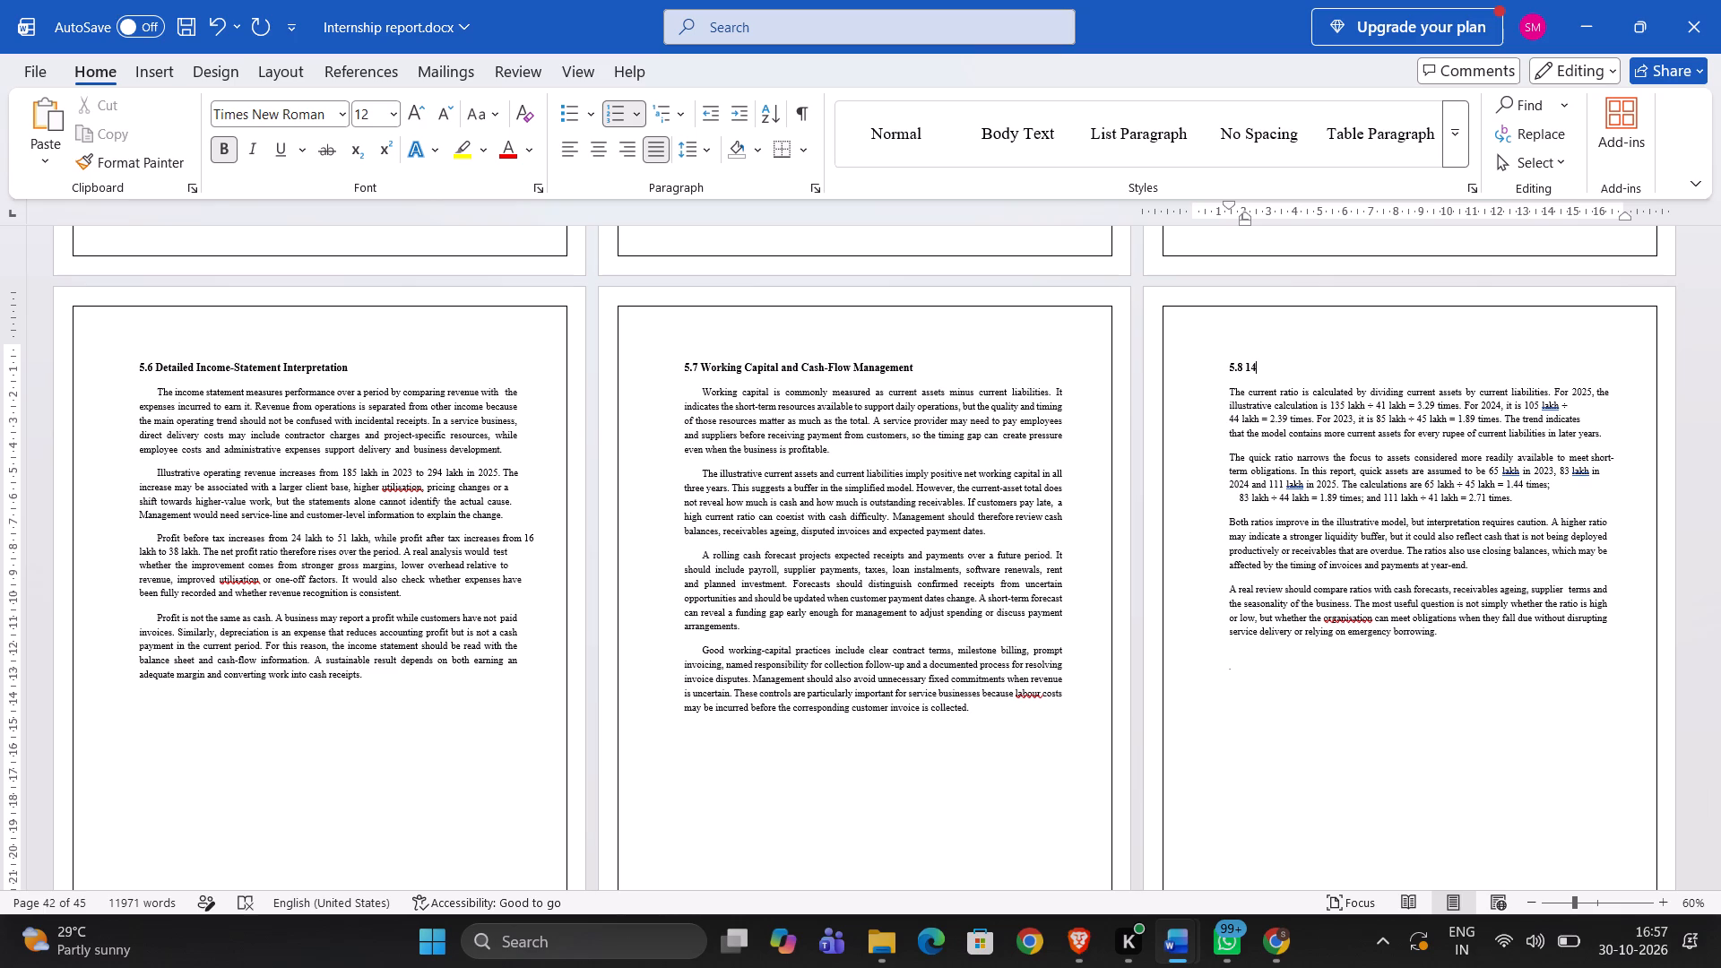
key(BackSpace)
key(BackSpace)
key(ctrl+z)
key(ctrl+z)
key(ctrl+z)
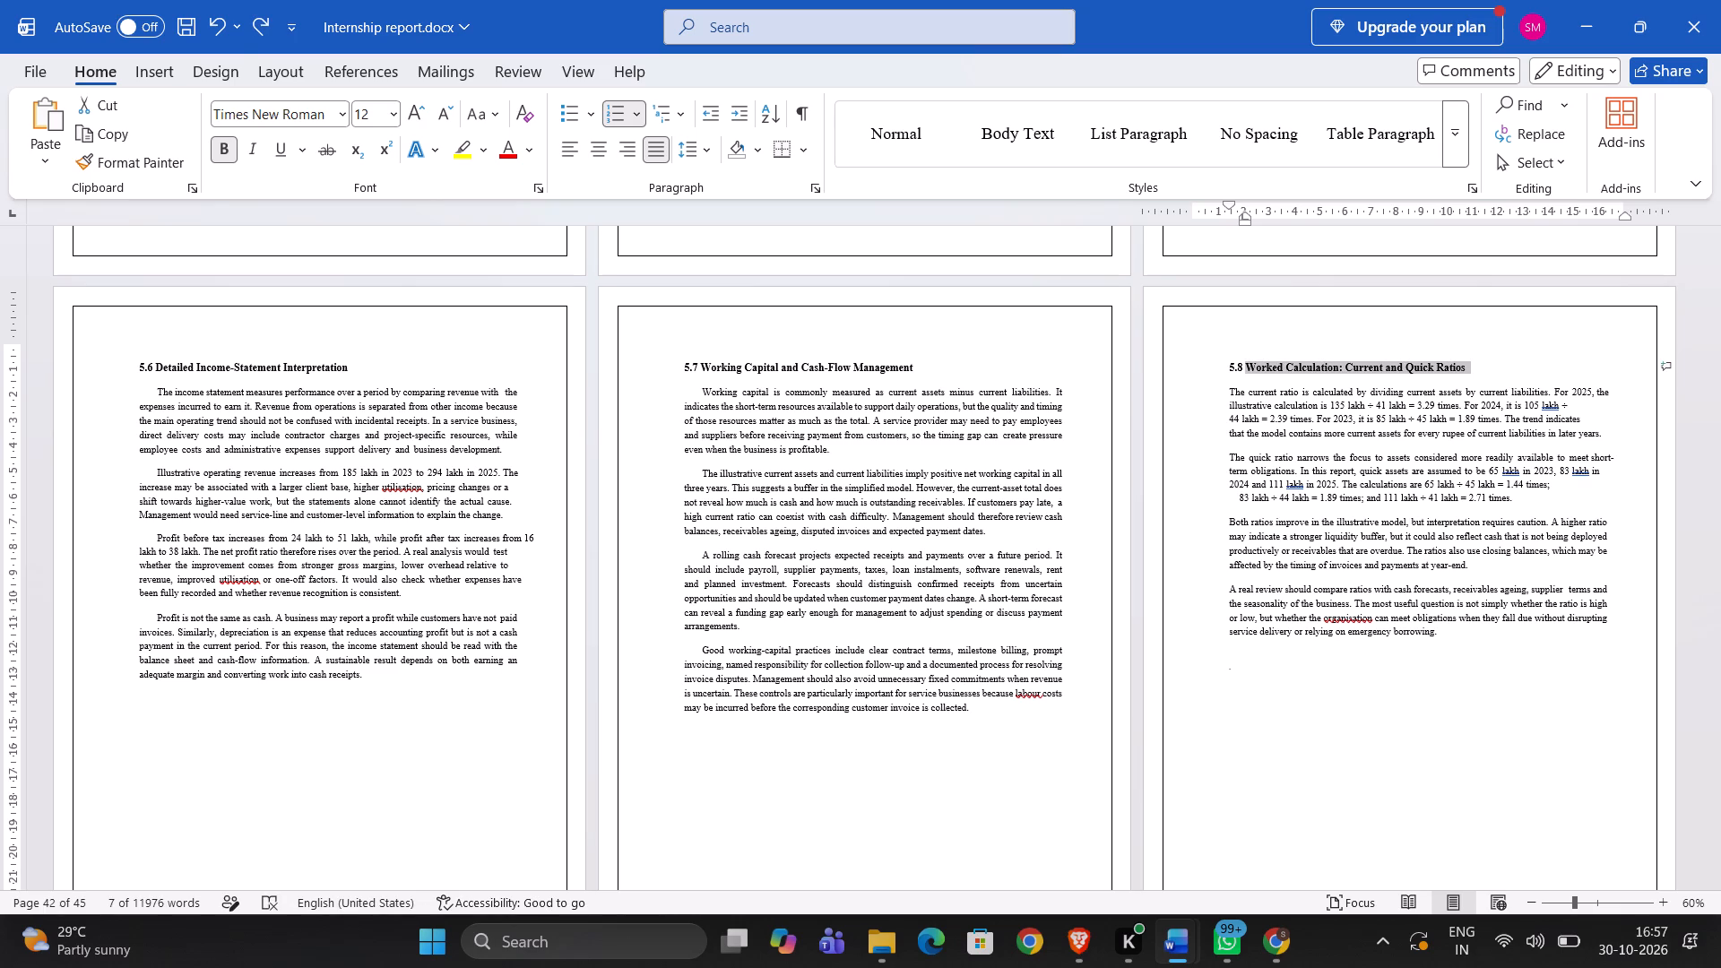
Set the font size of the 5.8 heading text "Worked Calculation: Current and Quick Ratios" to 14.
click(1483, 326)
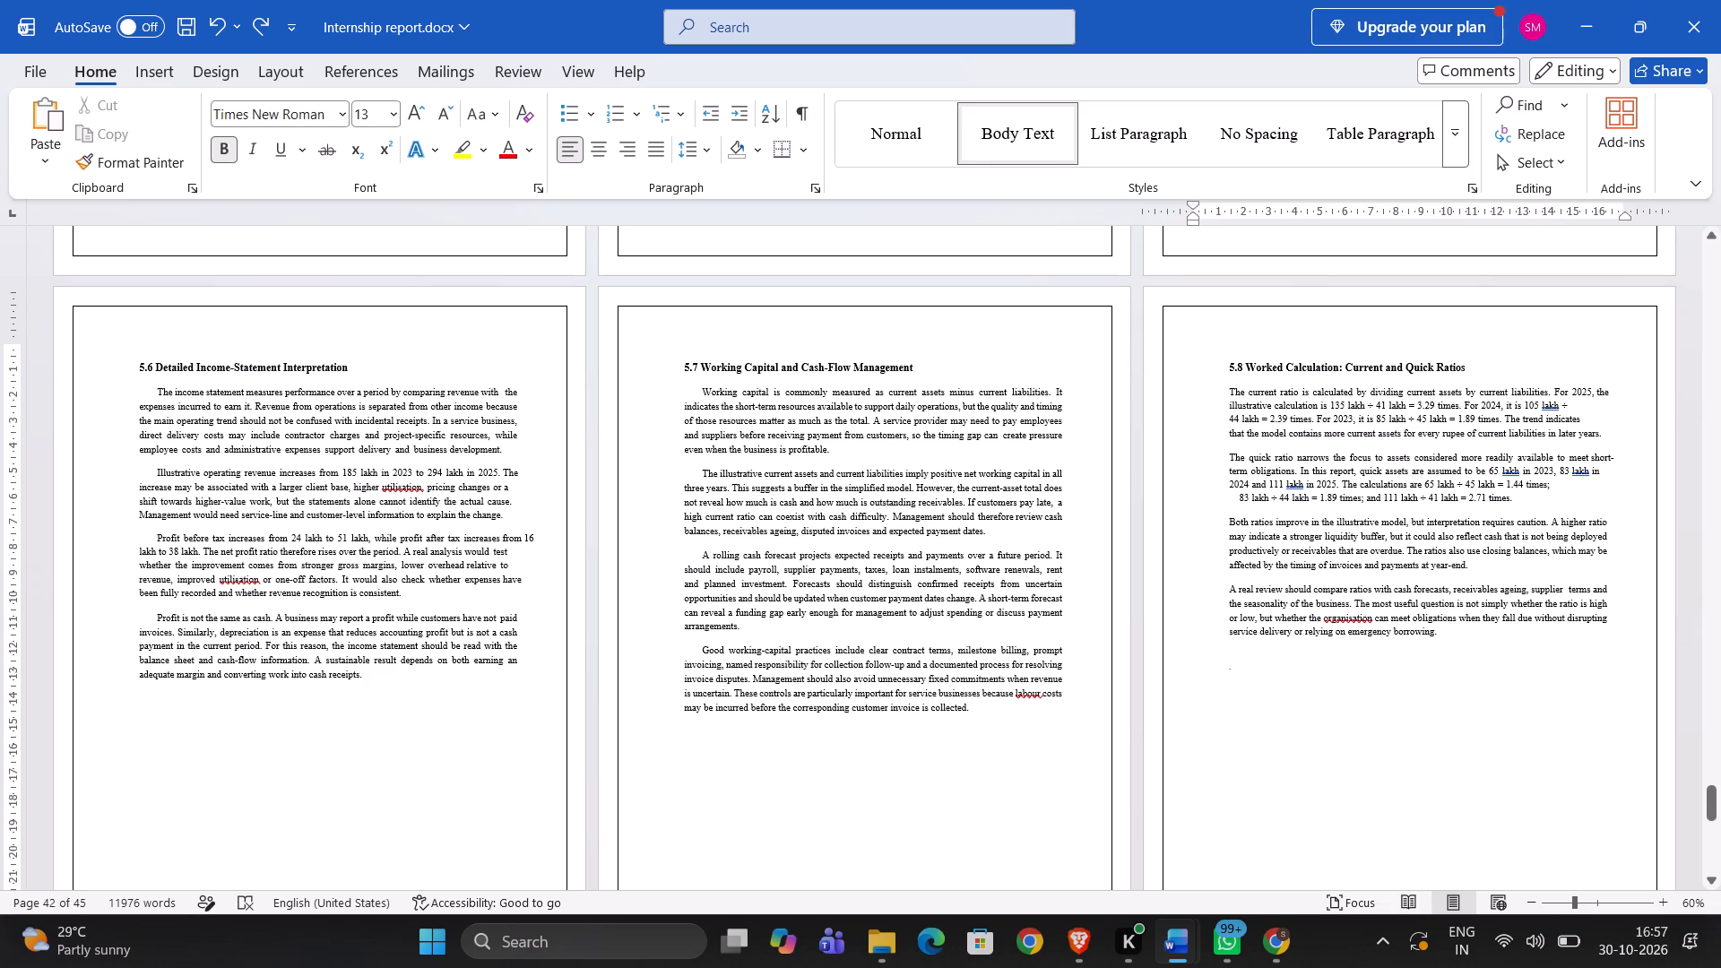
drag(1468, 365, 1258, 353)
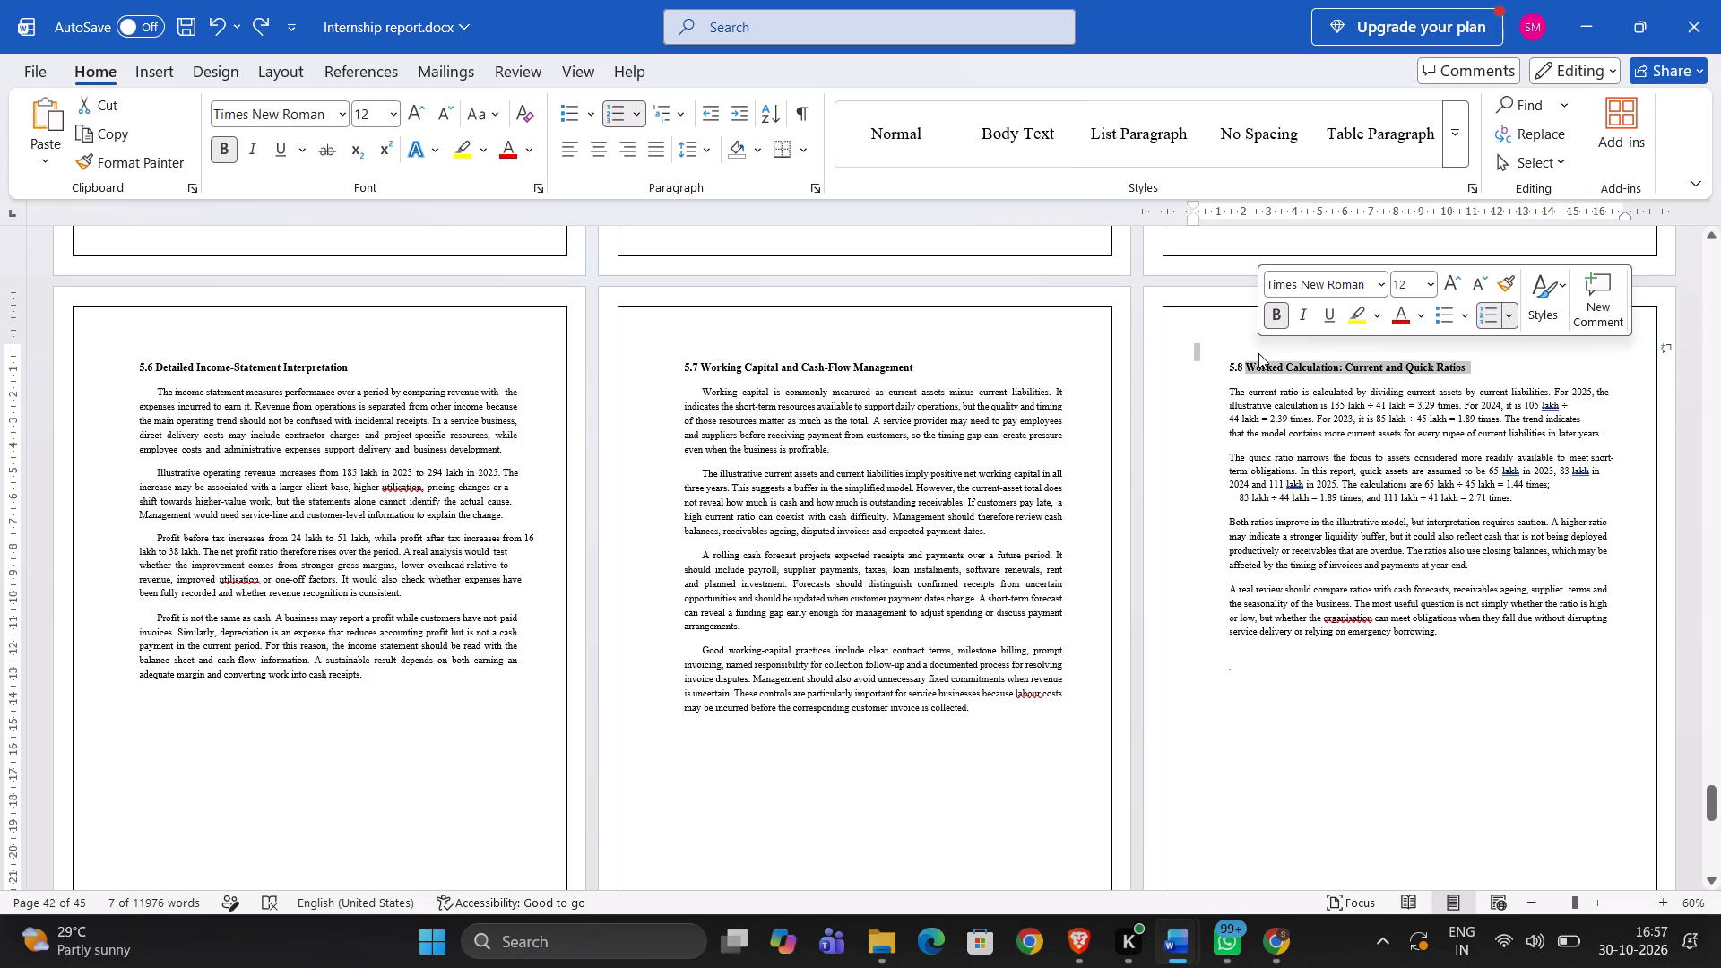
click(1431, 290)
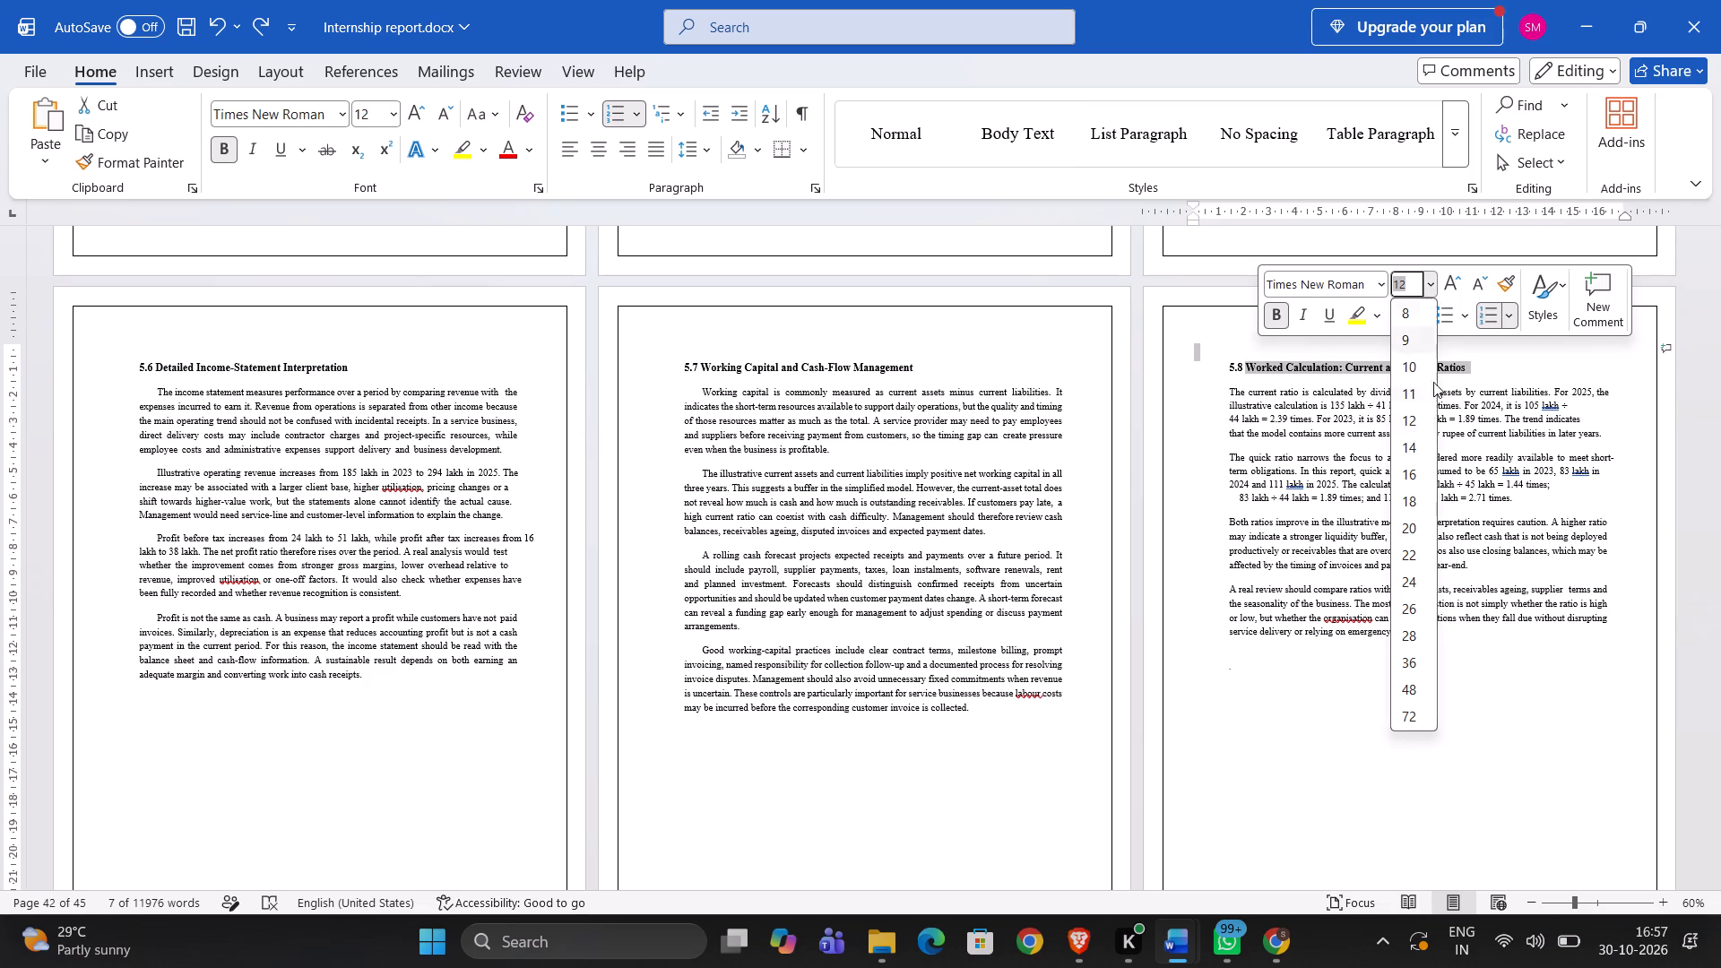
click(1414, 445)
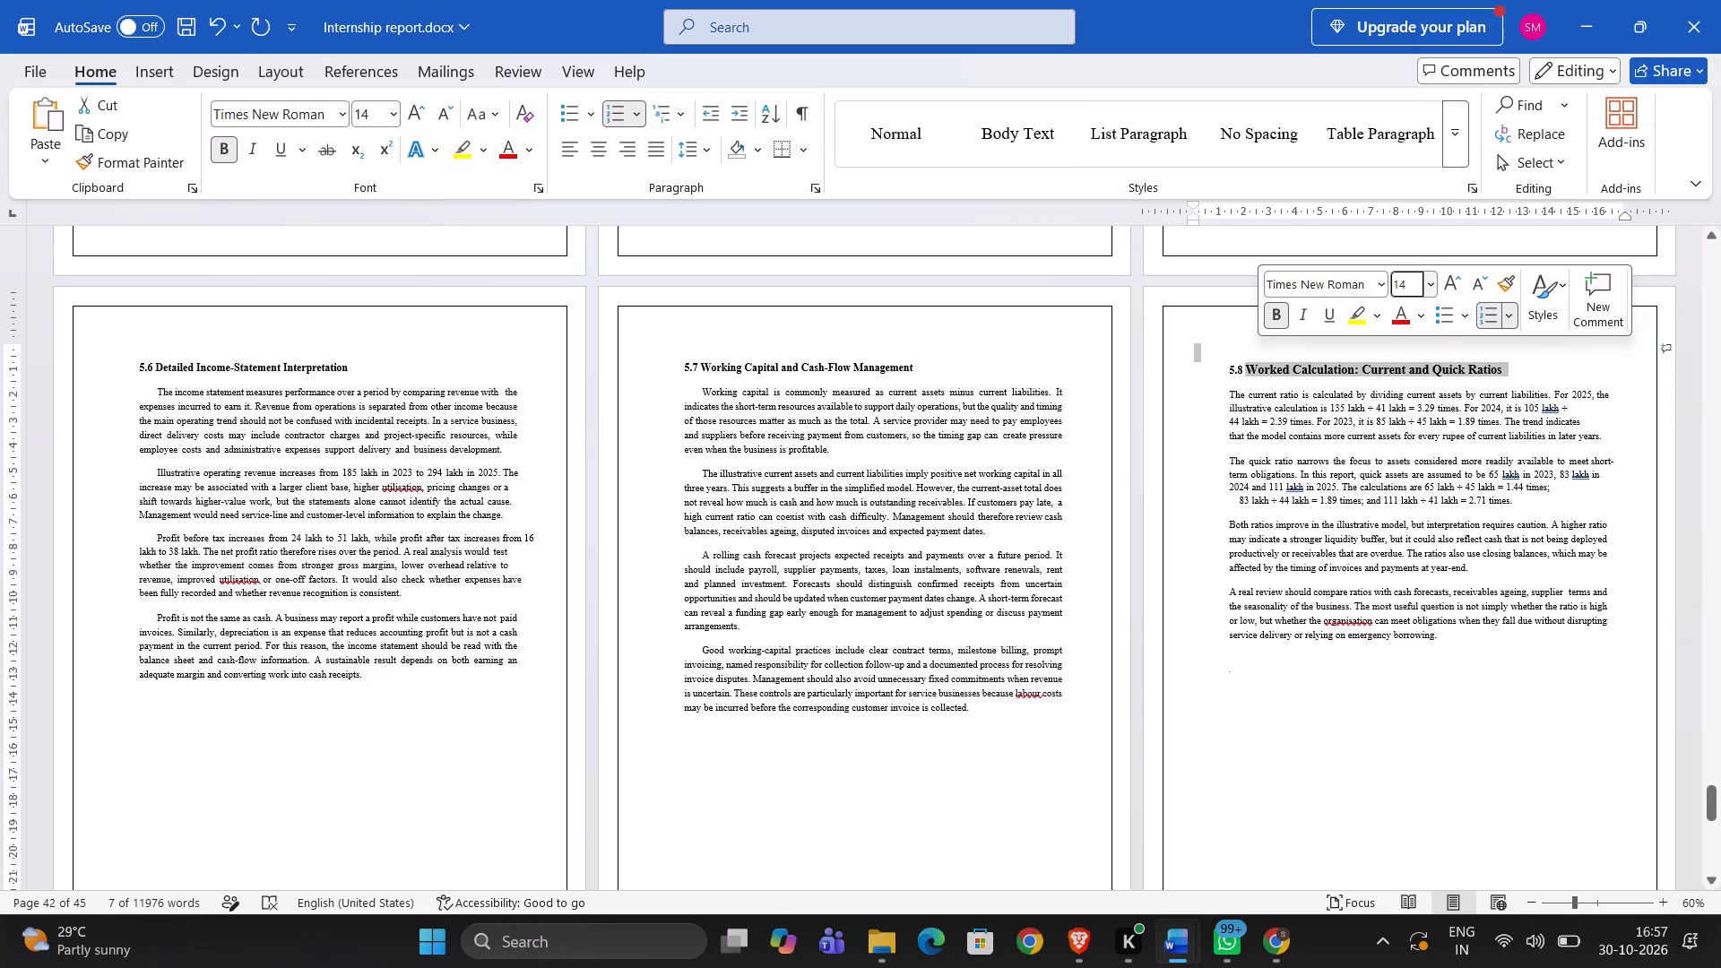
Delete the automatic list number of the "Worked Calculation: Current and Quick Ratios" heading and retype it as 5.8.
click(1223, 368)
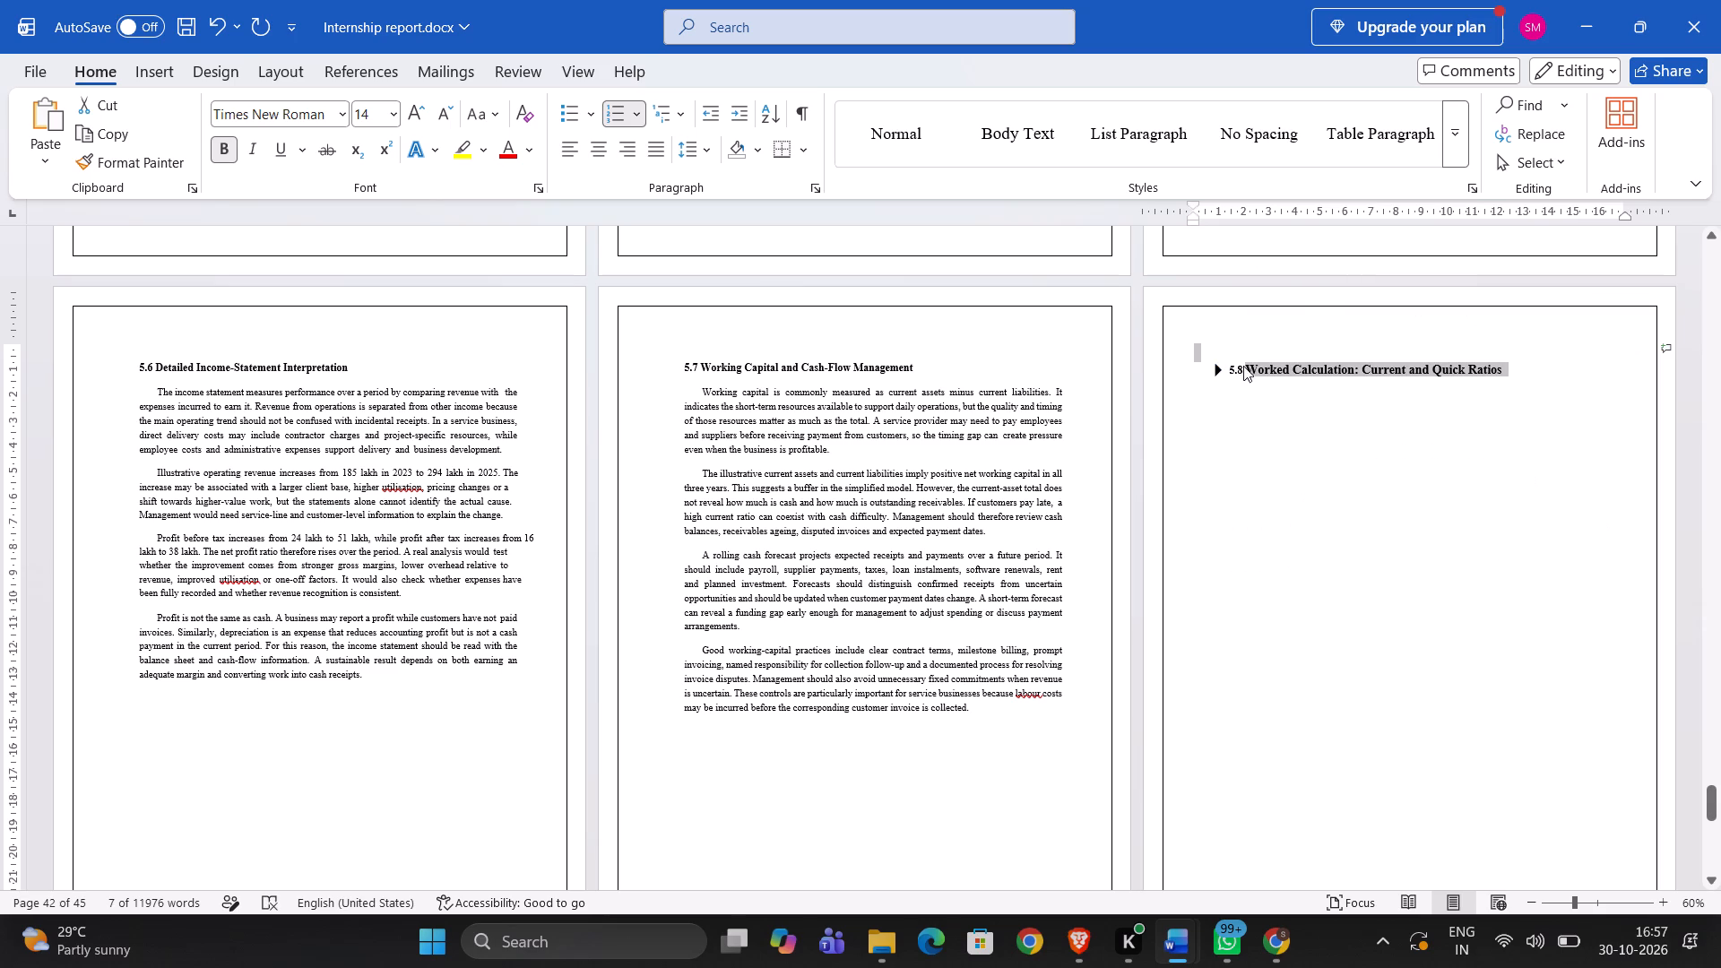
click(1211, 369)
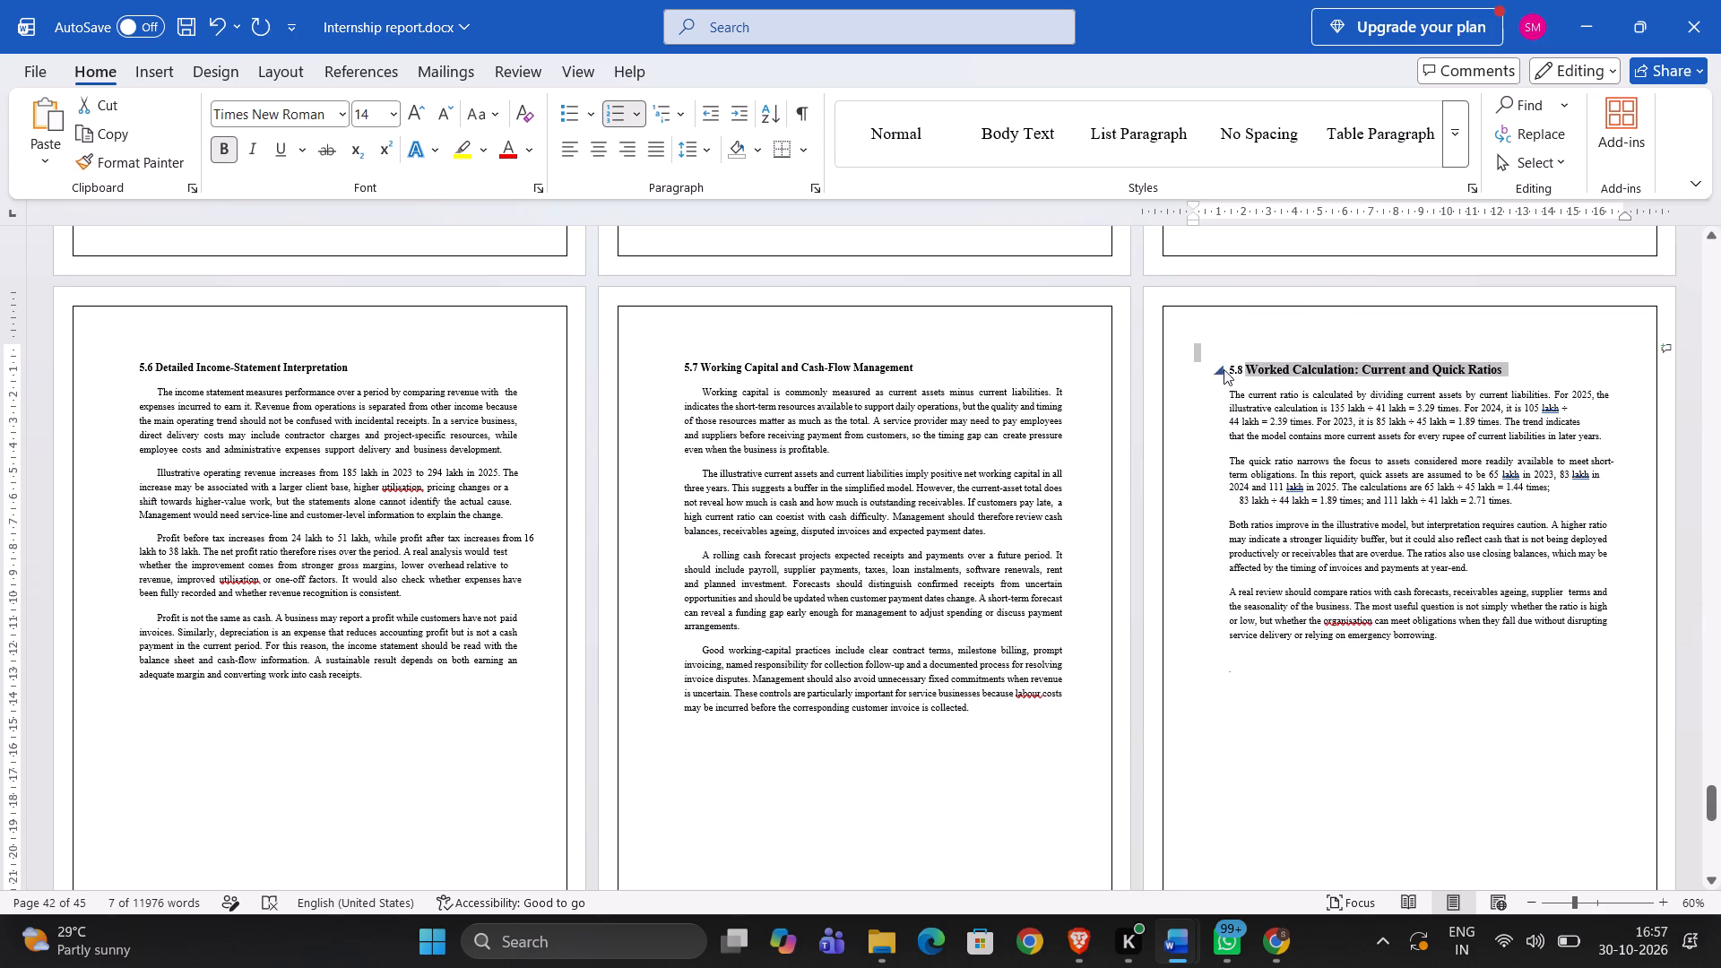
click(1262, 365)
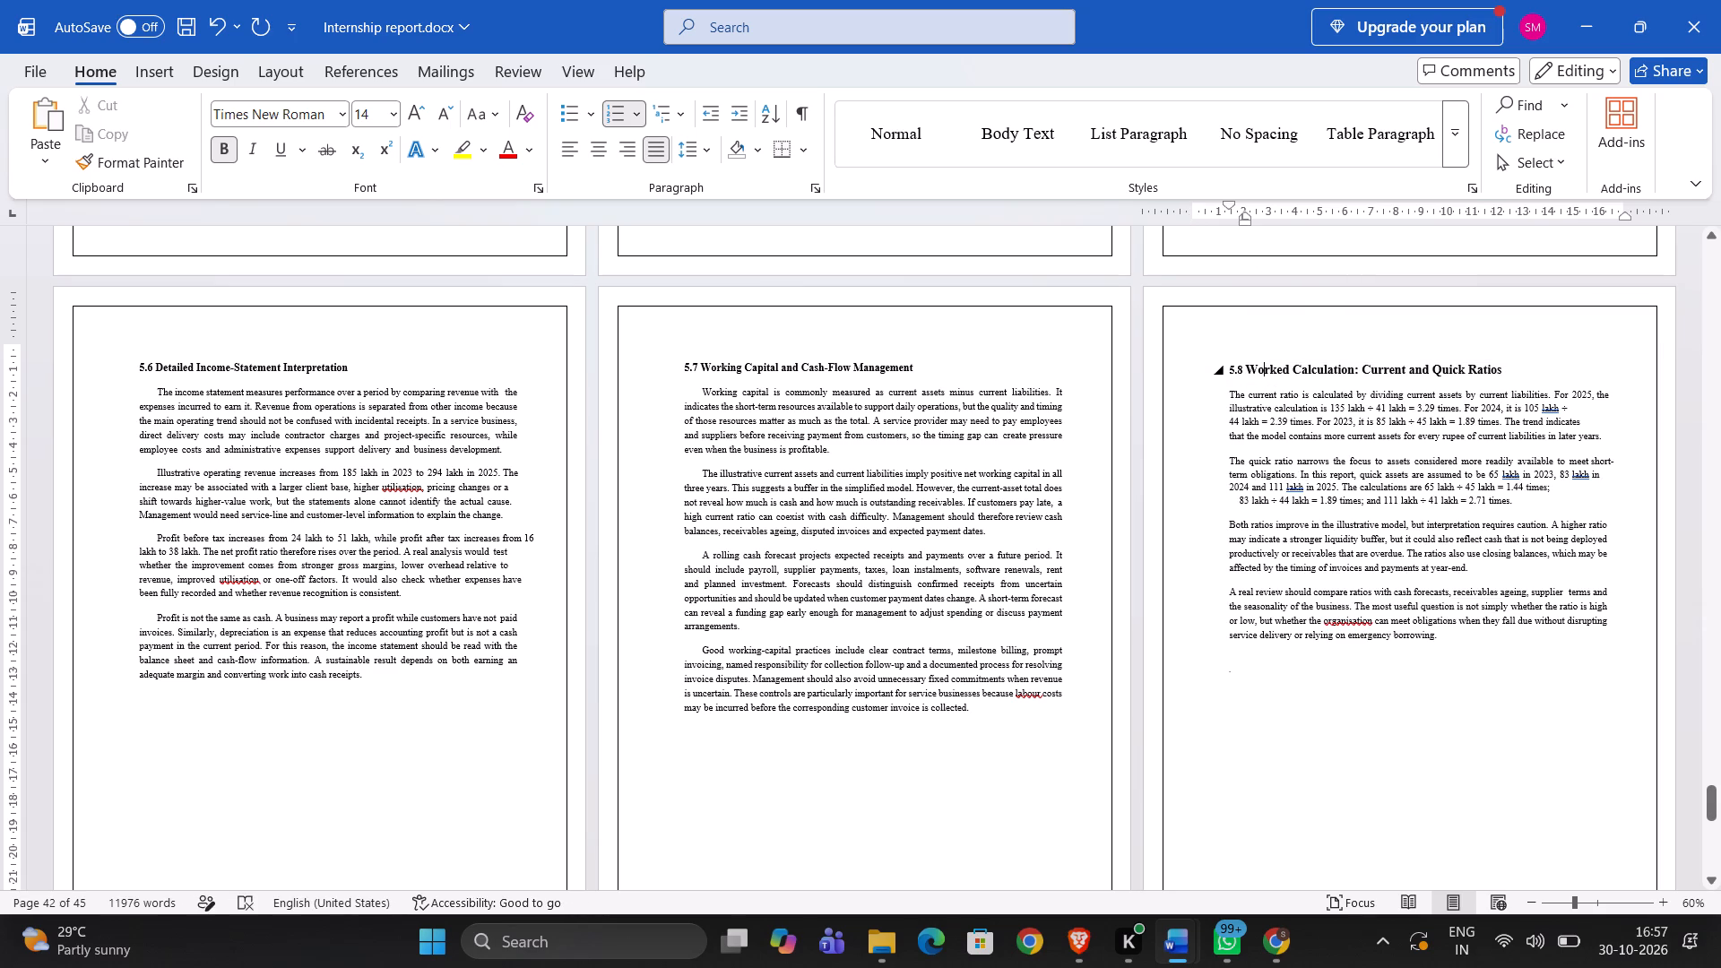
click(1244, 366)
key(BackSpace)
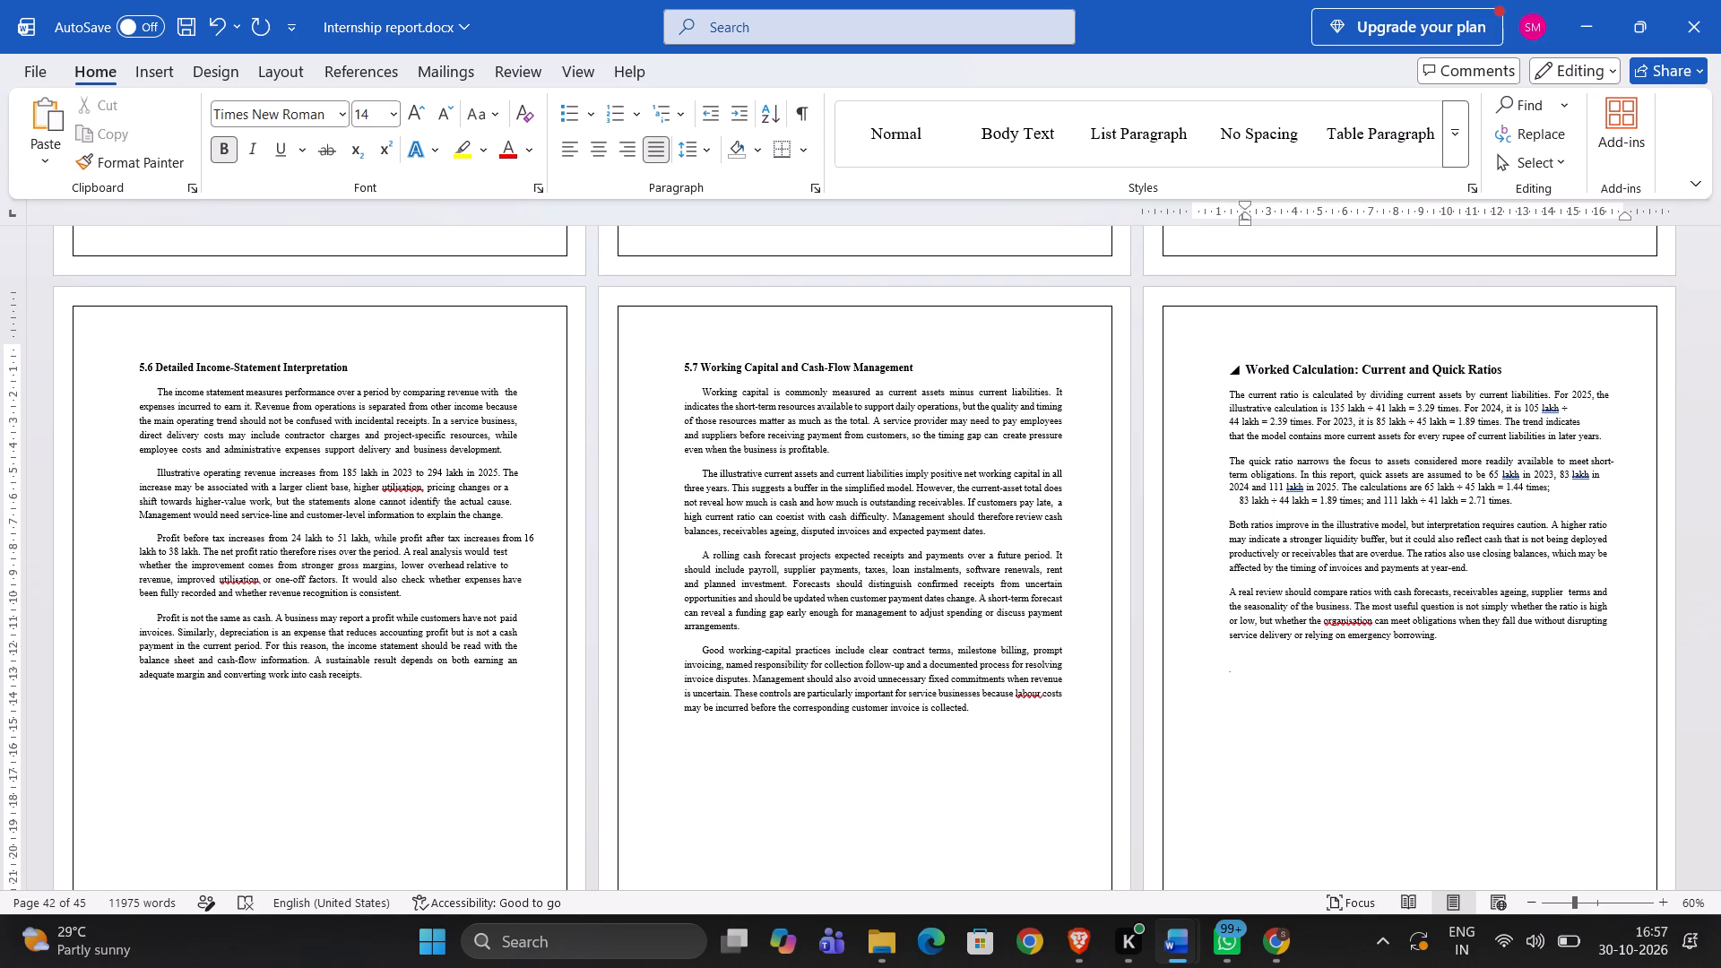
key(5)
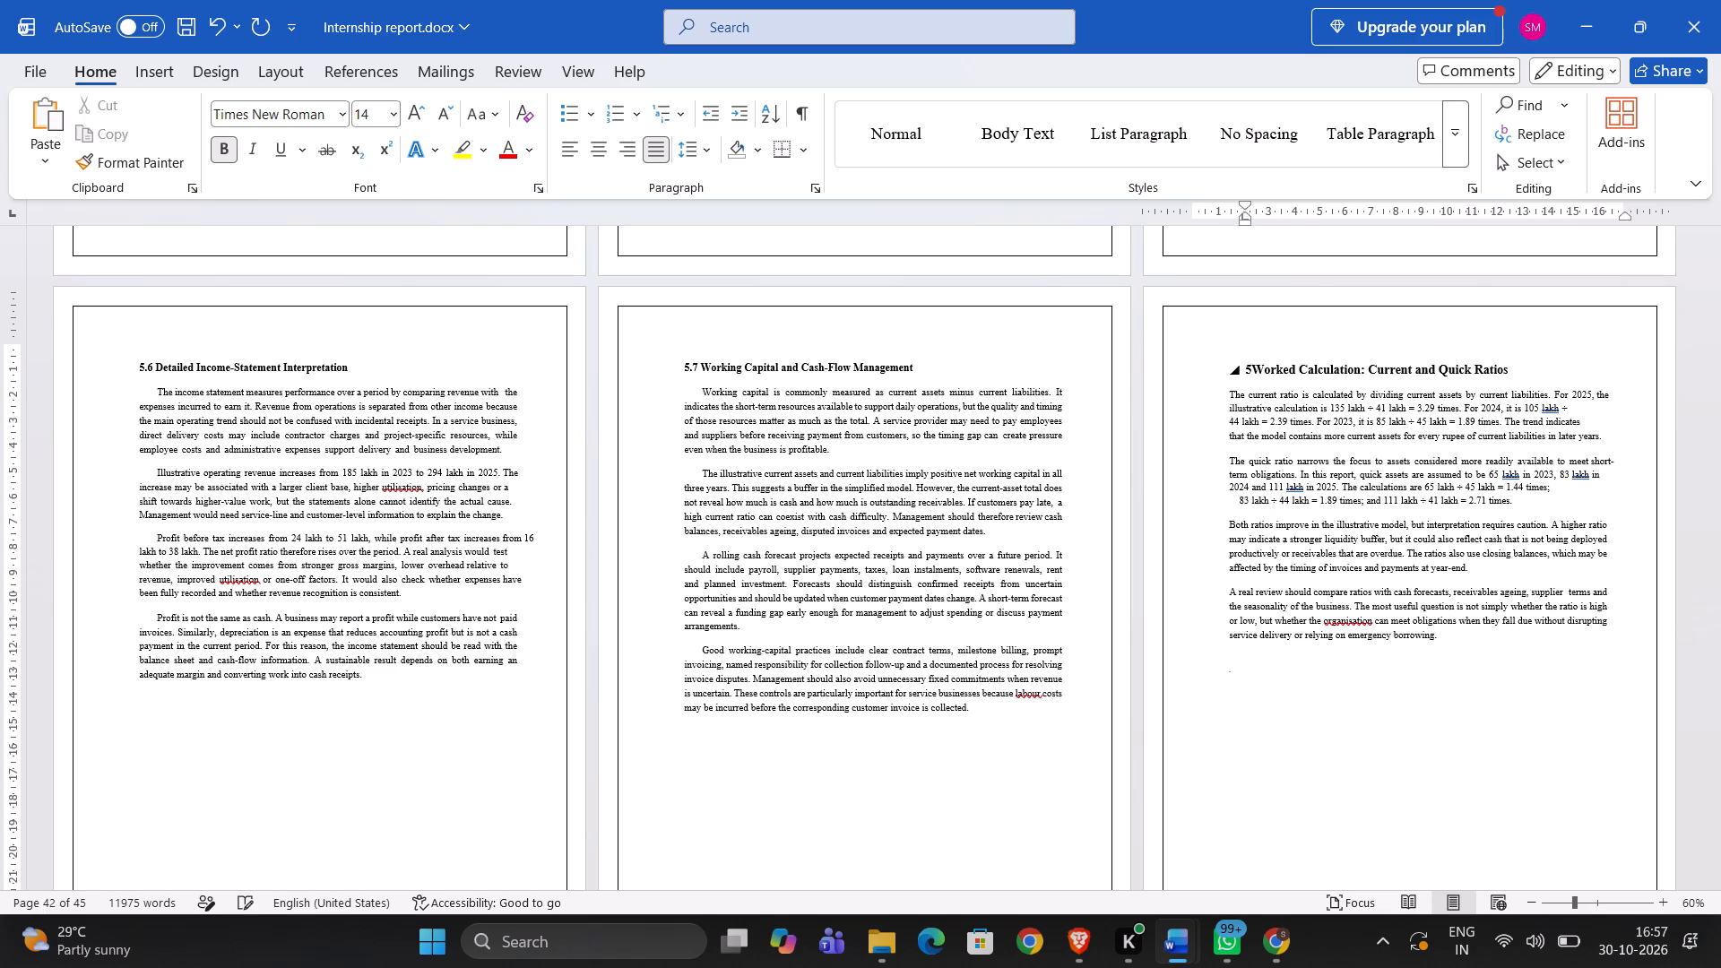
key(period)
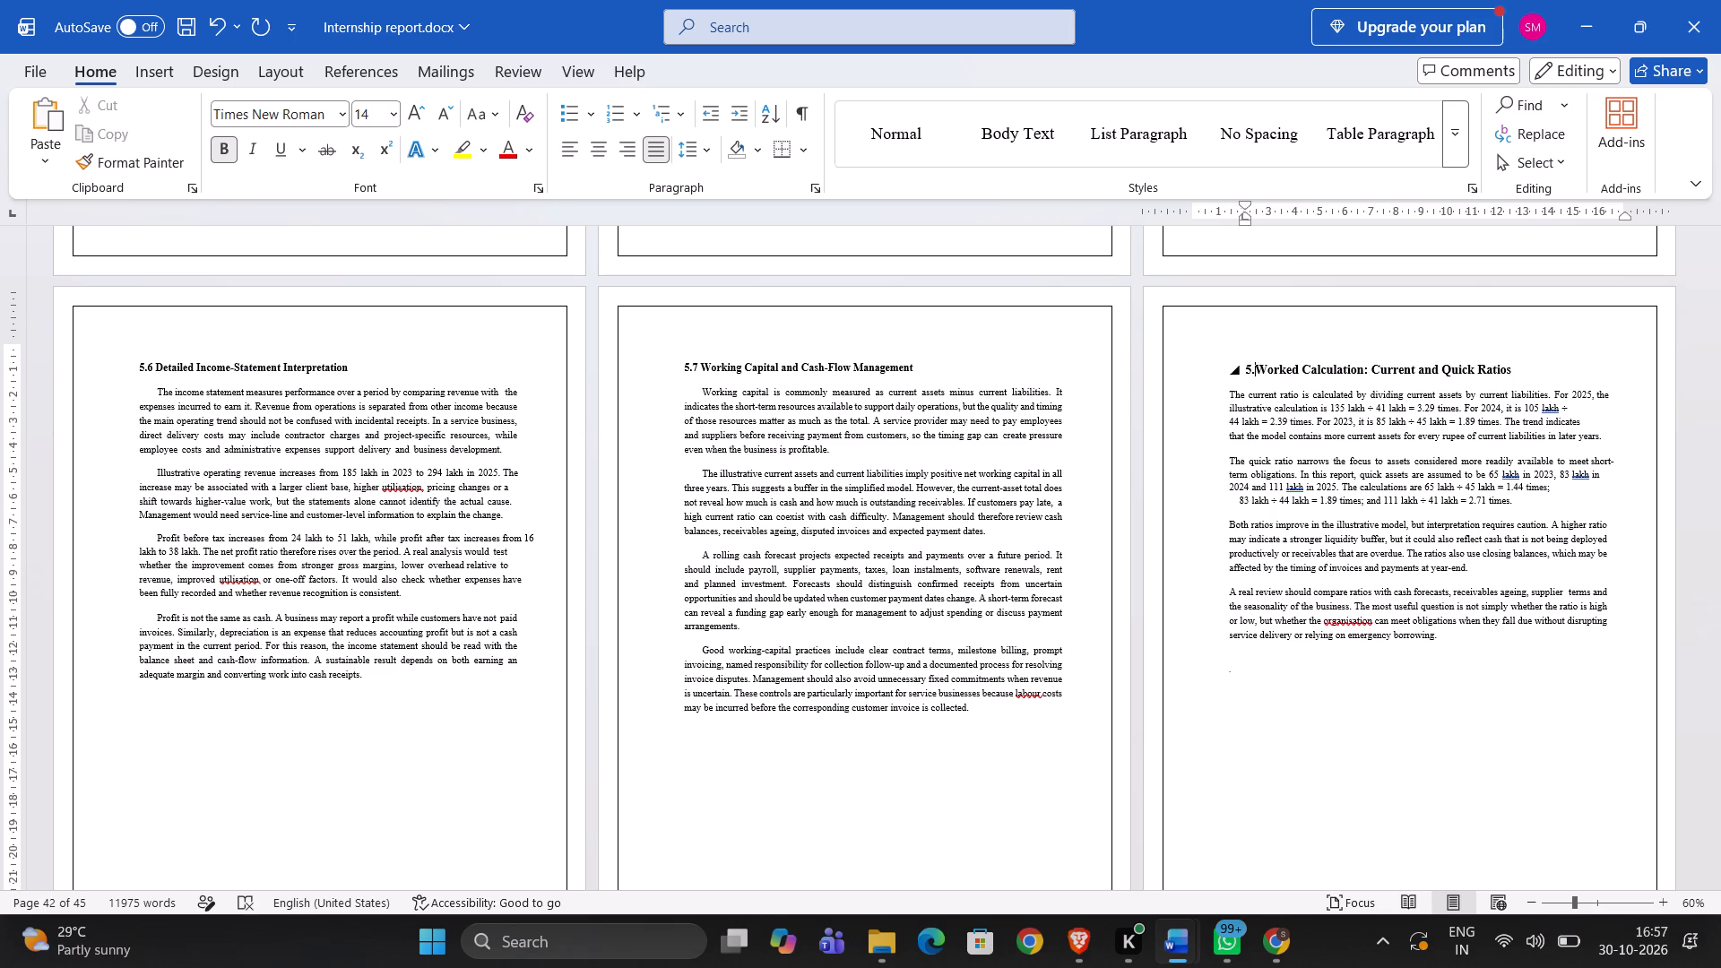
key(8)
key(space)
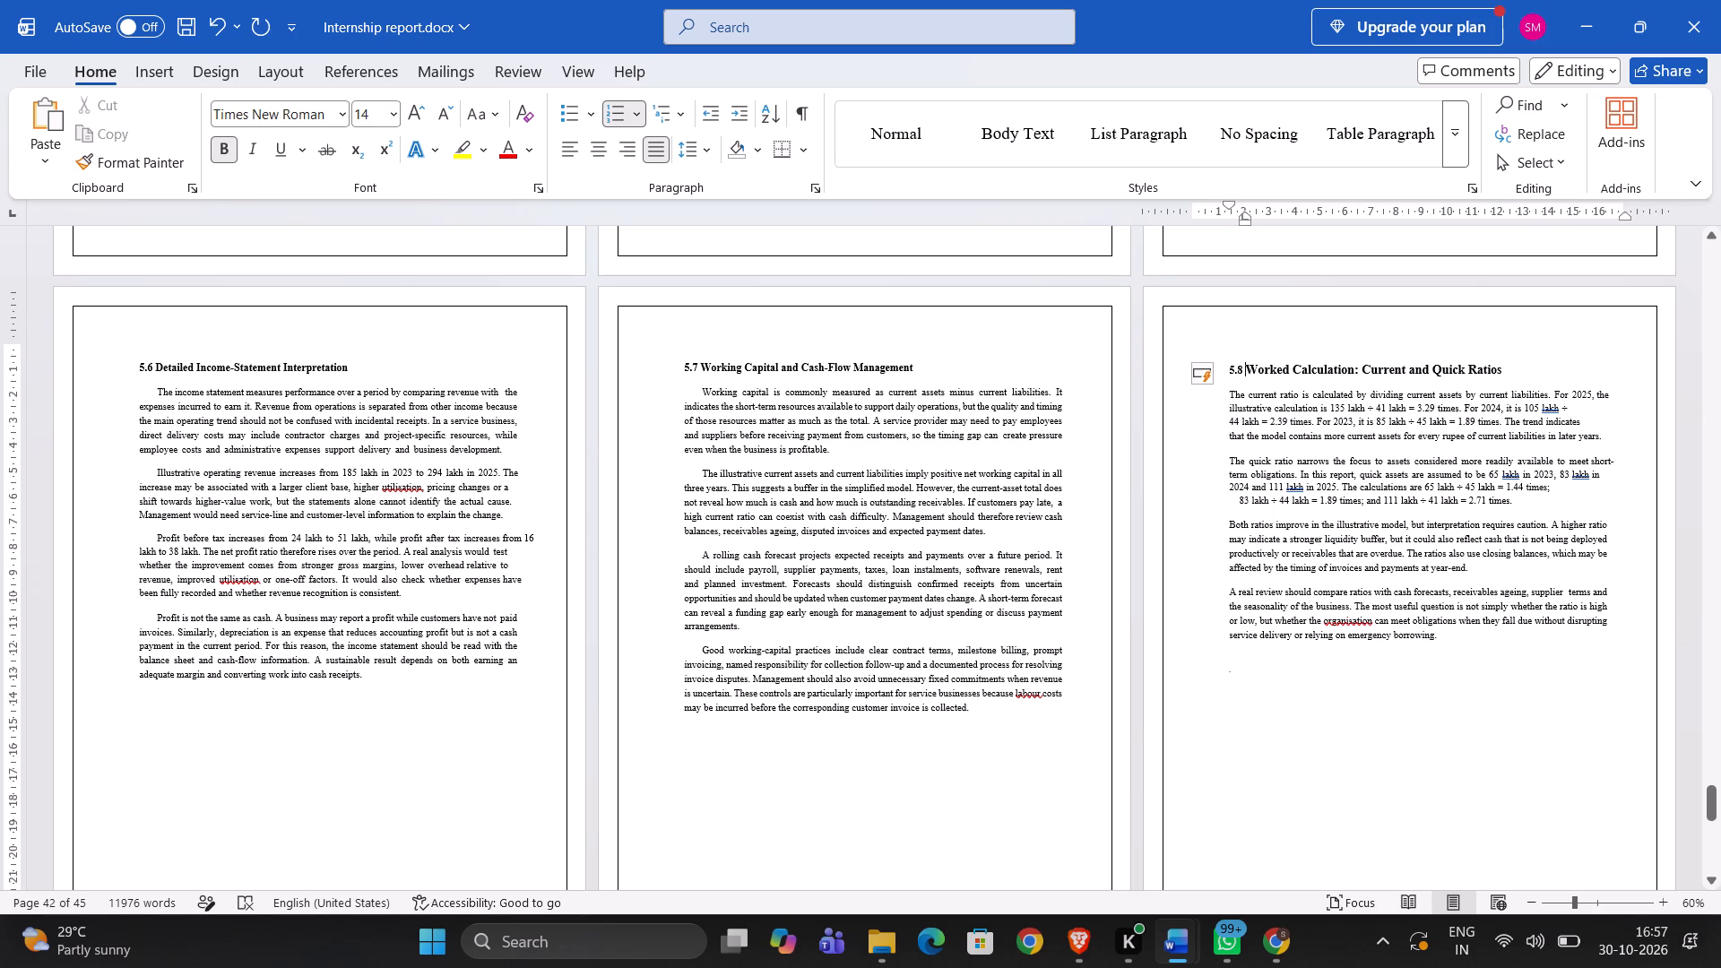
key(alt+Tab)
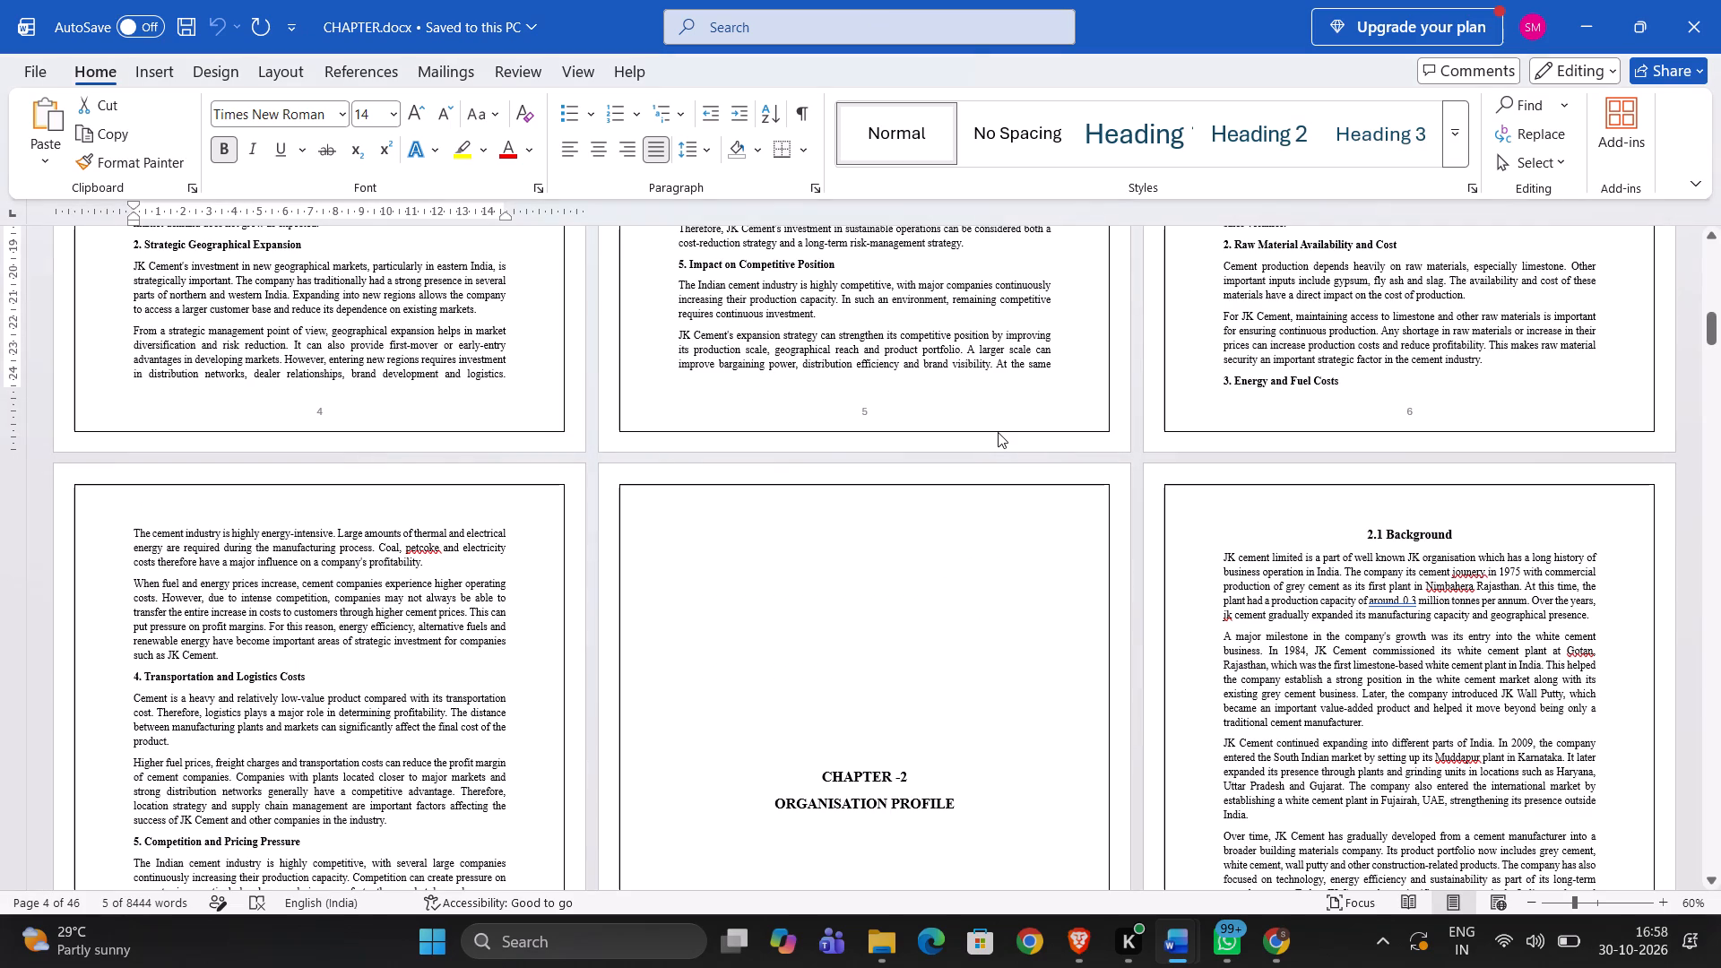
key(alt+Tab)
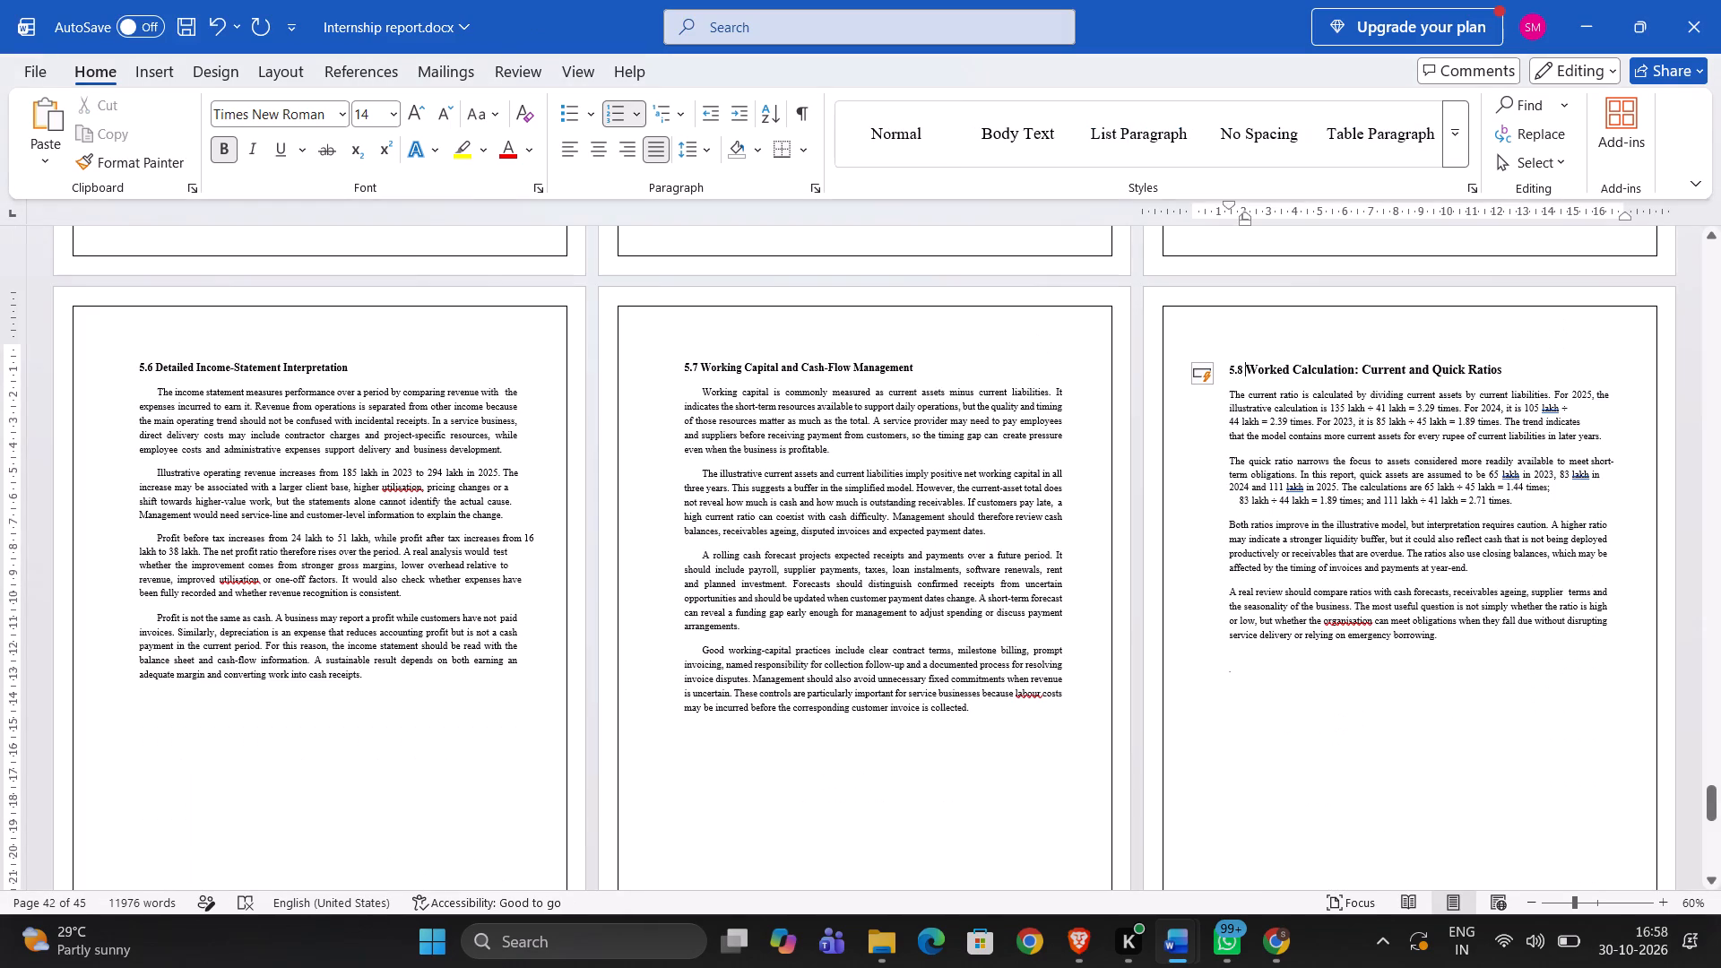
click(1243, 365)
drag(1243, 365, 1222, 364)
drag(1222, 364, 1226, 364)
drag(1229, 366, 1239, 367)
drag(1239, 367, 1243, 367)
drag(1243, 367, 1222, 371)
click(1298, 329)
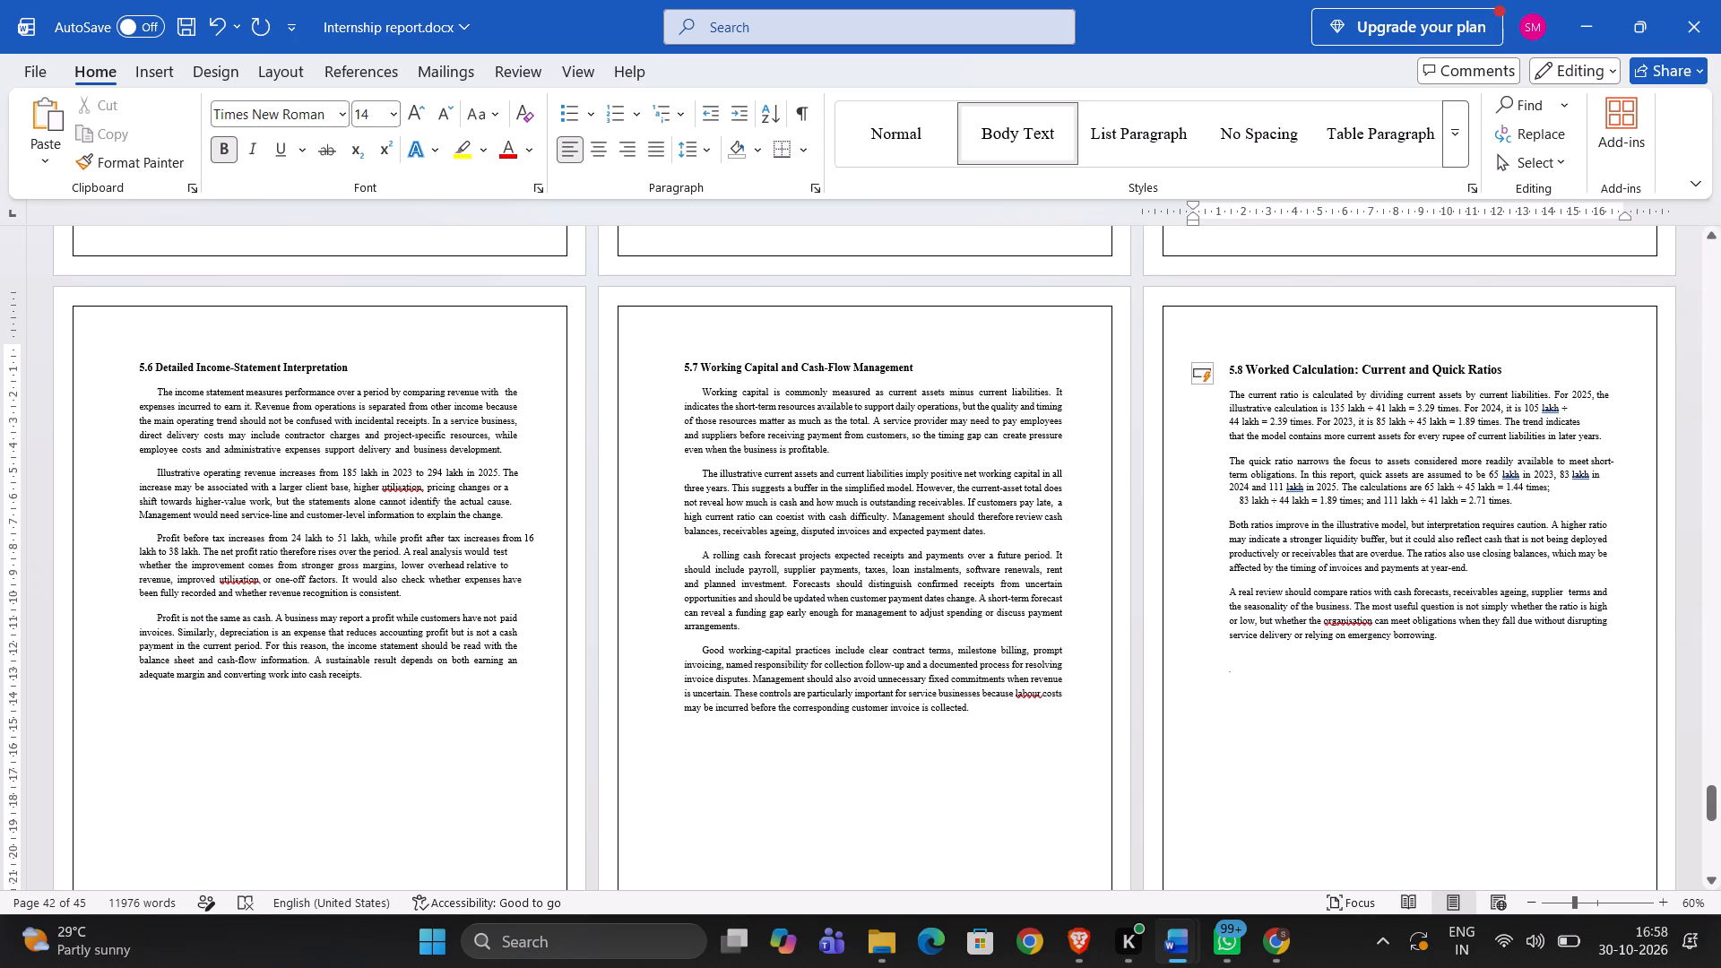
Set the font size of the 5.7 heading text "Working Capital and Cash-Flow Management" to 14.
drag(915, 367, 889, 364)
drag(889, 364, 700, 357)
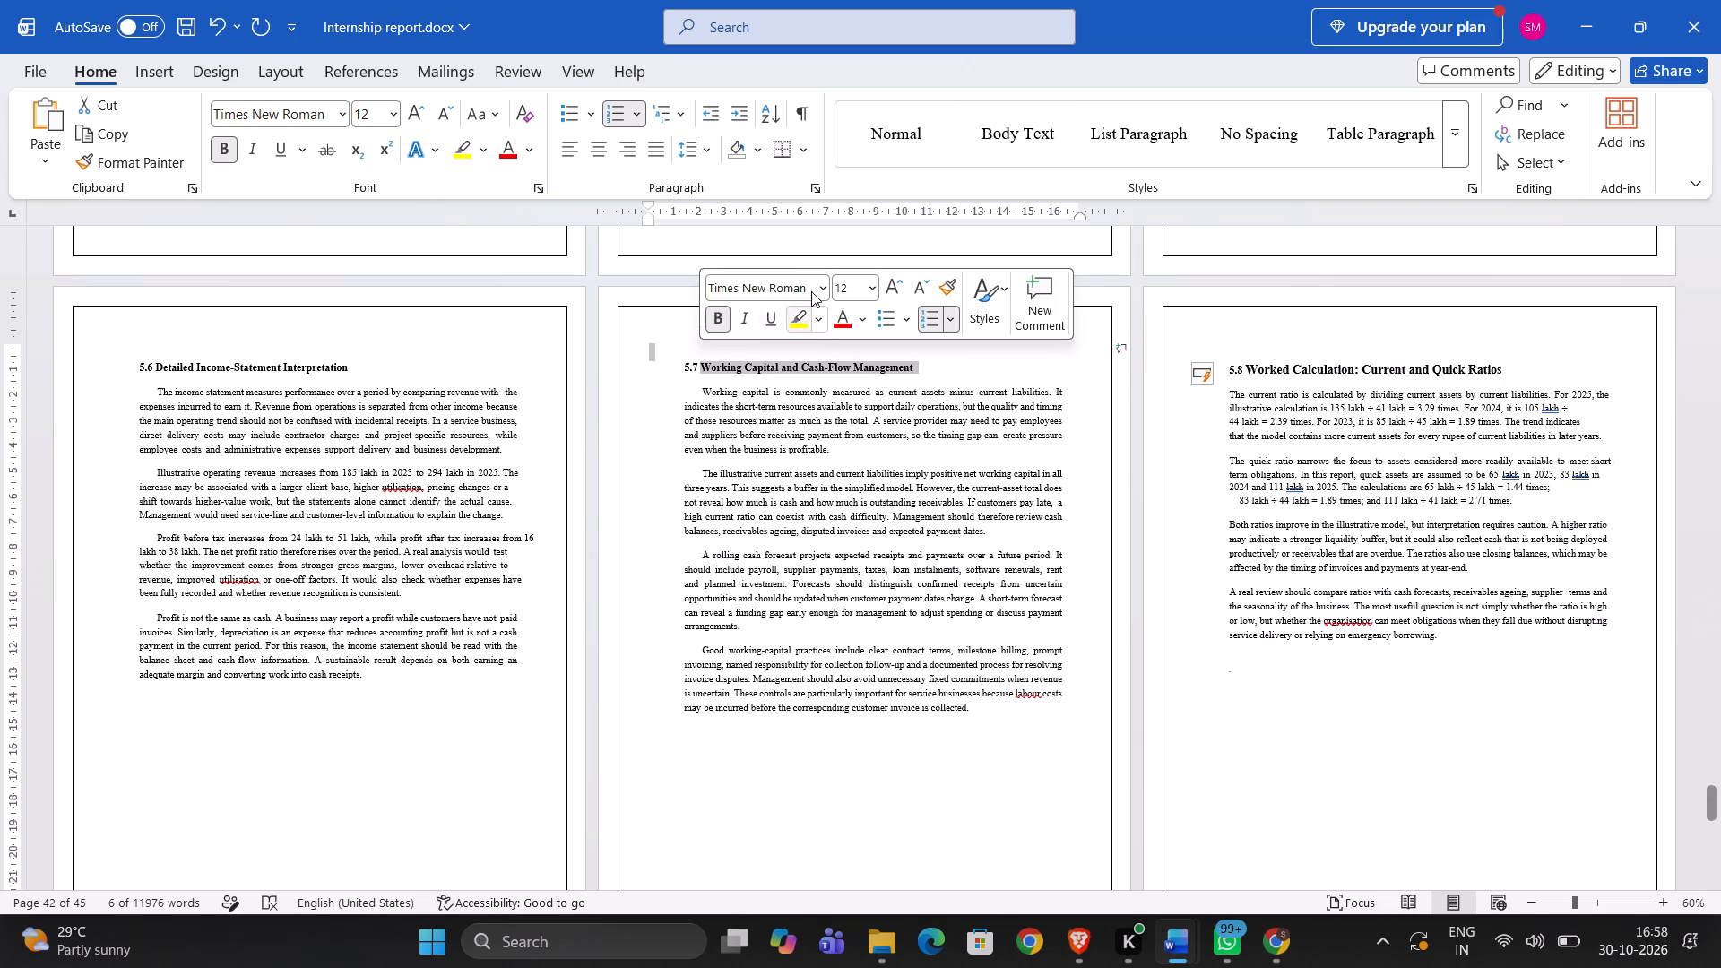
click(873, 286)
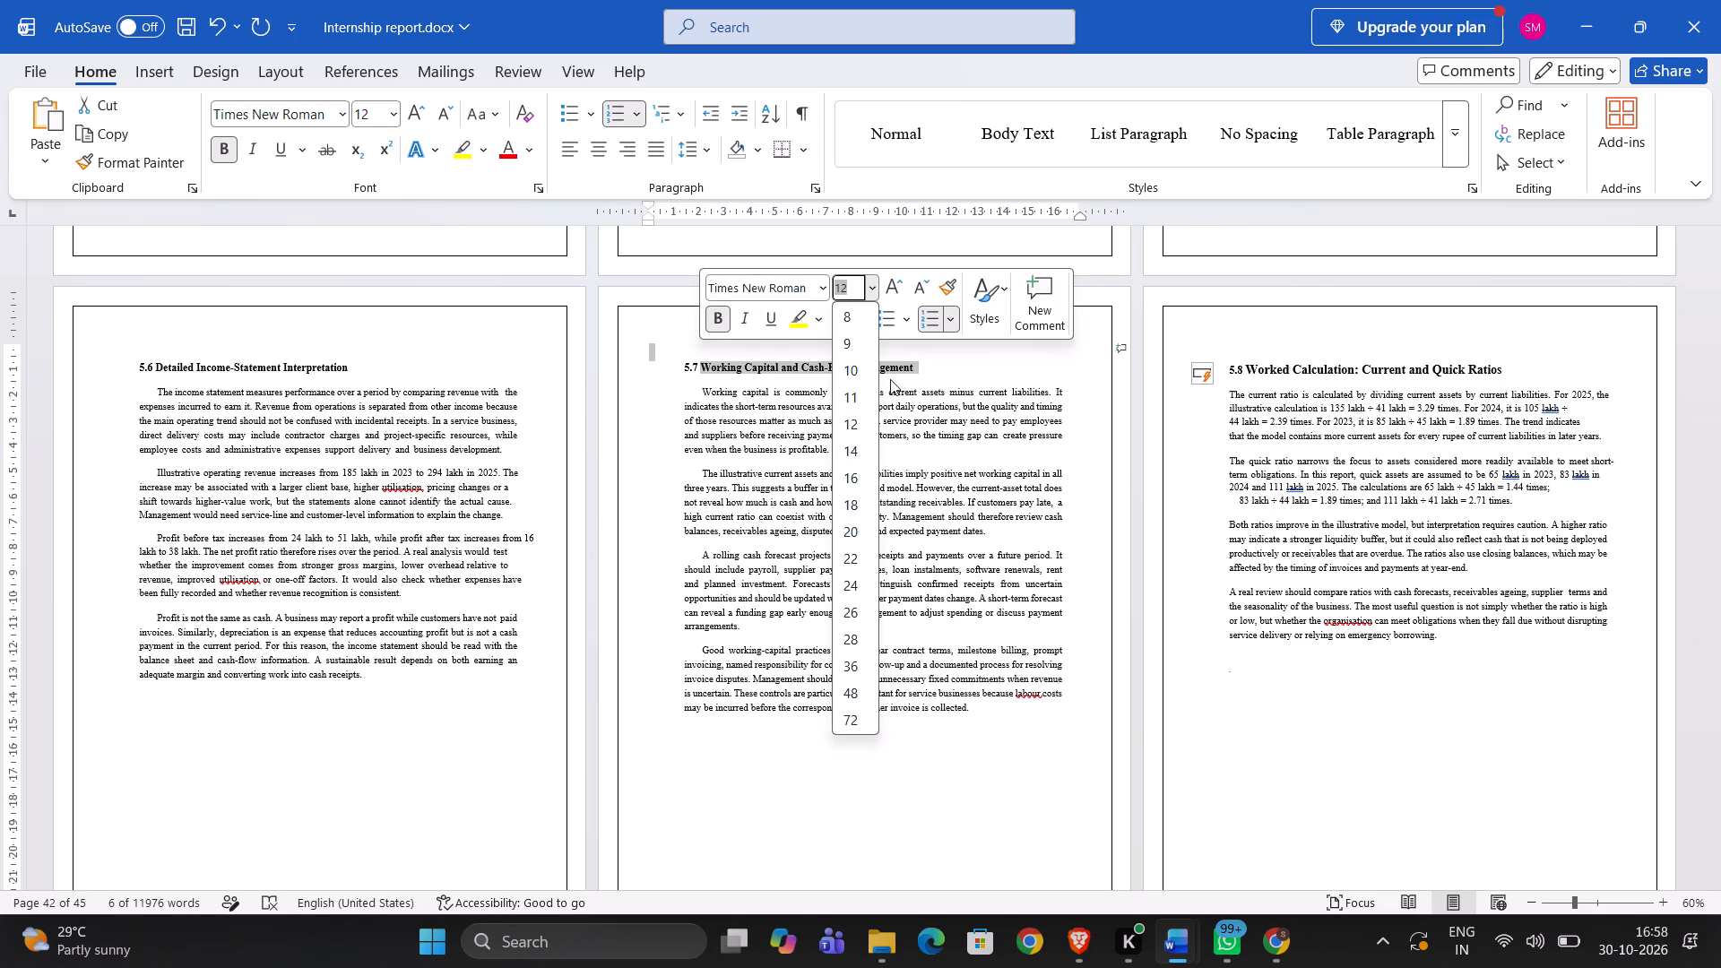
click(845, 447)
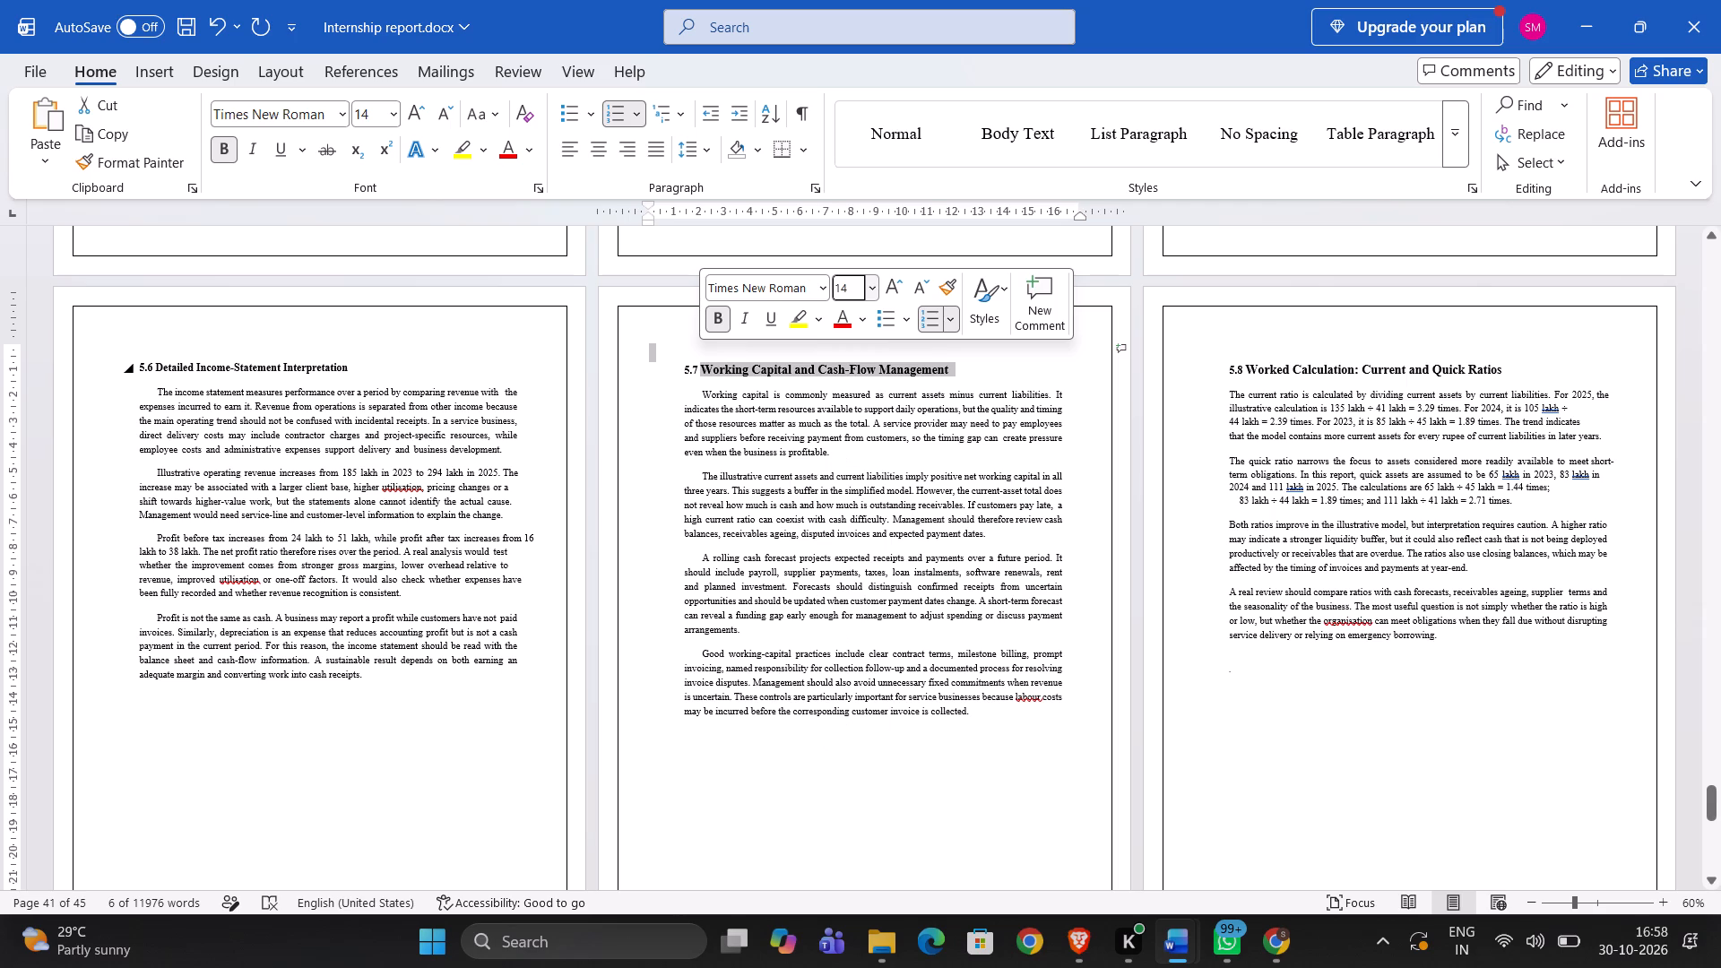
Set the font size of the 5.6 heading text "Detailed Income-Statement Interpretation" to 14.
drag(364, 372, 186, 359)
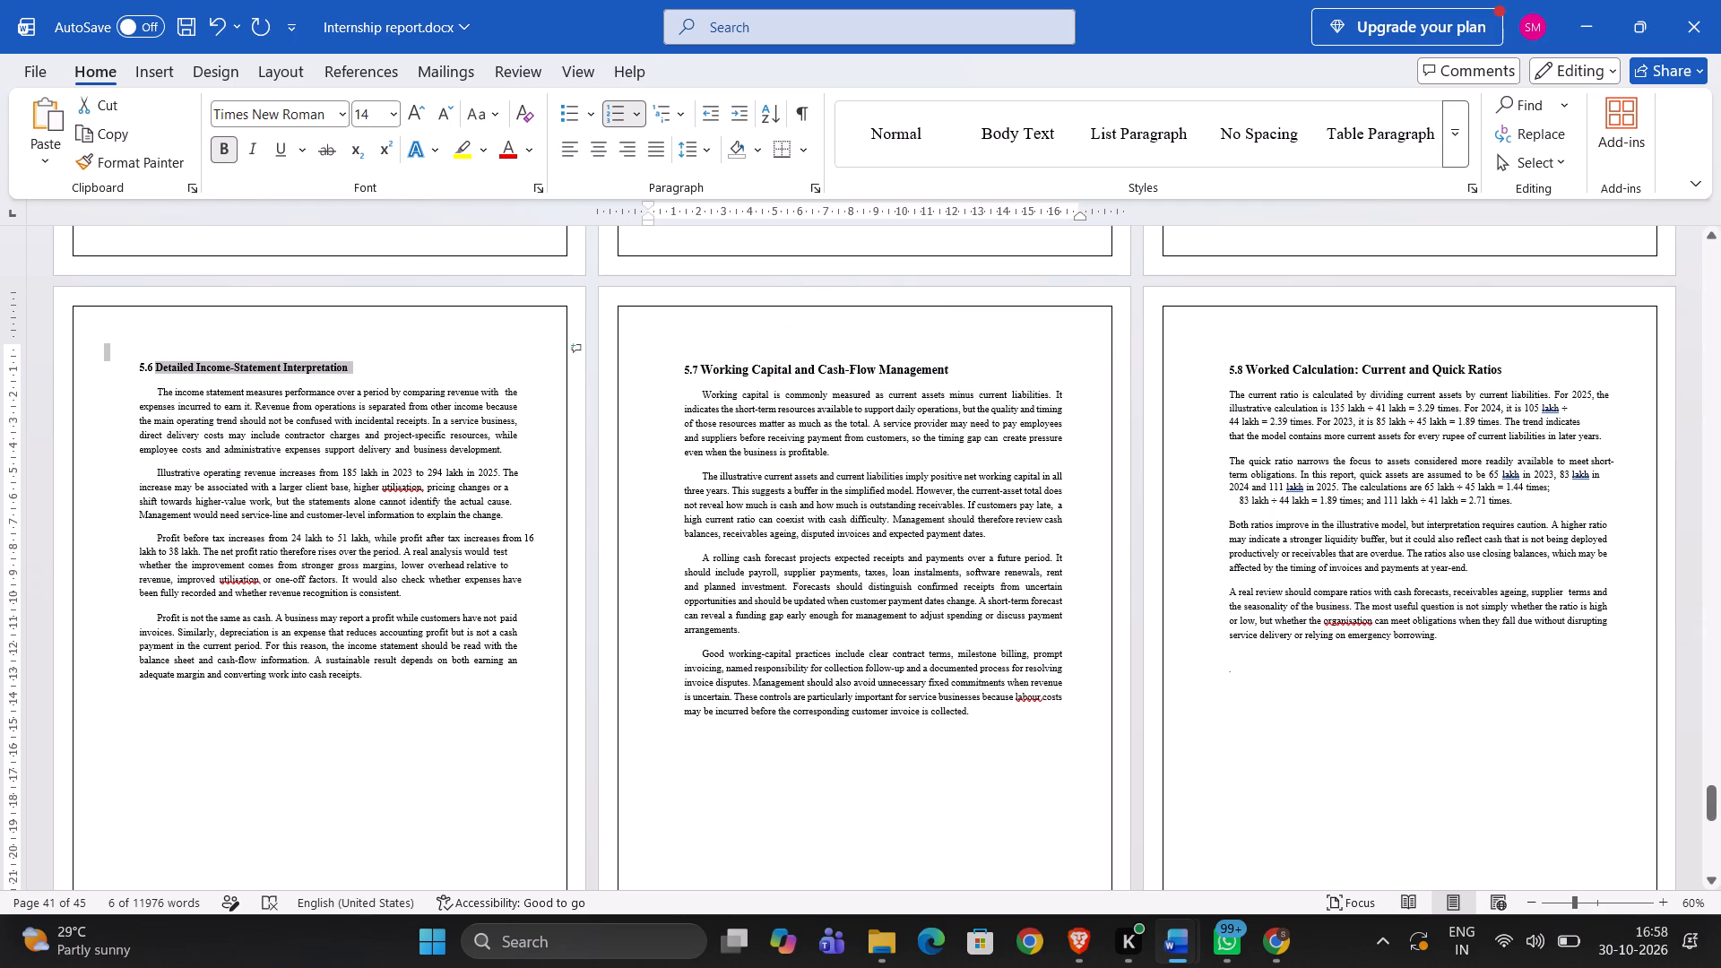
click(353, 294)
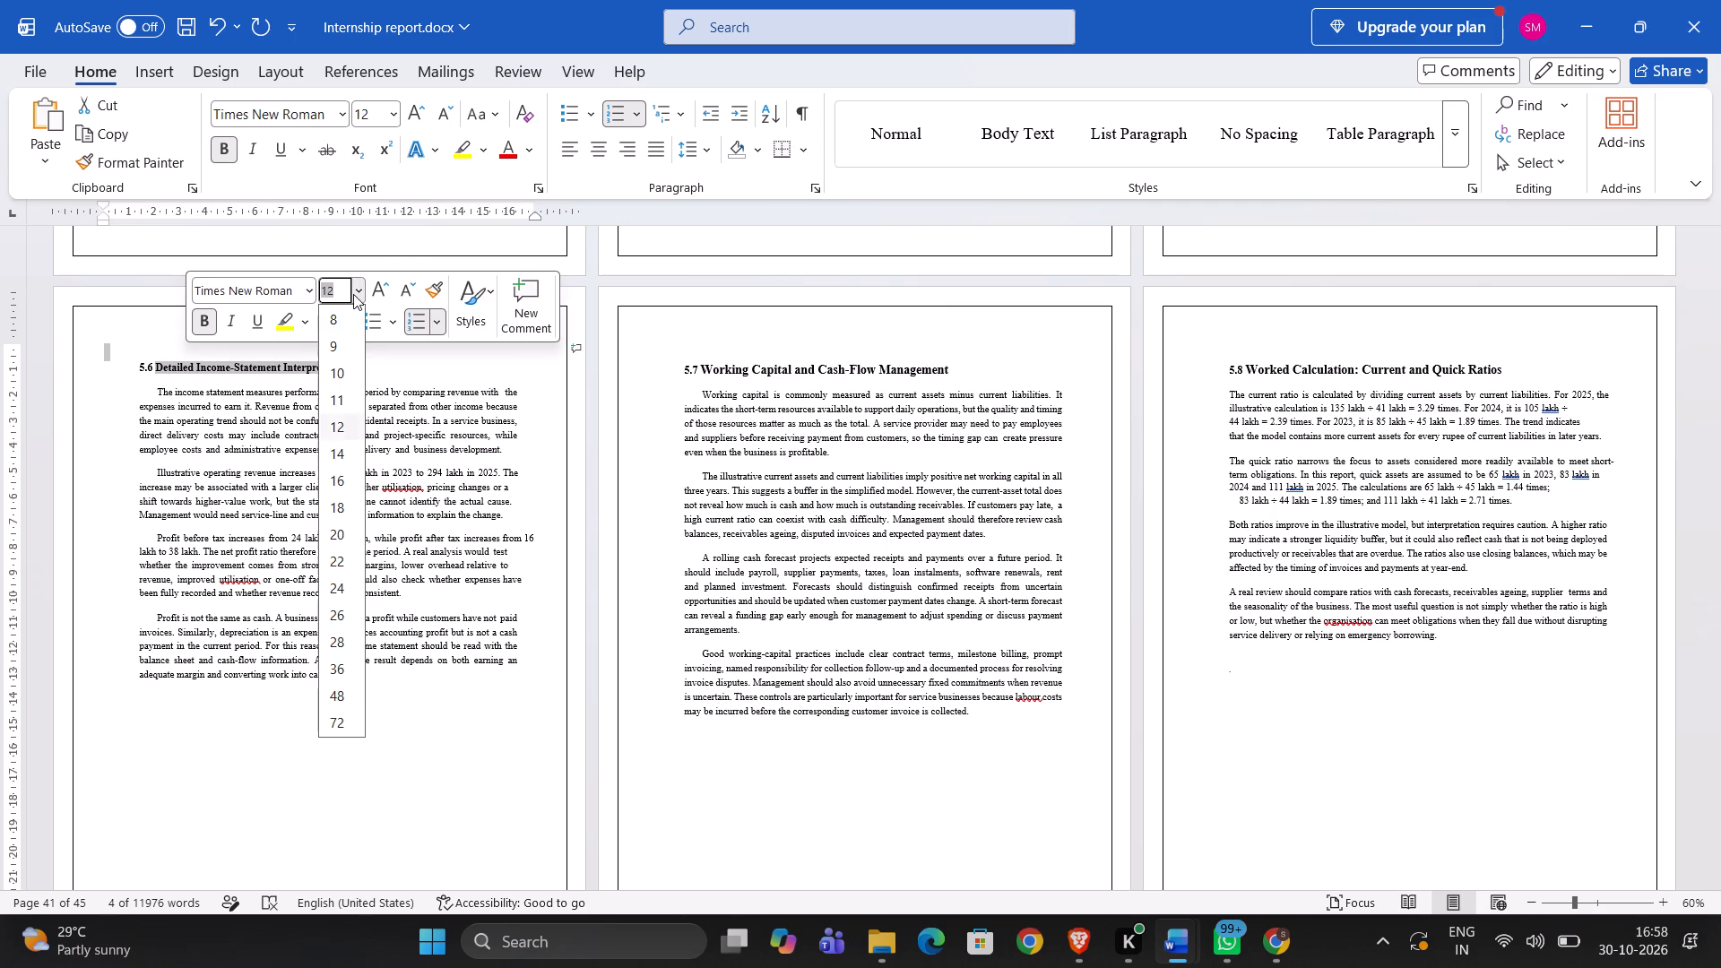
click(337, 451)
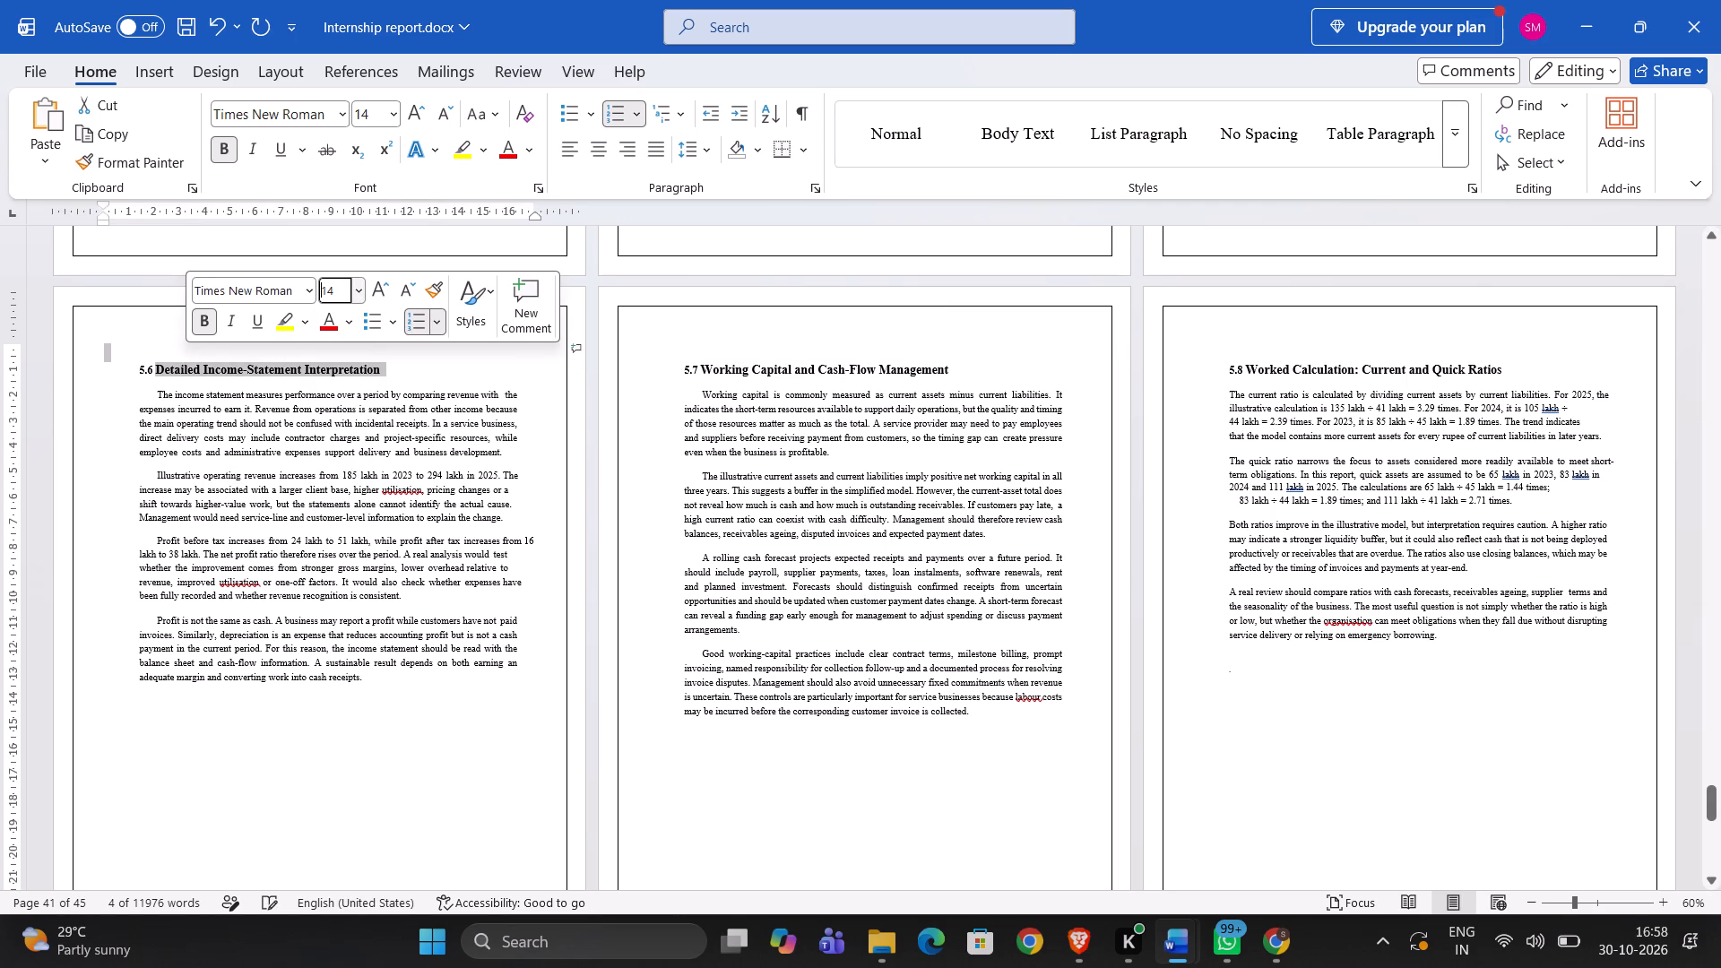
Remove the first-line indent from the four body paragraphs of section 5.7, Working Capital and Cash-Flow Management.
click(705, 397)
key(BackSpace)
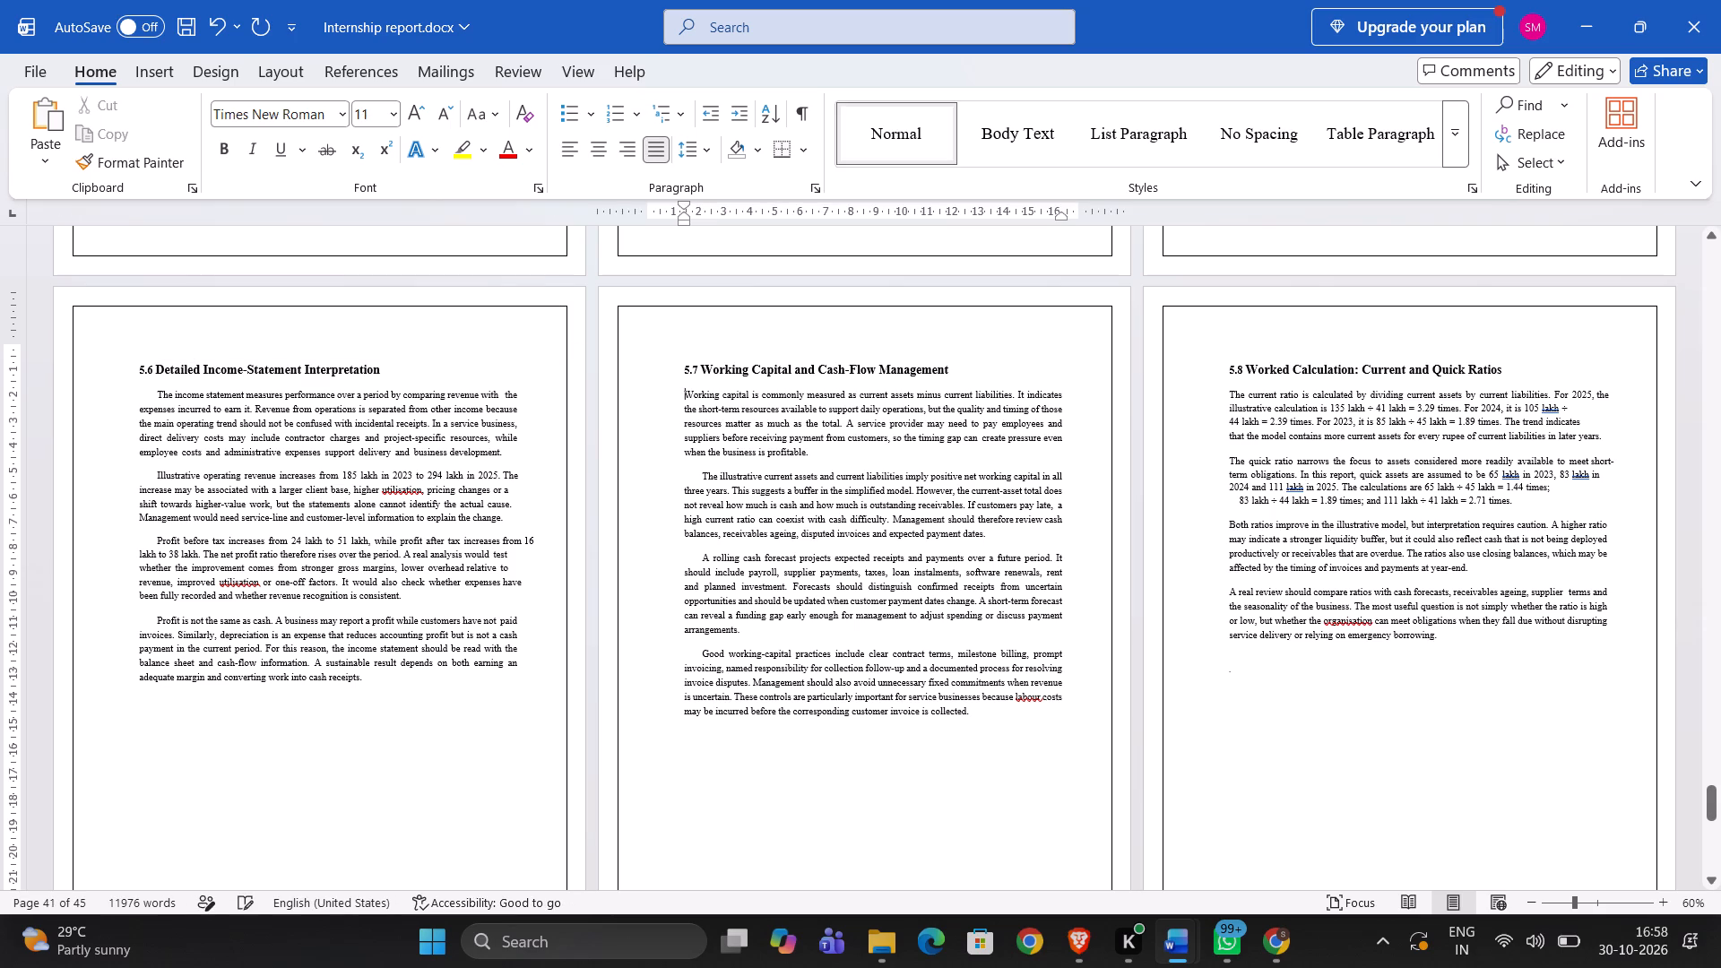
click(697, 471)
key(BackSpace)
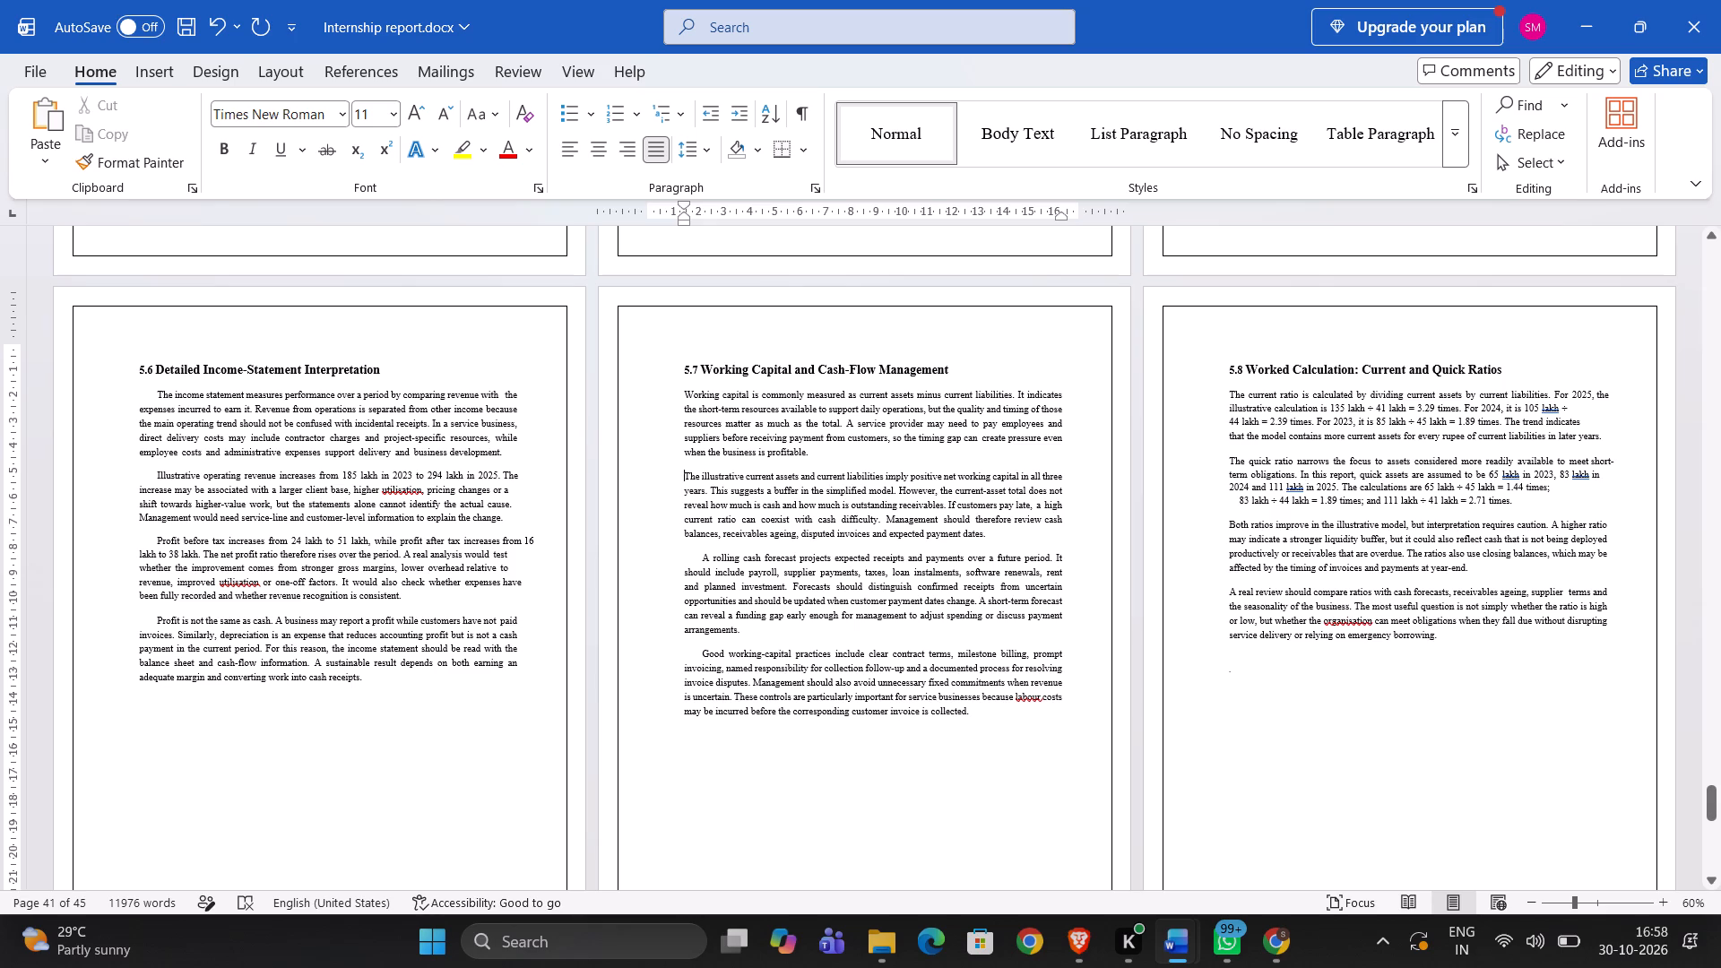
click(698, 559)
key(BackSpace)
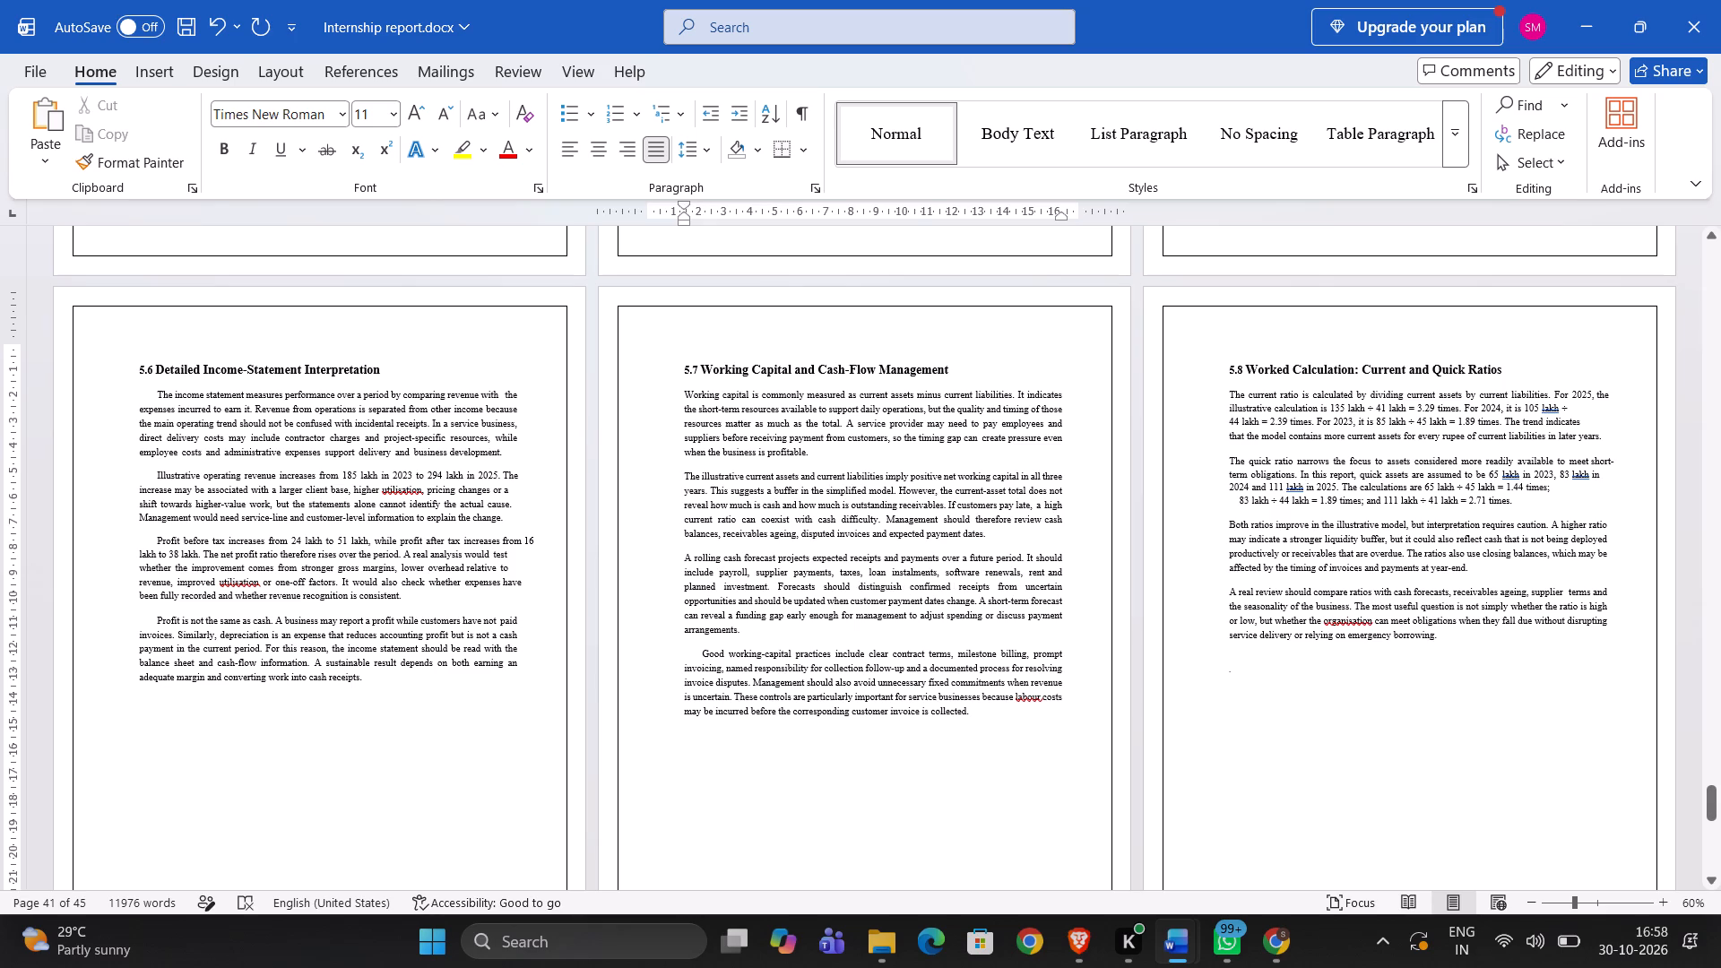
click(697, 657)
key(BackSpace)
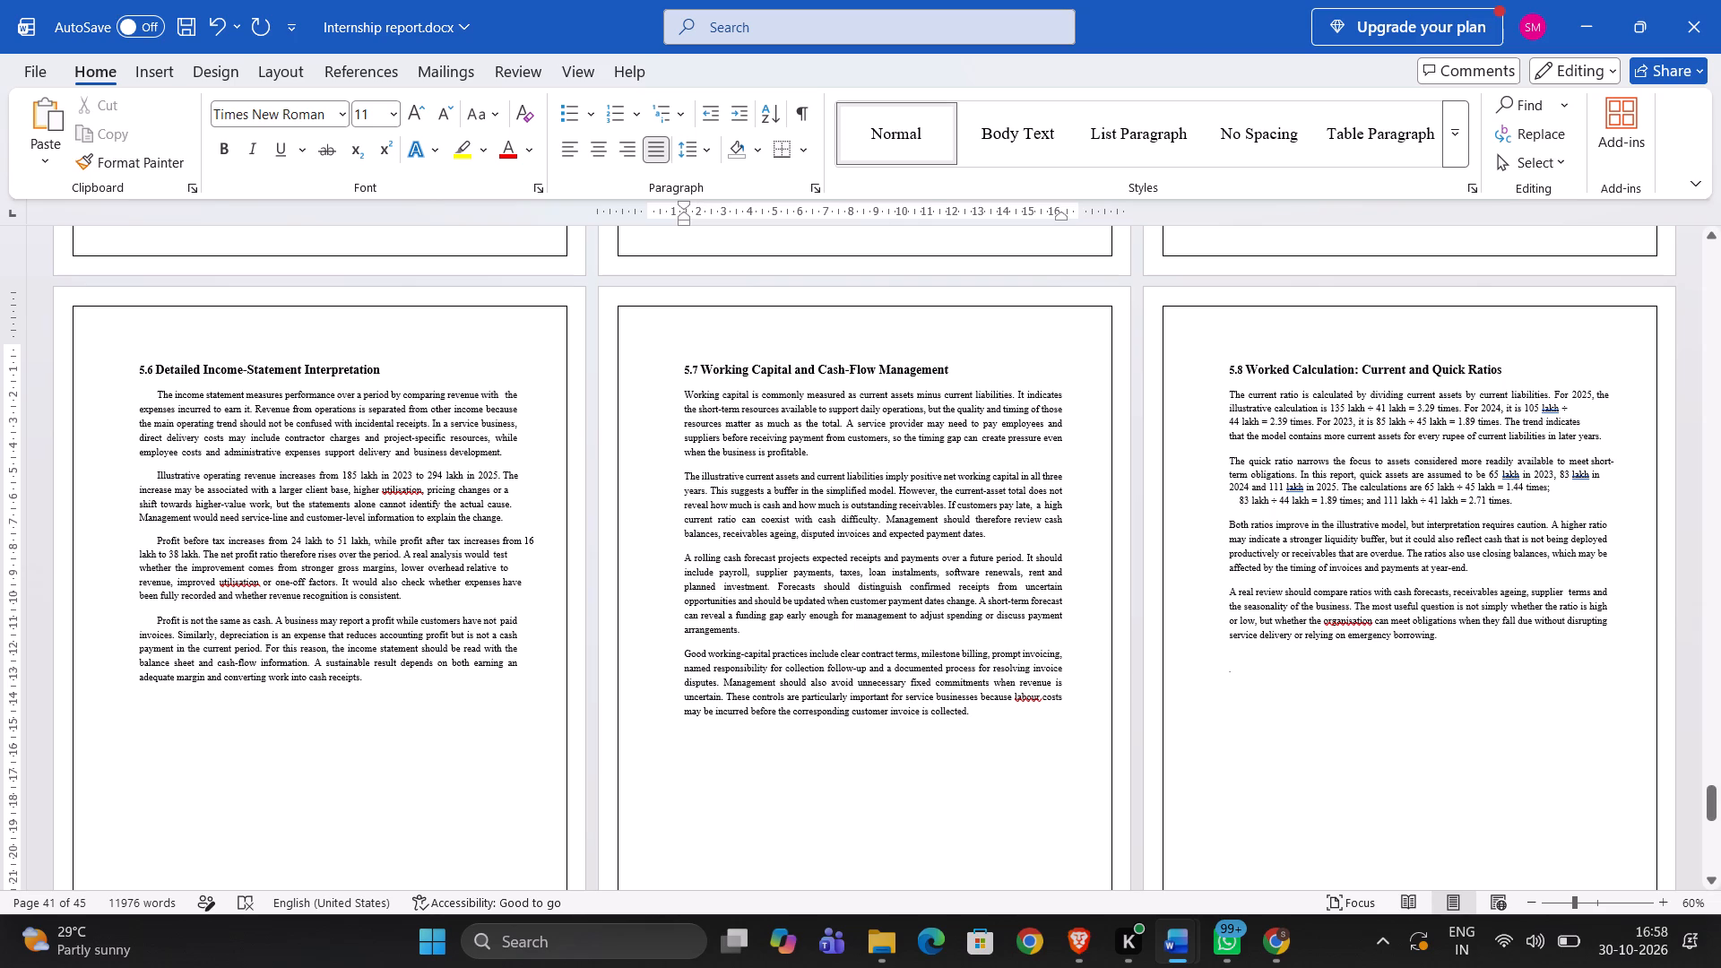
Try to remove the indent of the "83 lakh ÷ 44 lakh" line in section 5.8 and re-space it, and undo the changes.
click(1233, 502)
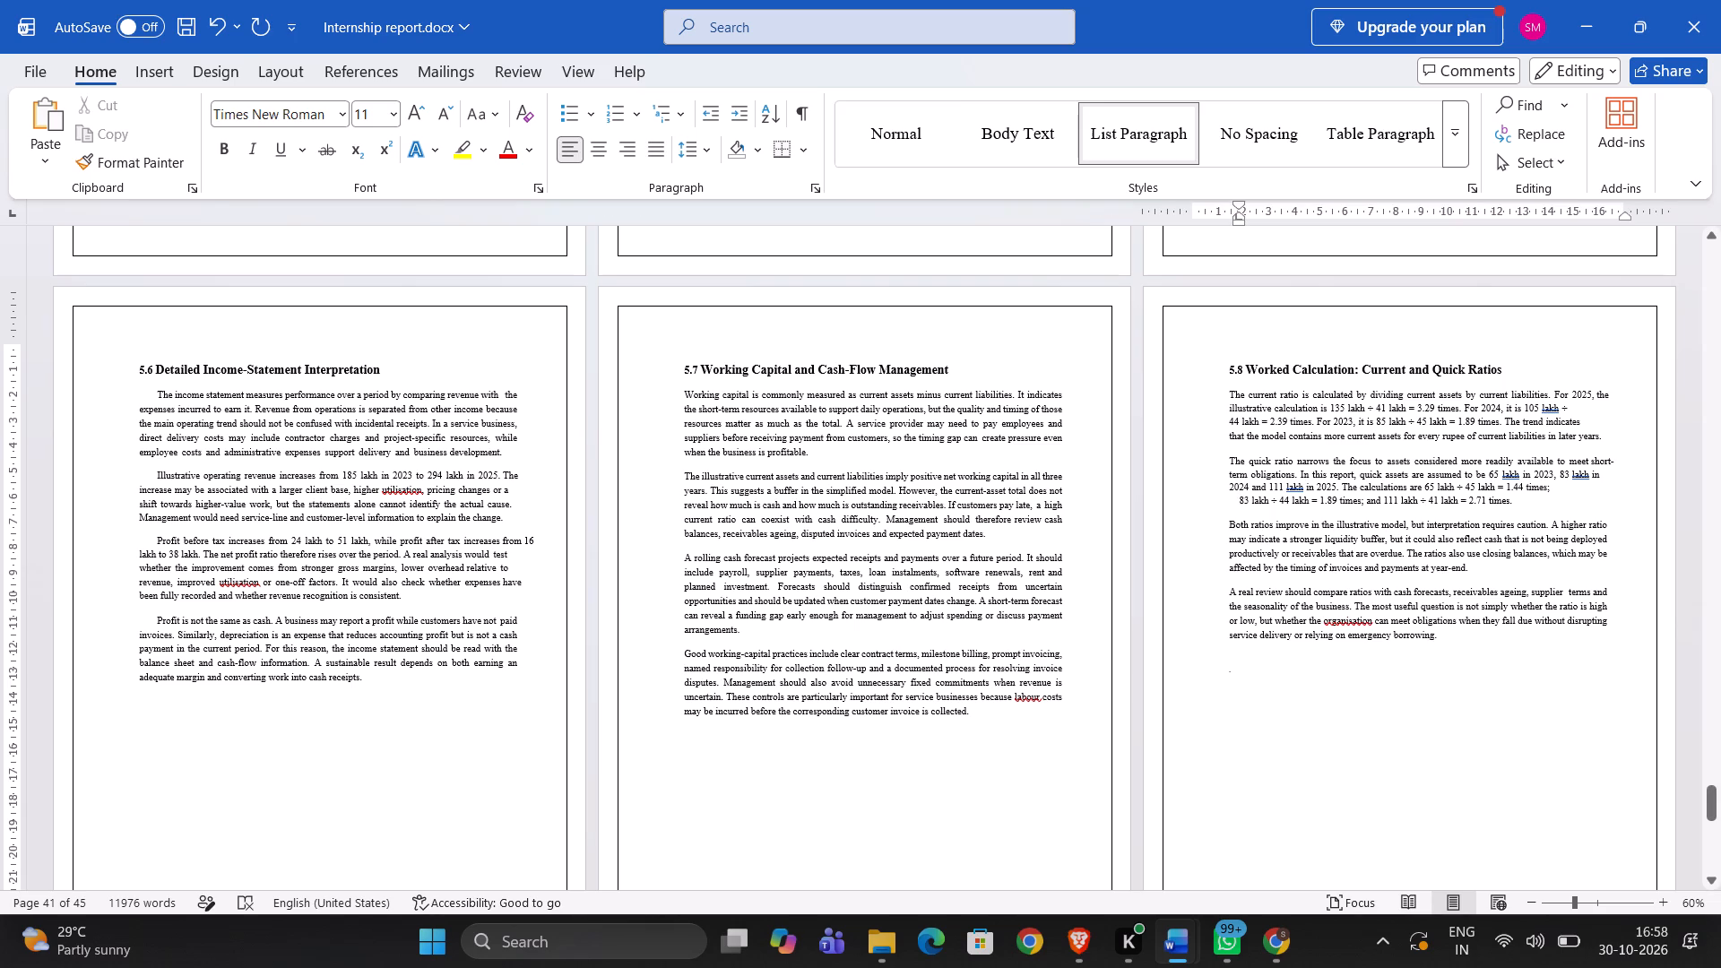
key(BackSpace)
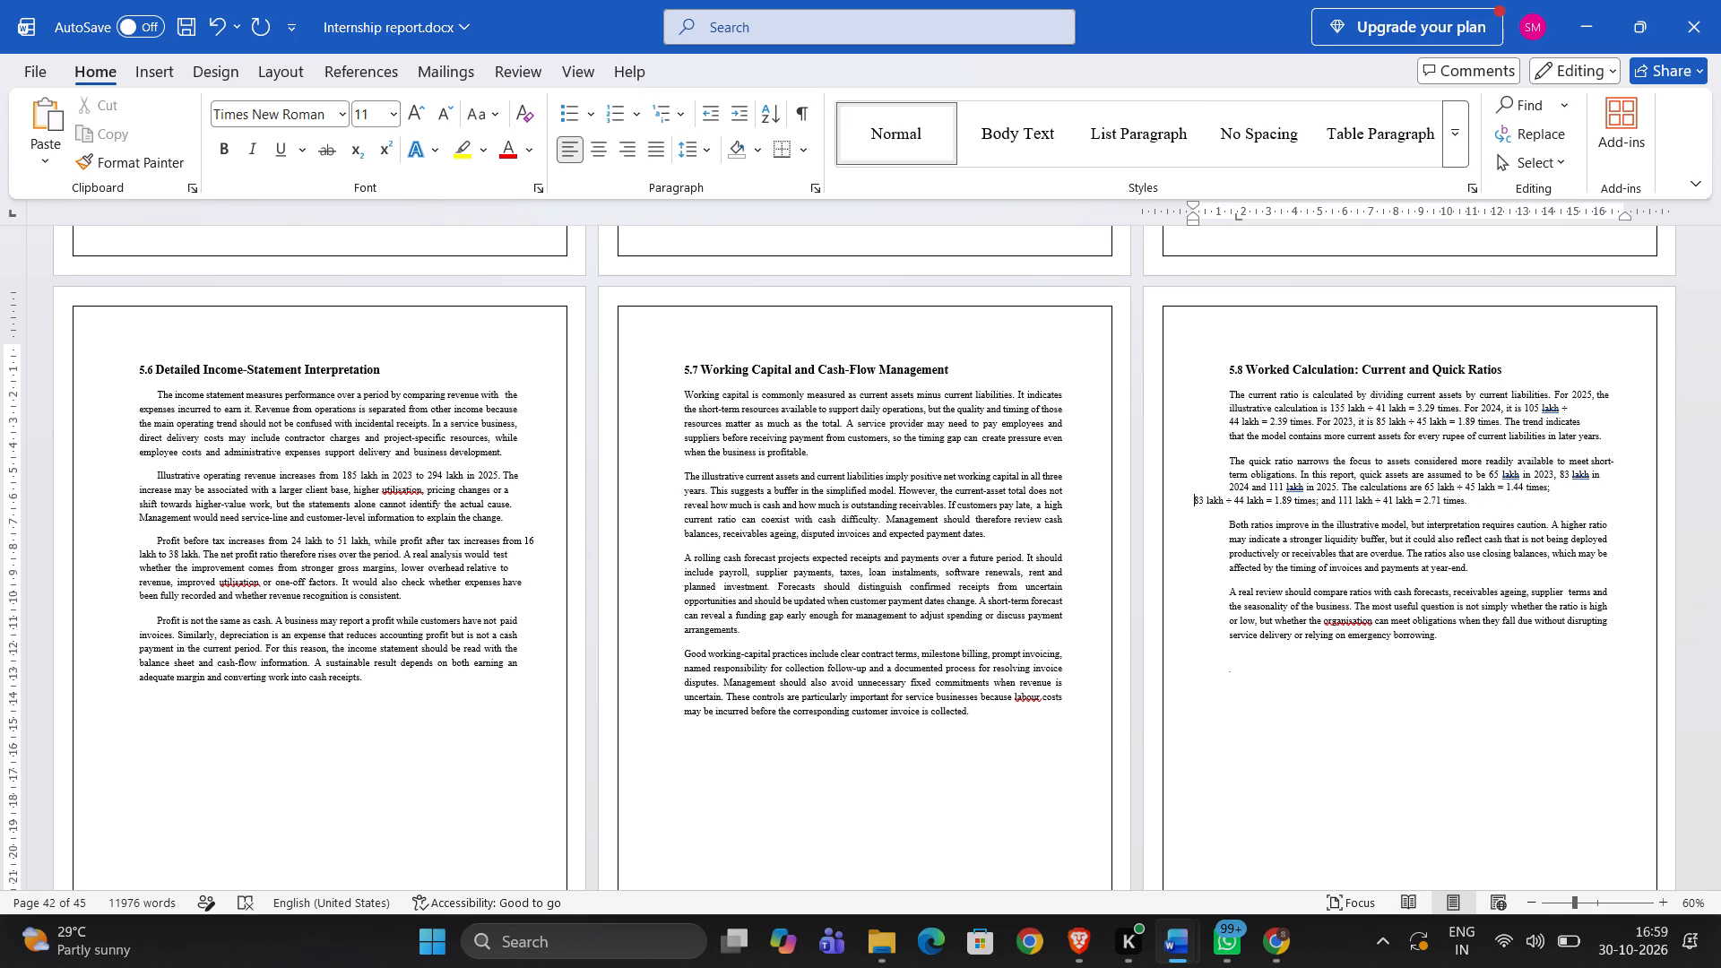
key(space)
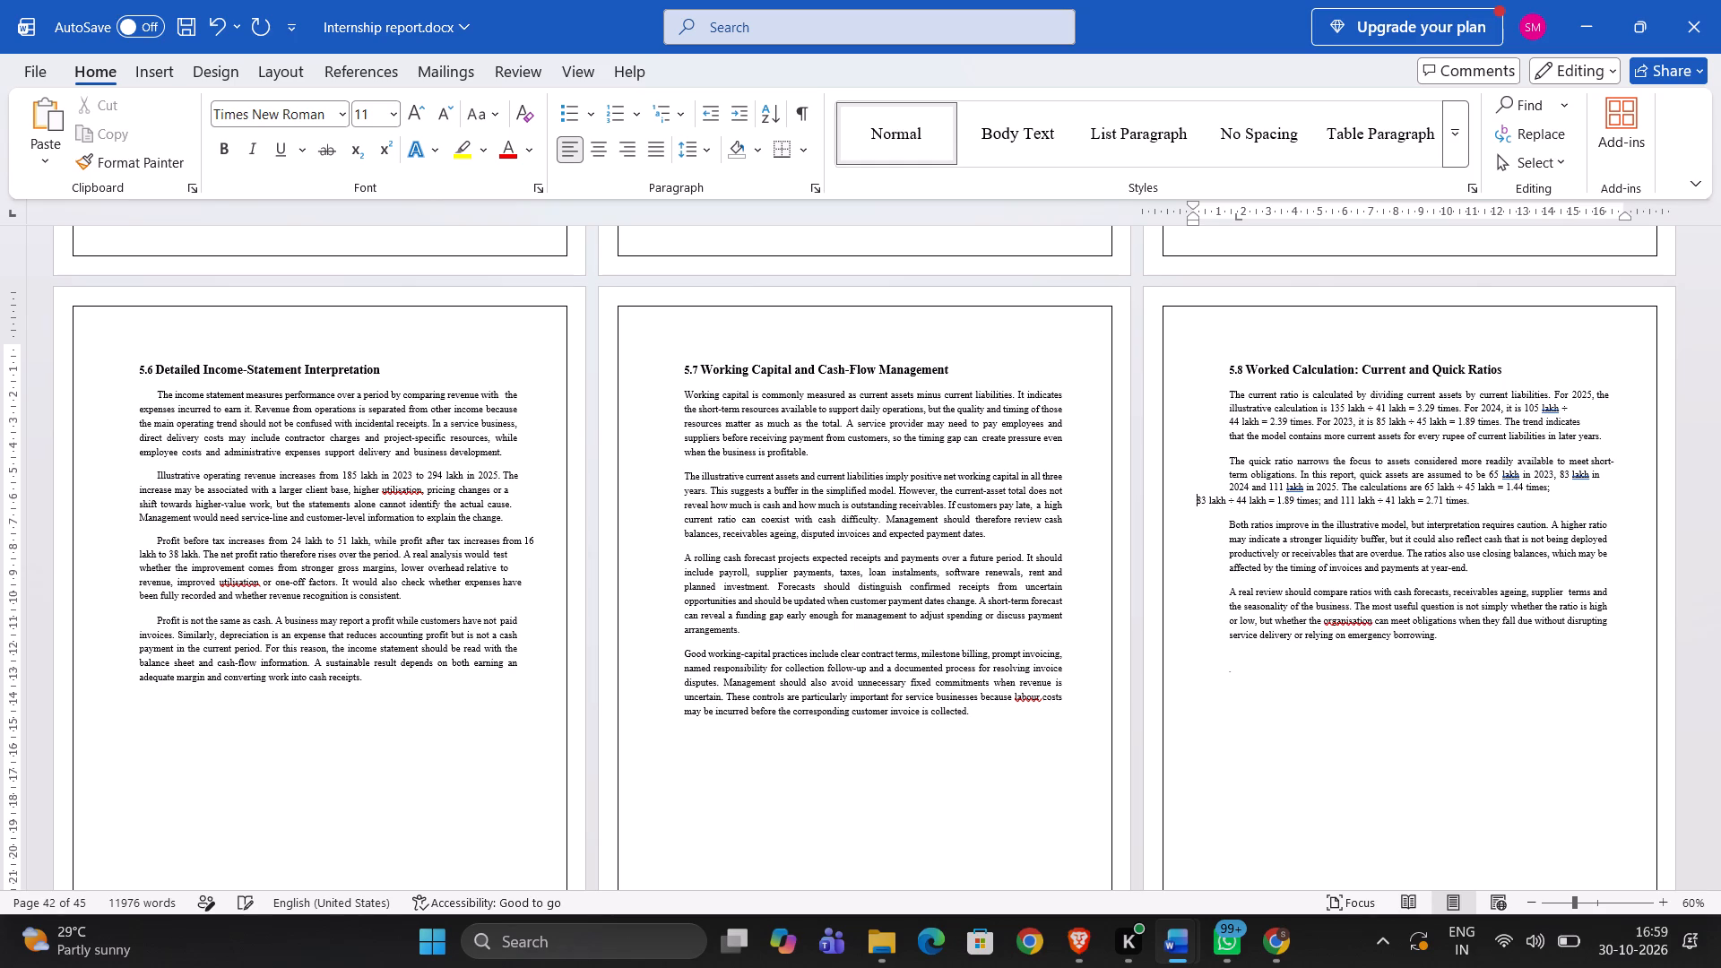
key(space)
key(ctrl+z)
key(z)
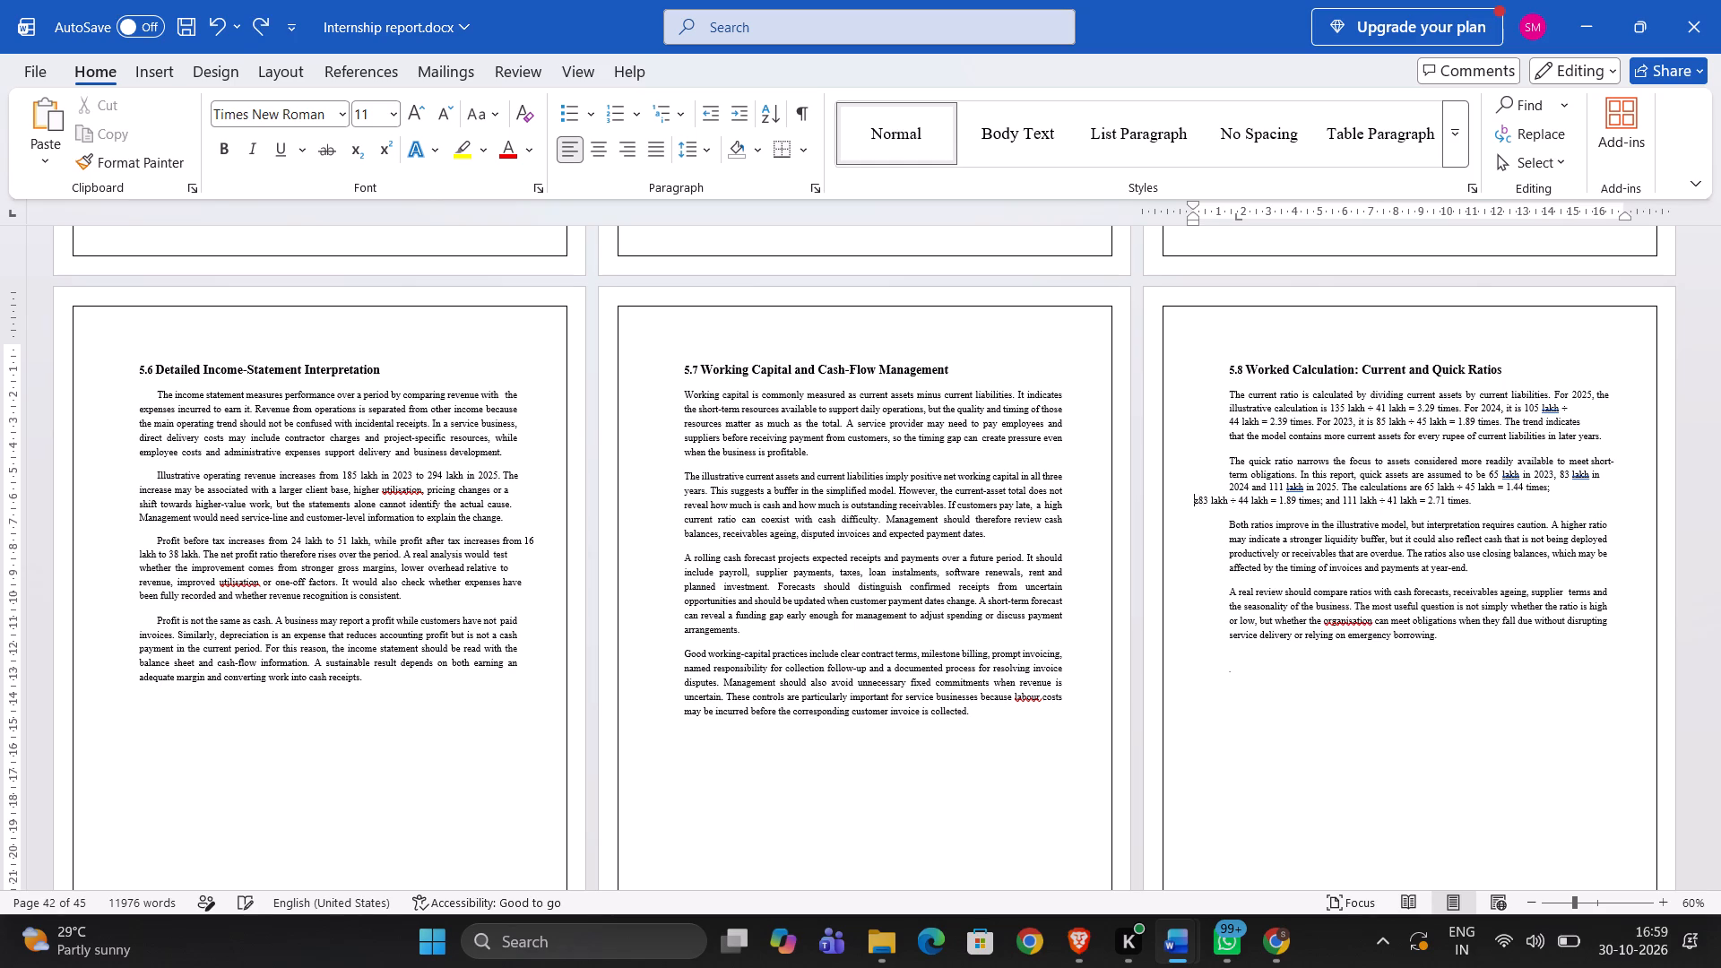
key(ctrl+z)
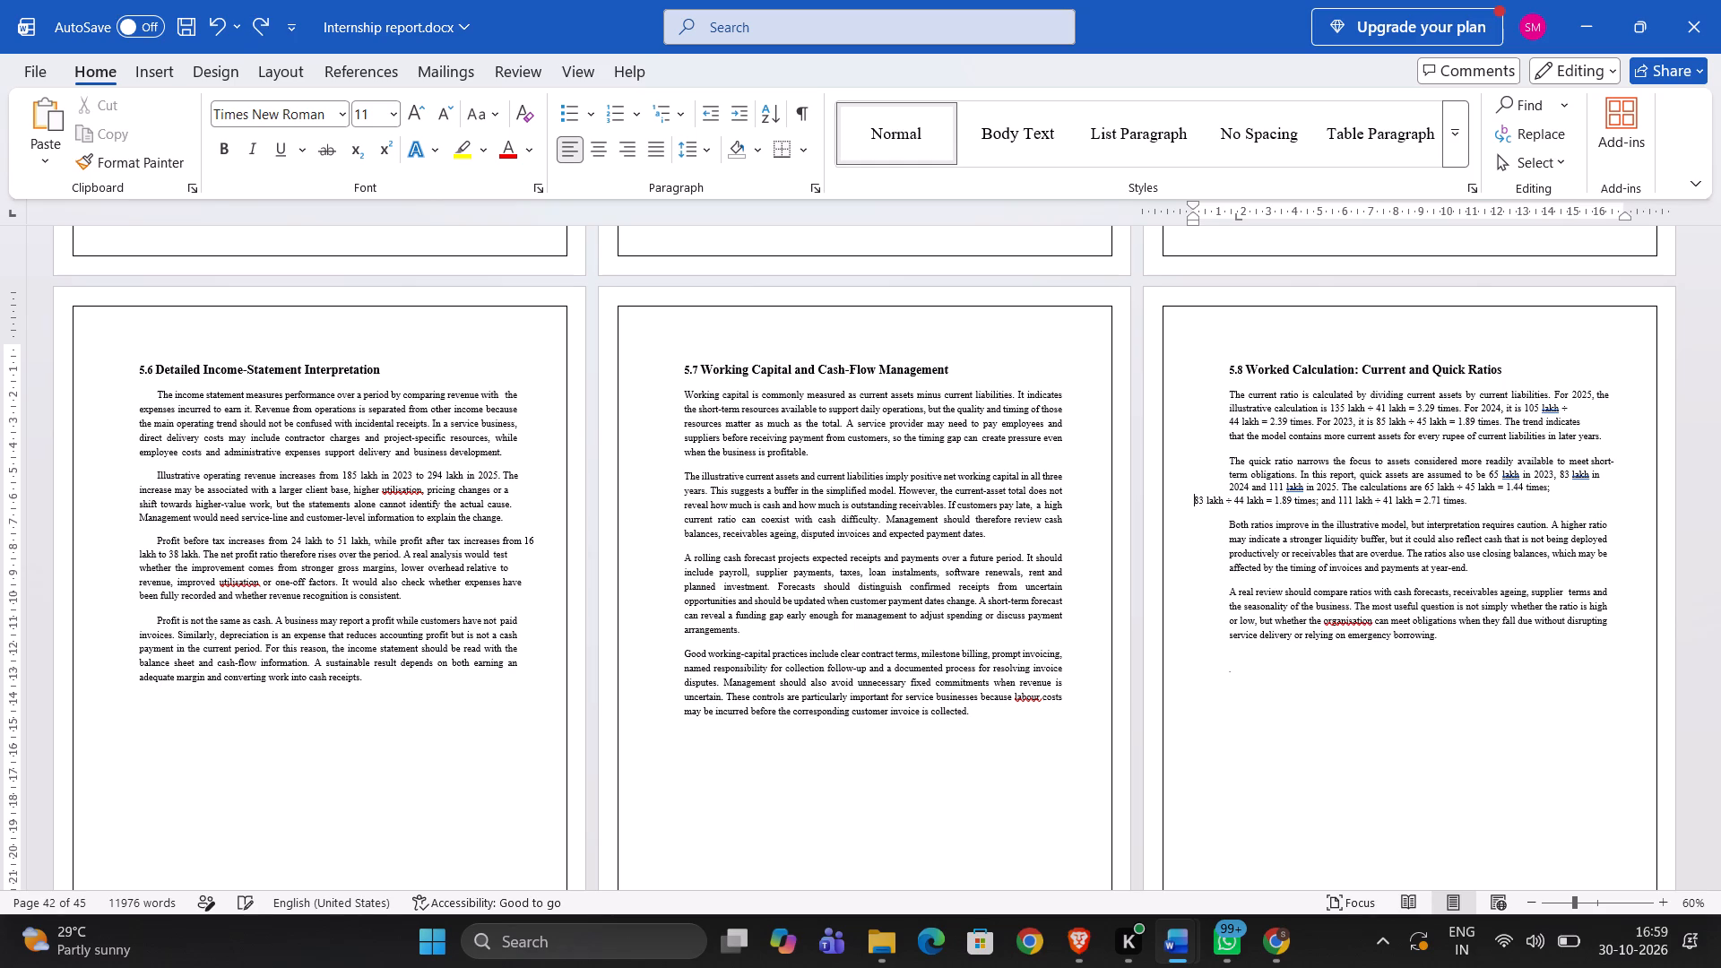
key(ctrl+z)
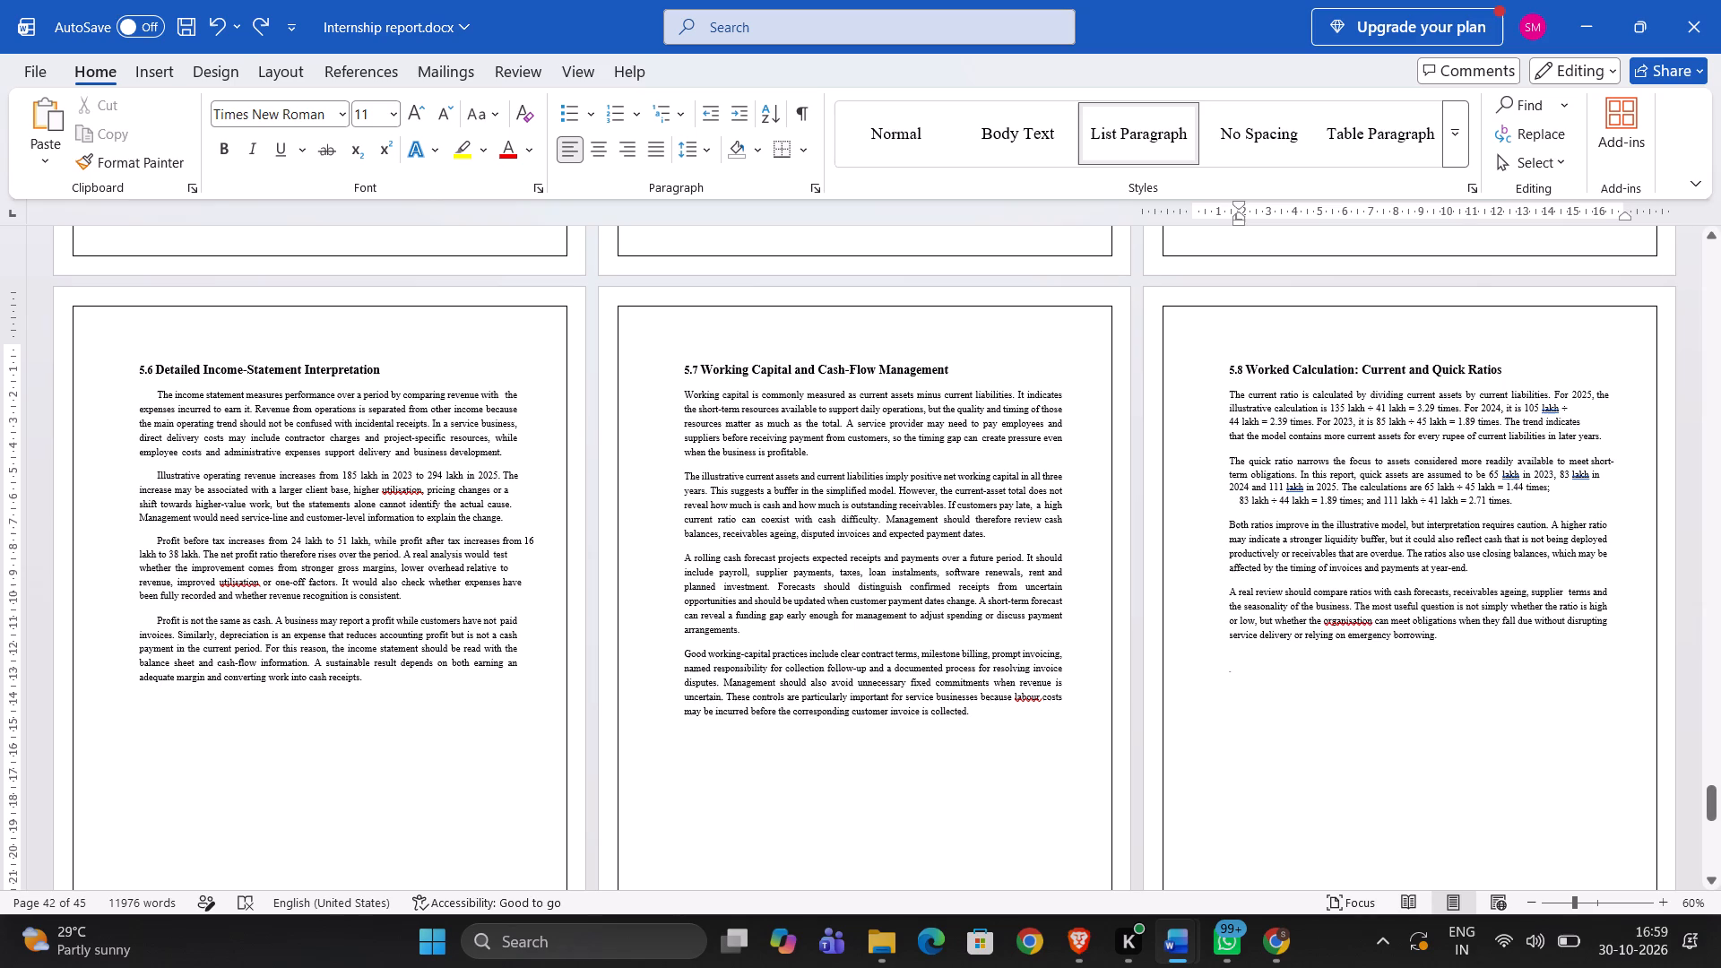
Set the font size of the four body paragraphs of section 5.7, Working Capital and Cash-Flow Management, to 12.
drag(985, 709, 696, 407)
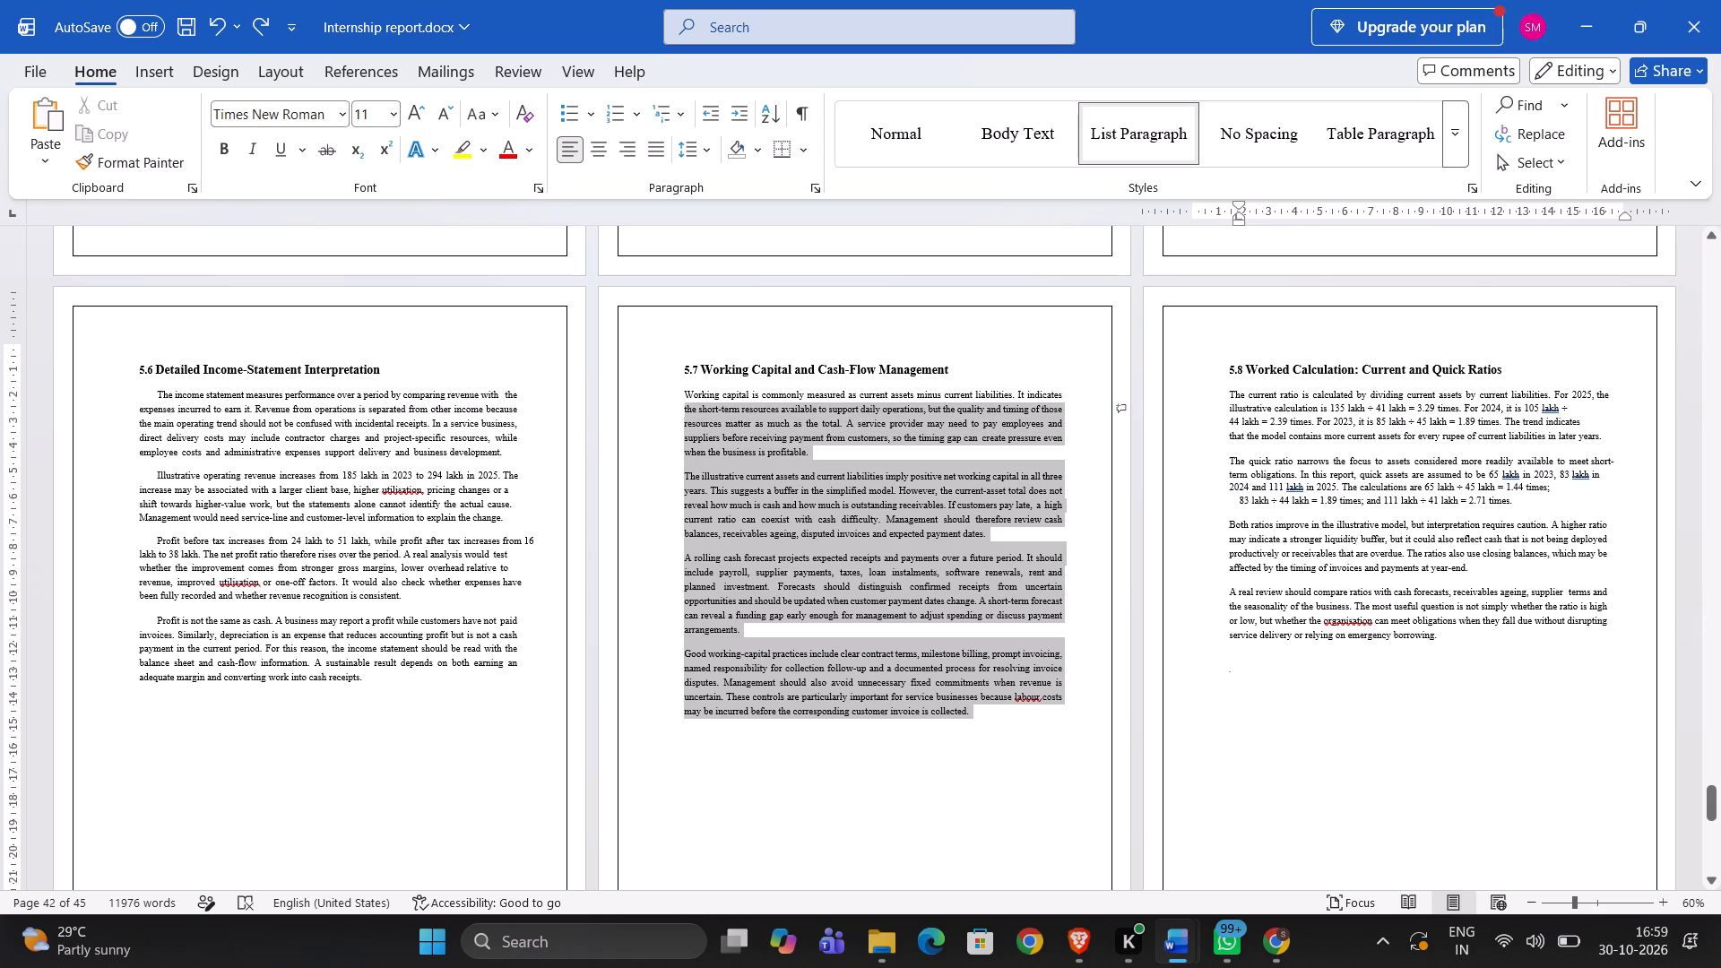
drag(696, 407, 688, 400)
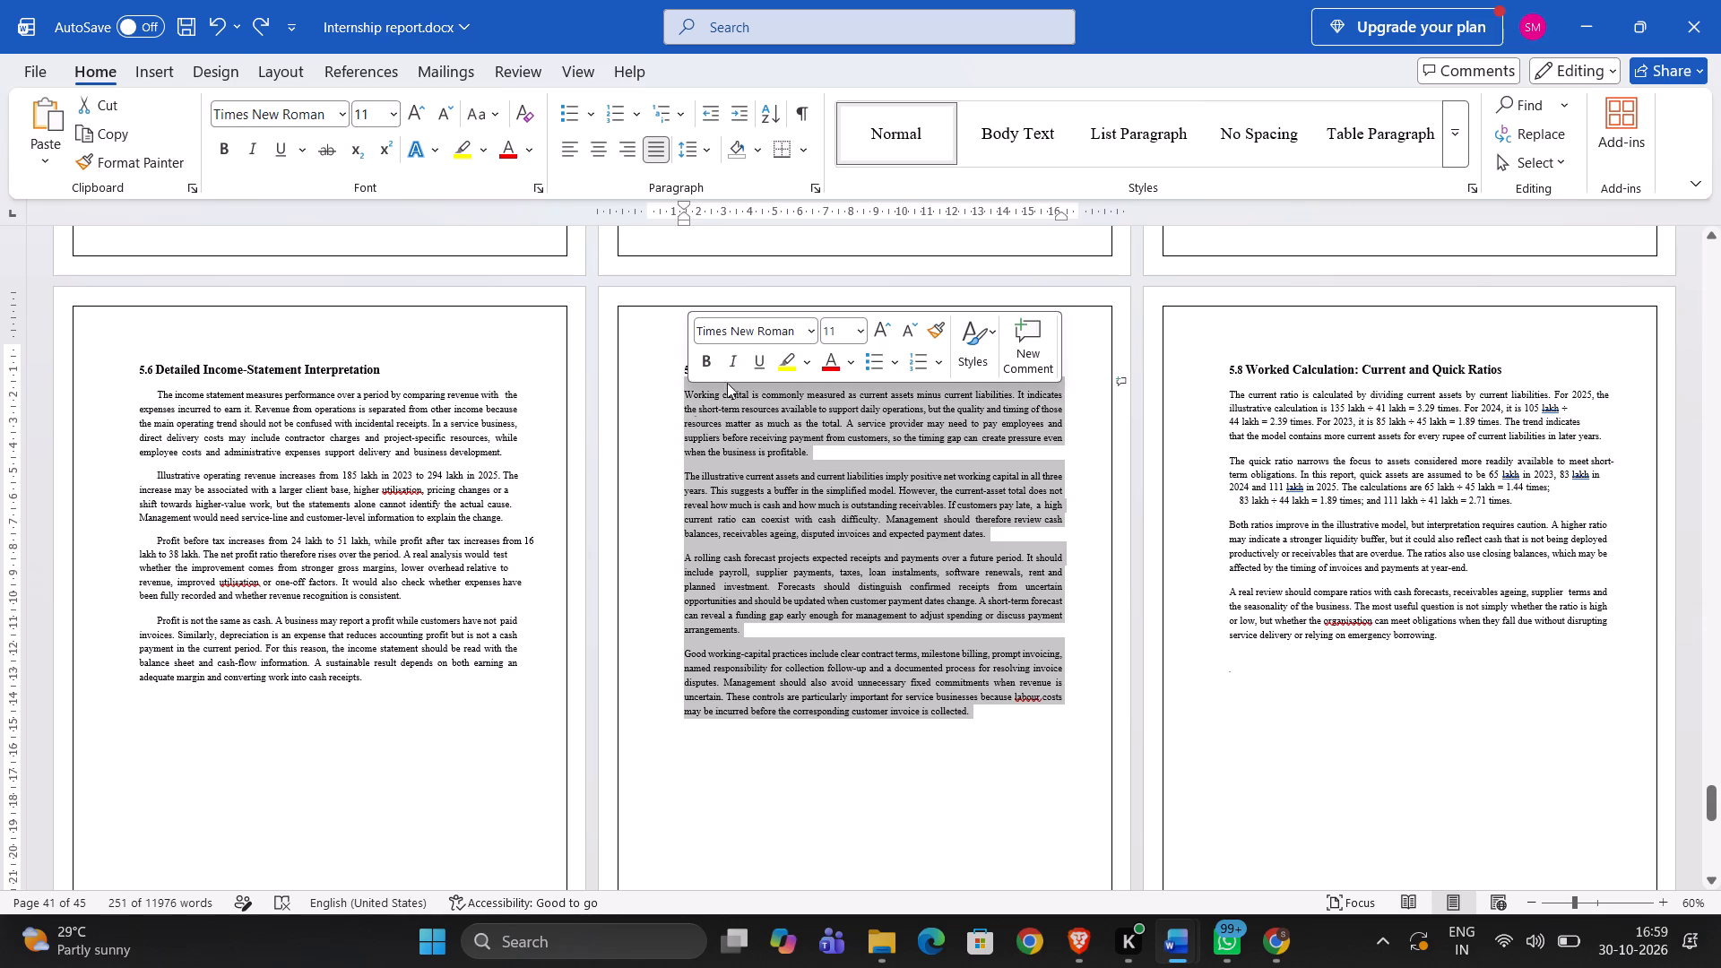
click(860, 323)
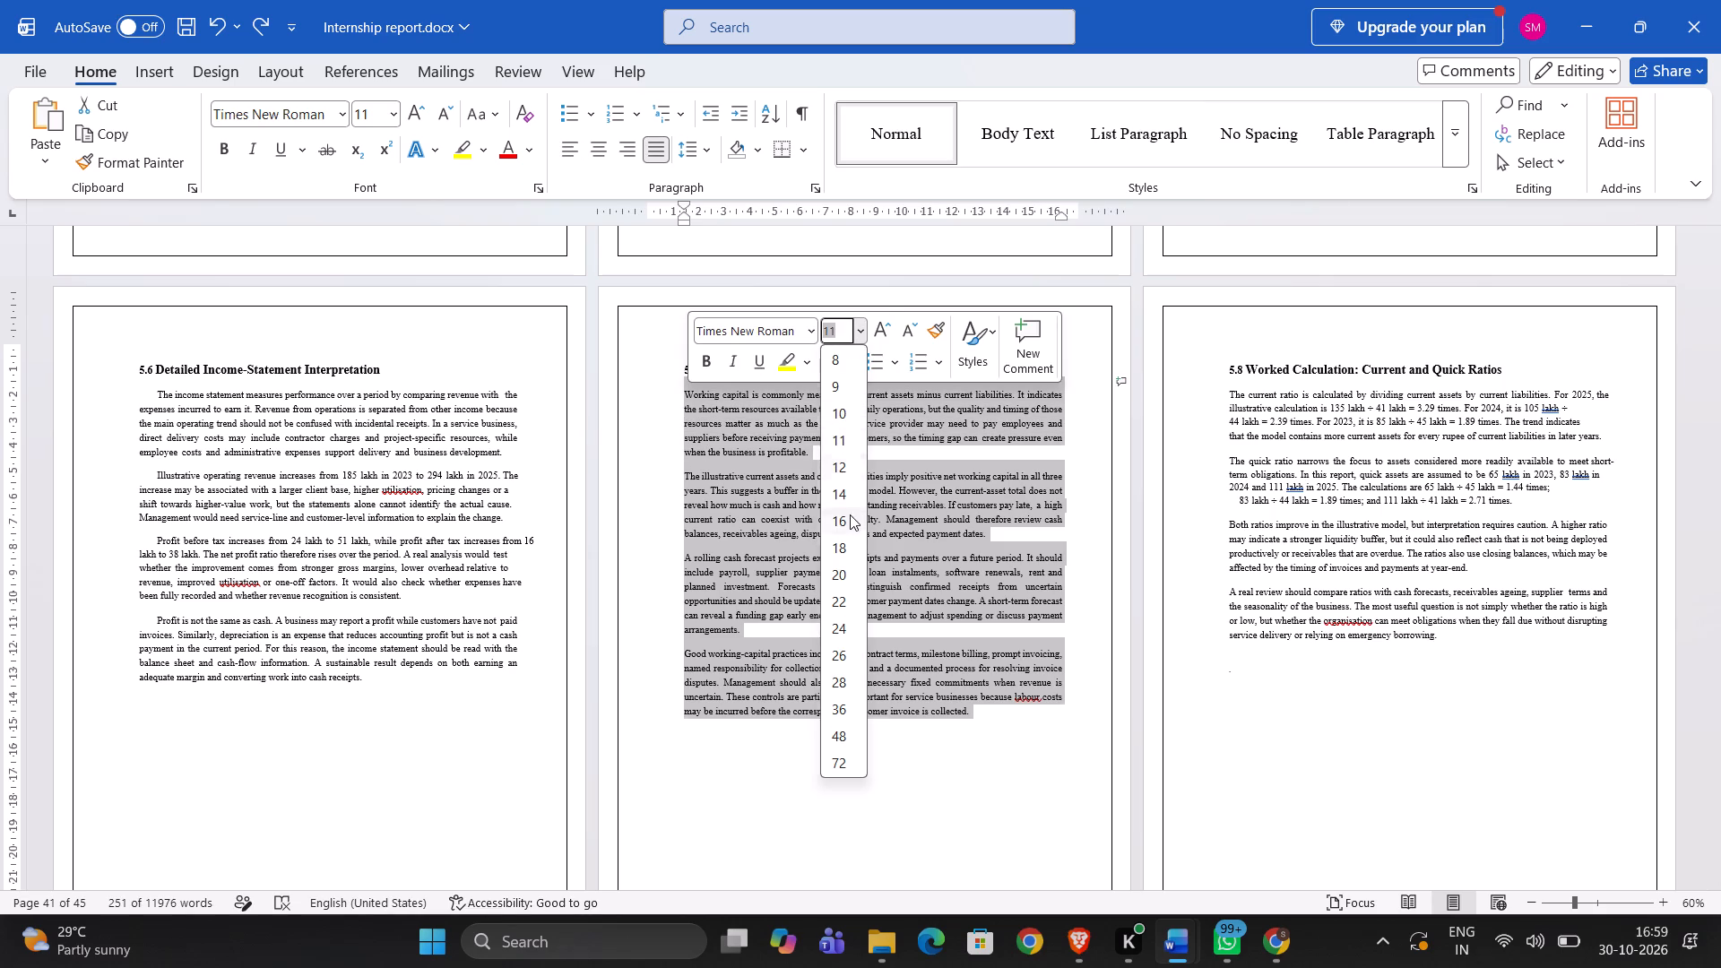
click(841, 464)
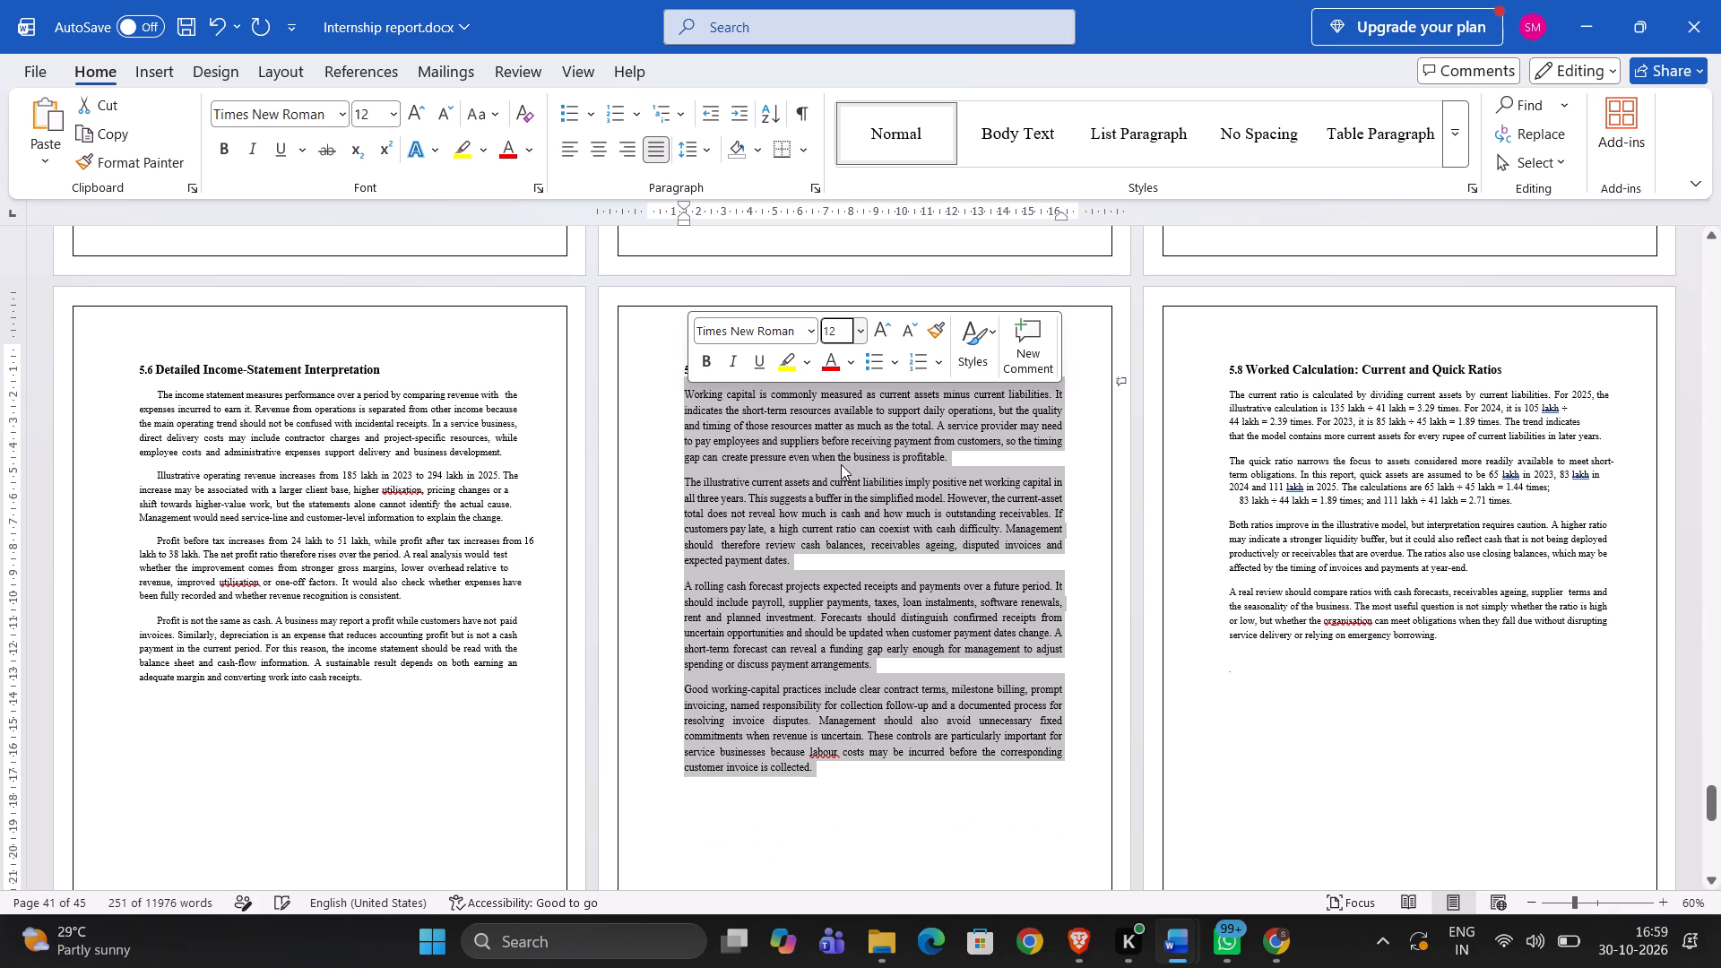
click(903, 828)
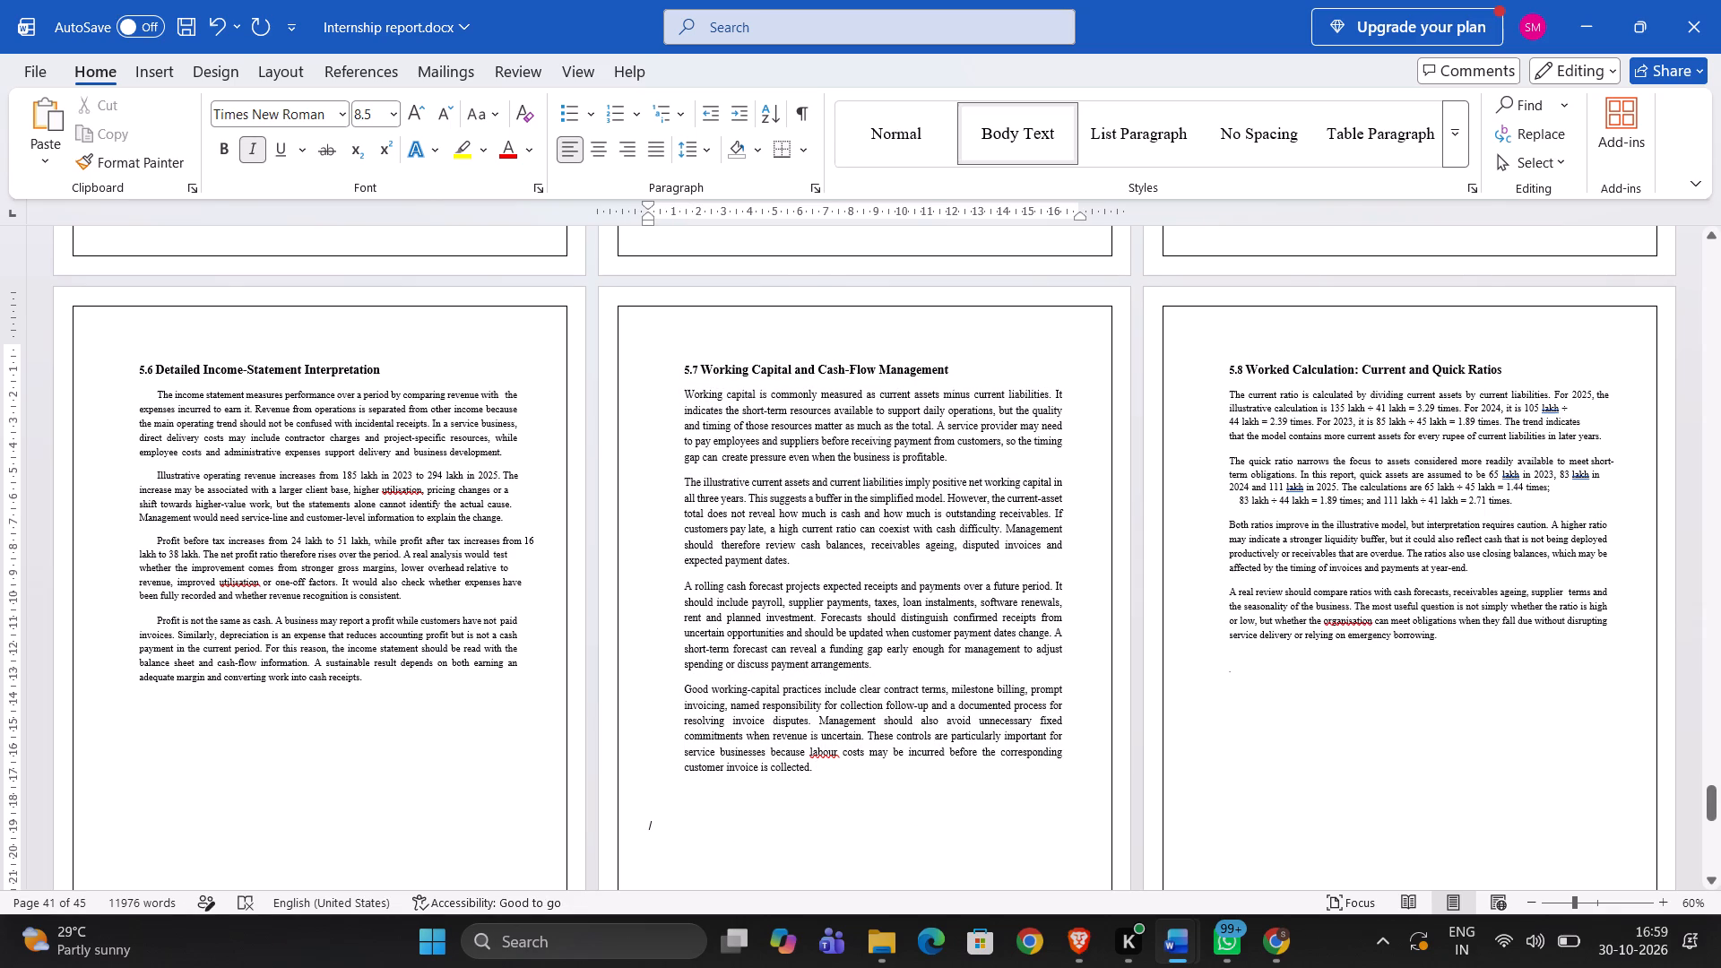
Set the font size of the body paragraphs of section 5.8, Worked Calculation: Current and Quick Ratios, to 12.
drag(1223, 393, 1447, 653)
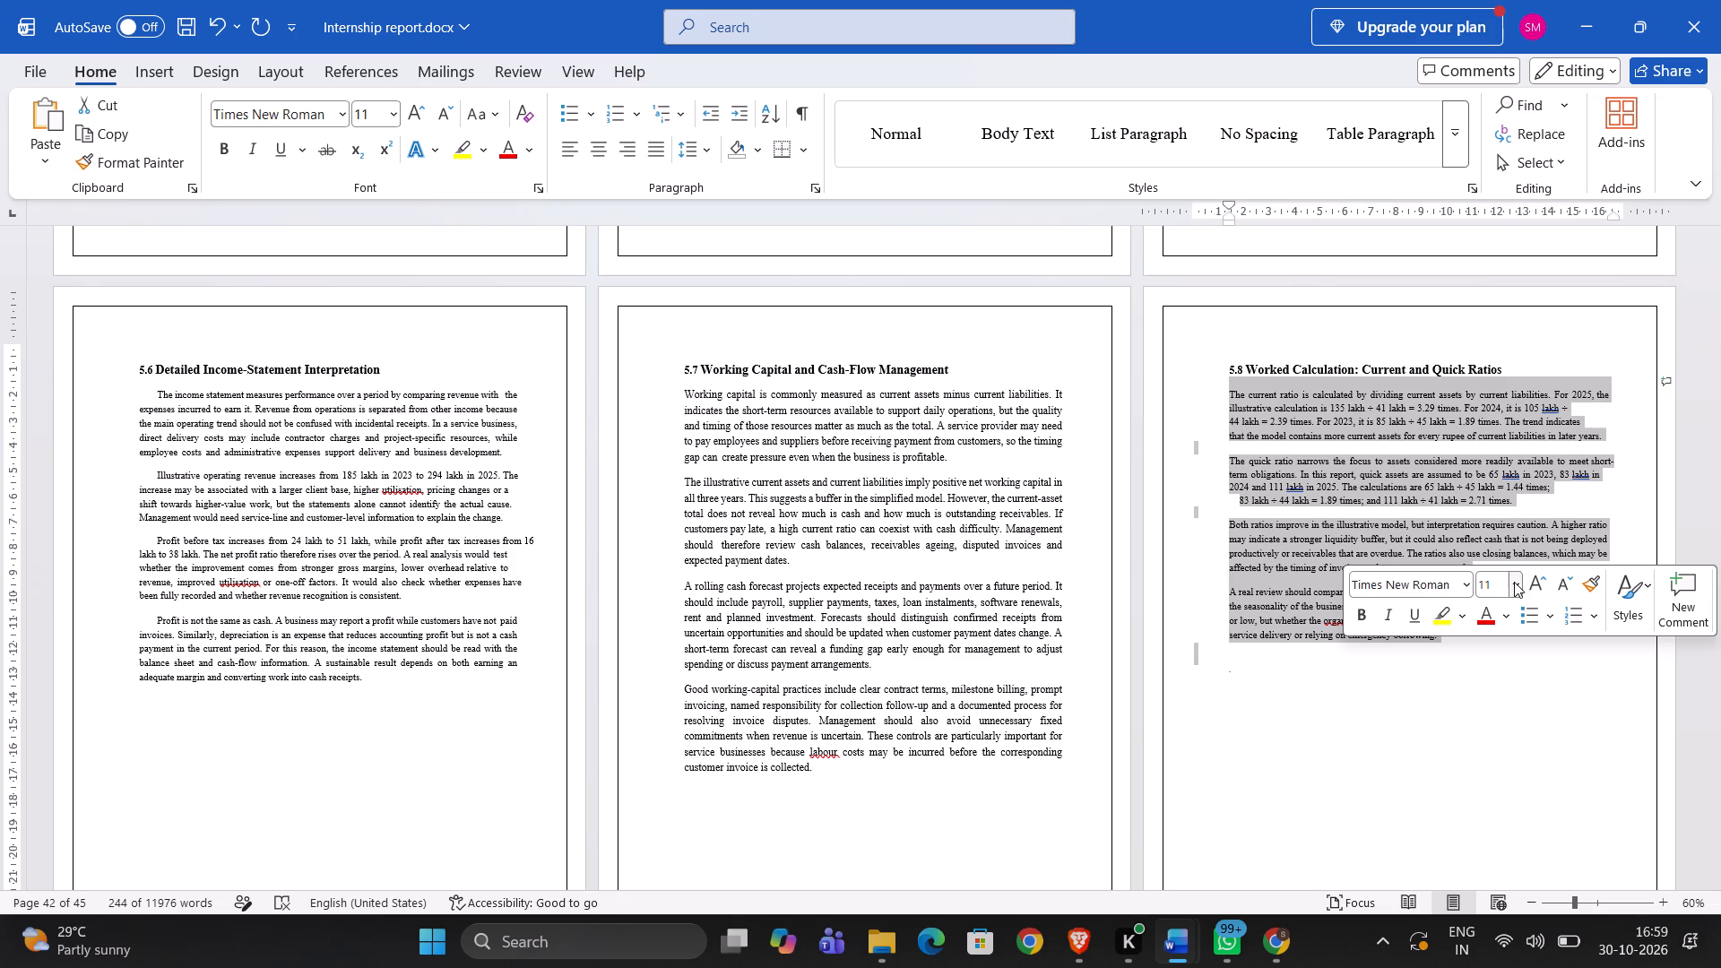
click(1514, 582)
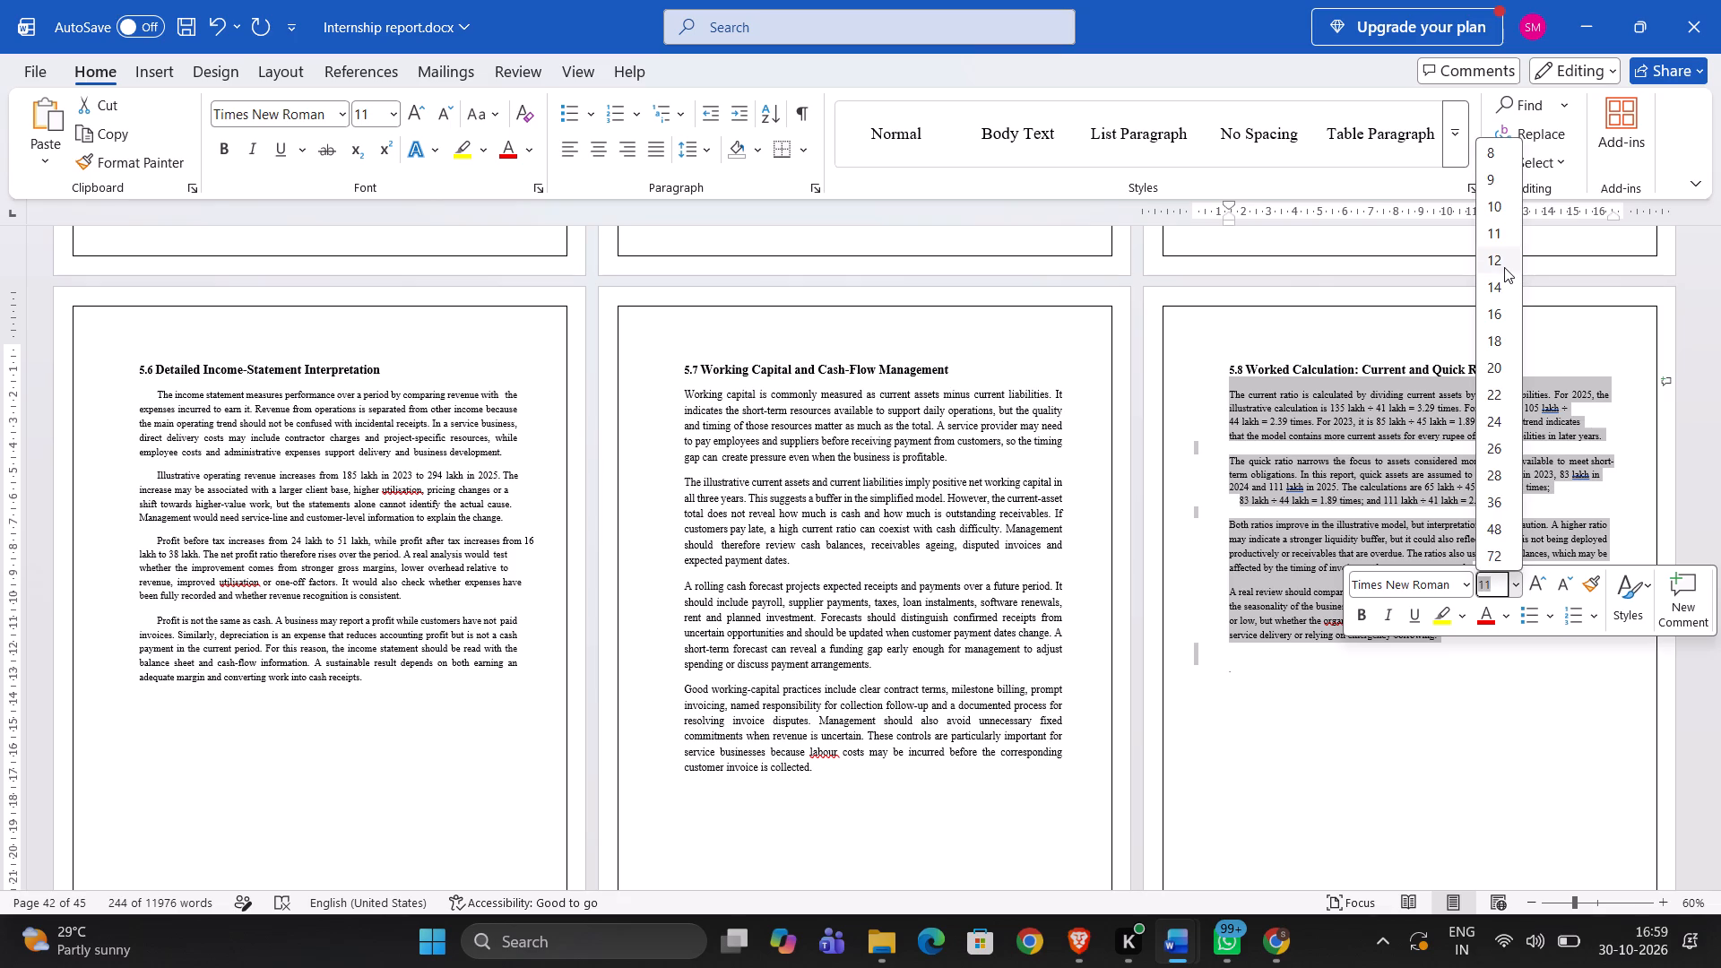
click(1504, 267)
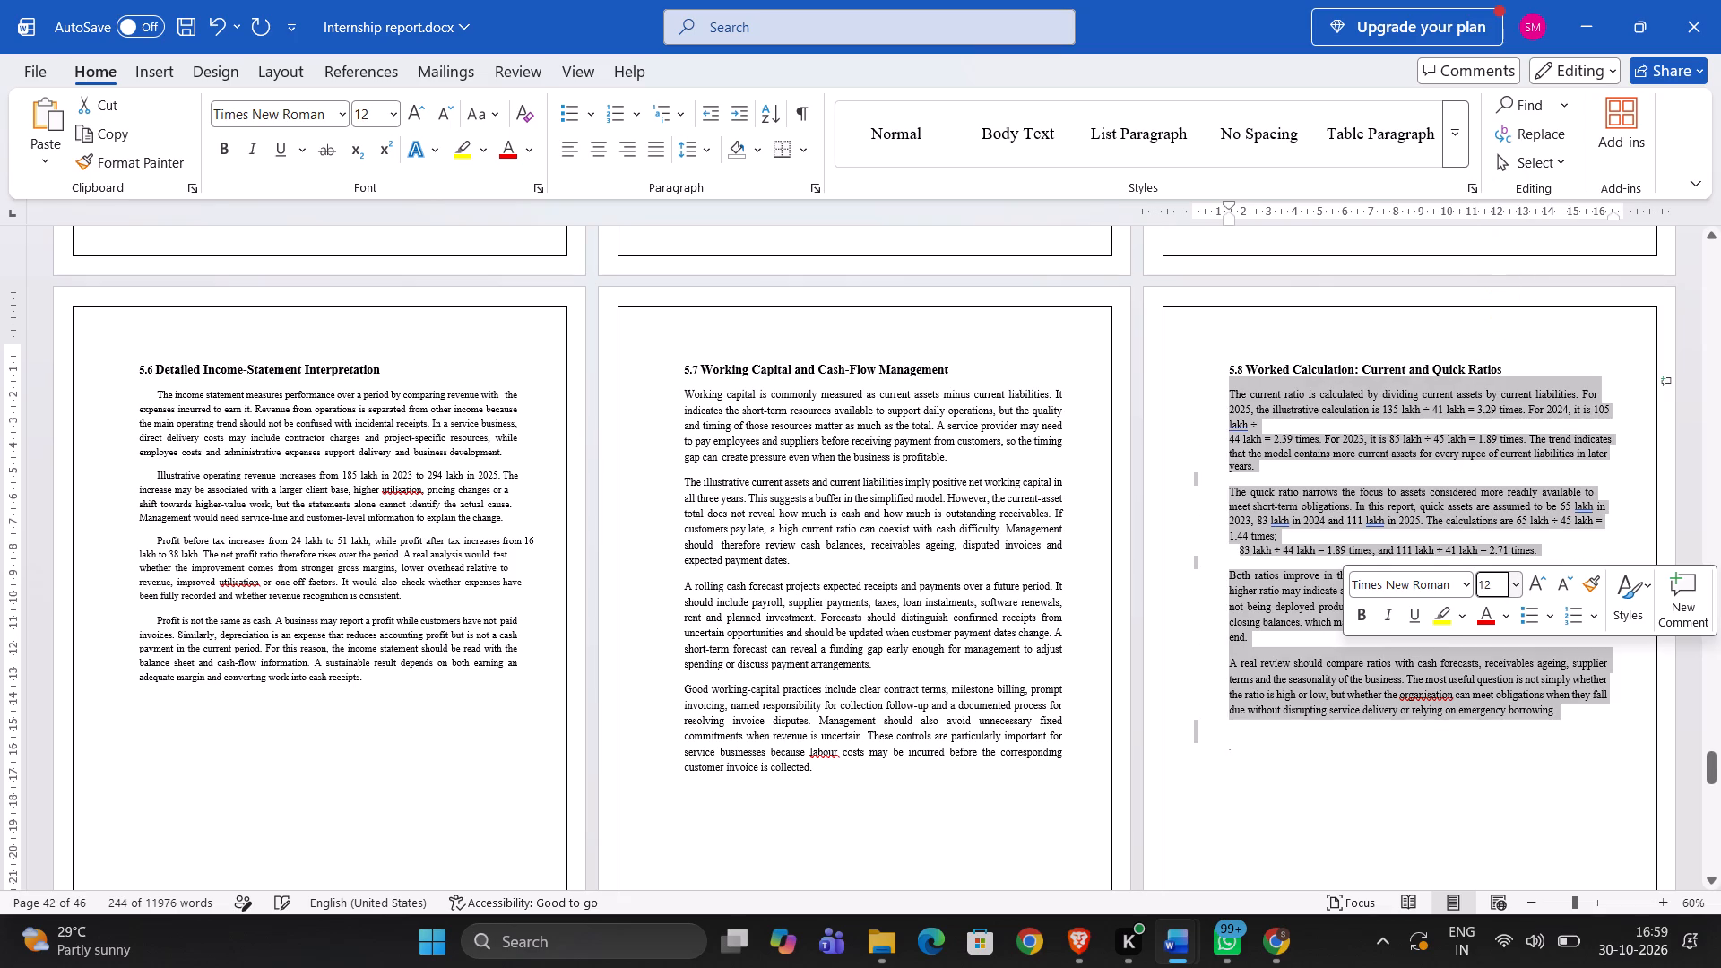
click(1385, 774)
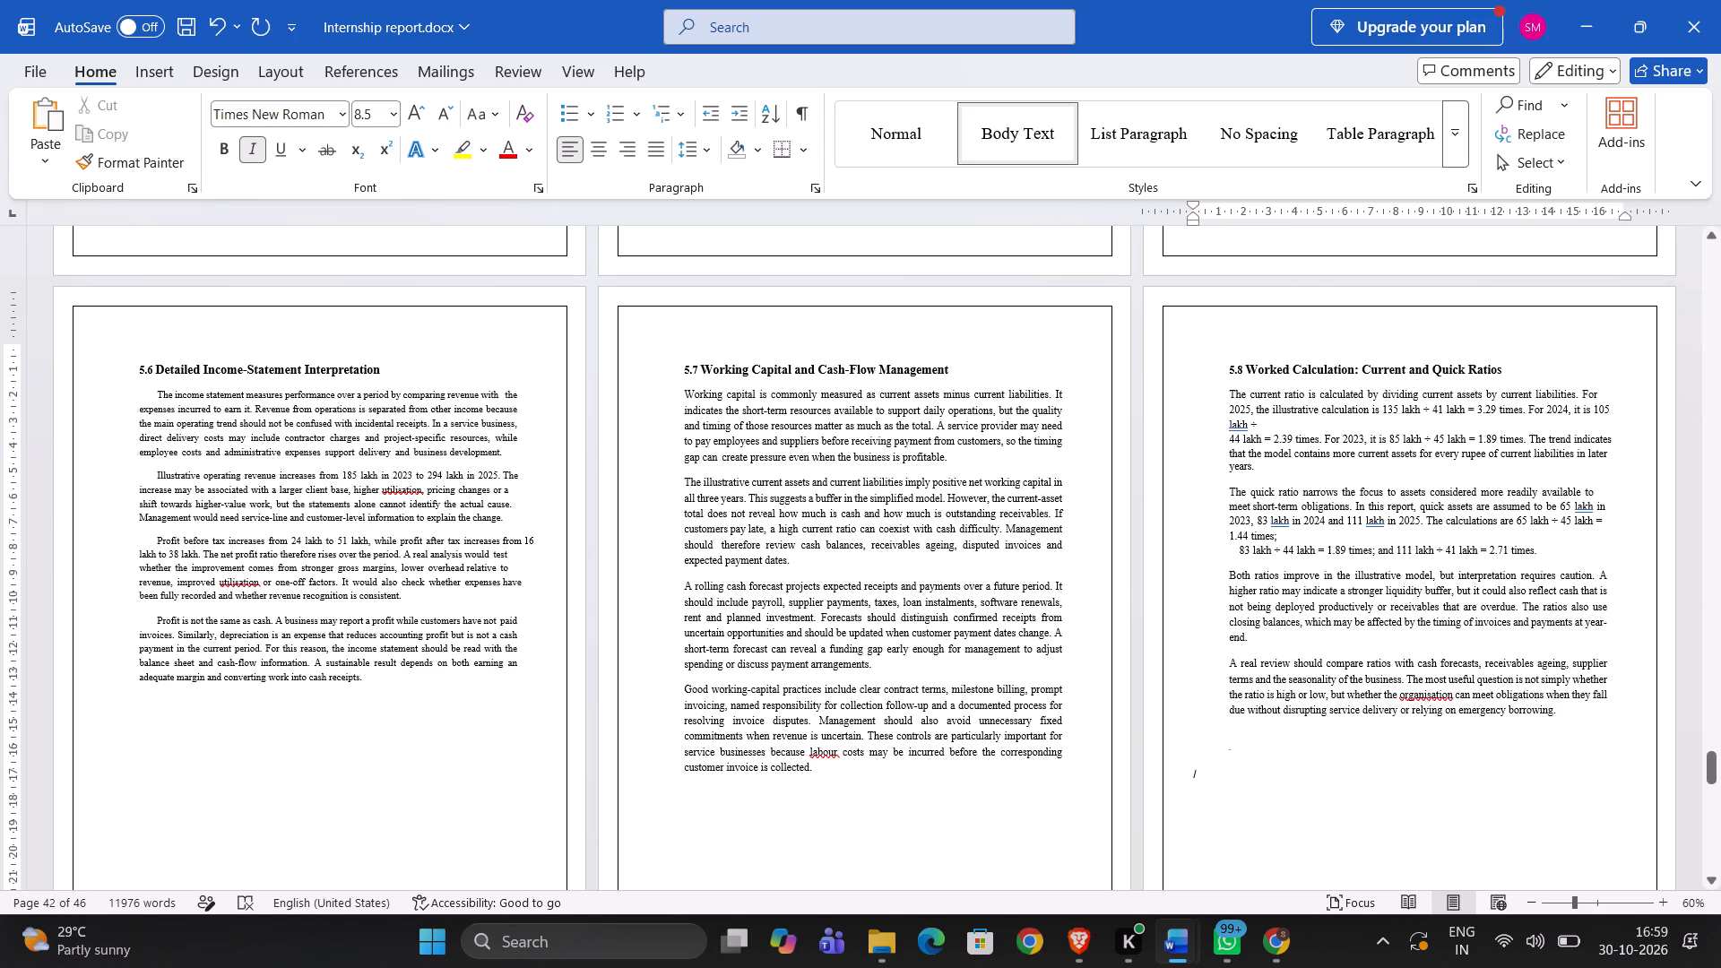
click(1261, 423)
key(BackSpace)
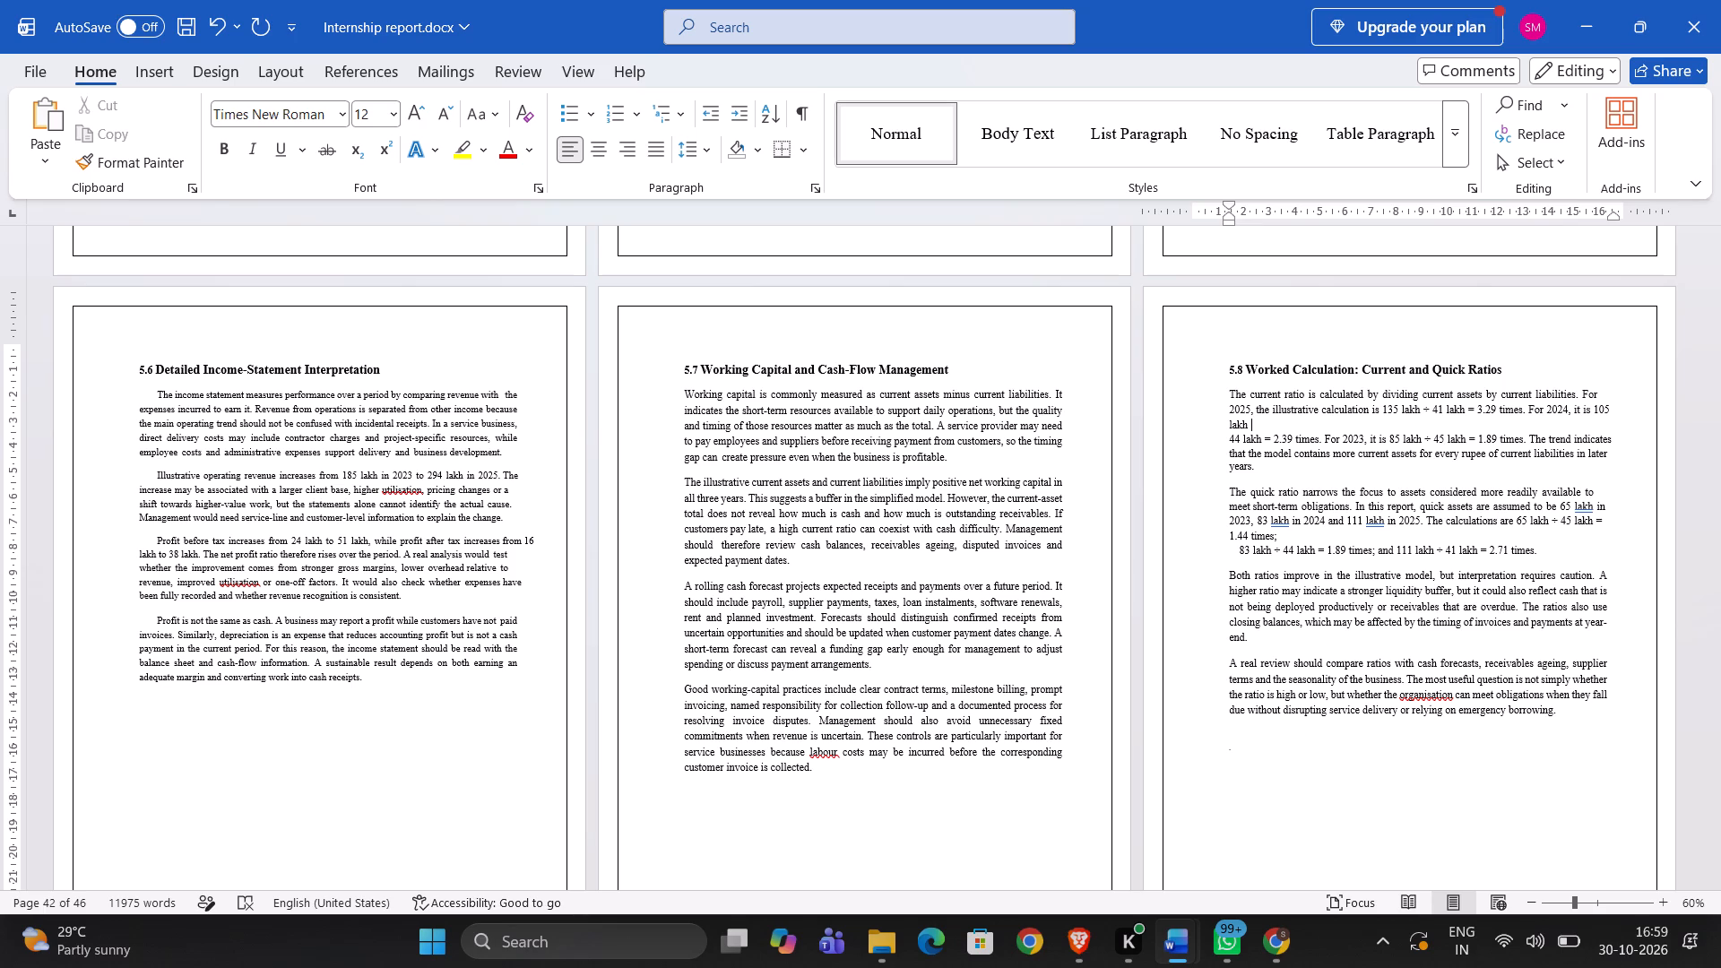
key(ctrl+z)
In section 5.8, join the broken-off lines starting "44 lakh", "that the model contains" and "83 lakh" onto the text preceding each.
click(1225, 439)
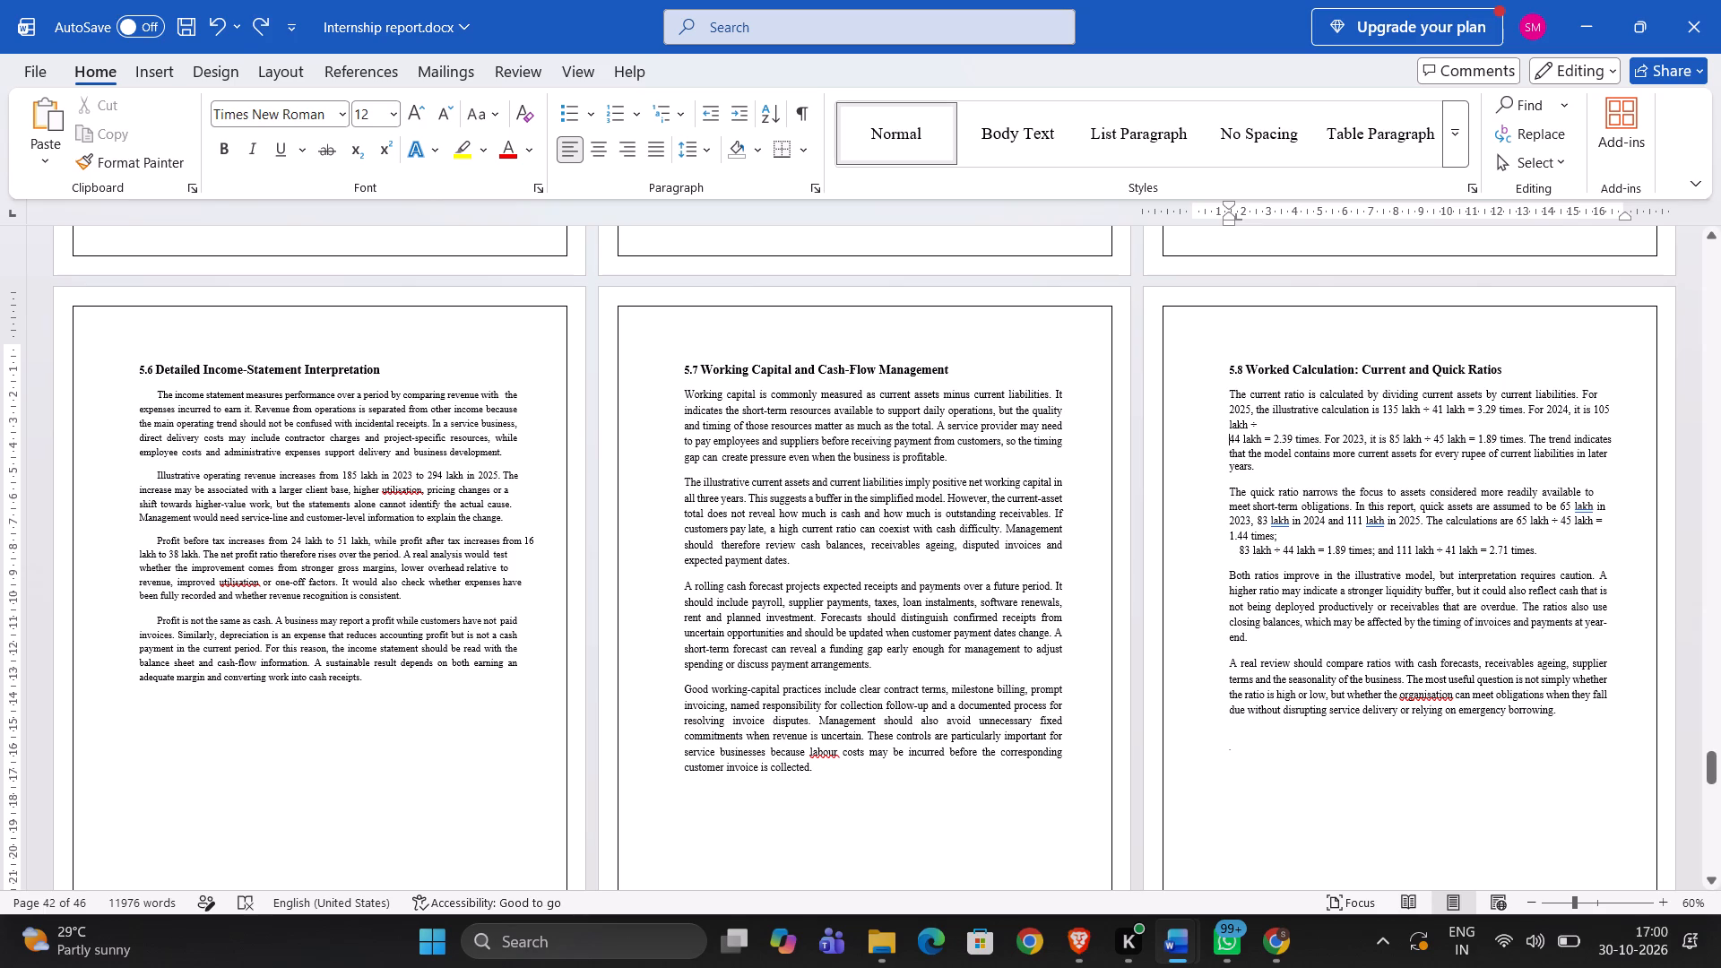
key(BackSpace)
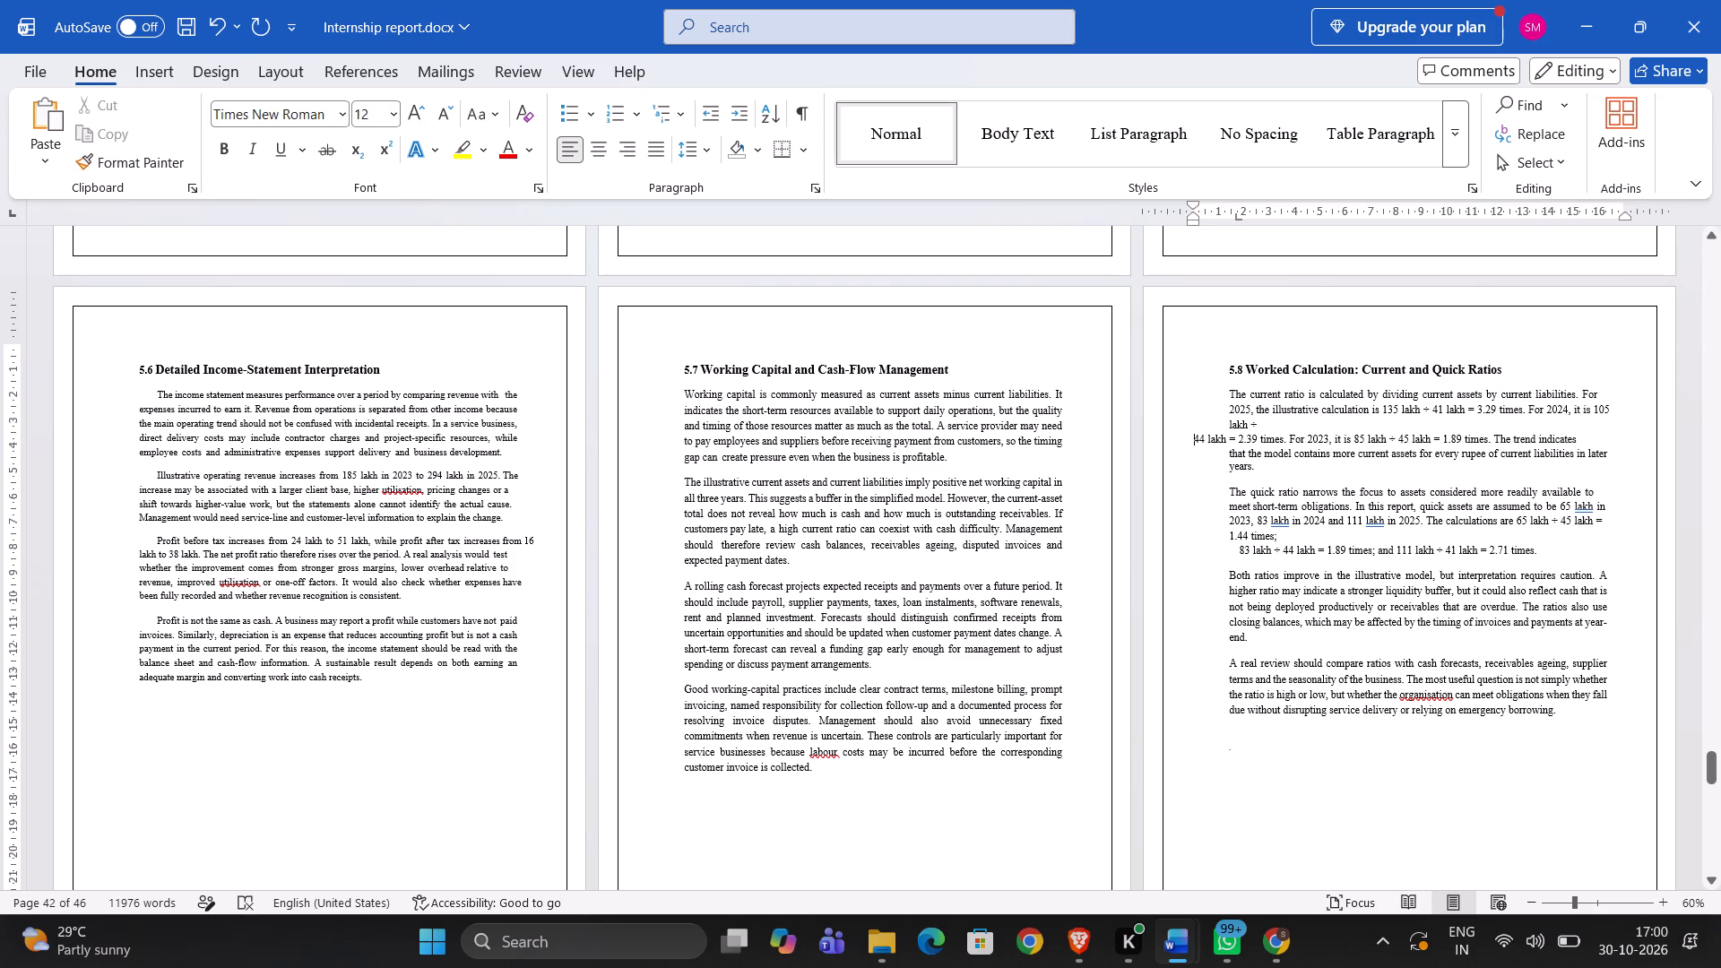
key(BackSpace)
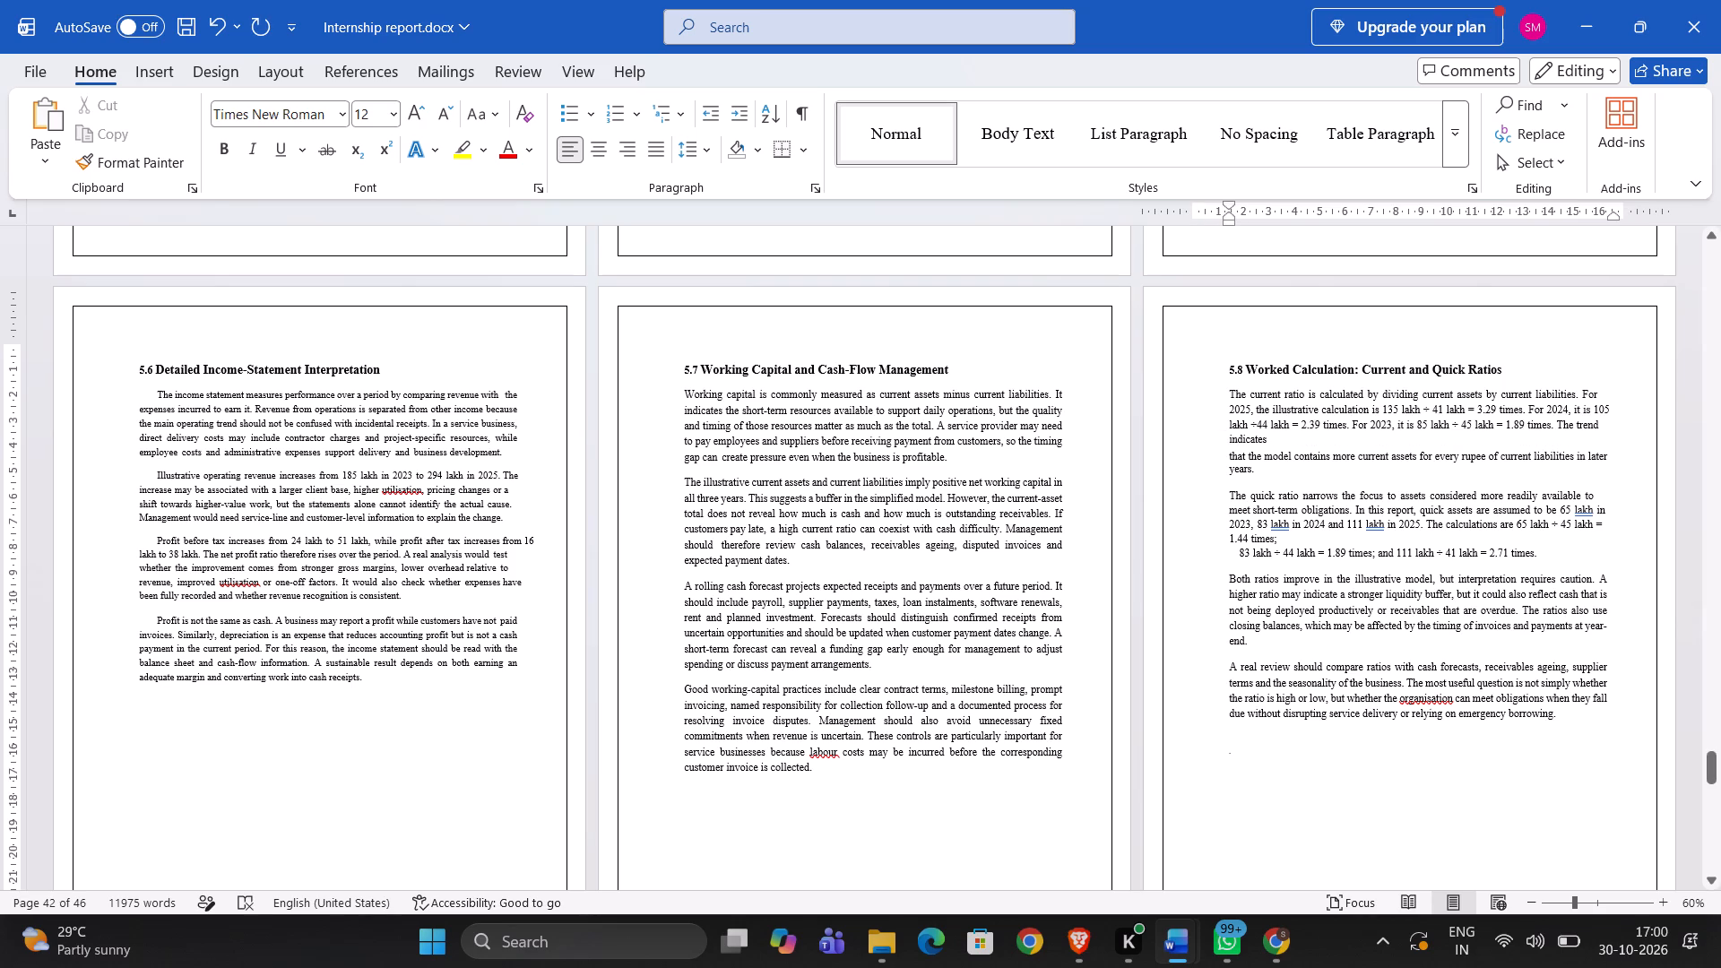
click(1225, 459)
key(BackSpace)
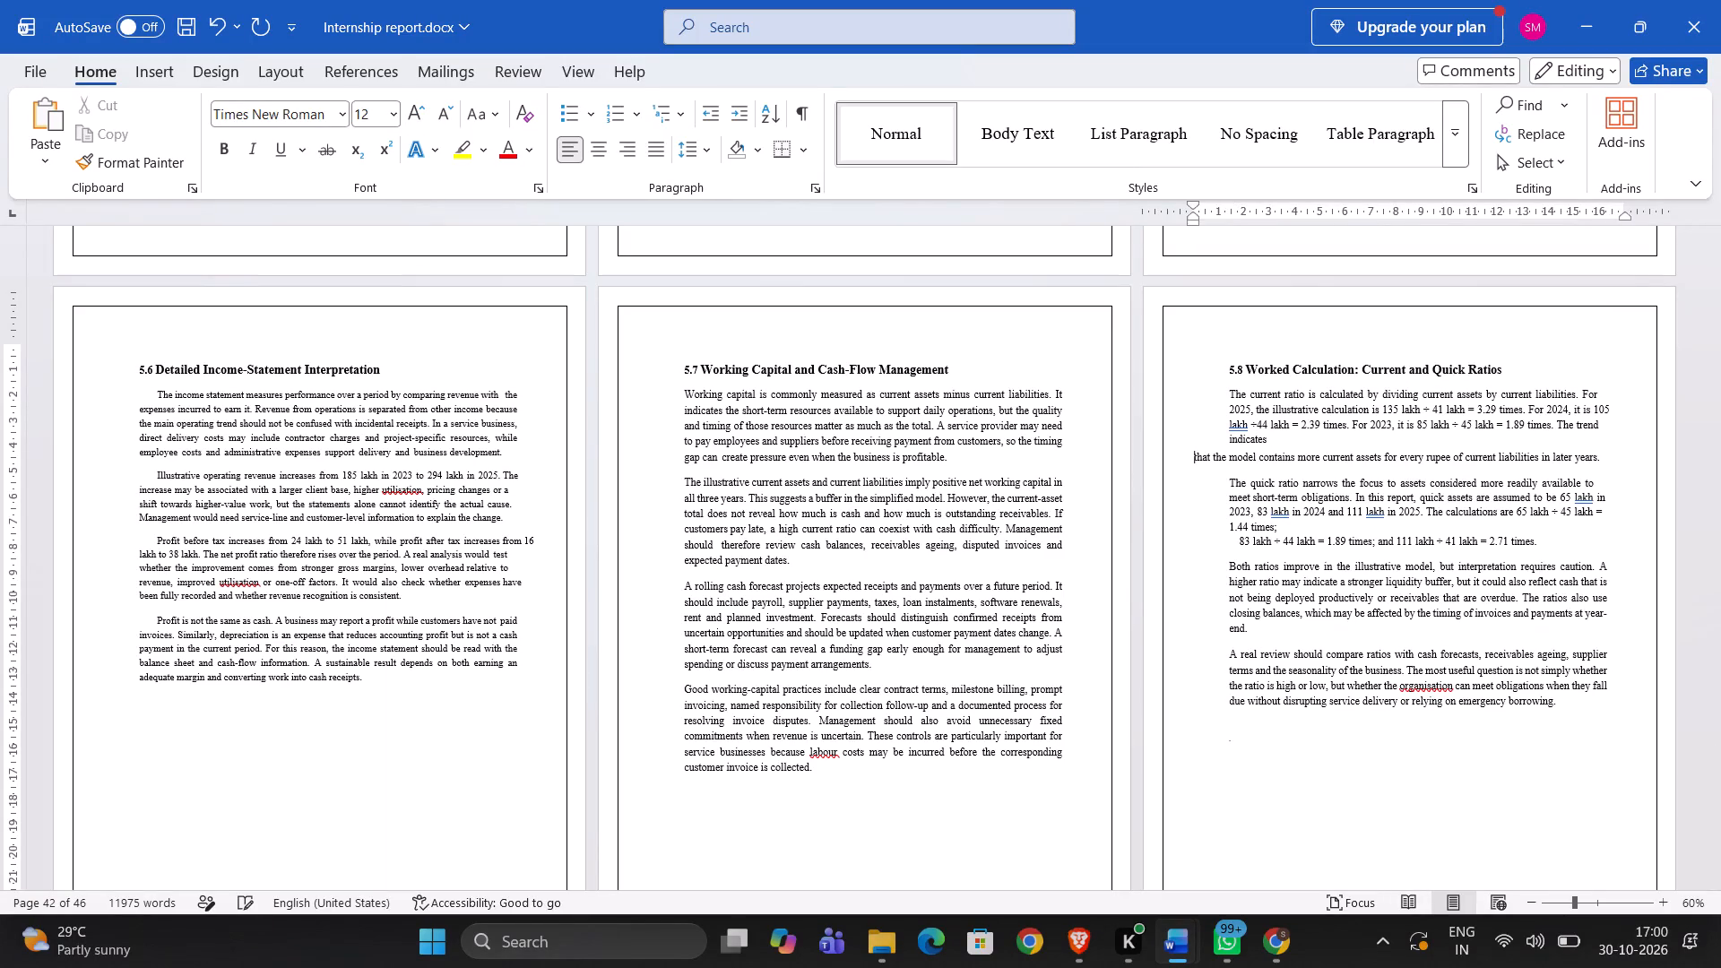
key(BackSpace)
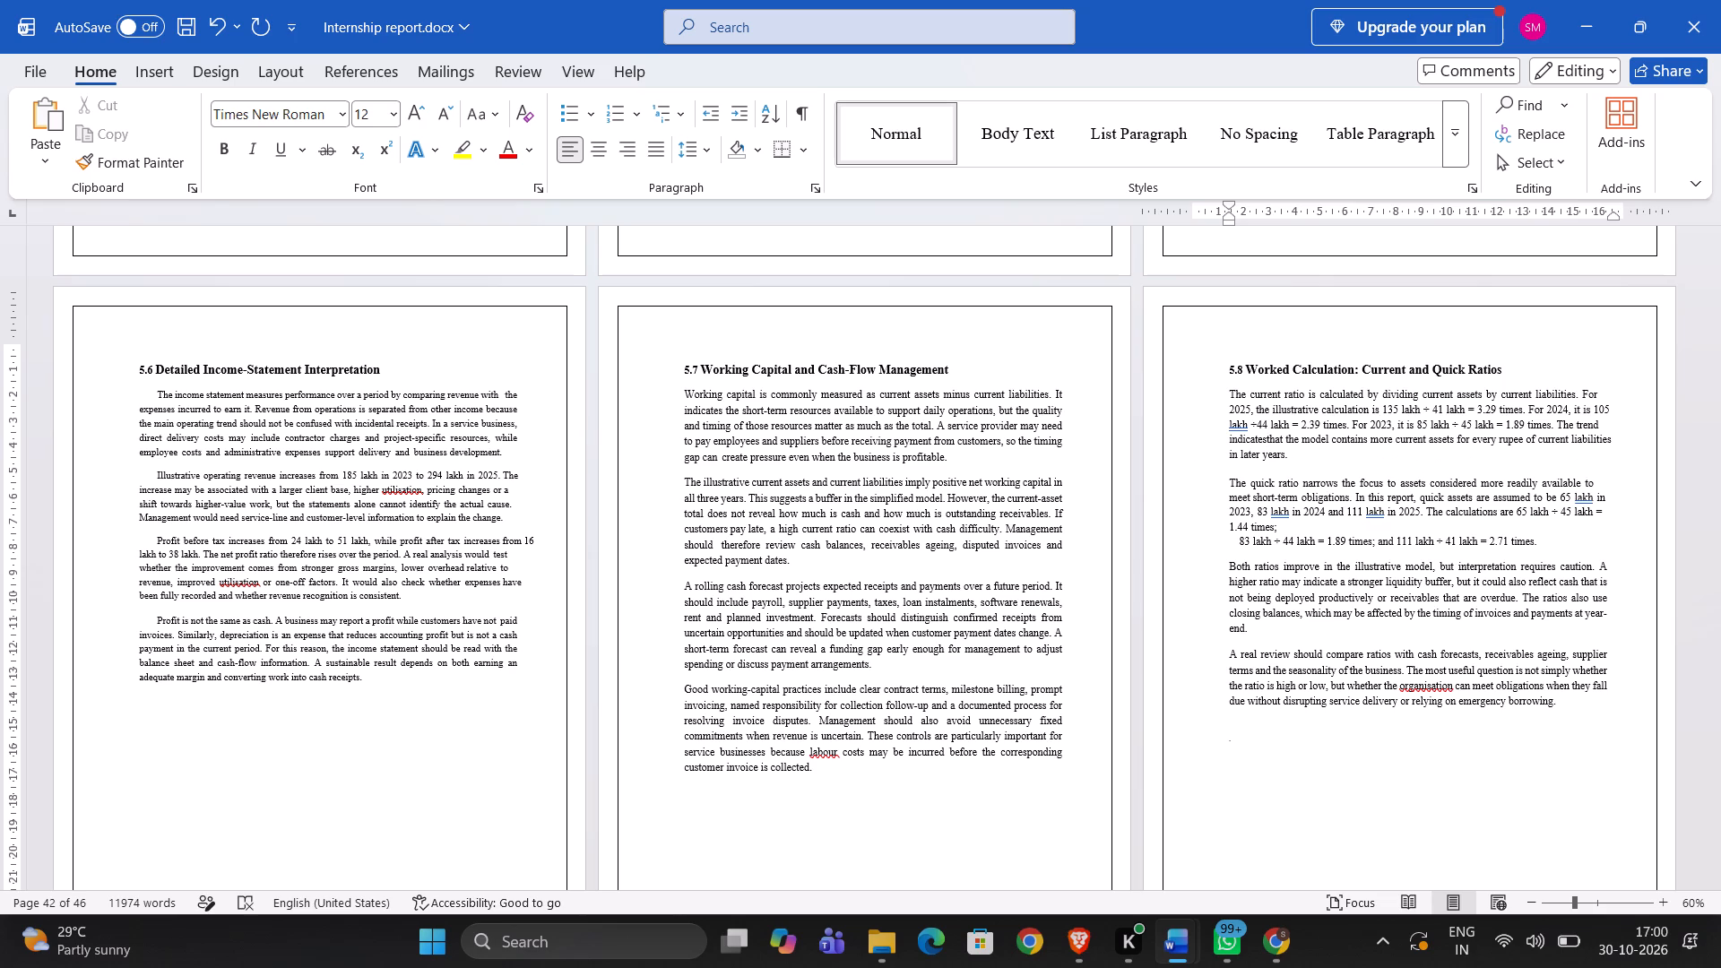
click(1235, 540)
key(BackSpace)
key(BackSpace)
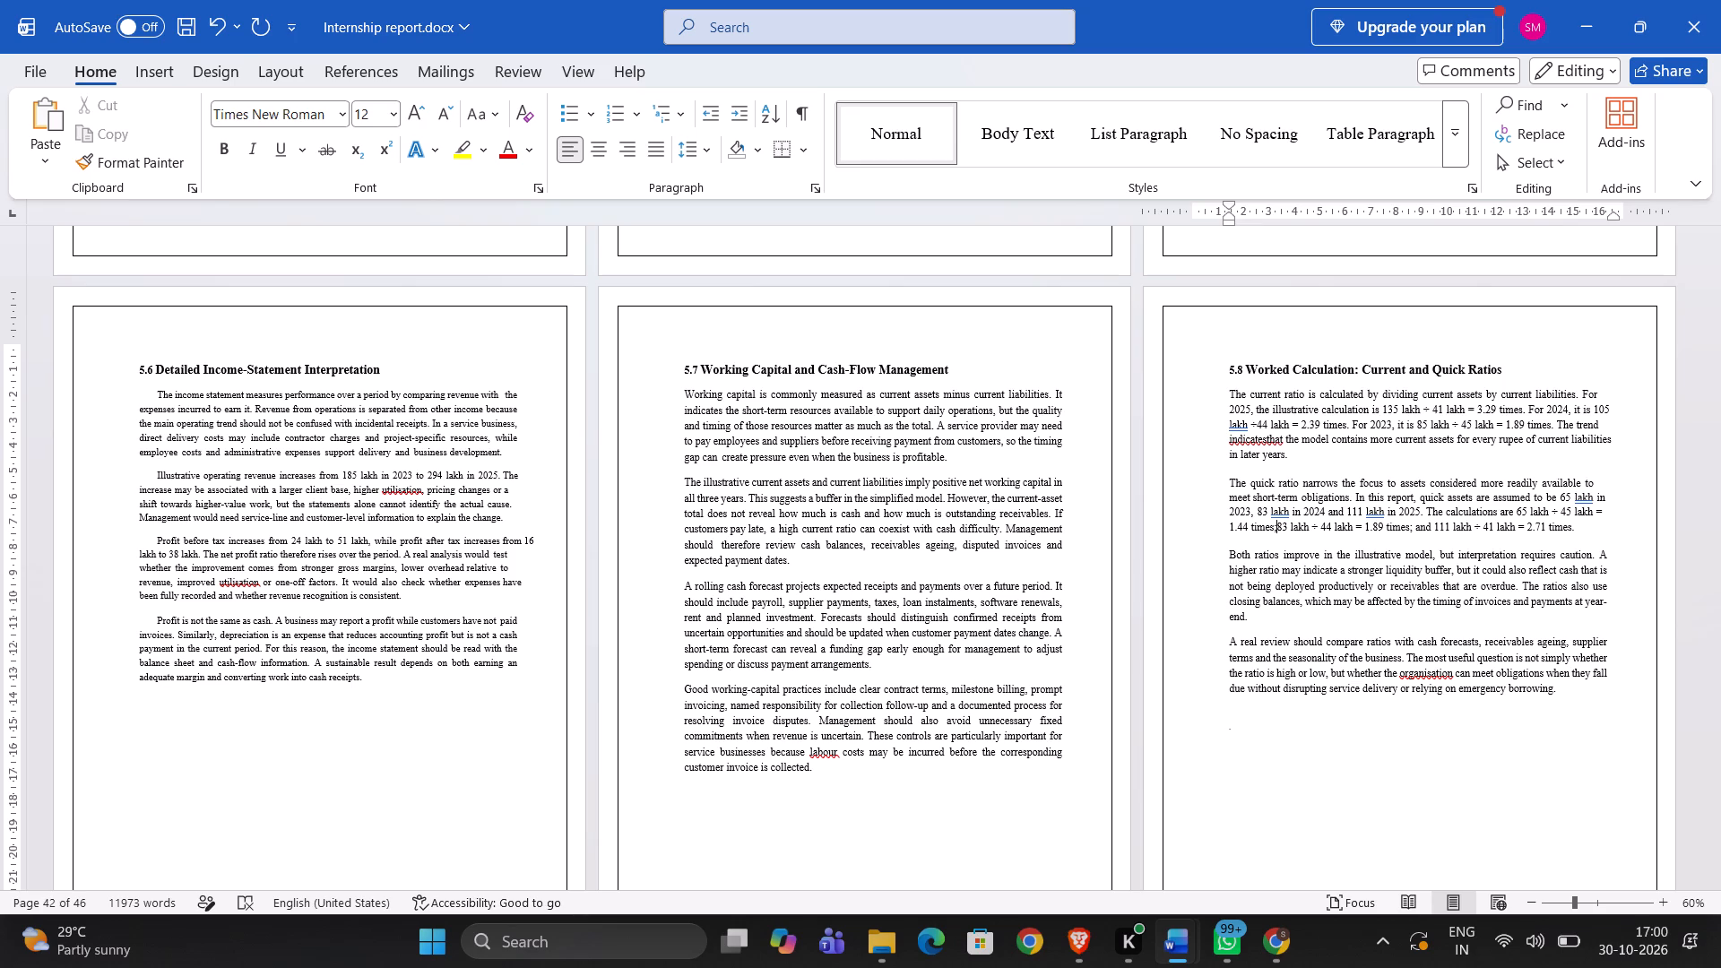
Apply font size 12 to all text below the 5.8 heading, including the trailing lines after the last paragraph.
drag(1222, 398, 1576, 842)
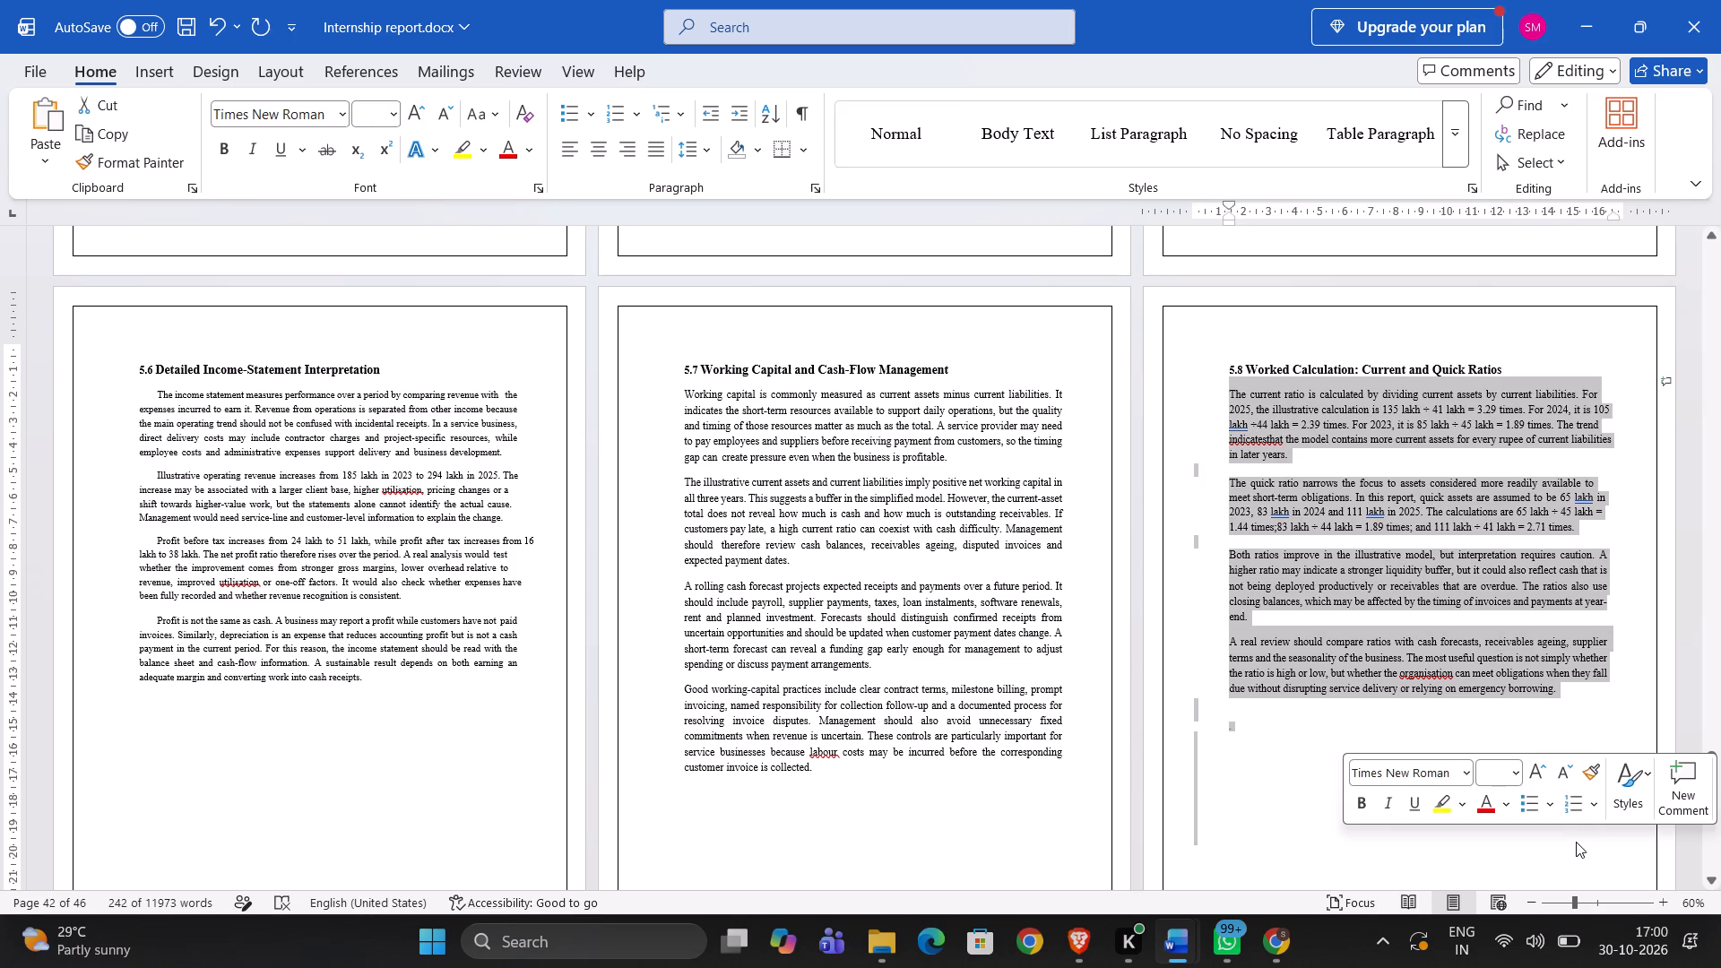
click(1513, 774)
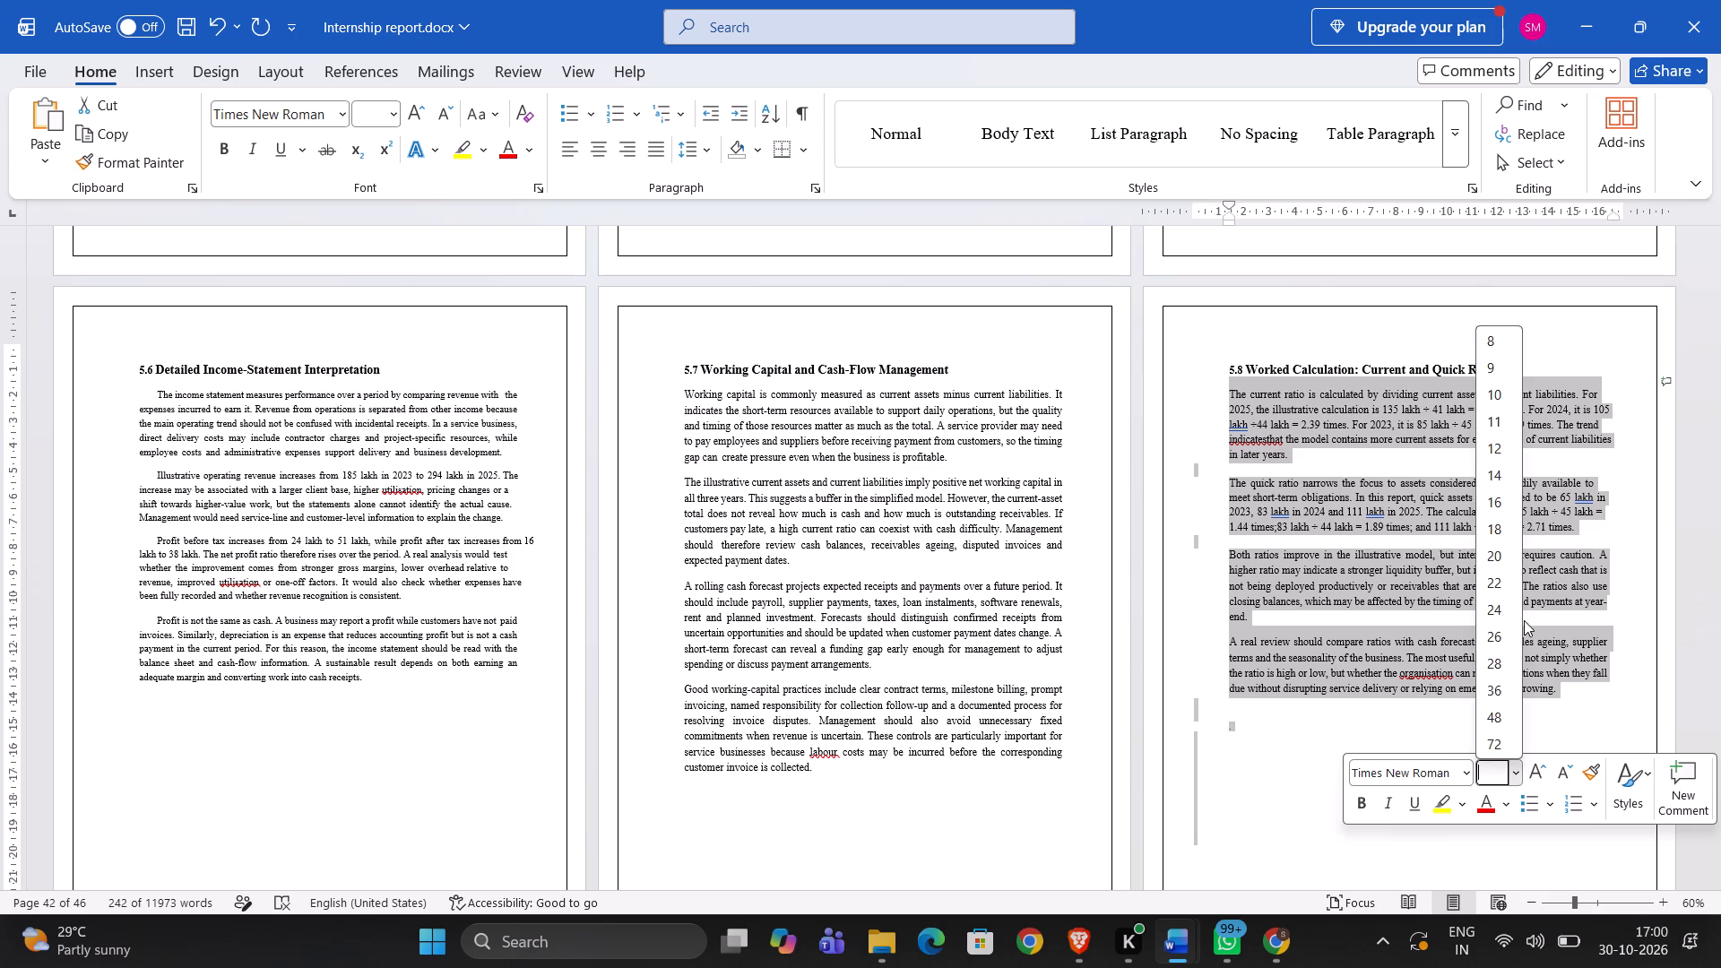
click(1491, 448)
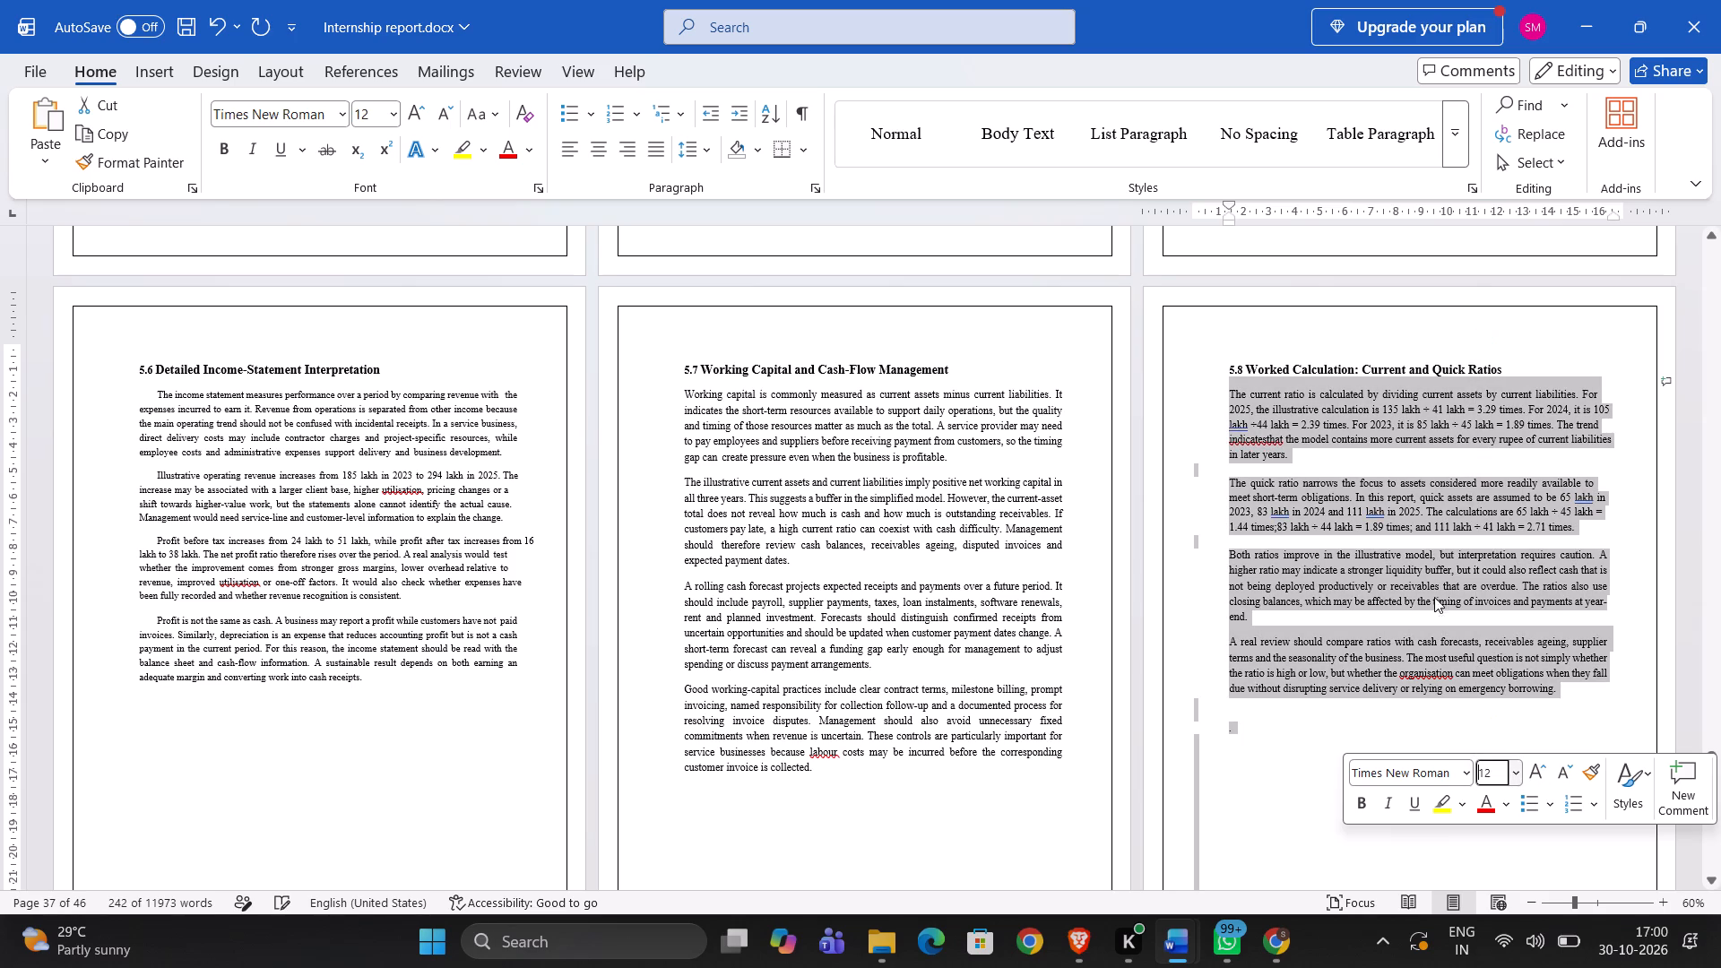
click(1257, 794)
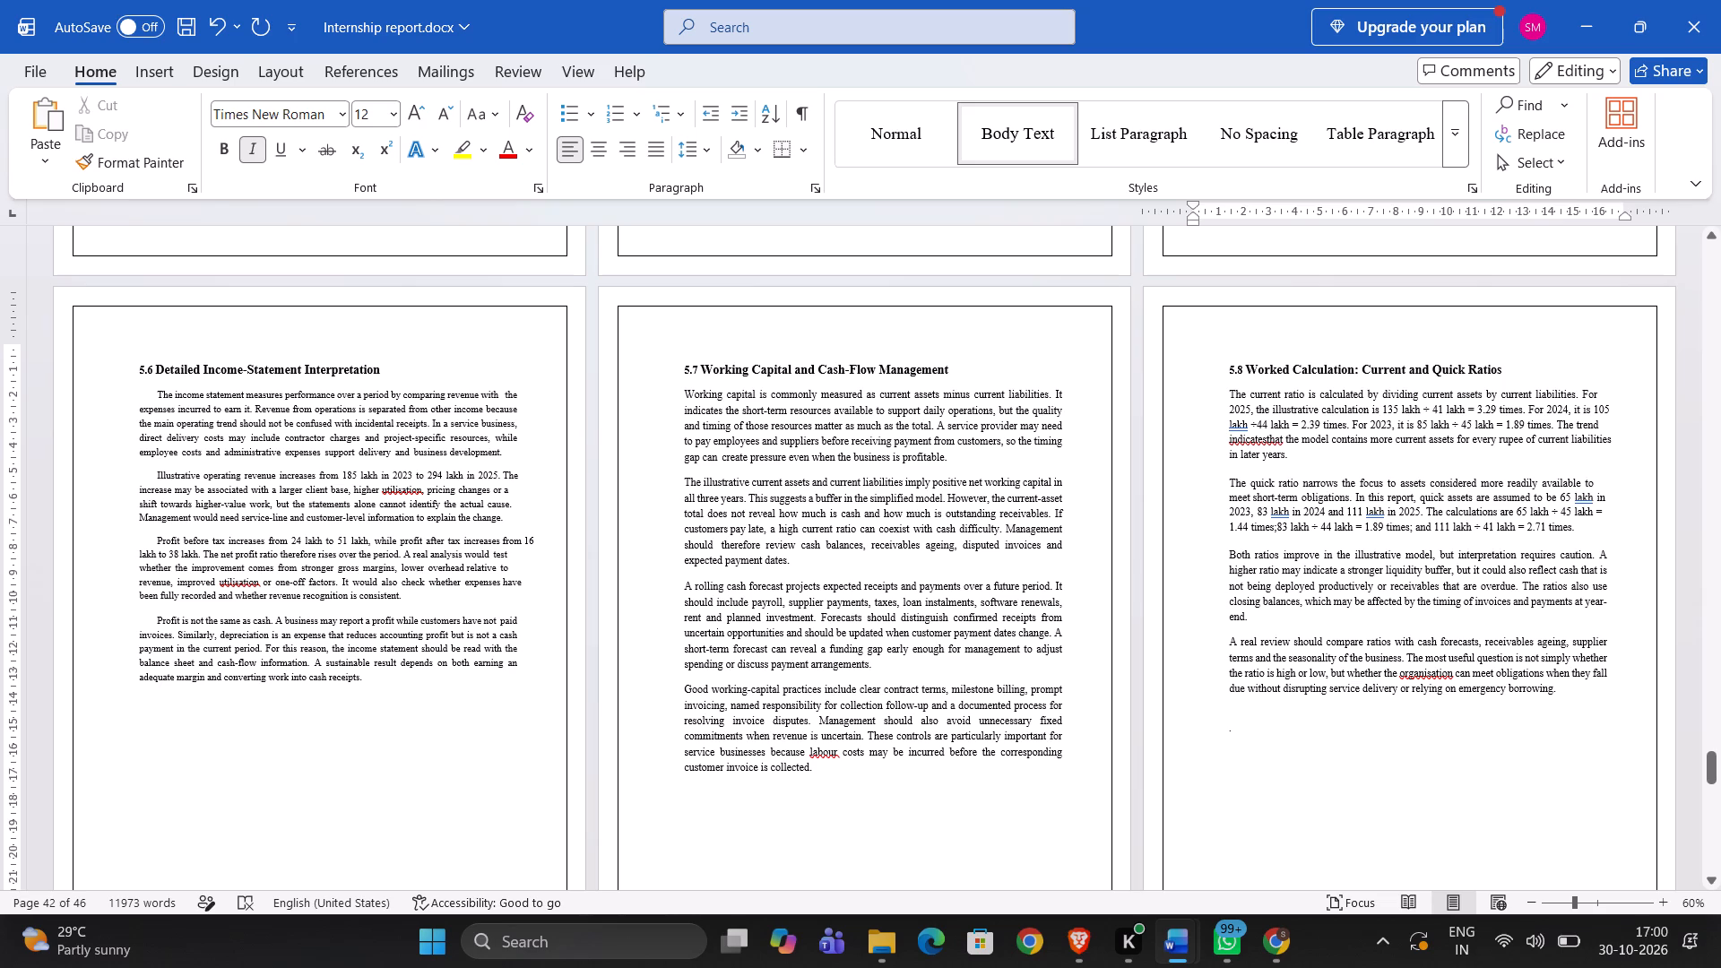
Remove the first-line indent from the four body paragraphs of section 5.6, Detailed Income-Statement Interpretation.
click(154, 618)
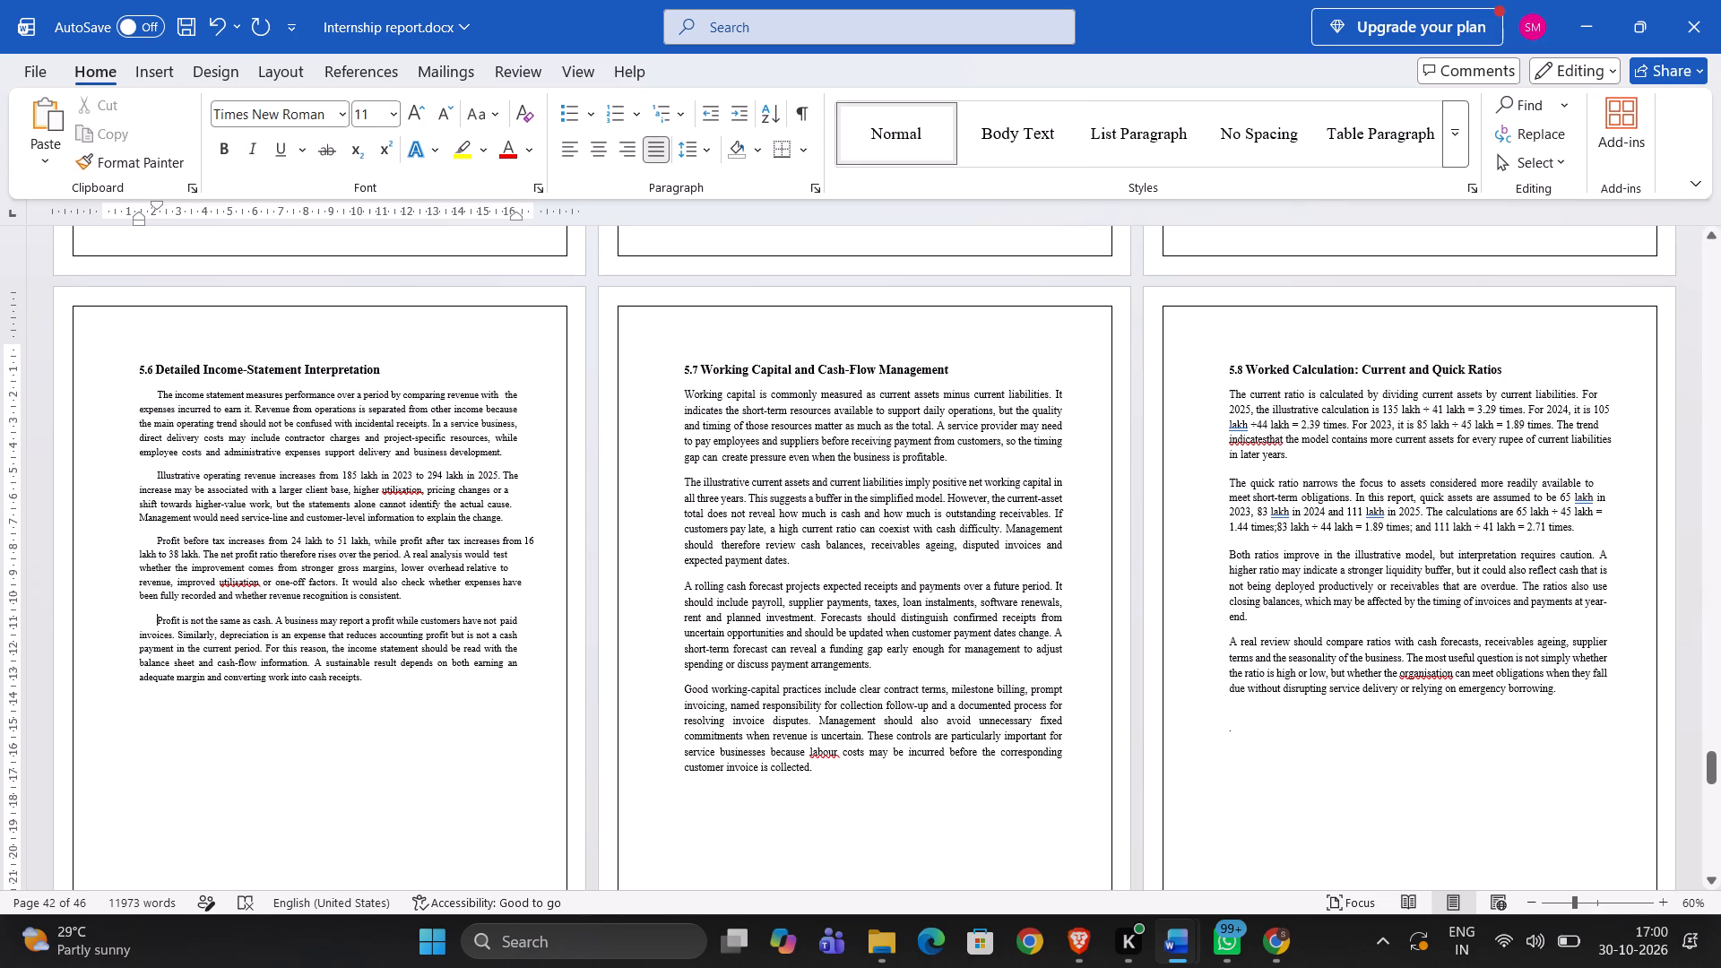
key(BackSpace)
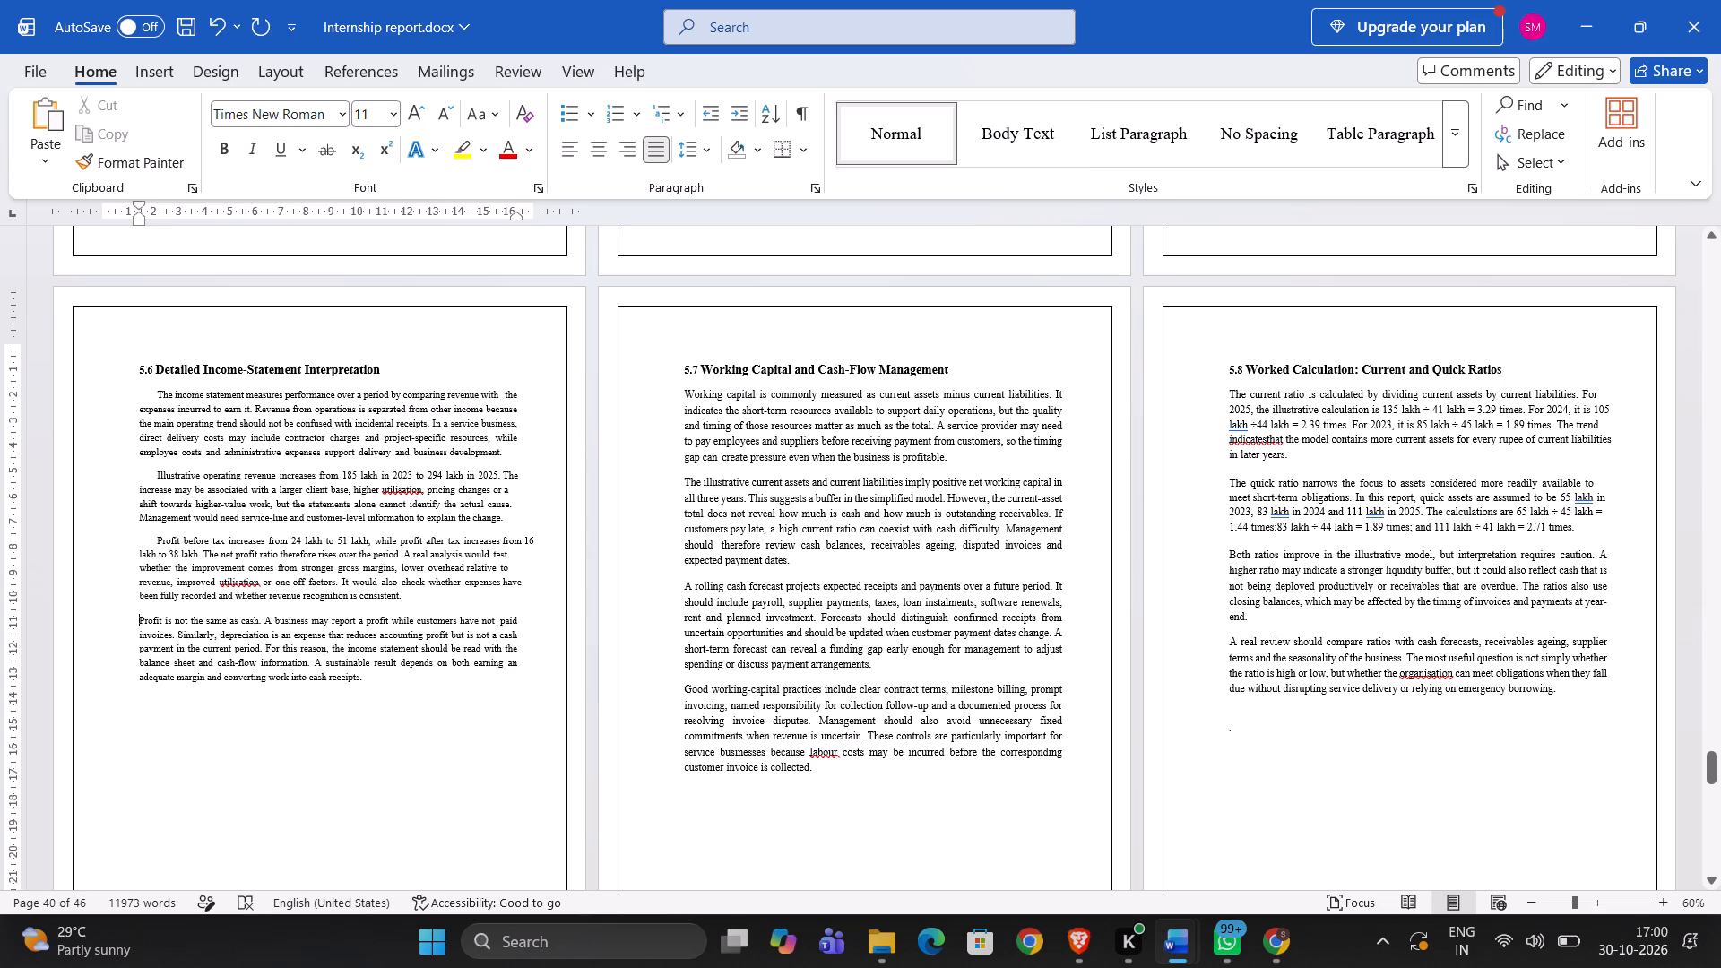
click(155, 539)
key(BackSpace)
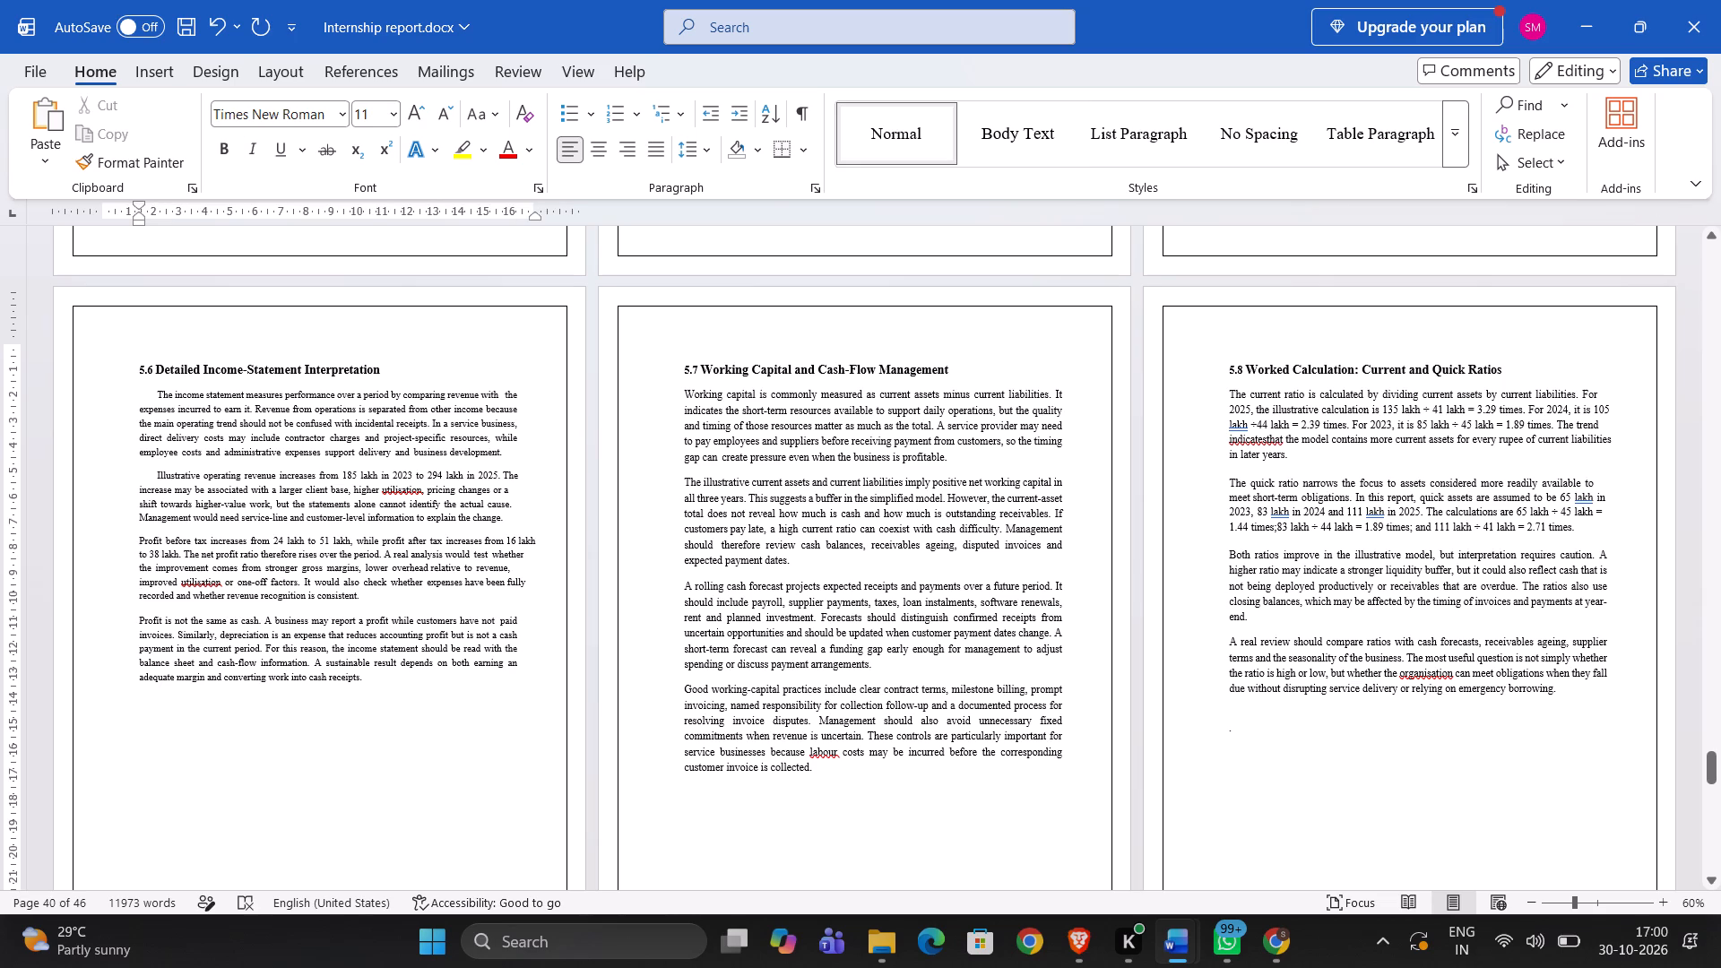
click(155, 477)
key(BackSpace)
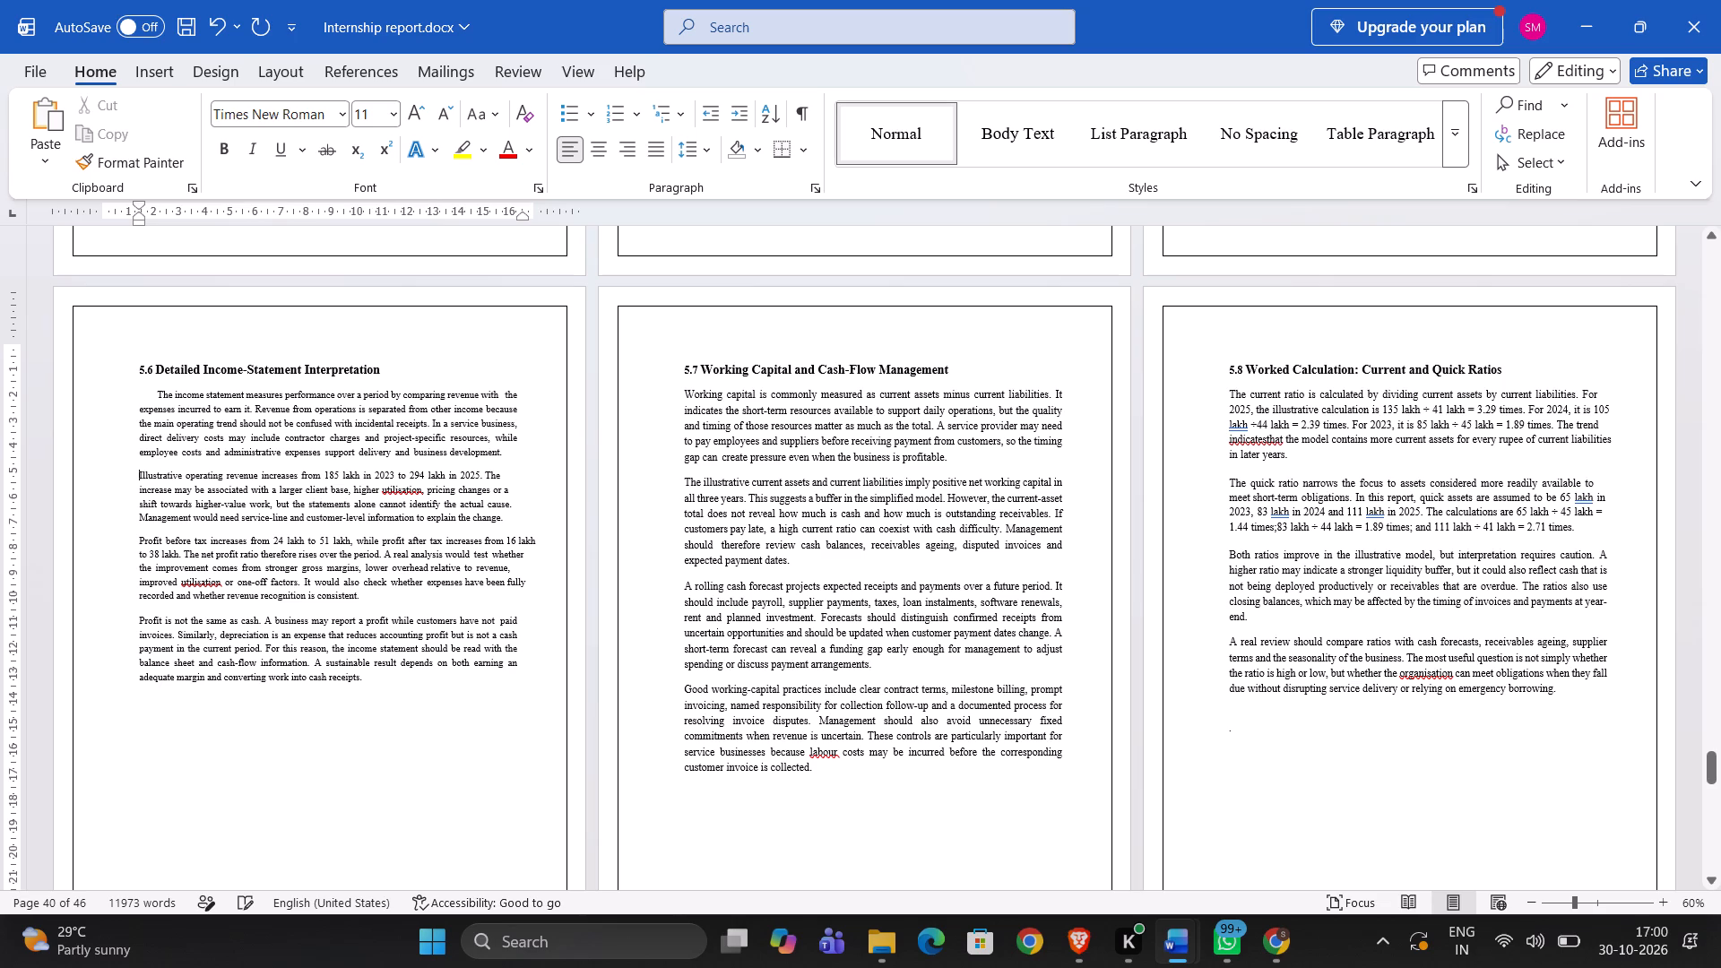
click(154, 395)
key(BackSpace)
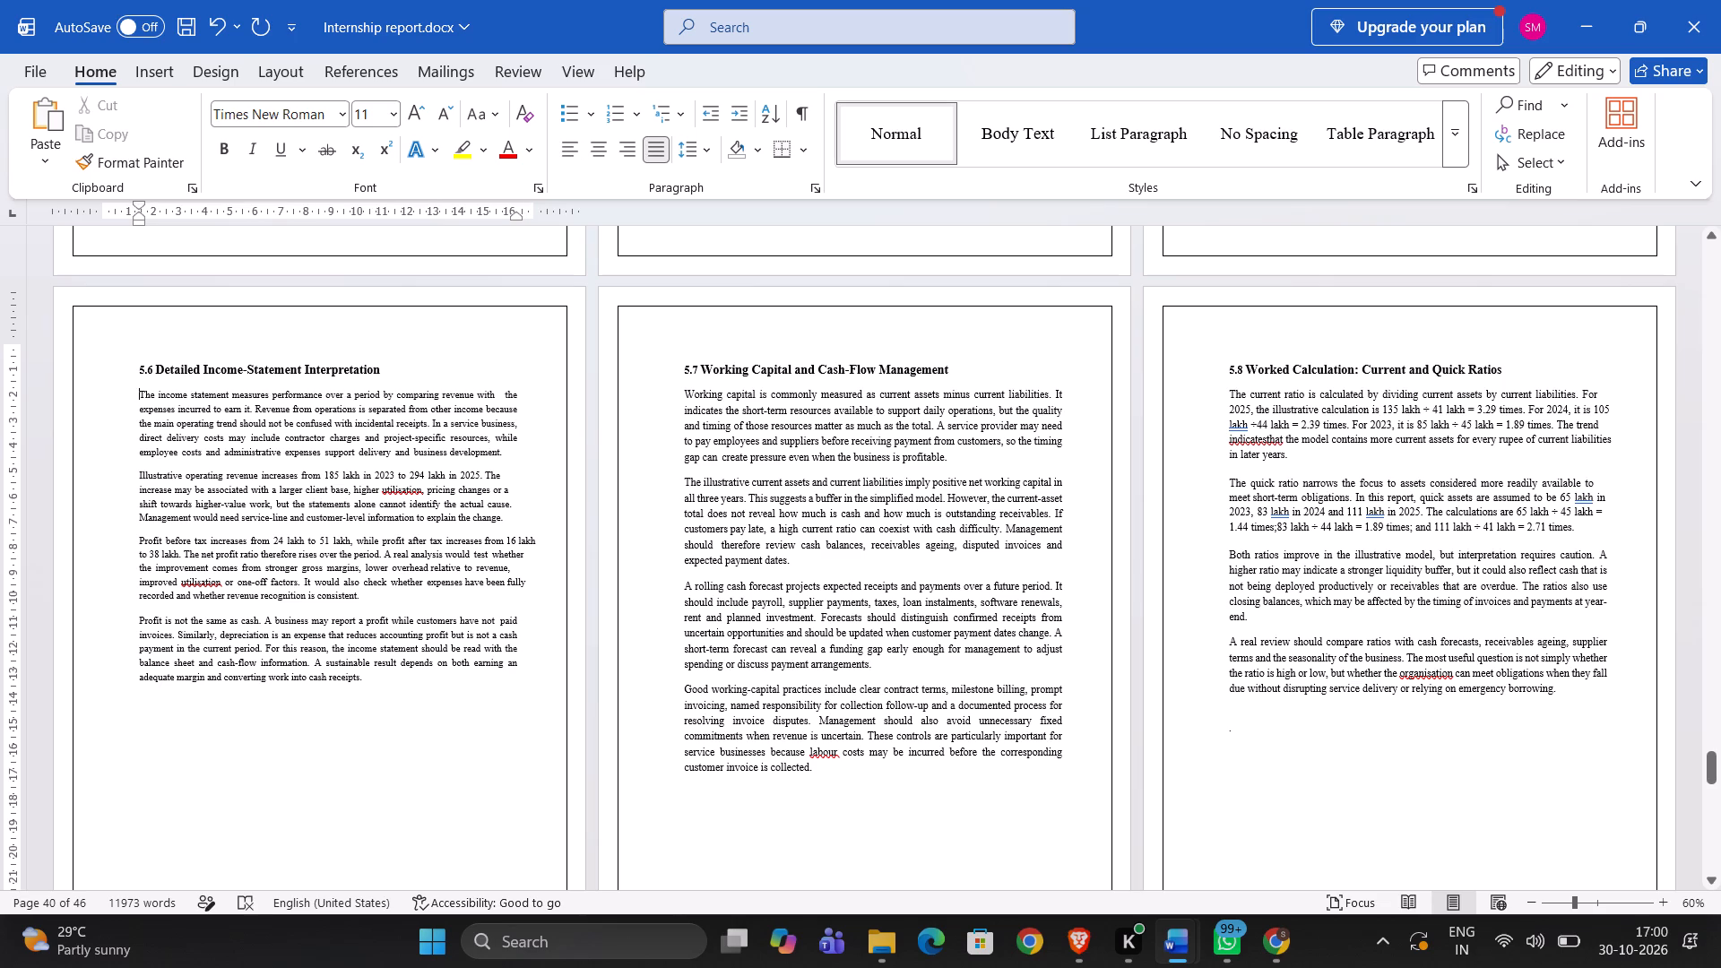
Set the font size of the four body paragraphs of section 5.6, Detailed Income-Statement Interpretation, to 12.
drag(365, 681, 145, 427)
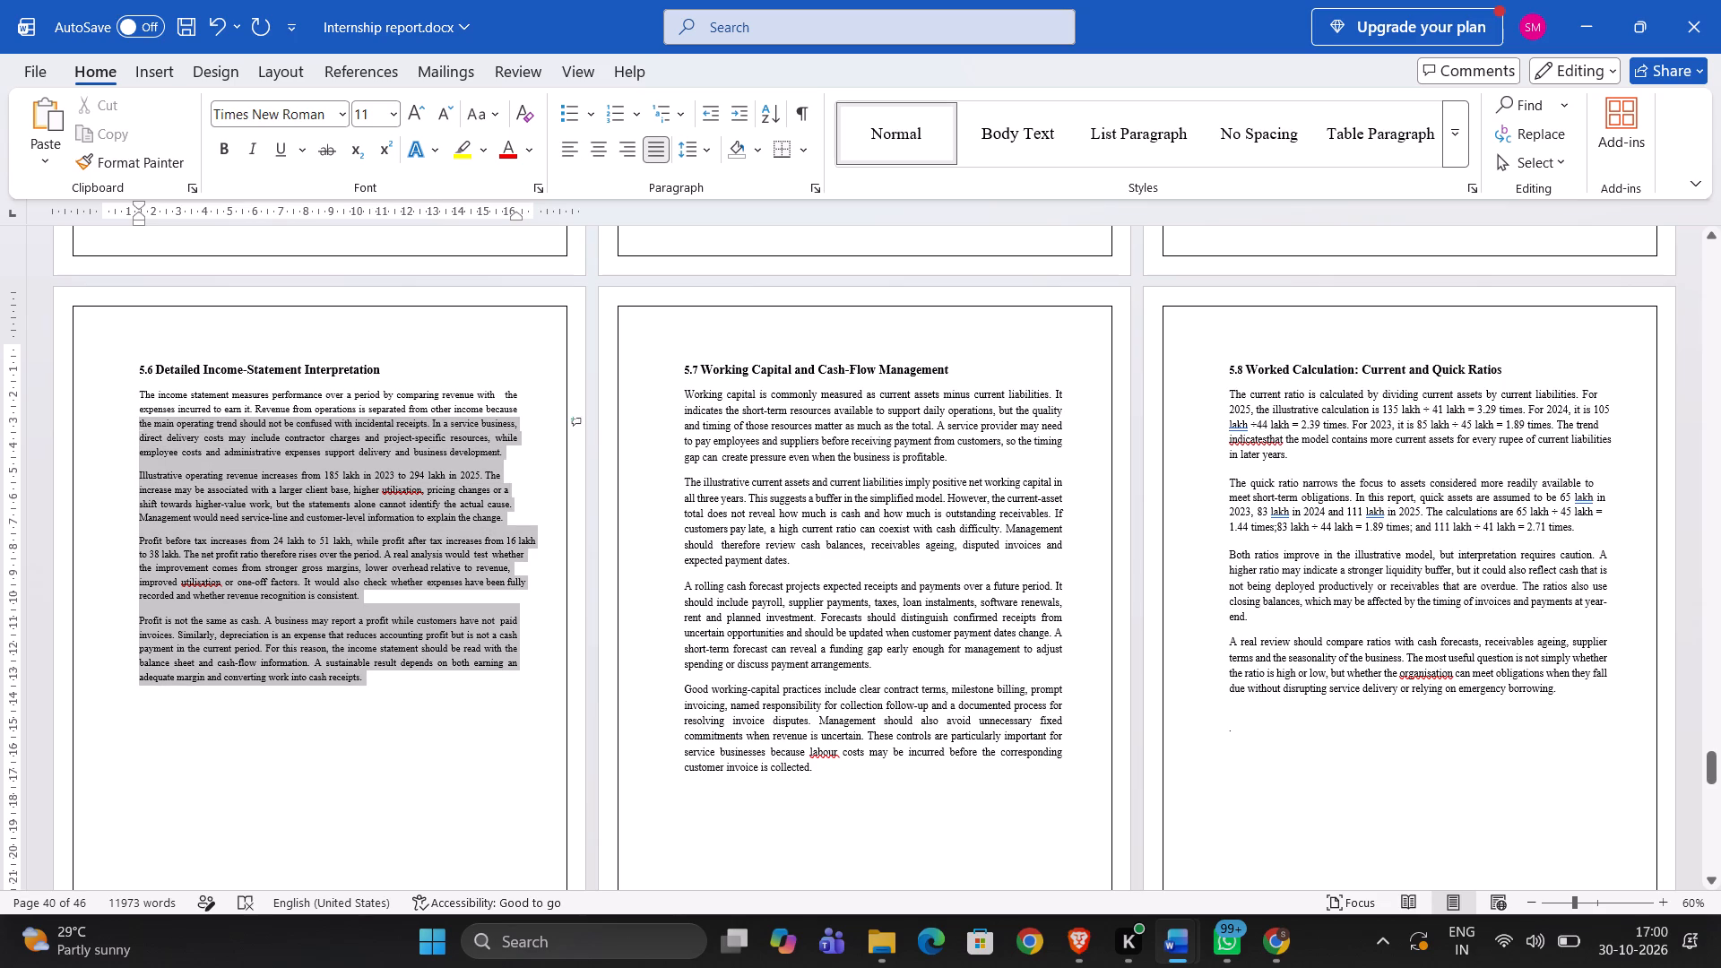
drag(145, 427, 131, 400)
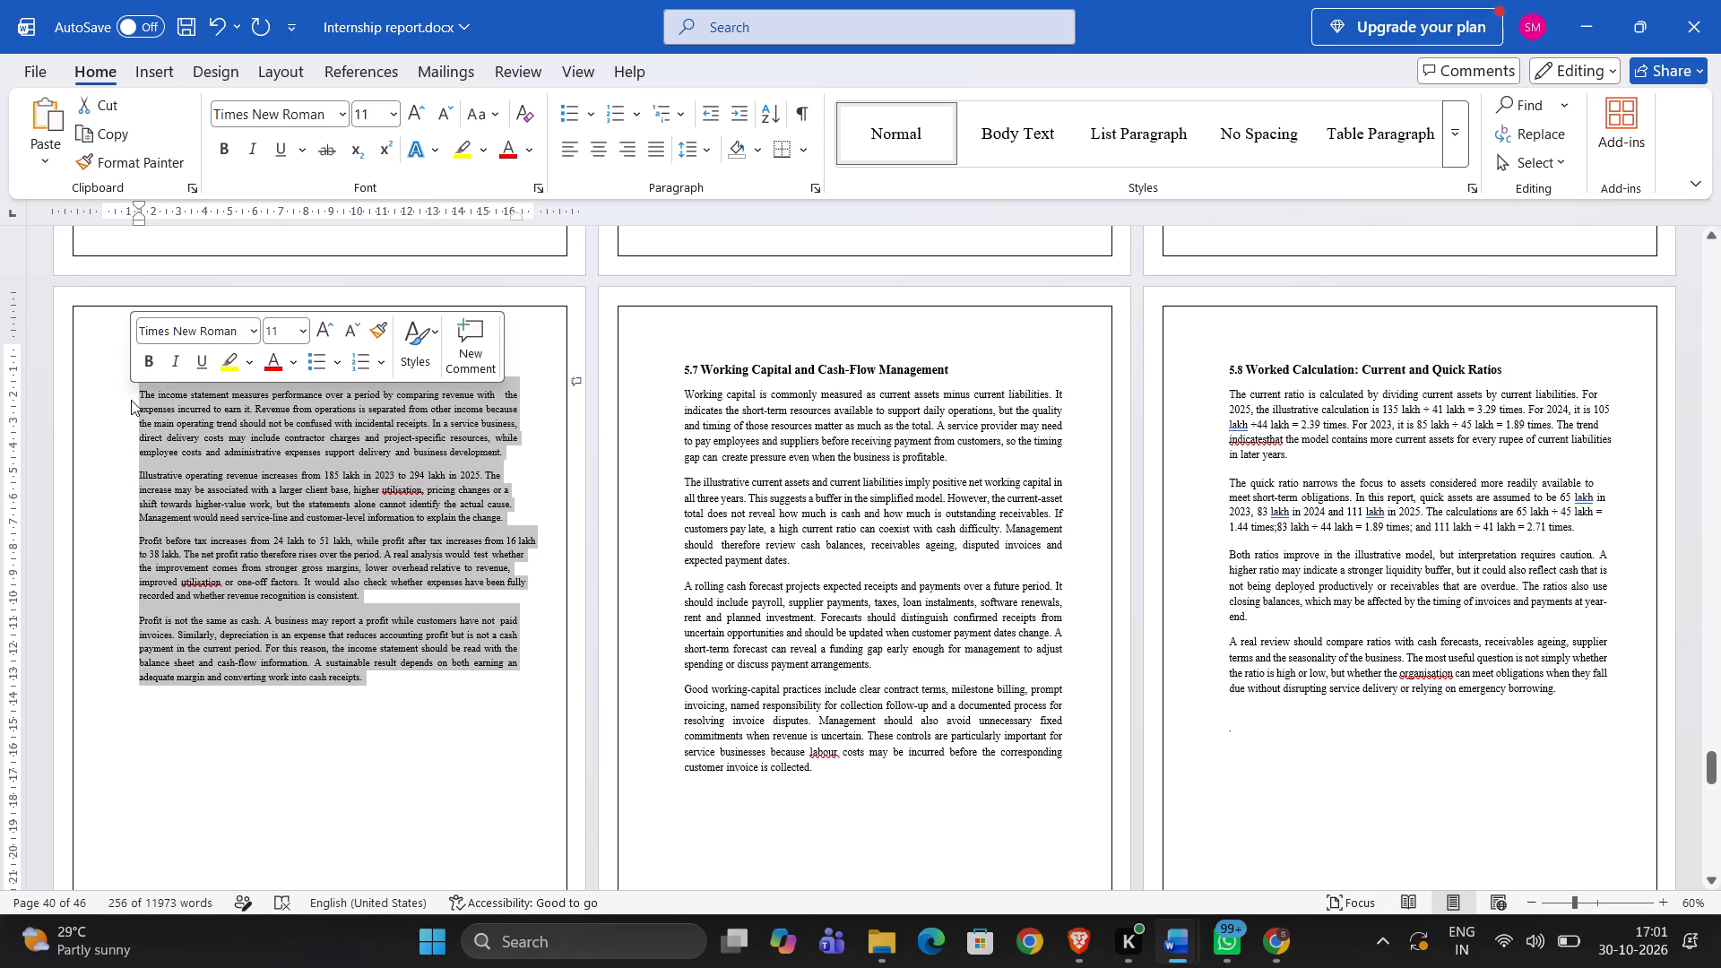
click(307, 331)
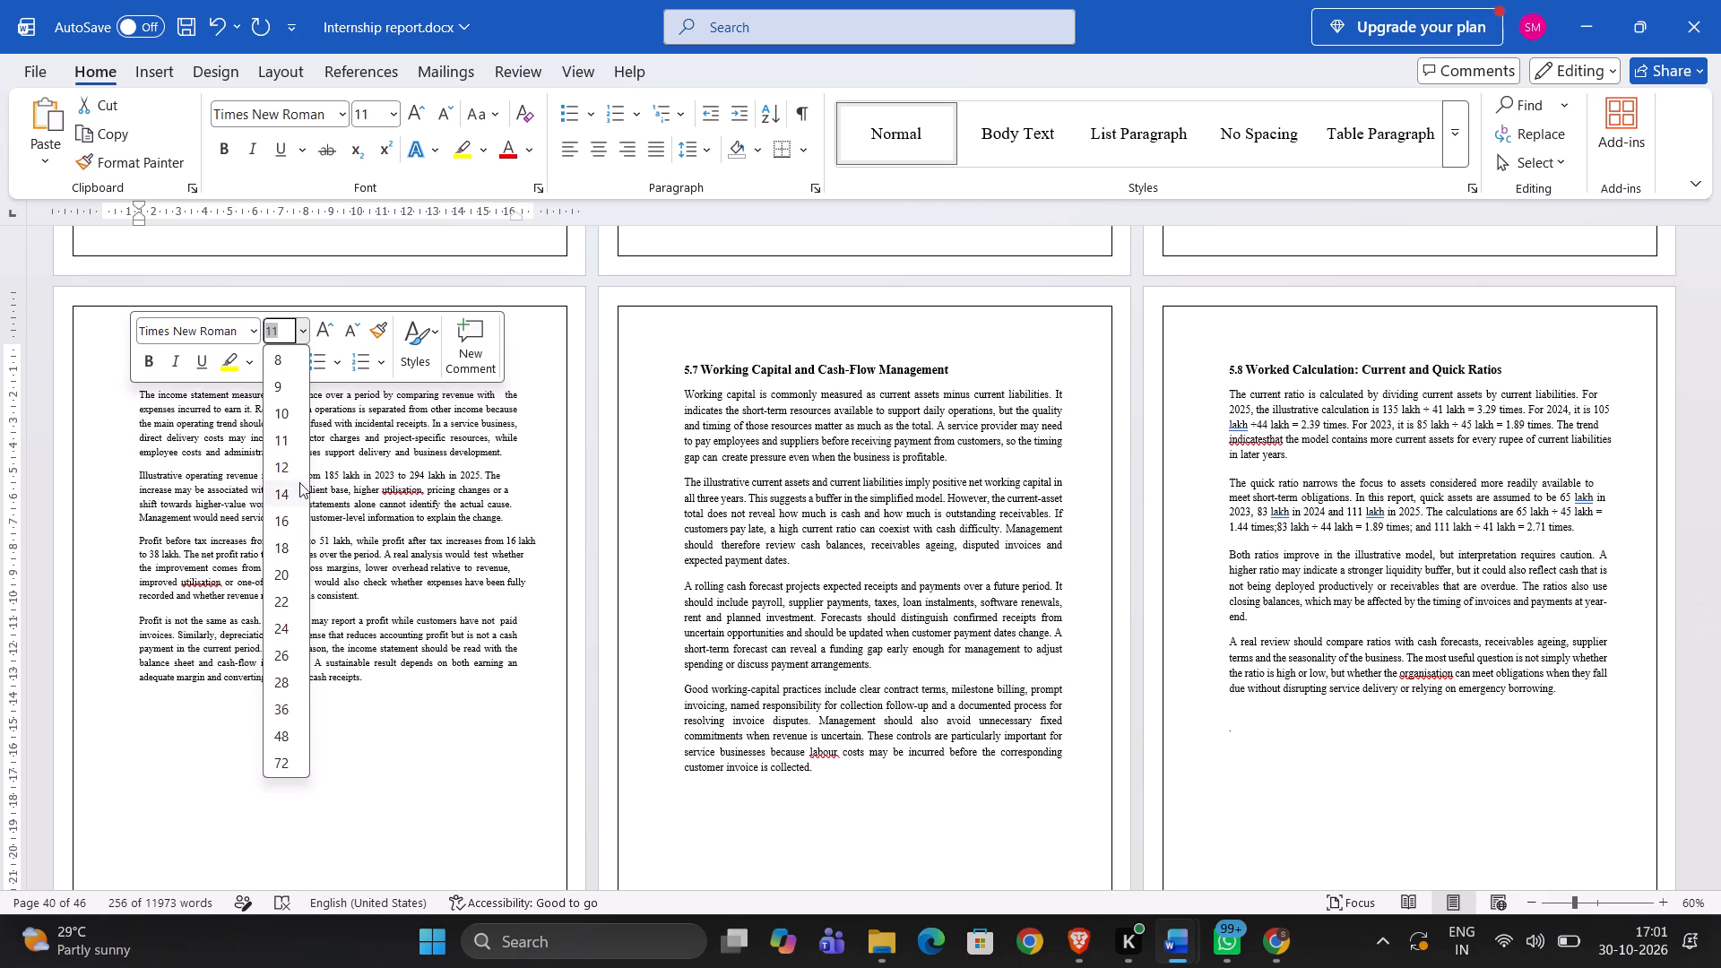
click(289, 461)
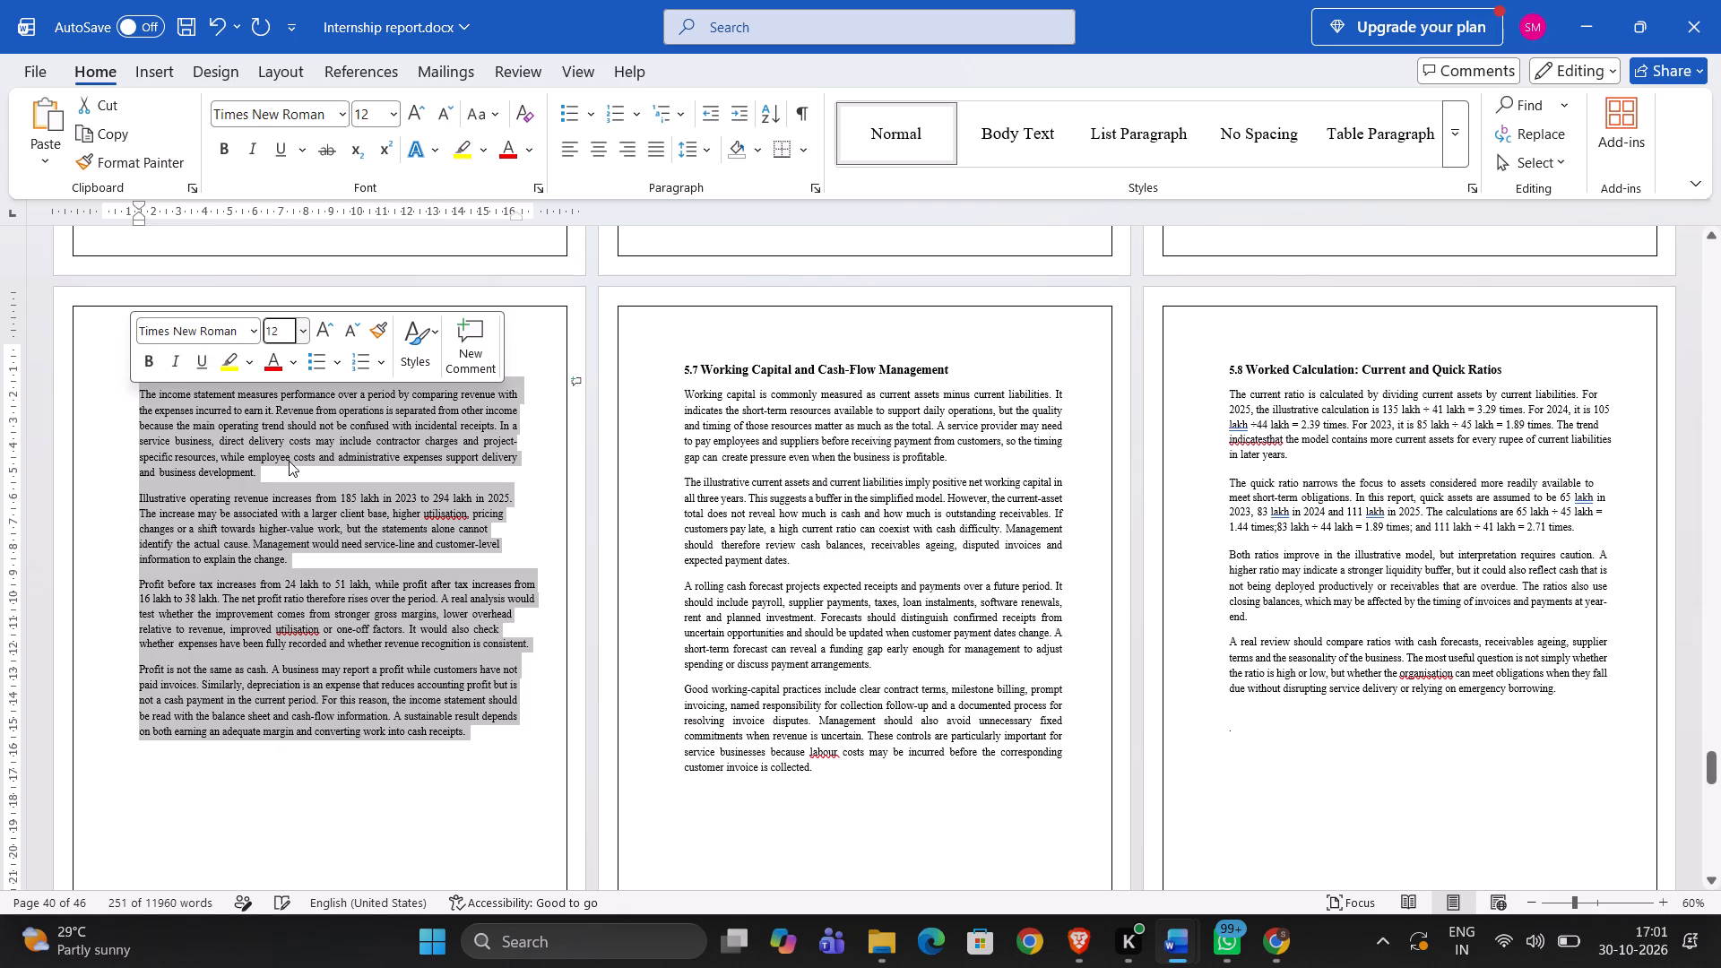
click(258, 795)
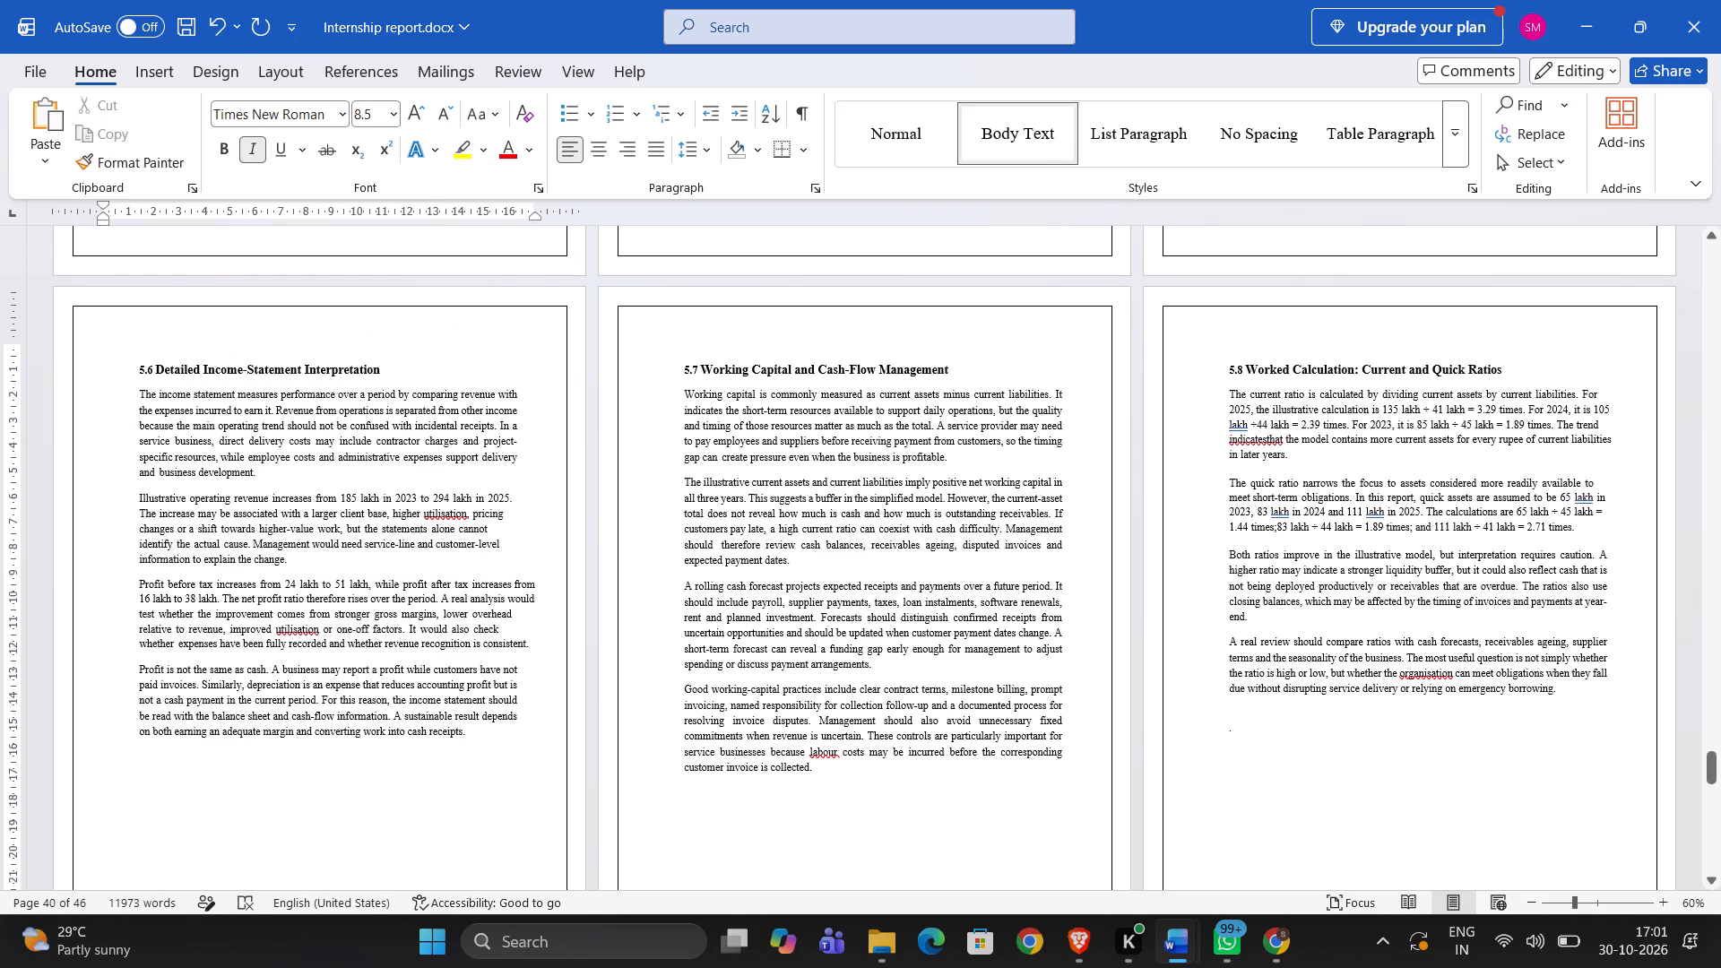
Remove the first-line indent from the four body paragraphs of section 5.5, Detailed Balance-Sheet Interpretation.
scroll(450, 549, up, 6)
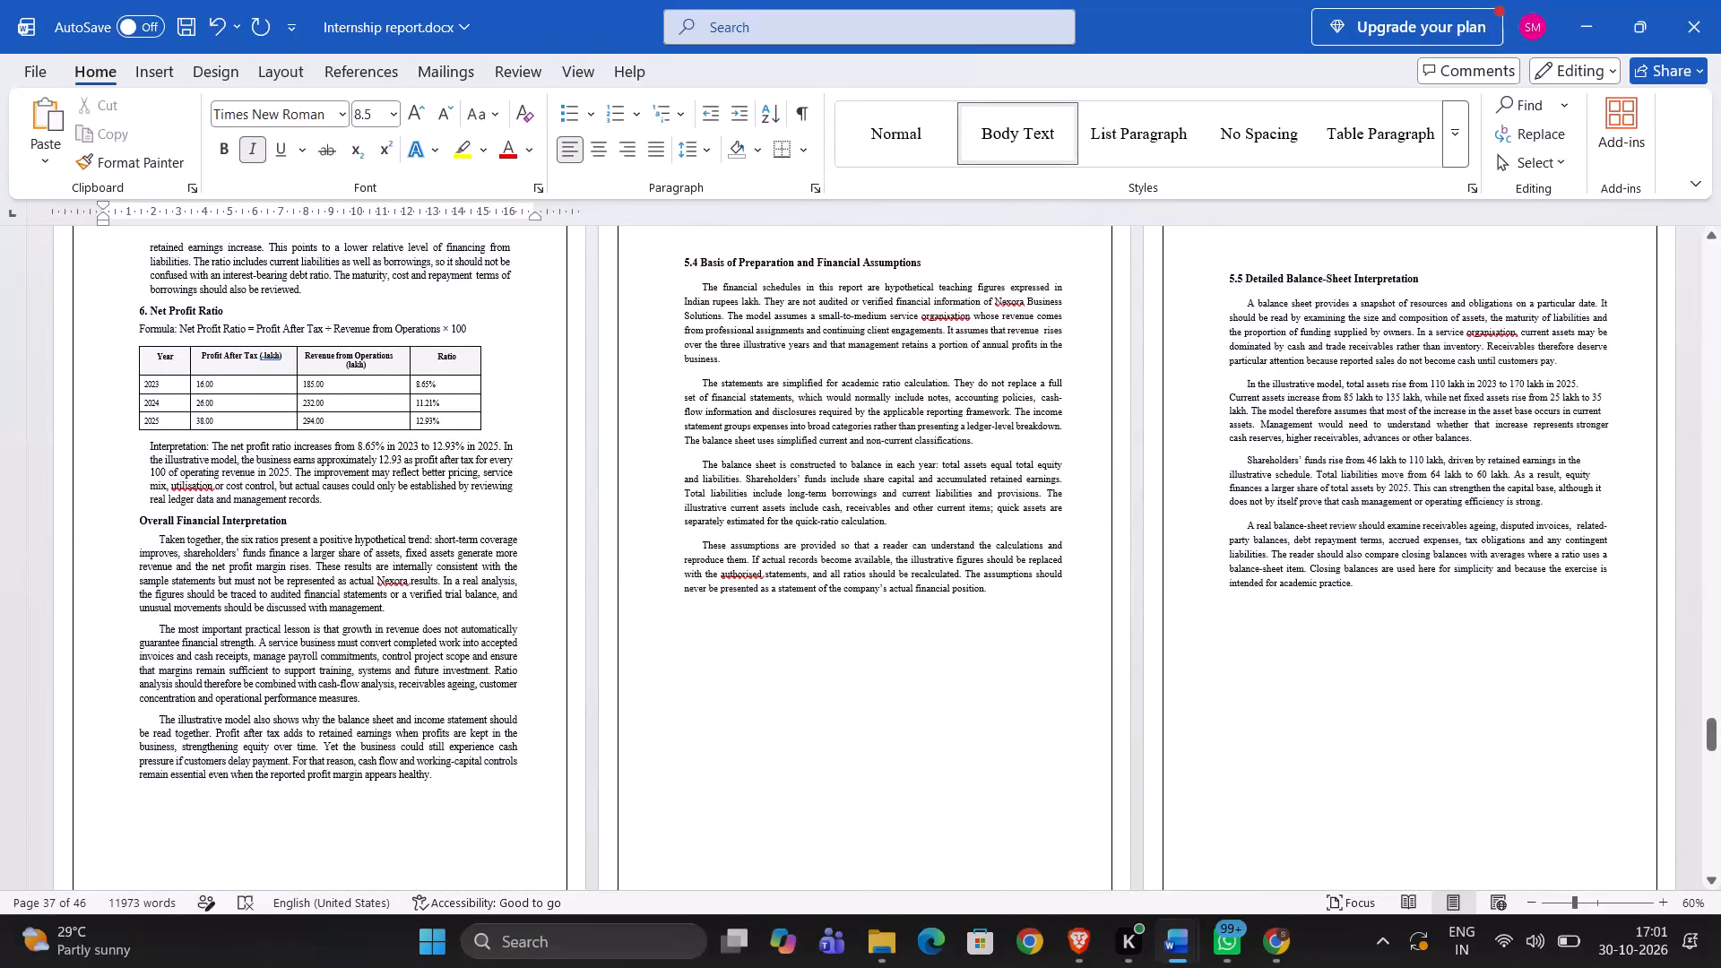
click(1240, 530)
key(BackSpace)
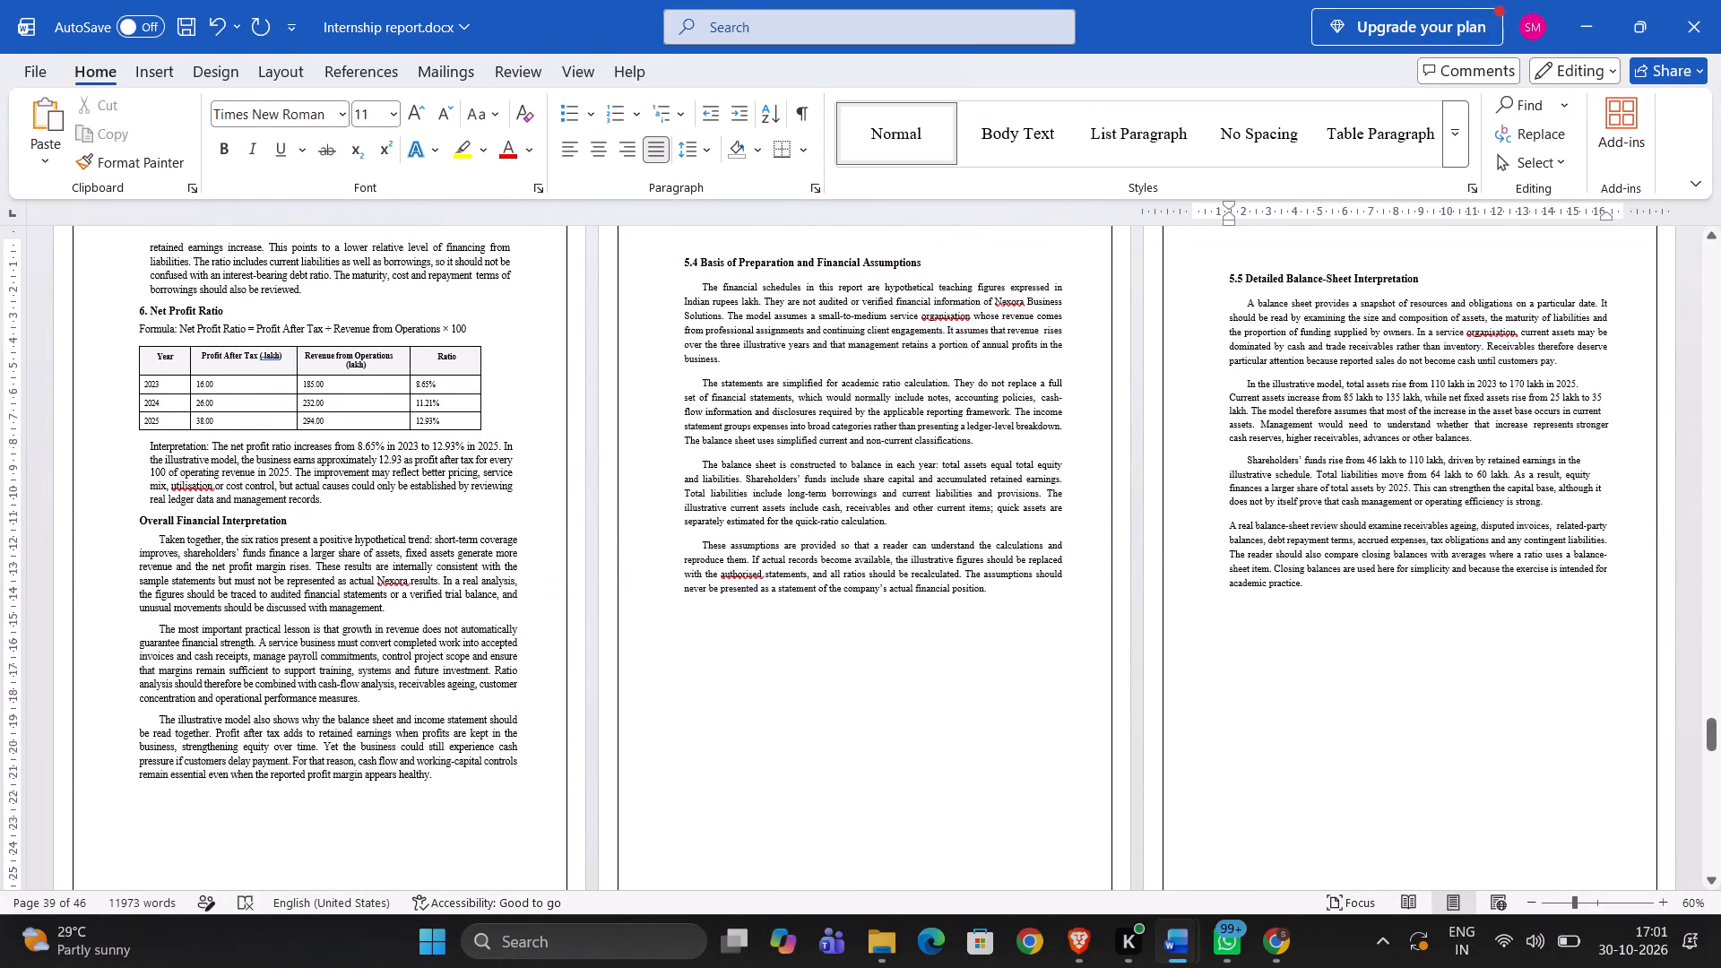
click(1241, 459)
key(BackSpace)
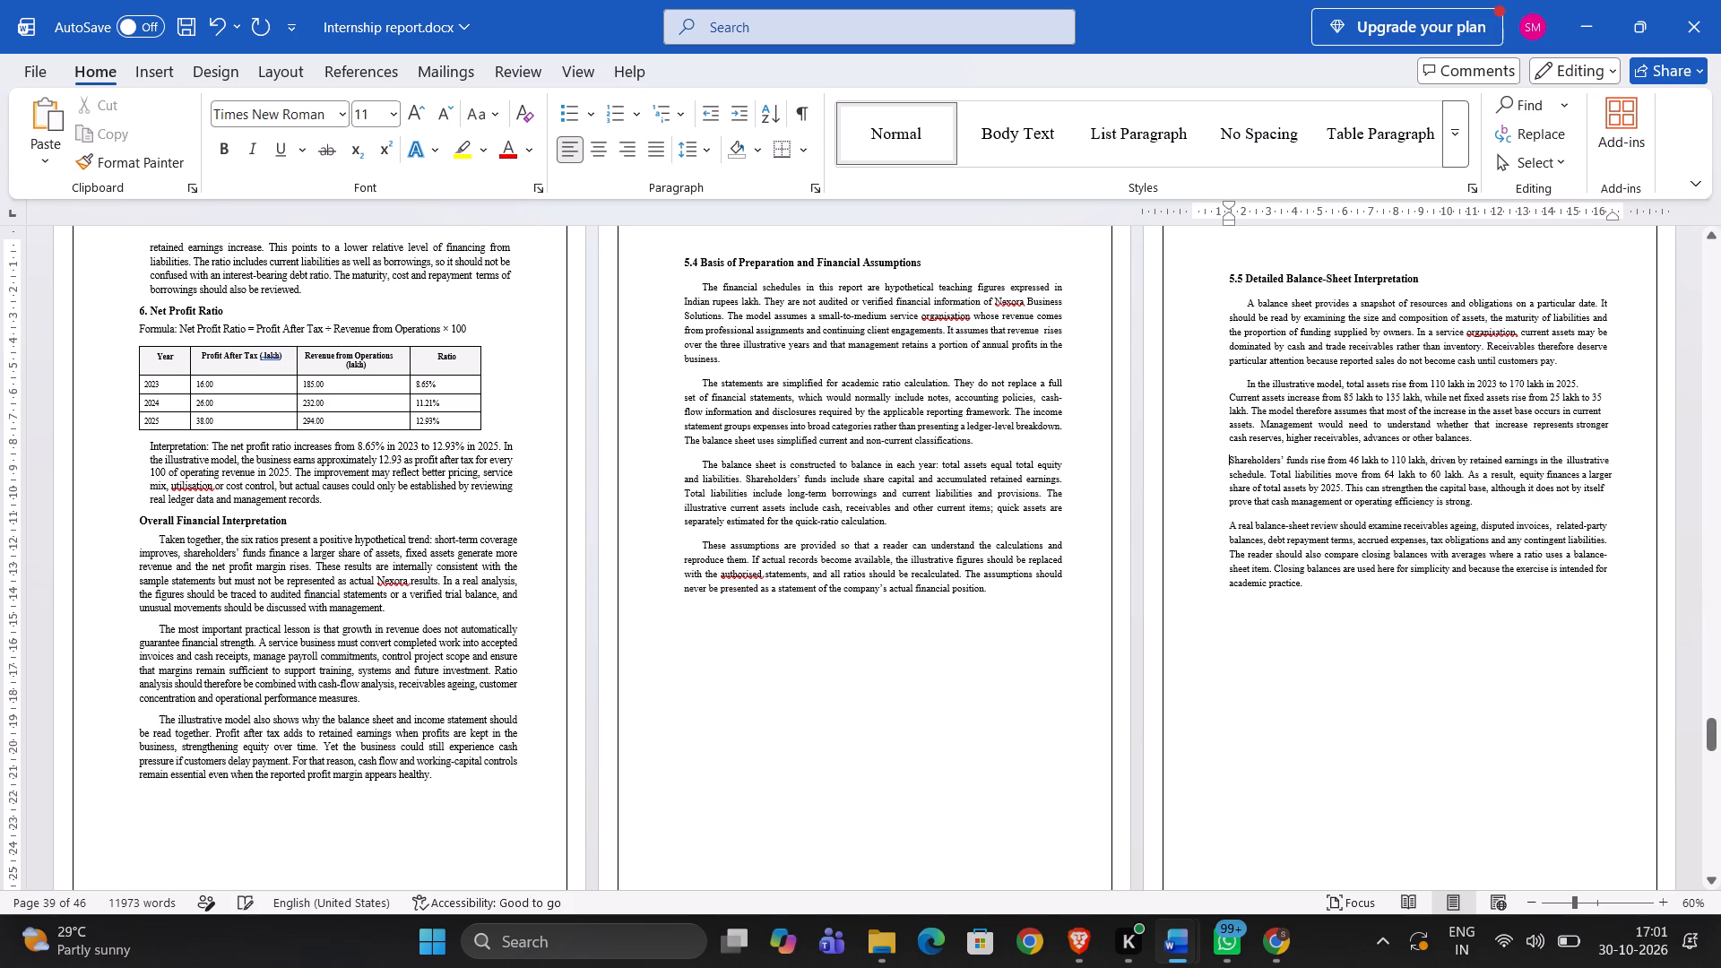
click(1245, 385)
key(BackSpace)
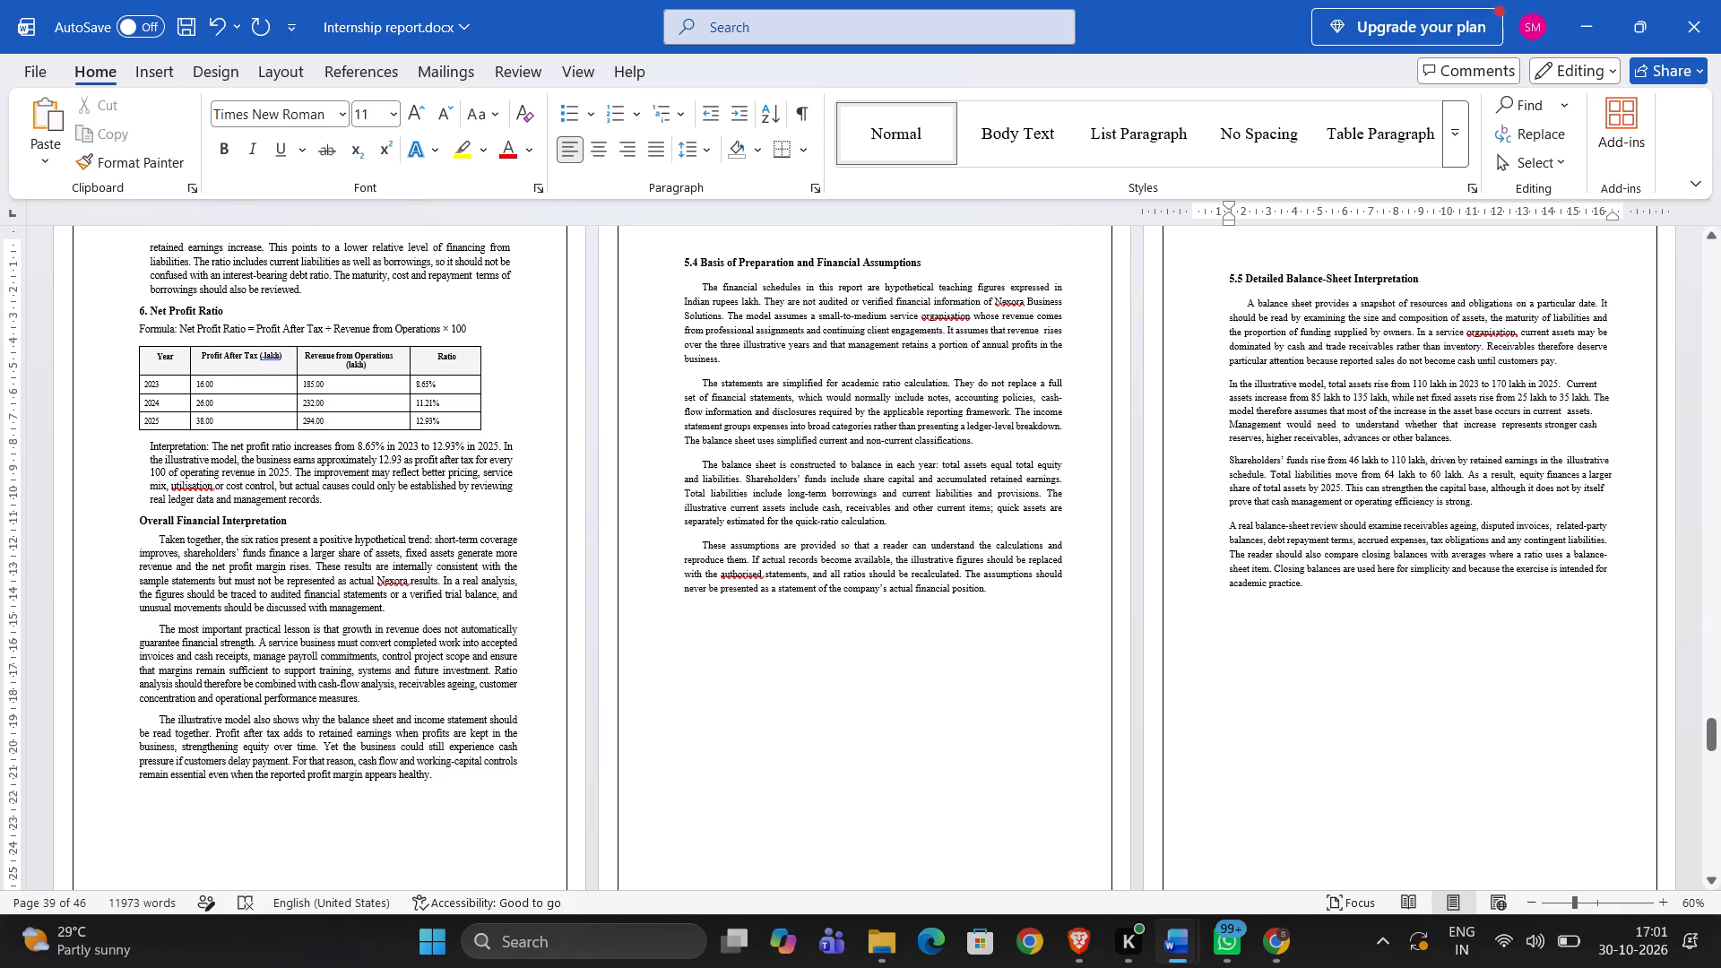
click(1241, 305)
key(BackSpace)
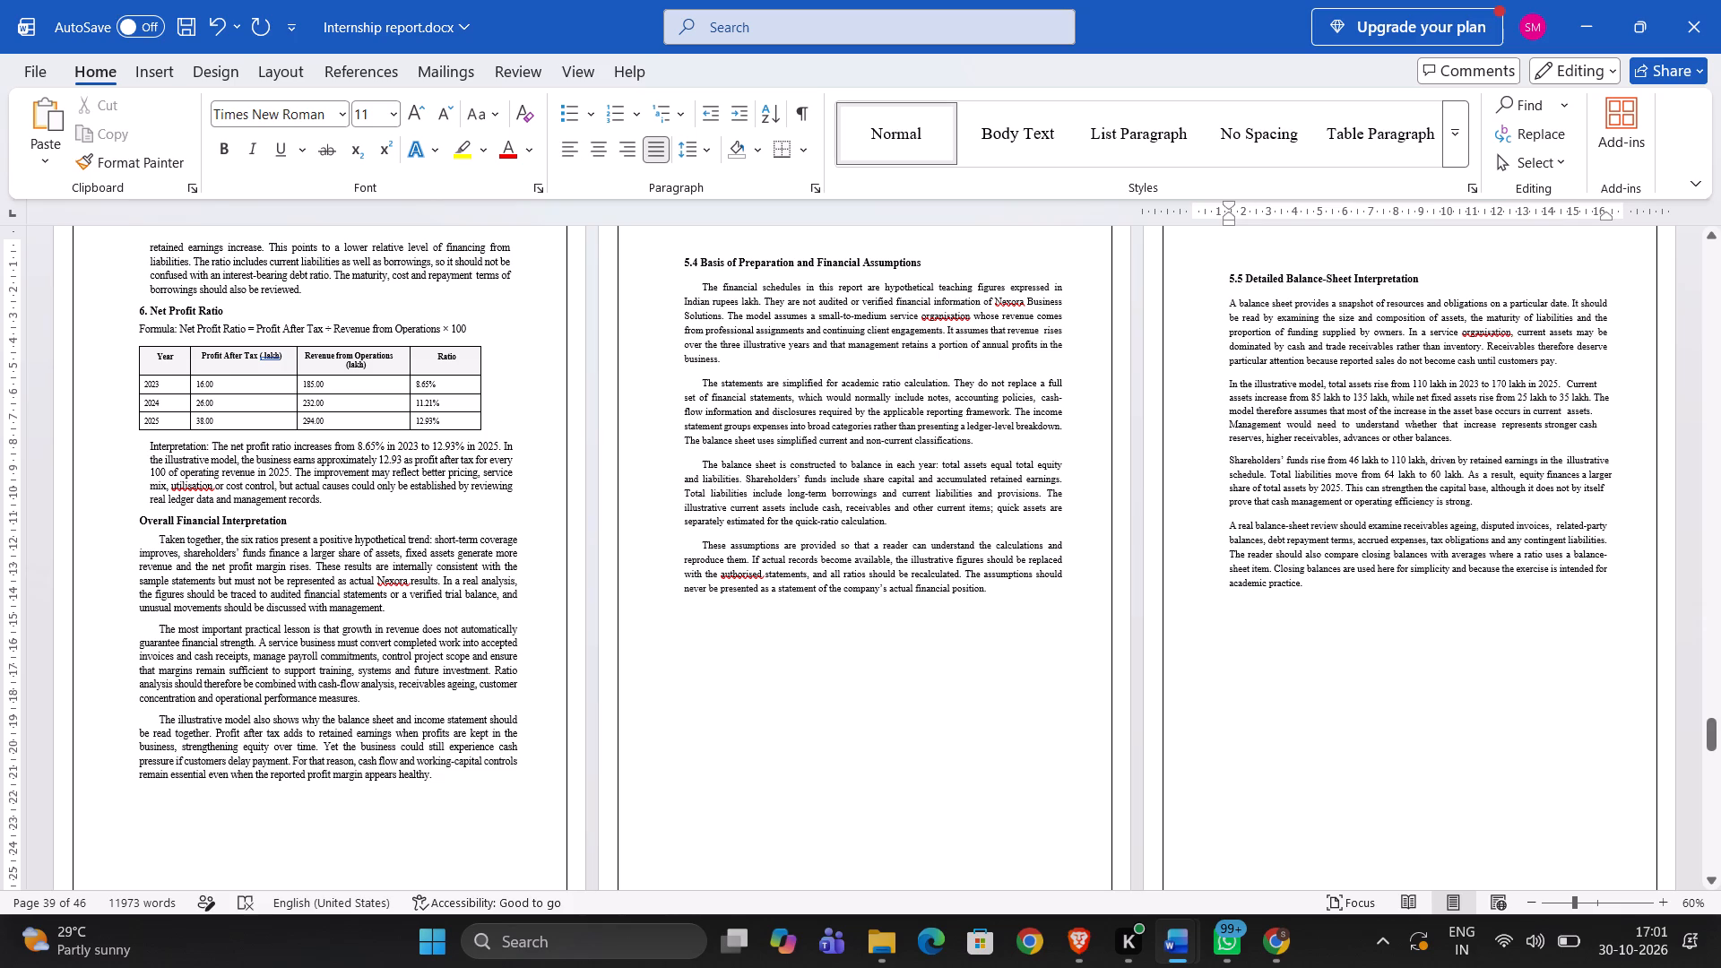
Set the font size of the four body paragraphs of section 5.5, Detailed Balance-Sheet Interpretation, to 12.
drag(1221, 298, 1319, 440)
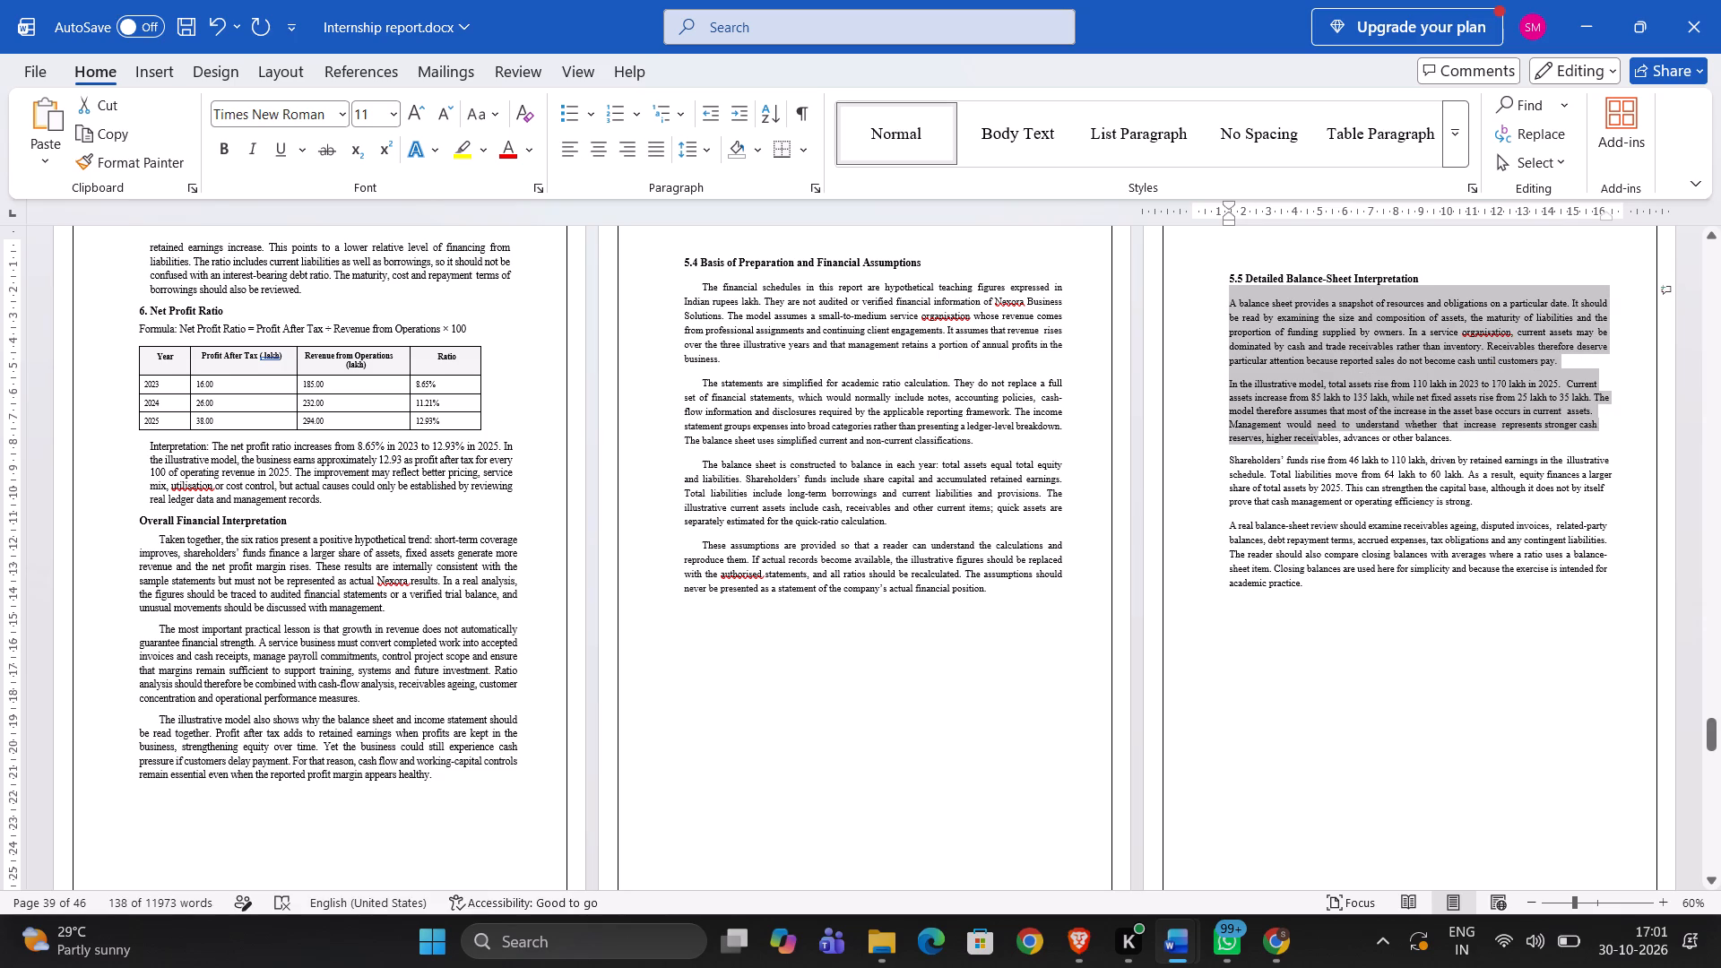
drag(1308, 595, 1221, 315)
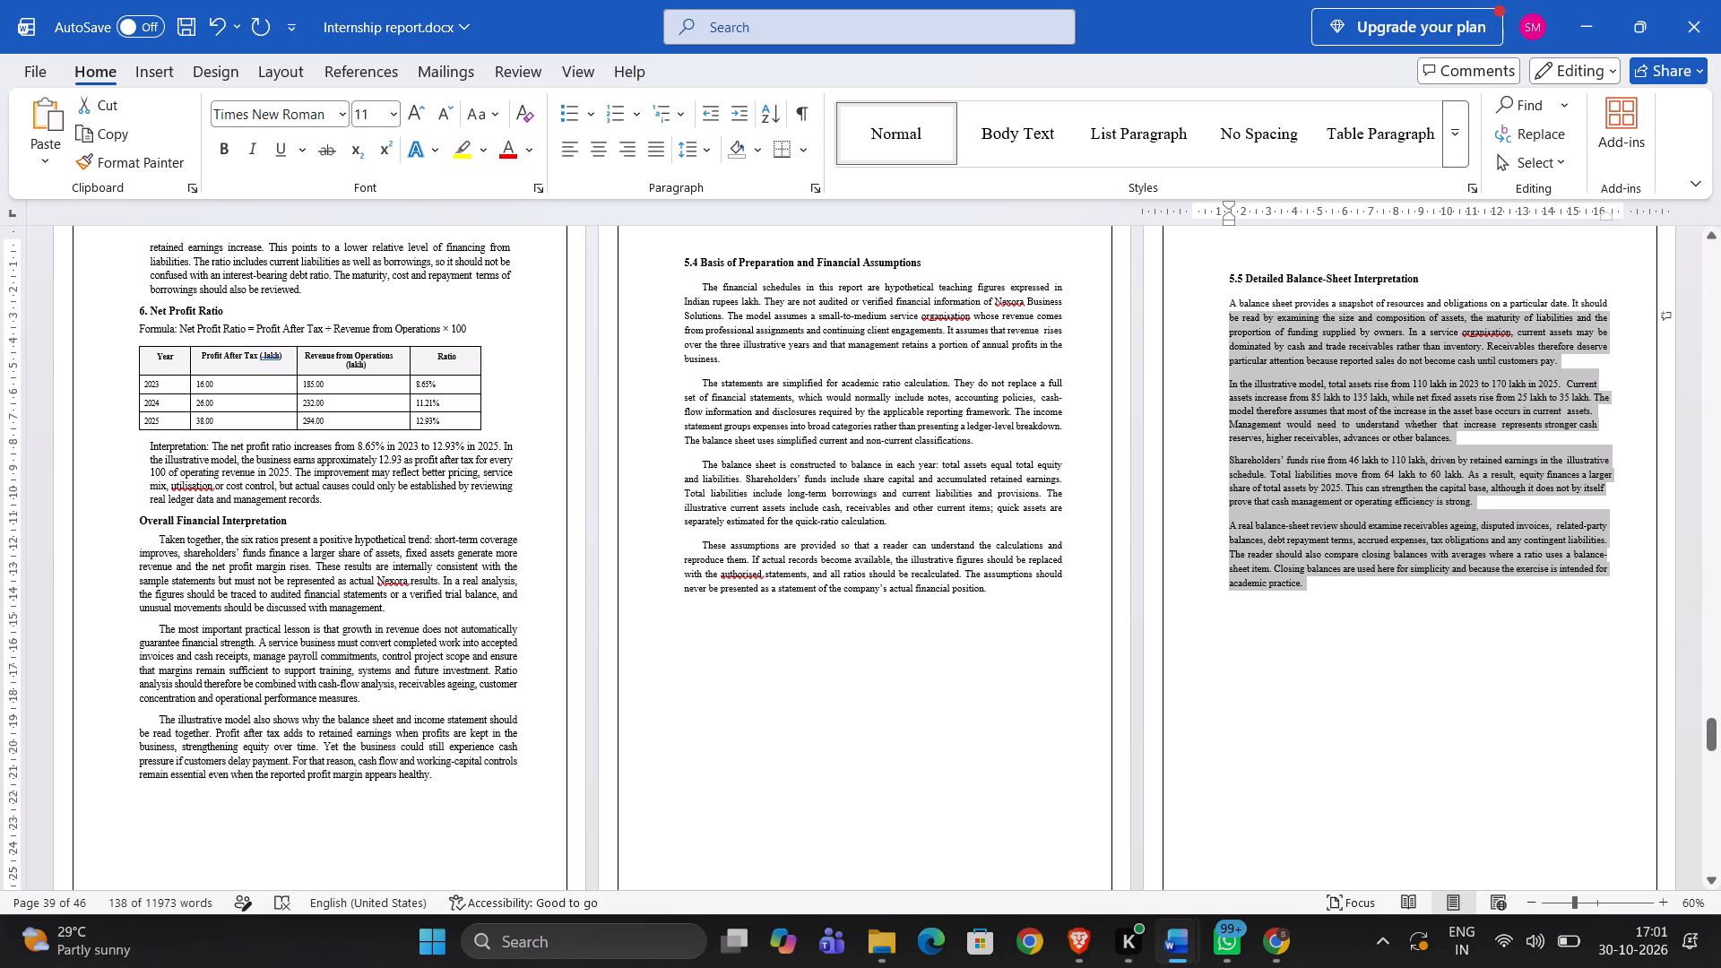
drag(1221, 315, 1219, 309)
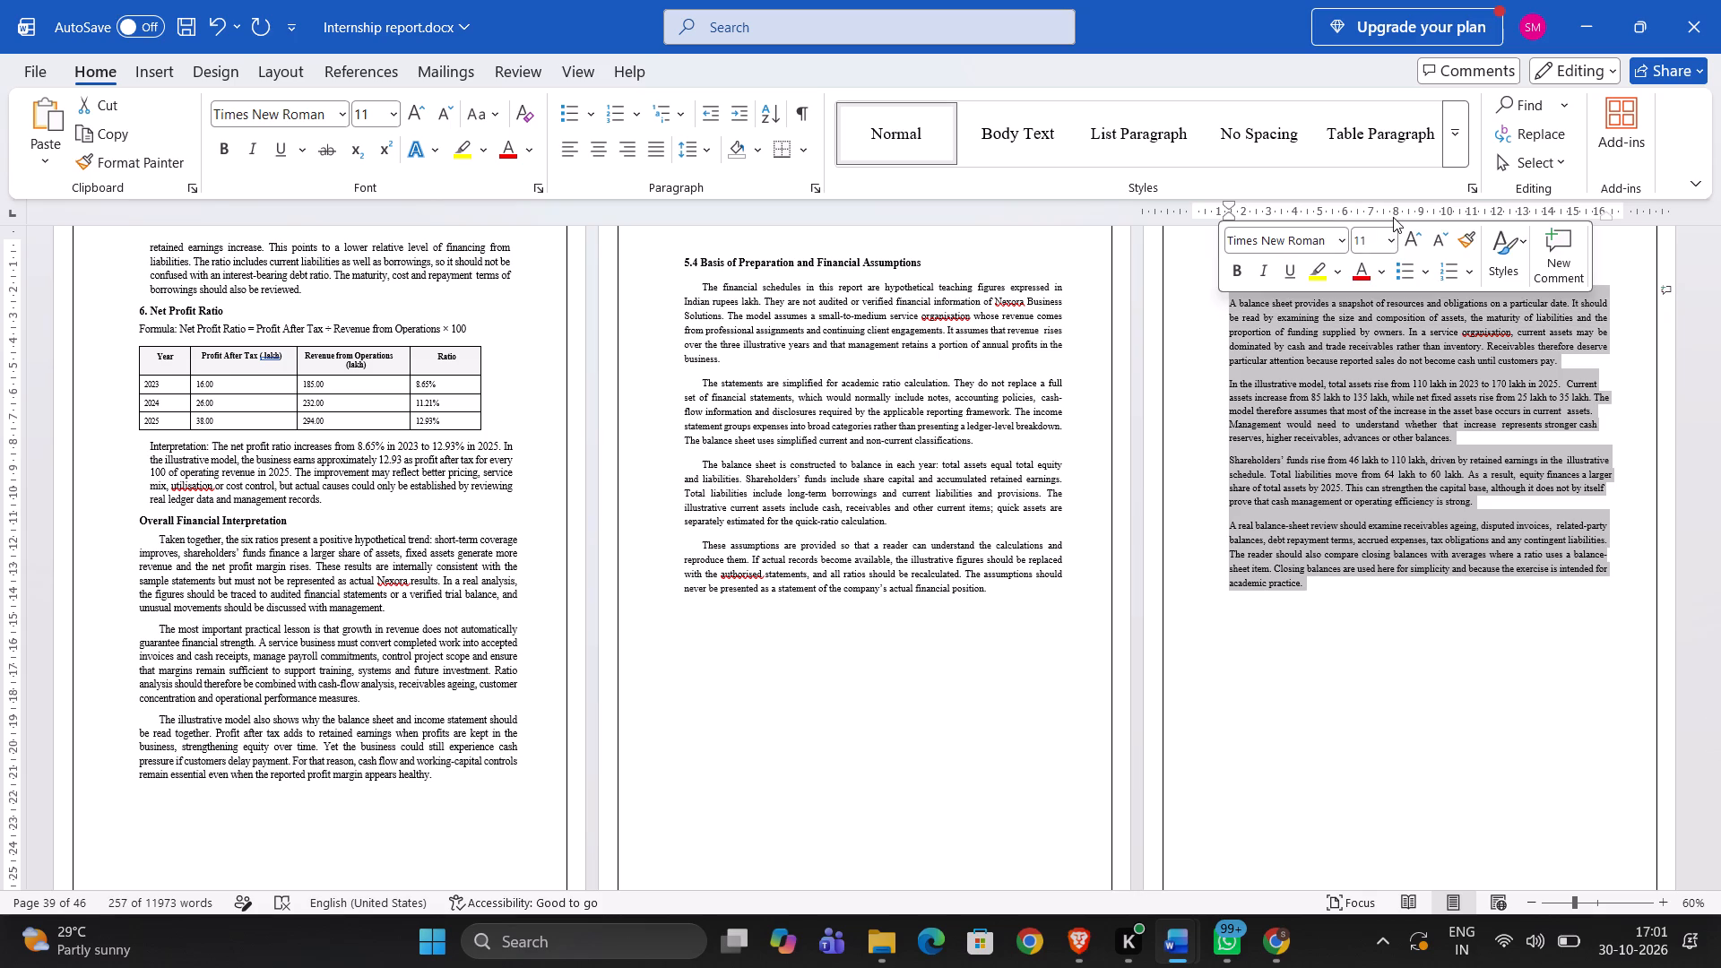
click(1388, 233)
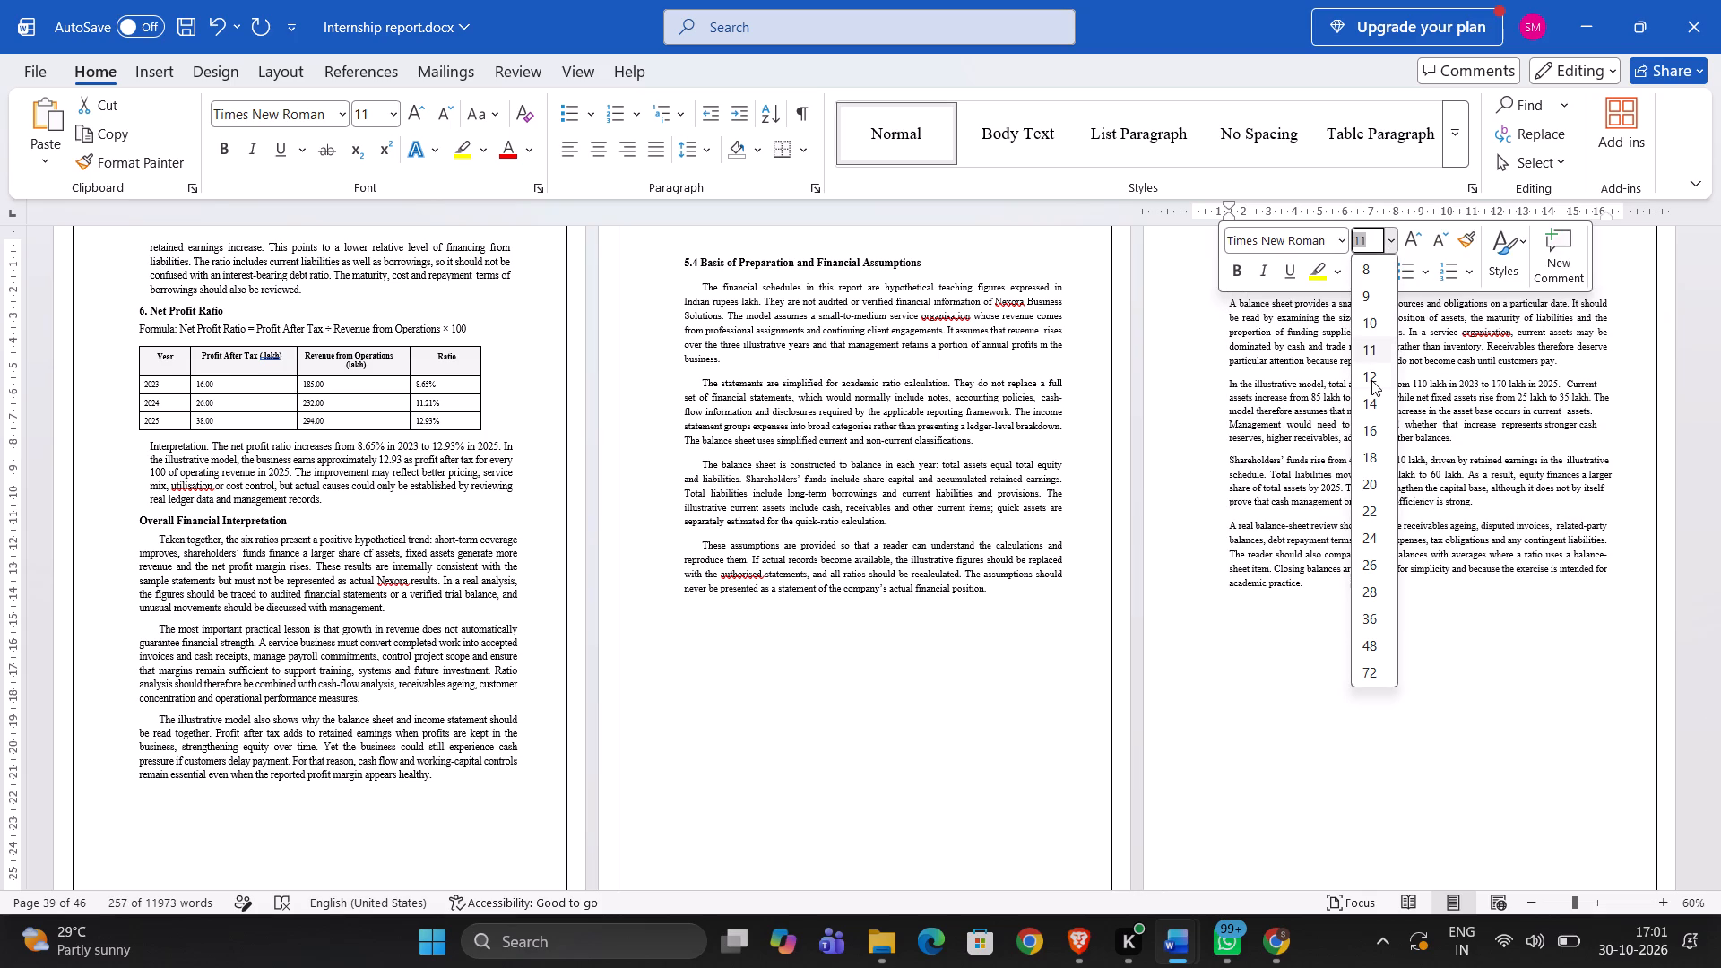
click(1370, 379)
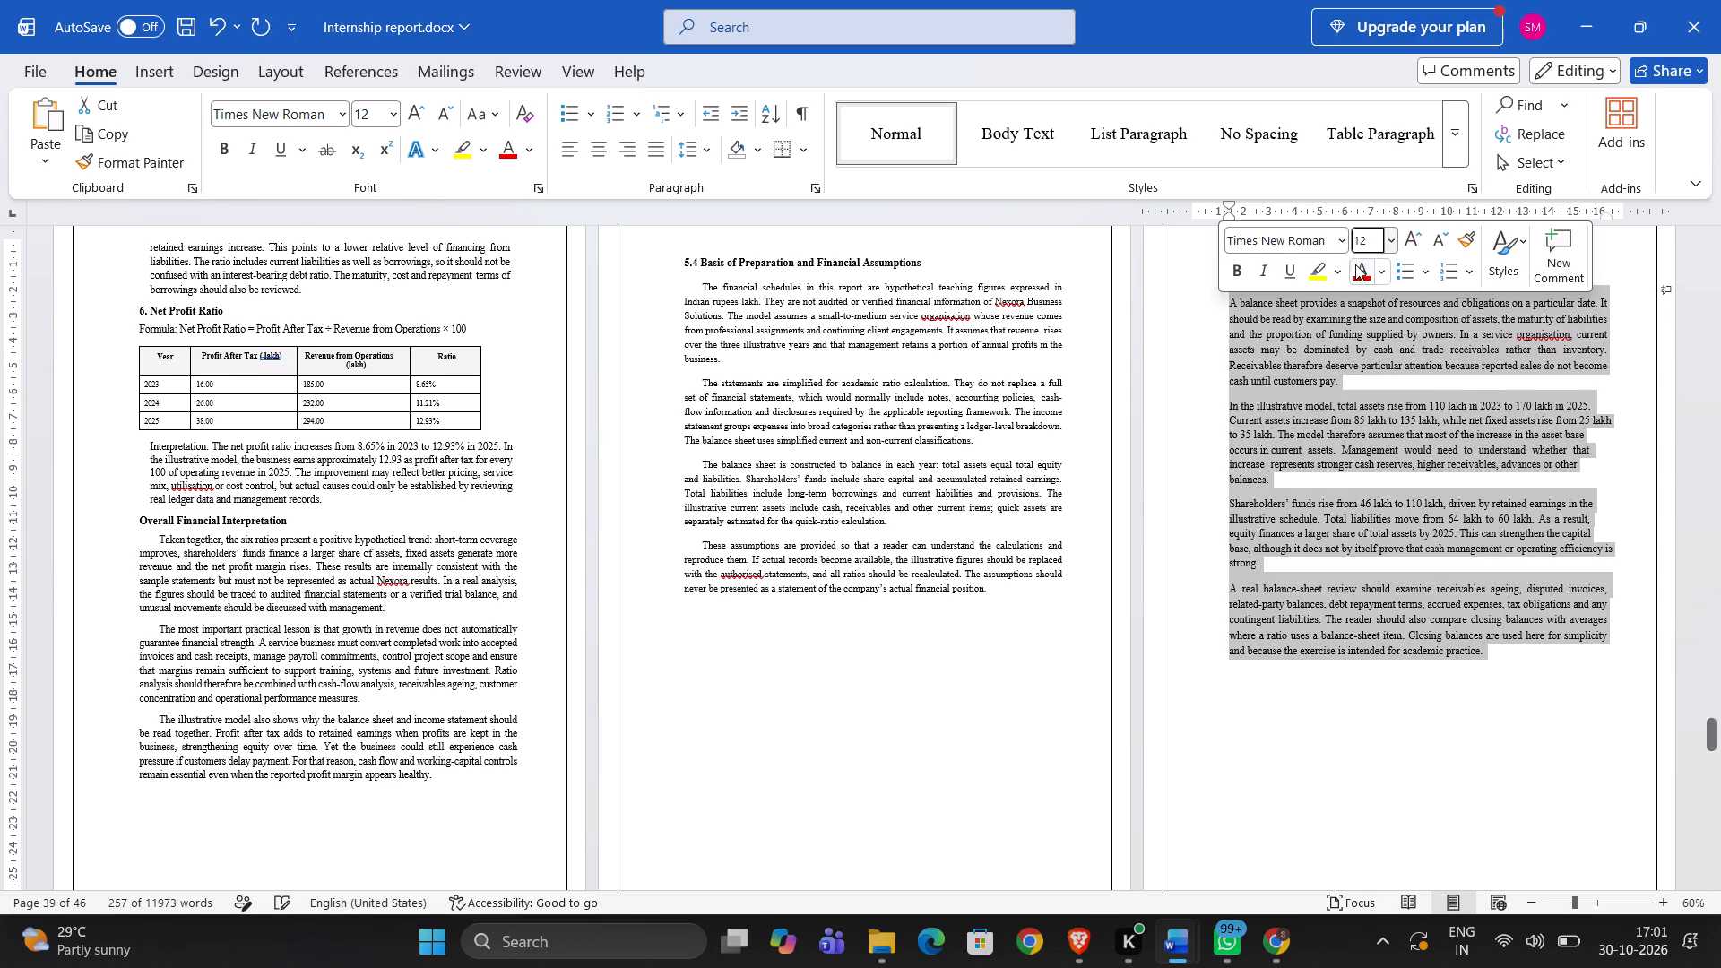
click(1178, 440)
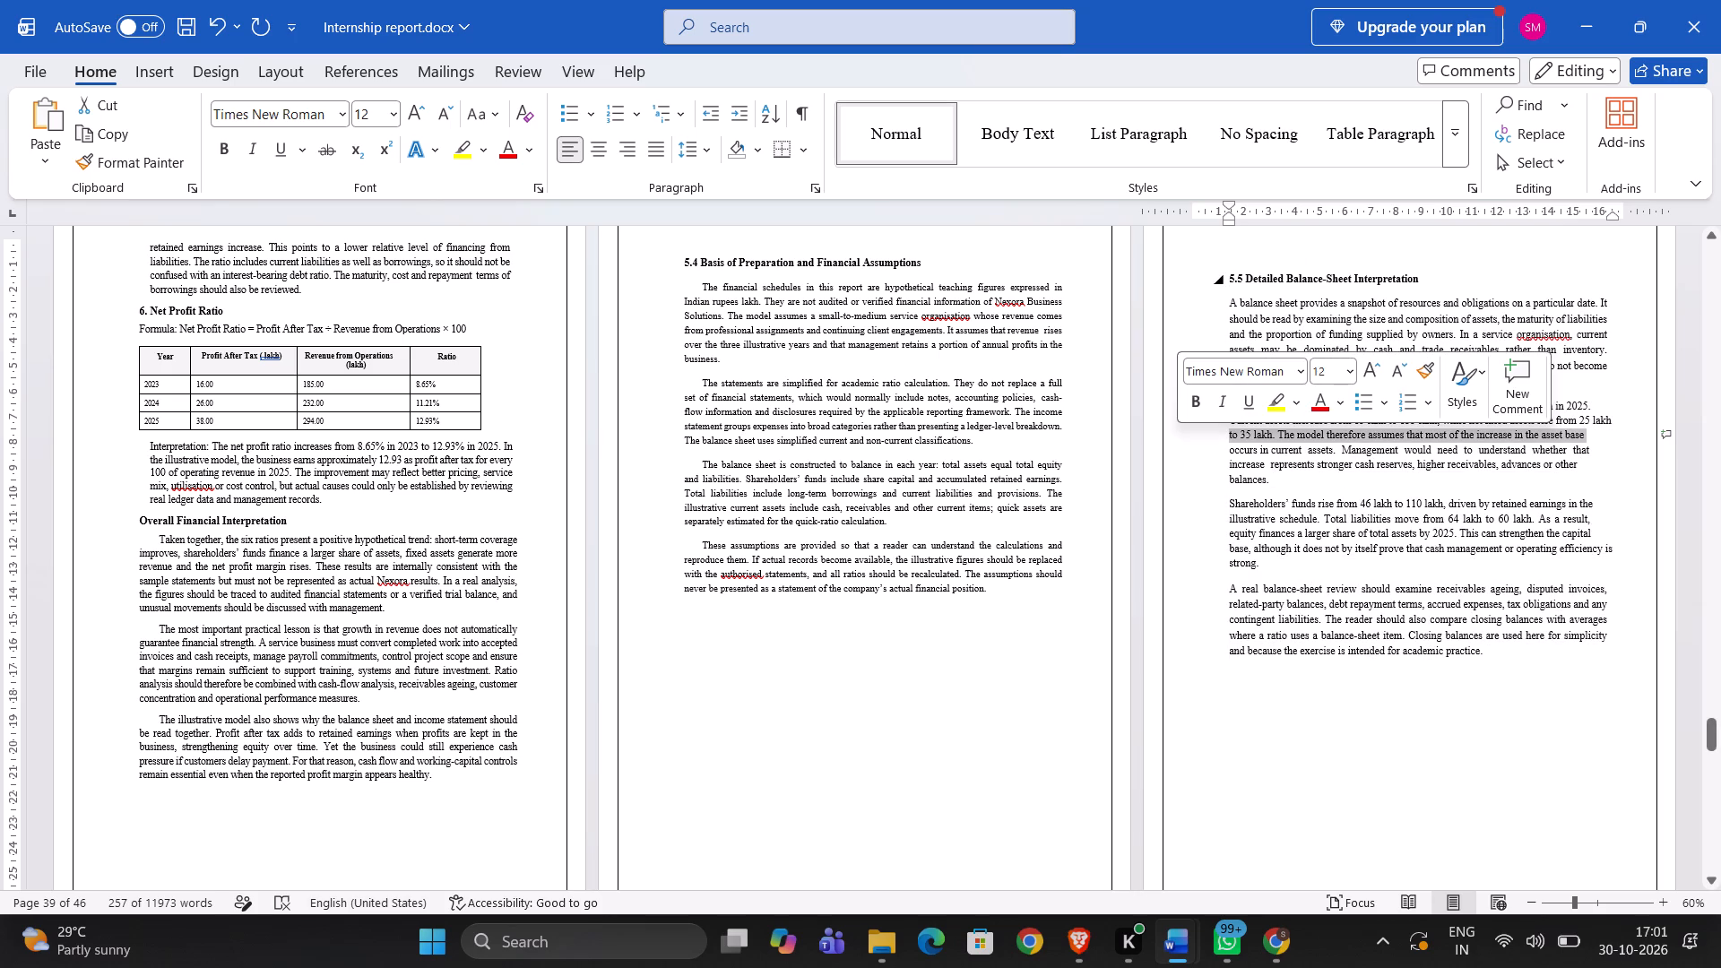
Set the font size of the section 5.5 heading, Detailed Balance-Sheet Interpretation, to 14.
drag(1426, 274, 1267, 267)
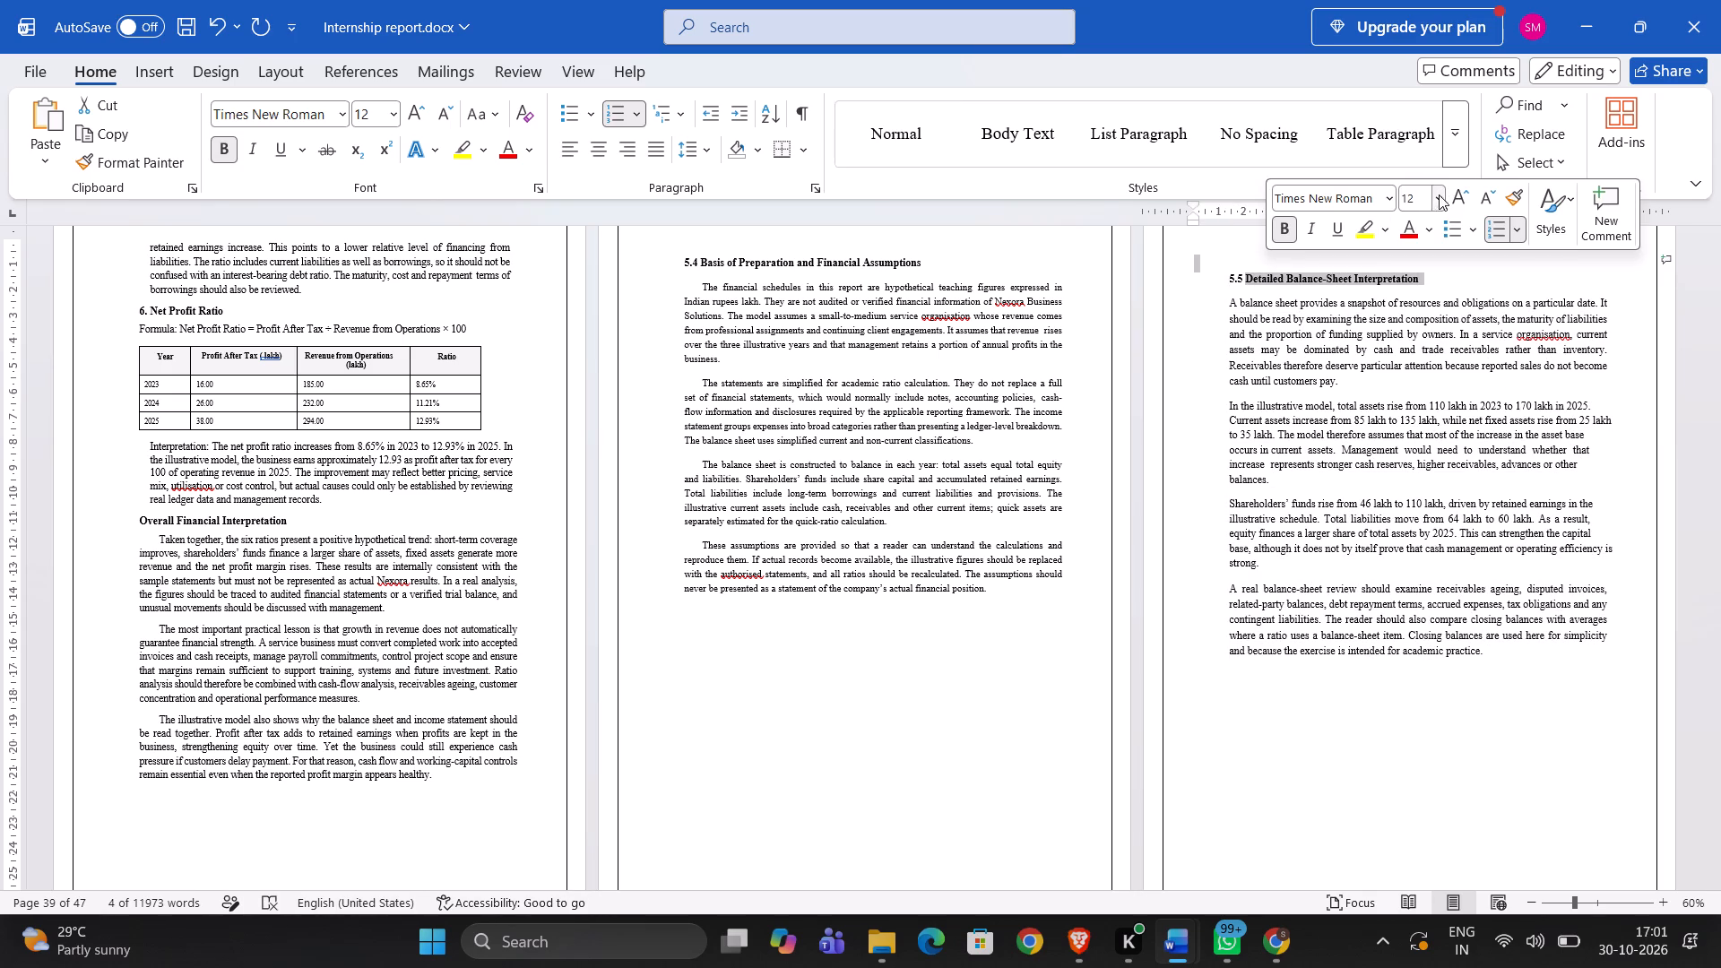
click(1435, 199)
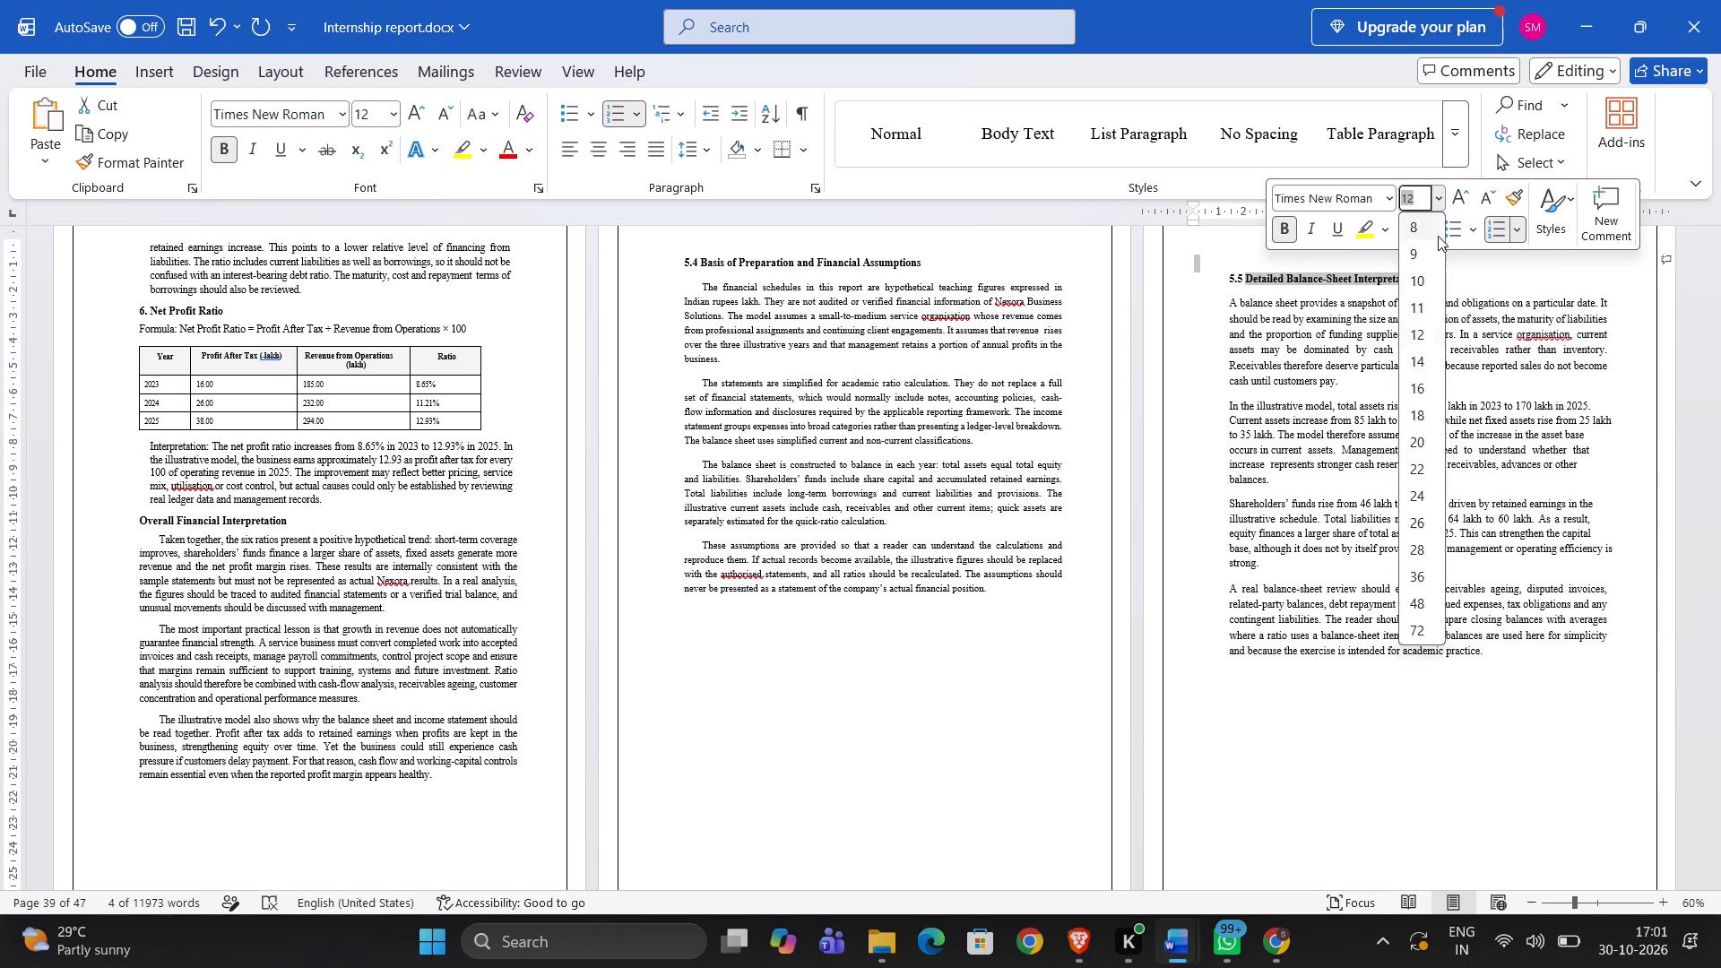
click(1416, 358)
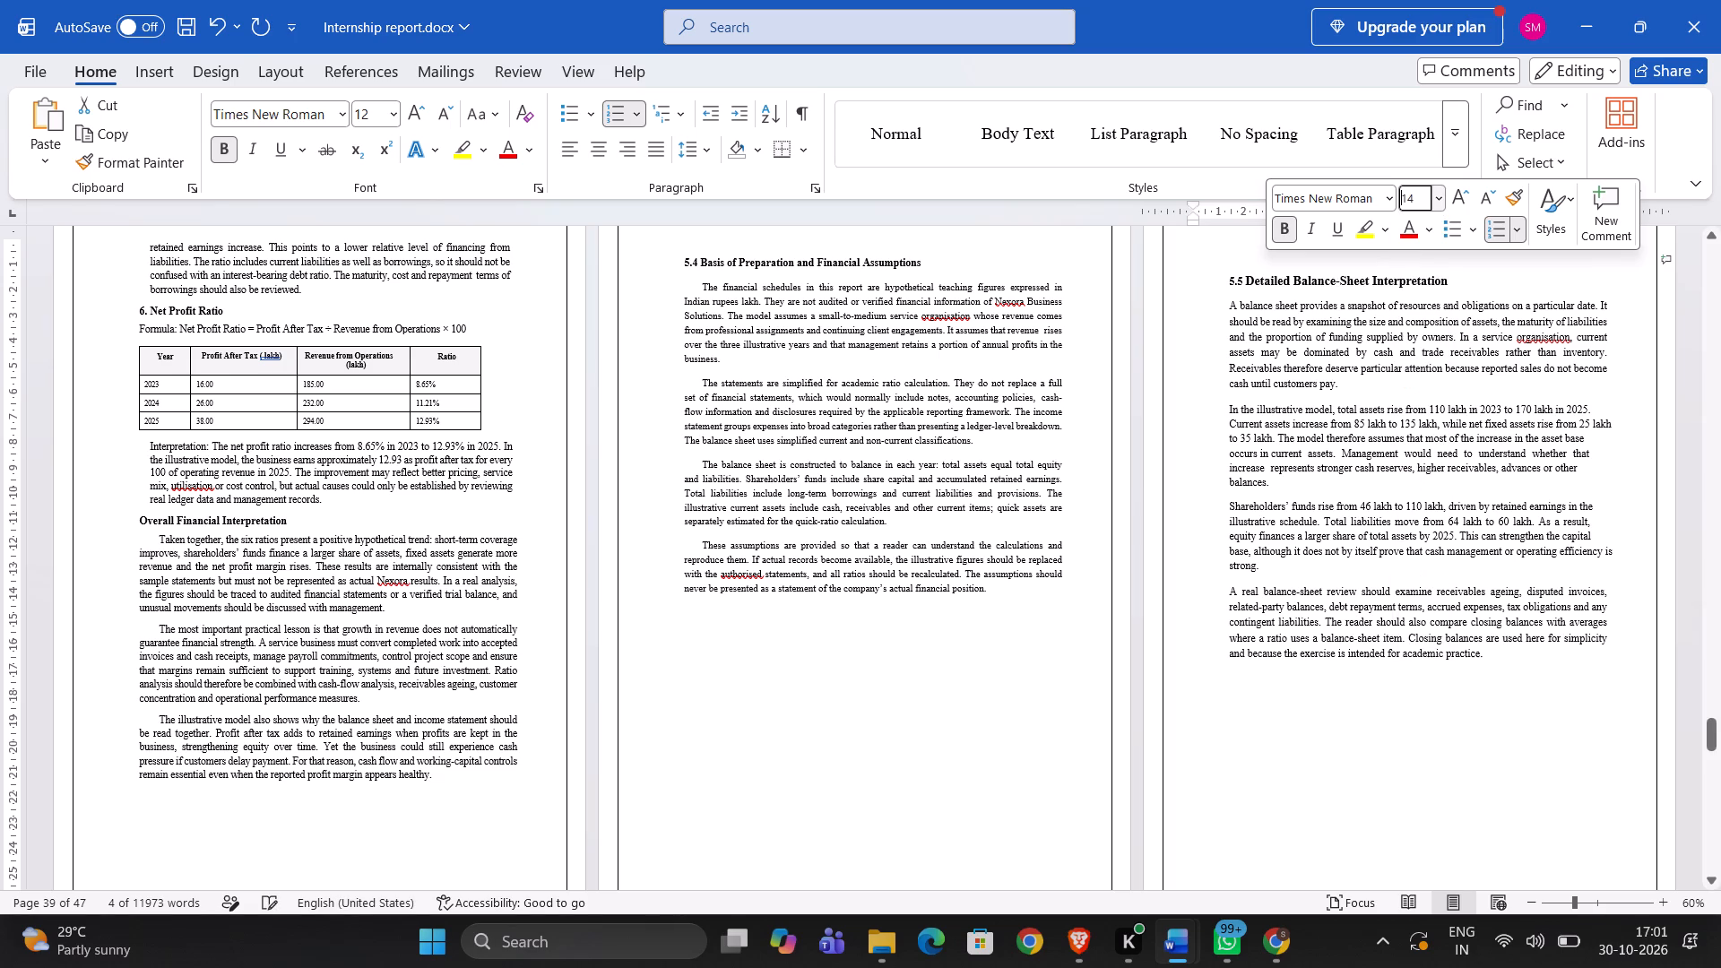
Delete the blank page between section 5.5 and section 5.6, Detailed Income-Statement Interpretation.
scroll(1380, 708, down, 3)
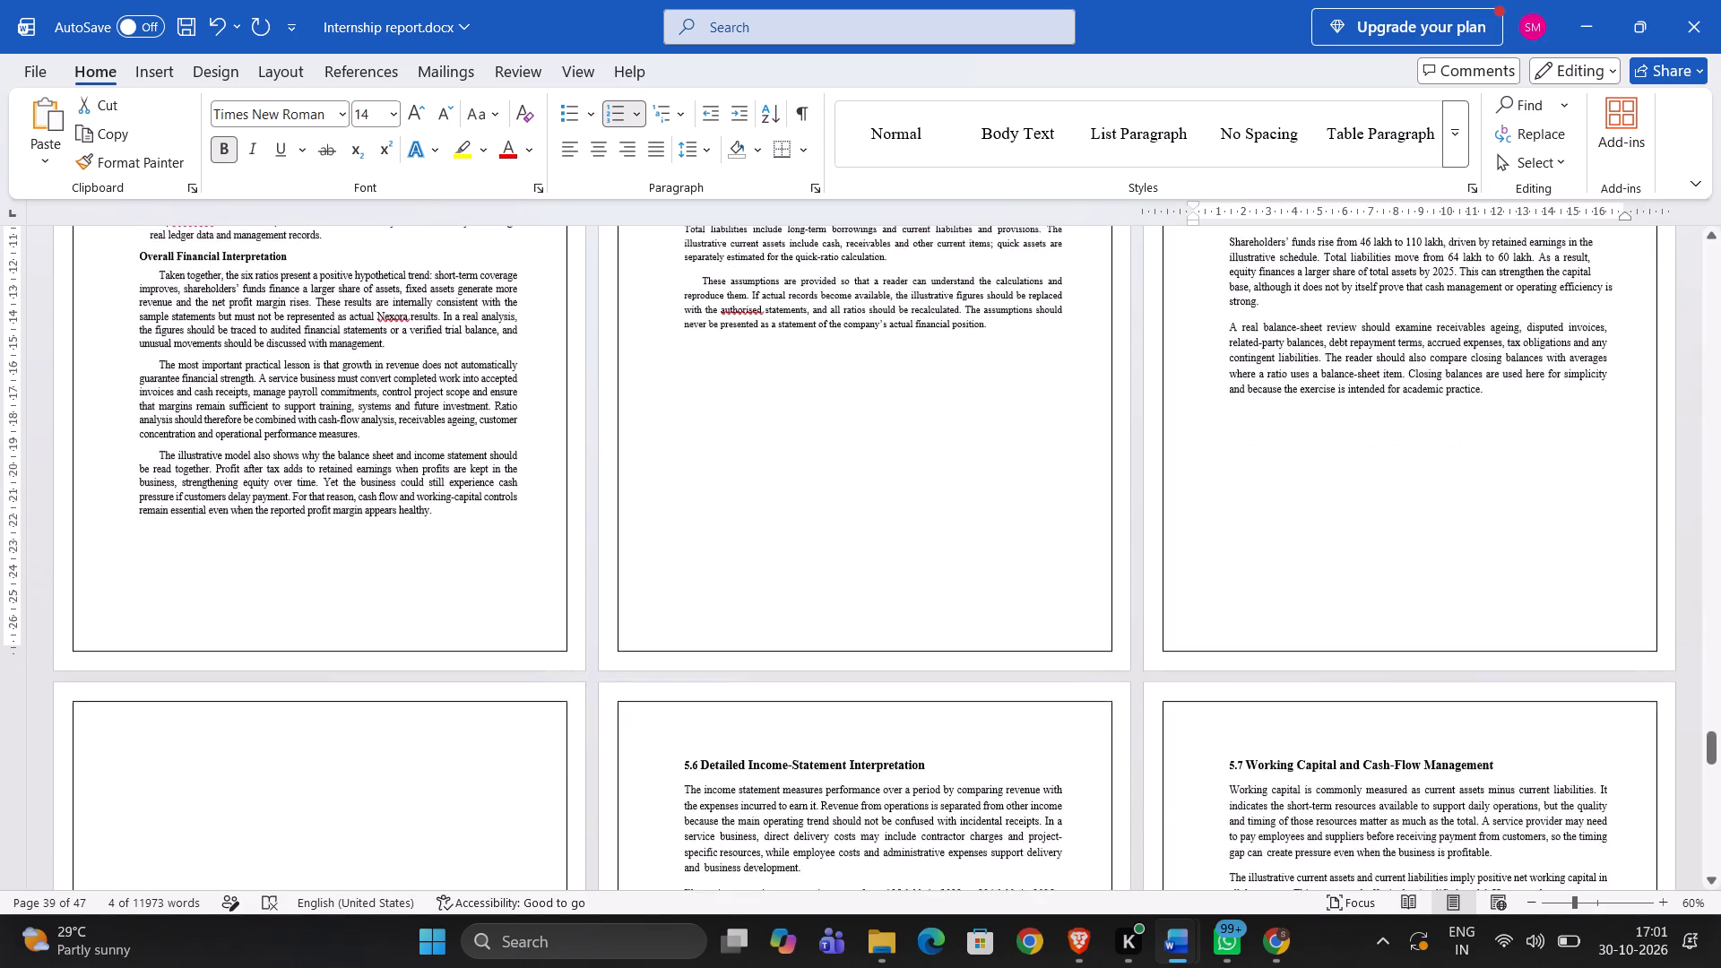
scroll(1380, 708, down, 3)
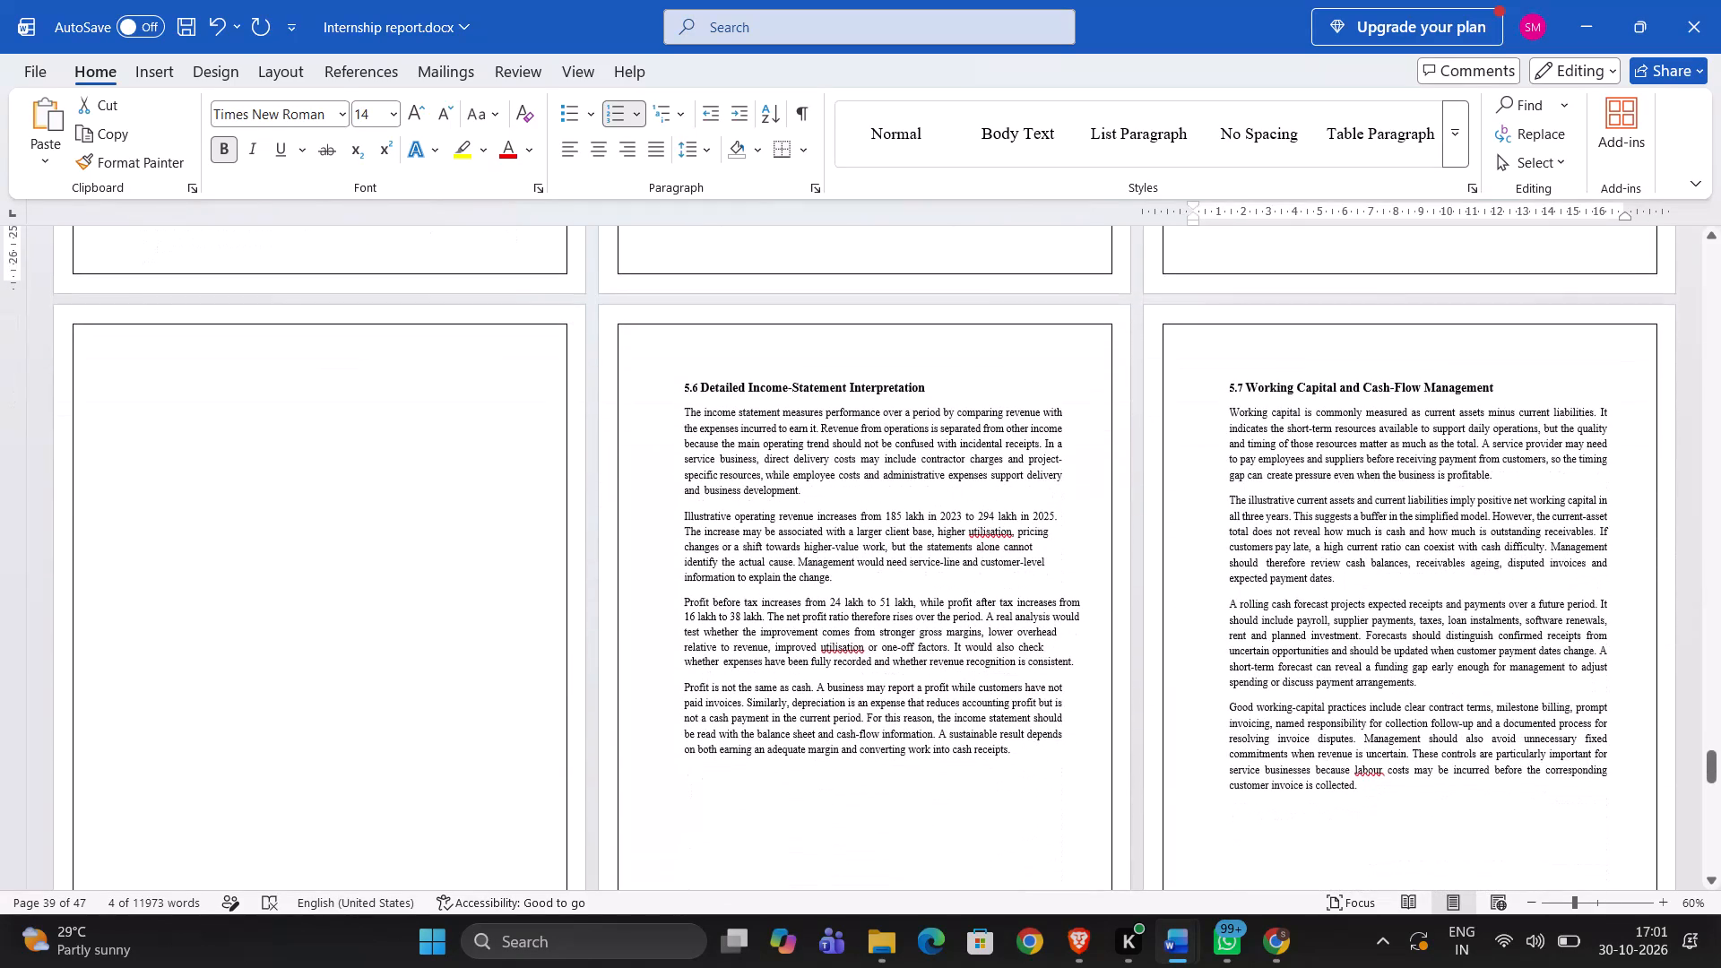
scroll(1380, 708, up, 1)
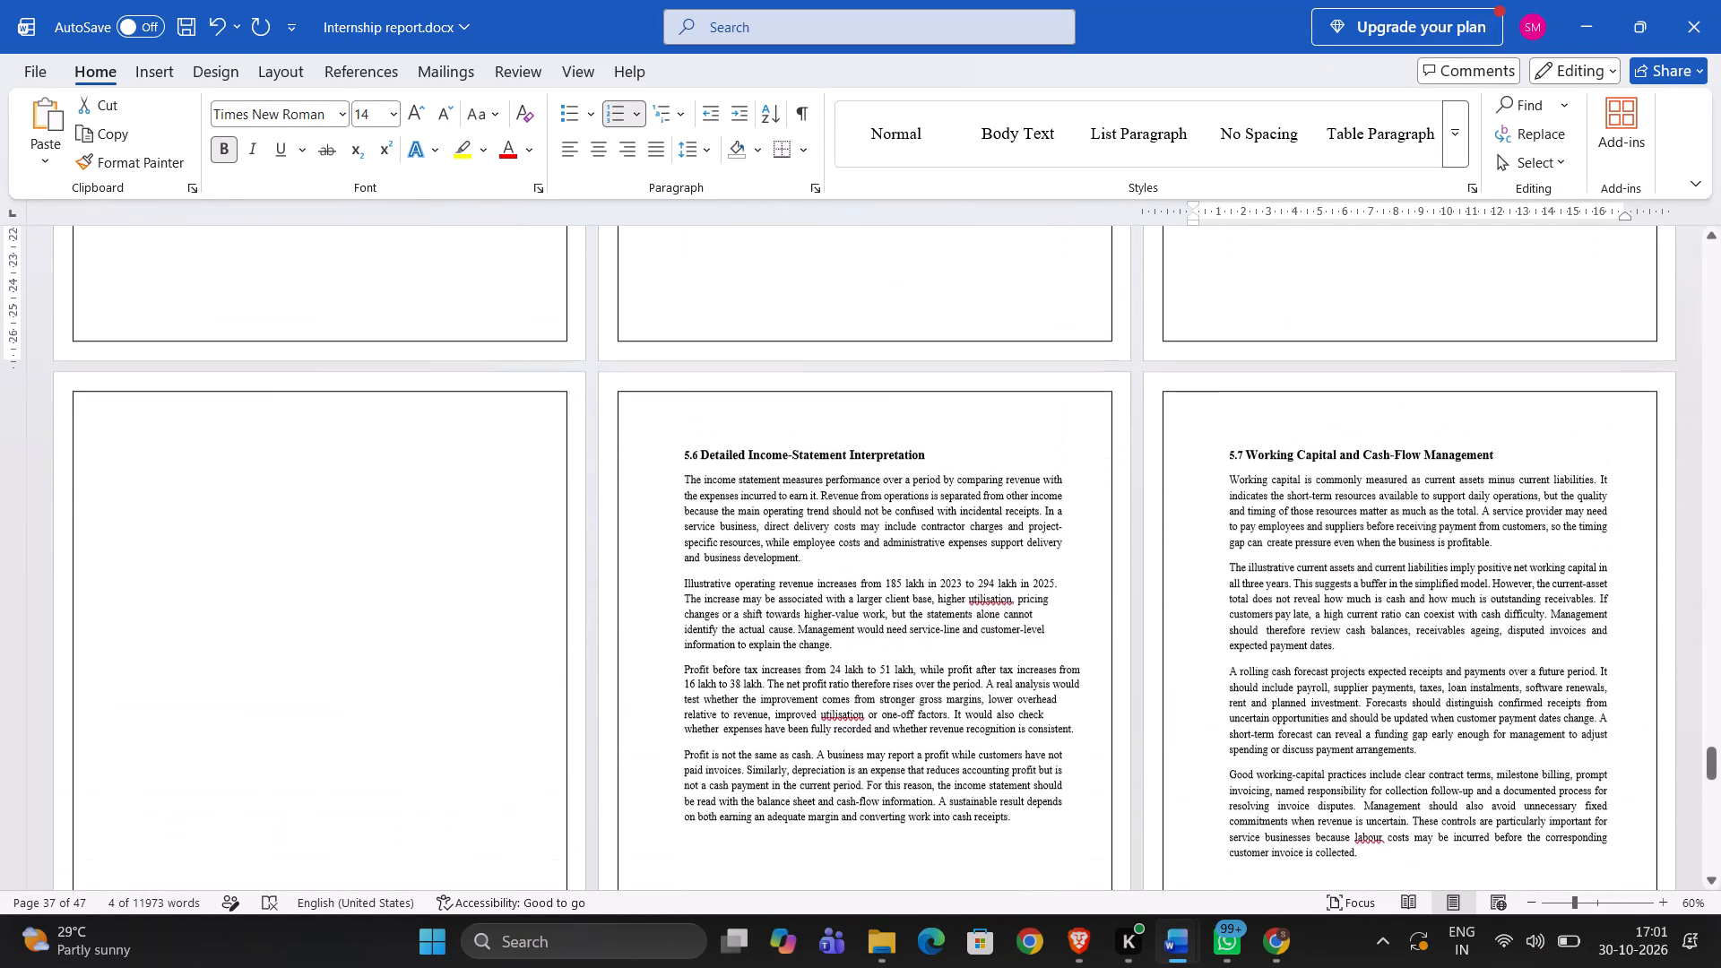
scroll(1380, 708, up, 1)
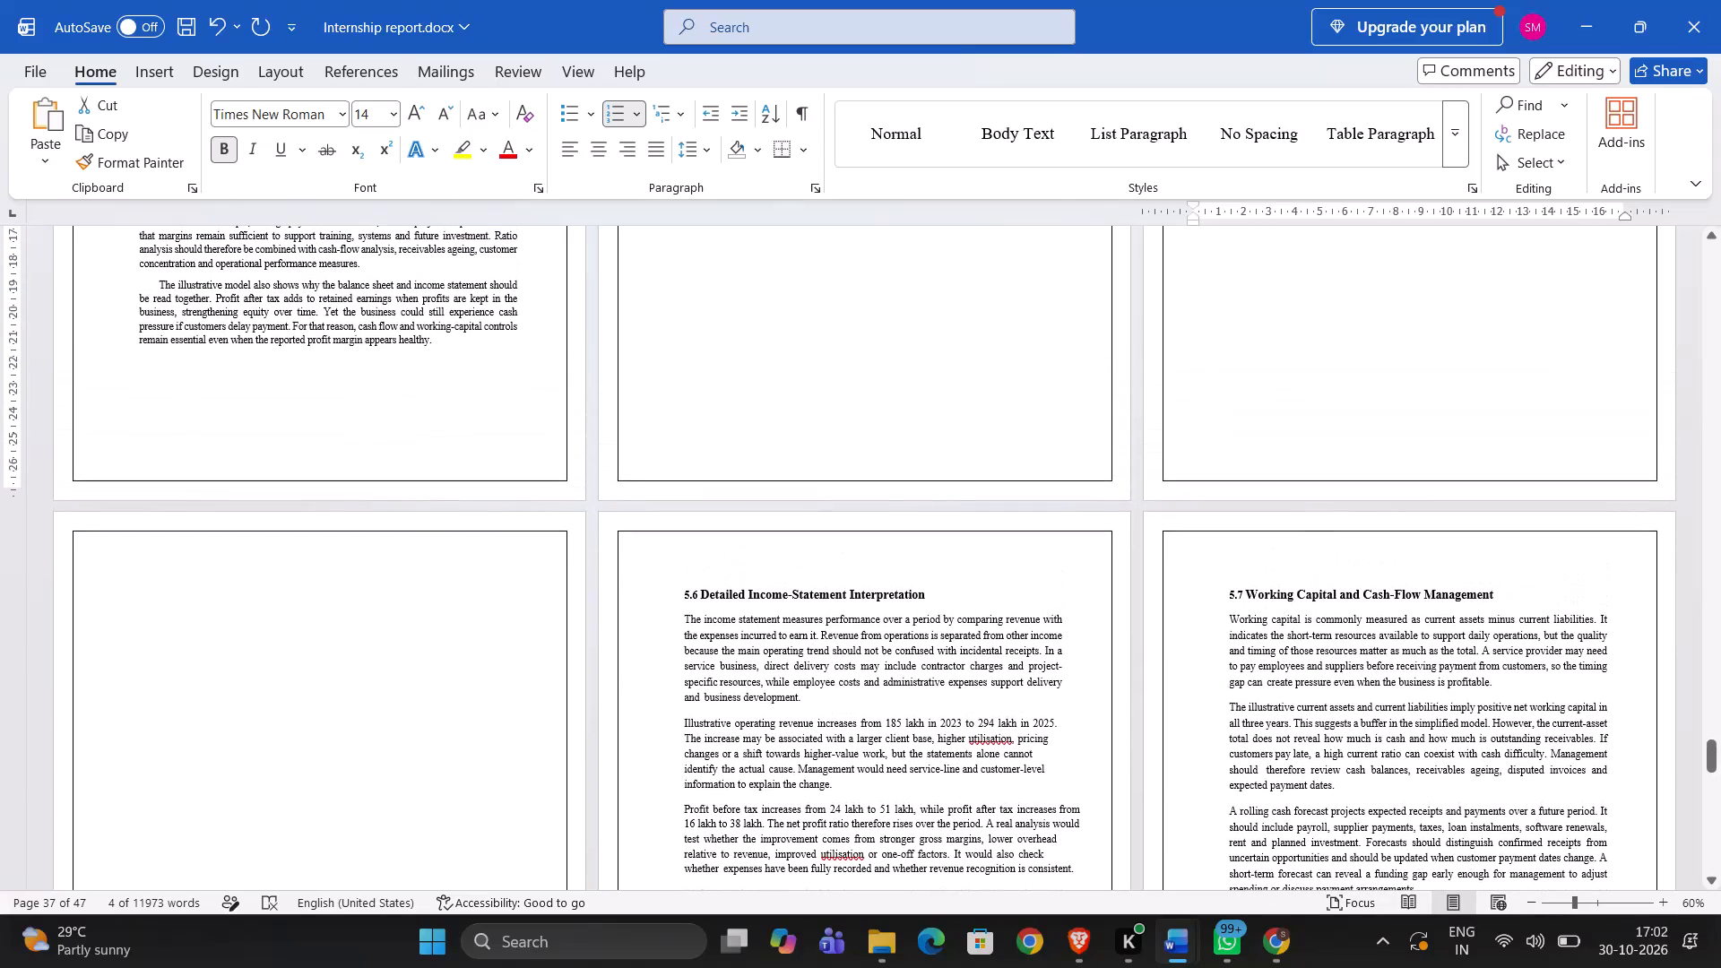
click(337, 621)
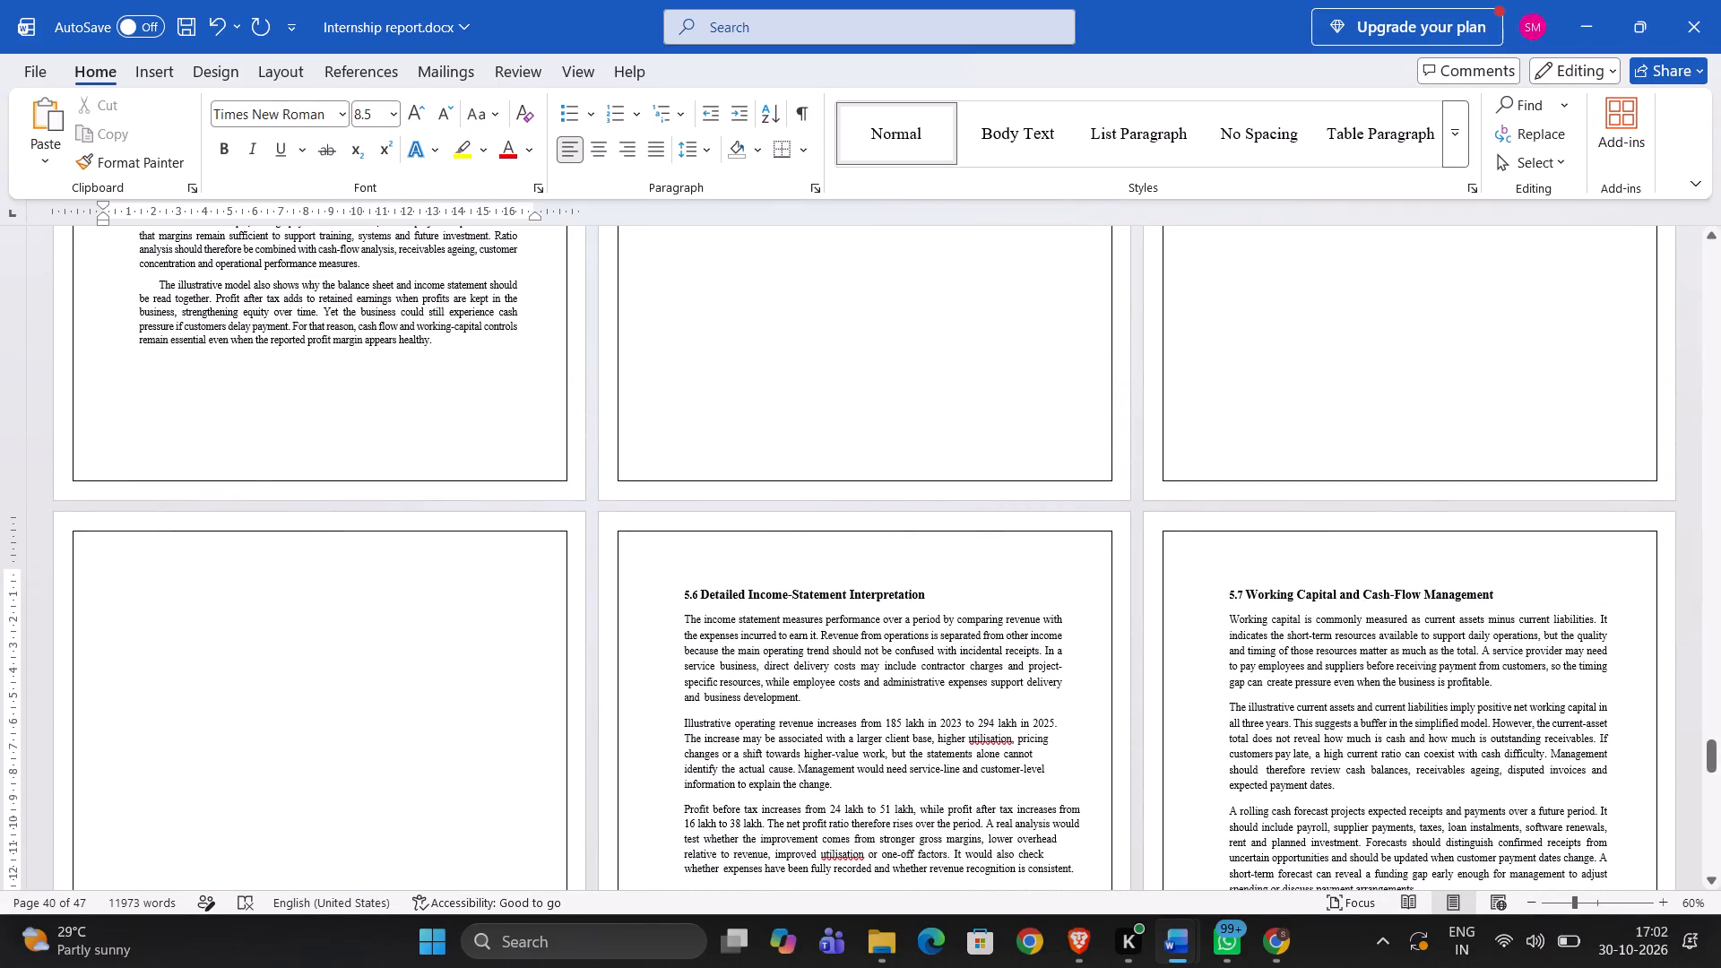
click(97, 546)
key(BackSpace)
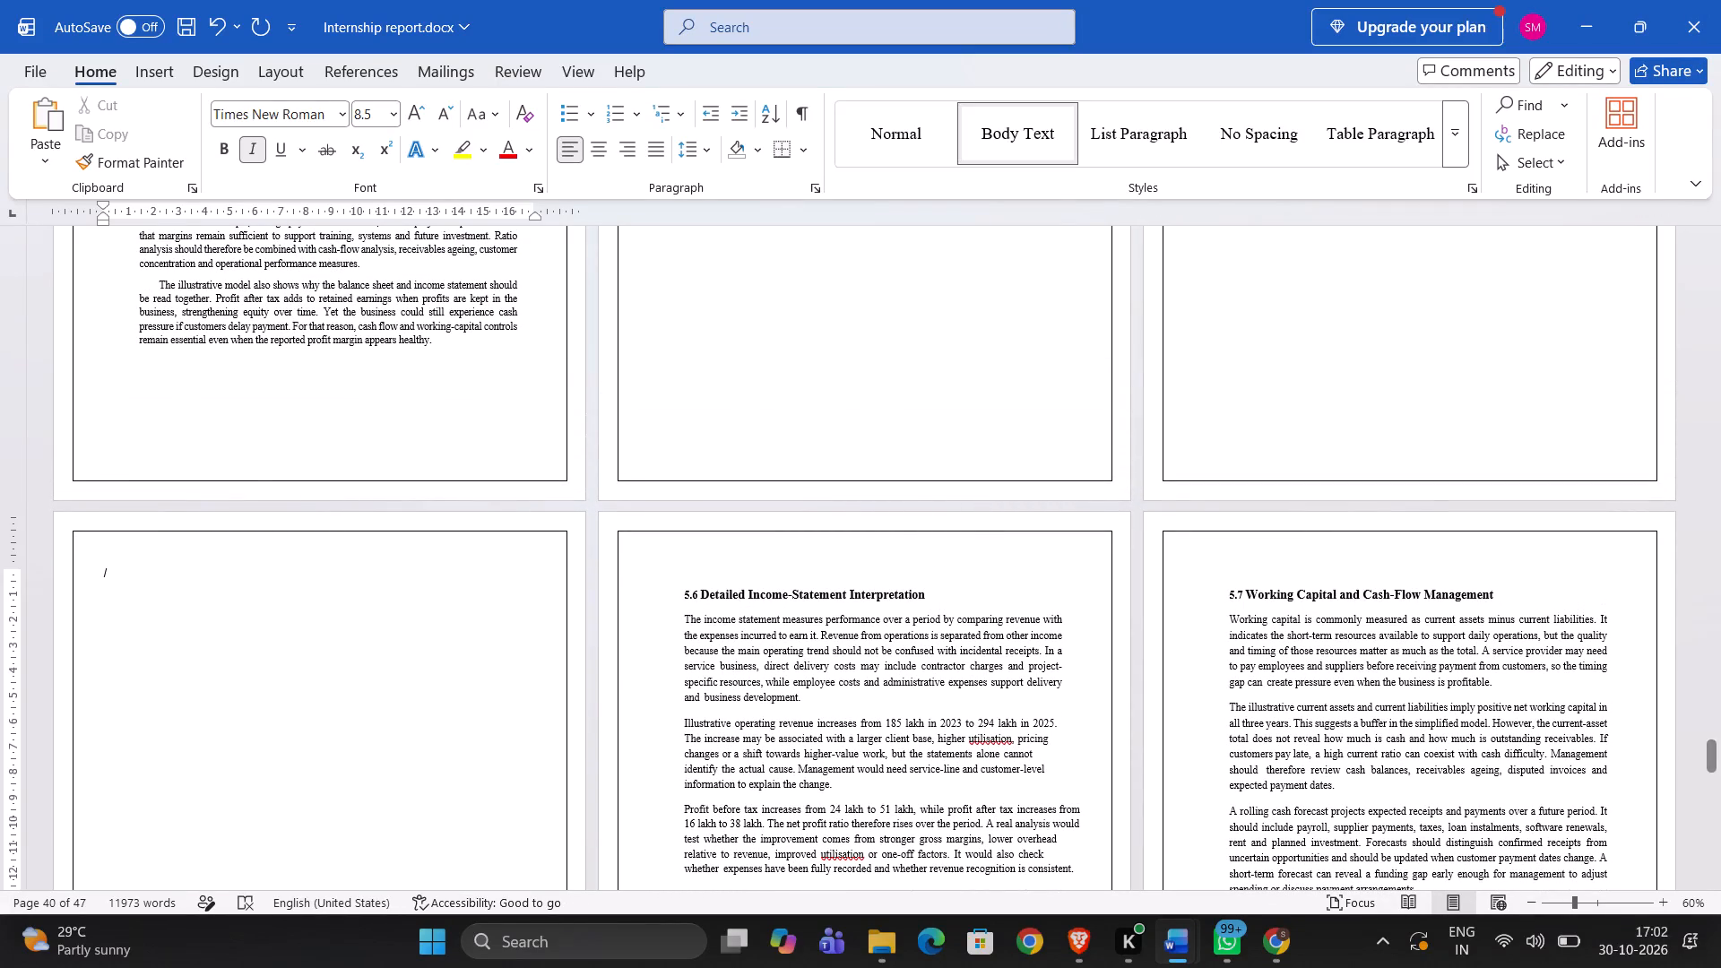
key(BackSpace)
Try to remove the blank page between sections 5.8 and 5.9 by deleting empty lines from its top.
scroll(97, 546, up, 2)
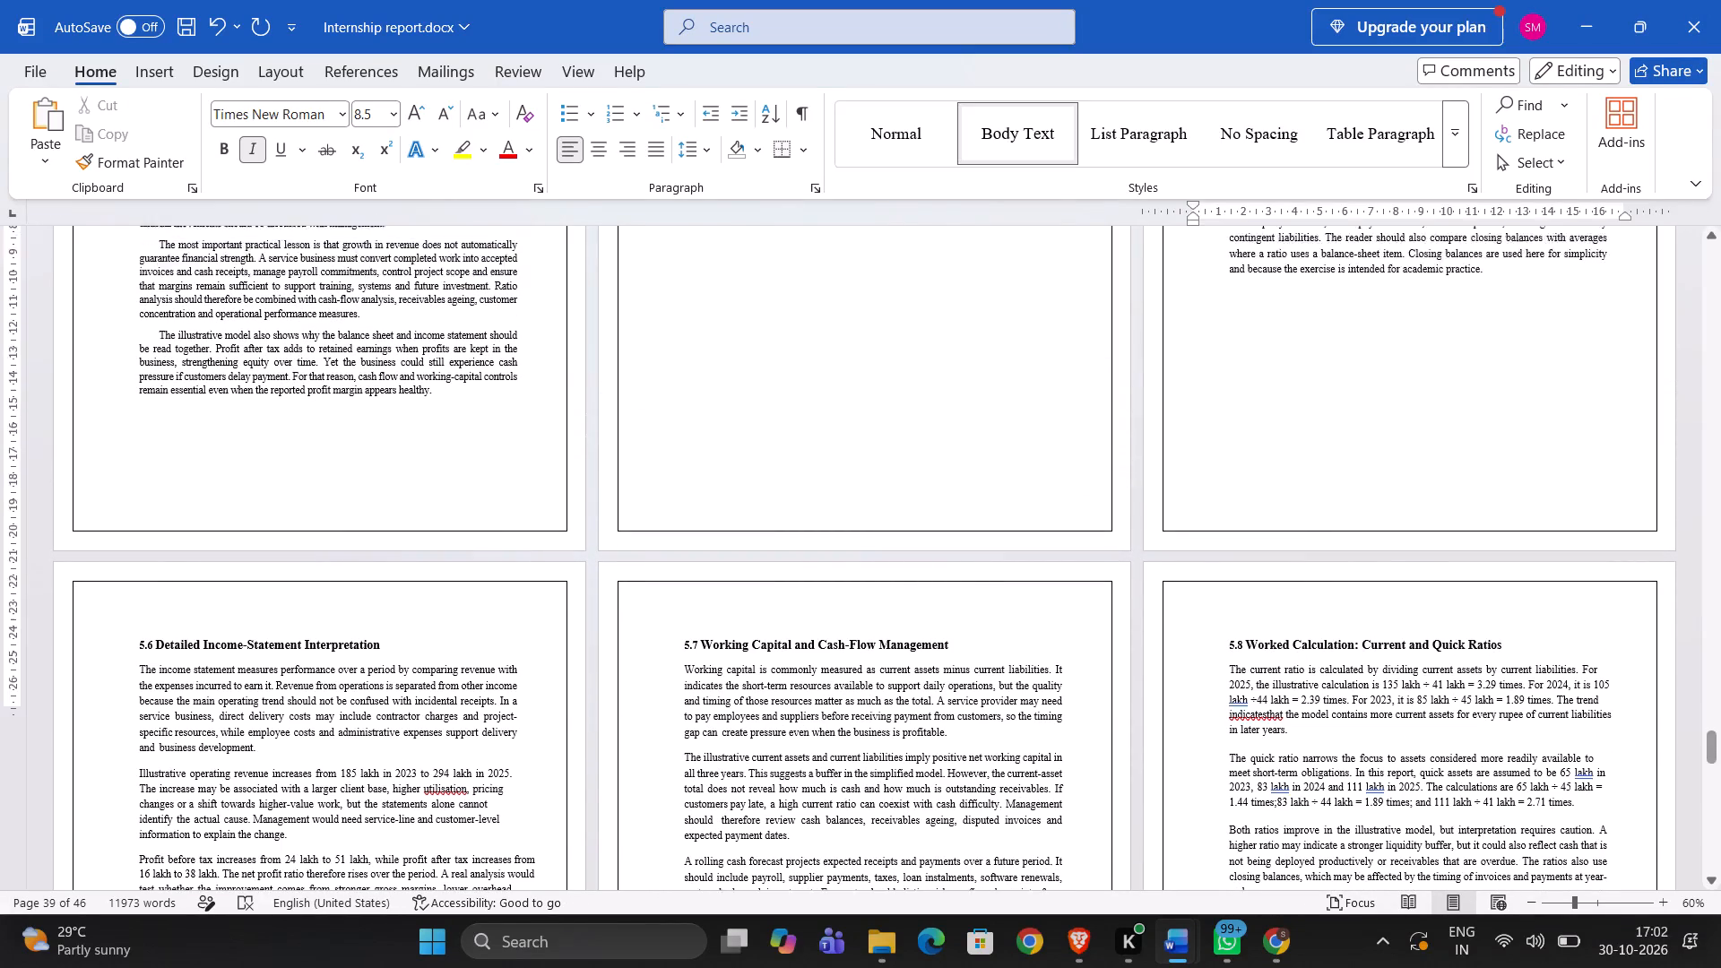
scroll(97, 546, up, 4)
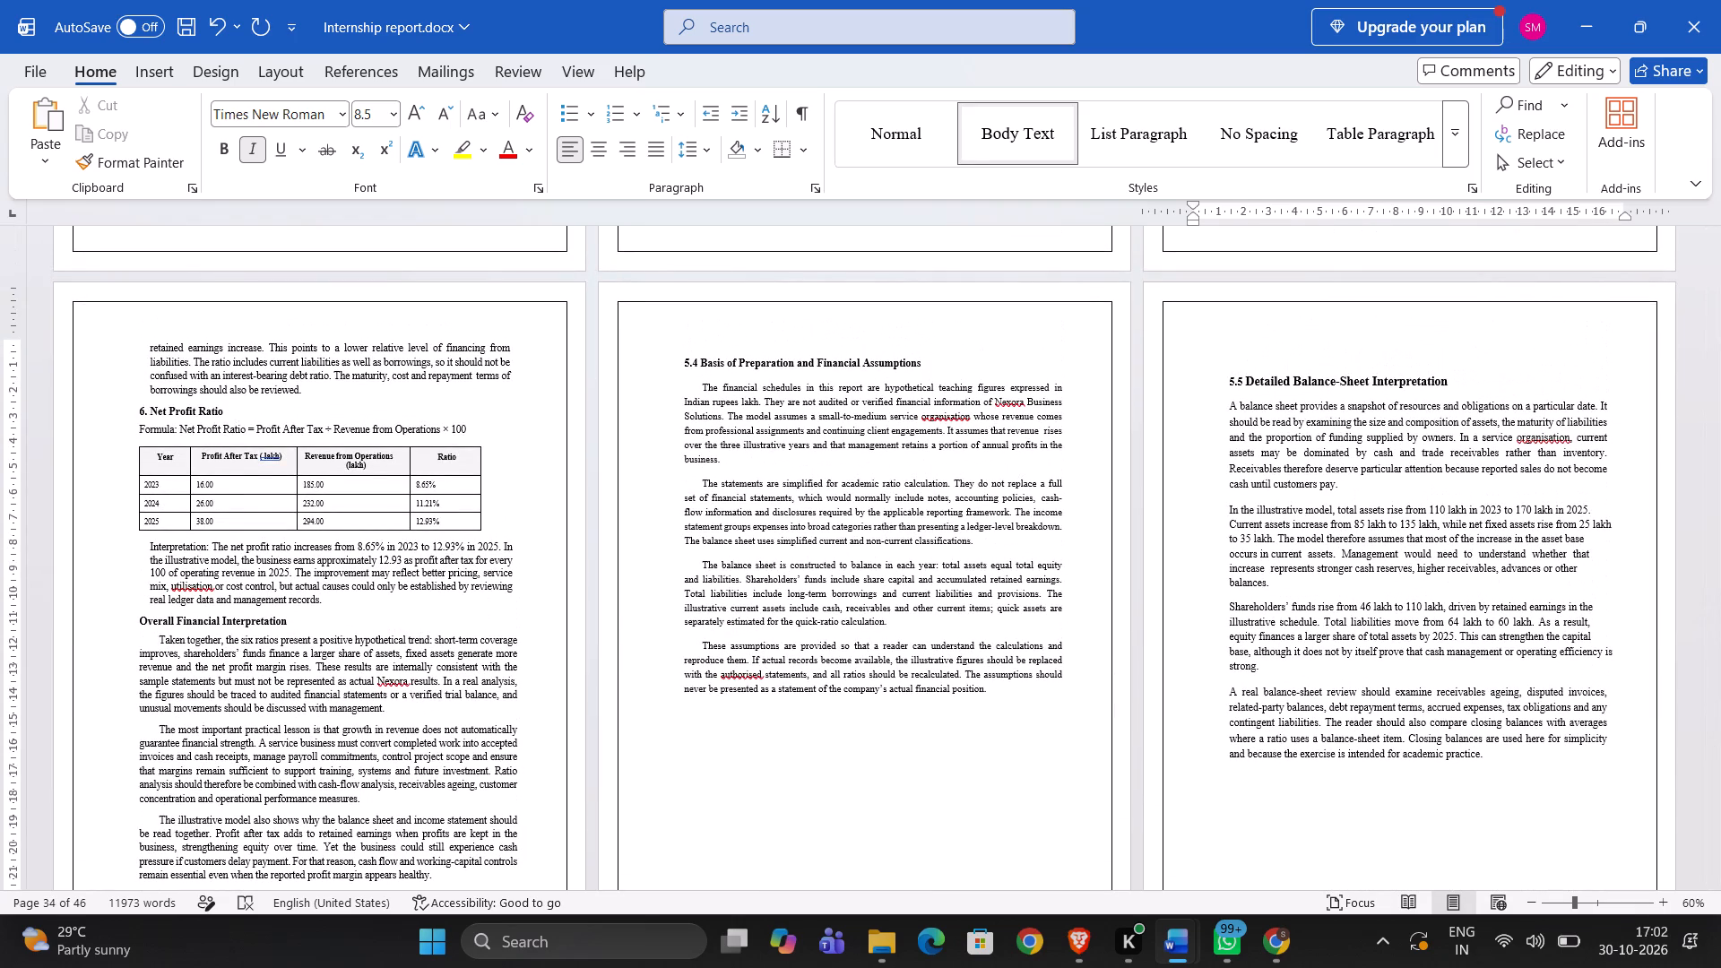
scroll(97, 546, down, 10)
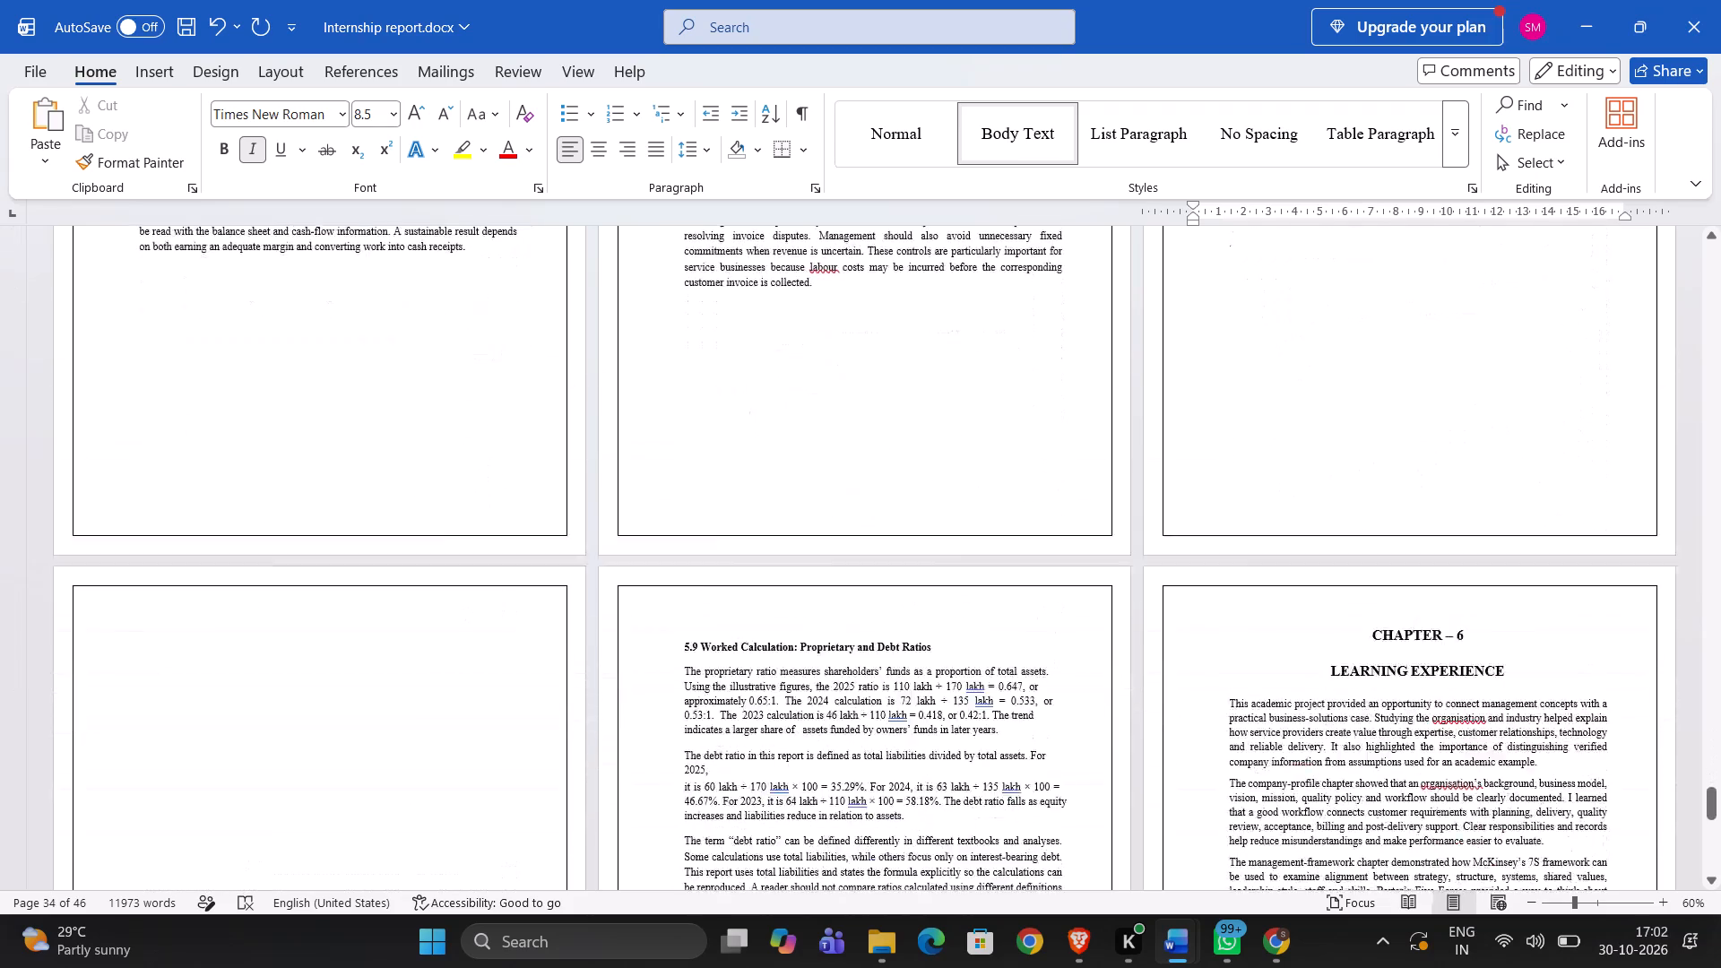
scroll(97, 546, down, 7)
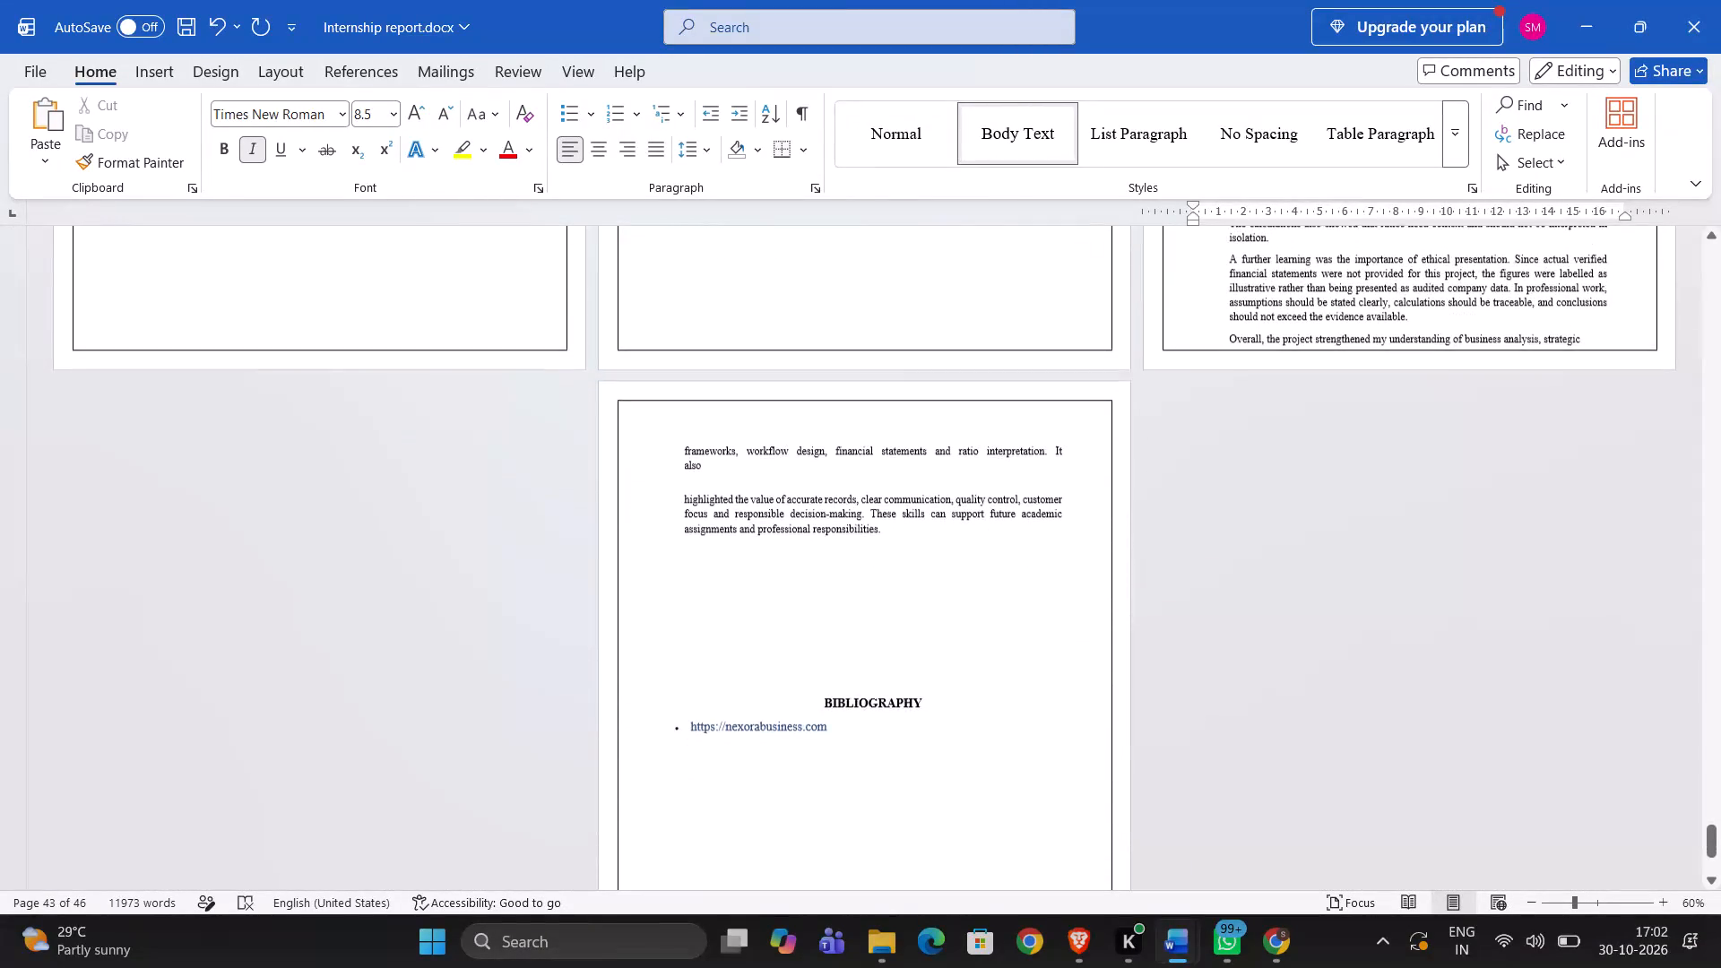
scroll(97, 546, up, 6)
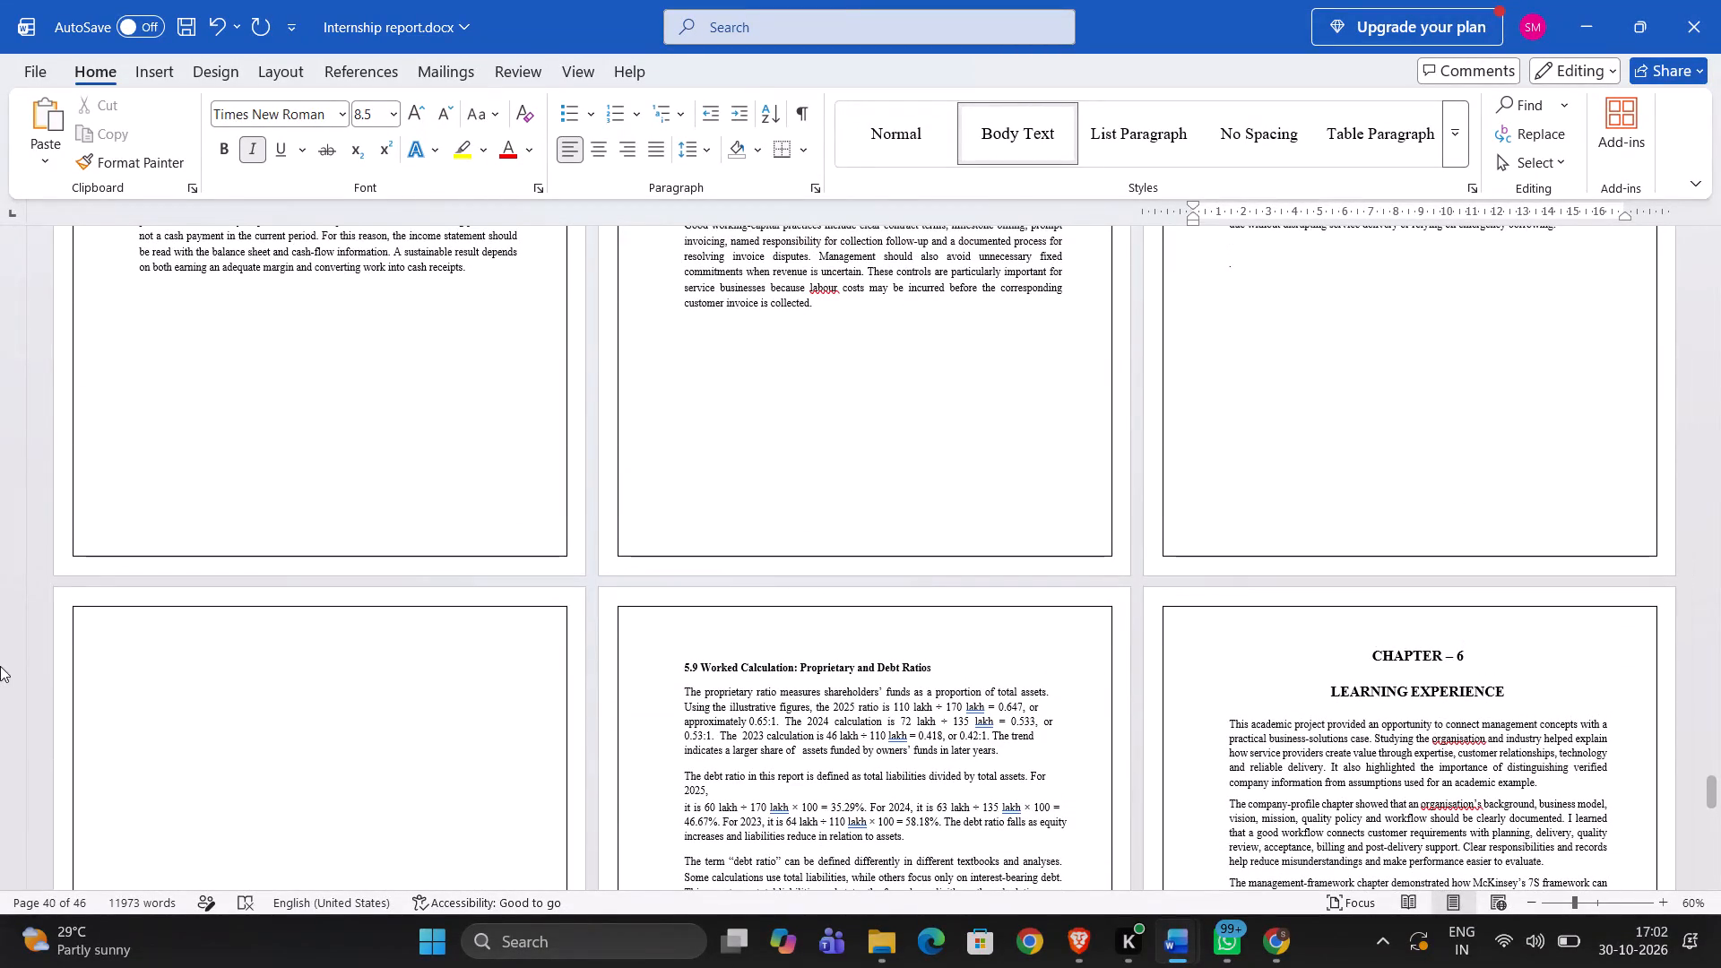
click(134, 647)
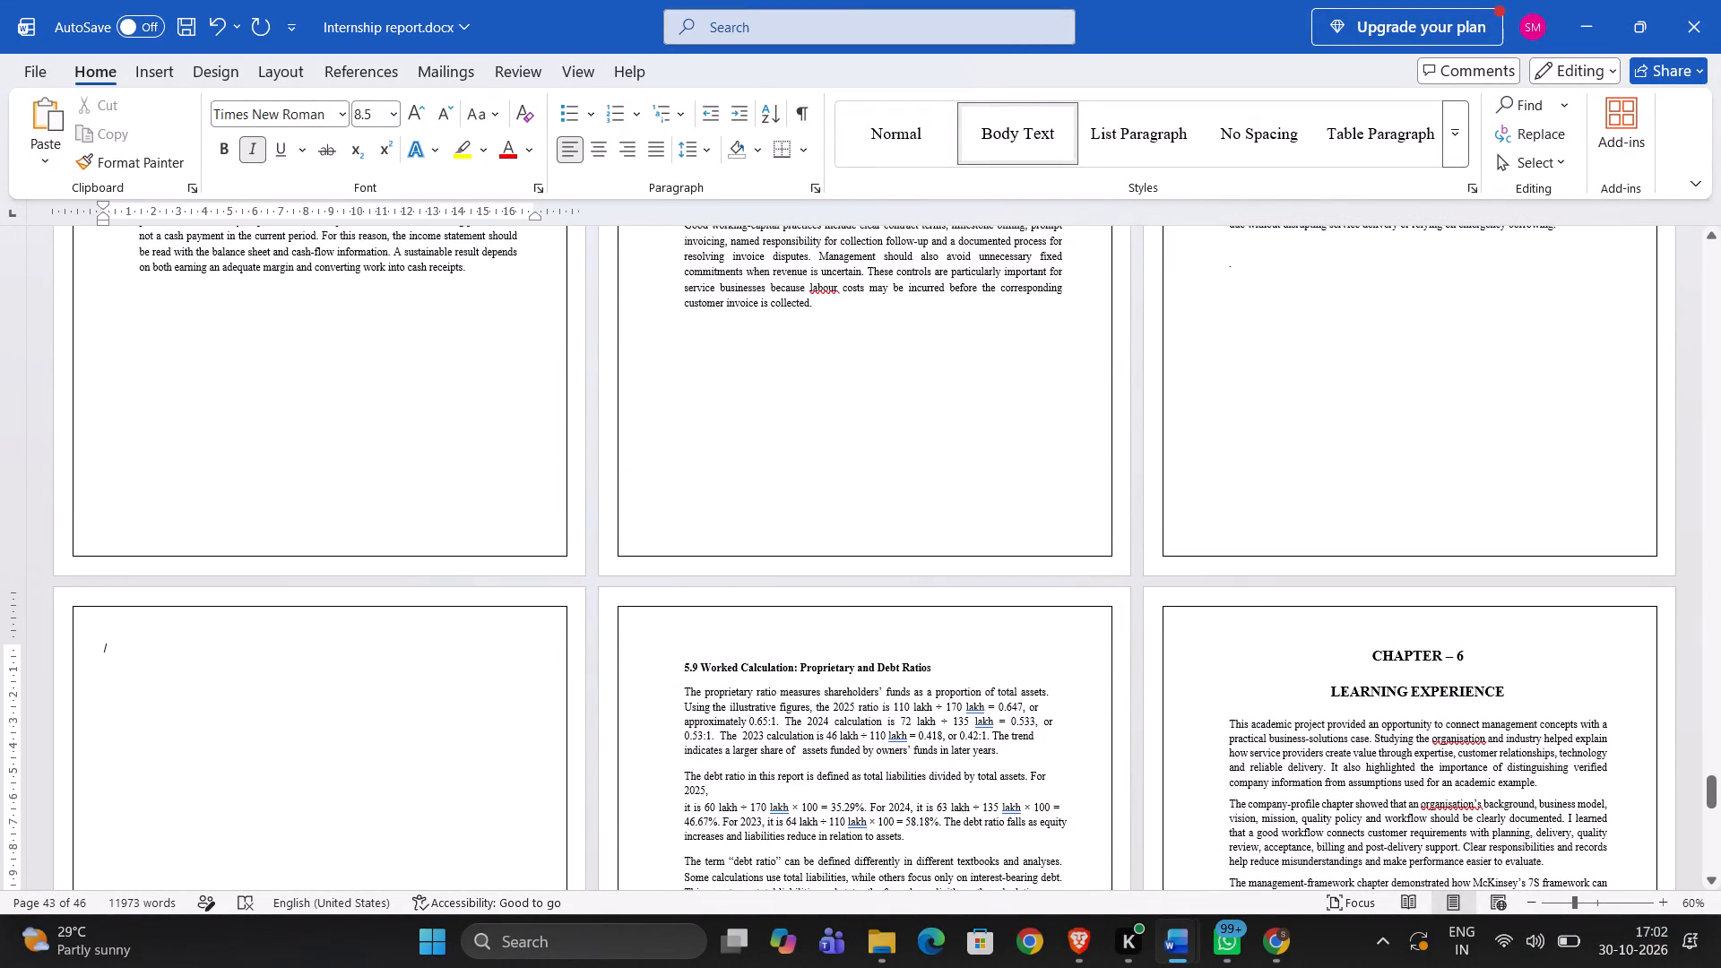
key(BackSpace)
key(BackSpace)
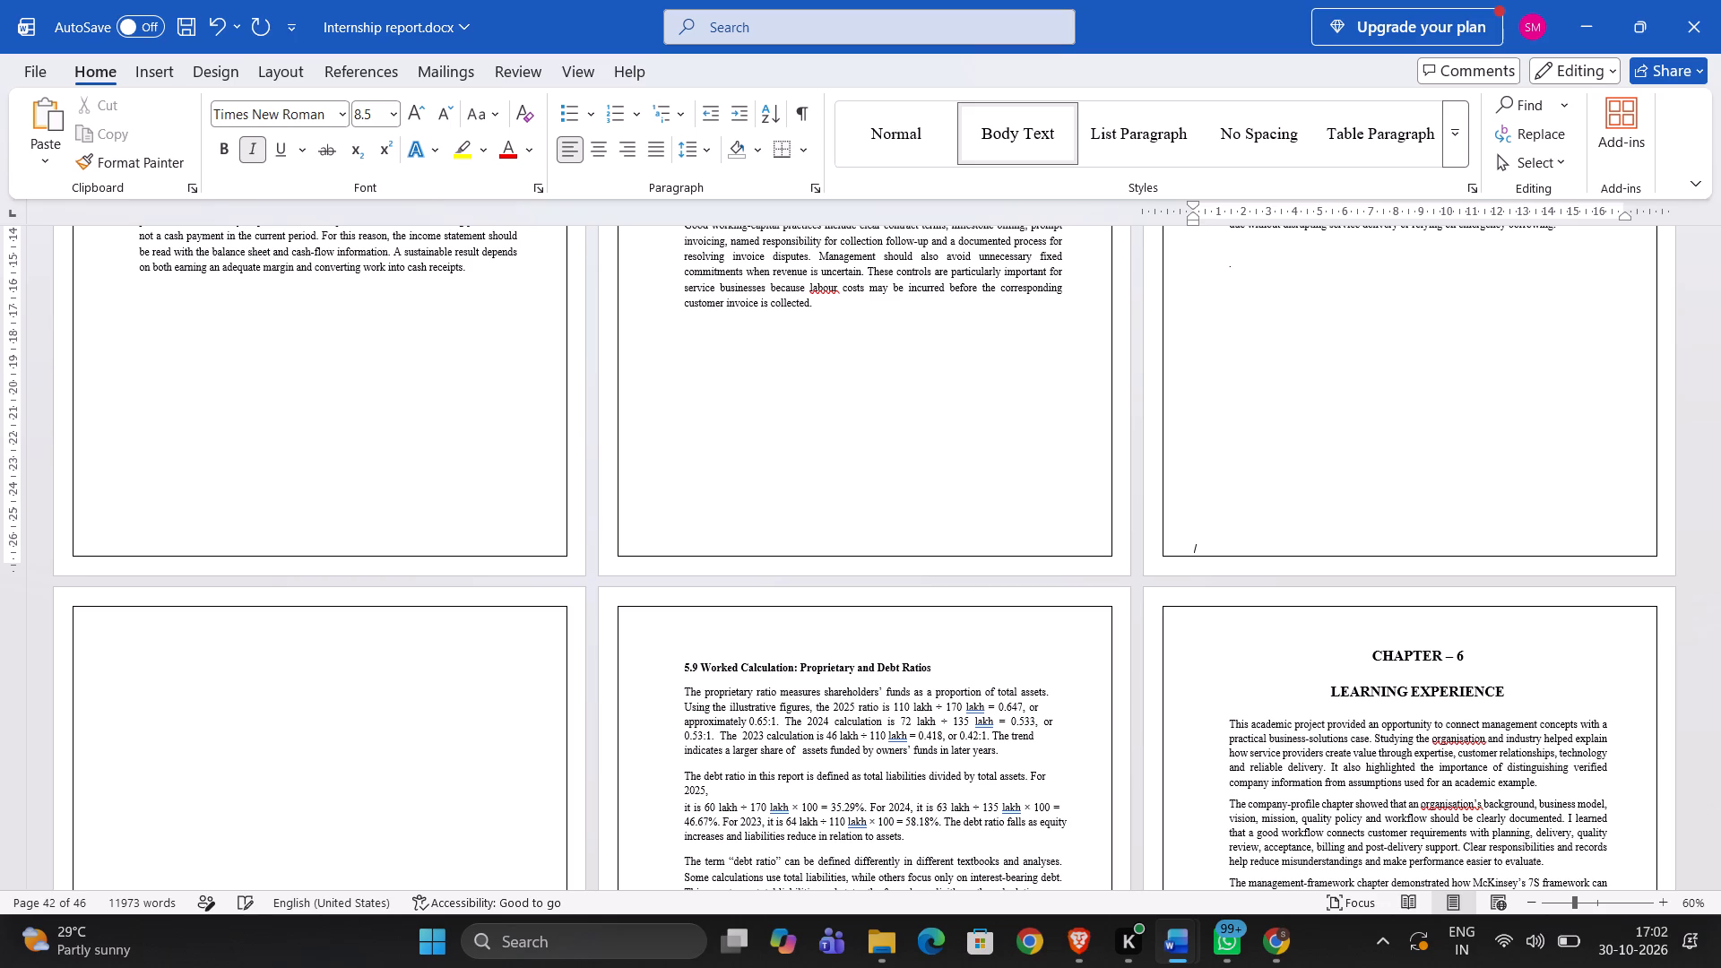
drag(87, 629, 116, 631)
click(116, 631)
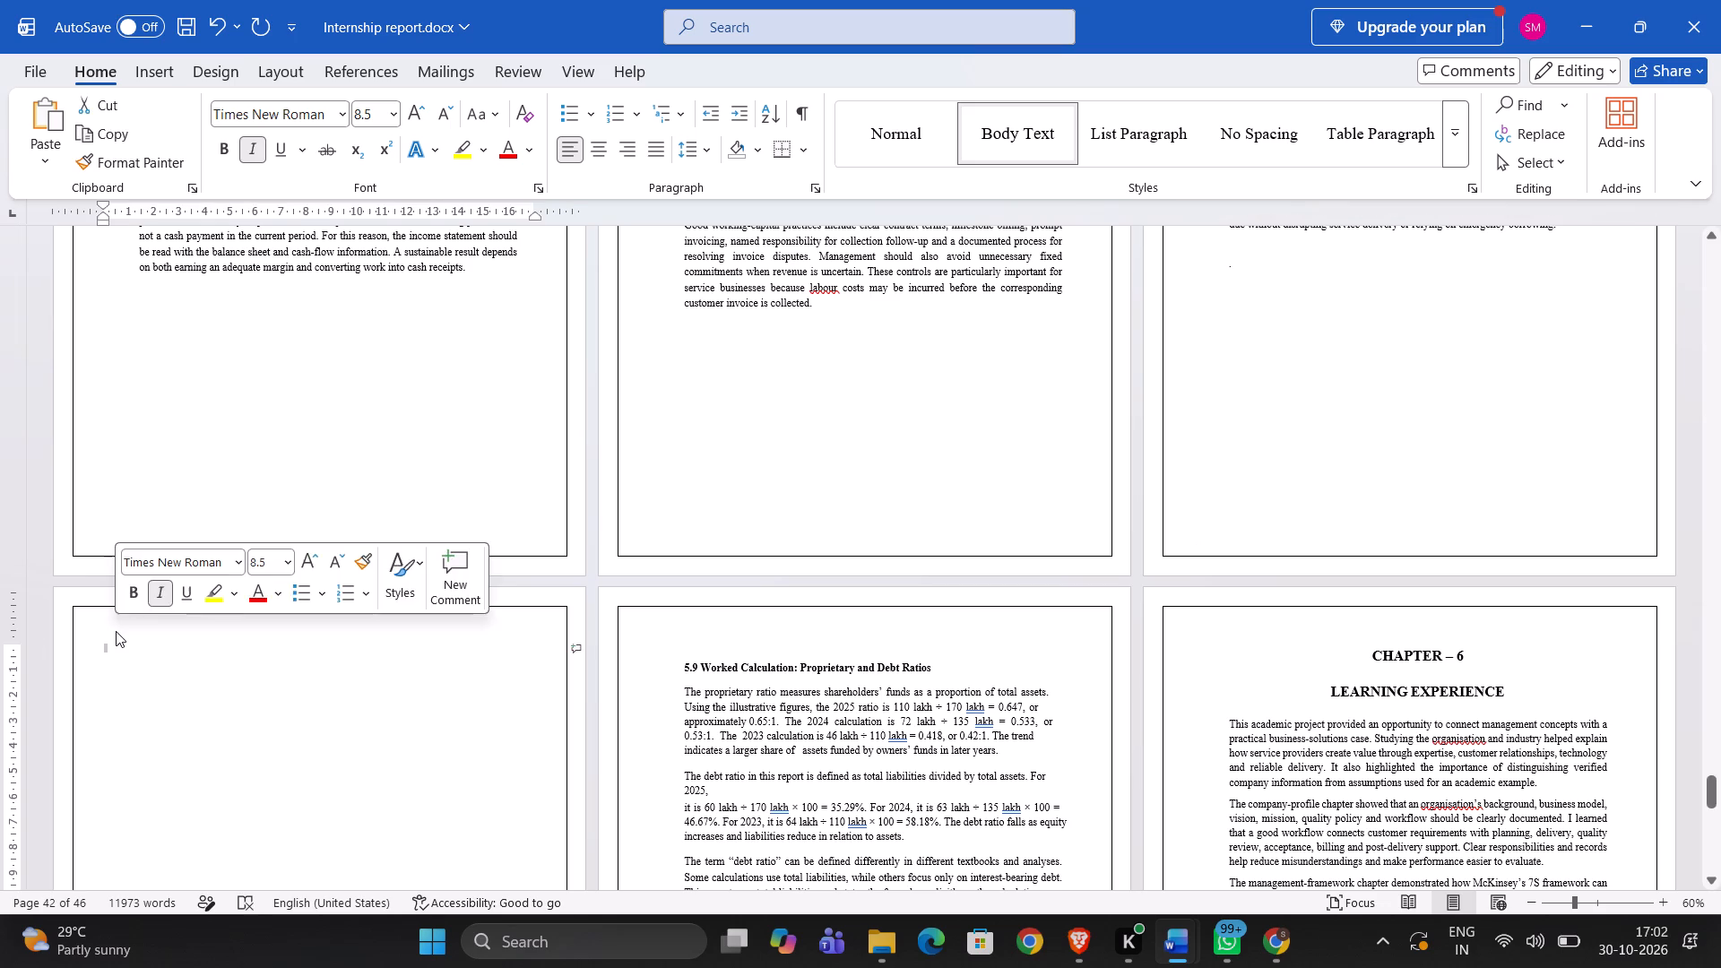
key(BackSpace)
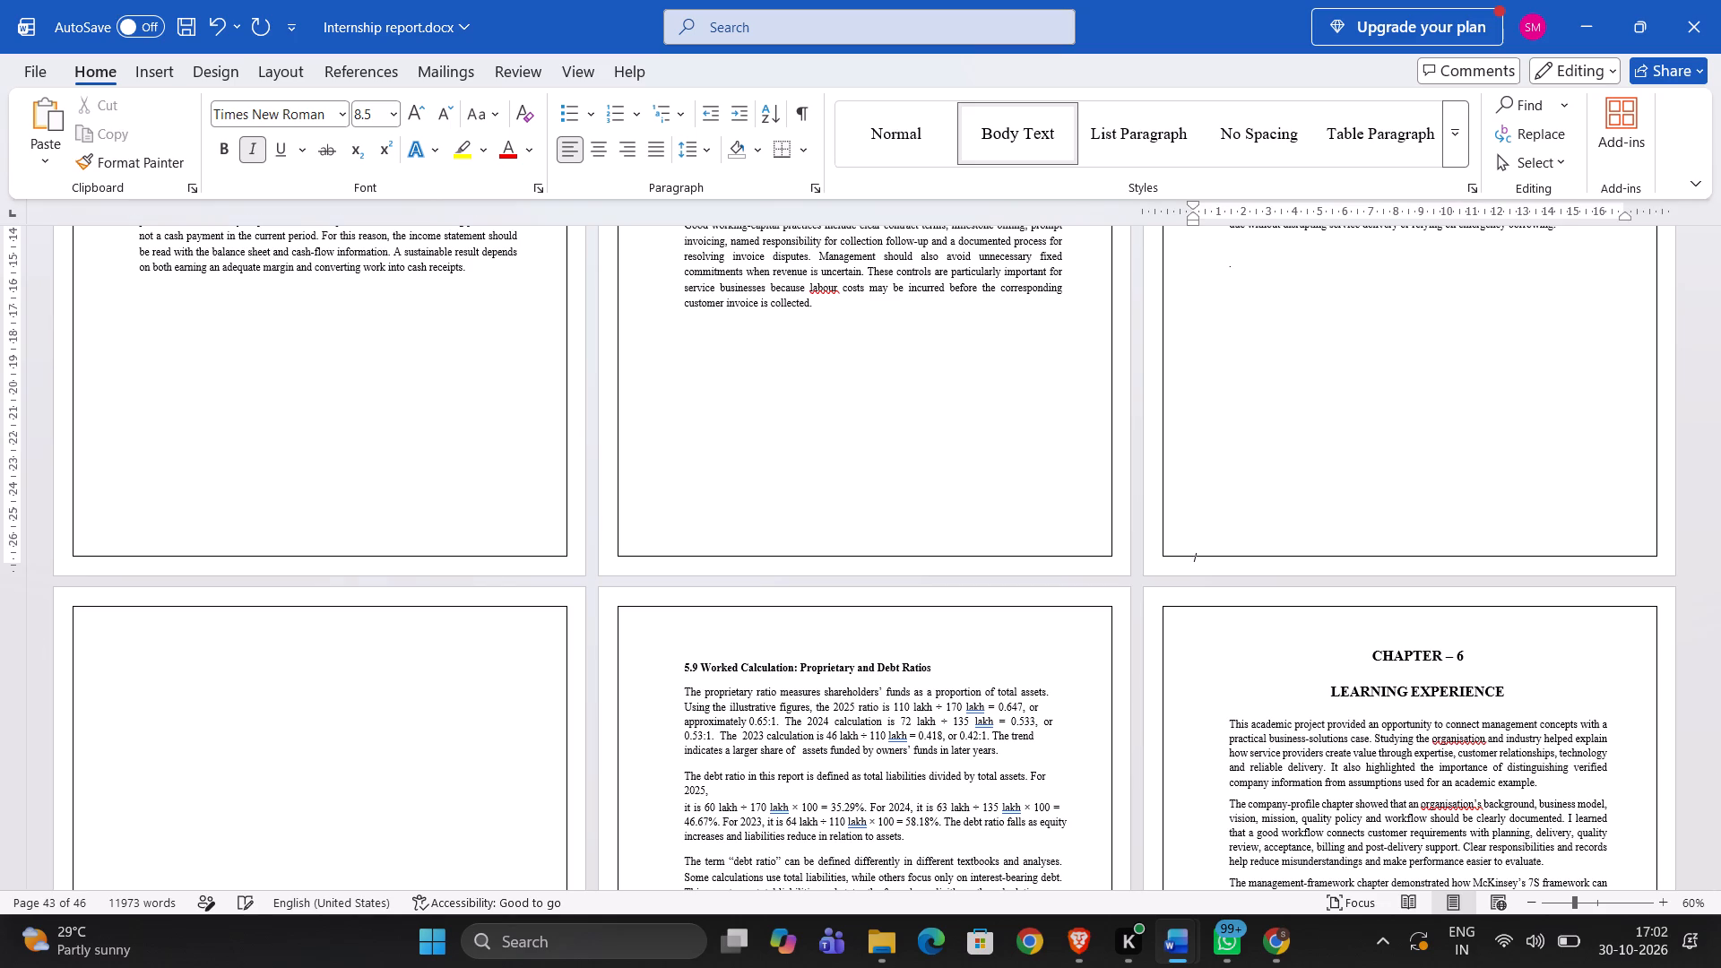
key(BackSpace)
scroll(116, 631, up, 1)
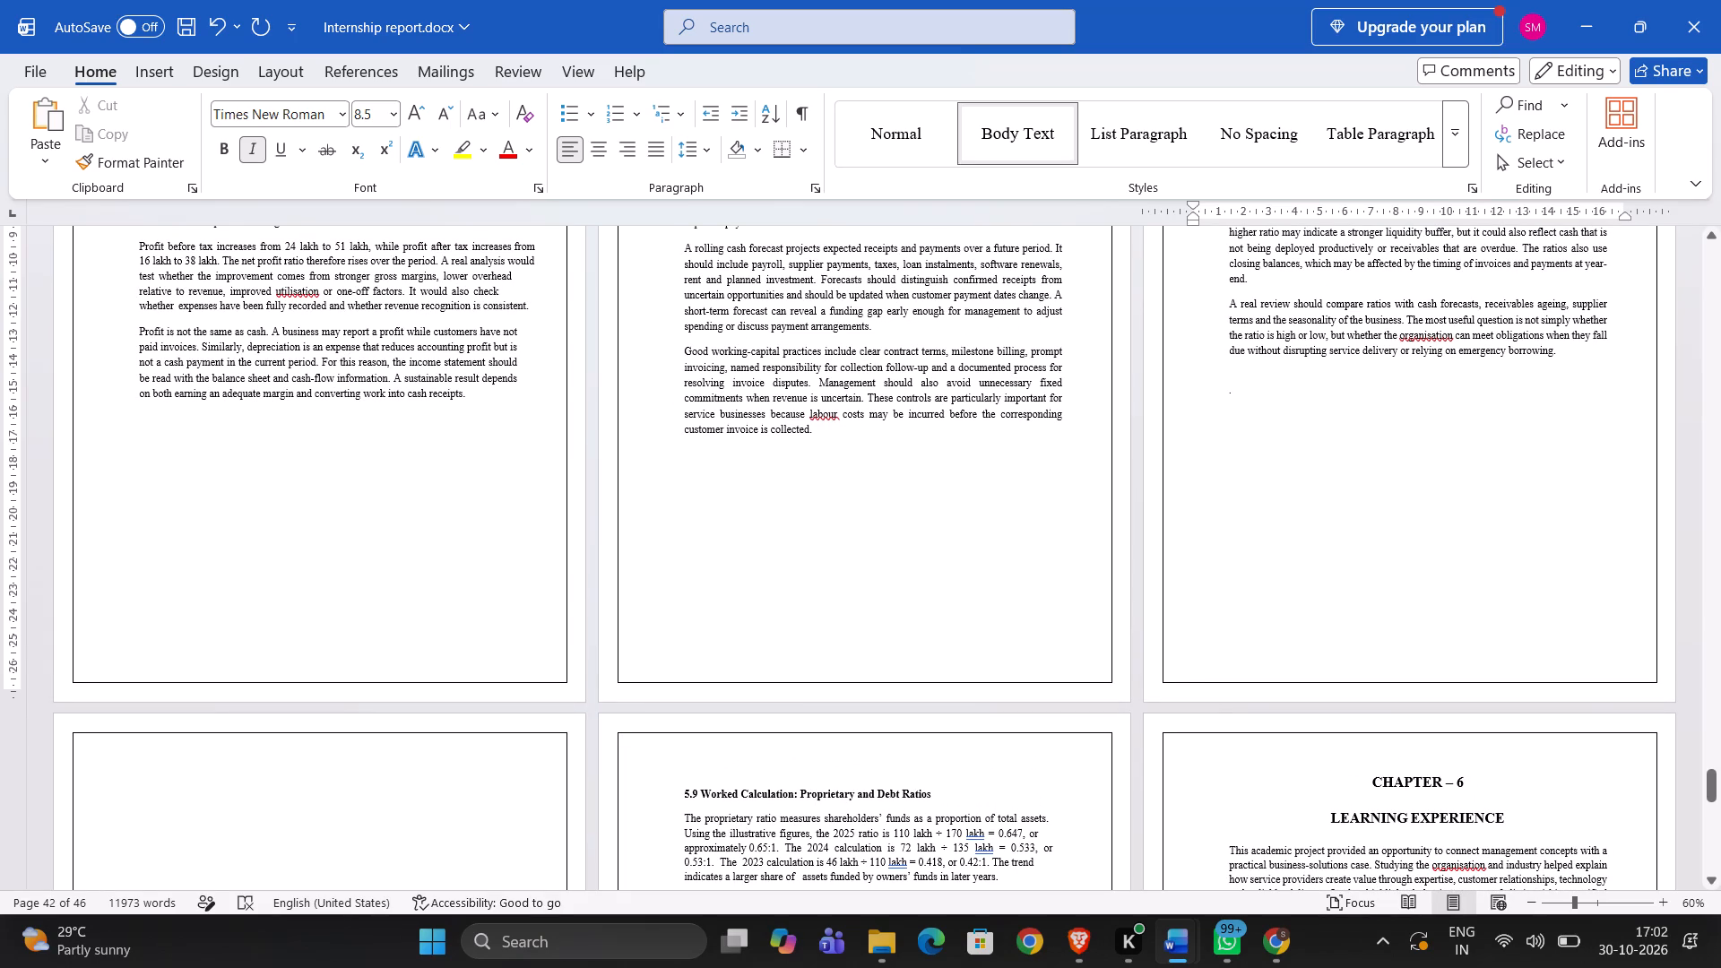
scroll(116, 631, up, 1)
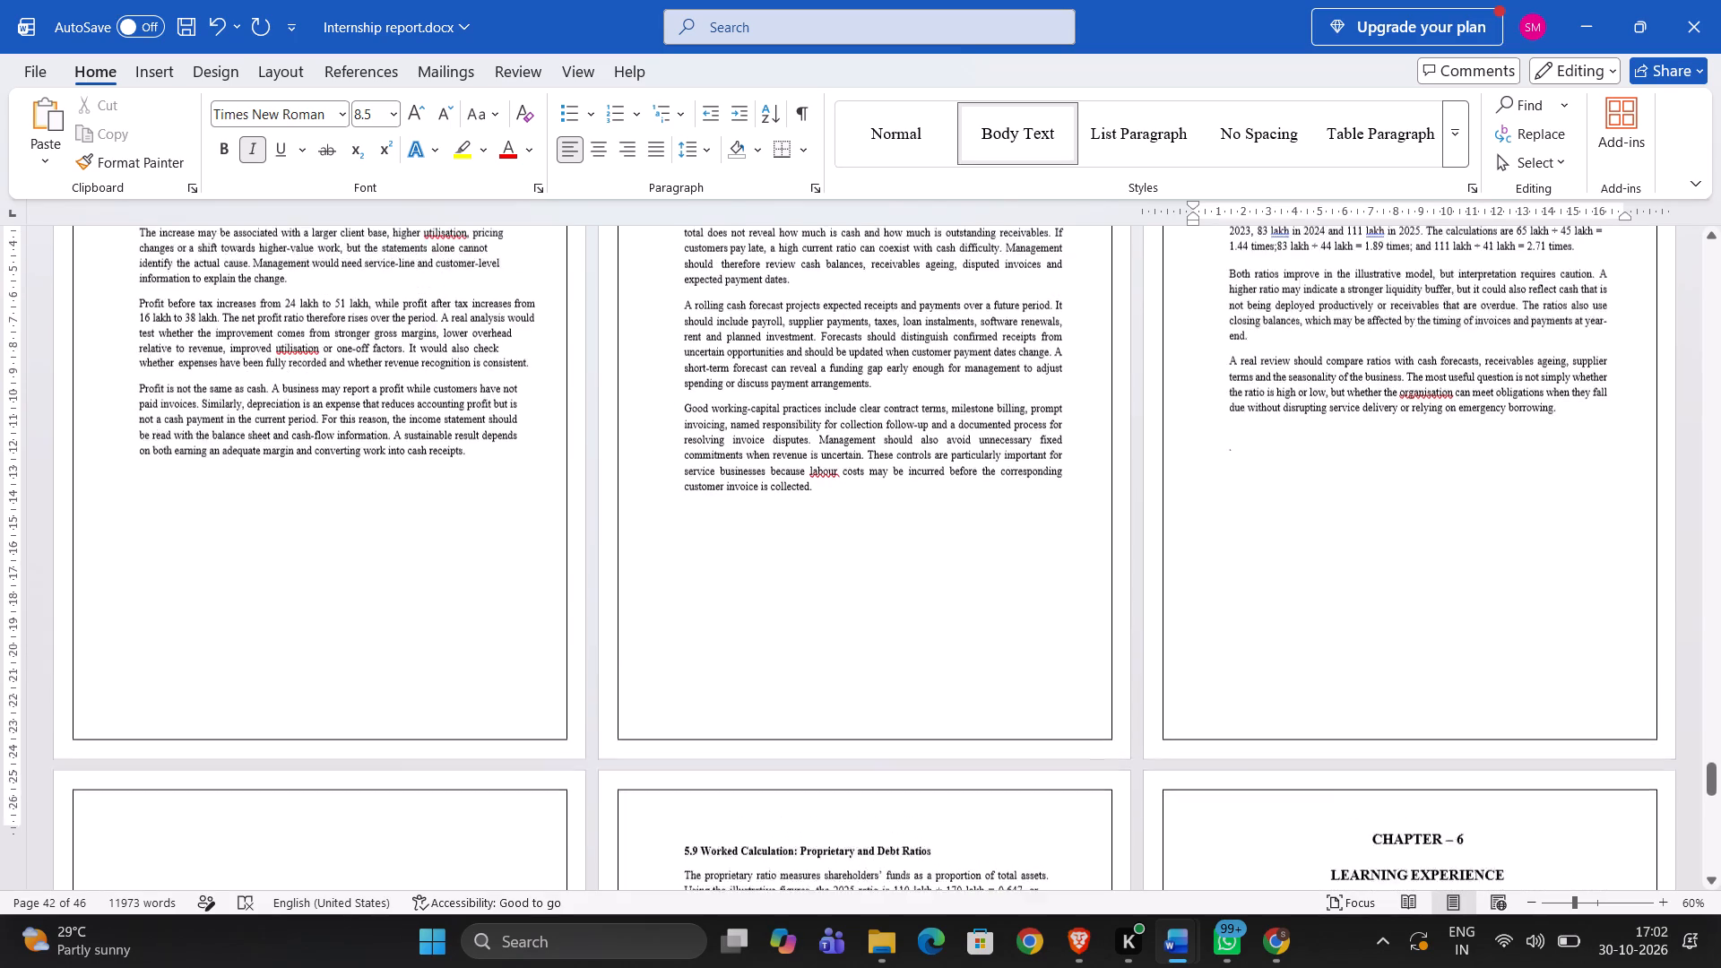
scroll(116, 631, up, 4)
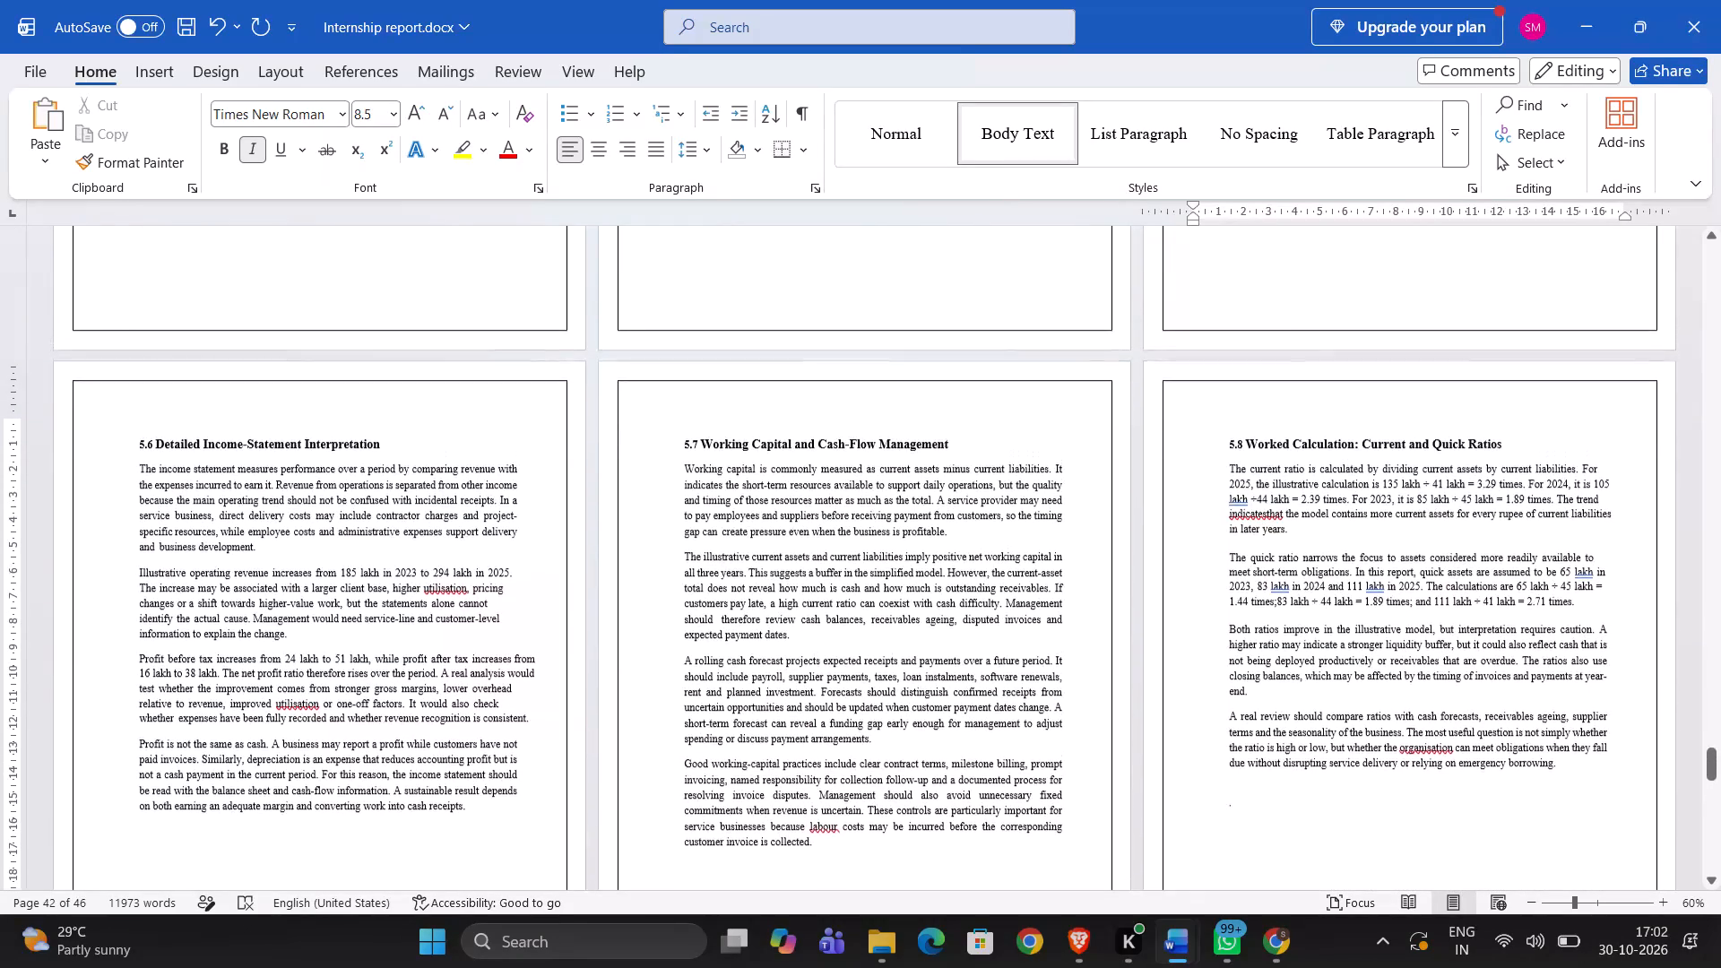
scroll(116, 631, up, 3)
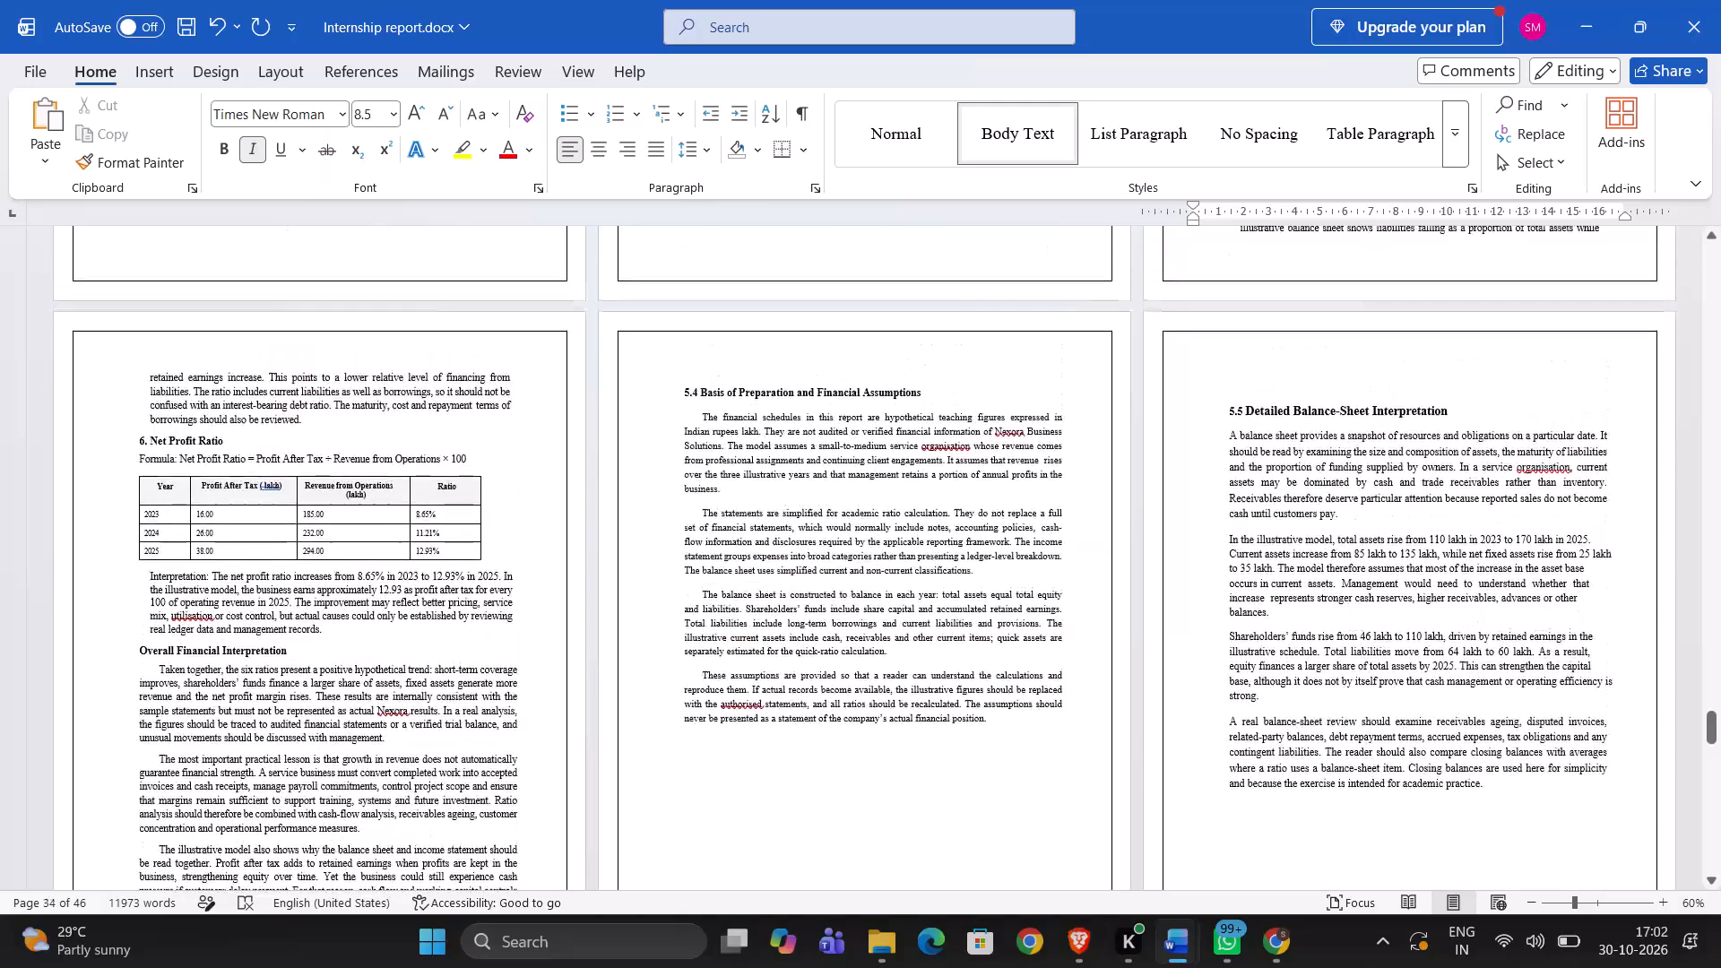
Remove the first-line indent from the four body paragraphs of section 5.4, Basis of Preparation and Financial Assumptions.
click(701, 416)
key(BackSpace)
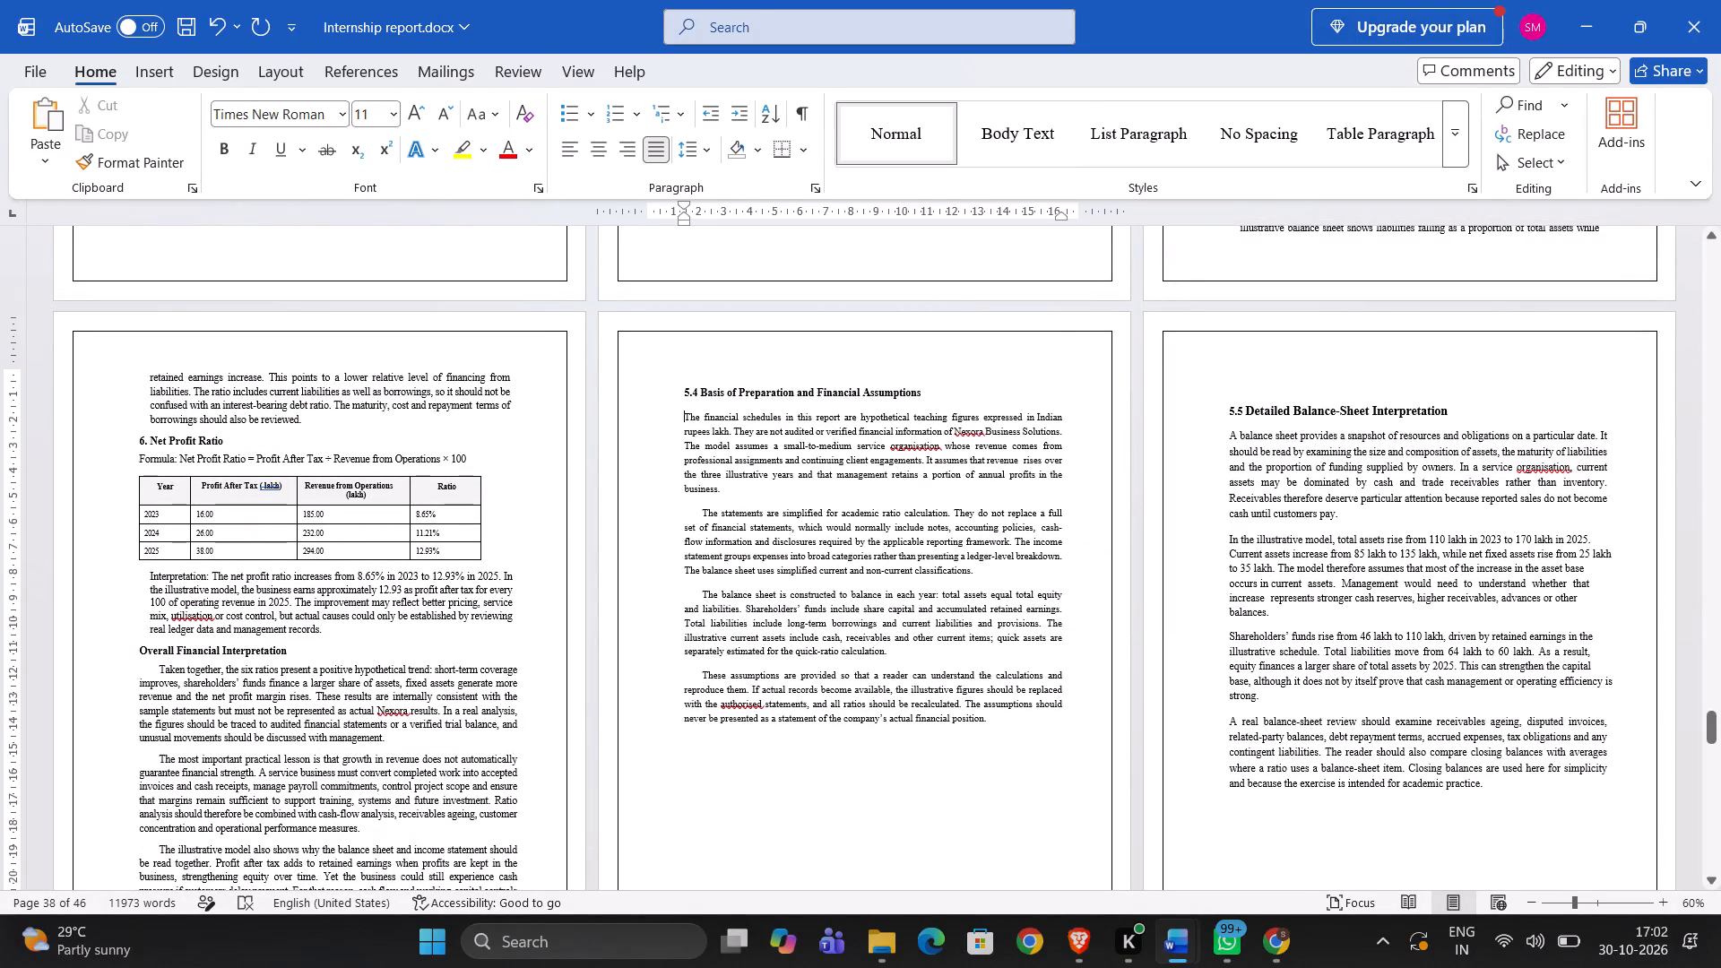
click(698, 508)
key(BackSpace)
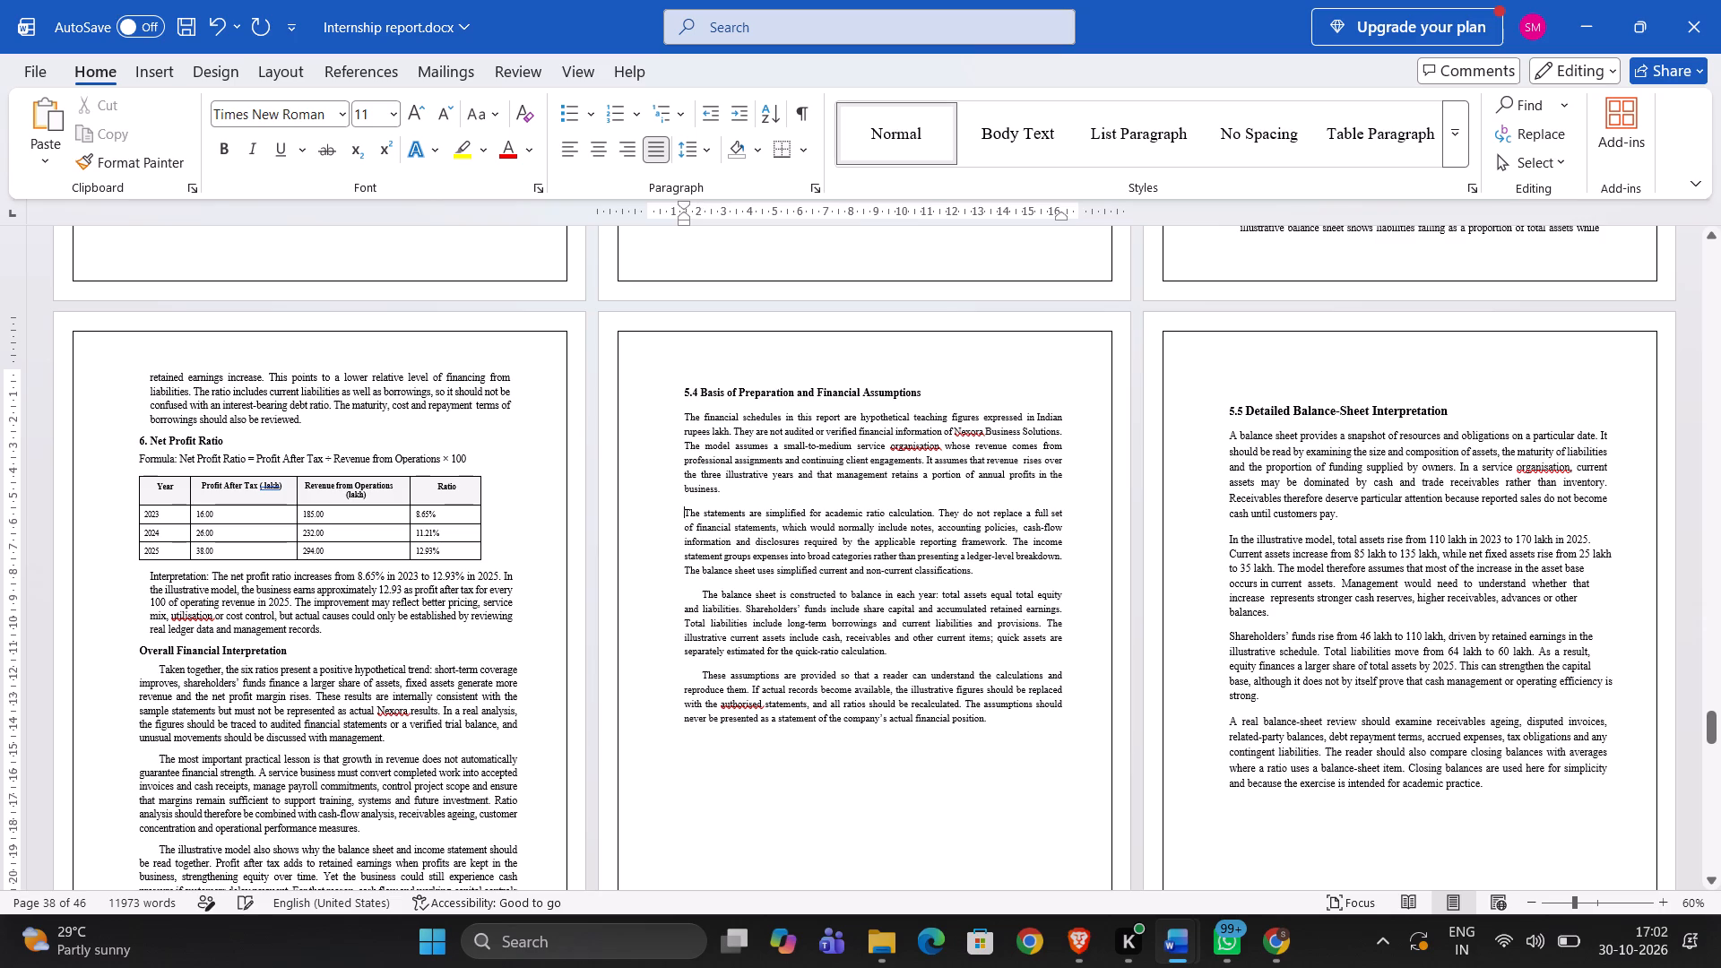
click(697, 598)
key(BackSpace)
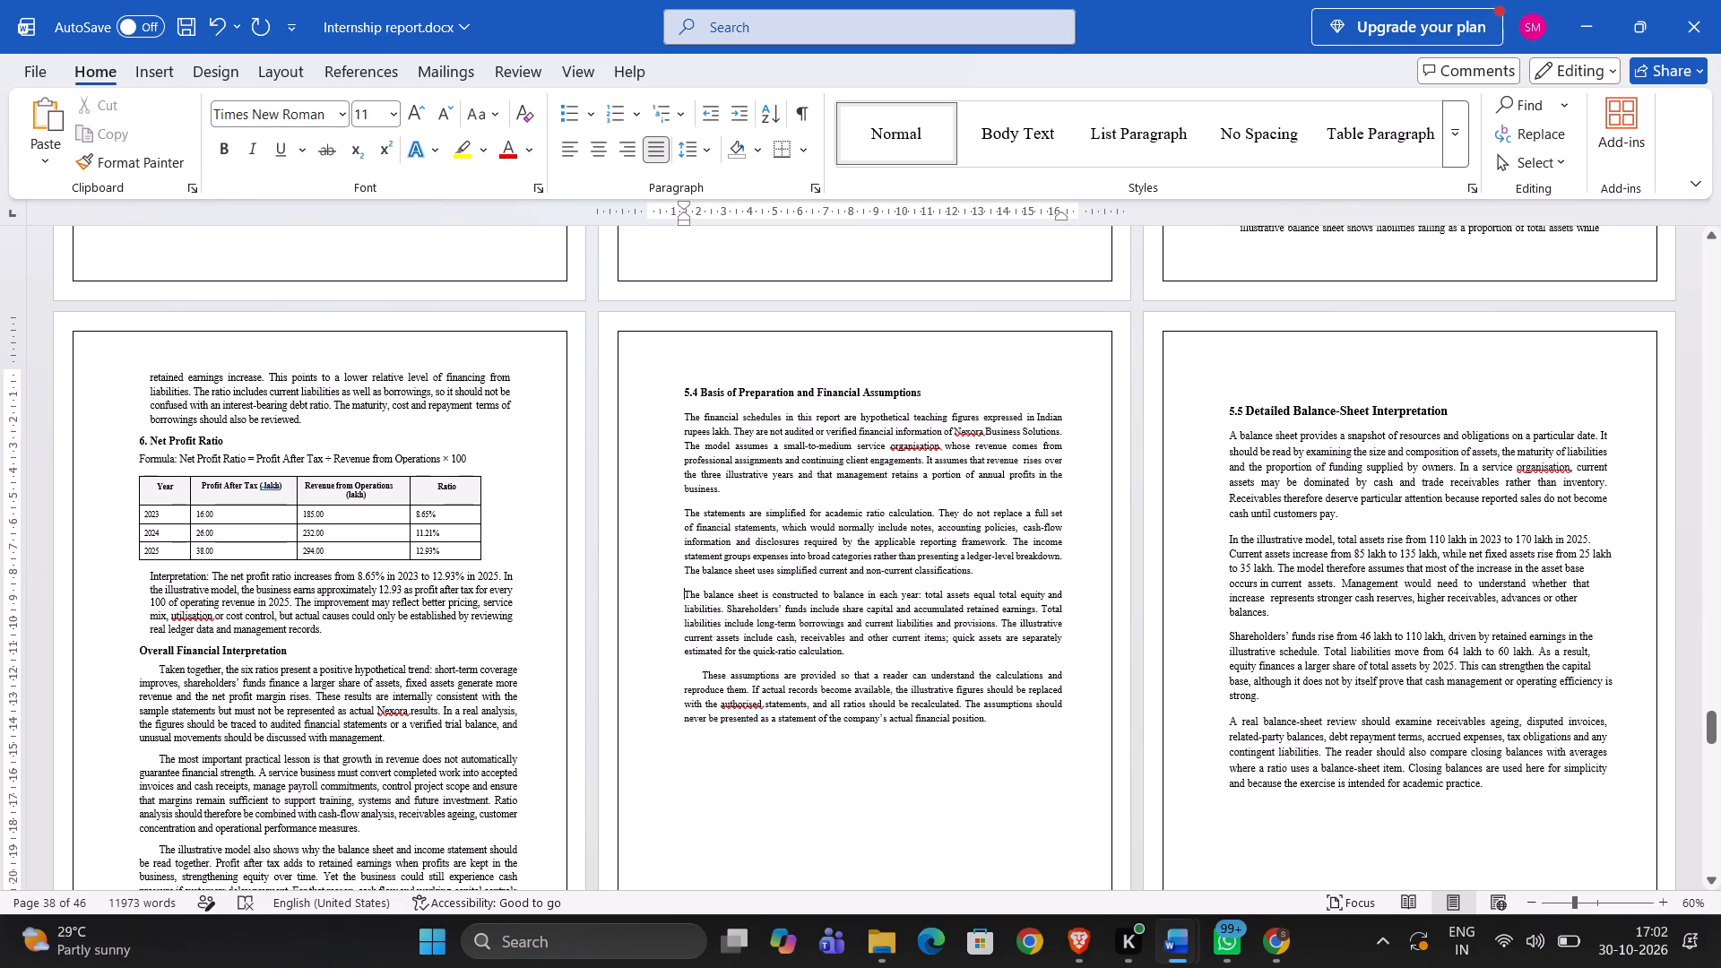
click(697, 672)
key(BackSpace)
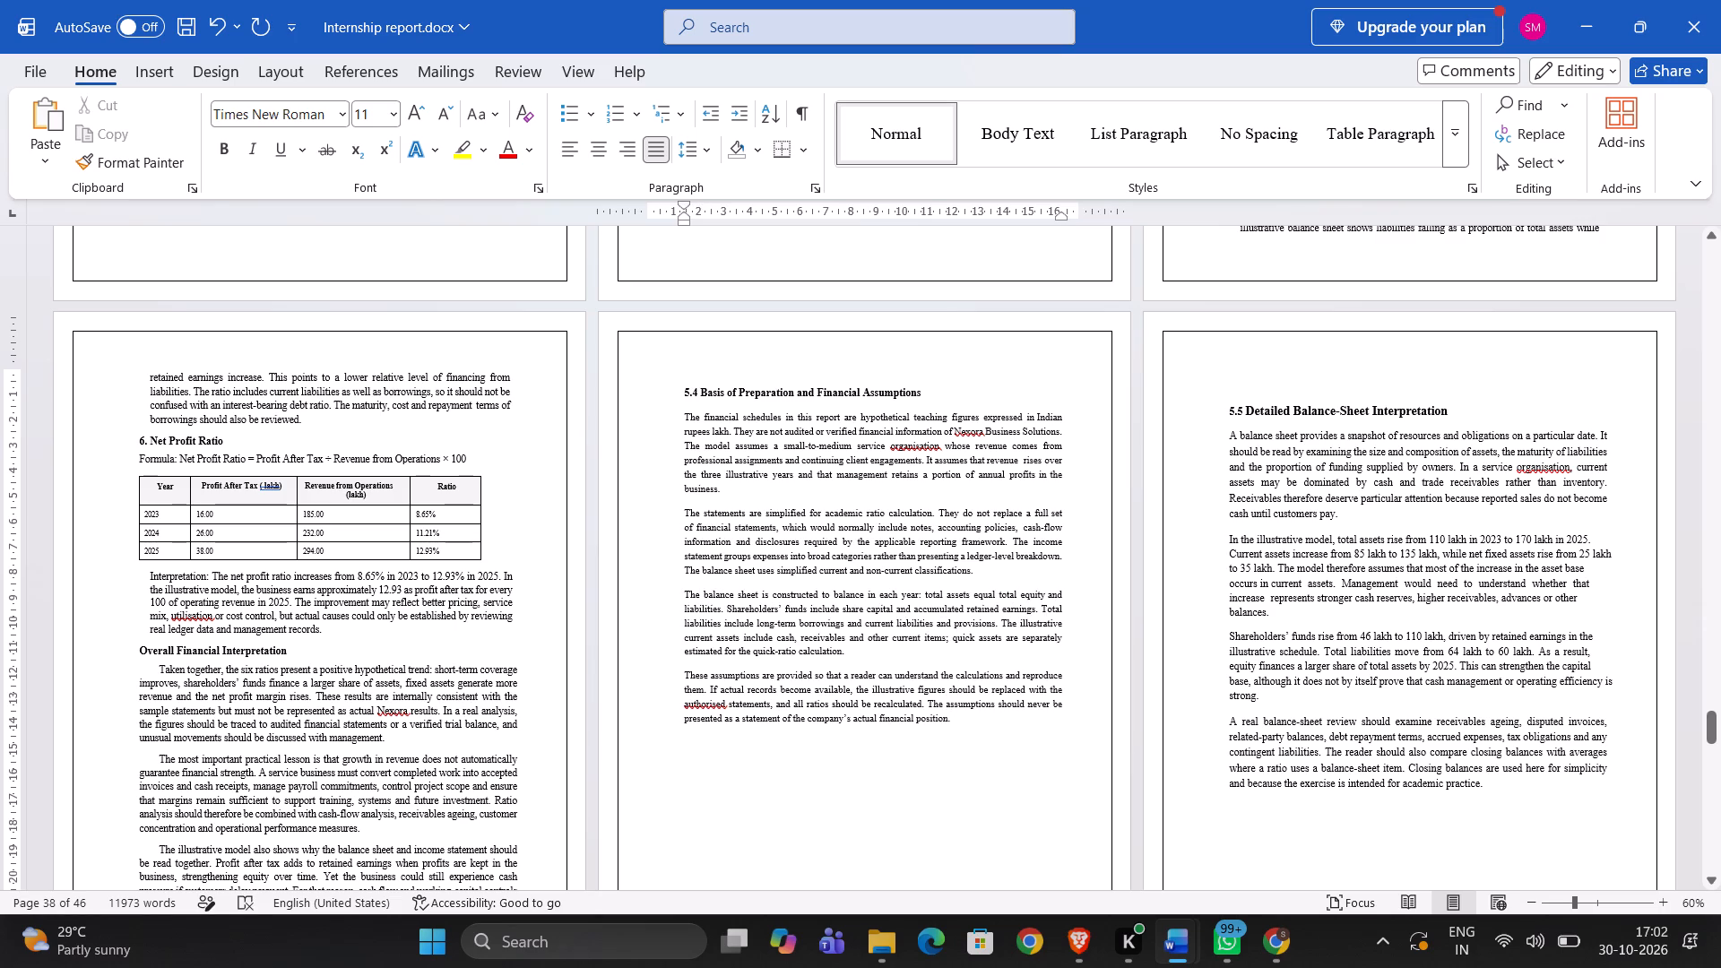
Set the font size of the four body paragraphs of section 5.4, Basis of Preparation and Financial Assumptions, to 12.
drag(674, 417, 1023, 748)
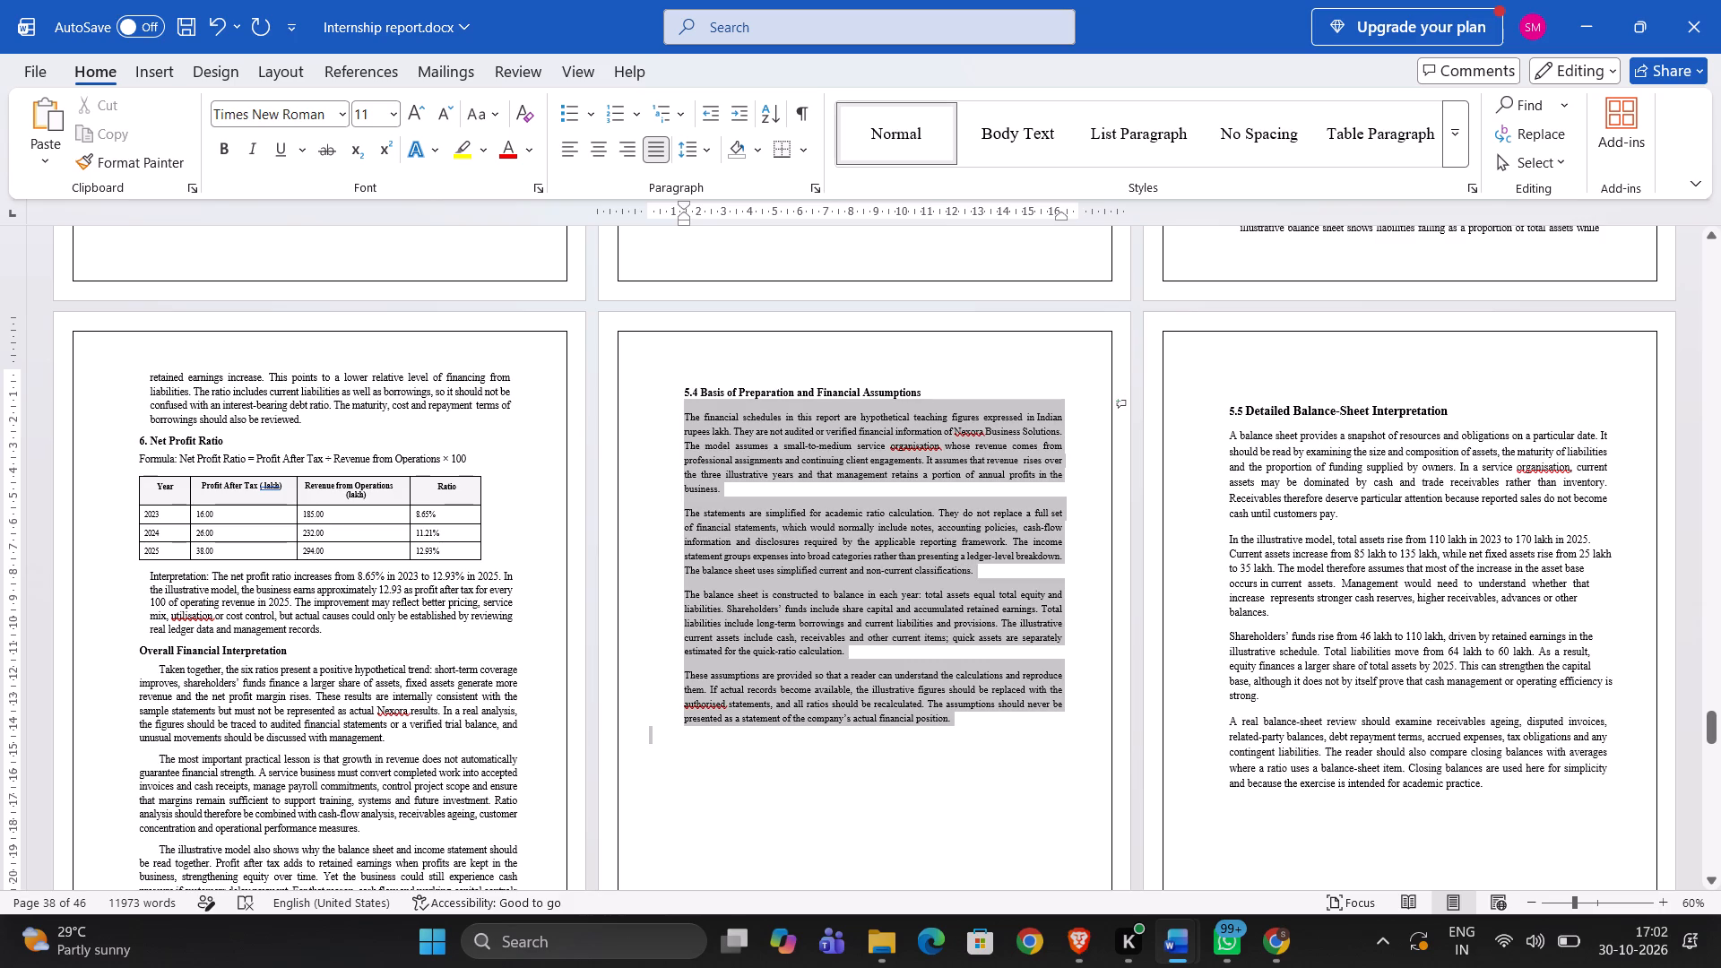
drag(1023, 748, 1038, 865)
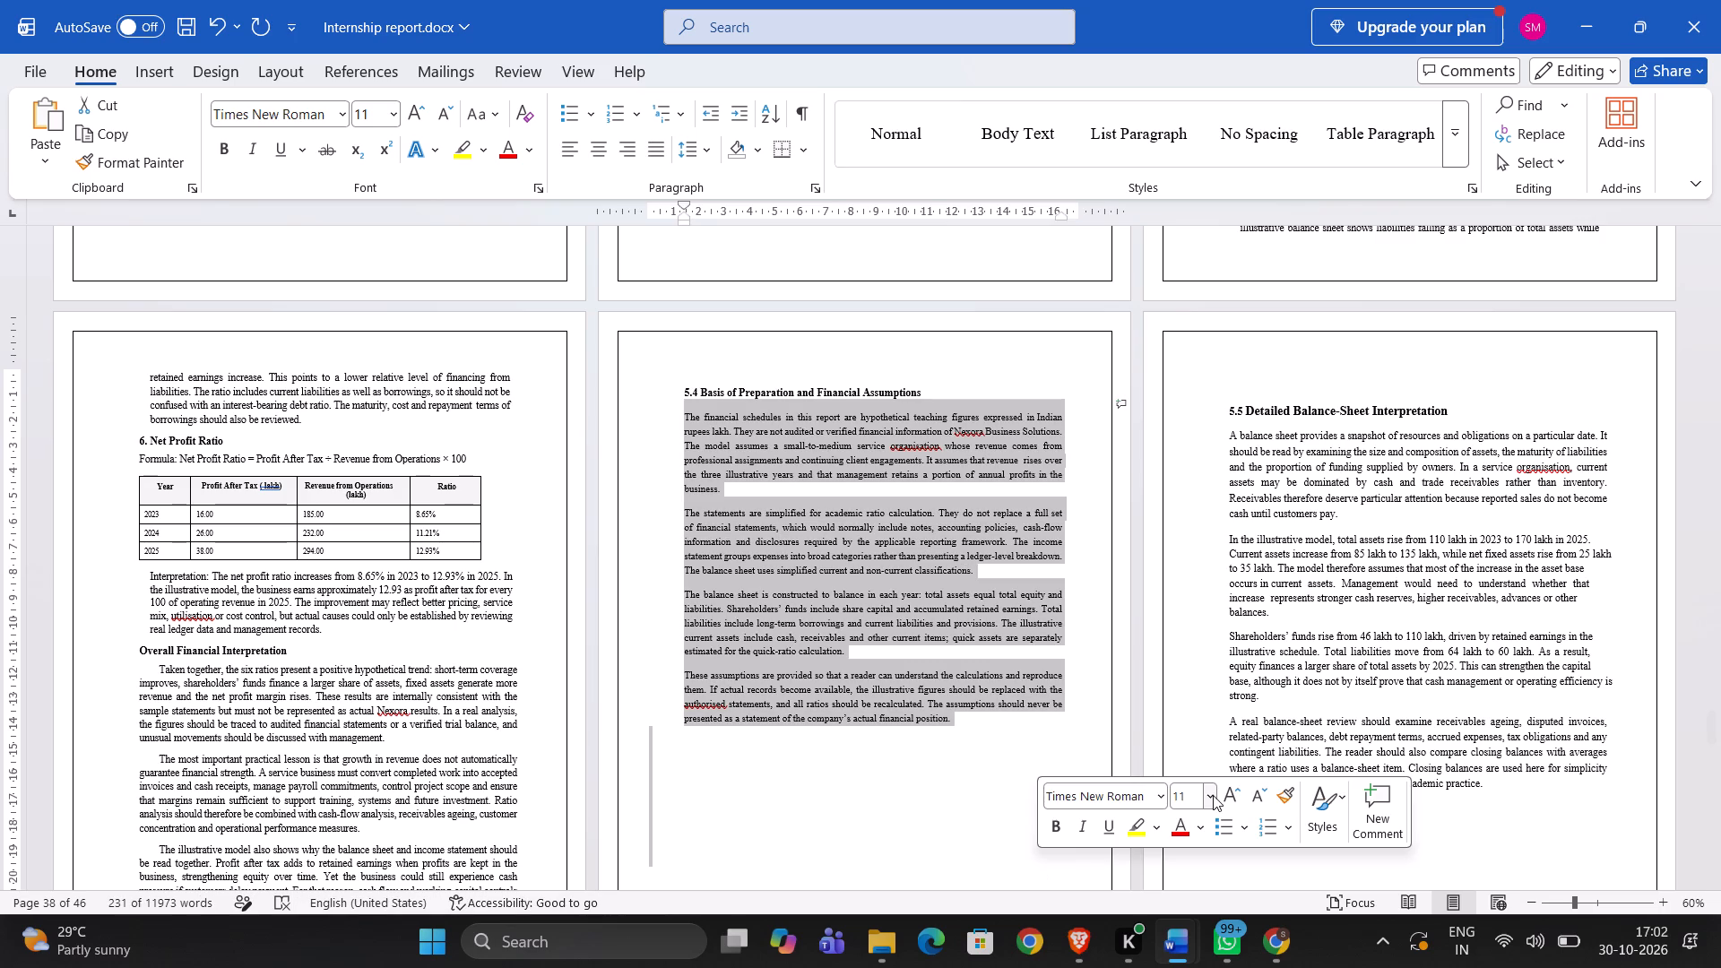
click(1213, 795)
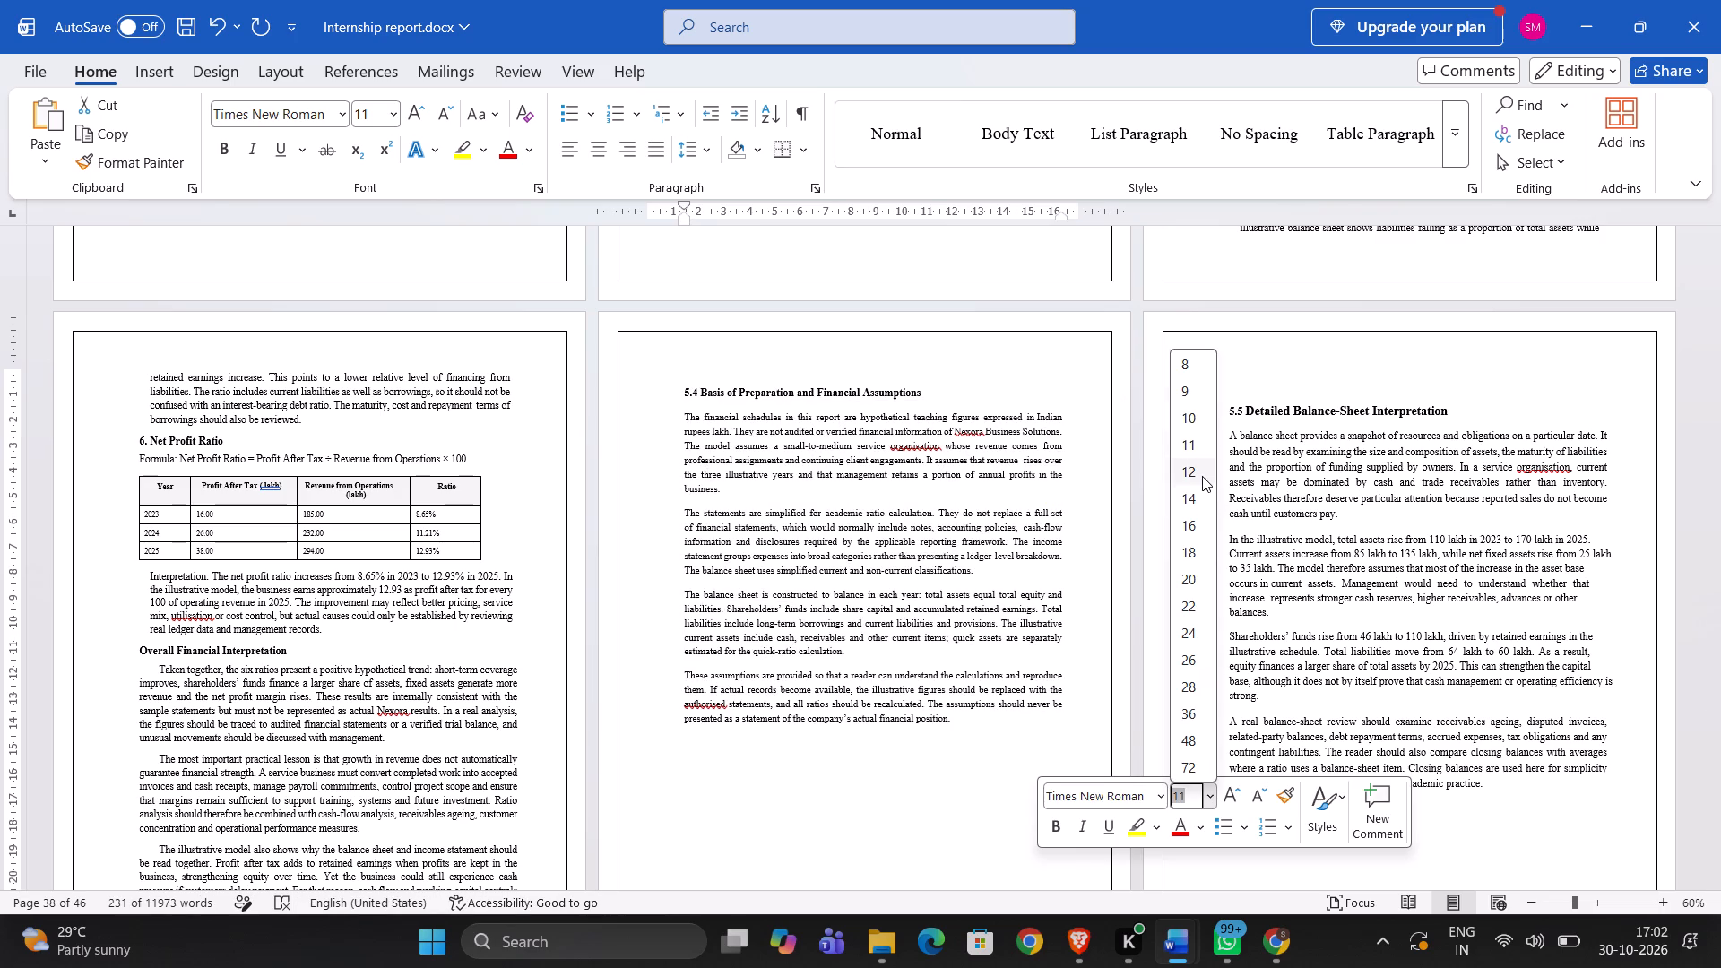
click(1202, 476)
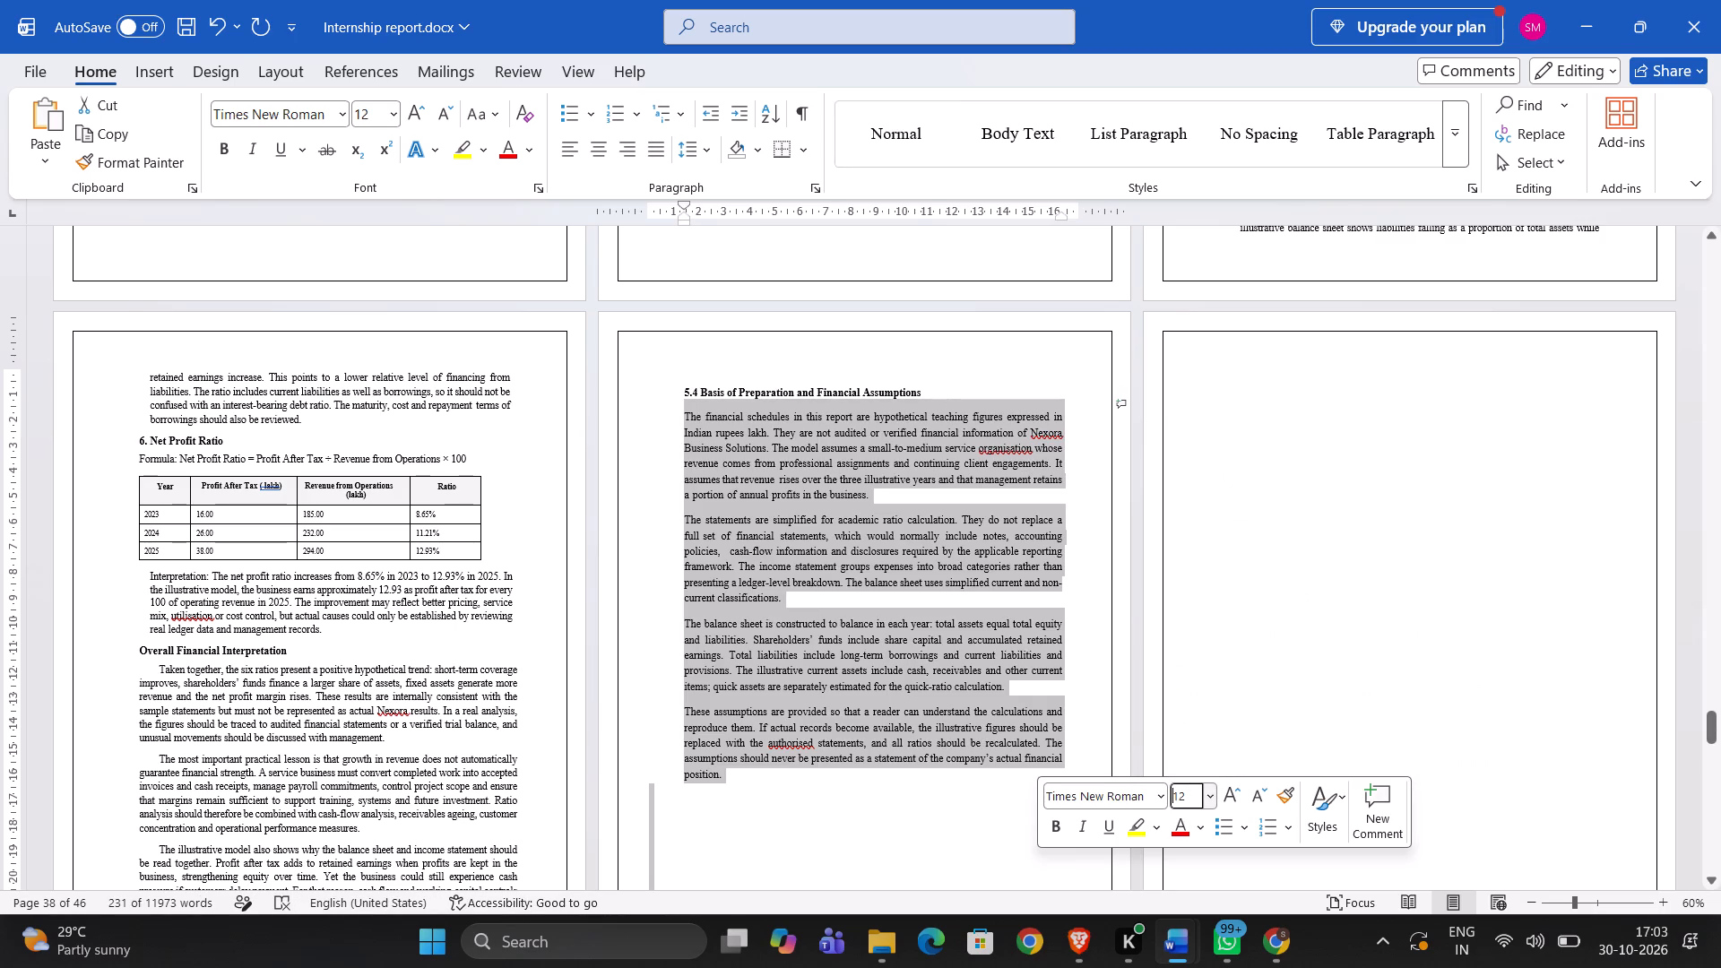
drag(921, 385, 957, 381)
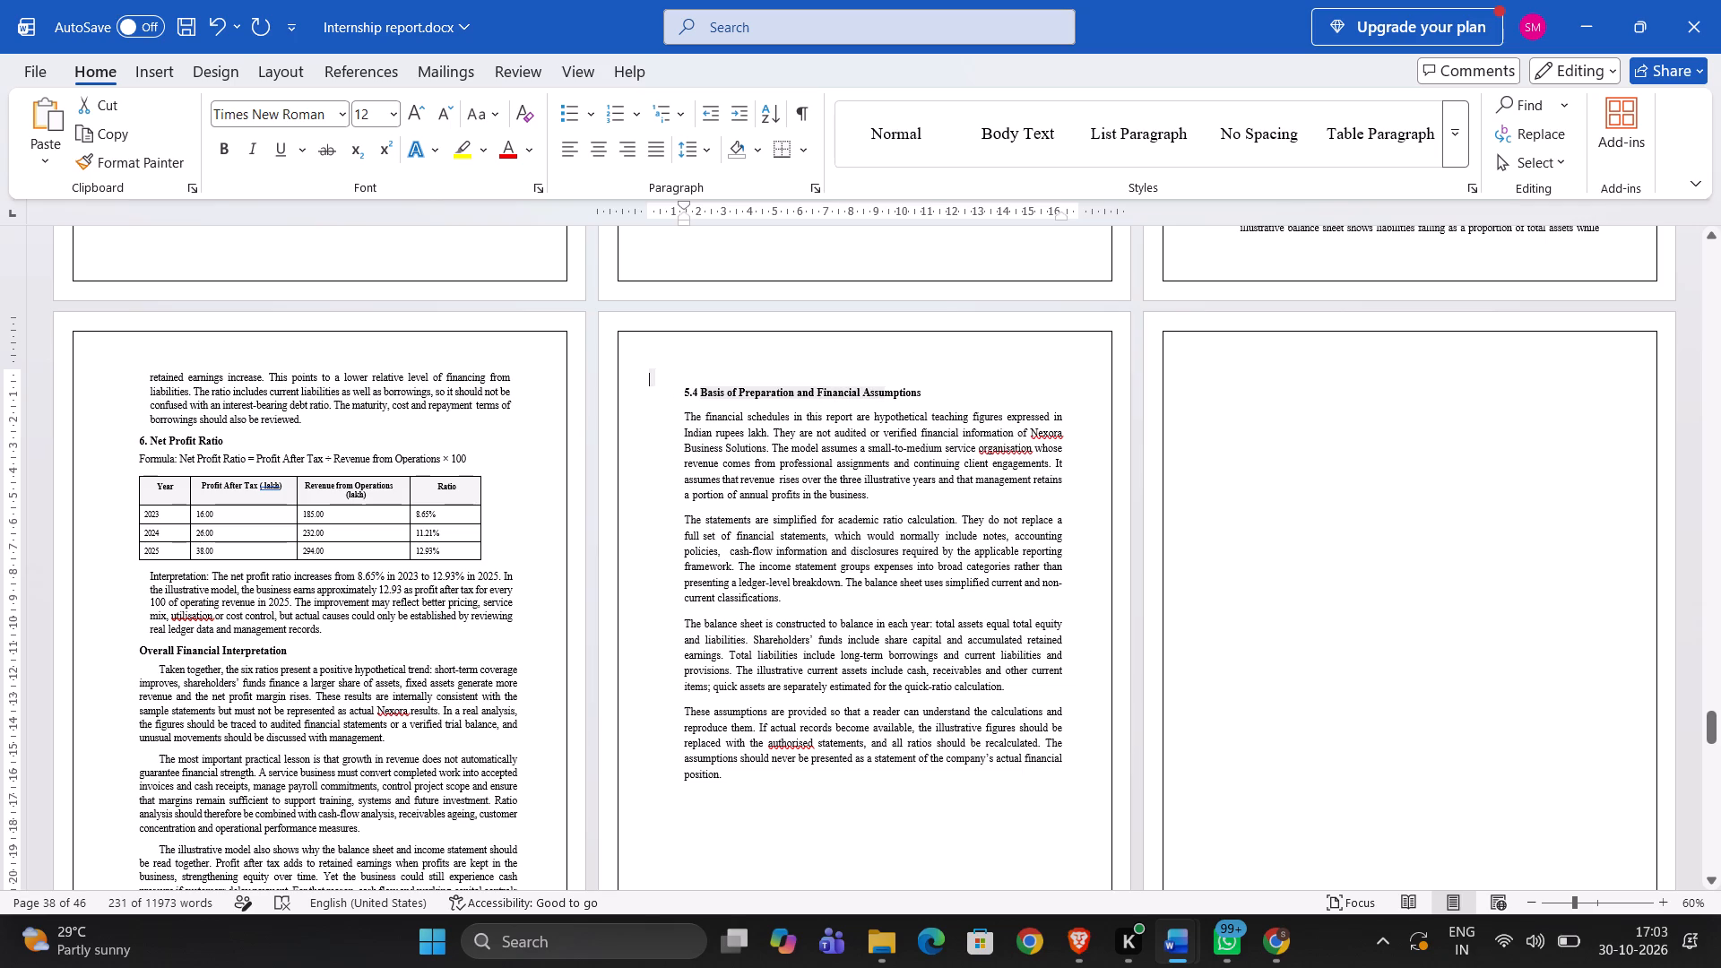
drag(957, 381, 976, 376)
Delete the blank page between section 5.8, Current and Quick Ratios, and section 5.9, Proprietary and Debt Ratios.
scroll(976, 376, down, 2)
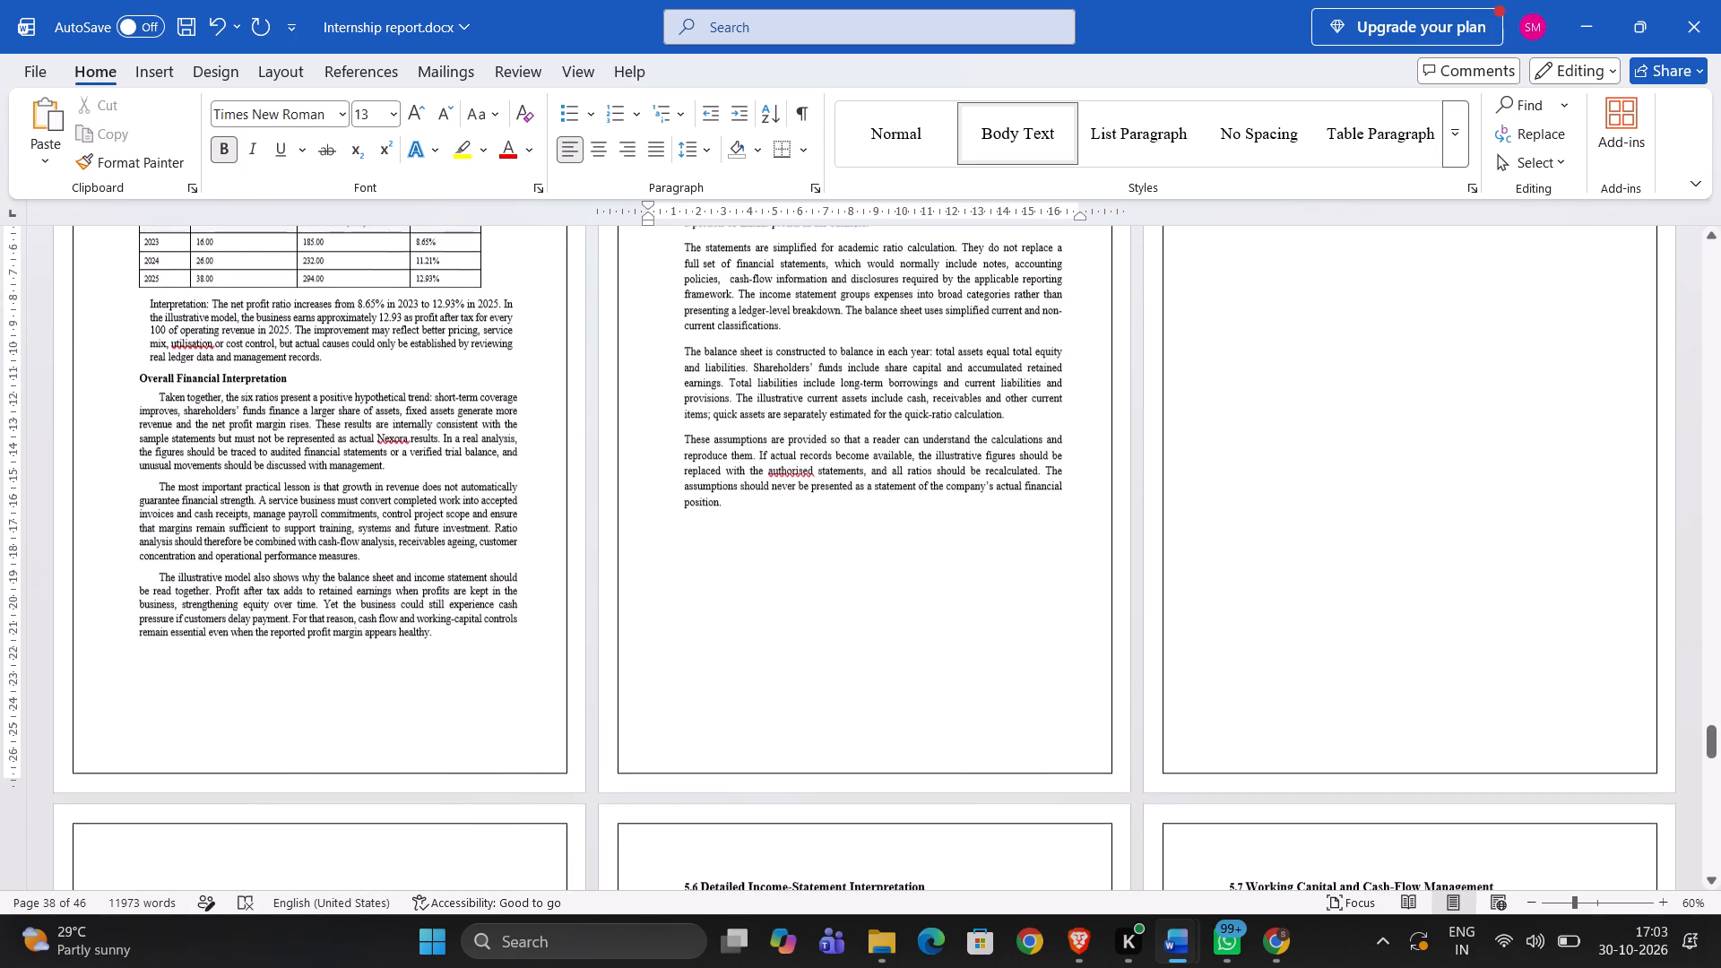
scroll(976, 376, down, 14)
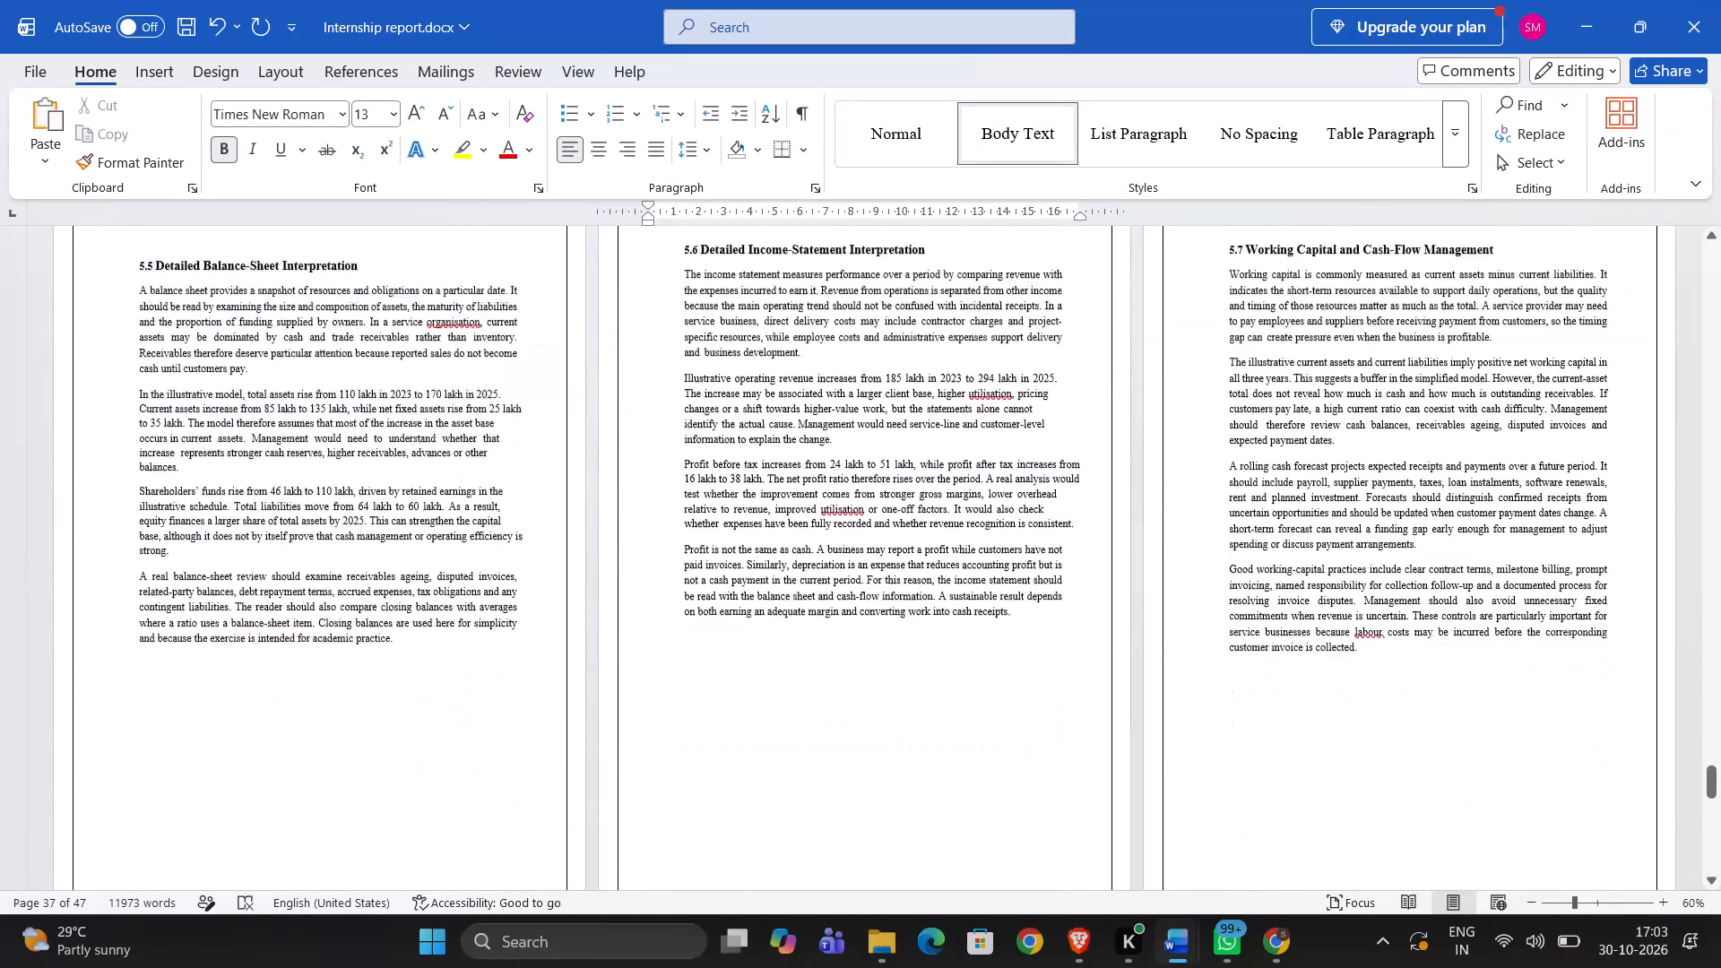
scroll(976, 376, down, 2)
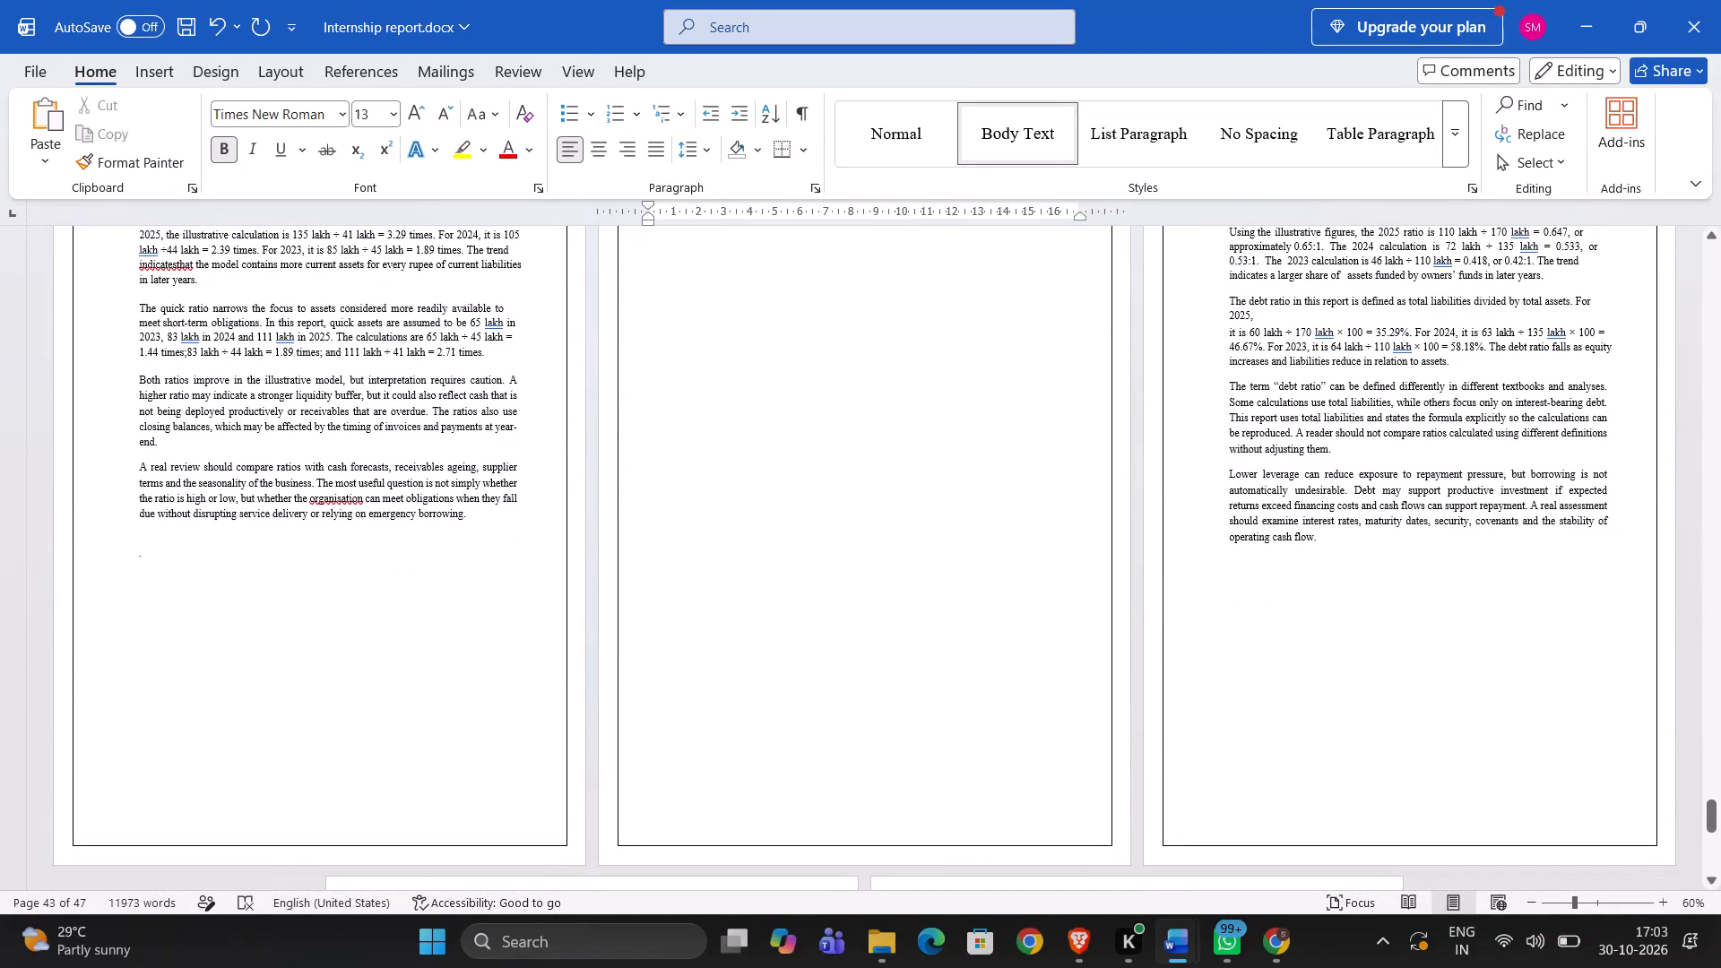
scroll(976, 376, up, 2)
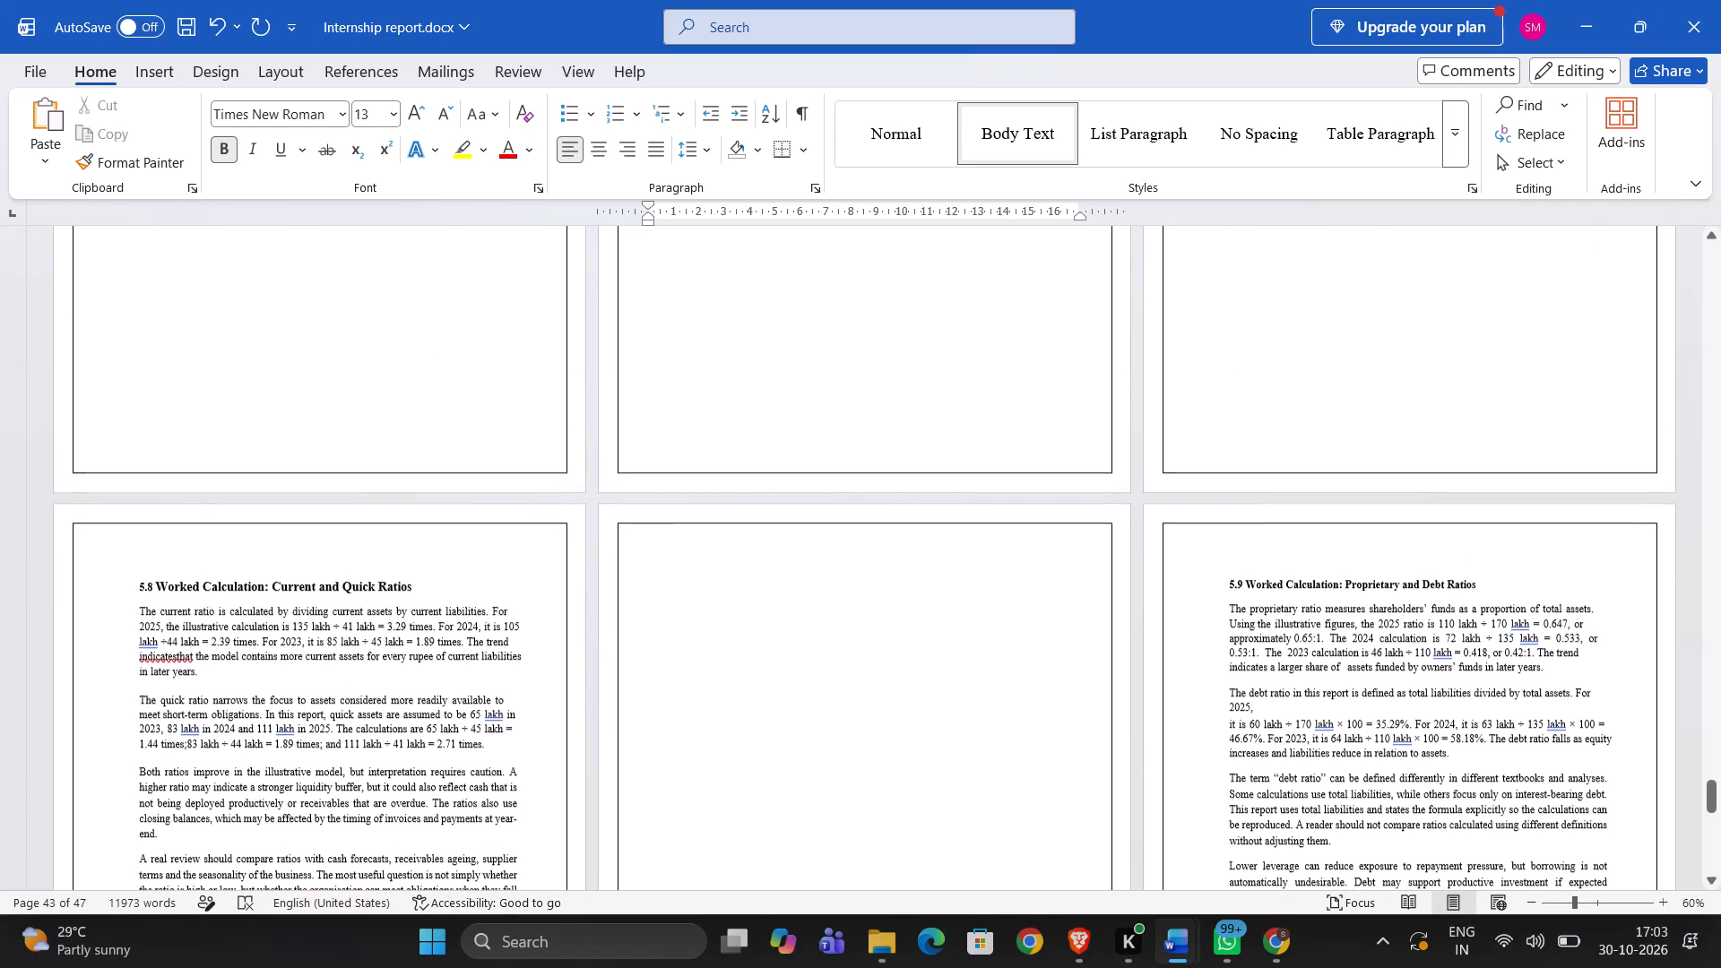
scroll(976, 376, up, 2)
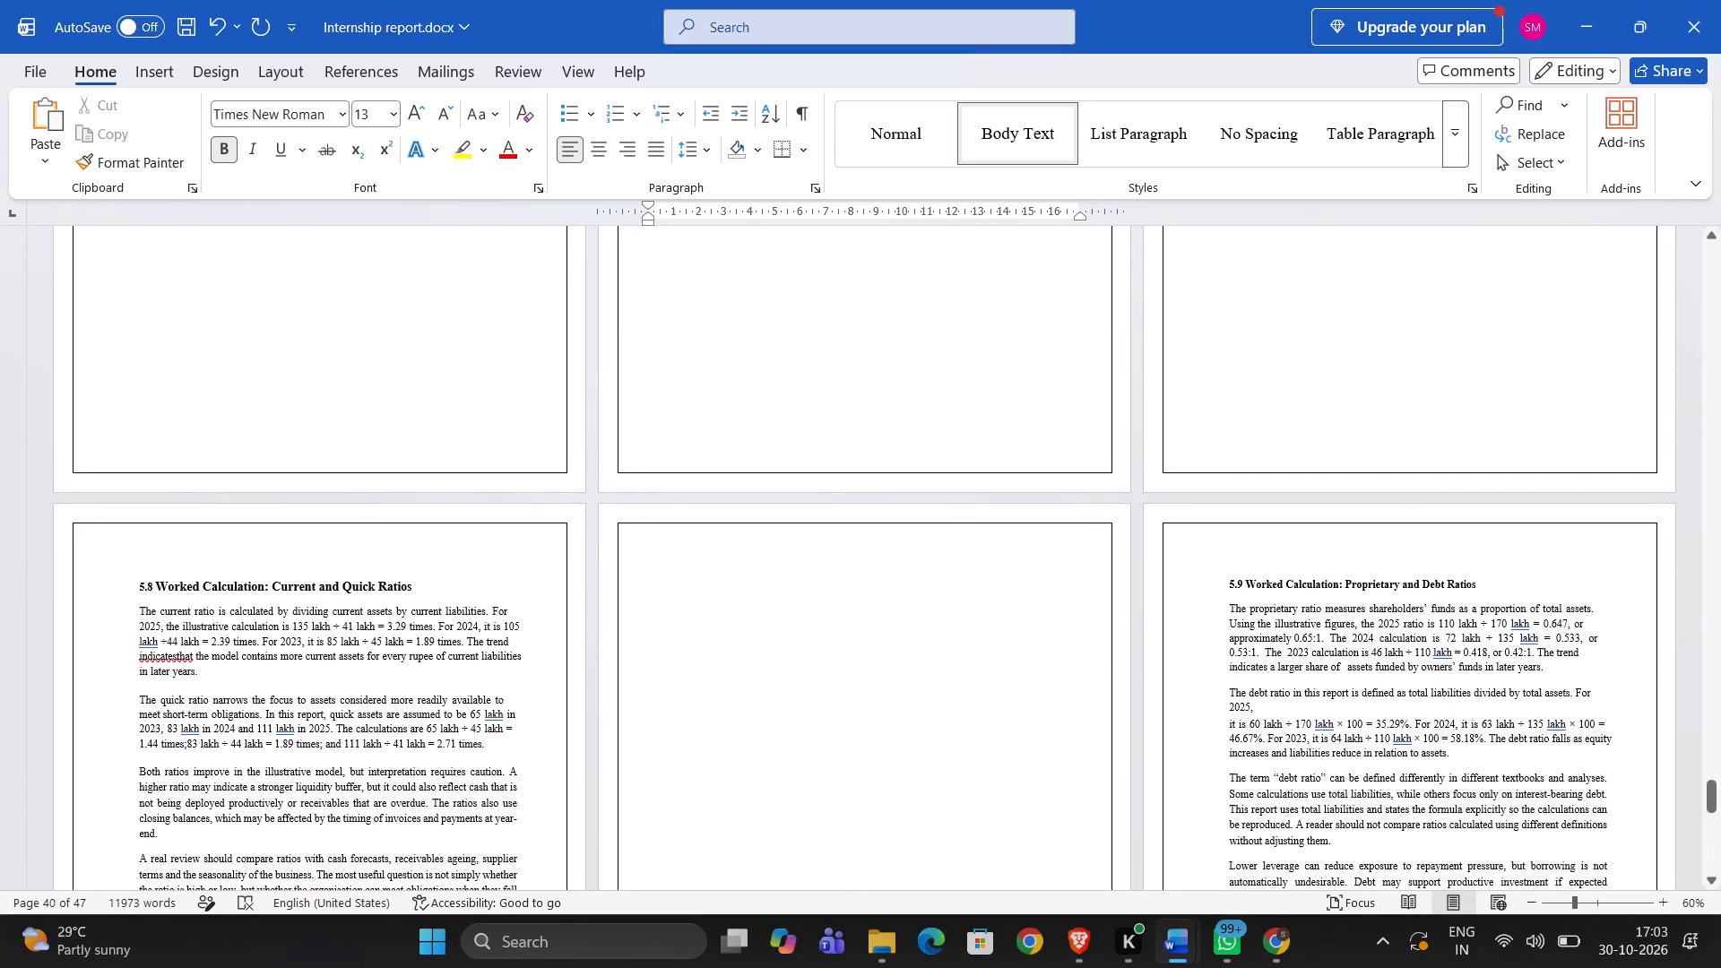
click(919, 579)
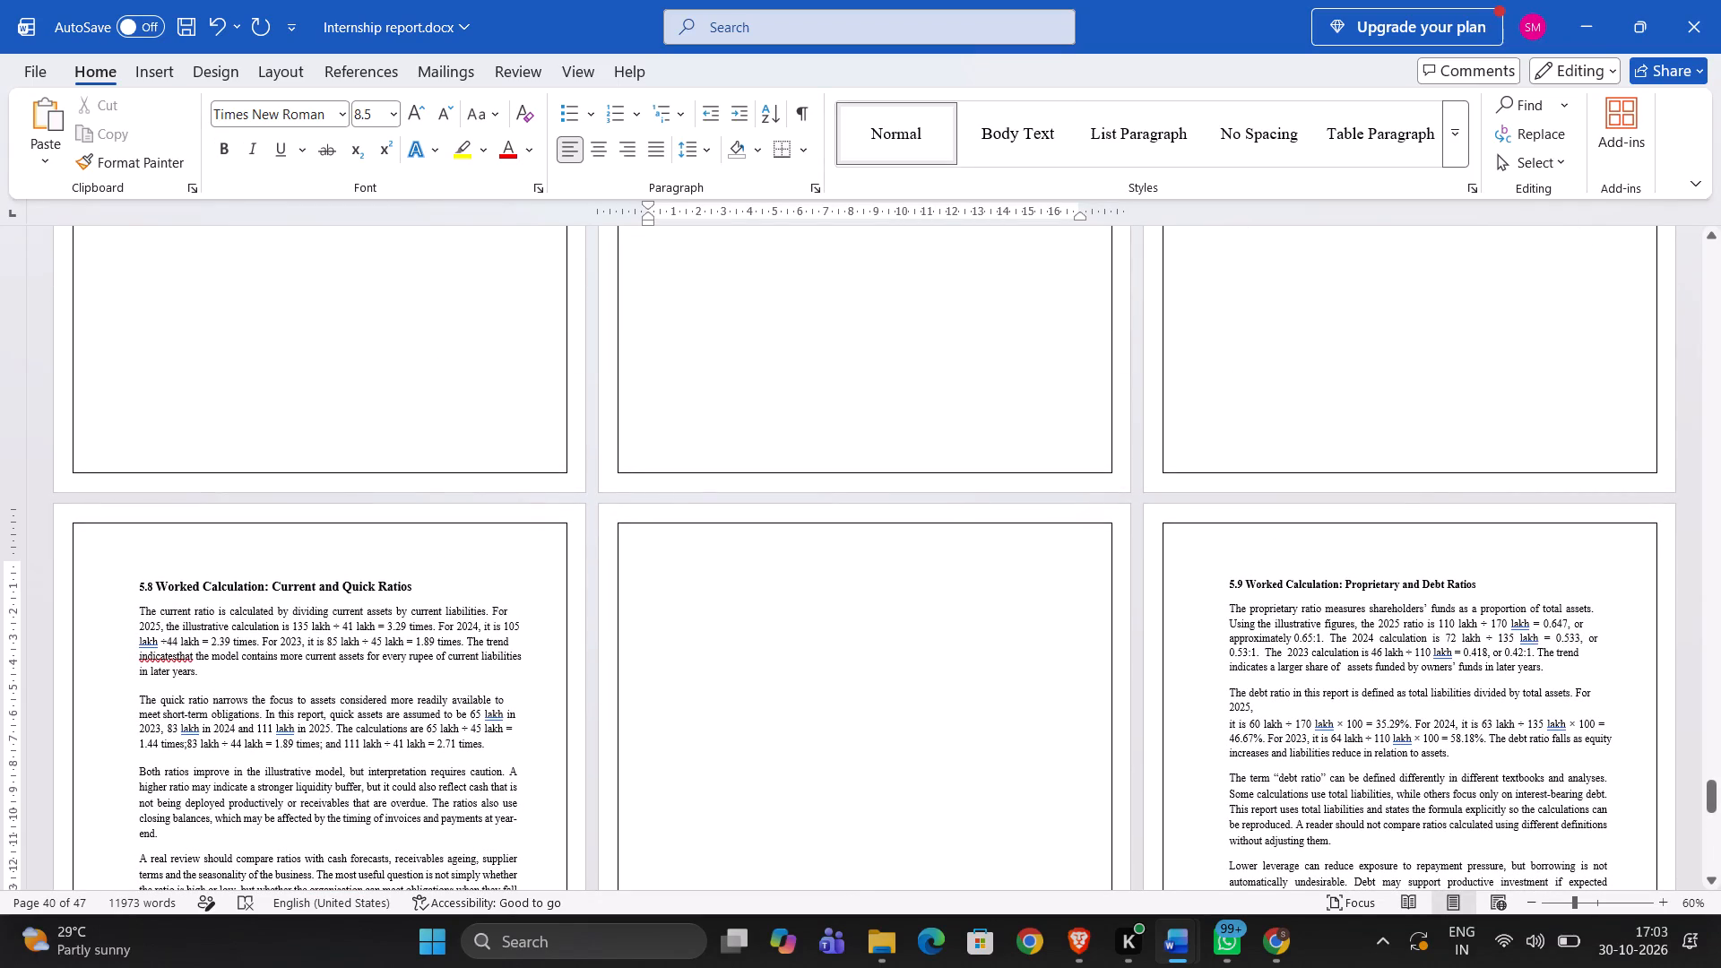
click(665, 560)
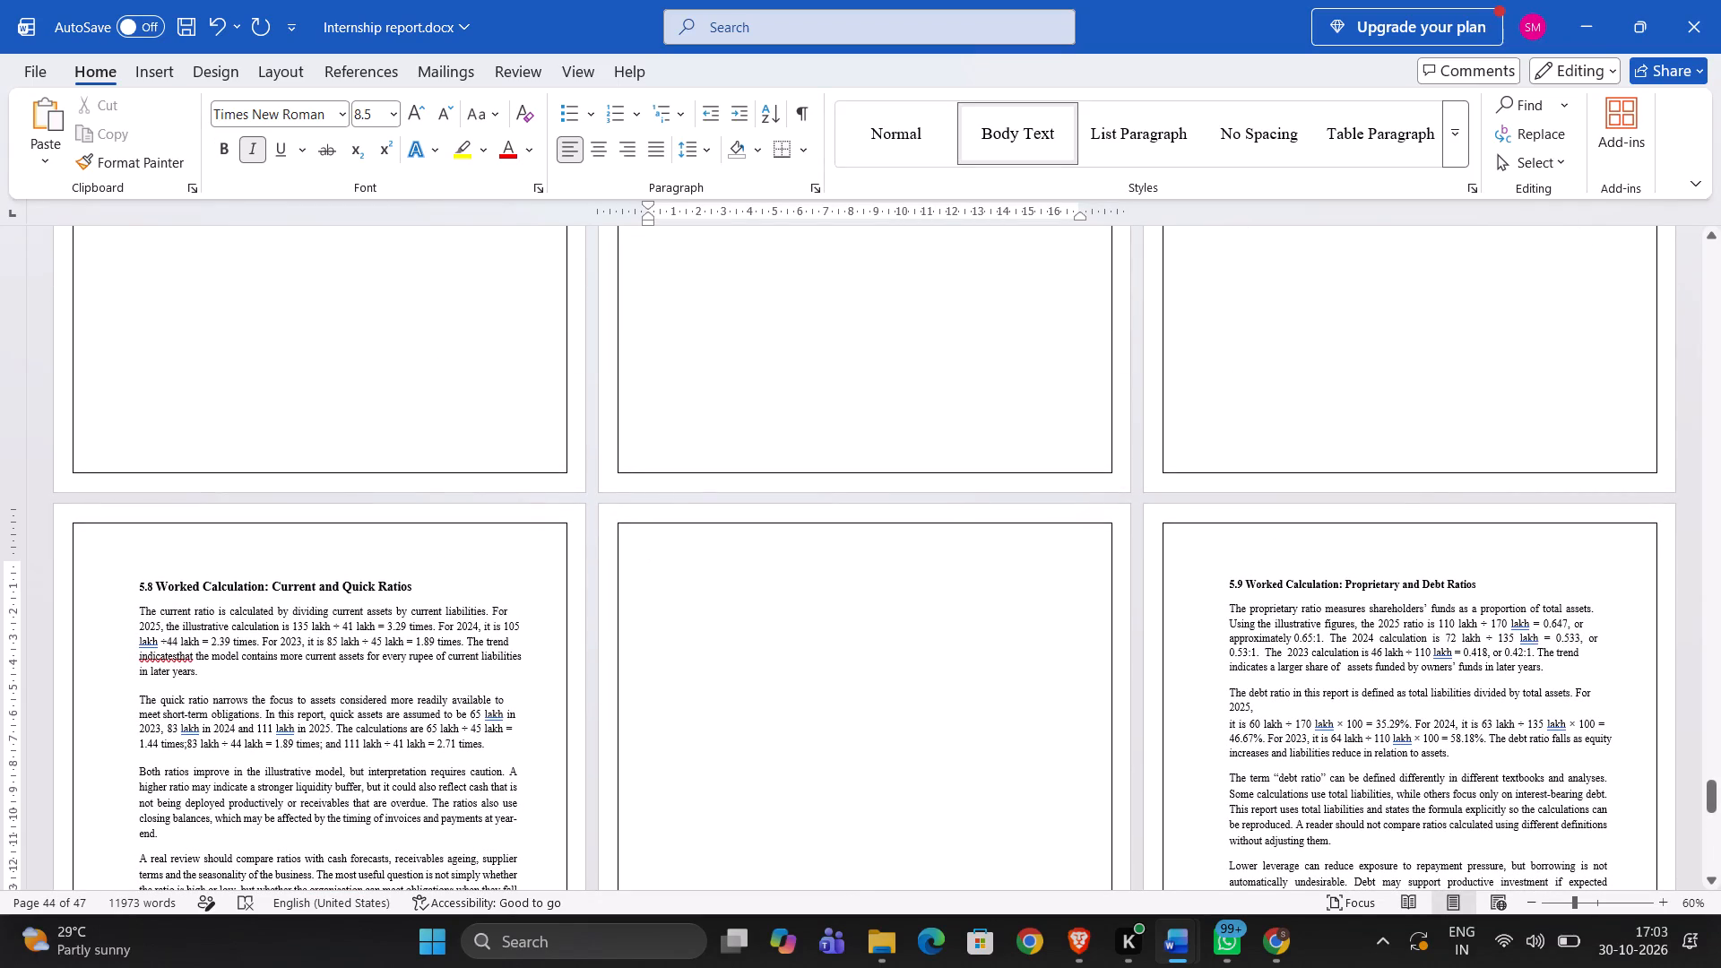
key(Delete)
key(Delete)
key(Delete)
key(Delete)
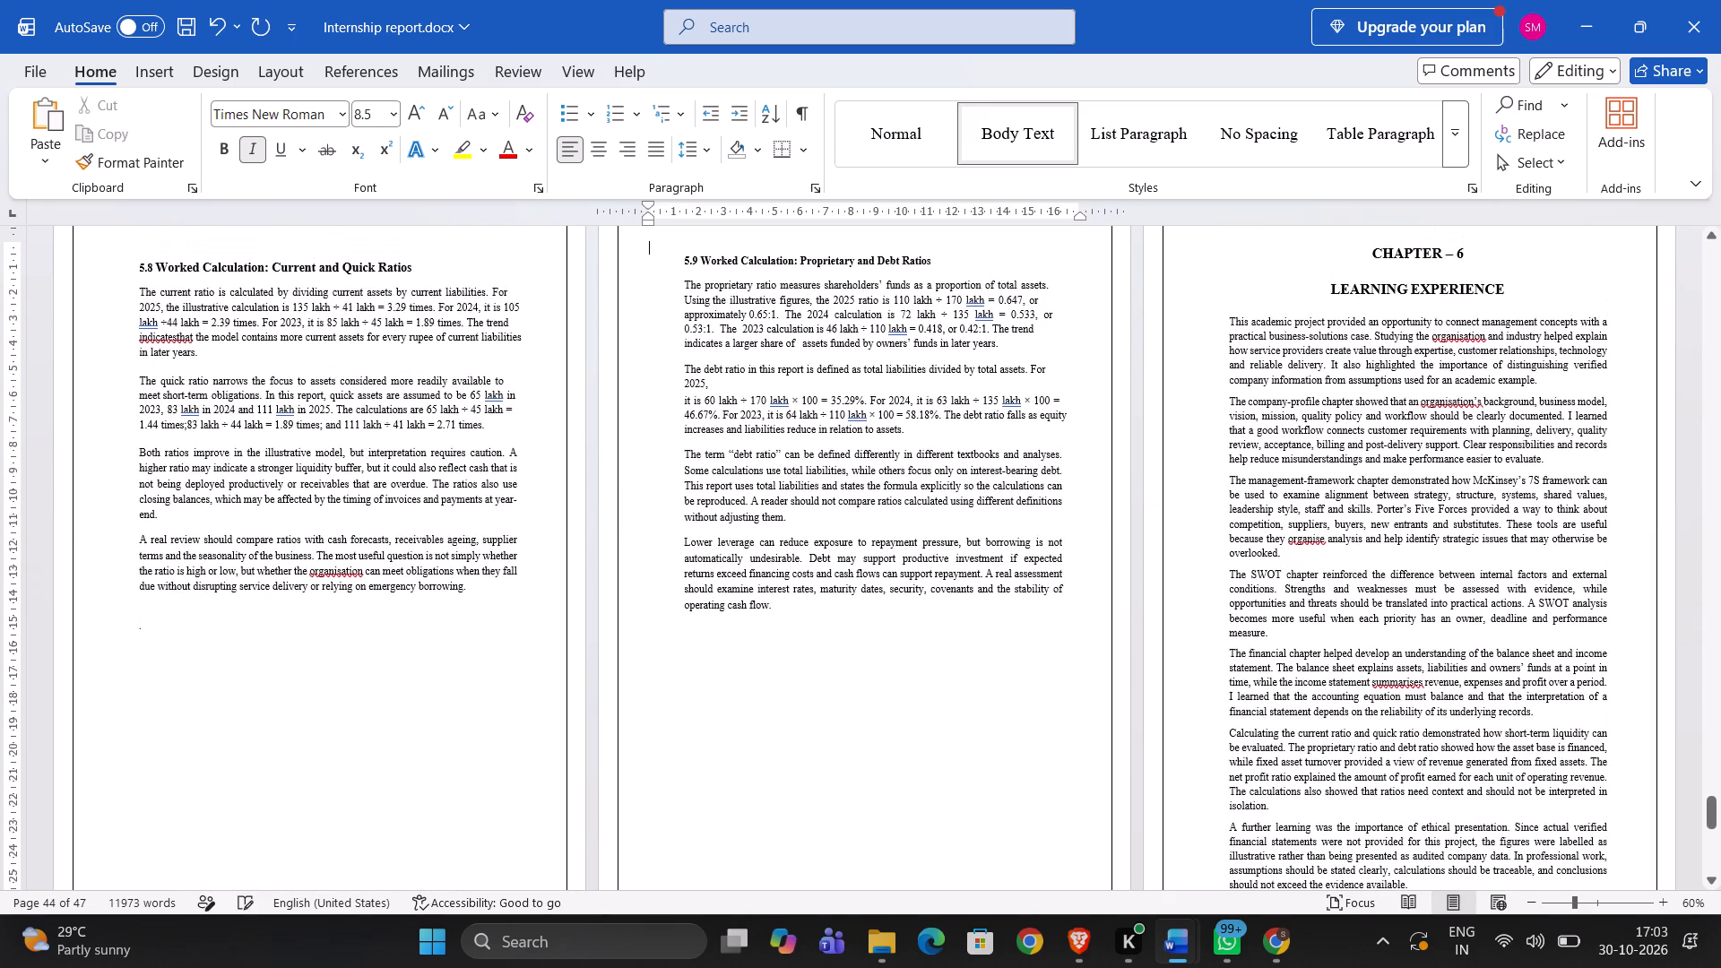
Check the pages from section 5.5 through Chapter 6, Learning Experience, for leftover blank pages.
scroll(665, 560, up, 1)
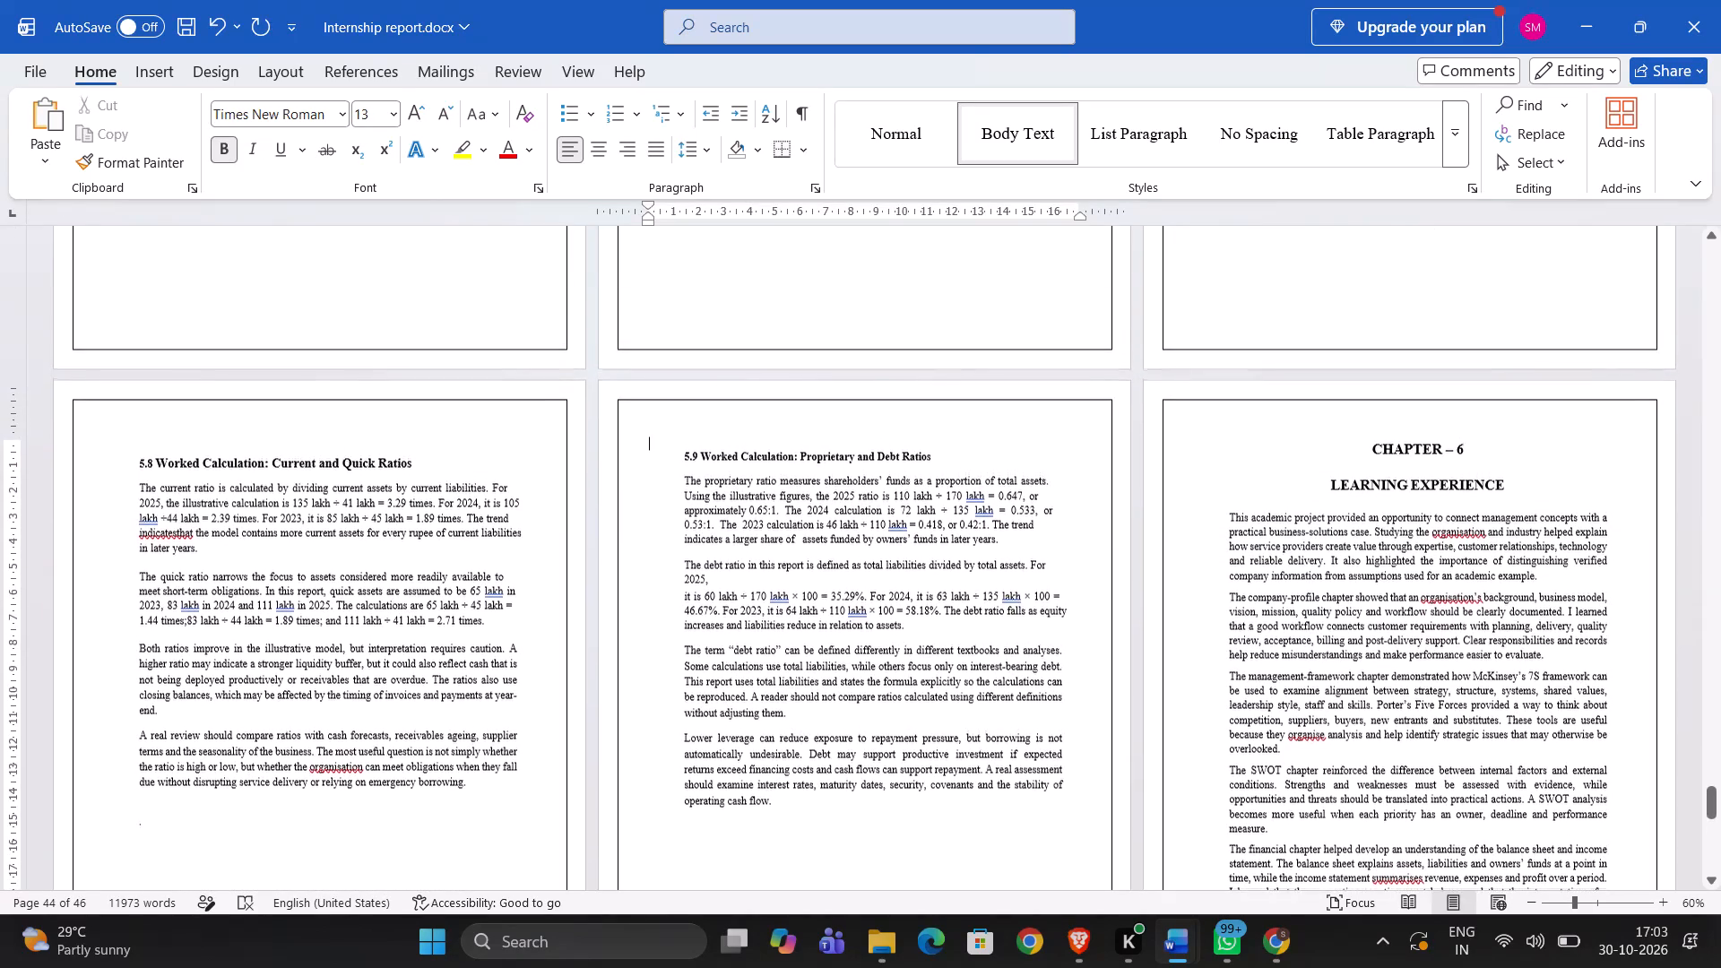
scroll(665, 560, up, 7)
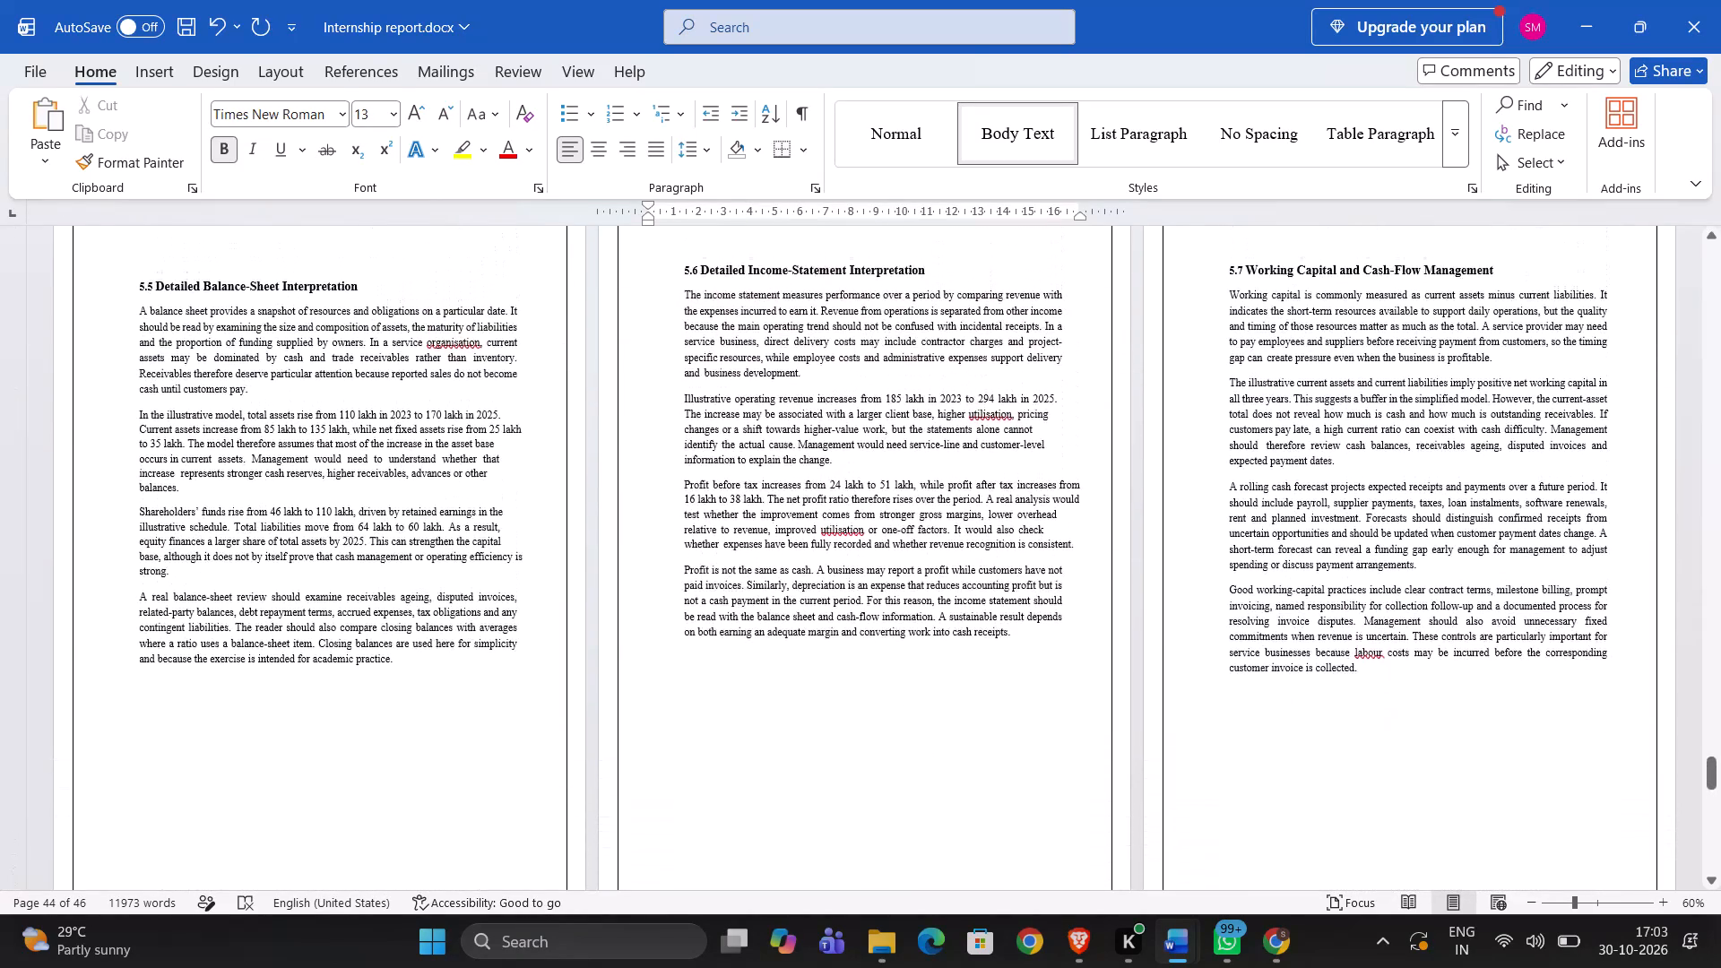
scroll(665, 560, down, 2)
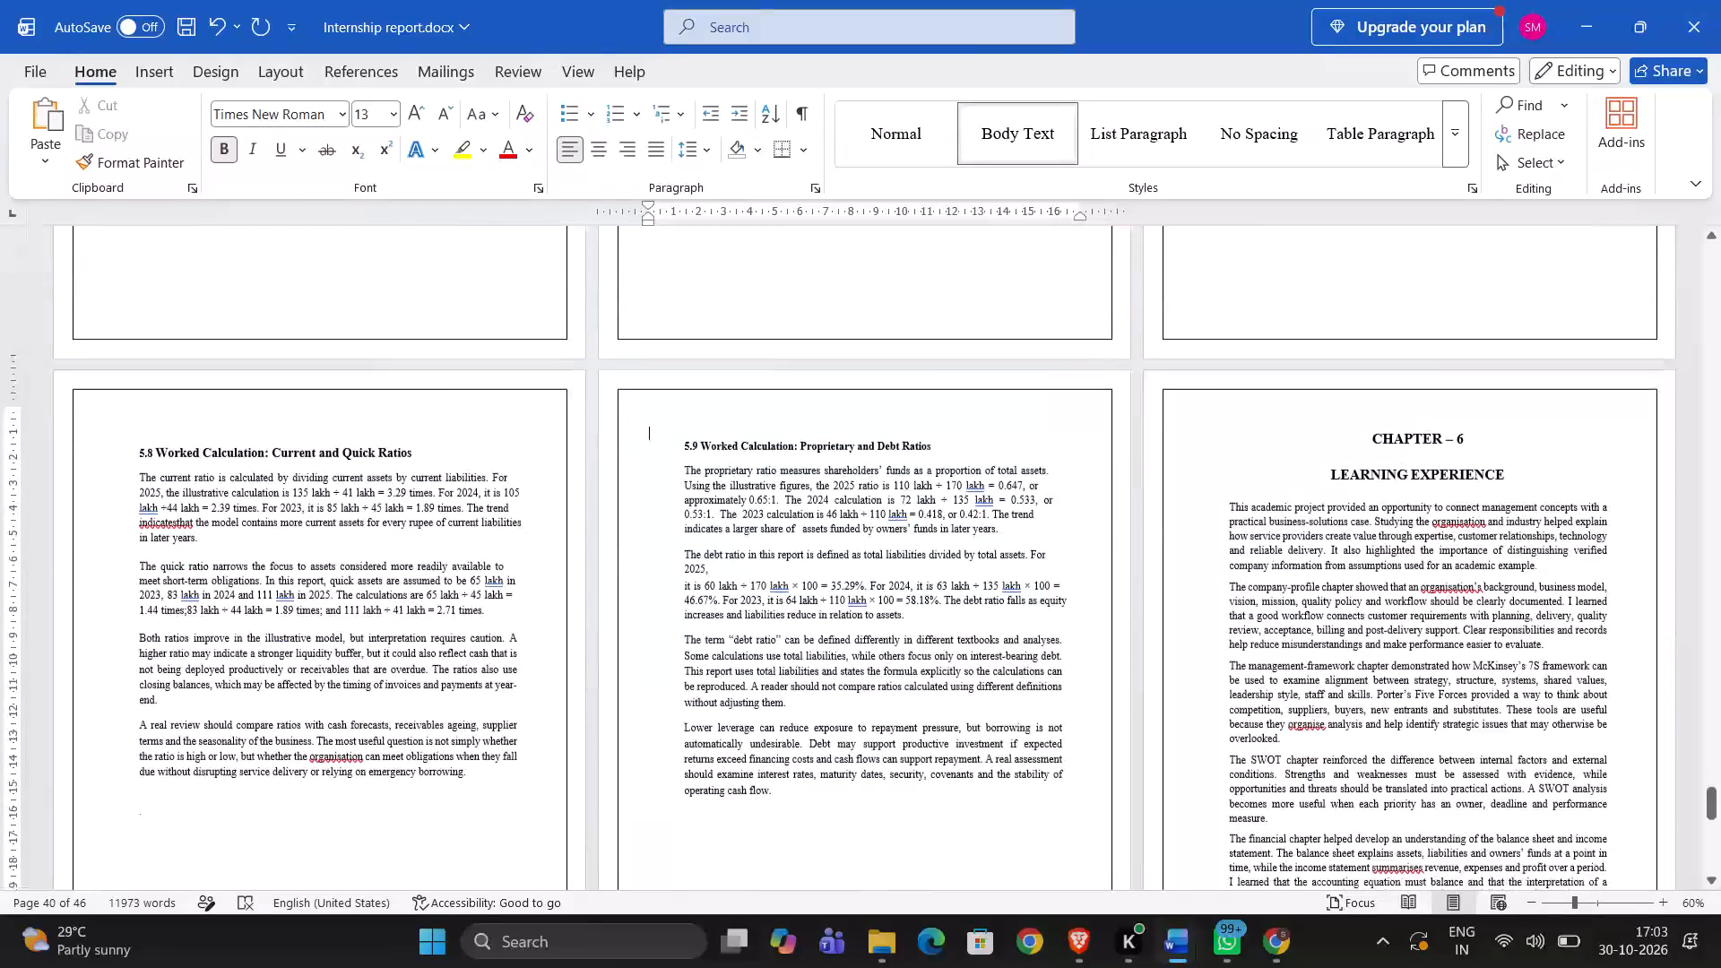
scroll(665, 560, down, 2)
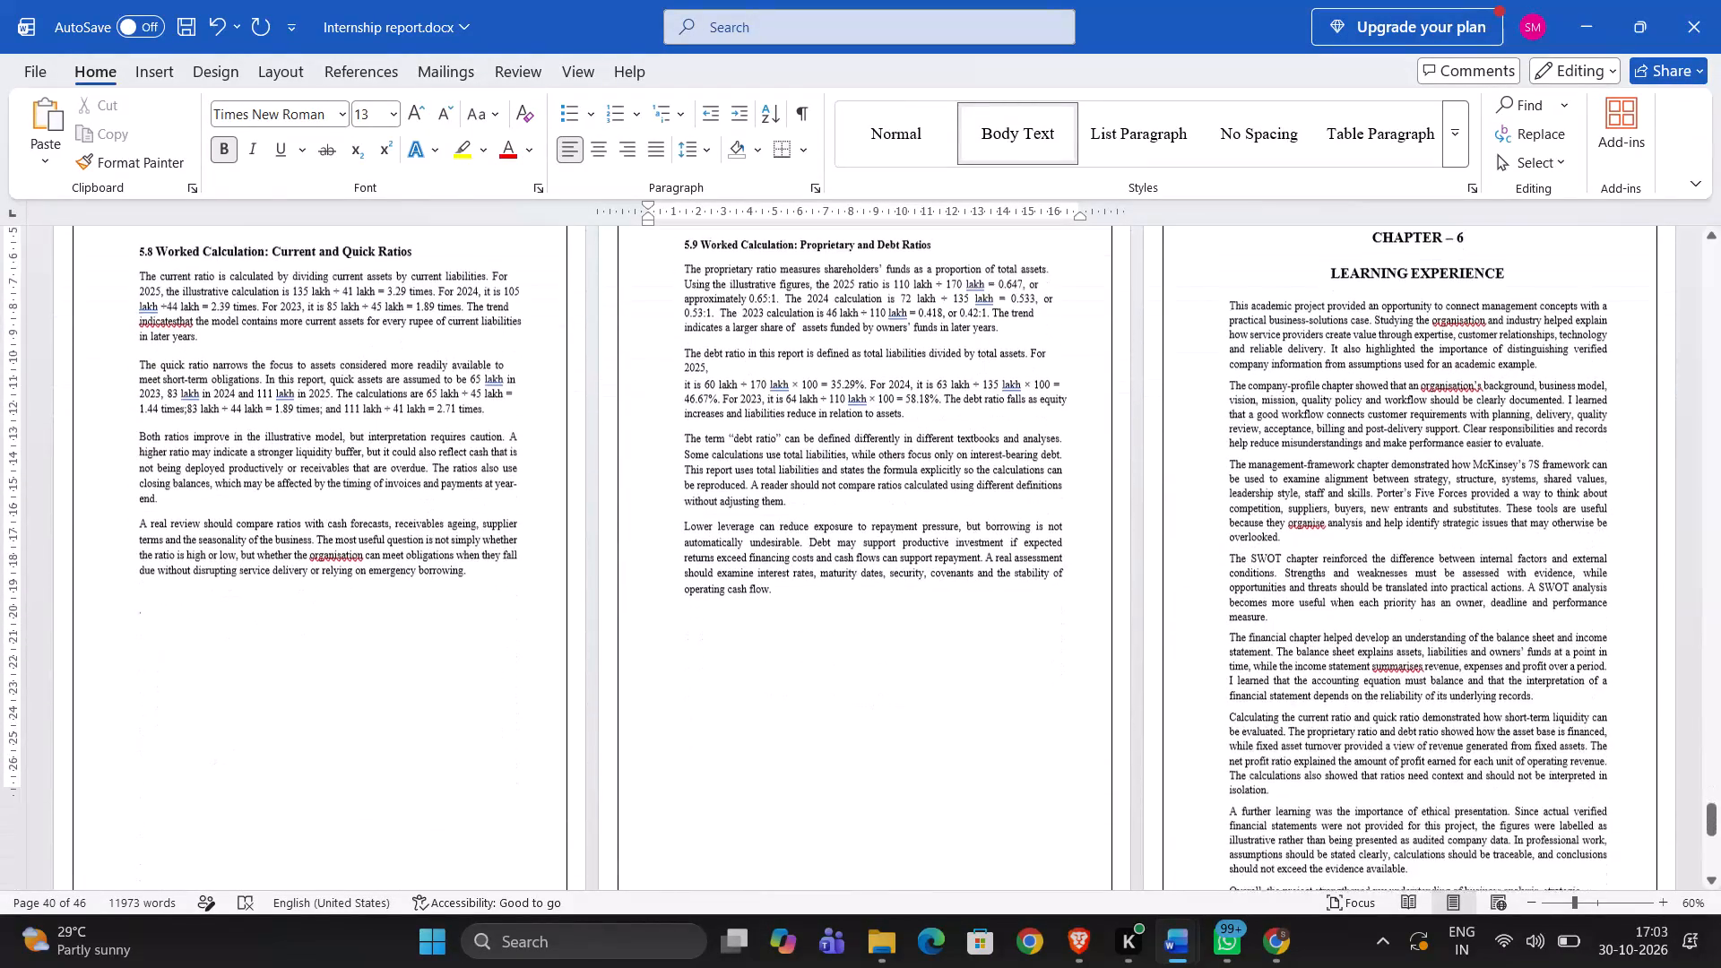
scroll(665, 560, down, 1)
scroll(665, 560, up, 8)
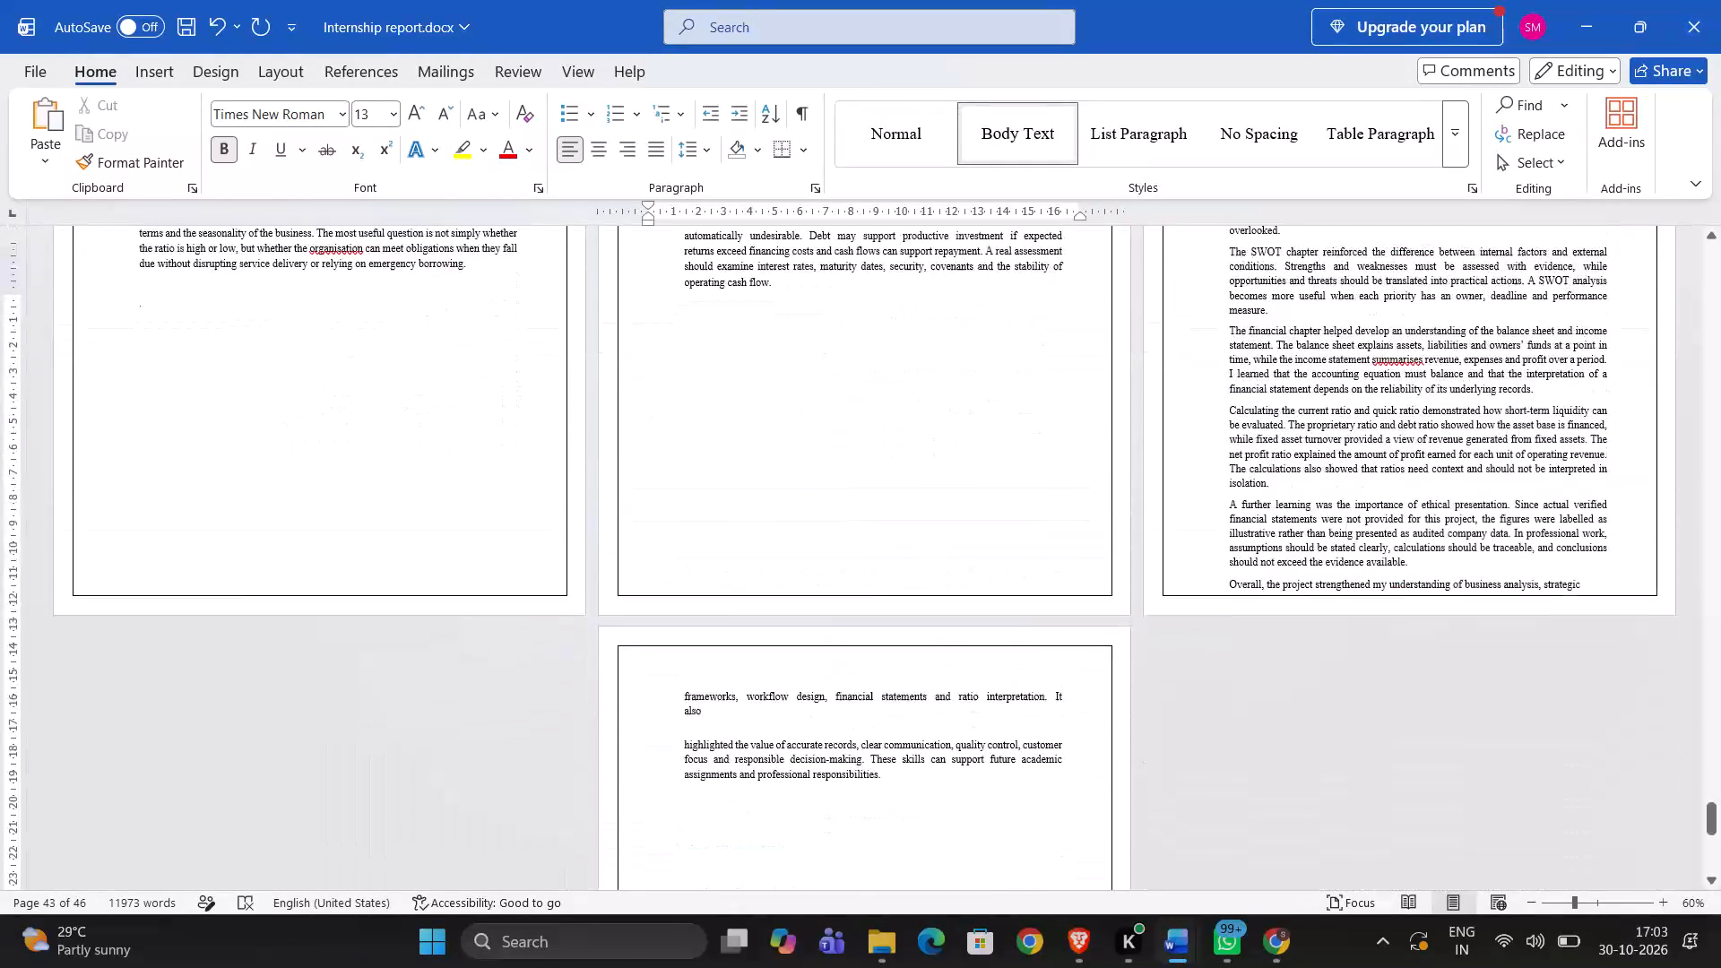
Delete the blank page between section 5.4, Basis of Preparation and Financial Assumptions, and section 5.5, Detailed Balance-Sheet Interpretation.
scroll(665, 560, up, 8)
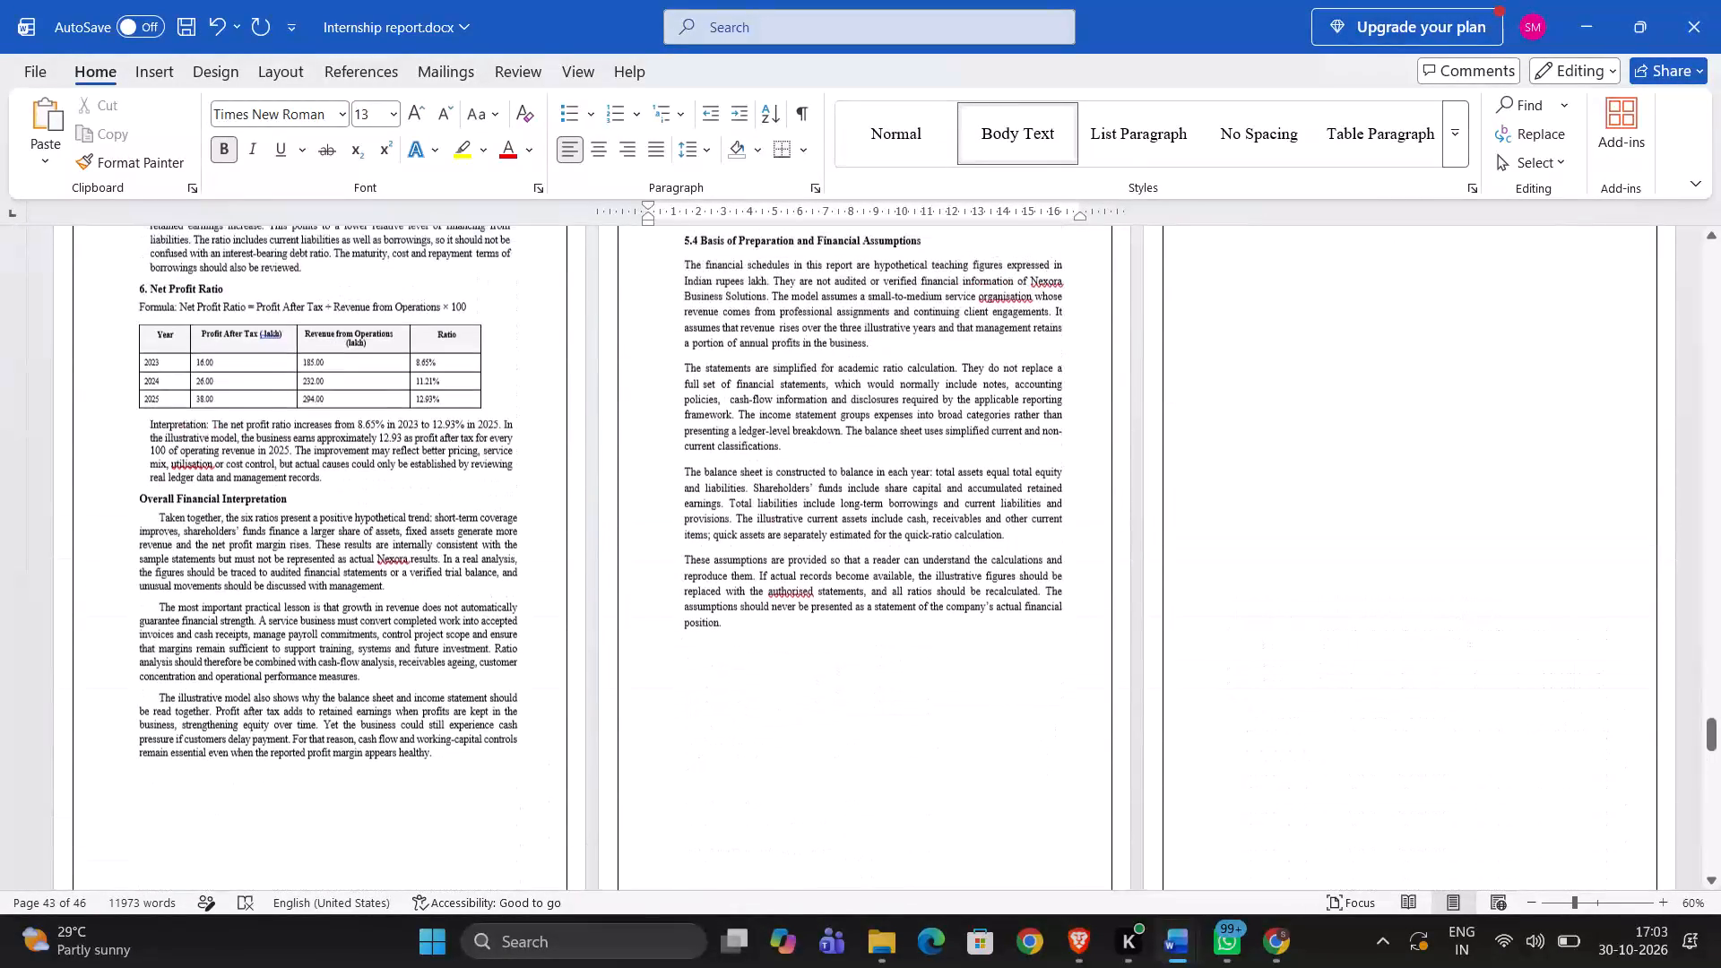
scroll(665, 560, up, 2)
scroll(665, 560, down, 3)
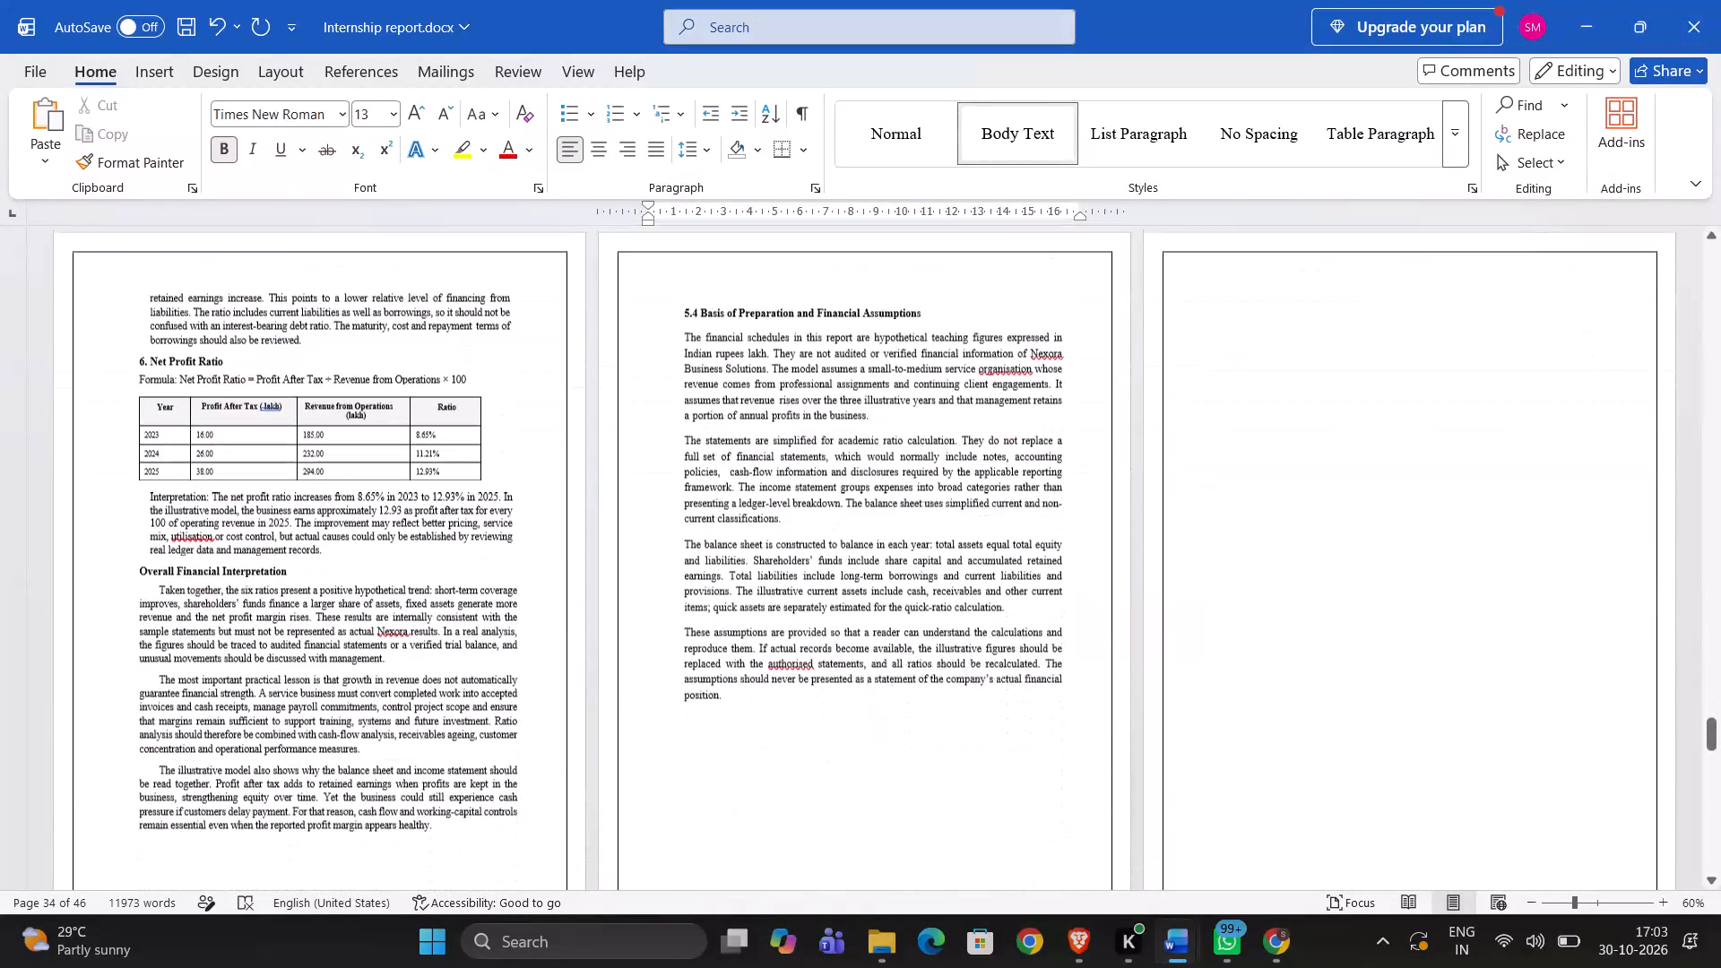
click(1233, 287)
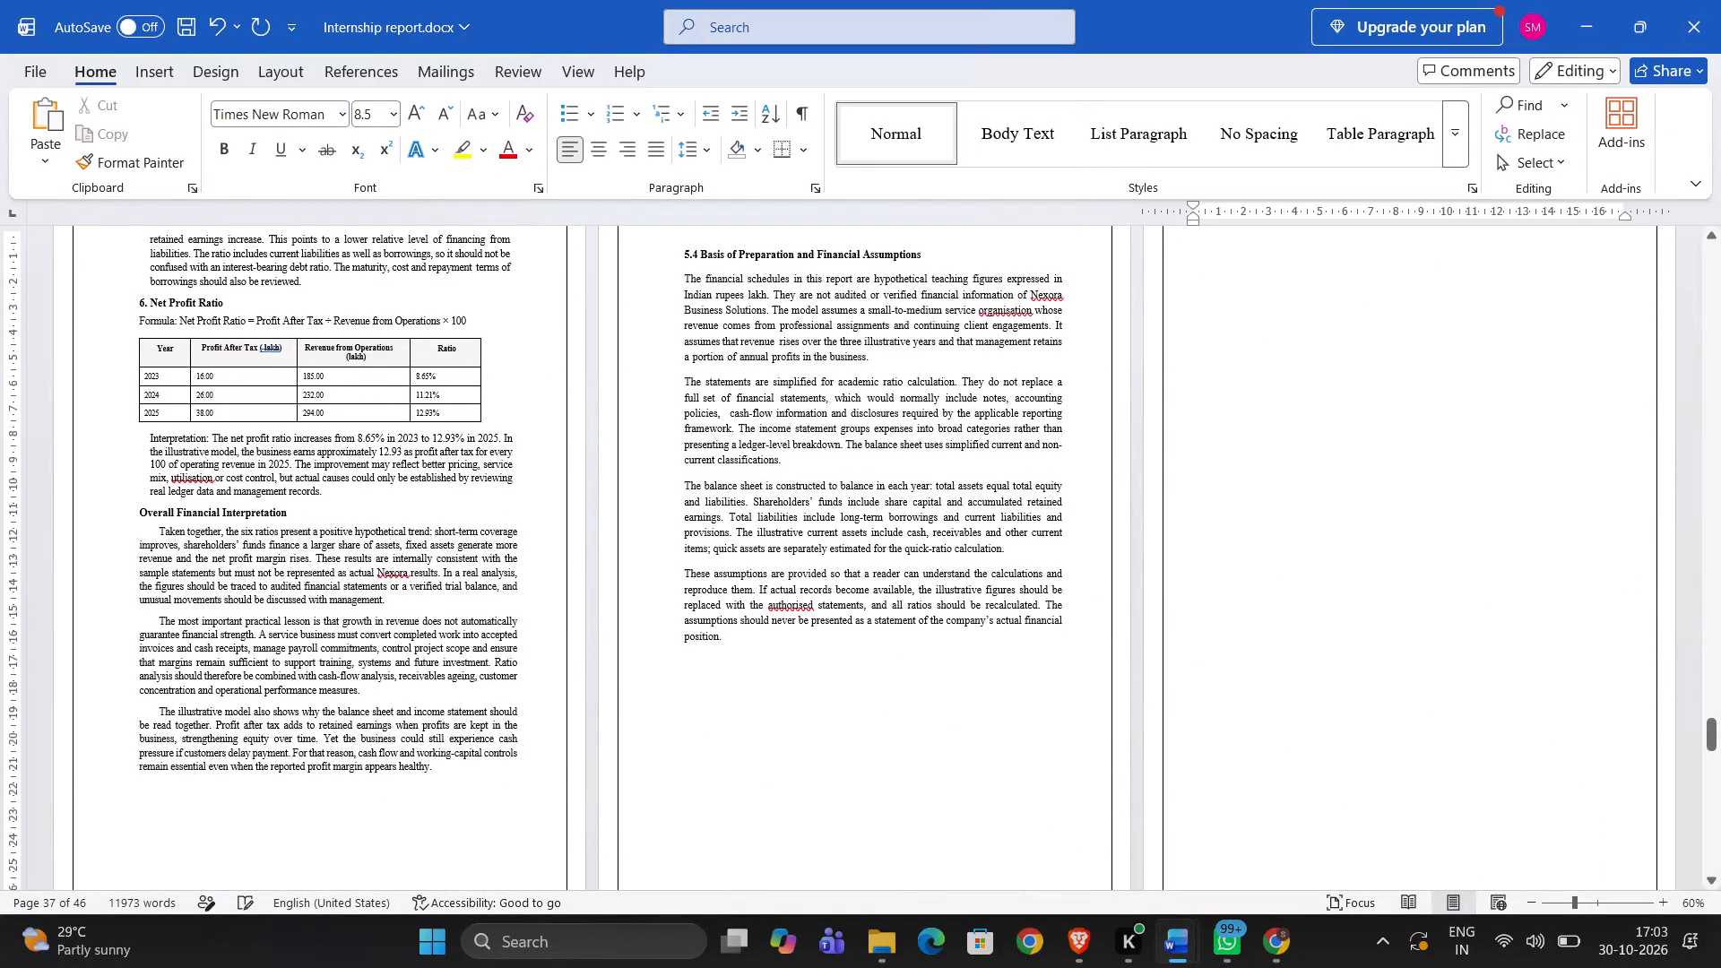
scroll(1233, 287, up, 2)
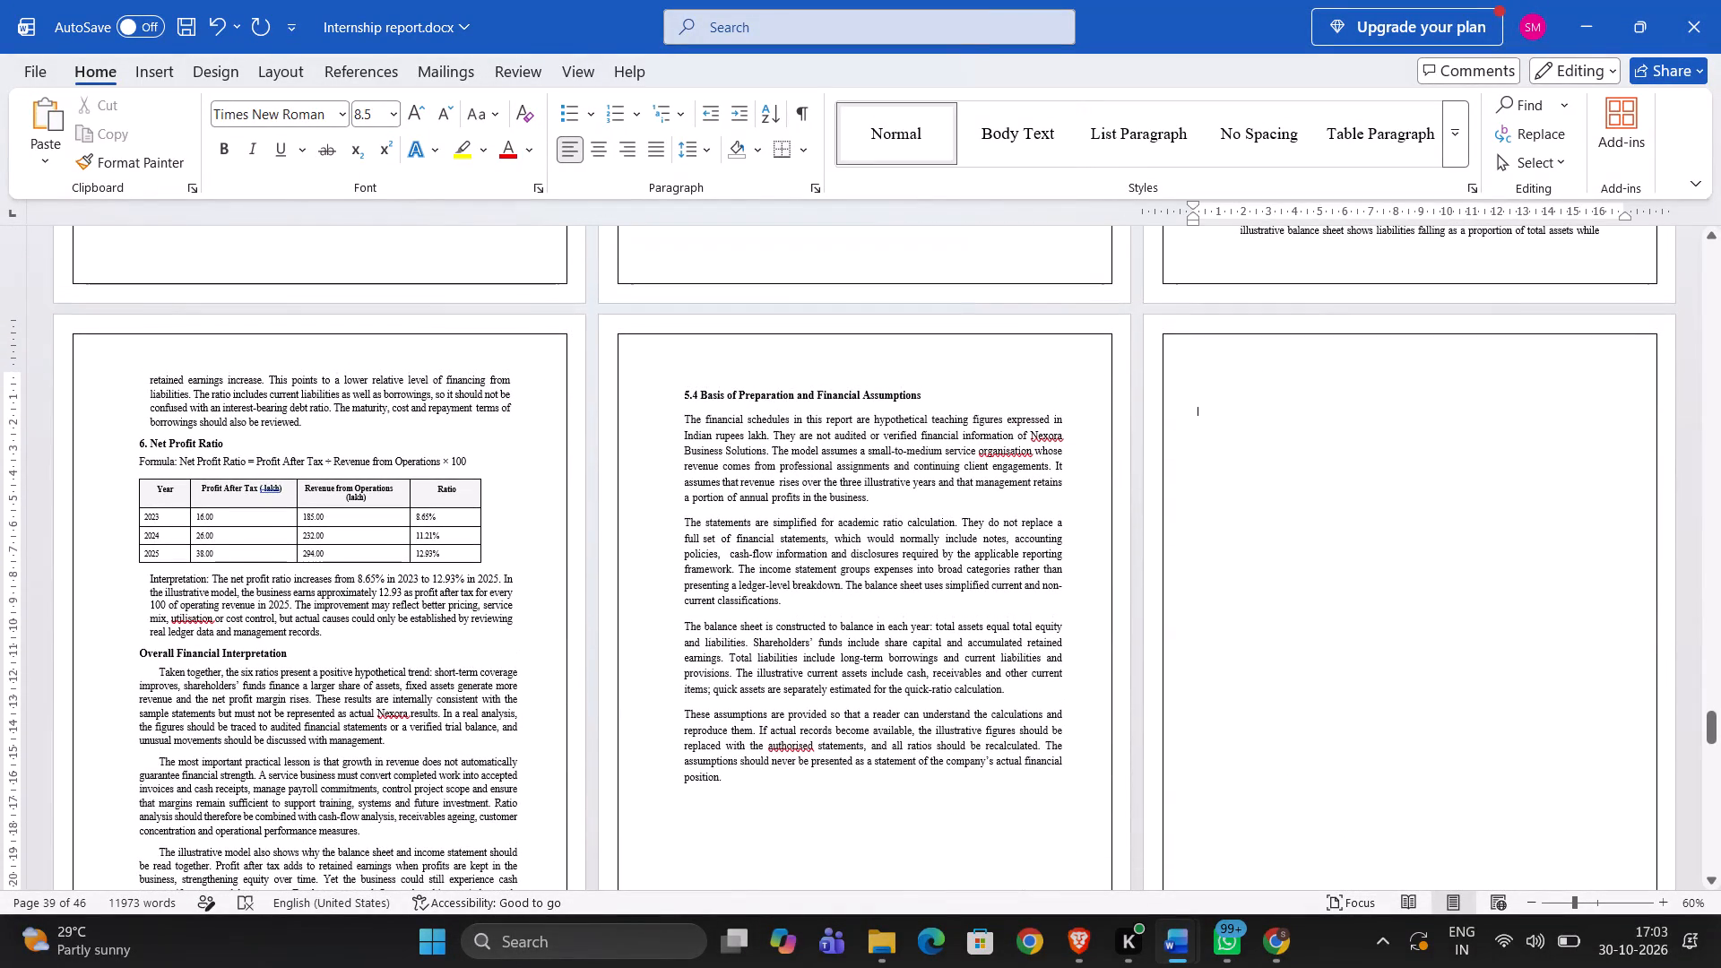
click(1198, 357)
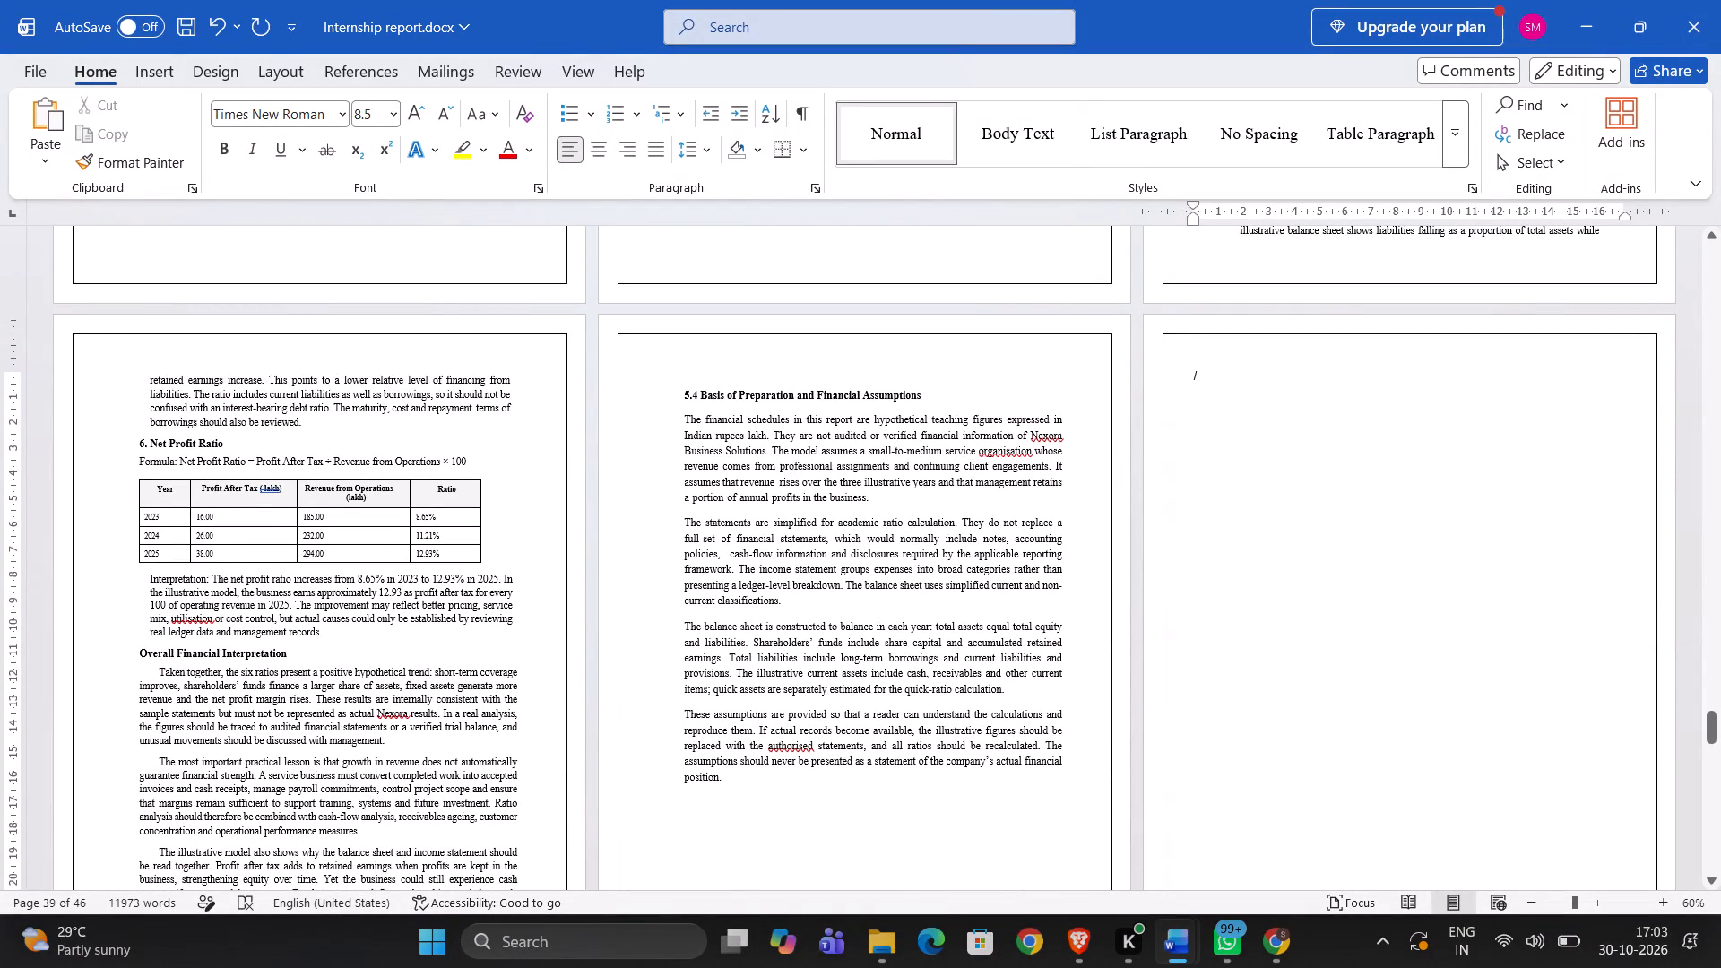
key(BackSpace)
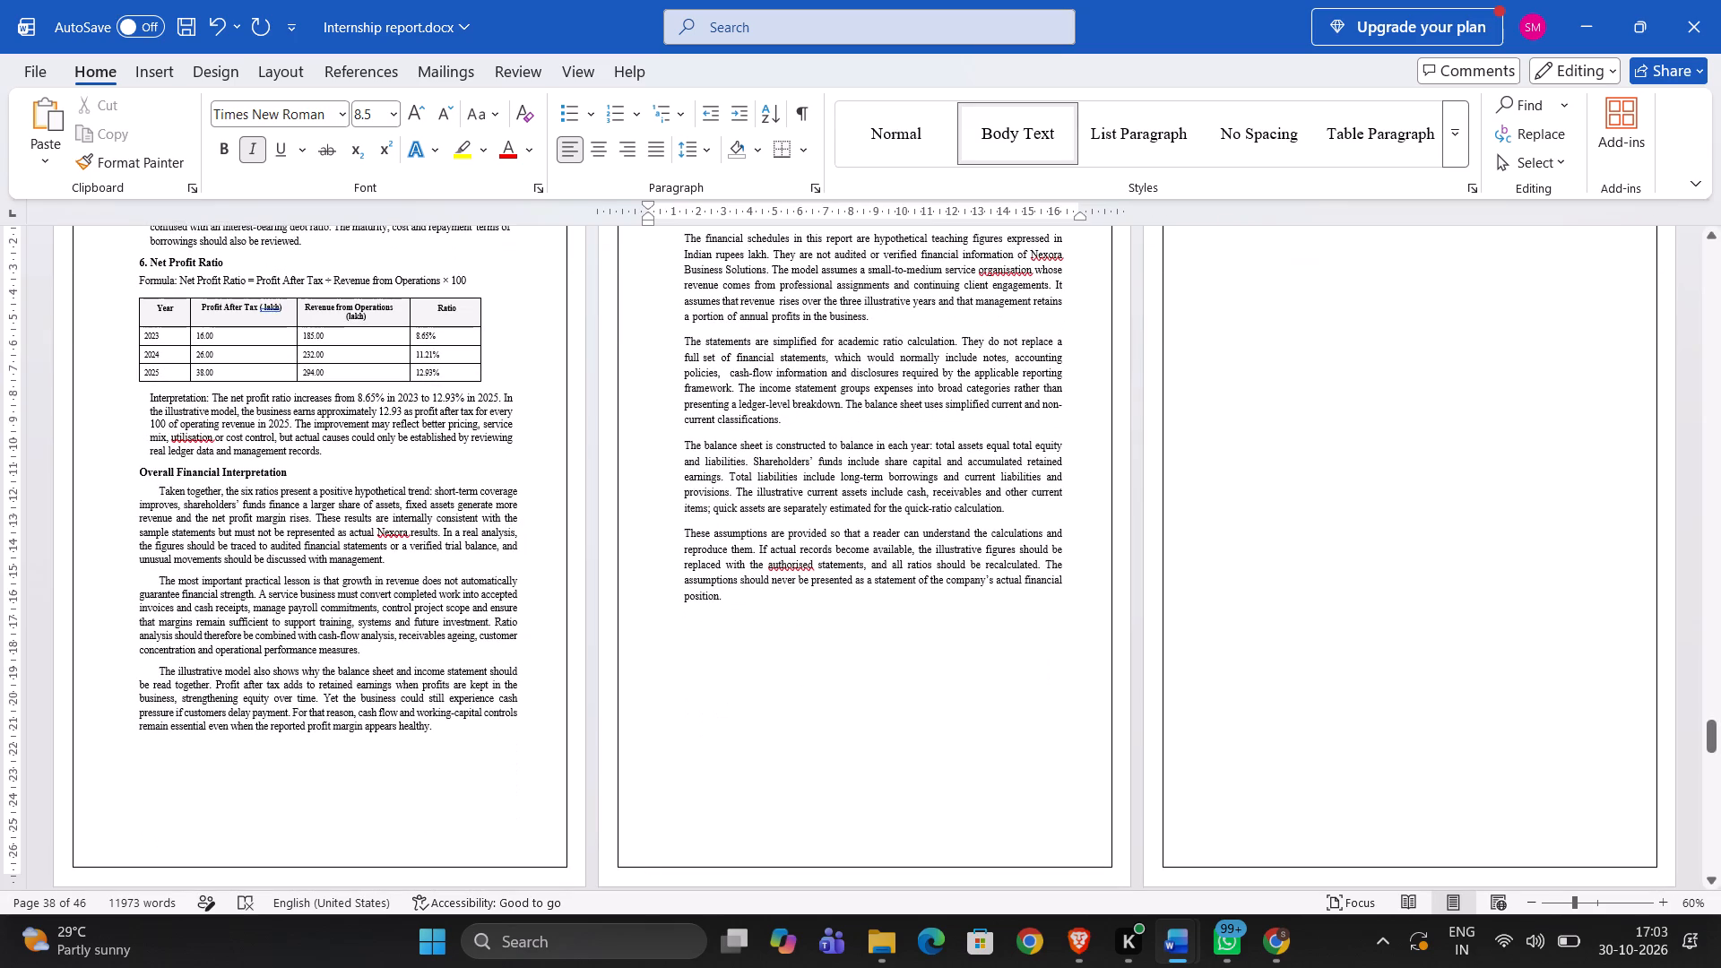
scroll(1198, 357, up, 2)
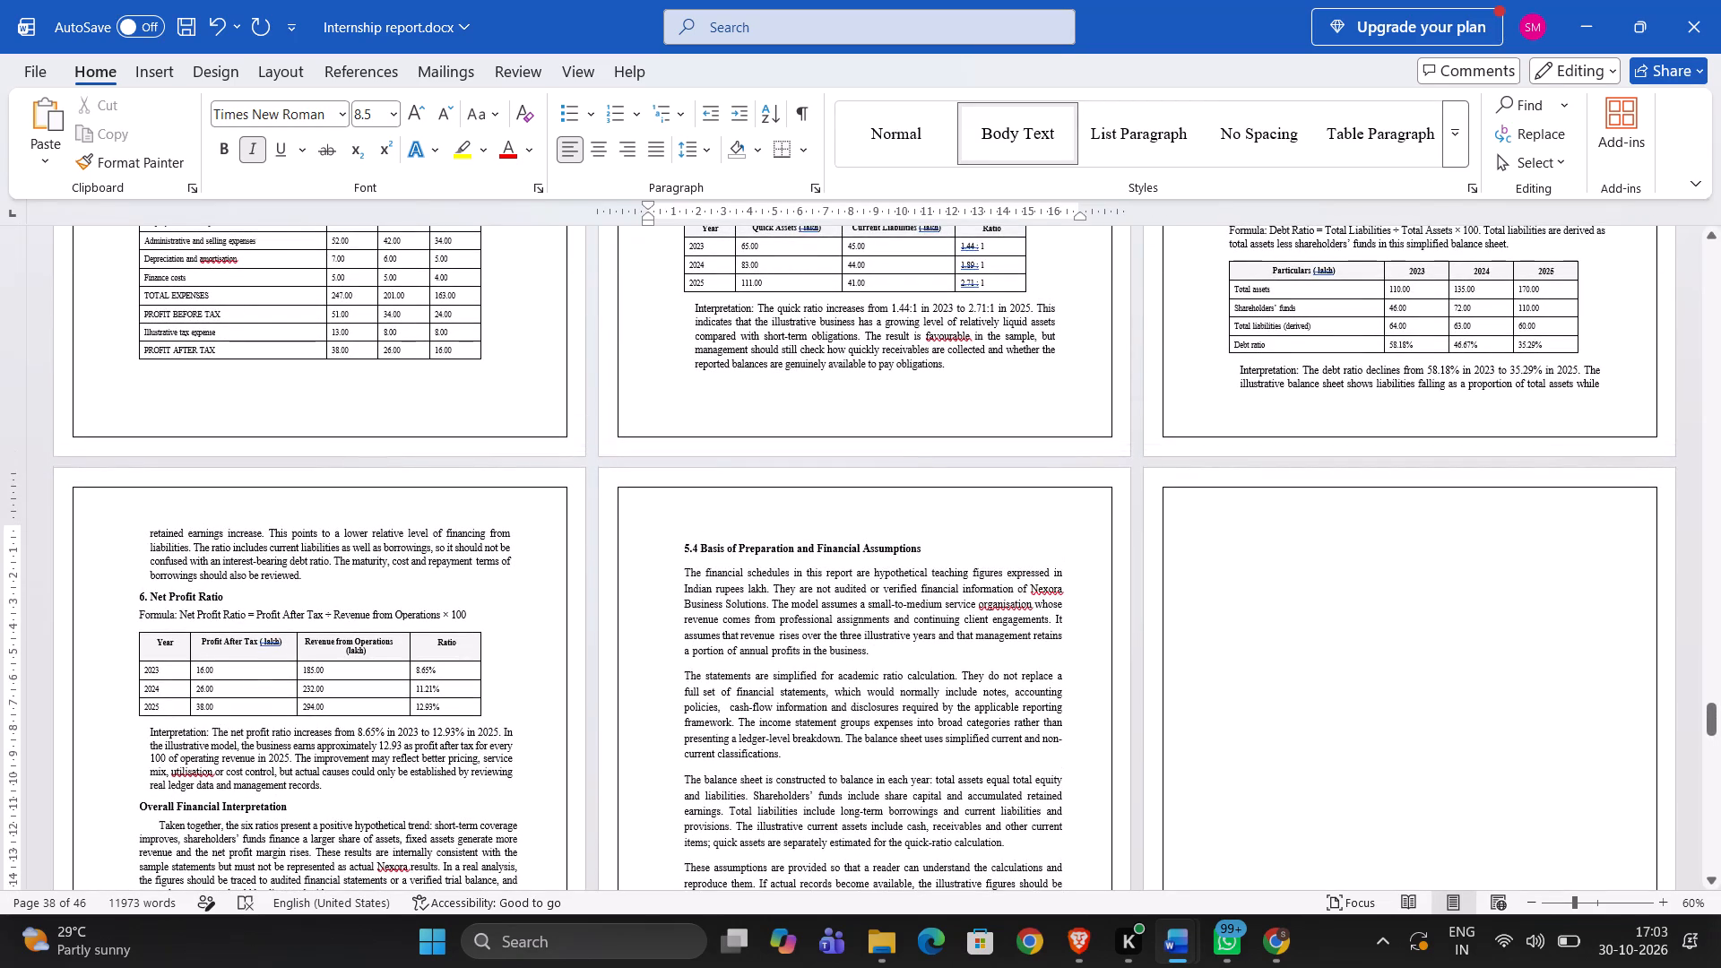
scroll(1198, 357, up, 1)
scroll(1198, 357, down, 5)
scroll(1198, 357, up, 1)
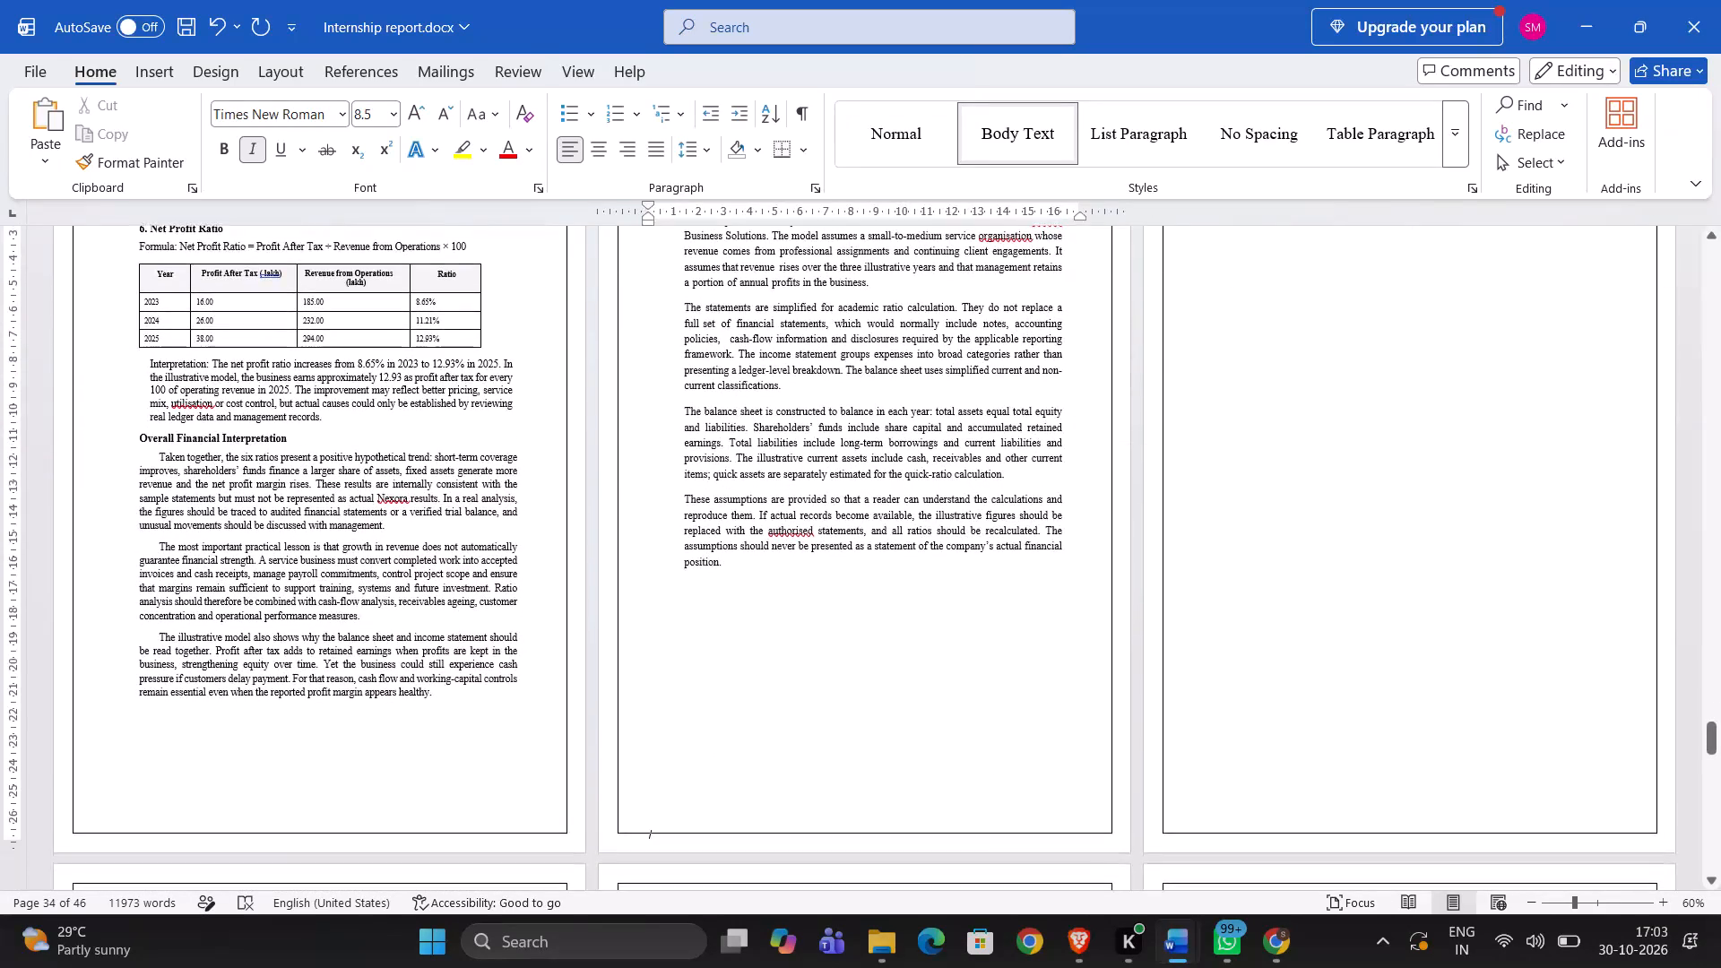
scroll(1198, 357, up, 1)
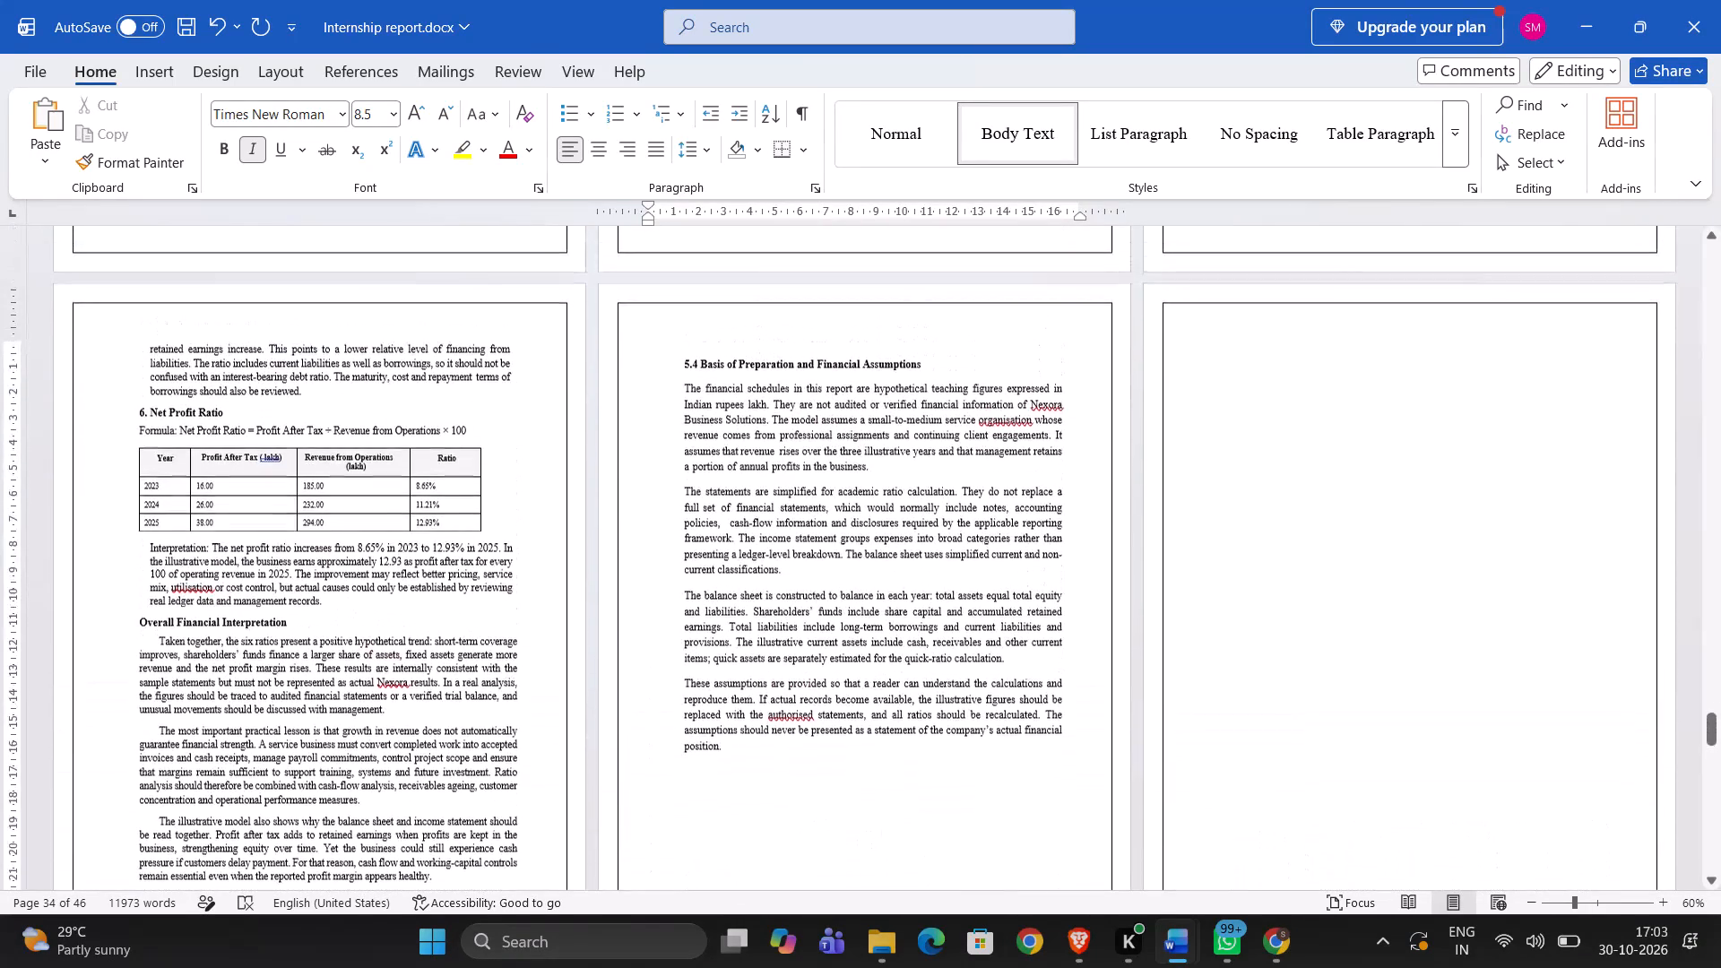
click(1203, 329)
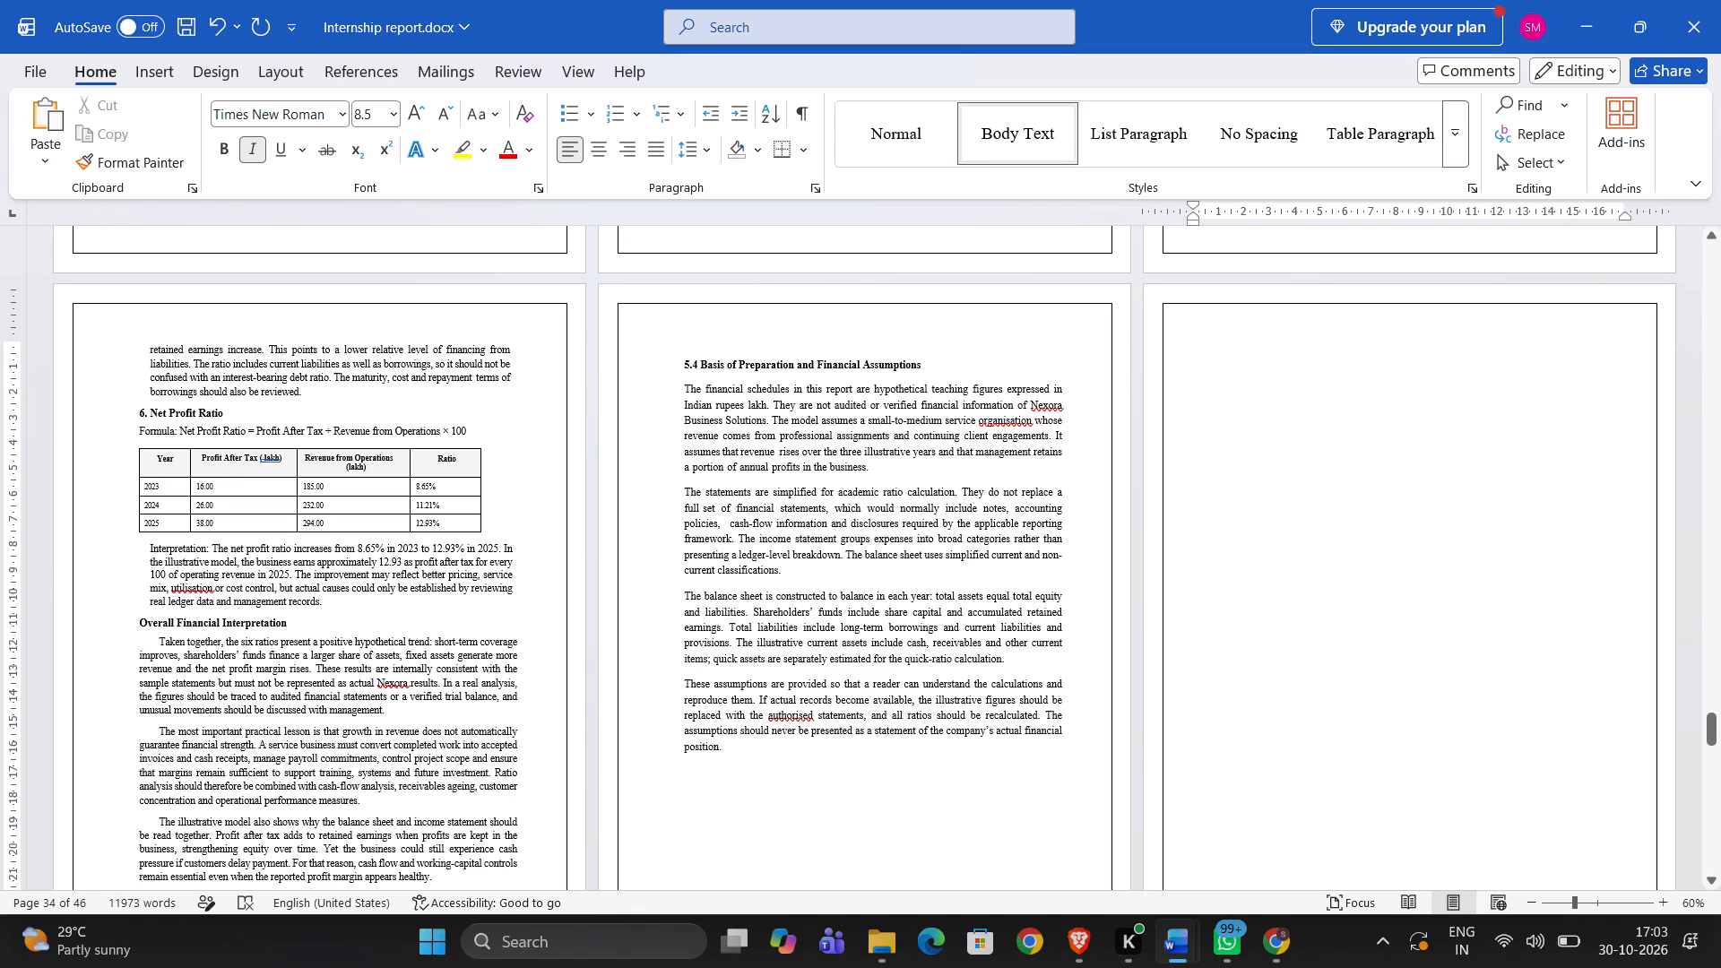
key(Delete)
key(Delete)
key(Delete)
key(Delete)
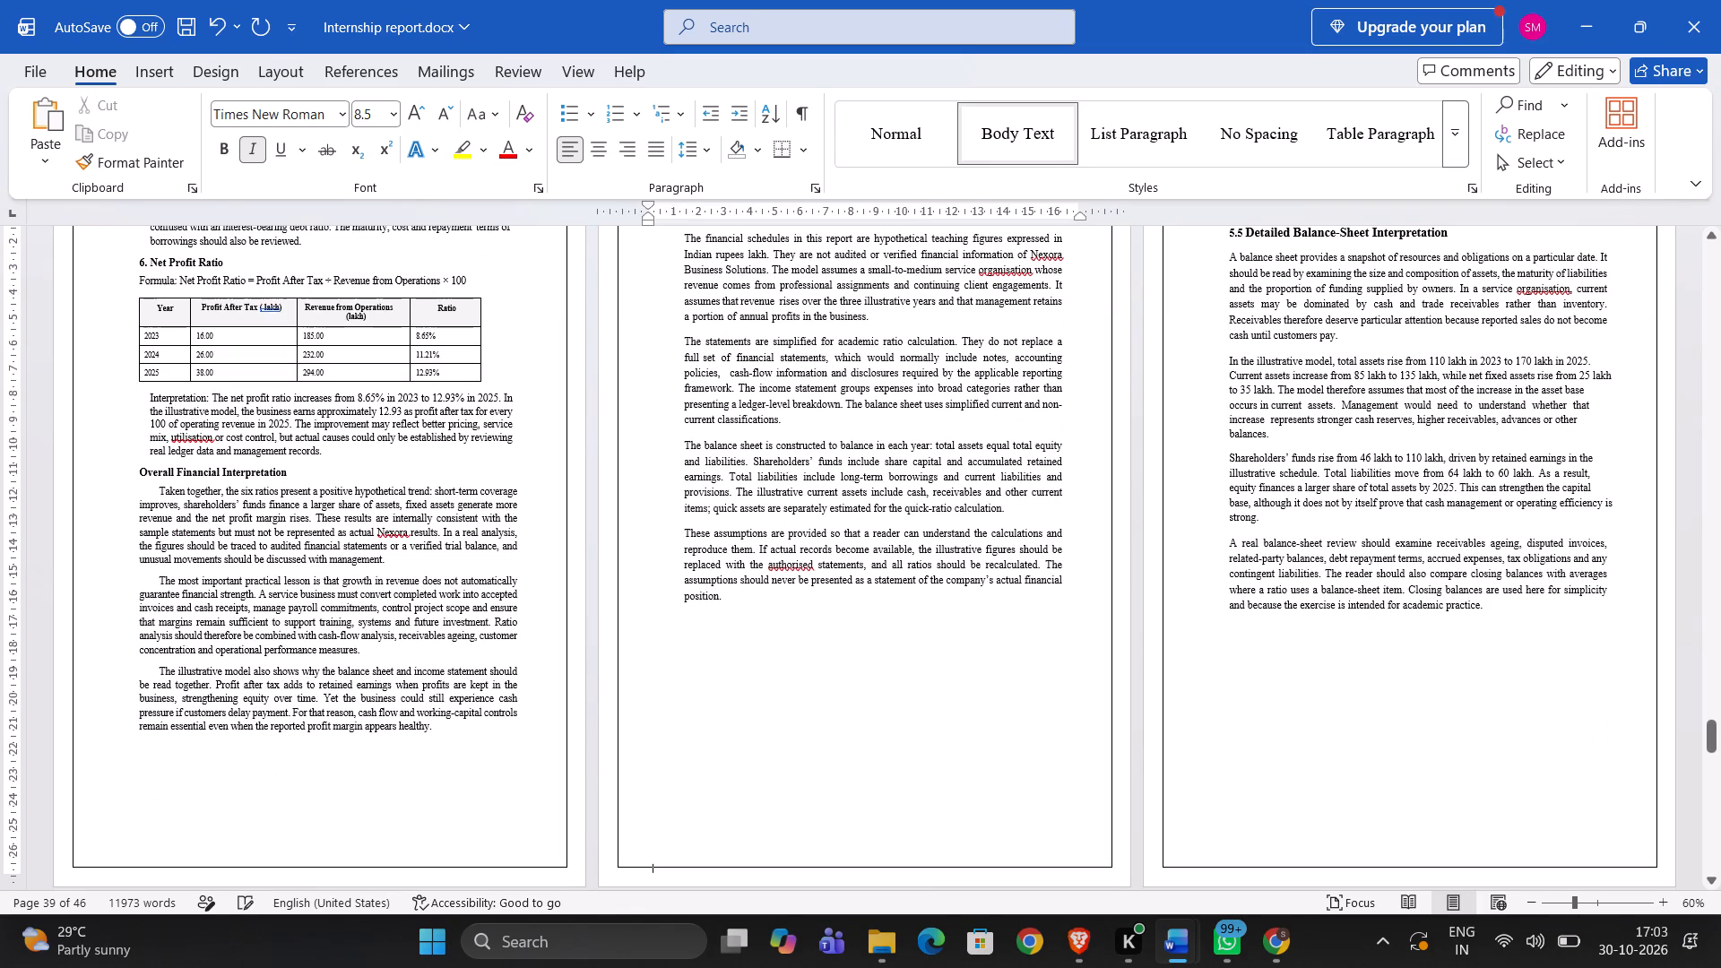
Remove the first-line indents from the three body paragraphs under Overall Financial Interpretation.
scroll(1203, 329, down, 3)
scroll(1203, 329, up, 1)
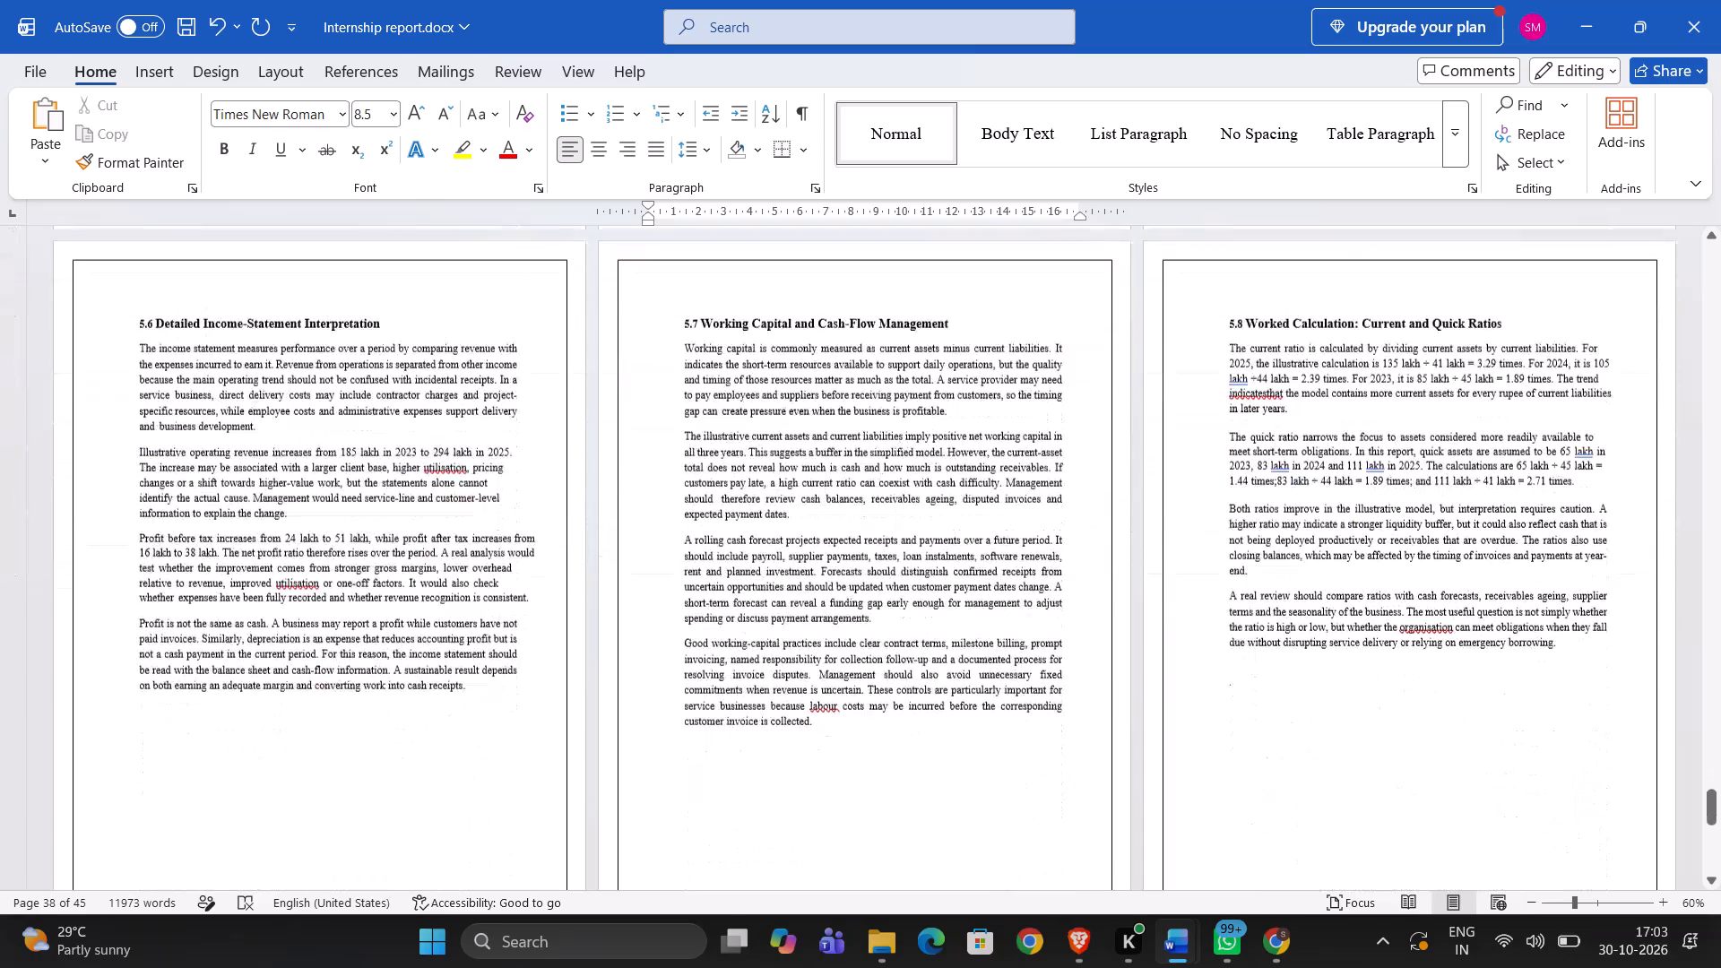
scroll(1203, 329, up, 2)
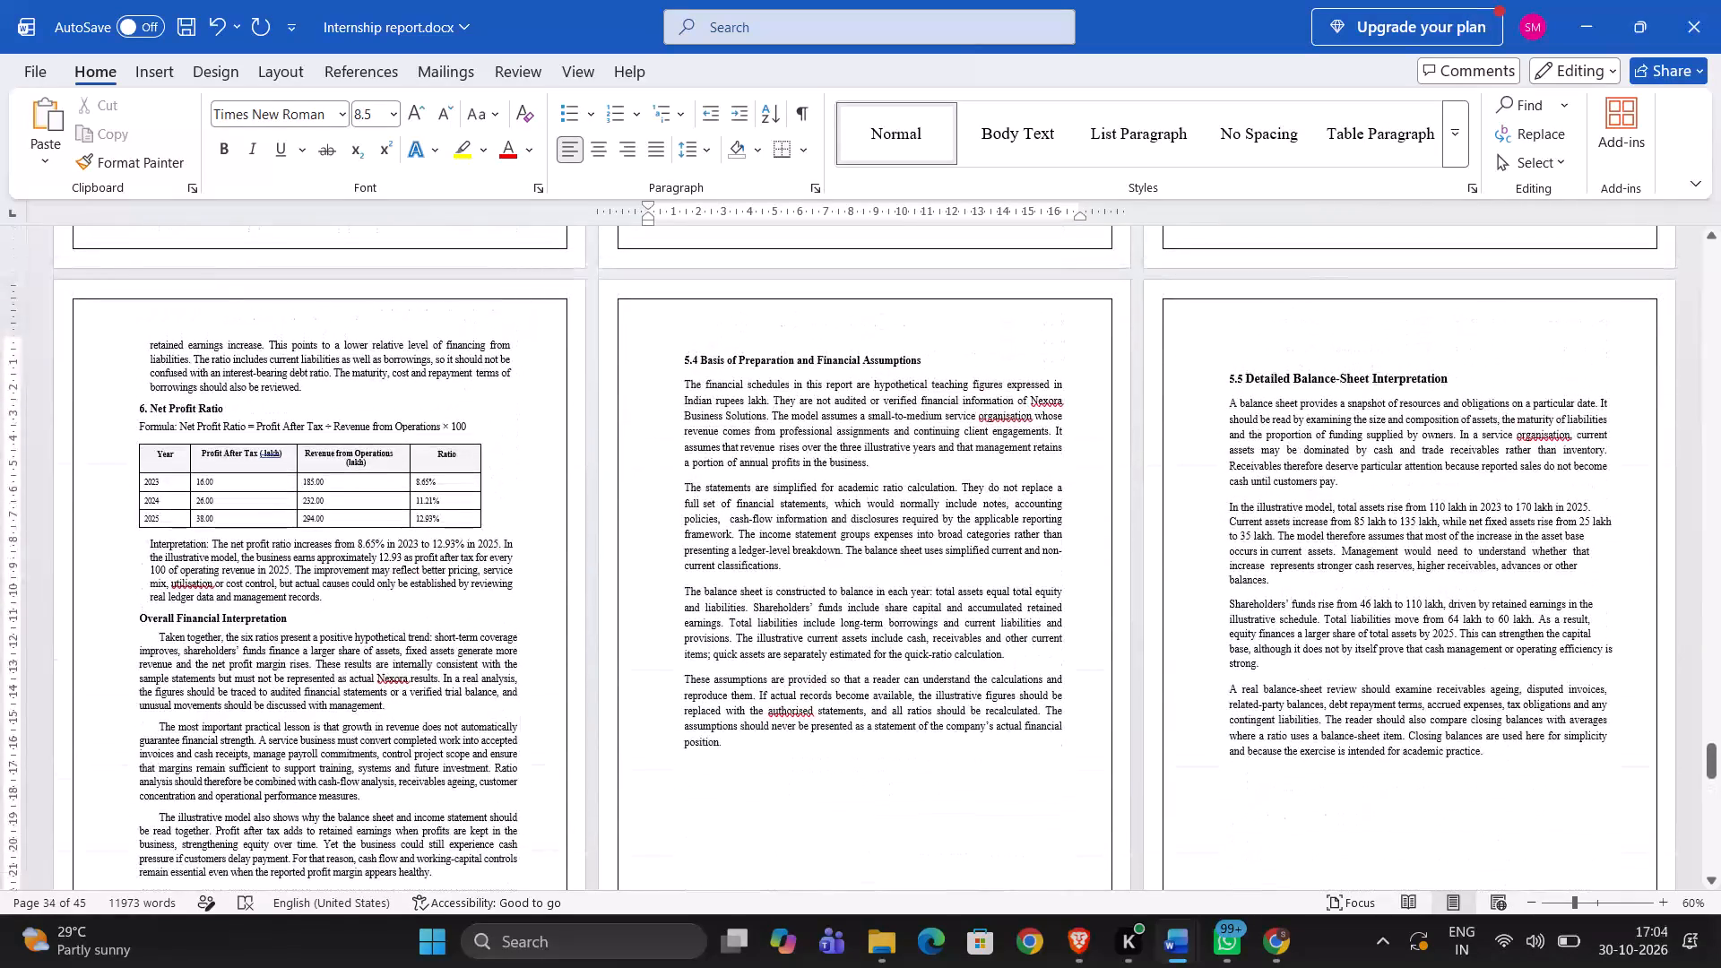
scroll(1203, 329, right, 1)
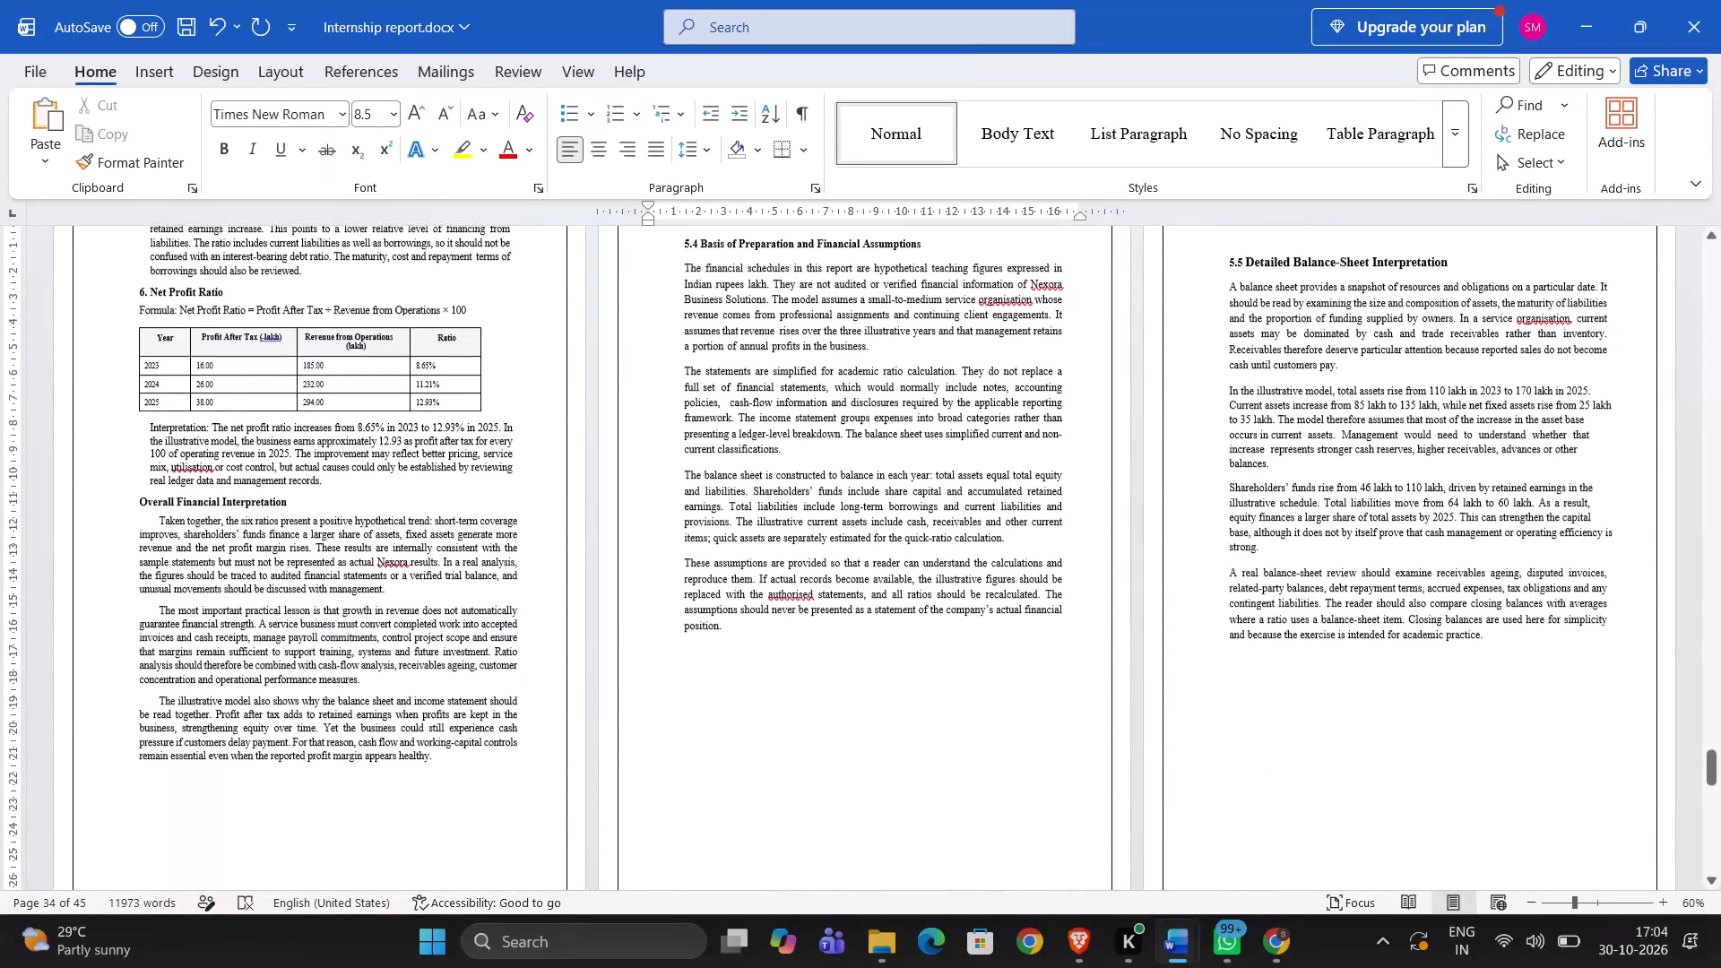
scroll(1203, 329, right, 1)
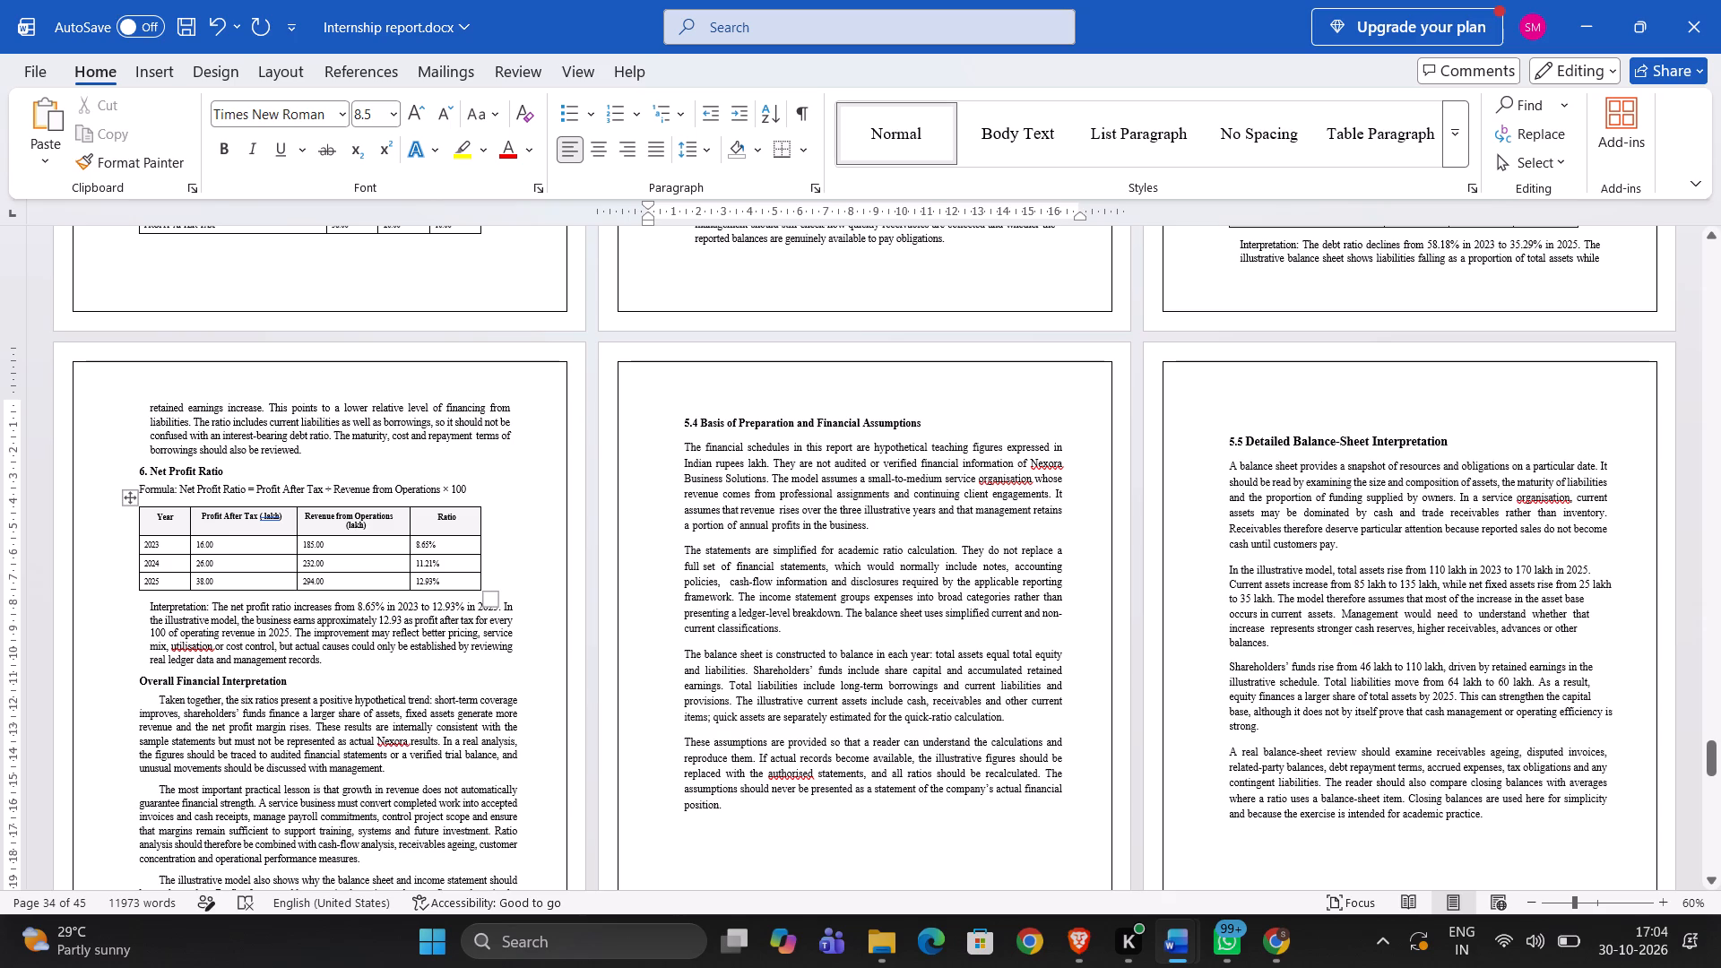
scroll(445, 698, down, 3)
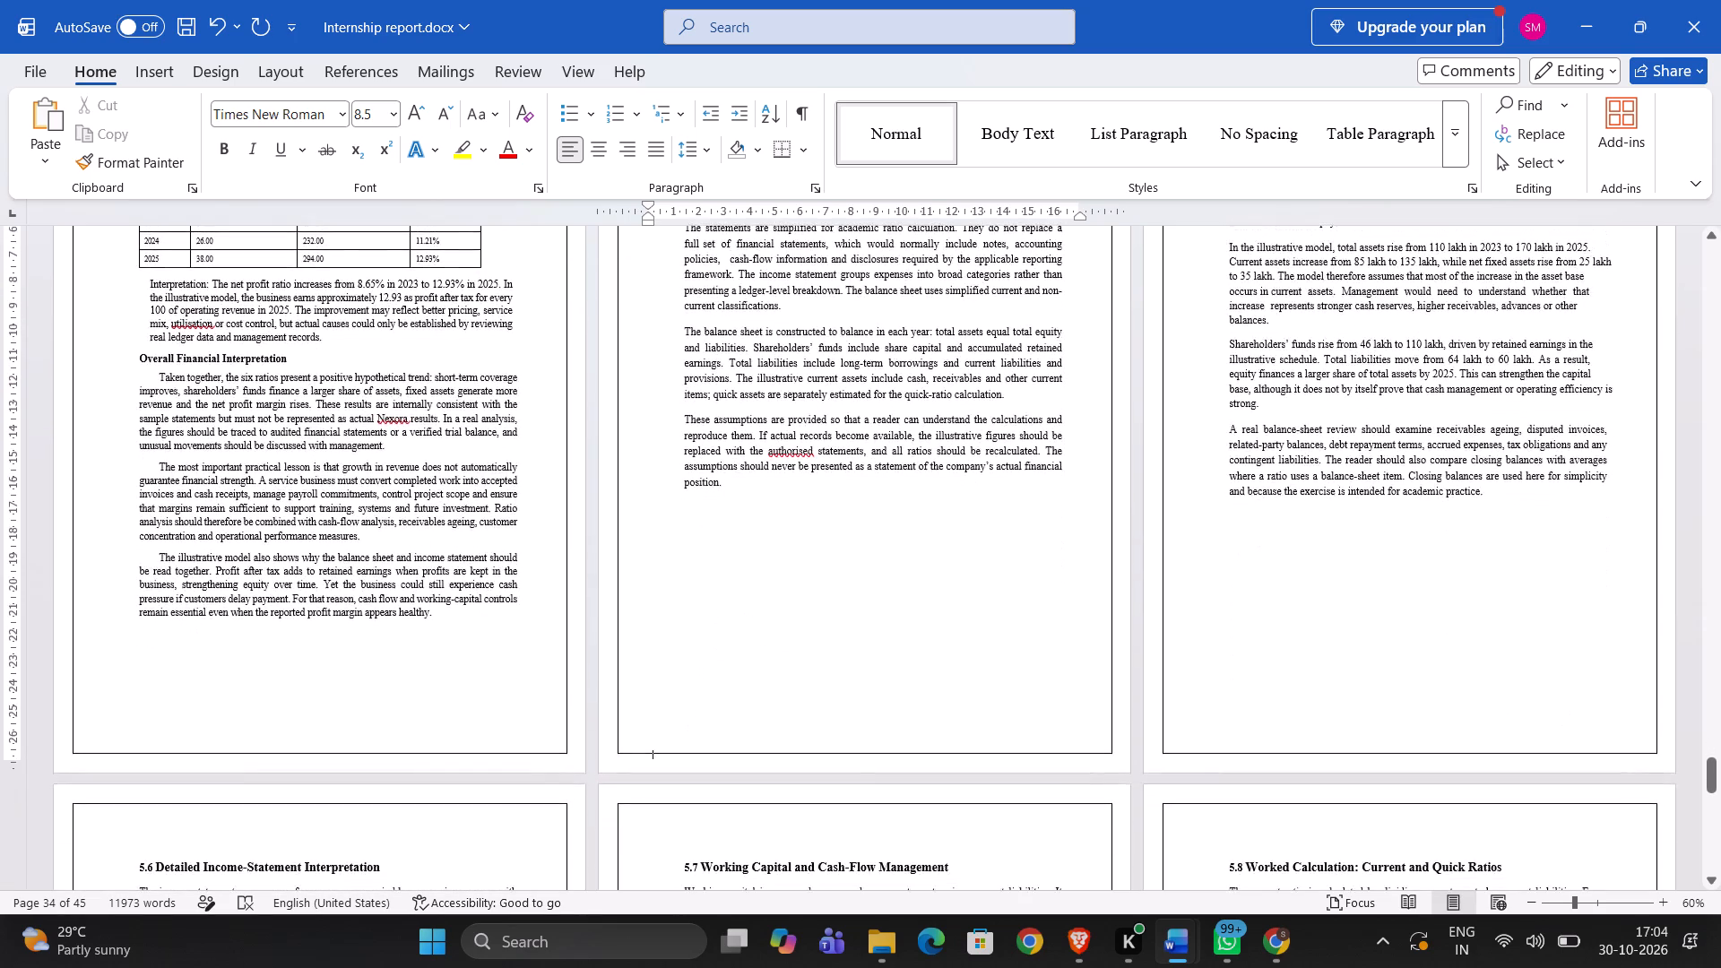
scroll(441, 617, up, 2)
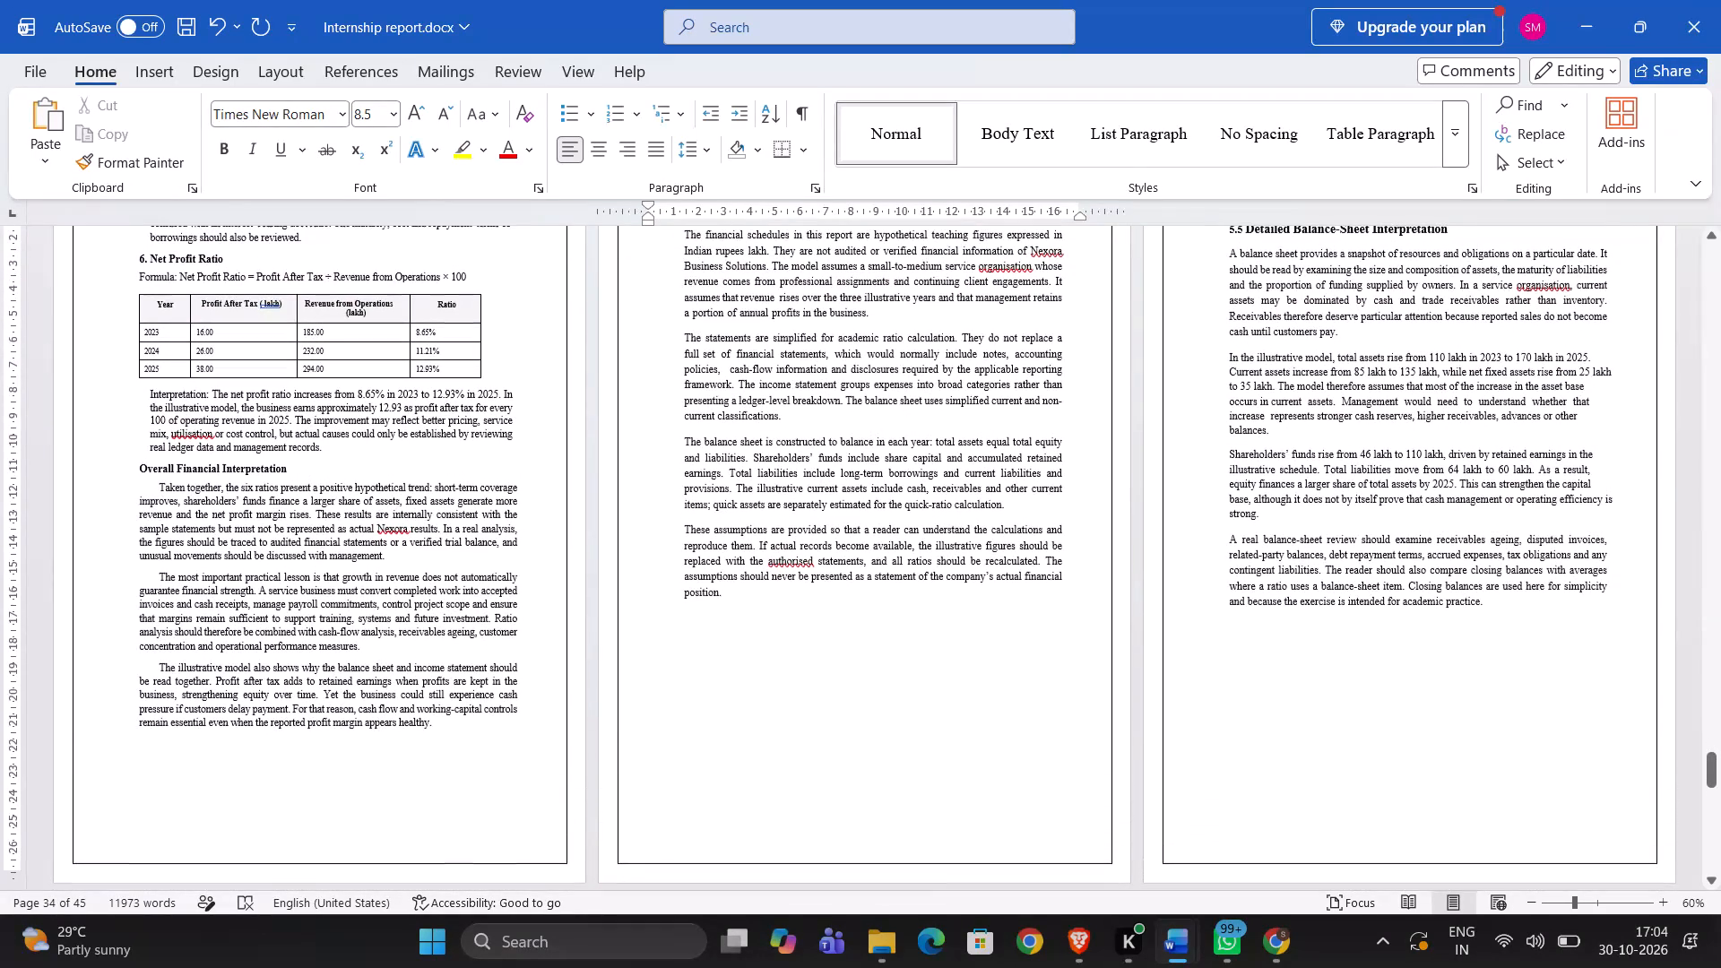
click(154, 669)
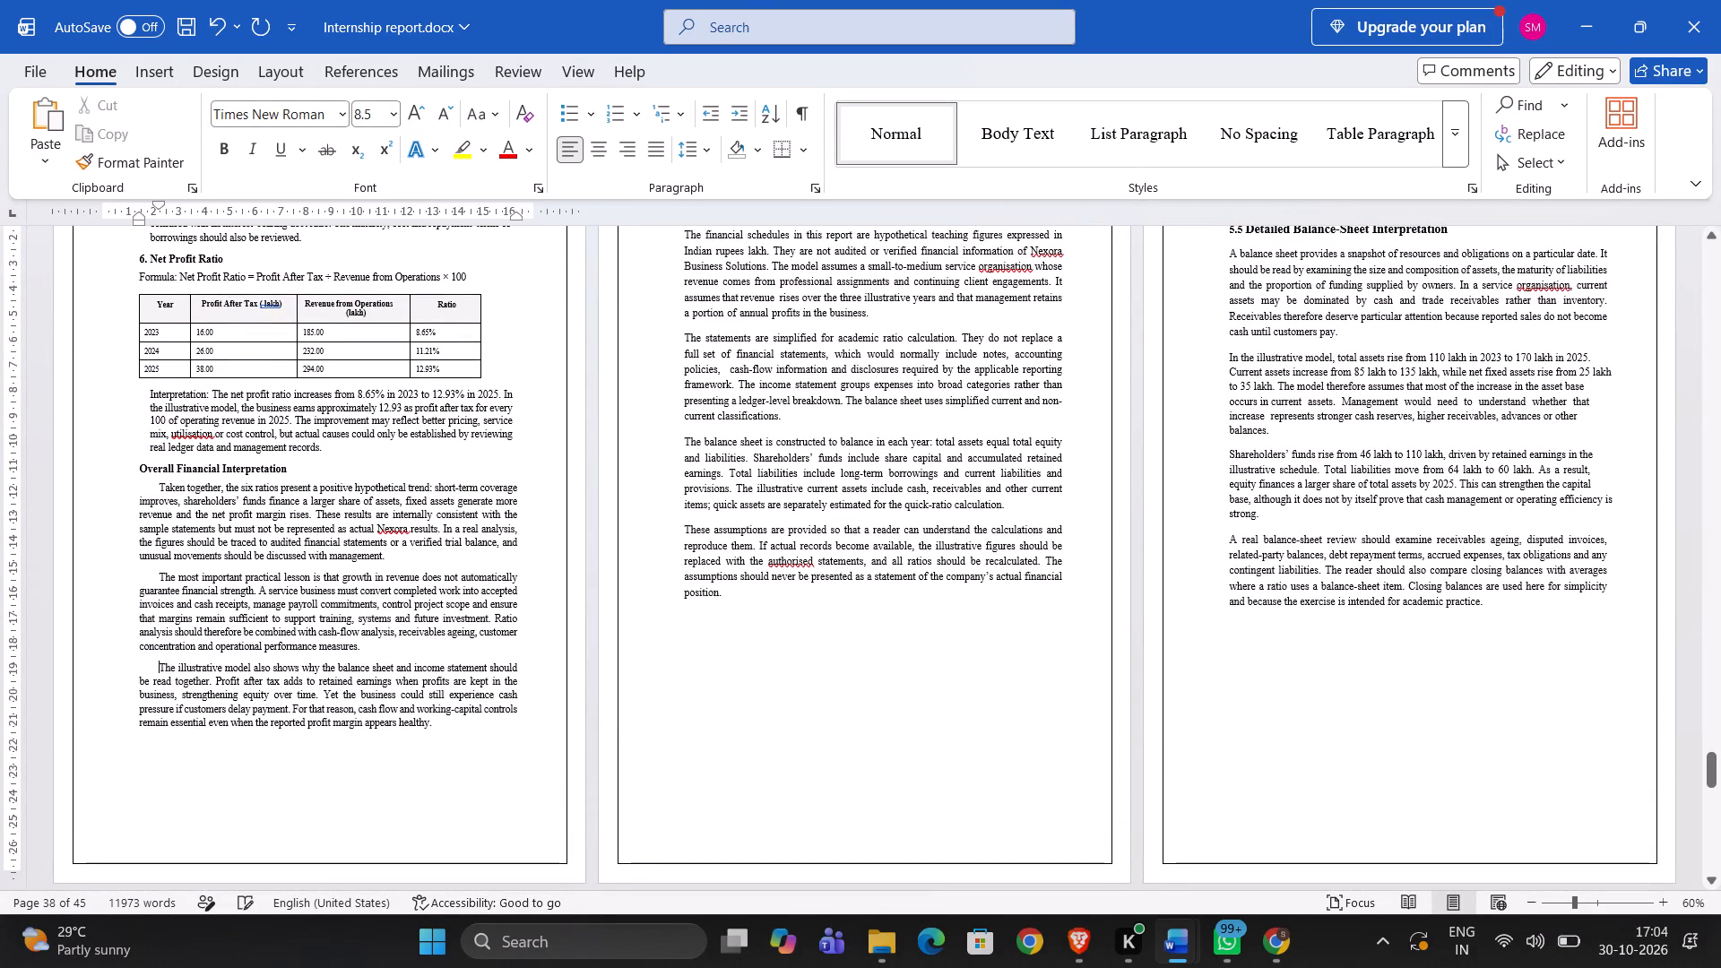
key(BackSpace)
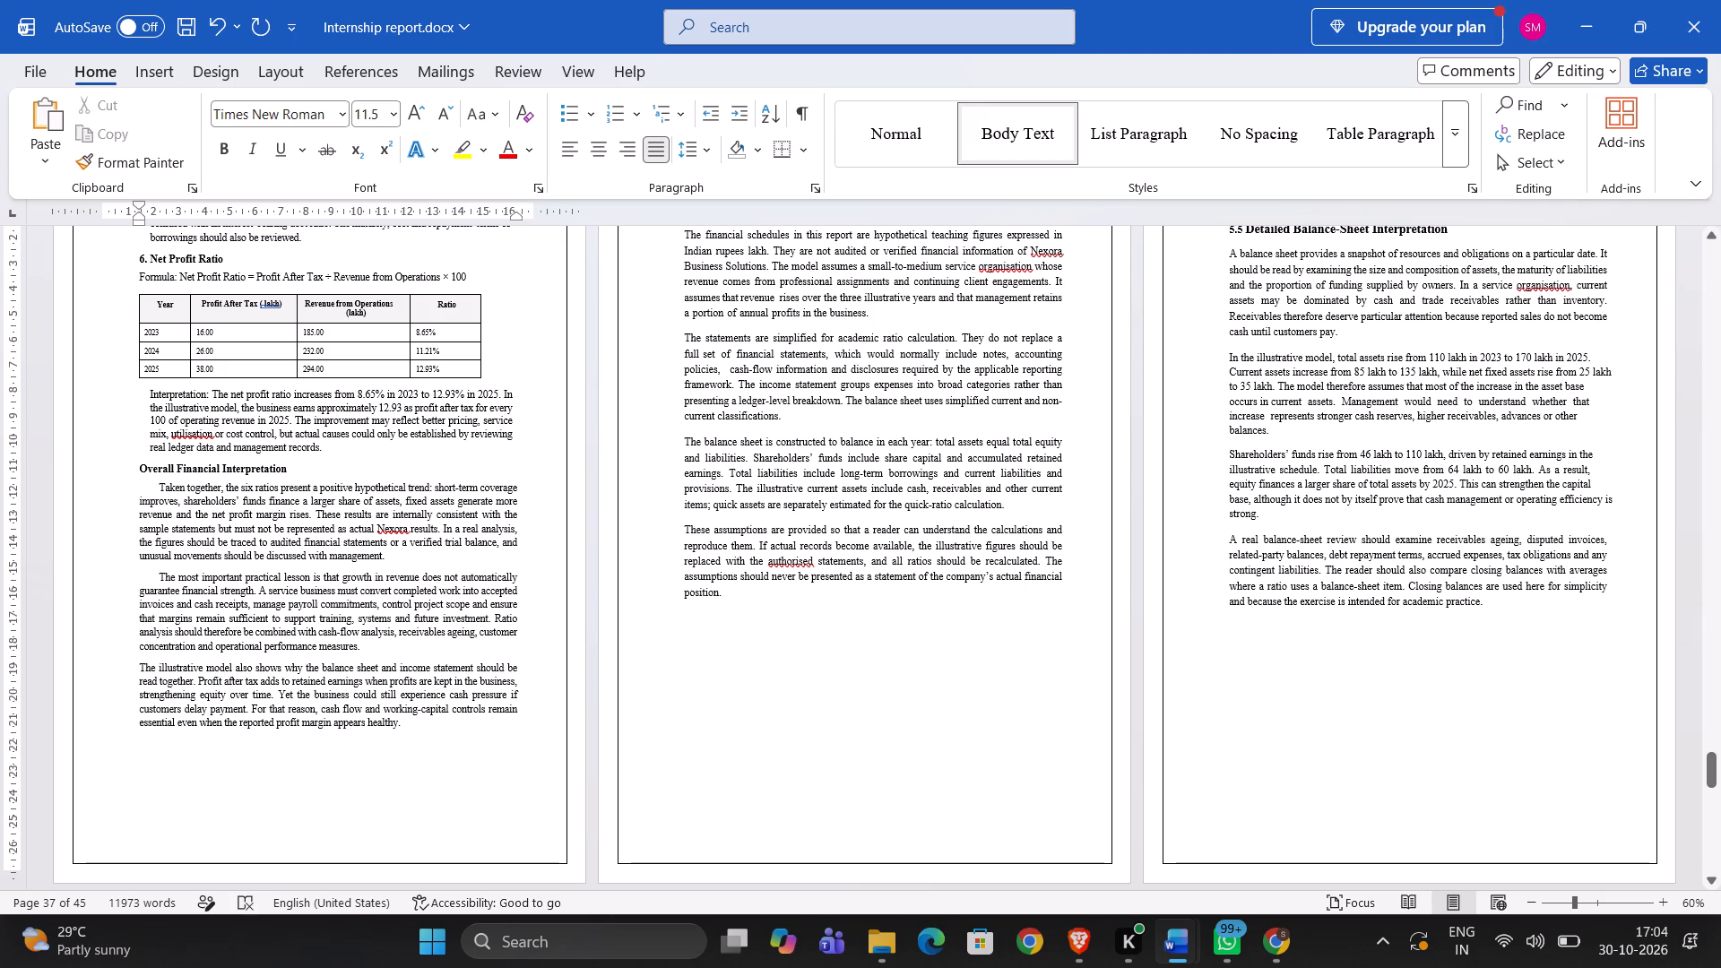
click(155, 568)
key(BackSpace)
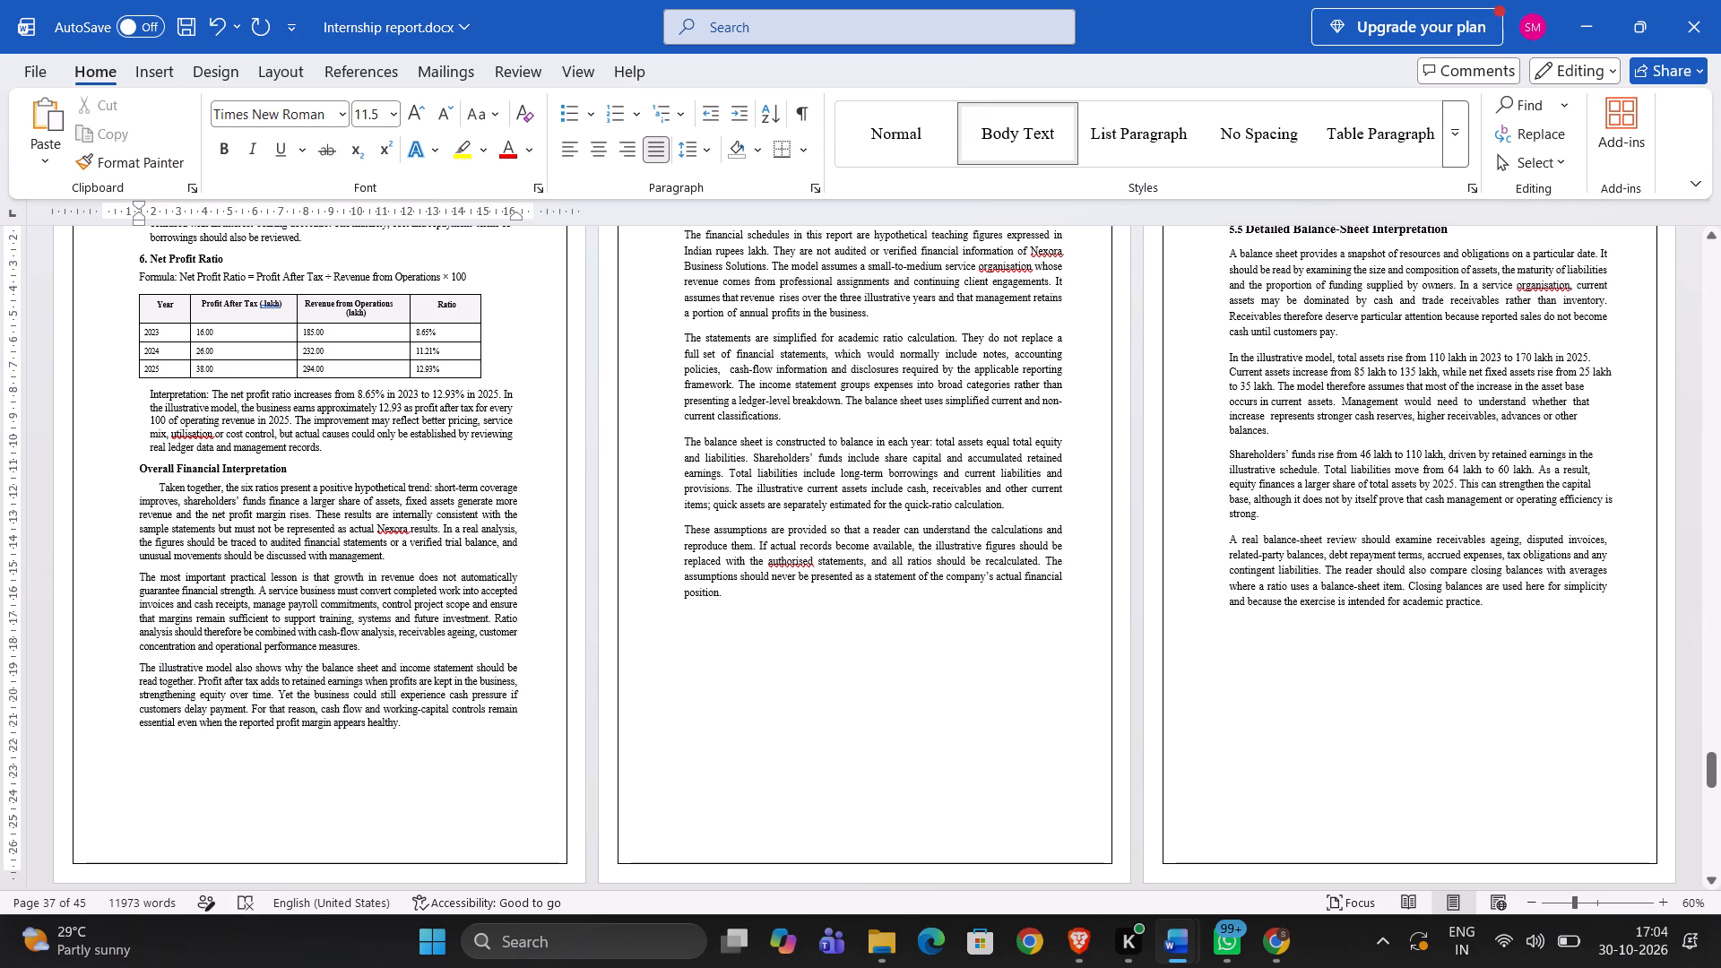
click(155, 487)
key(BackSpace)
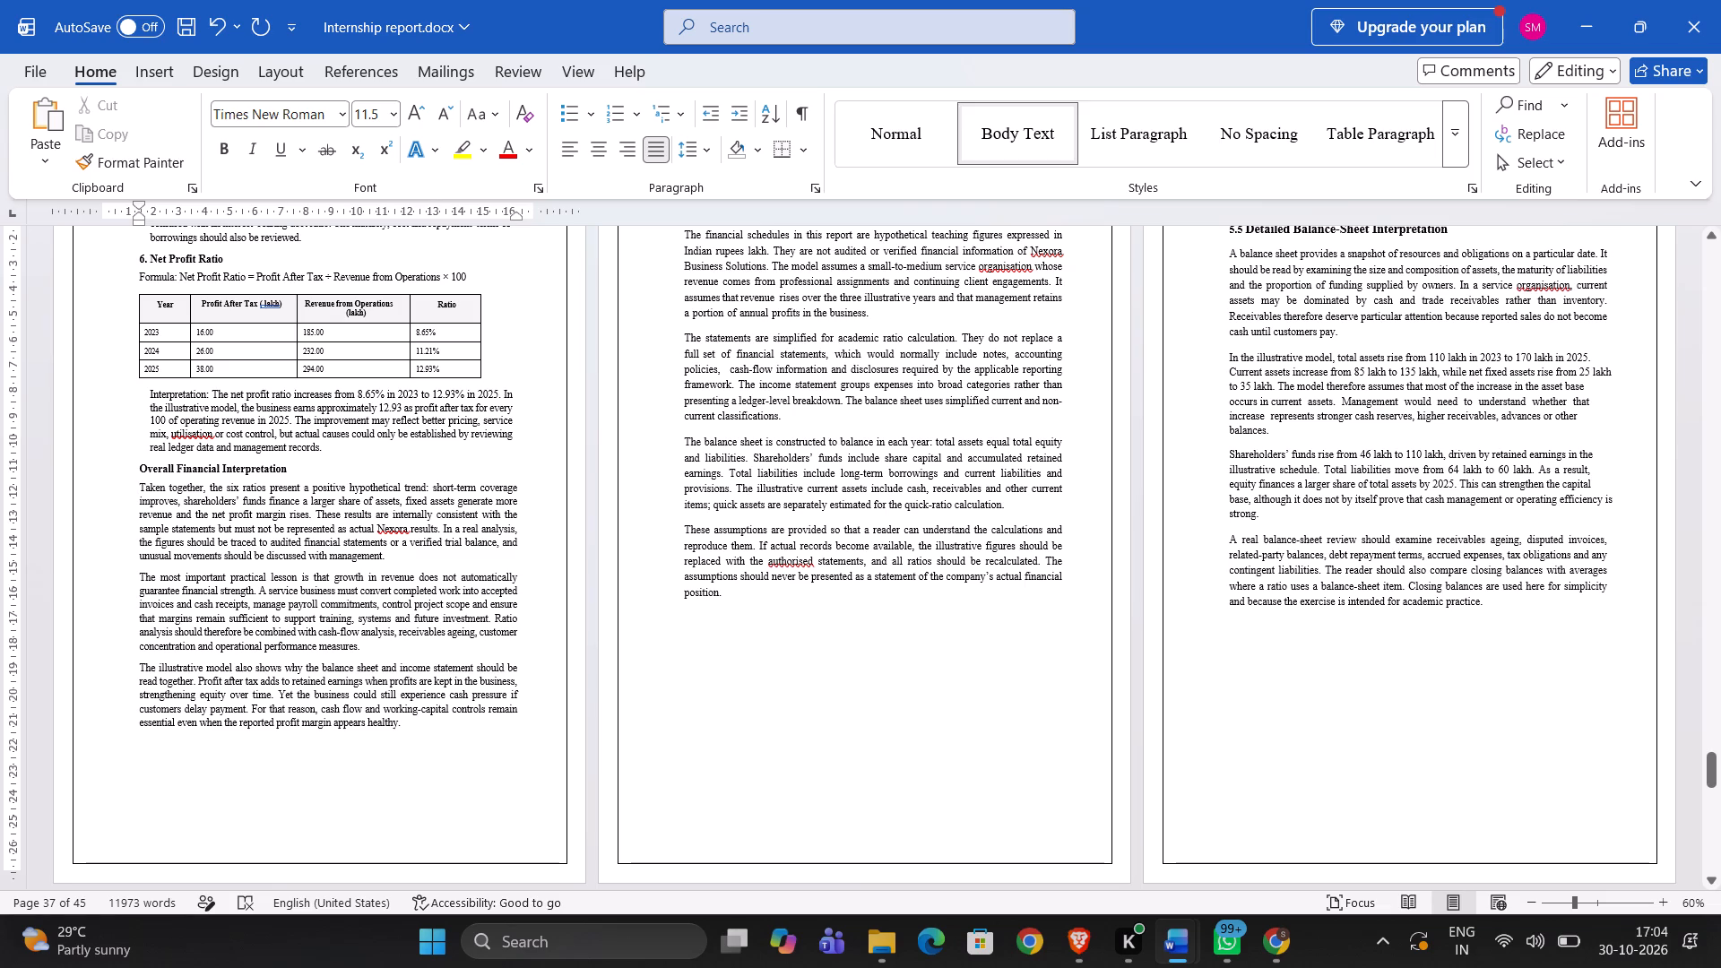
Justify the text above Overall Financial Interpretation, from the continued debt ratio paragraph through the Net Profit Ratio table and interpretation.
scroll(145, 402, up, 1)
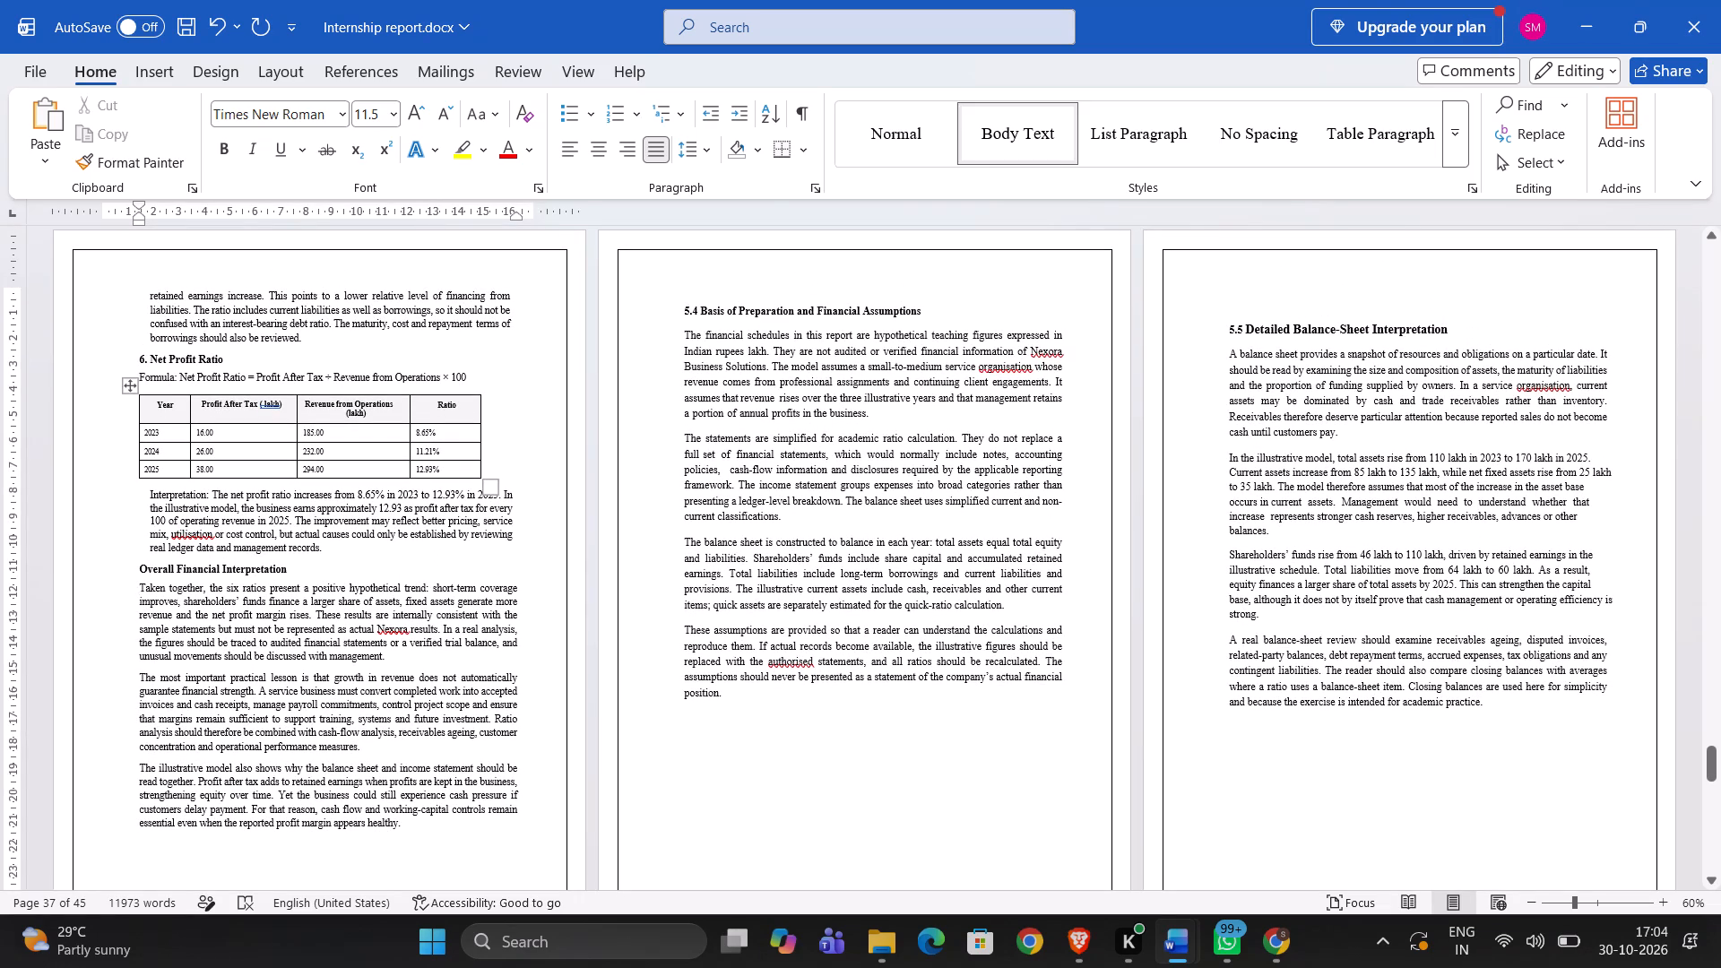
drag(322, 549, 143, 291)
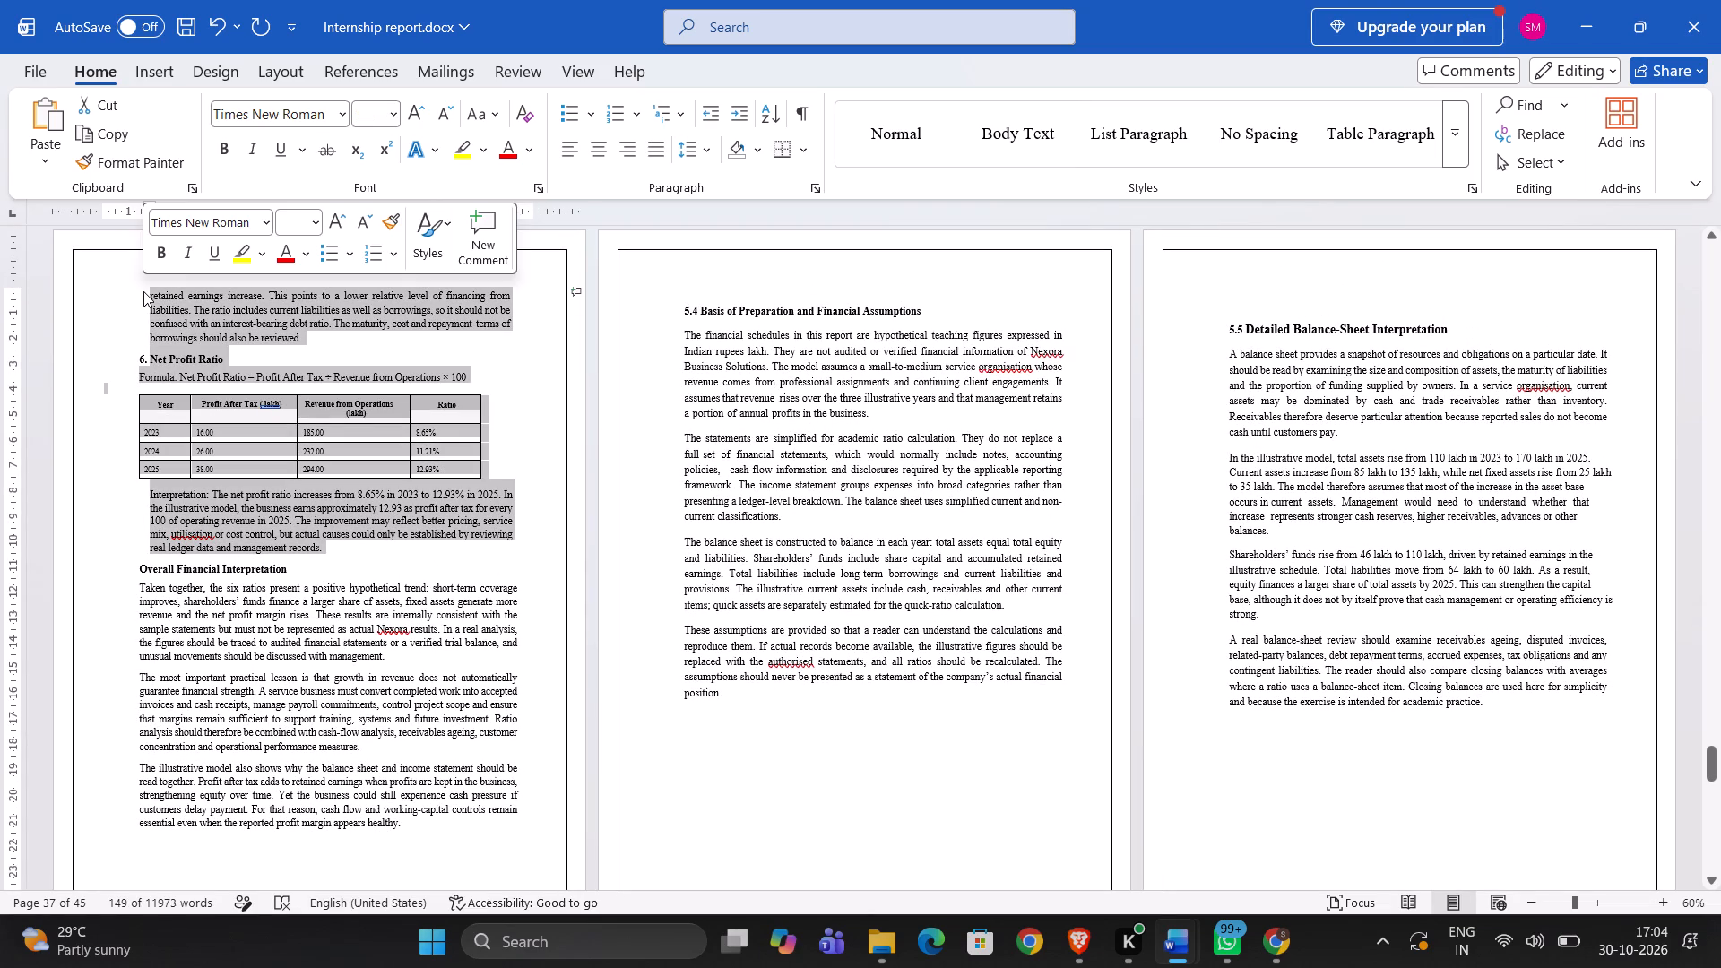
click(655, 147)
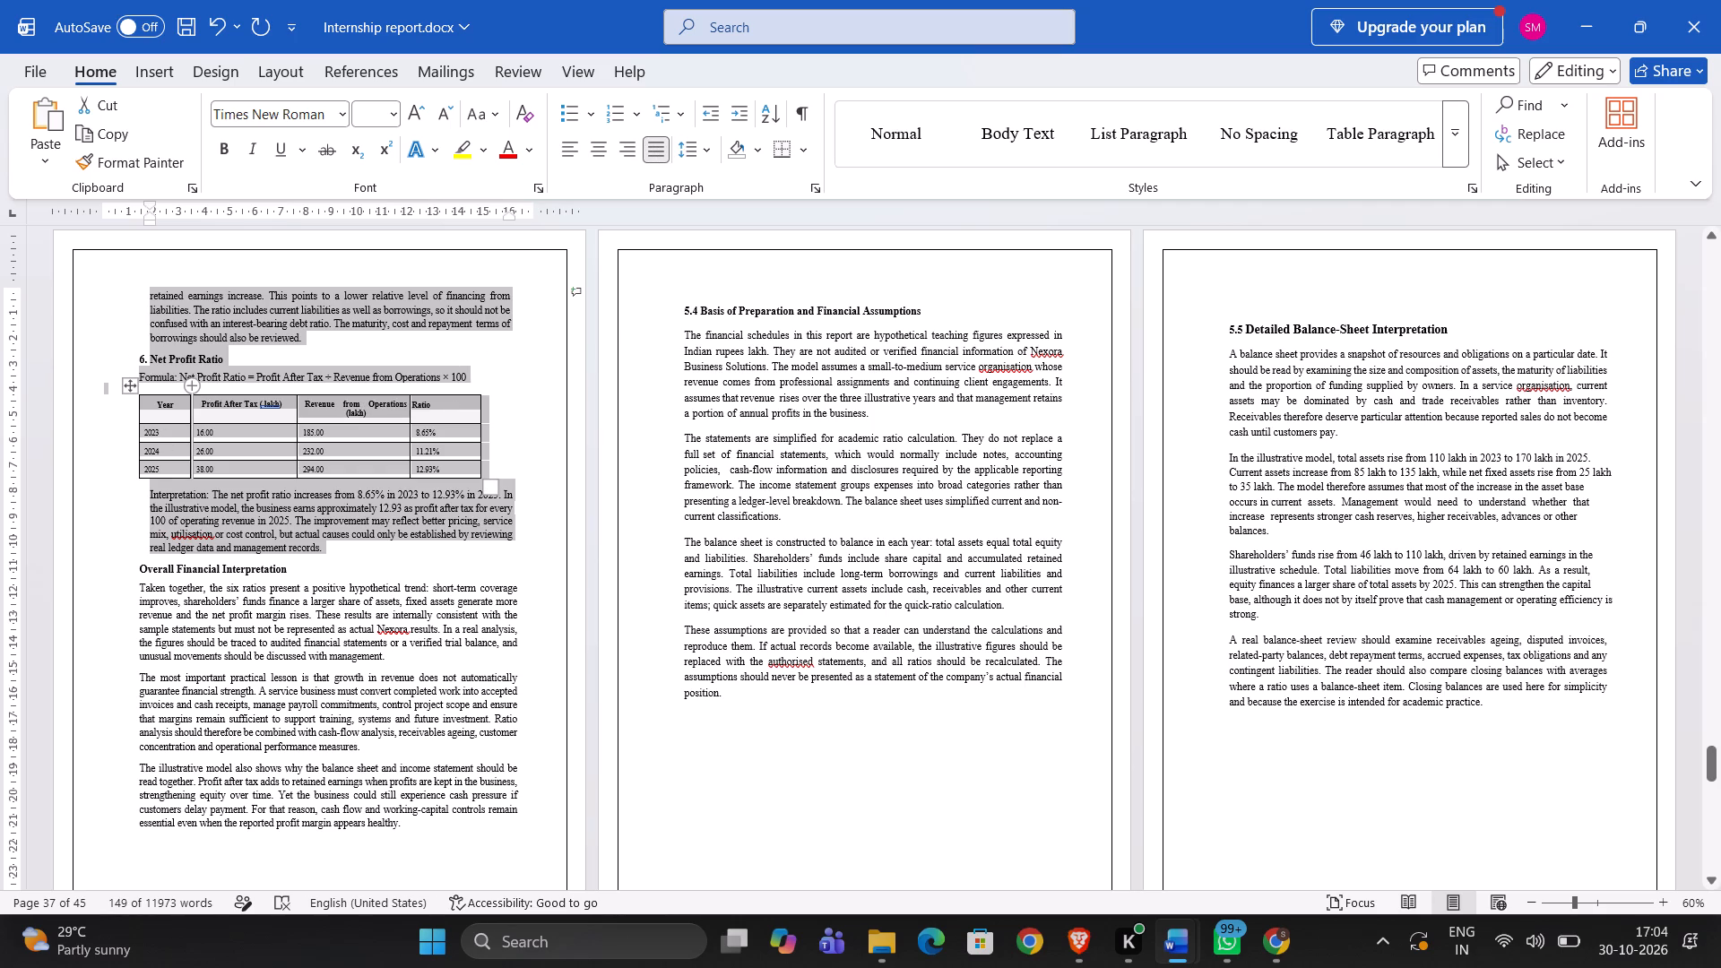
click(116, 498)
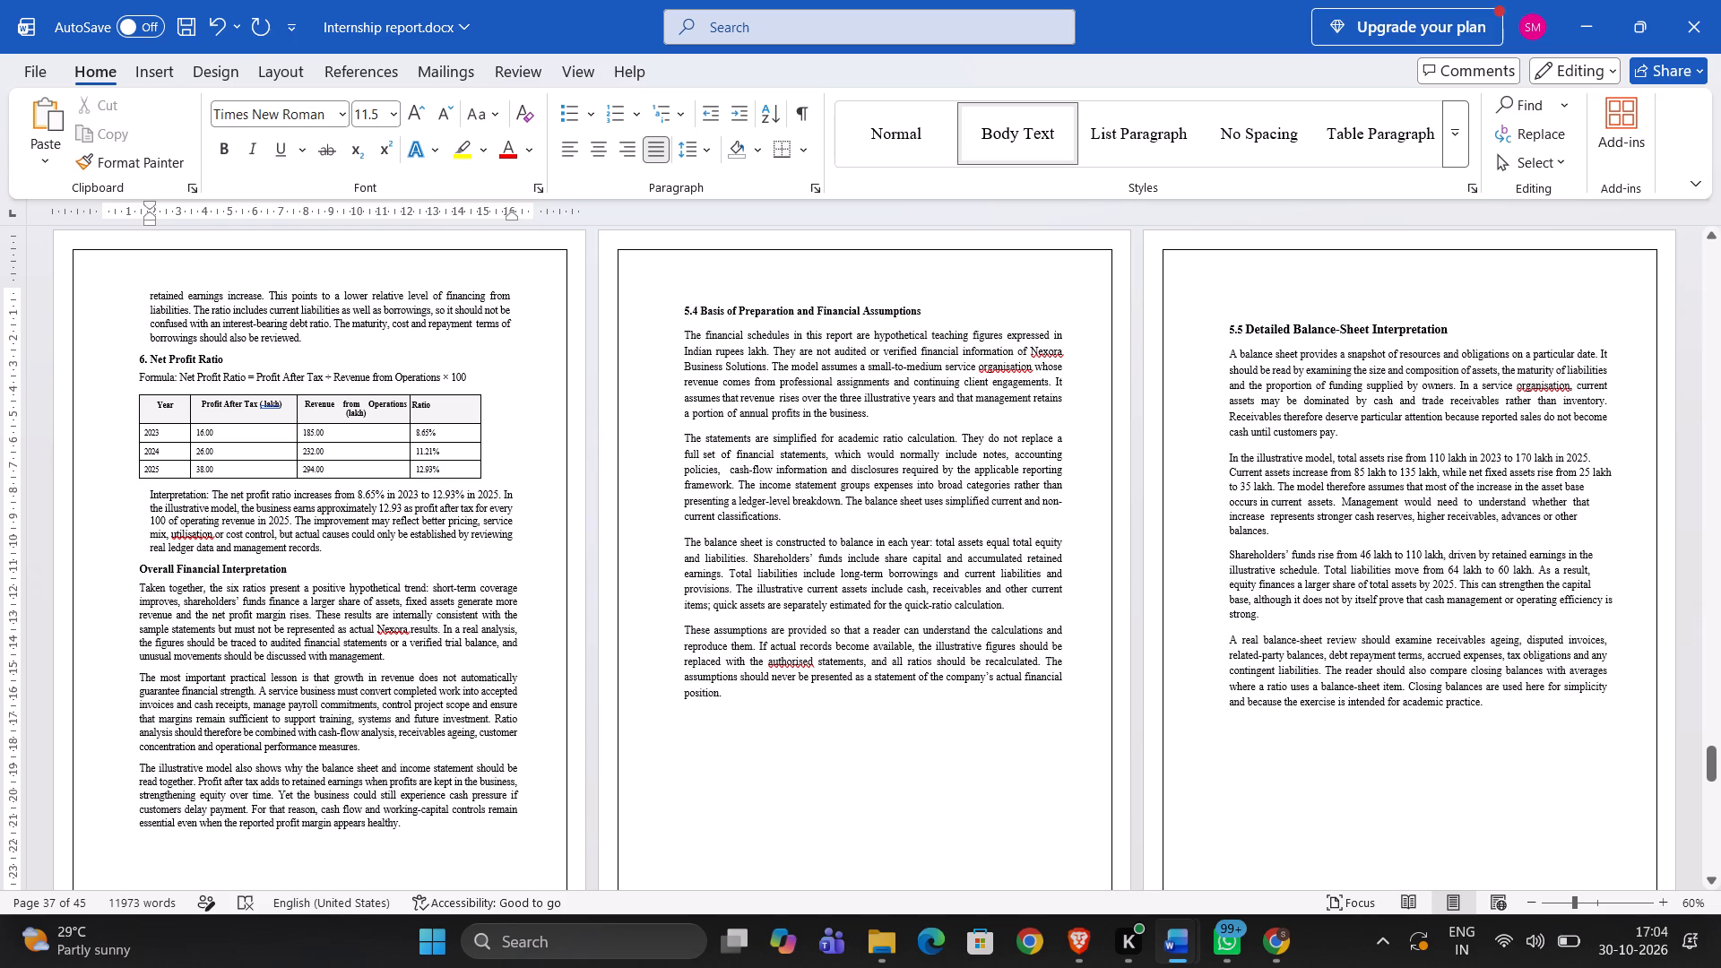
Set the font size to 12 for the whole Net Profit Ratio and Overall Financial Interpretation page, including the table.
drag(146, 291, 446, 782)
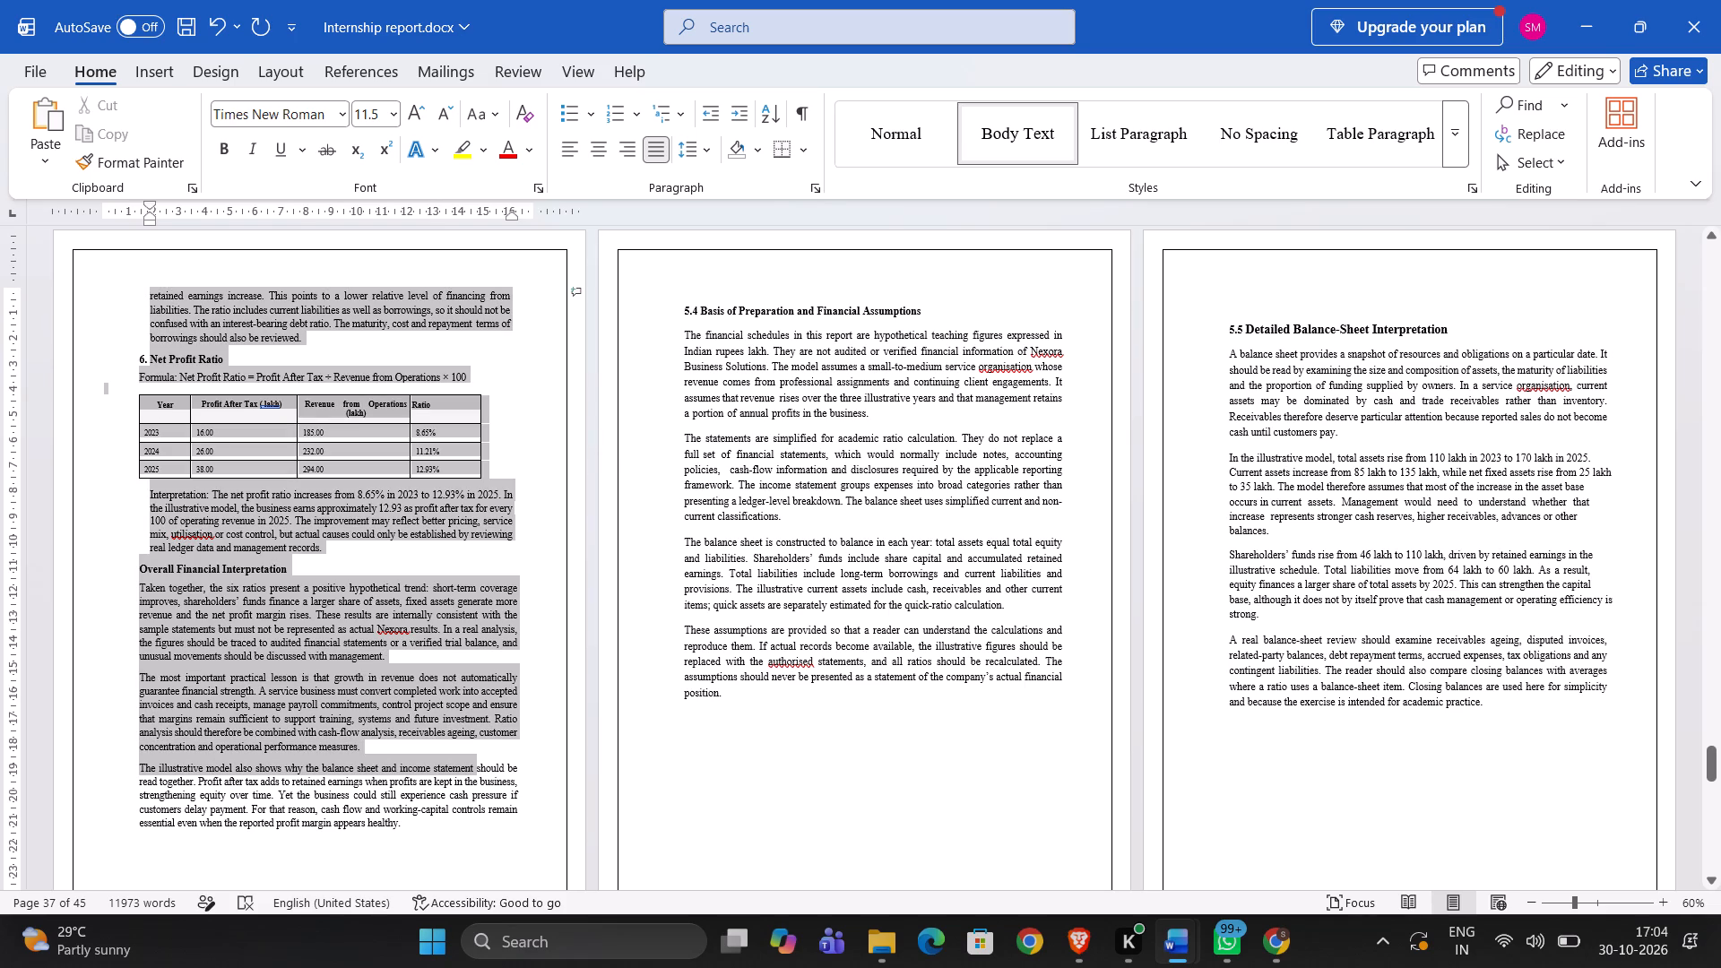
drag(446, 782, 462, 822)
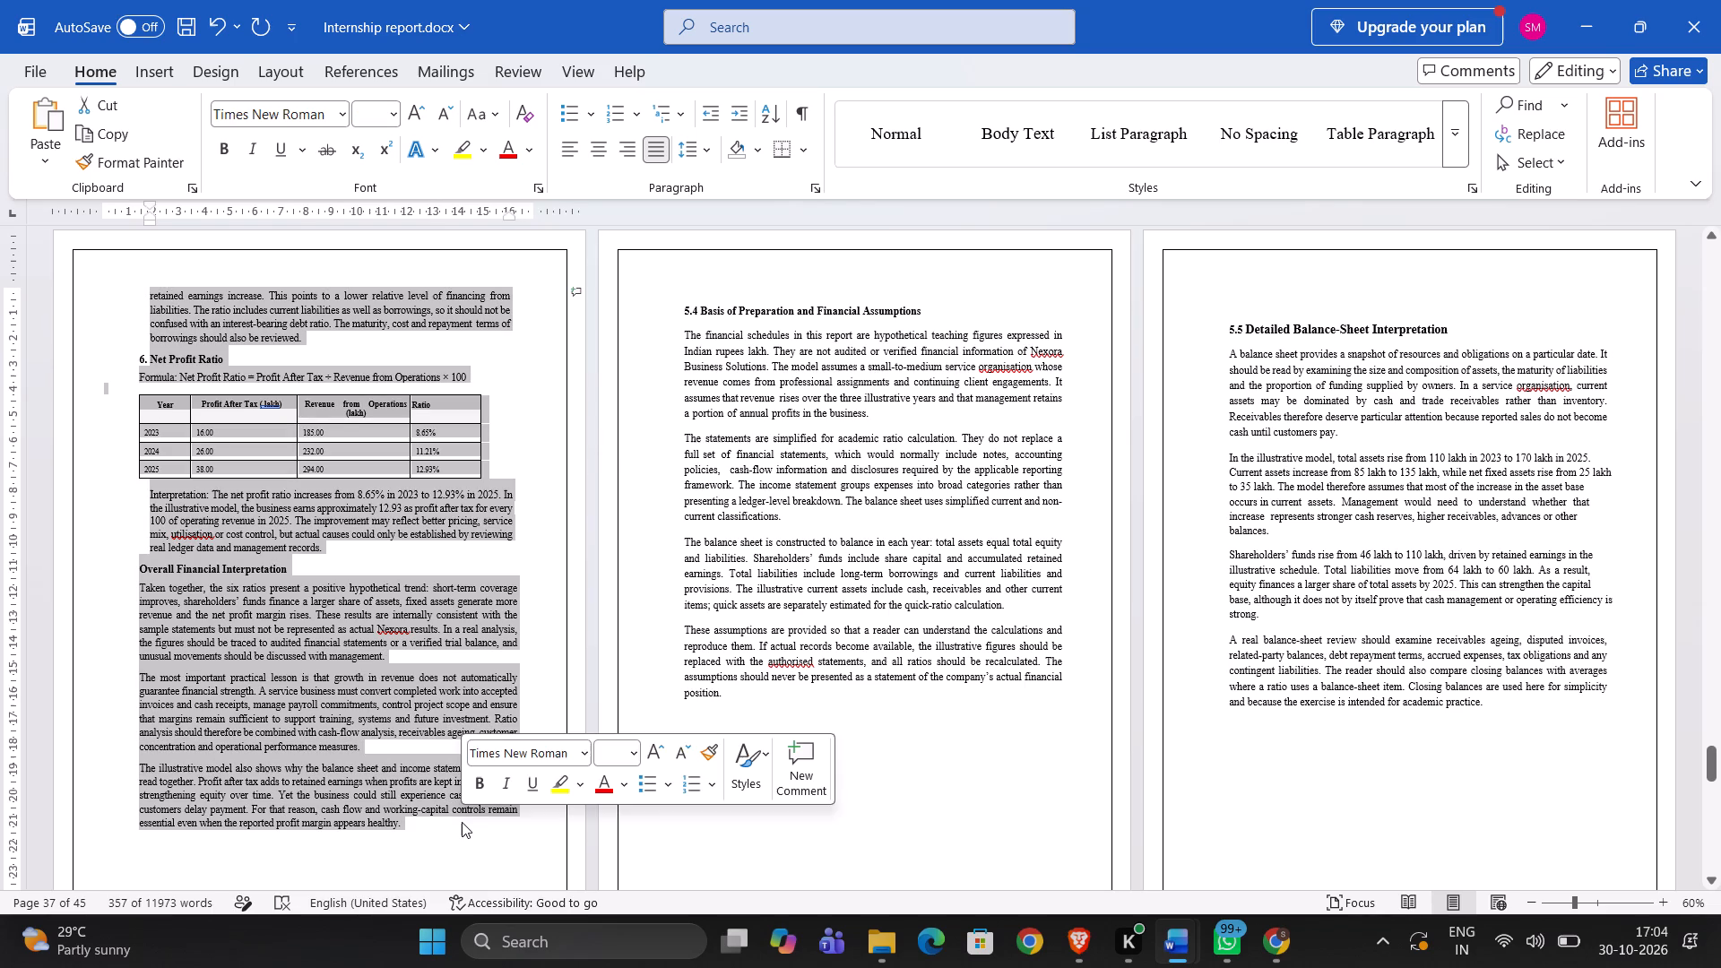
click(627, 753)
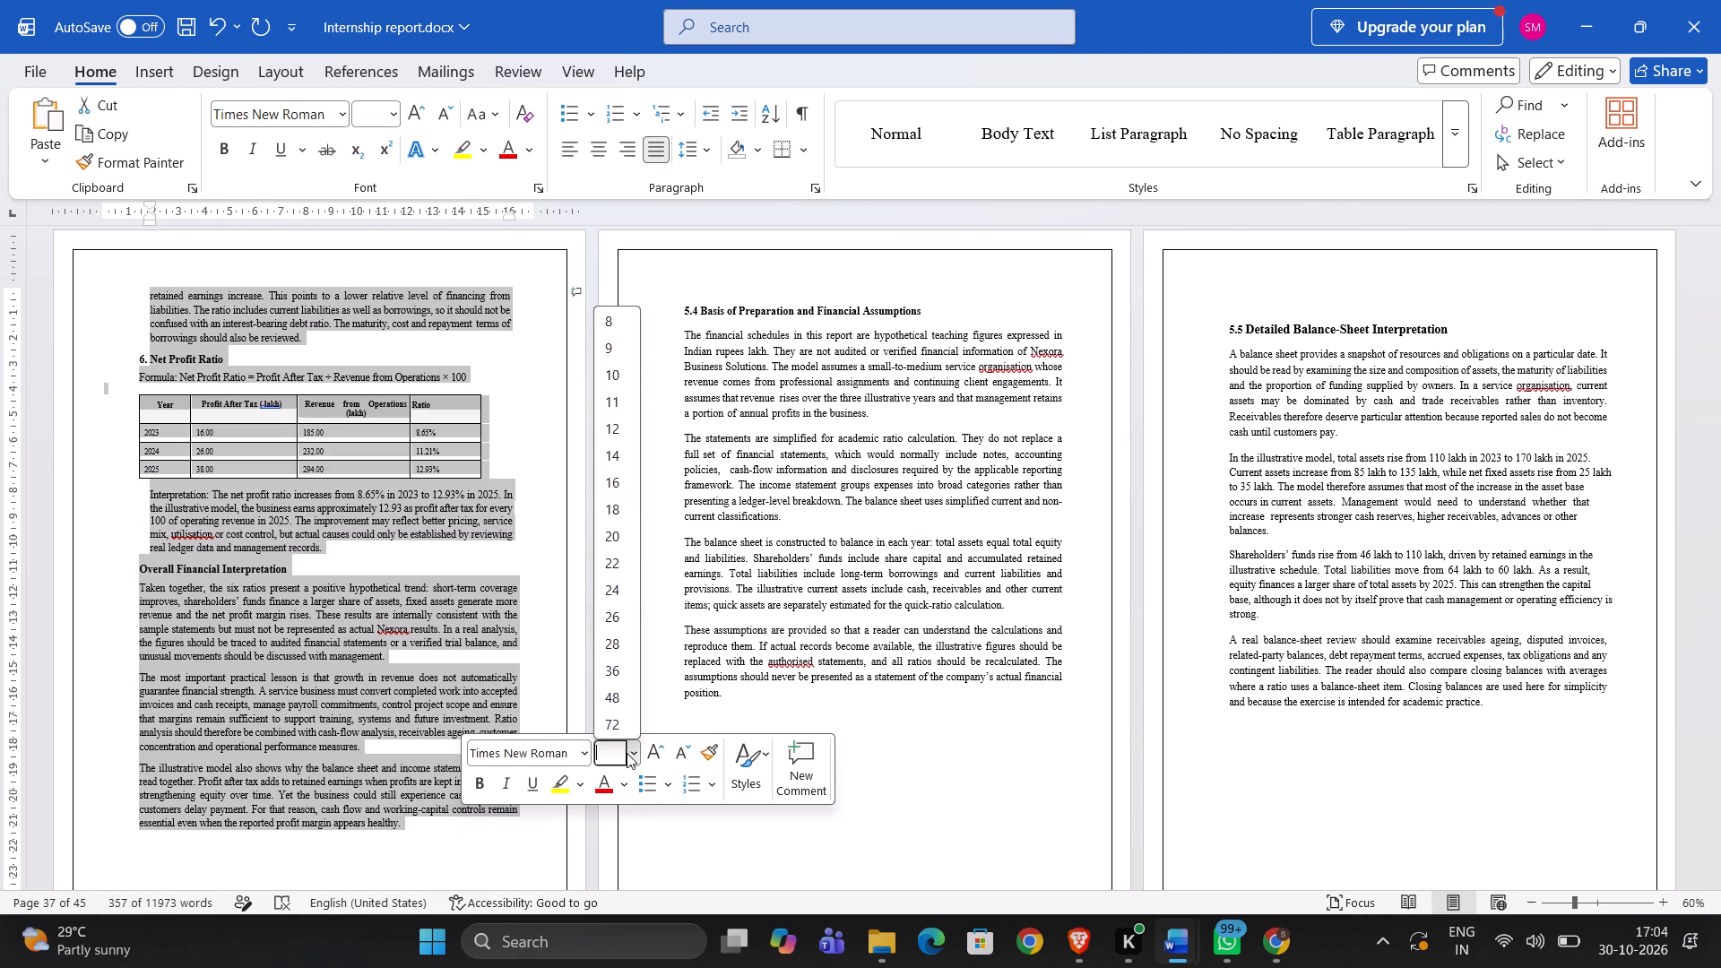
click(611, 426)
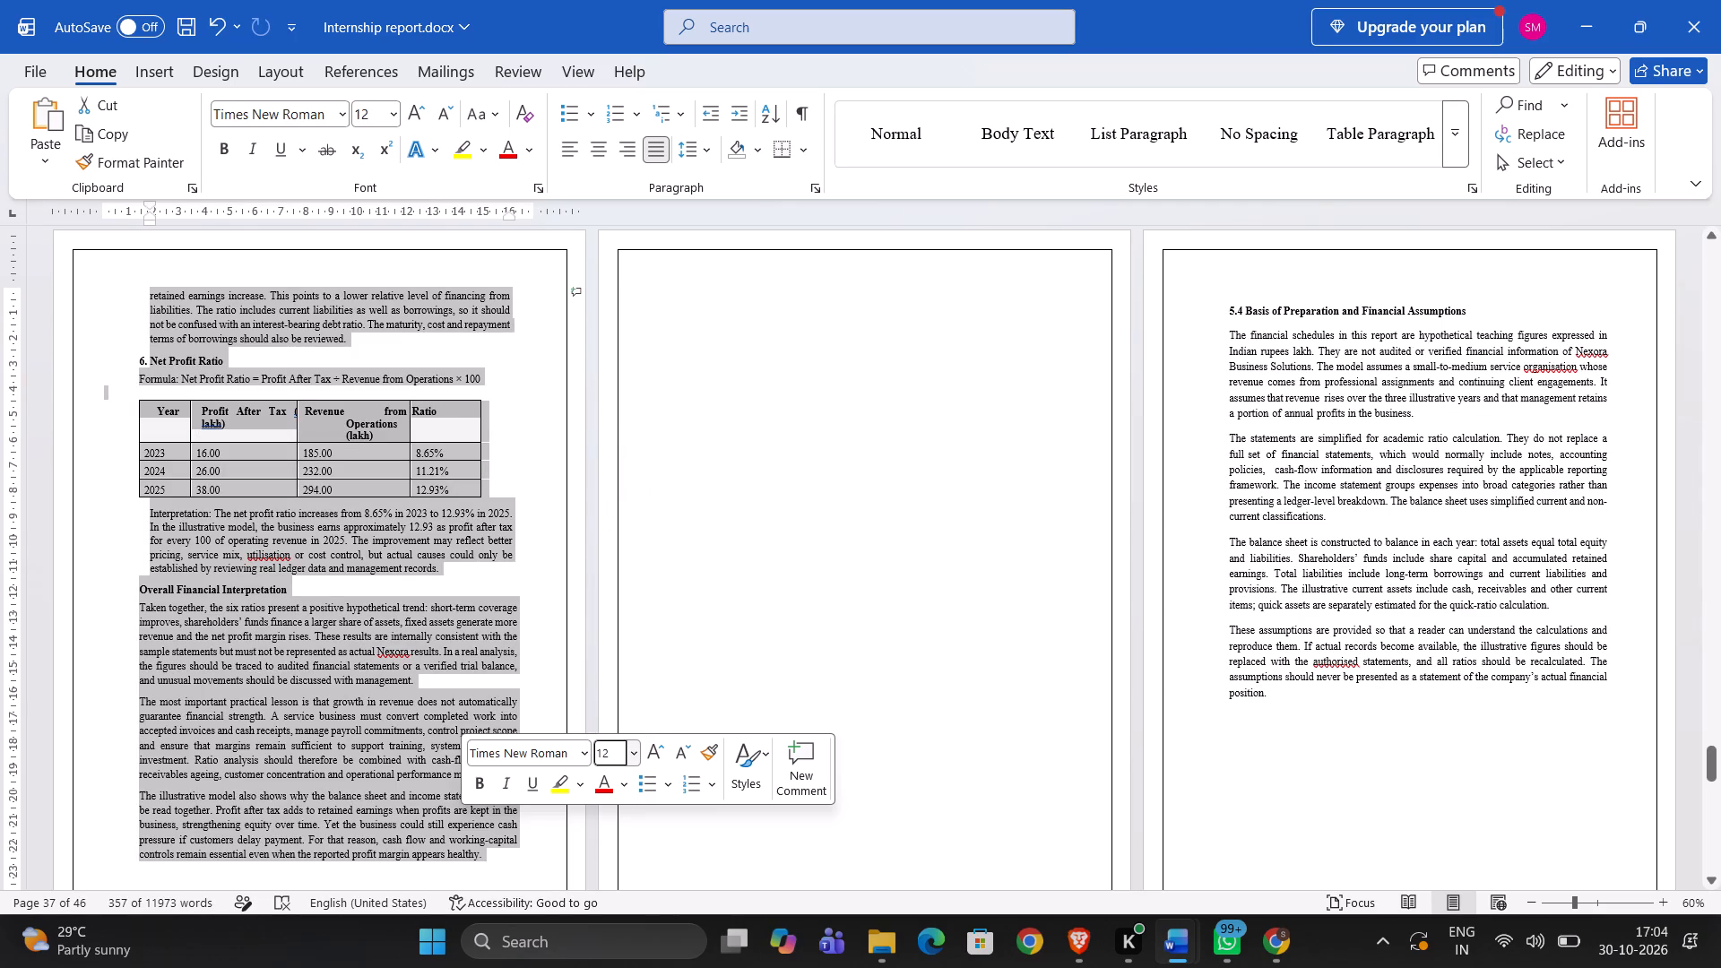
Delete the blank page between Overall Financial Interpretation and section 5.4, Basis of Preparation and Financial Assumptions.
scroll(611, 426, down, 3)
scroll(611, 426, up, 1)
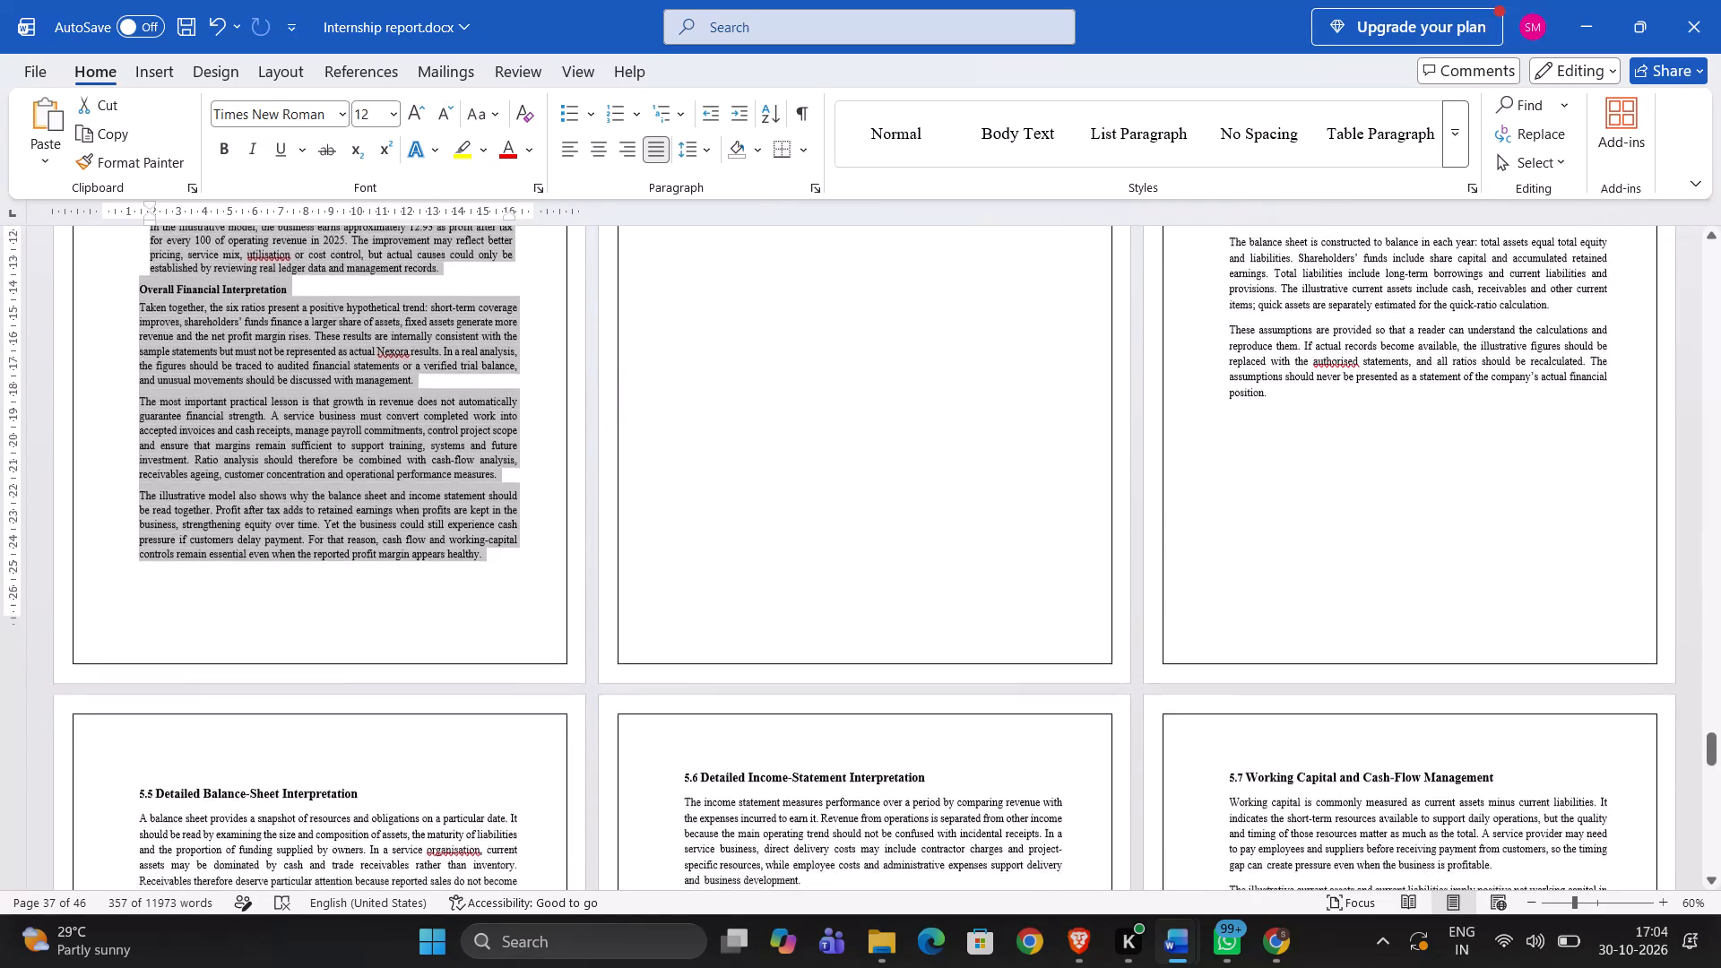
scroll(611, 426, up, 2)
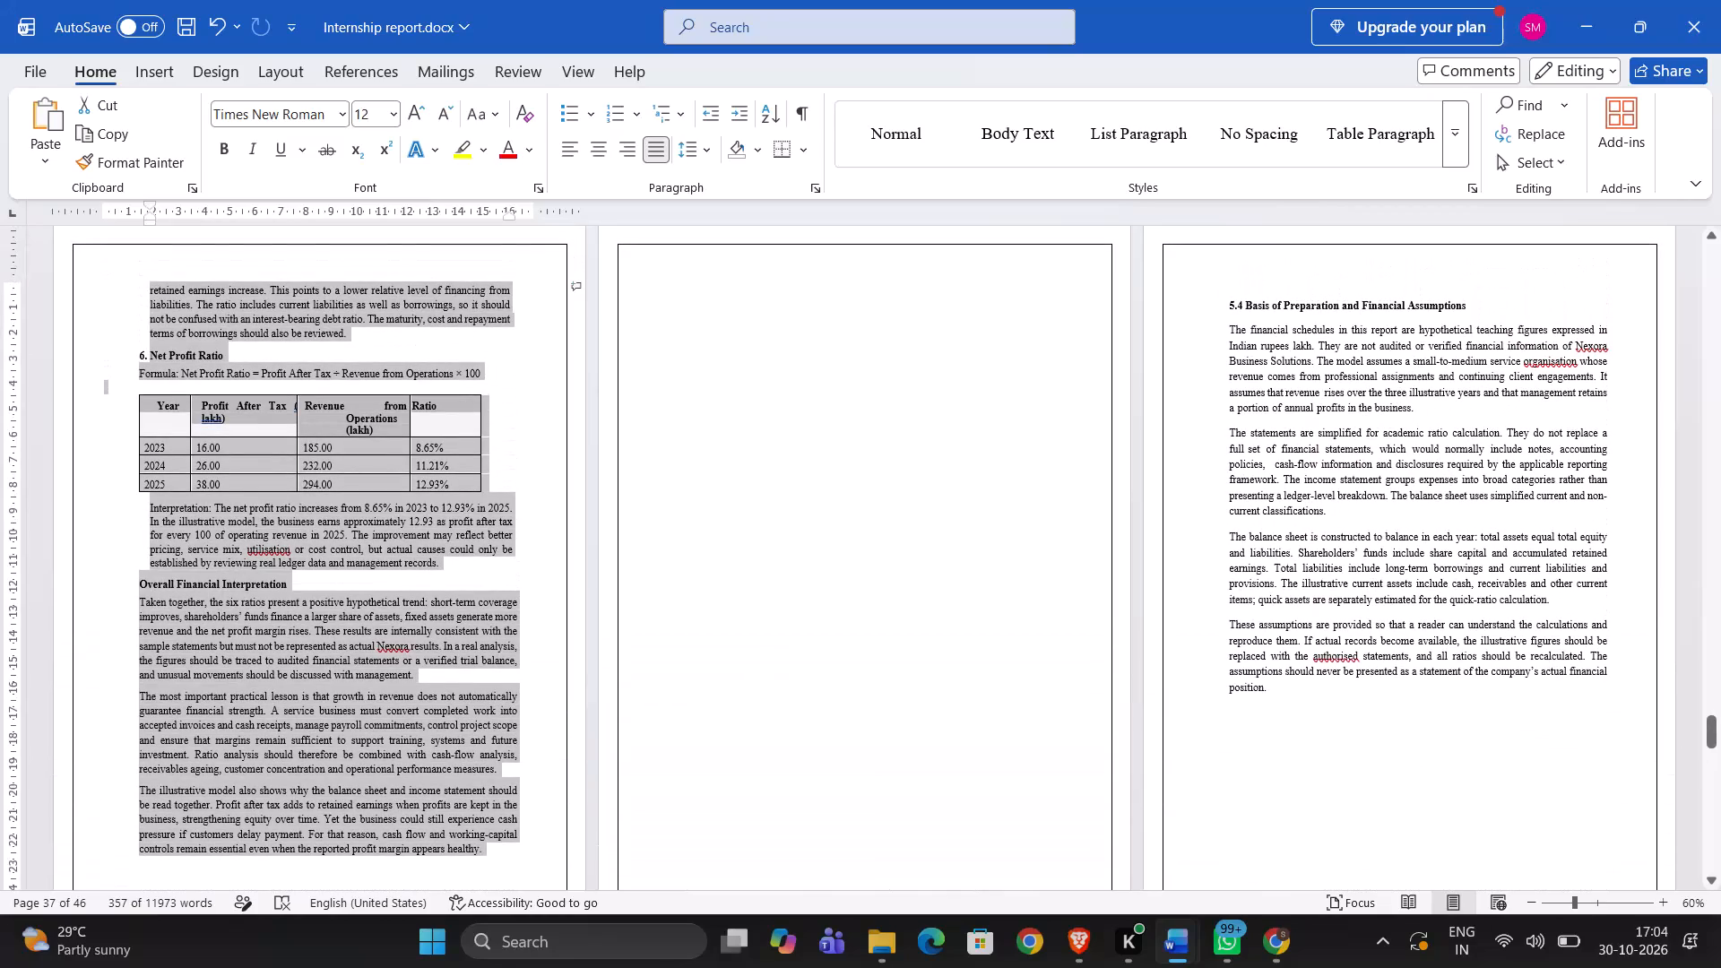
scroll(611, 426, up, 3)
scroll(611, 426, down, 1)
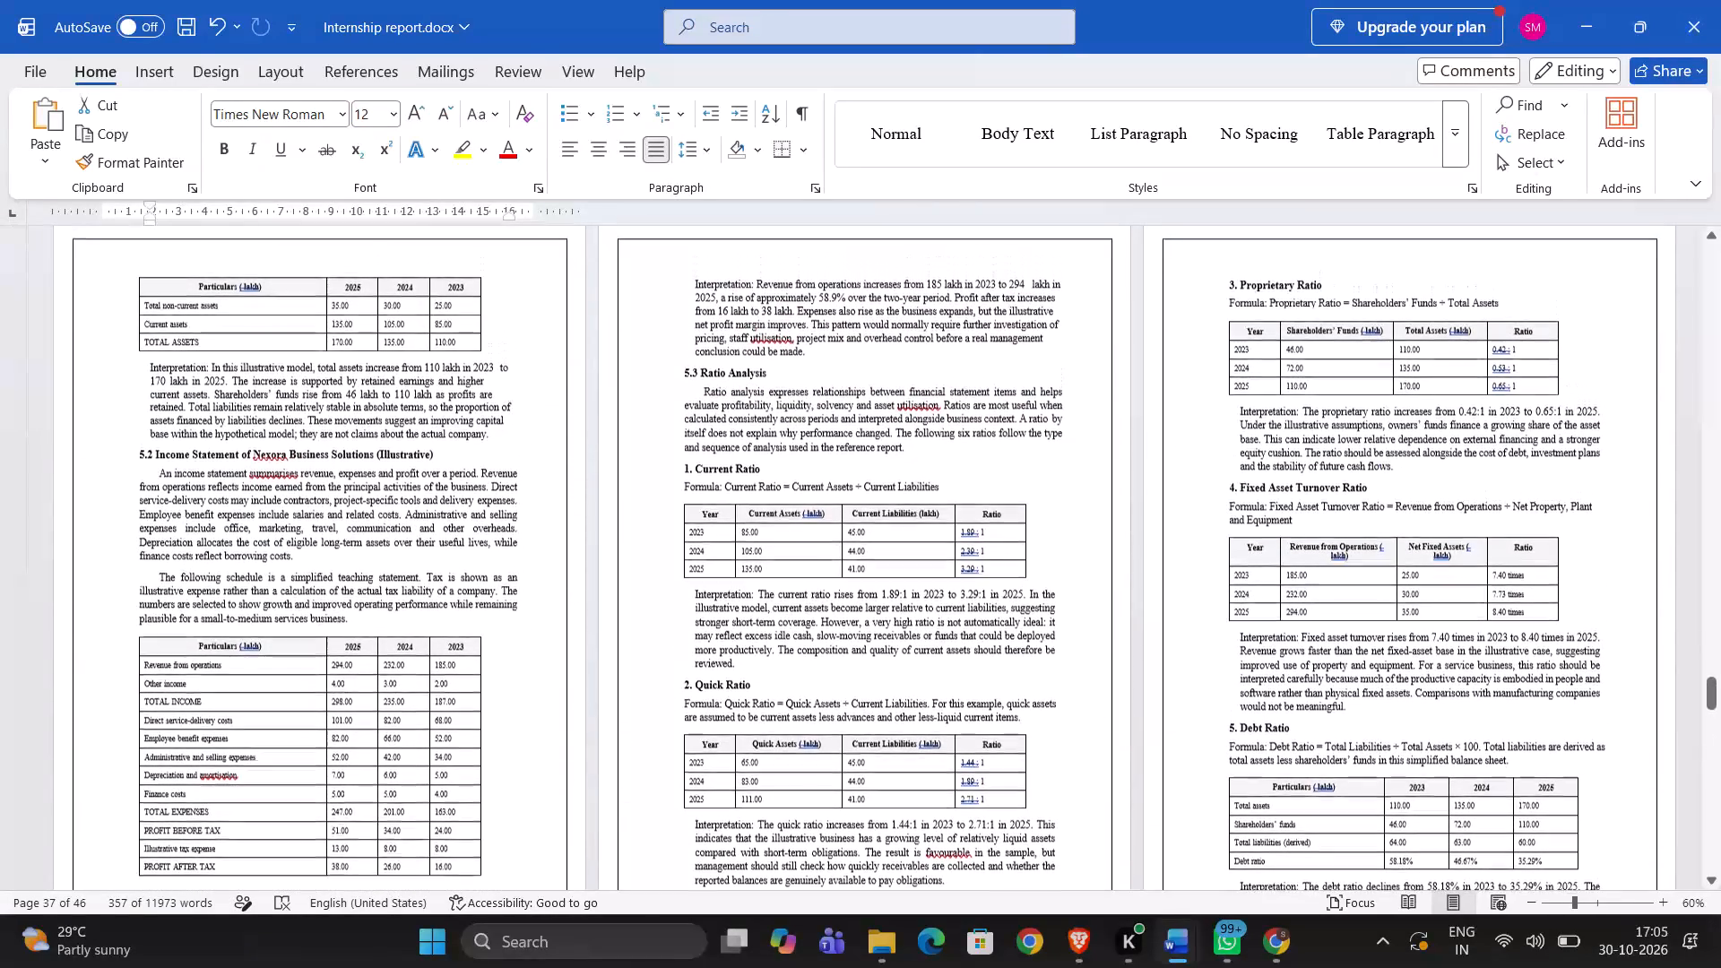
scroll(611, 426, down, 2)
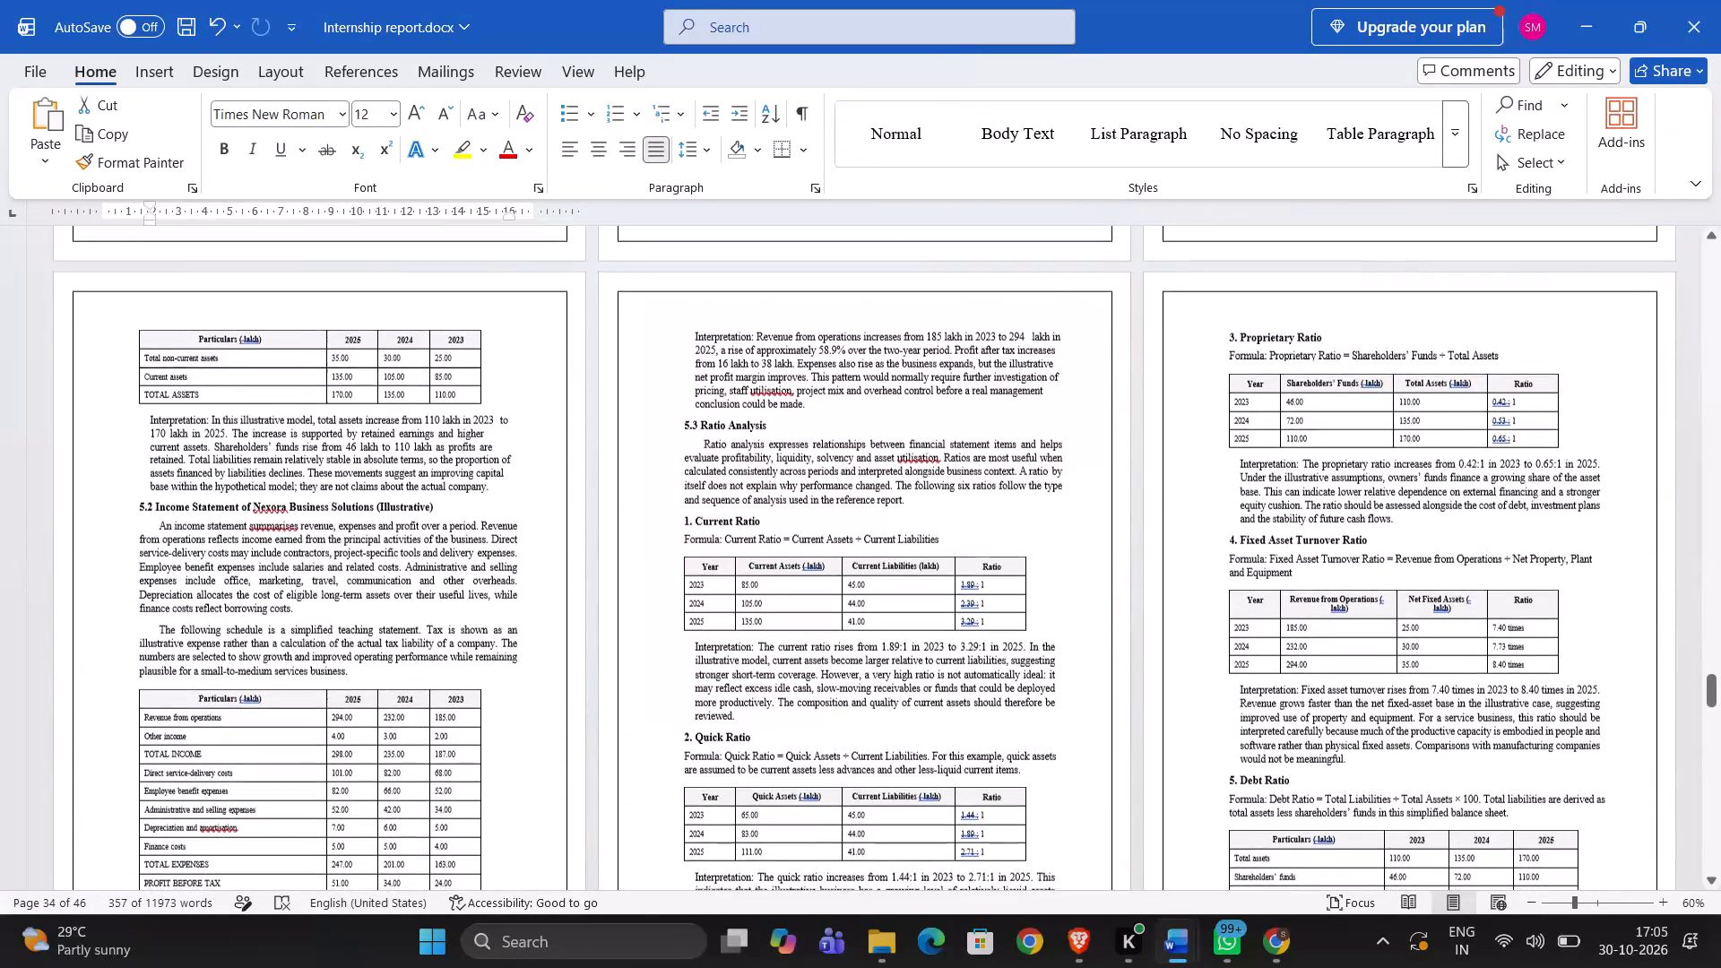
scroll(611, 426, down, 2)
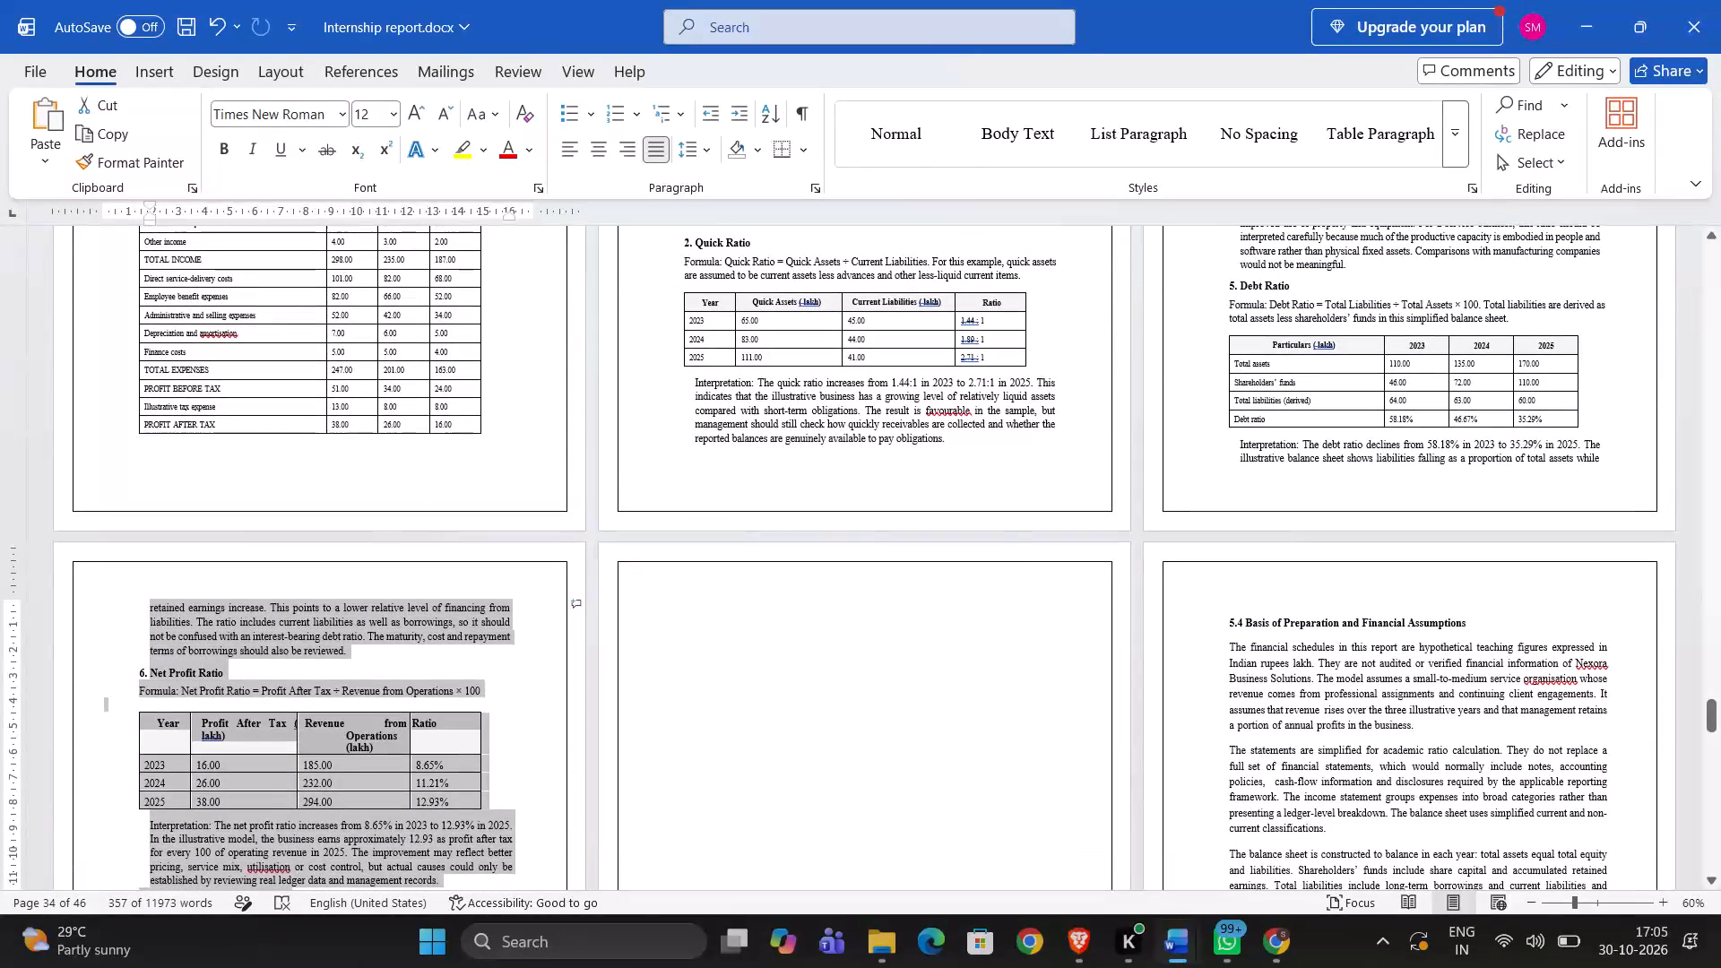
scroll(611, 426, down, 4)
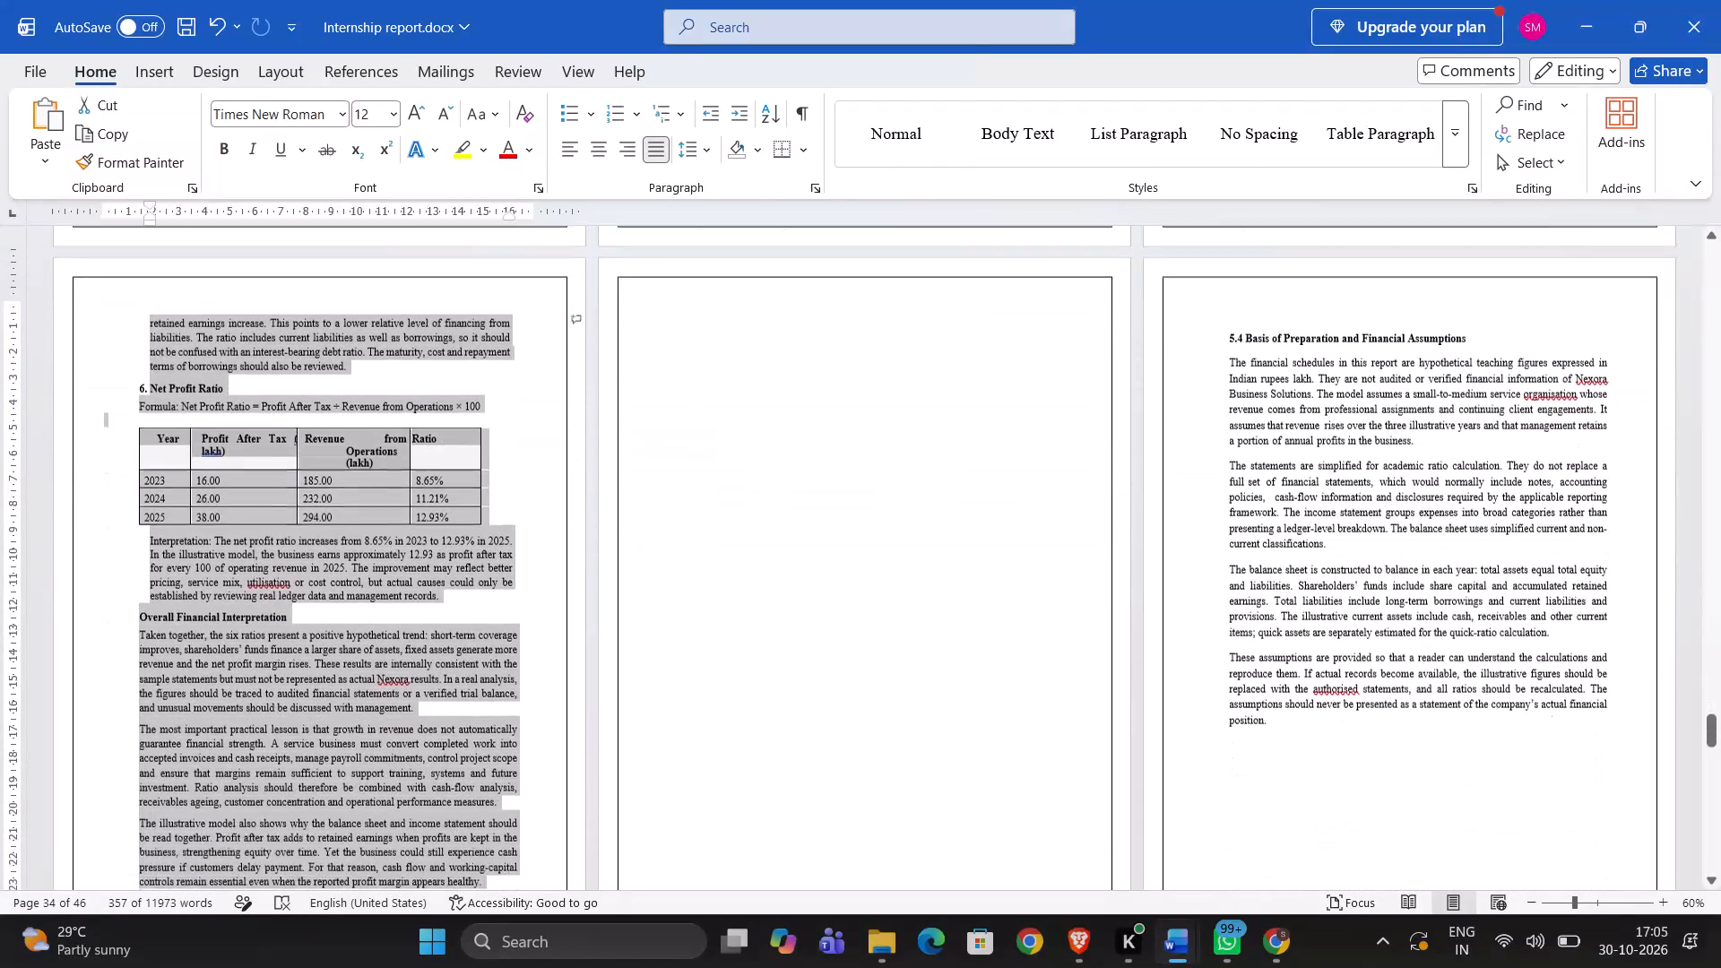
scroll(611, 426, down, 3)
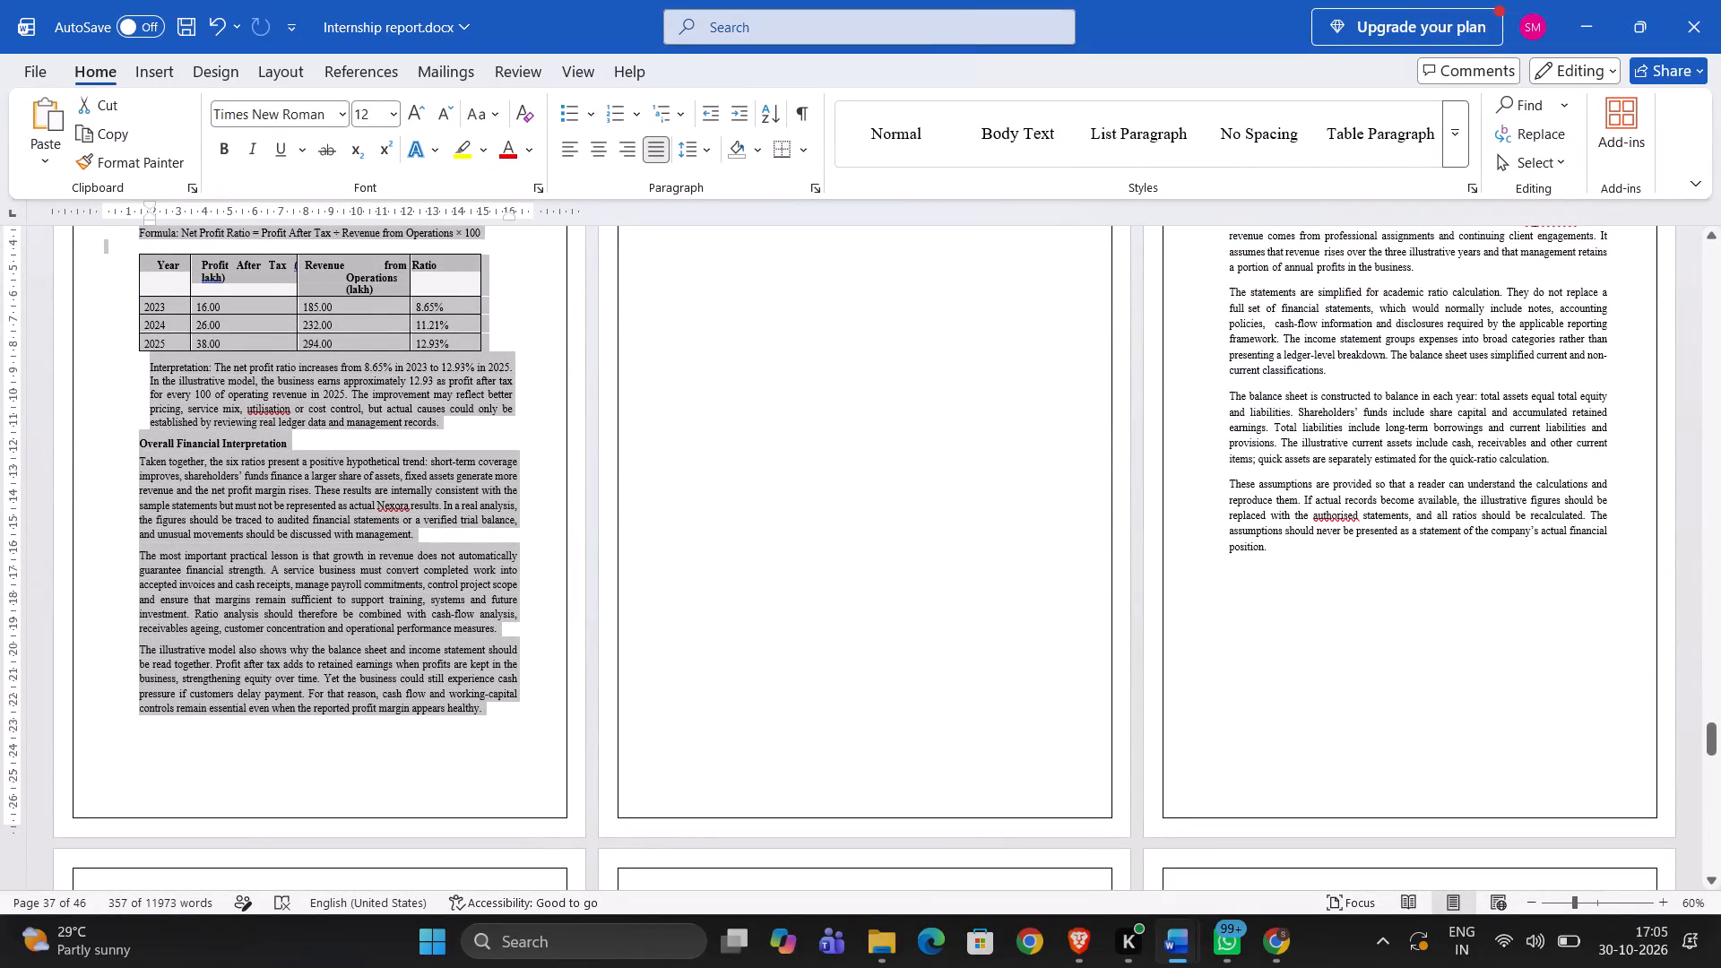
click(798, 420)
scroll(798, 420, up, 2)
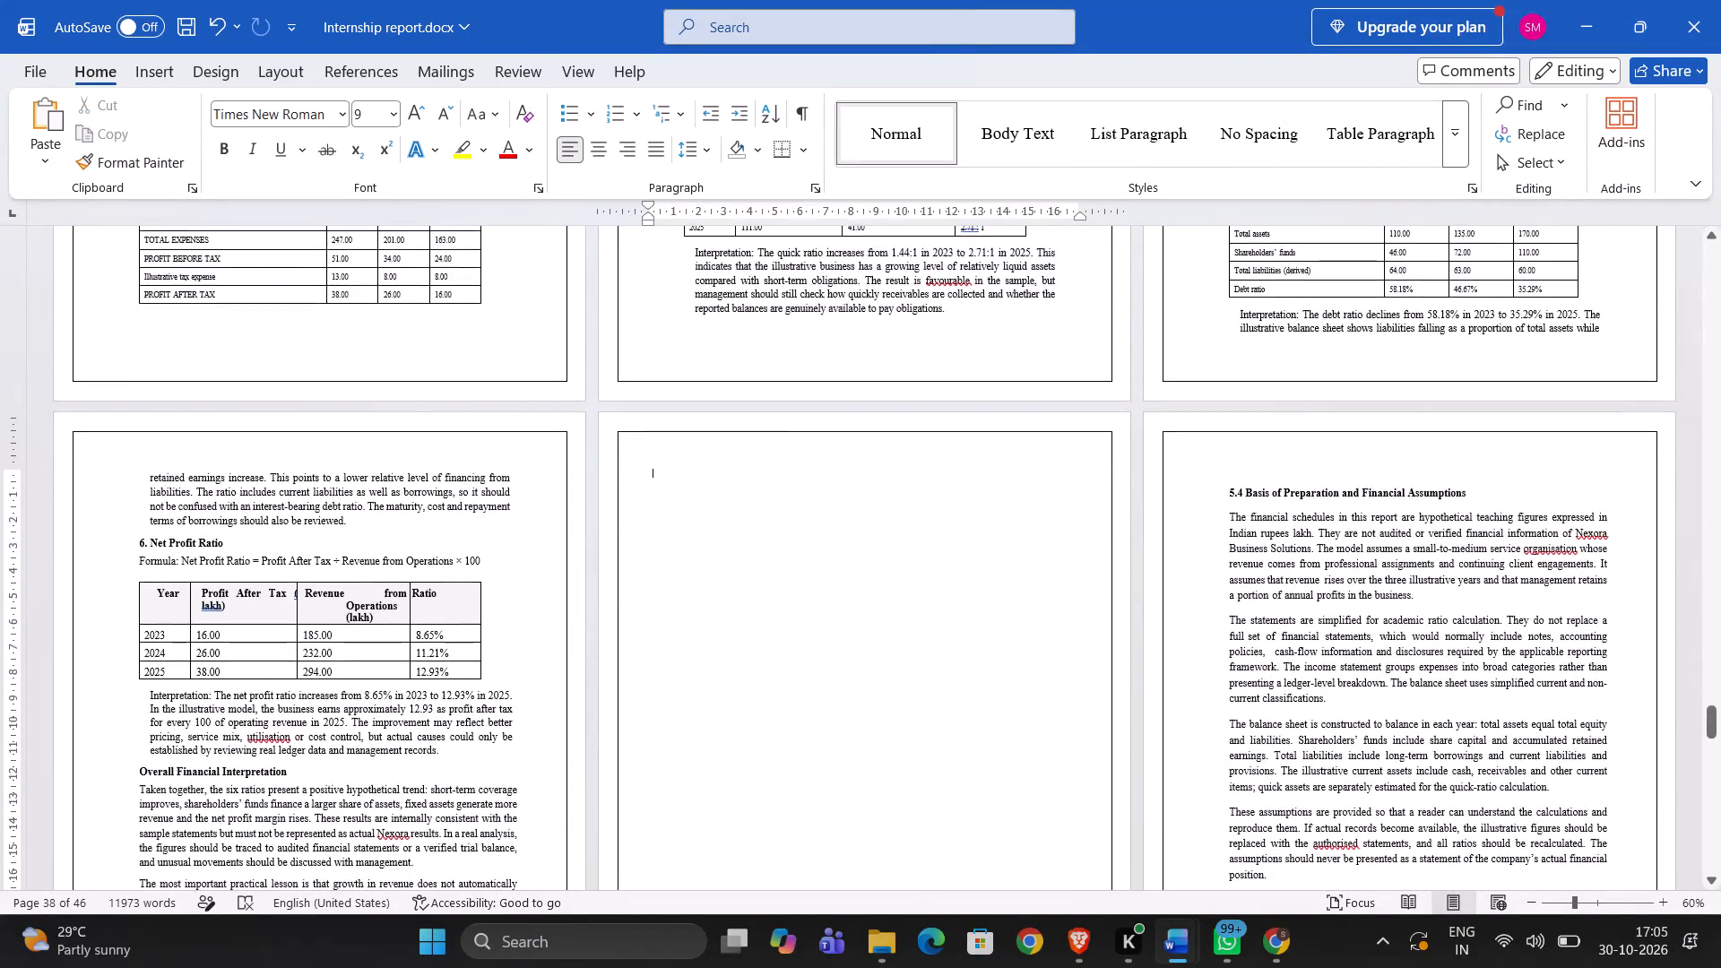
key(Delete)
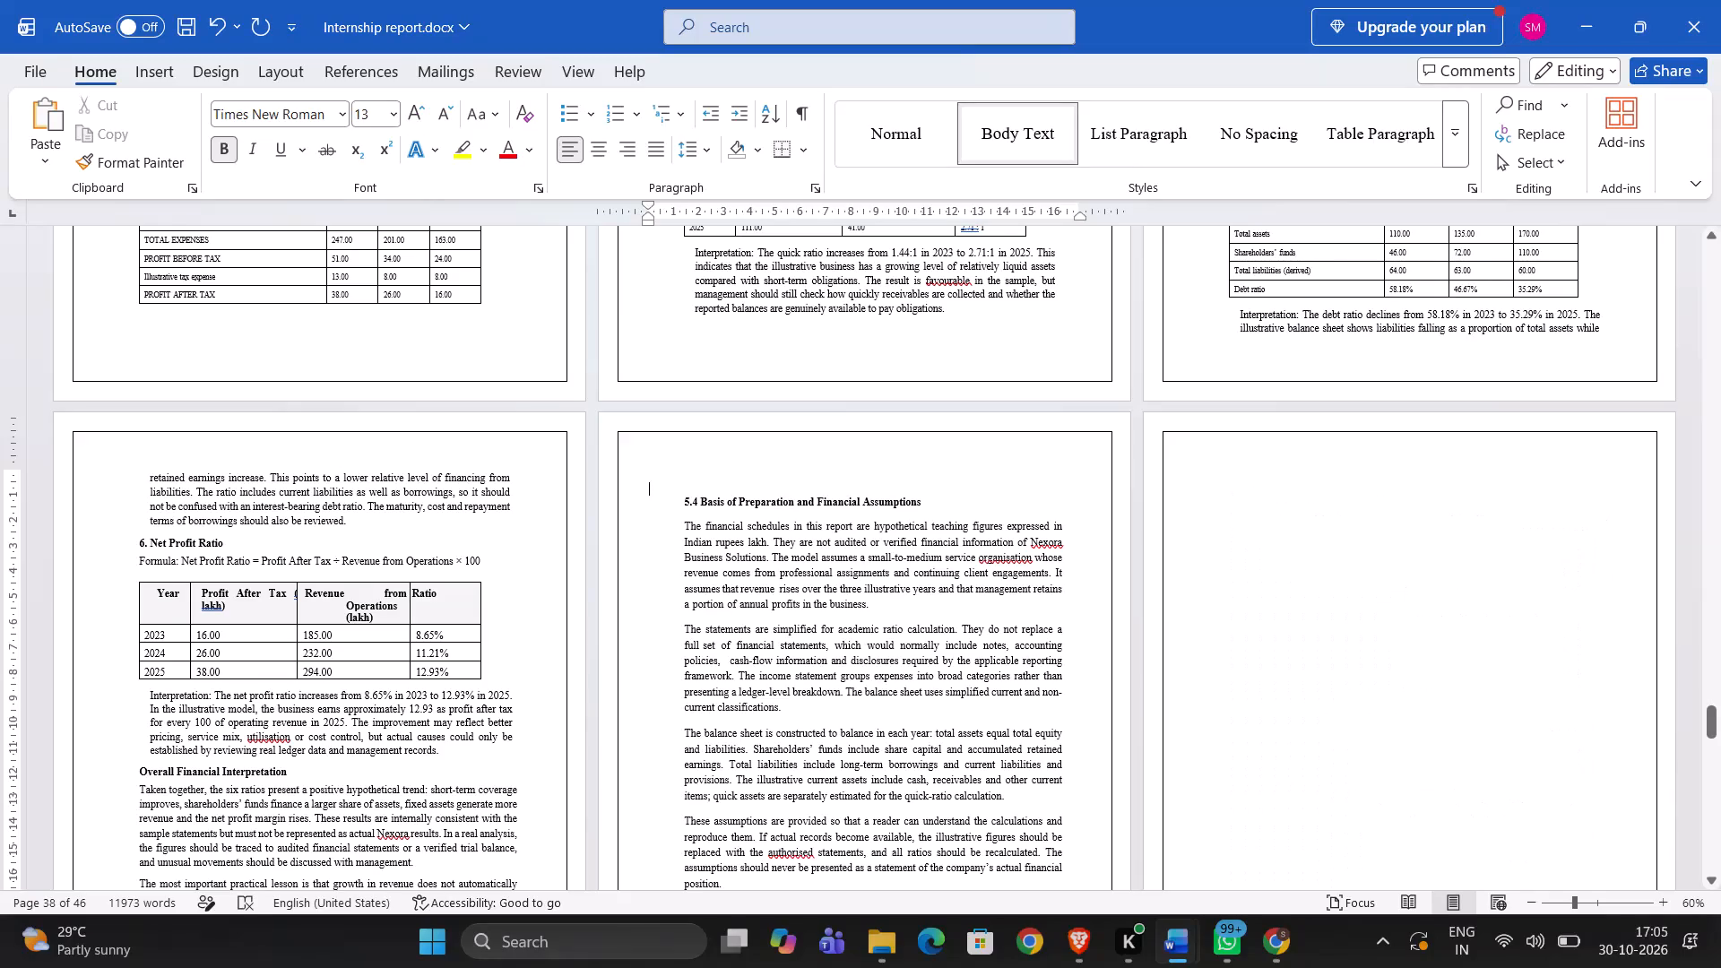
Delete the blank page between section 5.4, Basis of Preparation and Financial Assumptions, and section 5.5, Detailed Balance-Sheet Interpretation.
scroll(798, 420, down, 1)
scroll(798, 420, up, 1)
scroll(798, 420, down, 1)
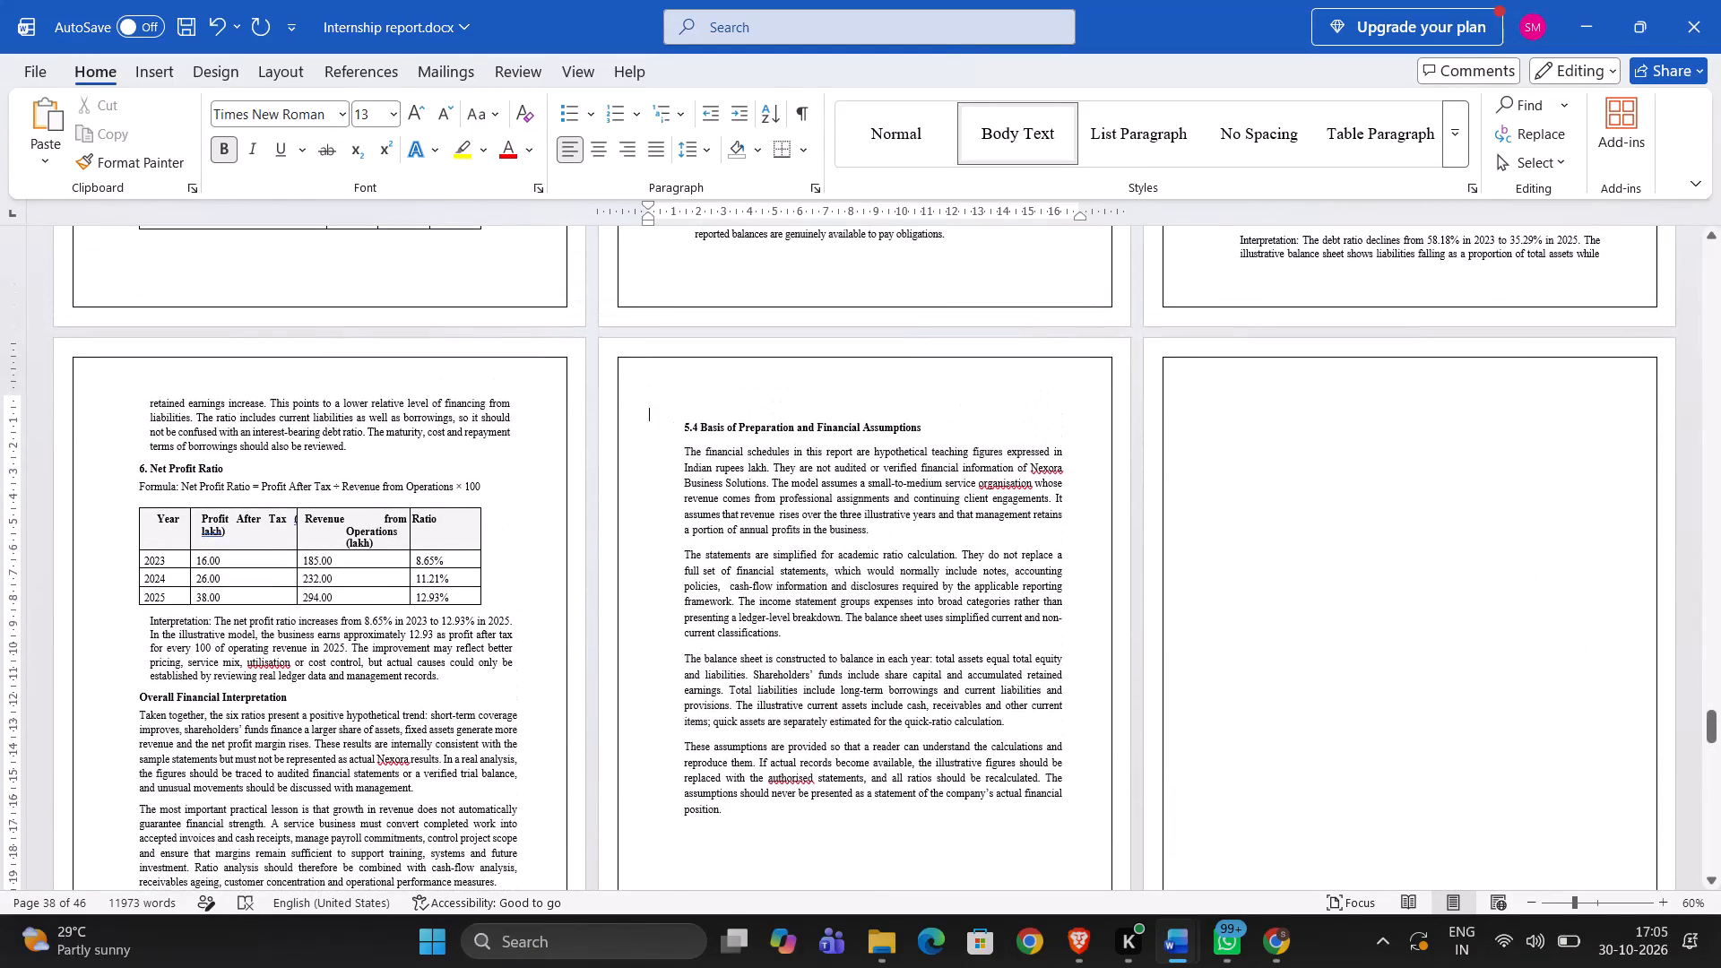
scroll(798, 420, down, 2)
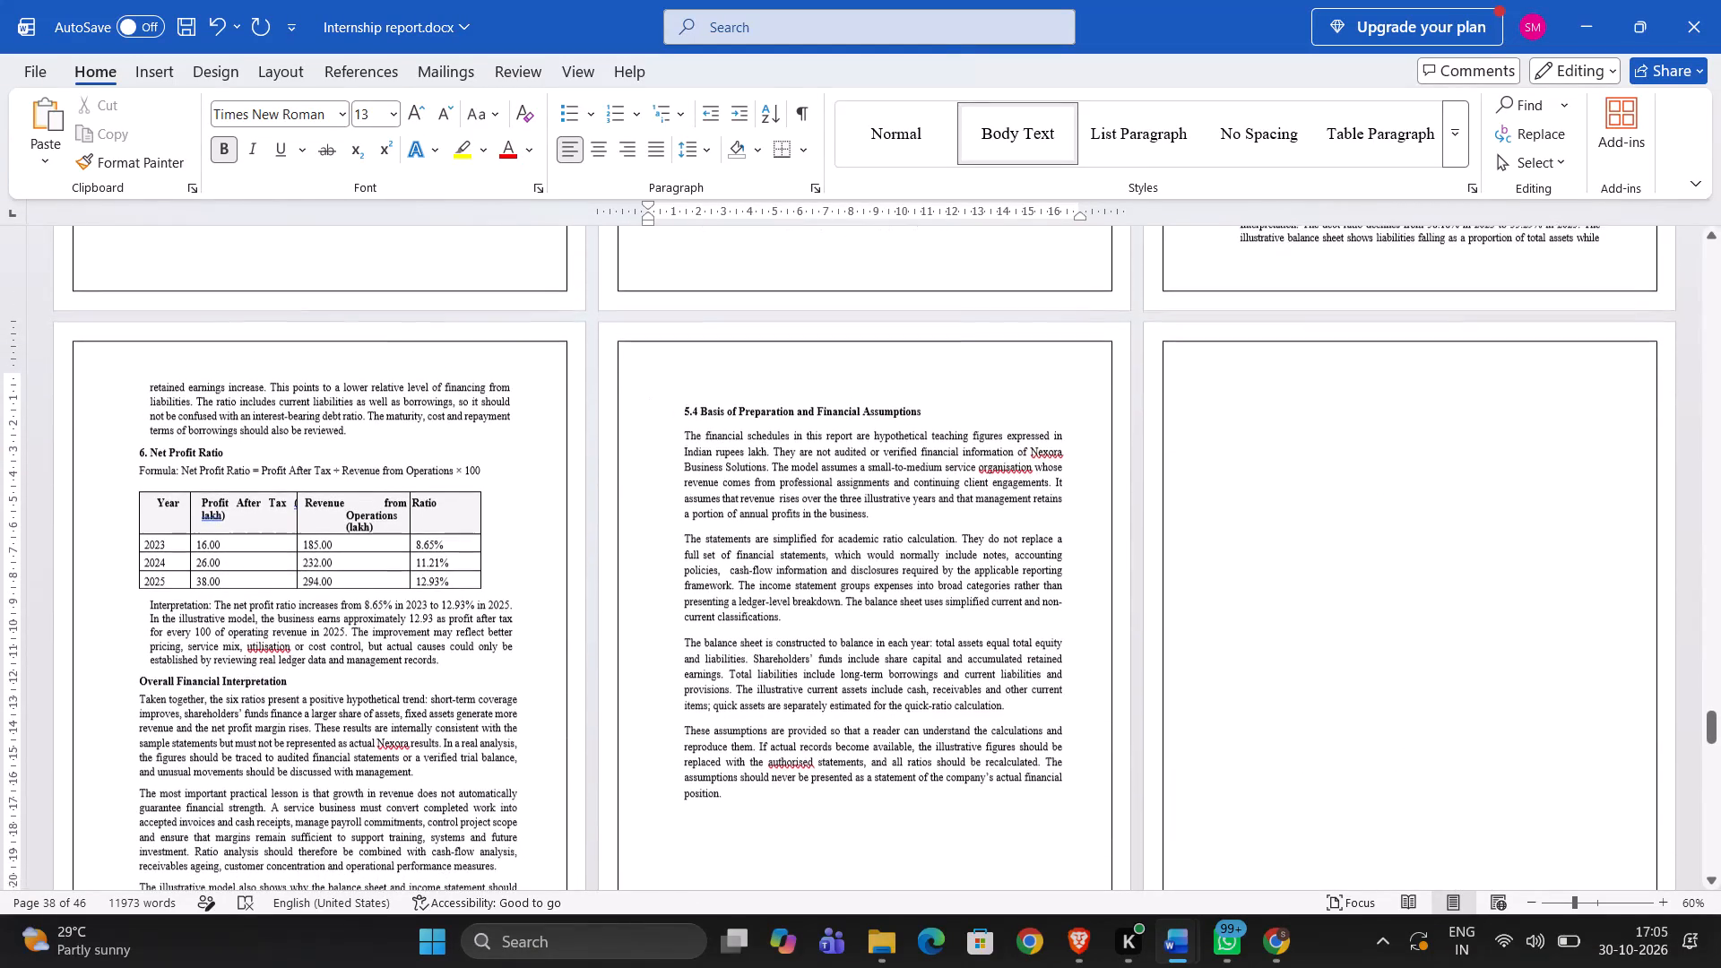
scroll(798, 420, down, 1)
scroll(798, 420, up, 1)
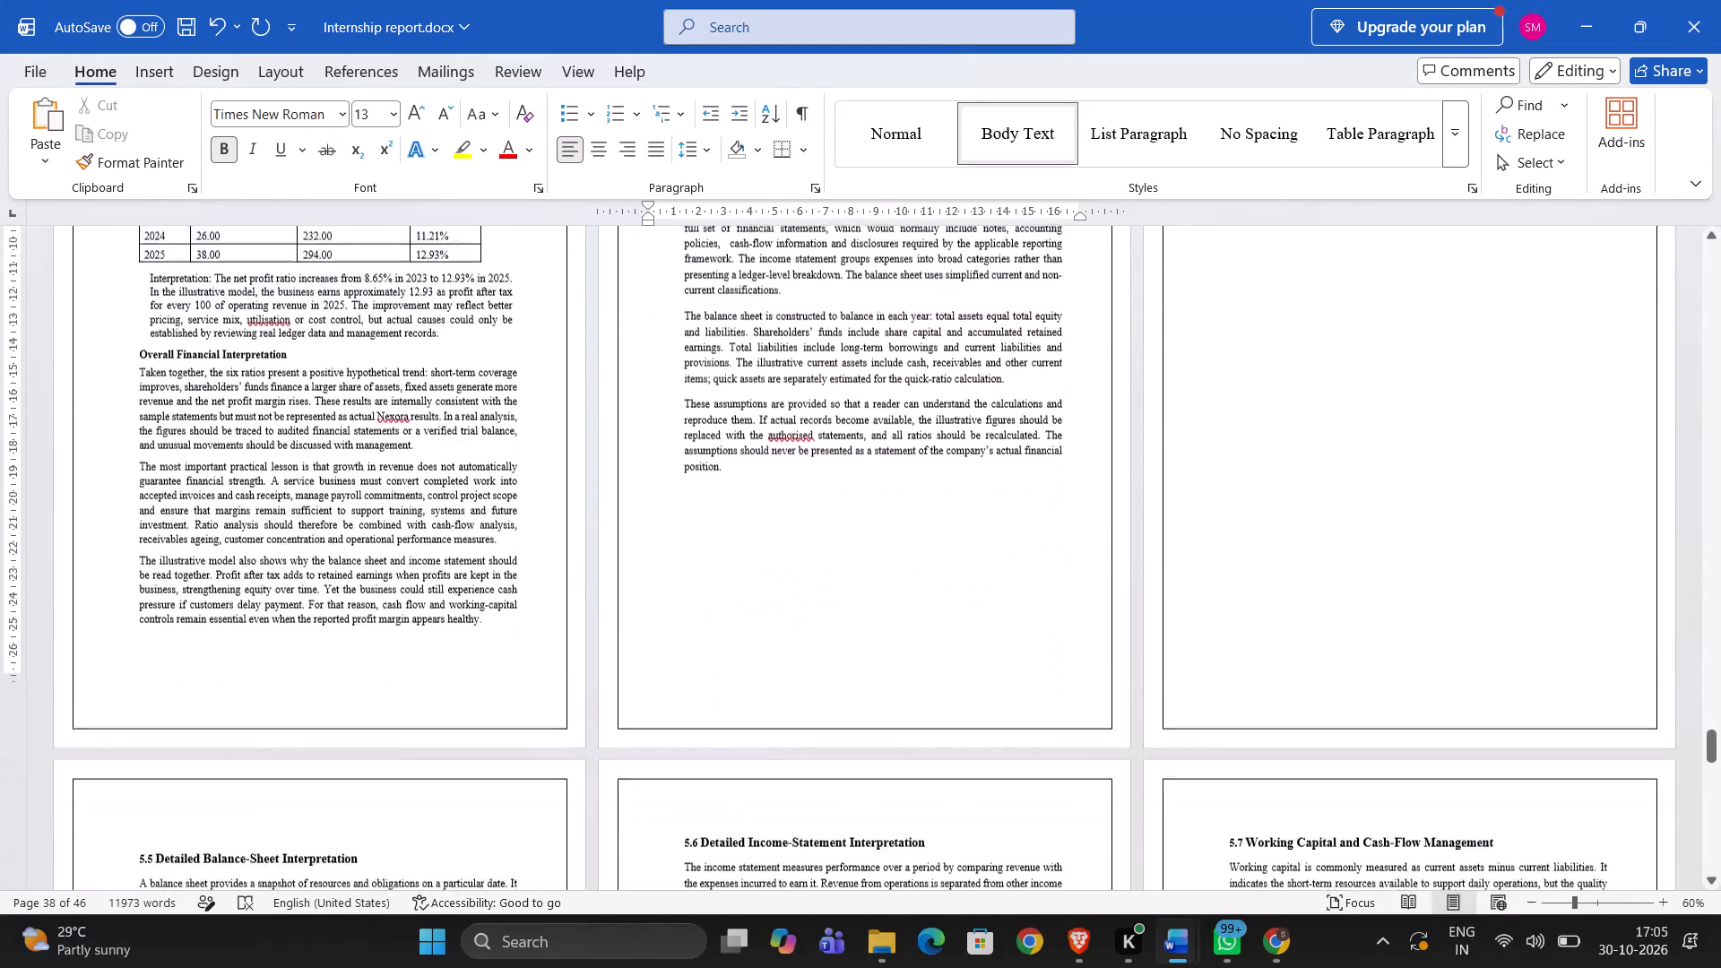
scroll(798, 420, up, 1)
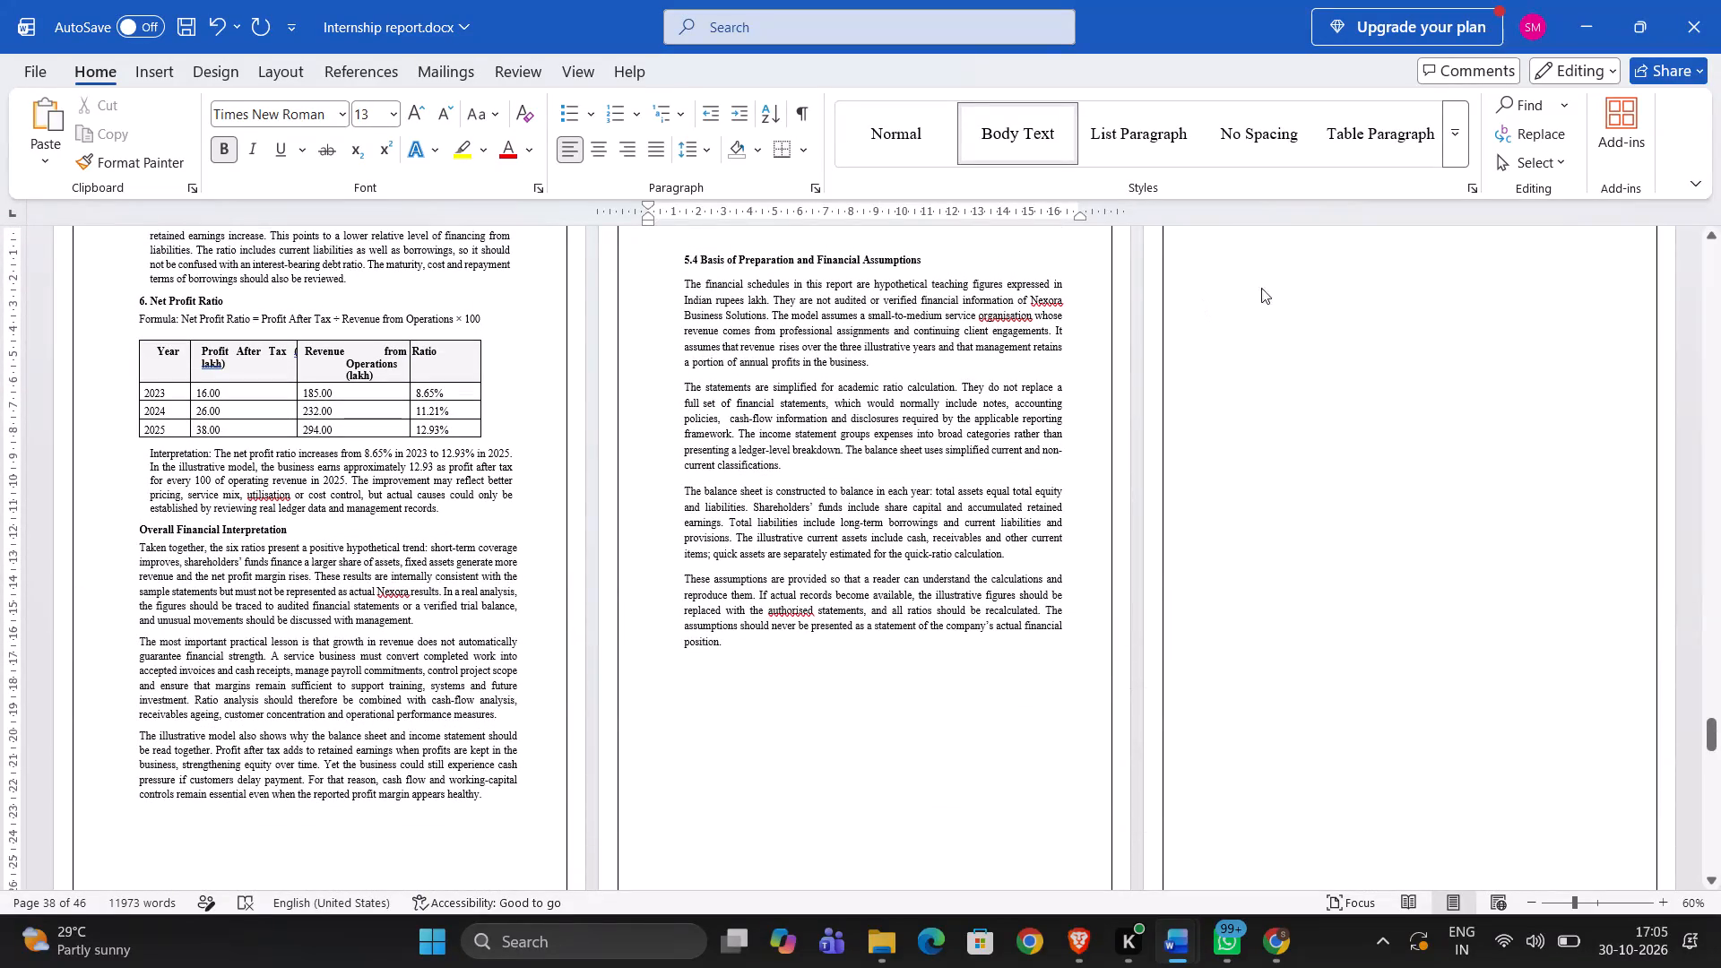
click(1303, 281)
scroll(1303, 281, up, 2)
key(Delete)
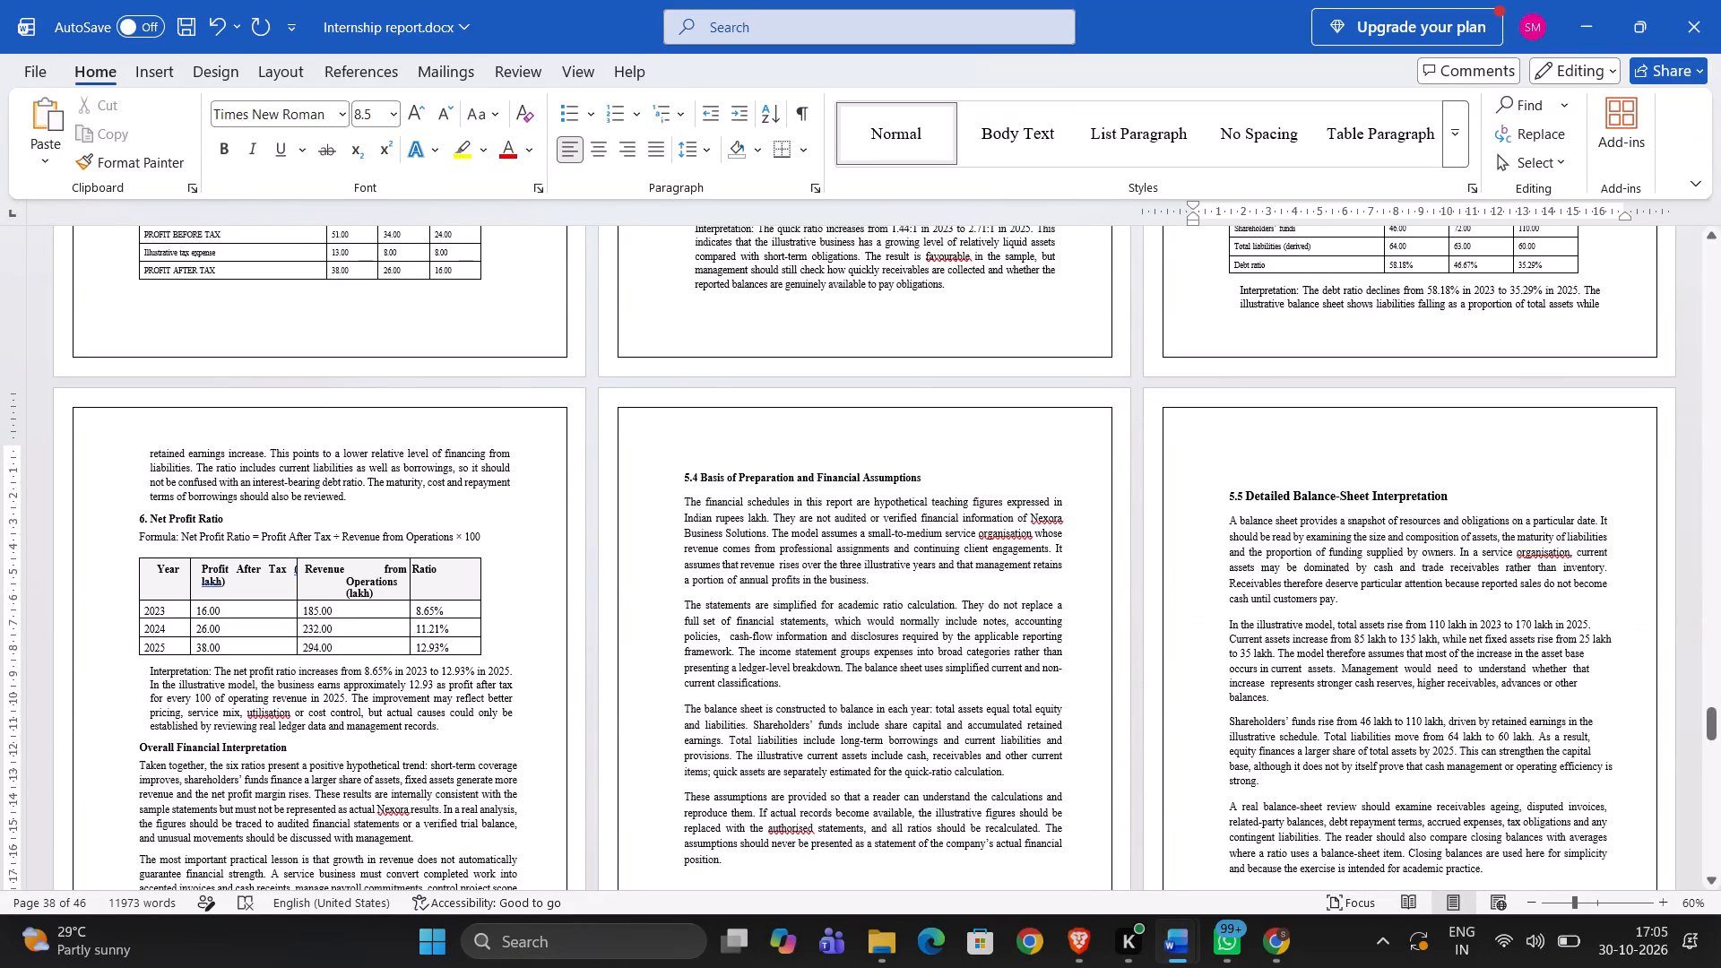
Delete the blank page between section 5.5, Detailed Balance-Sheet Interpretation, and section 5.6, Detailed Income-Statement Interpretation.
scroll(1303, 281, down, 8)
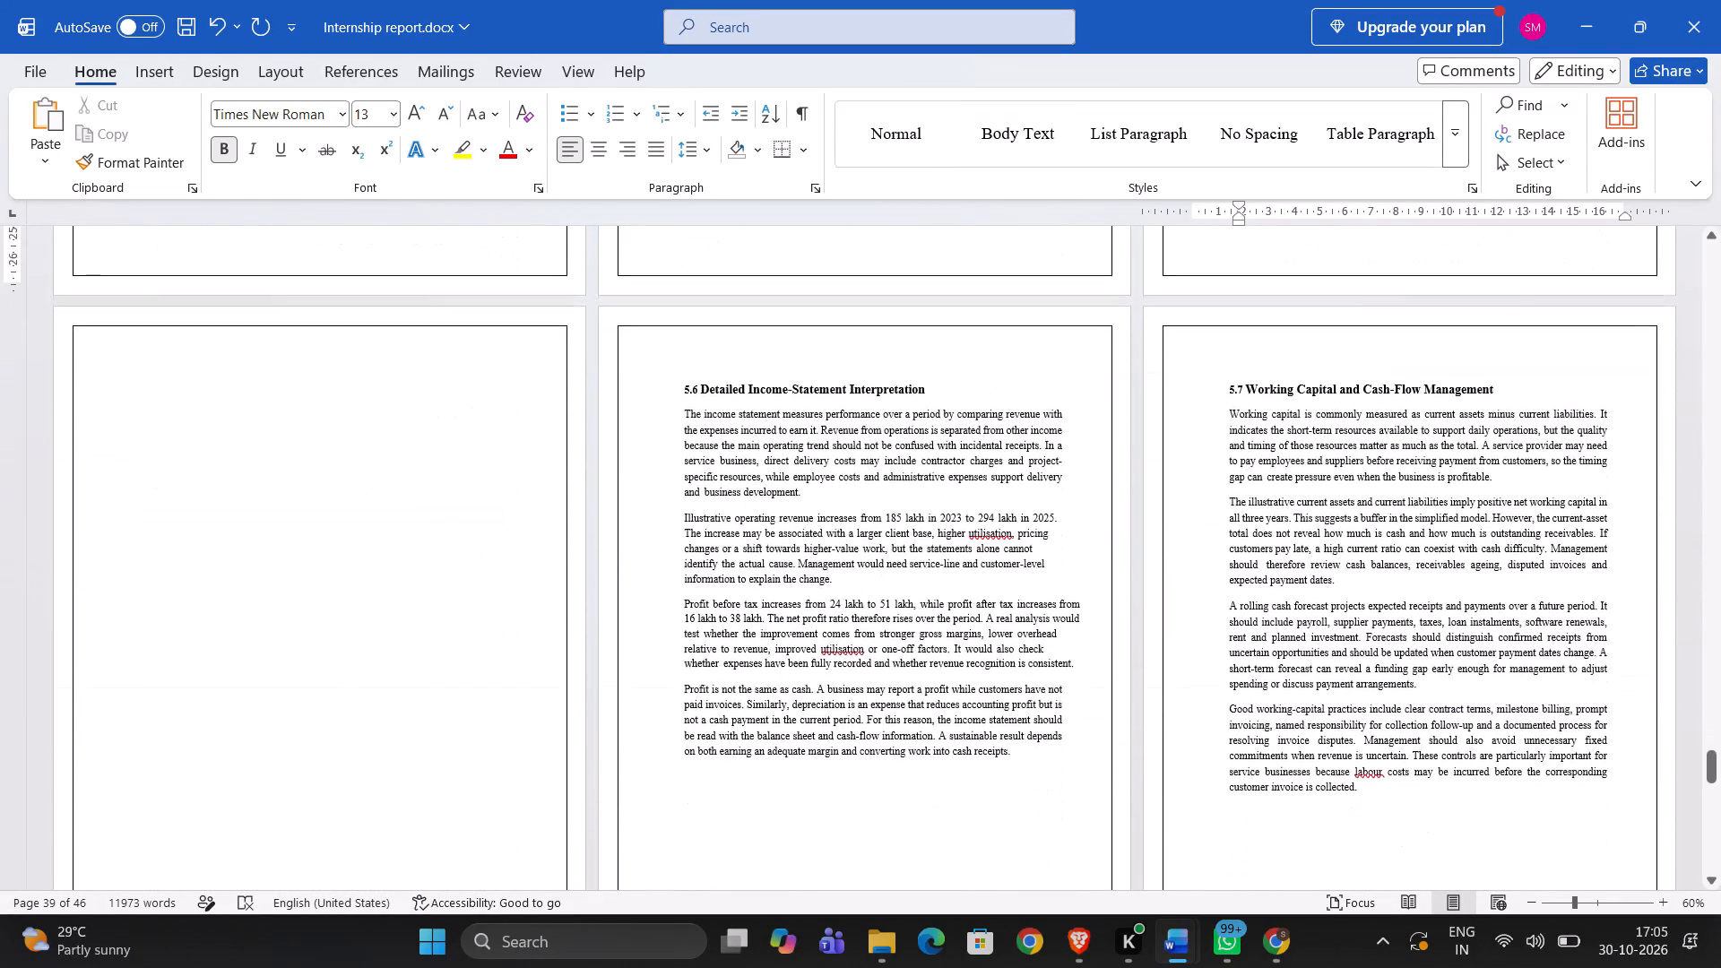
click(402, 404)
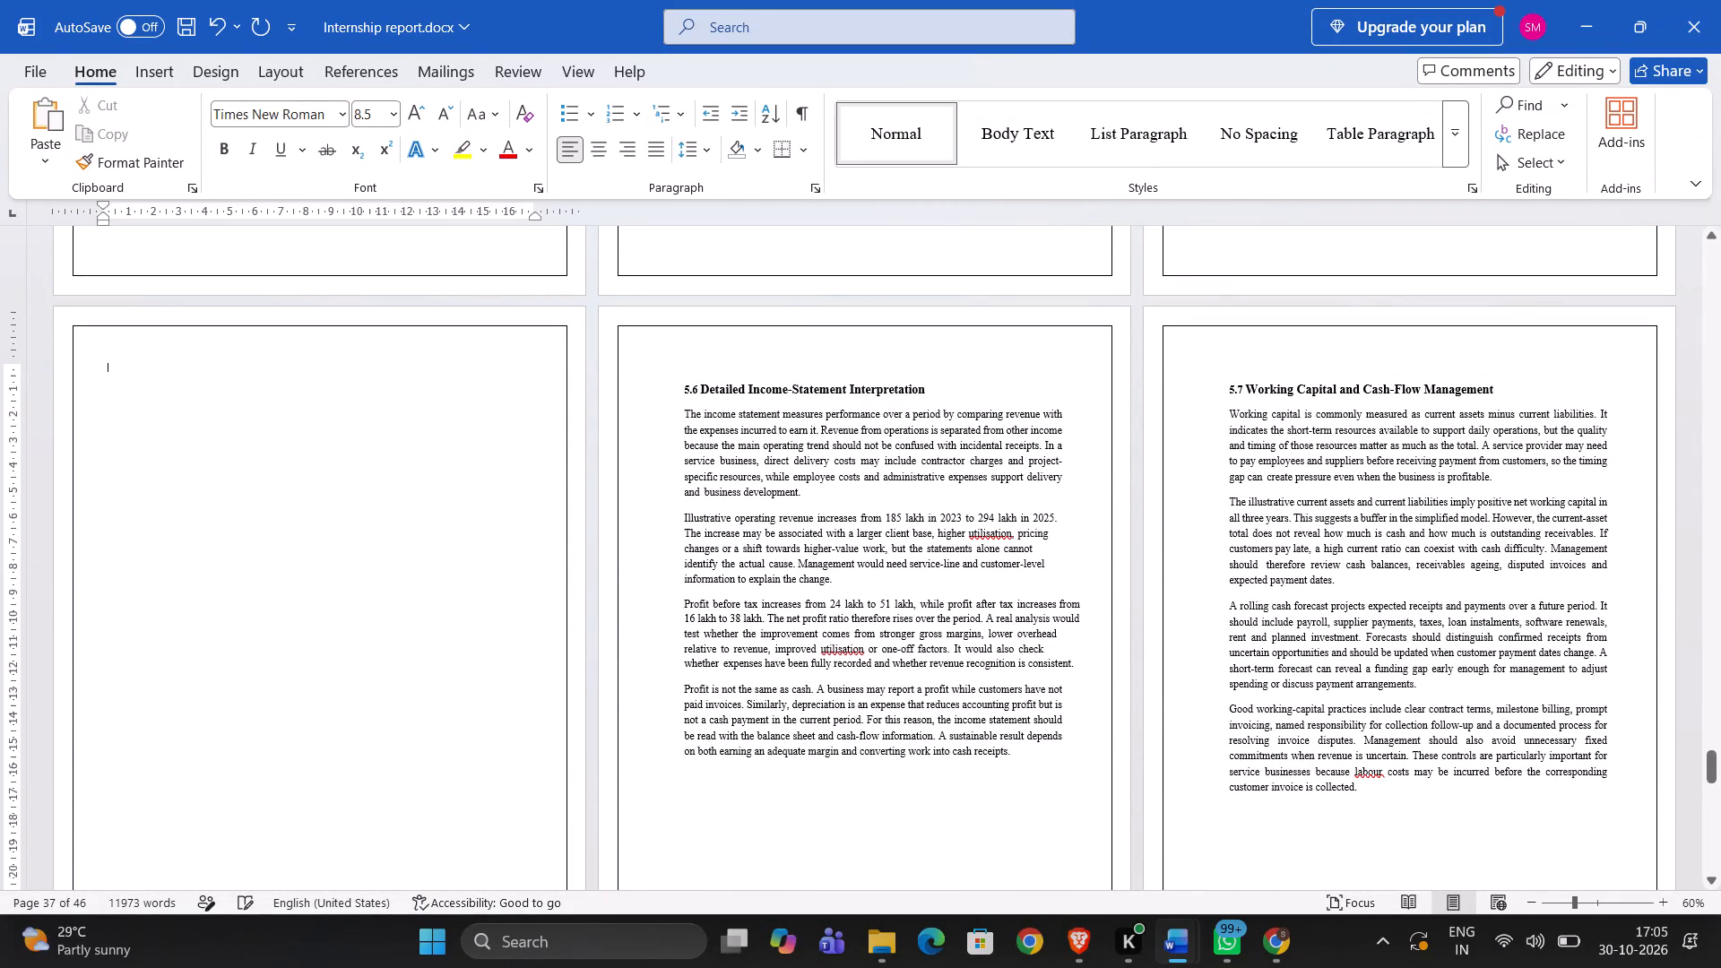
key(Delete)
scroll(402, 404, down, 1)
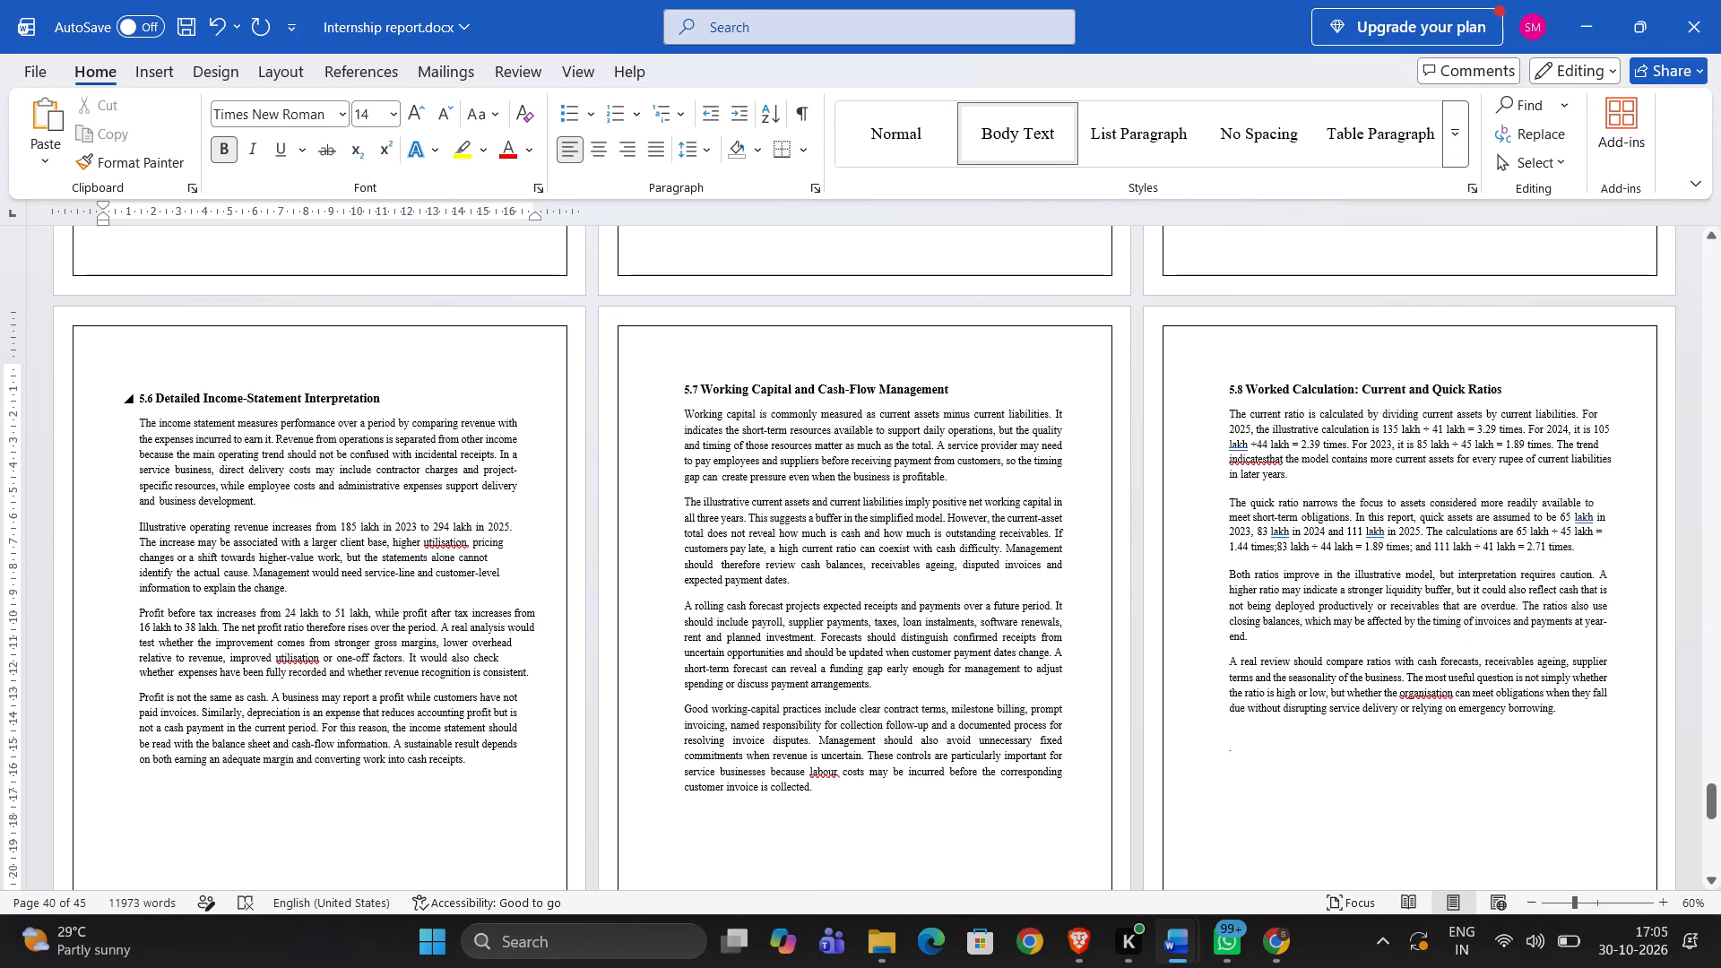
Review the page layout and headings from section 5.6 through the Bibliography, and back up through the Chapter 5 ratio pages.
scroll(402, 404, down, 7)
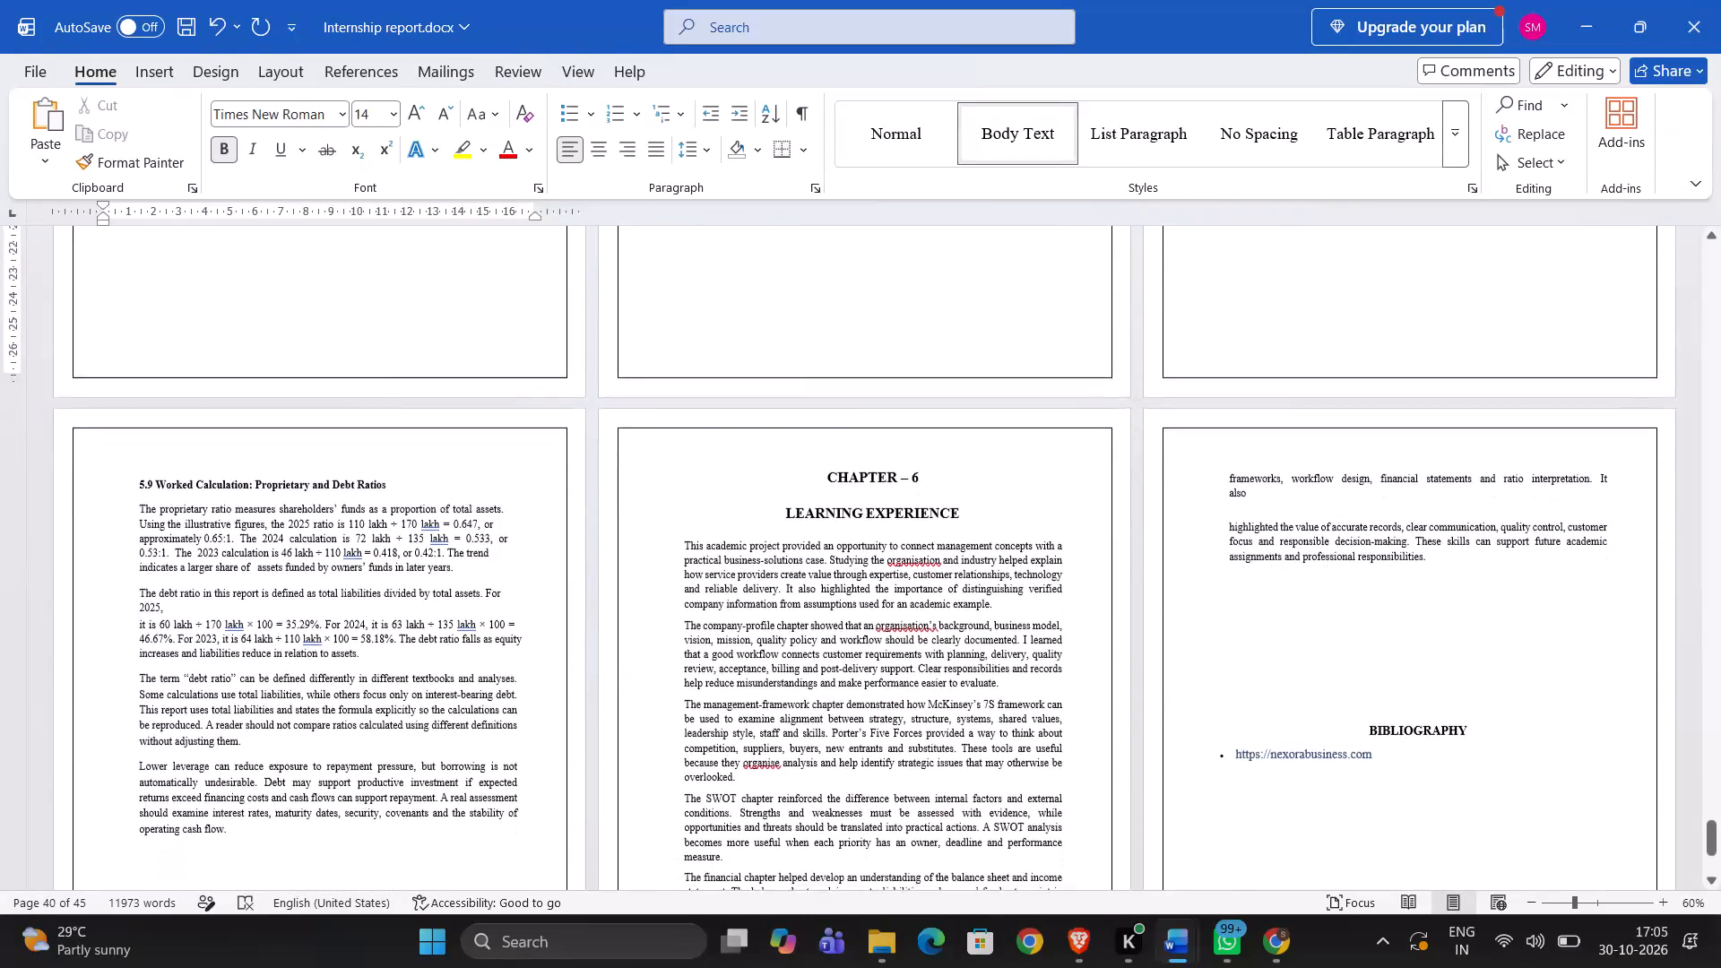
scroll(402, 404, down, 7)
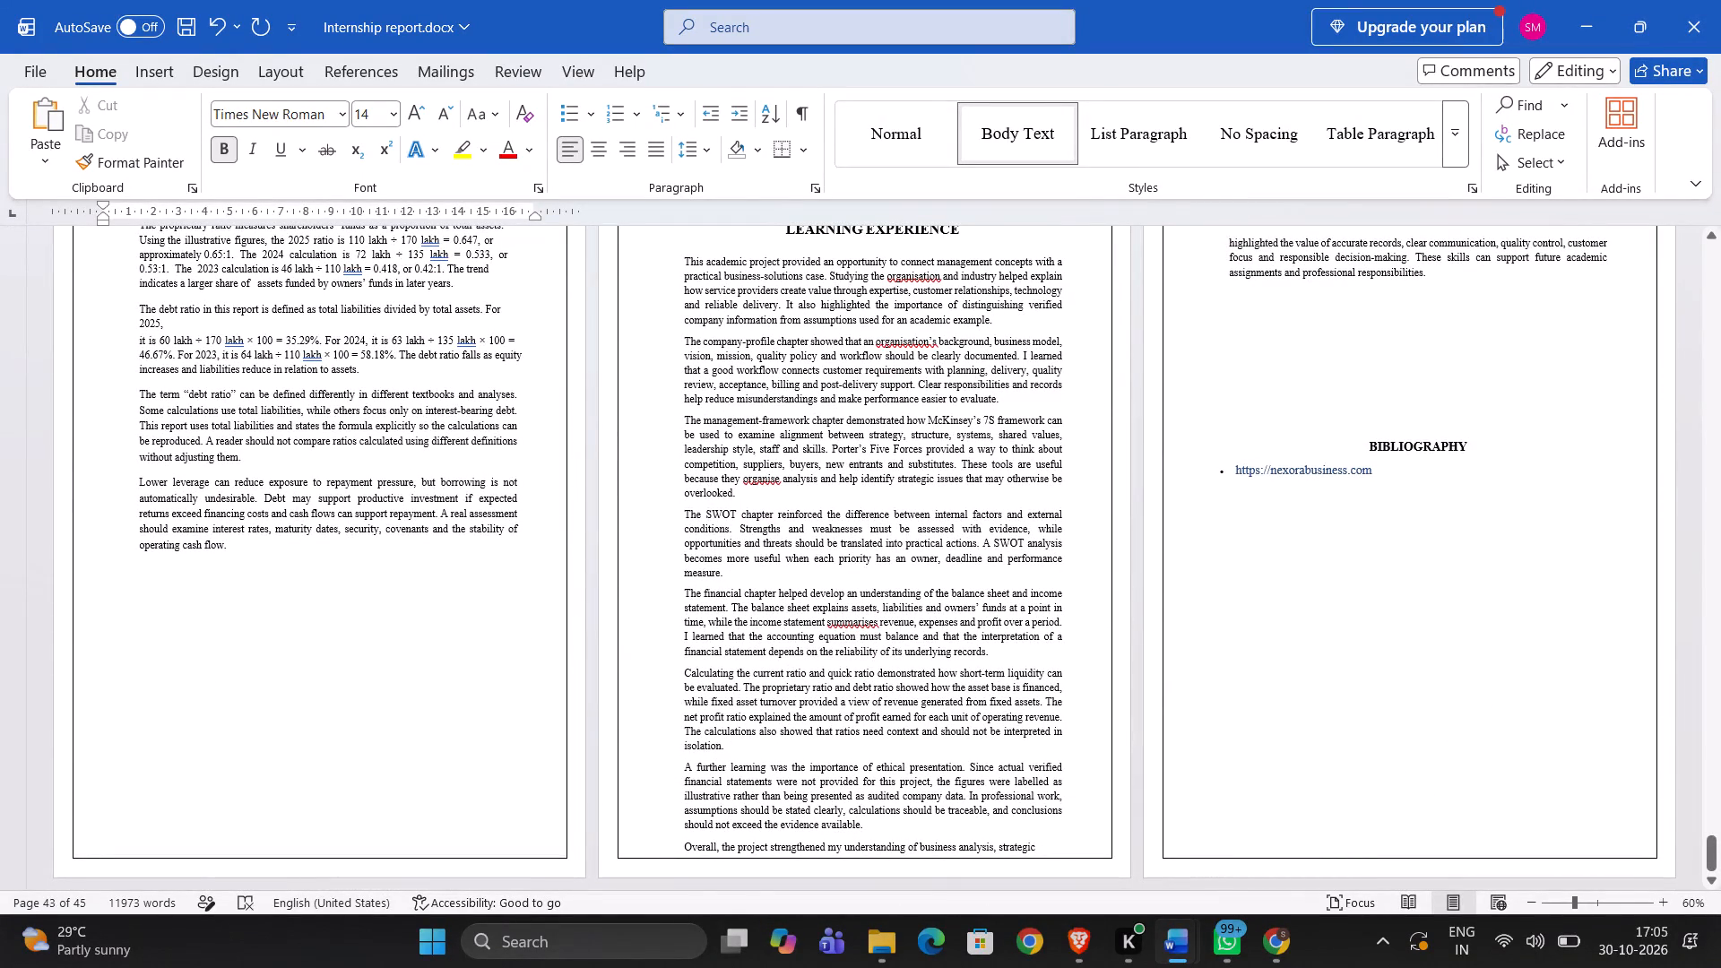
scroll(374, 672, up, 2)
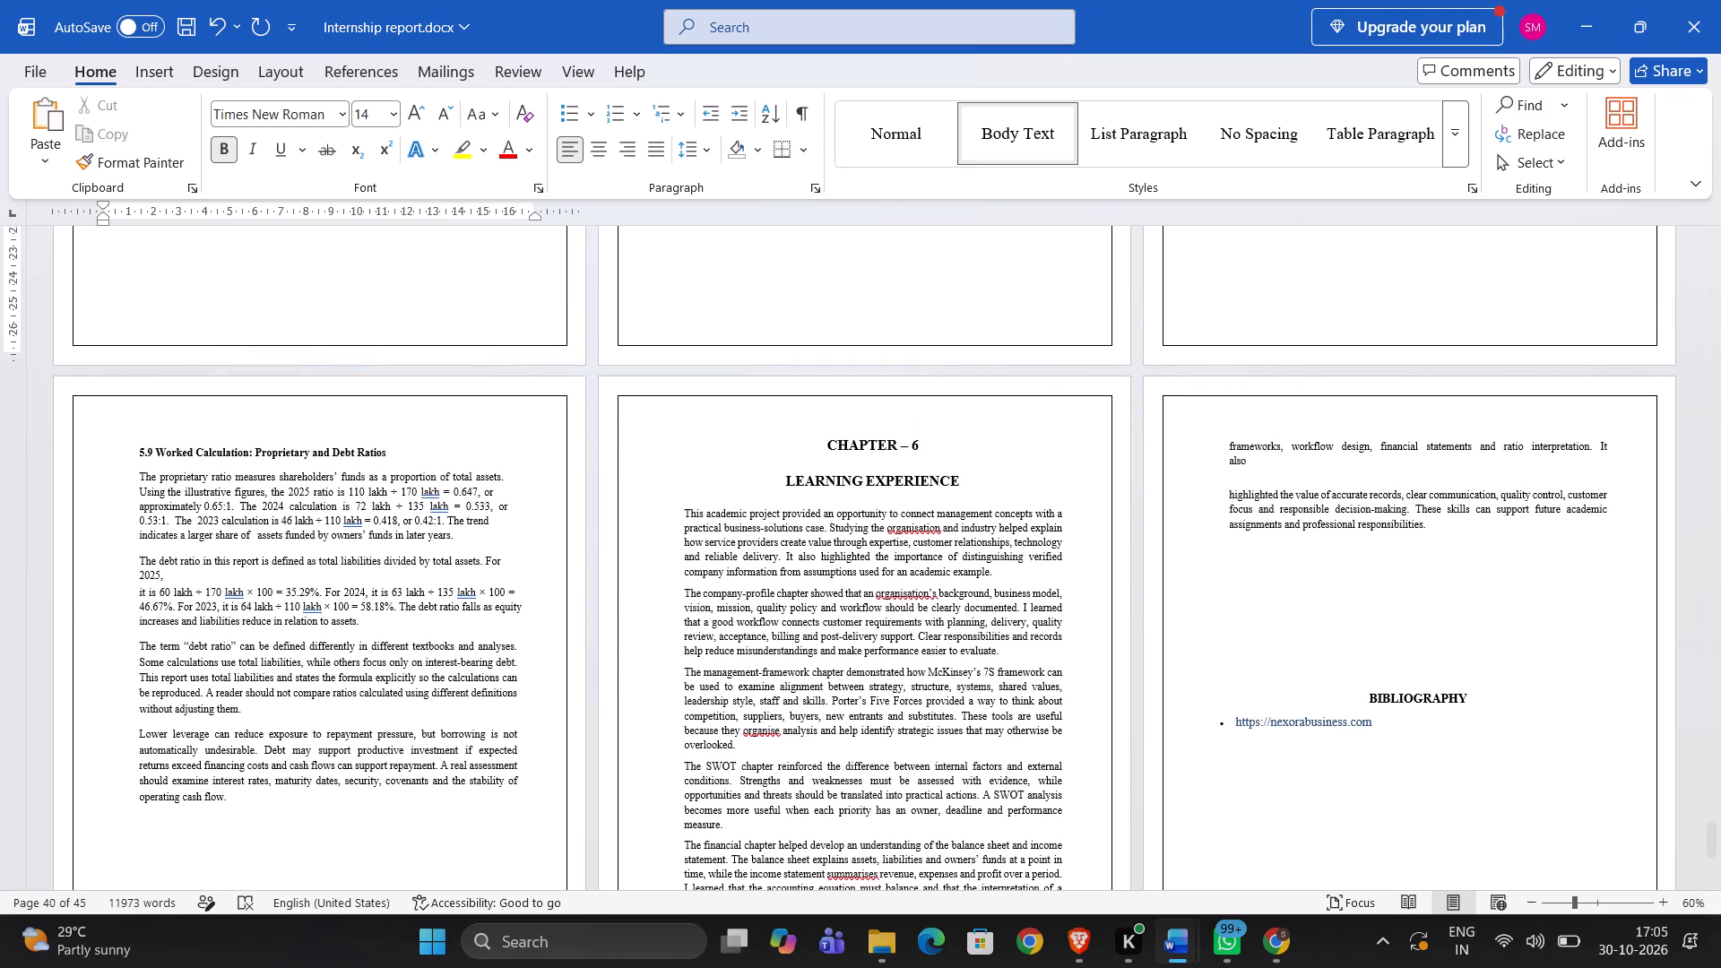
scroll(374, 672, up, 6)
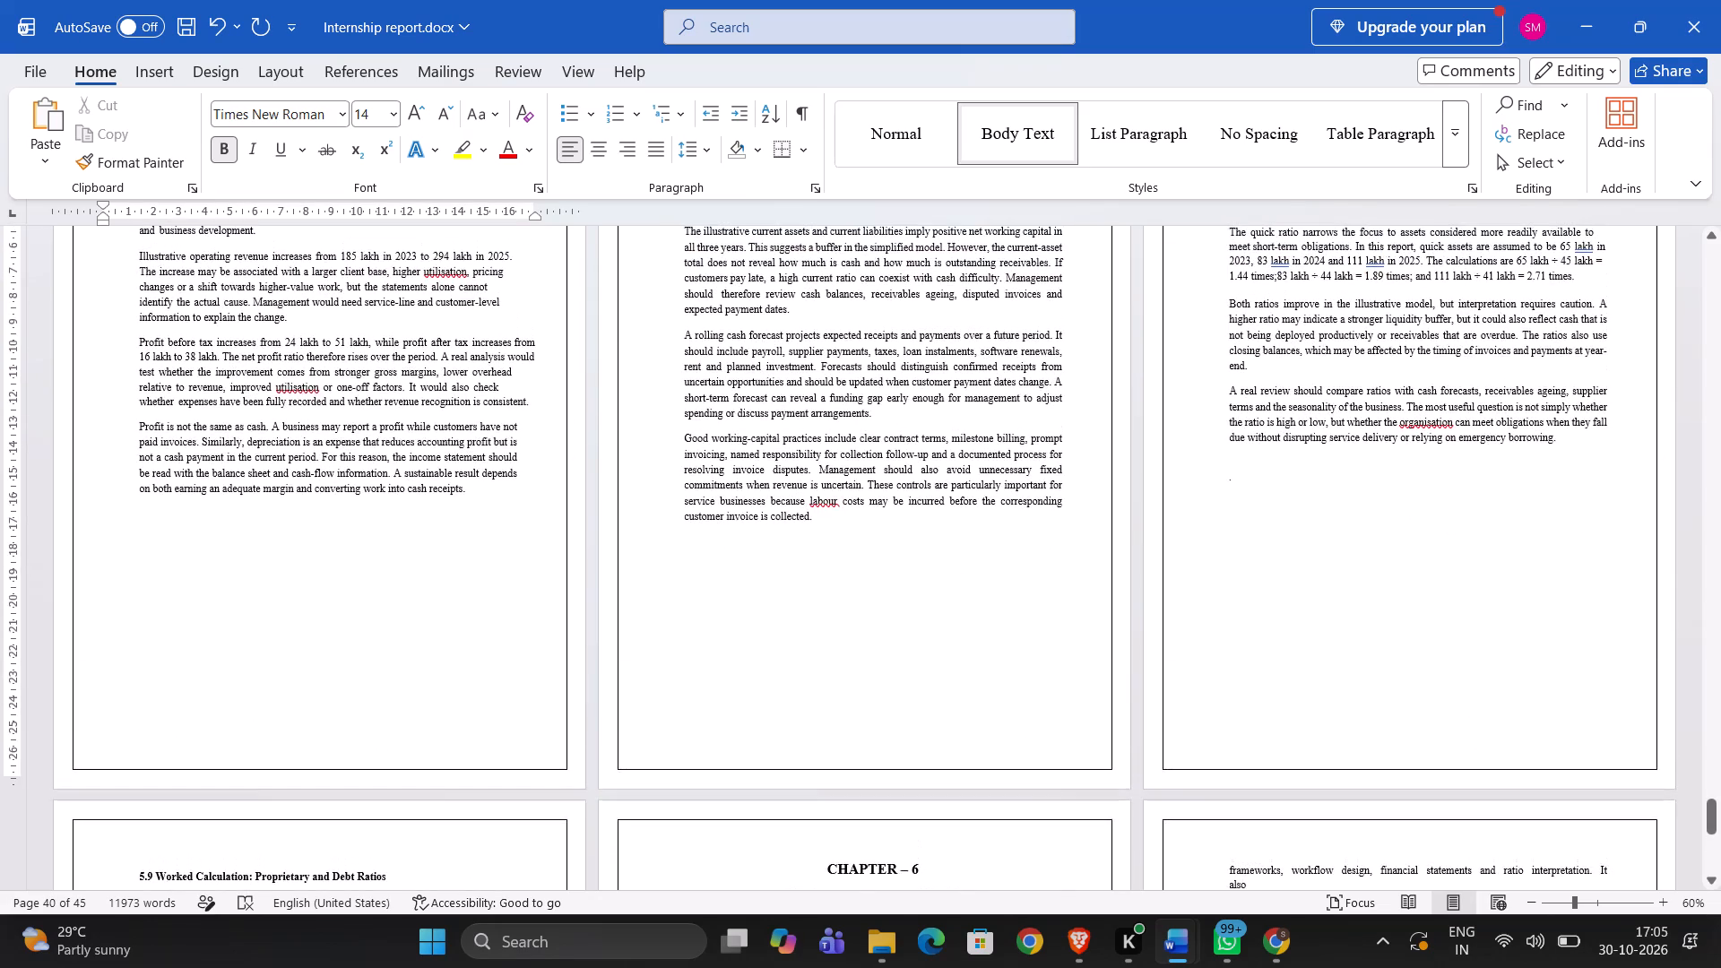
scroll(374, 672, up, 8)
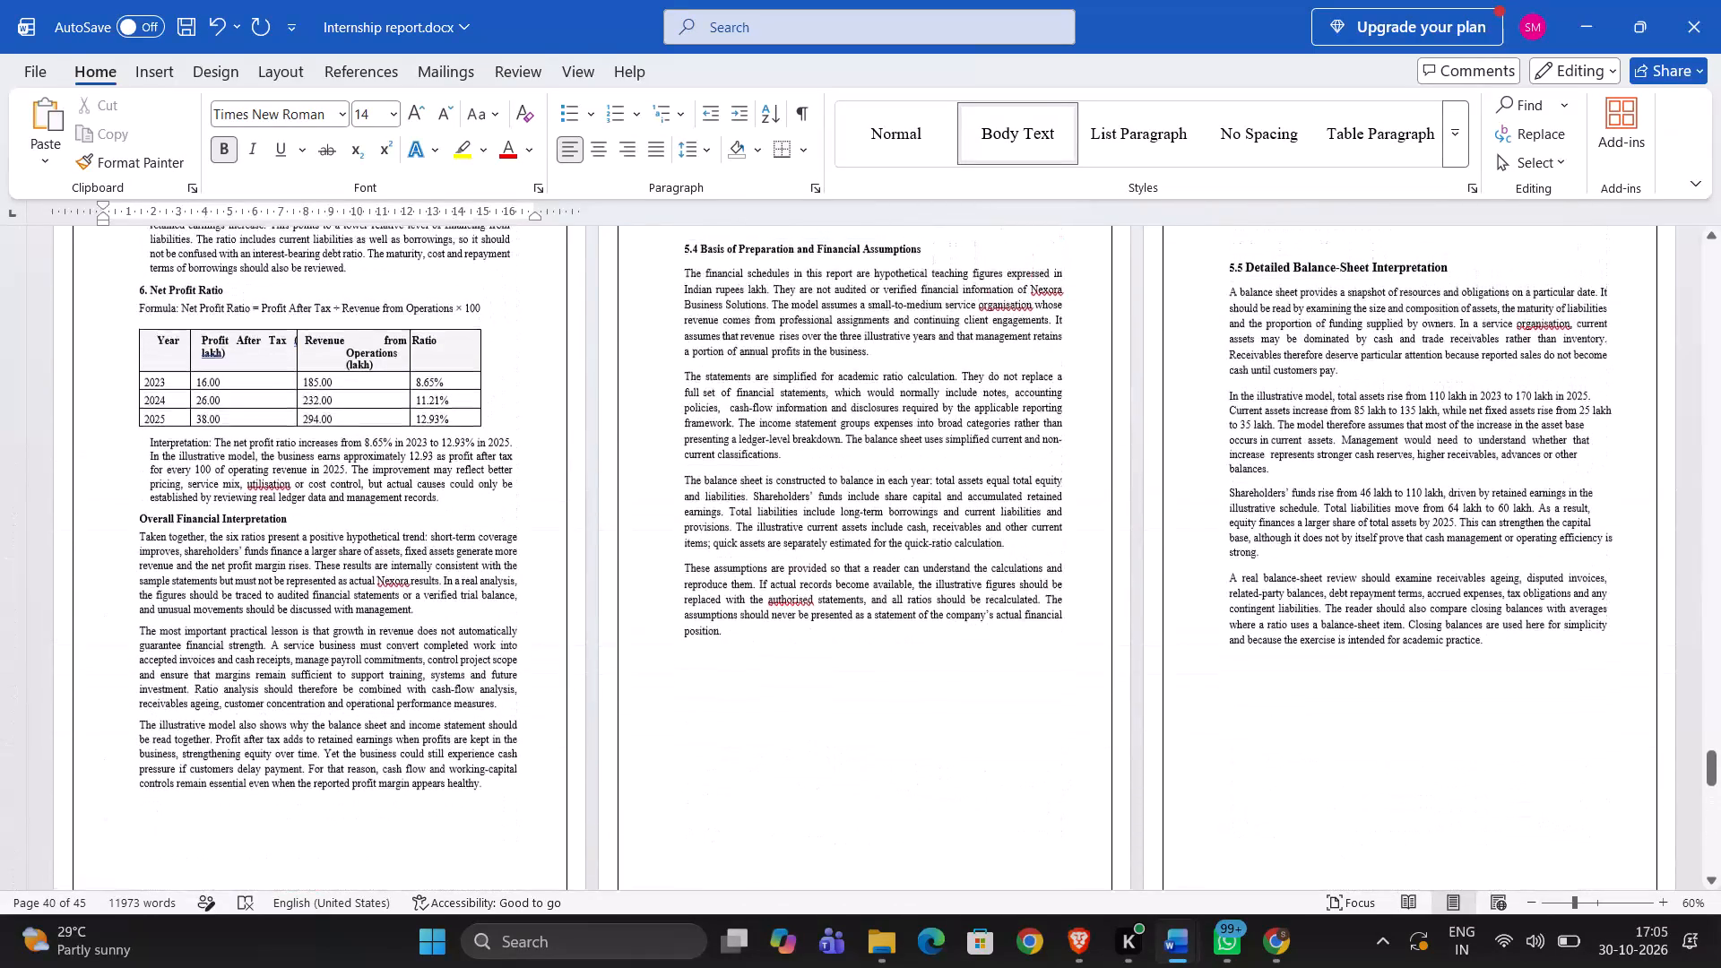
scroll(374, 672, up, 3)
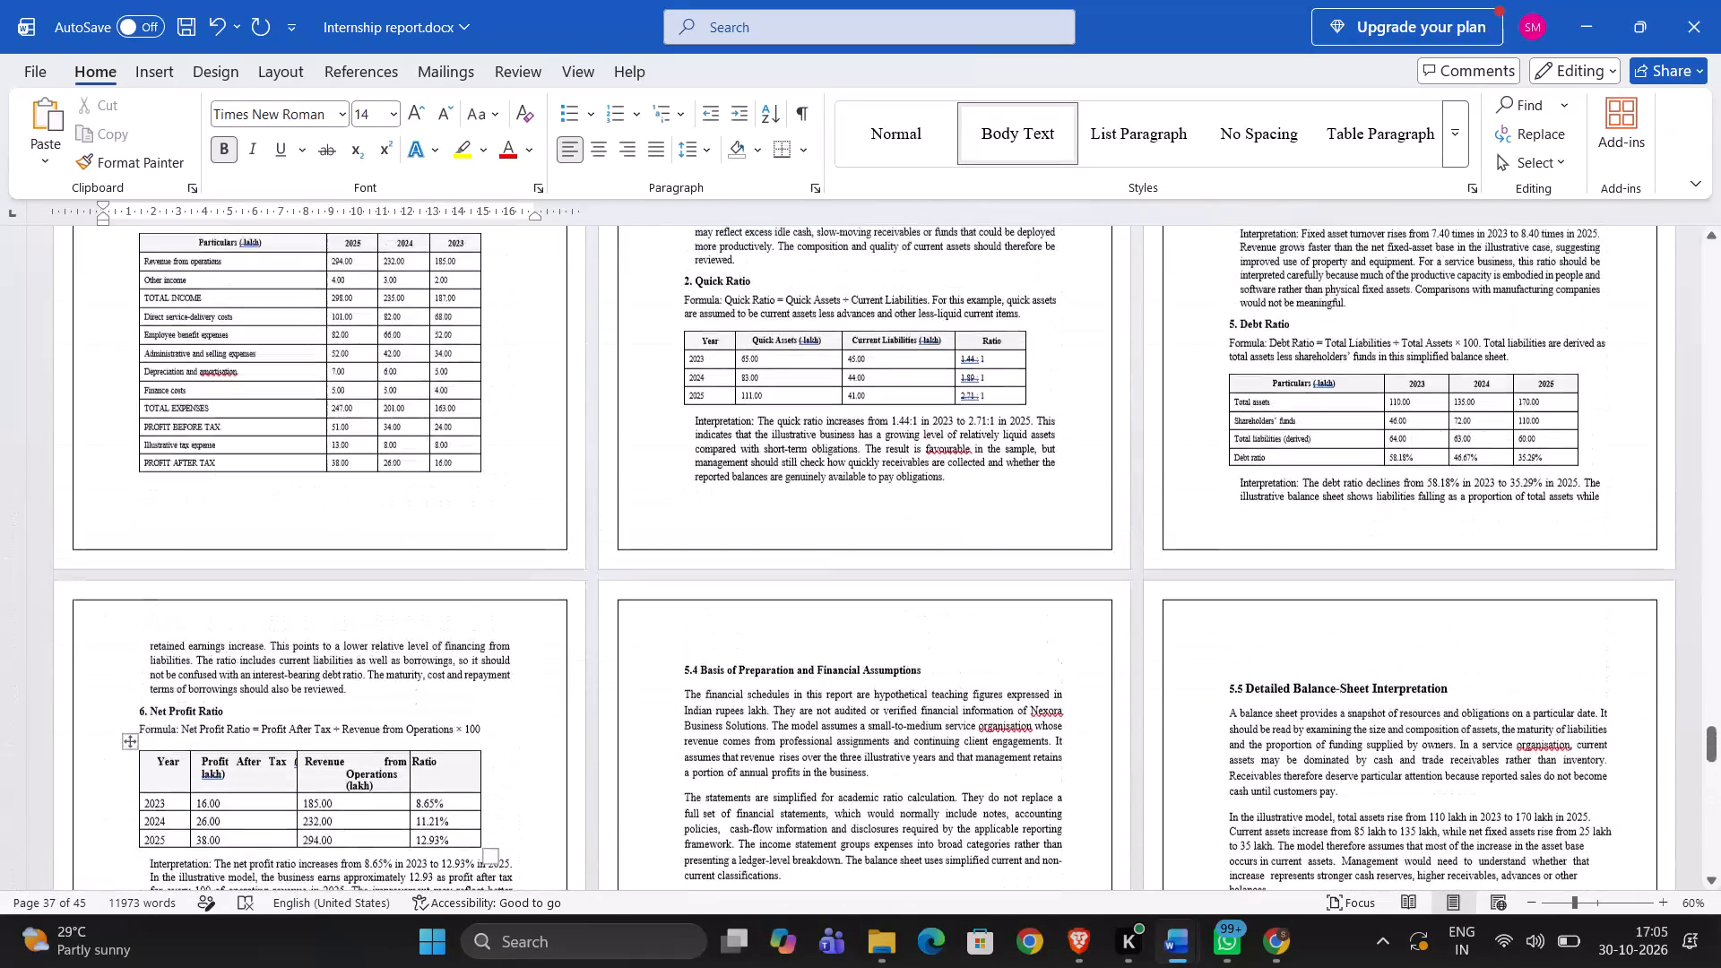
scroll(374, 672, down, 1)
scroll(374, 672, up, 1)
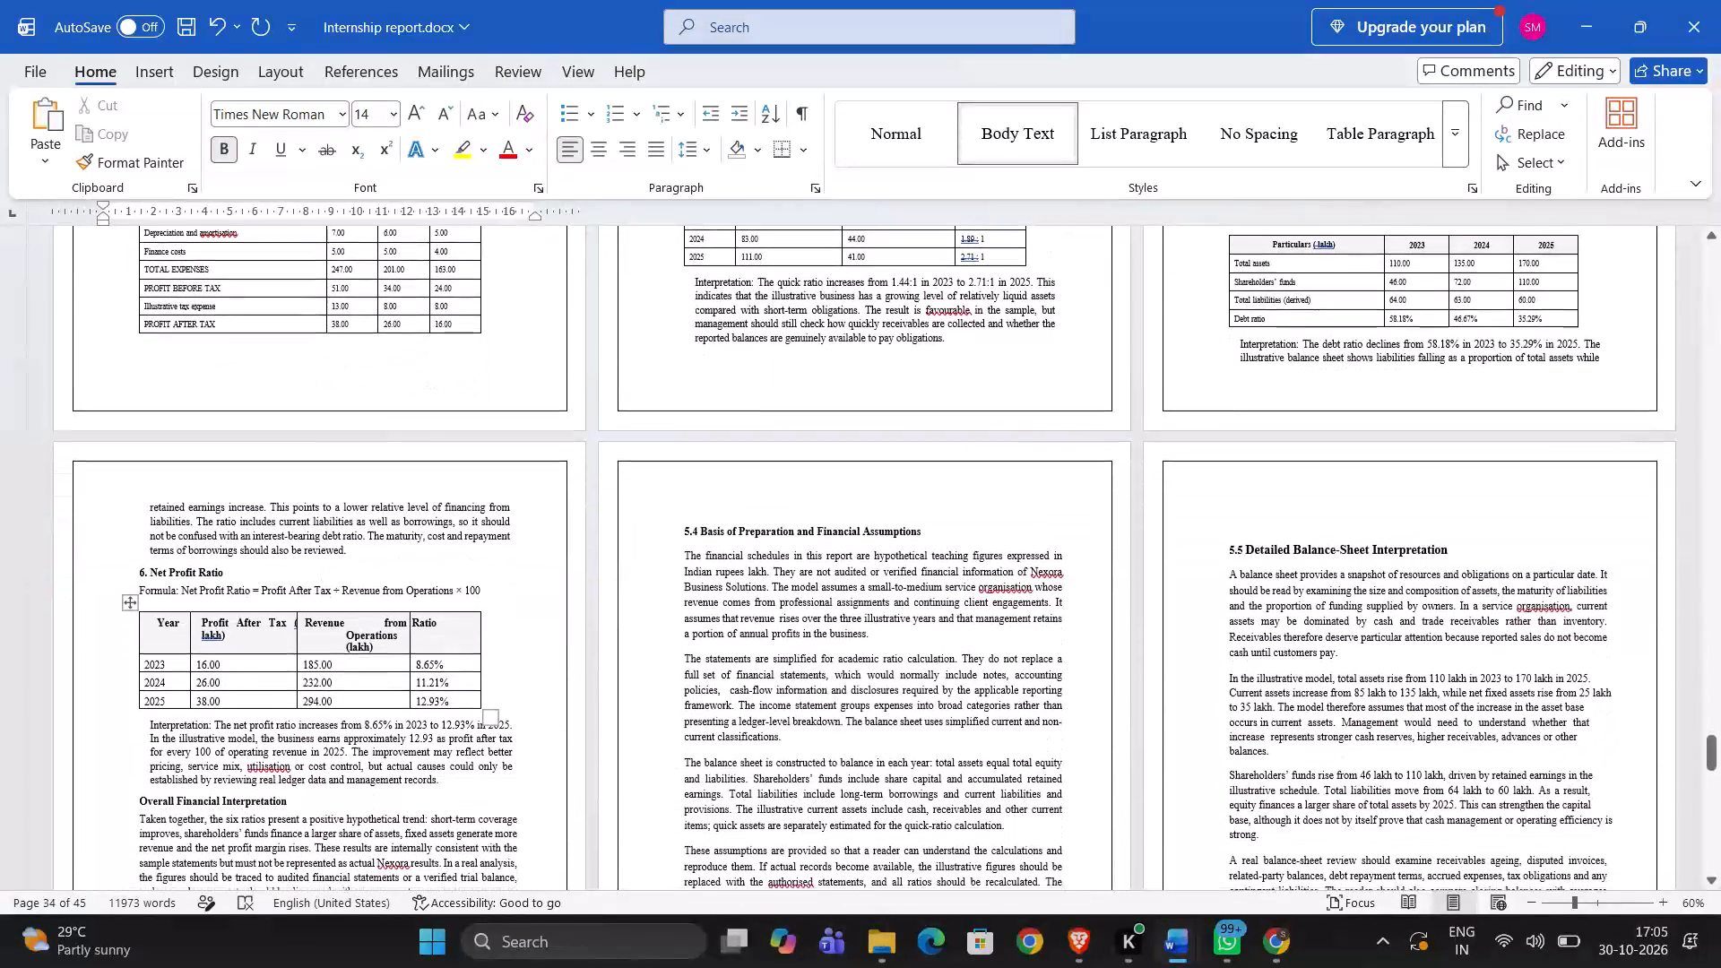
scroll(374, 672, up, 1)
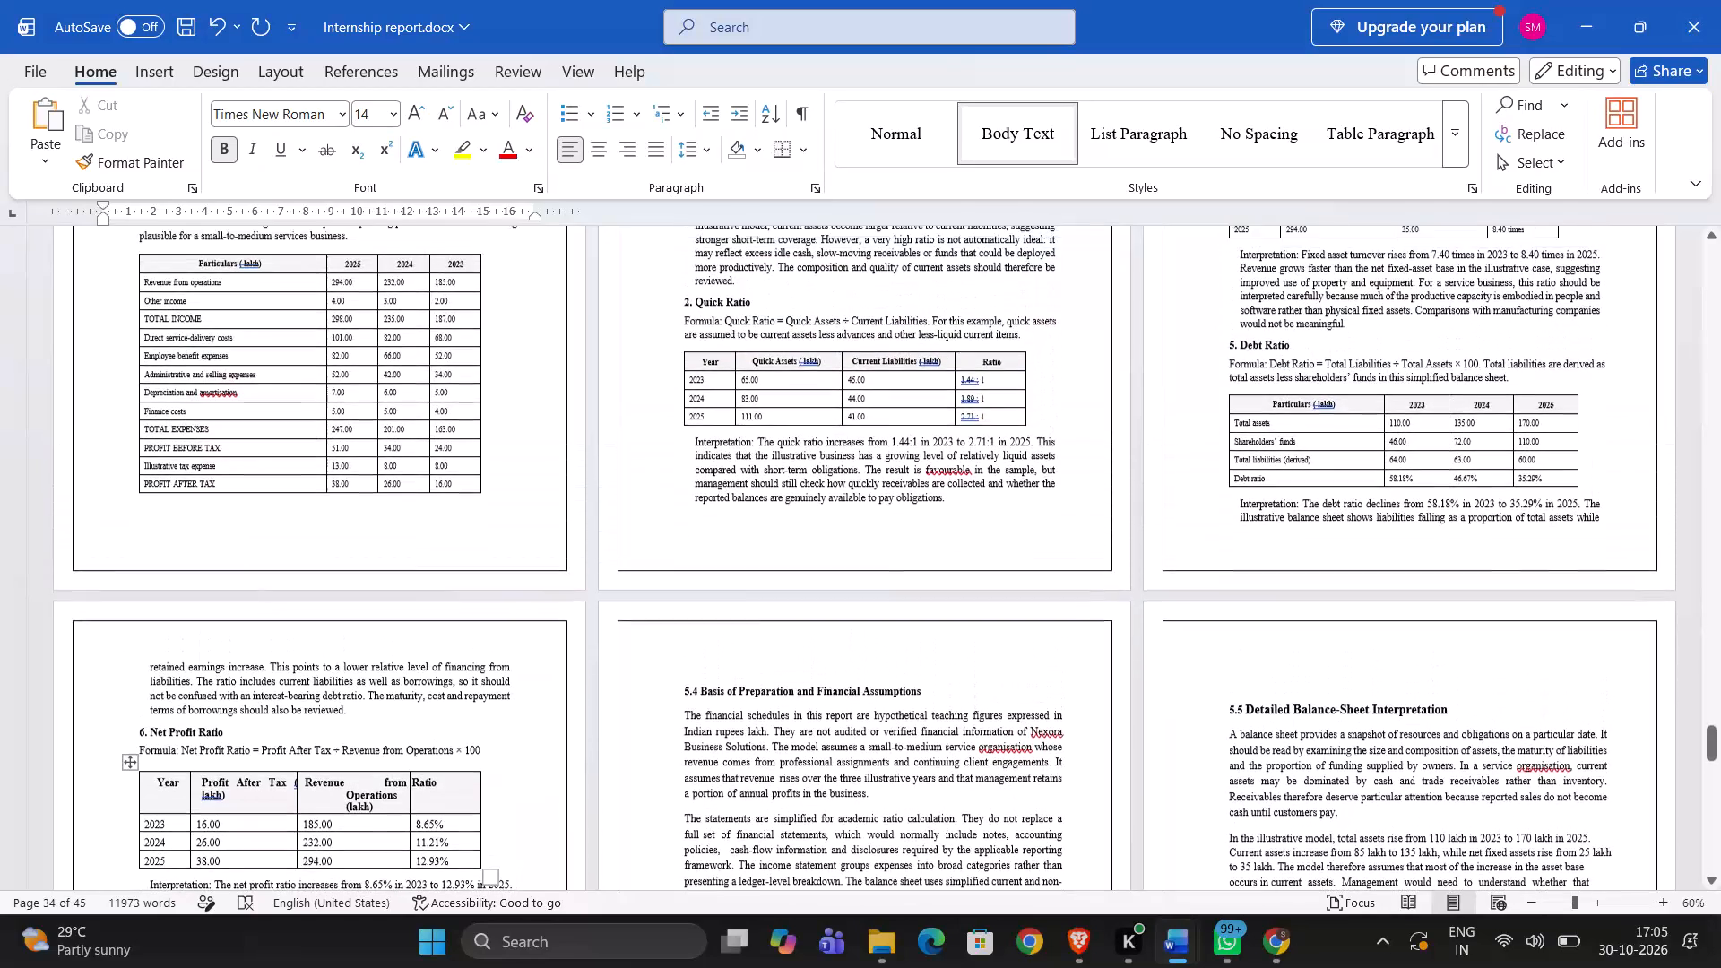
scroll(374, 672, up, 5)
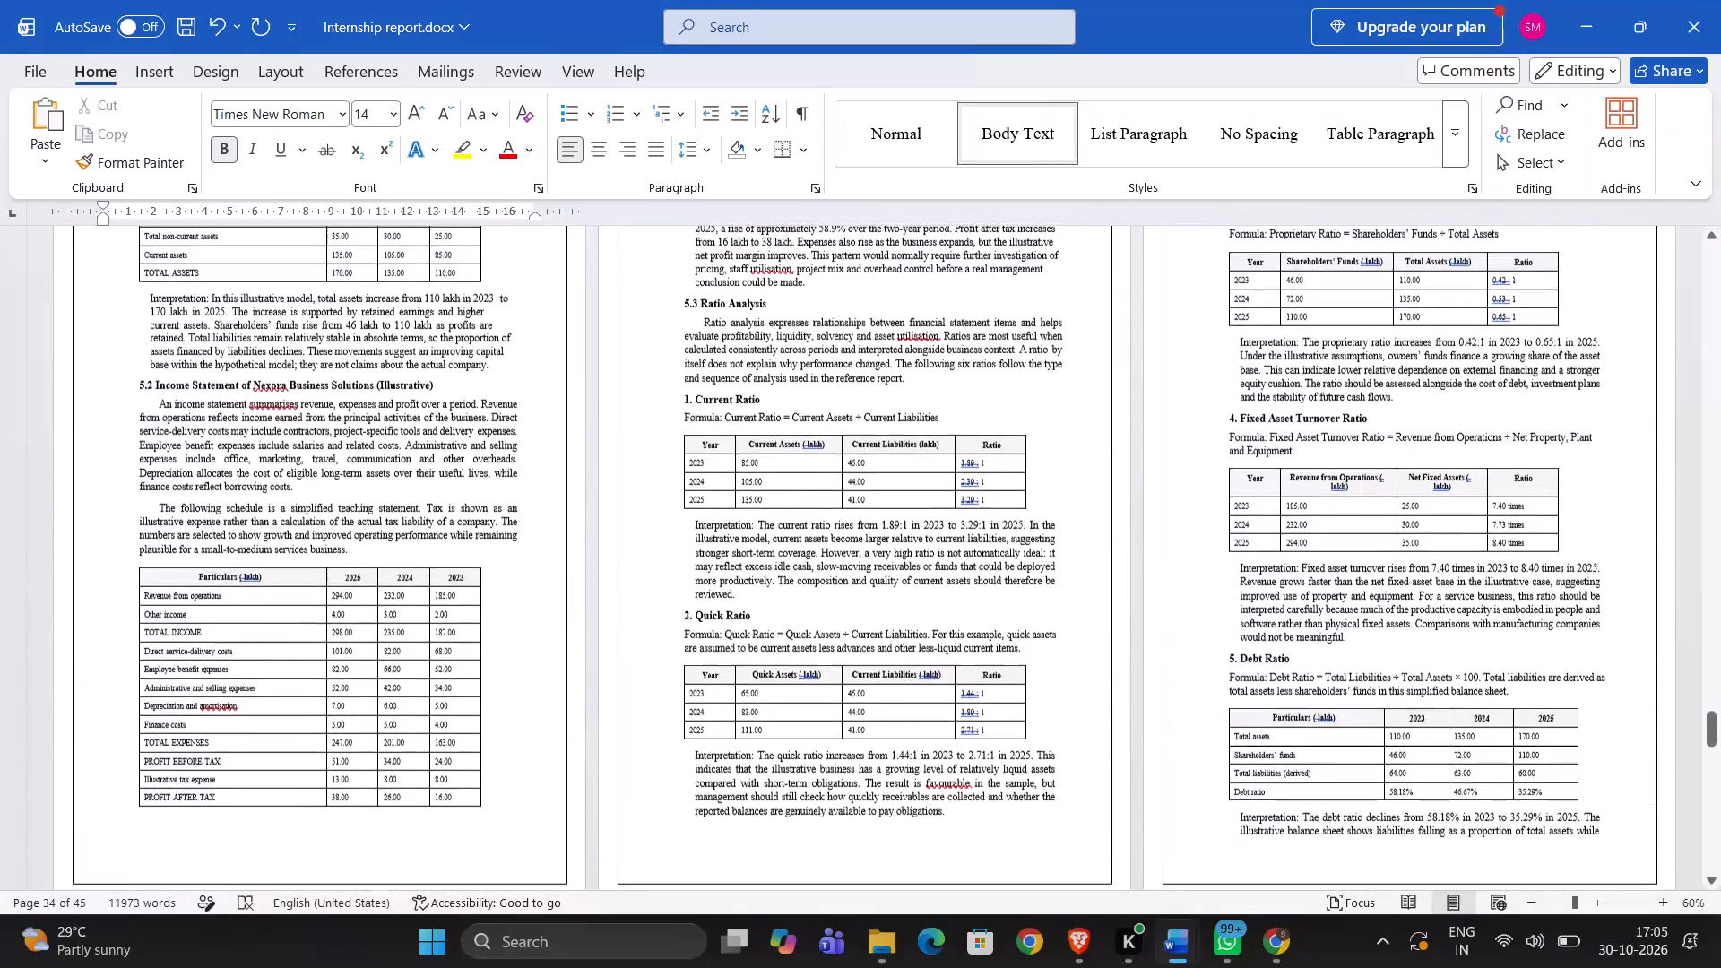
Set the font size of the section 5.2 heading, Income Statement of Nexora Business Solutions (Illustrative), to 14.
scroll(374, 672, up, 2)
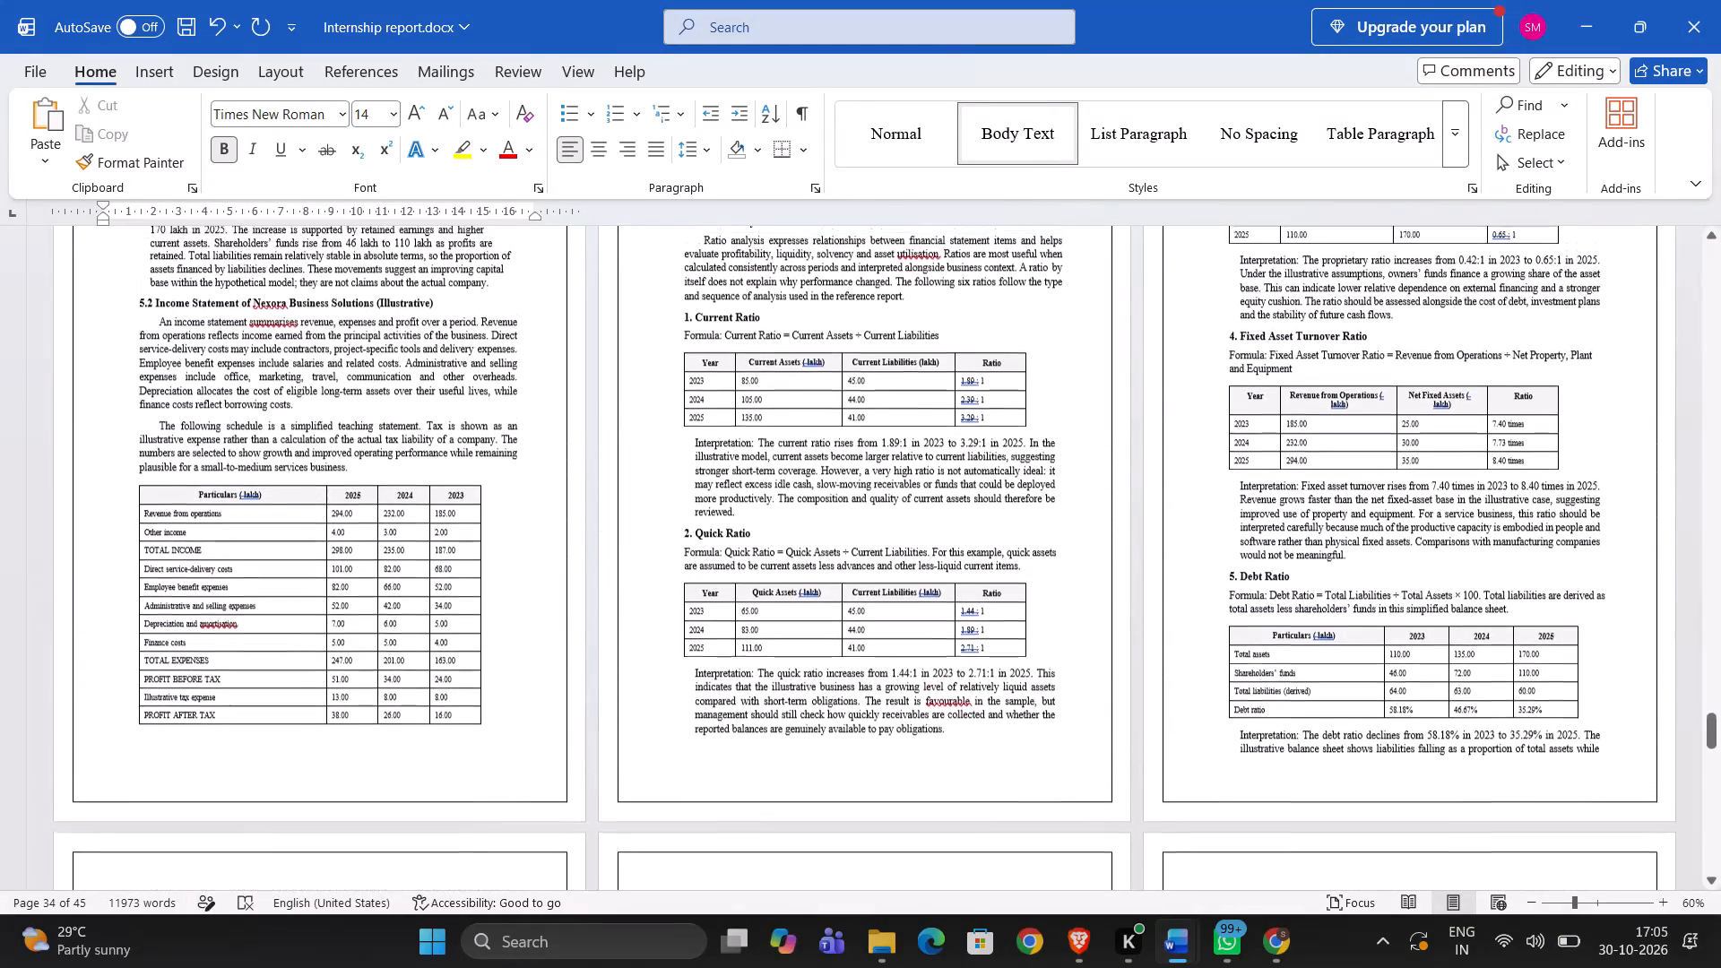
scroll(374, 672, up, 1)
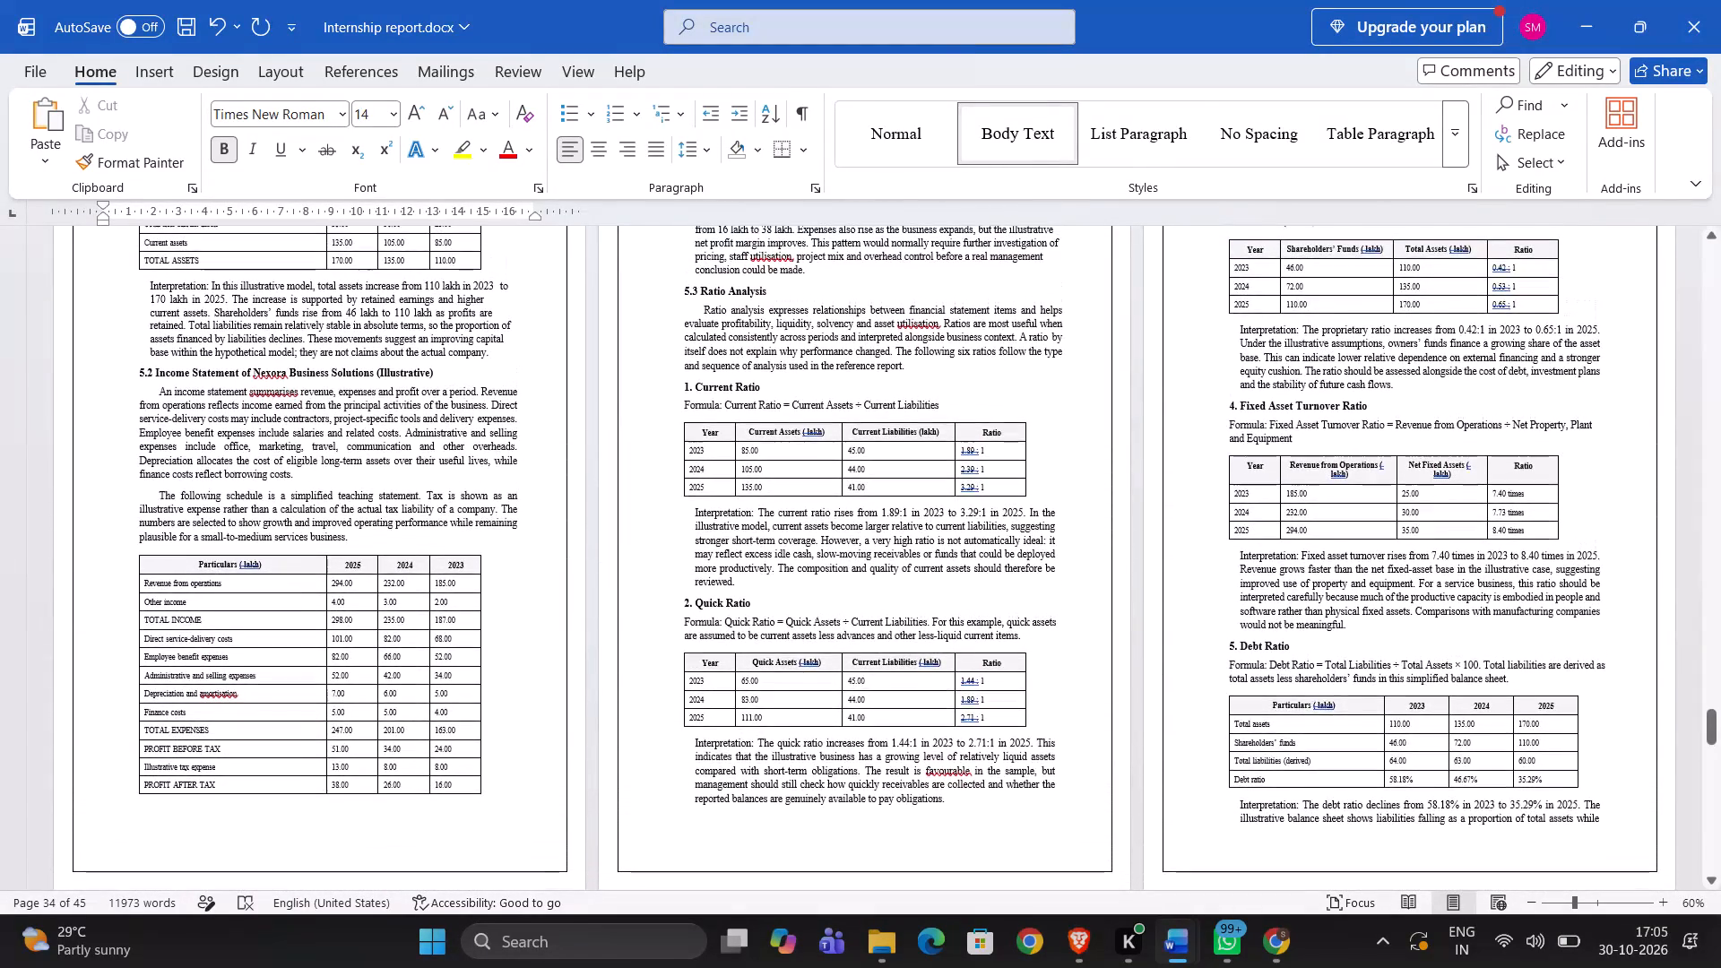
scroll(374, 672, up, 1)
drag(446, 462, 145, 462)
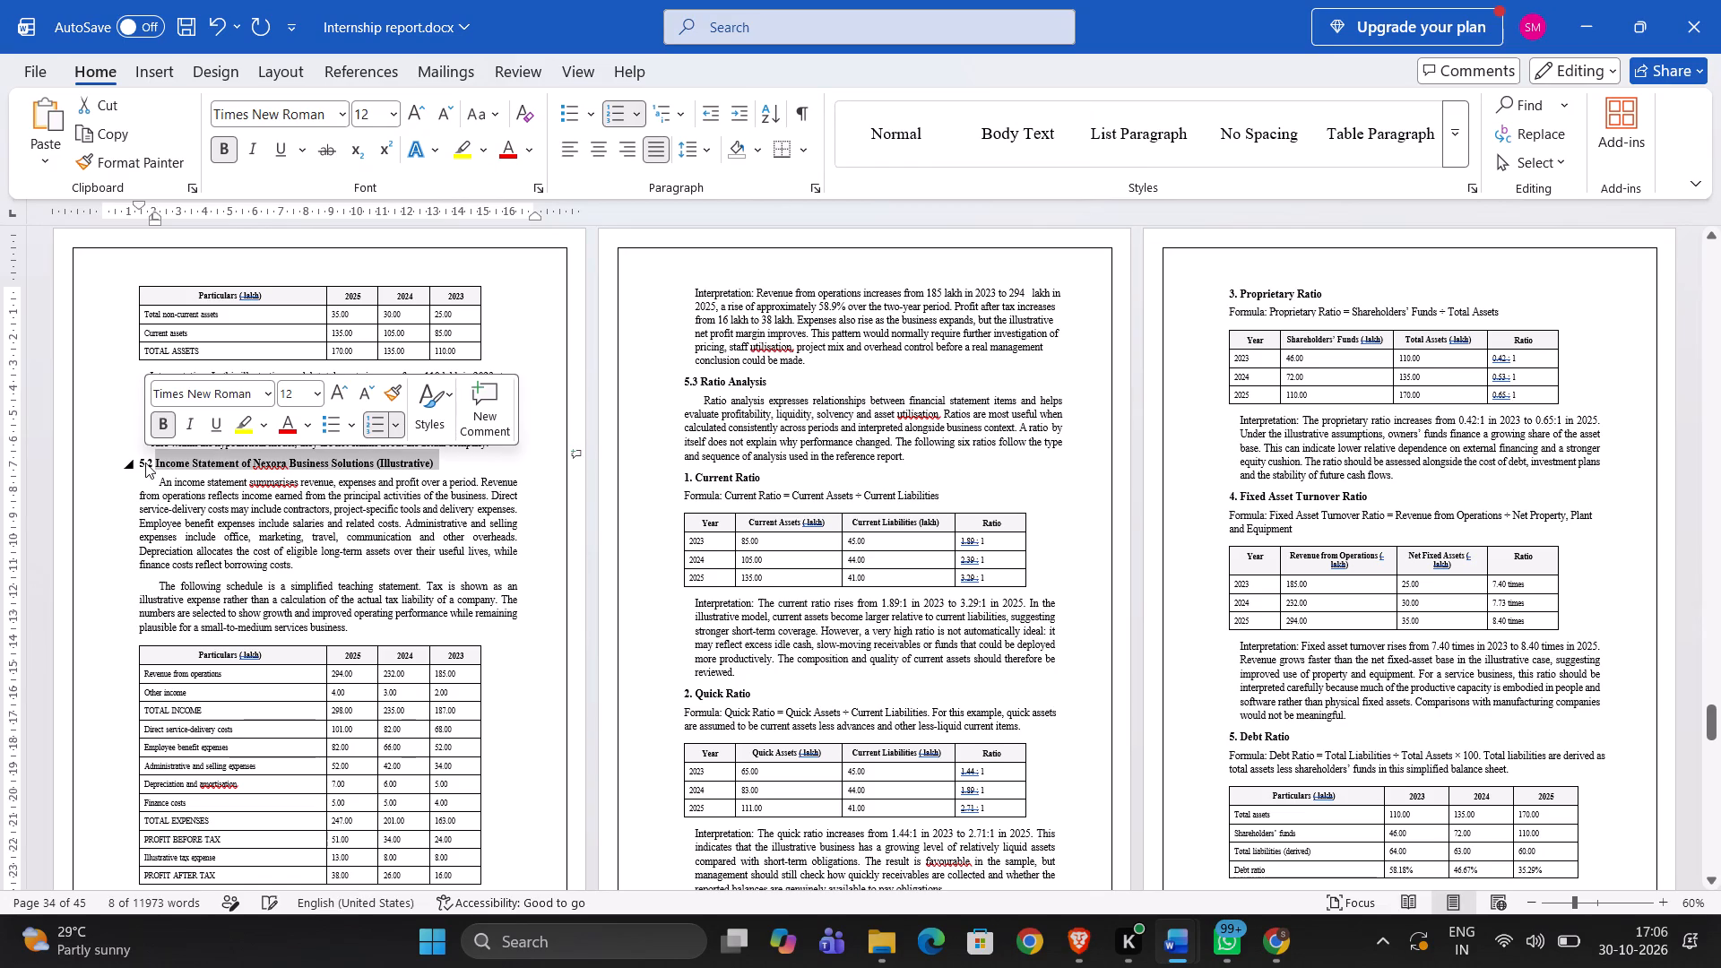
click(312, 390)
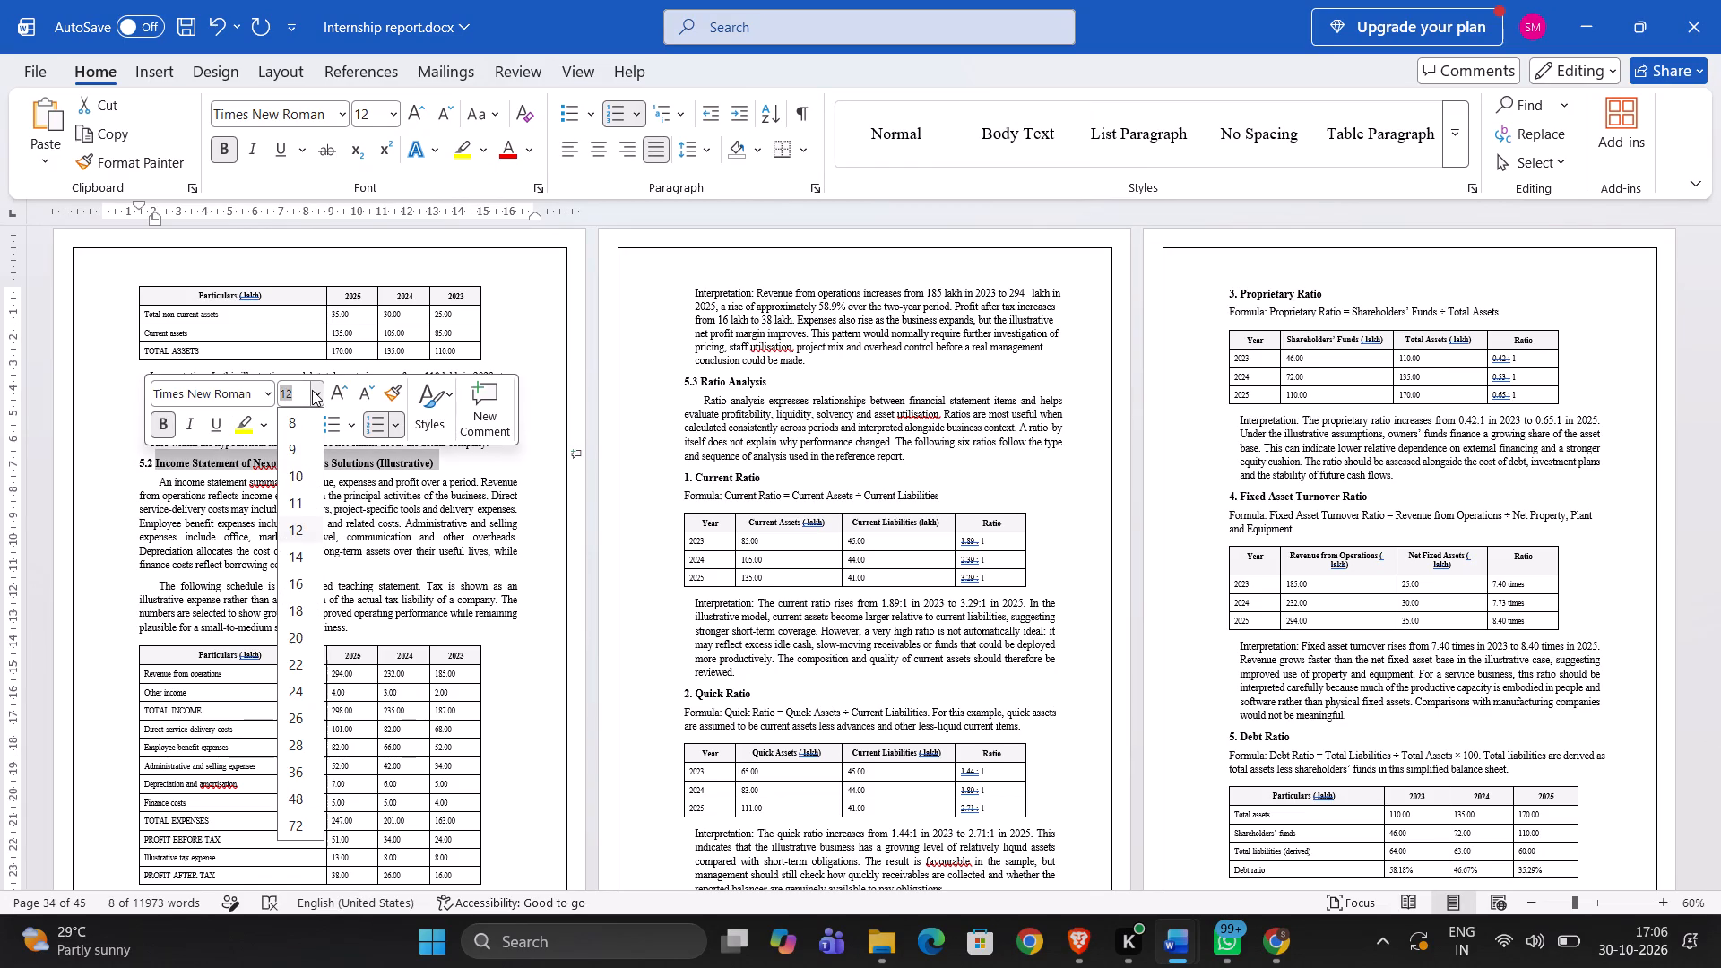
click(290, 555)
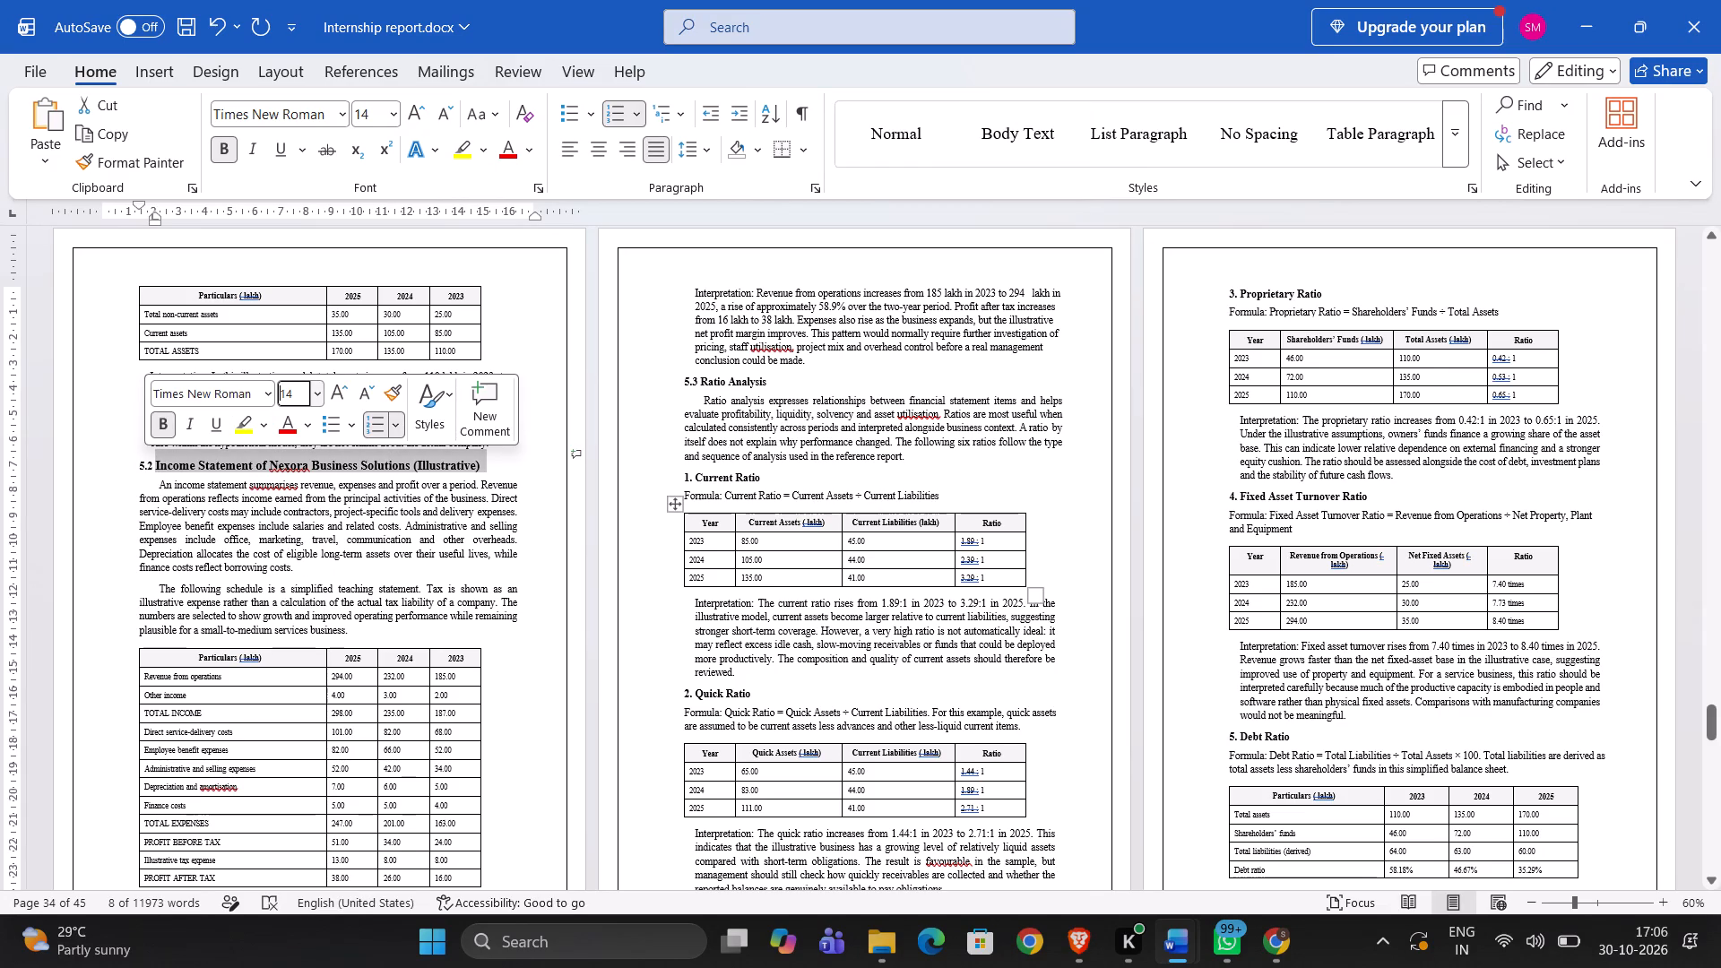
Set the font size of the section 5.4 heading, Basis of Preparation and Financial Assumptions, to 14.
scroll(886, 461, down, 2)
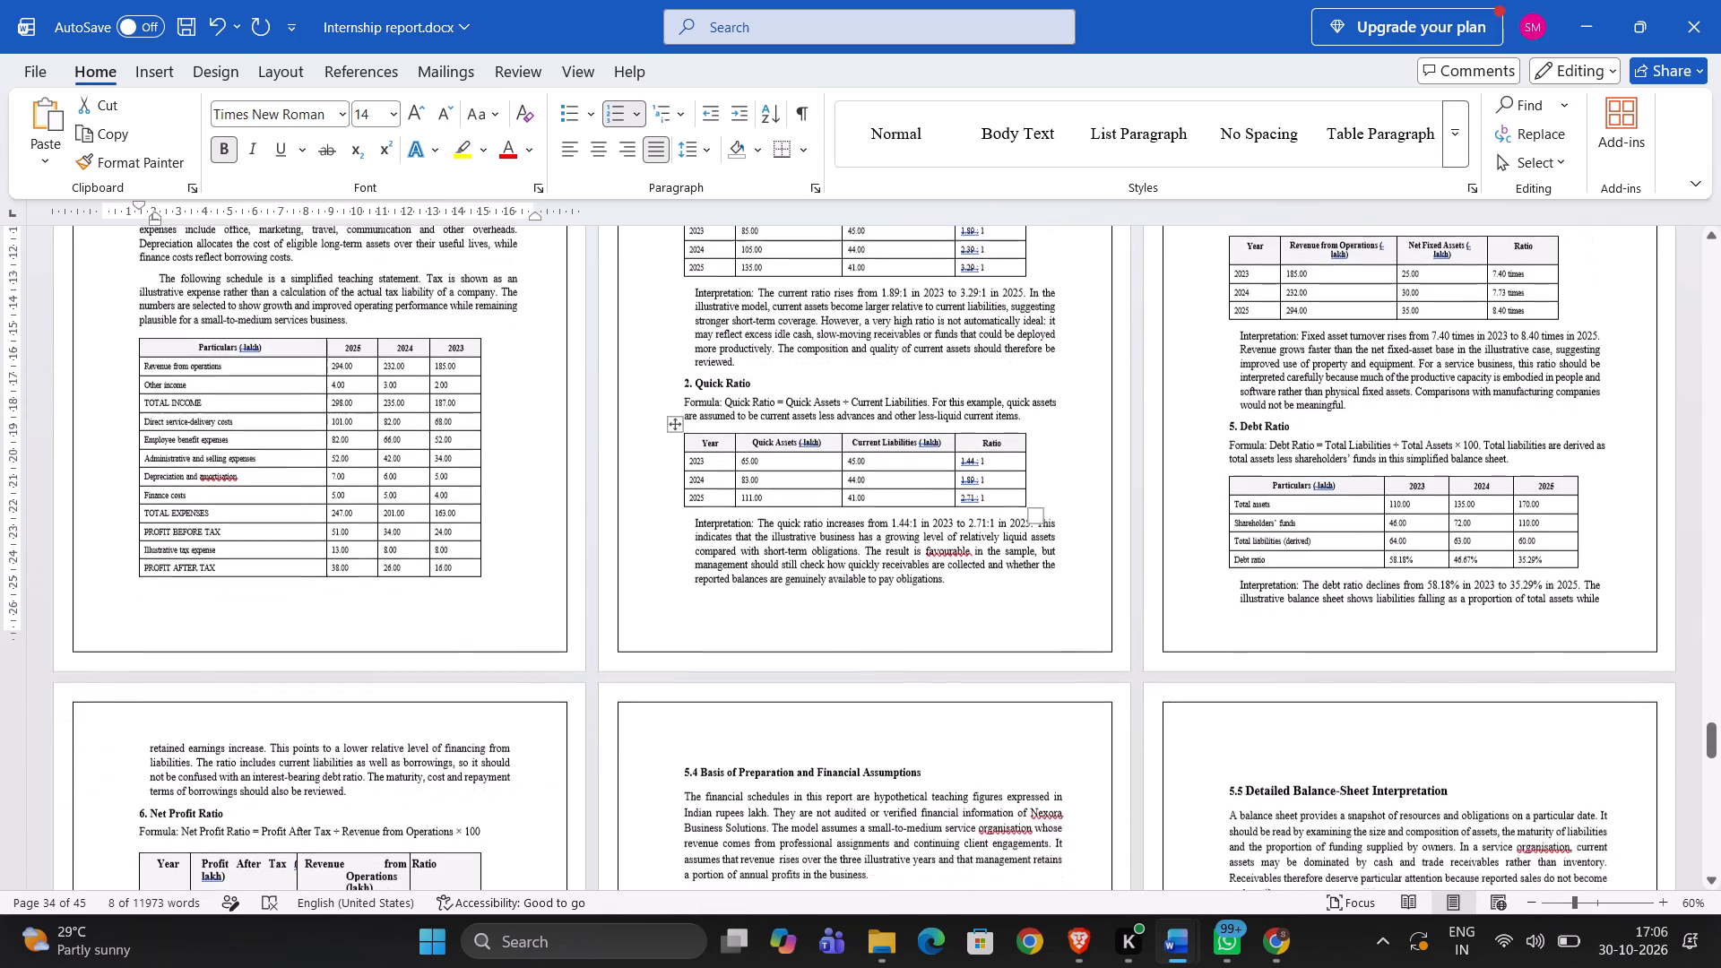
scroll(886, 461, down, 2)
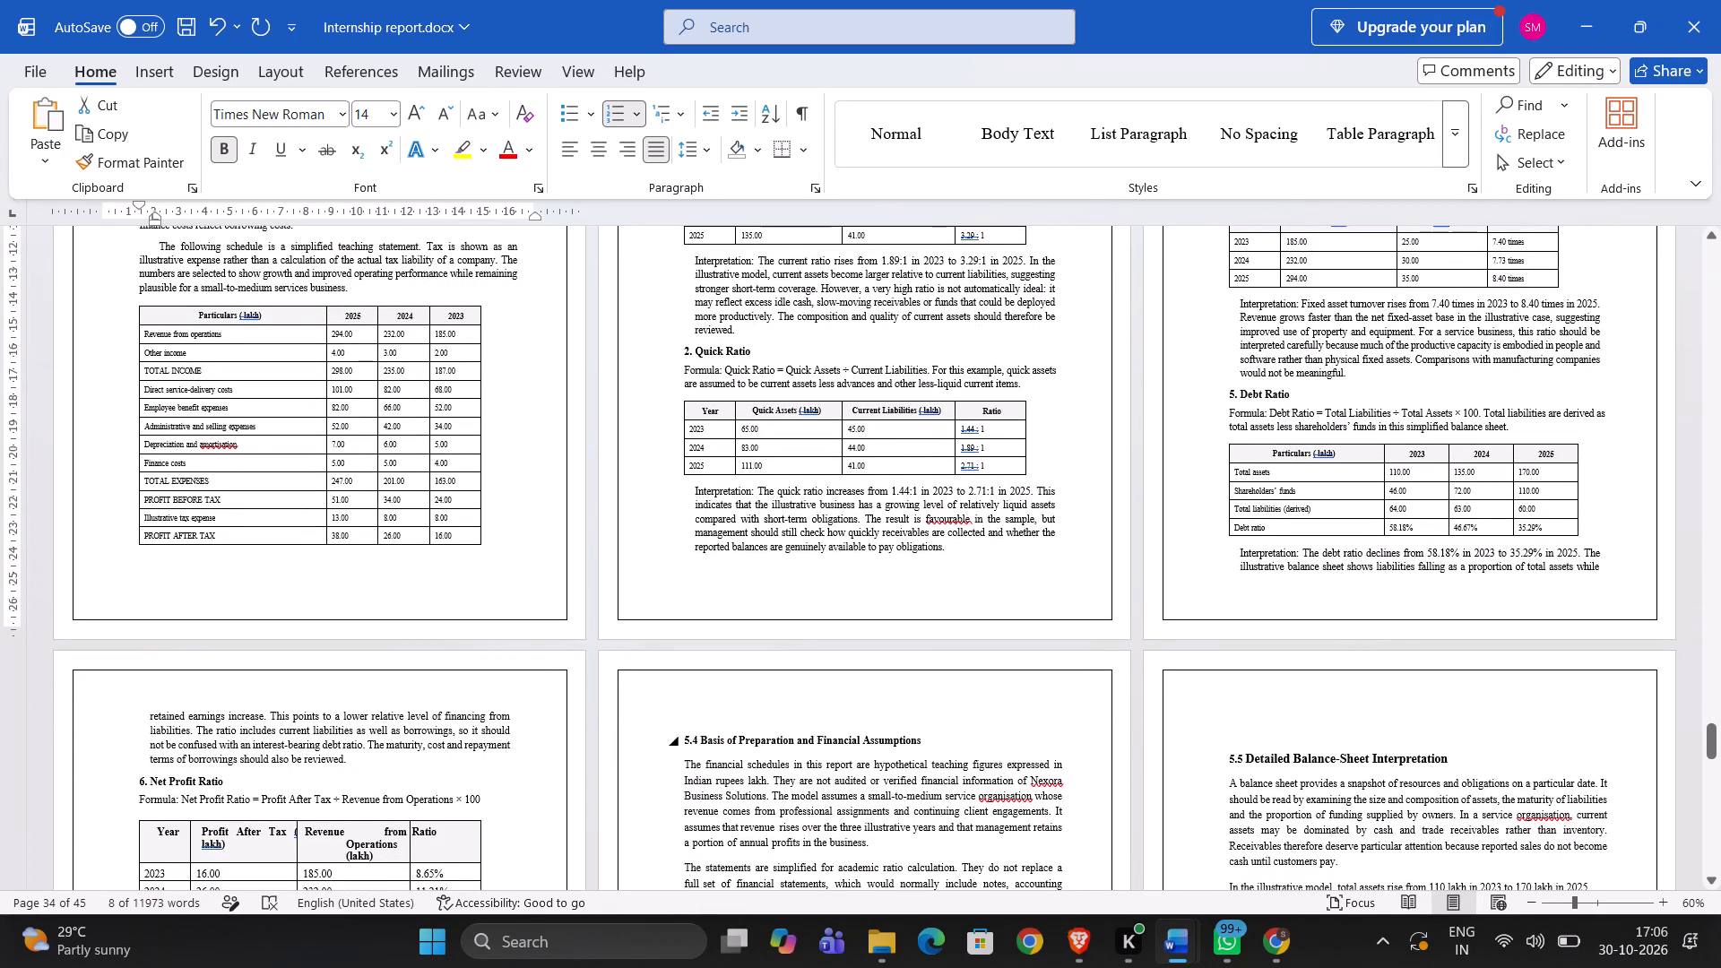
drag(945, 743, 731, 734)
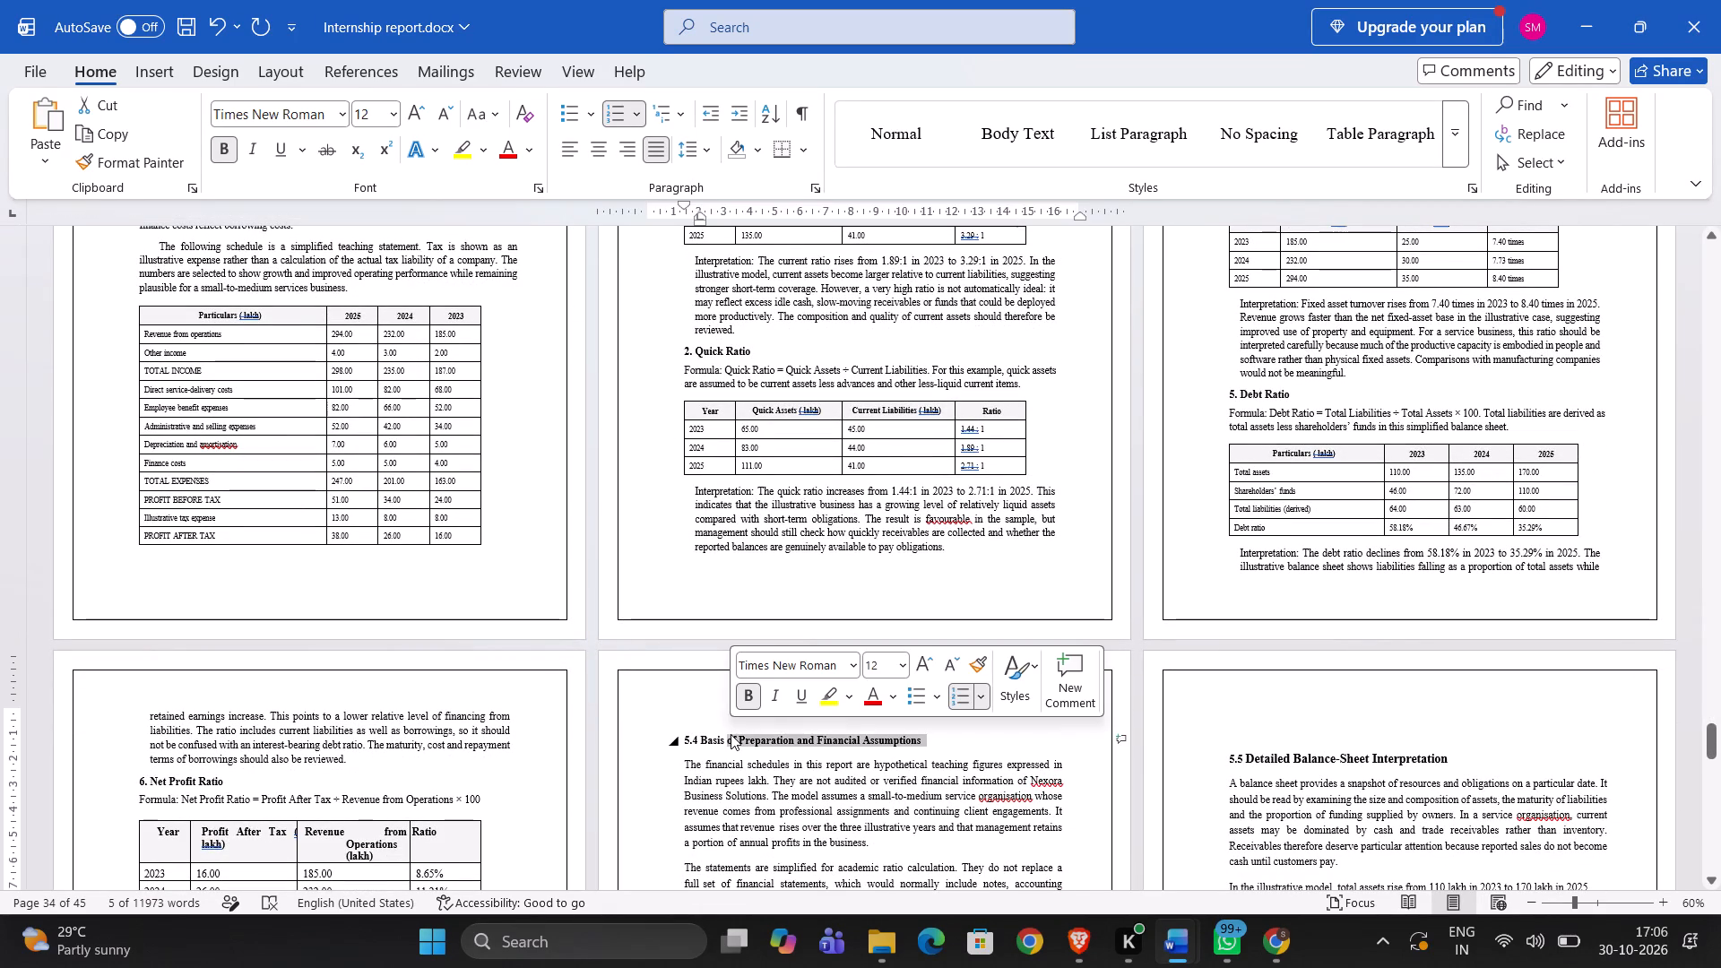
click(1017, 717)
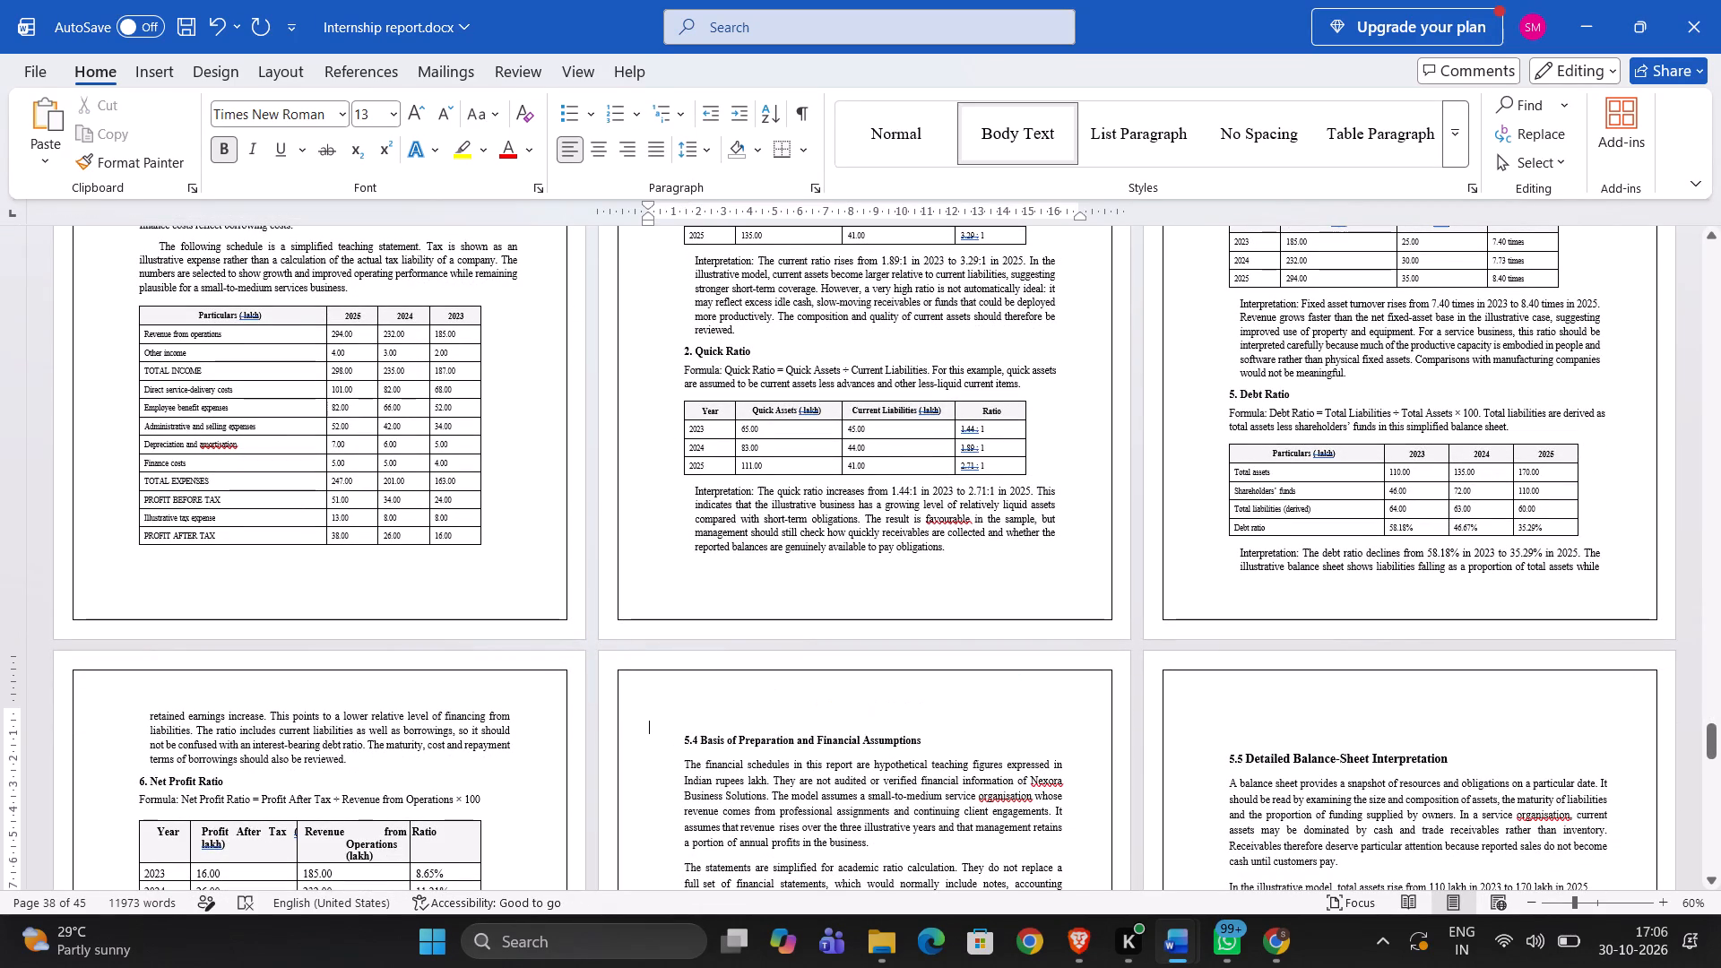
drag(933, 740, 705, 745)
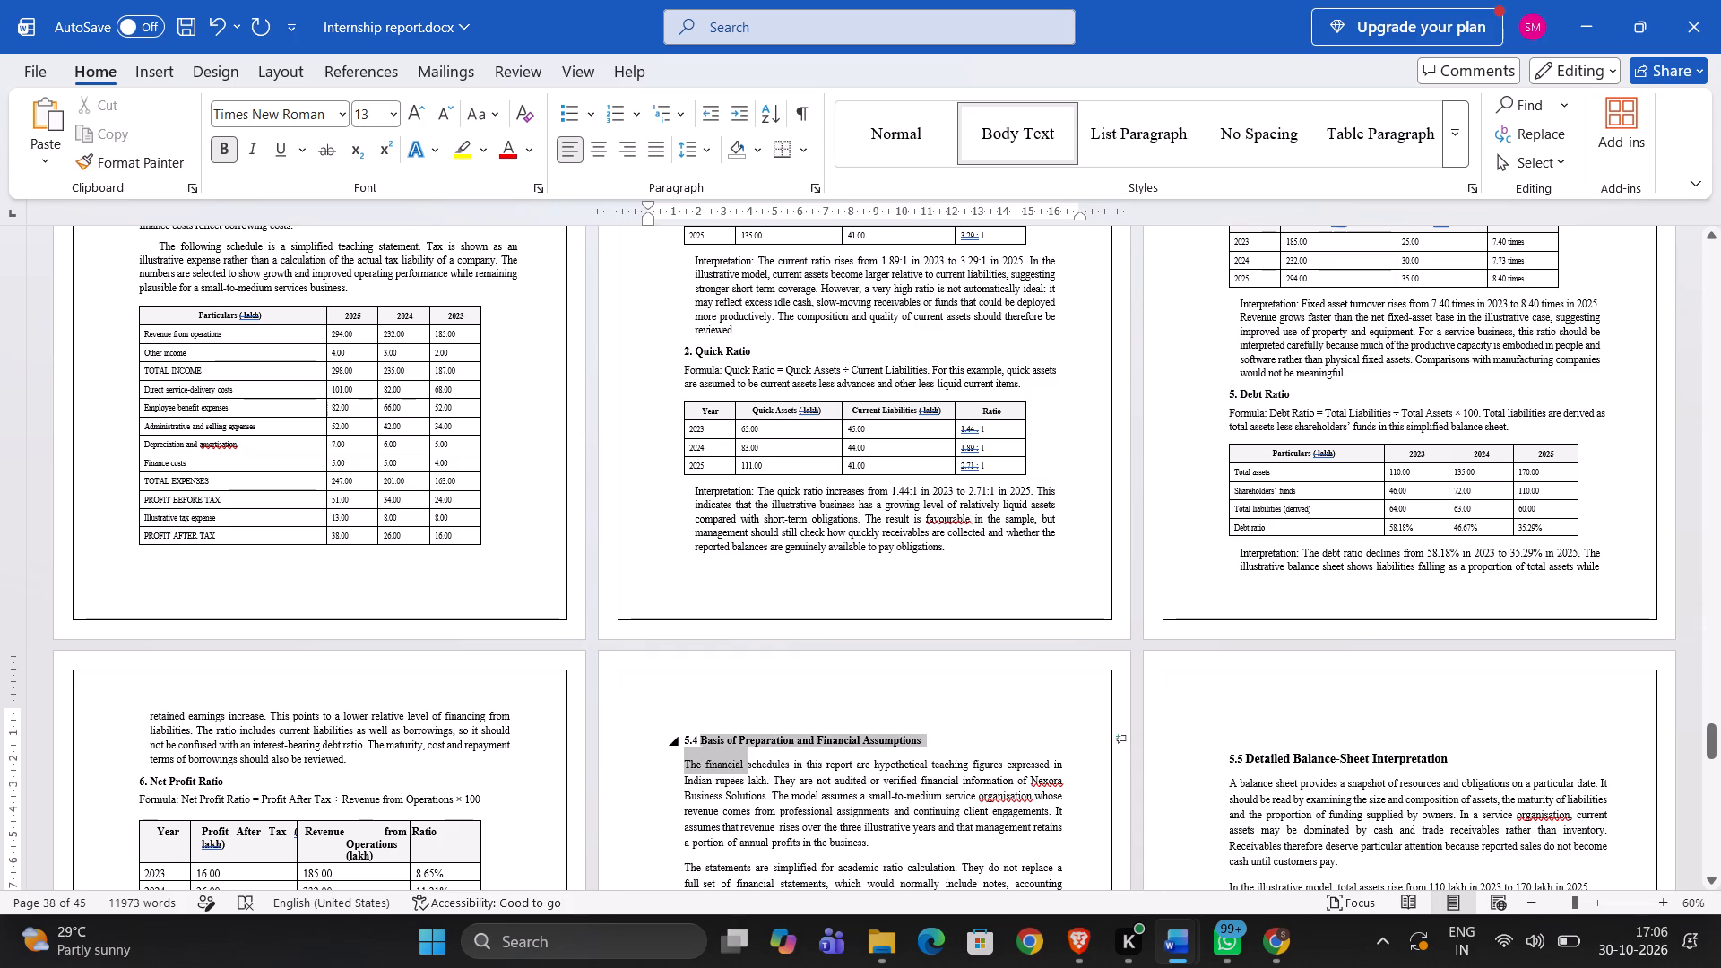
drag(705, 745, 703, 738)
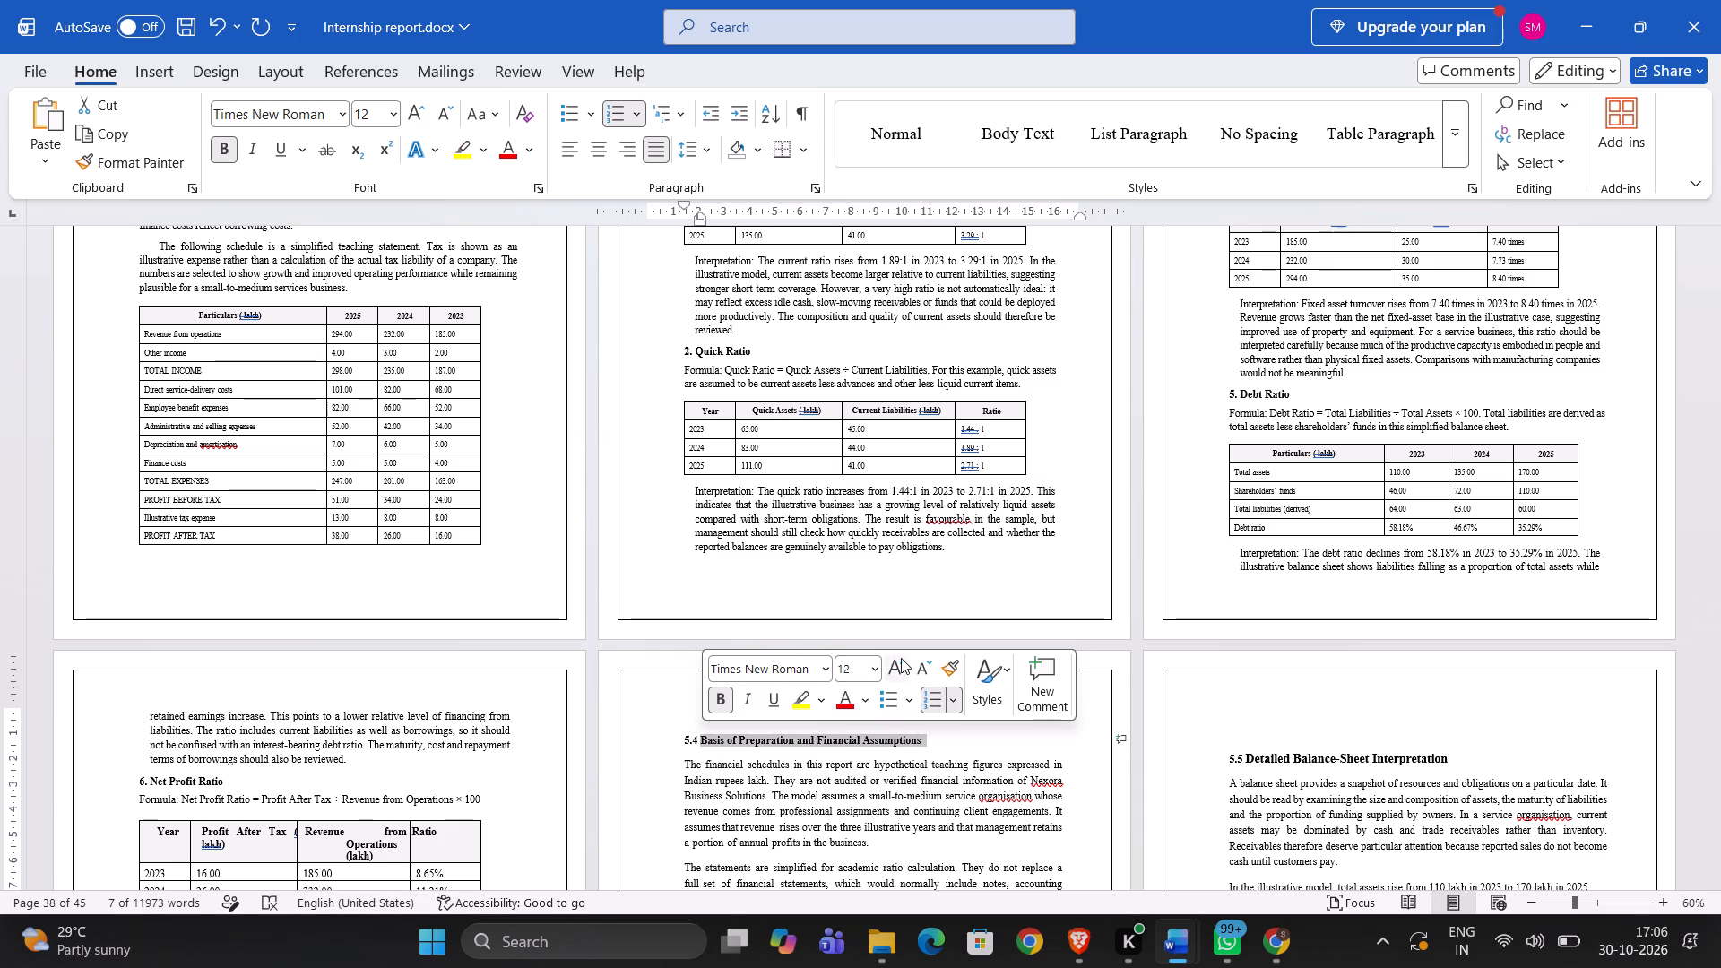
click(871, 665)
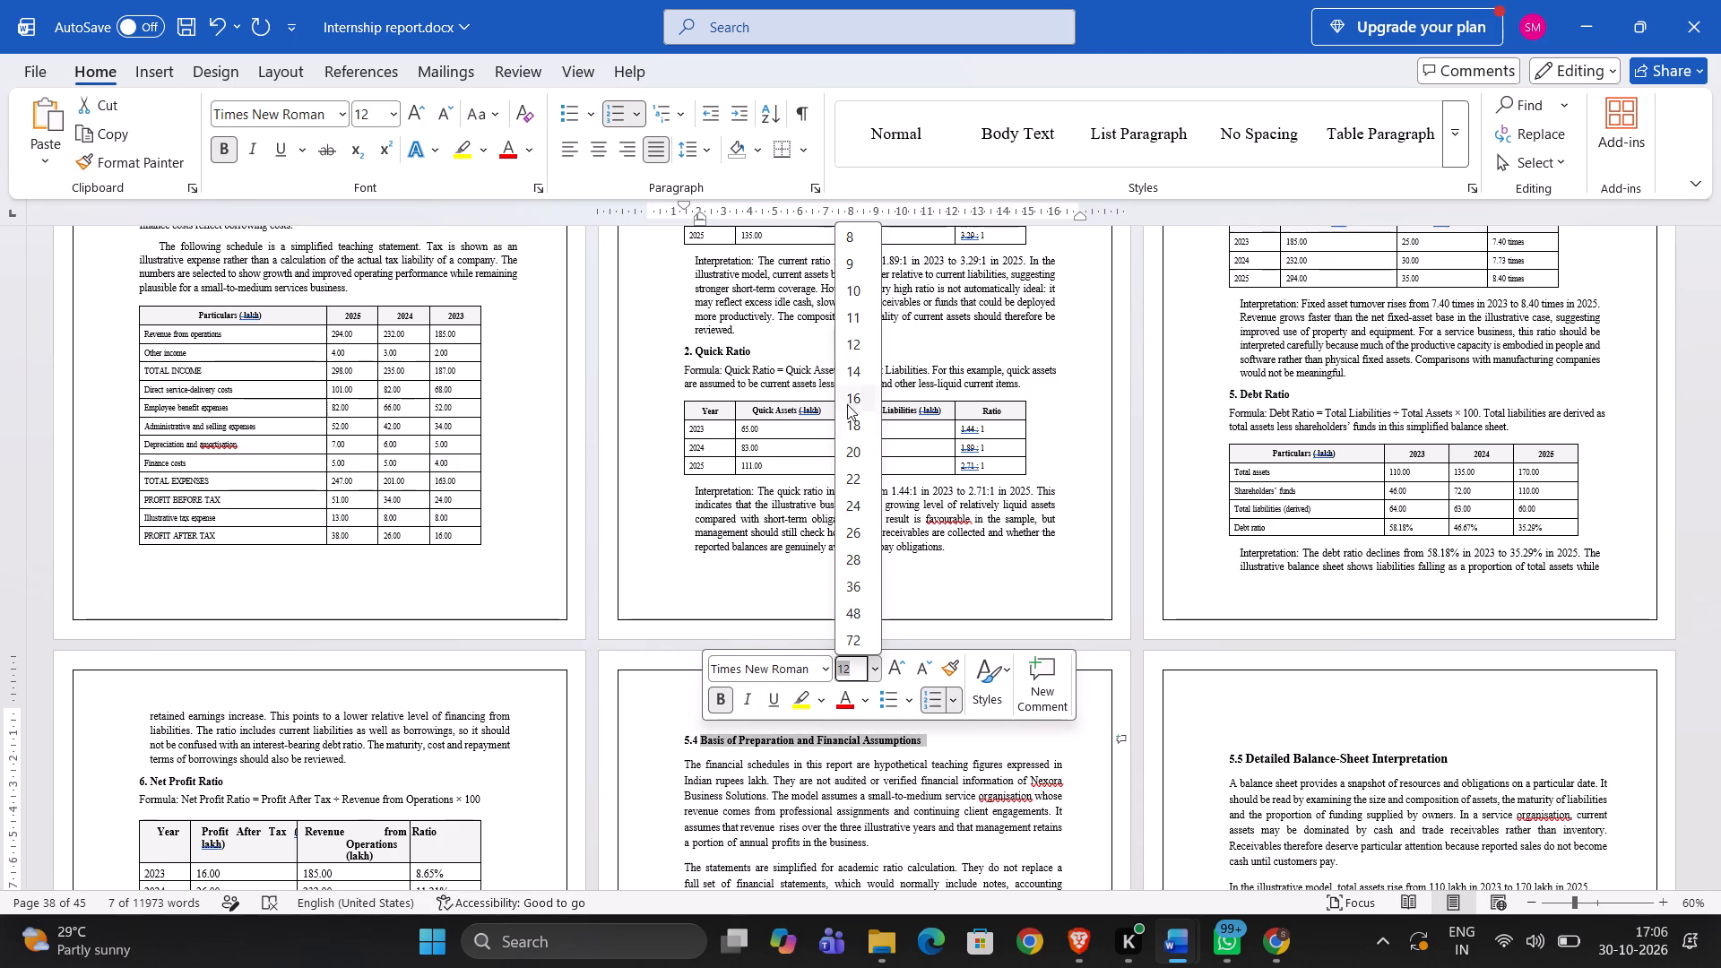
click(850, 374)
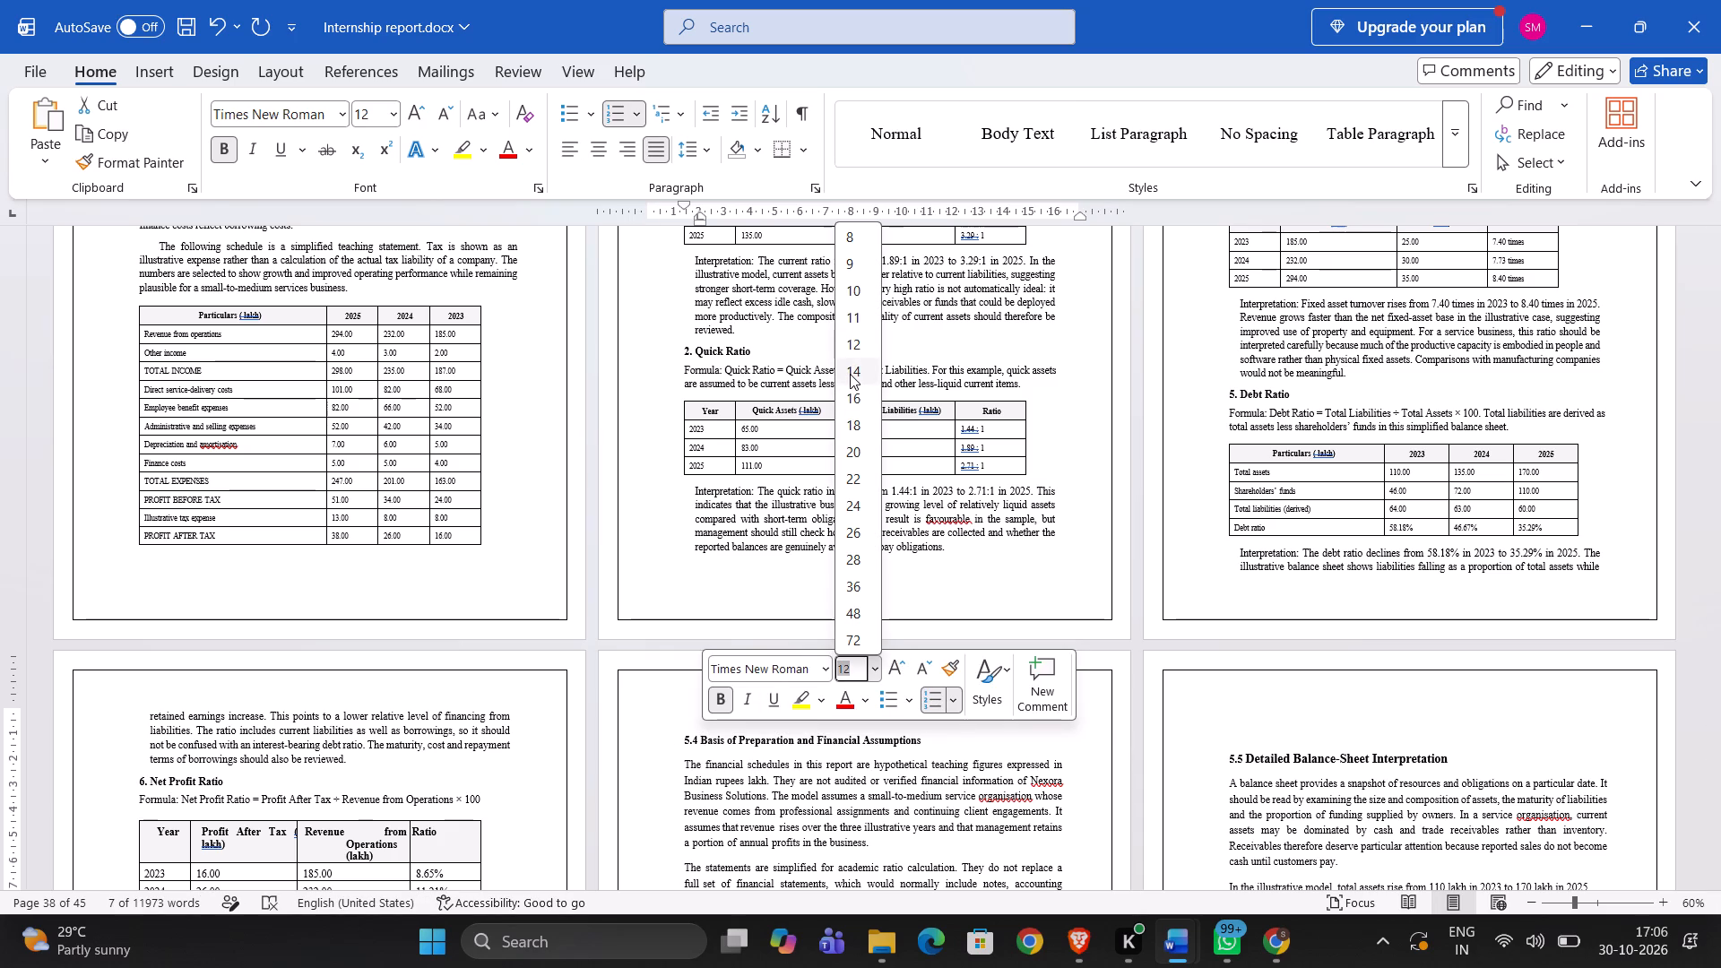
Check the font sizes of the section 5.5 heading, Detailed Balance-Sheet Interpretation, and the Bibliography heading on the last page.
drag(1455, 764, 1261, 755)
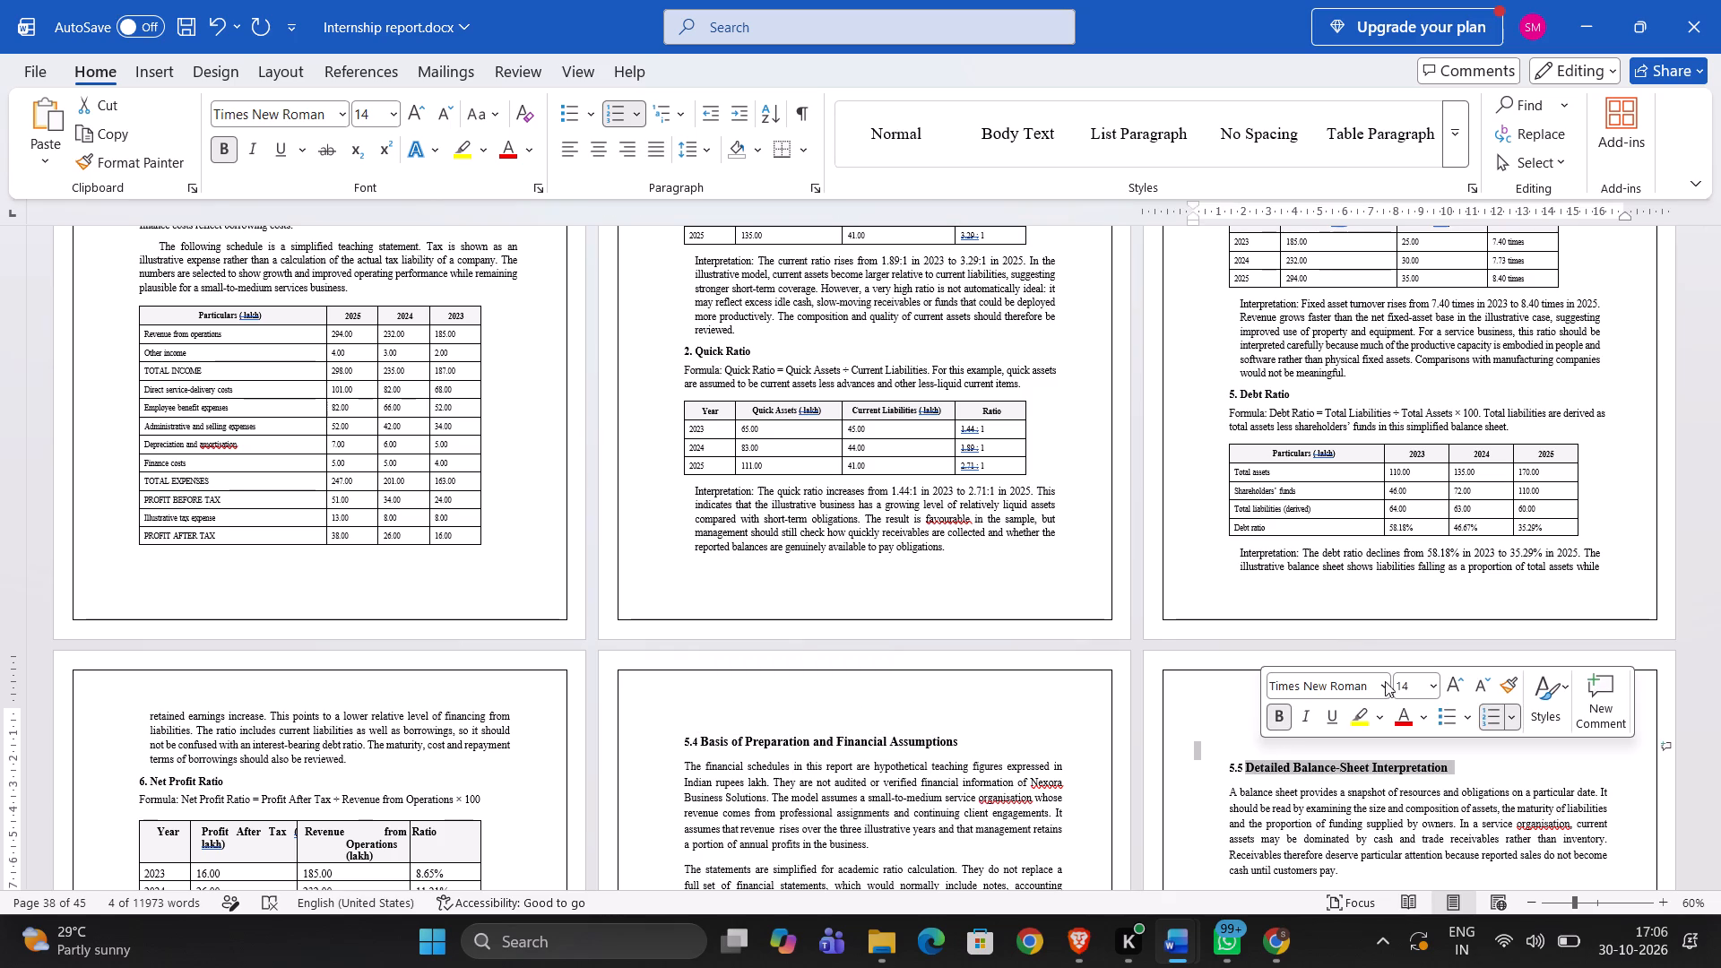
click(1200, 747)
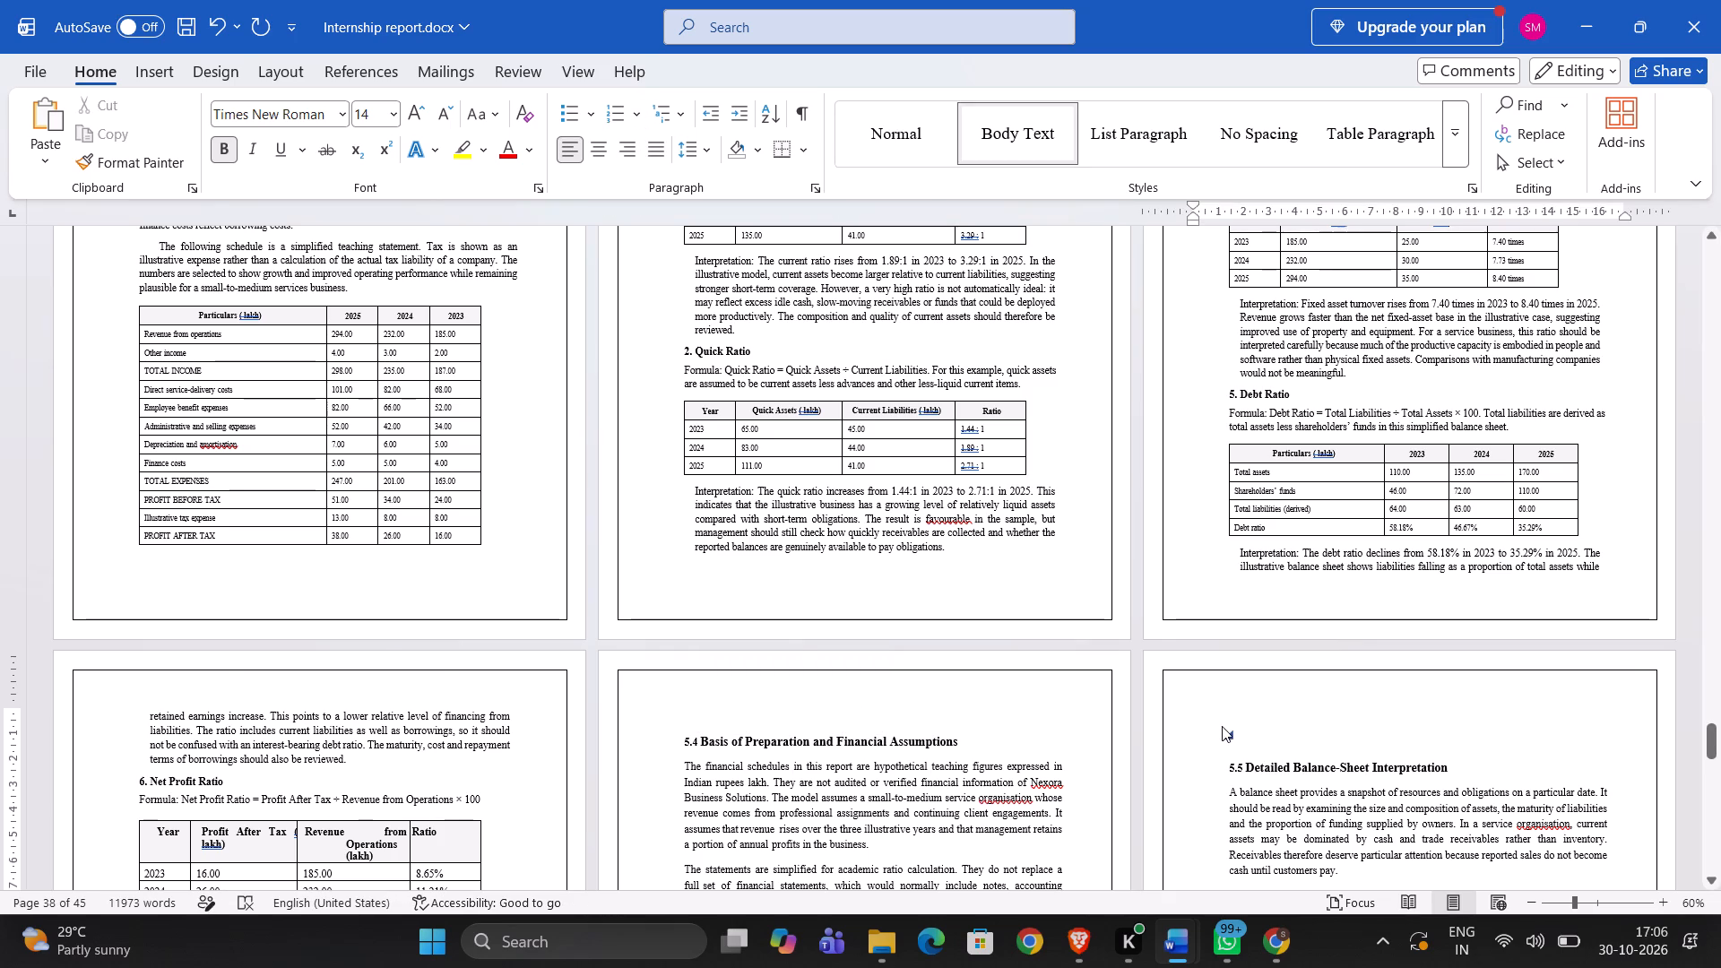
scroll(1222, 726, down, 6)
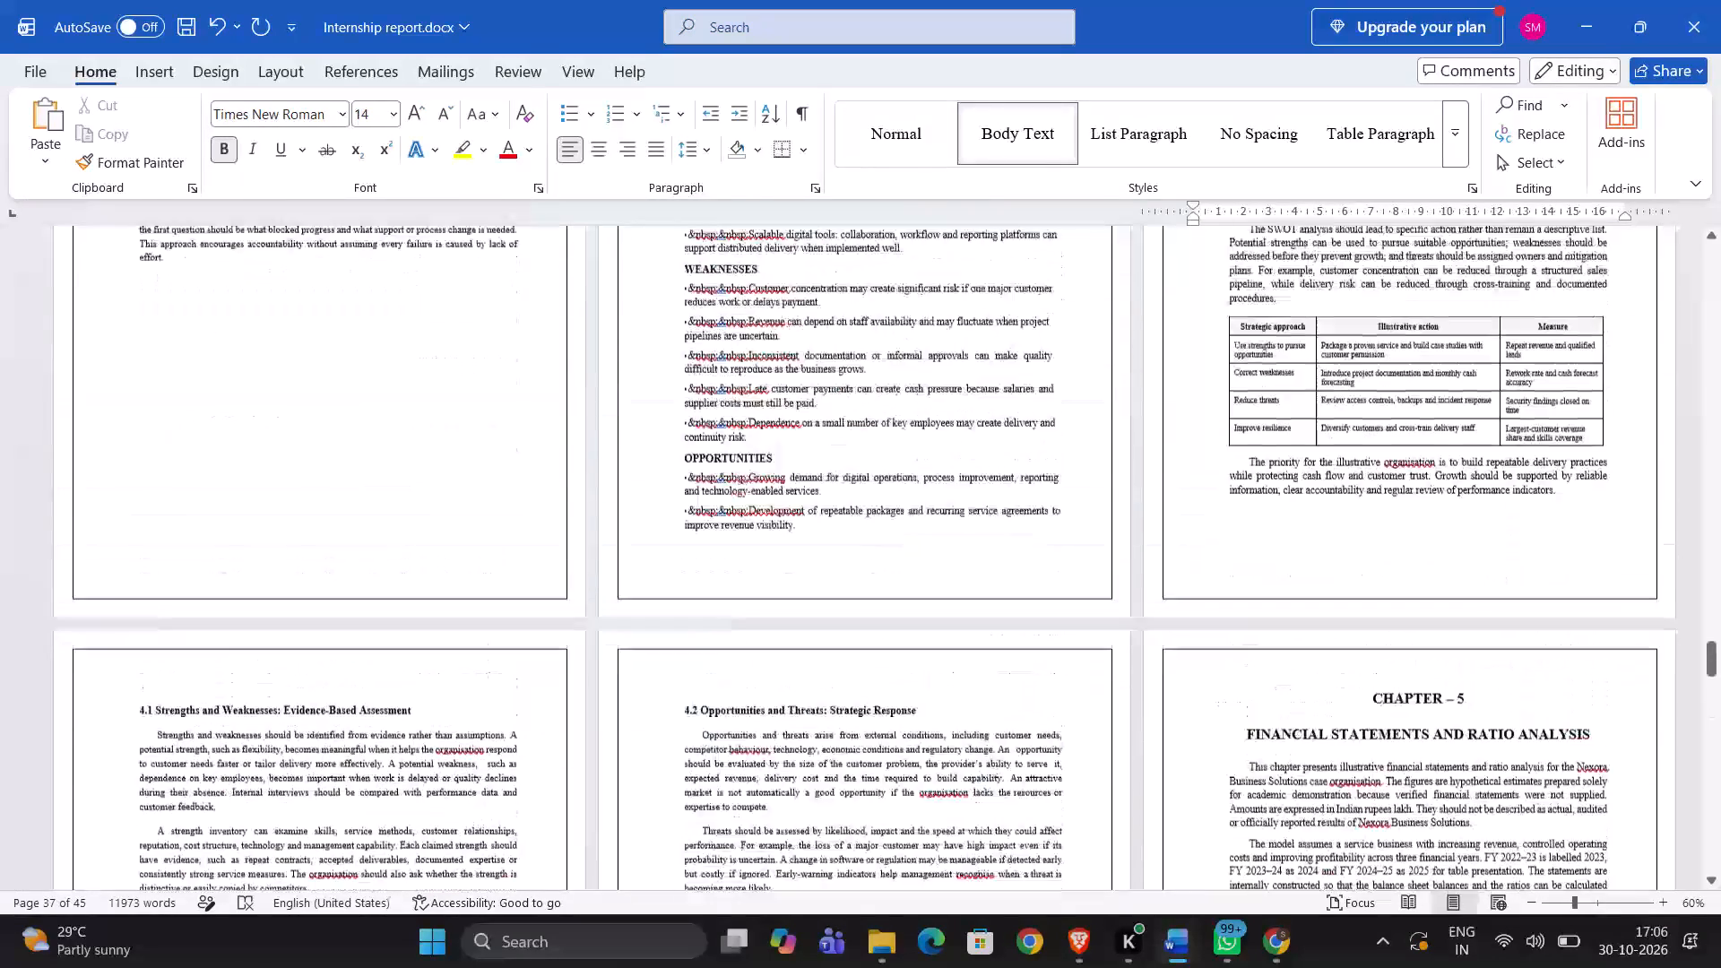
scroll(1222, 726, down, 3)
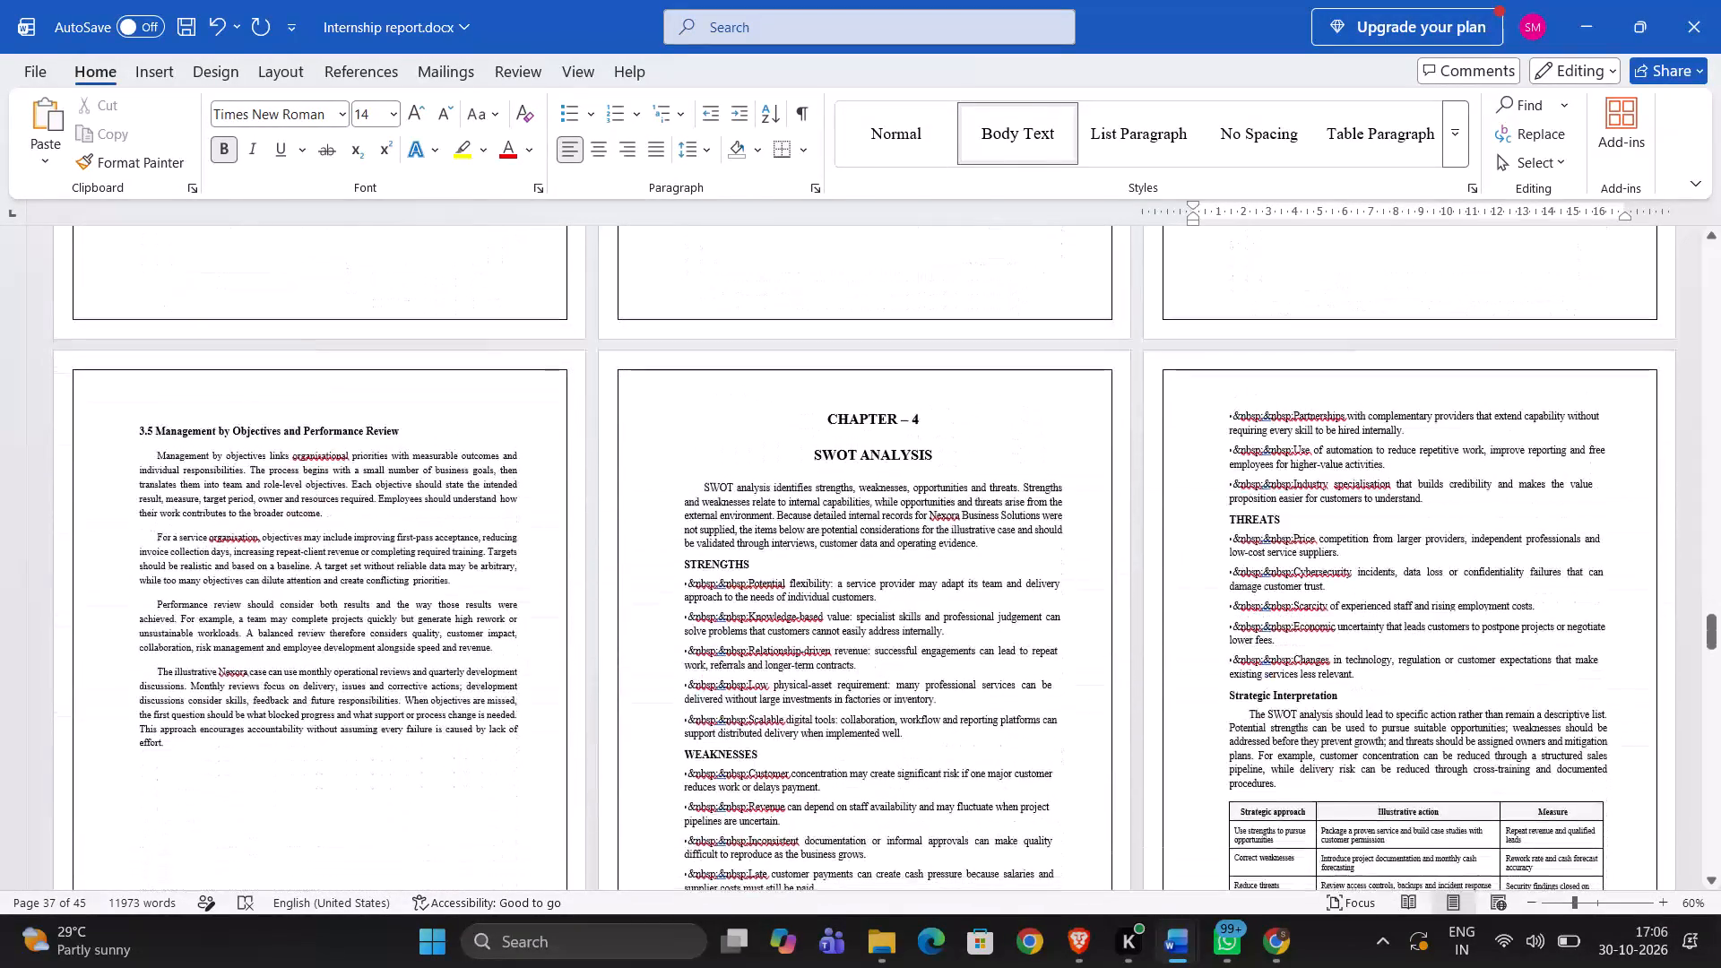
scroll(1222, 726, down, 20)
scroll(1222, 726, down, 20)
scroll(1222, 726, down, 20)
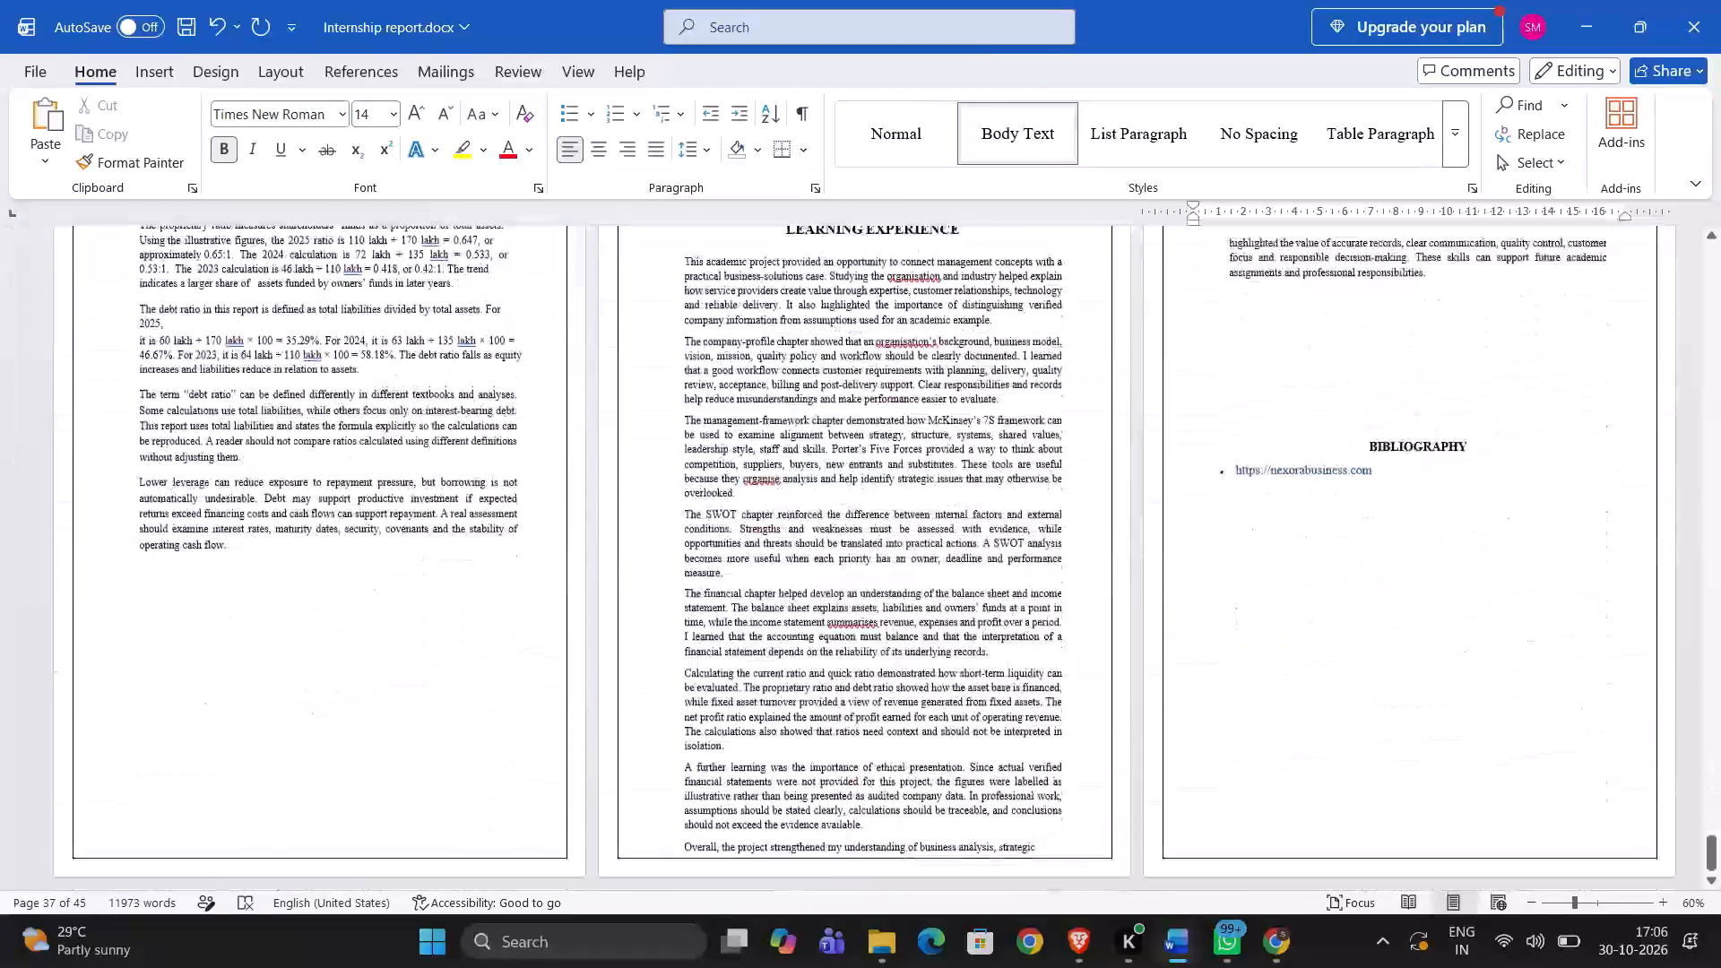
scroll(1222, 726, down, 20)
scroll(1222, 726, down, 9)
scroll(1222, 726, up, 2)
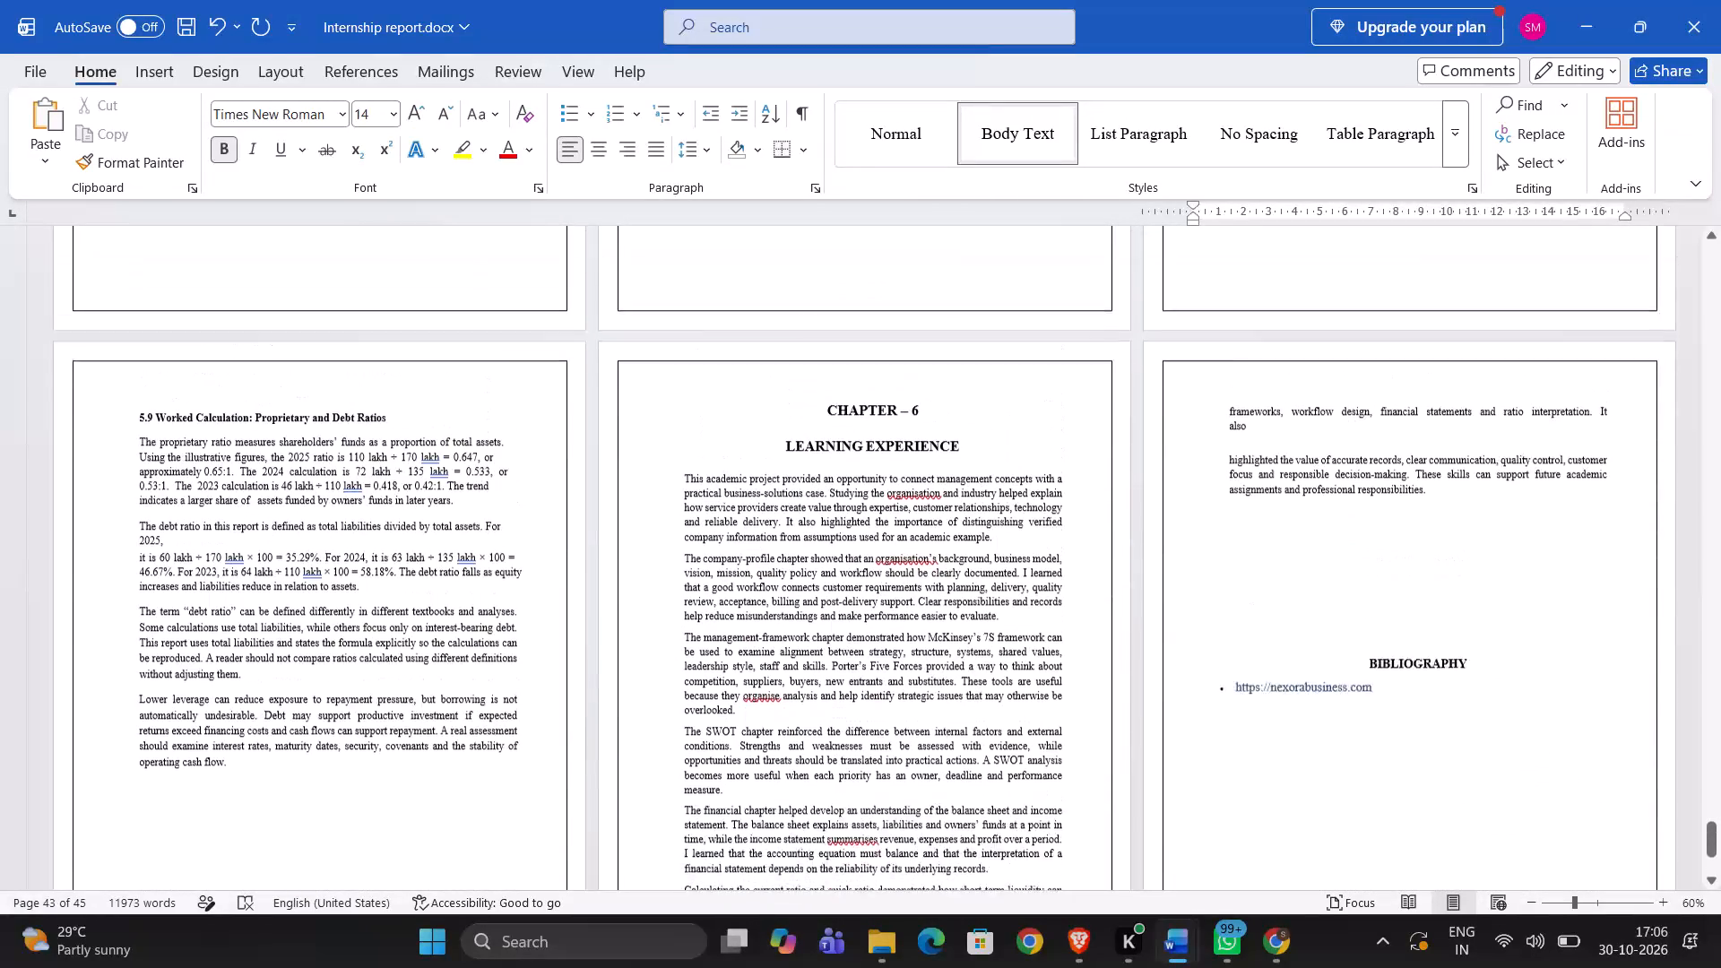
scroll(1222, 726, up, 1)
drag(1492, 710, 1399, 715)
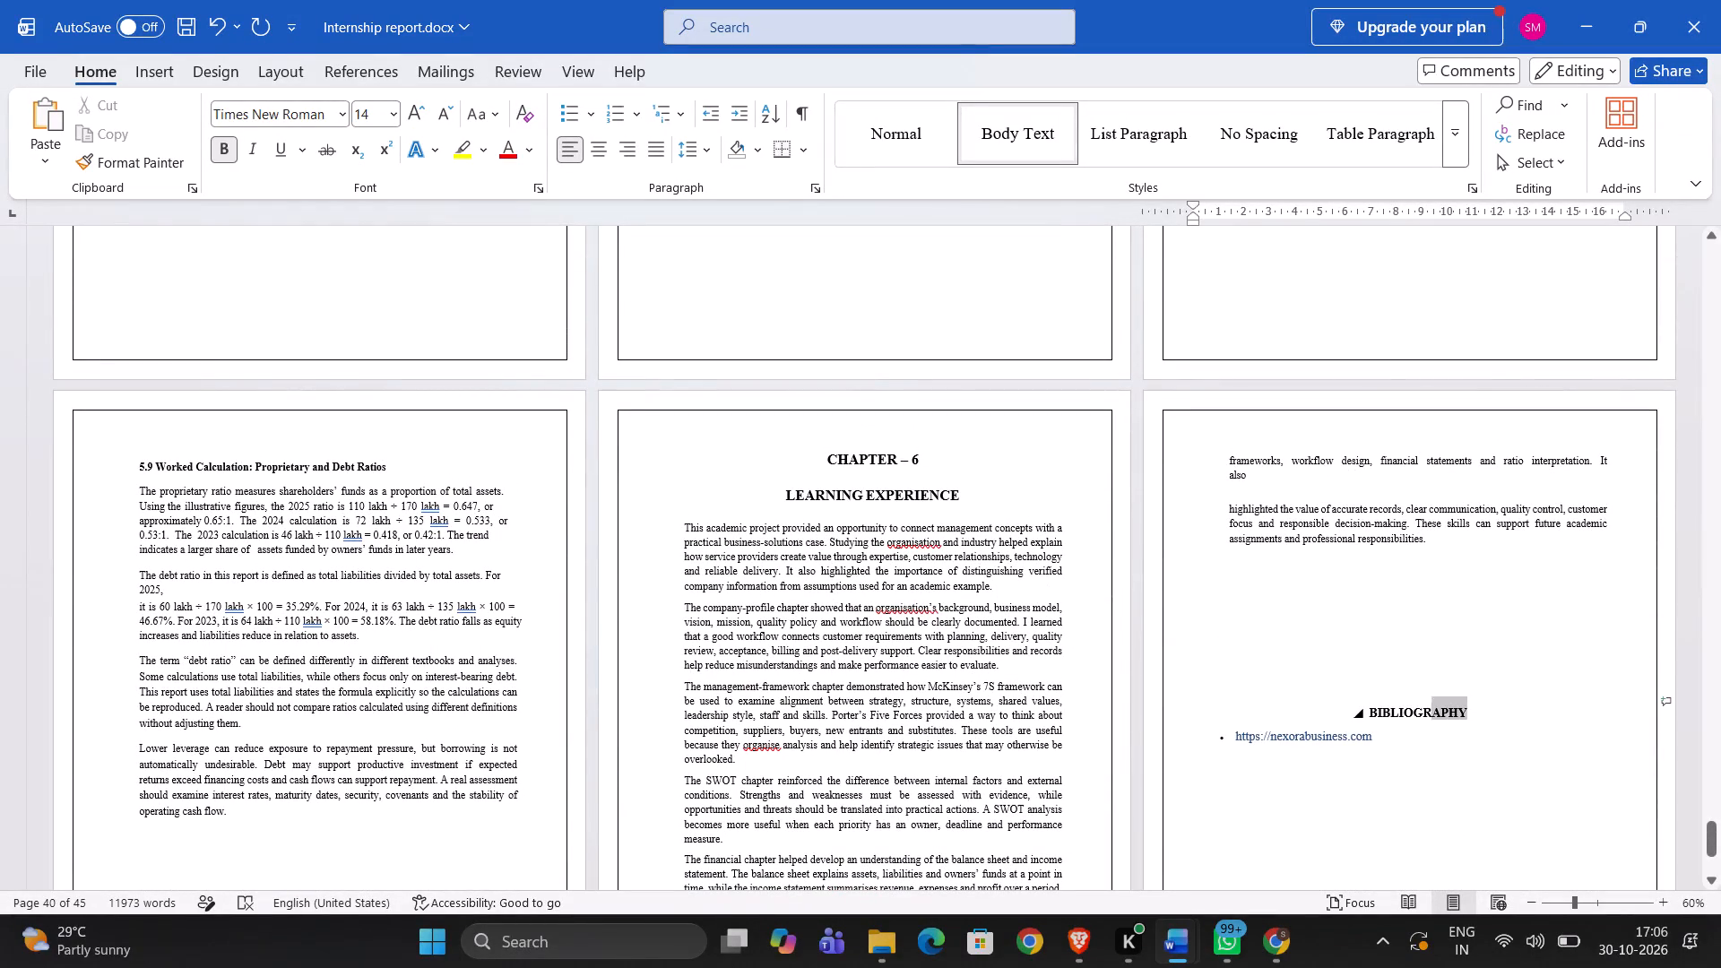
drag(1399, 715, 1356, 705)
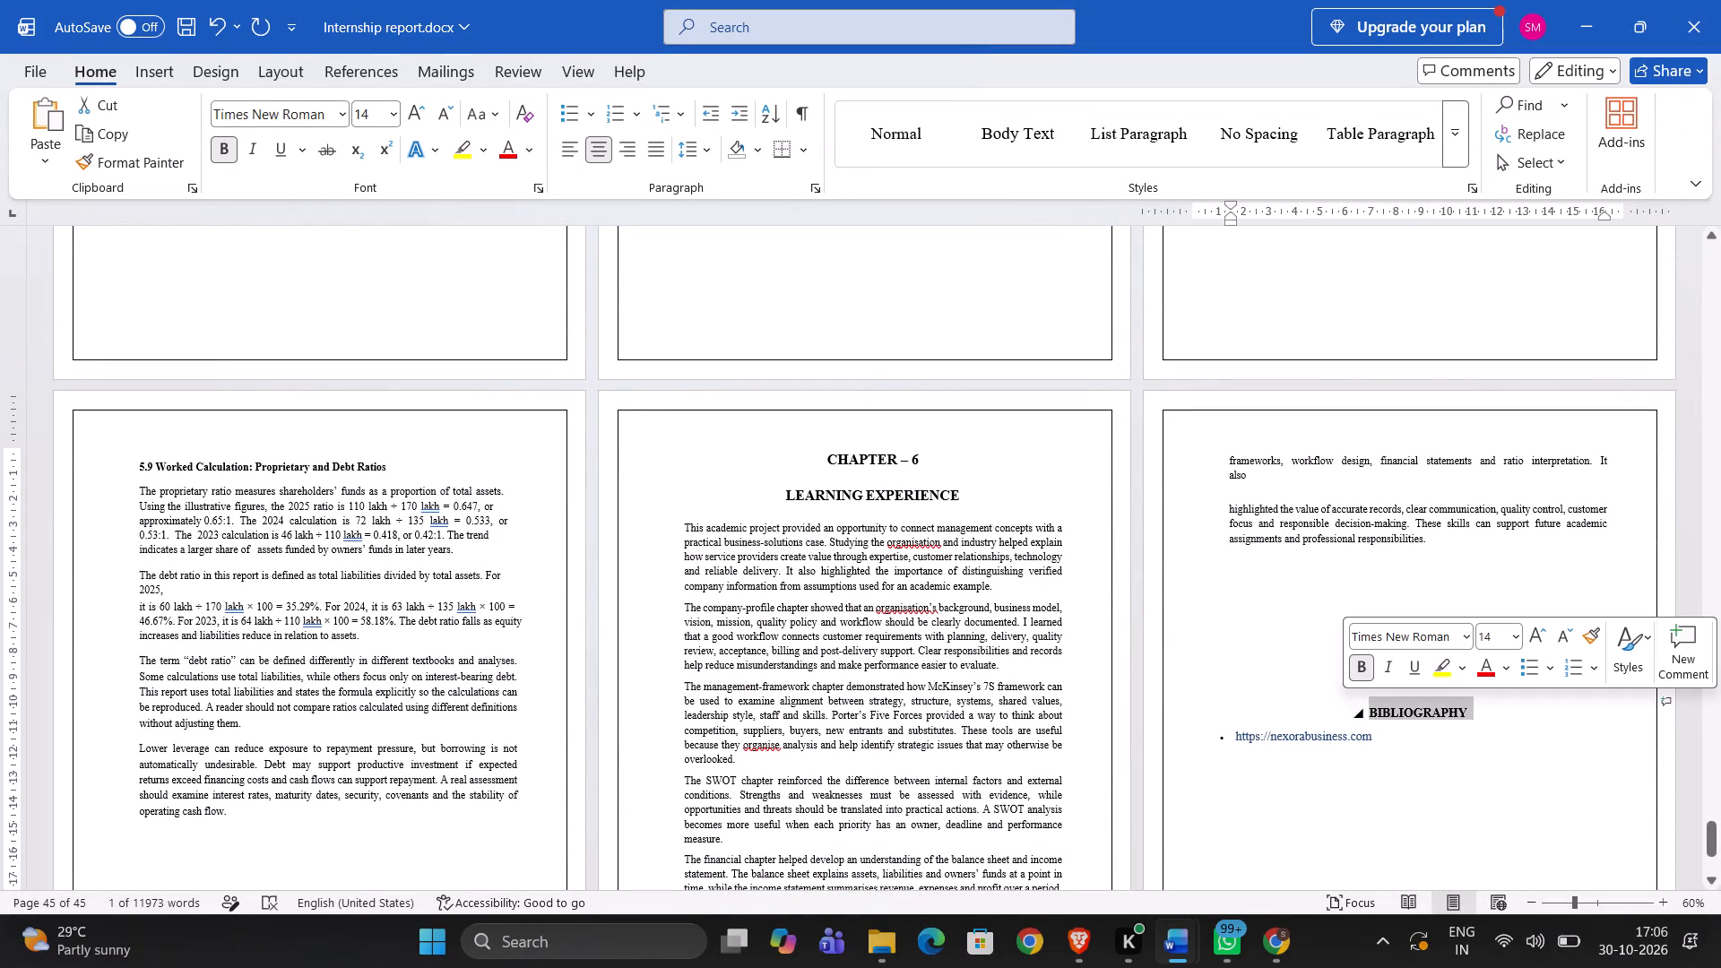
click(1313, 663)
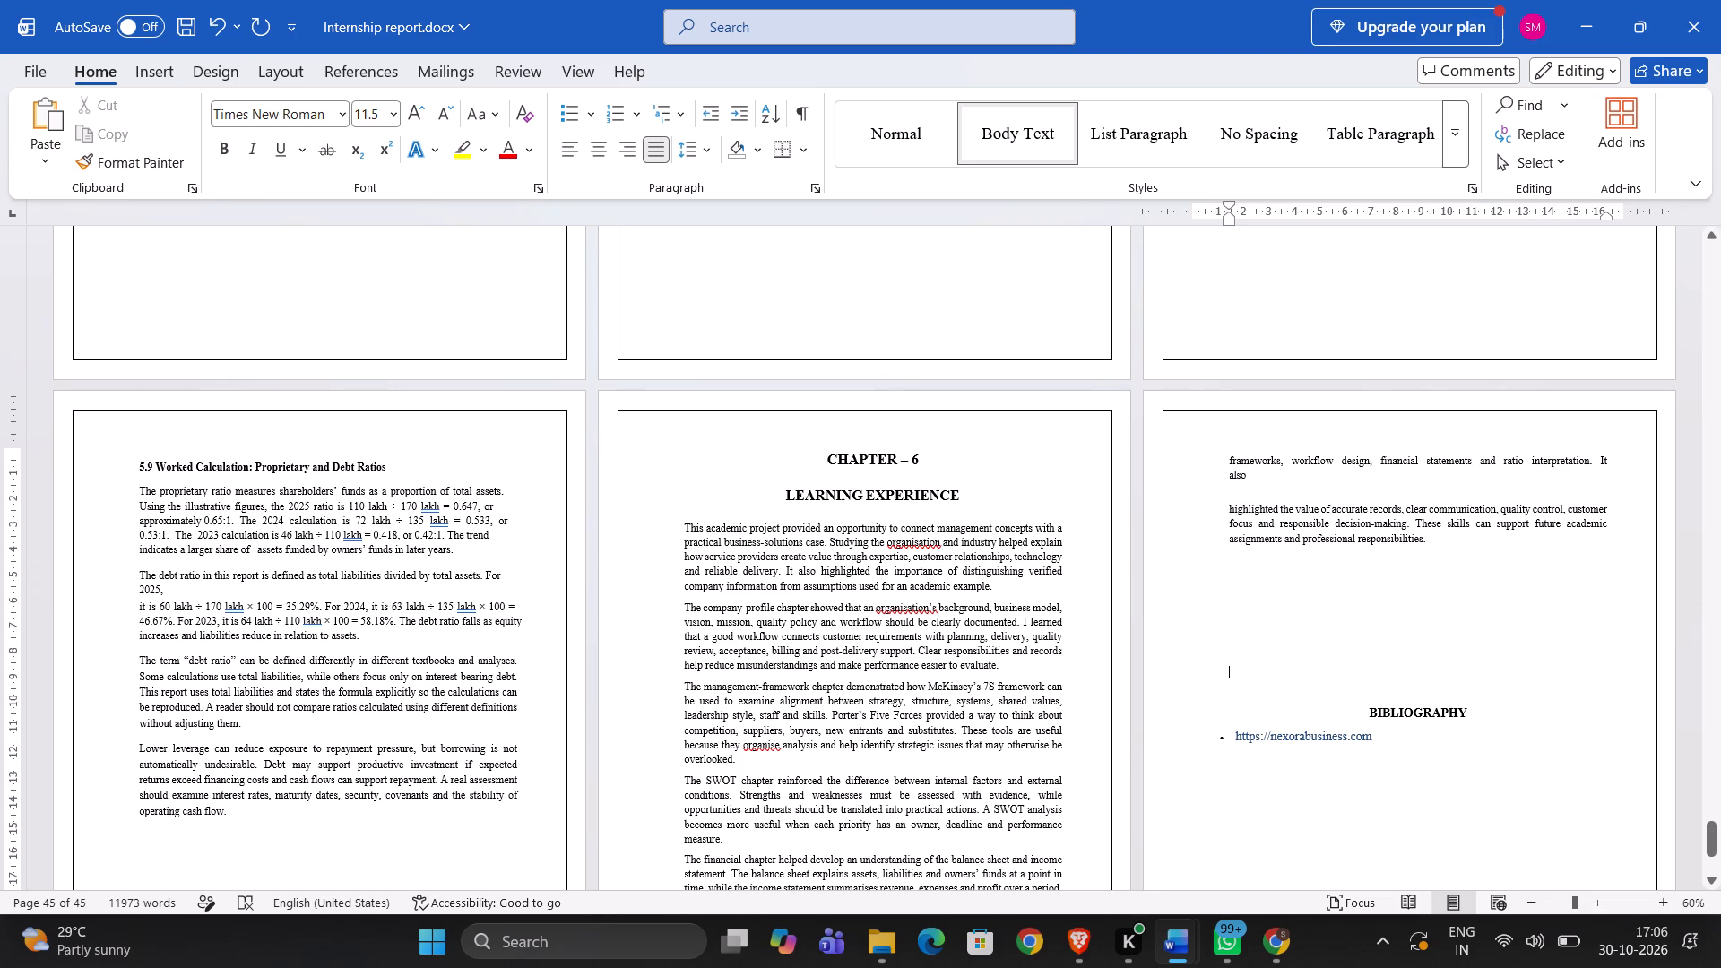
Set the font size of the section 5.9 heading, Worked Calculation: Proprietary and Debt Ratios, to 14.
click(397, 459)
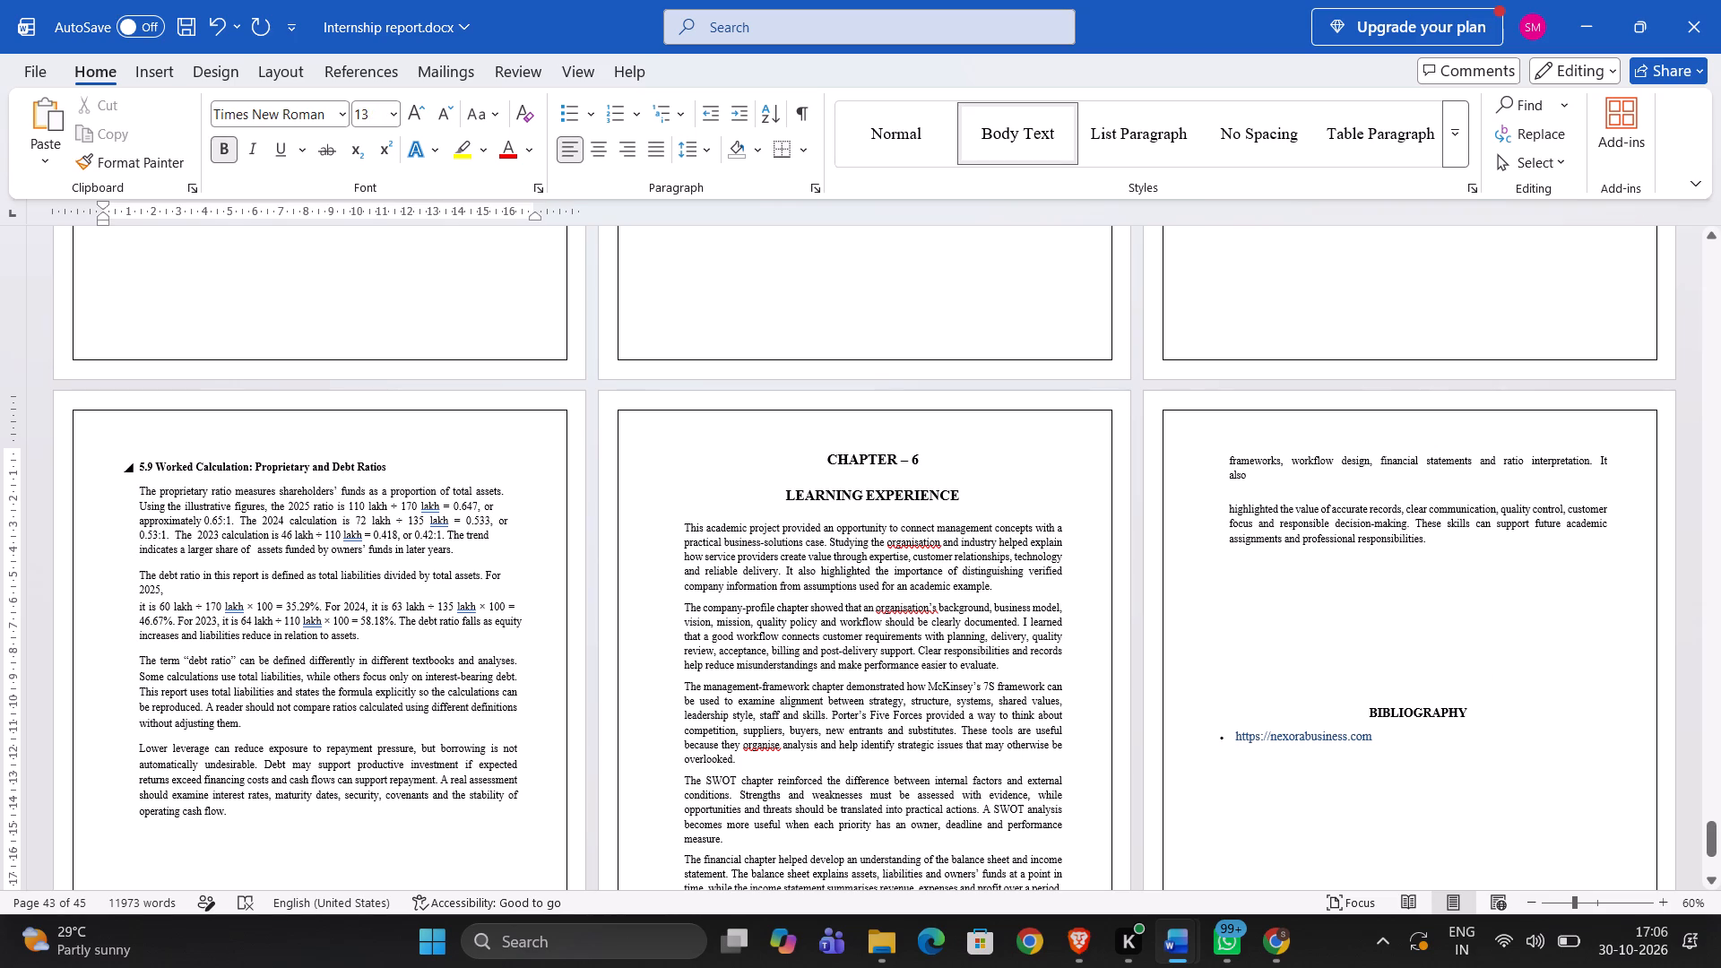
drag(389, 463, 90, 446)
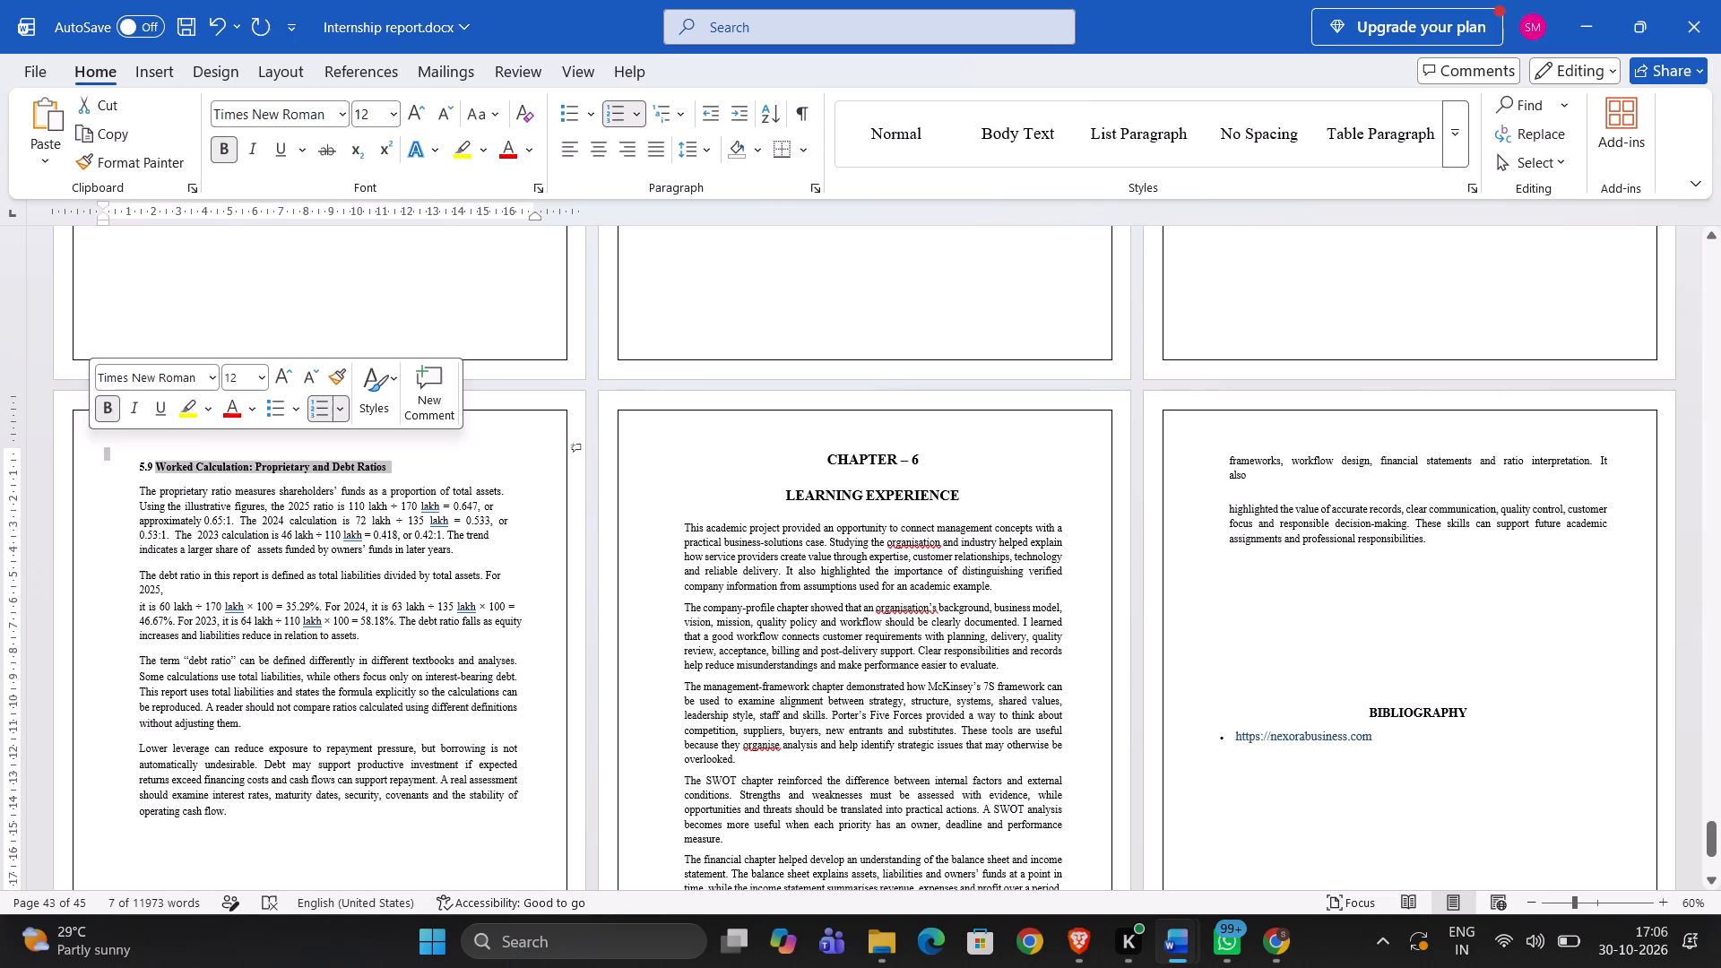
click(257, 373)
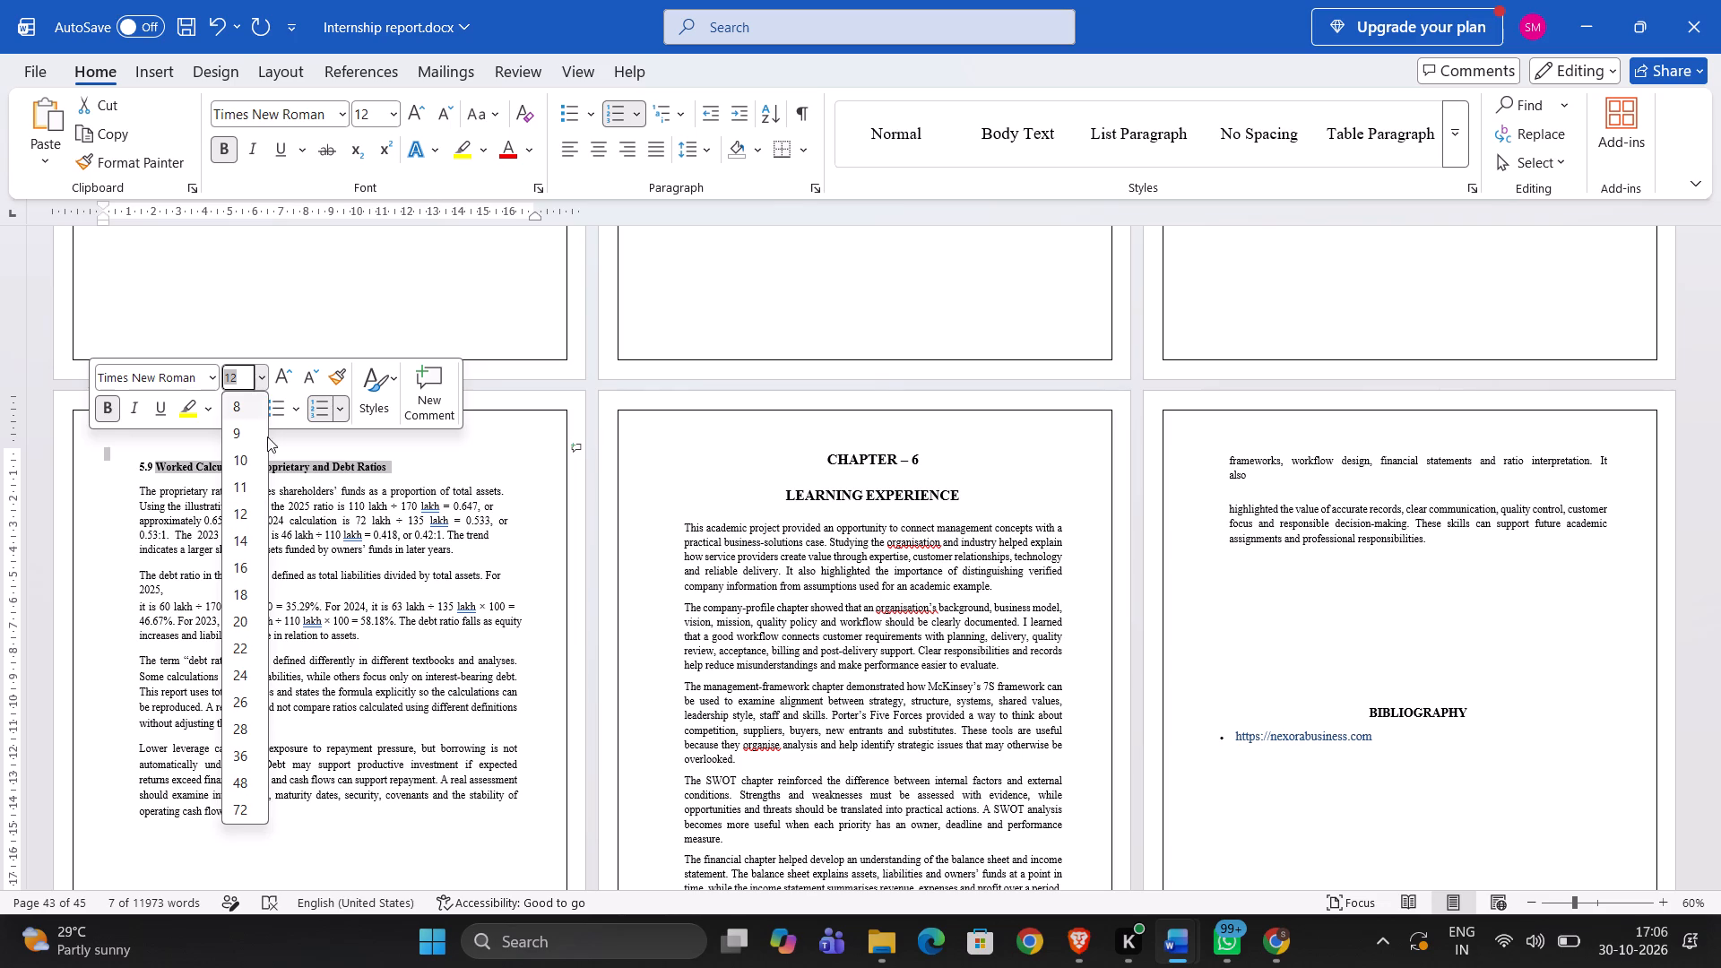
click(243, 535)
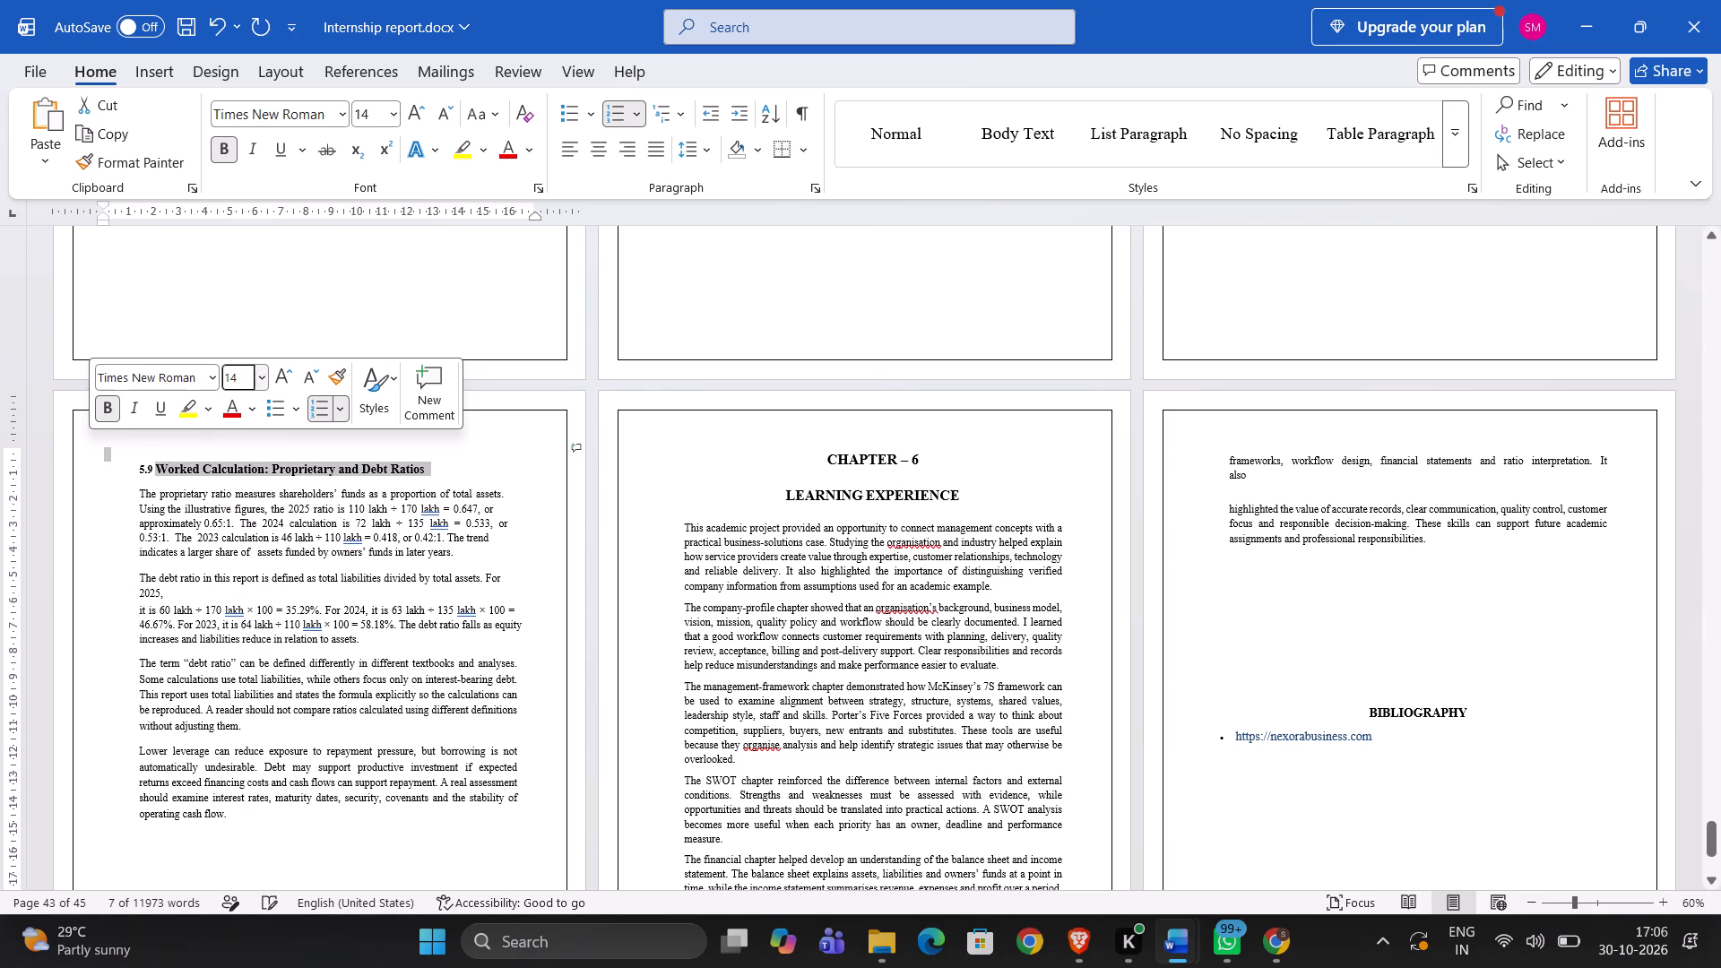
Check the font sizes of the section 5.5 heading, Detailed Balance-Sheet Interpretation, and the section 5.2 Income Statement heading.
click(724, 488)
scroll(724, 488, up, 2)
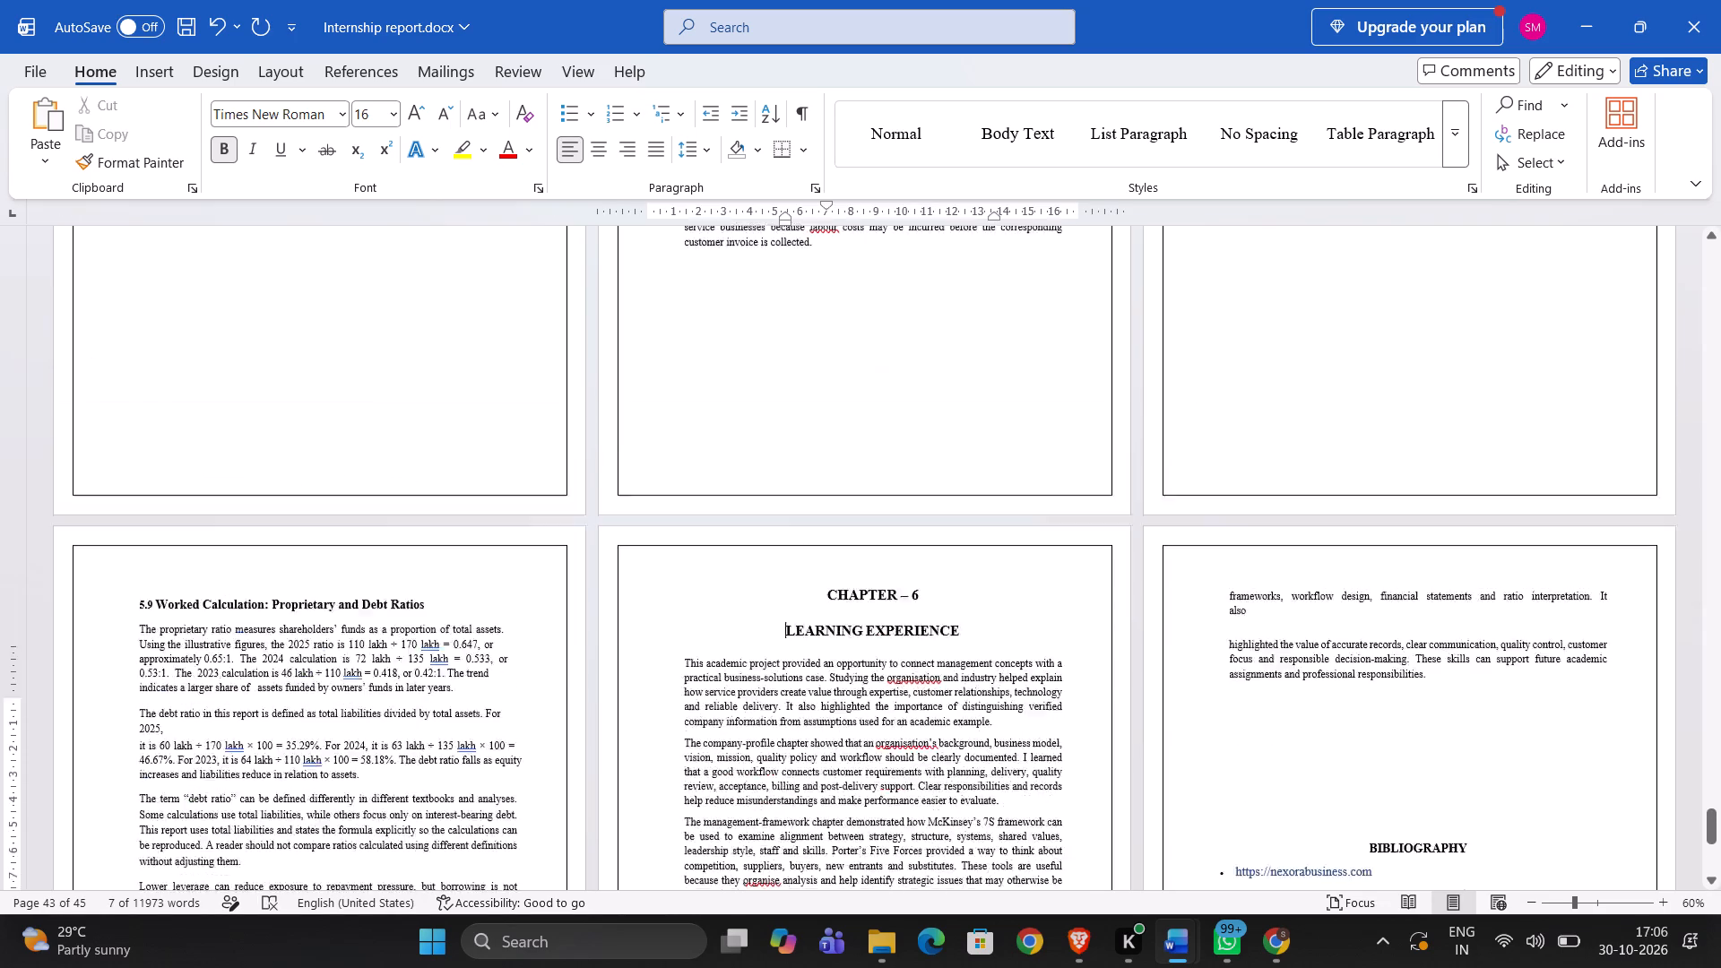
scroll(724, 488, up, 4)
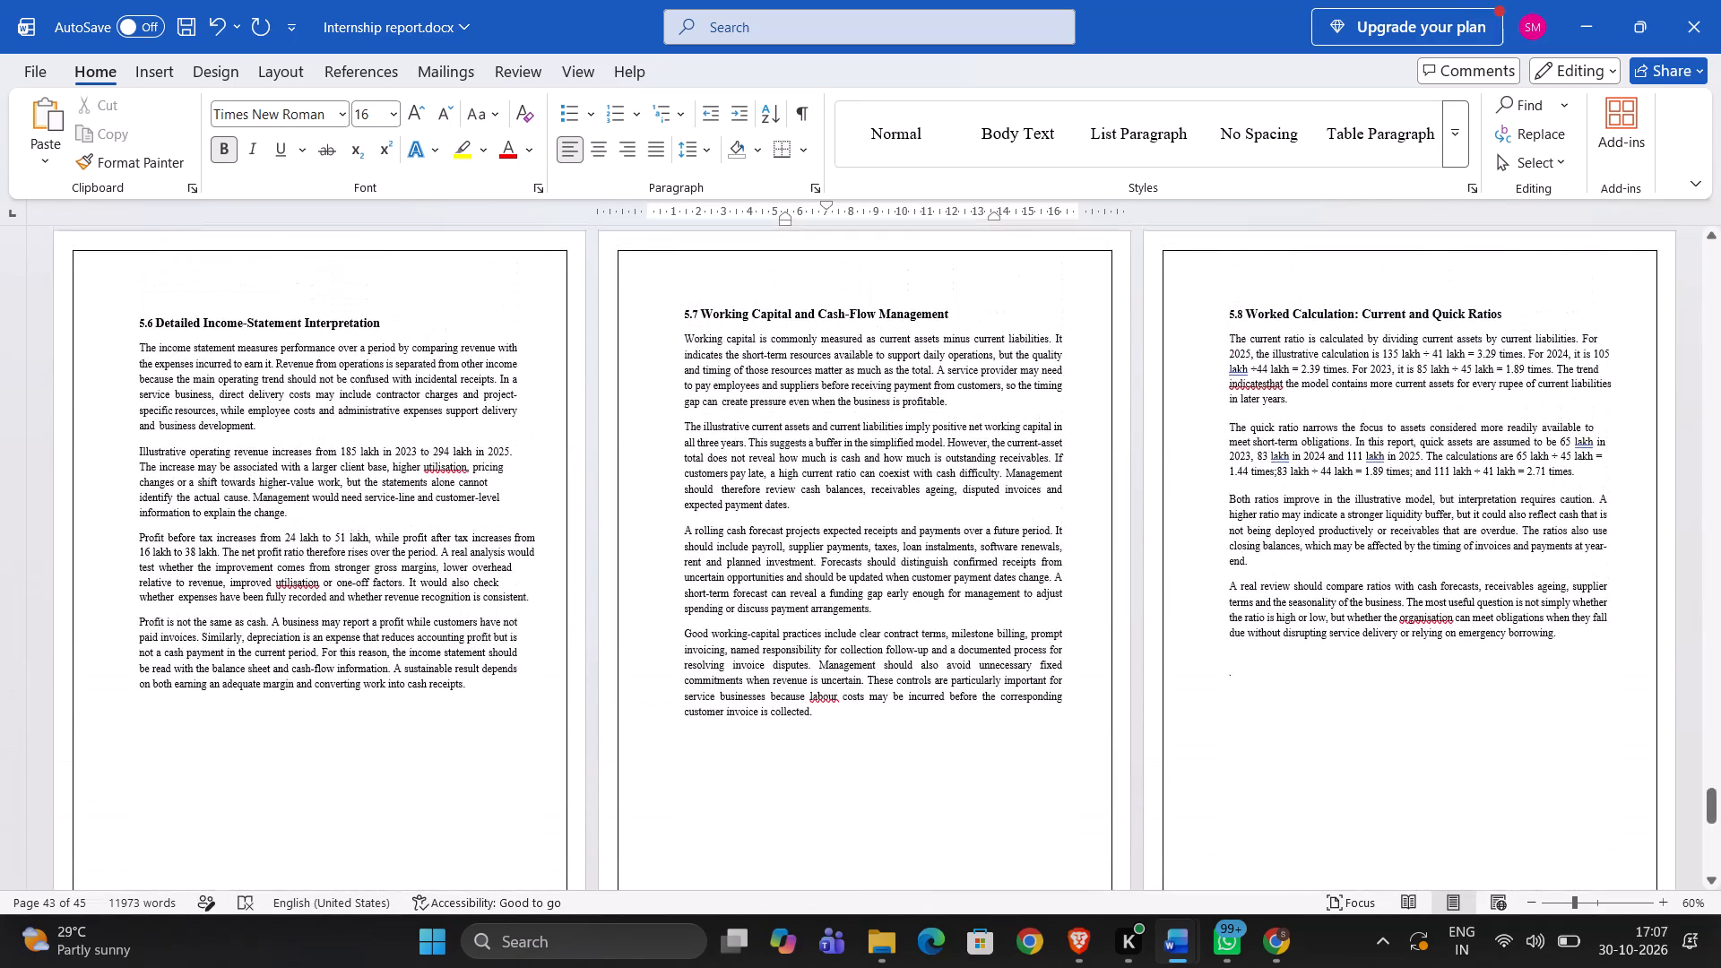
scroll(724, 488, up, 6)
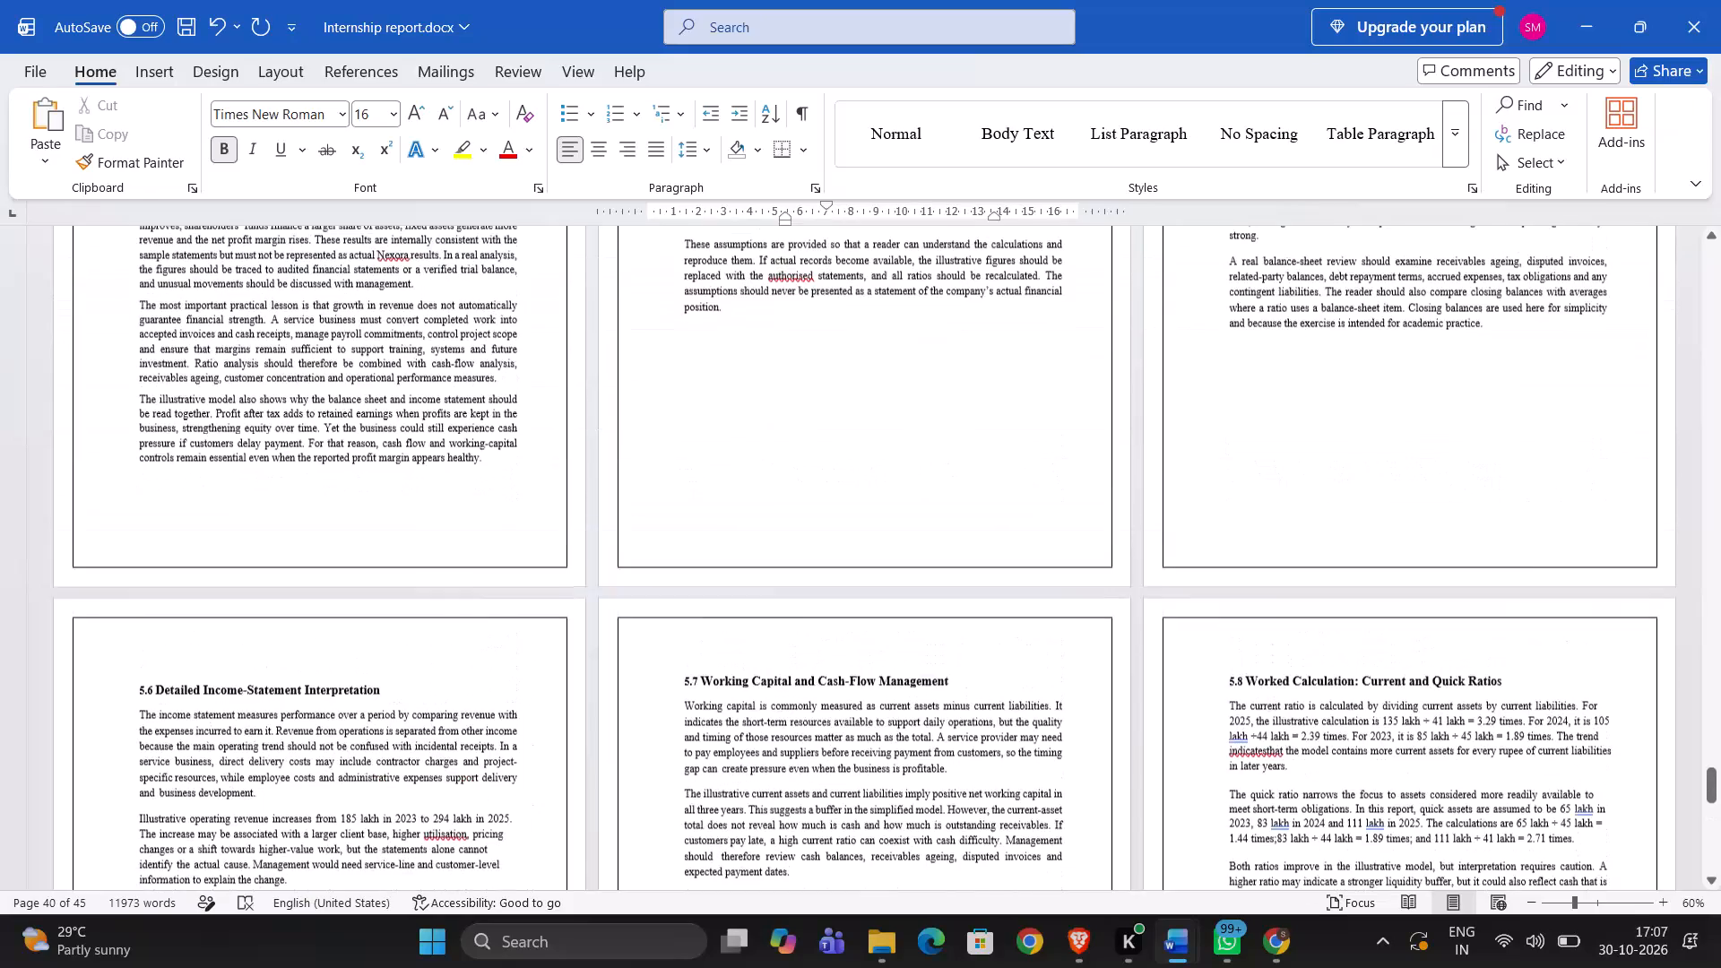
scroll(724, 488, up, 3)
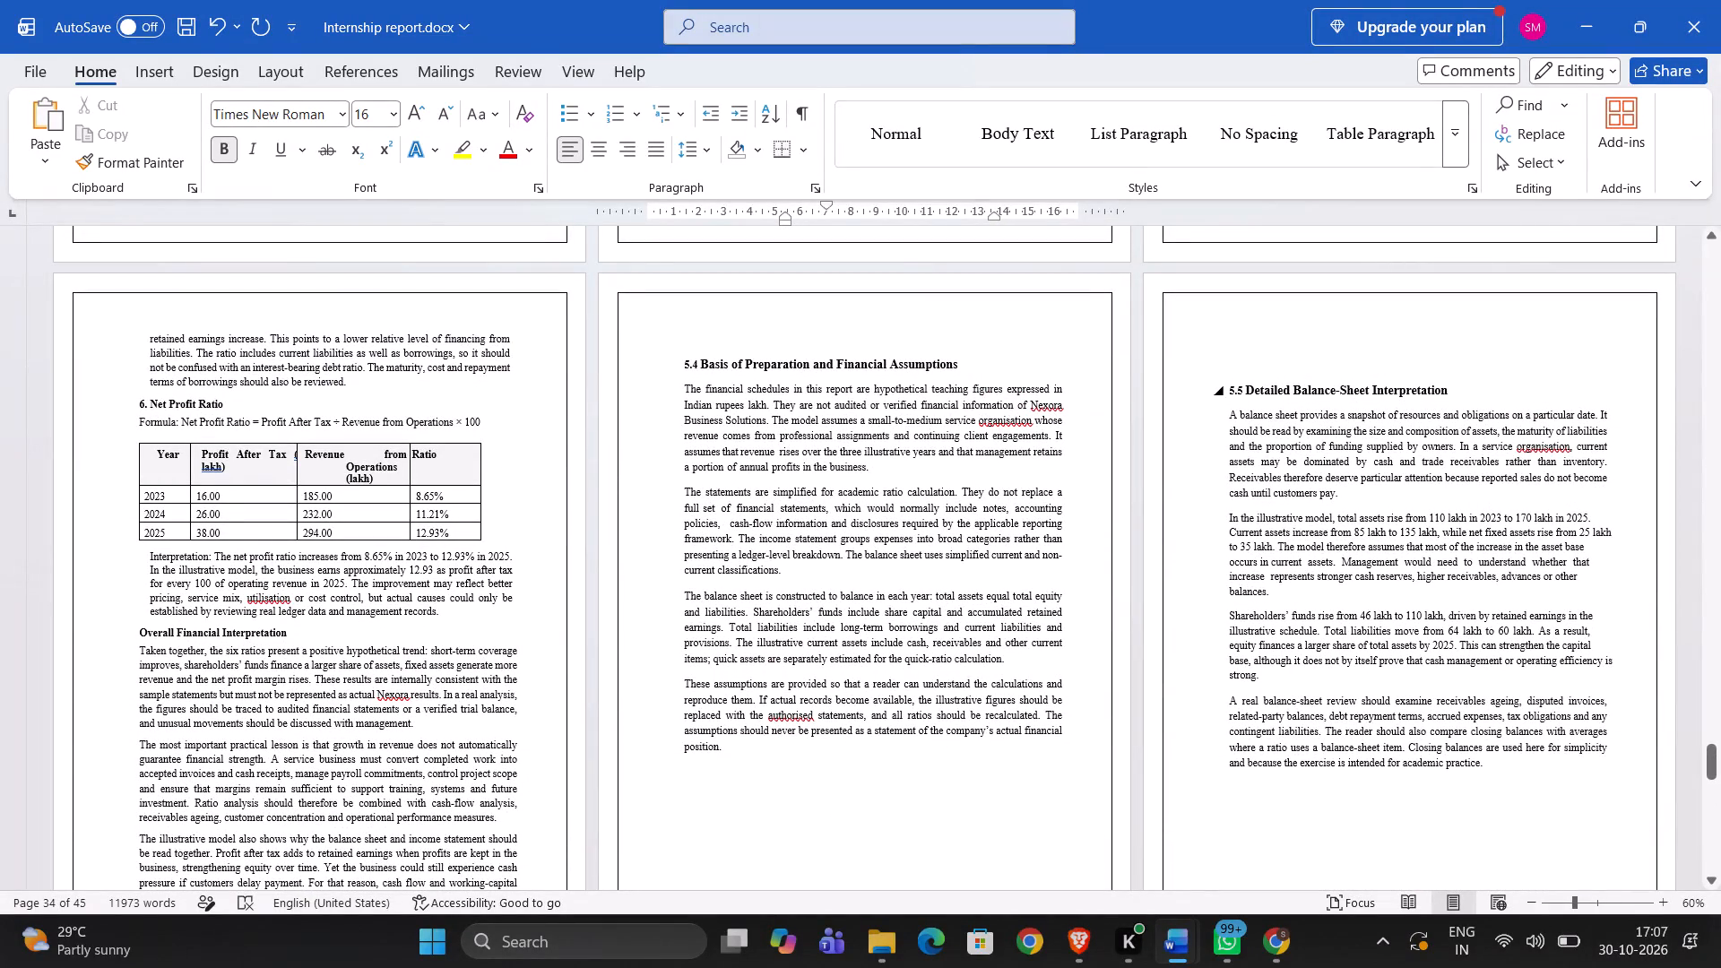
drag(1453, 388, 1234, 395)
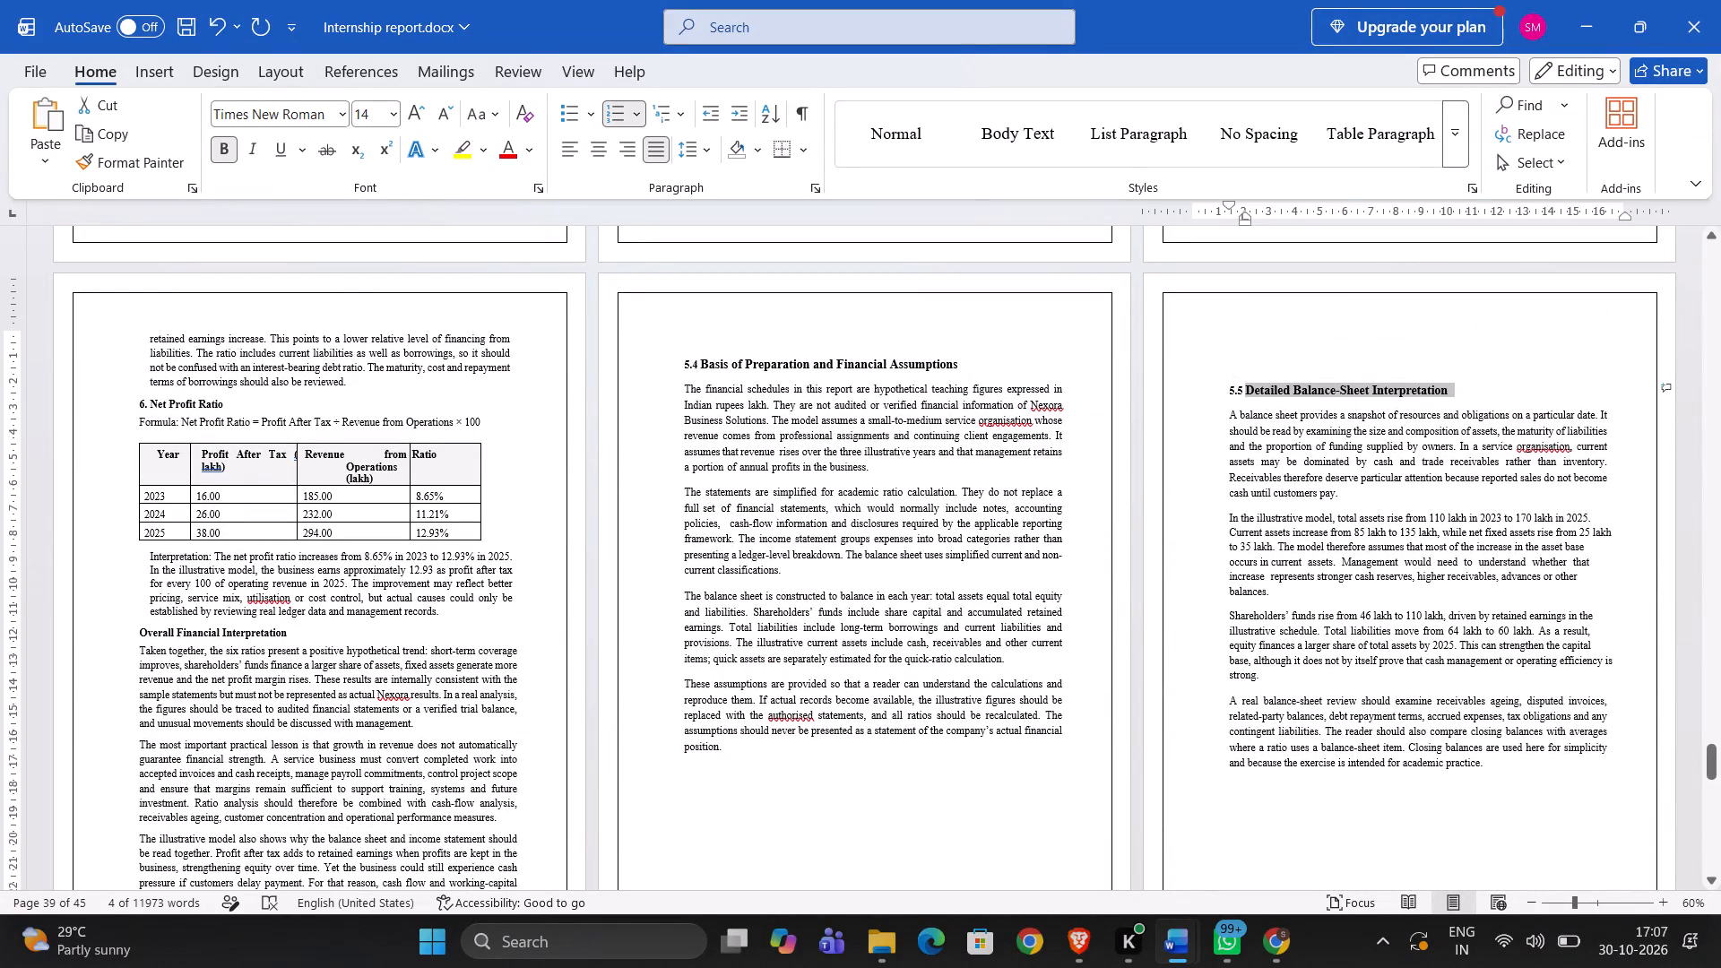
scroll(457, 402, down, 1)
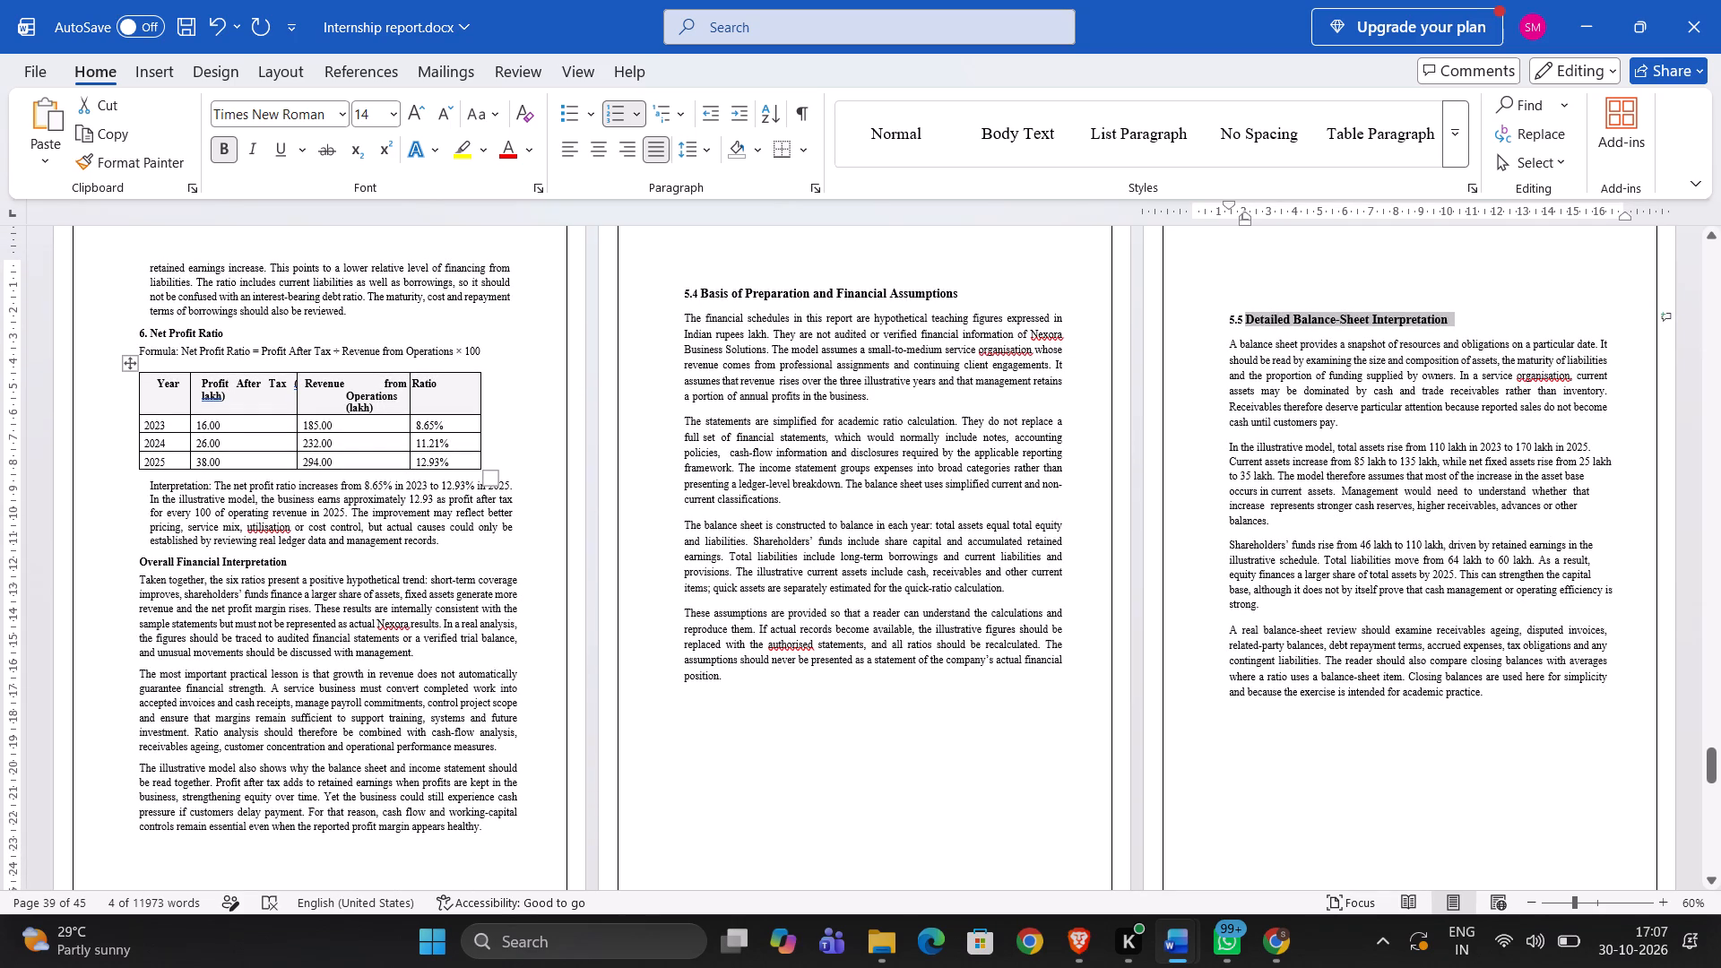
scroll(436, 412, up, 3)
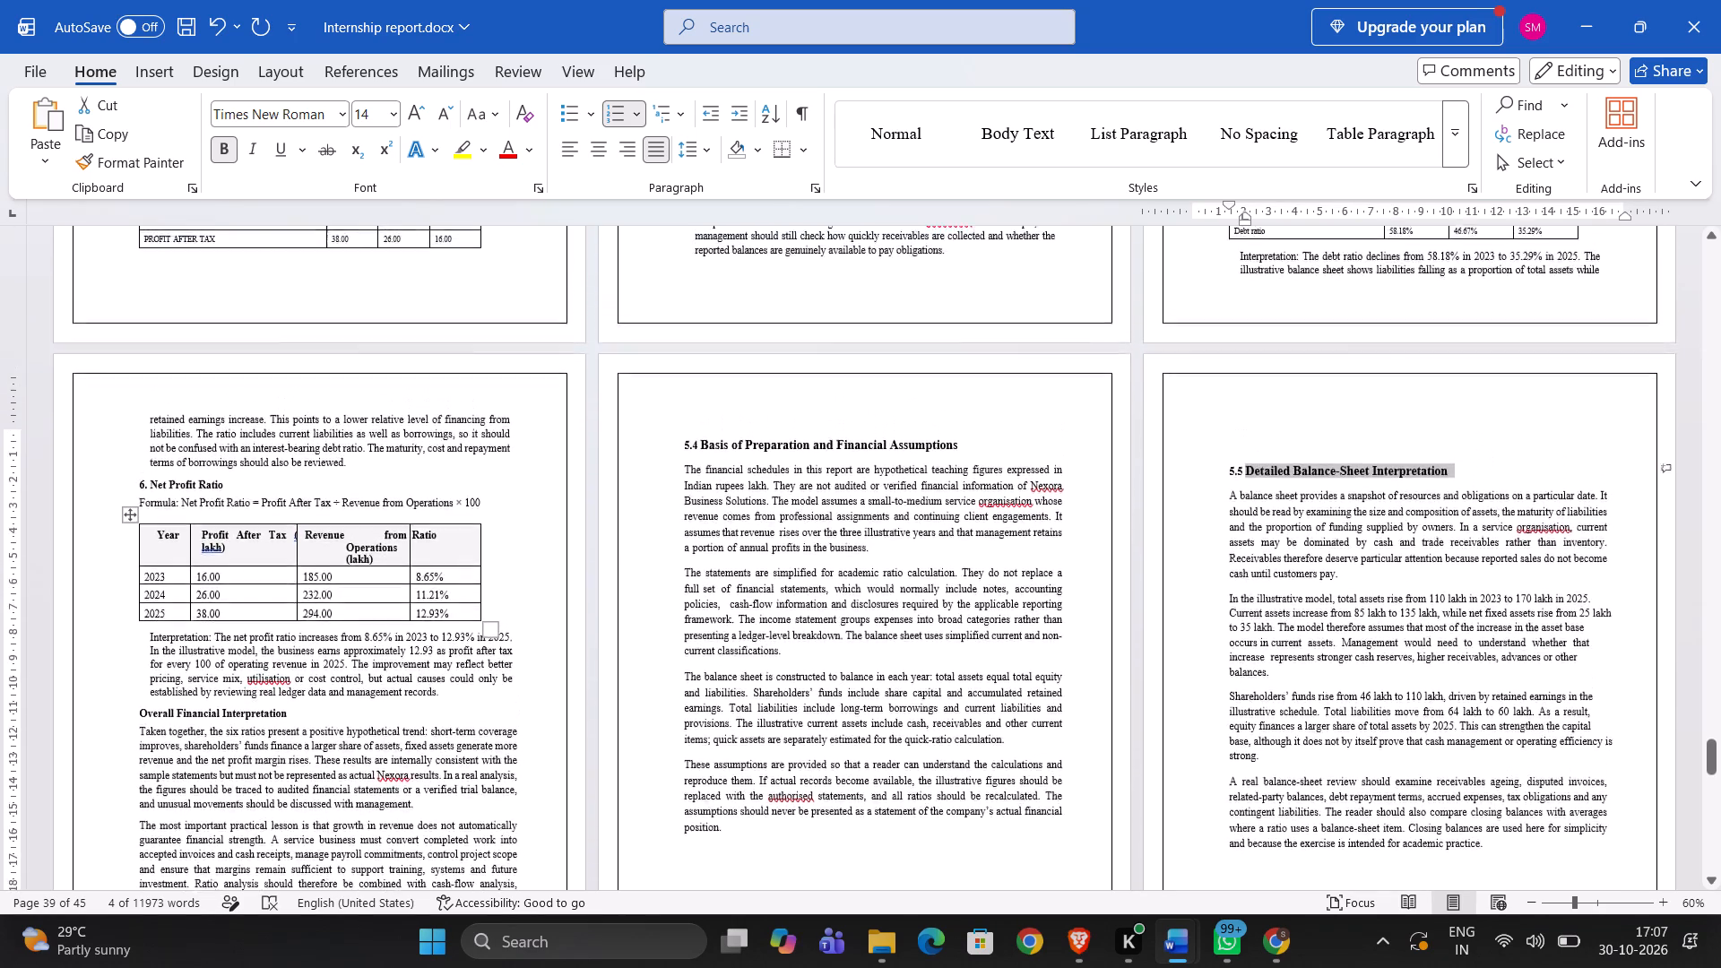
scroll(436, 412, up, 2)
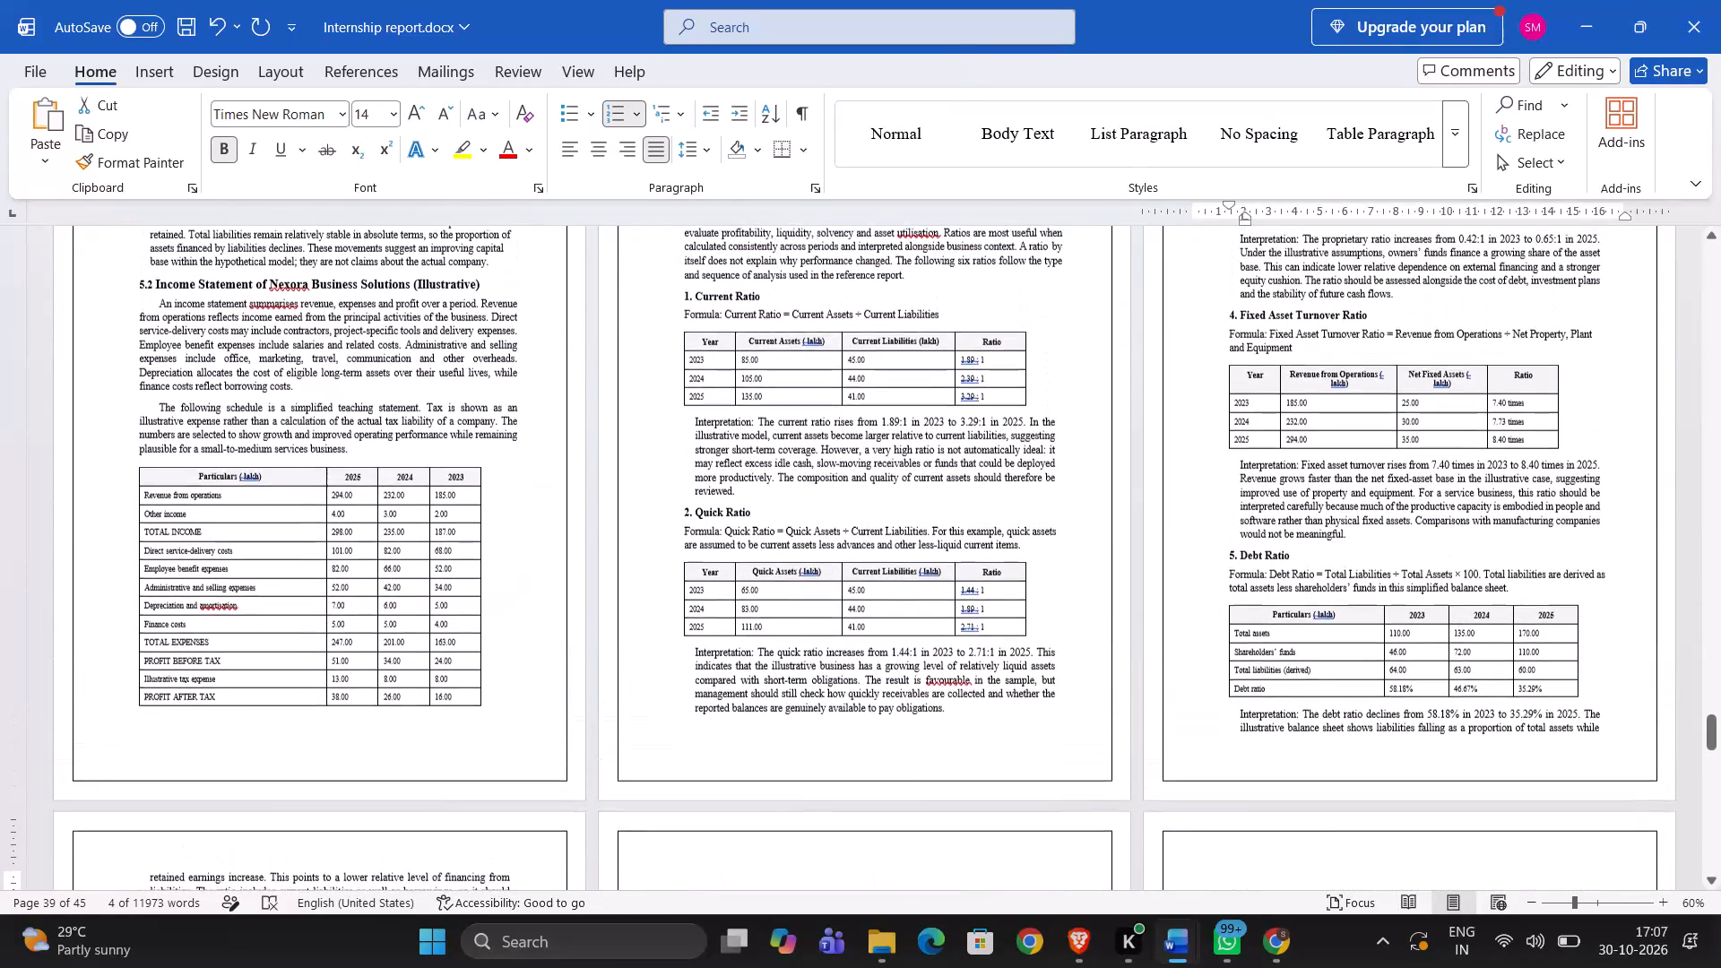
scroll(436, 412, up, 1)
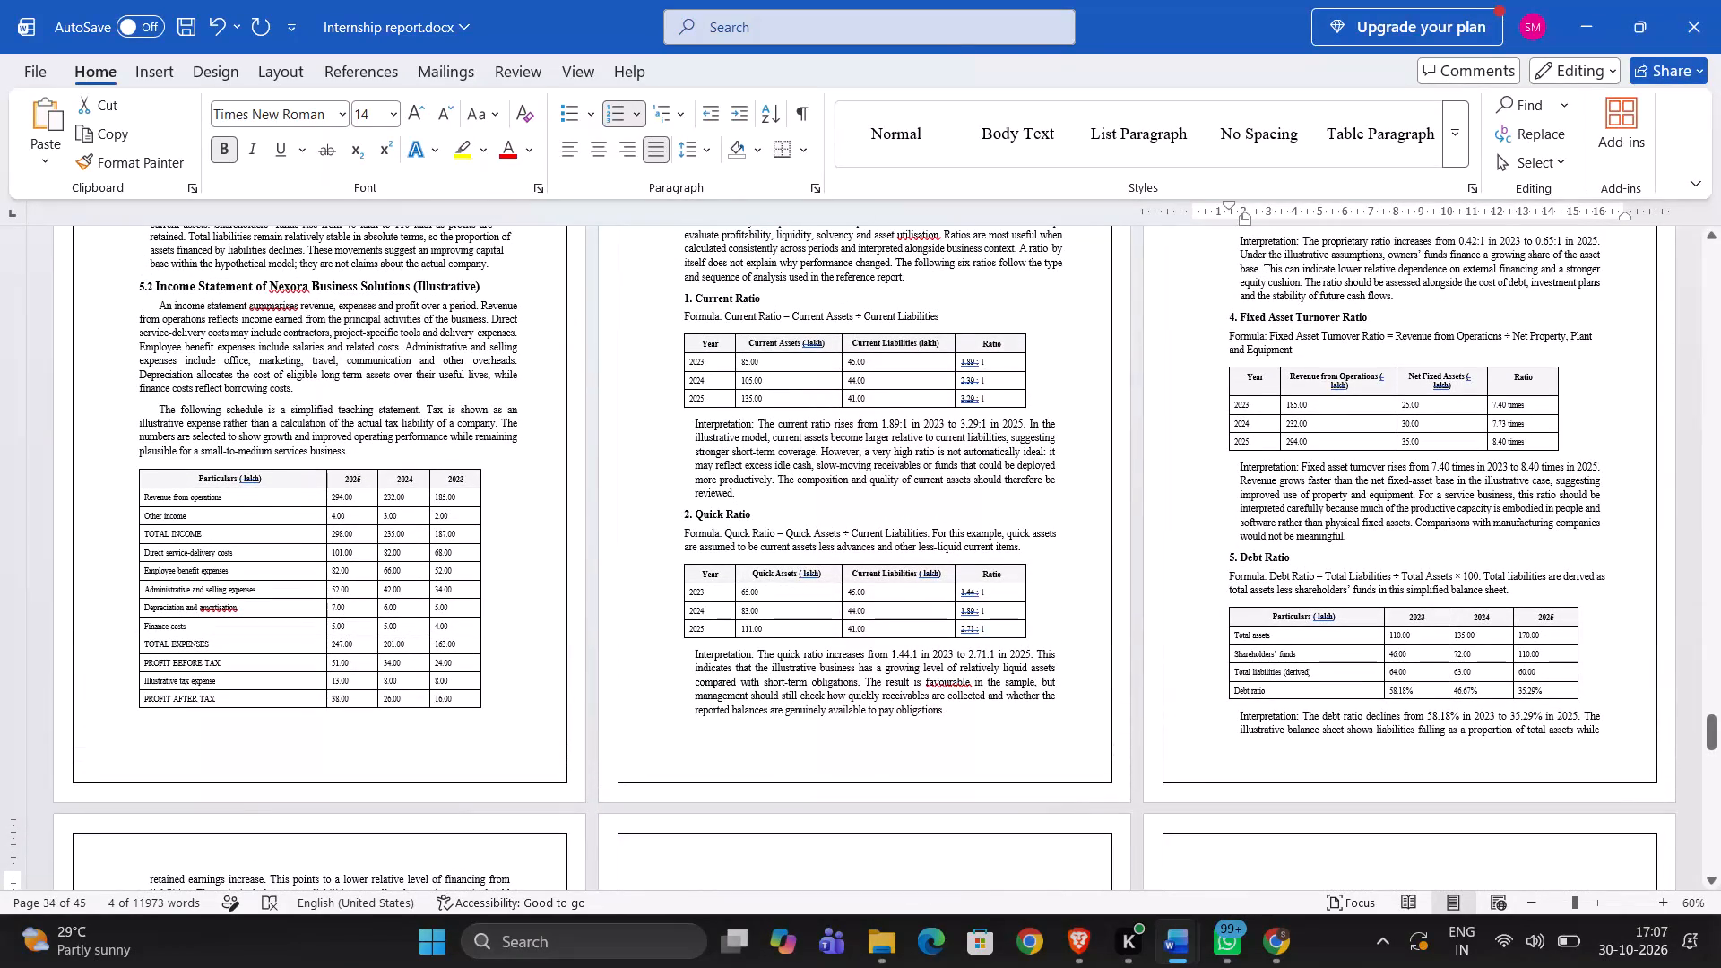
scroll(436, 412, up, 1)
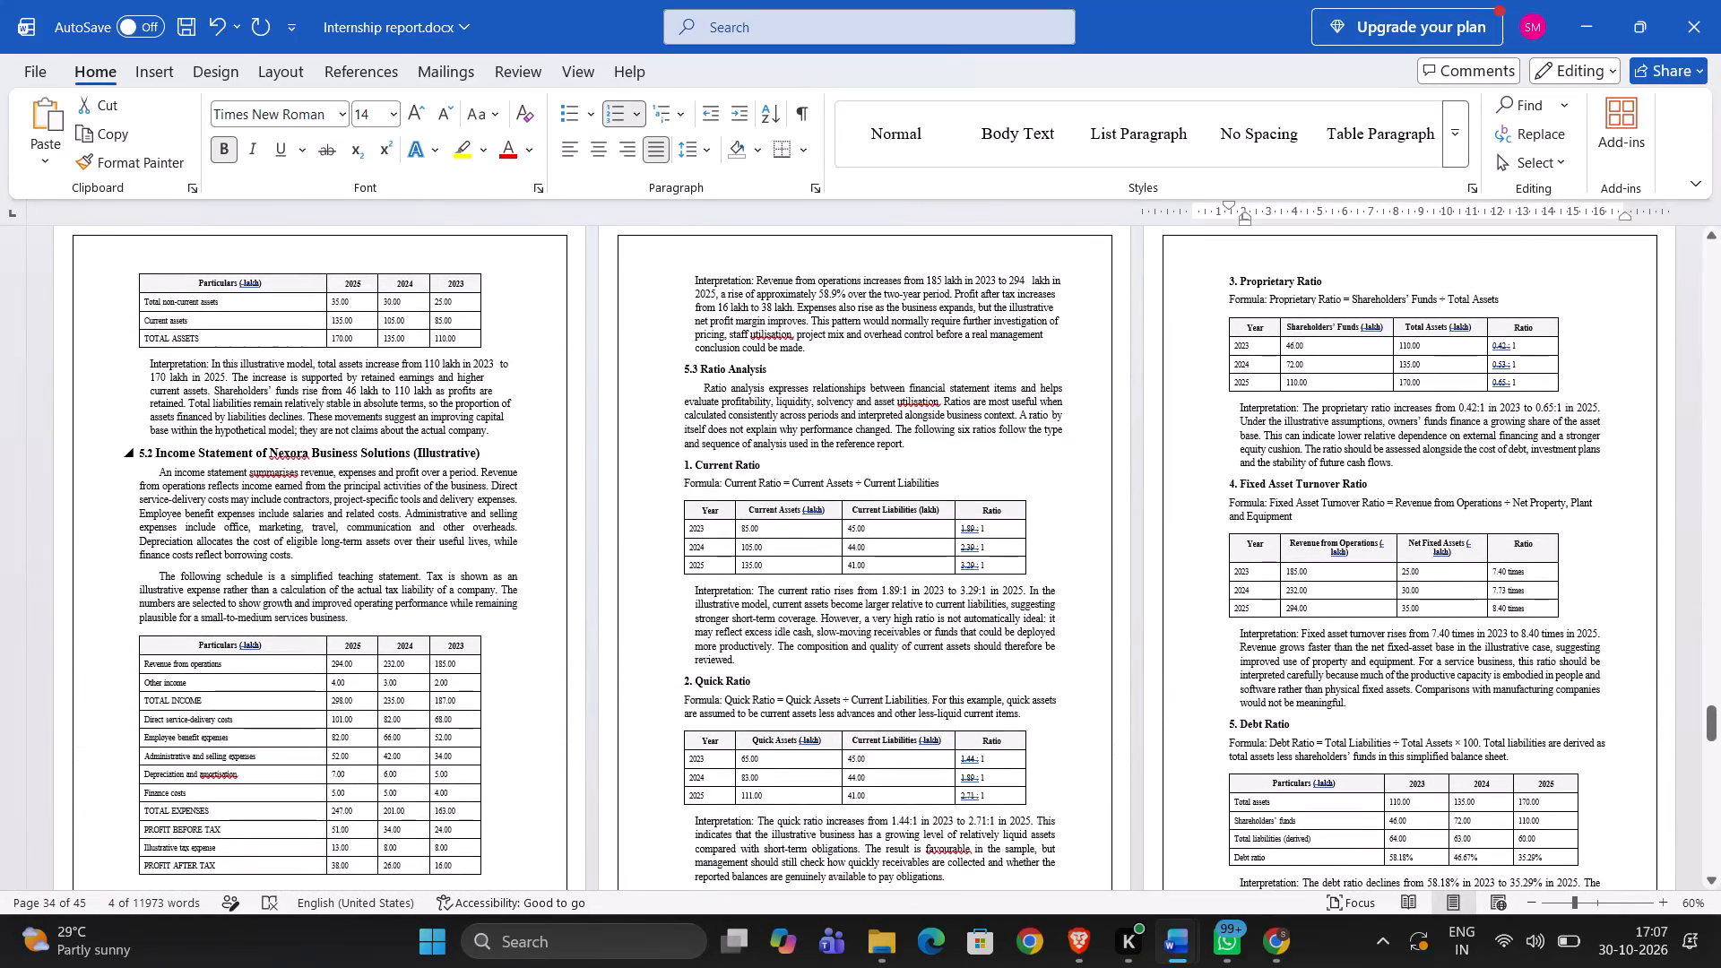
drag(480, 454, 155, 454)
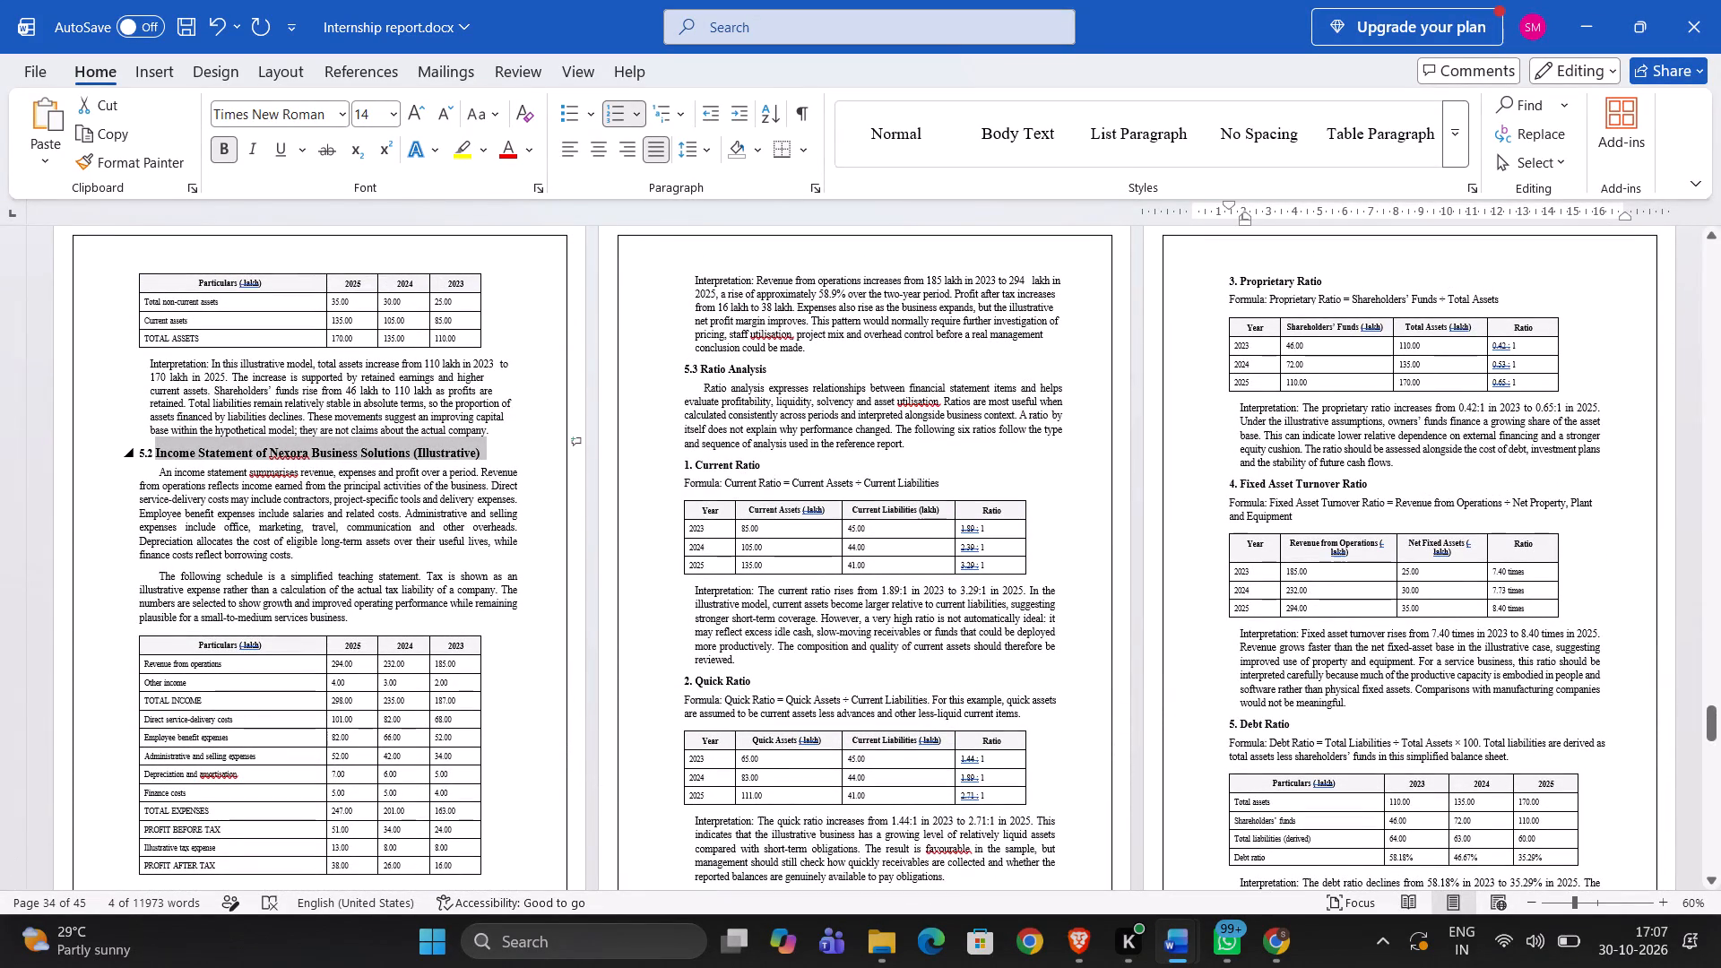
drag(155, 454, 155, 453)
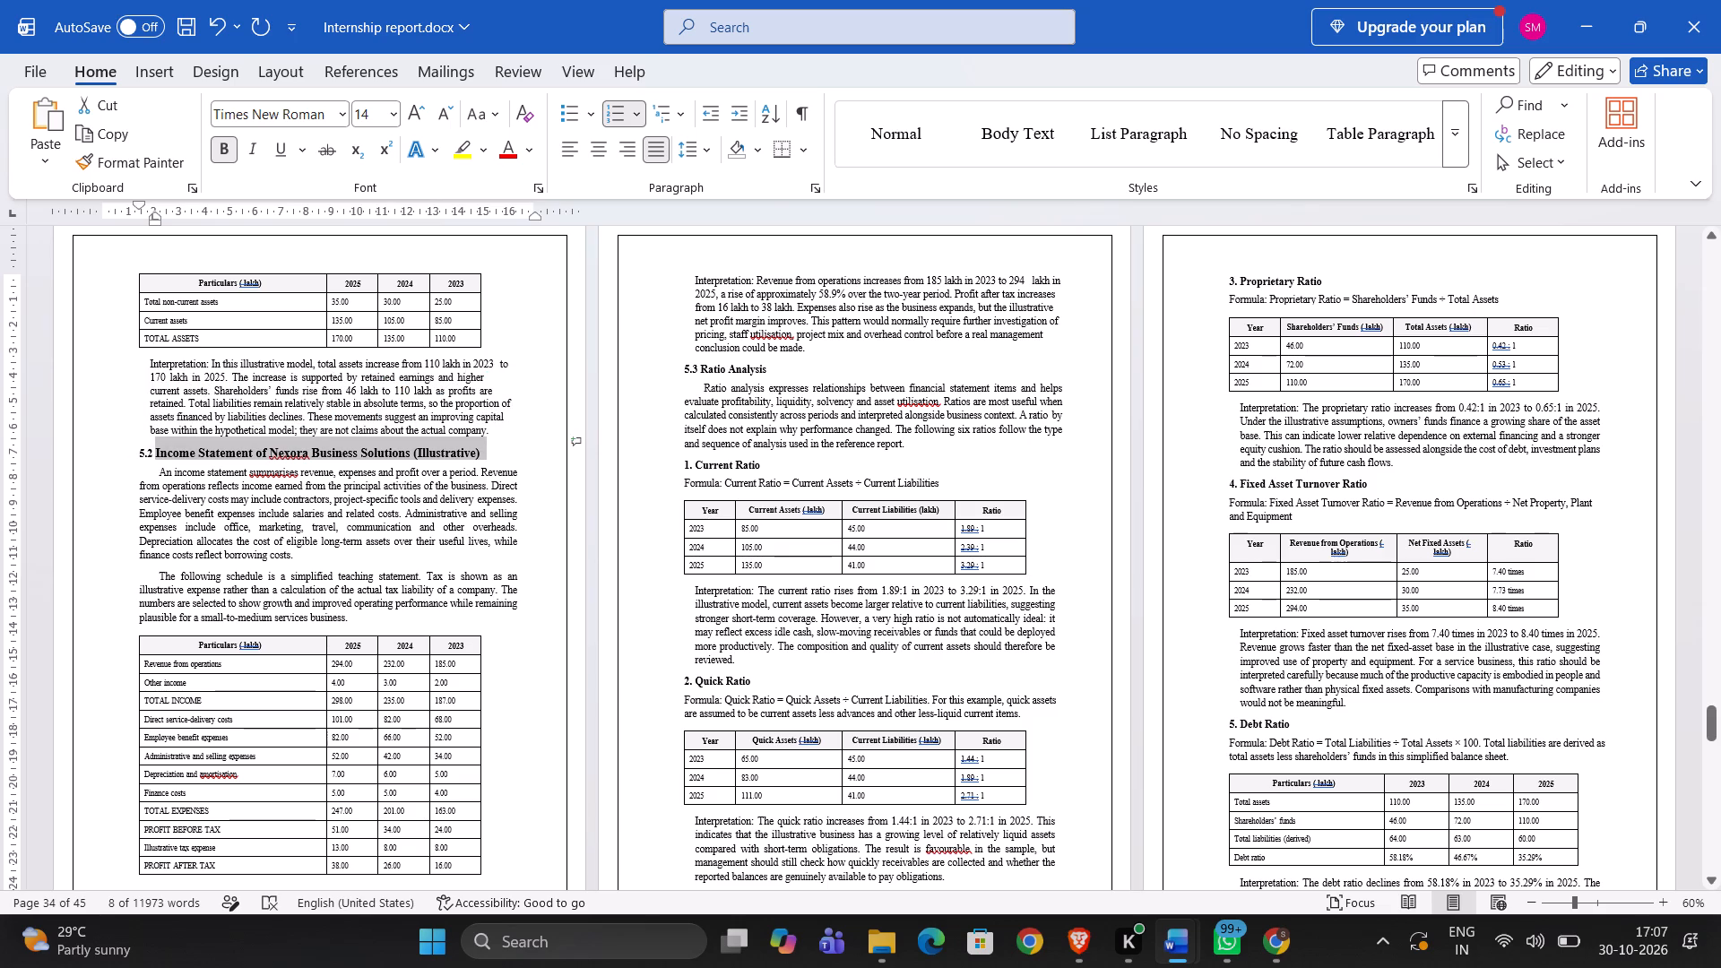
Remove the first-line indents from the two body paragraphs under section 5.2, Income Statement of Nexora Business Solutions.
click(154, 577)
key(BackSpace)
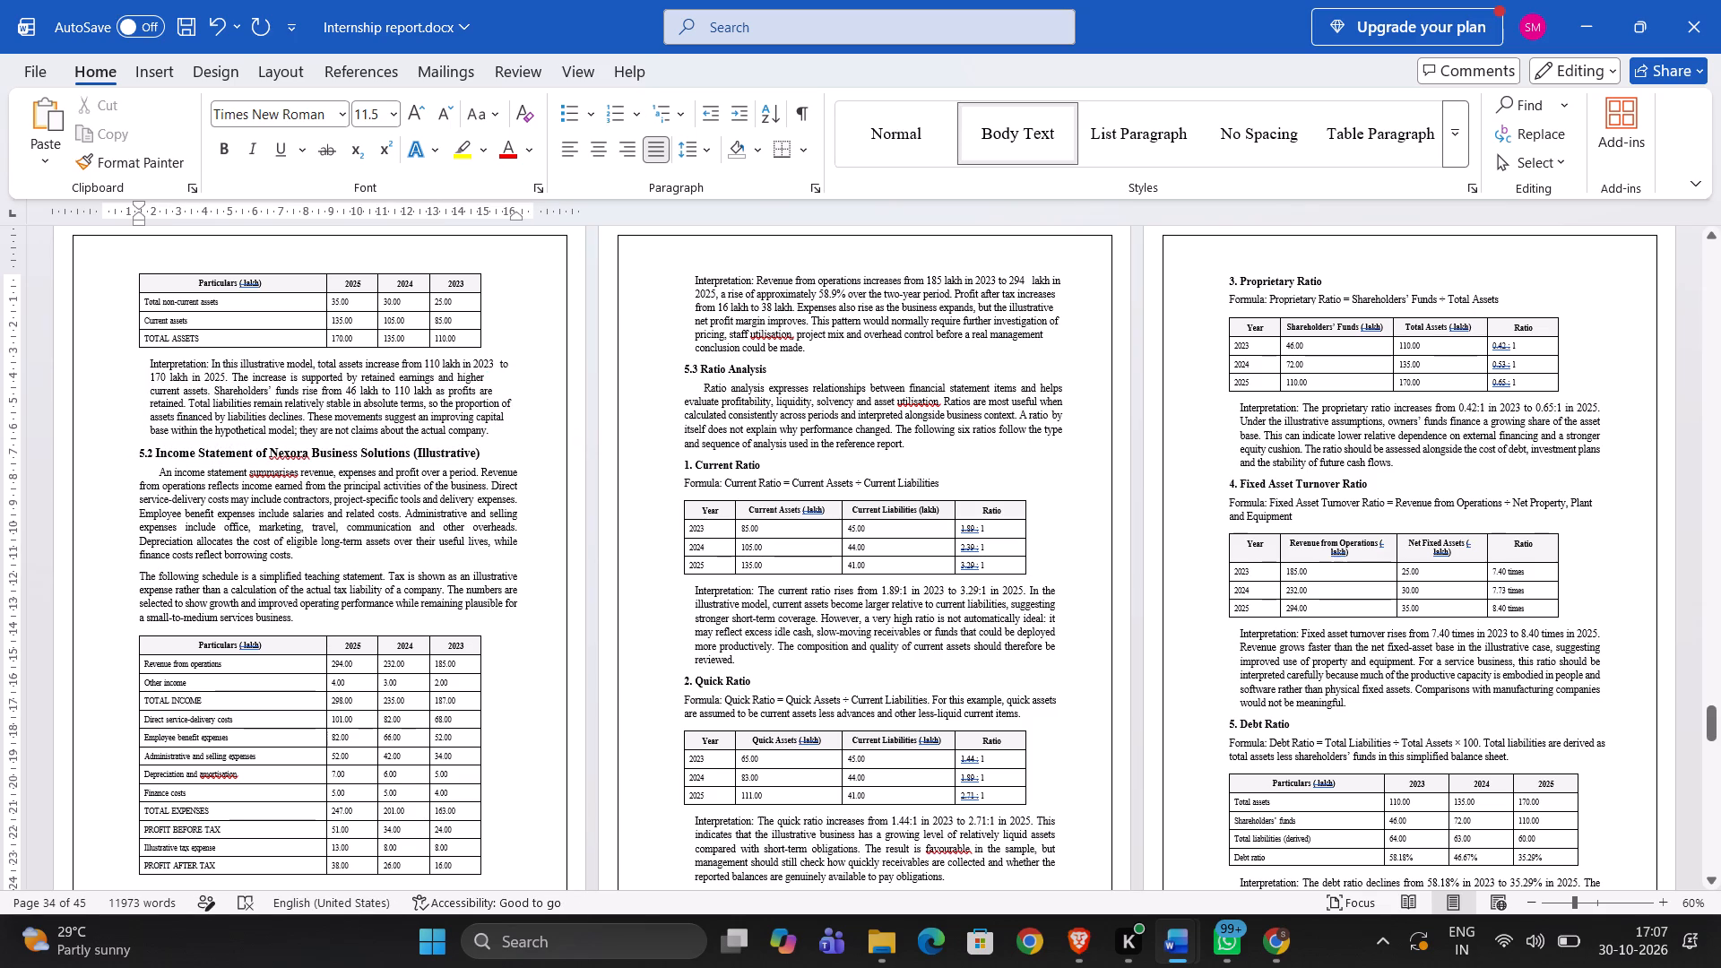
click(151, 471)
key(BackSpace)
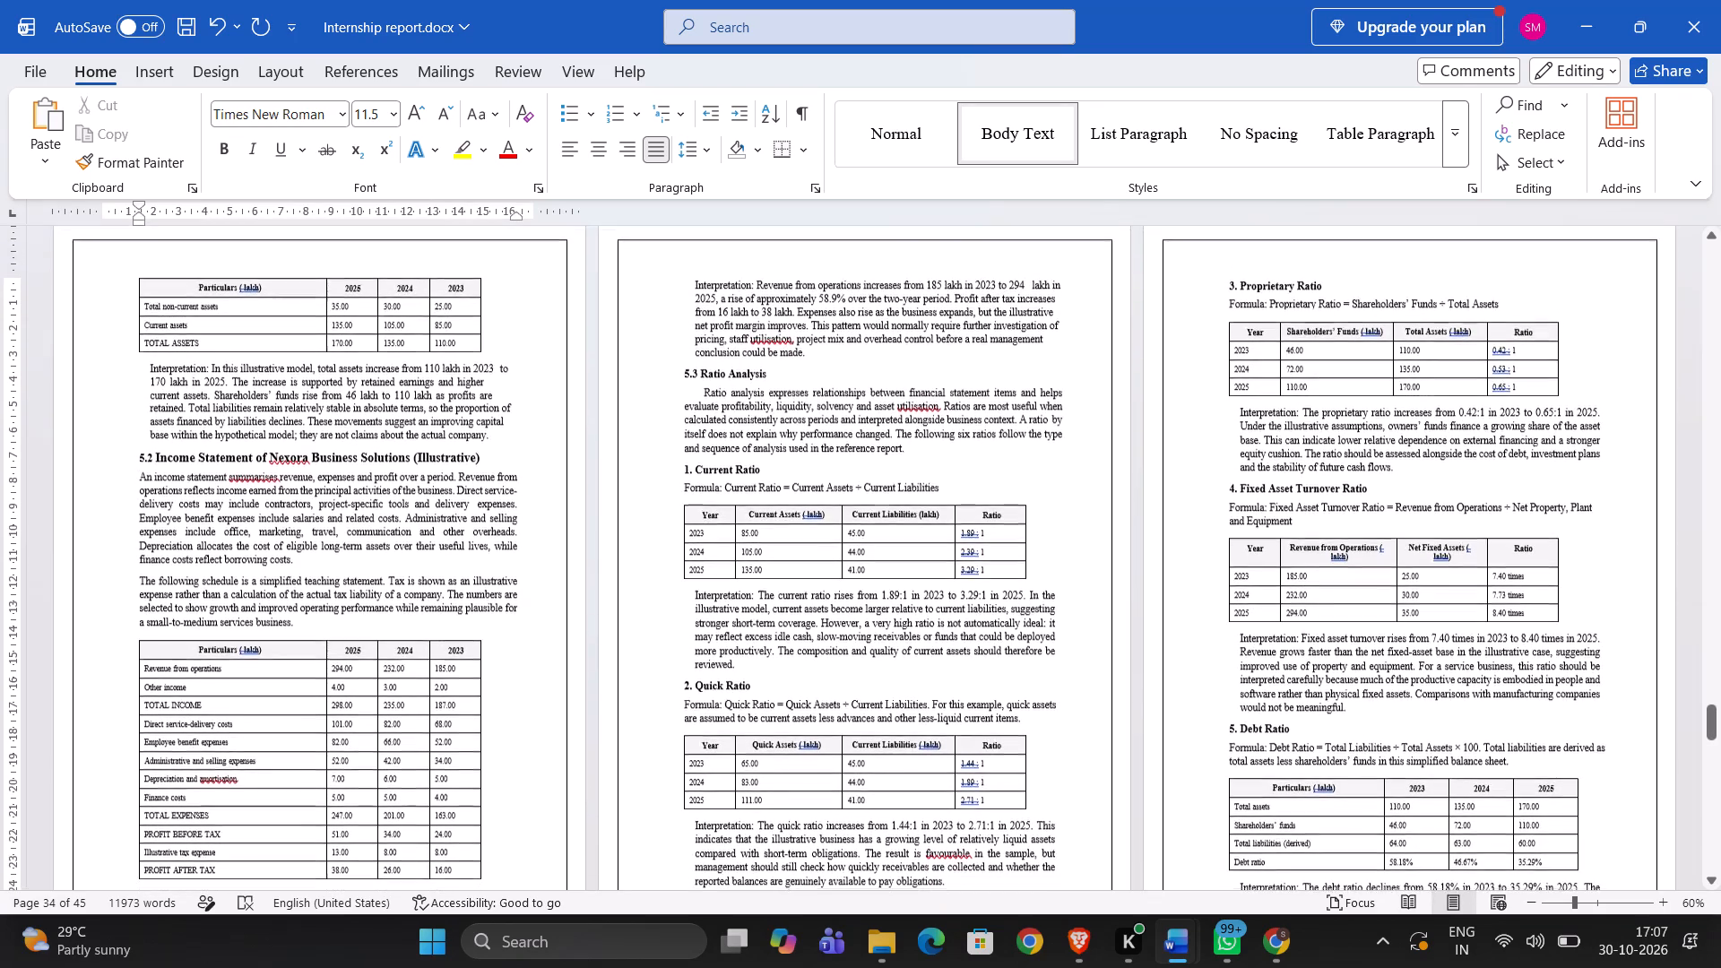
Set the font size to 12 for everything from the revenue interpretation paragraph above section 5.3 through the Quick Ratio interpretation, tables included.
scroll(763, 517, down, 1)
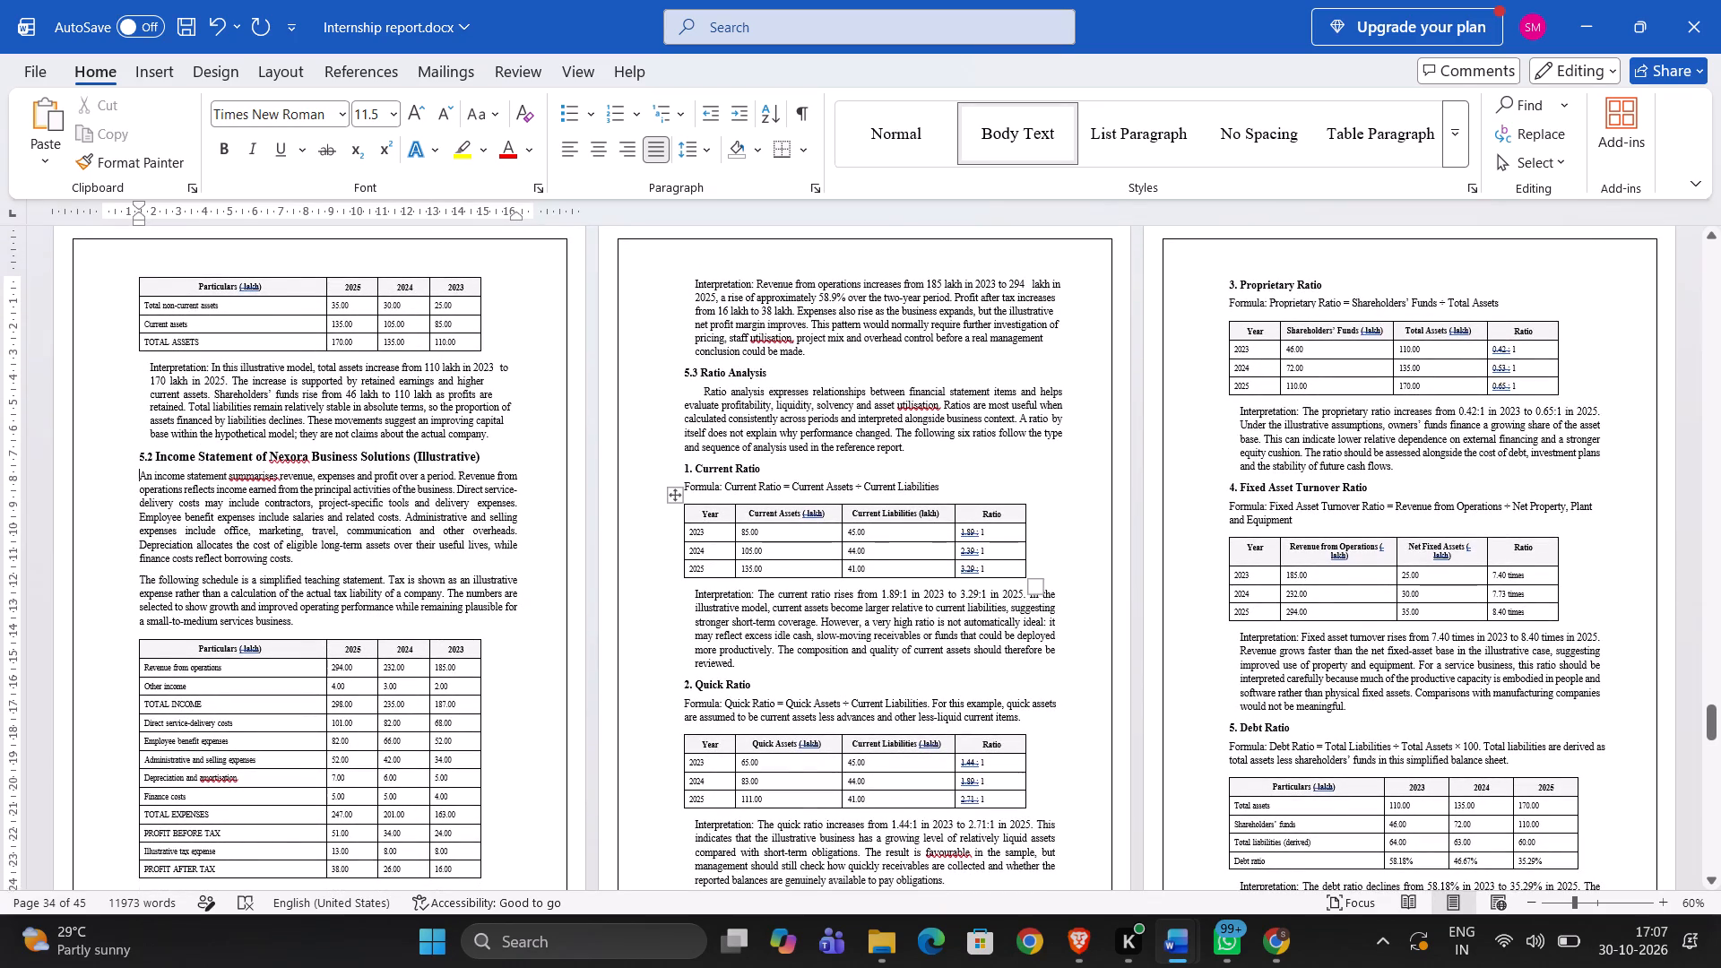
scroll(763, 517, down, 1)
scroll(763, 517, up, 1)
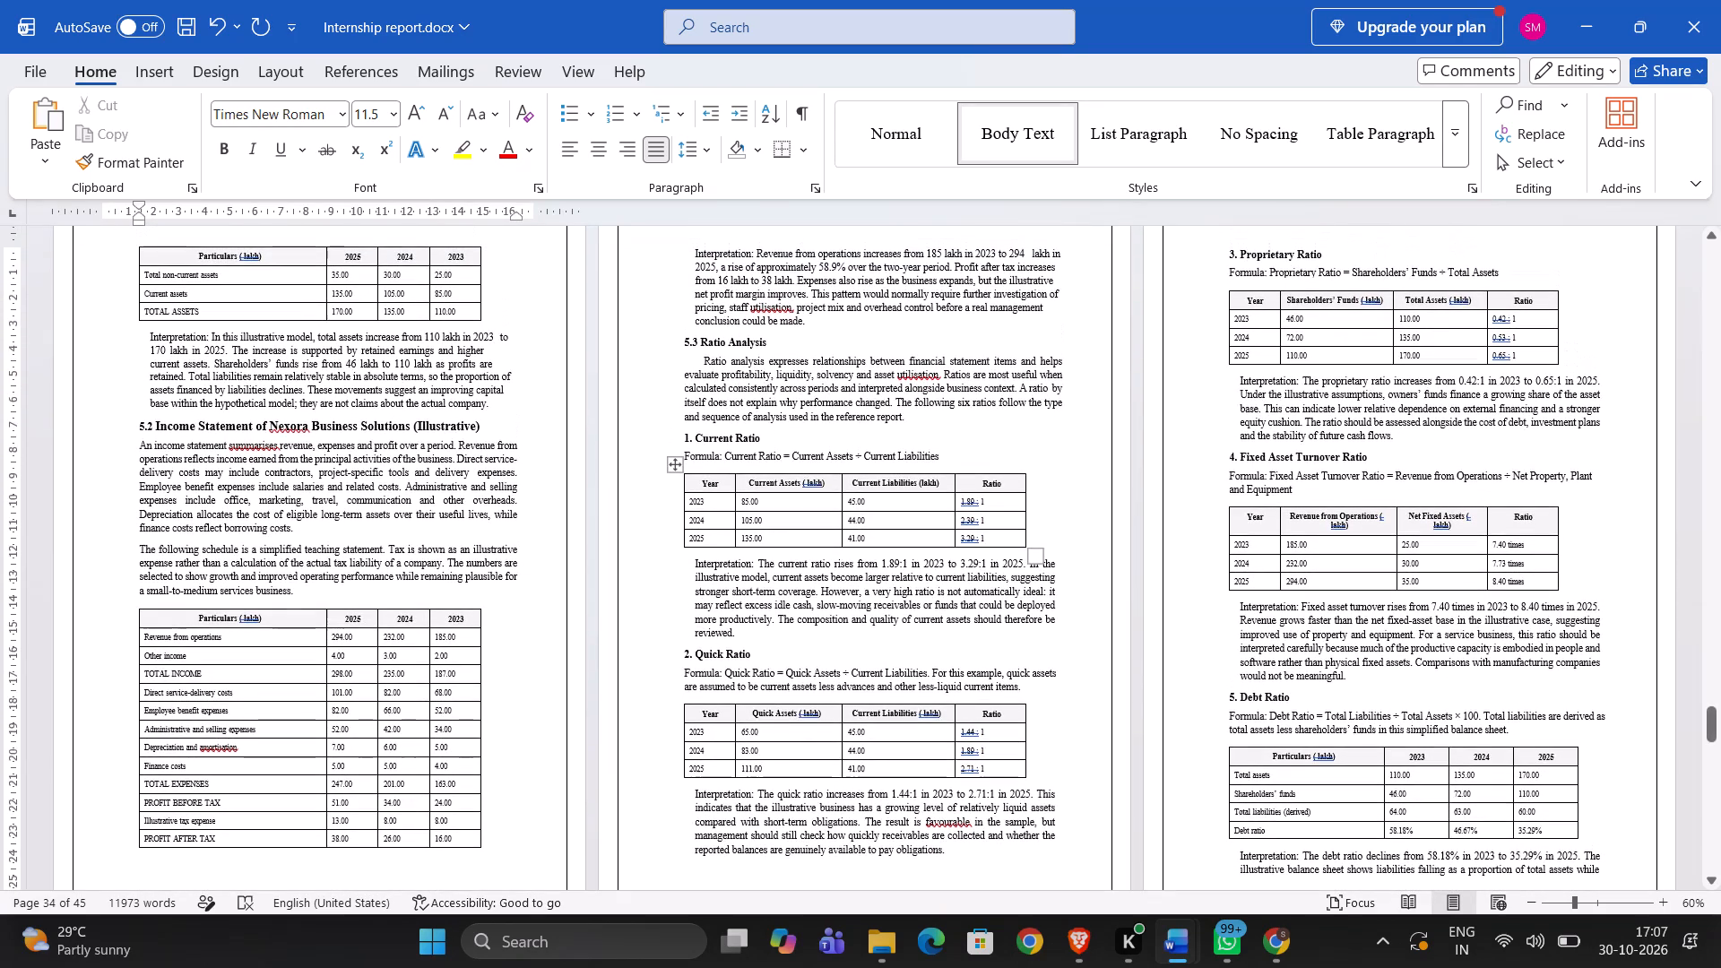
drag(693, 249, 1026, 718)
click(1051, 713)
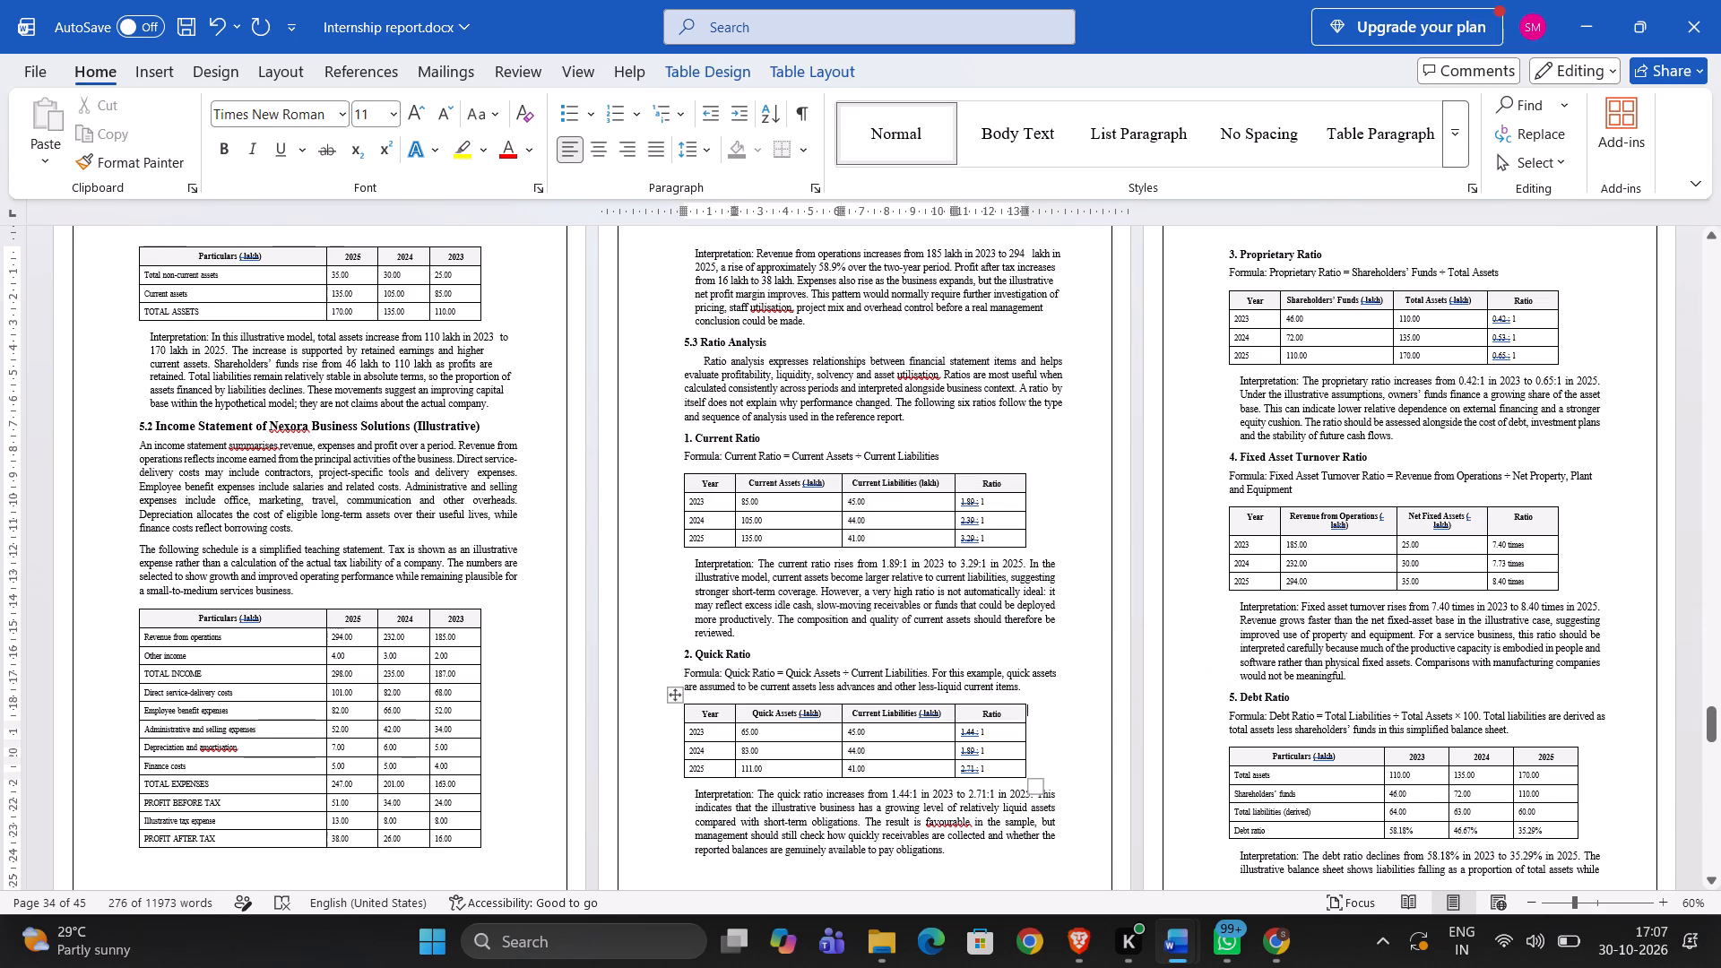
drag(689, 253, 954, 496)
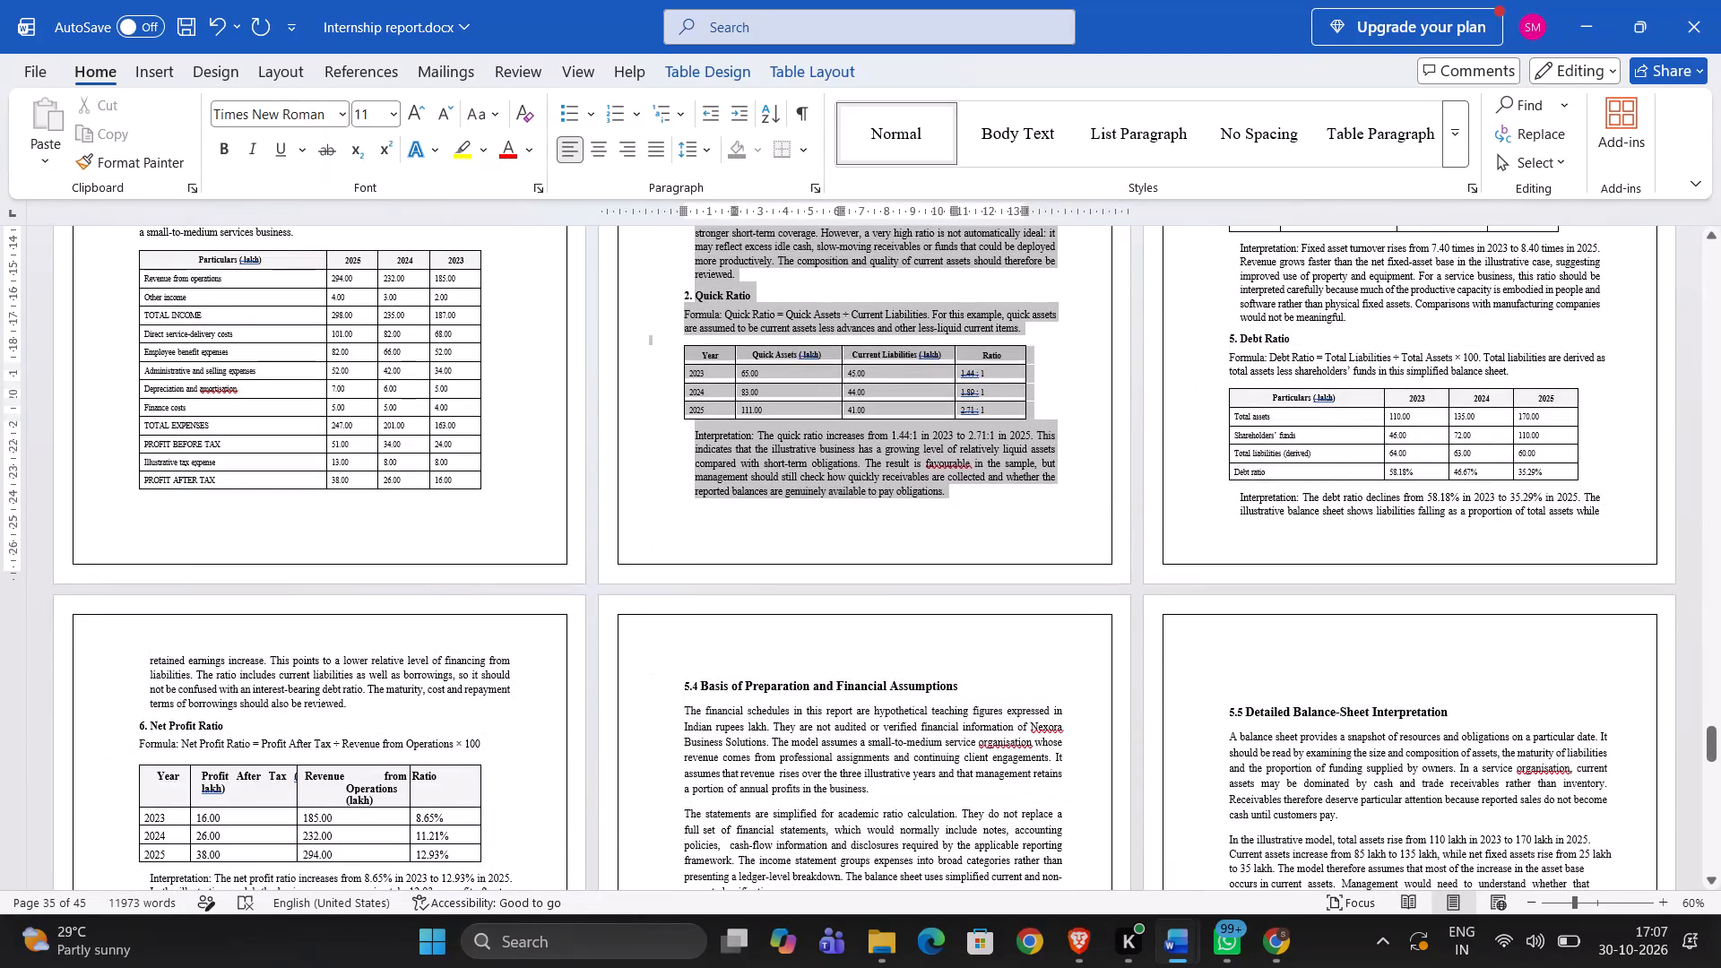
drag(954, 496, 960, 511)
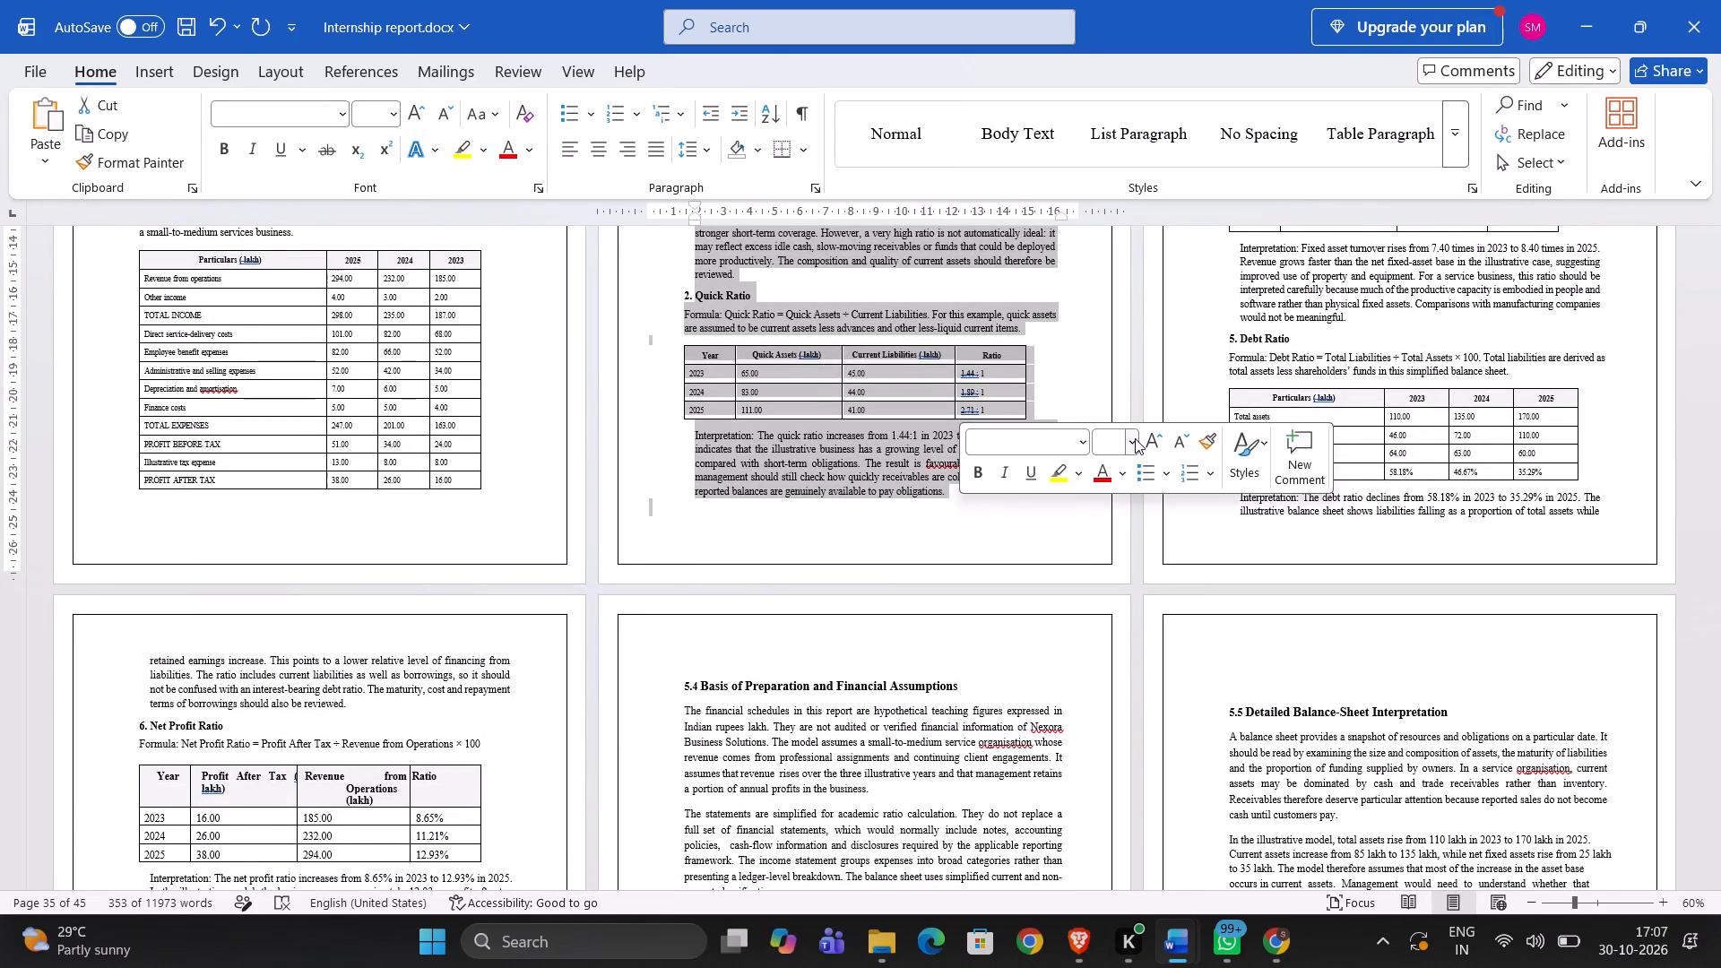
click(1133, 440)
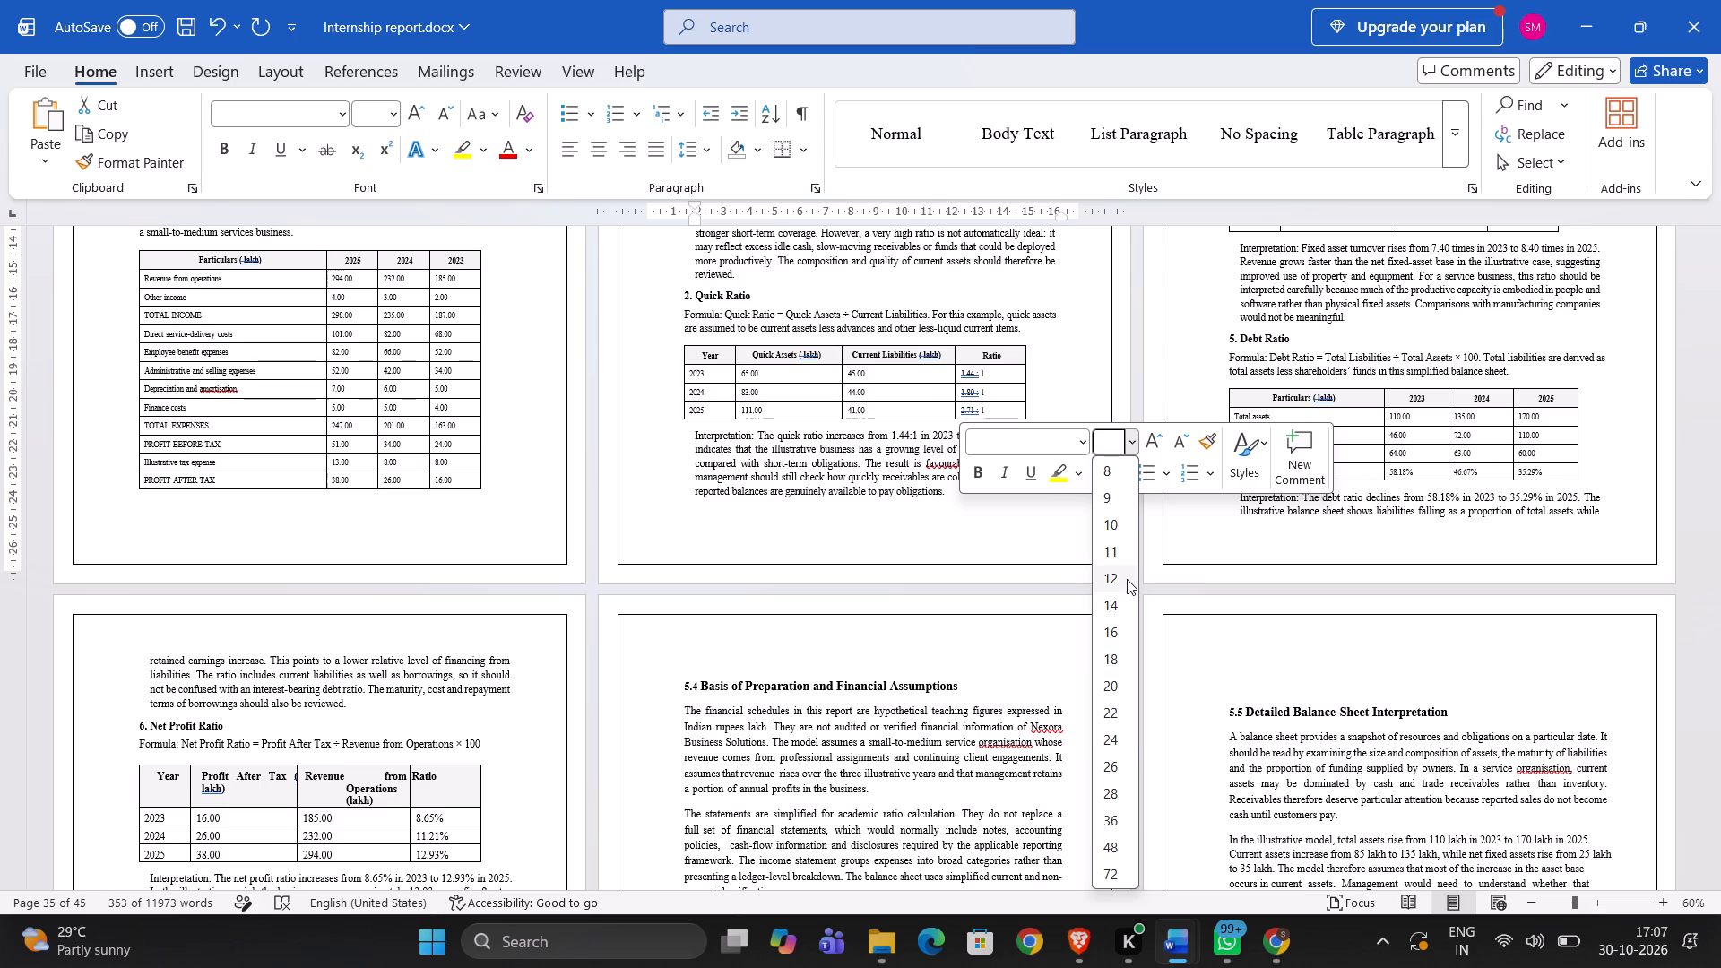
click(1116, 577)
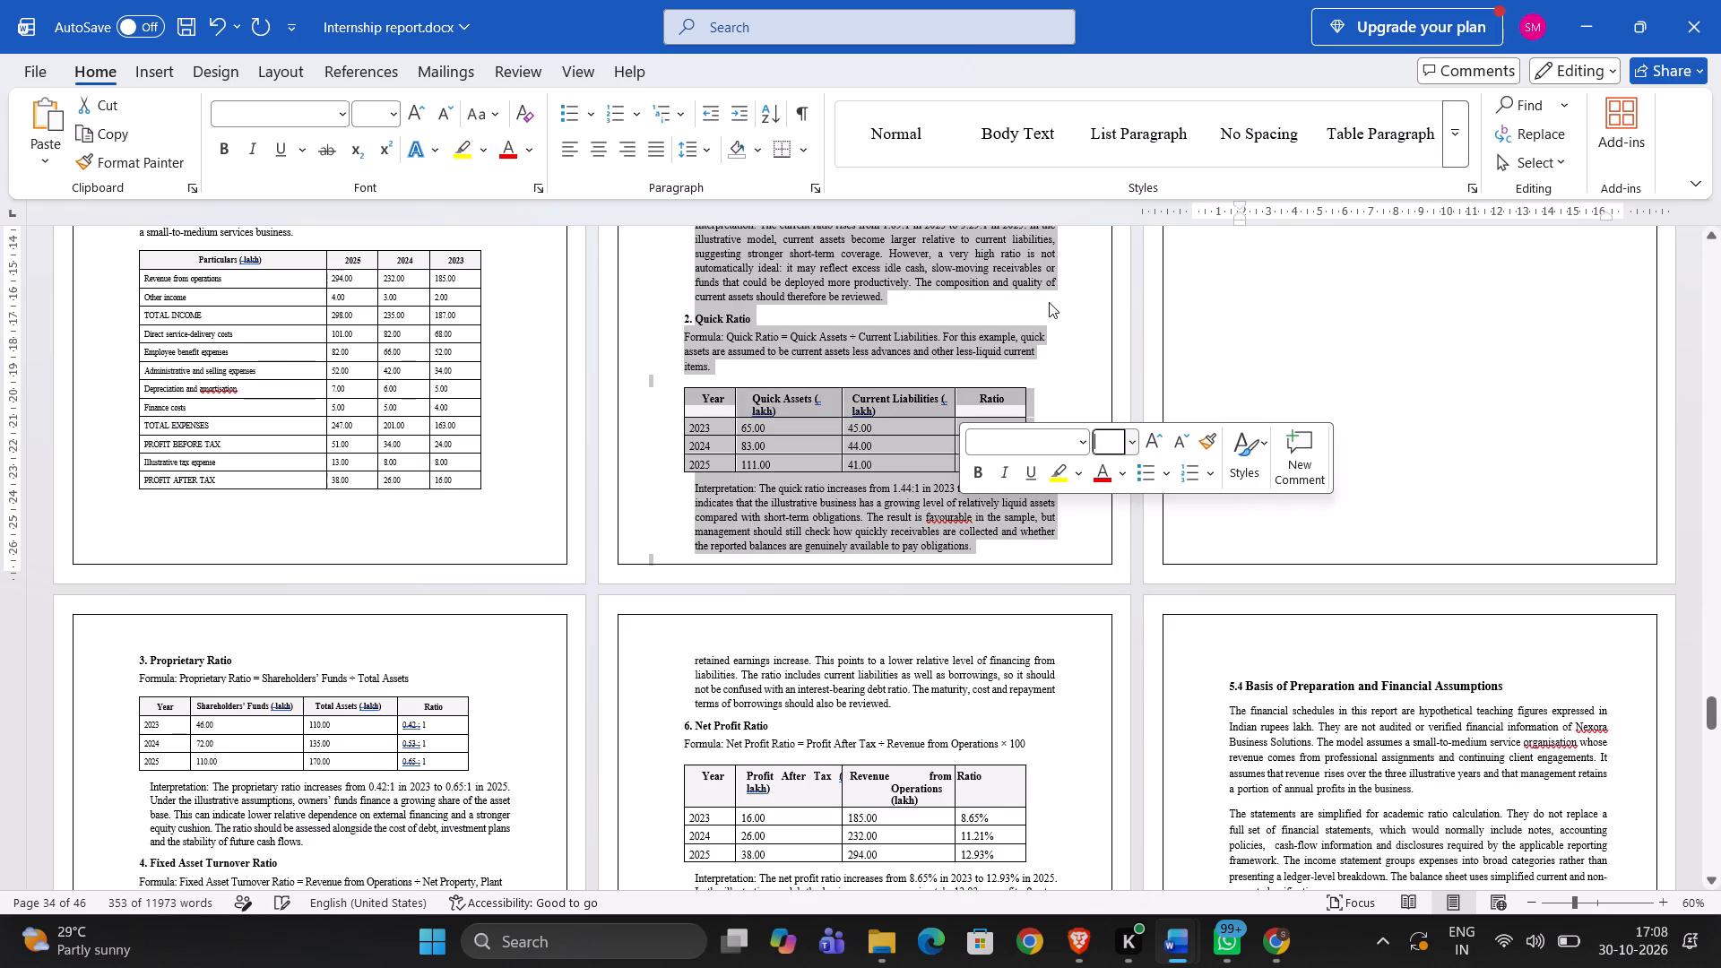
scroll(1049, 302, up, 7)
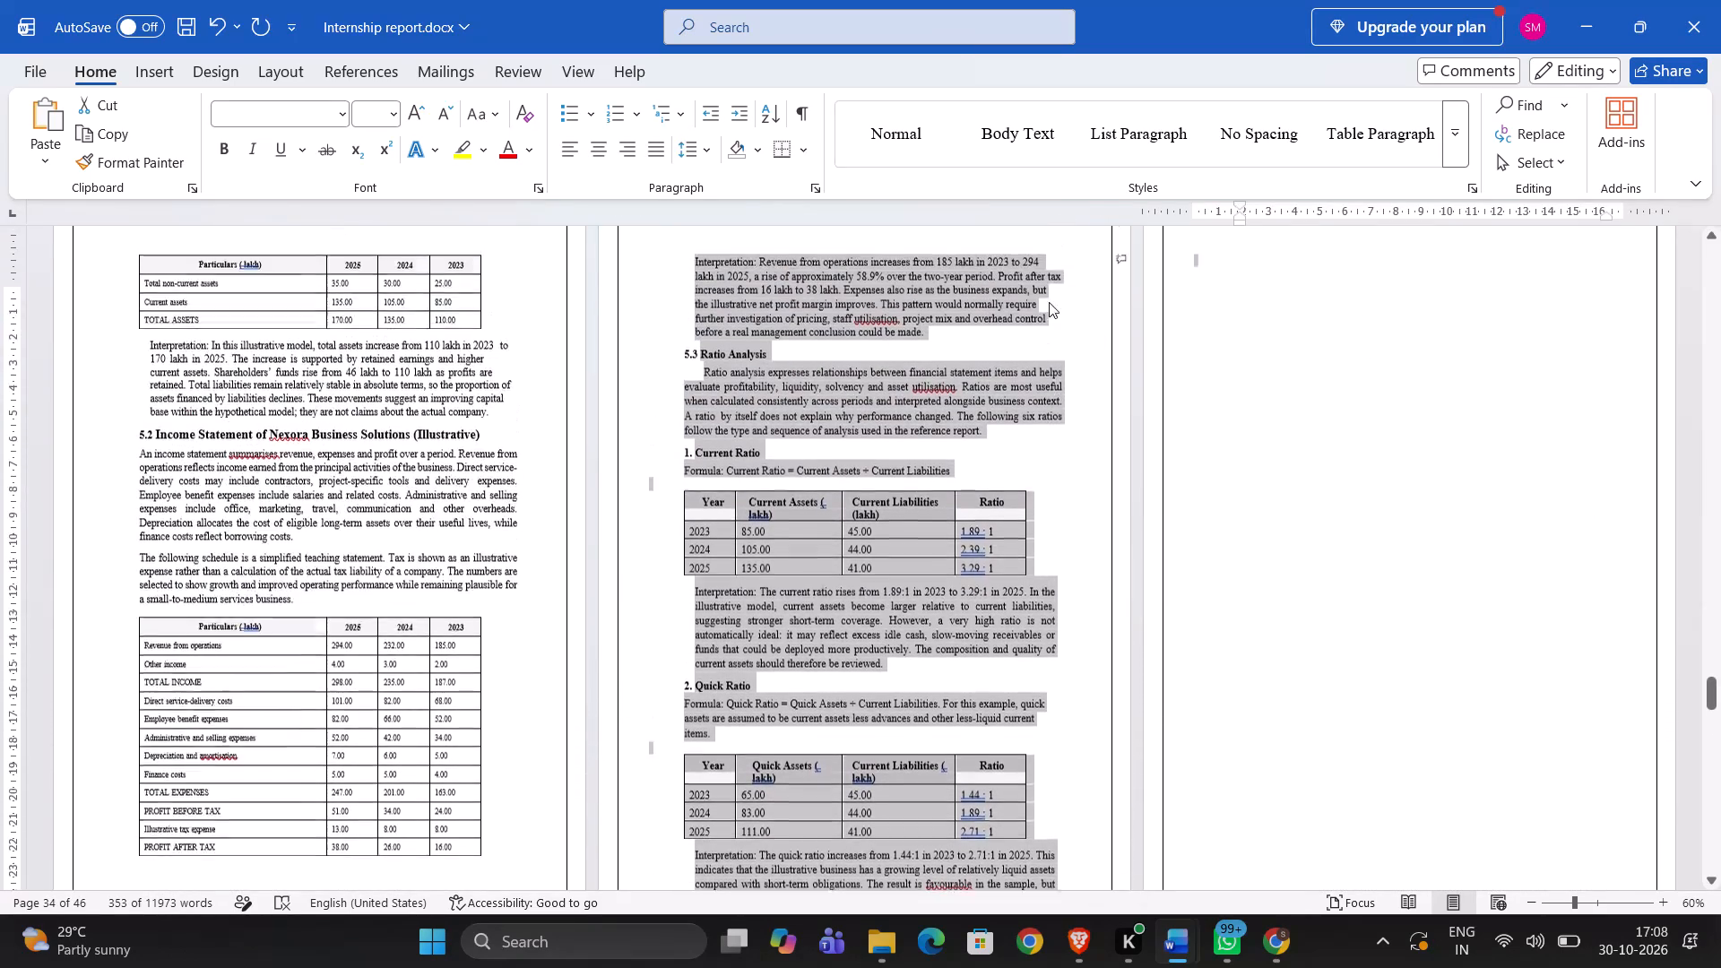
scroll(1049, 302, up, 1)
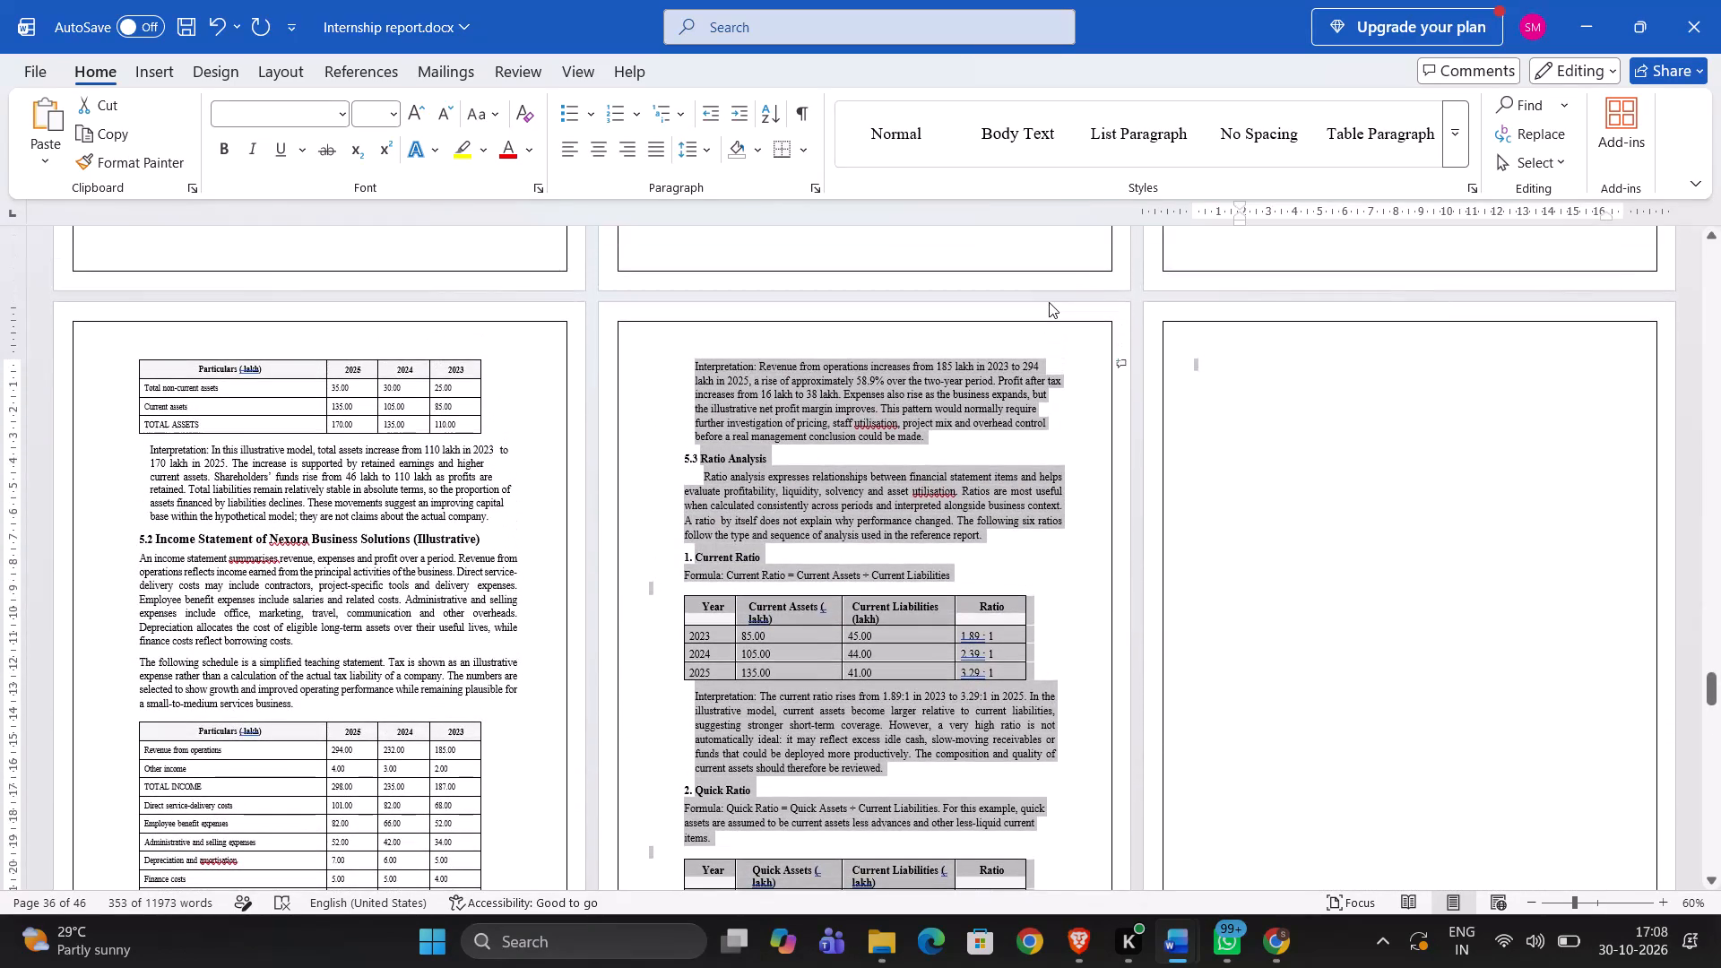
click(1074, 426)
Set the font size of the section 5.3 heading, Ratio Analysis, to 14.
scroll(1074, 426, down, 1)
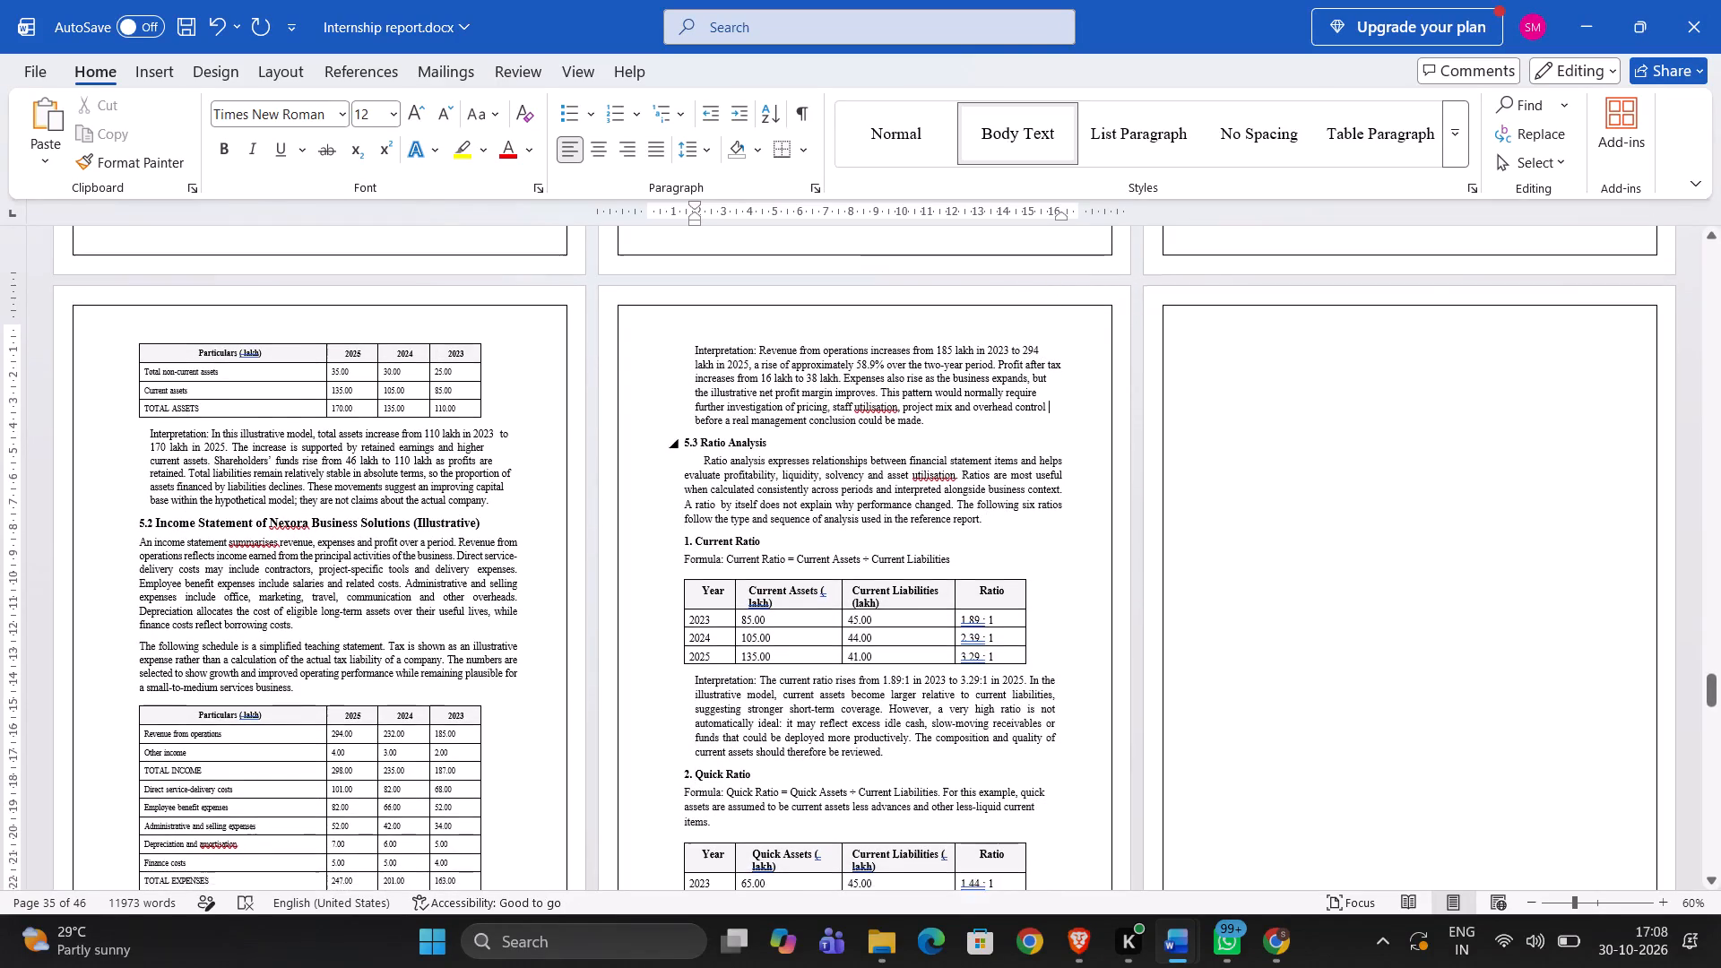
scroll(1074, 426, down, 3)
scroll(1074, 426, up, 1)
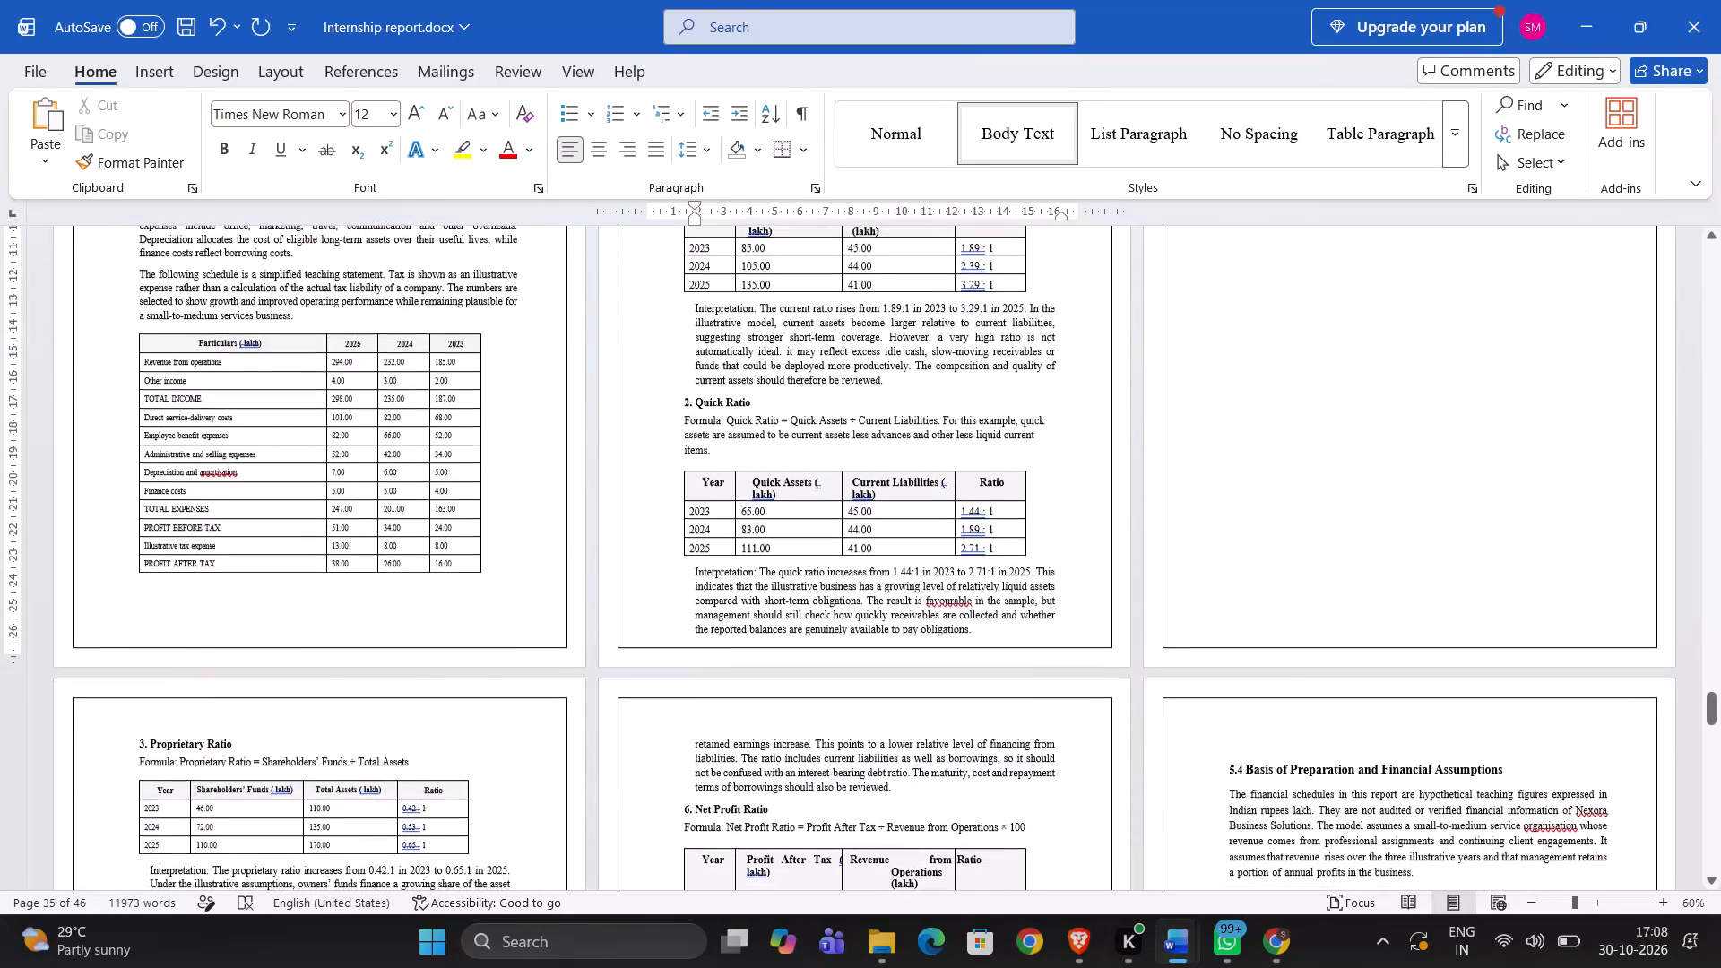
scroll(1074, 426, up, 1)
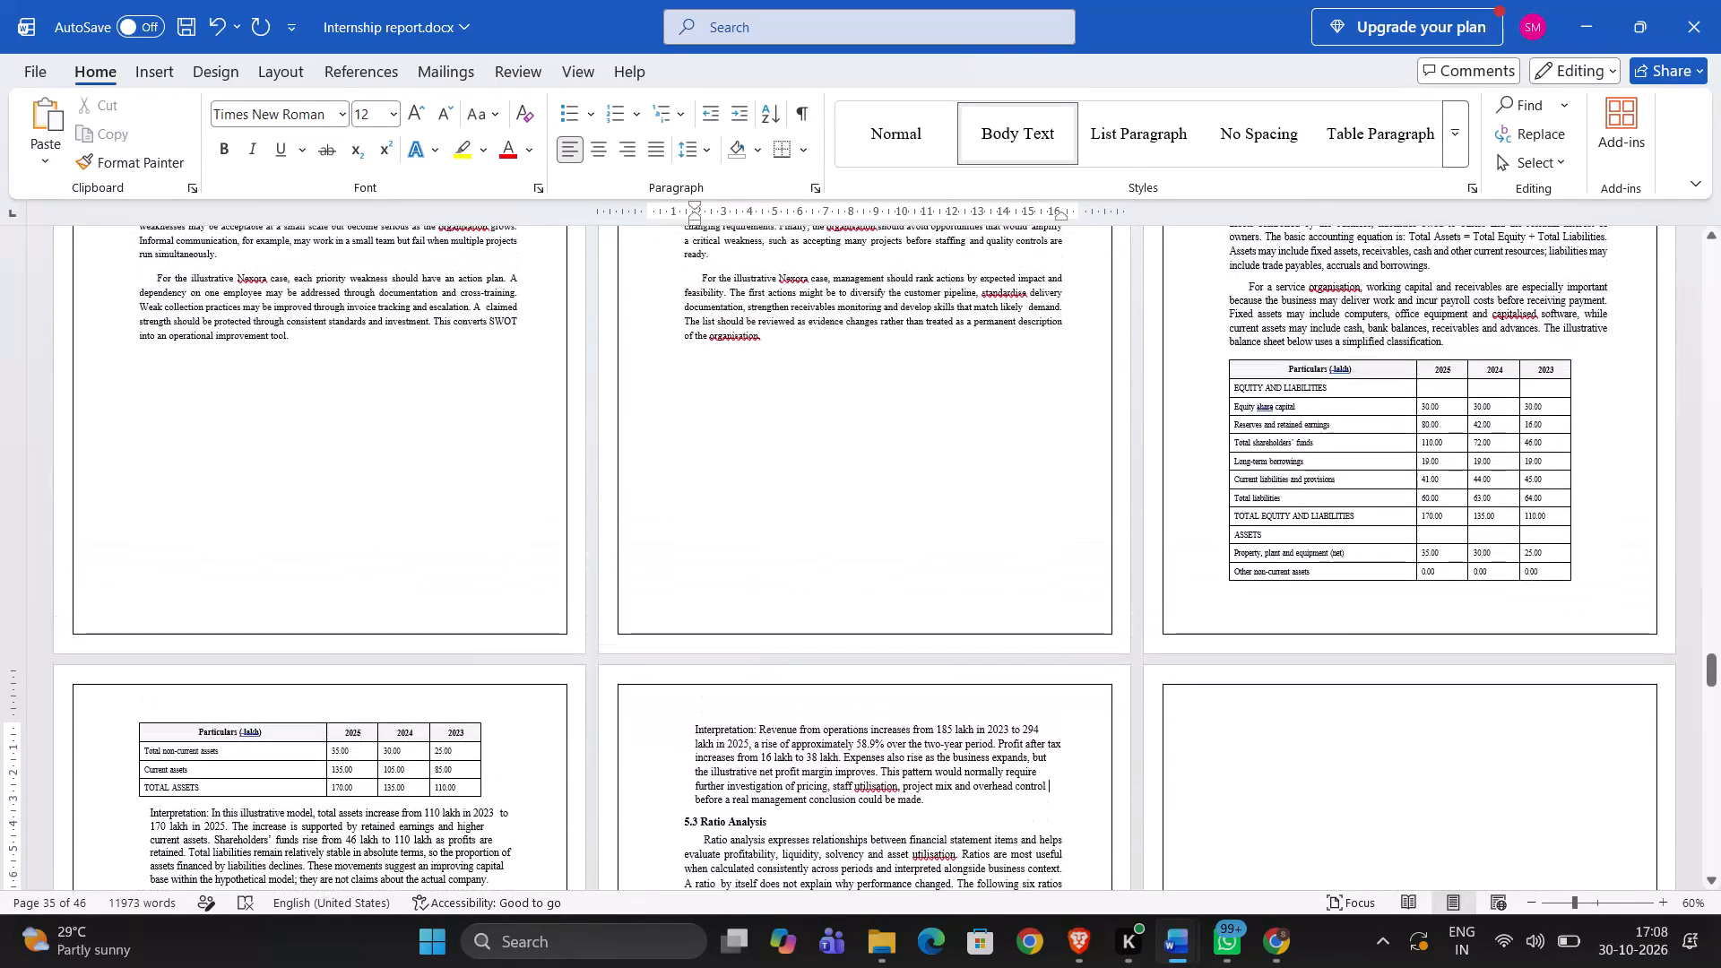
scroll(1005, 620, down, 2)
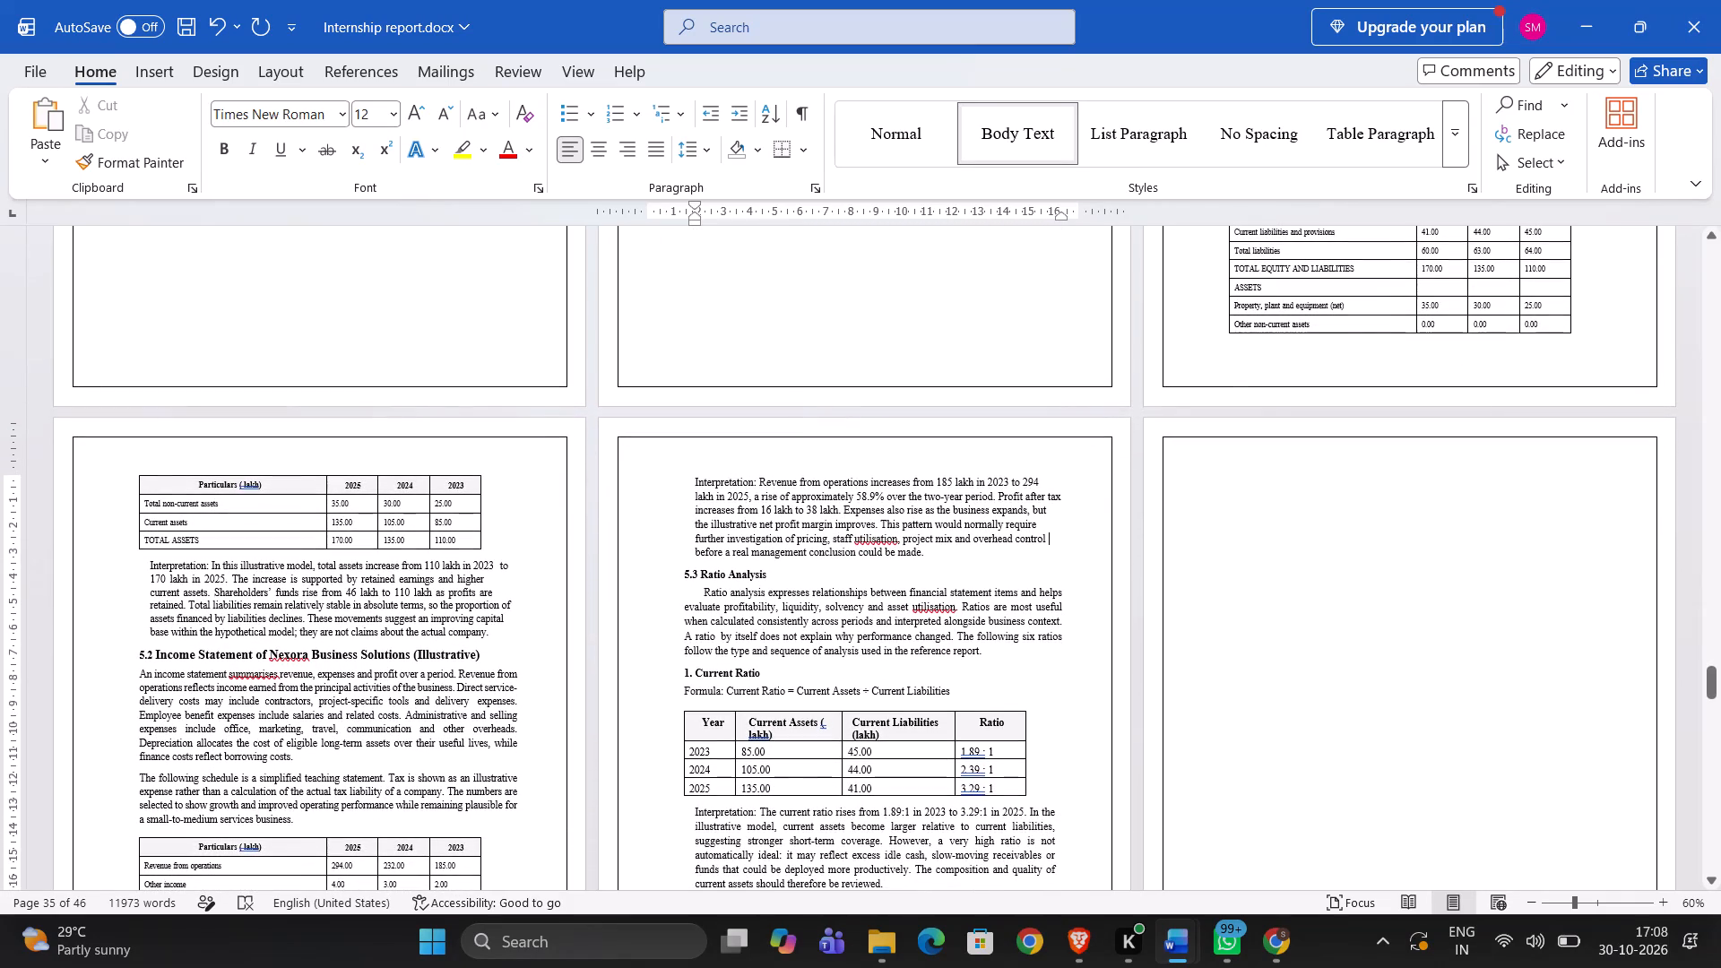
drag(778, 567, 656, 567)
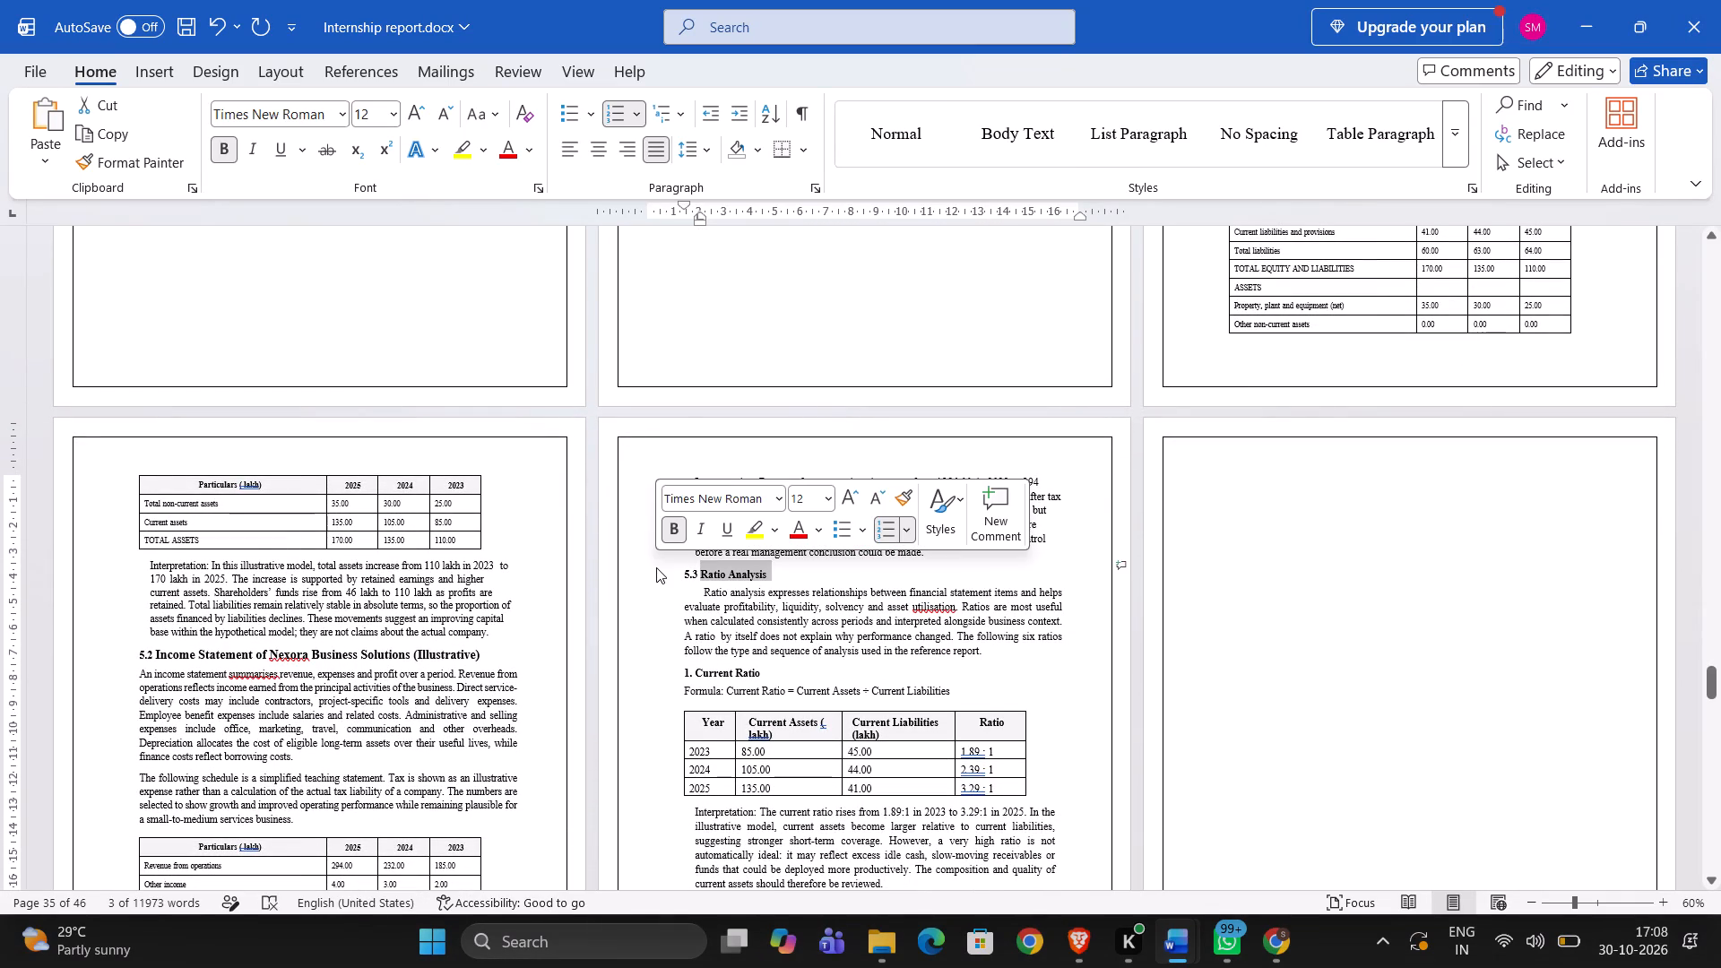
click(829, 496)
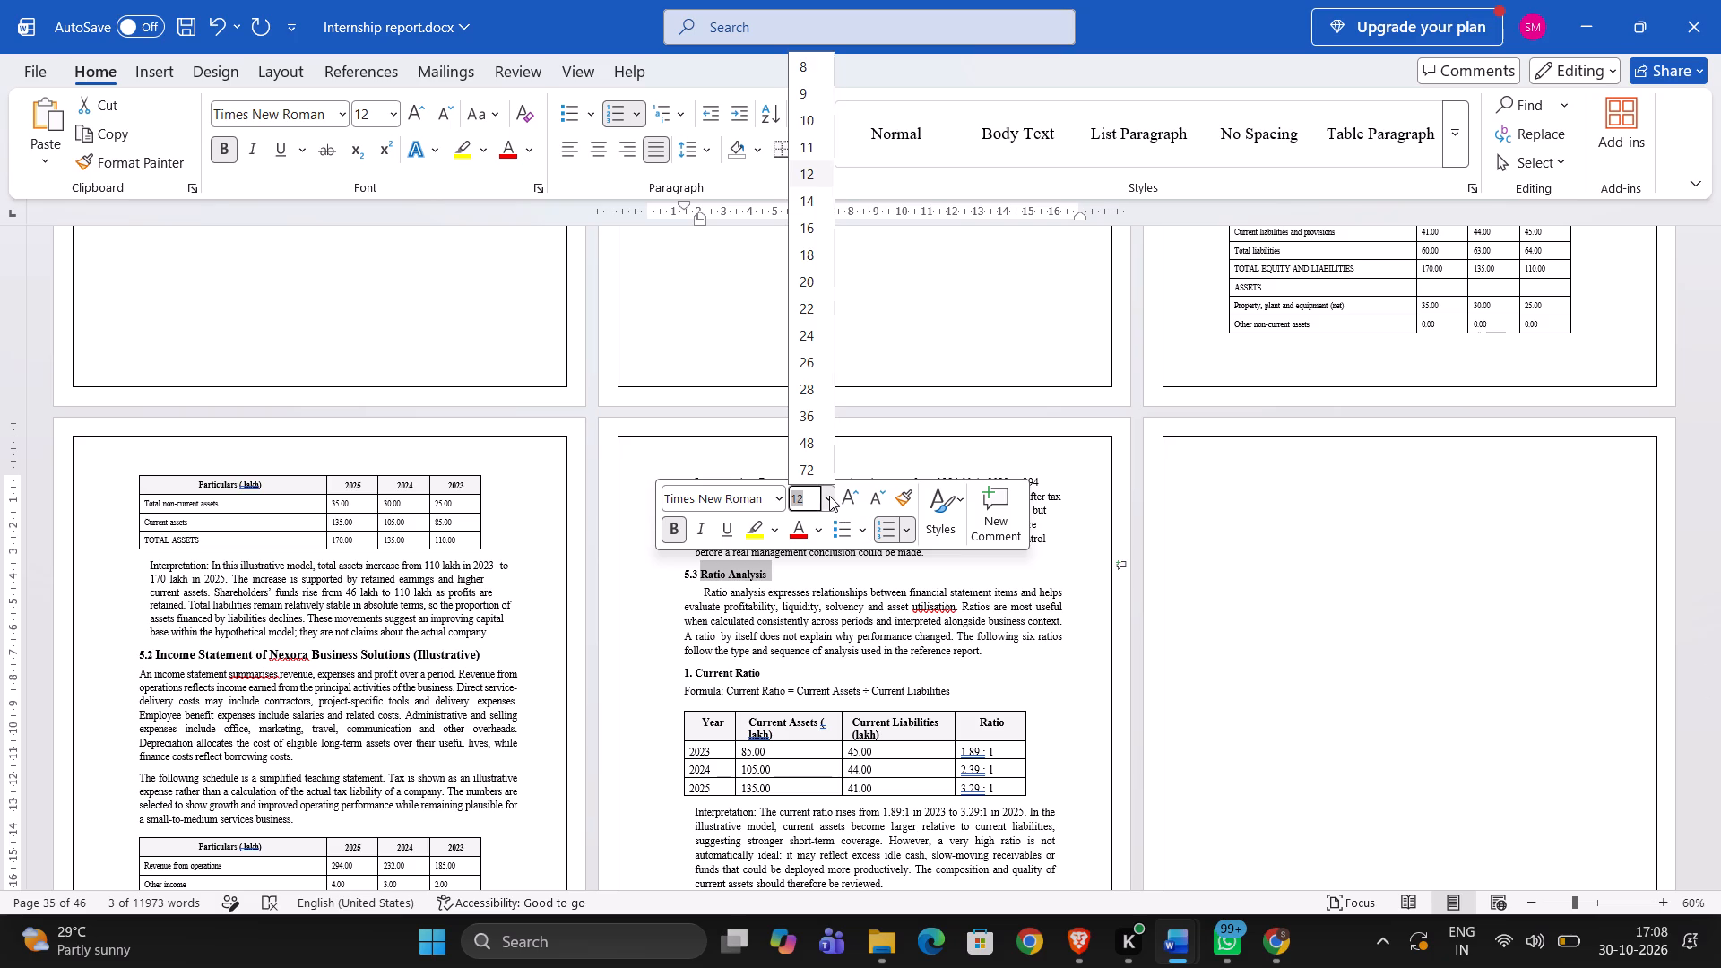
click(817, 201)
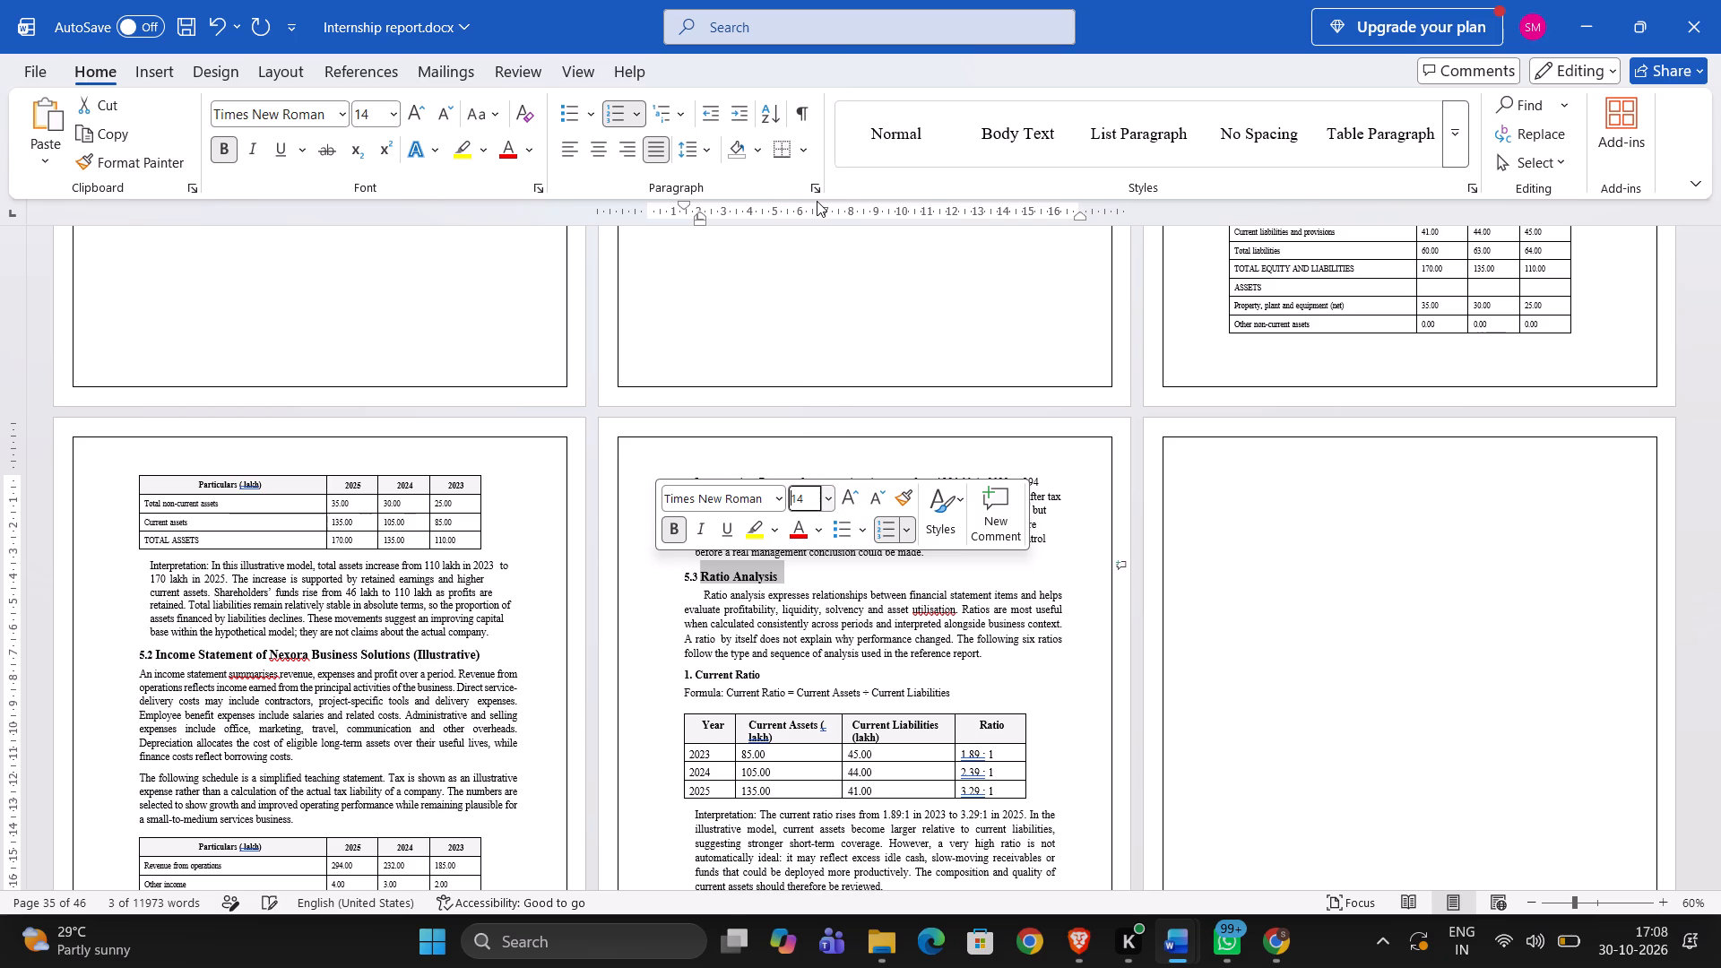
click(1068, 570)
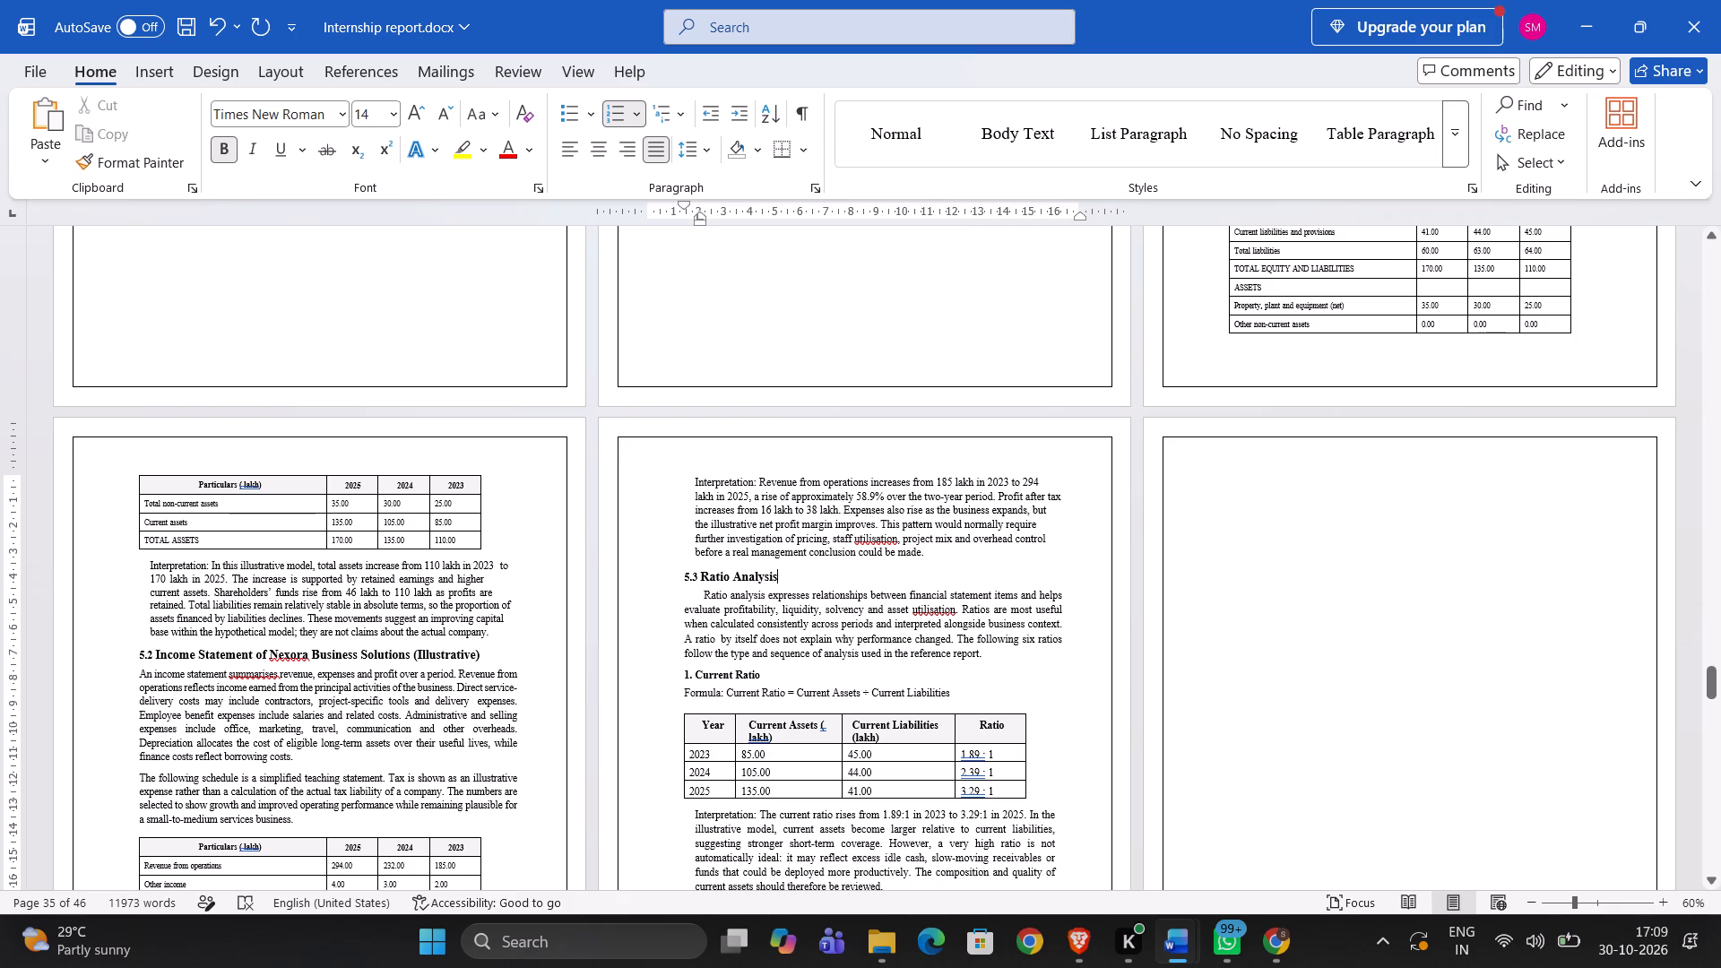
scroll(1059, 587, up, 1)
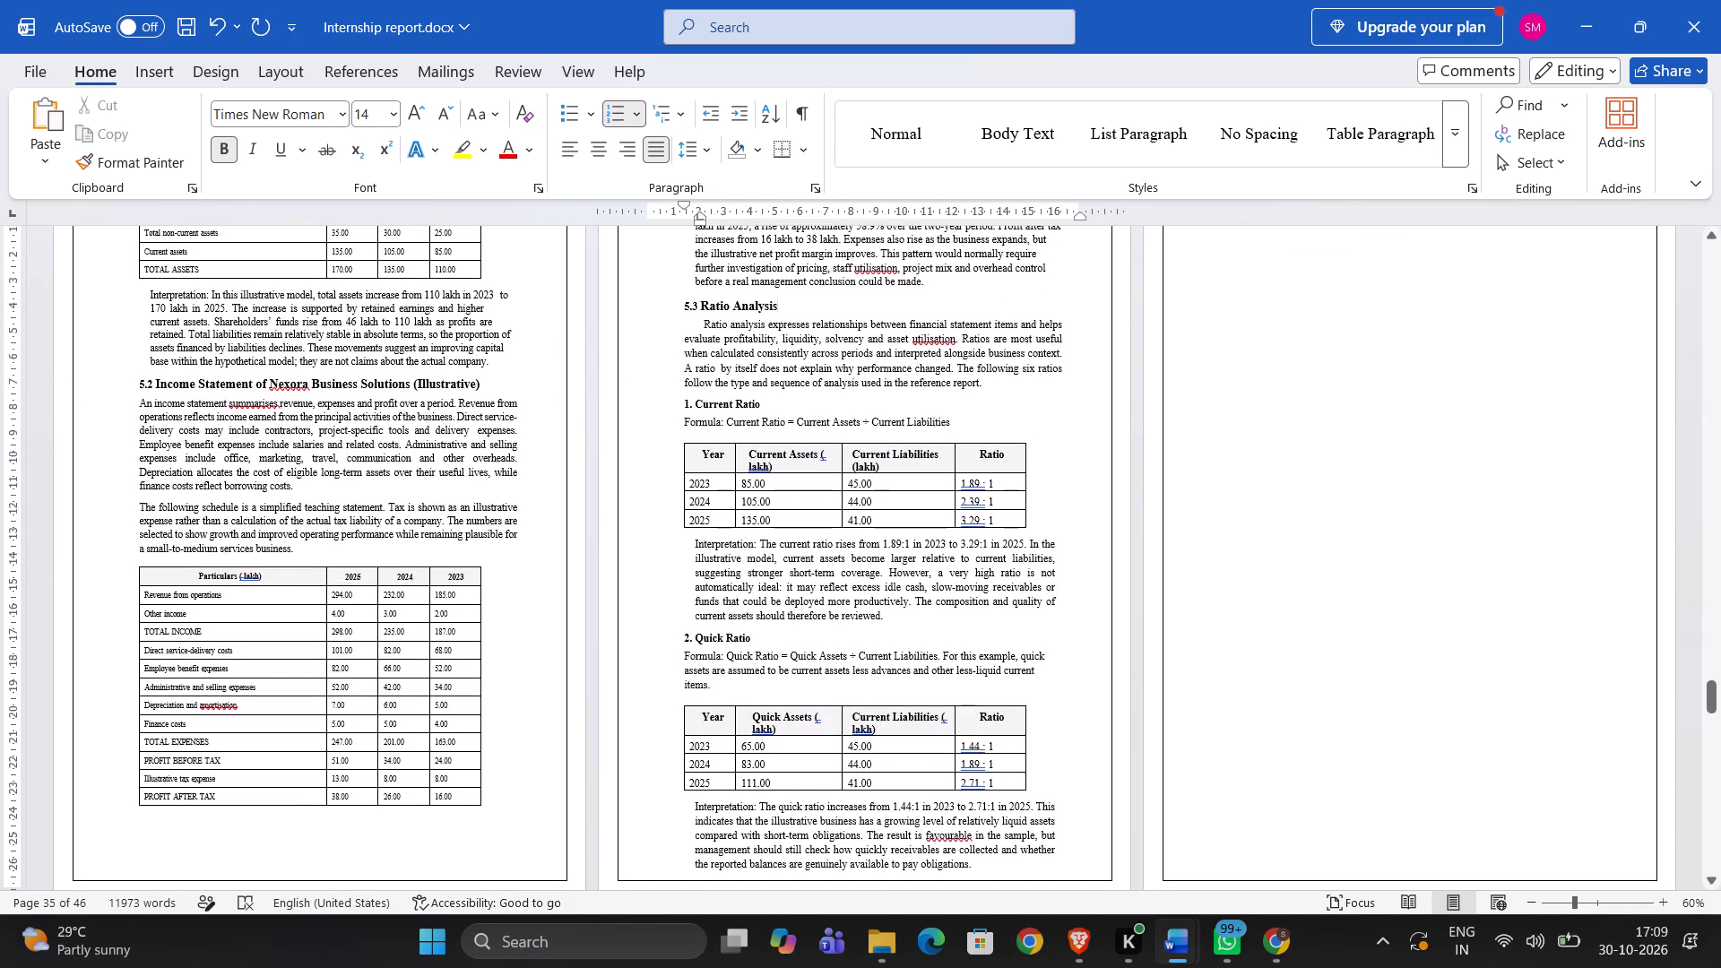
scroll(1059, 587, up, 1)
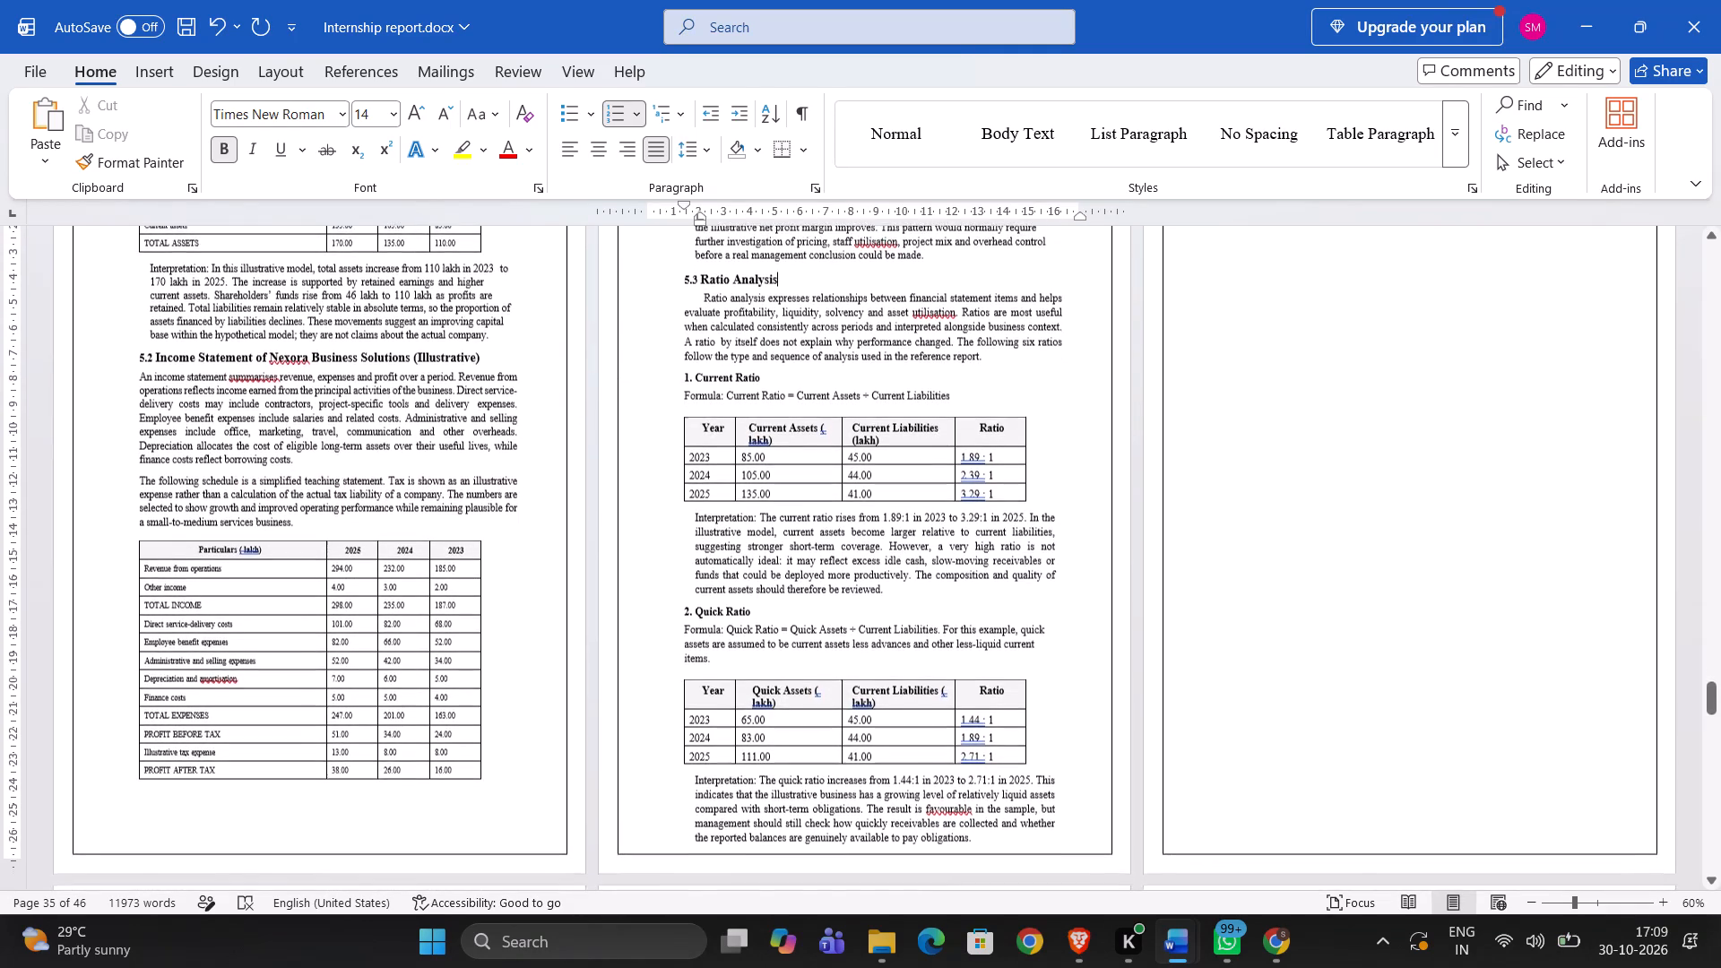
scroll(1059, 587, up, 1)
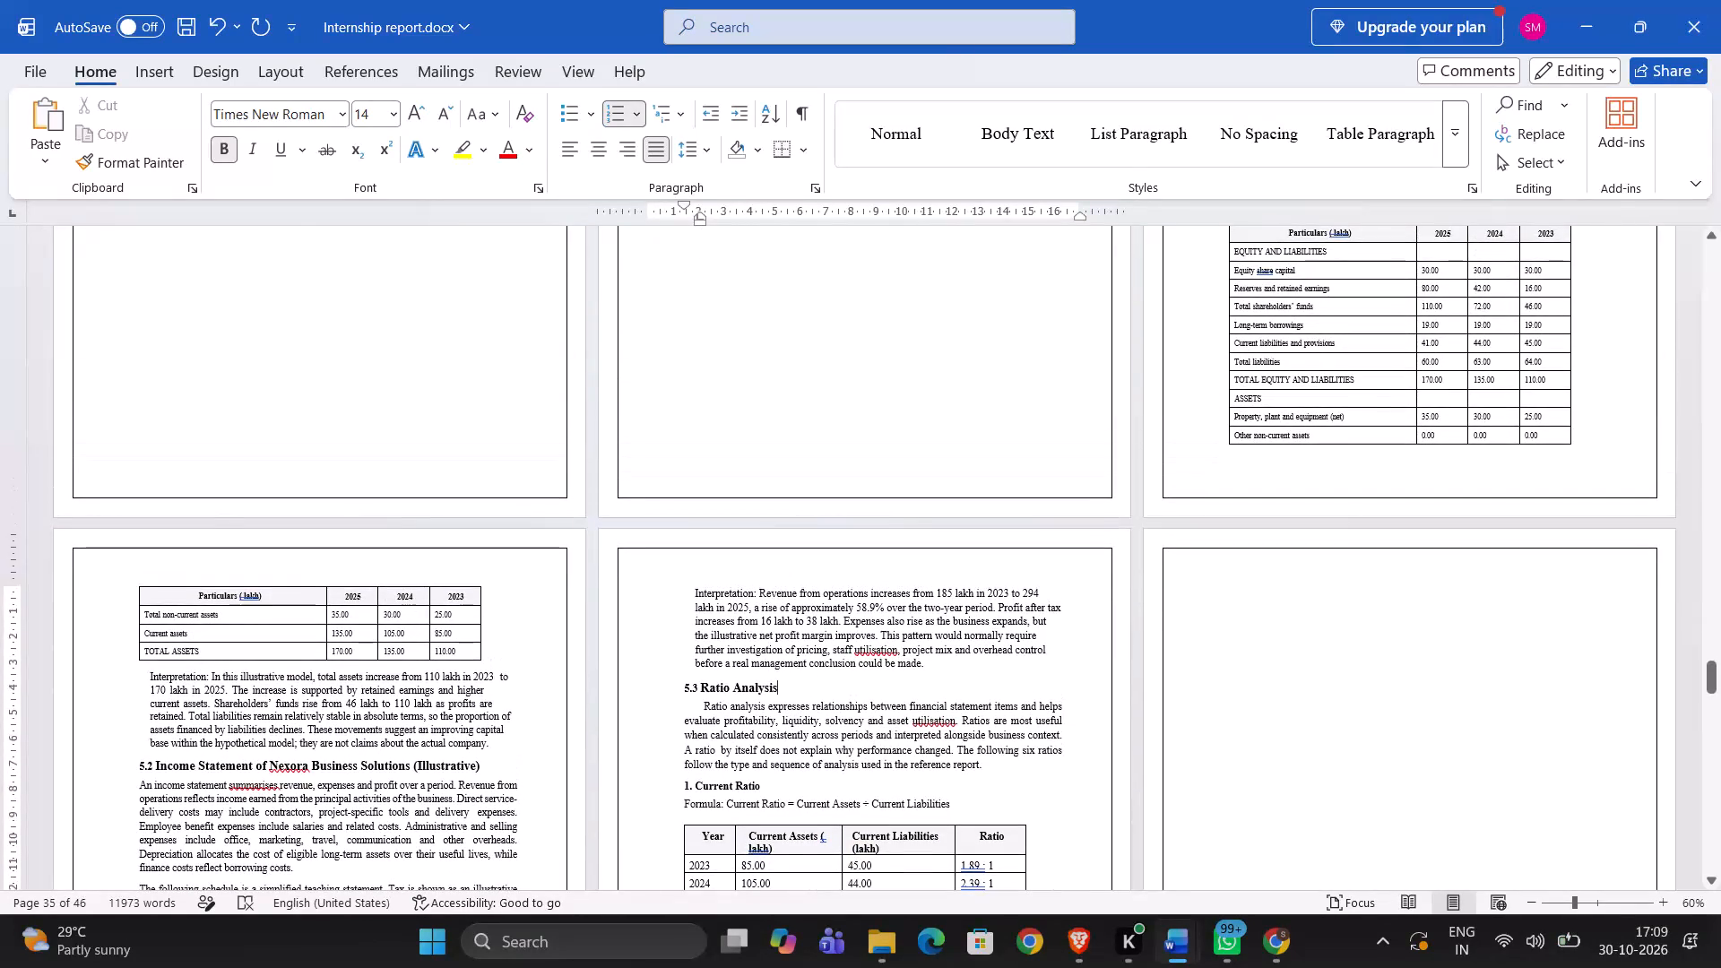
Delete the blank page between the Quick Ratio interpretation and the 3. Proprietary Ratio heading.
scroll(1059, 587, up, 2)
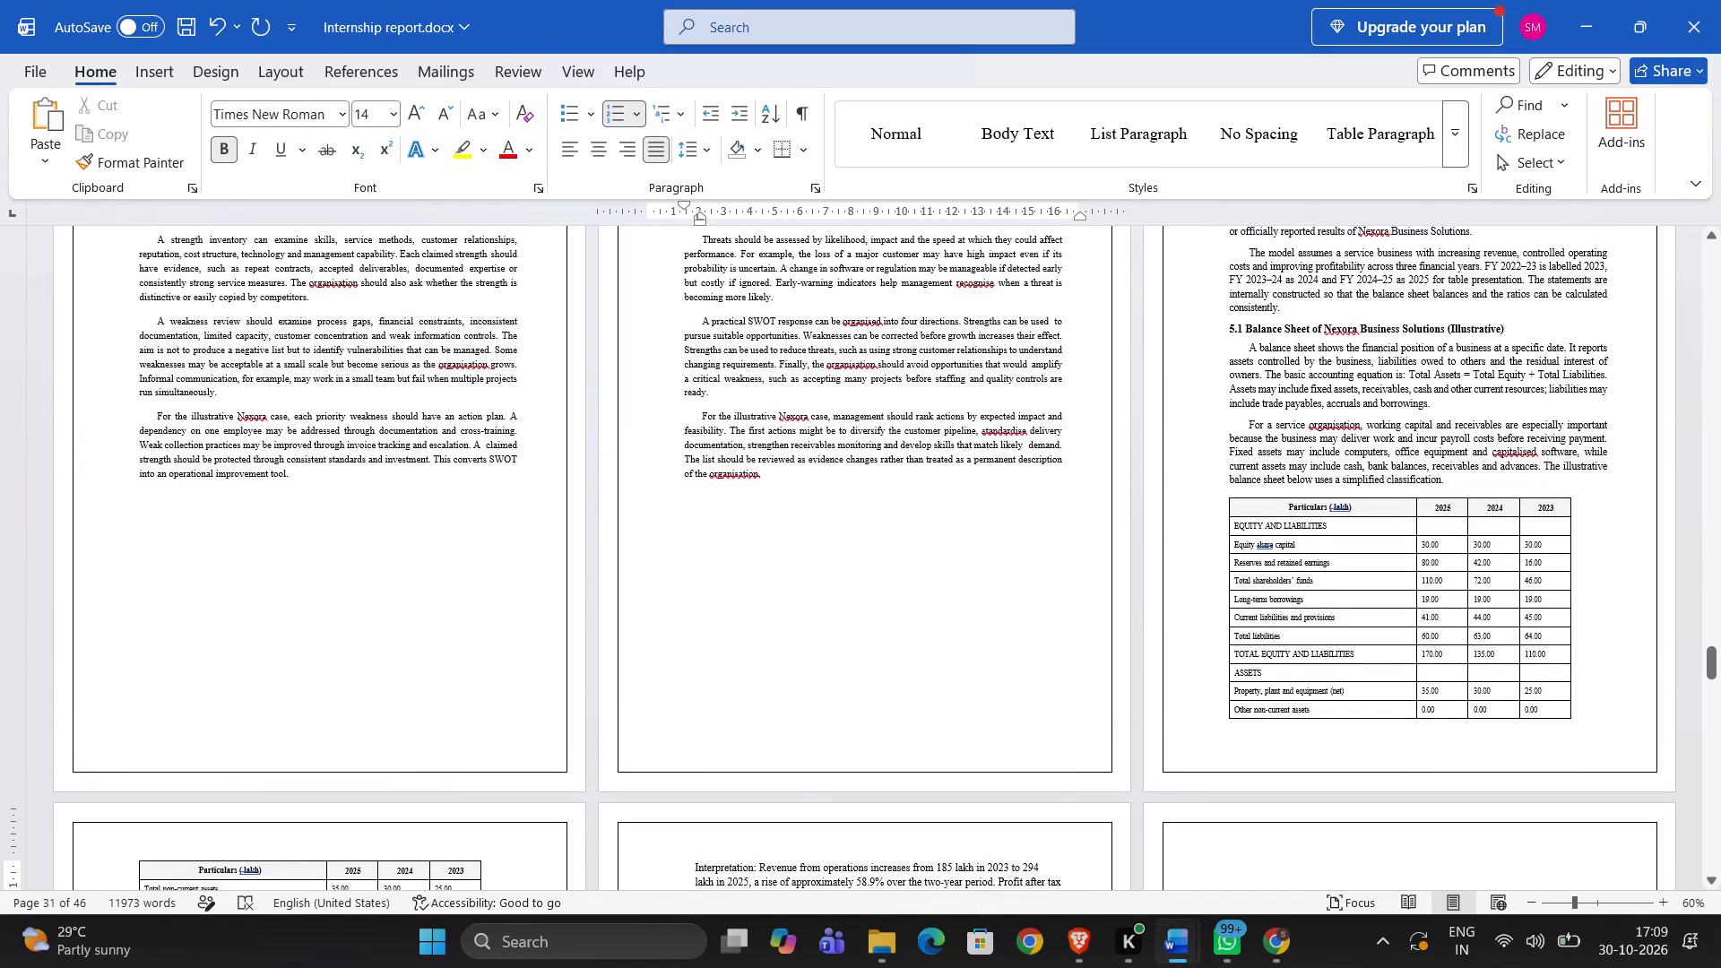
scroll(1059, 587, down, 4)
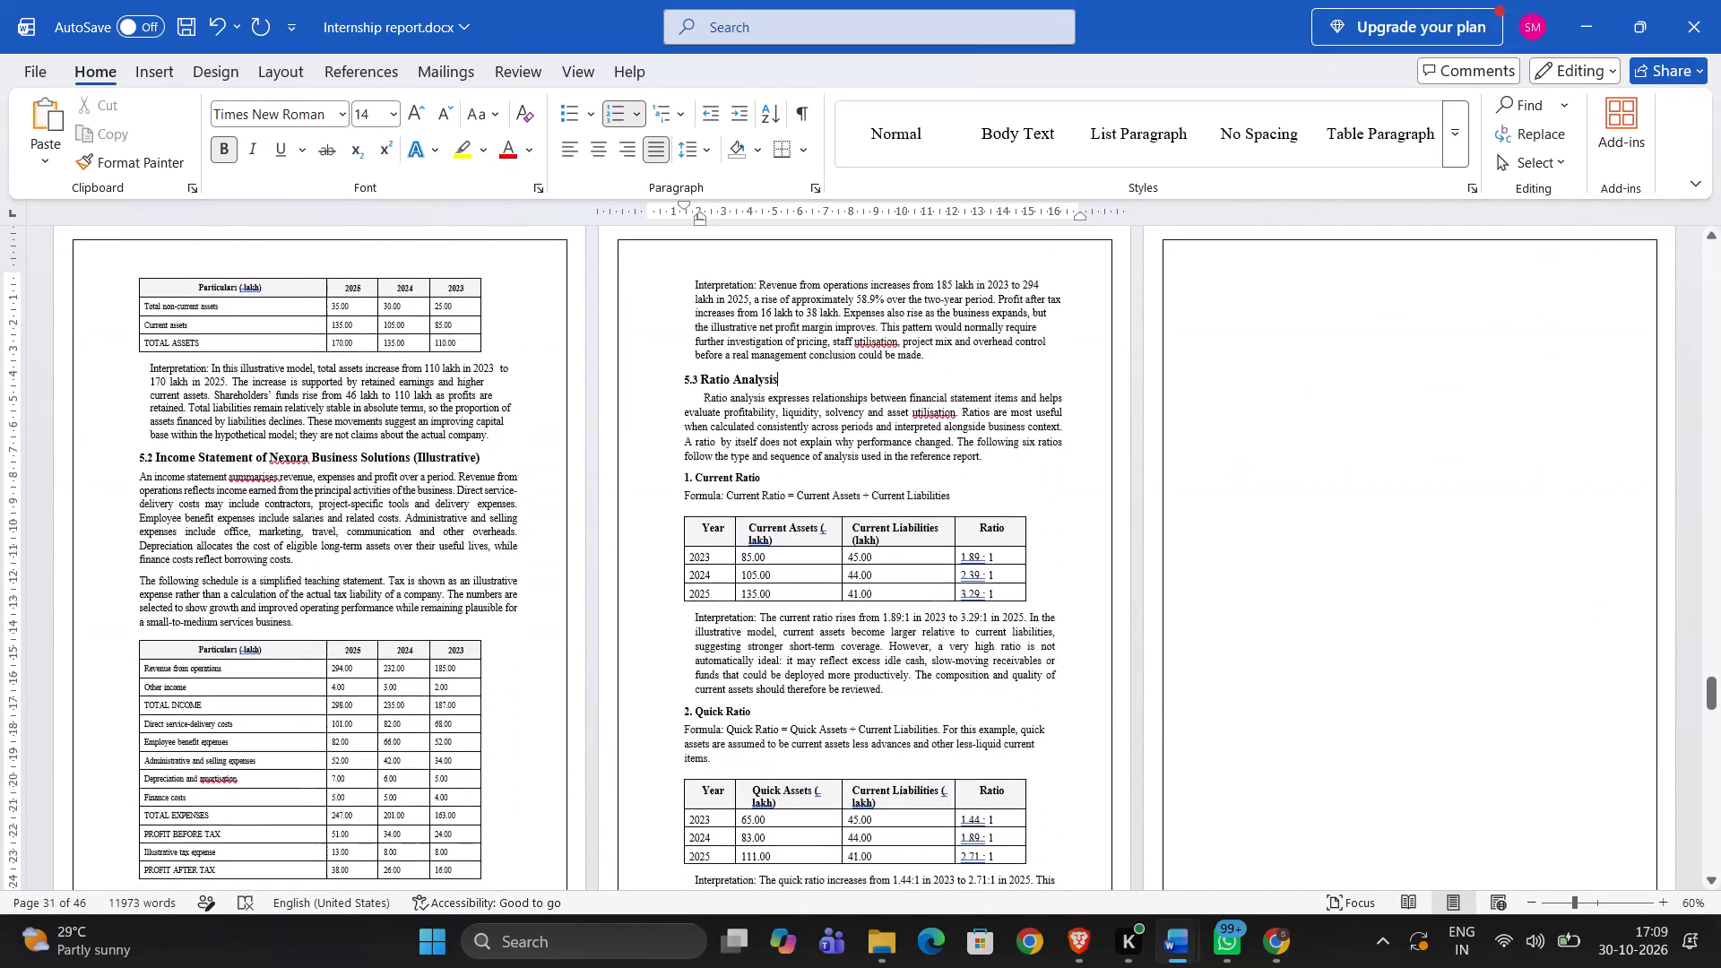
scroll(1059, 587, down, 4)
click(1327, 350)
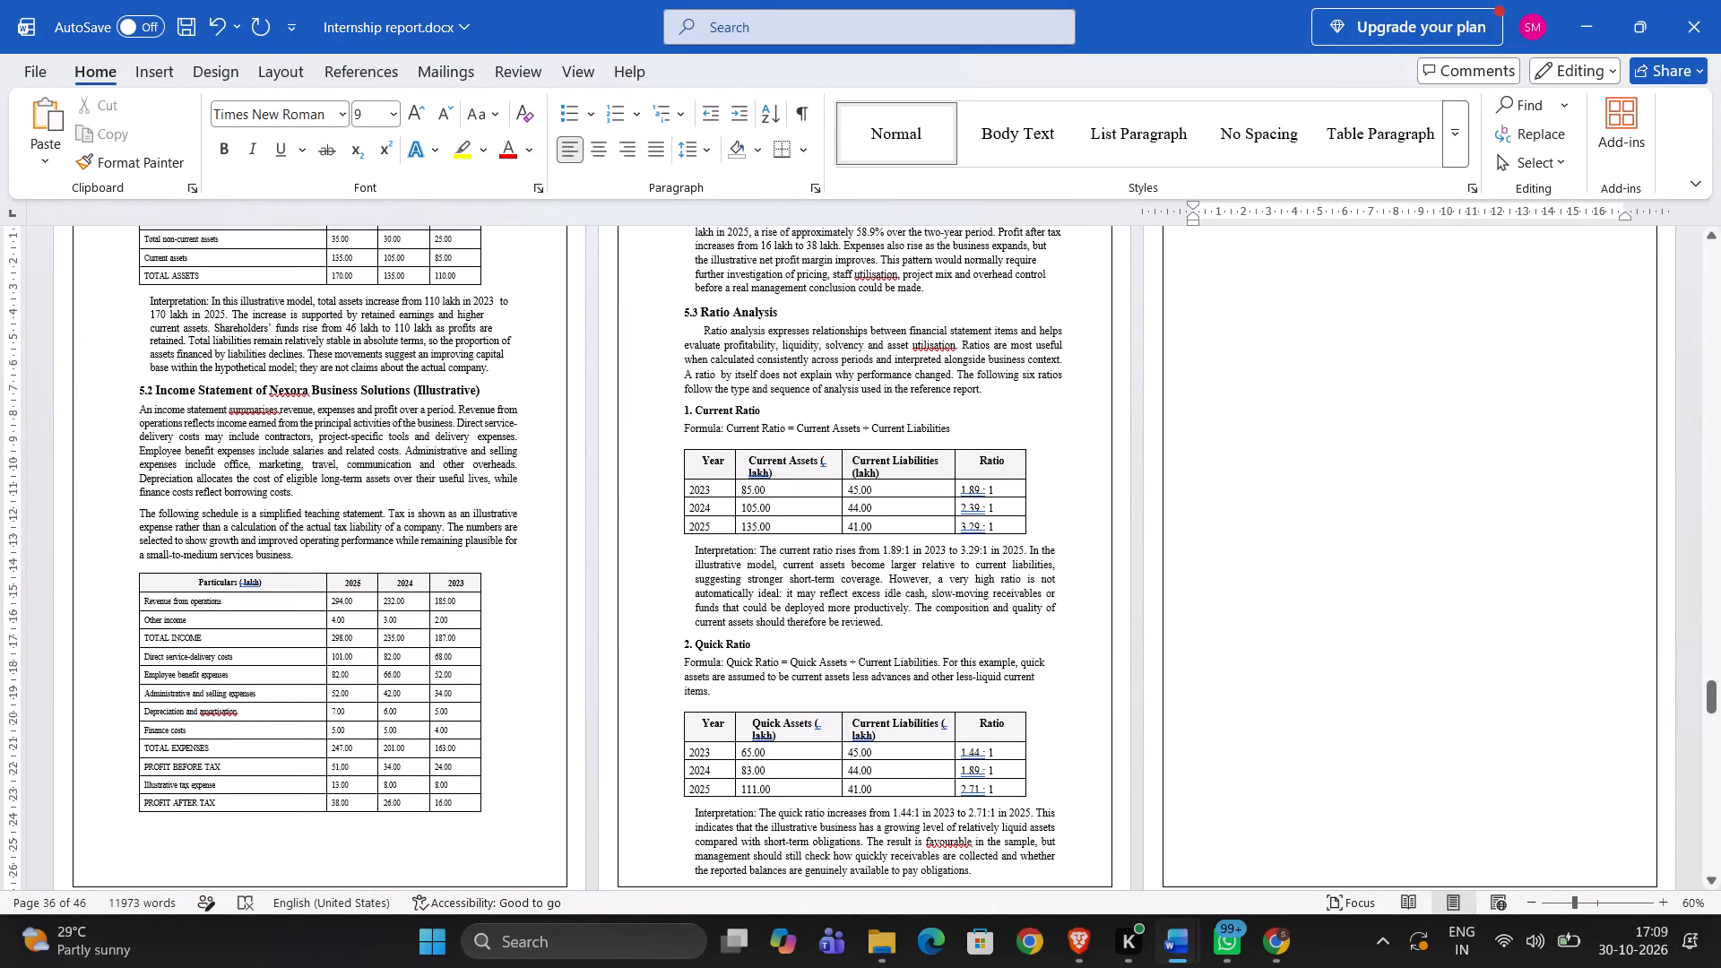
key(Delete)
Check the font size of the section 5.5 heading, Detailed Balance-Sheet Interpretation.
scroll(1327, 350, down, 1)
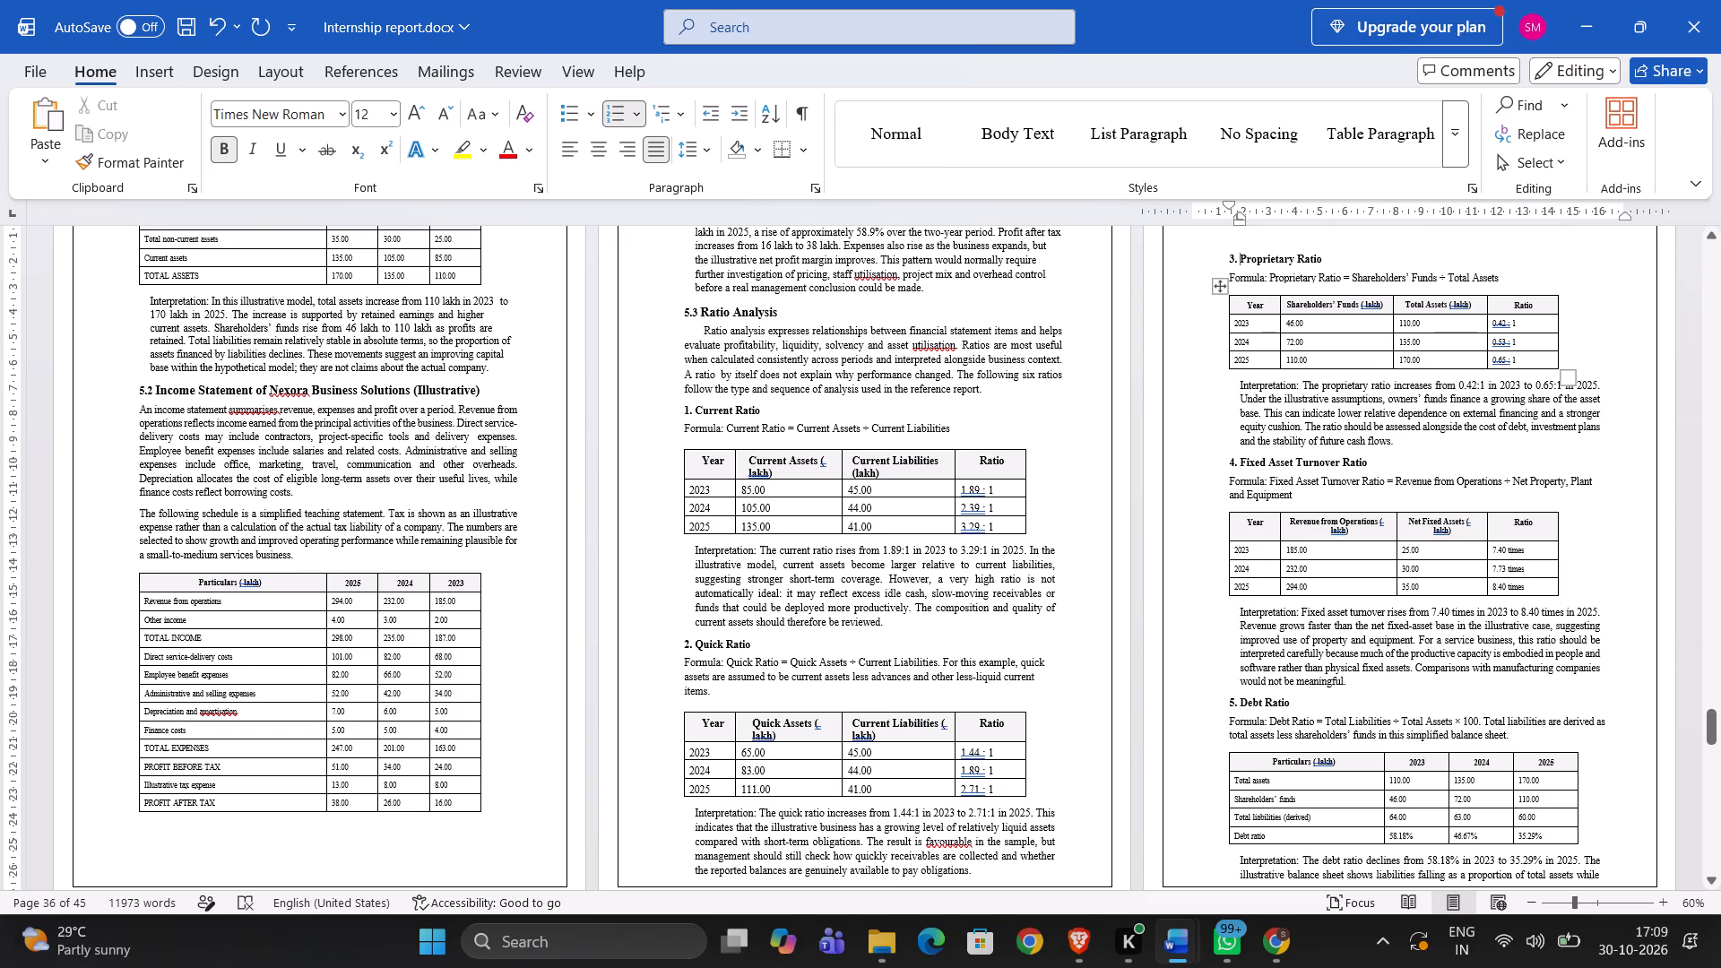
scroll(1327, 350, down, 1)
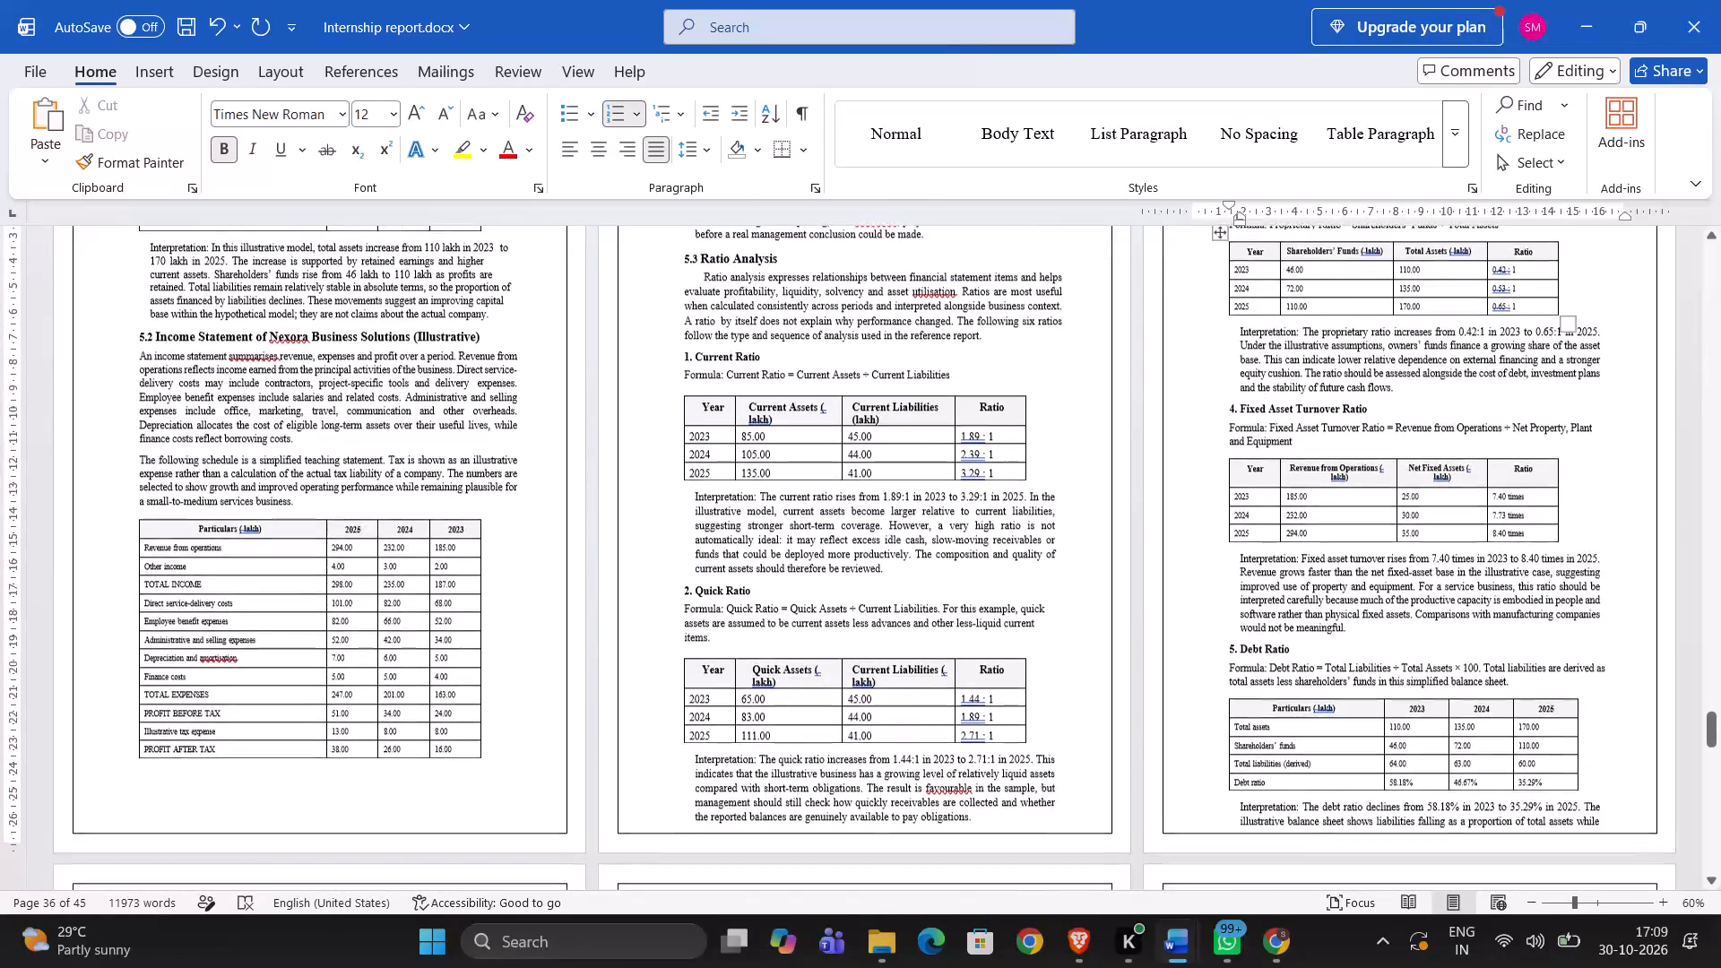
scroll(1327, 350, down, 1)
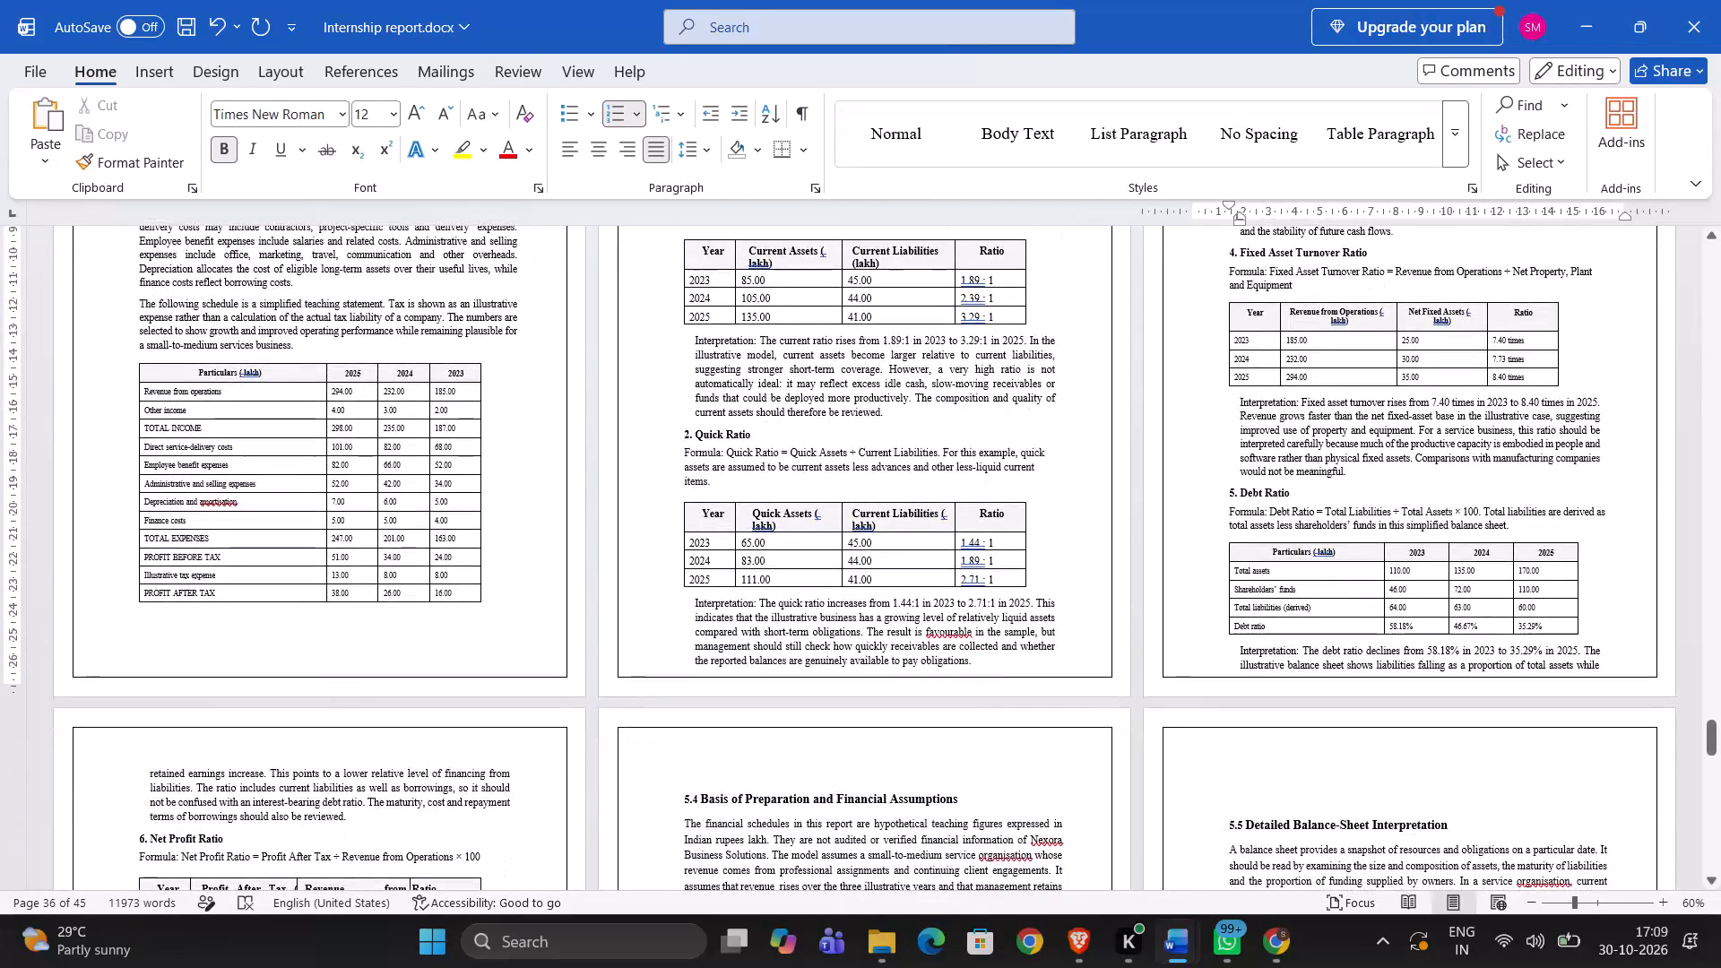
scroll(1327, 350, down, 1)
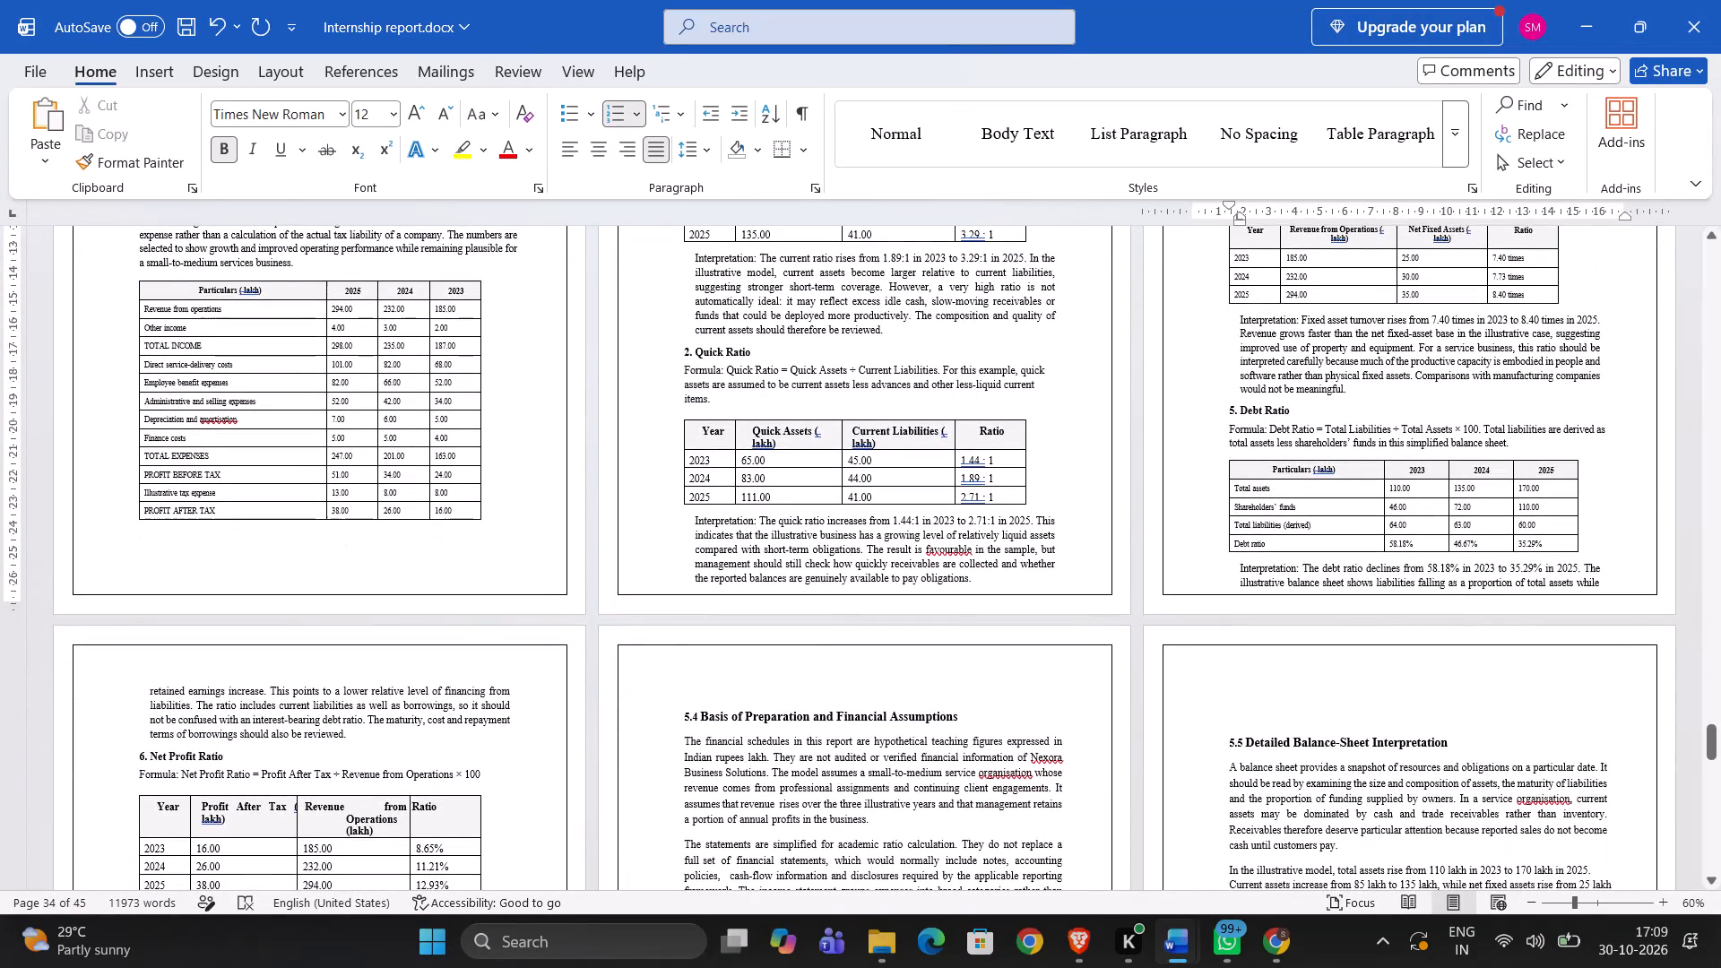
scroll(1327, 350, down, 4)
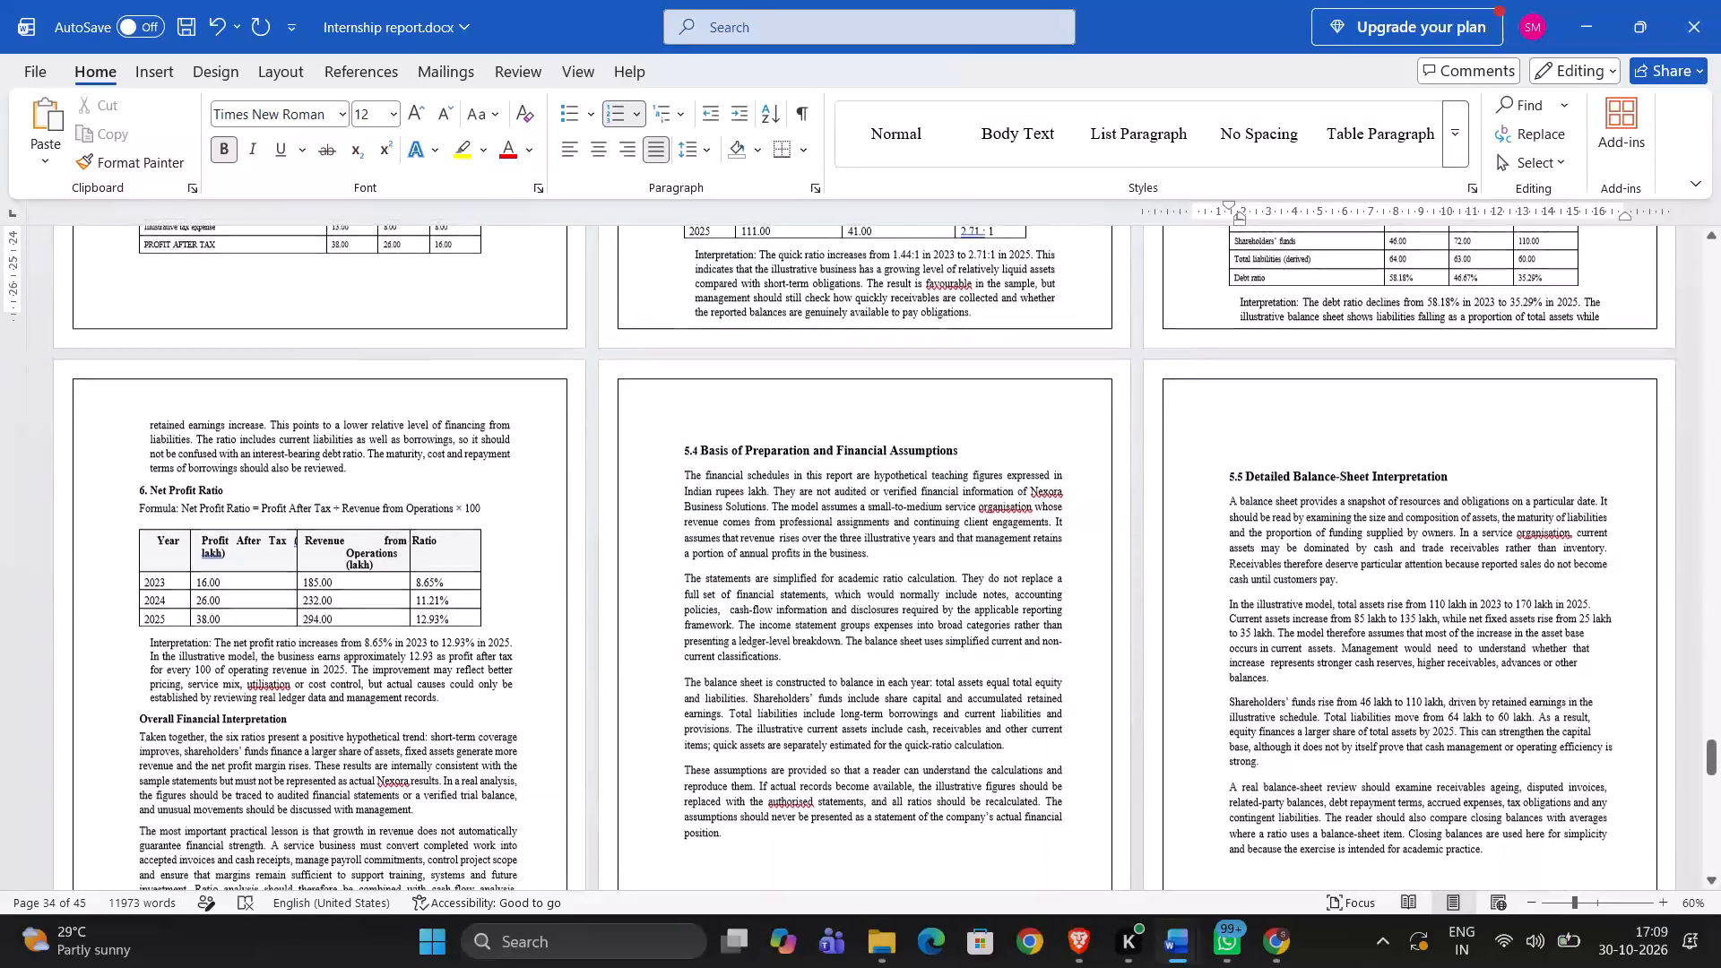
scroll(1327, 350, down, 1)
drag(1456, 411, 1227, 426)
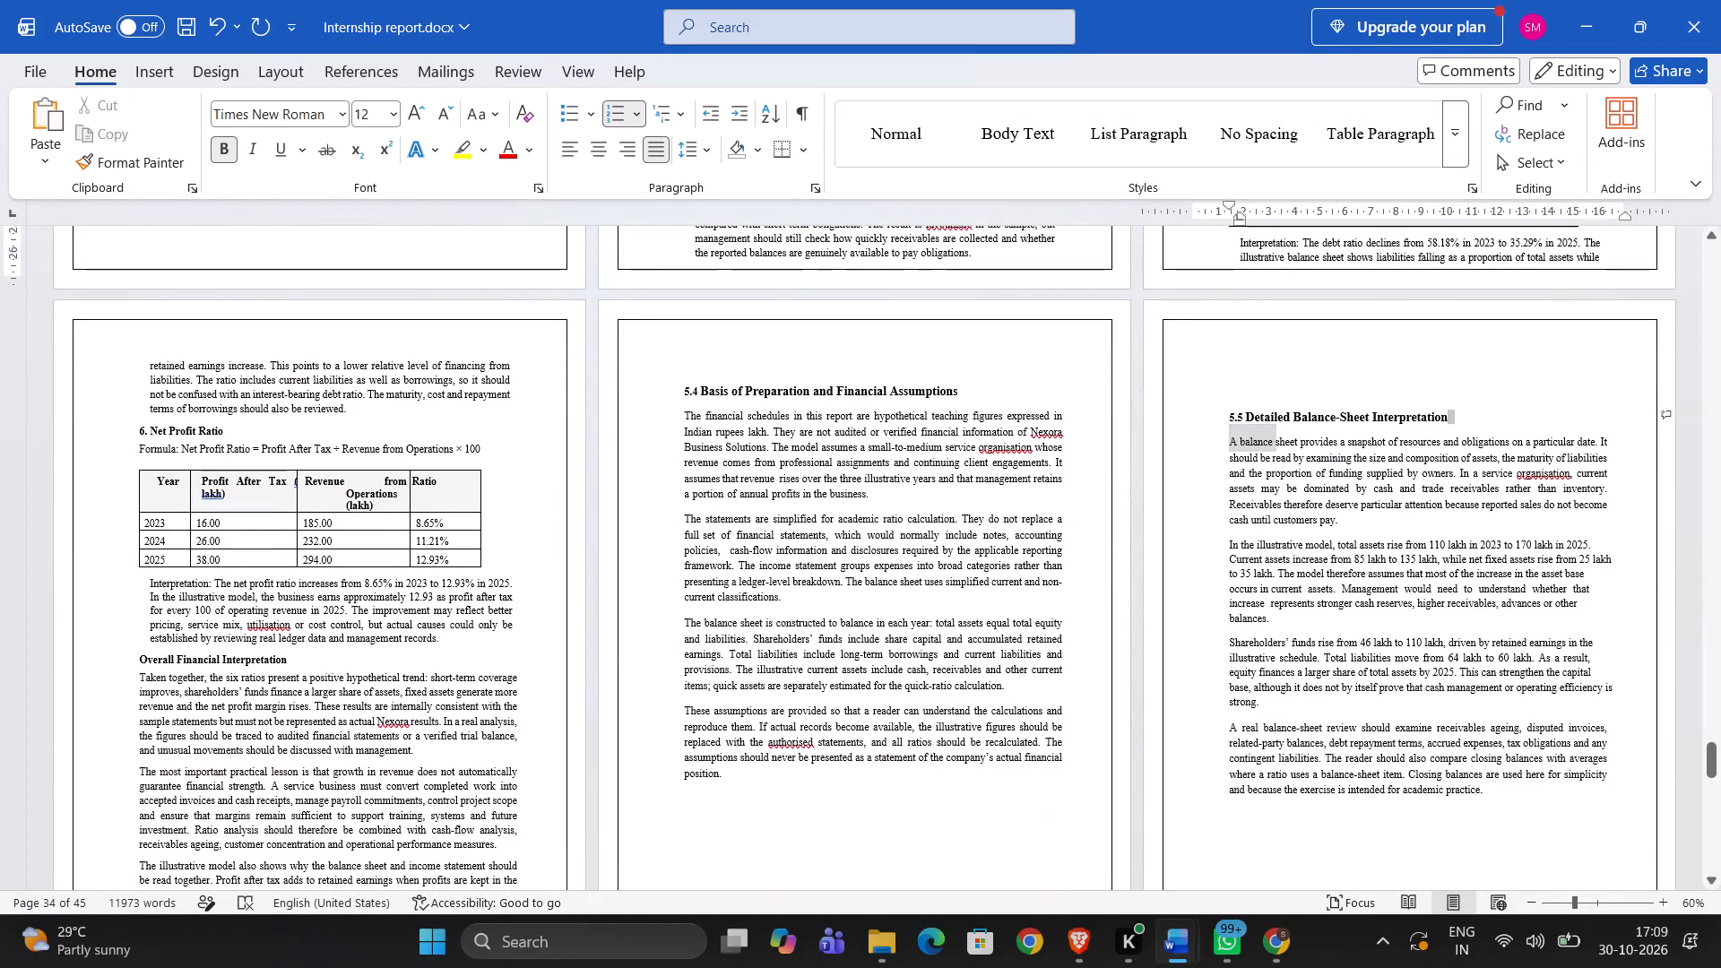
drag(1227, 426, 1216, 409)
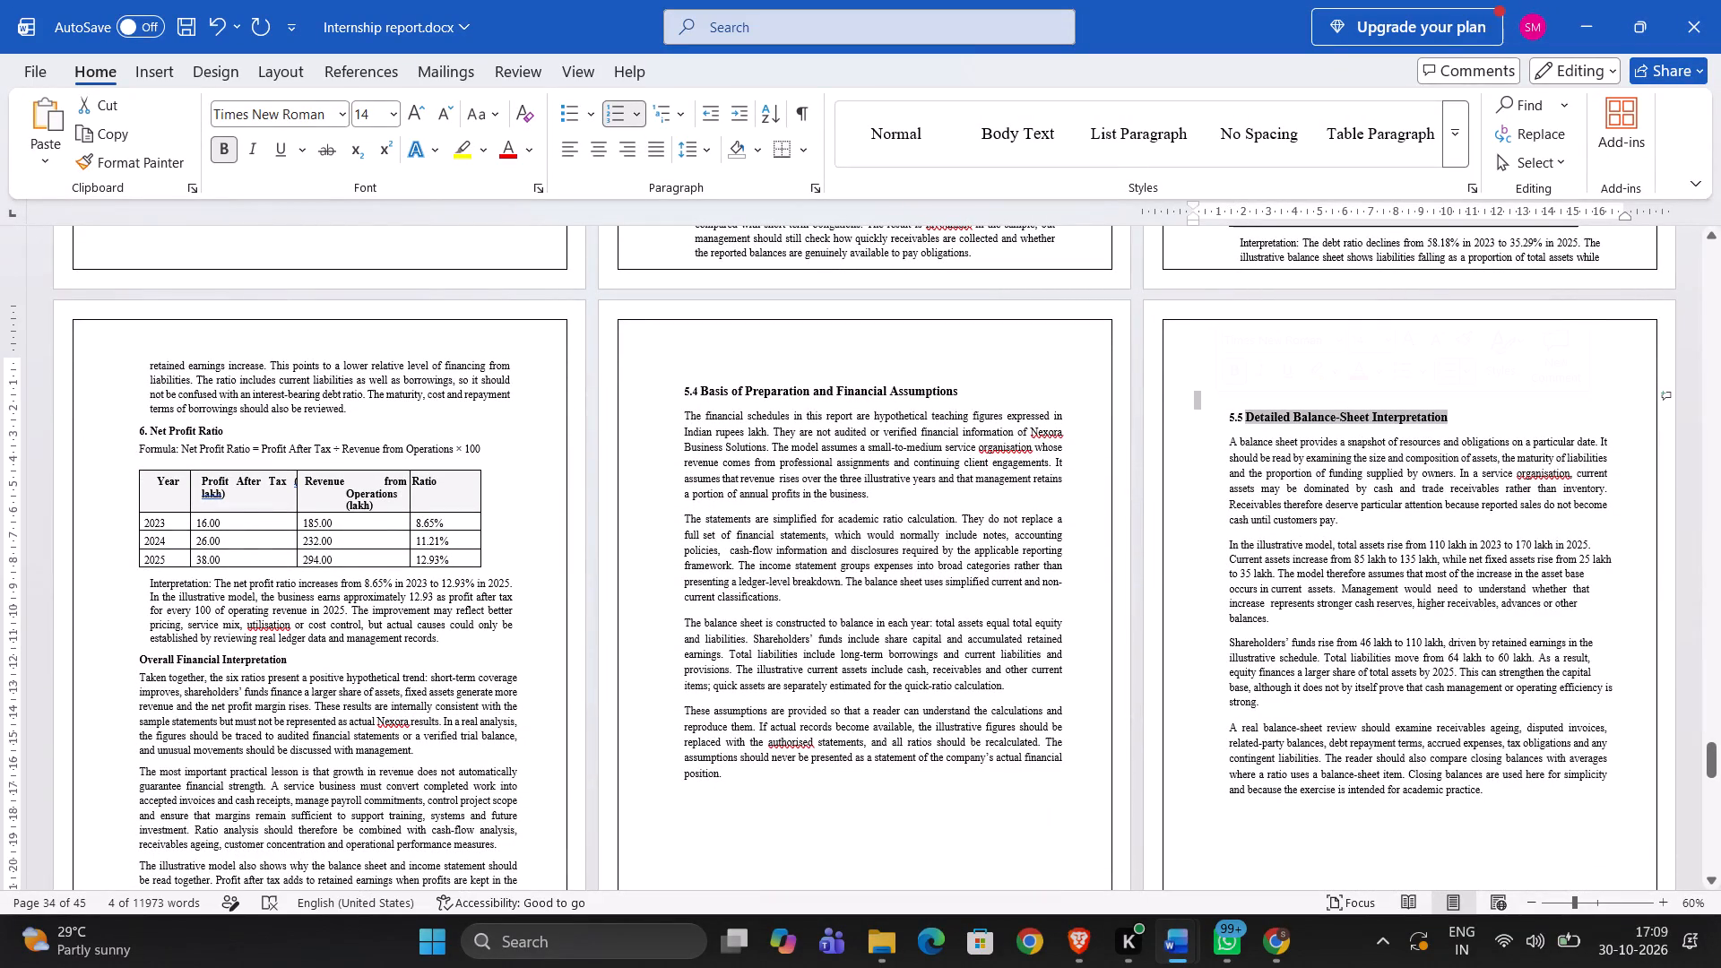
click(1208, 489)
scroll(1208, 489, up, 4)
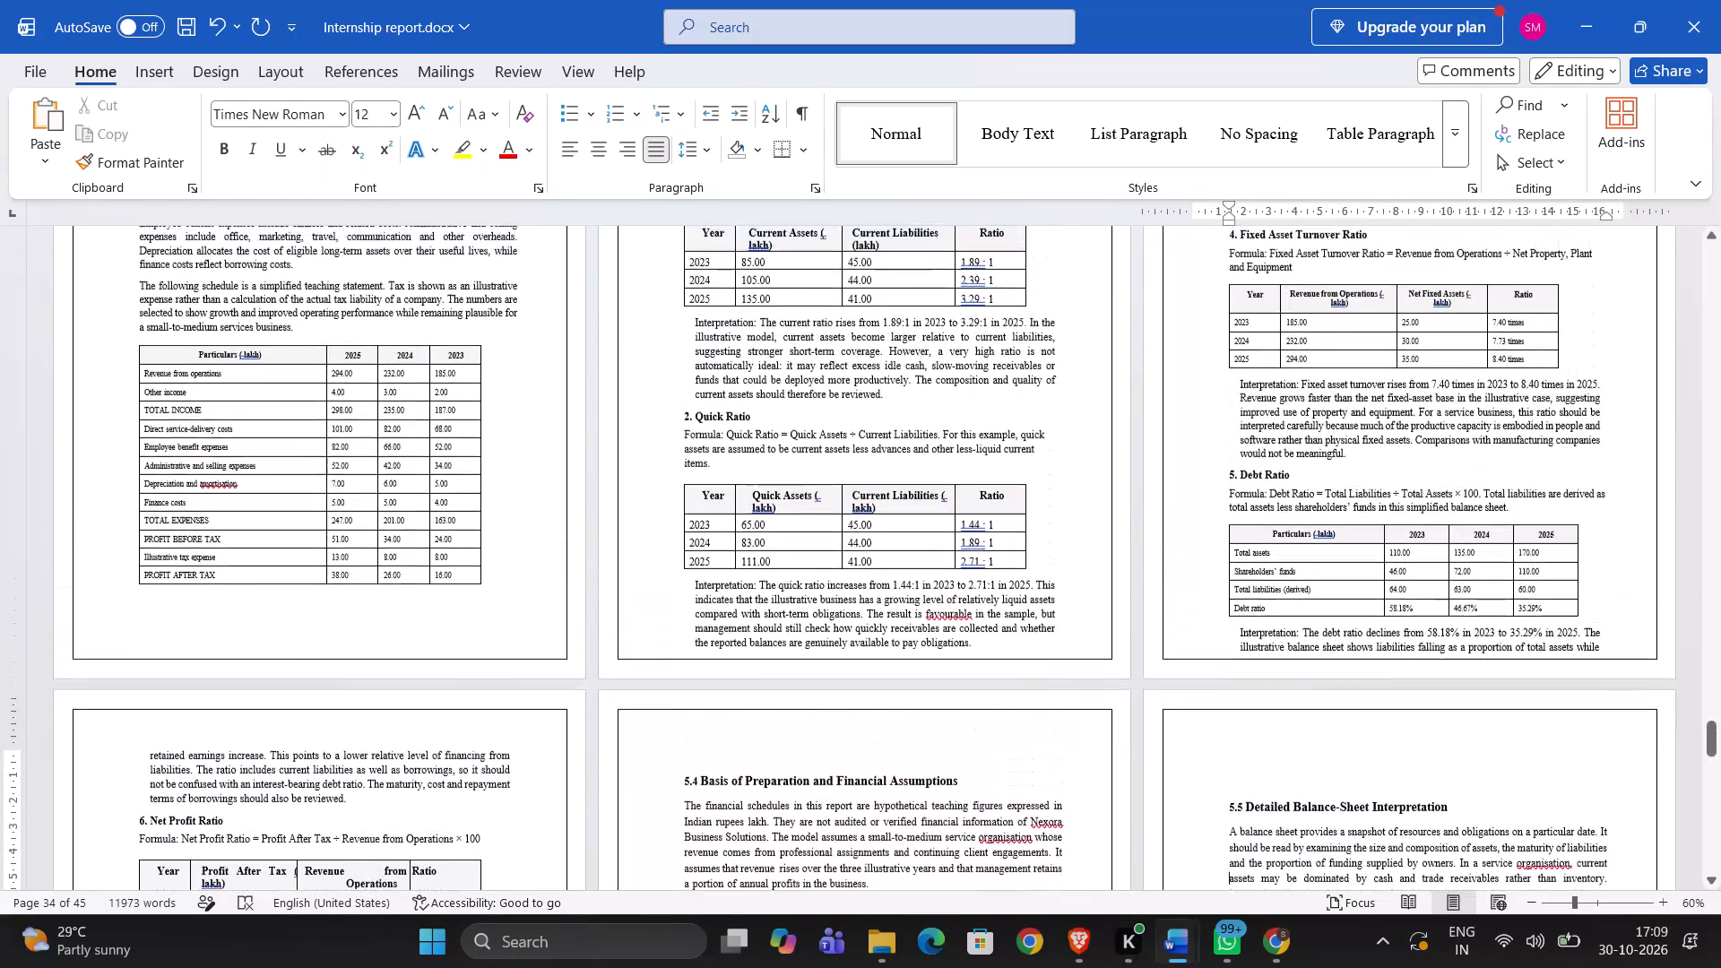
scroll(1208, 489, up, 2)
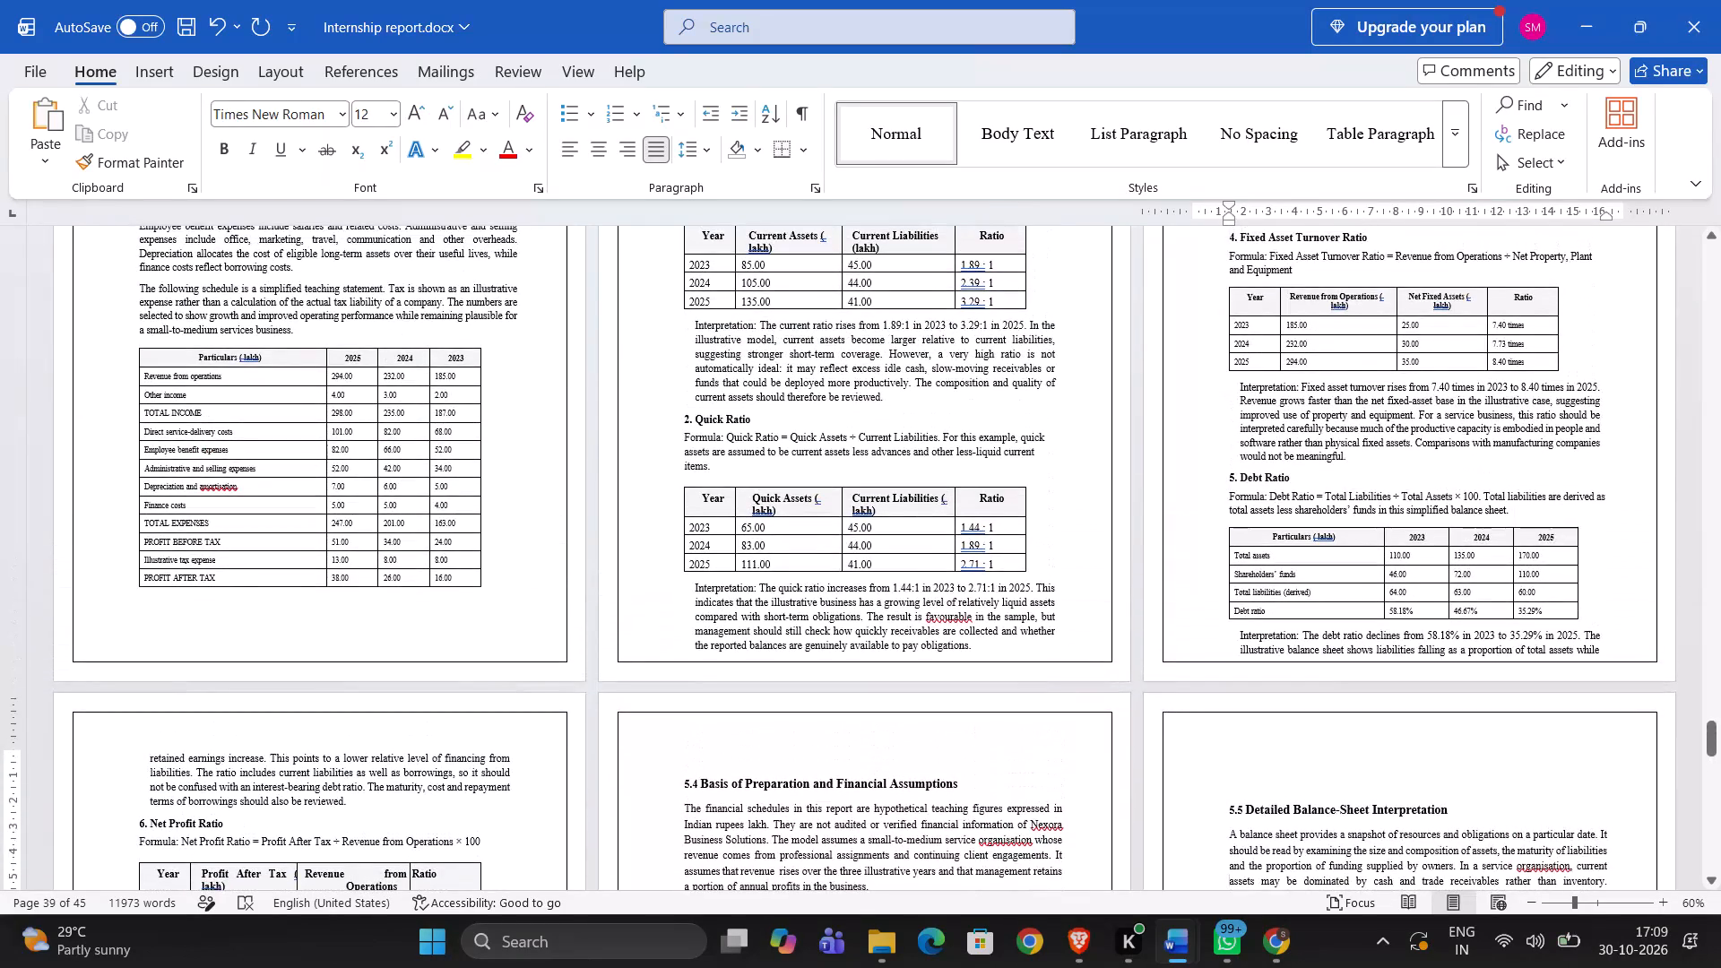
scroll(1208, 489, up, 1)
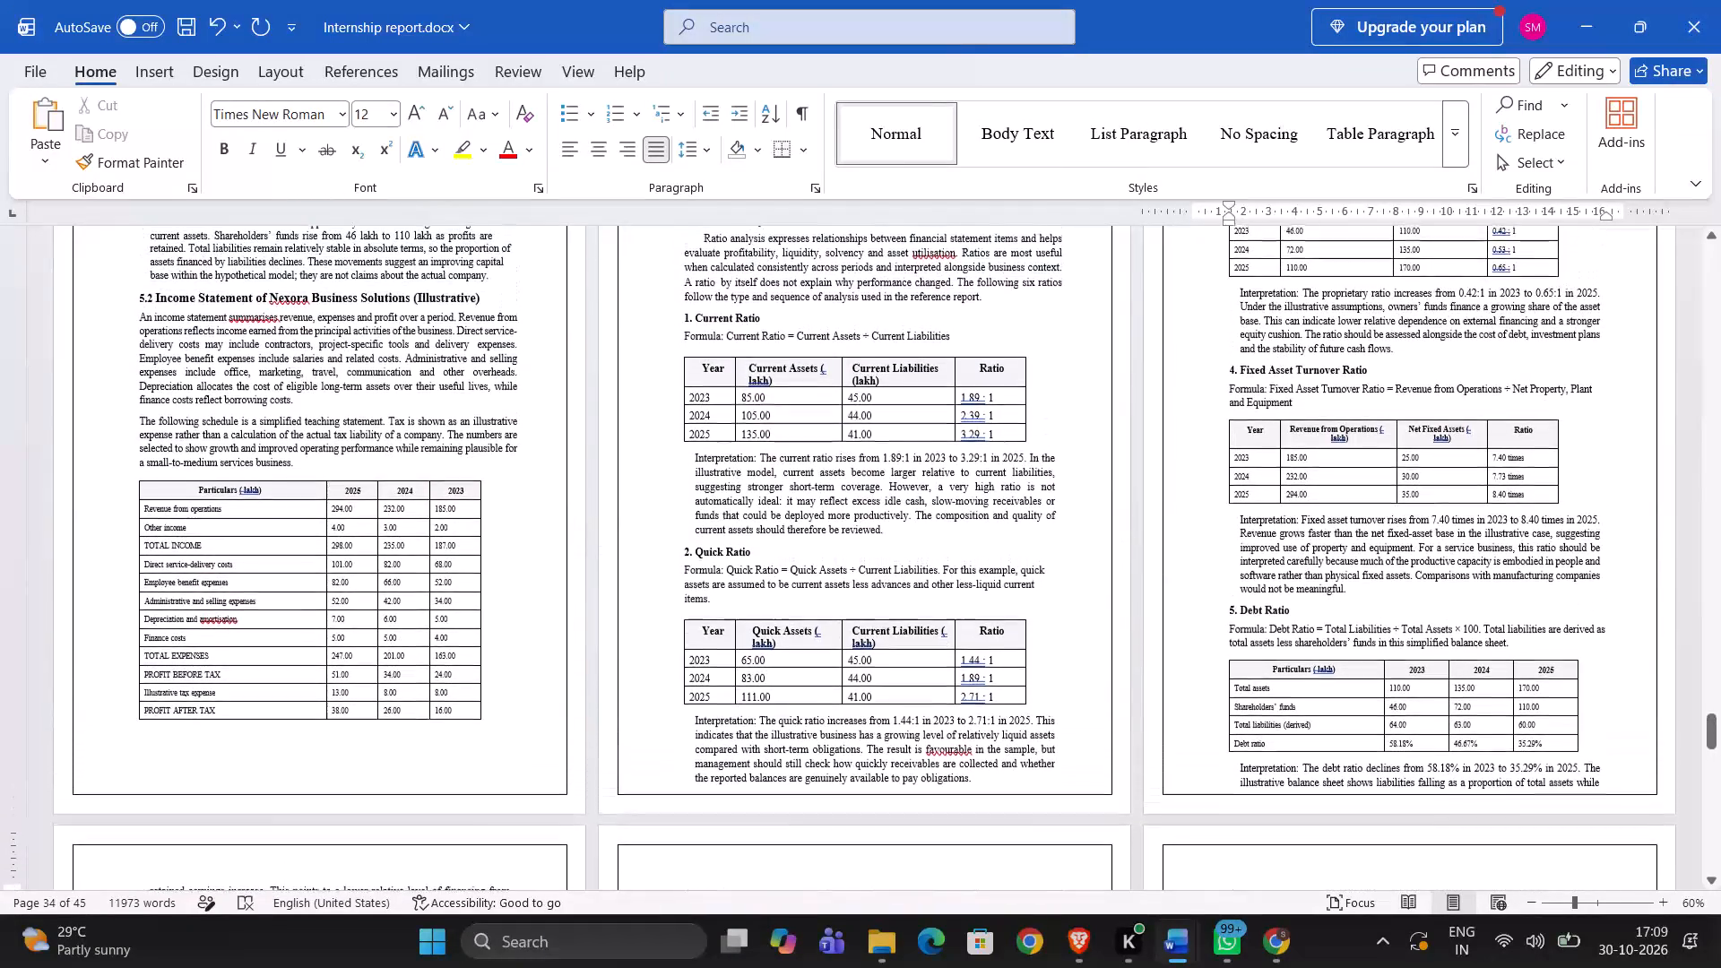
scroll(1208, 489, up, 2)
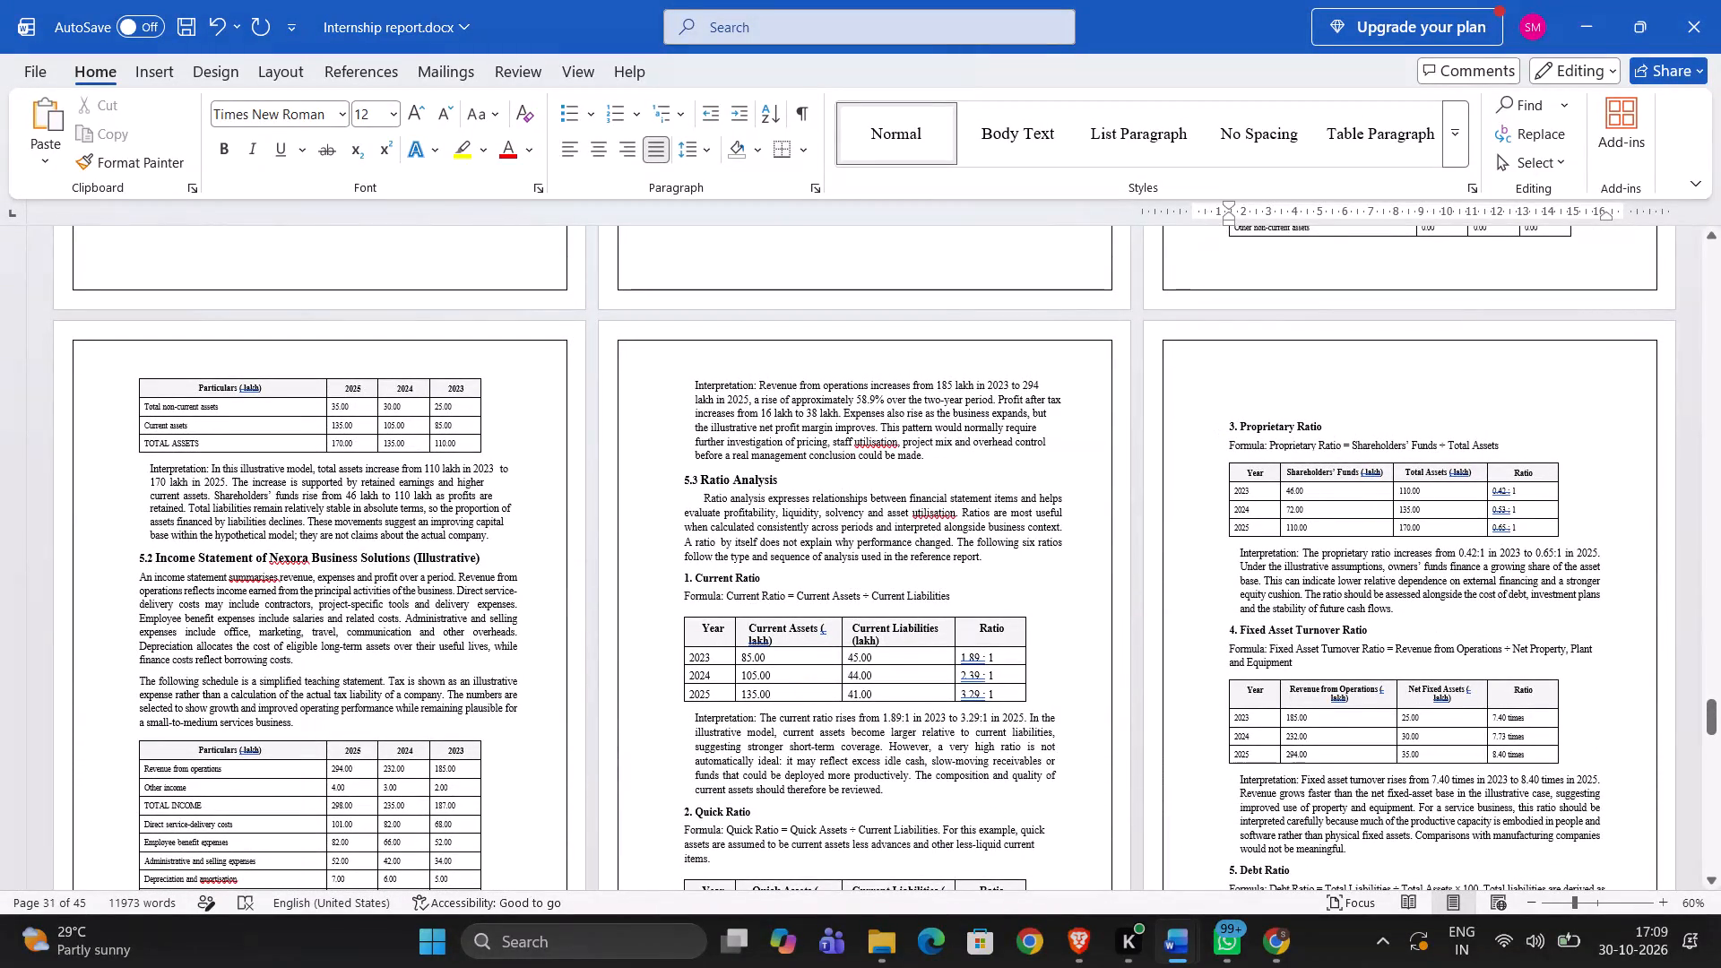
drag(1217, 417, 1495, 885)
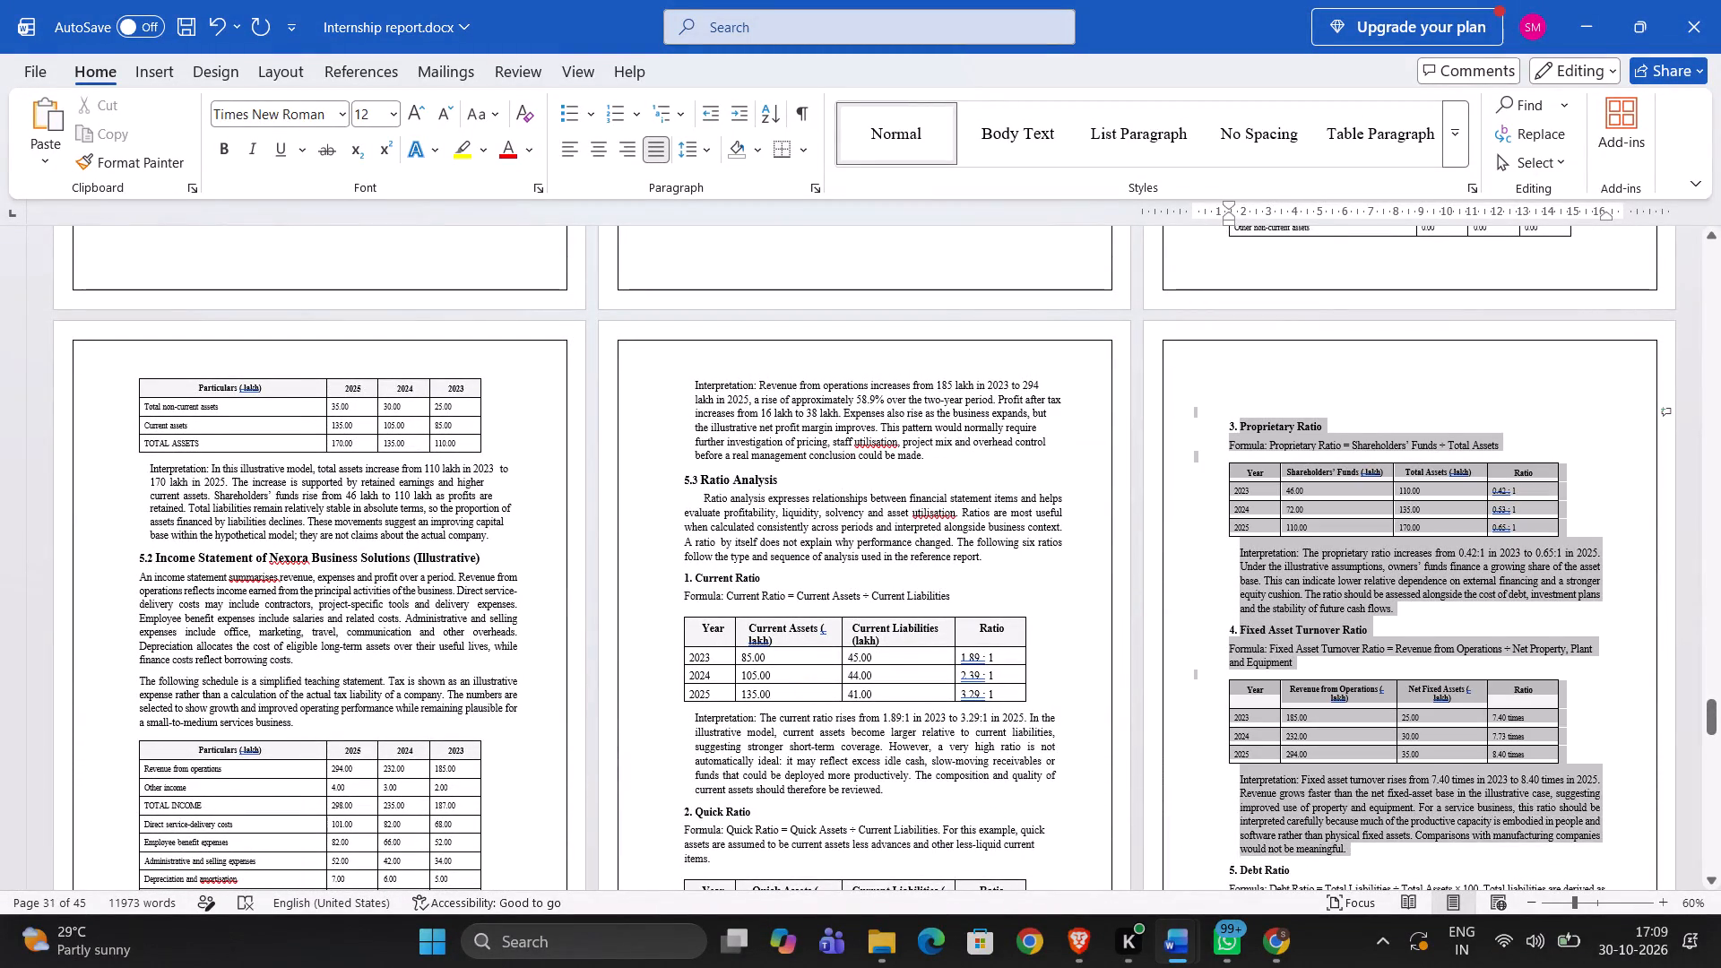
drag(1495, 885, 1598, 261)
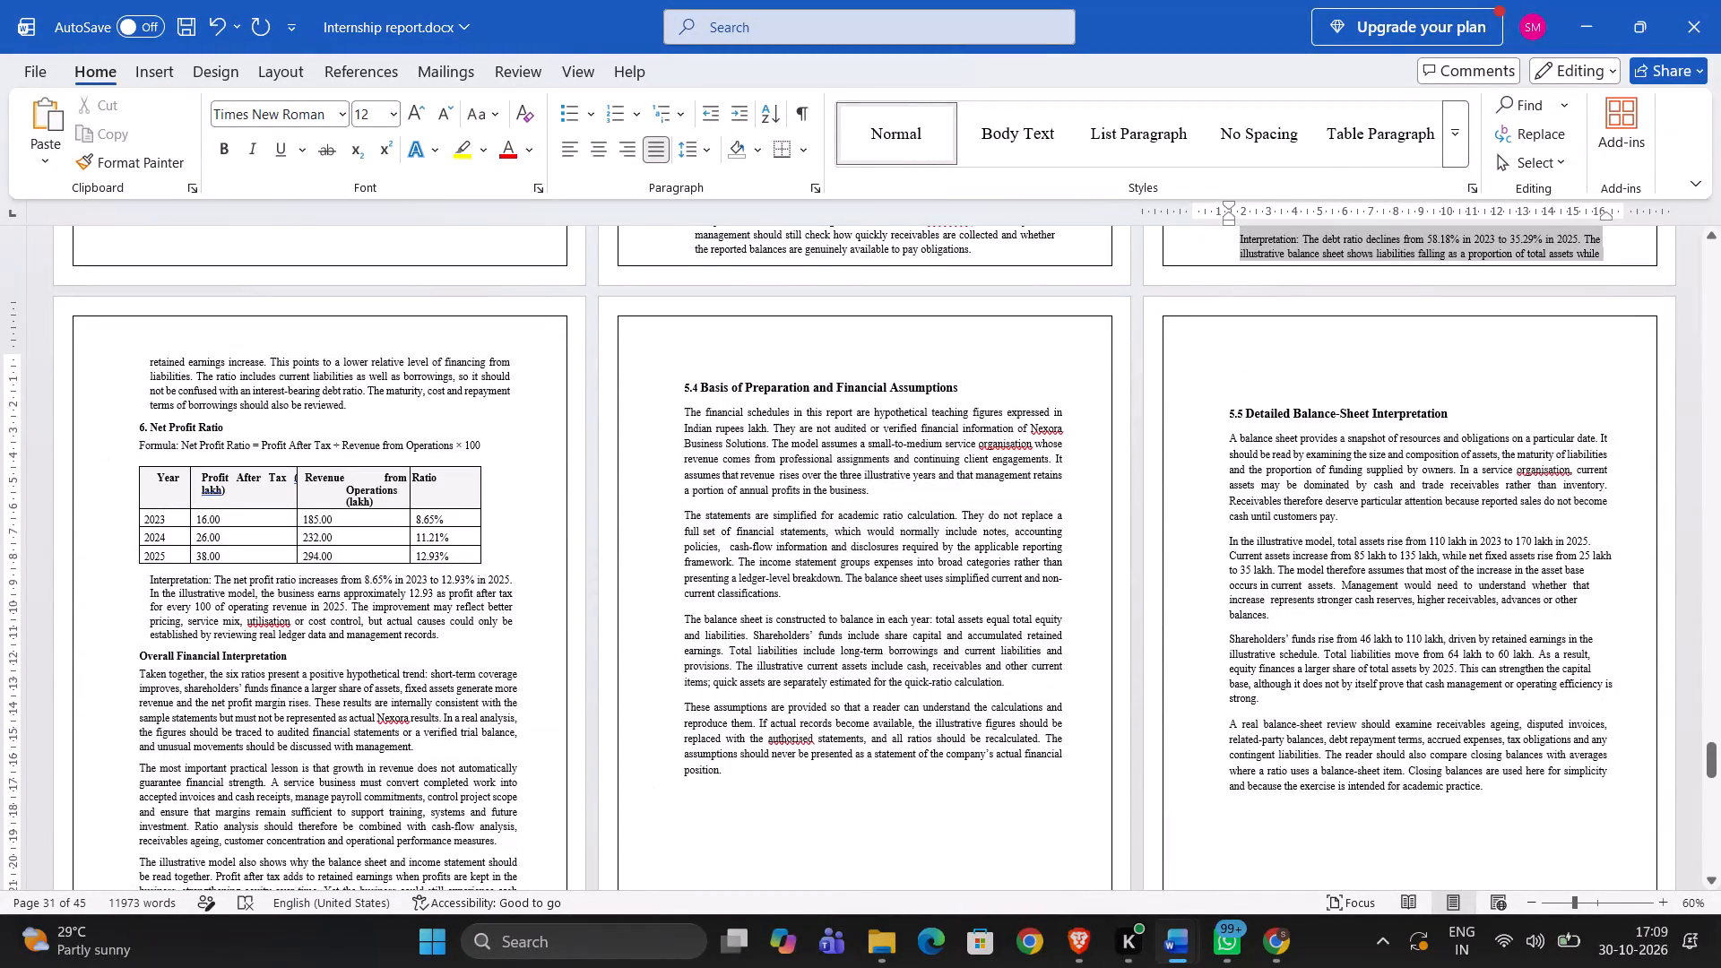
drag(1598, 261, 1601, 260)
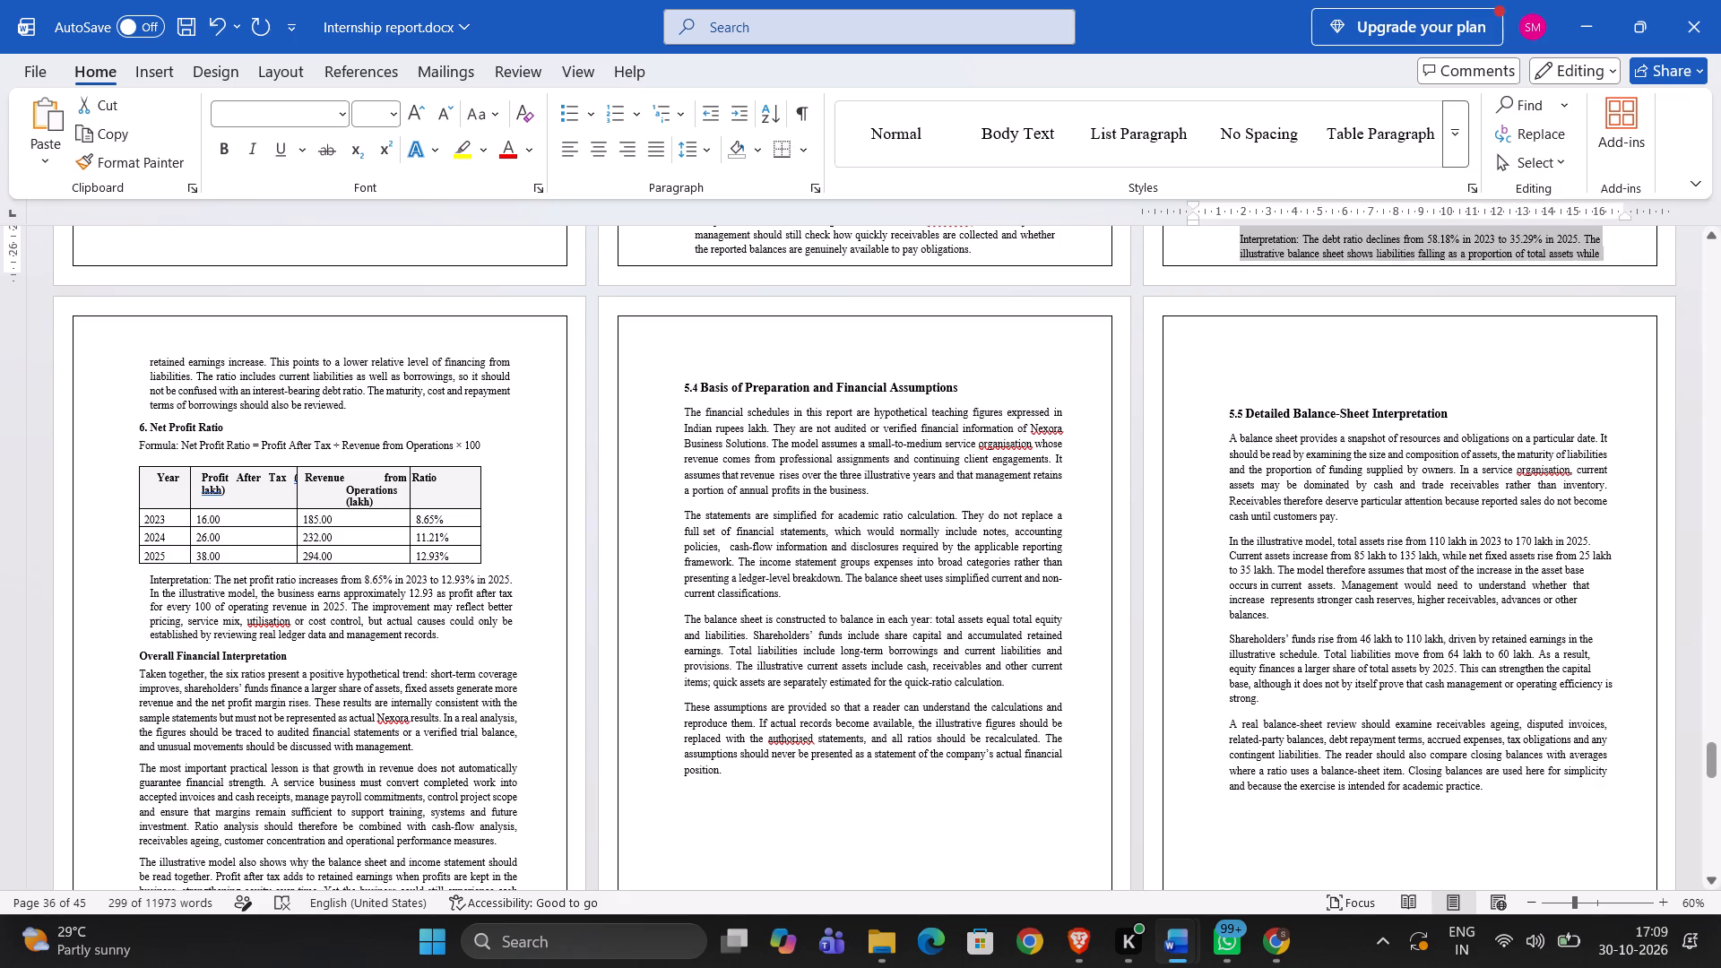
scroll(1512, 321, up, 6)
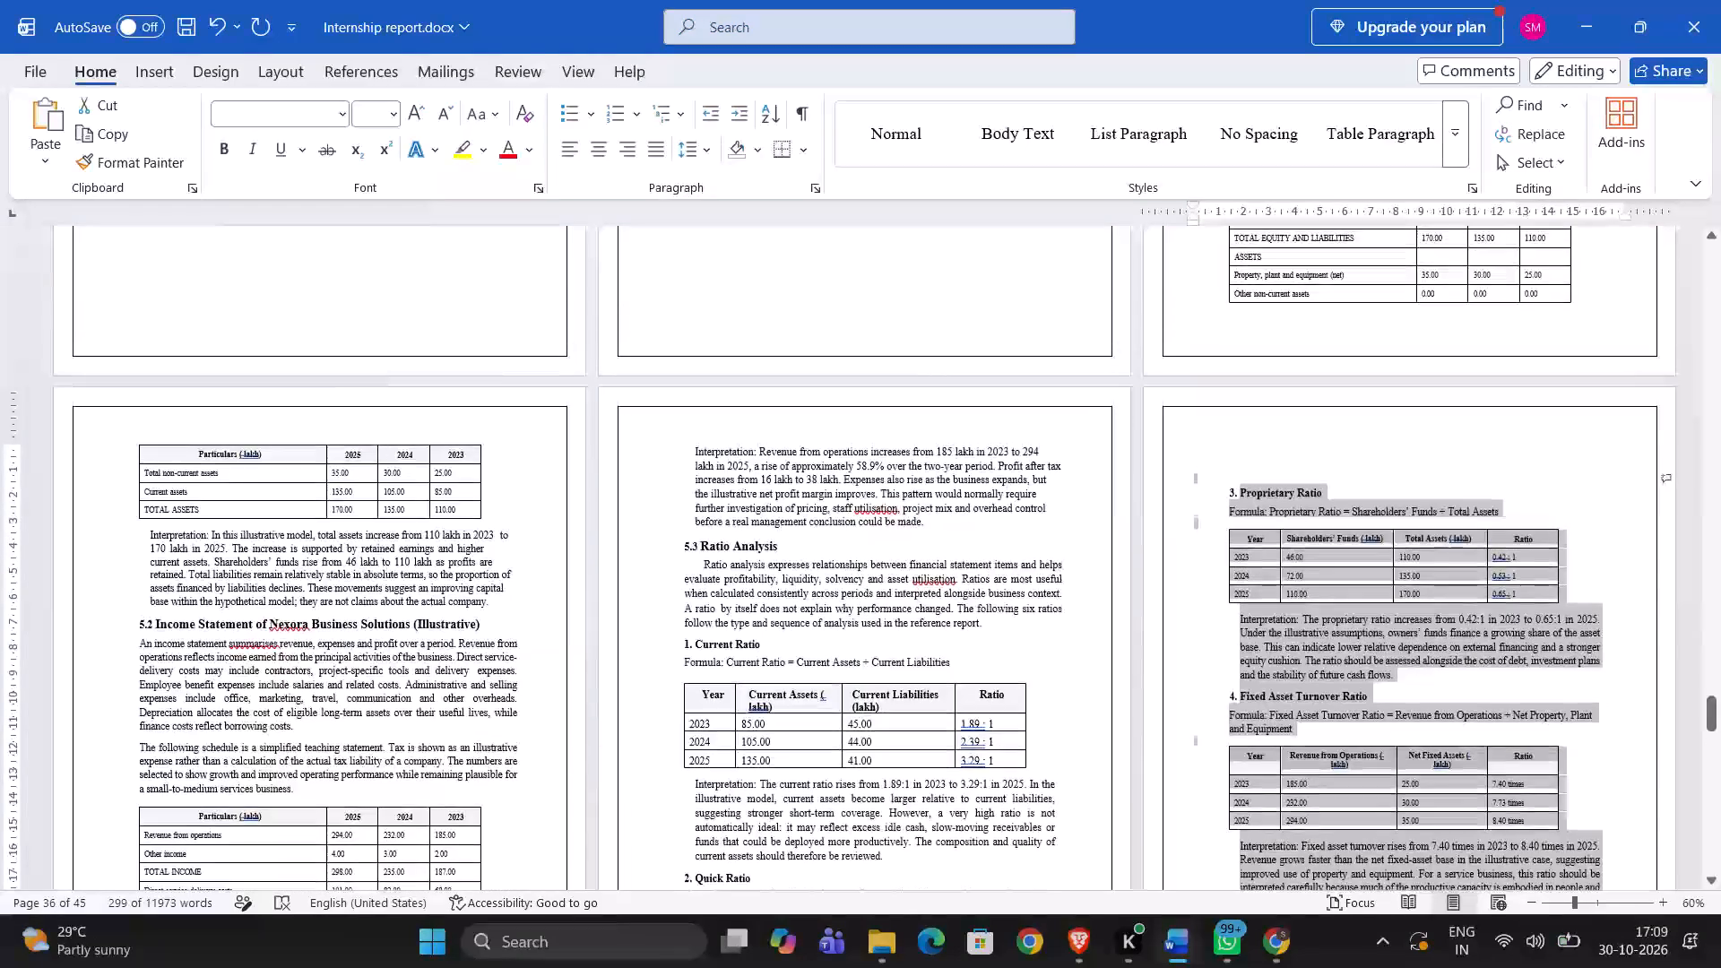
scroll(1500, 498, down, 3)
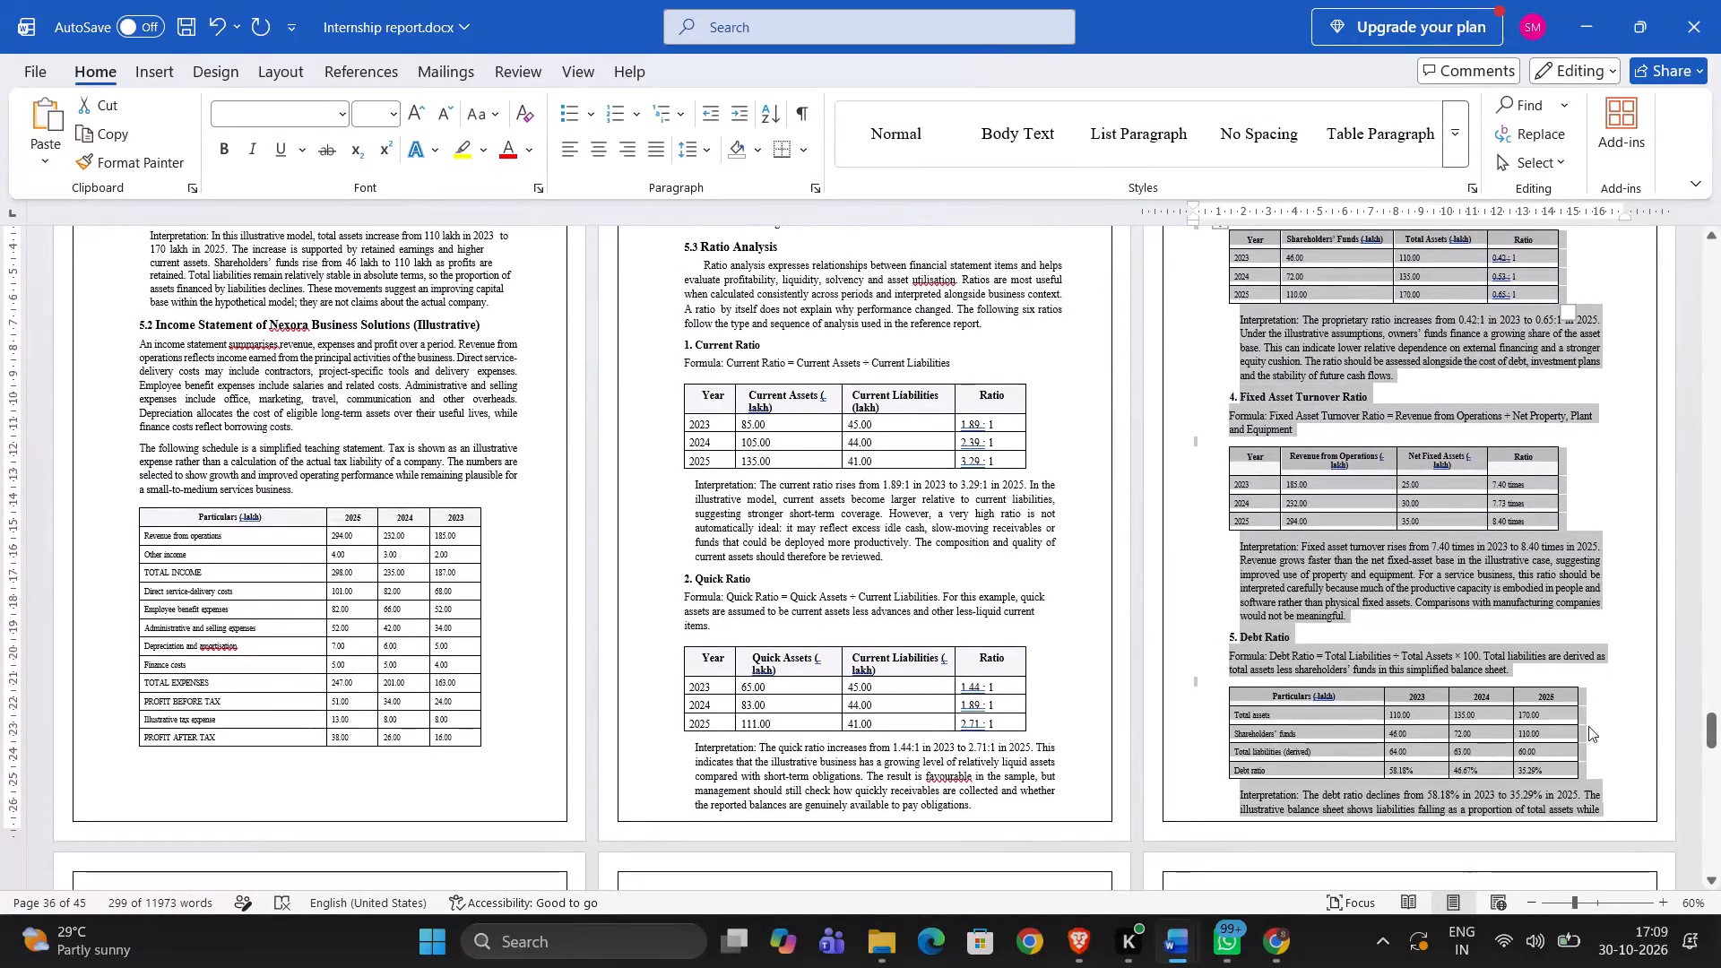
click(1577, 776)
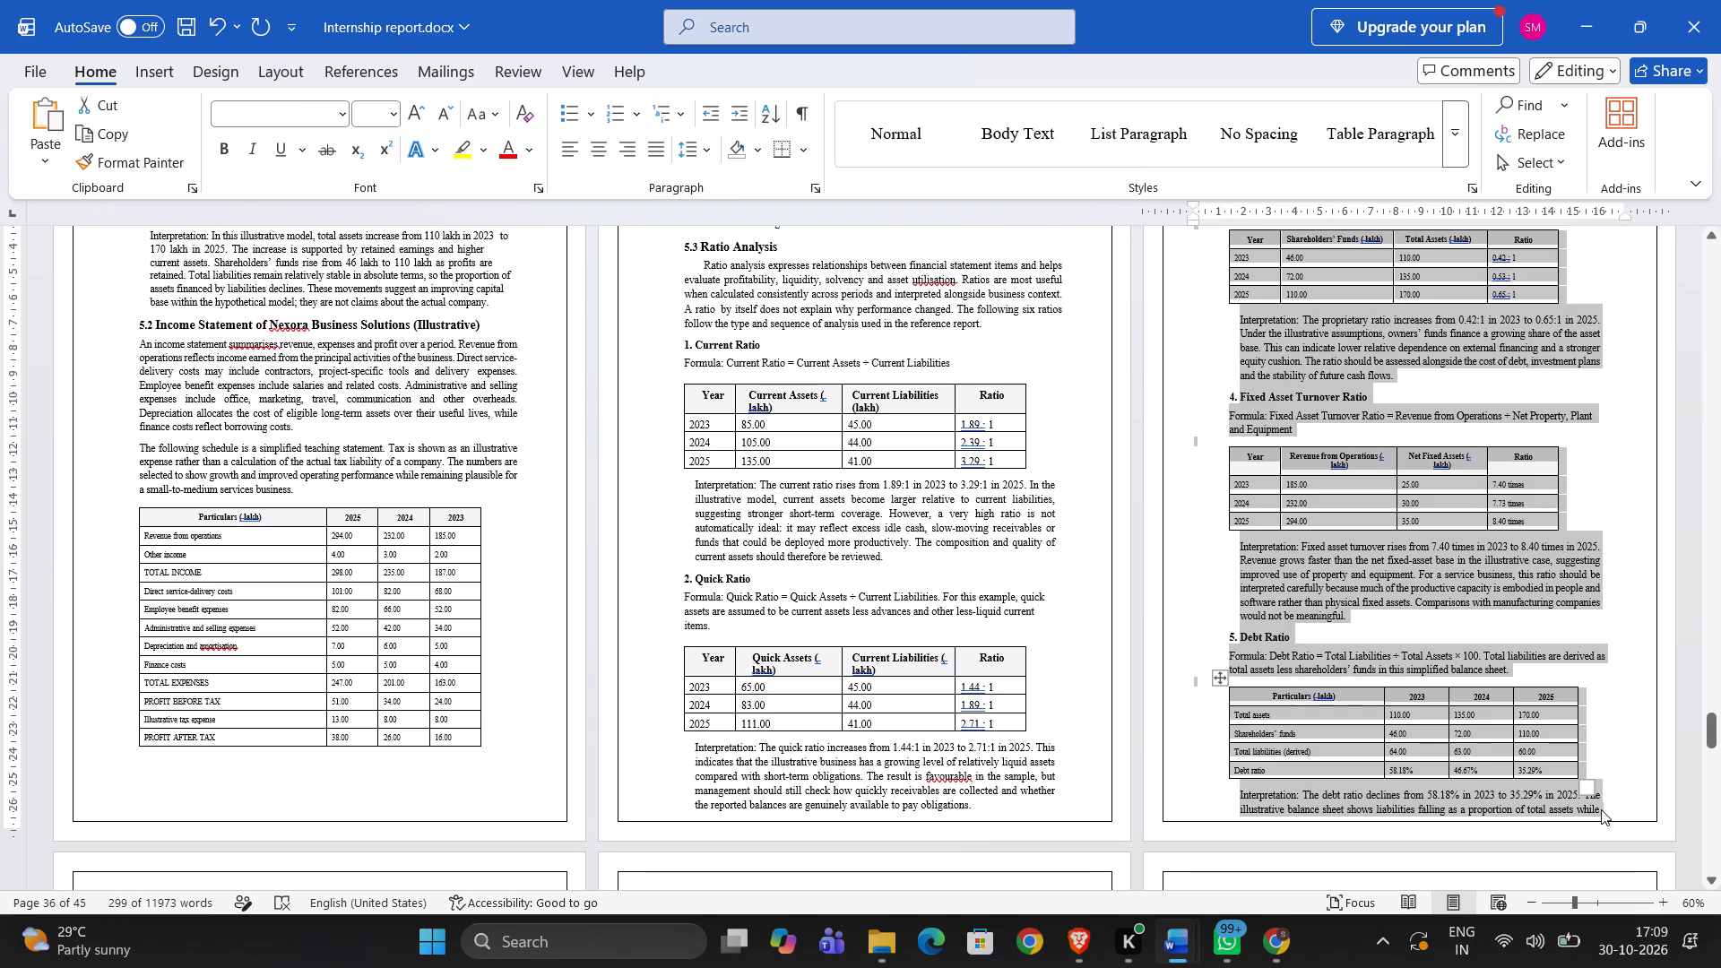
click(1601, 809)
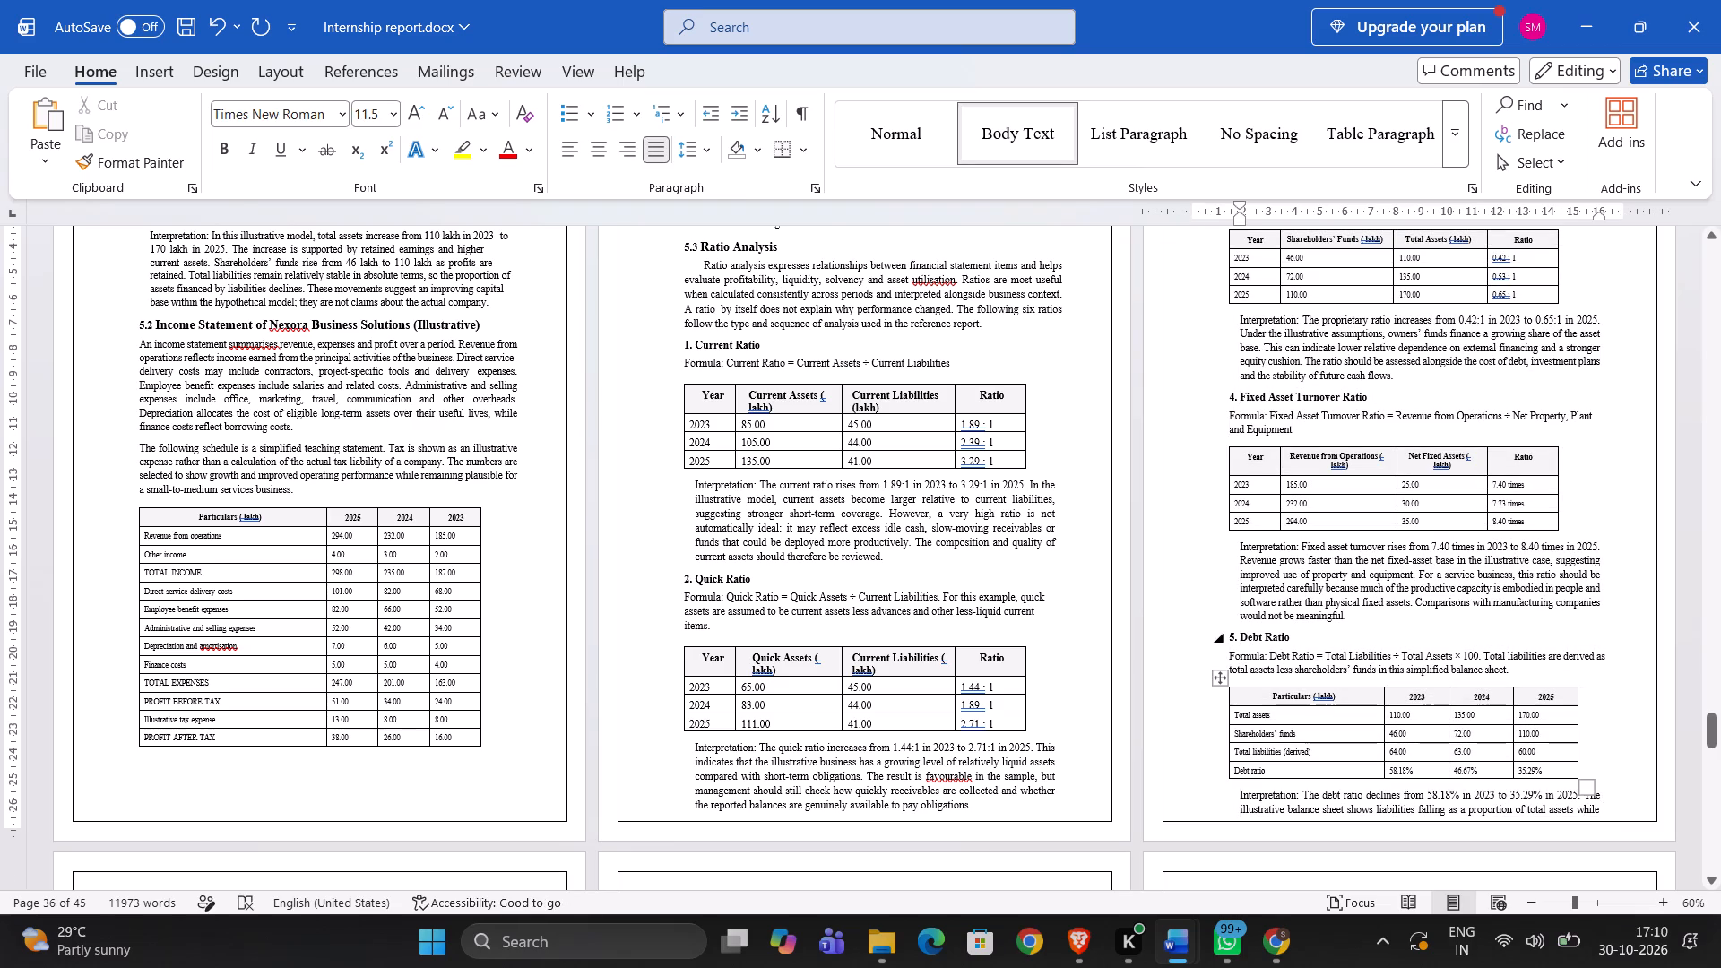
Try to select the content from the 3. Proprietary Ratio heading down to the Debt Ratio section.
scroll(1490, 640, down, 1)
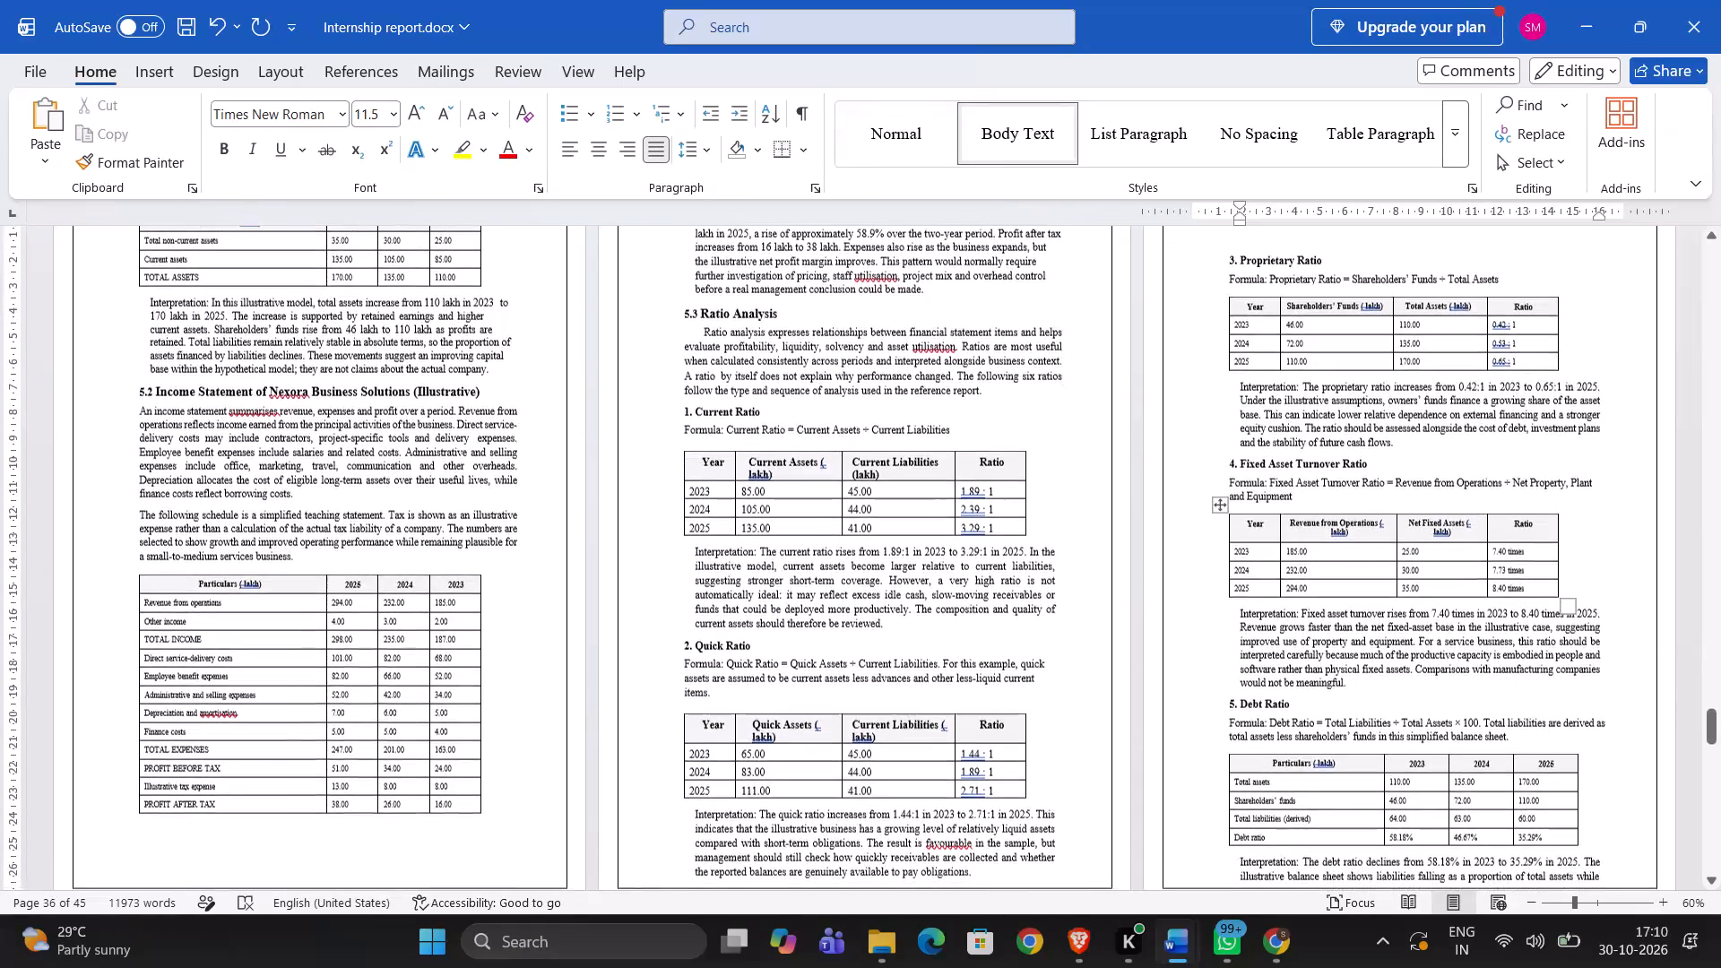
scroll(1490, 640, down, 2)
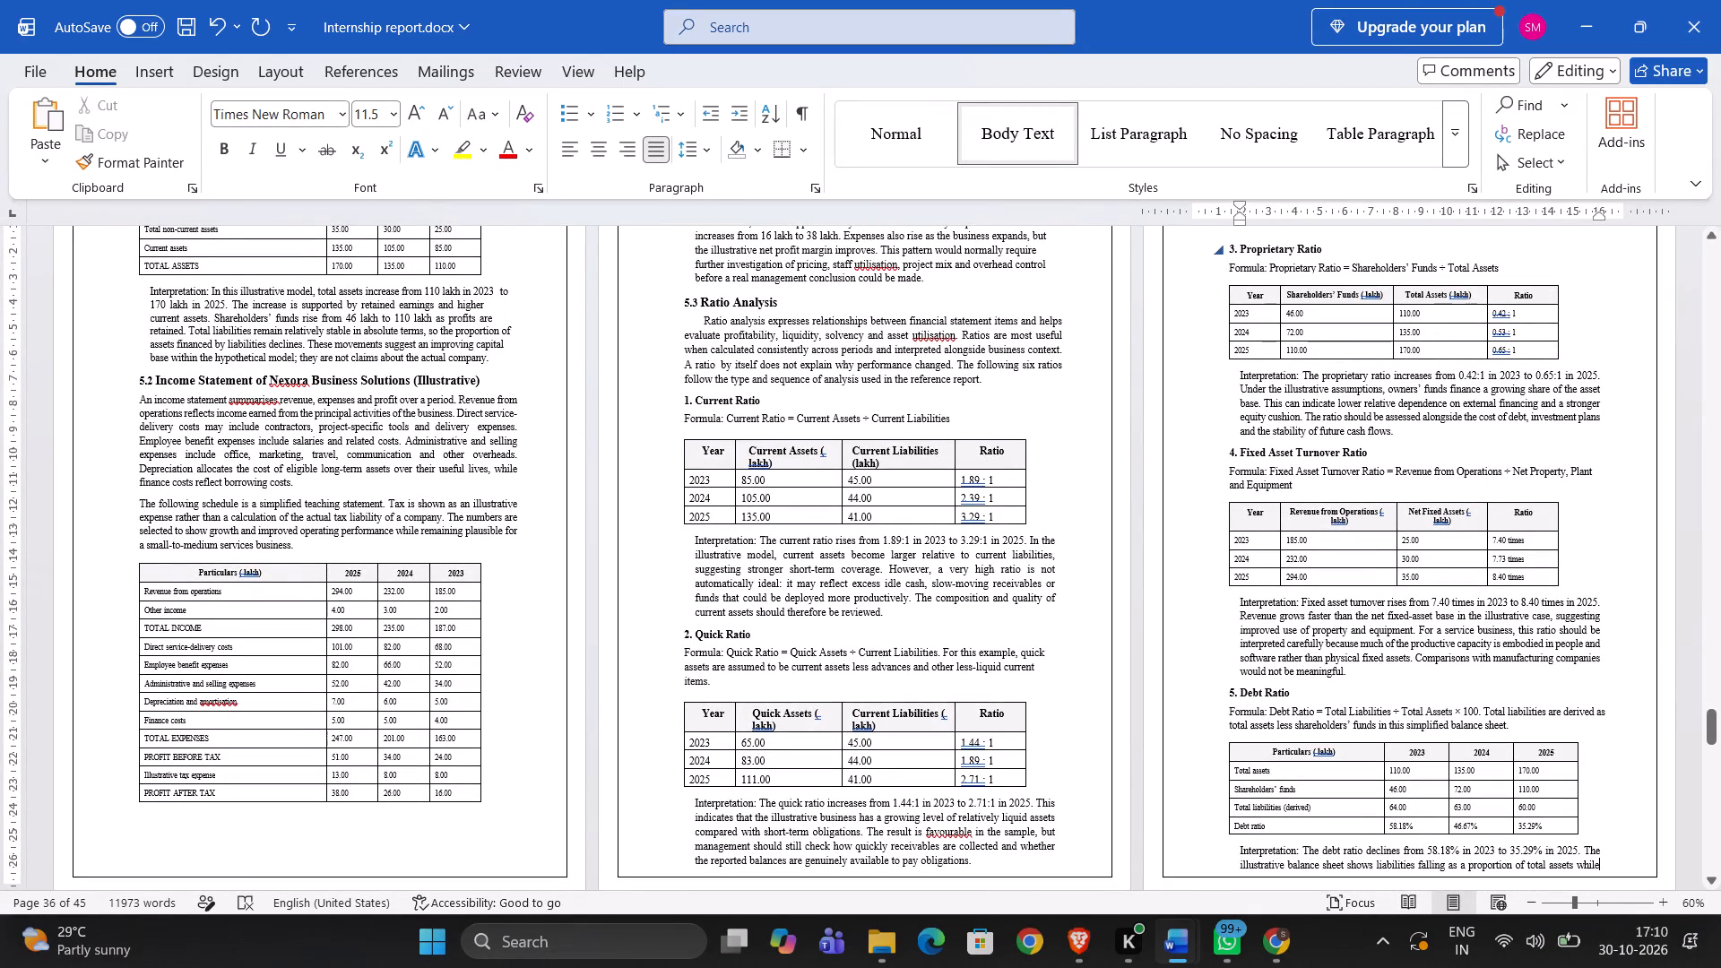
drag(1231, 247, 1484, 683)
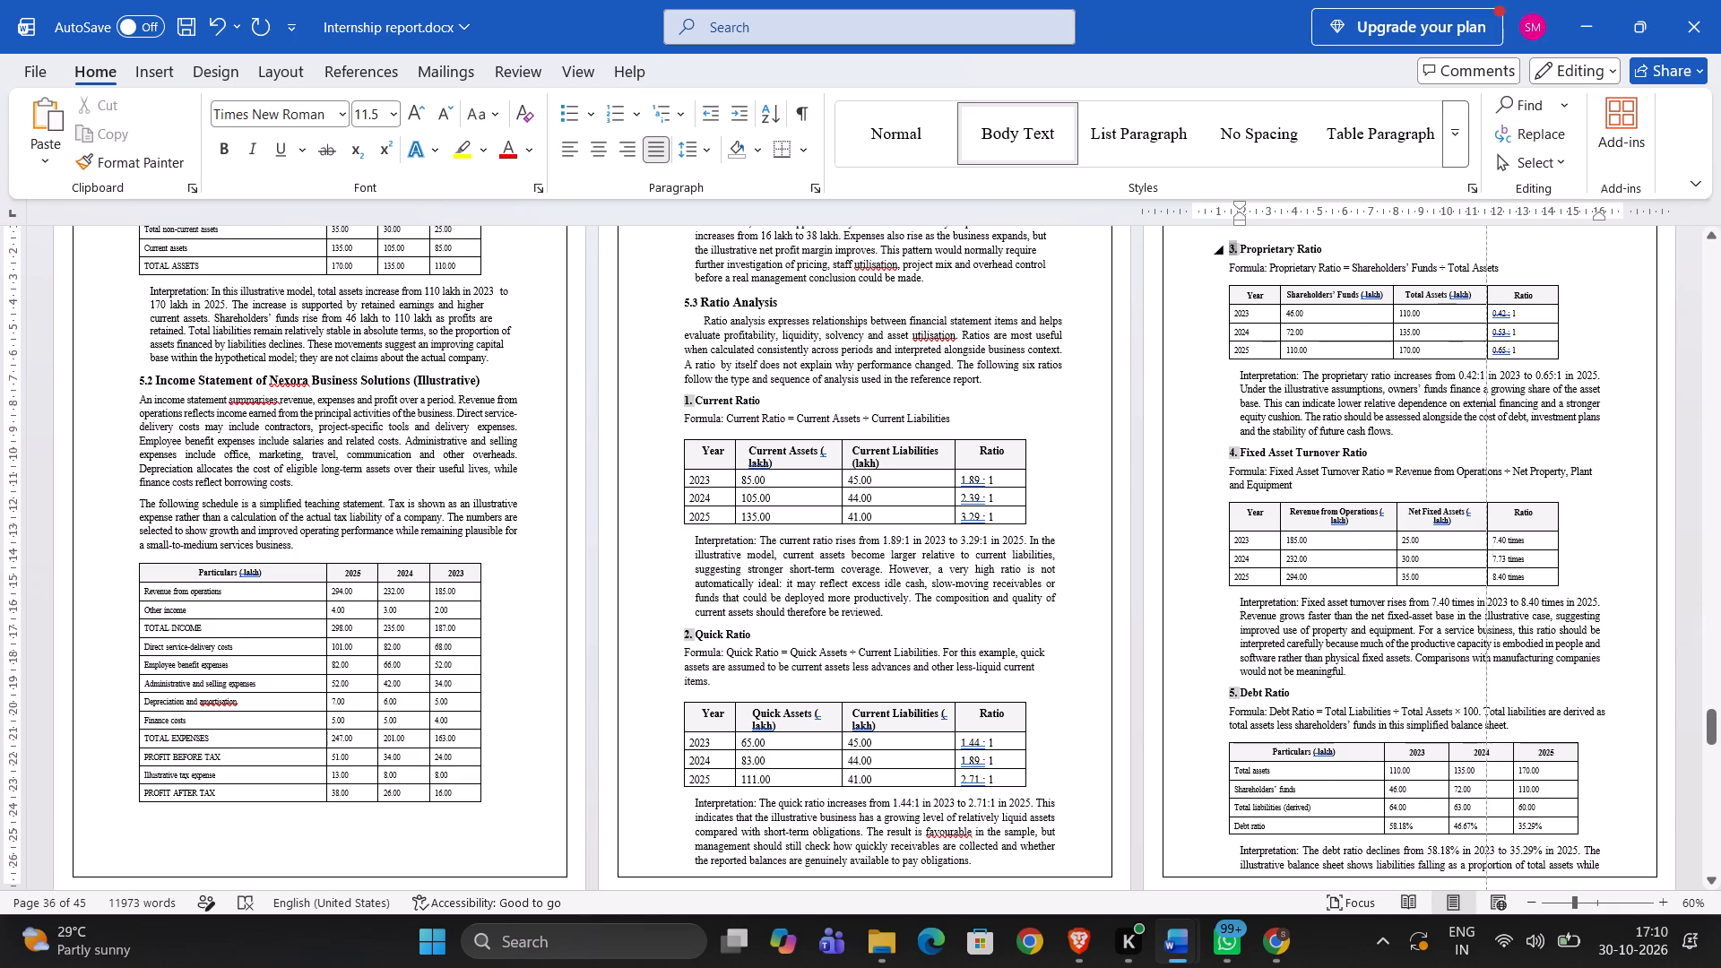
drag(1484, 683, 1500, 688)
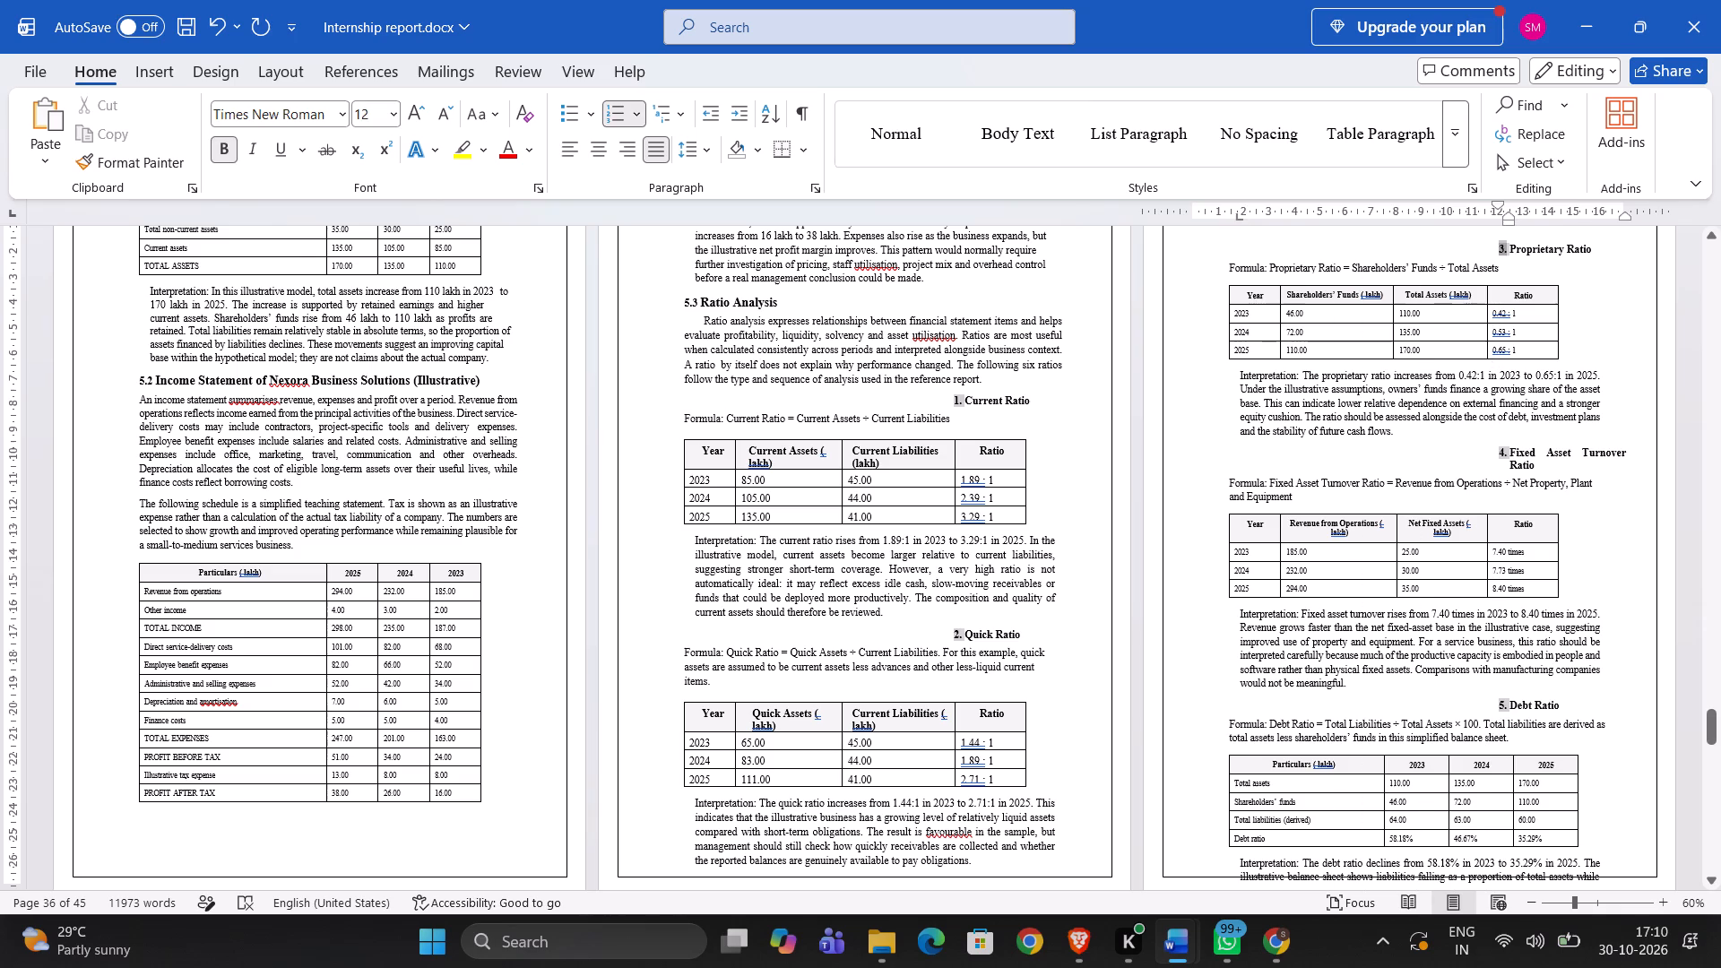
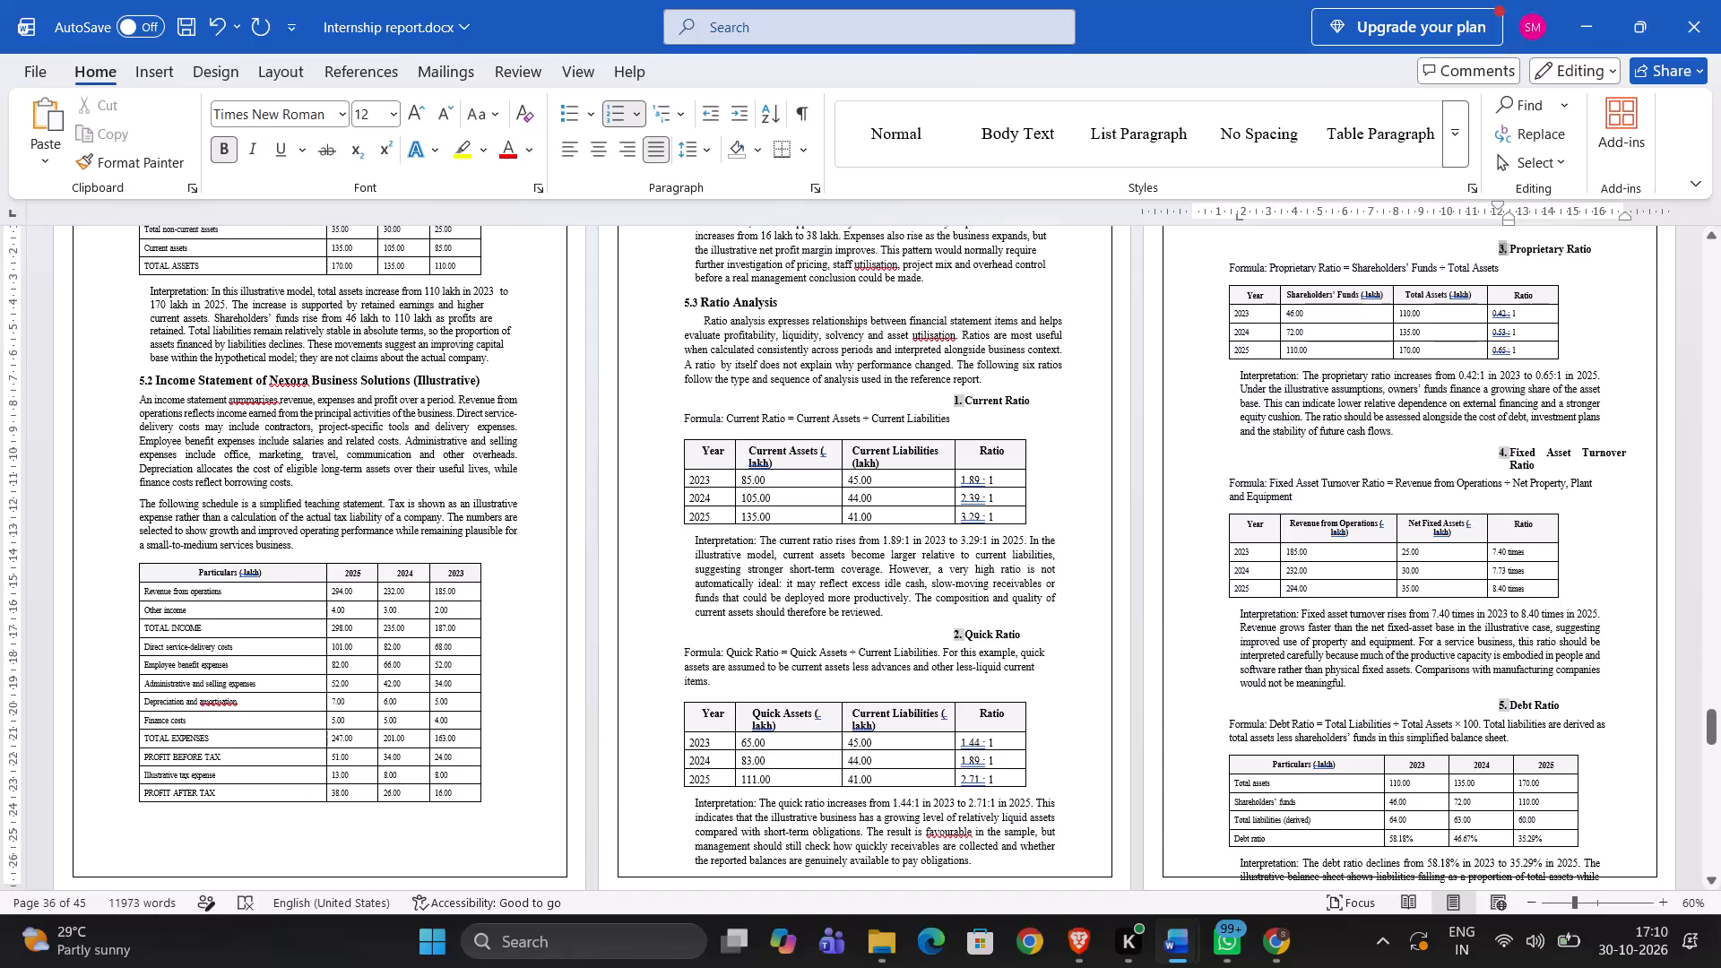
Undo the last indent change to the numbered ratio headings.
key(ctrl+z)
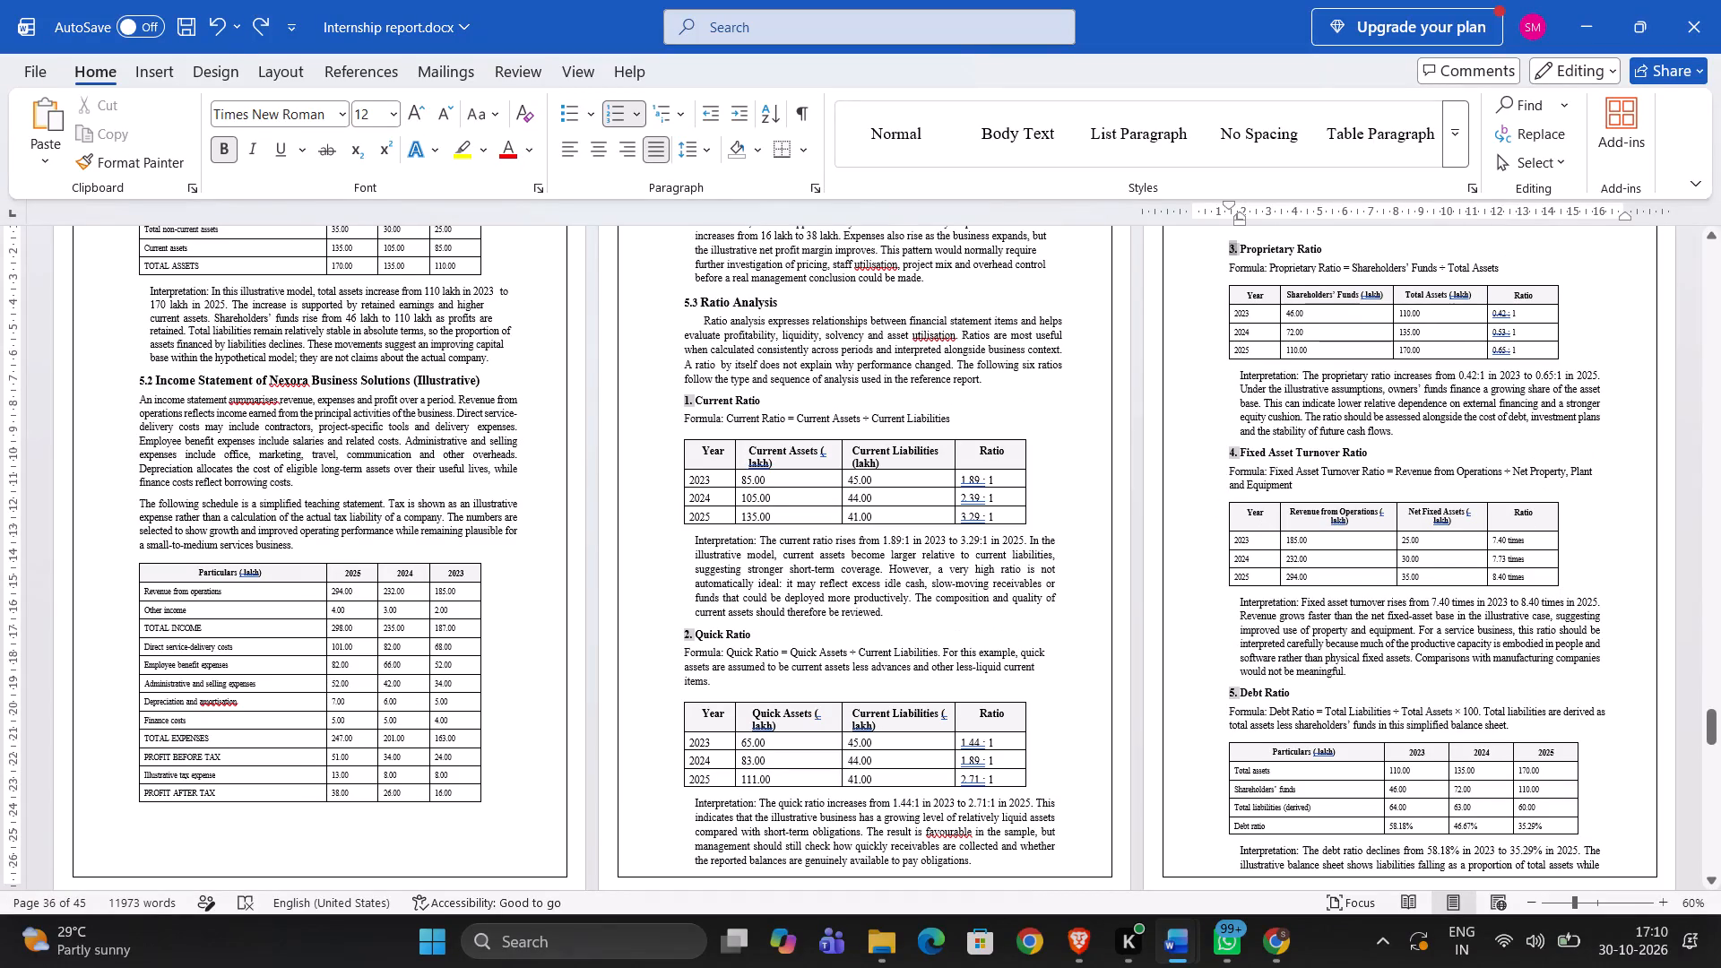
Set the font size to 12 for the content from the 3. Proprietary Ratio heading through the Debt Ratio interpretation.
click(1484, 246)
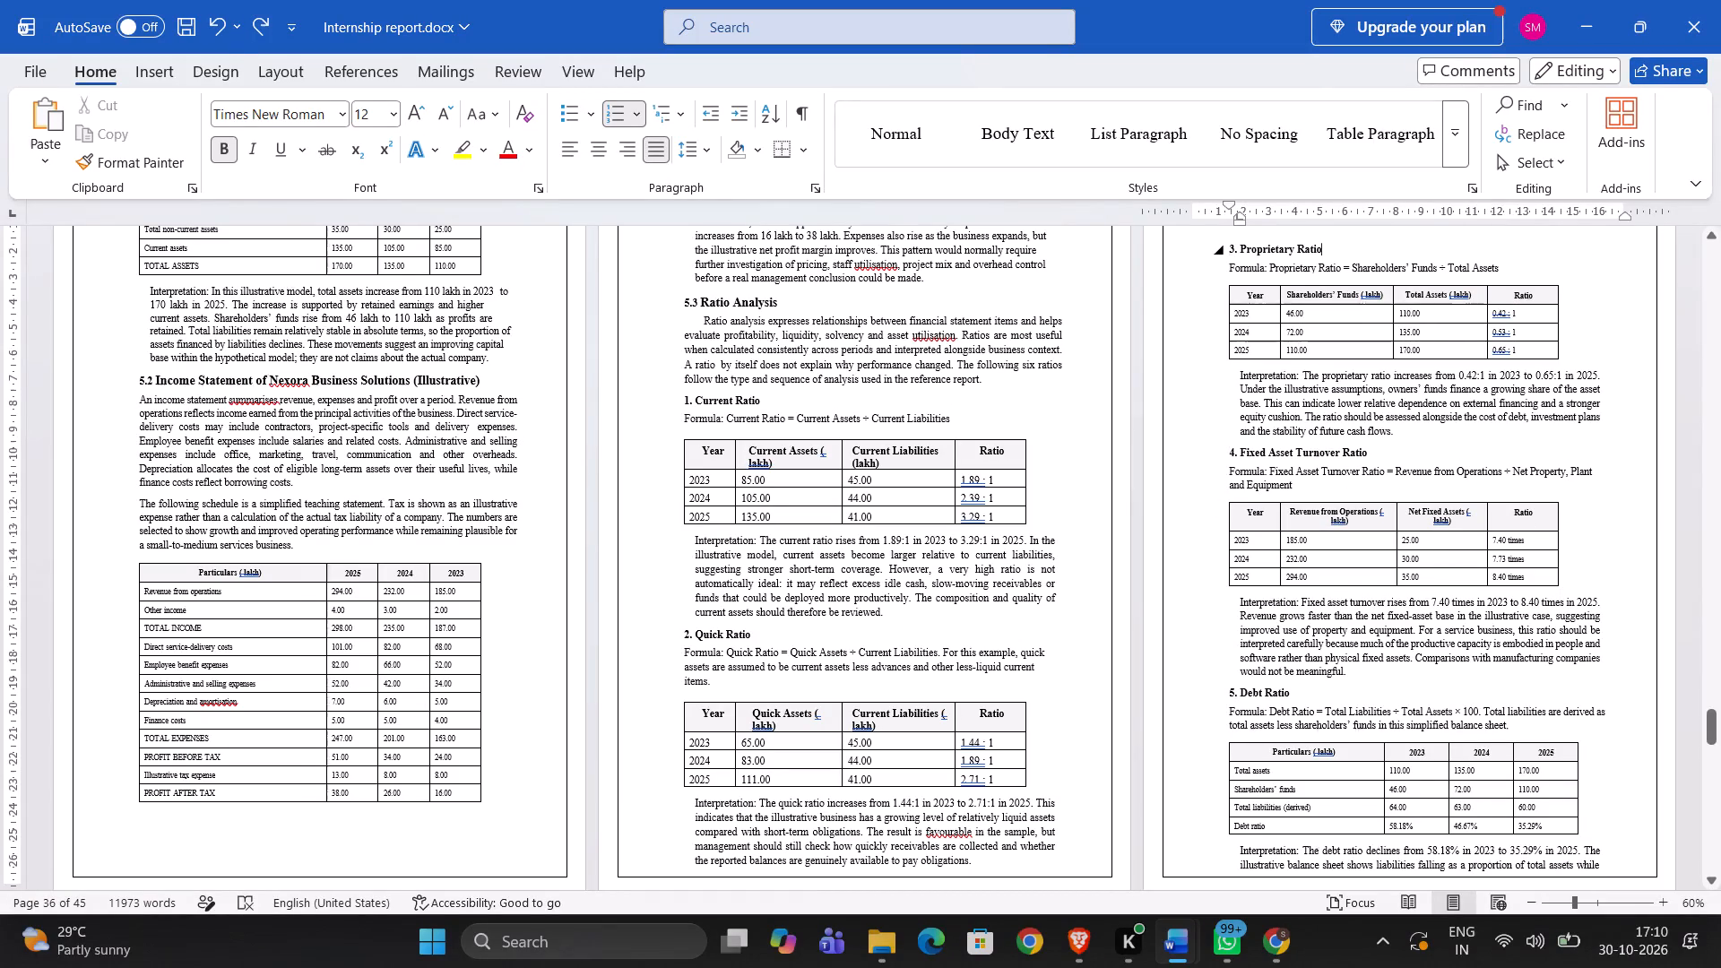
drag(1239, 244, 1702, 583)
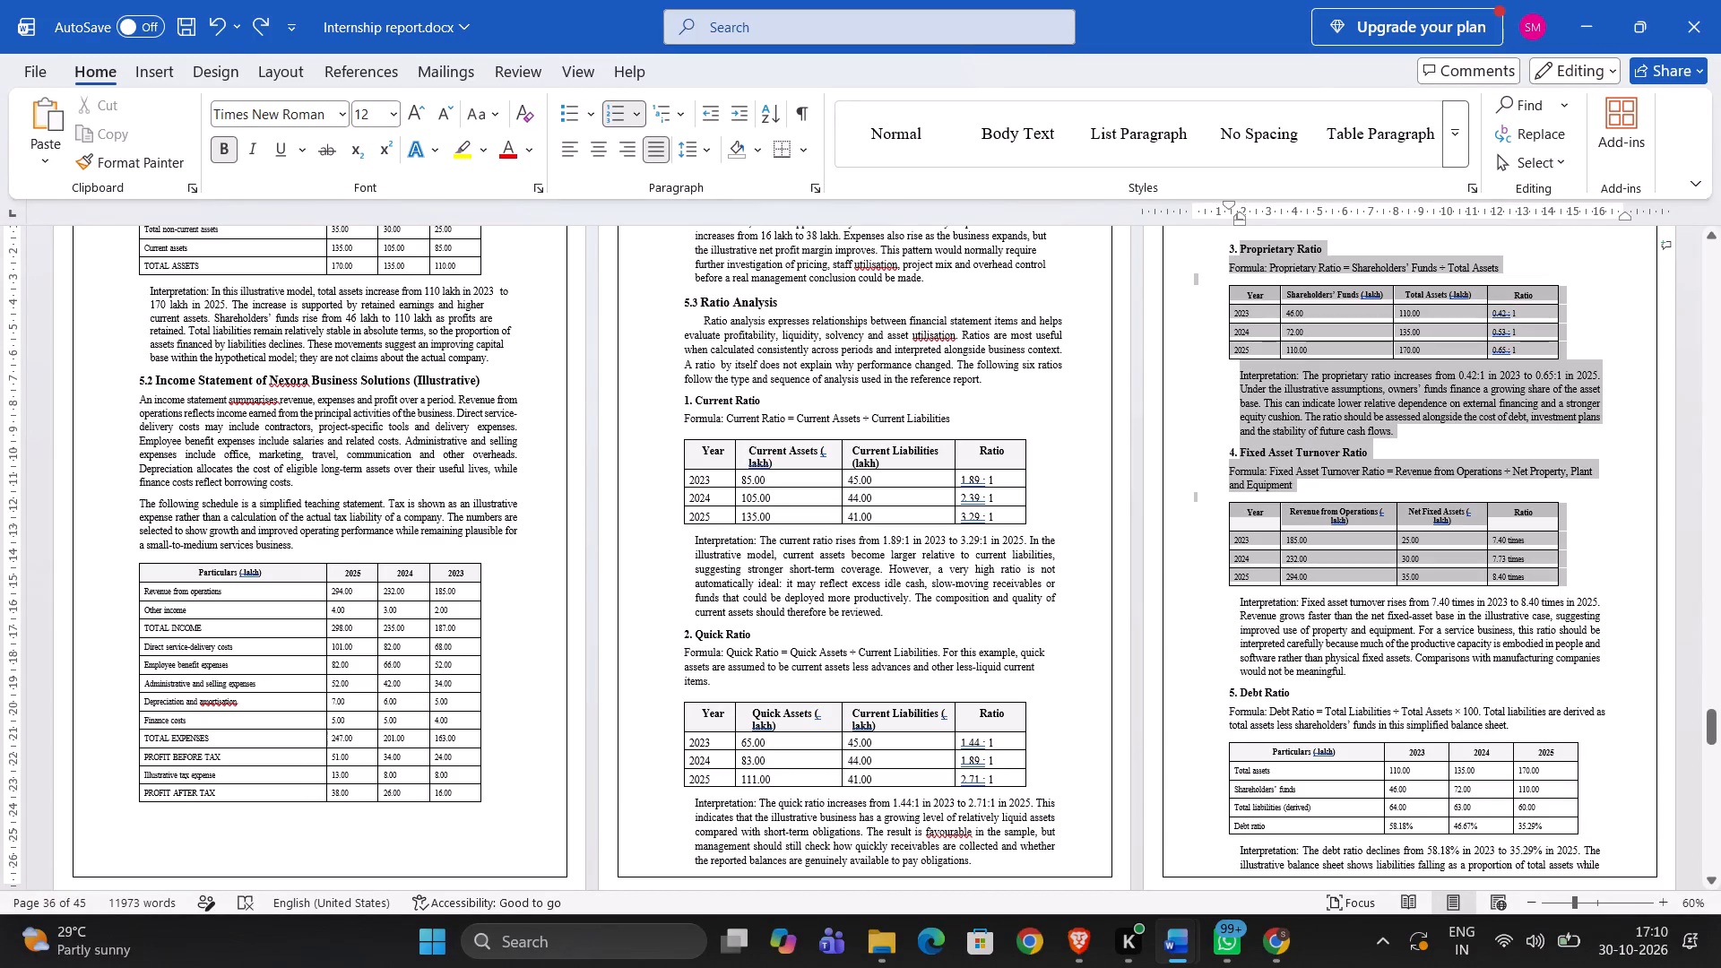
drag(1702, 583, 1601, 820)
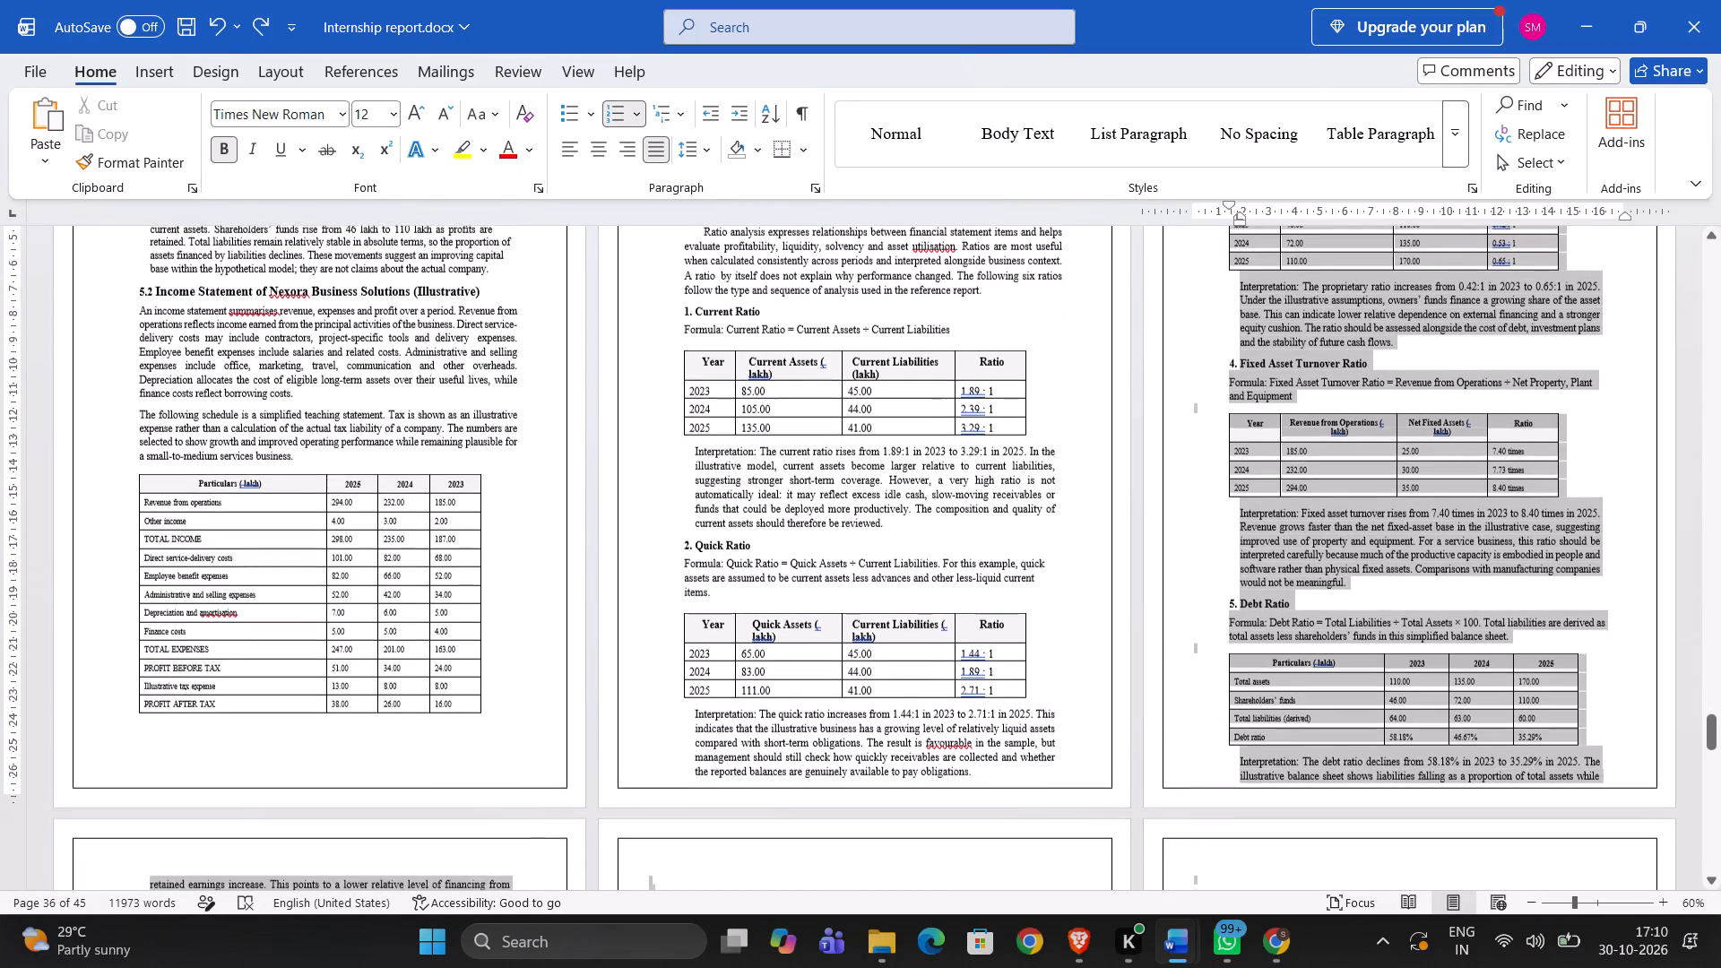
drag(1601, 820, 1611, 771)
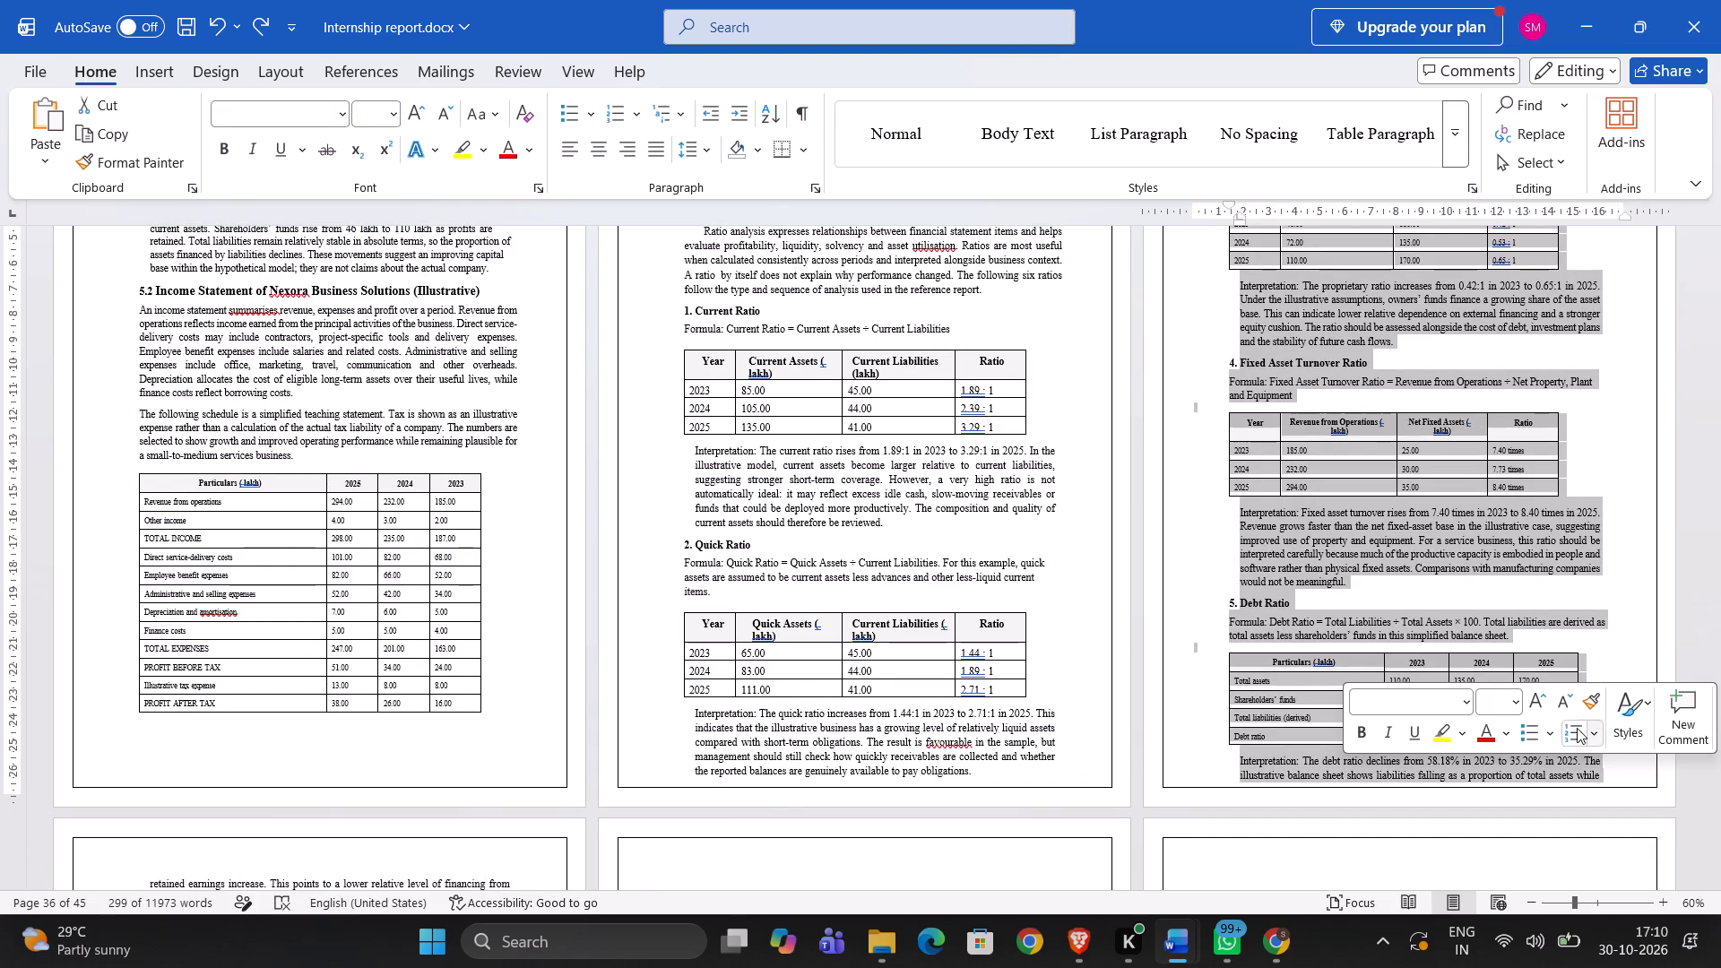
click(1512, 699)
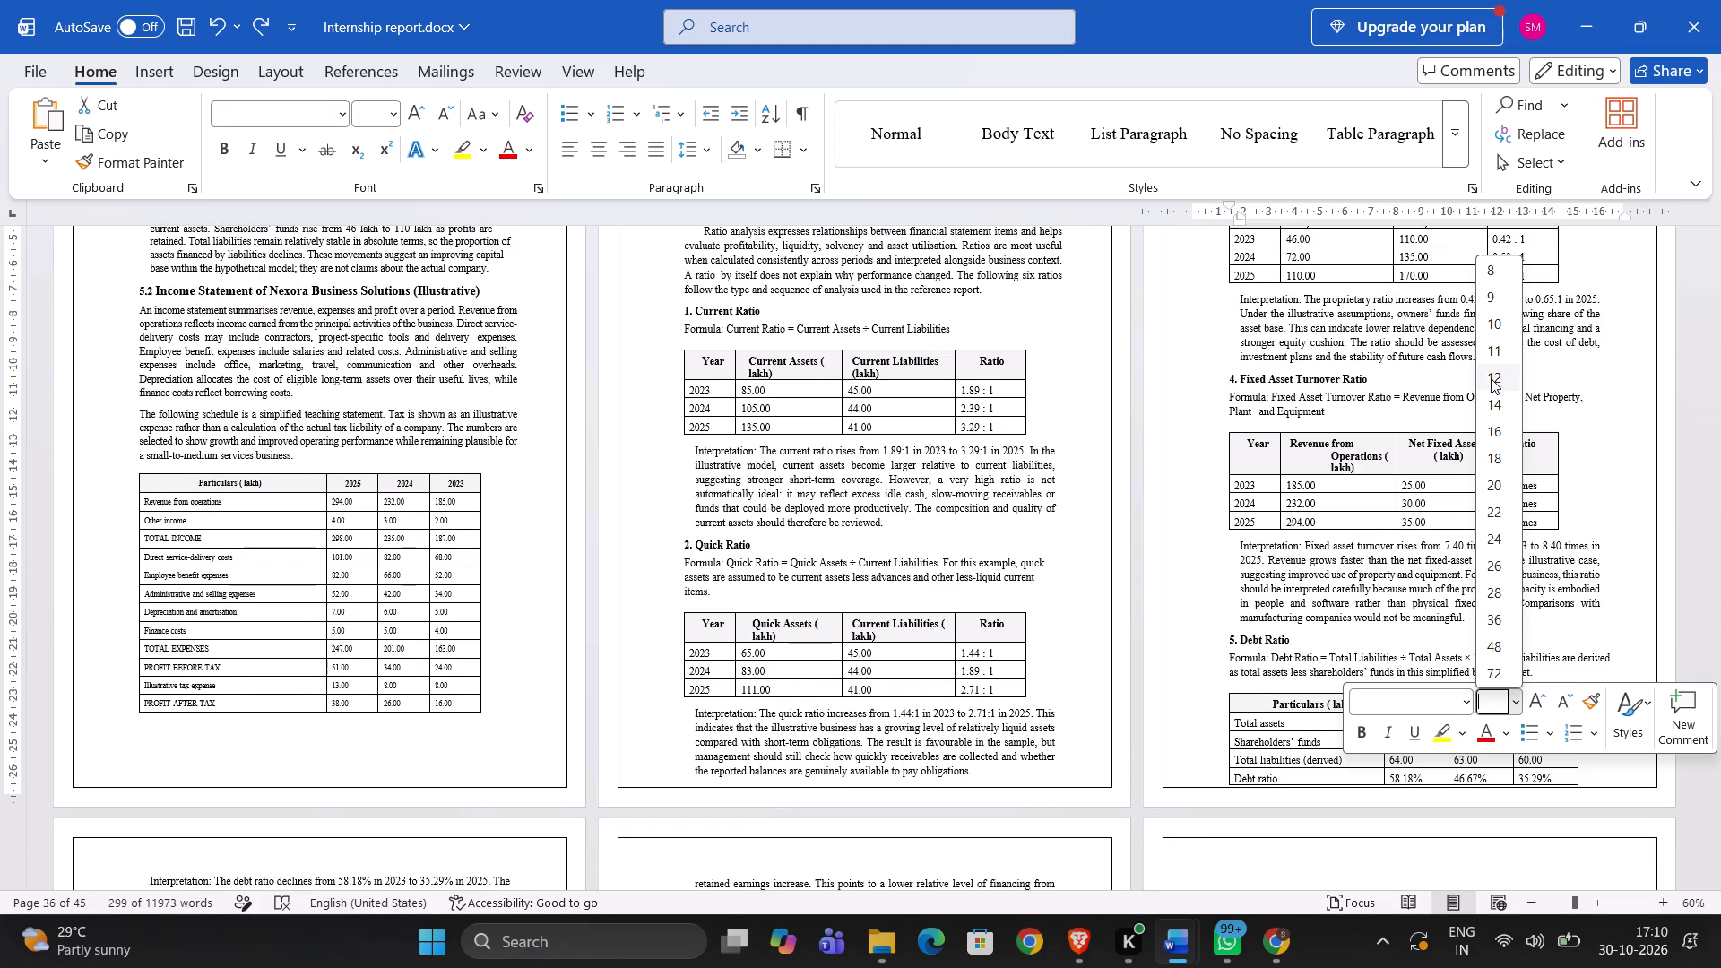
click(1492, 375)
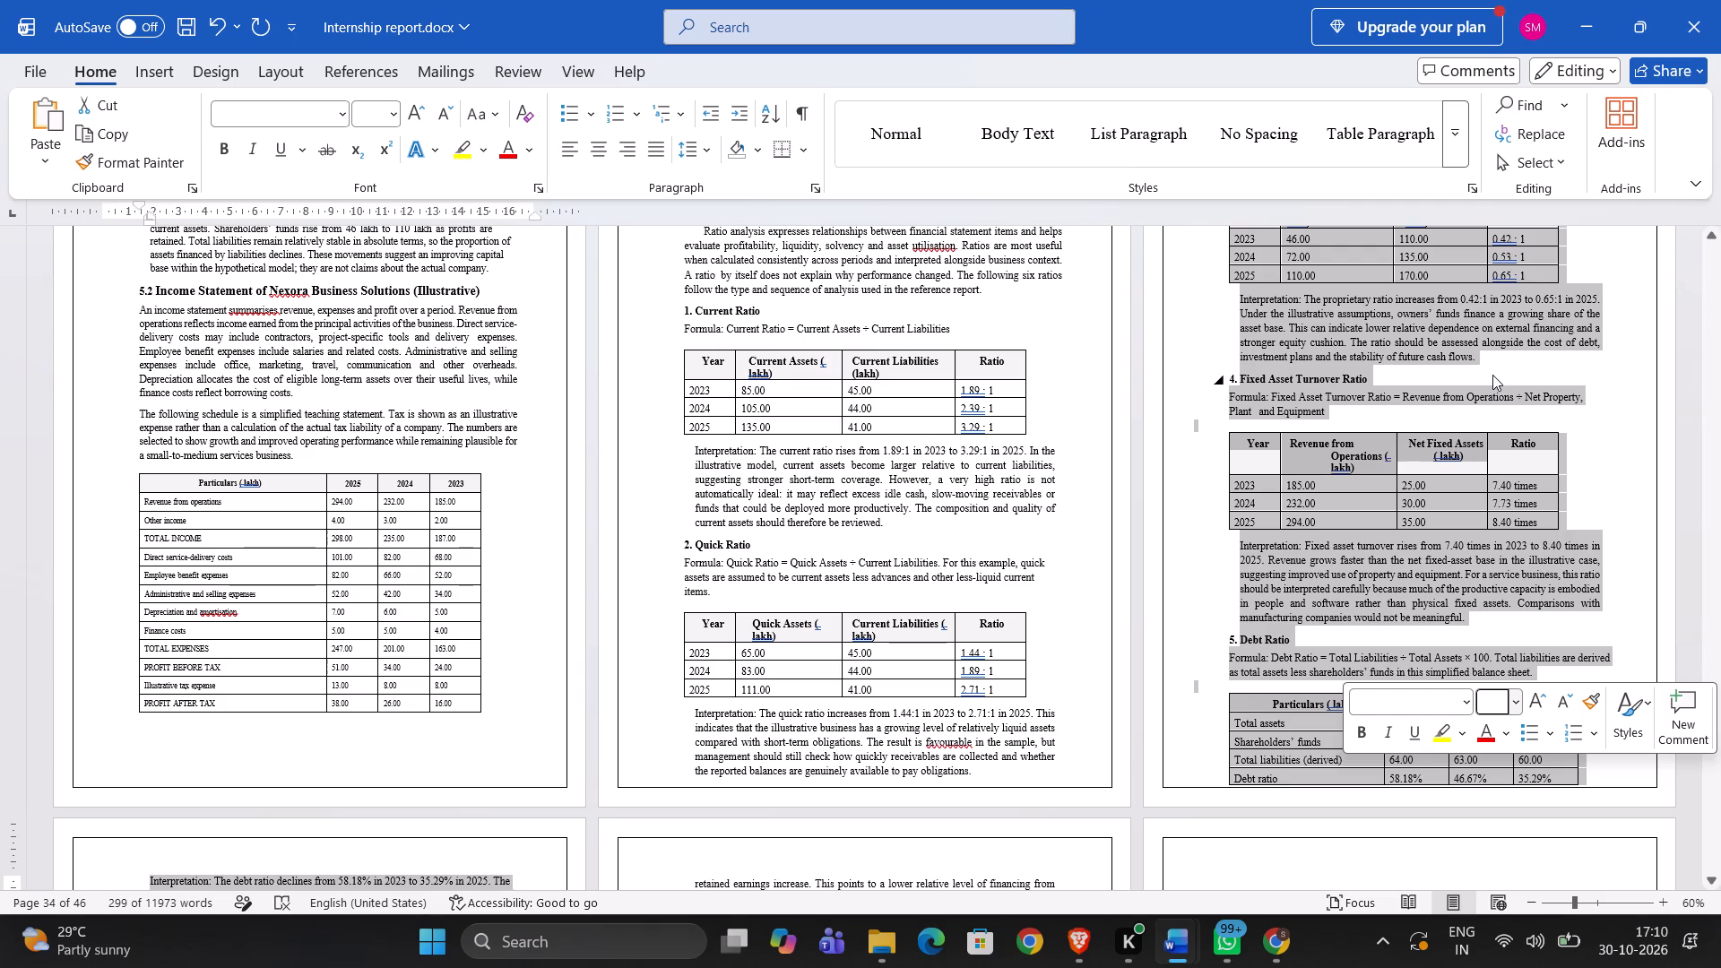
scroll(1492, 375, up, 2)
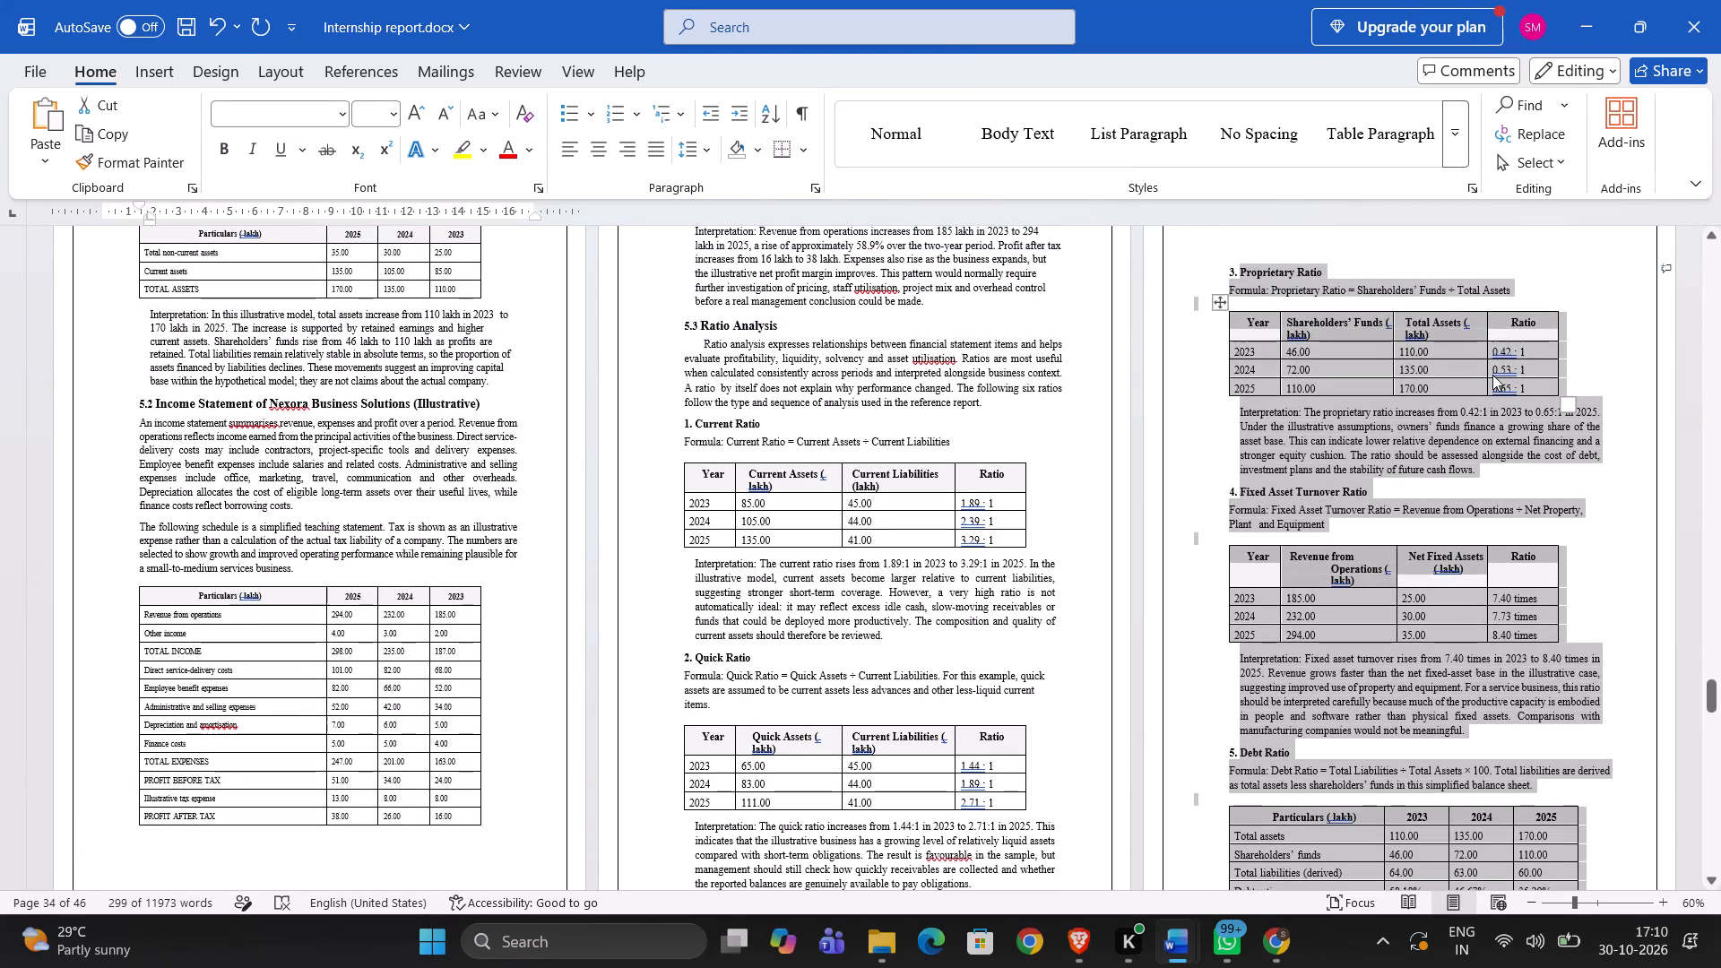
click(1587, 300)
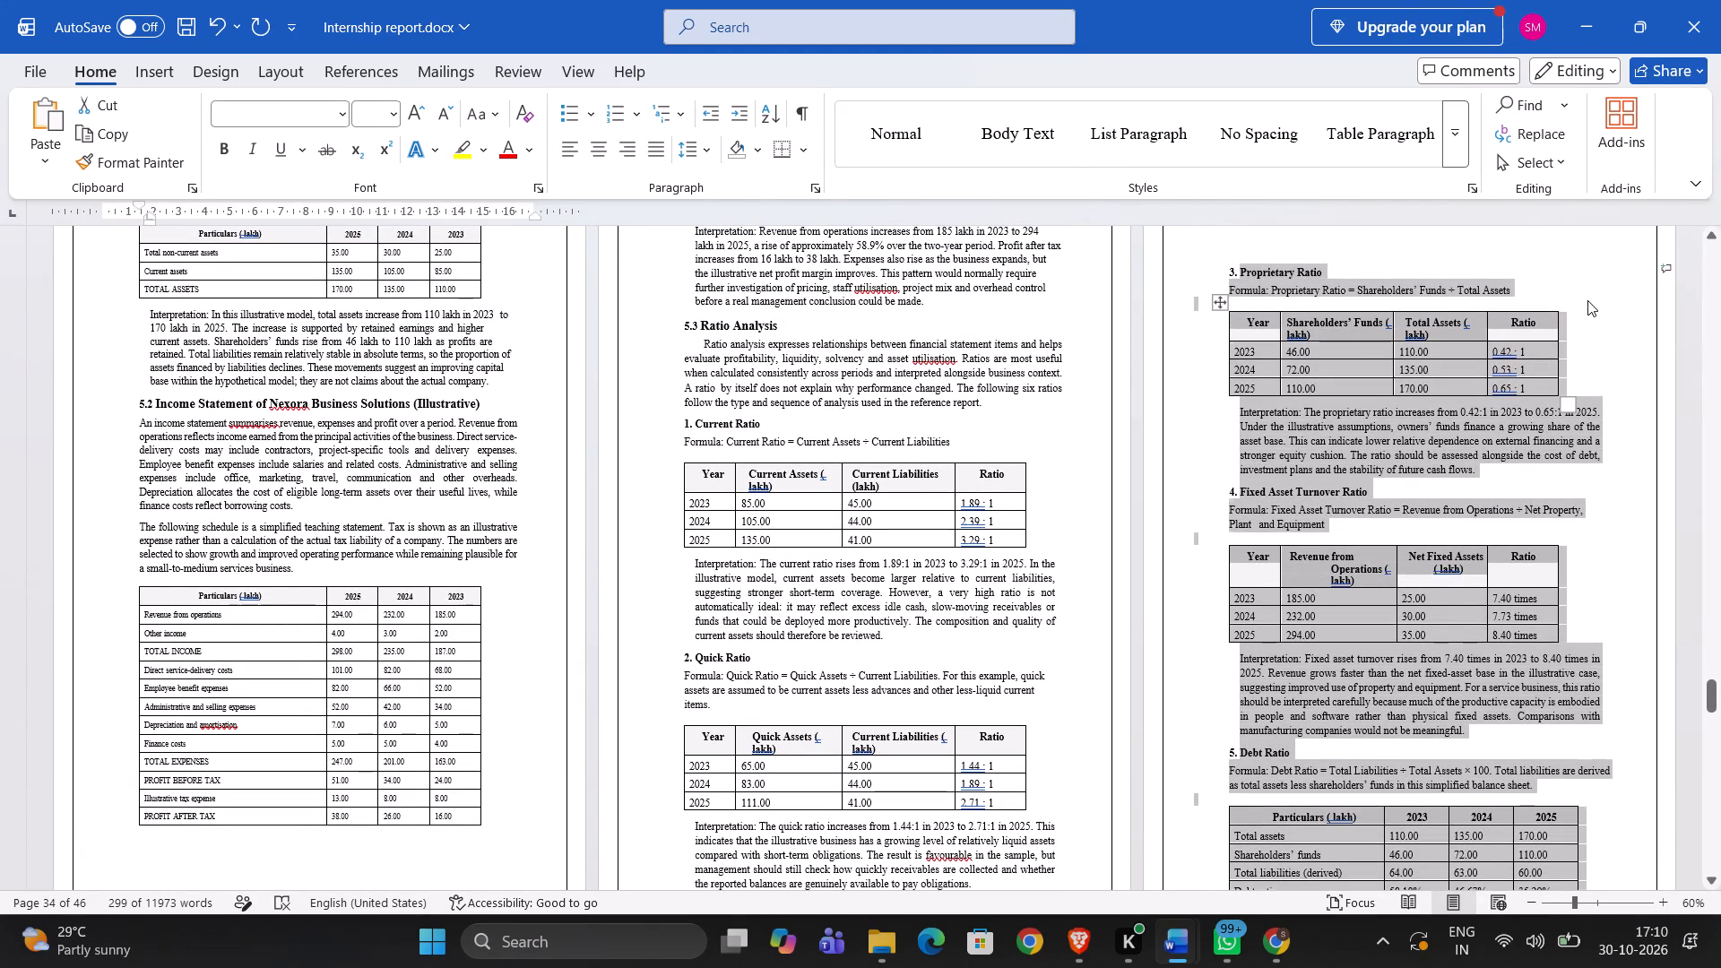
Set the font size of the section 5.1 heading, Balance Sheet of Nexora Business Solutions (Illustrative), to 14.
scroll(1587, 300, up, 4)
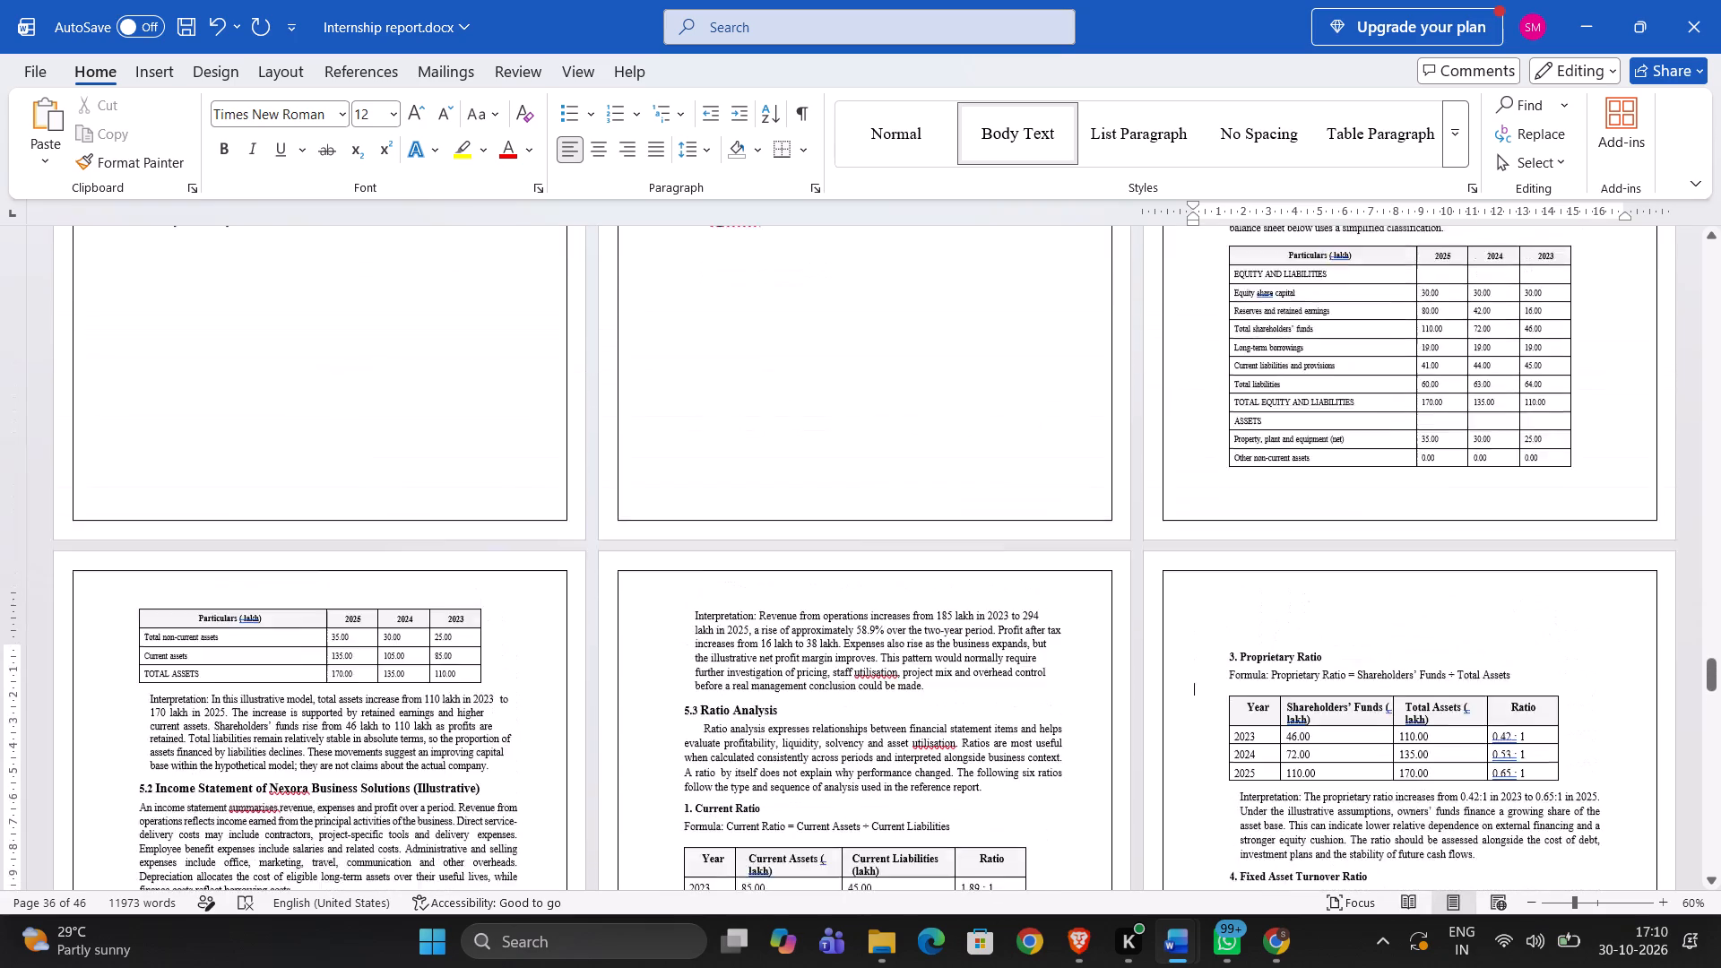
scroll(1587, 300, up, 5)
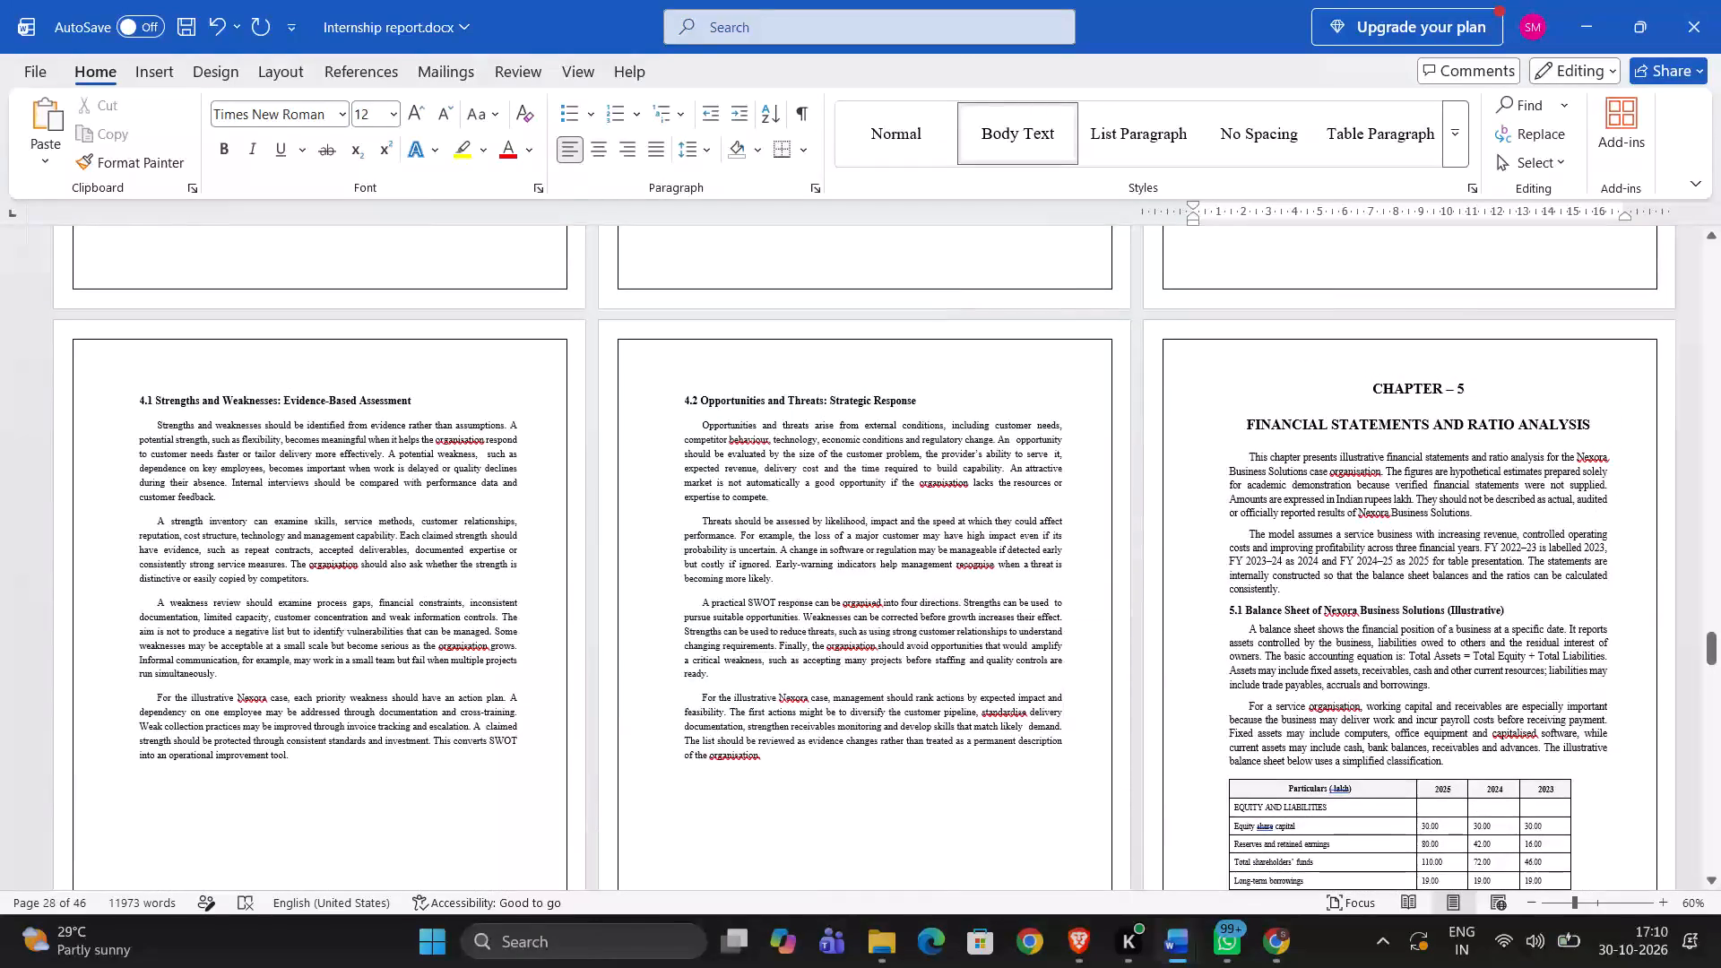
drag(1527, 603, 1370, 619)
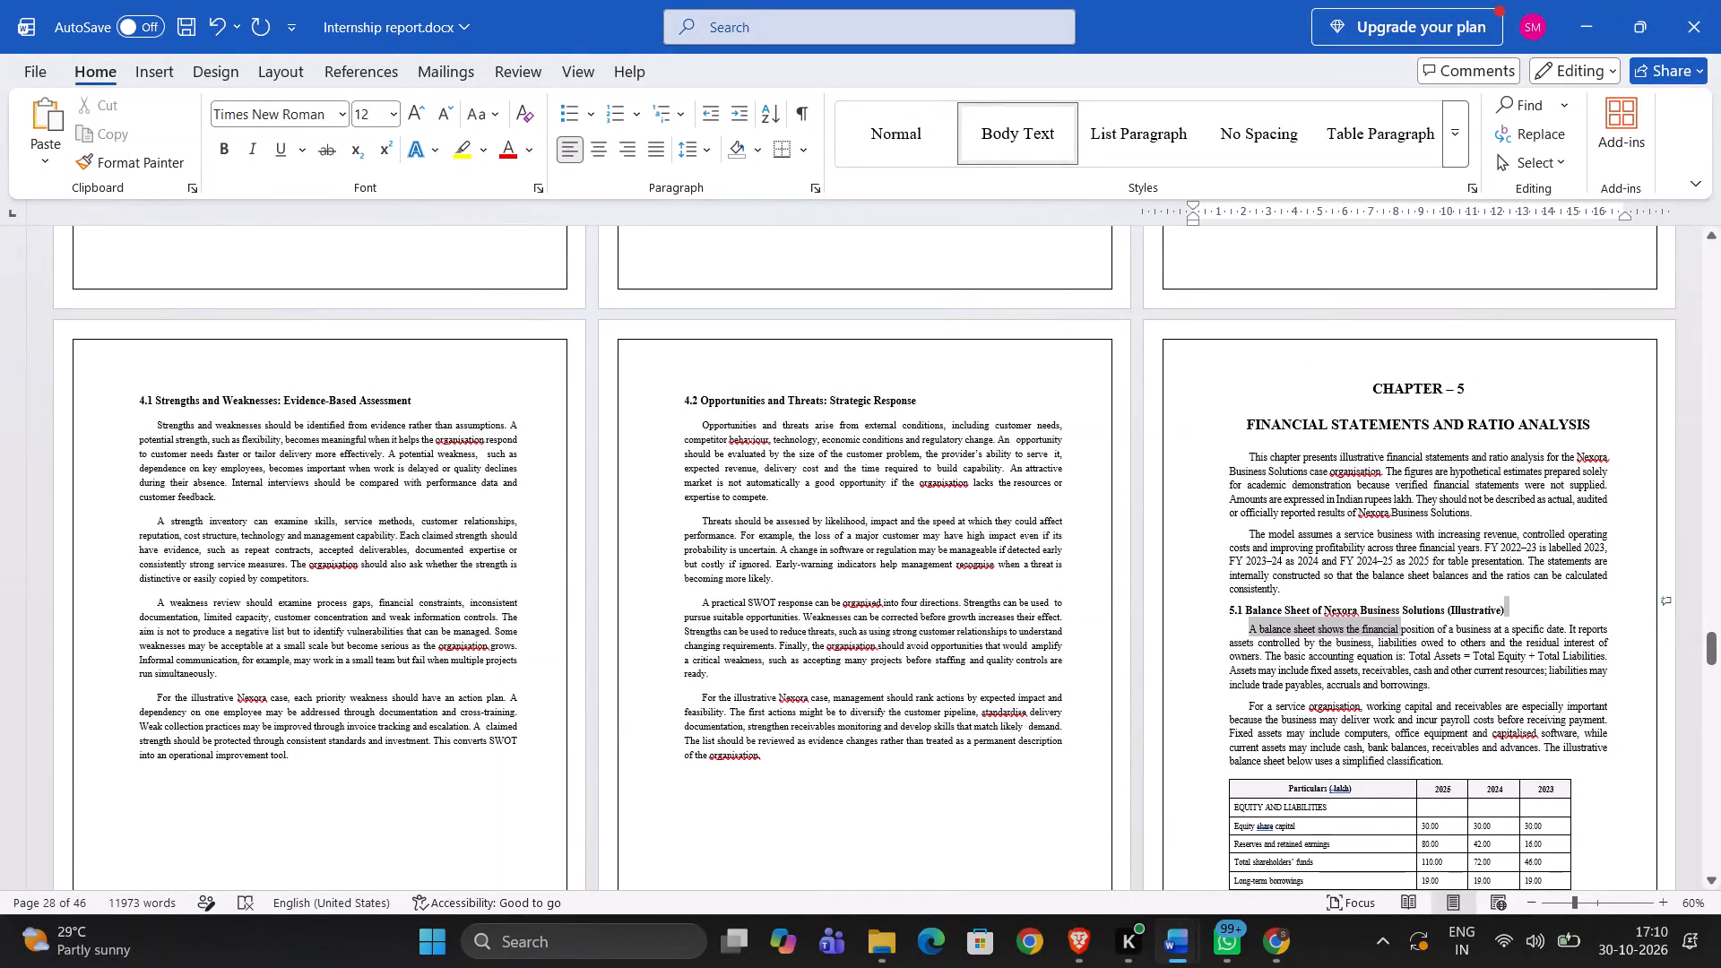
drag(1370, 619, 1258, 601)
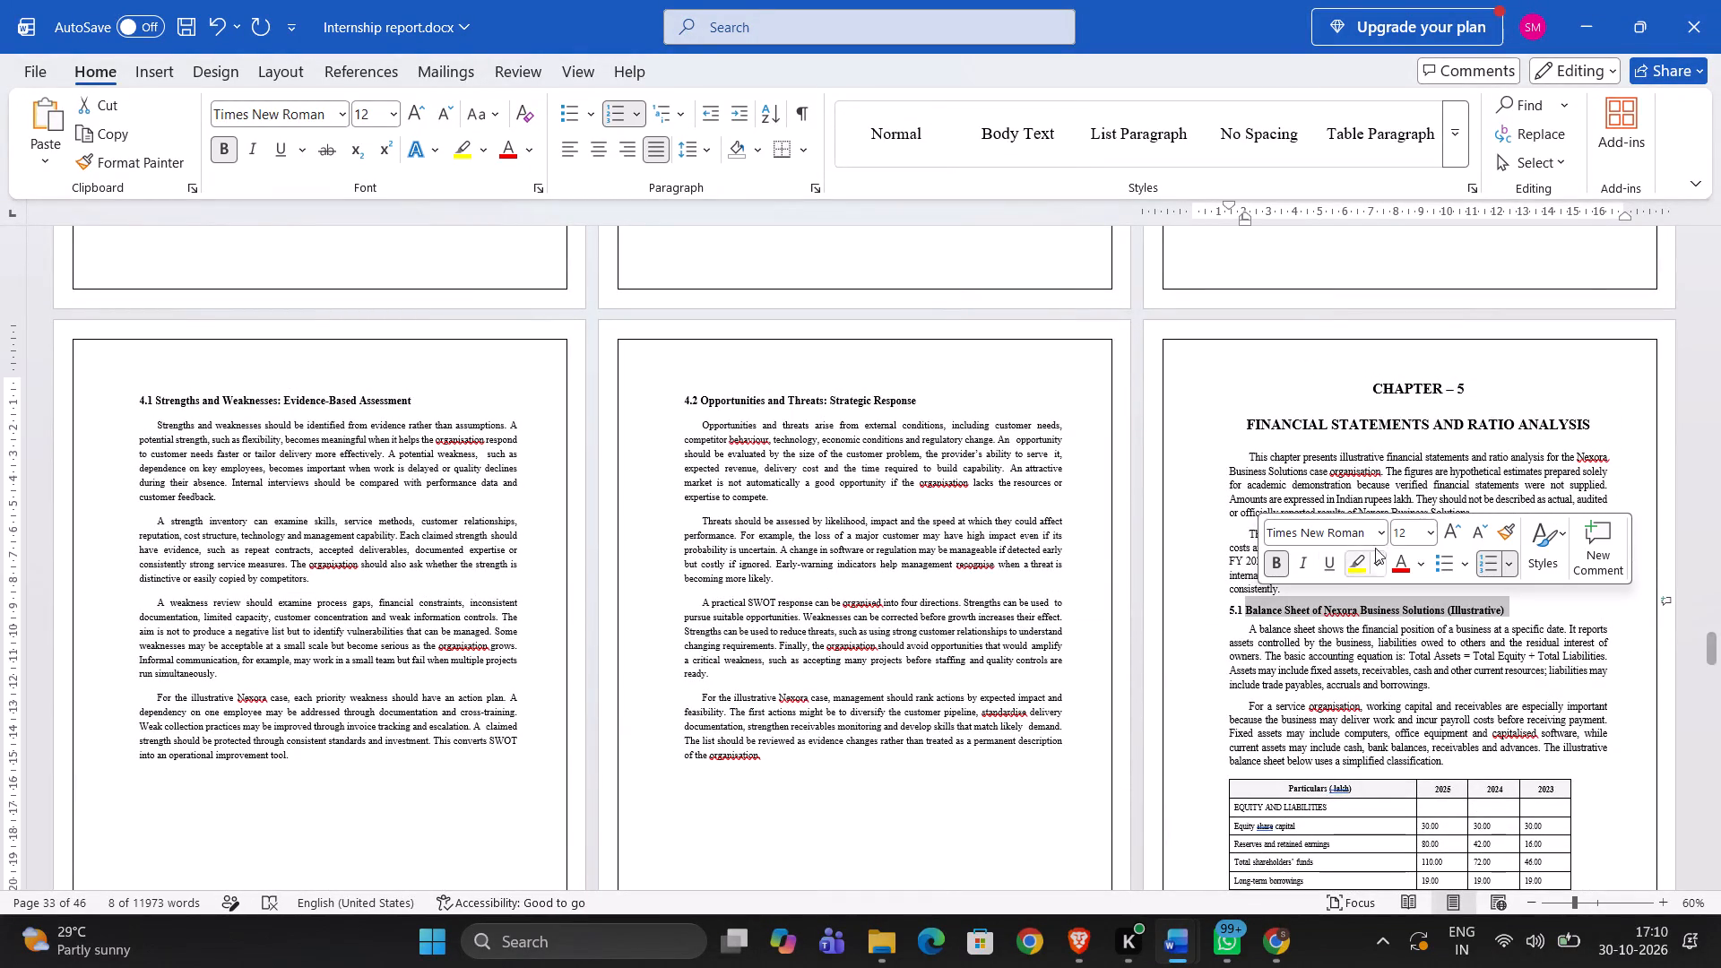
click(1426, 535)
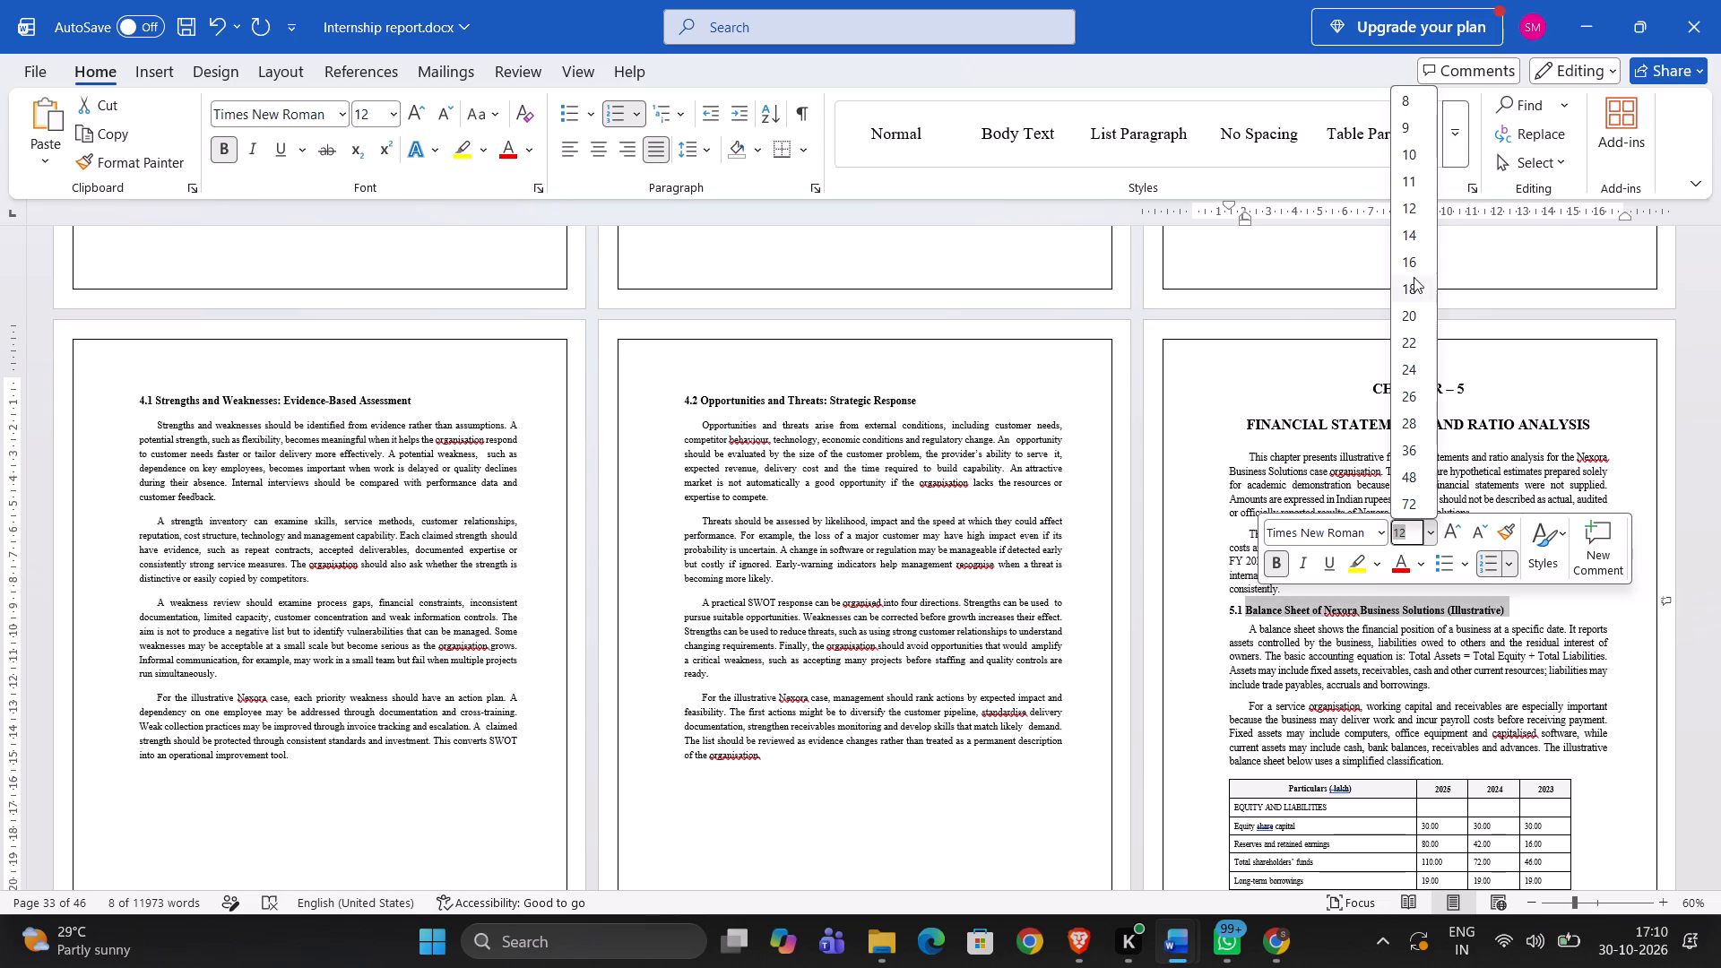
click(1408, 233)
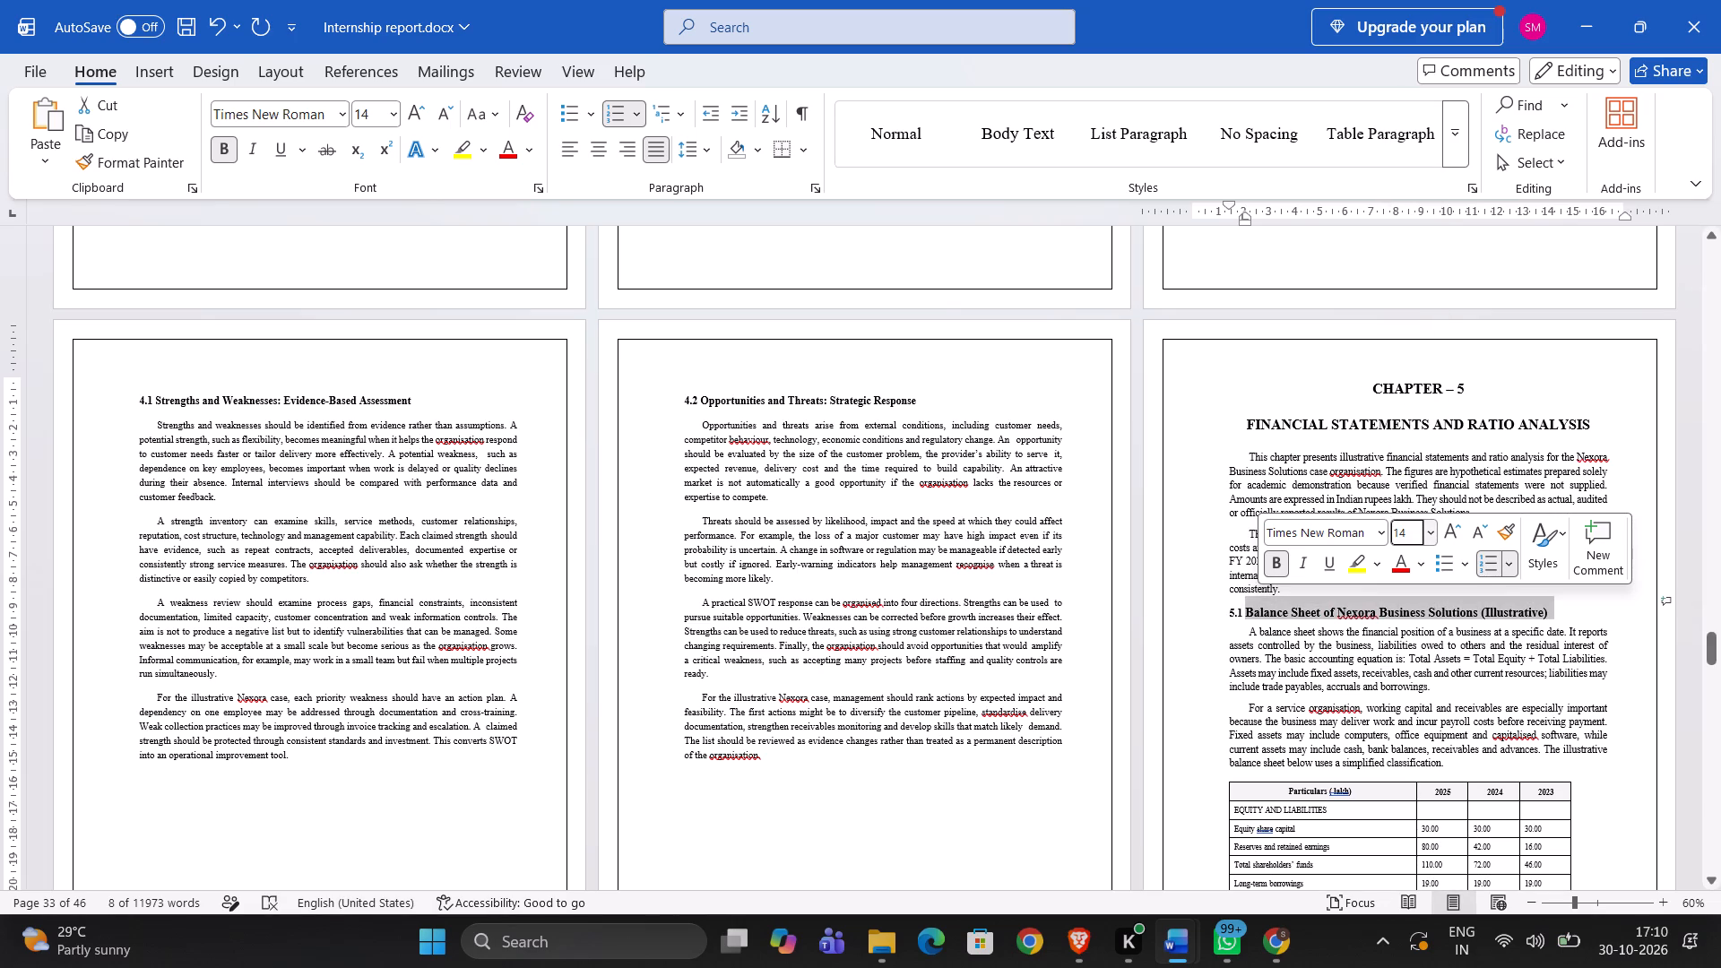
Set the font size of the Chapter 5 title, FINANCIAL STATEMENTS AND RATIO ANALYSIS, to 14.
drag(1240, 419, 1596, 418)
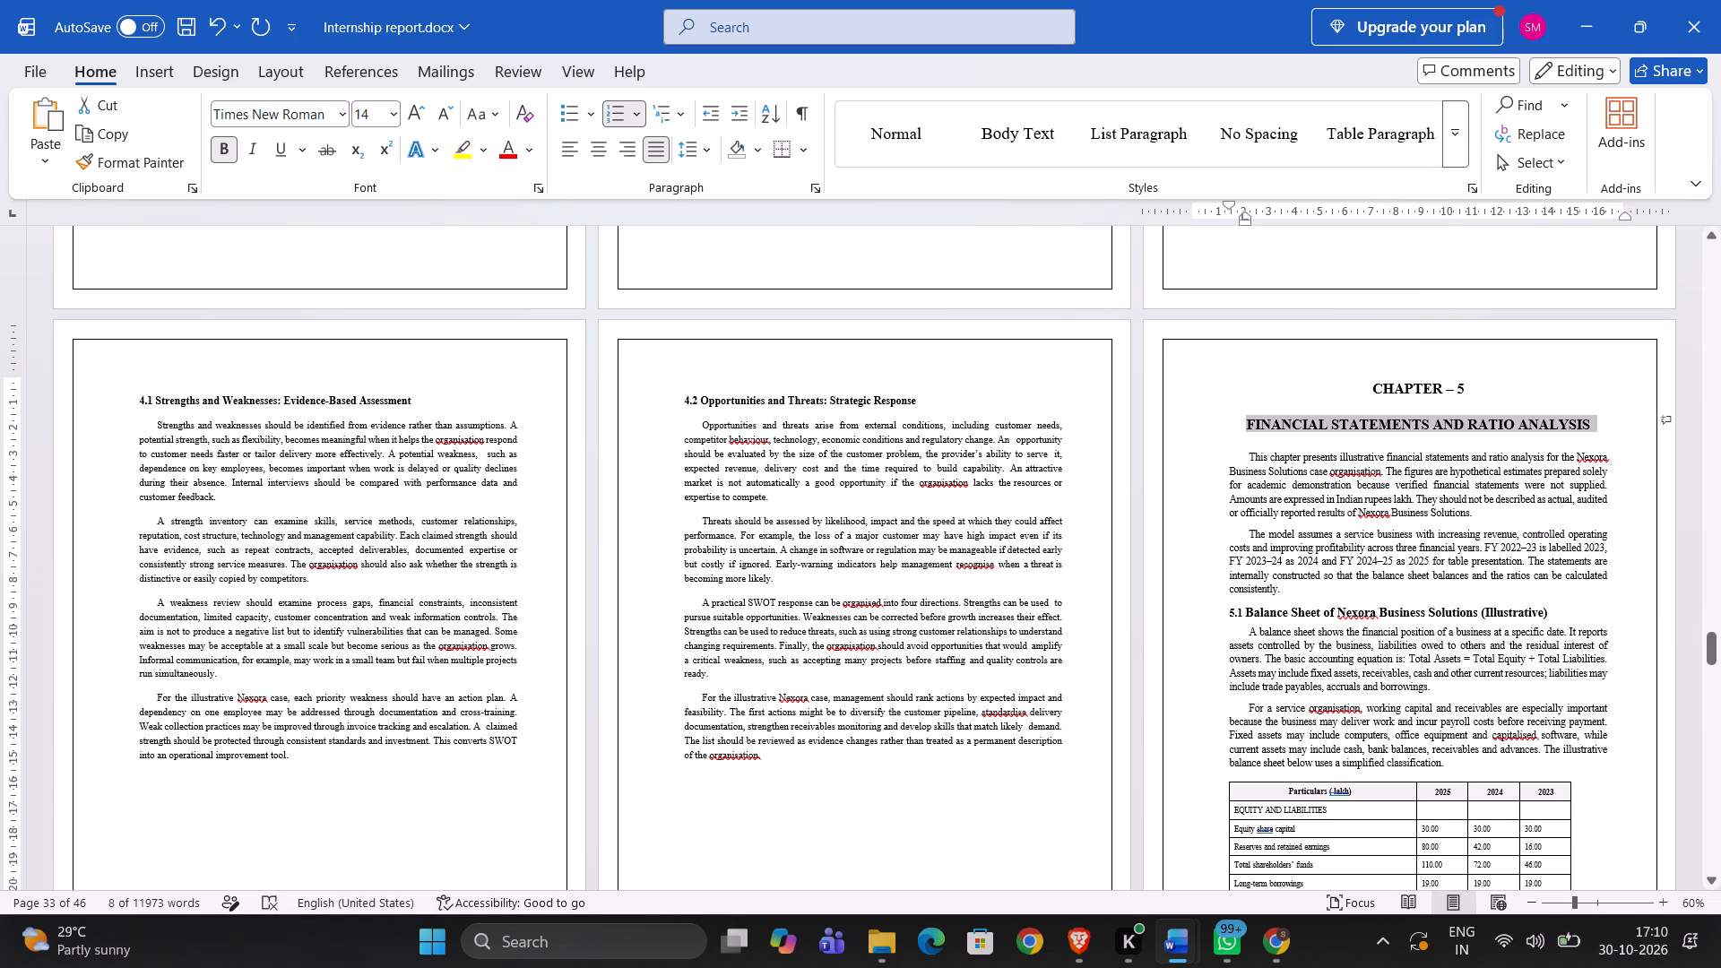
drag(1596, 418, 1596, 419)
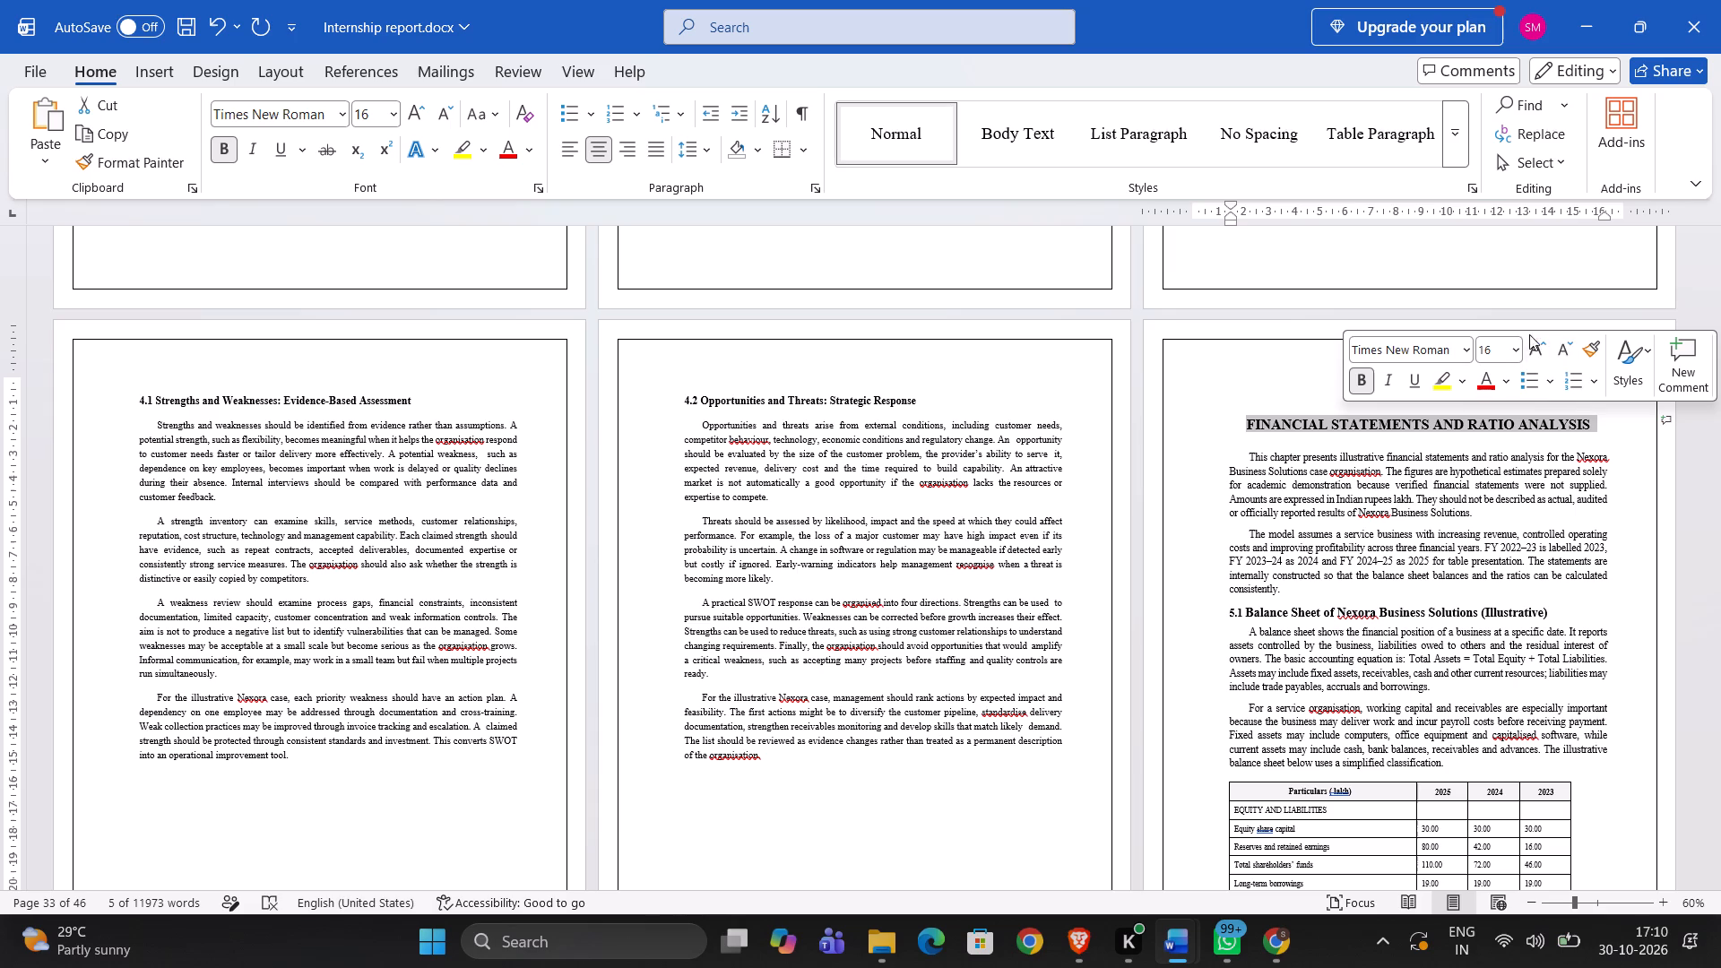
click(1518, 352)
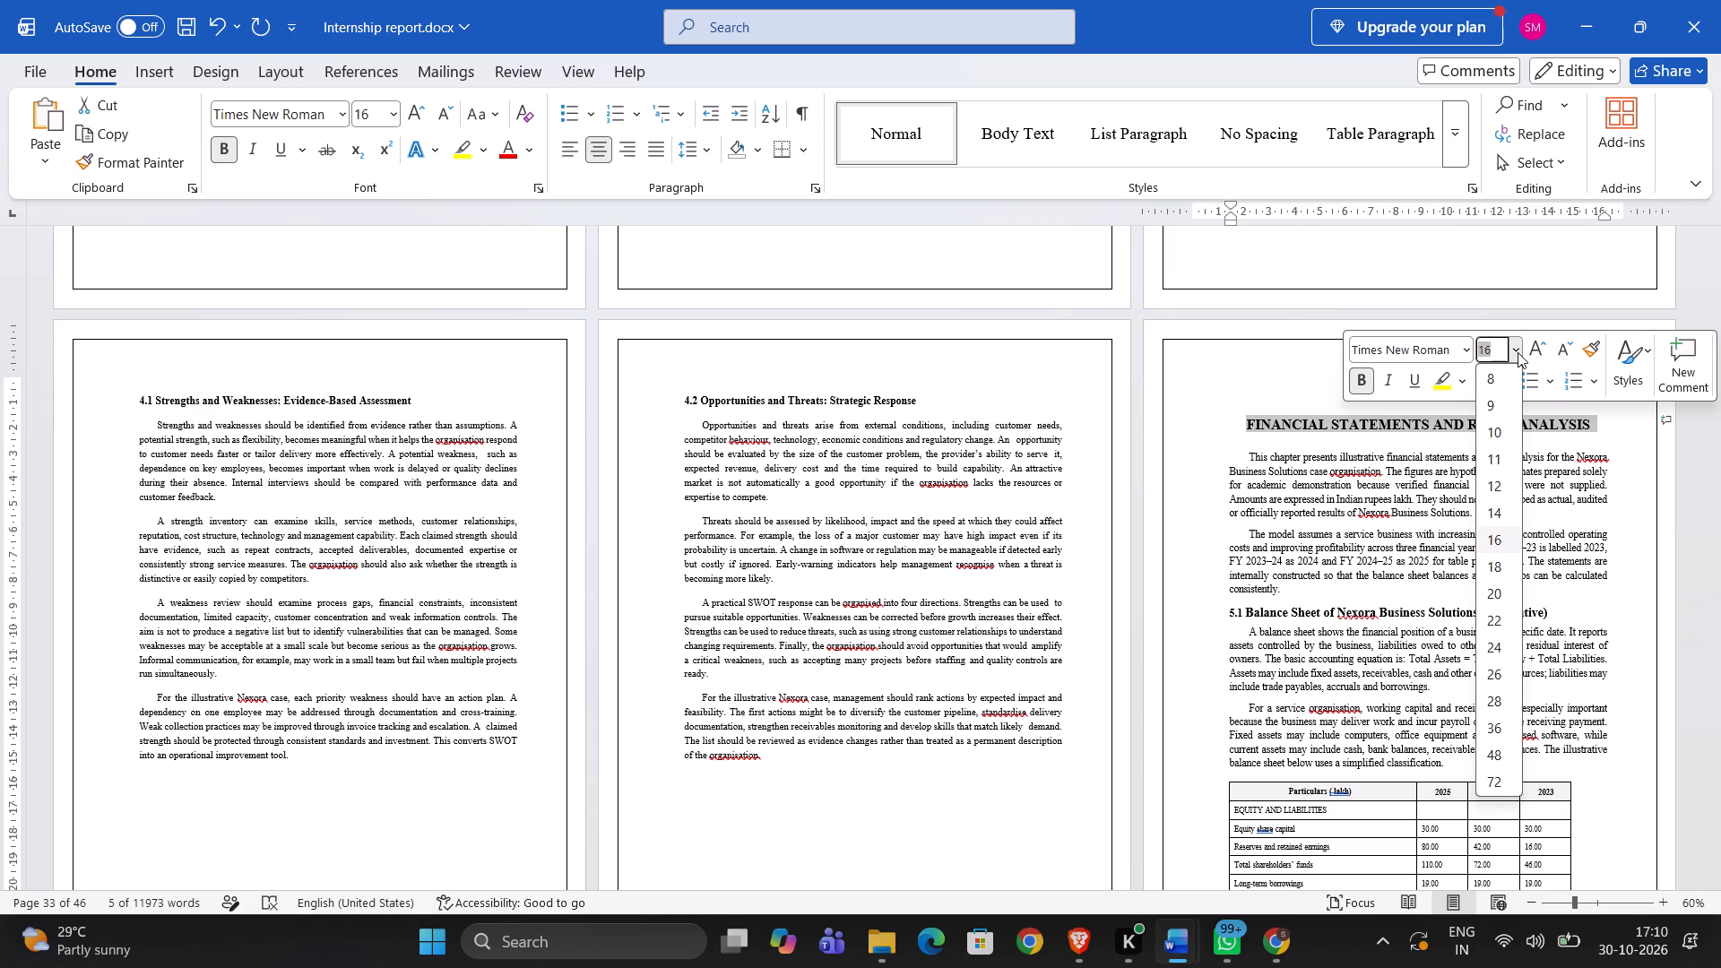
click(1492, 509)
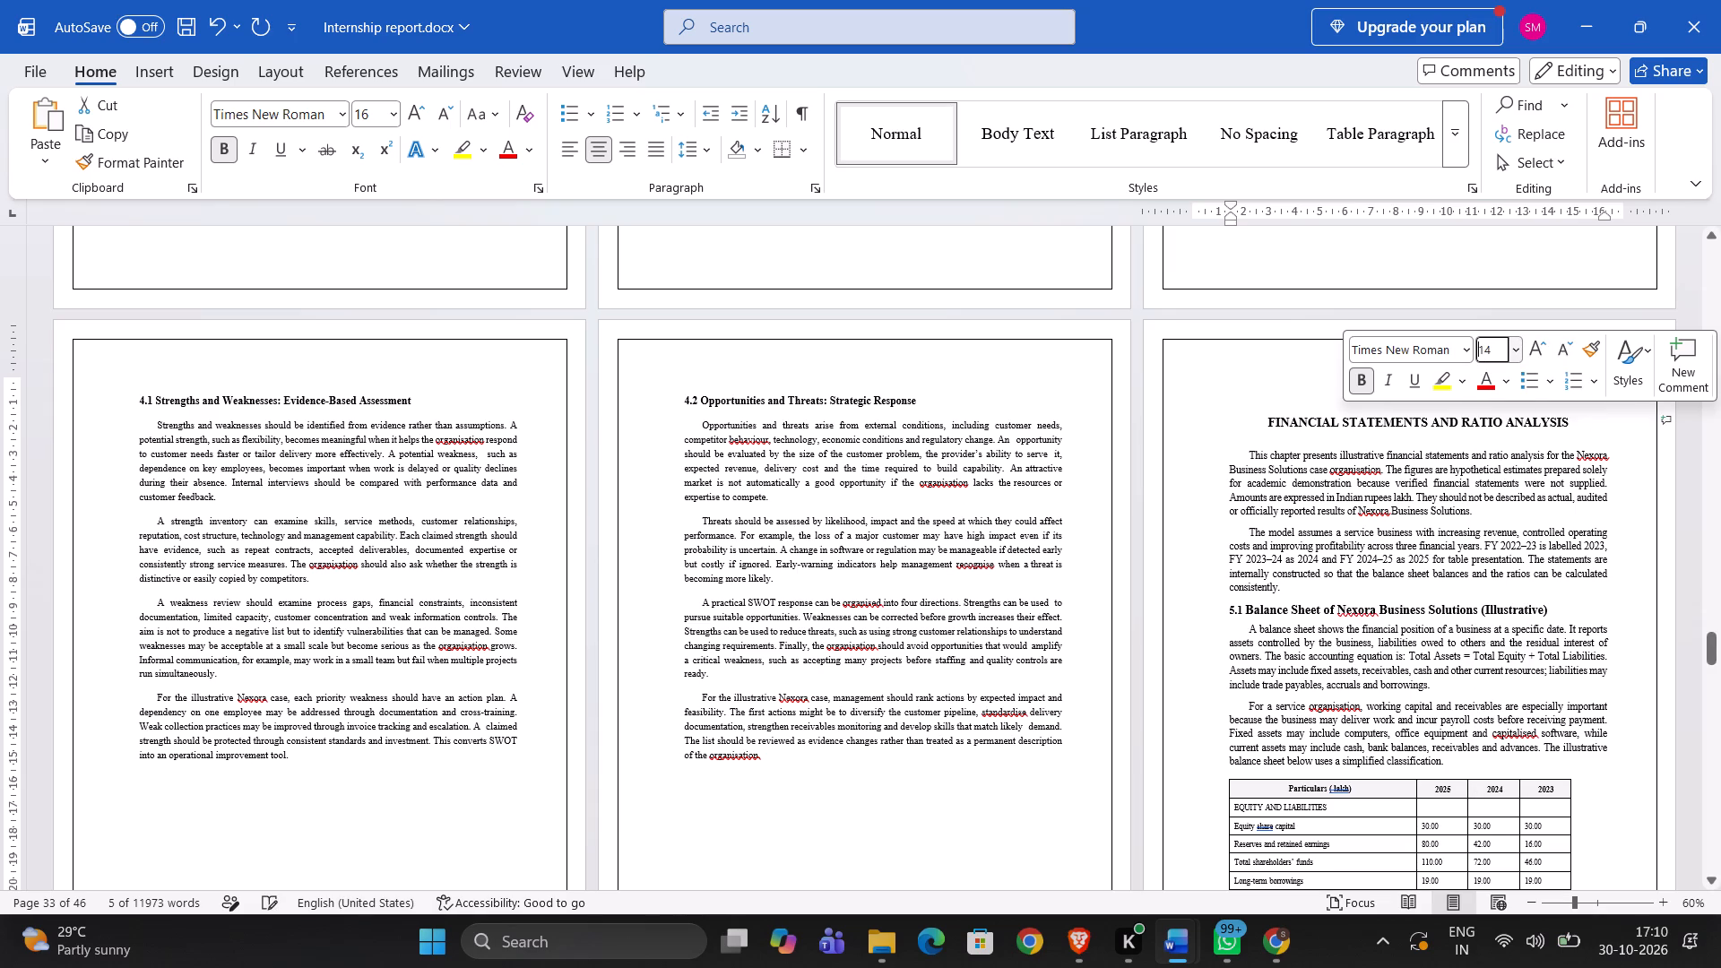
Check the font size of the ORGANISATION PROFILE chapter title in the reference document CHAPTER.docx, and return to the internship report.
scroll(1492, 509, up, 1)
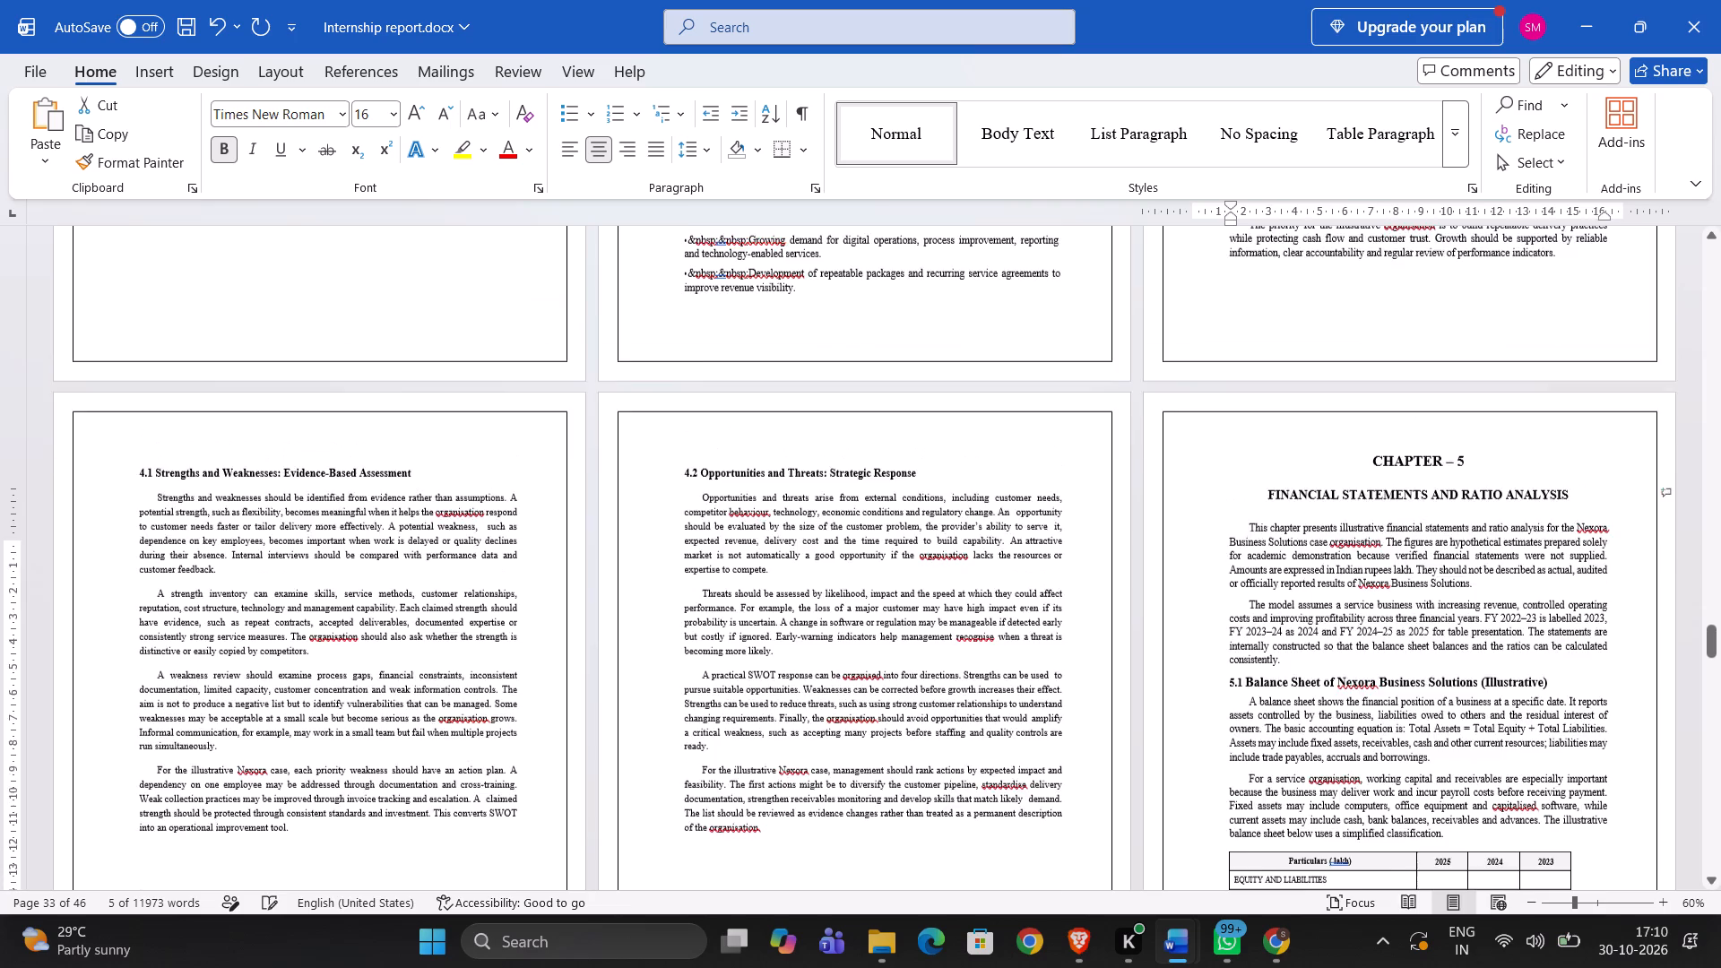
scroll(1492, 509, up, 1)
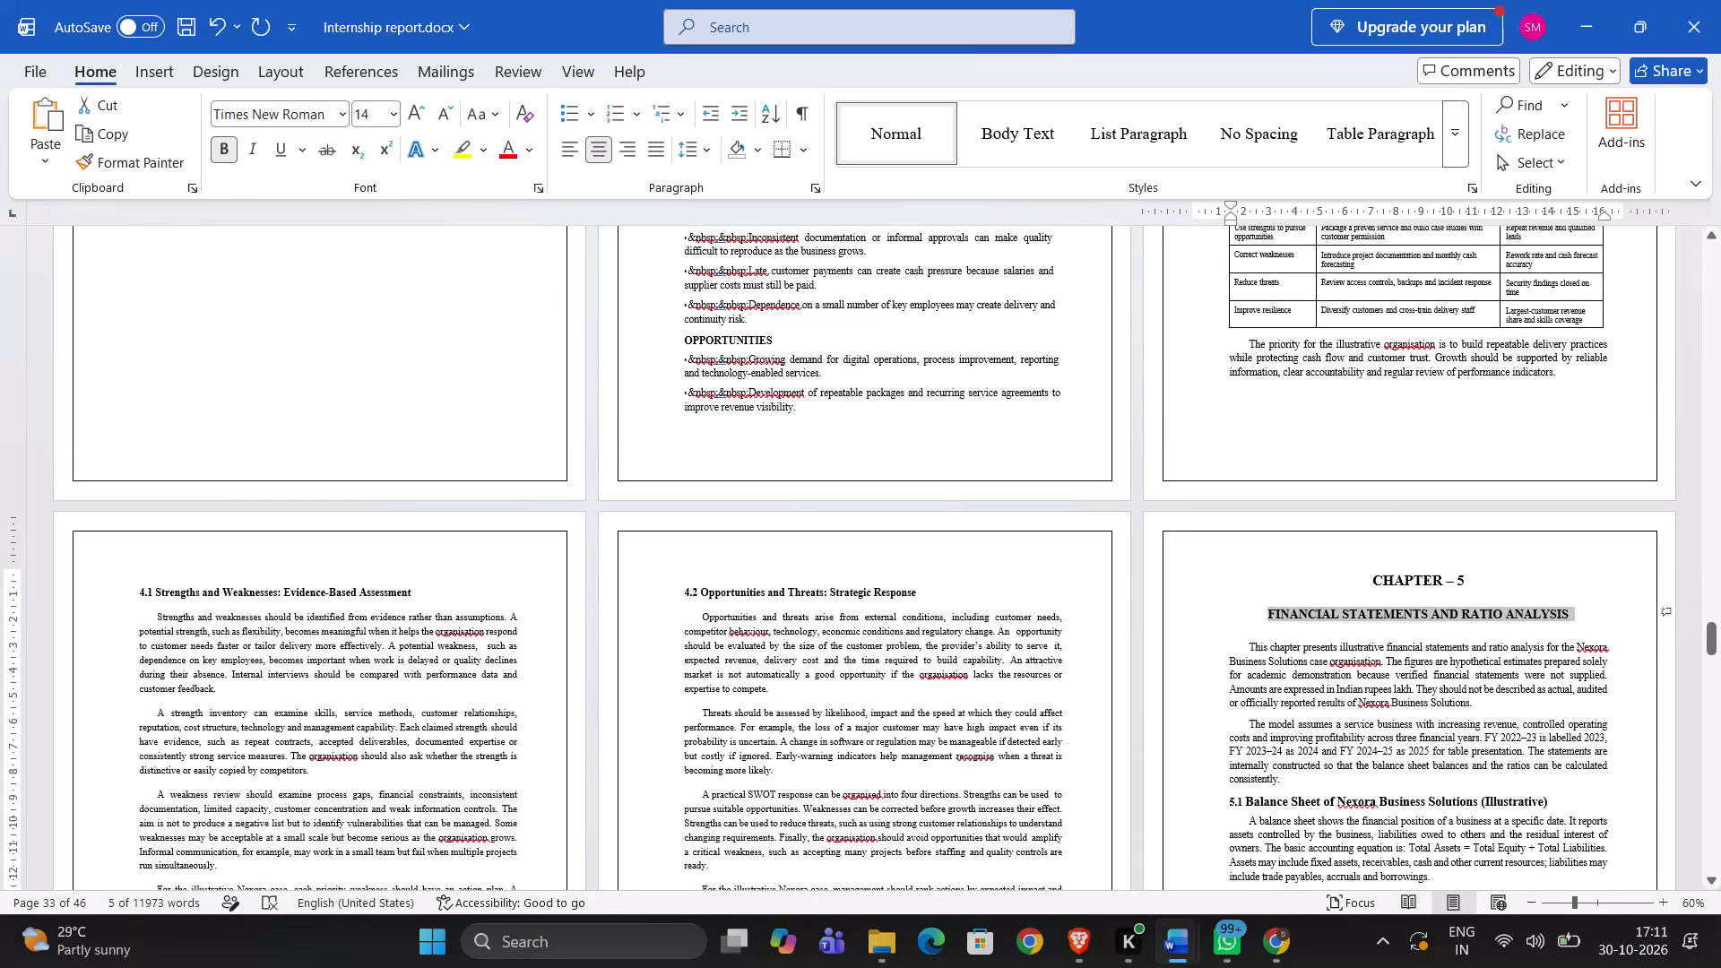
key(alt+Tab)
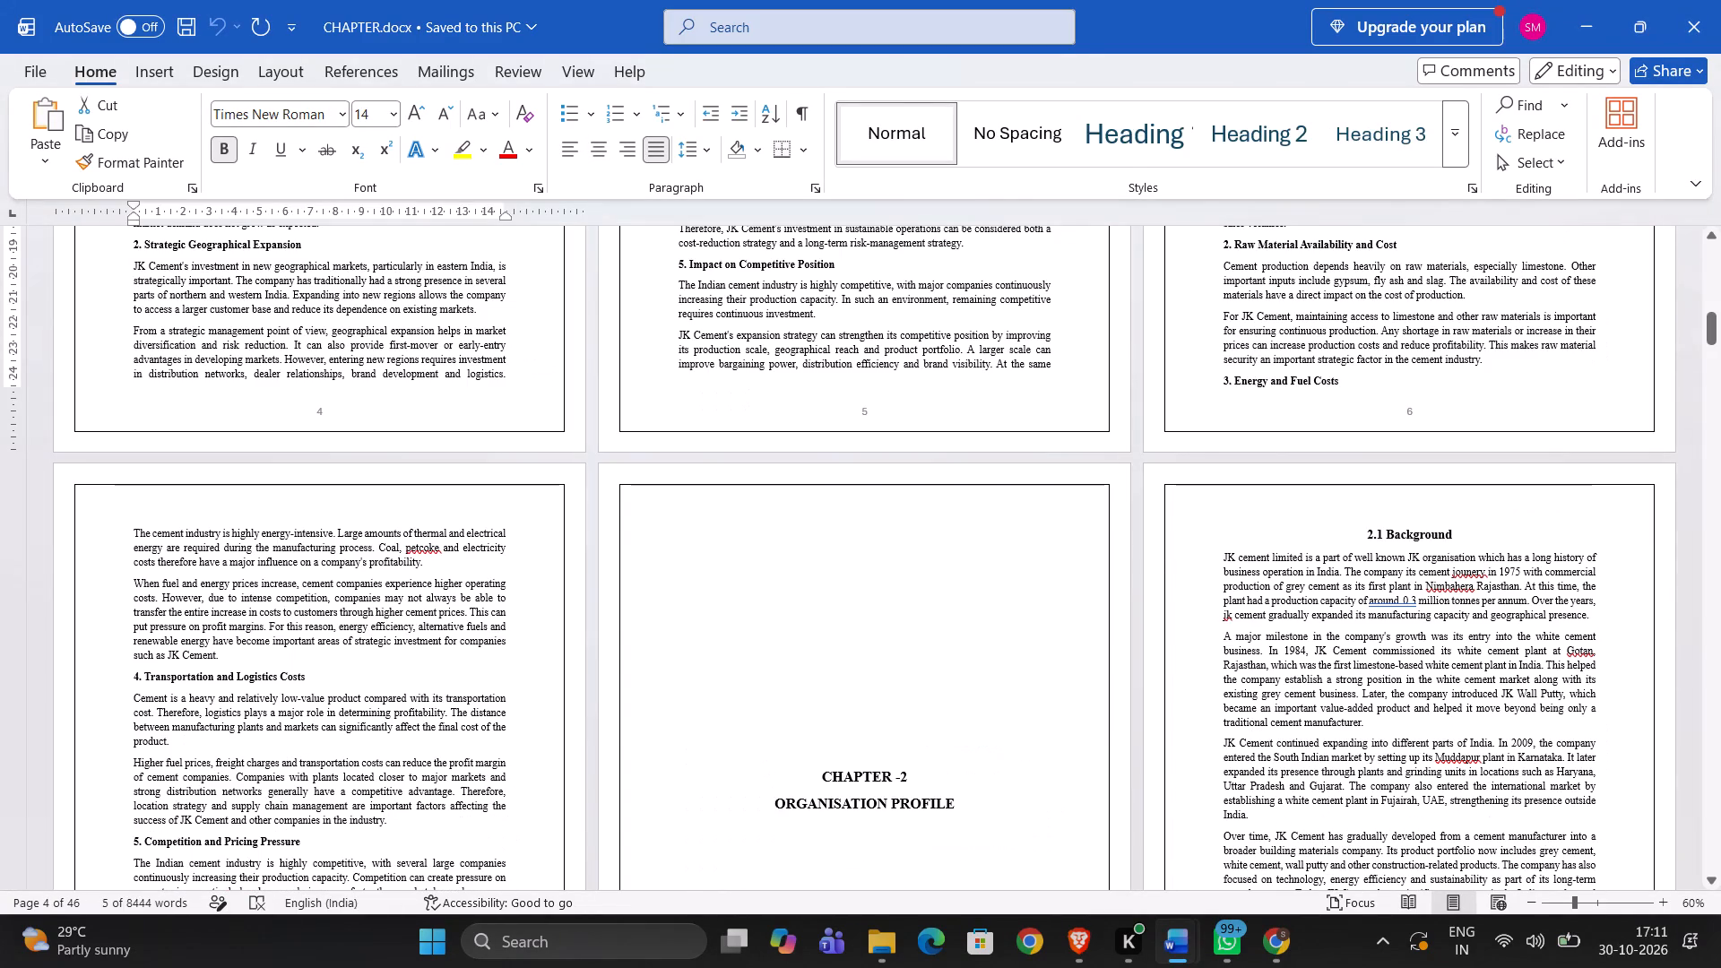
scroll(1492, 509, down, 1)
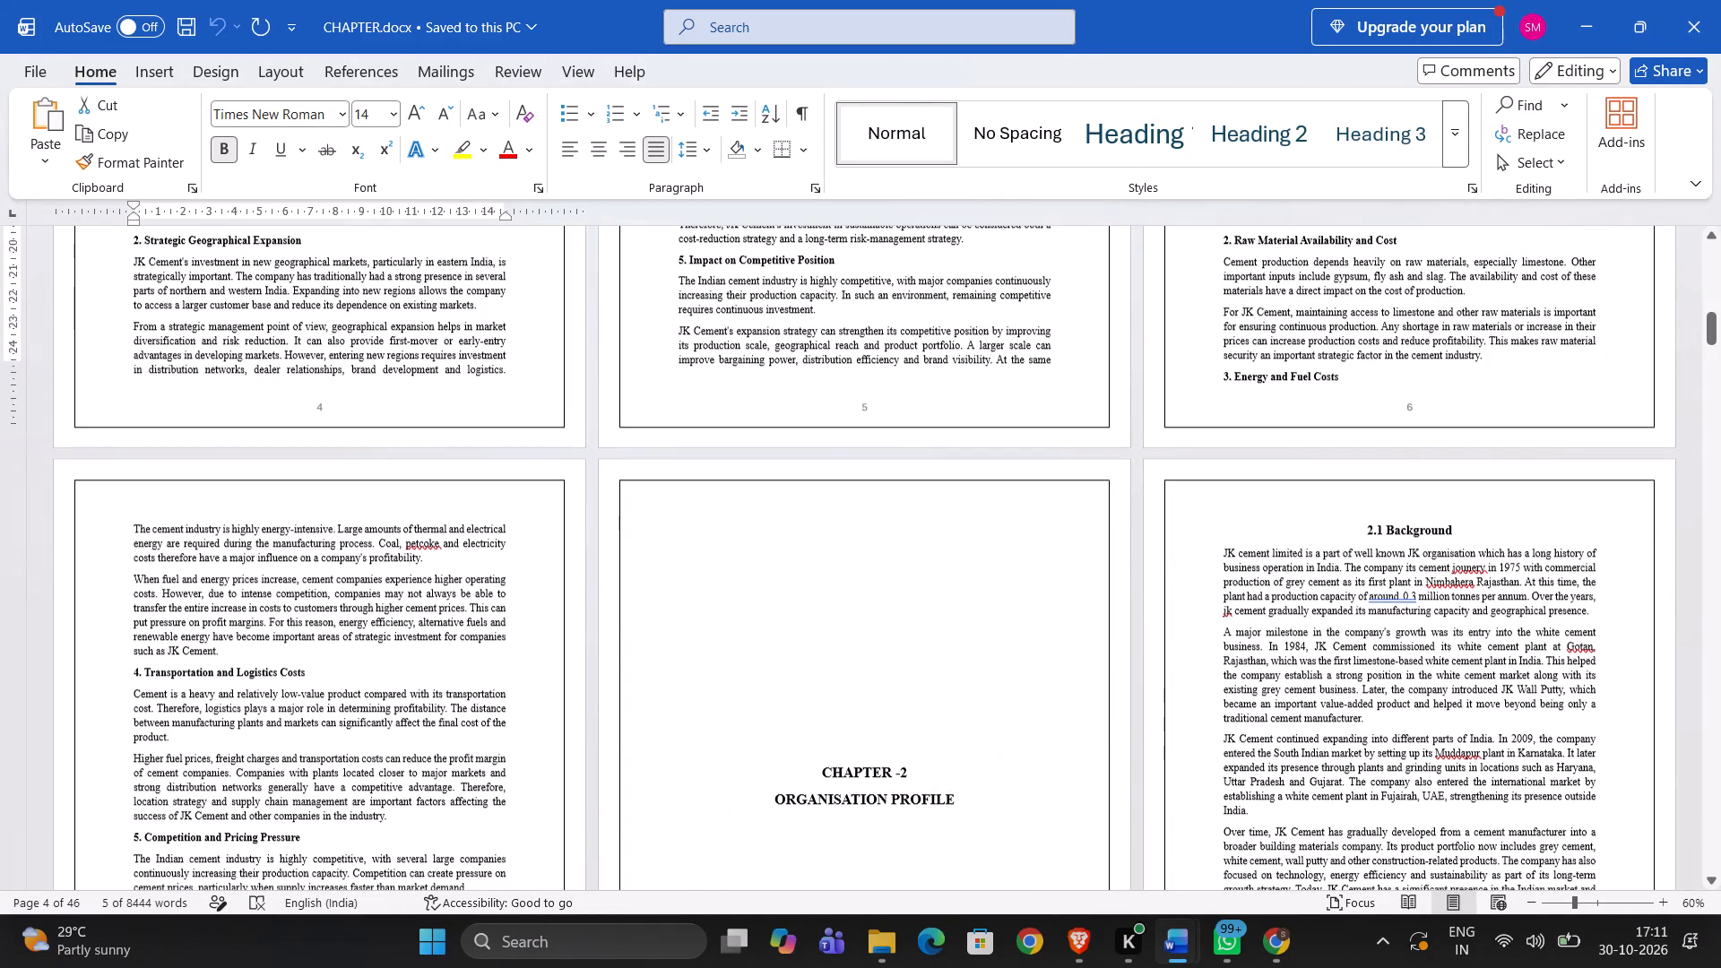
scroll(1492, 509, down, 4)
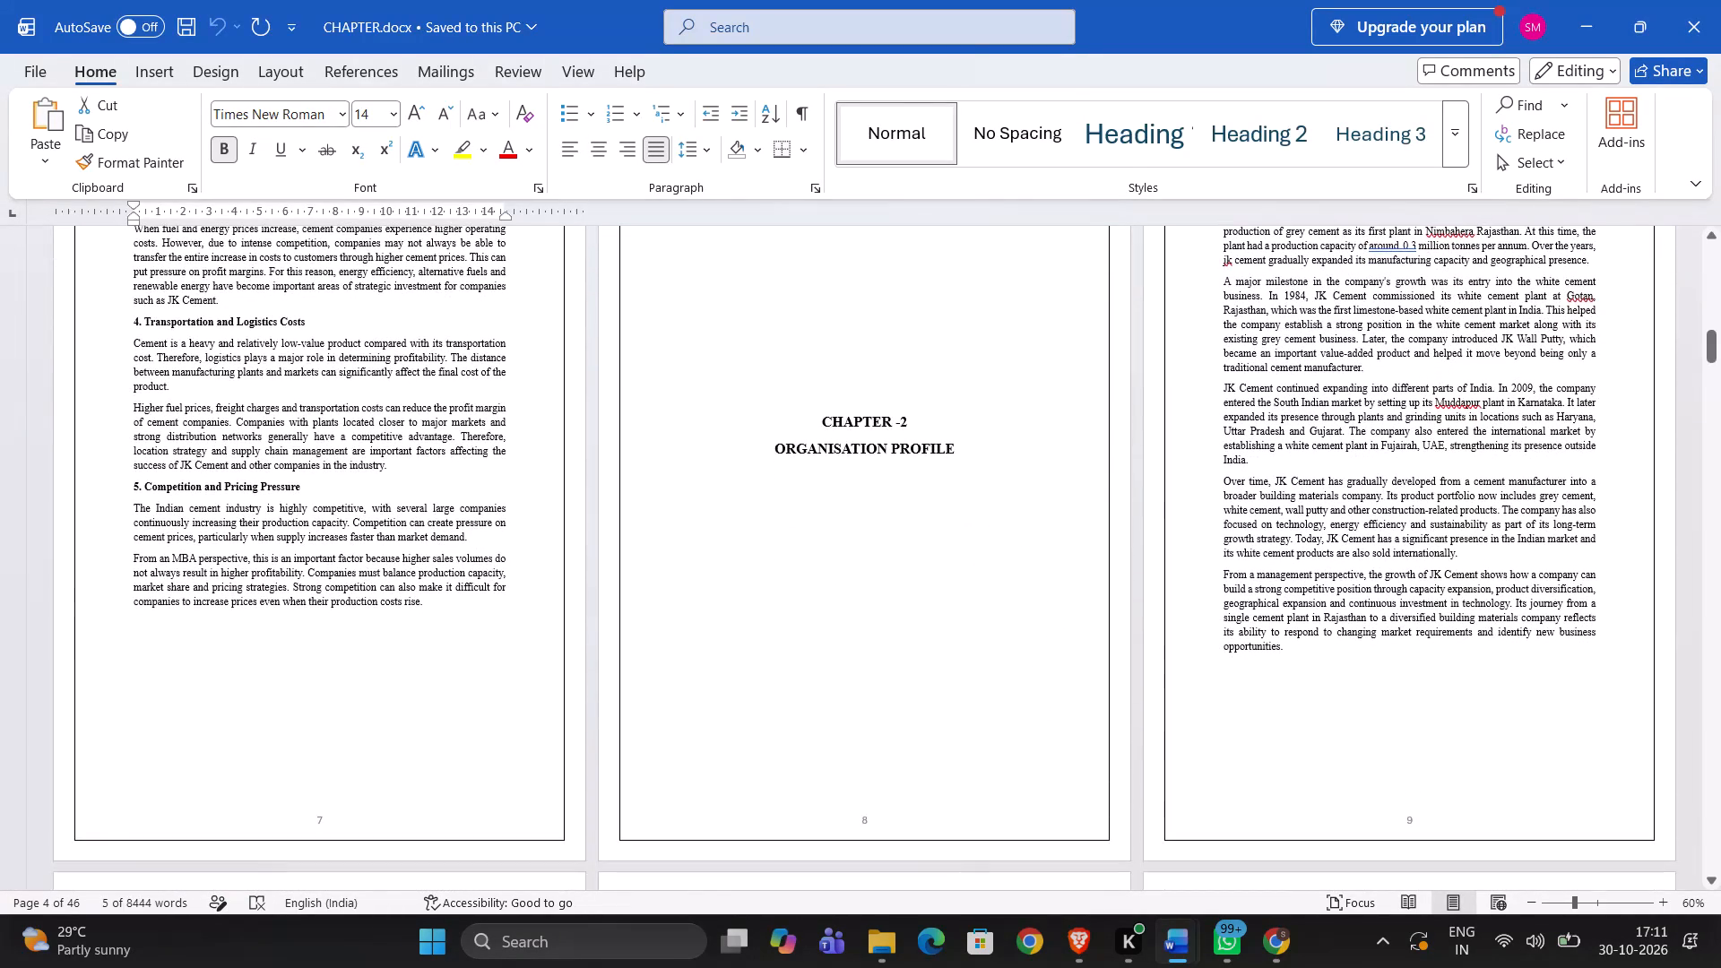
drag(962, 443, 909, 458)
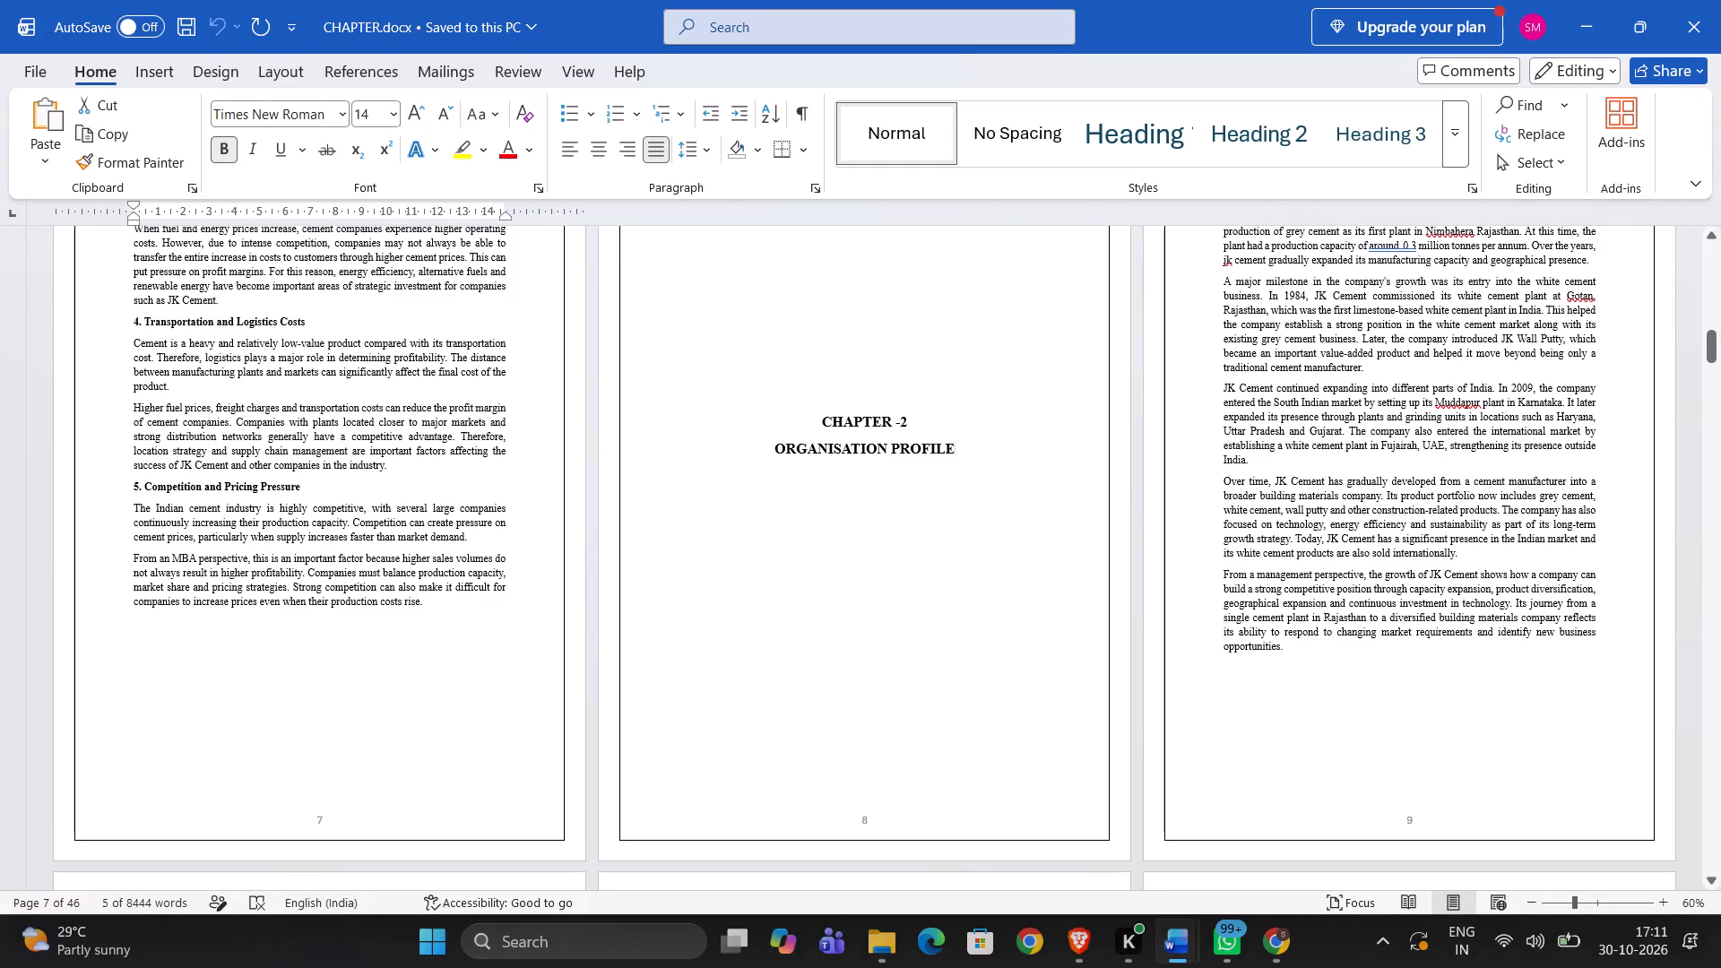
drag(909, 458, 735, 446)
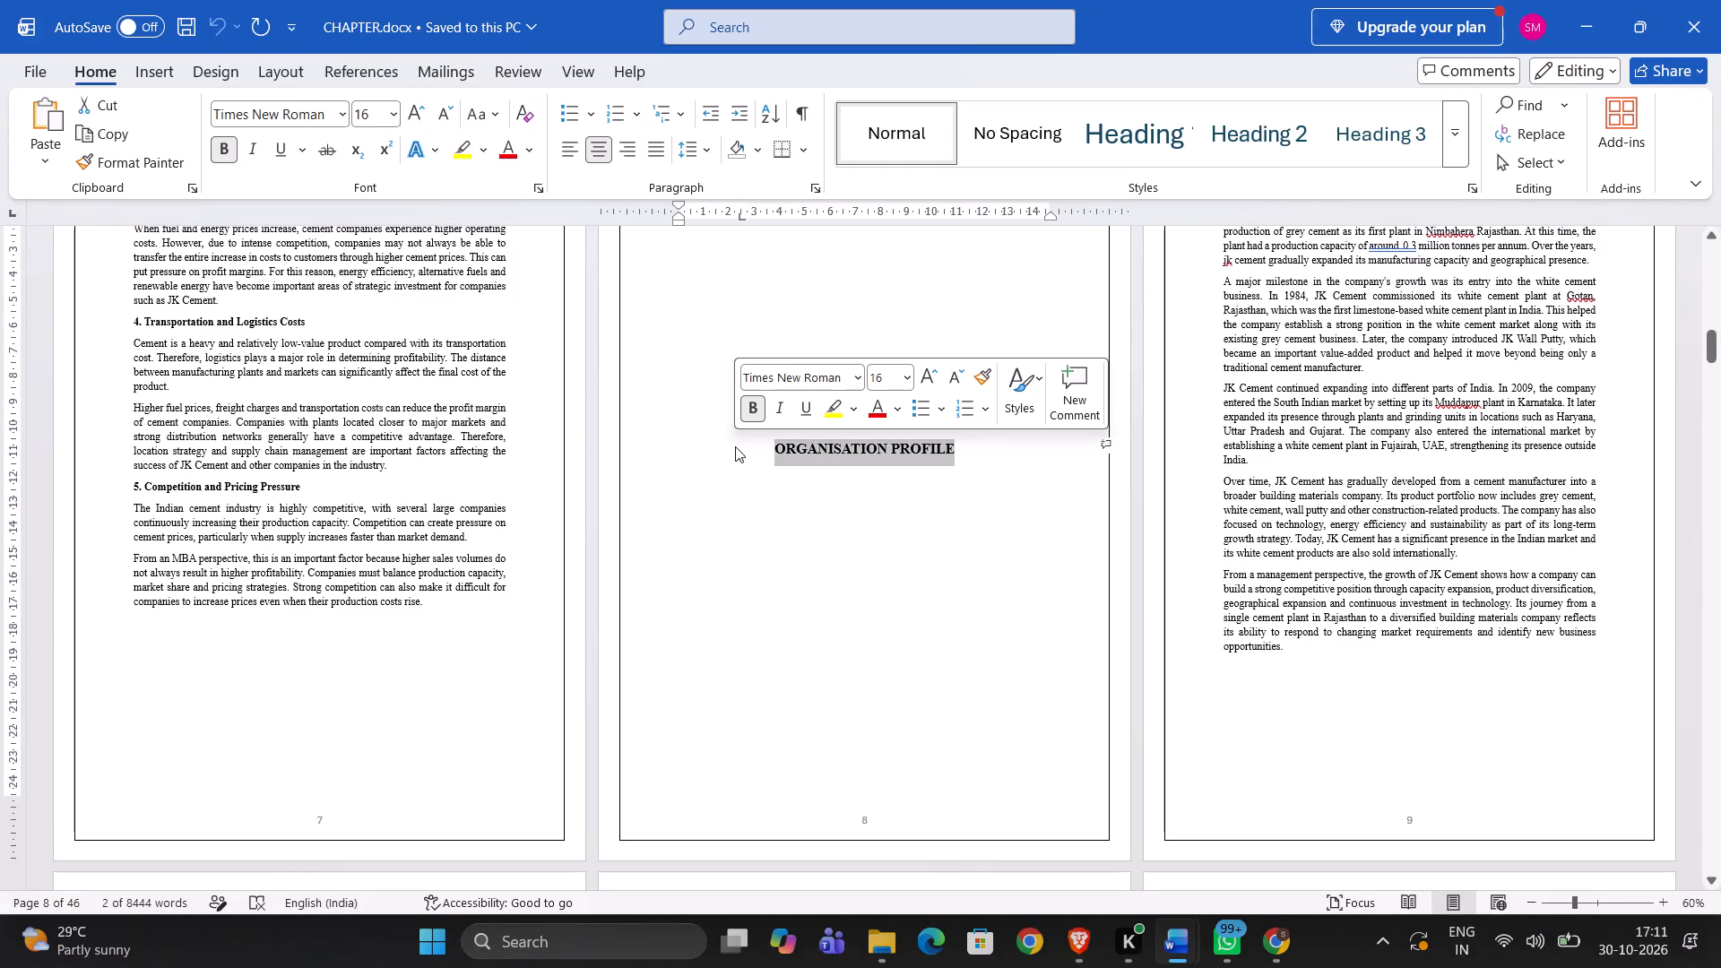
key(alt+Tab)
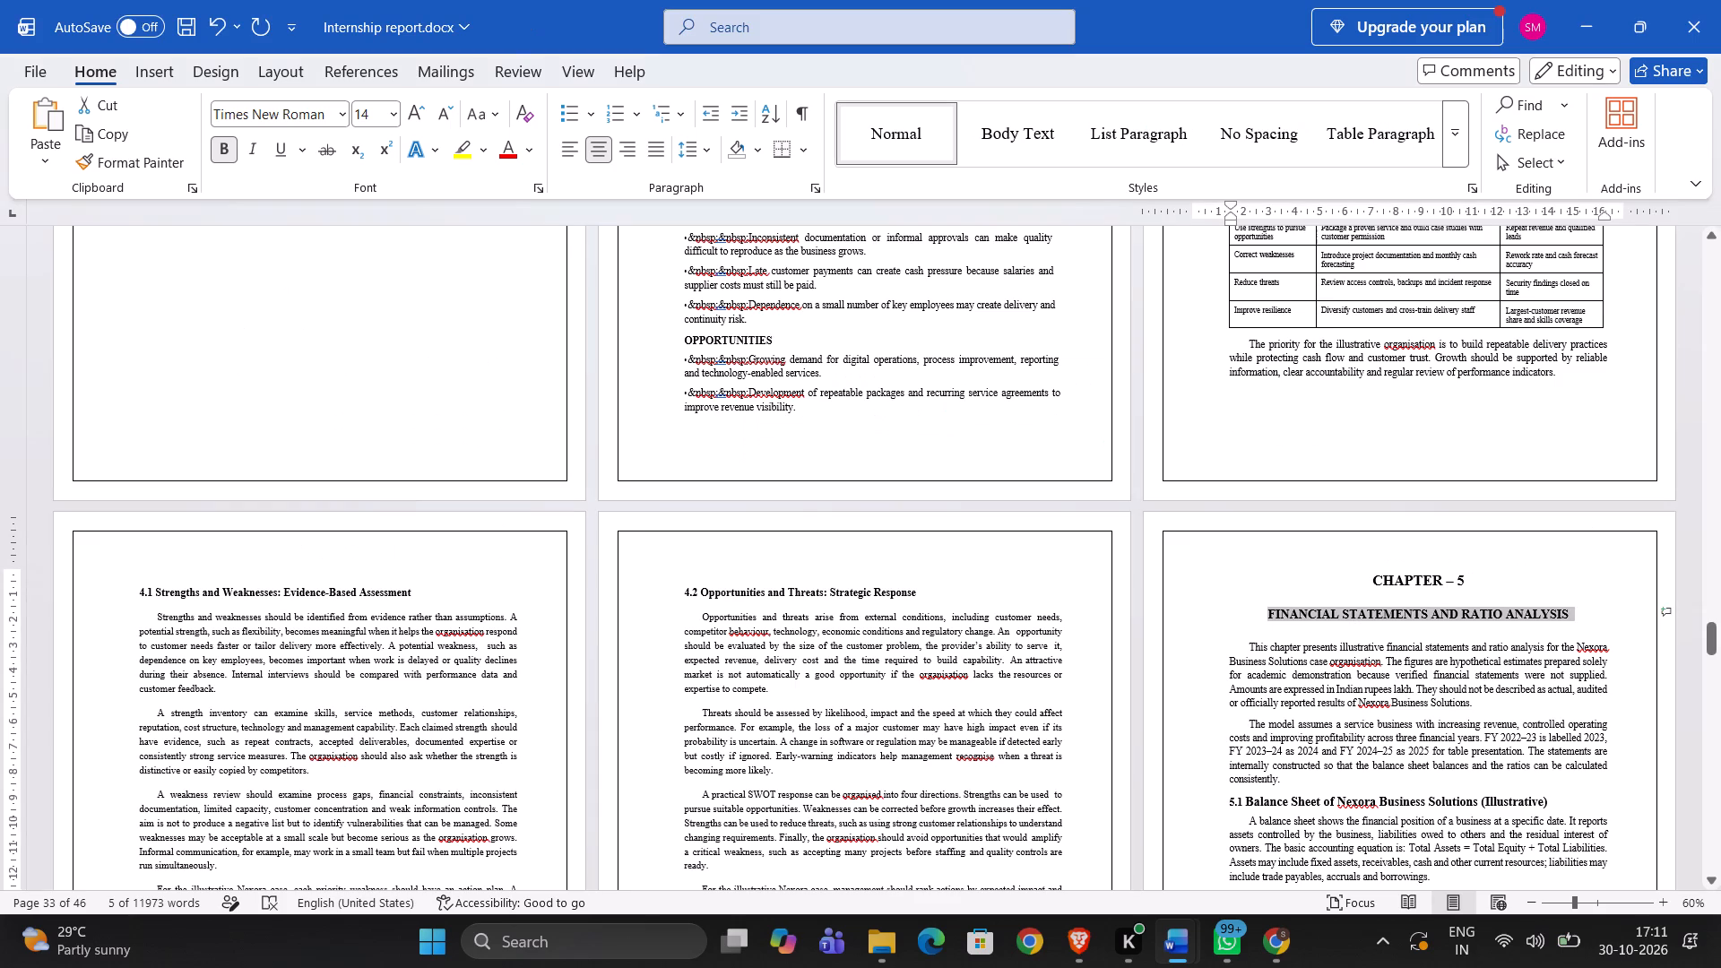
Set the font size of the Chapter 5 title, FINANCIAL STATEMENTS AND RATIO ANALYSIS, to 16.
click(1586, 611)
drag(1580, 611, 1570, 612)
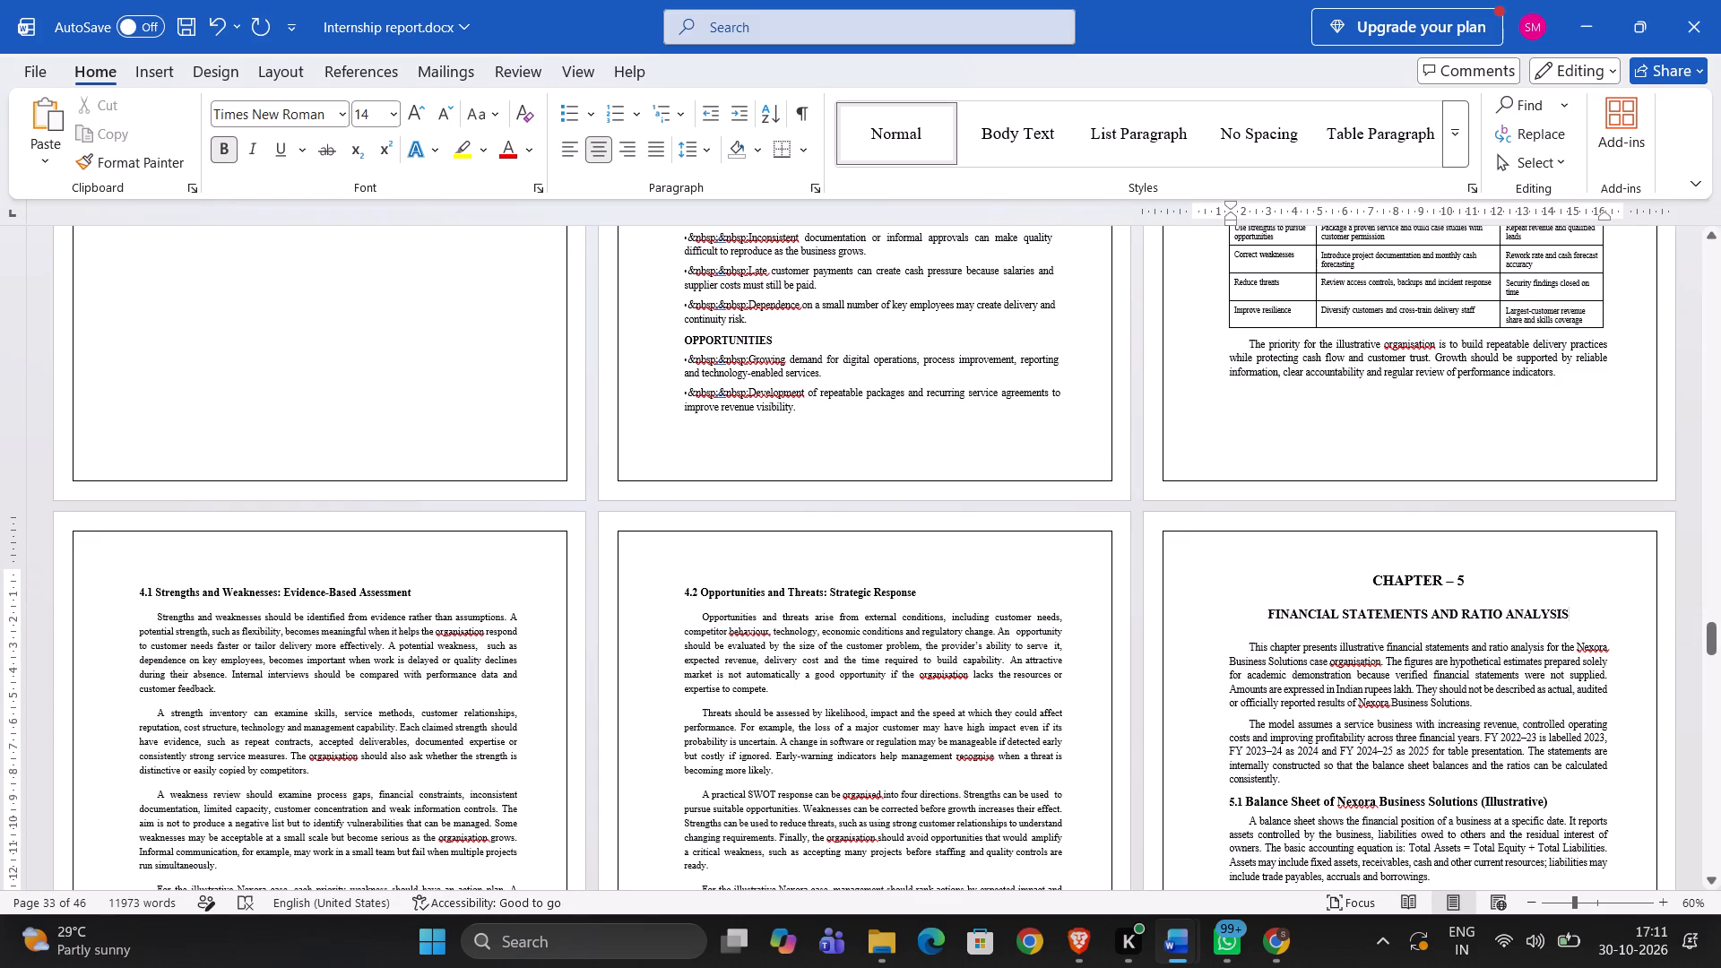
drag(1570, 612, 1251, 608)
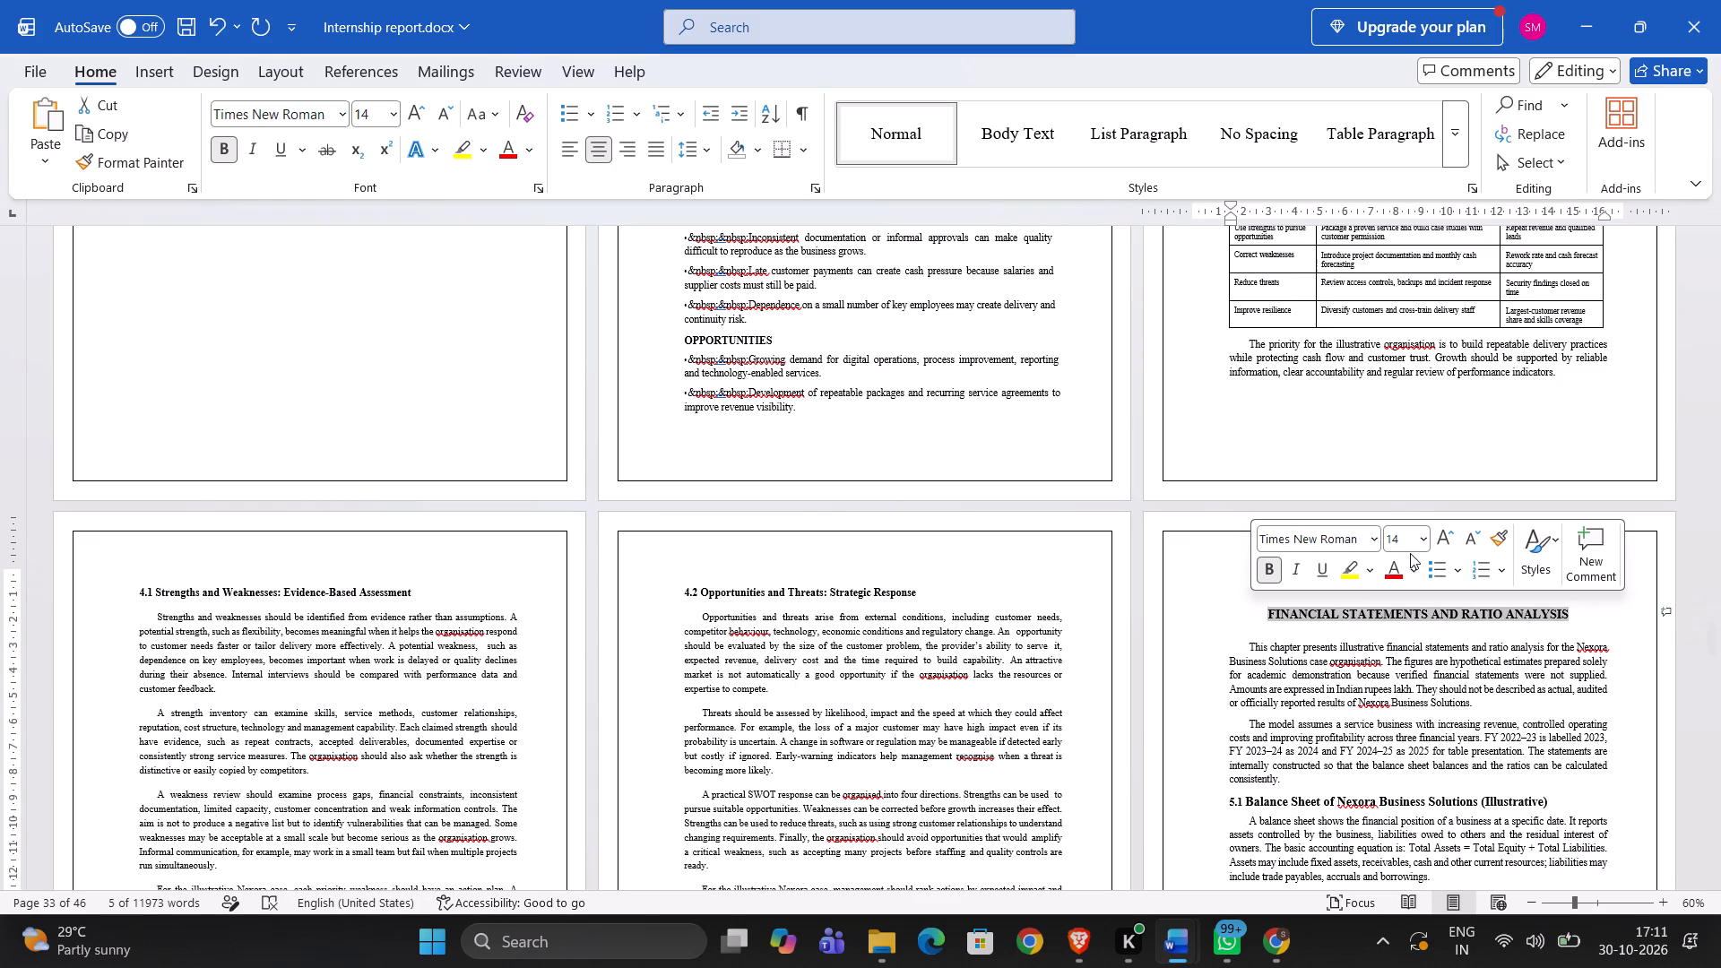
click(1425, 539)
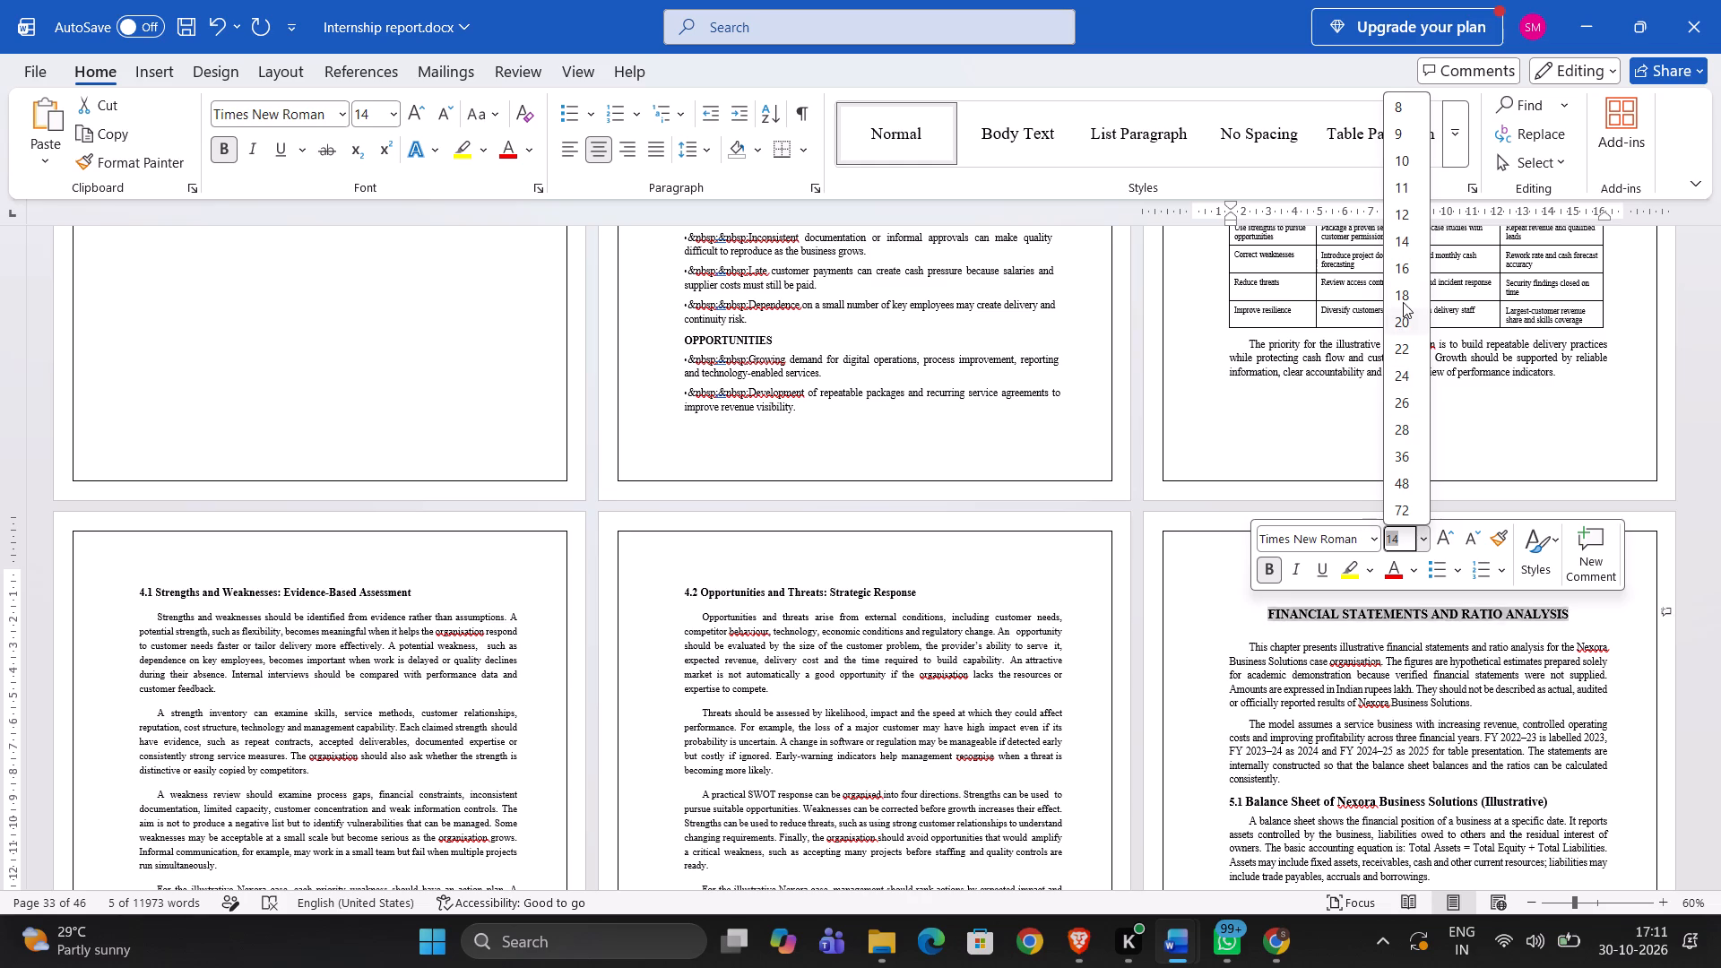
click(1403, 272)
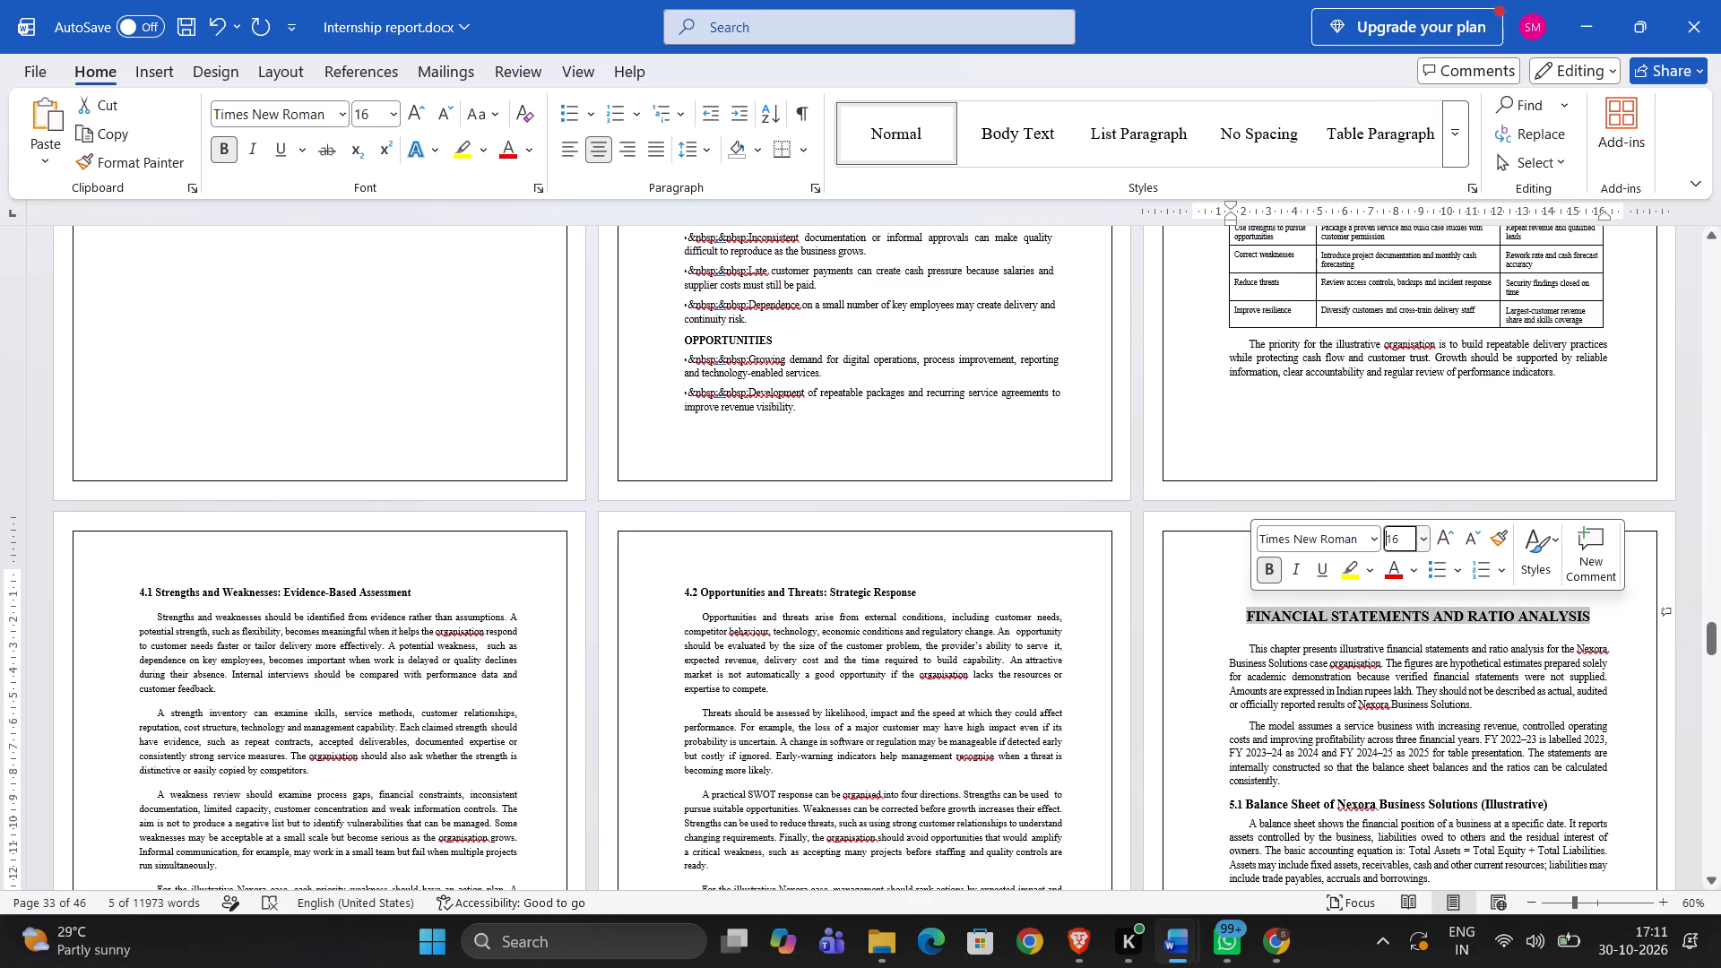
Remove the first-line indents from the two introductory paragraphs of Chapter 5, above section 5.1.
click(1246, 648)
key(BackSpace)
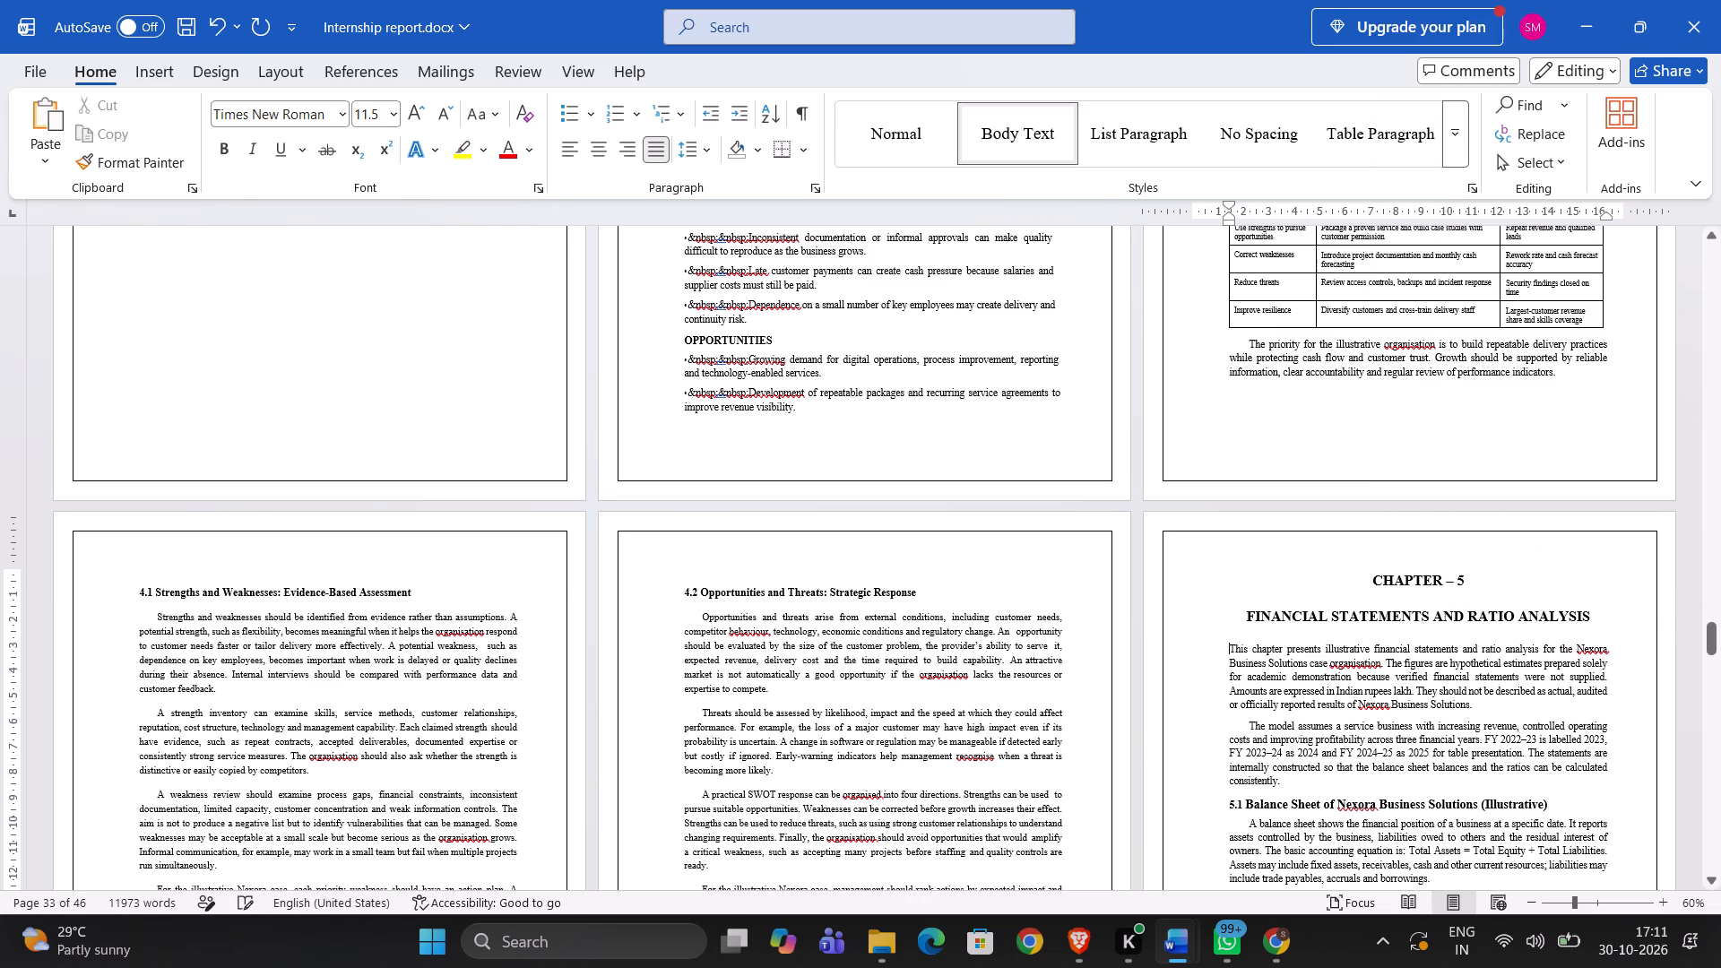
click(1249, 722)
key(BackSpace)
scroll(1236, 826, down, 1)
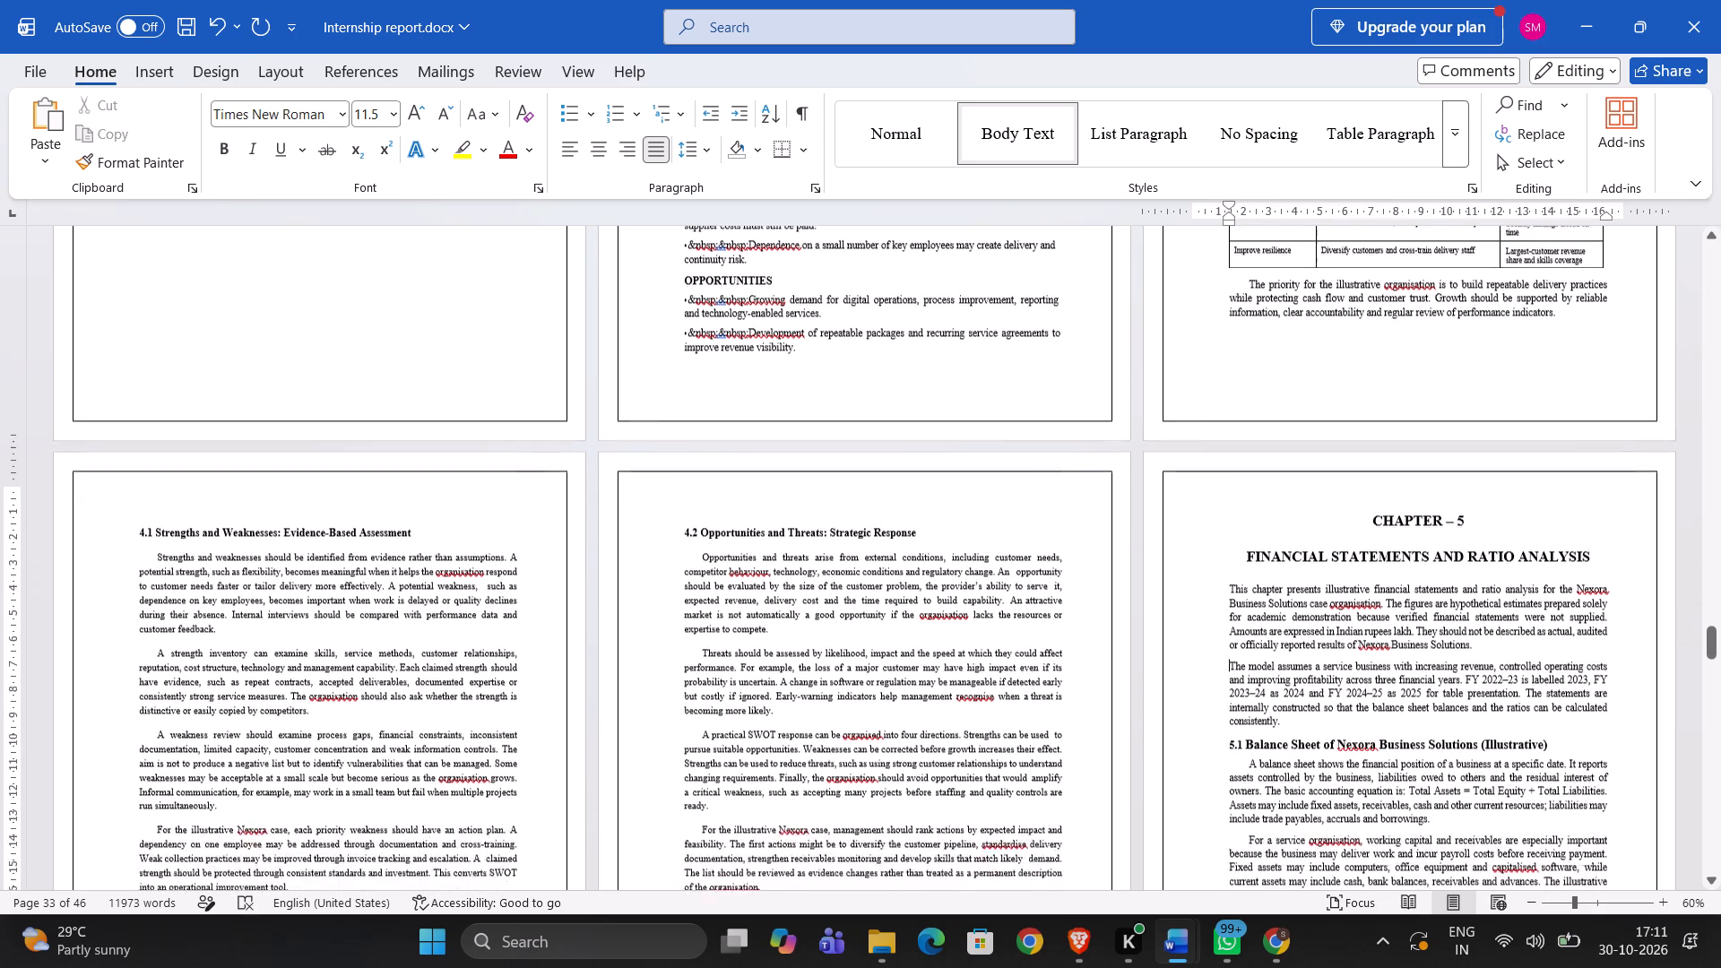
scroll(1236, 826, down, 2)
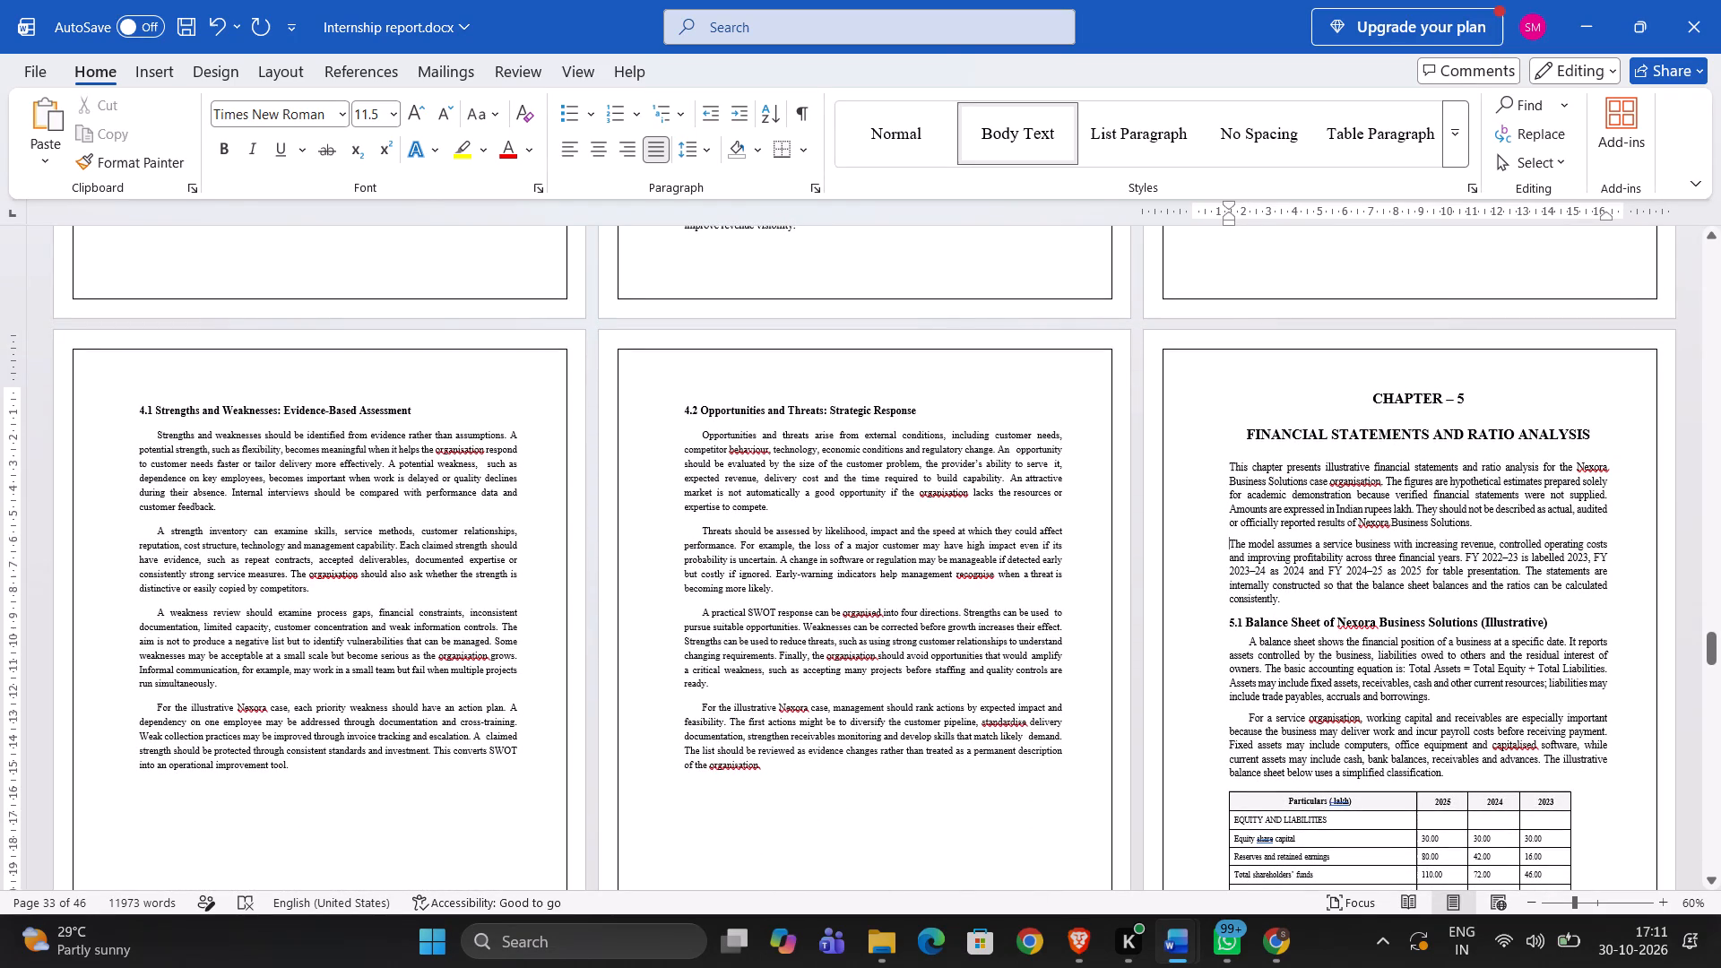
Remove the first-line indents from the two paragraphs under heading 5.1, Balance Sheet of Nexora Business Solutions.
click(1243, 640)
key(BackSpace)
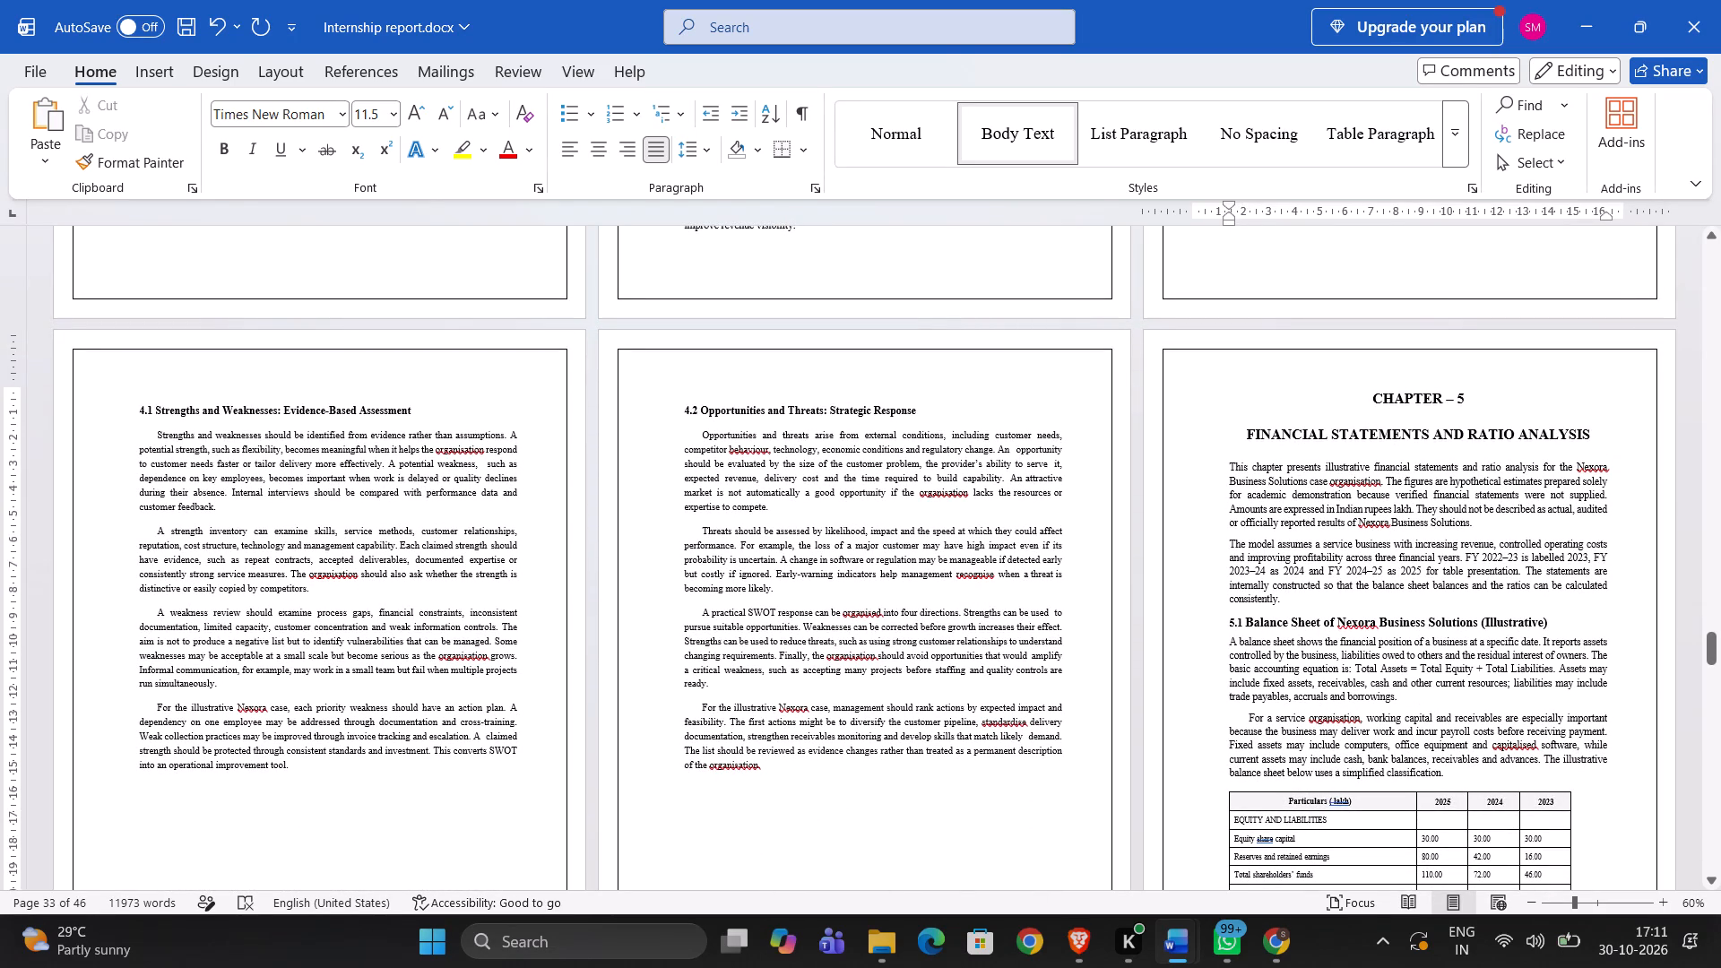
click(1243, 714)
key(BackSpace)
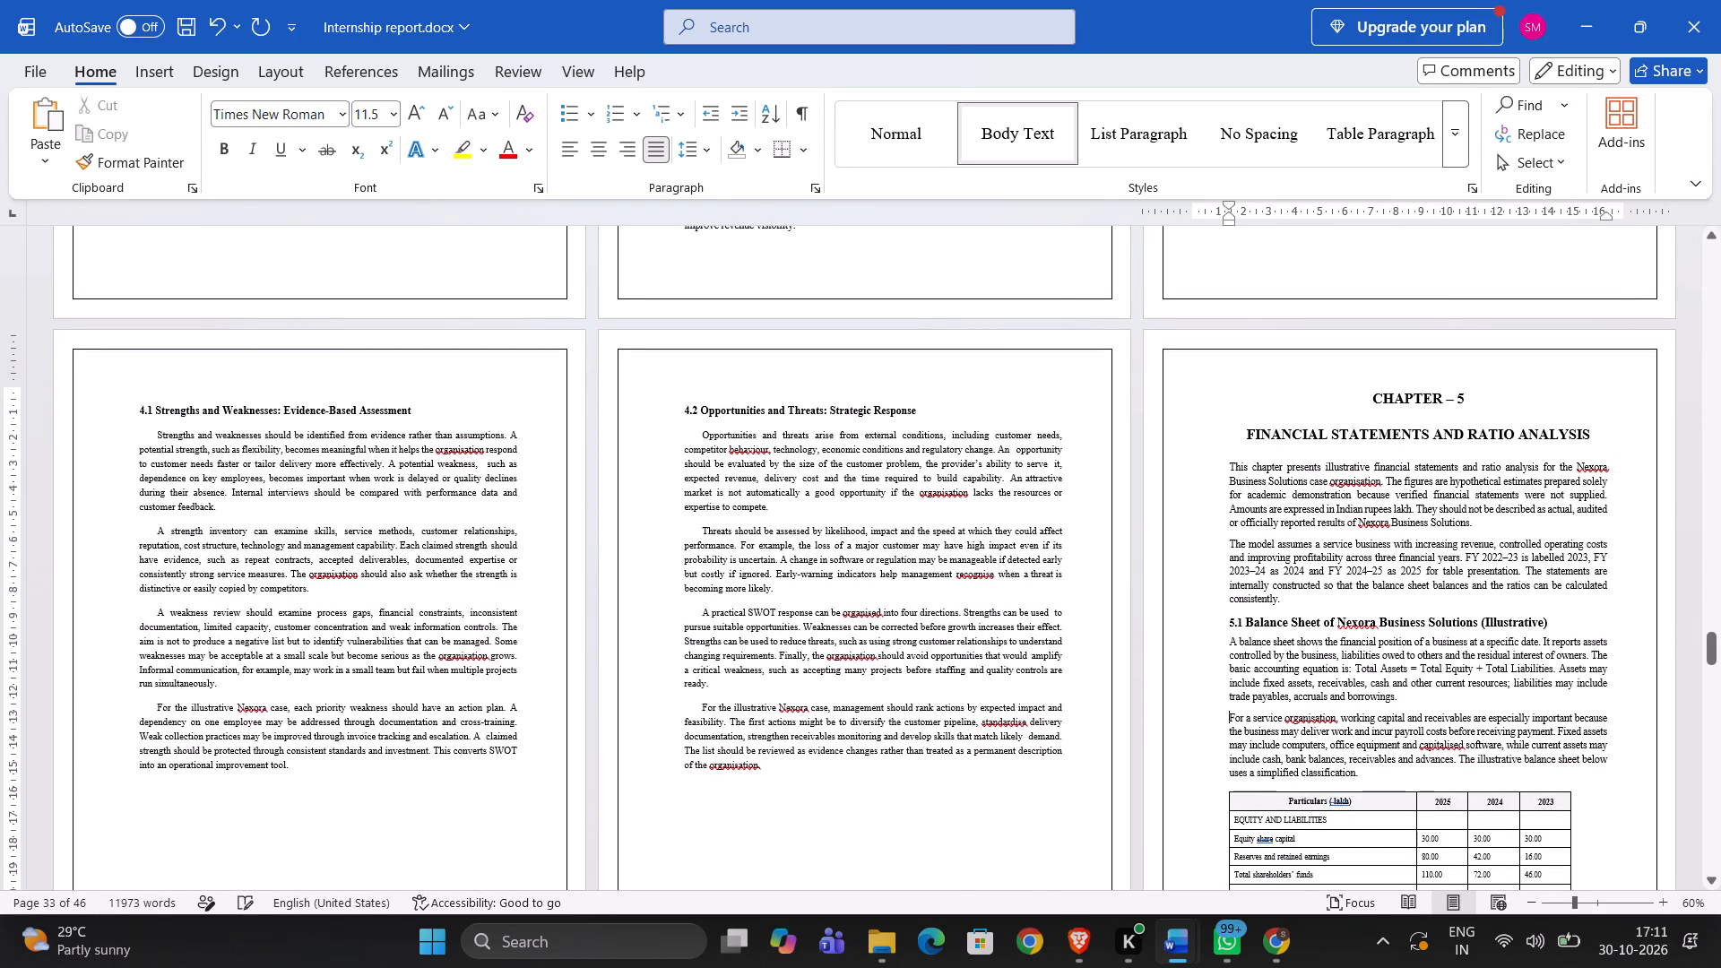
Set the font size to 12 from Chapter 5's introductory paragraphs through the balance sheet table rows on that page, including heading 5.1.
scroll(1243, 714, down, 3)
scroll(1243, 714, up, 2)
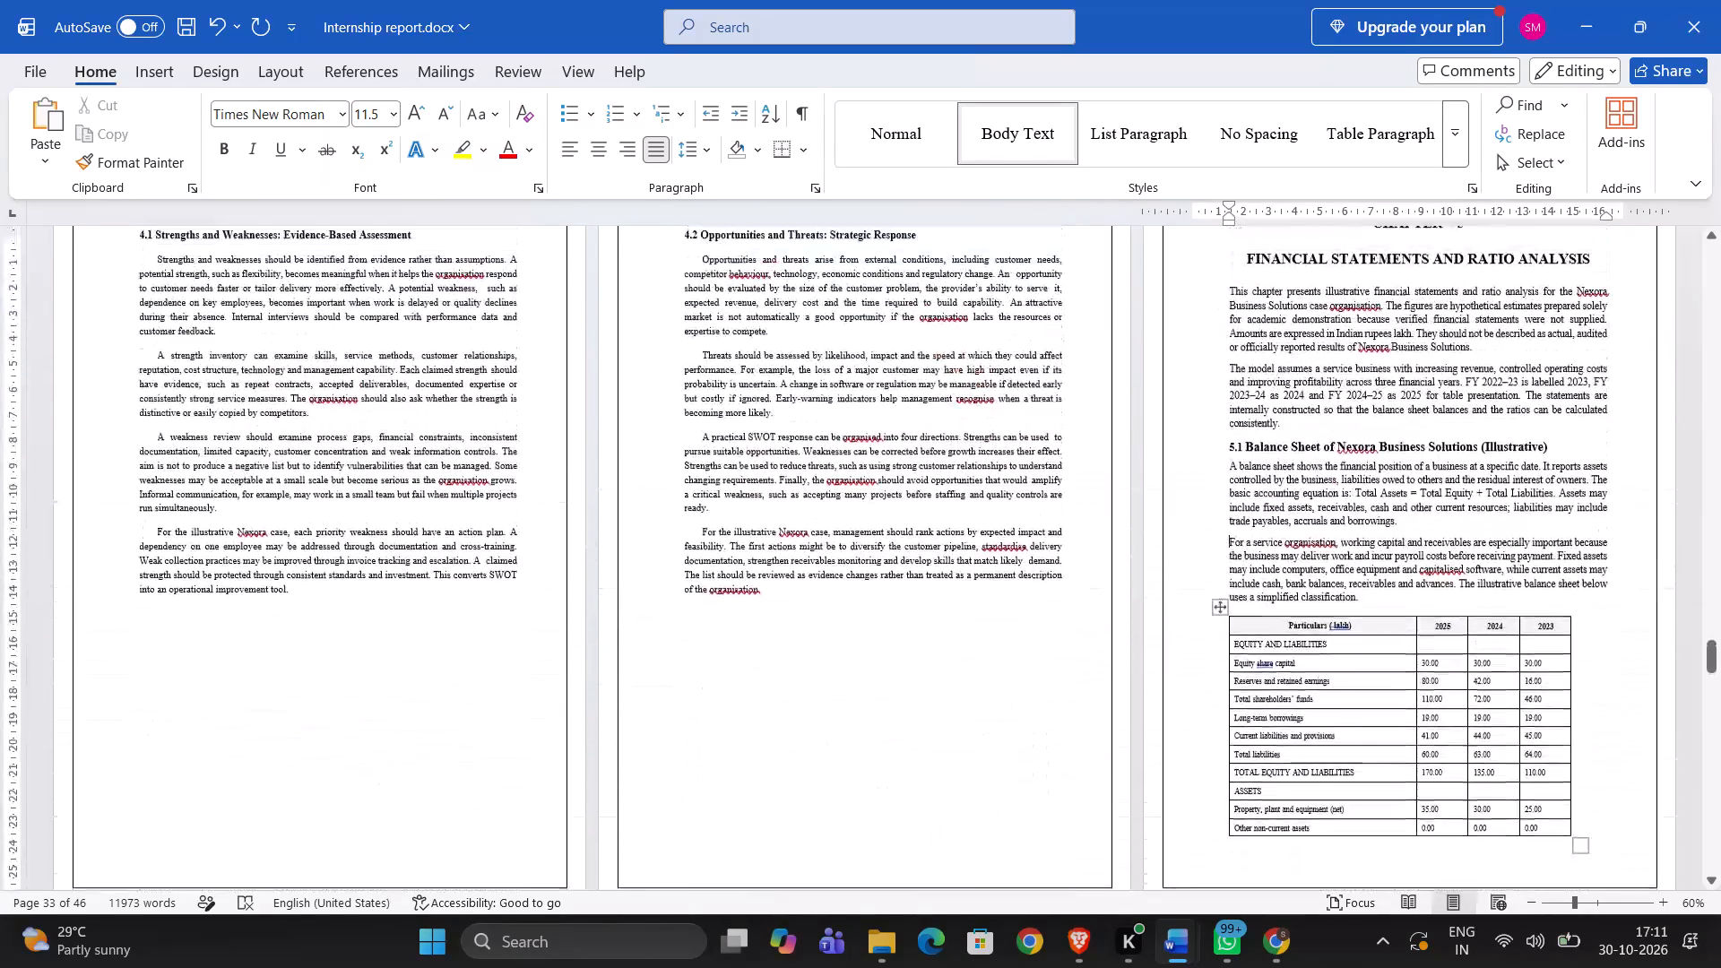
scroll(1243, 714, up, 1)
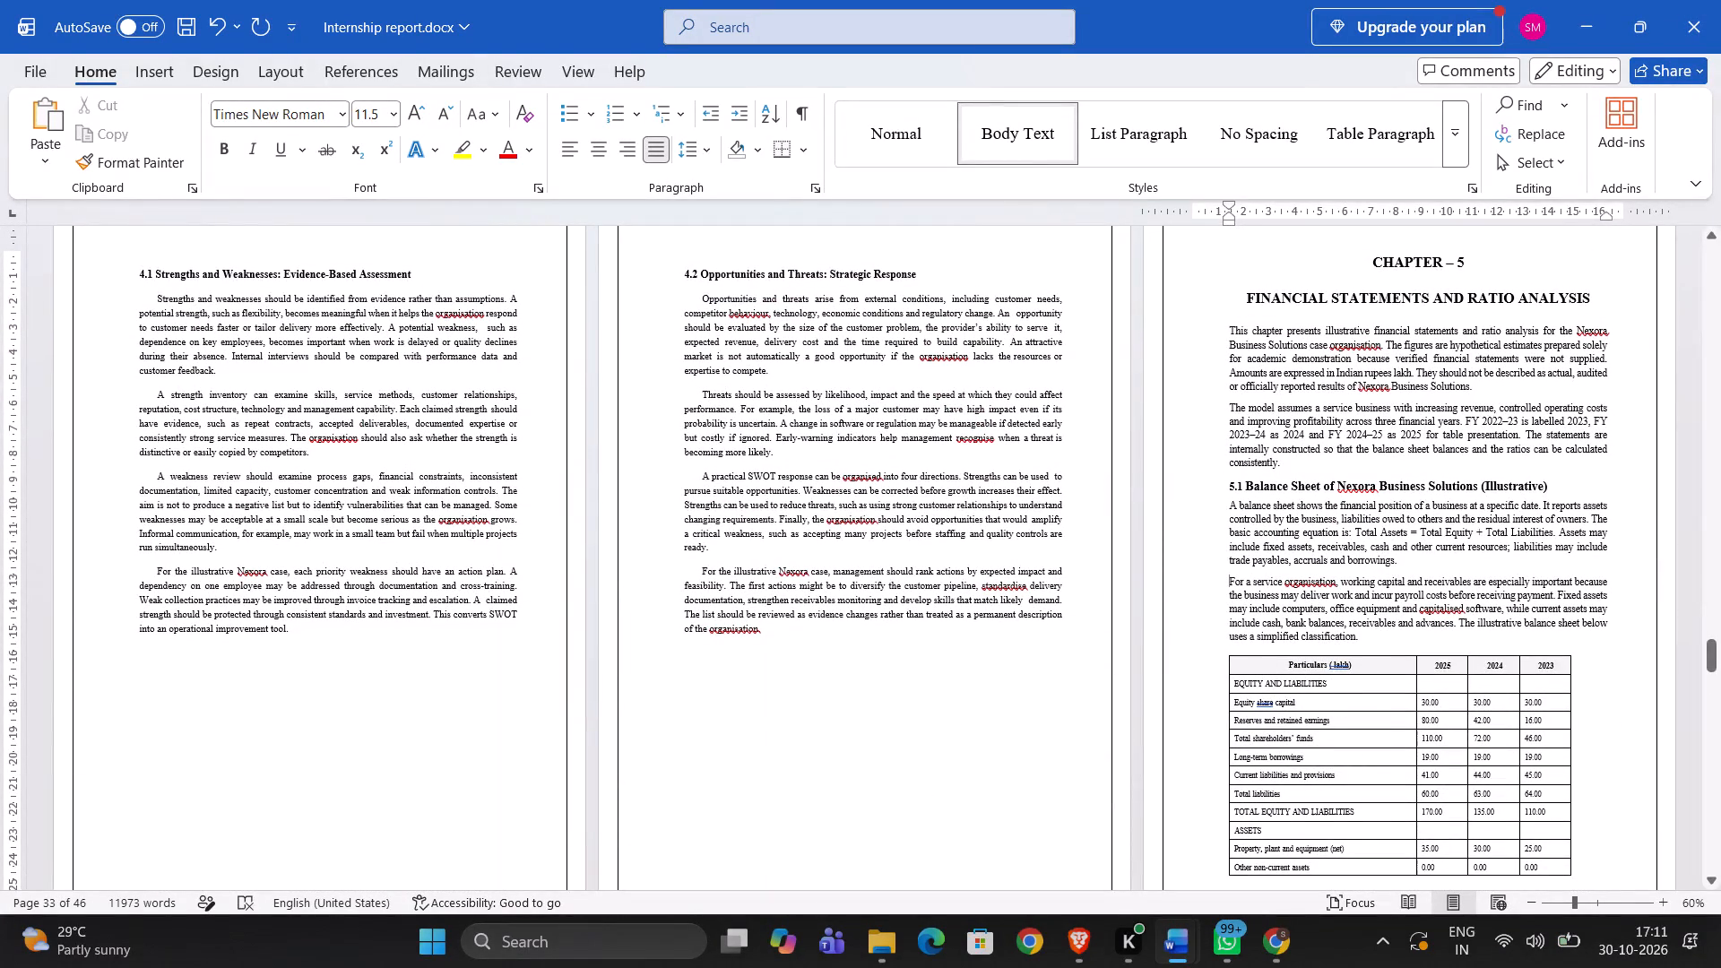
drag(1224, 325, 1583, 618)
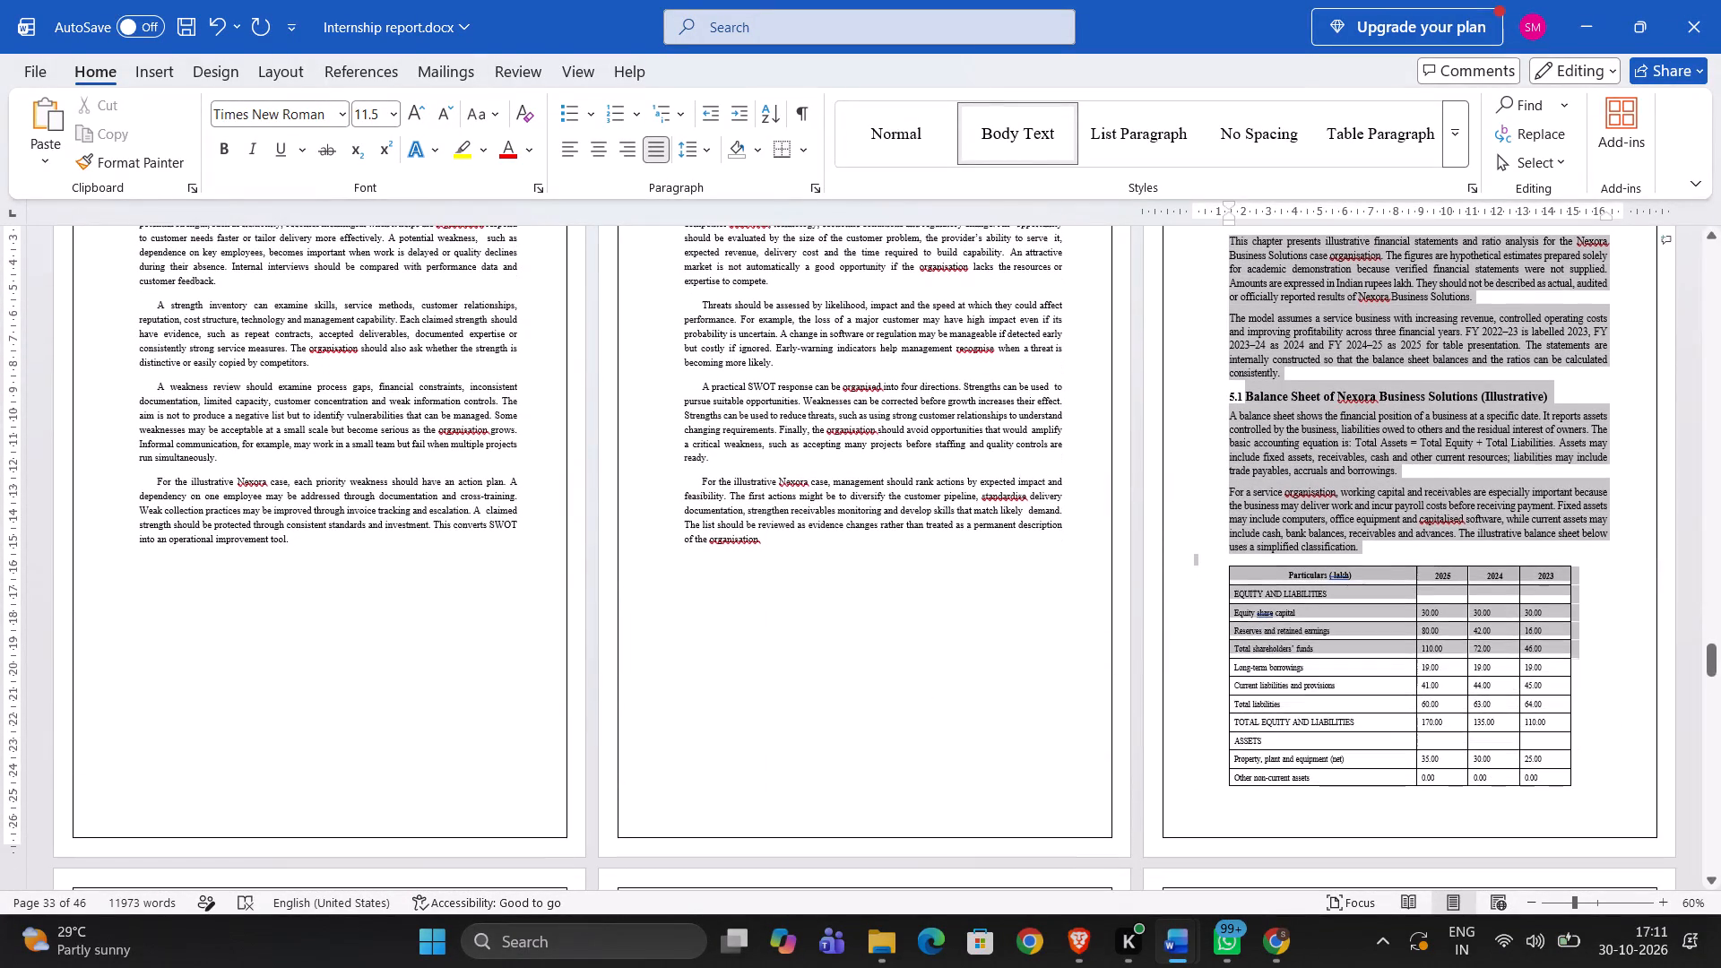
drag(1583, 618, 1594, 774)
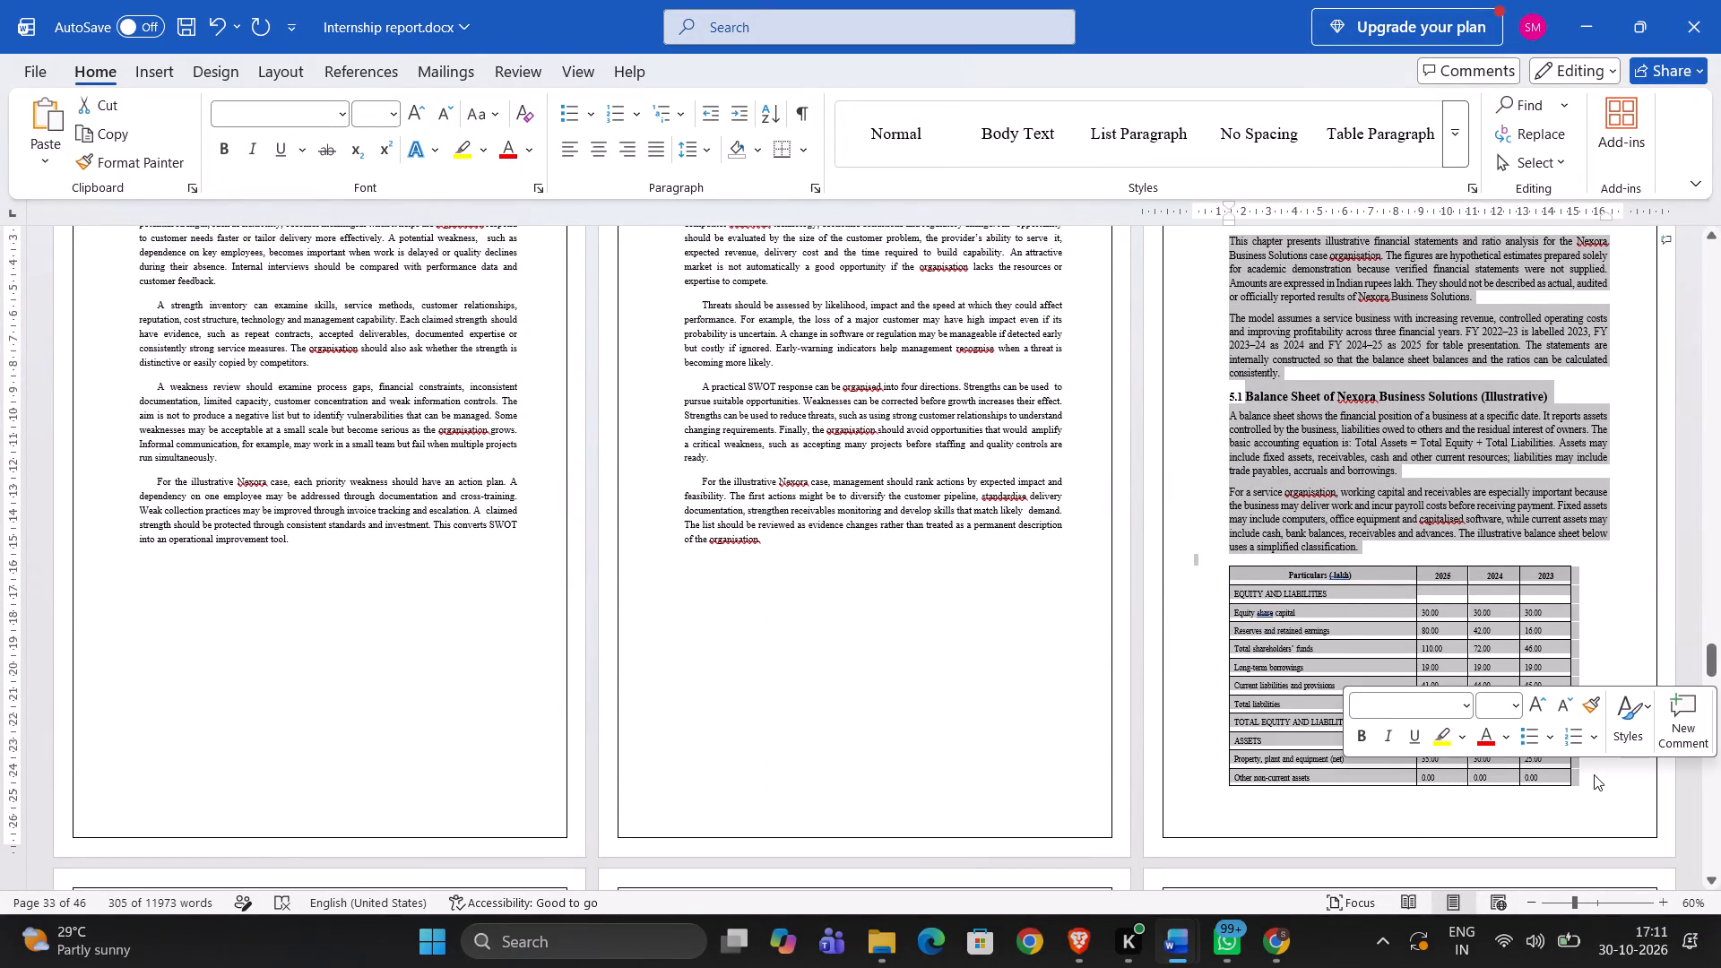
click(1513, 699)
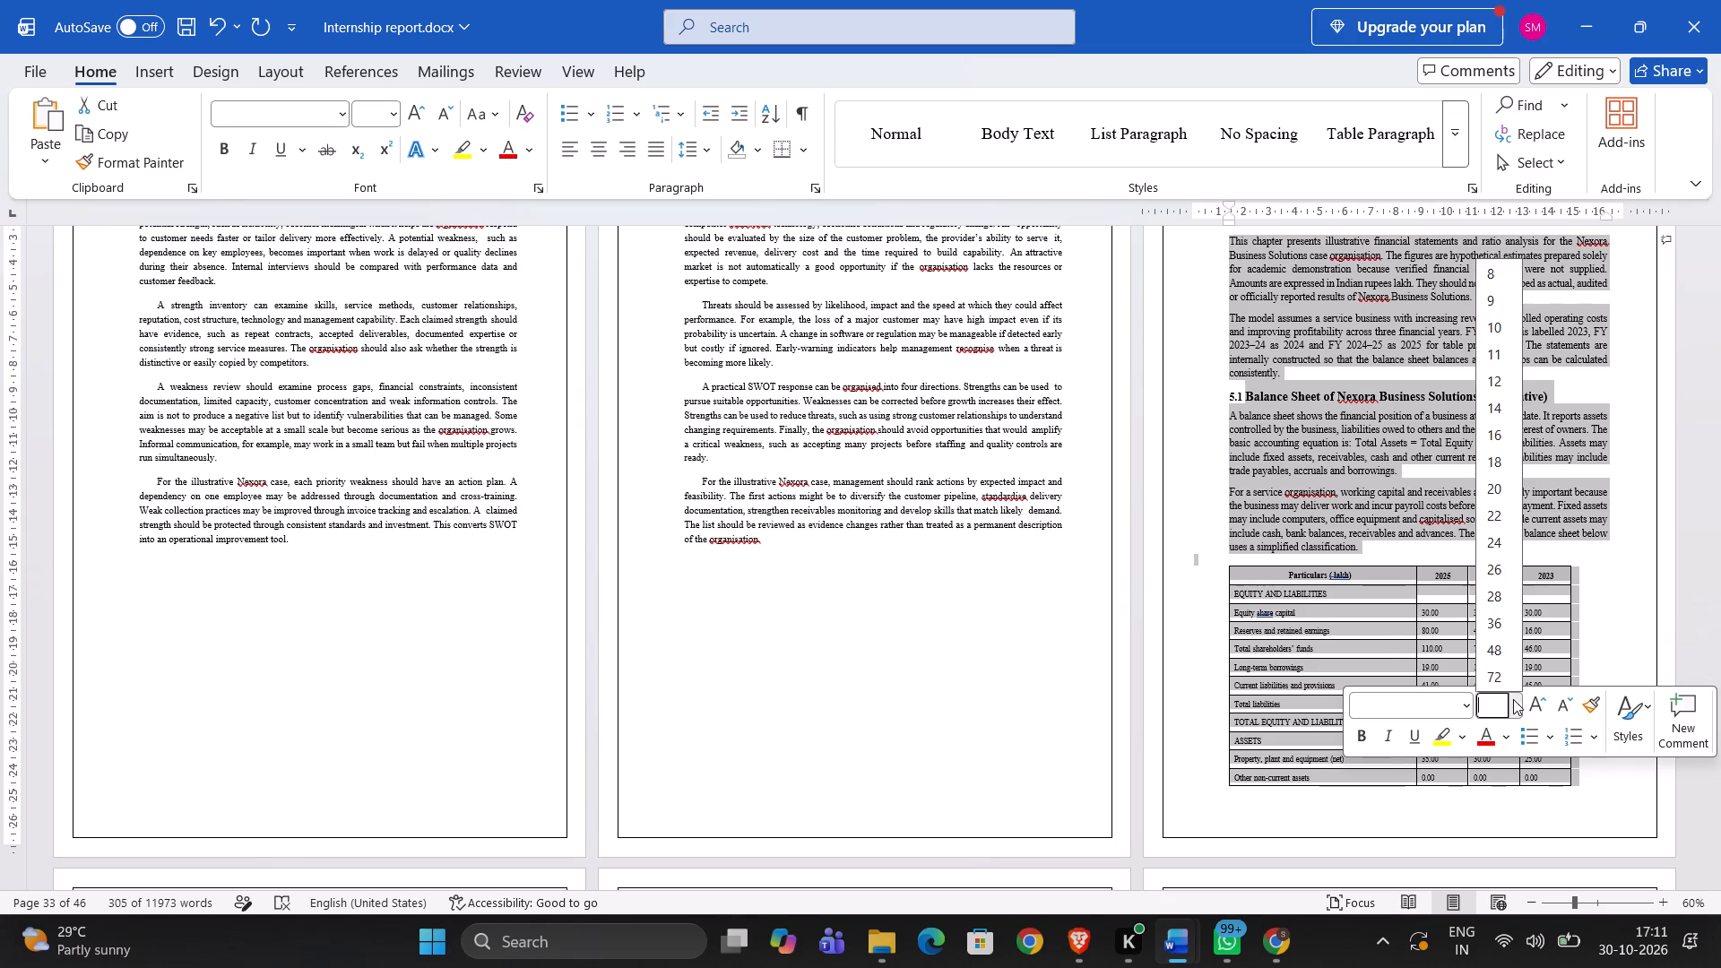
click(1499, 374)
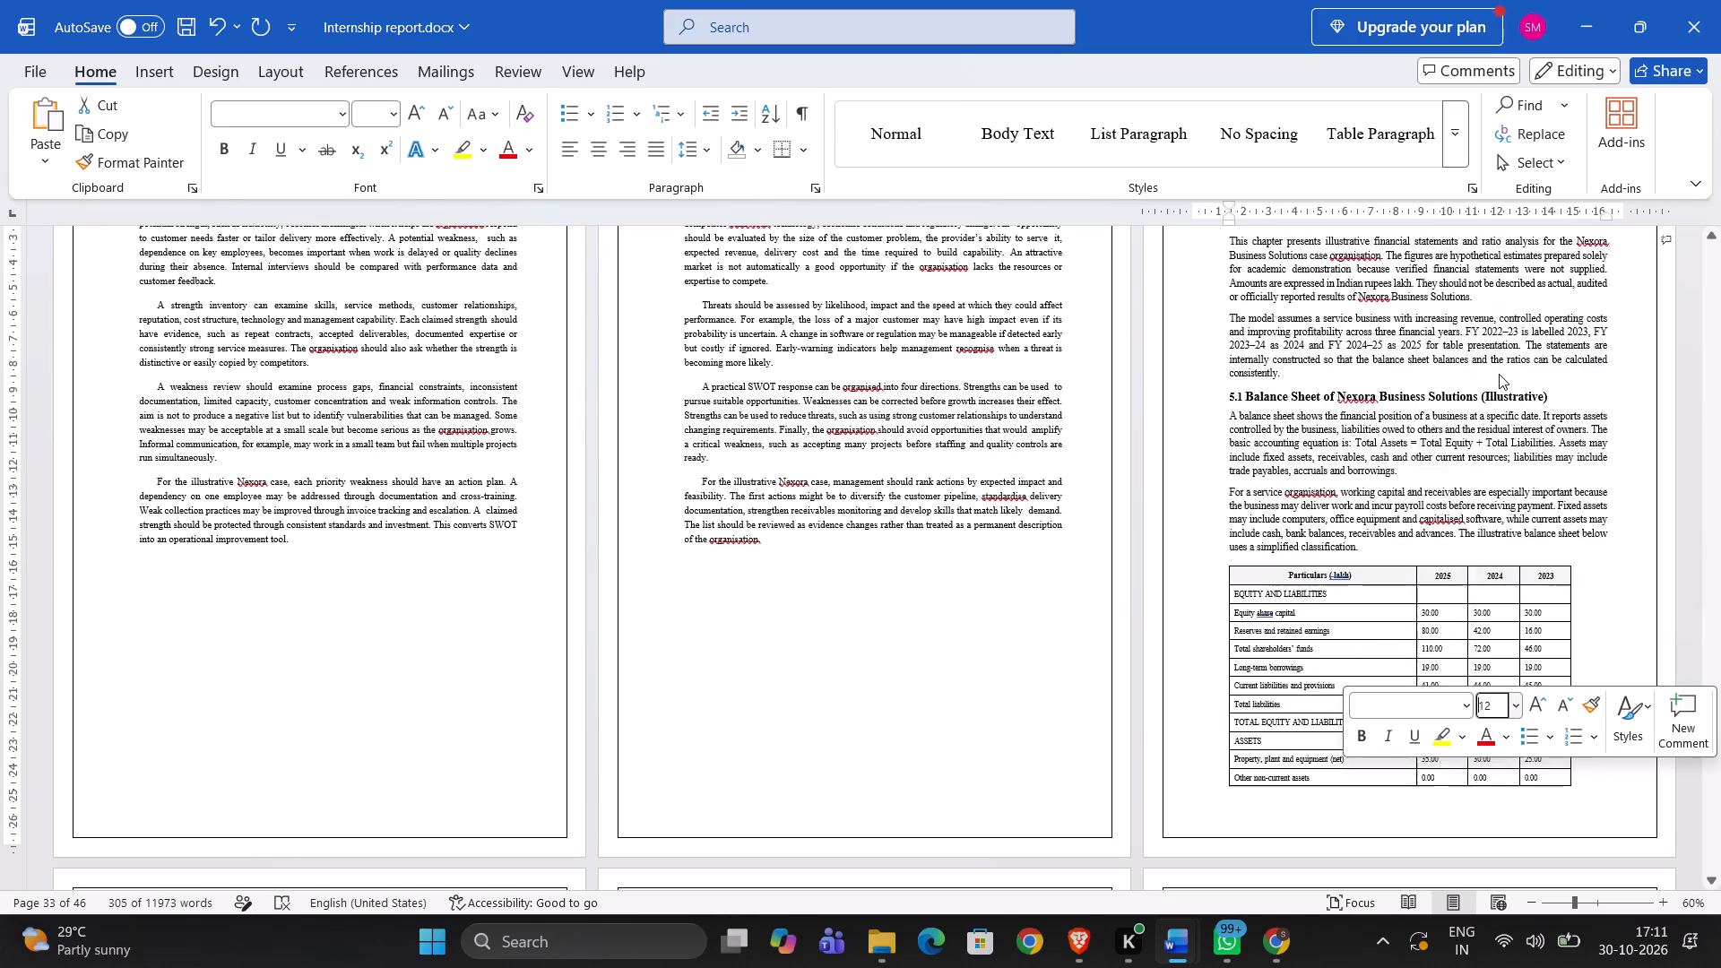
click(1213, 576)
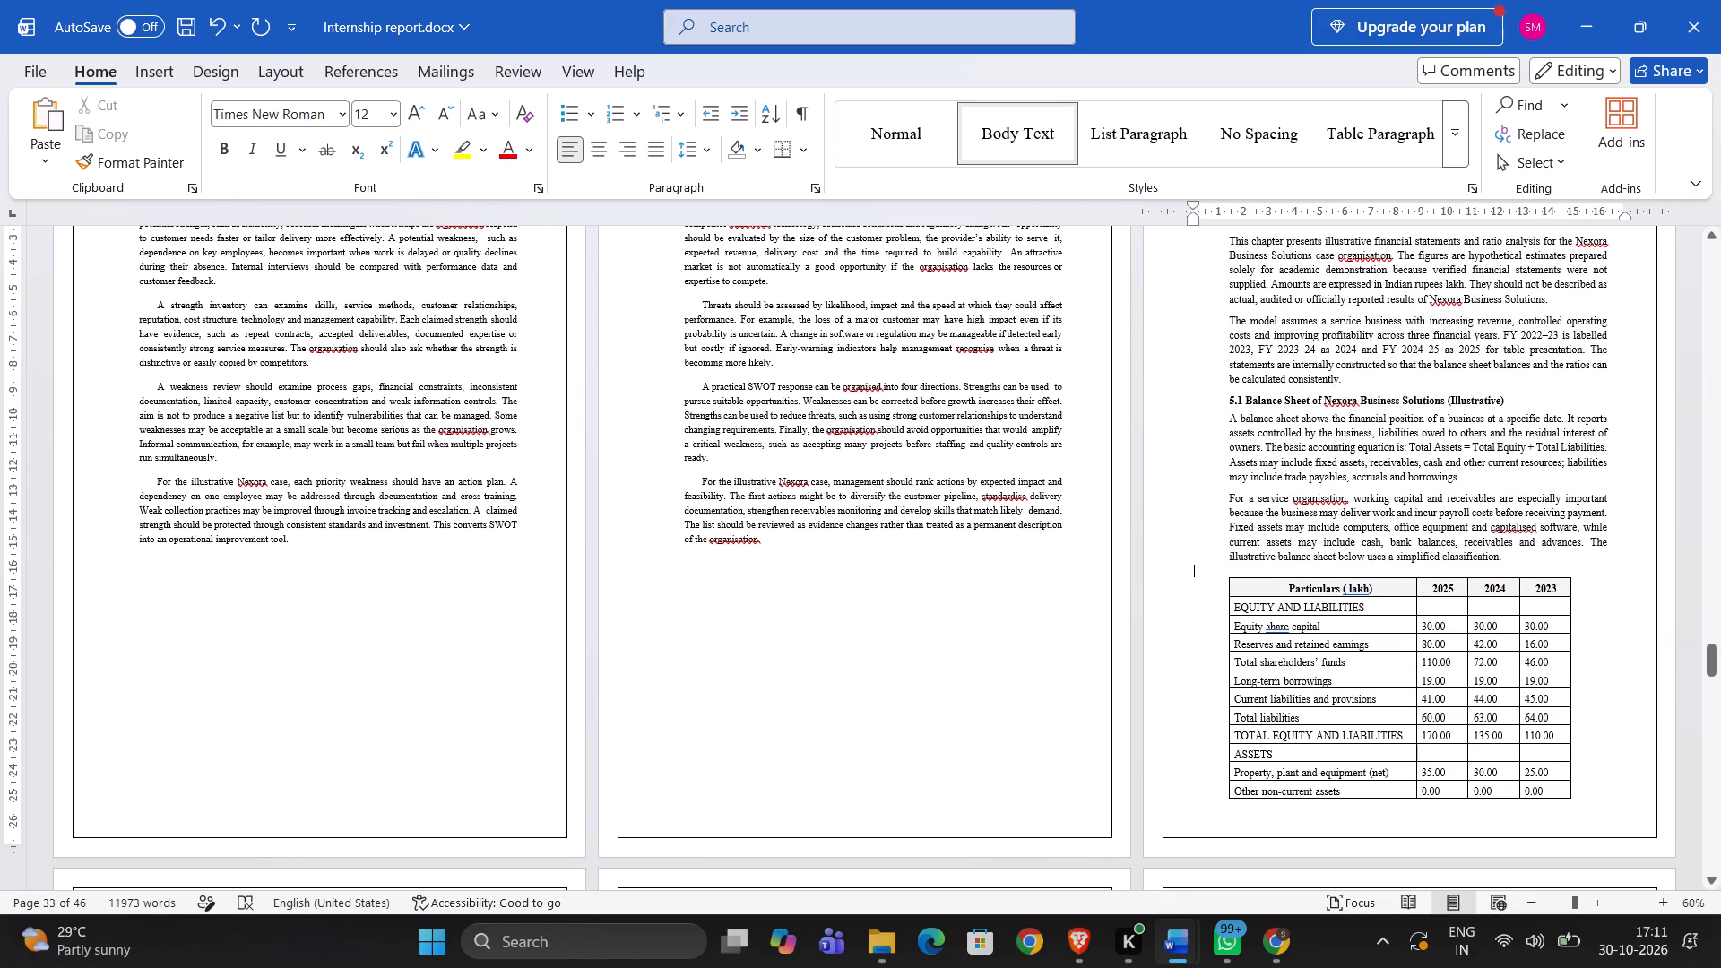
Remove the first-line indents from all four paragraphs of section 4.2, Opportunities and Threats: Strategic Response.
scroll(1010, 737, up, 2)
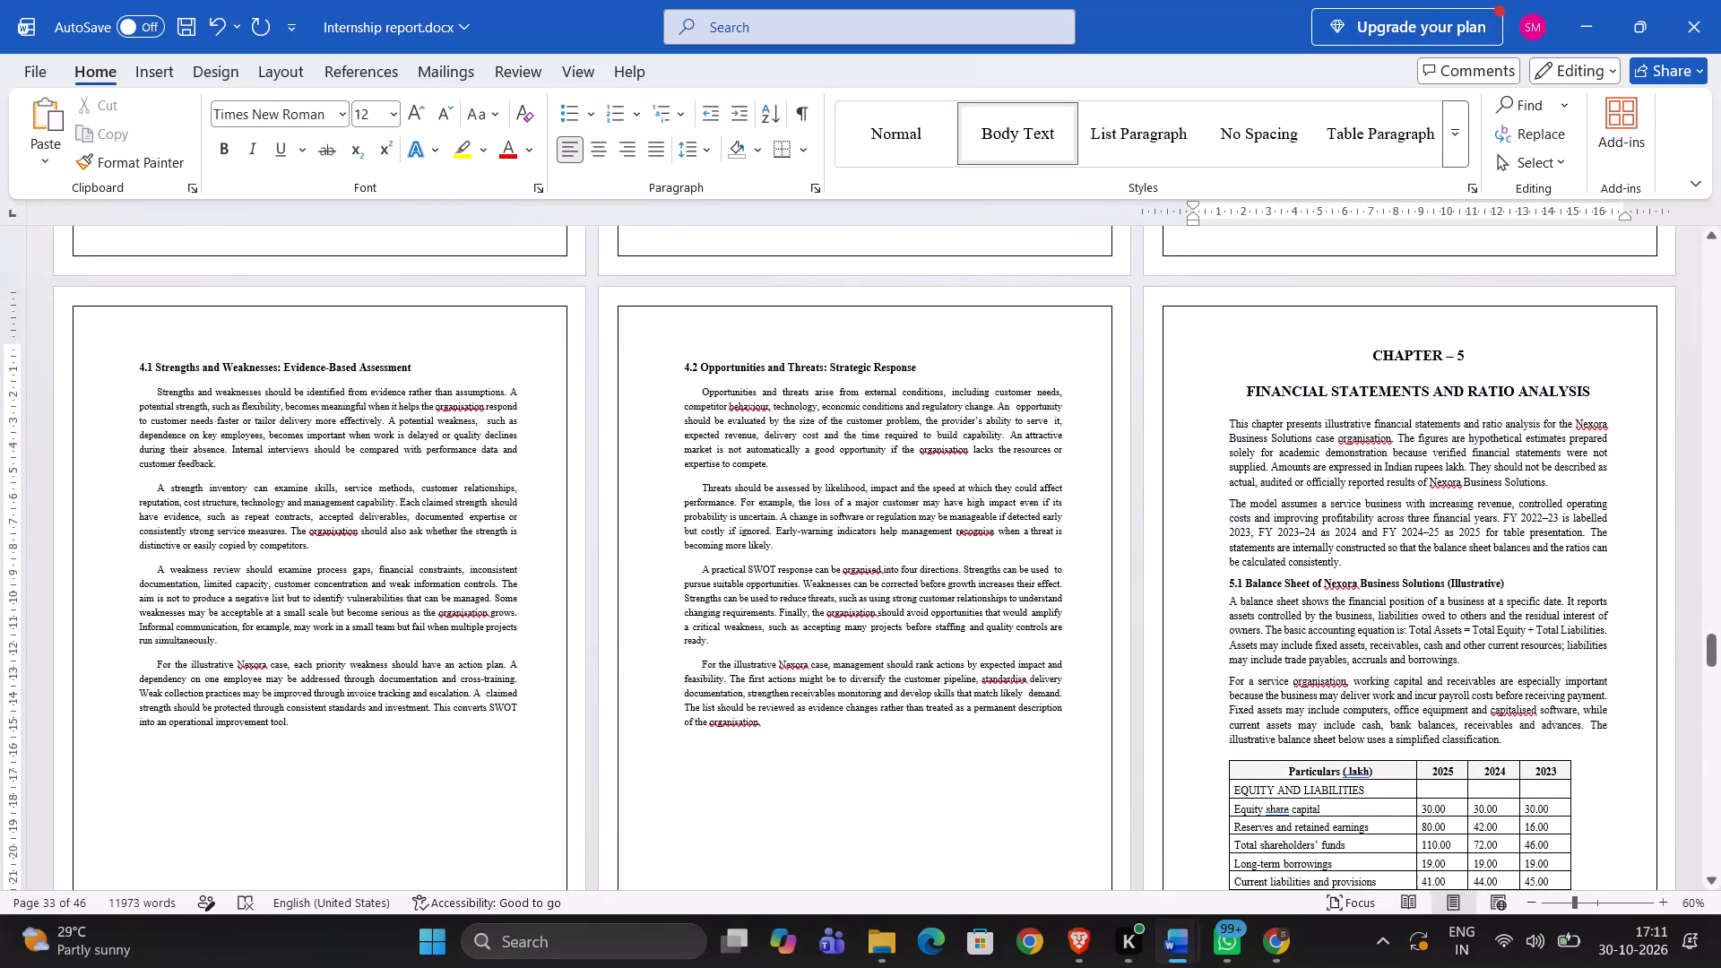
click(699, 661)
key(BackSpace)
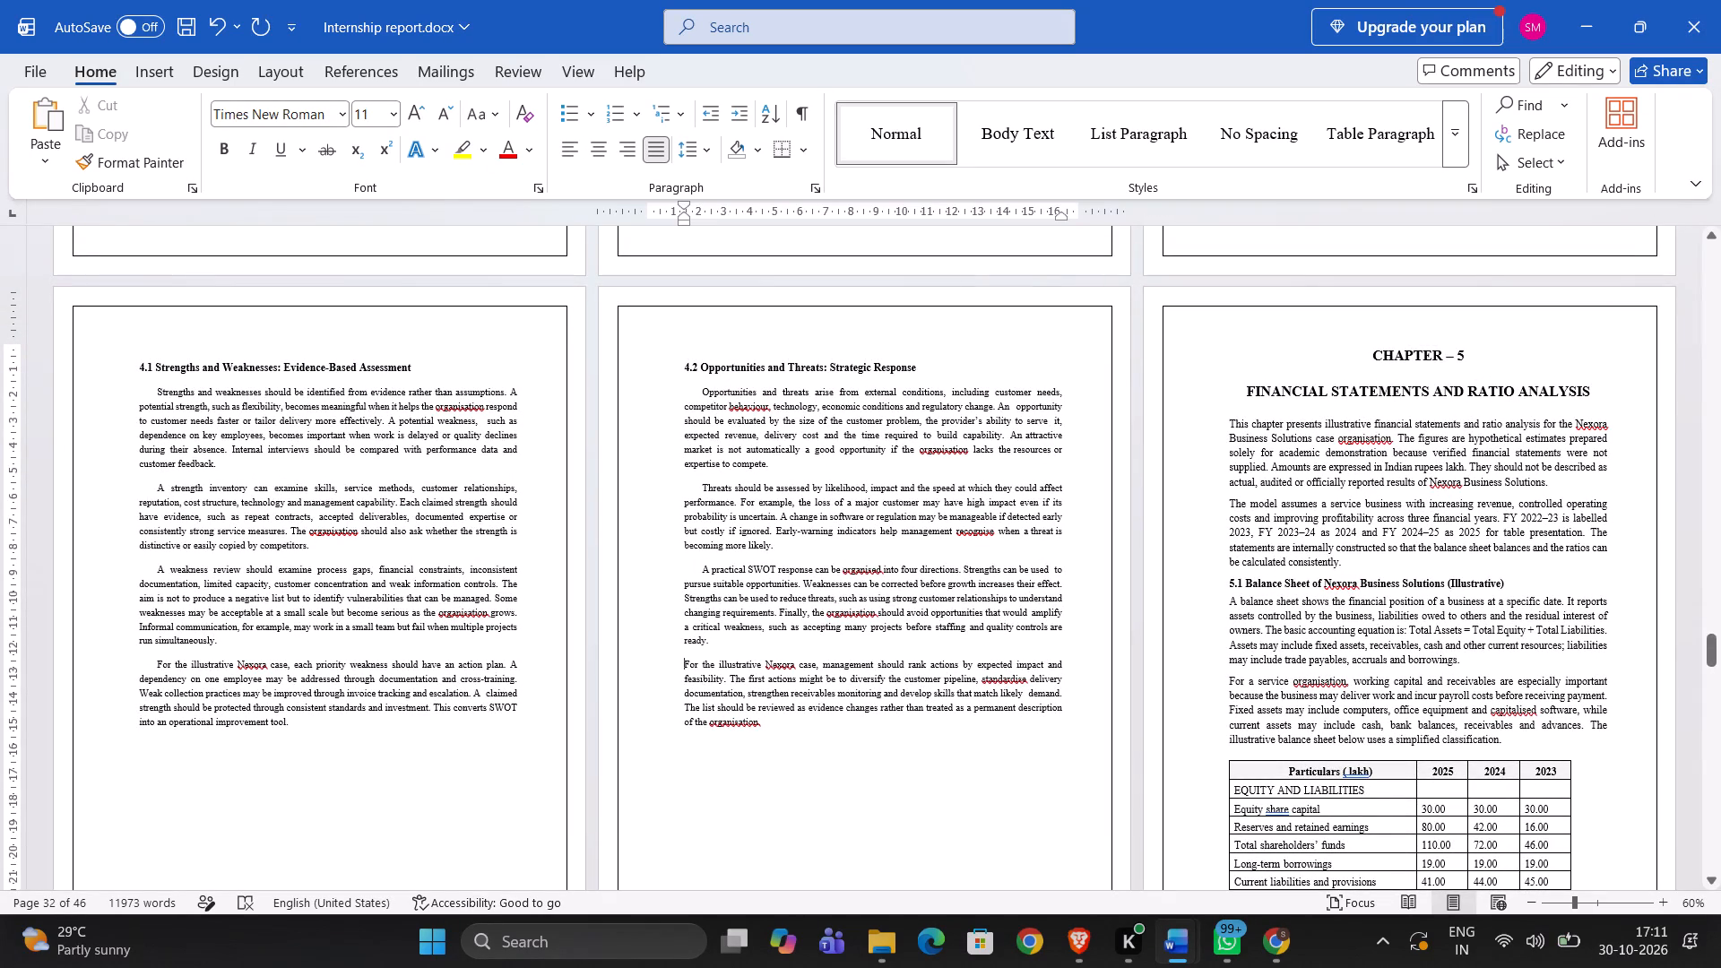
click(700, 572)
key(BackSpace)
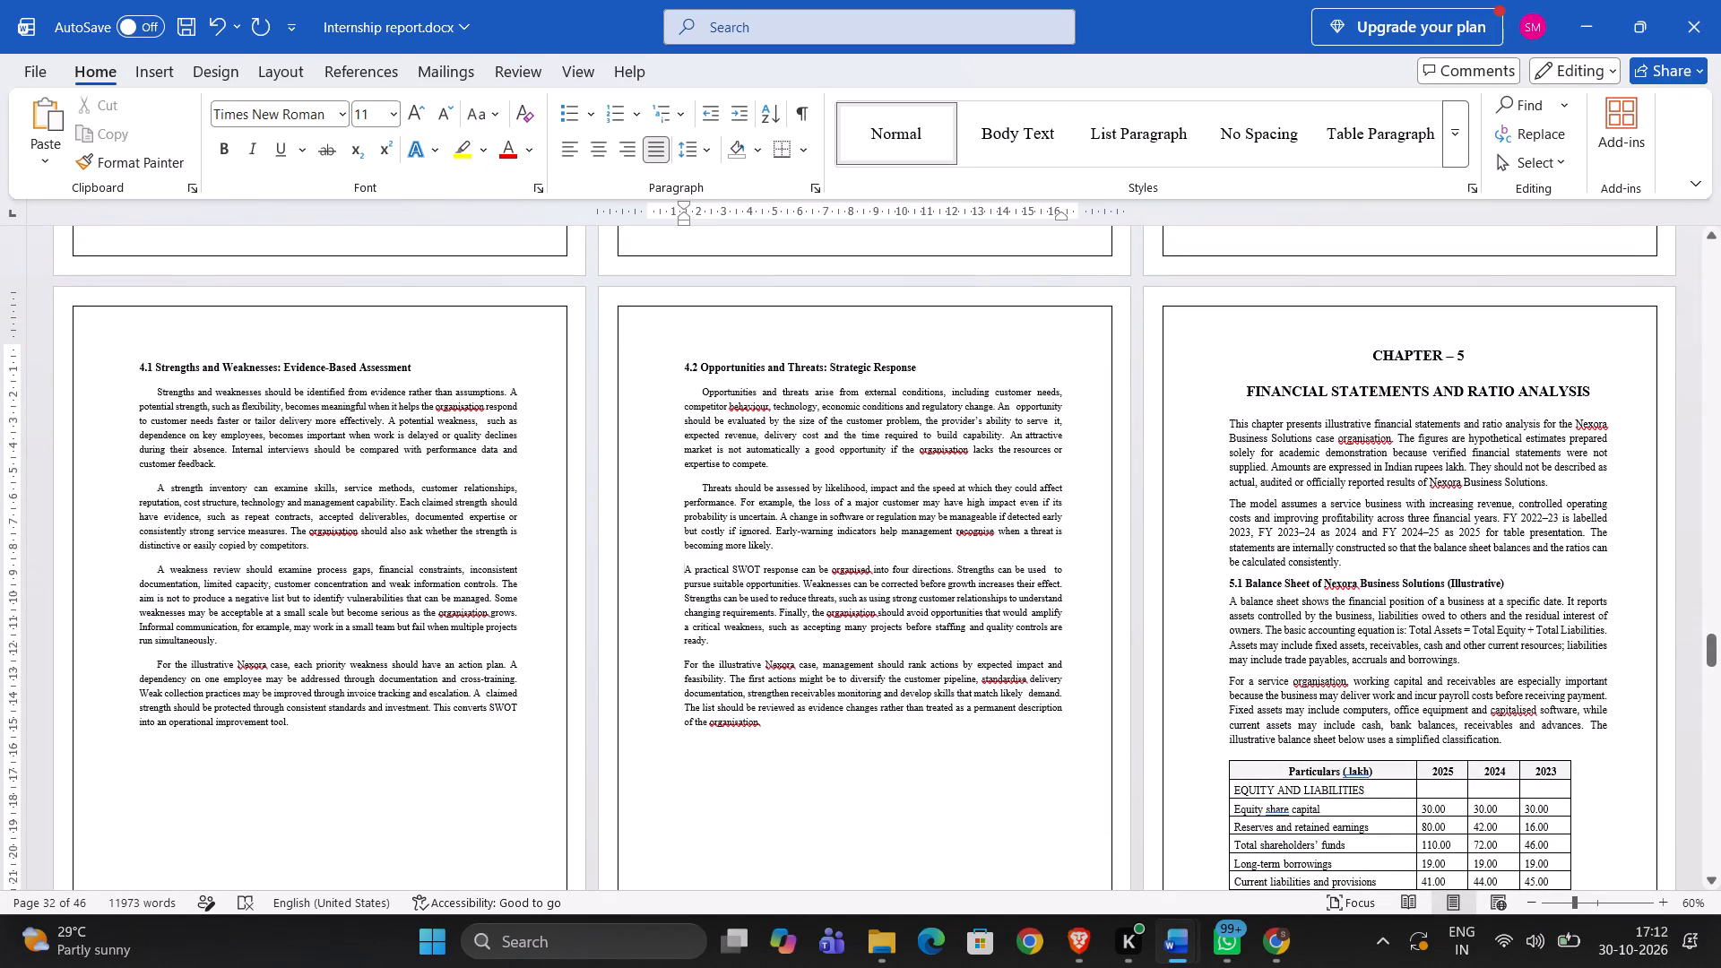
click(697, 483)
key(BackSpace)
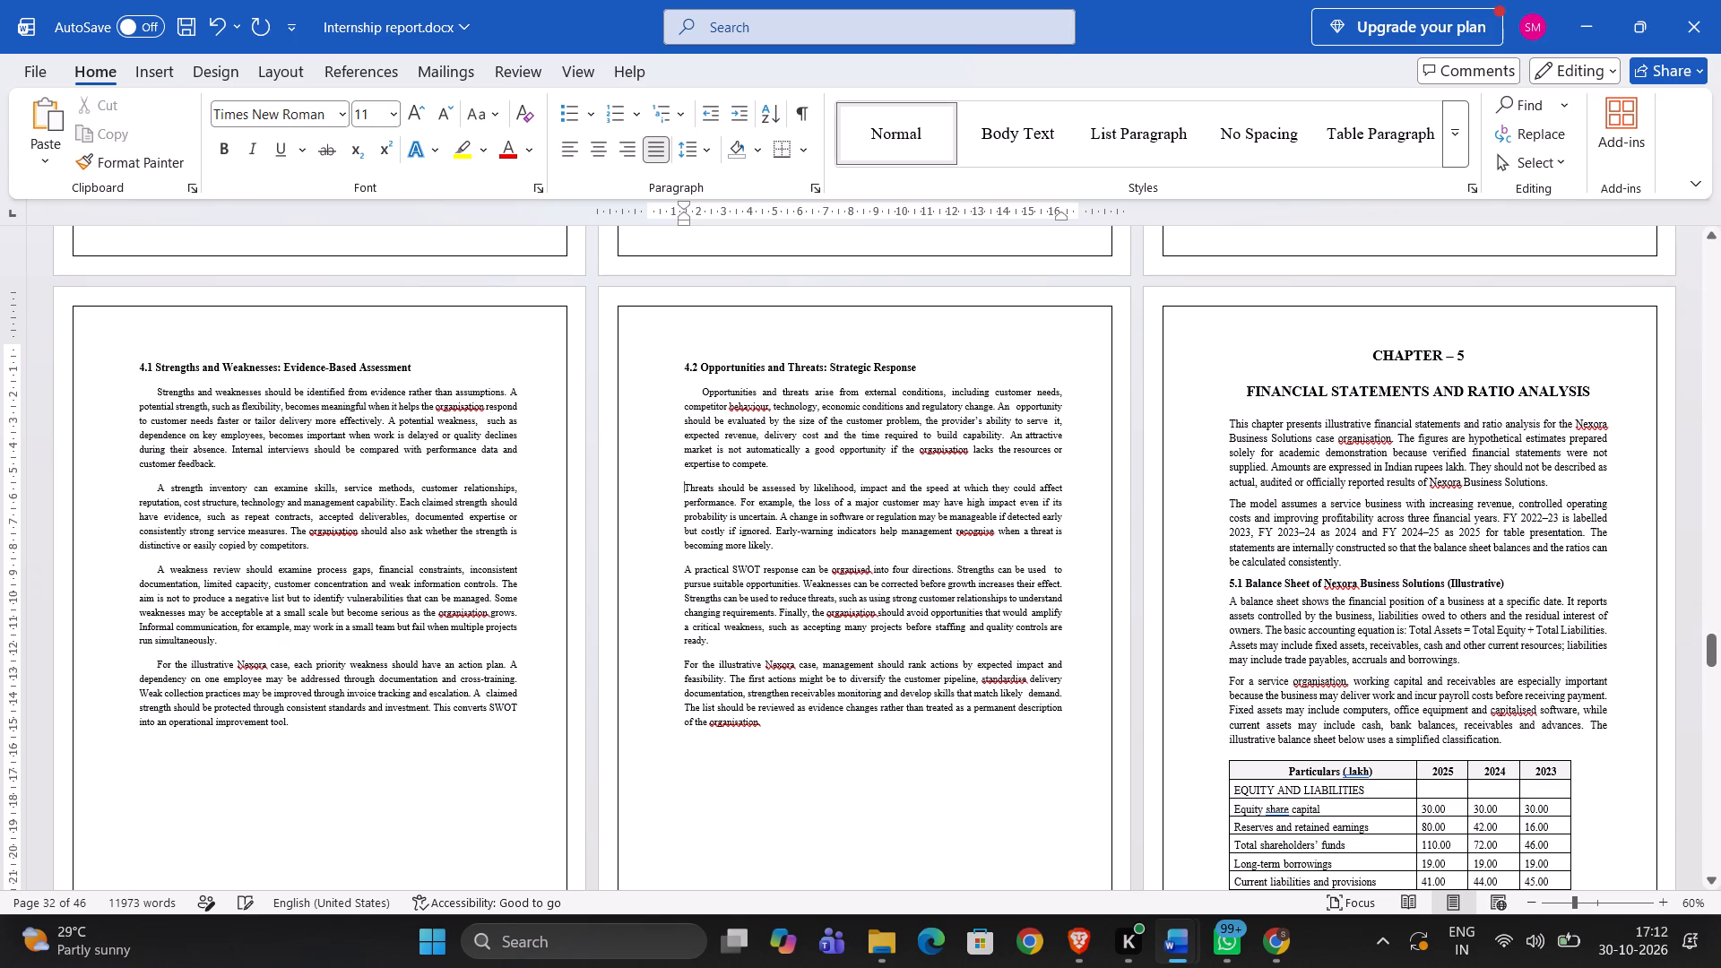
click(702, 389)
key(BackSpace)
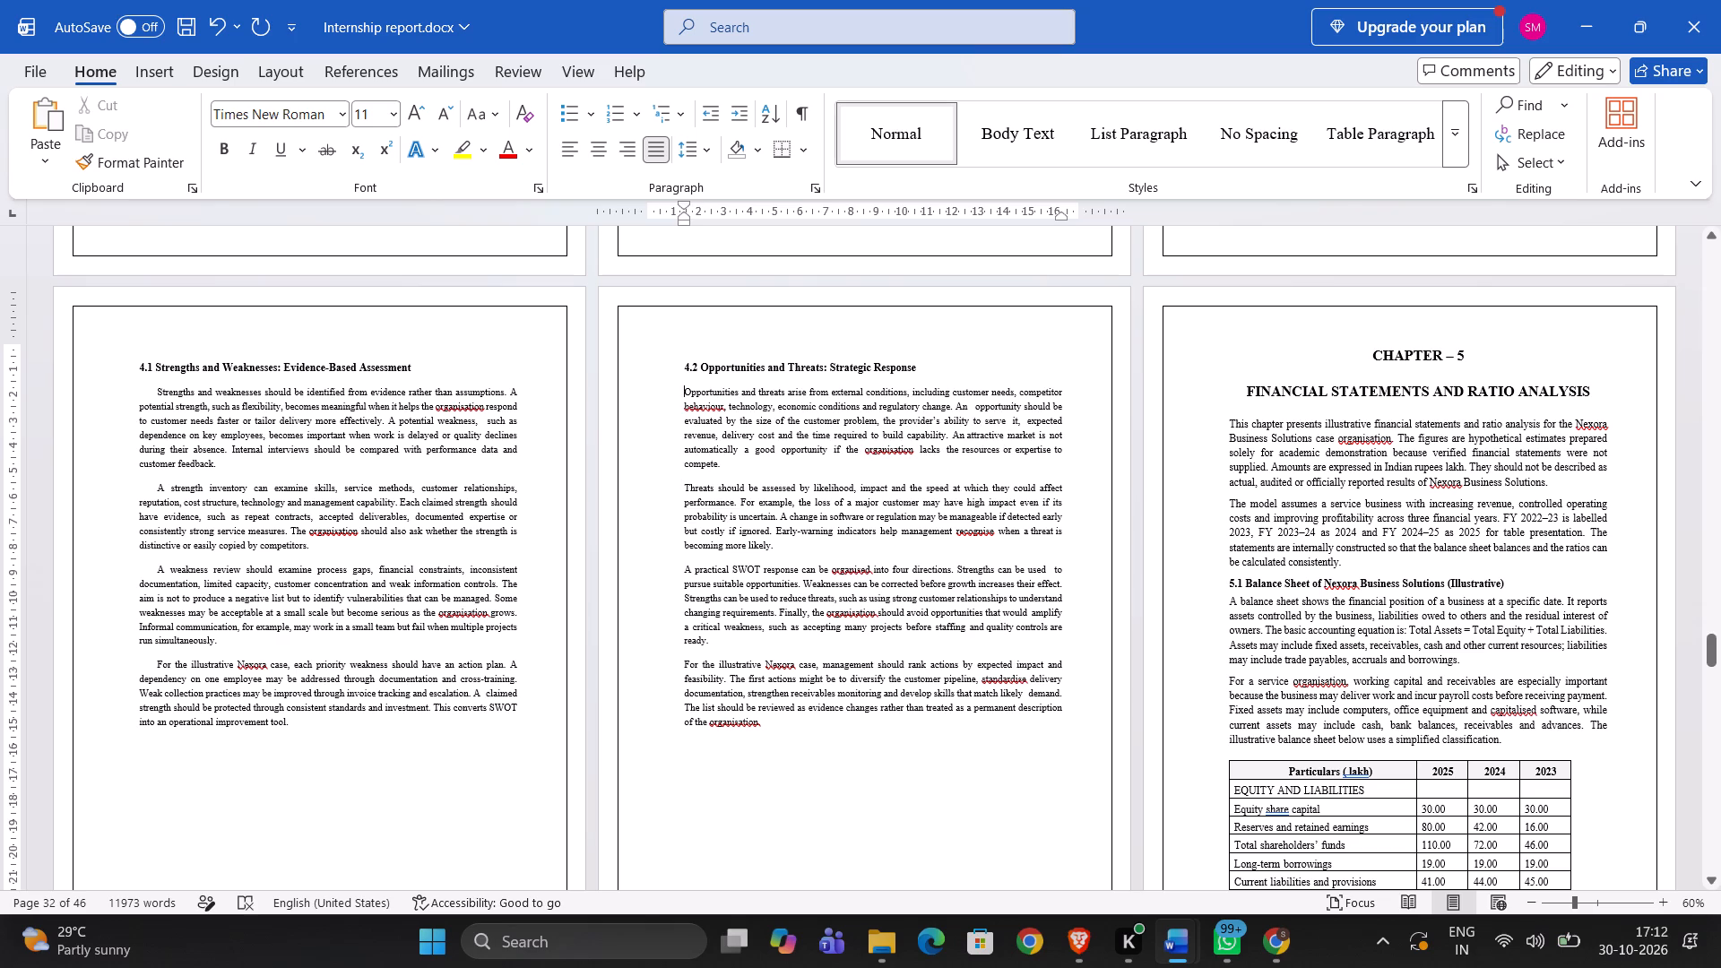
Set the font size of the section 4.2 heading text, Opportunities and Threats: Strategic Response, to 14.
drag(920, 366, 852, 361)
drag(852, 361, 680, 351)
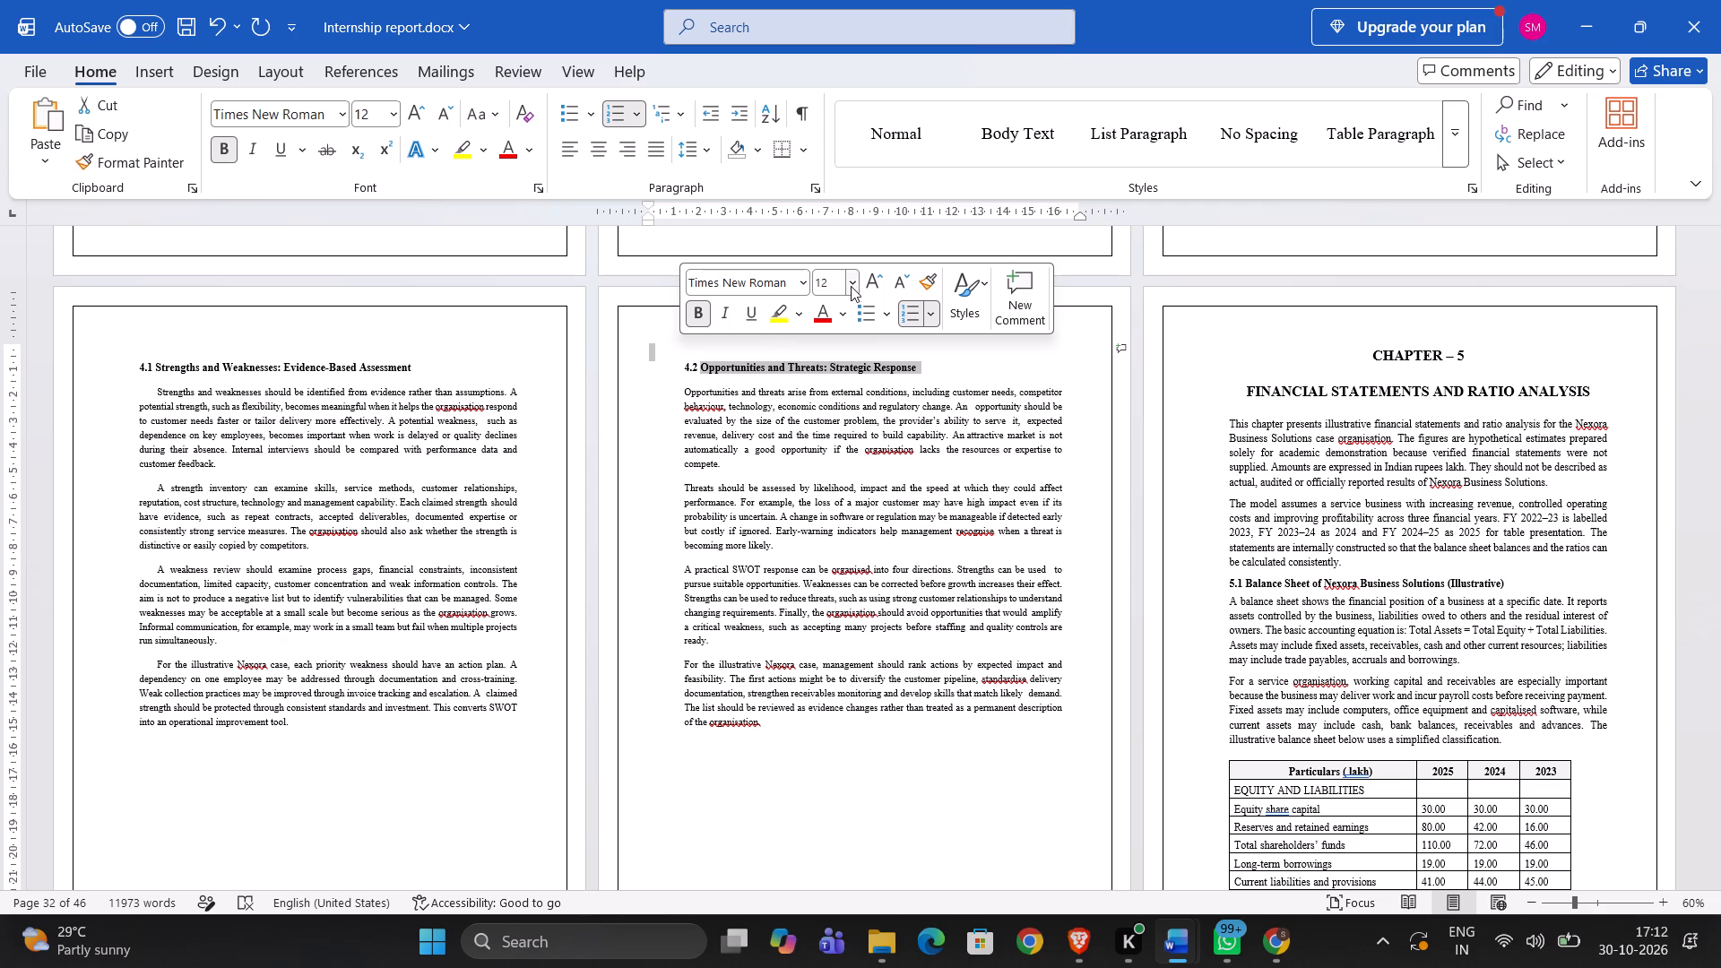
click(855, 285)
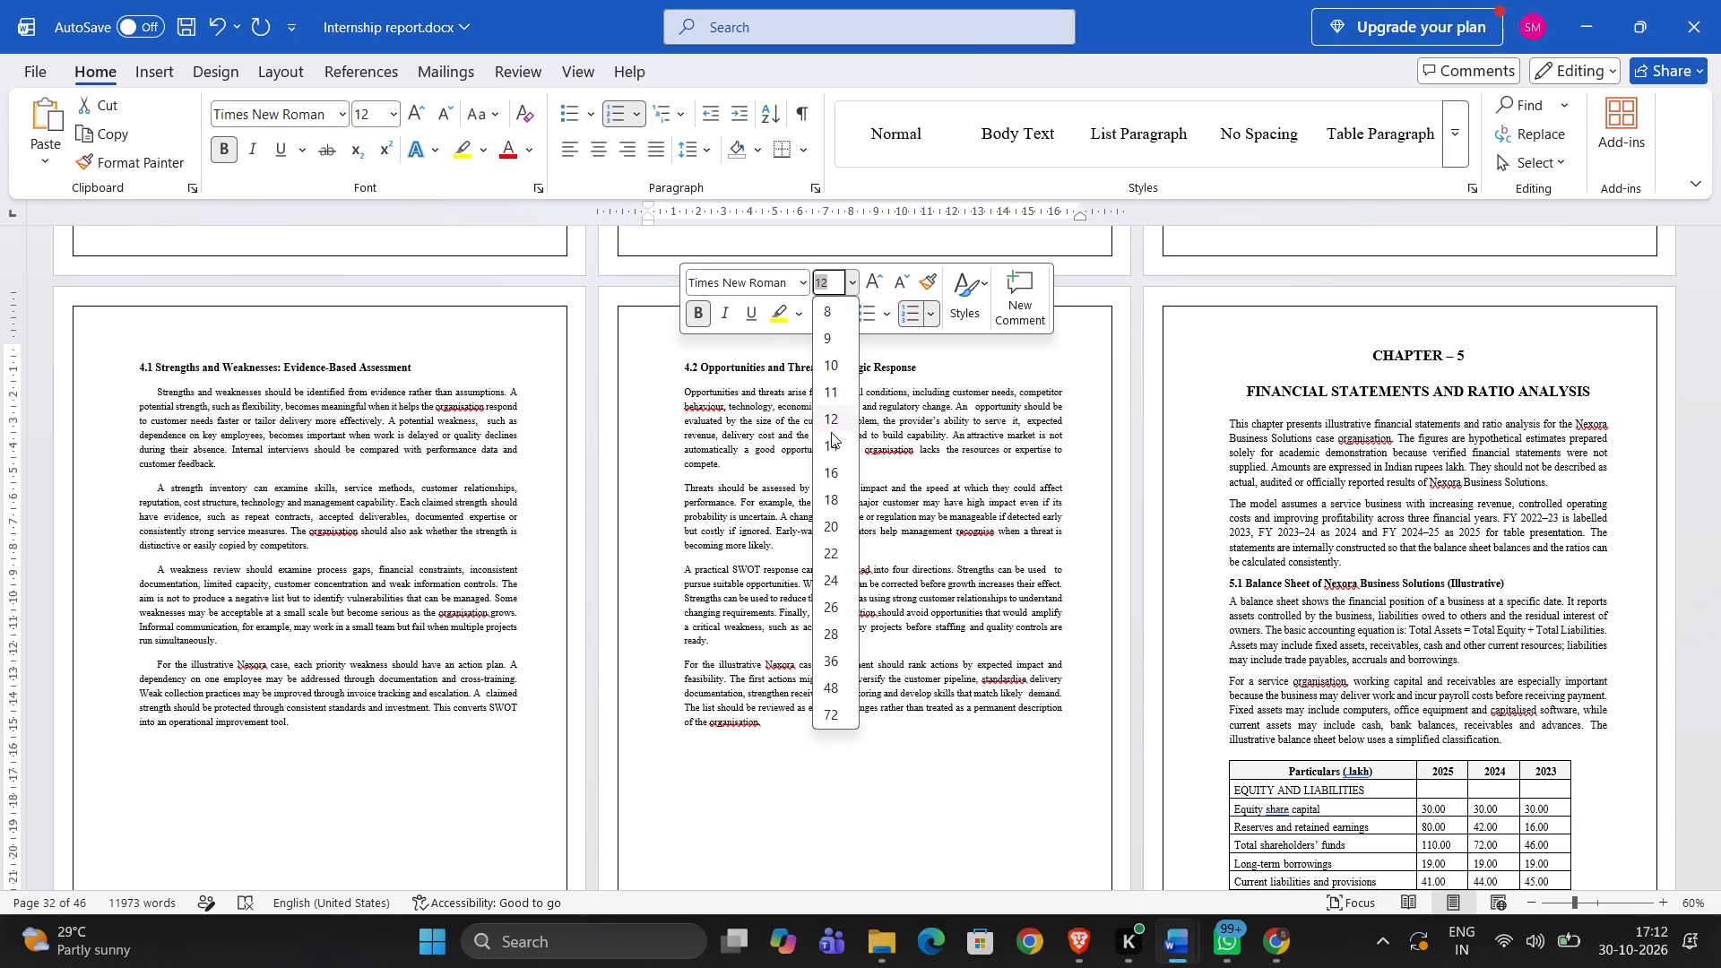
click(831, 436)
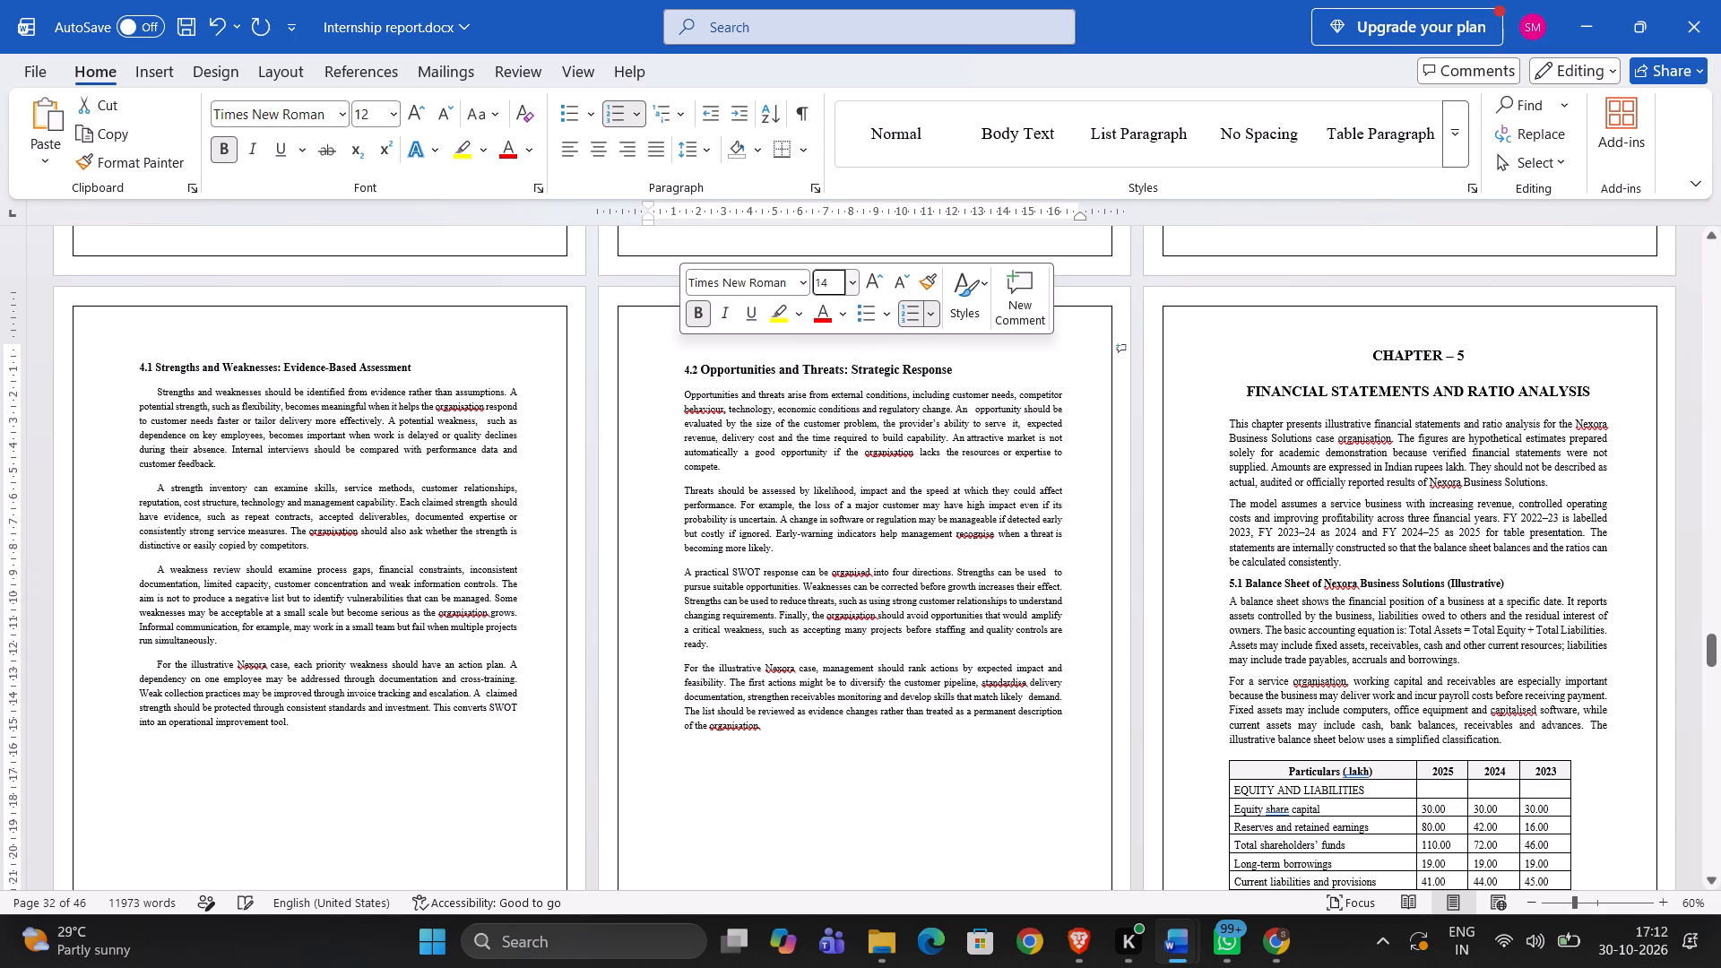
Set the font size of the four body paragraphs in section 4.2 to 12.
click(670, 386)
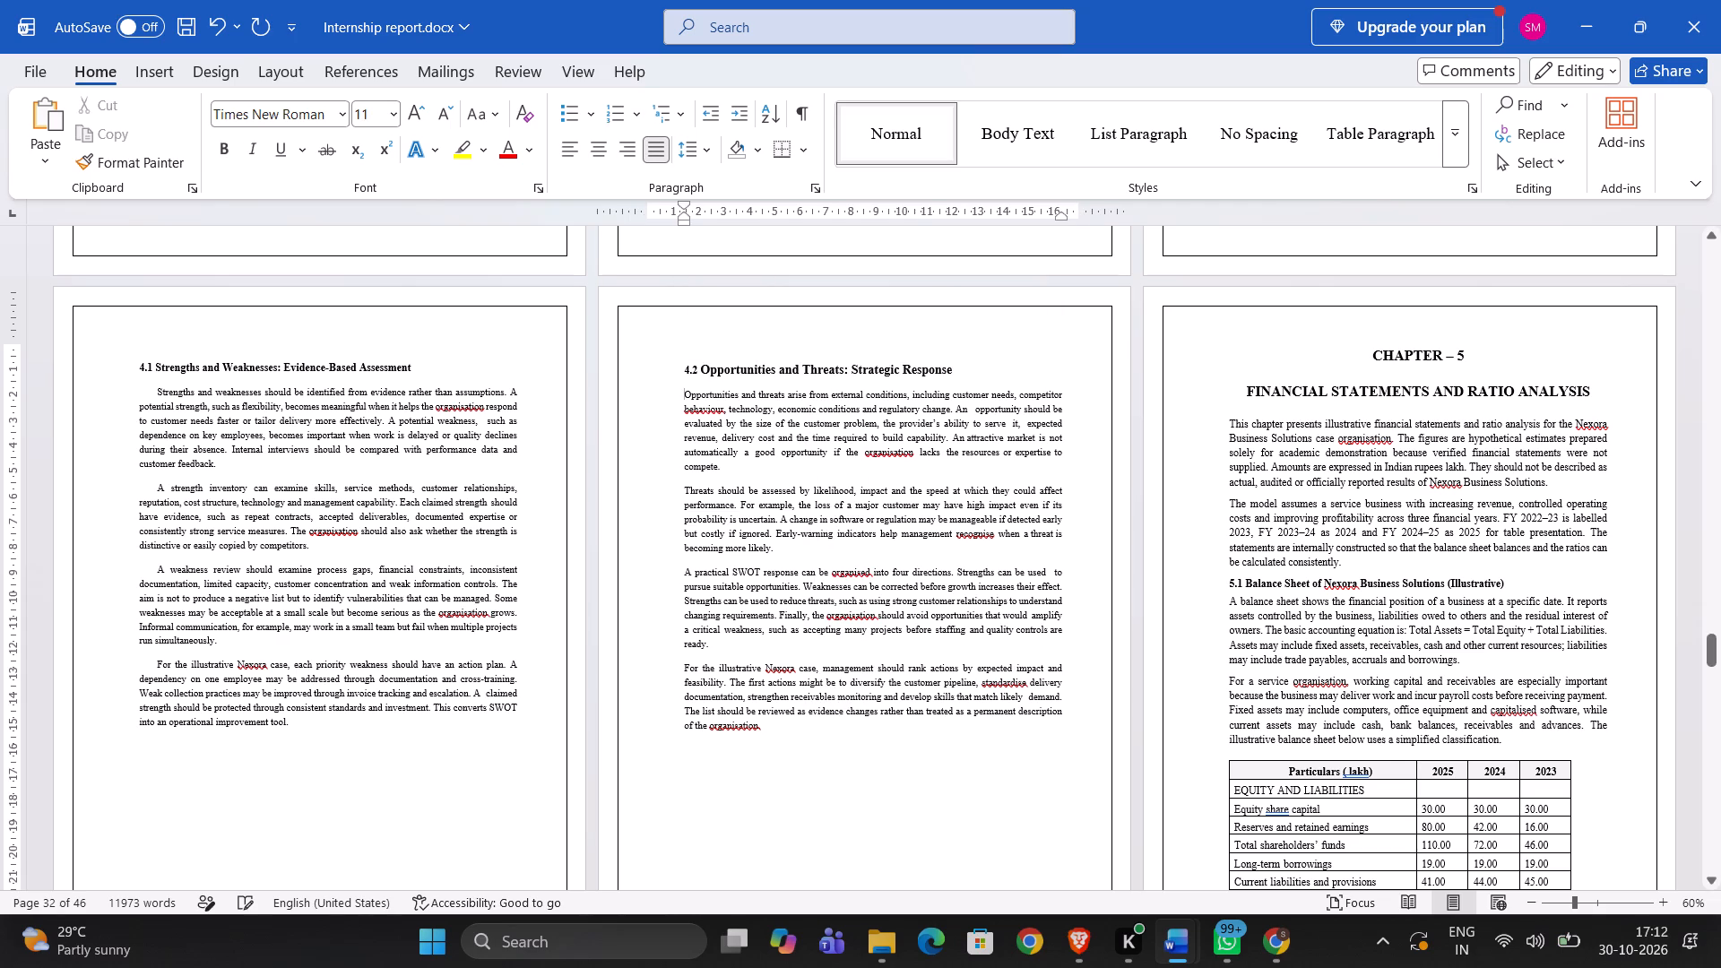
drag(677, 393, 755, 736)
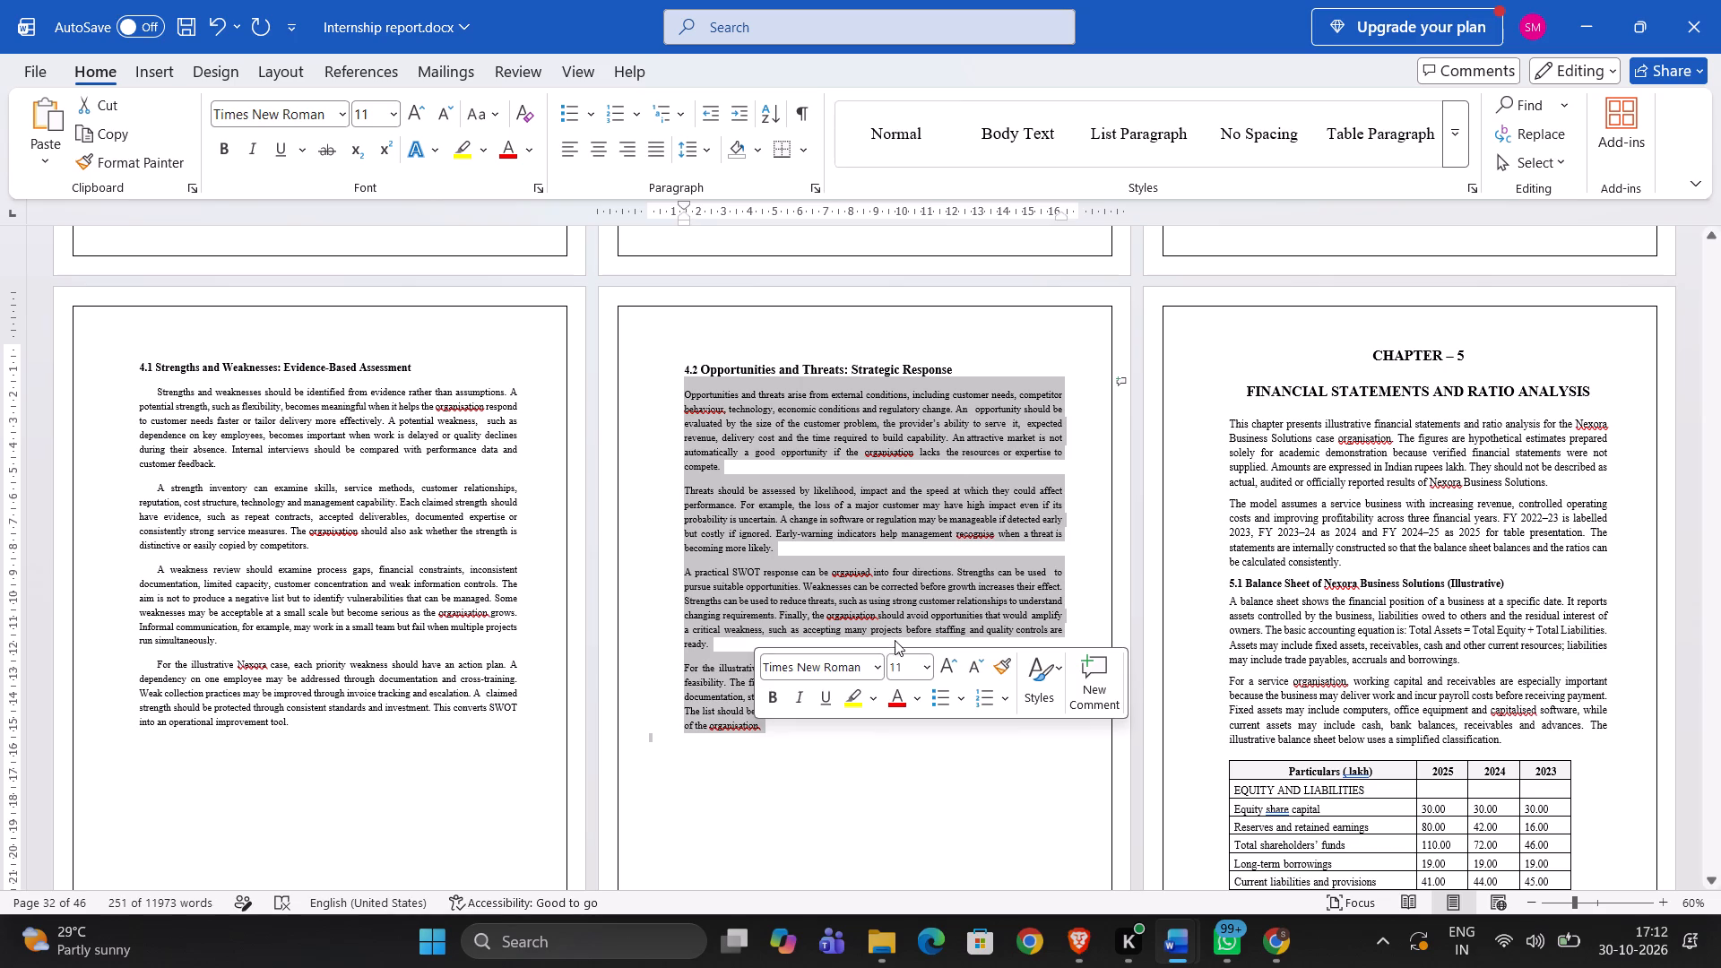
click(925, 670)
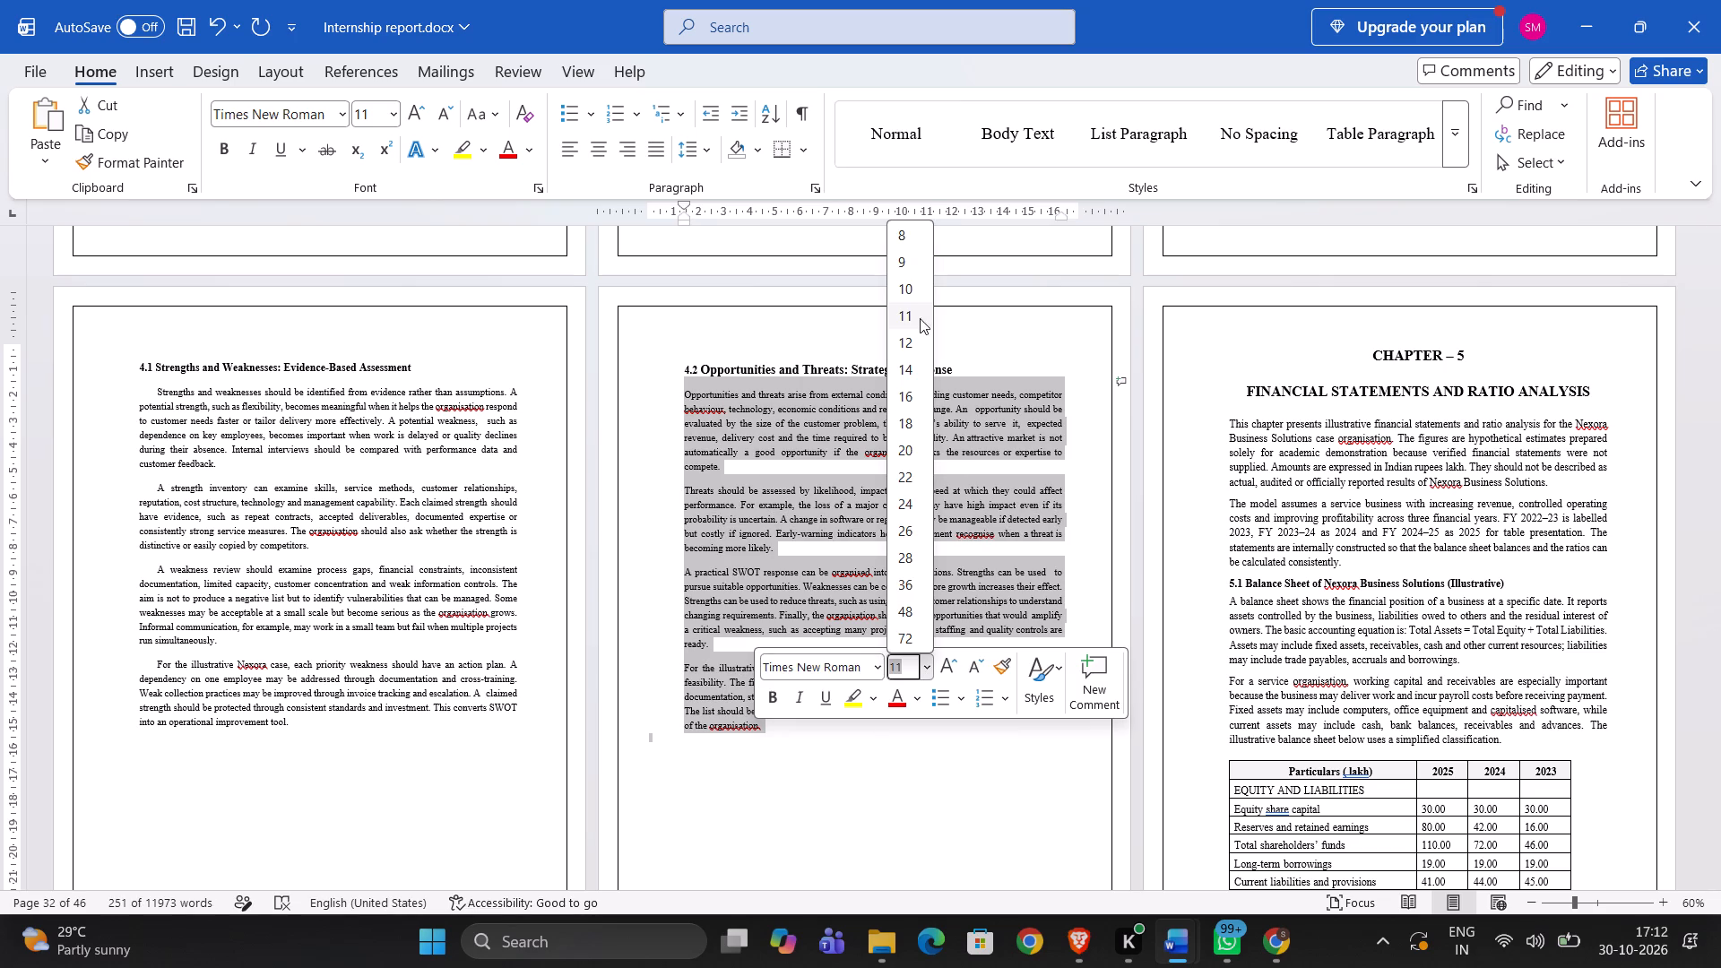
click(911, 339)
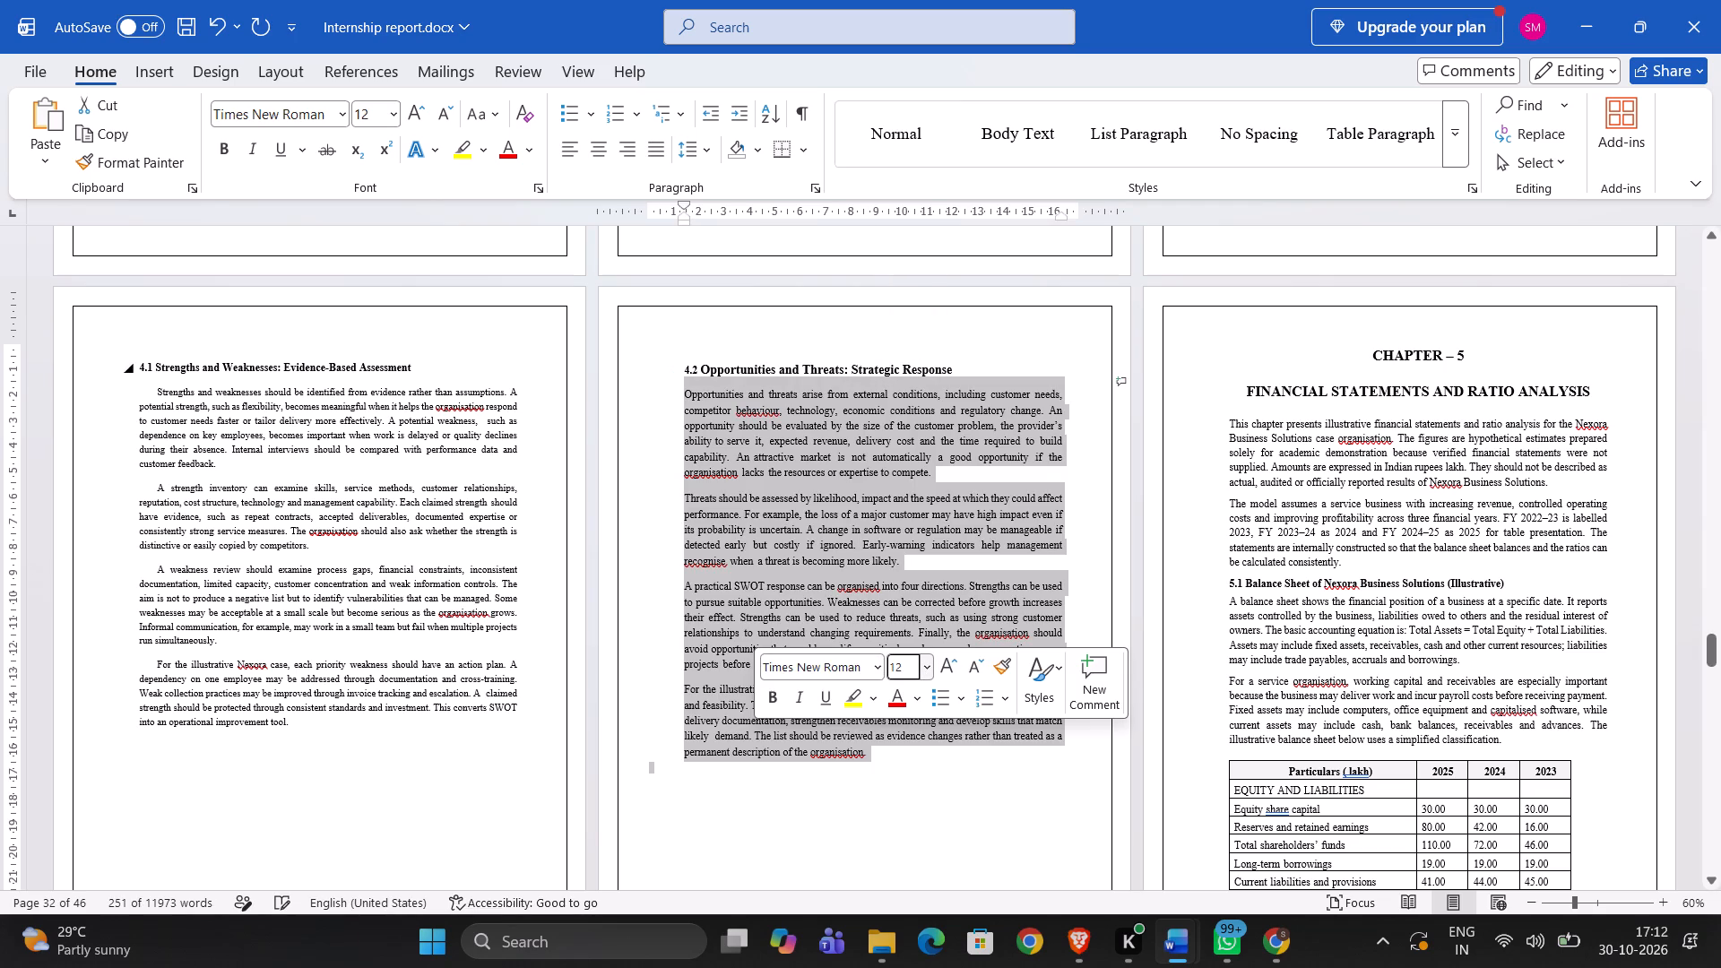
Set the font size of the section 4.1 heading text, Strengths and Weaknesses: Evidence-Based Assessment, to 14.
drag(430, 364, 160, 367)
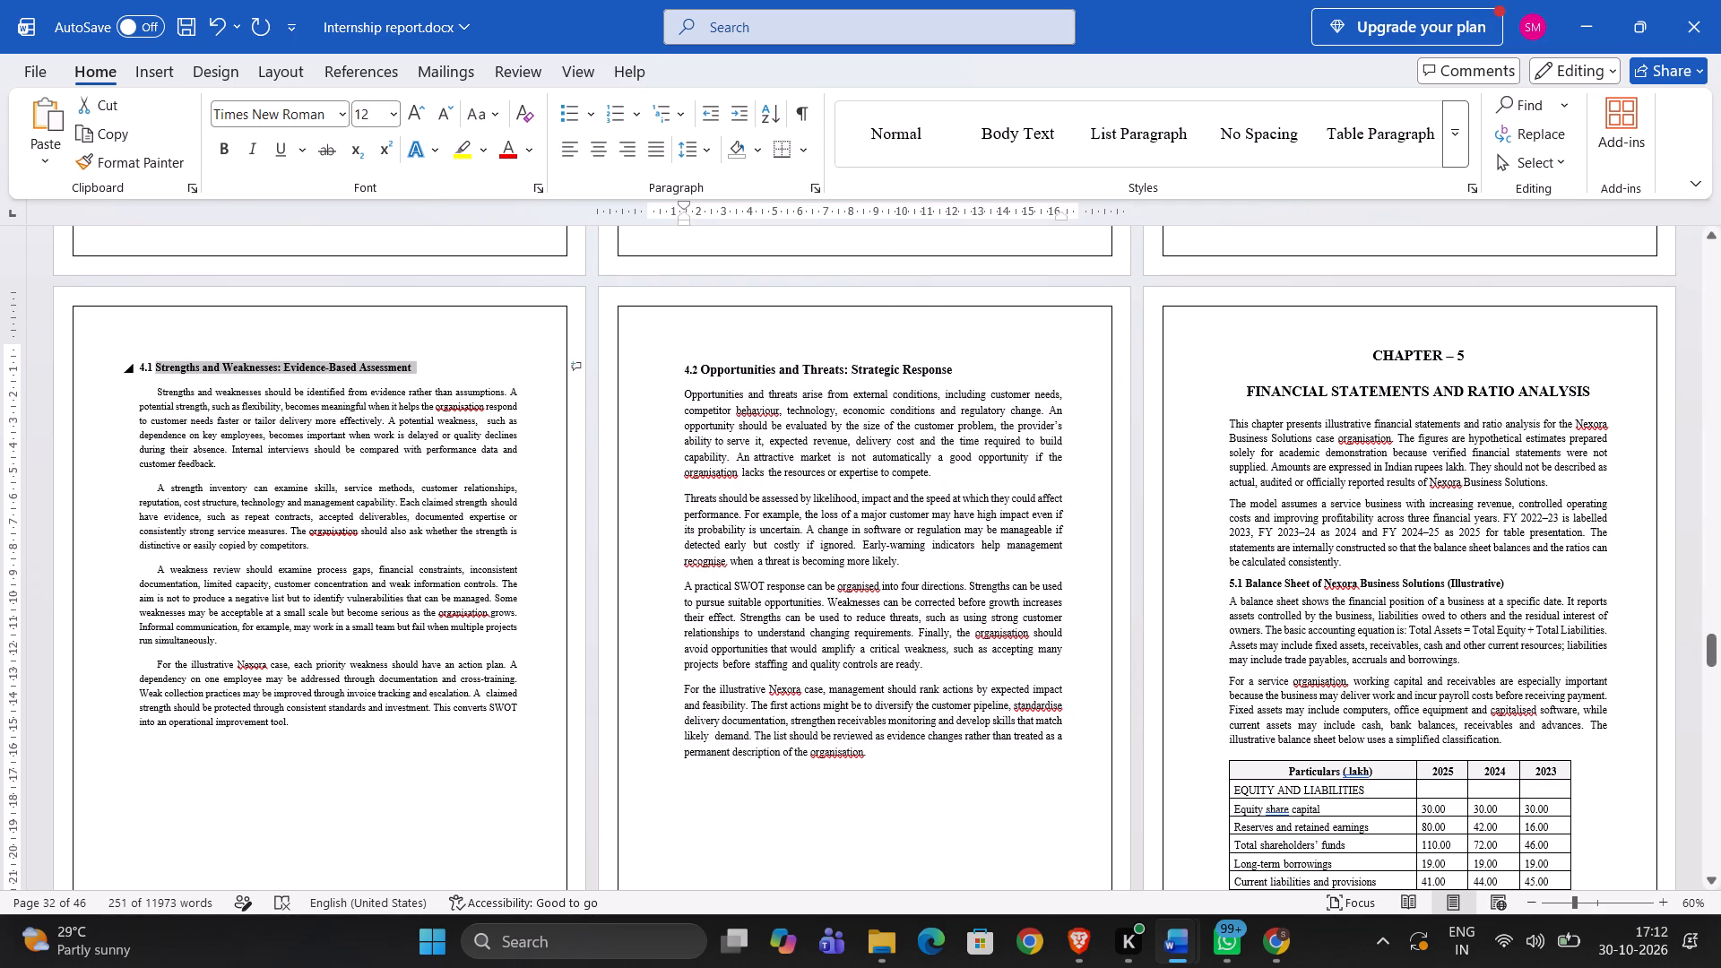
drag(160, 367, 156, 360)
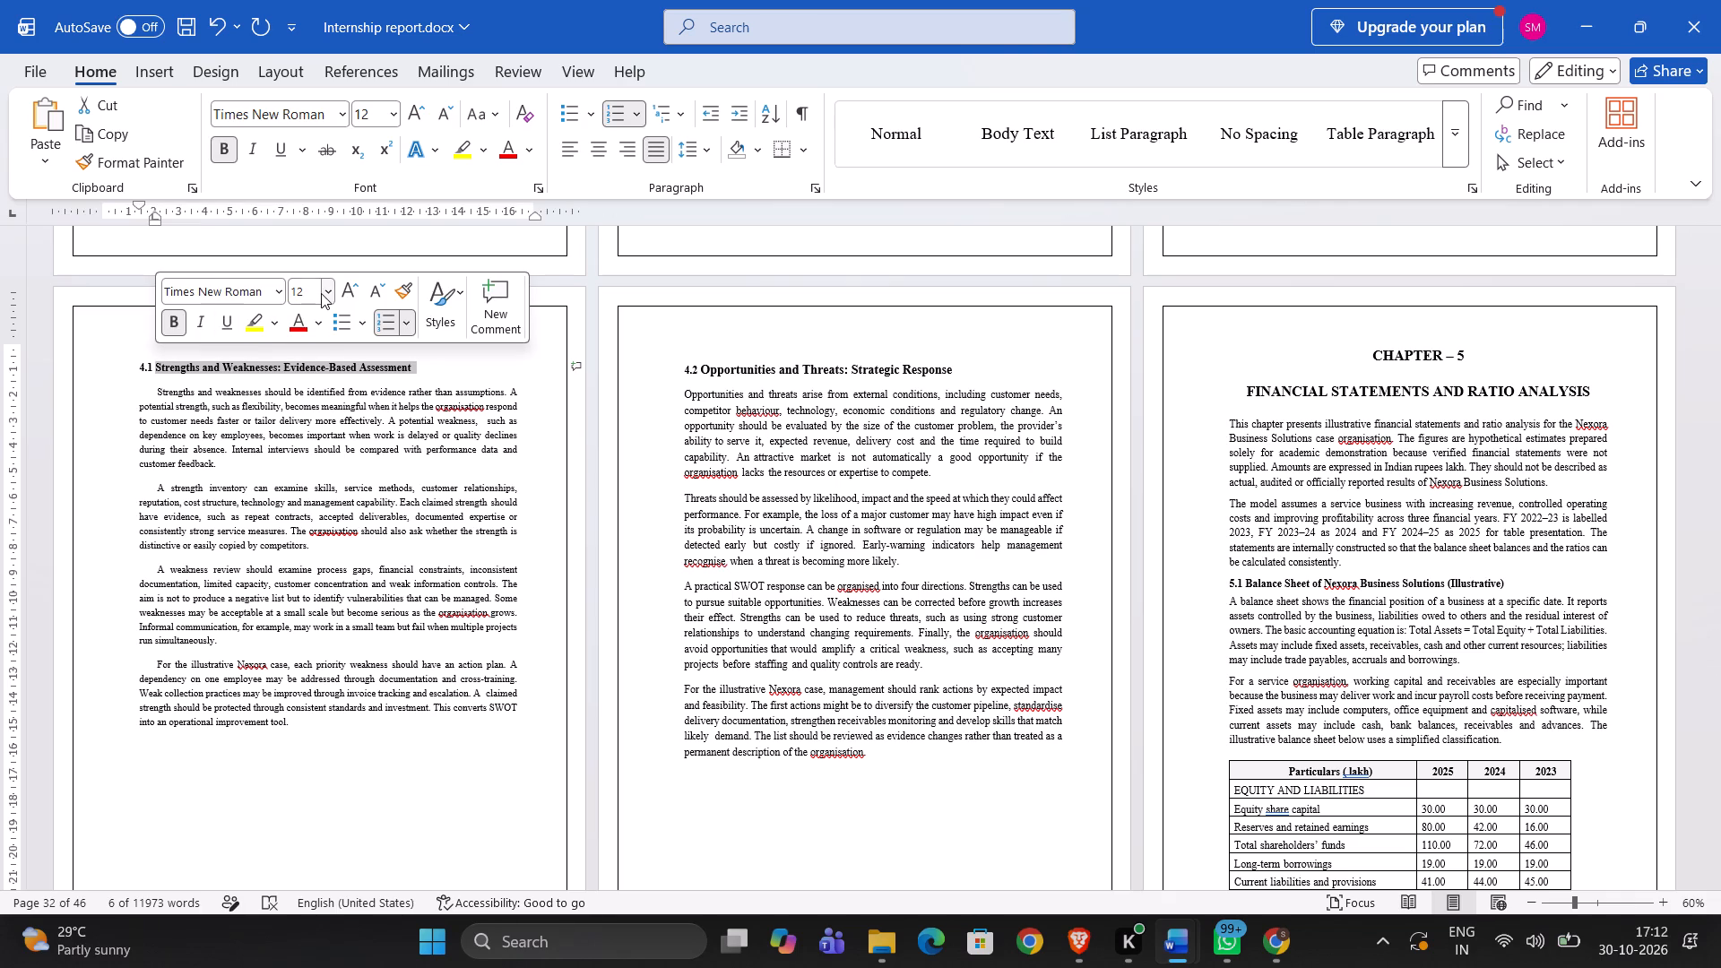
drag(321, 293, 298, 456)
click(298, 456)
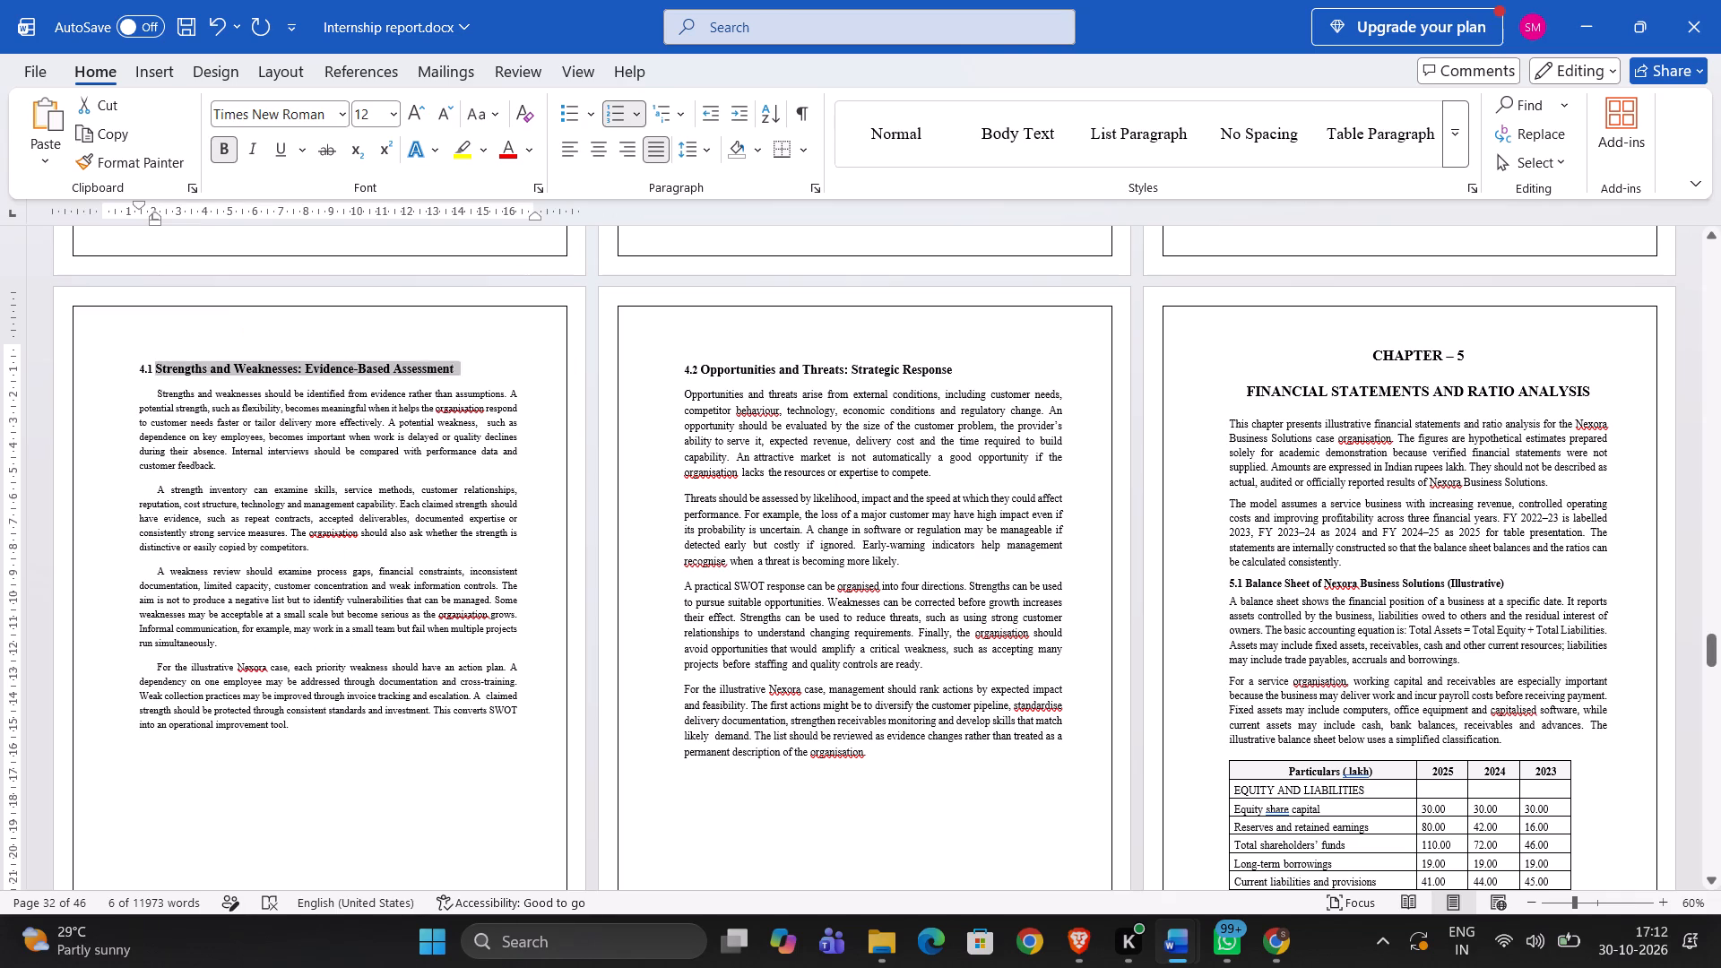
Remove the first-line indents from all four paragraphs of section 4.1, Strengths and Weaknesses: Evidence-Based Assessment.
click(156, 391)
key(BackSpace)
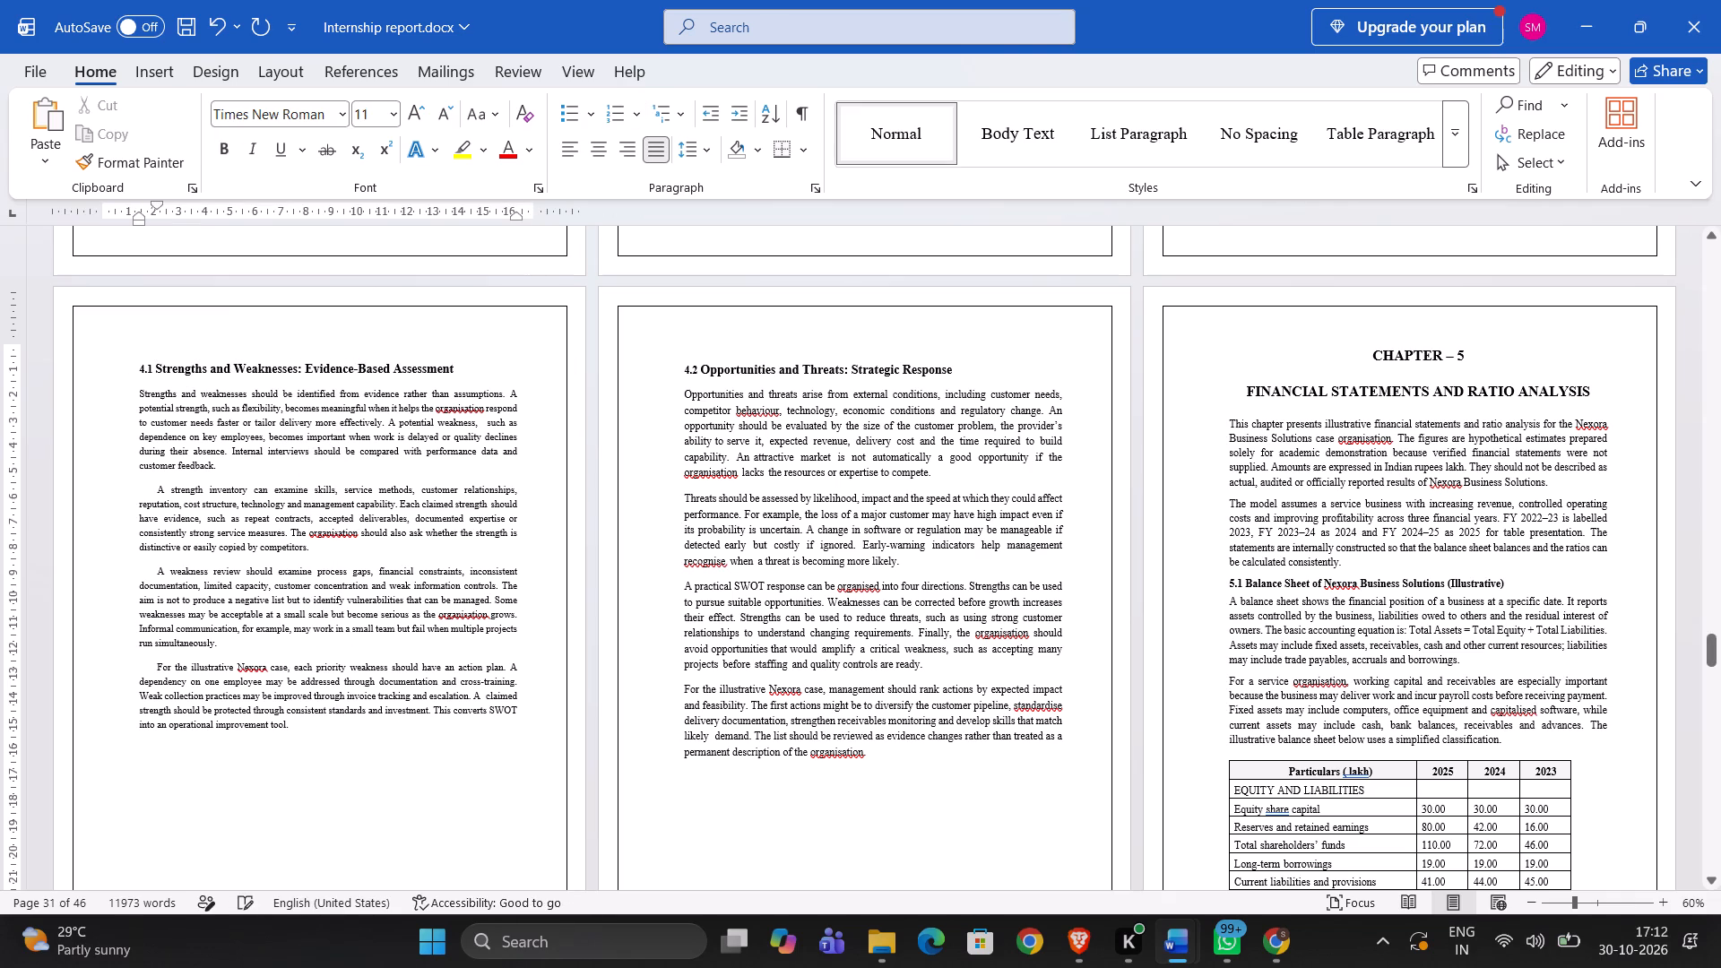
click(151, 494)
key(BackSpace)
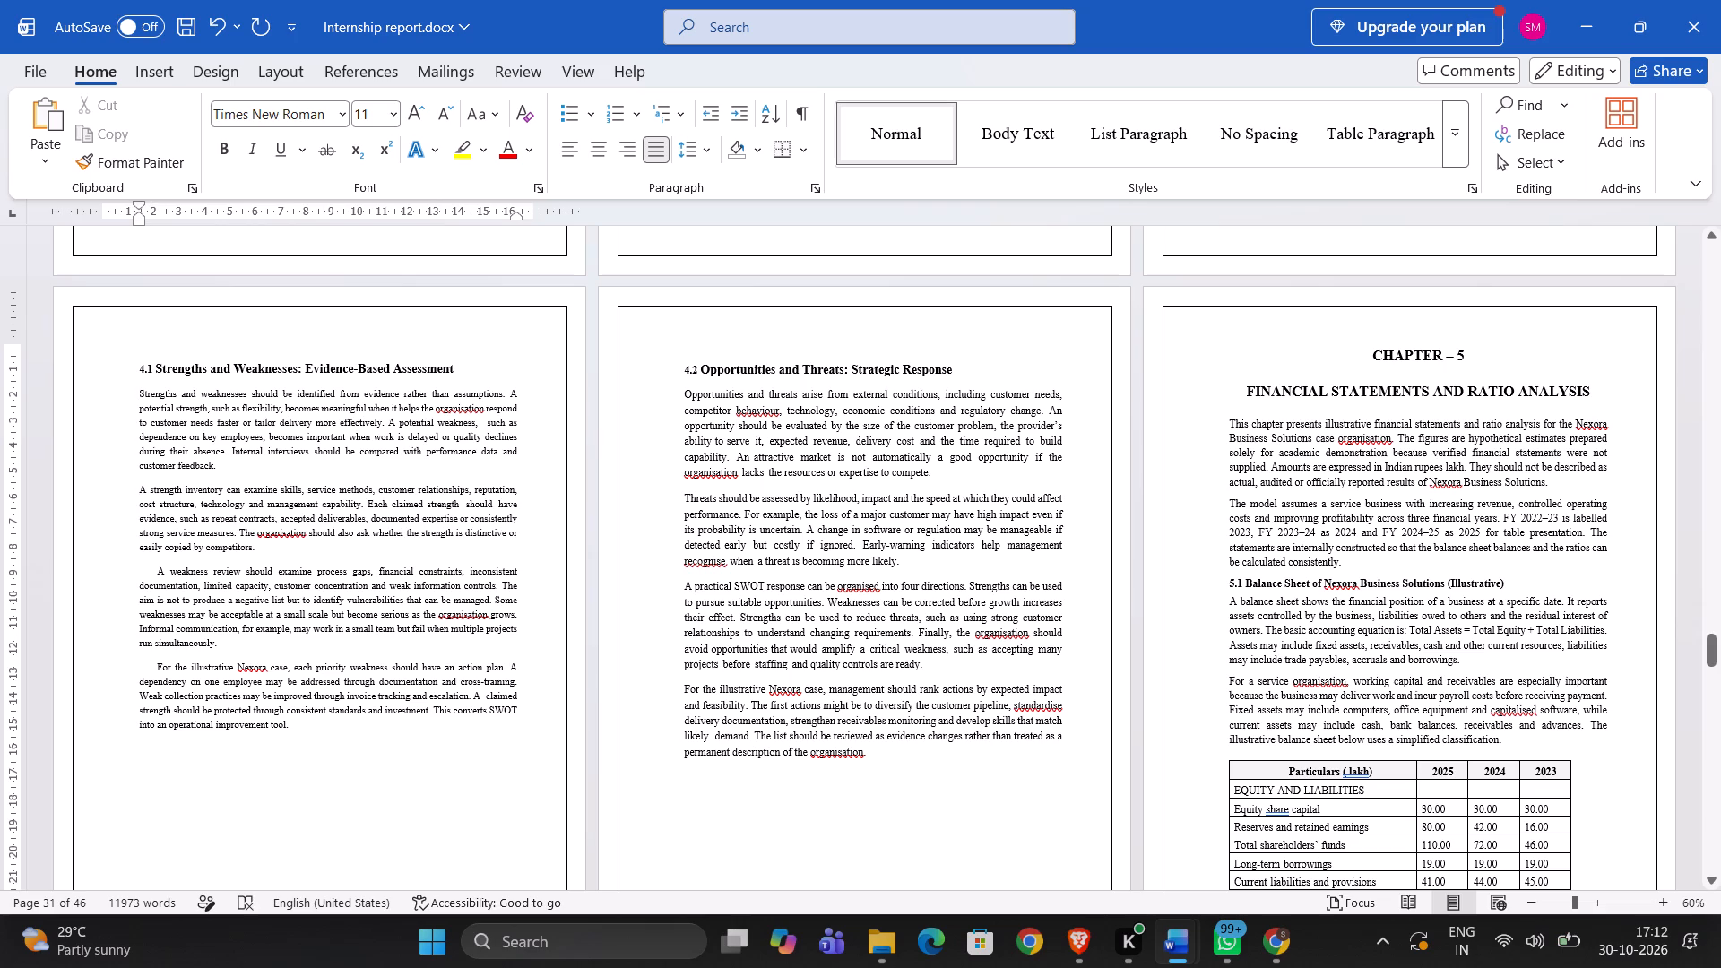
click(155, 571)
key(BackSpace)
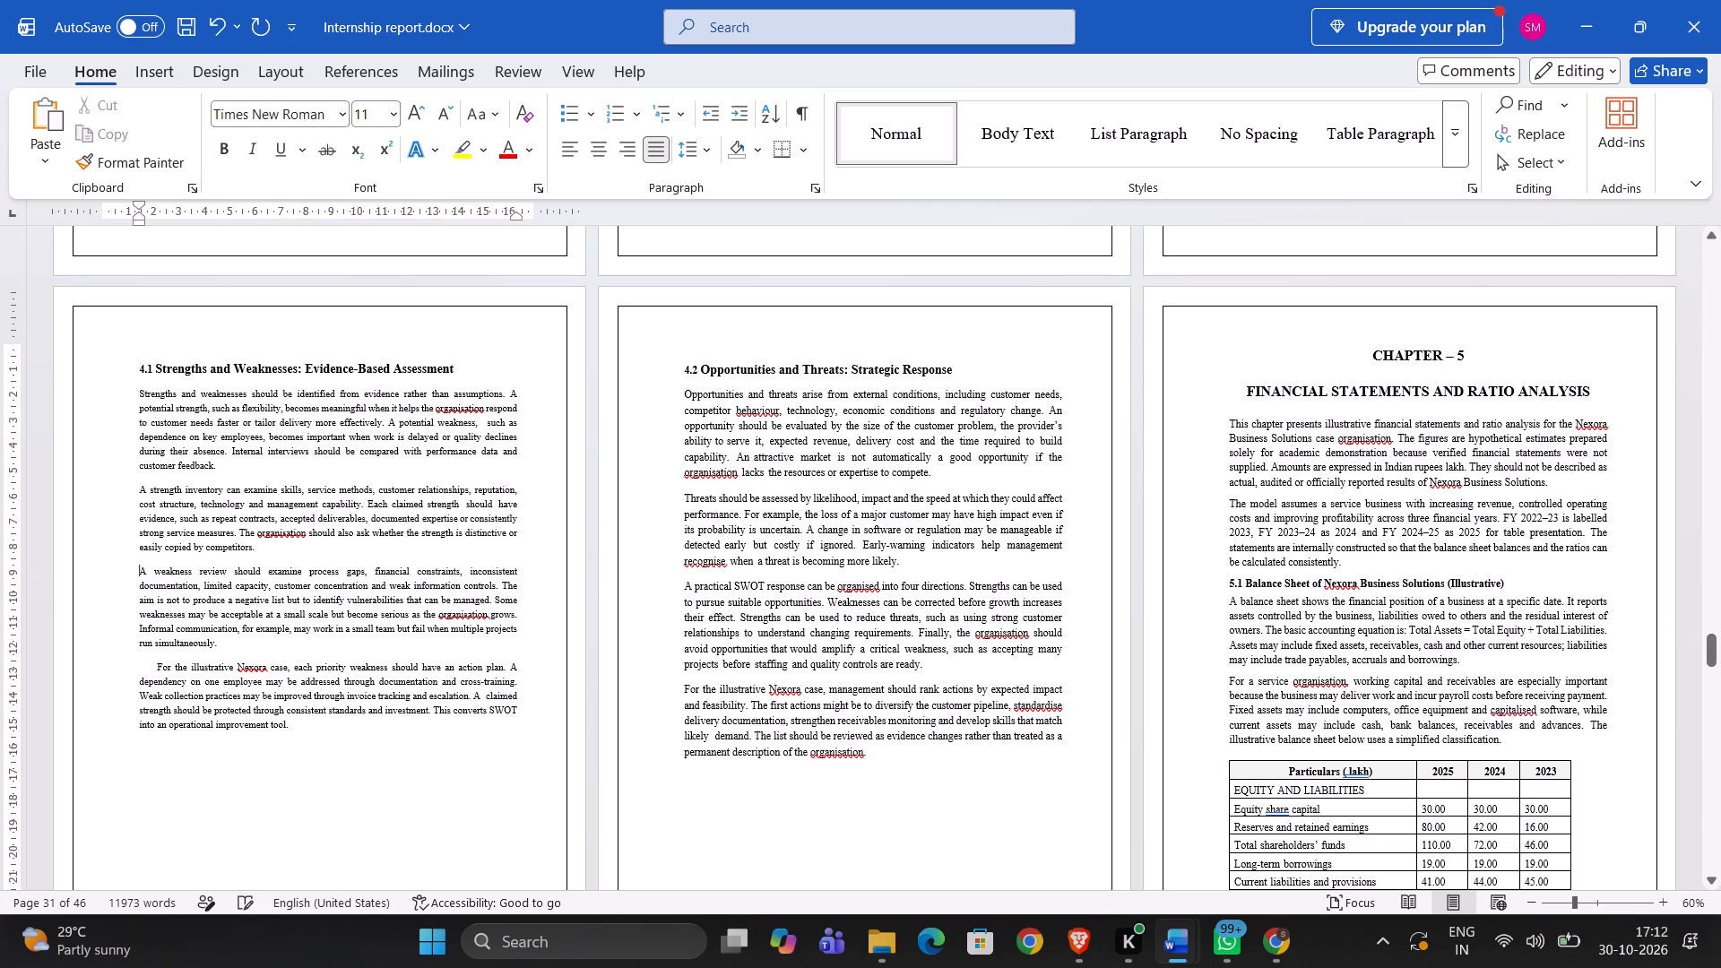
click(153, 668)
key(BackSpace)
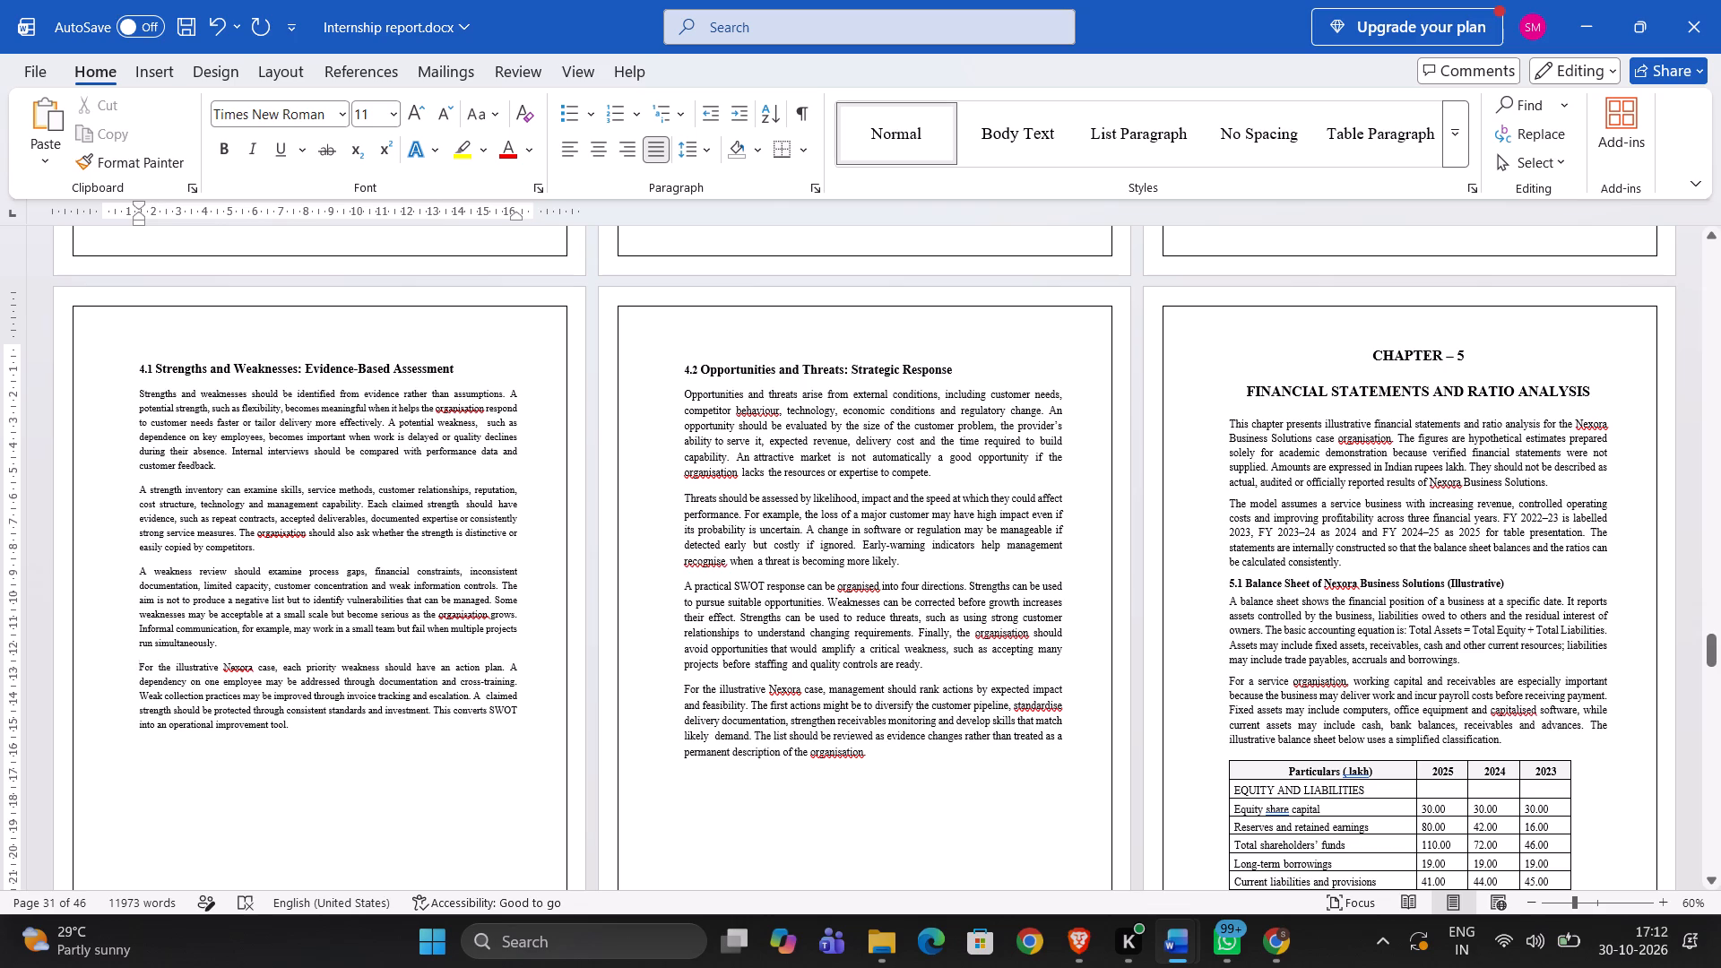
Set the font size of the four body paragraphs in section 4.1 to 12.
drag(294, 728, 93, 384)
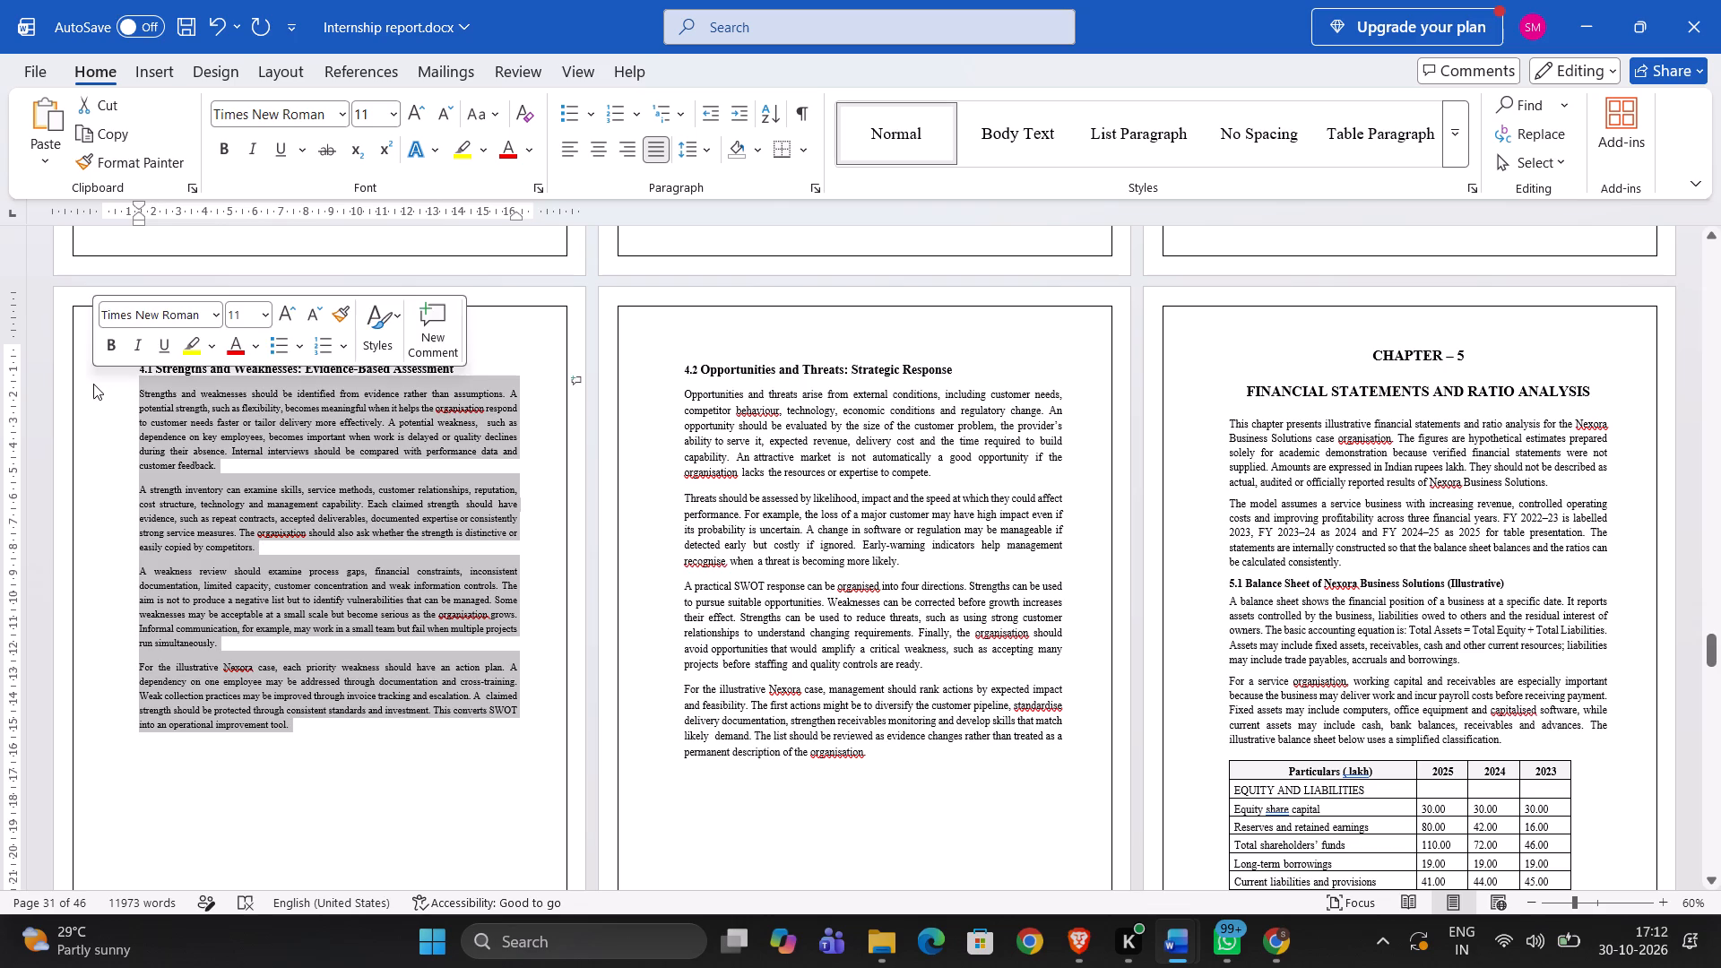
click(259, 307)
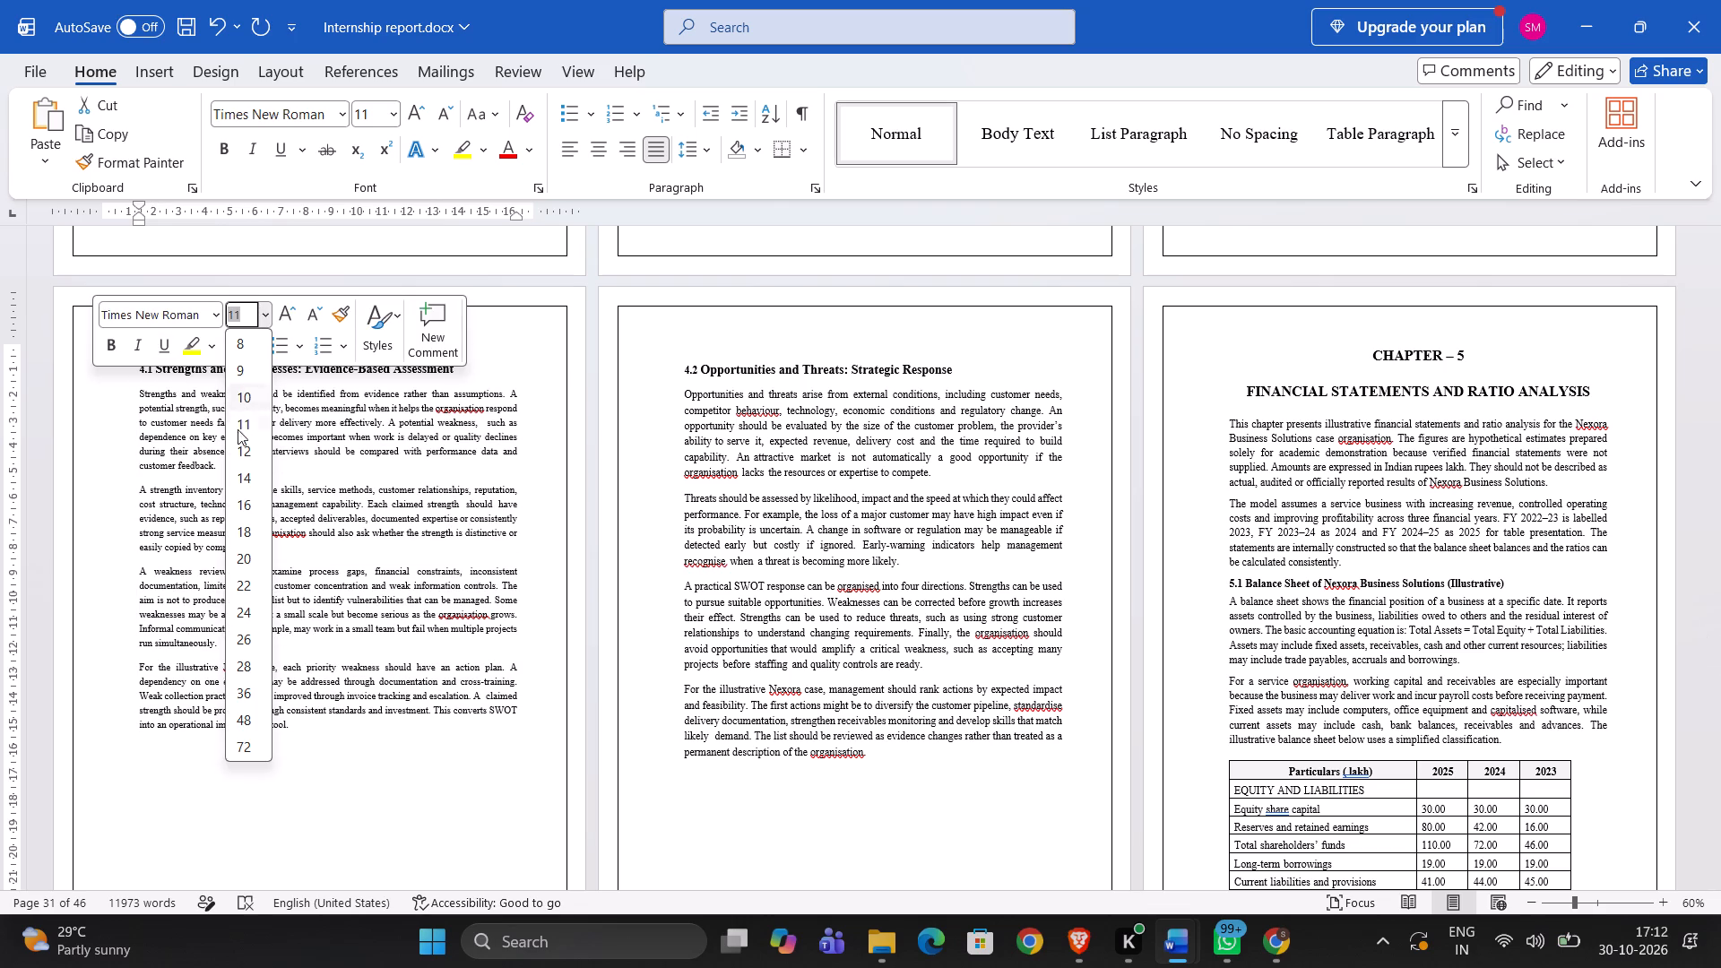
click(247, 451)
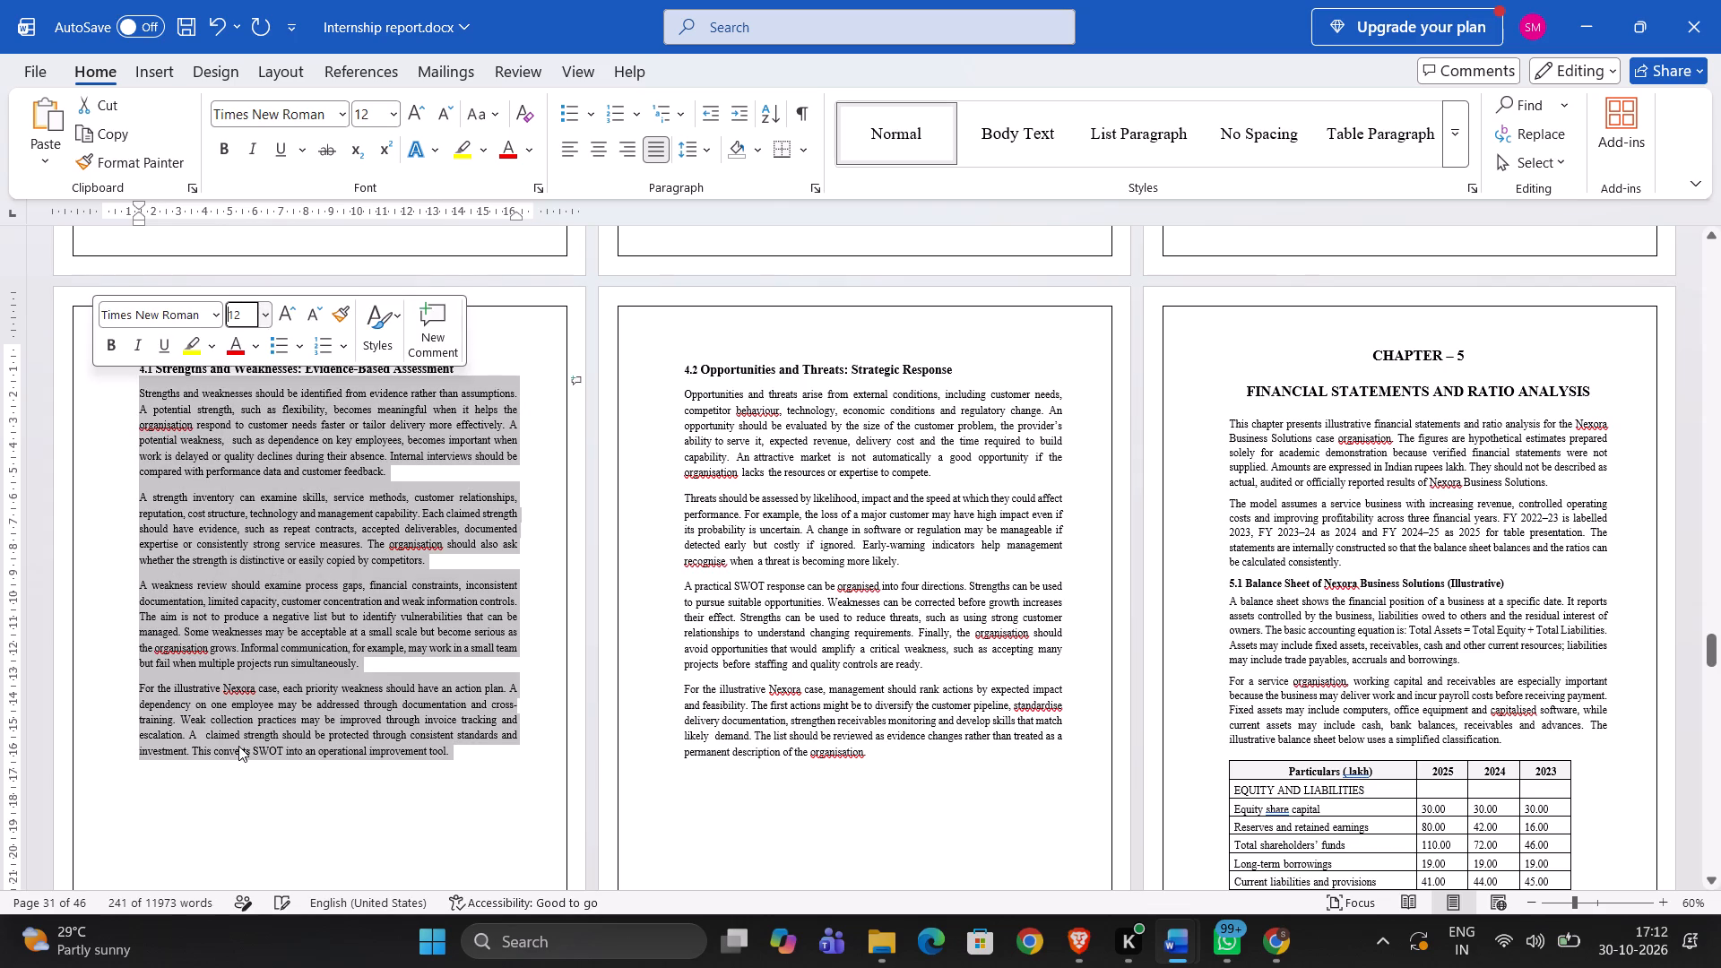
Remove the first-line indent from the closing paragraph below the strategic approach table in Chapter 4.
click(227, 851)
scroll(239, 844, up, 2)
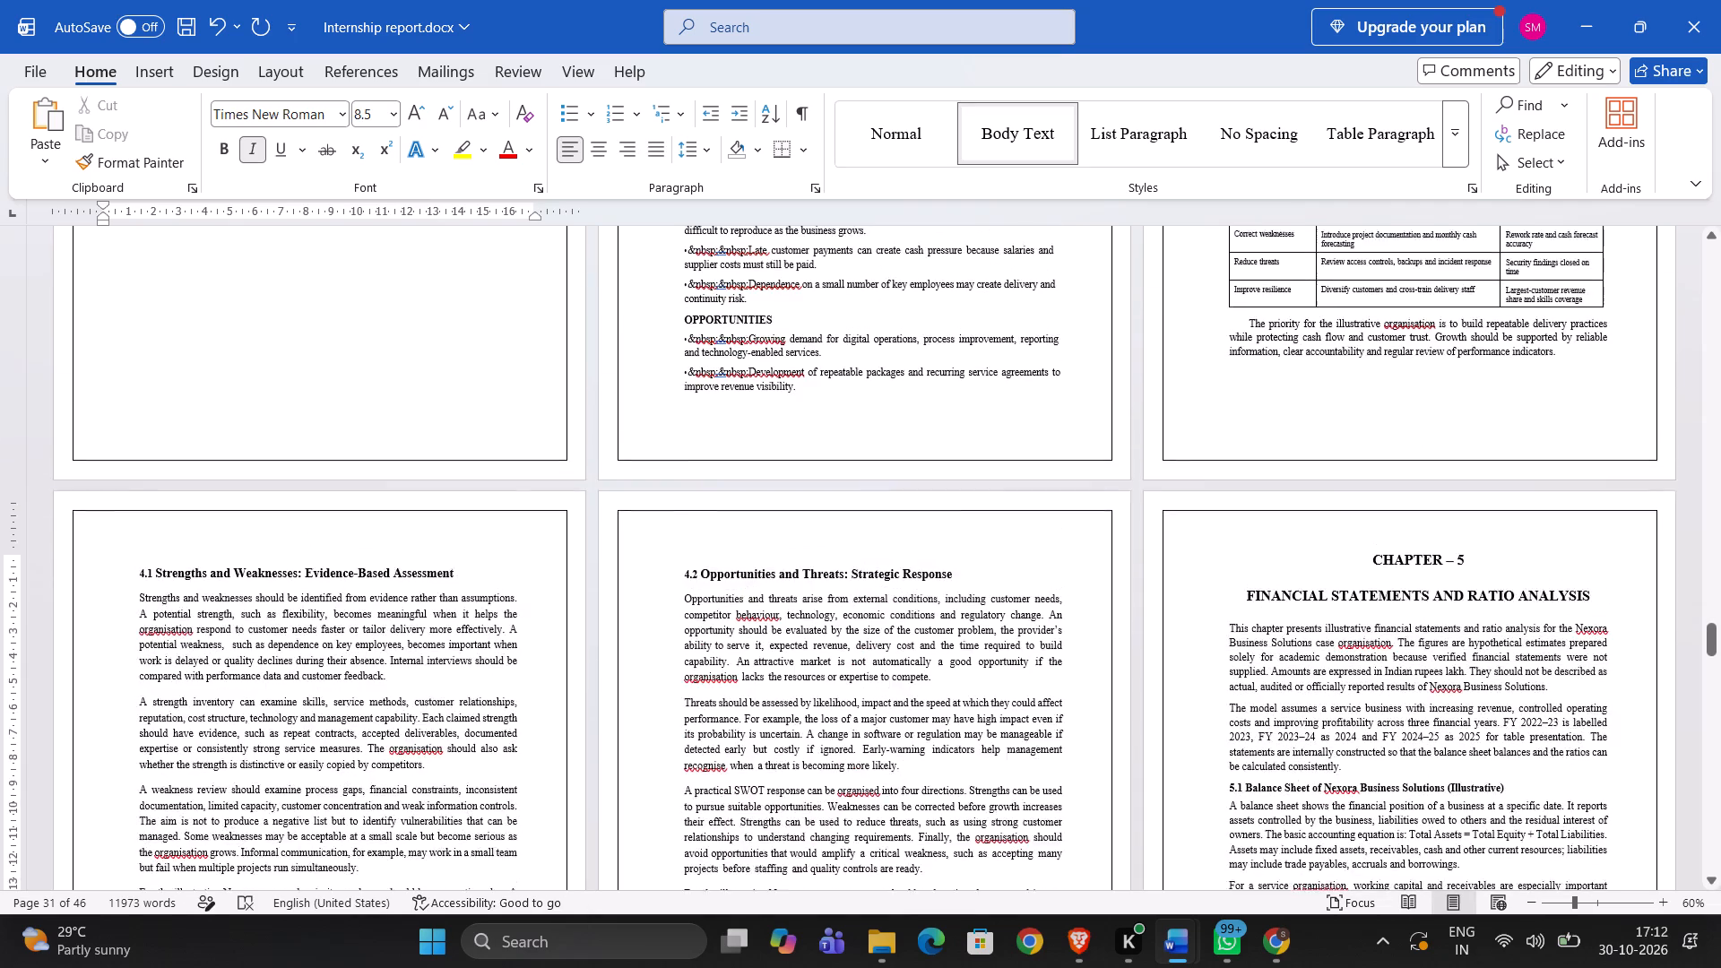
scroll(239, 844, up, 4)
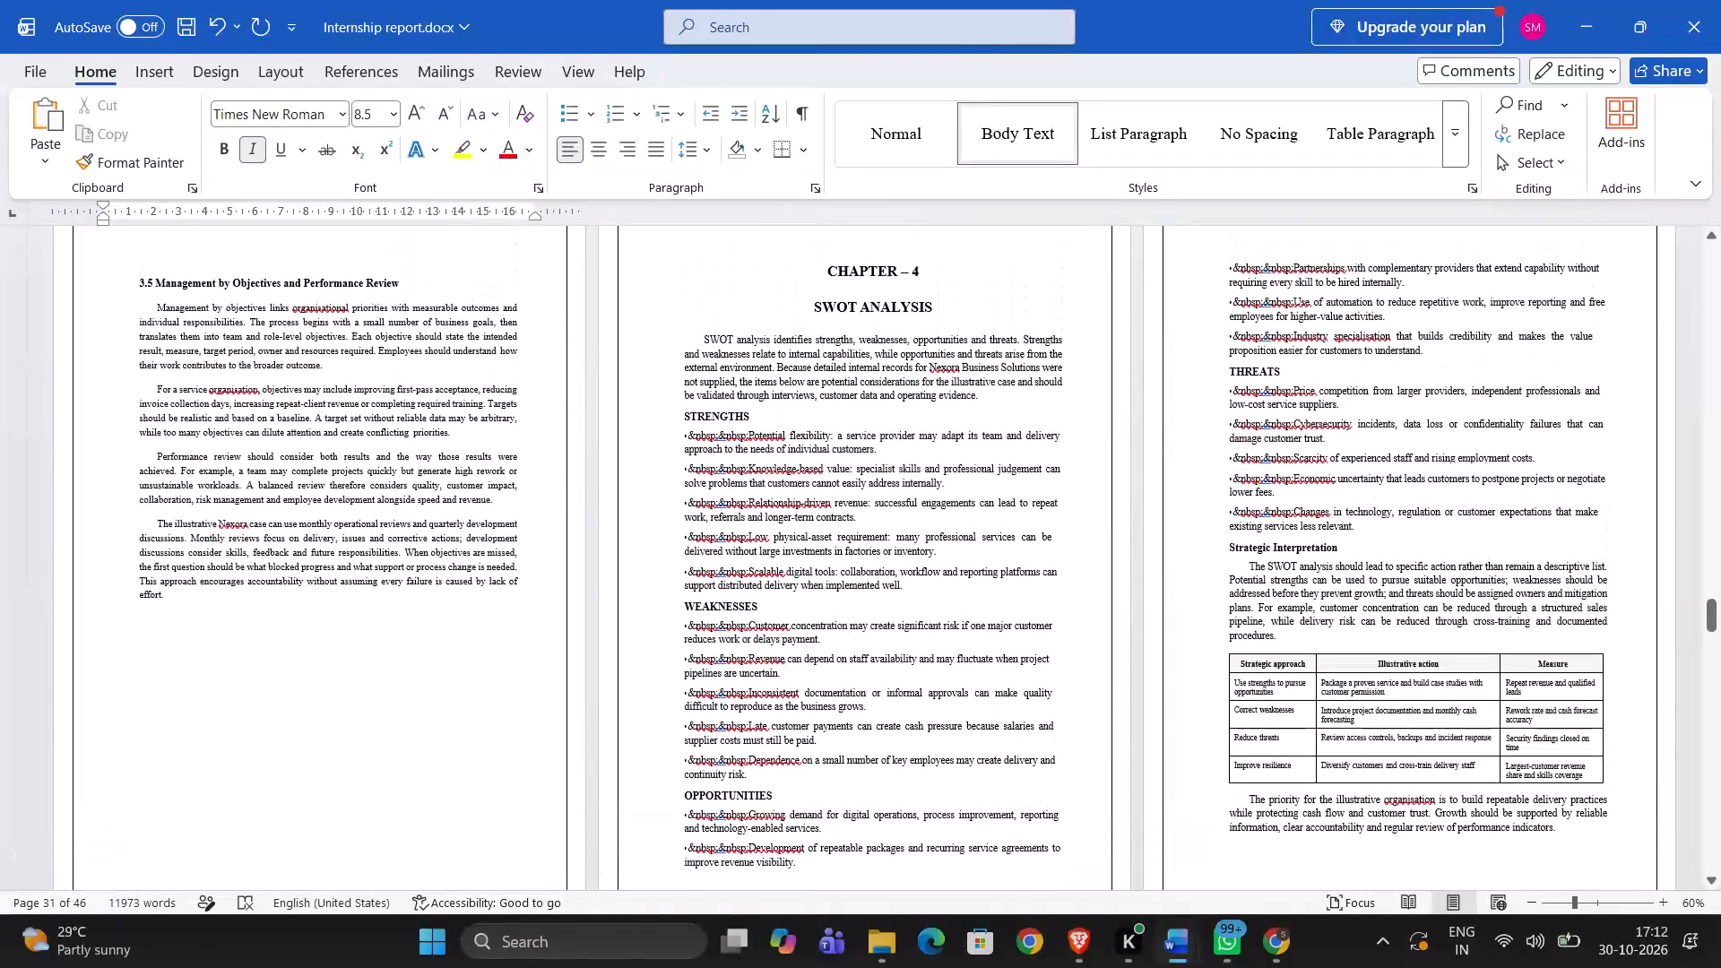
scroll(239, 844, down, 2)
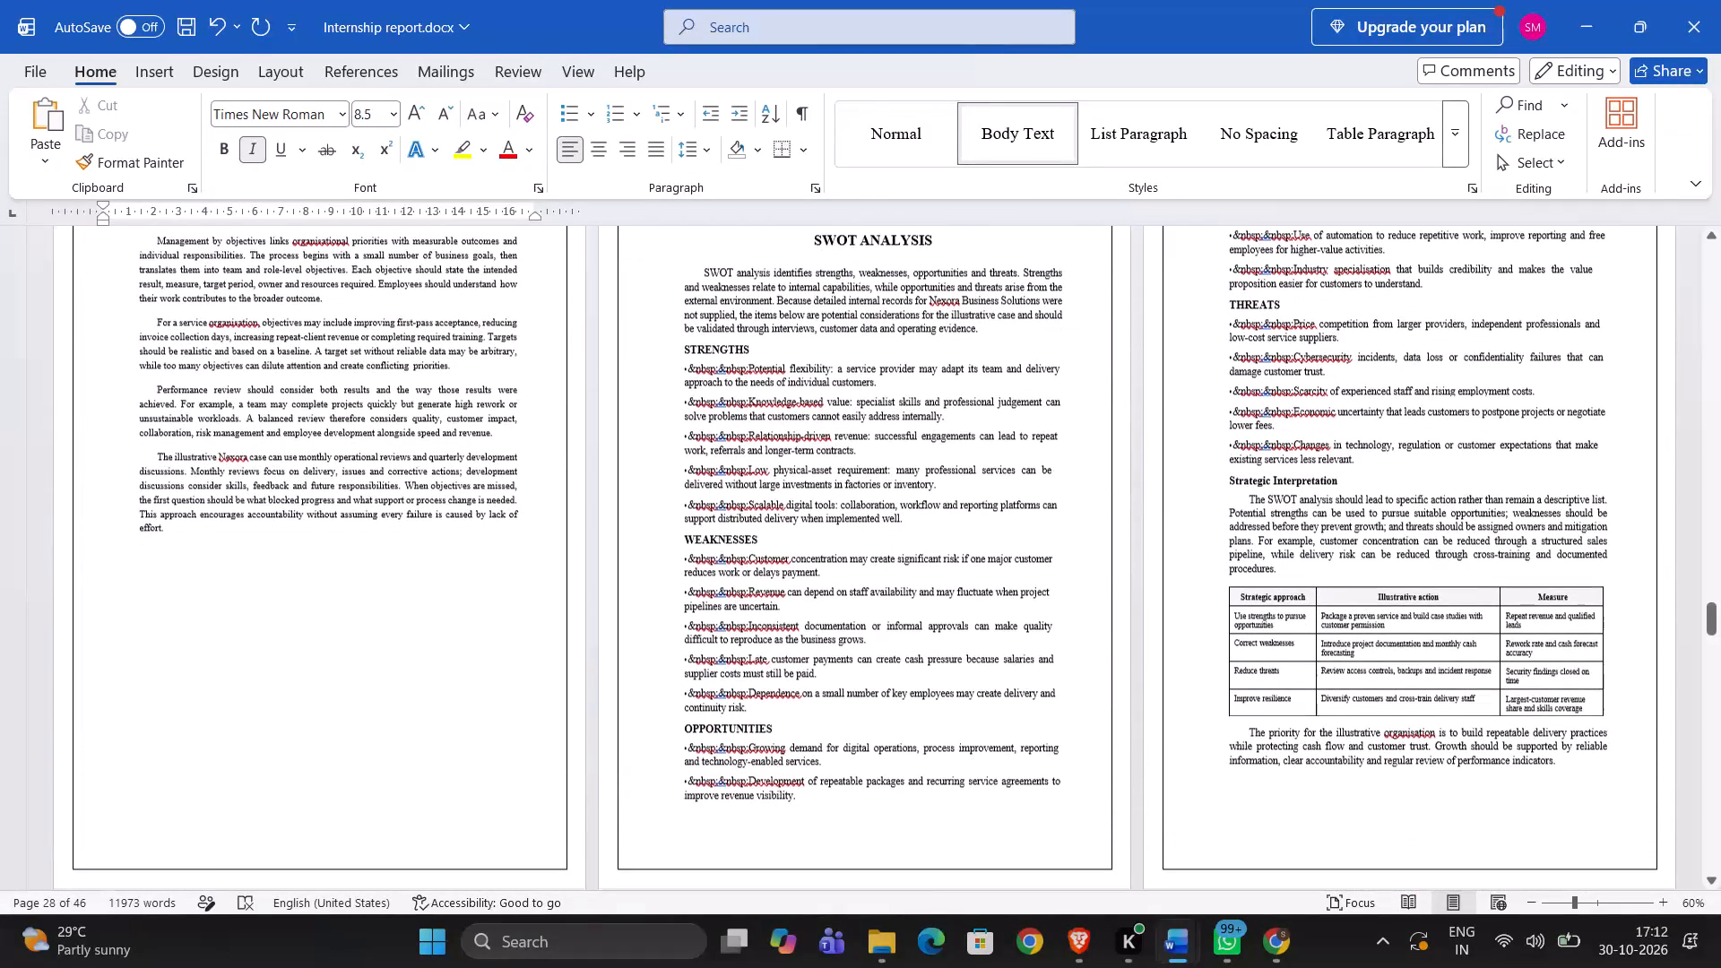
scroll(239, 844, down, 1)
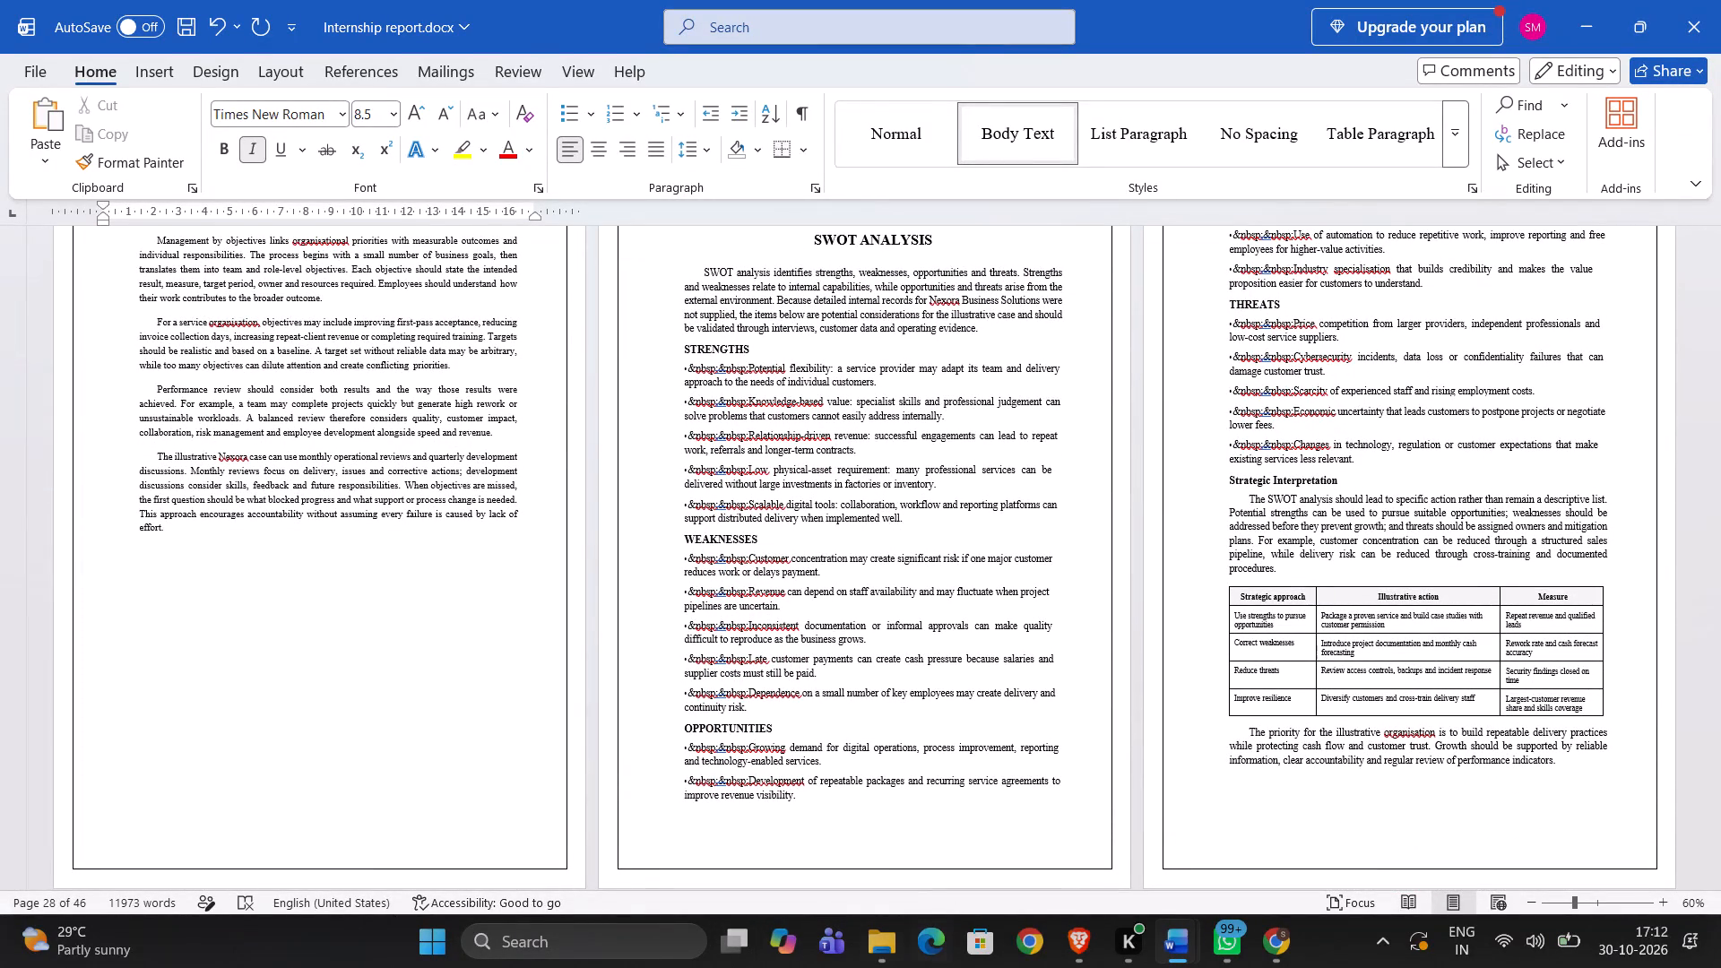
click(1252, 730)
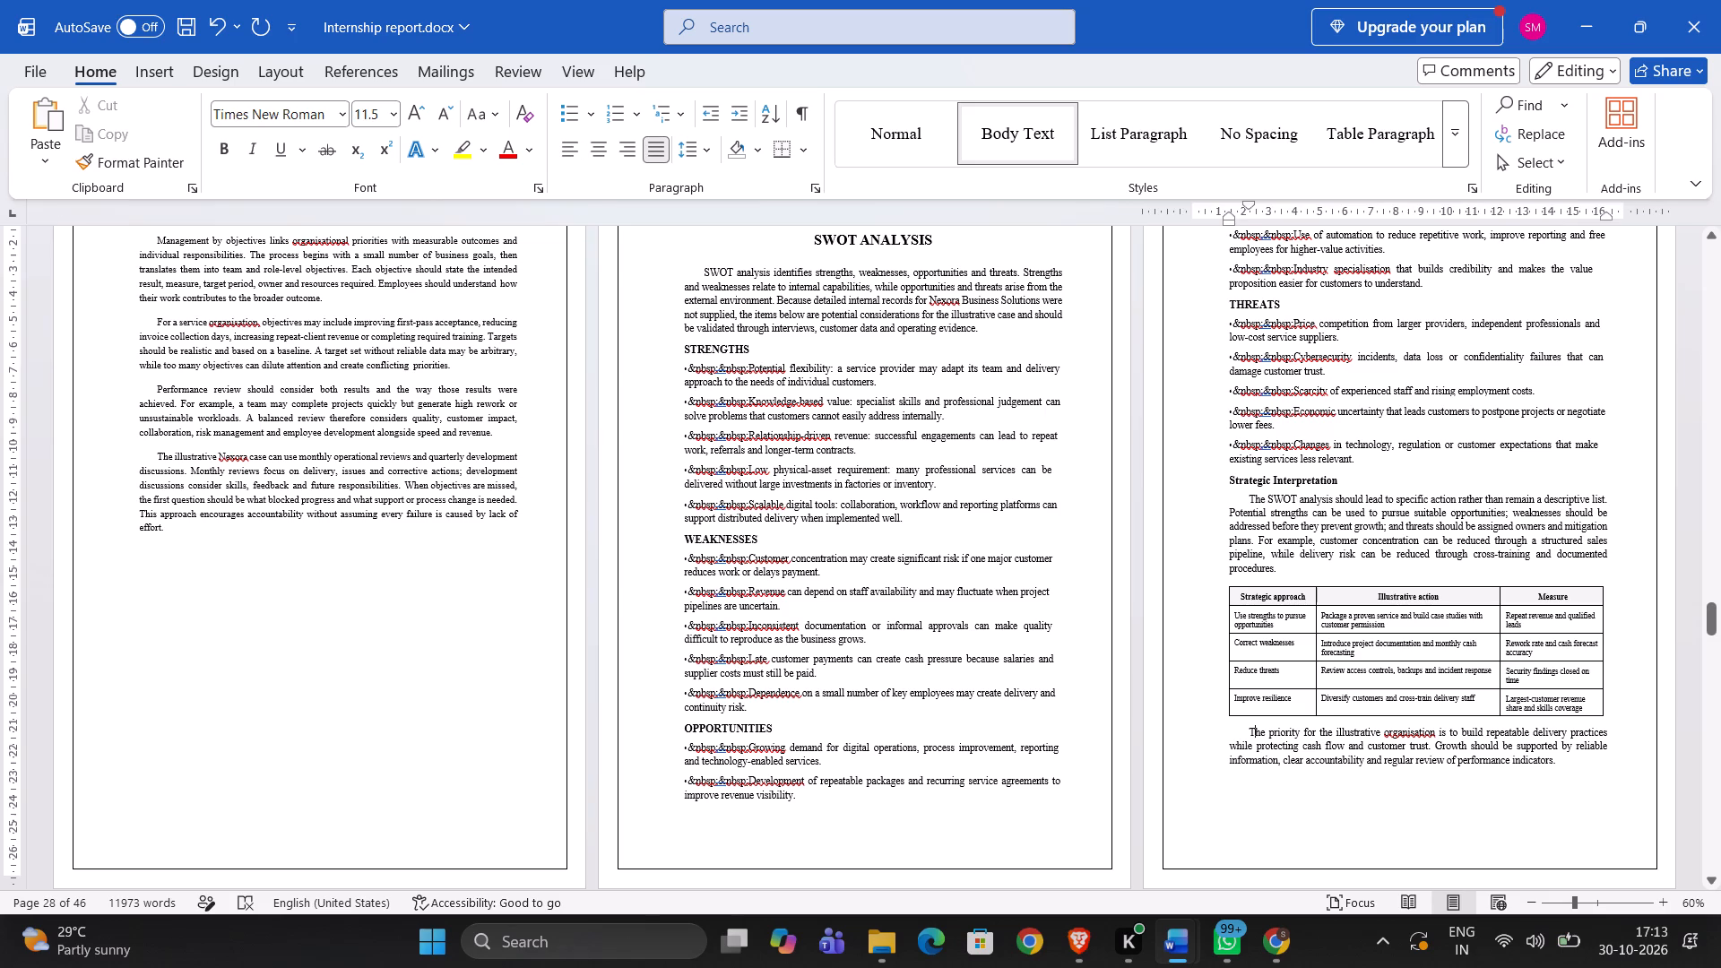
double_click(1252, 730)
key(Left)
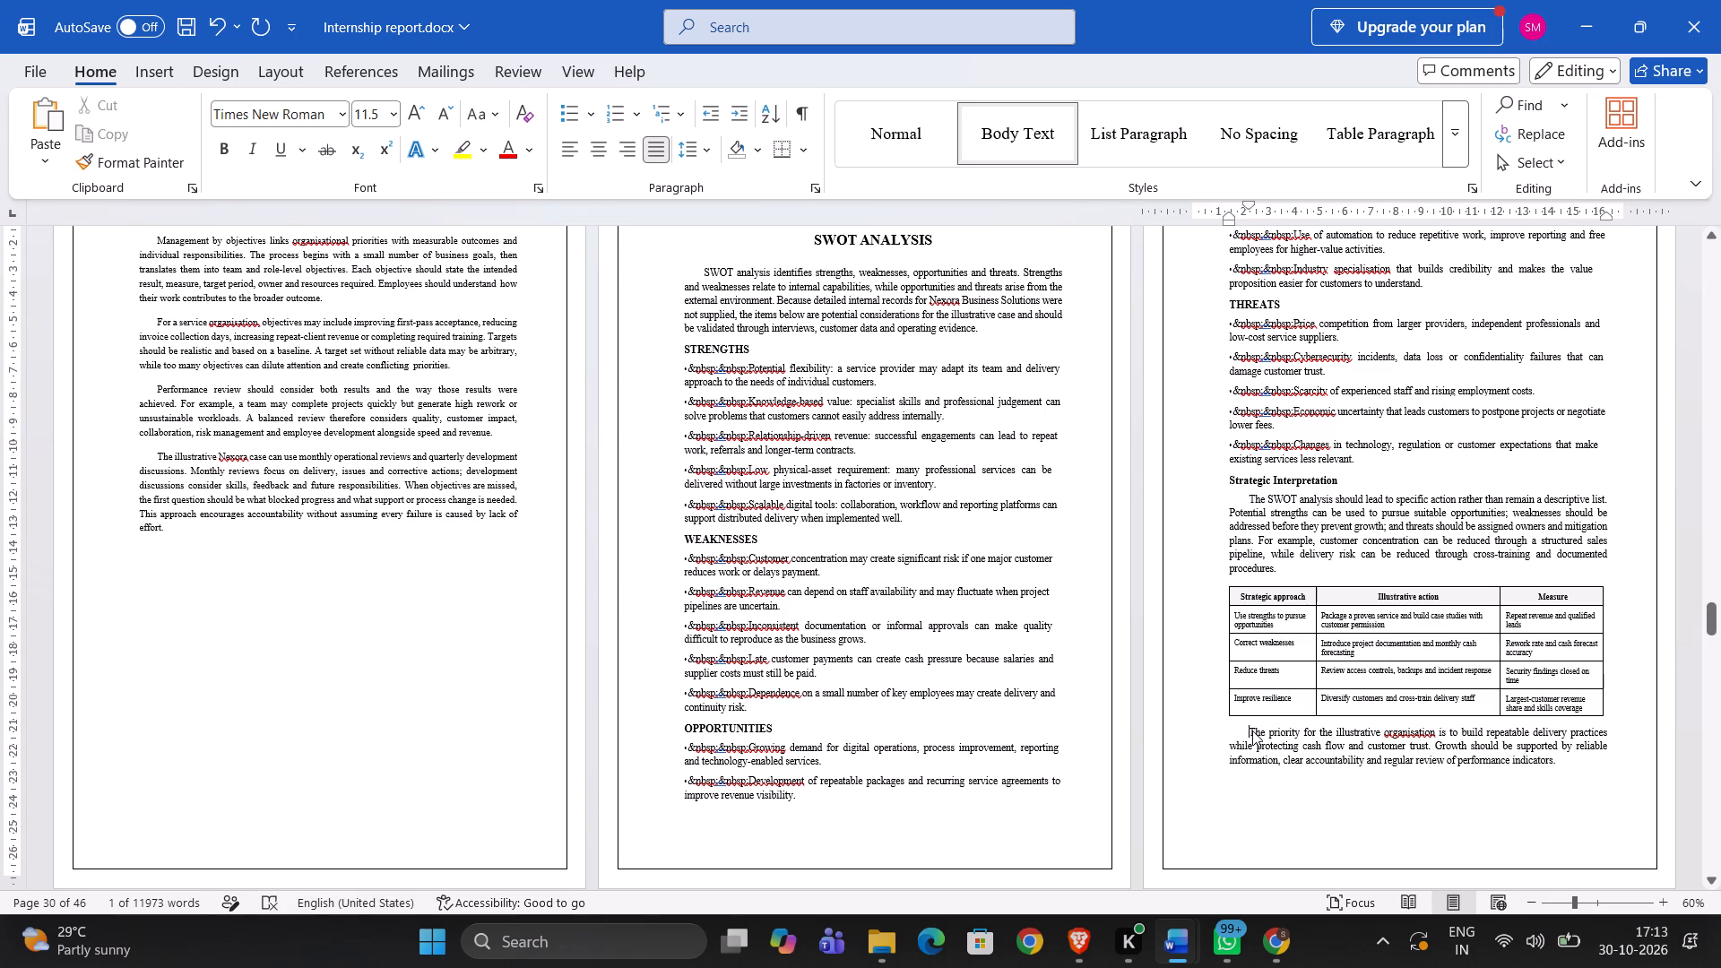
key(BackSpace)
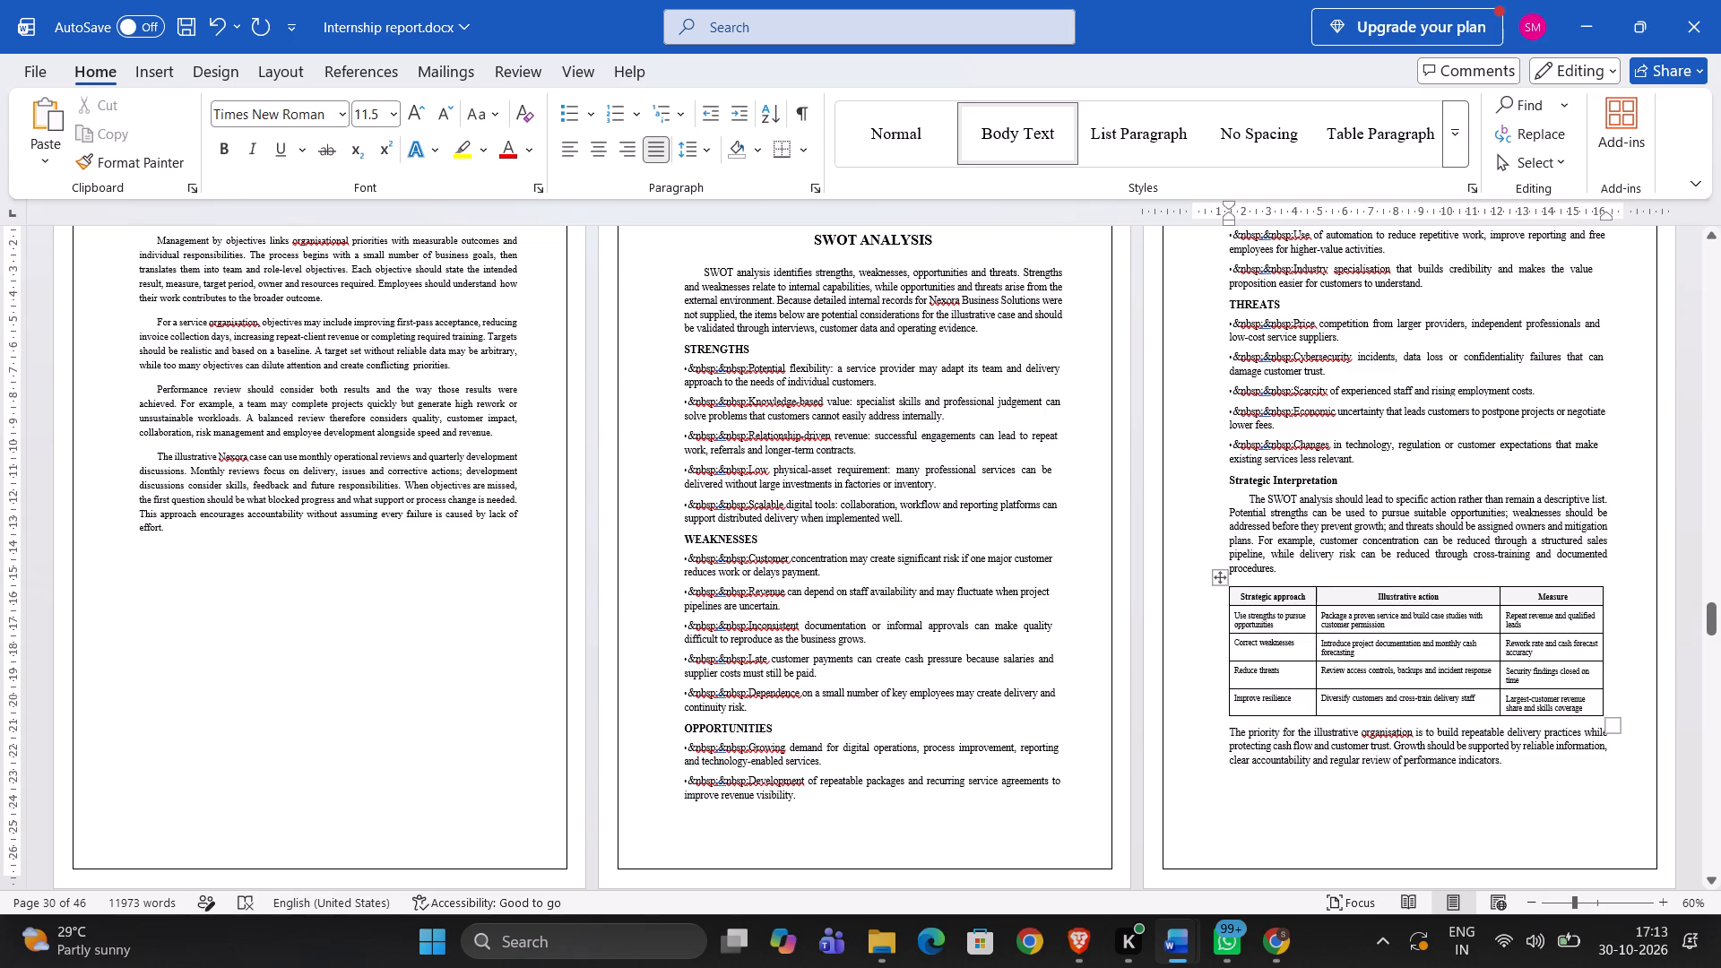
Delete the stray &nbsp;&nbsp; codes before "Partnerships" in the opportunities bullet about complementary providers.
scroll(1287, 565, up, 2)
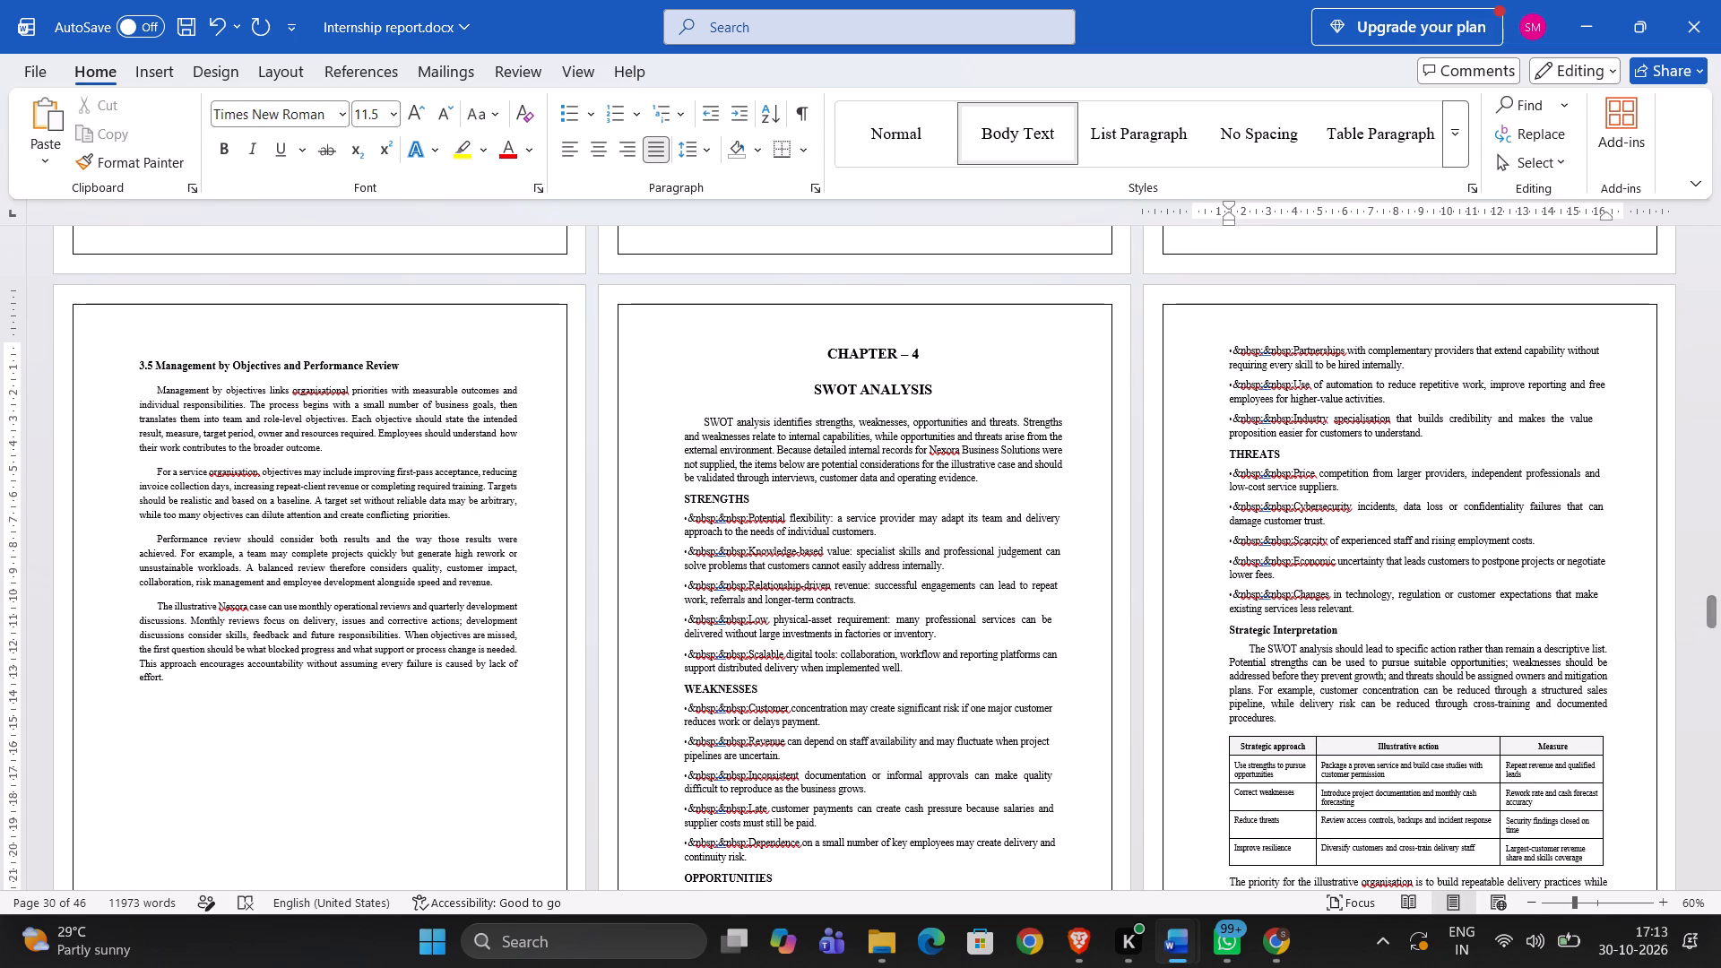
click(1292, 348)
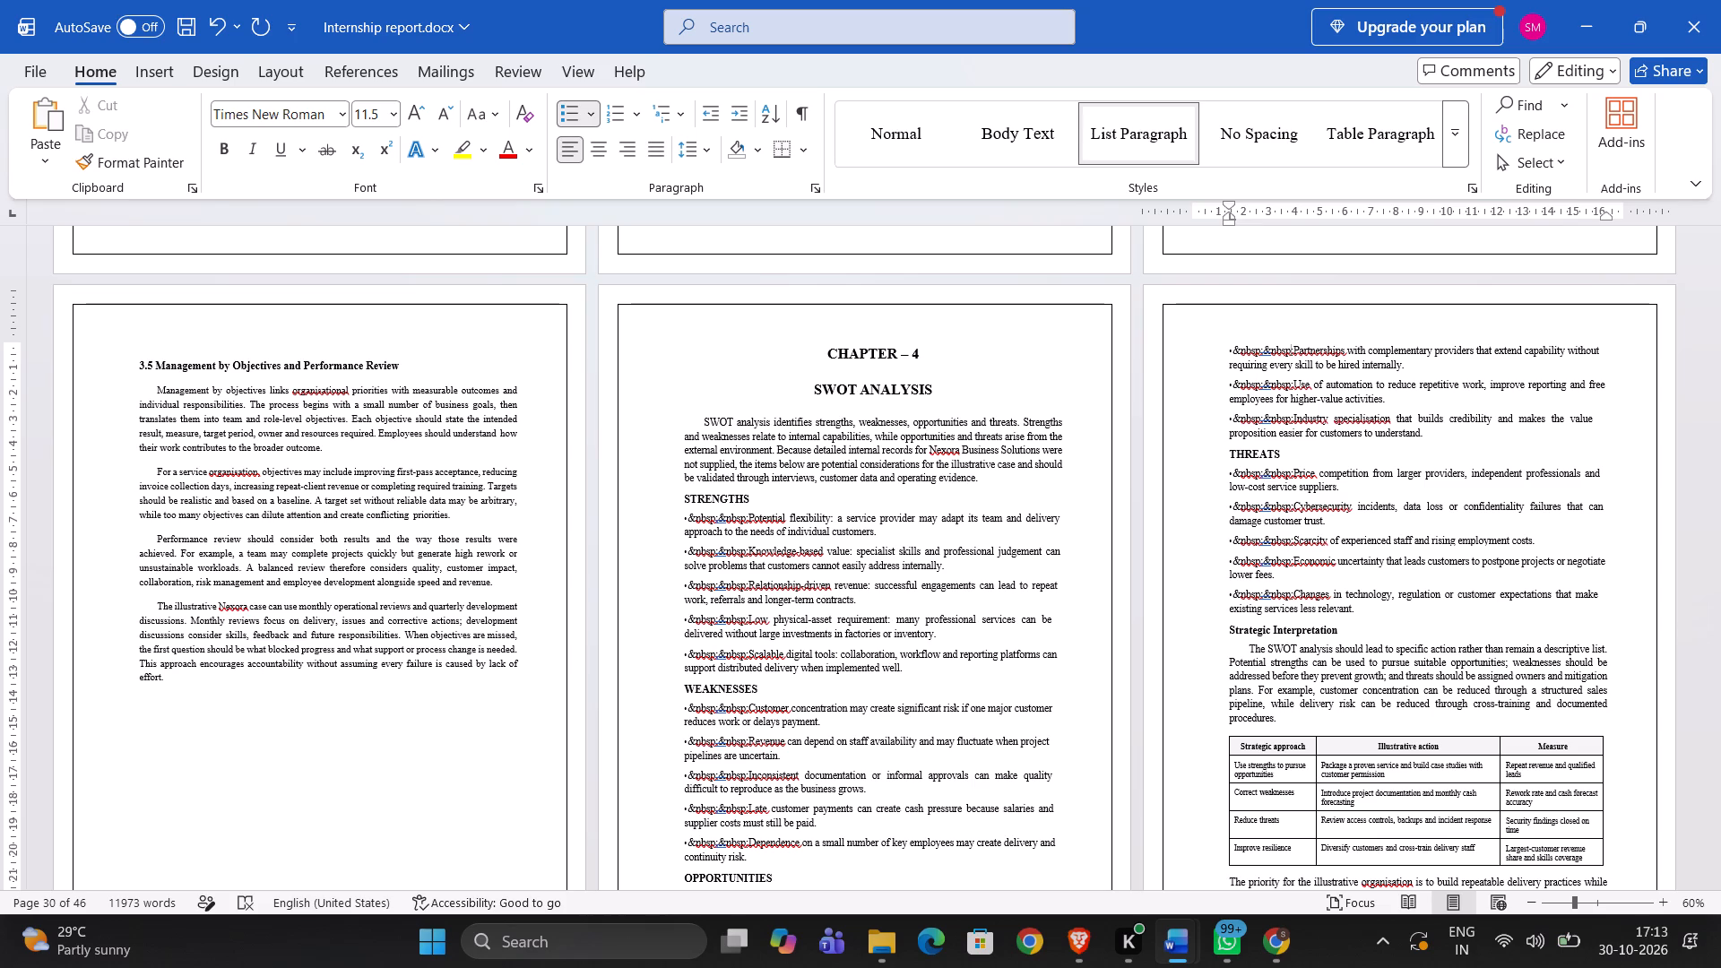
key(BackSpace)
key(BackSpace)
key(BackSpace)
key(BackSpace)
key(BackSpace)
key(BackSpace)
key(BackSpace)
key(BackSpace)
key(BackSpace)
key(BackSpace)
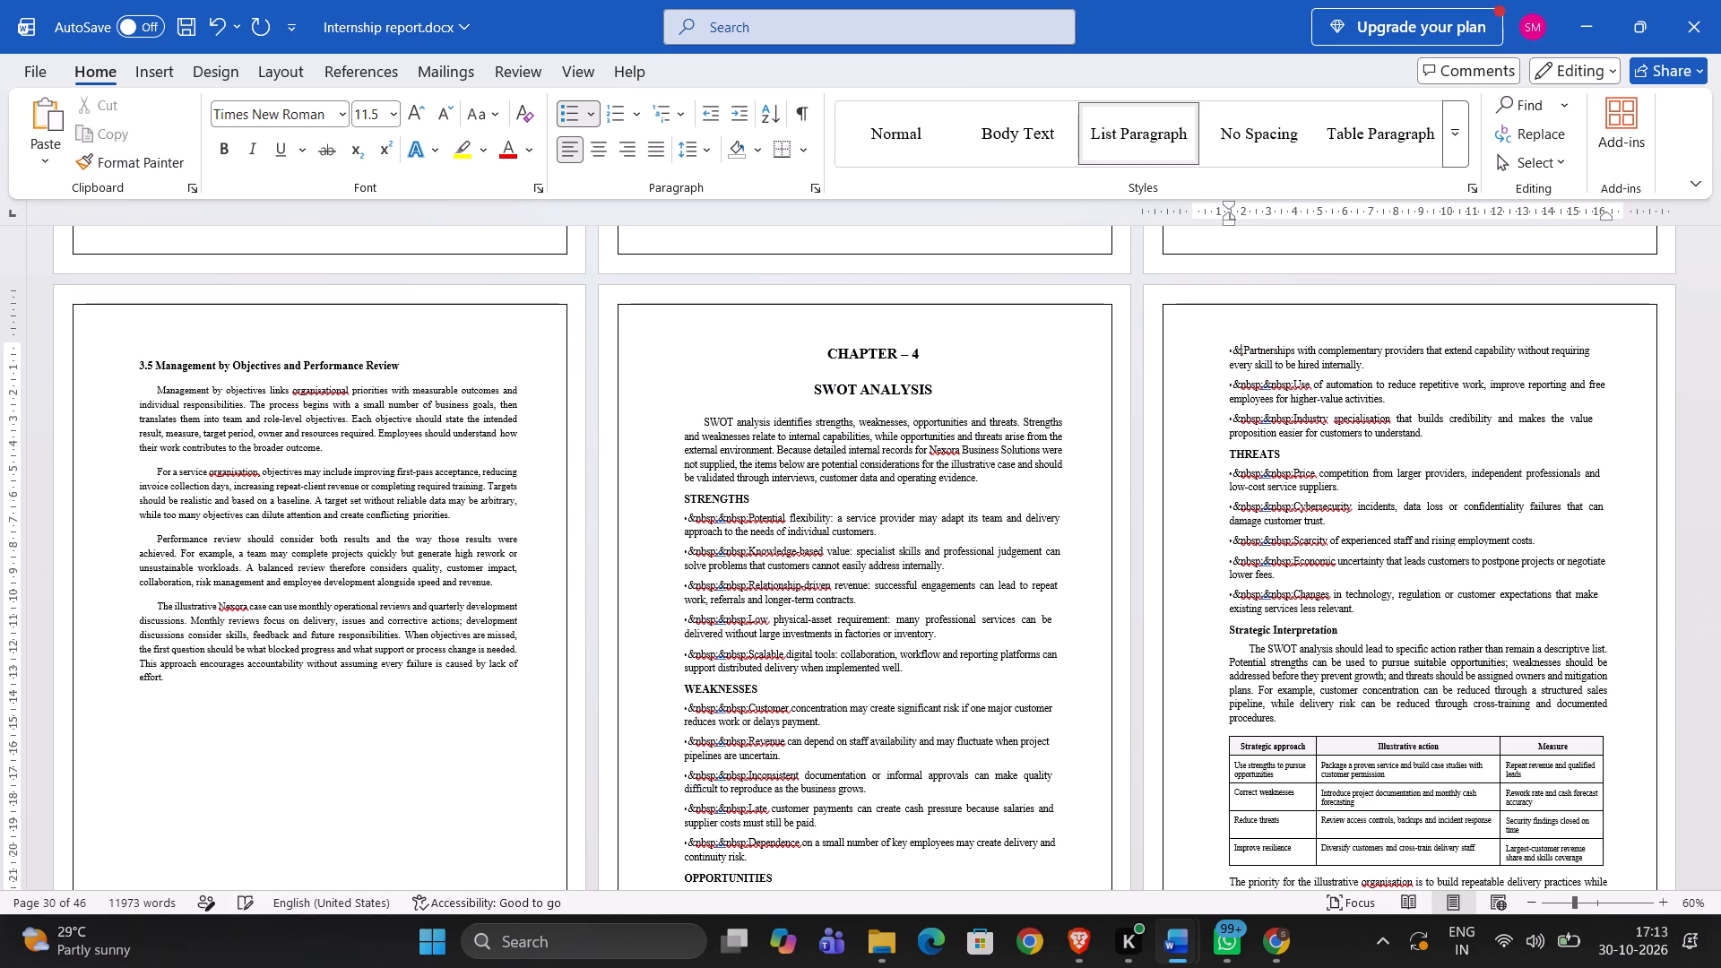
key(BackSpace)
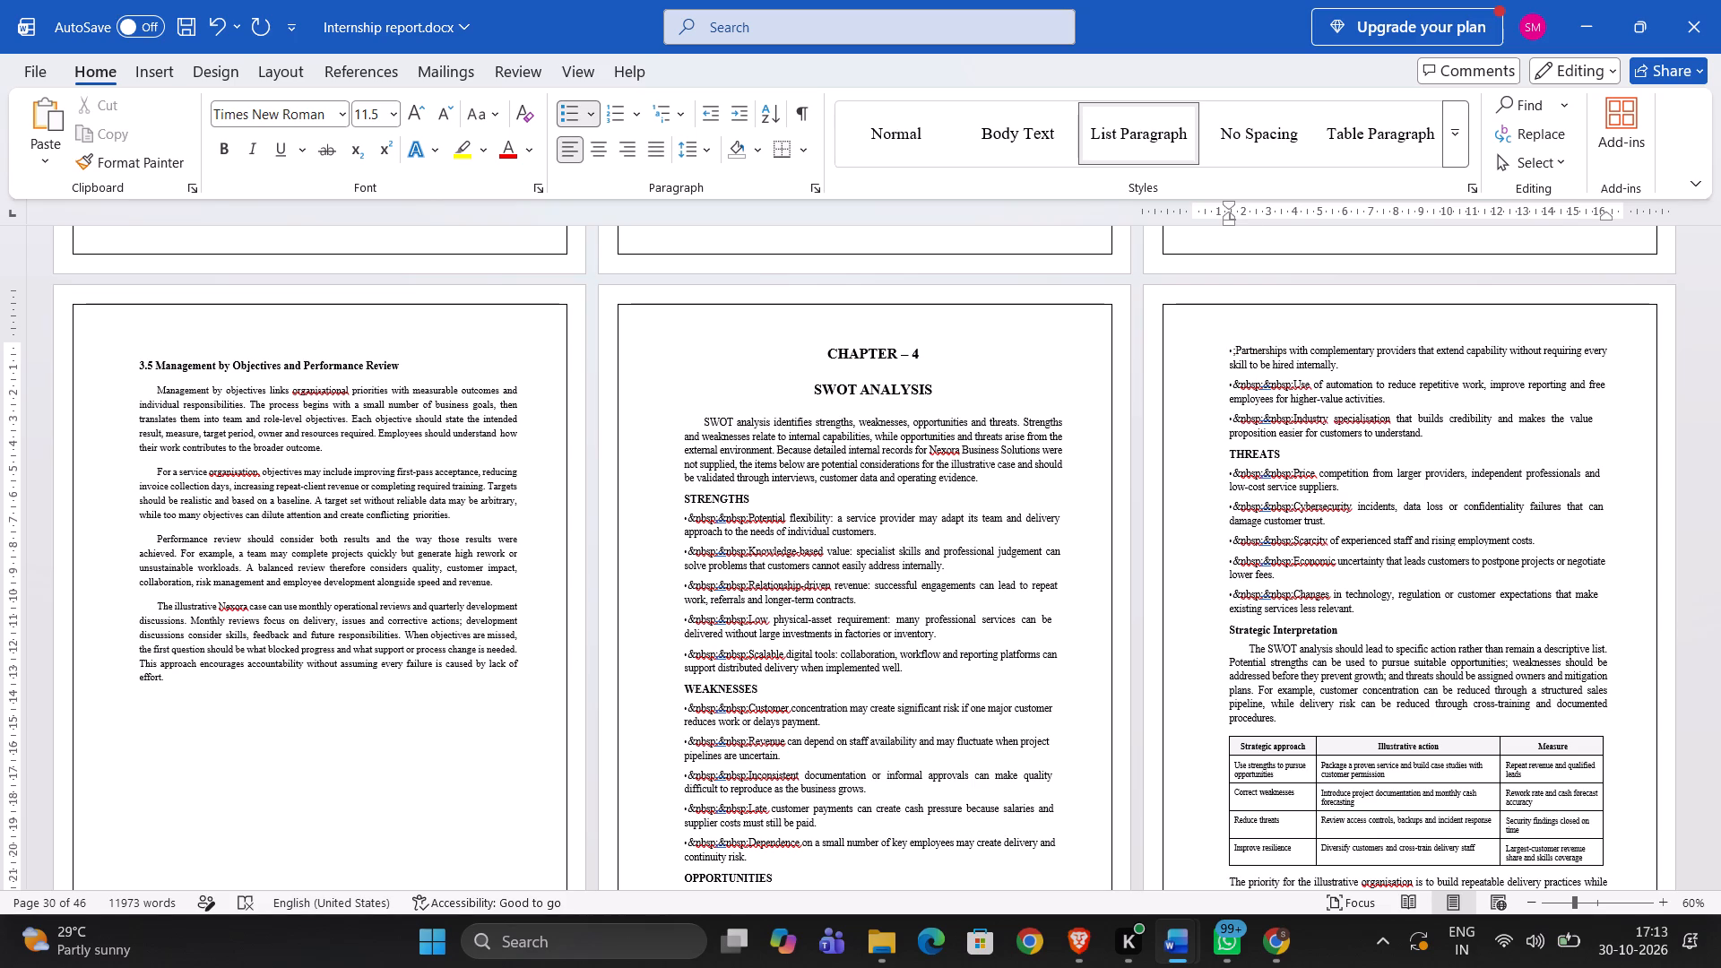
key(Right)
key(BackSpace)
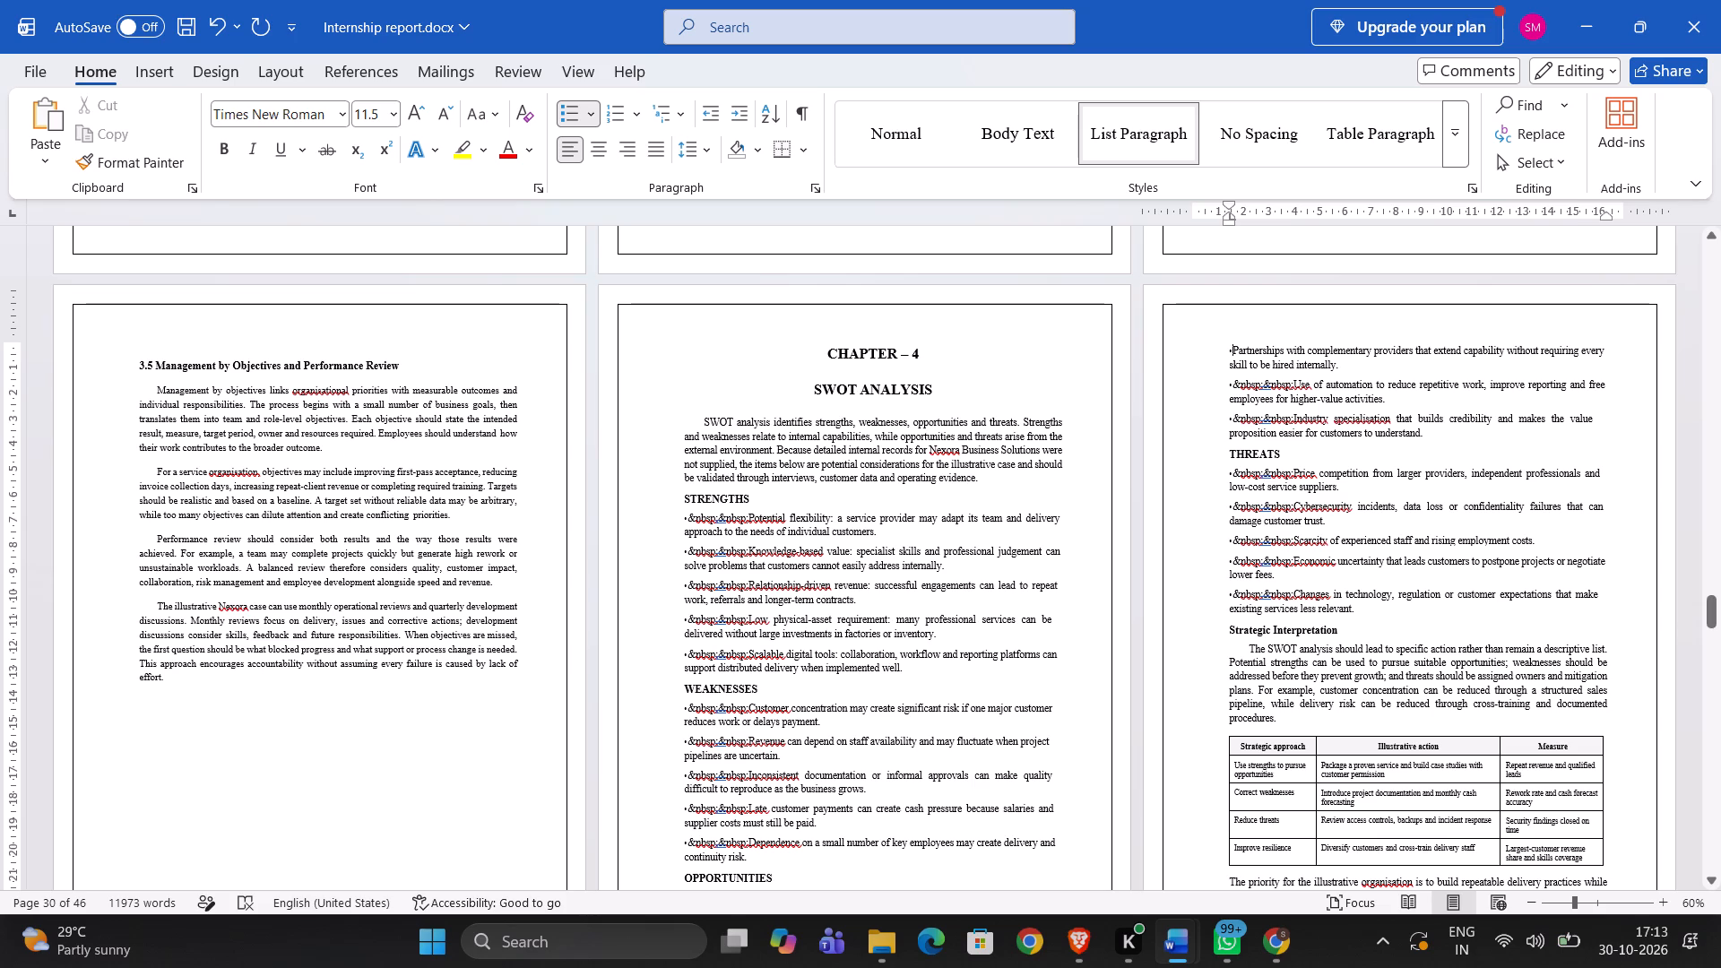
Delete the stray &nbsp;&nbsp; codes before "Use of automation" in the opportunities bullet about reducing repetitive work.
click(1291, 385)
key(BackSpace)
key(BackSpace)
key(BackSpace)
key(BackSpace)
key(BackSpace)
key(BackSpace)
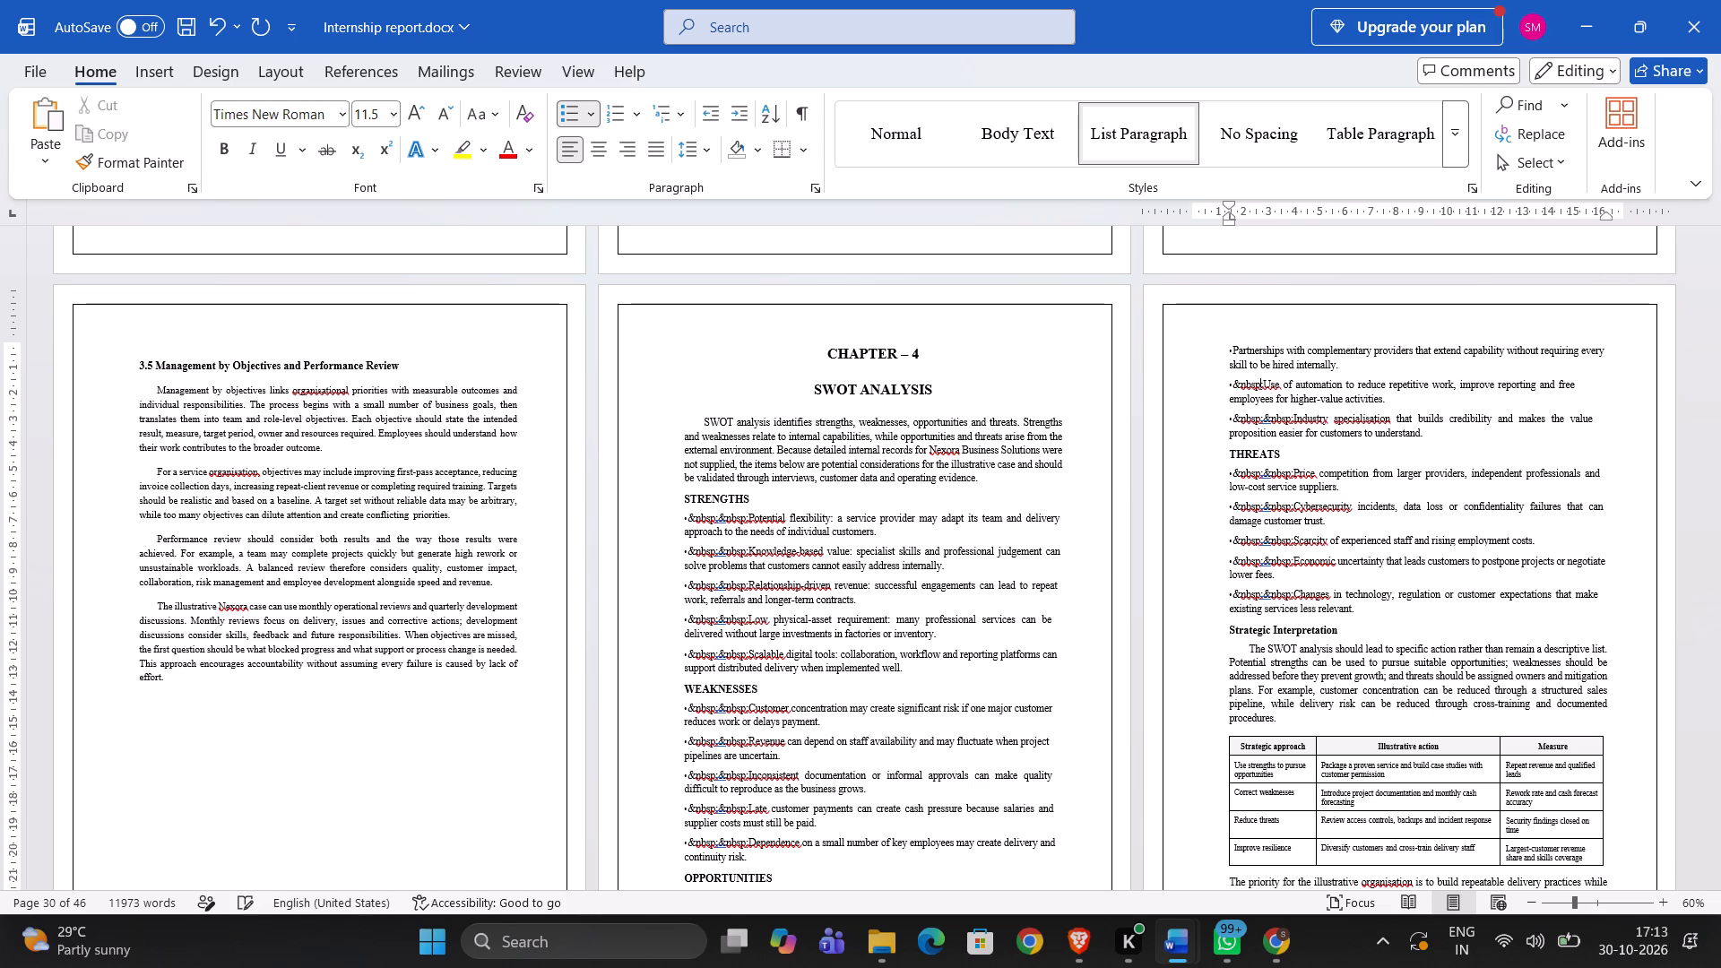
key(BackSpace)
key(BackSpace)
key(BackSpace)
key(BackSpace)
key(BackSpace)
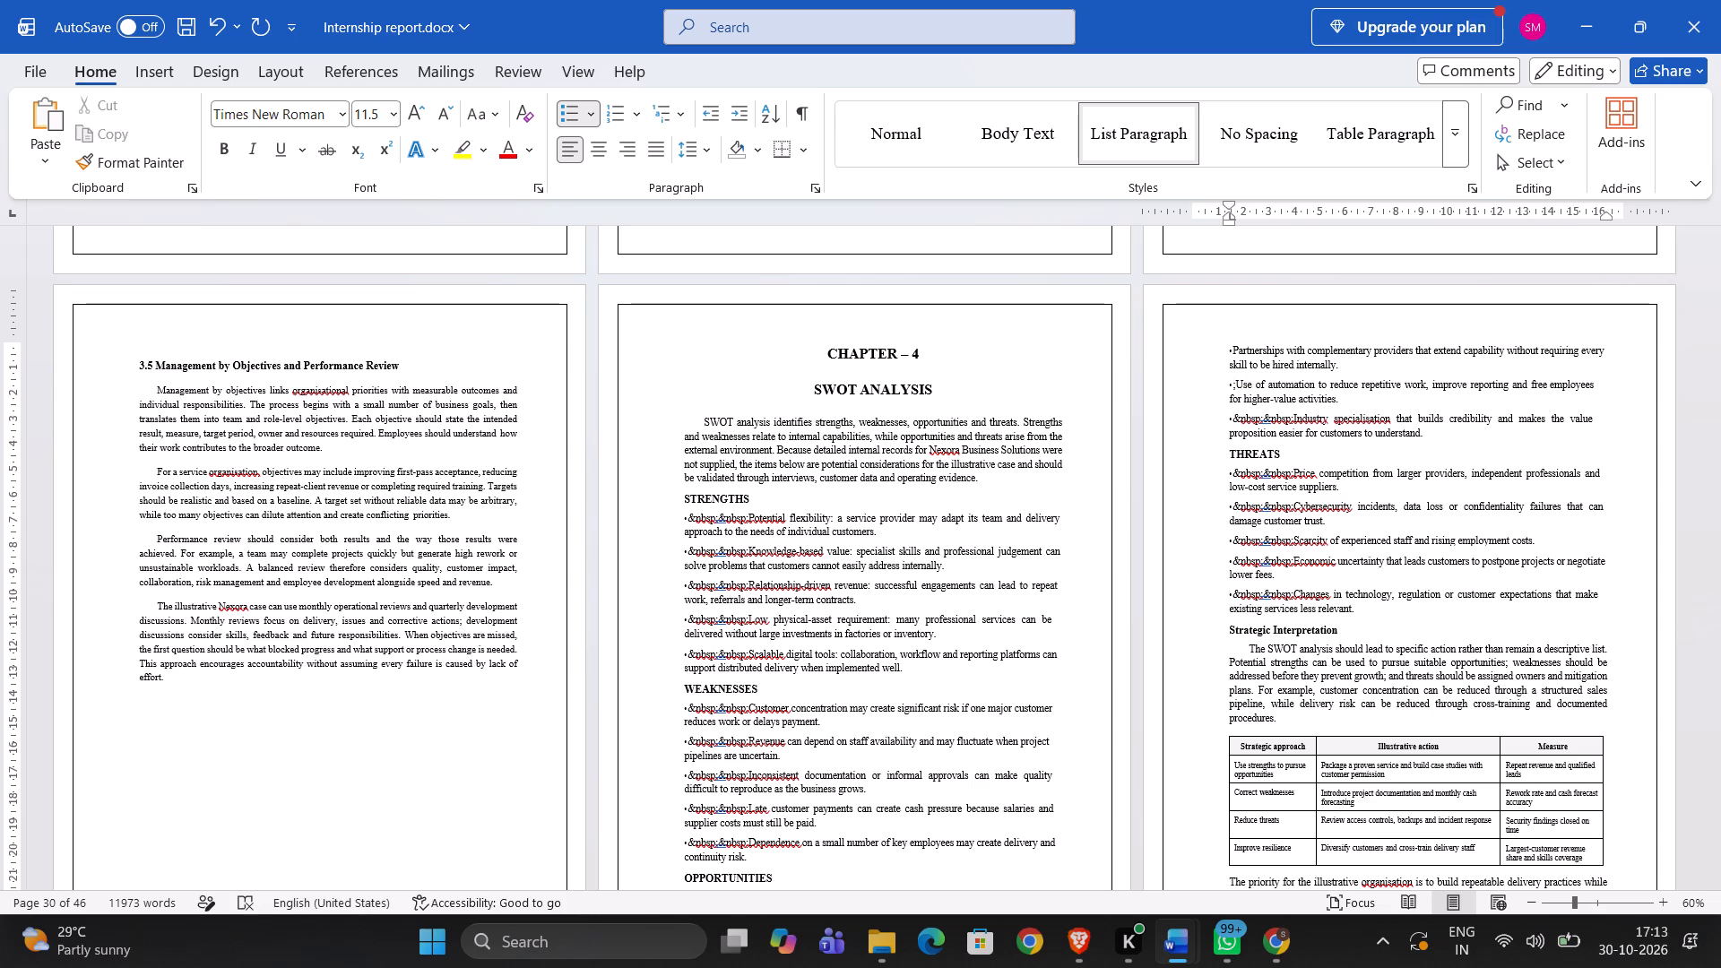
key(Right)
key(BackSpace)
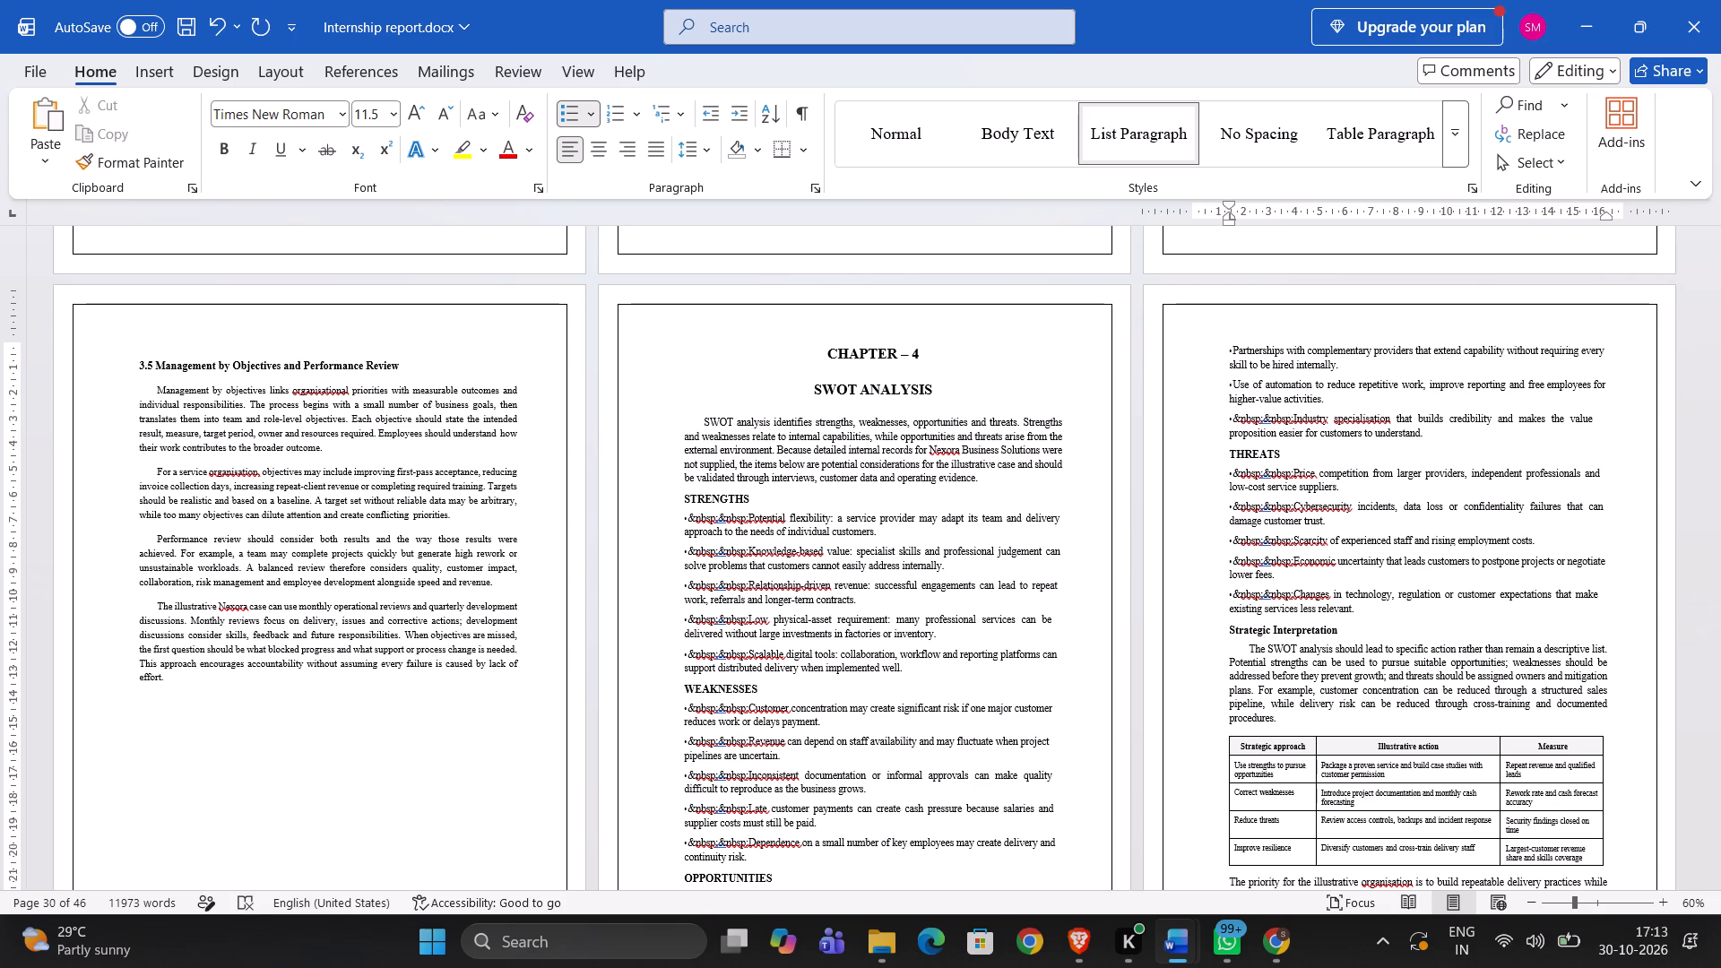
Delete the stray &nbsp;&nbsp; codes and the word "Industry" so the last opportunities bullet starts with "specialisation".
click(1331, 419)
key(BackSpace)
key(BackSpace)
key(BackSpace)
key(BackSpace)
key(BackSpace)
key(BackSpace)
key(BackSpace)
key(BackSpace)
key(BackSpace)
key(BackSpace)
key(BackSpace)
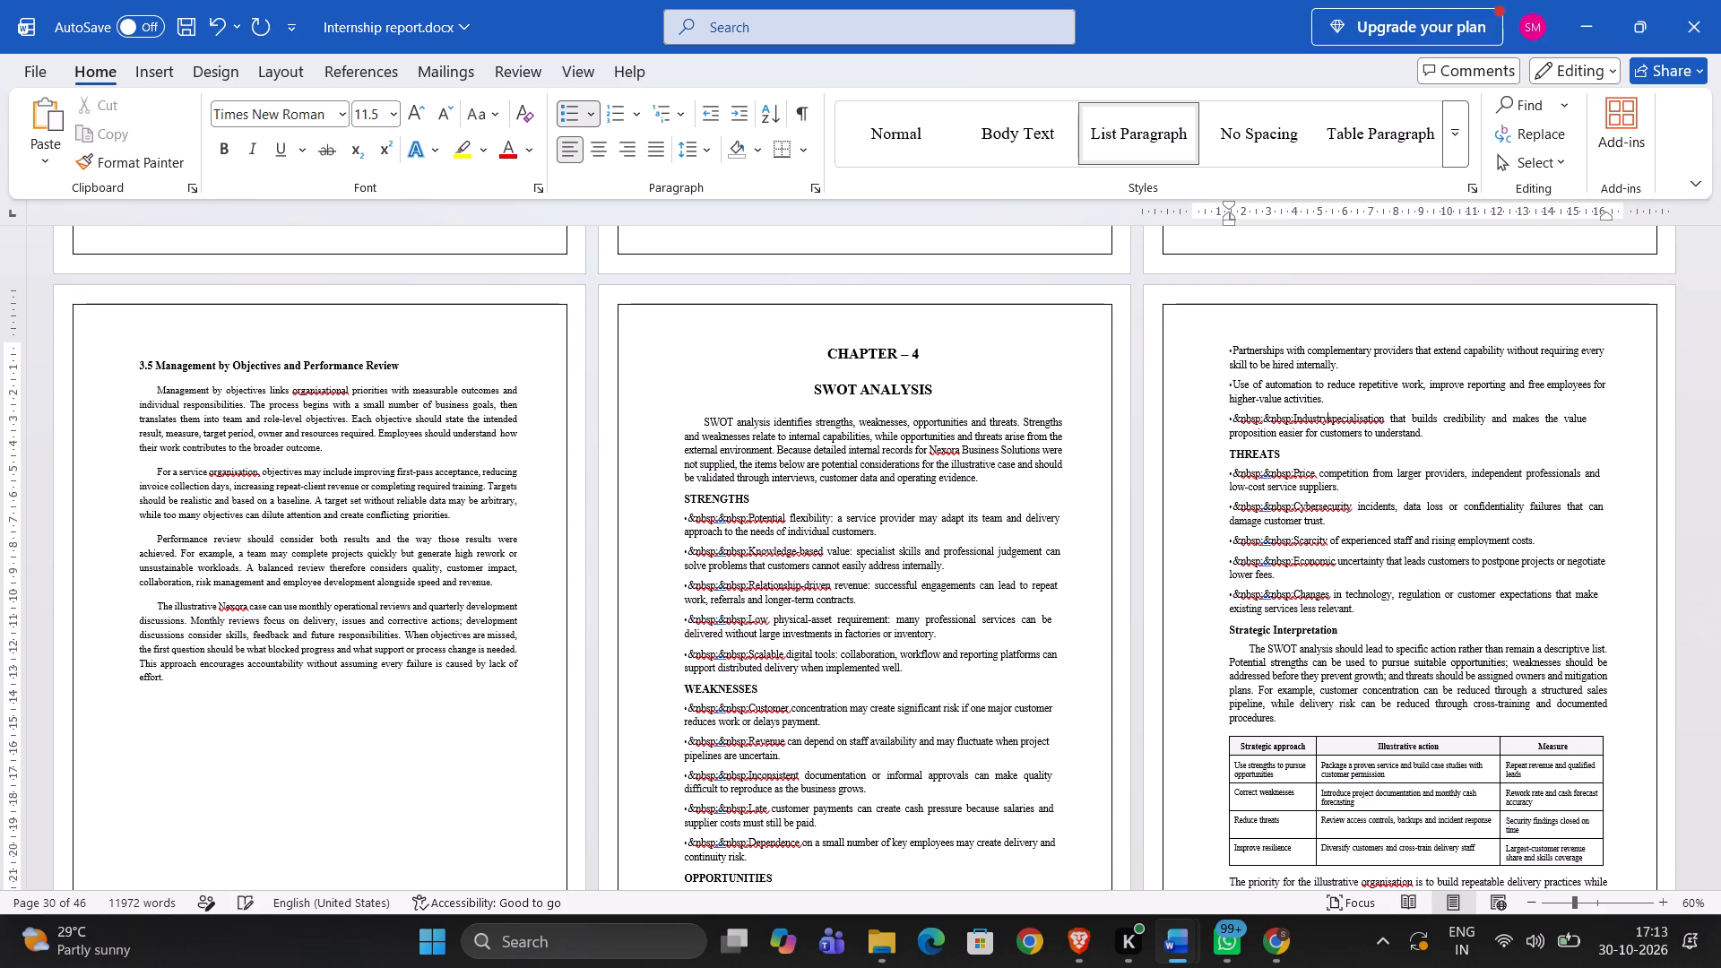
key(BackSpace)
key(BackSpace)
key(BackSpace)
key(BackSpace)
key(BackSpace)
key(BackSpace)
key(BackSpace)
key(BackSpace)
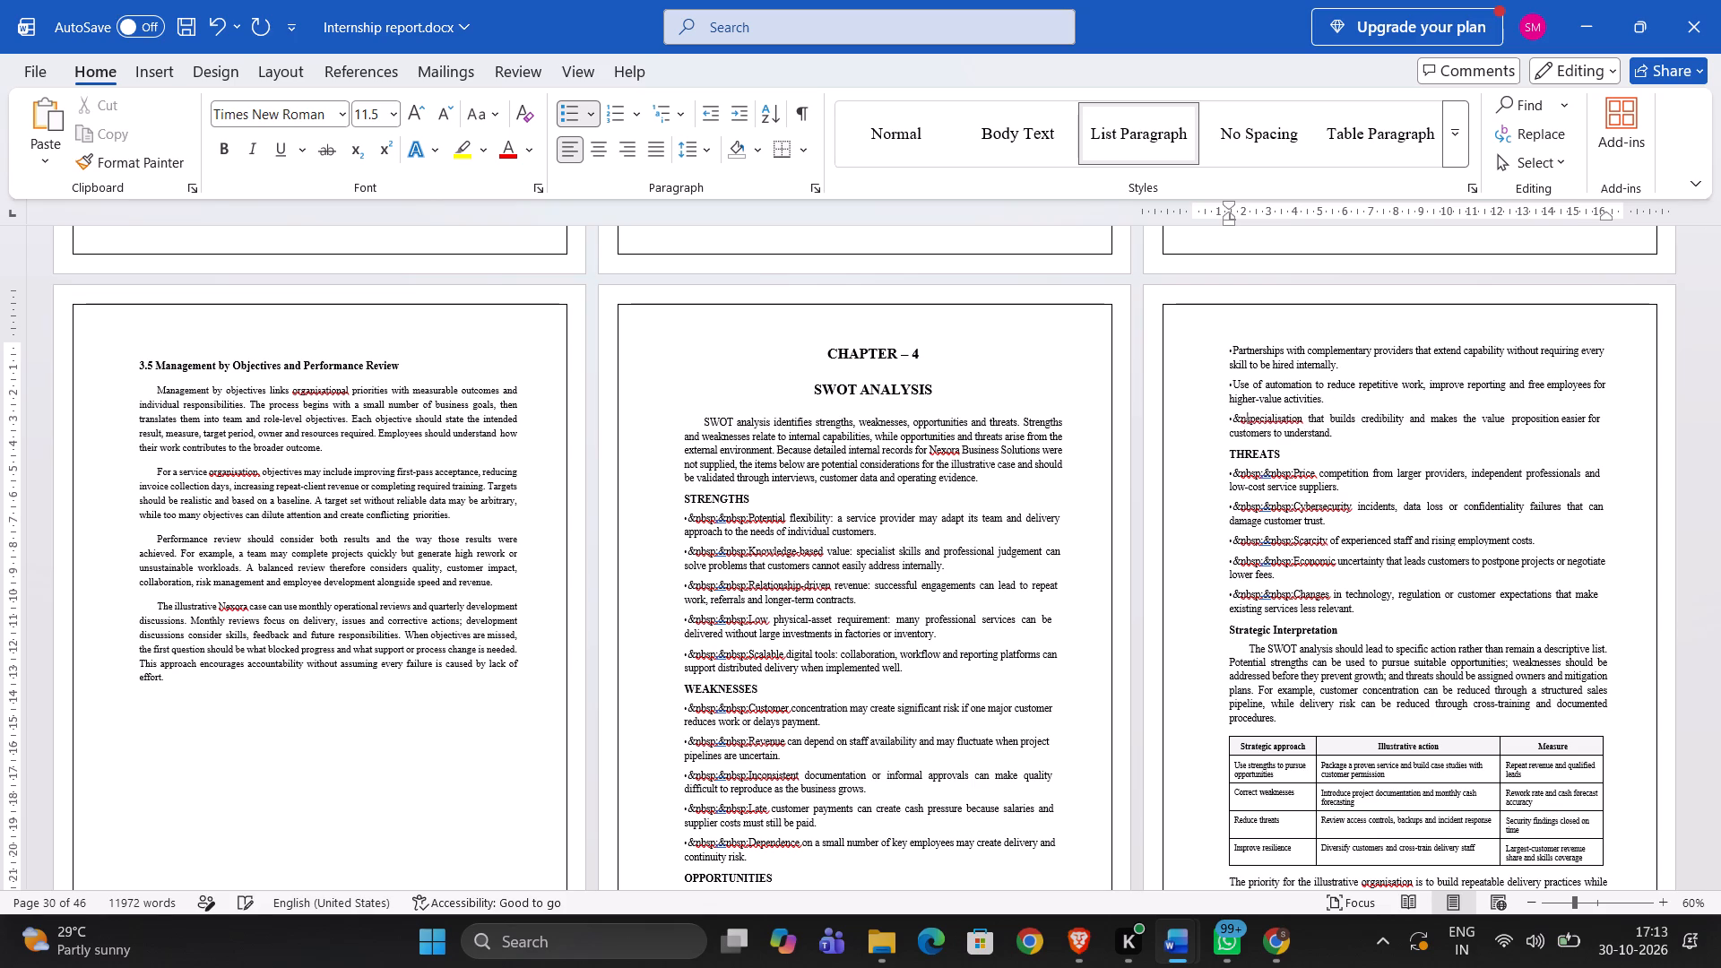
key(BackSpace)
key(BackSpace)
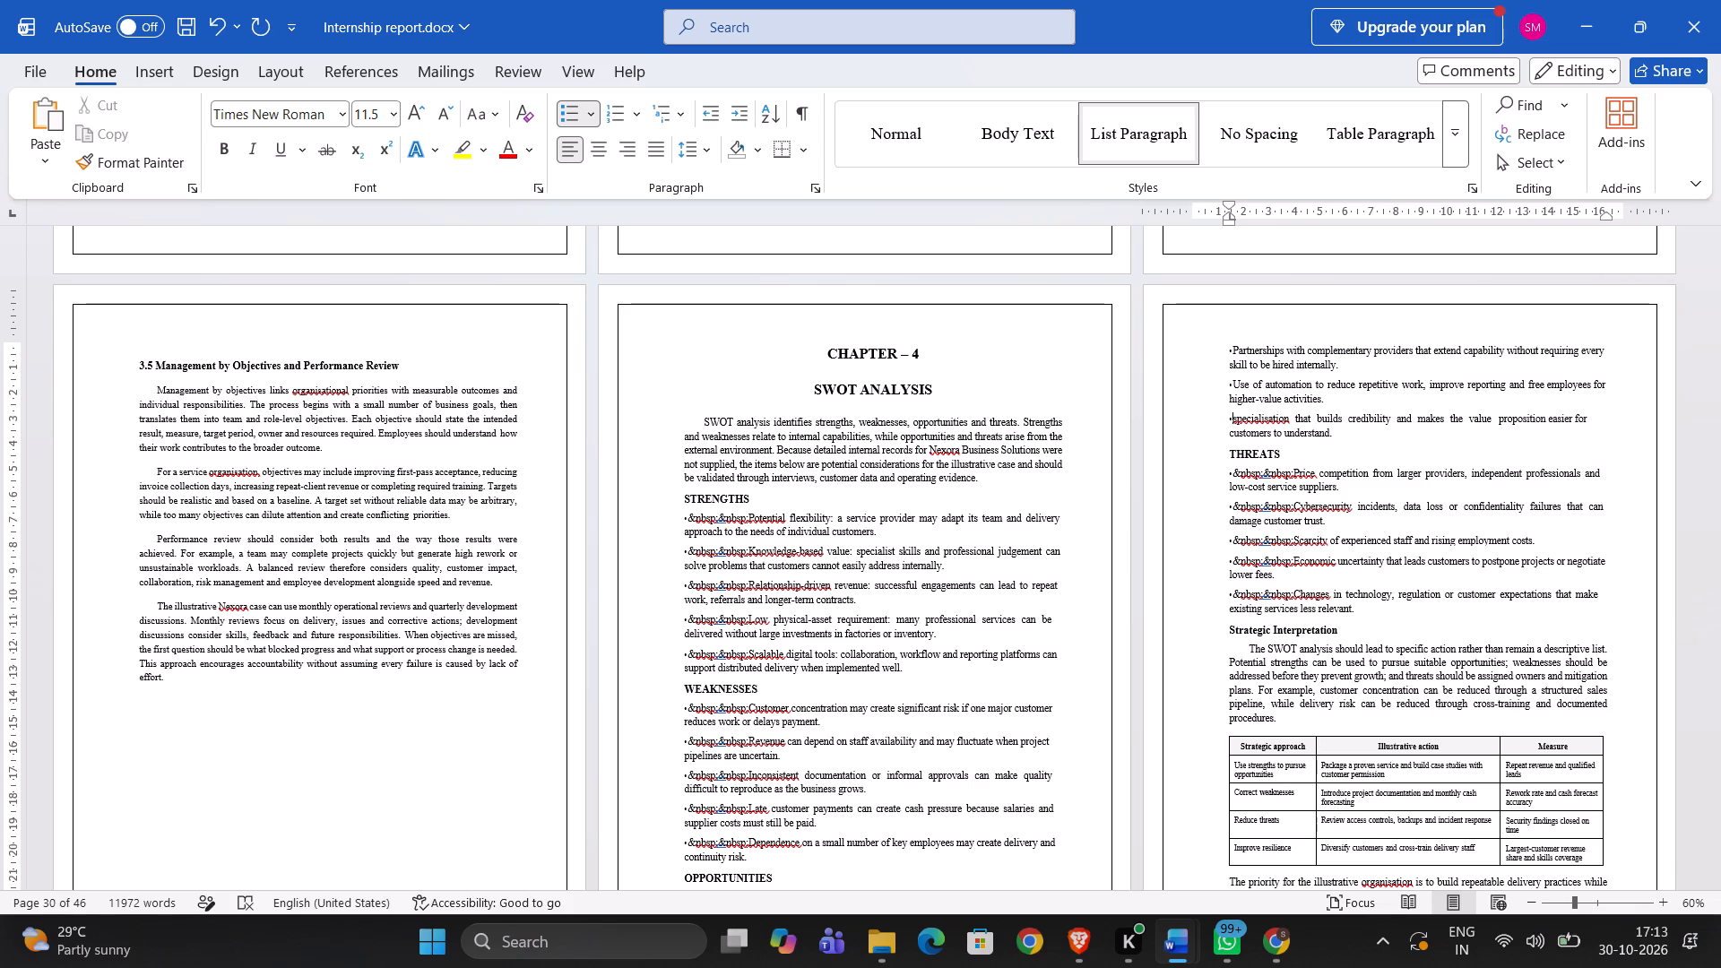
Delete the stray &nbsp;&nbsp; codes before "Price competition" in the first bullet under THREATS.
click(1293, 469)
key(BackSpace)
key(BackSpace)
key(BackSpace)
key(BackSpace)
key(BackSpace)
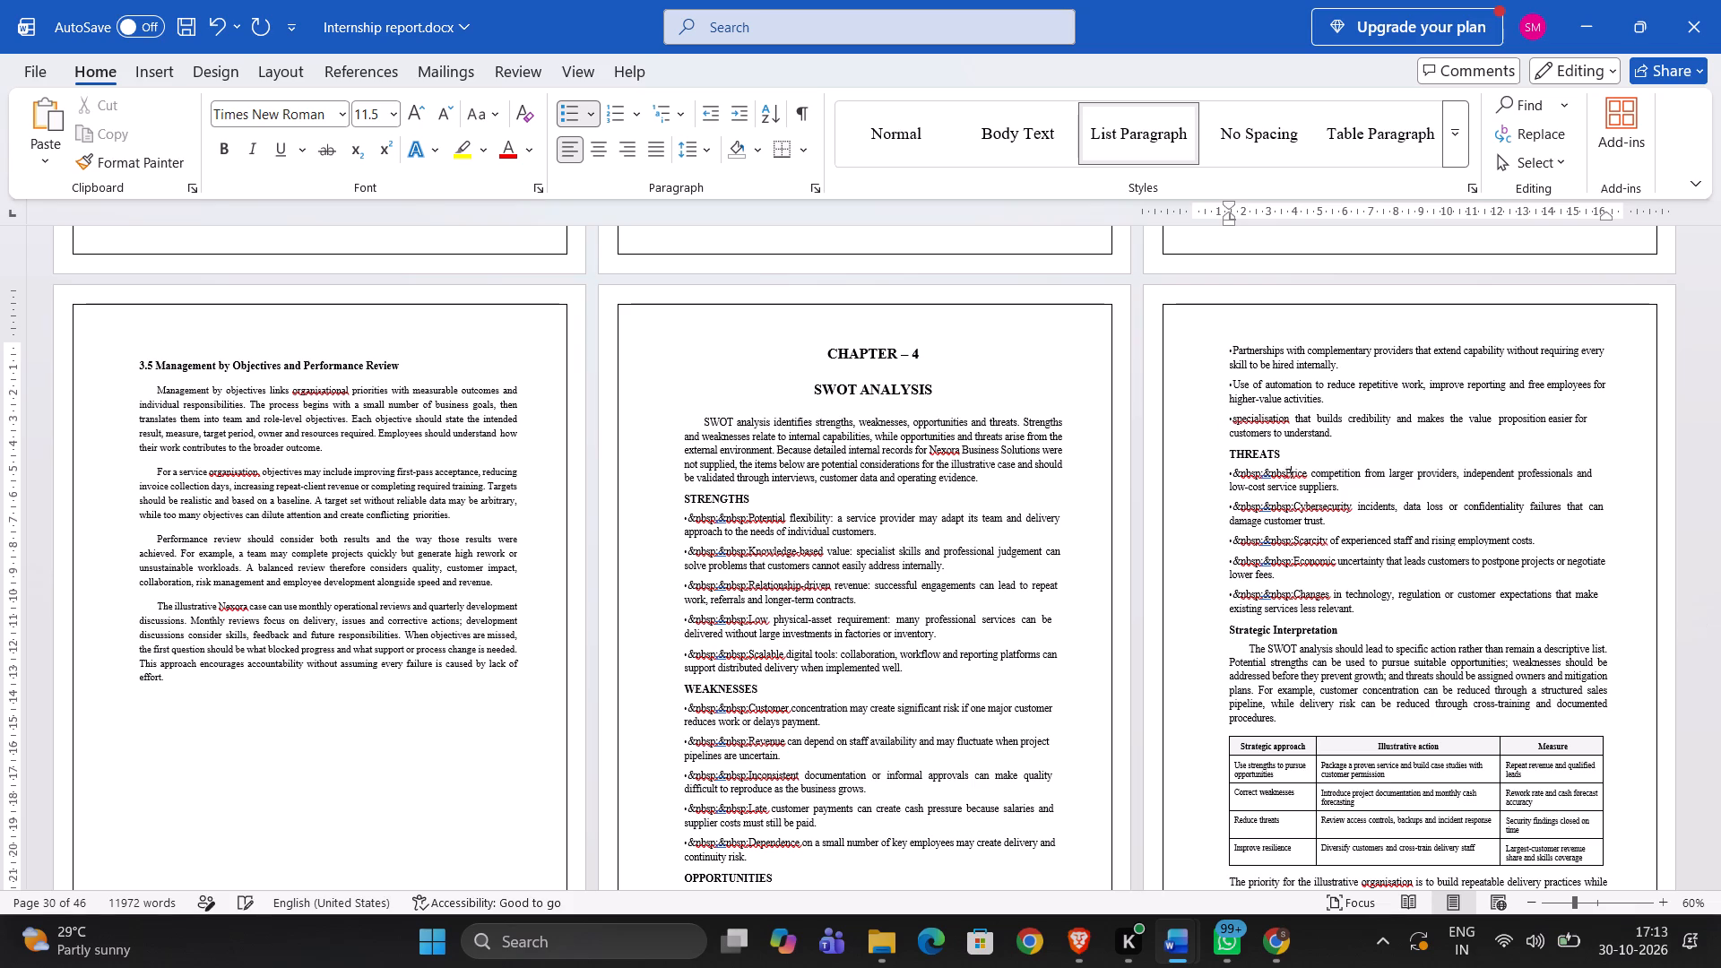
key(BackSpace)
key(BackSpace)
key(BackSpace)
key(BackSpace)
key(BackSpace)
key(BackSpace)
key(BackSpace)
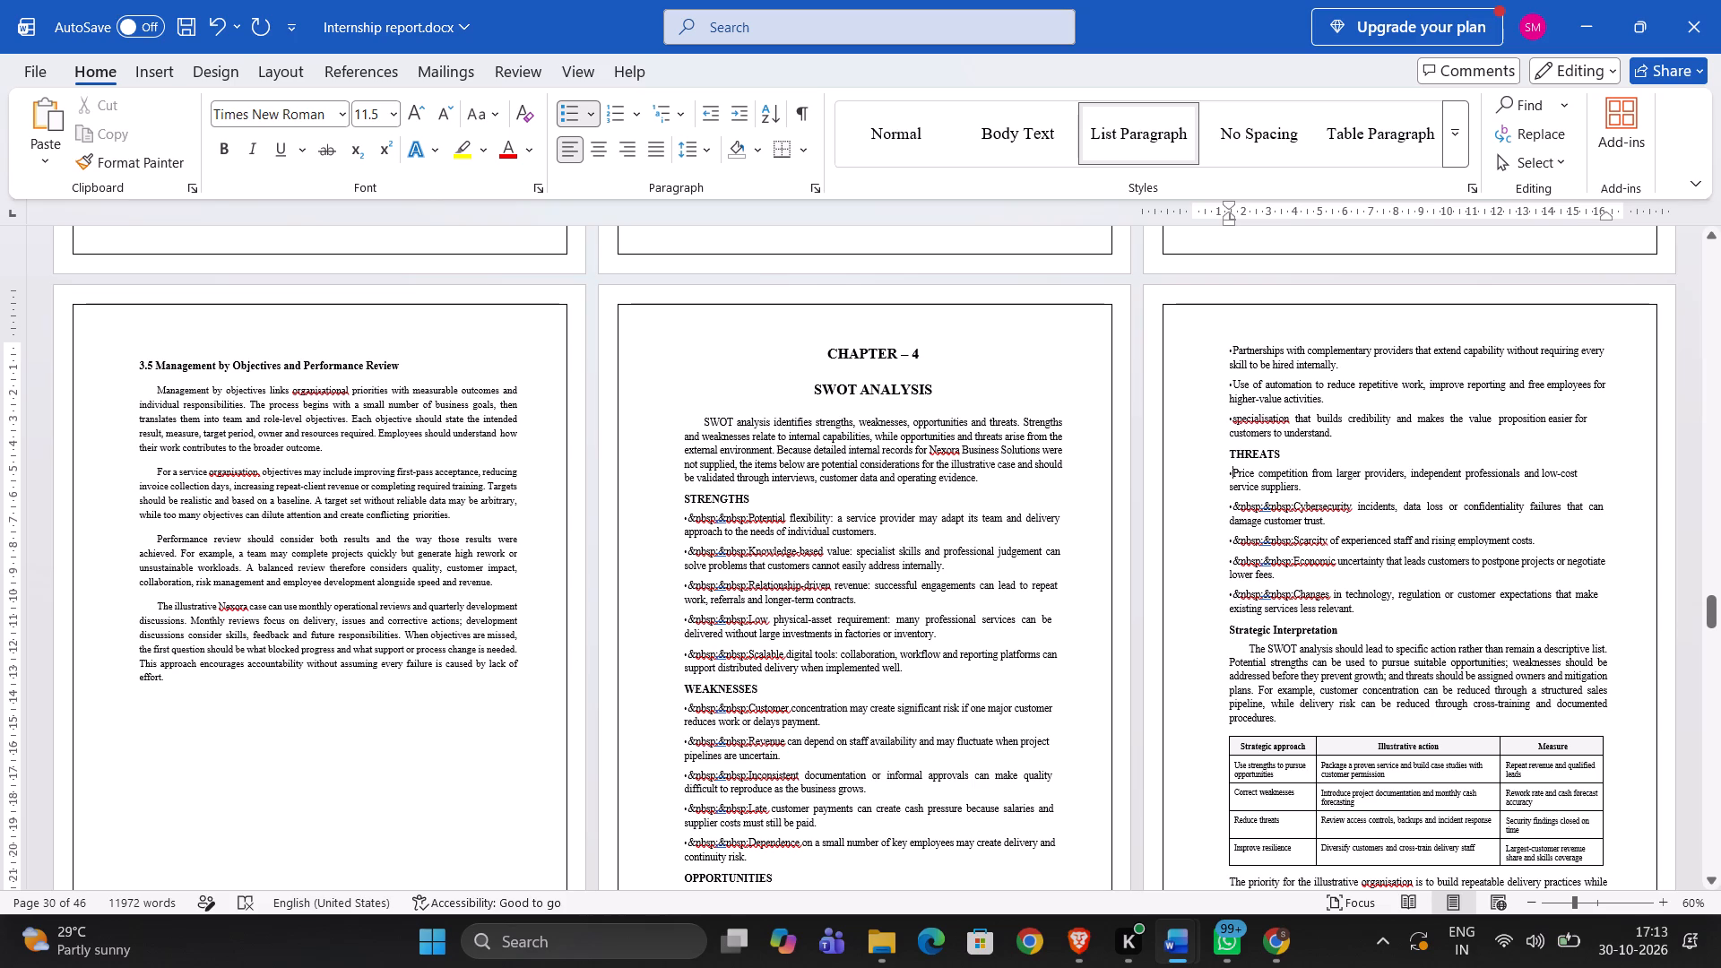
Delete the stray &nbsp;&nbsp; codes before "Cybersecurity incidents" in the second bullet under THREATS.
click(1291, 504)
key(BackSpace)
key(BackSpace)
key(BackSpace)
key(BackSpace)
key(BackSpace)
key(BackSpace)
key(BackSpace)
key(BackSpace)
key(BackSpace)
key(BackSpace)
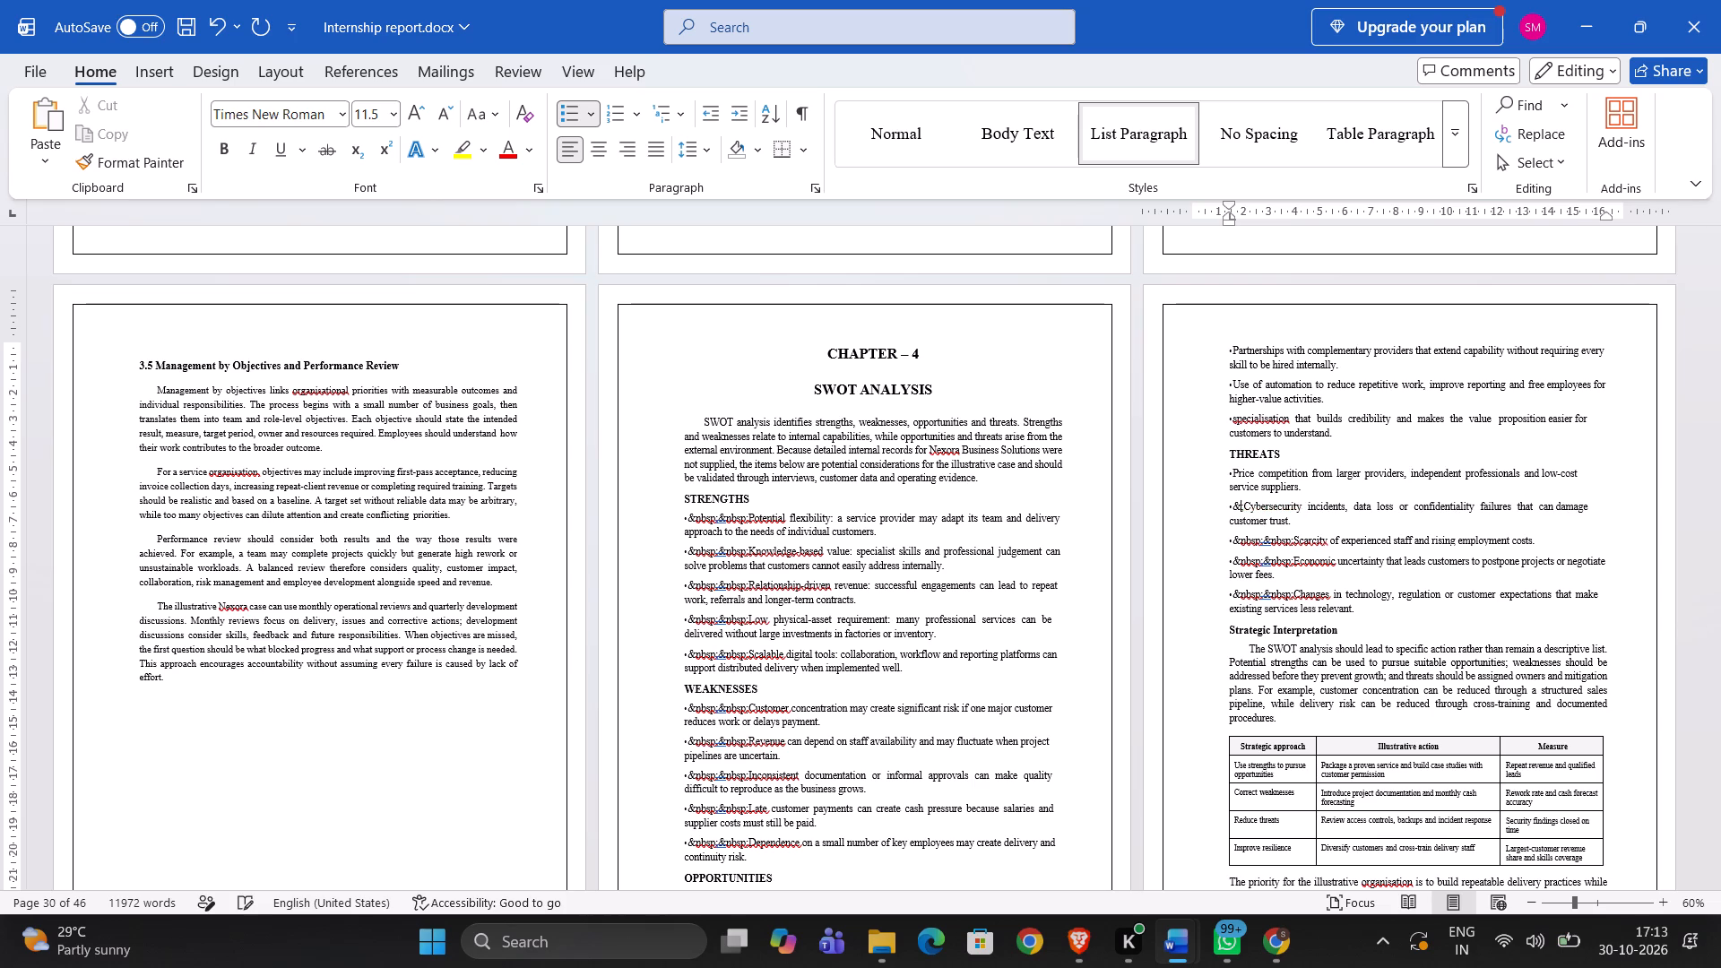
key(BackSpace)
key(Right)
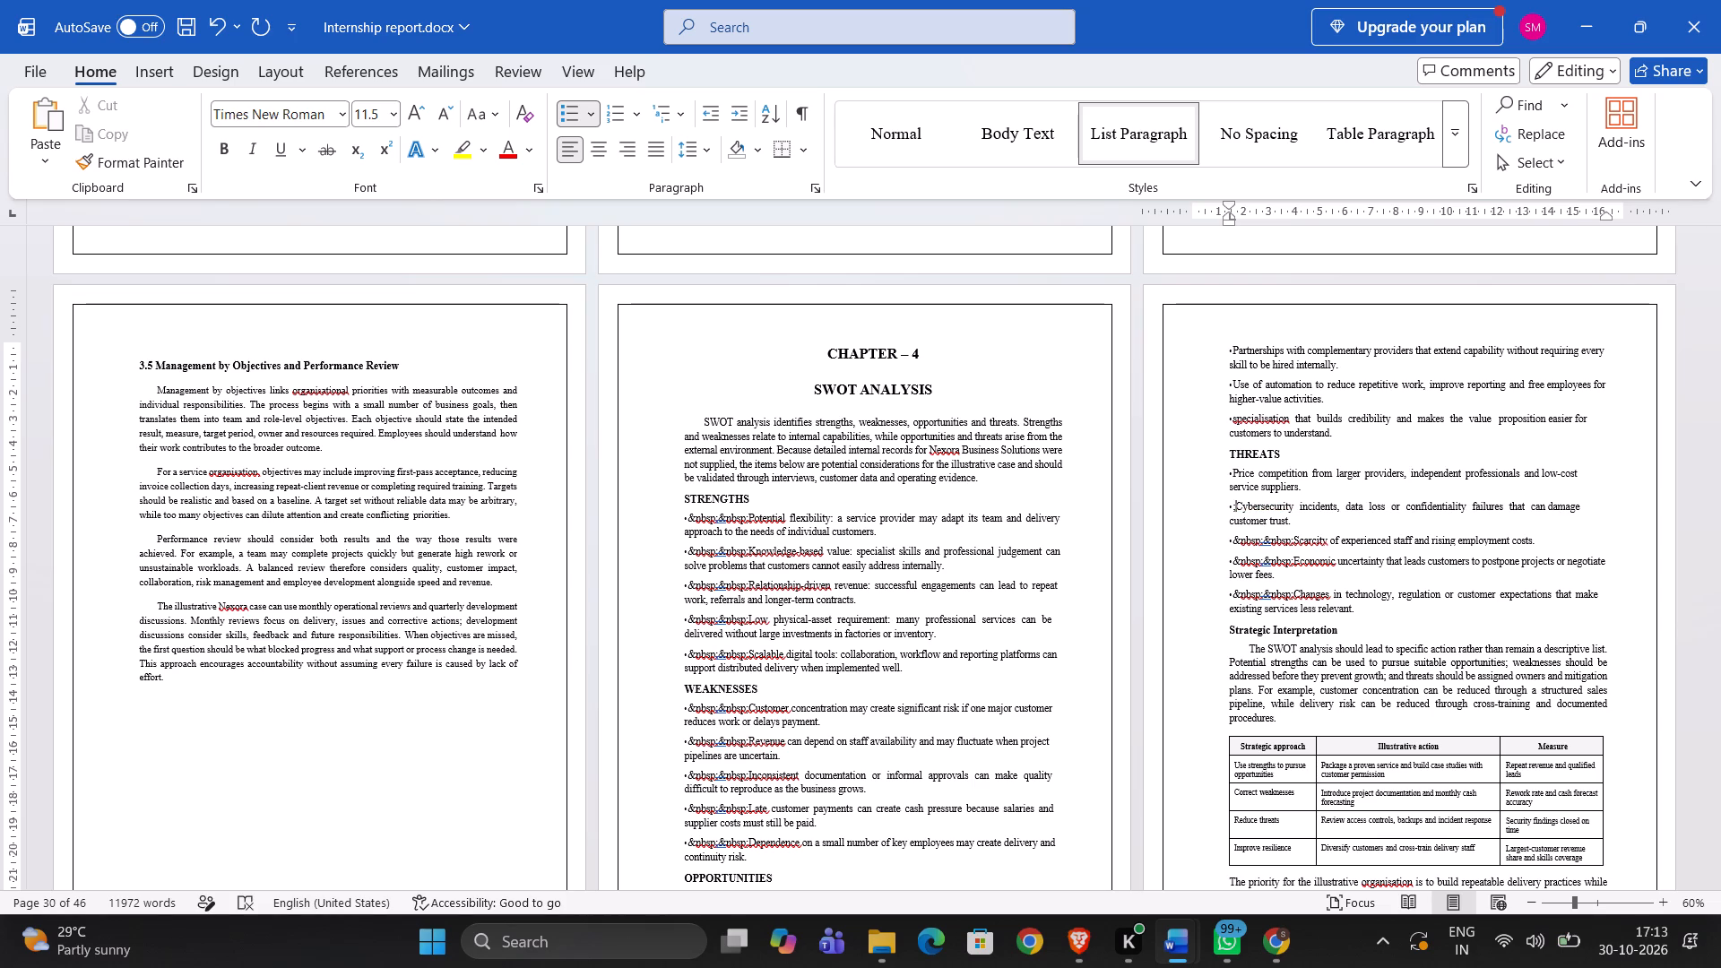
key(BackSpace)
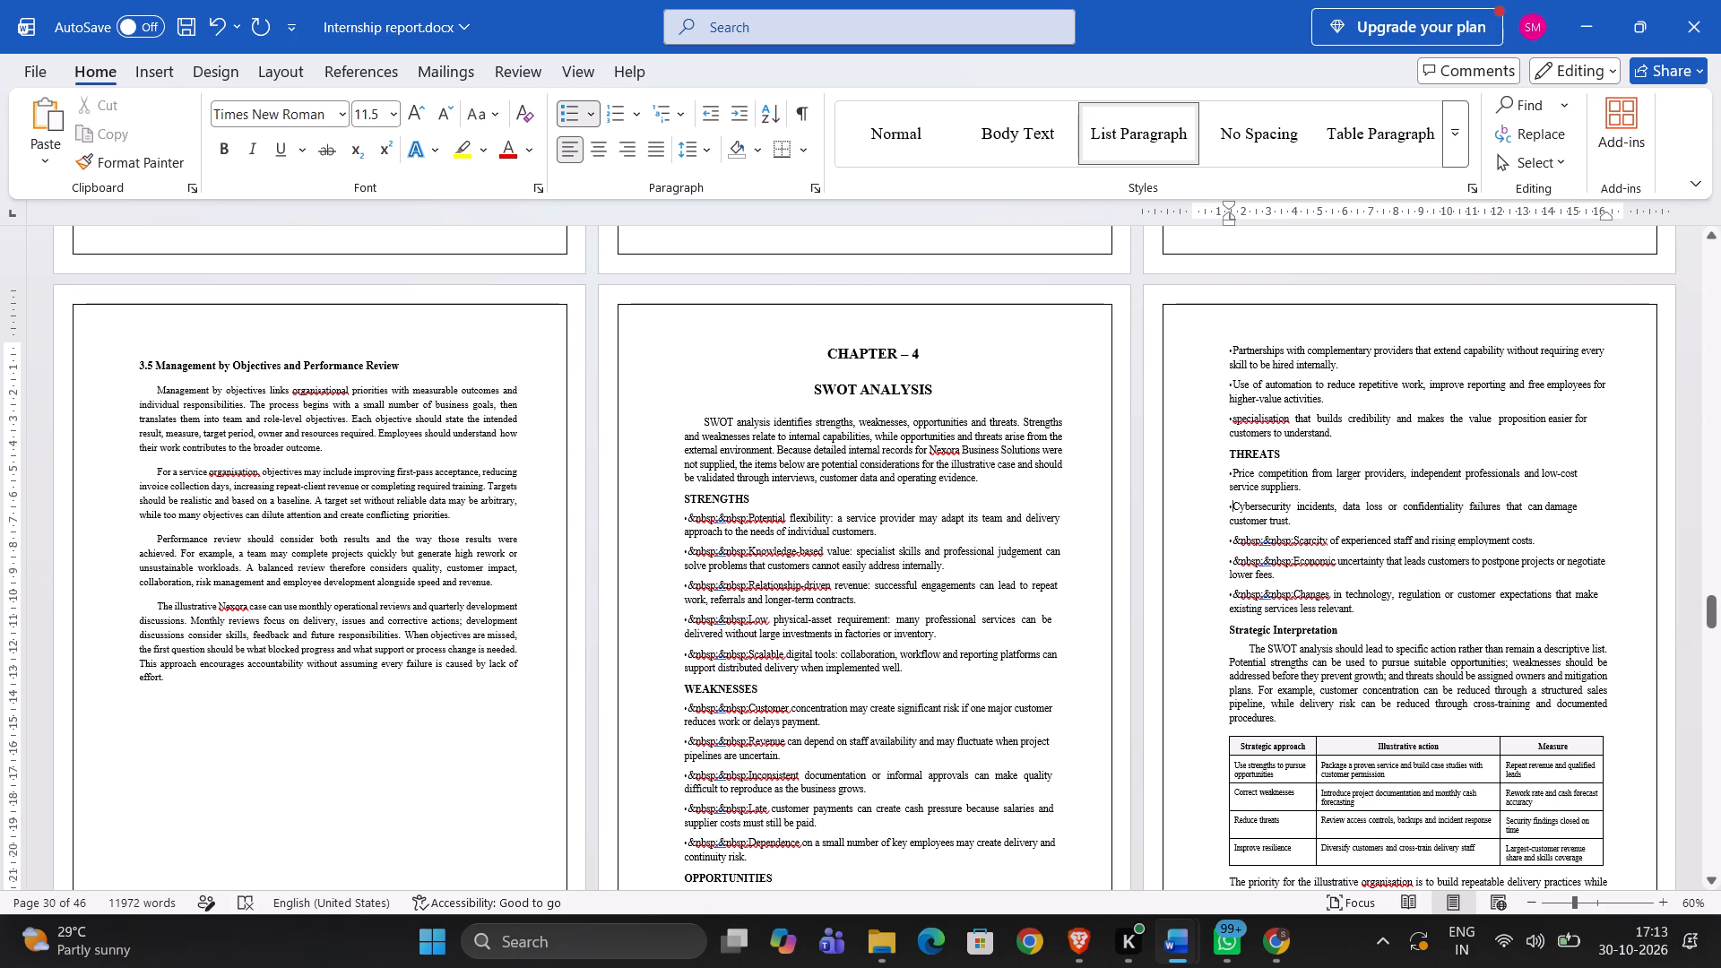
Delete the stray &nbsp;&nbsp; codes before "Scarcity of experienced staff" in the third bullet under THREATS.
click(1294, 537)
key(BackSpace)
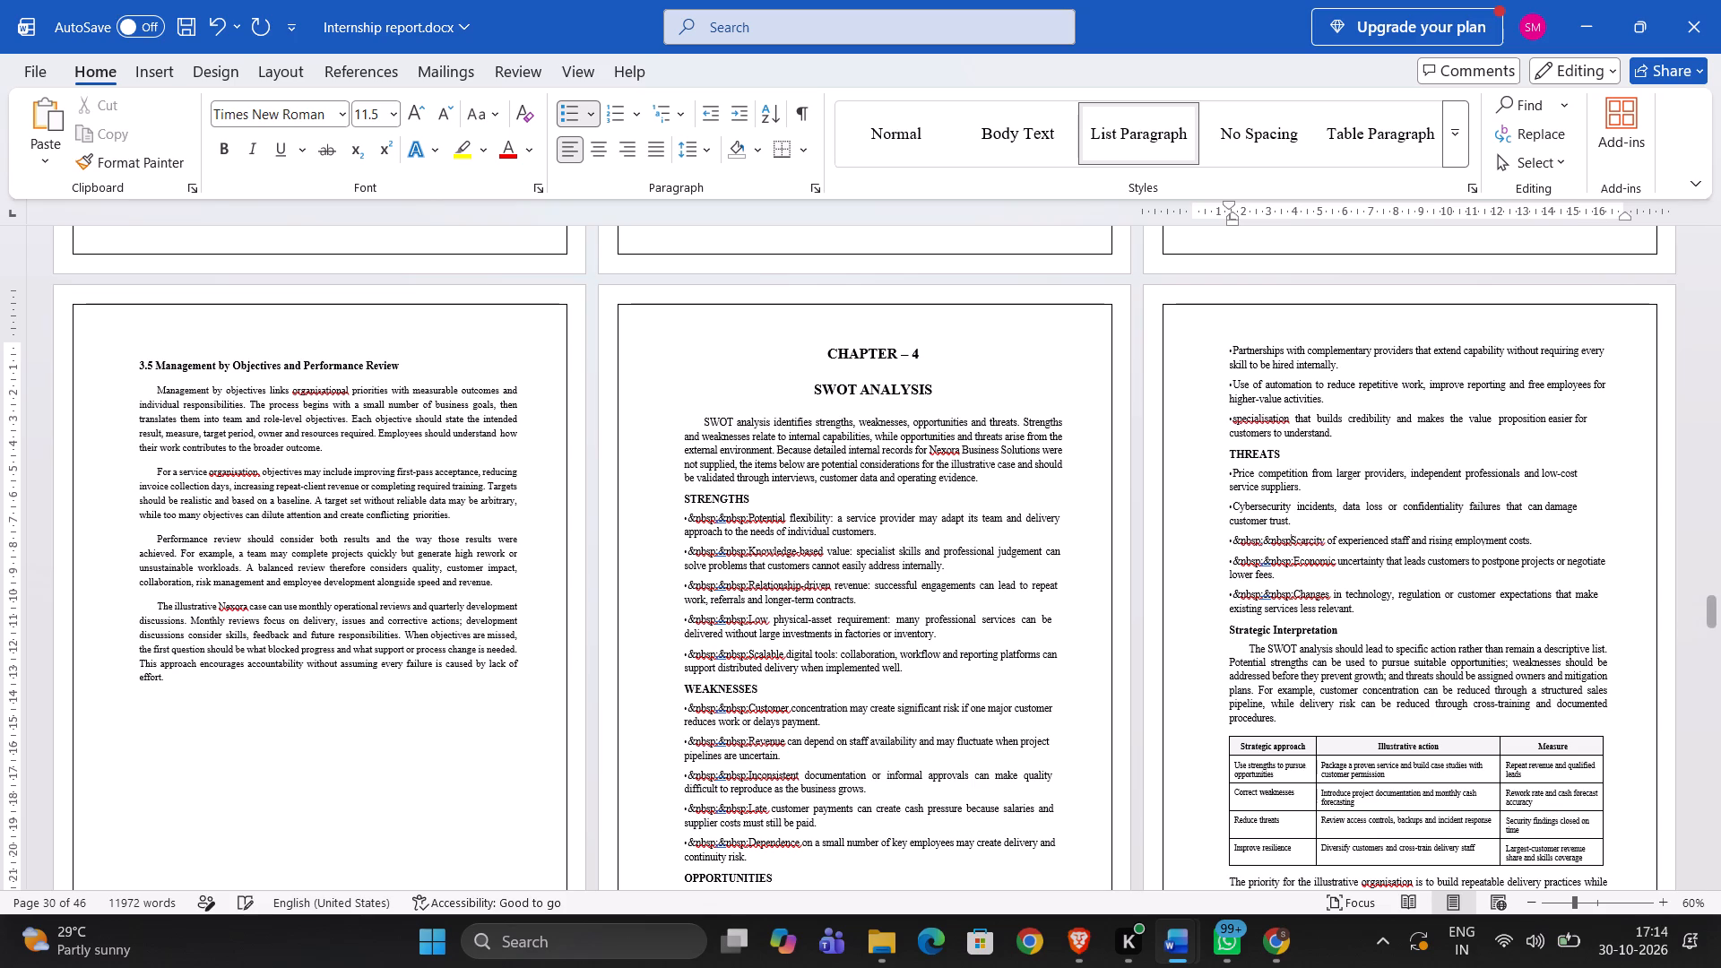
key(BackSpace)
key(BackSpace)
key(BackSpace)
key(BackSpace)
key(BackSpace)
key(BackSpace)
key(BackSpace)
key(BackSpace)
key(BackSpace)
key(BackSpace)
key(BackSpace)
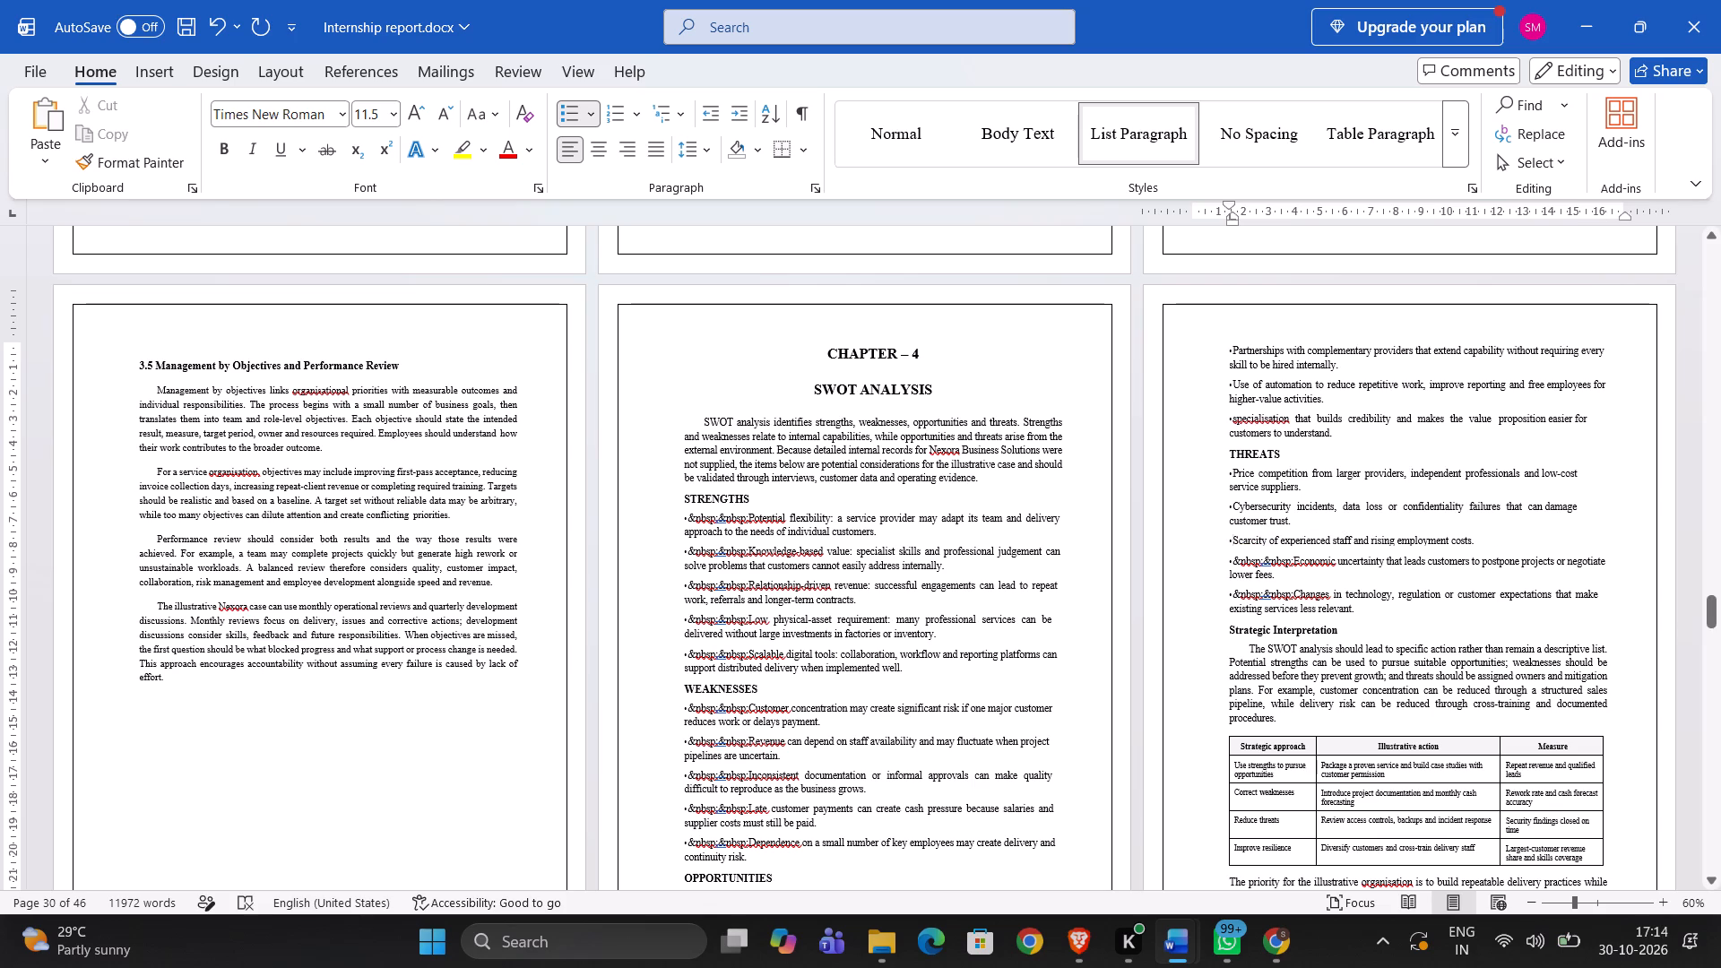
Delete the stray &nbsp;&nbsp; codes before "Economic uncertainty" in the fourth bullet under THREATS.
click(1290, 557)
key(BackSpace)
key(BackSpace)
key(BackSpace)
key(BackSpace)
key(BackSpace)
key(BackSpace)
key(BackSpace)
key(BackSpace)
key(BackSpace)
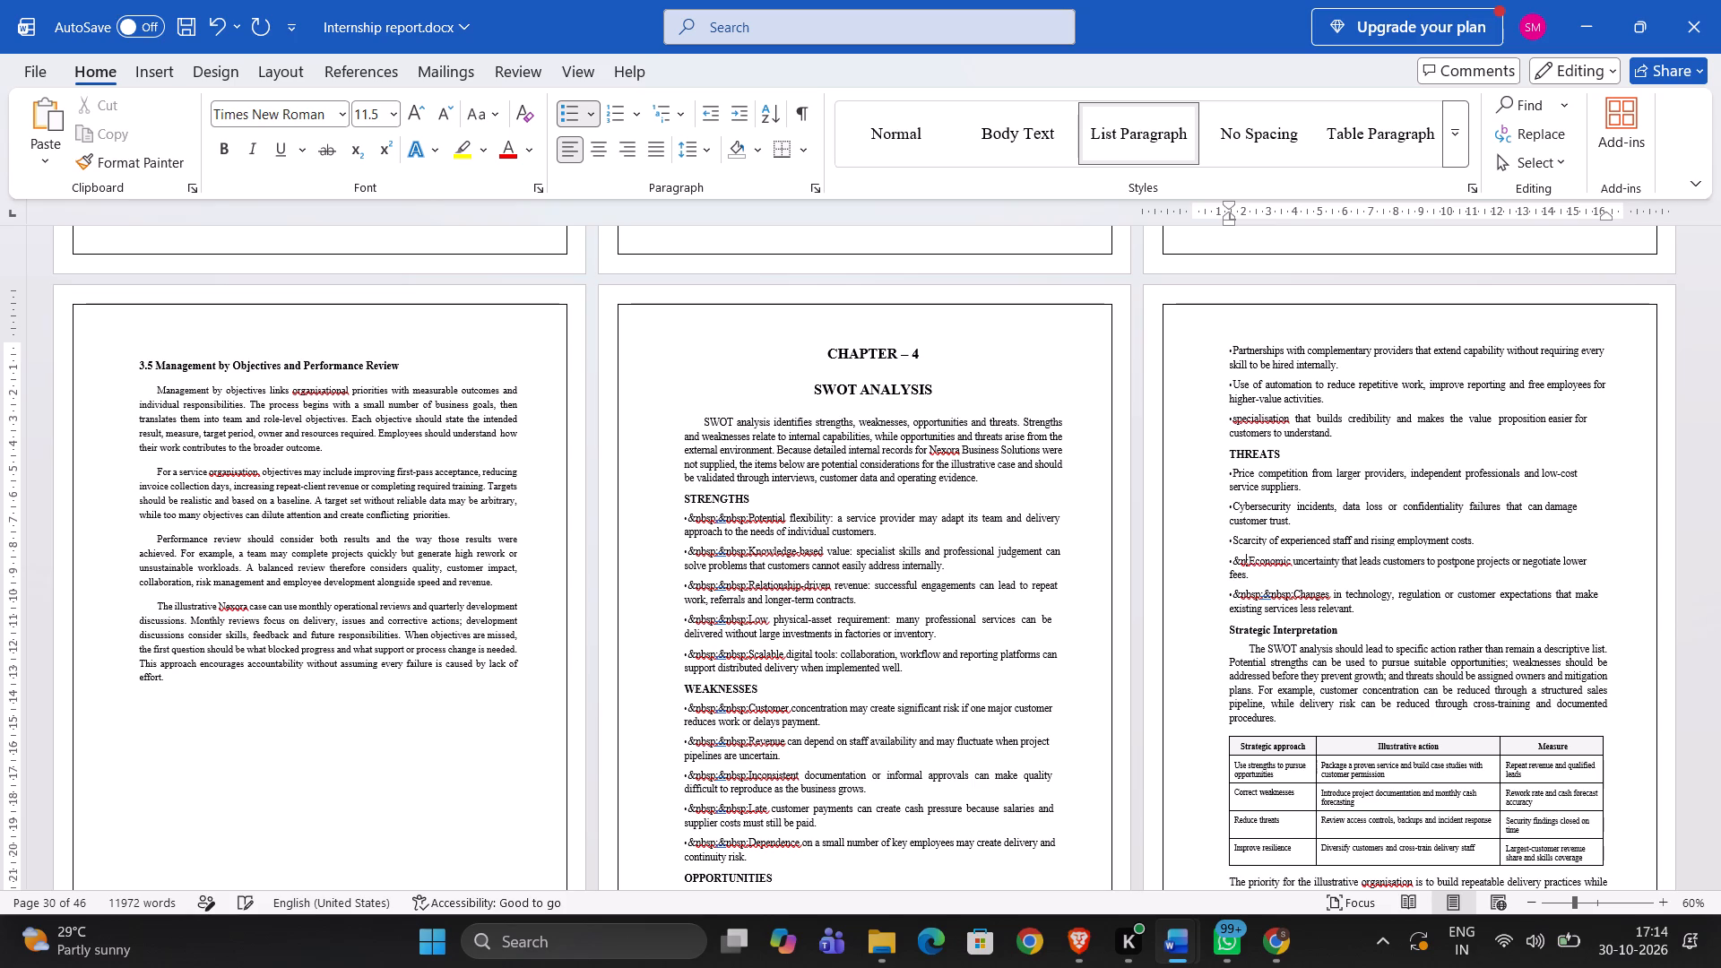
key(BackSpace)
key(BackSpace)
key(Right)
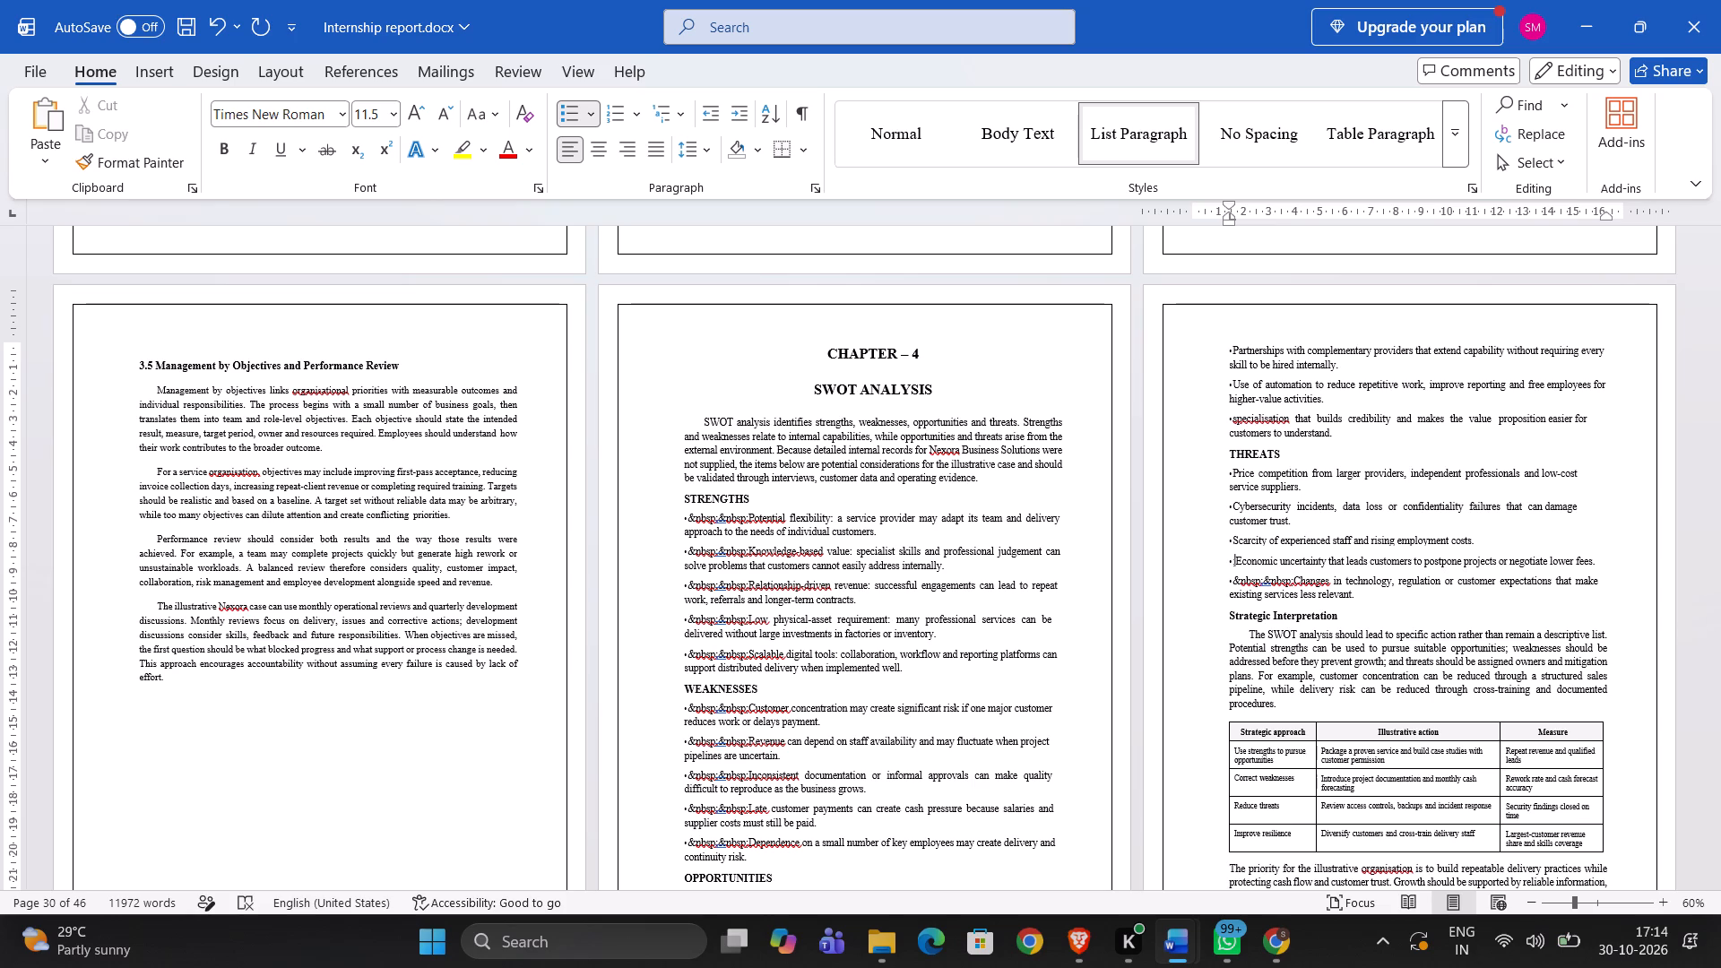
key(BackSpace)
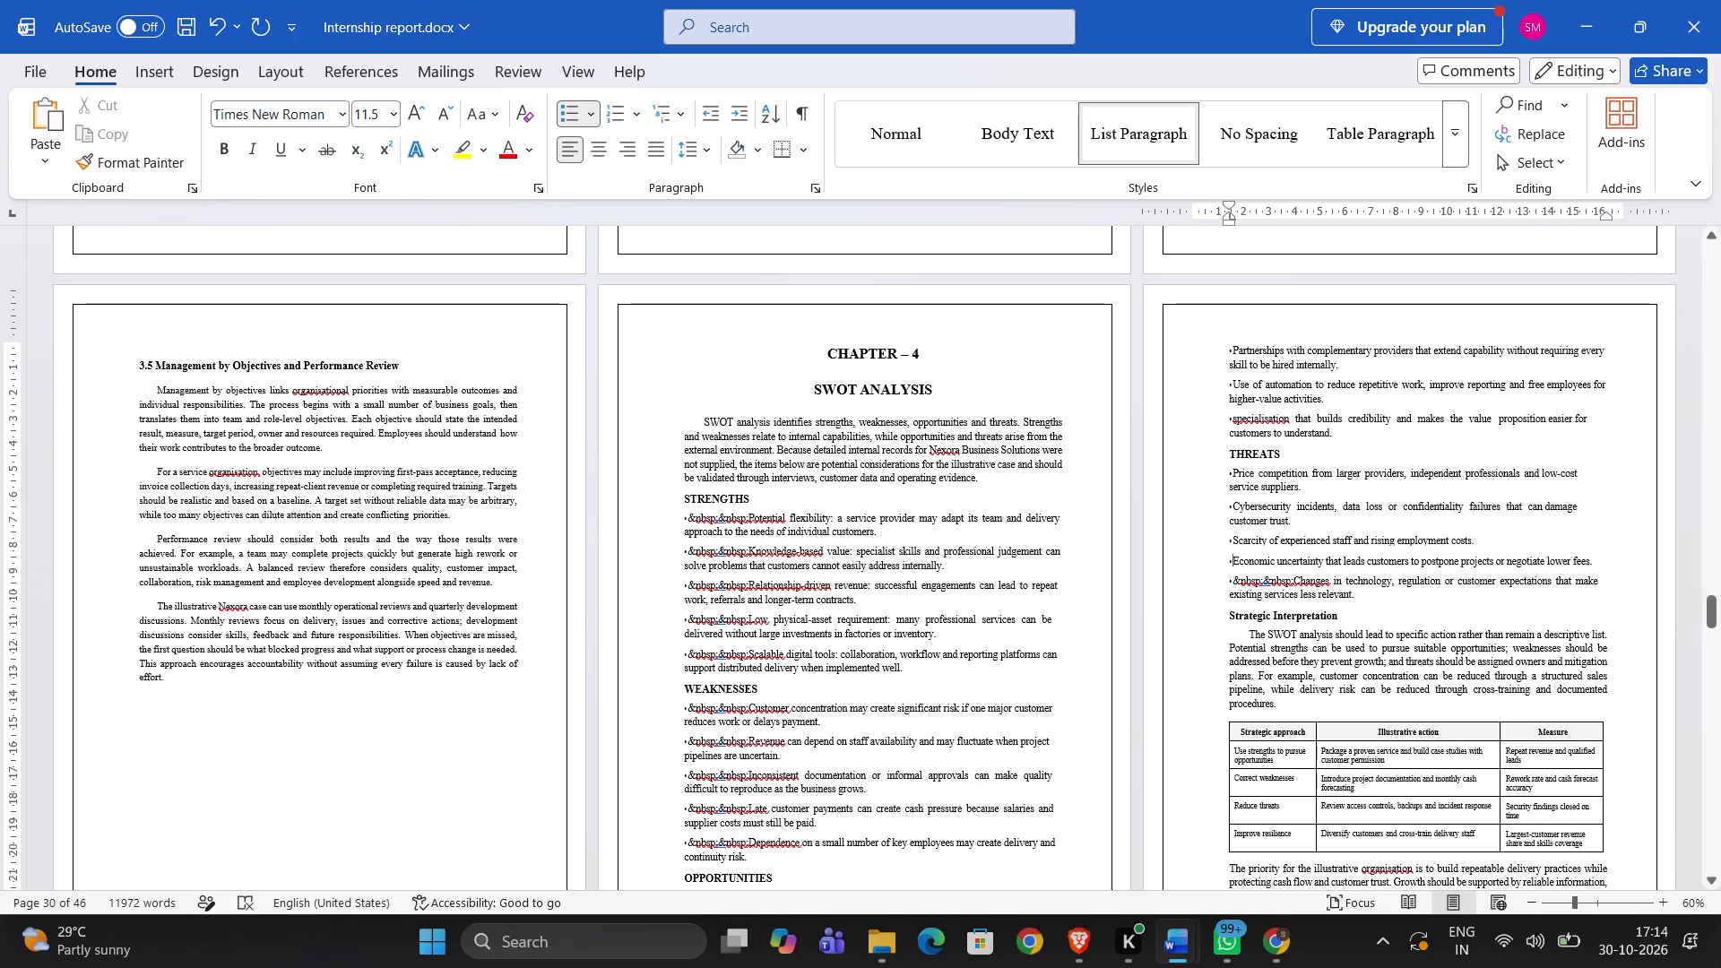
Delete the stray &nbsp;&nbsp; codes before "Changes in technology" in the last bullet under THREATS.
click(1293, 576)
key(BackSpace)
key(BackSpace)
key(BackSpace)
key(BackSpace)
key(BackSpace)
key(BackSpace)
key(BackSpace)
key(BackSpace)
key(BackSpace)
key(BackSpace)
key(BackSpace)
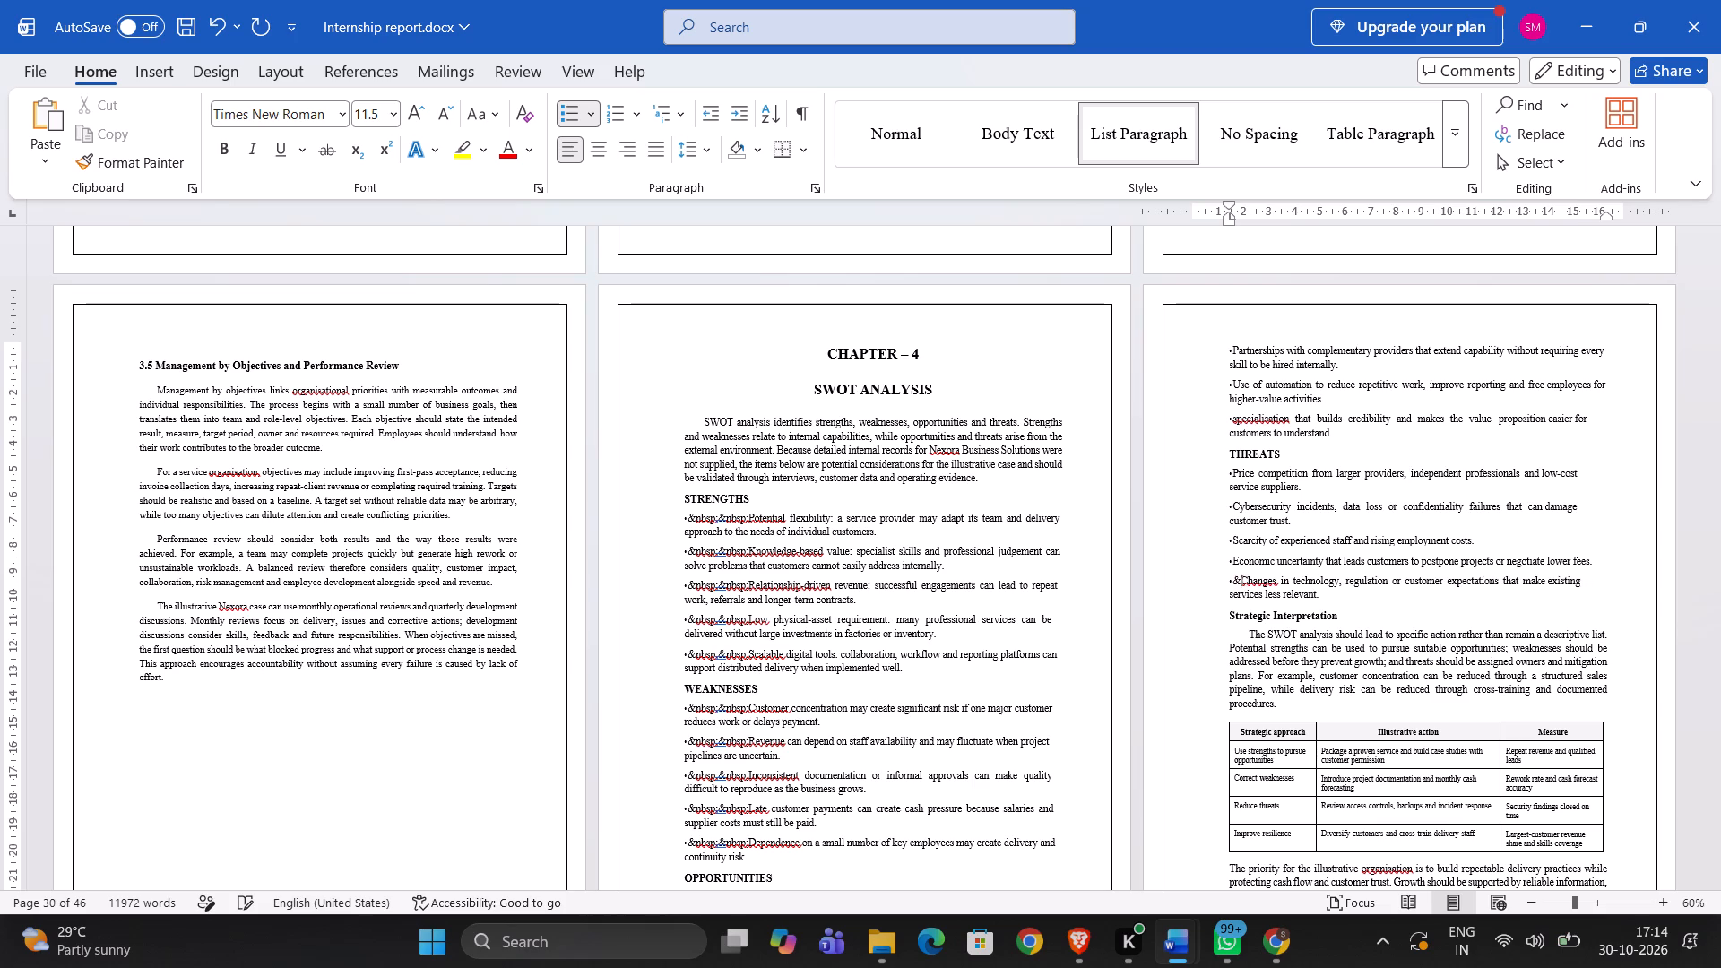
key(BackSpace)
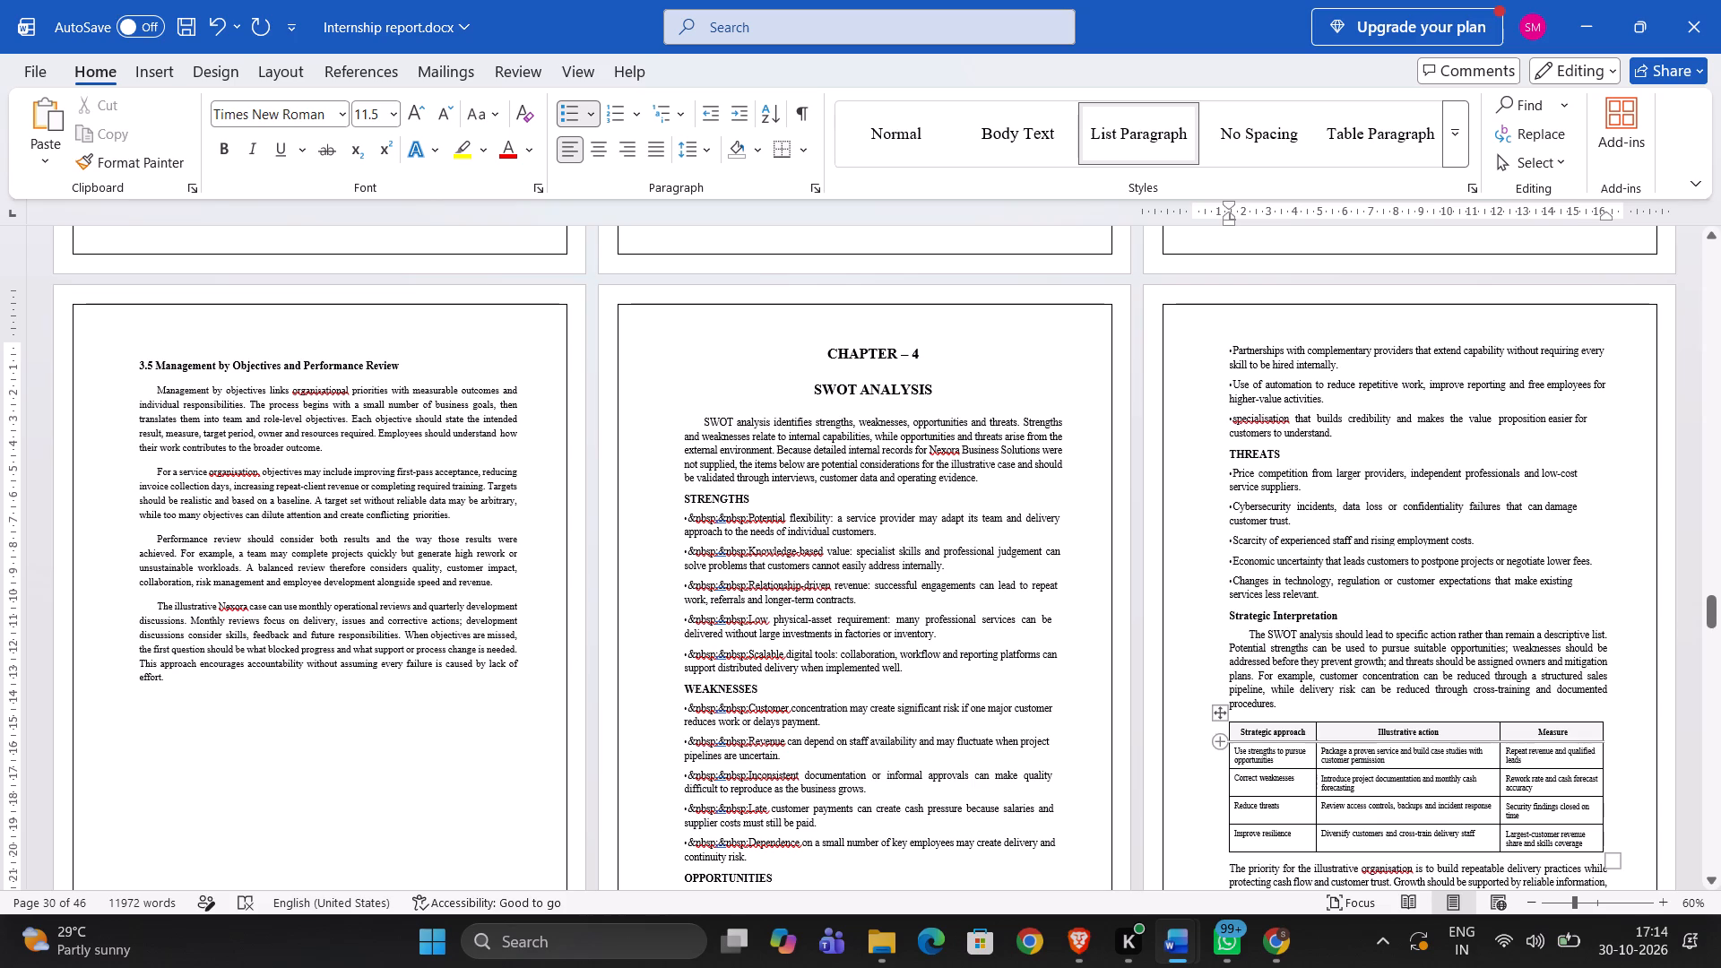
scroll(1205, 745, down, 1)
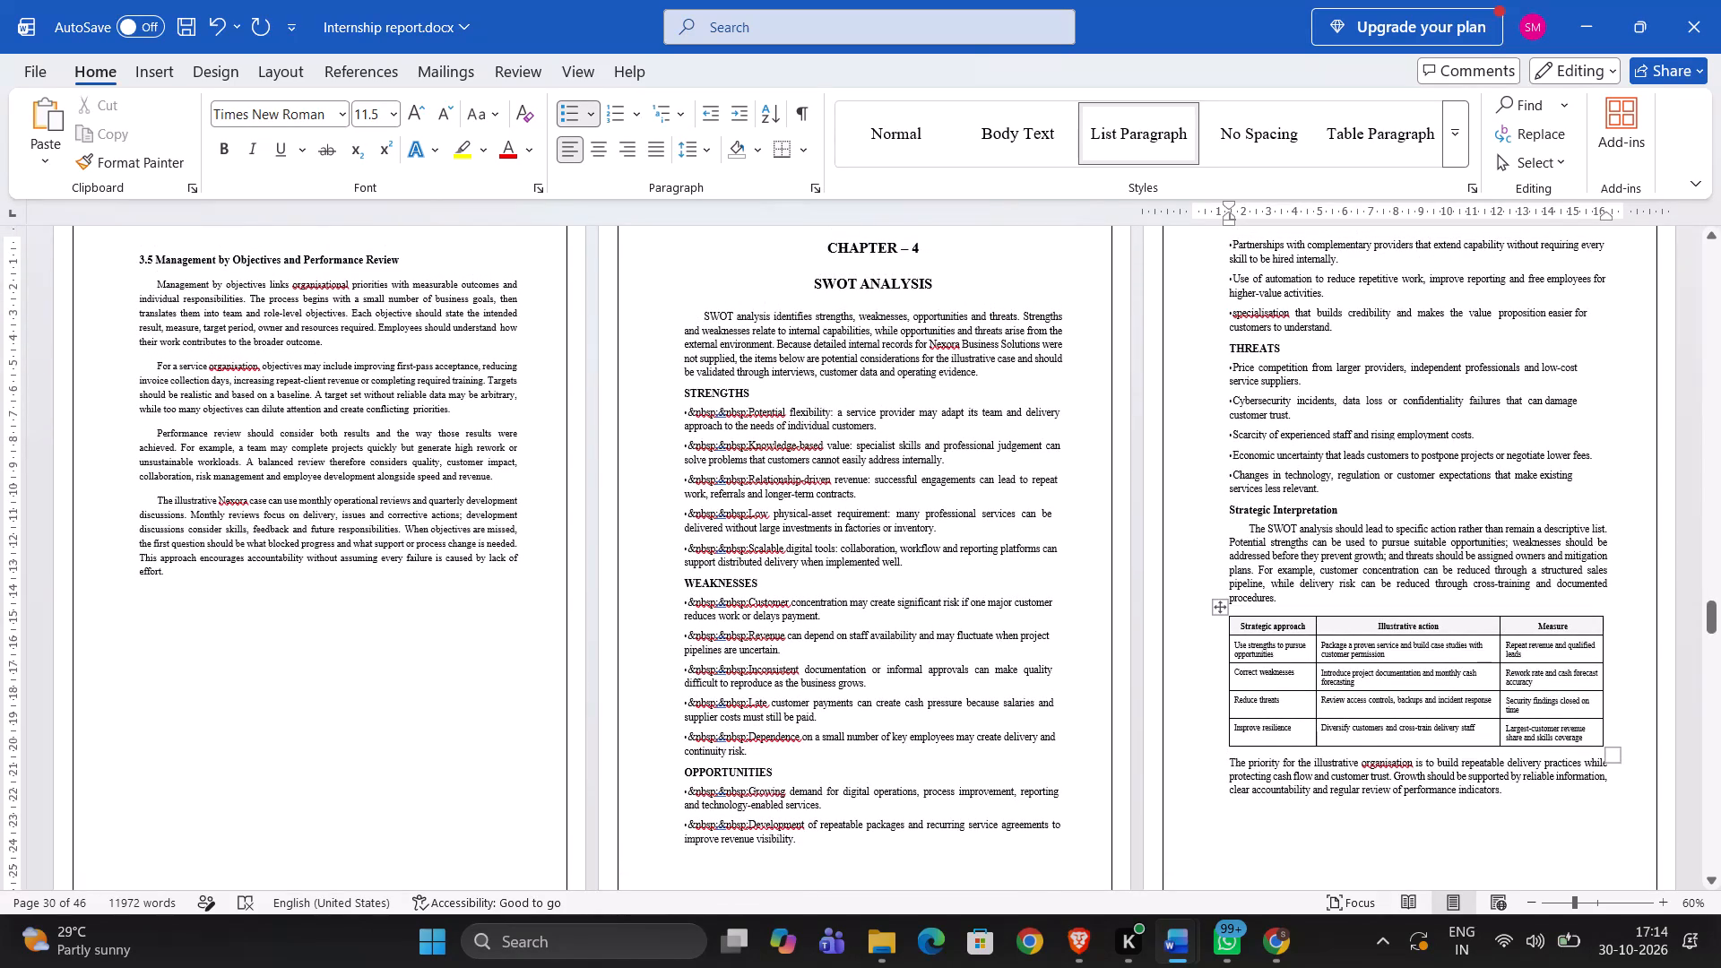
Set the text from the "Partnerships with complementary providers" bullet through the closing paragraph below the strategy table to size 12.
scroll(1264, 640, up, 1)
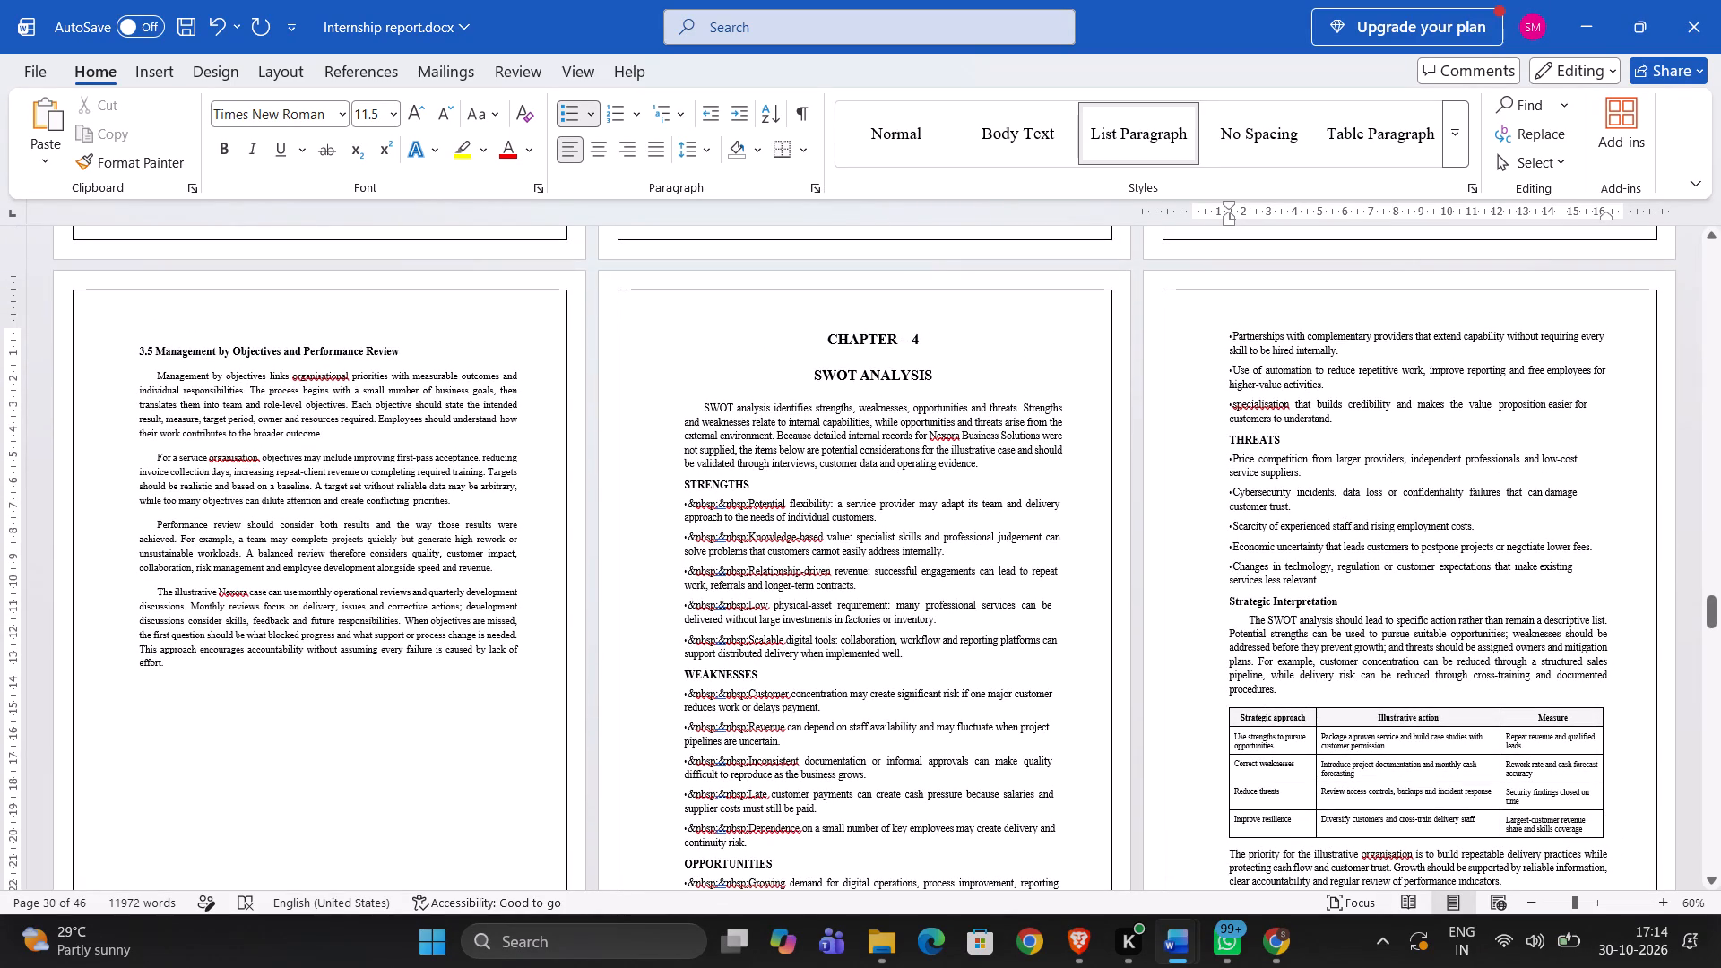
drag(1225, 329, 1465, 802)
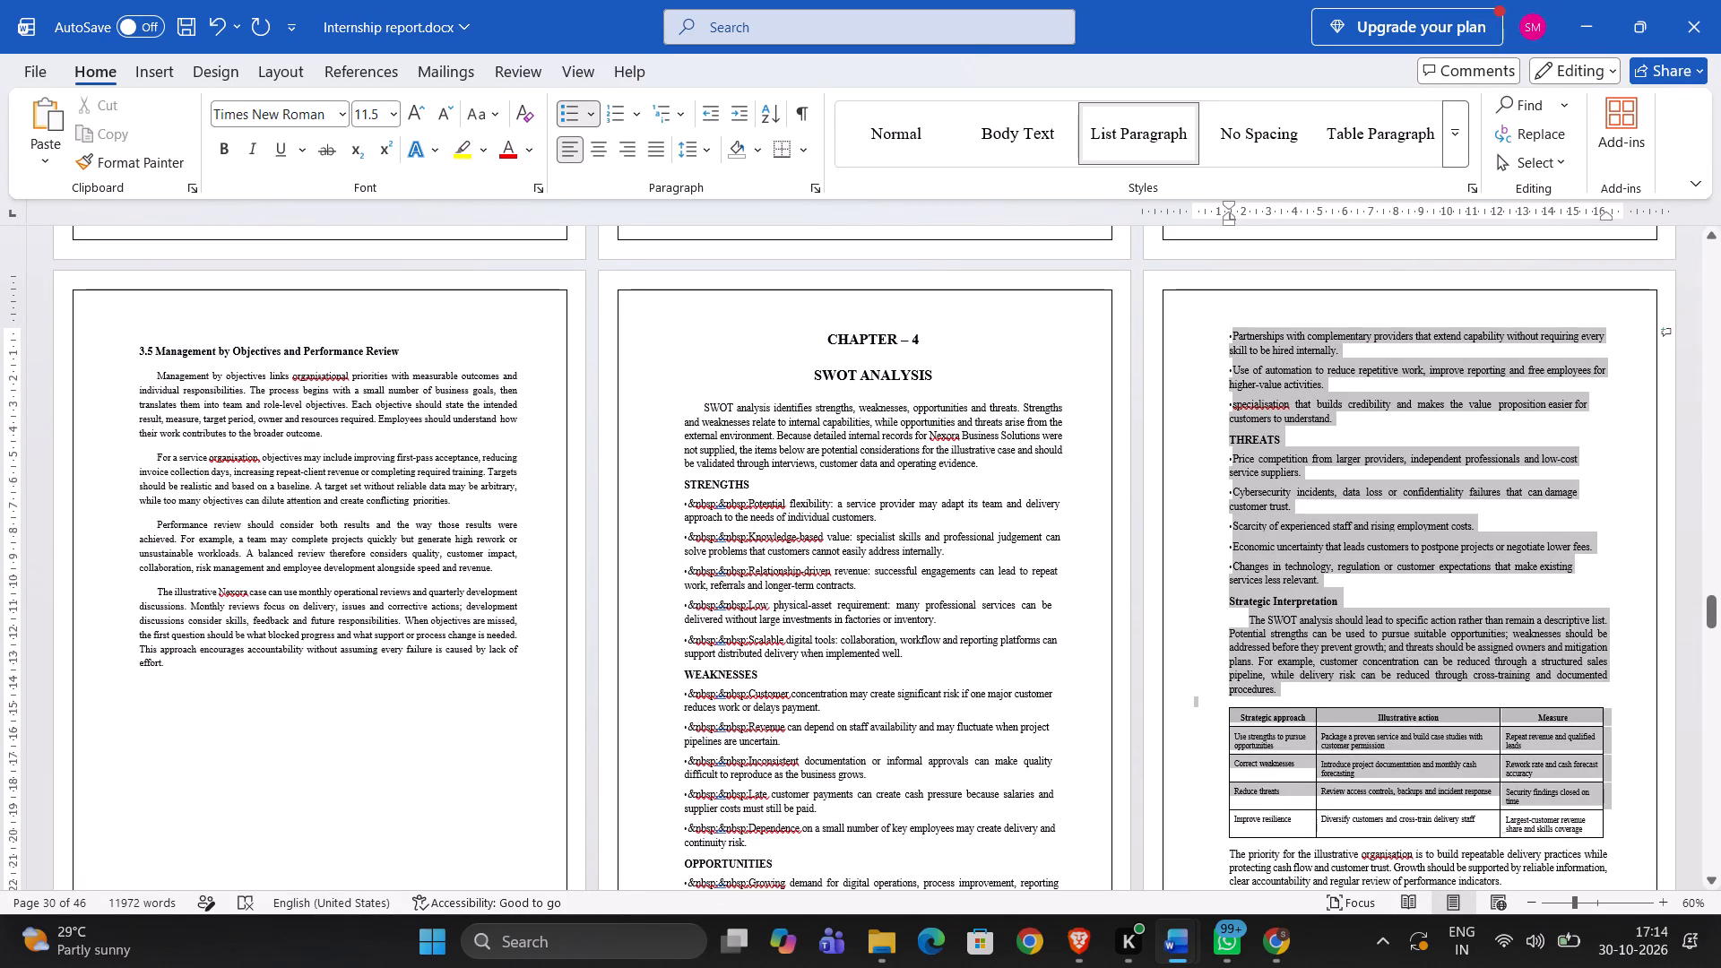
drag(1465, 802, 1526, 390)
click(1518, 320)
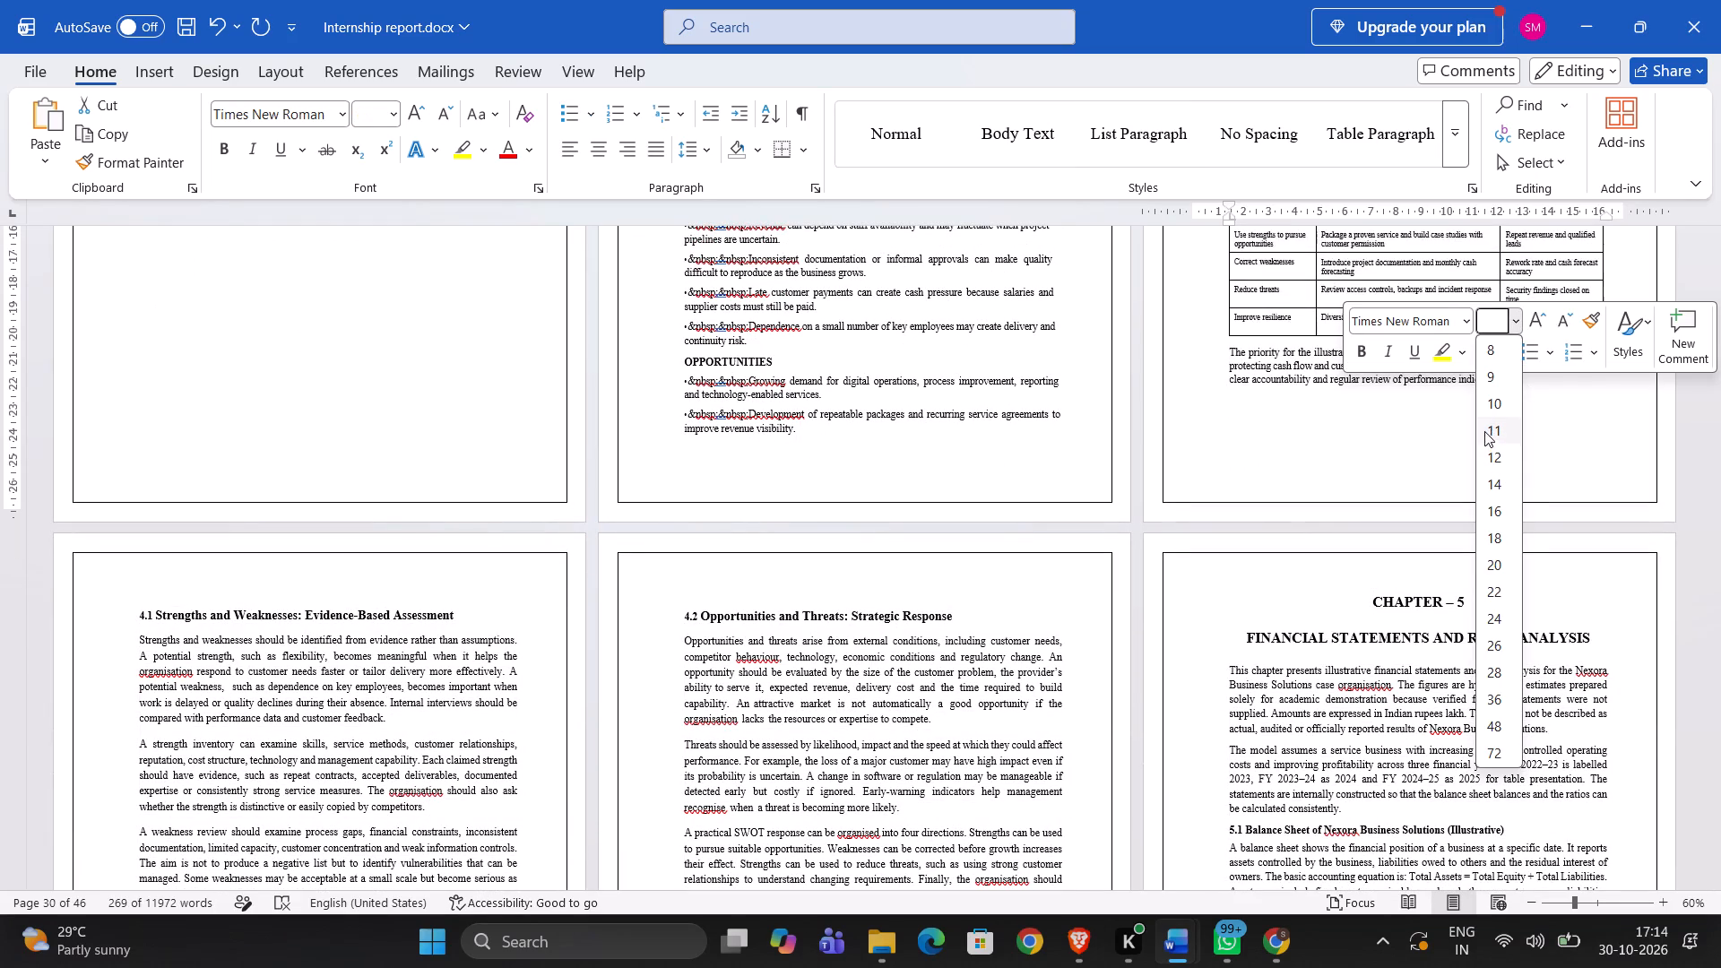
click(1490, 454)
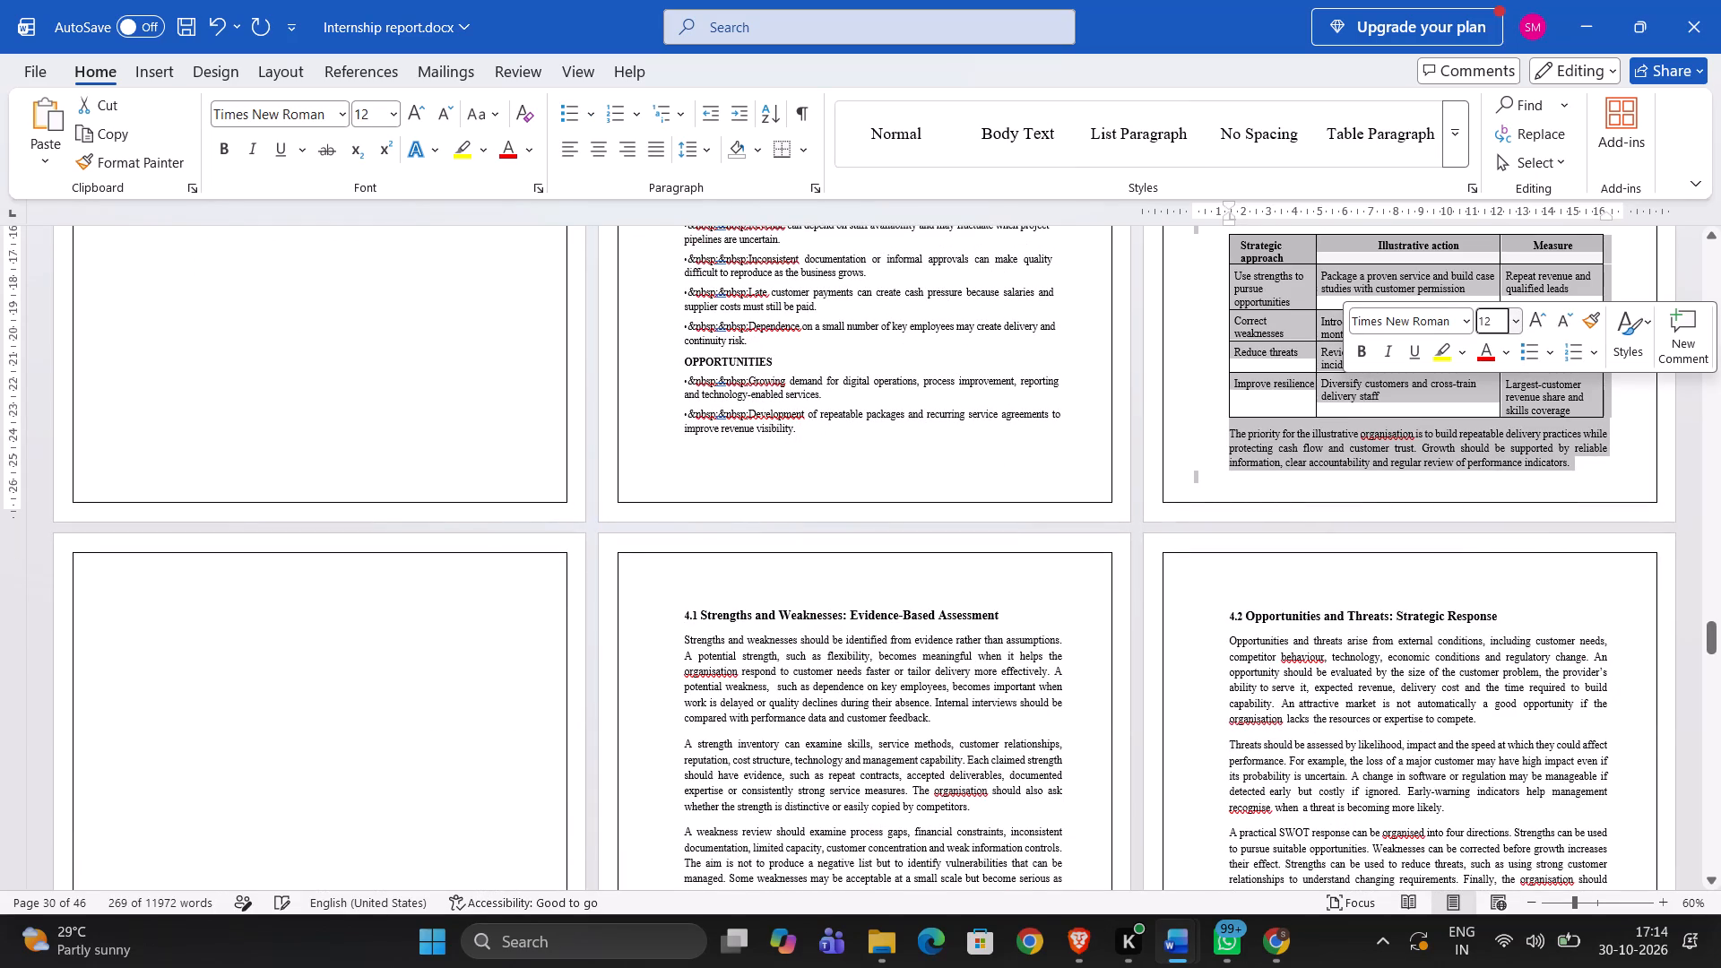
Set the Chapter 4 text from the SWOT introduction through the "Development of repeatable packages" bullet to size 12.
scroll(1202, 542, up, 5)
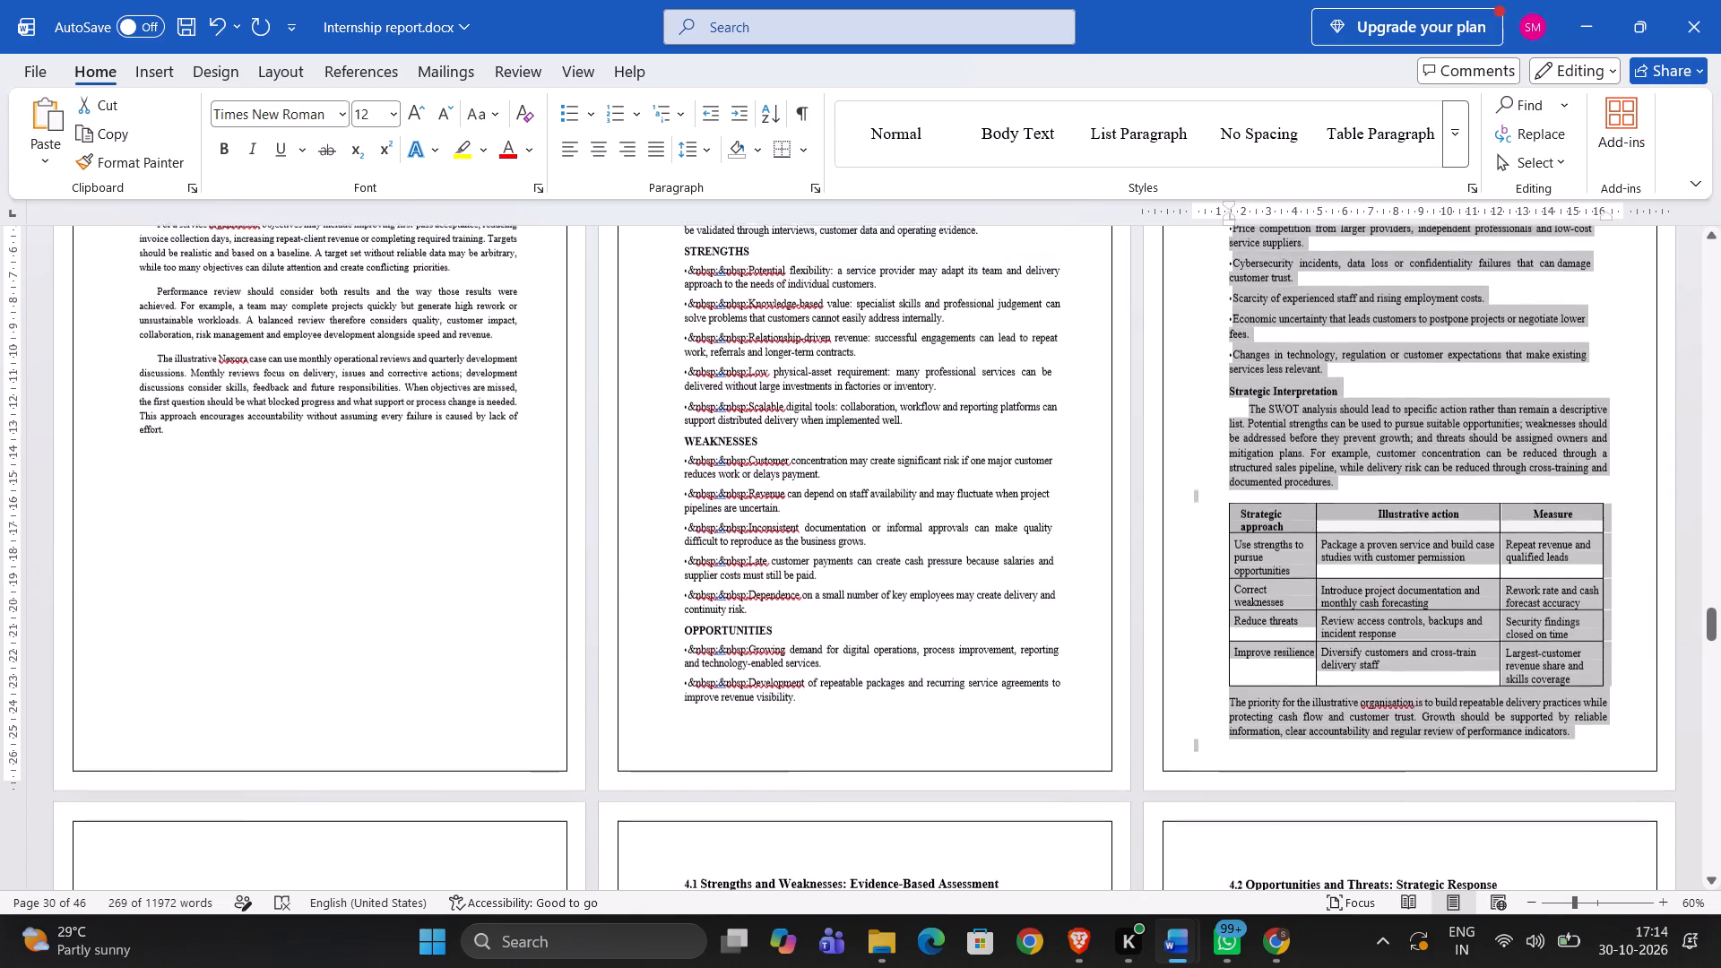
scroll(1202, 542, up, 2)
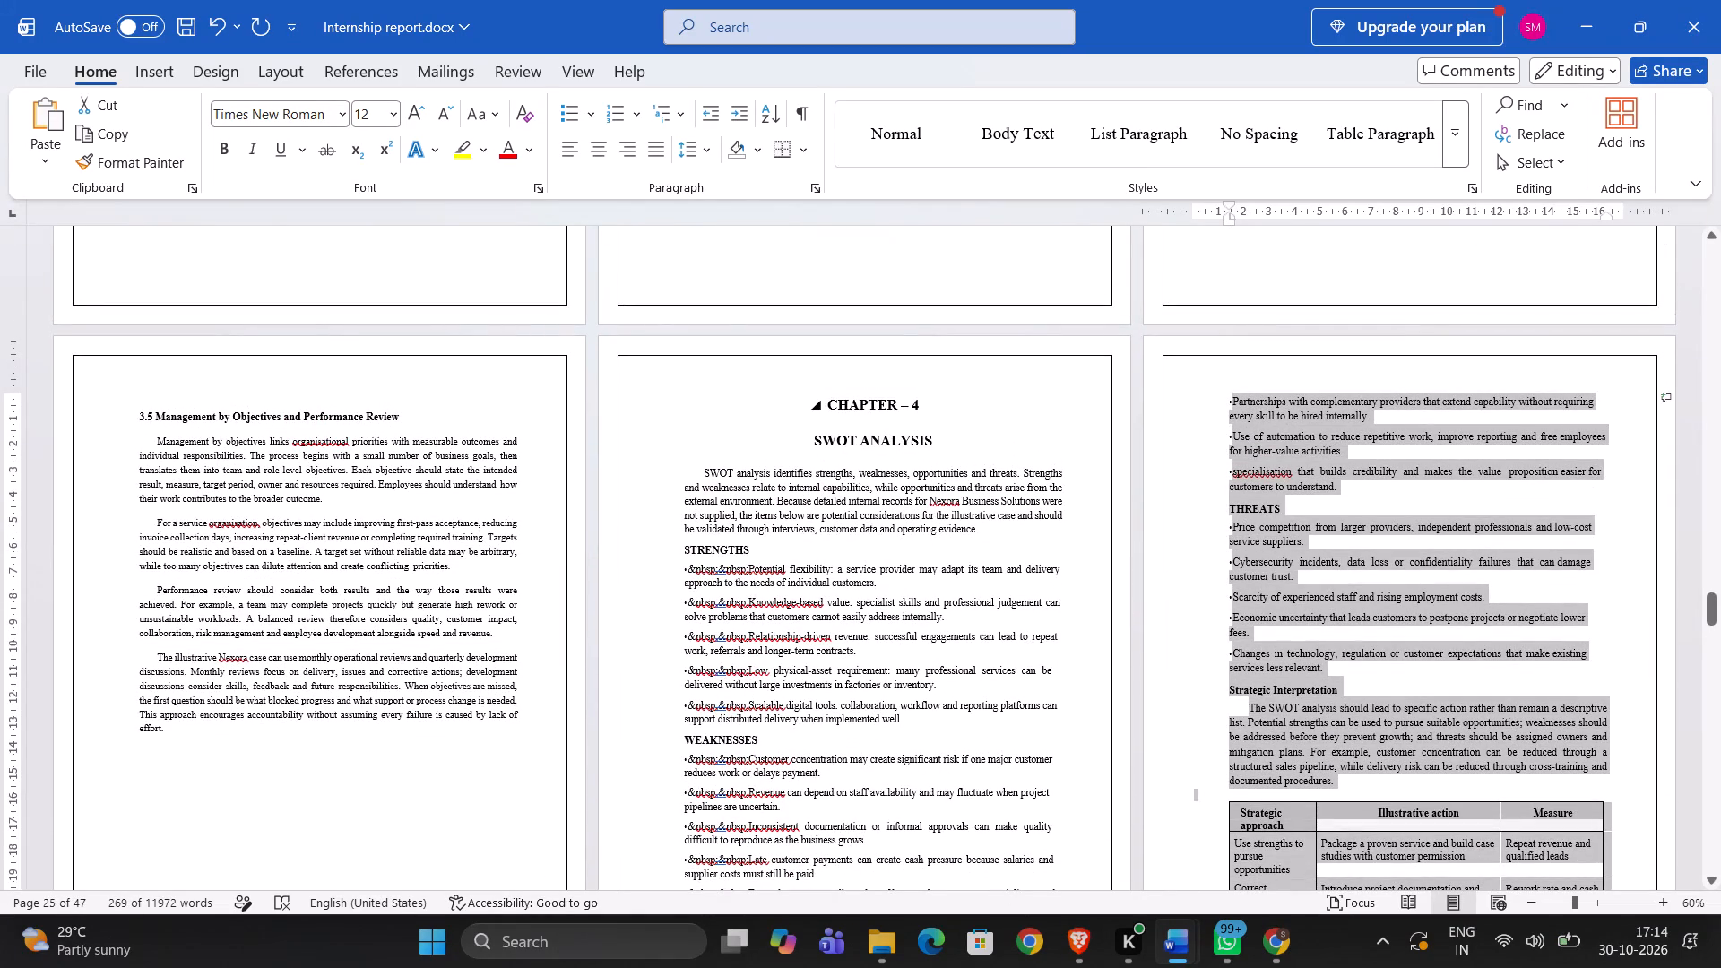
click(768, 442)
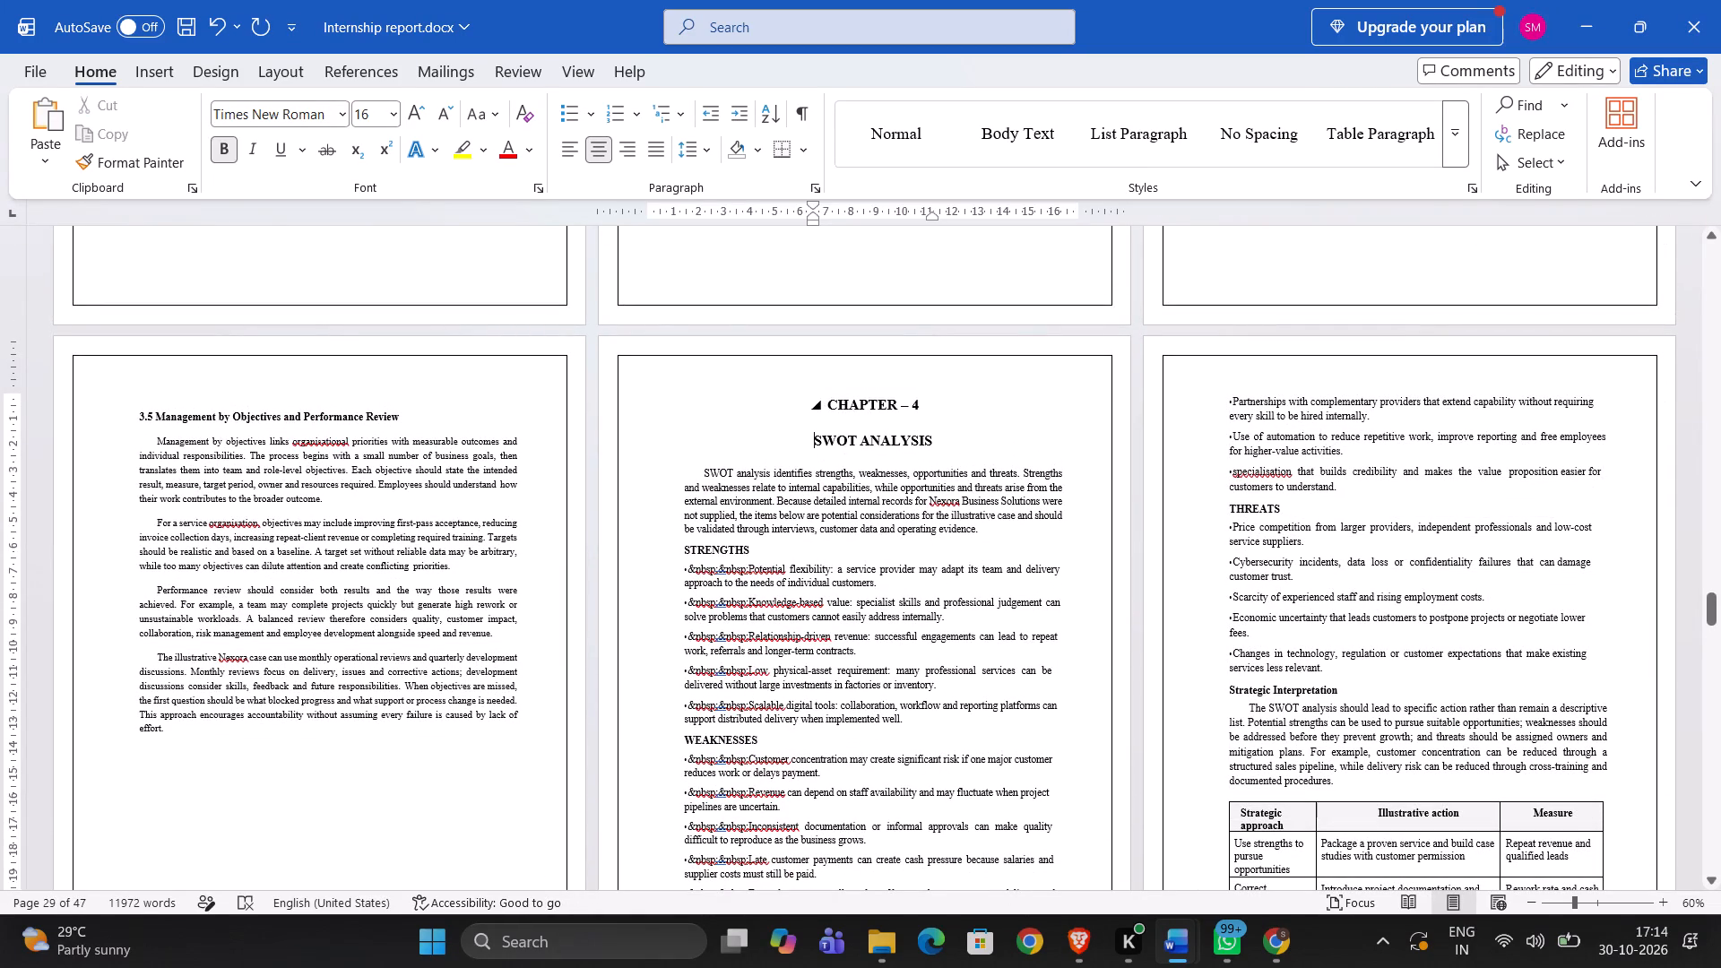
drag(946, 445, 848, 389)
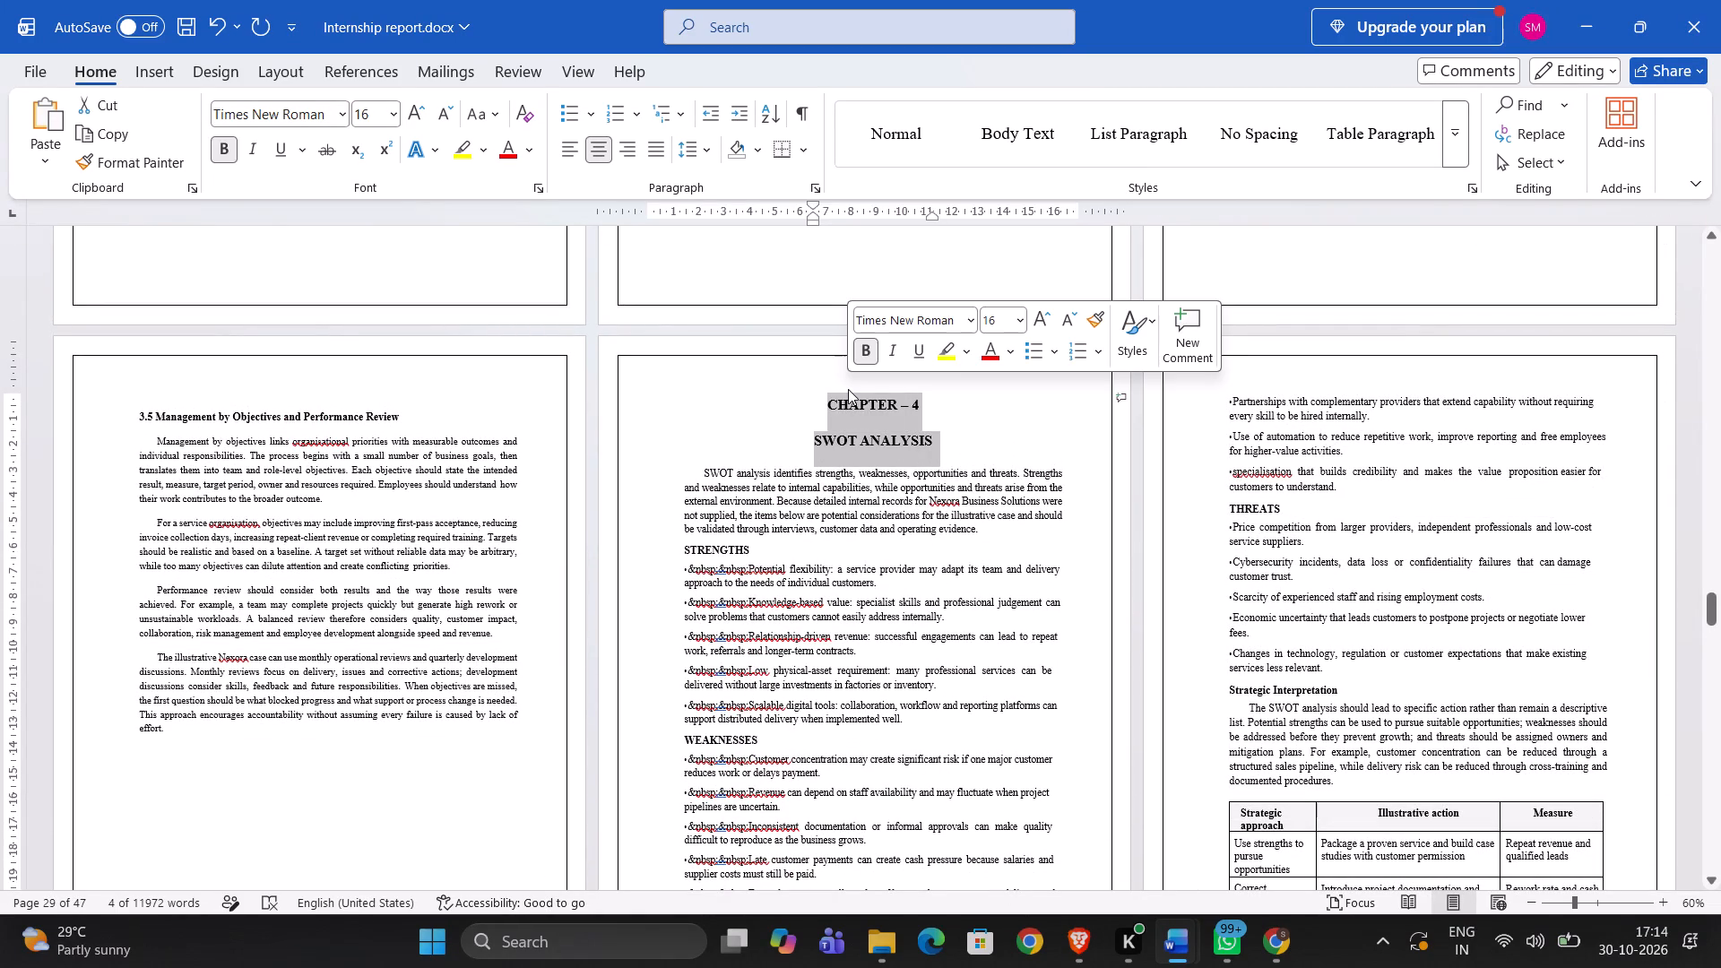
click(716, 446)
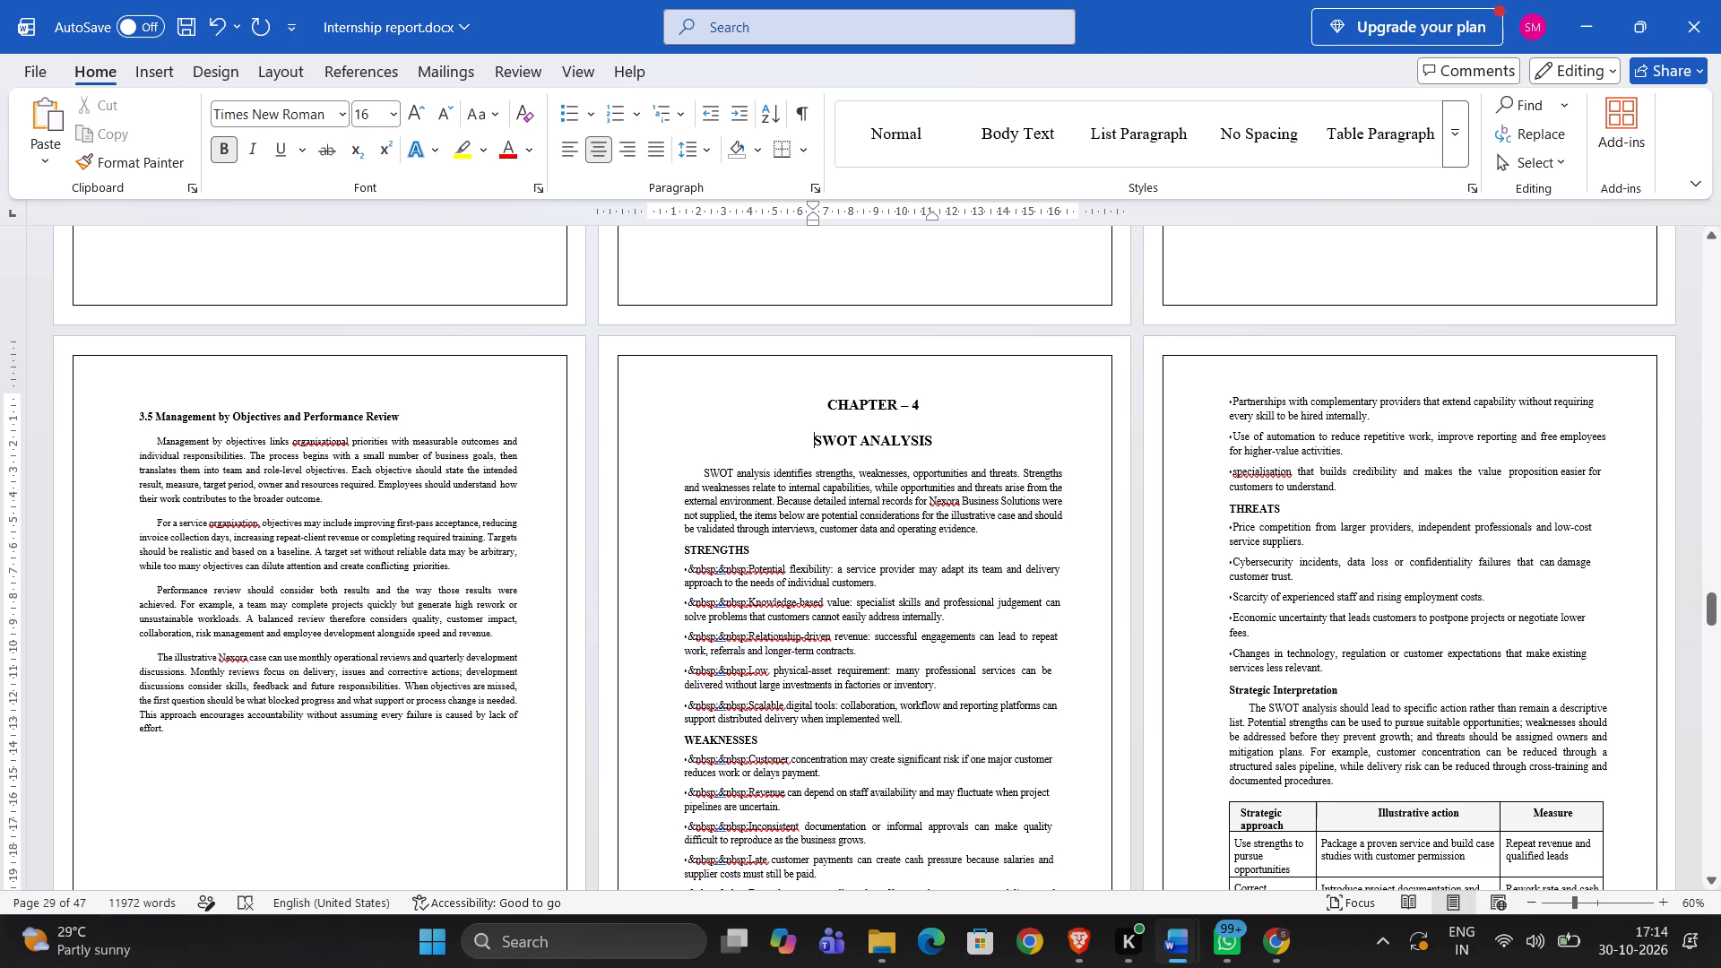
drag(697, 470, 868, 843)
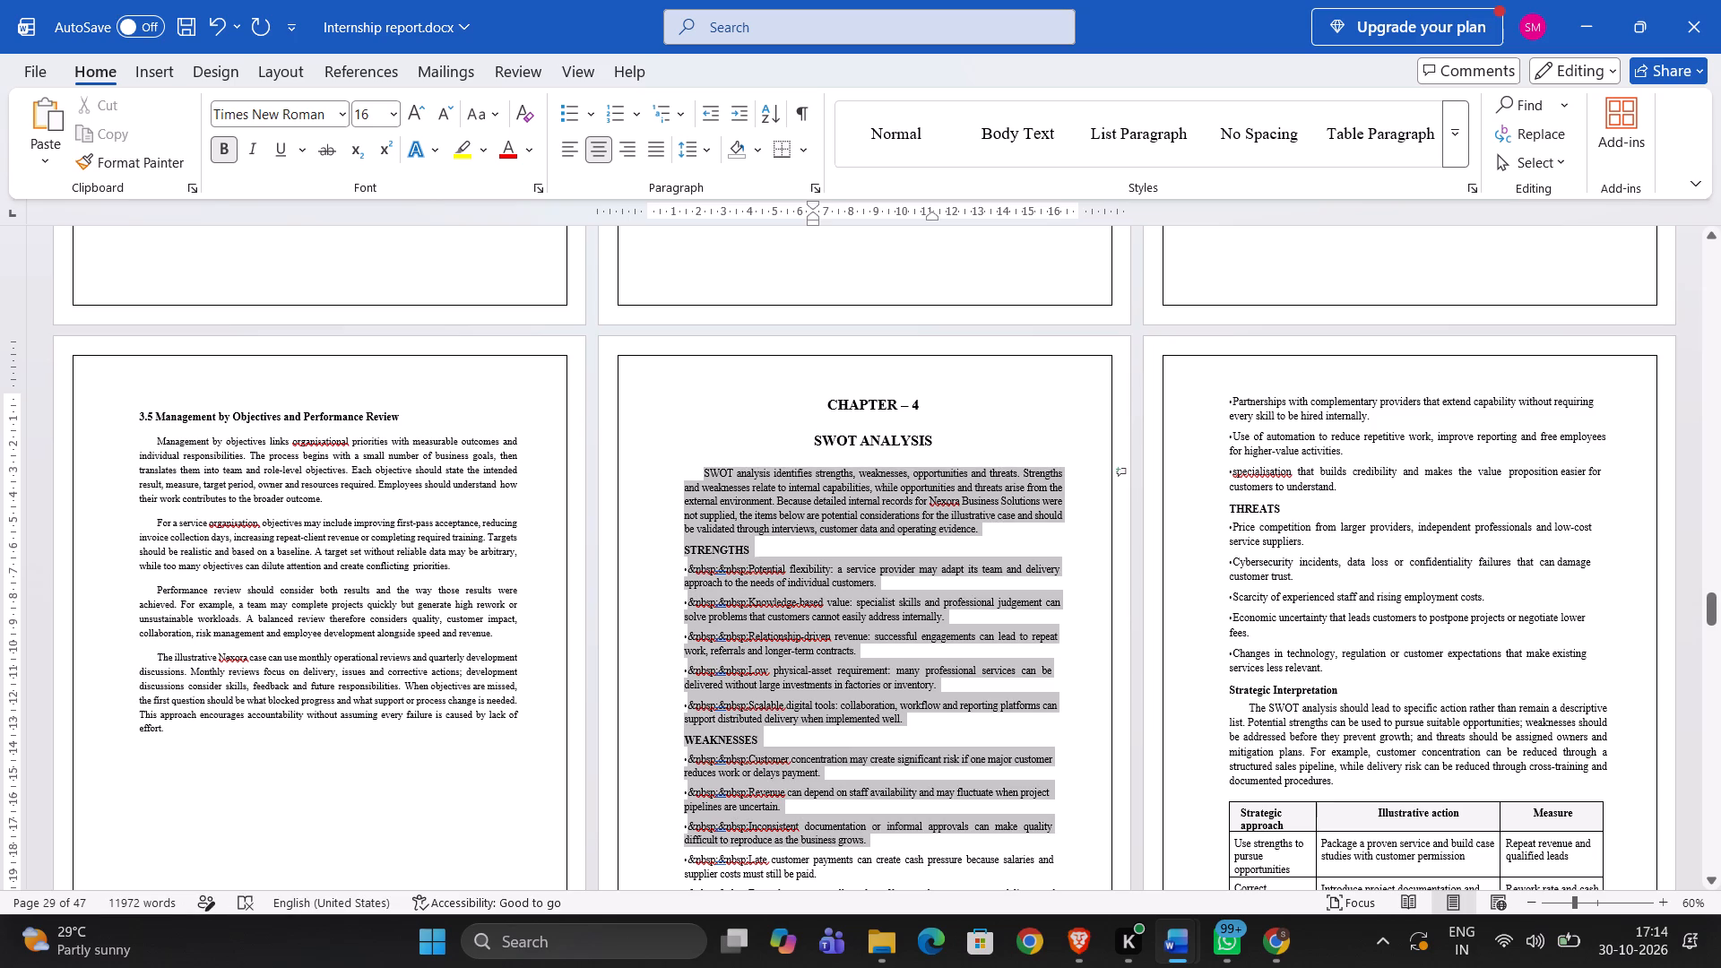
drag(868, 843, 865, 886)
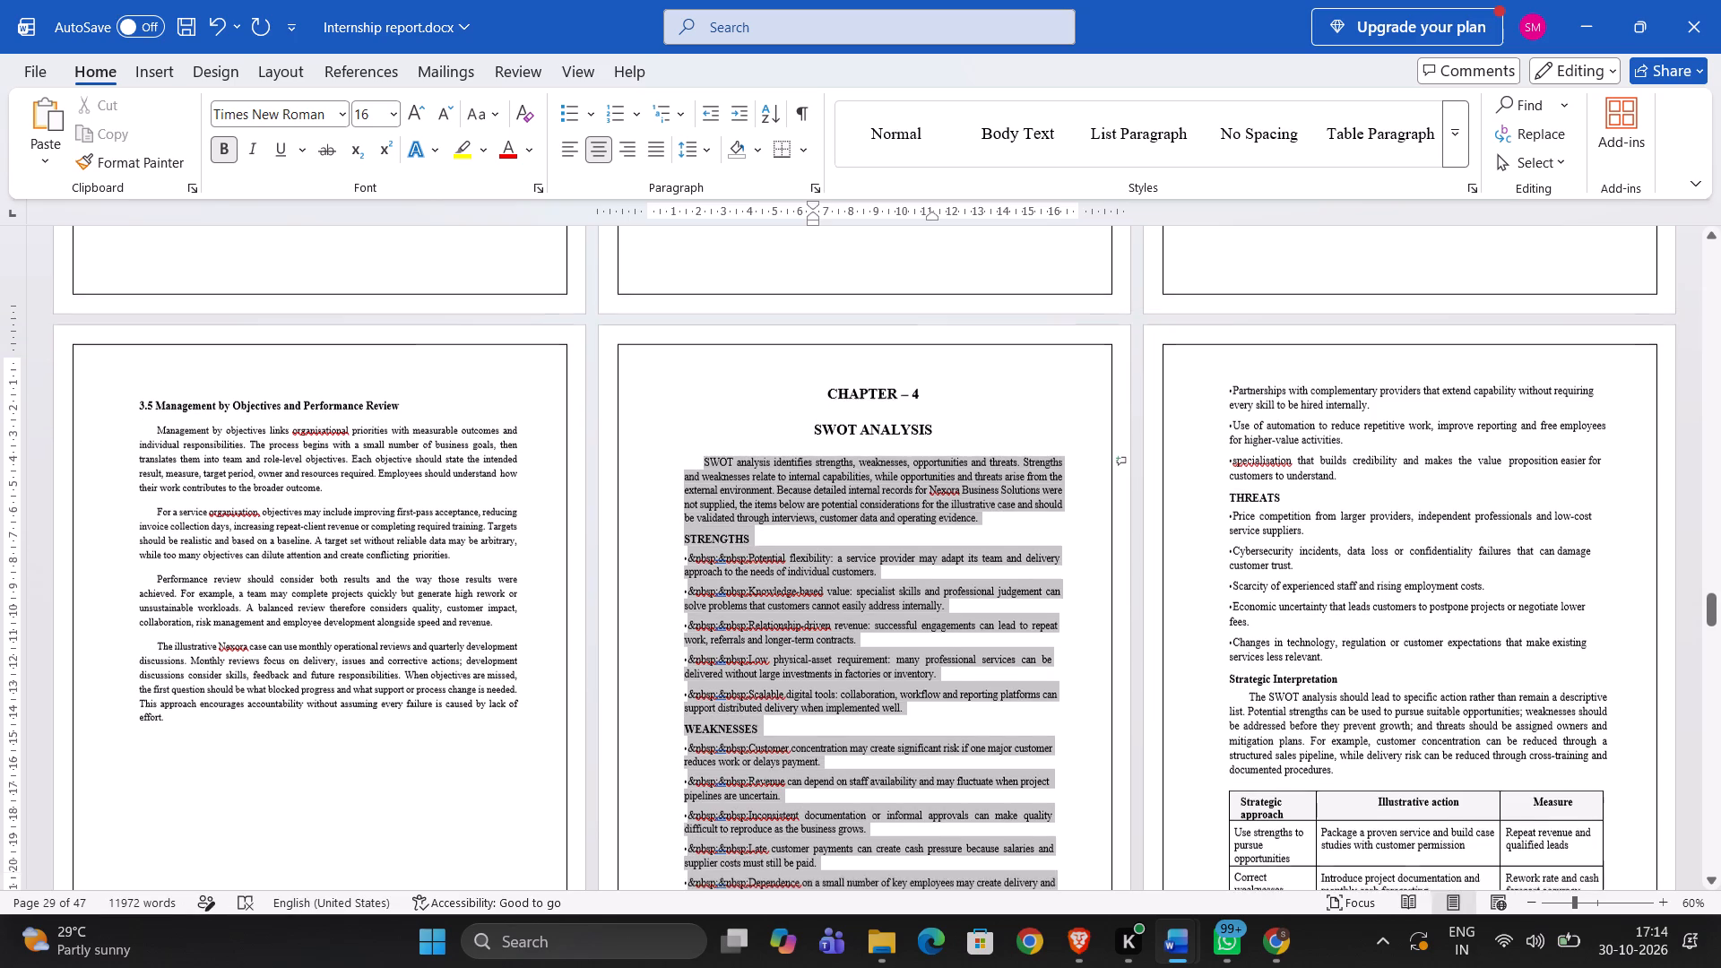
drag(865, 886, 857, 781)
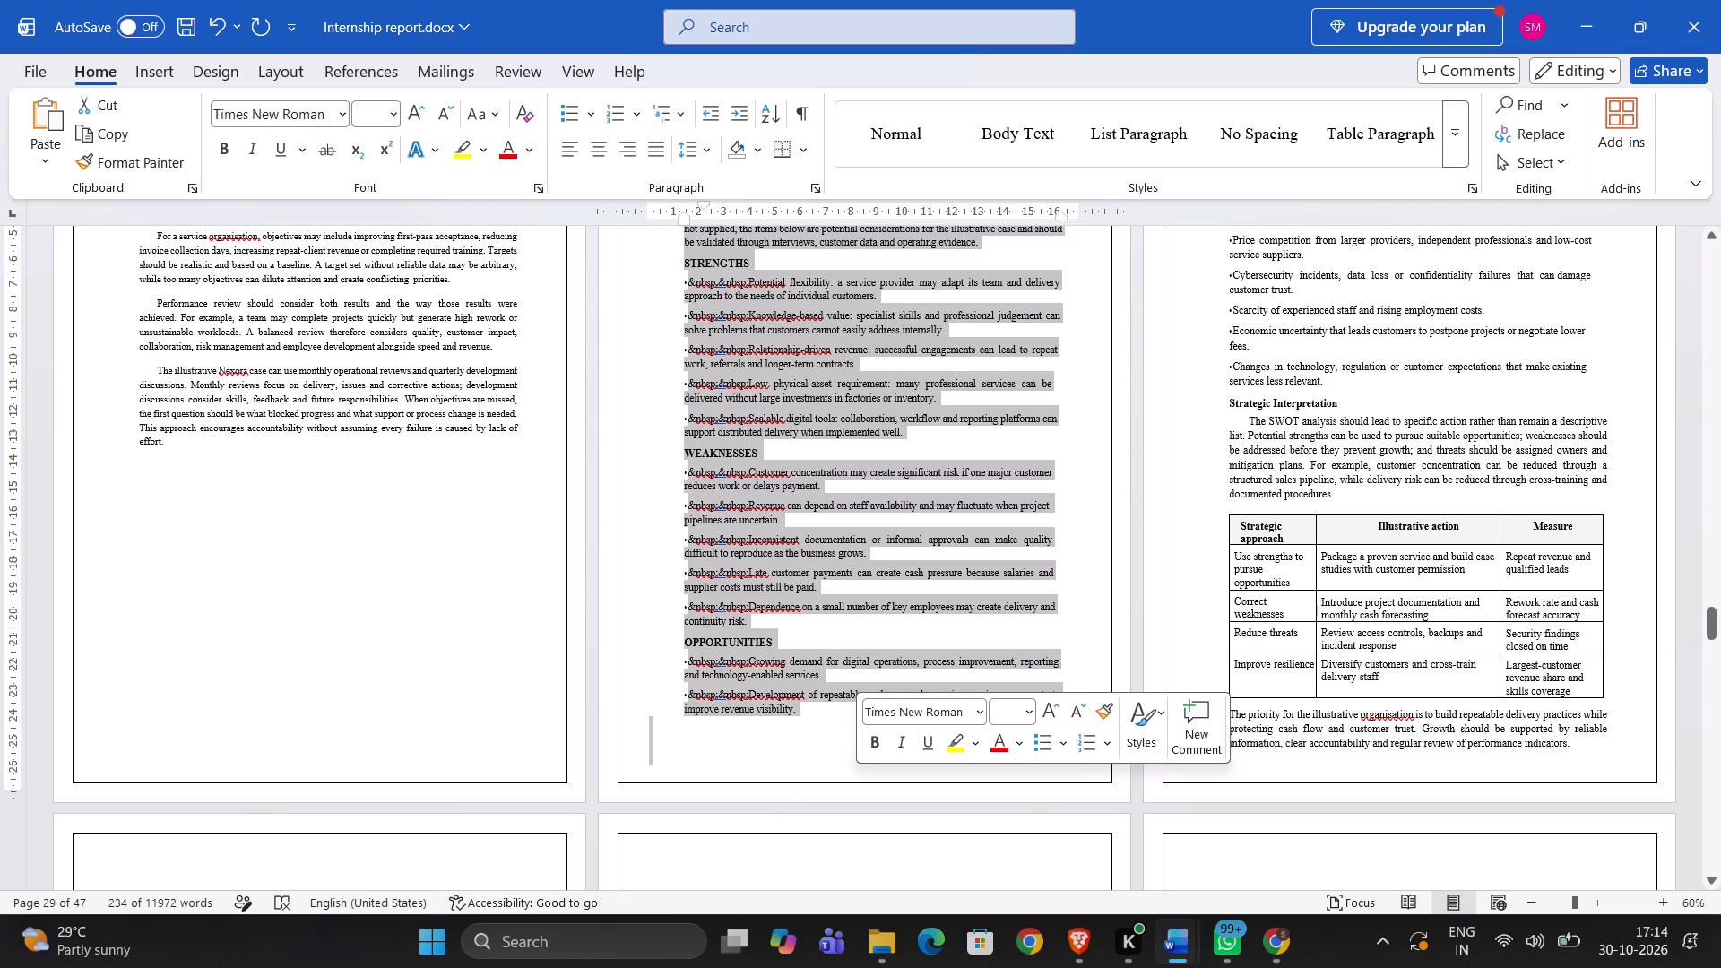
click(1032, 709)
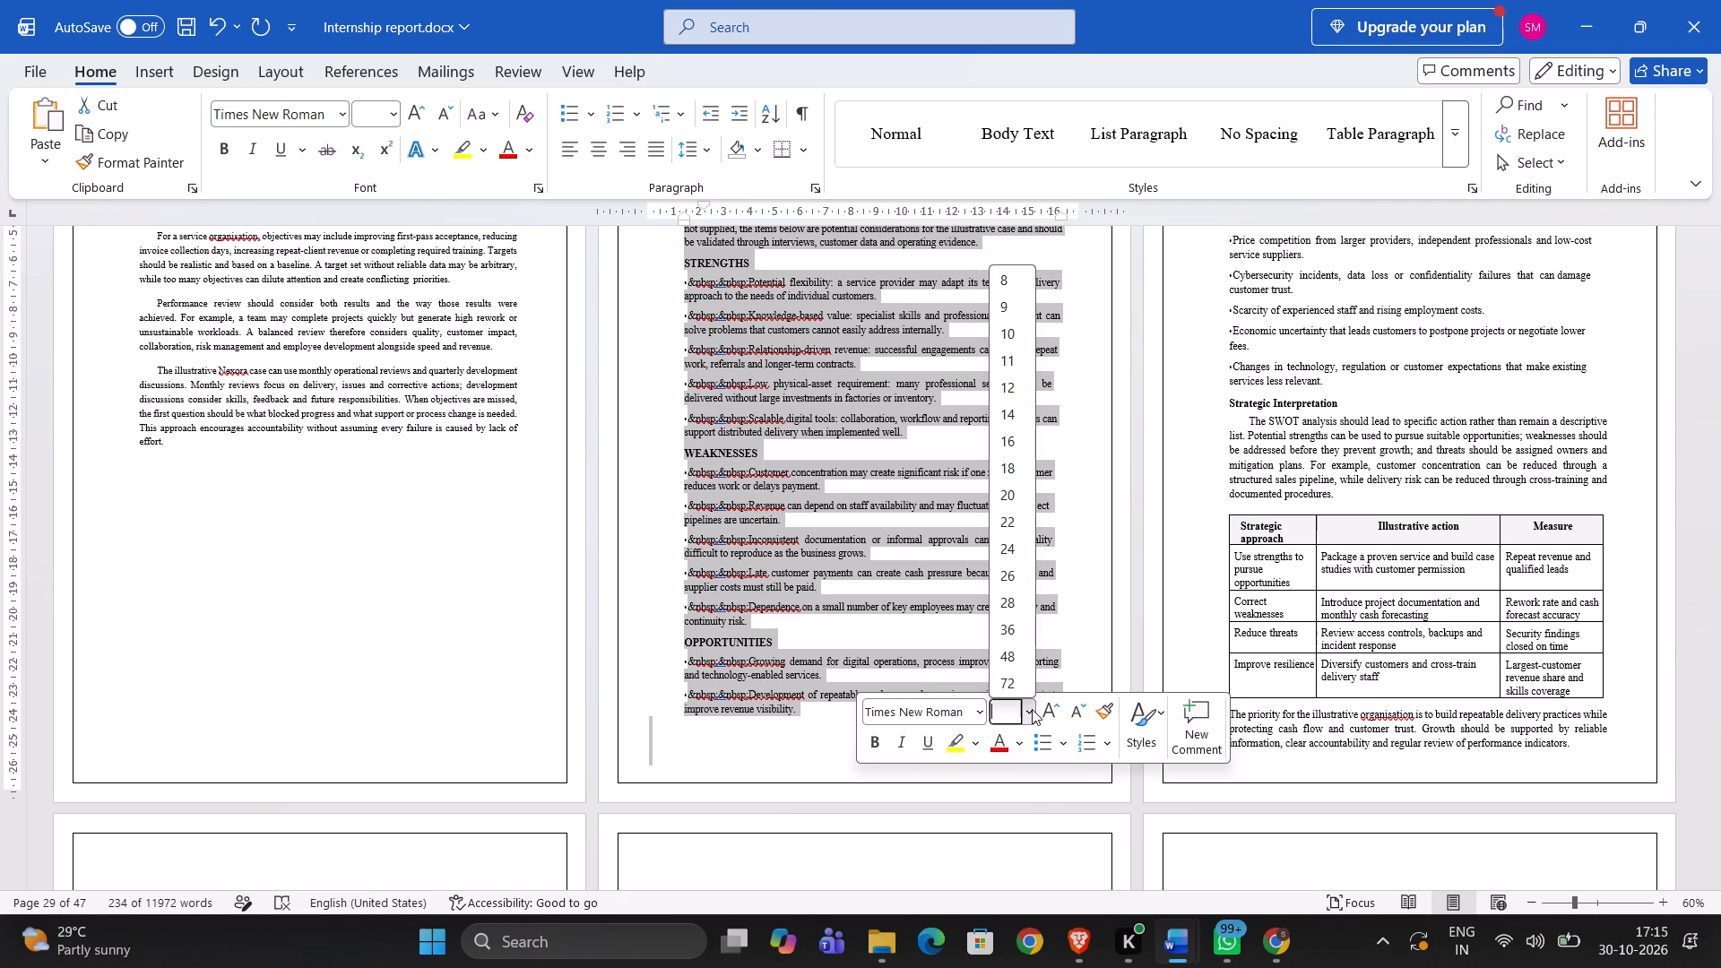
click(1000, 394)
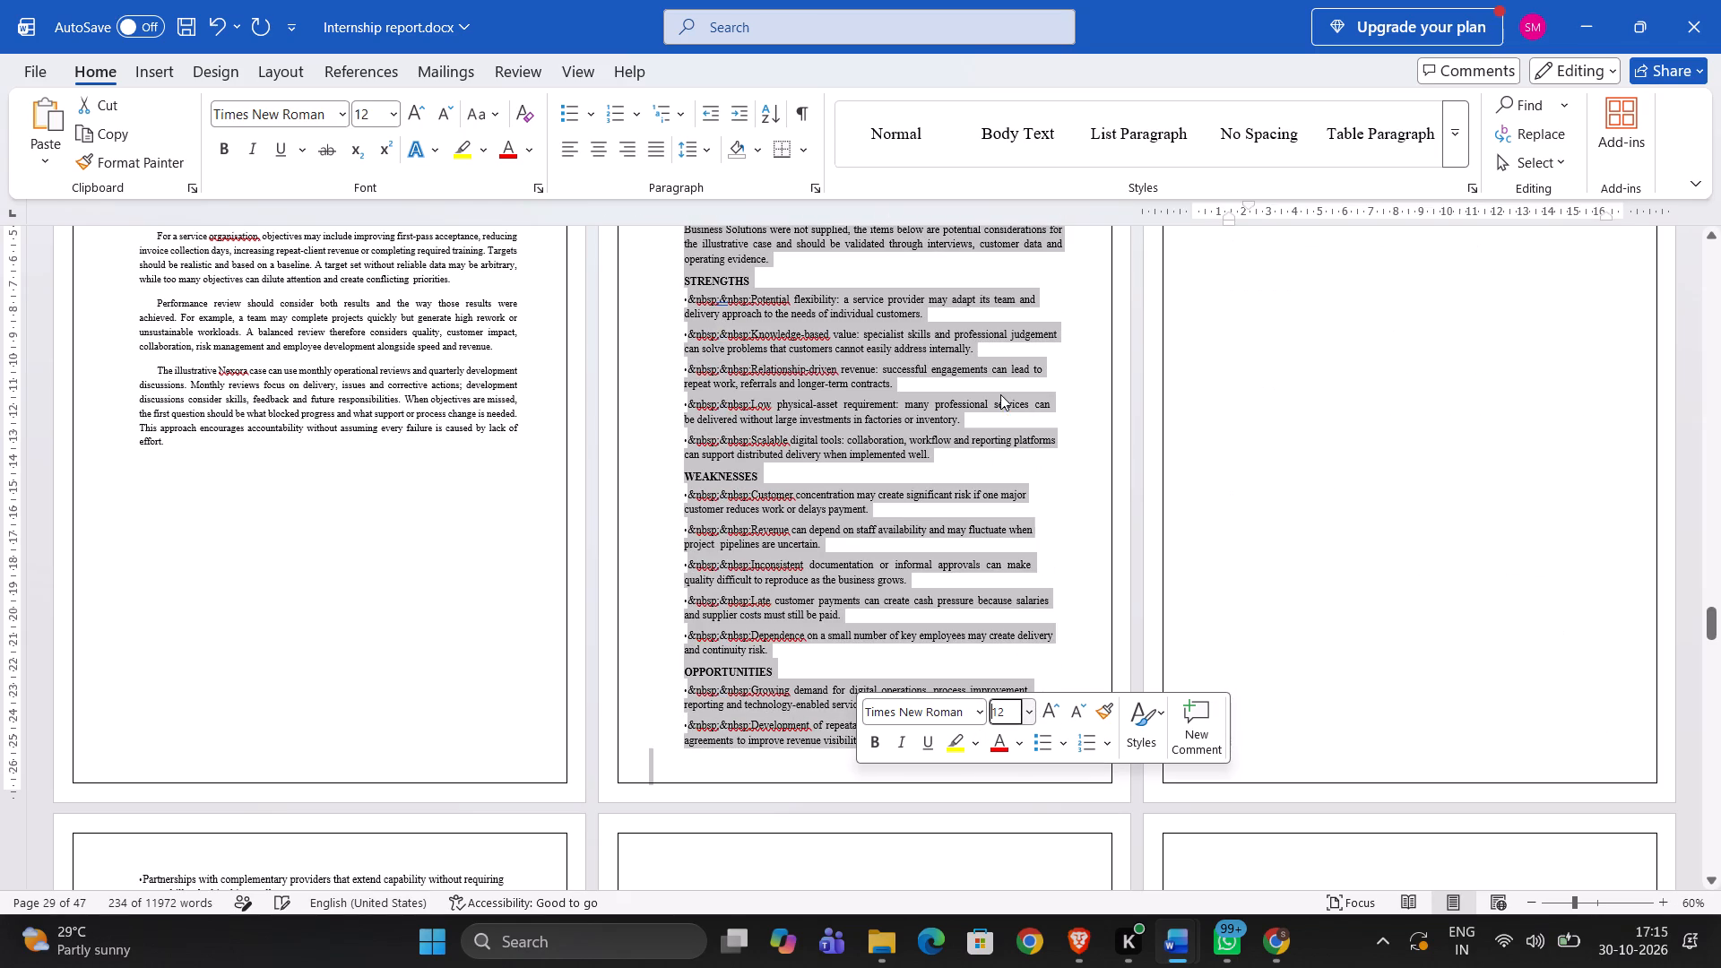
Delete the blank page between the first SWOT analysis page and the "Partnerships with complementary providers" bullet.
scroll(1329, 299, up, 1)
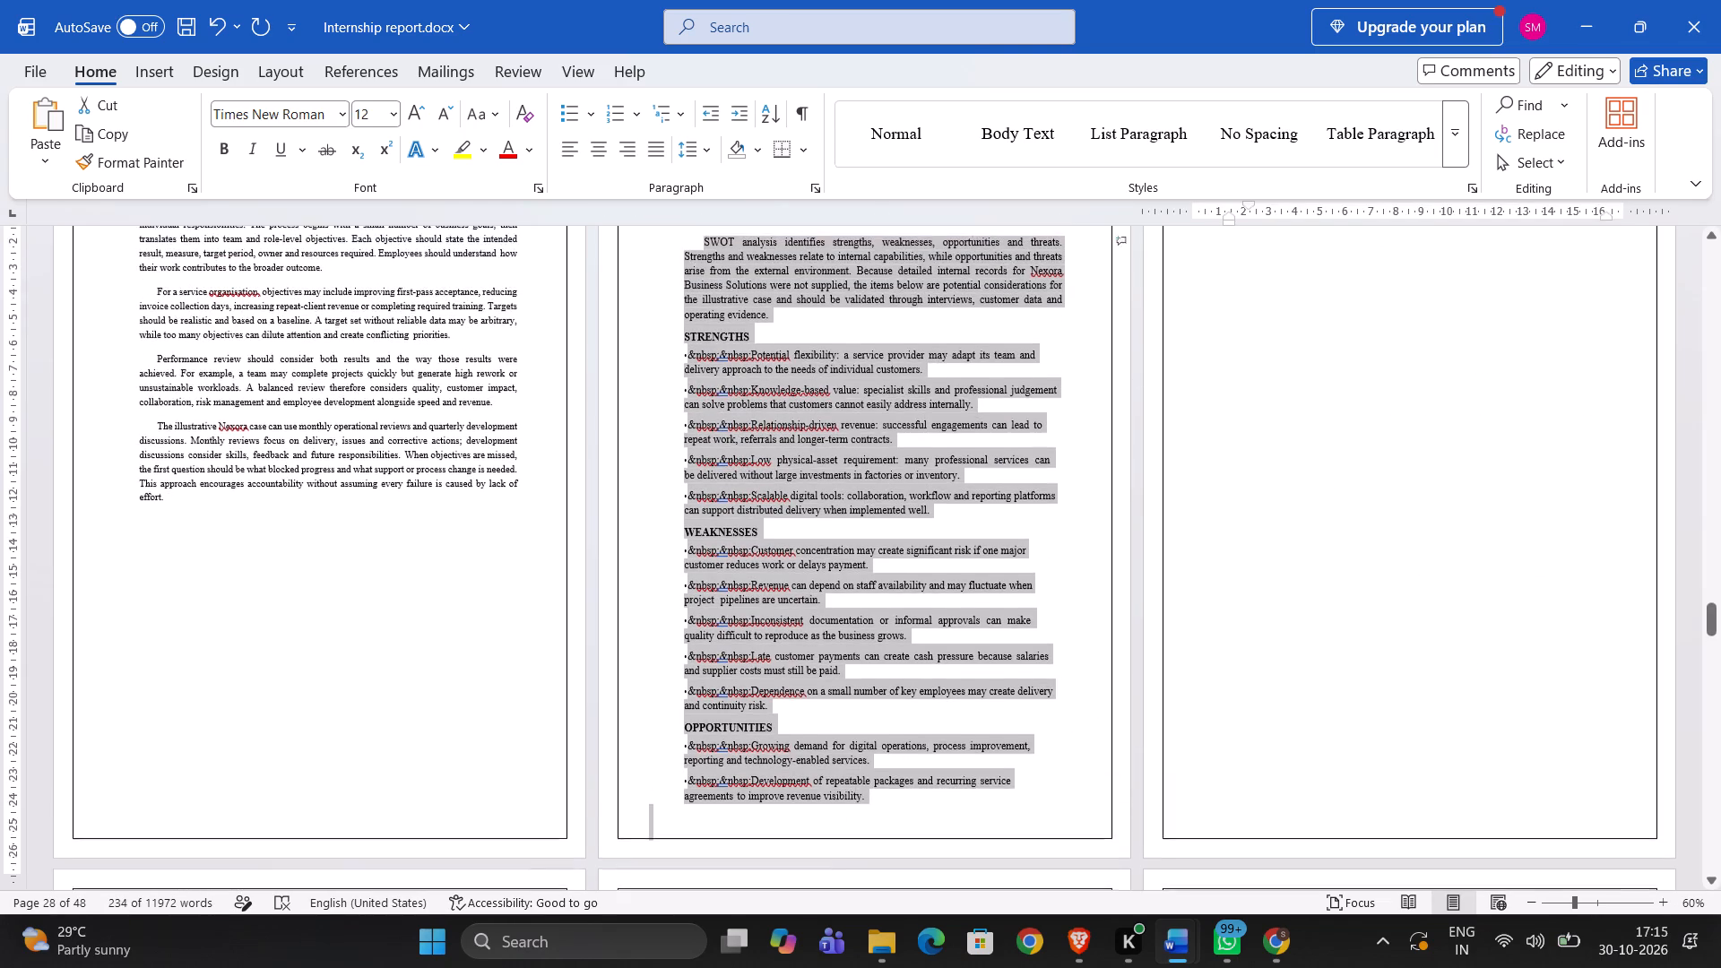
scroll(1329, 299, up, 2)
click(1329, 299)
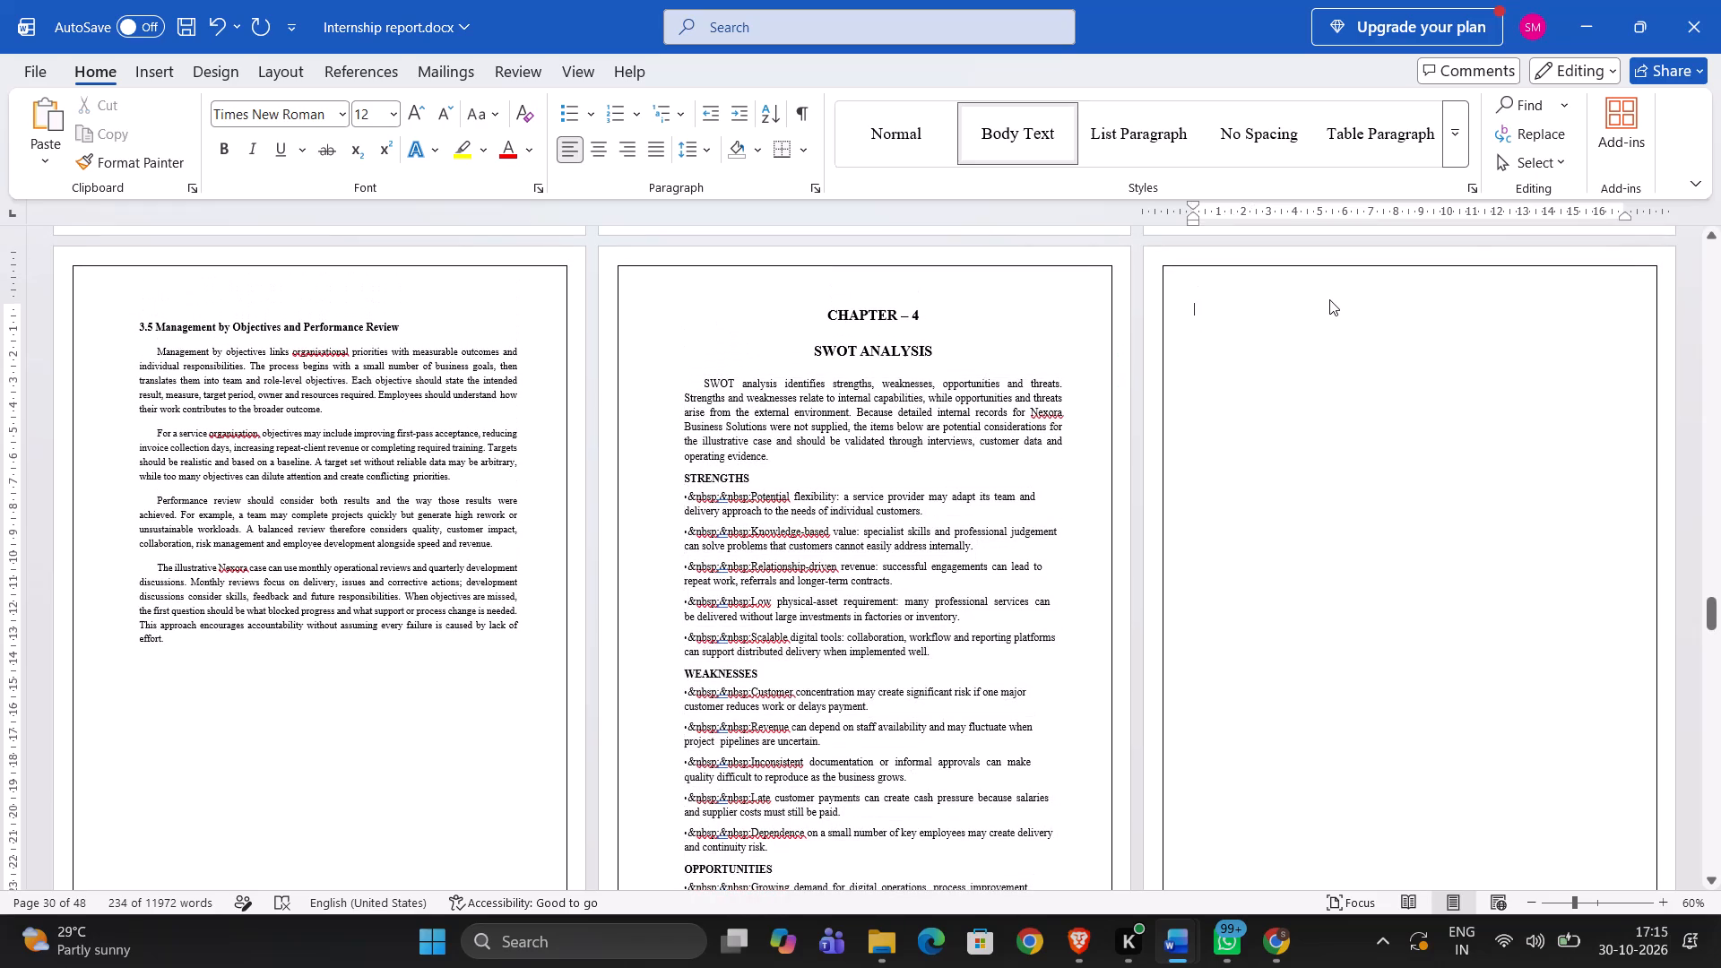
click(1249, 321)
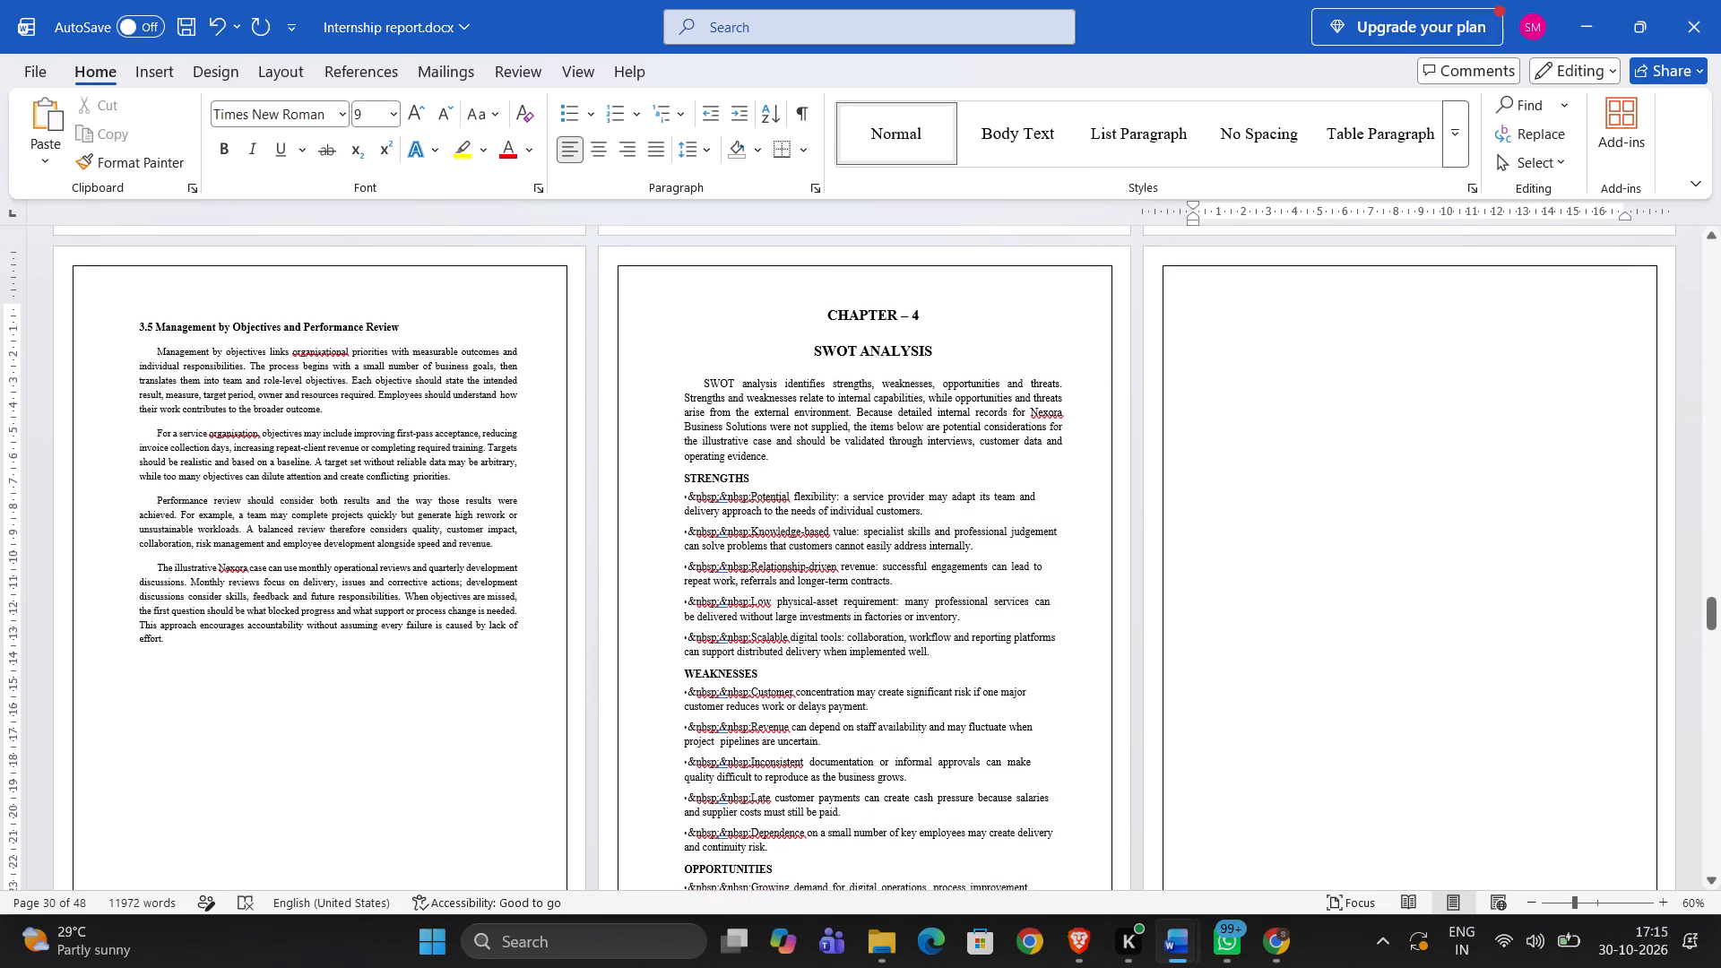
key(Delete)
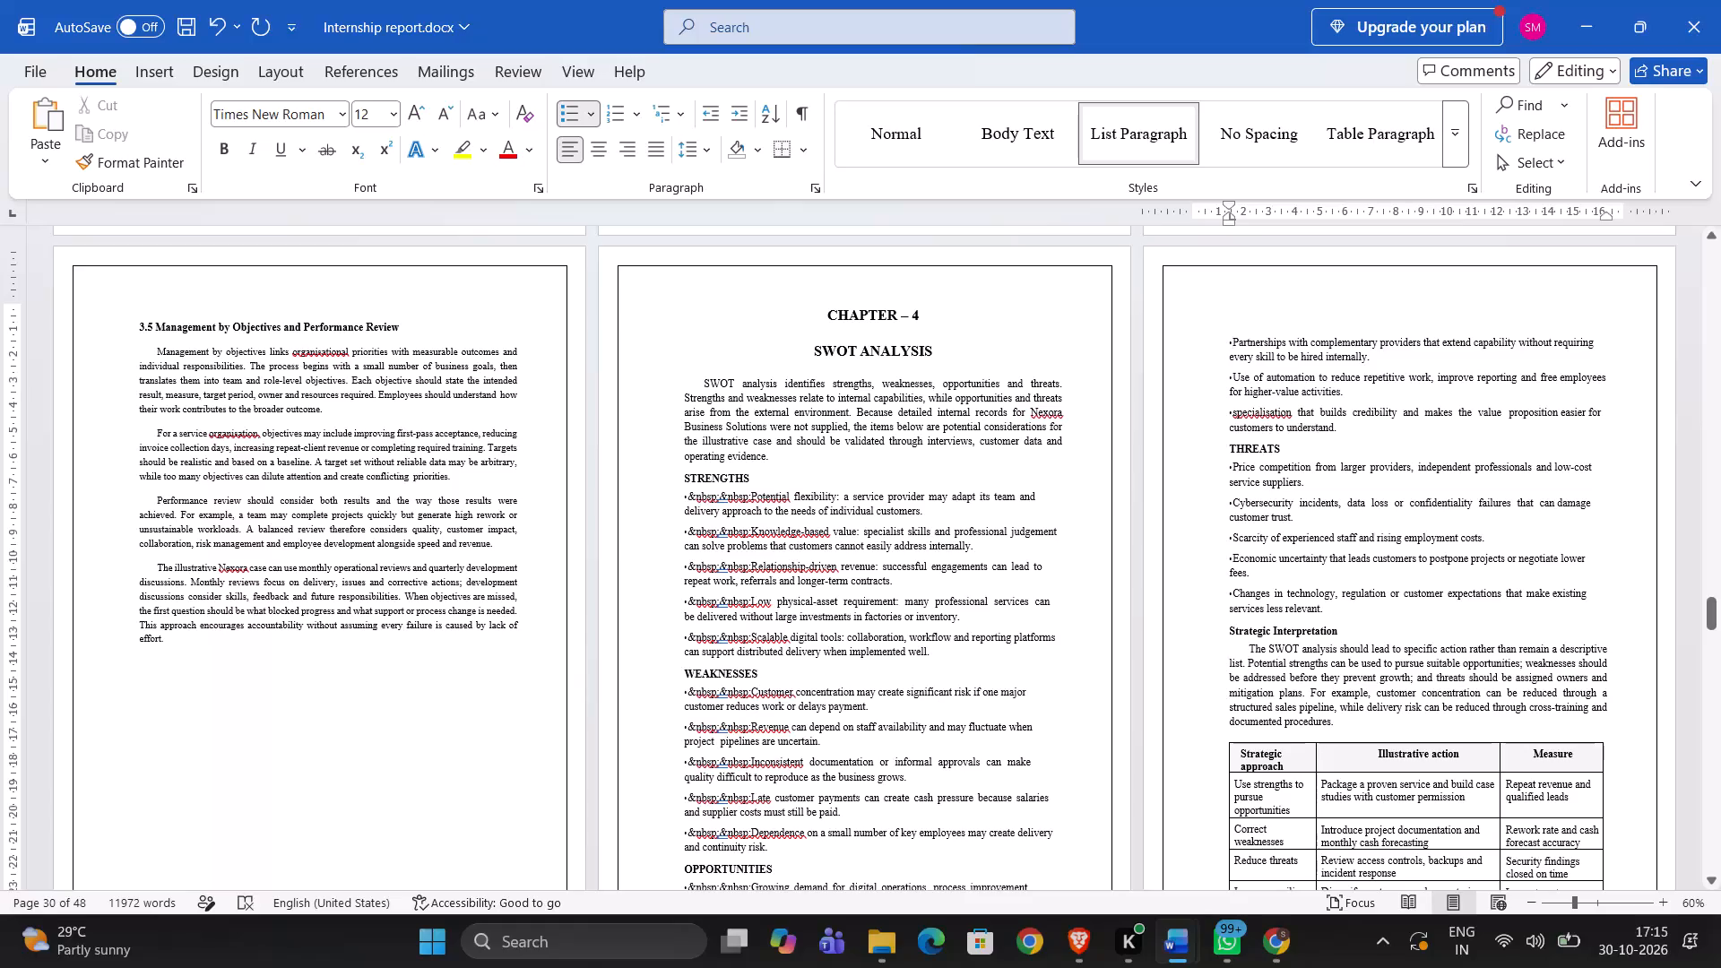
Remove the first-line indent from the introductory paragraph under SWOT ANALYSIS.
click(702, 382)
key(BackSpace)
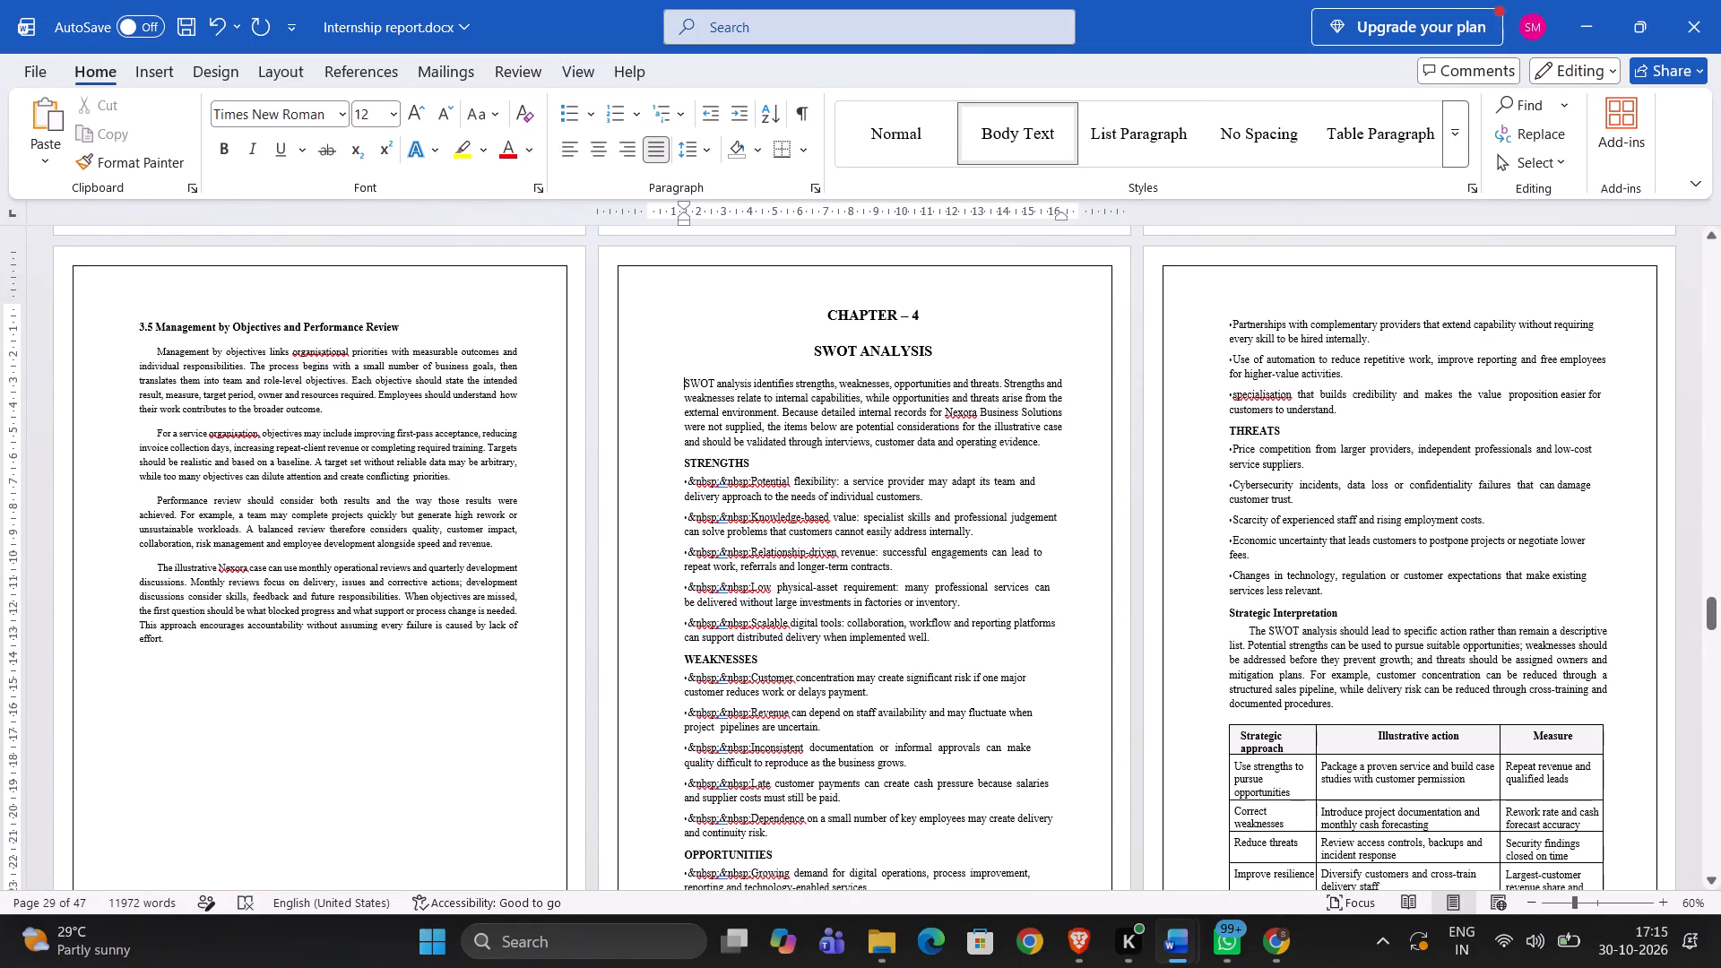
Delete the stray &nbsp;&nbsp; codes before "Potential flexibility" in the first bullet under STRENGTHS, keeping its bullet mark.
click(750, 480)
key(BackSpace)
key(BackSpace)
key(BackSpace)
key(BackSpace)
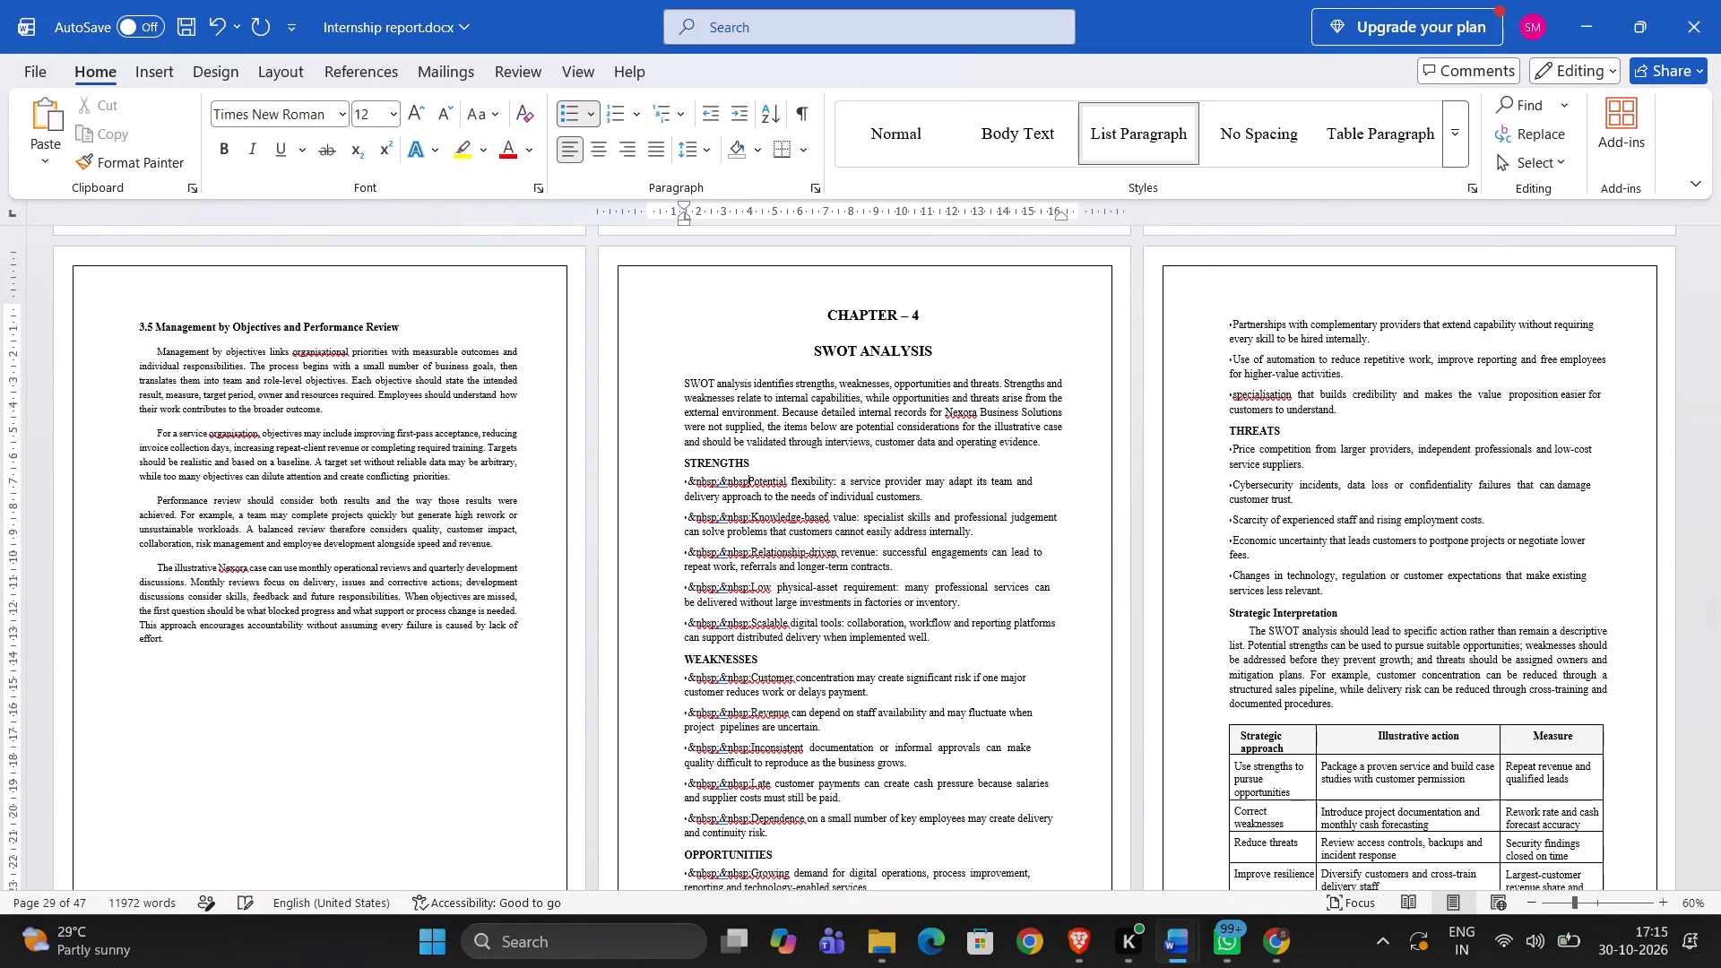
key(BackSpace)
key(BackSpace)
key(BackSpace)
key(BackSpace)
key(BackSpace)
key(BackSpace)
key(BackSpace)
key(BackSpace)
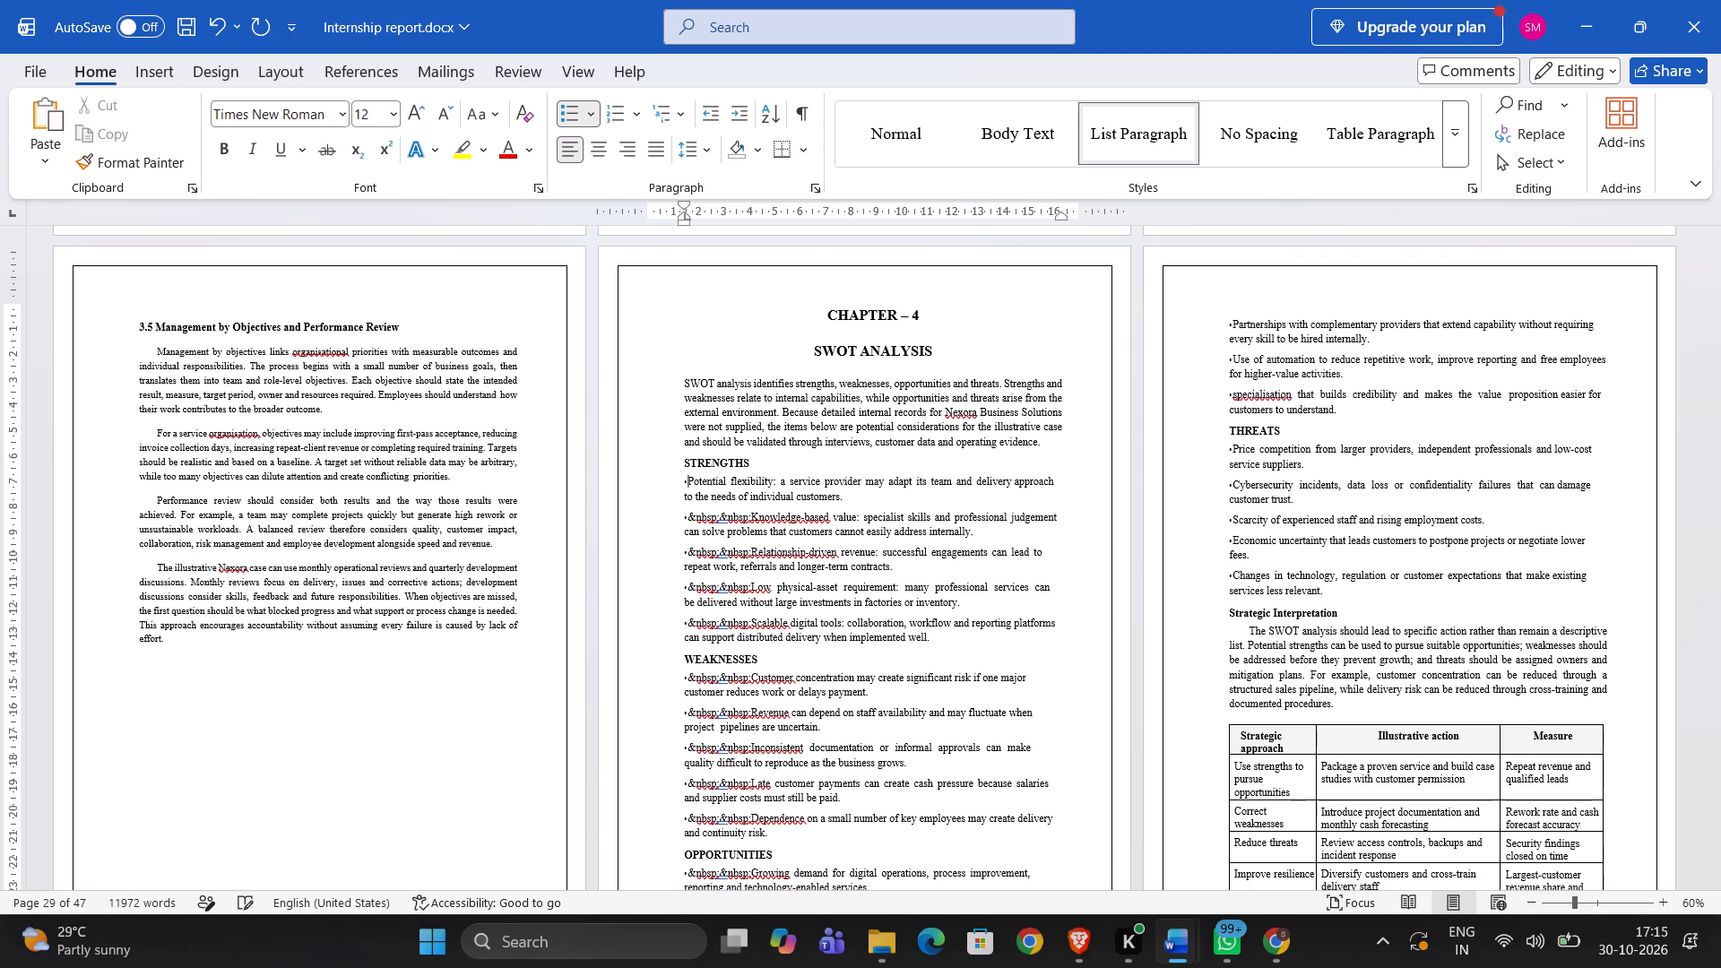
key(BackSpace)
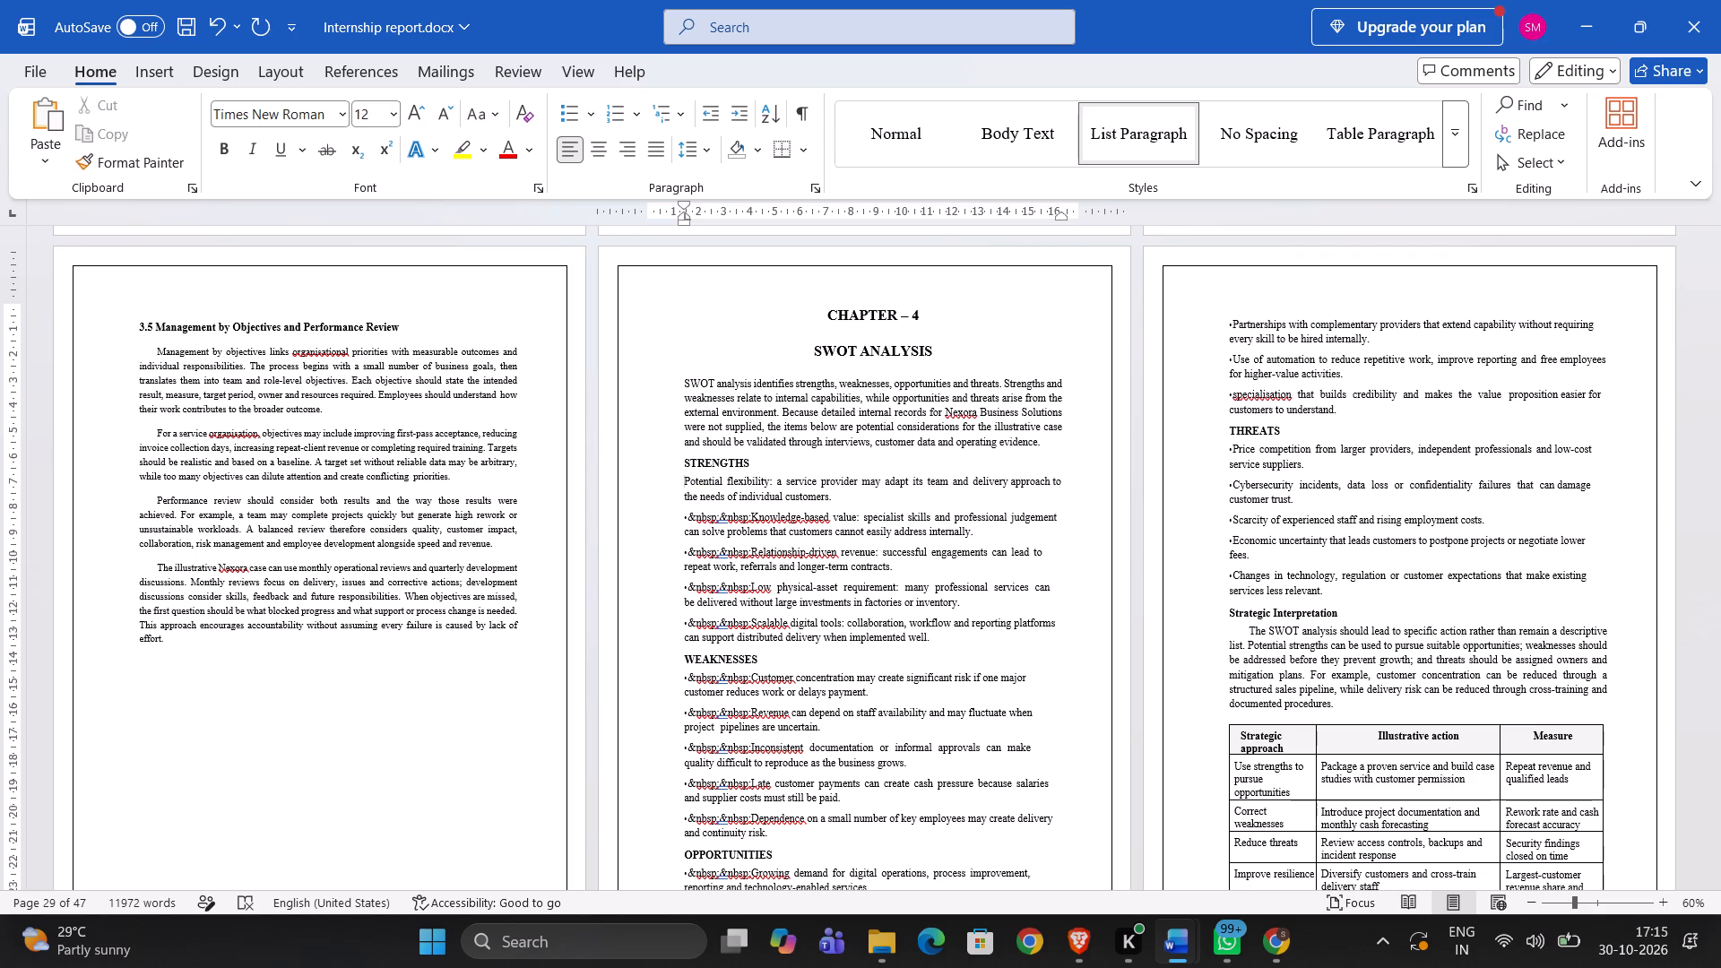
key(ctrl+z)
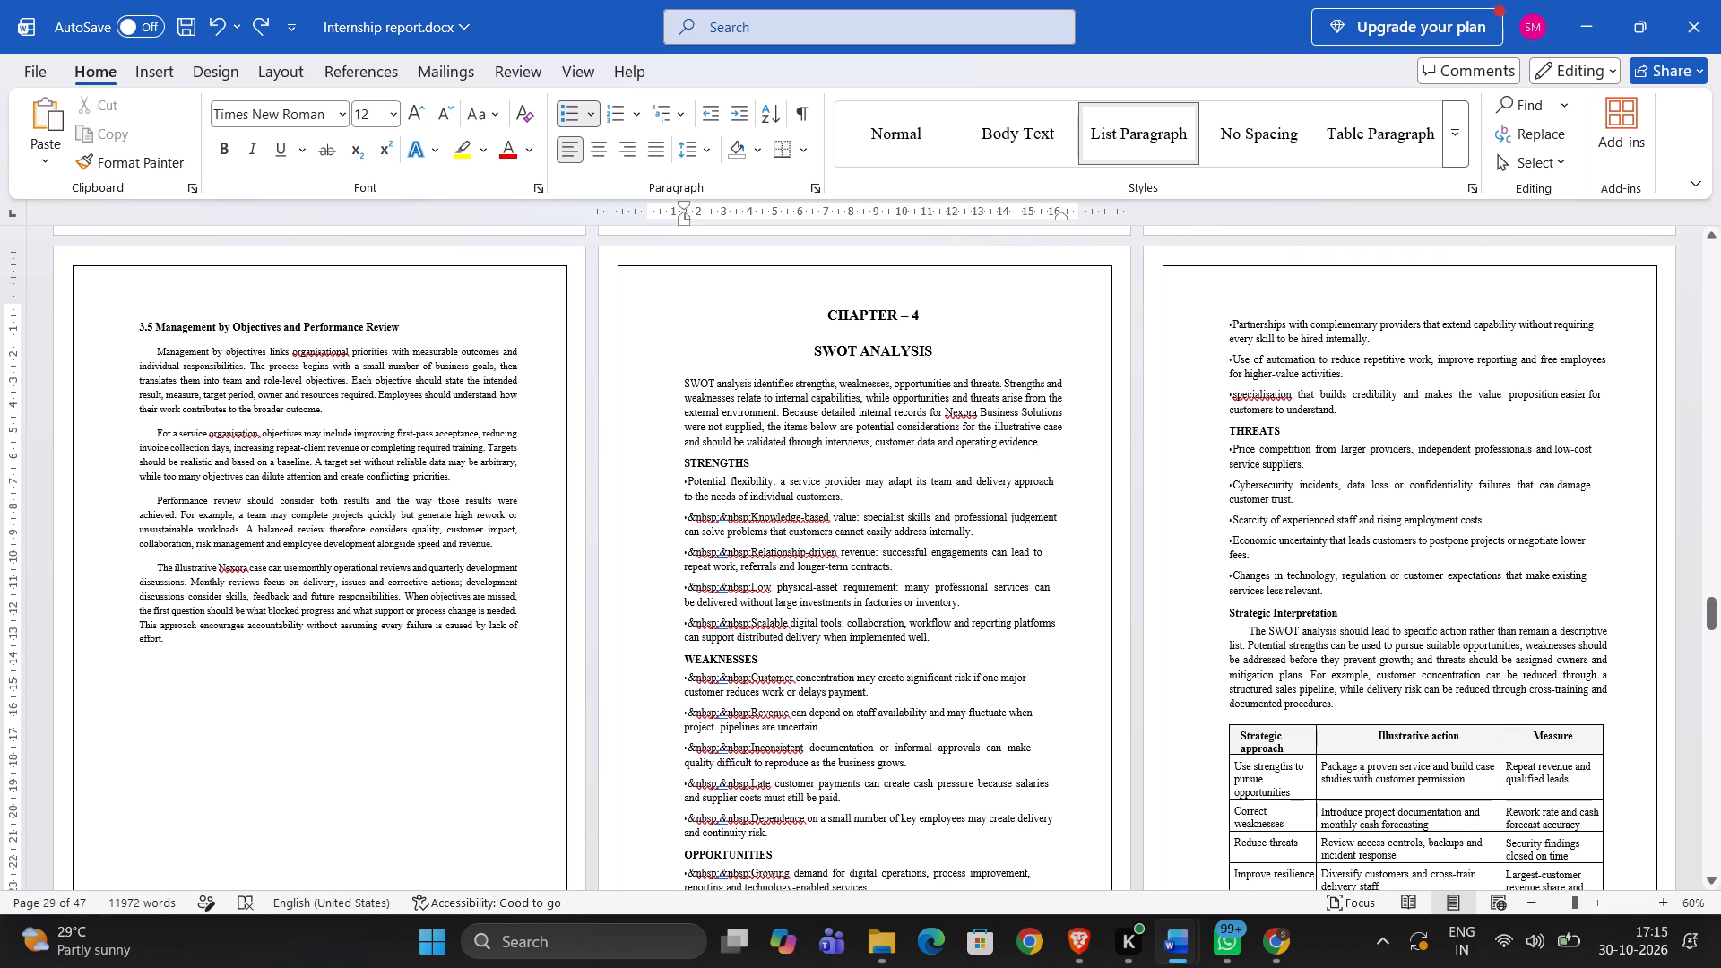
Delete the stray &nbsp;&nbsp; codes before "Knowledge-based value" in the second bullet under STRENGTHS.
scroll(1241, 664, down, 1)
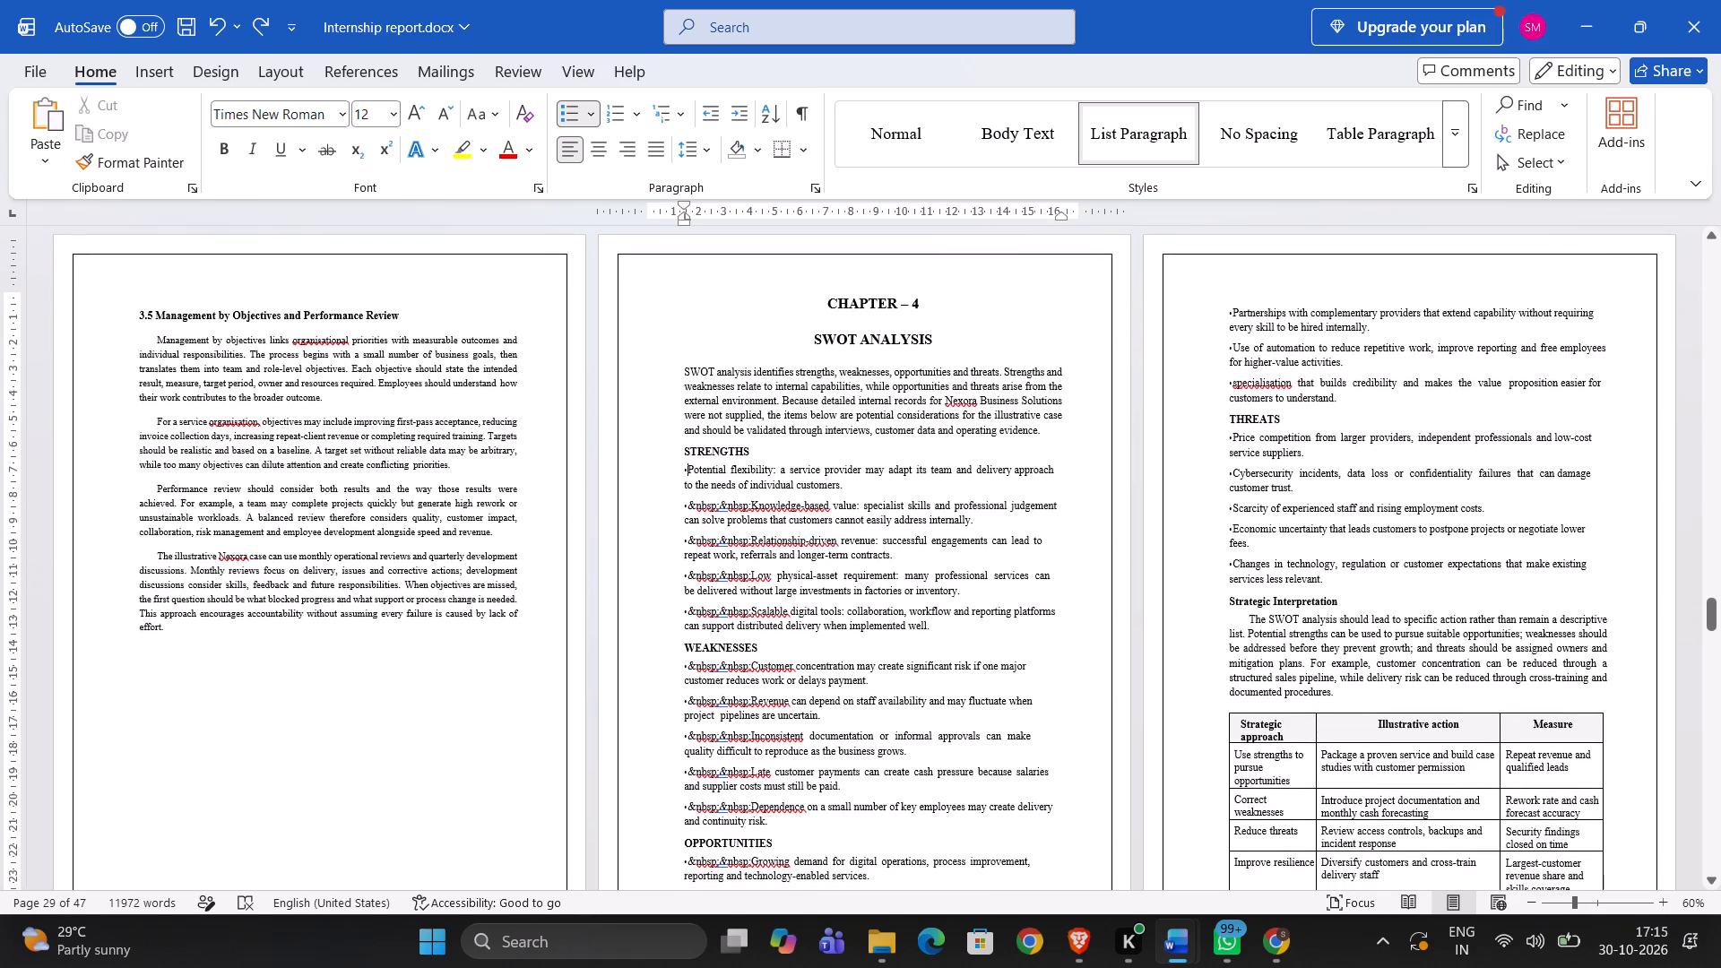
scroll(1241, 664, down, 2)
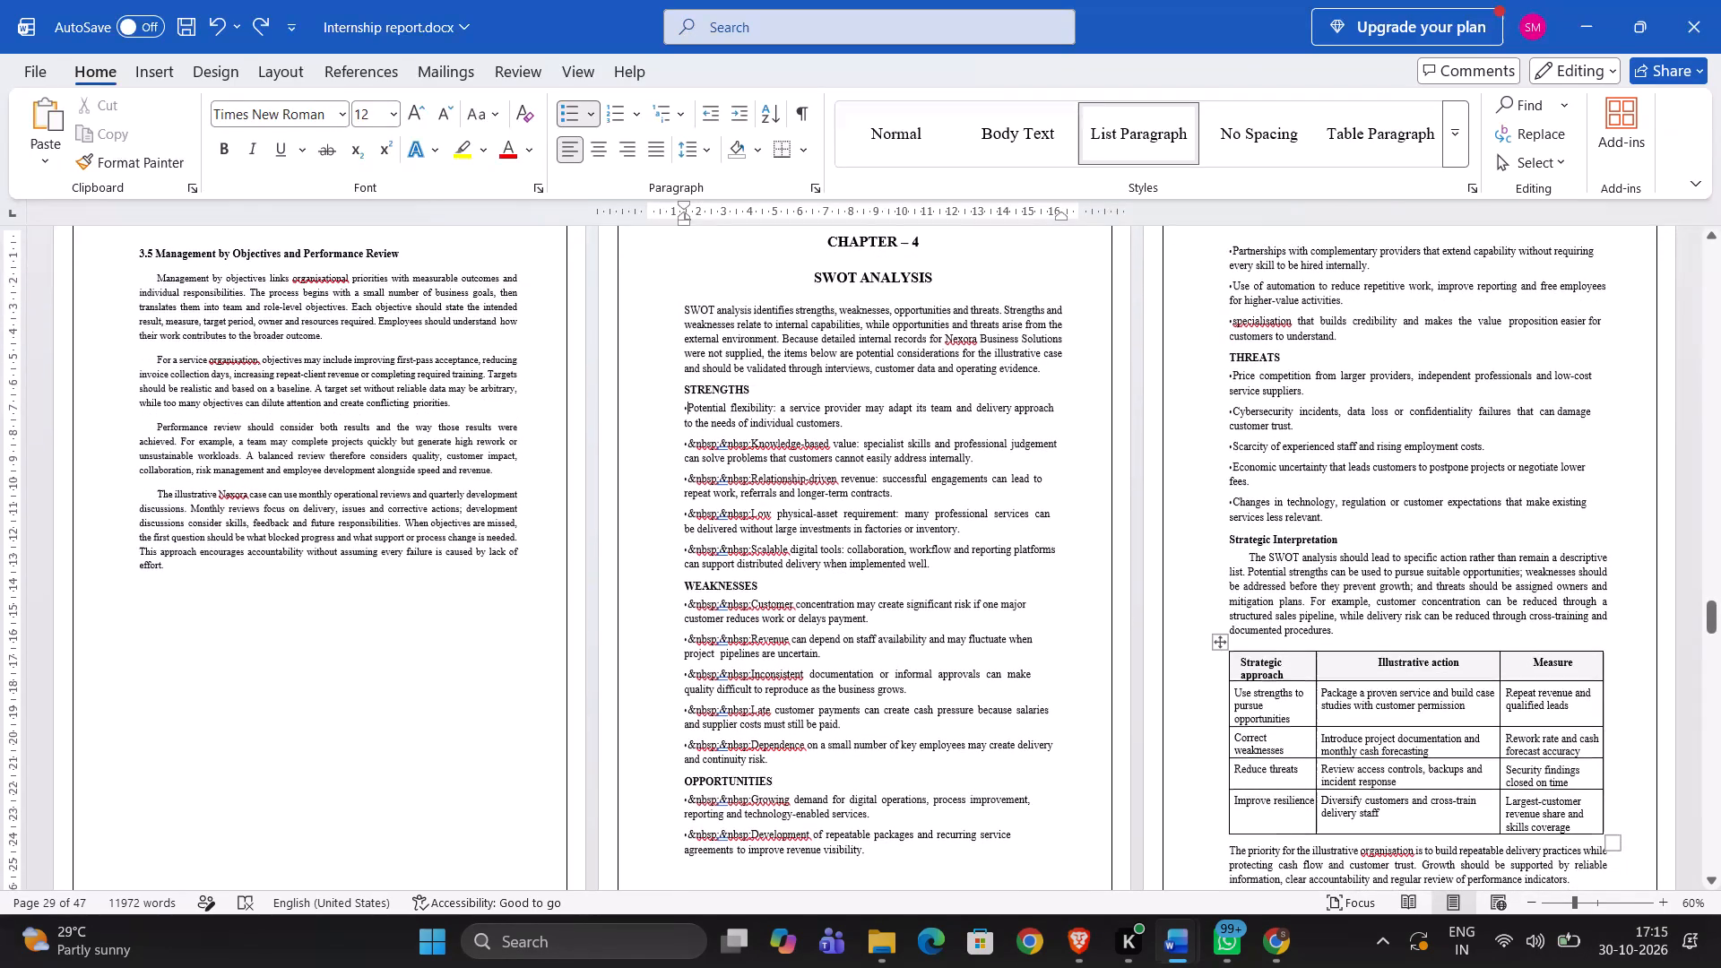
click(752, 446)
key(BackSpace)
key(BackSpace)
key(BackSpace)
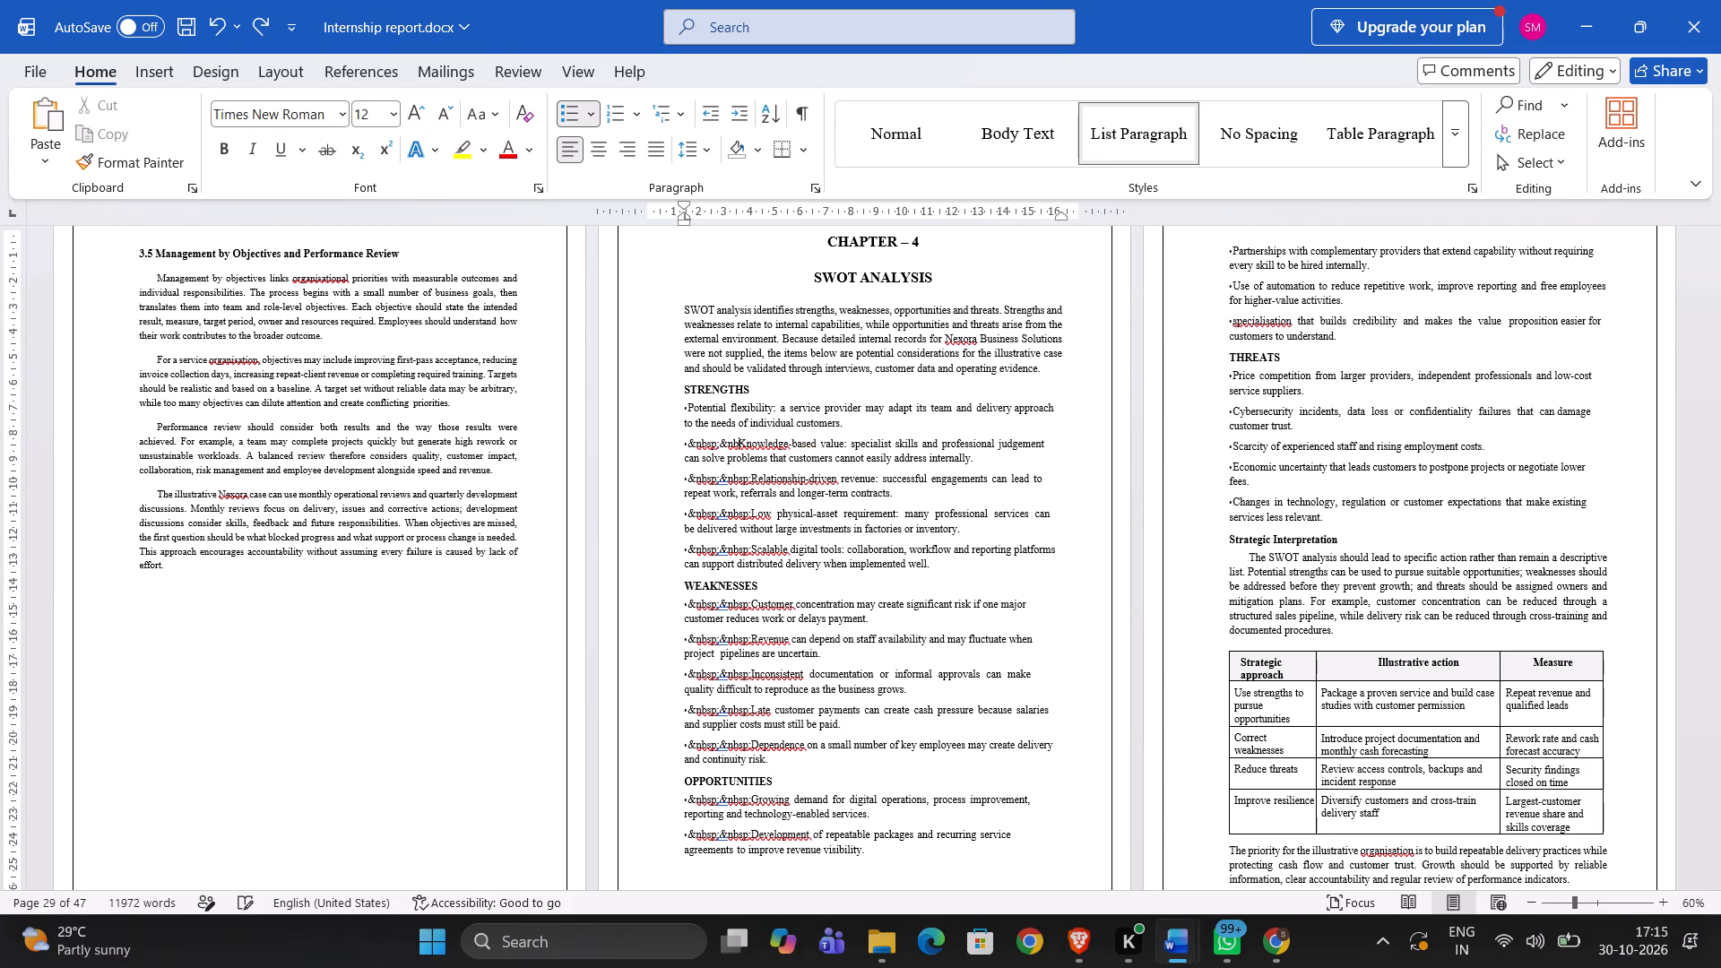
key(BackSpace)
key(BackSpace)
key(BackSpace)
key(BackSpace)
key(BackSpace)
key(BackSpace)
key(BackSpace)
key(BackSpace)
key(BackSpace)
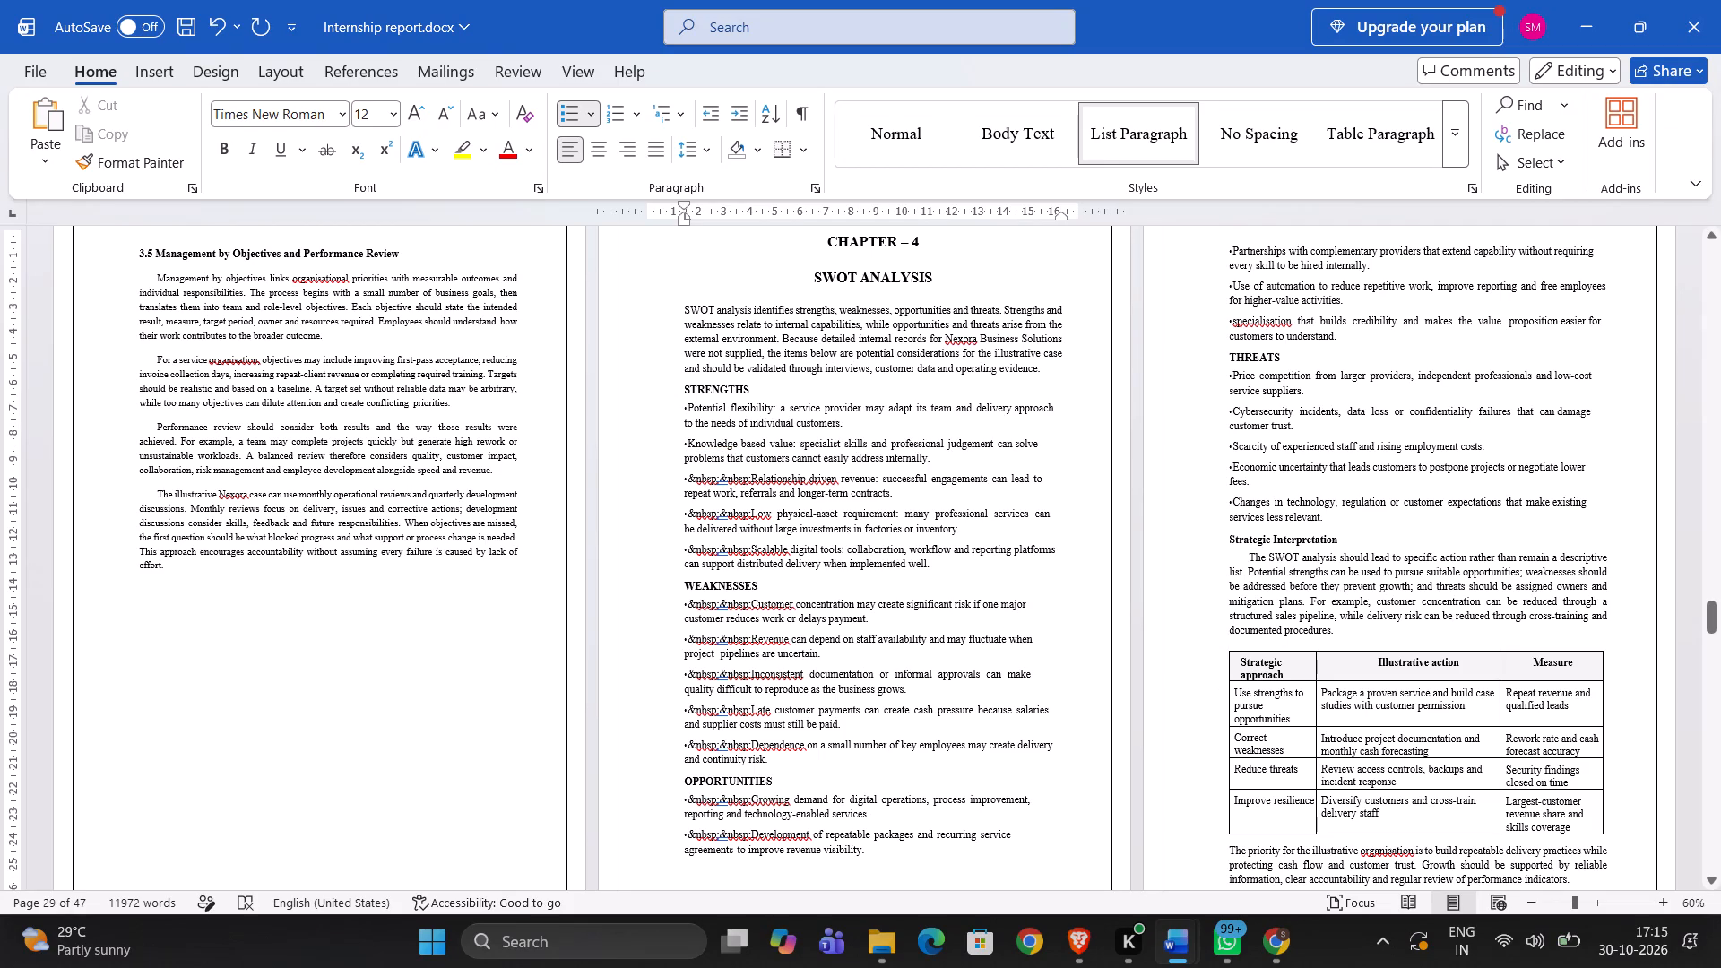
Delete the stray &nbsp;&nbsp; codes before "Relationship-driven revenue" in the third bullet under STRENGTHS.
click(750, 474)
key(BackSpace)
key(BackSpace)
key(BackSpace)
key(BackSpace)
key(BackSpace)
key(BackSpace)
key(BackSpace)
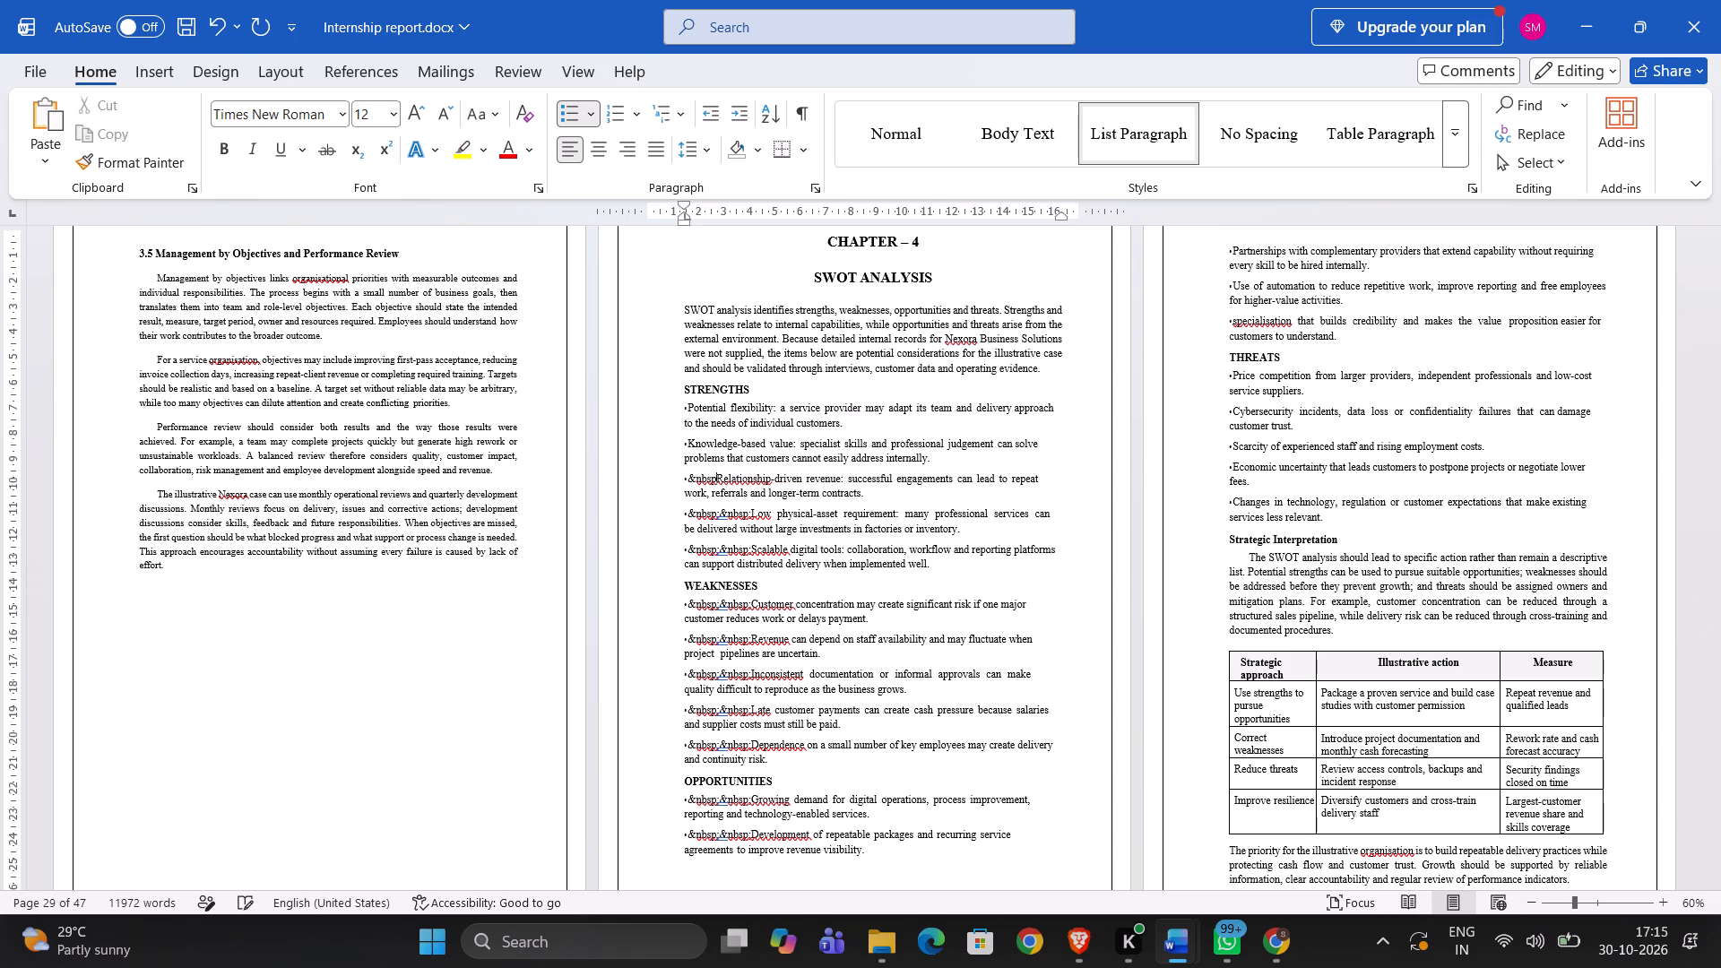
key(BackSpace)
key(BackSpace)
key(BackSpace)
key(BackSpace)
key(BackSpace)
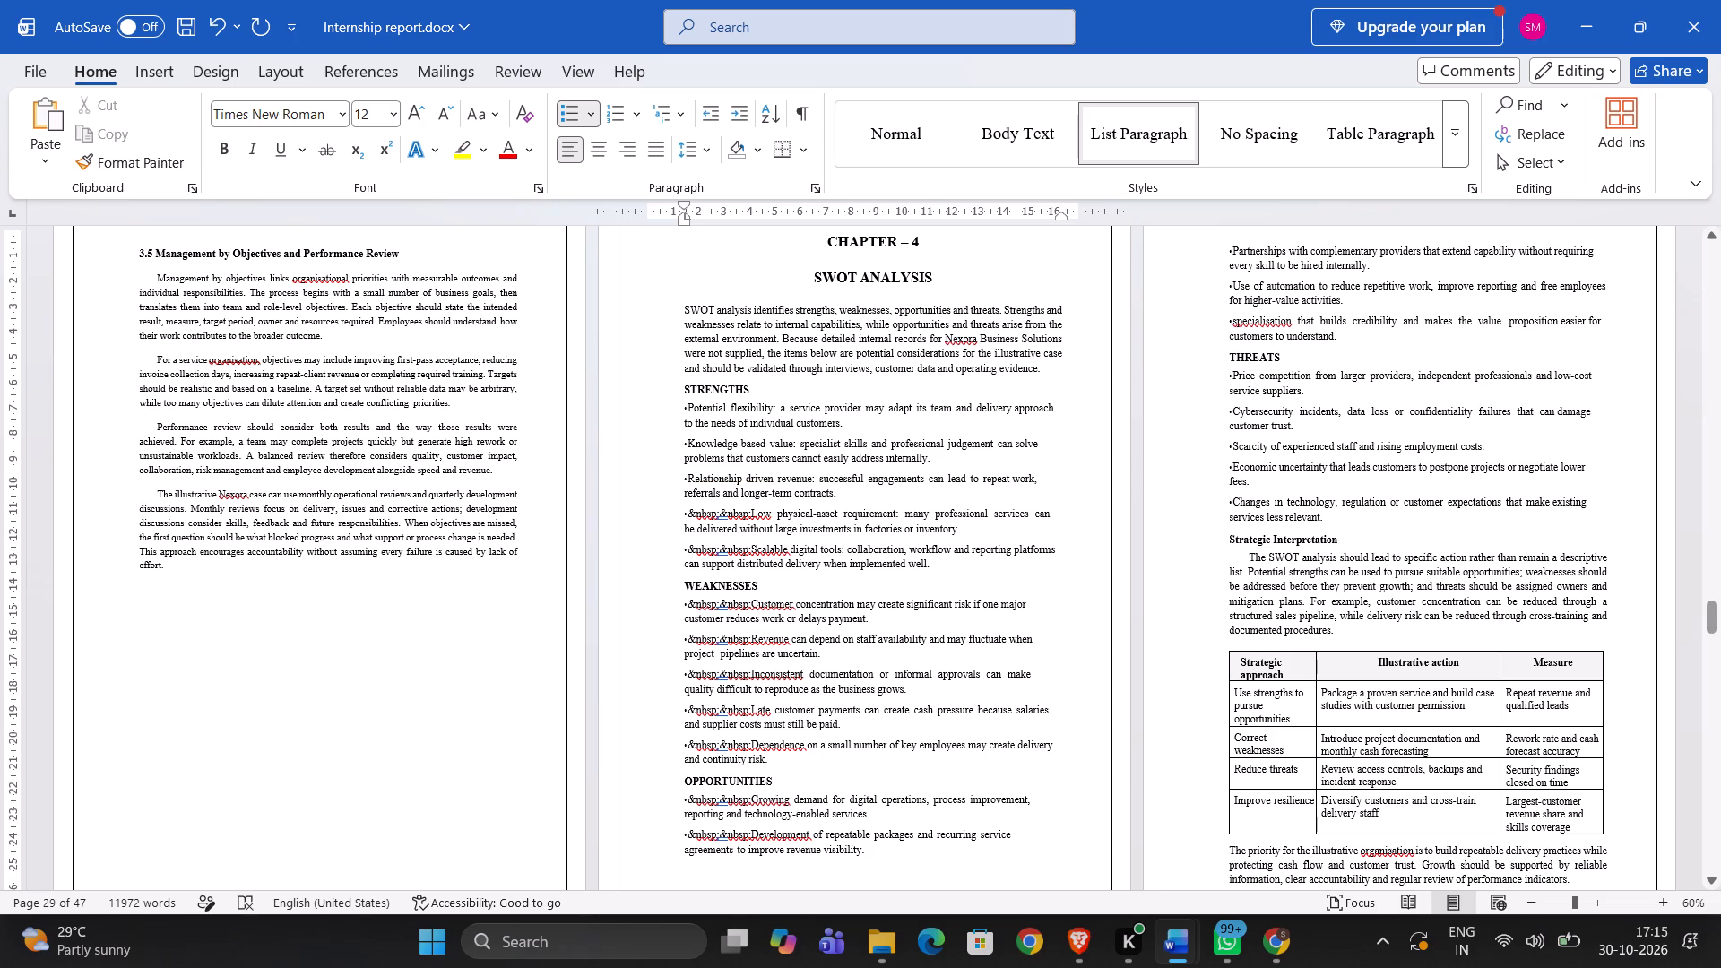
Delete the stray &nbsp;&nbsp; codes before "Low physical-asset requirement" in the fourth bullet under STRENGTHS.
click(750, 511)
key(BackSpace)
key(BackSpace)
key(BackSpace)
key(BackSpace)
key(BackSpace)
key(BackSpace)
key(BackSpace)
key(BackSpace)
key(BackSpace)
key(BackSpace)
key(BackSpace)
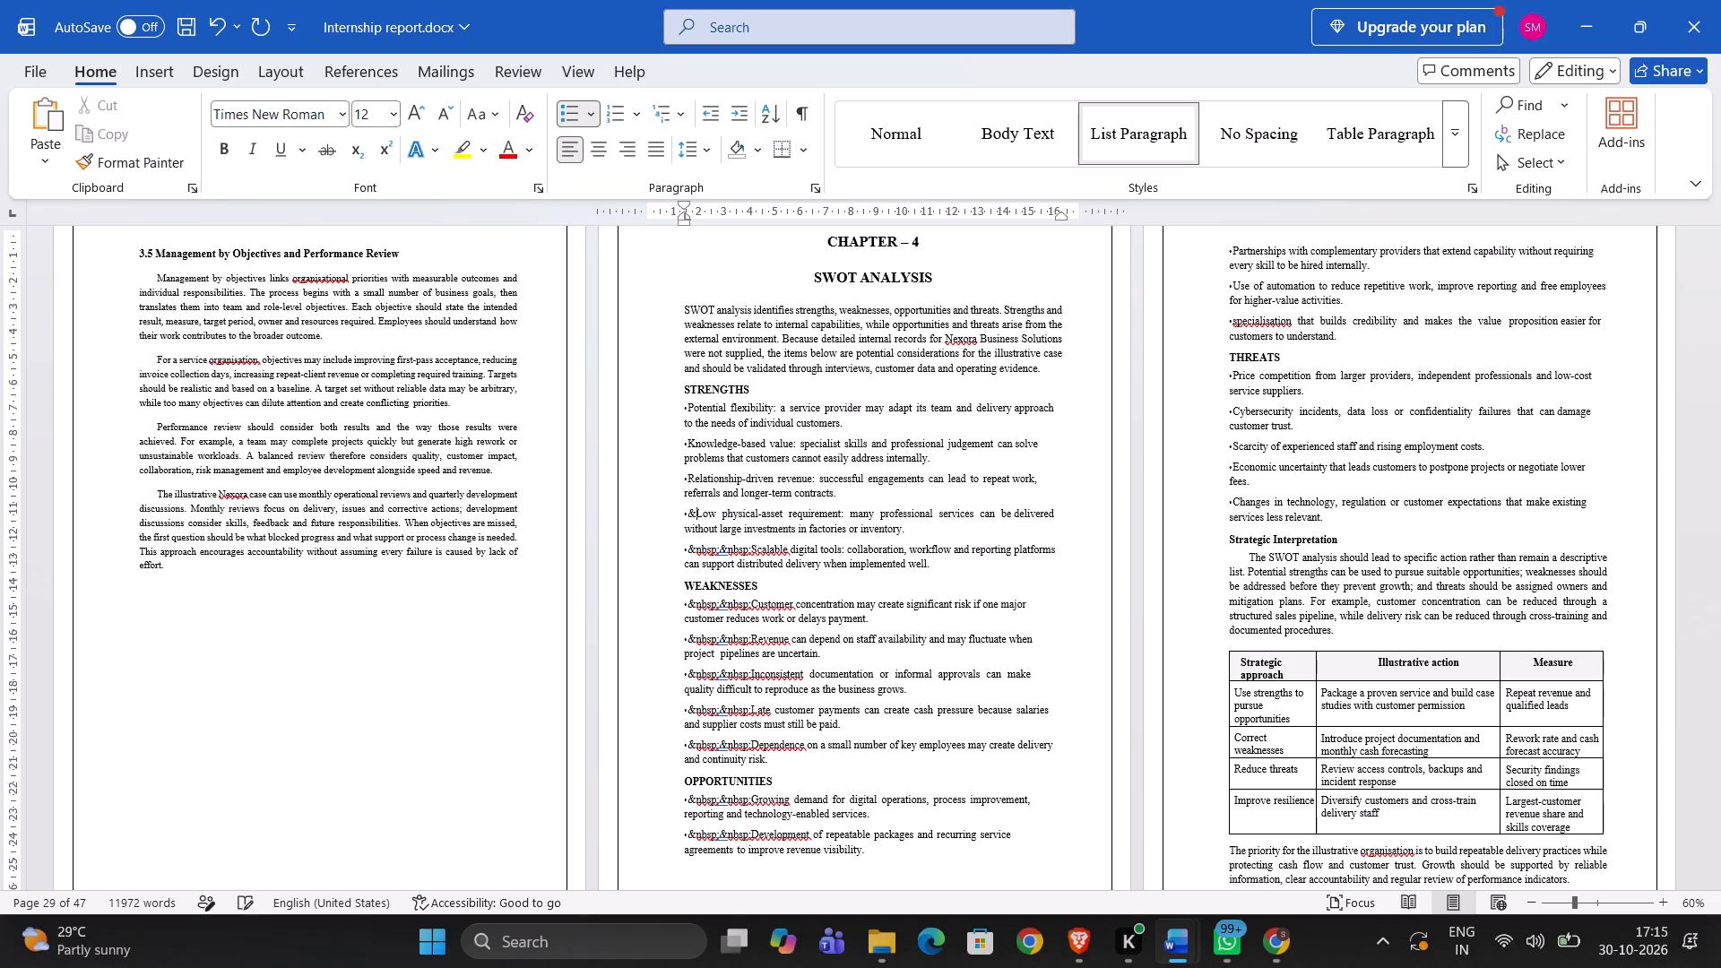
key(BackSpace)
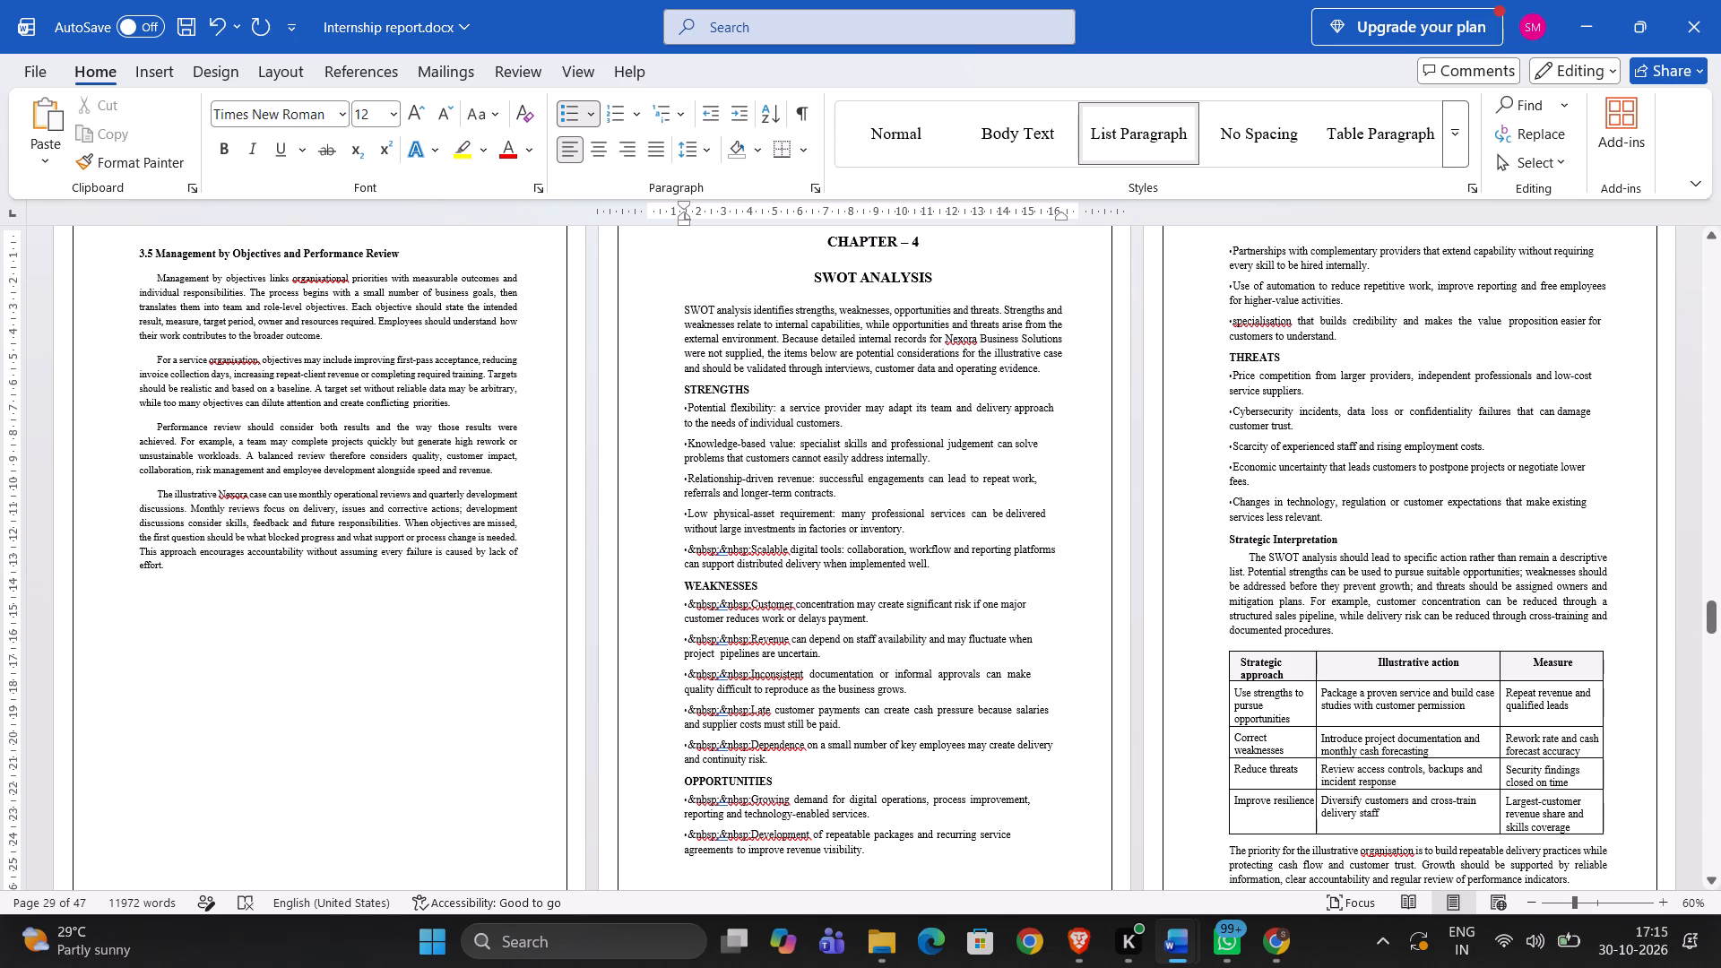
Delete the stray &nbsp;&nbsp; codes before "Scalable digital tools" in the last bullet under STRENGTHS.
click(751, 548)
key(BackSpace)
key(BackSpace)
key(BackSpace)
key(BackSpace)
key(BackSpace)
key(BackSpace)
key(BackSpace)
key(BackSpace)
key(BackSpace)
key(BackSpace)
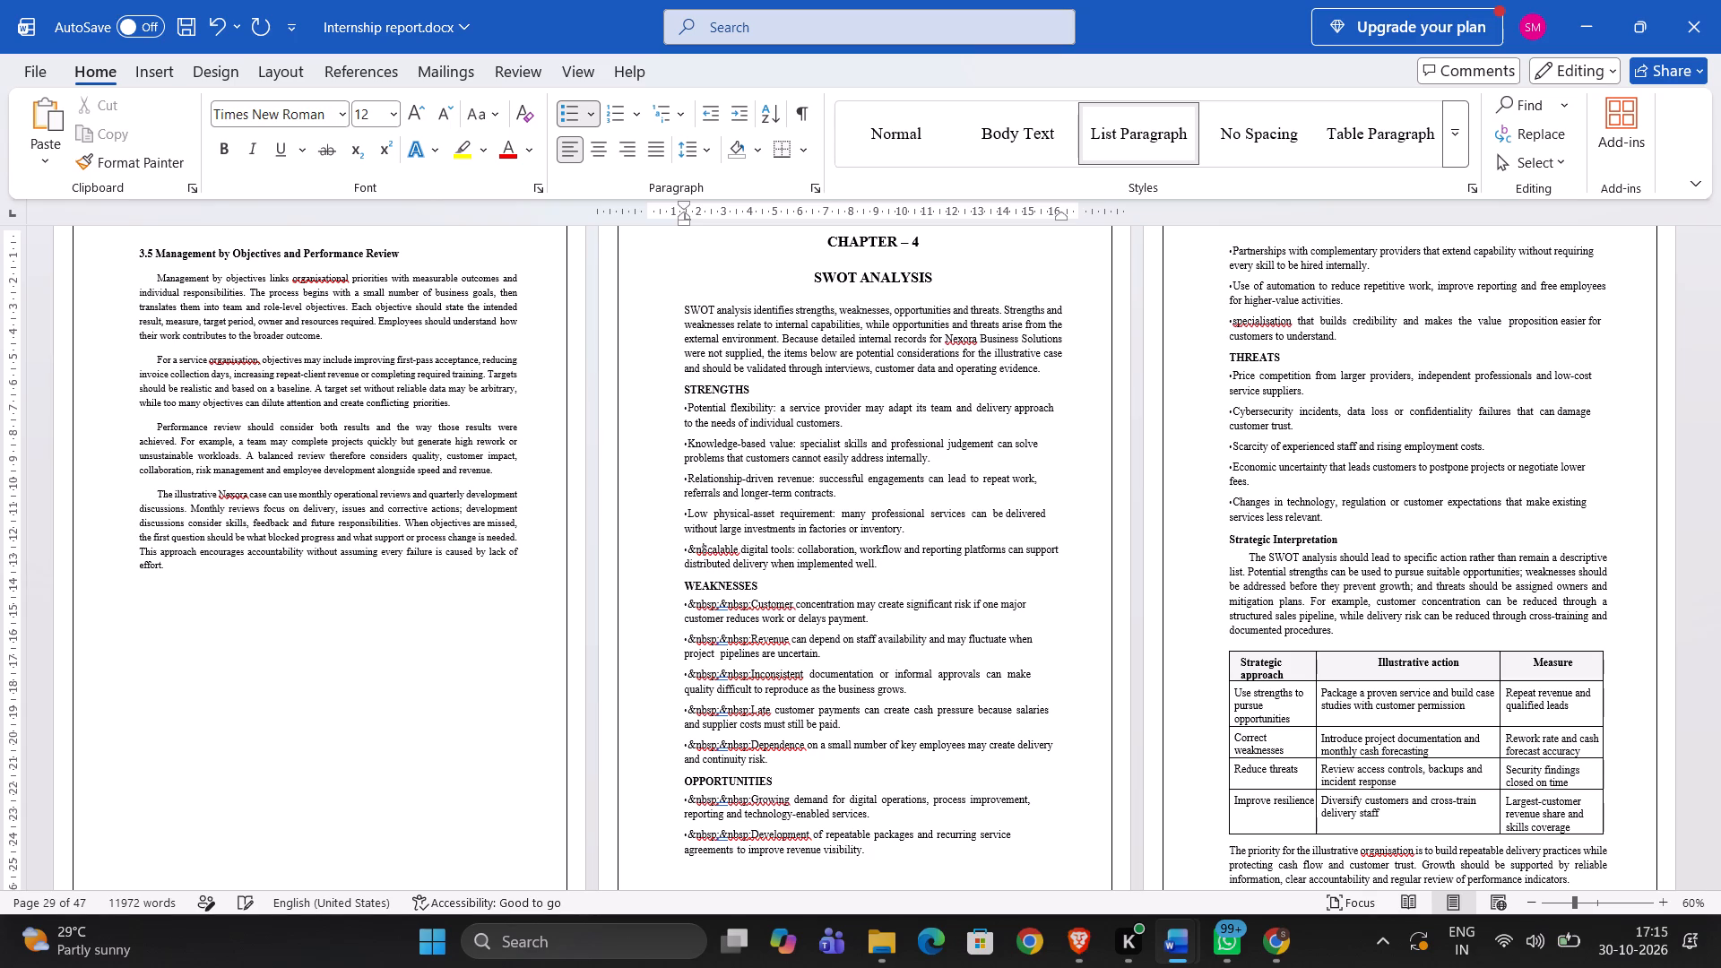
key(BackSpace)
key(BackSpace)
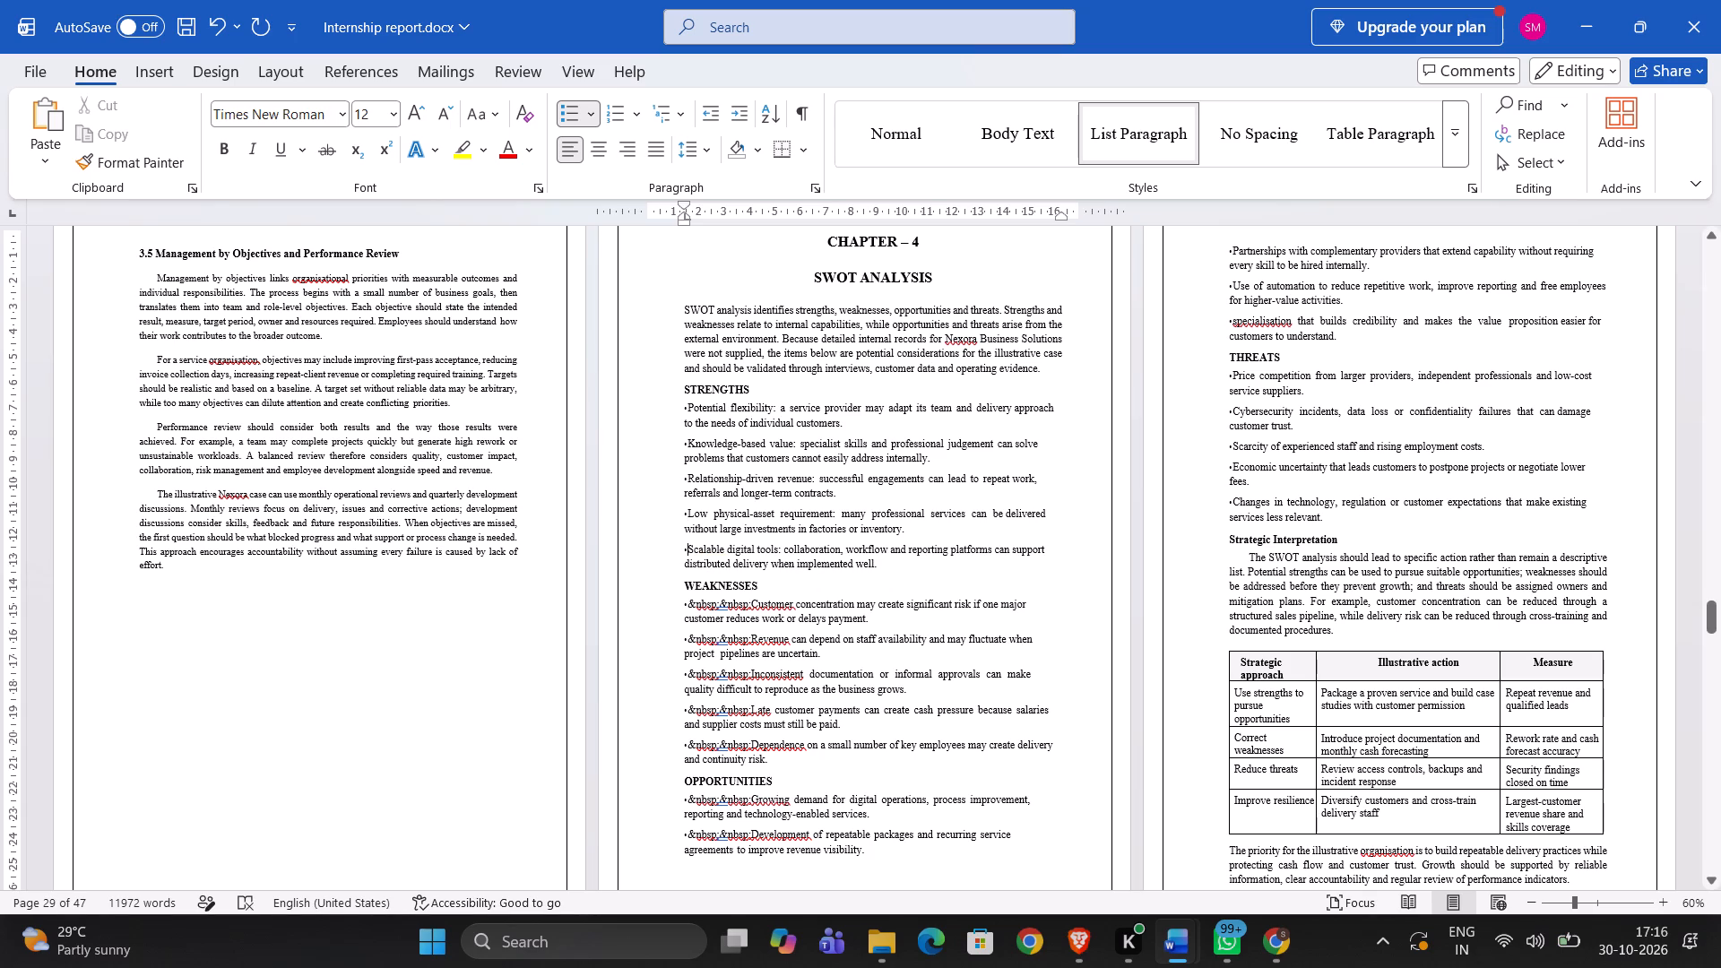
Delete the stray &nbsp;&nbsp; codes before "Customer concentration" in the first bullet under WEAKNESSES.
click(751, 599)
key(BackSpace)
key(BackSpace)
key(BackSpace)
key(BackSpace)
key(BackSpace)
key(BackSpace)
key(BackSpace)
key(BackSpace)
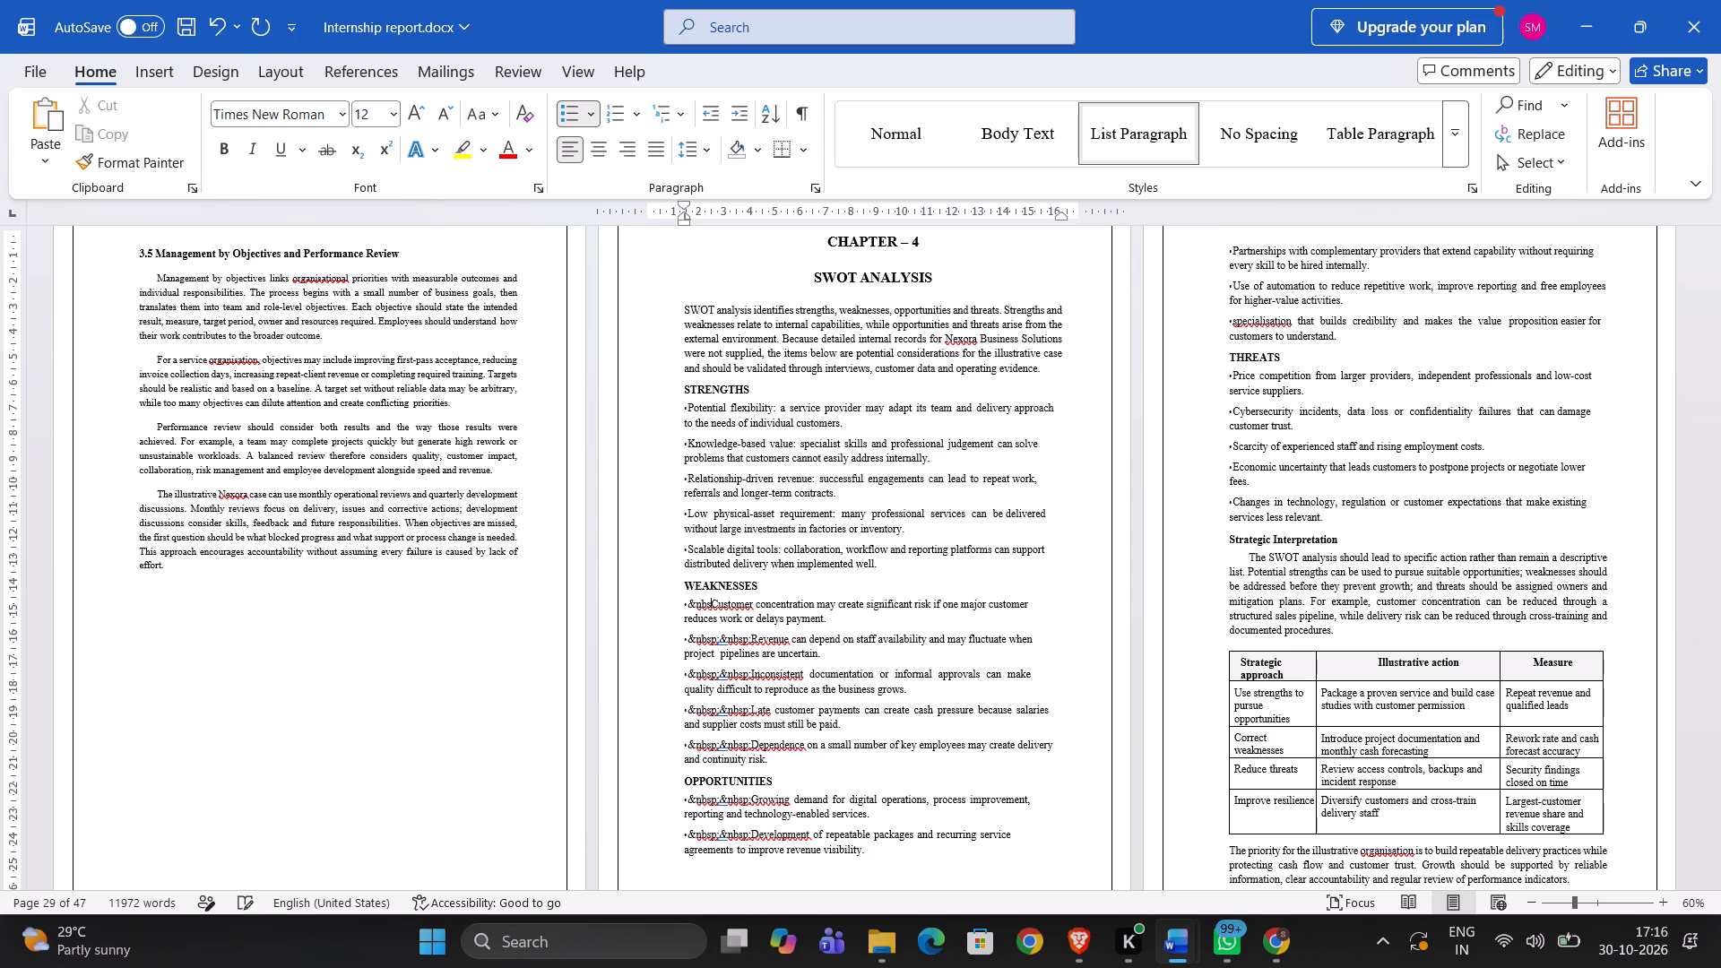
key(BackSpace)
key(BackSpace)
key(BackSpace)
key(BackSpace)
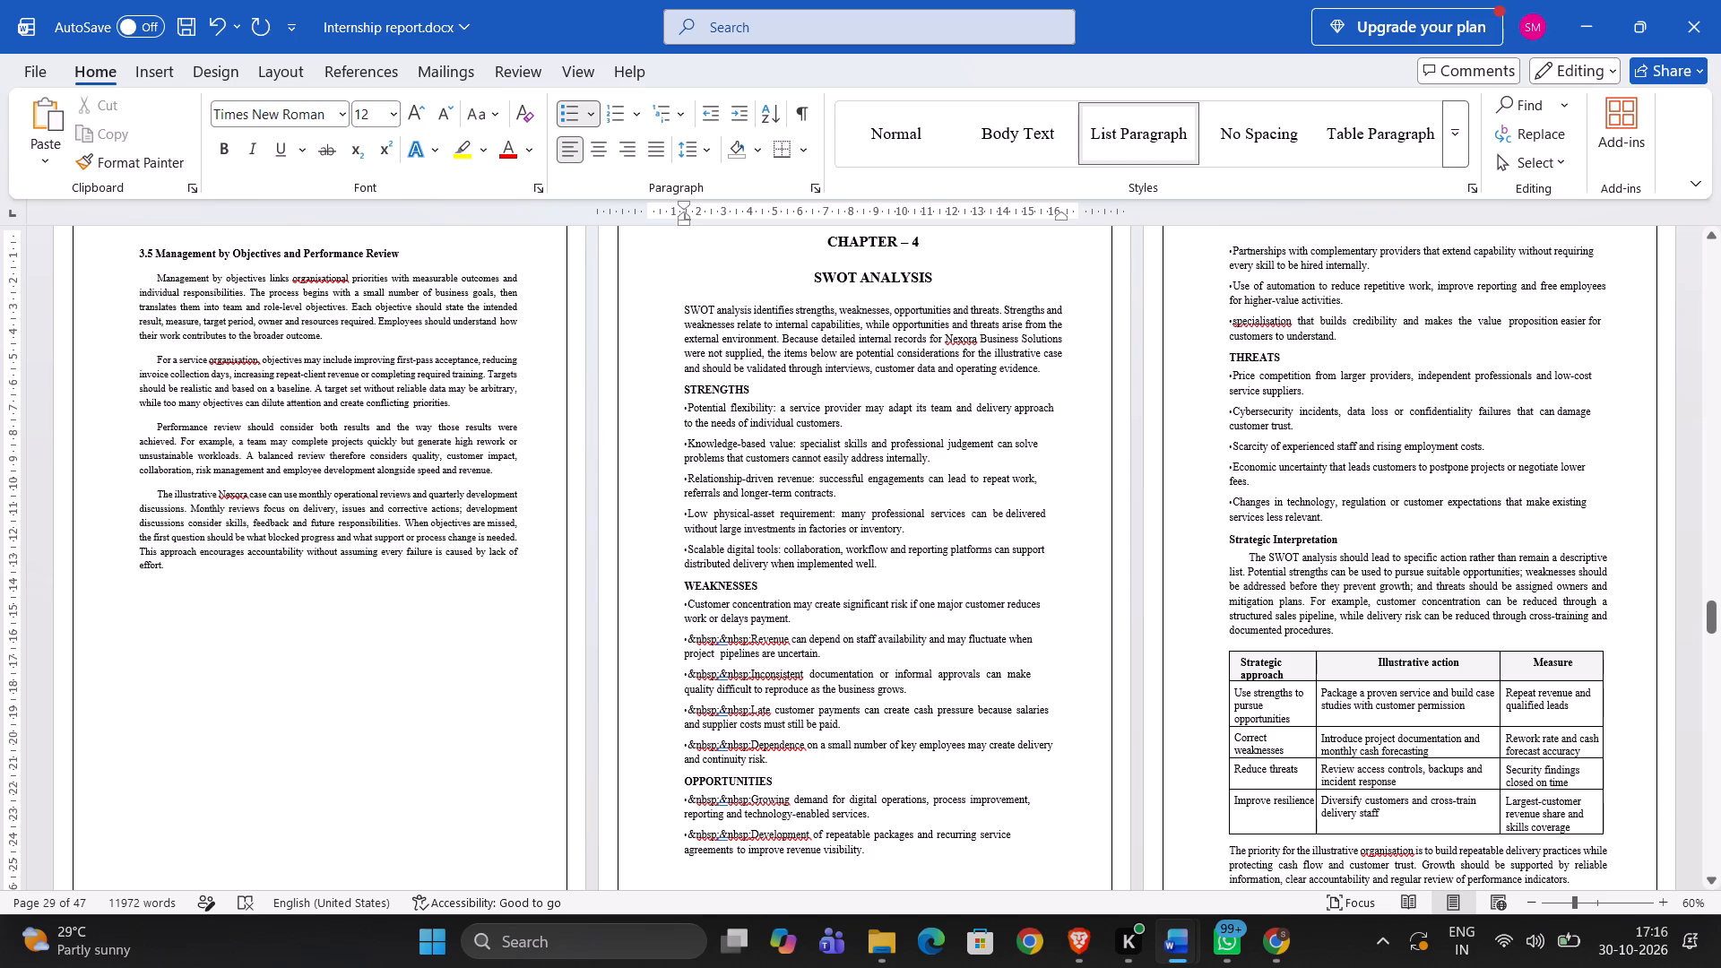
Delete the stray &nbsp;&nbsp; codes before "Revenue can depend" in the second bullet under WEAKNESSES.
click(750, 639)
key(BackSpace)
key(BackSpace)
key(BackSpace)
key(BackSpace)
key(BackSpace)
key(BackSpace)
key(BackSpace)
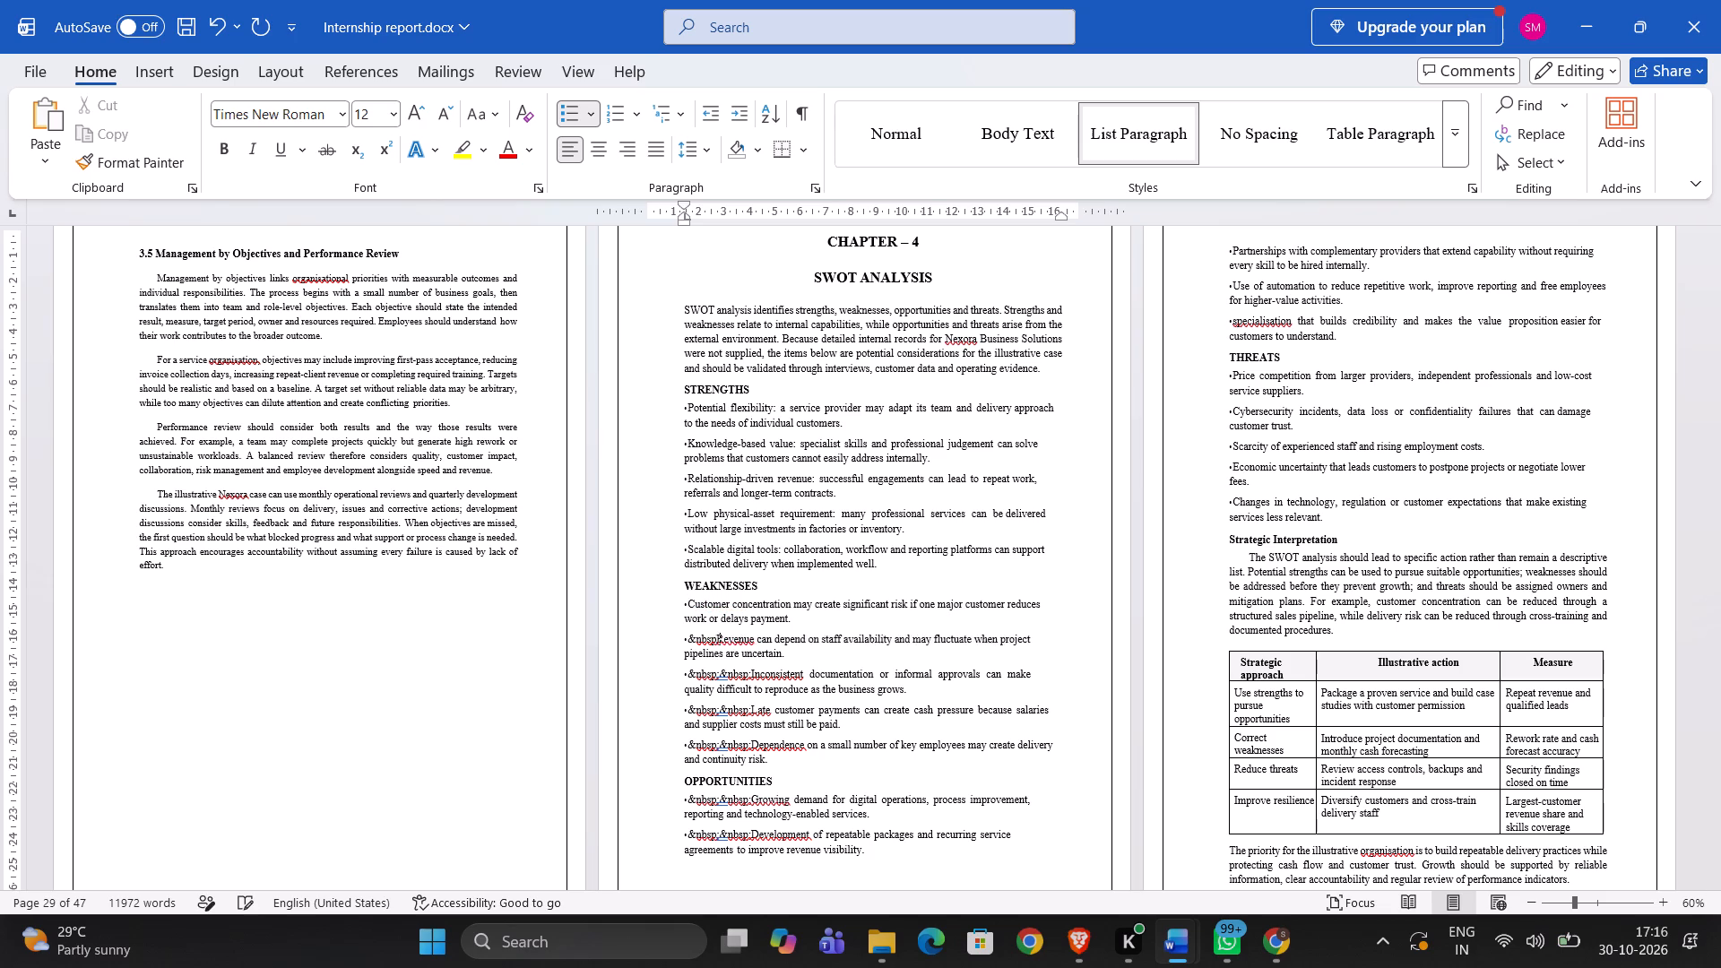
key(BackSpace)
key(BackSpace)
key(BackSpace)
key(BackSpace)
key(BackSpace)
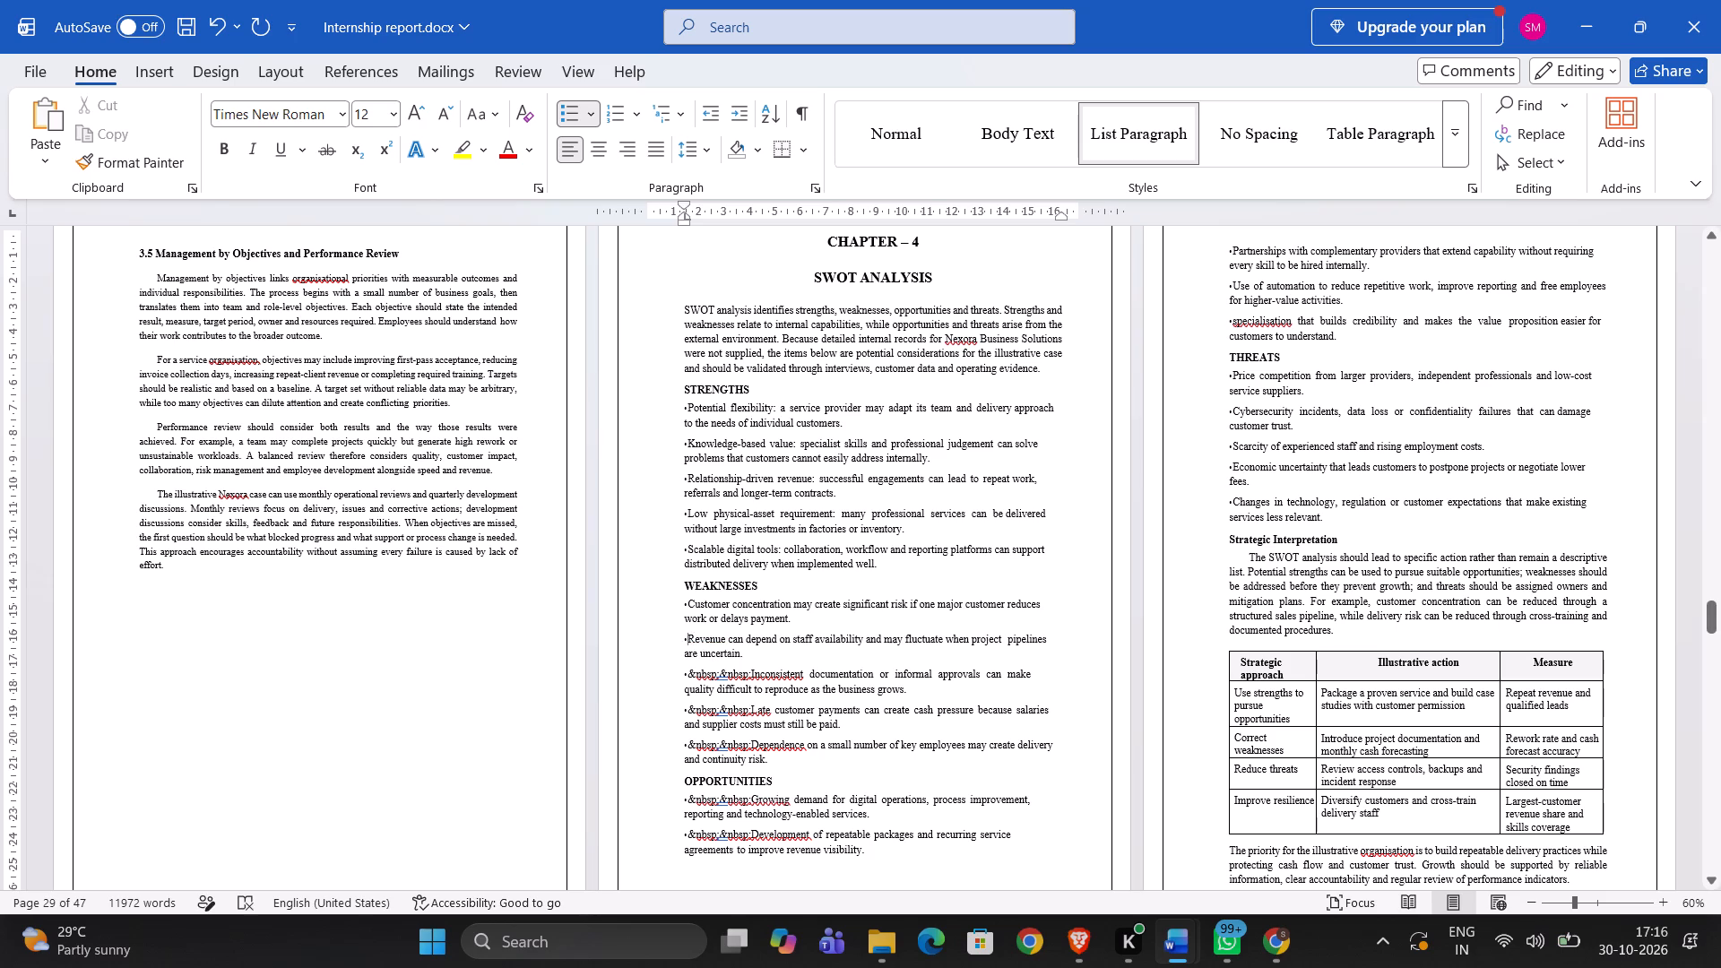
Delete the stray &nbsp;&nbsp text before "Inconsistent documentation" in the third bullet under WEAKNESSES.
click(748, 670)
key(BackSpace)
key(BackSpace)
key(BackSpace)
key(BackSpace)
key(BackSpace)
key(BackSpace)
key(BackSpace)
key(BackSpace)
key(BackSpace)
key(BackSpace)
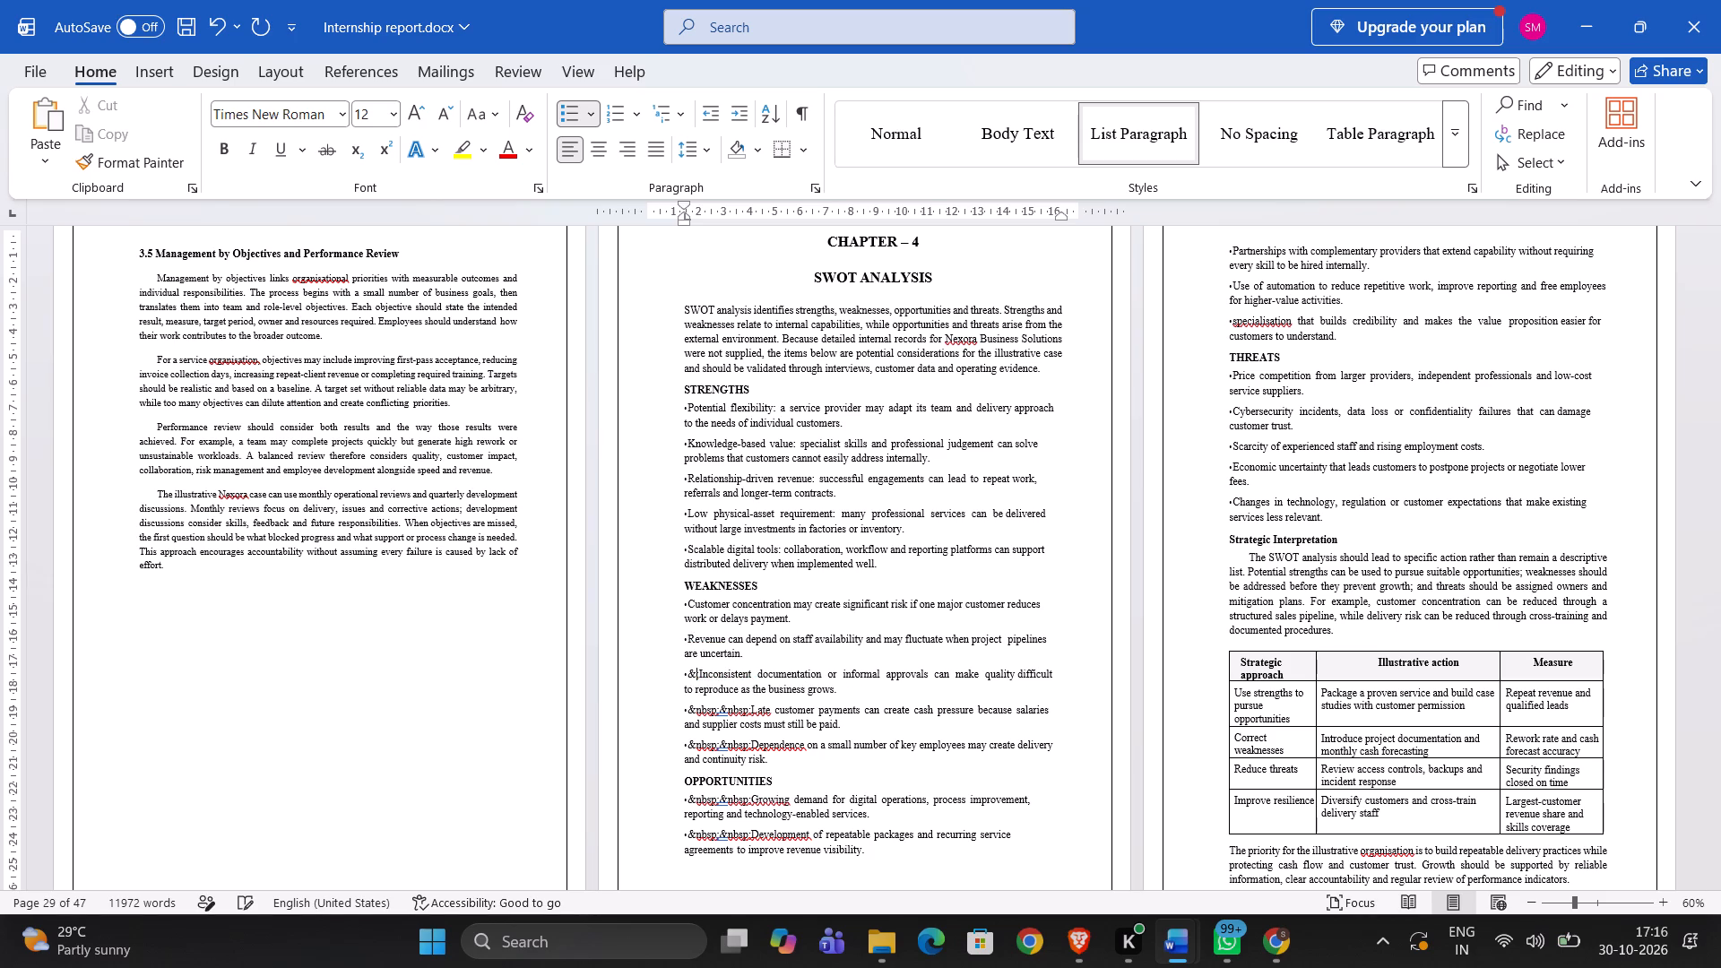
key(BackSpace)
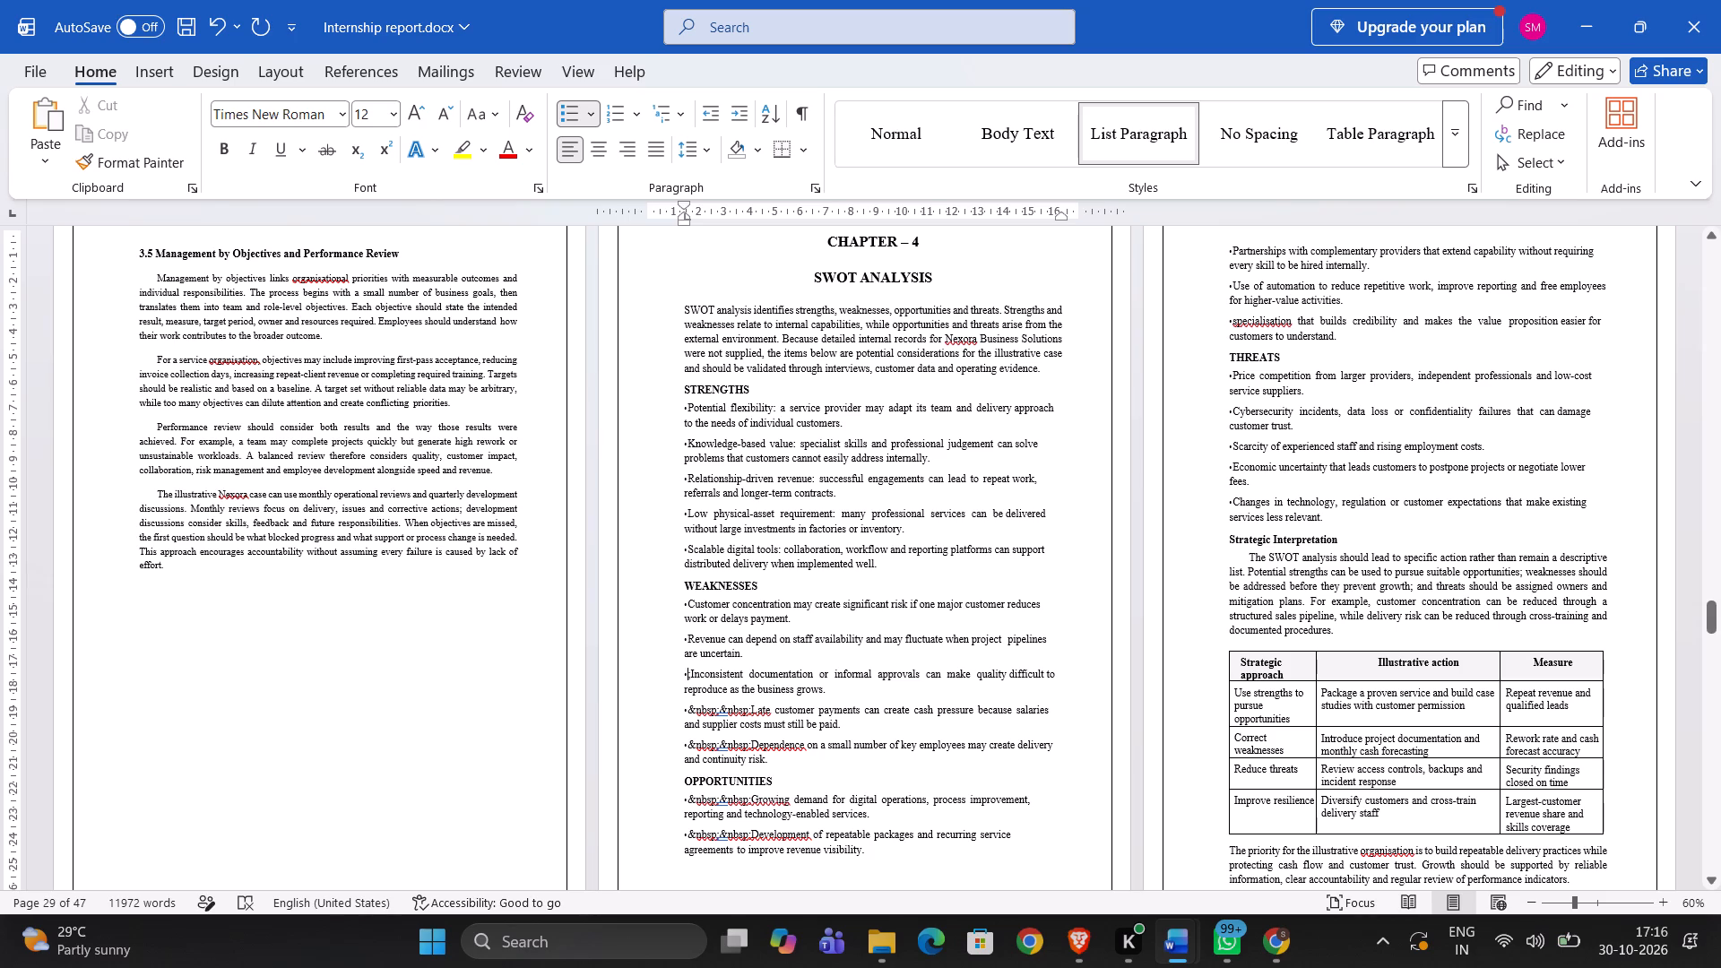
Delete the stray &nbsp;&nbsp text before "Late customer payments" in the fourth bullet under WEAKNESSES.
click(748, 706)
key(BackSpace)
key(BackSpace)
key(BackSpace)
key(BackSpace)
key(BackSpace)
key(BackSpace)
key(BackSpace)
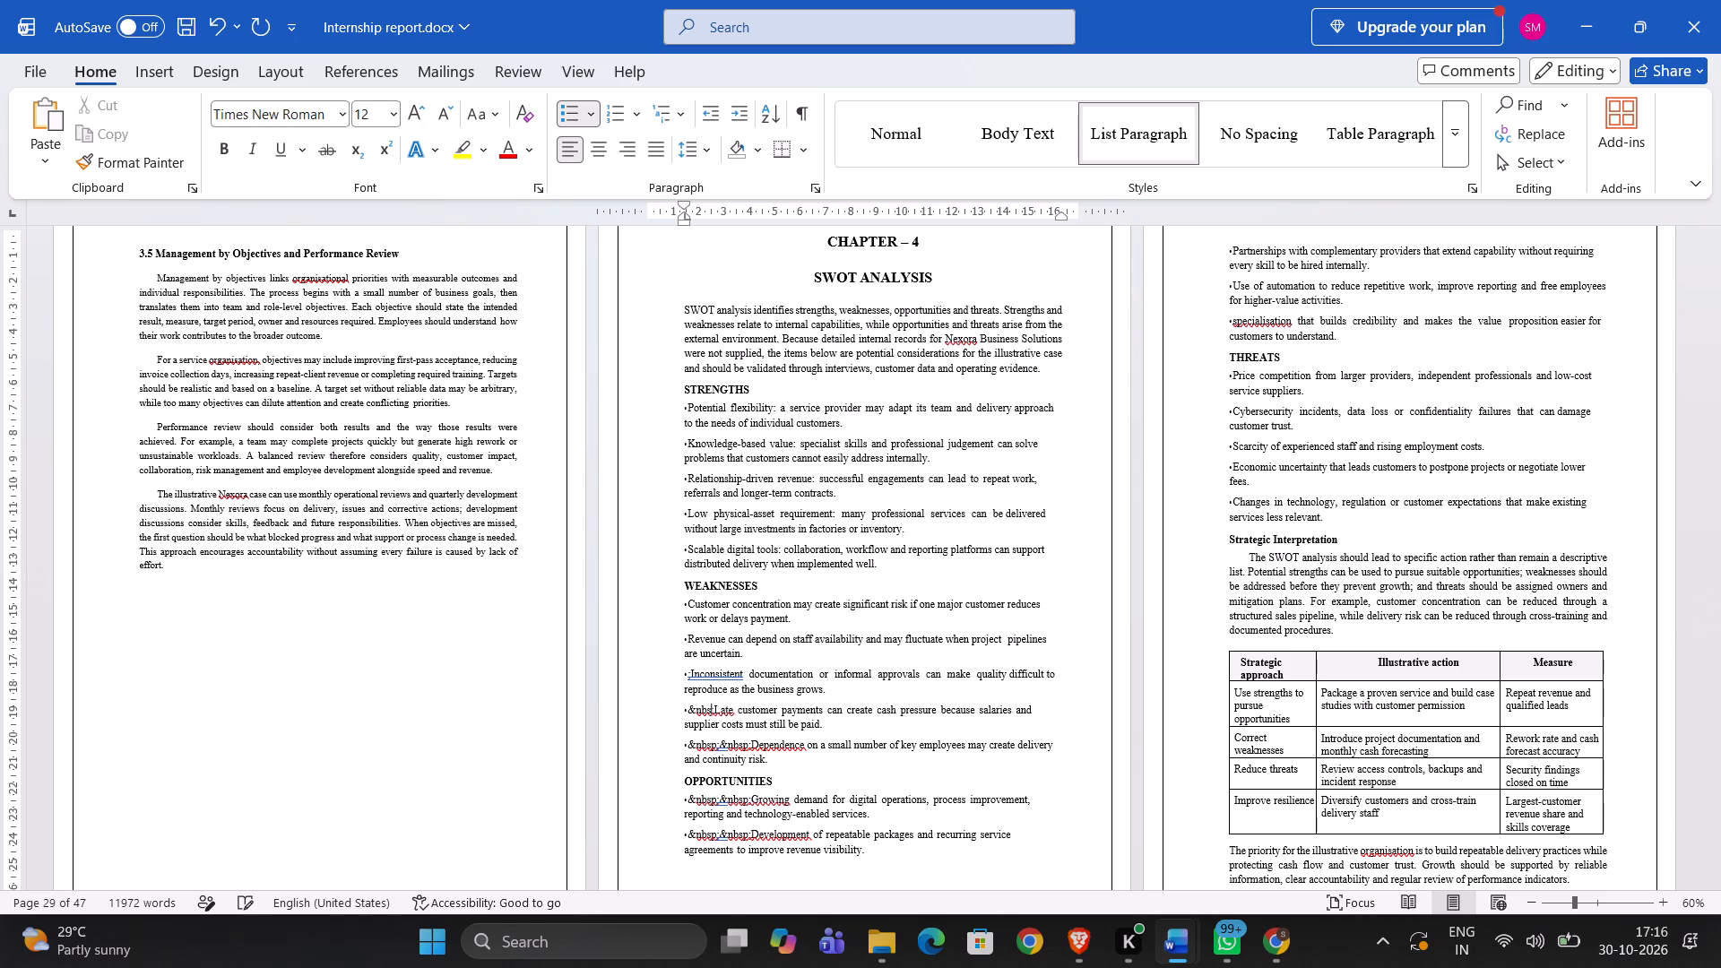
key(BackSpace)
key(BackSpace)
key(BackSpace)
key(BackSpace)
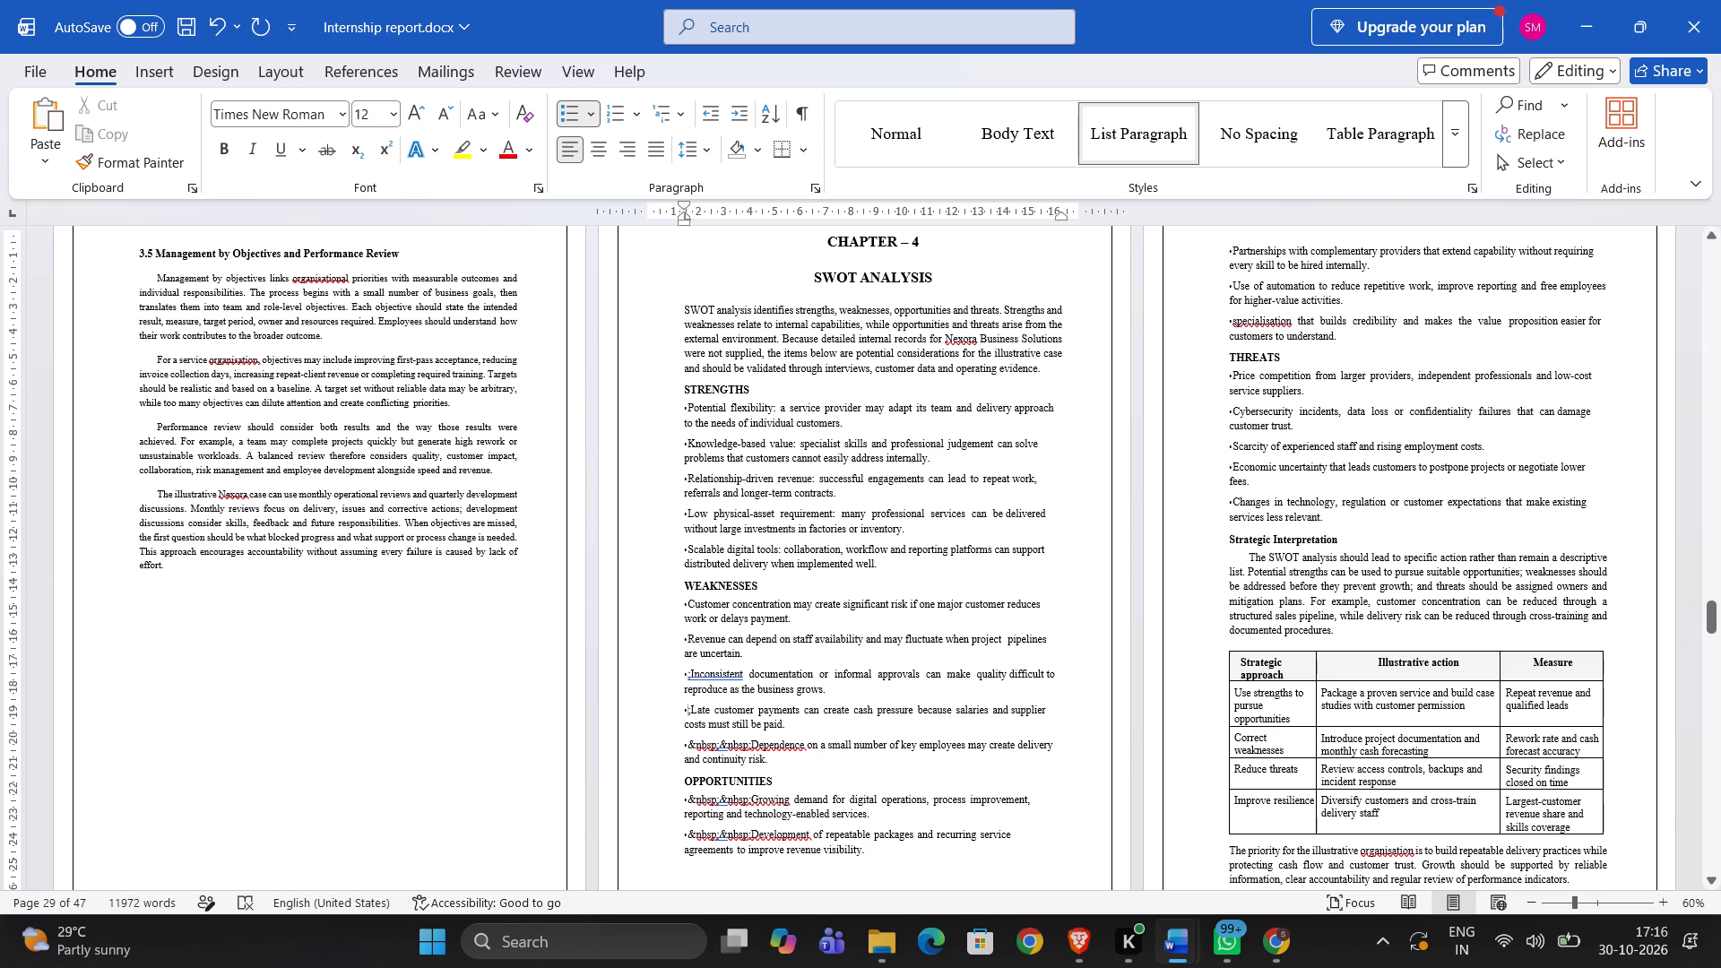
Delete the stray &nbsp;&nbsp text before "Dependence on a small number" in the last bullet under WEAKNESSES.
click(748, 741)
key(BackSpace)
key(BackSpace)
key(BackSpace)
key(BackSpace)
key(BackSpace)
key(BackSpace)
key(BackSpace)
key(BackSpace)
key(BackSpace)
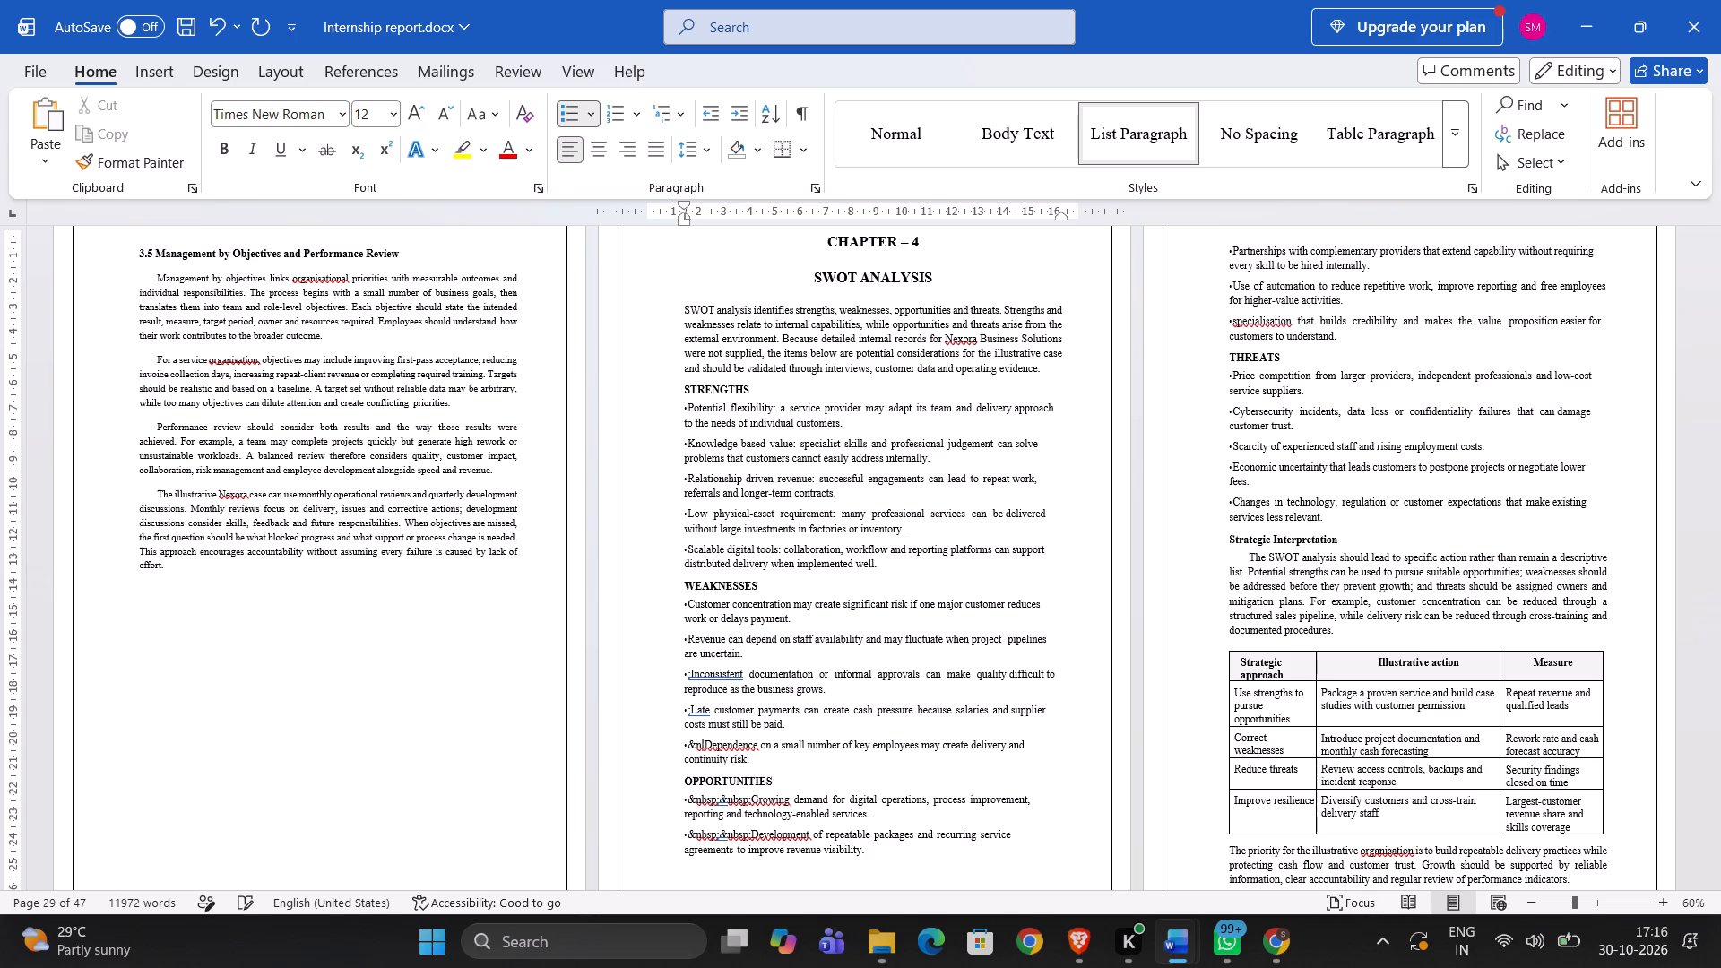
key(BackSpace)
key(BackSpace)
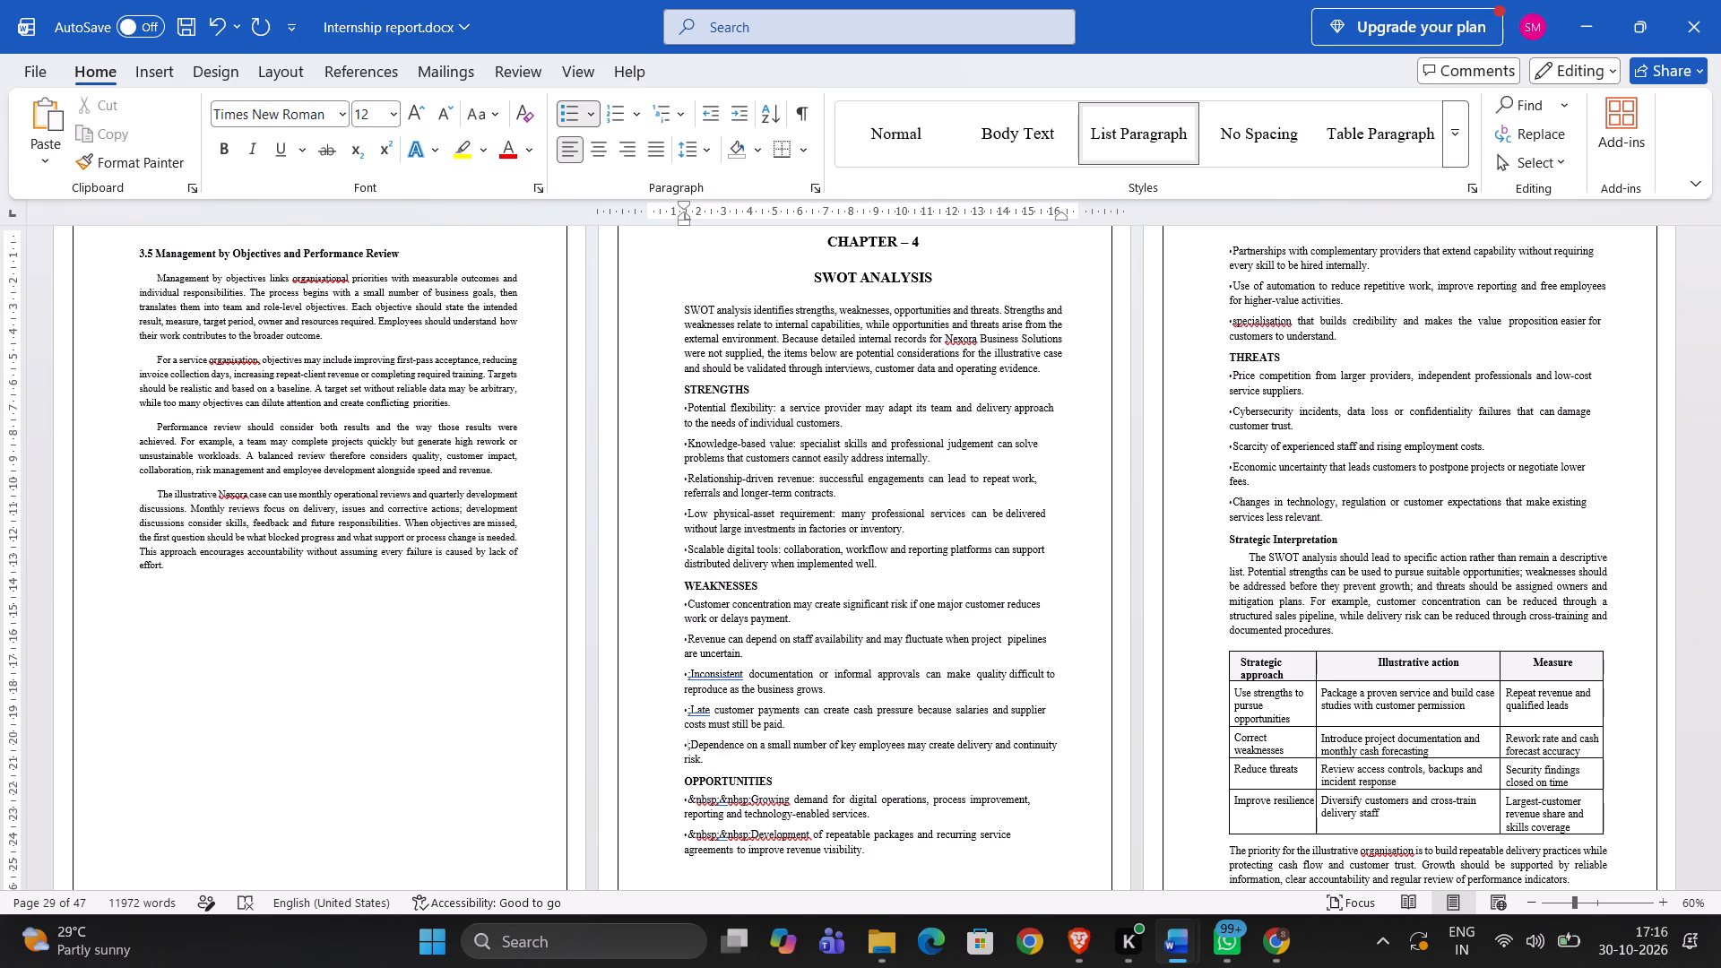
Delete the stray &nbsp;&nbsp; codes before "Growing demand" in the first bullet under OPPORTUNITIES.
scroll(799, 810, down, 2)
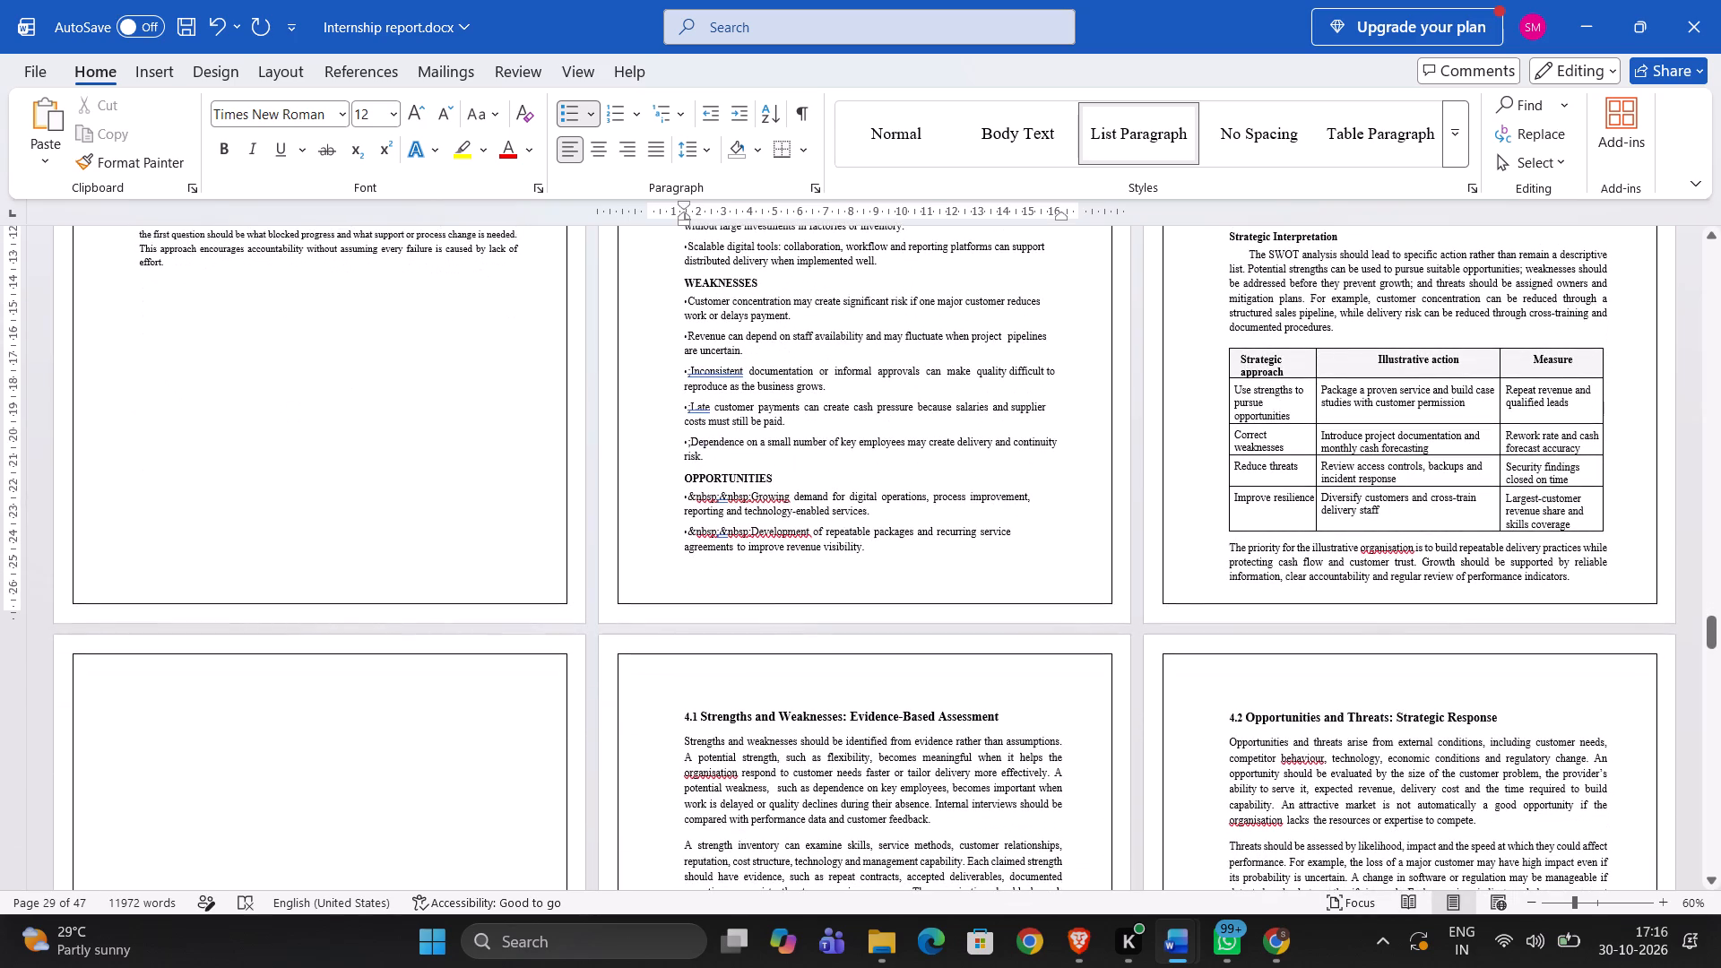
click(748, 492)
key(BackSpace)
key(BackSpace)
key(BackSpace)
key(BackSpace)
key(BackSpace)
key(BackSpace)
key(BackSpace)
key(BackSpace)
key(BackSpace)
key(BackSpace)
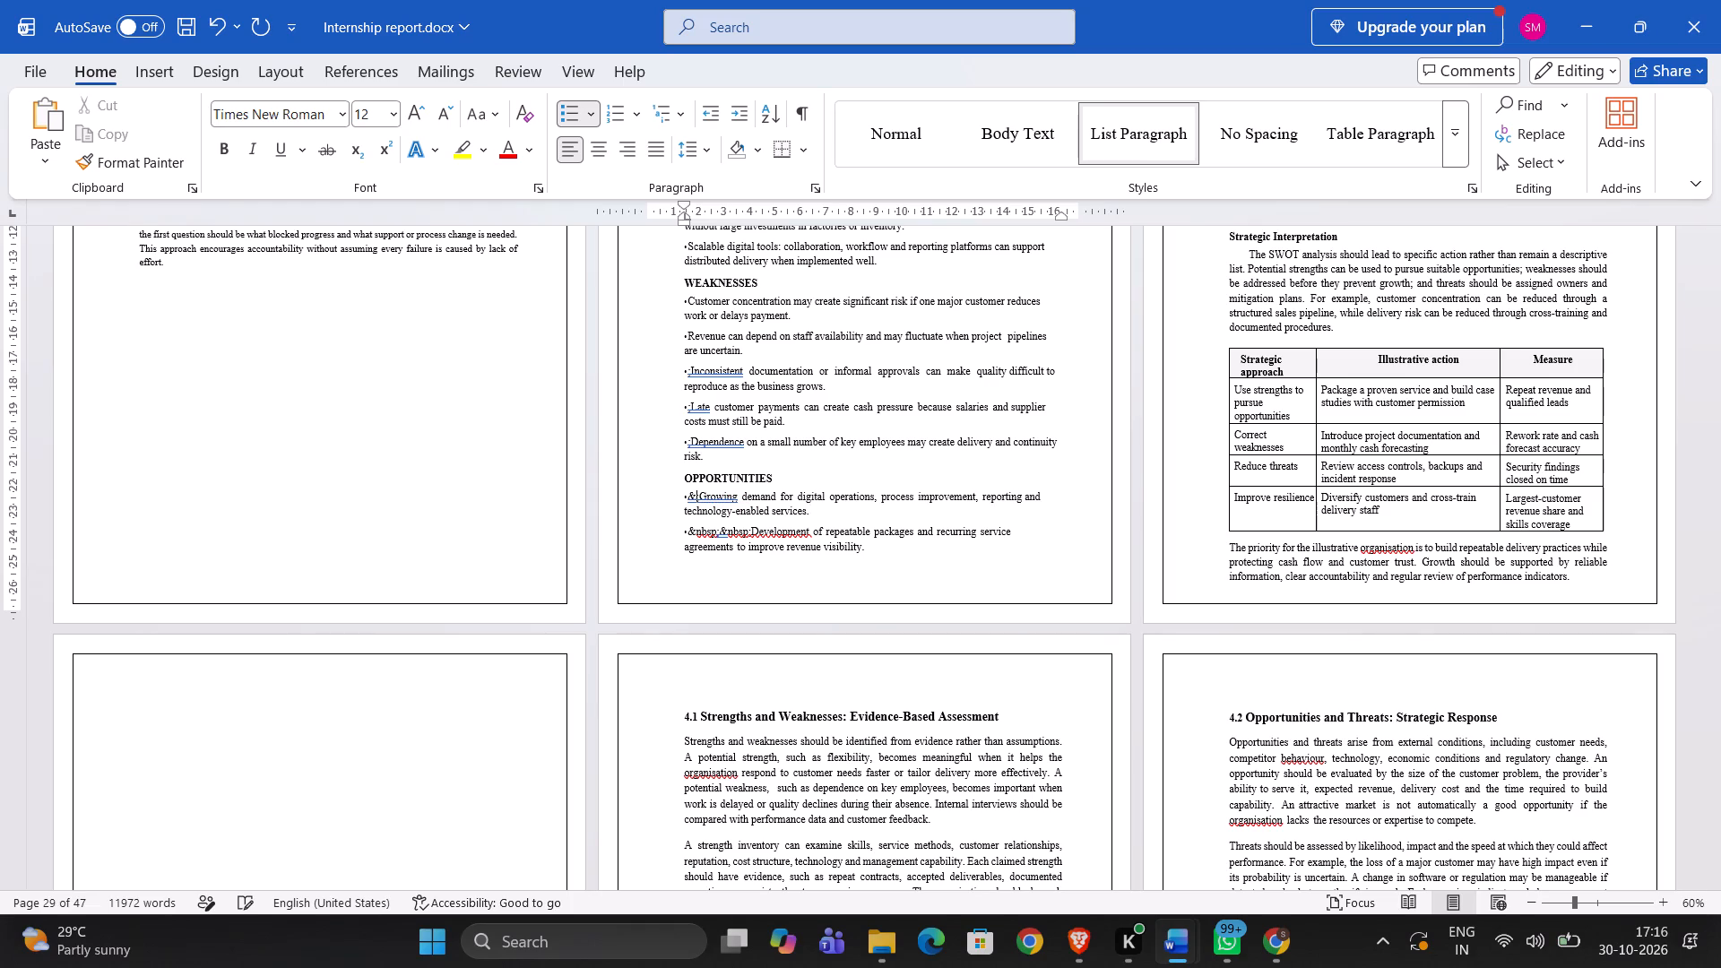
key(BackSpace)
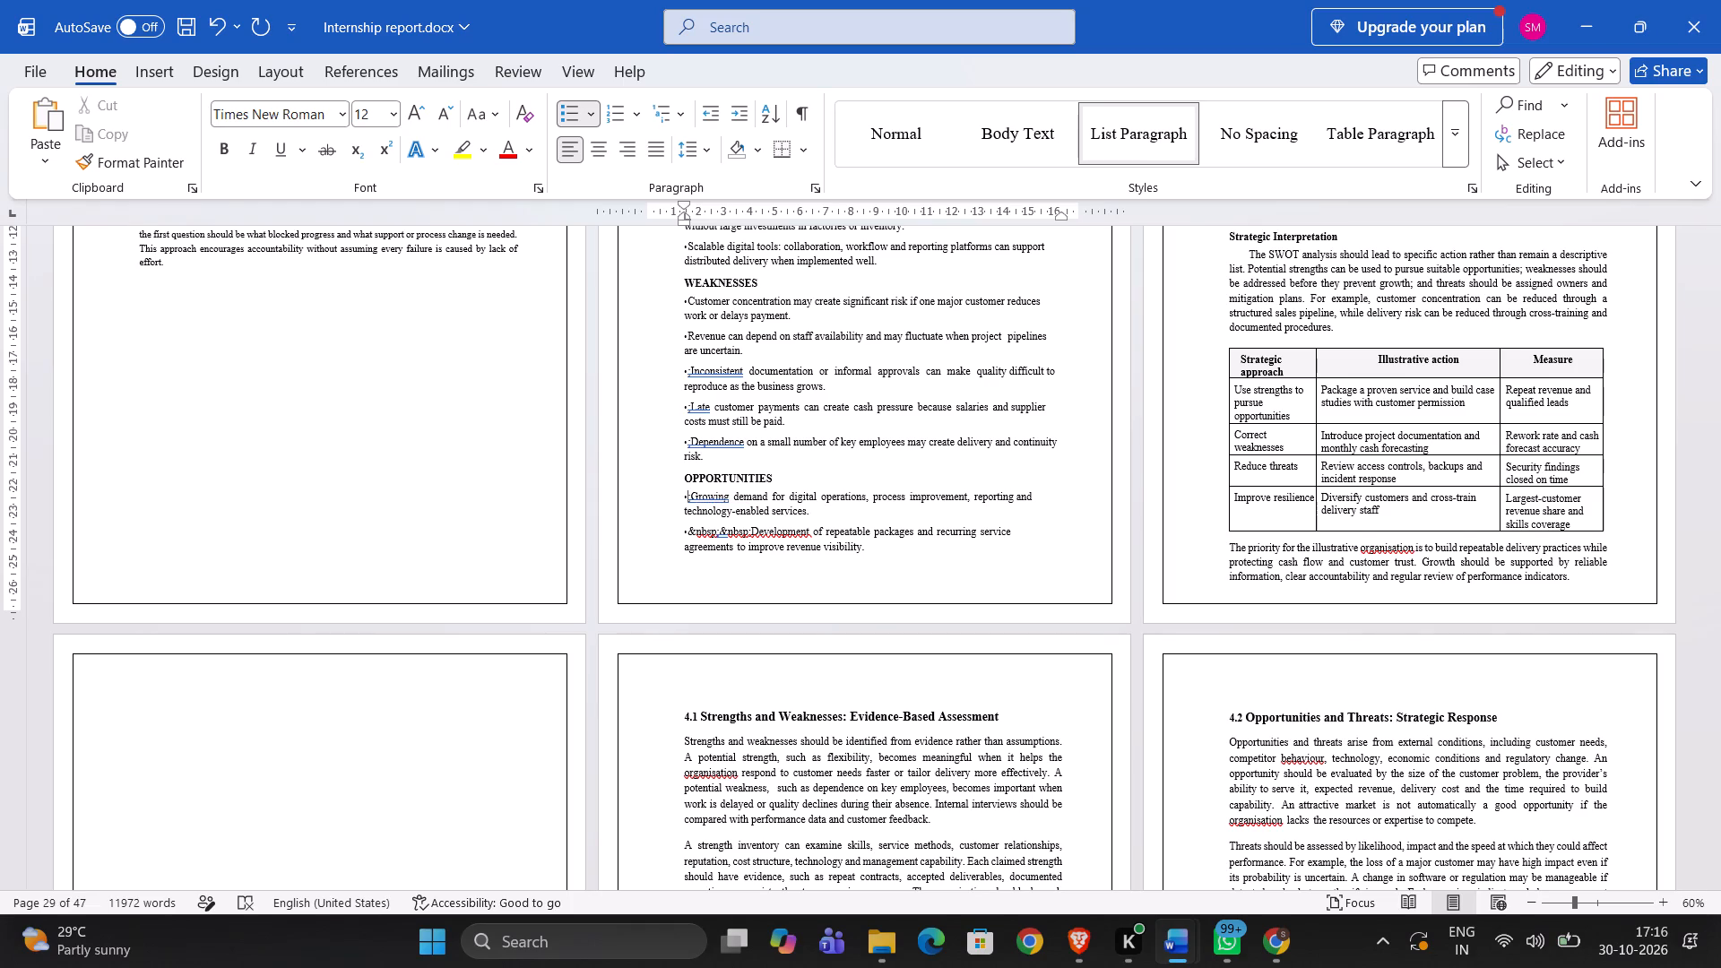
click(689, 489)
key(BackSpace)
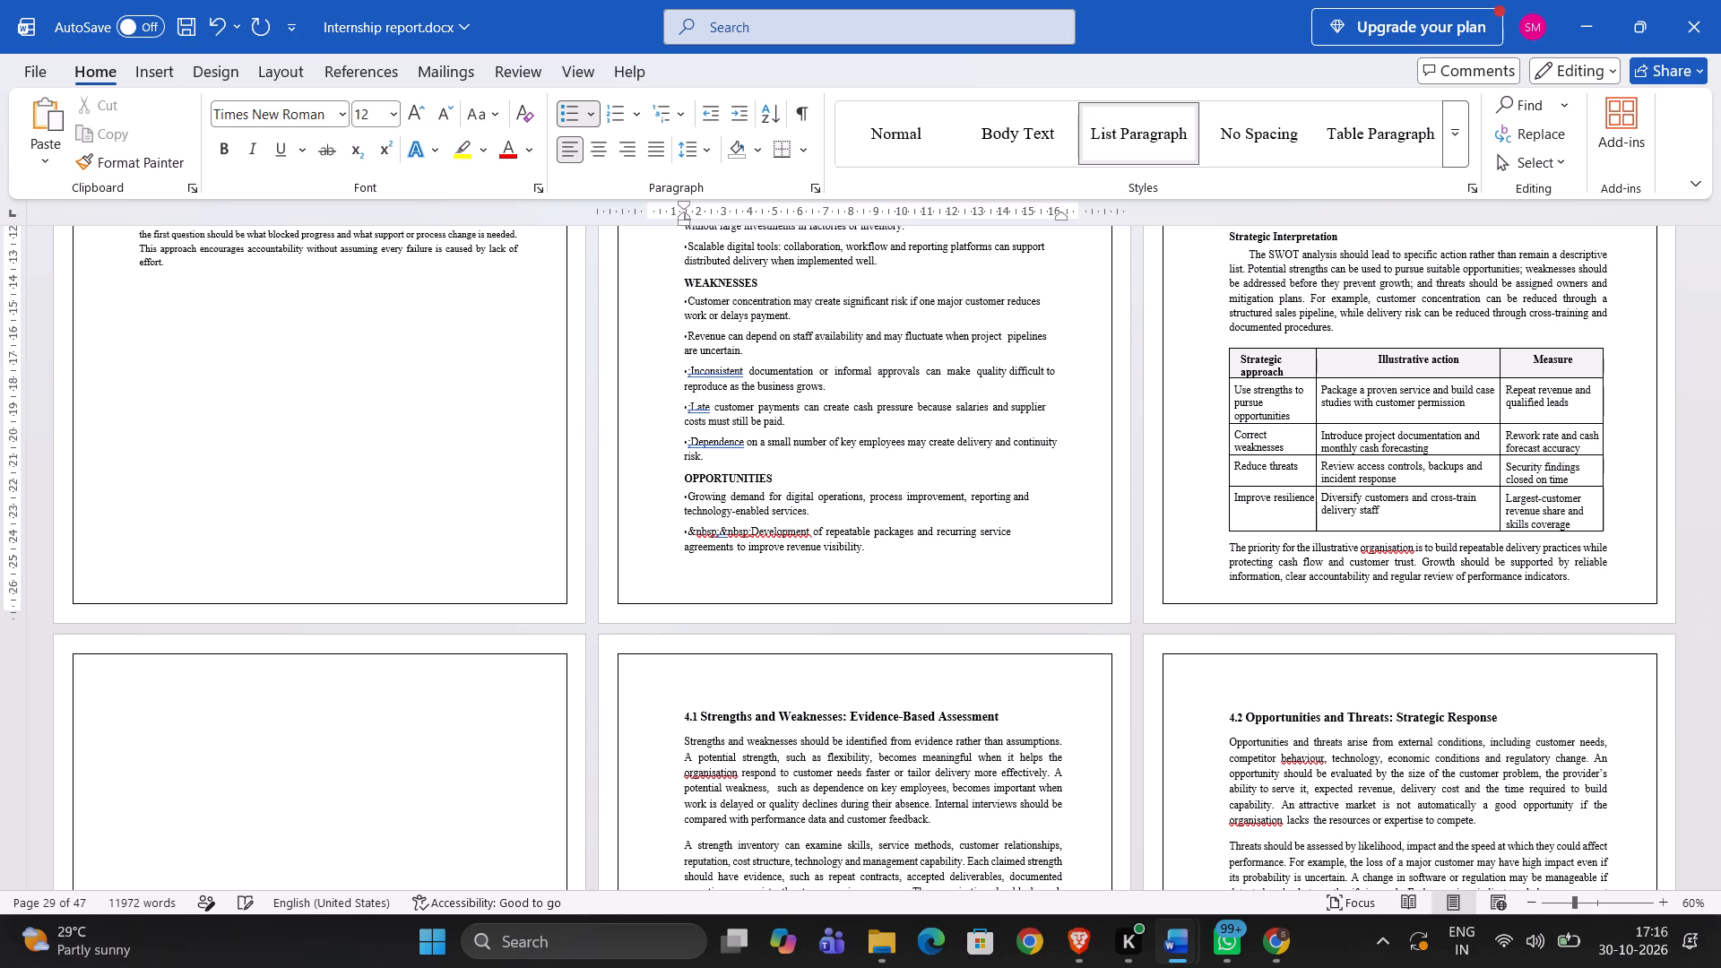
Delete the stray &nbsp;&nbsp; codes before "Development of repeatable packages" in the second bullet under OPPORTUNITIES.
click(754, 530)
key(BackSpace)
key(BackSpace)
key(BackSpace)
key(BackSpace)
key(BackSpace)
key(BackSpace)
key(BackSpace)
key(BackSpace)
key(BackSpace)
key(BackSpace)
key(BackSpace)
key(BackSpace)
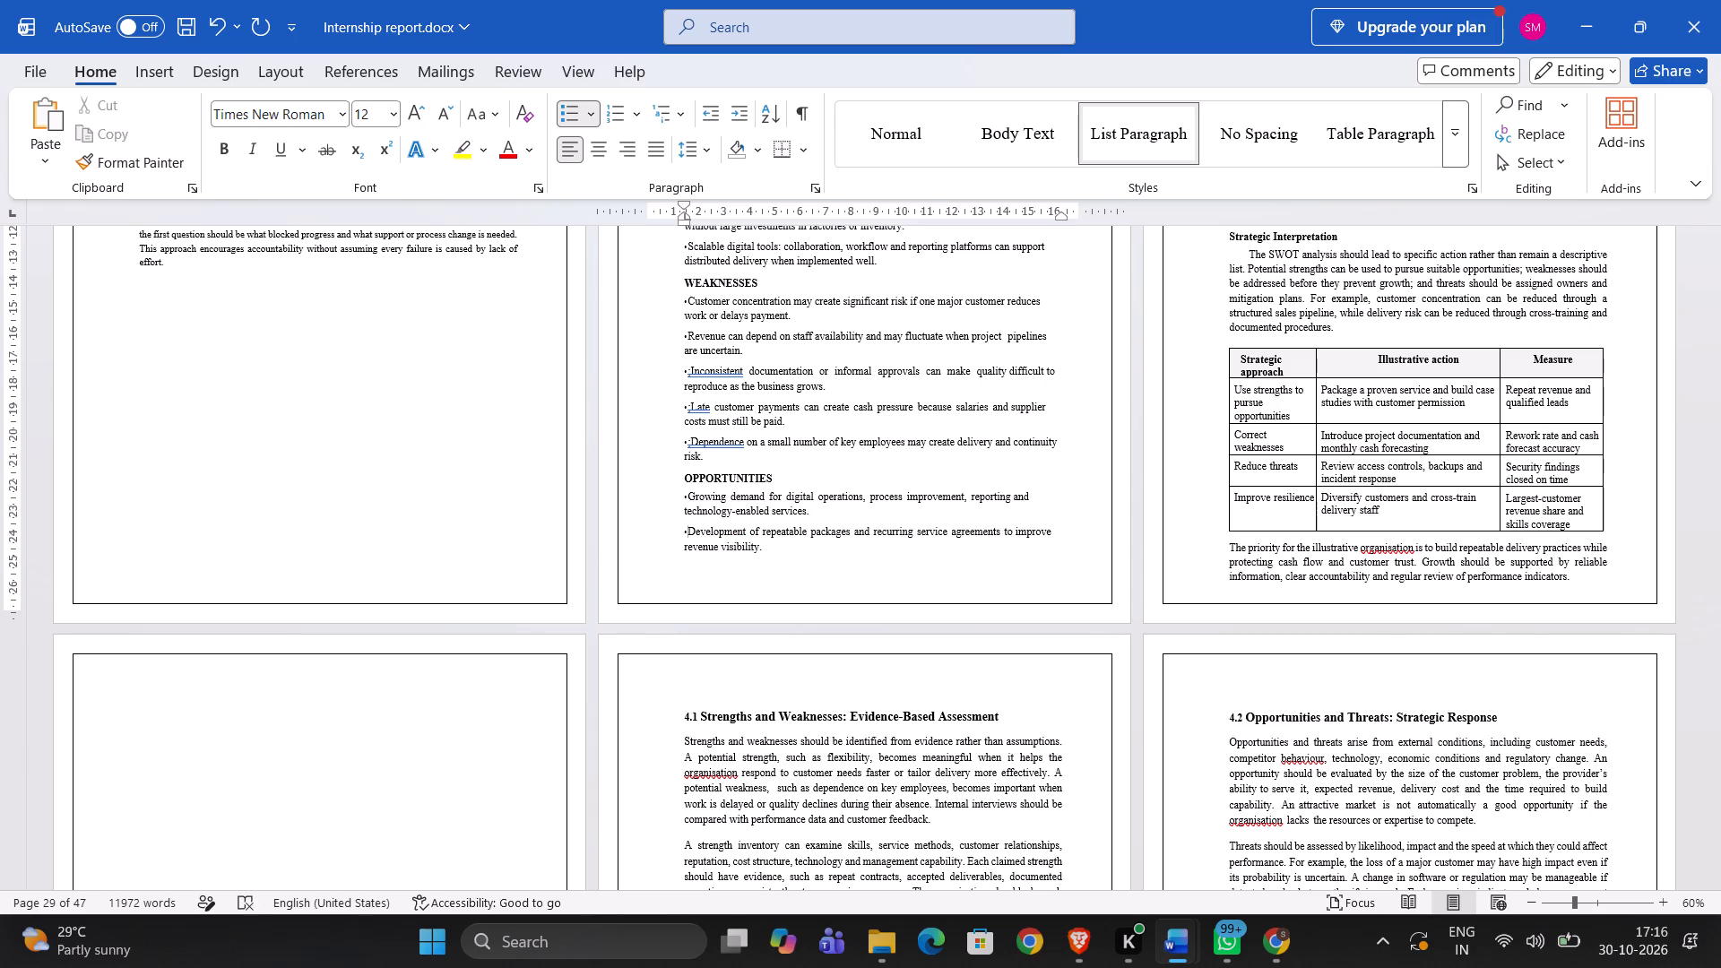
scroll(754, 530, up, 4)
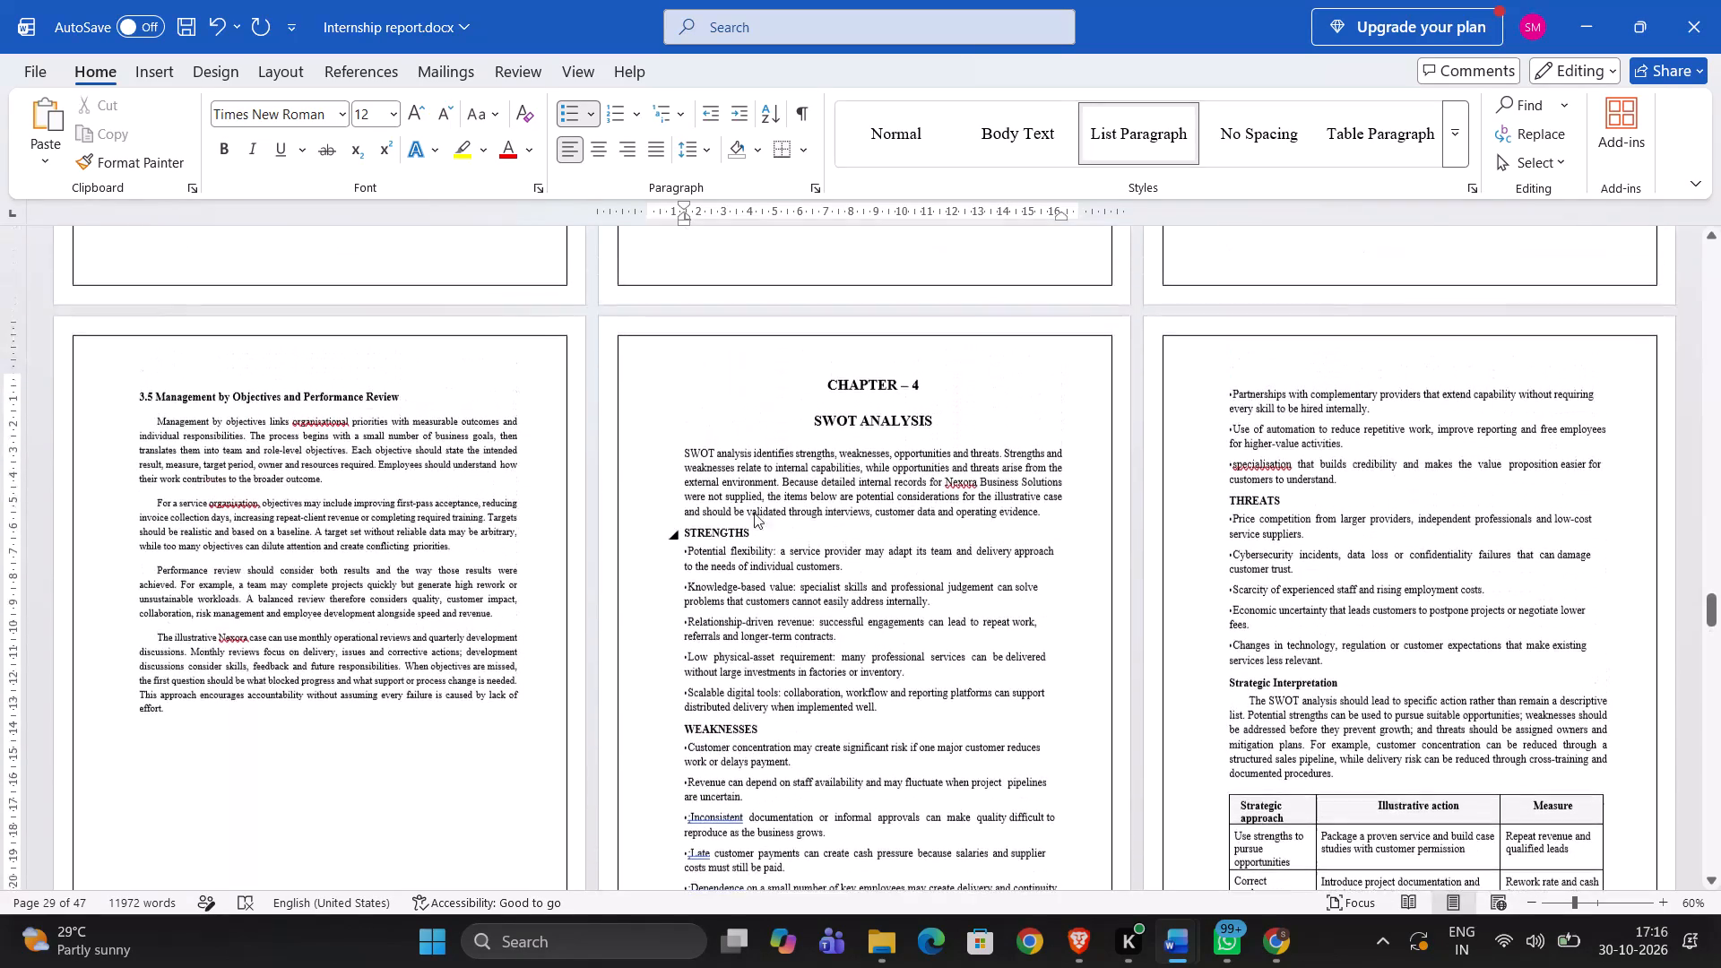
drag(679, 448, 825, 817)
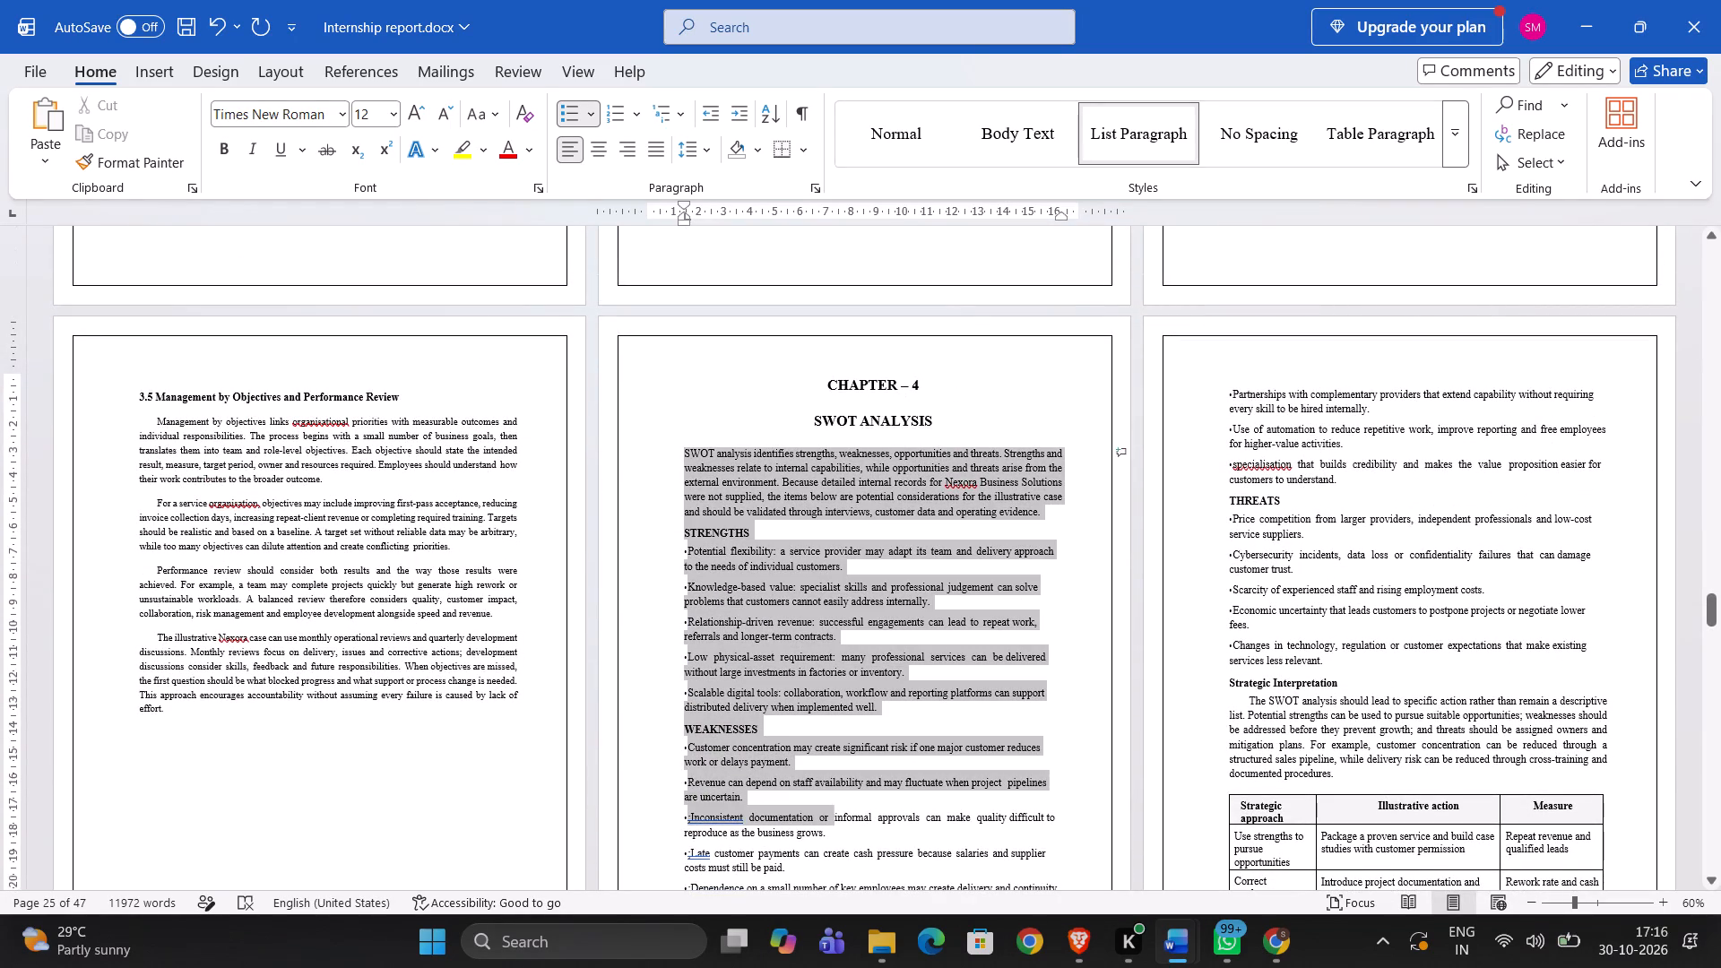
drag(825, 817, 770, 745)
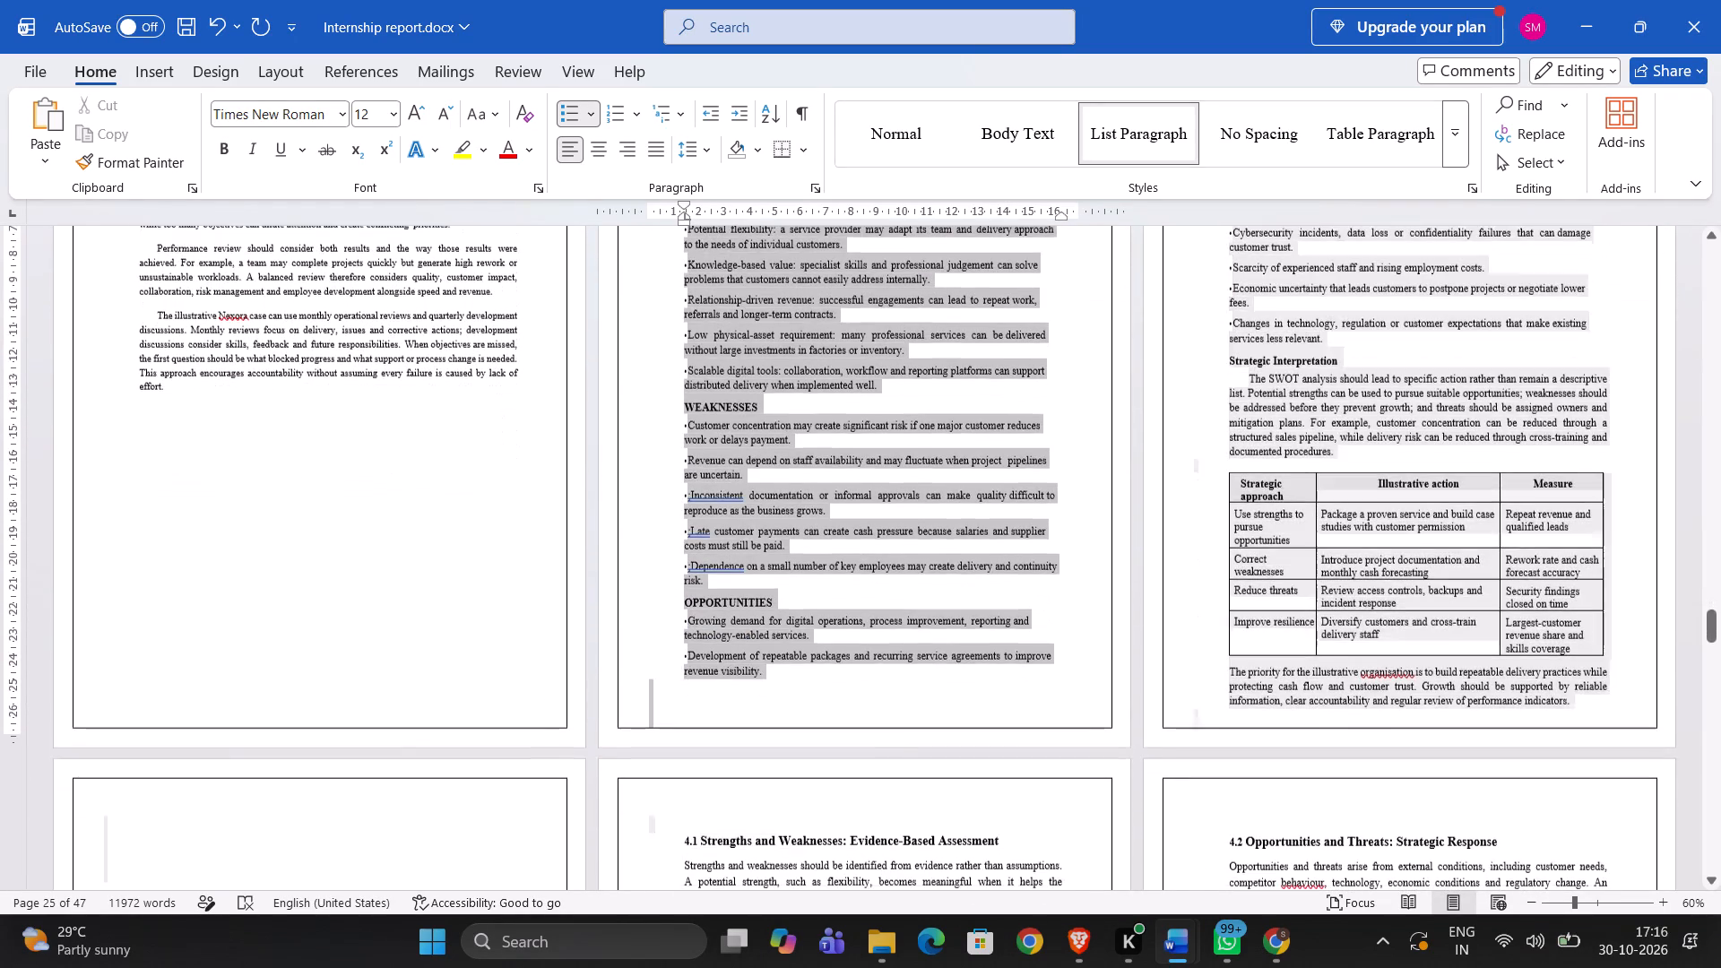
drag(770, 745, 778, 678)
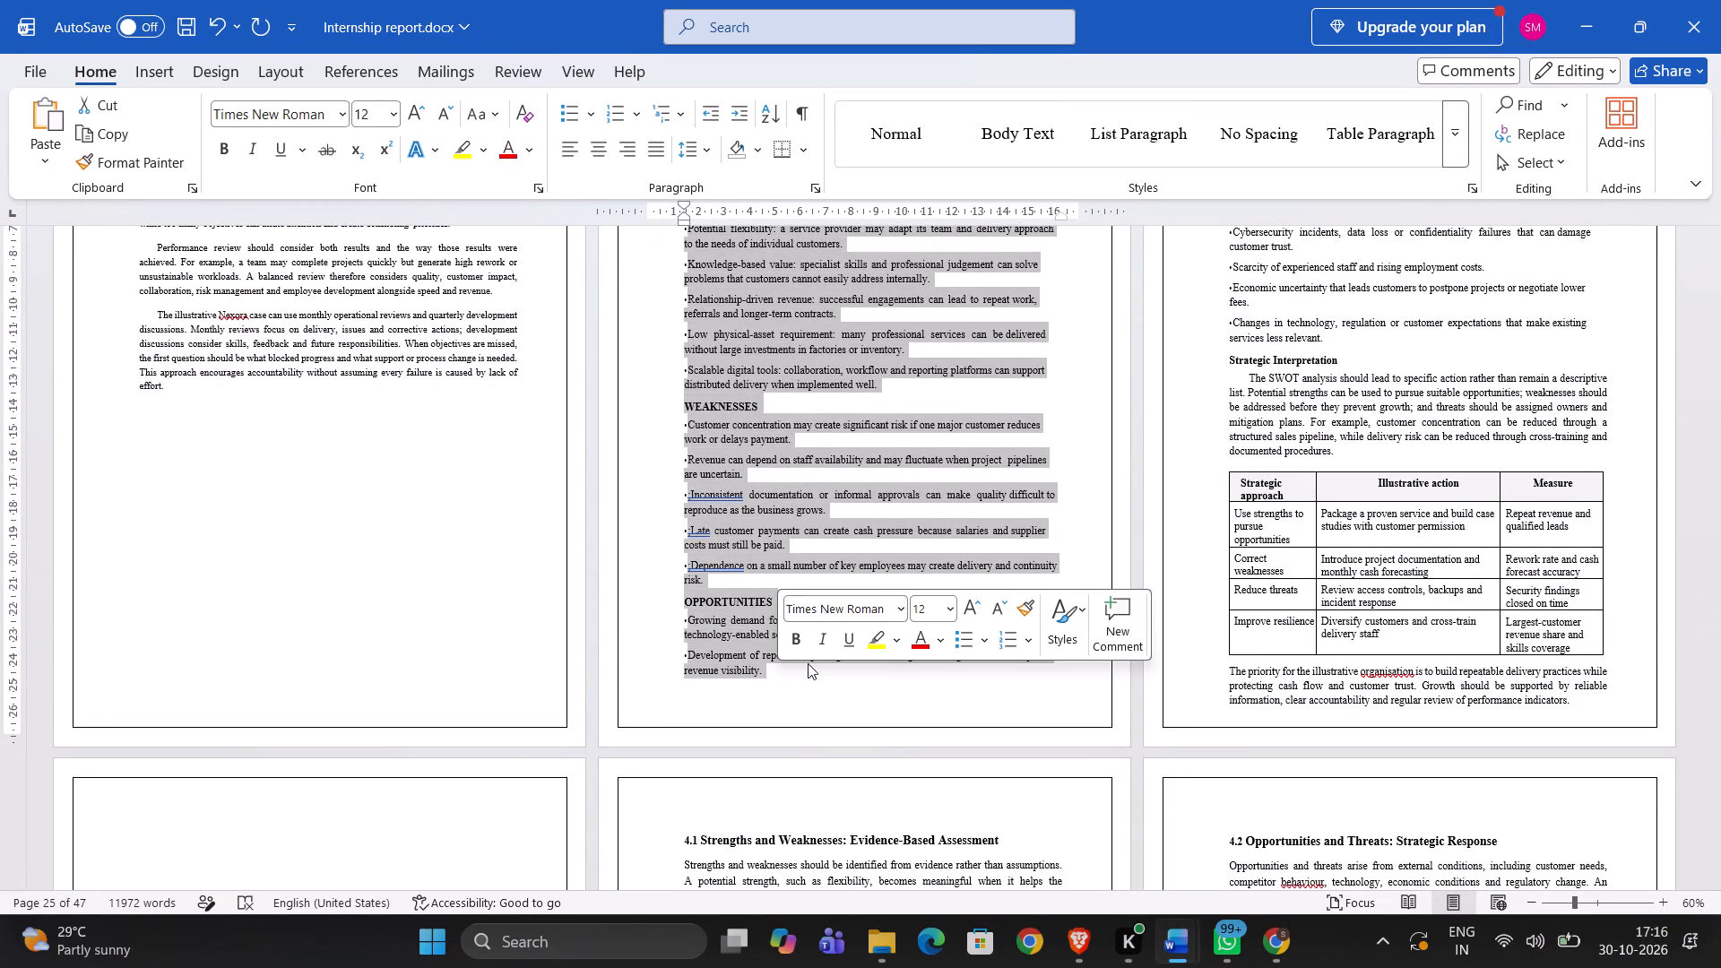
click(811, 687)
Remove the first-line indents from all four body paragraphs of section 3.5 Management by Objectives and Performance Review.
scroll(409, 543, up, 1)
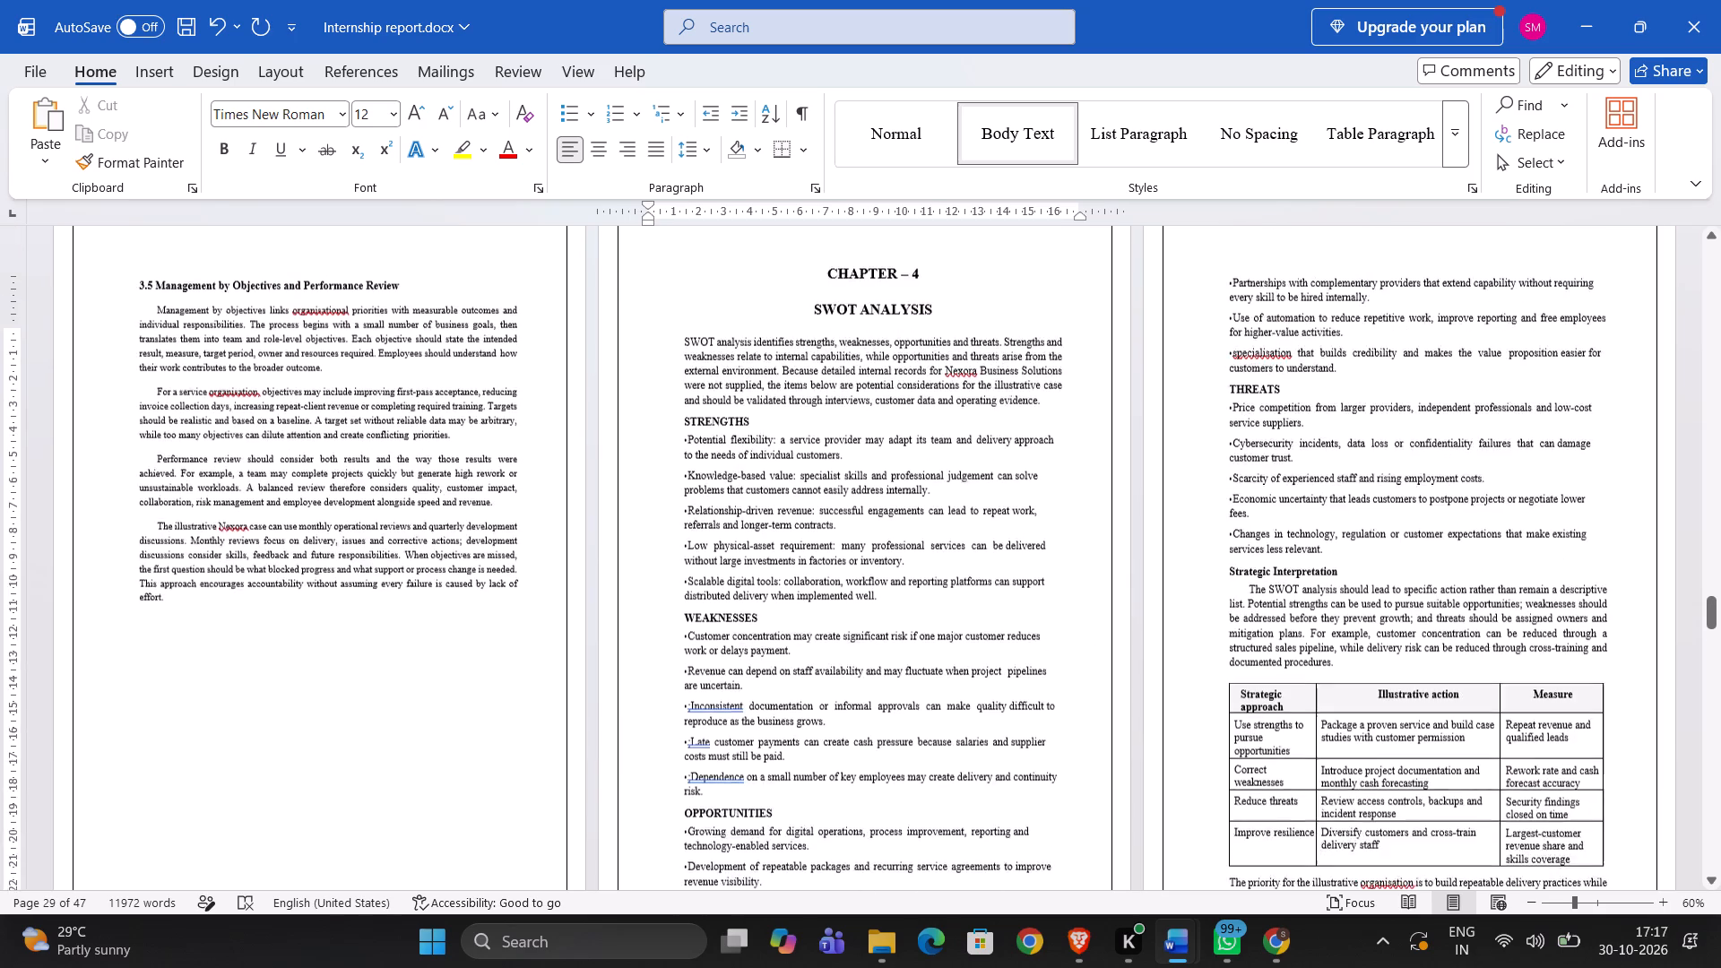
scroll(409, 543, up, 1)
click(152, 613)
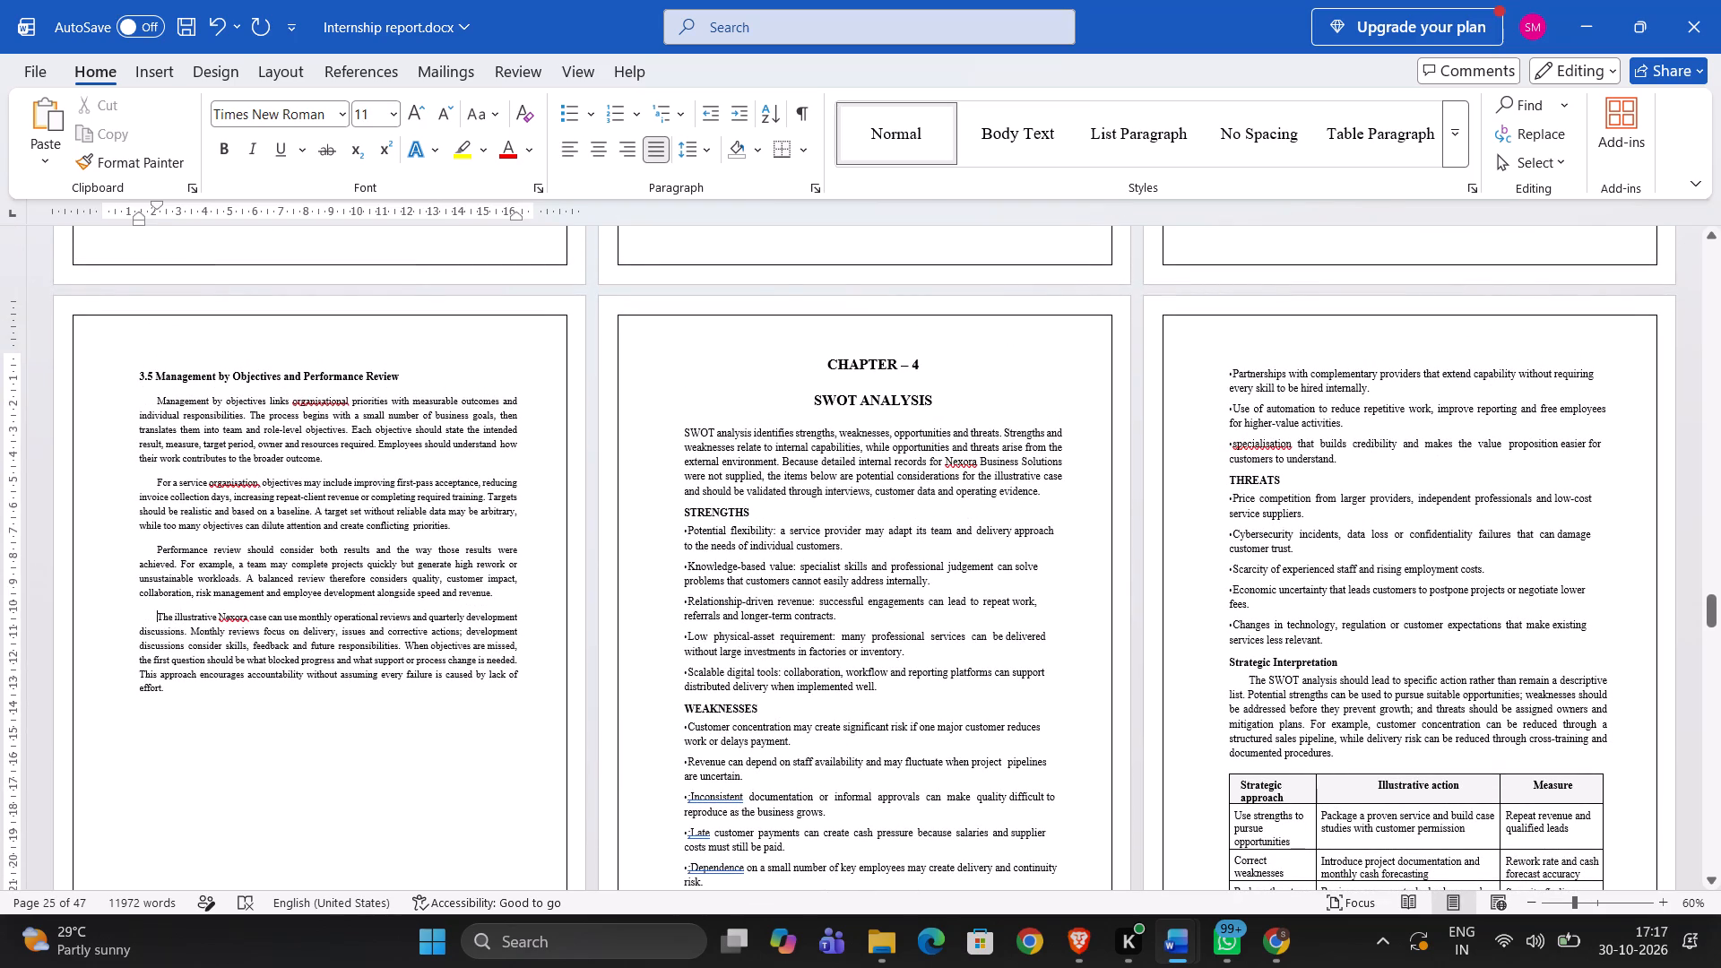
key(BackSpace)
click(151, 548)
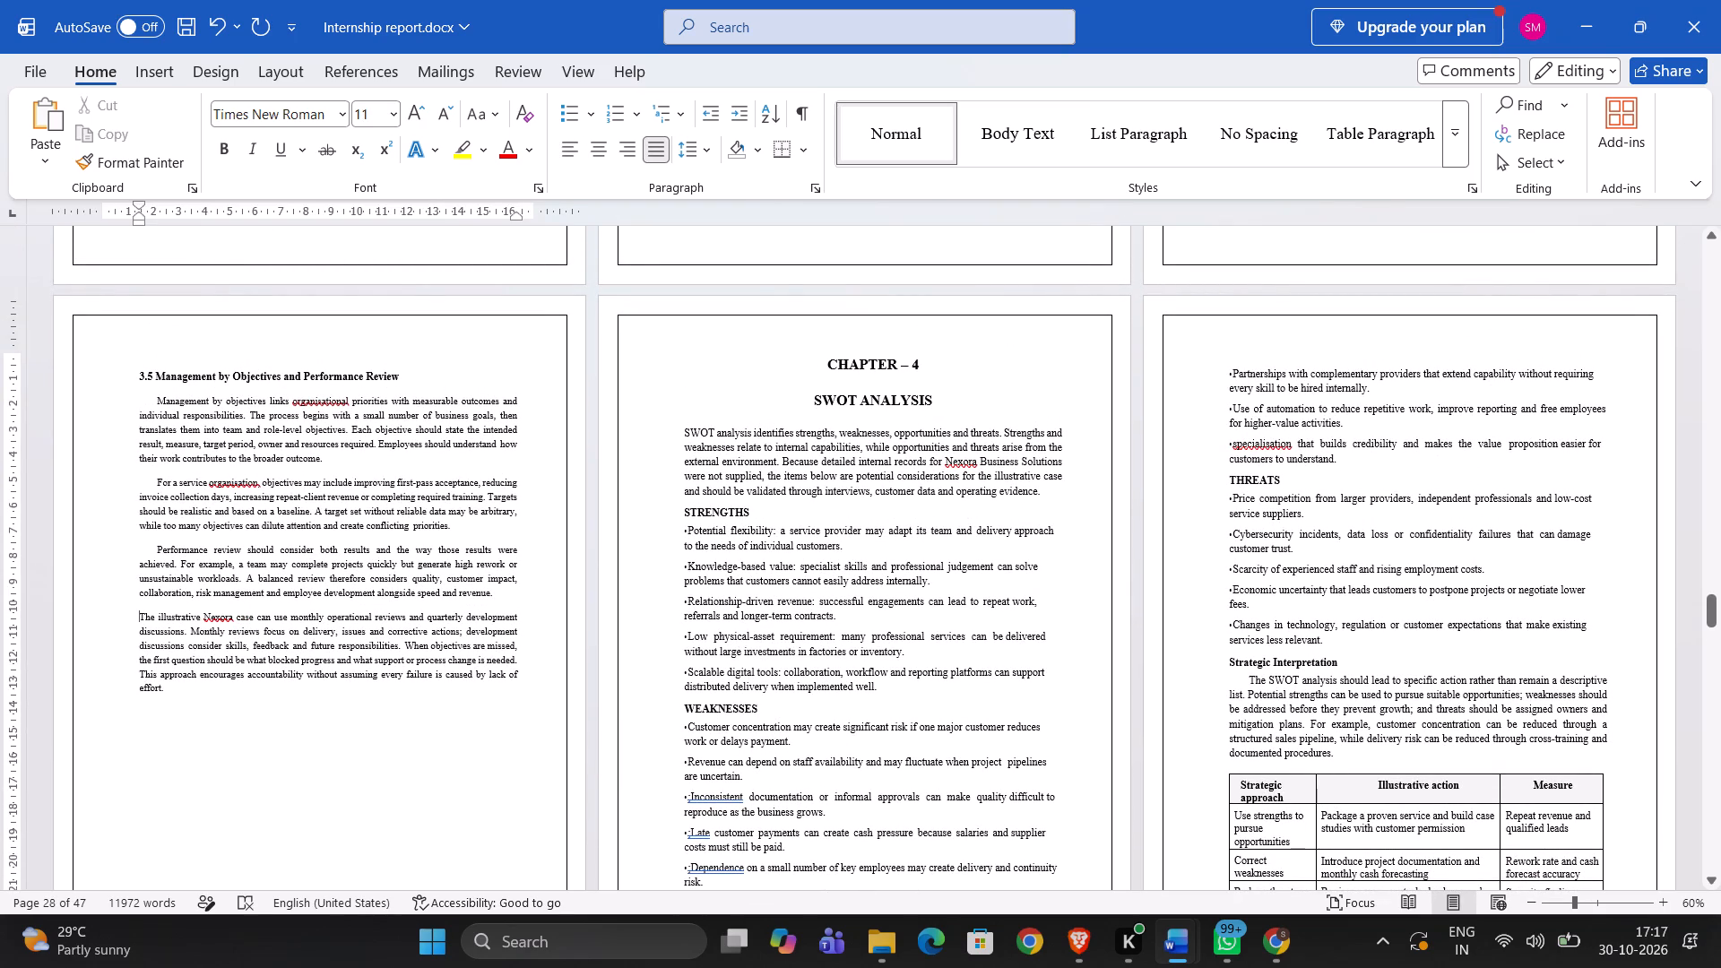
key(BackSpace)
click(151, 480)
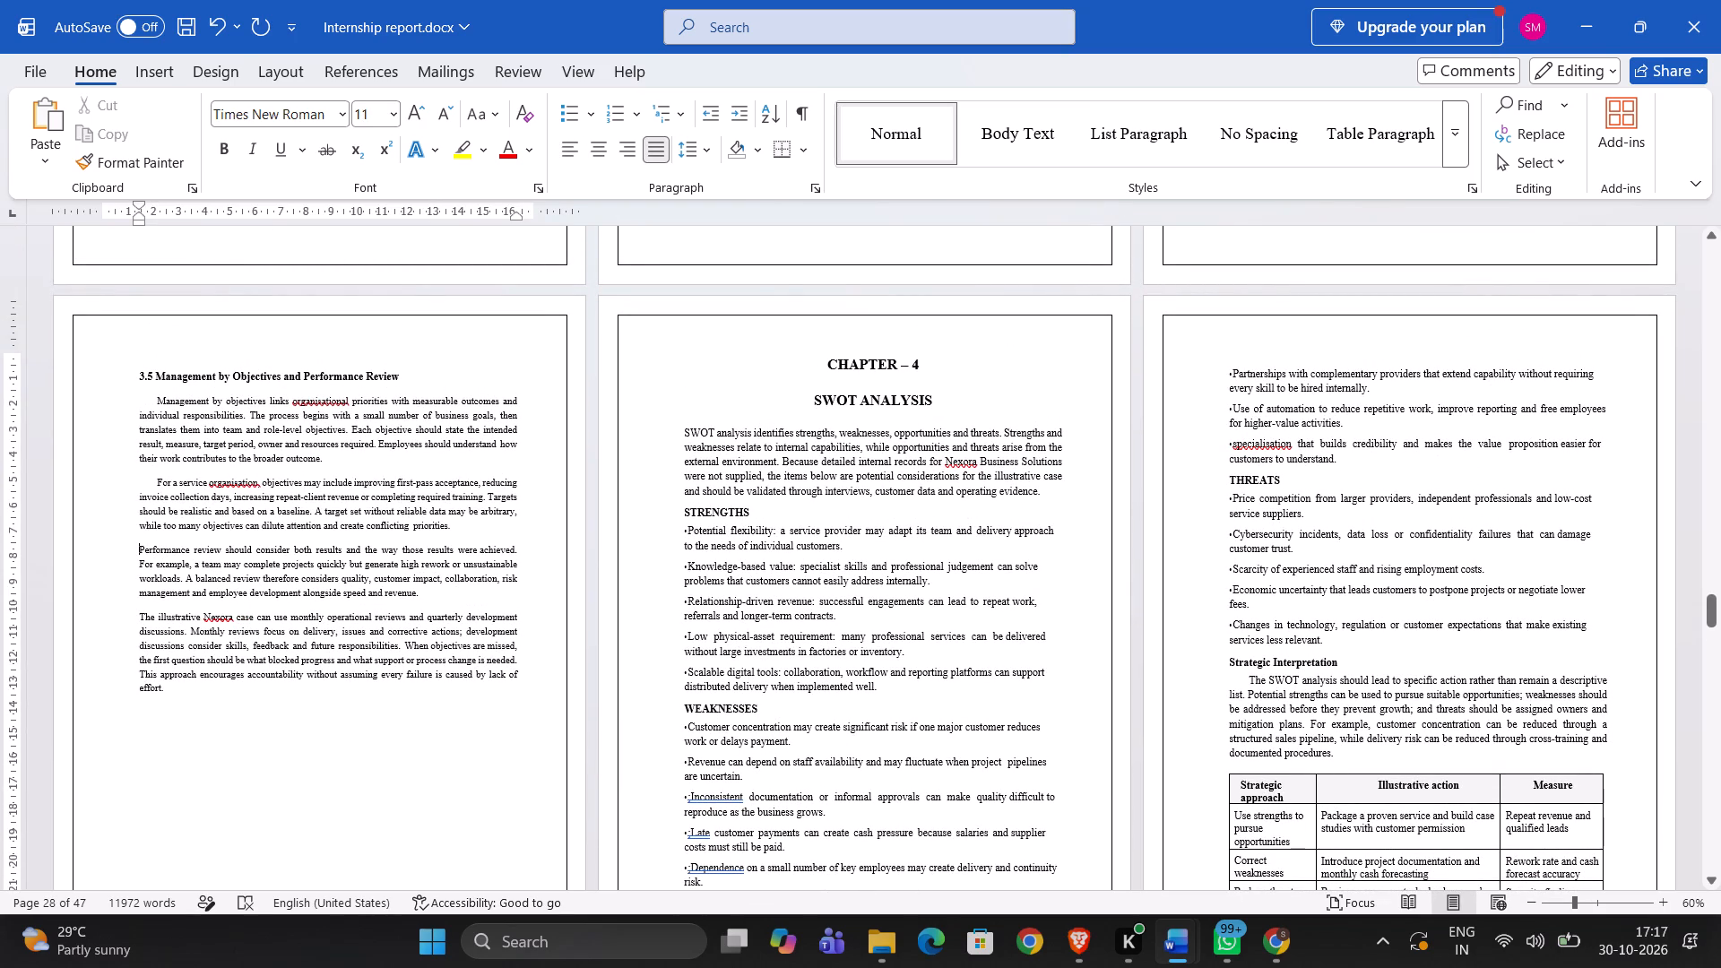
key(BackSpace)
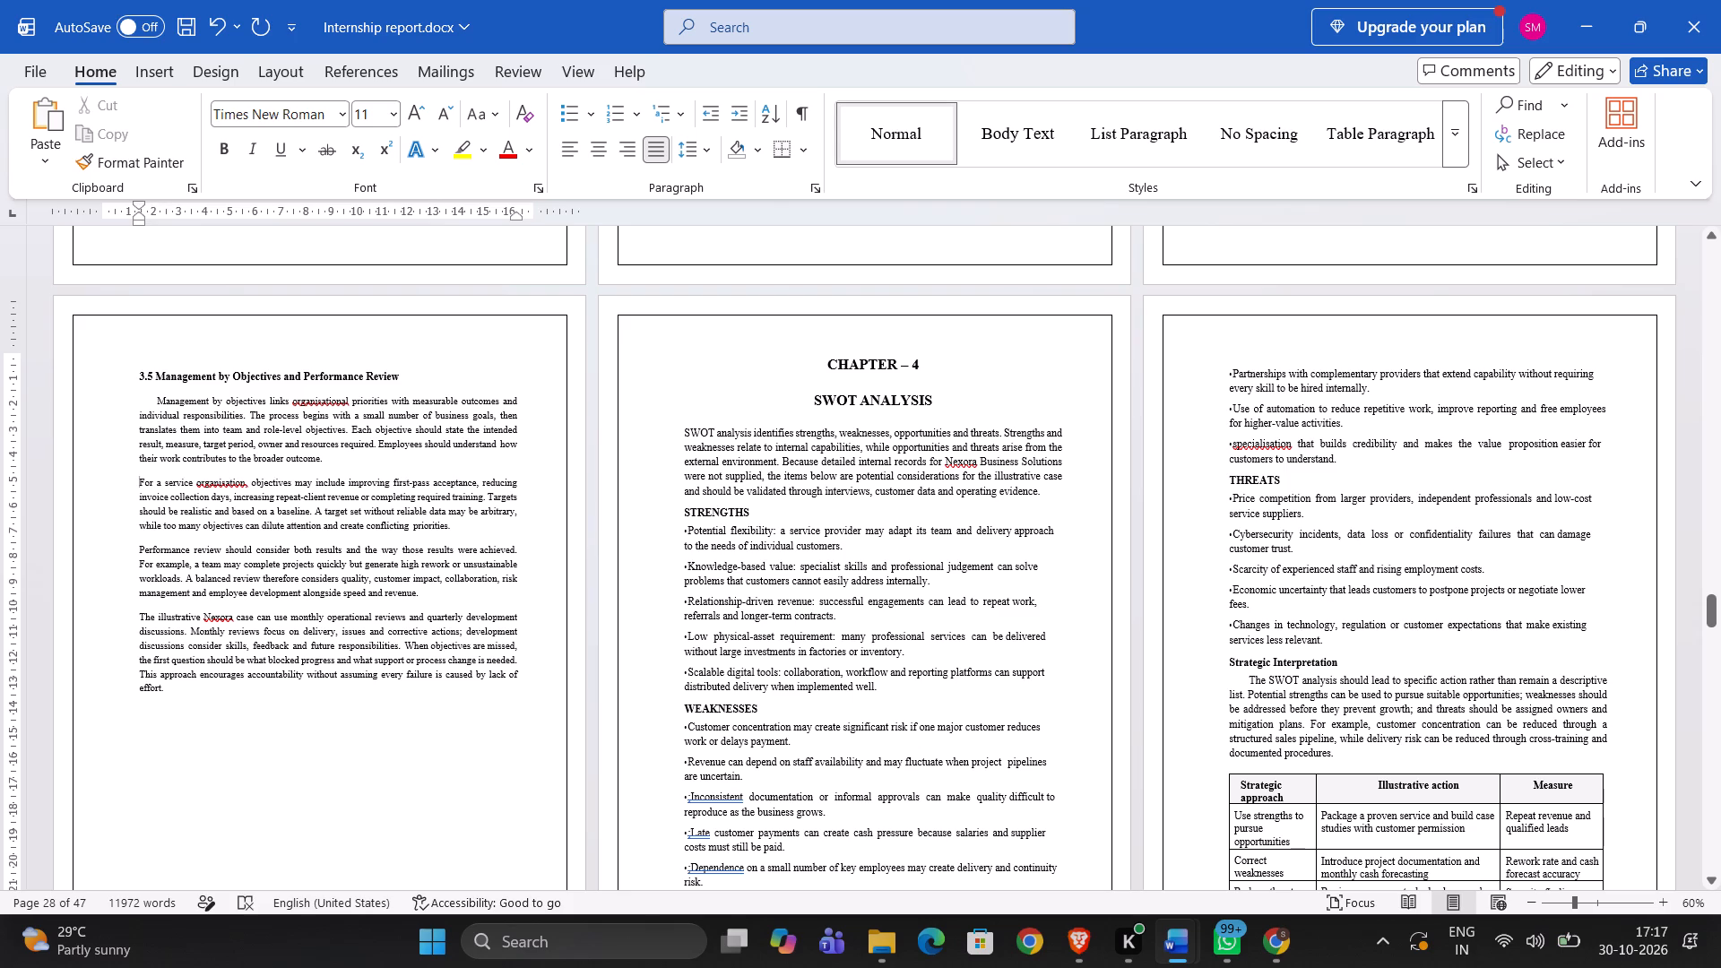
click(156, 395)
key(BackSpace)
Set the font size of the section 3.5 body paragraphs to 12.
drag(128, 397, 200, 846)
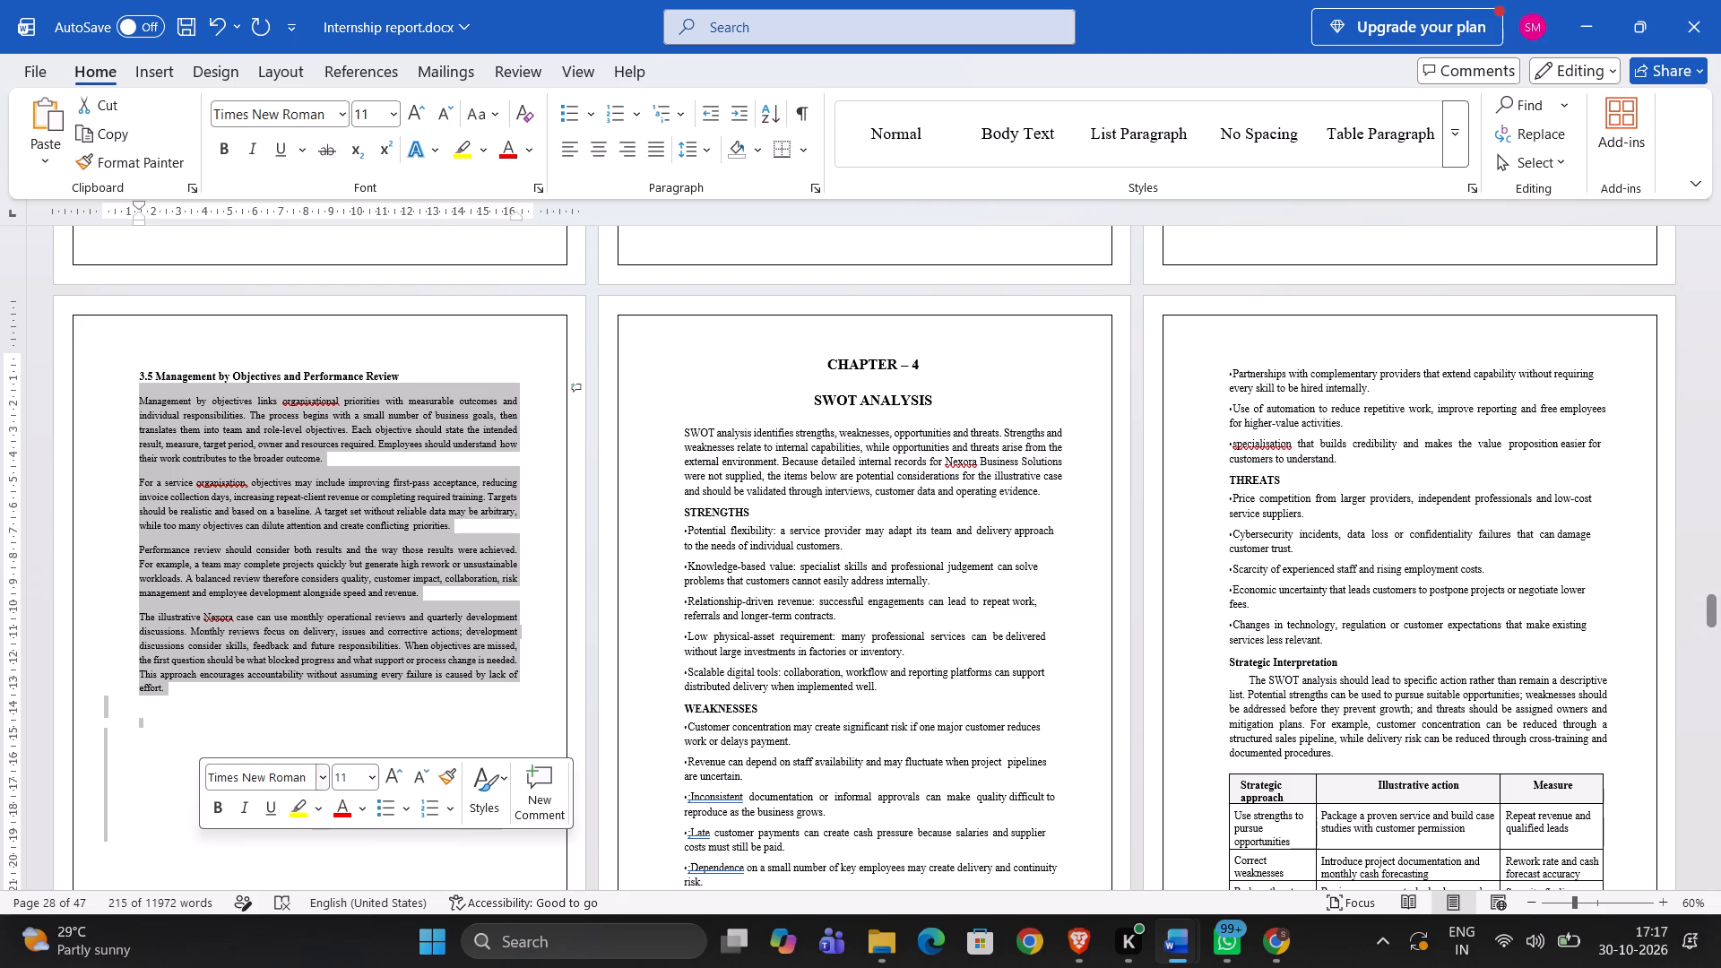
click(375, 774)
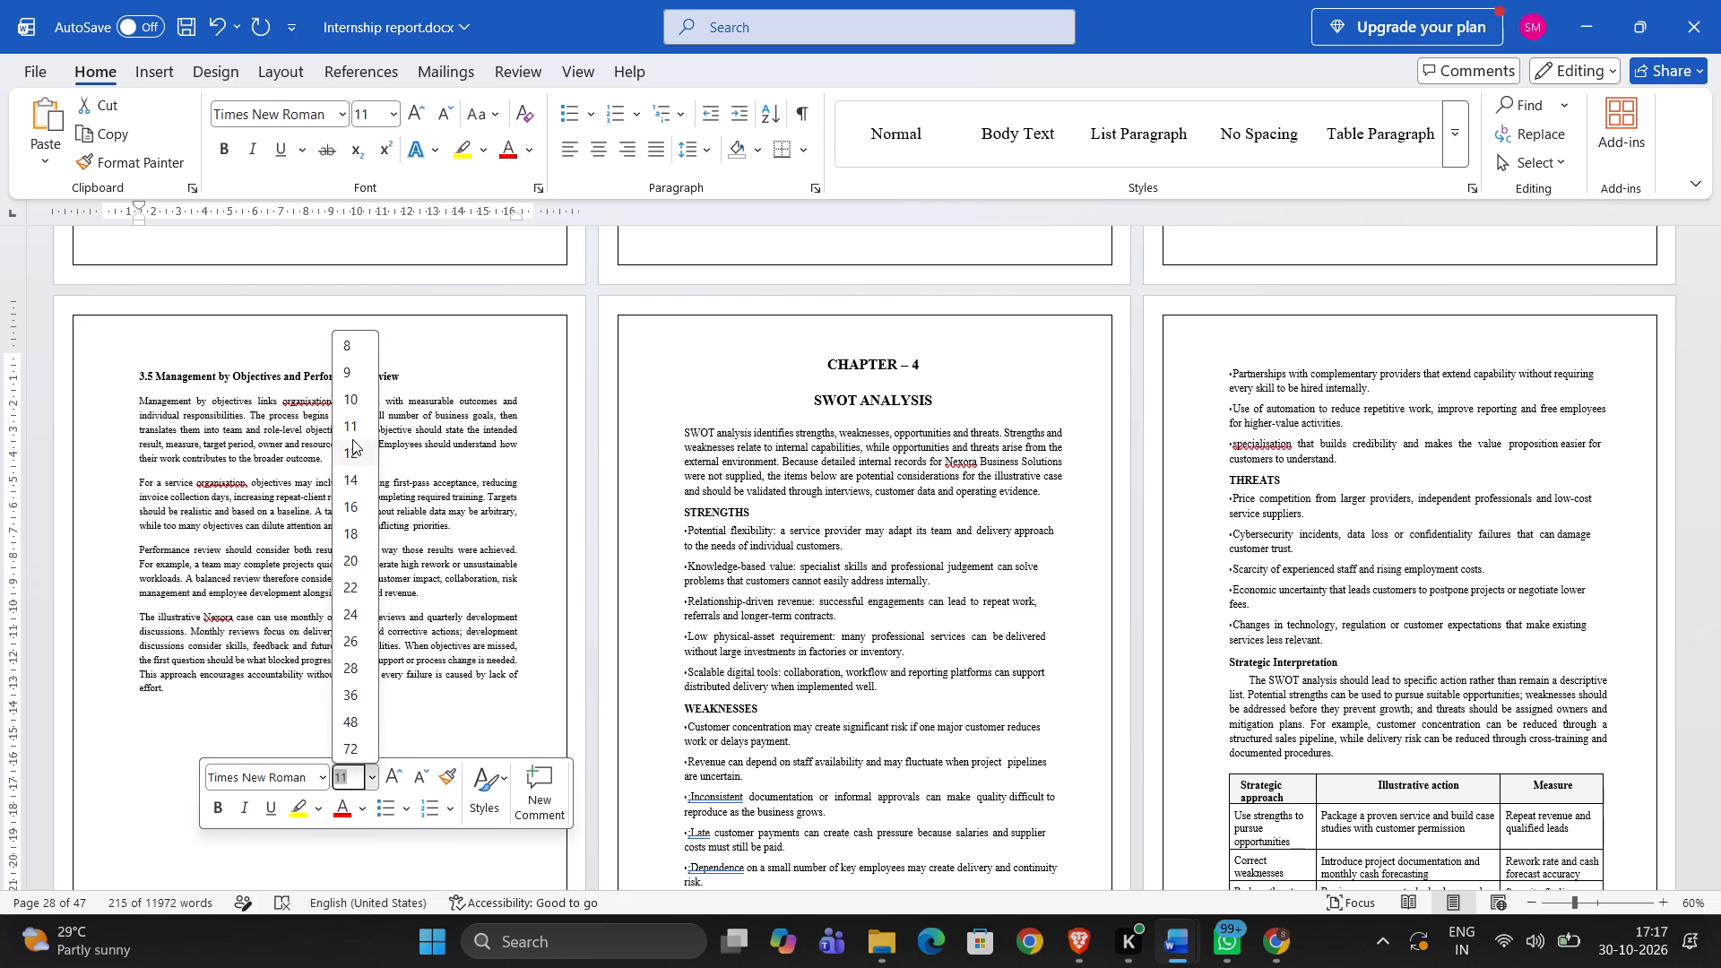
click(350, 450)
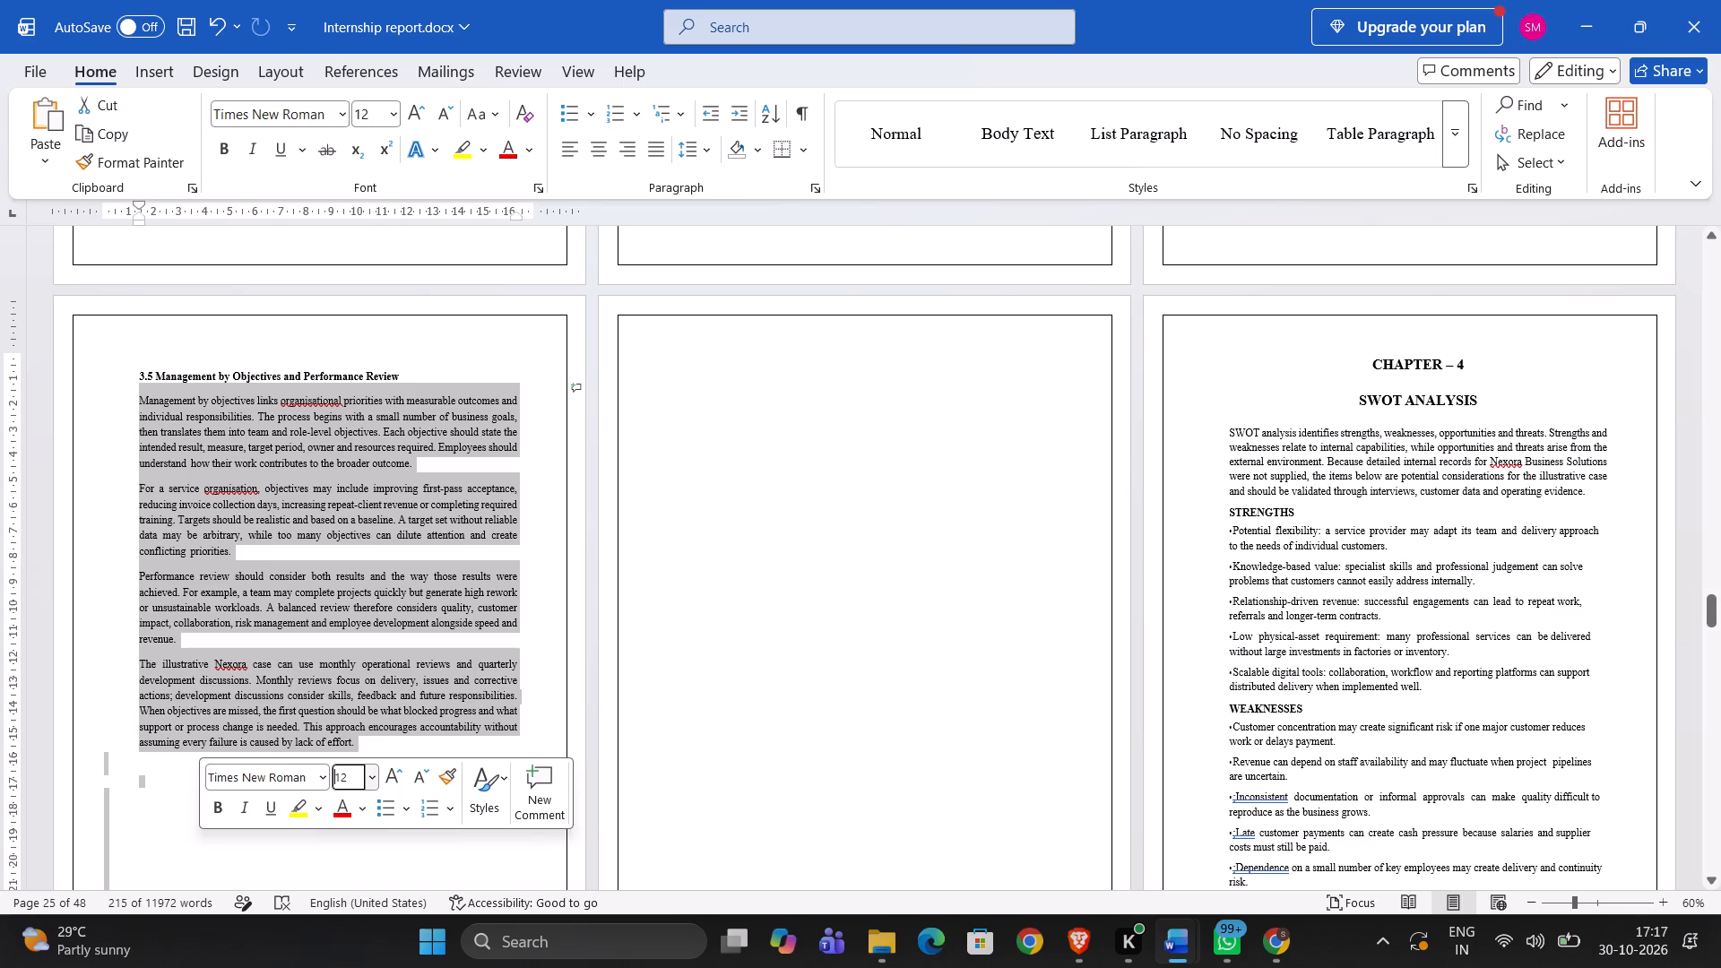
Set the font size of the heading "Management by Objectives and Performance Review" to 14.
click(427, 317)
drag(411, 375, 151, 376)
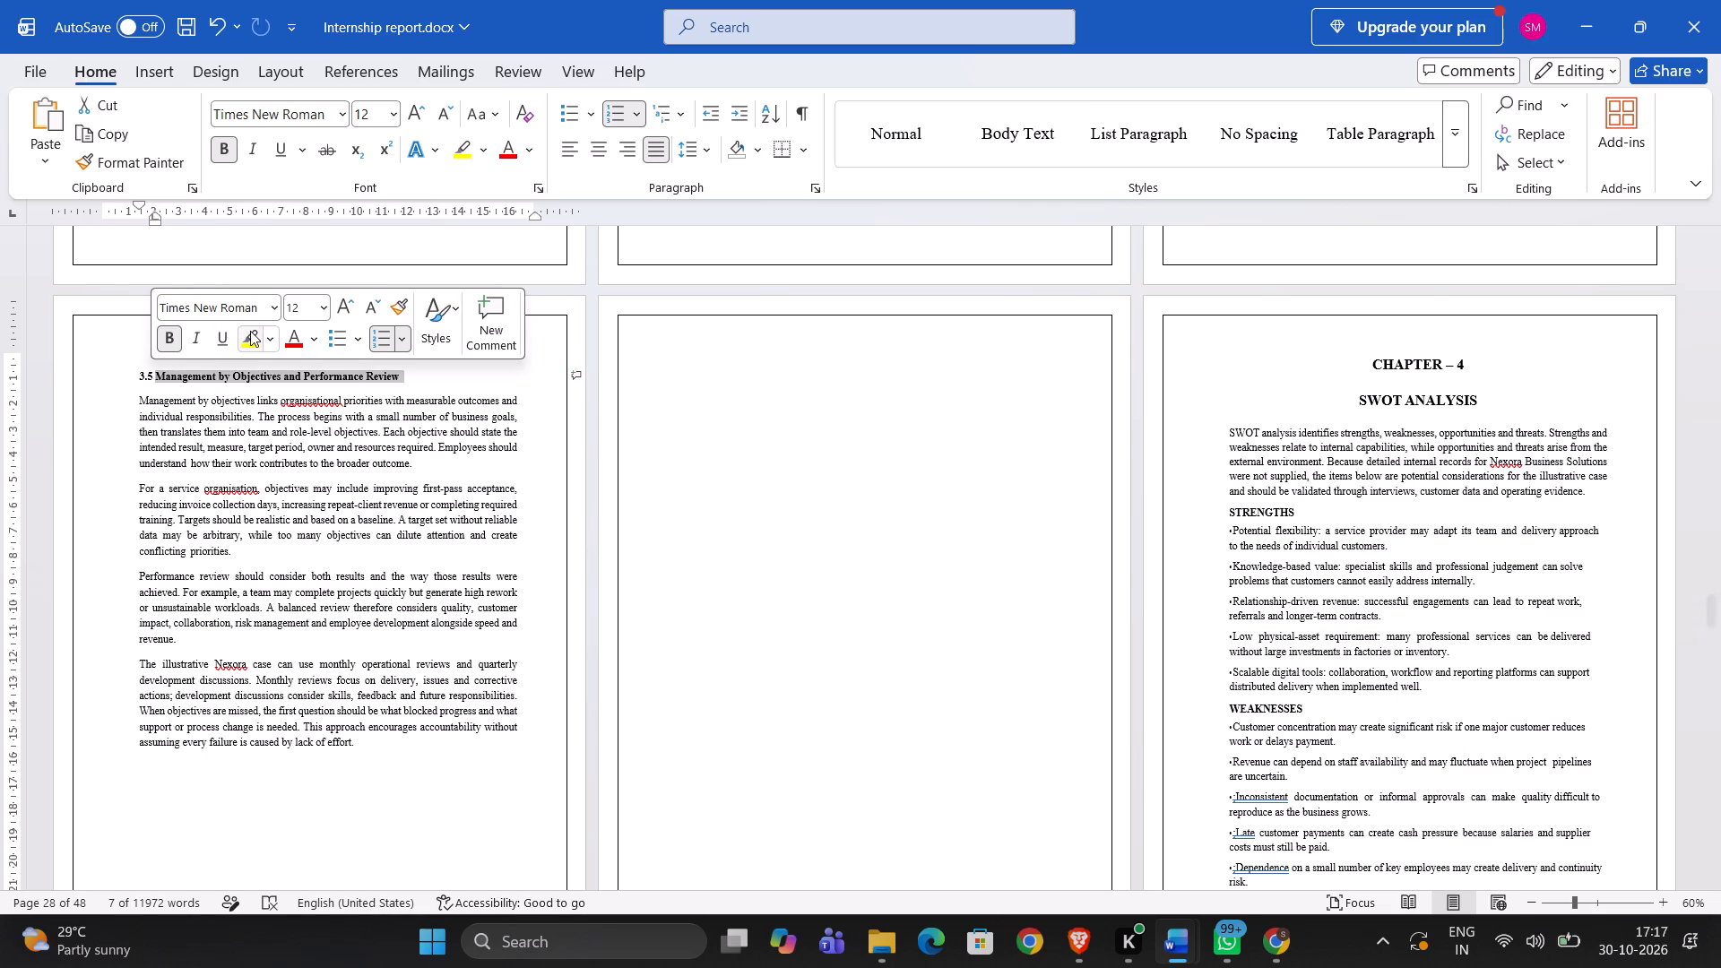
click(325, 309)
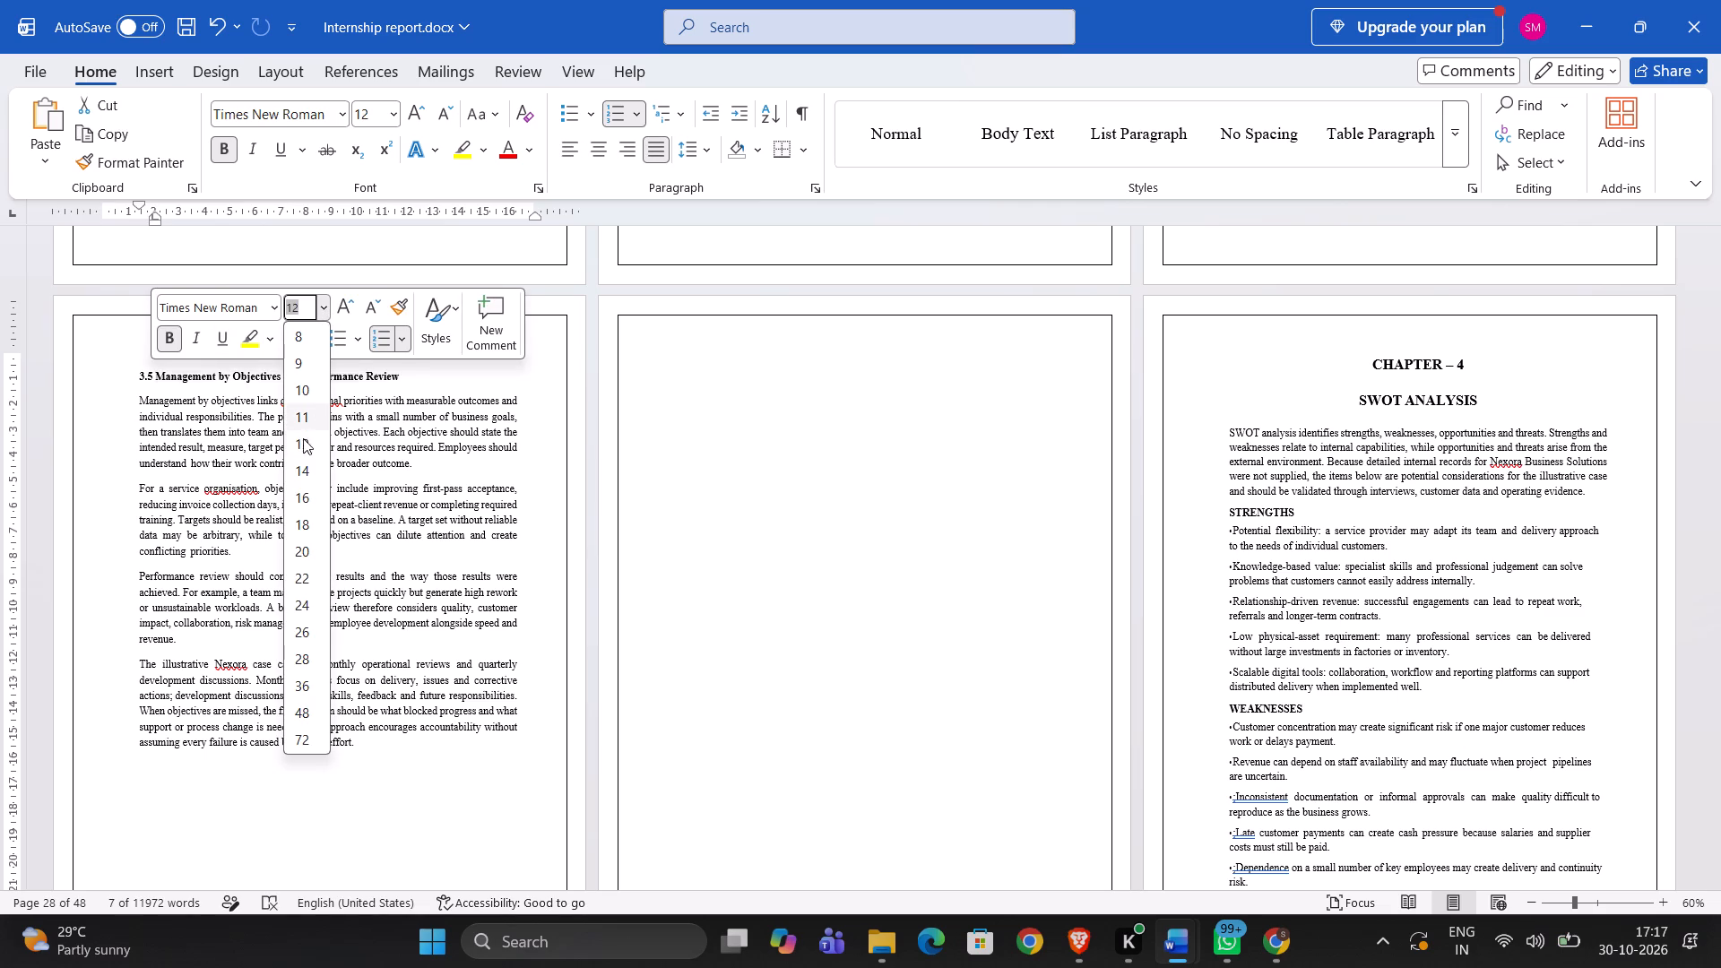
click(301, 465)
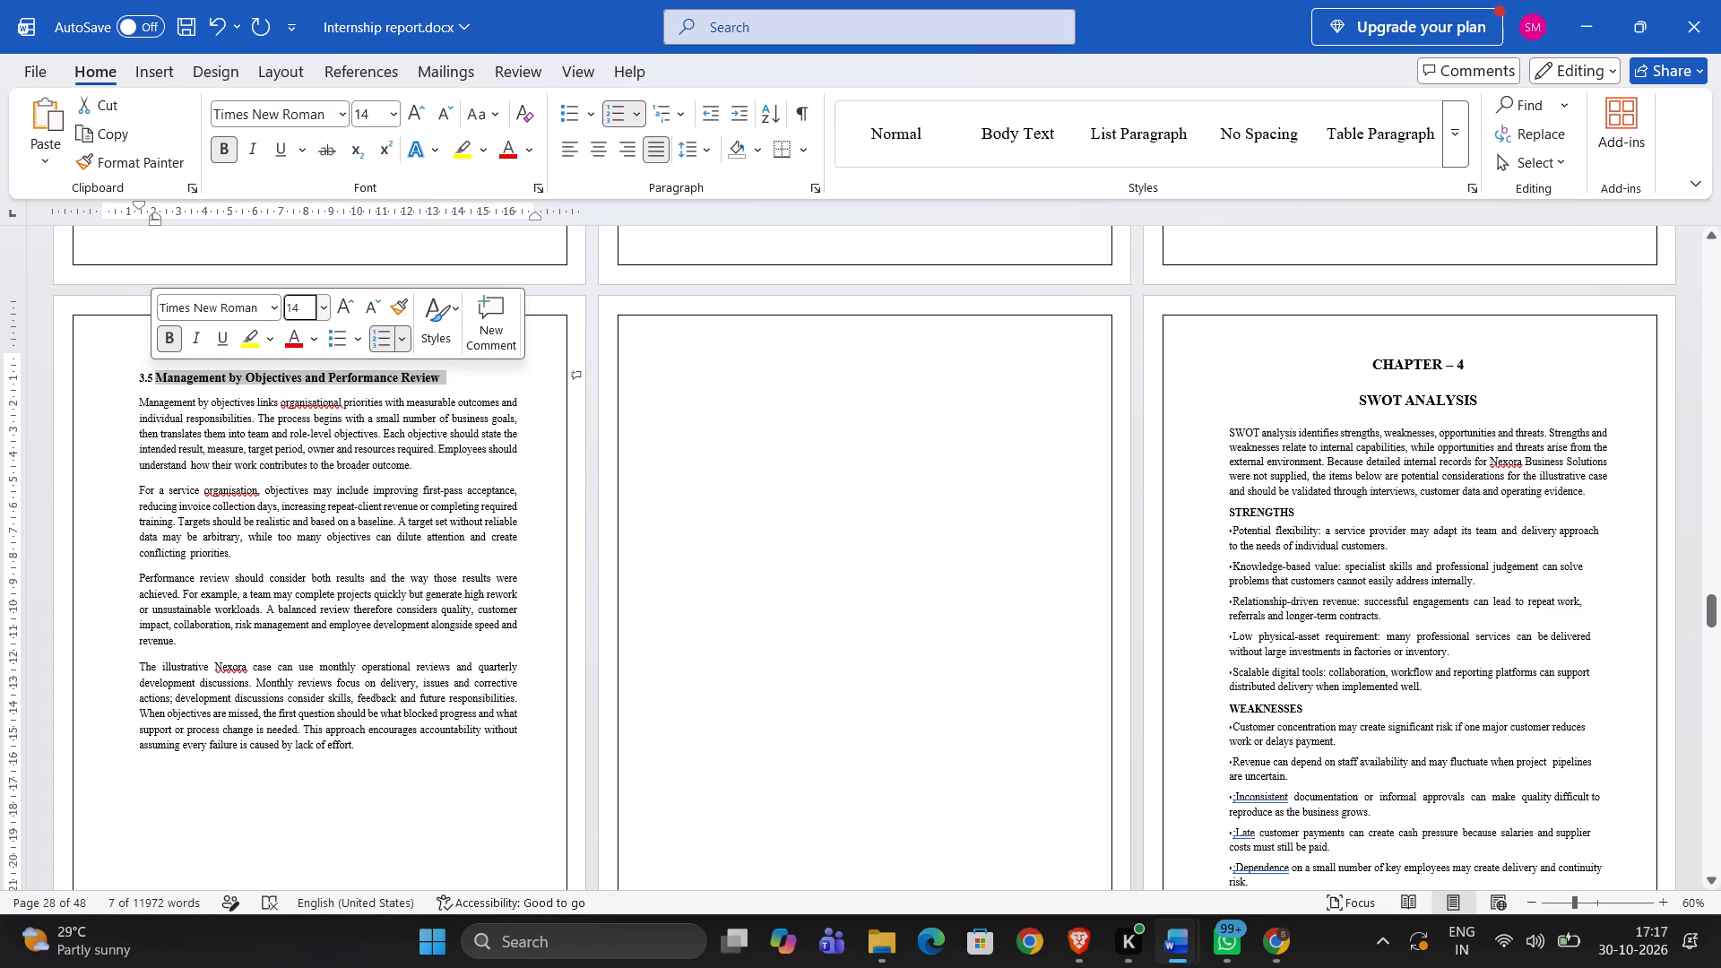
Delete the blank page between section 3.5 and the CHAPTER – 4 SWOT ANALYSIS page.
scroll(713, 474, down, 3)
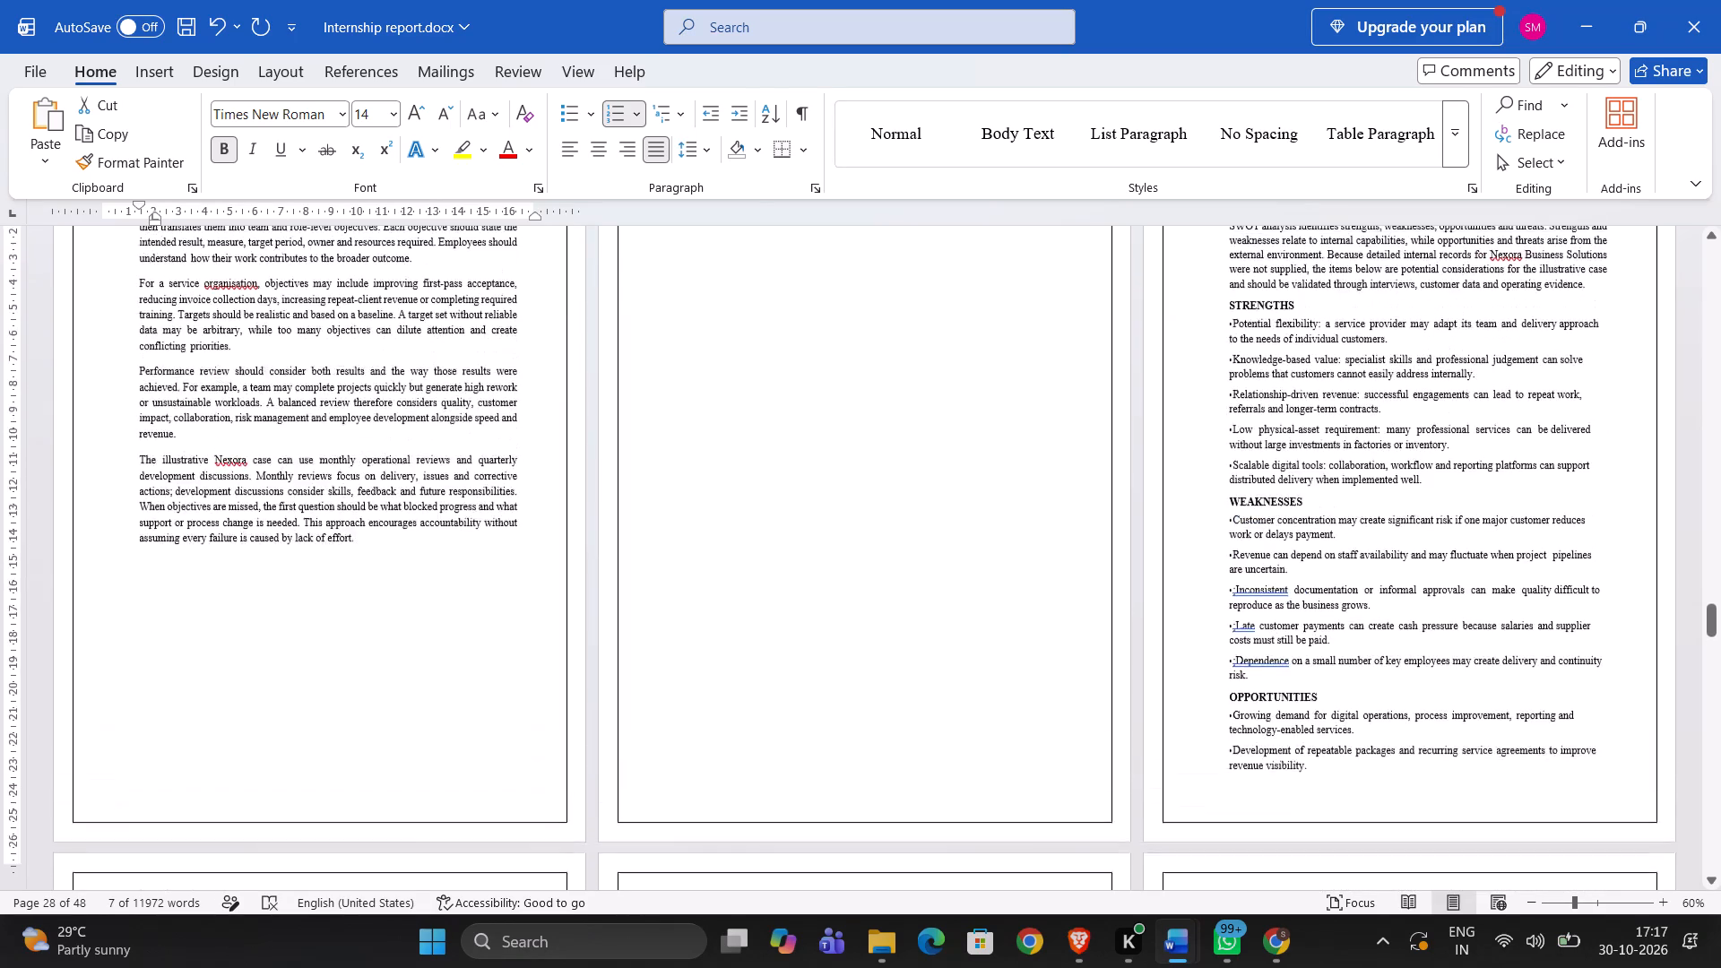
scroll(713, 474, down, 5)
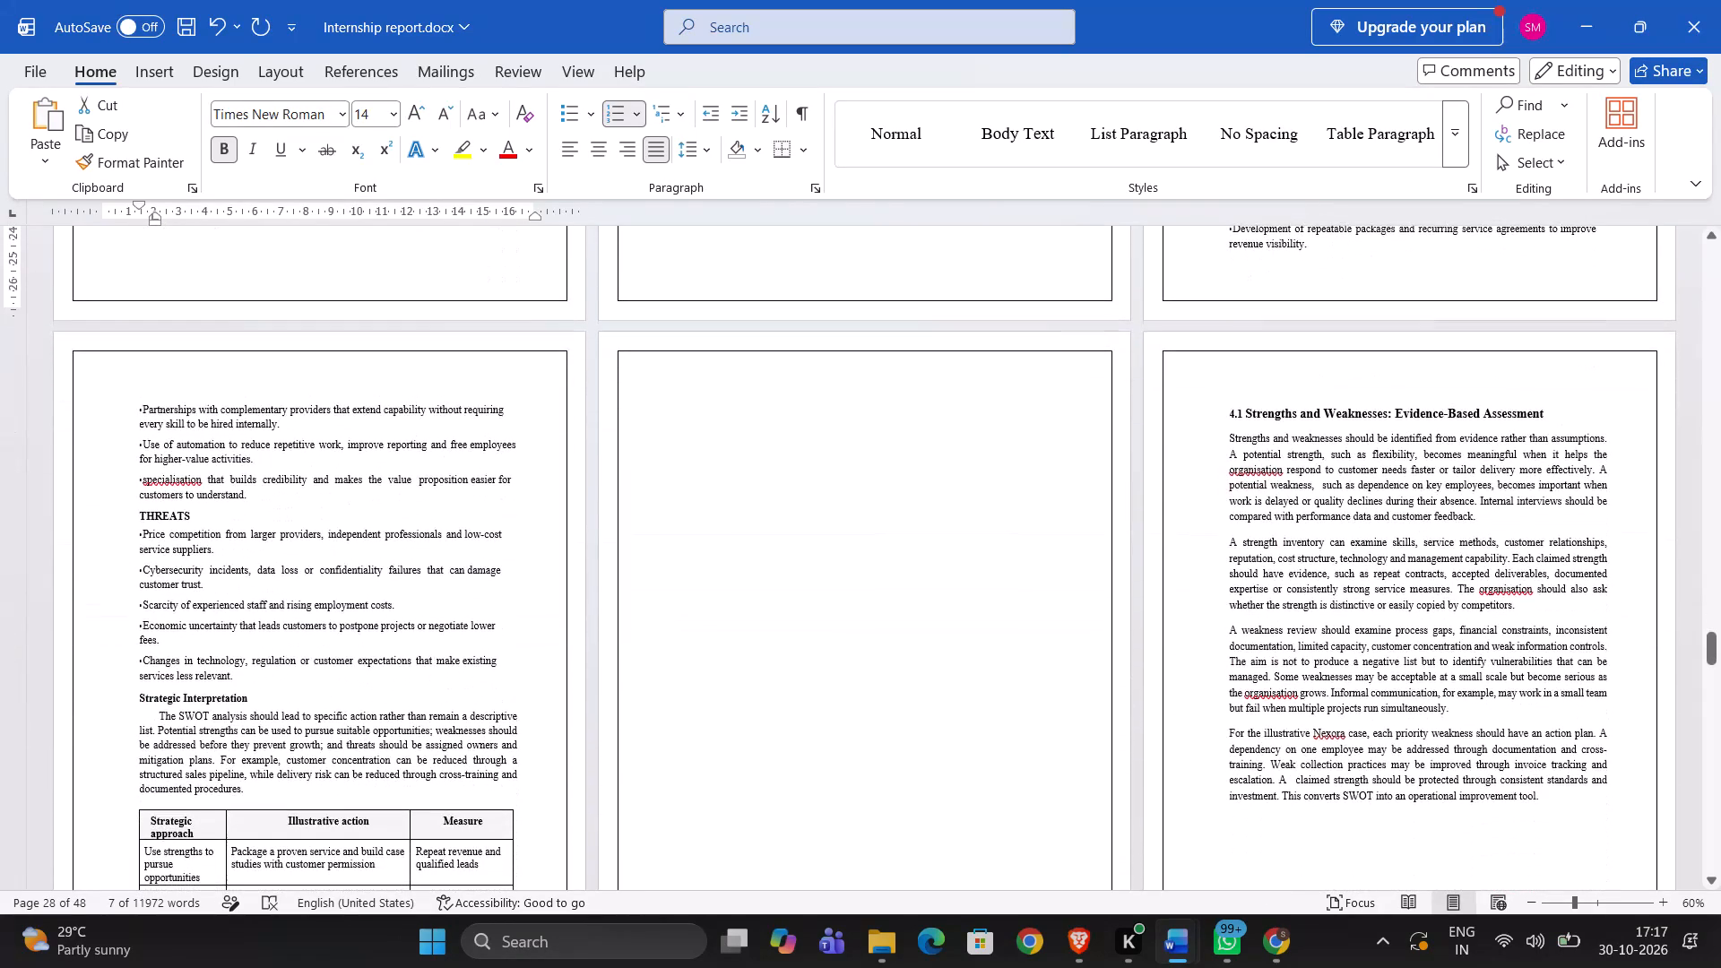
scroll(713, 474, up, 7)
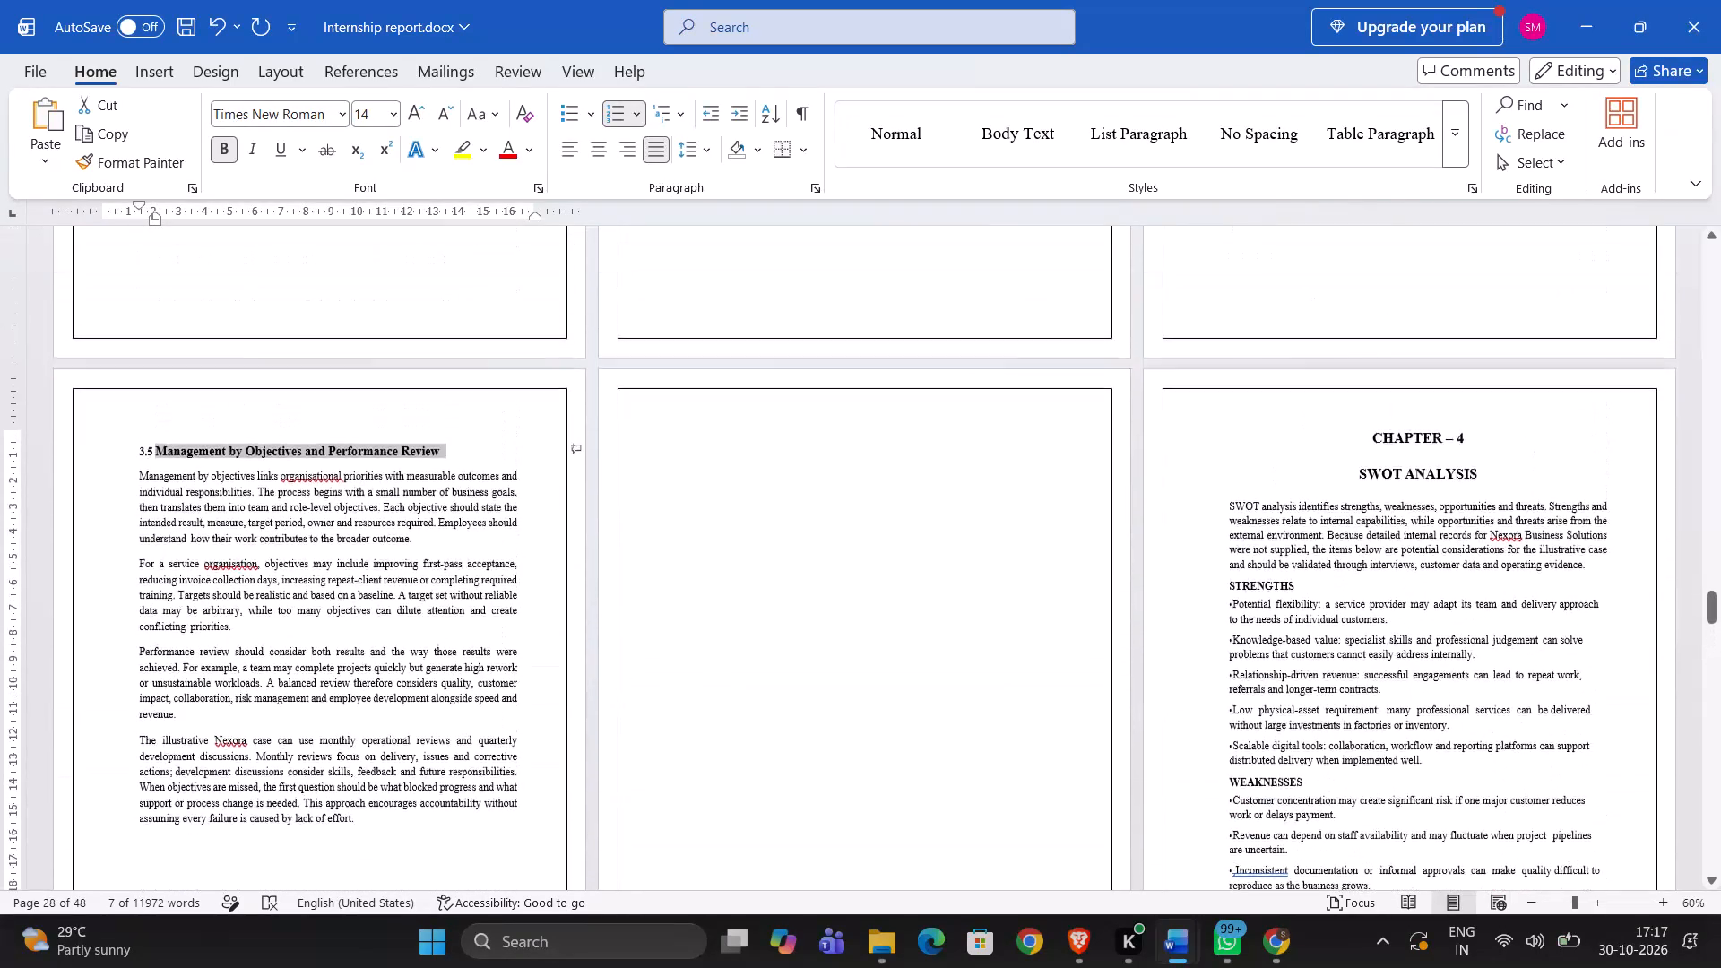
click(686, 461)
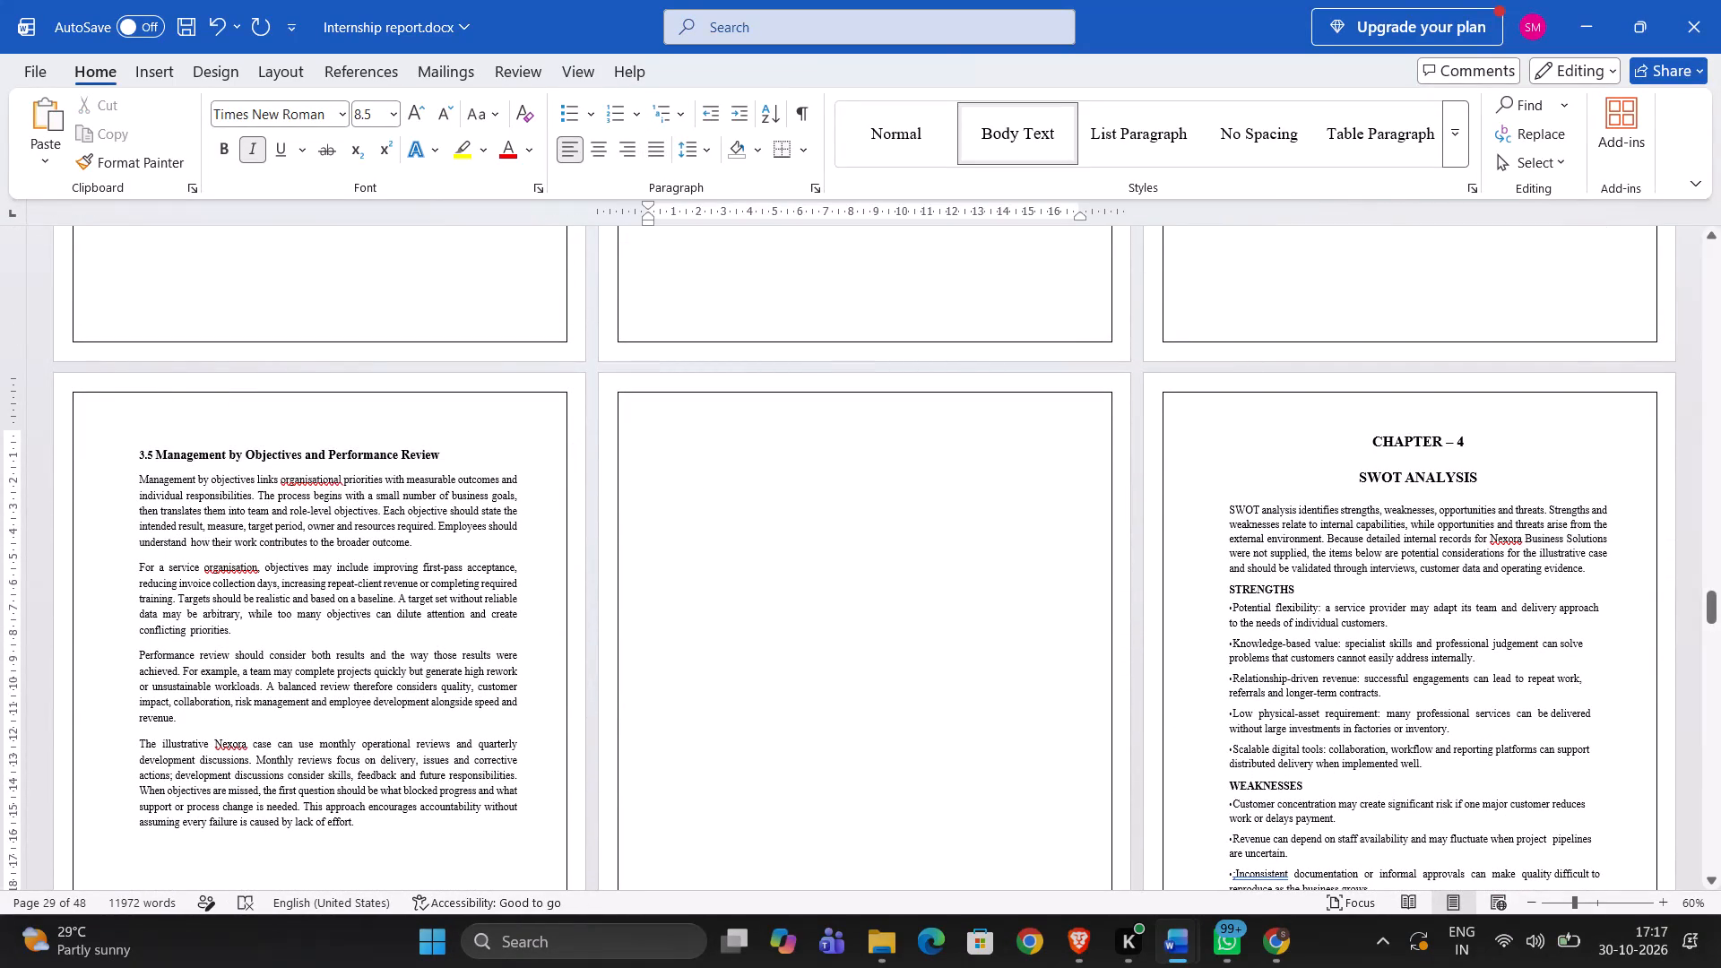
key(BackSpace)
key(Delete)
key(Delete)
key(Delete)
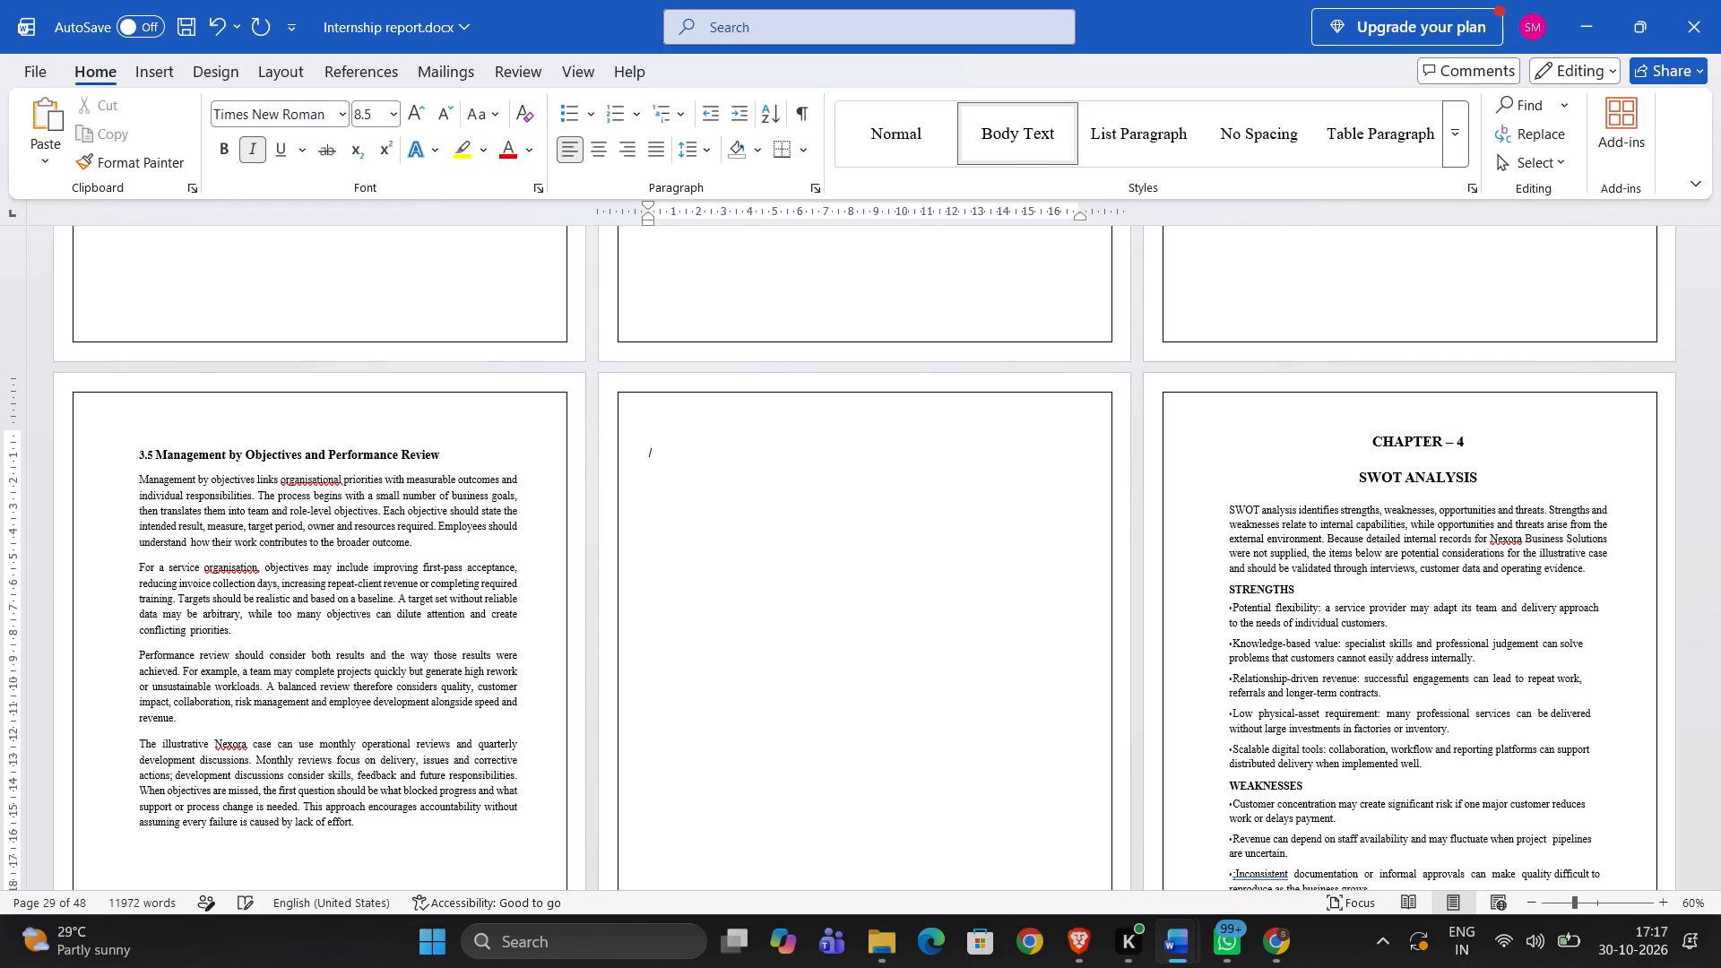
key(Delete)
key(Delete)
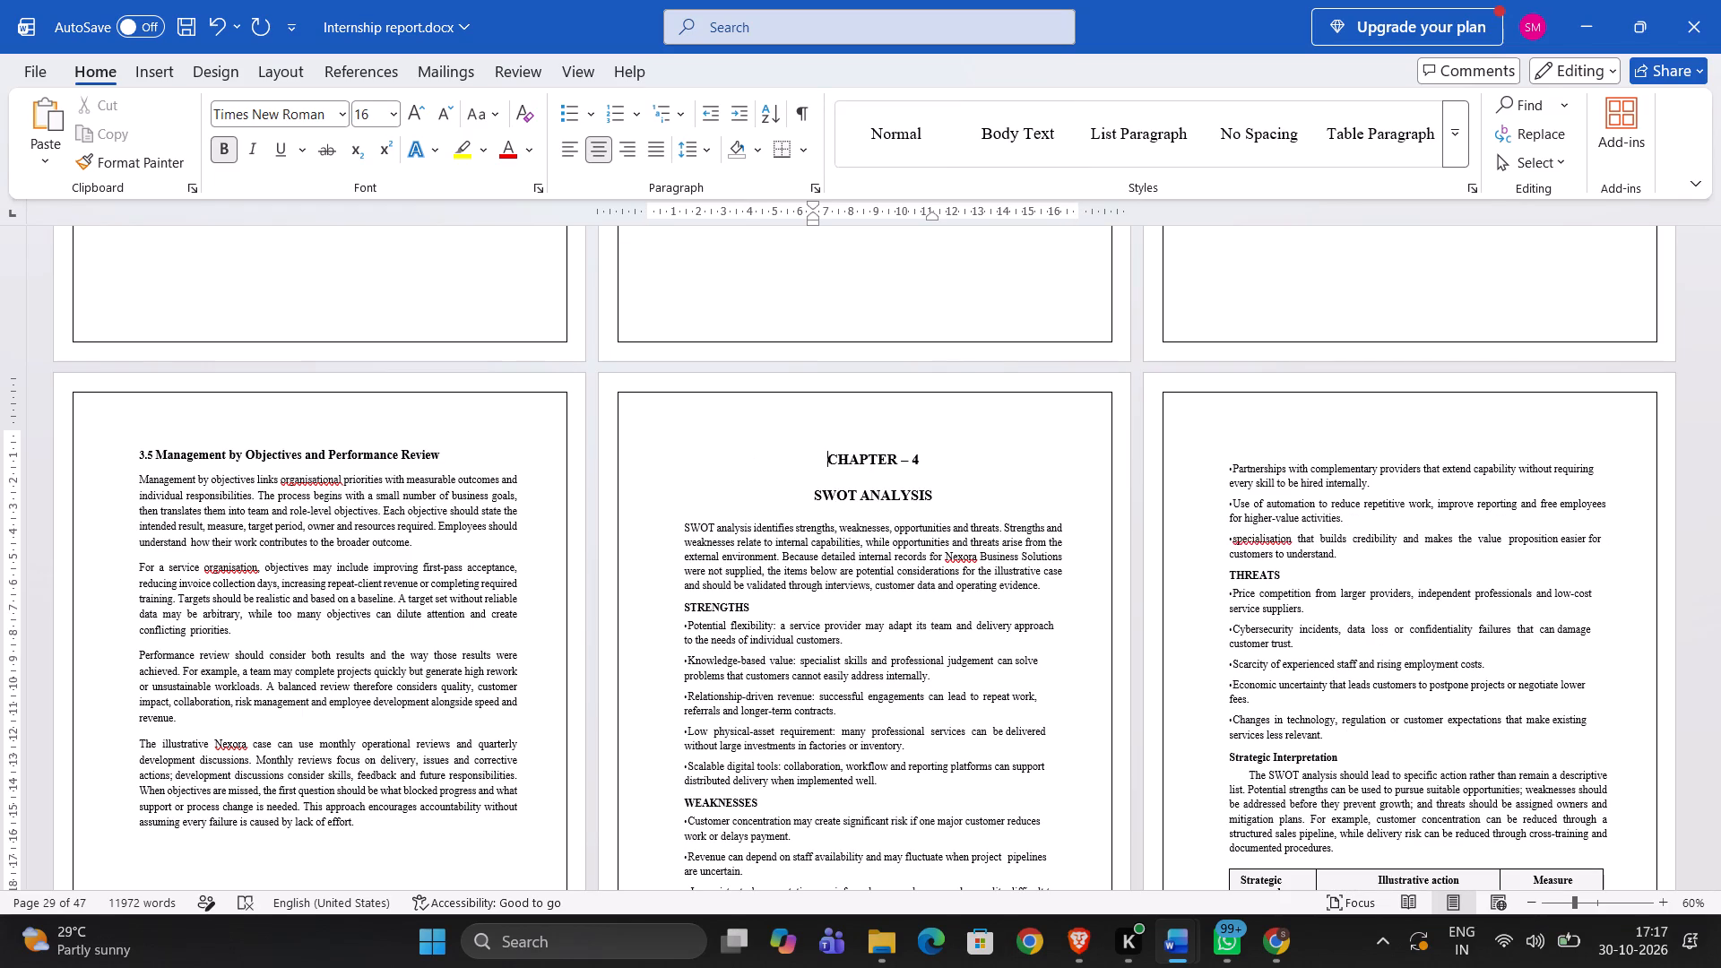
Delete the blank page before section 4.1 Strengths and Weaknesses: Evidence-Based Assessment, undoing the last excess deletion.
scroll(686, 461, up, 8)
scroll(686, 461, down, 8)
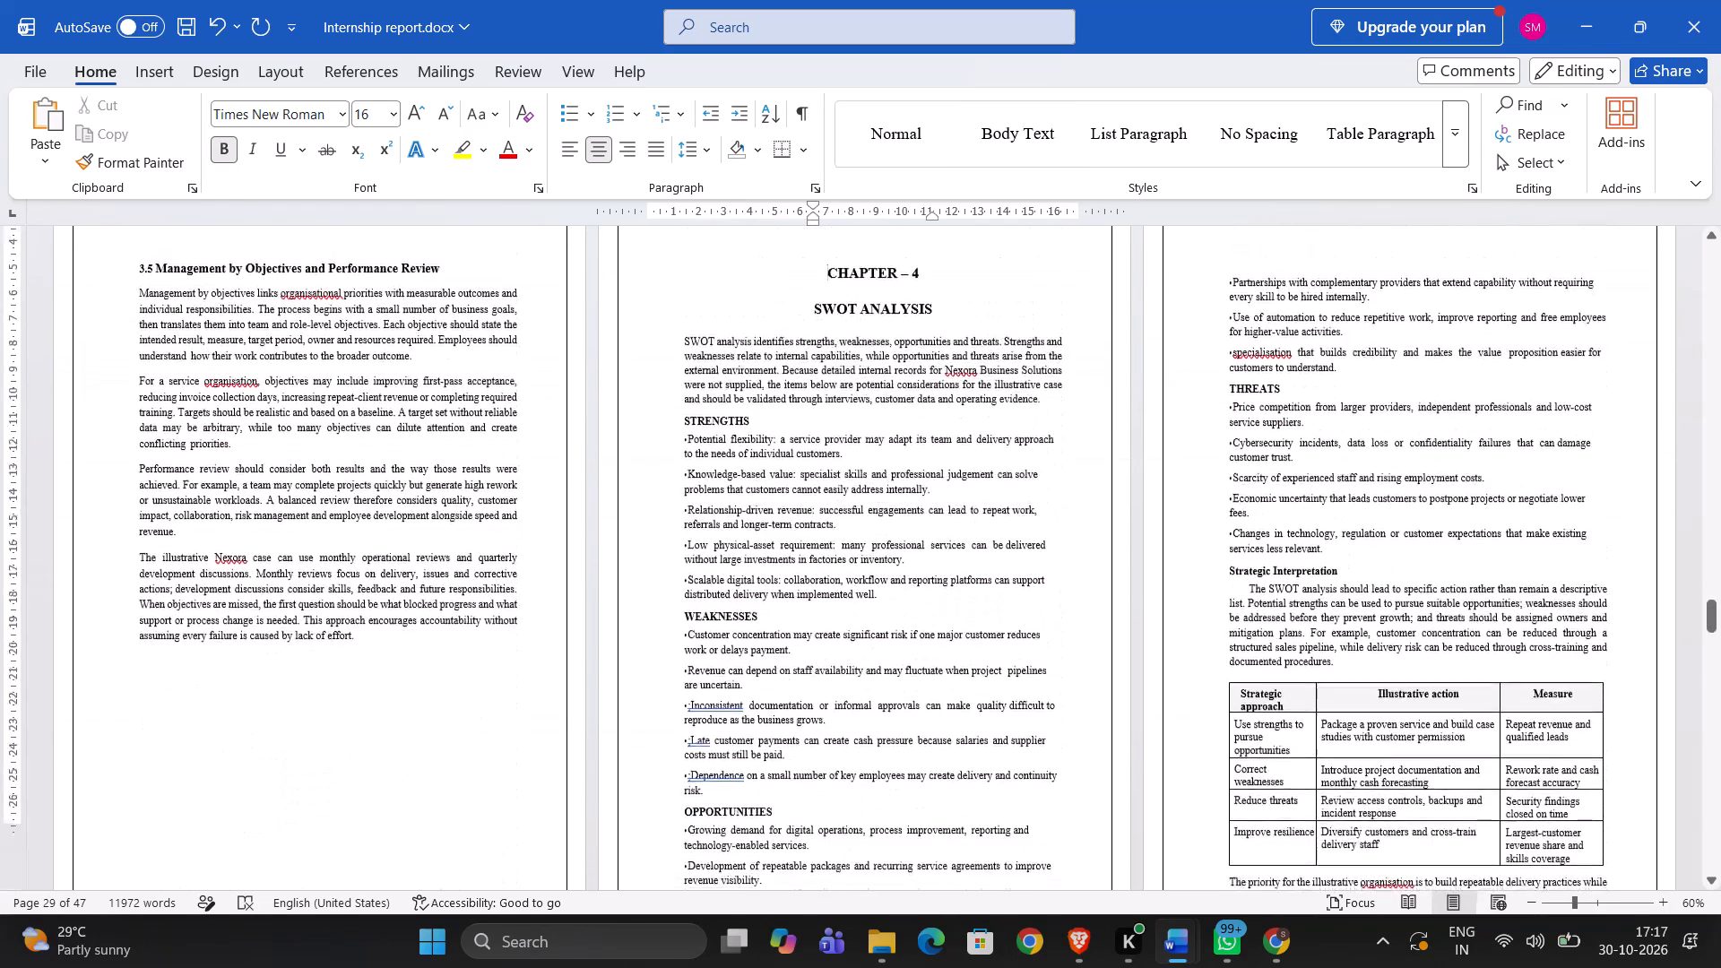
scroll(686, 461, down, 4)
click(121, 549)
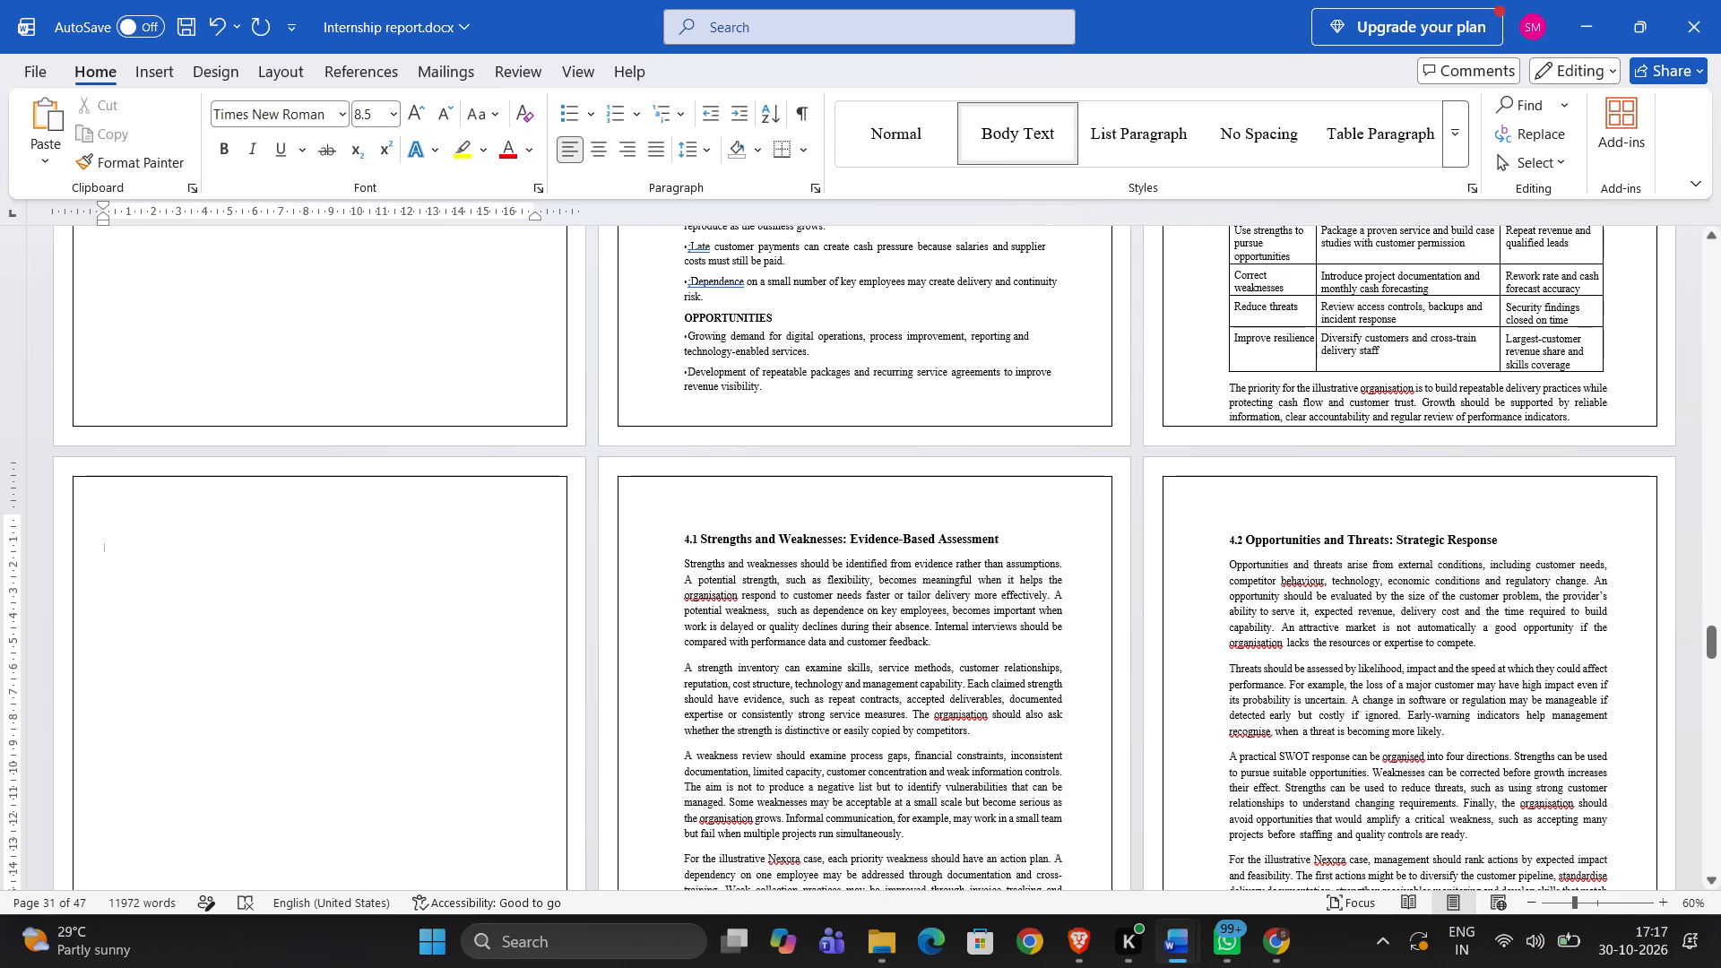
key(Delete)
key(Delete)
key(Delete)
key(Delete)
key(Delete)
key(Delete)
key(Delete)
key(Delete)
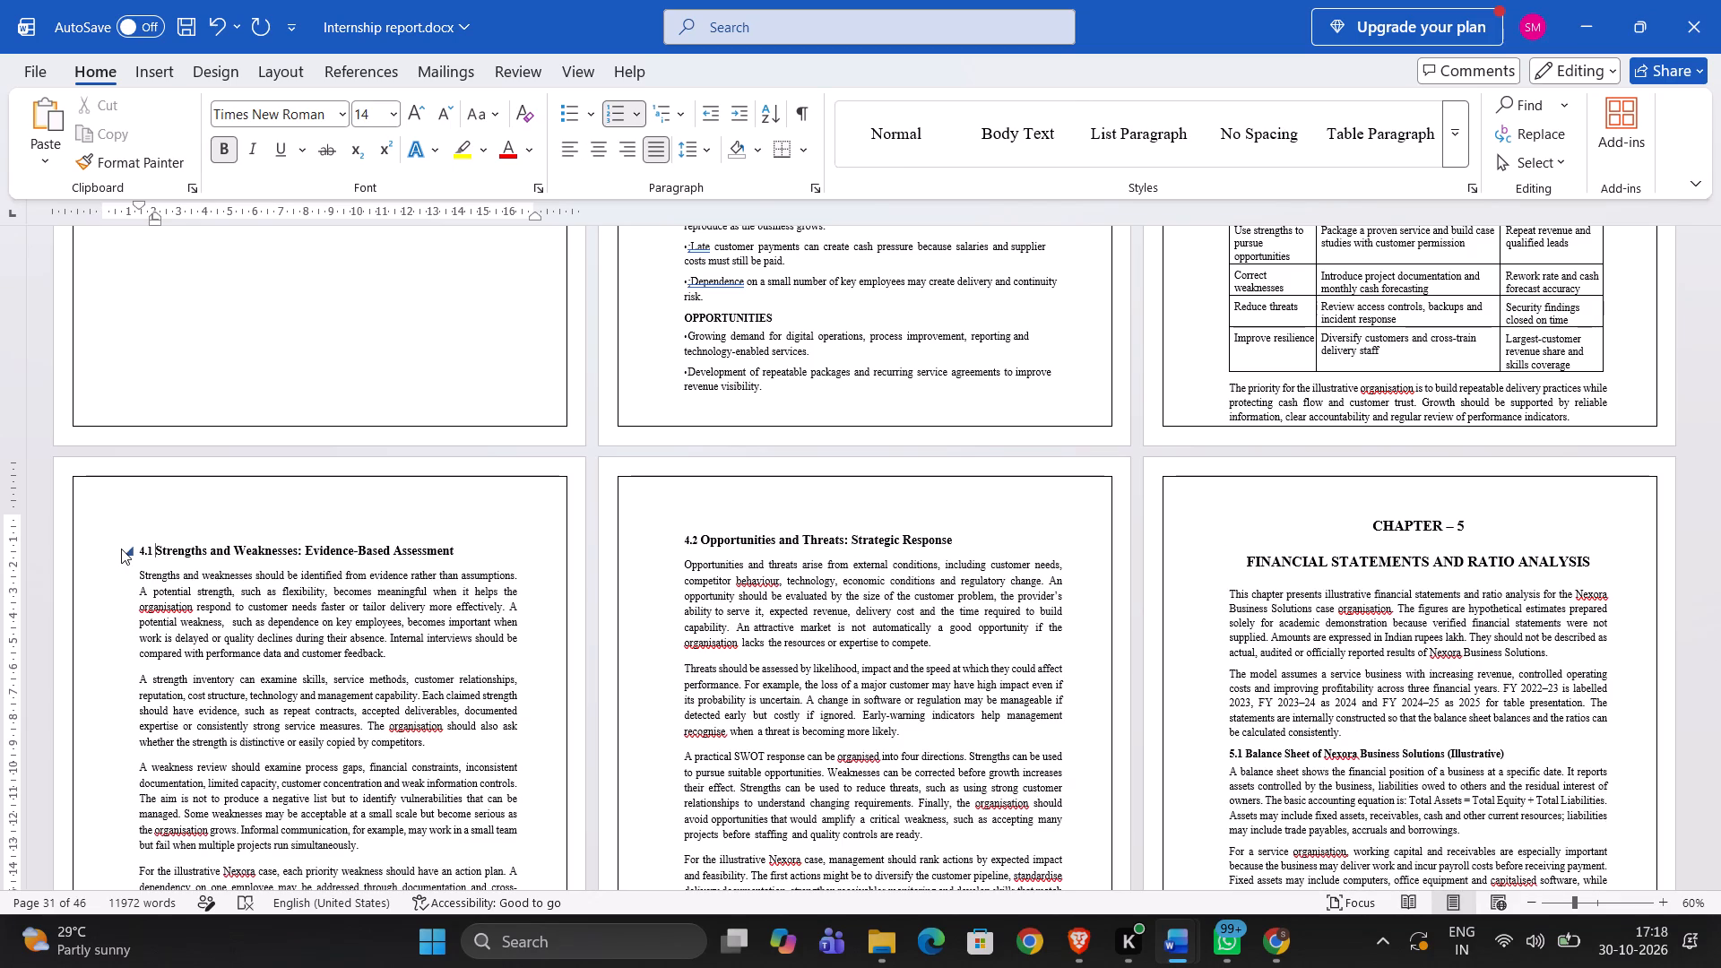
key(ctrl+z)
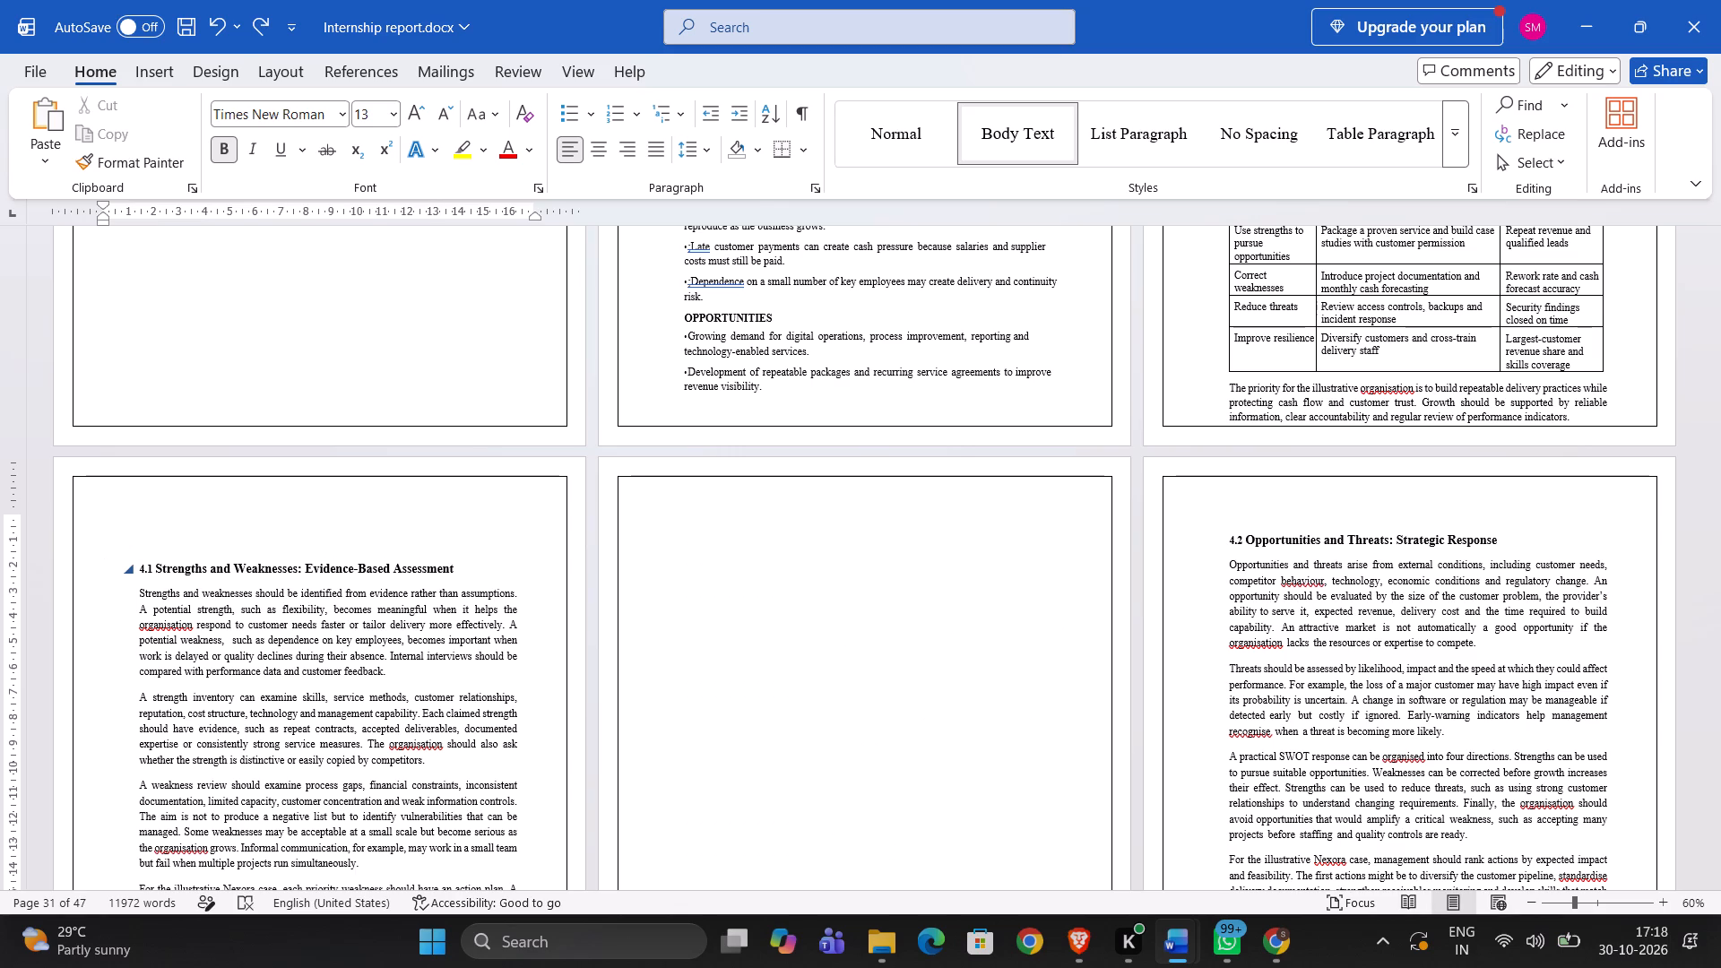
Delete the blank page between section 4.1 and section 4.2 Opportunities and Threats: Strategic Response.
scroll(775, 610, down, 8)
scroll(775, 610, up, 5)
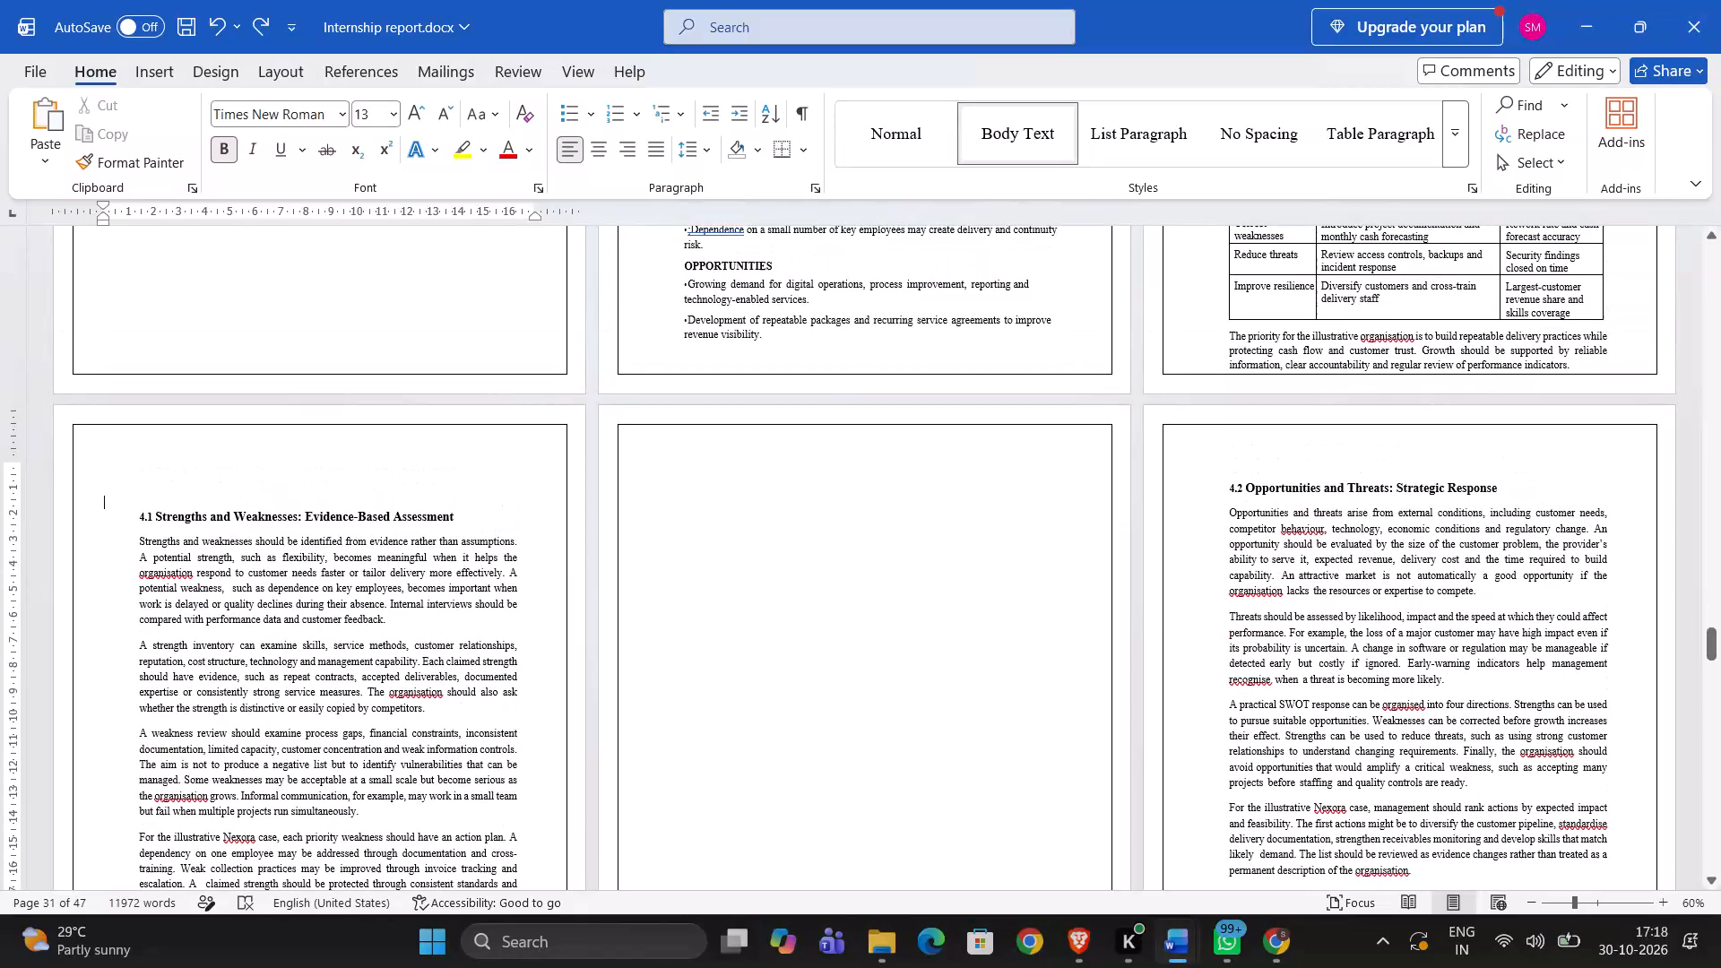
click(718, 473)
key(Delete)
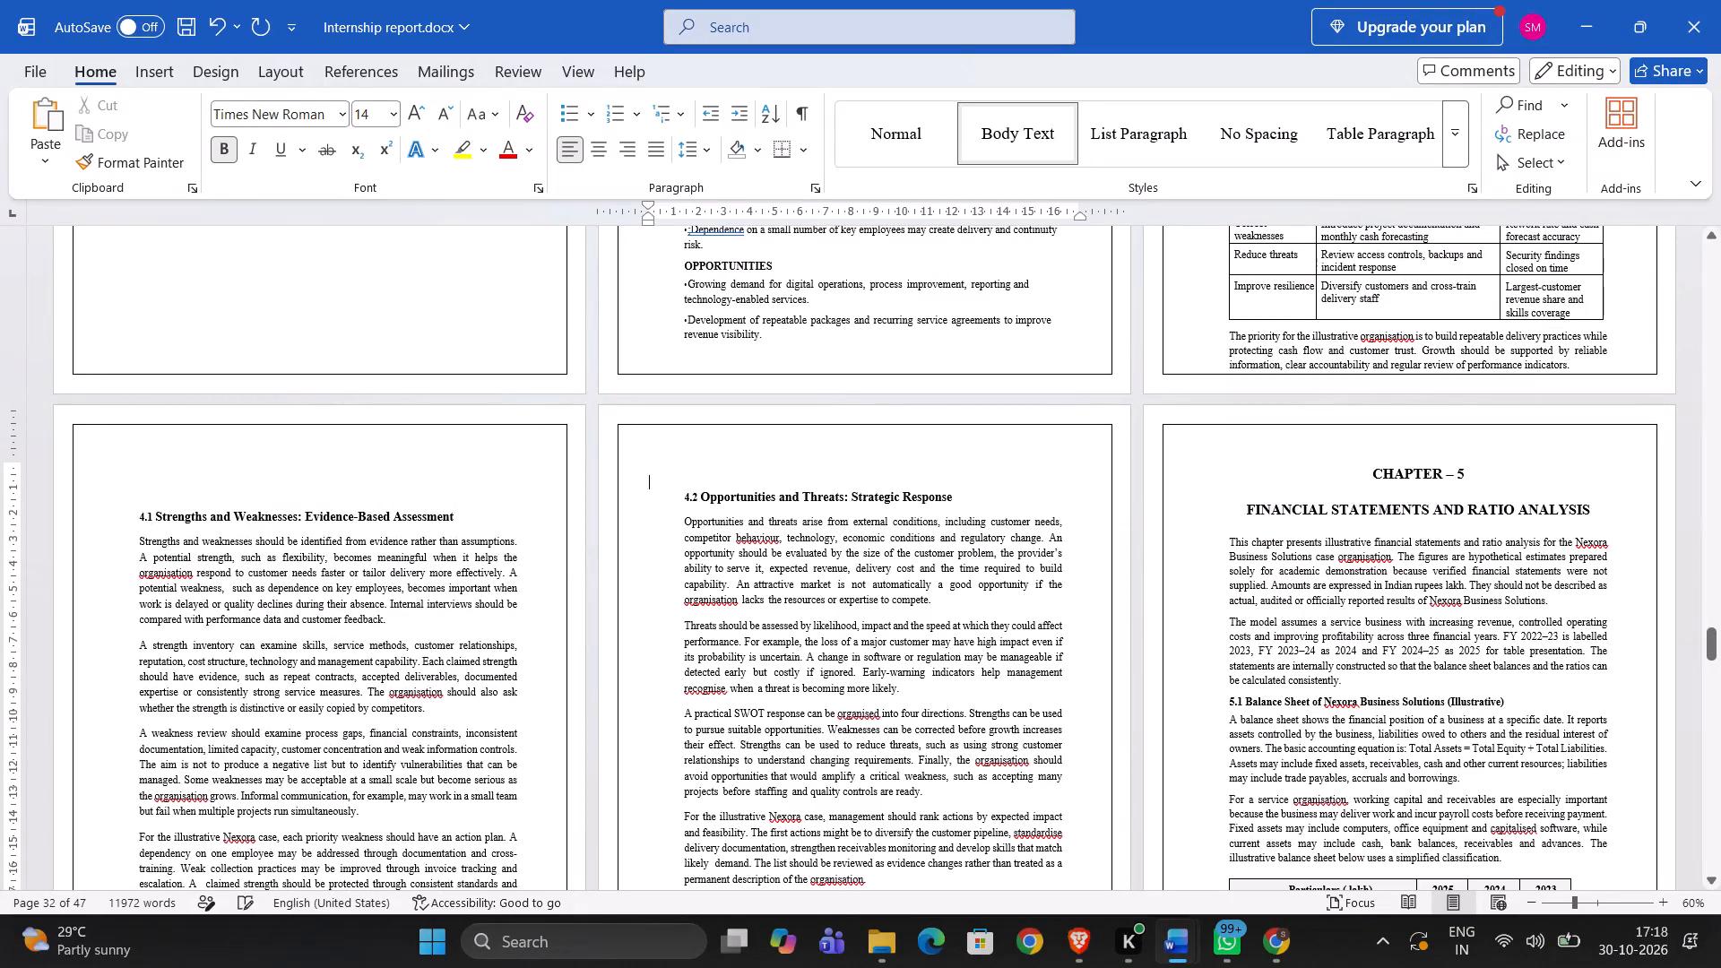
Review the pages from Chapter 5 through the bibliography and back to Chapter 4 for remaining layout and formatting problems.
scroll(718, 473, down, 11)
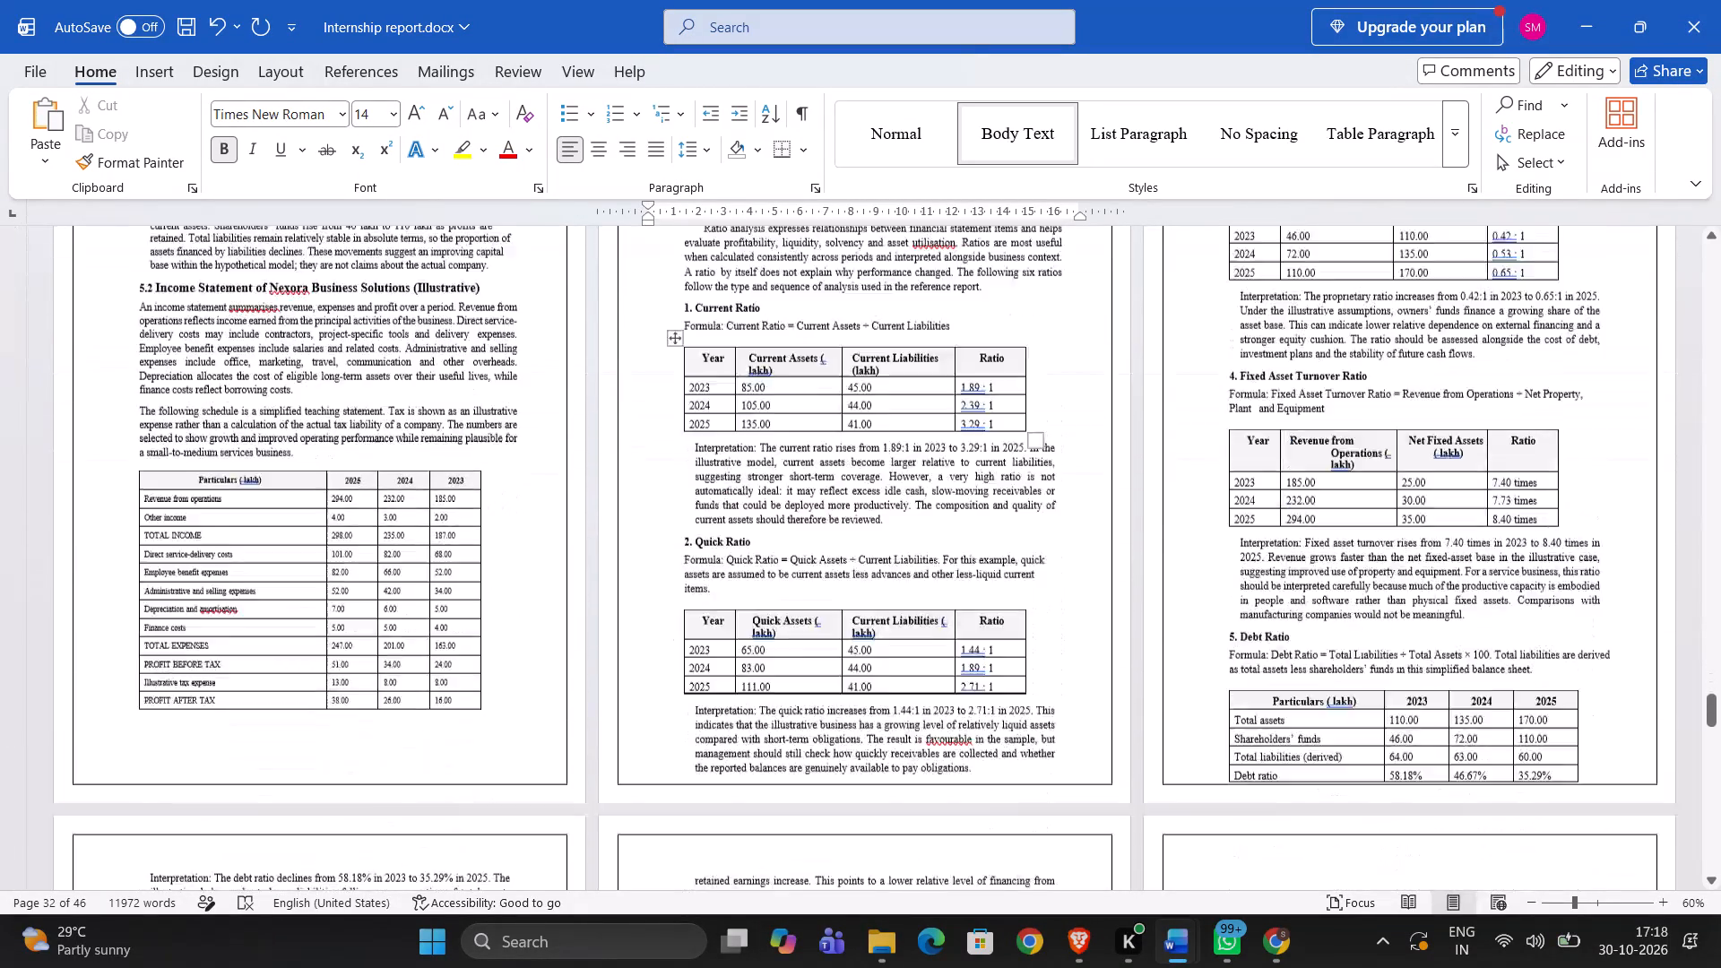
scroll(718, 473, down, 11)
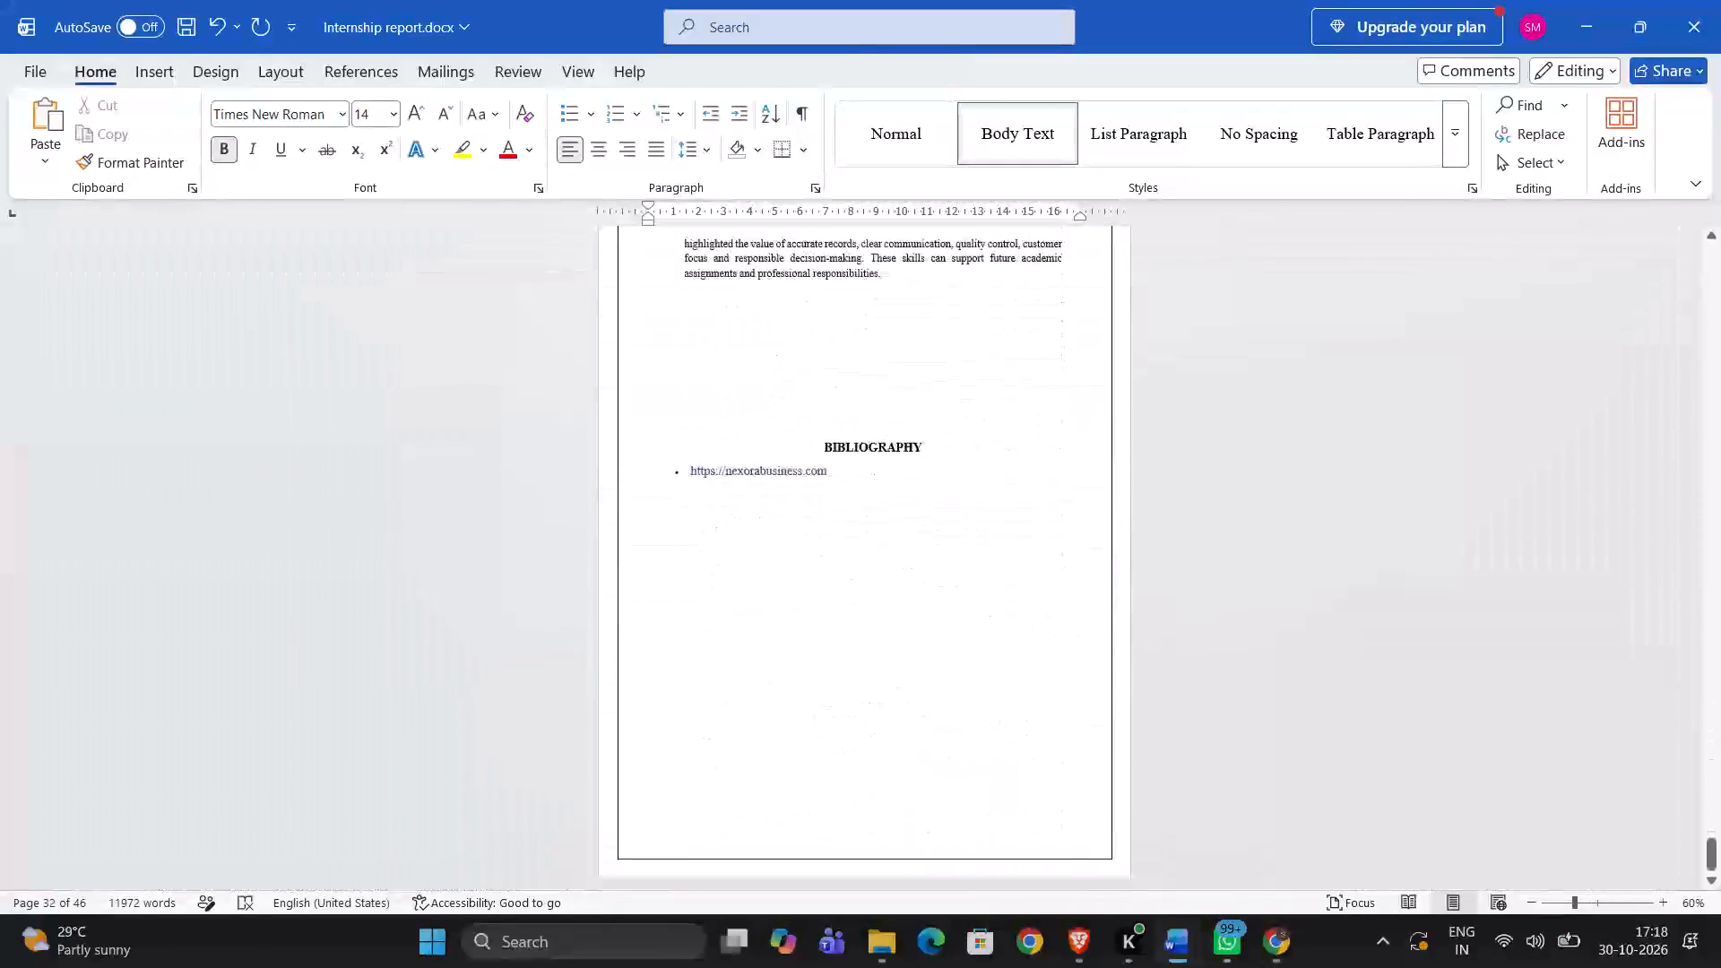
scroll(718, 473, up, 12)
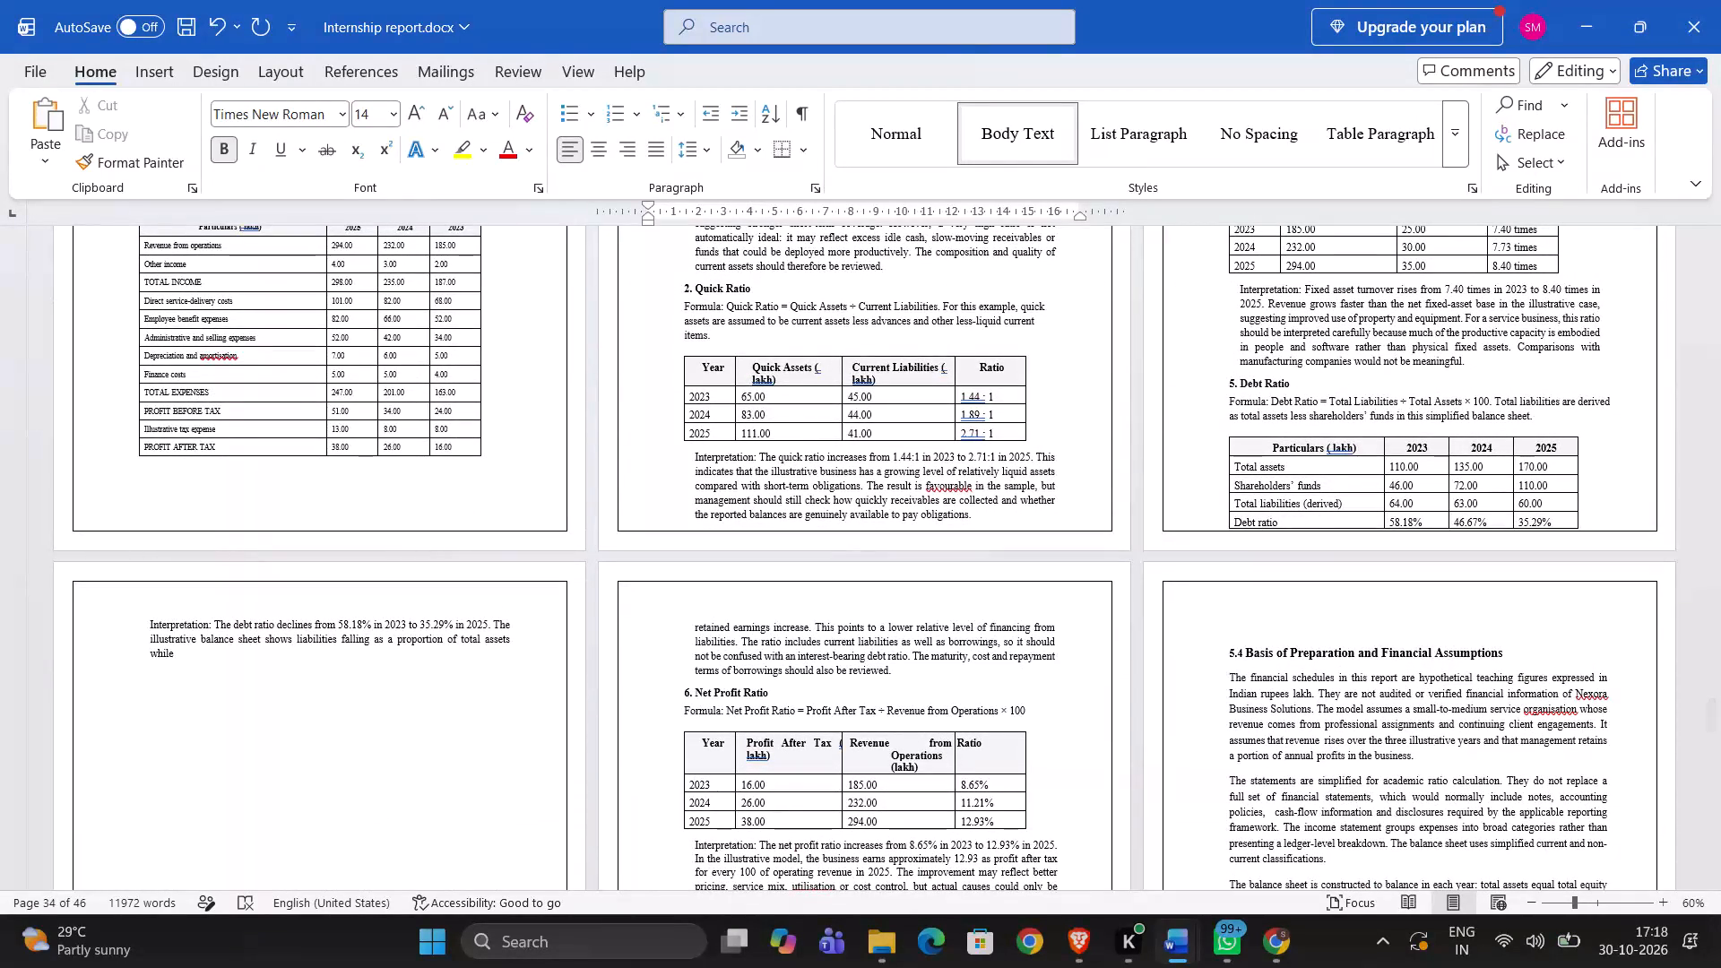
scroll(718, 473, down, 6)
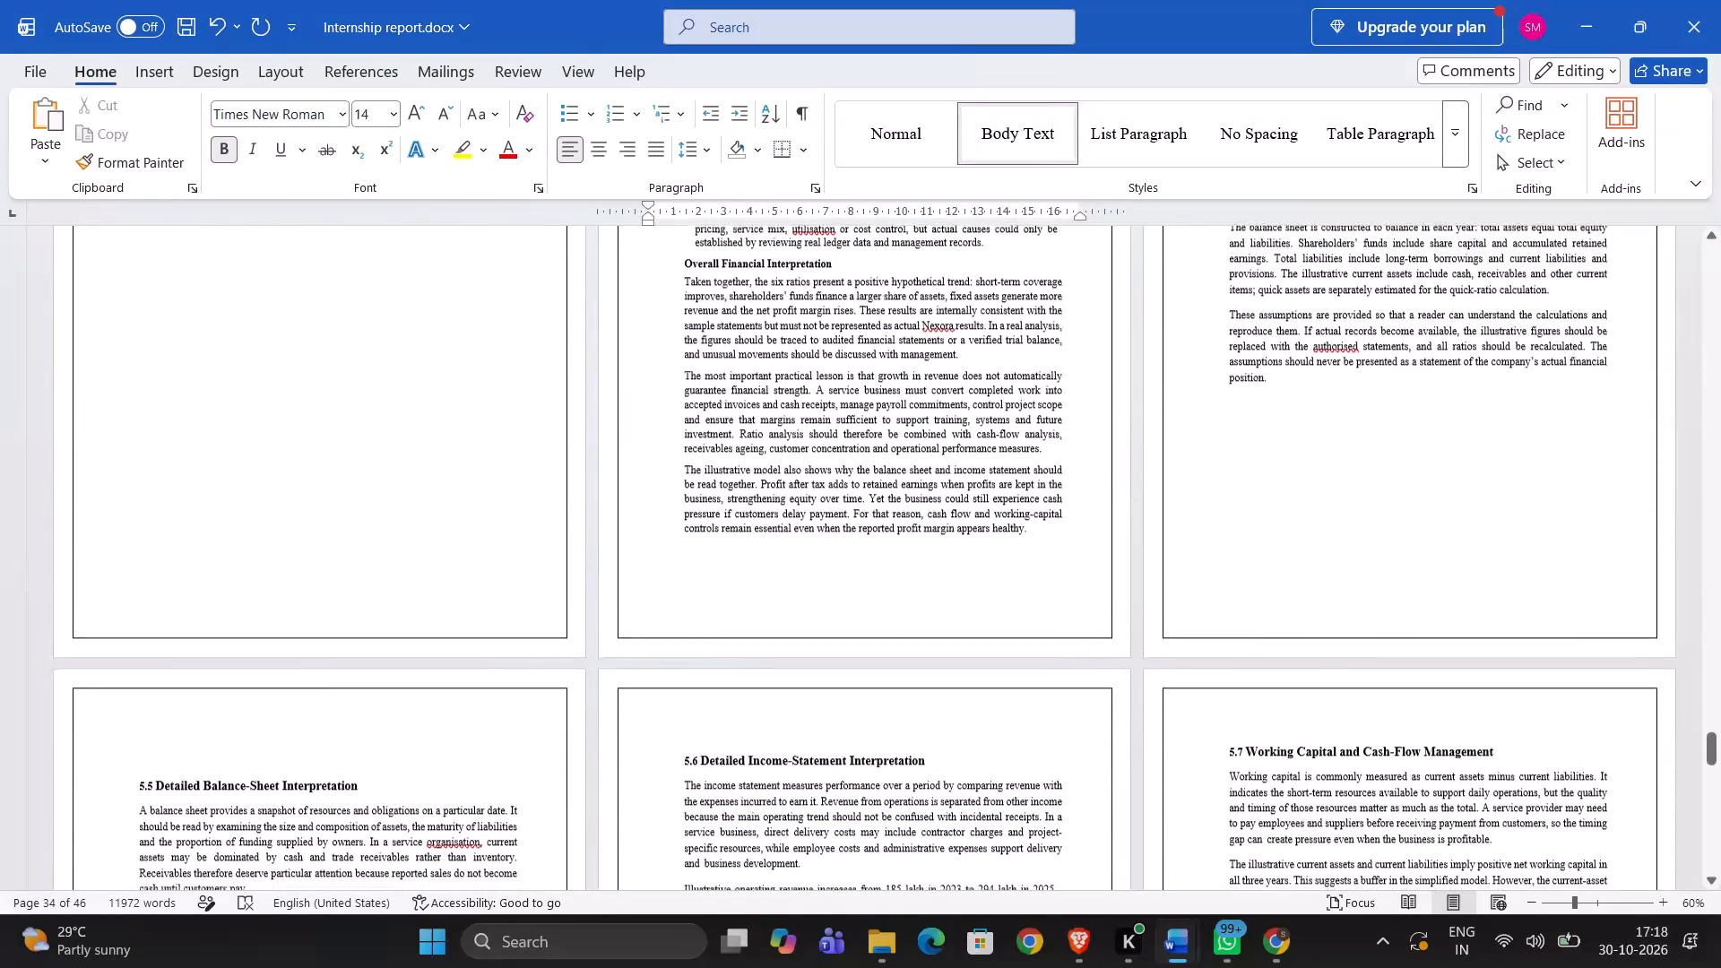
scroll(718, 473, up, 1)
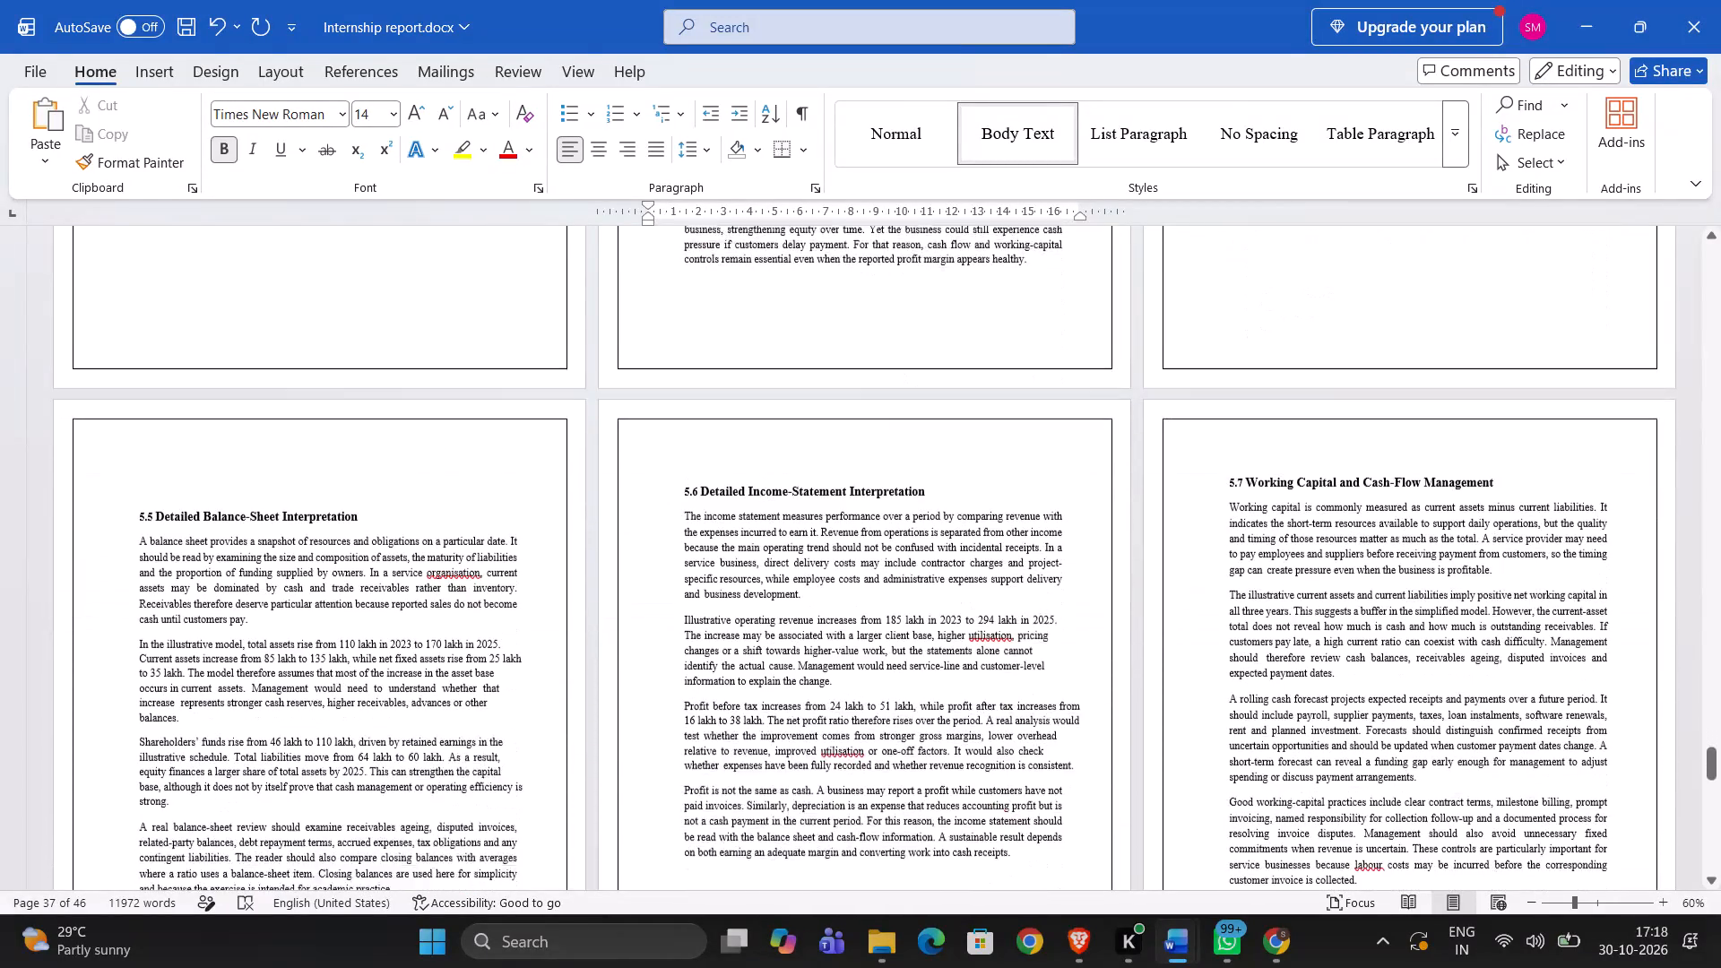
scroll(718, 473, up, 1)
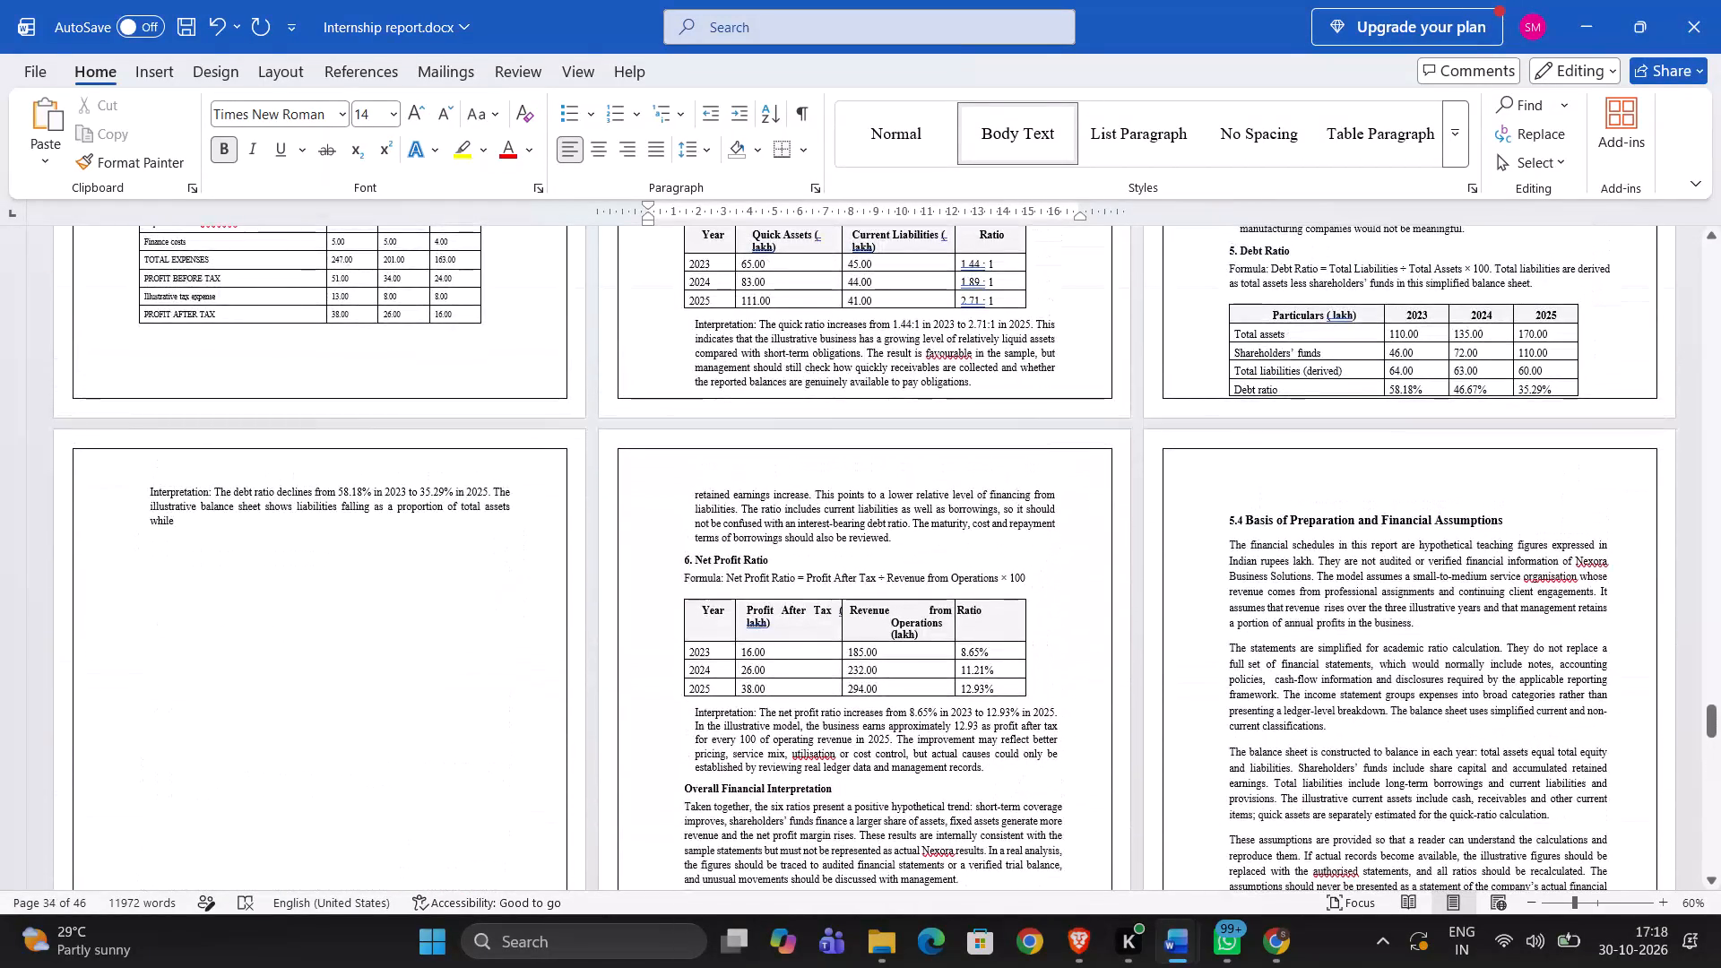
scroll(718, 473, up, 6)
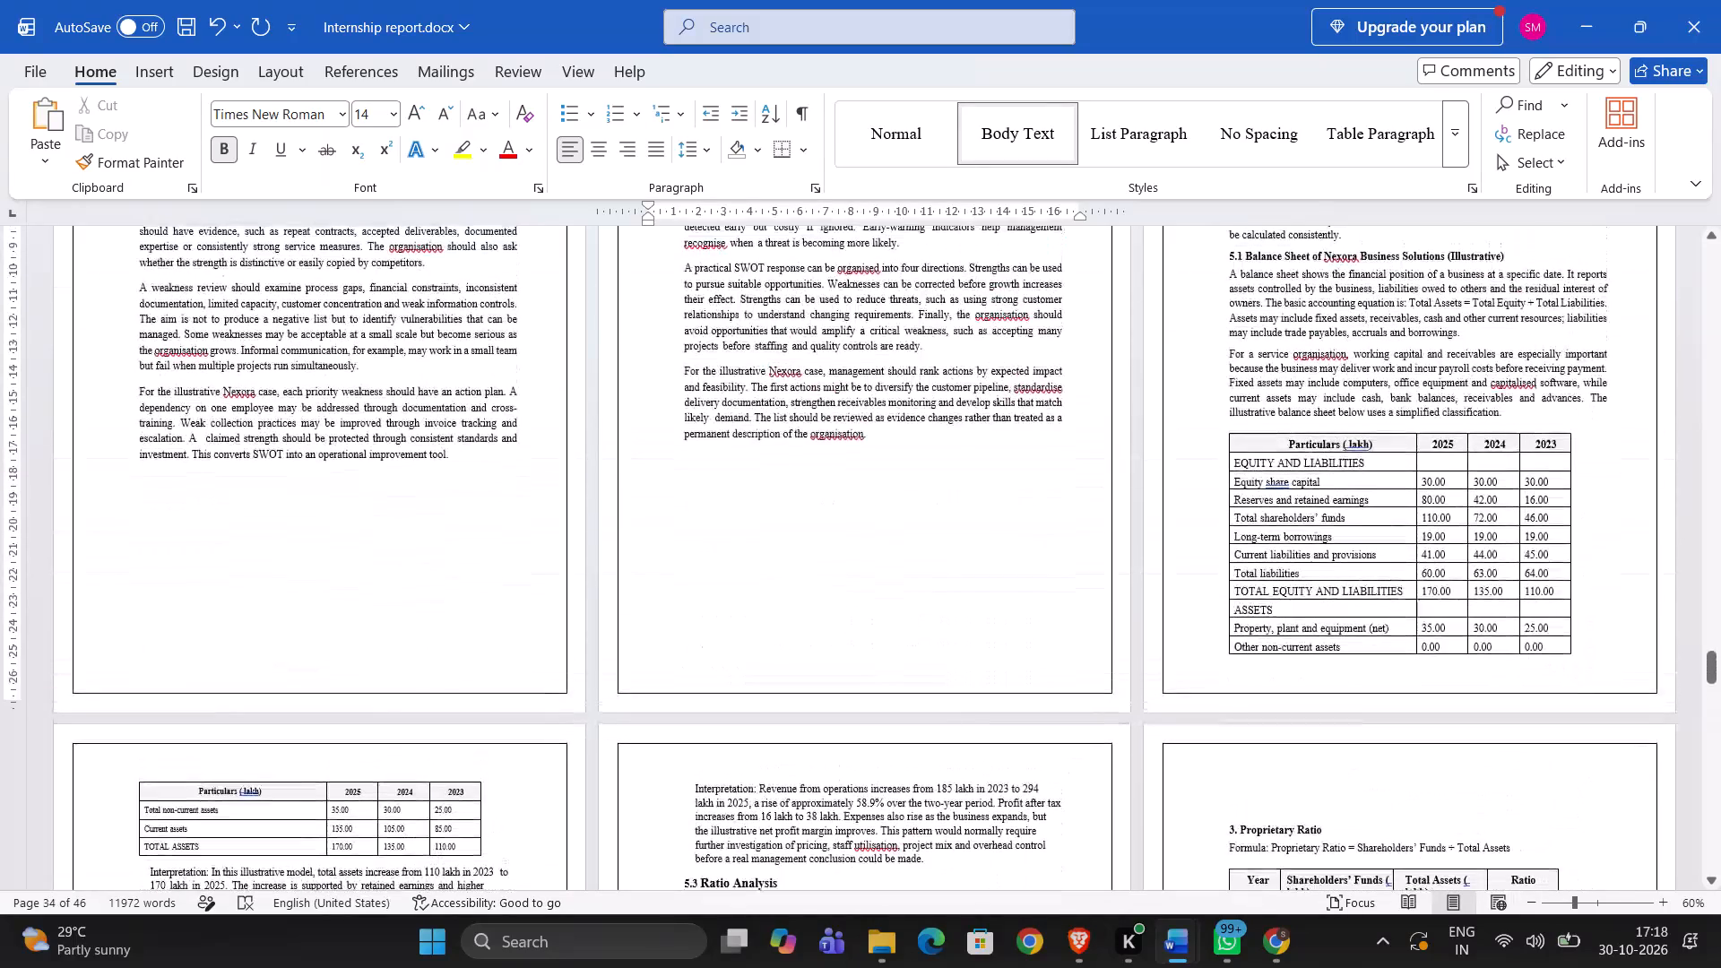
scroll(718, 473, up, 3)
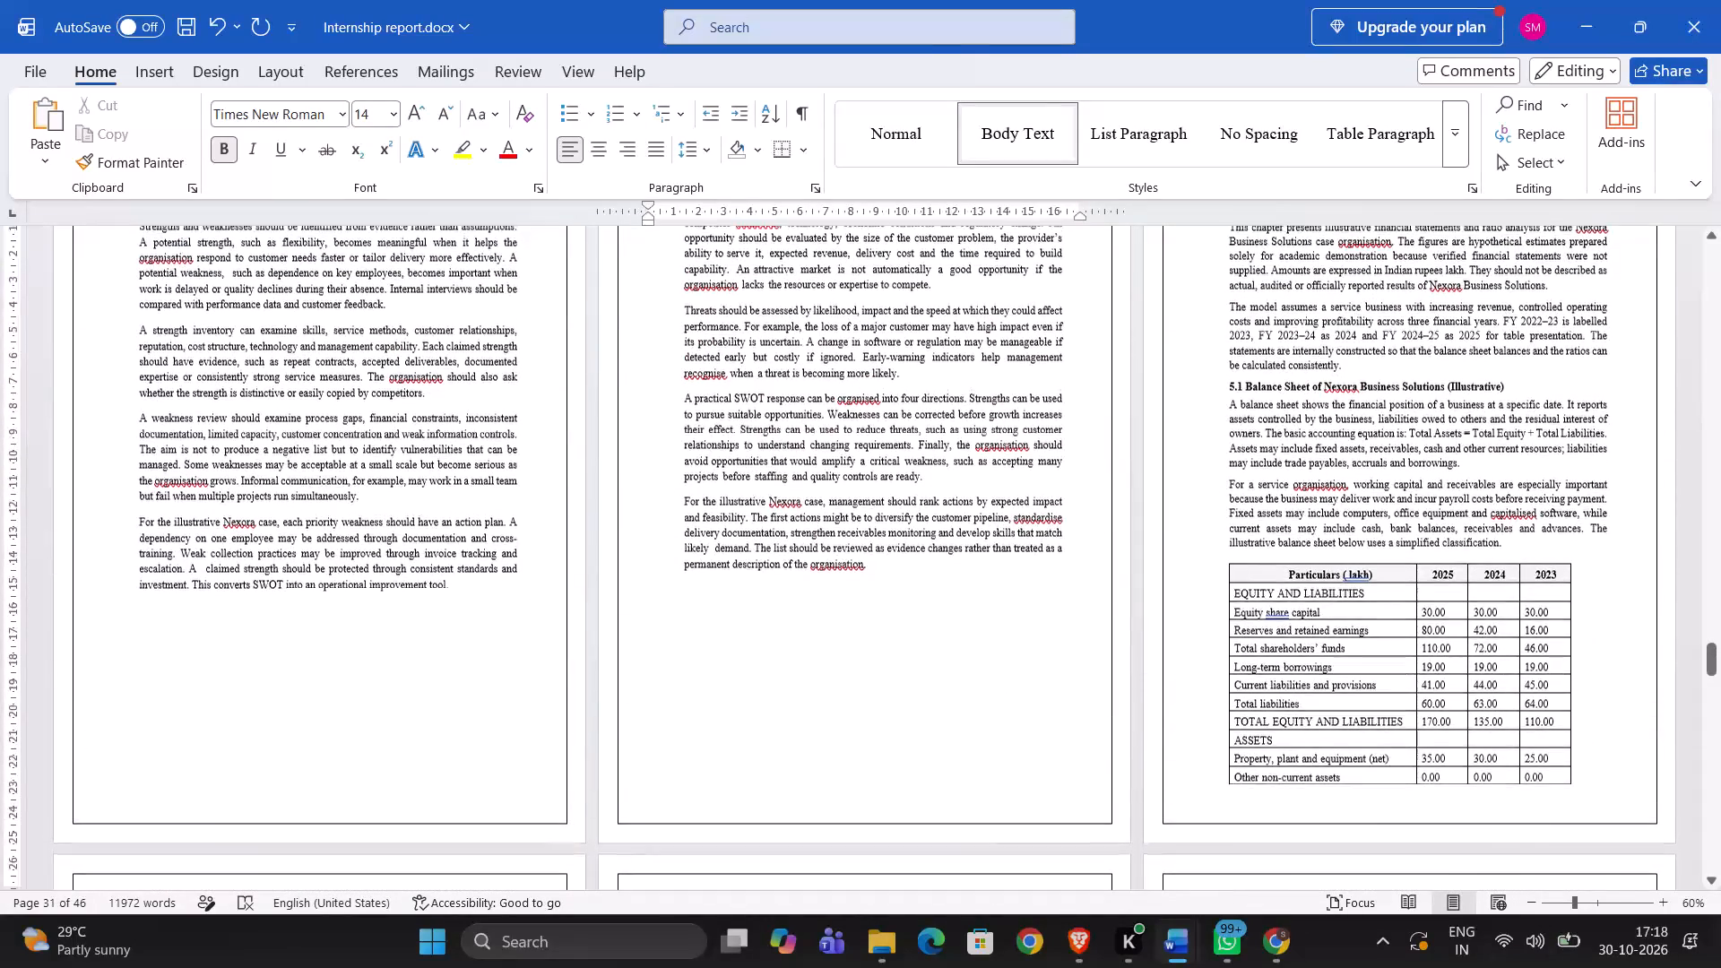
scroll(718, 473, up, 6)
scroll(718, 473, down, 1)
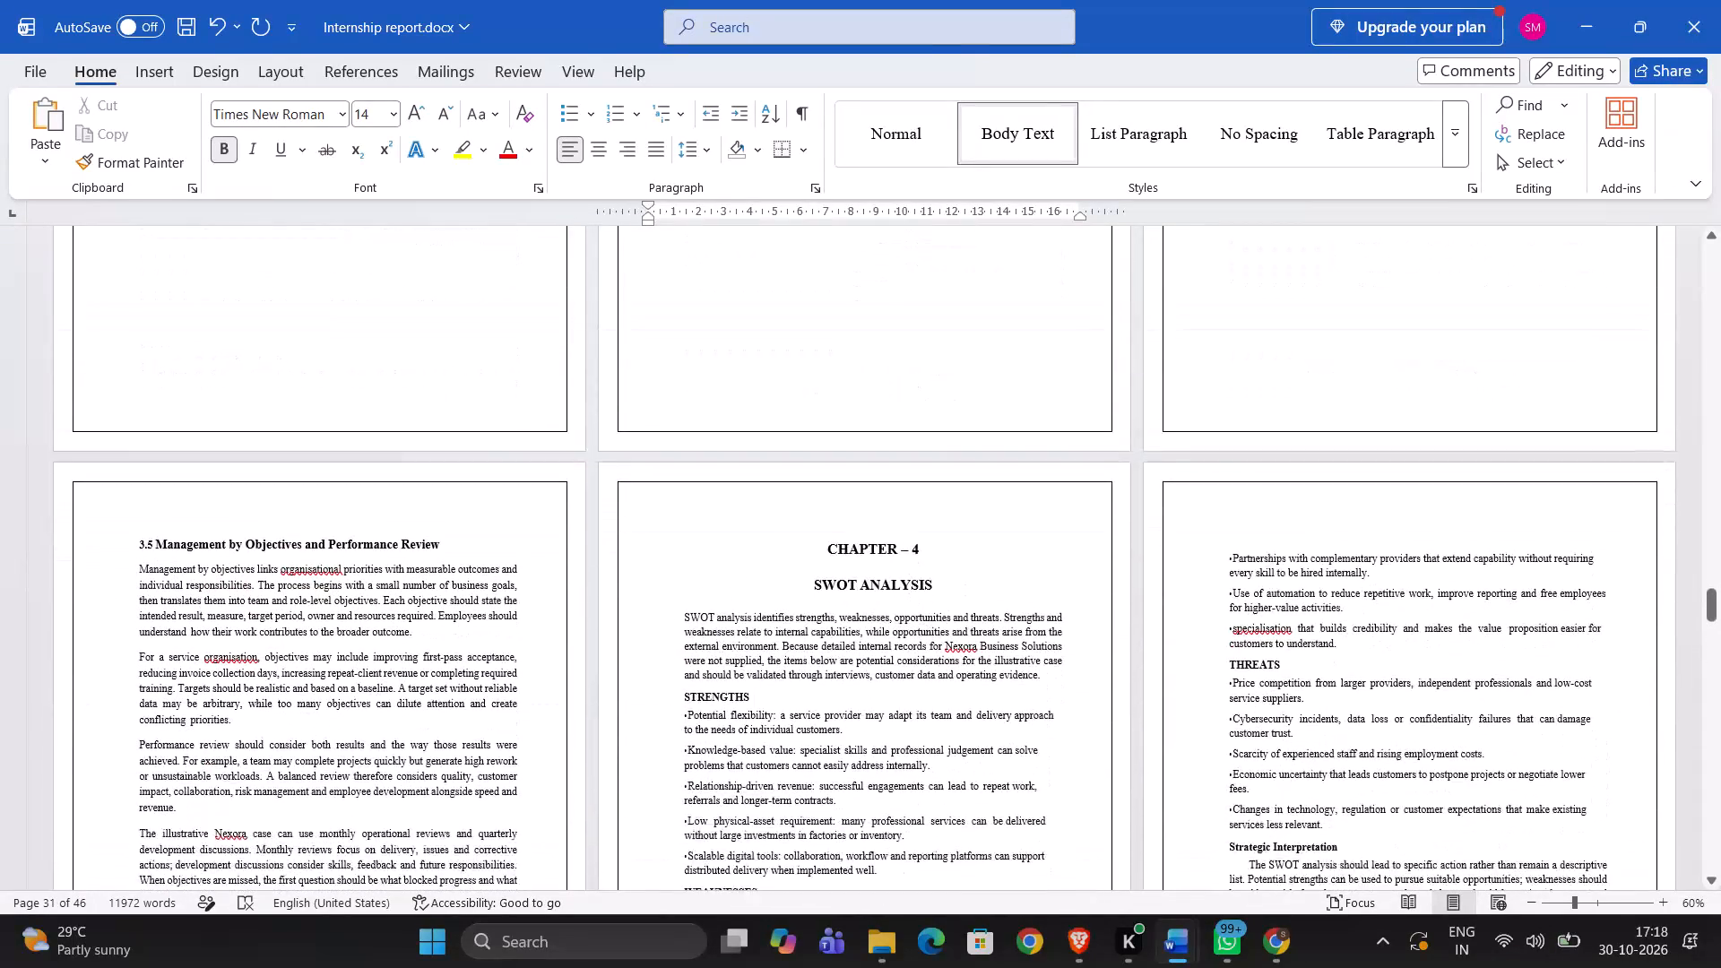
scroll(718, 473, down, 2)
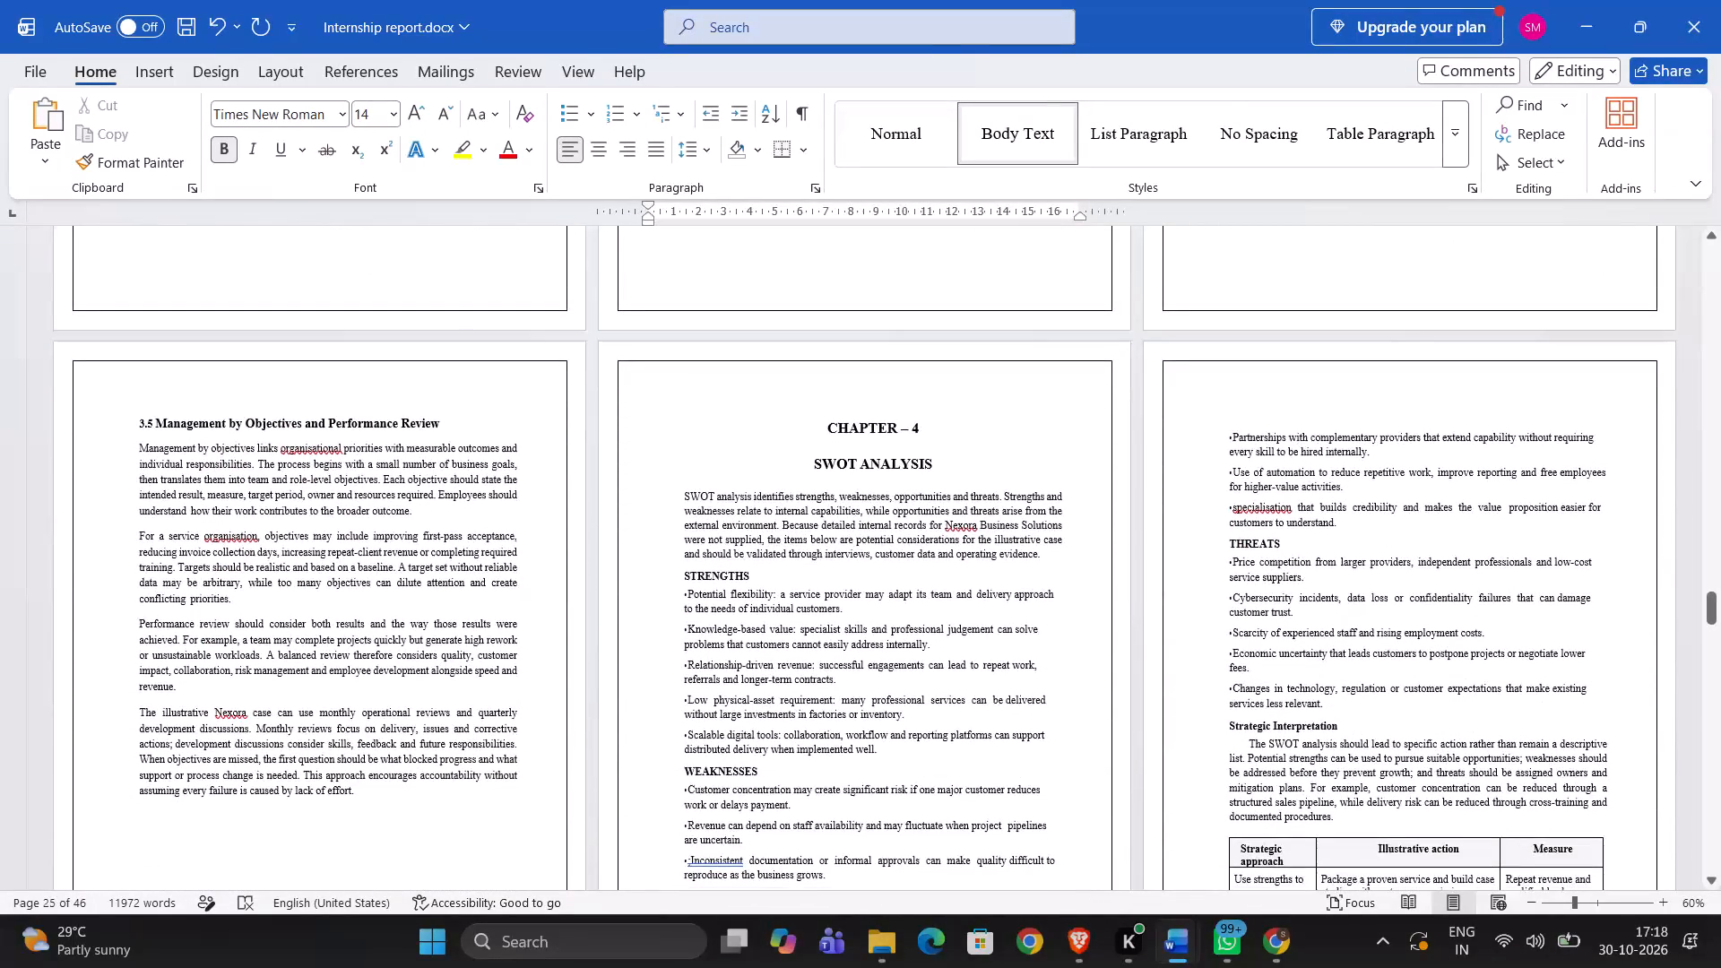
Remove the first-line indents from all four body paragraphs of section 3.4 Applying Porter's Five Forces to Strategic Choices.
scroll(718, 473, up, 5)
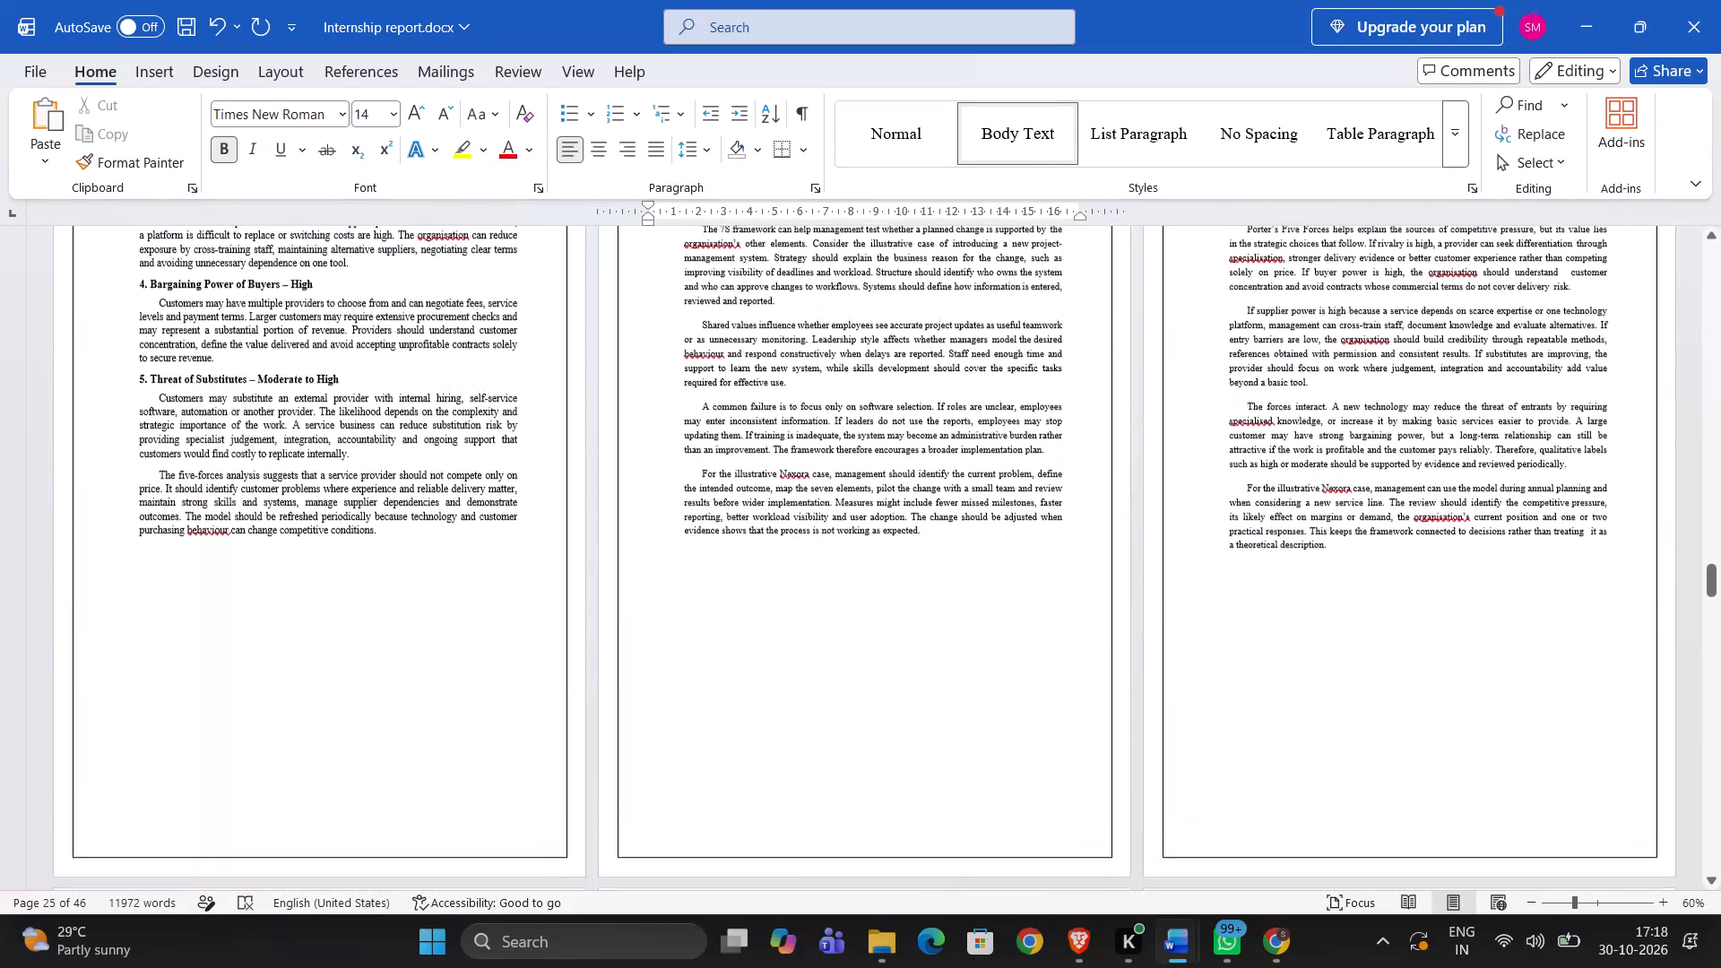
scroll(718, 473, up, 2)
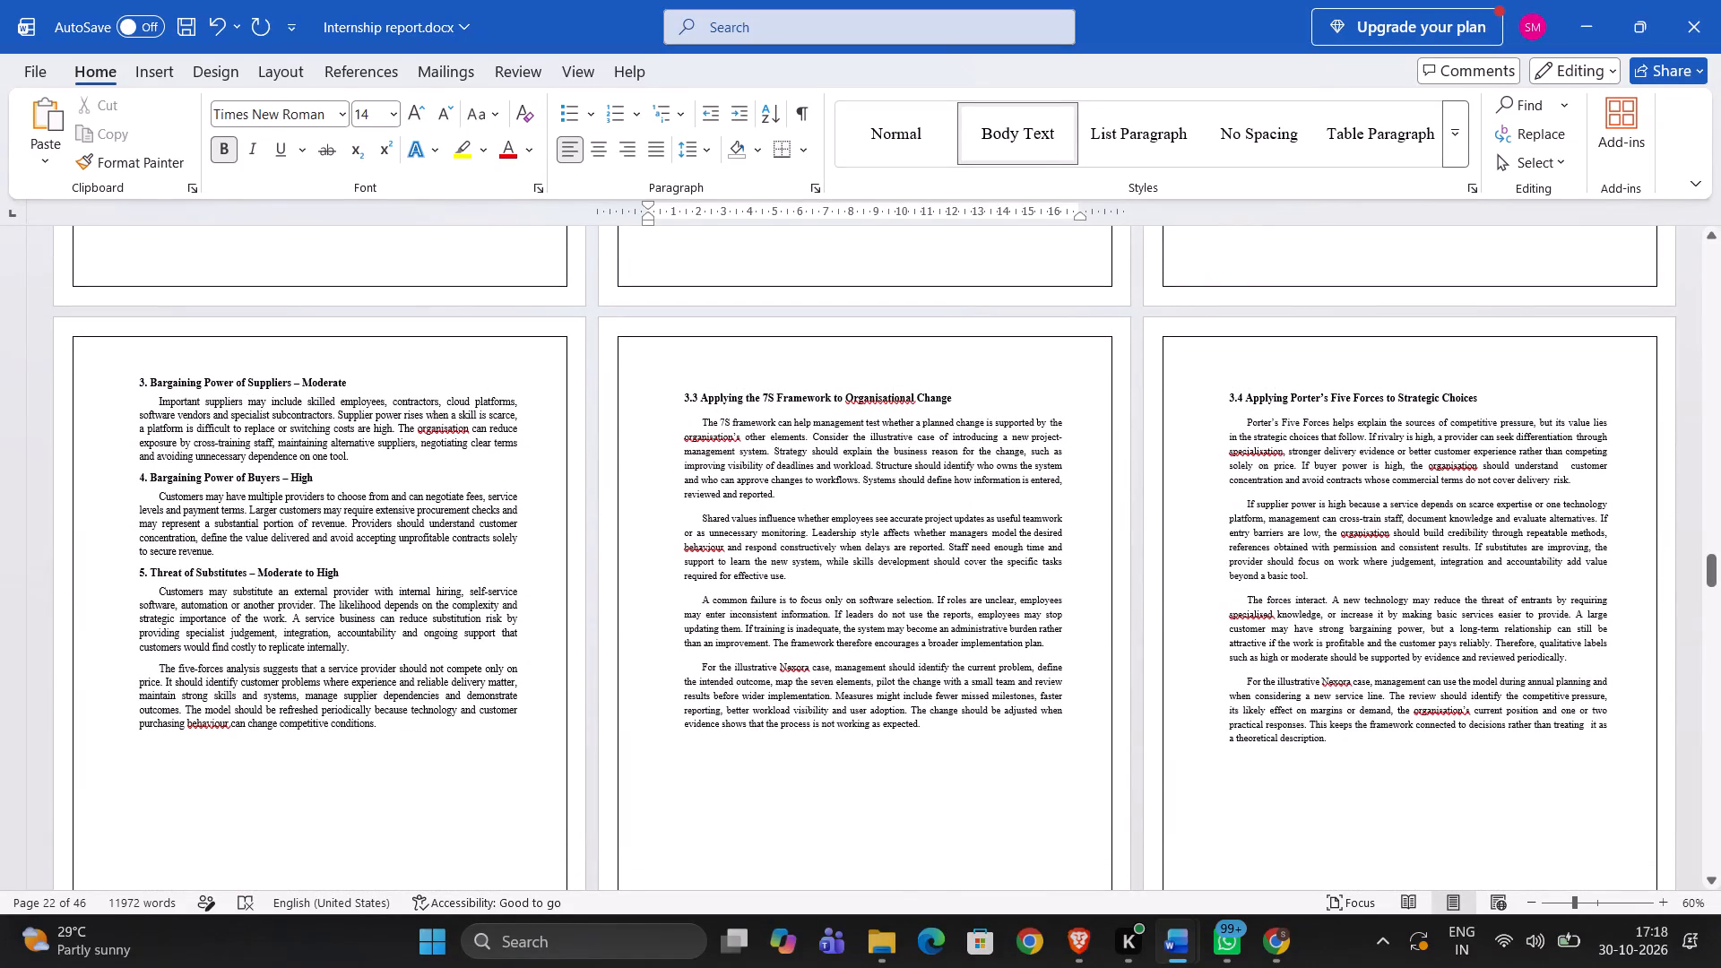
click(1244, 681)
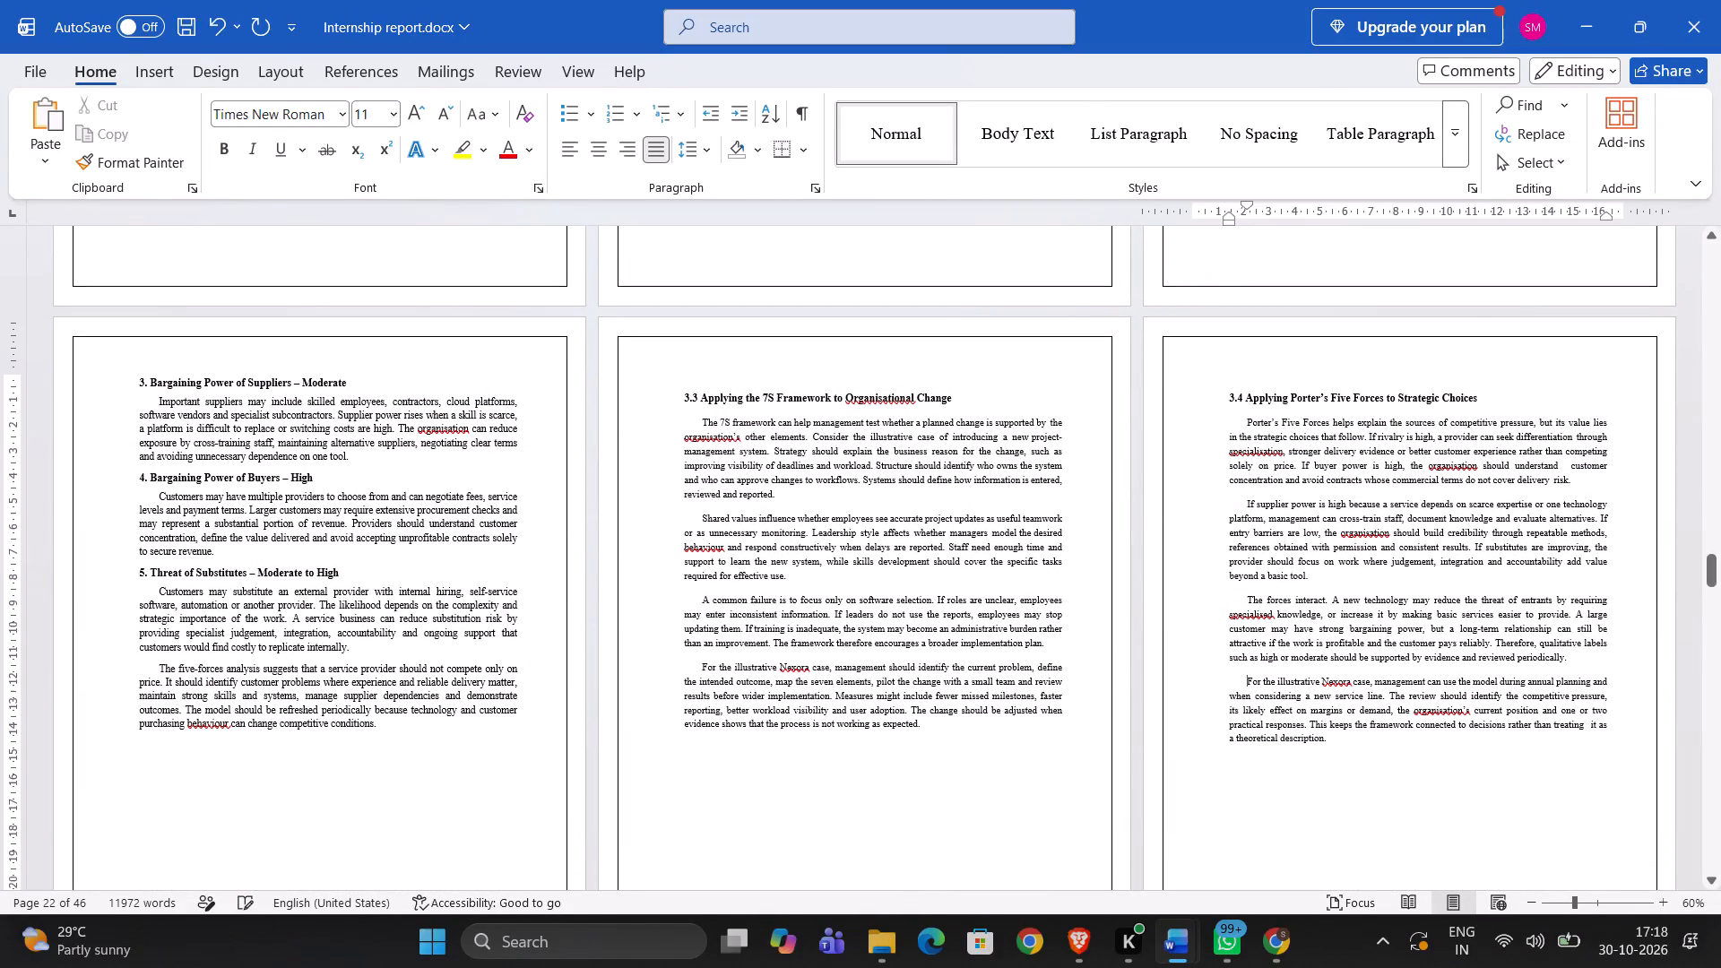
key(BackSpace)
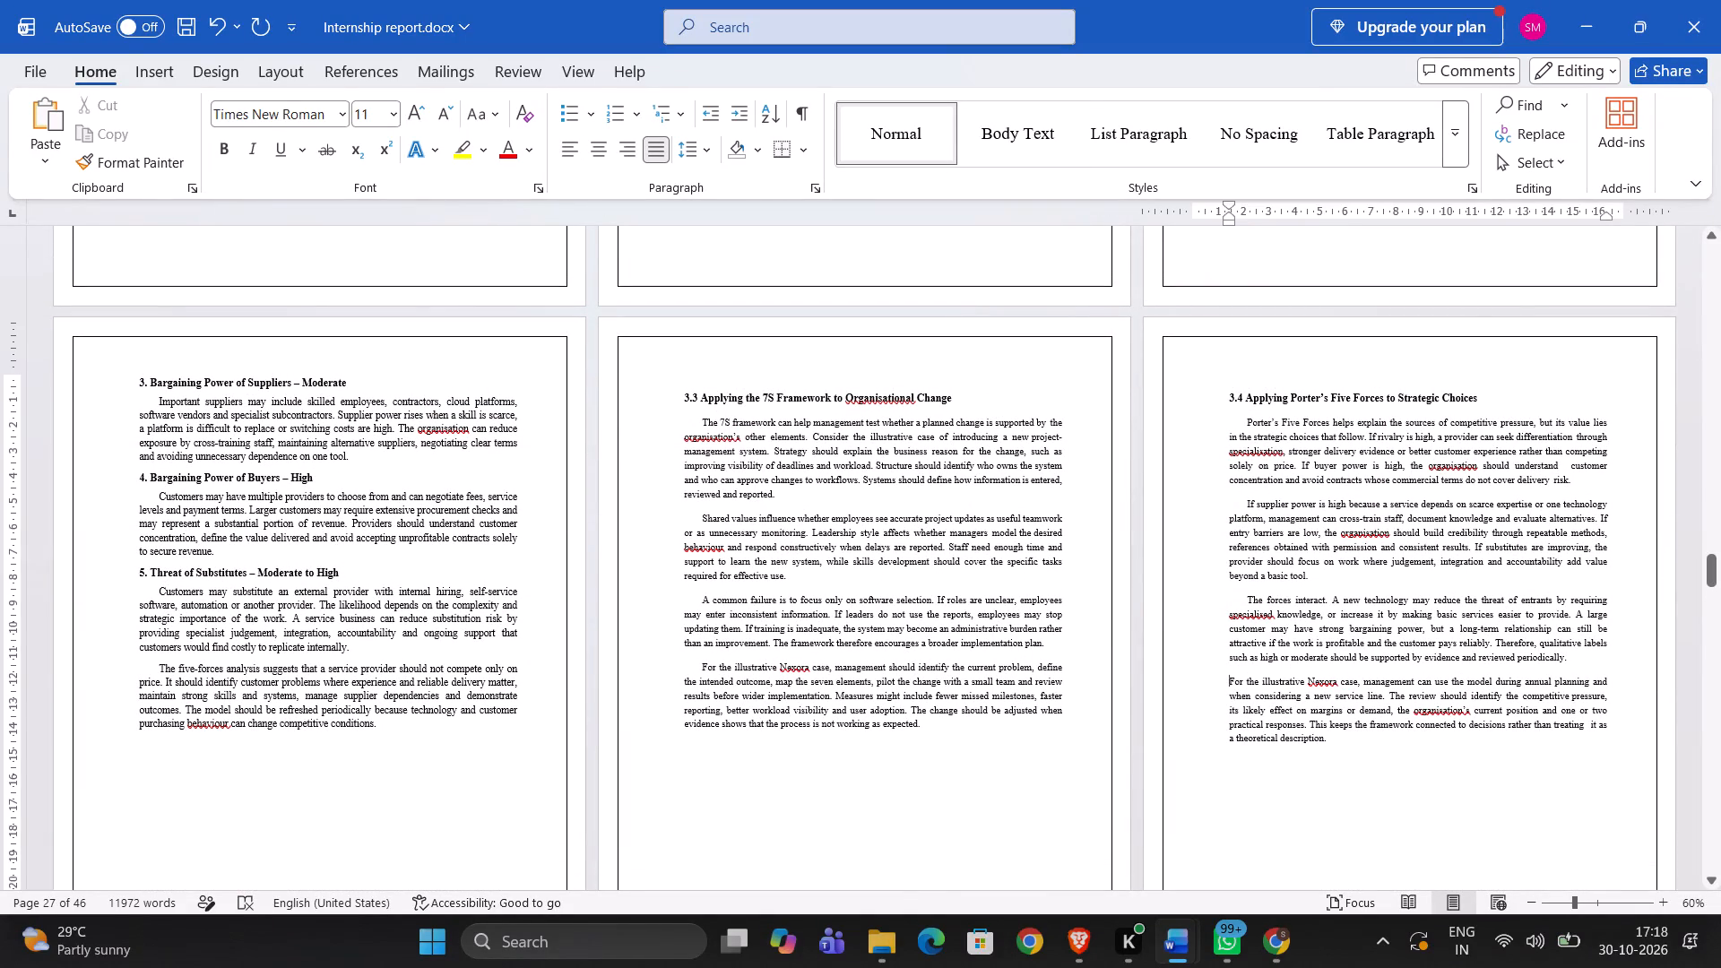
click(1244, 596)
key(BackSpace)
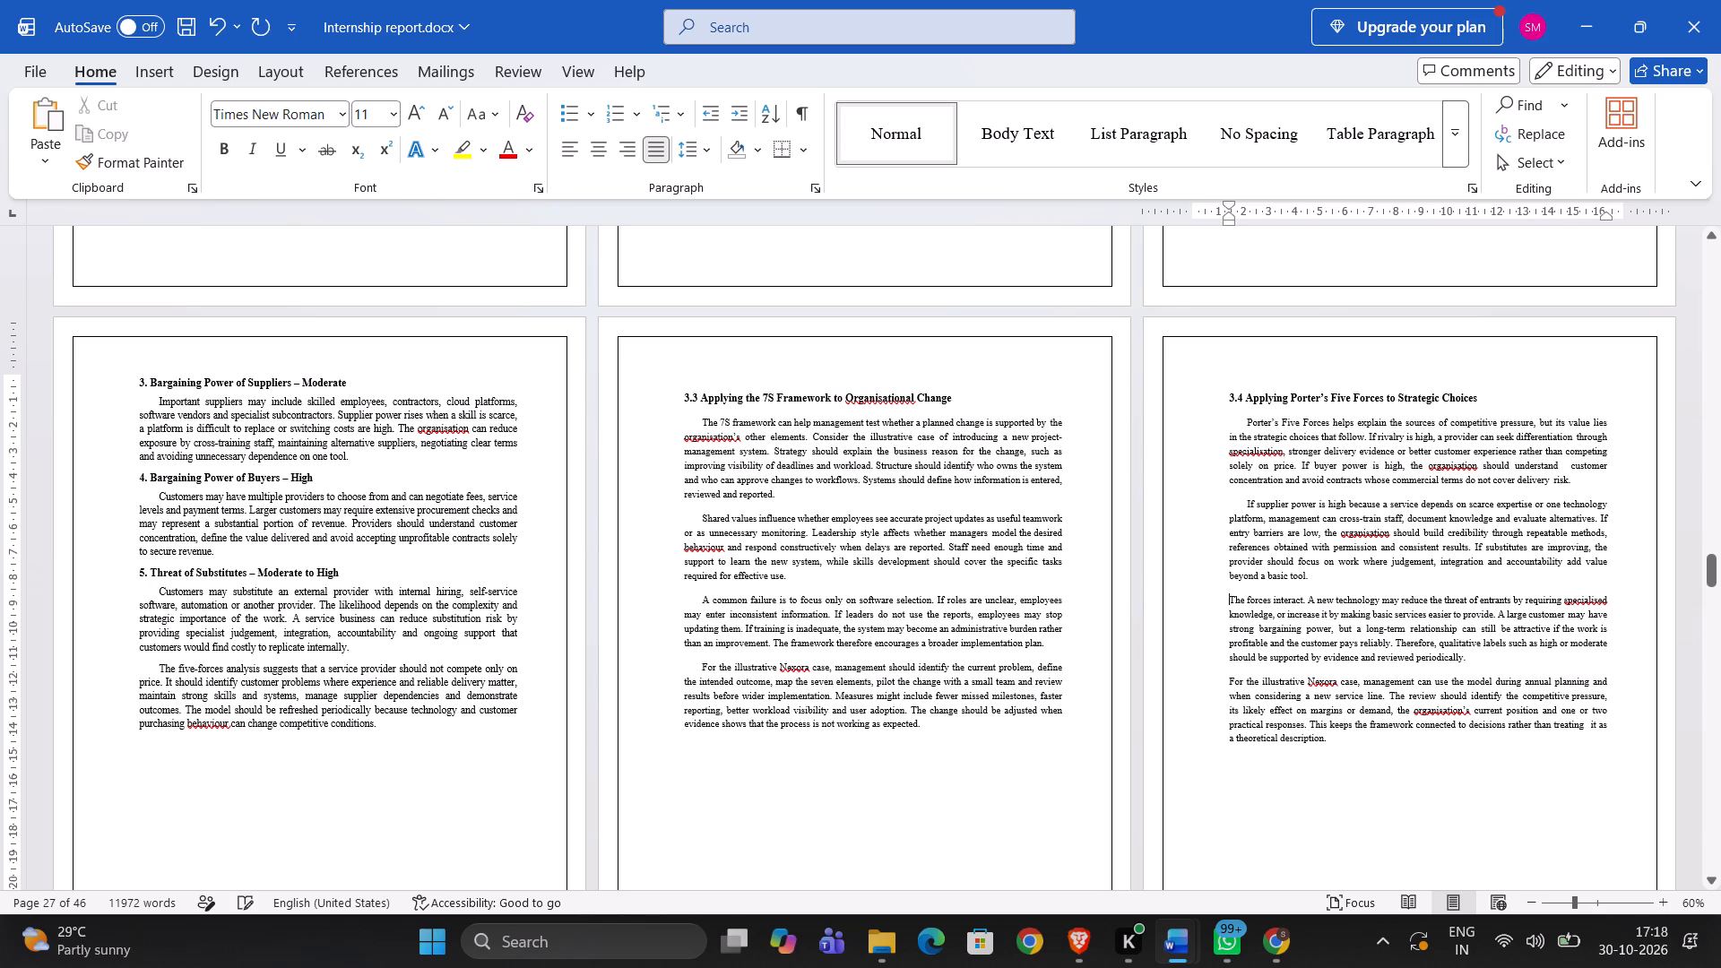
click(1244, 506)
key(BackSpace)
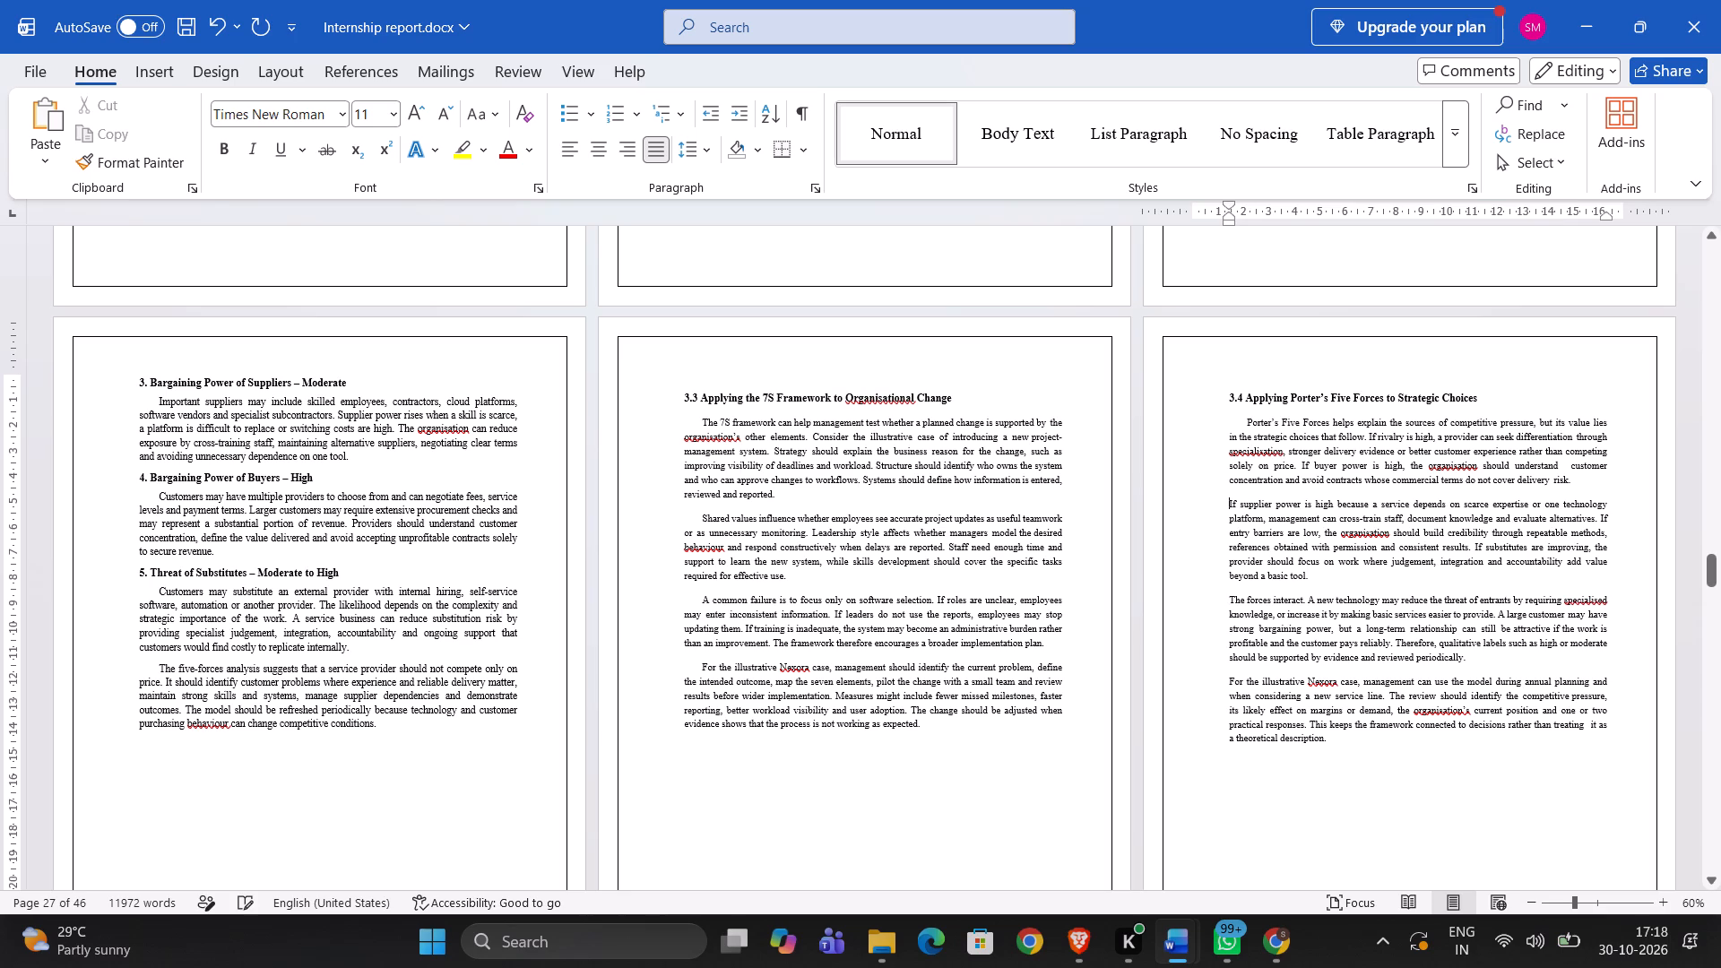
click(1242, 418)
key(BackSpace)
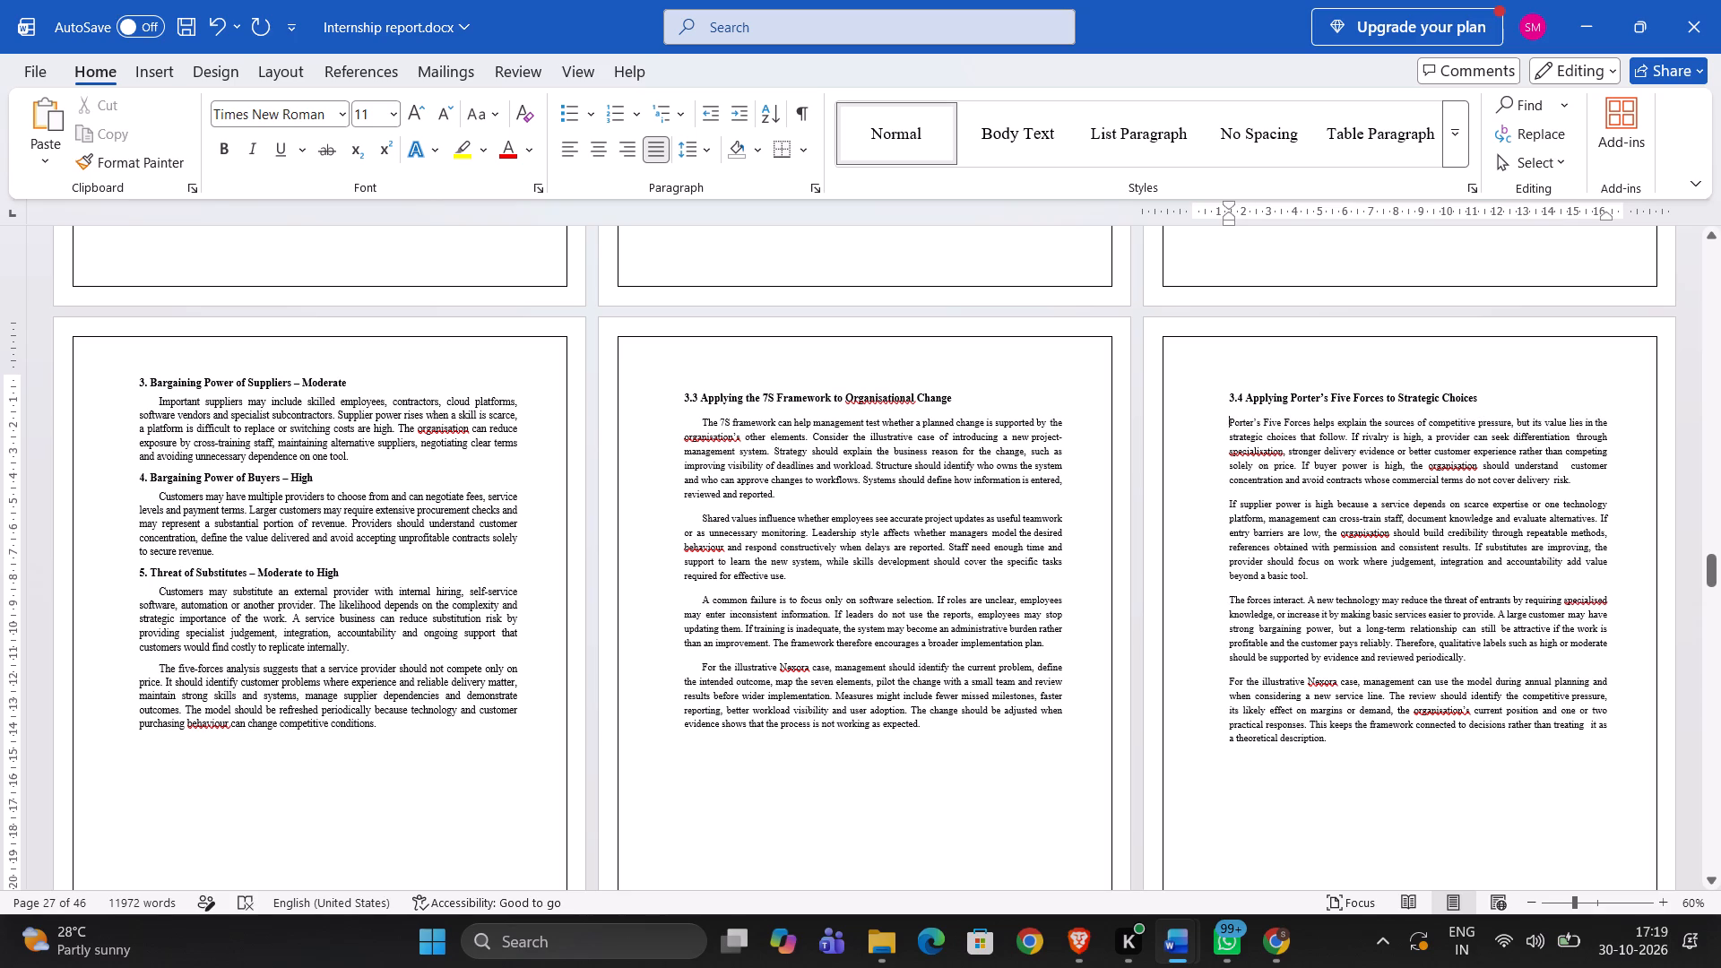
Set the heading of section 3.4 Applying Porter's Five Forces to Strategic Choices to font size 14.
drag(1483, 387, 1119, 542)
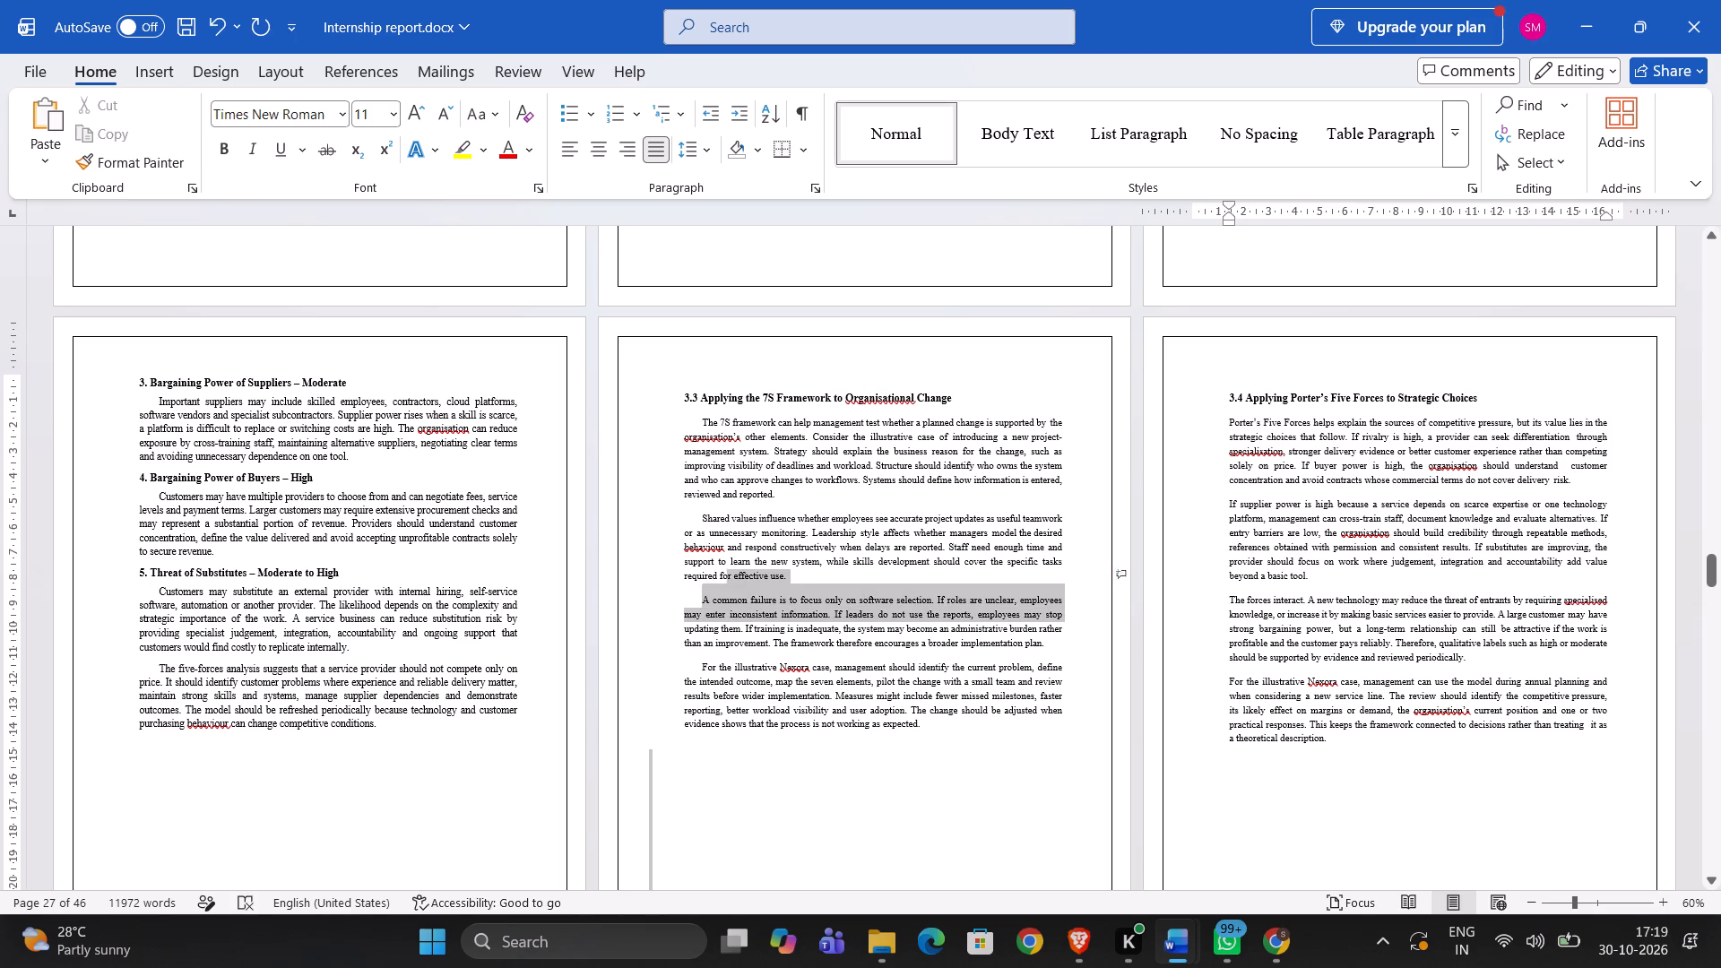
drag(1119, 542, 1232, 382)
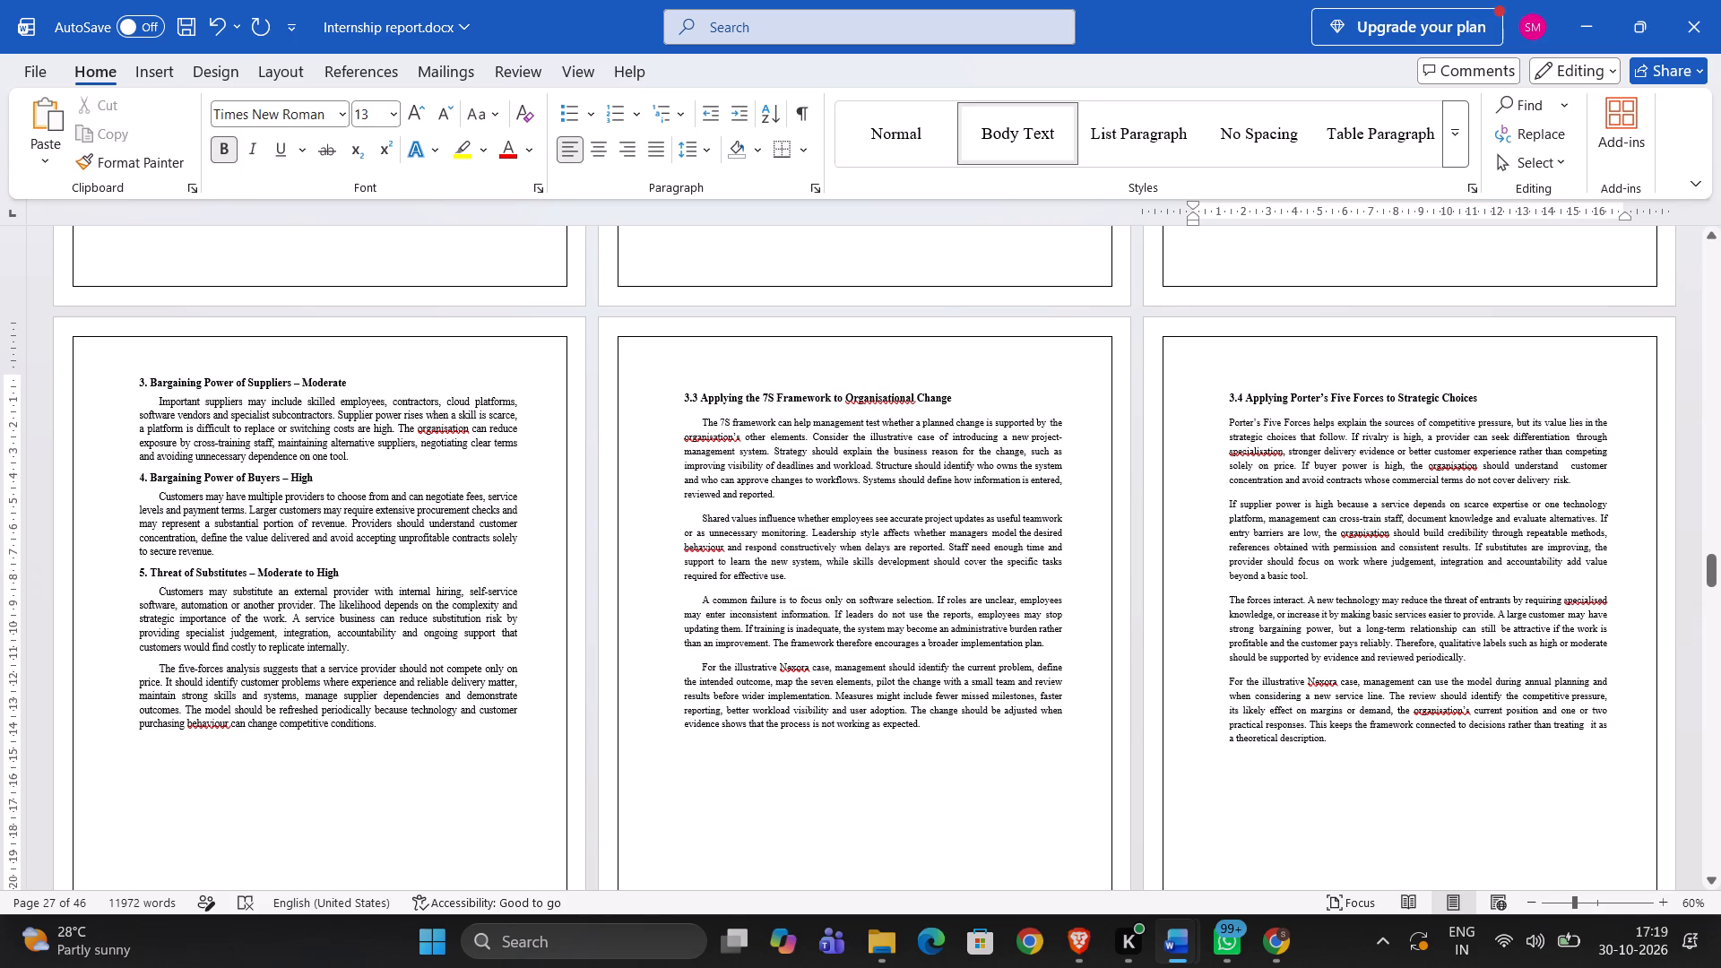
drag(1484, 394, 1268, 398)
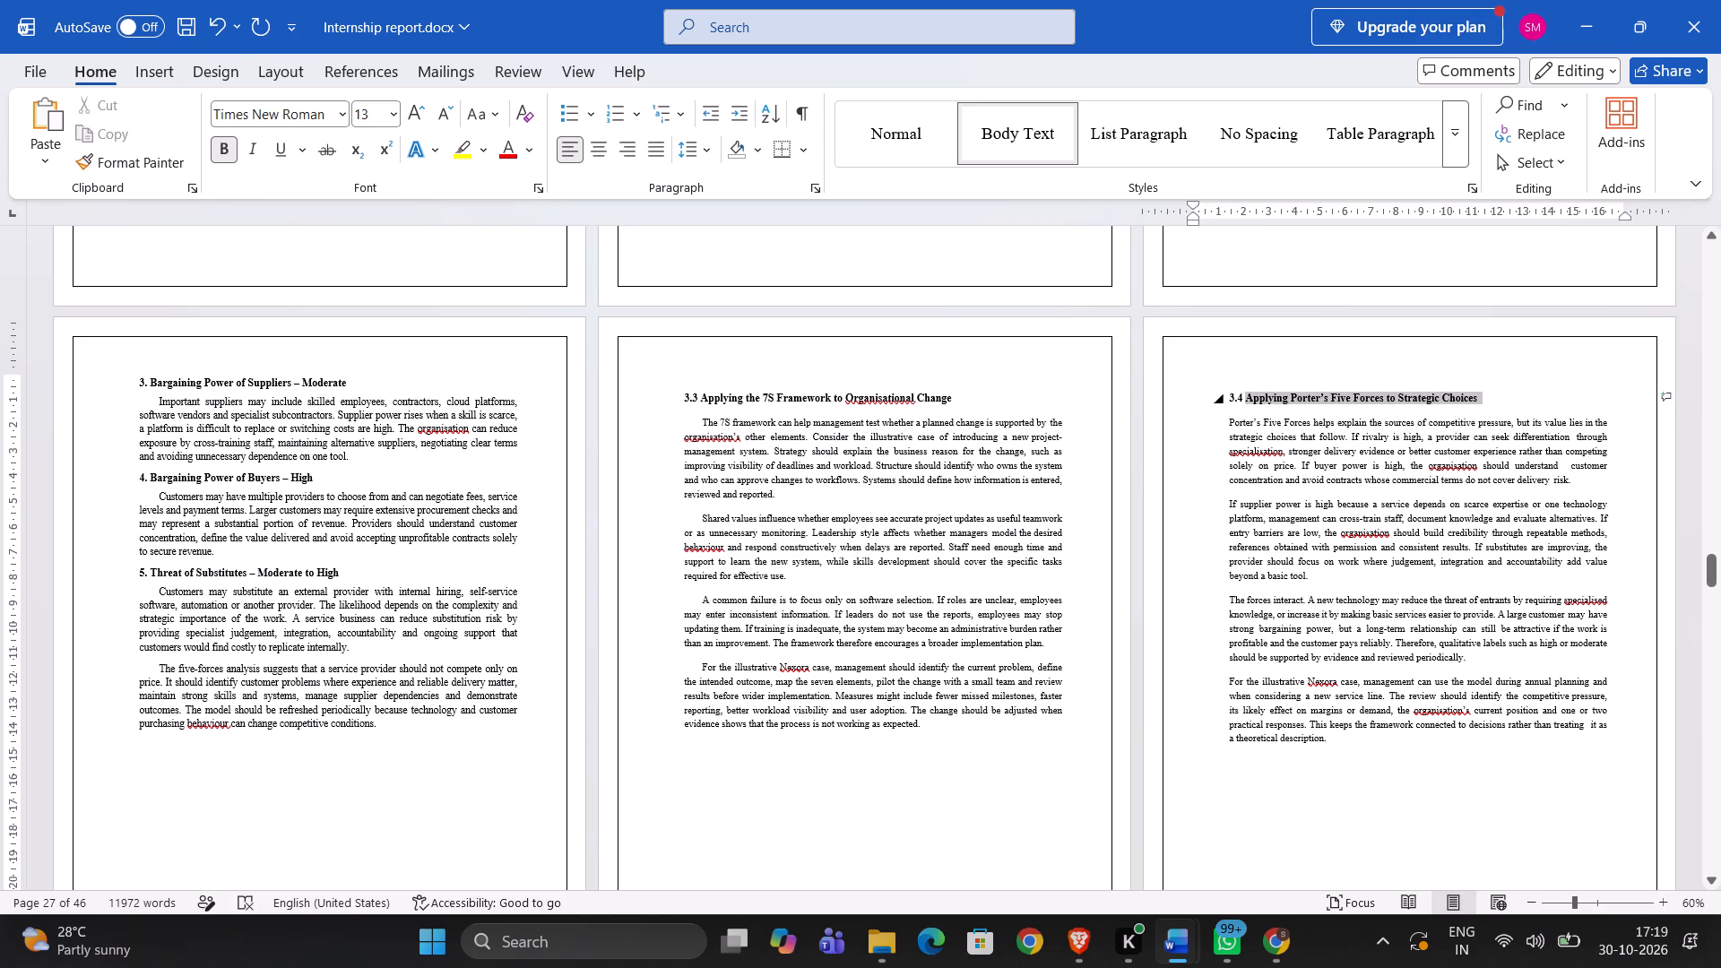
drag(1268, 398, 1267, 397)
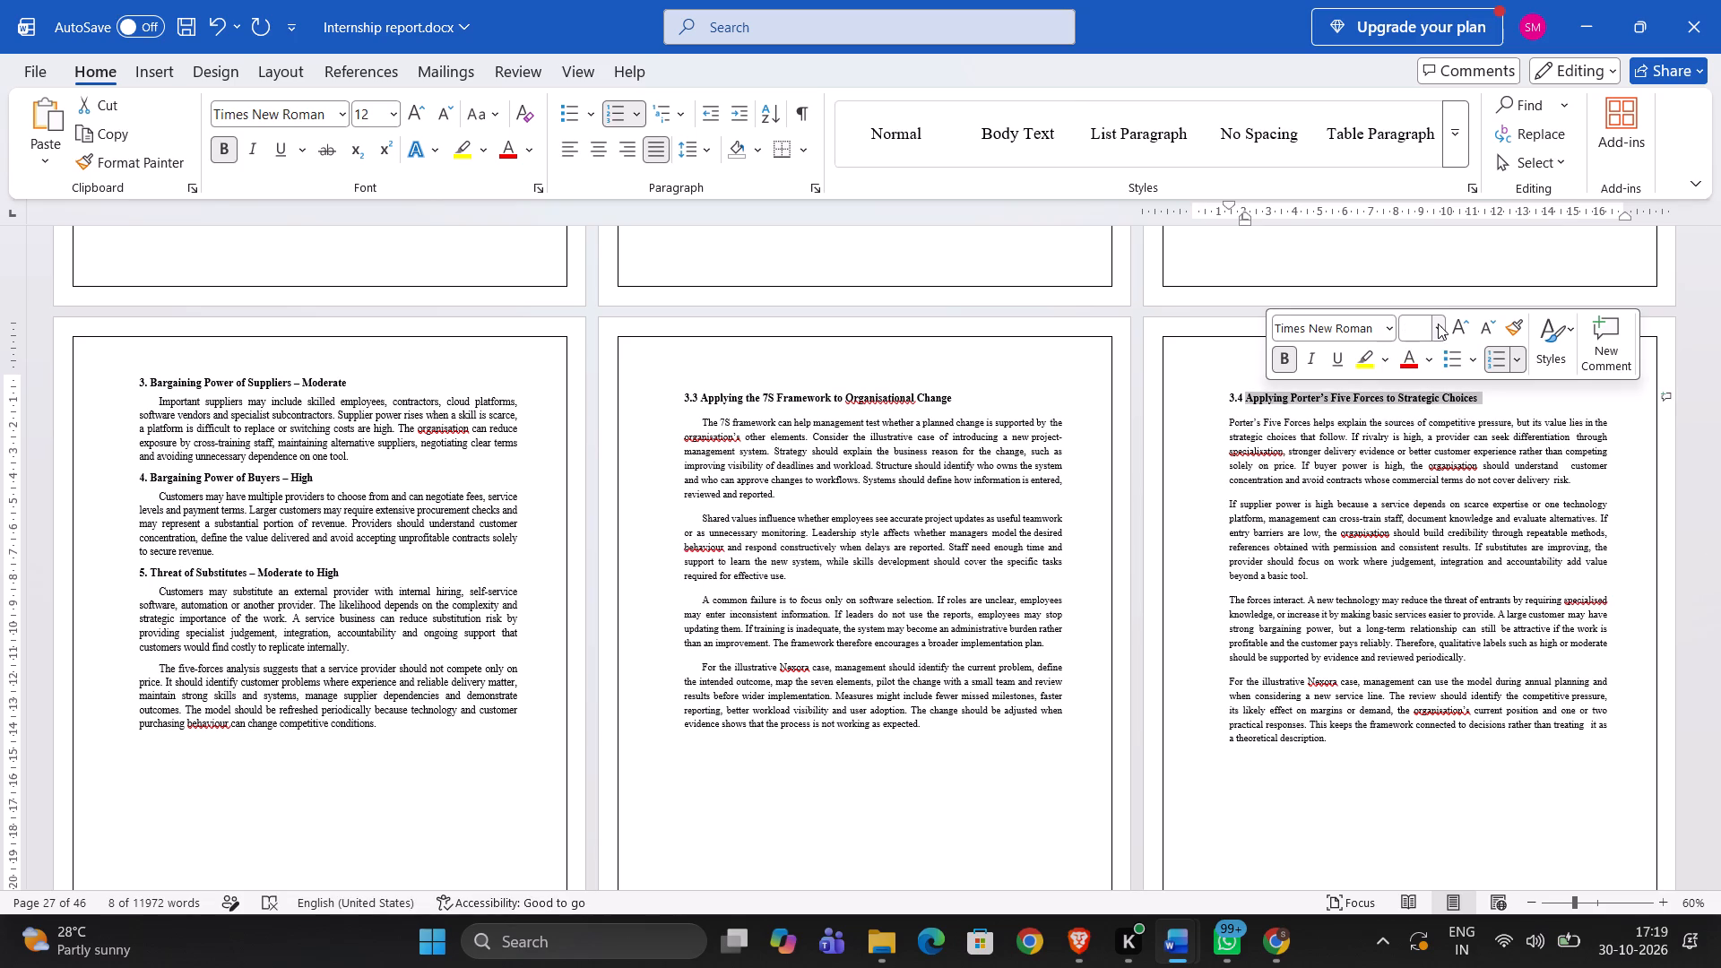
click(1438, 324)
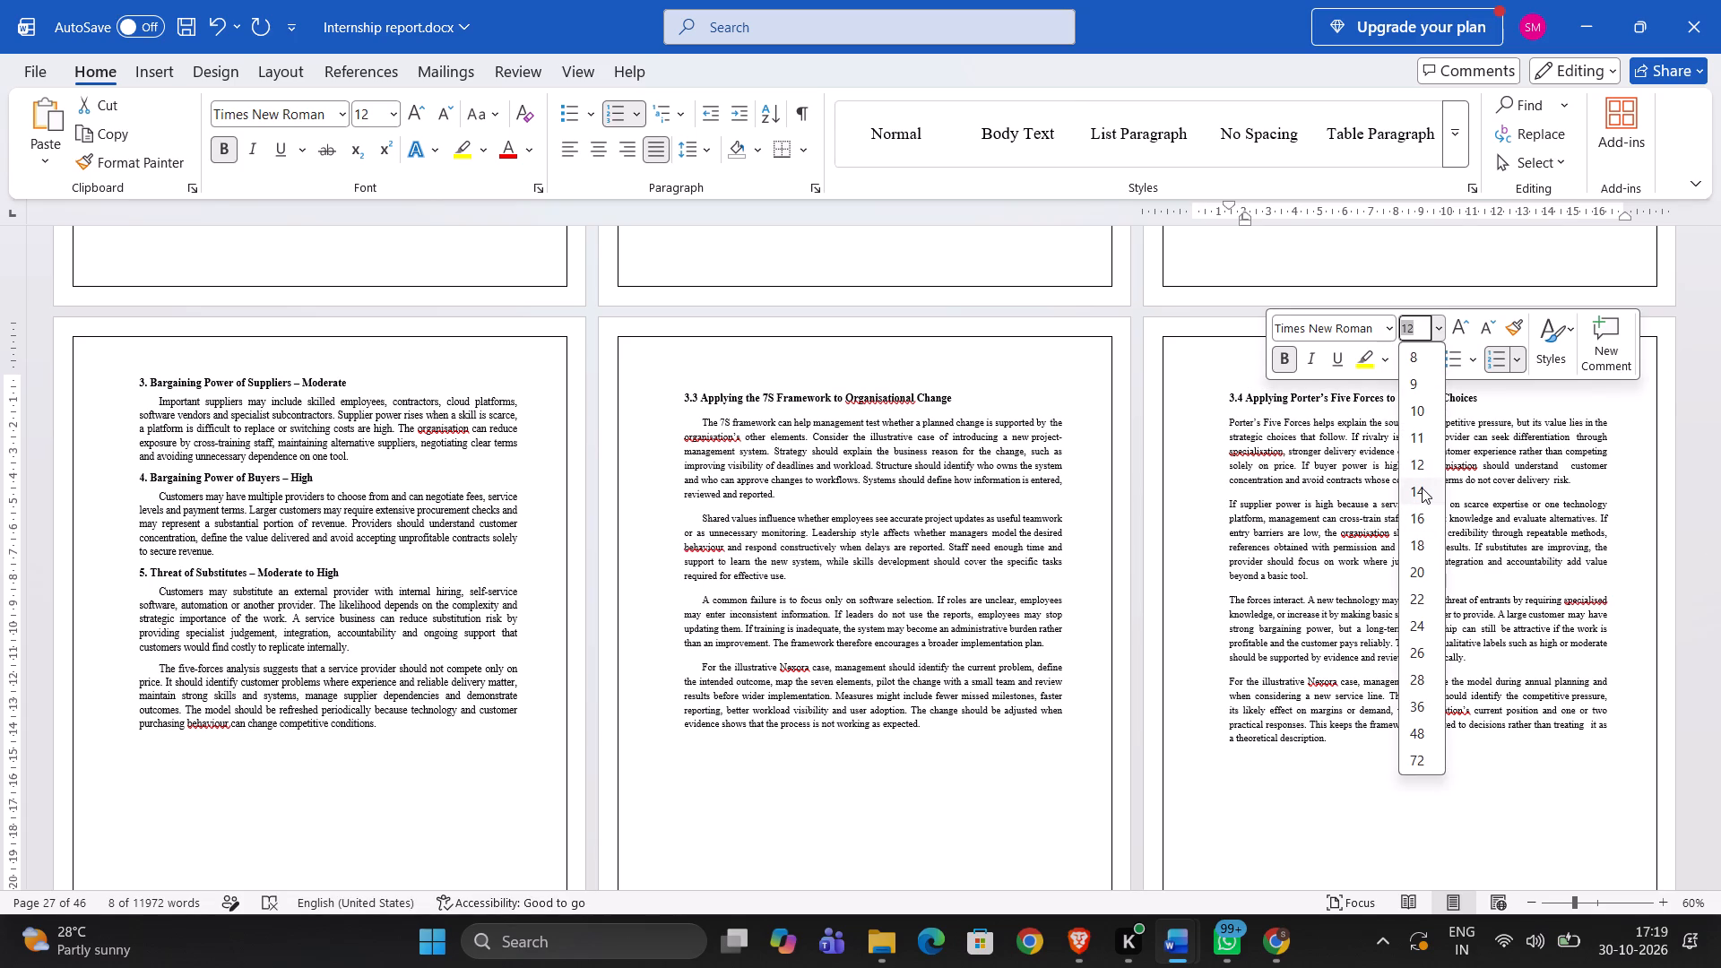
click(1422, 488)
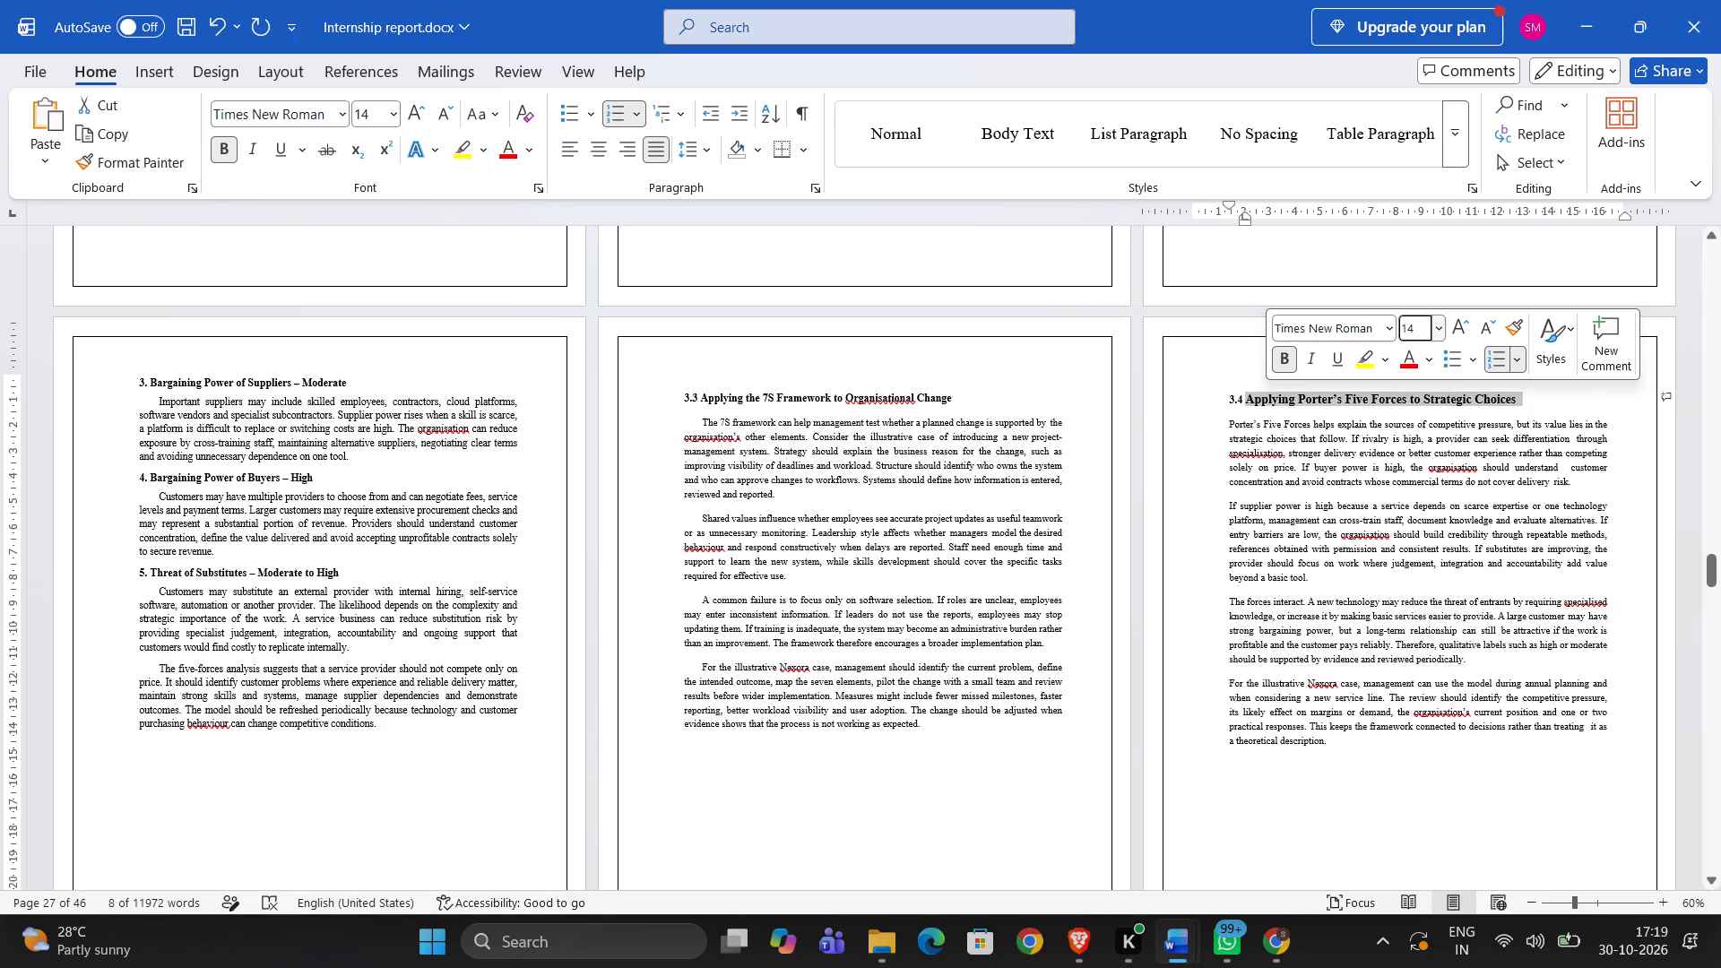
Set the heading of section 3.3 Applying the 7S Framework to Organisational Change to font size 14.
drag(949, 391, 767, 438)
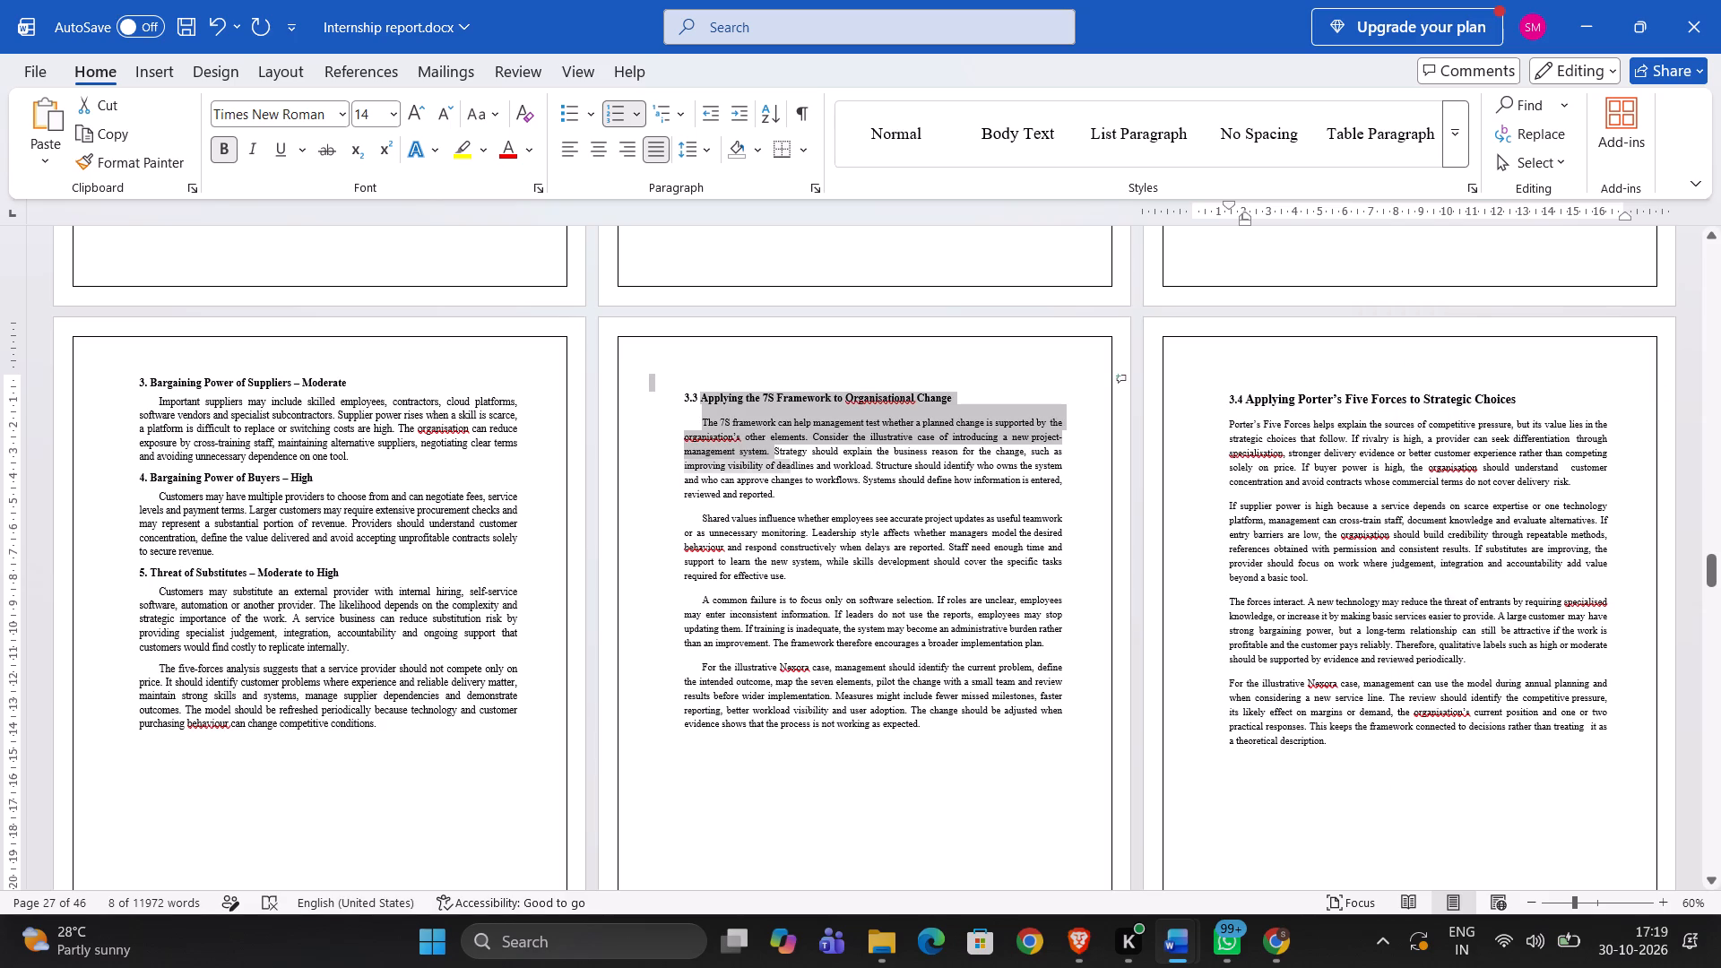
drag(767, 438, 842, 376)
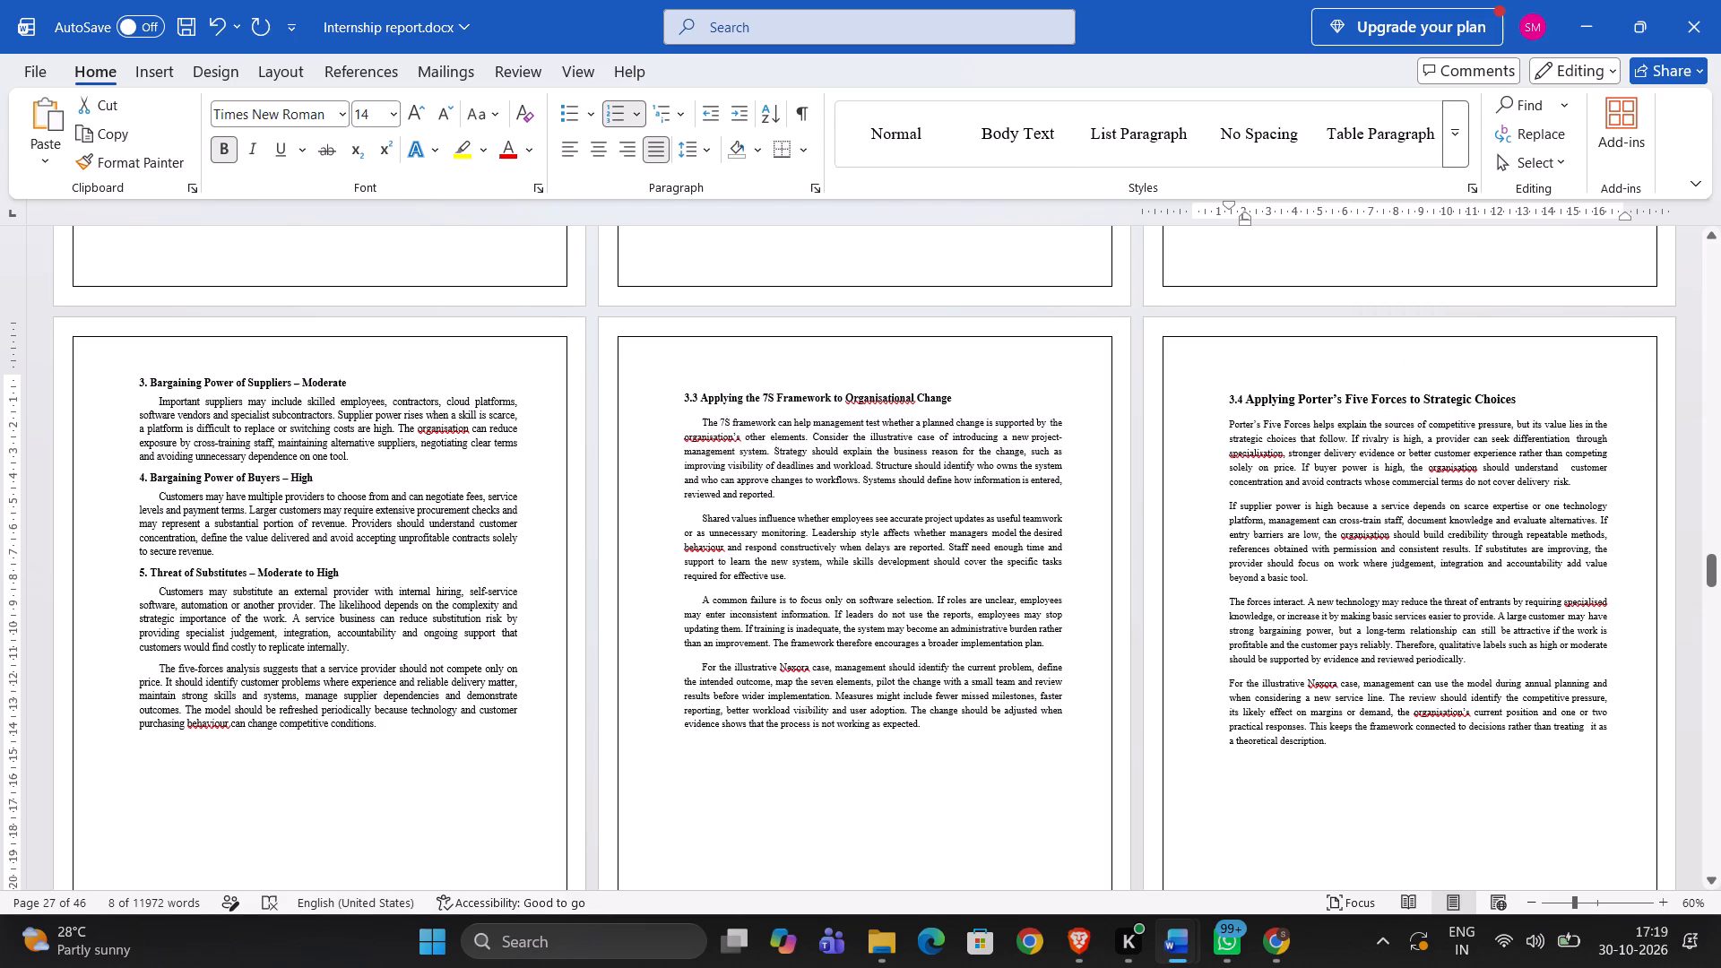
drag(842, 376, 870, 376)
drag(955, 393, 783, 412)
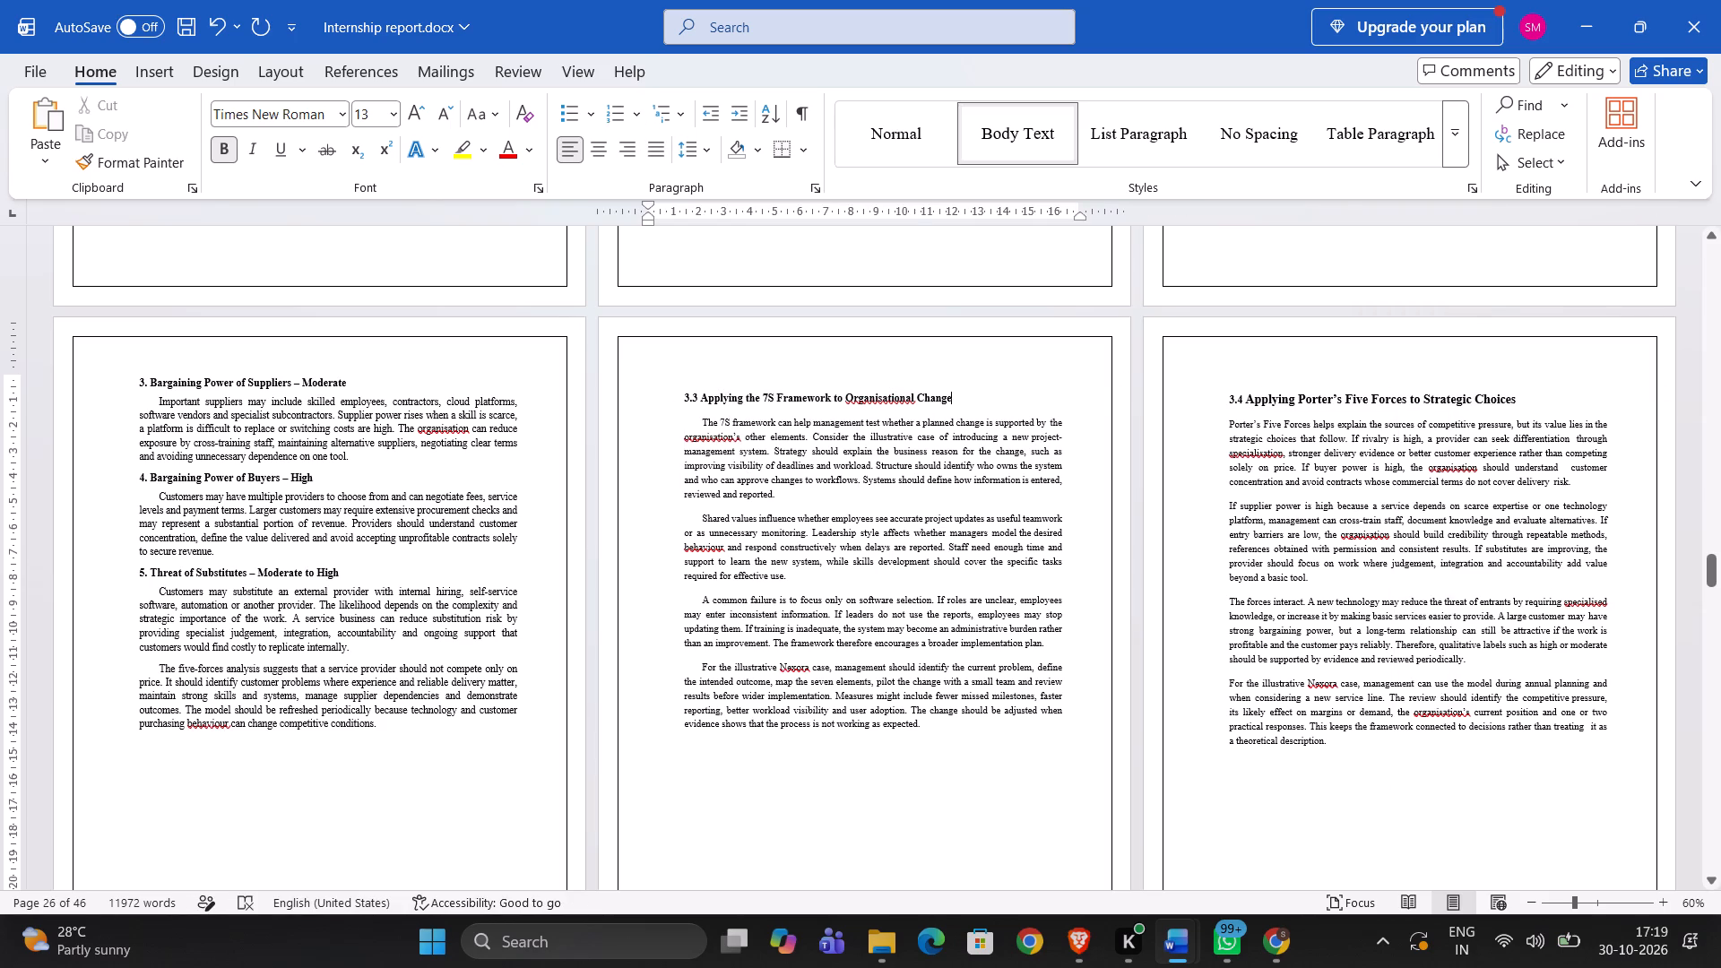
drag(783, 412, 702, 394)
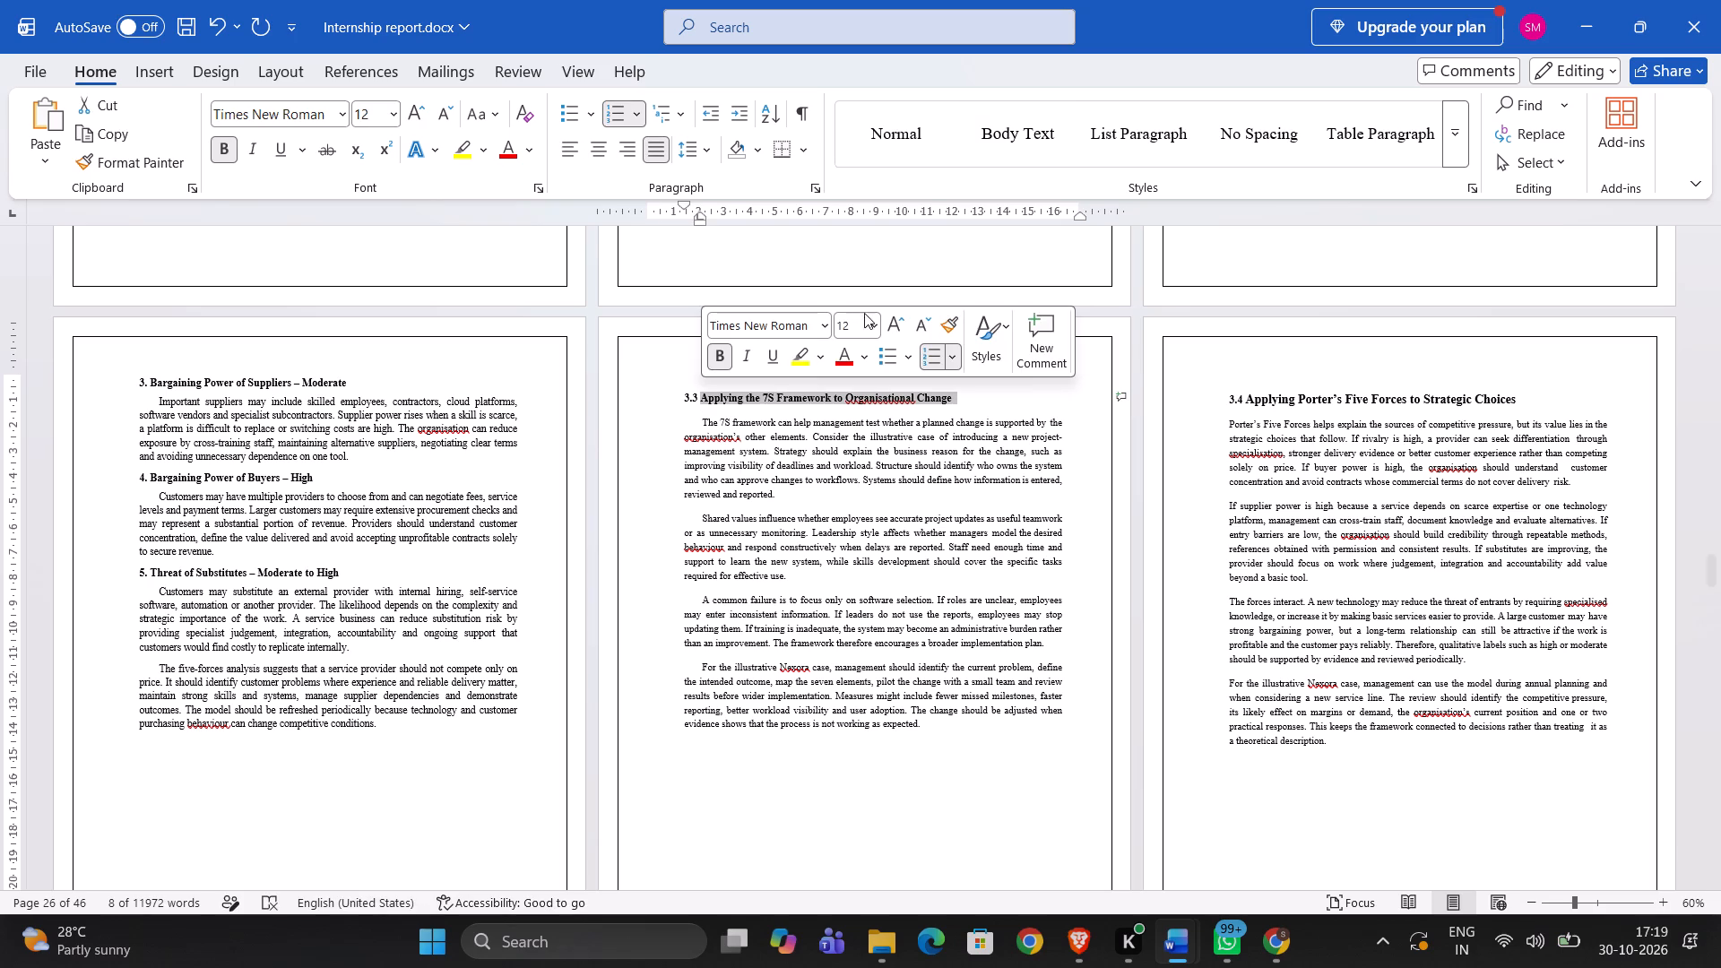
click(870, 319)
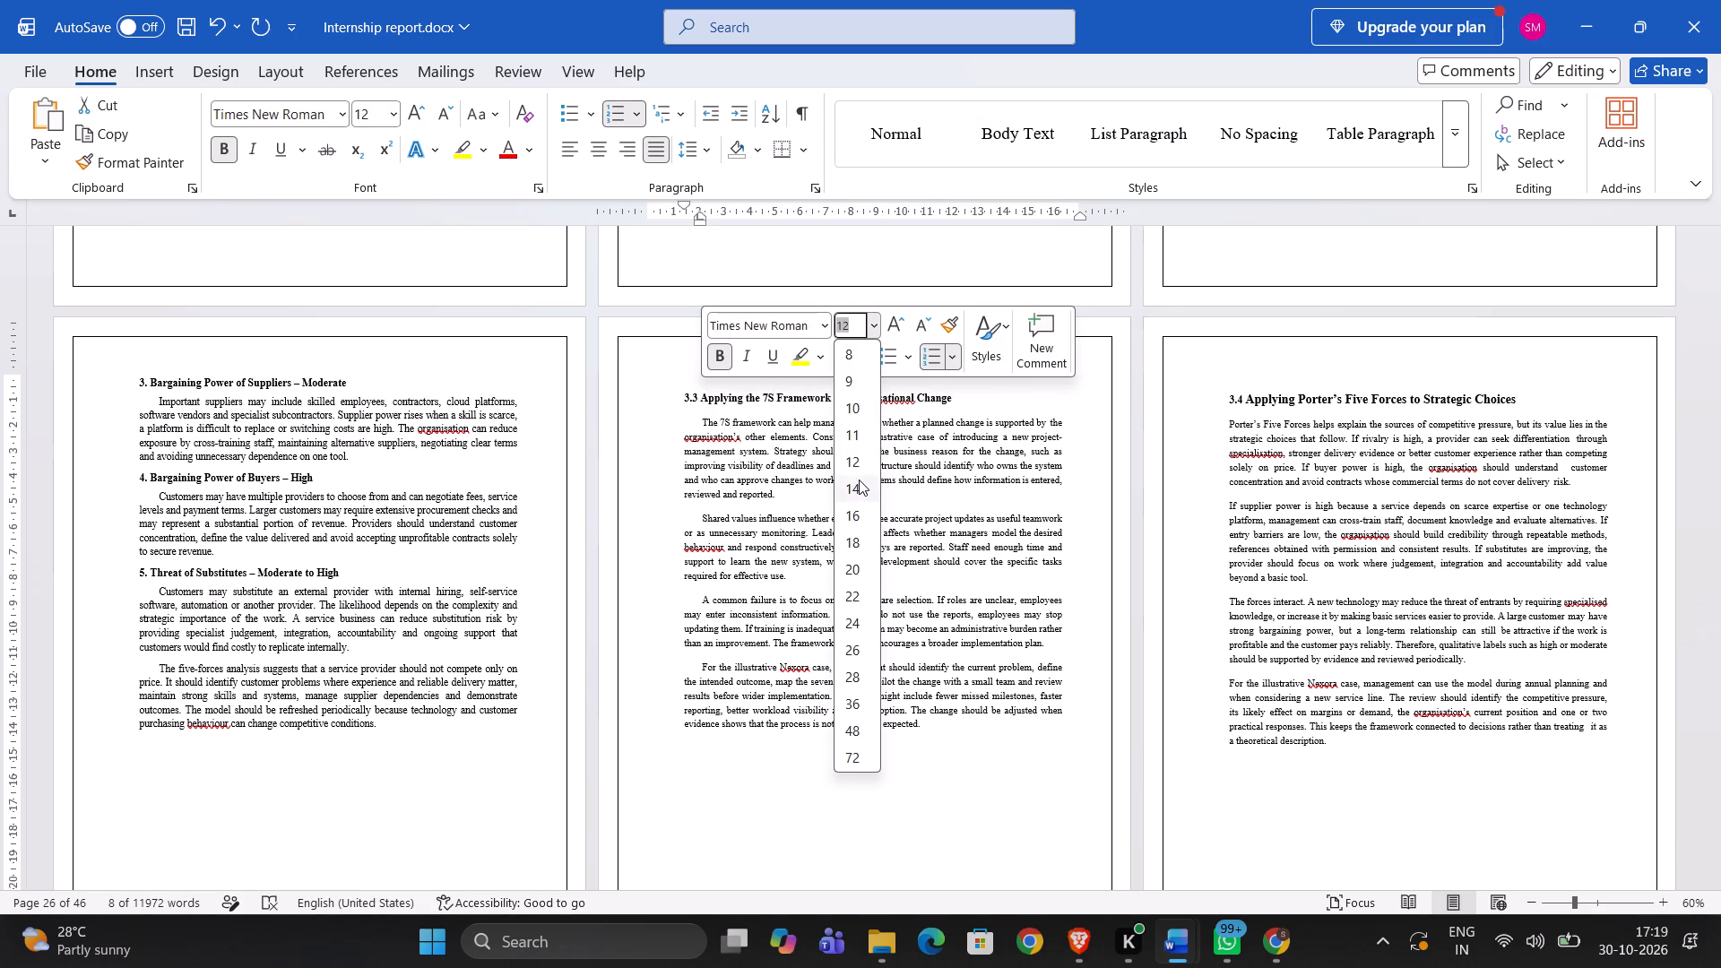
click(859, 480)
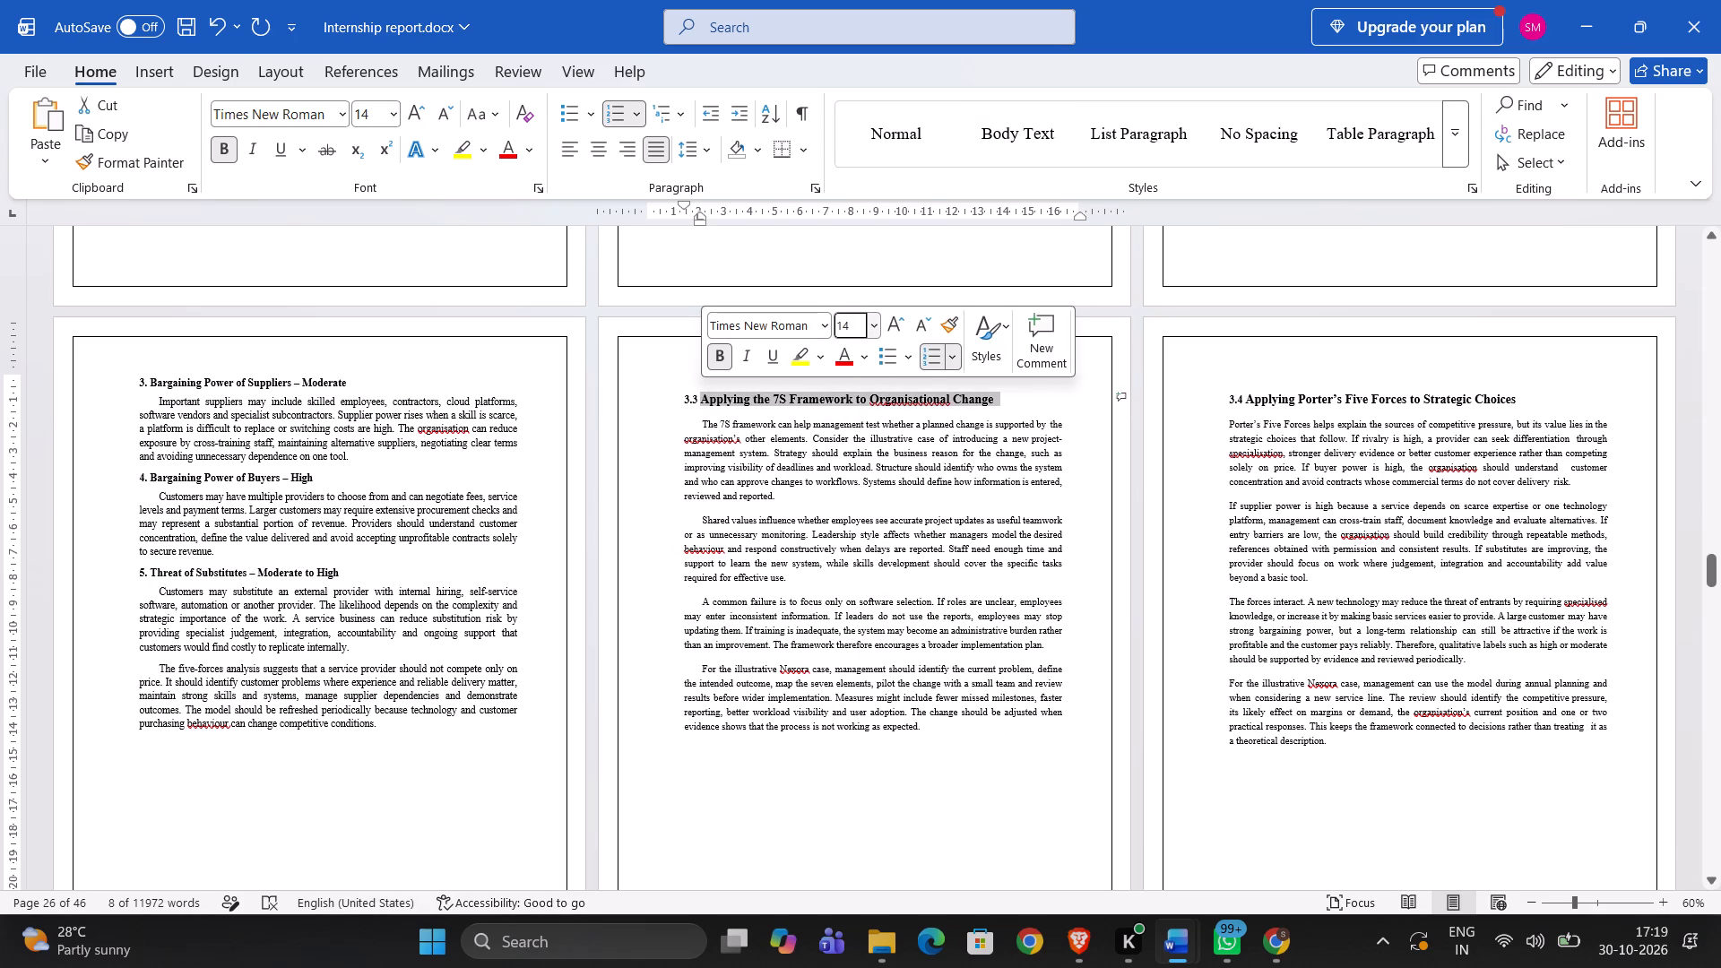
Remove the first-line indents from all four body paragraphs of section 3.3 Applying the 7S Framework to Organisational Change.
click(699, 423)
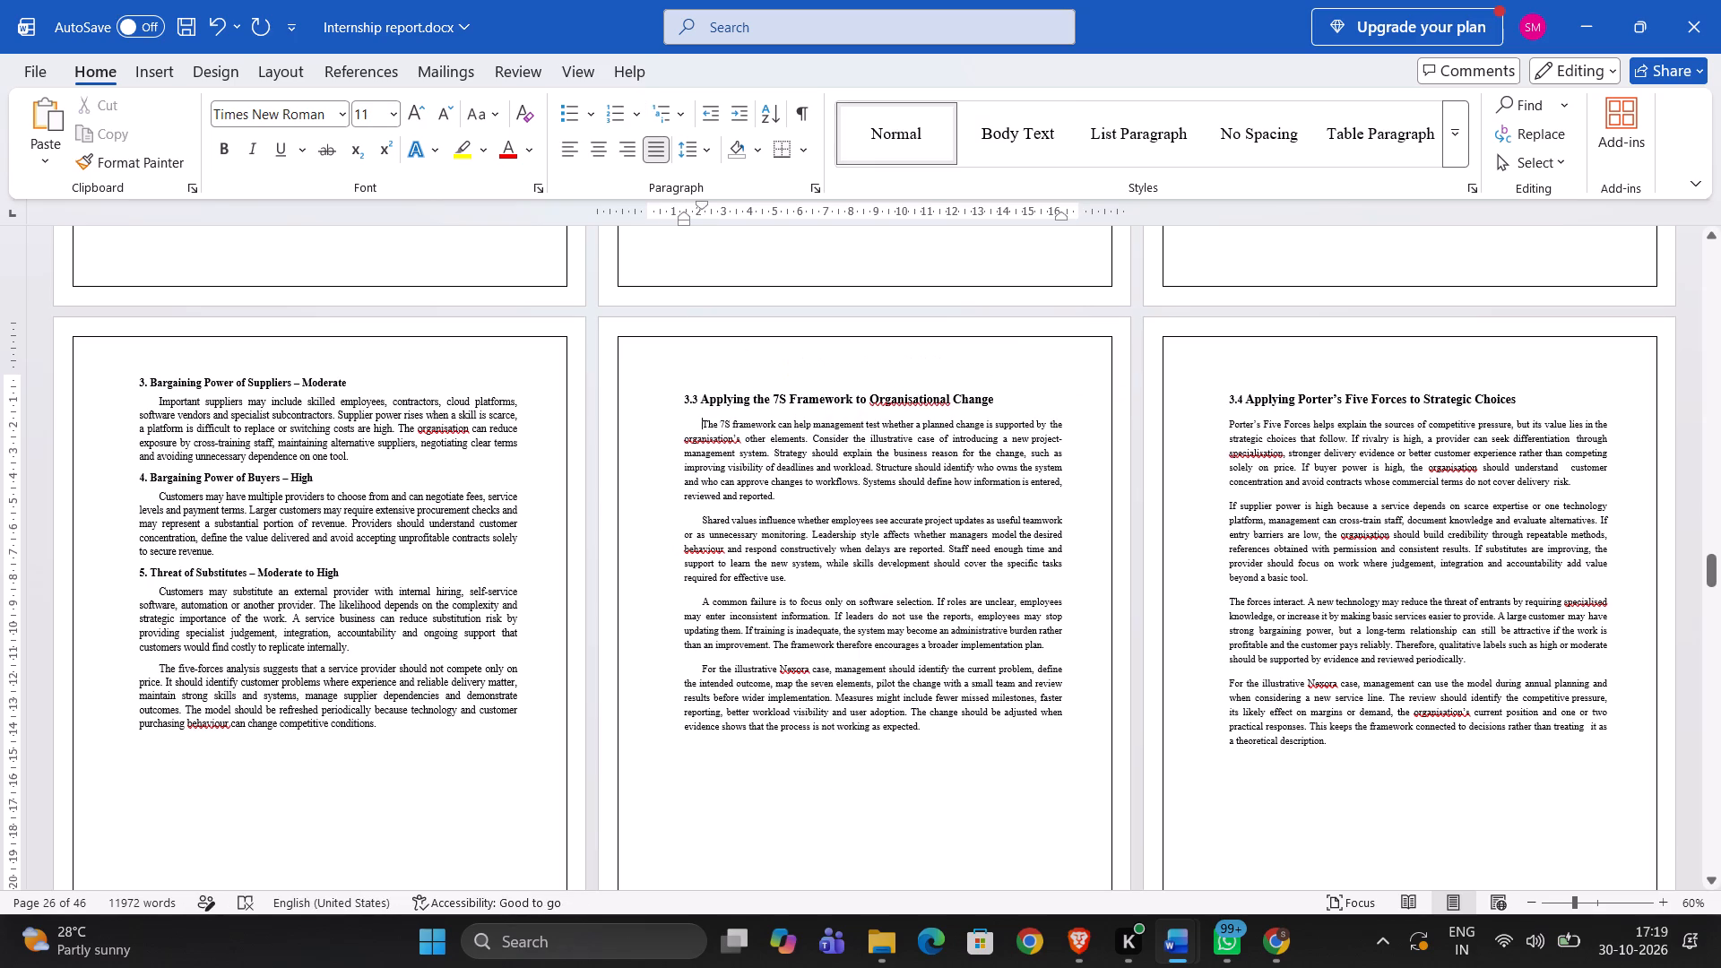
key(BackSpace)
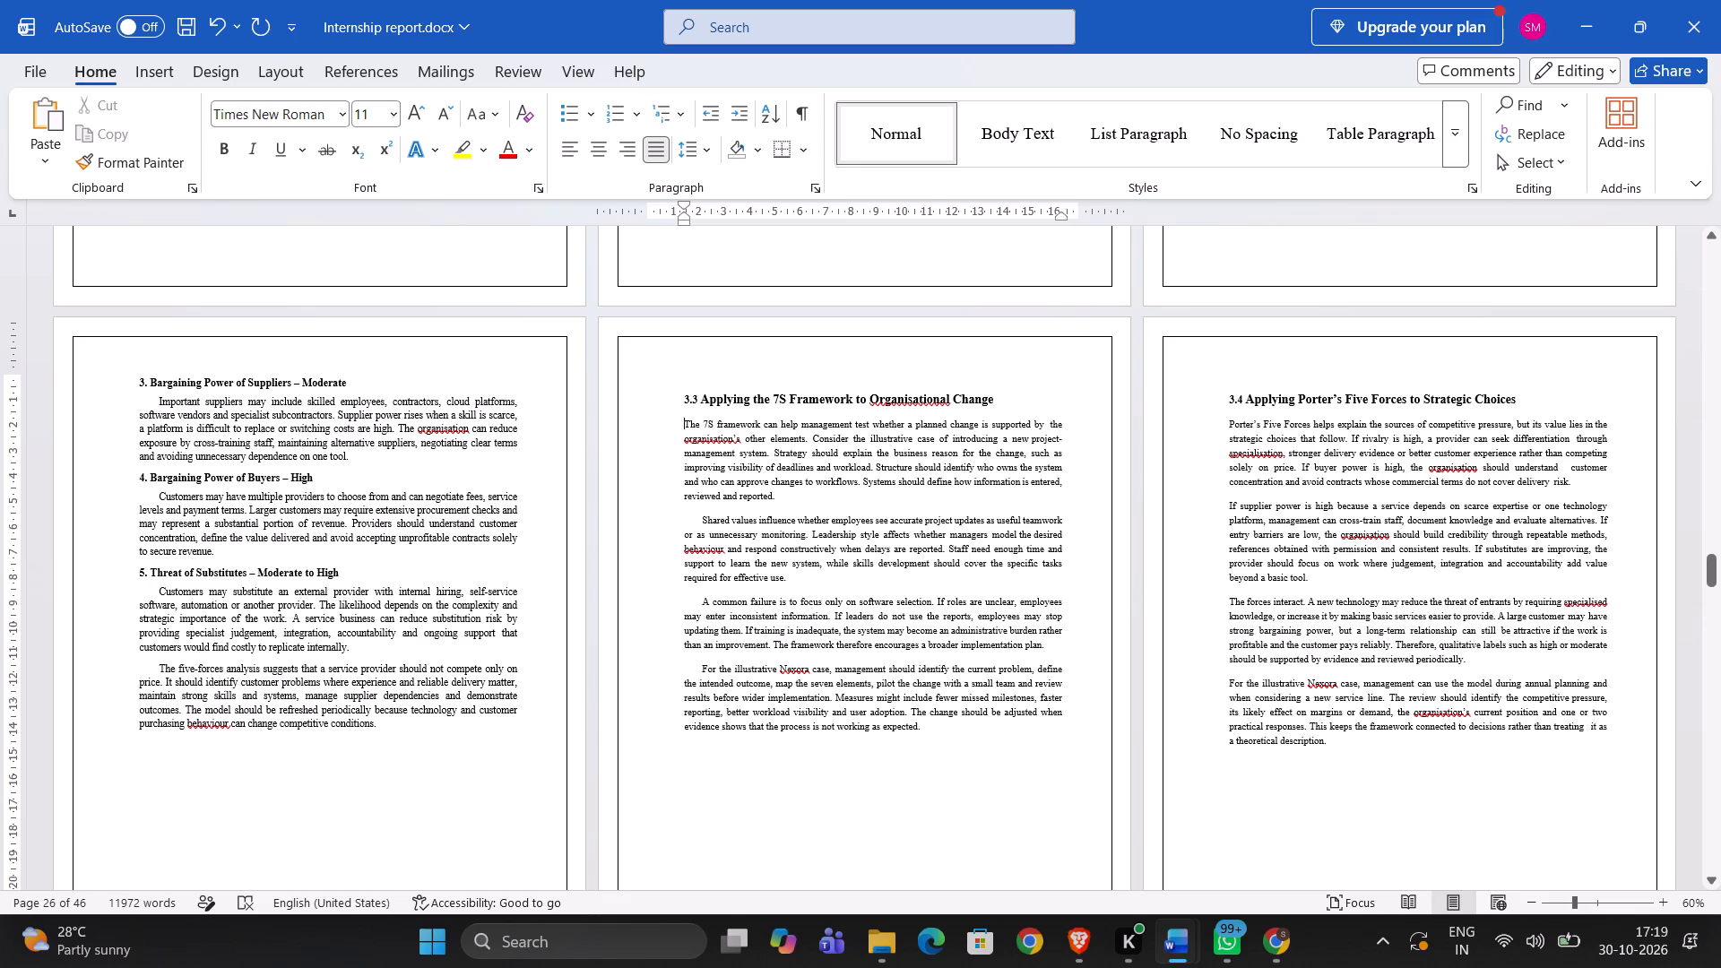
click(697, 516)
key(BackSpace)
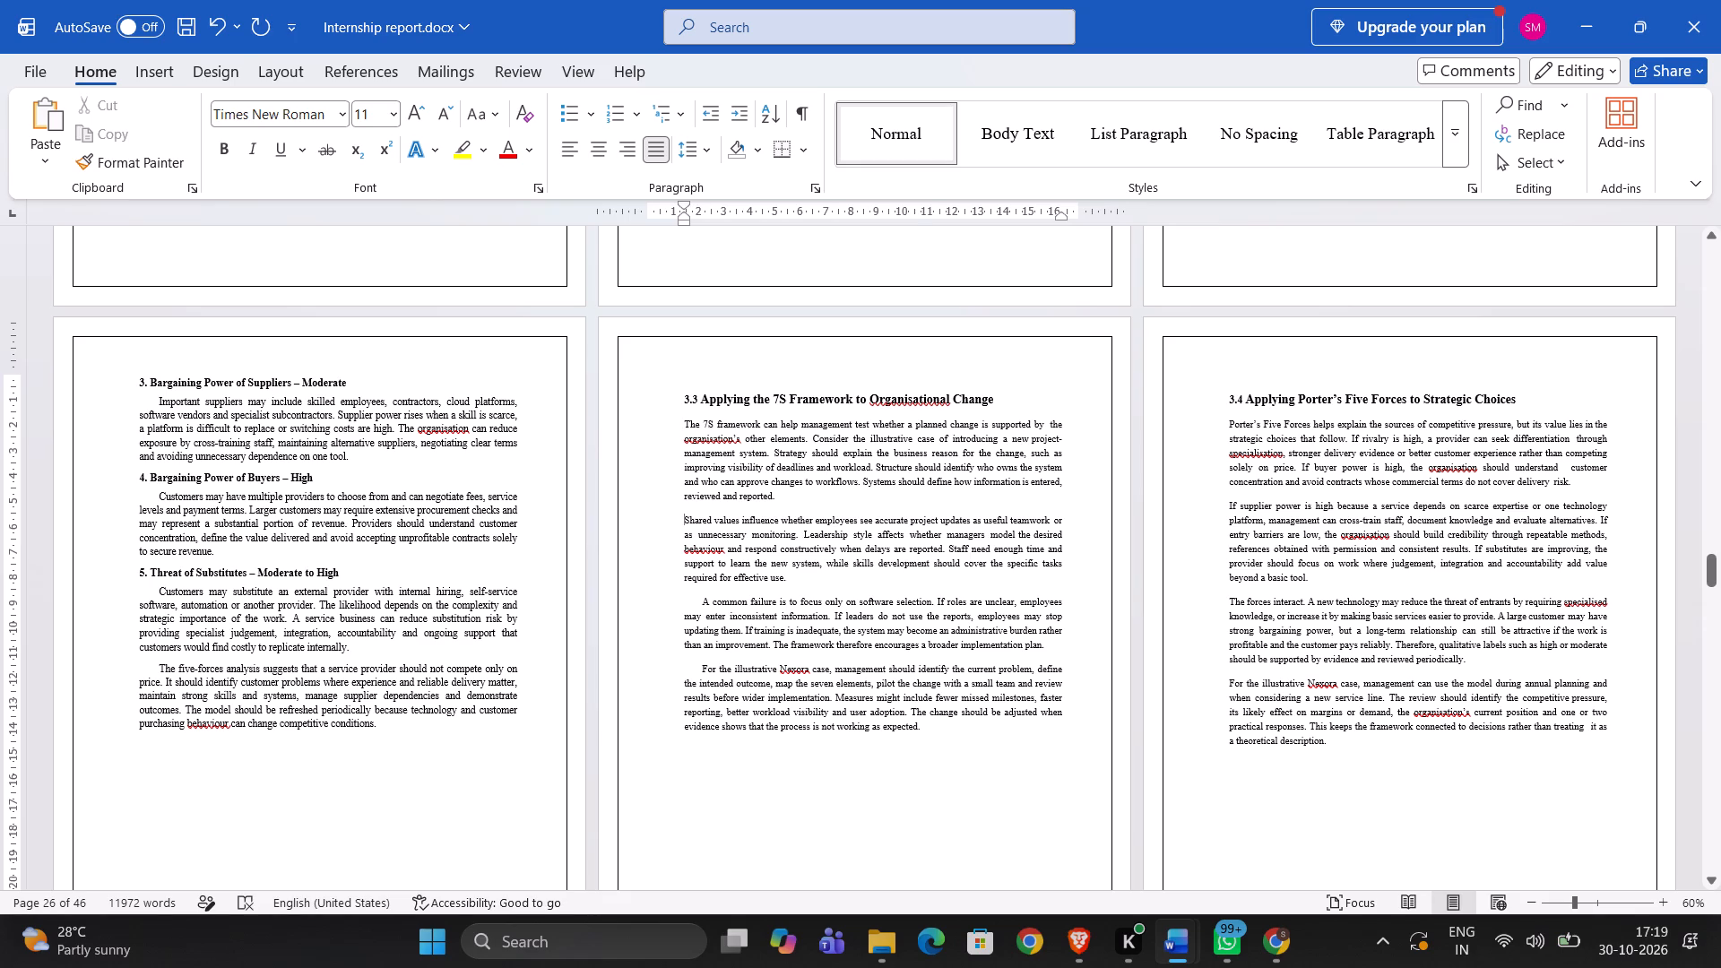
click(696, 601)
key(BackSpace)
click(700, 660)
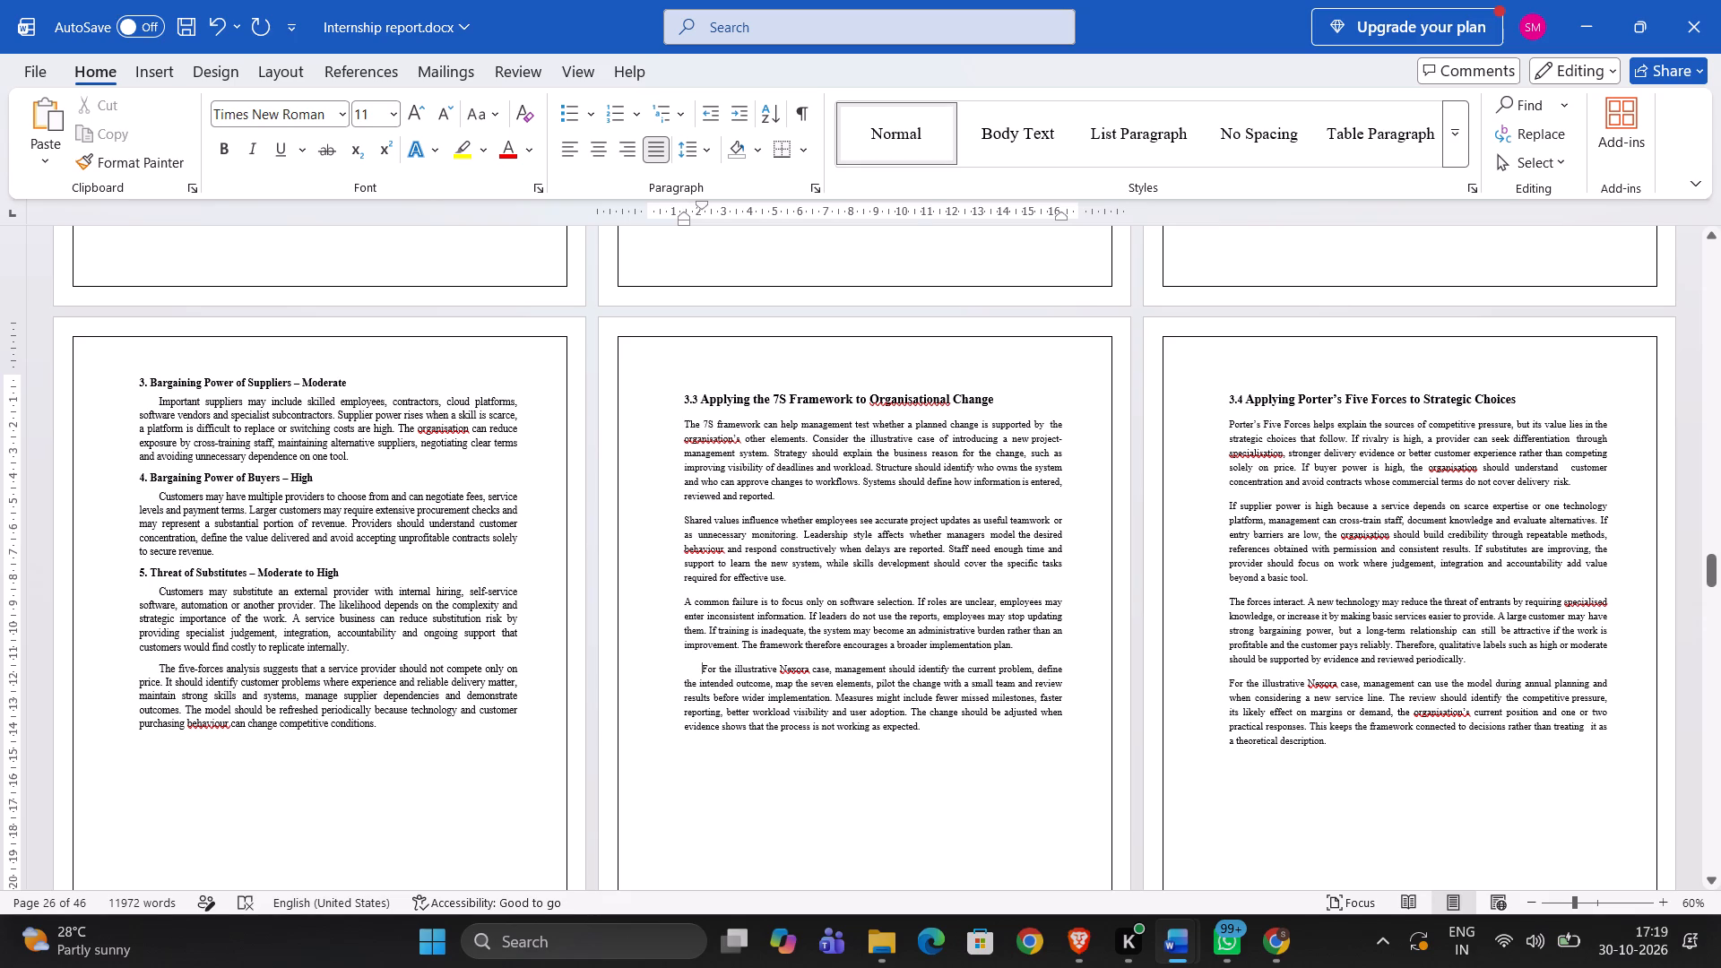
double_click(700, 660)
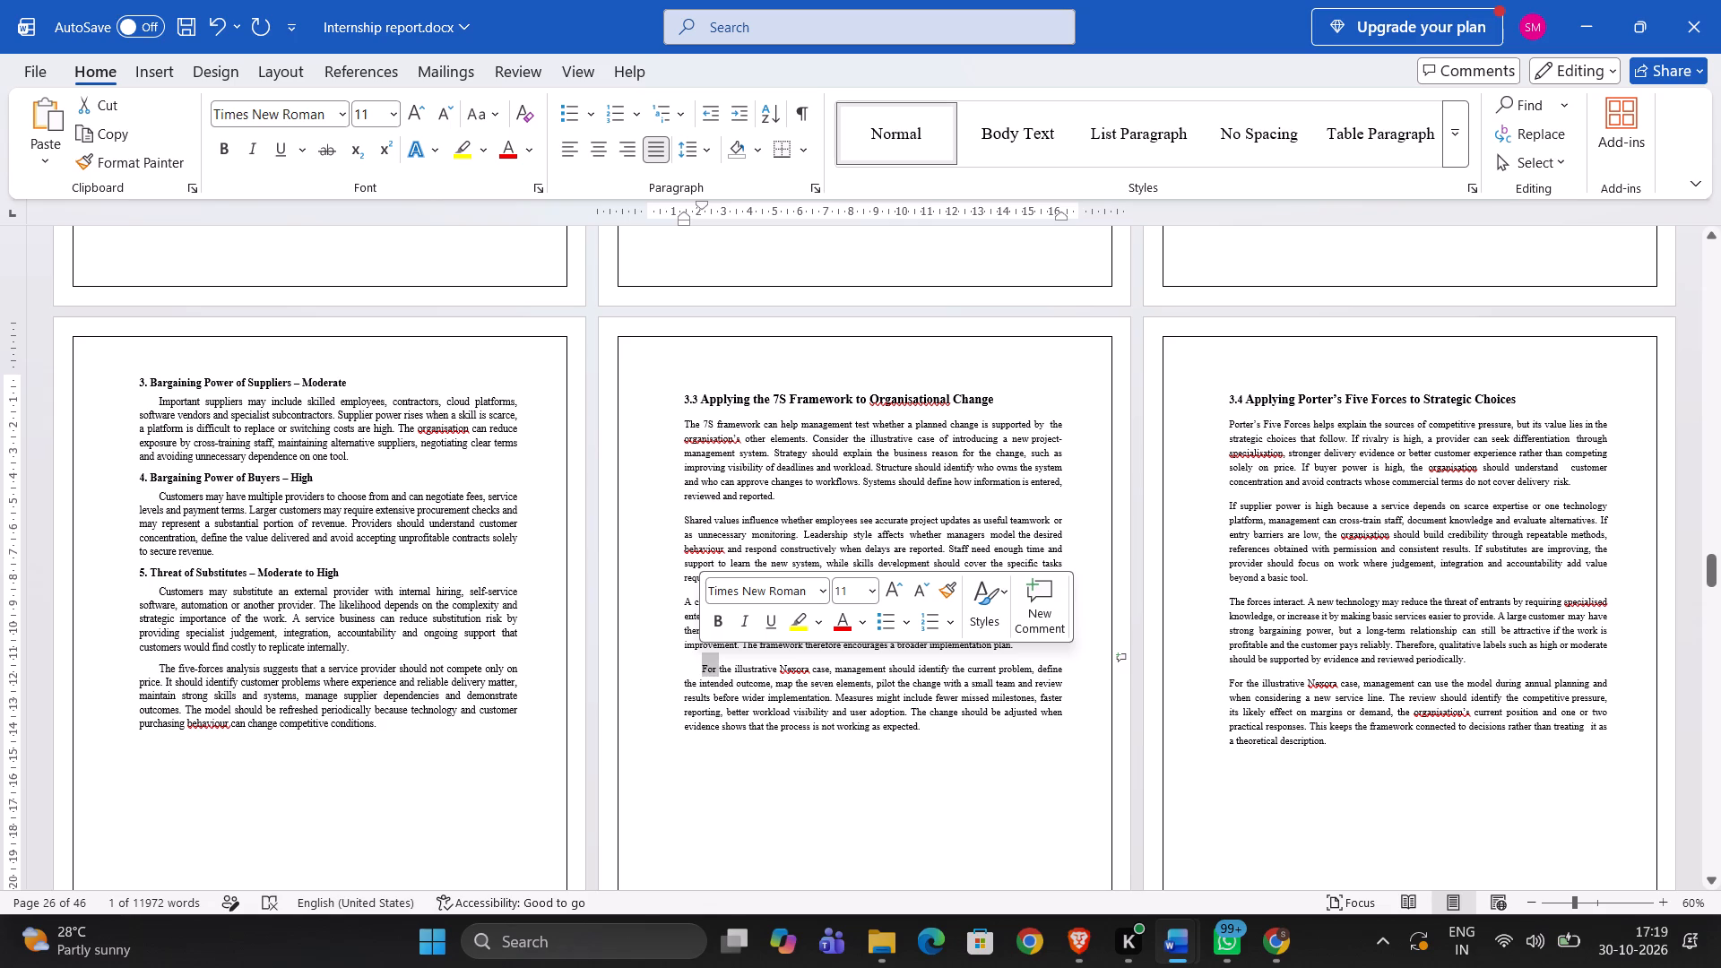
click(700, 660)
key(BackSpace)
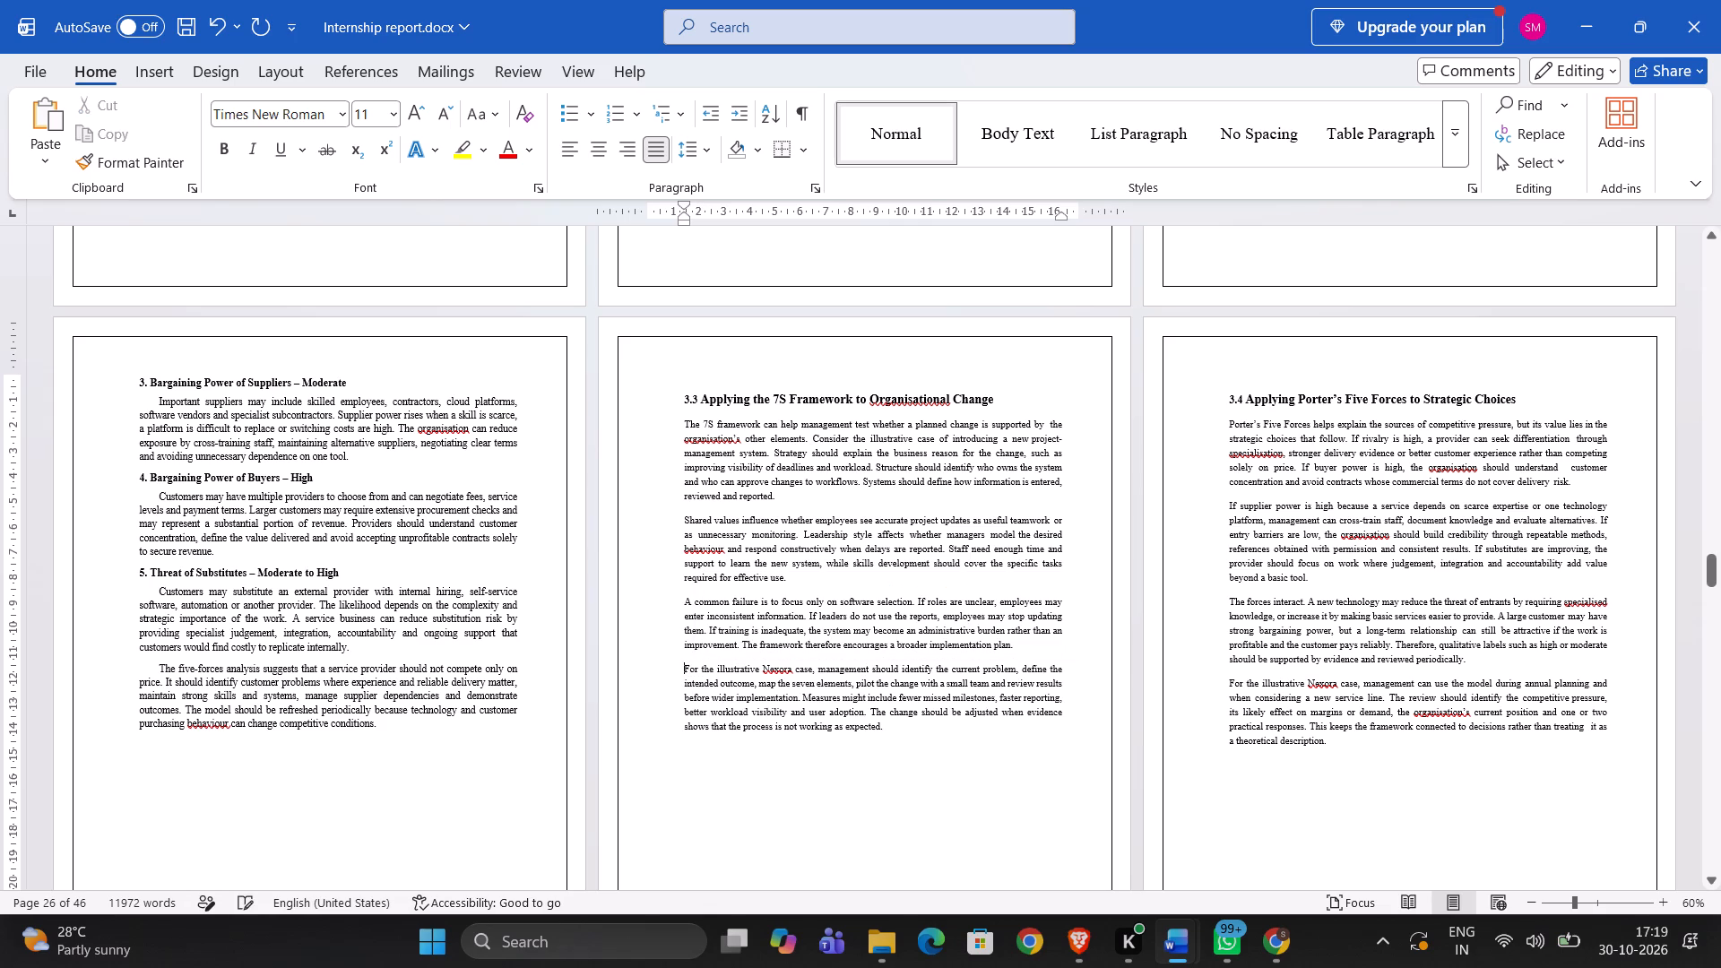
Set the four body paragraphs of section 3.3 to font size 12.
drag(891, 732, 817, 665)
drag(817, 665, 696, 424)
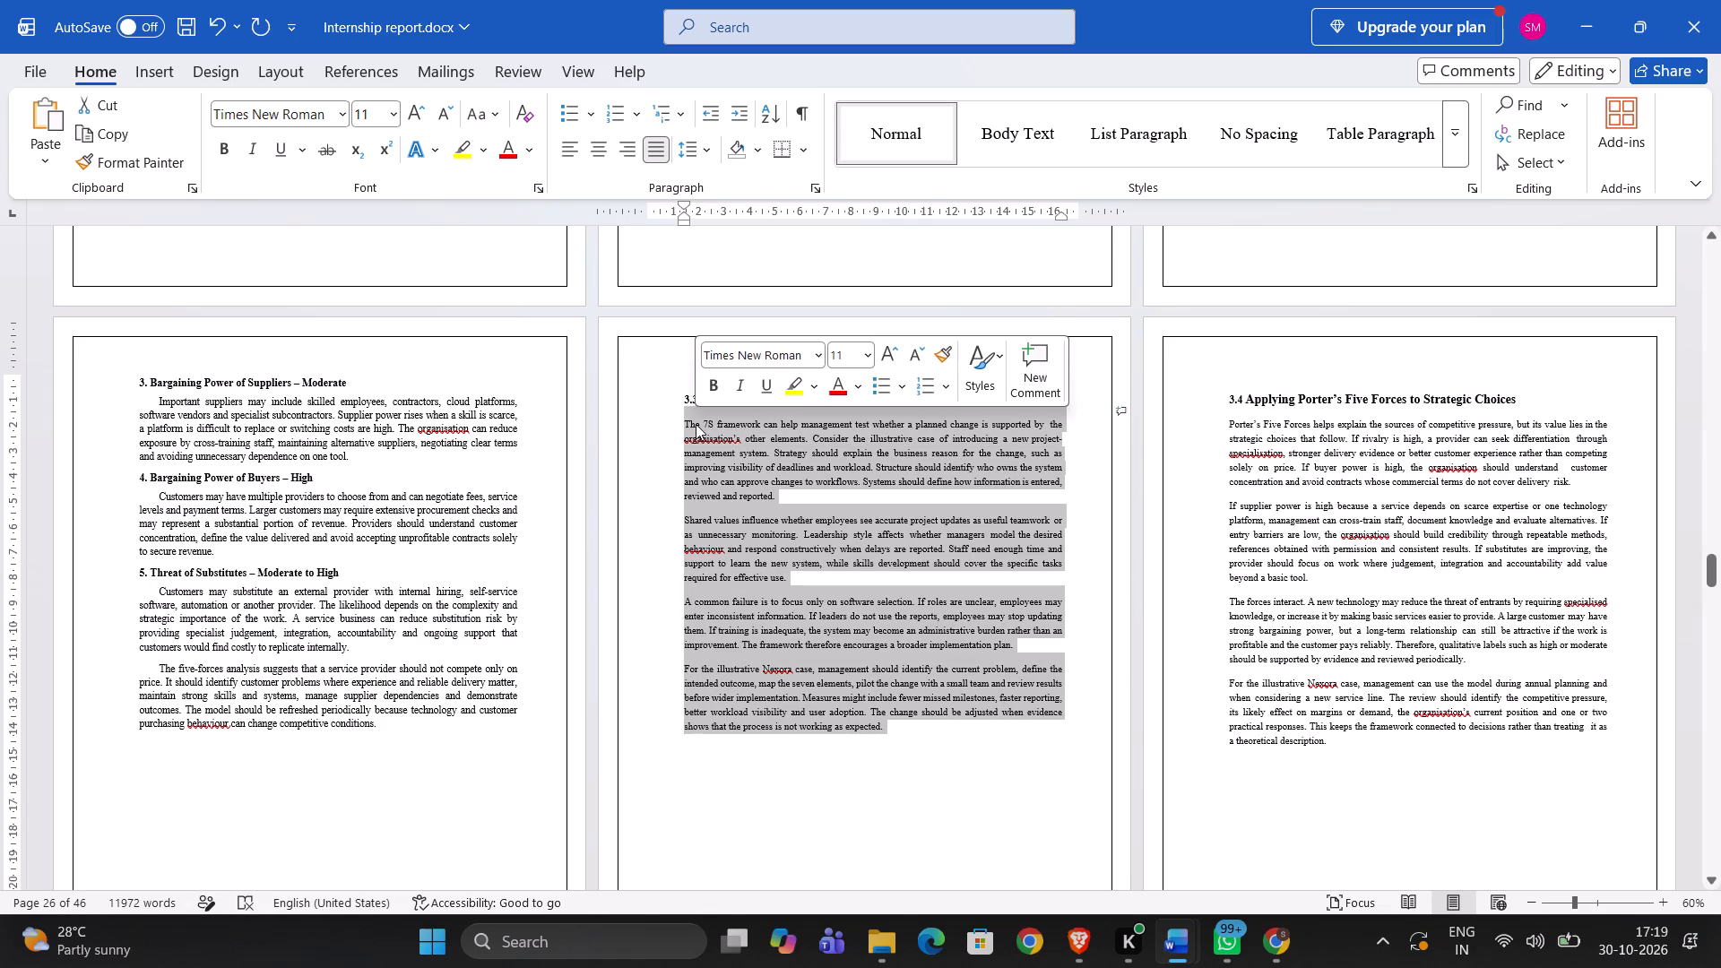
click(856, 356)
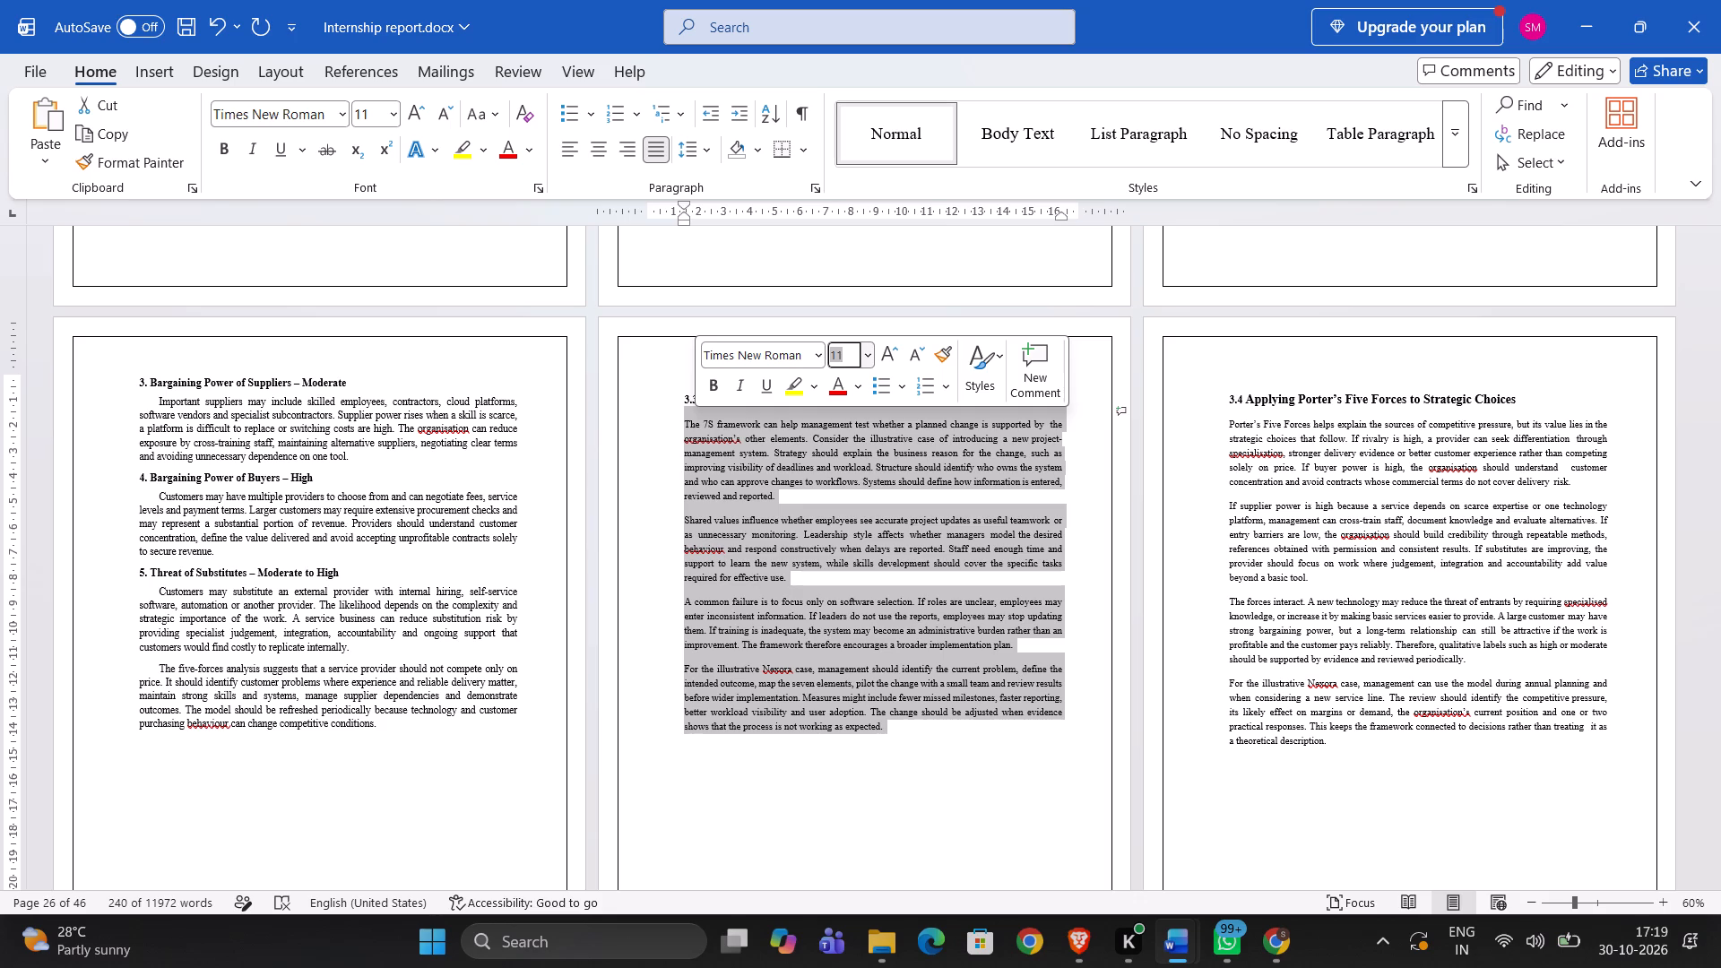
text(12)
key(Return)
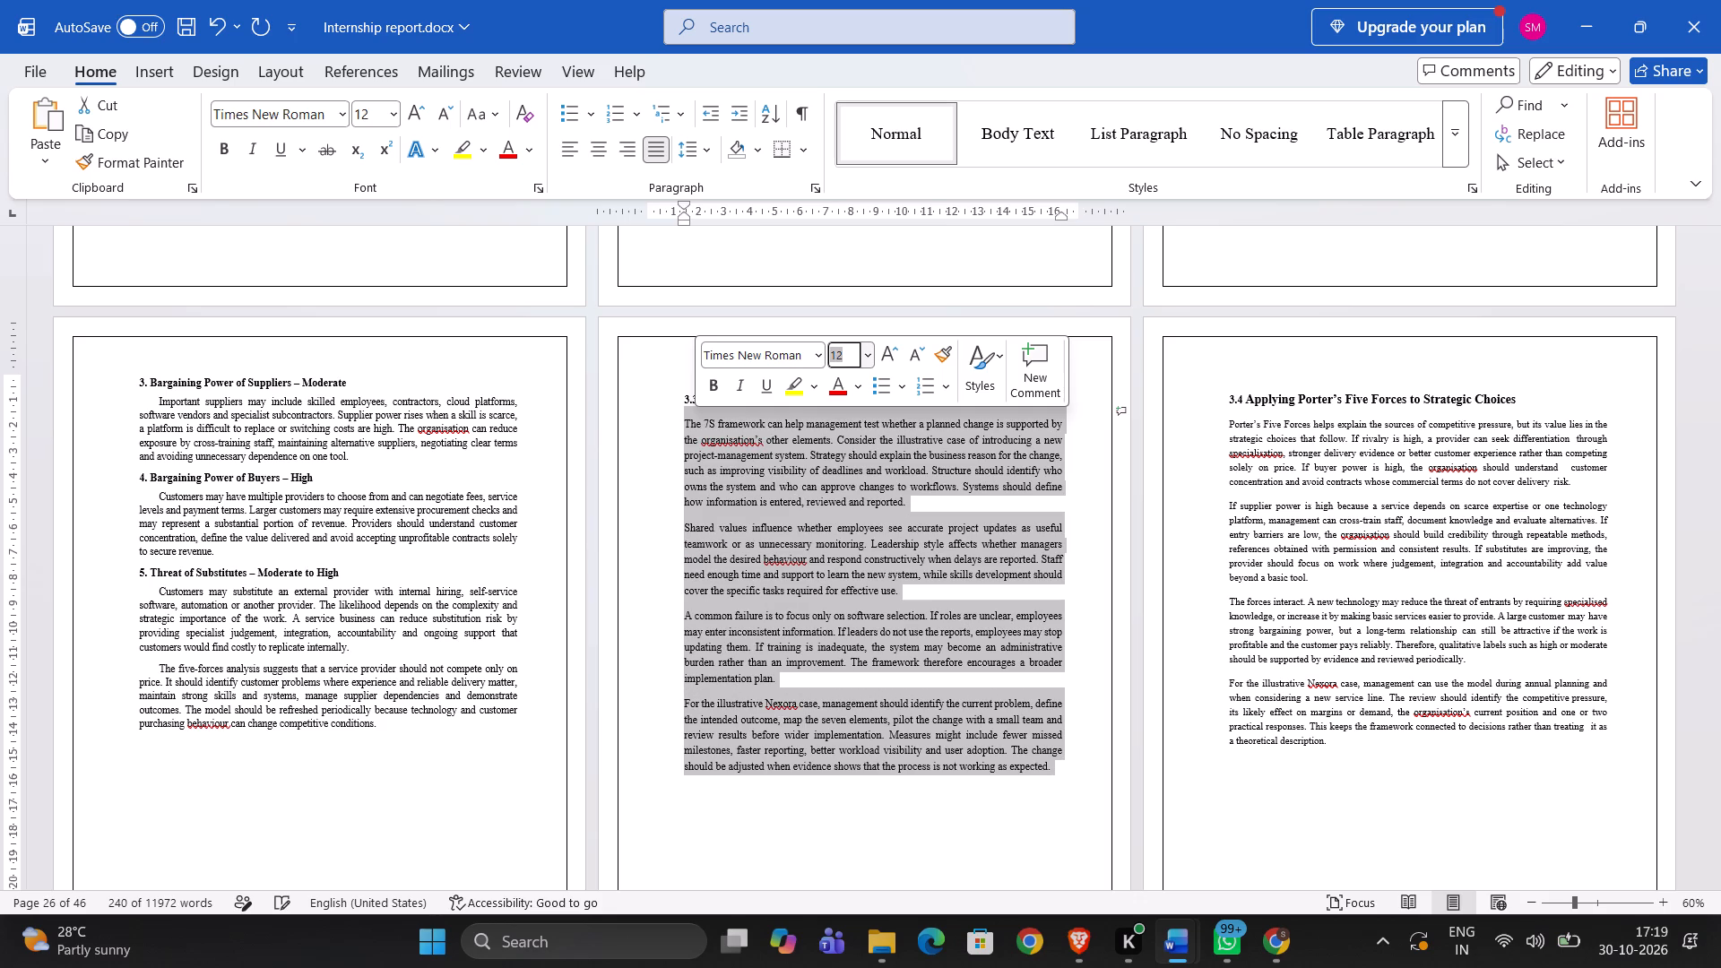
click(686, 841)
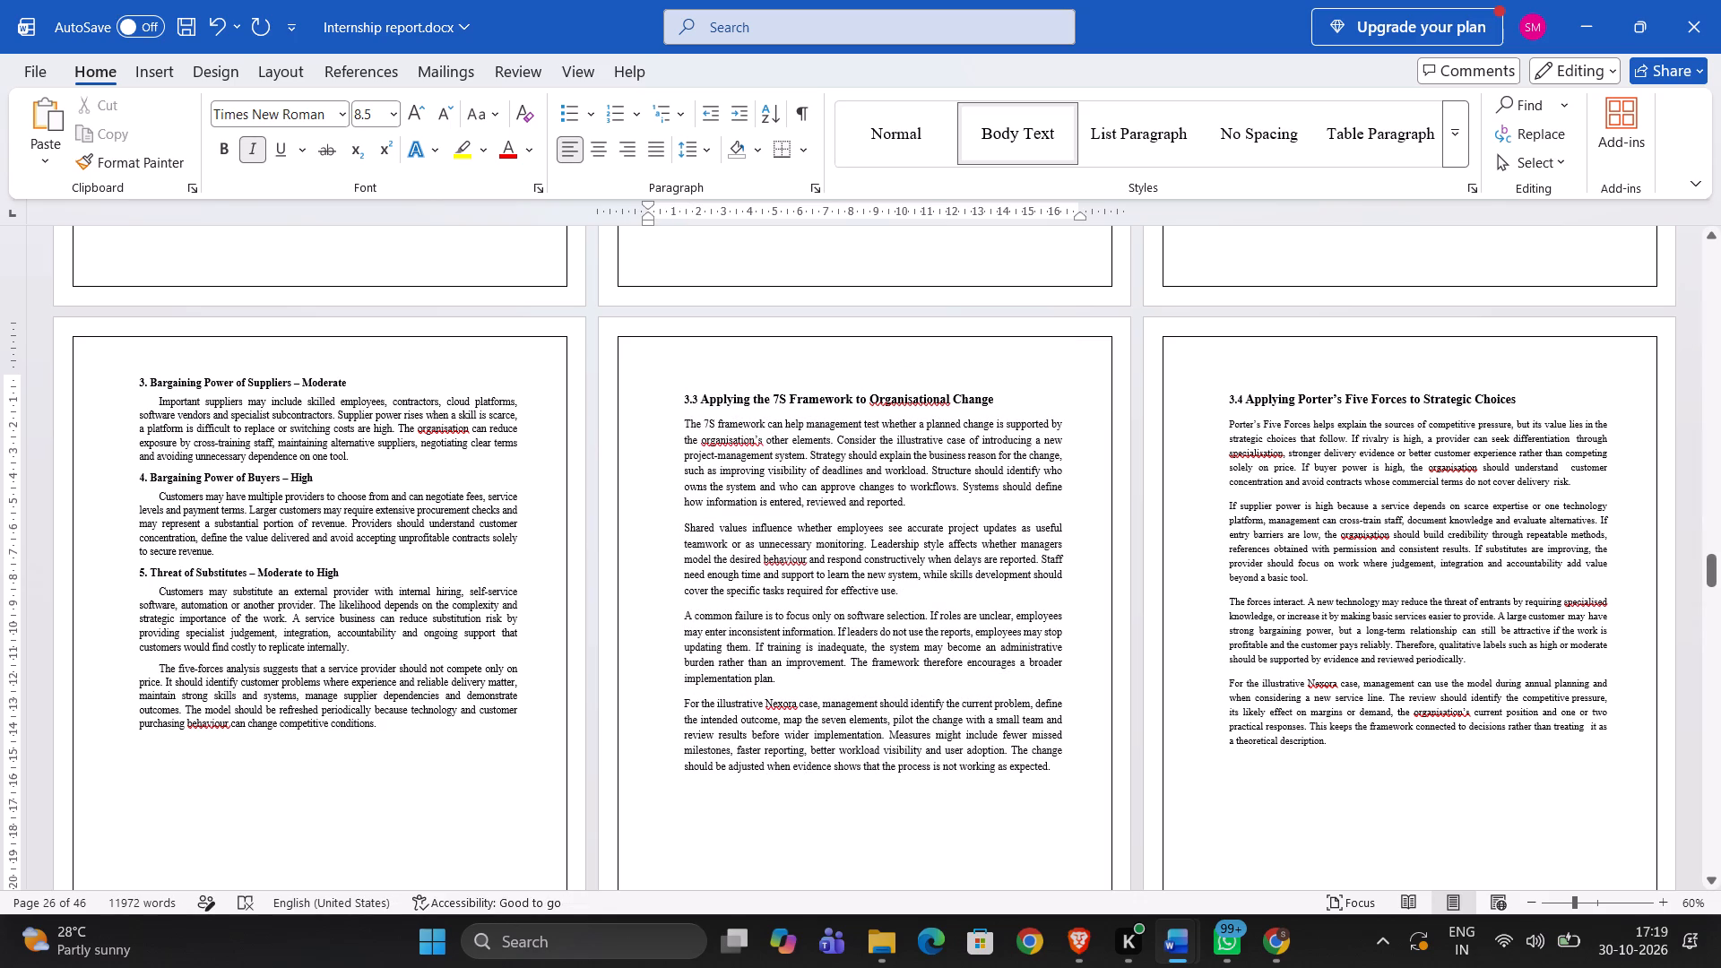
Remove the first-line indents from the four body paragraphs on the page covering supplier power, buyer power and substitutes.
click(160, 667)
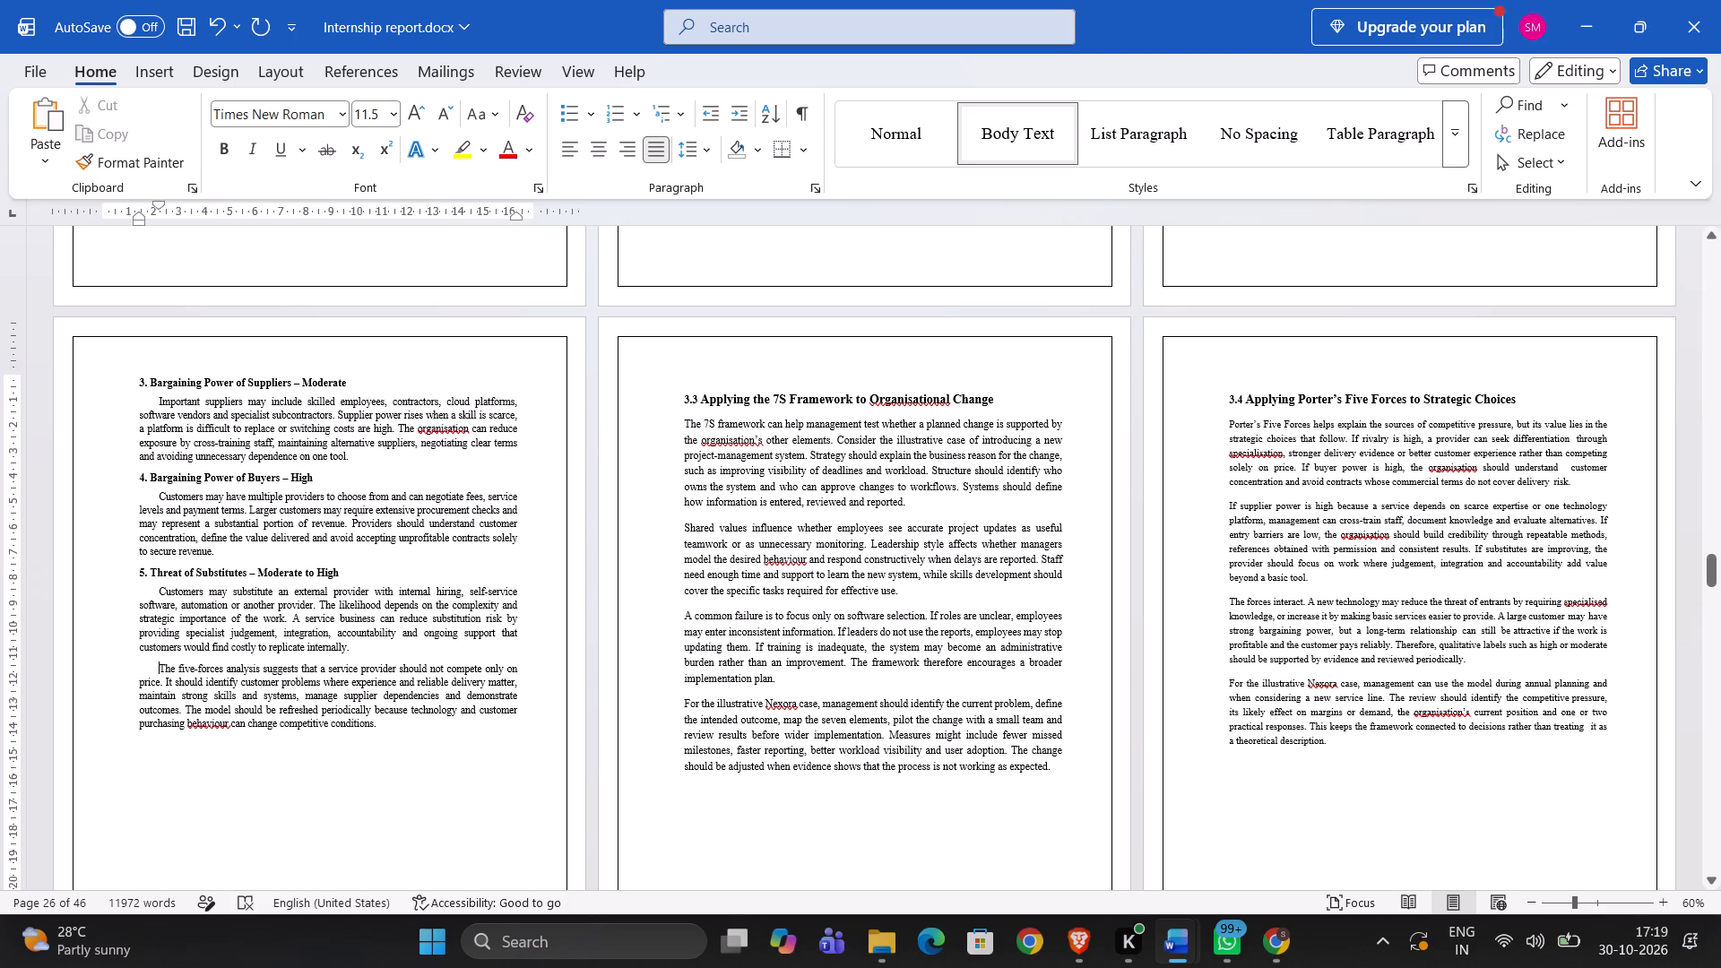
key(BackSpace)
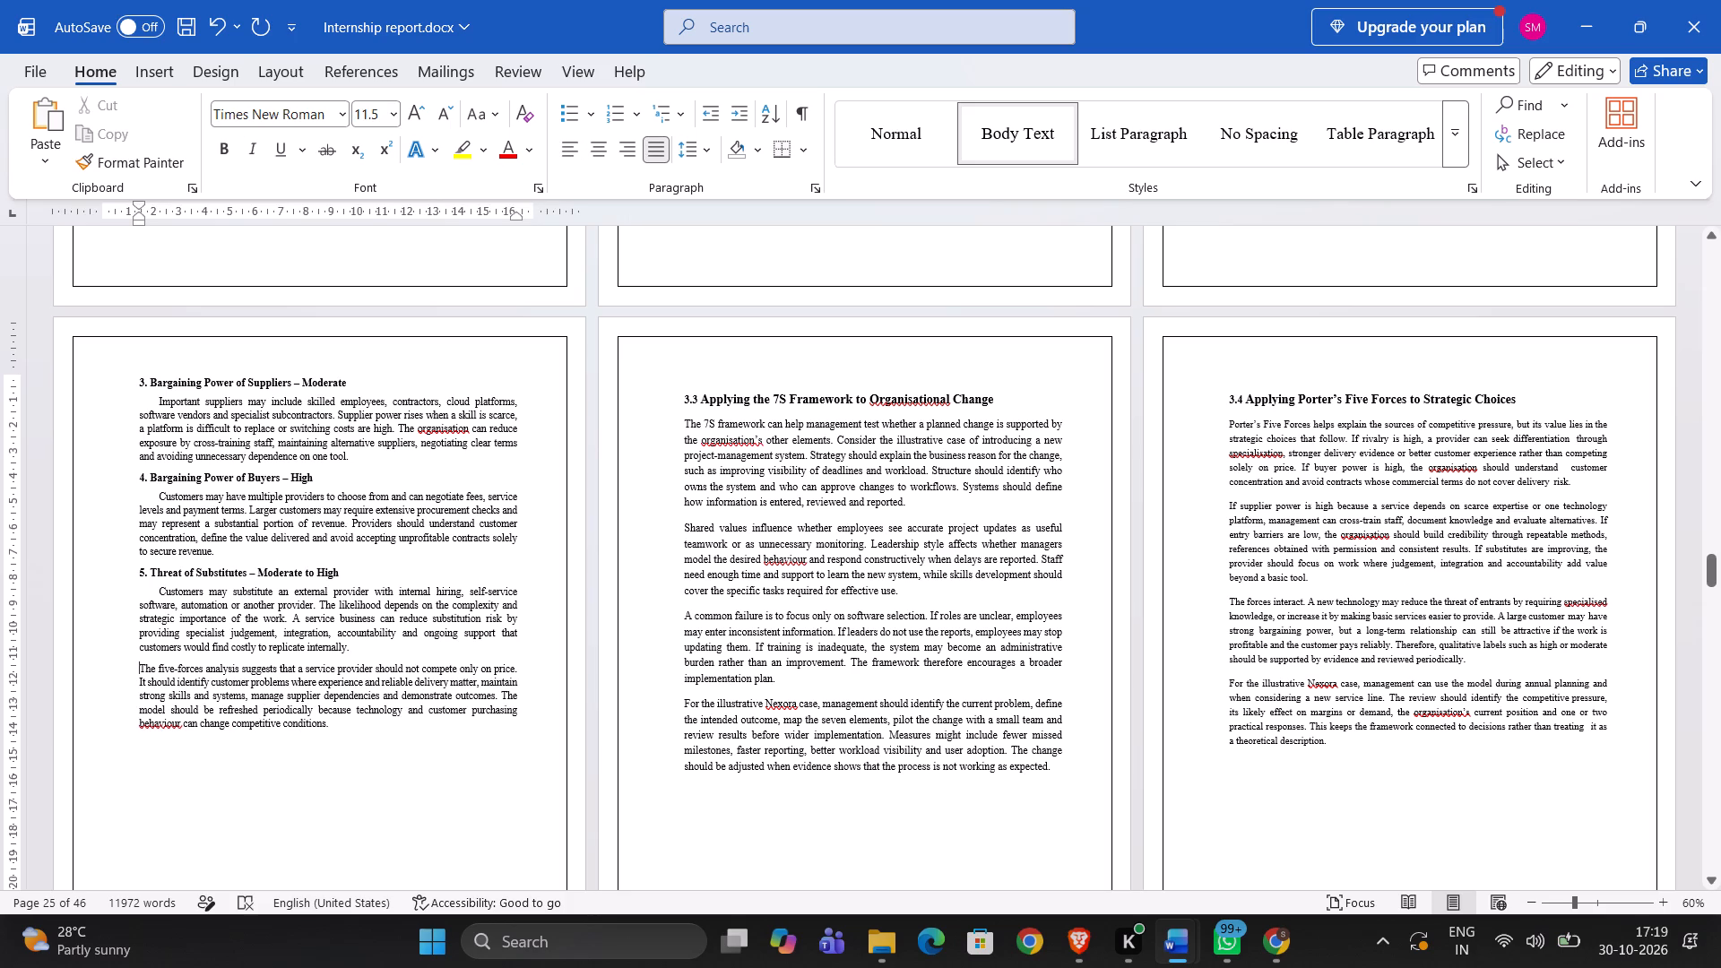
click(160, 594)
key(BackSpace)
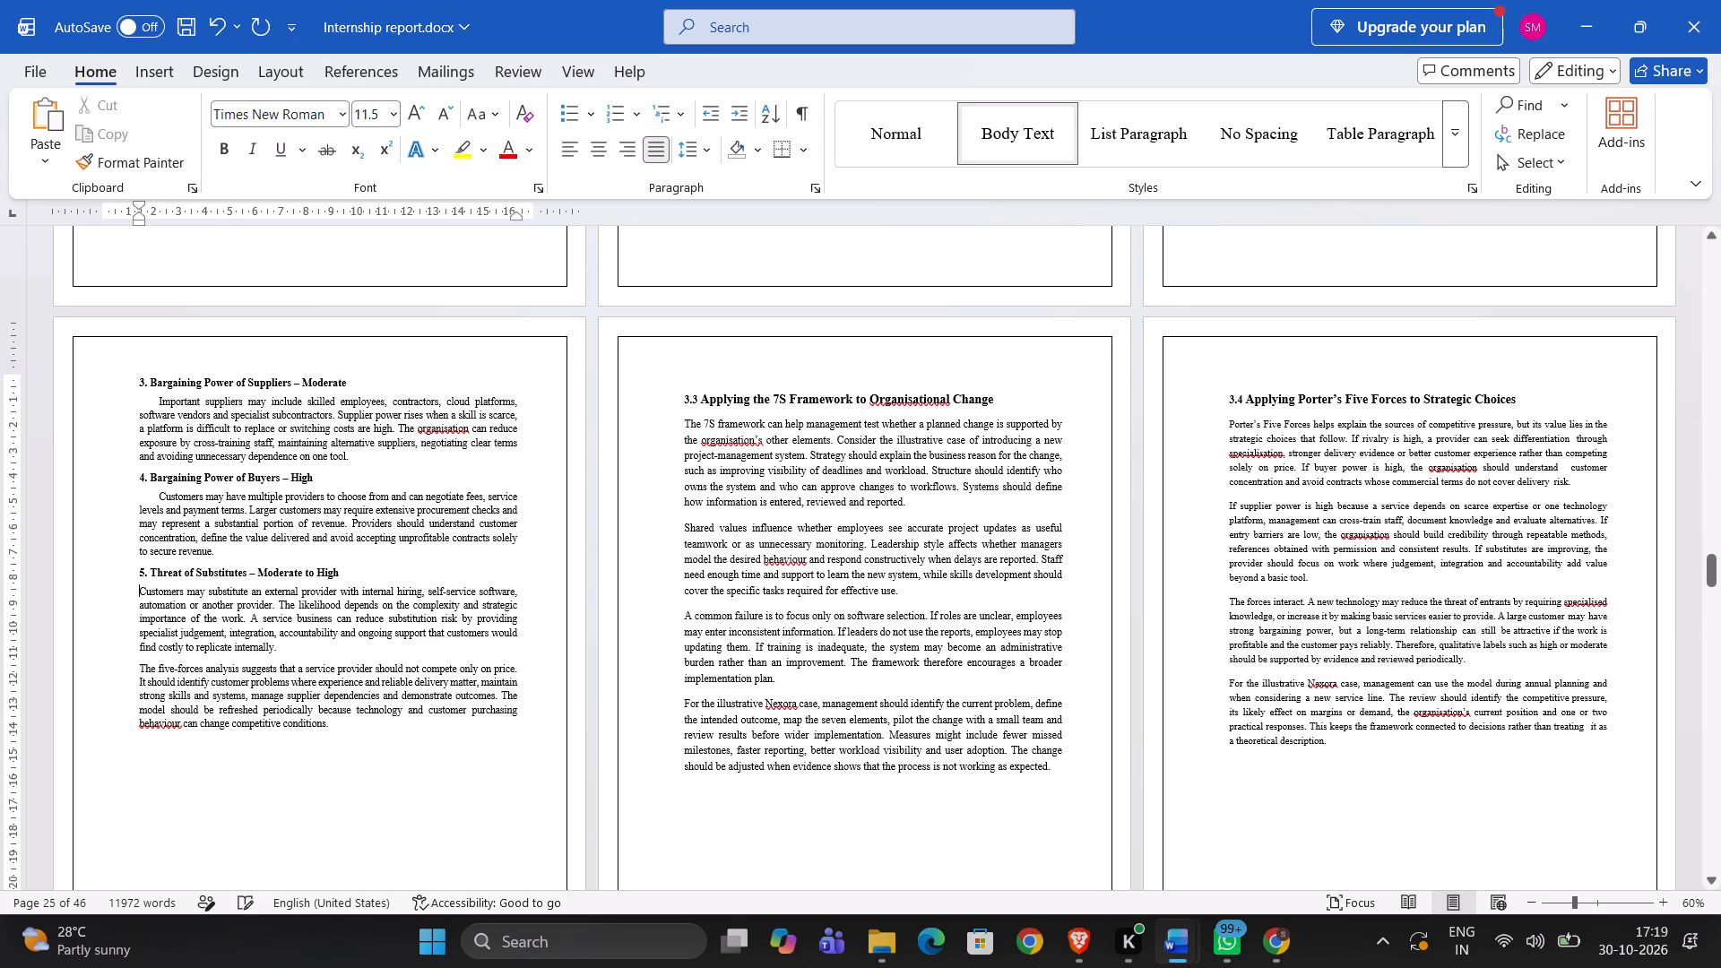
click(157, 496)
key(BackSpace)
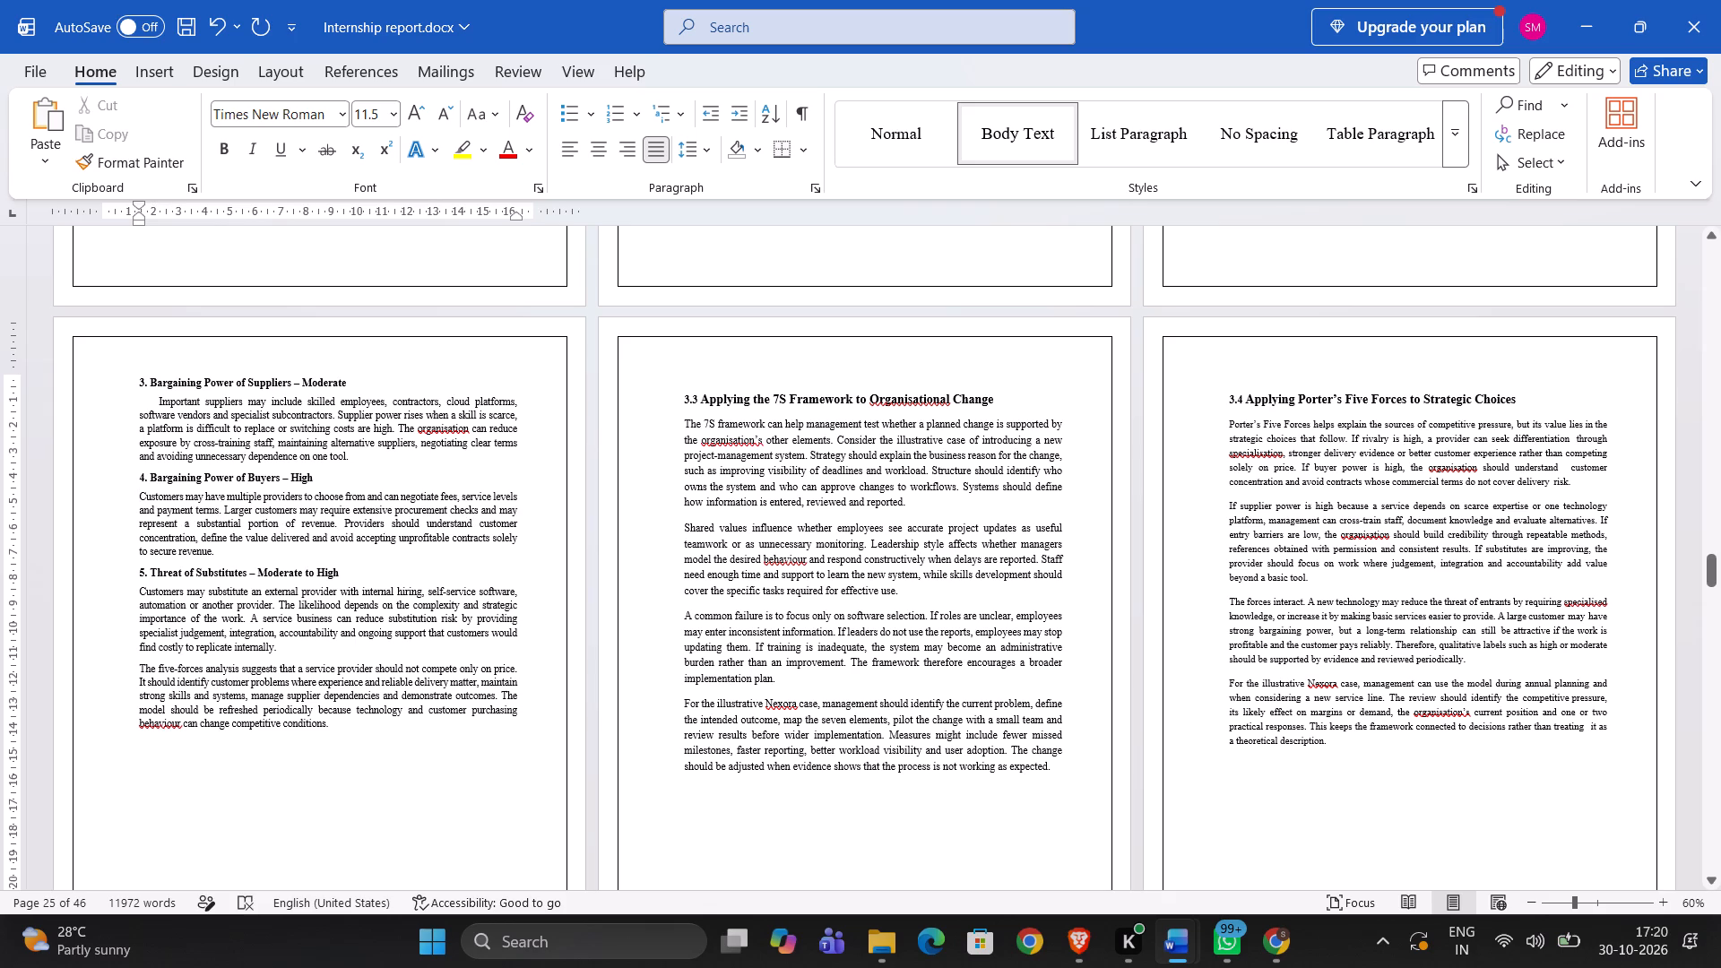
click(159, 399)
key(BackSpace)
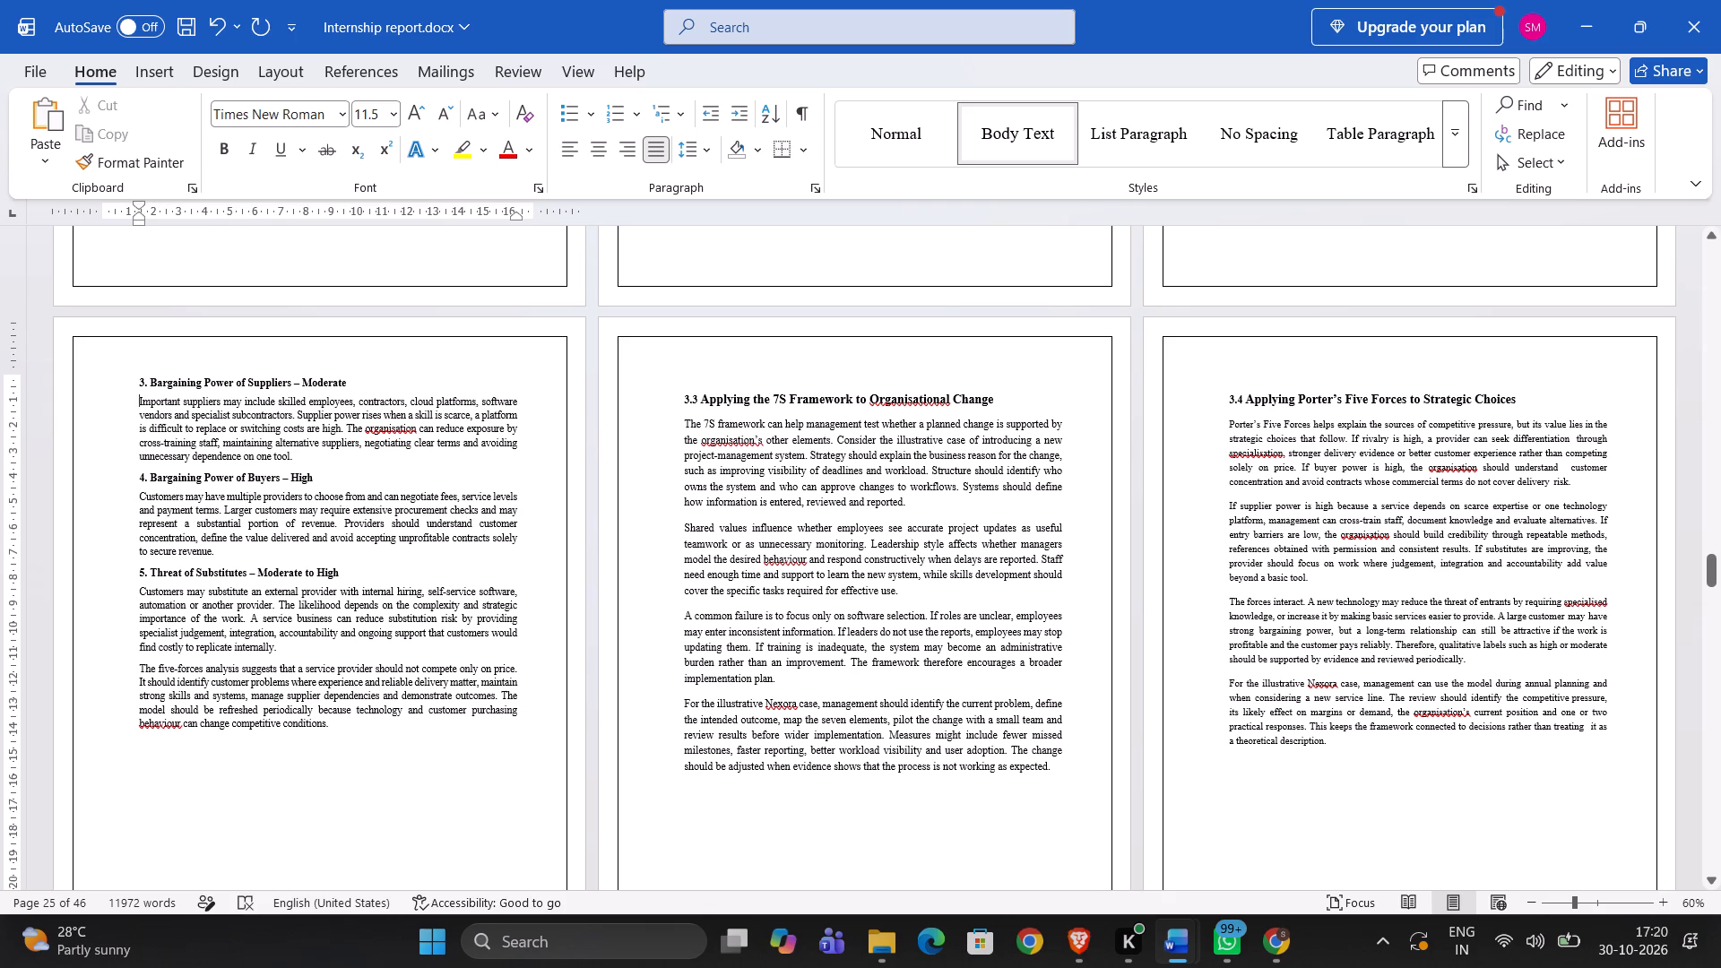
Set all text from 3. Bargaining Power of Suppliers through the closing five-forces paragraph to font size 12.
drag(325, 727, 159, 445)
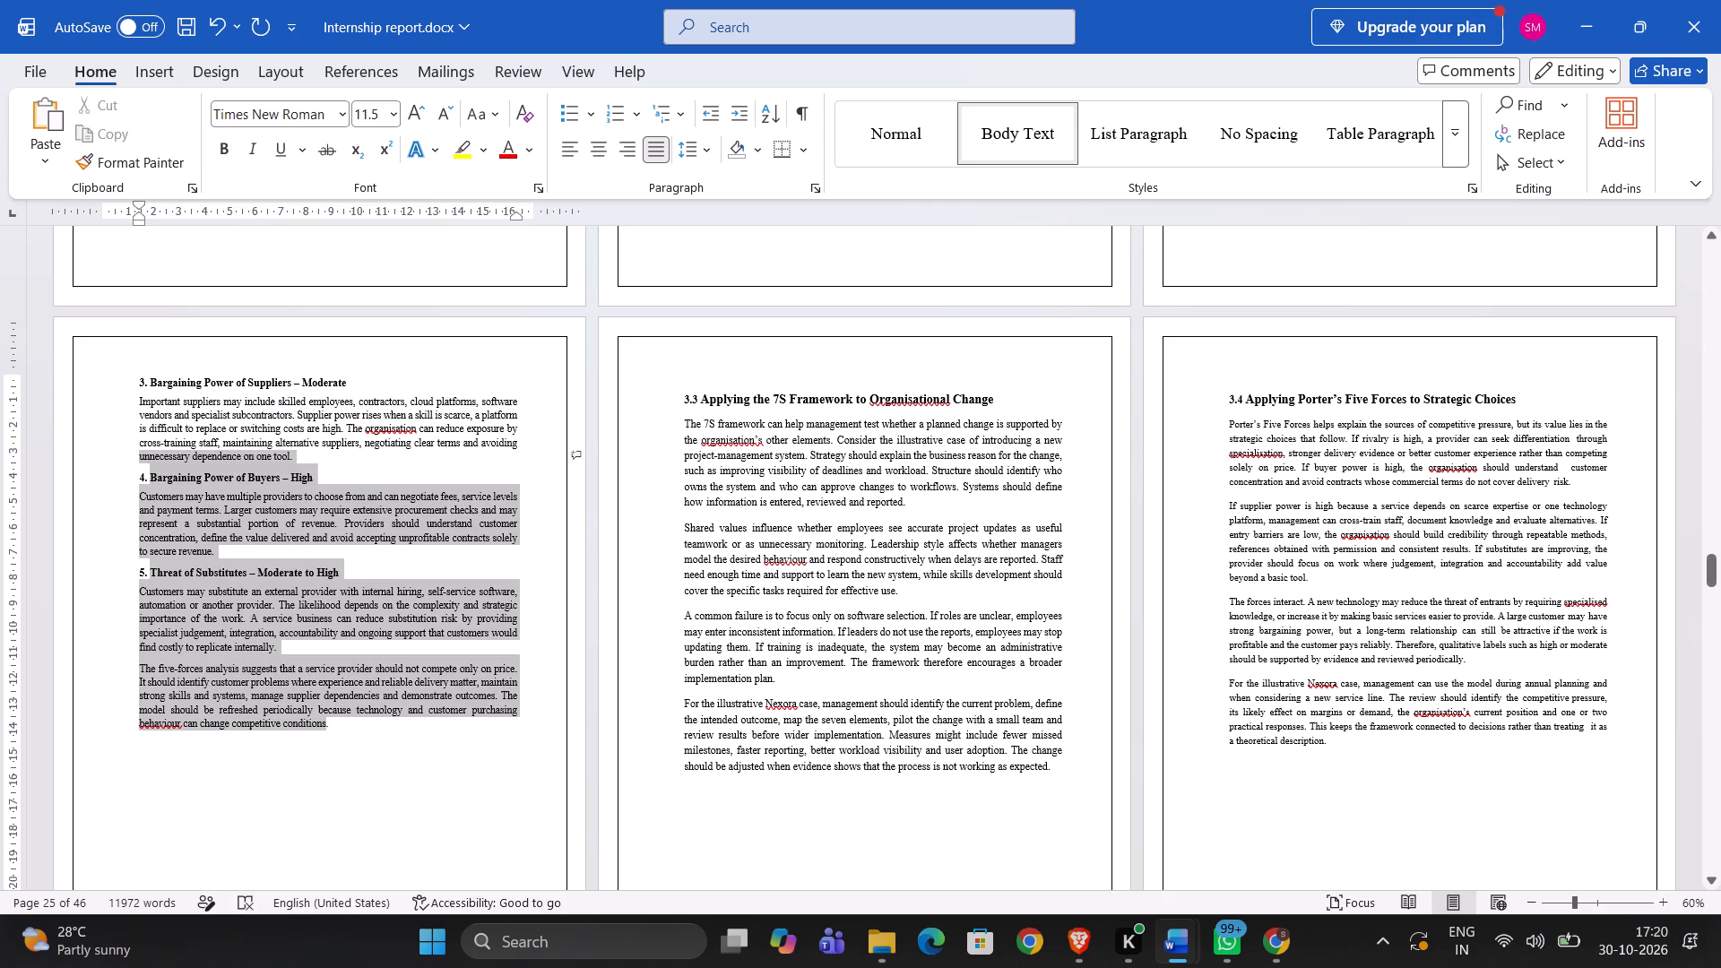
drag(159, 445, 141, 380)
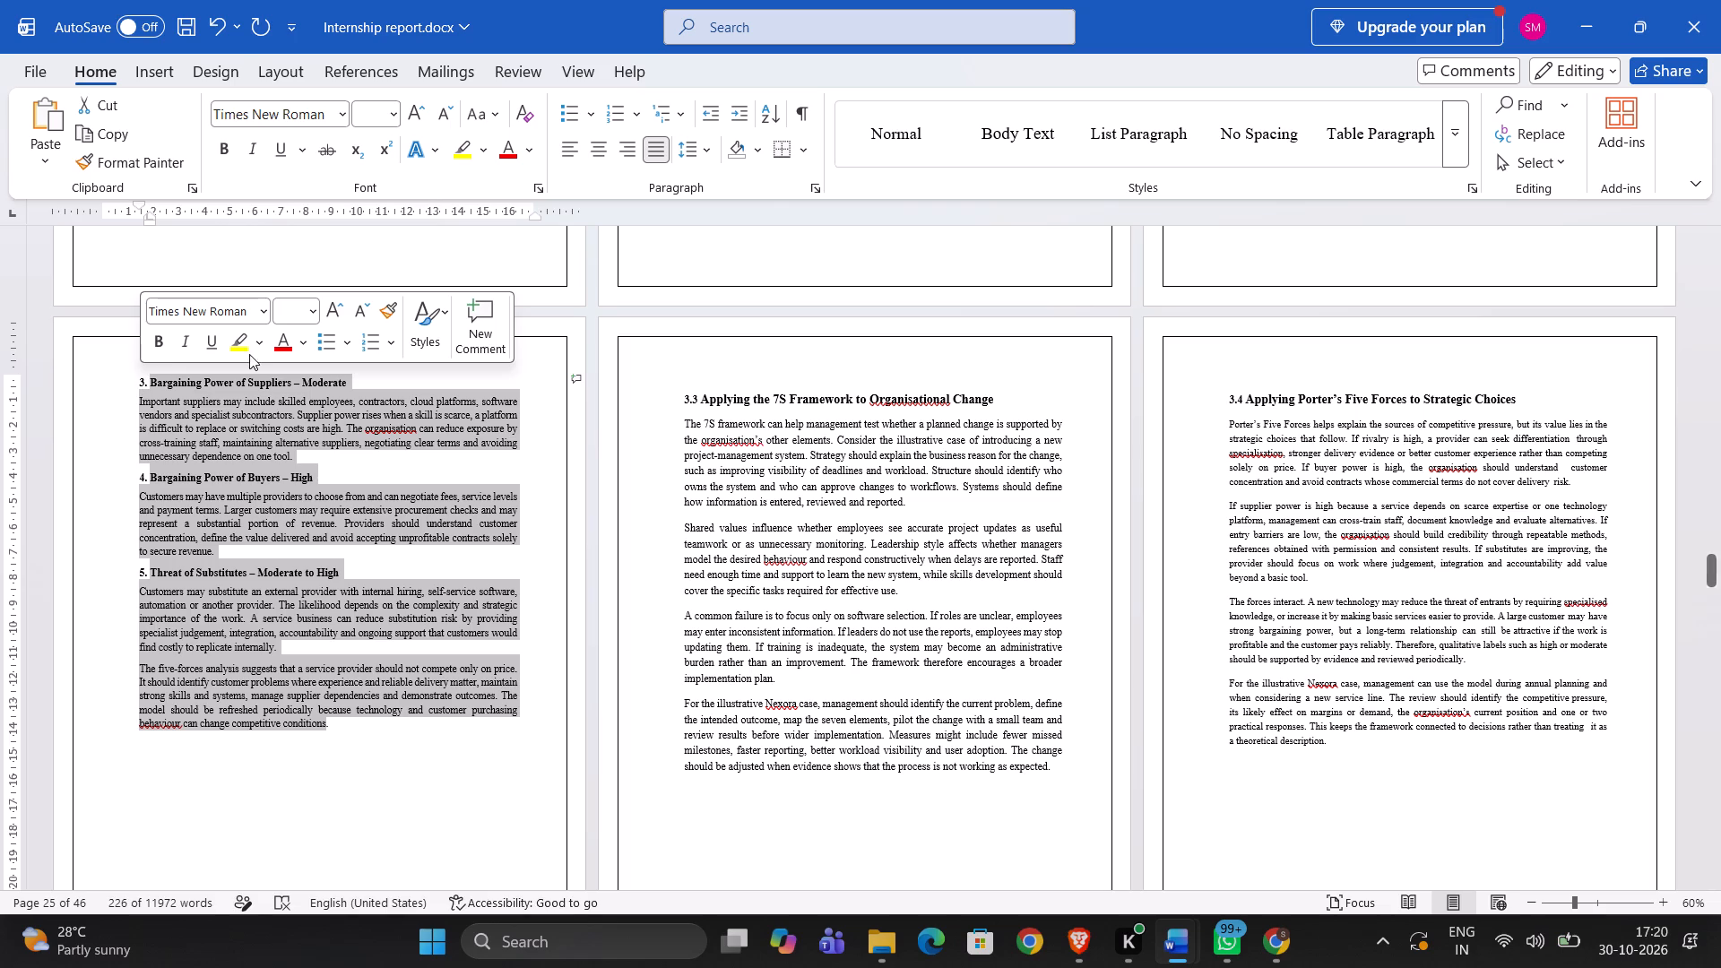
click(309, 306)
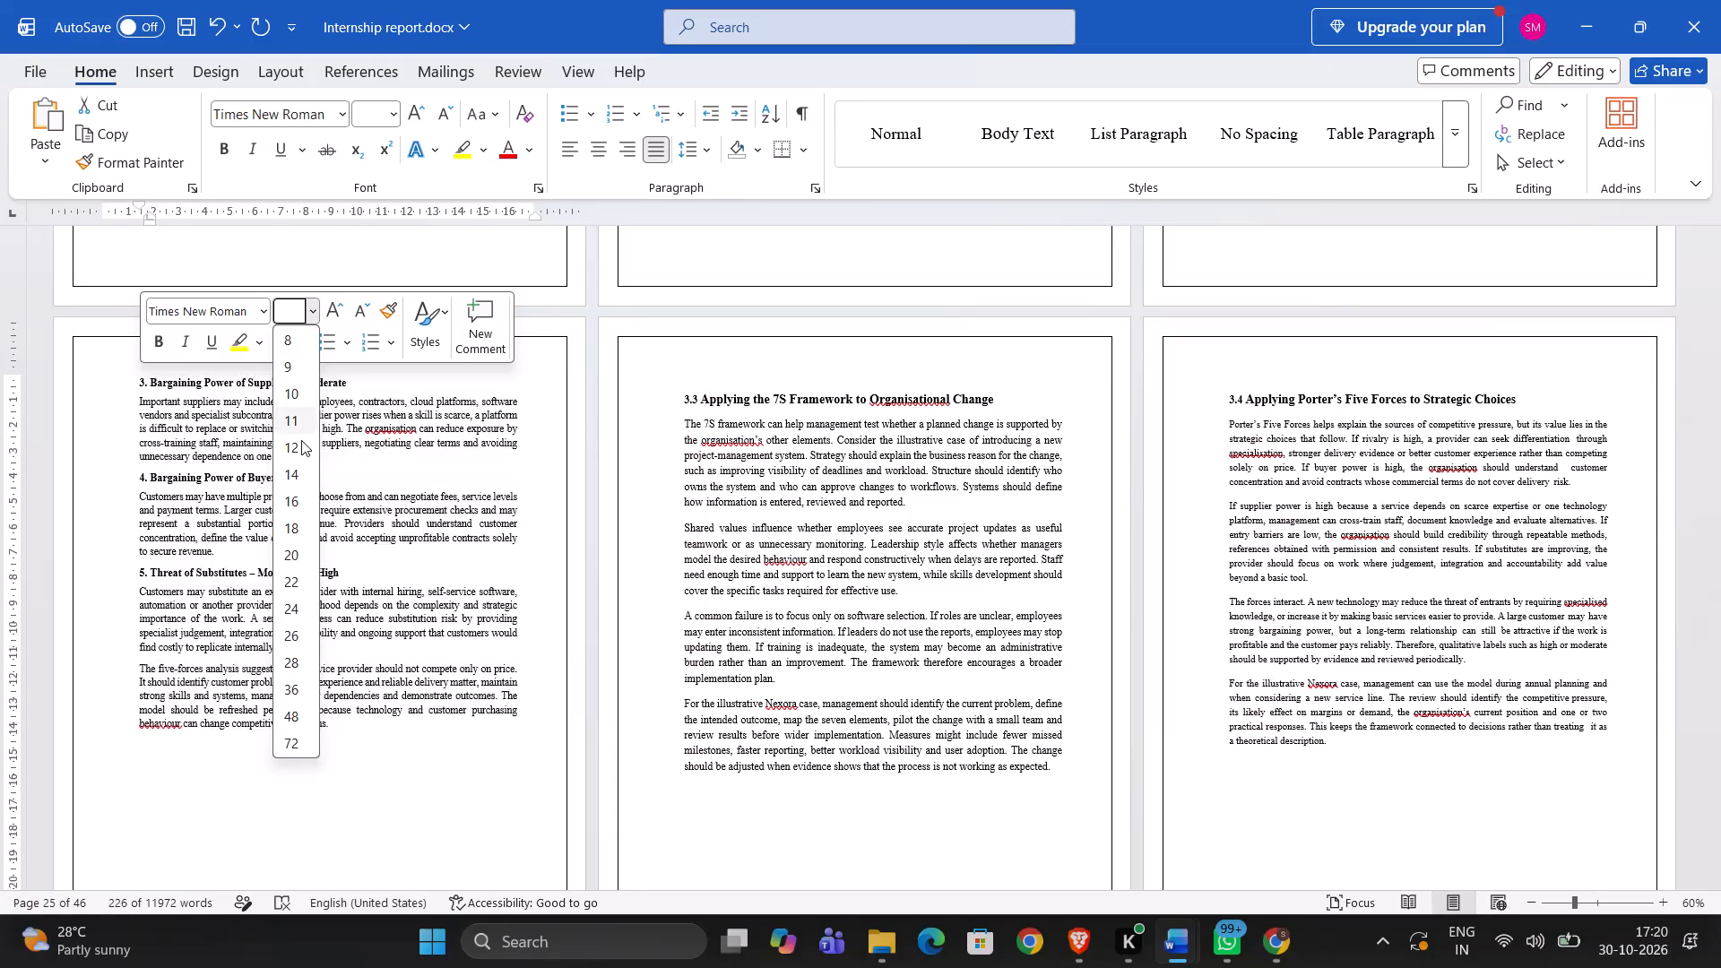
click(299, 443)
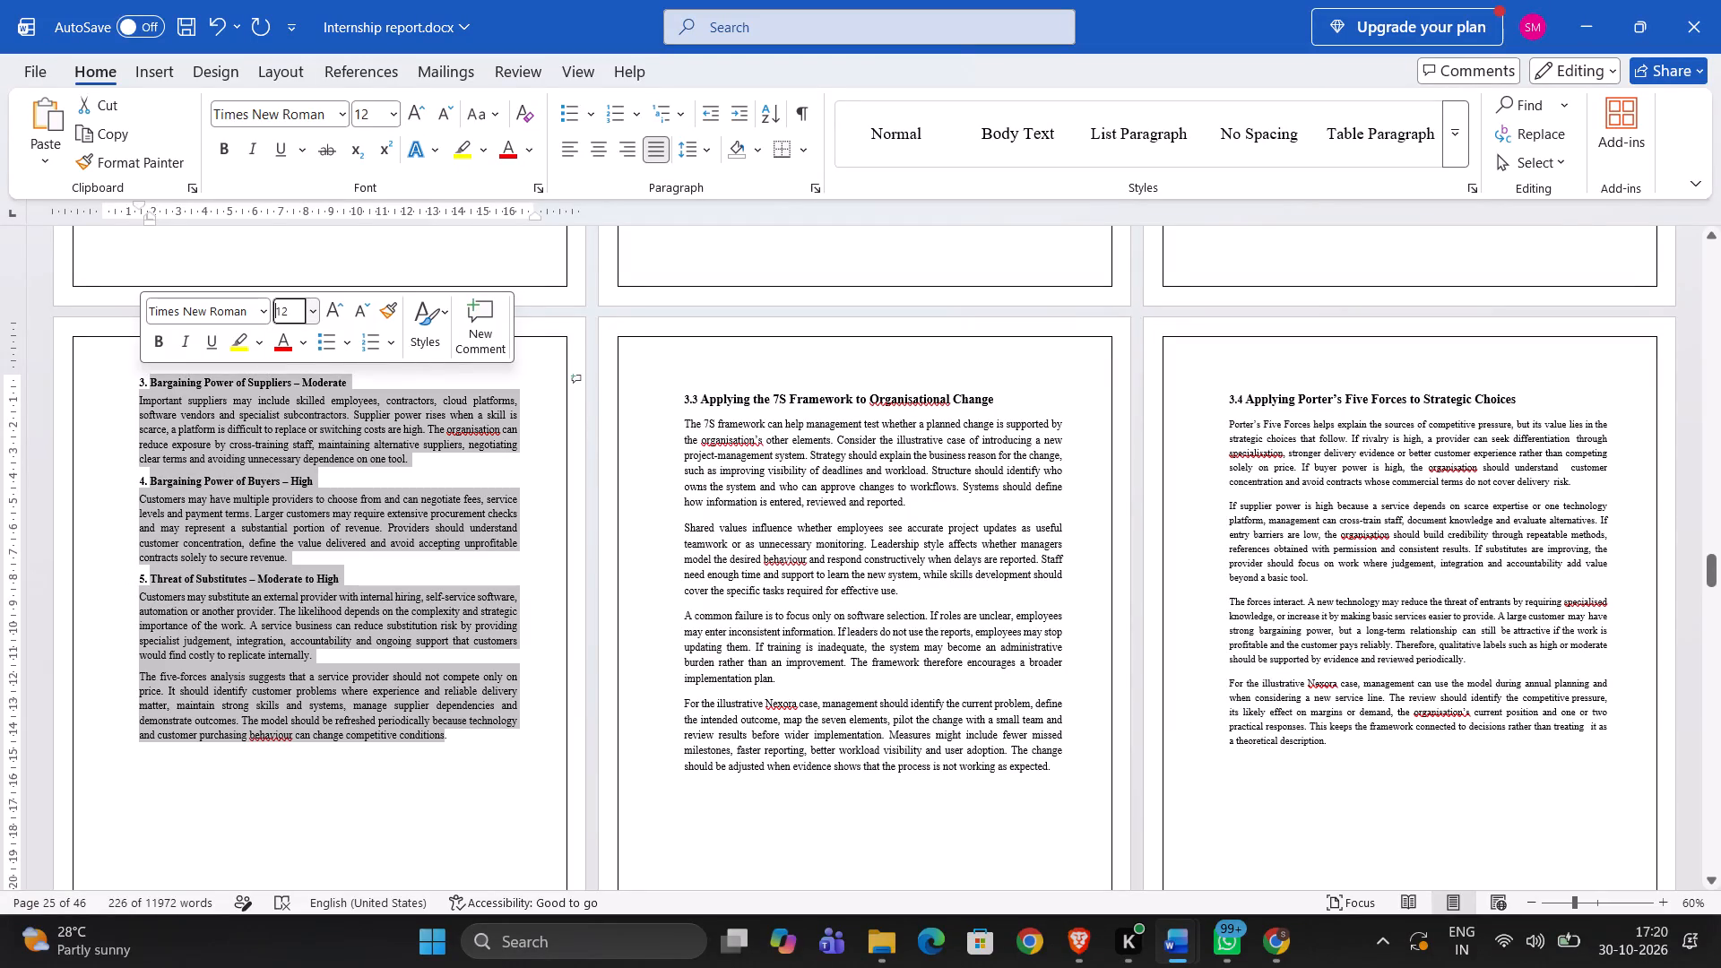
Remove the first-line indents from the 3.2 Porter's Five Forces Model introduction and the Competitive Rivalry and Threat of New Entrants paragraphs.
click(287, 836)
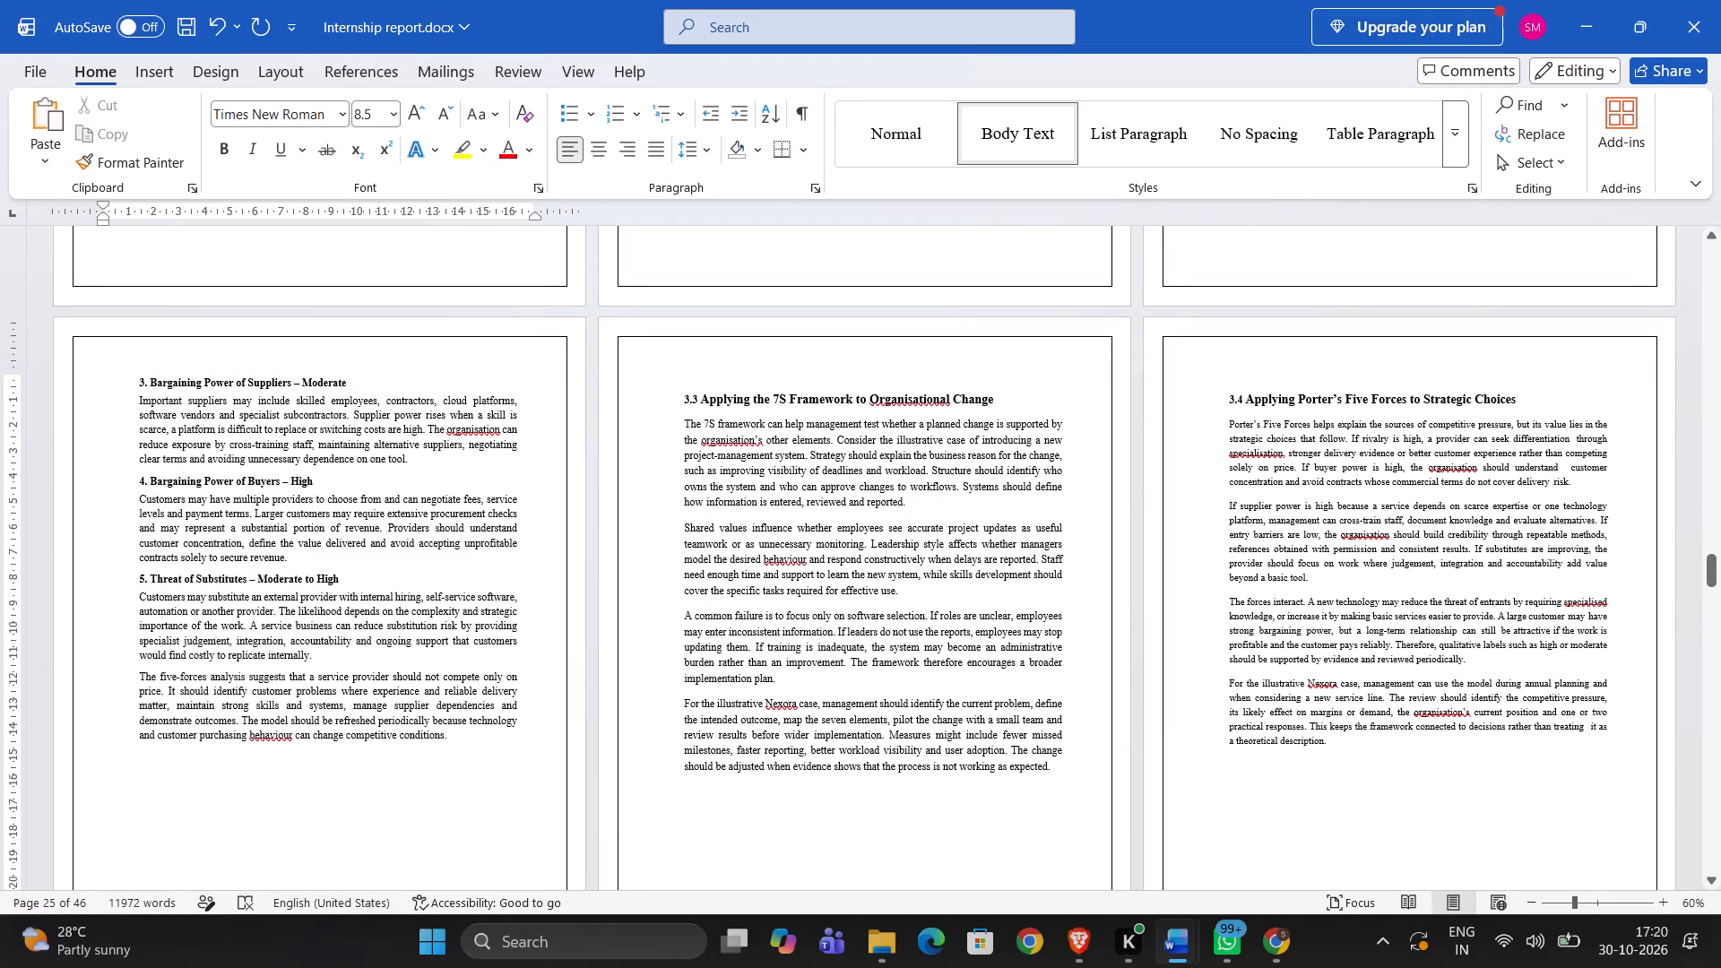
scroll(645, 662, up, 4)
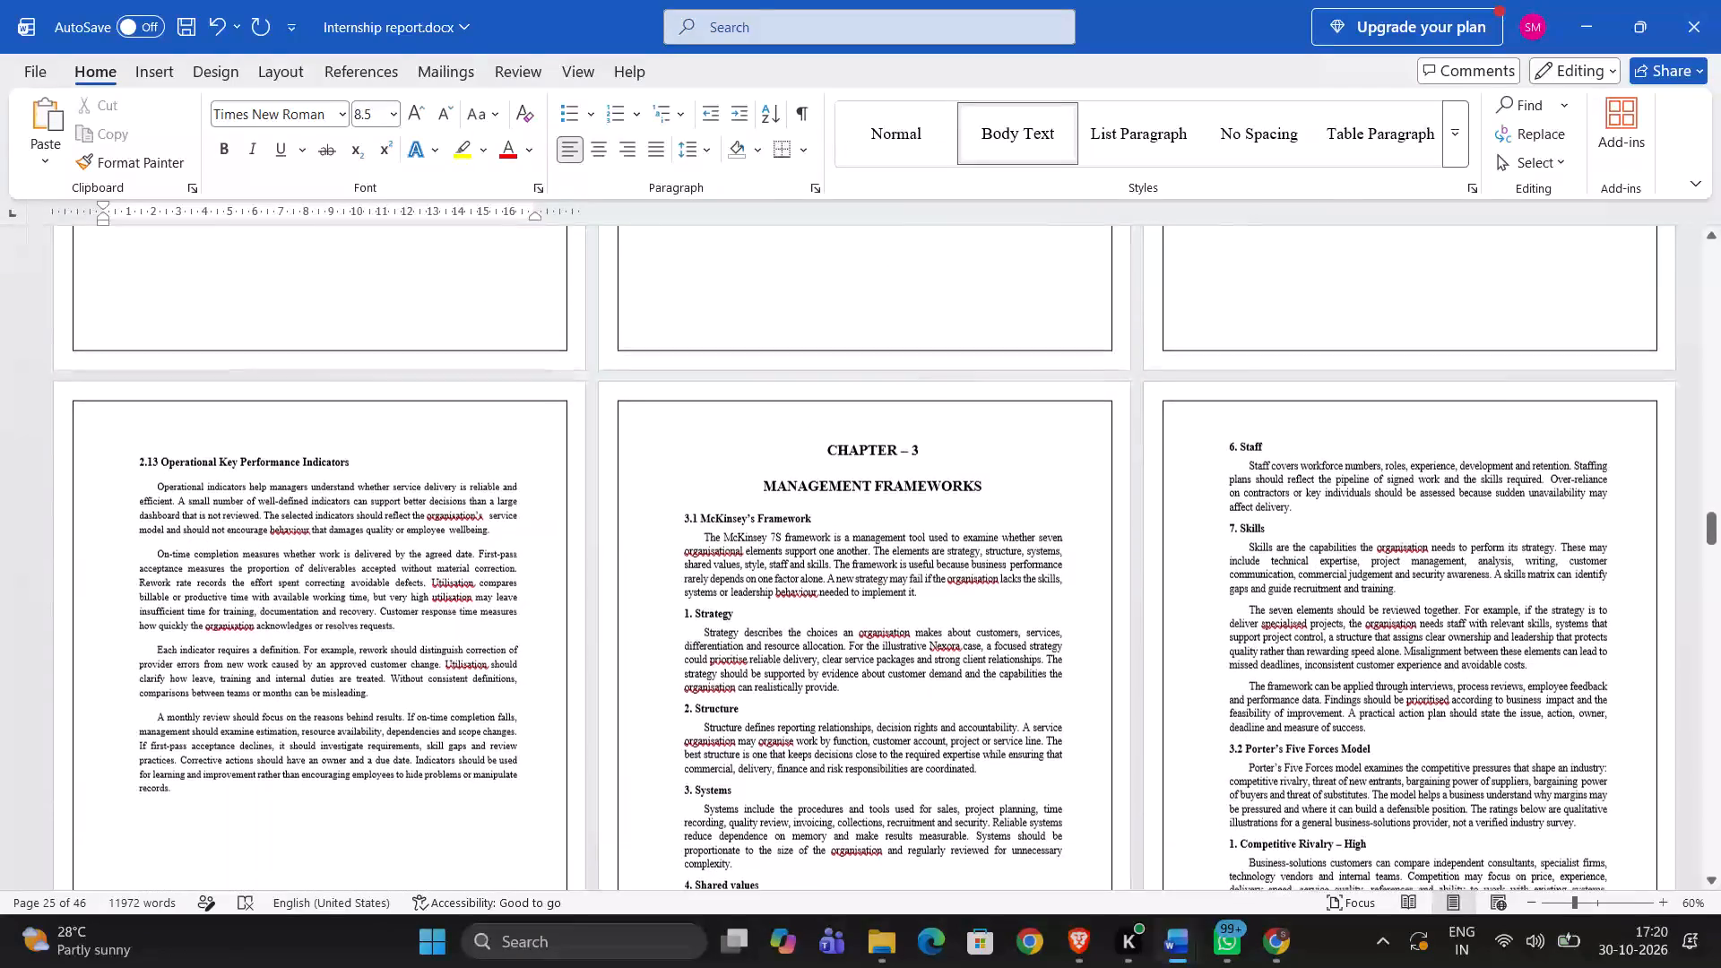
scroll(645, 662, up, 1)
scroll(1112, 637, down, 1)
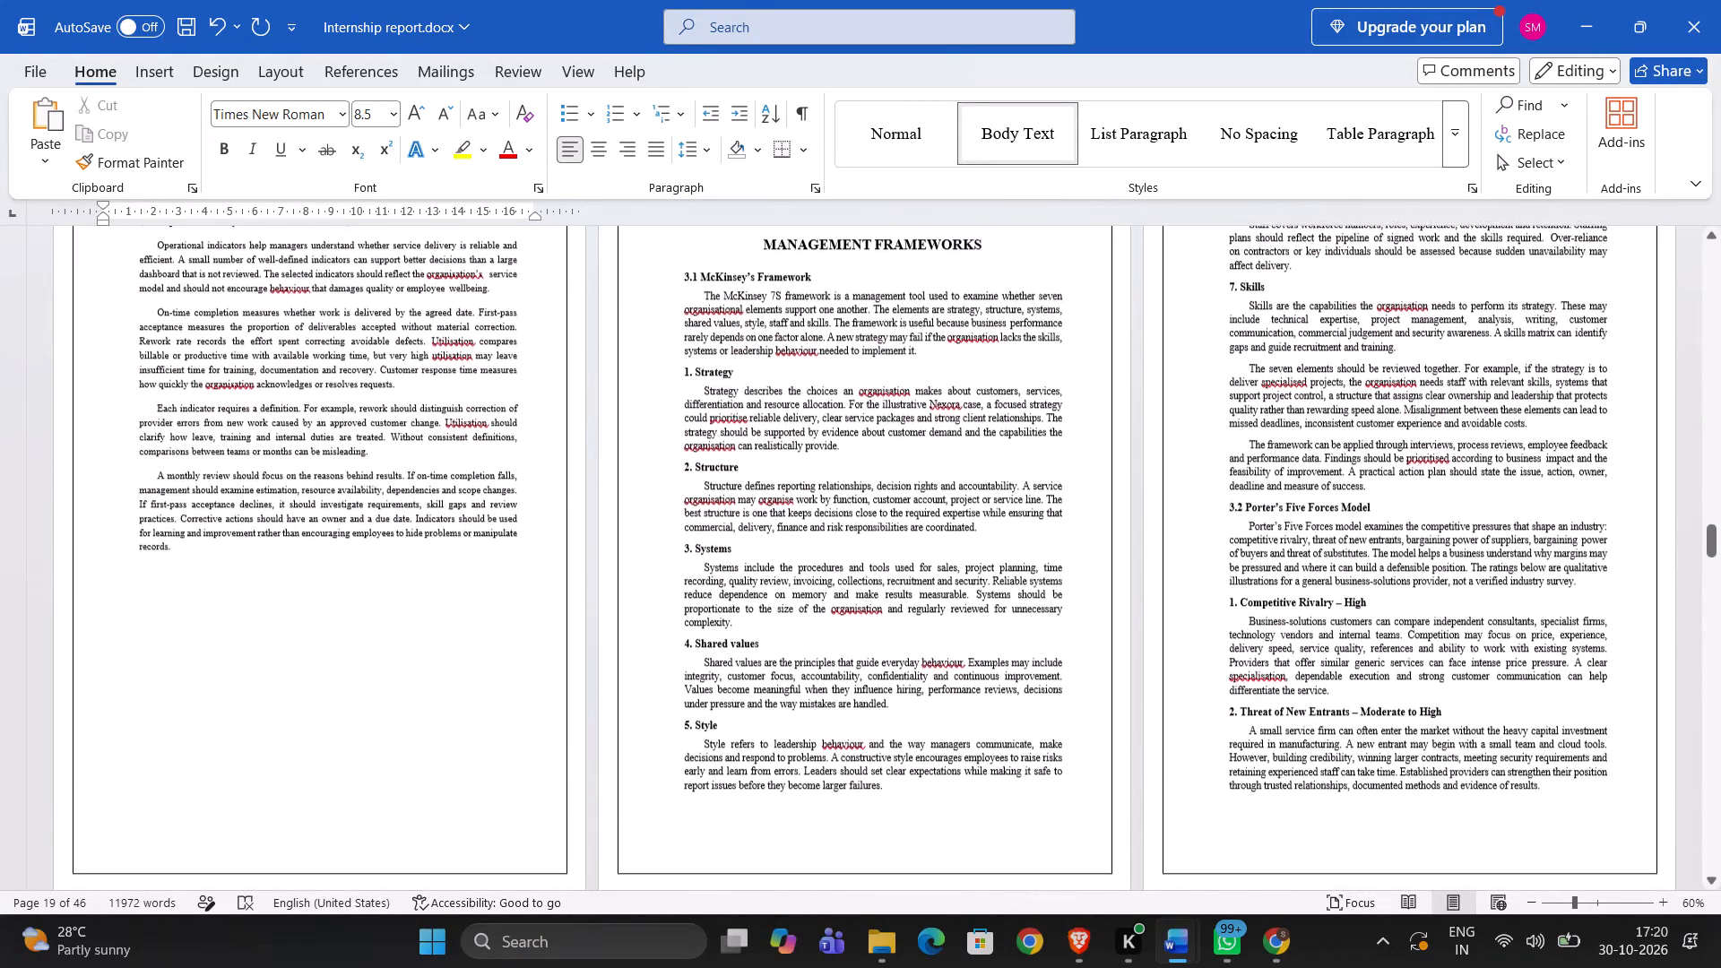
click(1247, 727)
key(BackSpace)
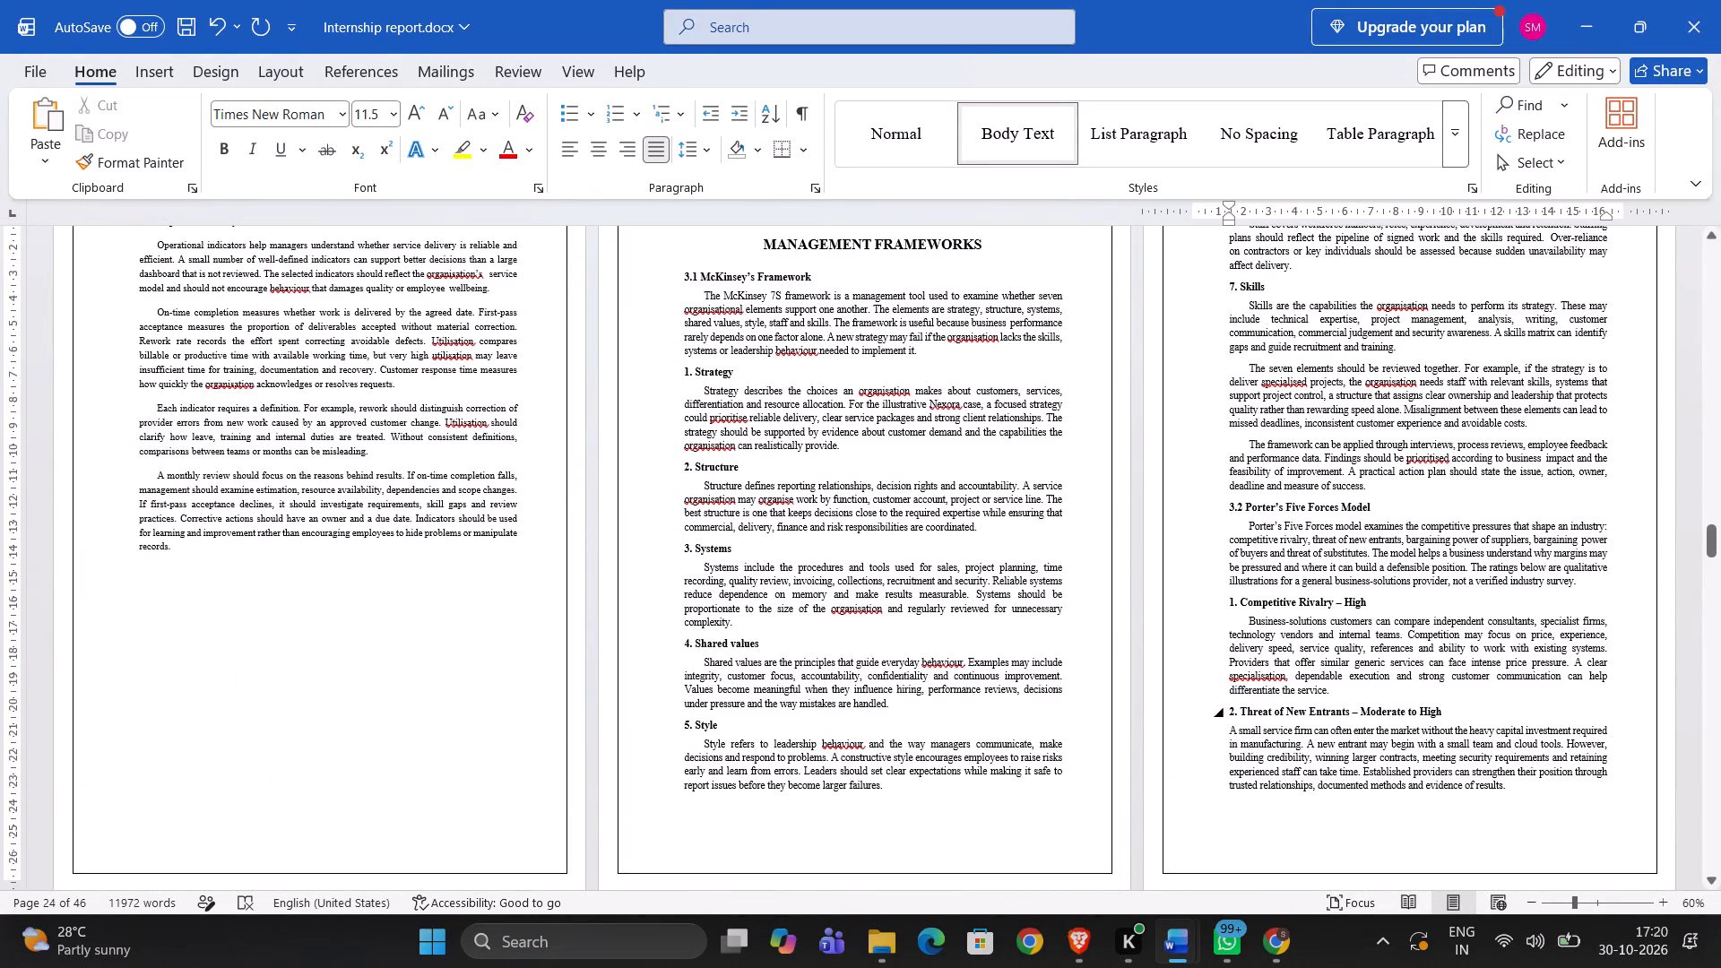
click(1241, 616)
key(BackSpace)
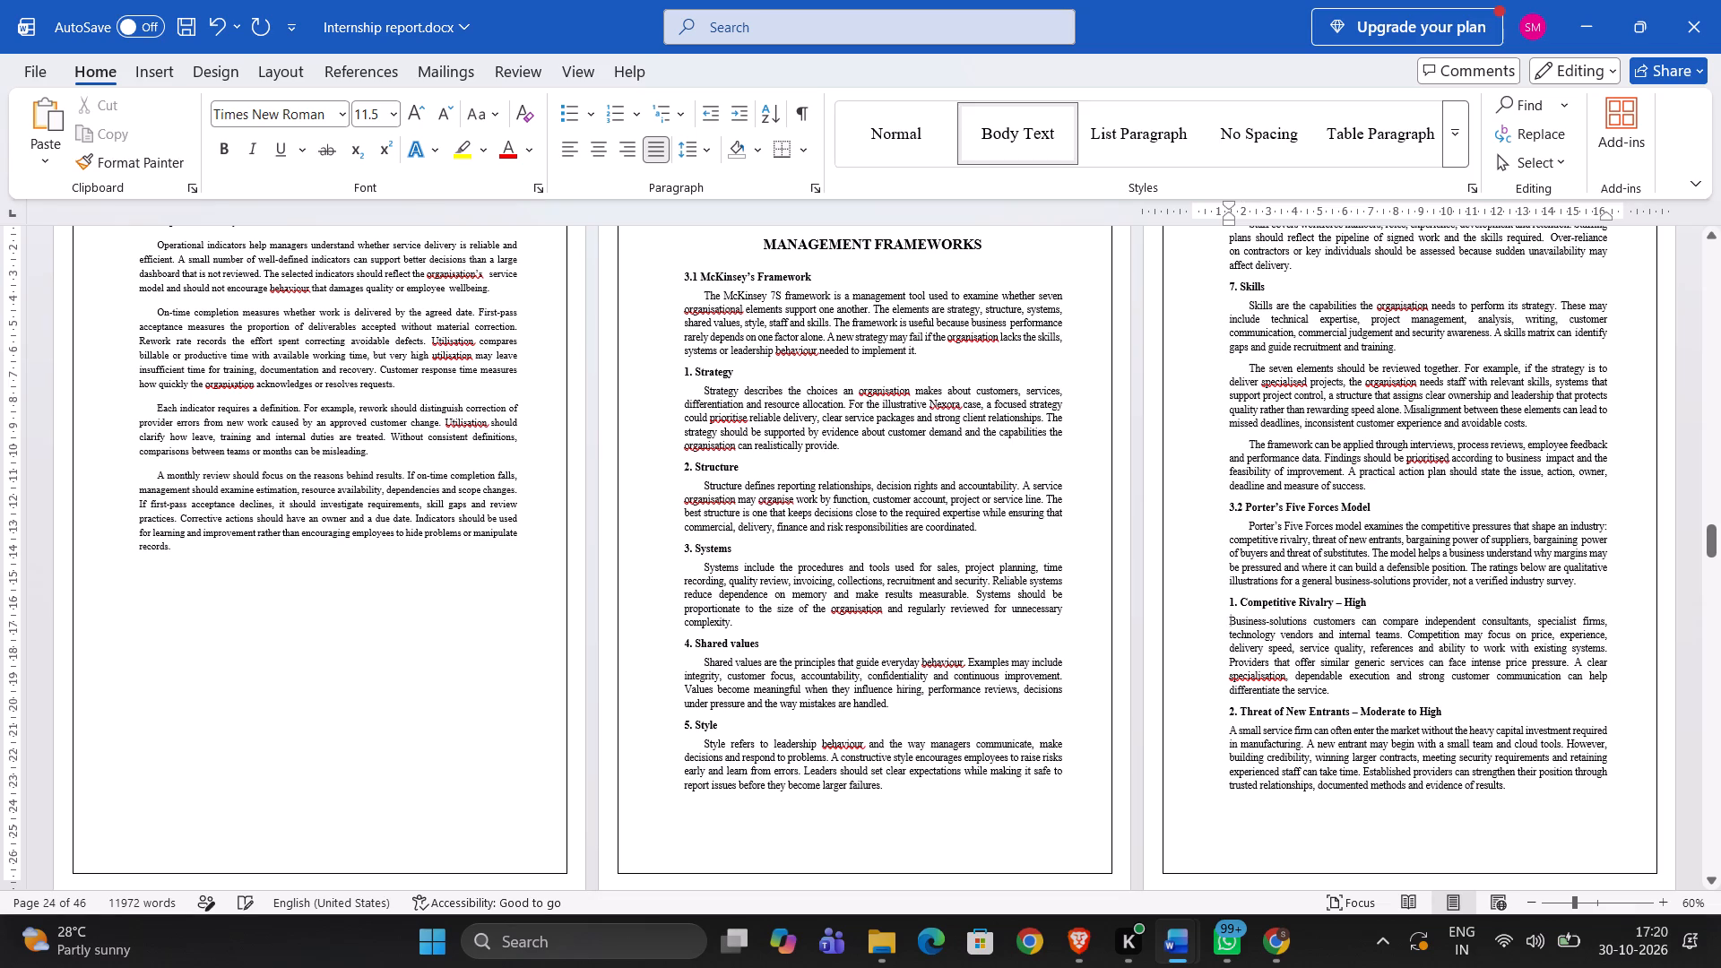
click(1245, 519)
key(BackSpace)
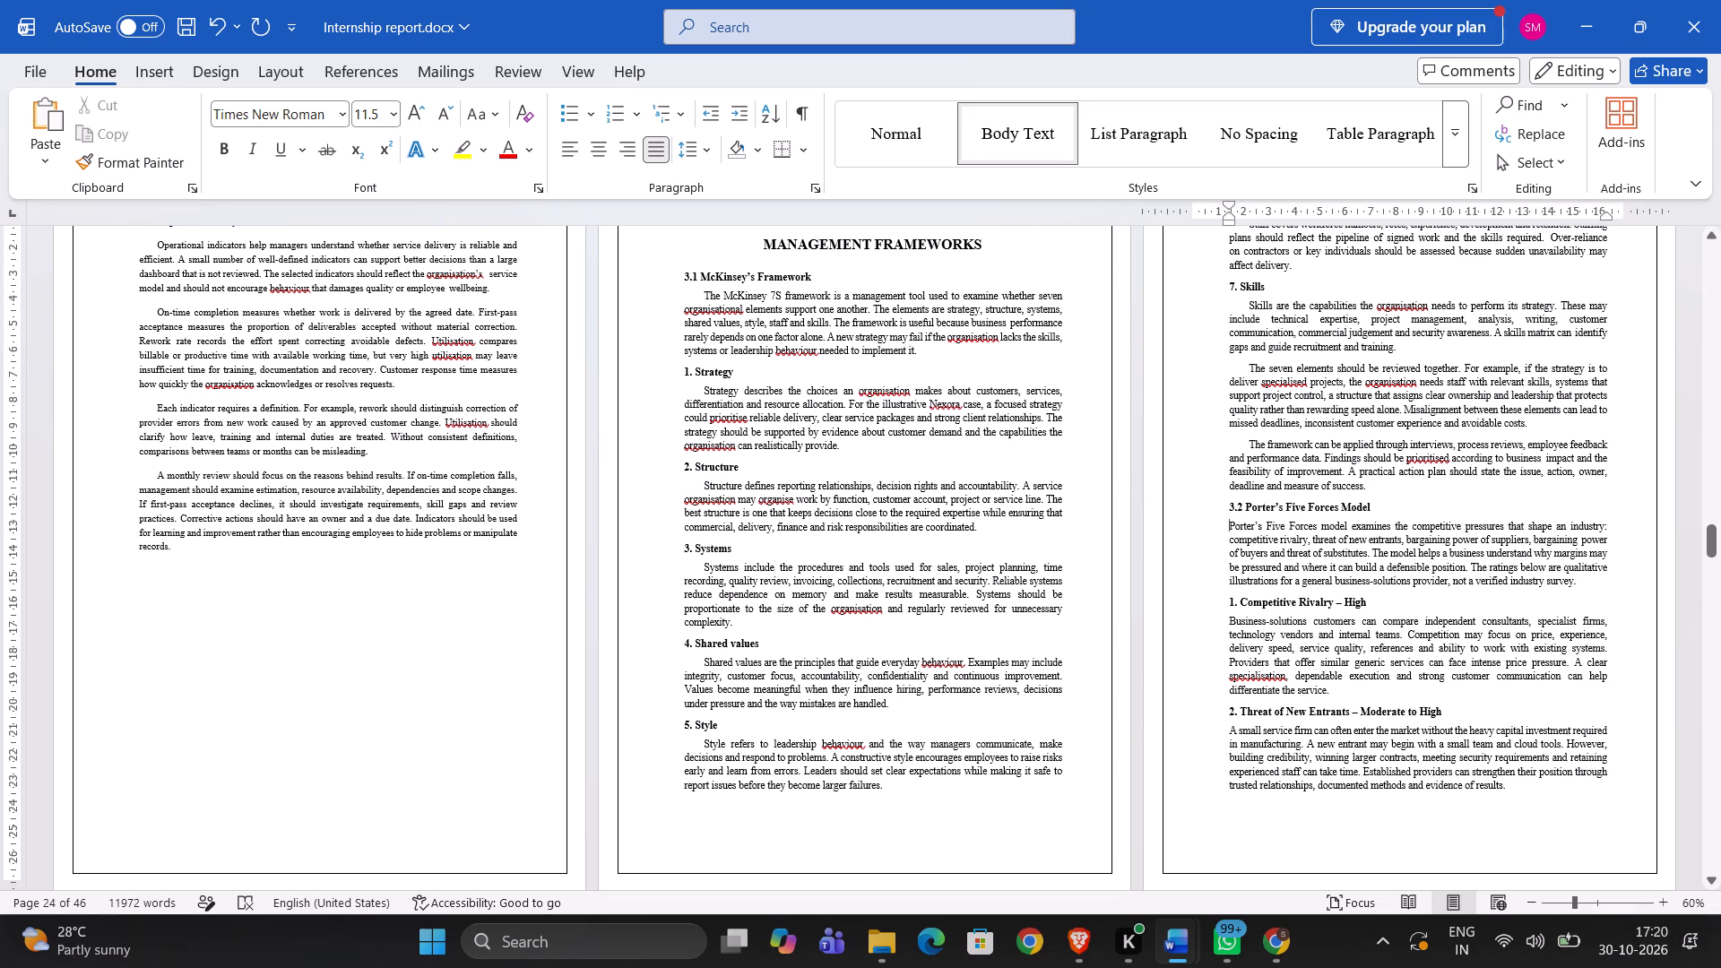
Remove the first-line indents from the four body paragraphs under 6. Staff and 7. Skills, including the two closing 7S framework paragraphs.
click(1247, 445)
key(BackSpace)
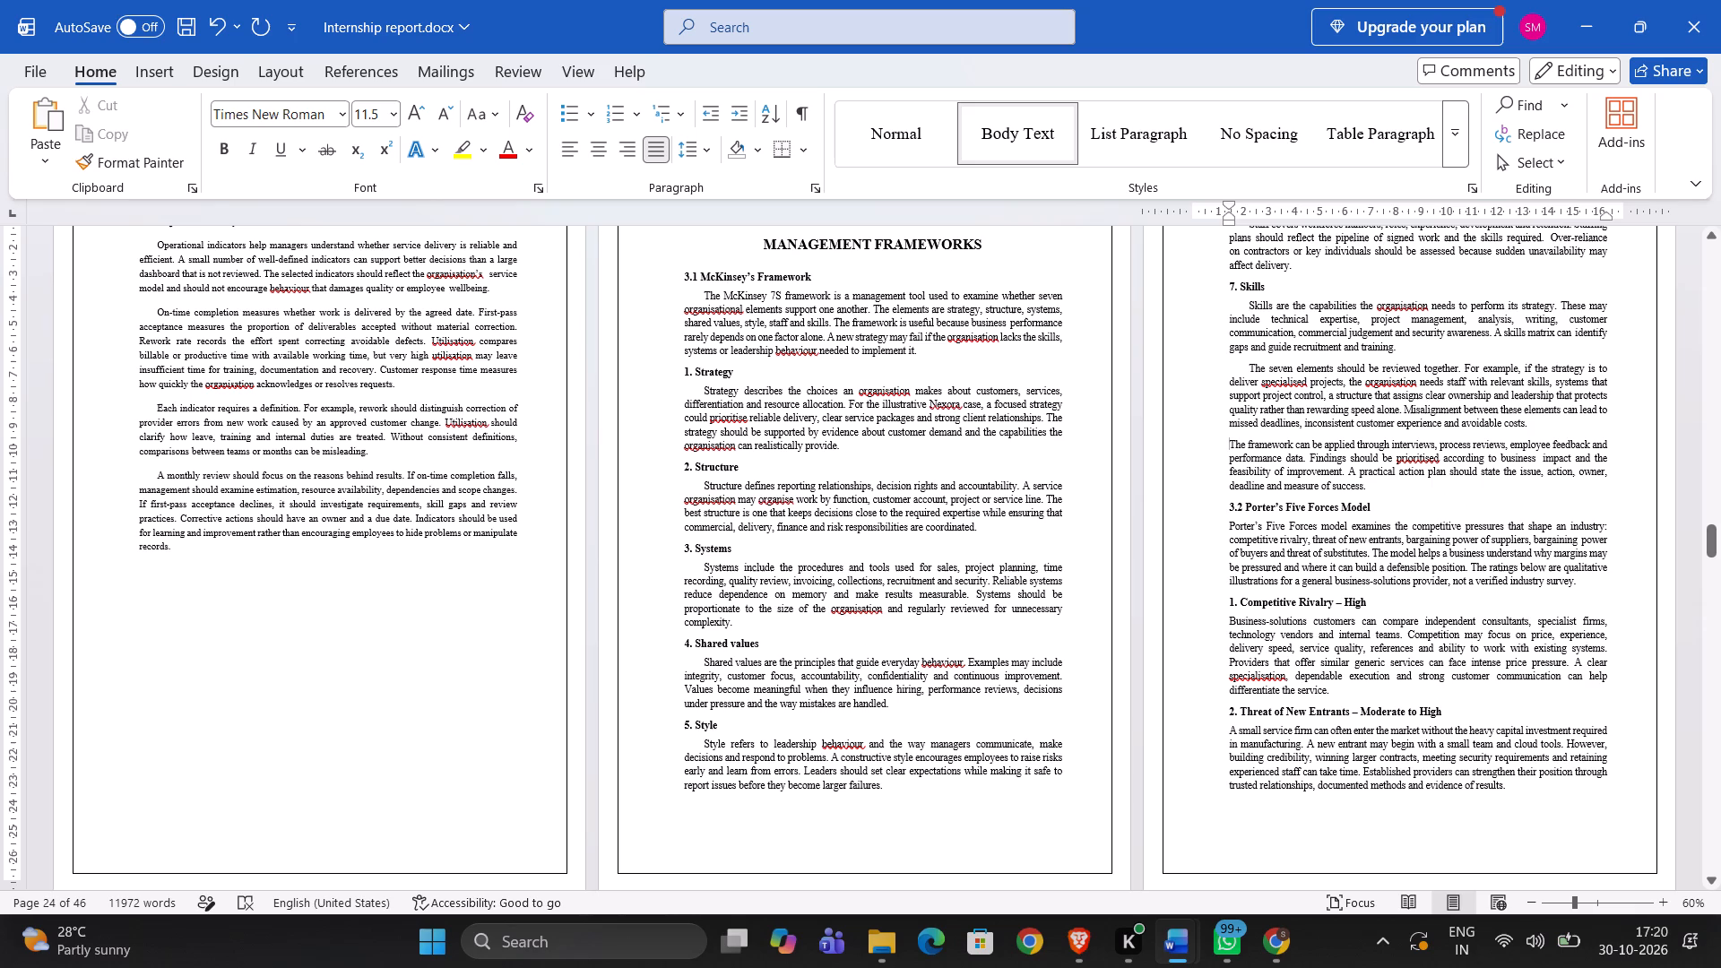
click(1246, 365)
key(BackSpace)
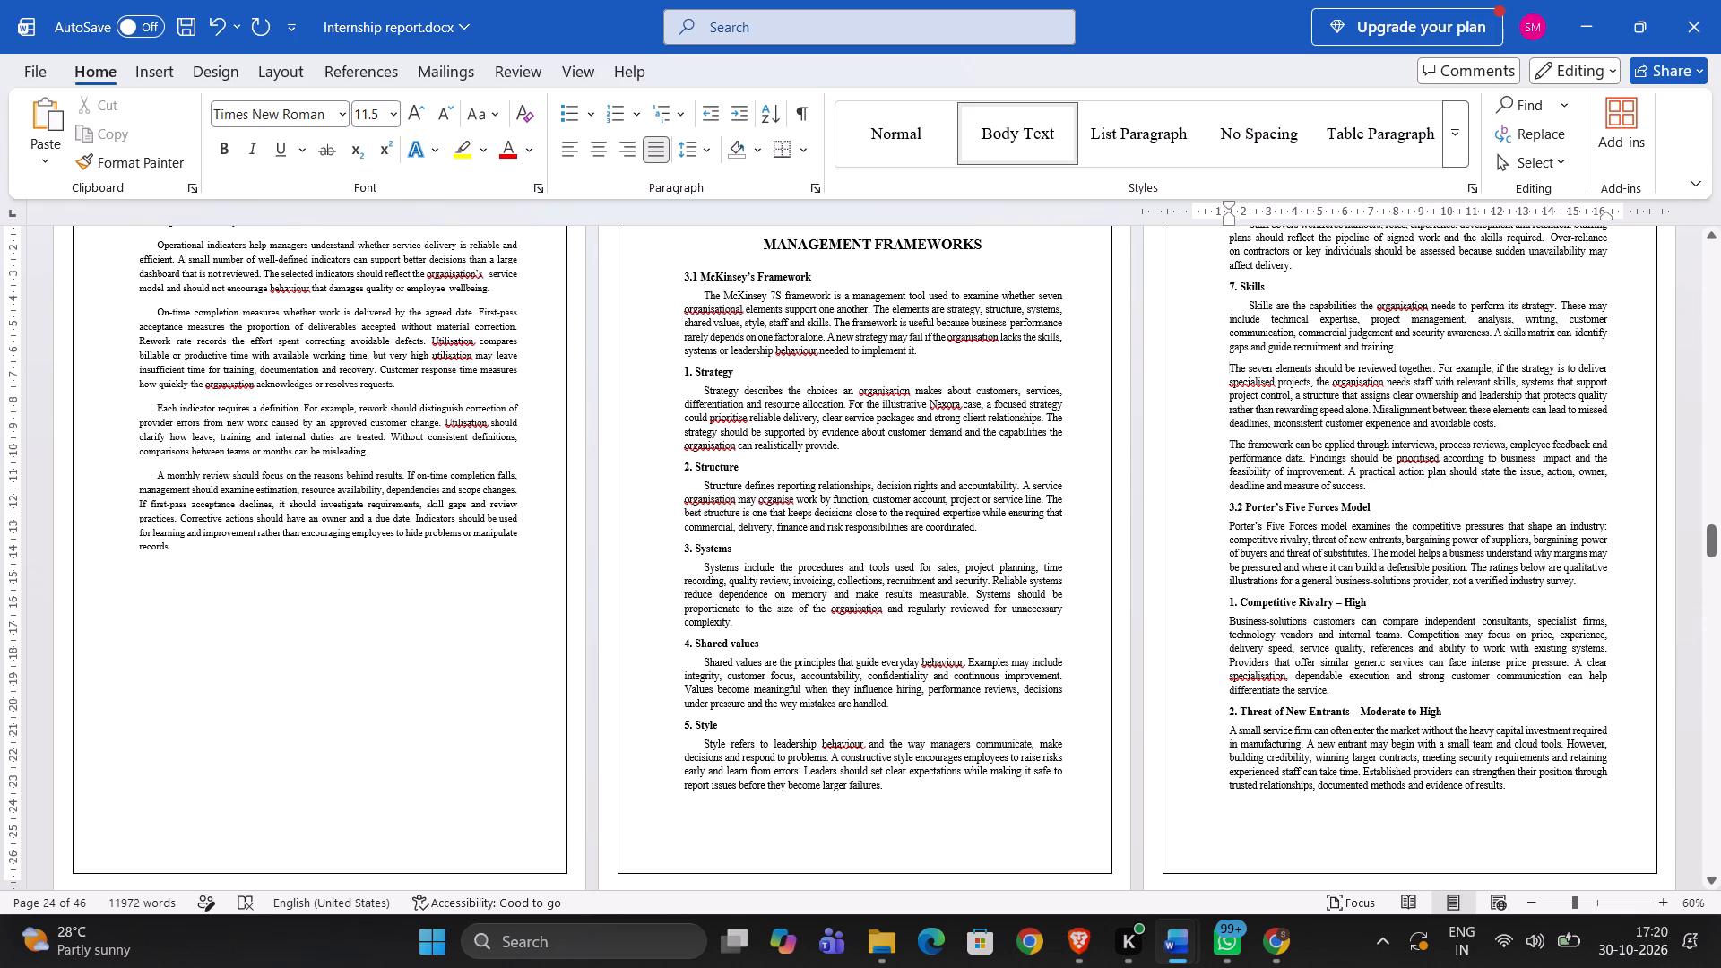
click(1245, 302)
key(BackSpace)
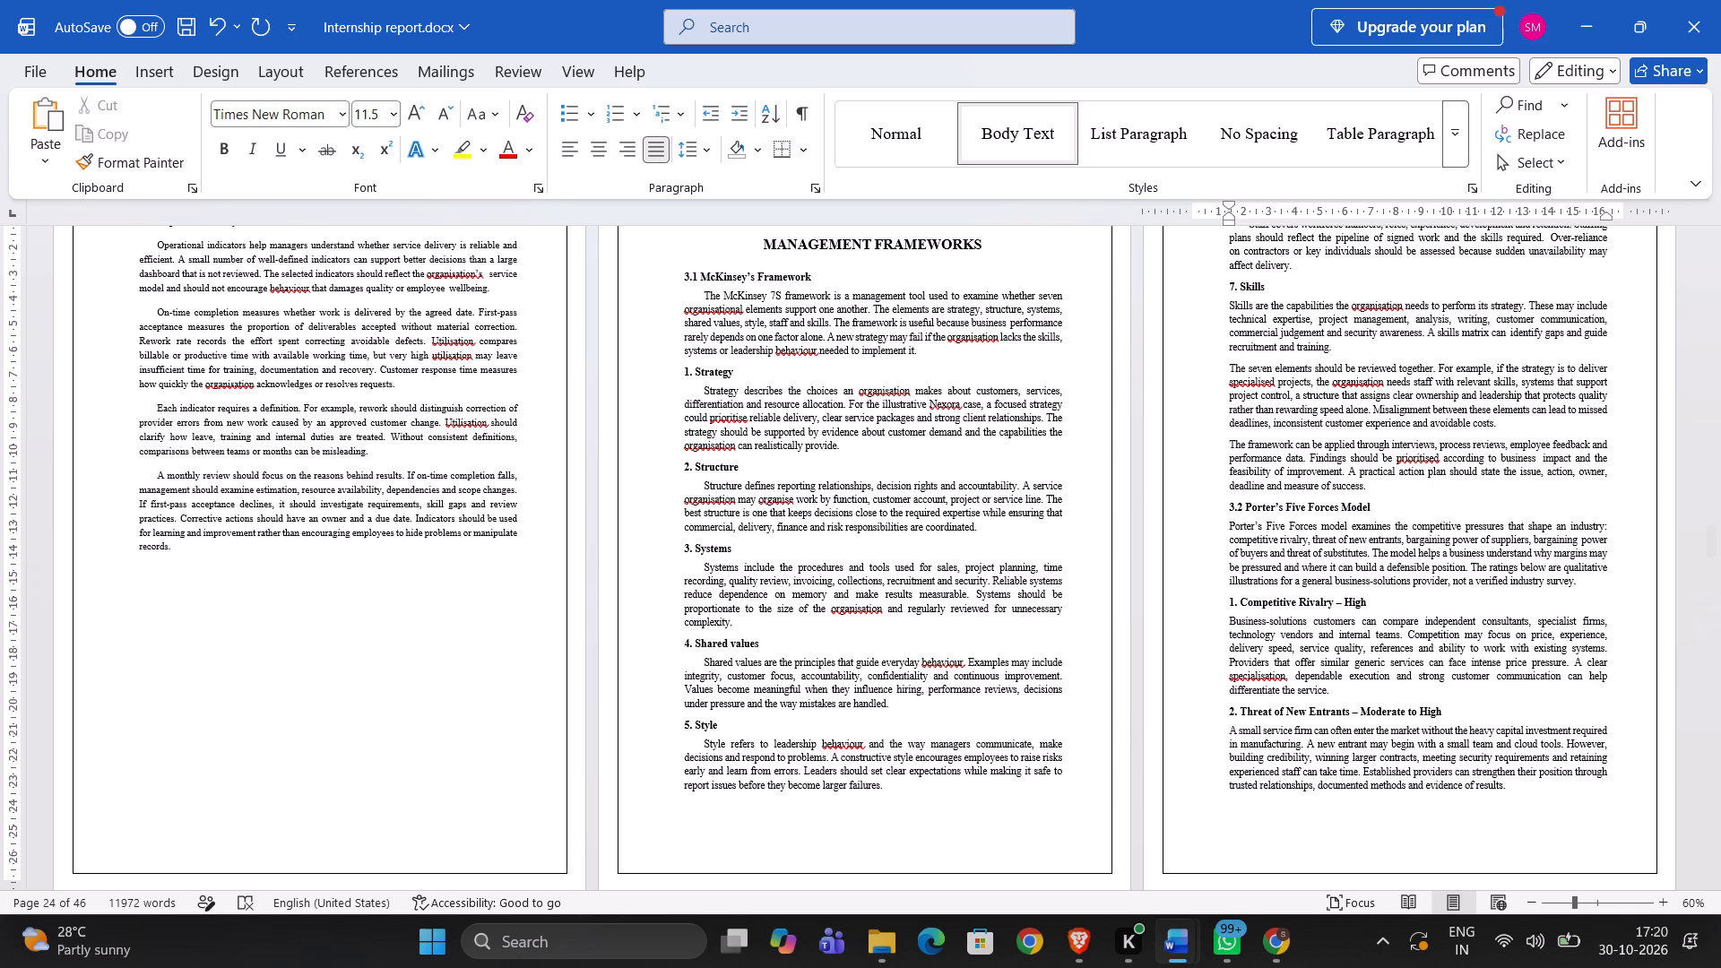
scroll(1245, 302, up, 2)
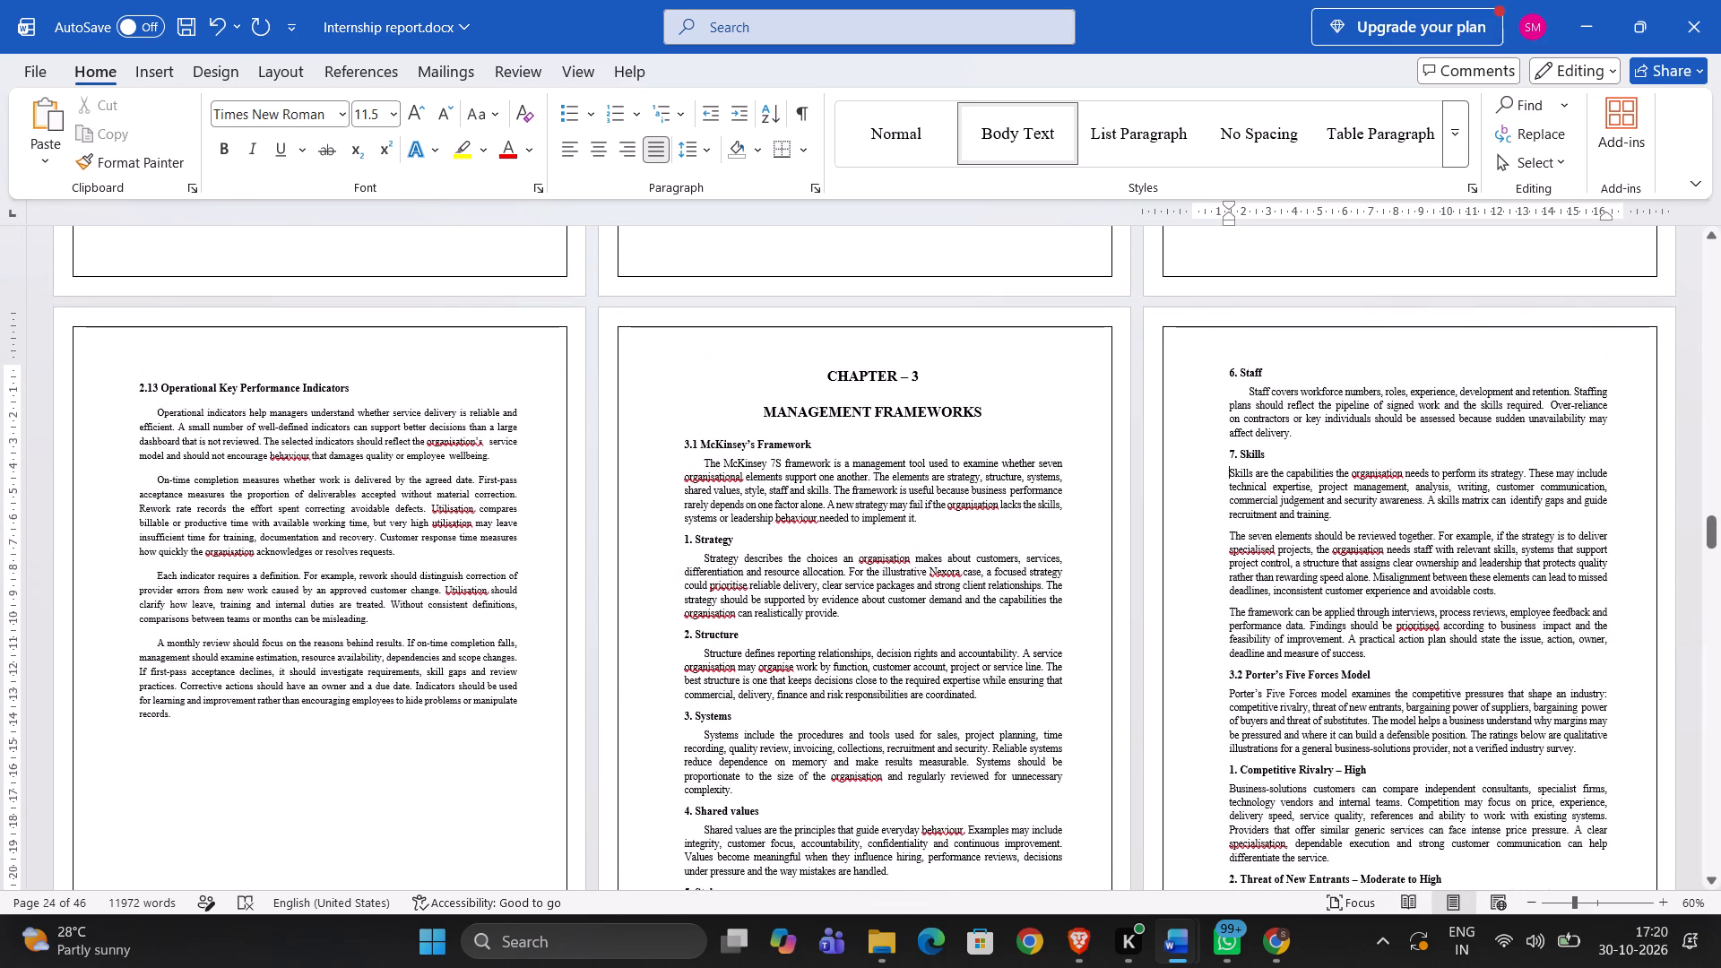
click(1244, 388)
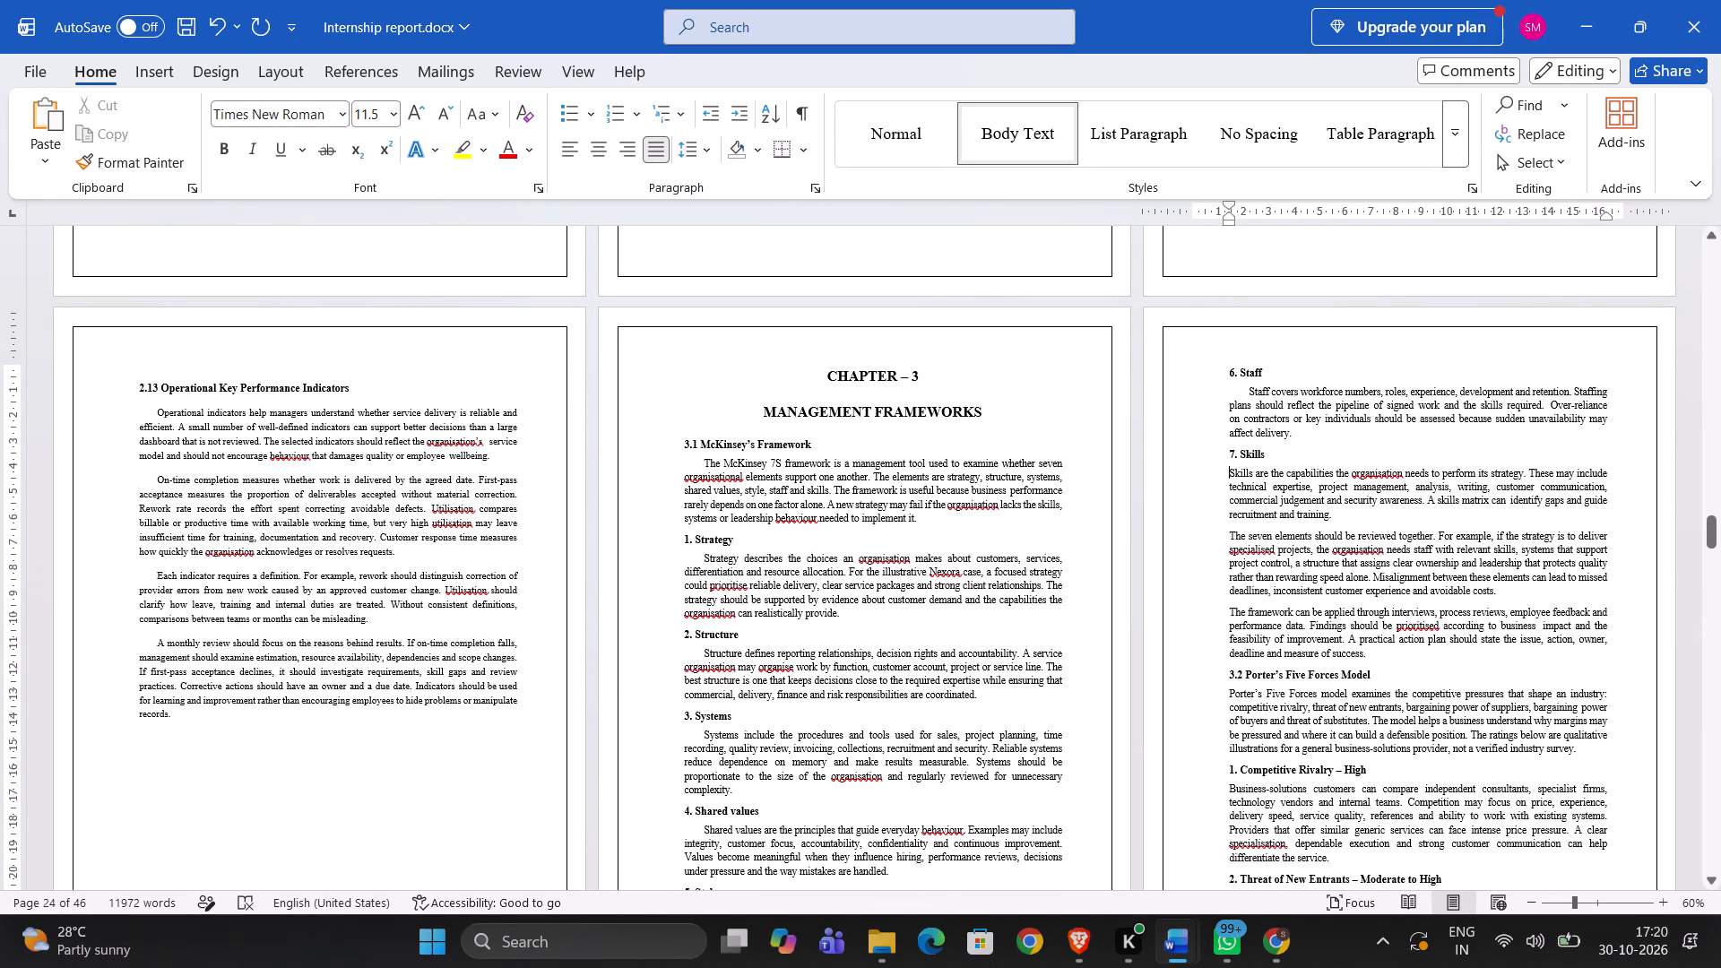
key(BackSpace)
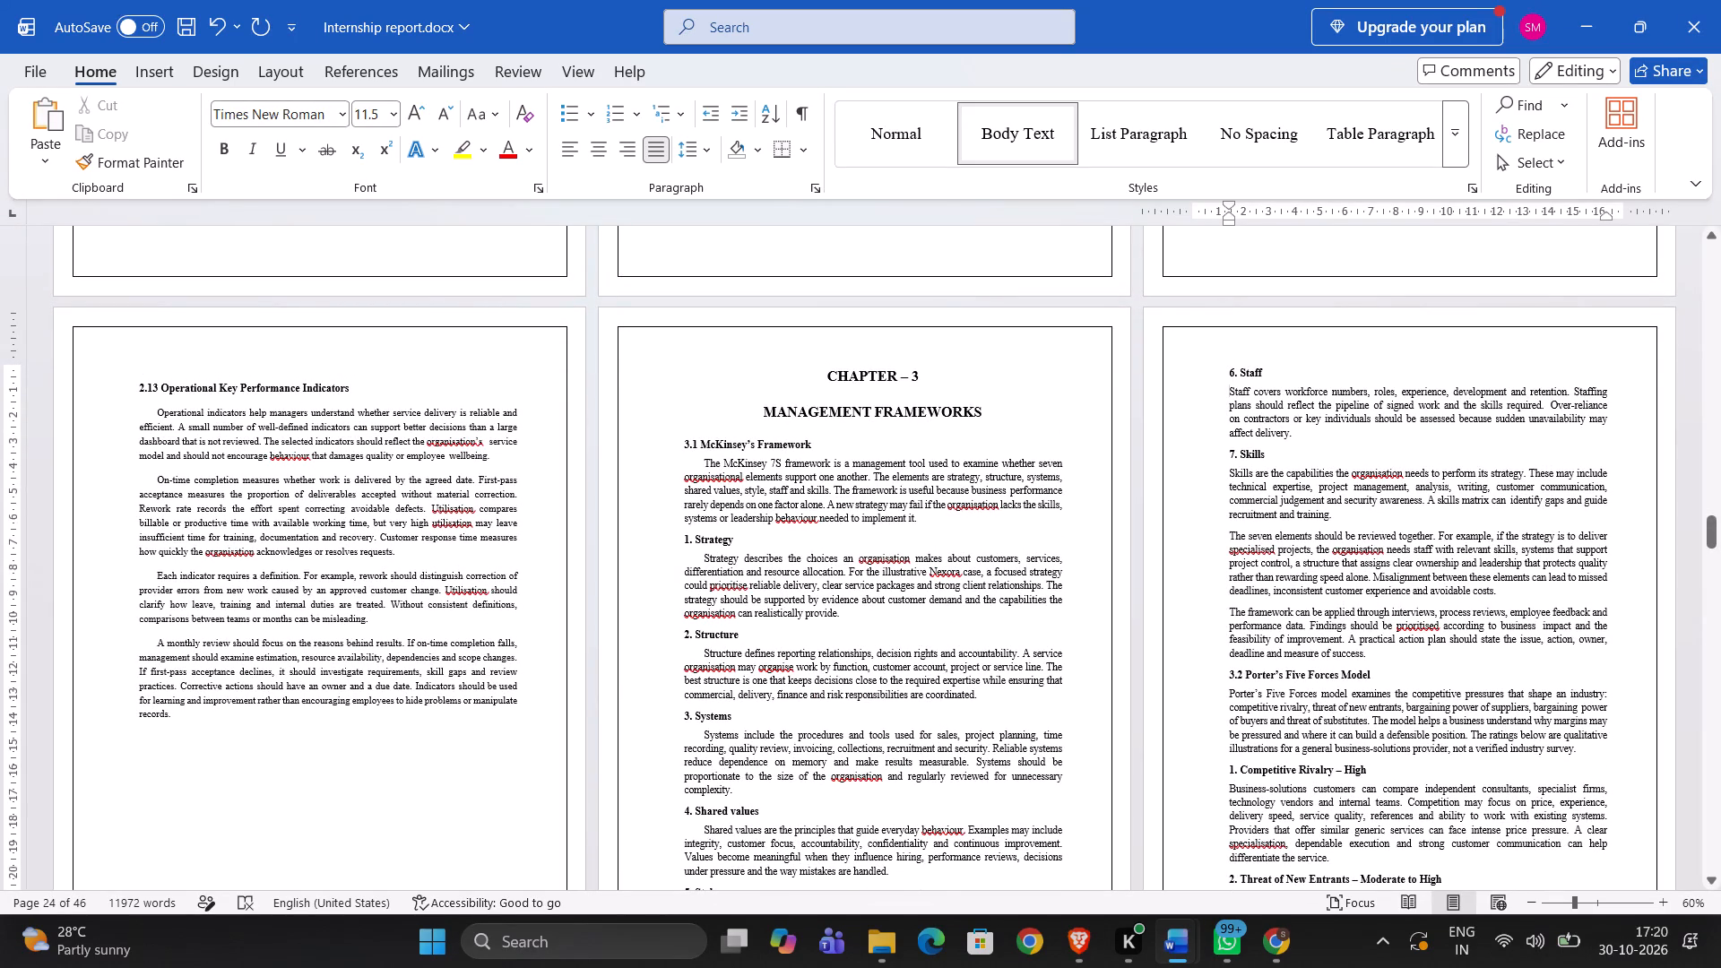
Set the heading 3.2 Porter's Five Forces Model to font size 14.
scroll(1244, 388, down, 1)
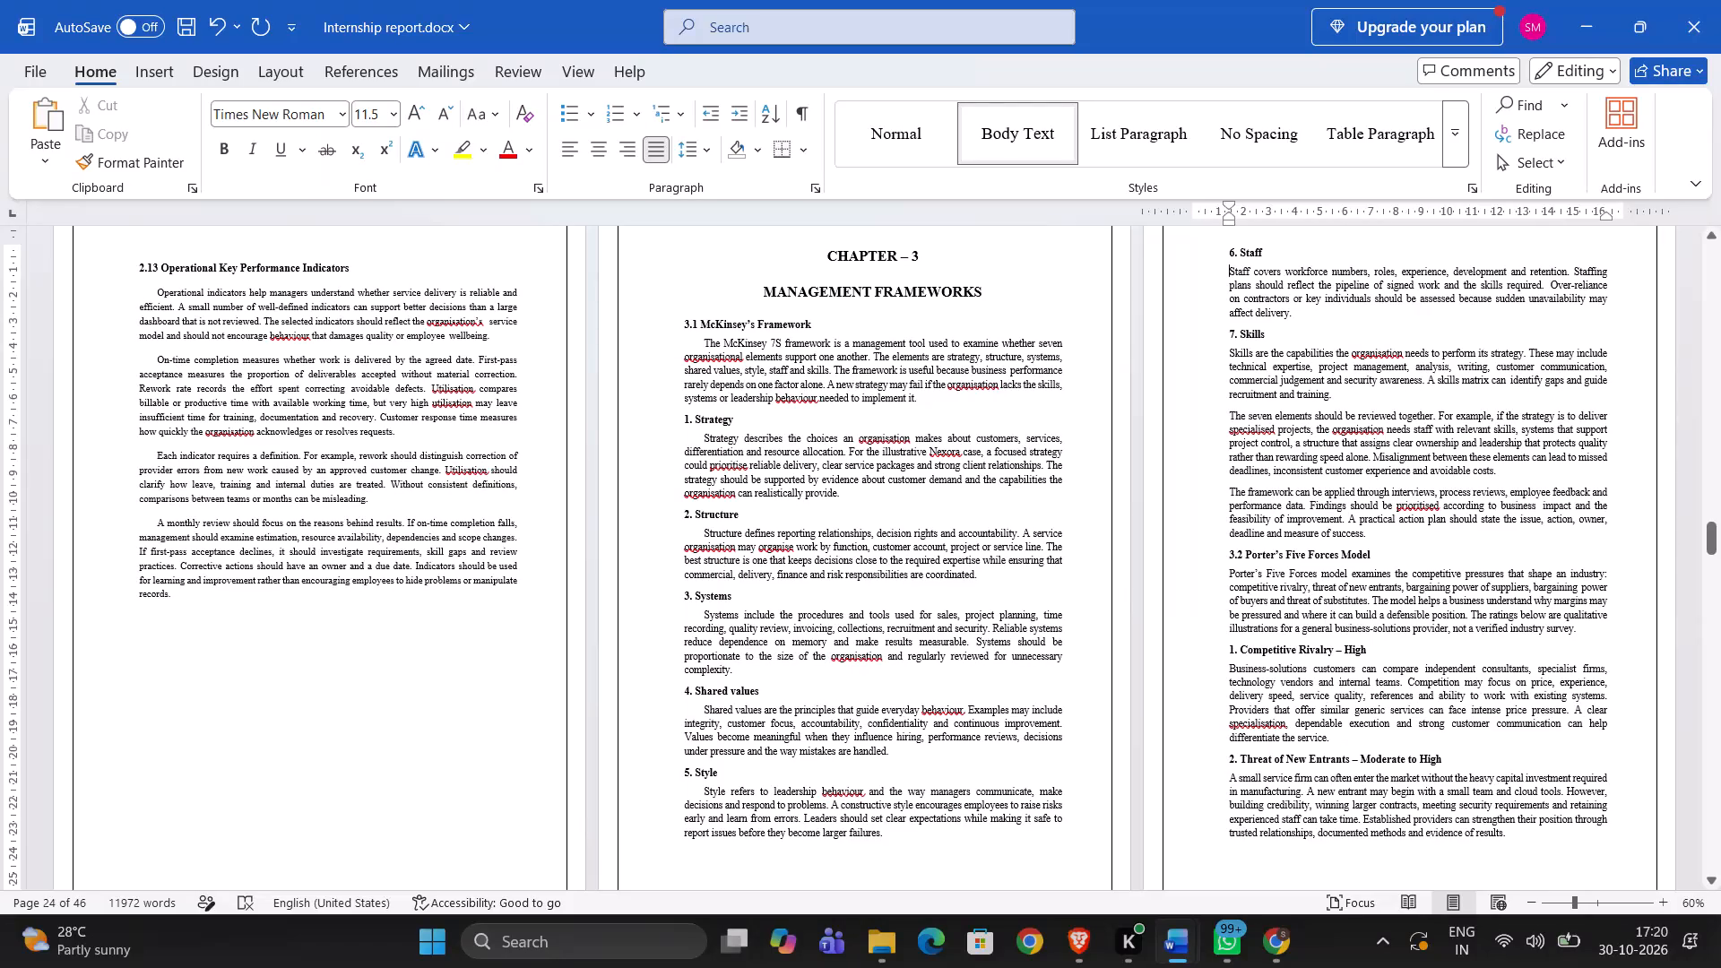
drag(1387, 553, 1232, 572)
drag(1232, 572, 1221, 552)
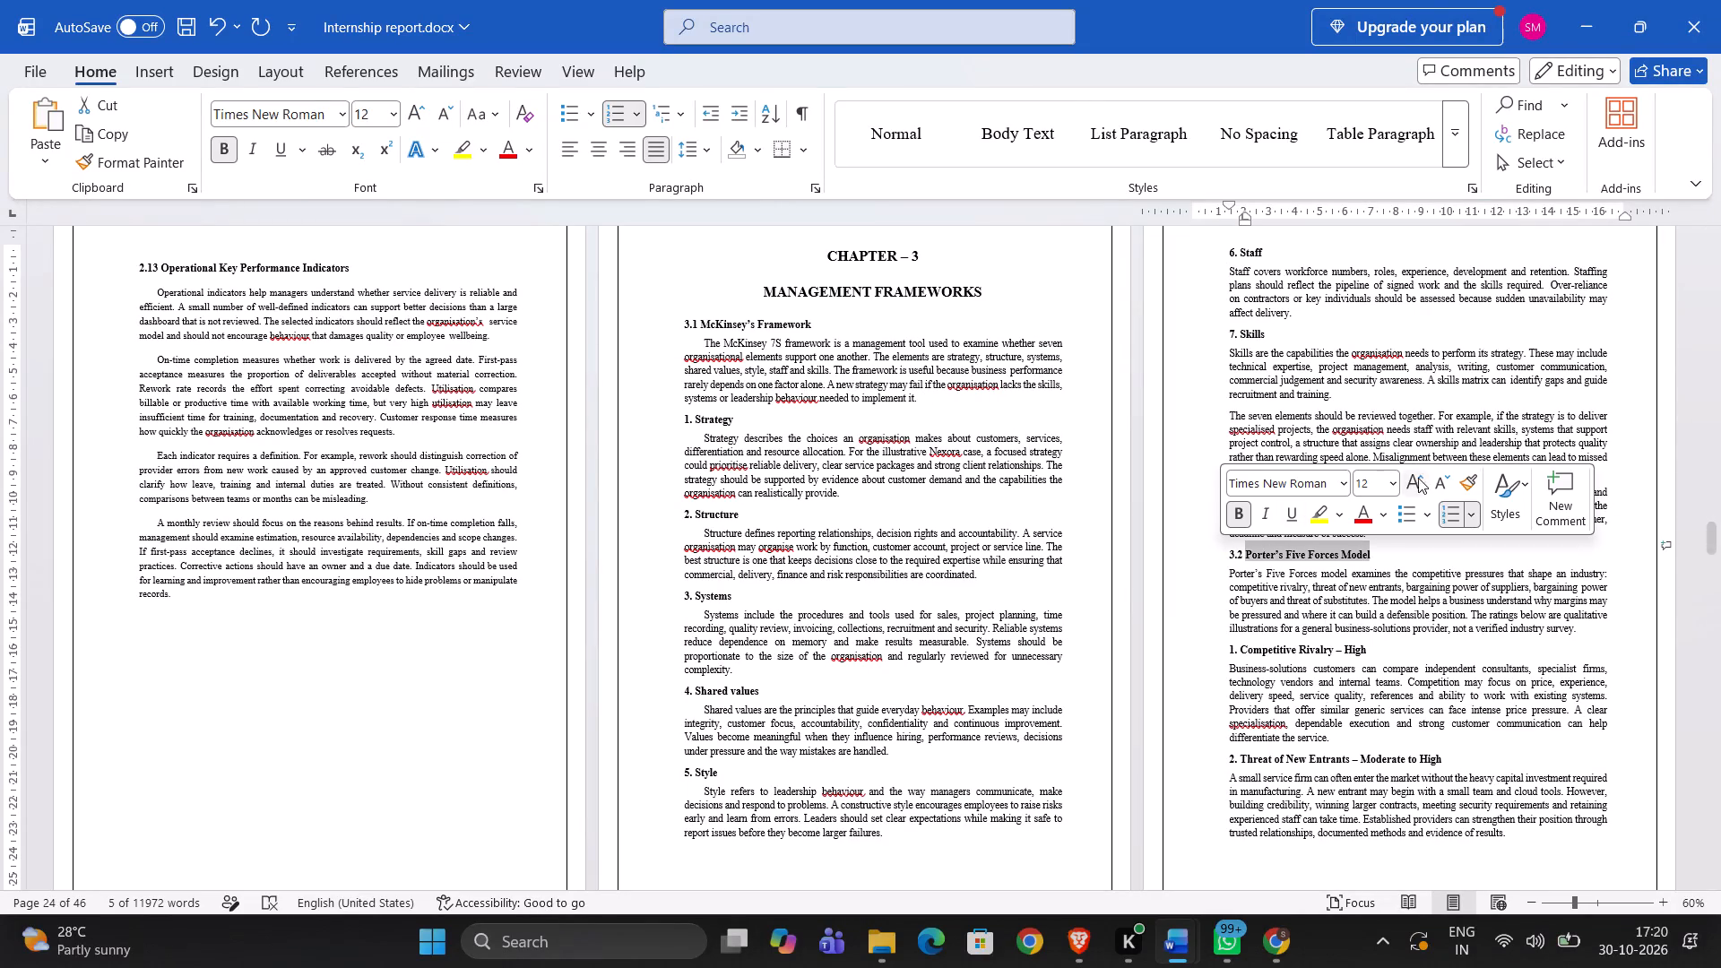
click(1390, 480)
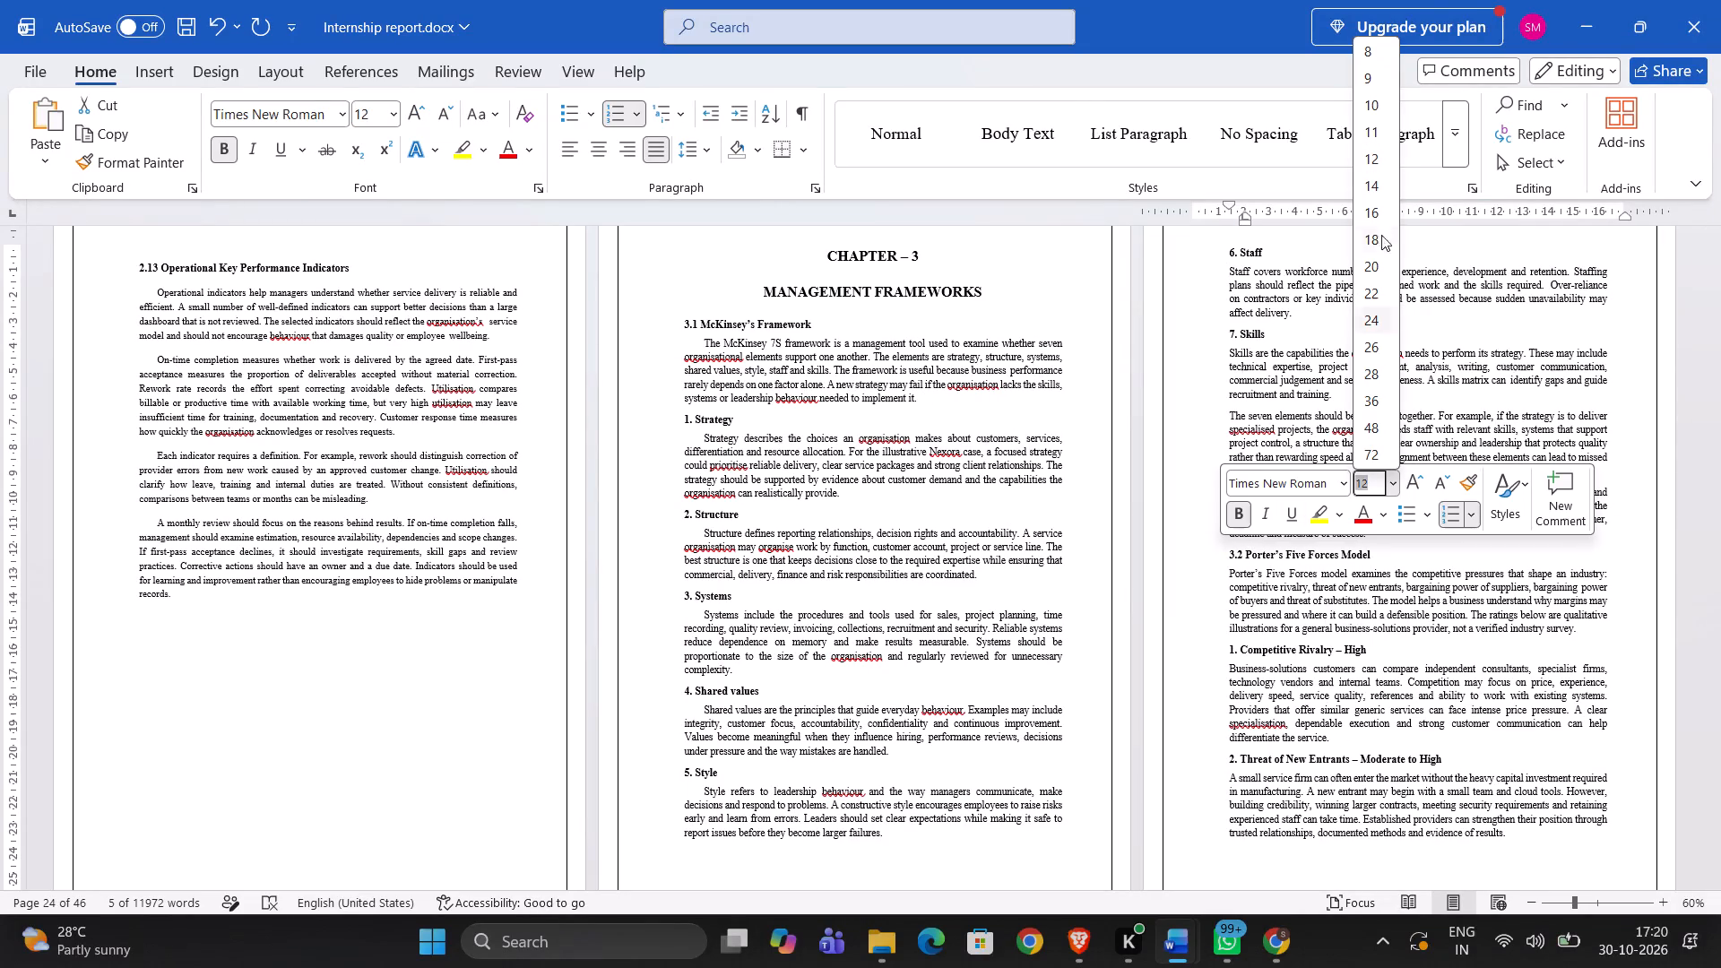
click(1369, 180)
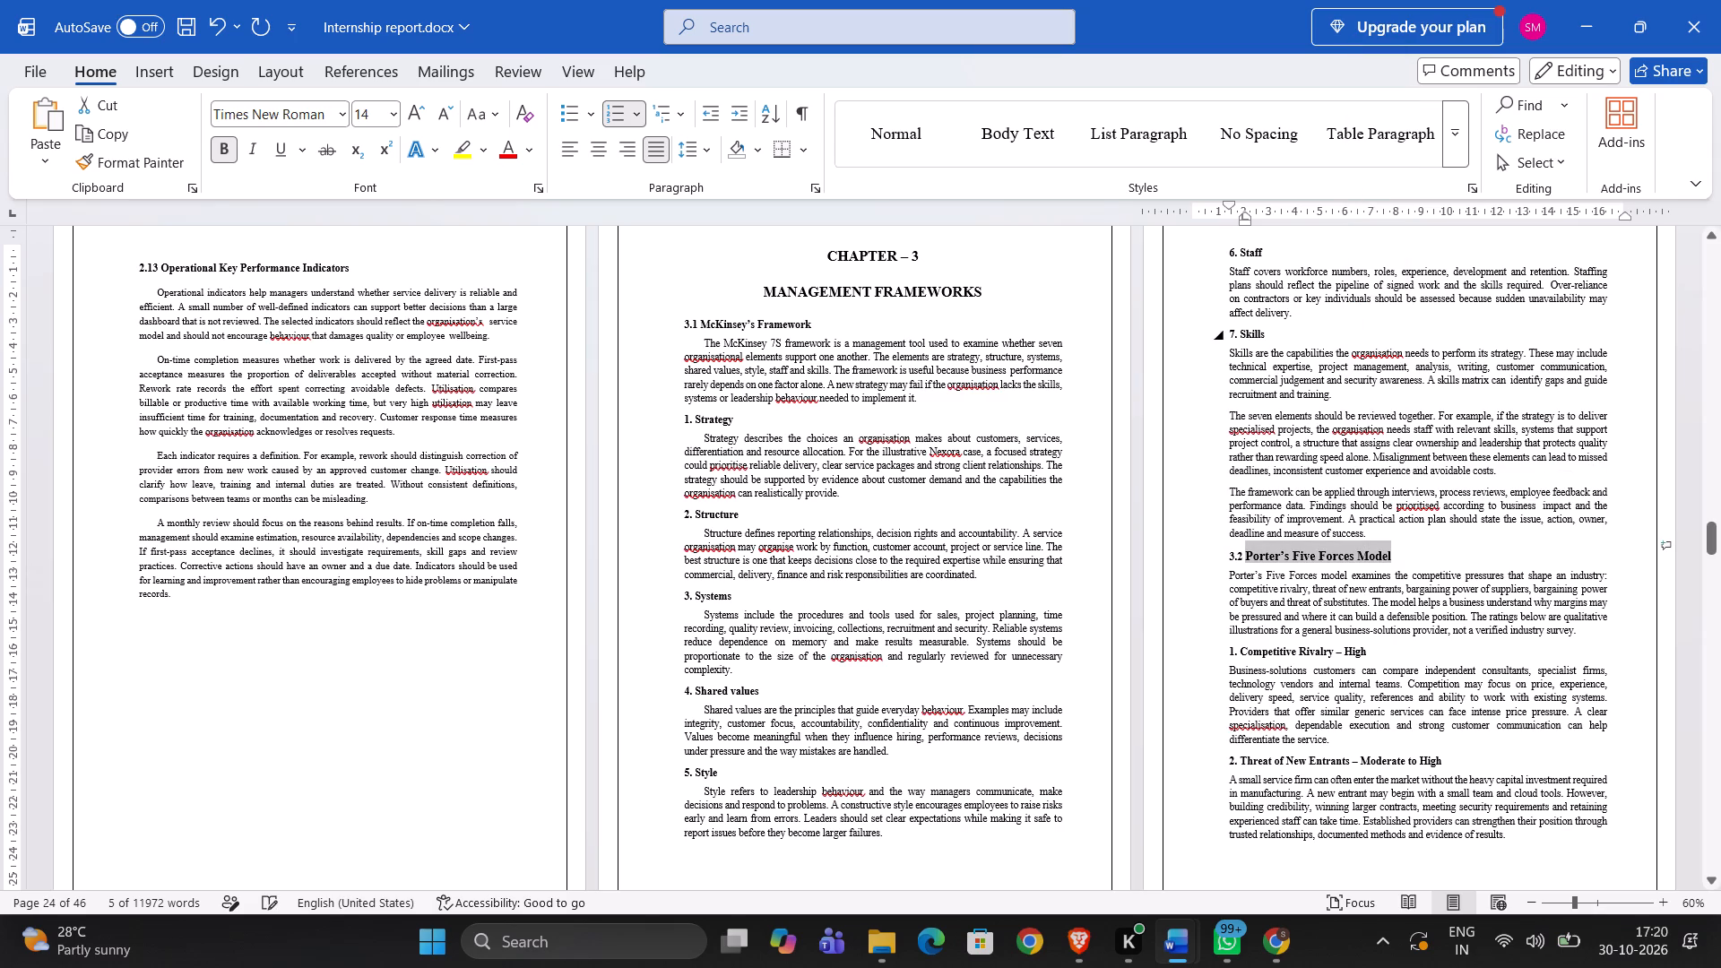
click(1465, 571)
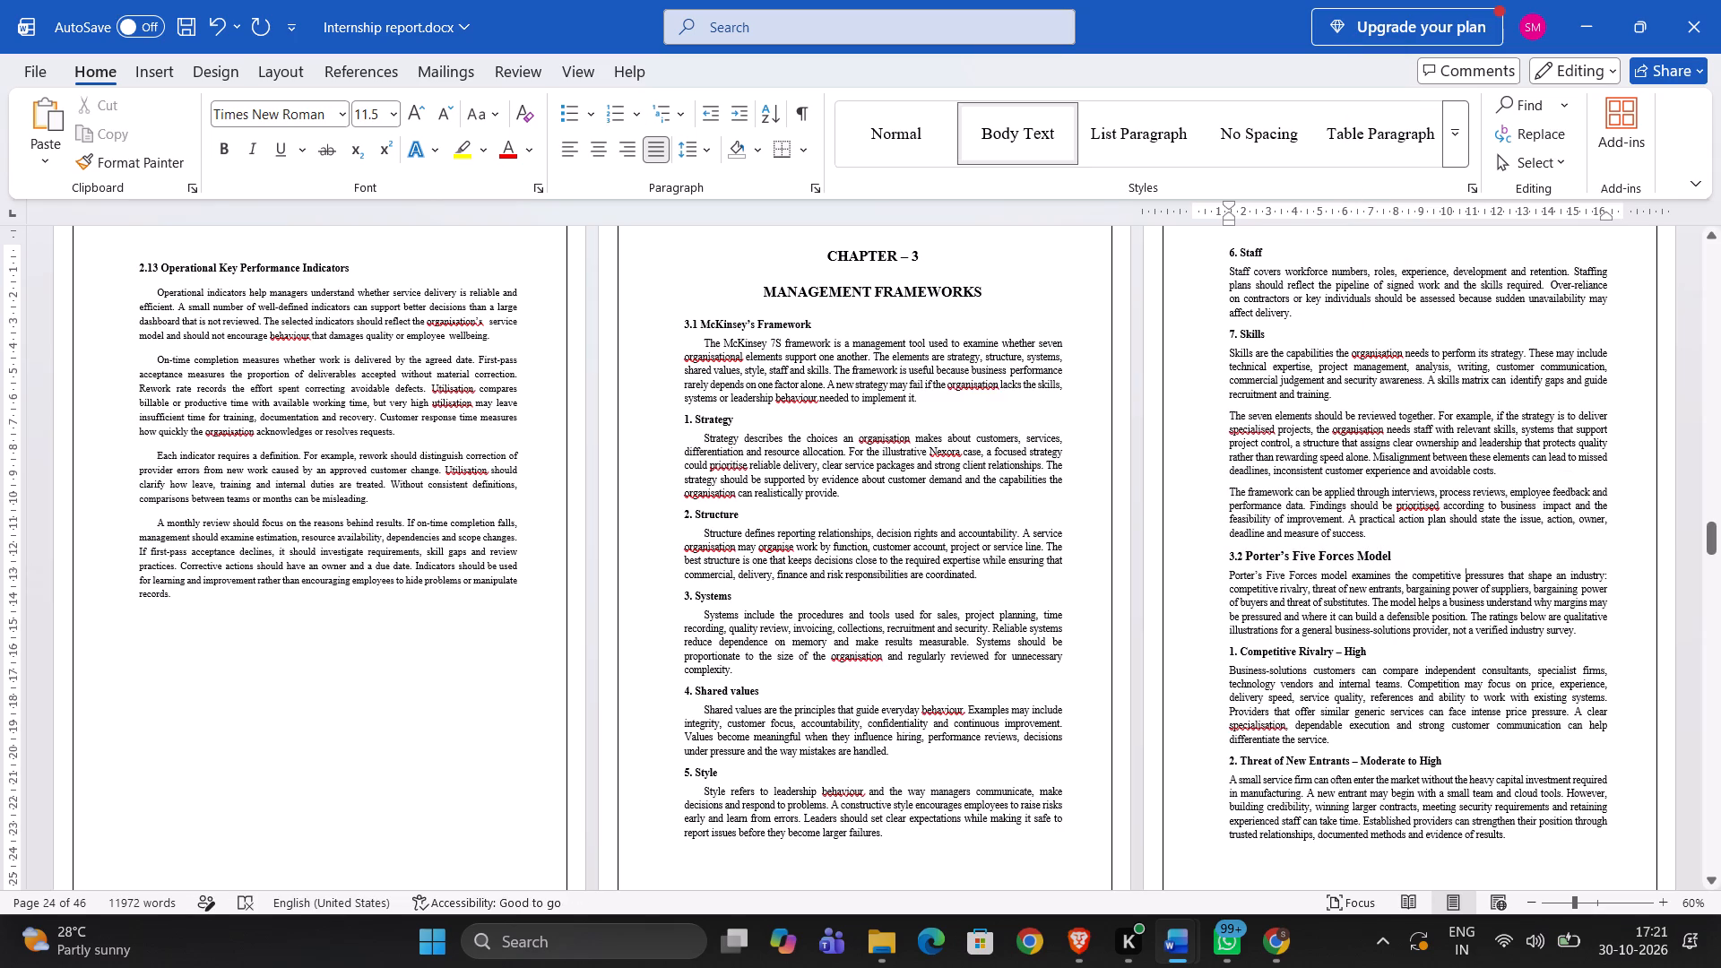
Set the text below the 3.2 heading, from its introduction through the Threat of New Entrants paragraph, to font size 12.
drag(1510, 837, 1239, 578)
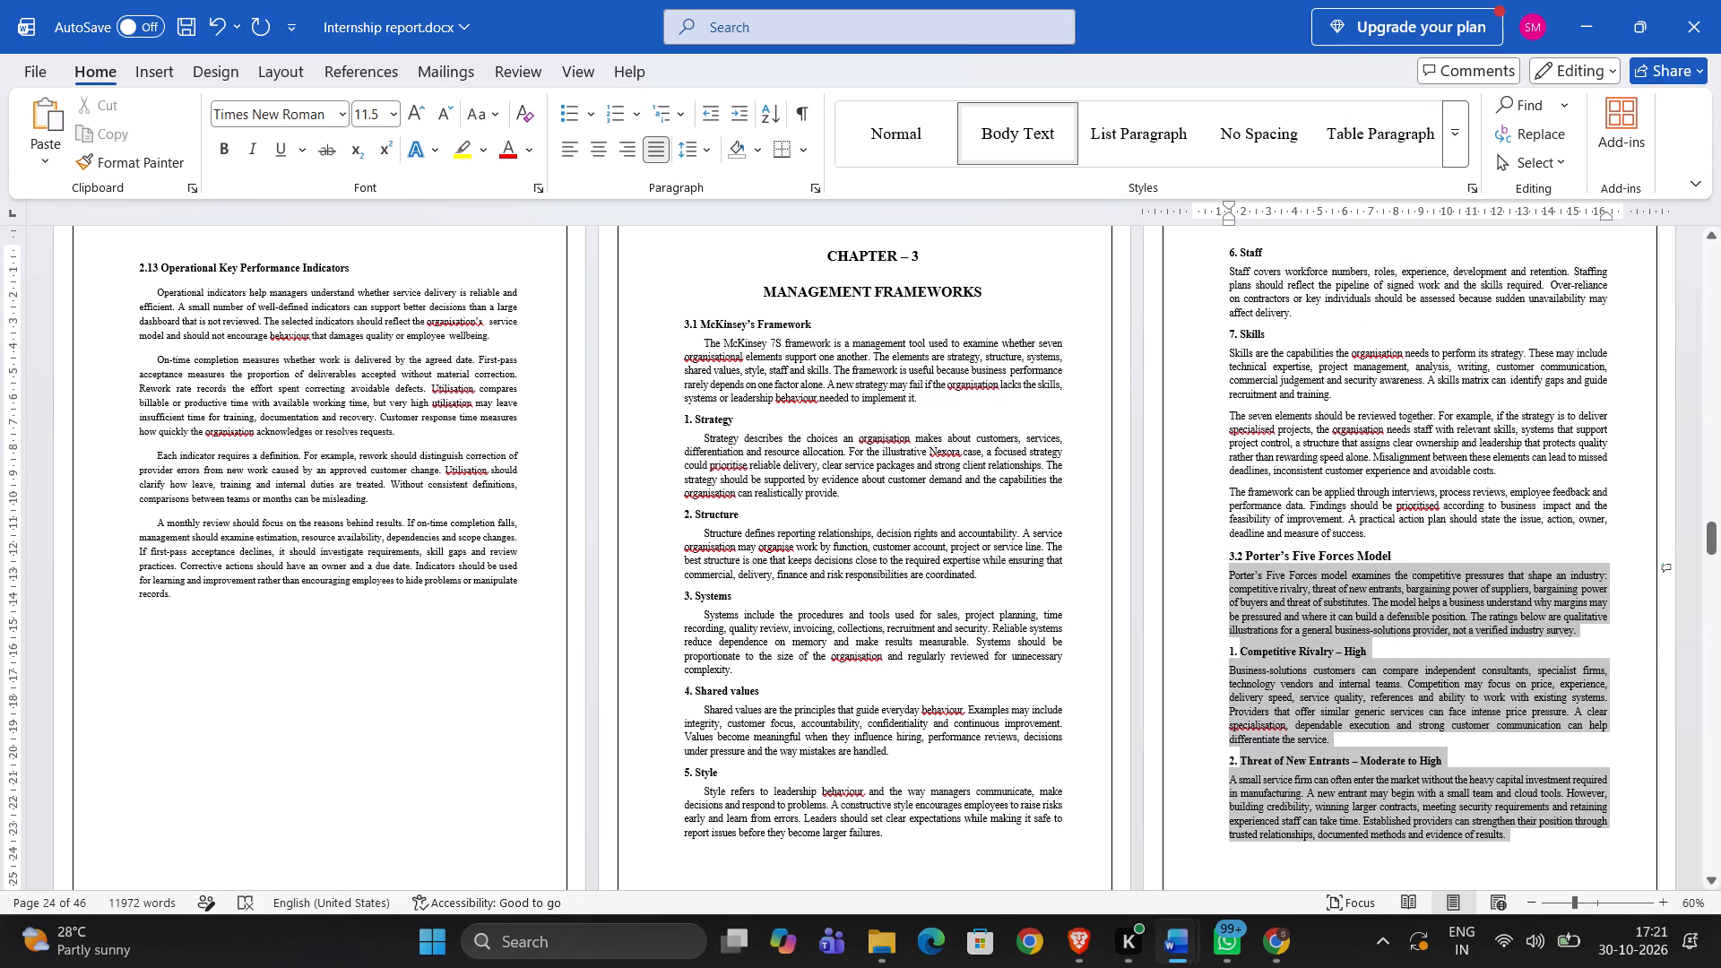
drag(1239, 578, 1238, 578)
click(1408, 507)
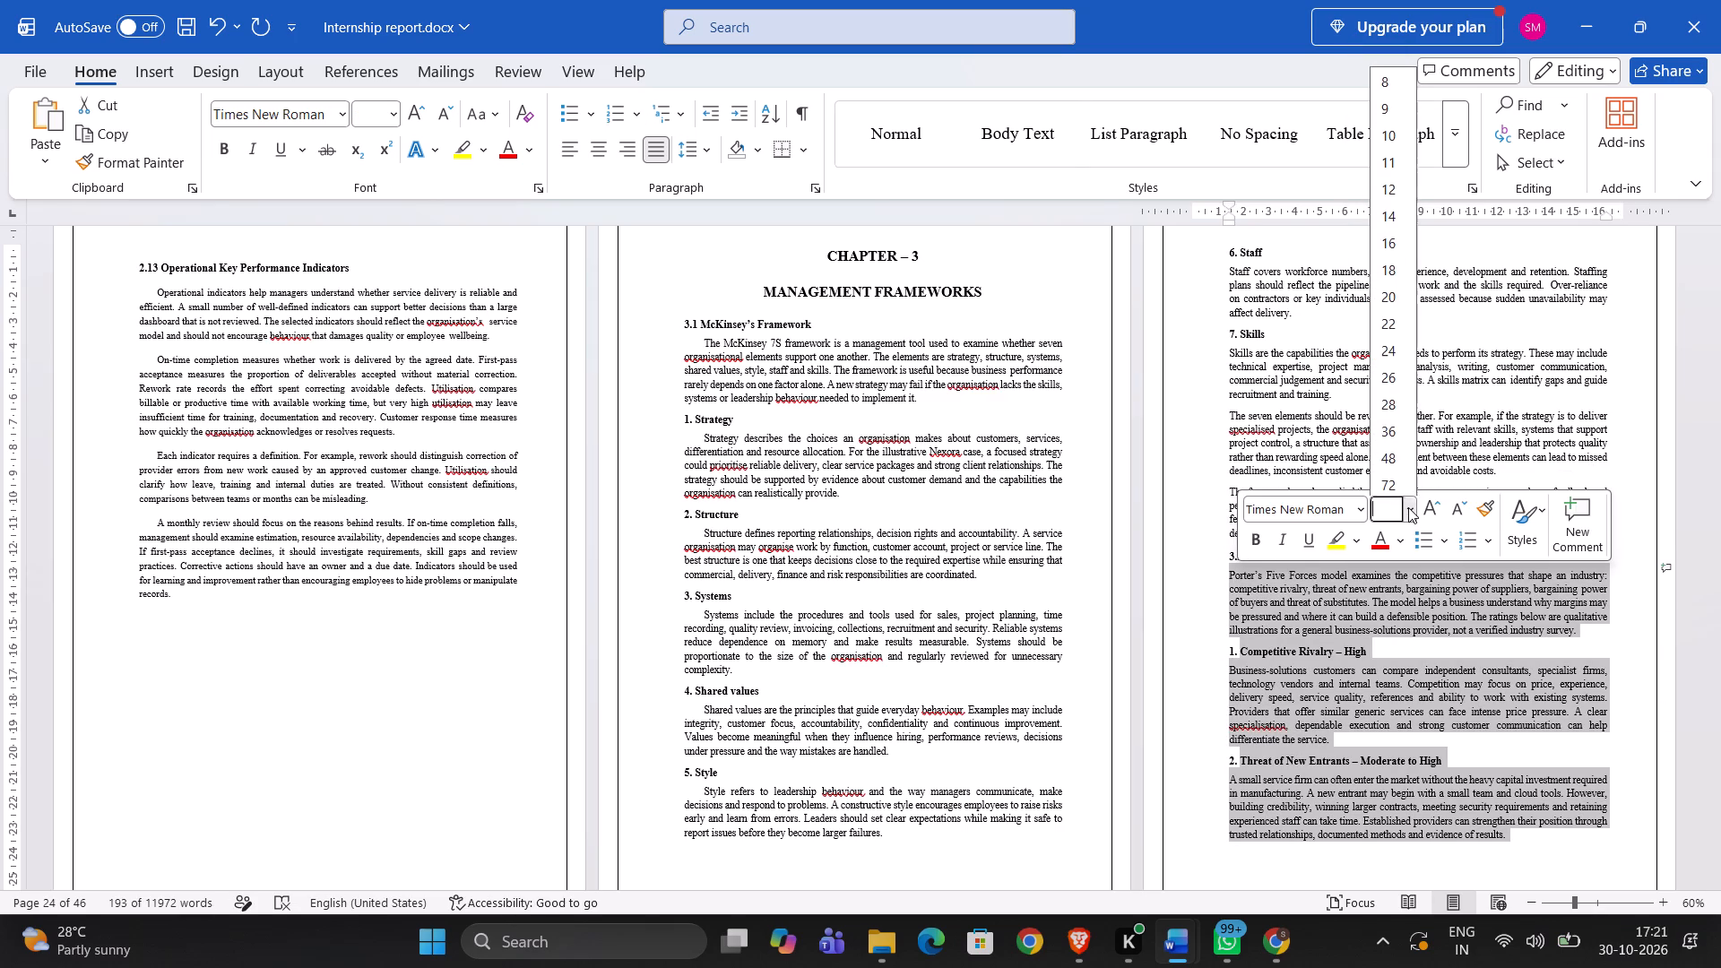
click(1385, 186)
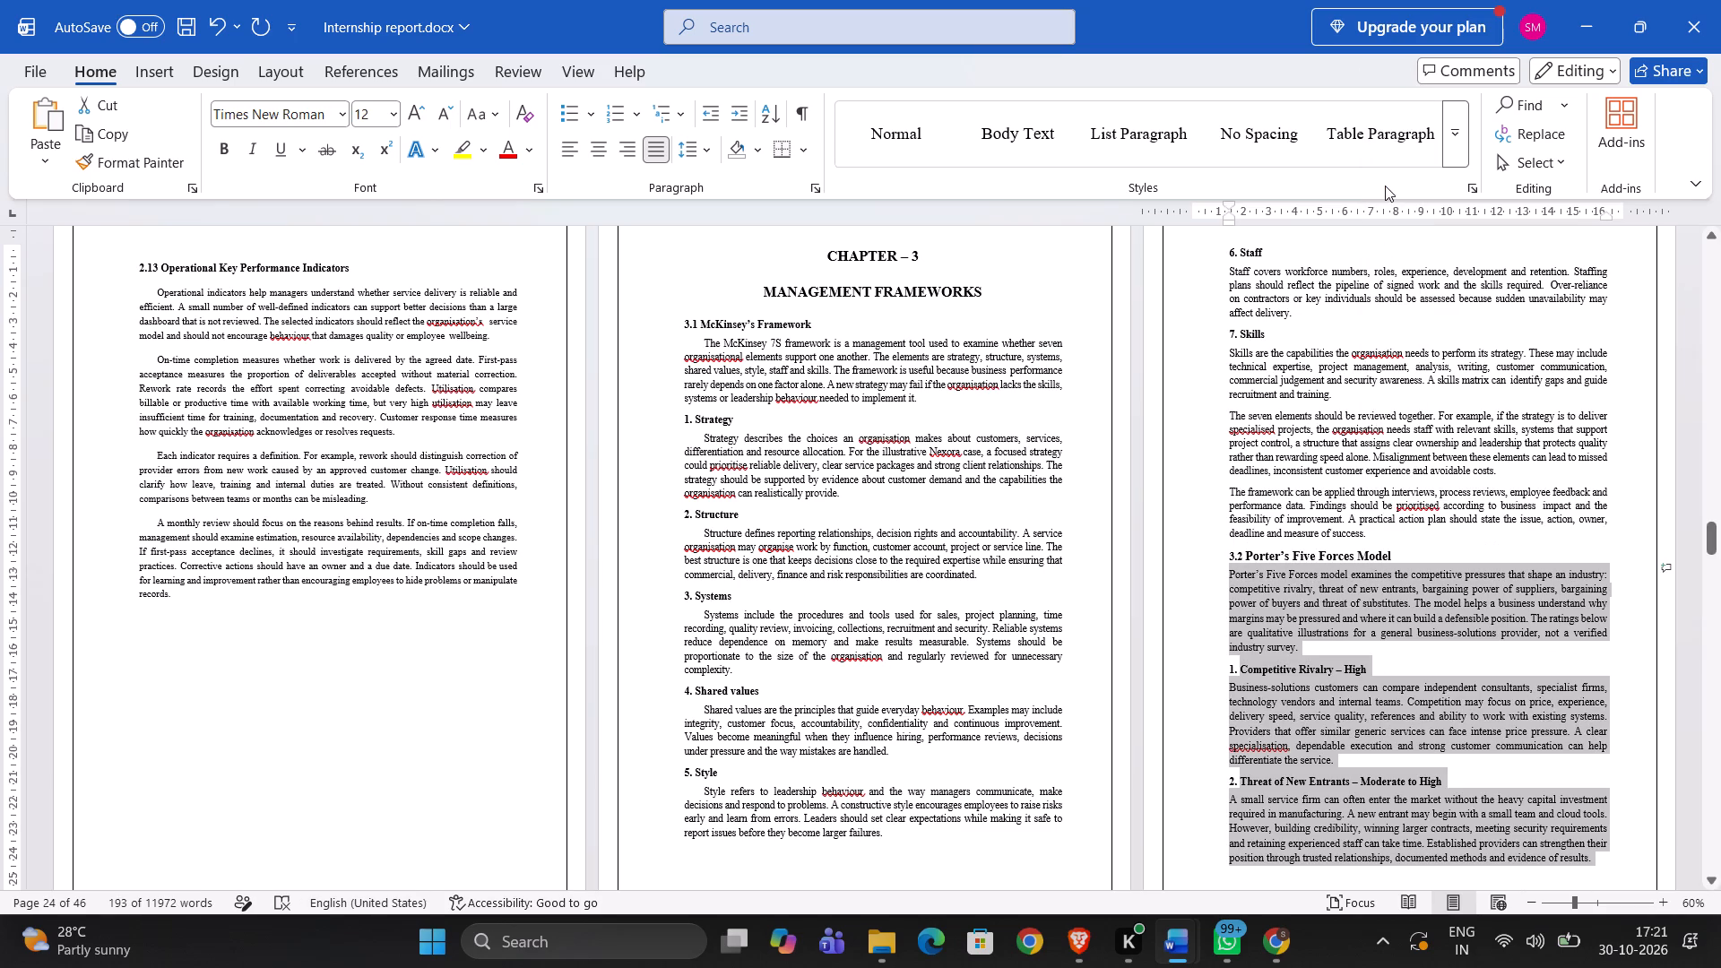
Set the text from the 6. Staff paragraph through the last paragraph before heading 3.2 to font size 12.
scroll(1361, 499, up, 1)
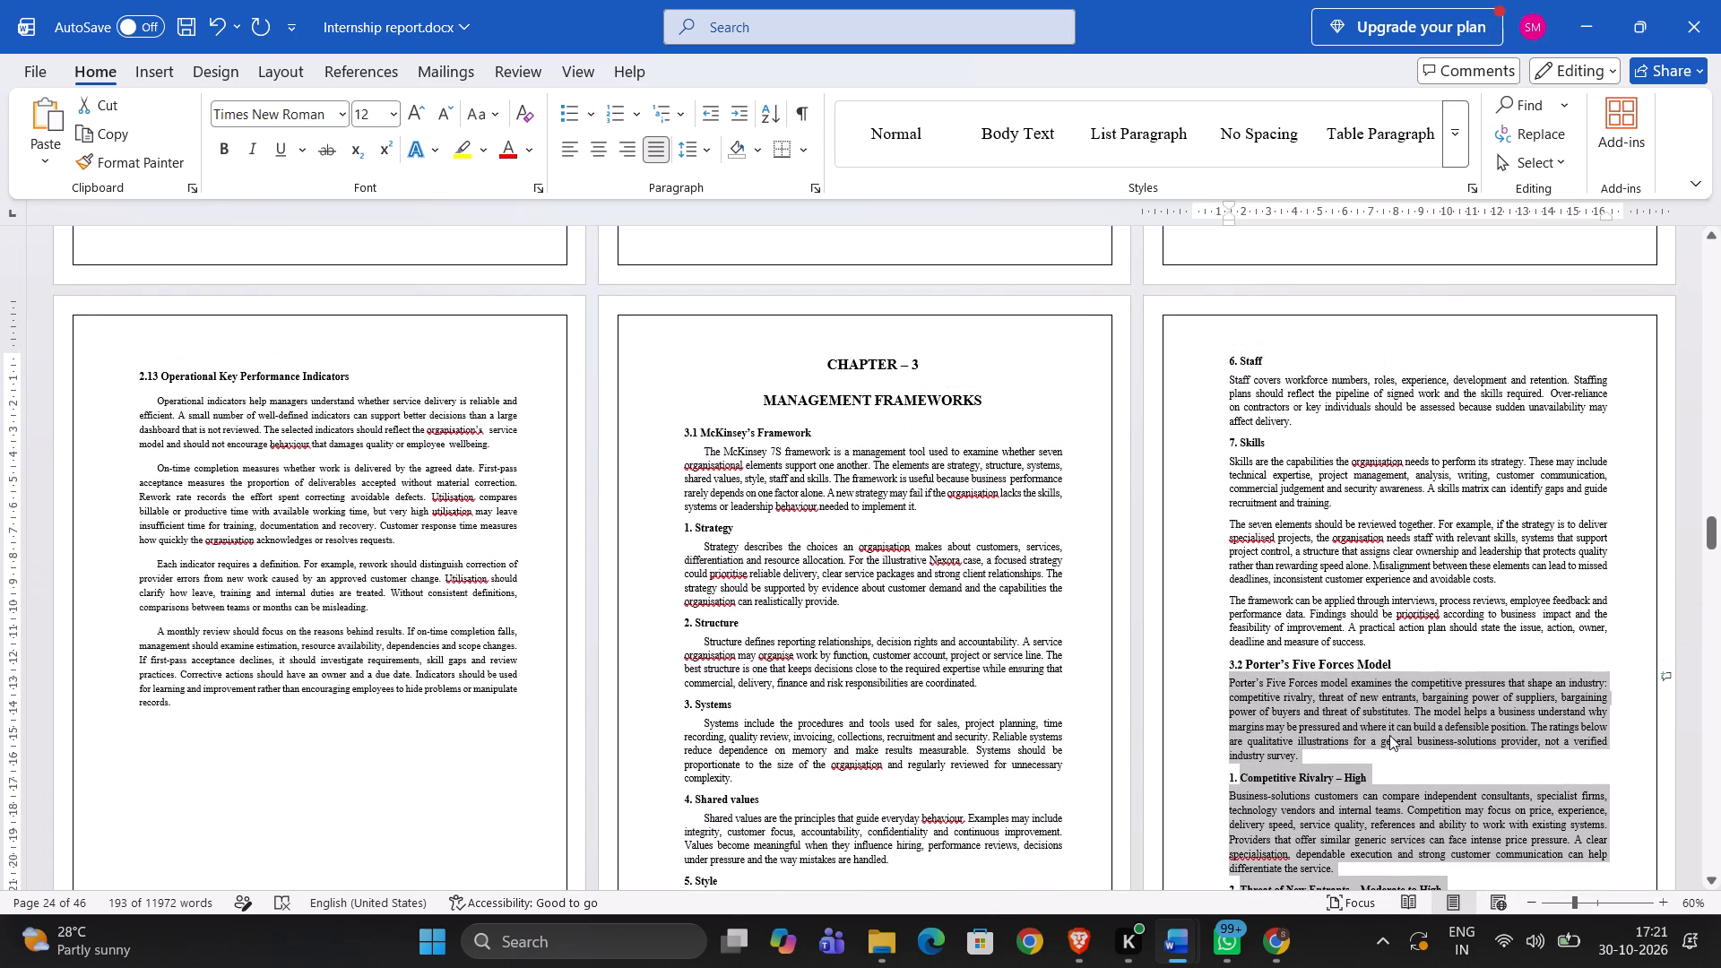
drag(1368, 635, 1267, 397)
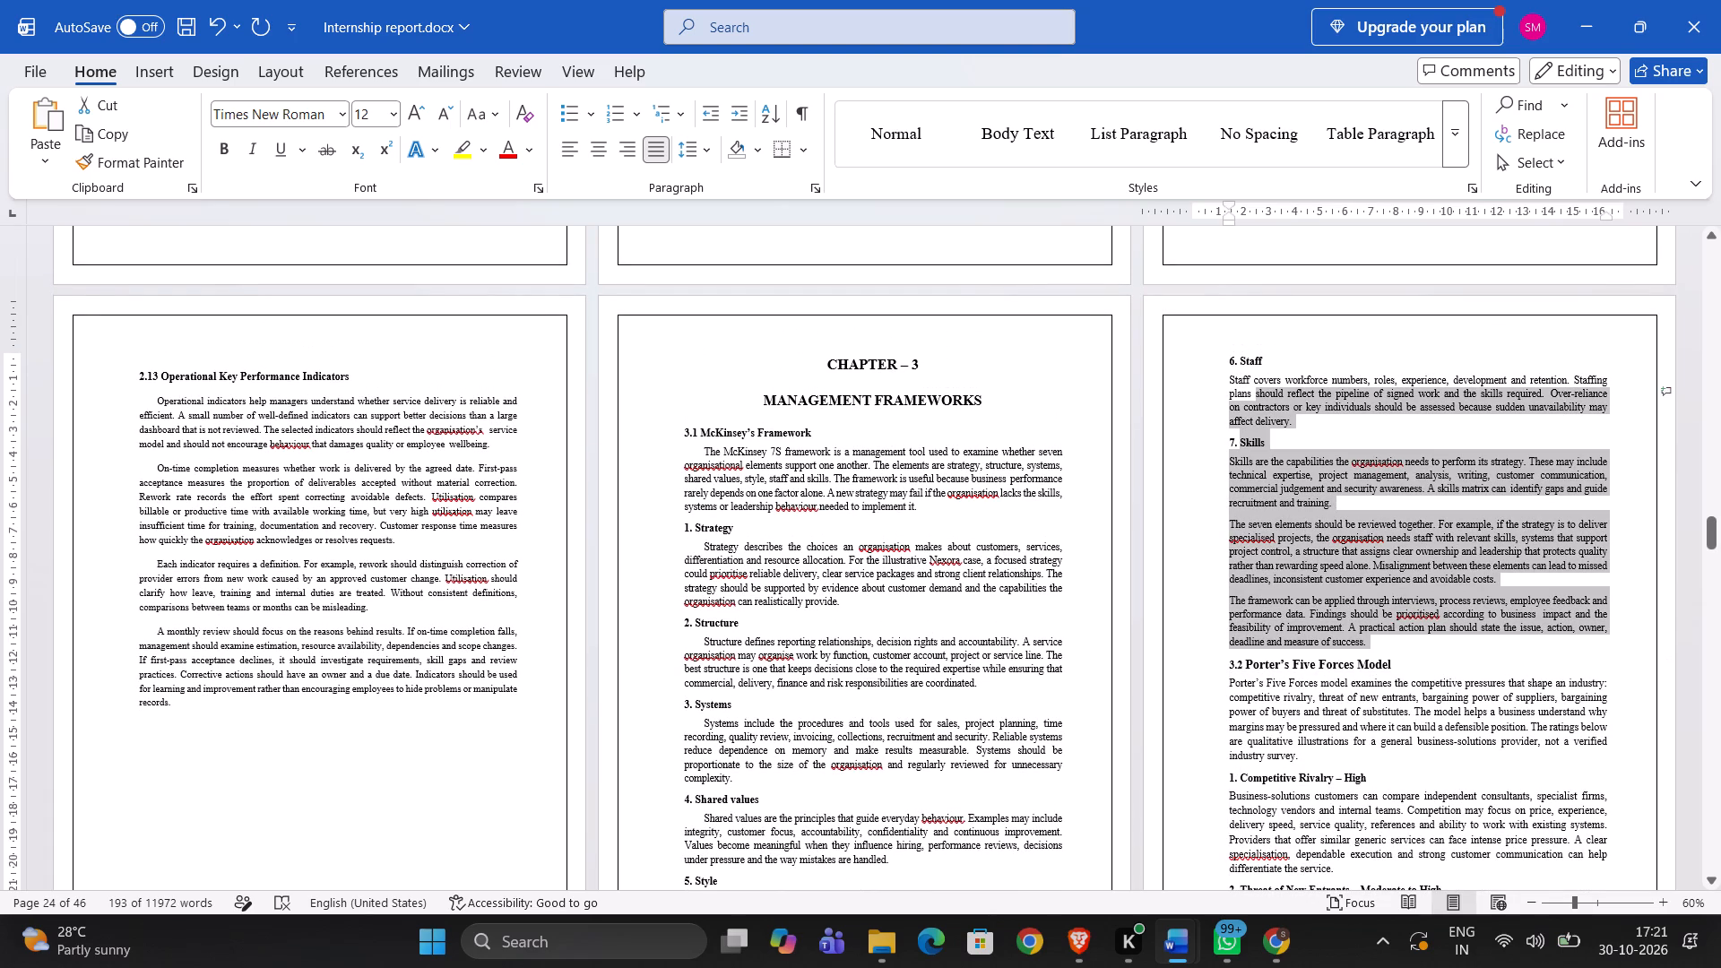
drag(1267, 397, 1249, 381)
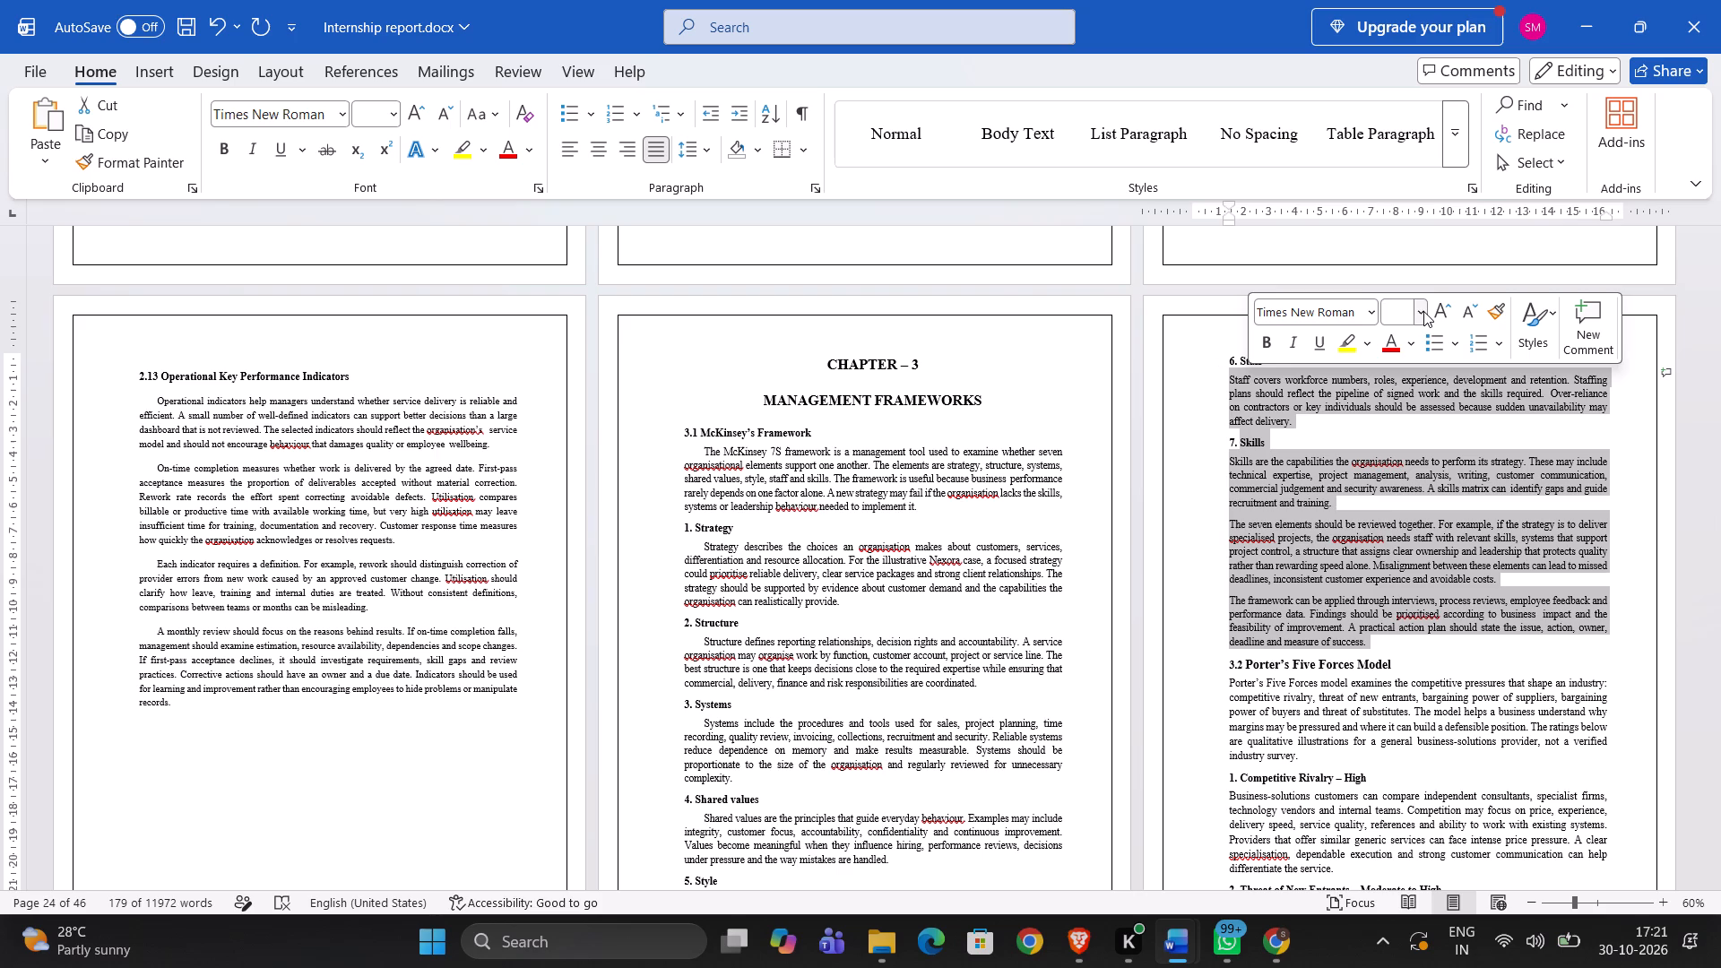
click(1425, 311)
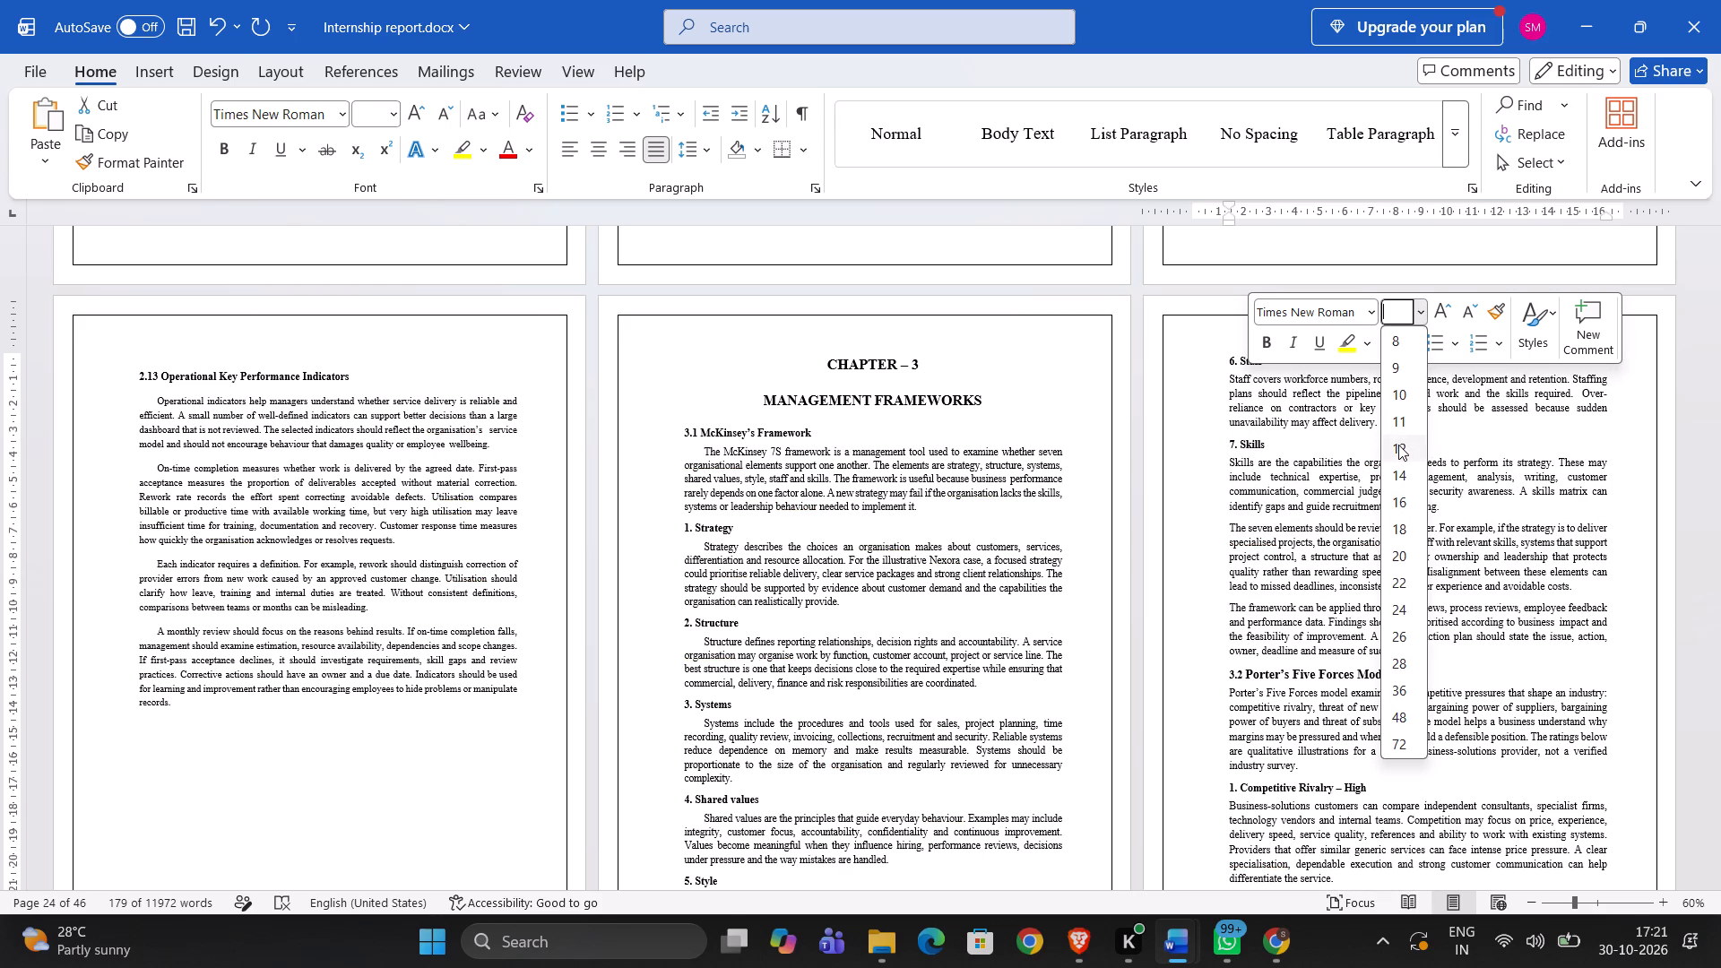
click(1398, 445)
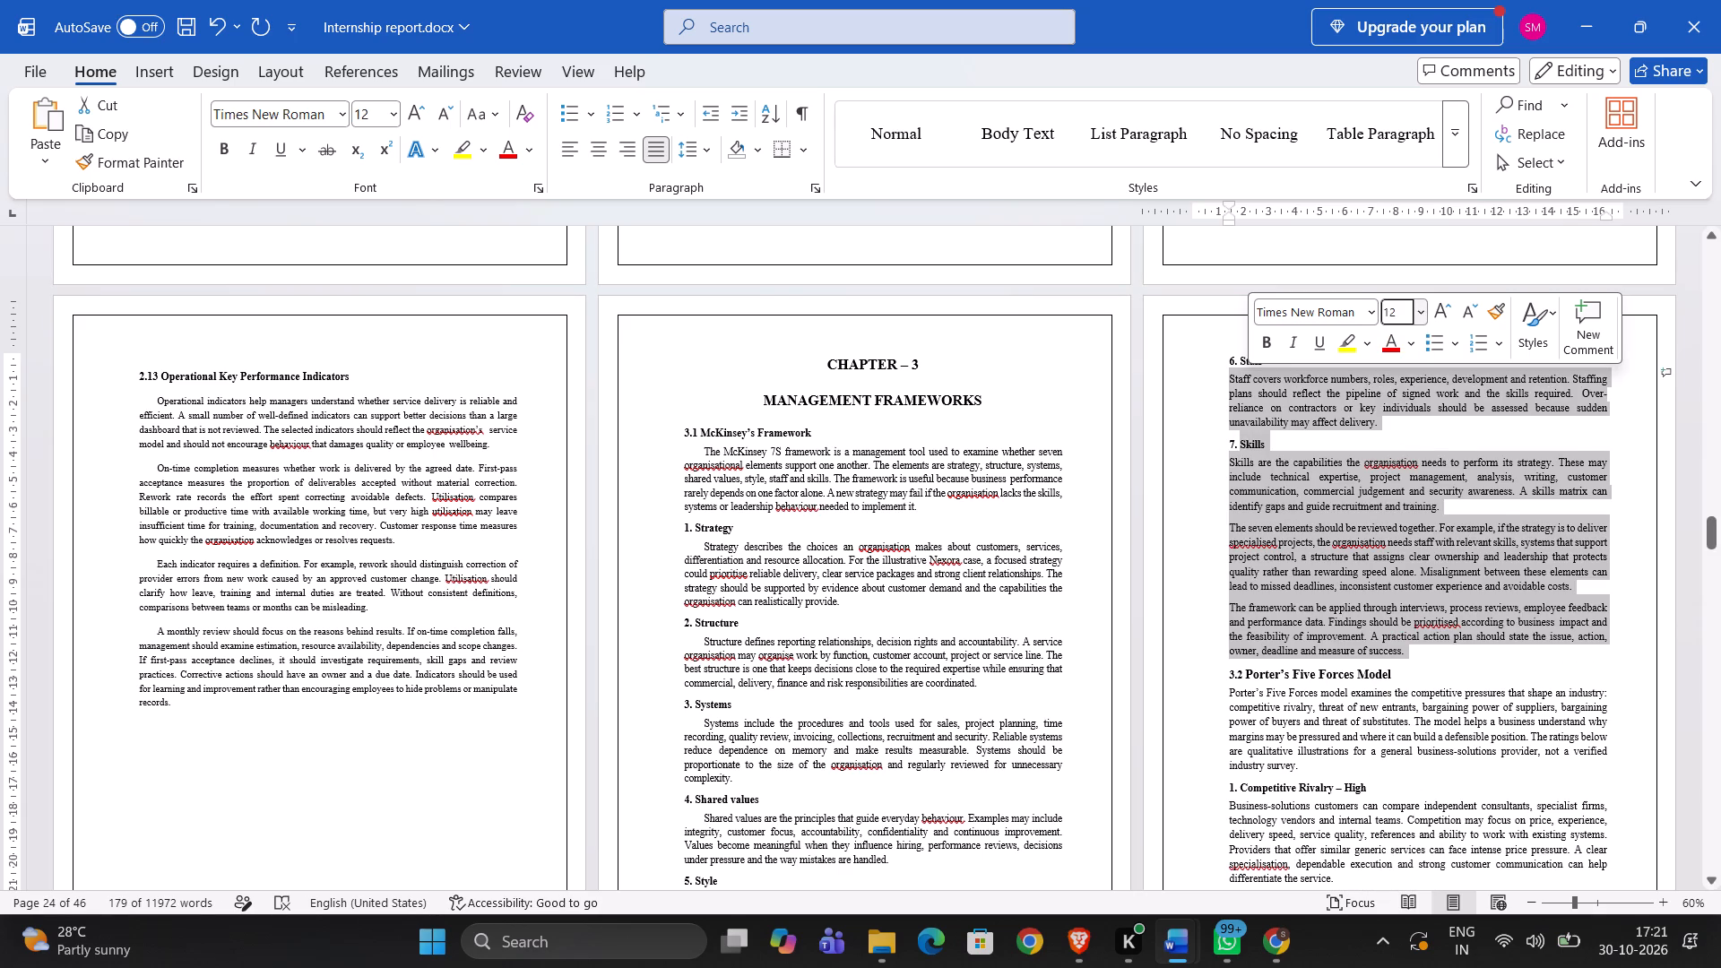
Set the heading 3.1 McKinsey's Framework to font size 14.
scroll(1024, 744, down, 2)
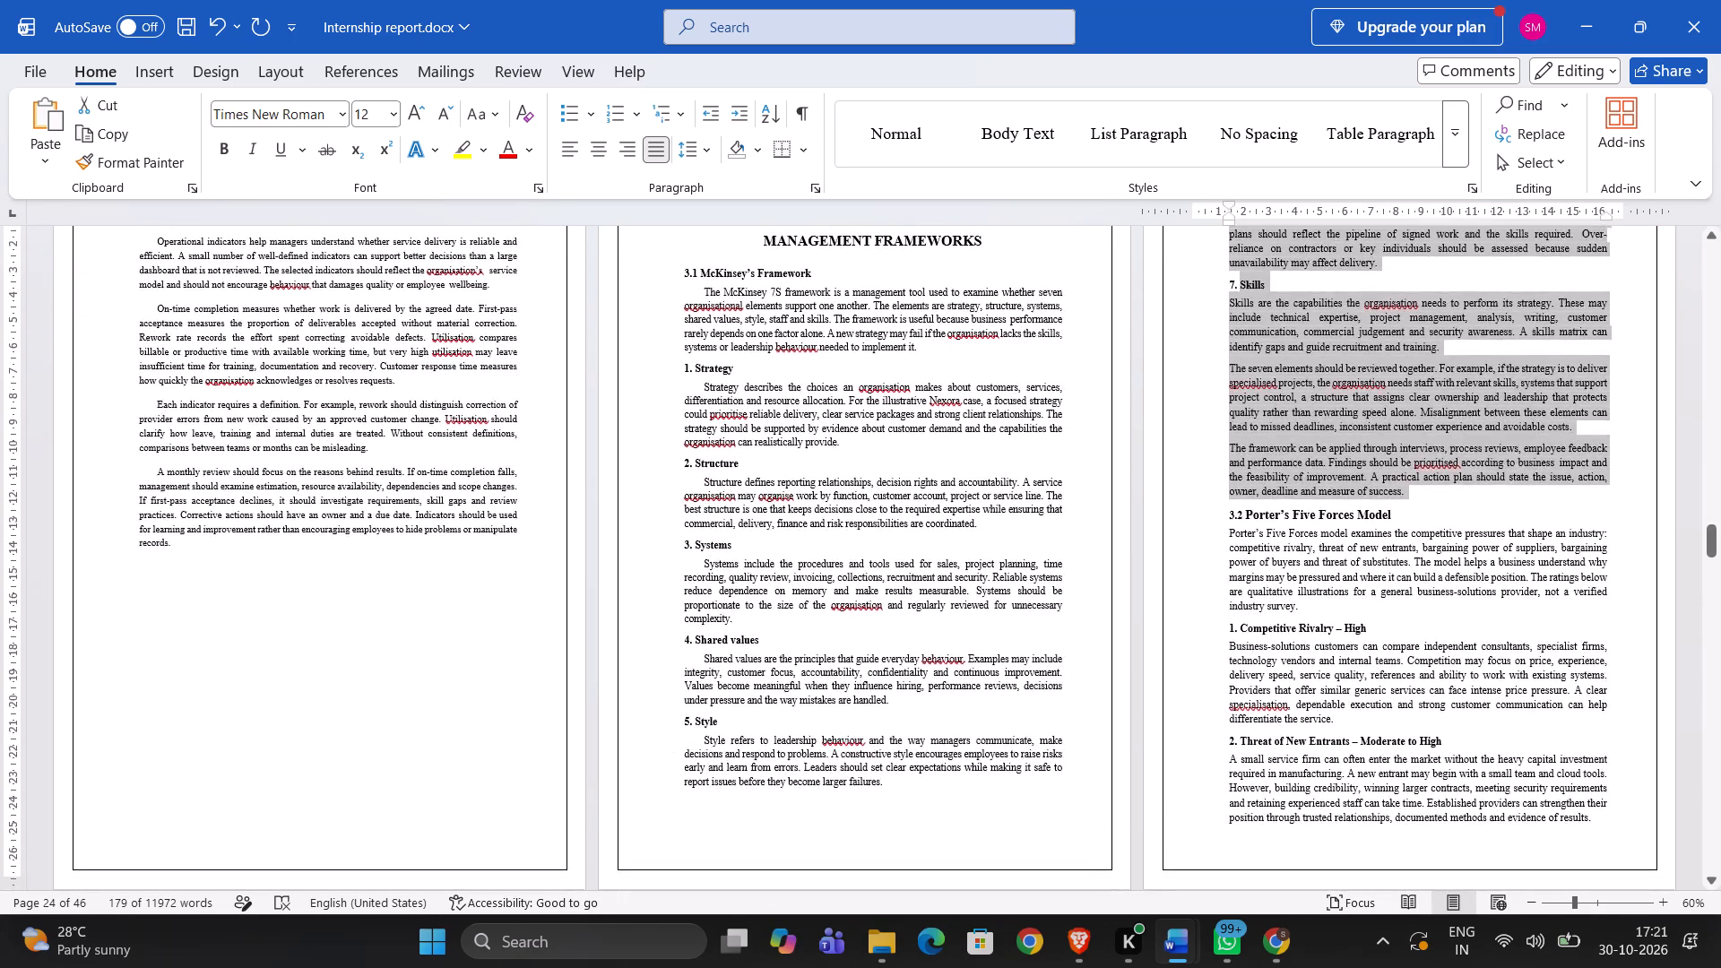
scroll(1024, 744, up, 1)
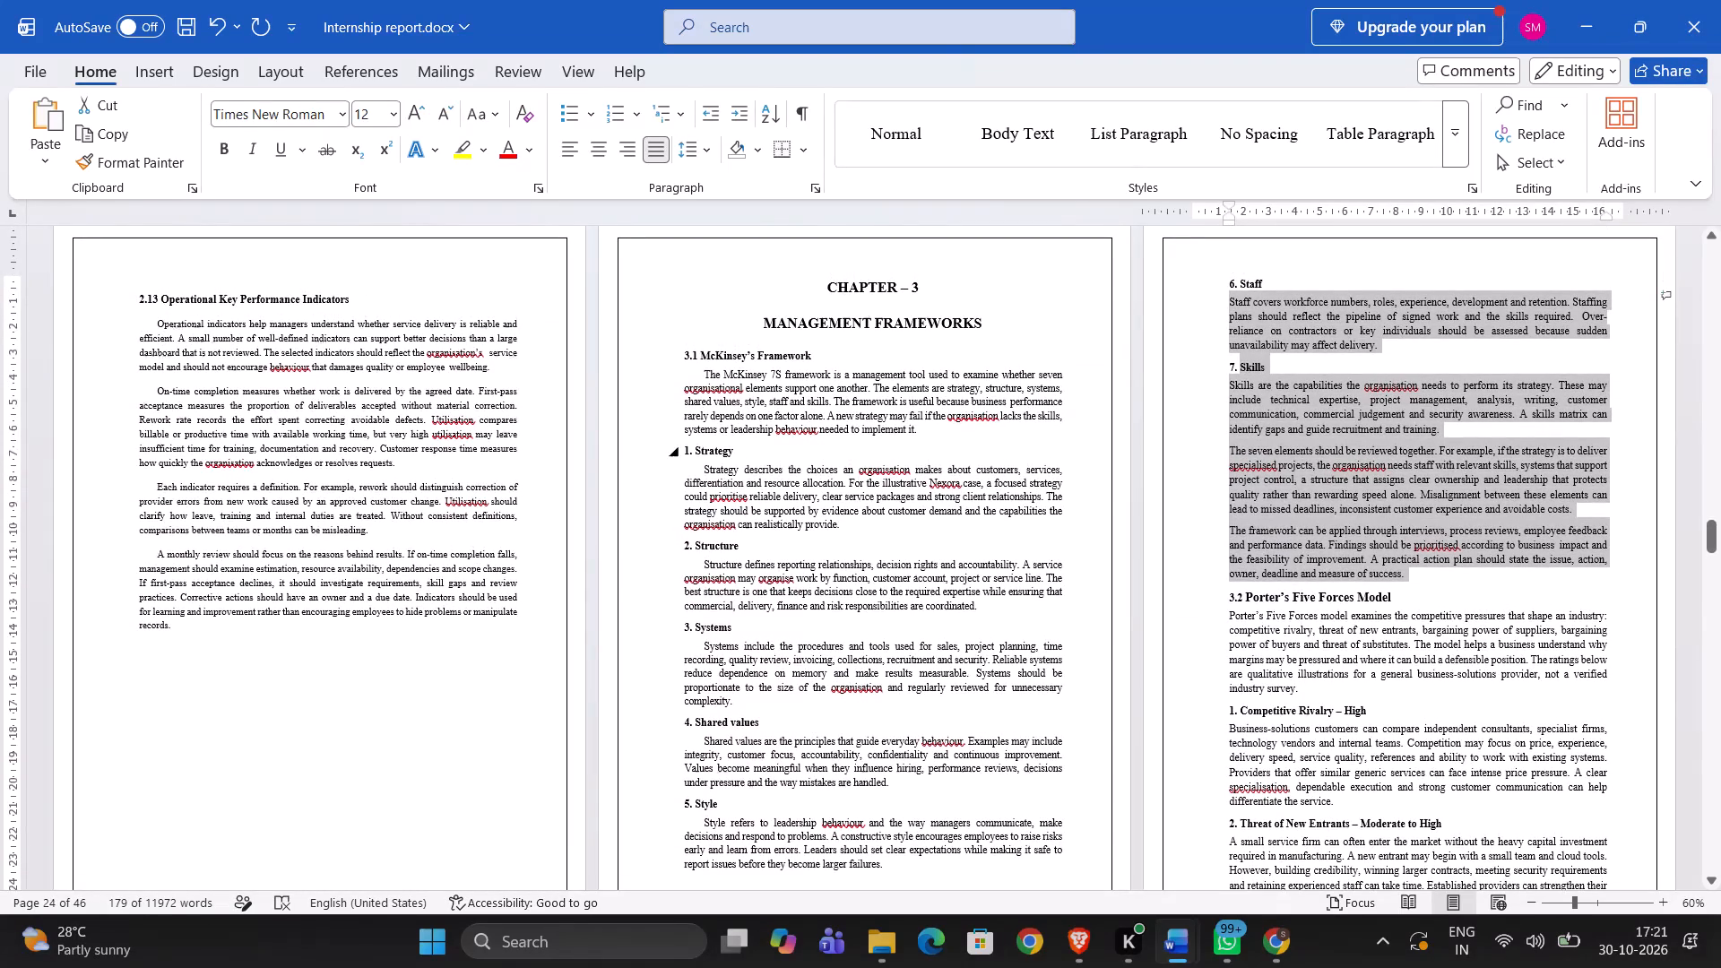
click(811, 345)
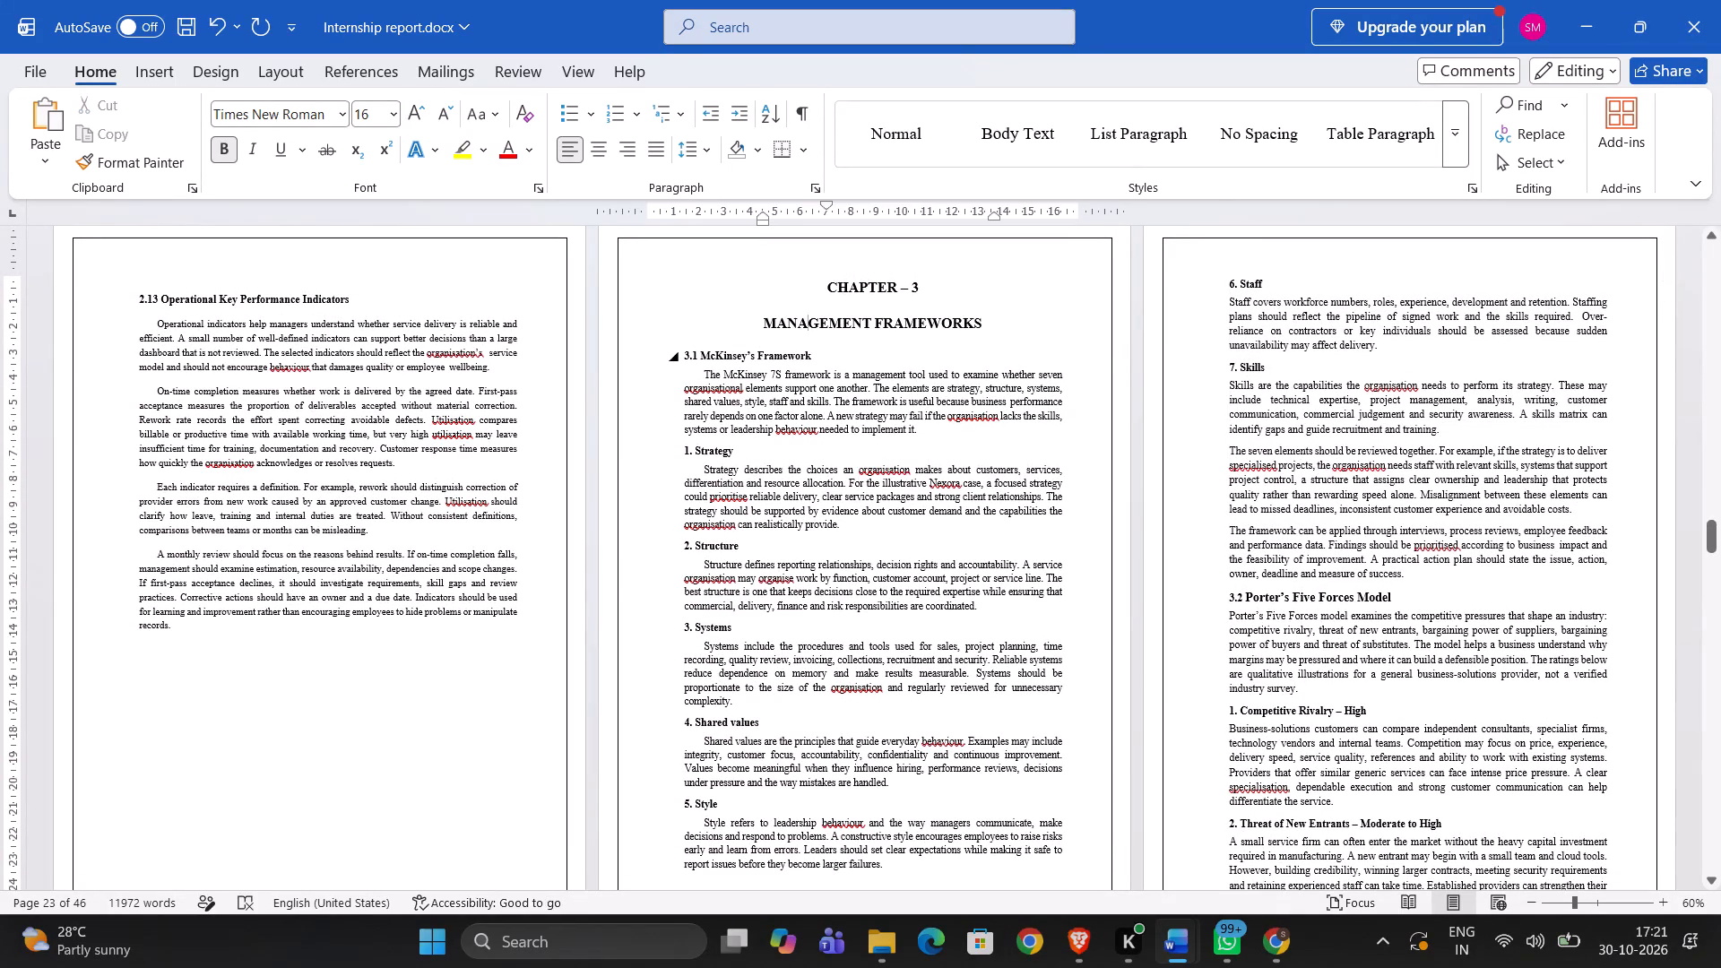
drag(814, 350, 712, 359)
drag(712, 359, 712, 360)
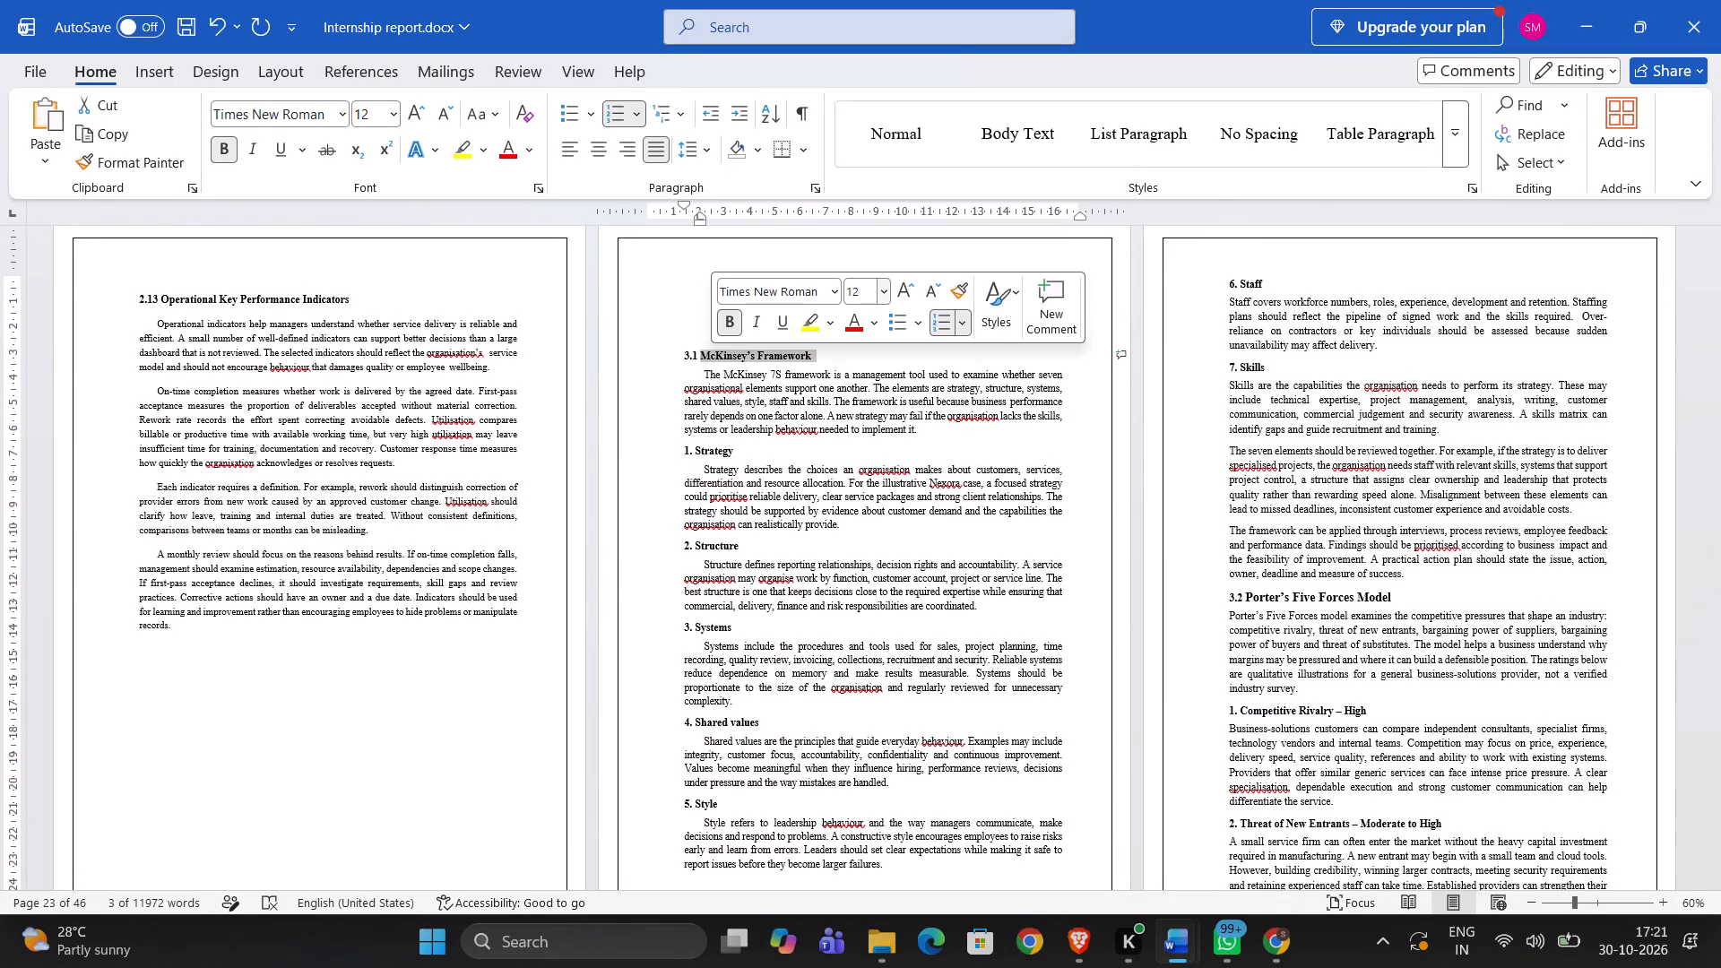
click(876, 292)
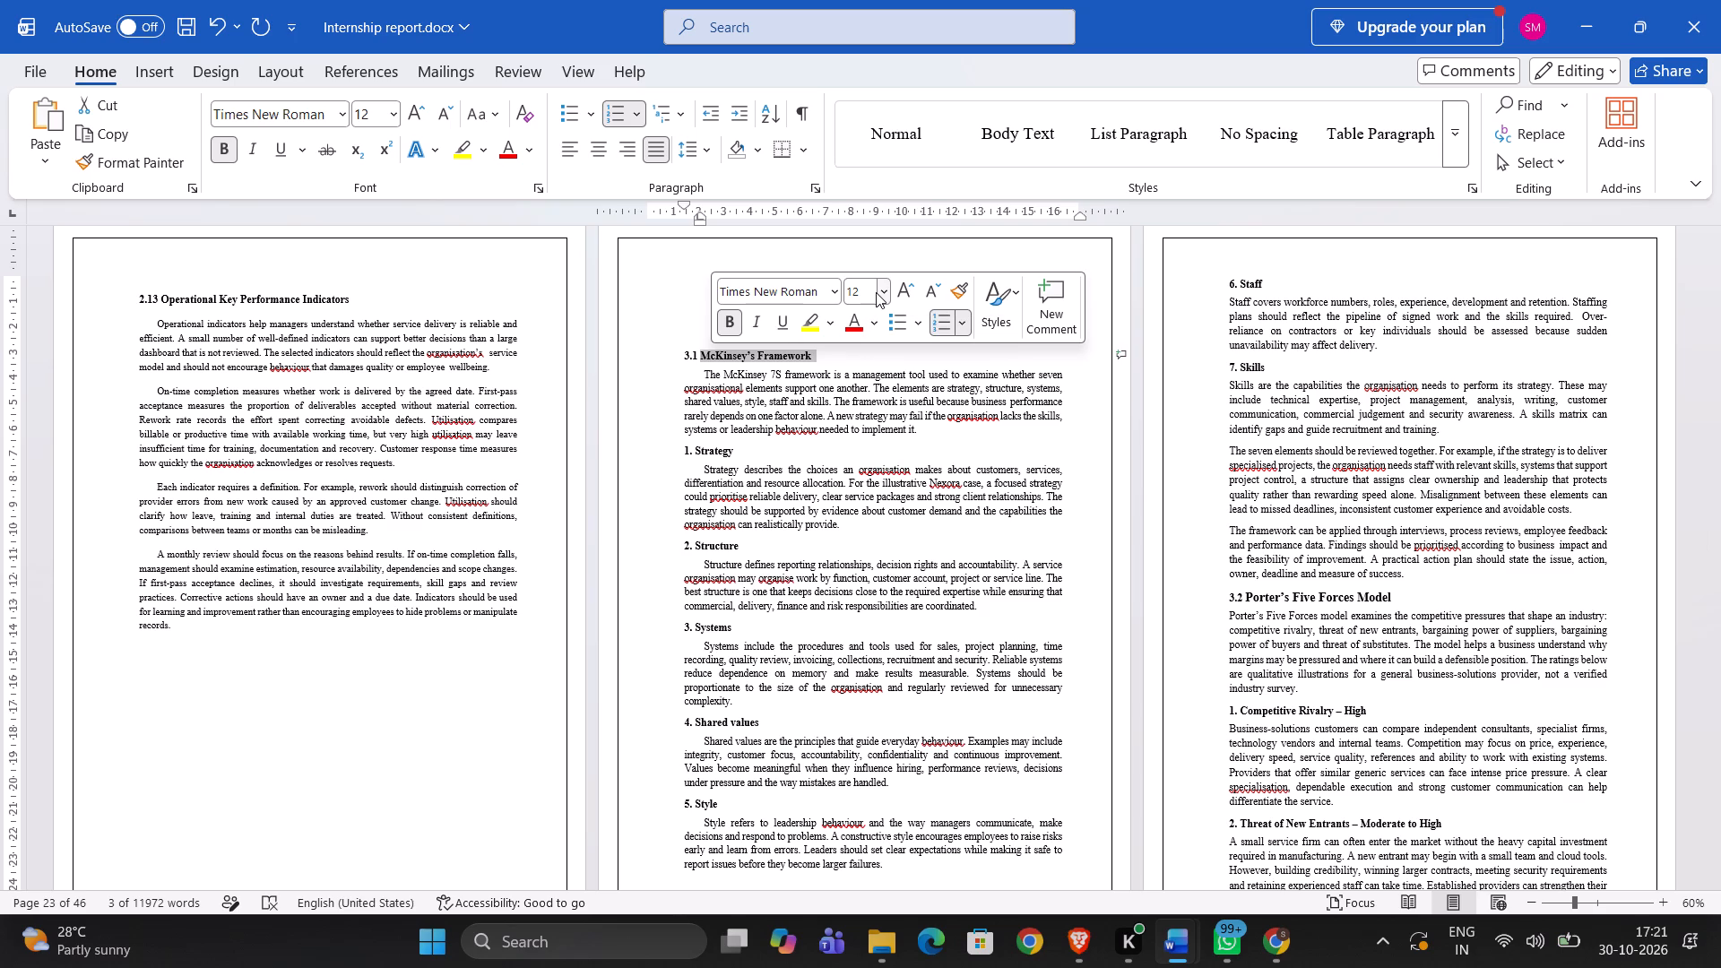
click(879, 292)
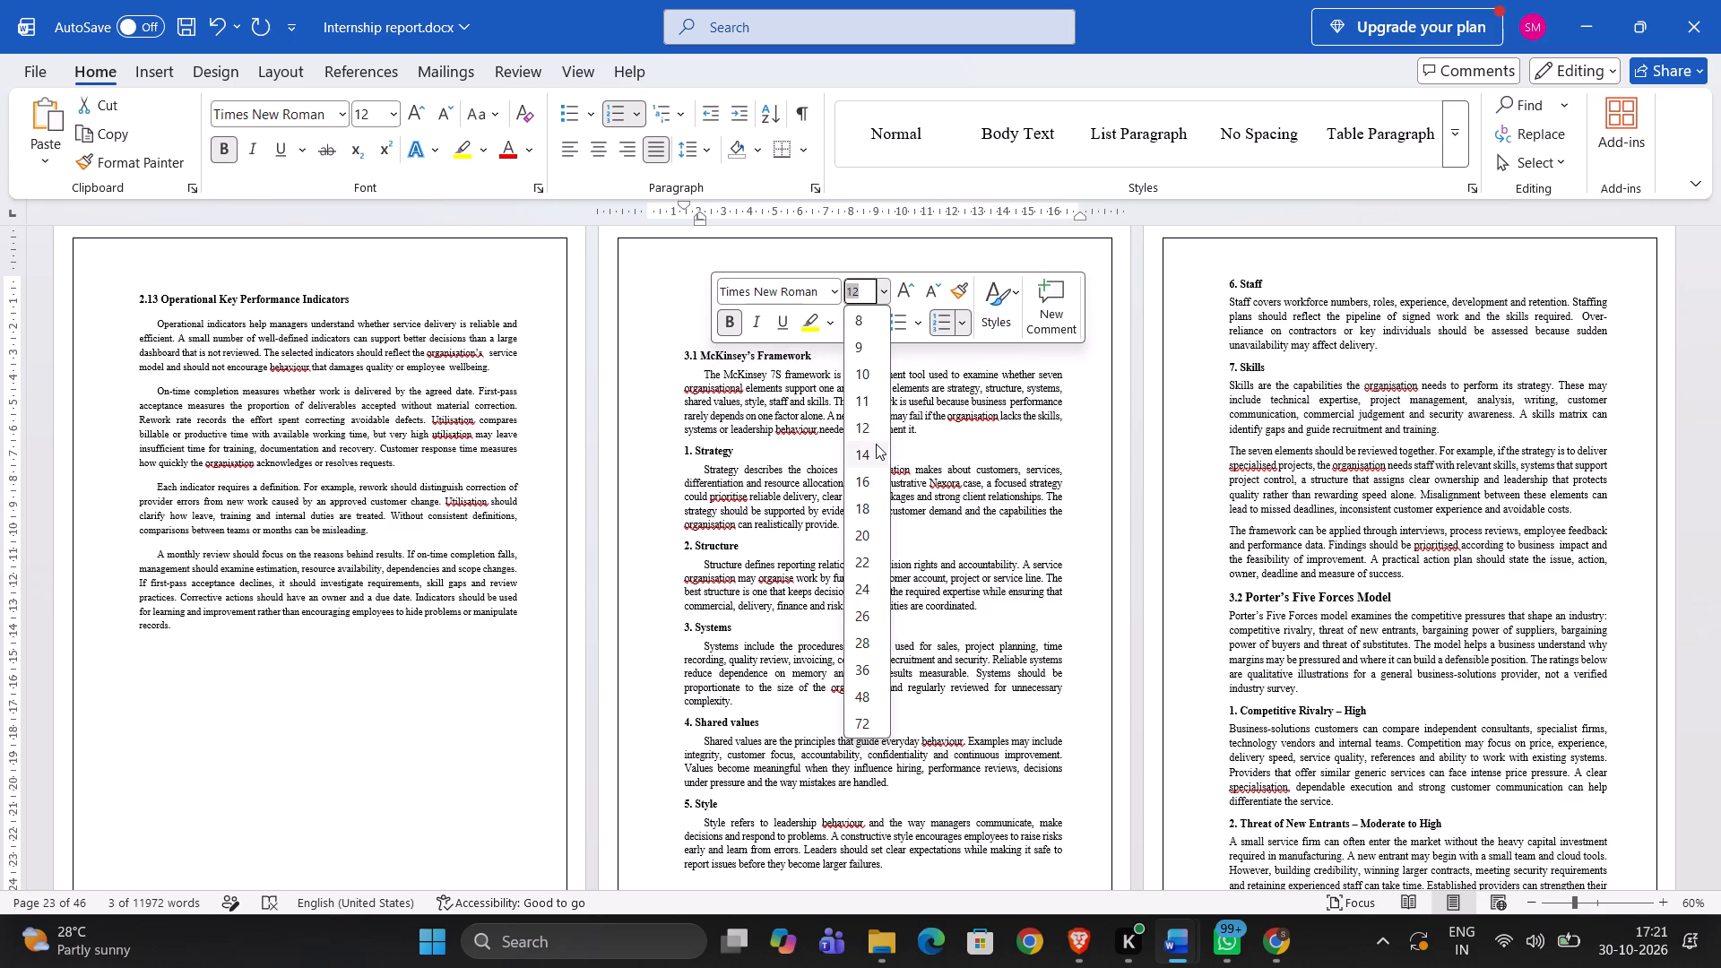
click(869, 447)
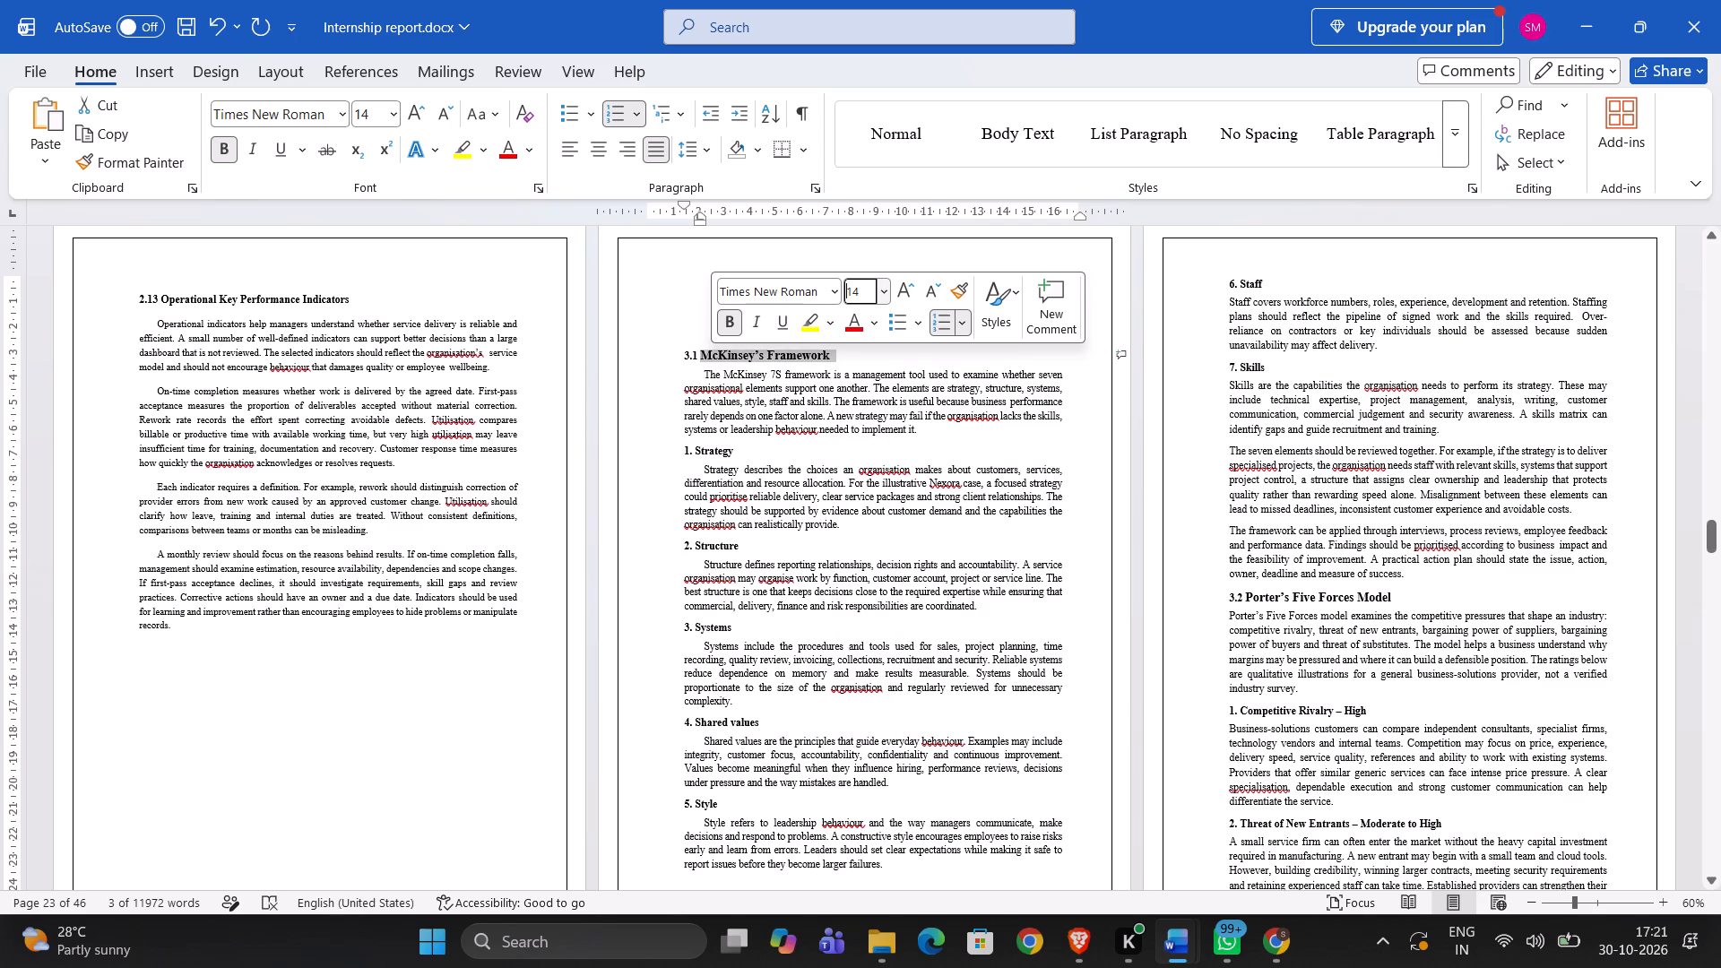
Remove the first-line indents from the 3.1 introduction and the Strategy, Structure, Systems, Shared values and Style paragraphs.
click(702, 376)
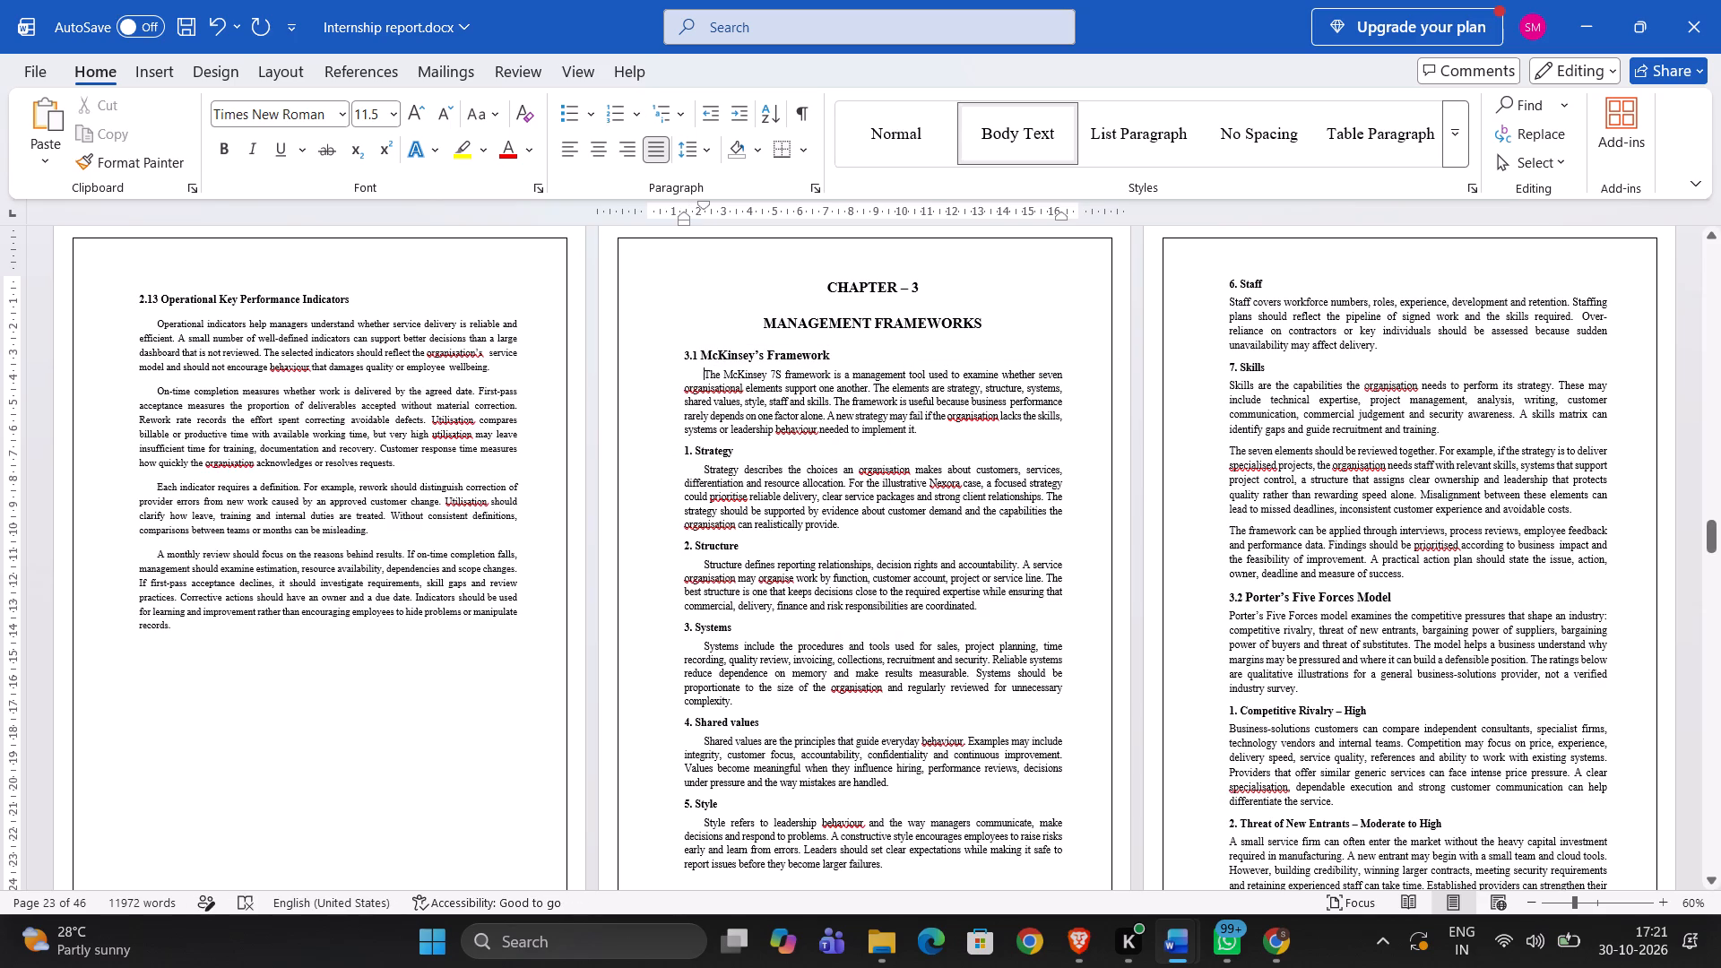
key(BackSpace)
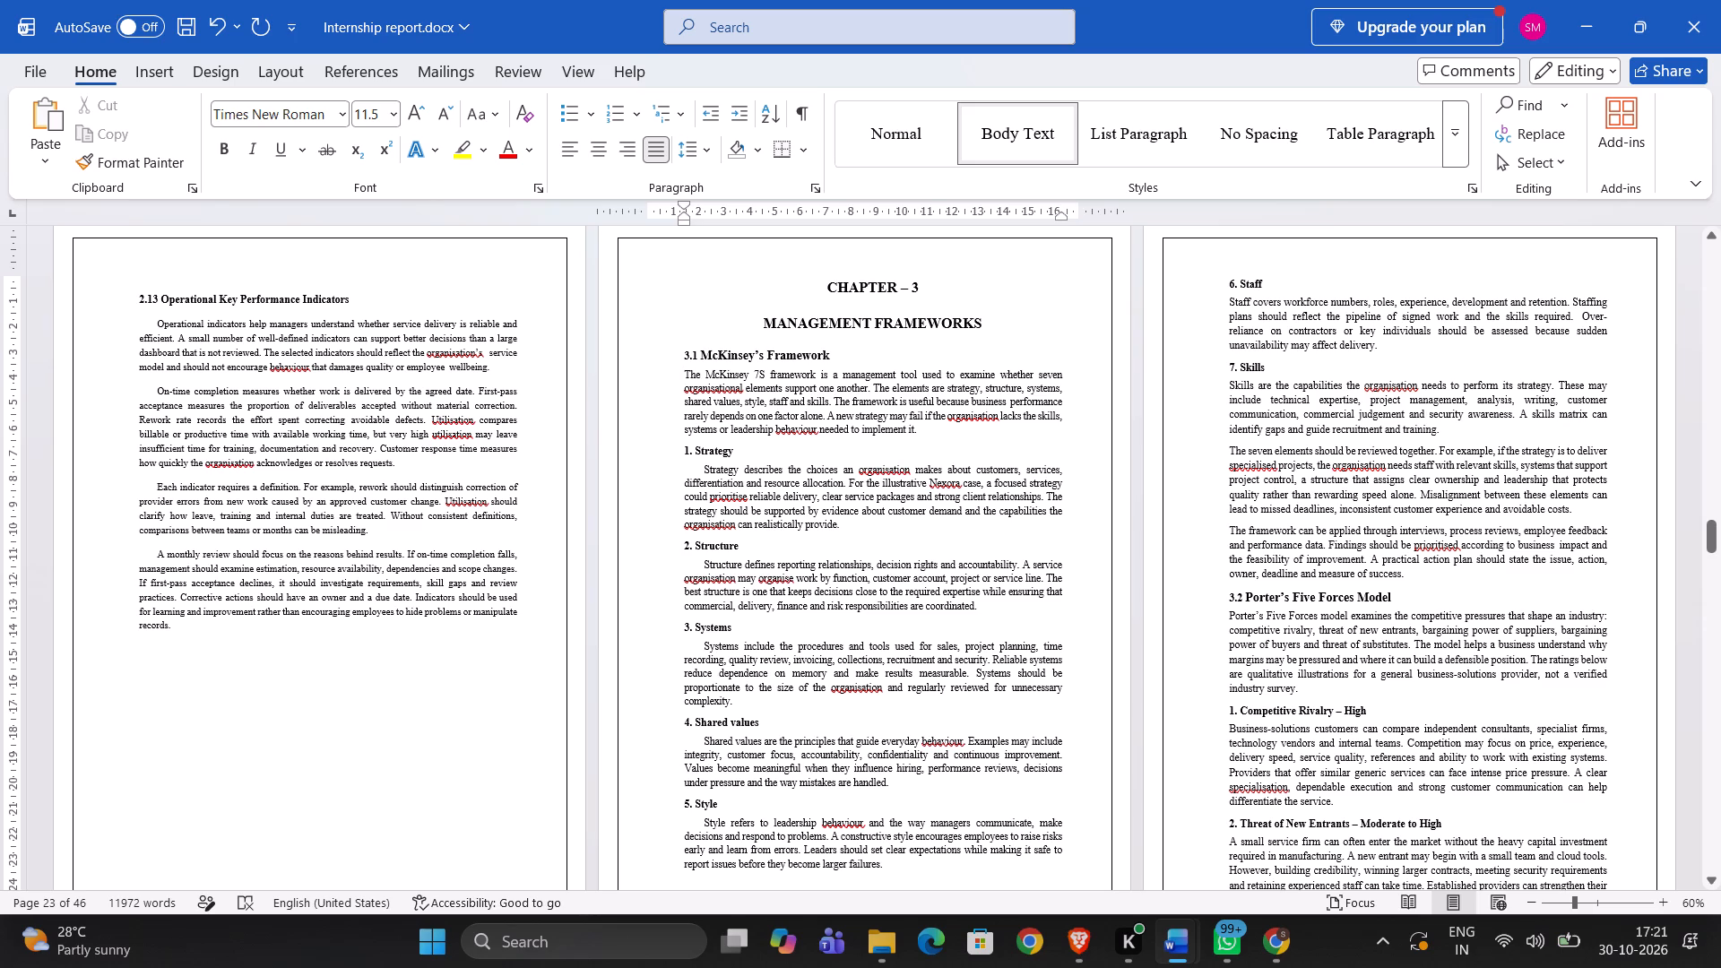
click(700, 467)
key(BackSpace)
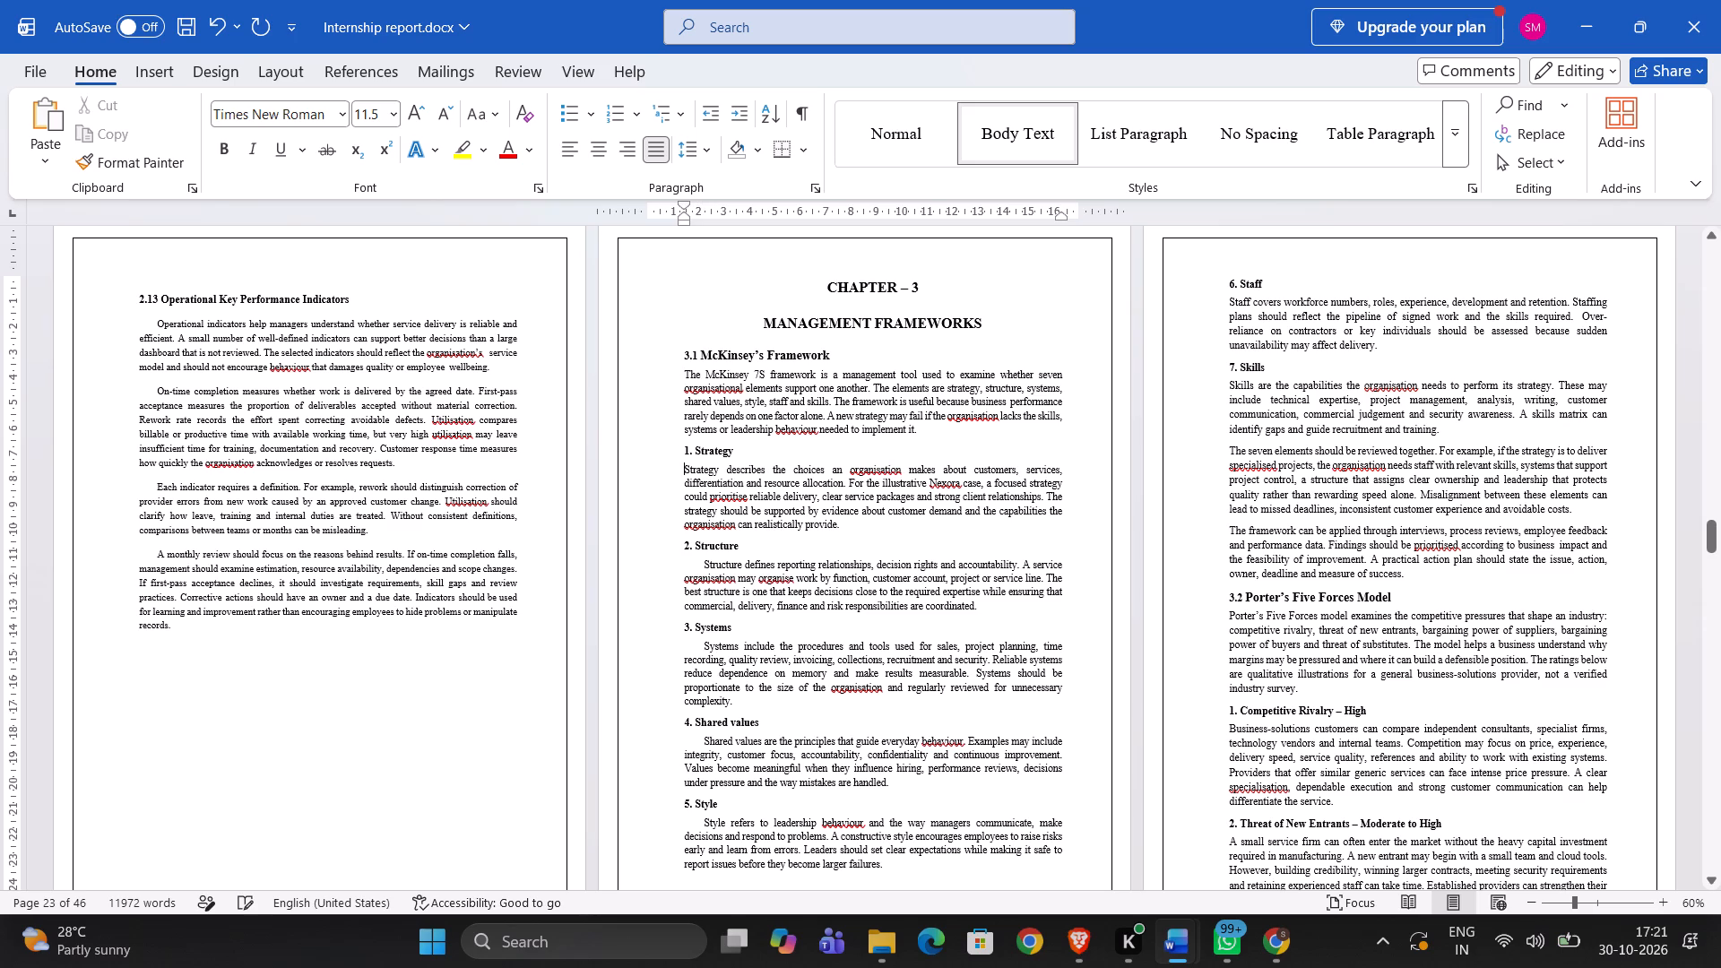
click(704, 566)
key(BackSpace)
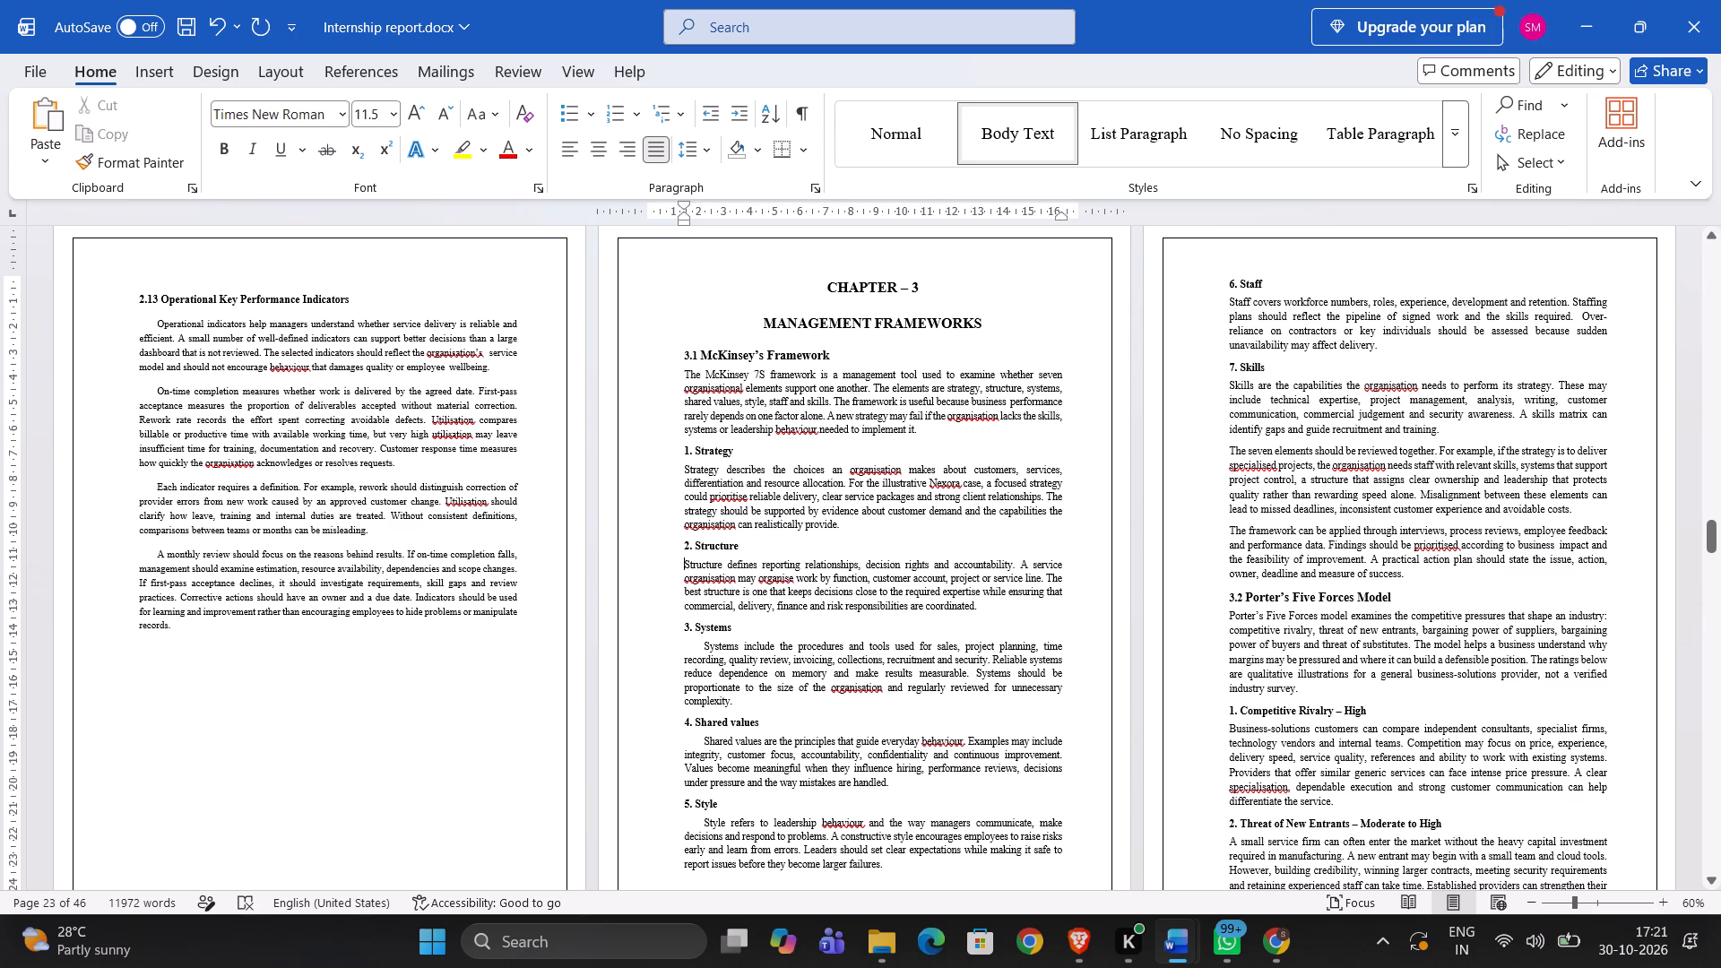
click(701, 648)
key(BackSpace)
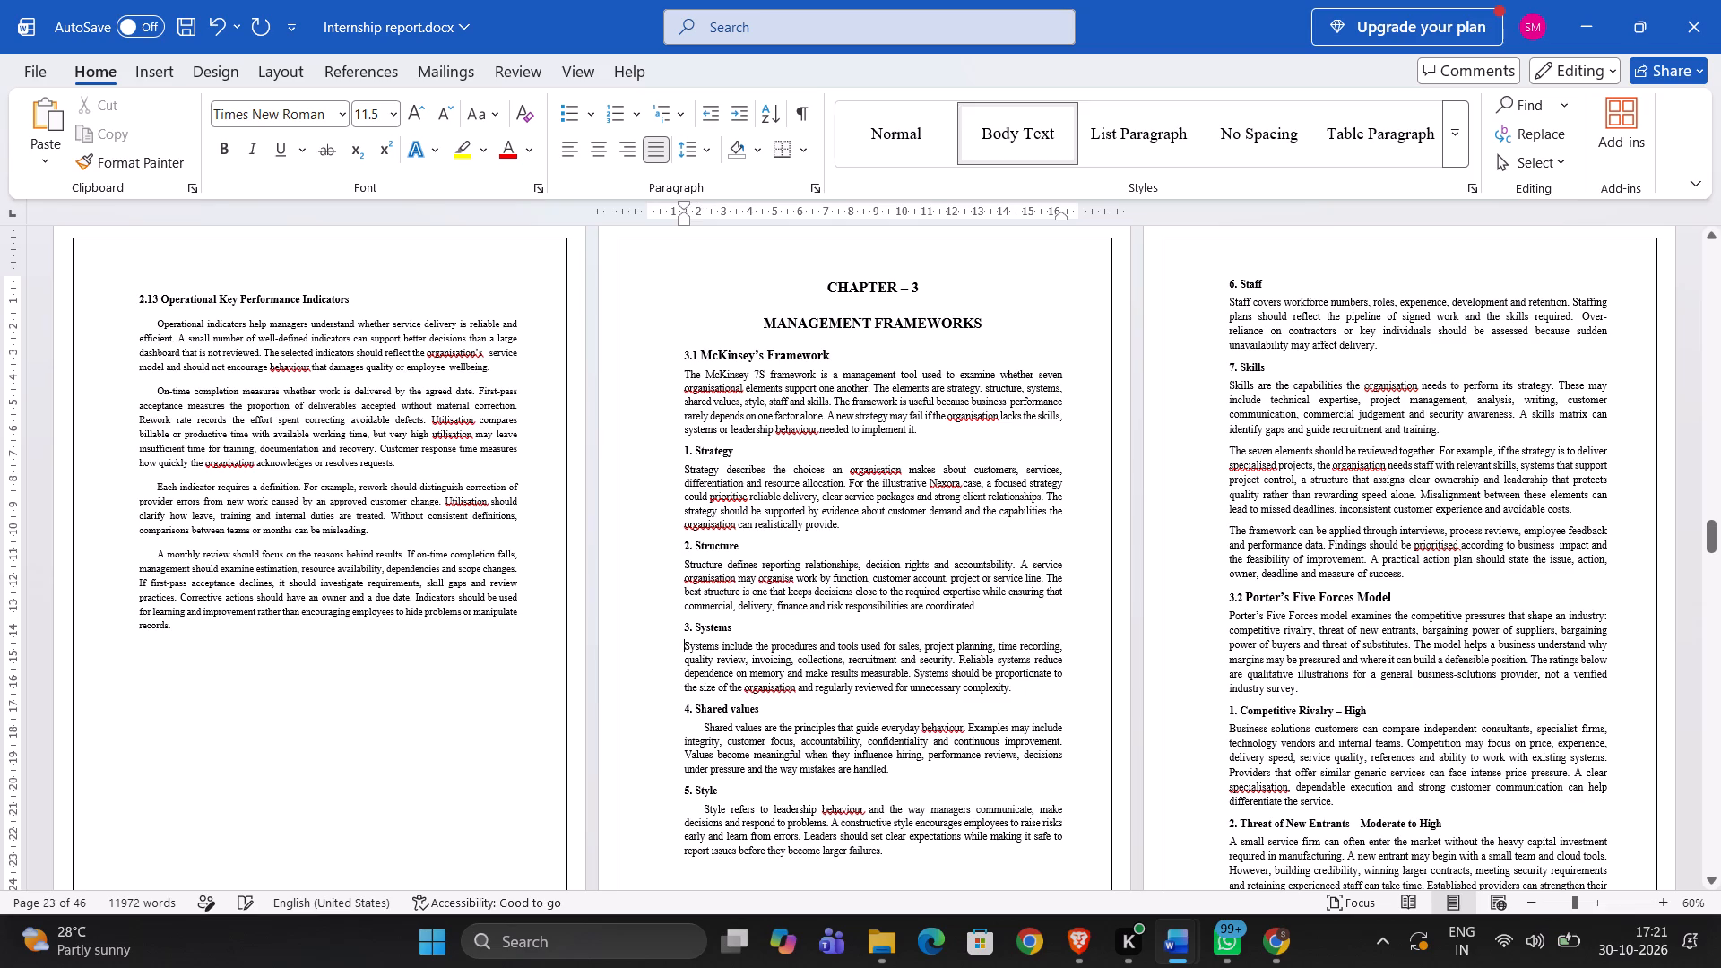
click(701, 733)
key(BackSpace)
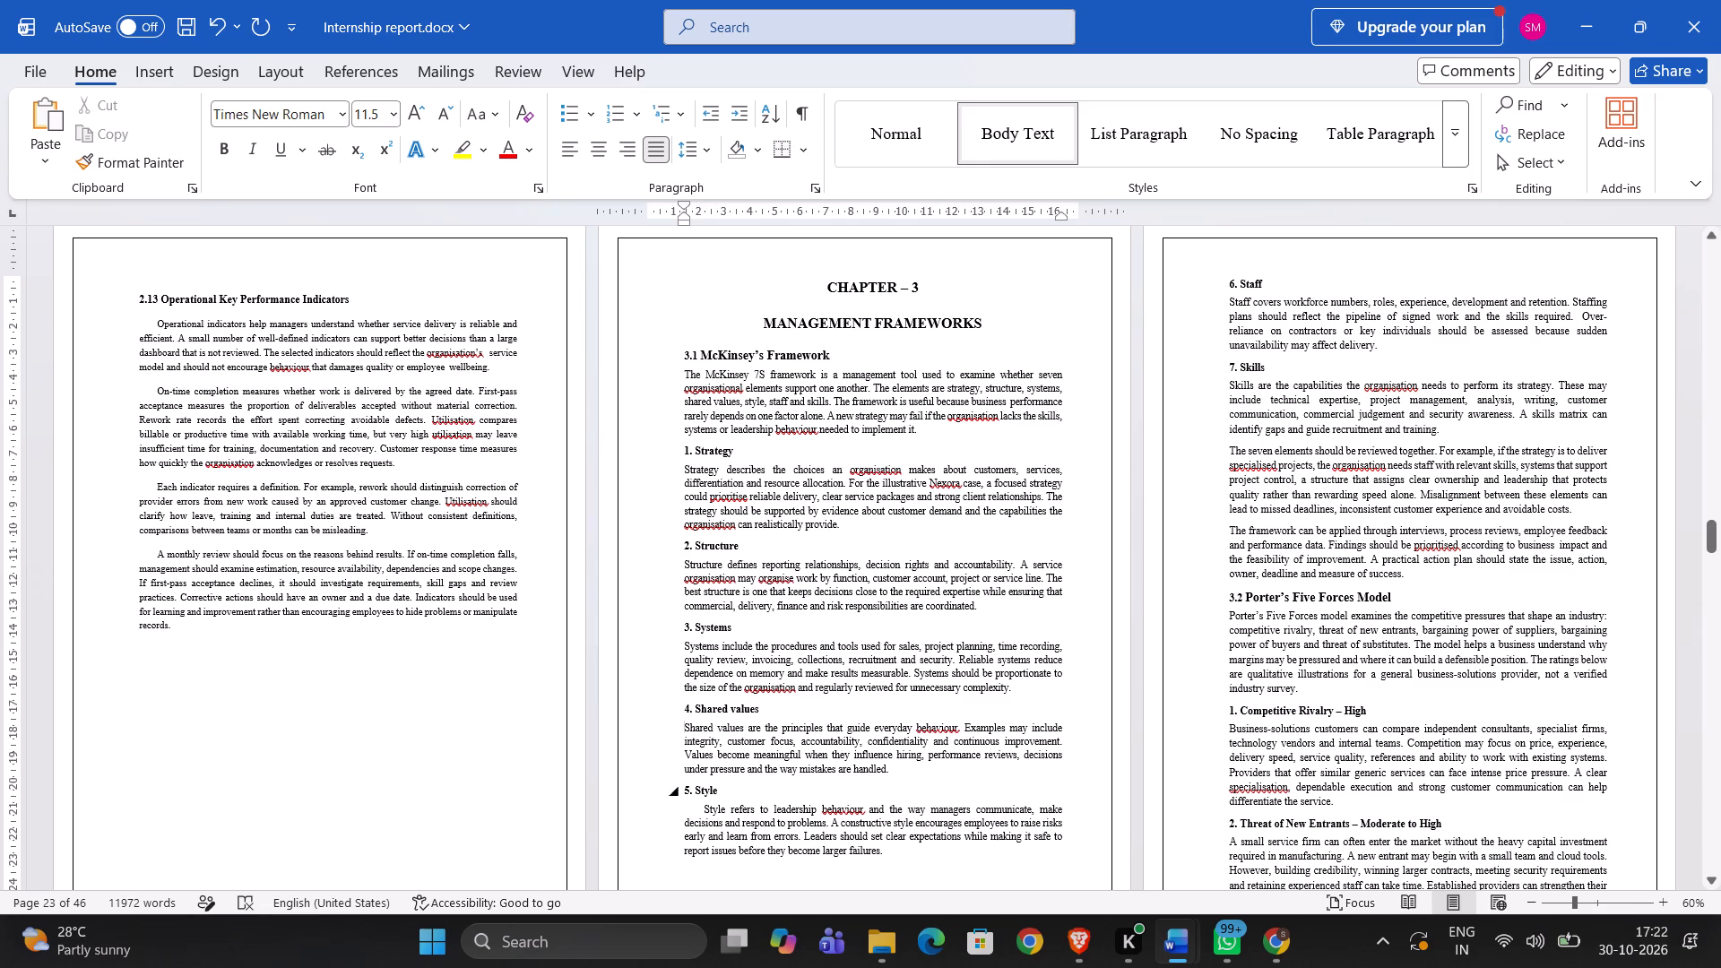
click(705, 806)
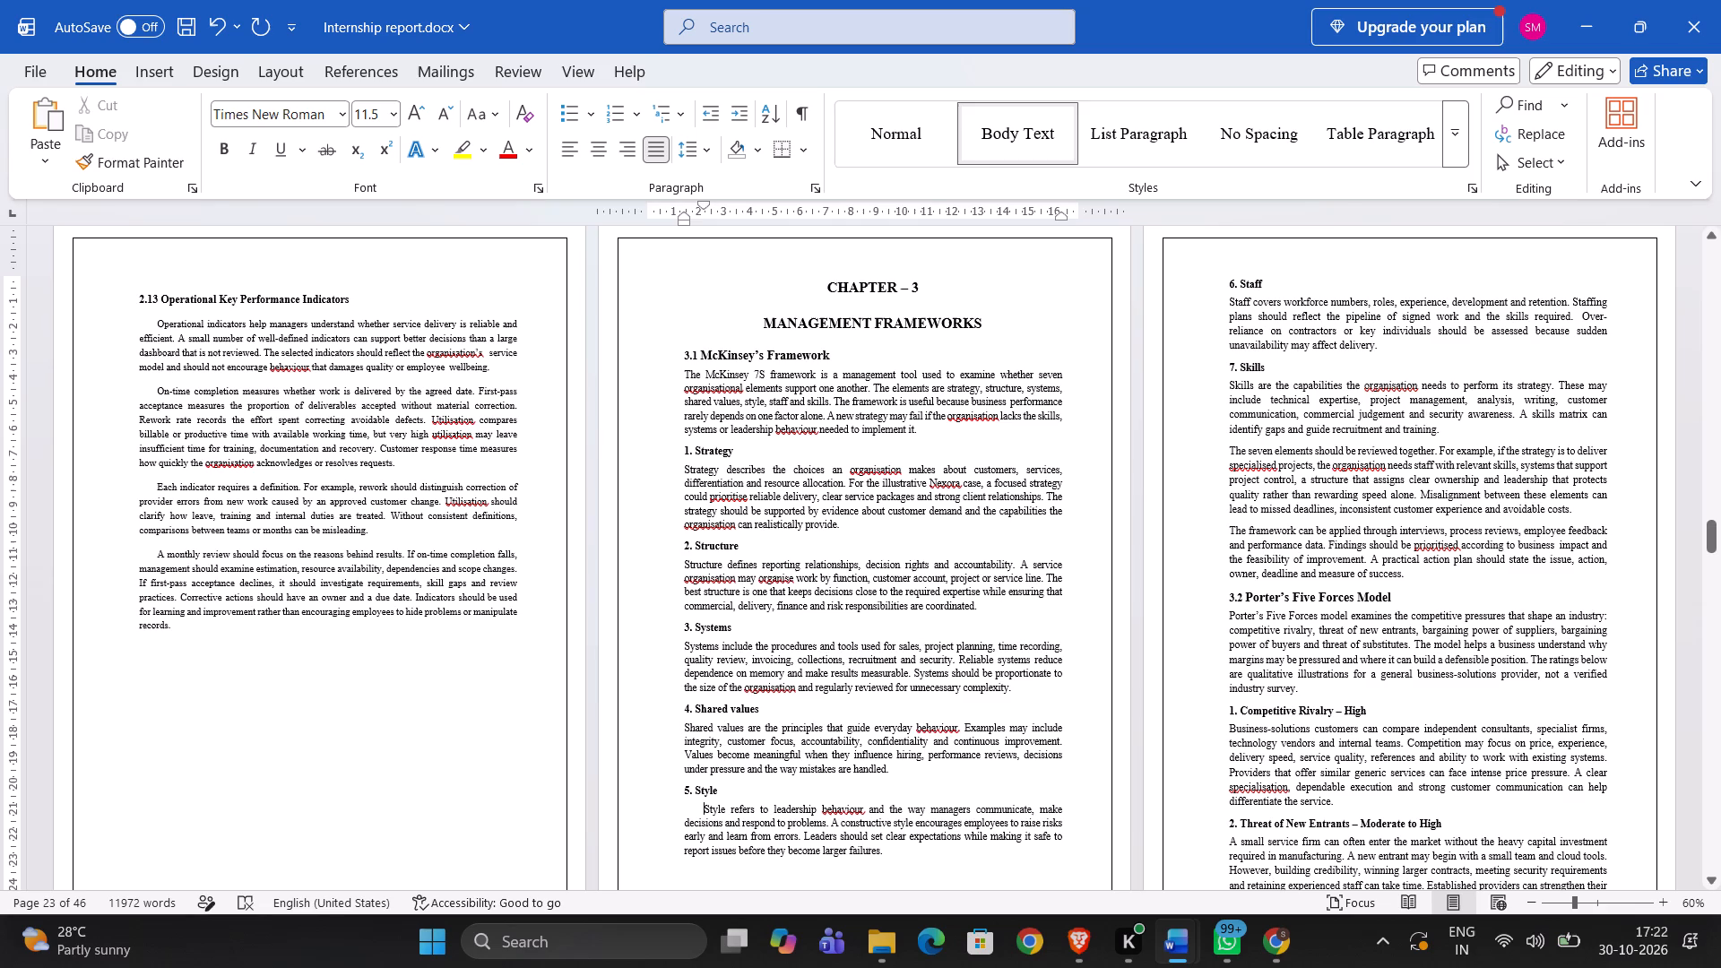
key(BackSpace)
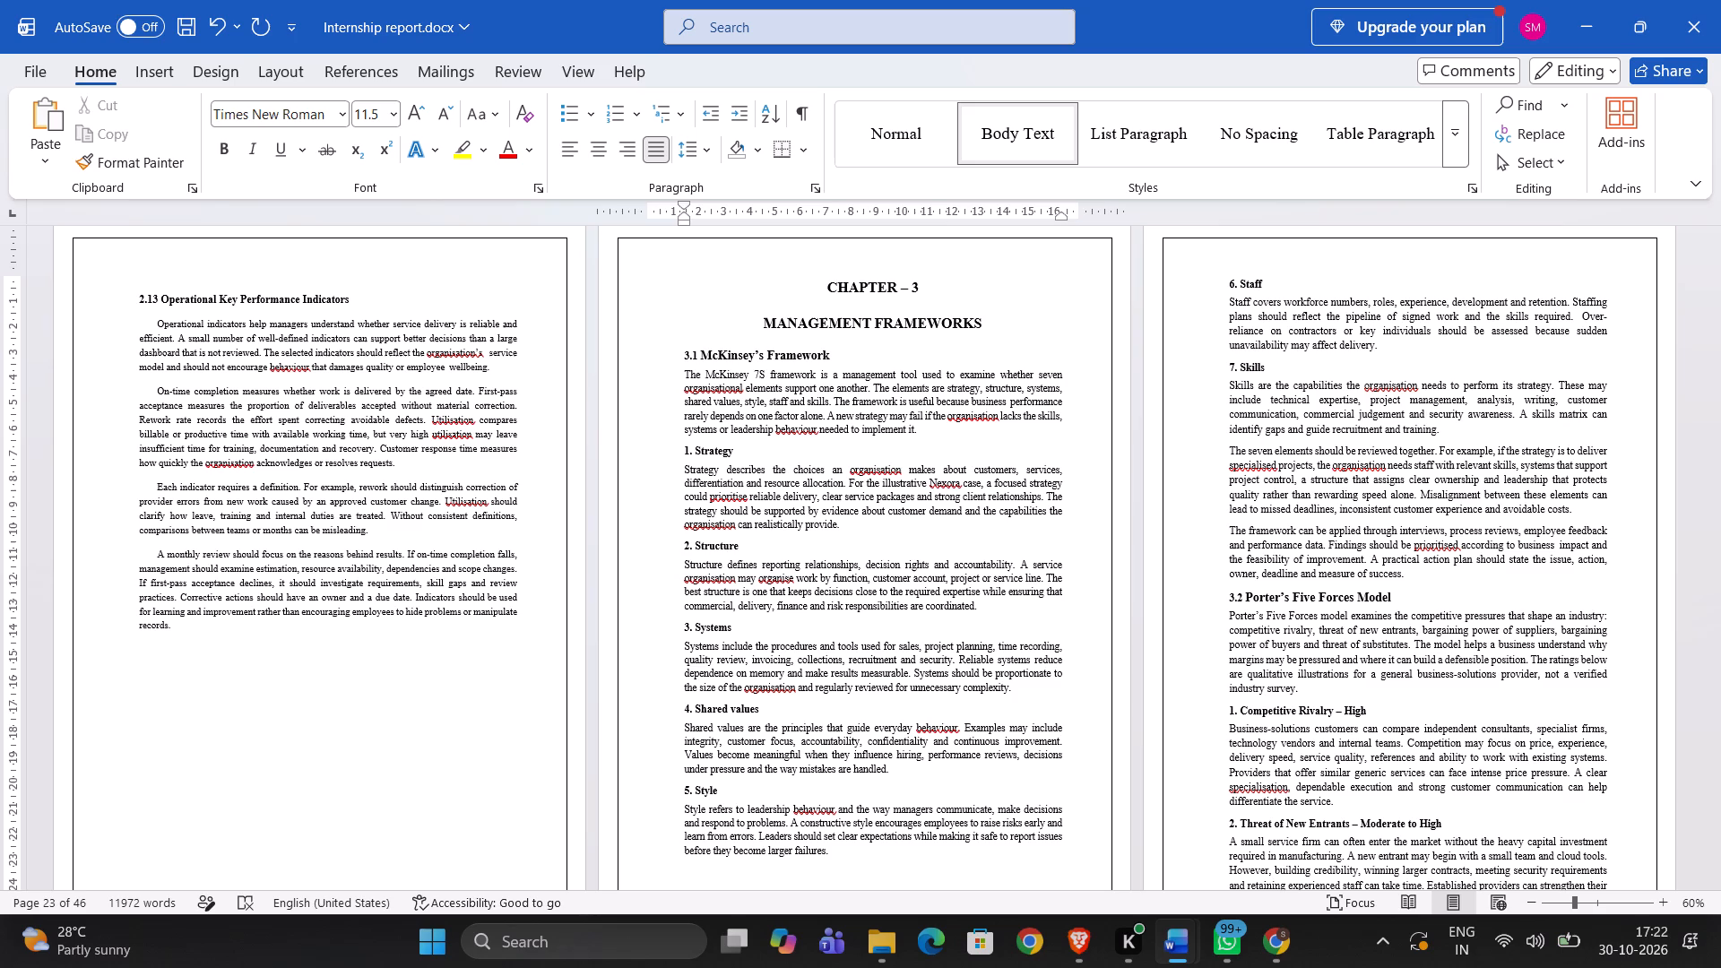
Set the text below the 3.1 heading, from its introduction through the 5. Style paragraph, to font size 12.
drag(684, 376, 910, 902)
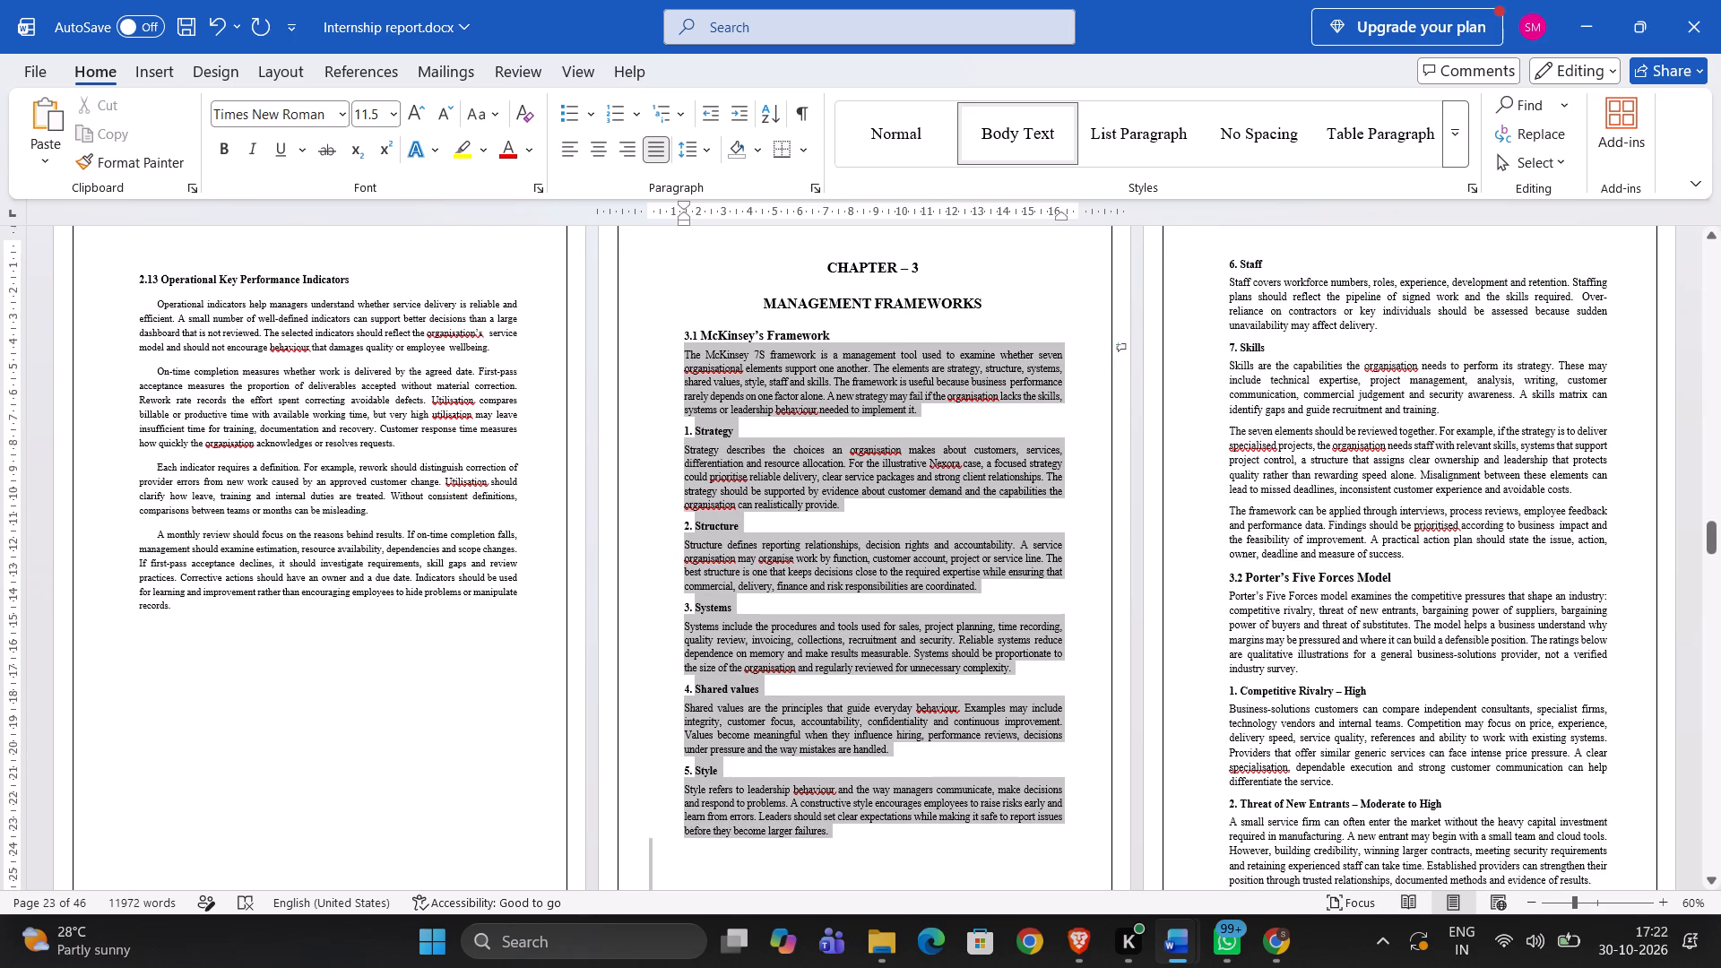
drag(910, 902, 858, 751)
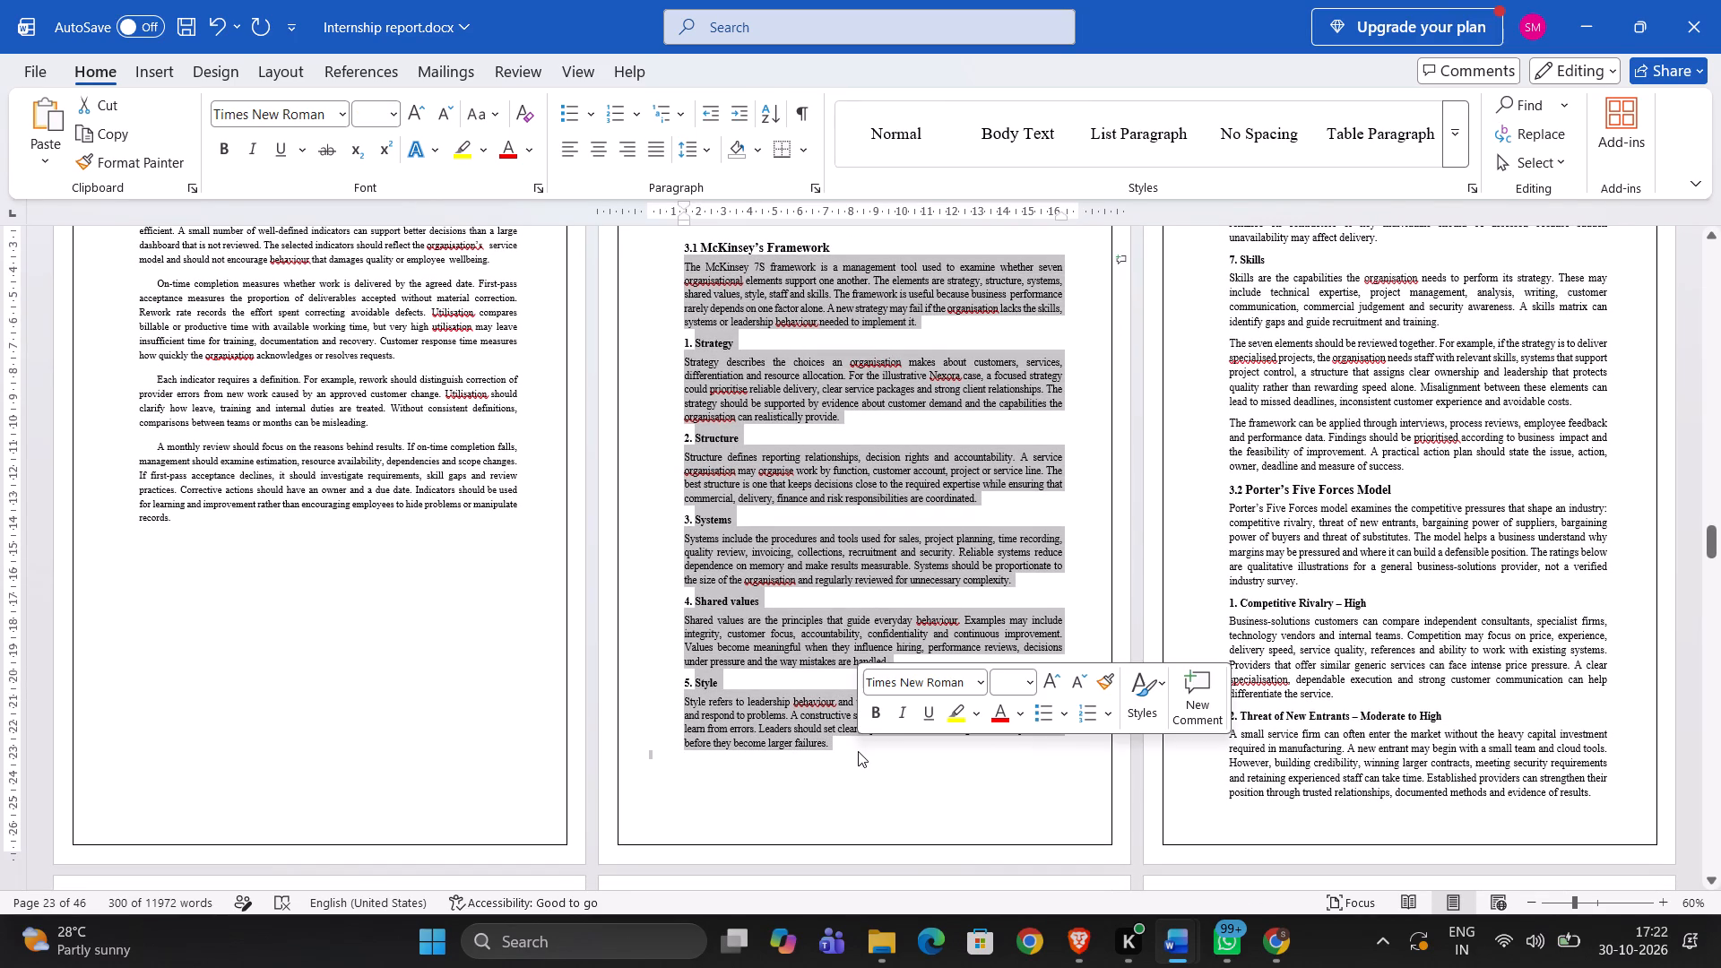
click(1034, 678)
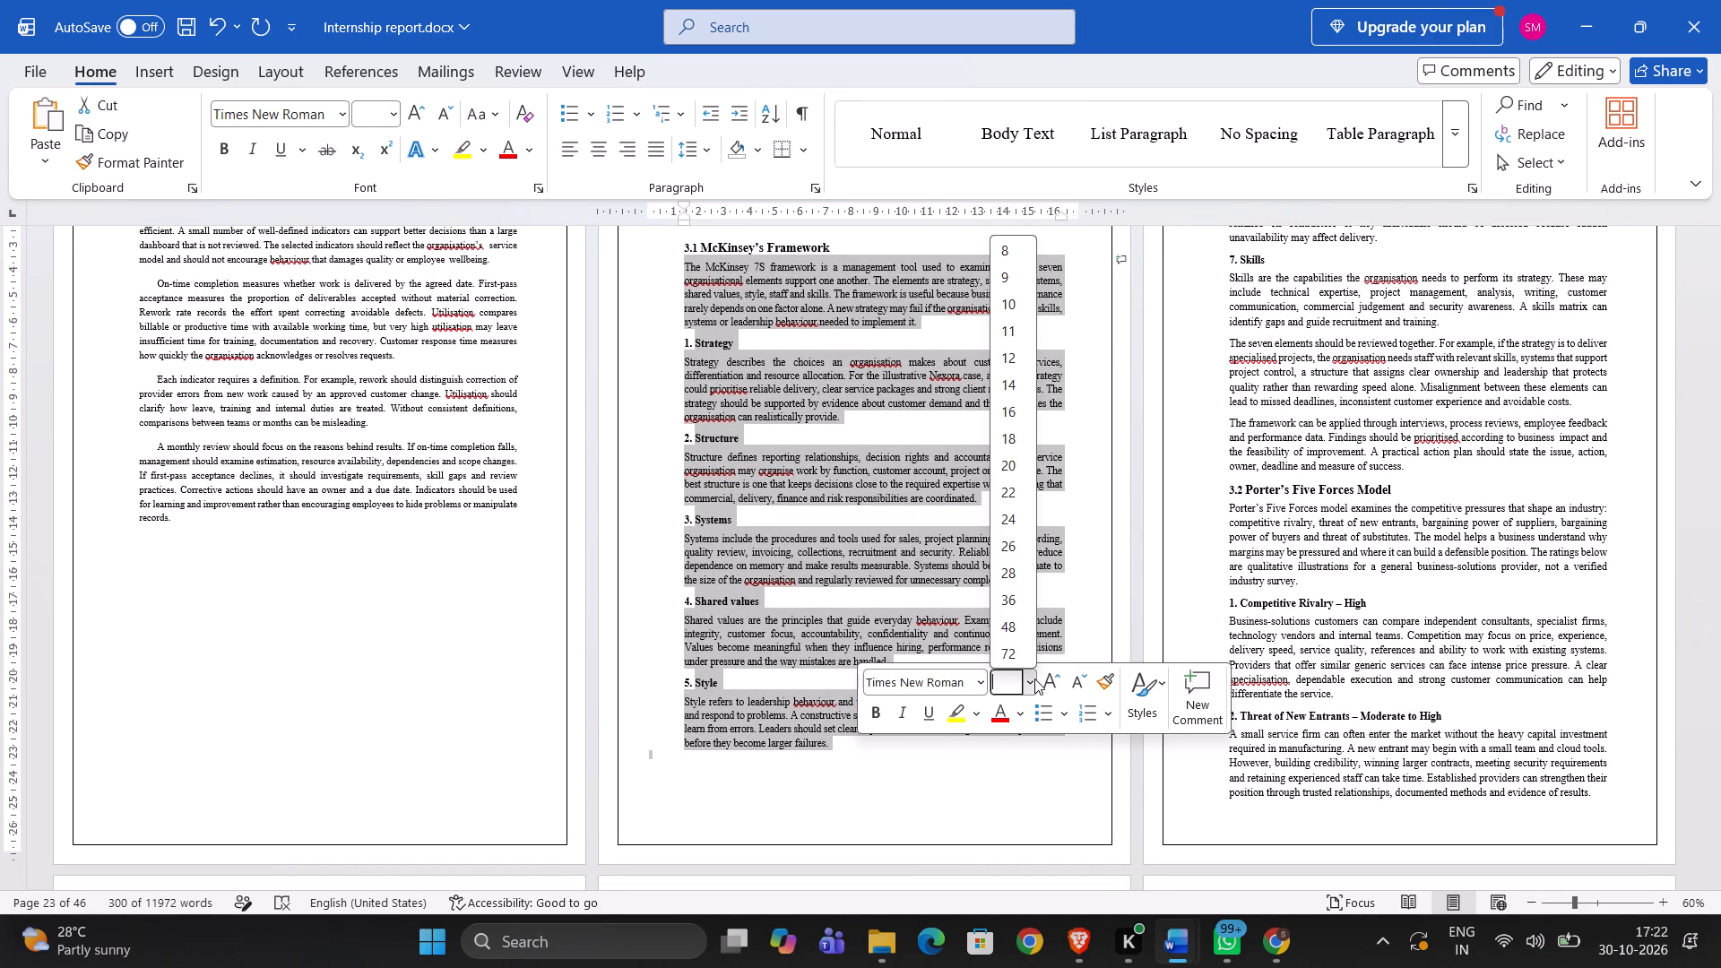
click(1009, 355)
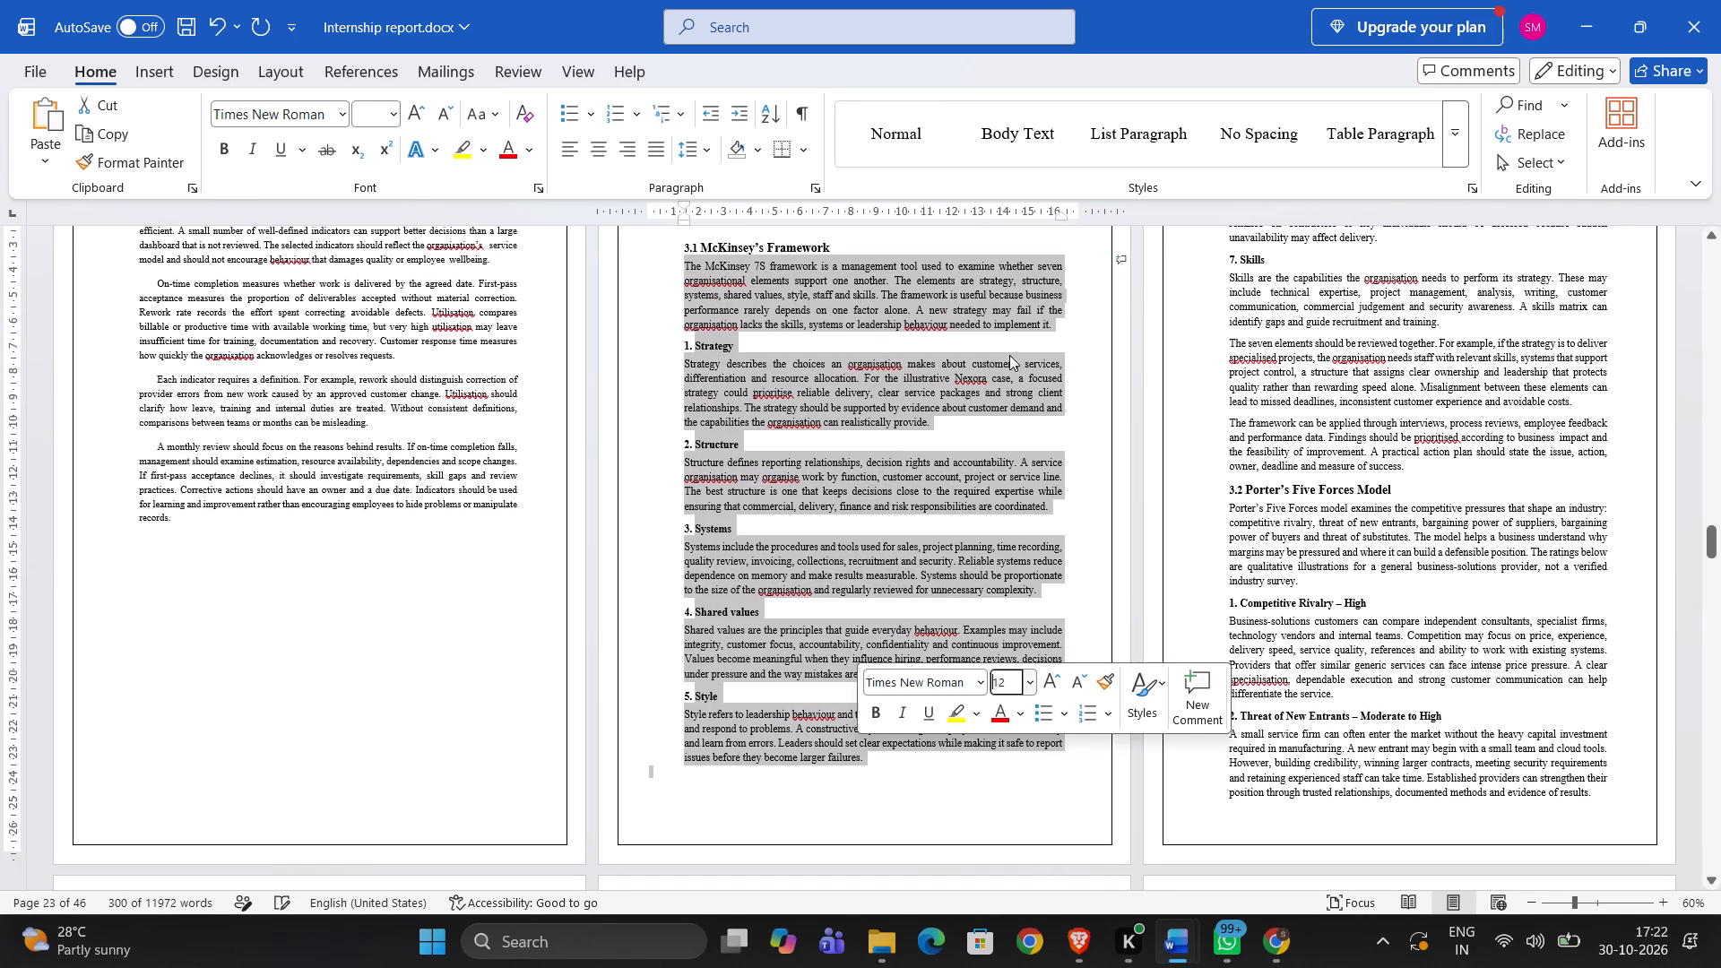
click(649, 569)
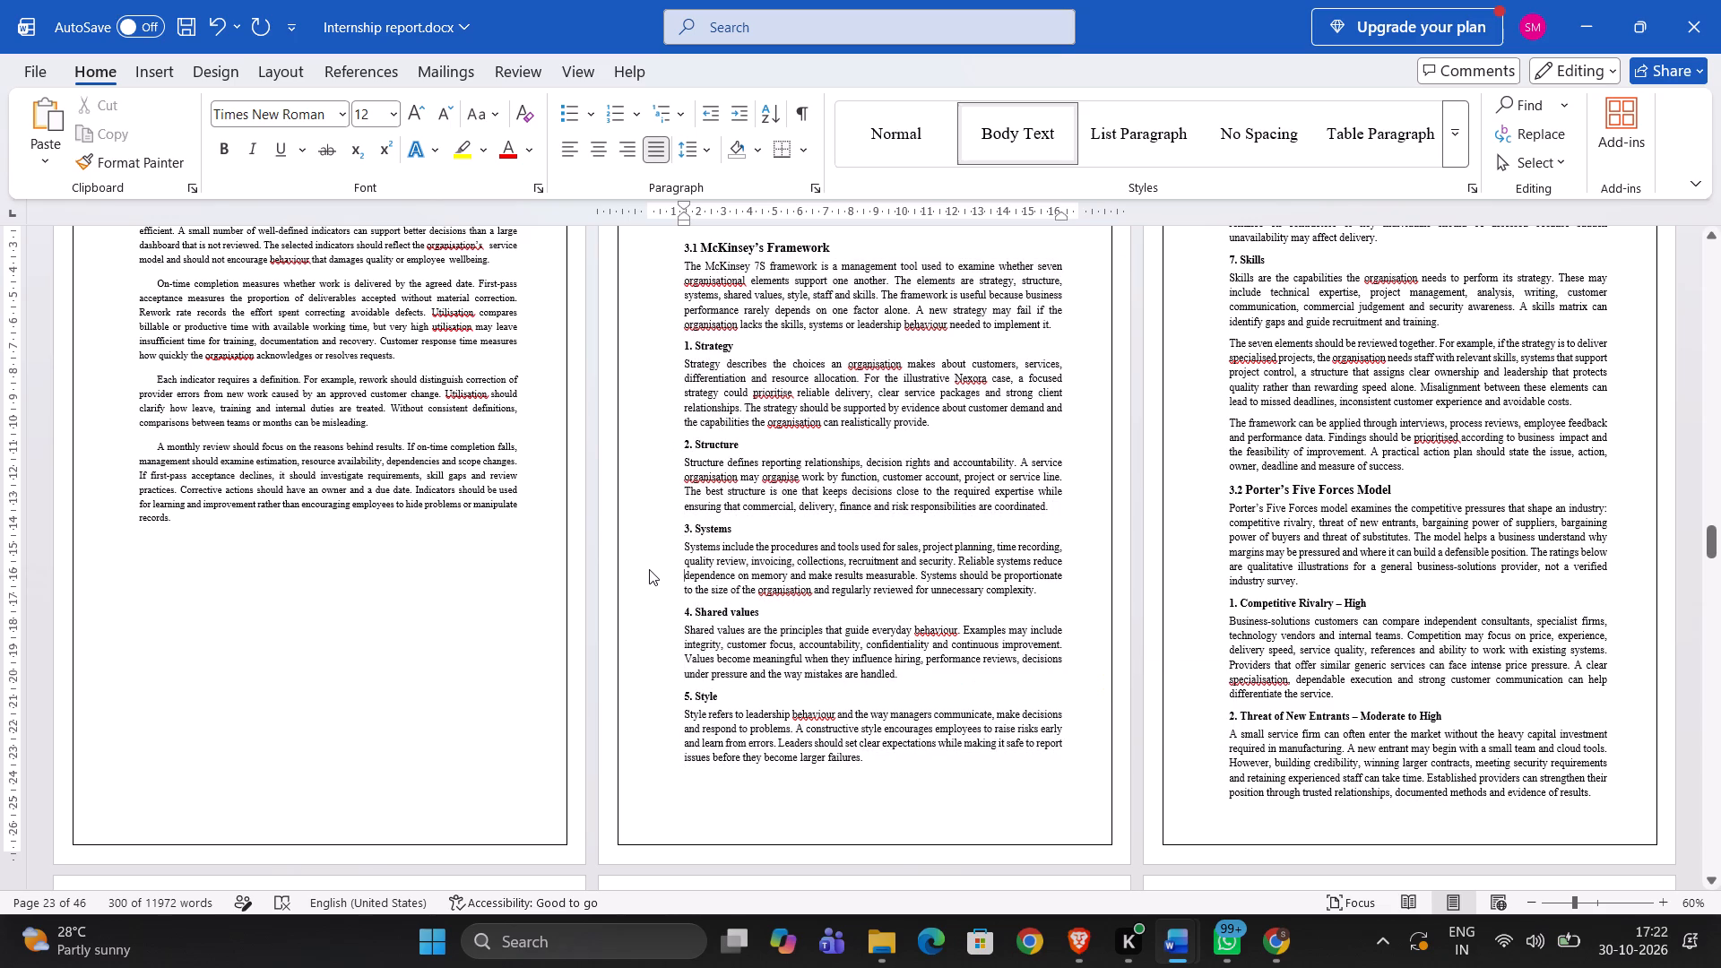
Check the font sizes of the Chapter 3 Management Frameworks title and the heading 2.13 Operational Key Performance Indicators.
scroll(649, 569, up, 2)
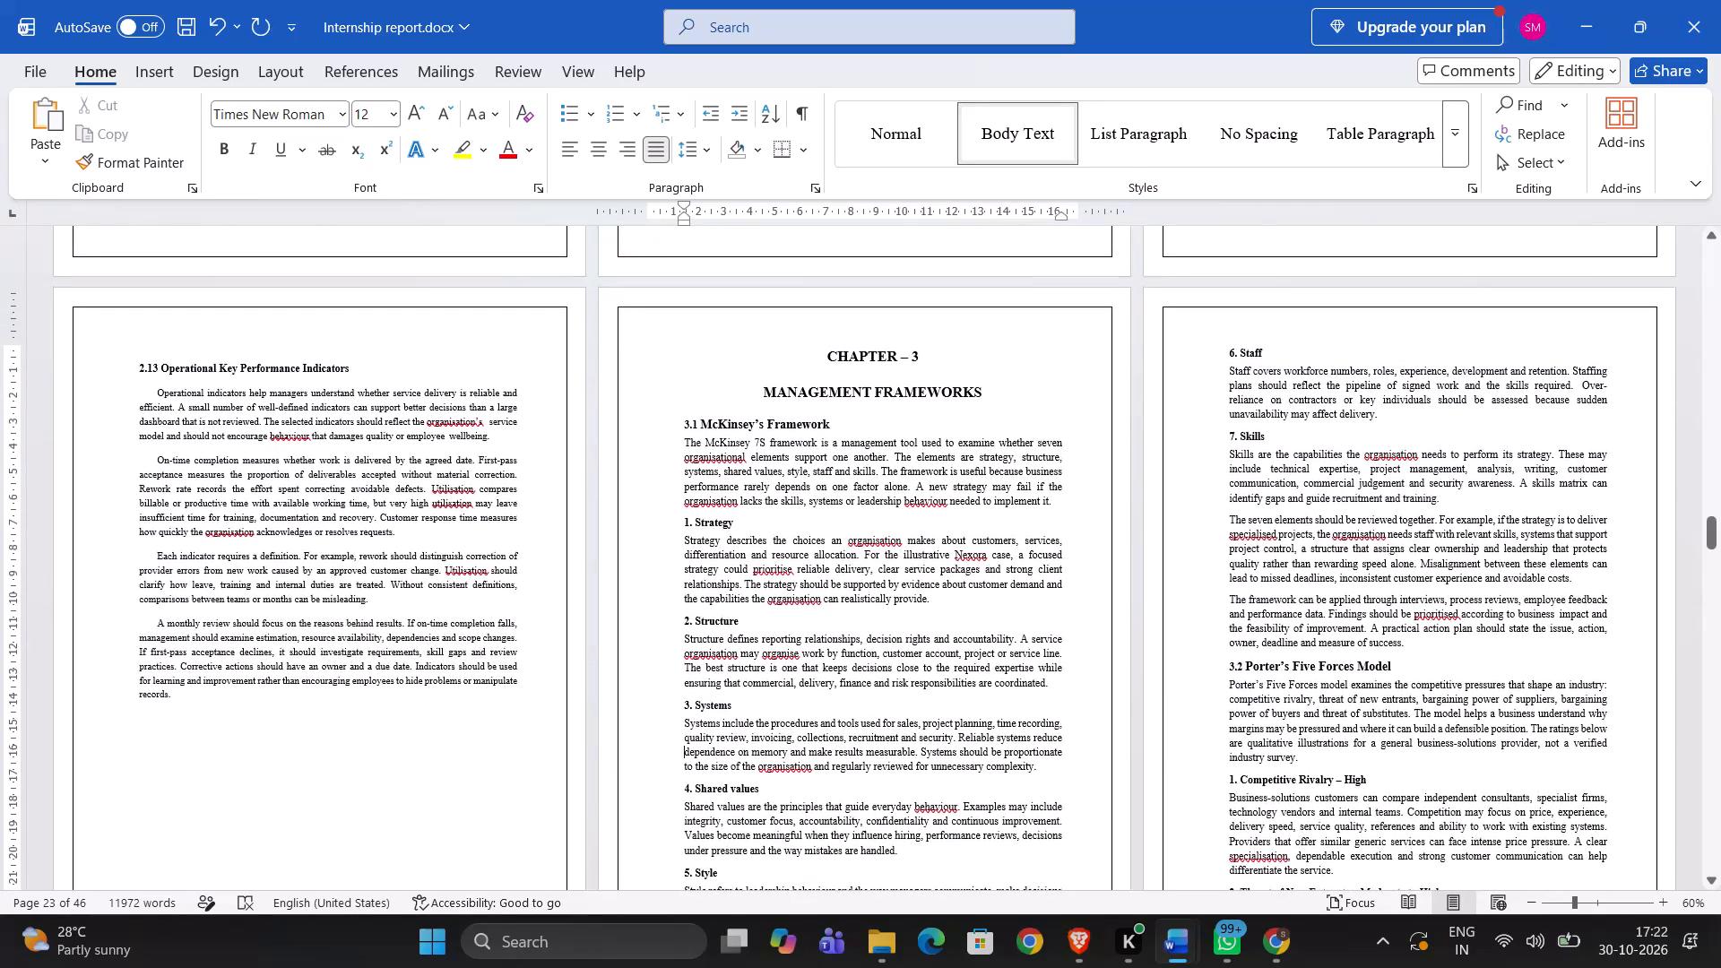
drag(1008, 385, 848, 295)
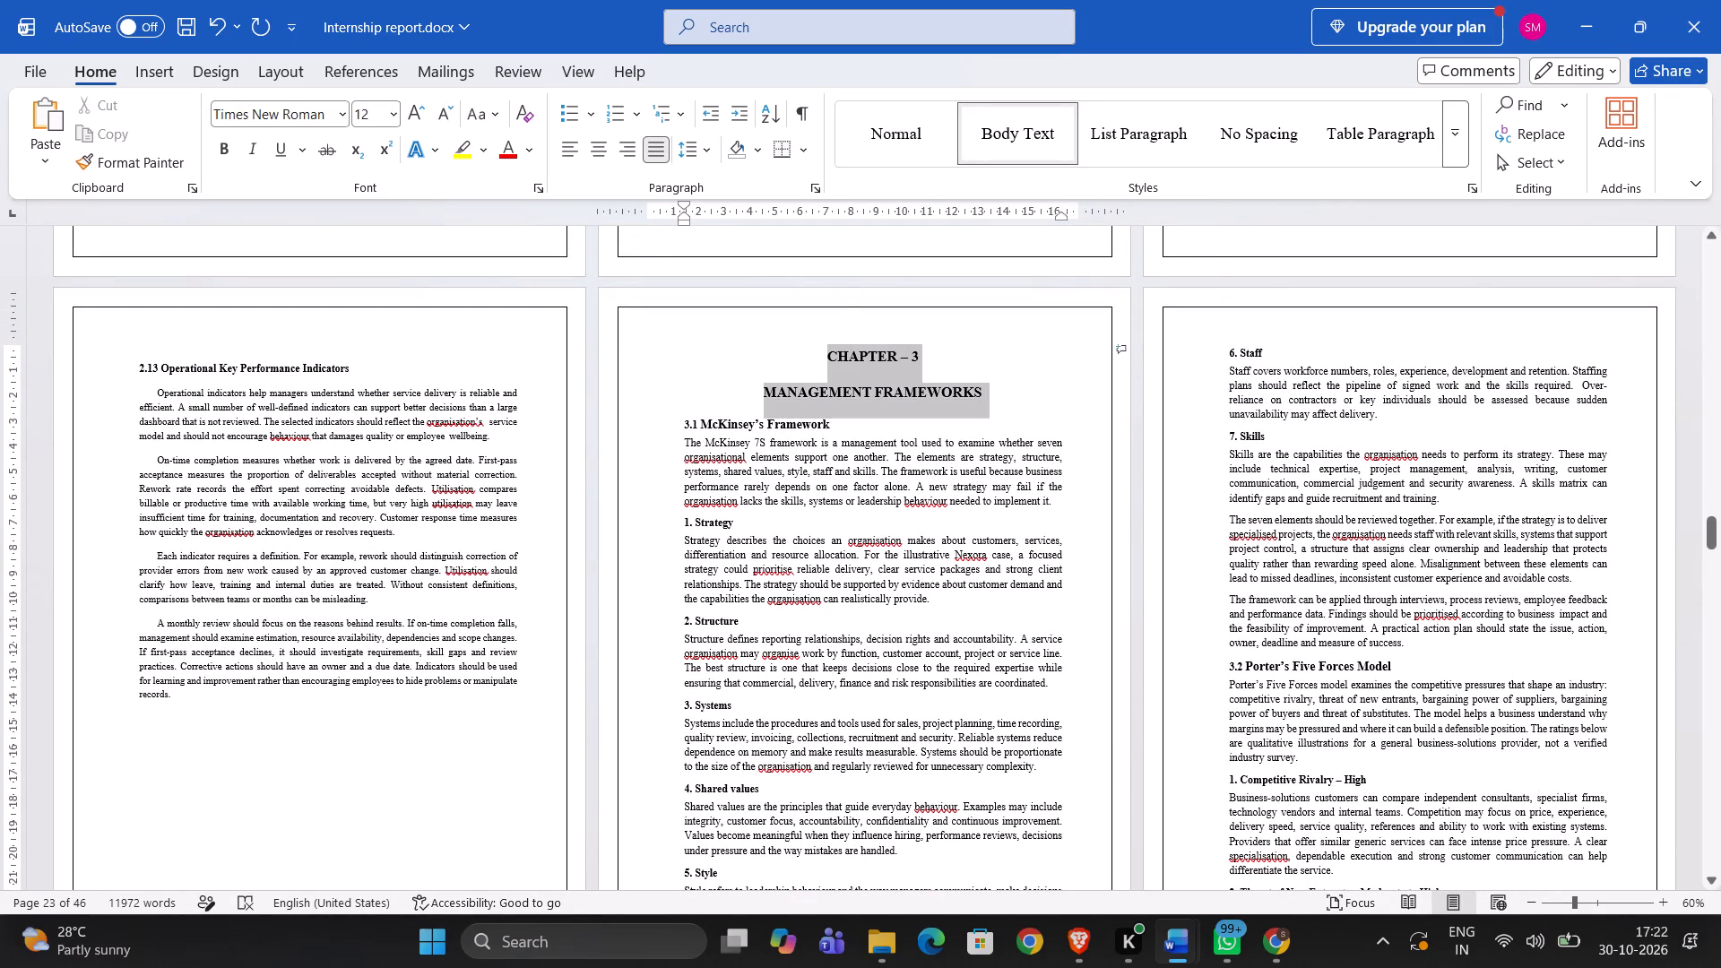
drag(848, 295, 844, 296)
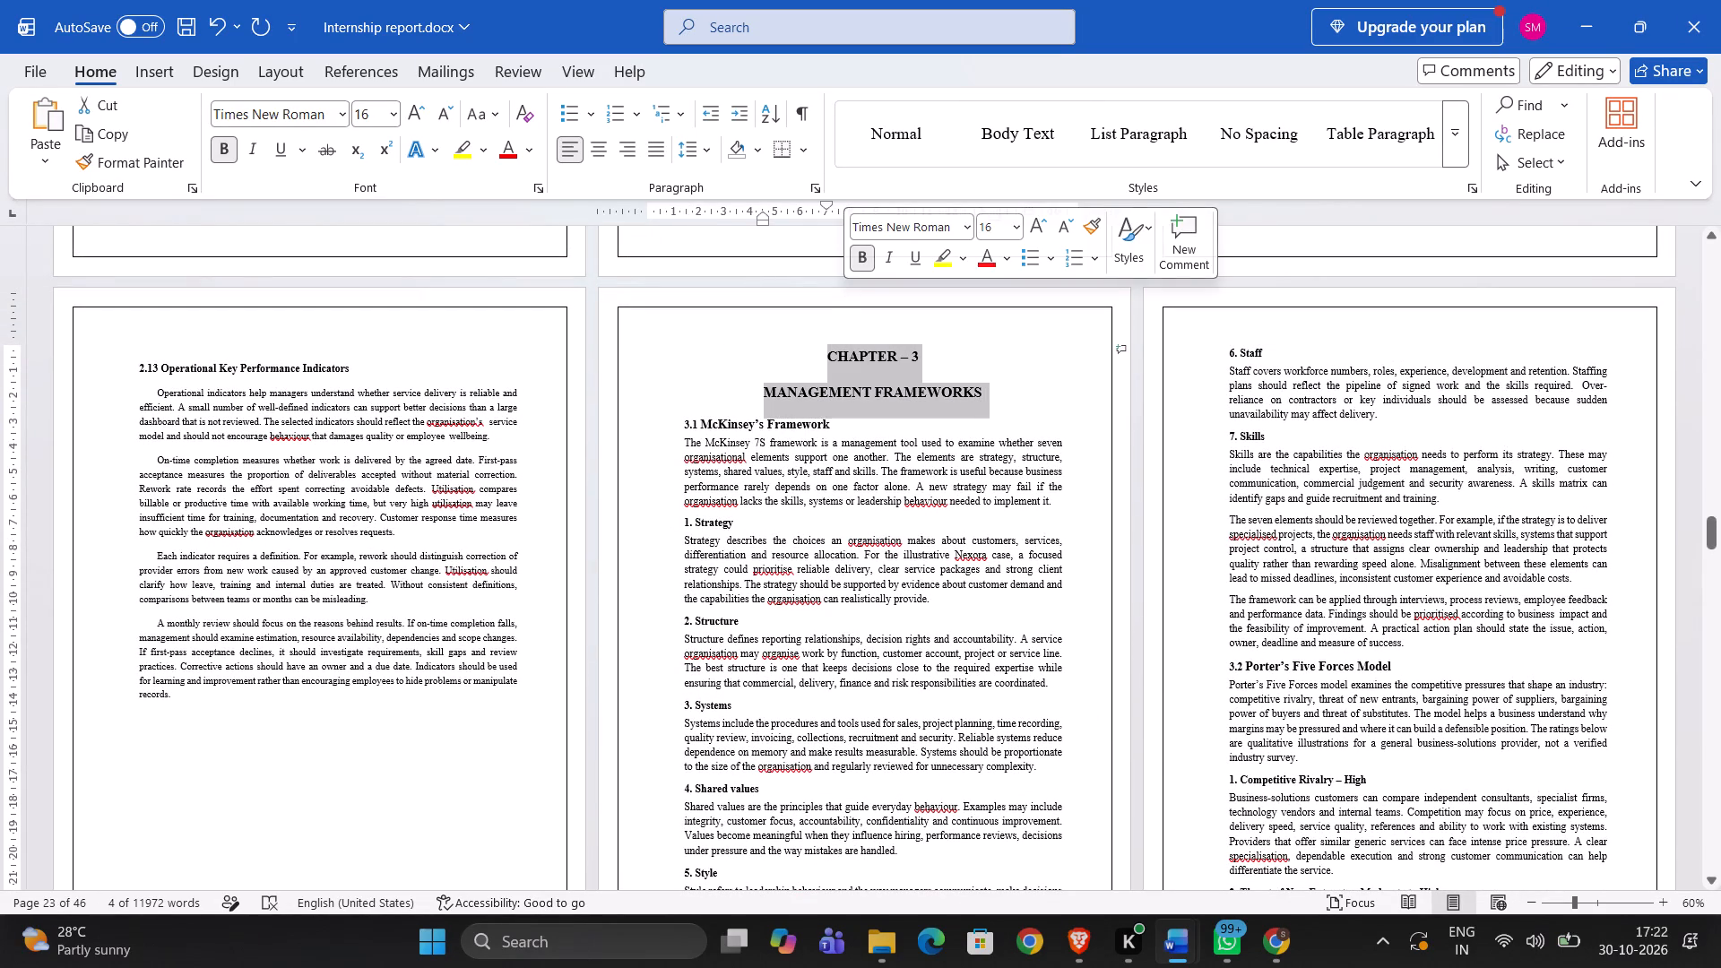
click(497, 355)
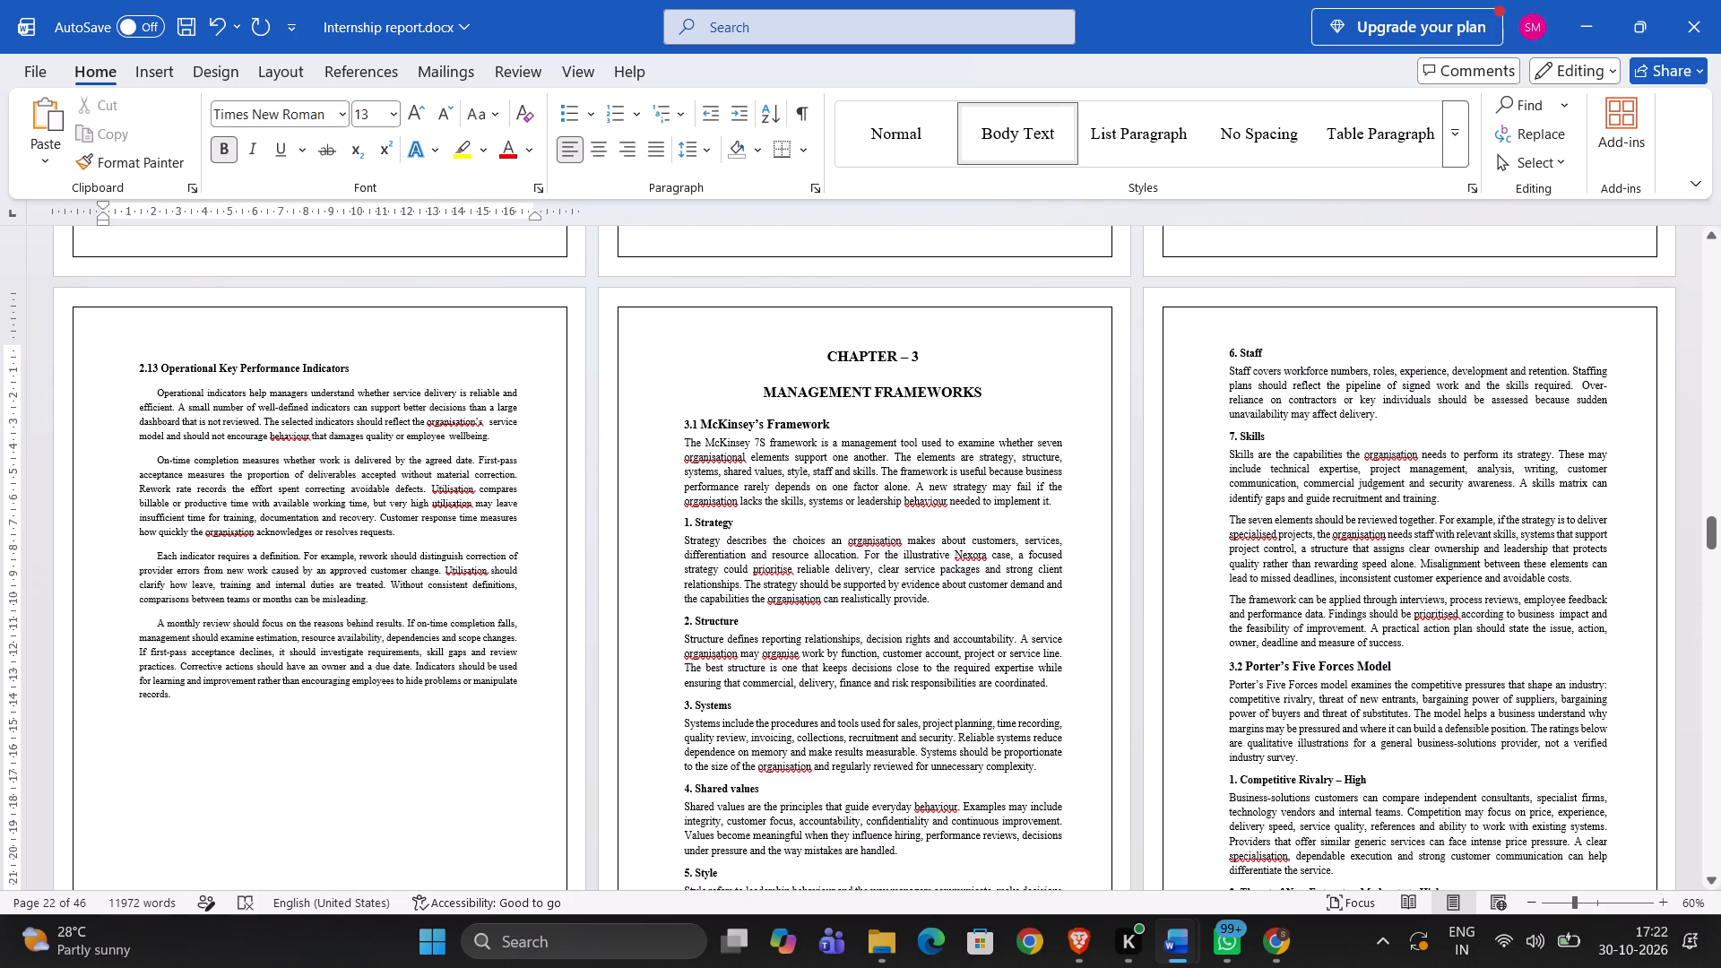
drag(382, 357, 349, 367)
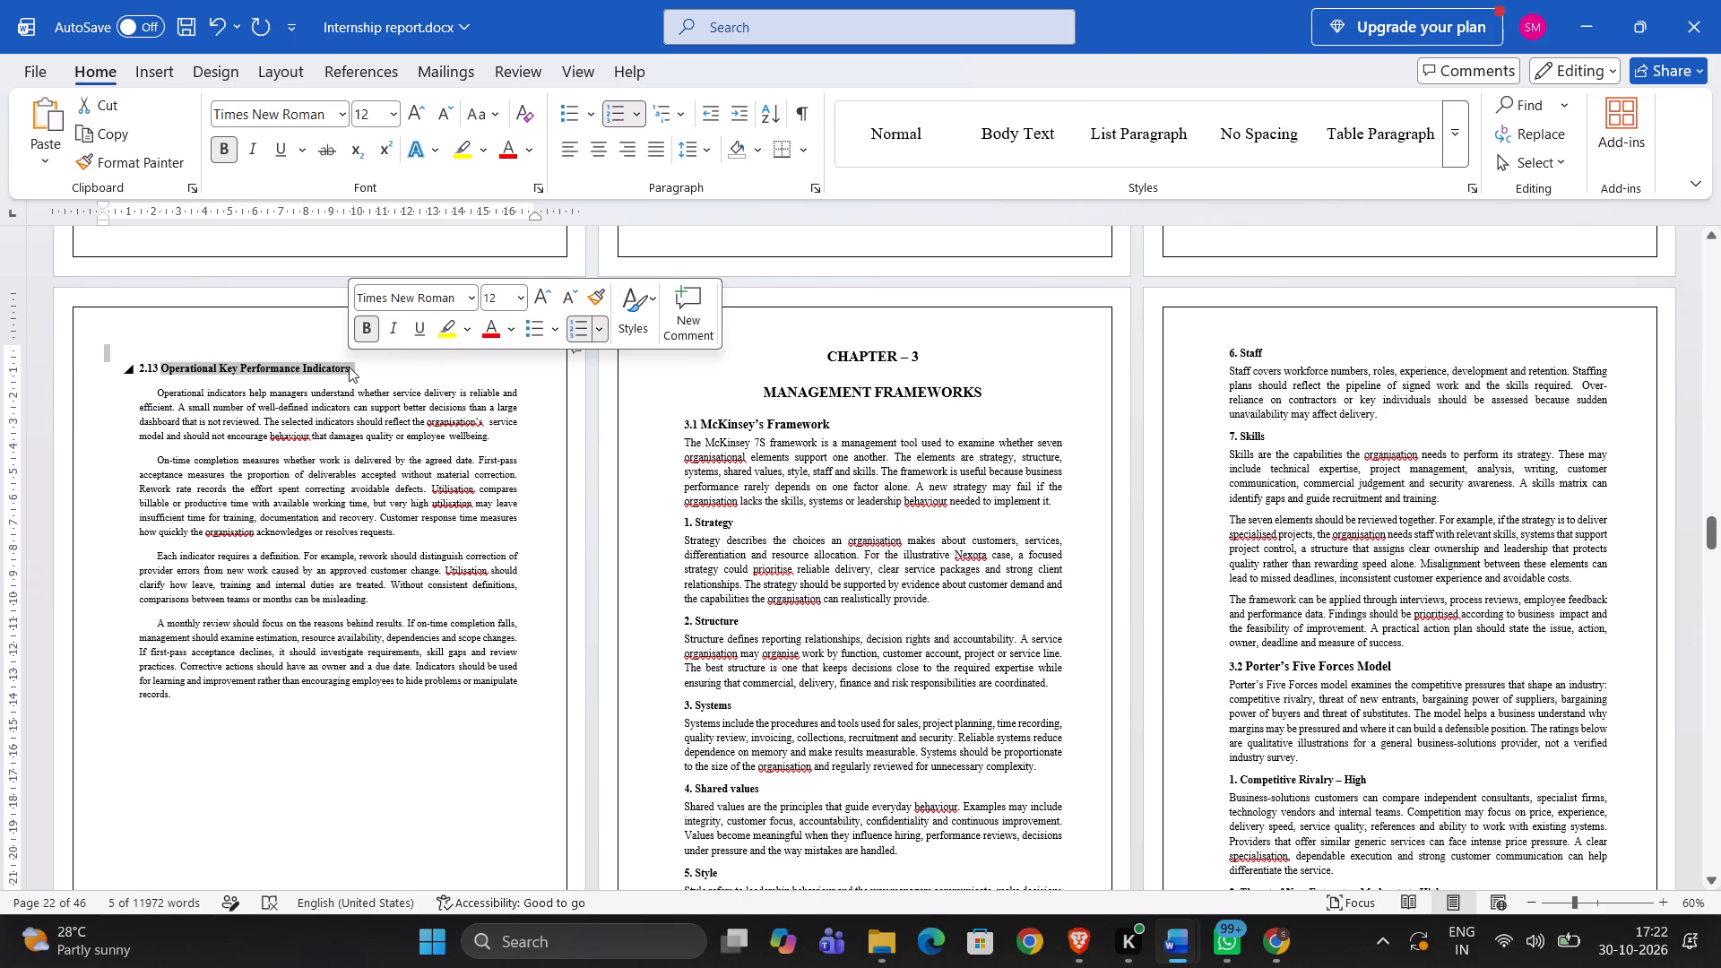
click(453, 365)
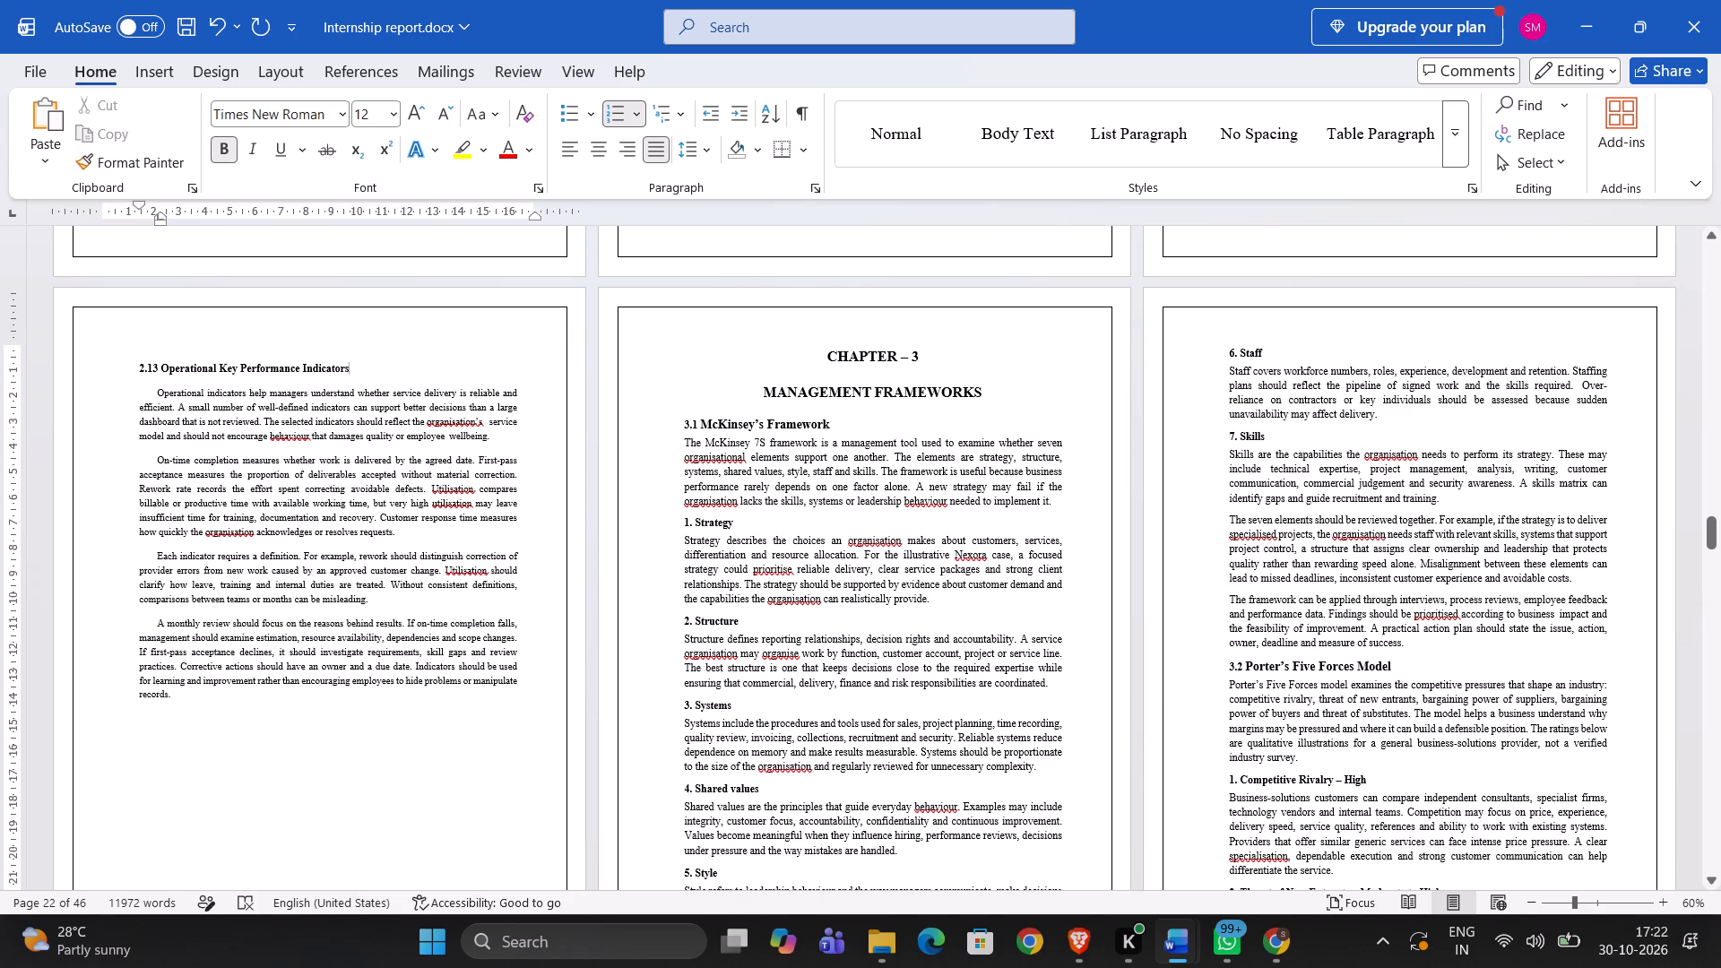
Remove the first-line indents from the four body paragraphs under 2.13 Operational Key Performance Indicators.
click(154, 394)
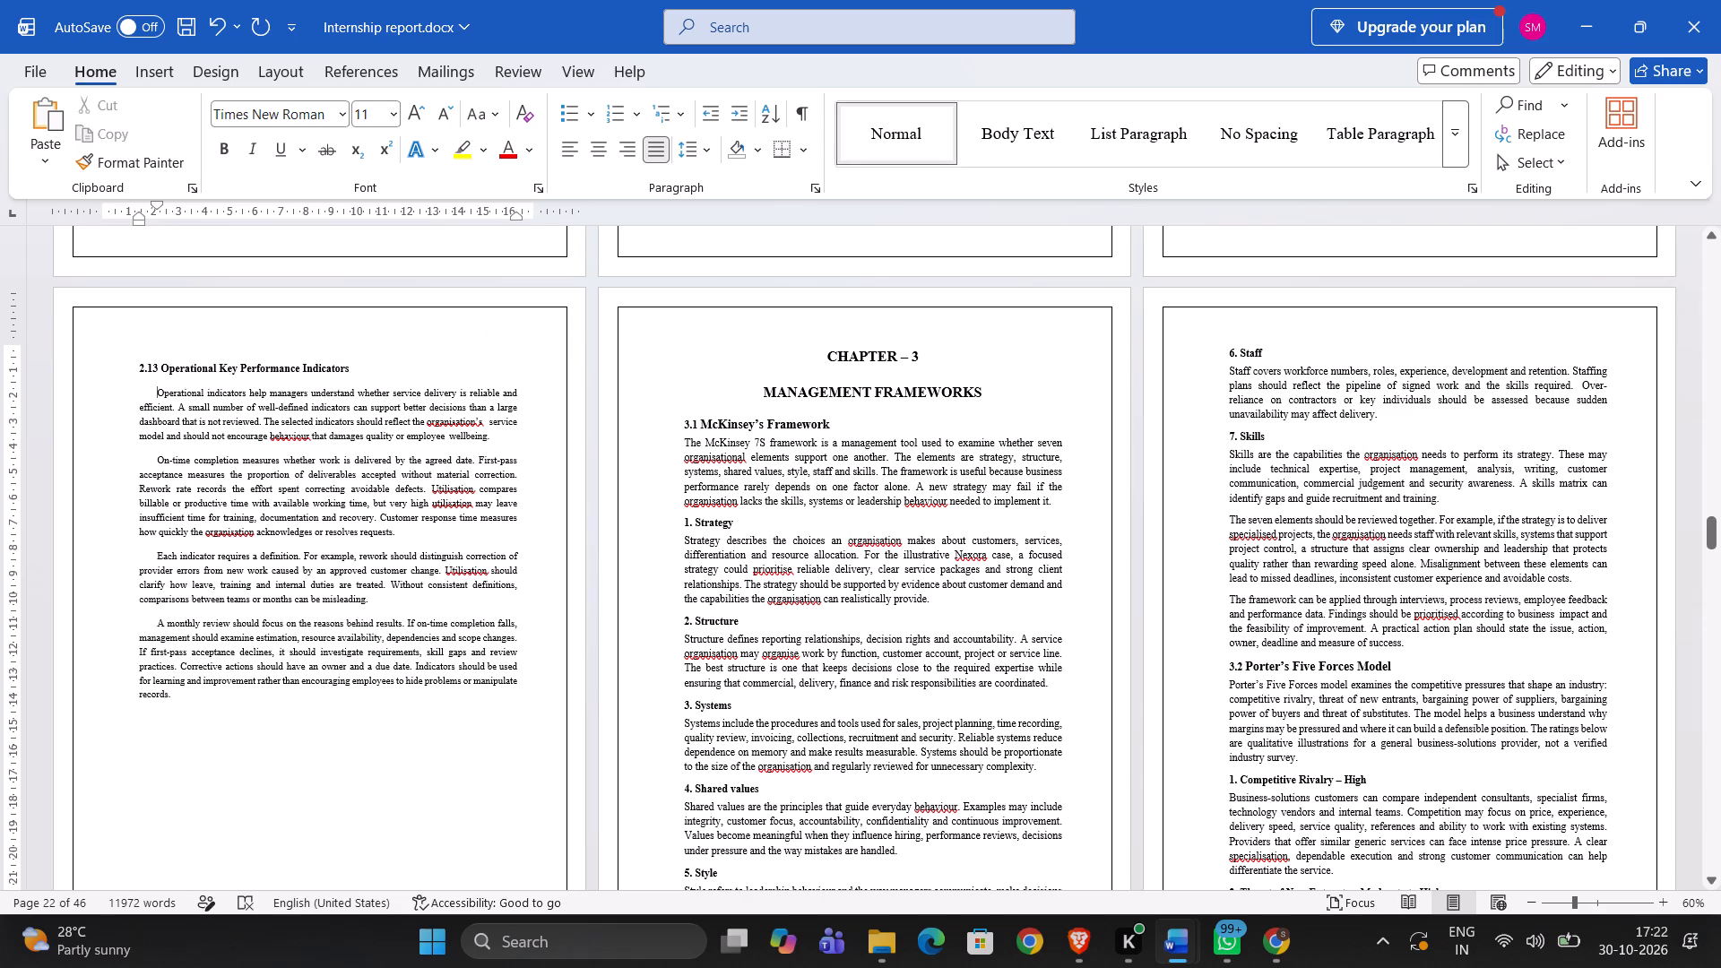
key(BackSpace)
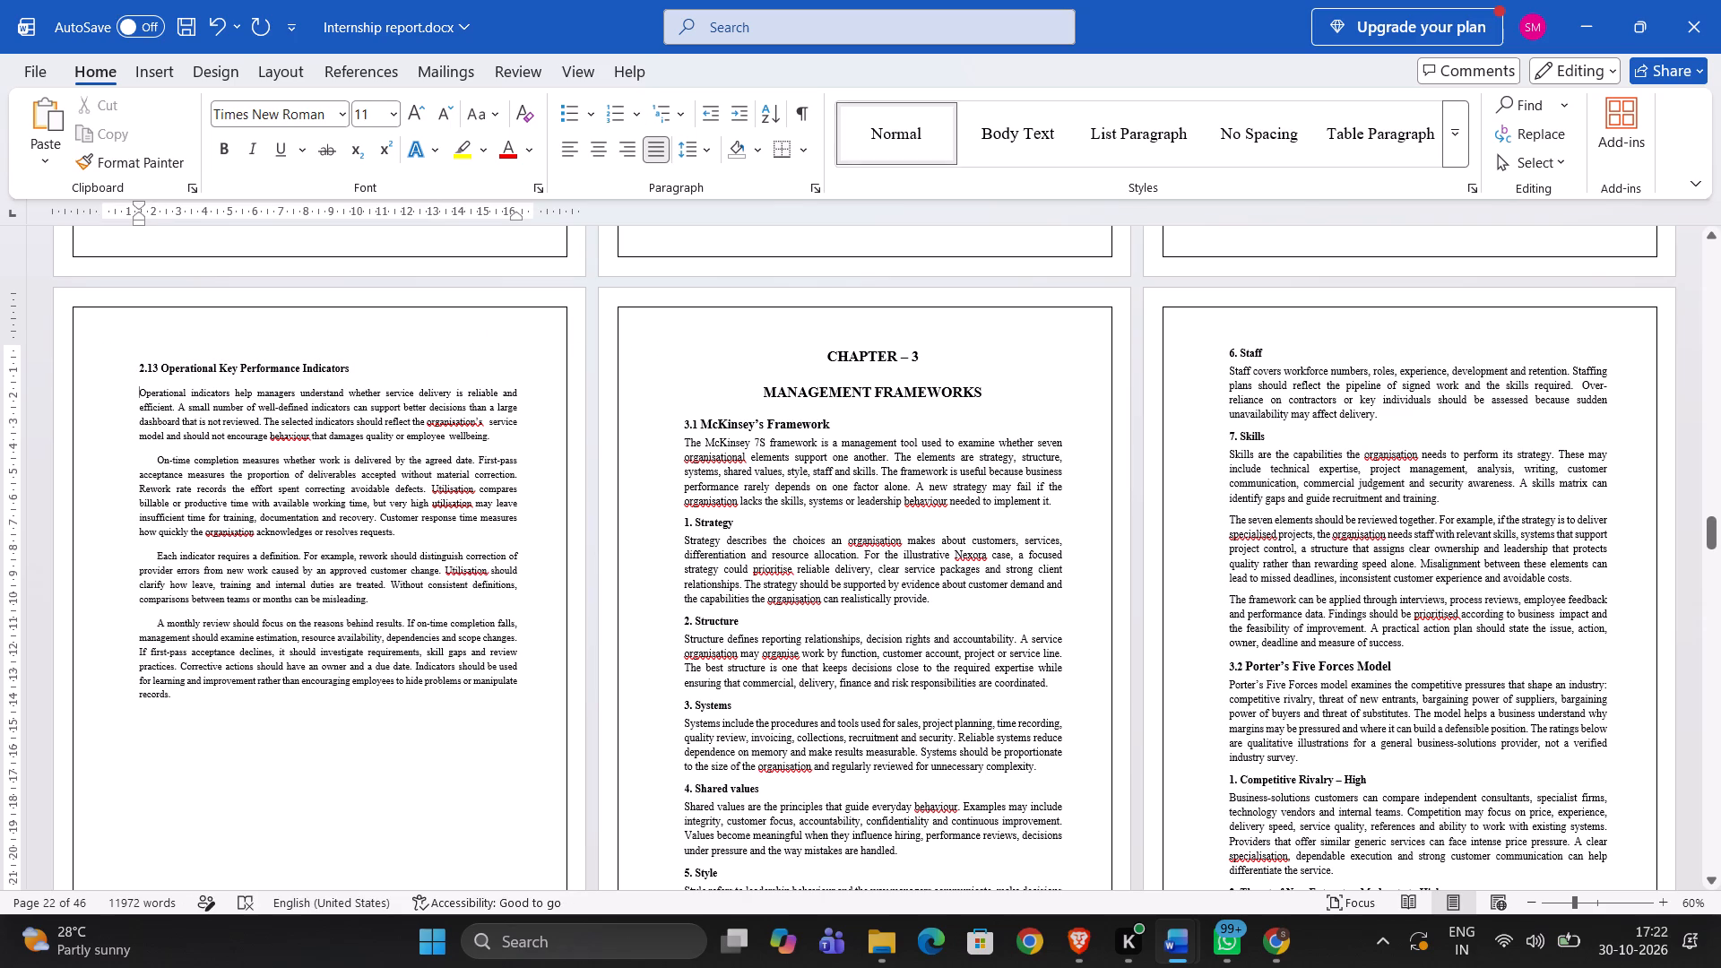
click(151, 457)
key(BackSpace)
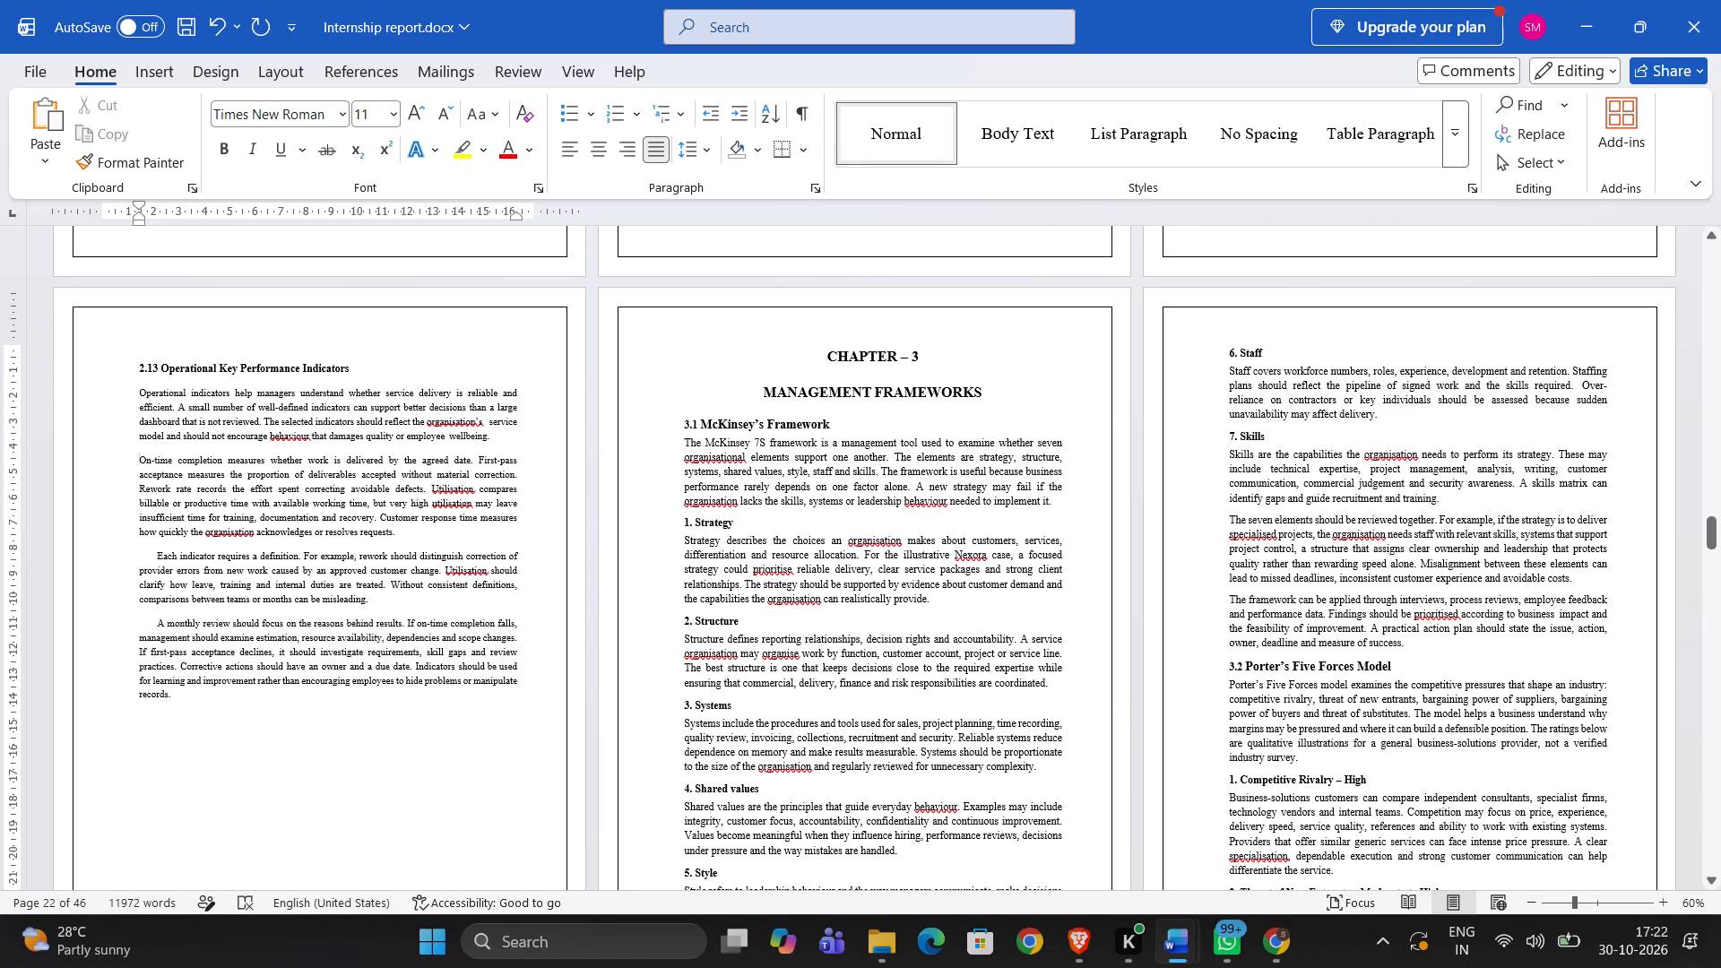
click(156, 561)
key(BackSpace)
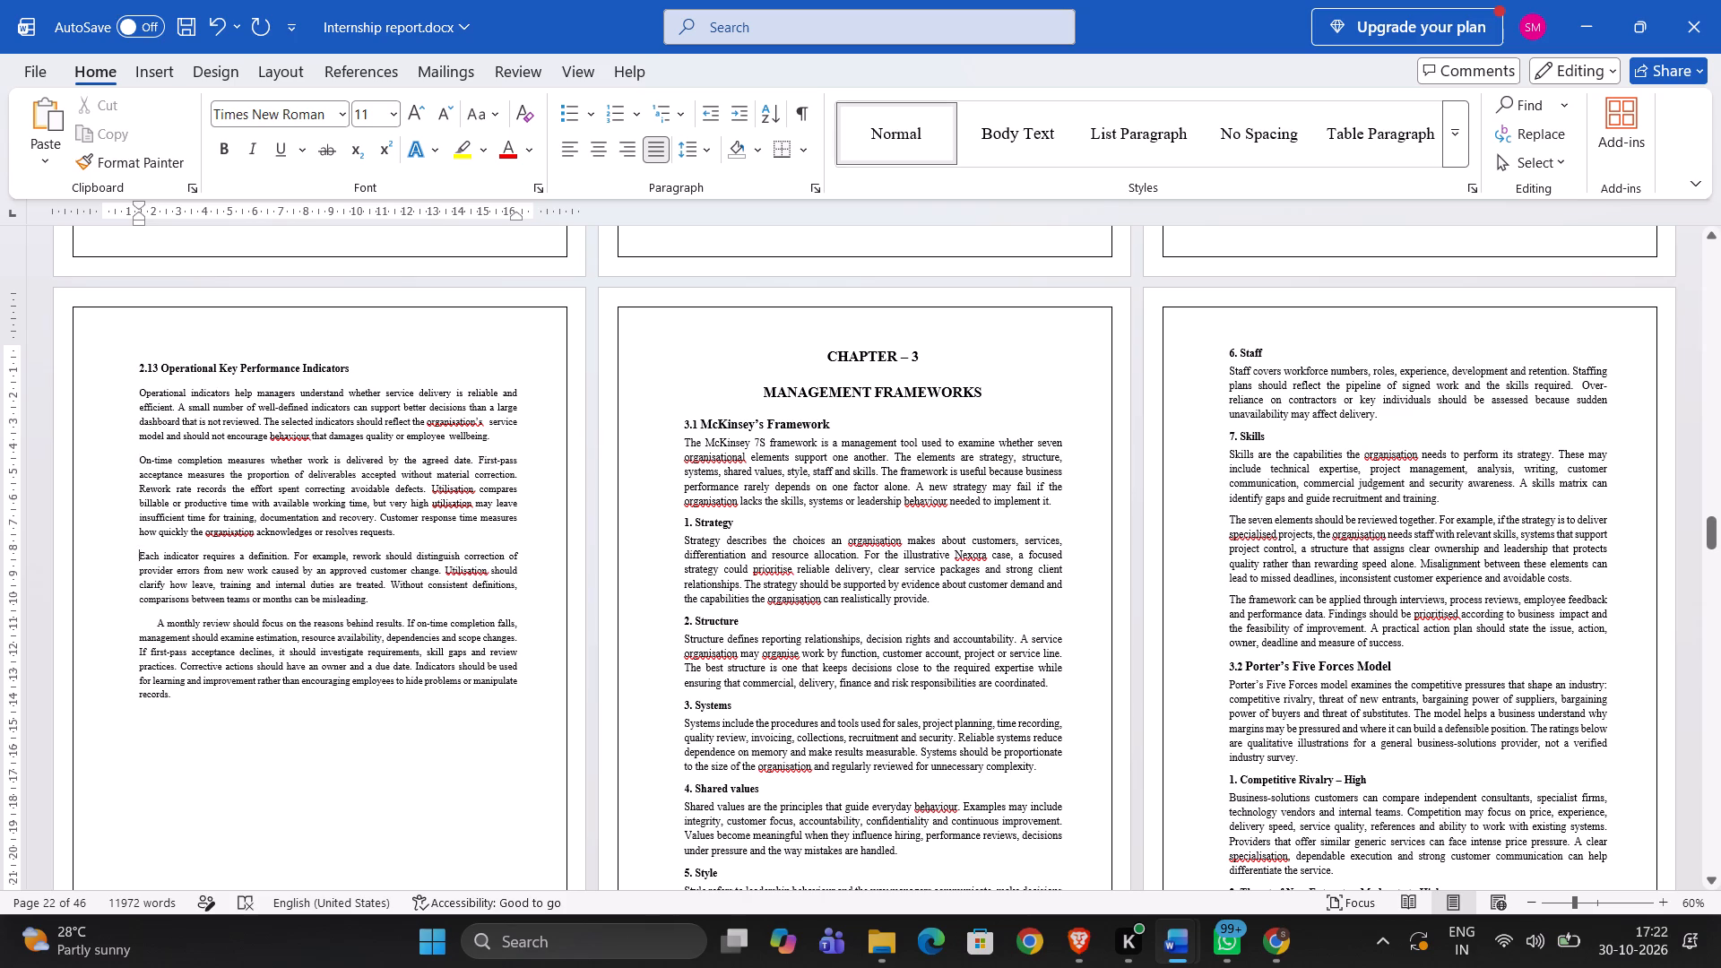
click(149, 625)
key(BackSpace)
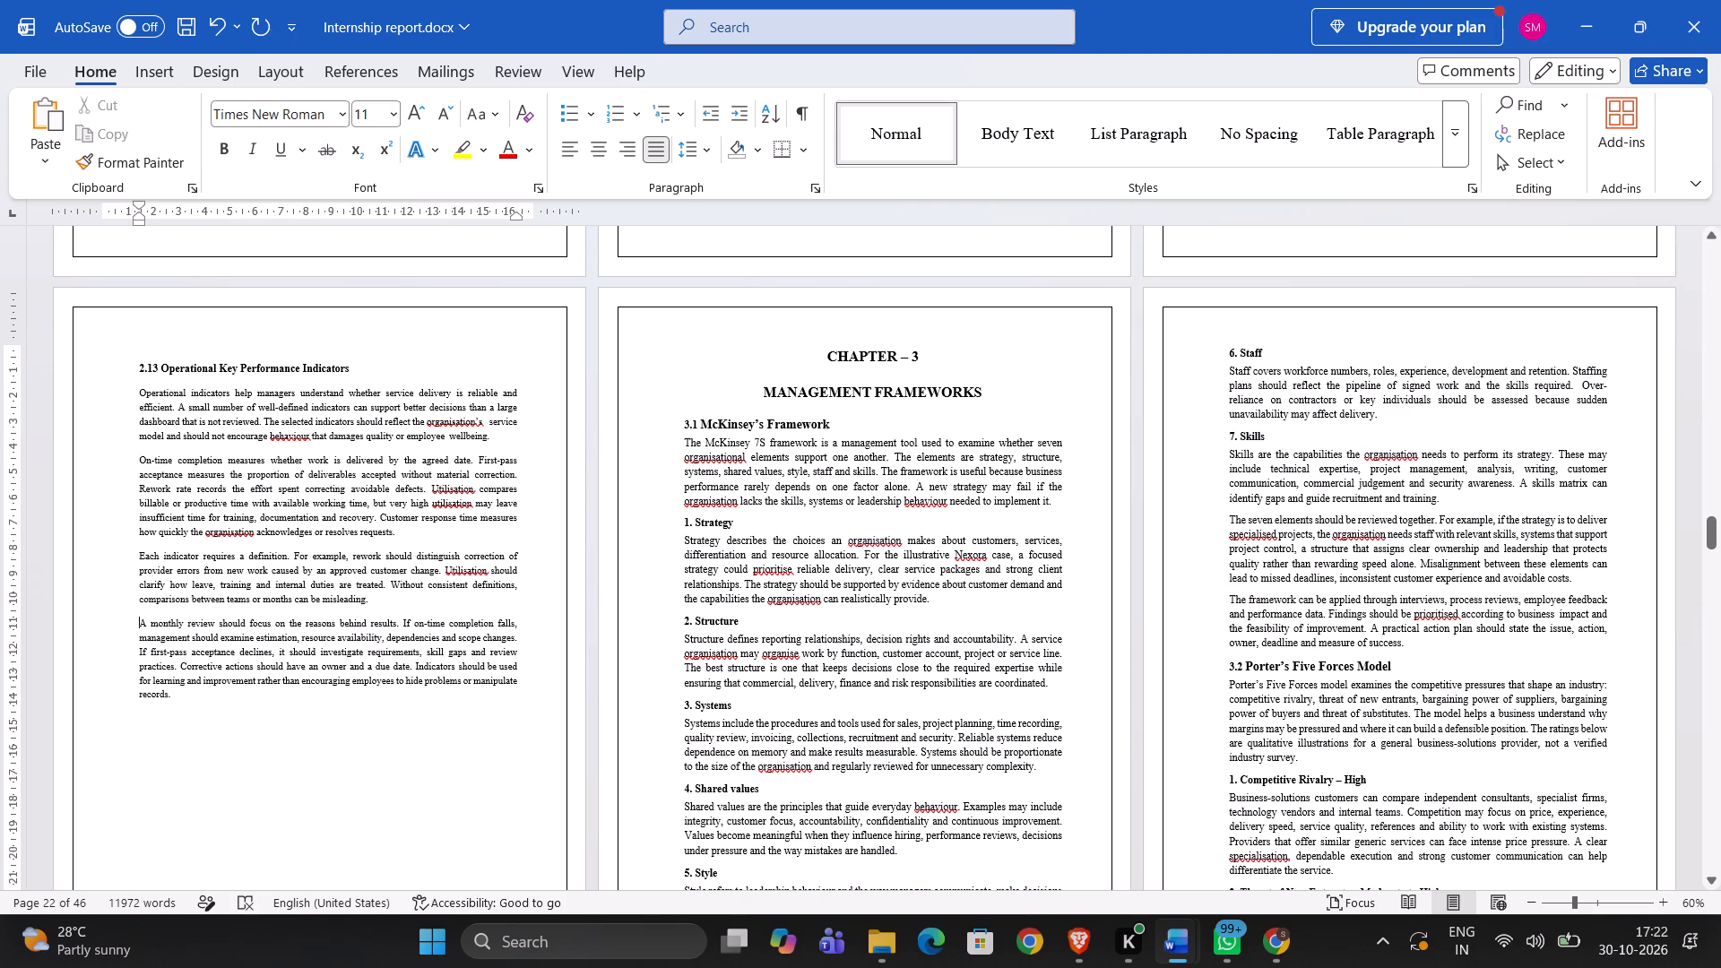
Set the four body paragraphs under 2.13 Operational Key Performance Indicators to font size 12.
drag(174, 698, 109, 404)
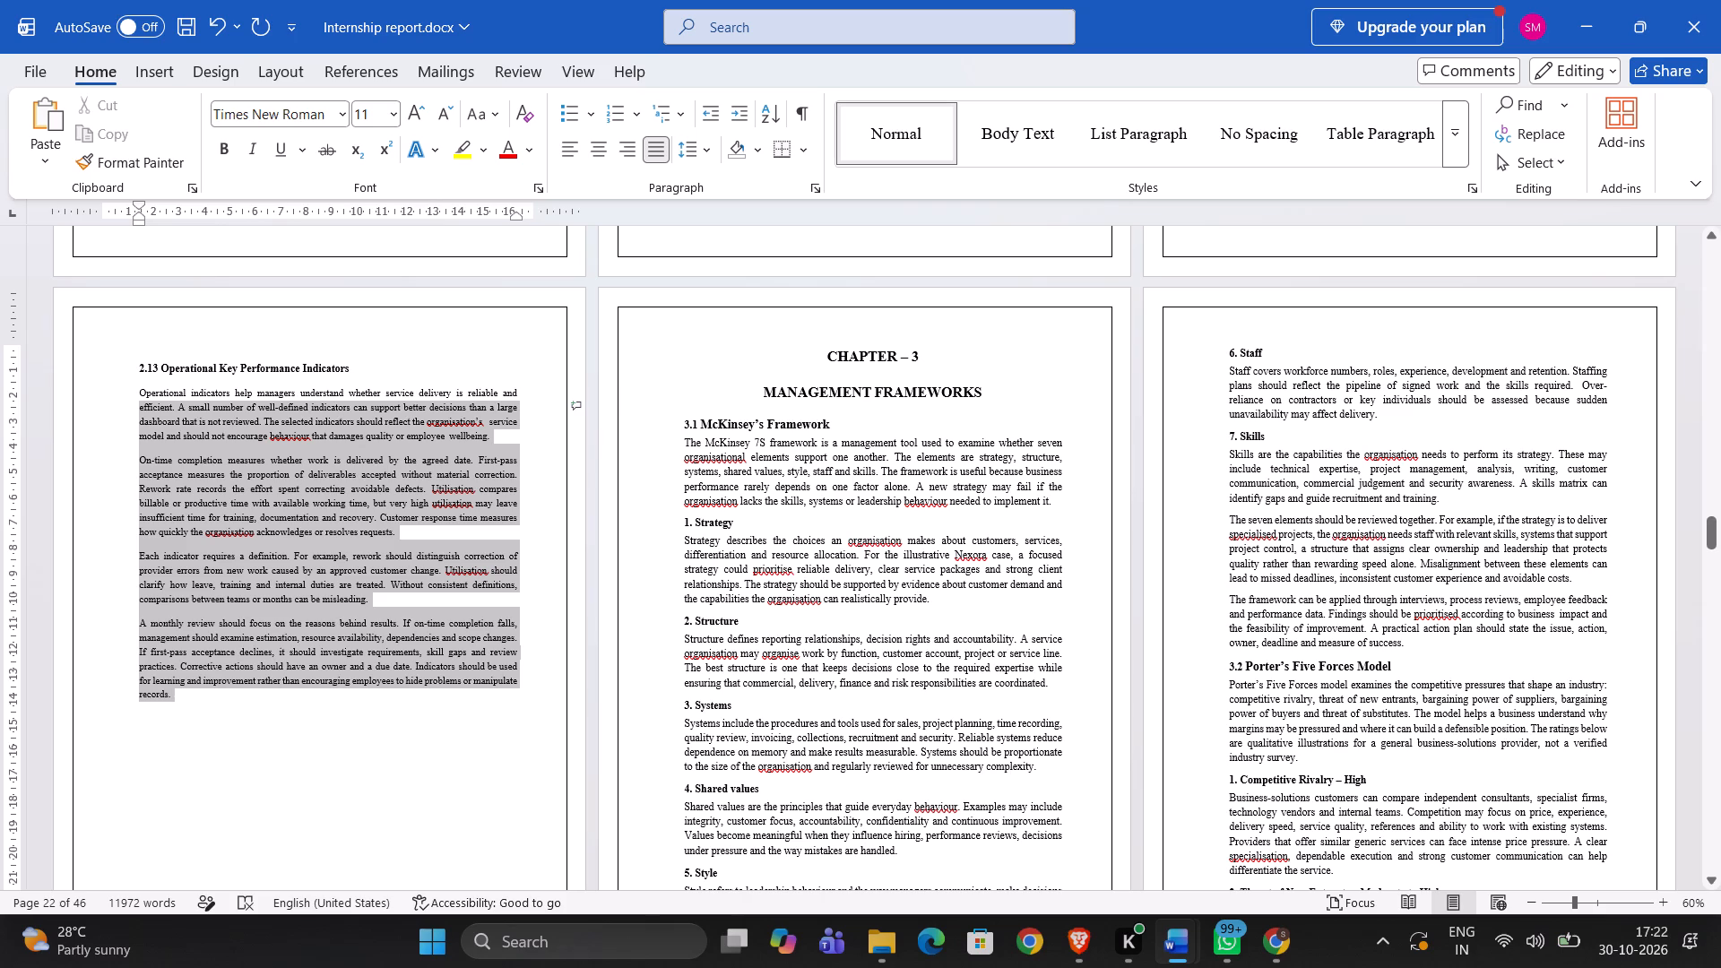
drag(109, 404, 107, 393)
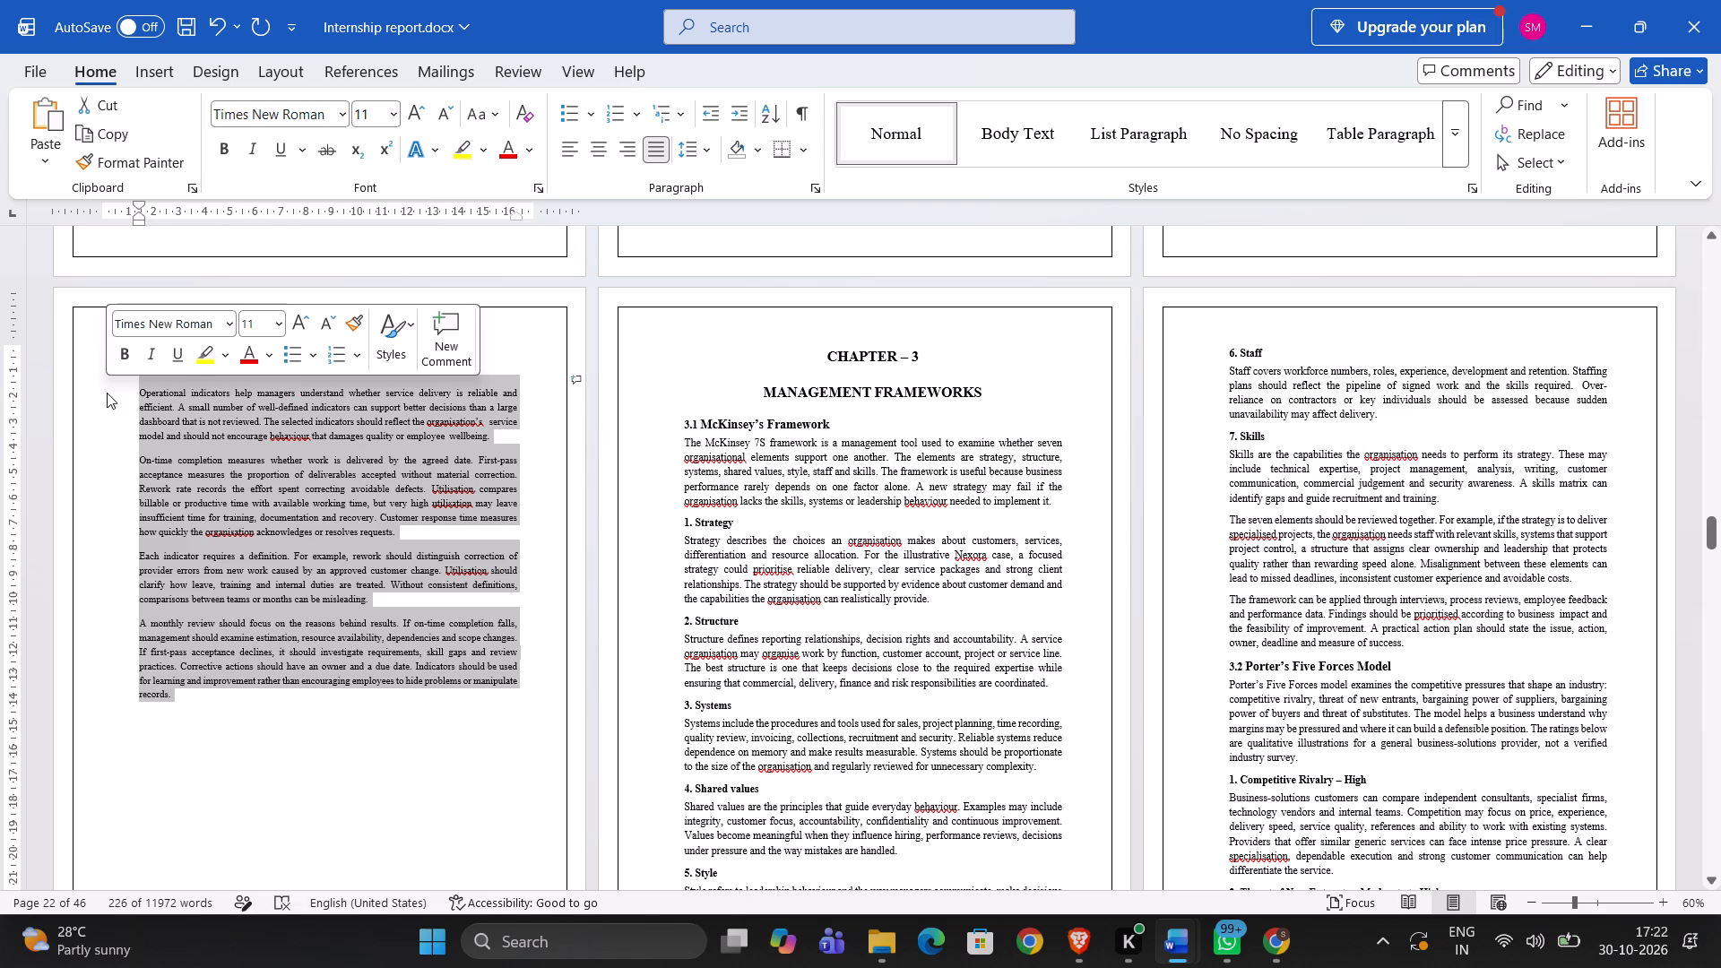
click(272, 325)
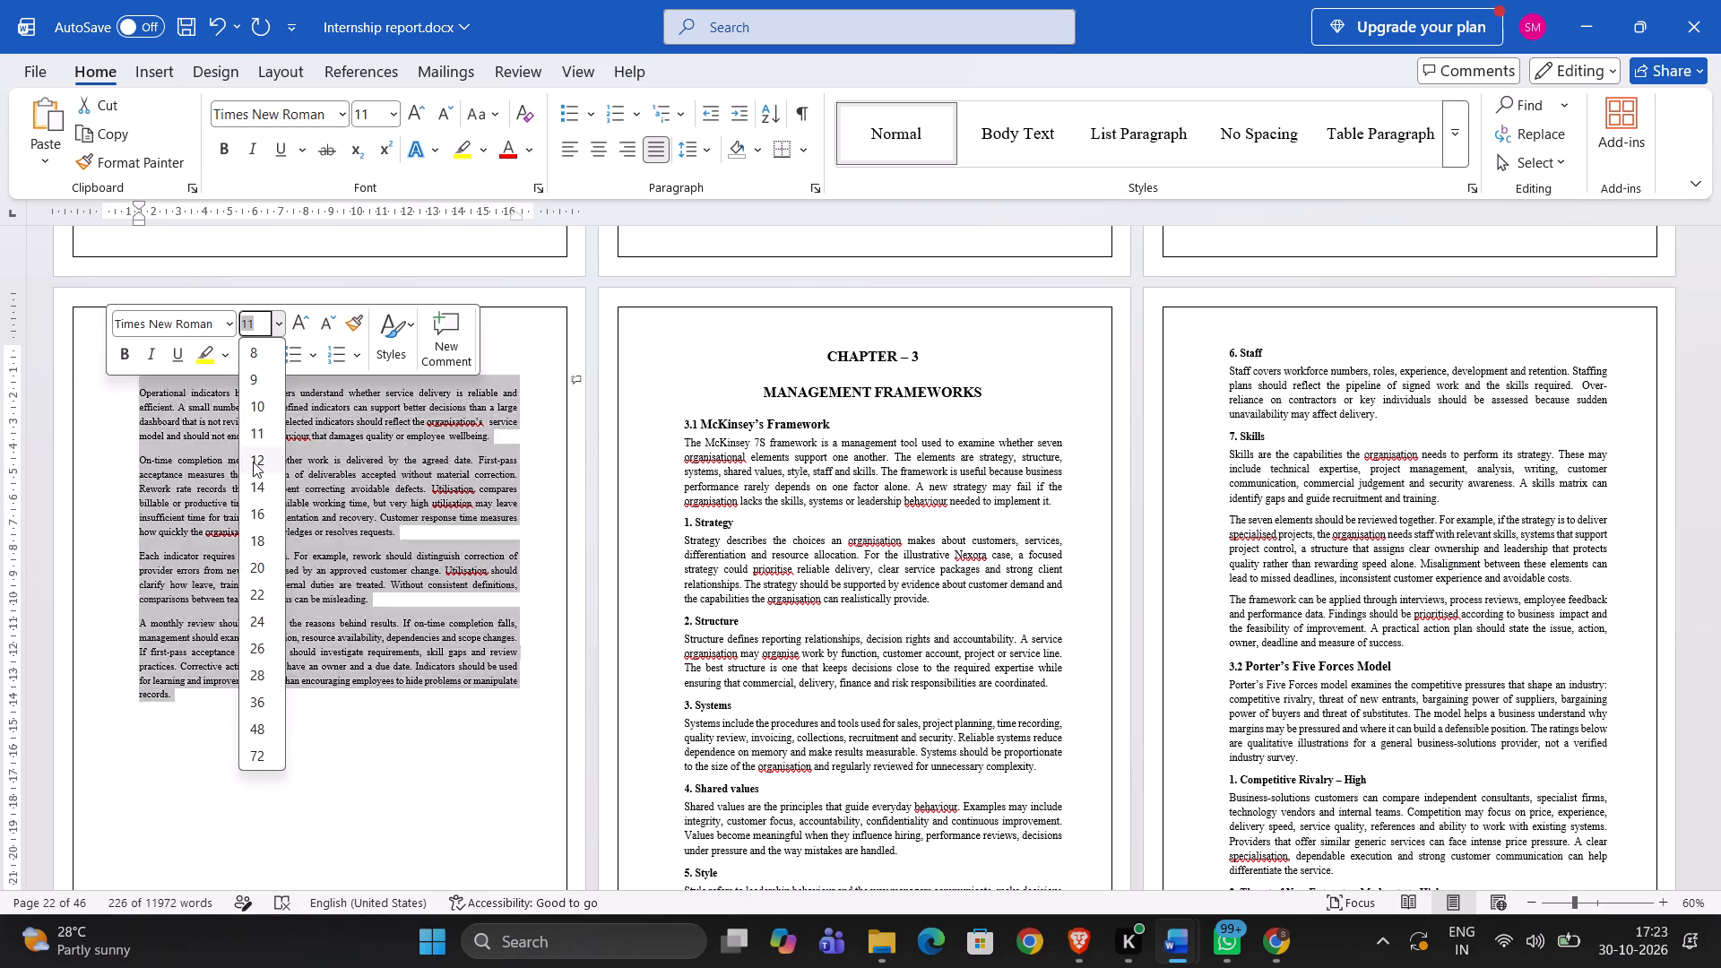
click(253, 462)
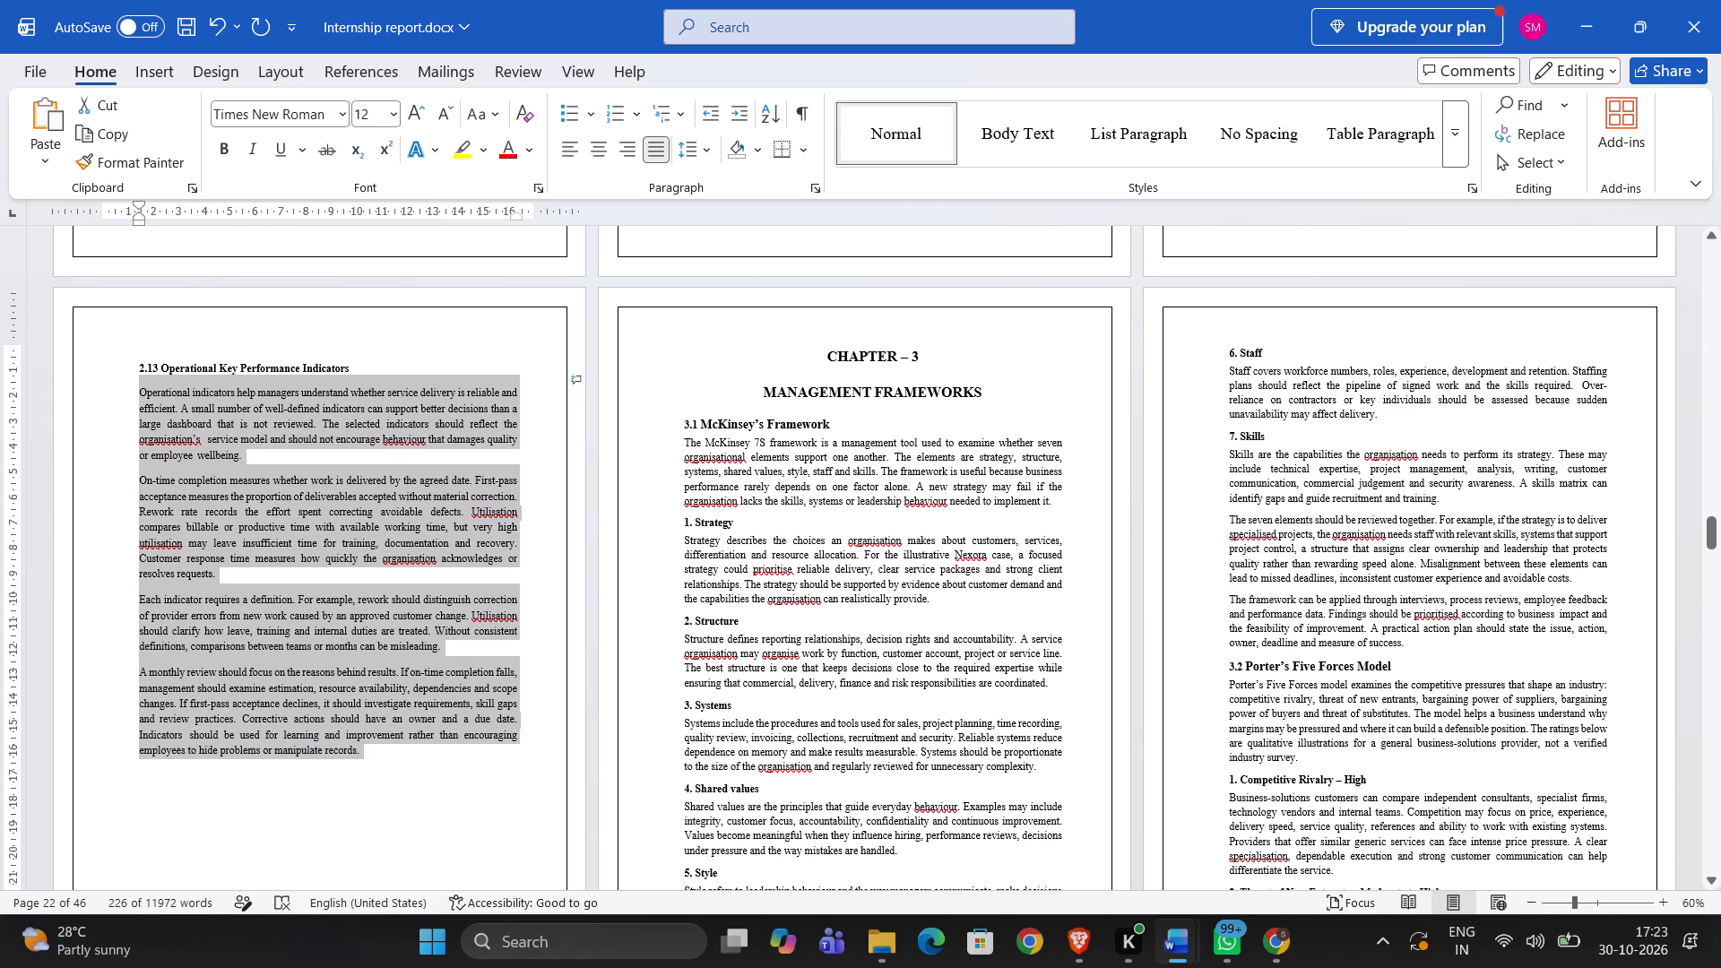
click(305, 784)
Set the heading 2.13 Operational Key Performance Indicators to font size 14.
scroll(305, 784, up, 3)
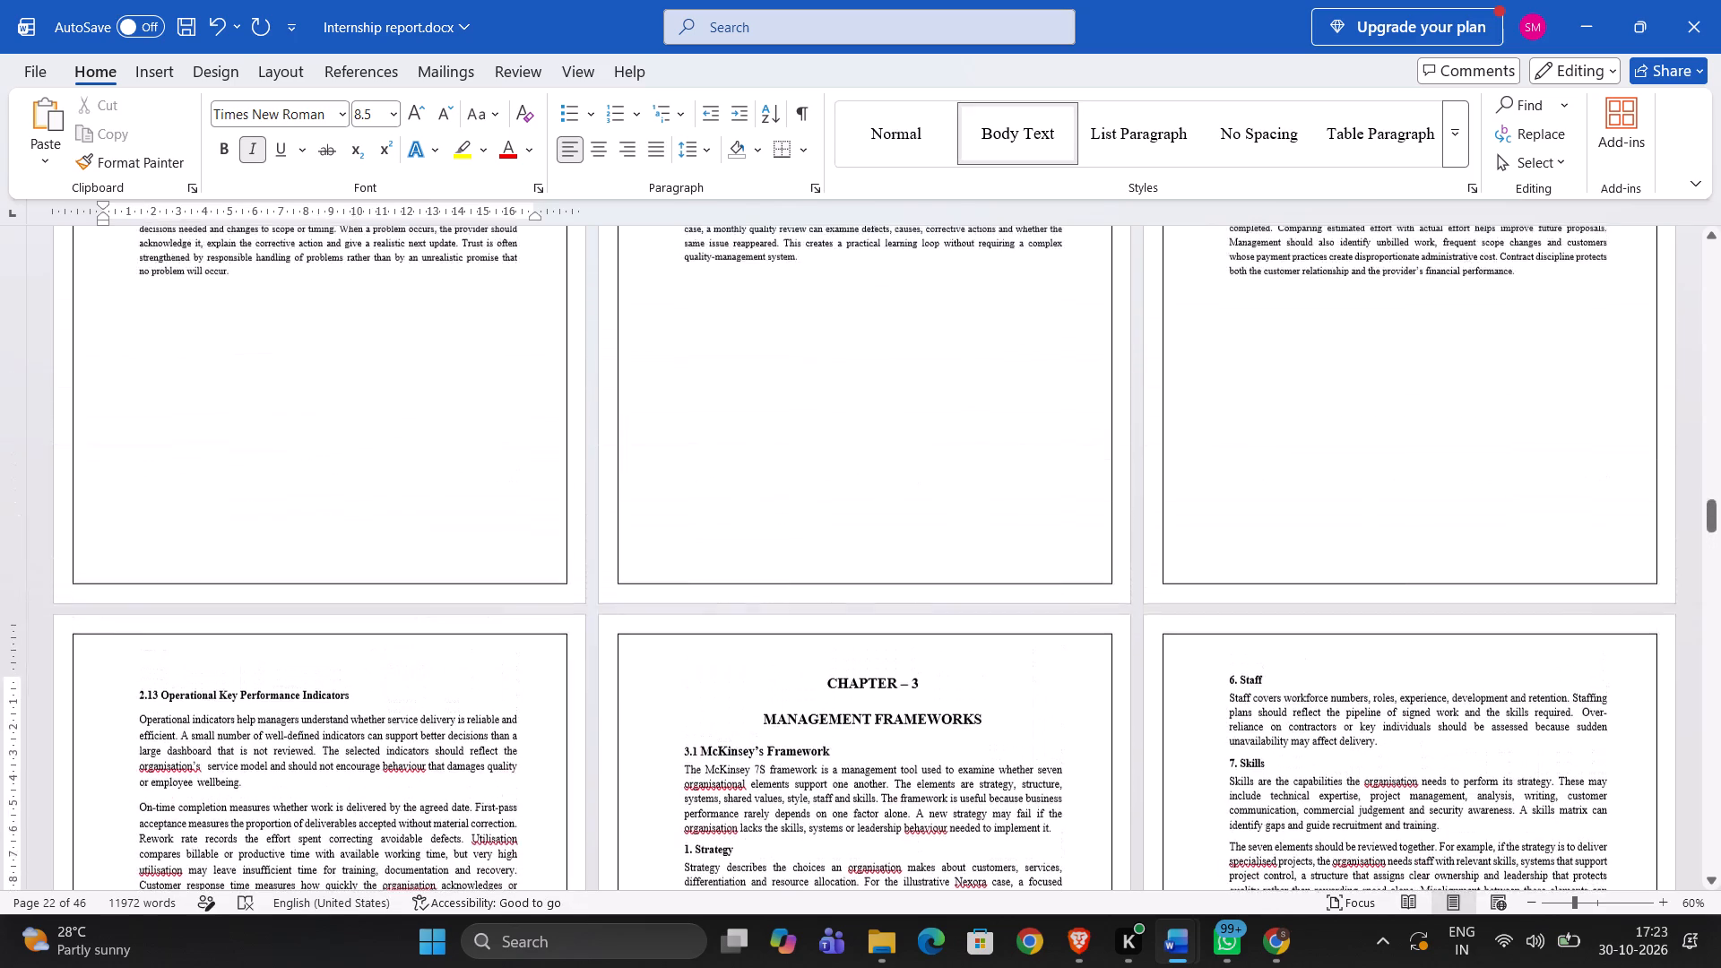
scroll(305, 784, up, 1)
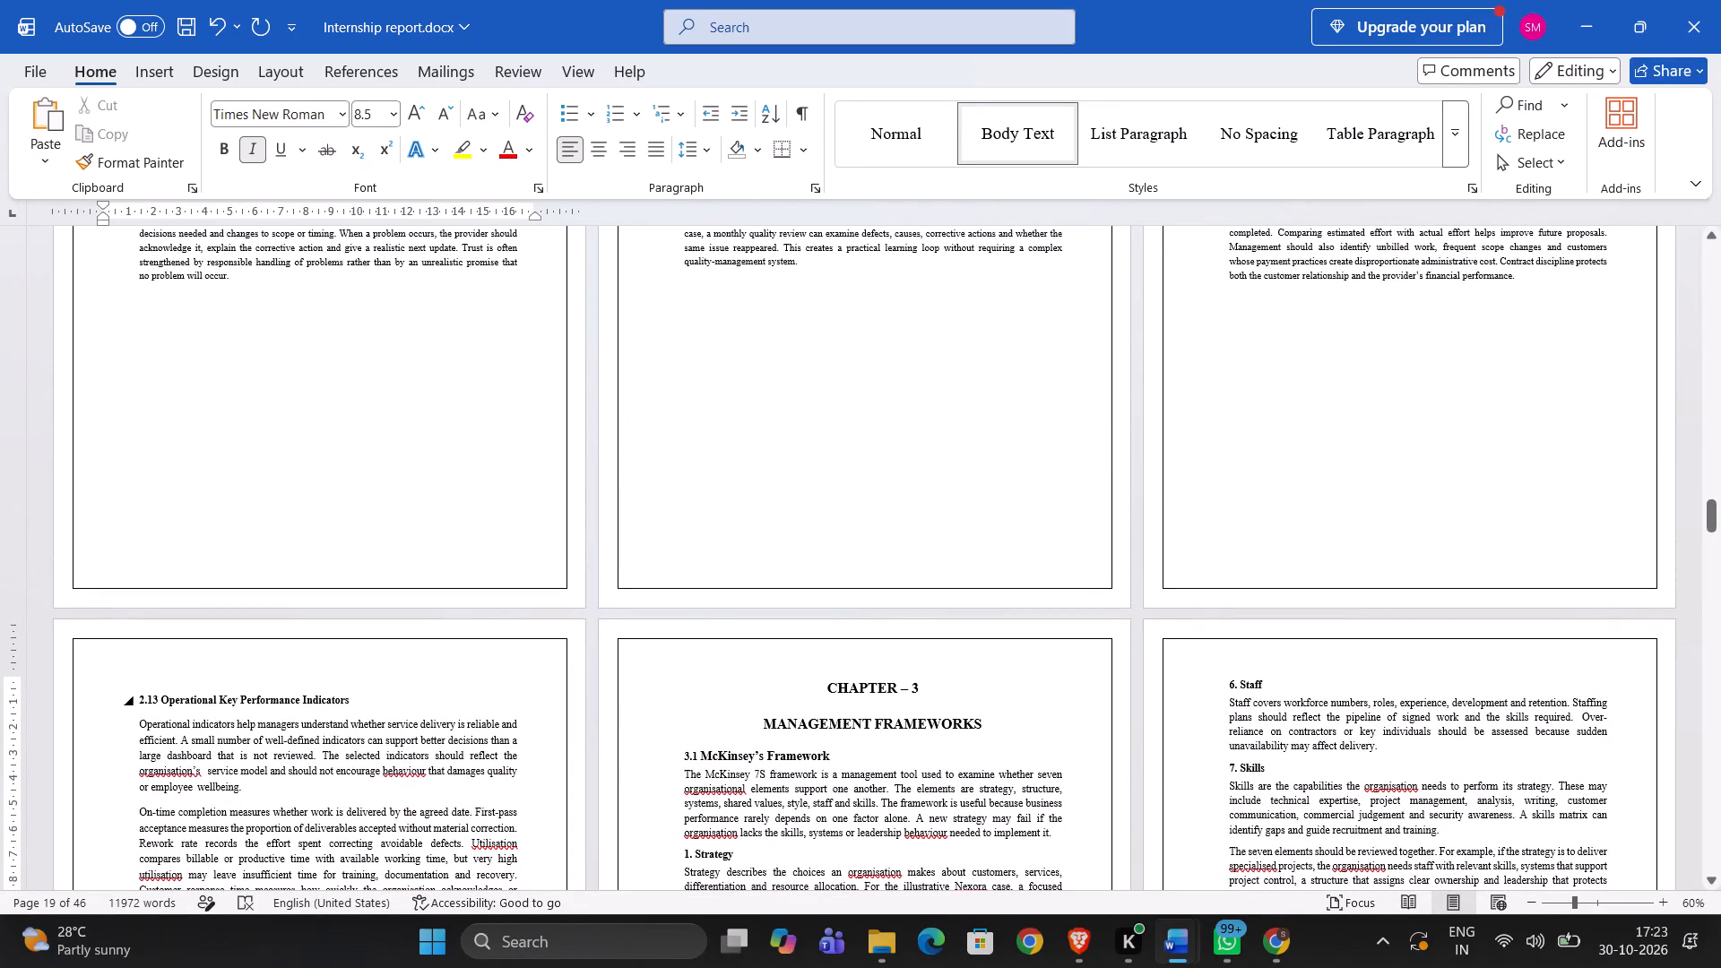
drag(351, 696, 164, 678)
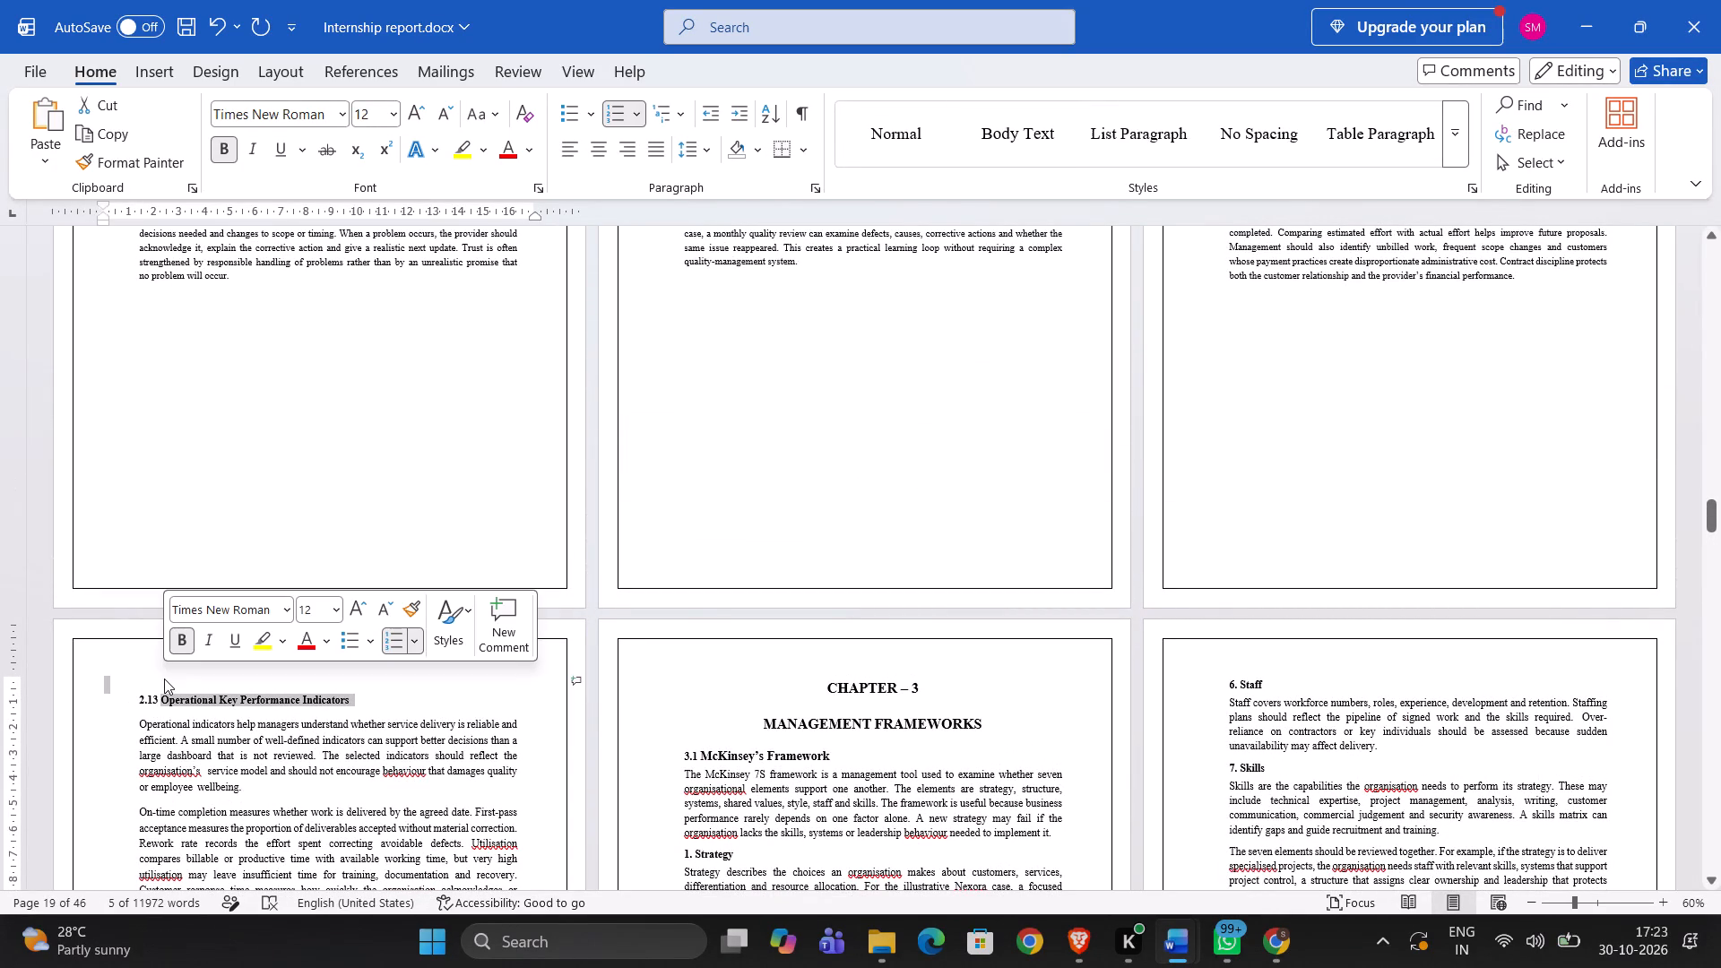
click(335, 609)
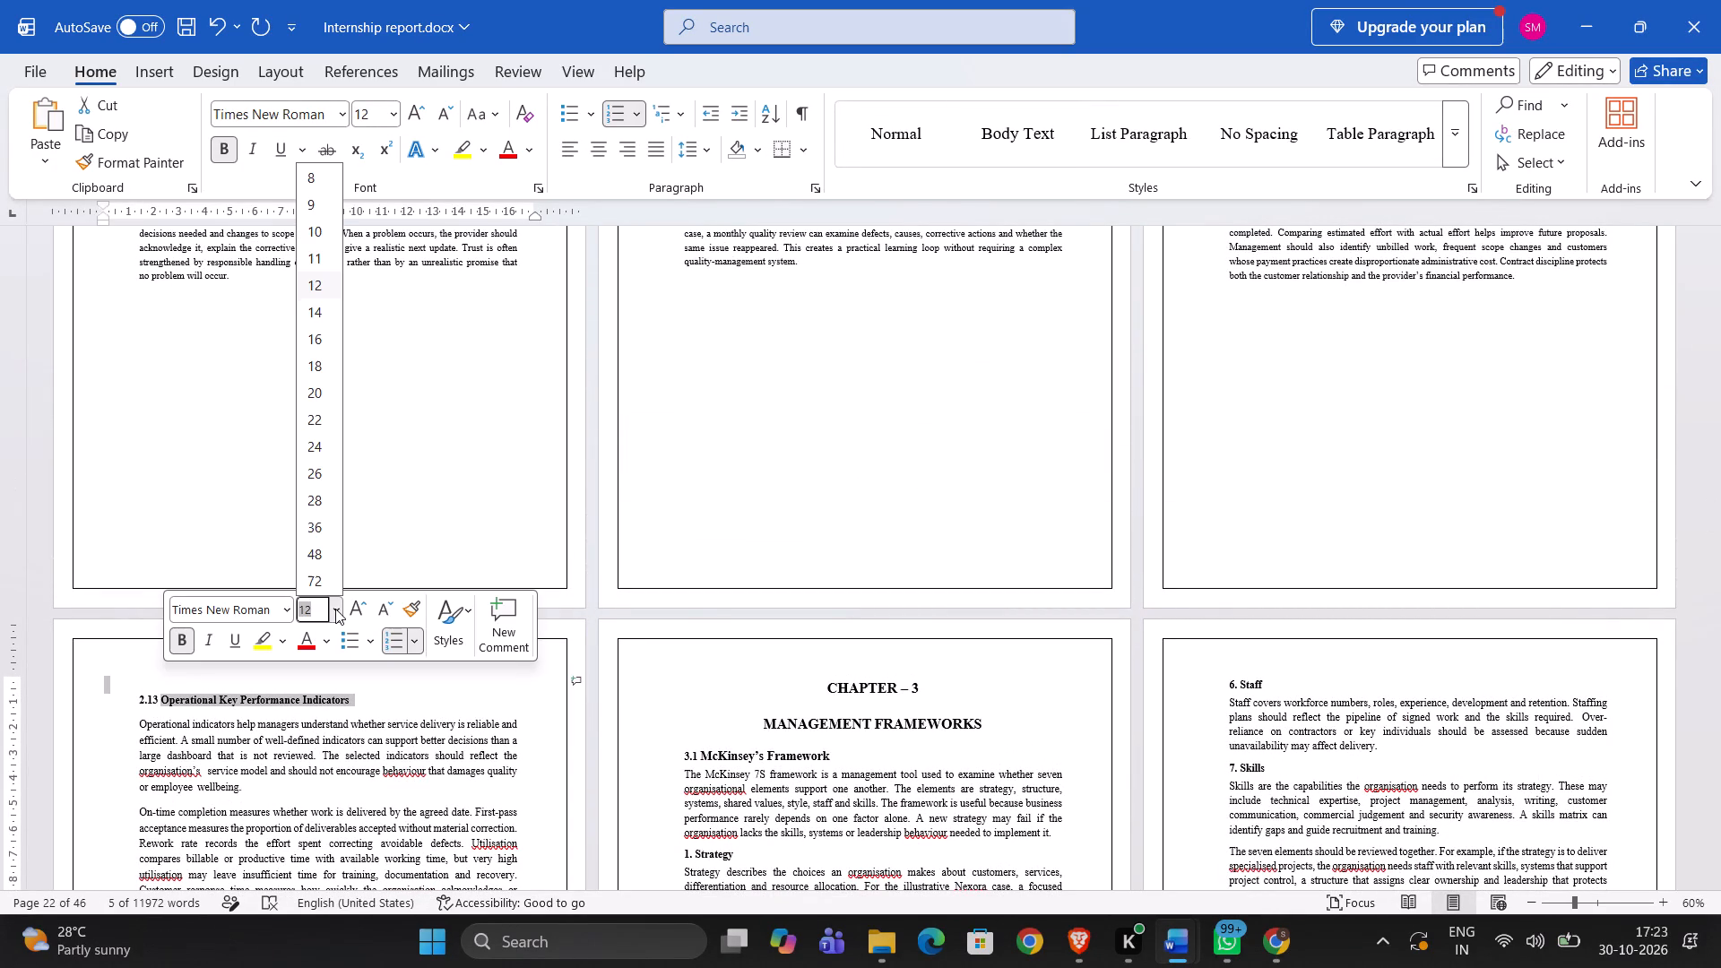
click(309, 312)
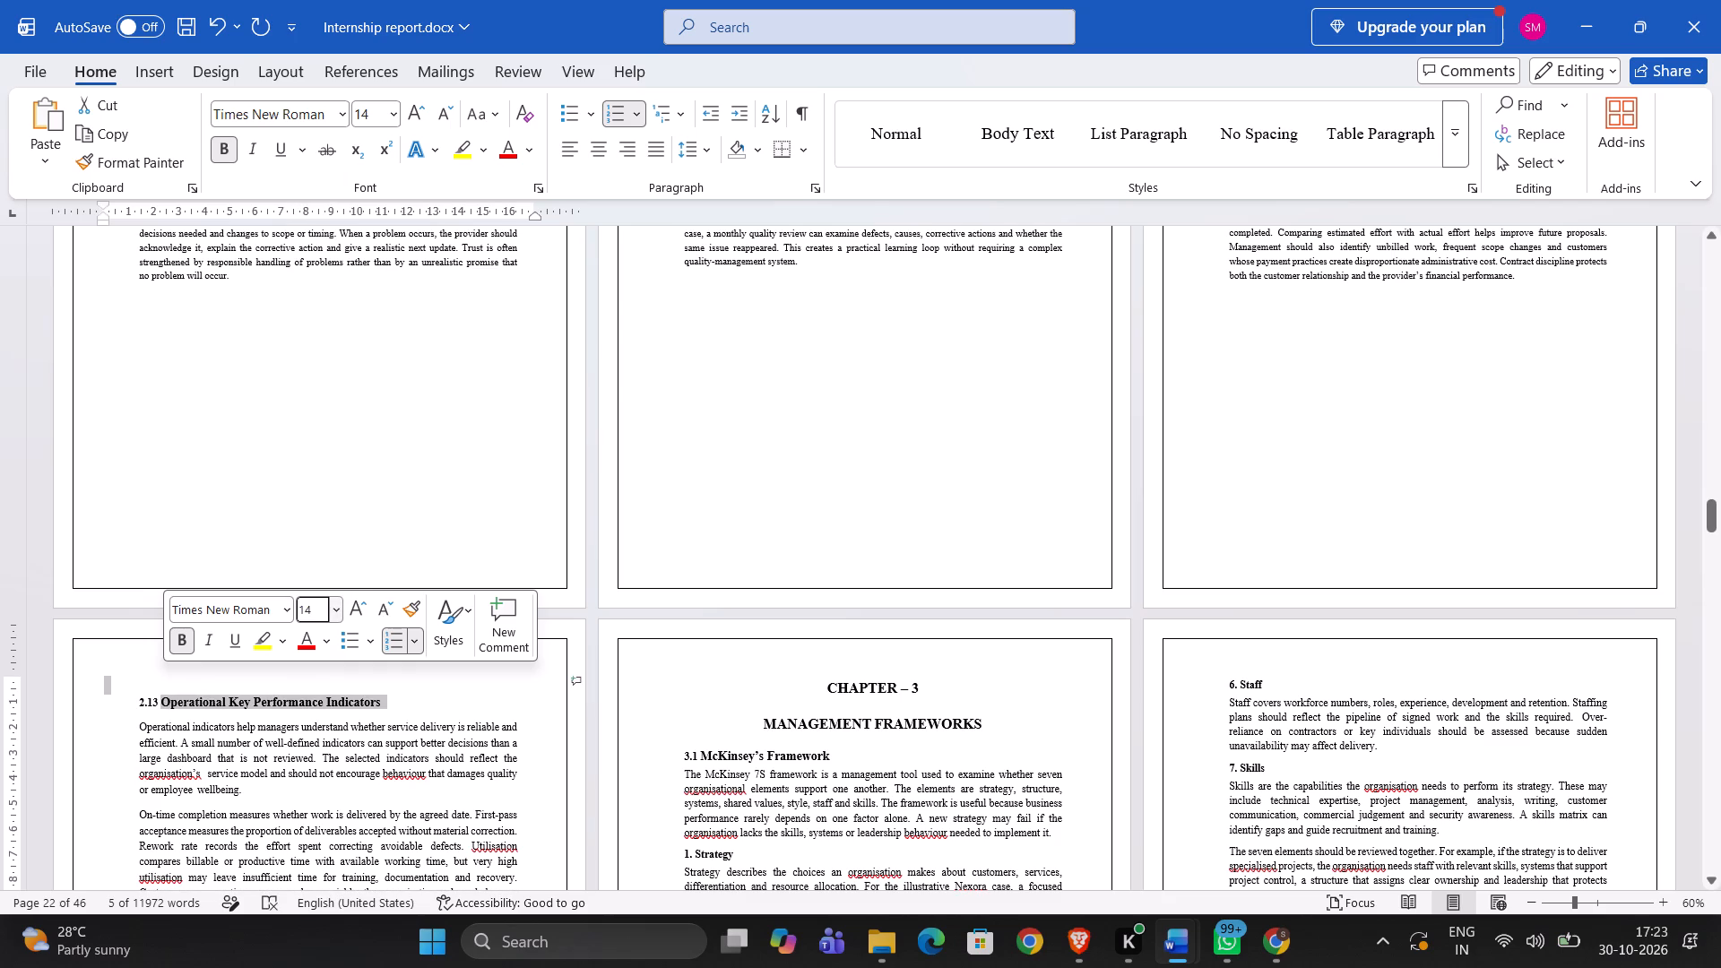
Remove the first-line indents from the four body paragraphs under 2.12 Service Pricing and Contract Management.
scroll(749, 399, up, 6)
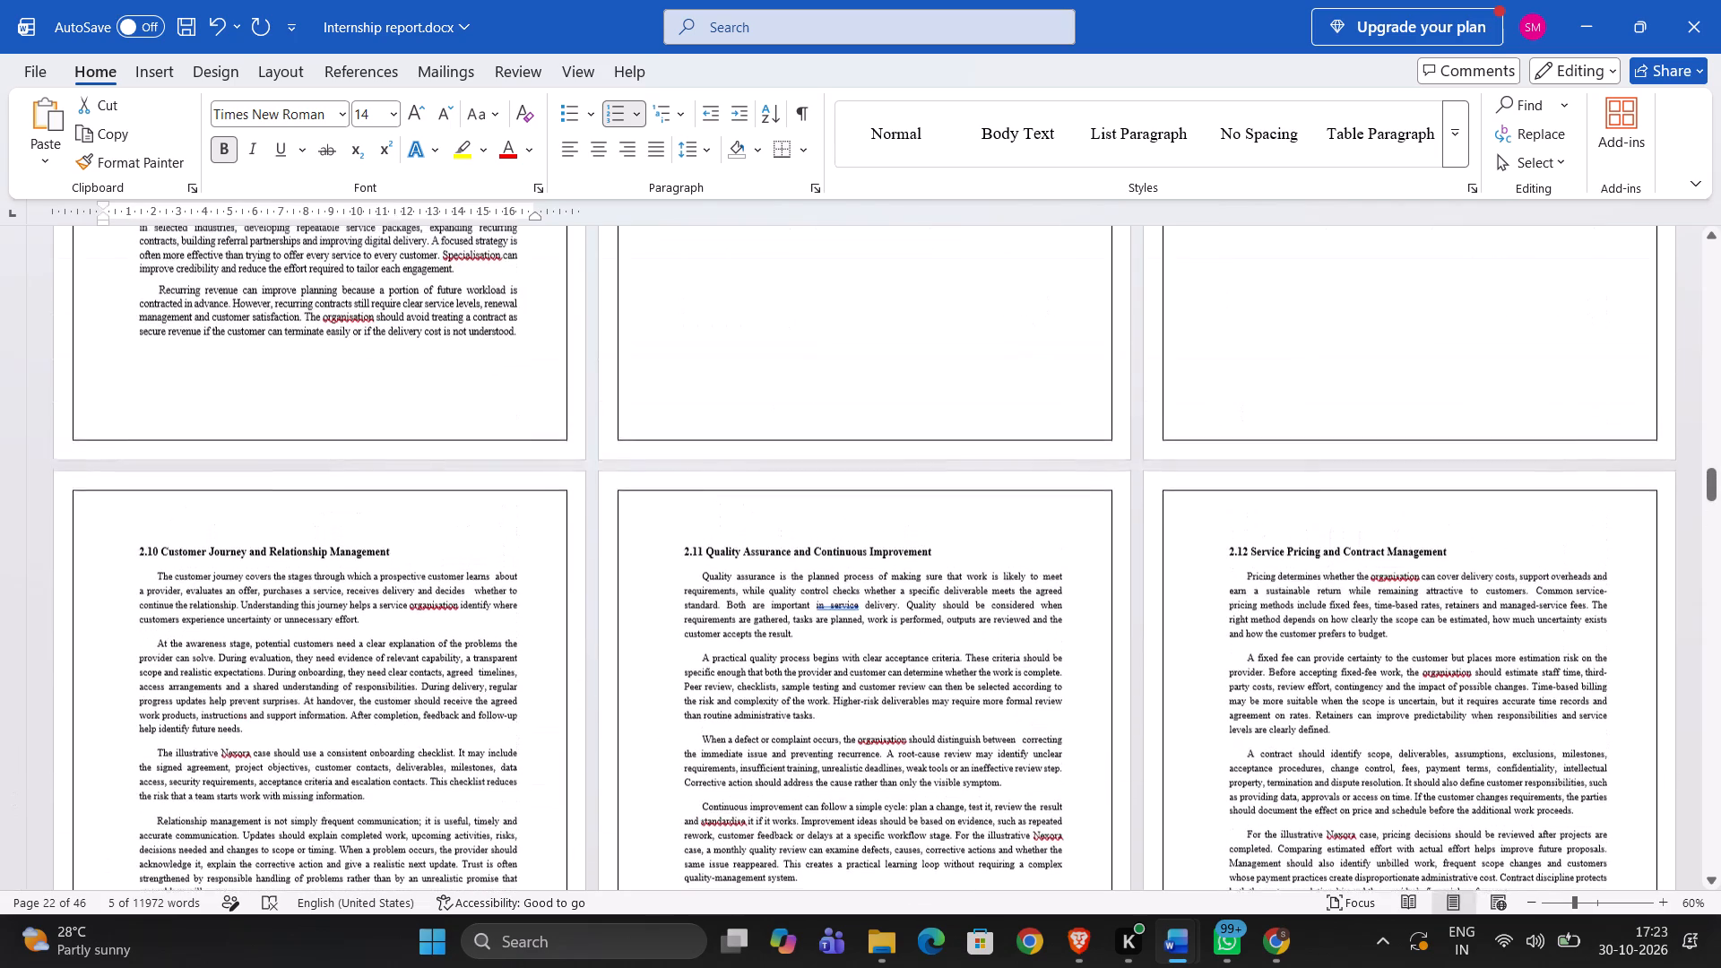
scroll(749, 399, down, 1)
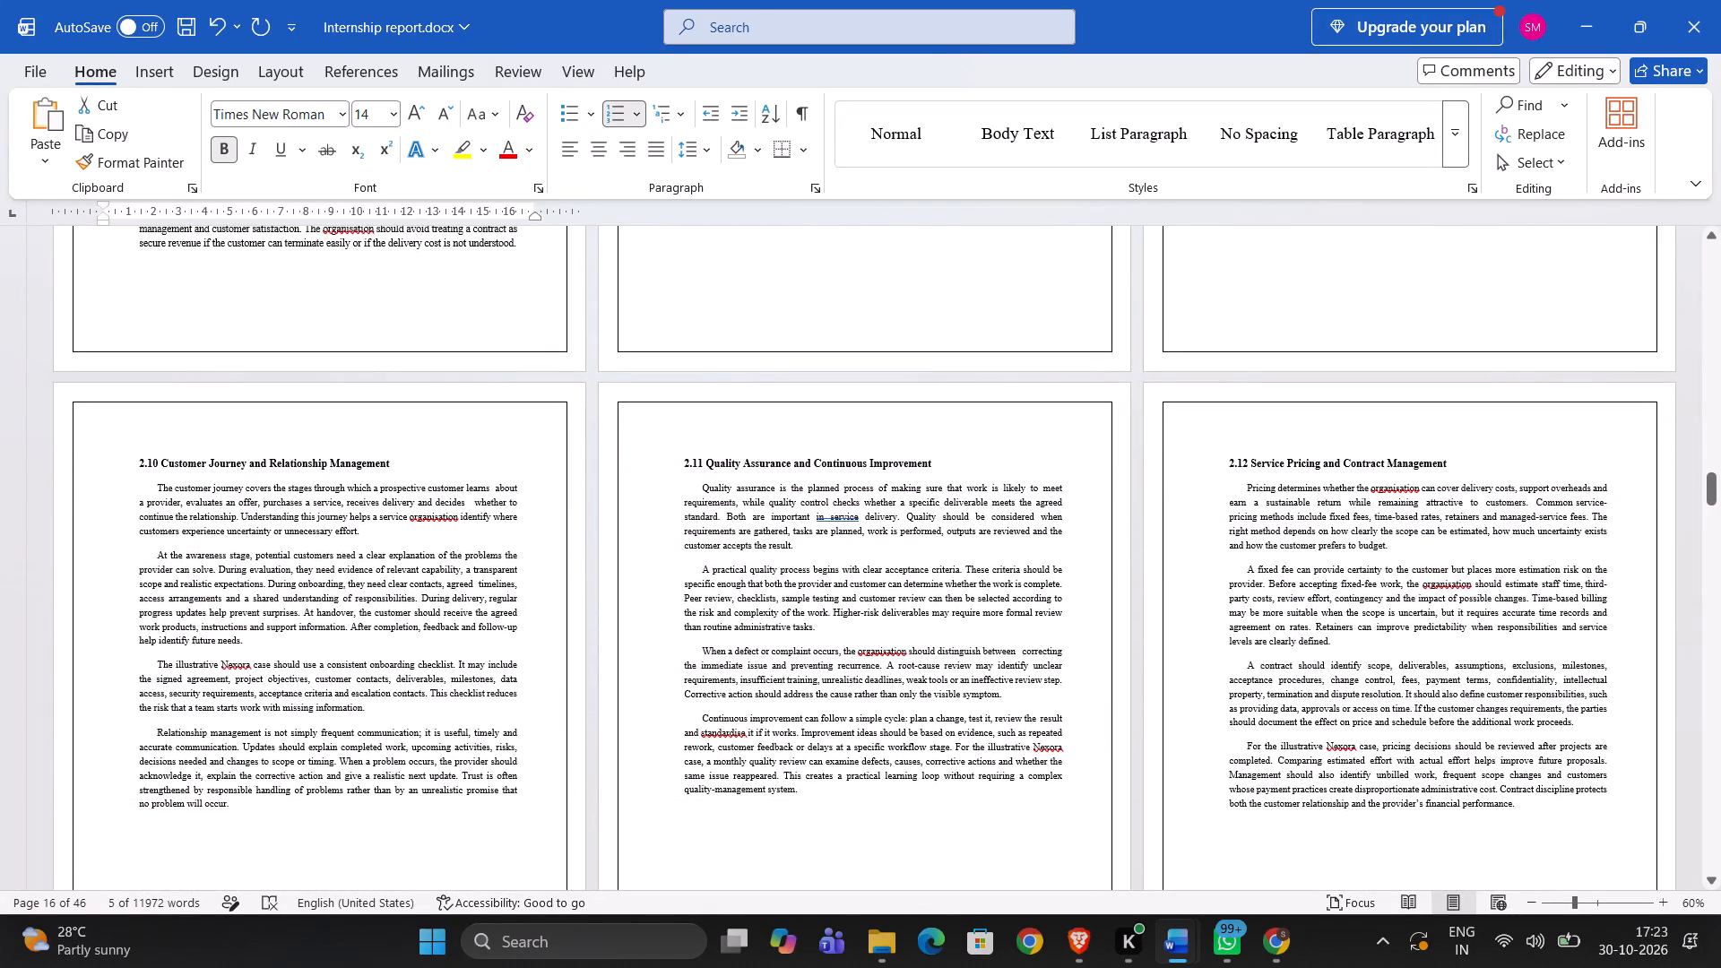
click(1250, 485)
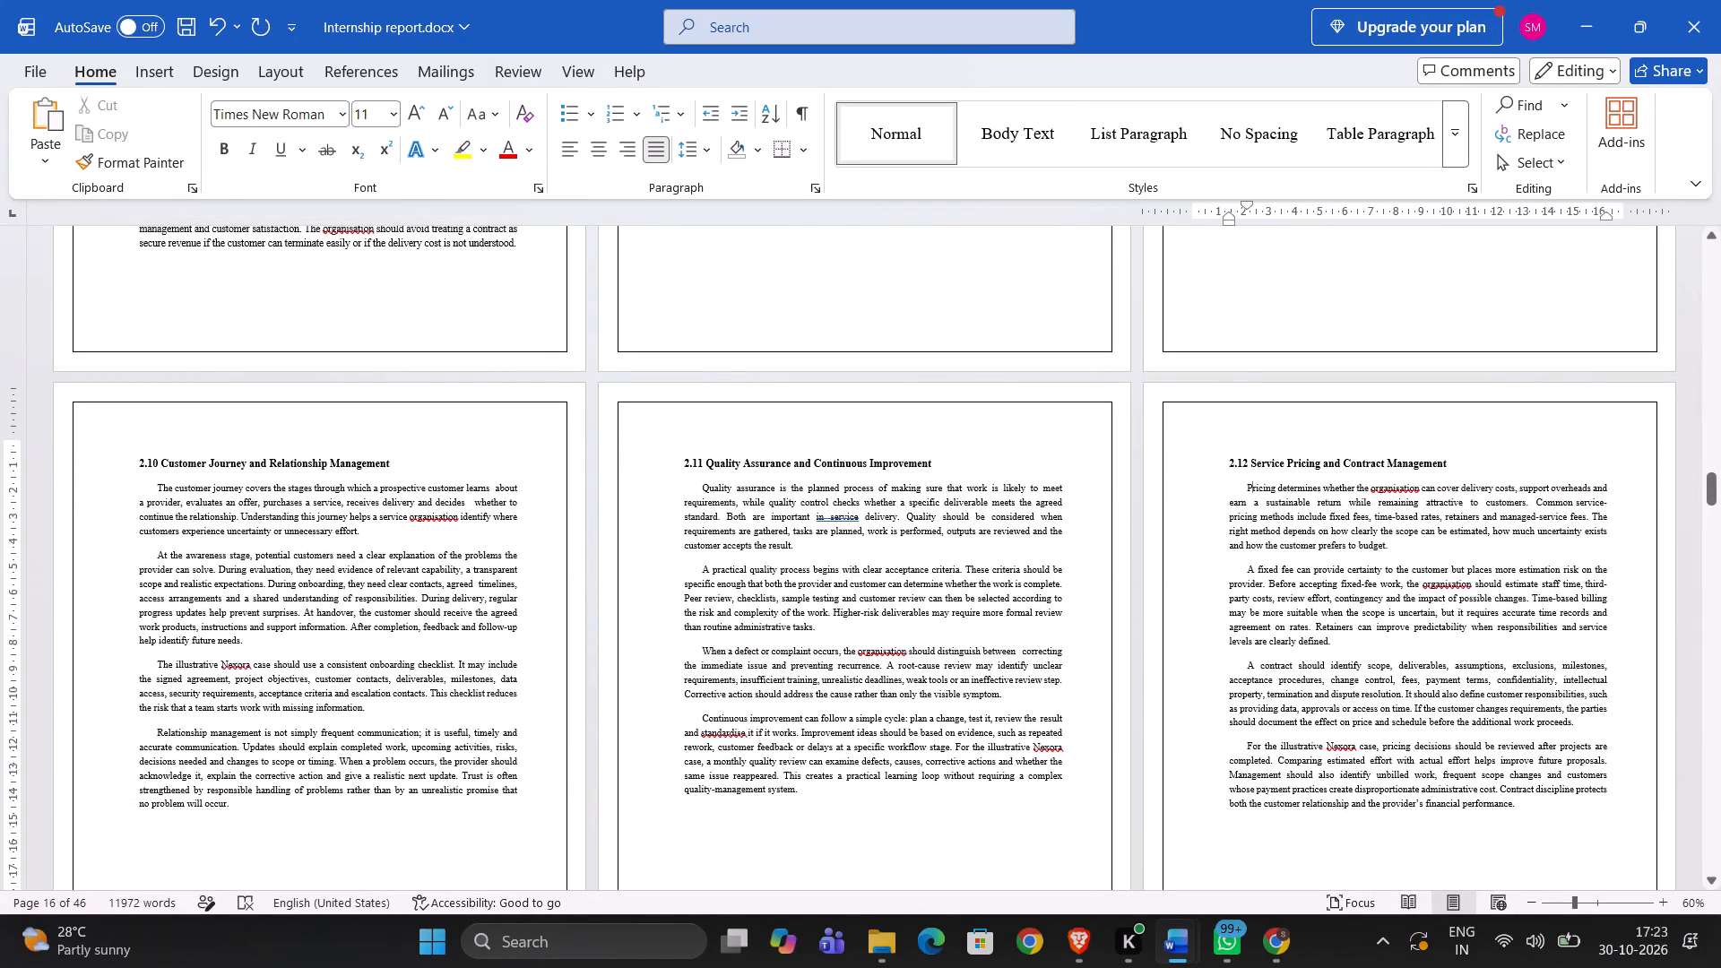
key(Left)
key(BackSpace)
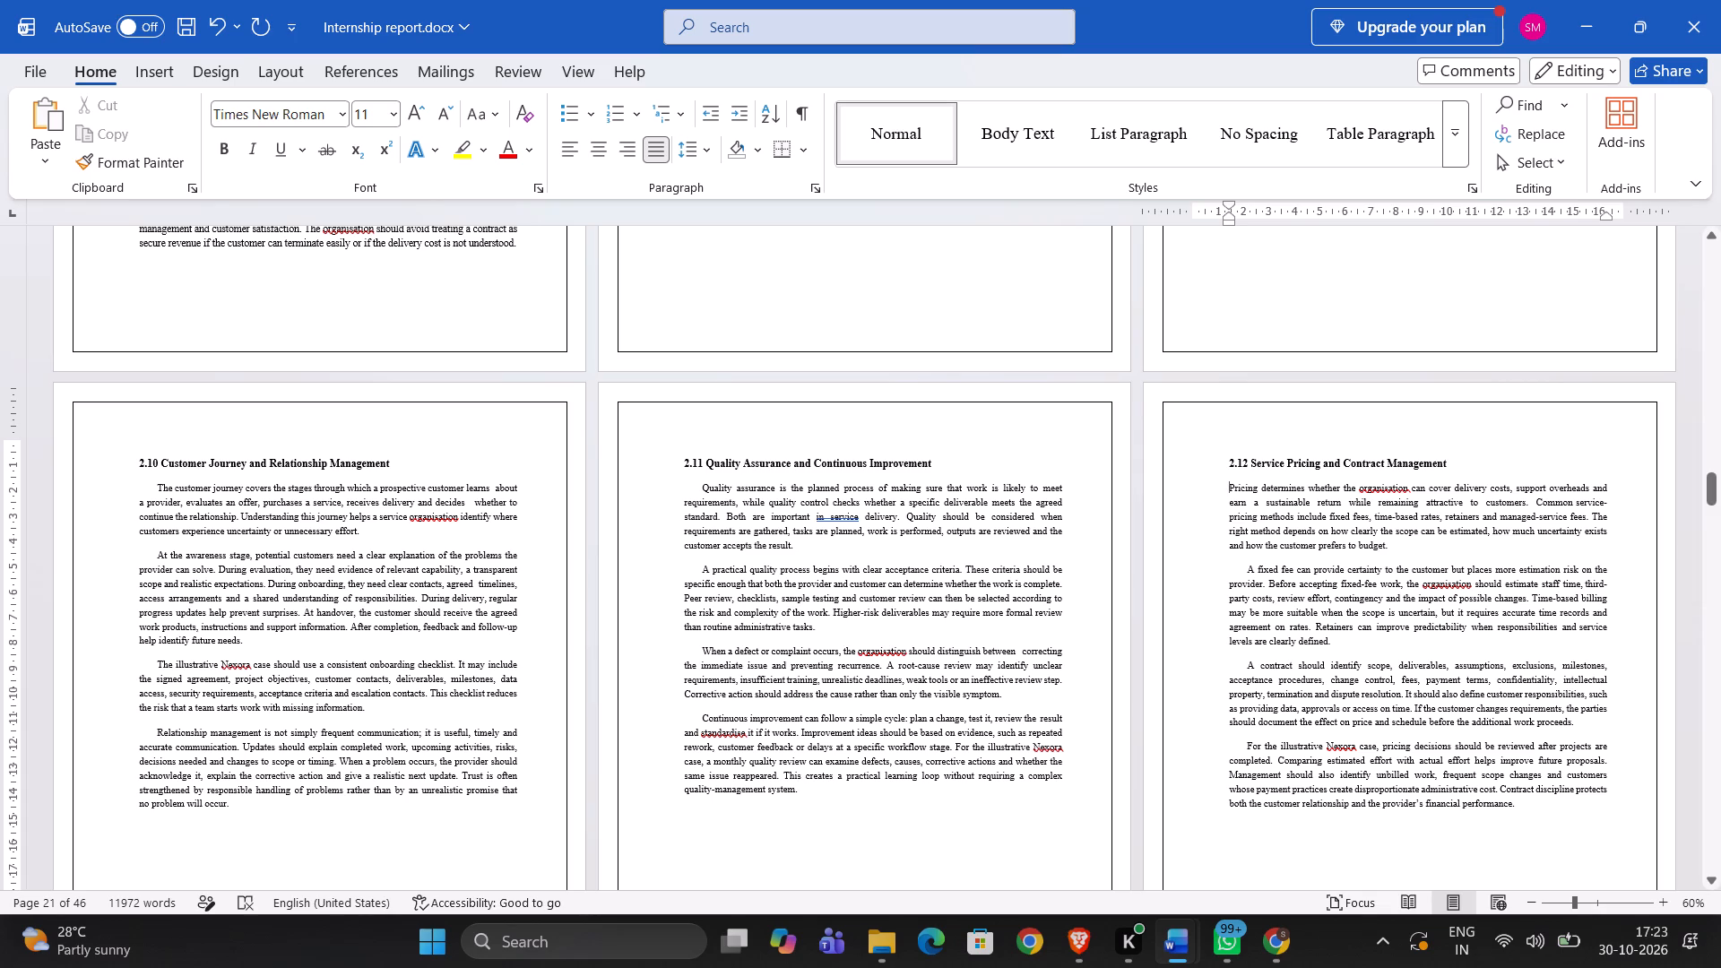
click(1242, 564)
key(BackSpace)
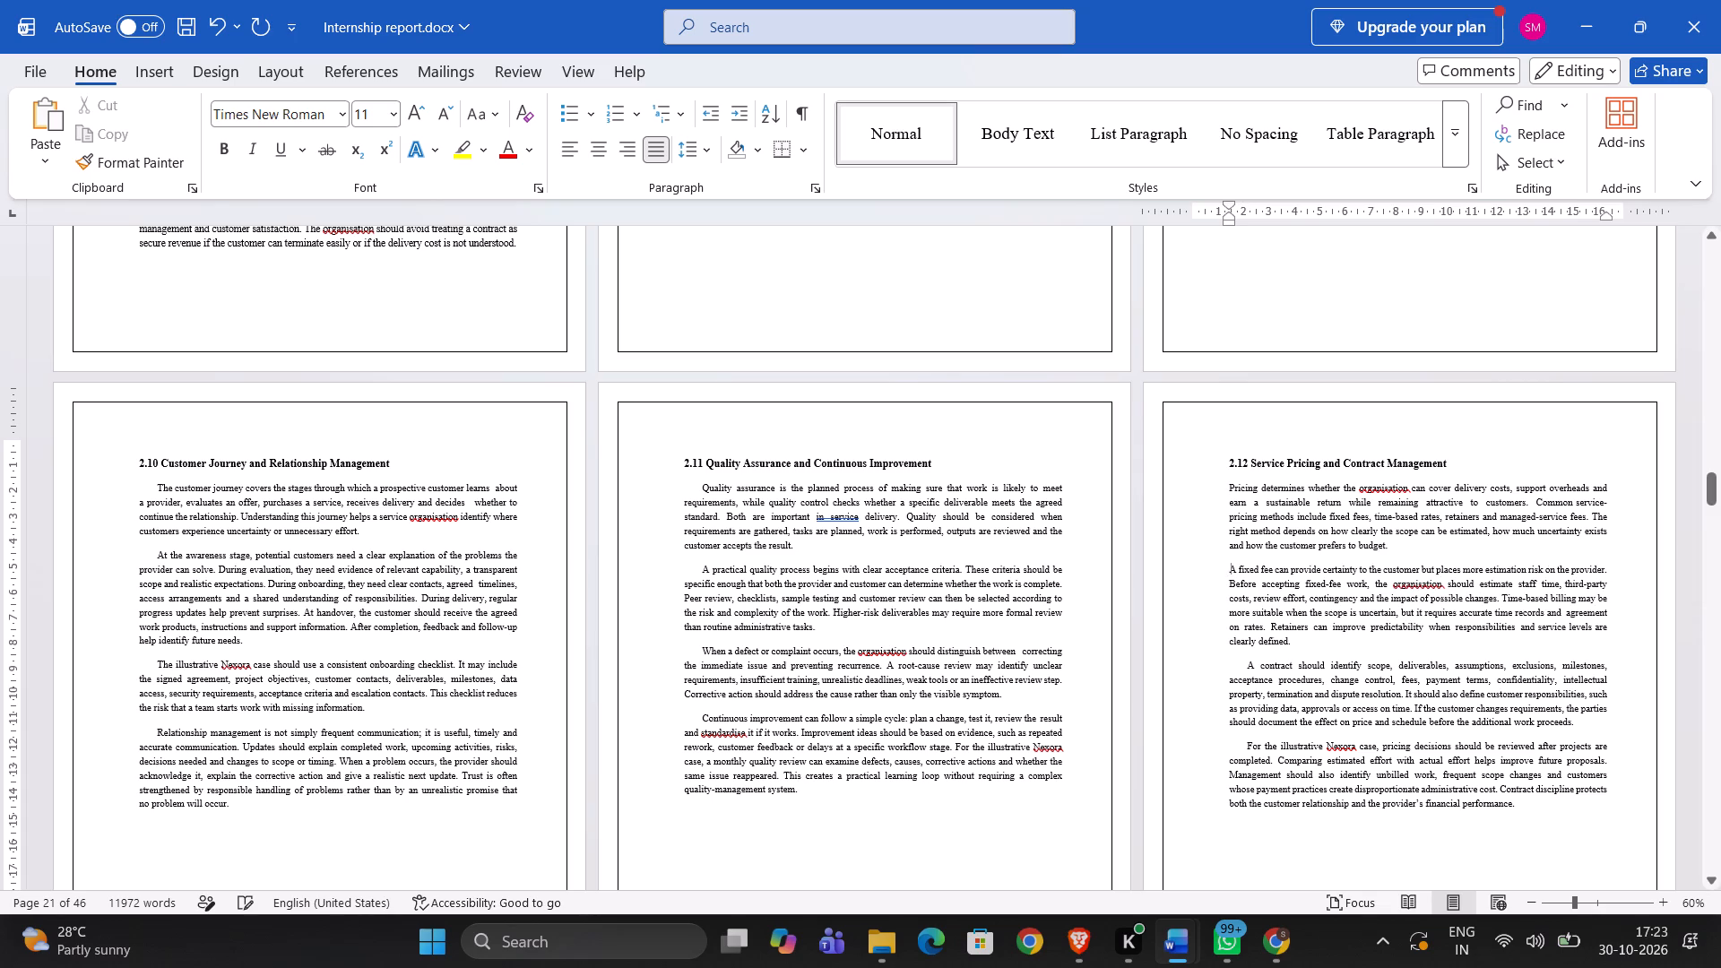
click(1248, 666)
key(BackSpace)
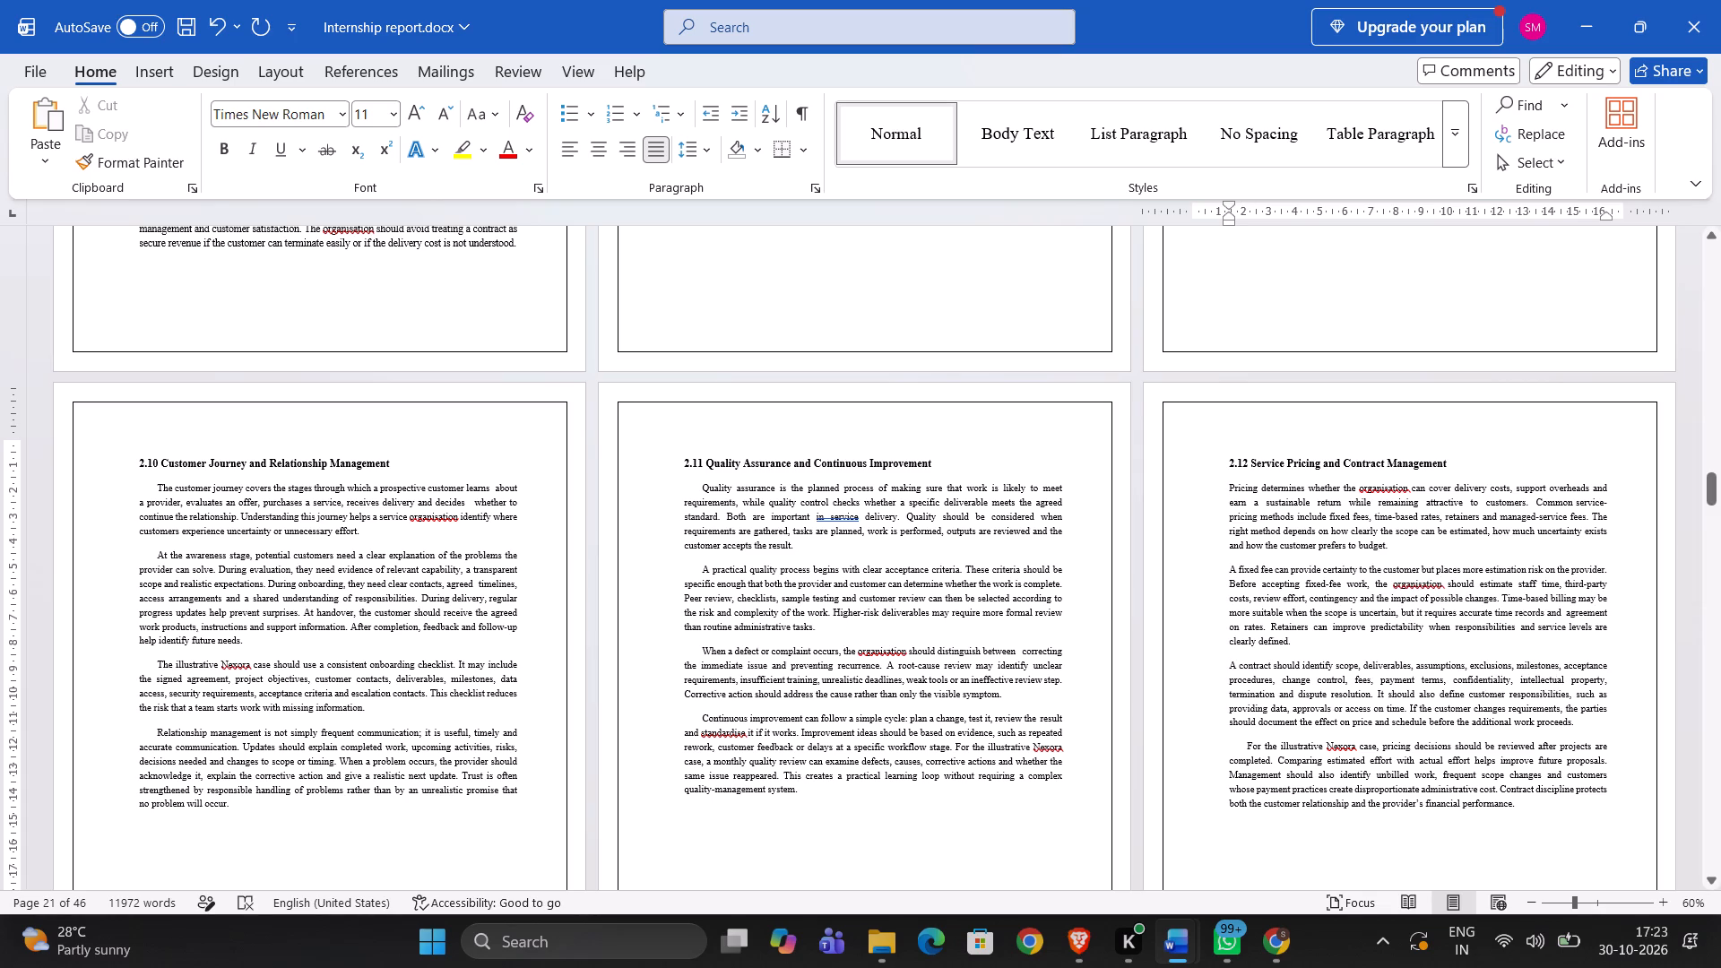
click(1241, 748)
key(BackSpace)
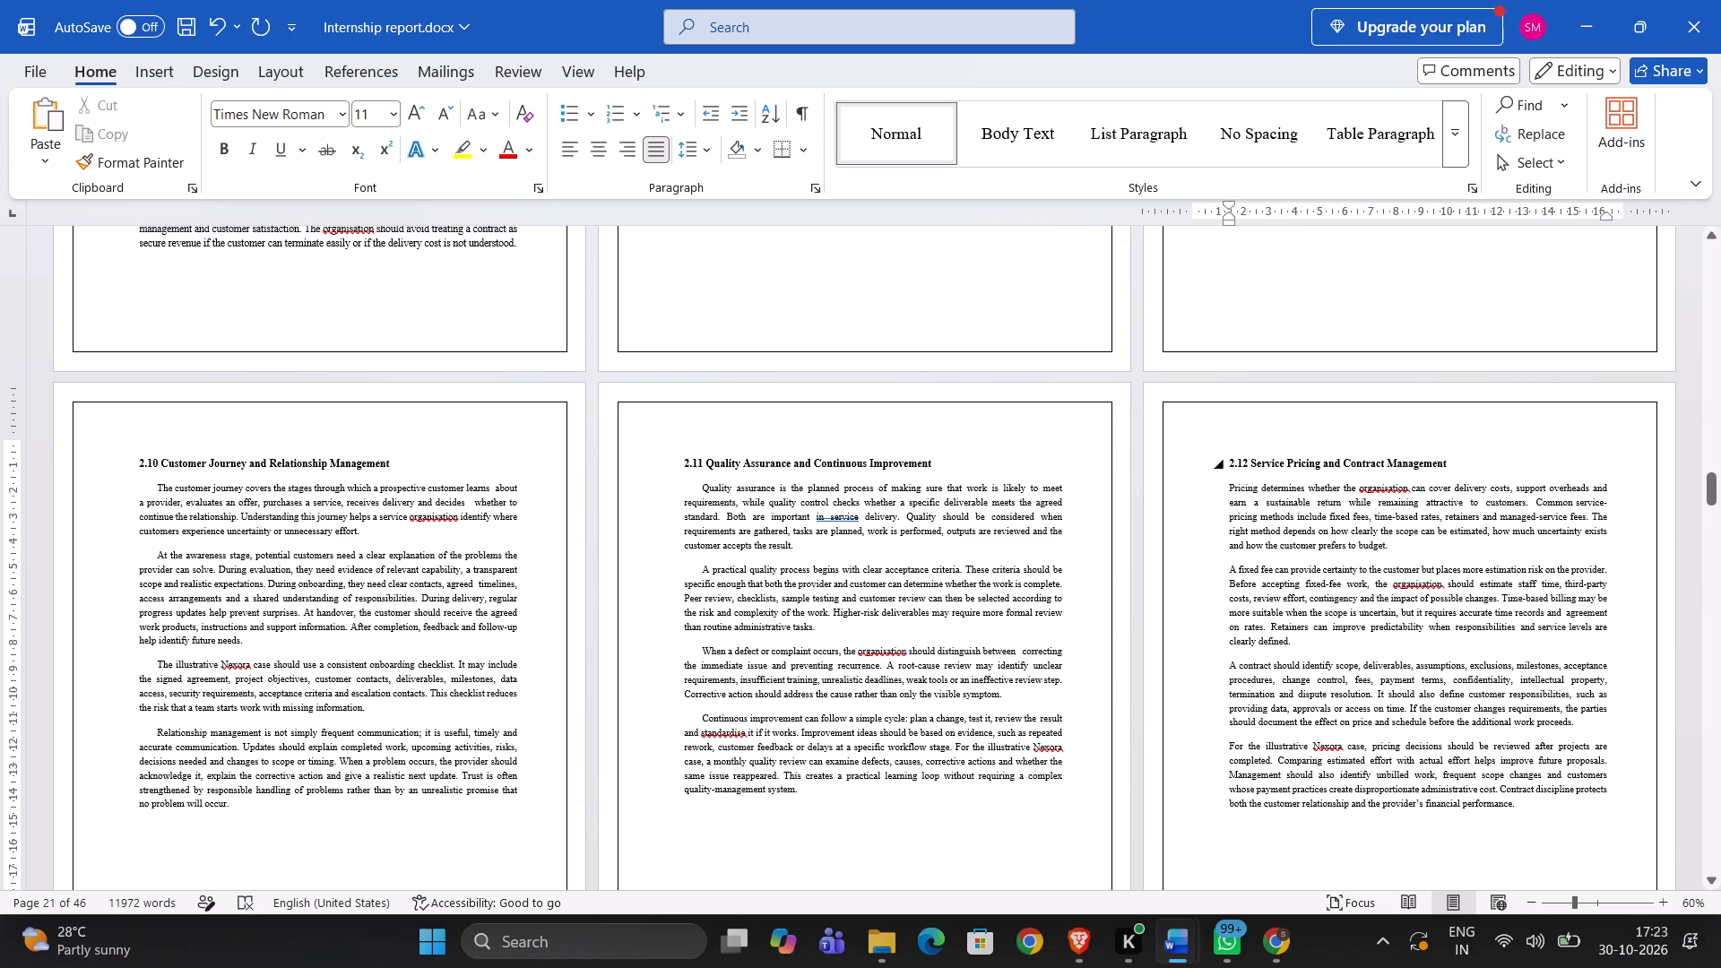
Set the heading 2.12 Service Pricing and Contract Management to font size 14.
drag(1453, 459, 1288, 458)
drag(1288, 458, 1267, 461)
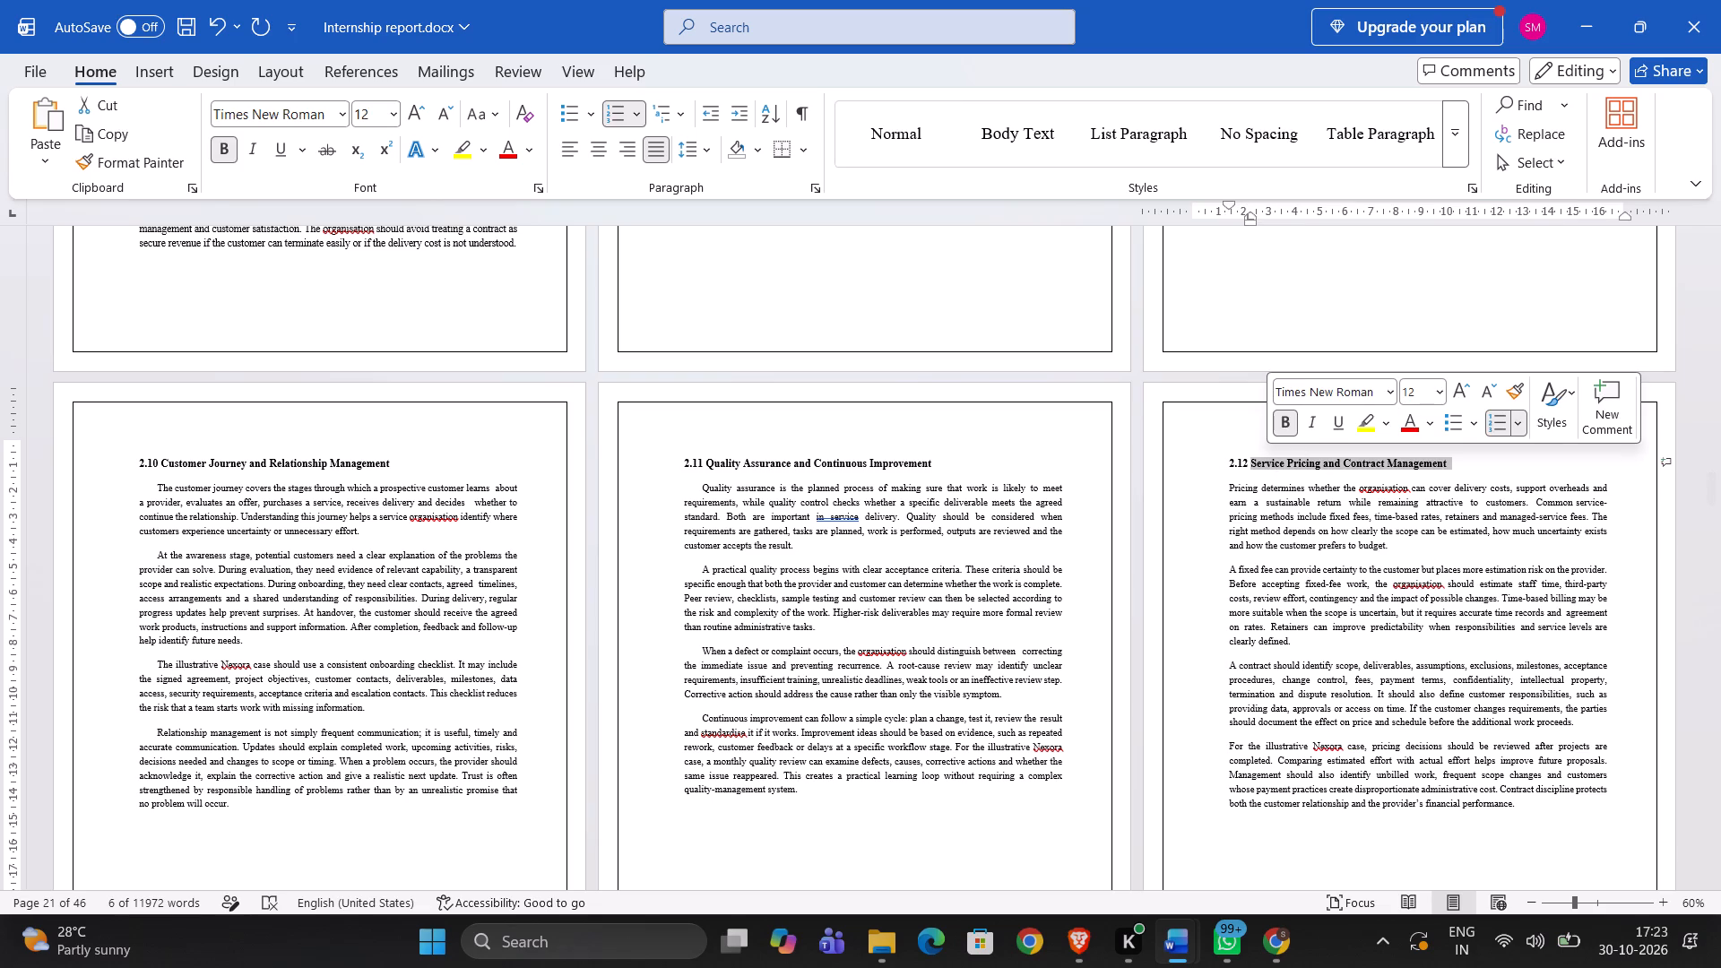
click(1438, 392)
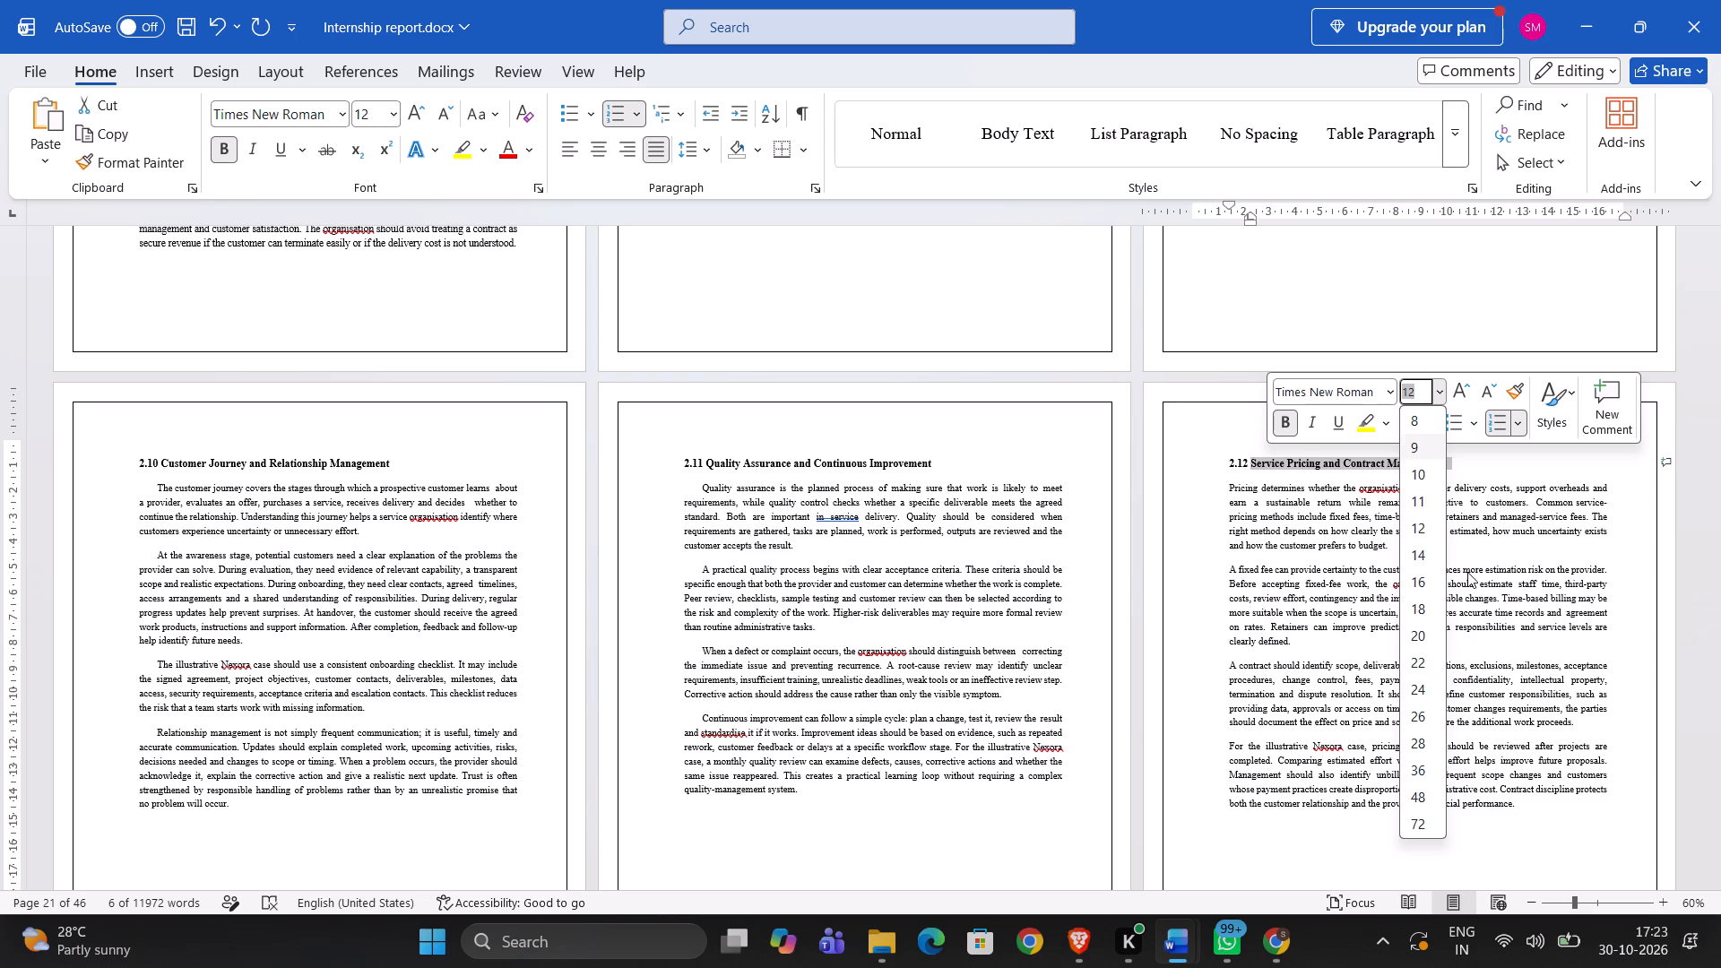
click(1423, 557)
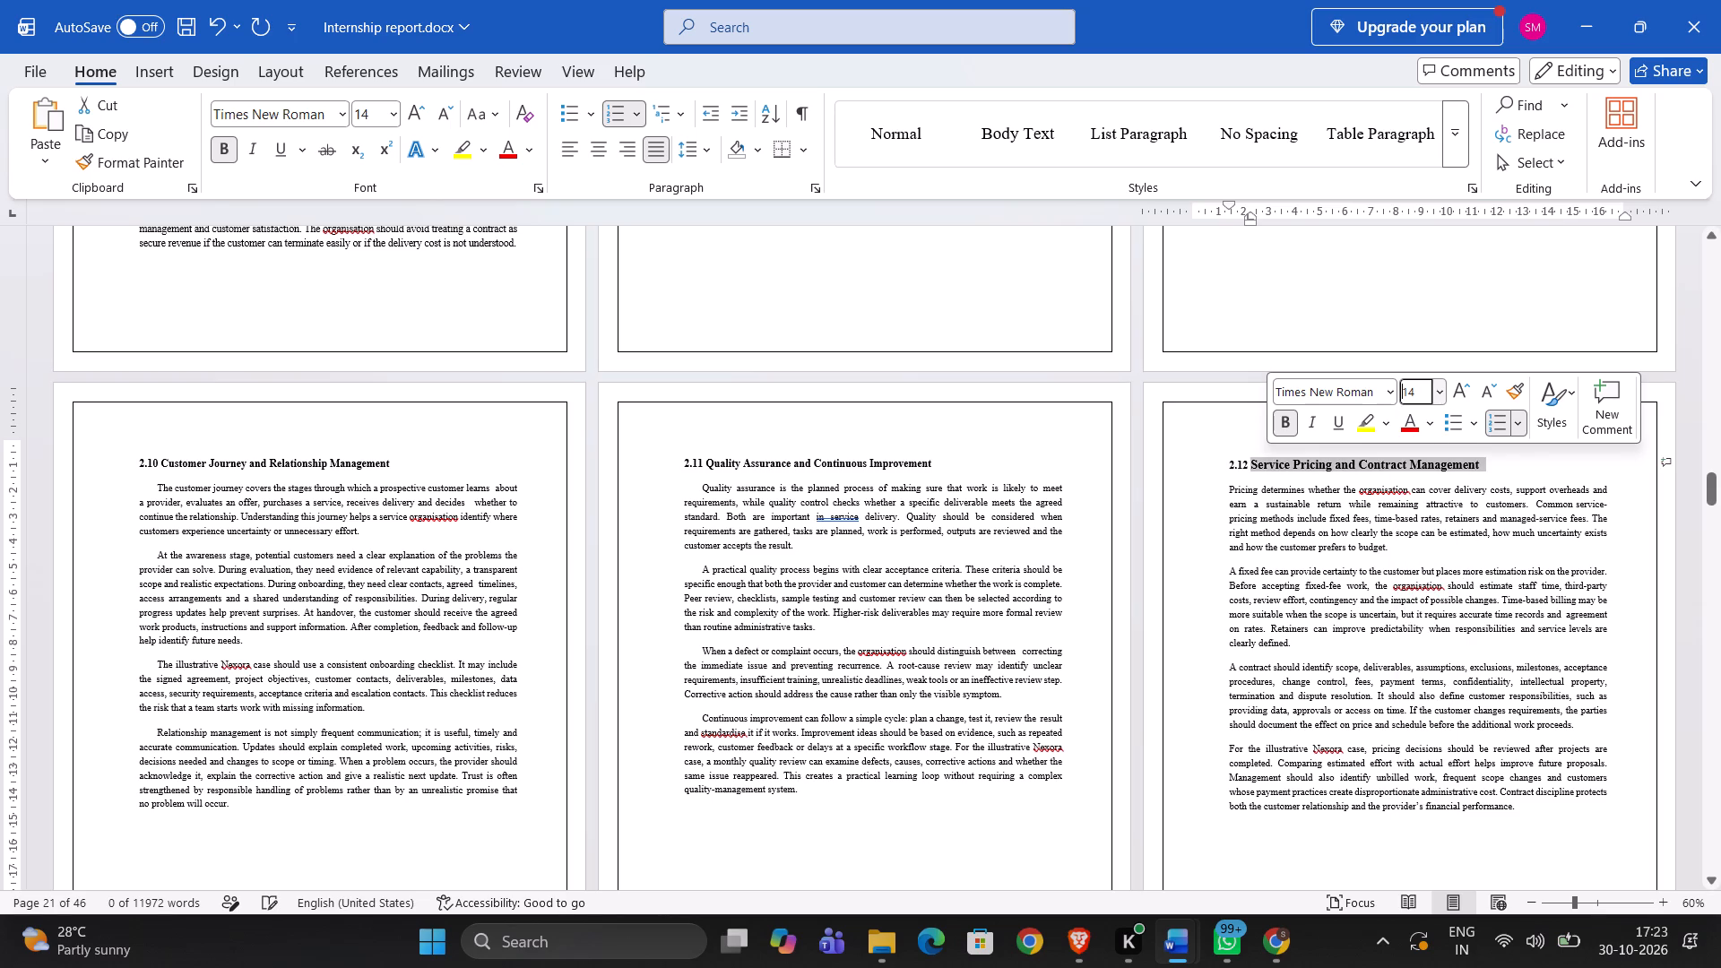
Set the text from the first paragraph under 2.12 through the 5. Style paragraph in Chapter 3 to font size 12.
drag(1222, 490, 1419, 747)
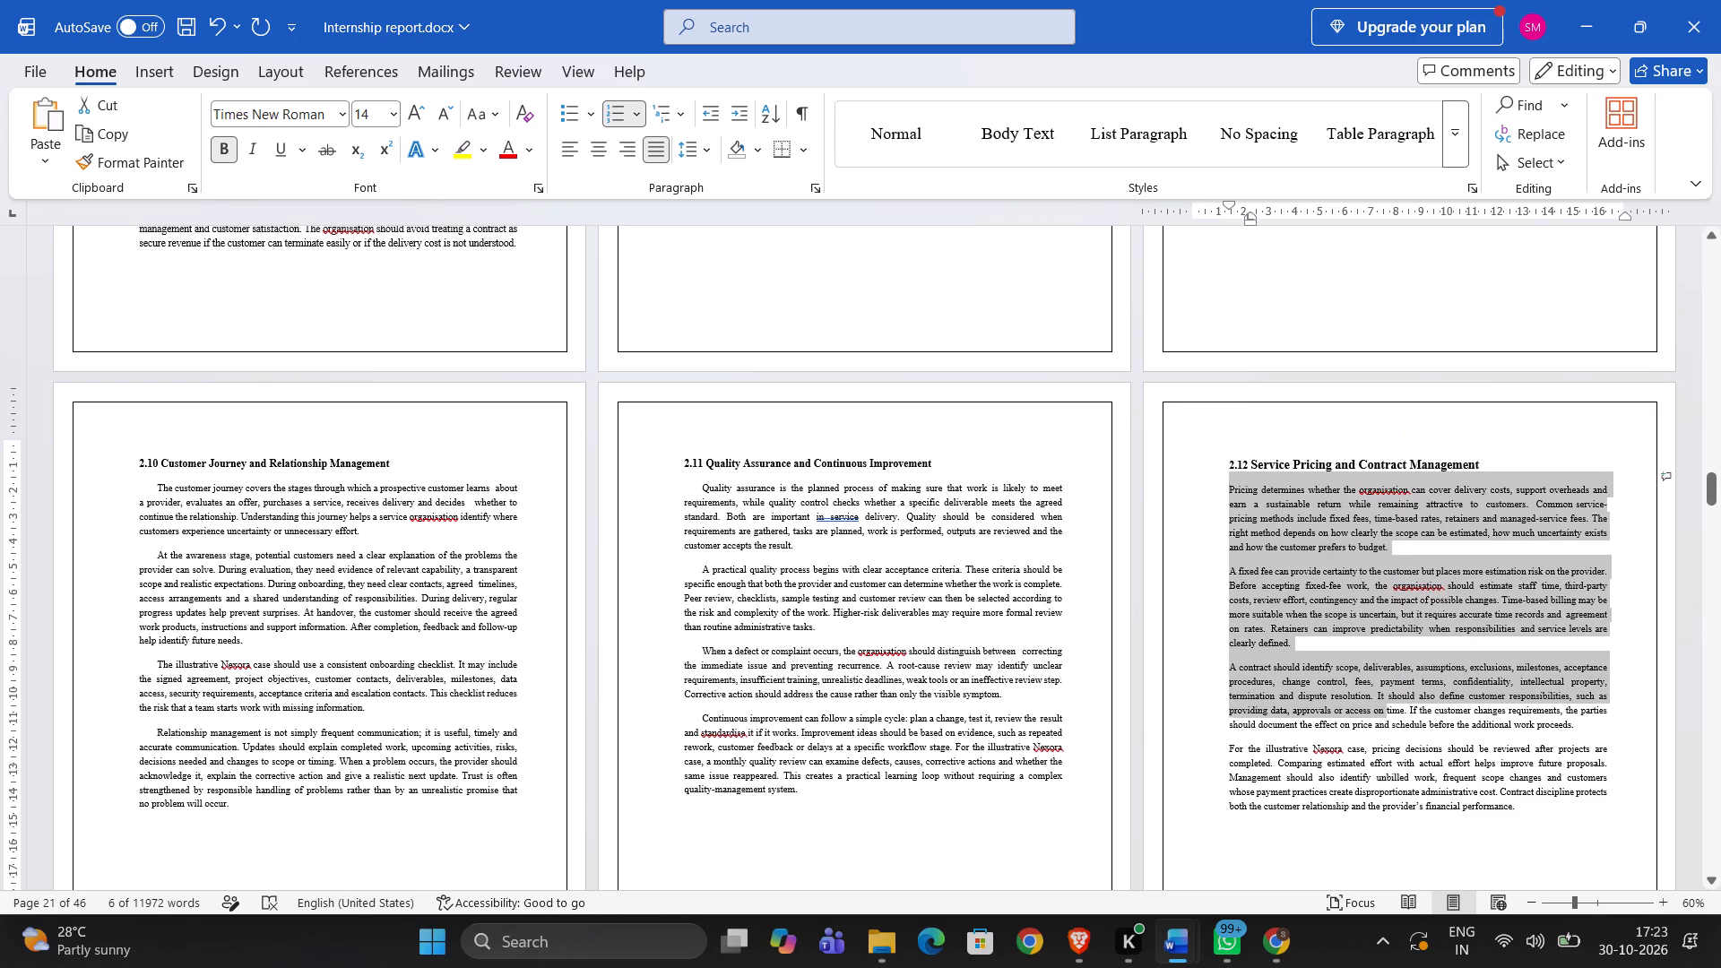
drag(1419, 747, 1557, 948)
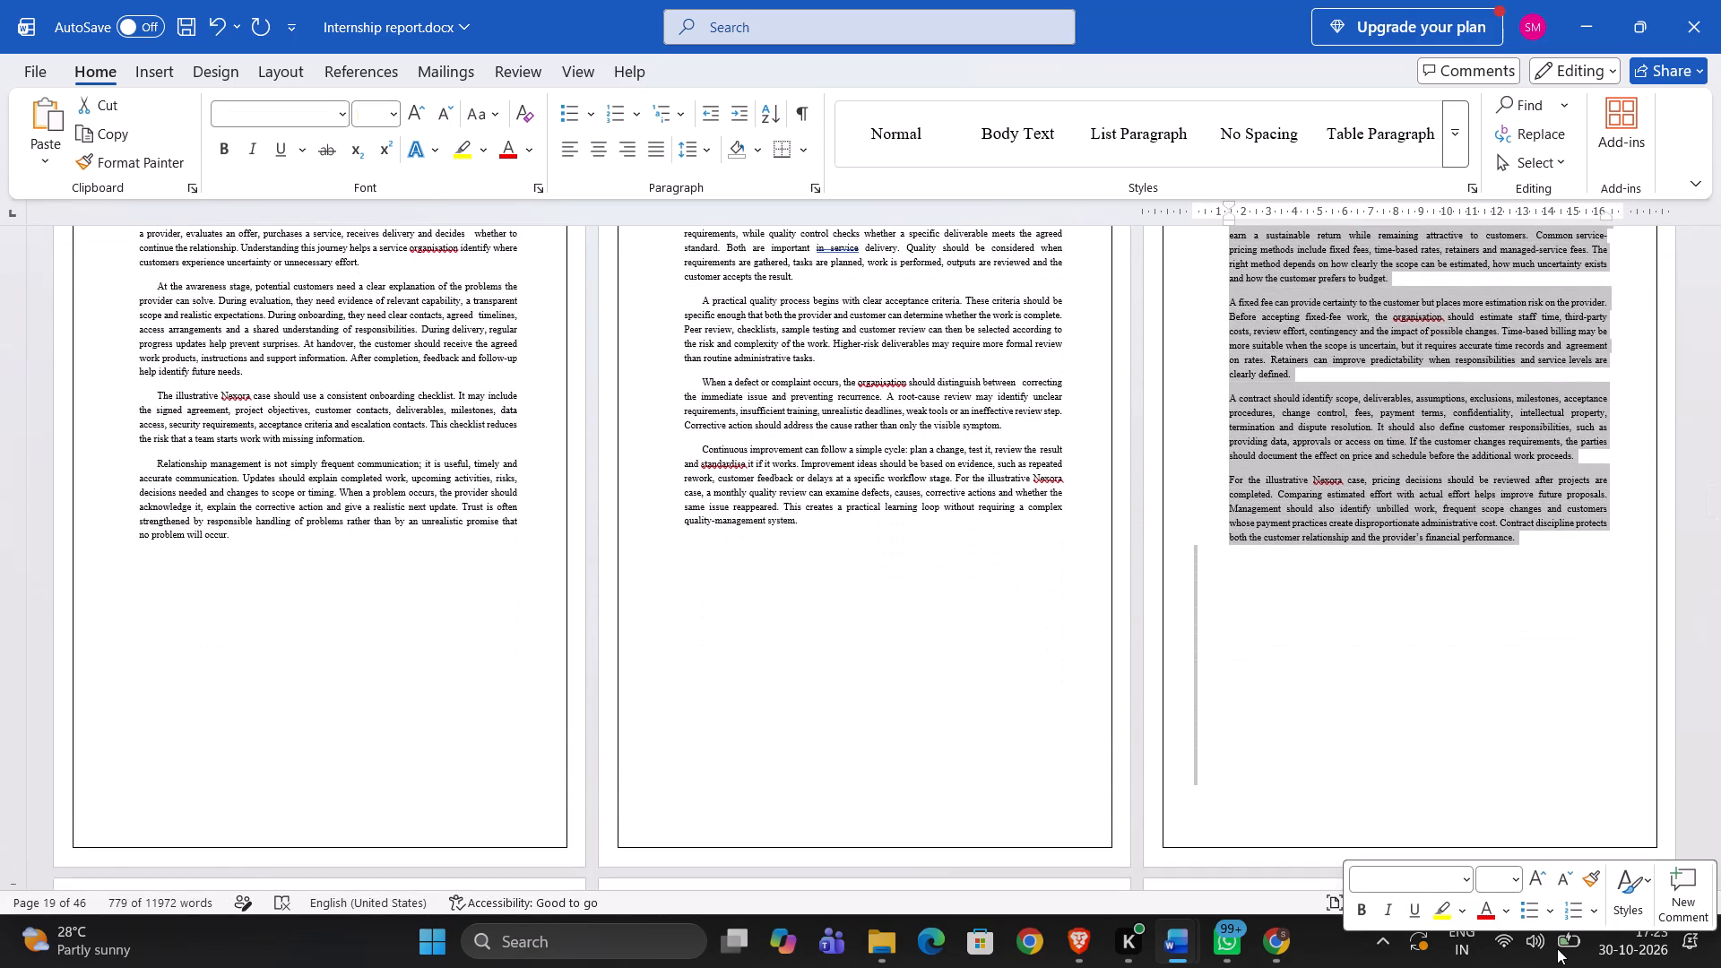
click(1517, 882)
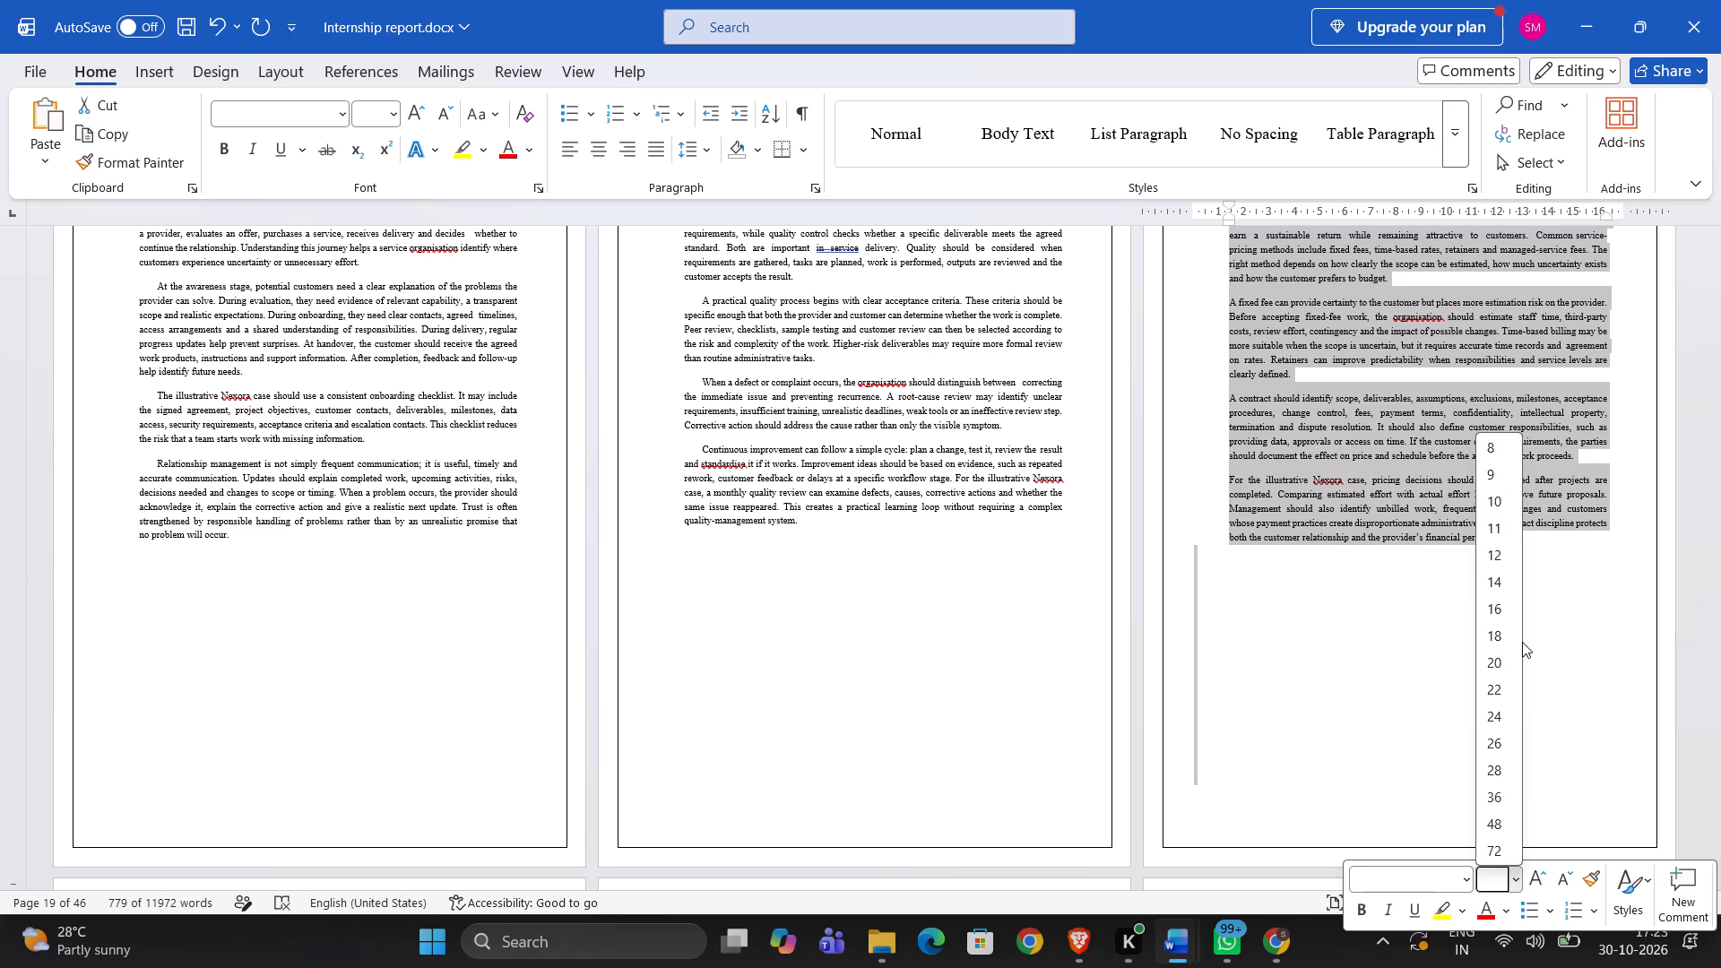
click(1494, 553)
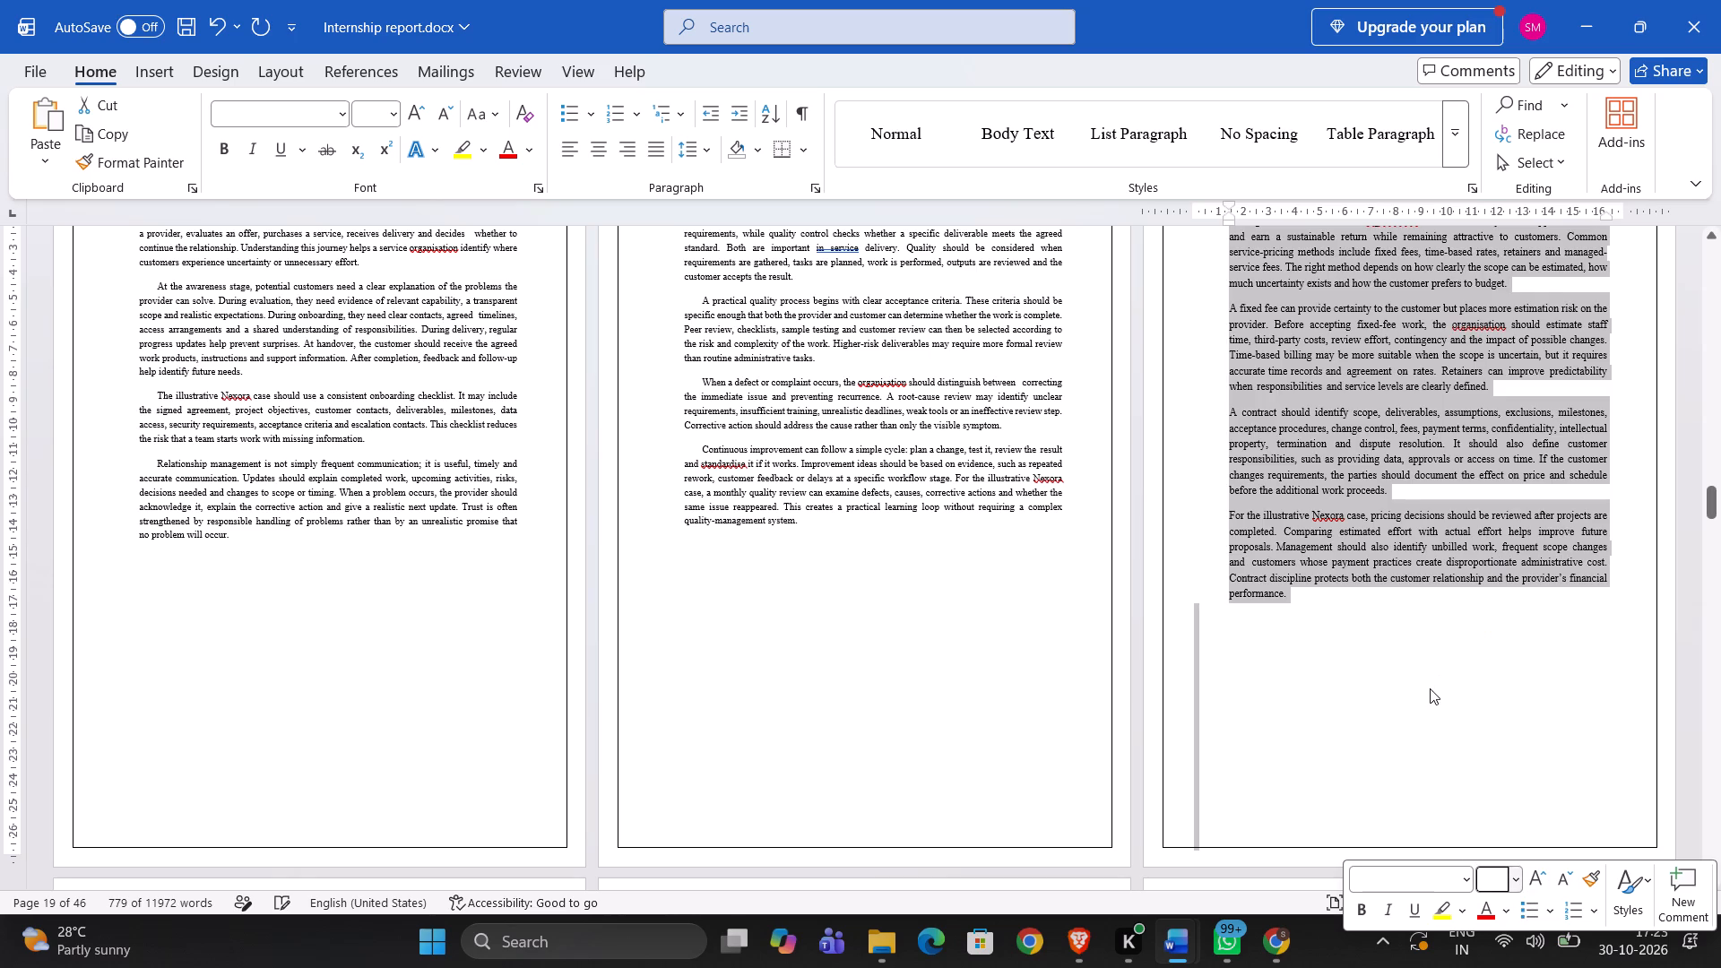
click(1430, 688)
Remove the blank page before the Chapter 3 title and the one before section 2.13.
scroll(1430, 688, up, 3)
scroll(1430, 688, down, 7)
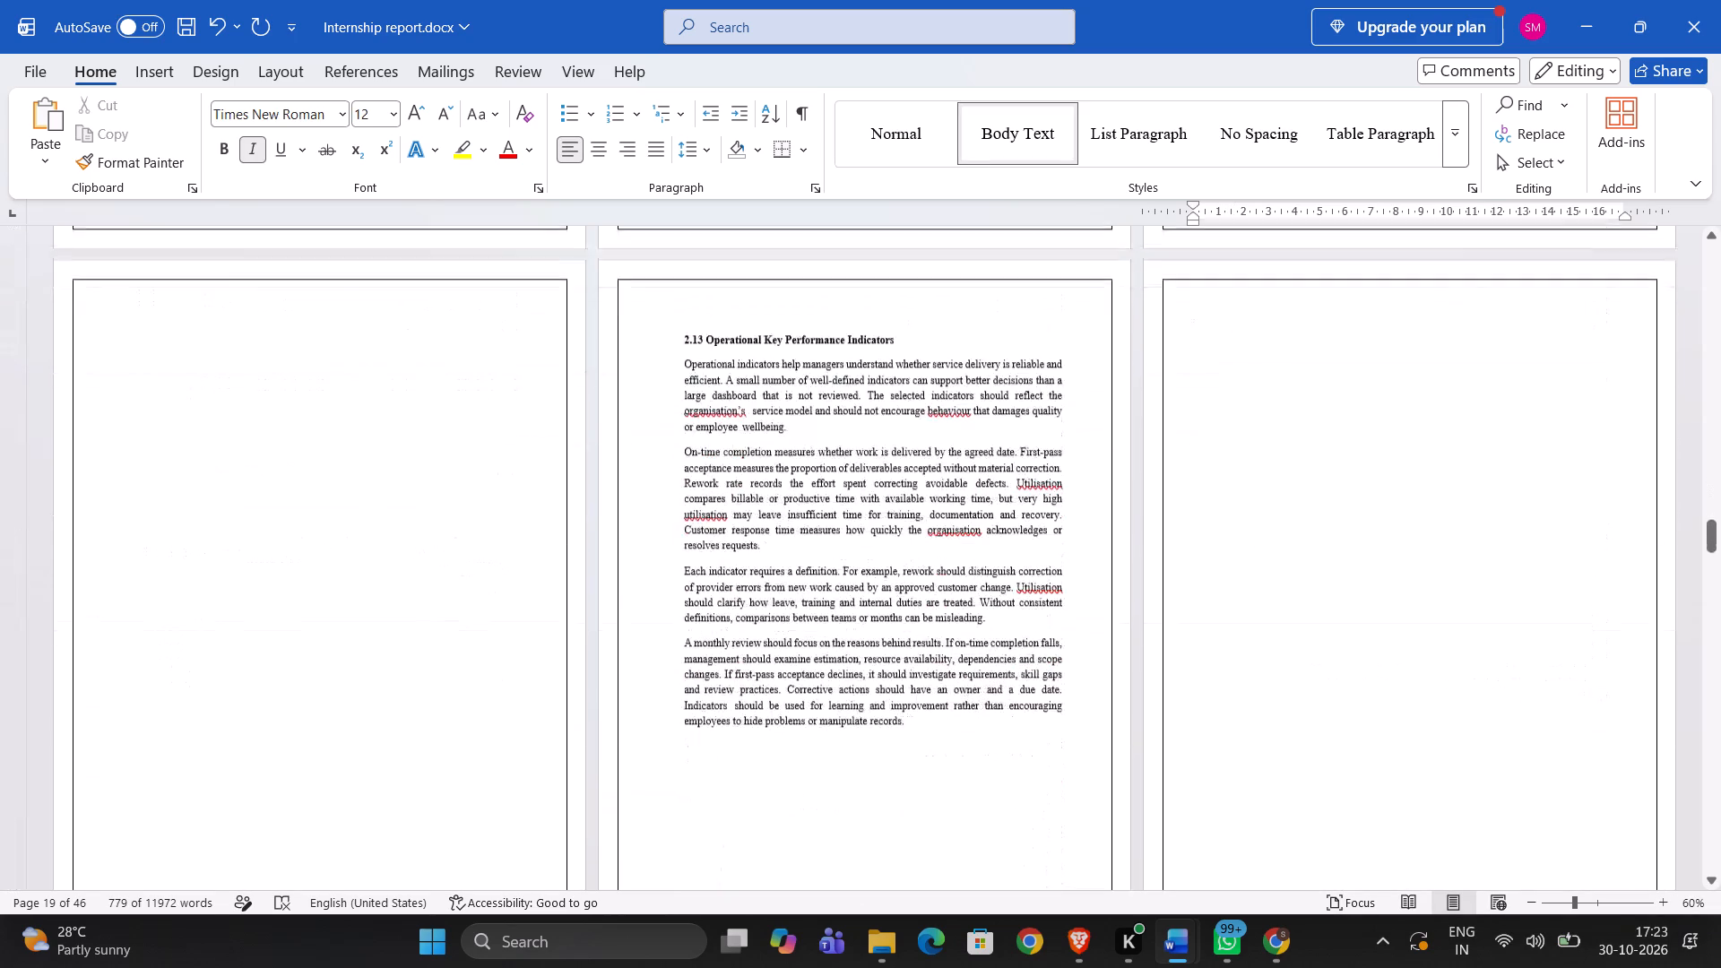
click(1293, 427)
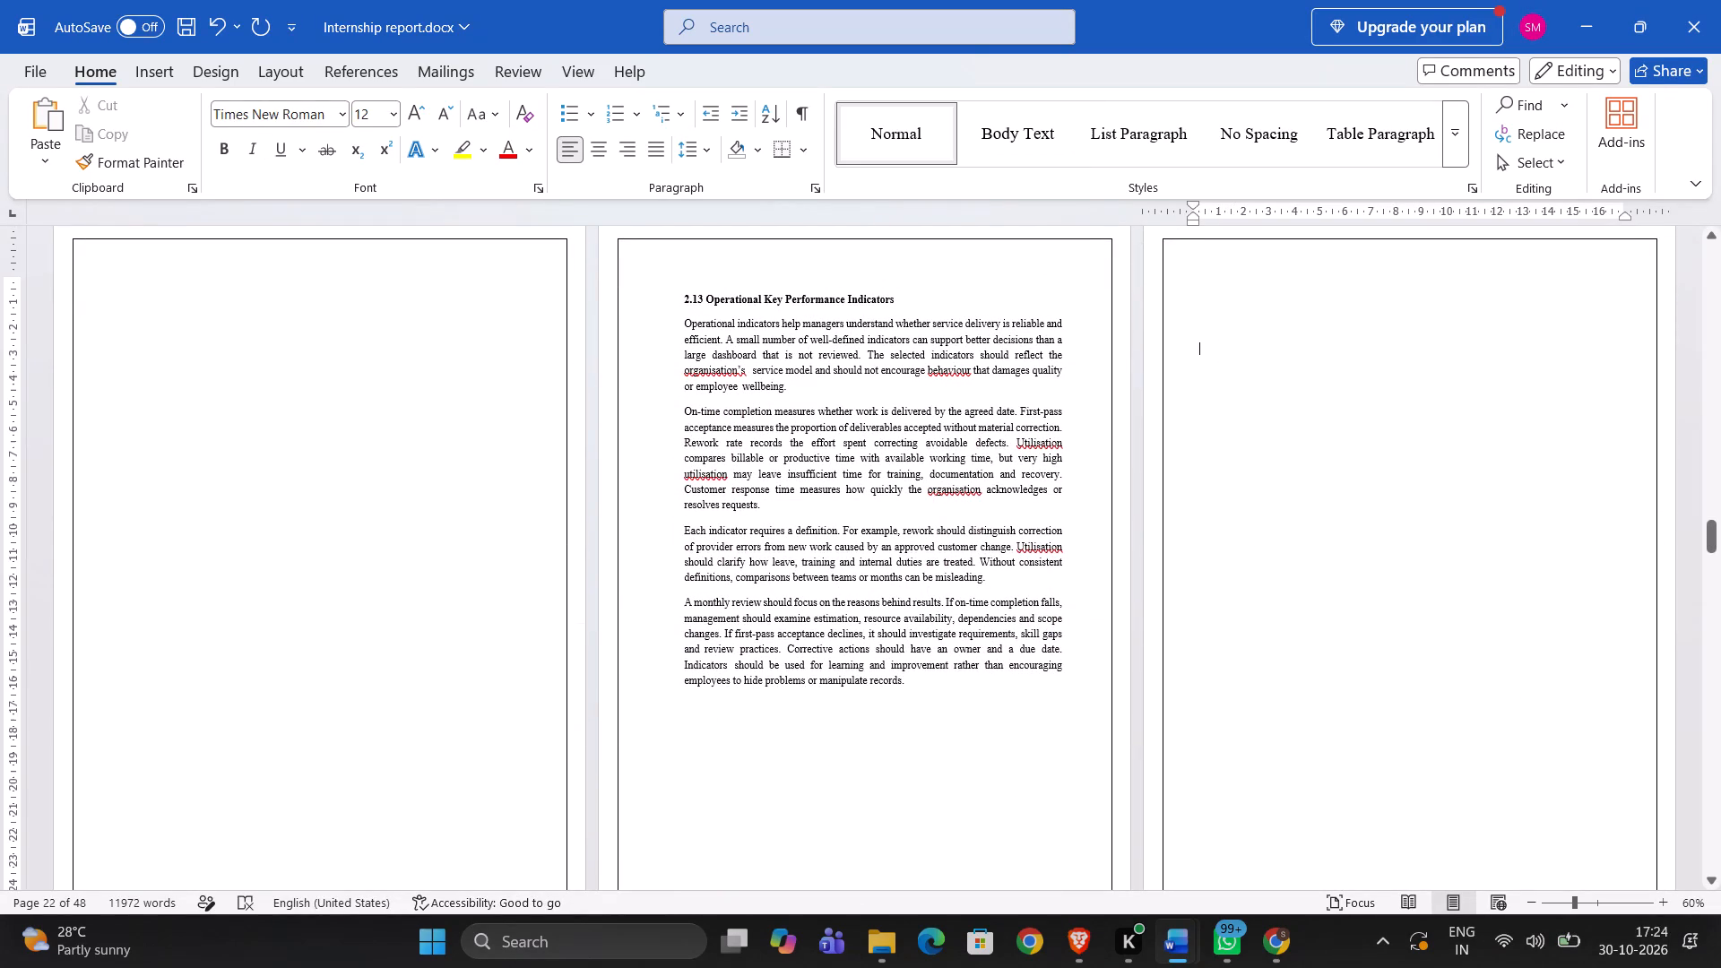
key(Delete)
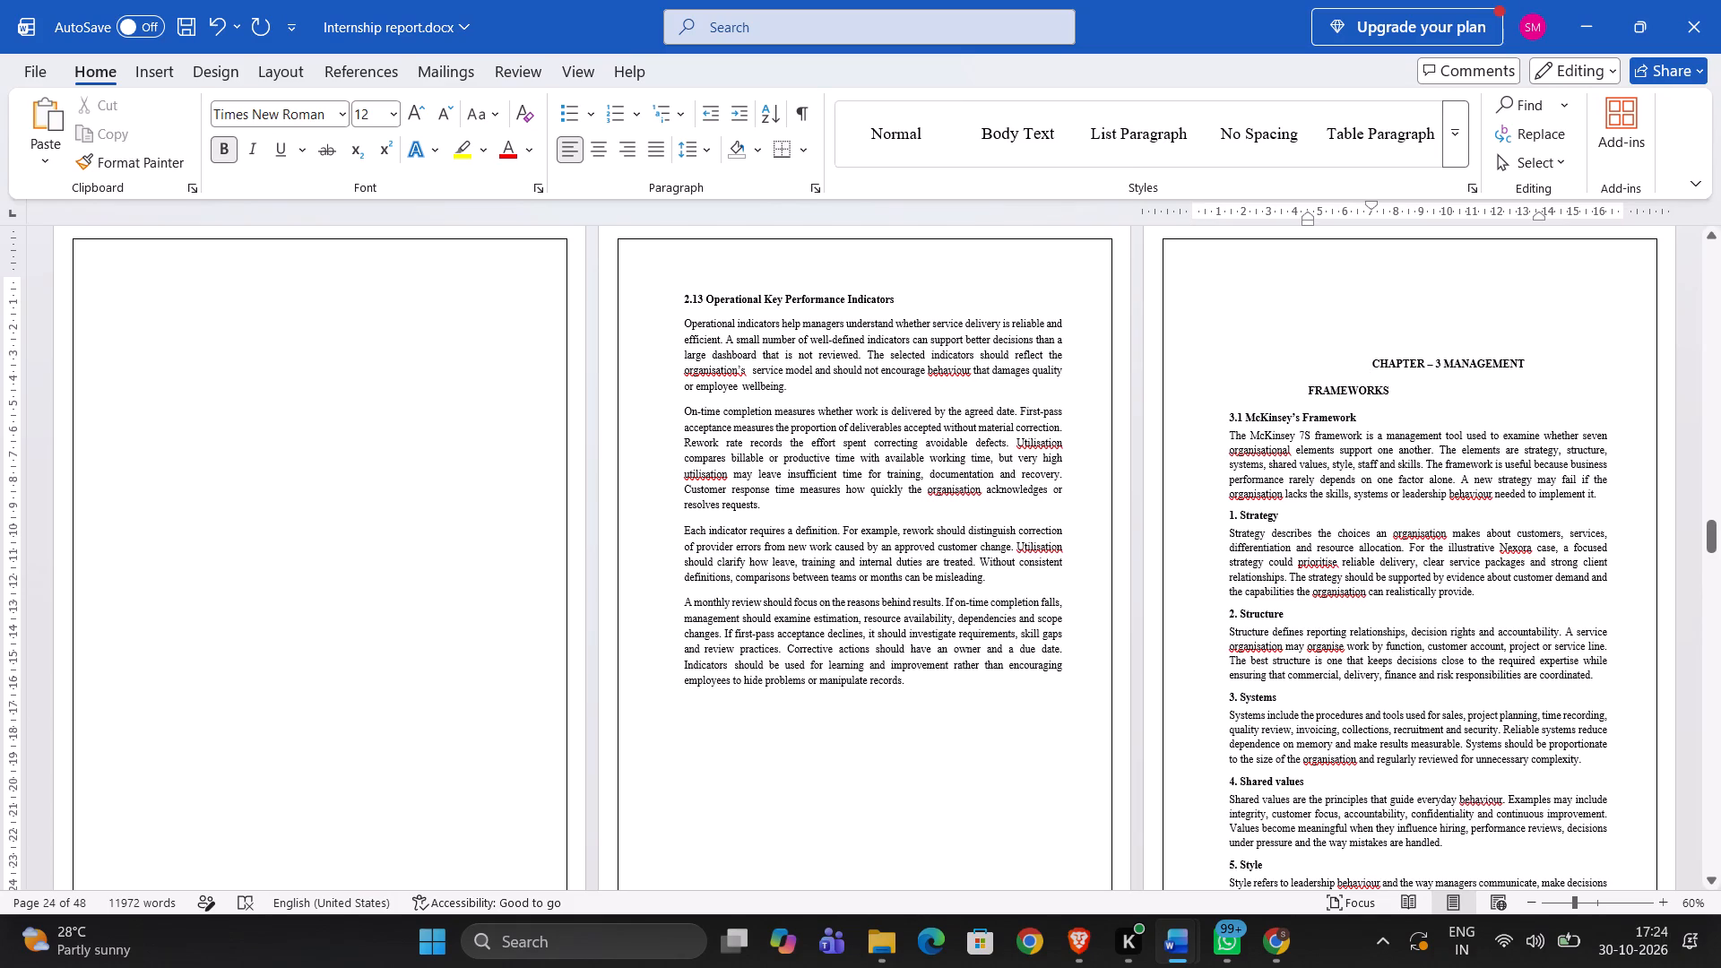
click(350, 425)
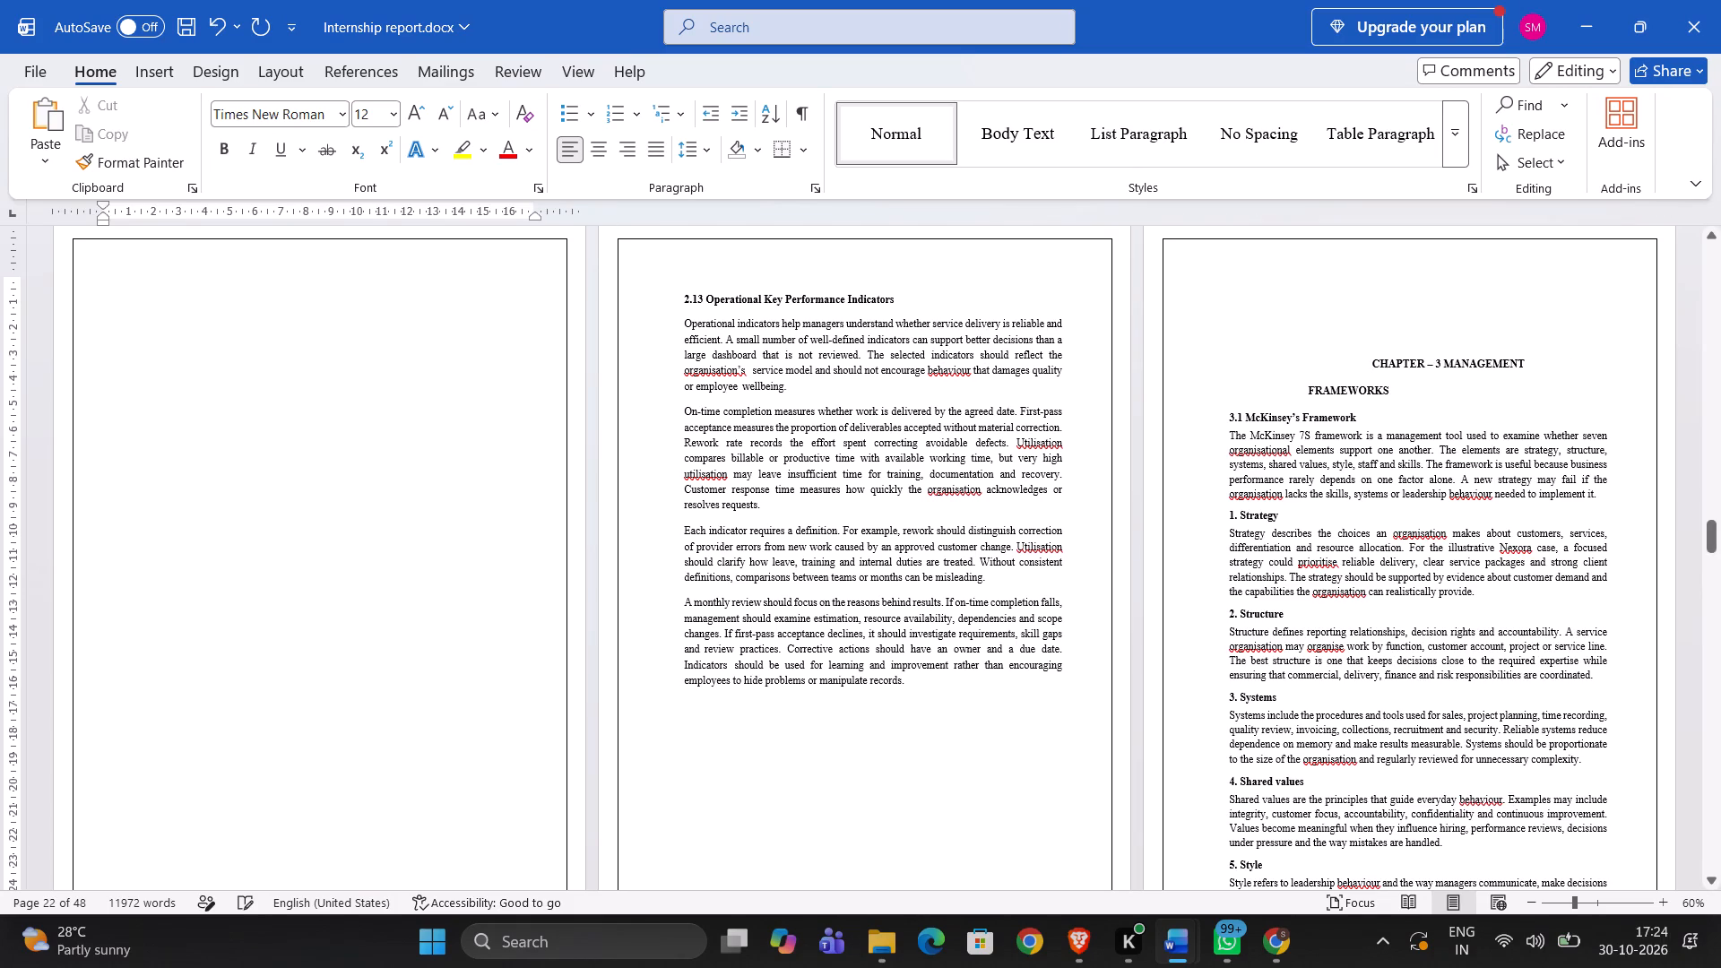
key(Delete)
Delete the empty lines above the CHAPTER – 3 MANAGEMENT FRAMEWORKS title so it moves up the page.
scroll(350, 425, down, 1)
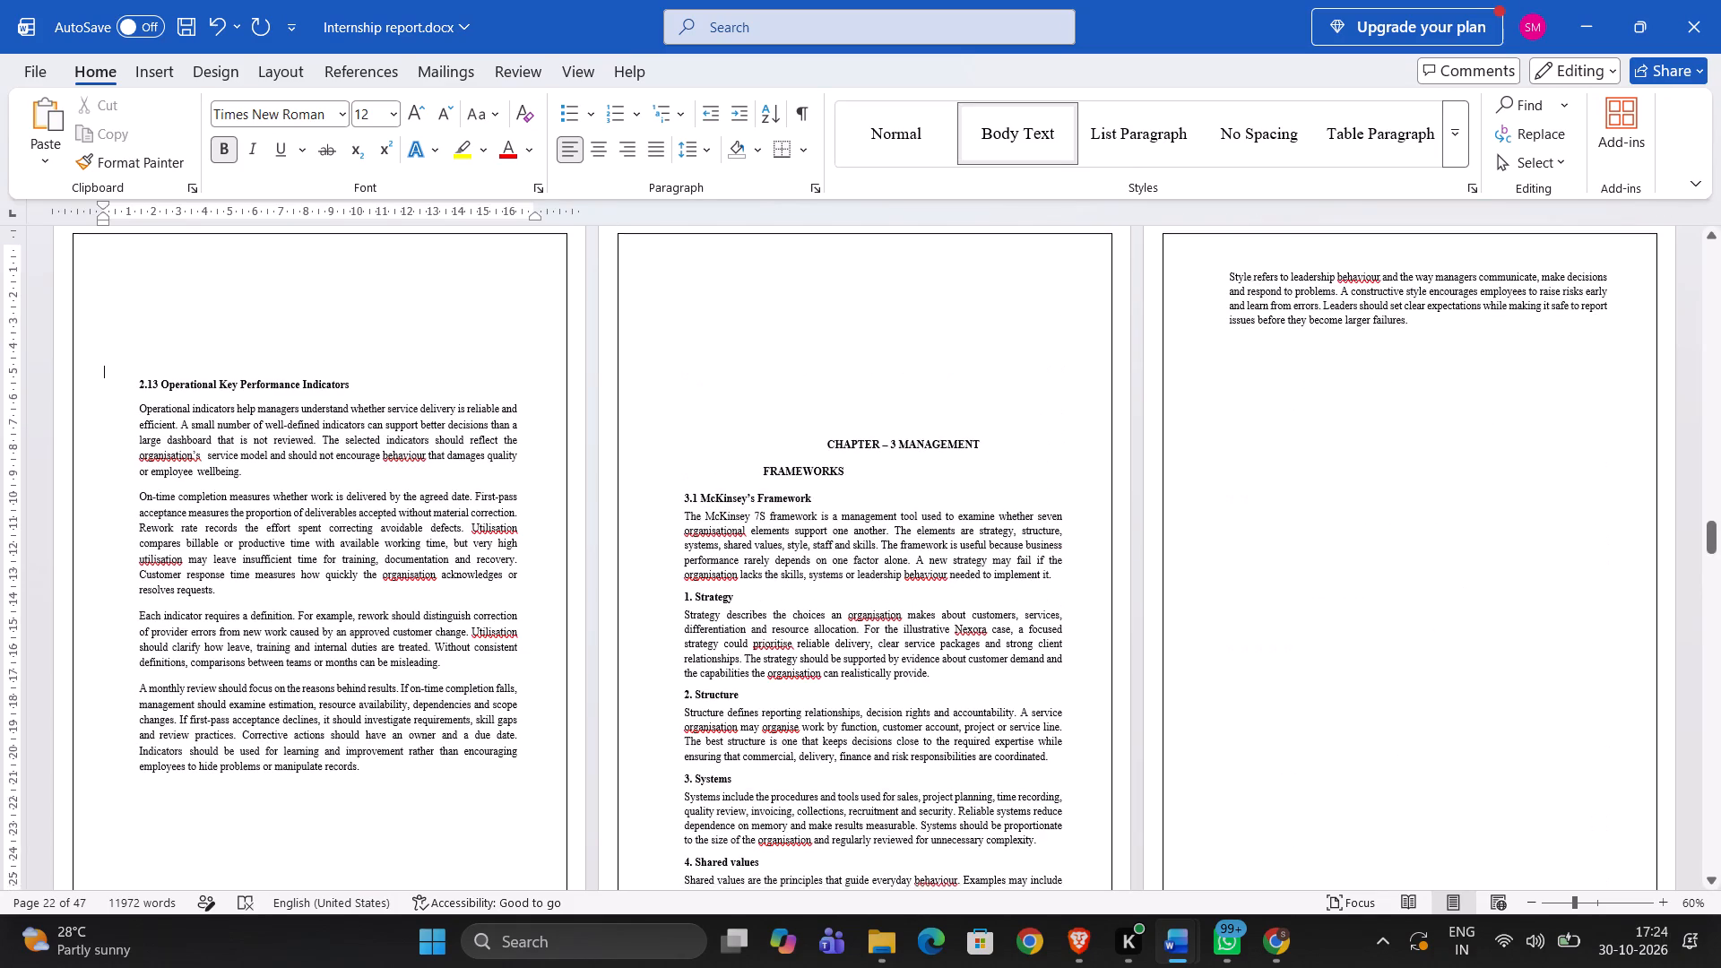
scroll(350, 425, down, 2)
scroll(350, 425, up, 1)
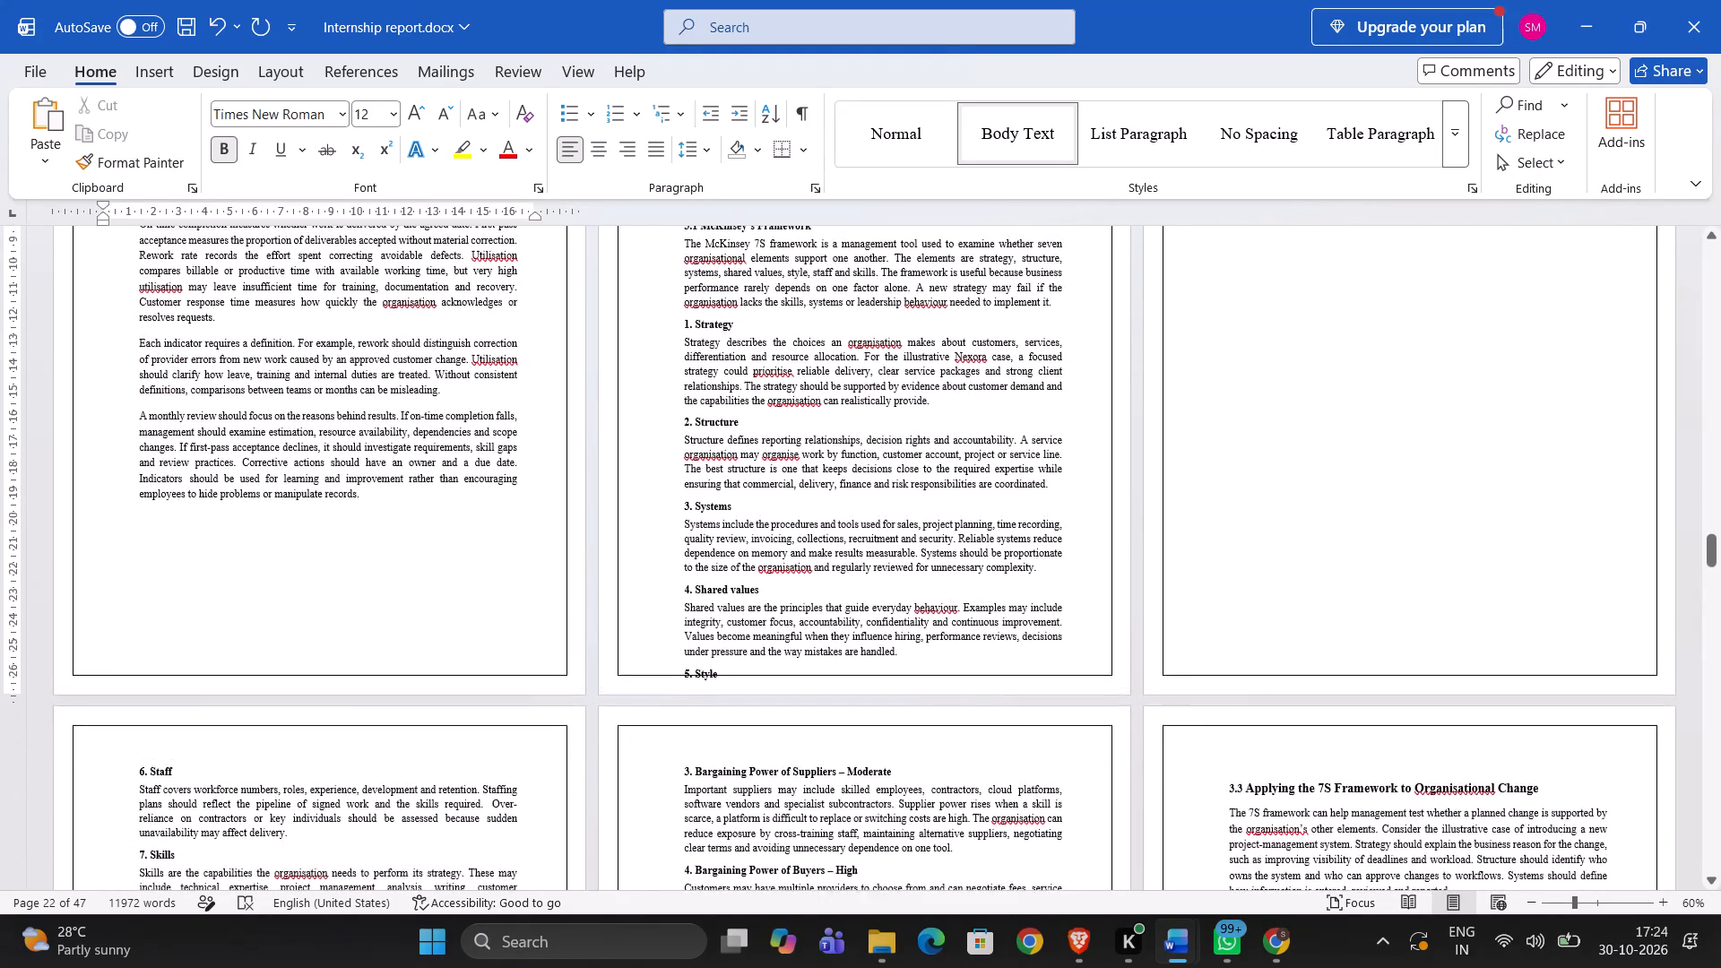
scroll(350, 425, up, 1)
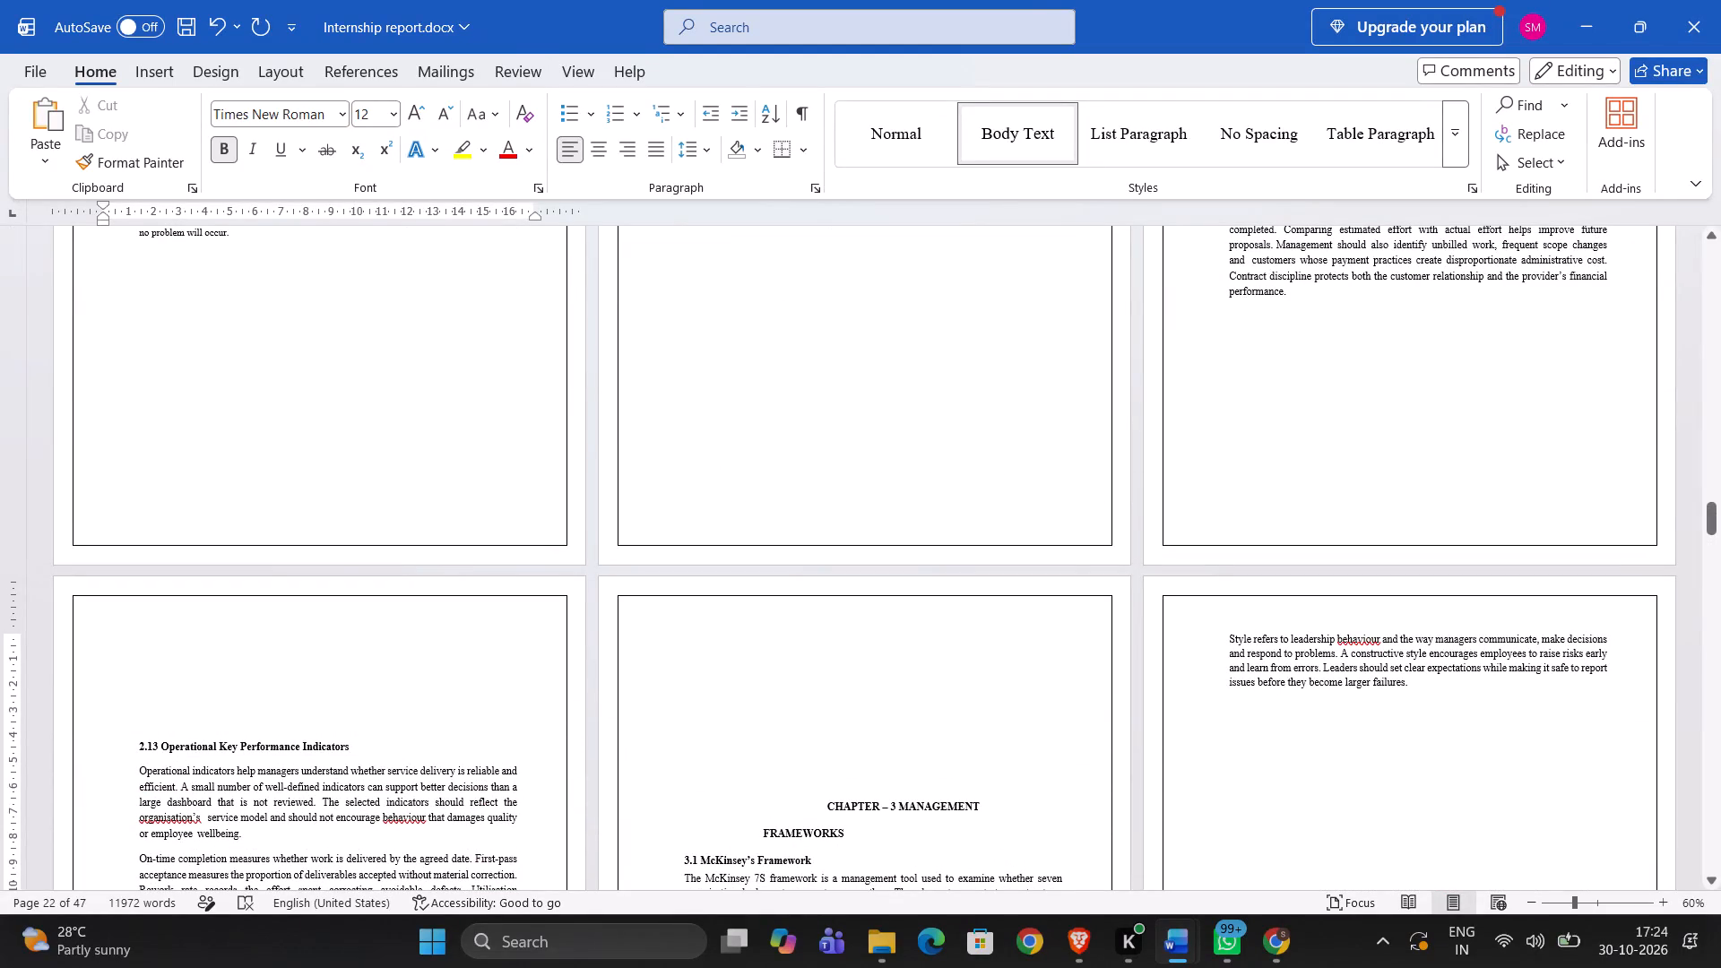
click(757, 678)
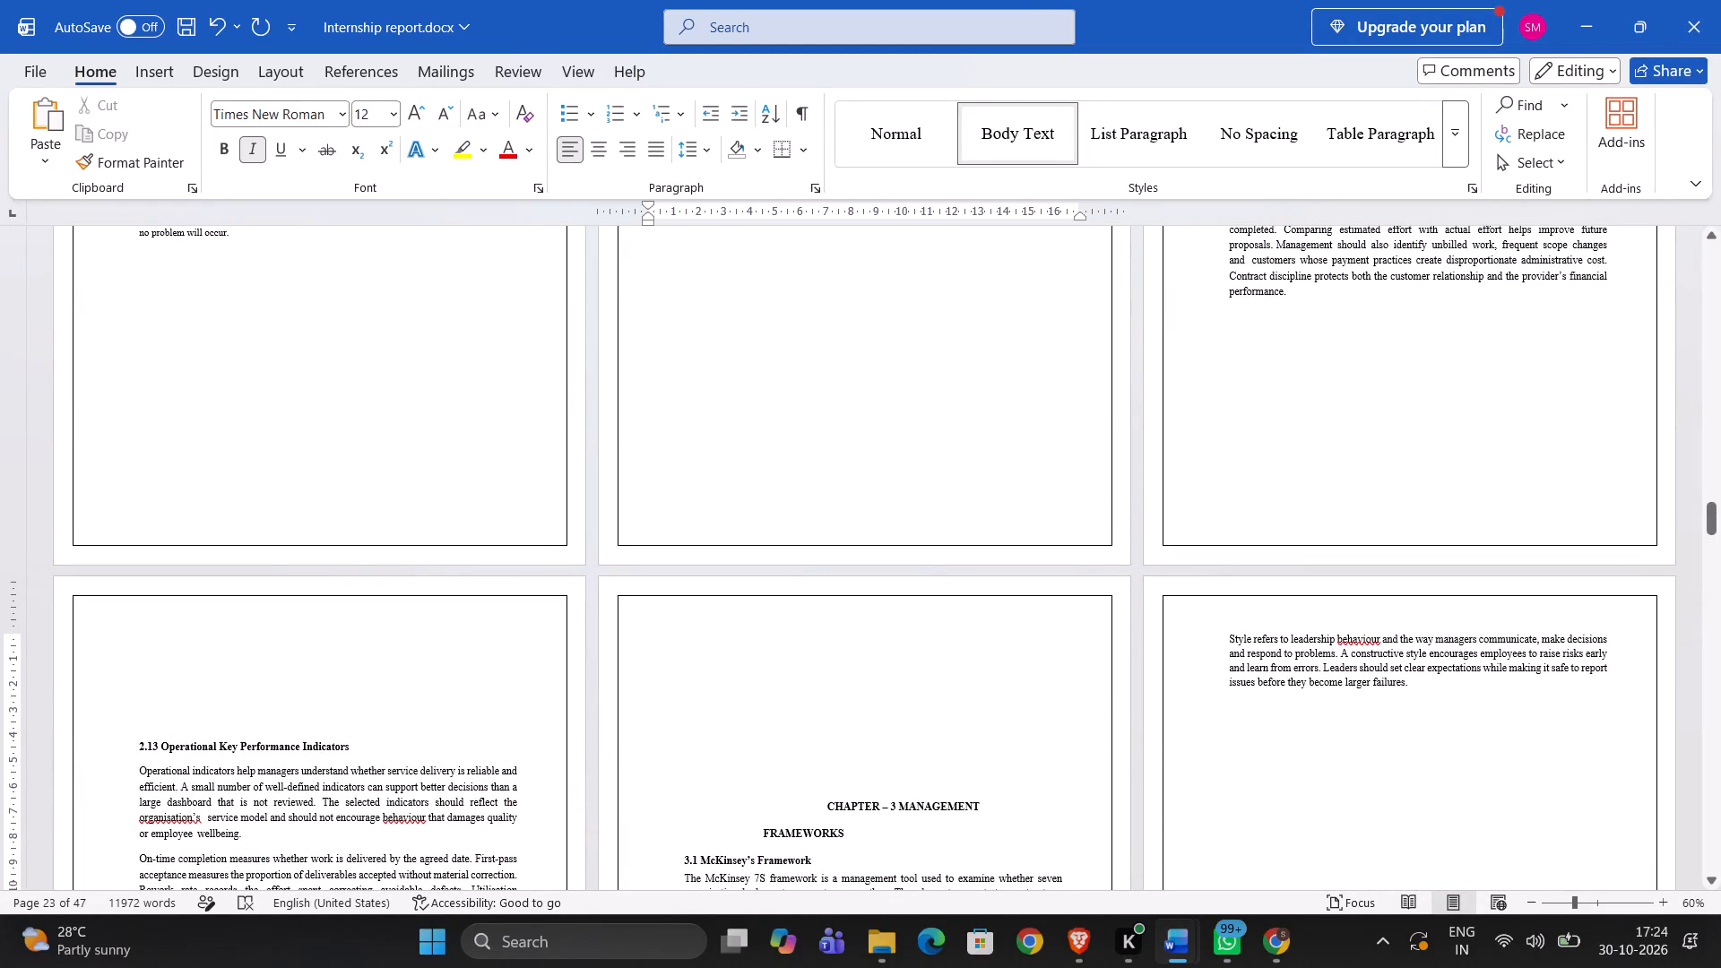
click(750, 740)
key(BackSpace)
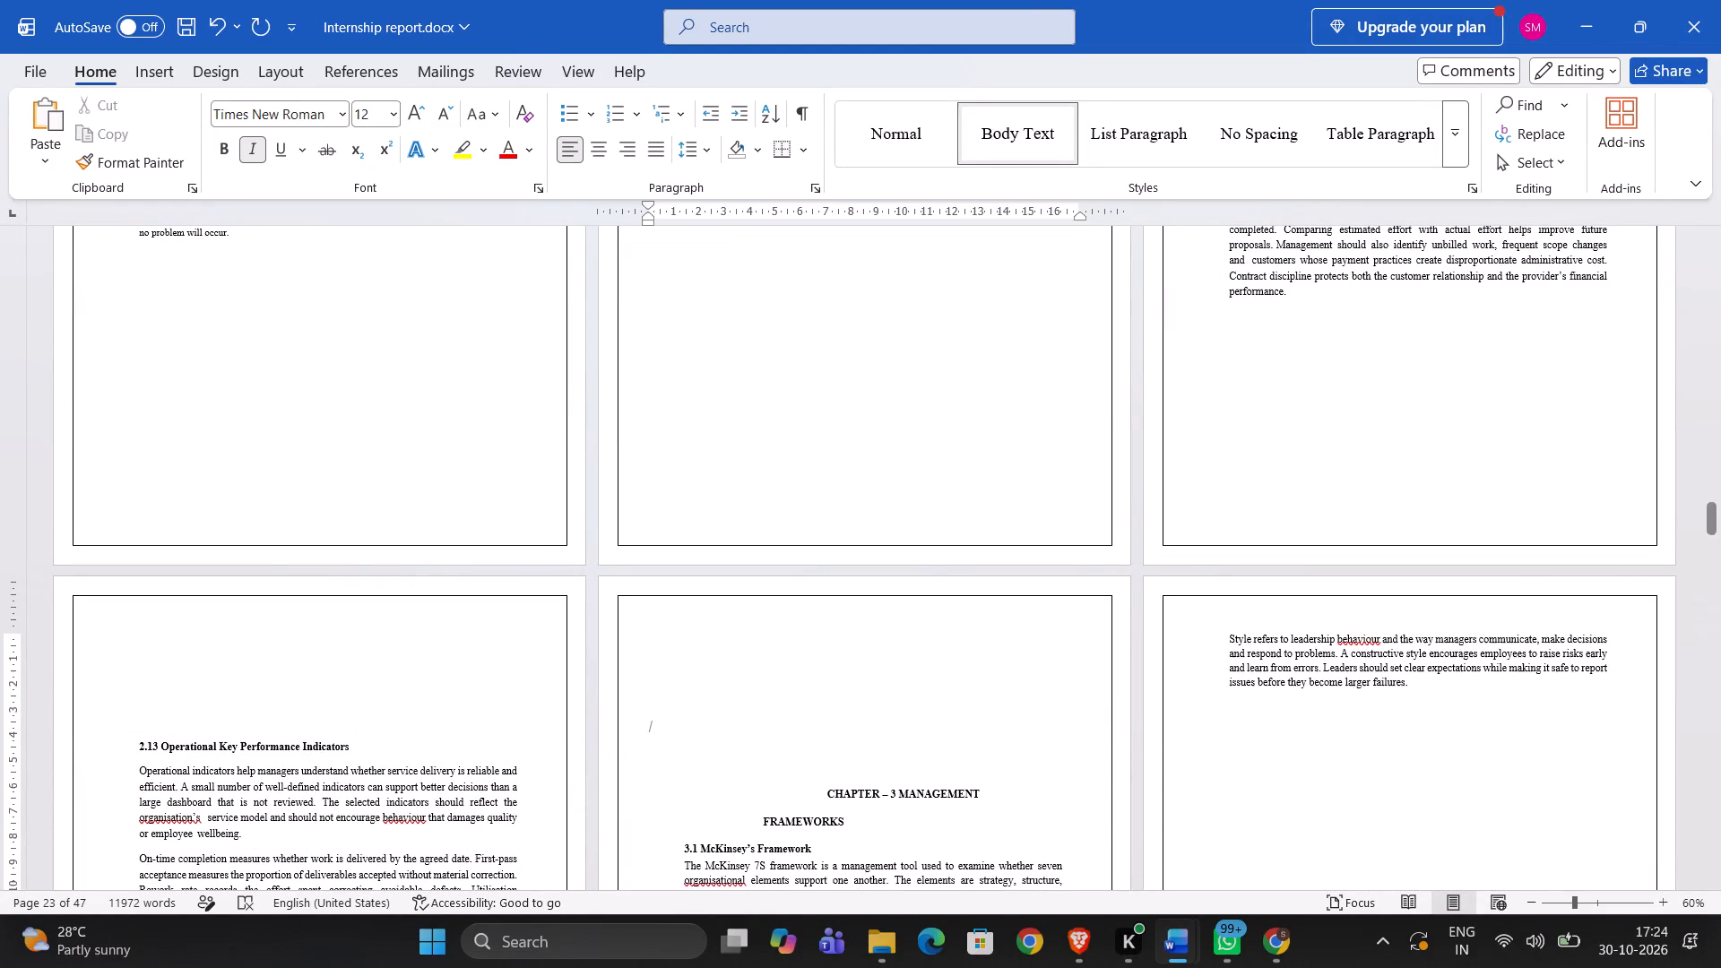
key(BackSpace)
key(BackSpace)
key(BackSpace)
key(BackSpace)
key(BackSpace)
key(BackSpace)
key(BackSpace)
key(BackSpace)
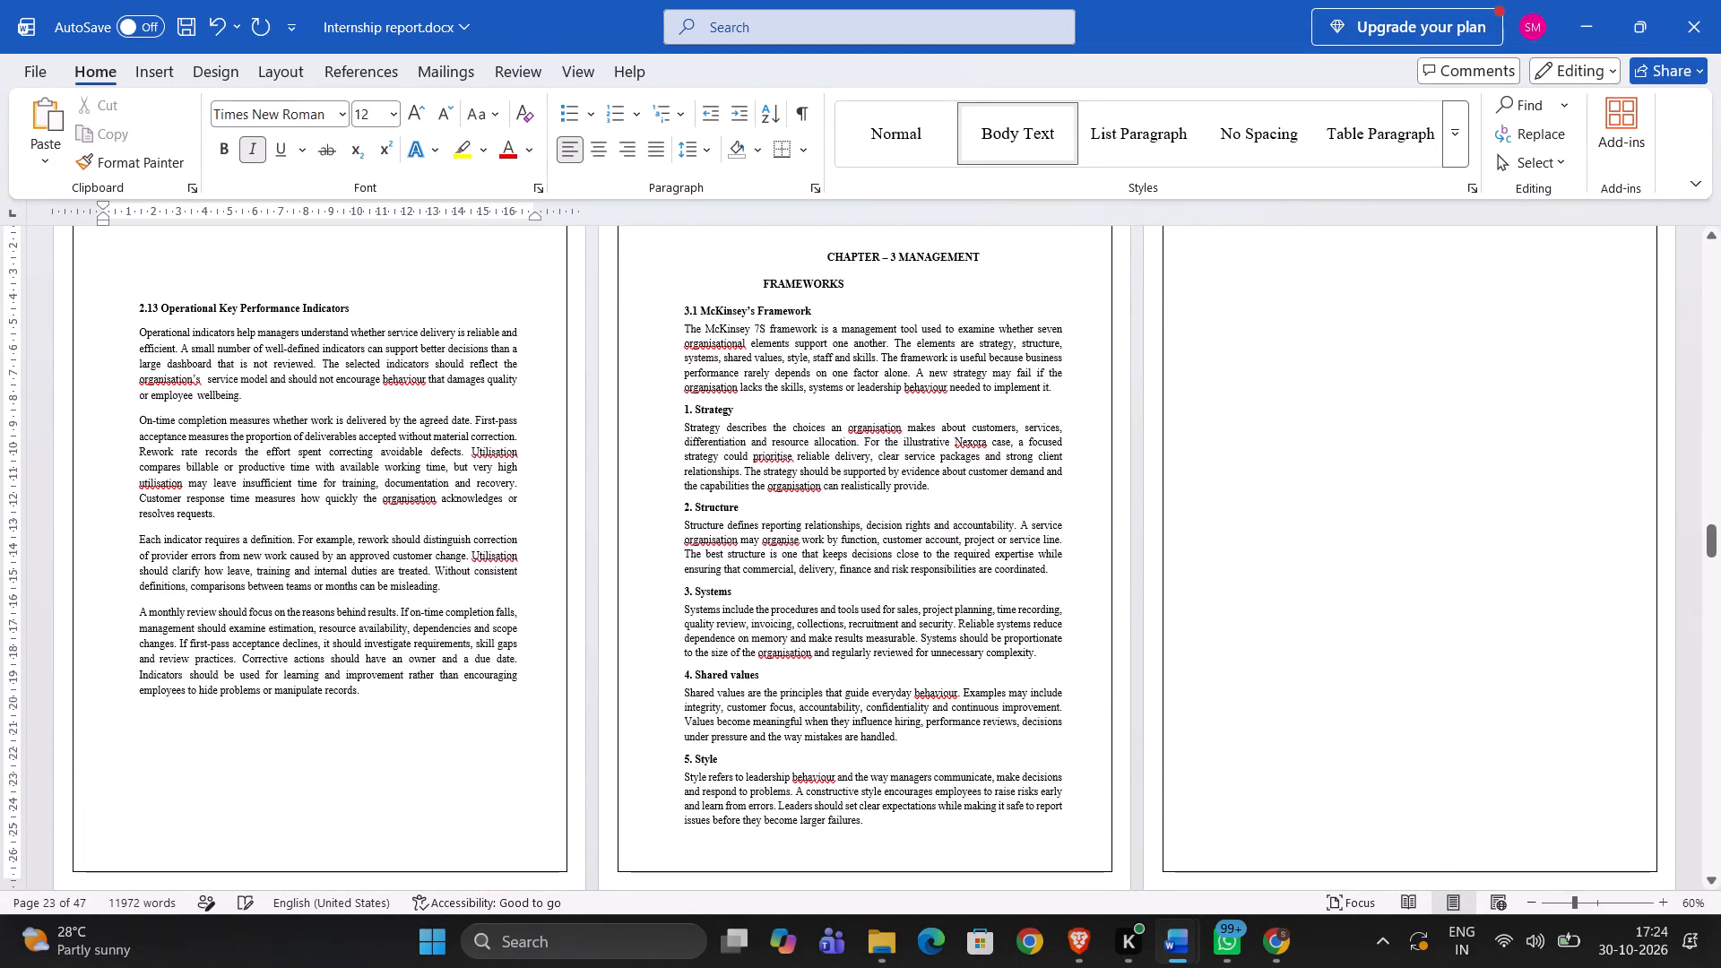
Review the page layout and formatting of the report from section 2.10 through the start of Chapter 4.
scroll(750, 740, up, 4)
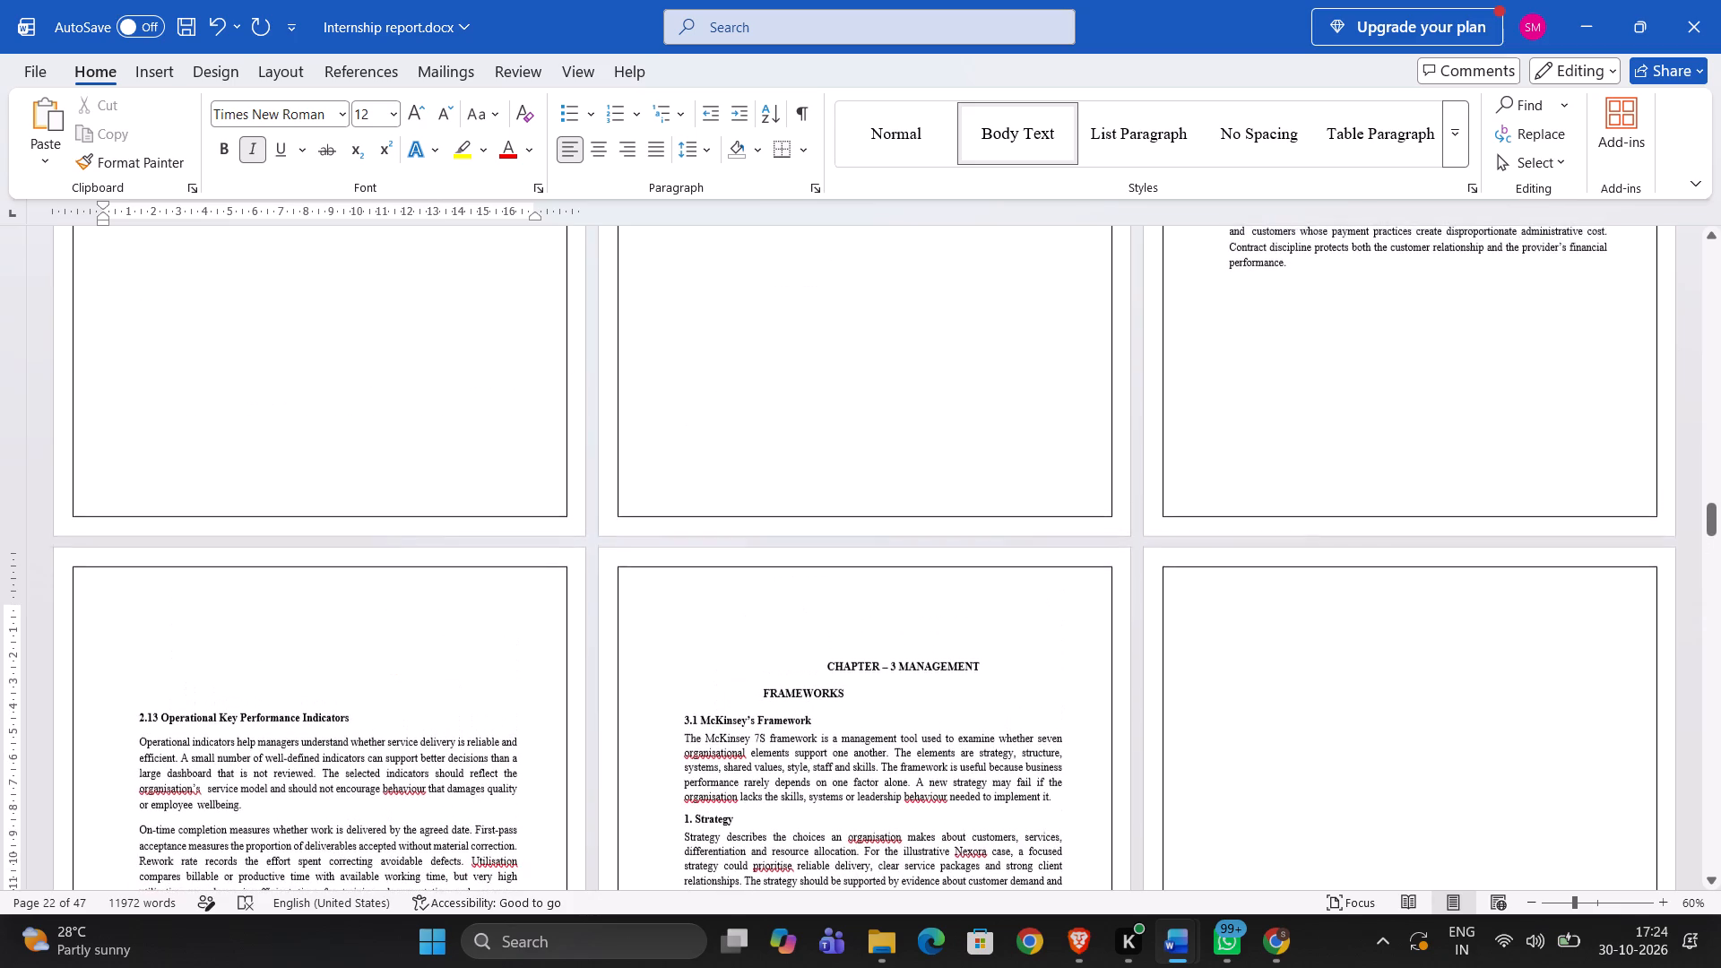
scroll(750, 740, up, 1)
scroll(750, 740, down, 2)
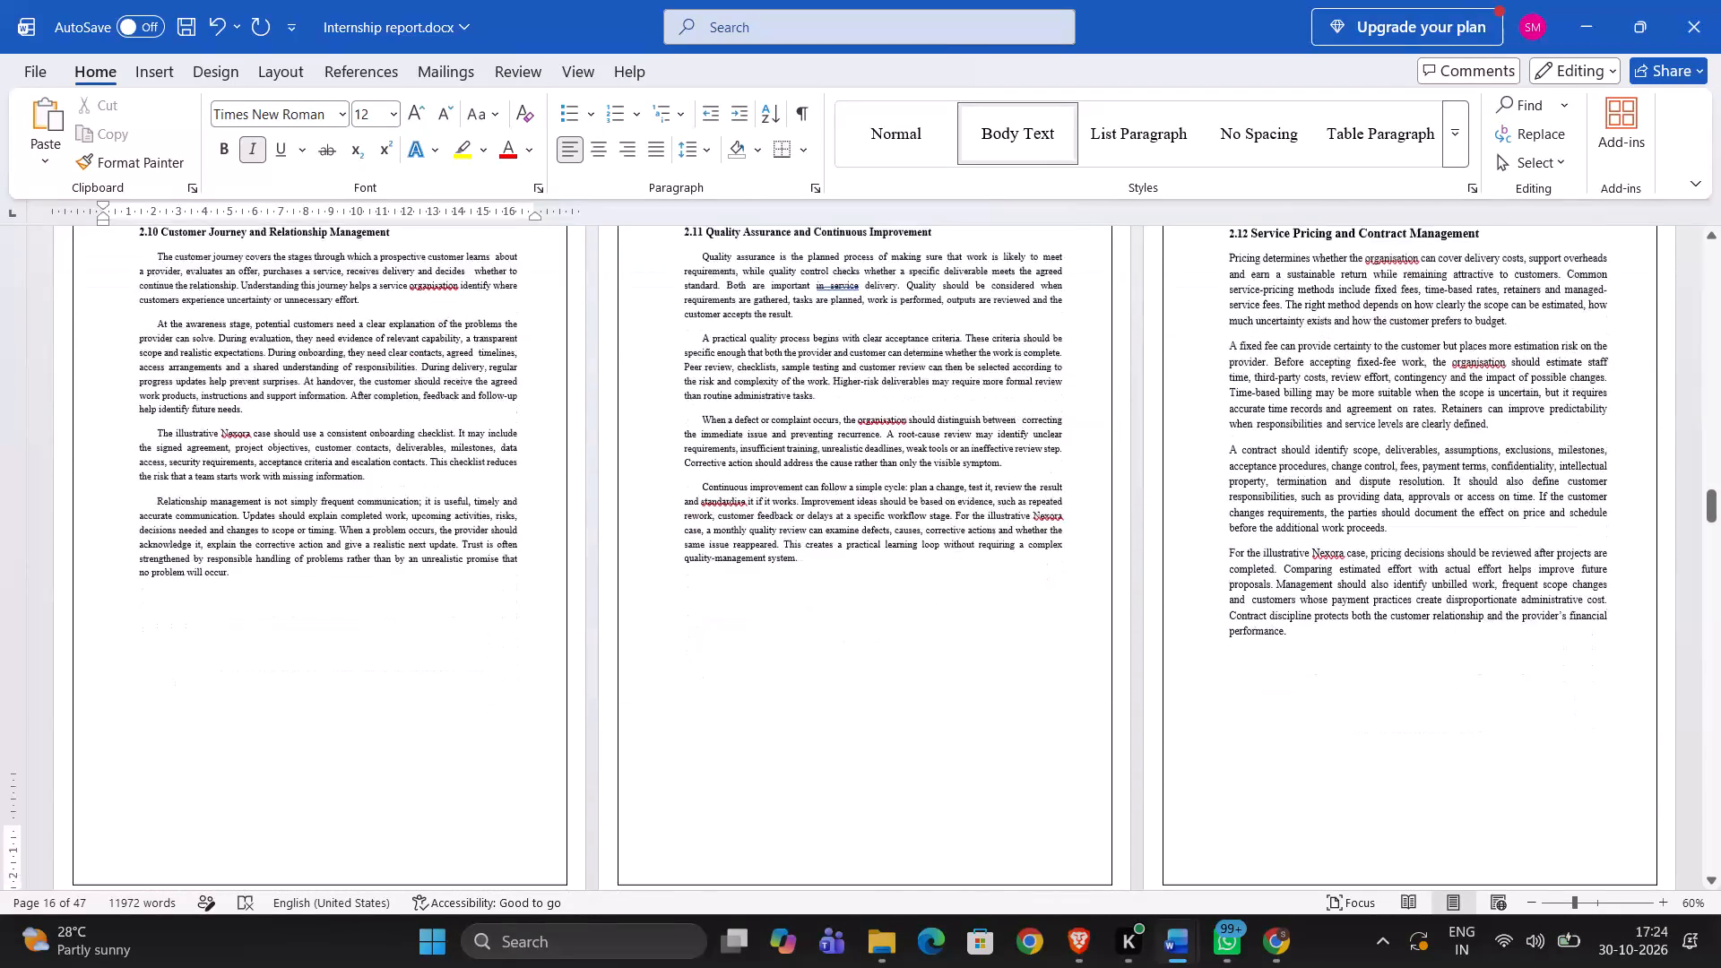
scroll(750, 740, down, 2)
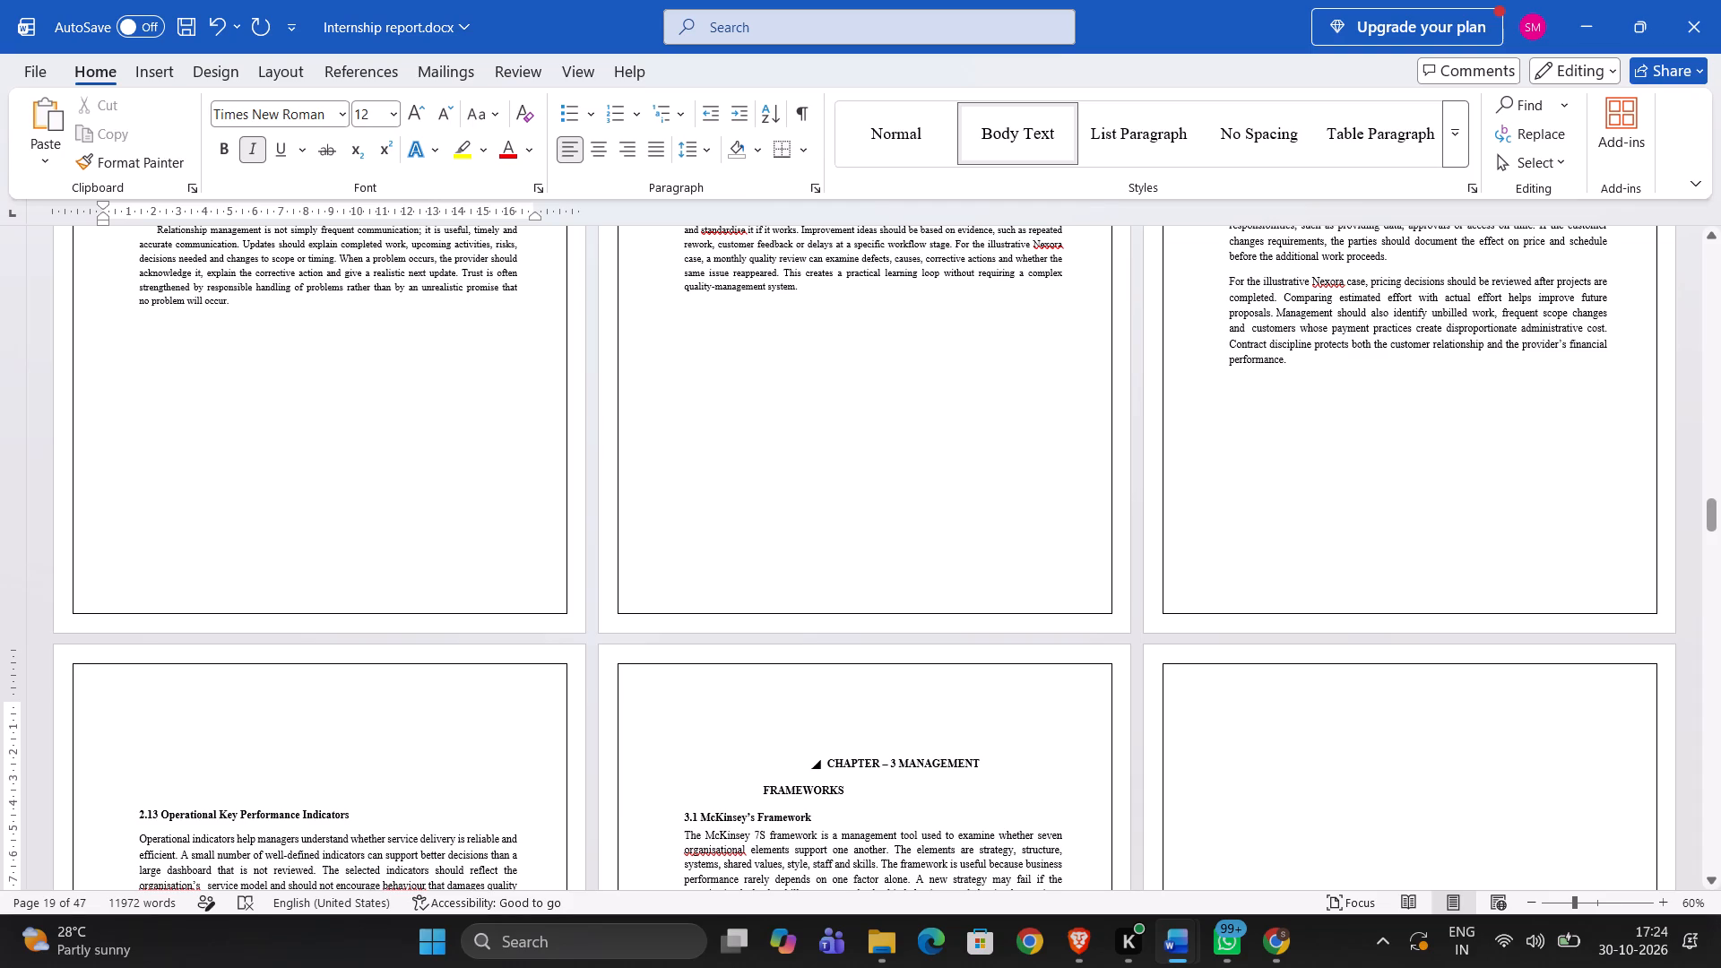
scroll(1176, 714, down, 4)
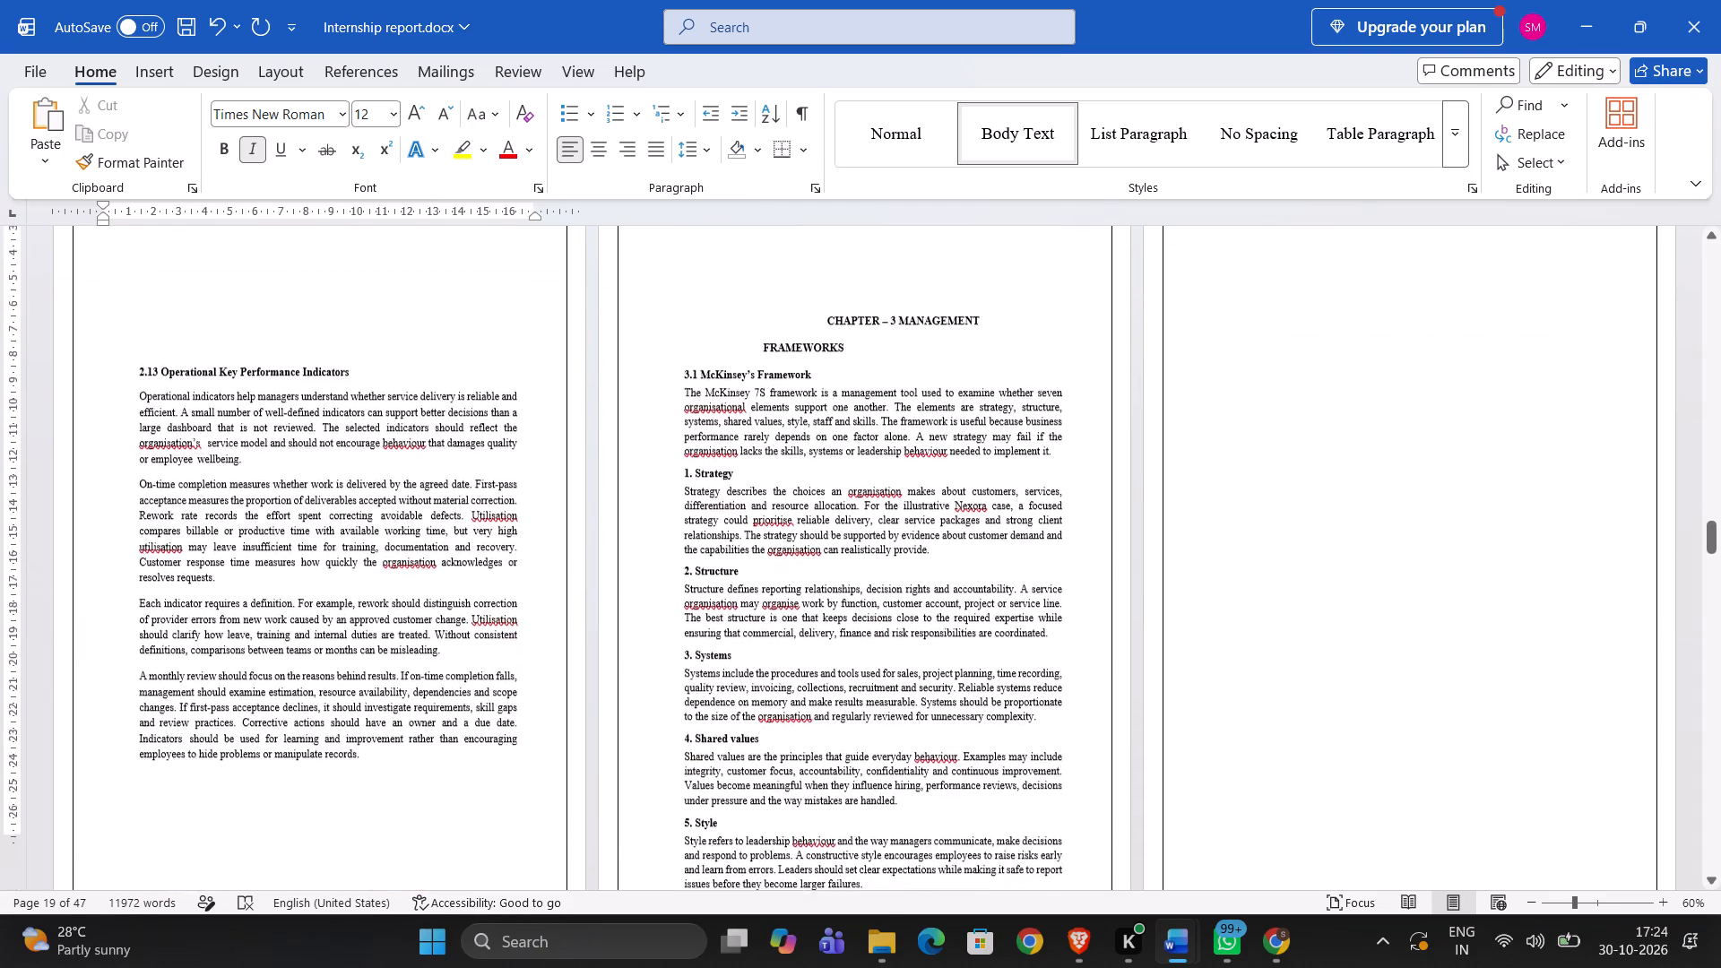
scroll(1176, 714, down, 5)
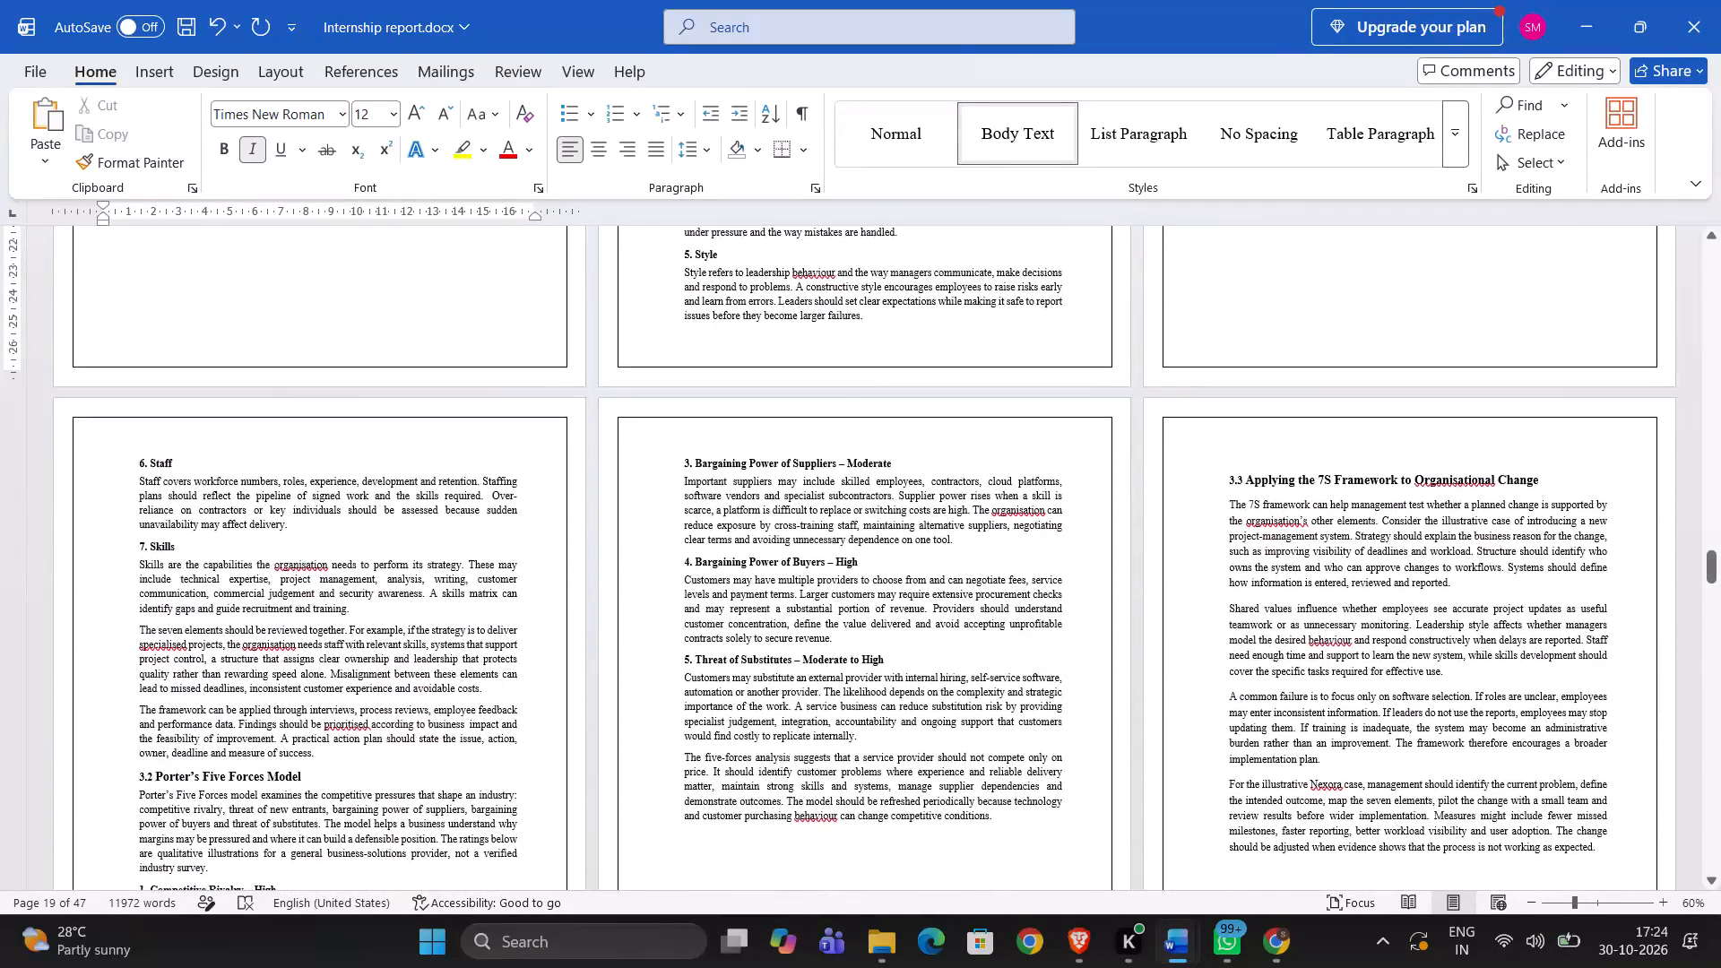
scroll(1176, 714, down, 4)
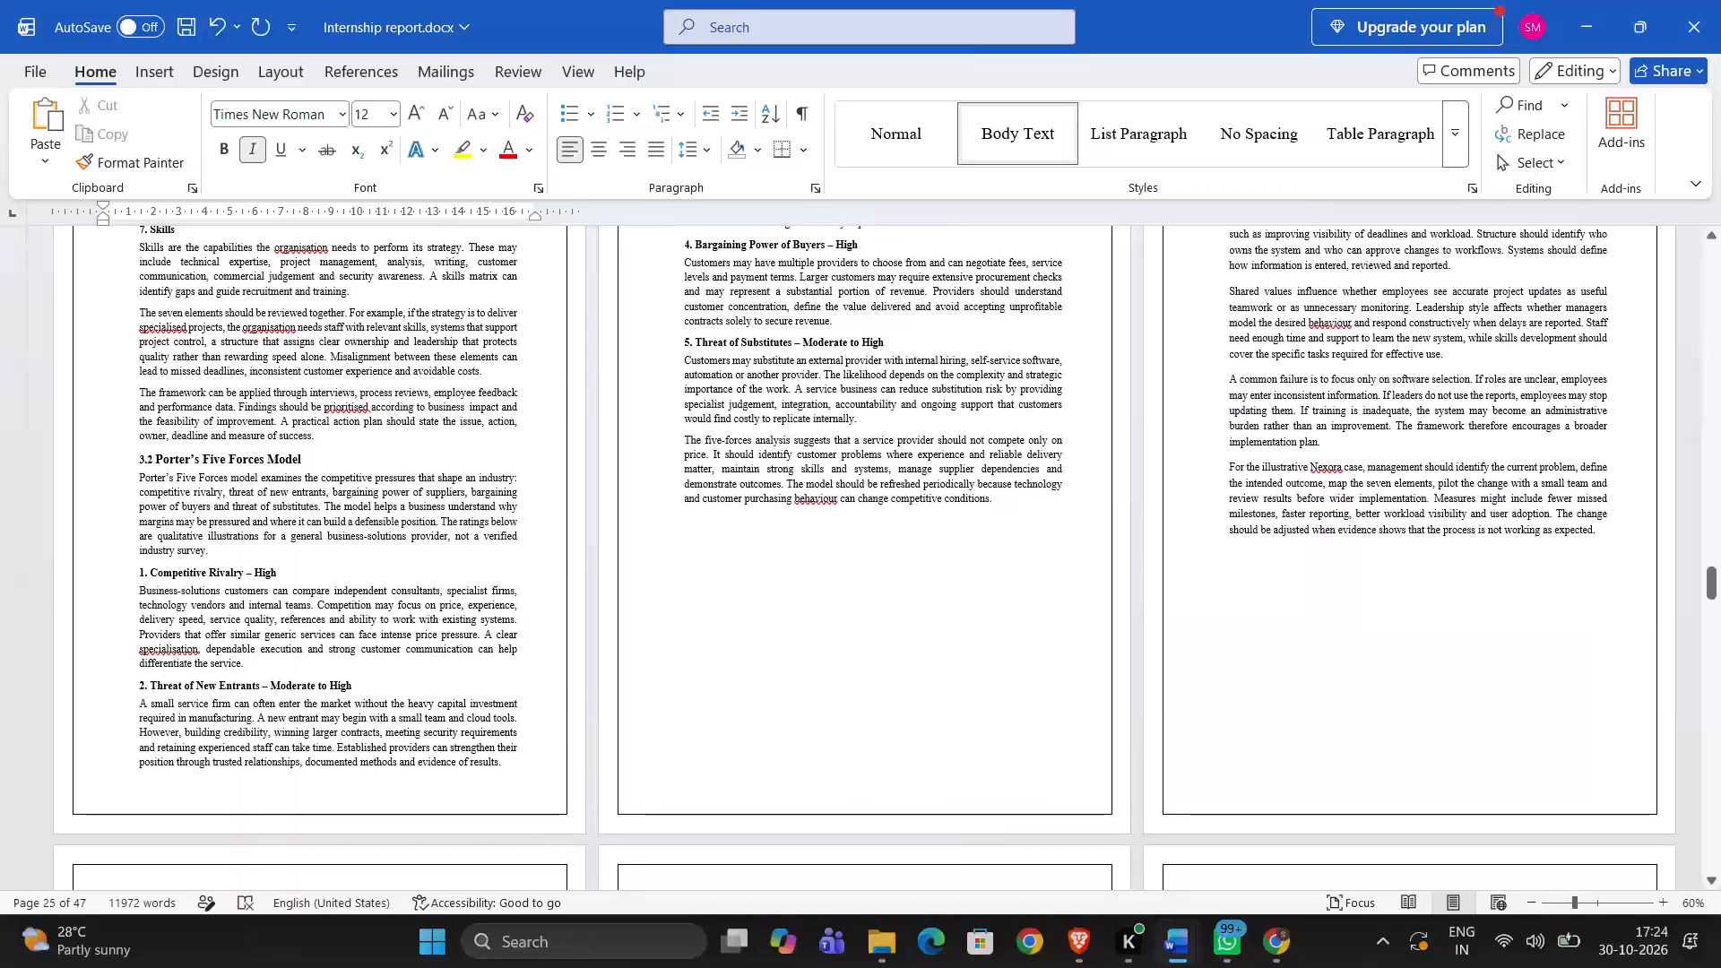
scroll(1176, 714, down, 5)
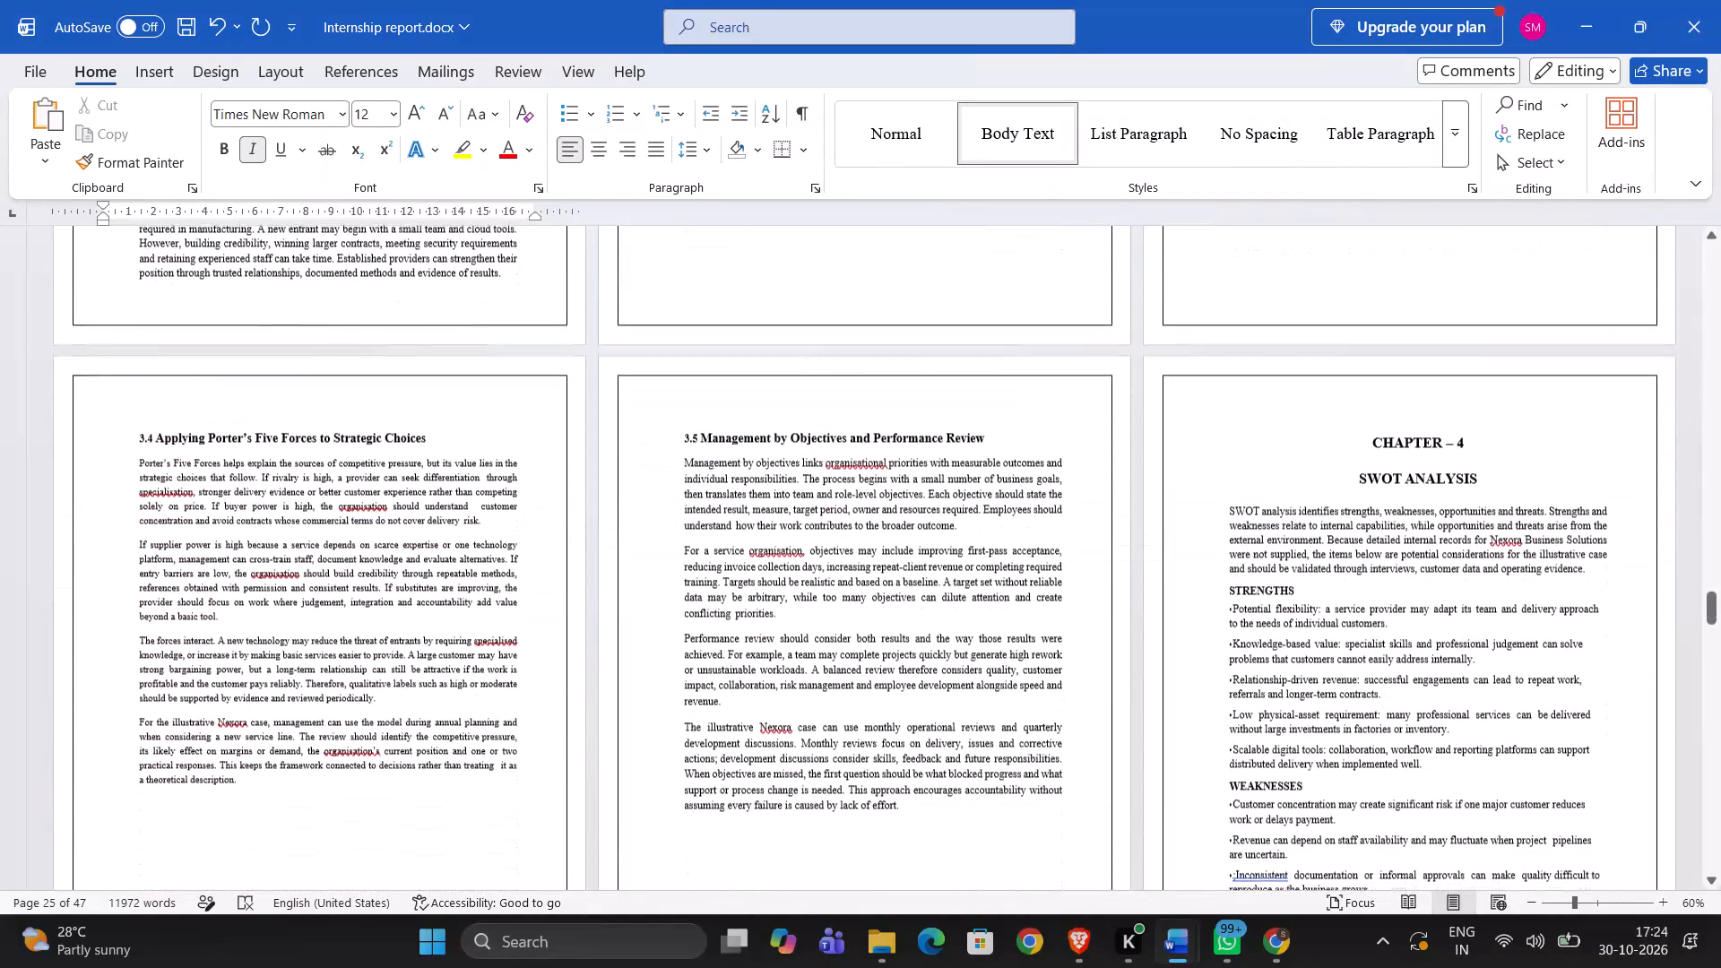
scroll(1176, 714, down, 1)
scroll(1176, 714, up, 8)
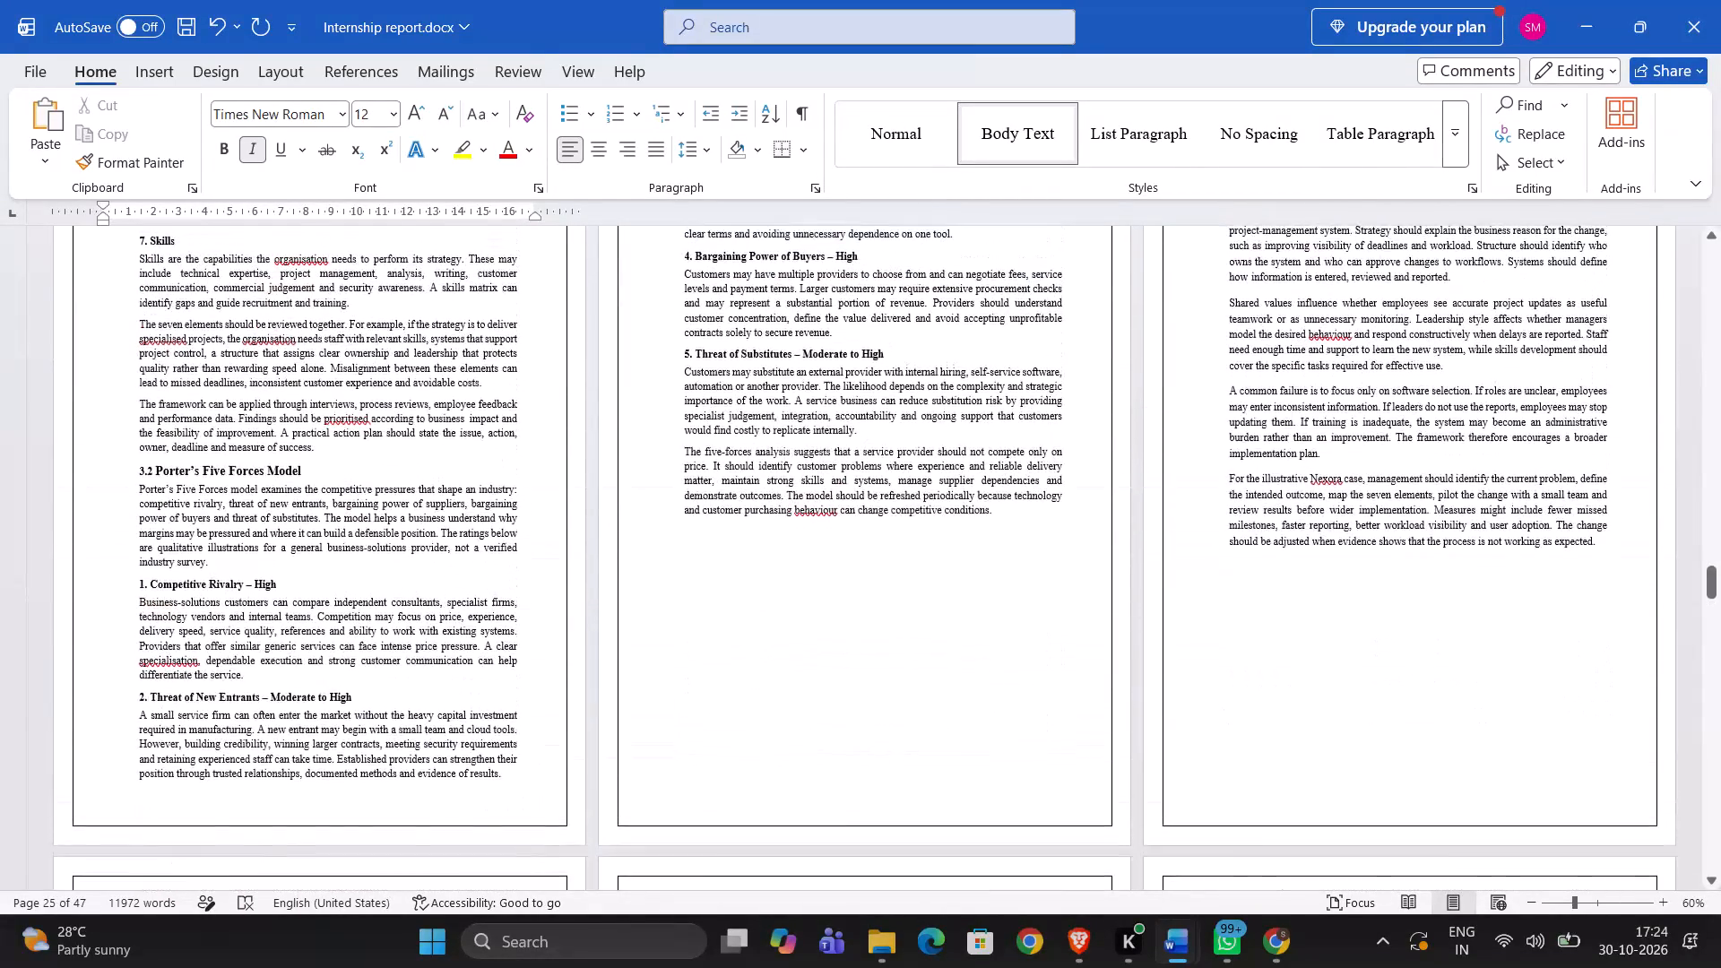
scroll(1176, 714, up, 4)
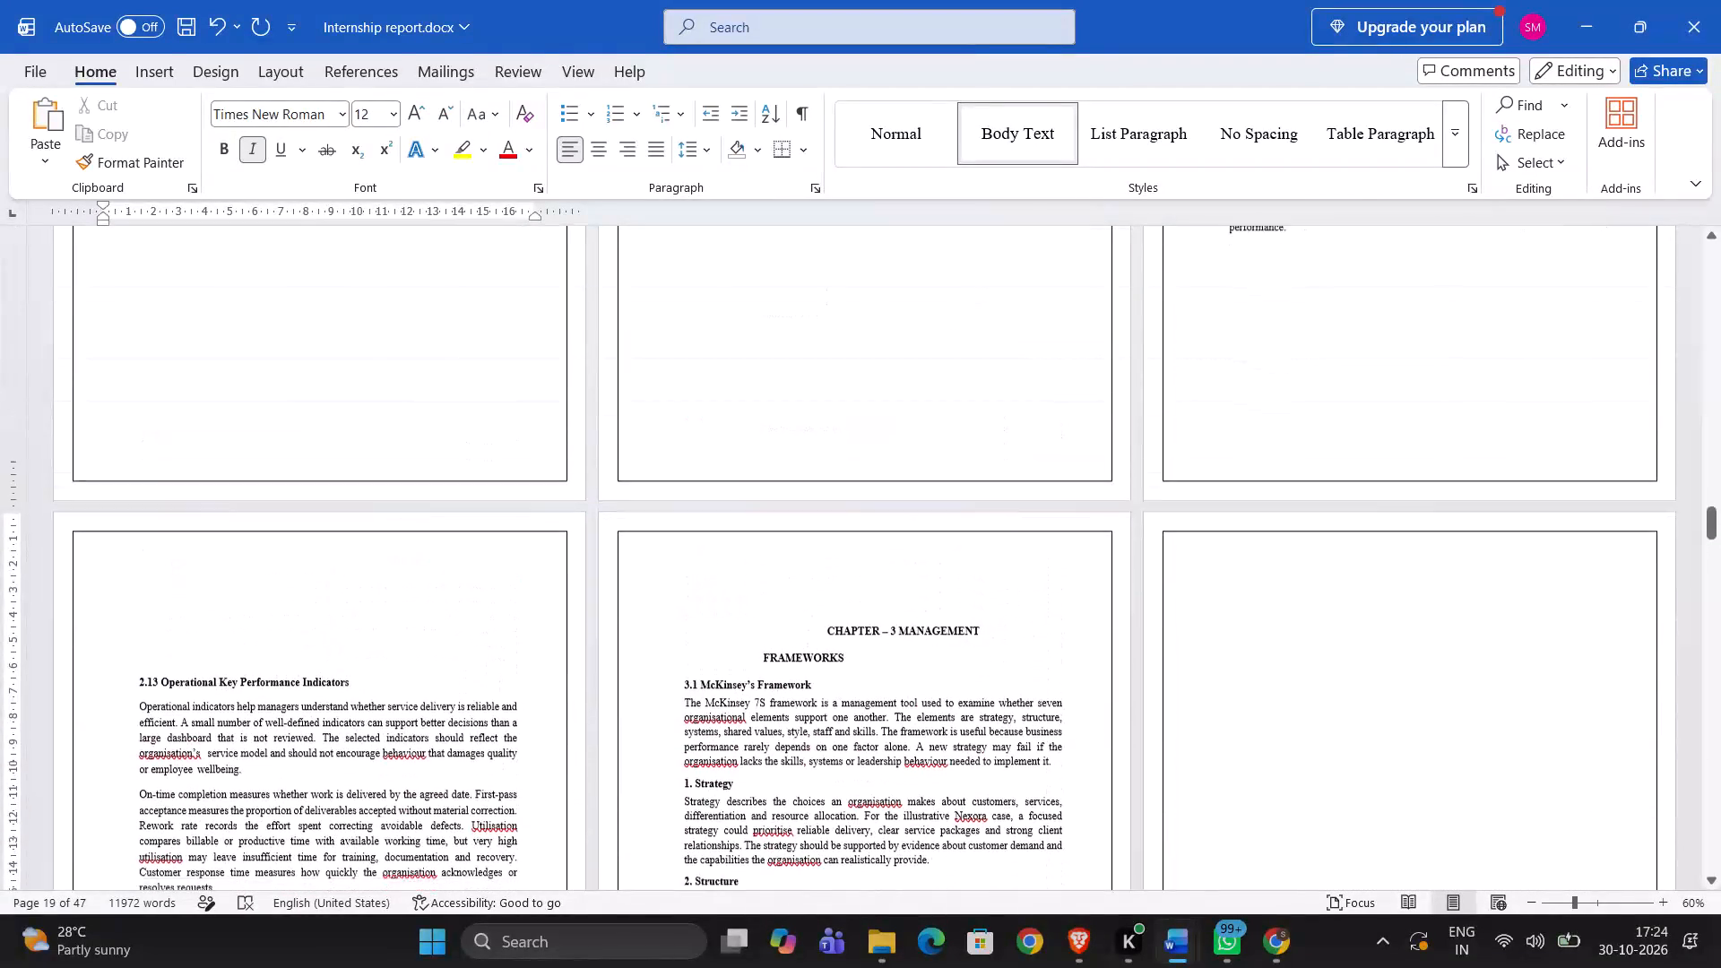
scroll(1176, 714, up, 6)
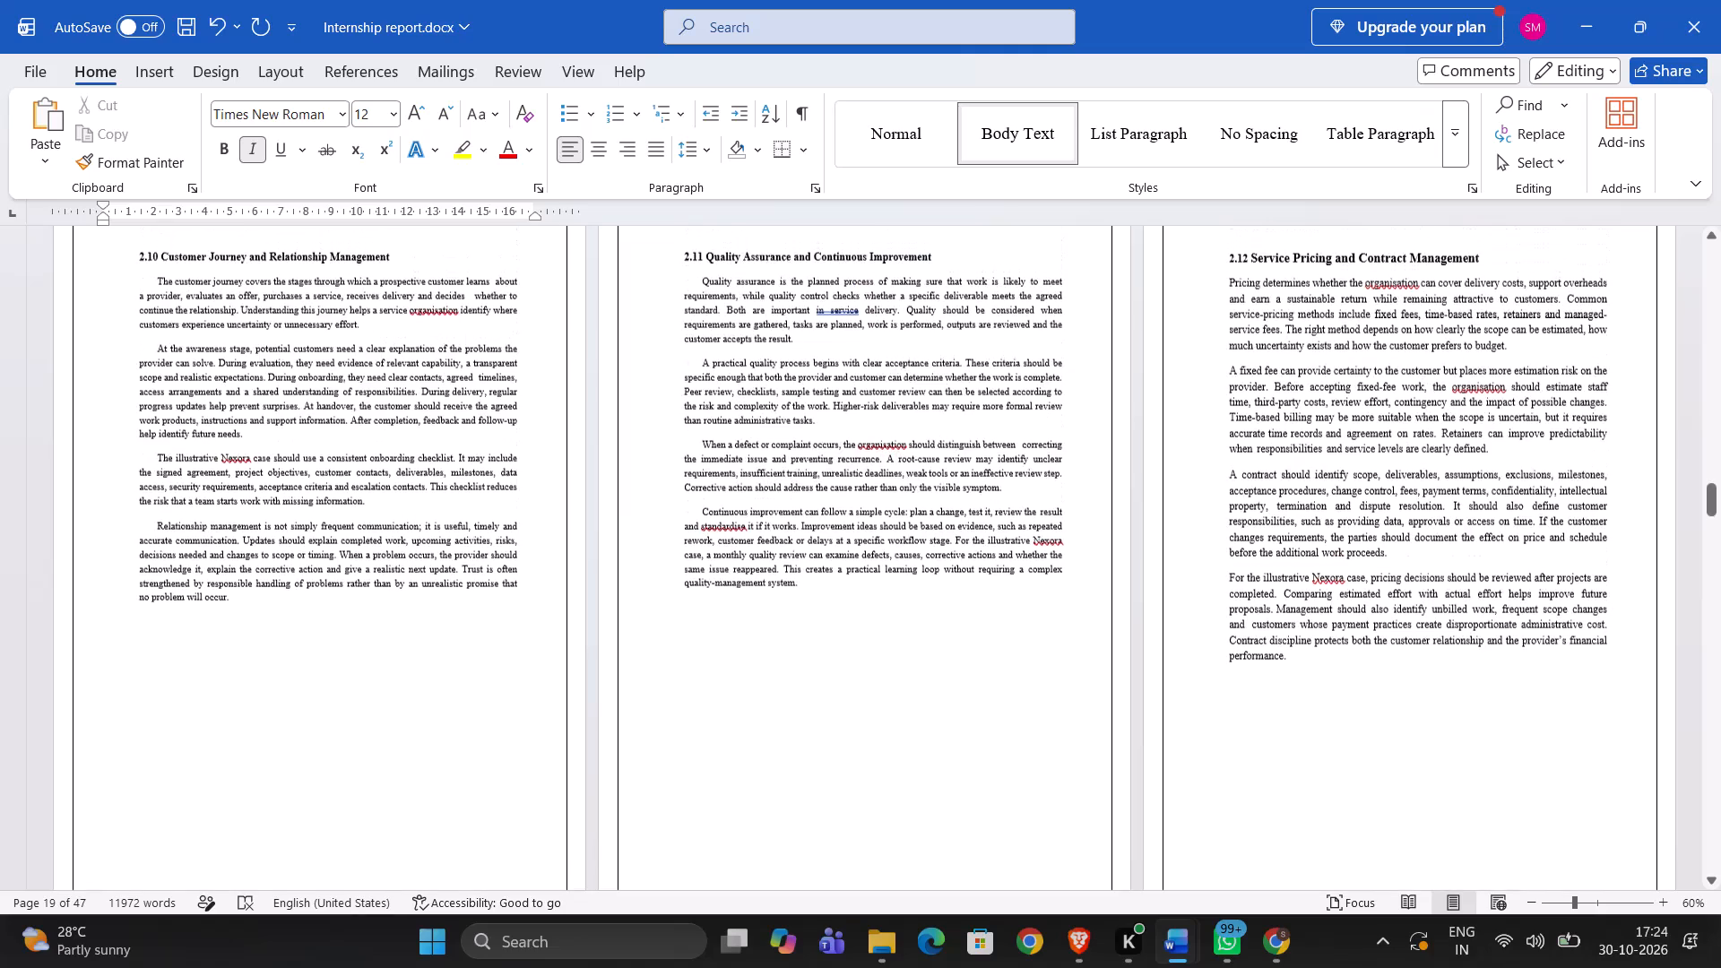
scroll(1176, 714, up, 1)
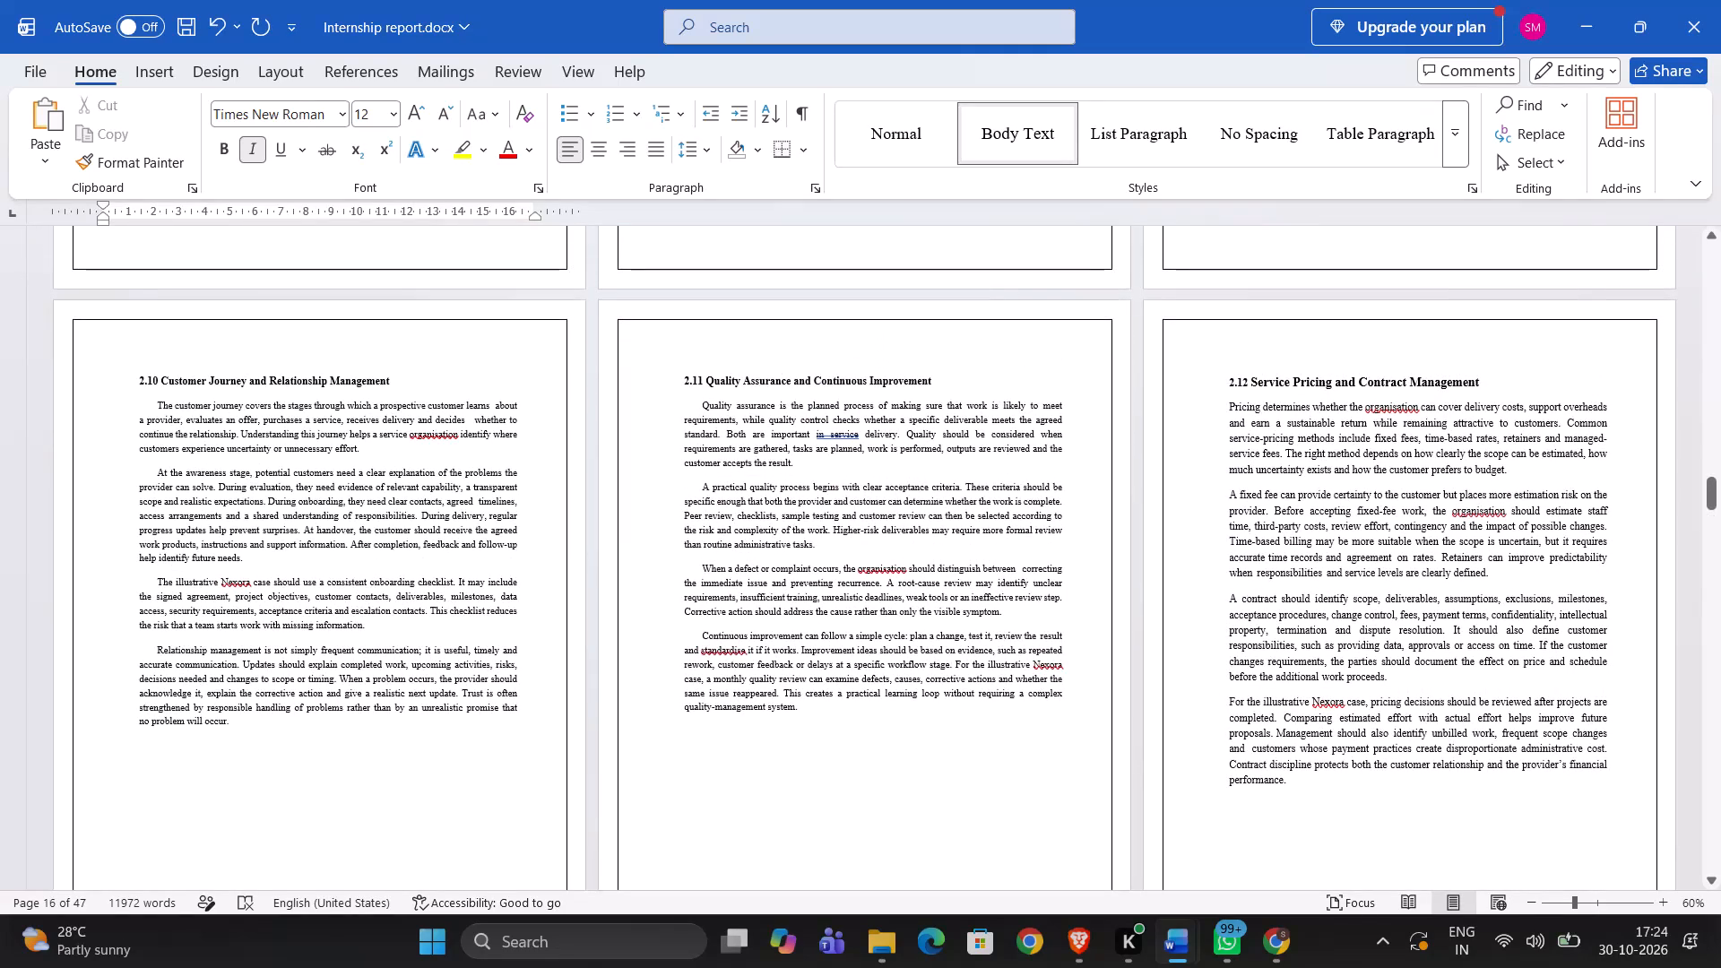
scroll(1293, 788, down, 5)
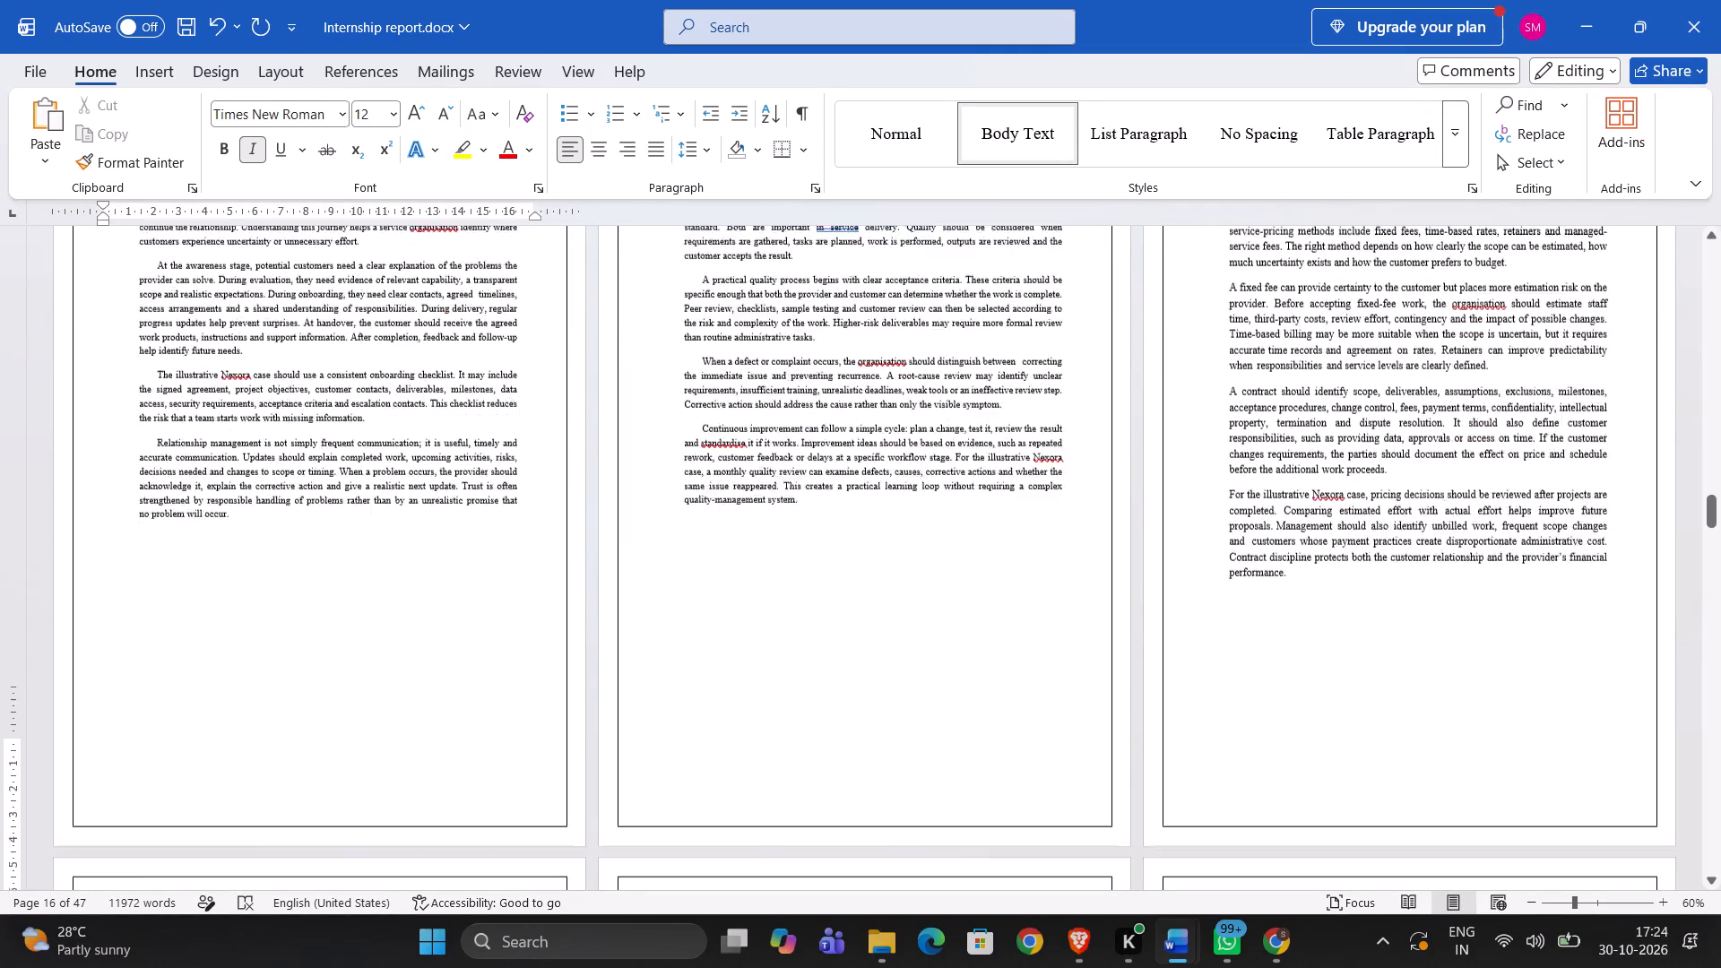
scroll(1293, 788, down, 4)
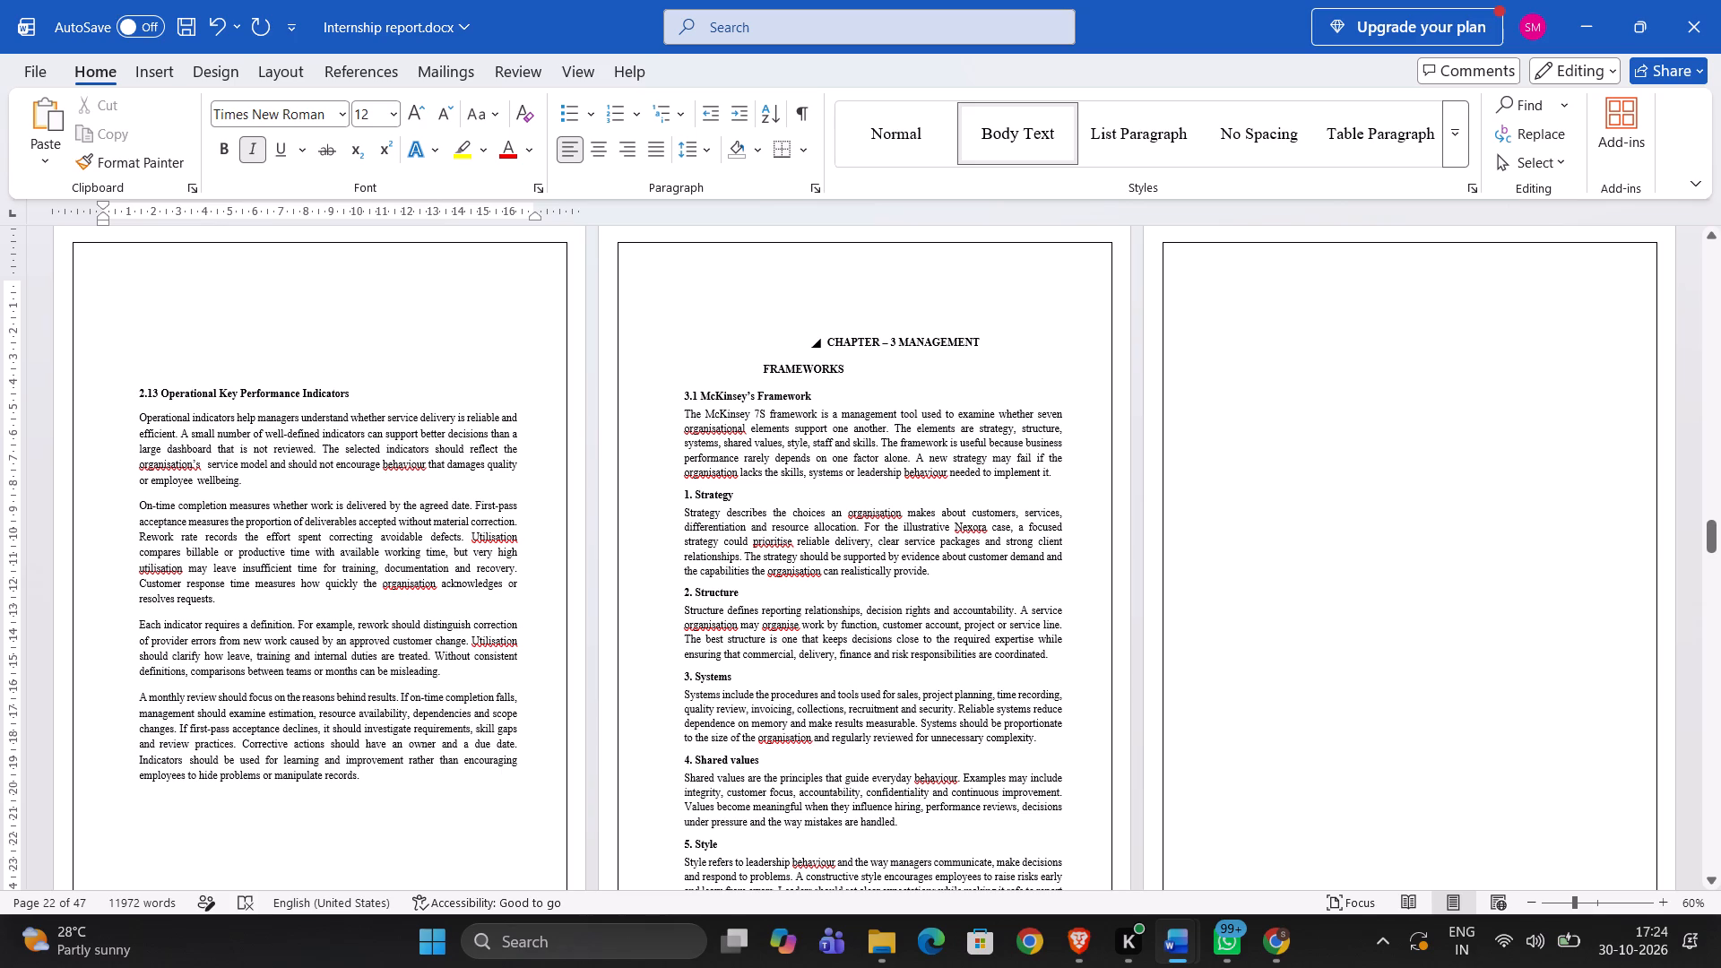
Examine the Chapter 3 title layout in the reference document CHAPTER.docx and return to Internship report.docx.
key(alt+Tab)
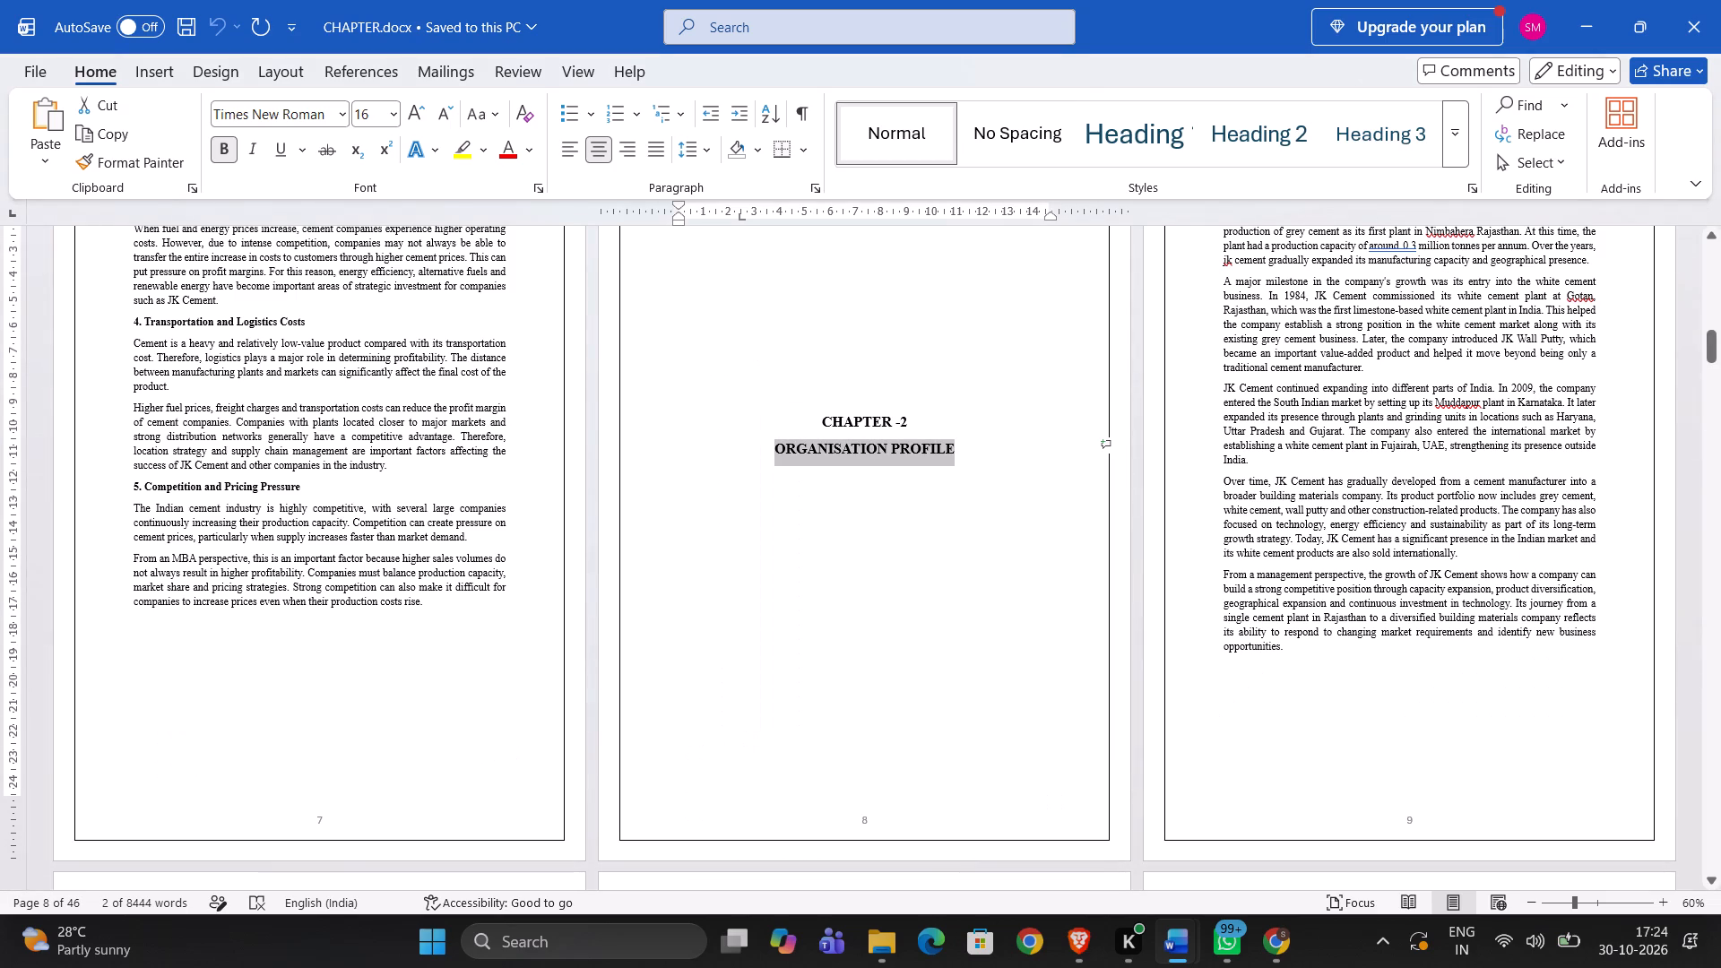
click(984, 438)
scroll(984, 438, down, 12)
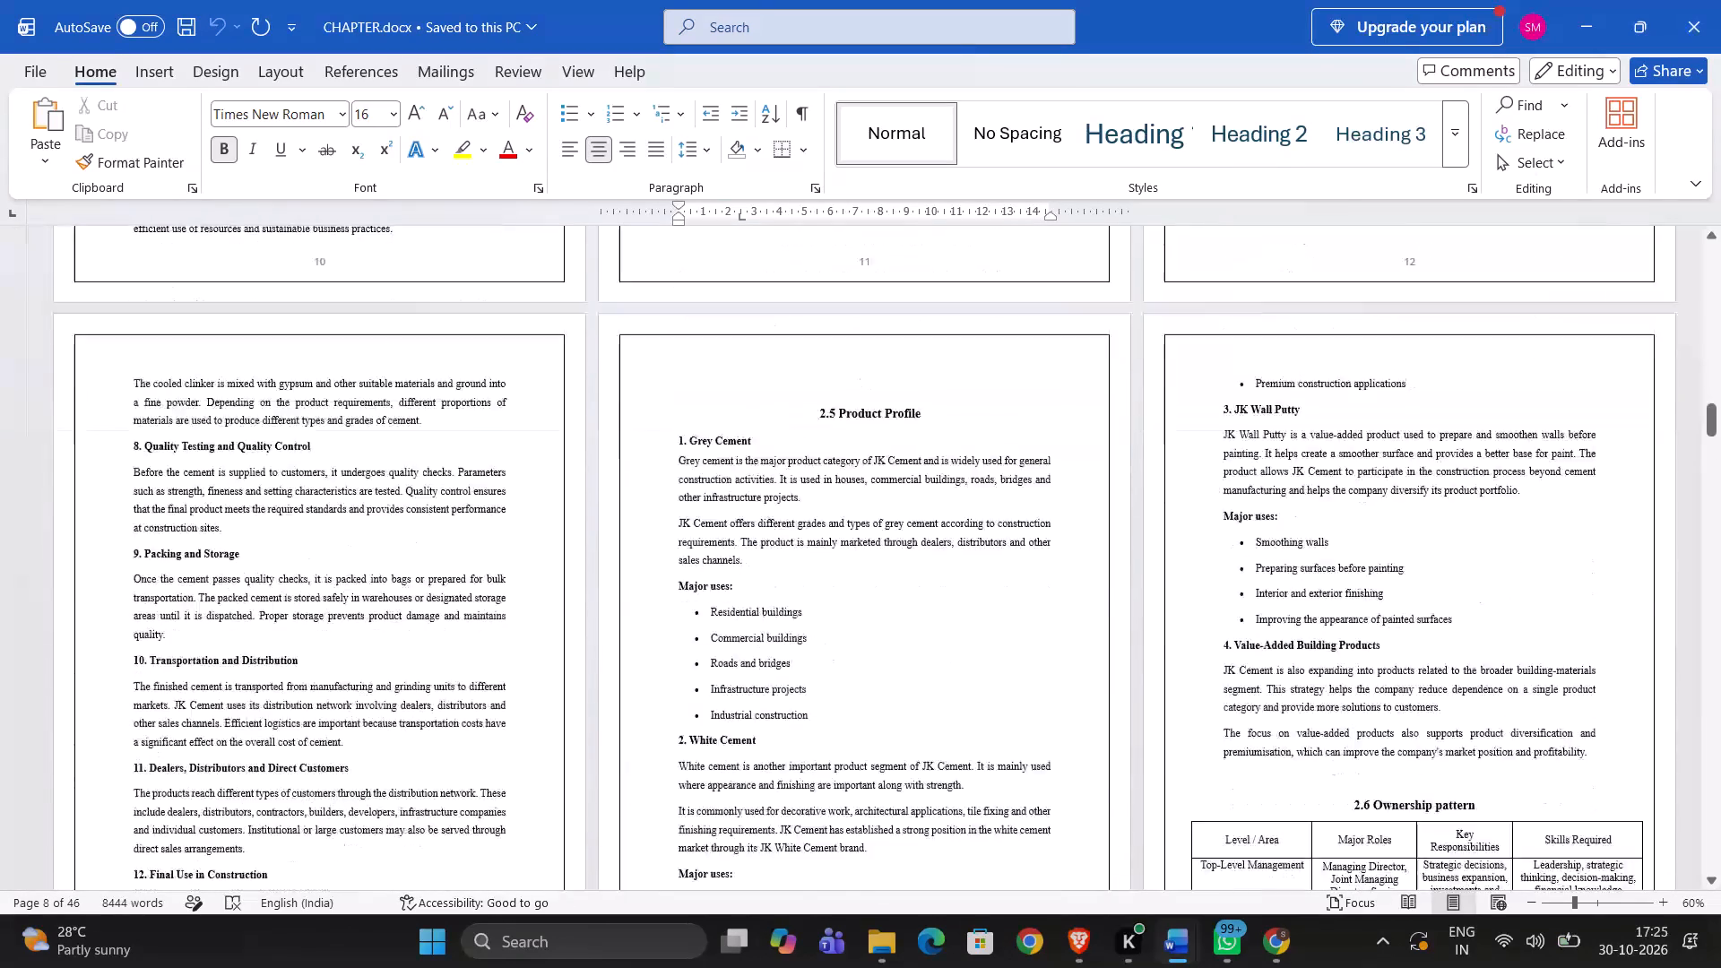
scroll(984, 438, down, 3)
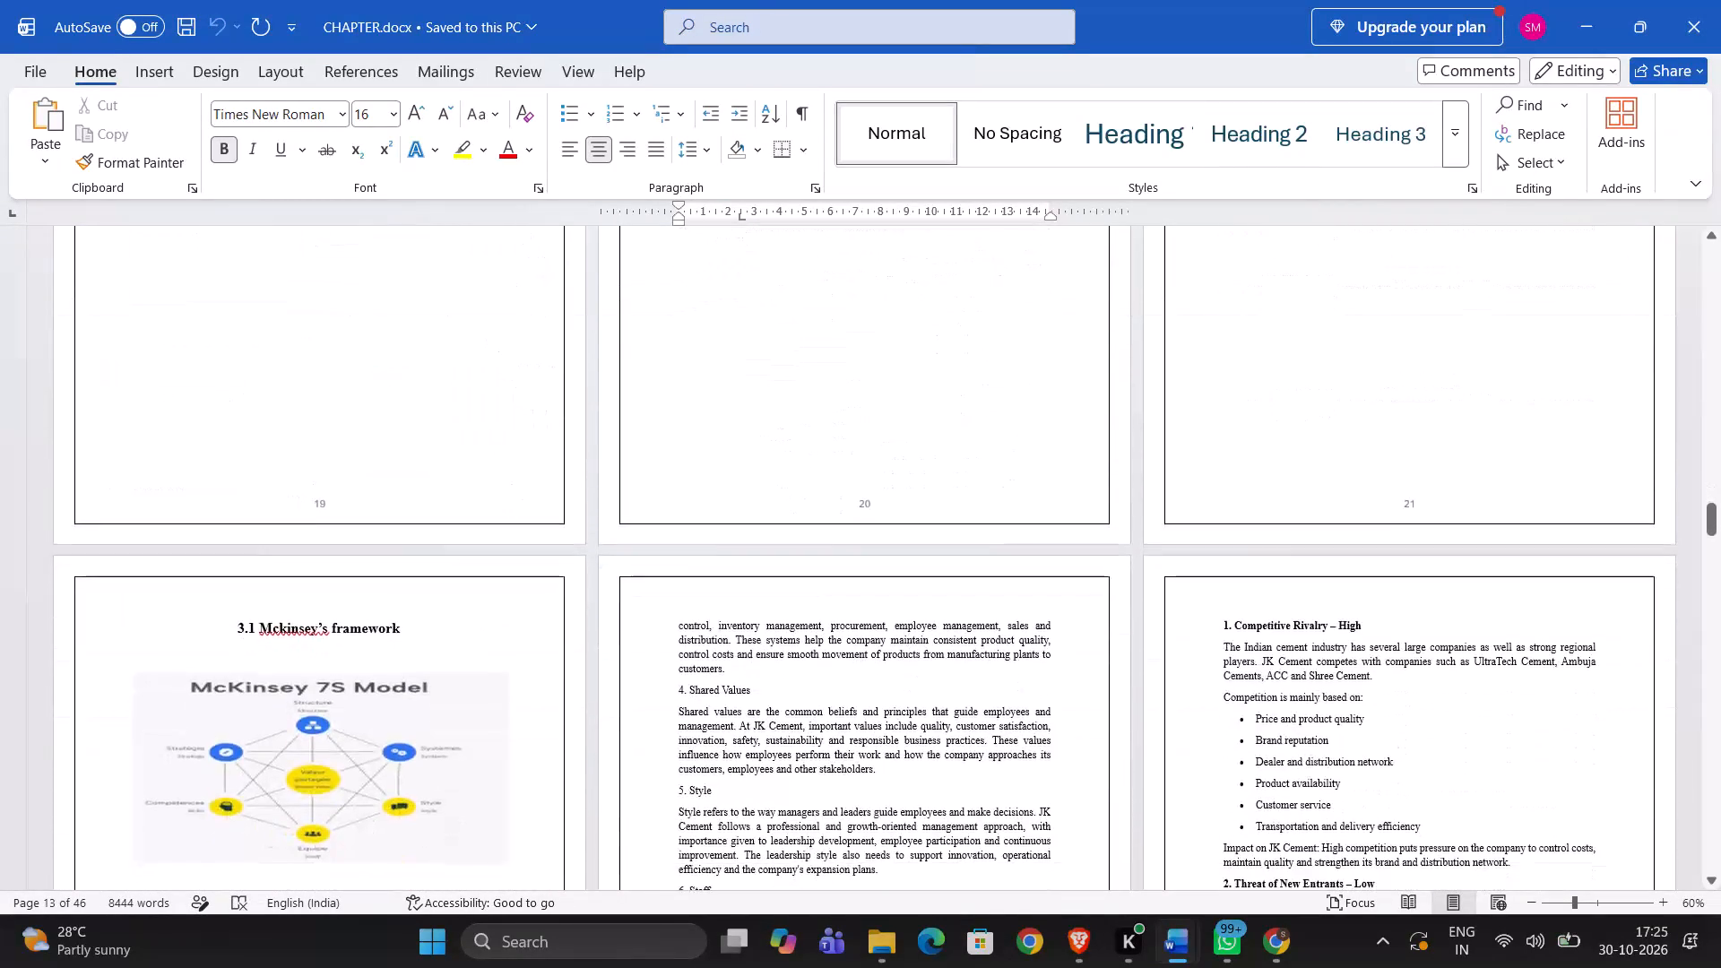
scroll(984, 438, up, 3)
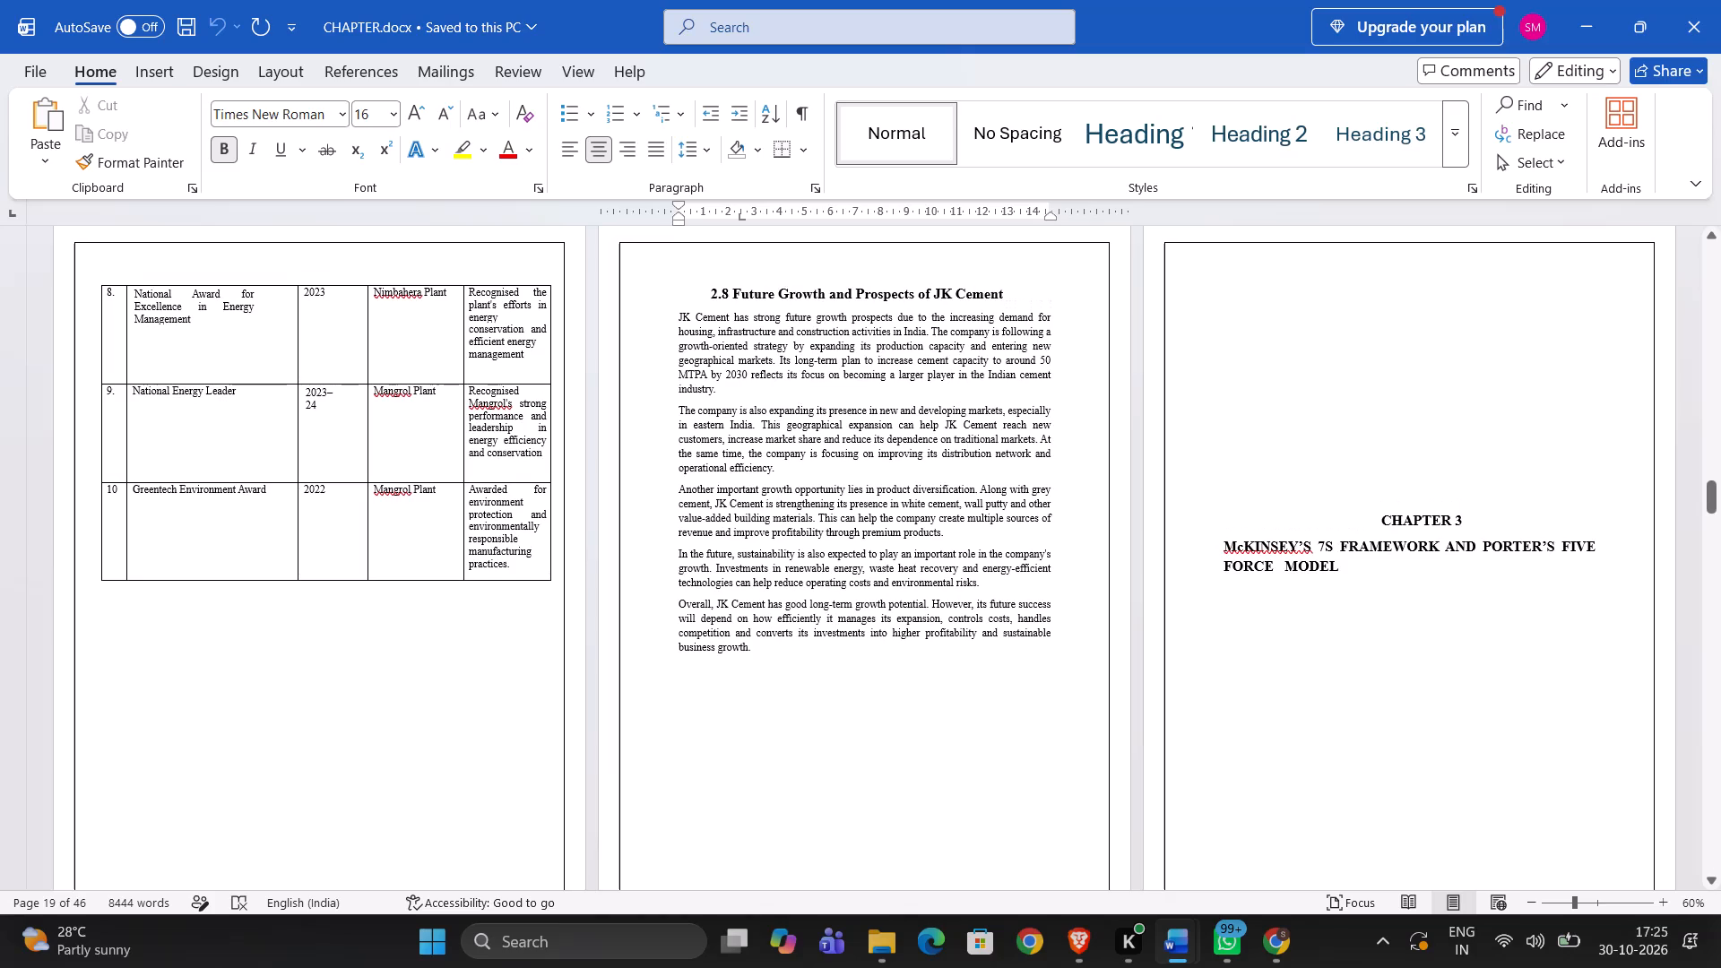
key(alt+Tab)
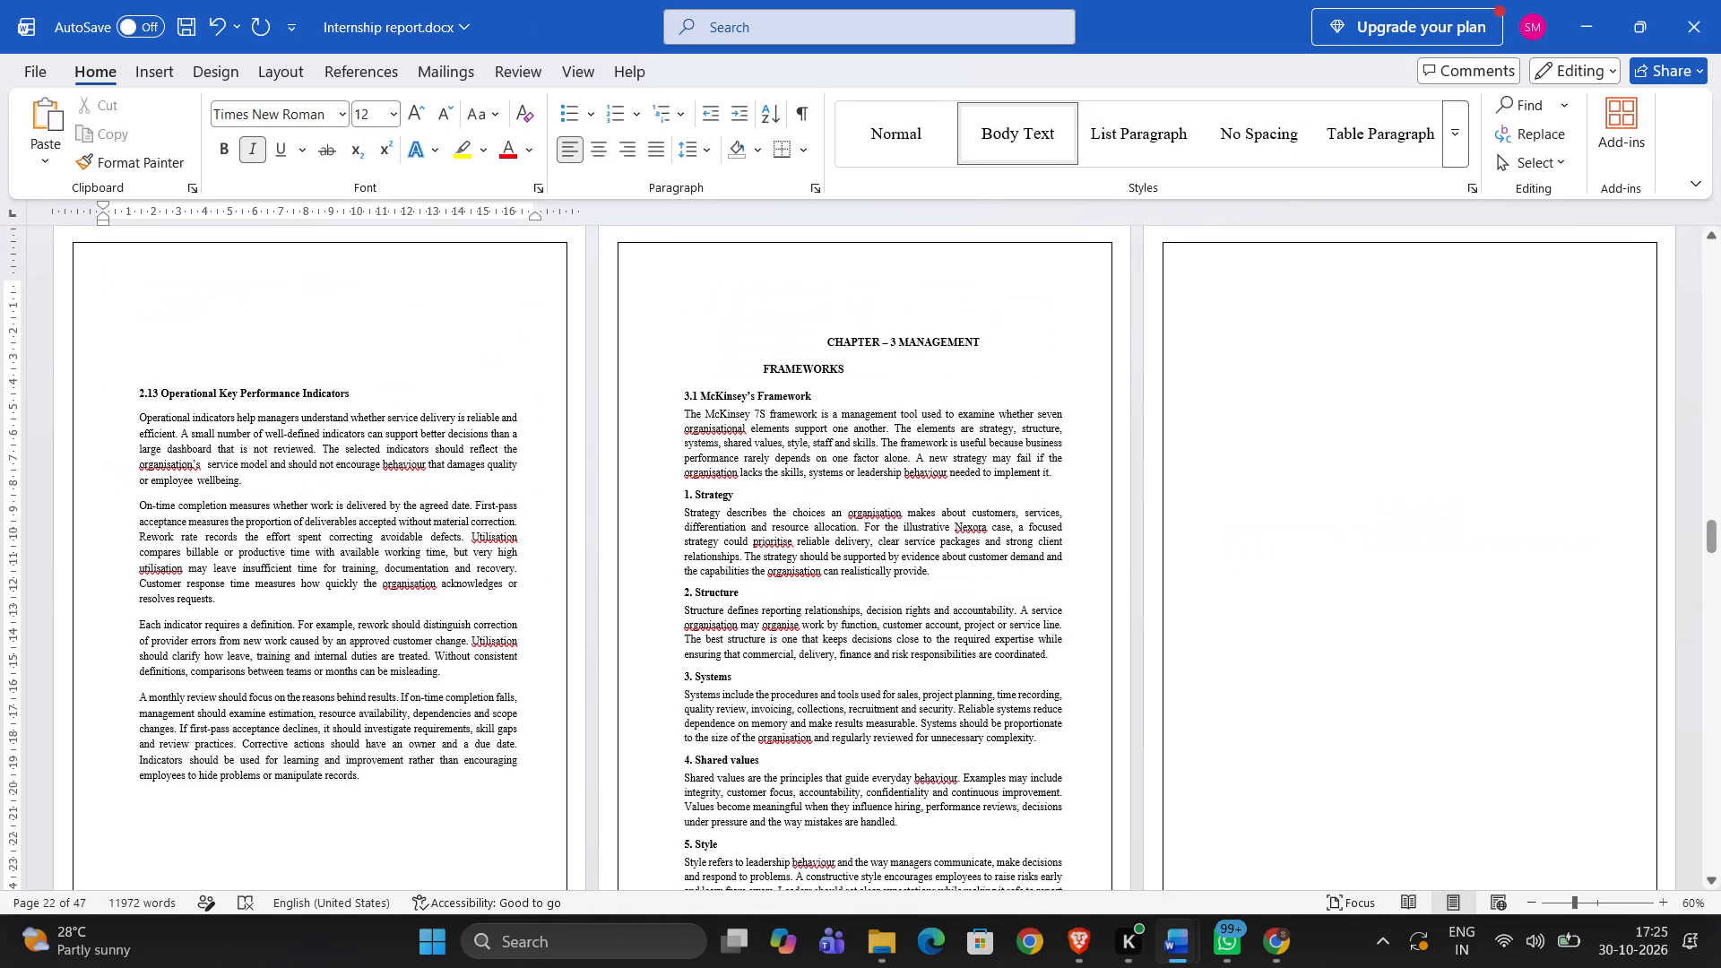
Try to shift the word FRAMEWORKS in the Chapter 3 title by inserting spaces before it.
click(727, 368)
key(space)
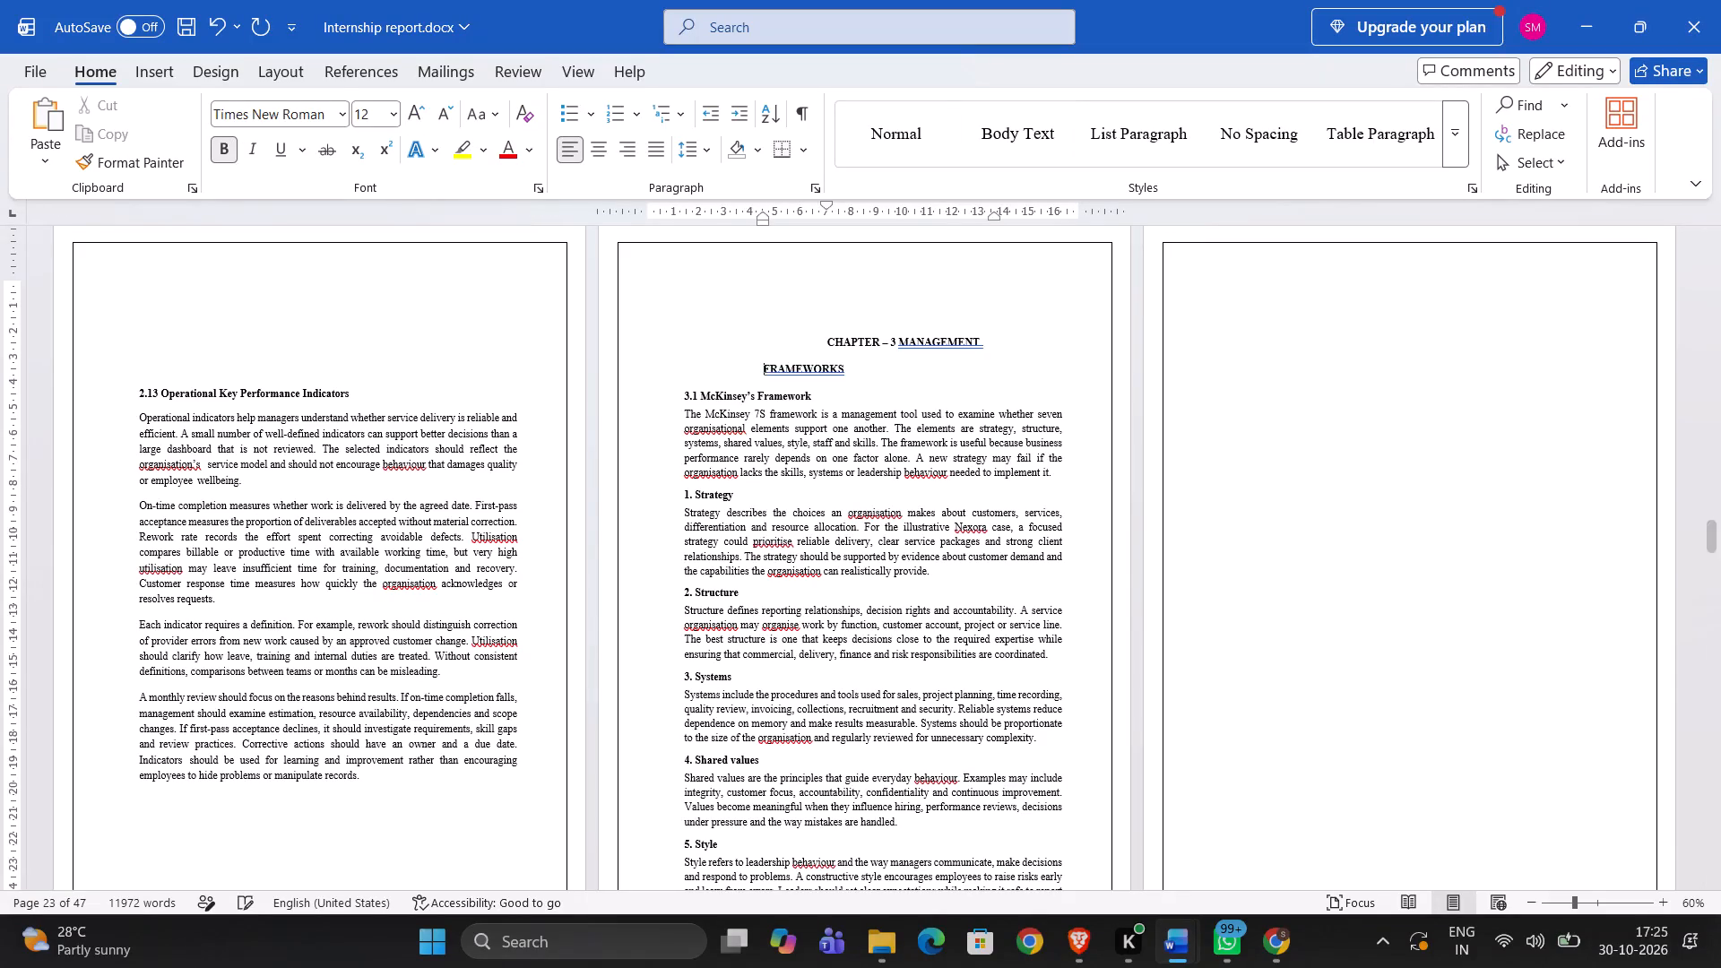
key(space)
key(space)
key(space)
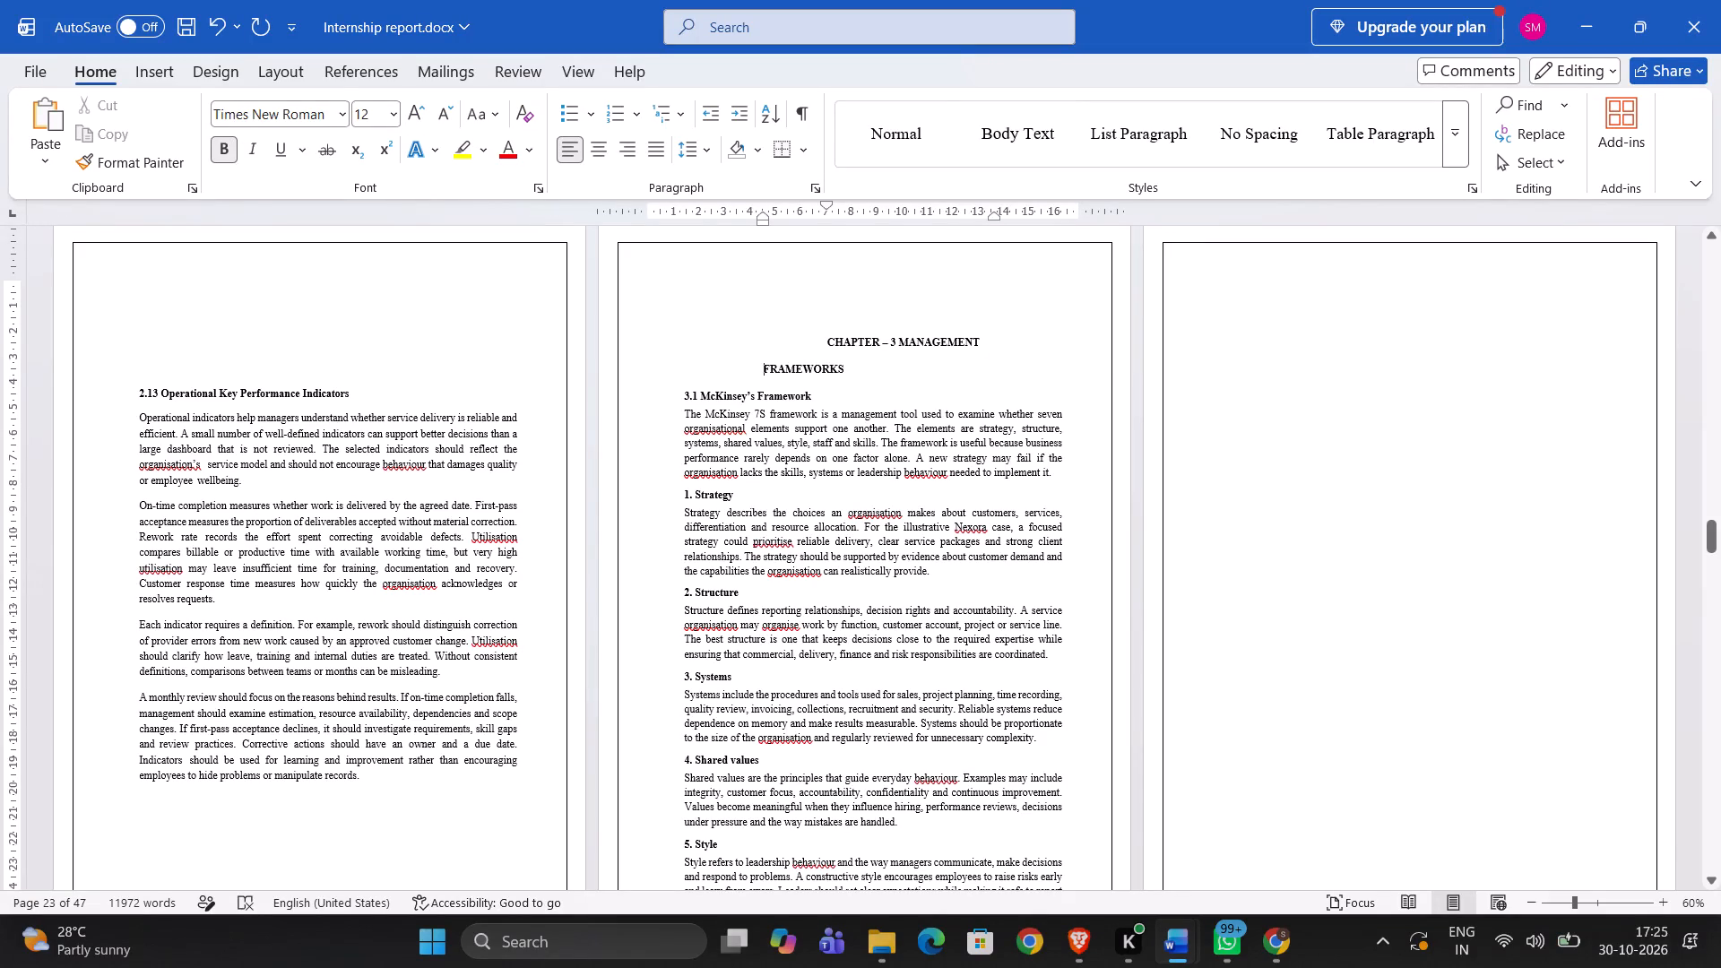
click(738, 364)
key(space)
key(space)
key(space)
Set the CHAPTER – 3 MANAGEMENT FRAMEWORKS title to font size 16.
drag(855, 369, 795, 307)
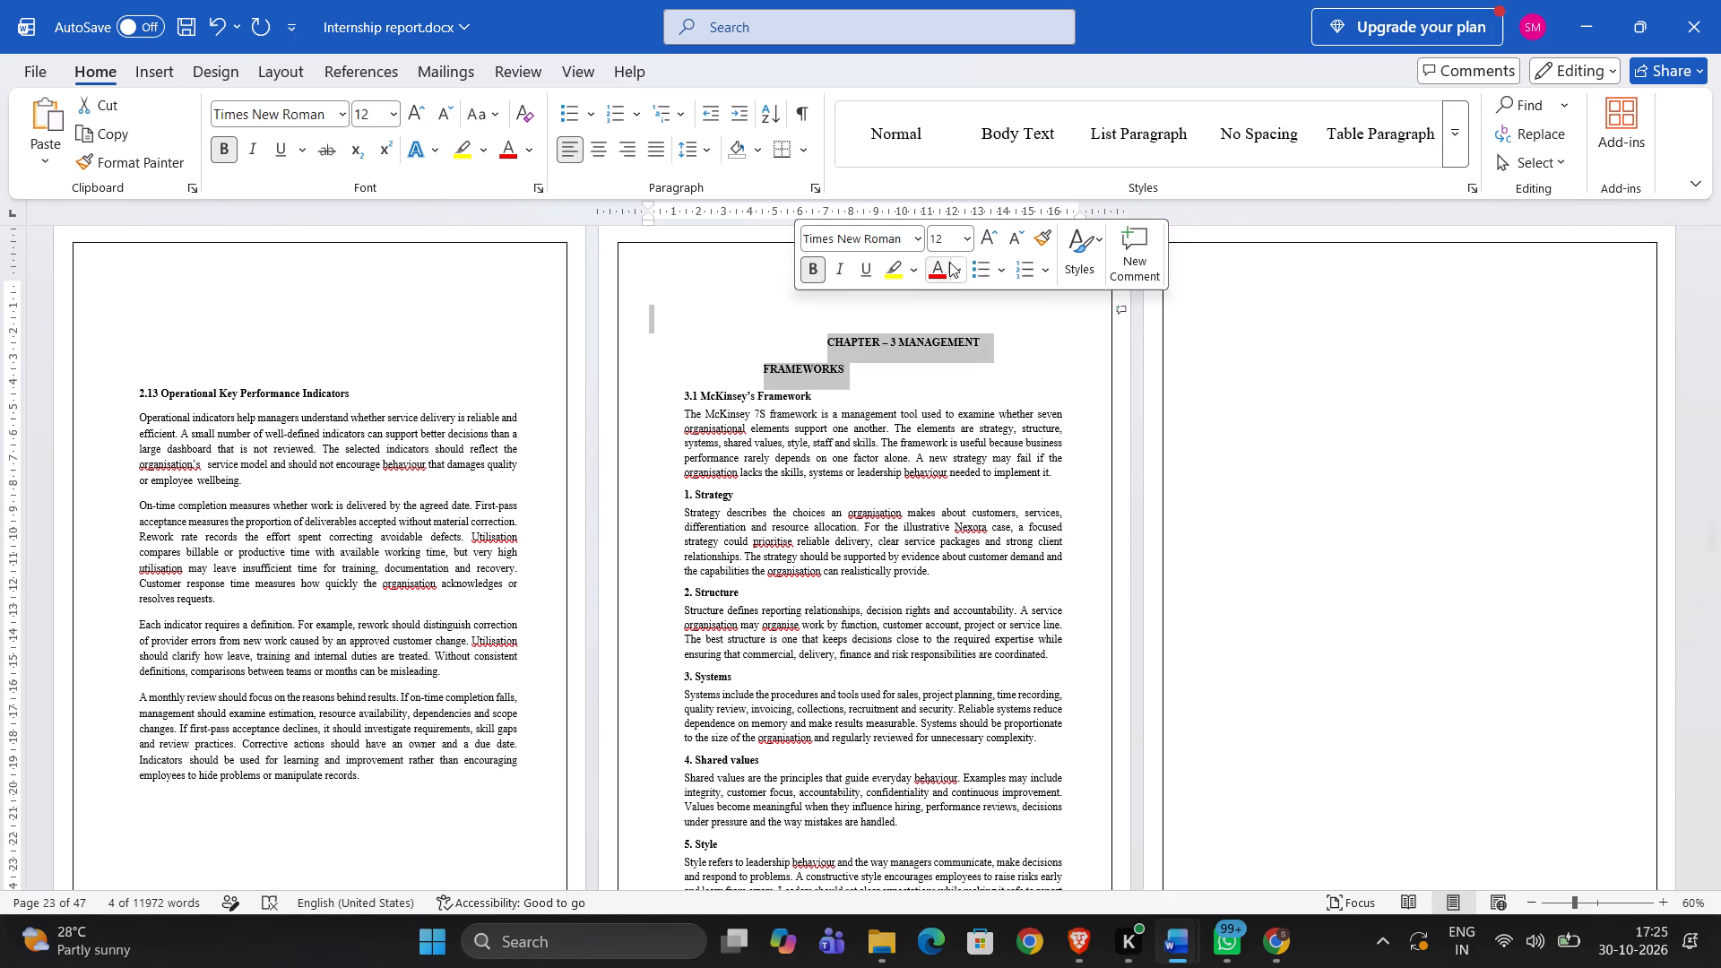
click(964, 241)
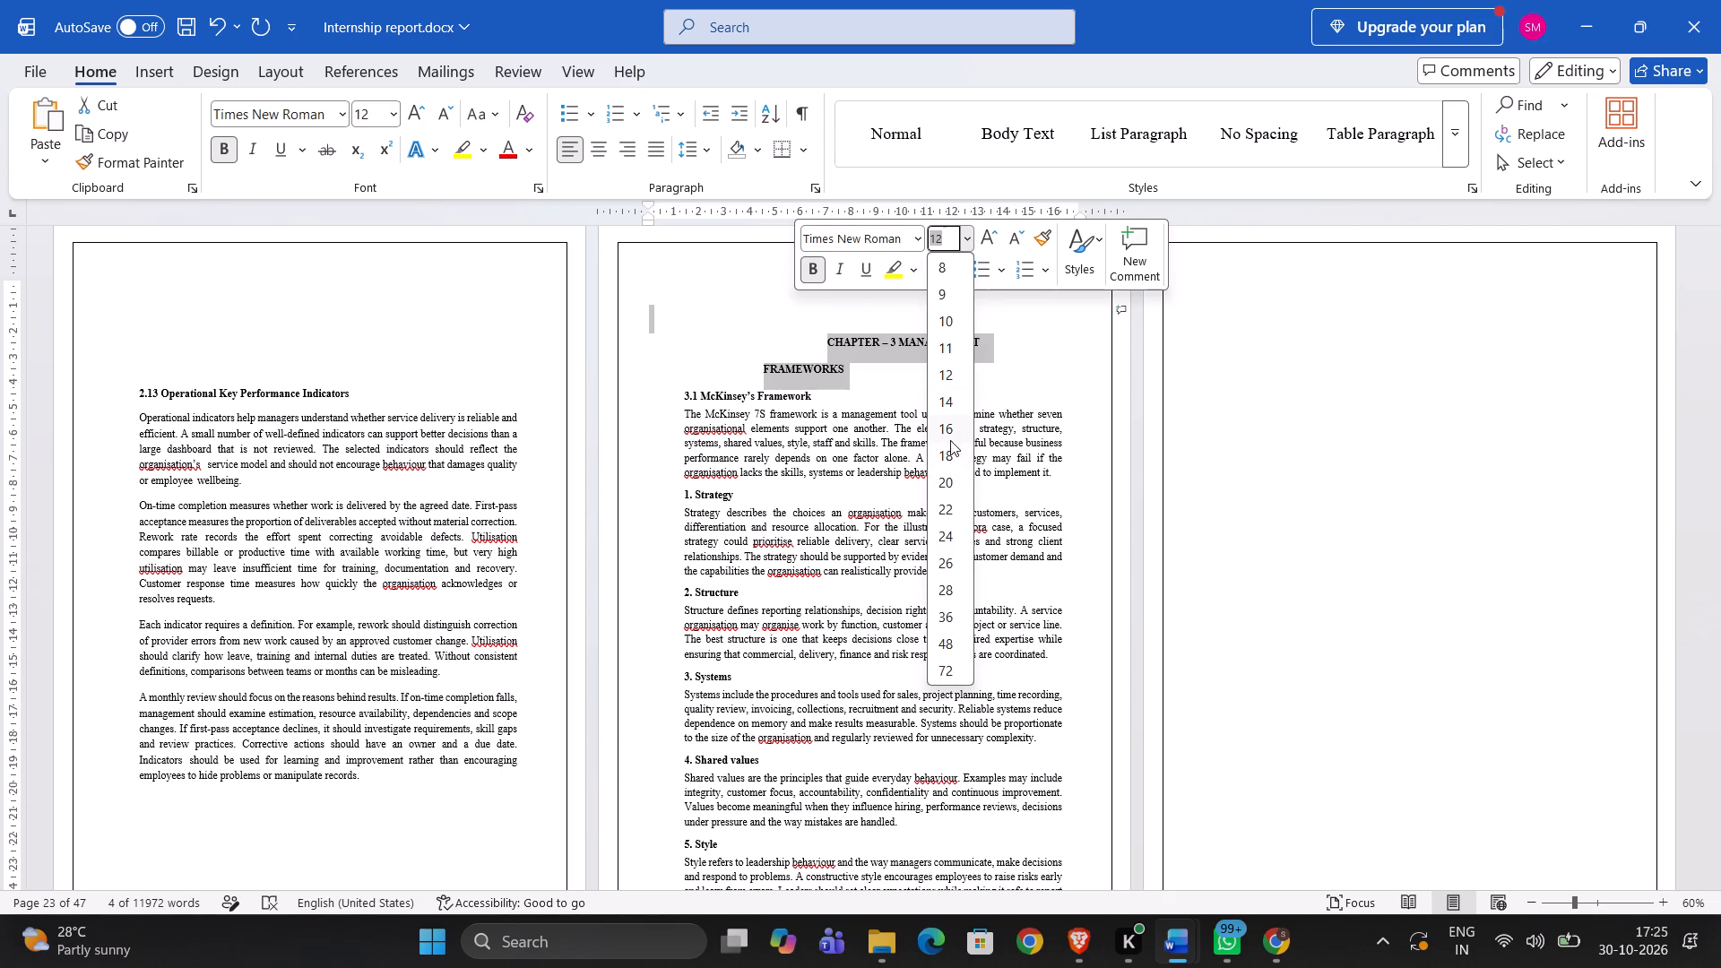
click(946, 423)
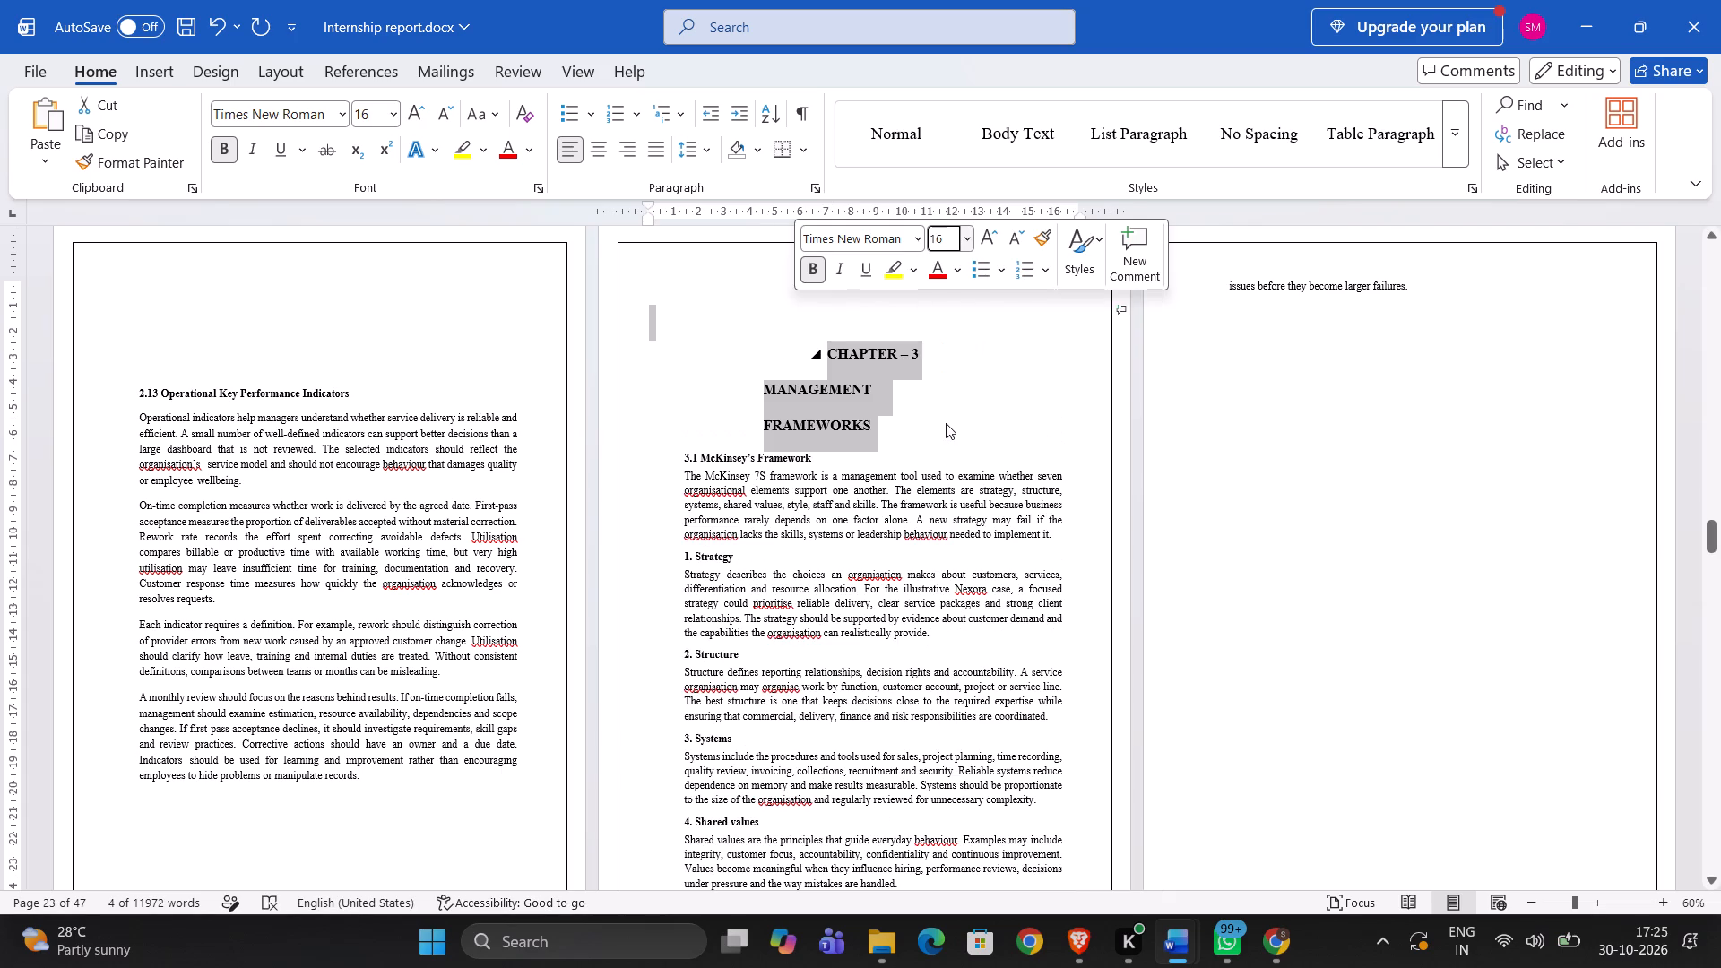
Delete extra spaces between MANAGEMENT and FRAMEWORKS to bring both words onto one line of the Chapter 3 title.
click(884, 385)
click(878, 388)
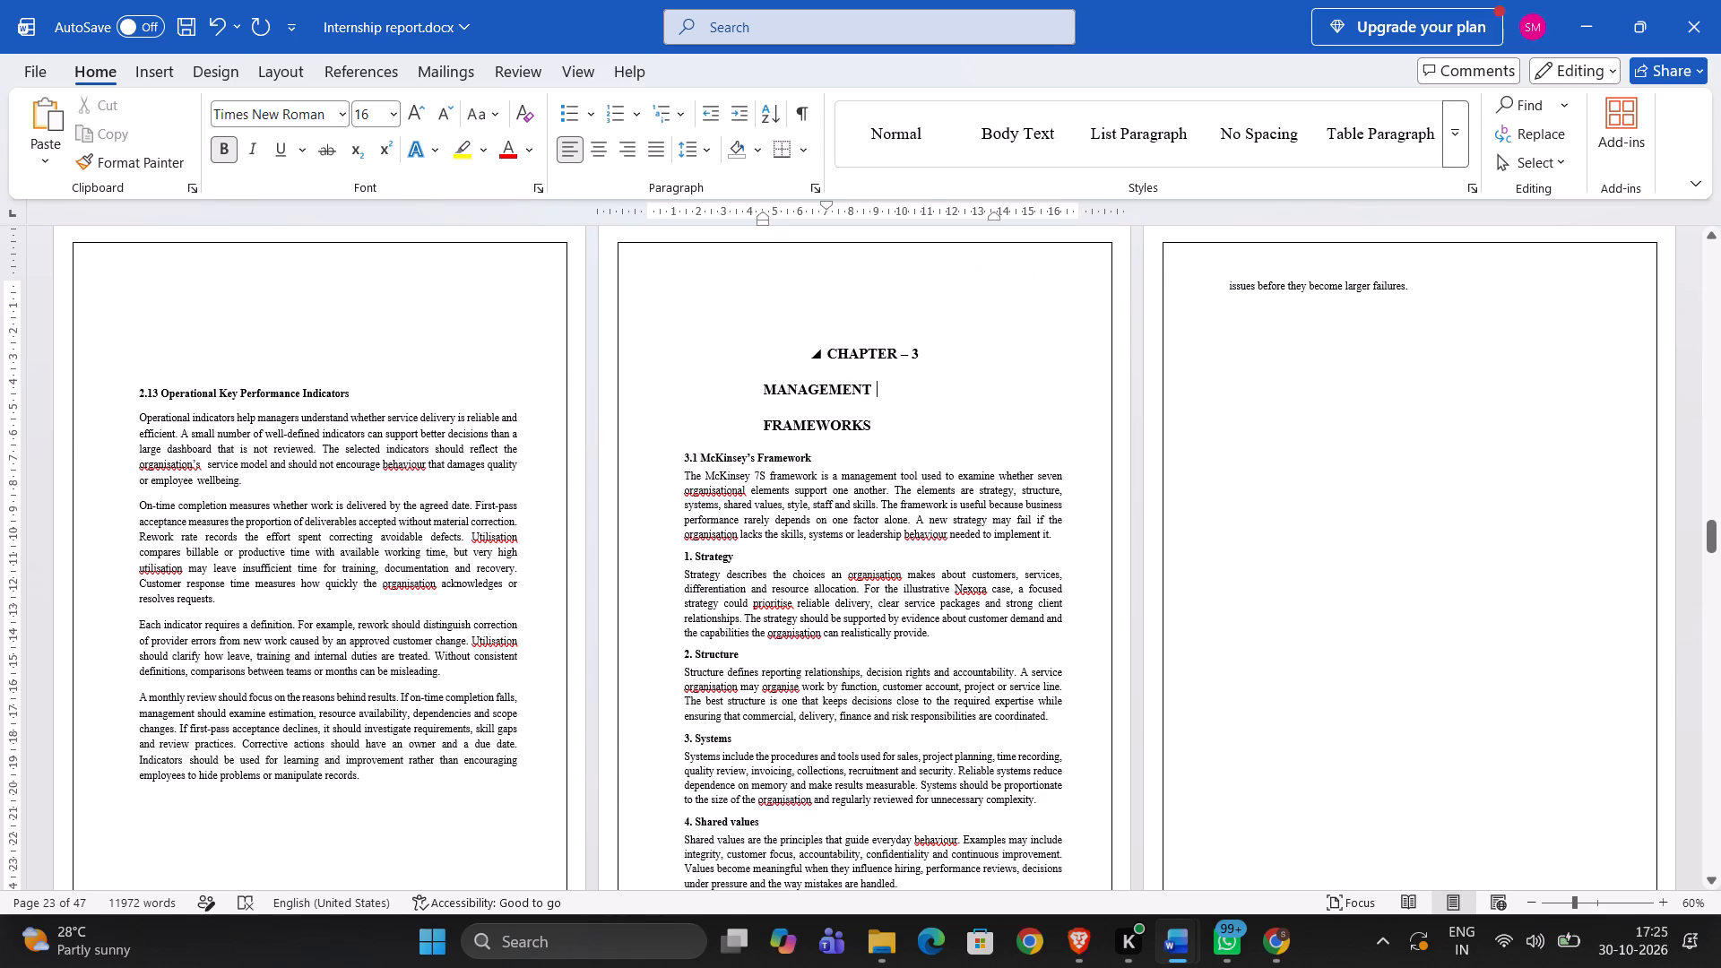
key(BackSpace)
click(756, 425)
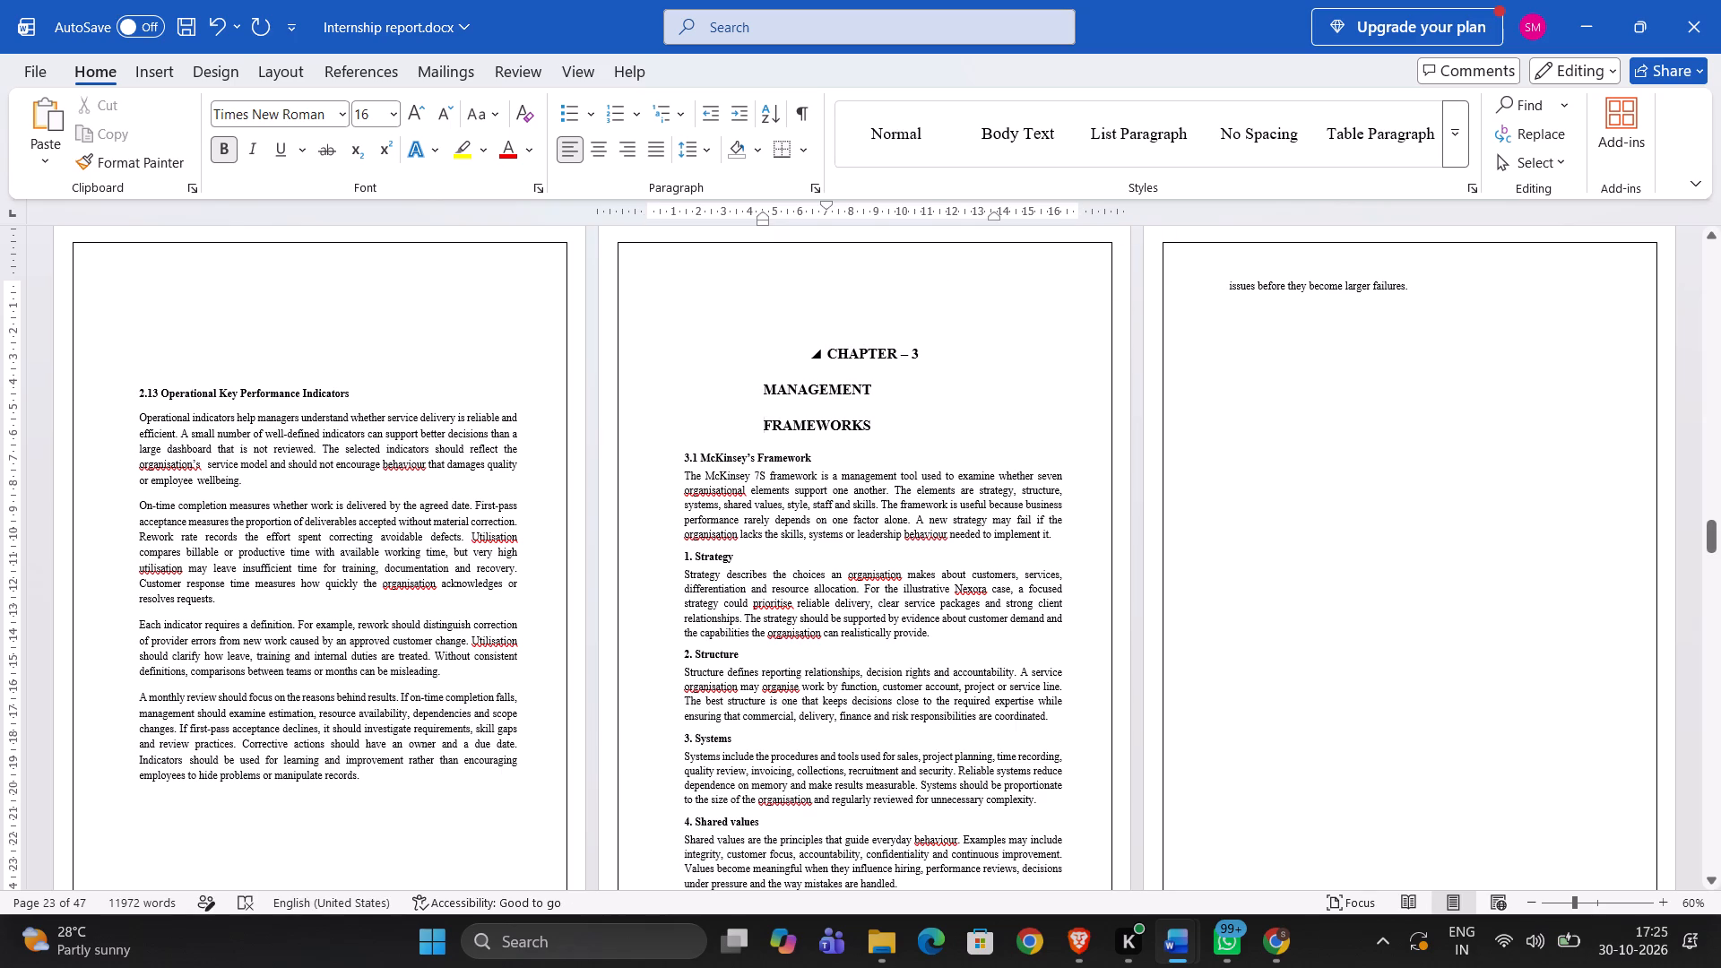
key(BackSpace)
key(BackSpace)
key(BackSpace)
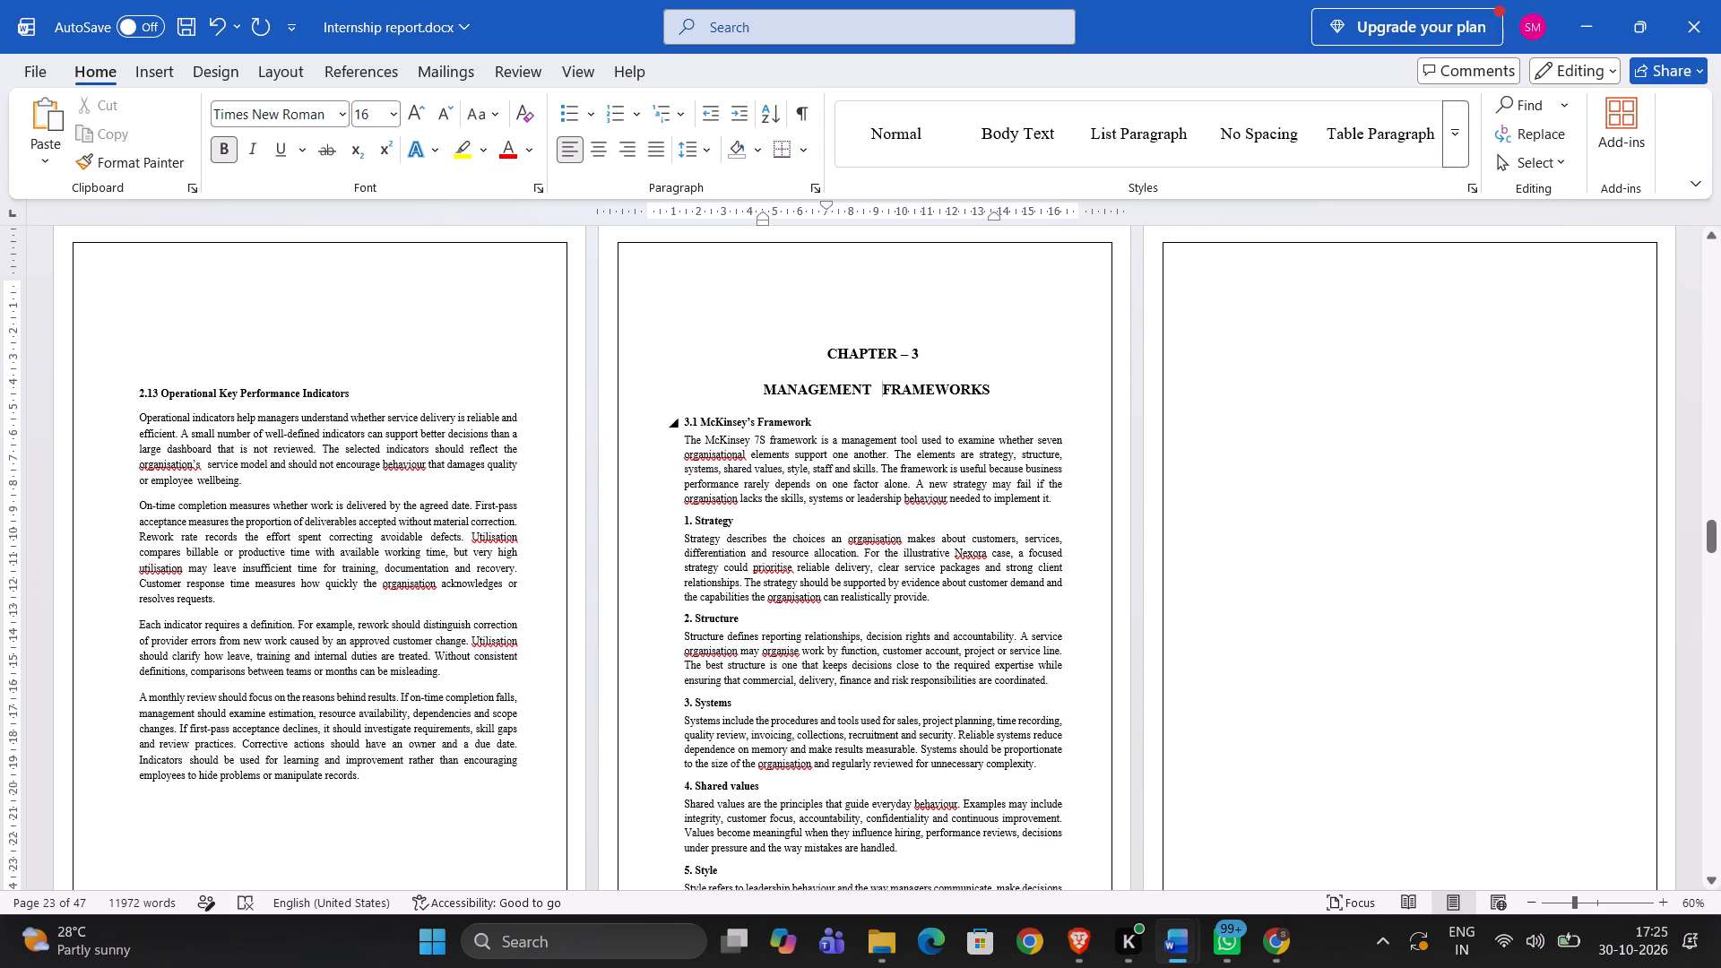
Set the 3.1 McKinsey's Framework heading to font size 14 and check the size of the body text below it.
drag(817, 421, 677, 419)
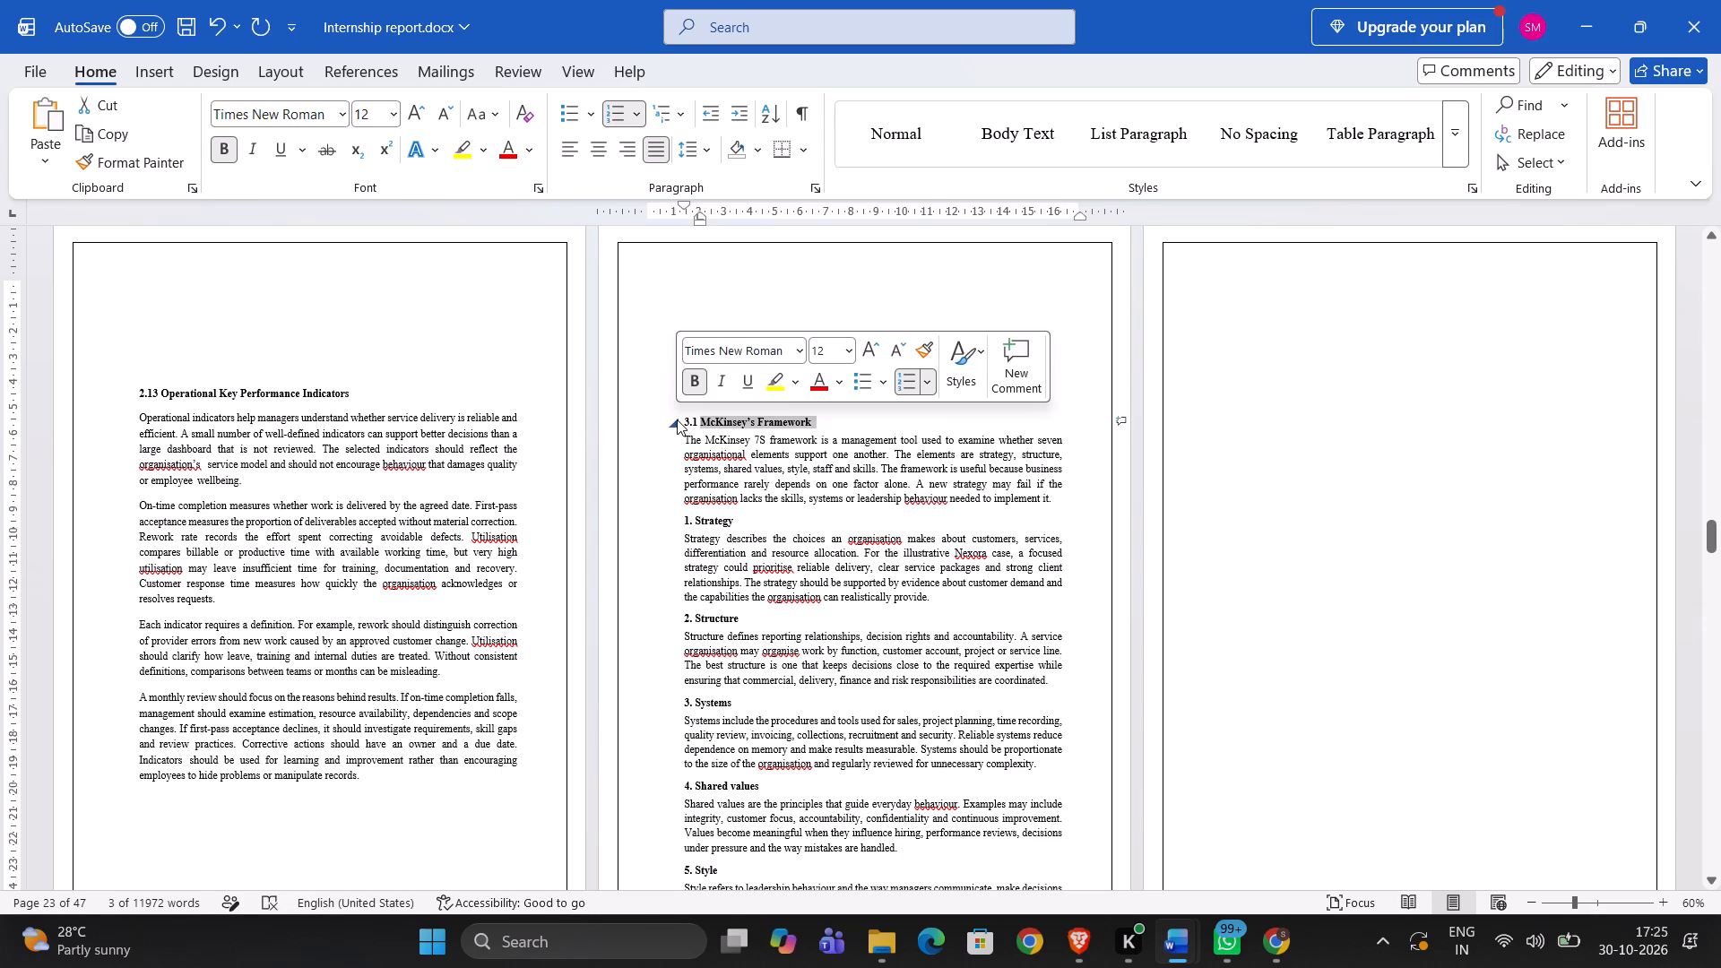
click(852, 347)
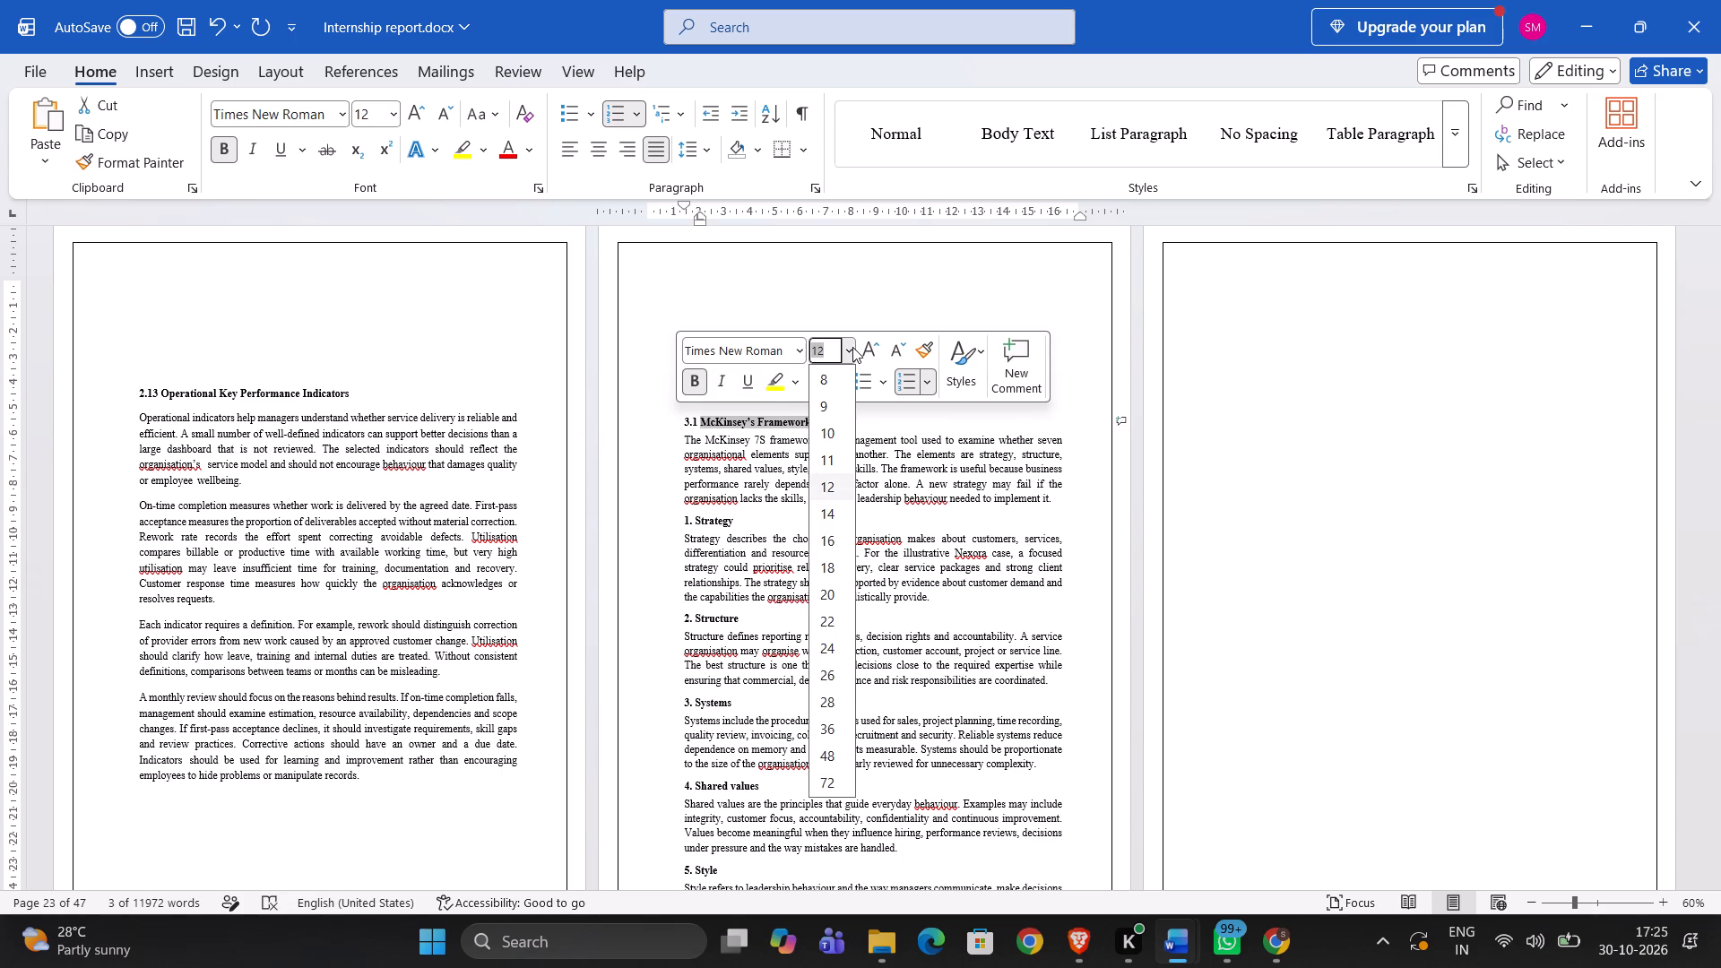
click(830, 506)
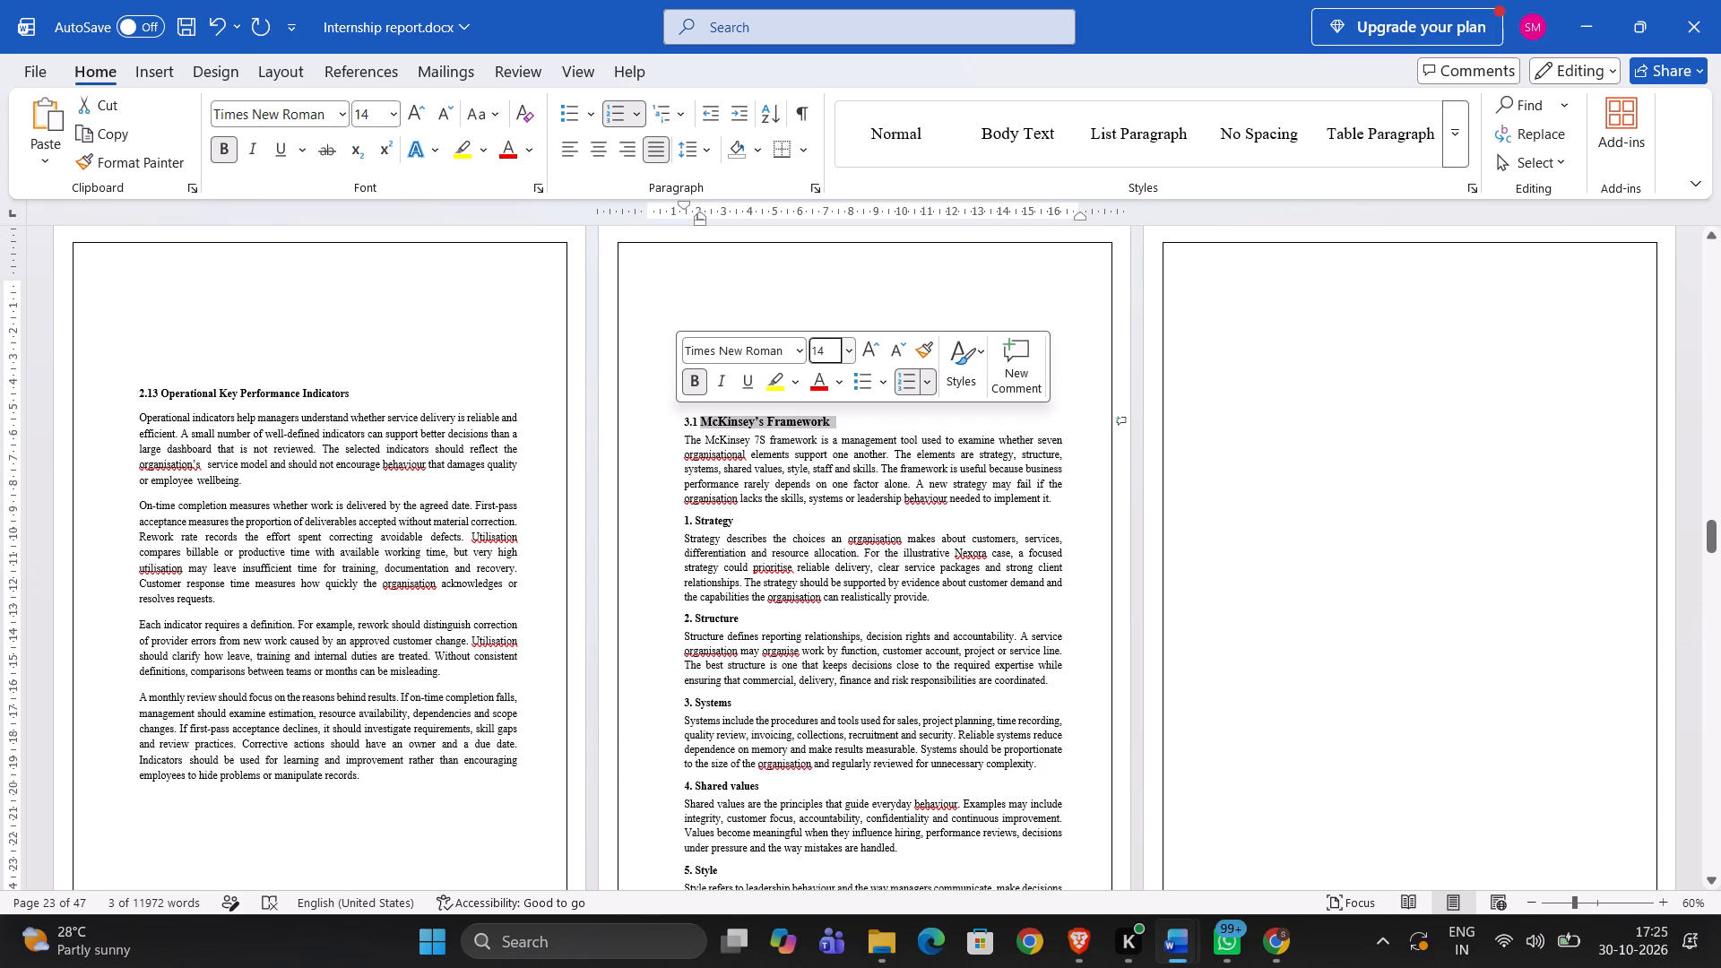
drag(677, 439, 800, 857)
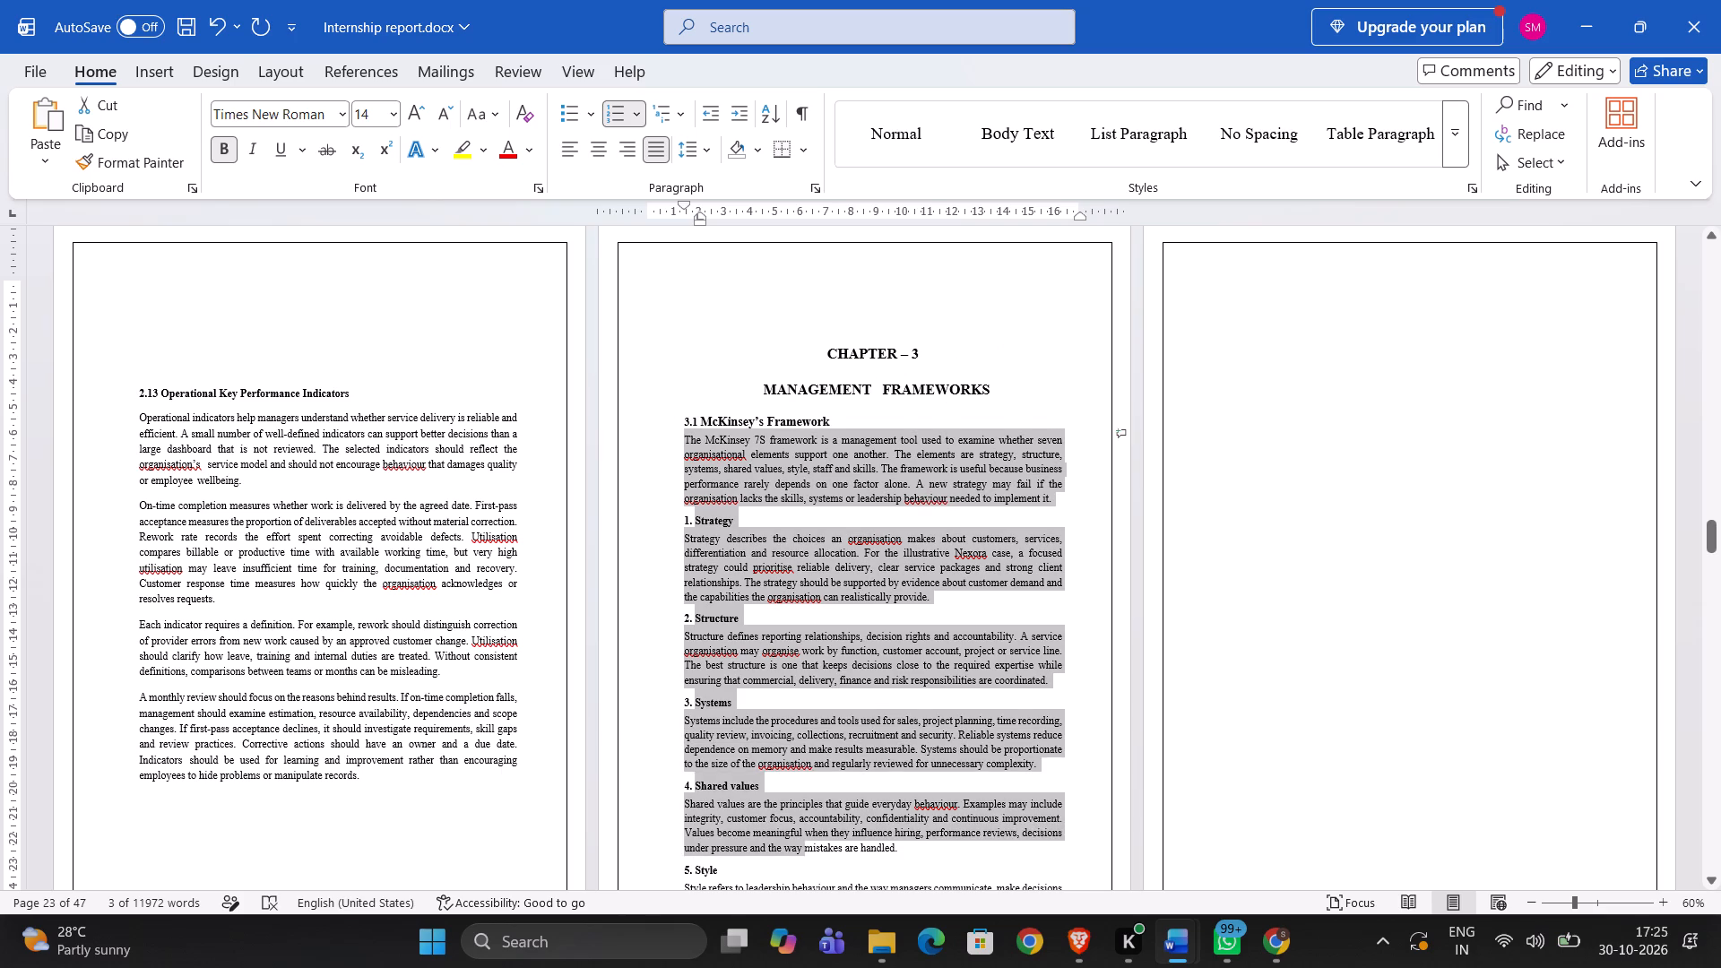
drag(800, 857, 865, 552)
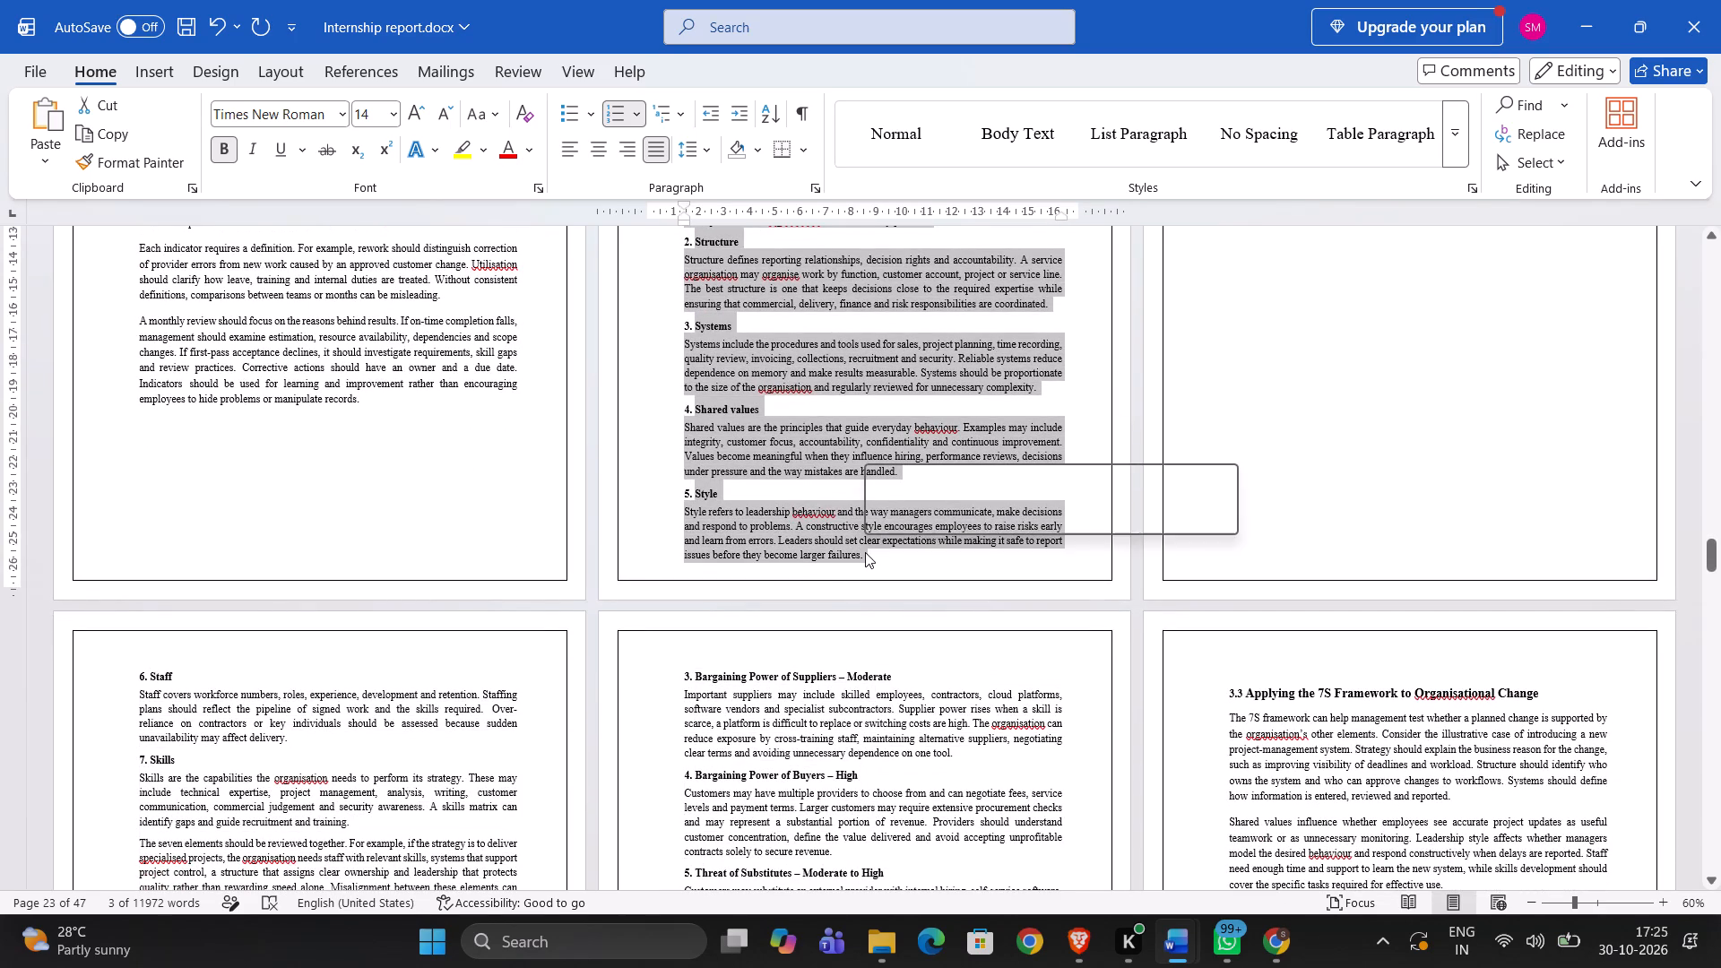
click(429, 502)
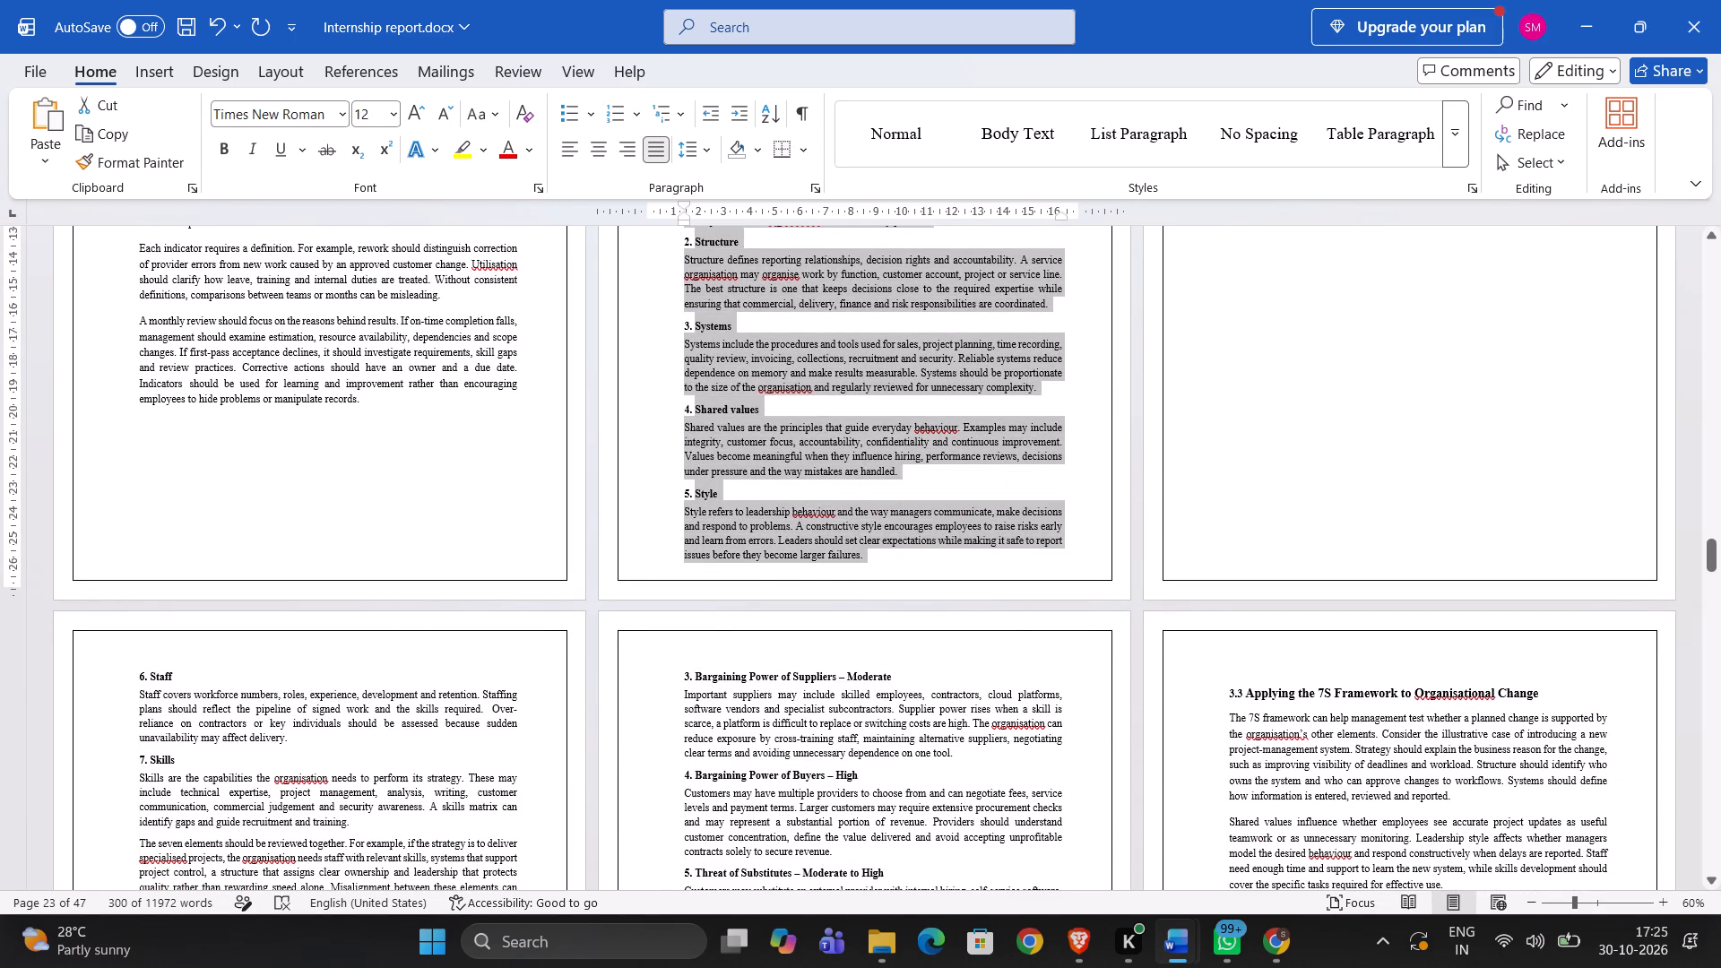
Set the 2.13 Operational Key Performance Indicators heading to font size 14.
scroll(429, 502, up, 4)
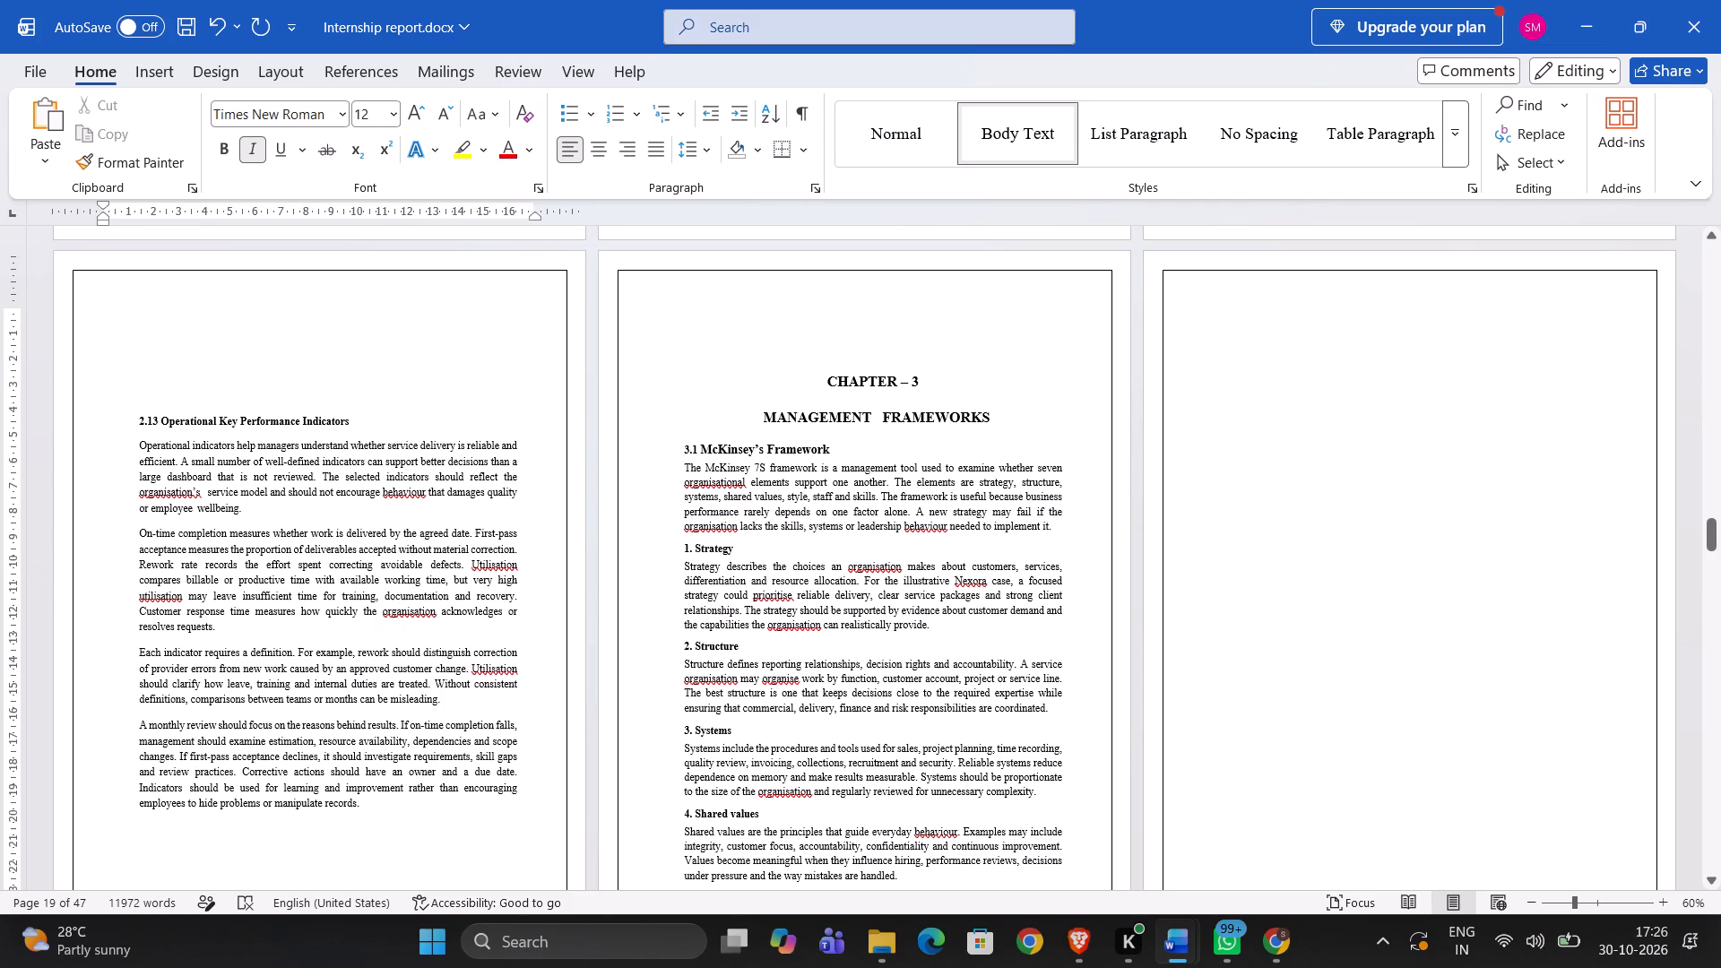
drag(368, 414, 160, 418)
drag(357, 415, 221, 410)
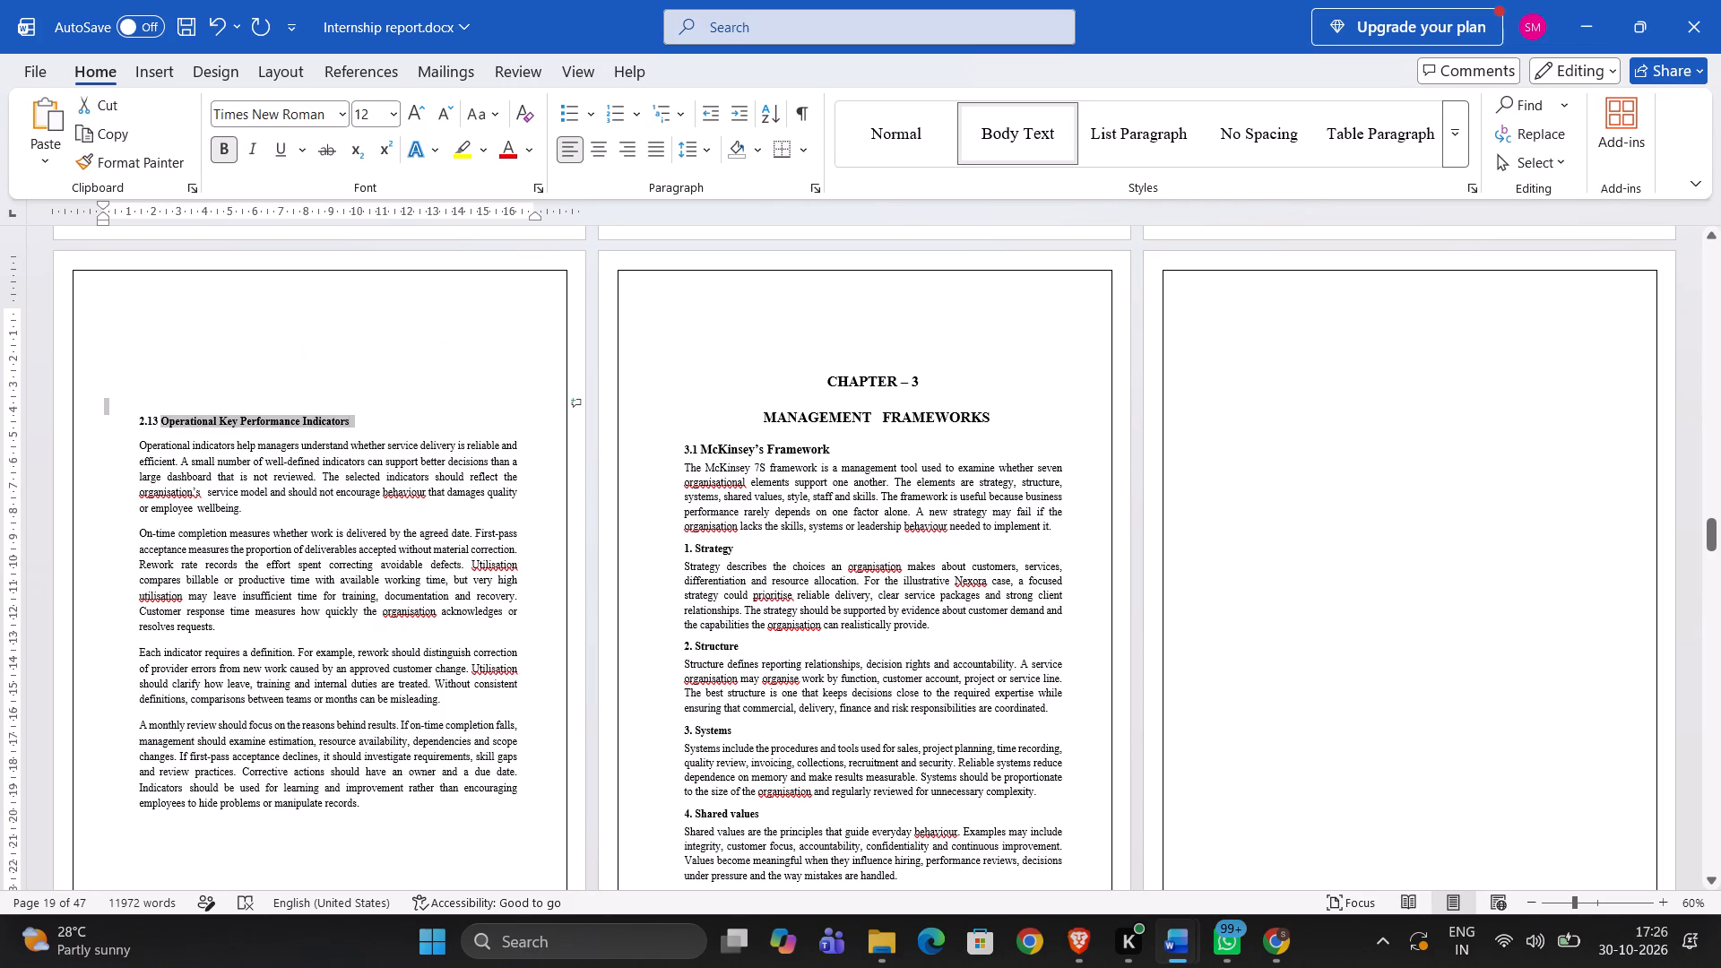
drag(221, 410, 209, 410)
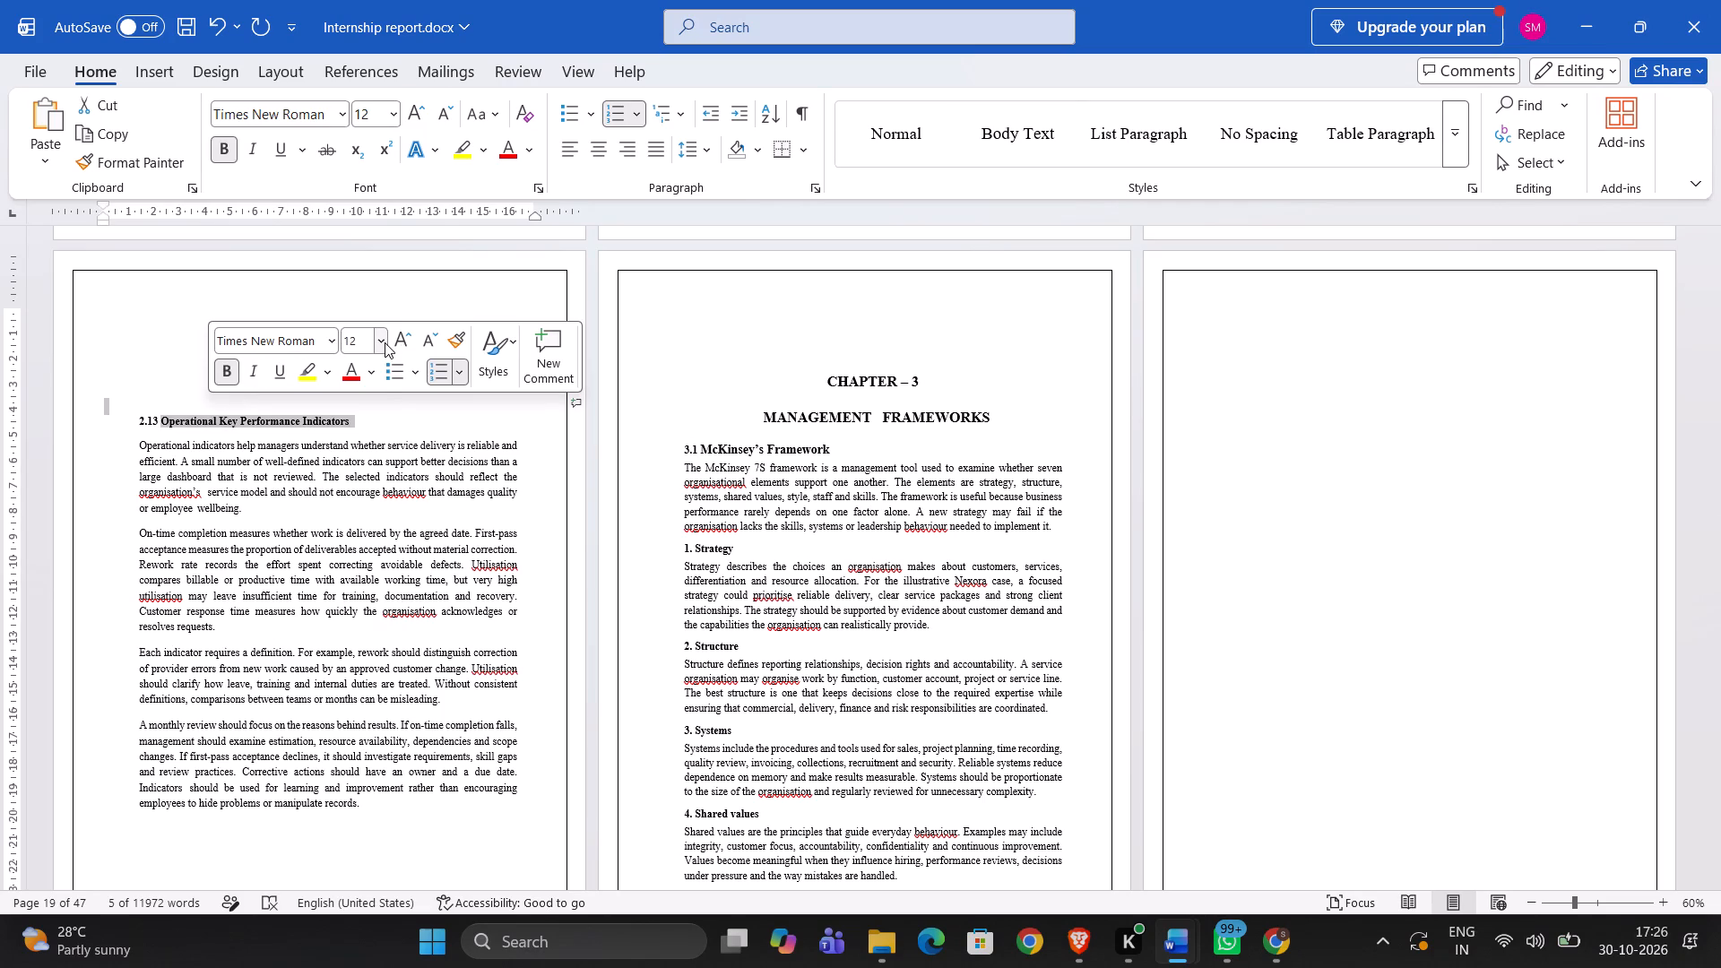
click(385, 342)
click(362, 505)
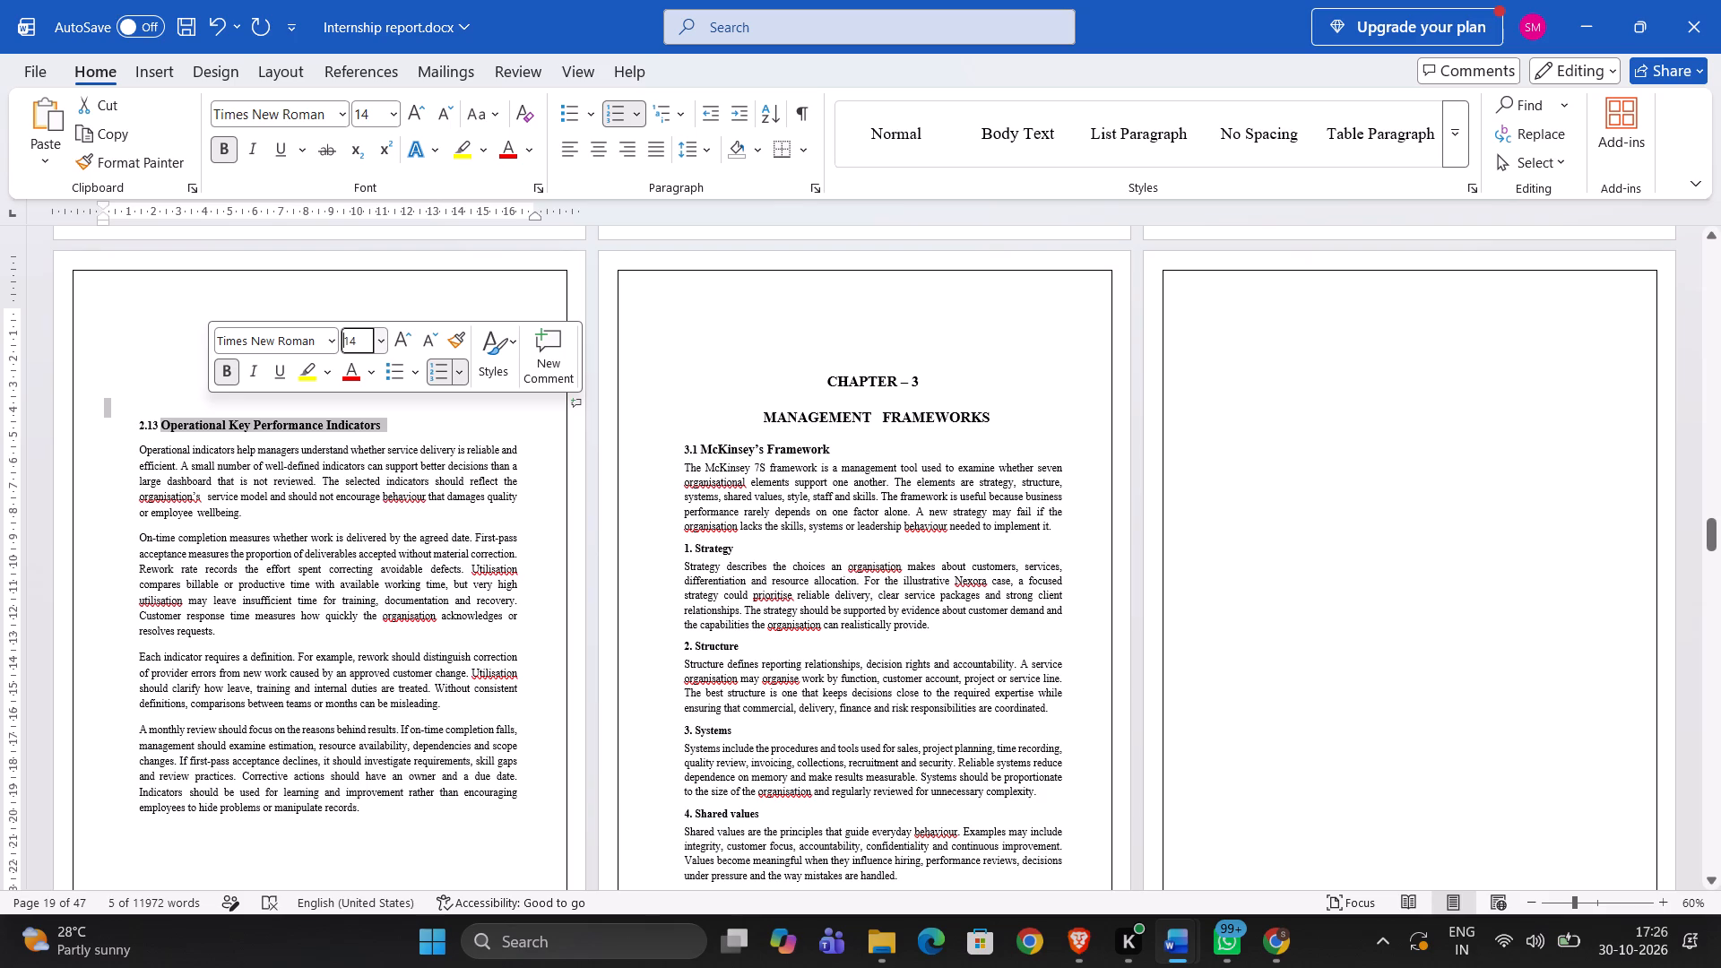
Set all body paragraphs under the 2.13 Operational Key Performance Indicators heading to font size 12.
drag(373, 818, 144, 484)
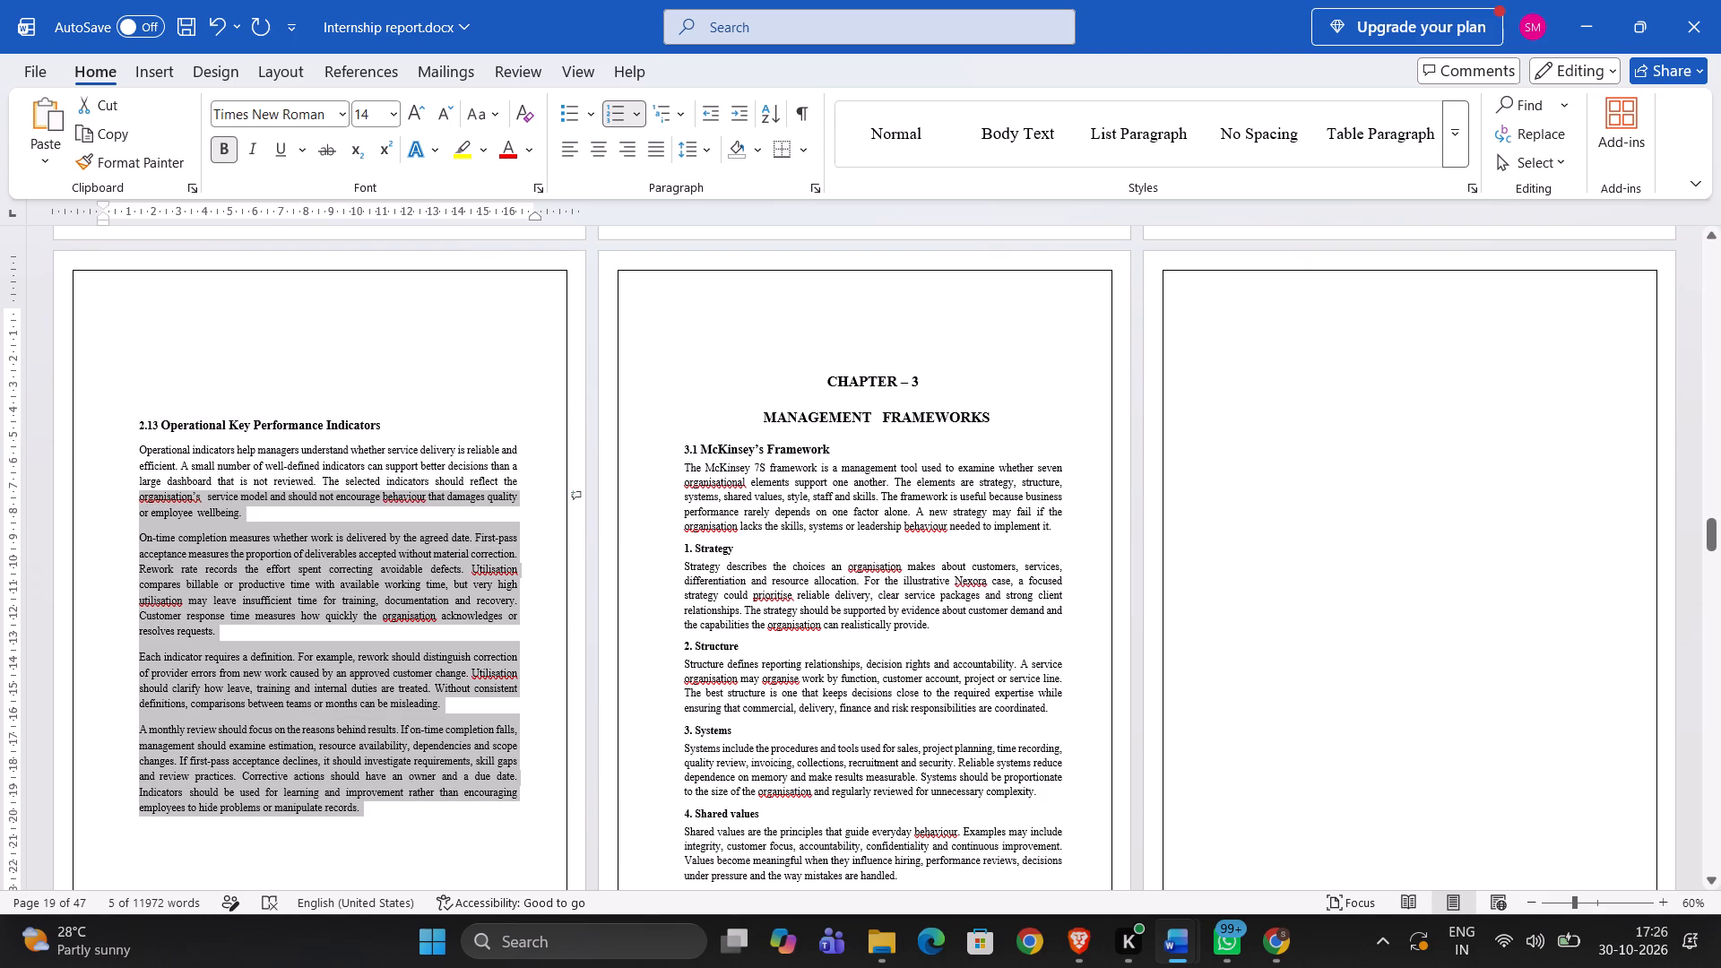
drag(144, 484, 136, 444)
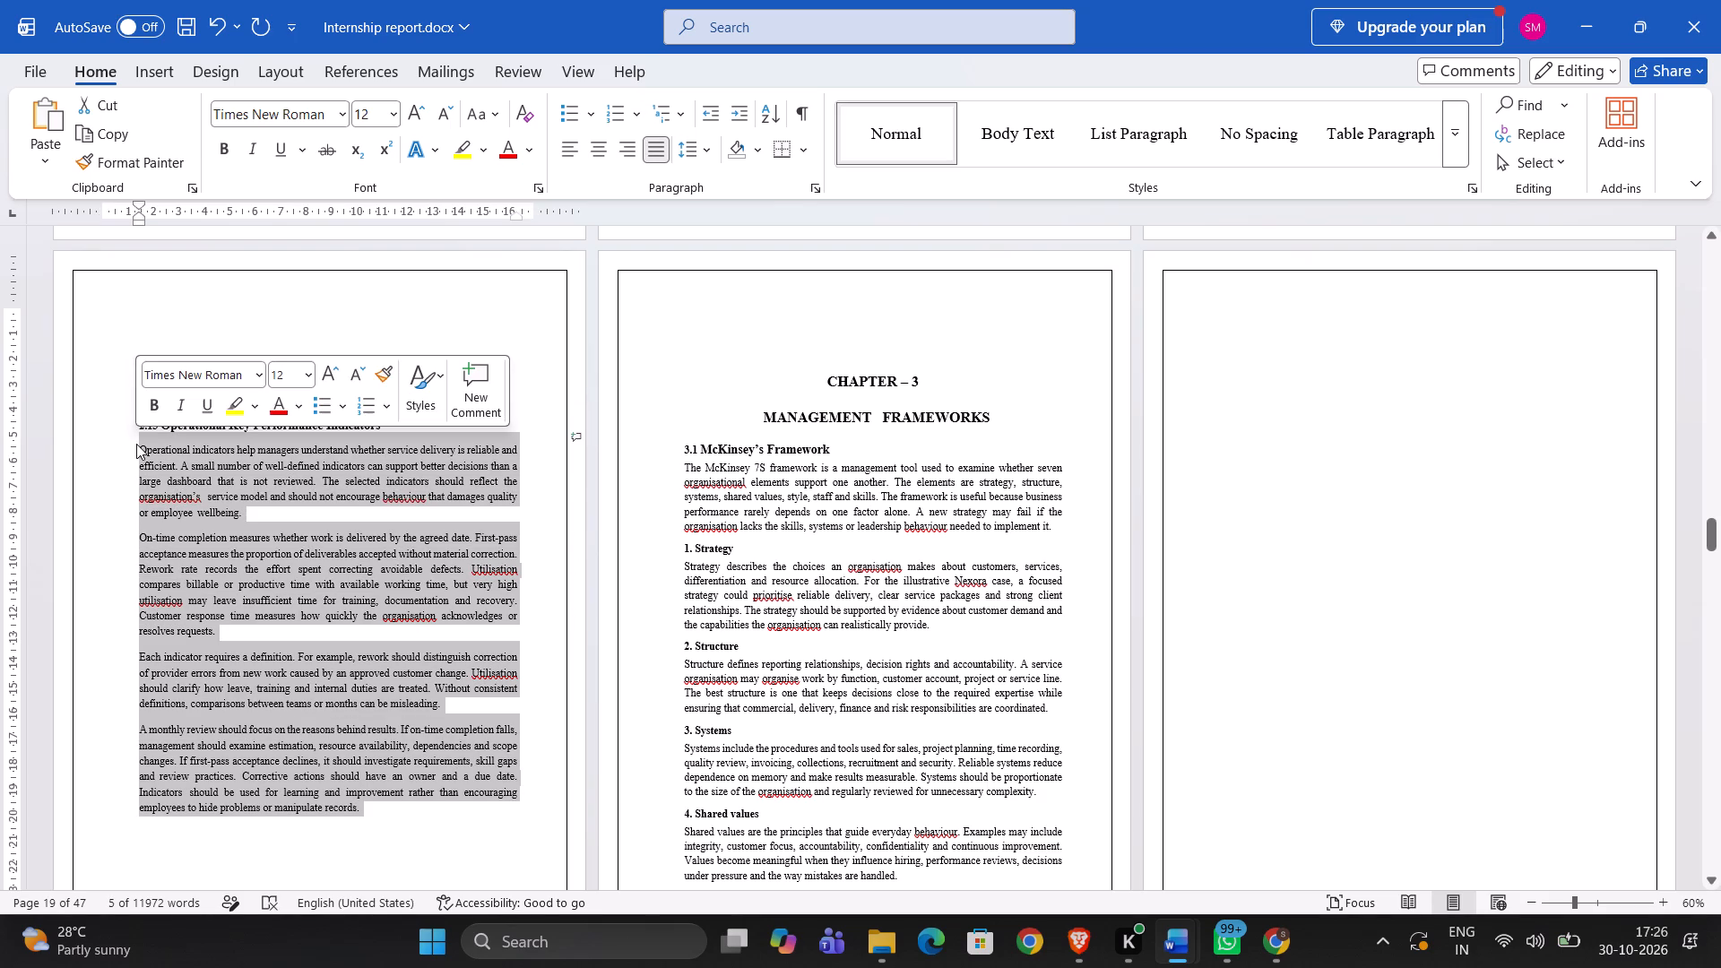
click(309, 373)
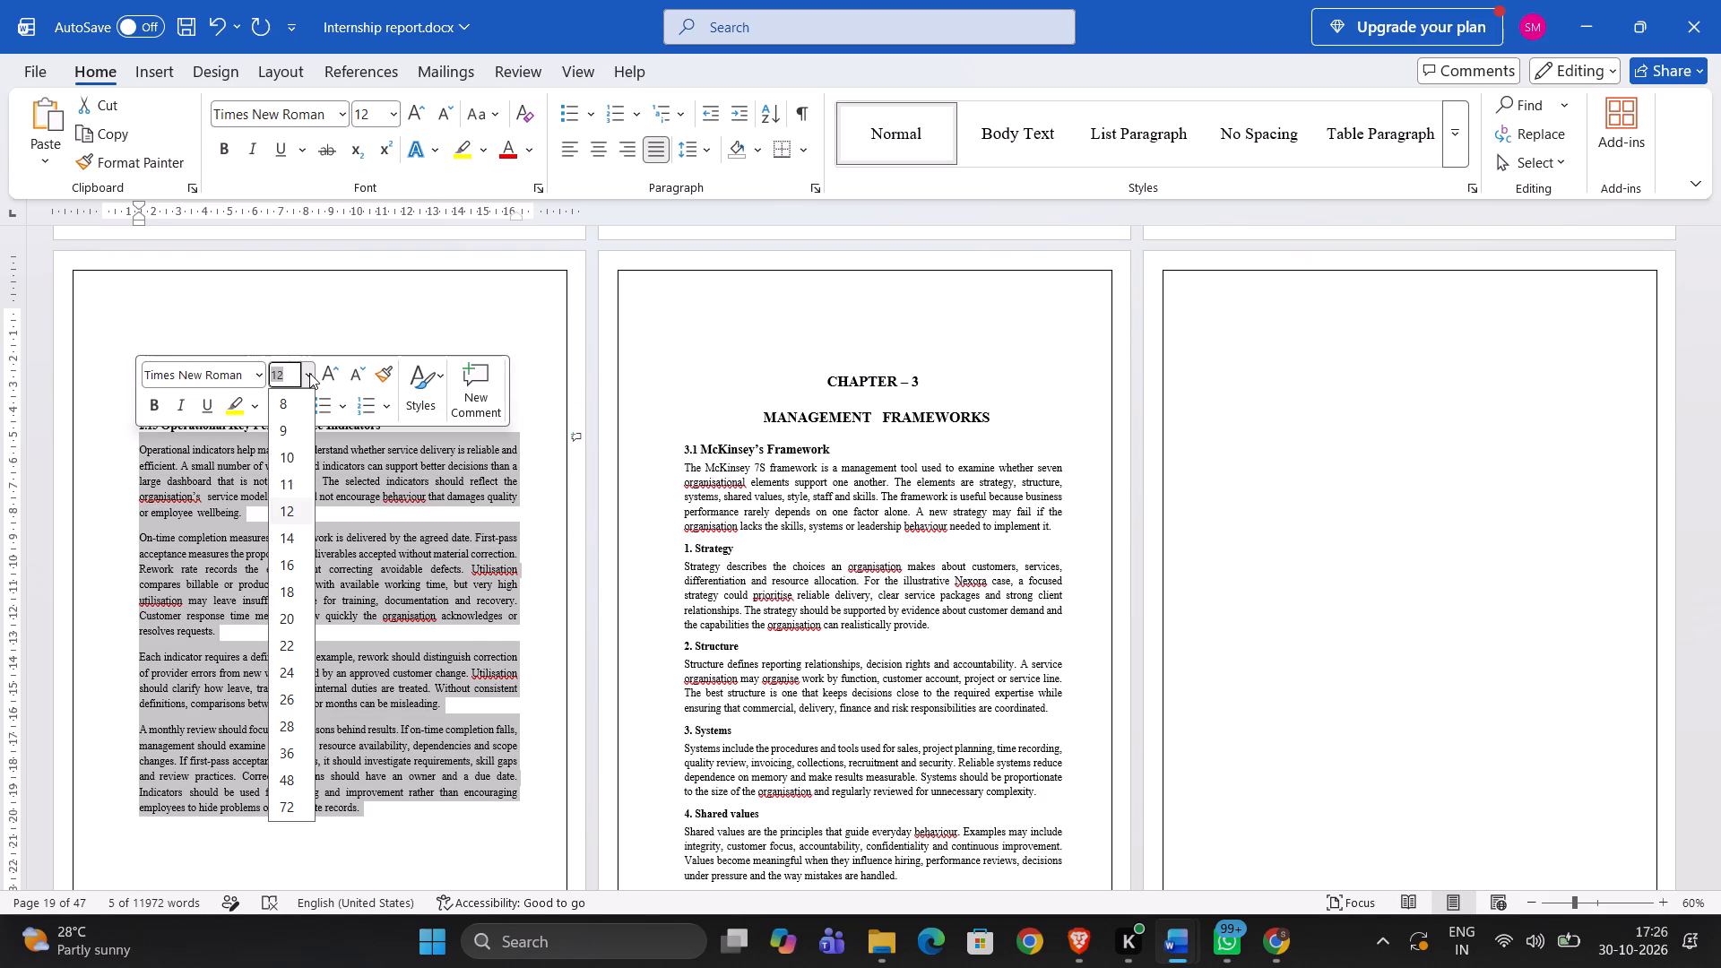
click(287, 510)
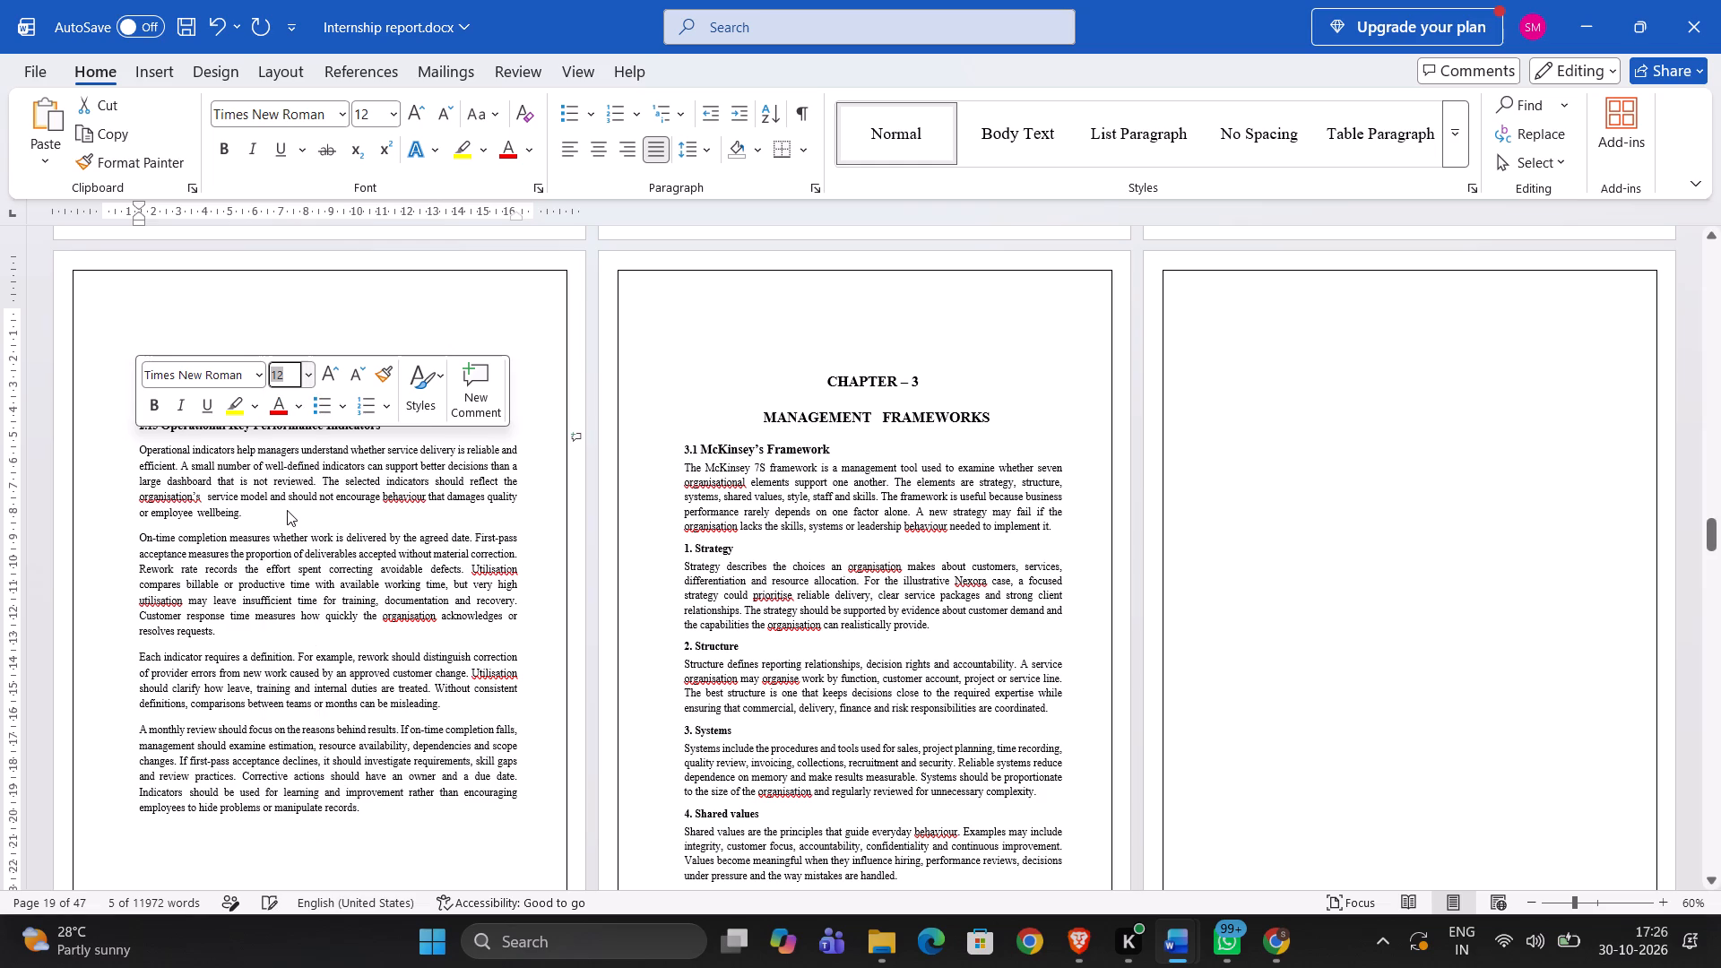
click(443, 284)
Remove the blank page between the 5. Style and 6. Staff sections of Chapter 3.
scroll(443, 284, down, 2)
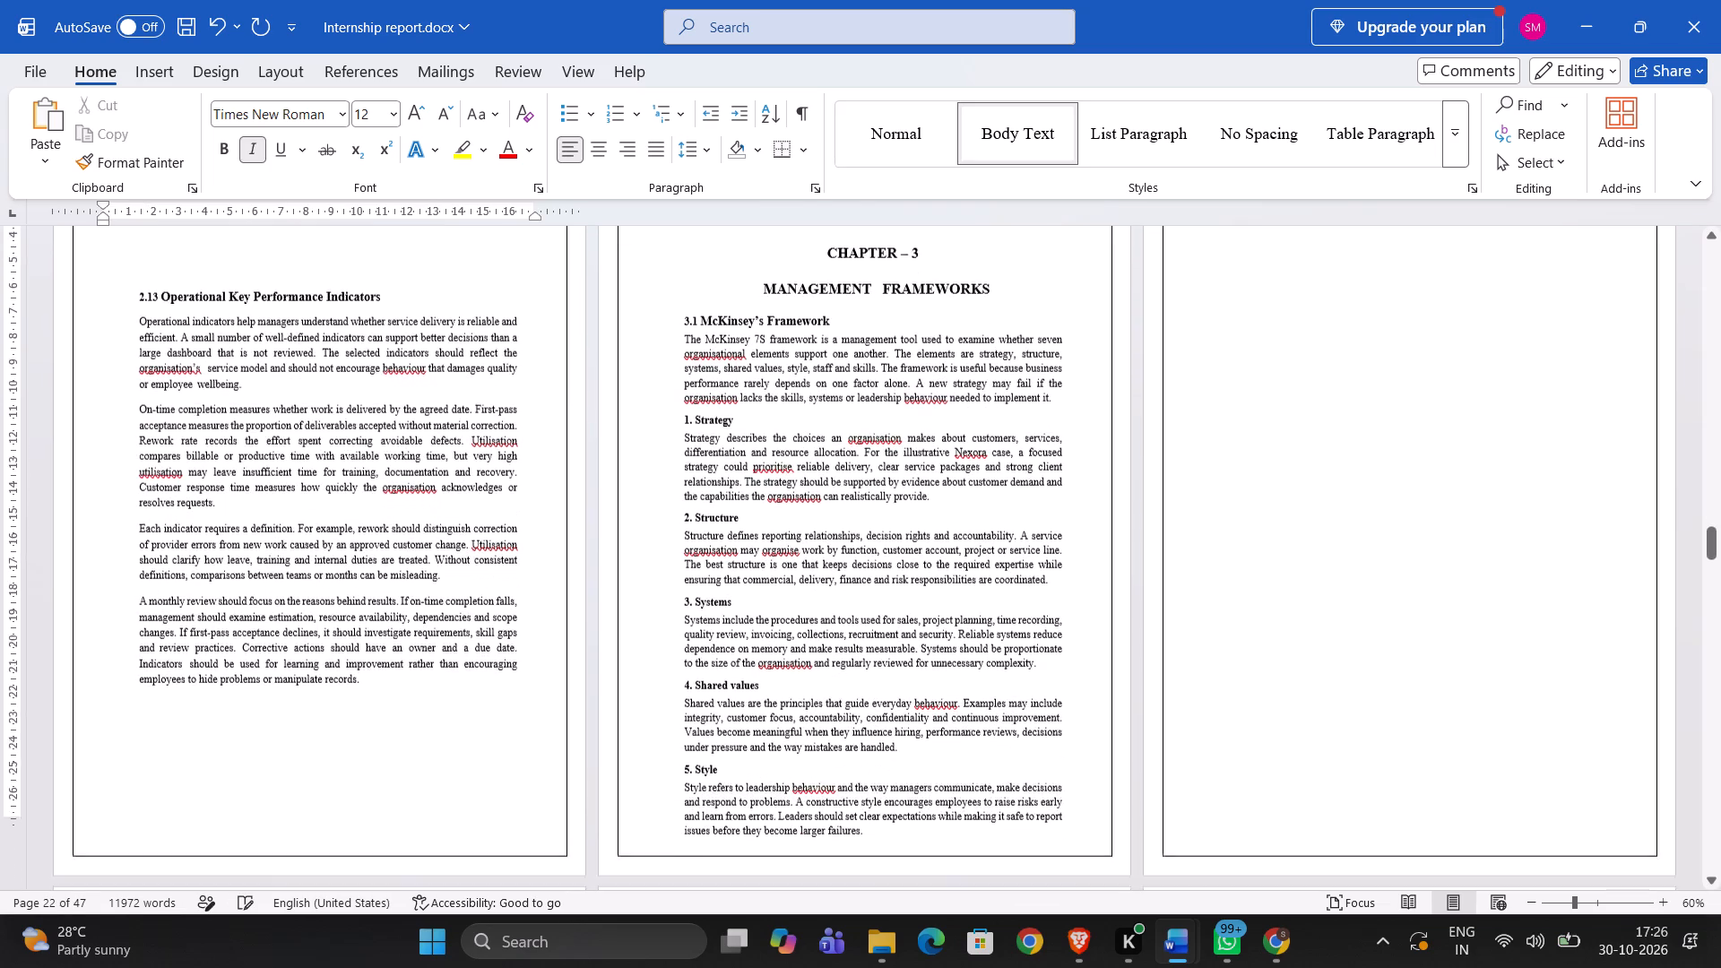
scroll(443, 284, down, 1)
scroll(443, 284, up, 1)
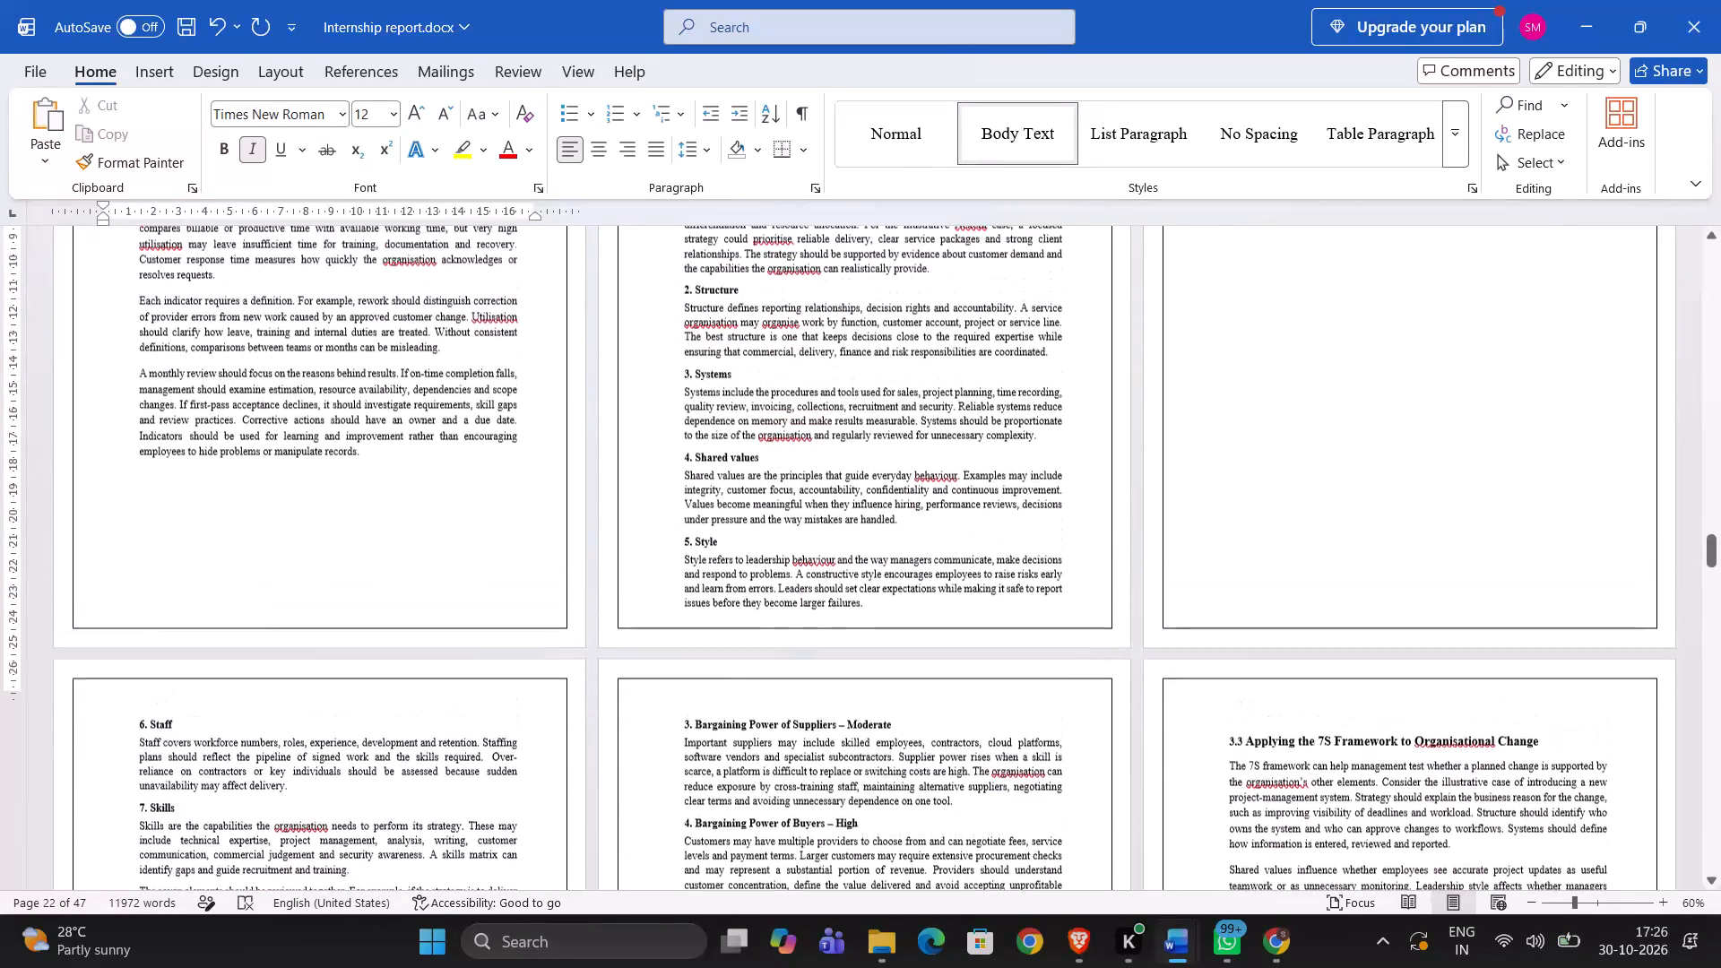
scroll(443, 284, up, 1)
click(1210, 312)
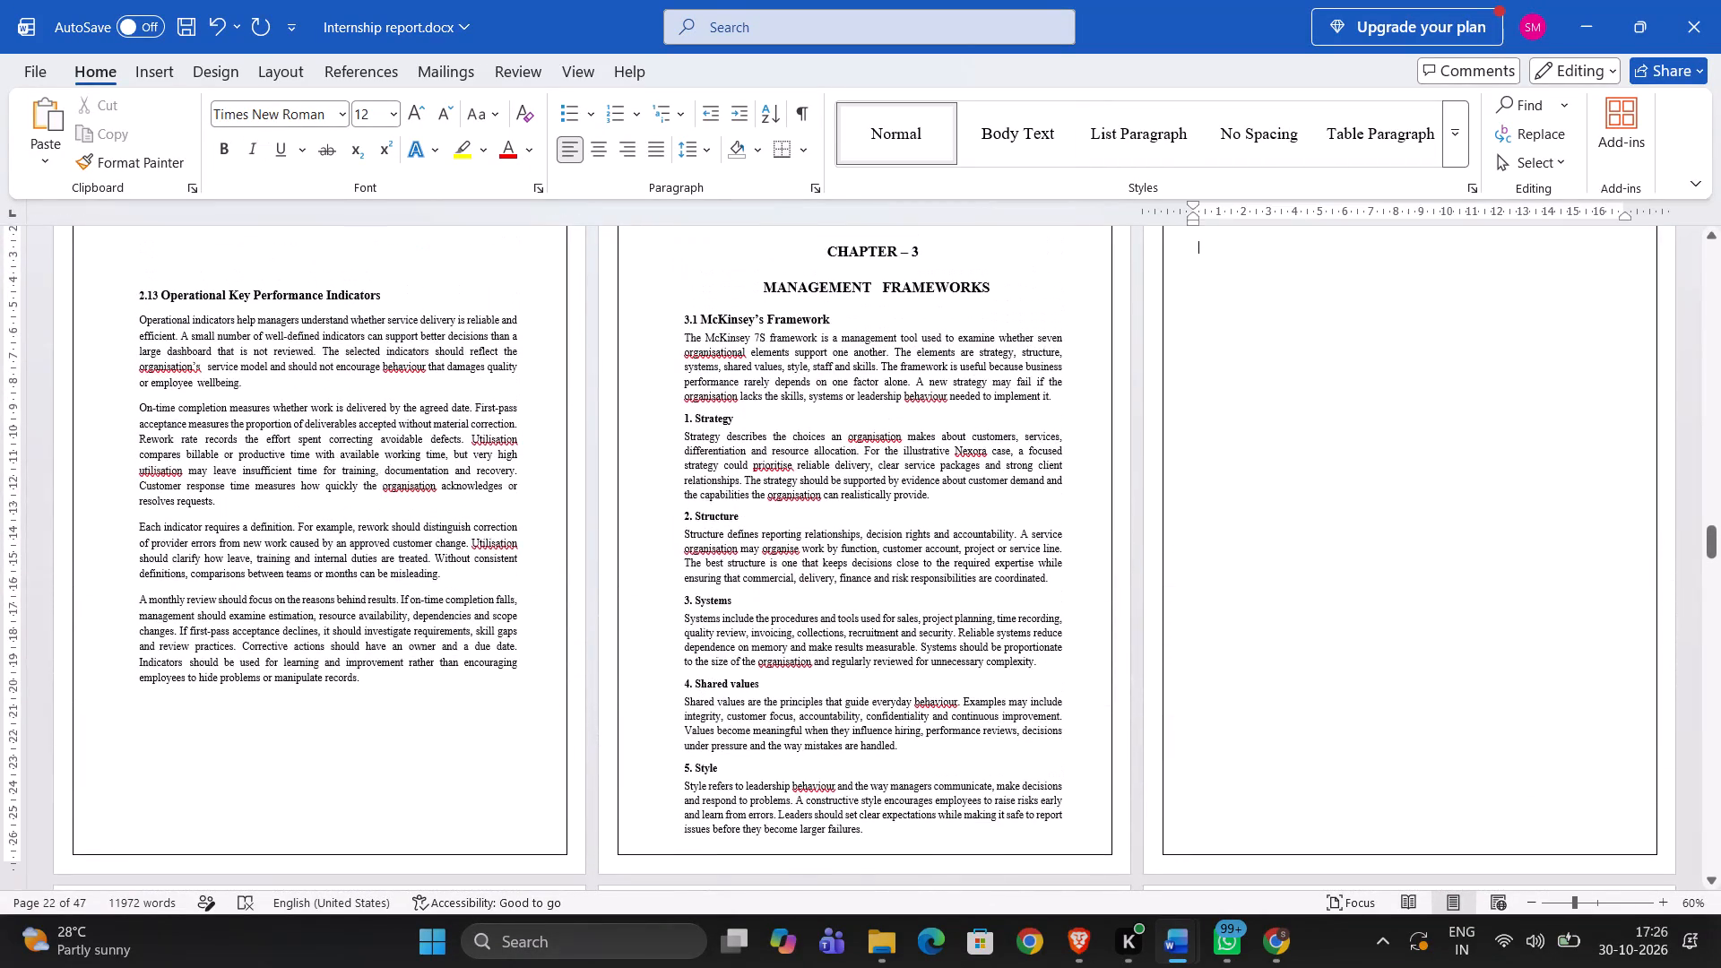
scroll(1210, 312, up, 3)
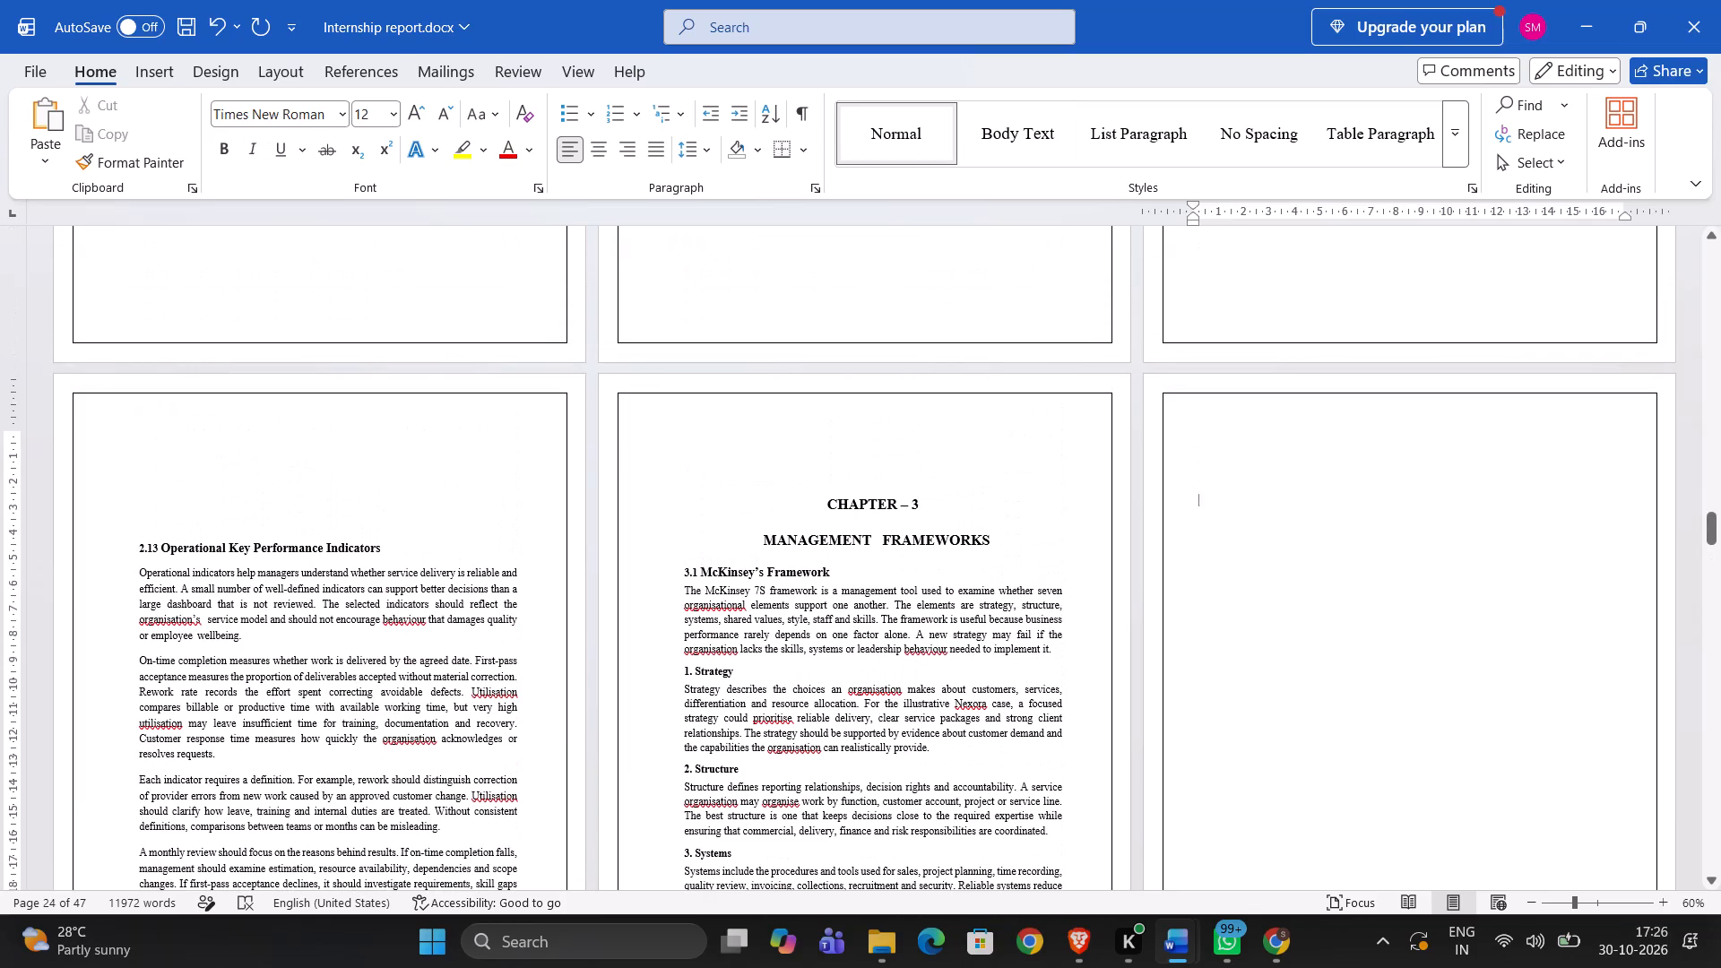
key(Delete)
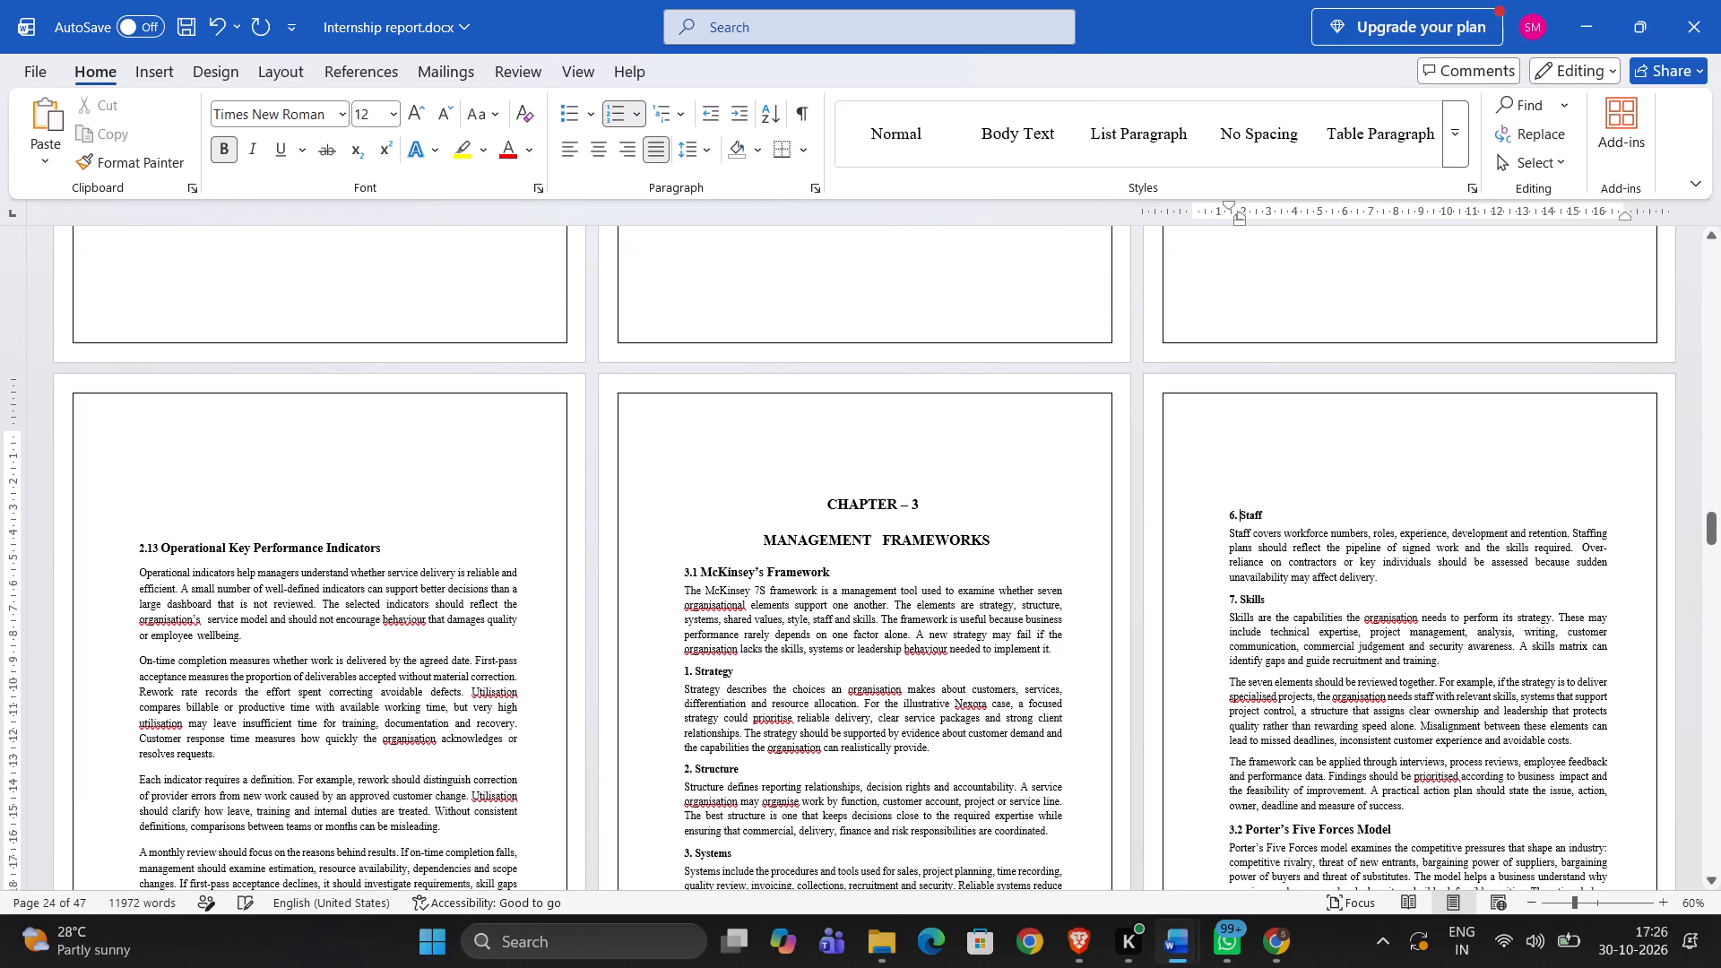
Delete the empty lines above the 6. Staff heading so its text starts near the top of the page.
scroll(1217, 495, down, 5)
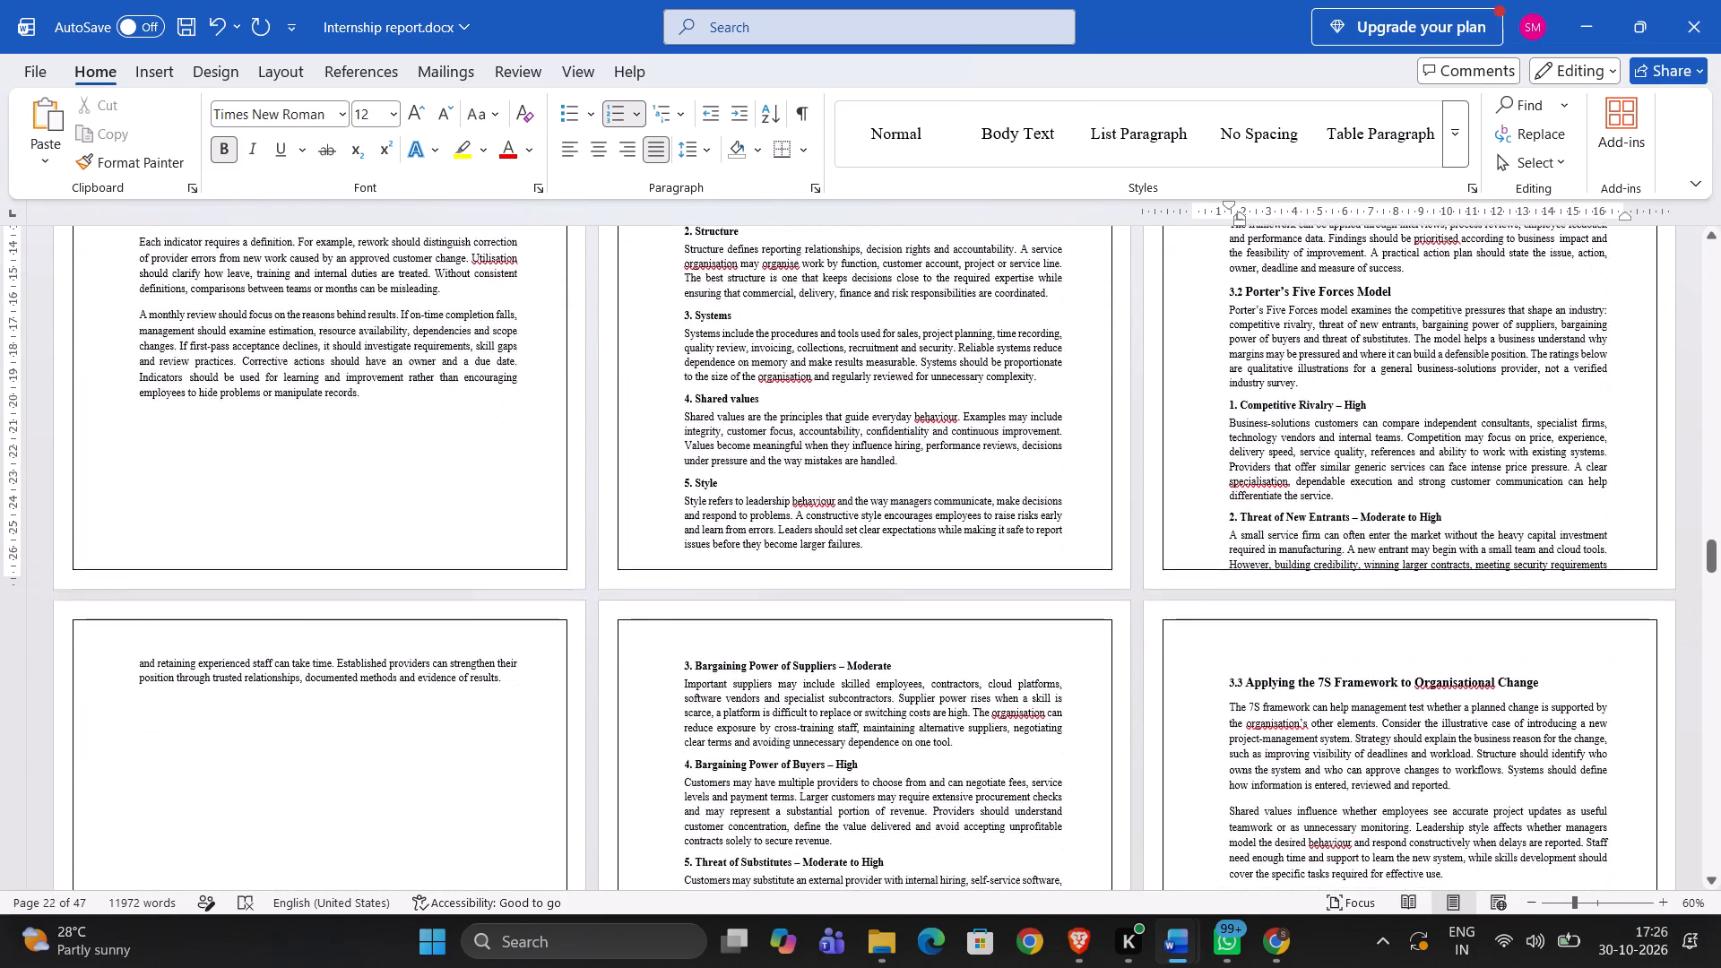
scroll(1217, 495, up, 3)
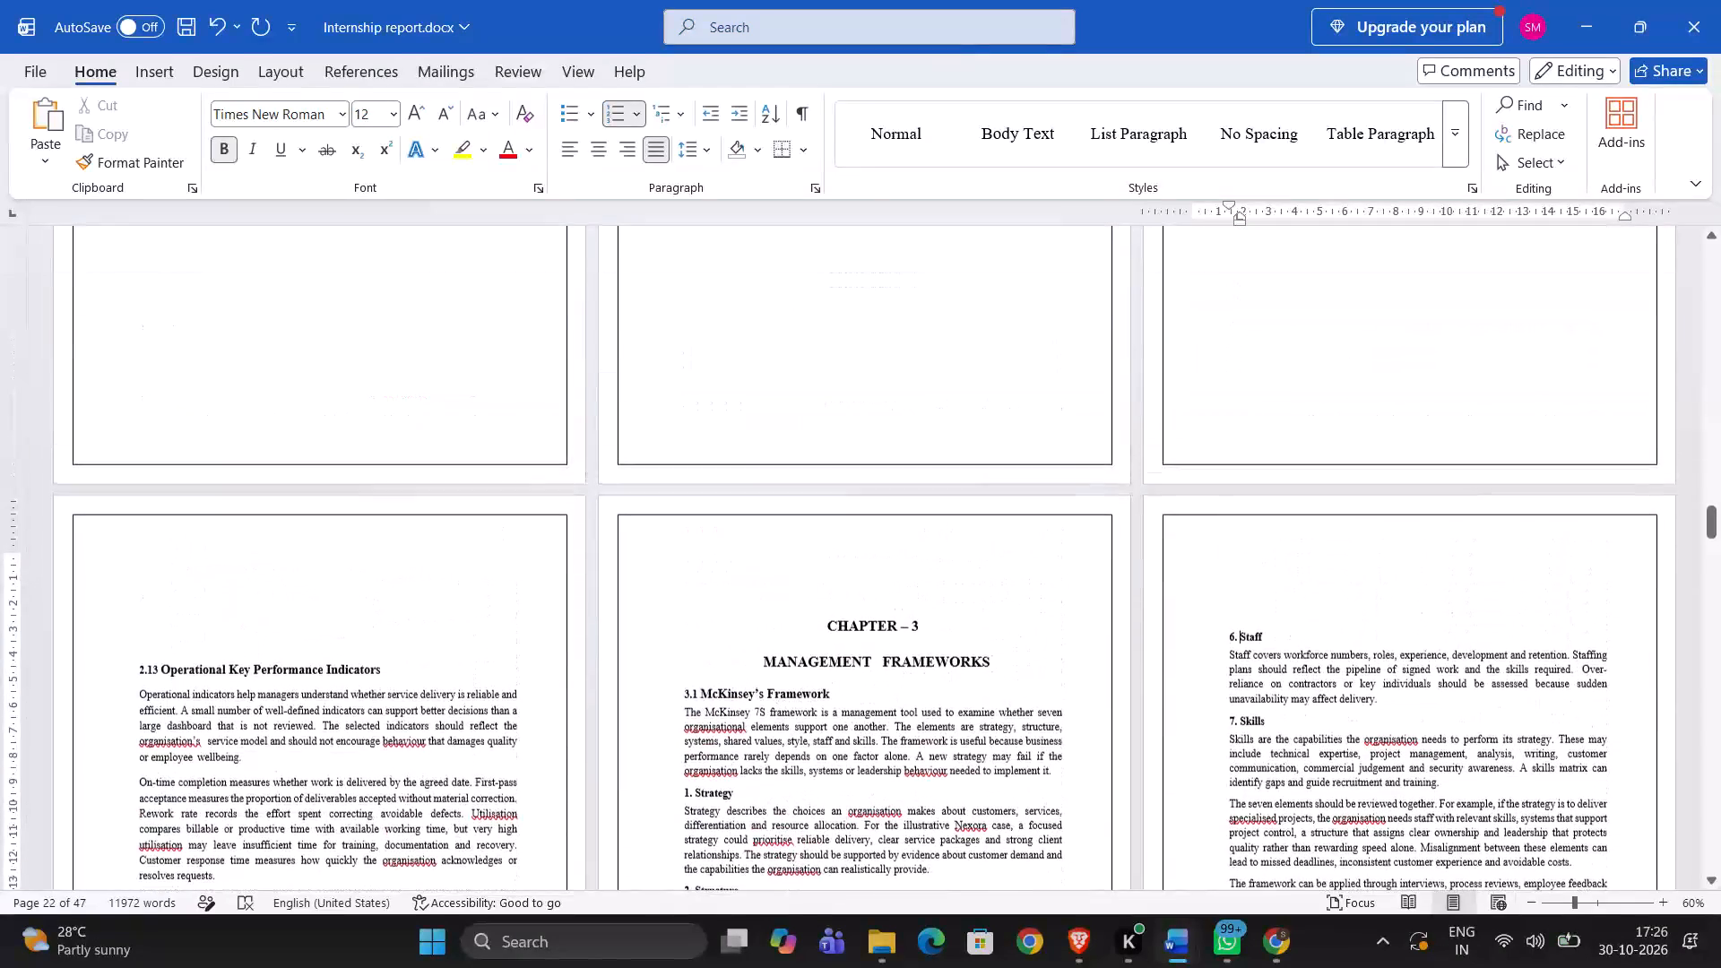
click(1232, 577)
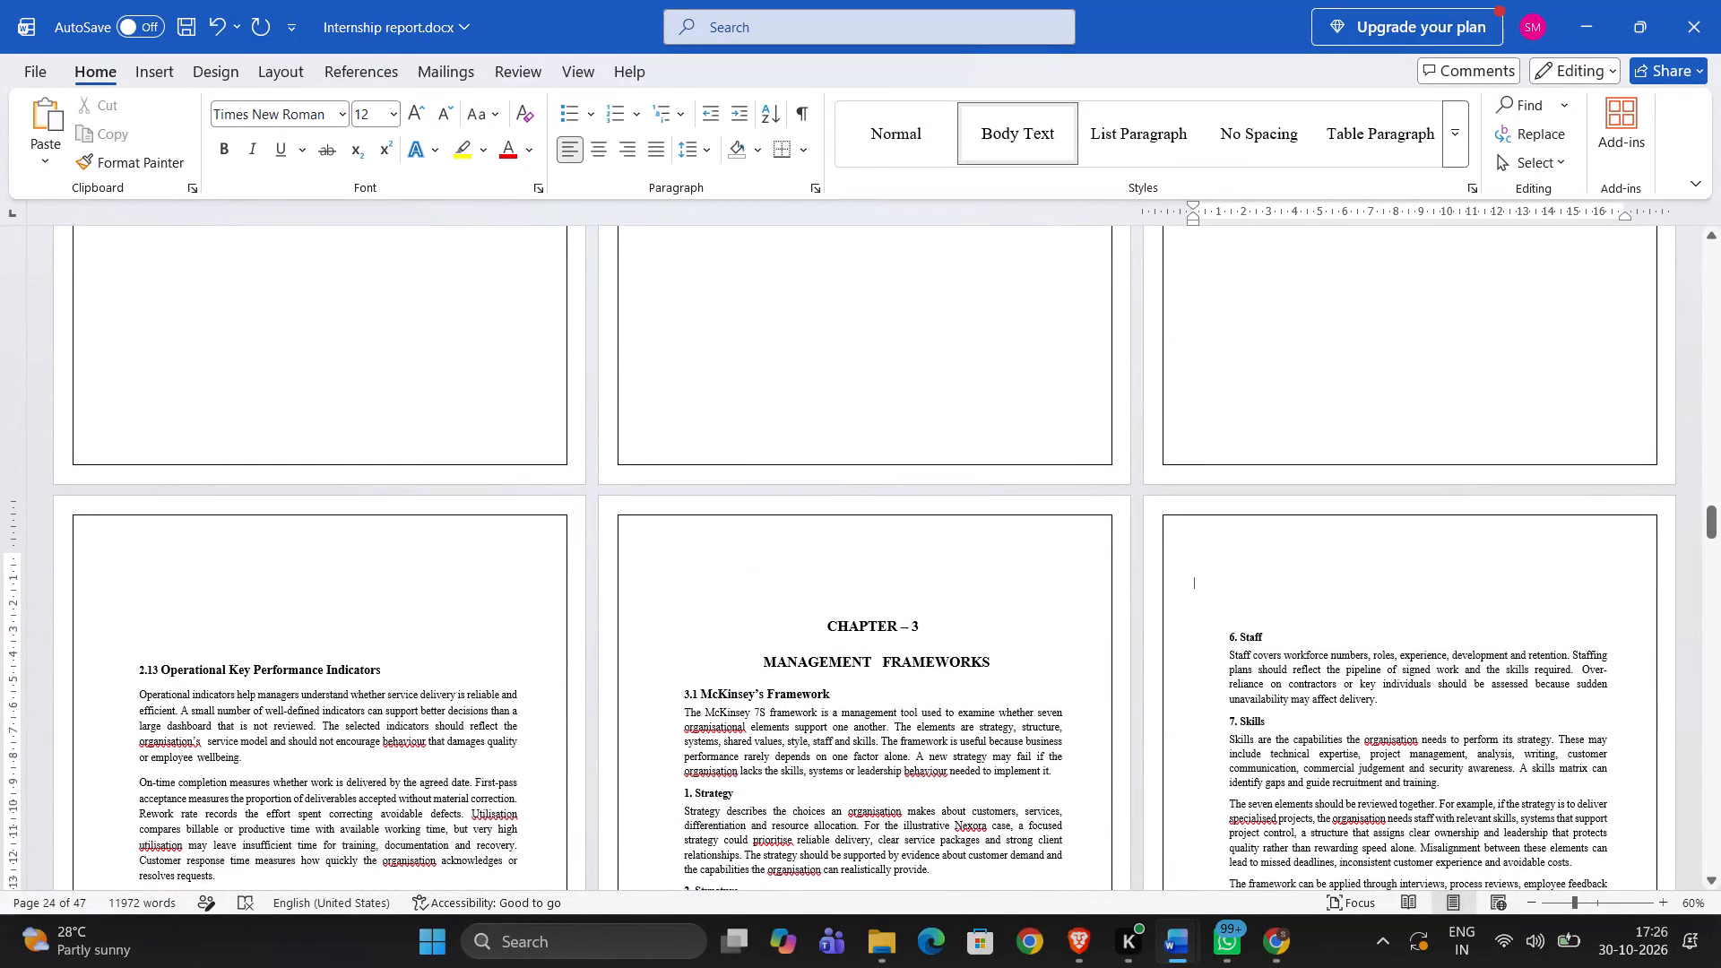
key(BackSpace)
key(BackSpace)
key(BackSpace)
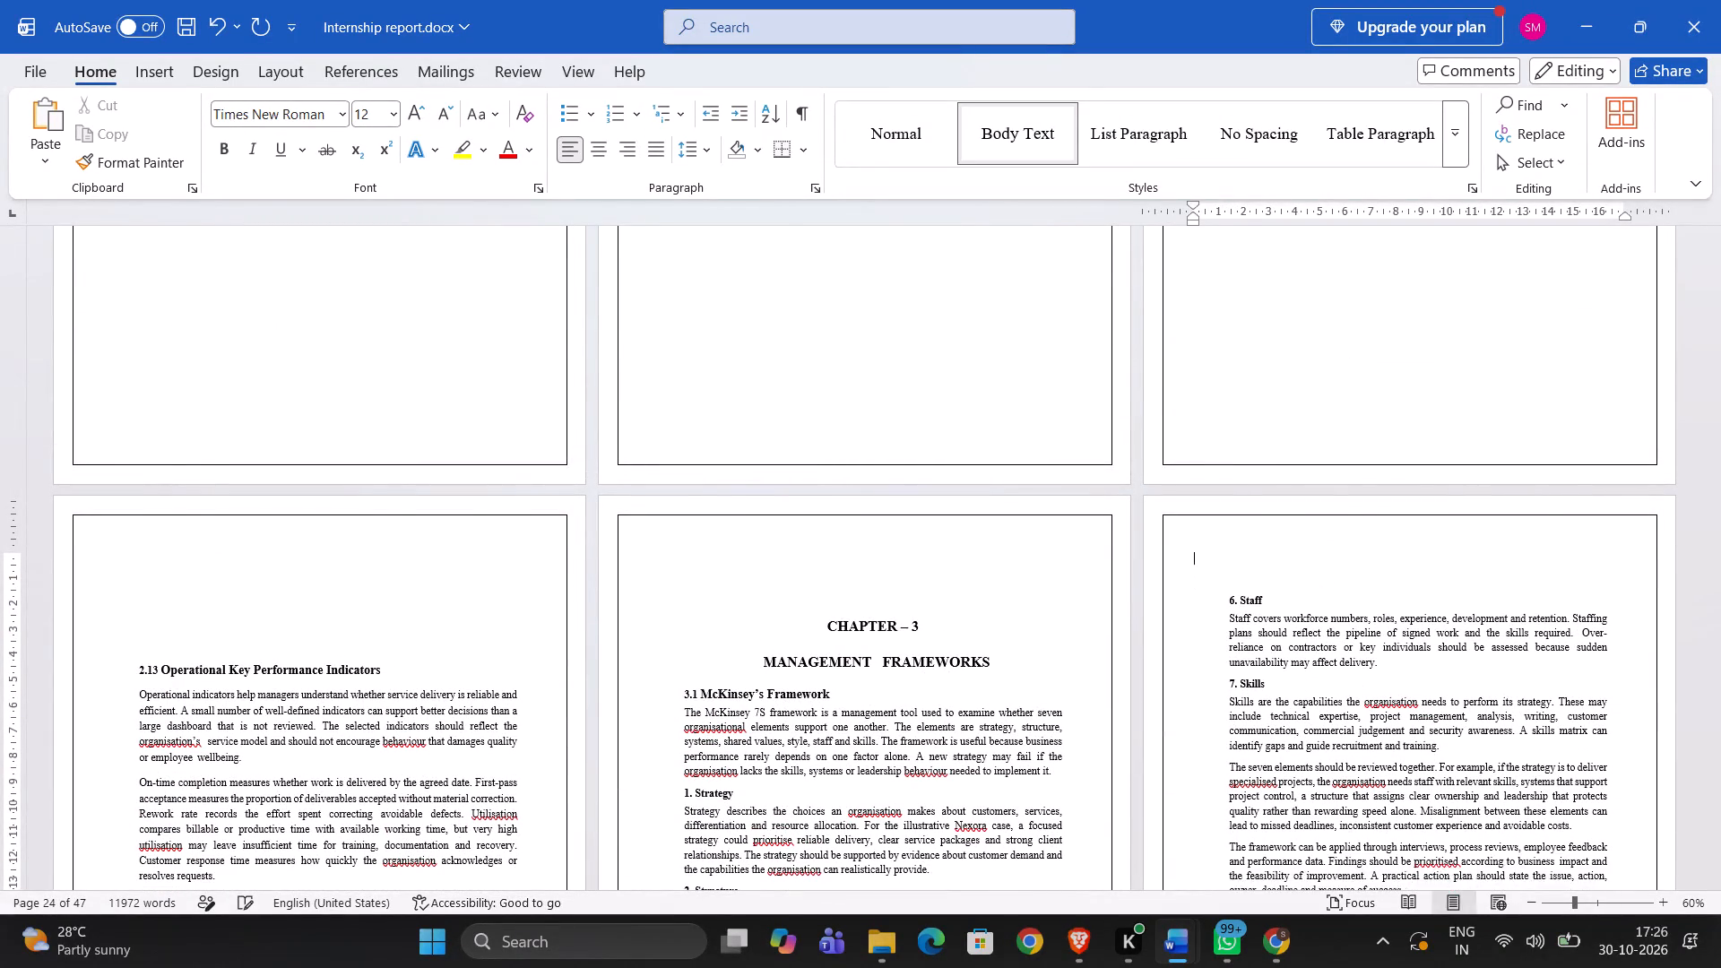
key(BackSpace)
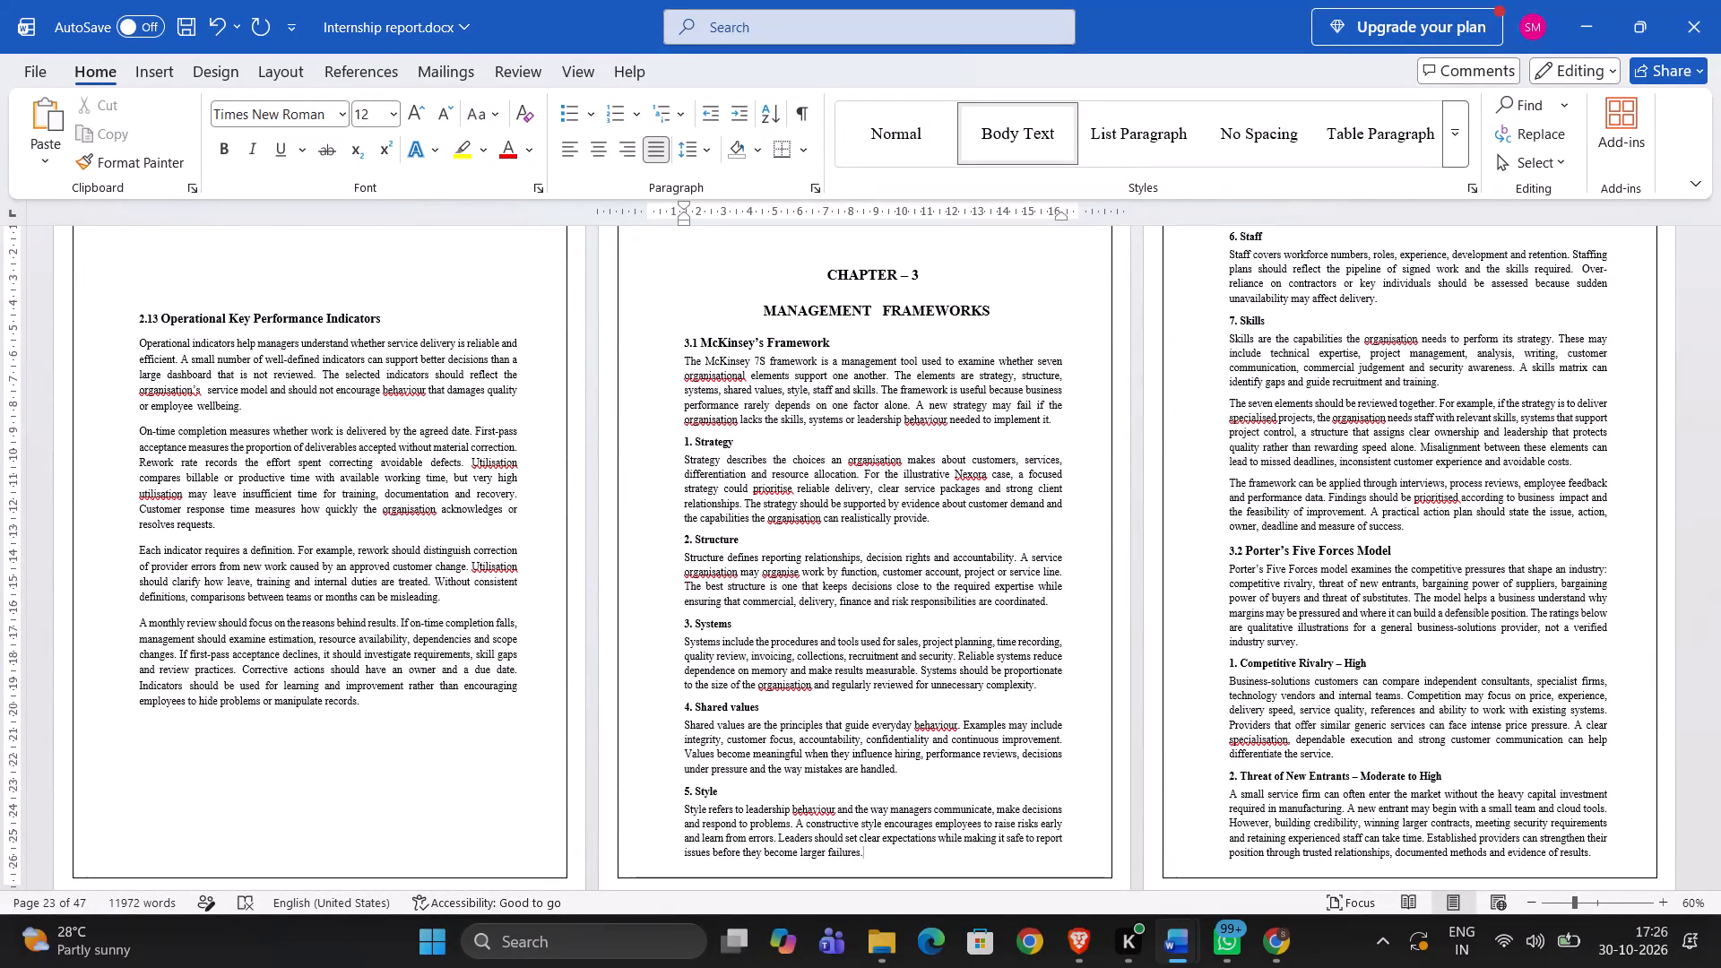
Delete empty lines above the CHAPTER – 3 title to reduce the gap at the top of its page.
scroll(1232, 577, down, 1)
scroll(1232, 577, up, 1)
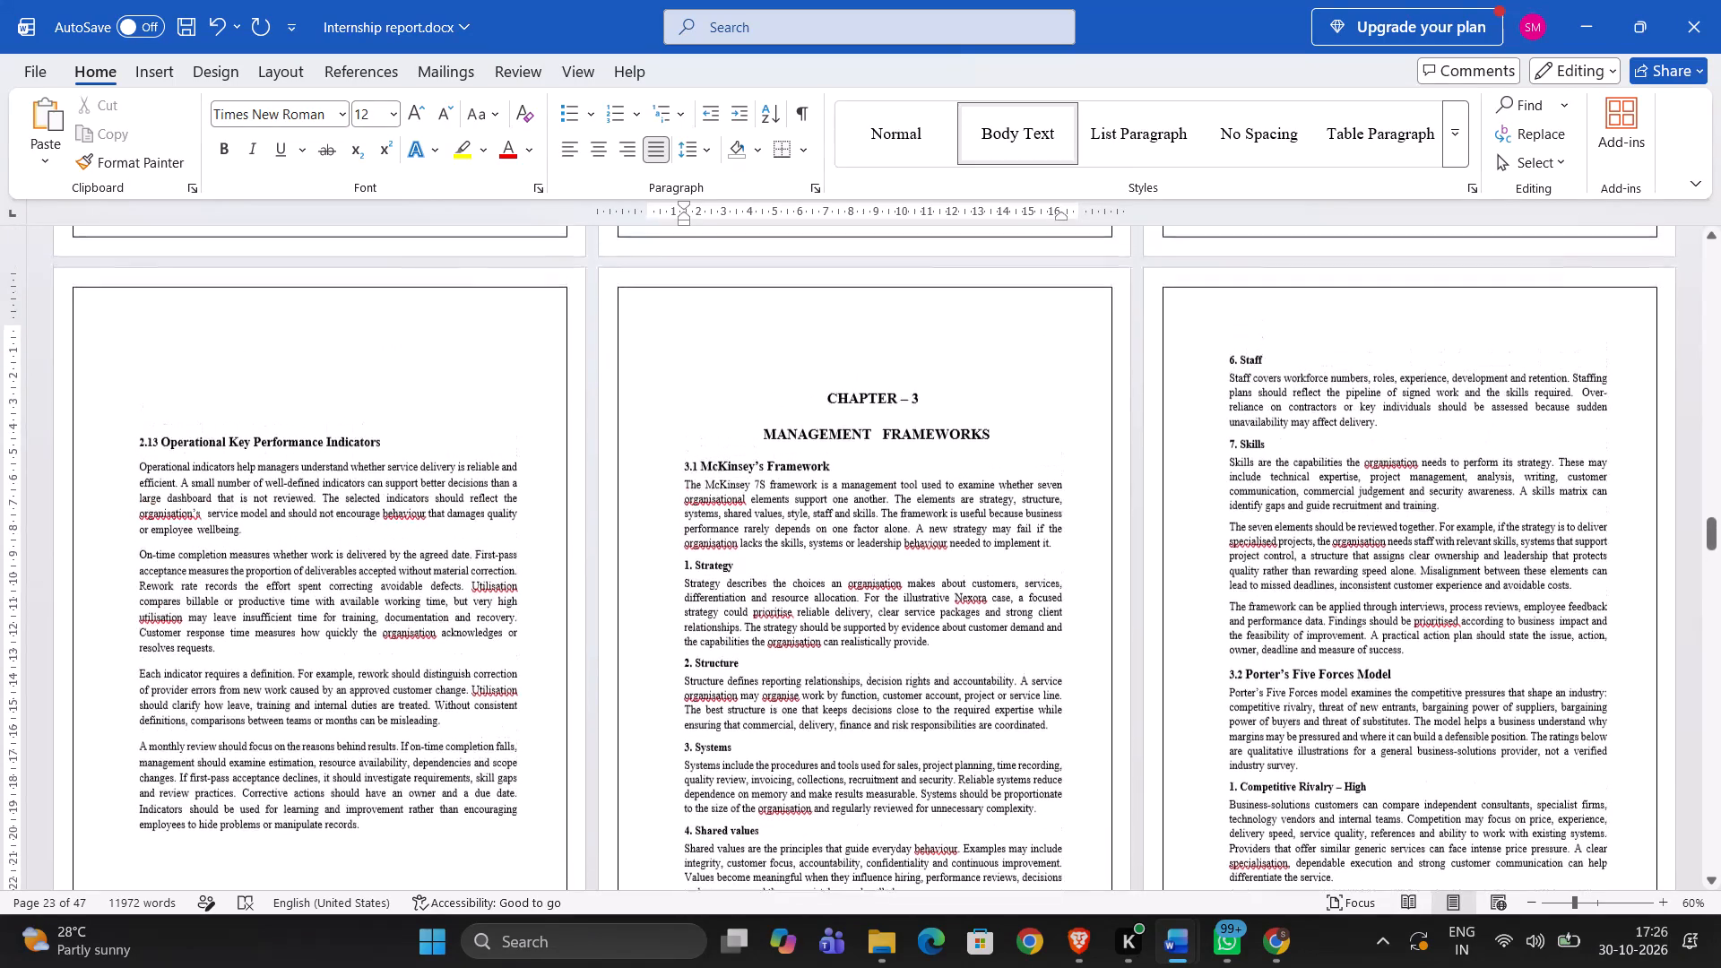
click(730, 349)
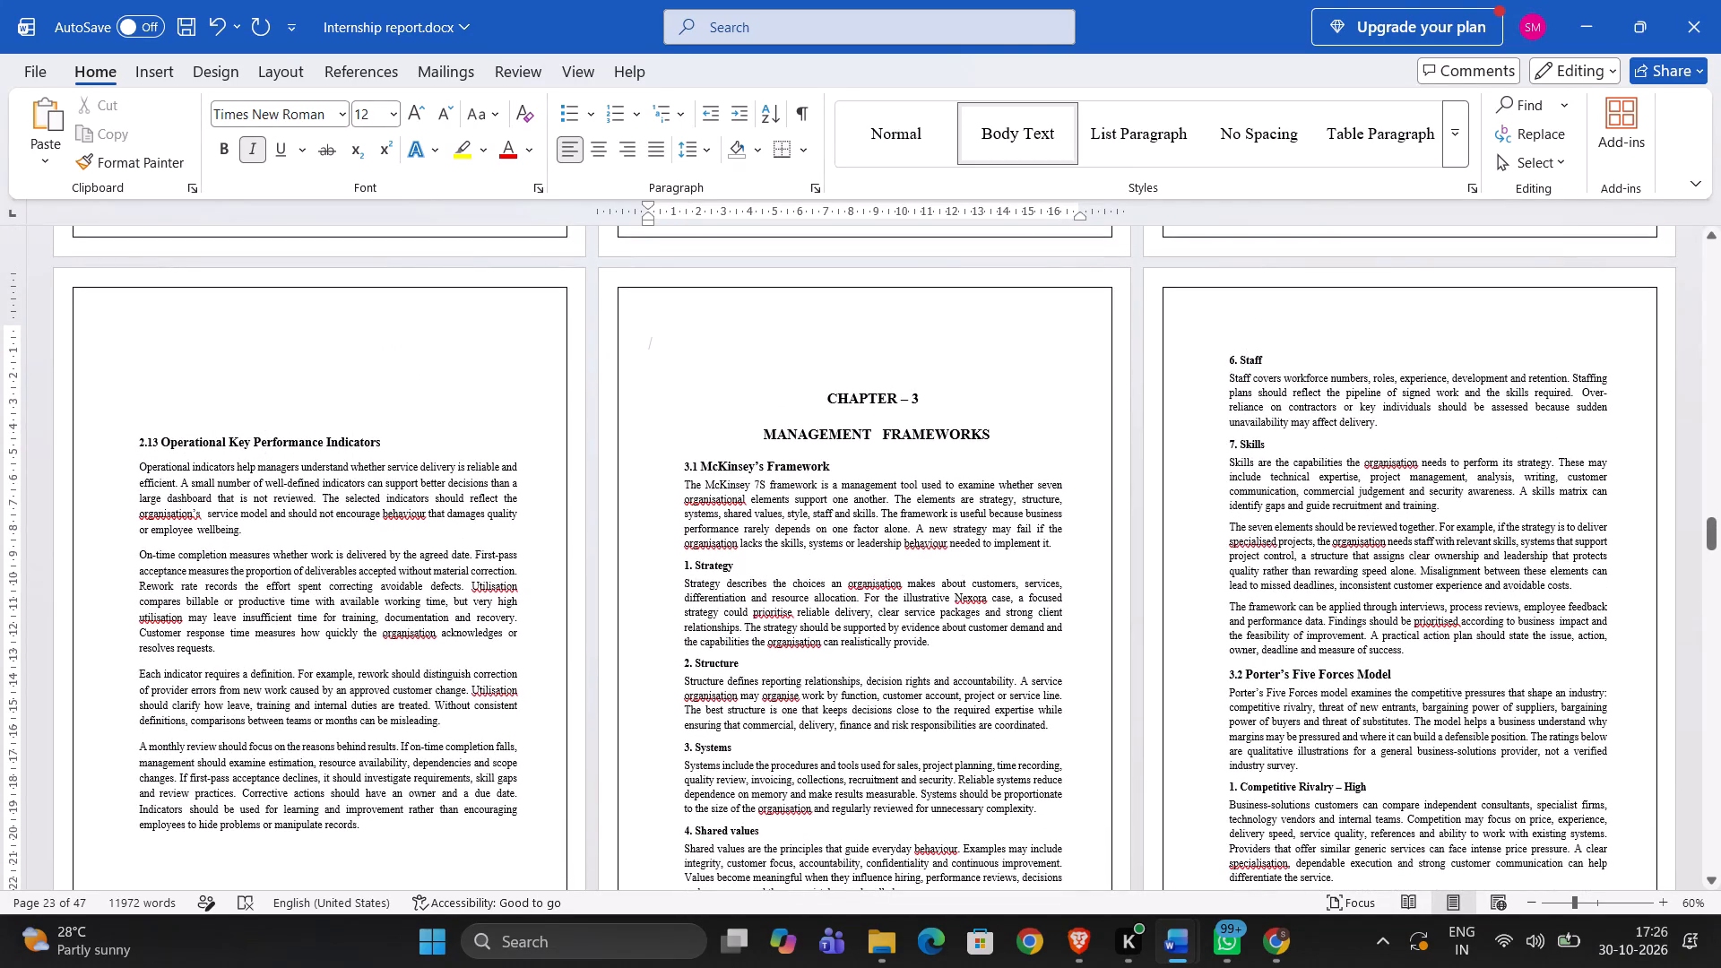
click(730, 350)
click(723, 376)
key(BackSpace)
key(BackSpace)
Delete empty lines above the 2.13 Operational Key Performance Indicators heading to move it up its page.
scroll(723, 376, down, 1)
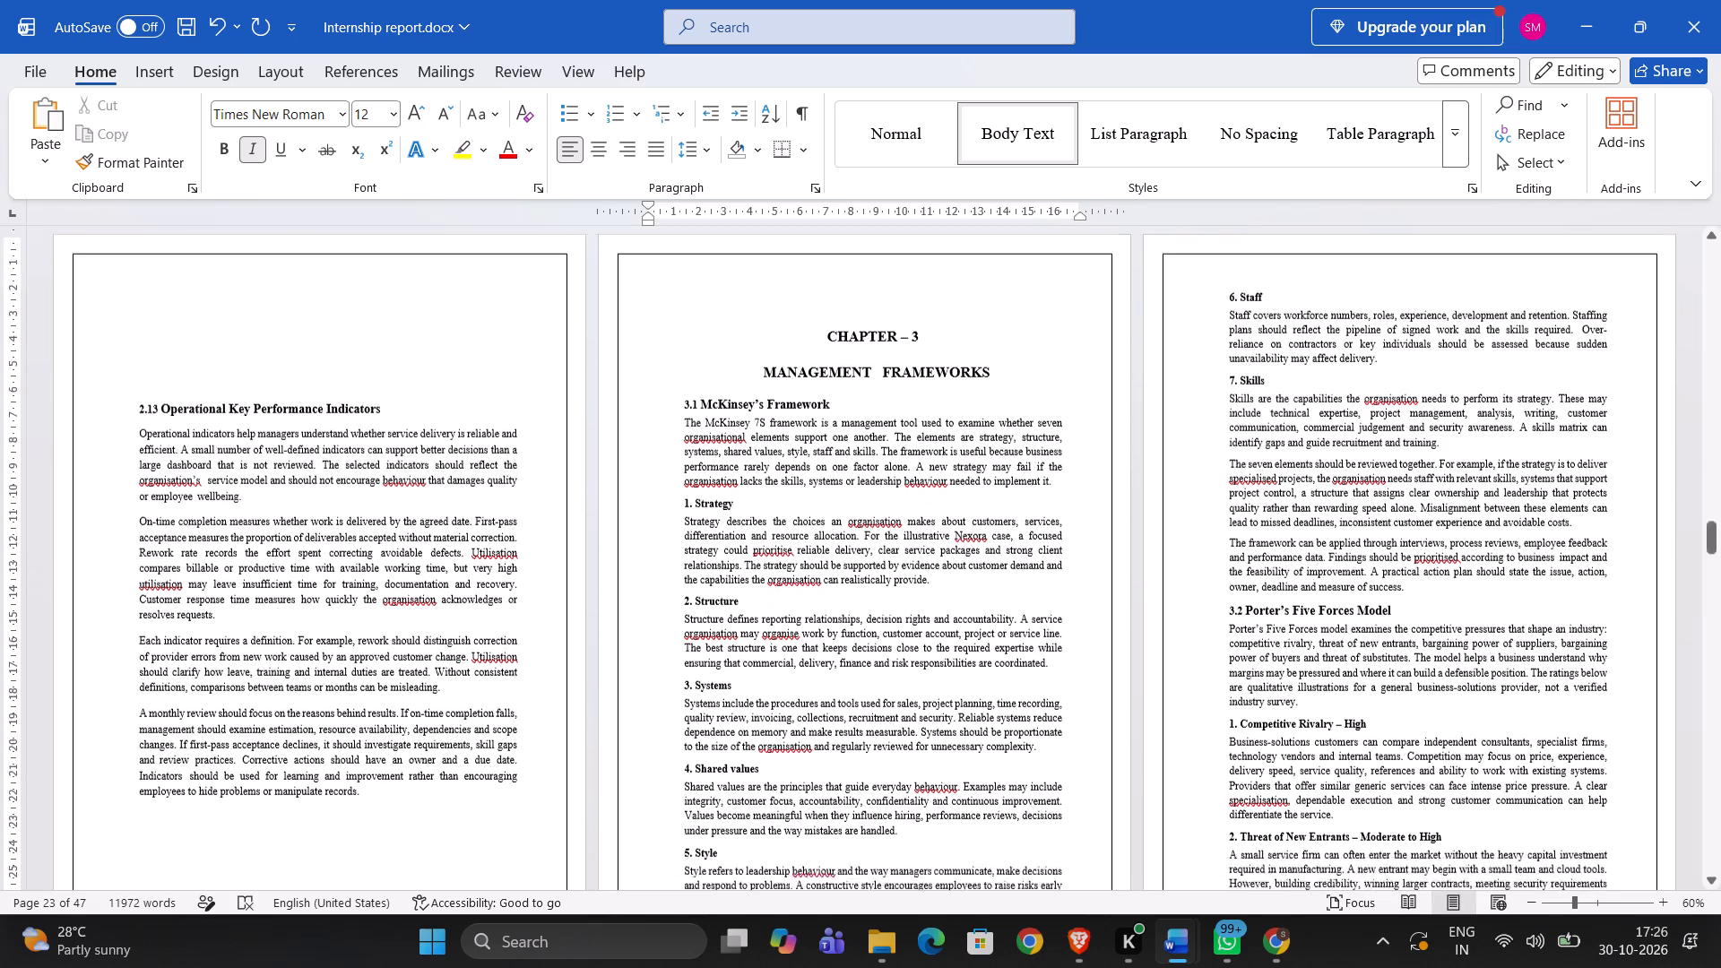
scroll(723, 376, down, 2)
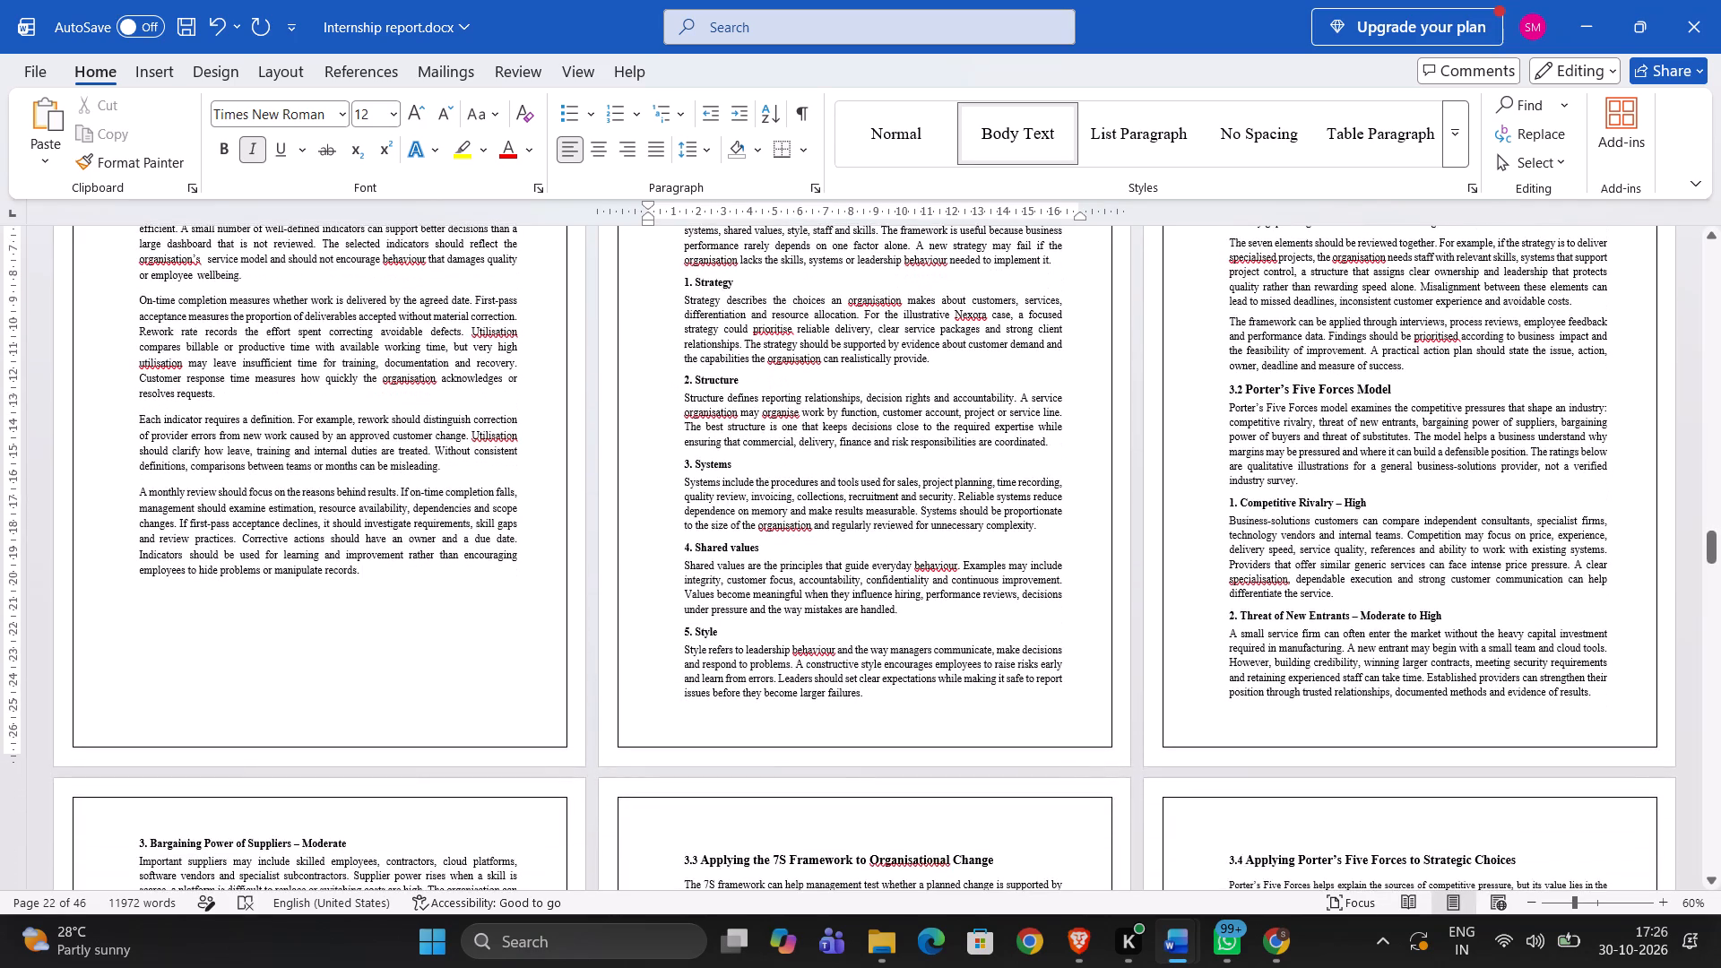
scroll(314, 614, up, 3)
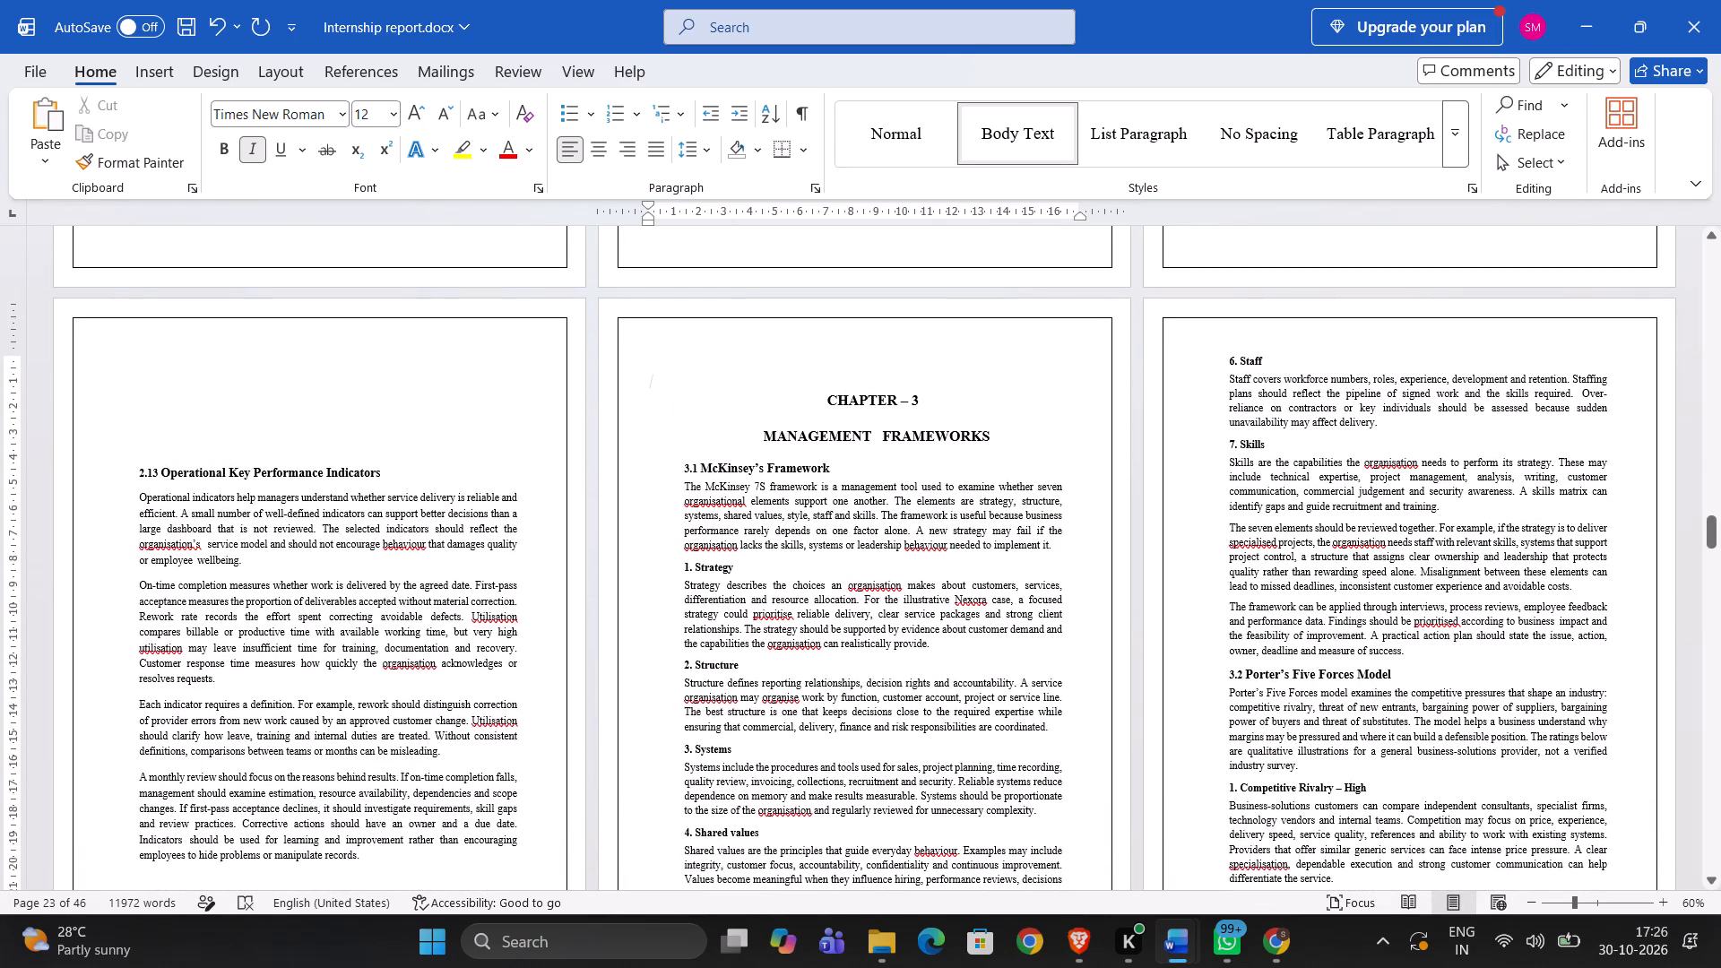
click(132, 414)
key(BackSpace)
key(BackSpace)
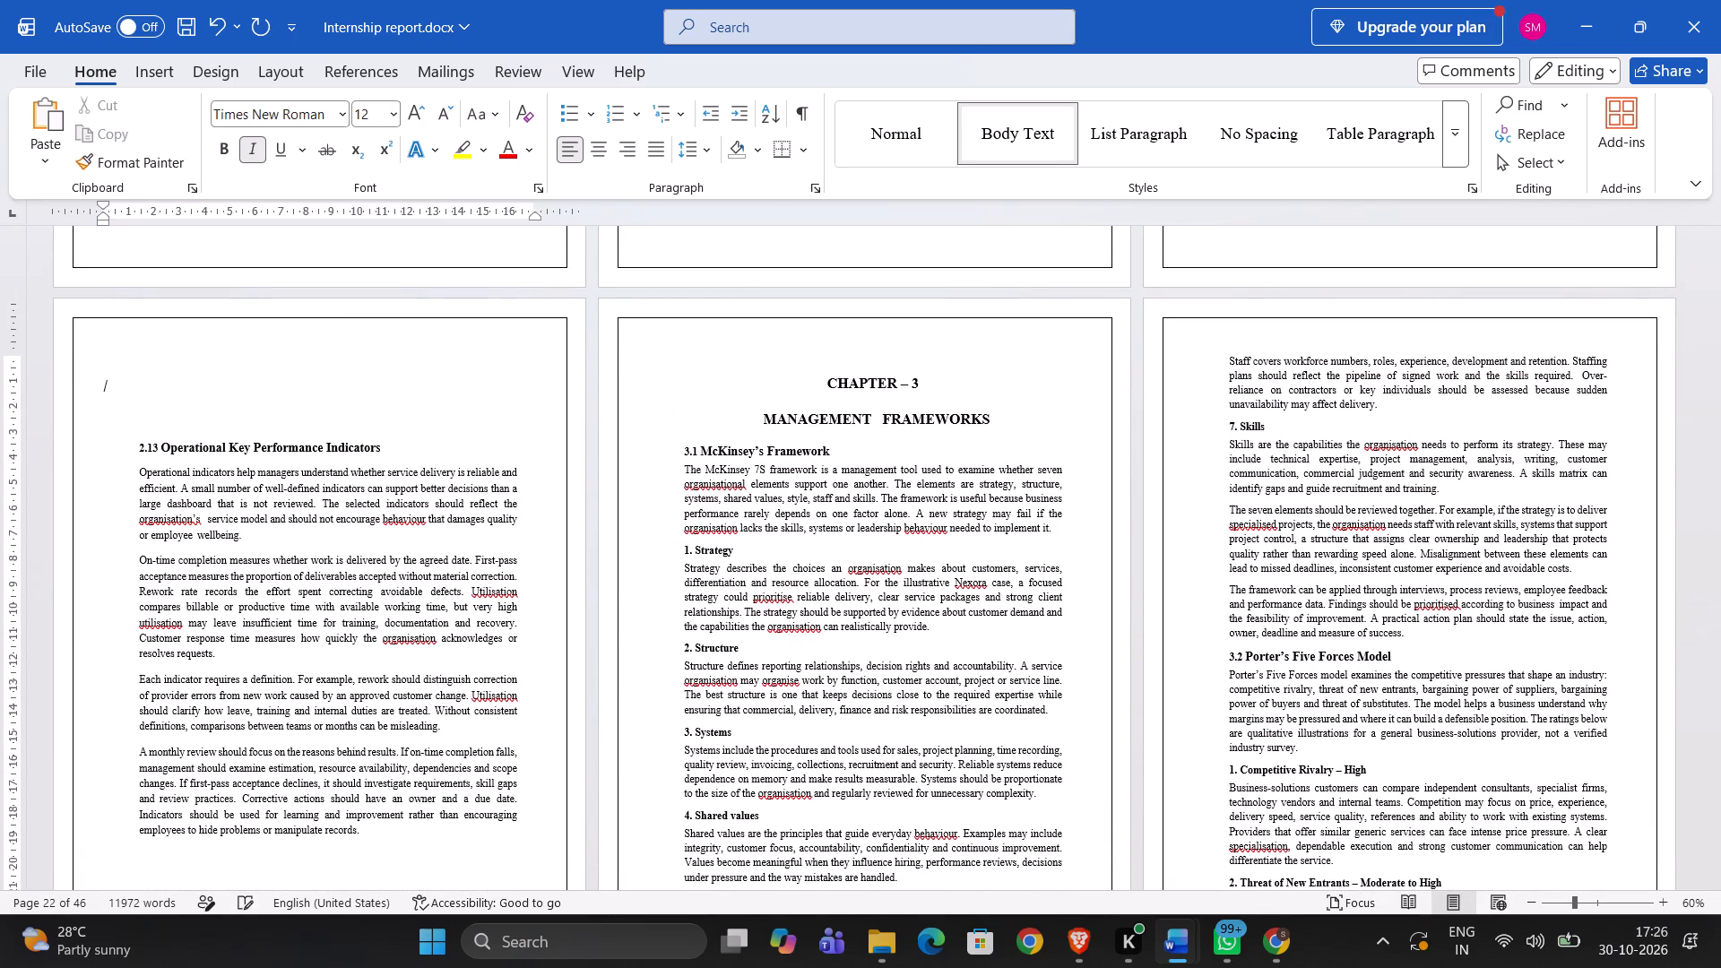
Review the pages around Chapter 3 and sections 2.10 to 2.12 for remaining formatting problems, including the 2.12 heading's font size.
scroll(132, 414, down, 1)
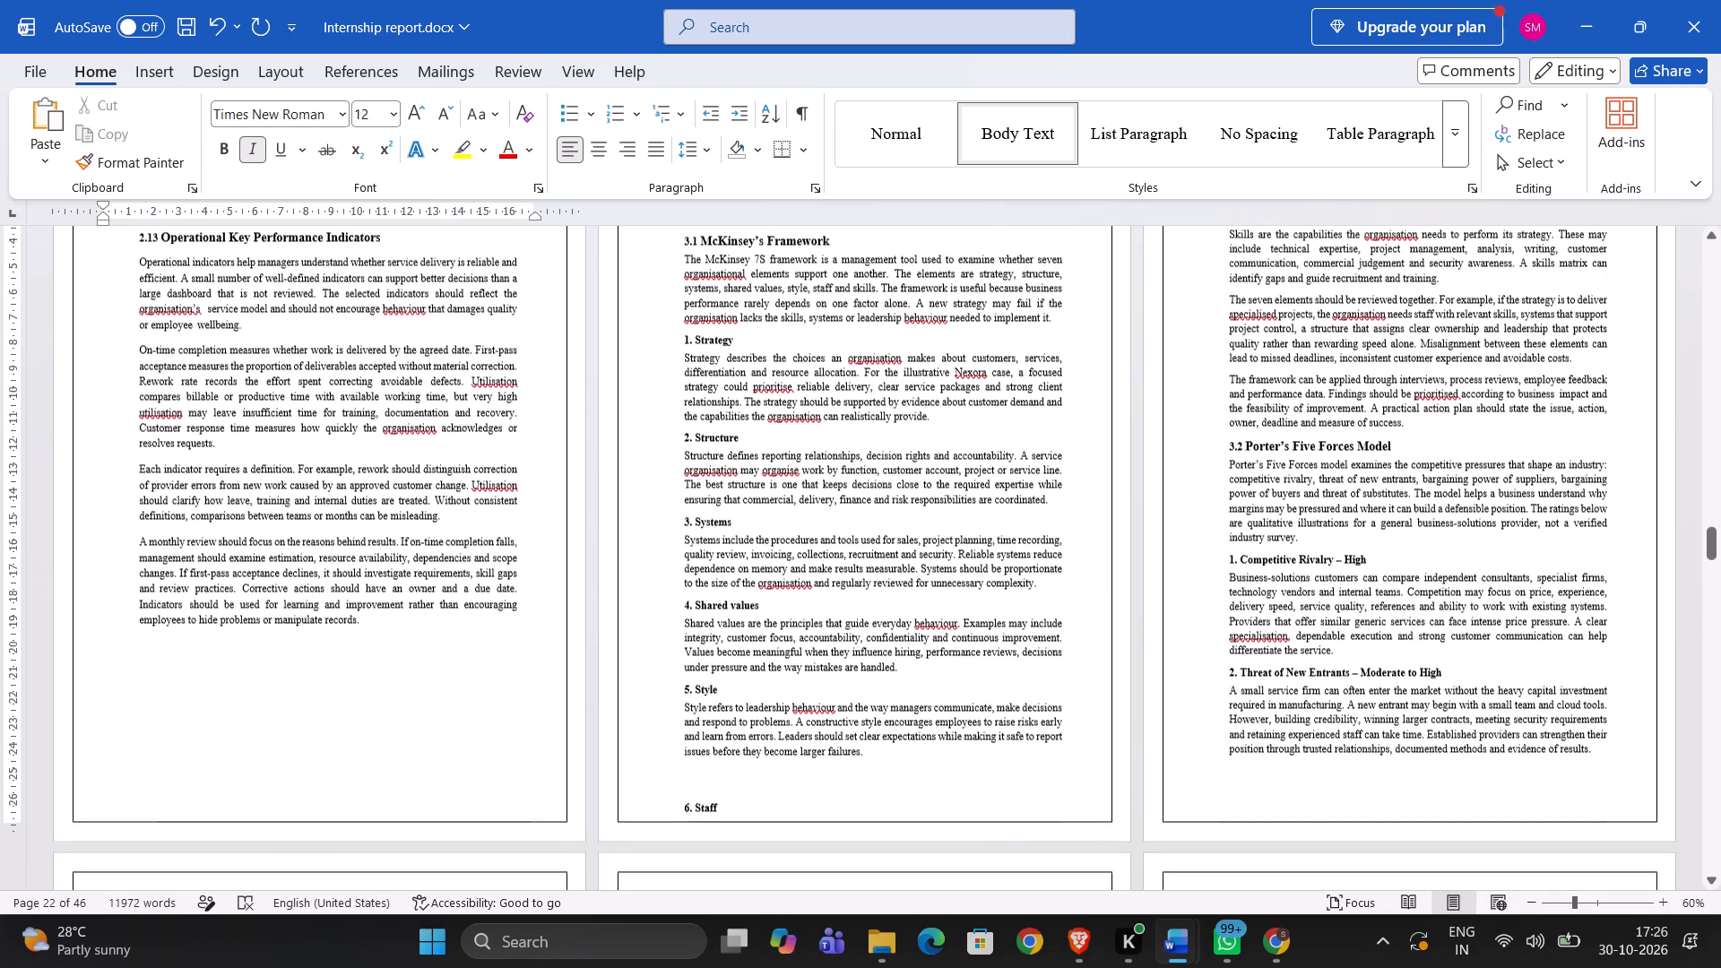
scroll(132, 414, down, 1)
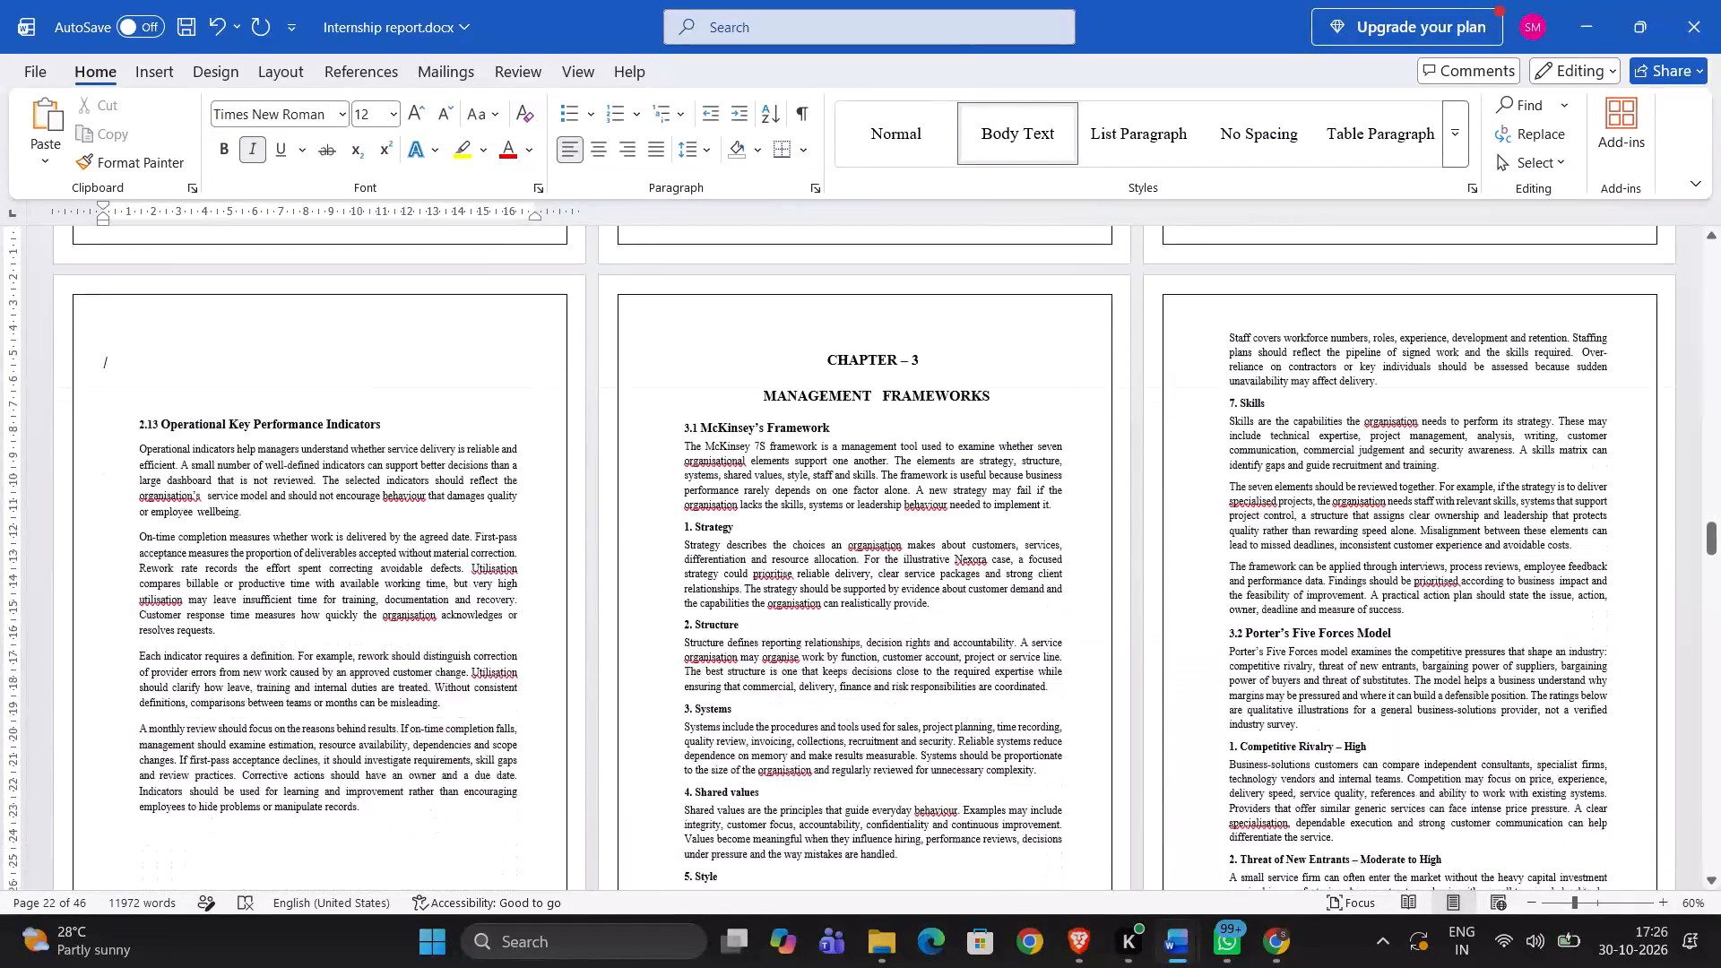
scroll(132, 414, down, 4)
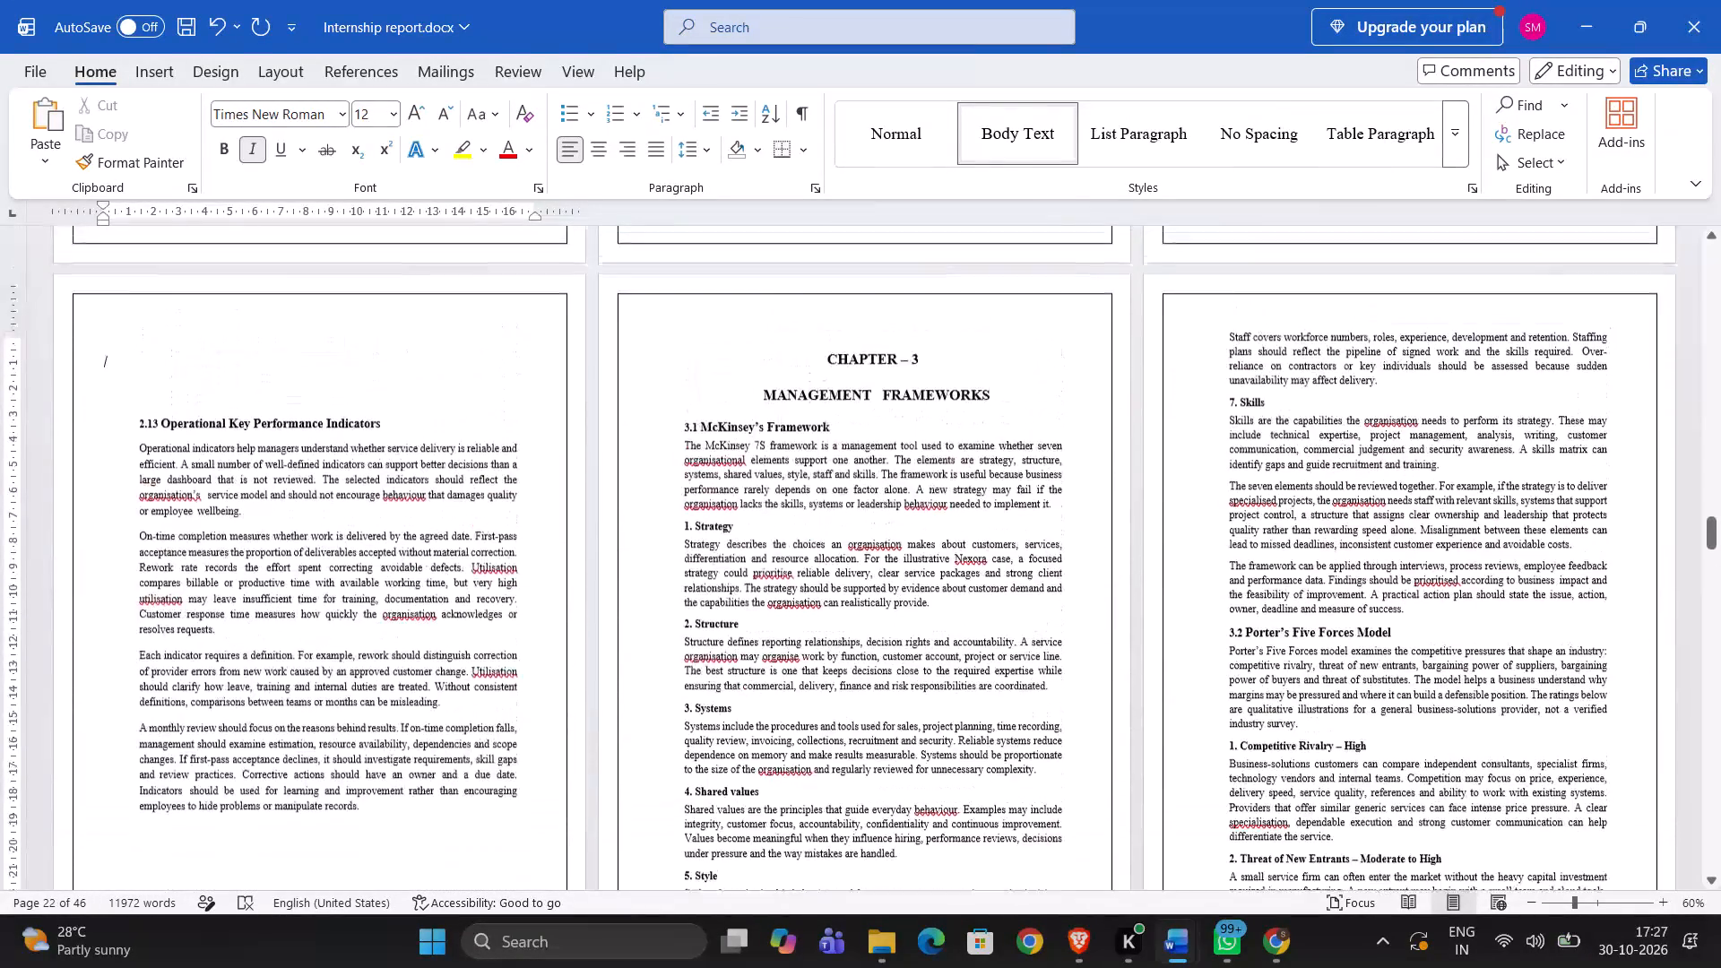
scroll(132, 414, down, 4)
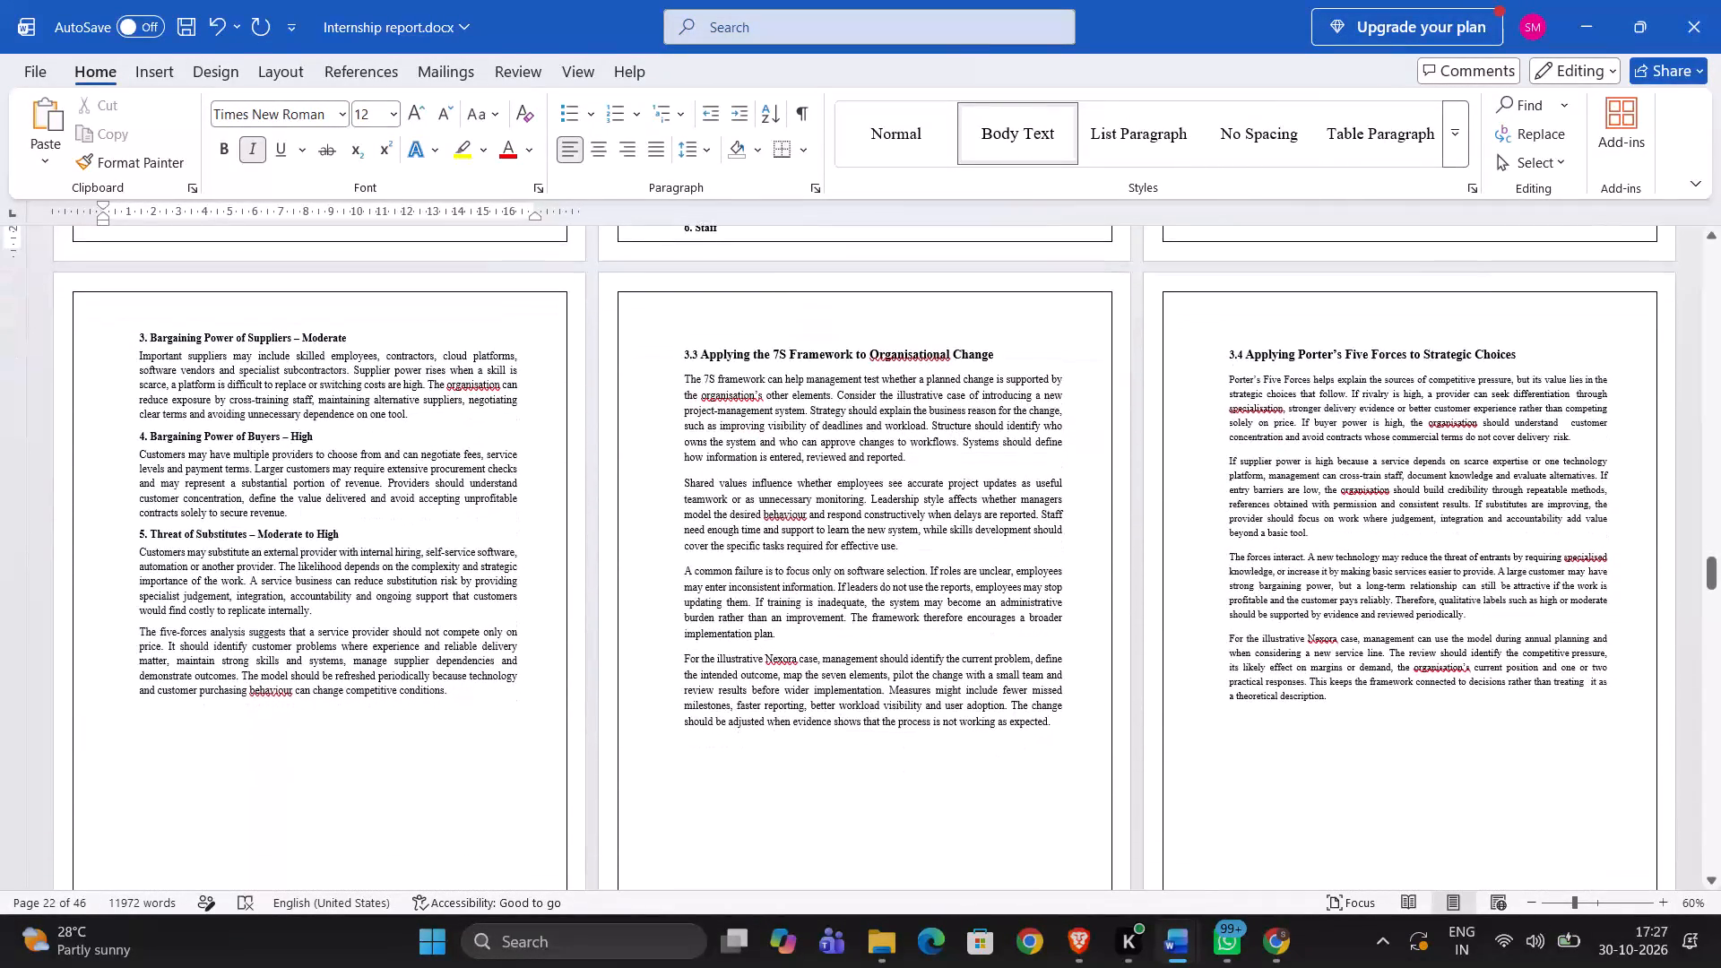
scroll(132, 414, up, 5)
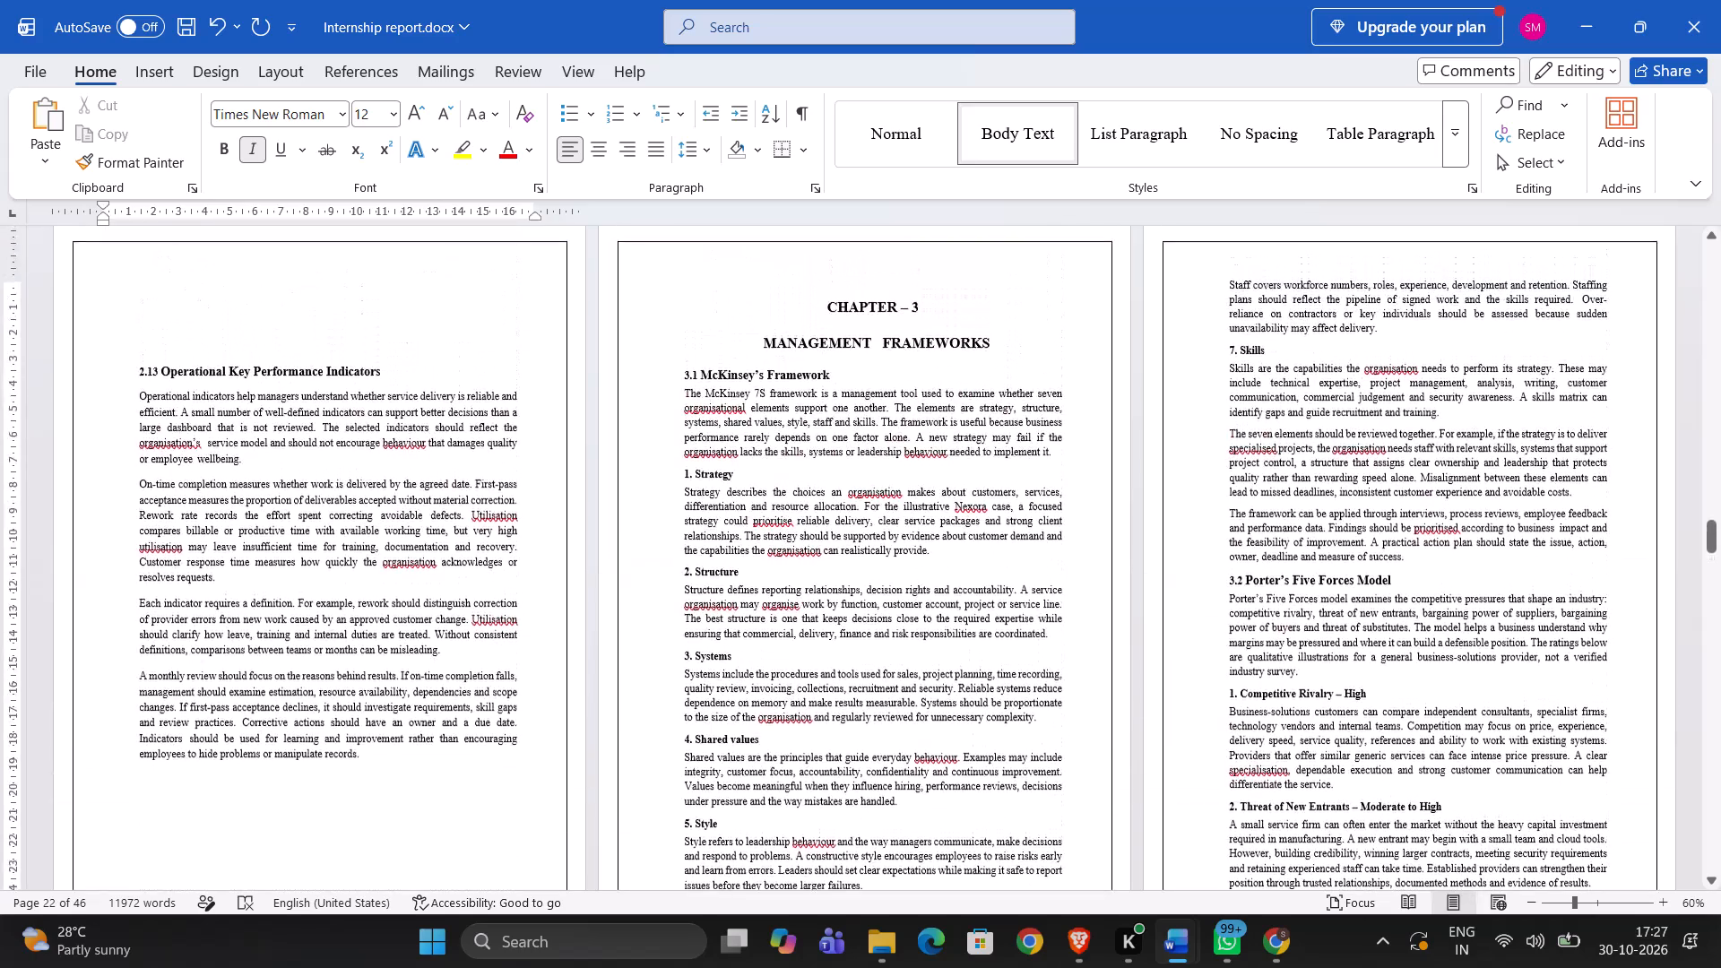
scroll(132, 414, up, 2)
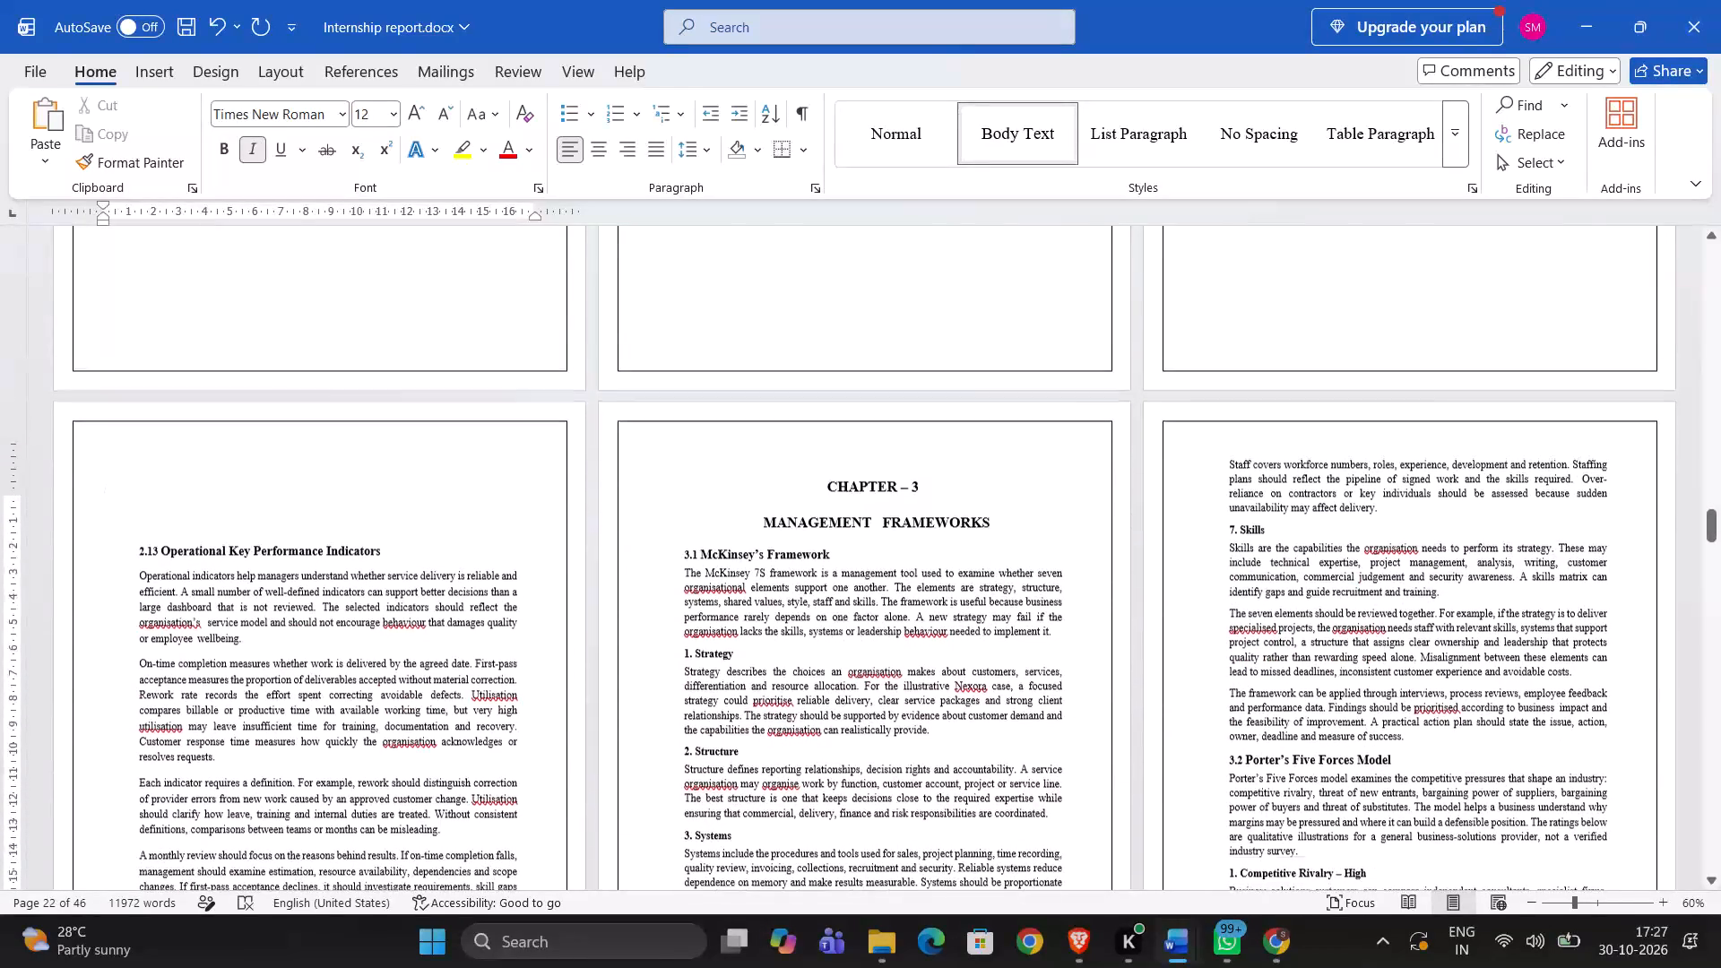
scroll(132, 414, up, 3)
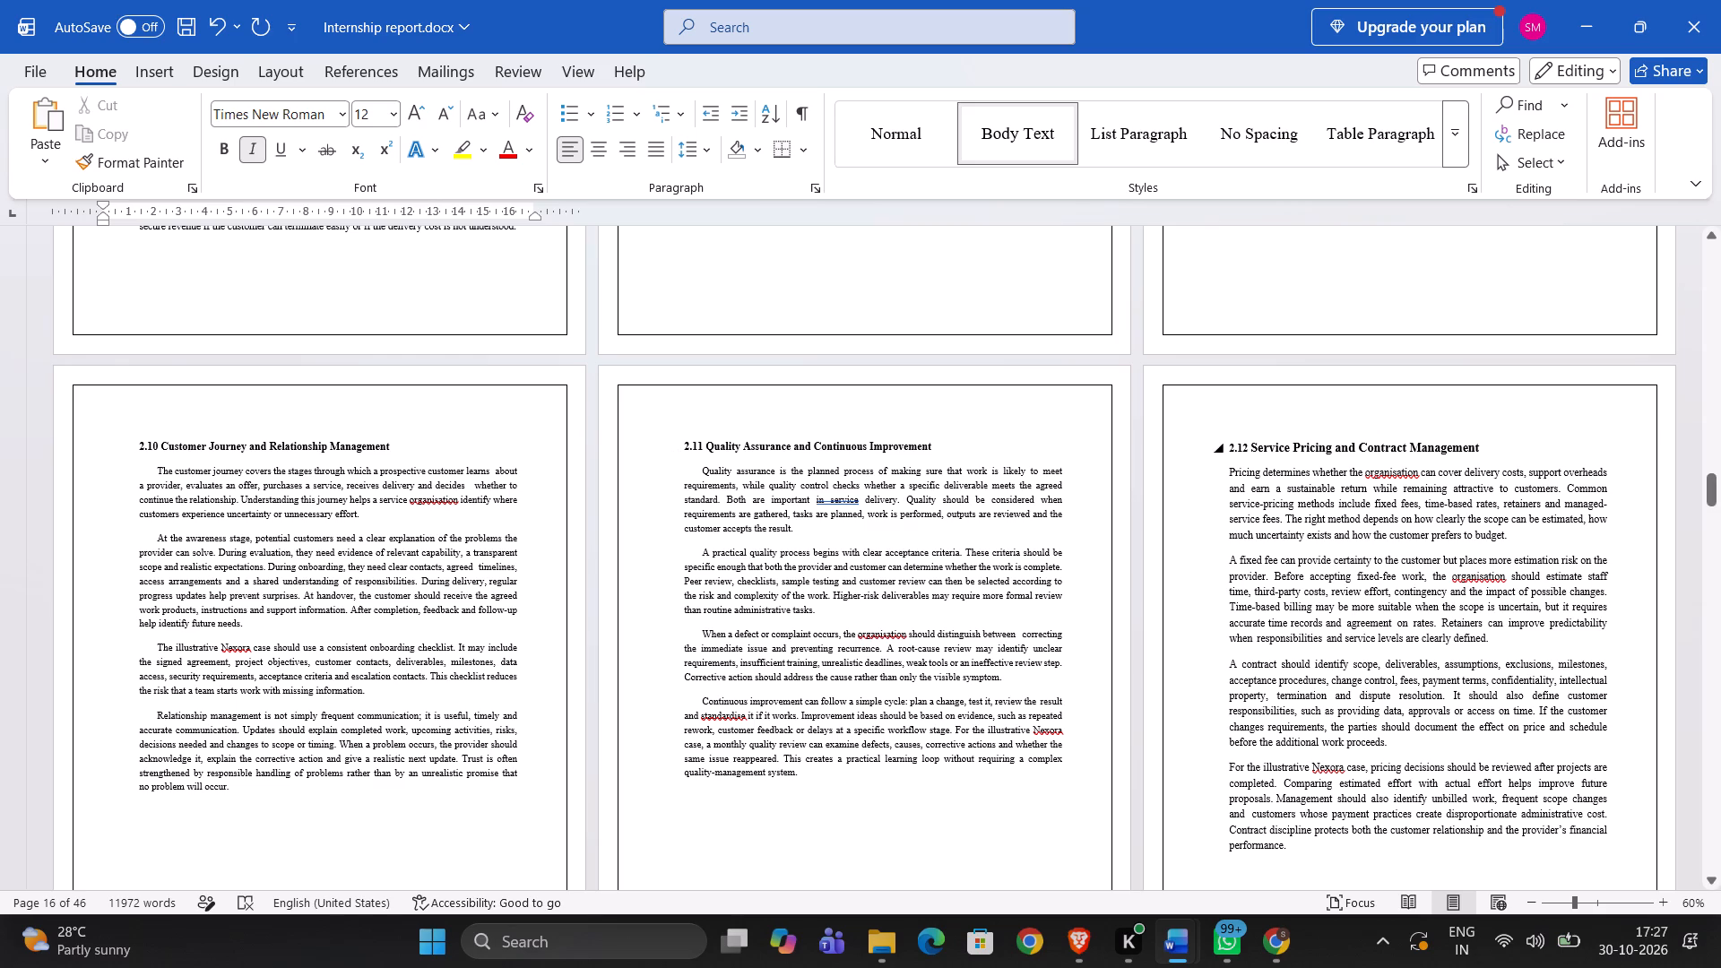
drag(1494, 447, 1232, 396)
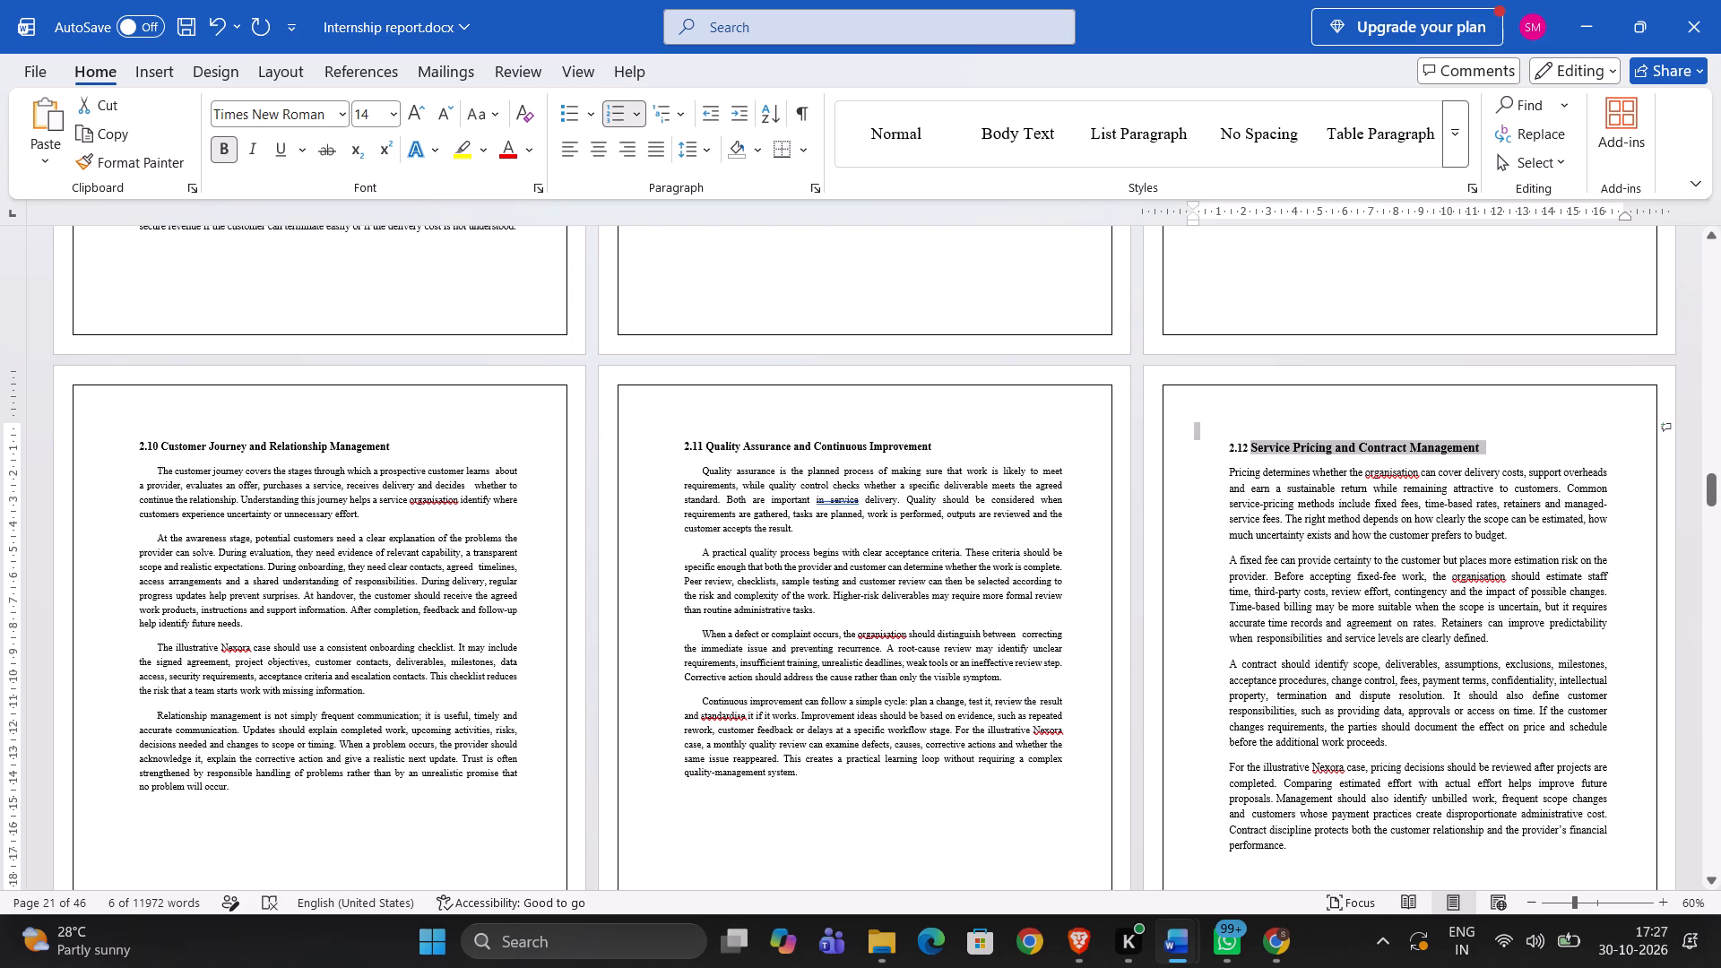
Remove the first-line indents from all four paragraphs of section 2.11 Quality Assurance and Continuous Improvement.
click(704, 703)
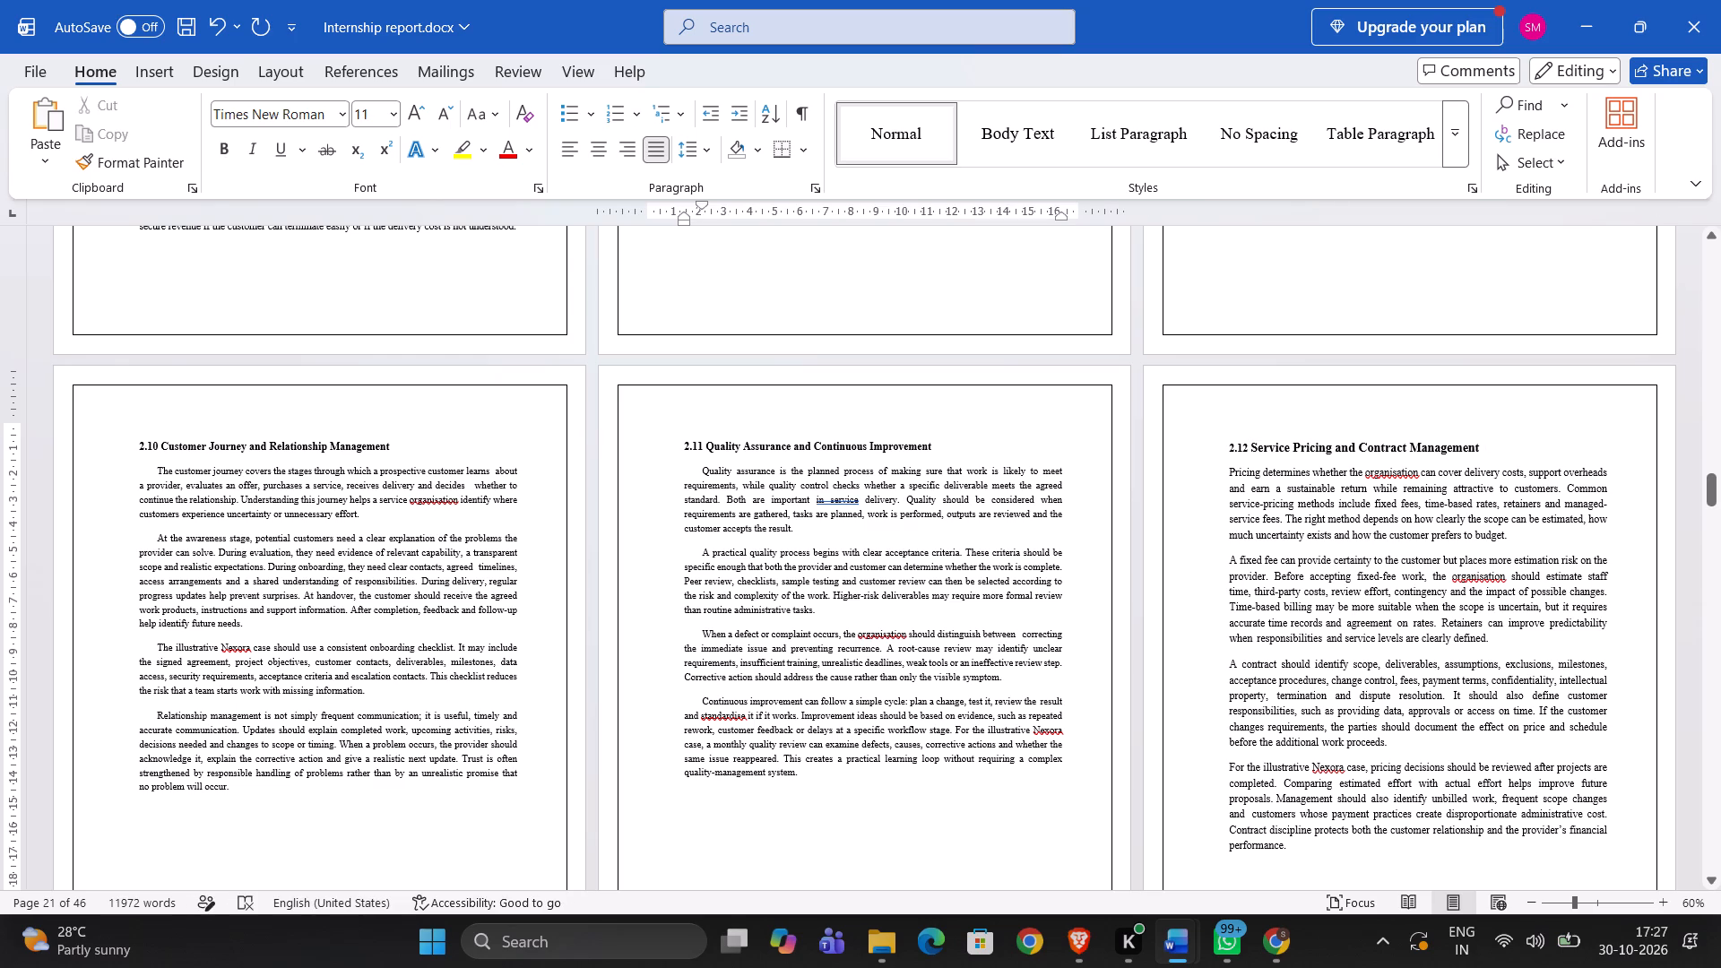
key(BackSpace)
click(698, 640)
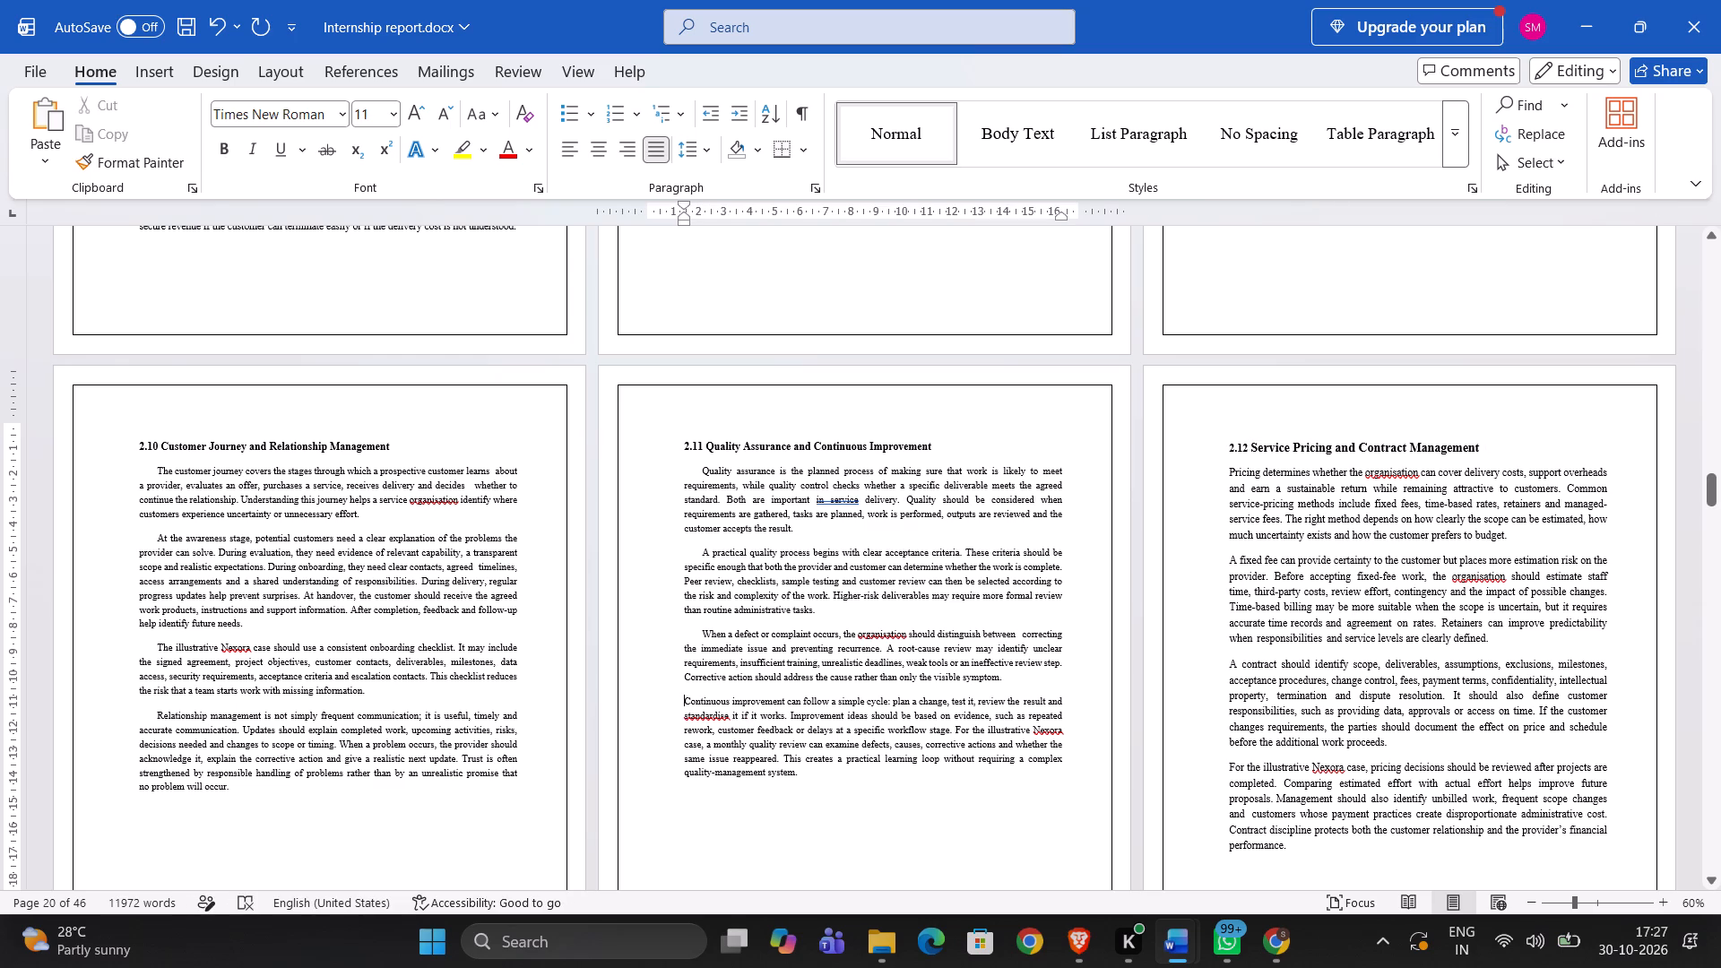
key(BackSpace)
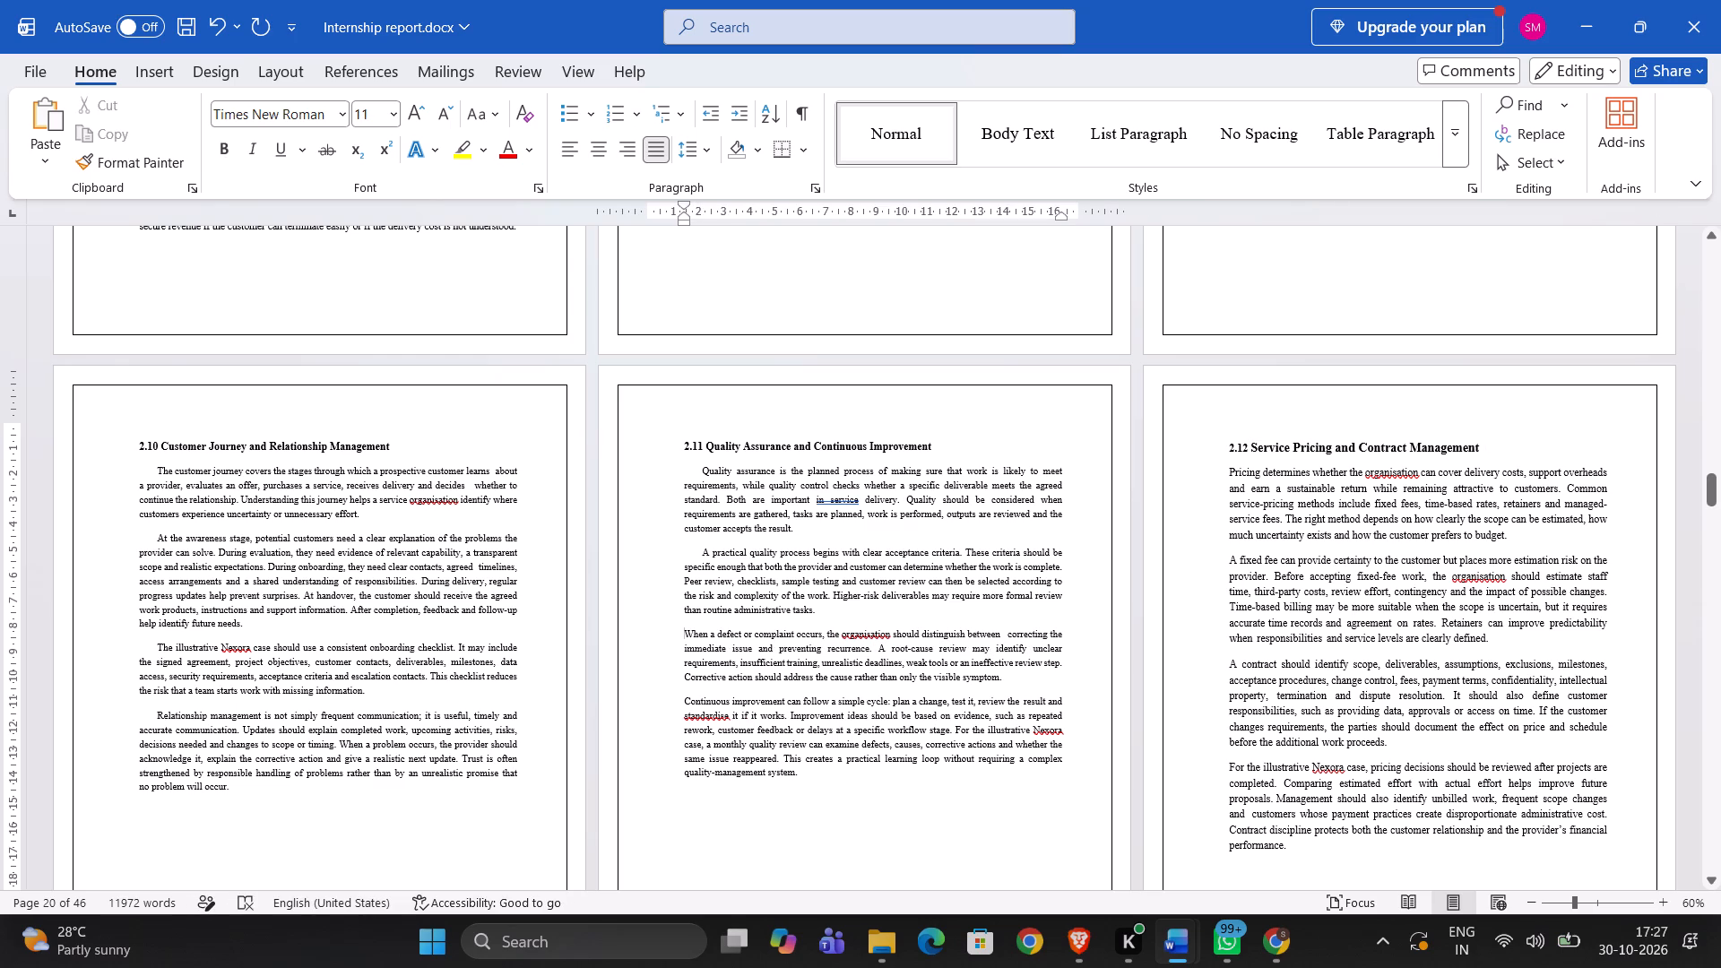
click(698, 557)
key(BackSpace)
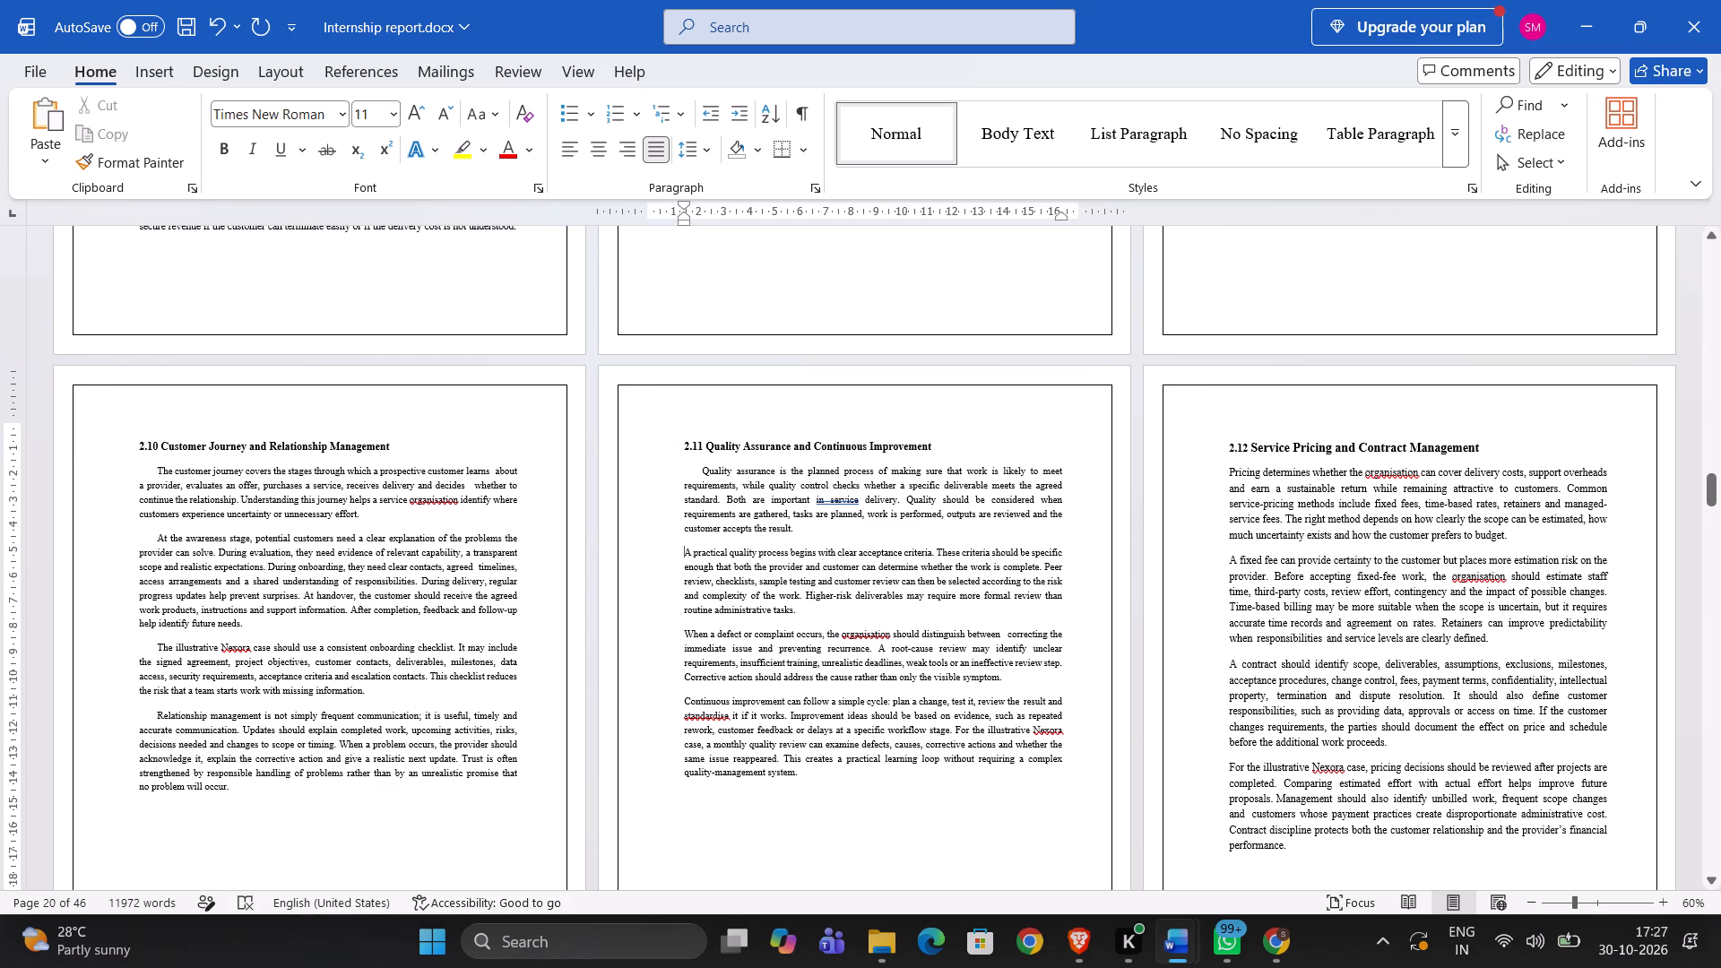
click(701, 469)
key(BackSpace)
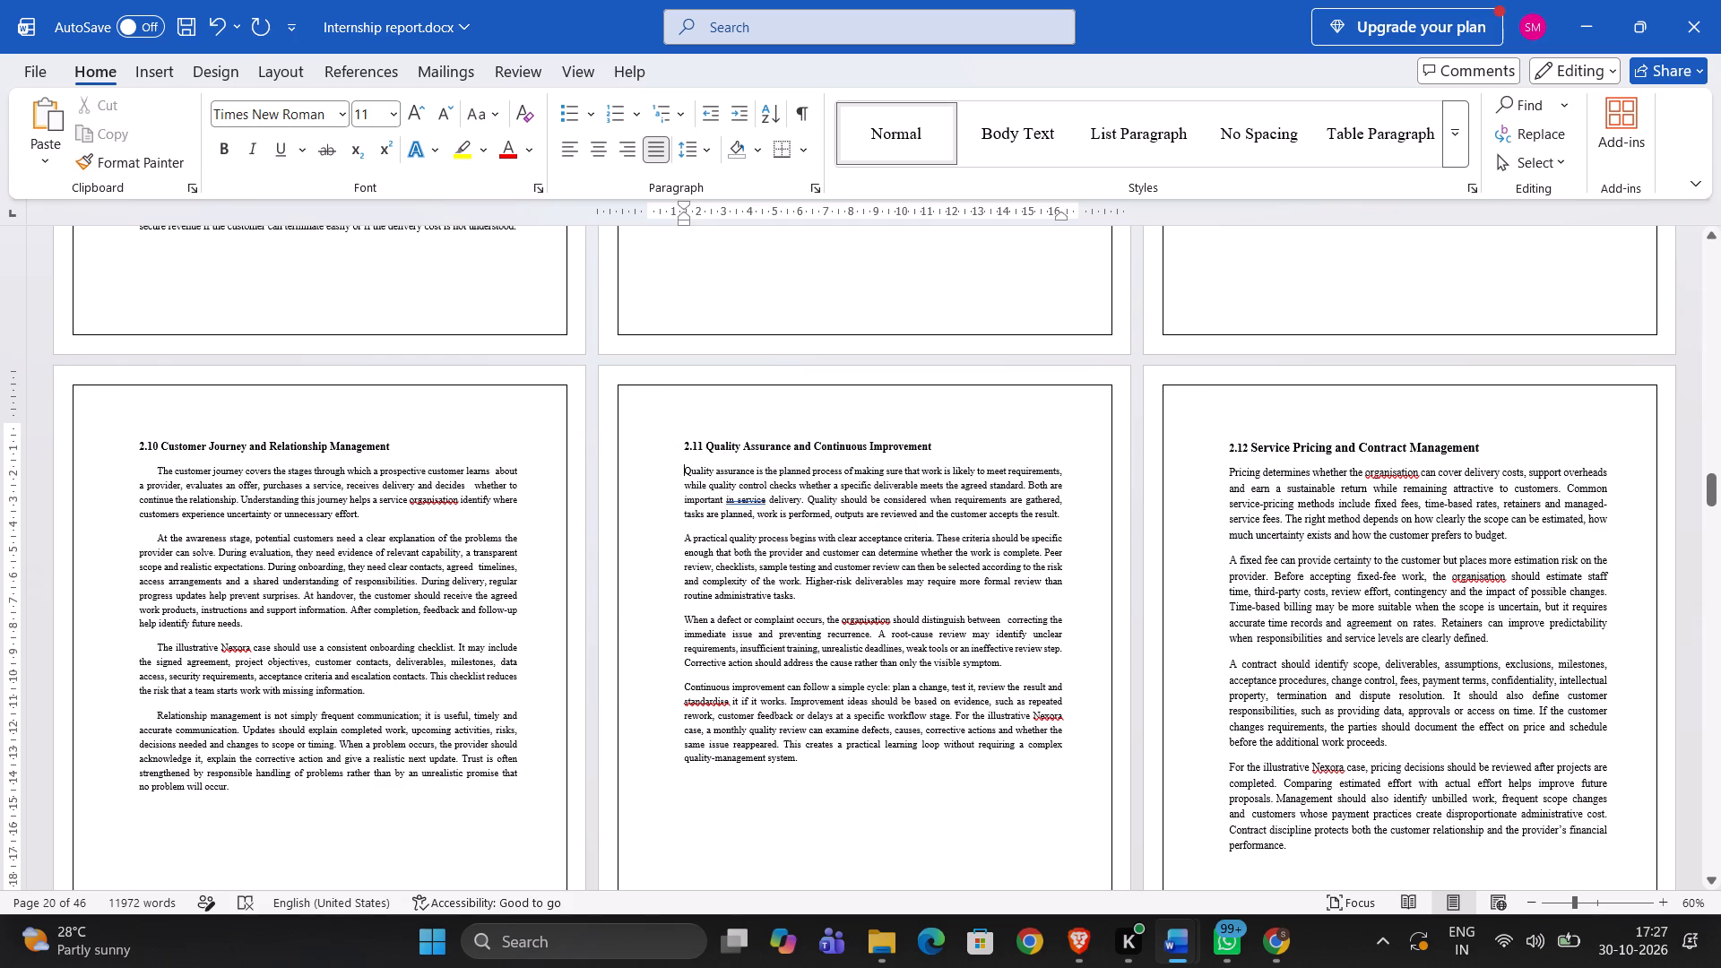
Set the 2.11 Quality Assurance and Continuous Improvement heading to font size 14.
drag(952, 445, 694, 443)
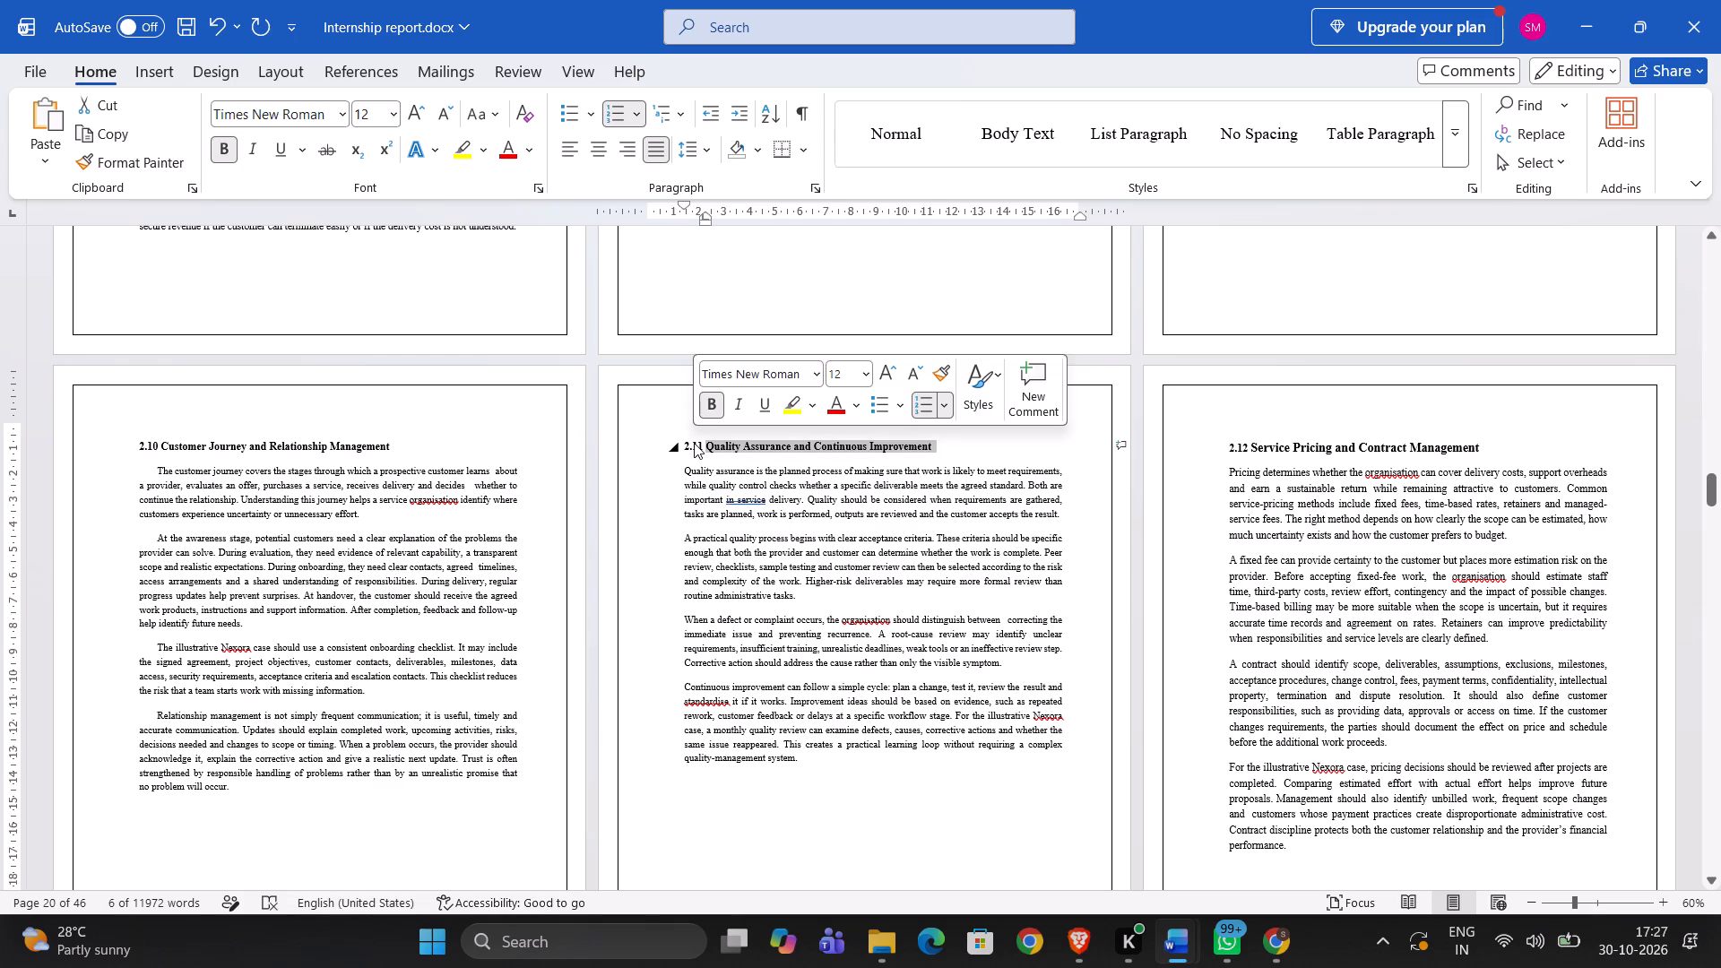
click(865, 379)
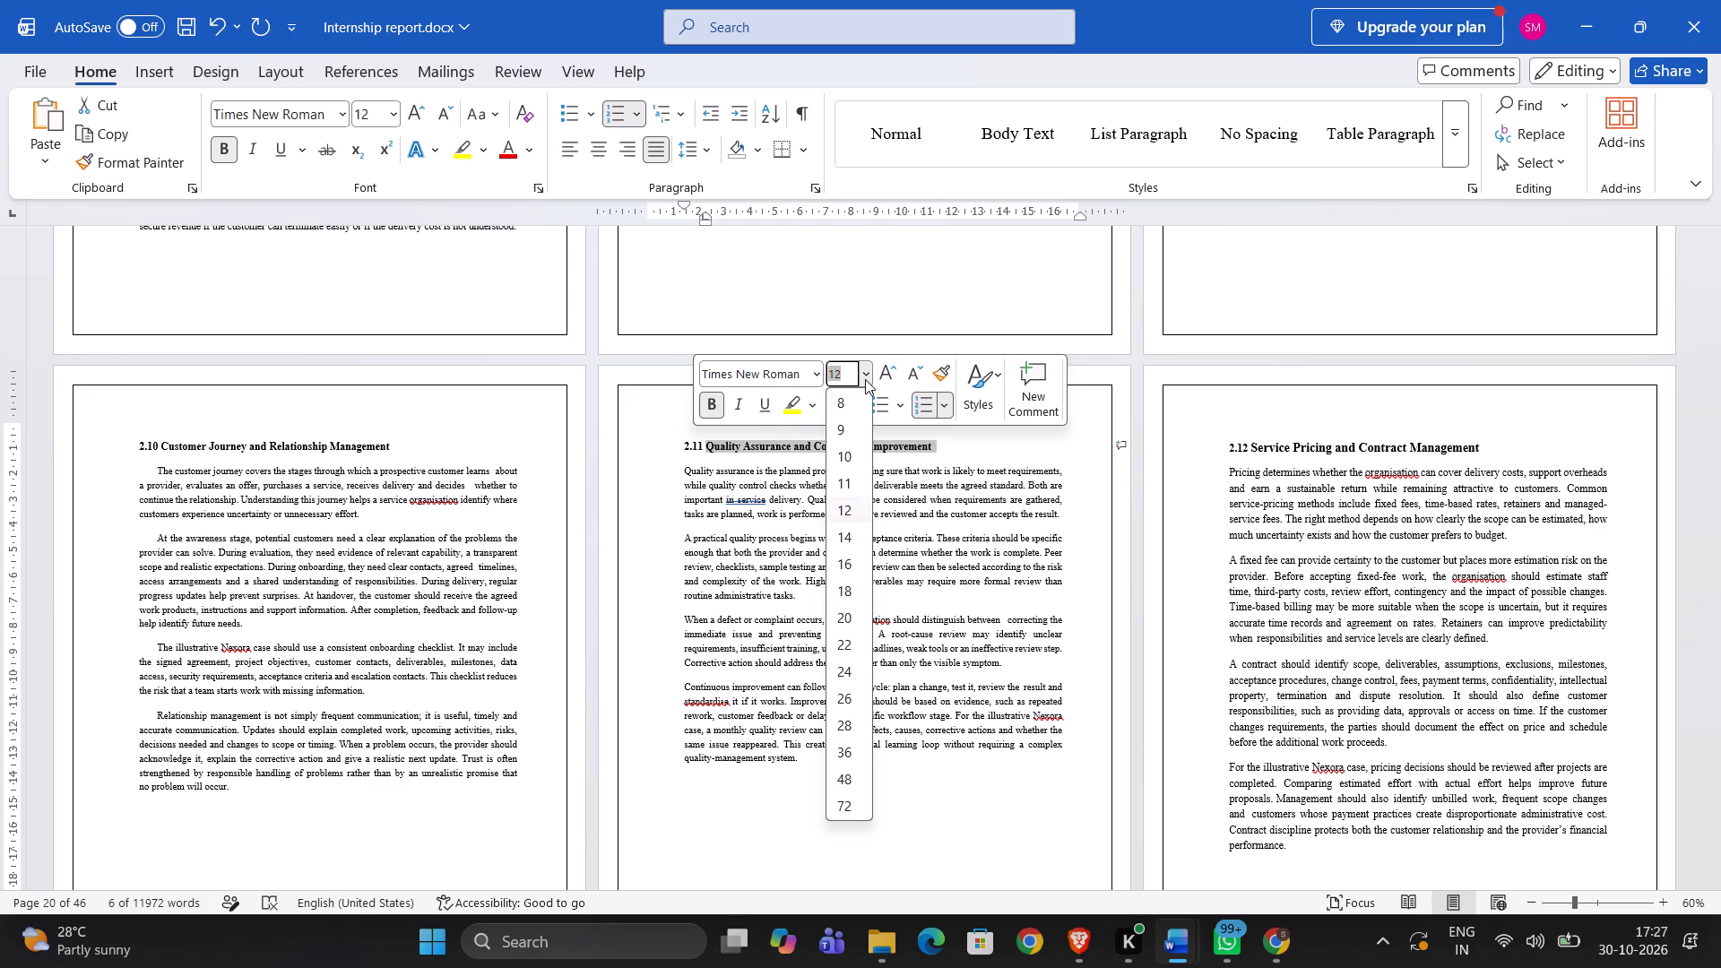
click(845, 533)
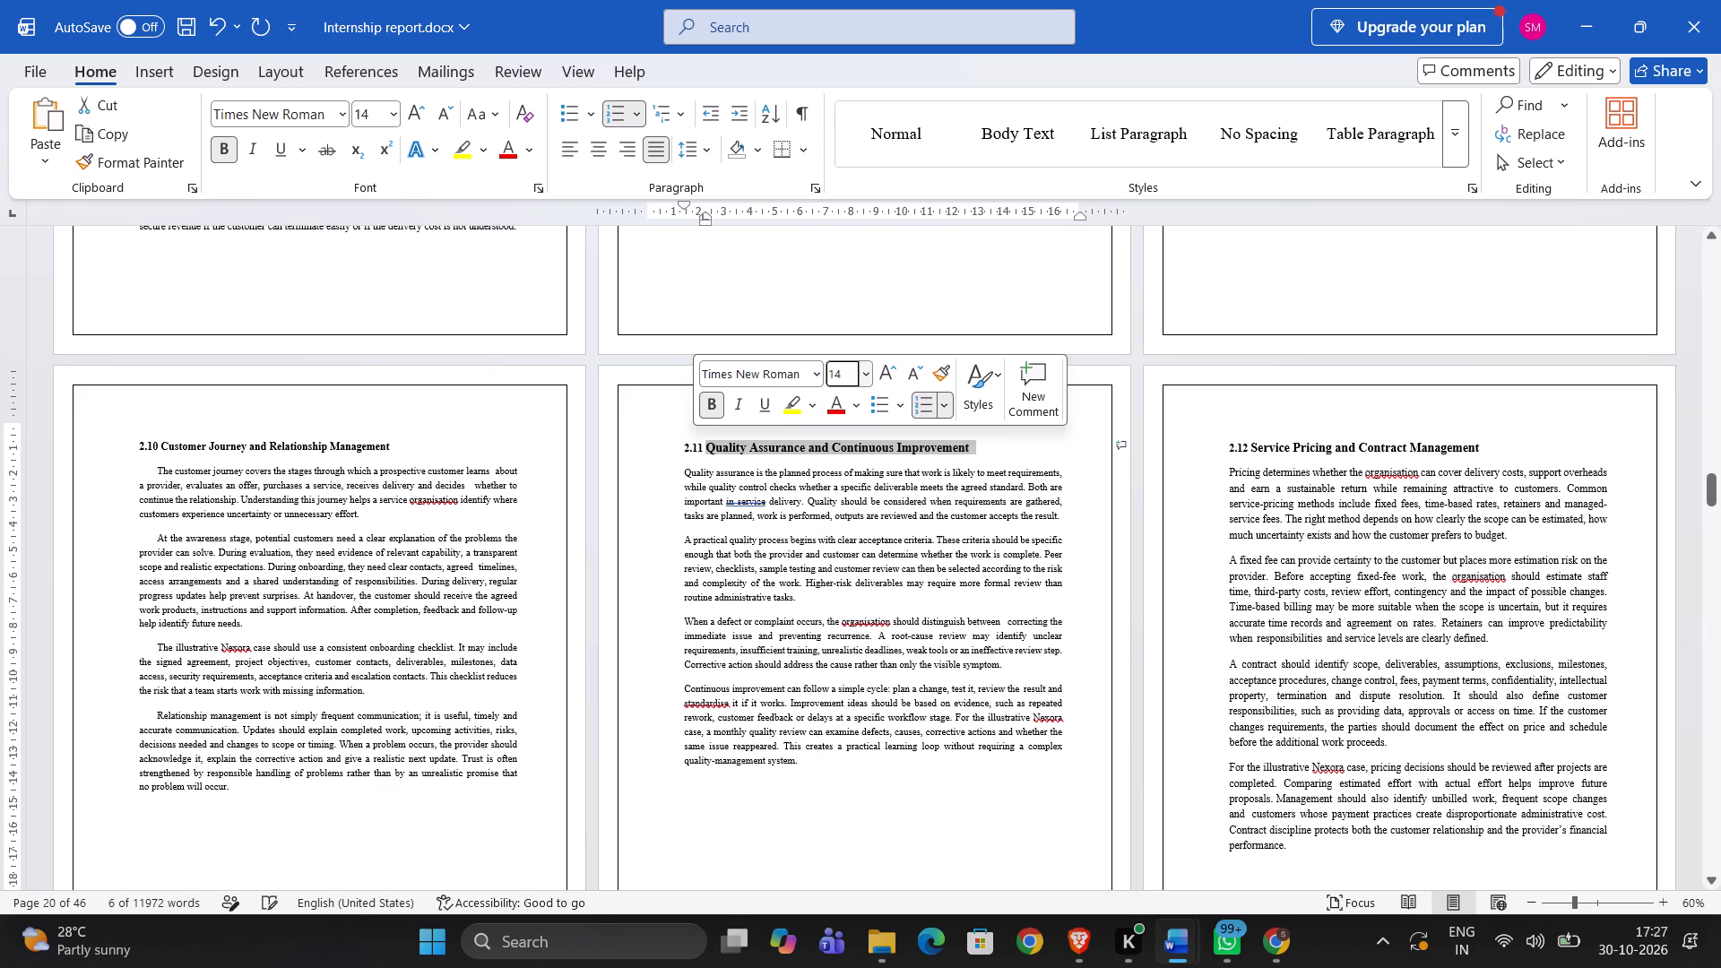
Set the 2.10 Customer Journey and Relationship Management heading to font size 14.
drag(397, 438, 195, 428)
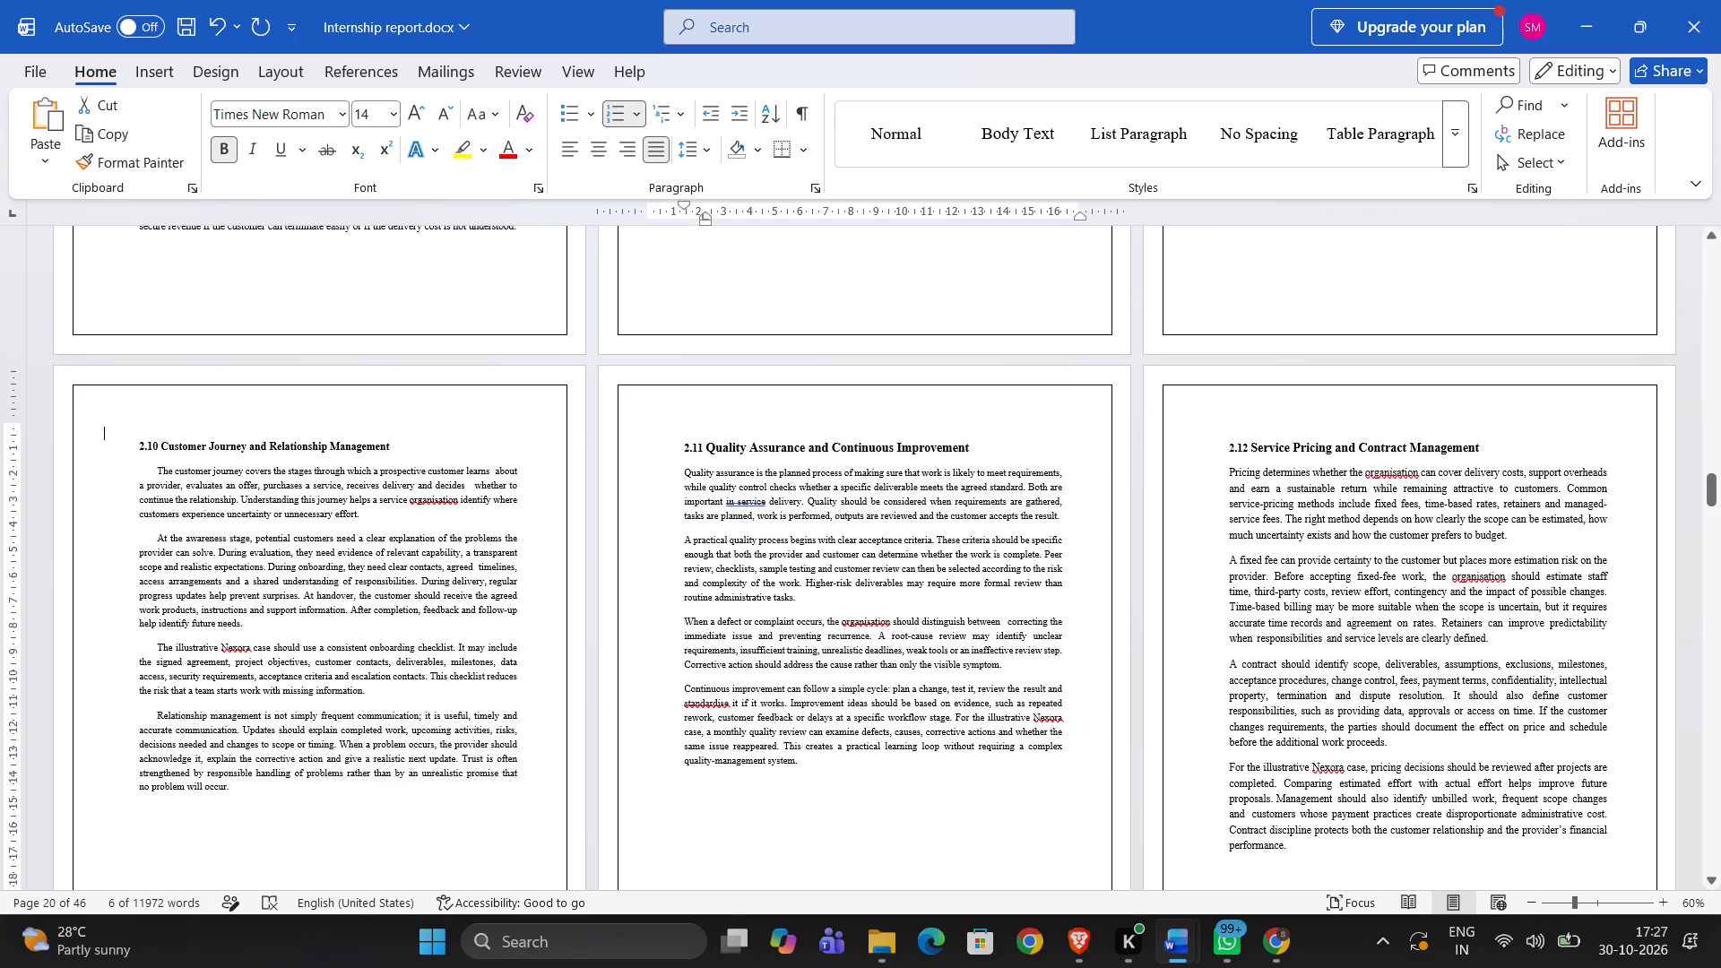
drag(195, 428, 212, 448)
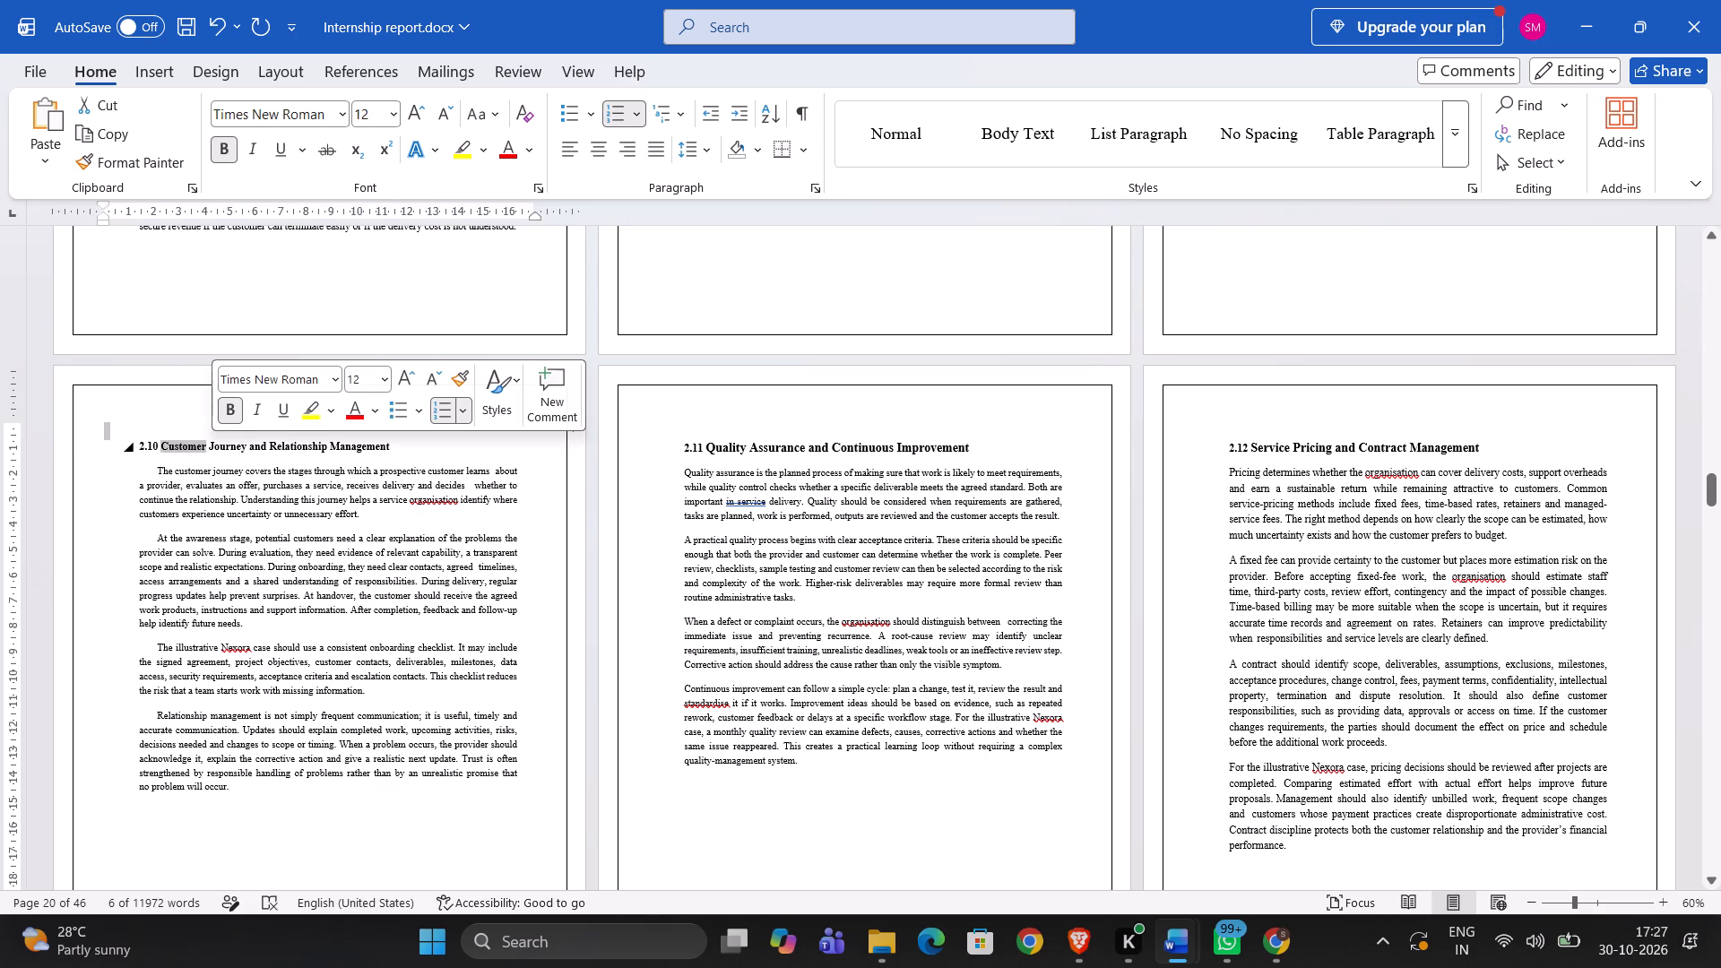
drag(407, 444, 193, 440)
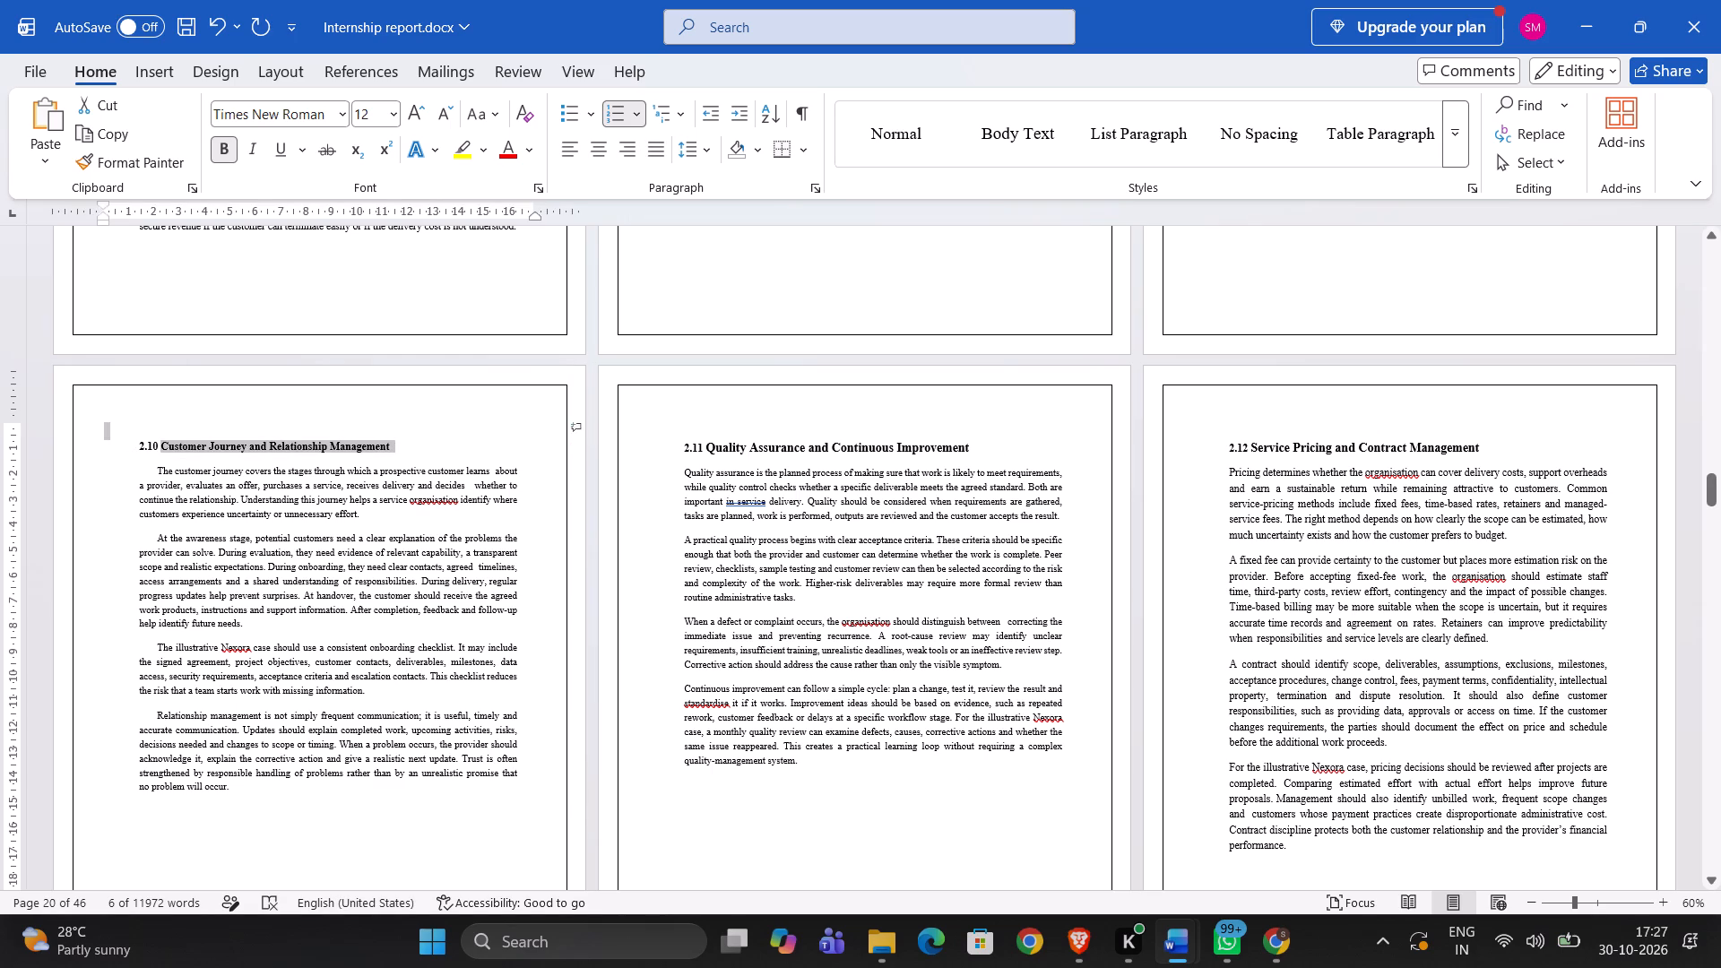
drag(193, 440, 184, 441)
click(355, 374)
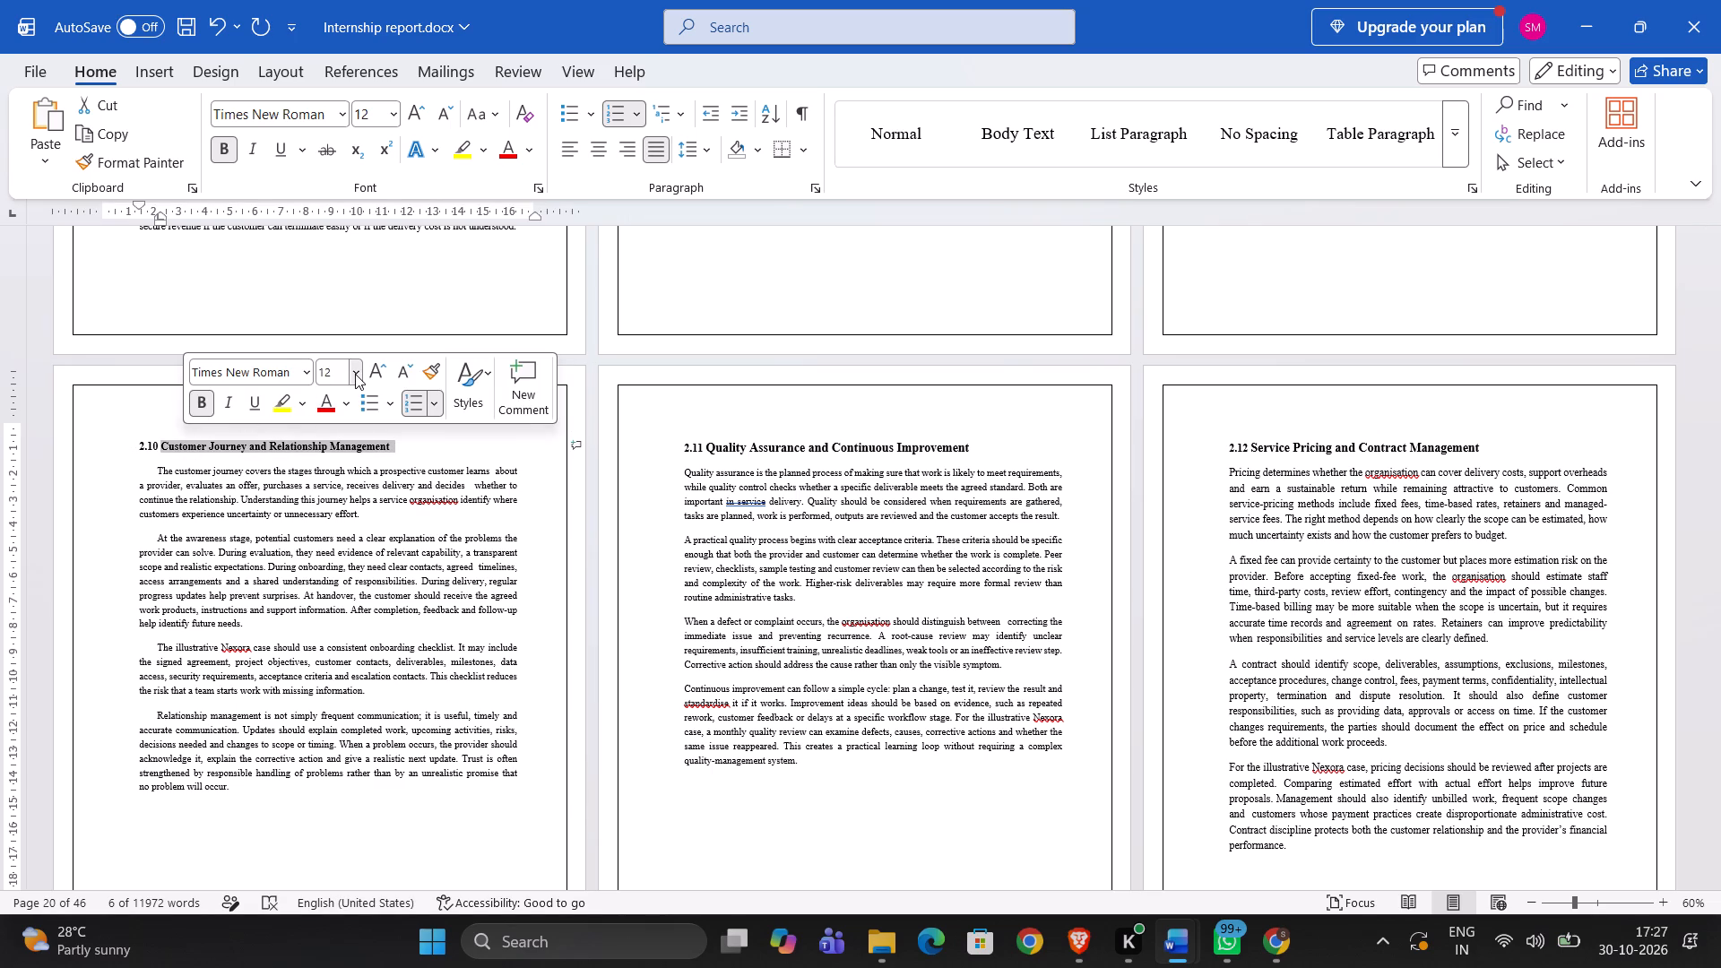
click(342, 532)
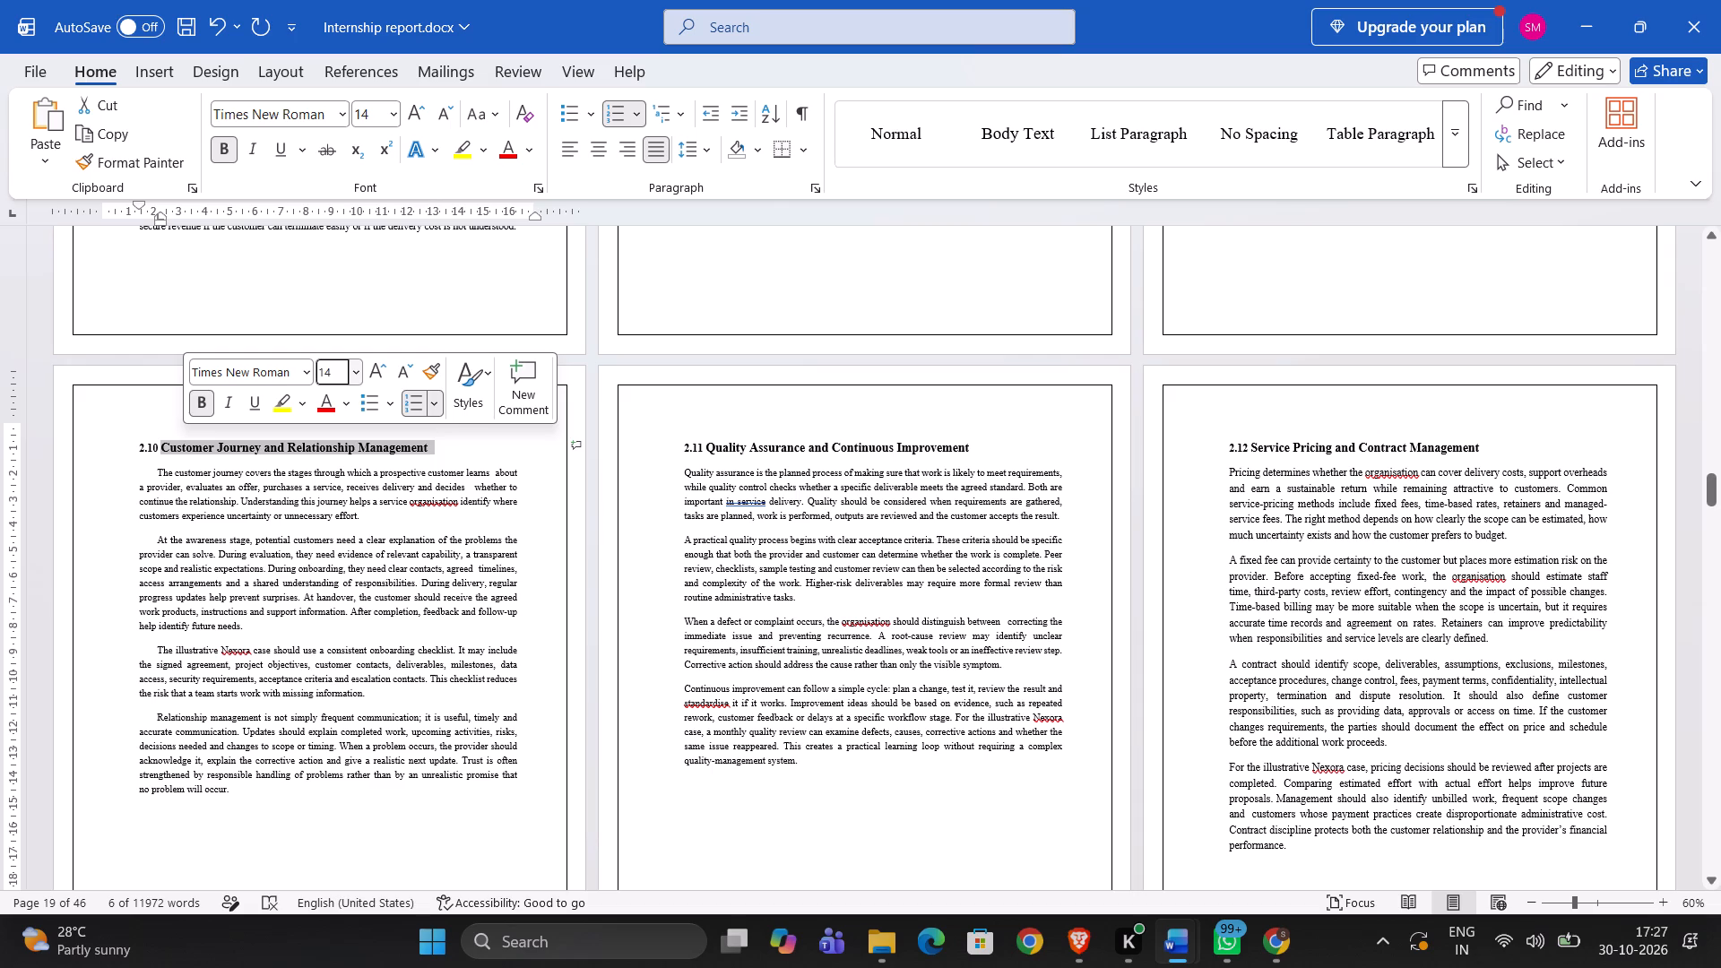
Set the body paragraphs of section 2.11 Quality Assurance and Continuous Improvement to font size 12.
drag(681, 469, 792, 859)
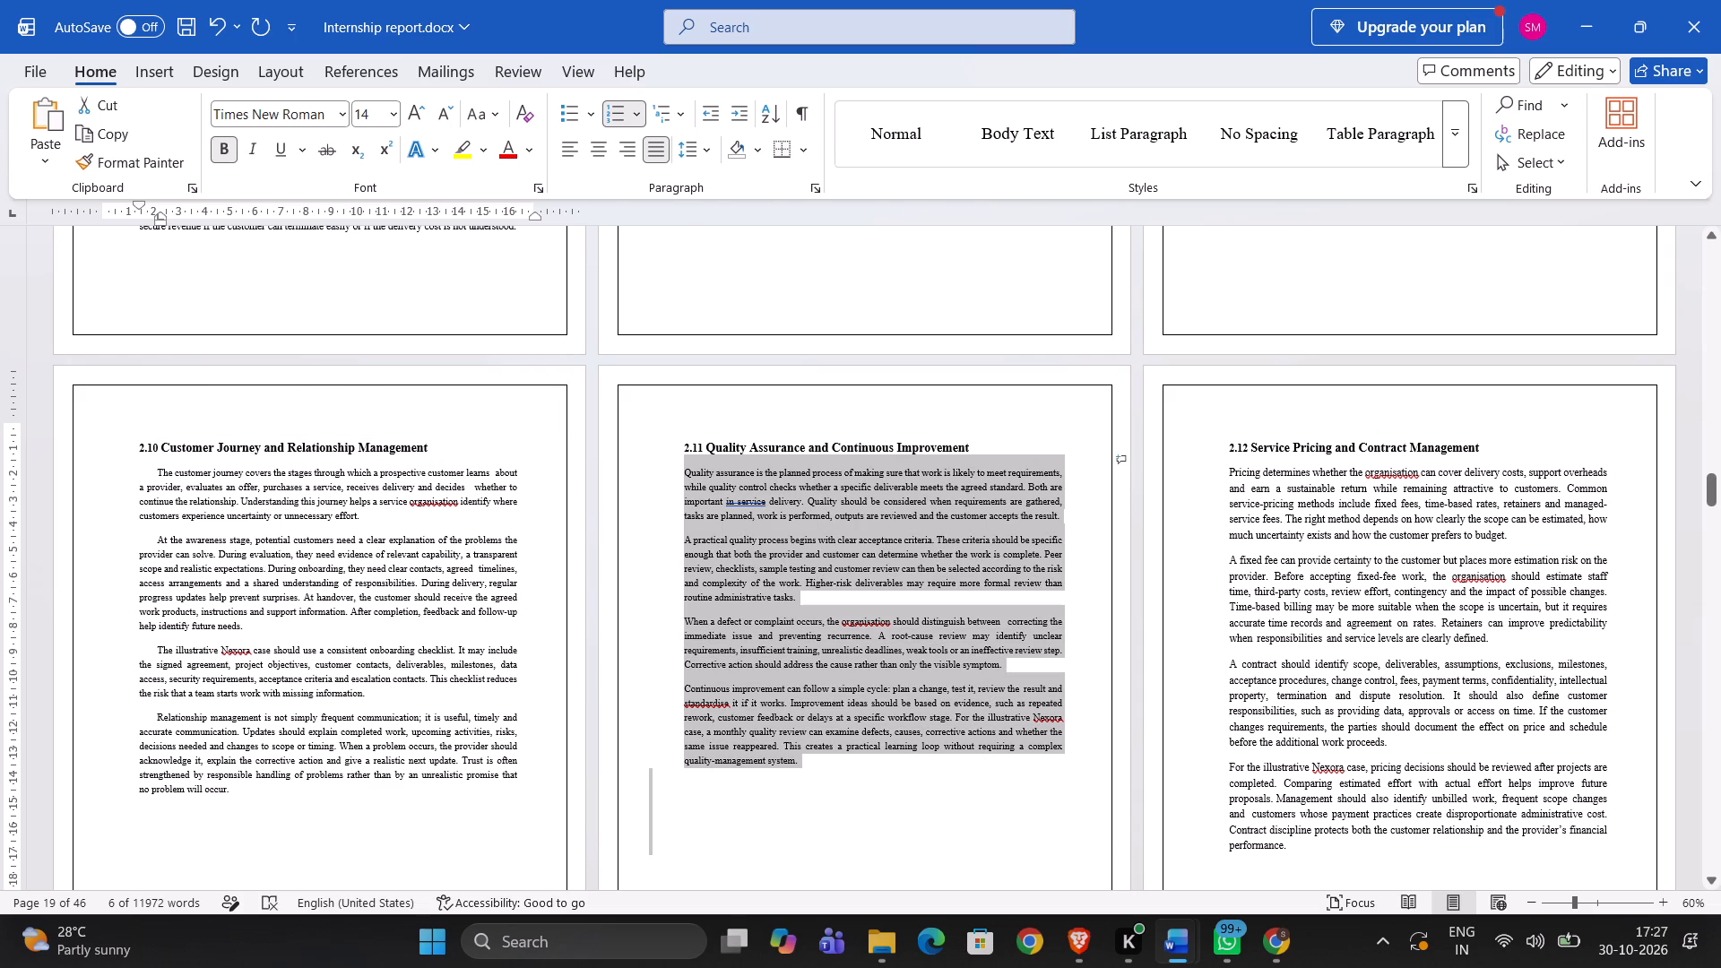
click(957, 791)
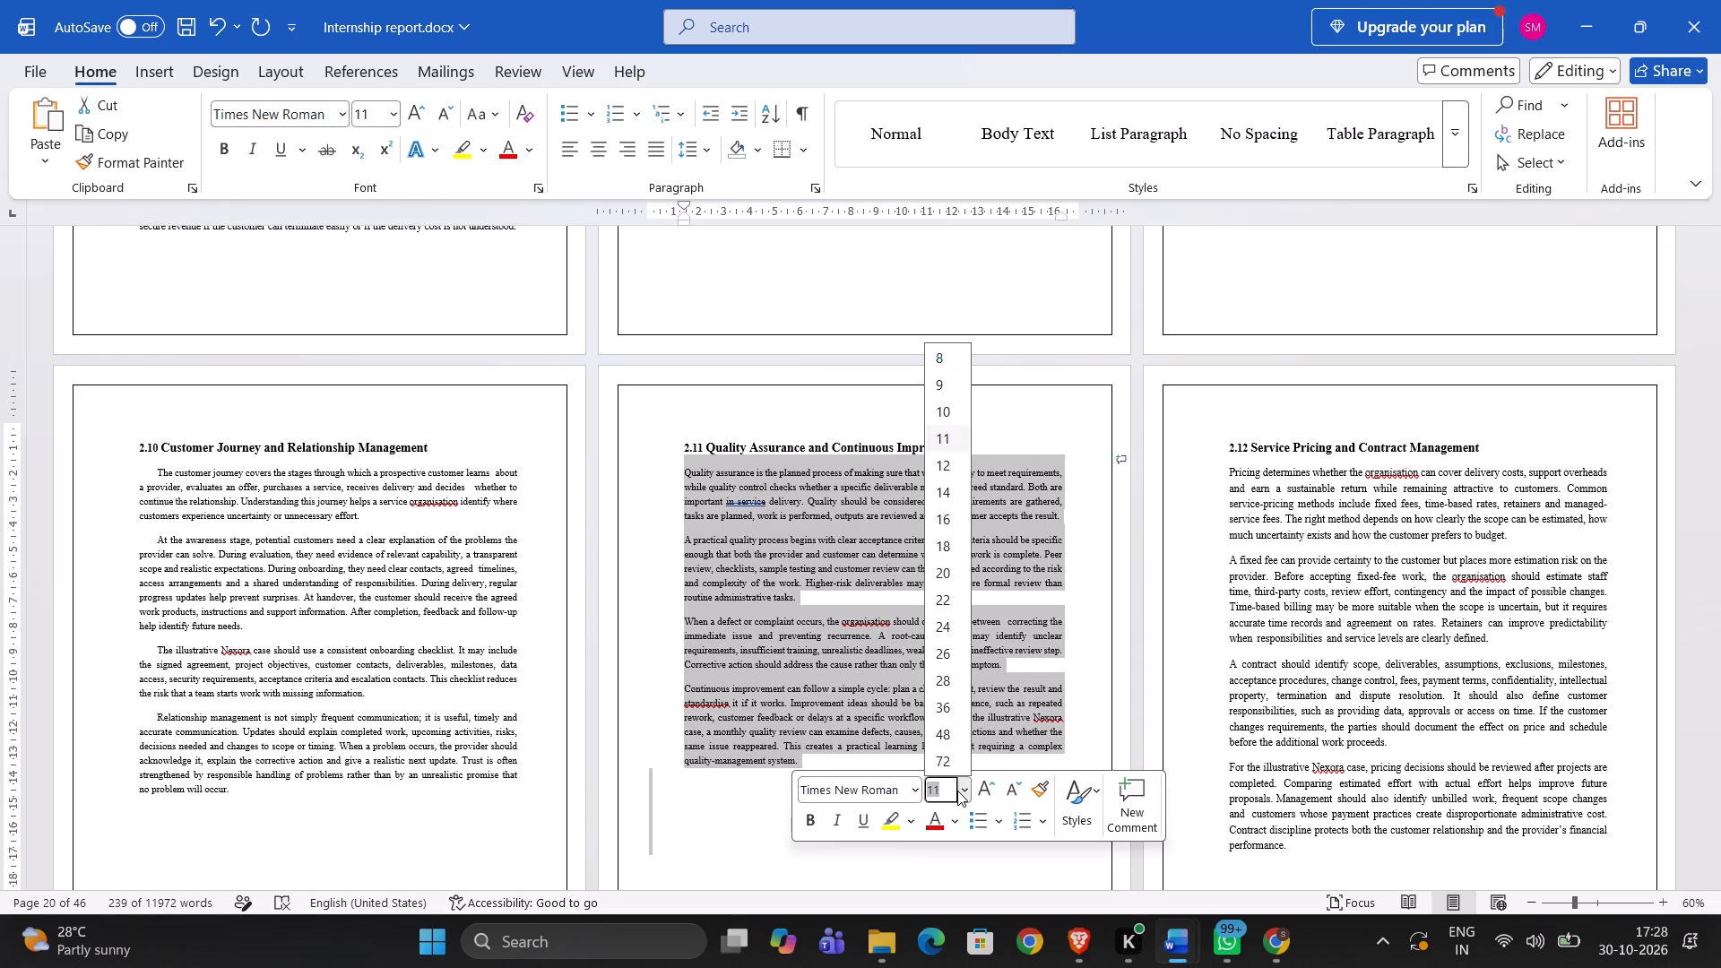
click(934, 469)
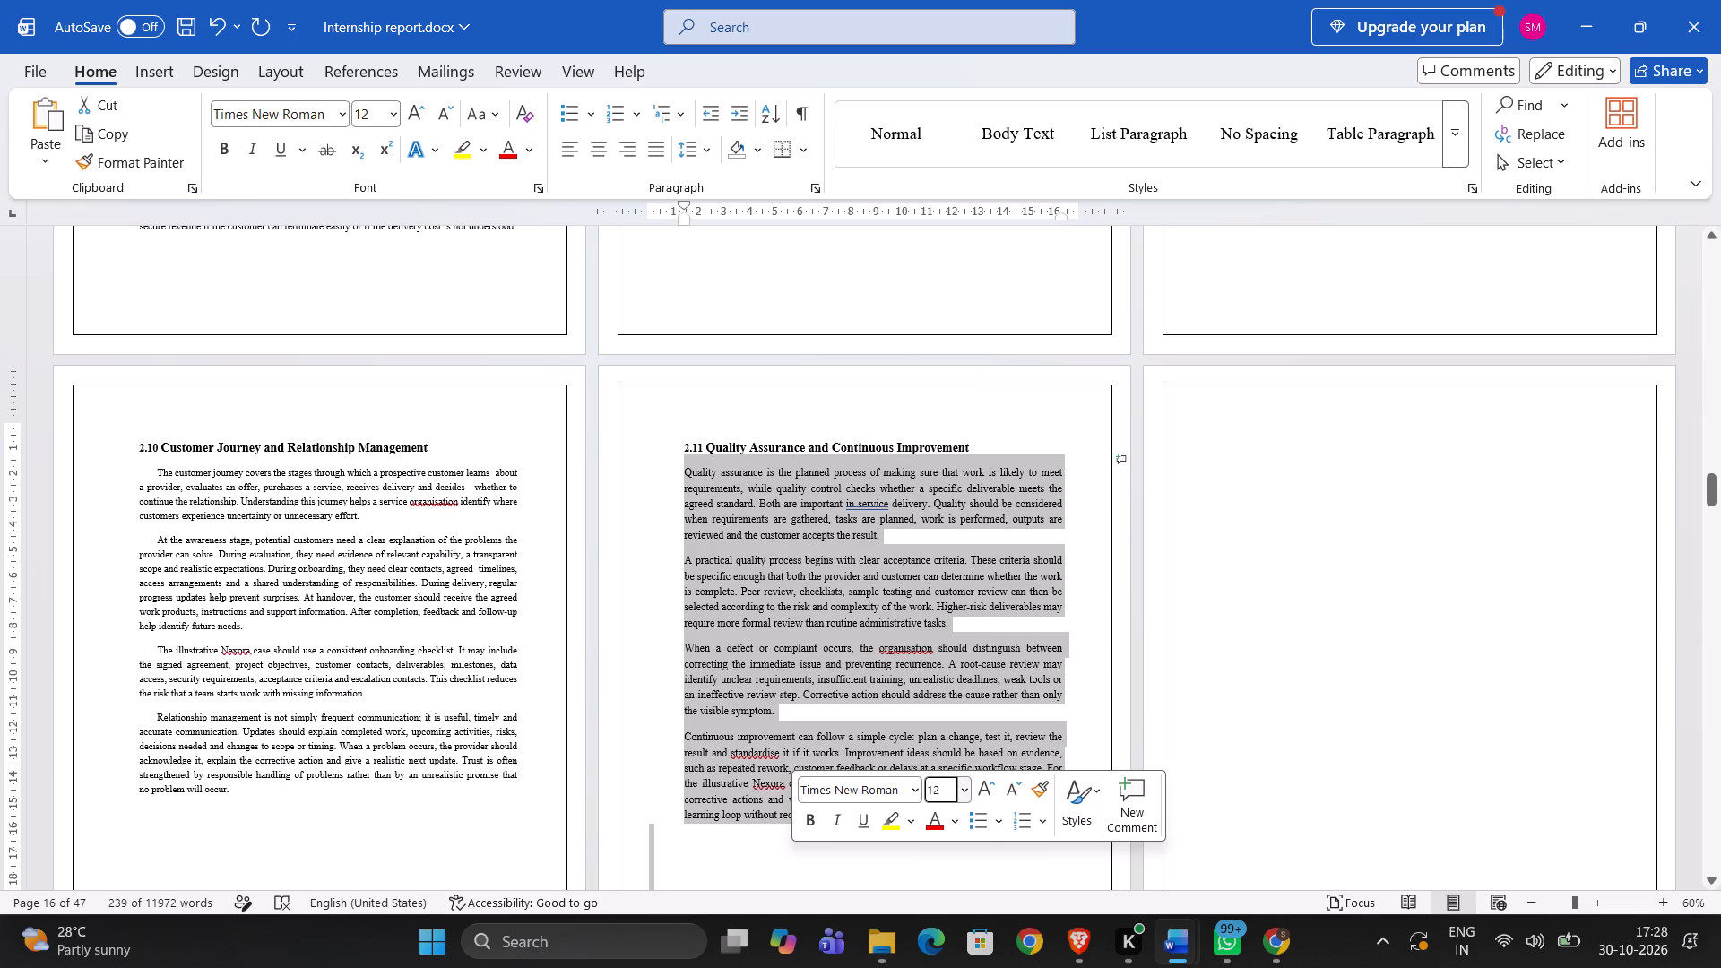
Remove the blank page between section 2.11 and section 2.12 Service Pricing and Contract Management.
scroll(1285, 526, down, 5)
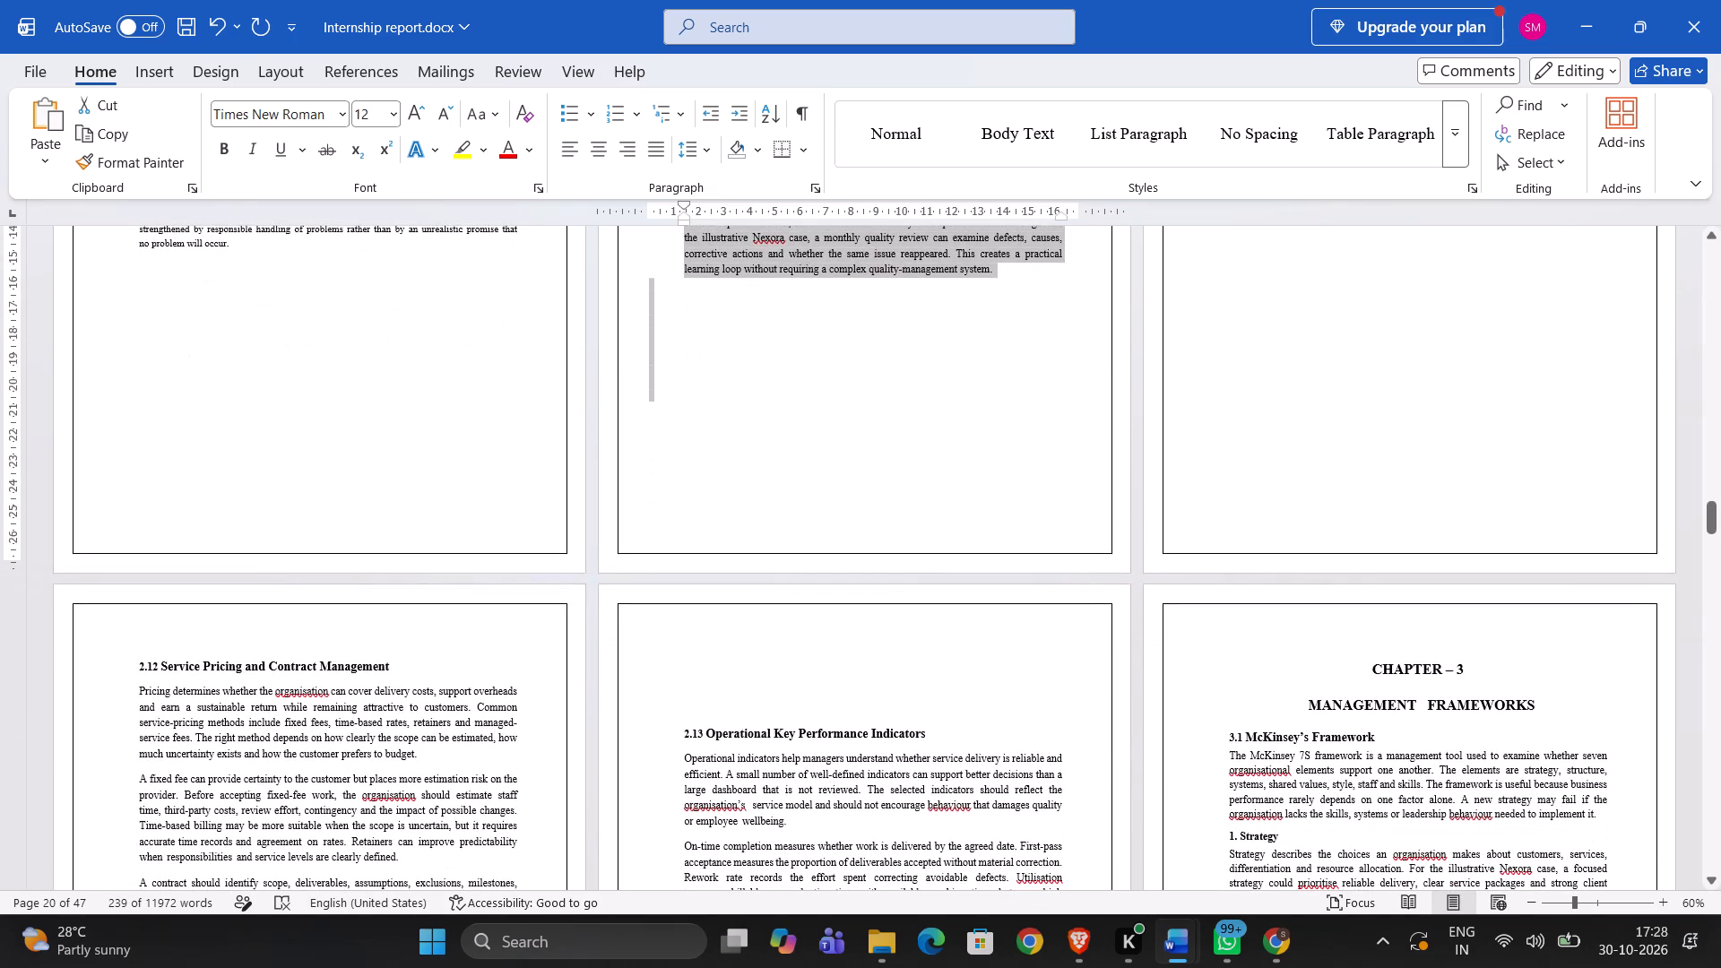
scroll(1285, 526, up, 5)
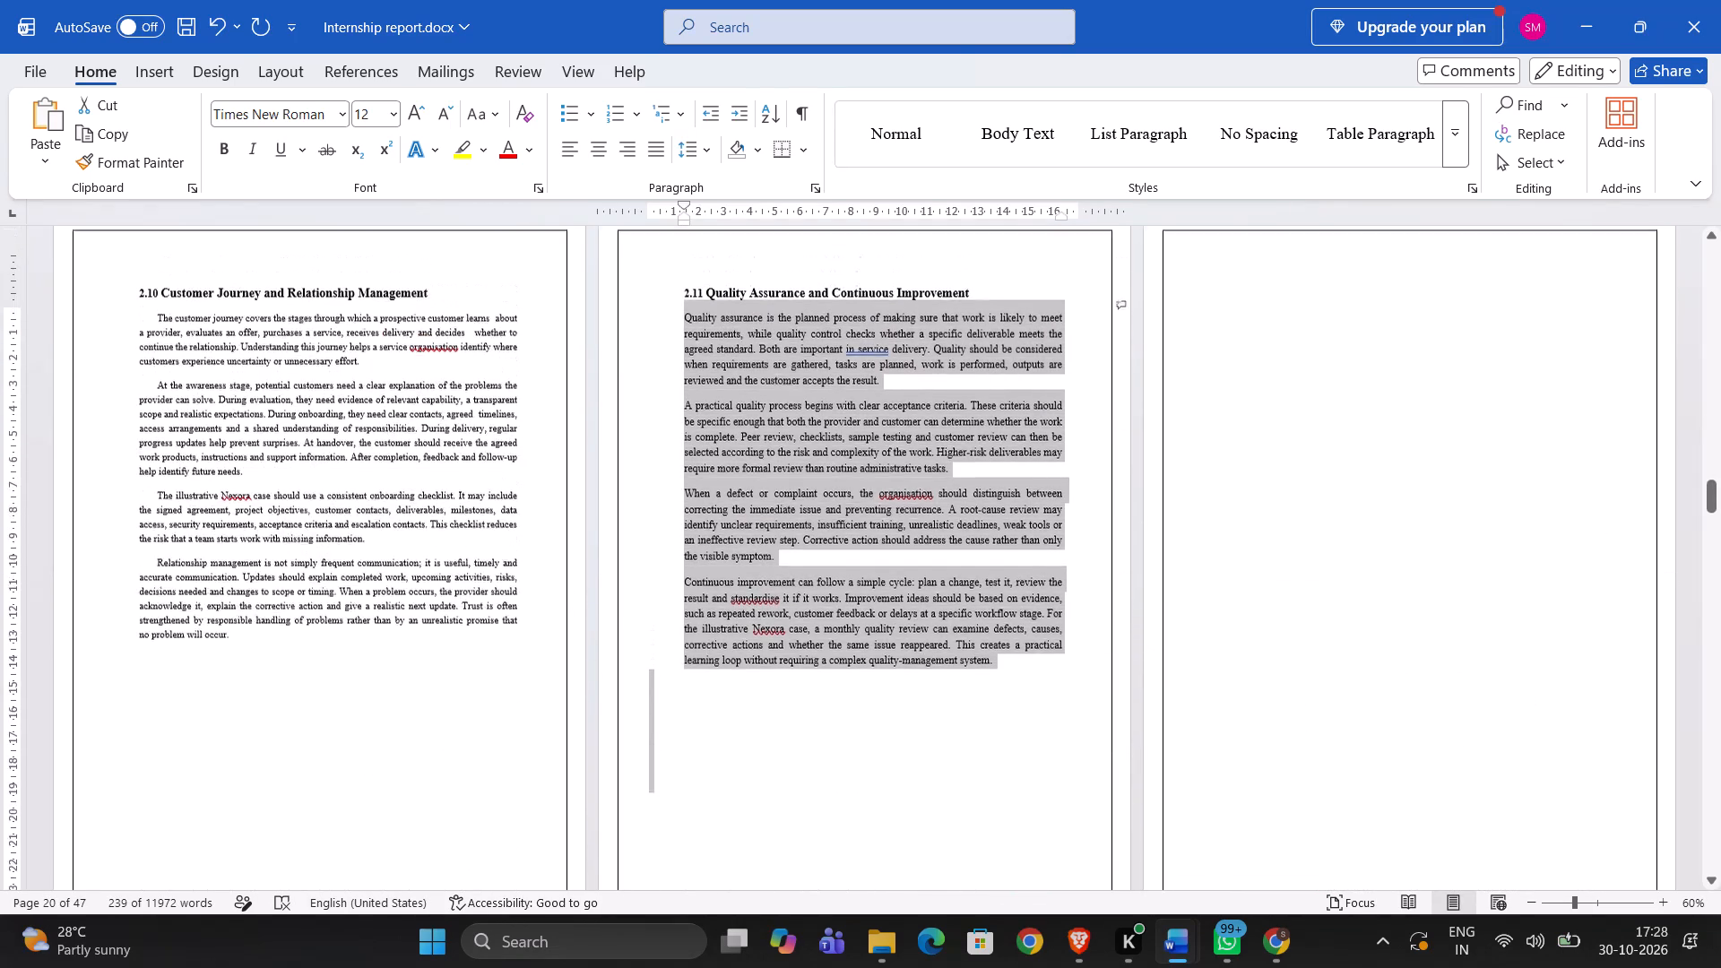
scroll(1285, 526, up, 1)
click(1284, 443)
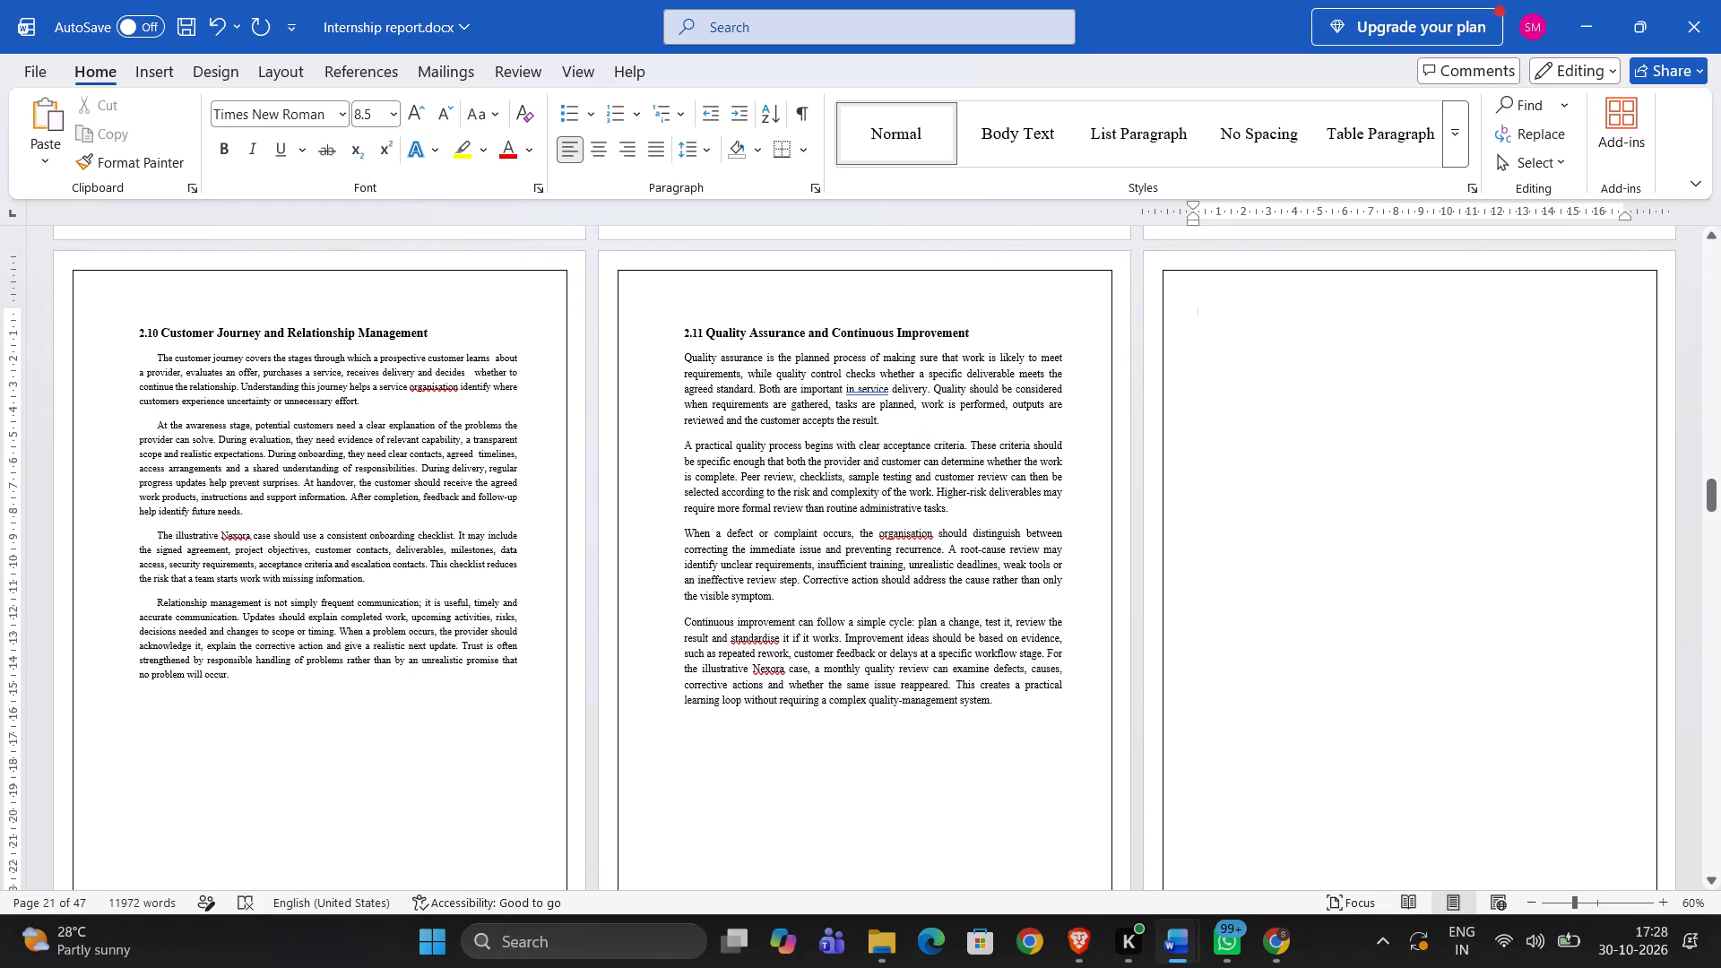
key(Delete)
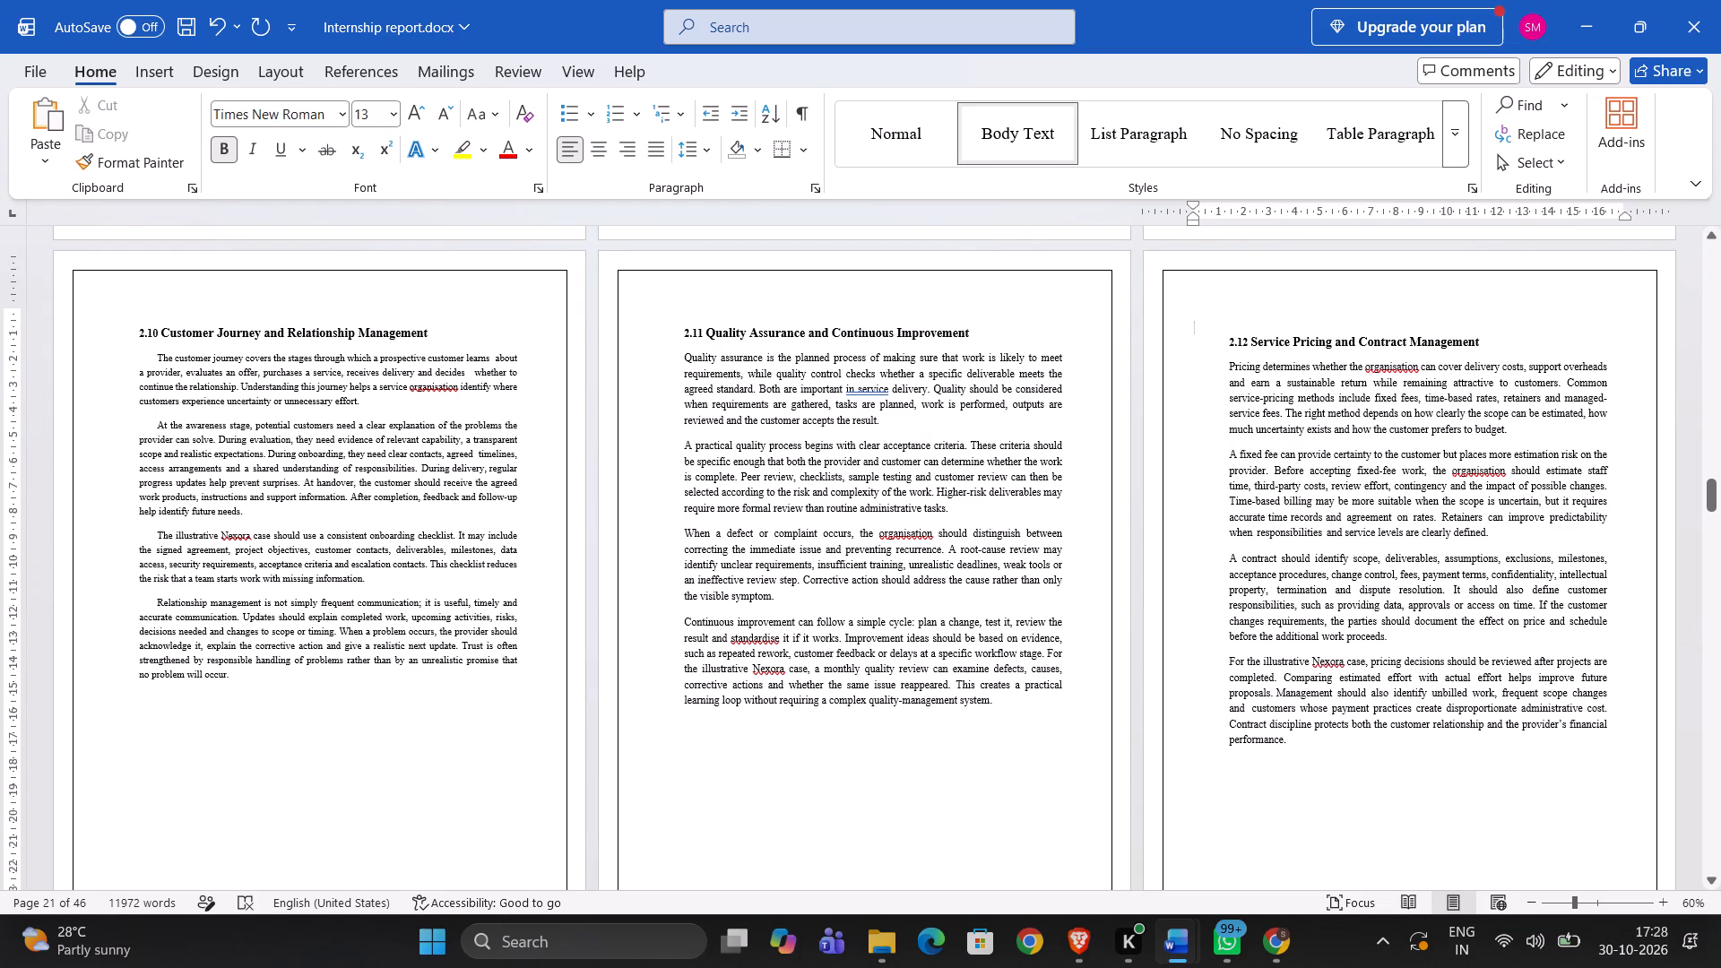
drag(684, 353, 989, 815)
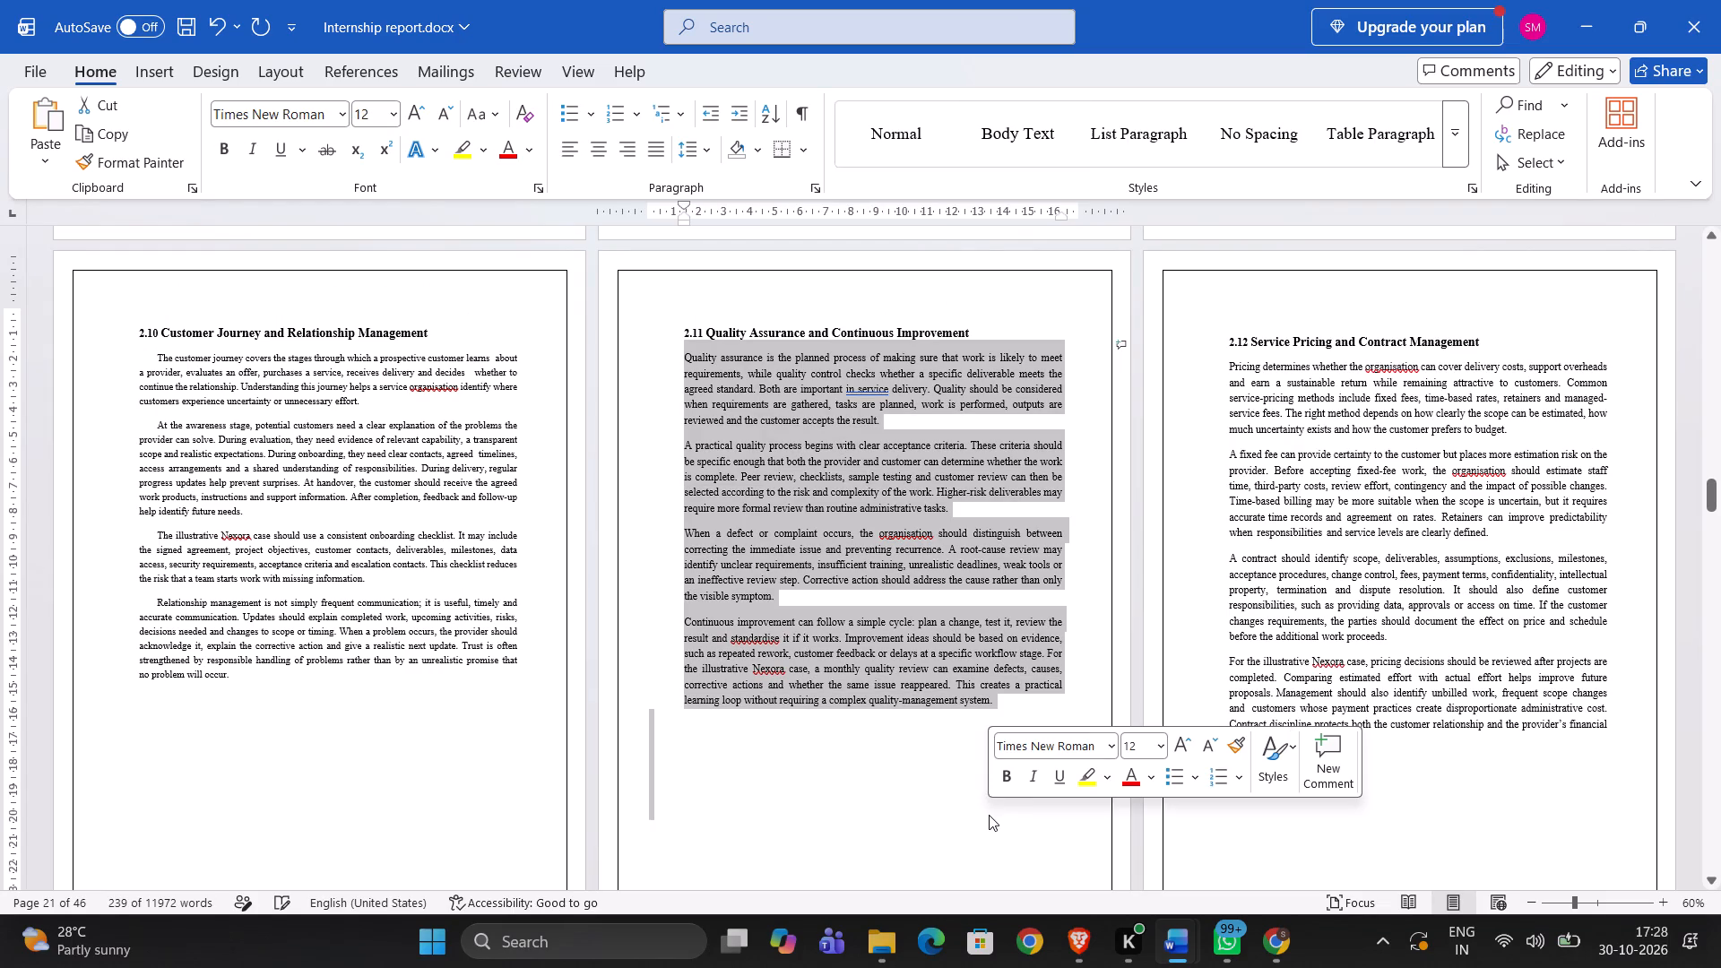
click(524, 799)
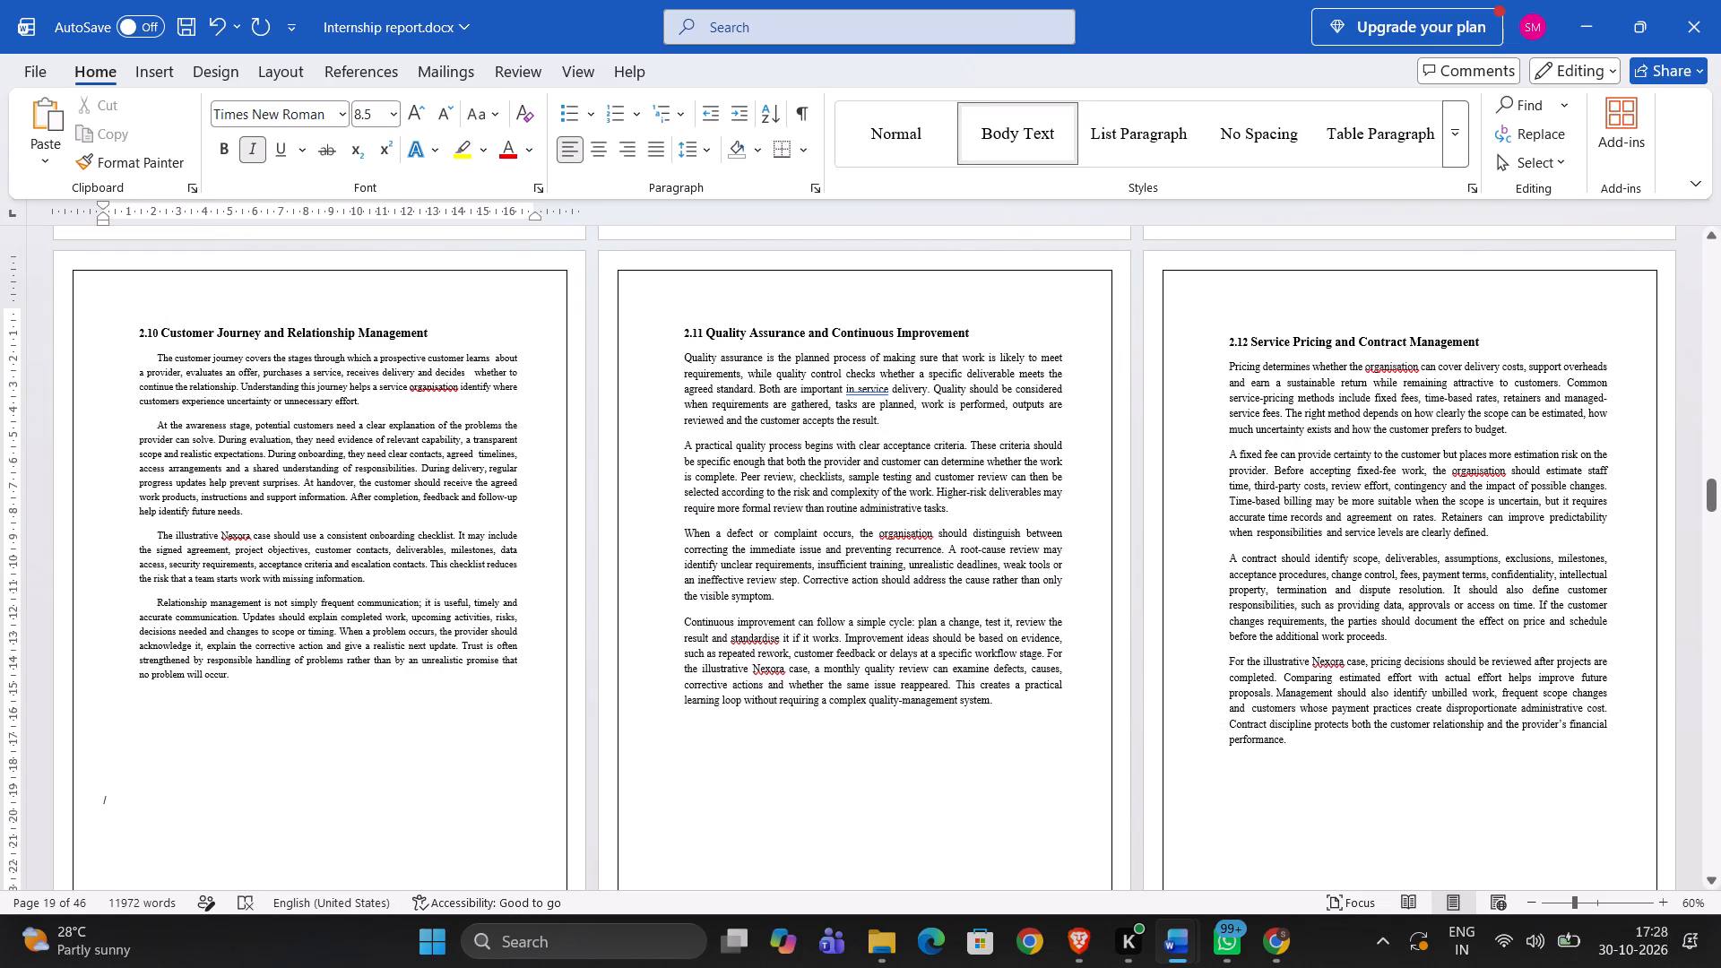
Remove the first-line indents from all four paragraphs of section 2.10 Customer Journey and Relationship Management.
click(153, 604)
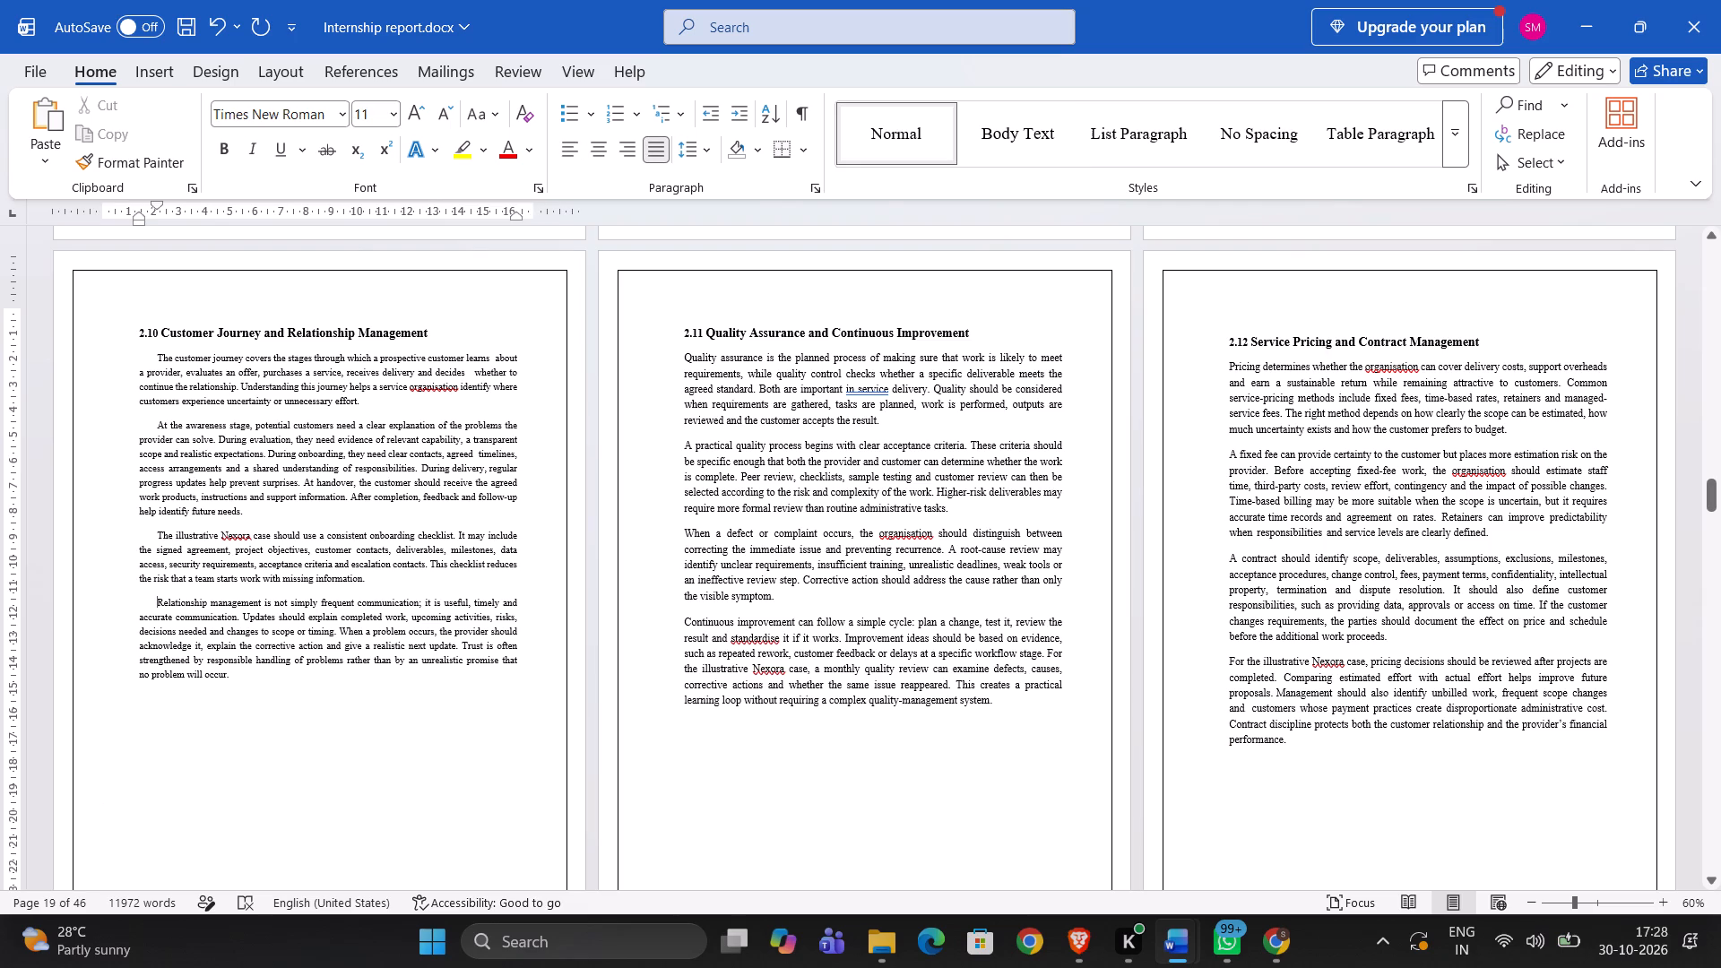
key(BackSpace)
click(153, 532)
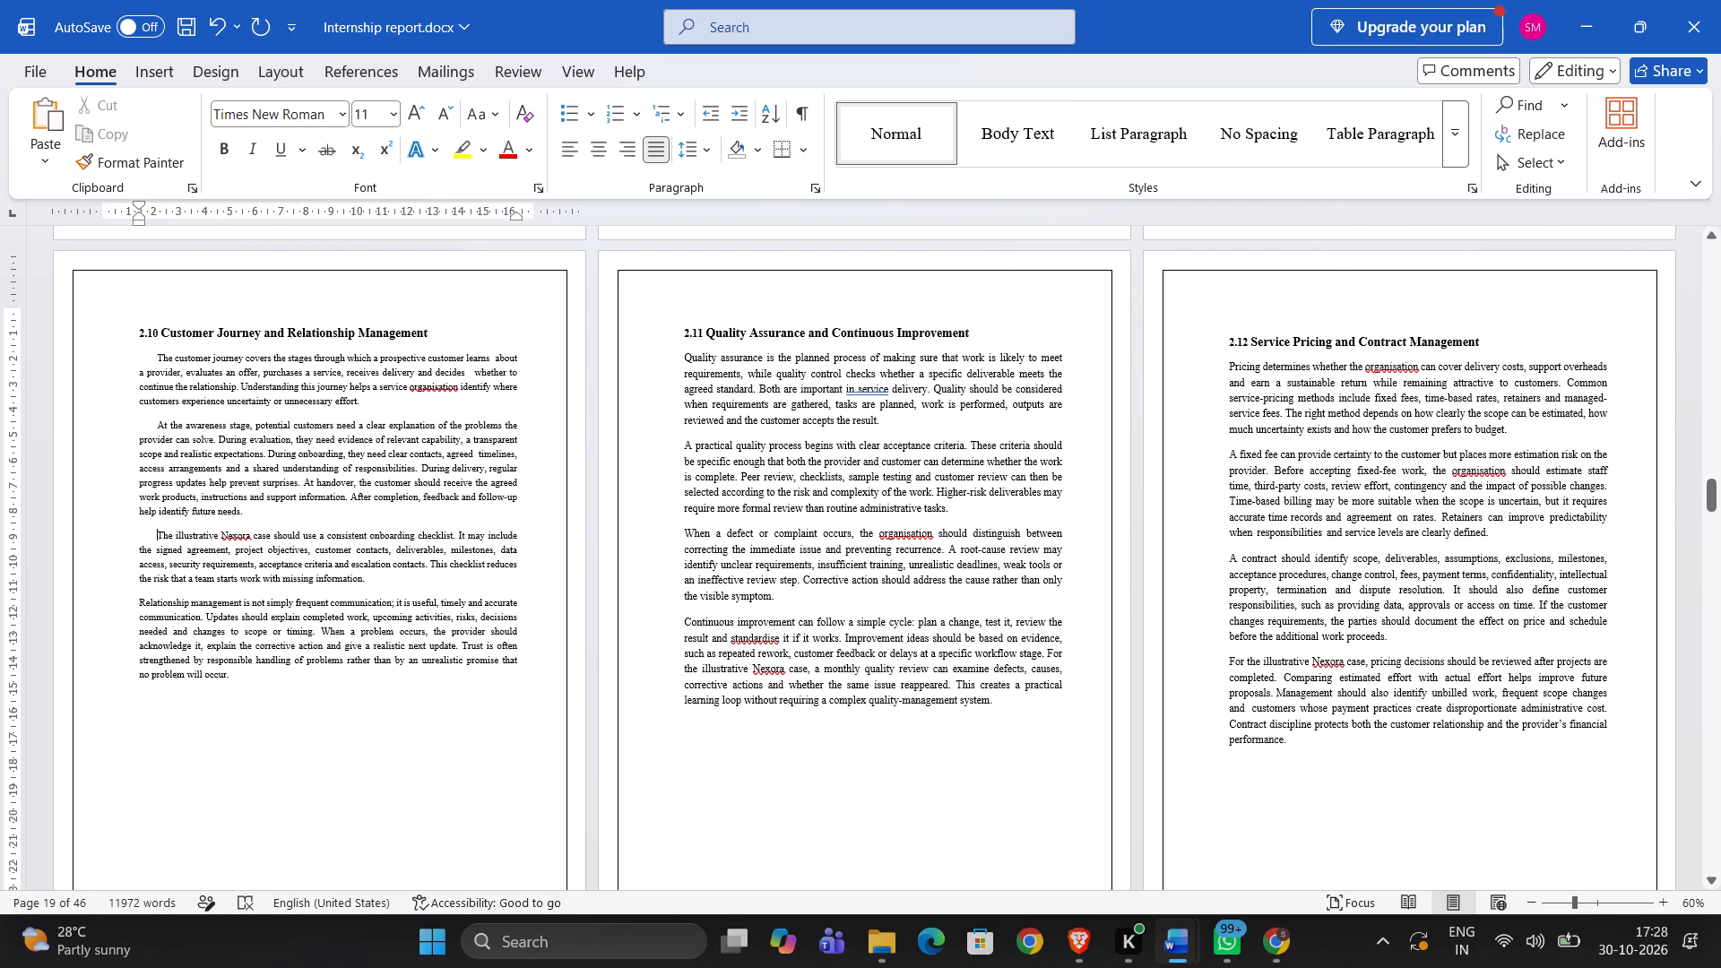
key(BackSpace)
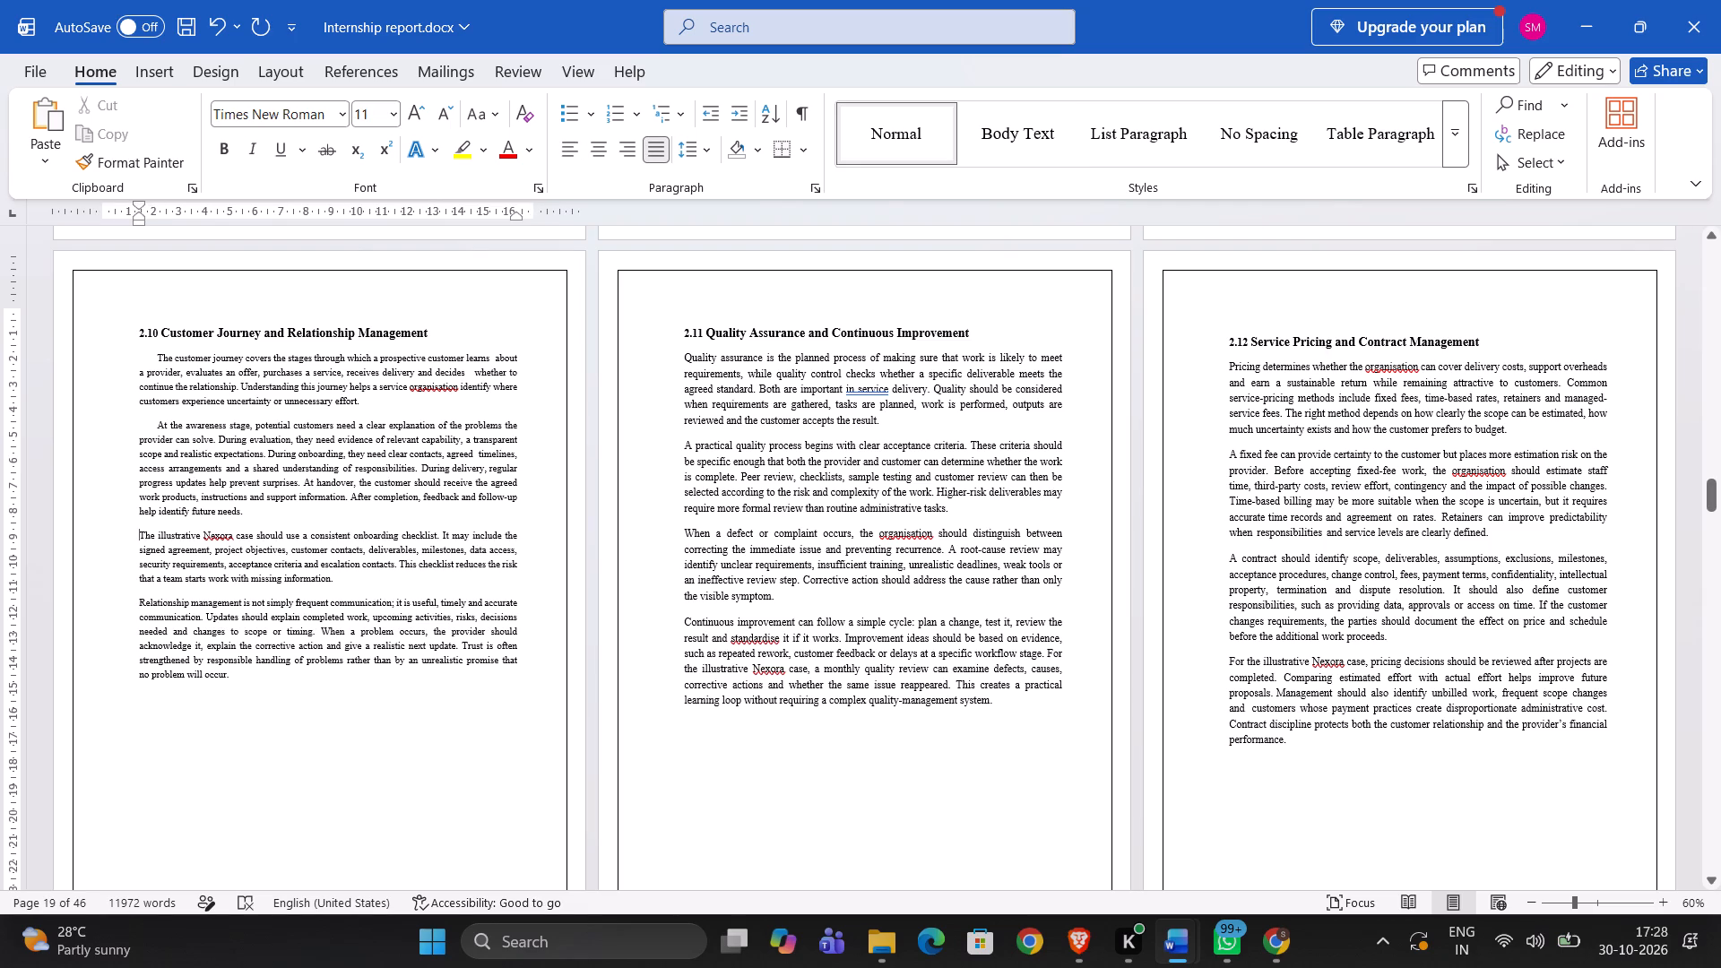
click(155, 419)
key(BackSpace)
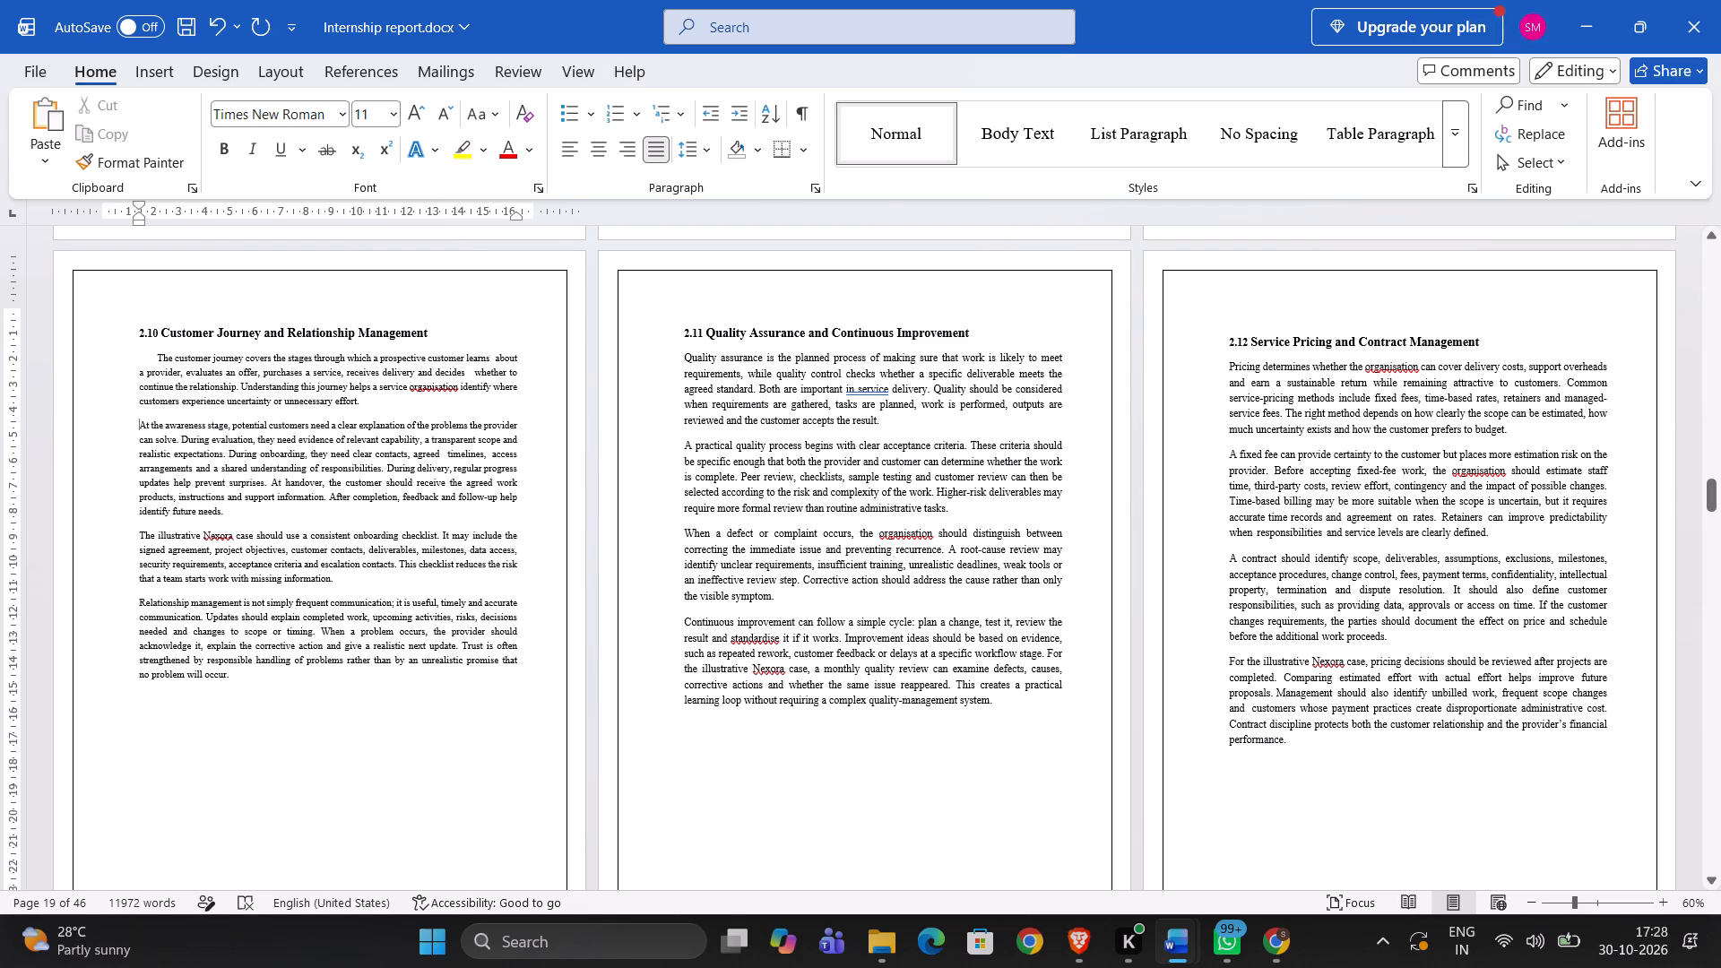
click(152, 358)
key(BackSpace)
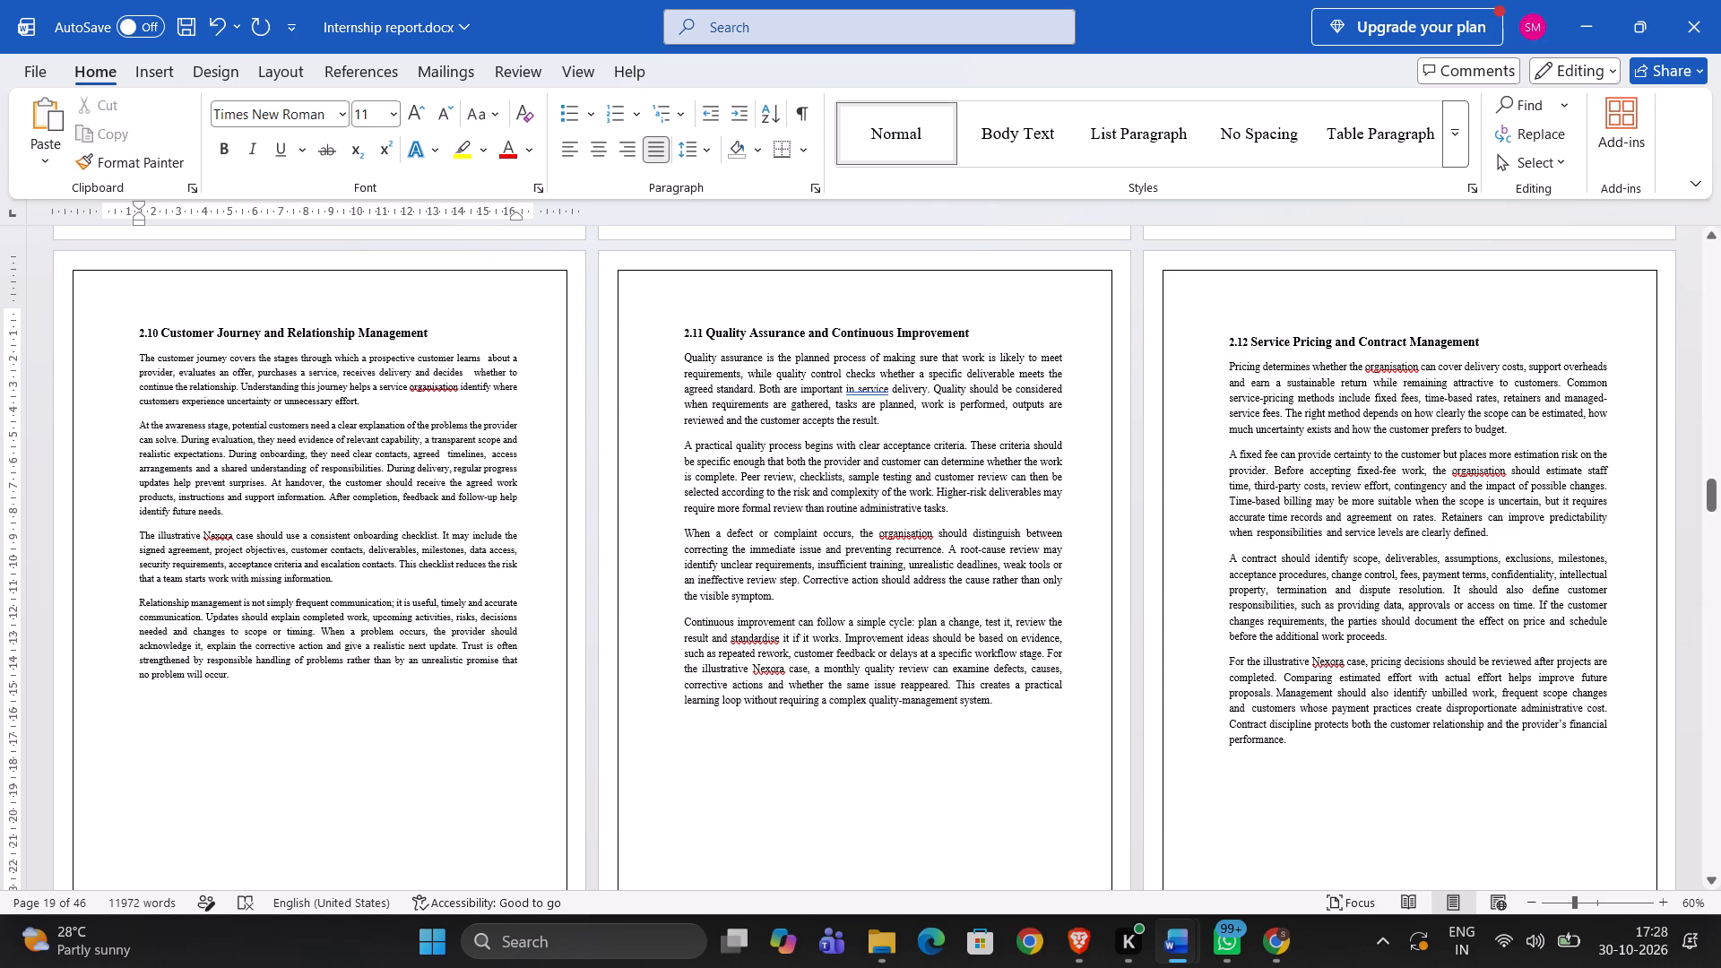
Set the four body paragraphs of section 2.10 Customer Journey and Relationship Management to font size 12 and check its heading's size.
drag(131, 356, 245, 744)
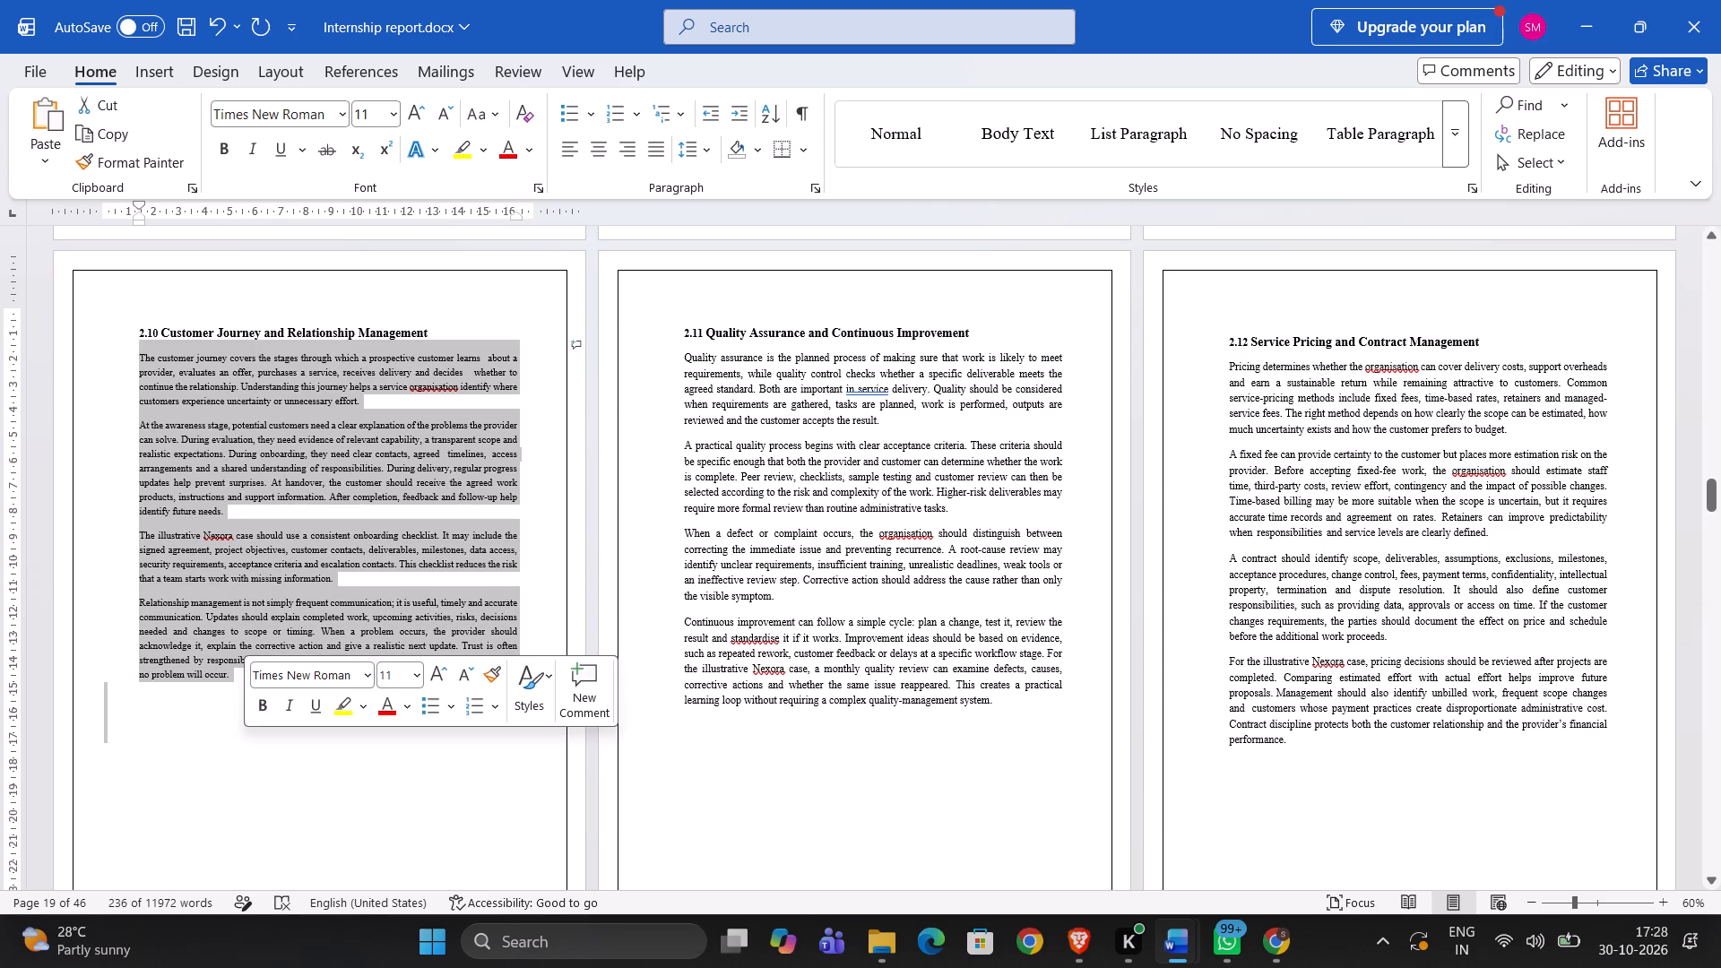
click(415, 678)
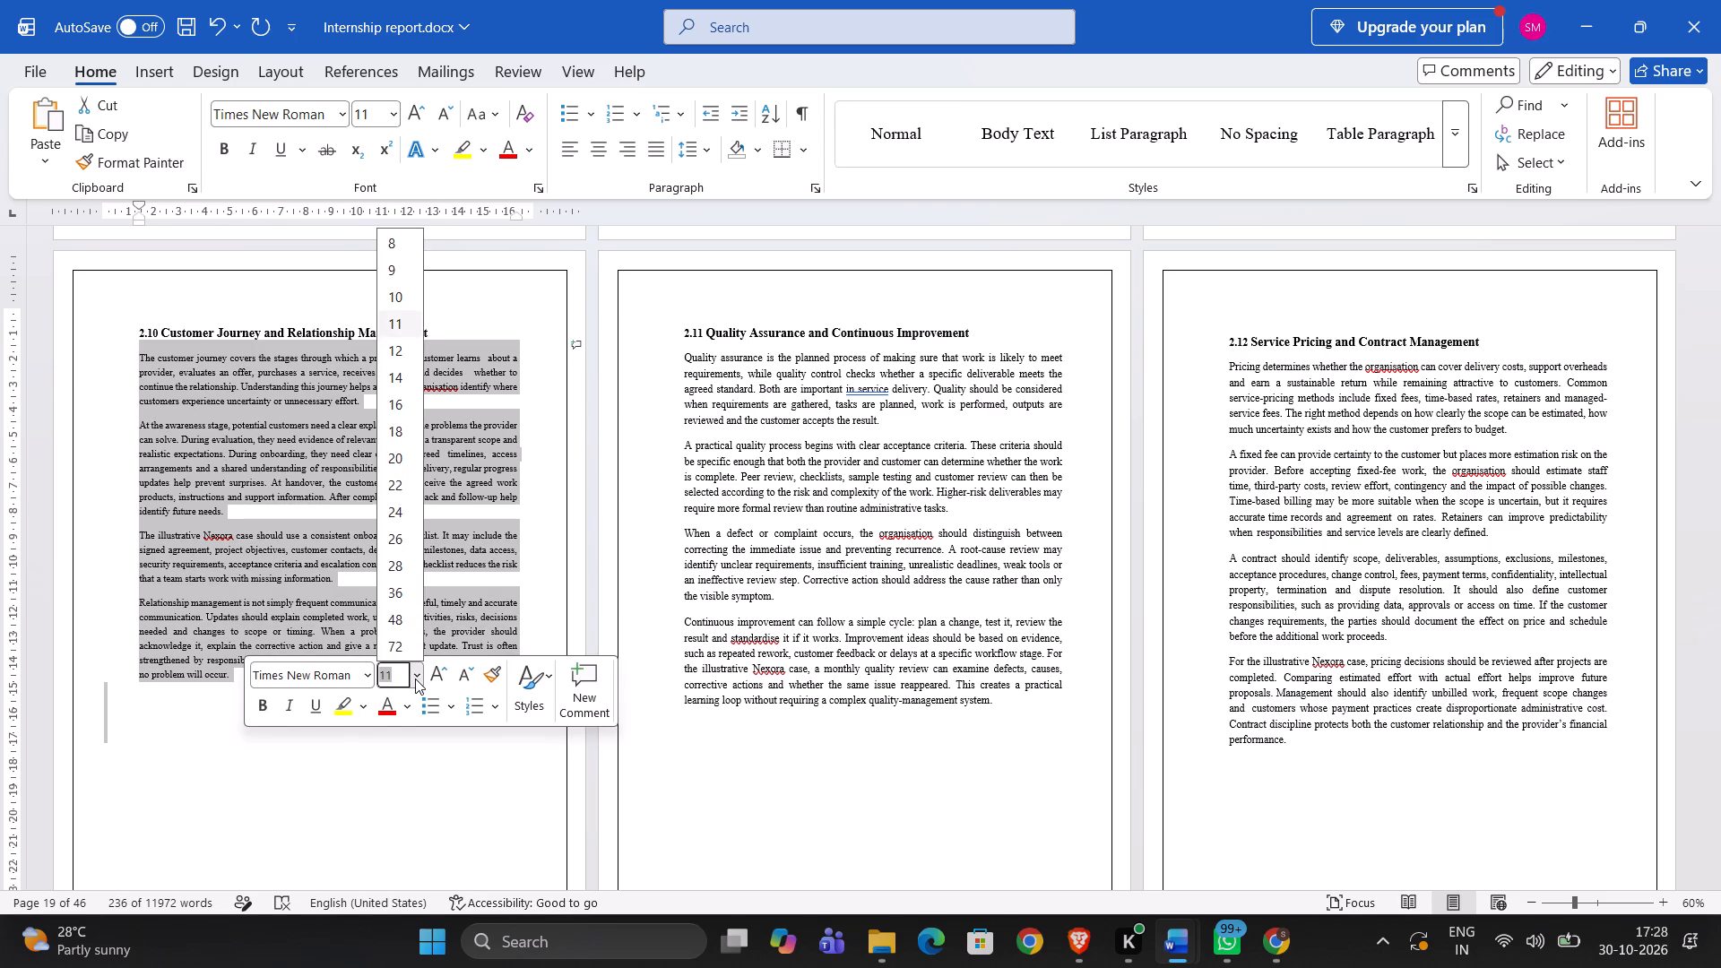
click(393, 347)
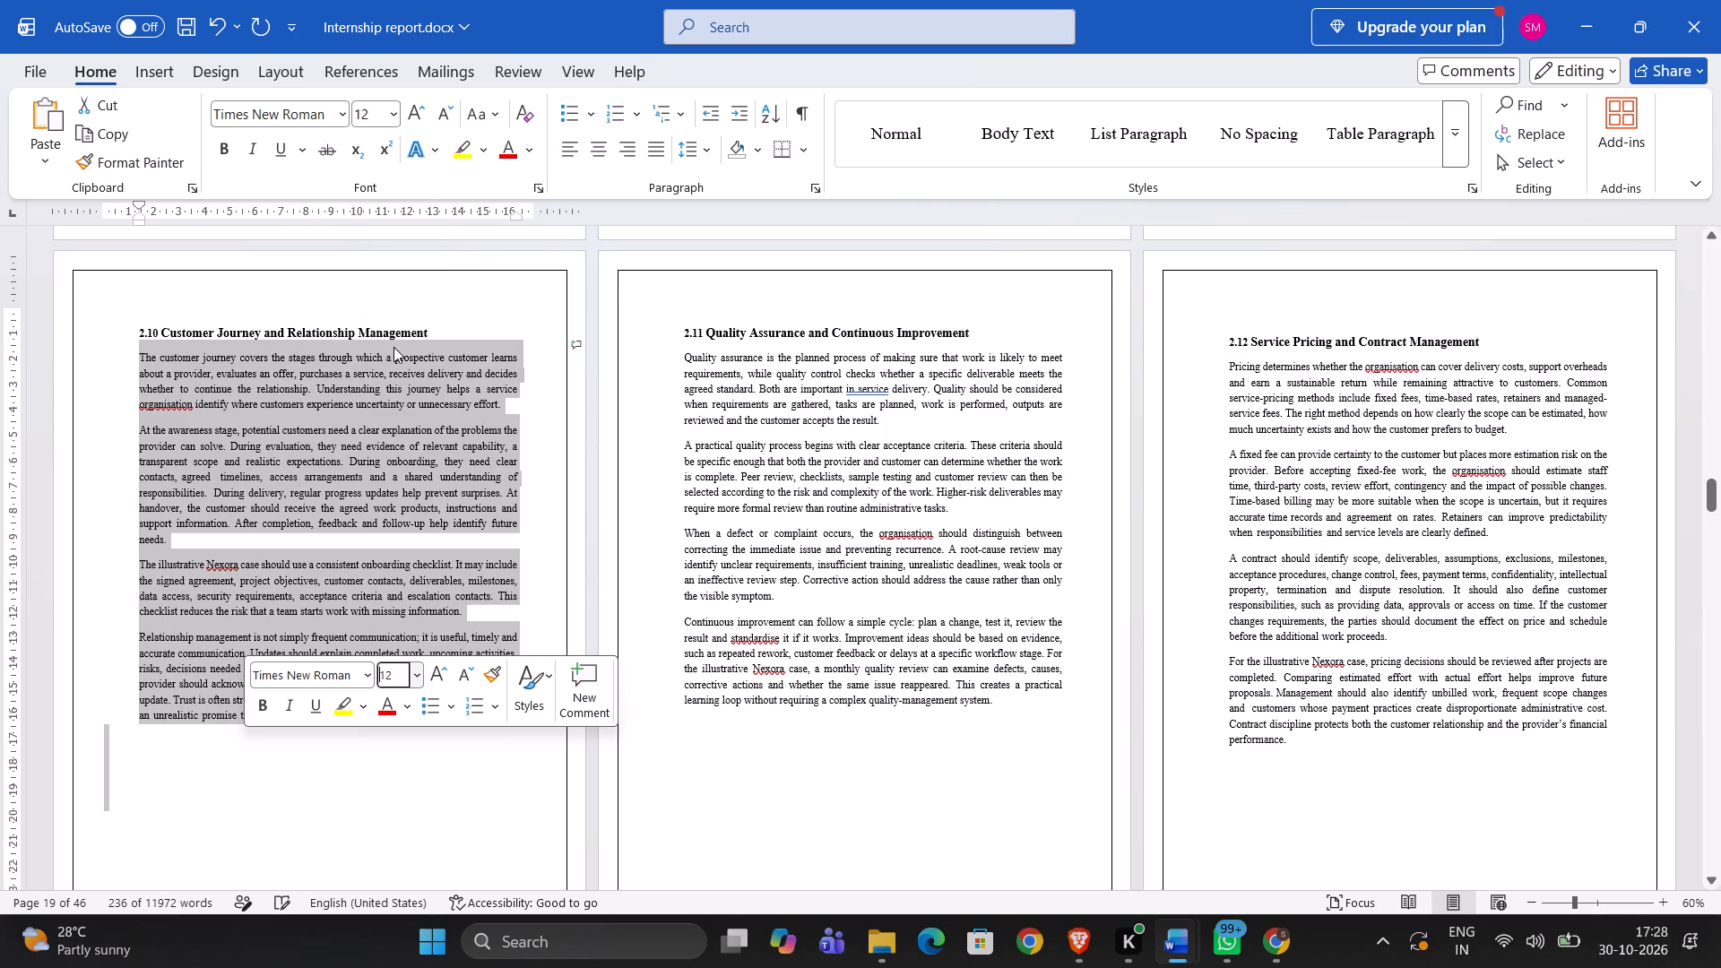
click(442, 322)
drag(436, 331, 394, 326)
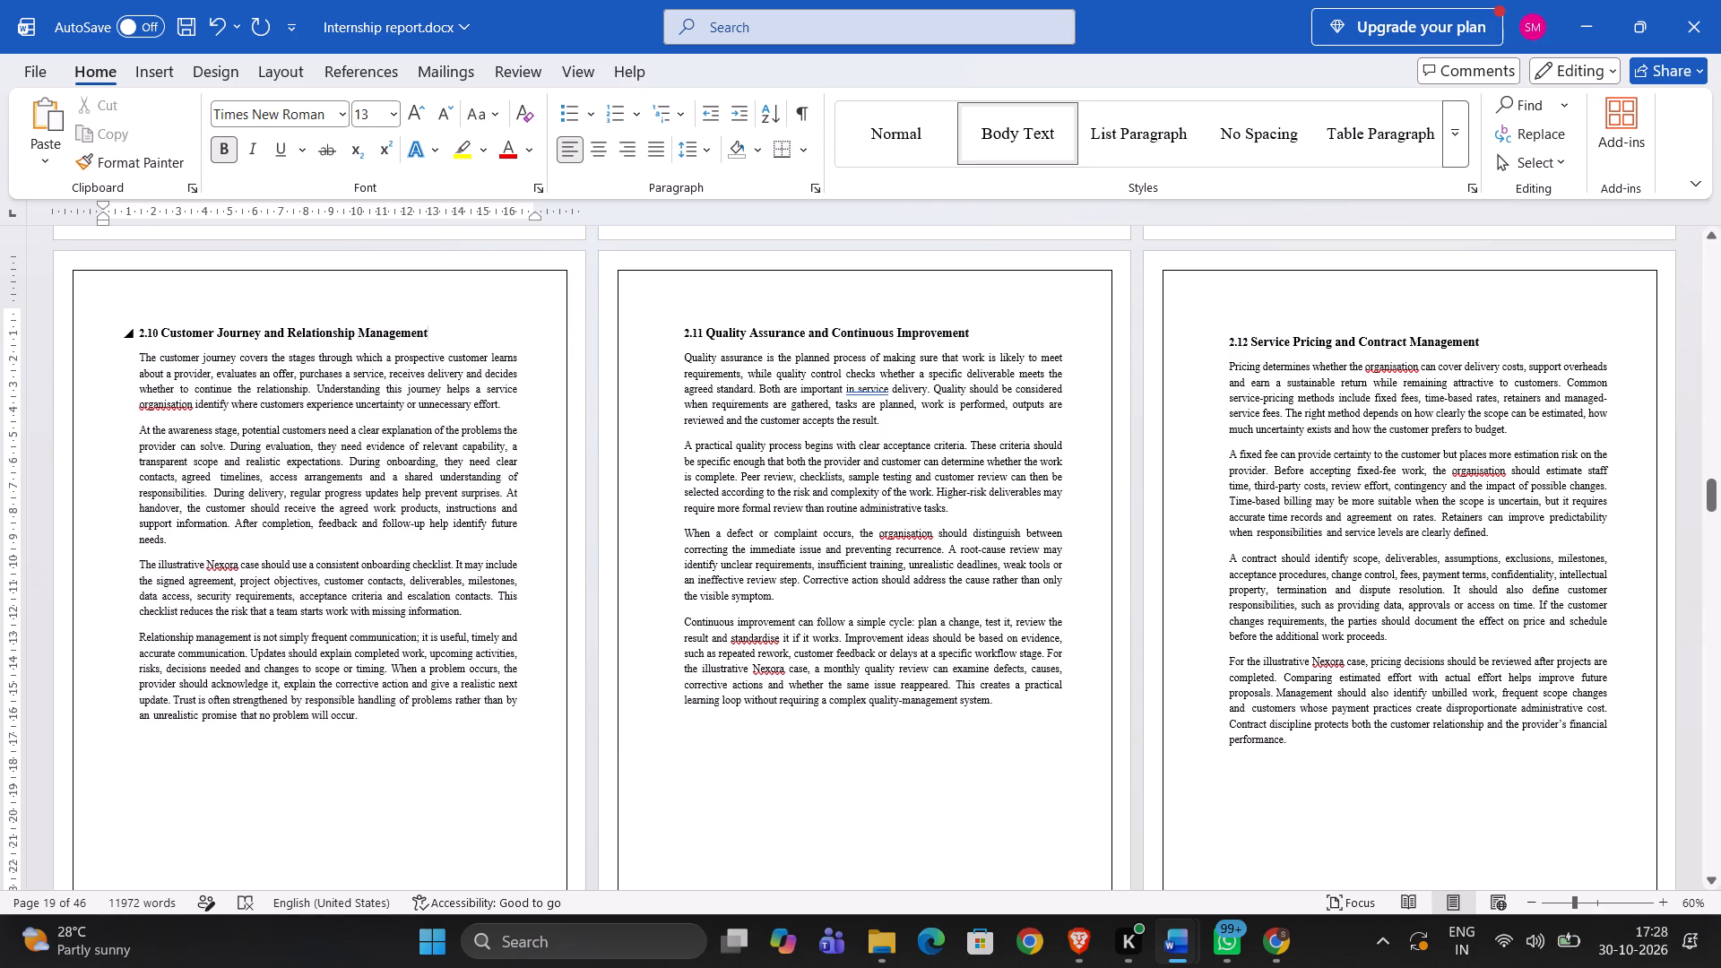
drag(394, 326, 164, 328)
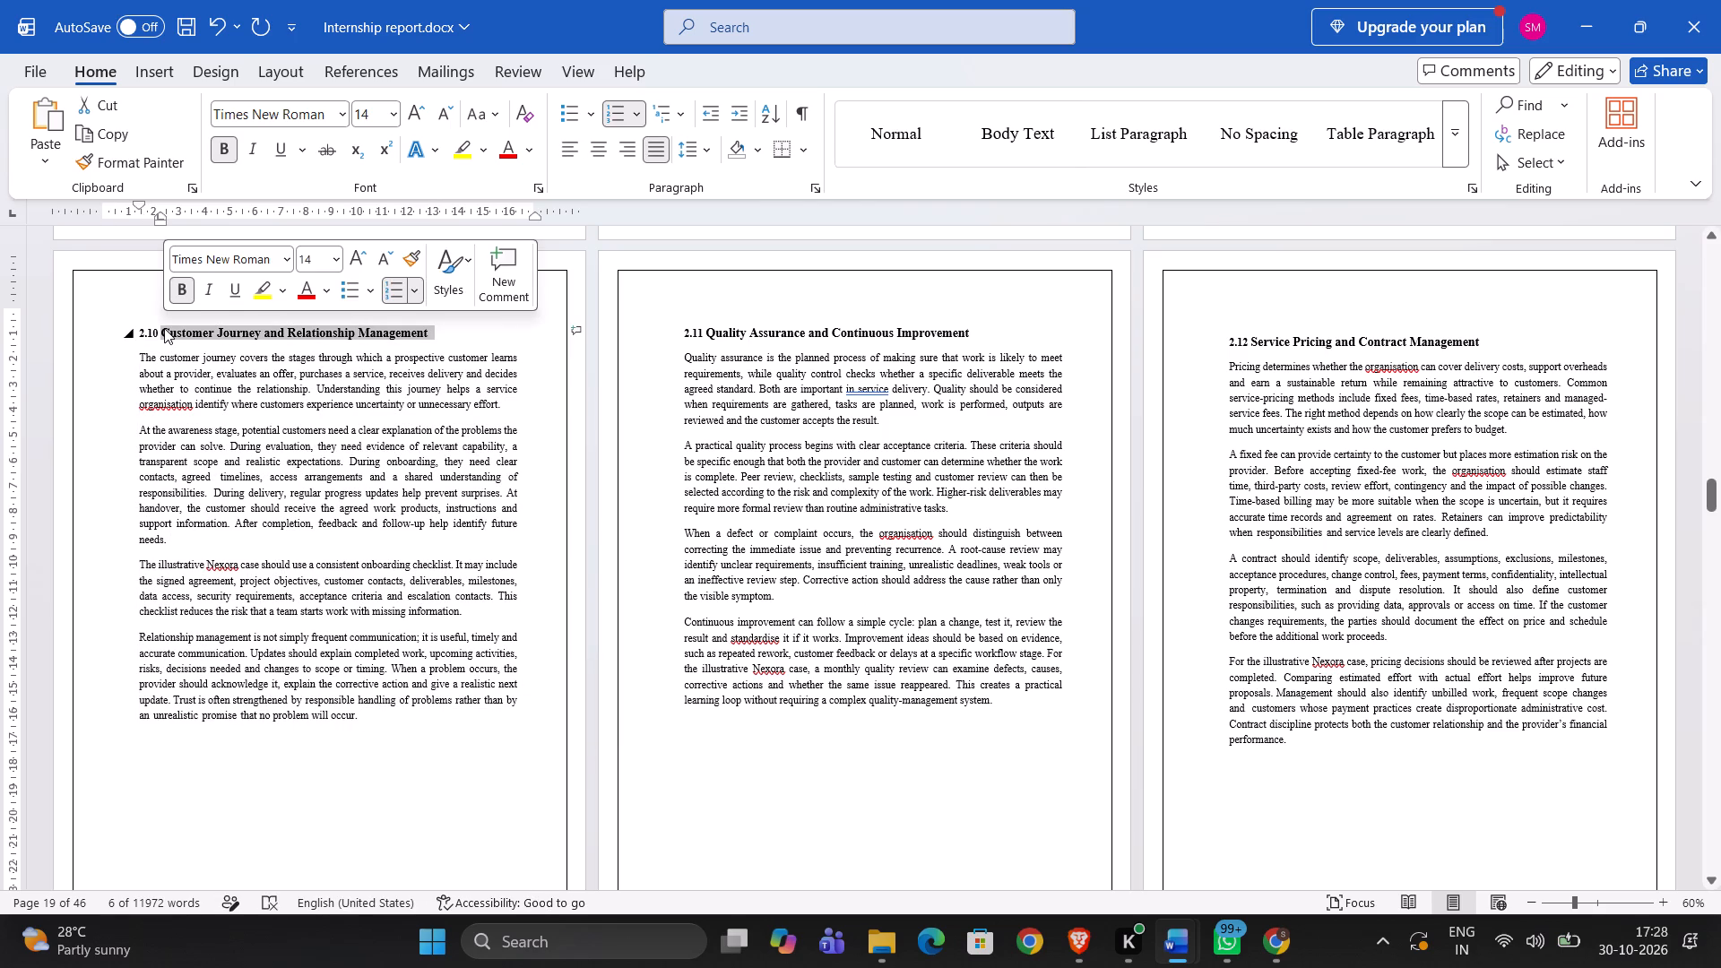
click(208, 761)
Remove the first-line indents from all four paragraphs of section 2.9 Illustrative Organisational Structure and Responsibilities.
scroll(208, 761, up, 2)
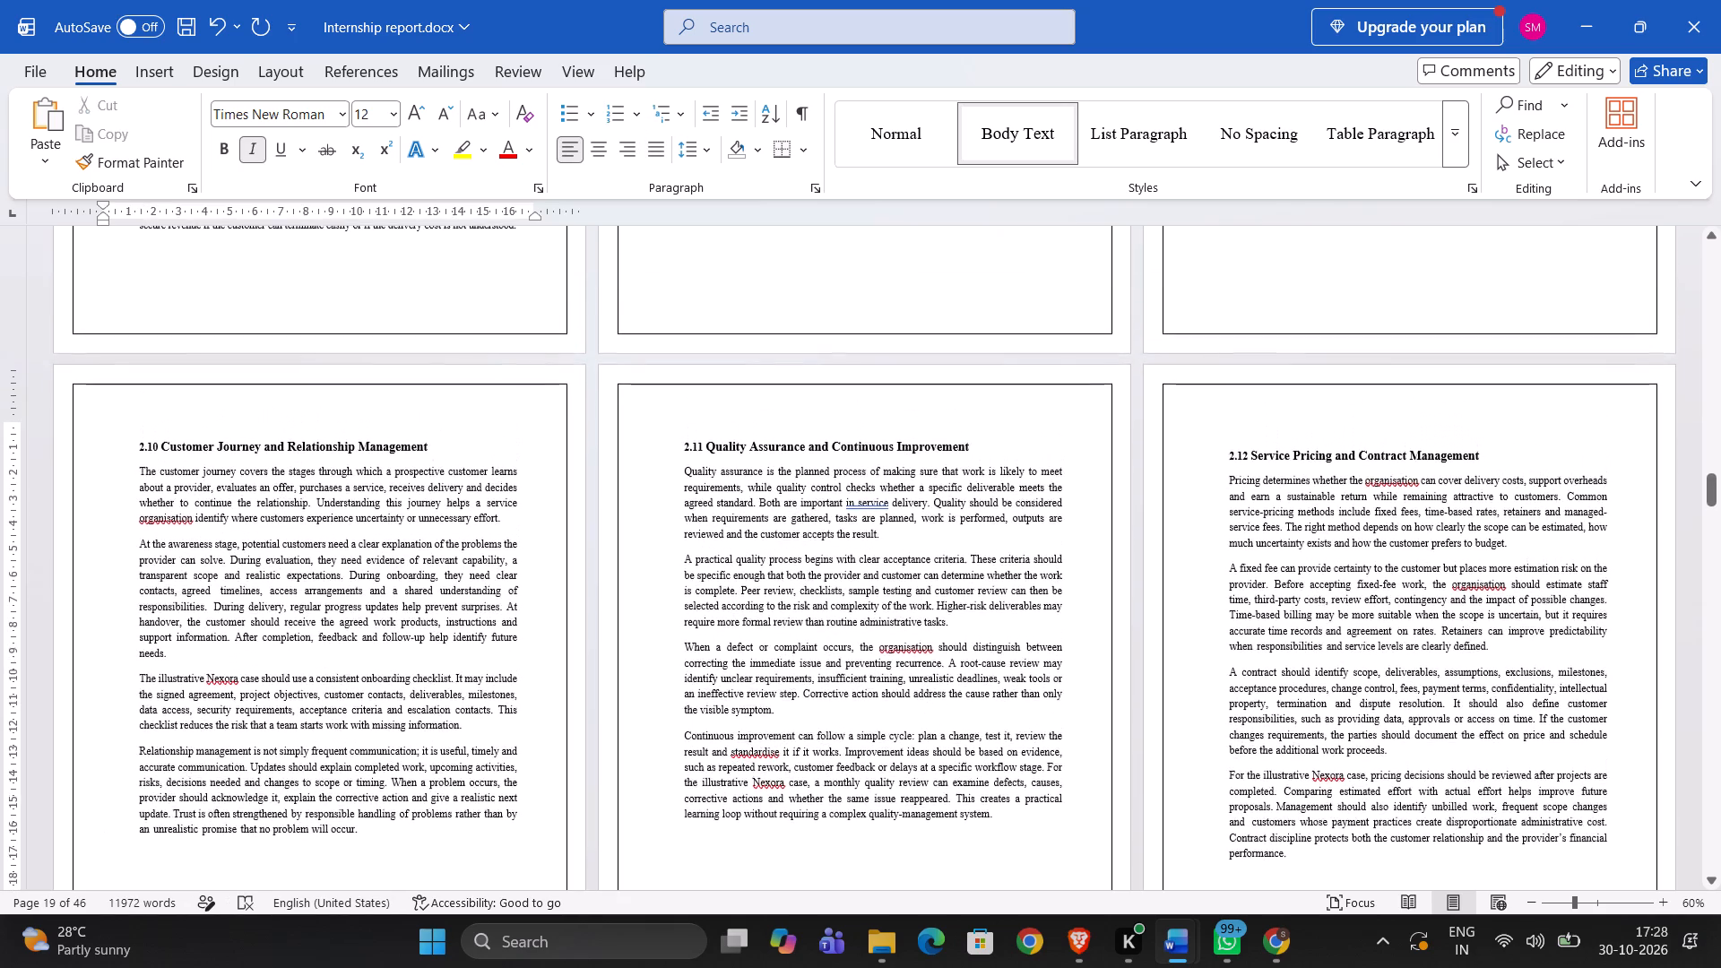
scroll(208, 761, up, 5)
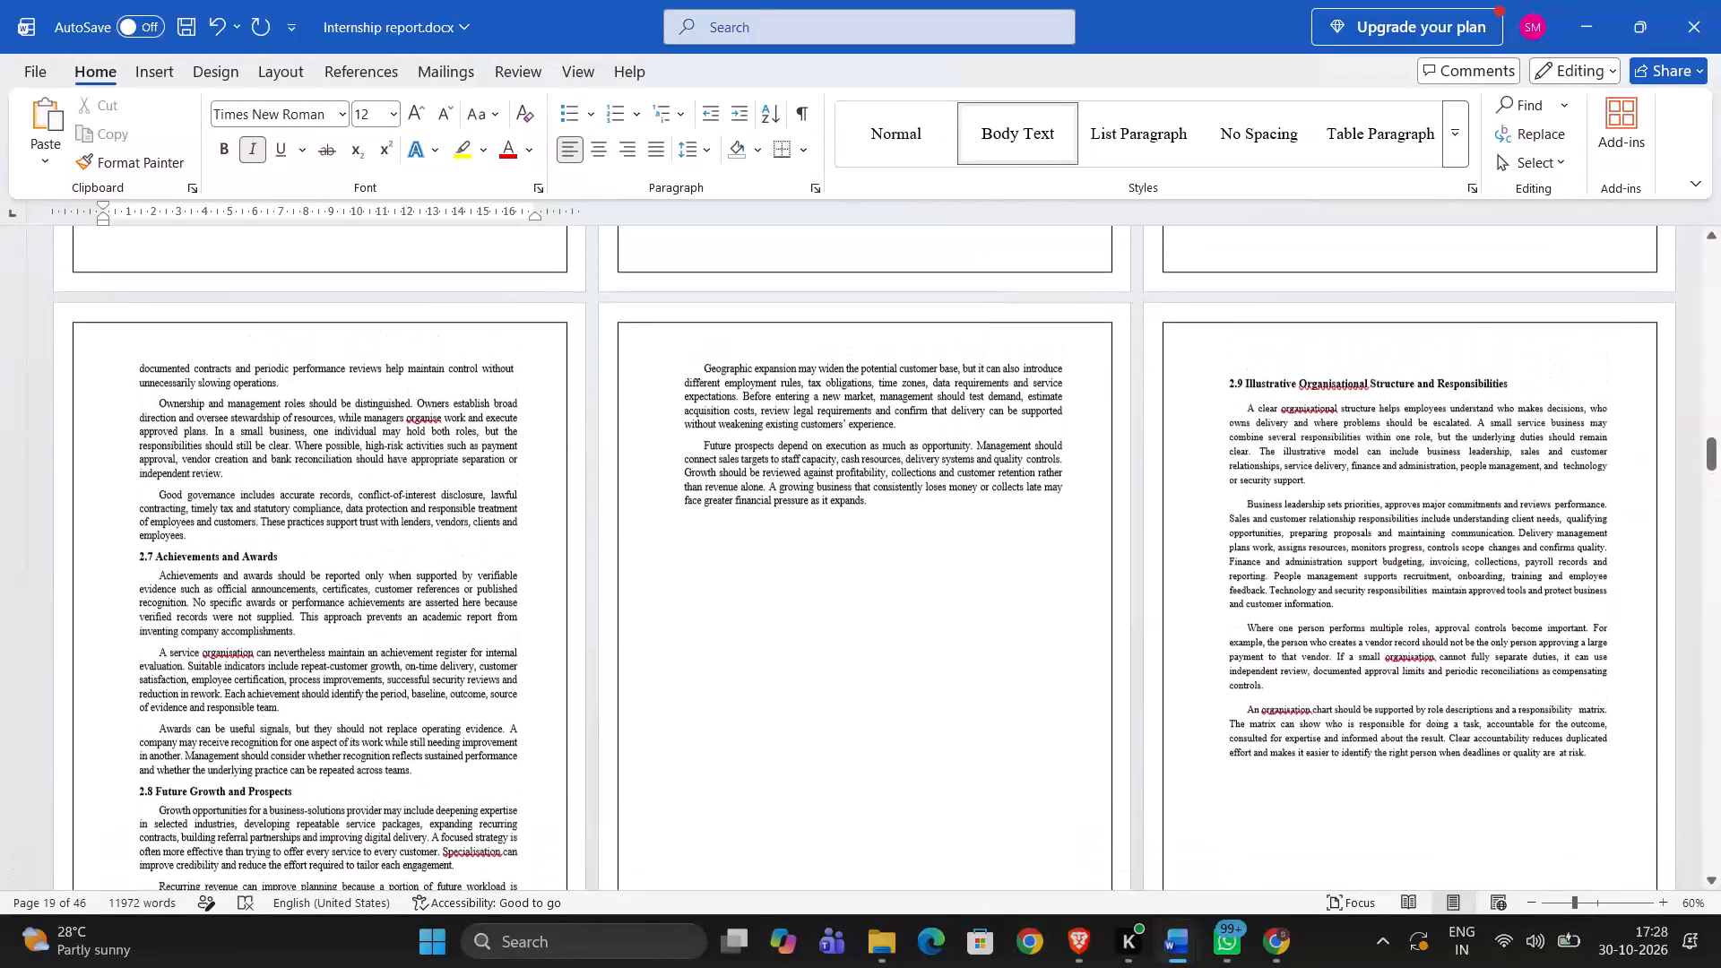
click(1251, 503)
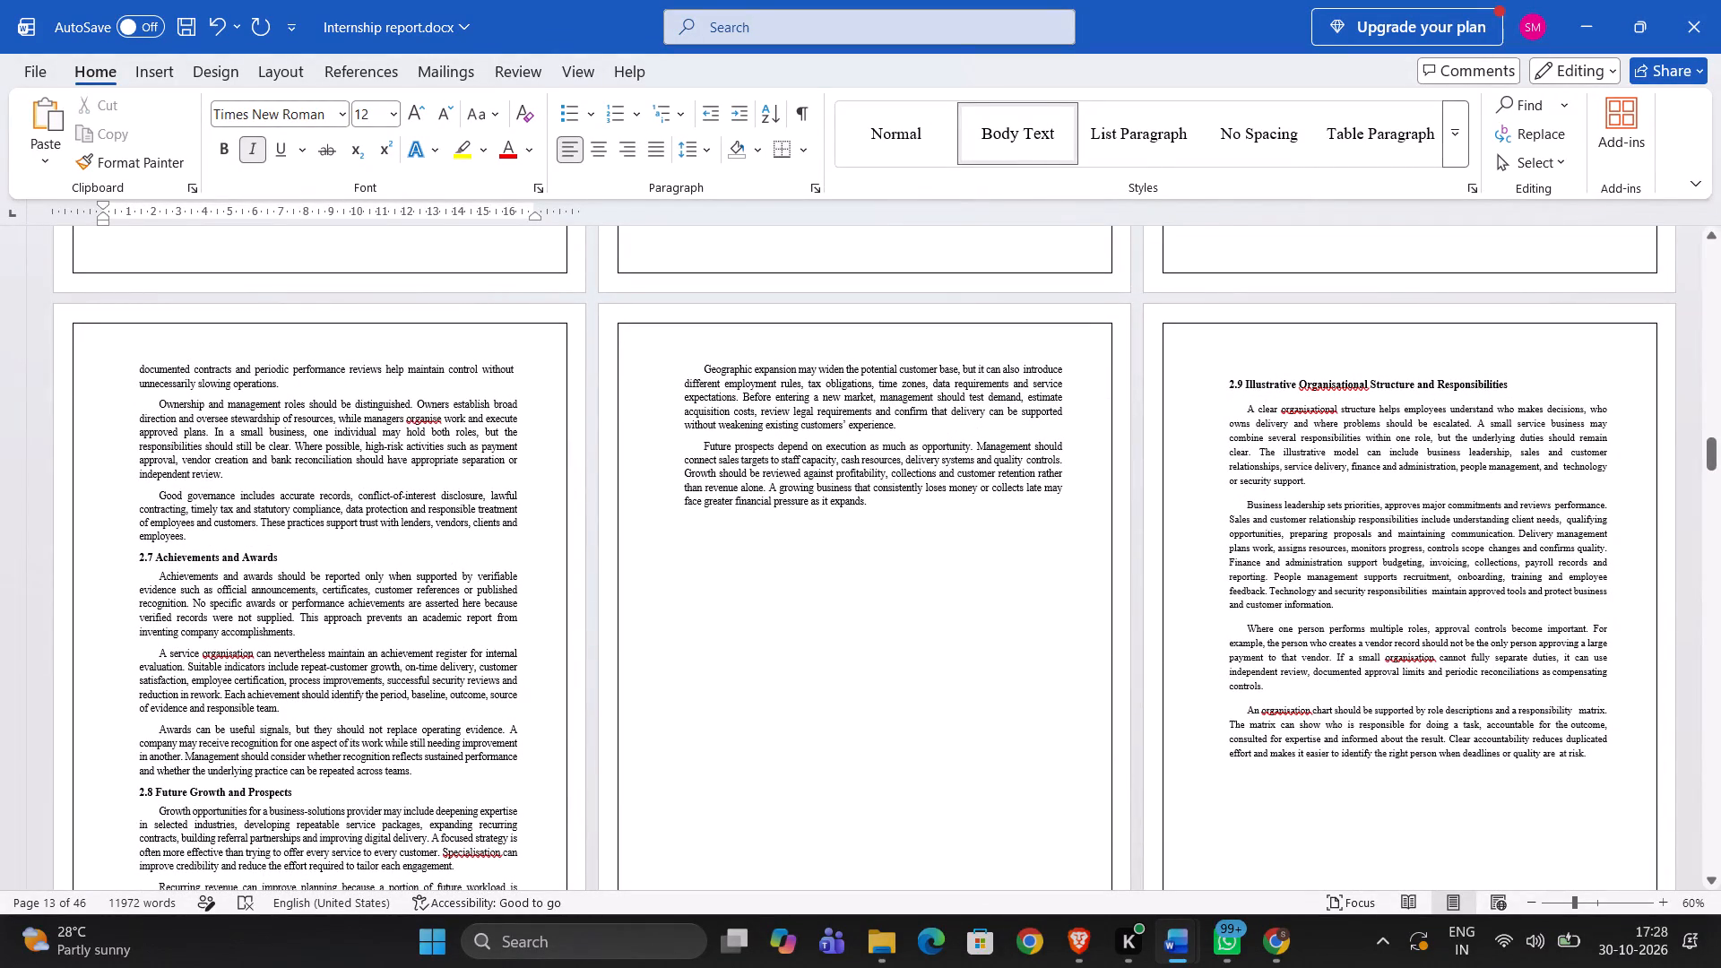
click(1242, 405)
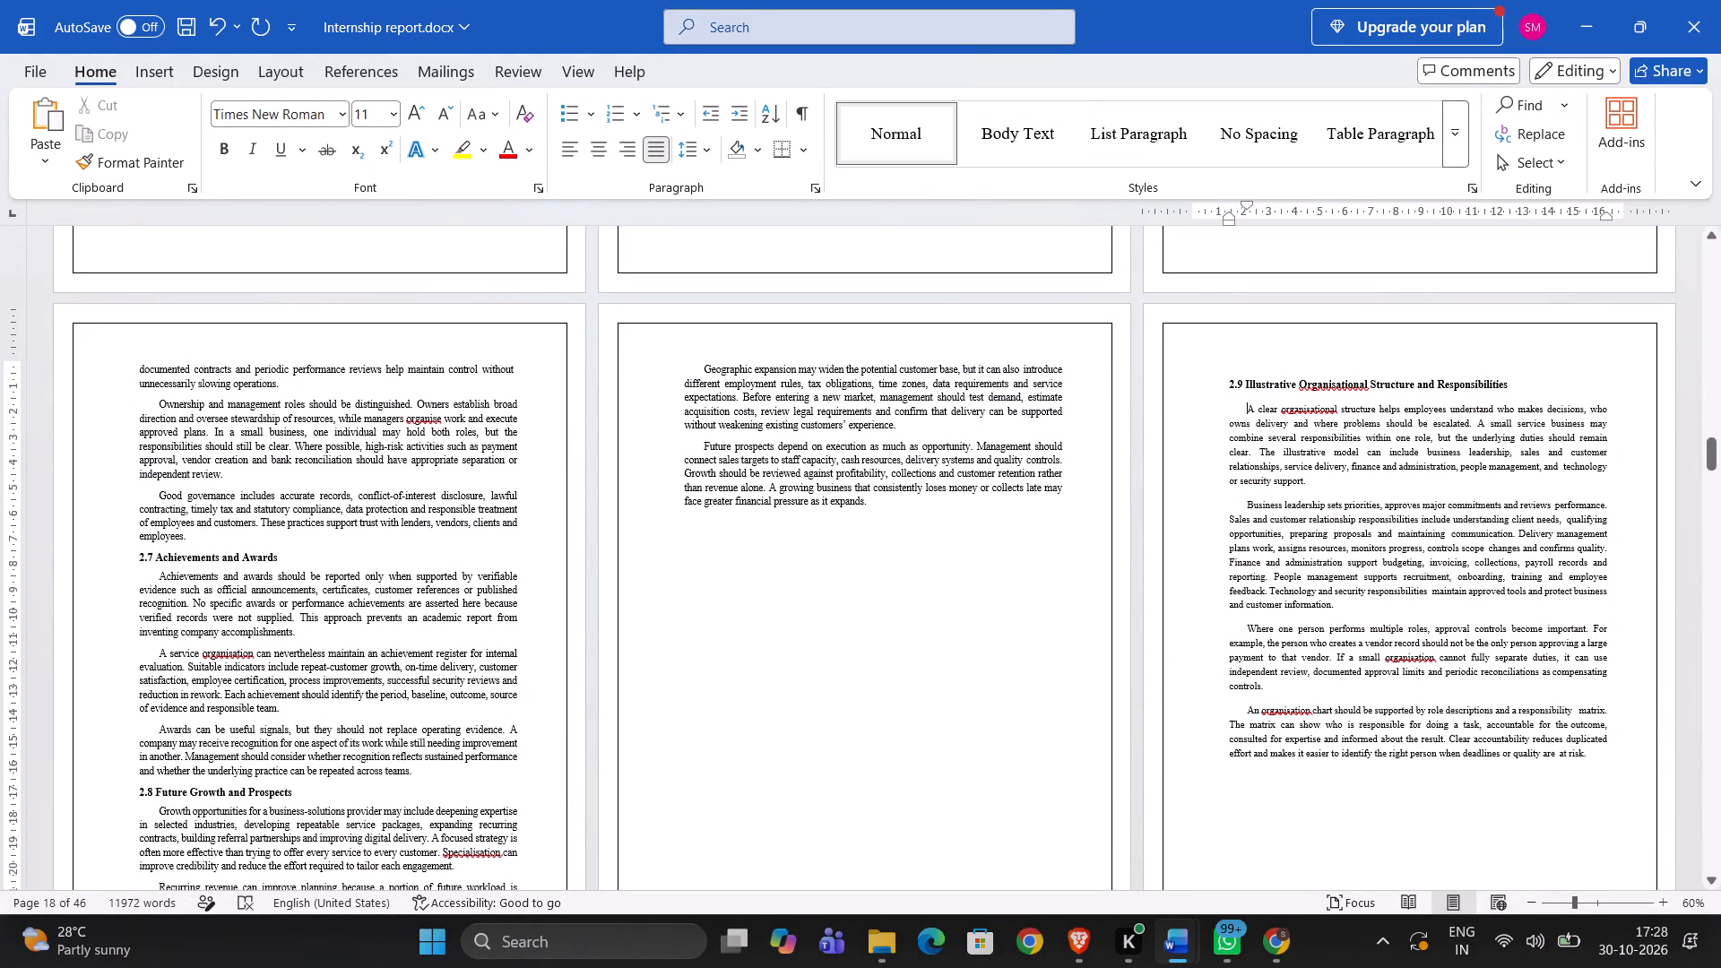
key(BackSpace)
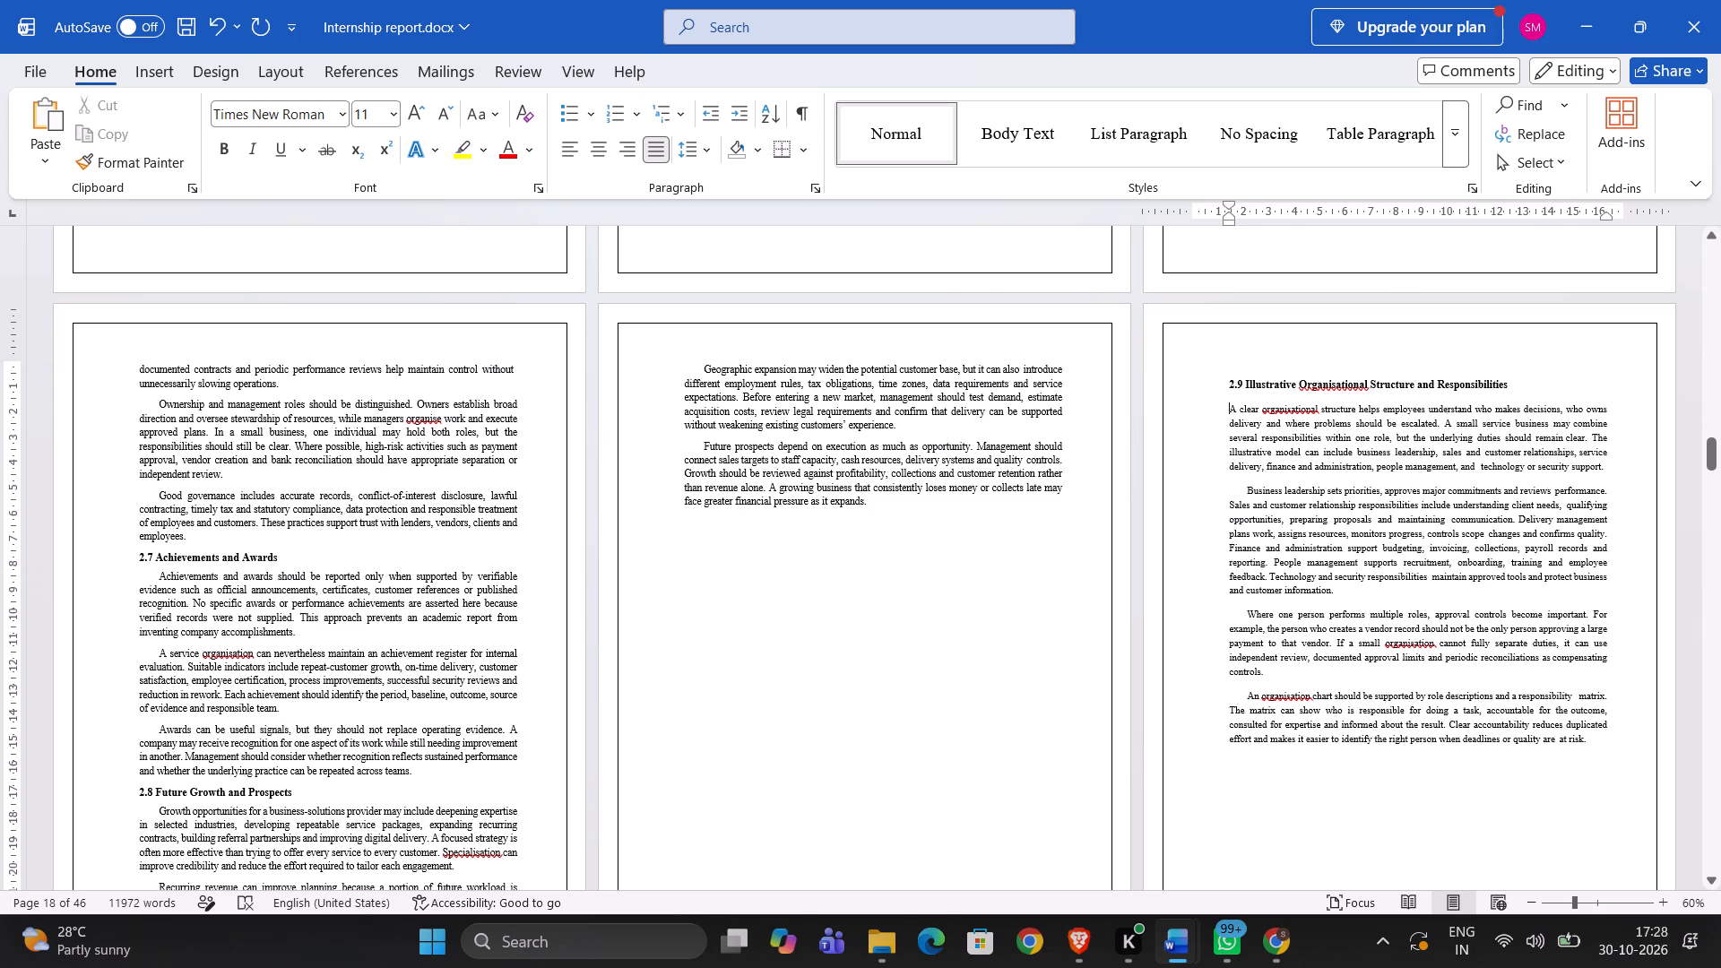
click(1246, 485)
key(BackSpace)
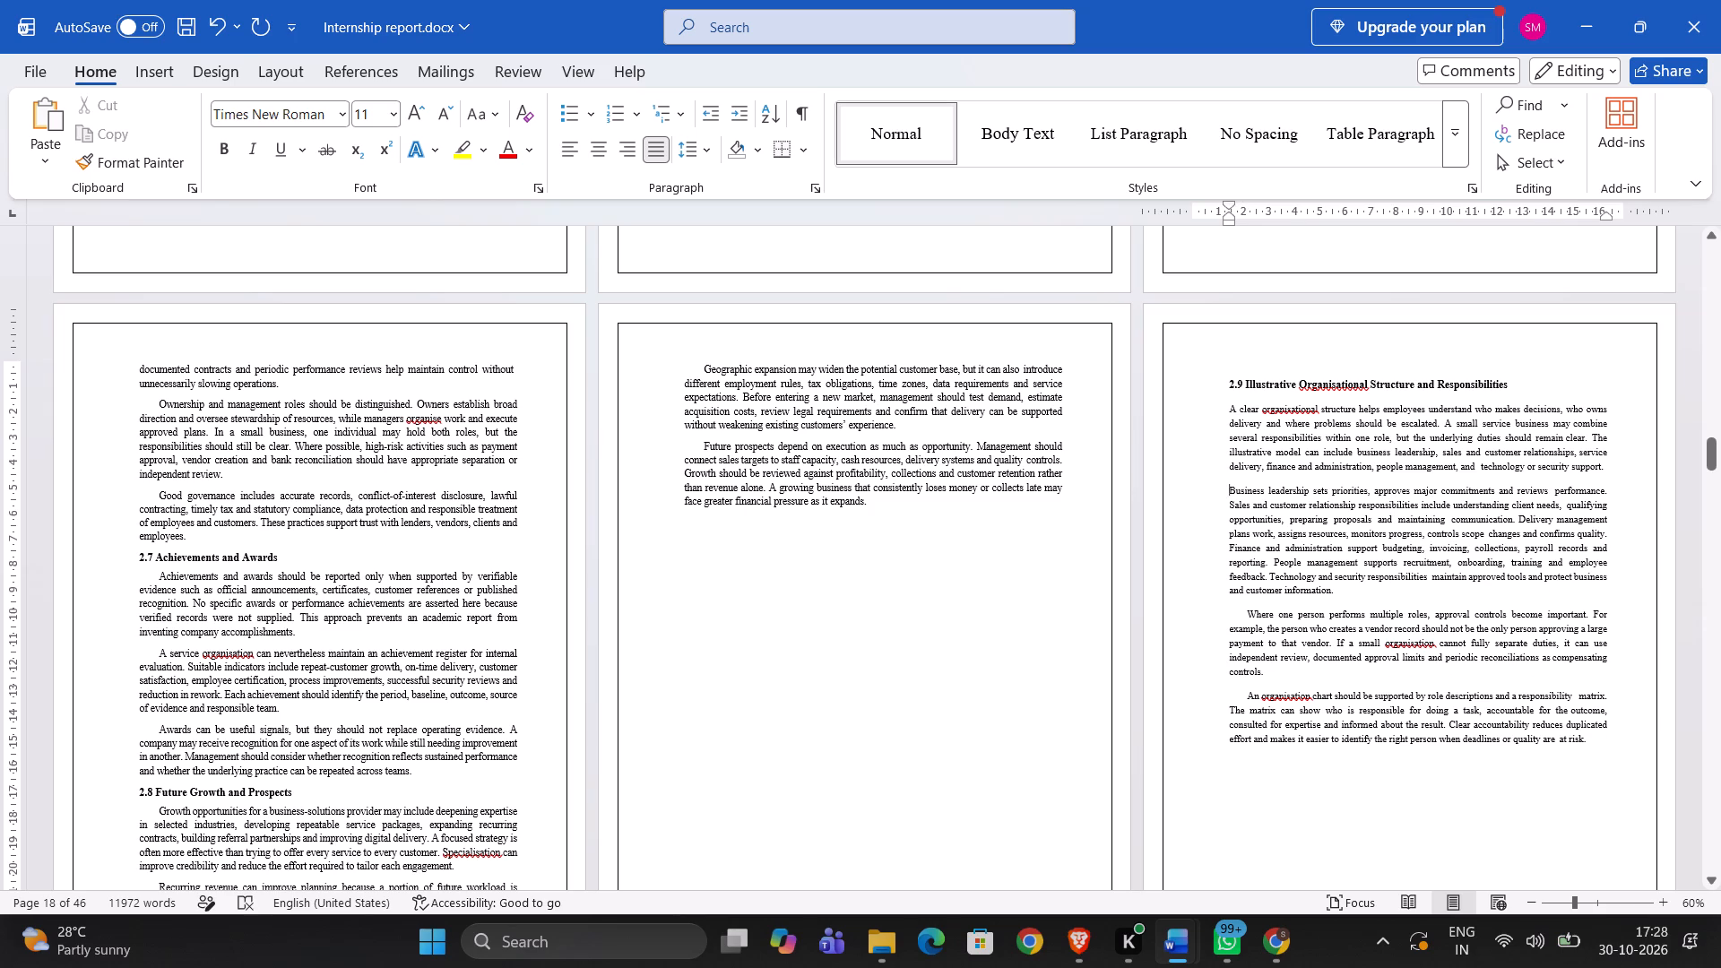
click(1249, 609)
key(BackSpace)
click(1247, 687)
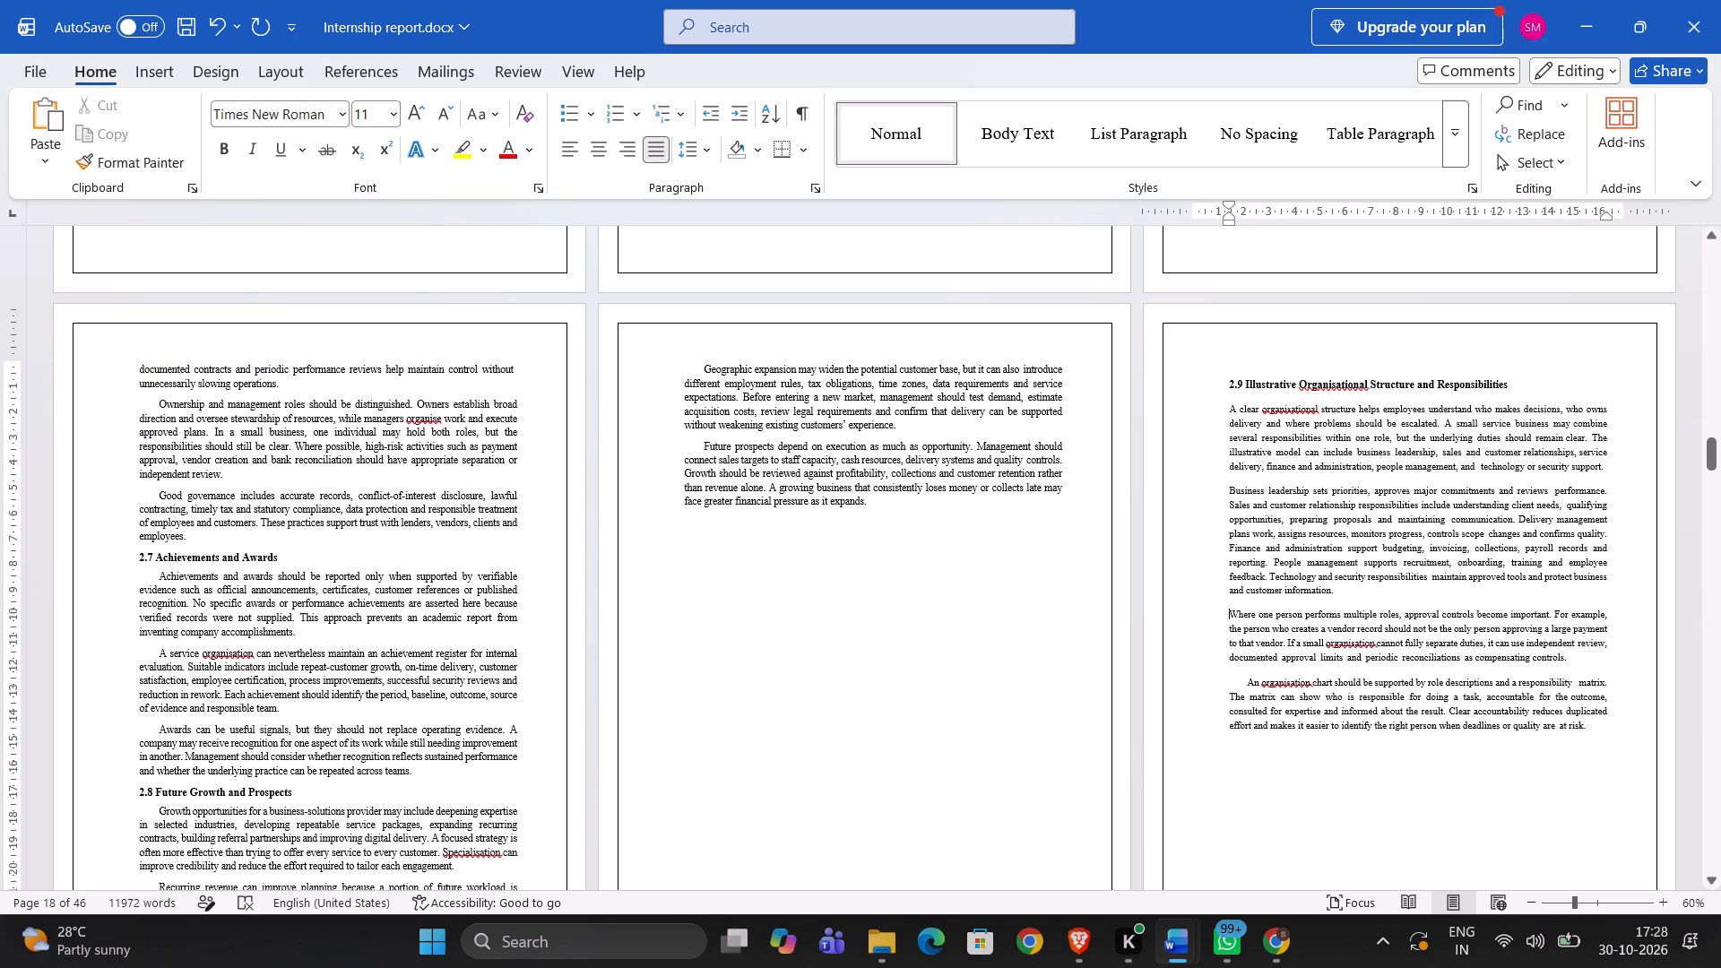
key(BackSpace)
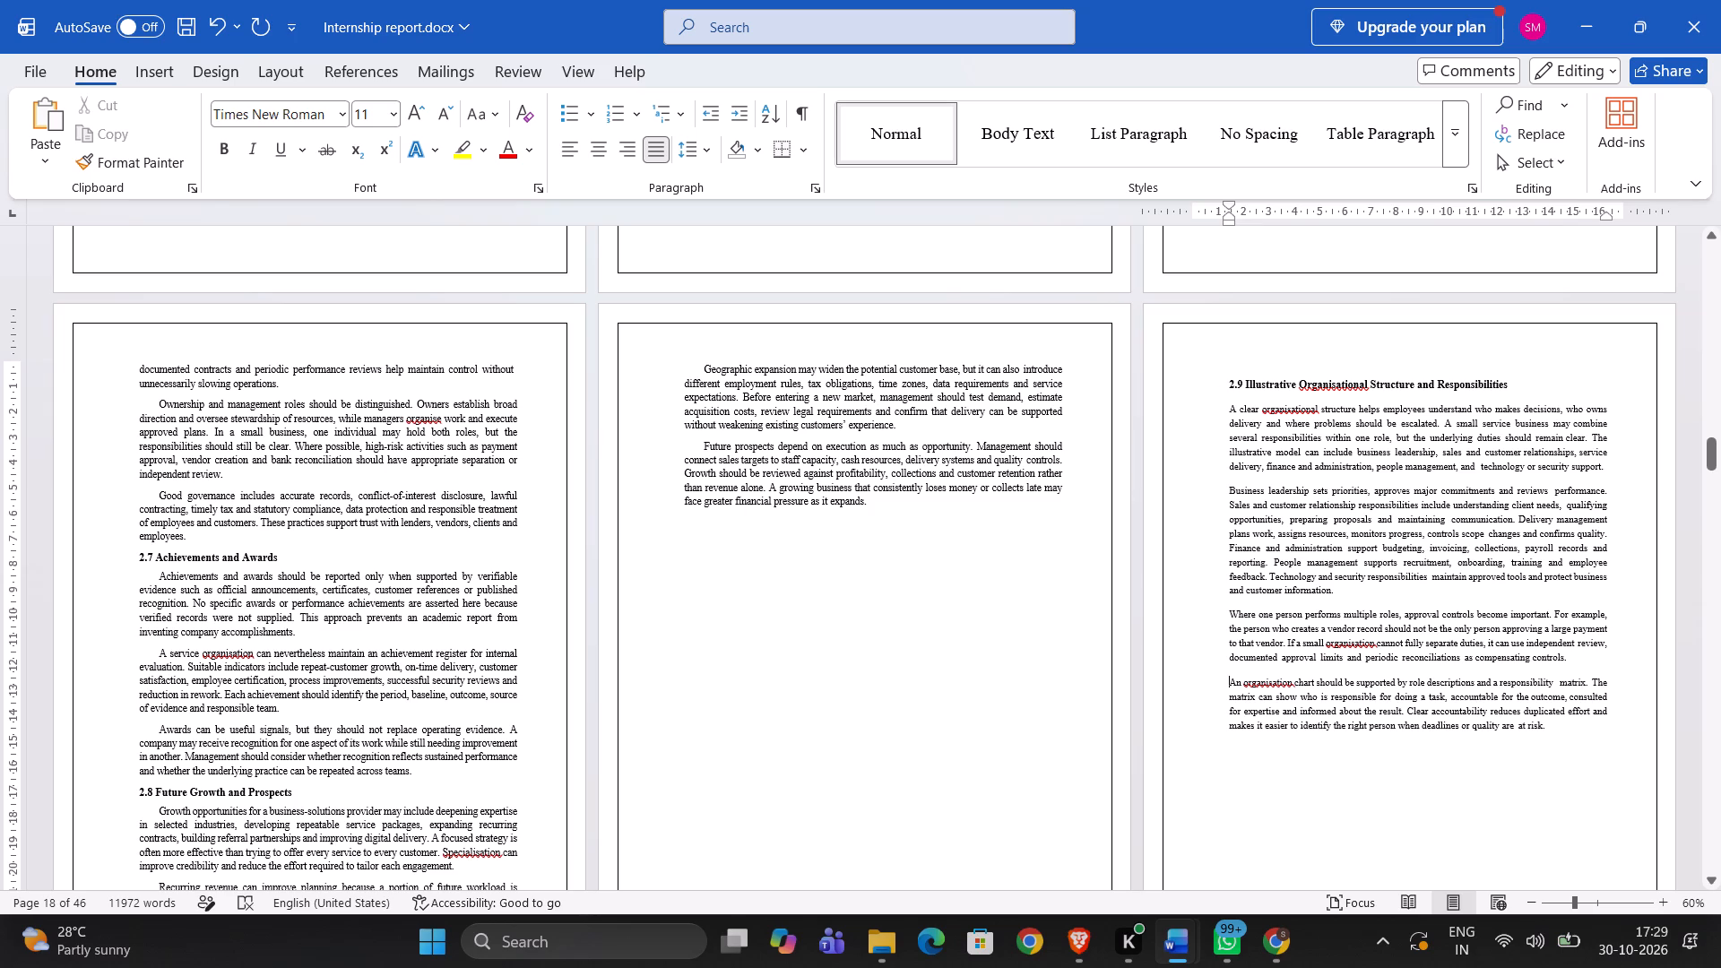
Set the 2.9 Illustrative Organisational Structure and Responsibilities heading to font size 14.
drag(1525, 376, 1335, 380)
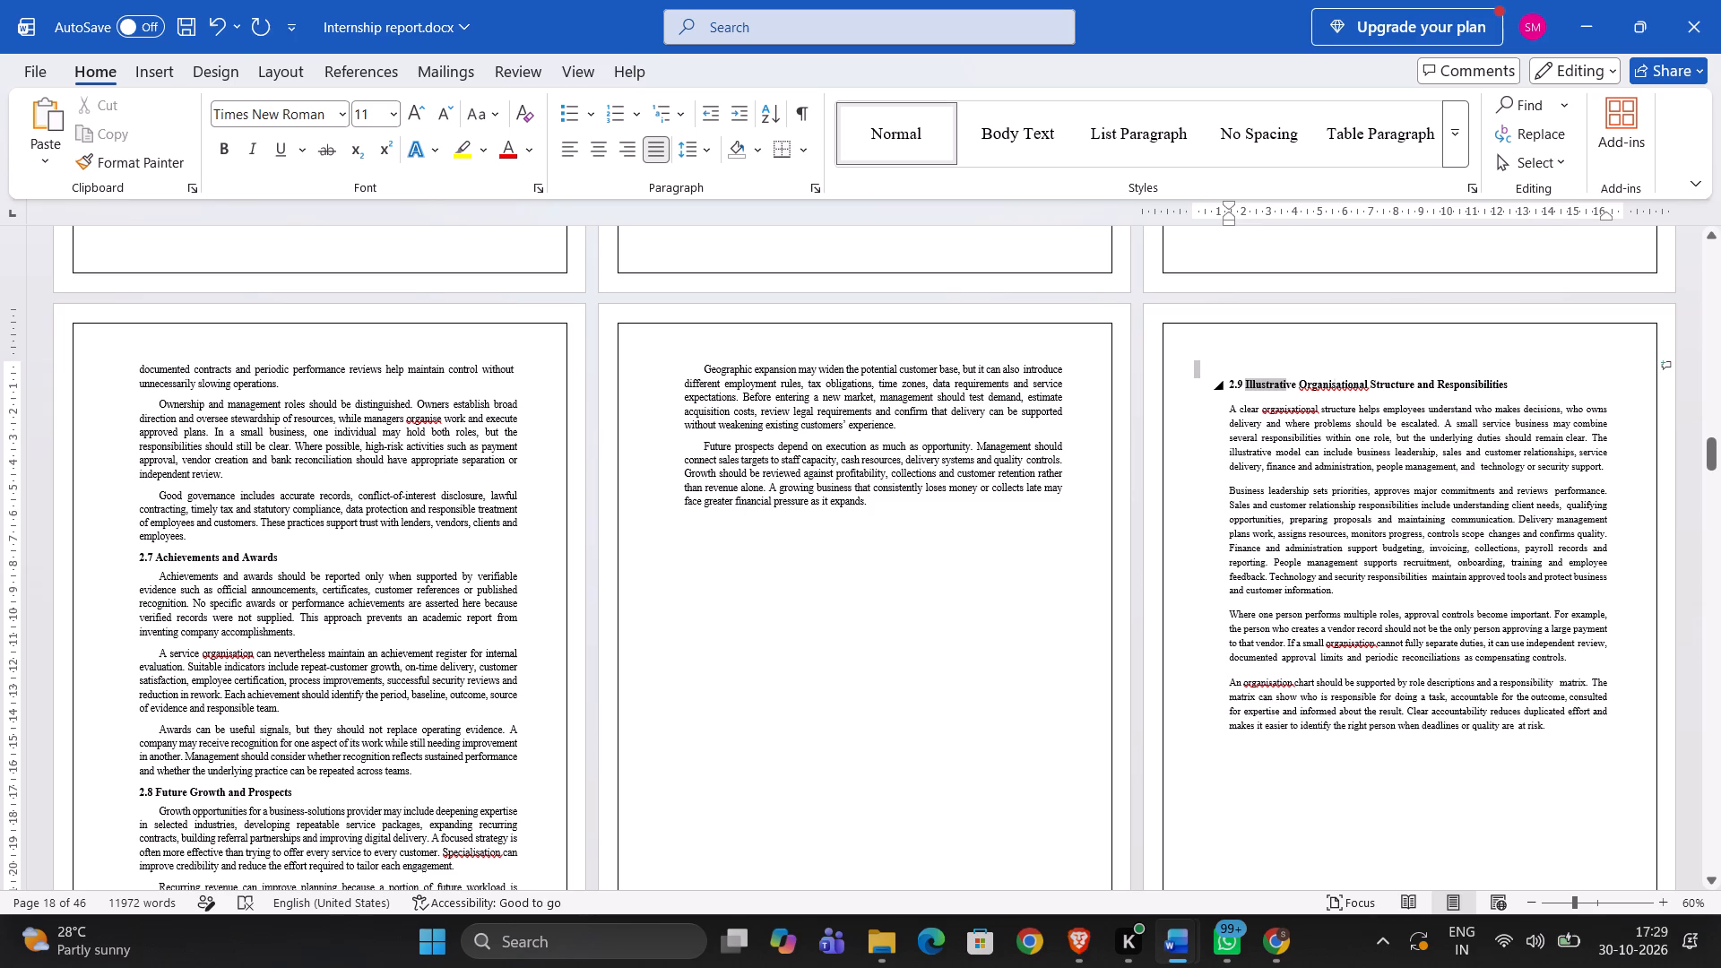
drag(1335, 380, 1516, 384)
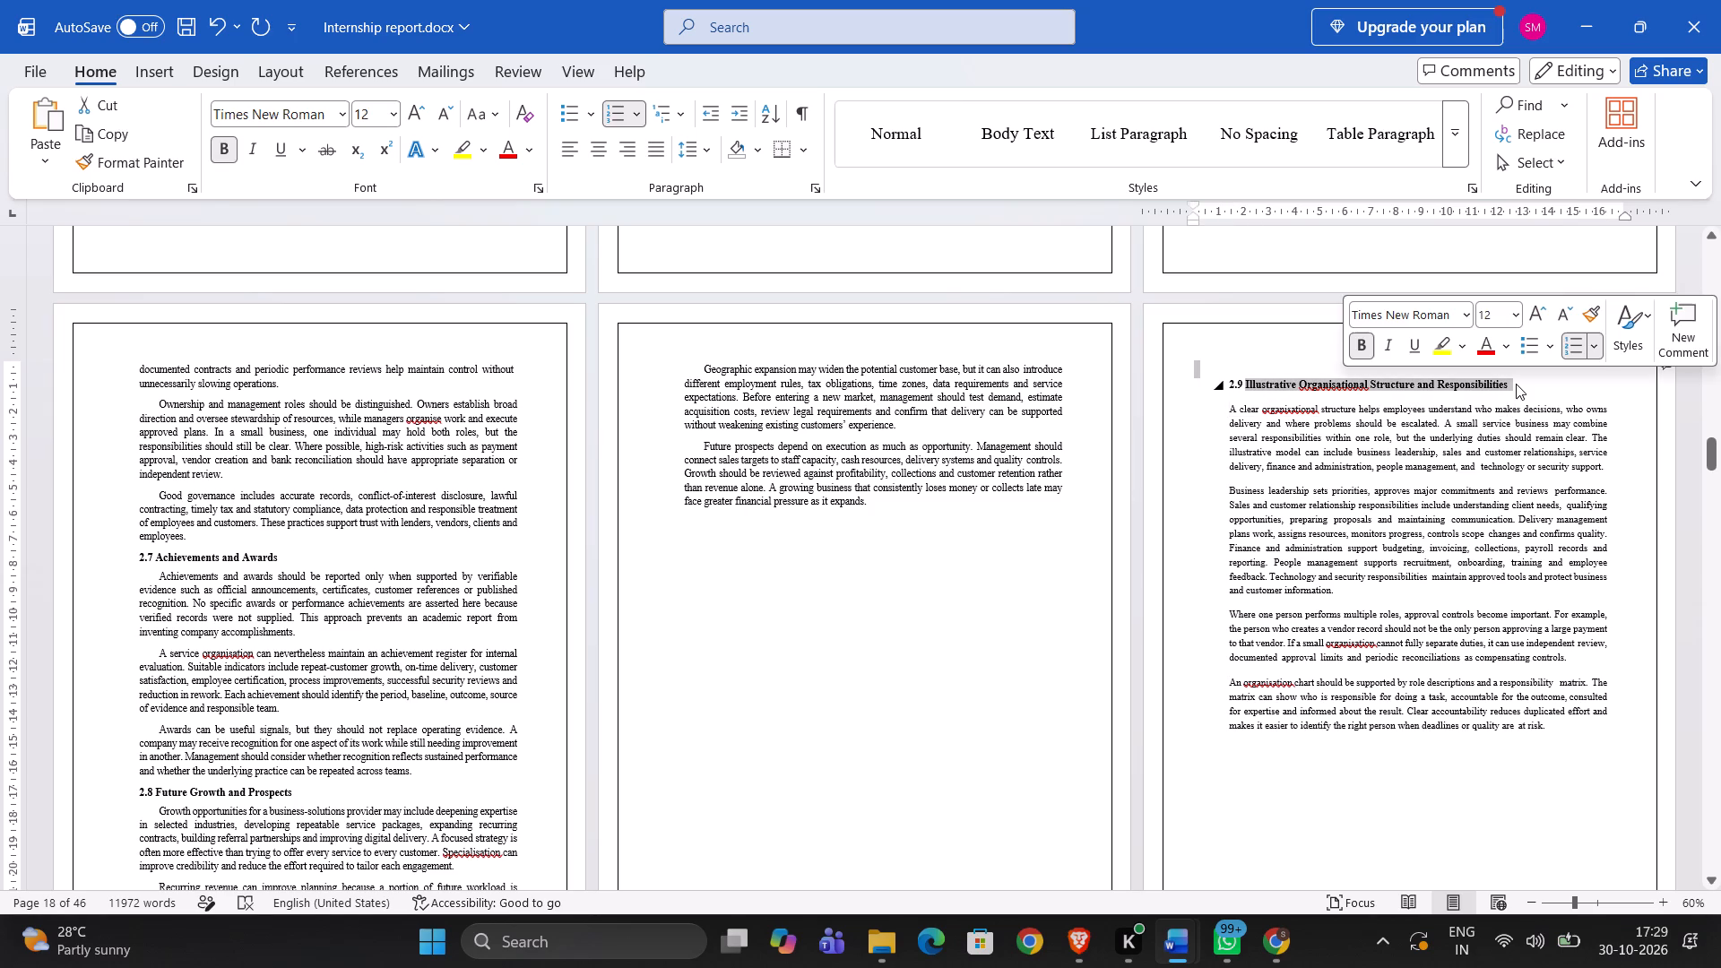
click(1515, 312)
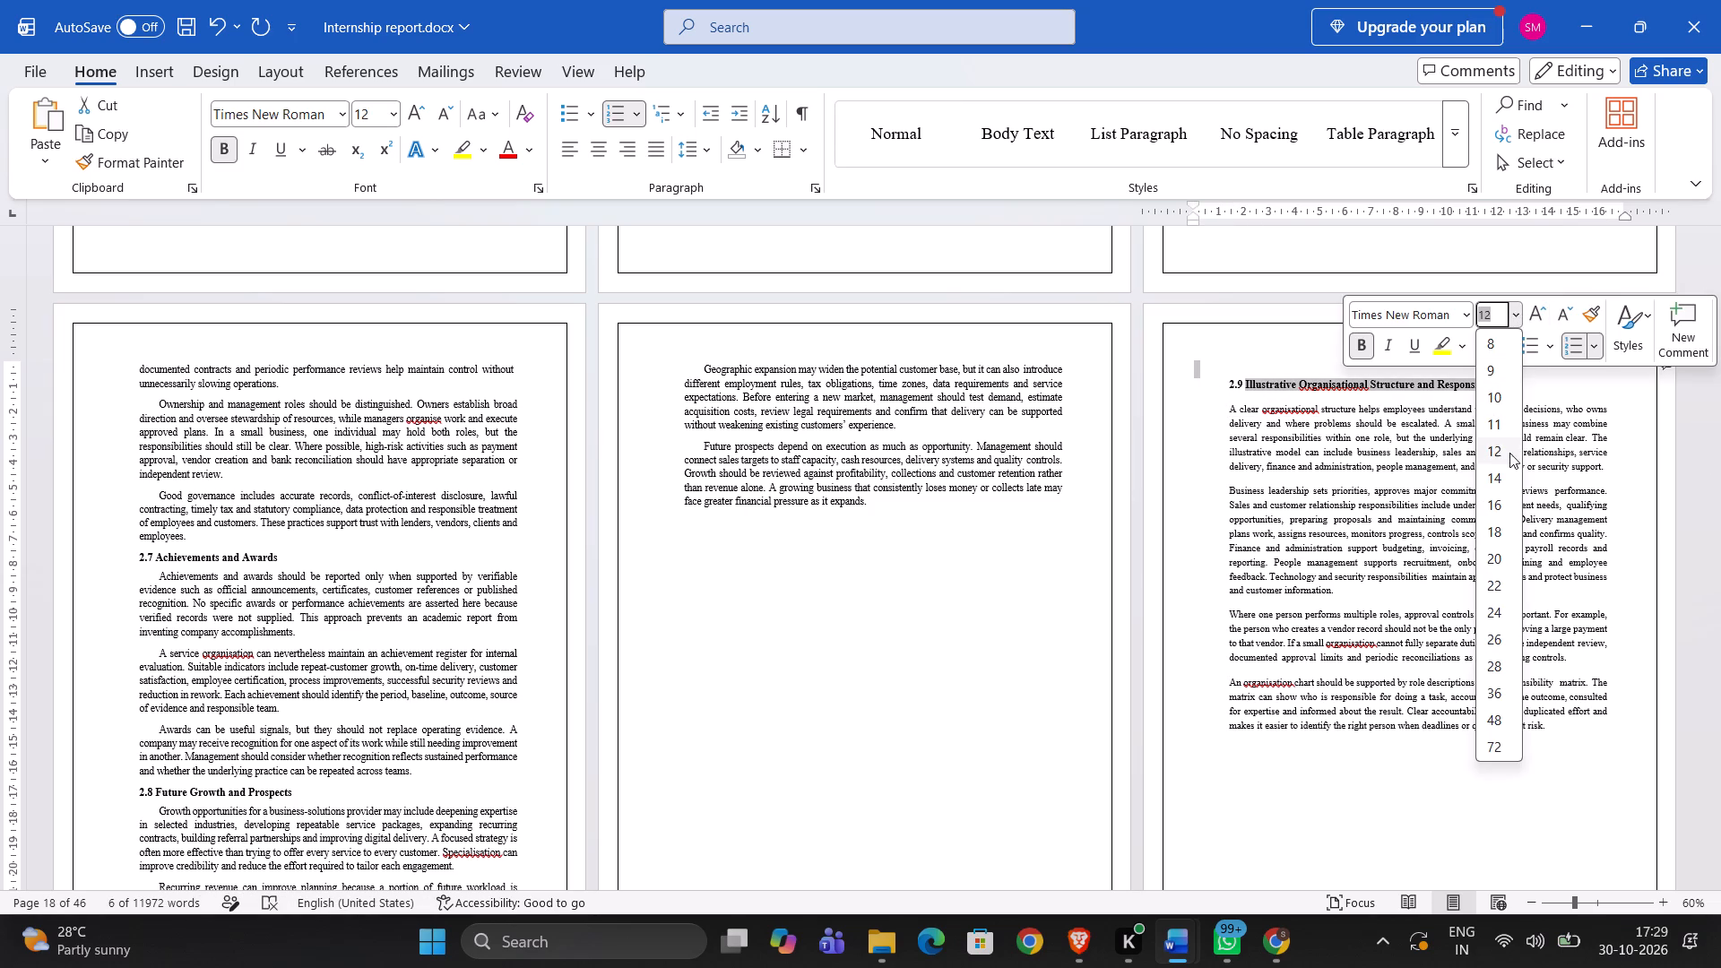
click(1497, 465)
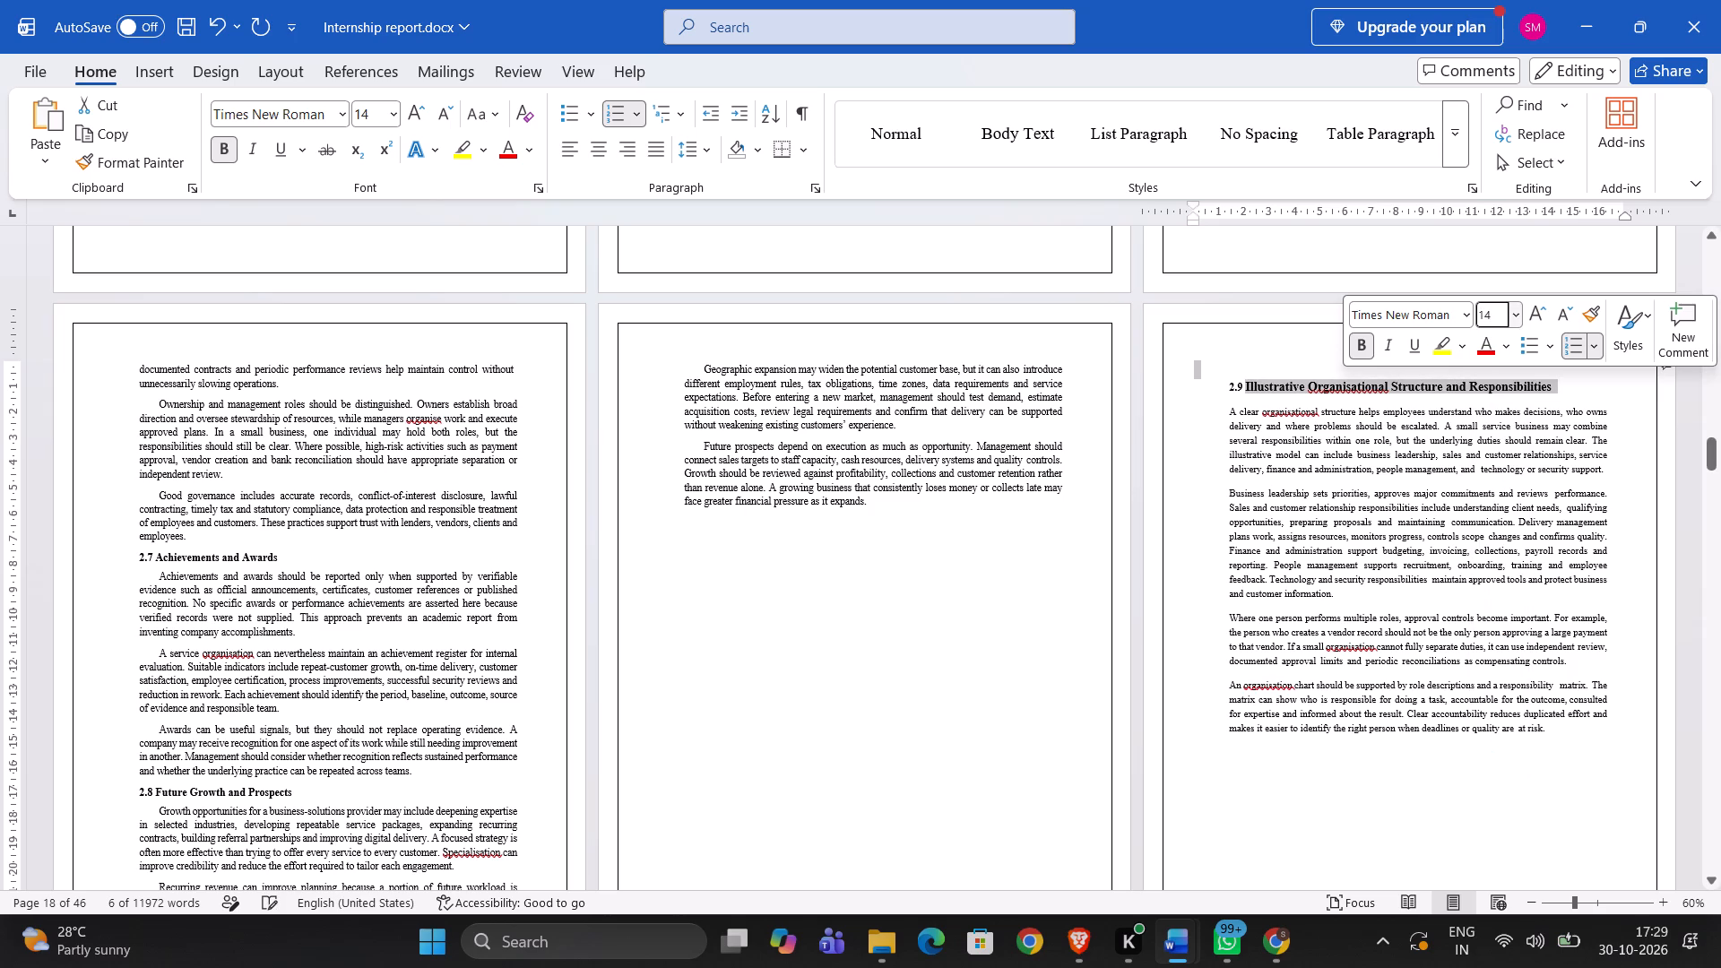
Set the four body paragraphs of section 2.9 Illustrative Organisational Structure and Responsibilities to font size 12.
drag(1225, 412, 1535, 713)
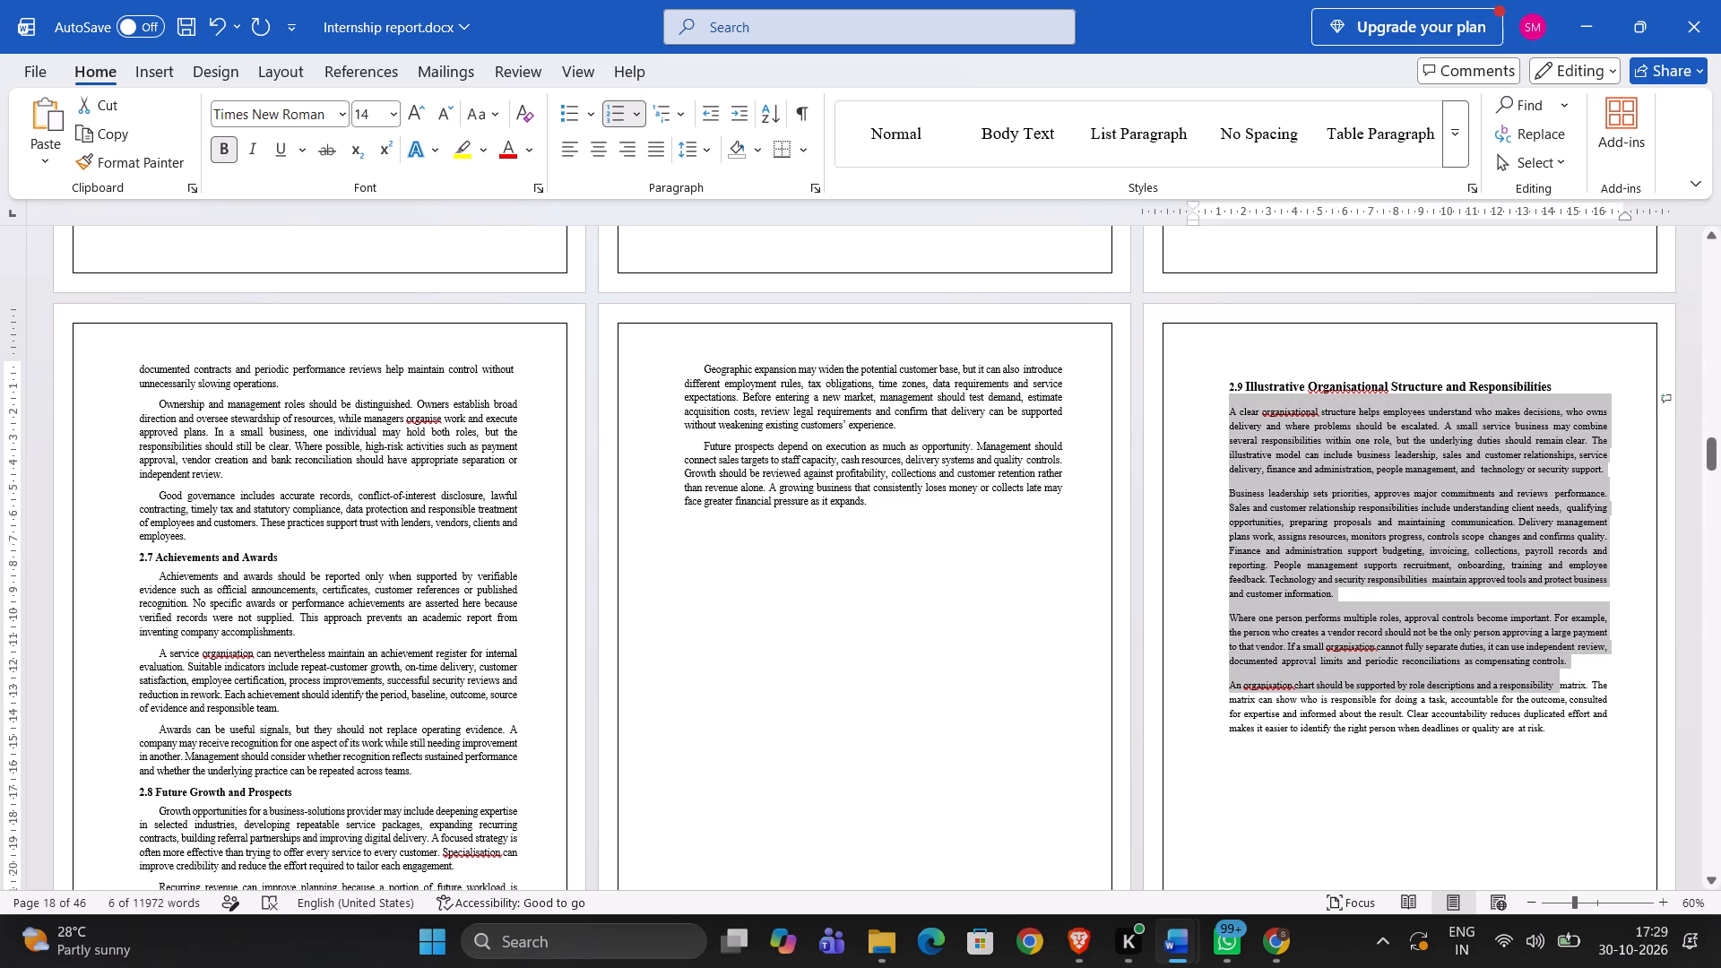
drag(1535, 713, 1564, 749)
click(1510, 685)
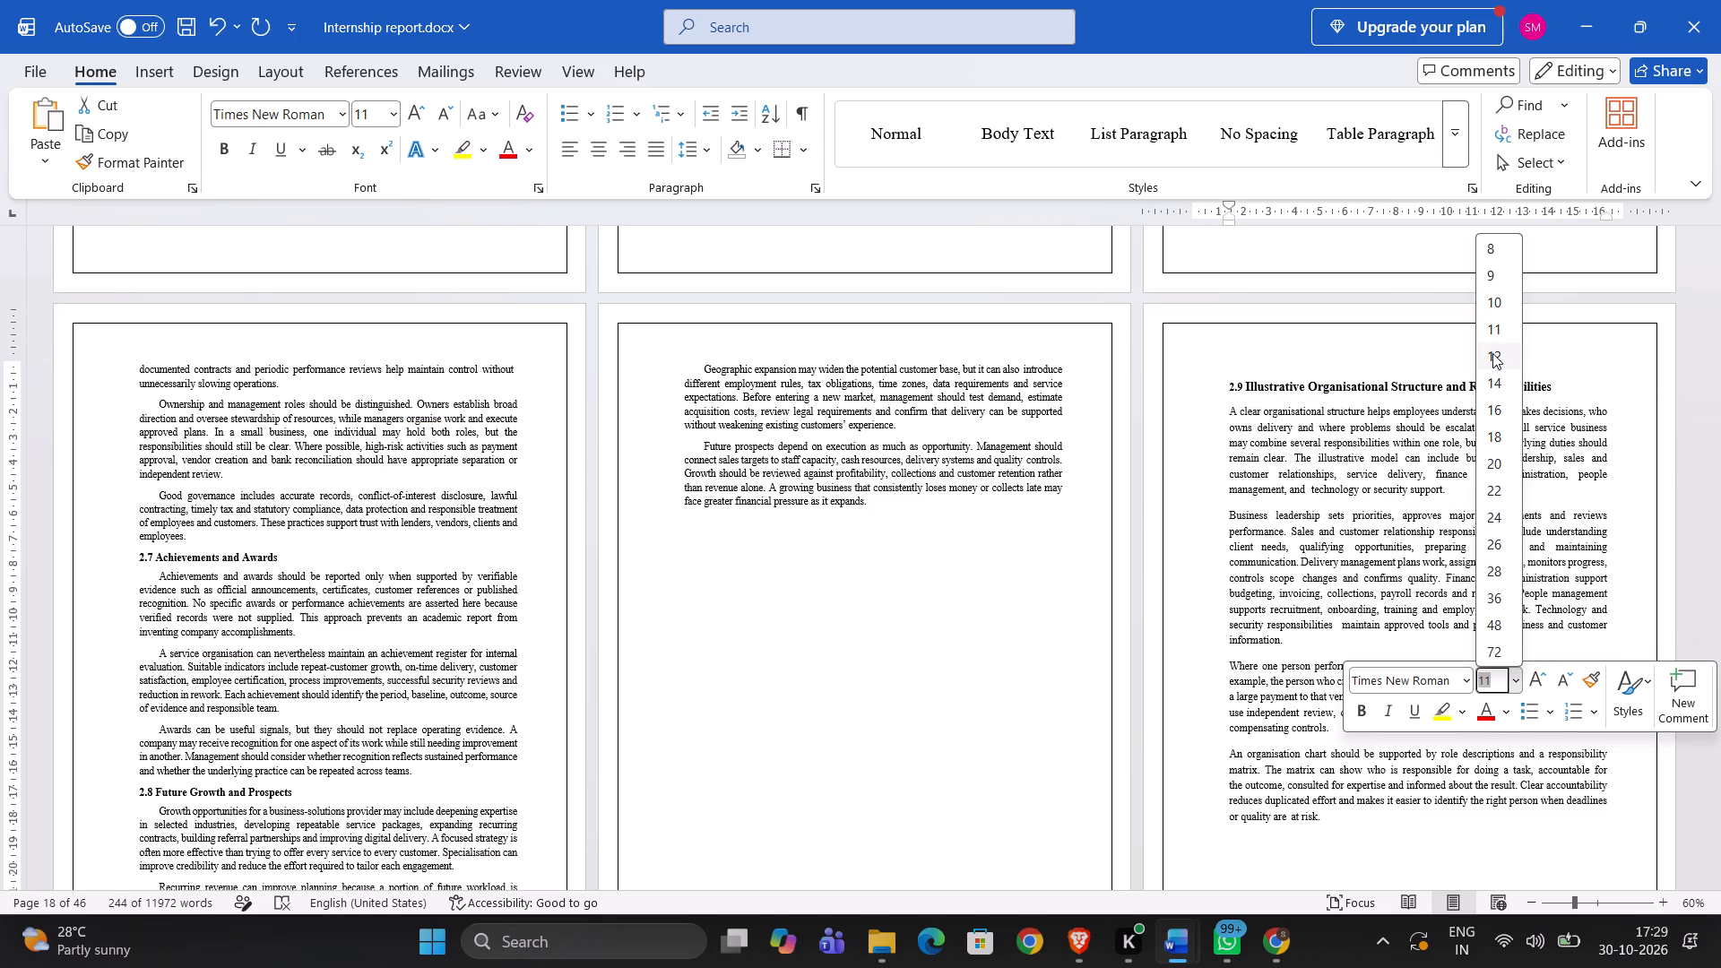
click(1492, 353)
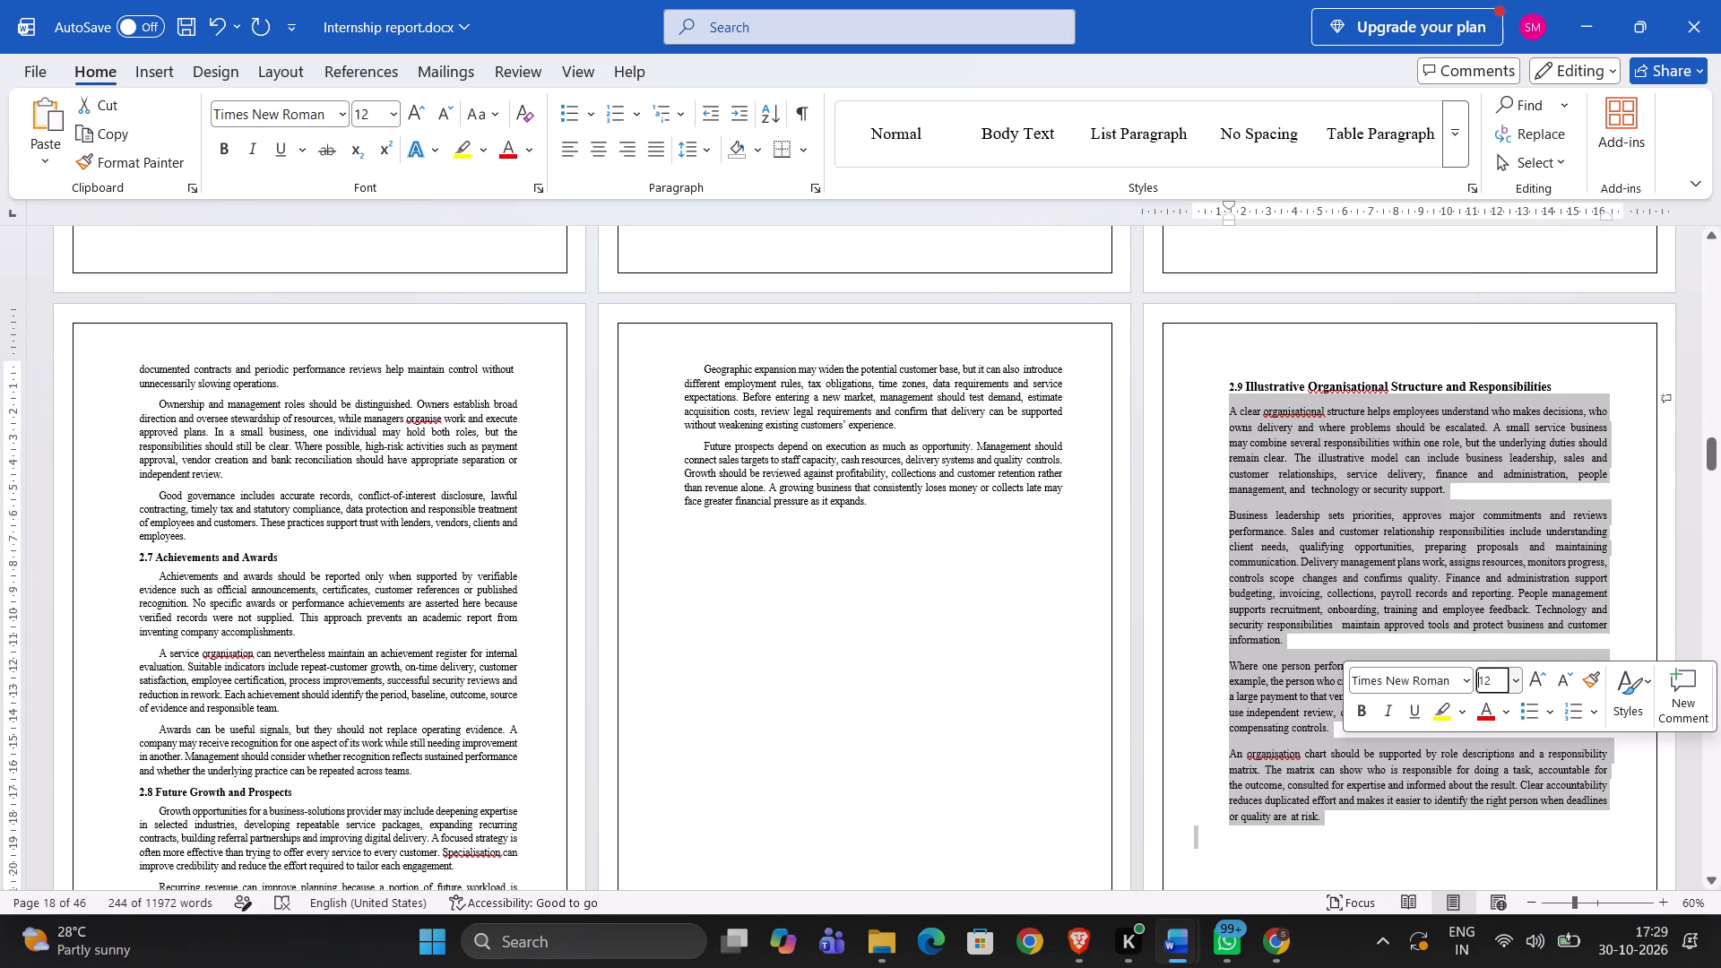
click(987, 679)
Remove the first-line indents from the last two paragraphs of section 2.8, starting "Geographic expansion" and "Future prospects".
scroll(987, 679, up, 1)
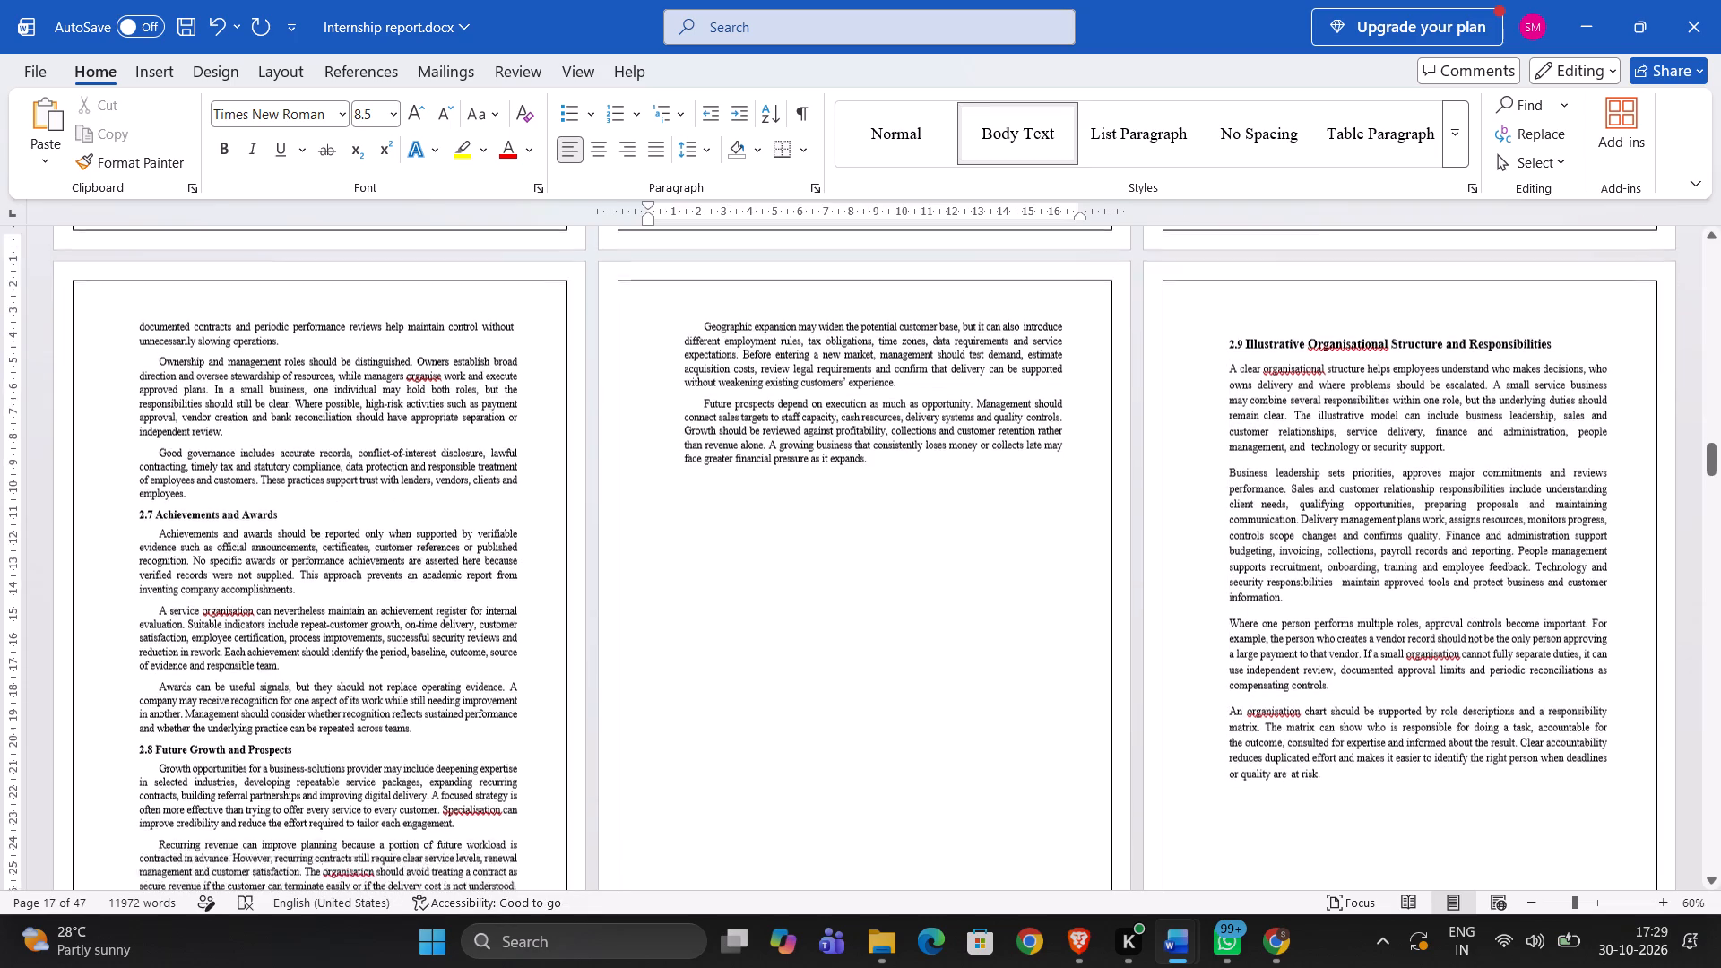
scroll(987, 679, up, 1)
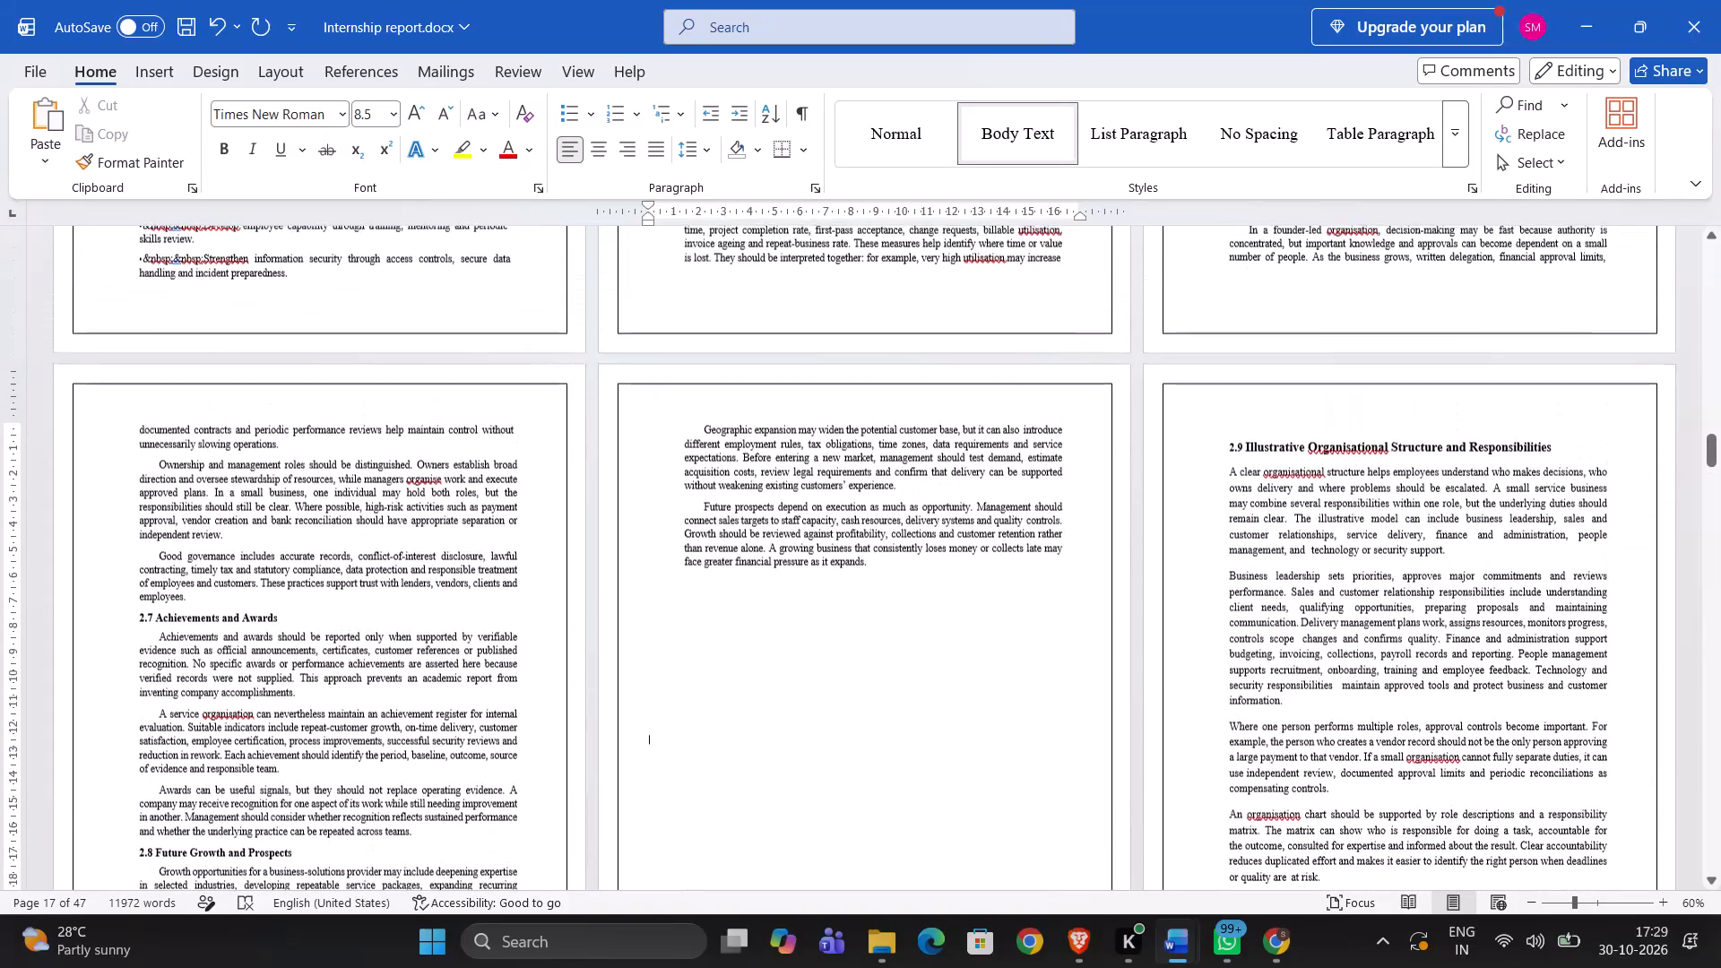
scroll(902, 675, up, 1)
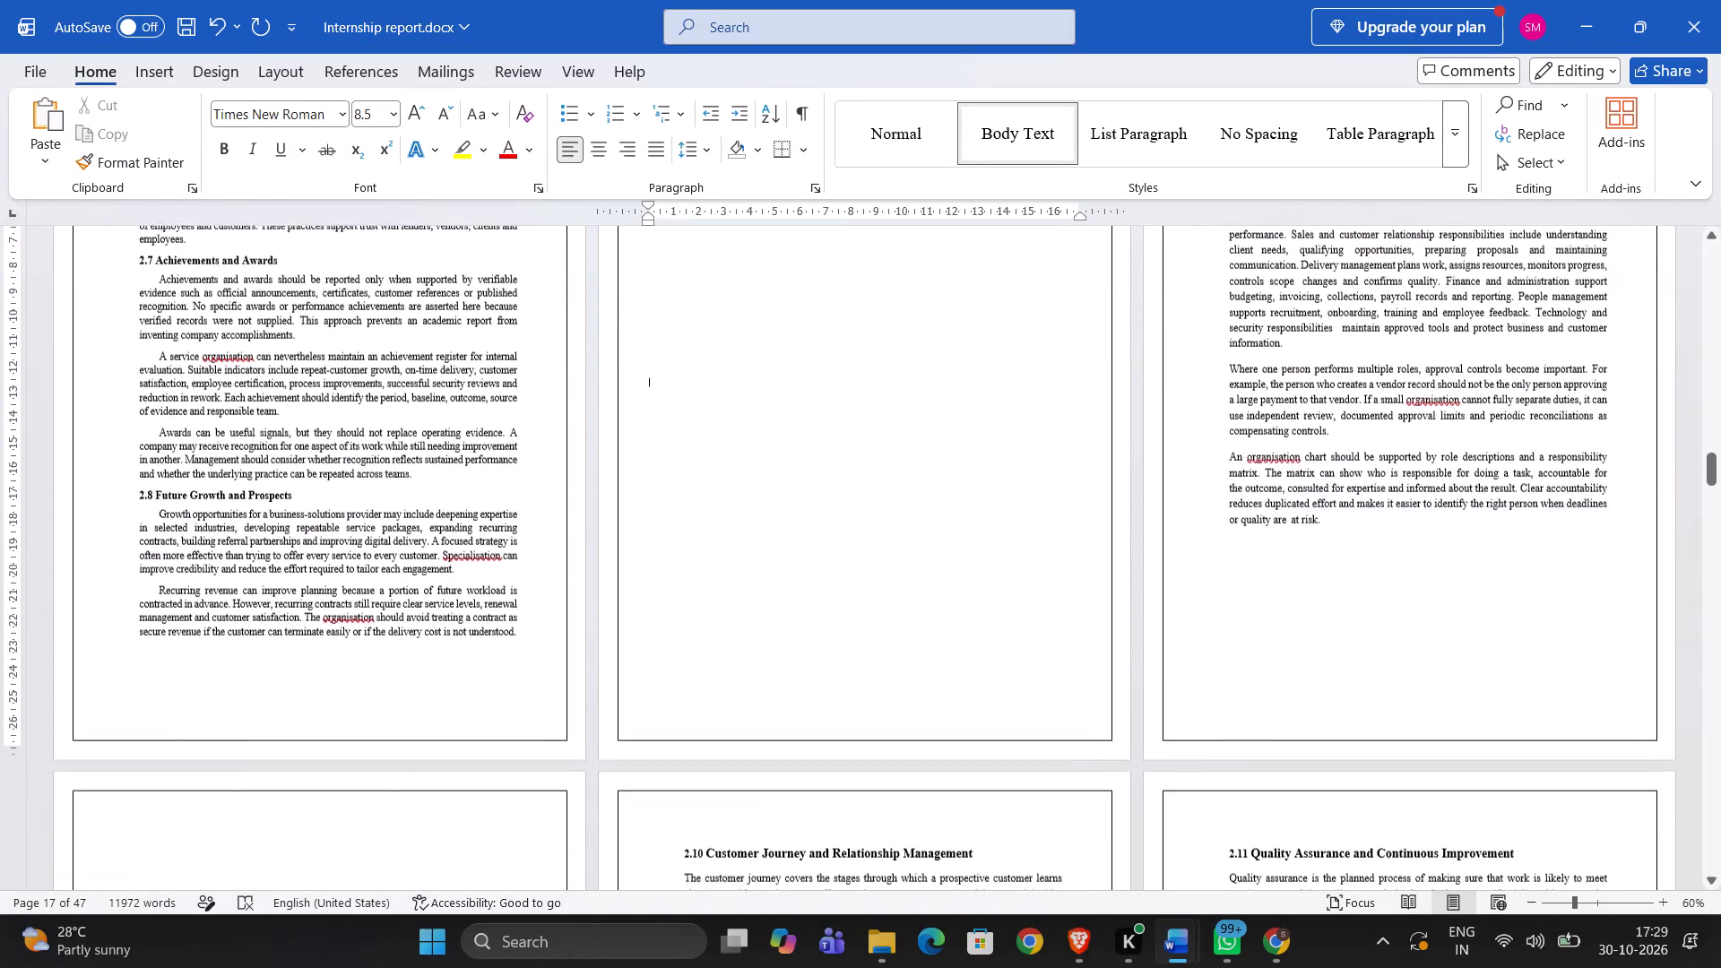
scroll(902, 675, up, 1)
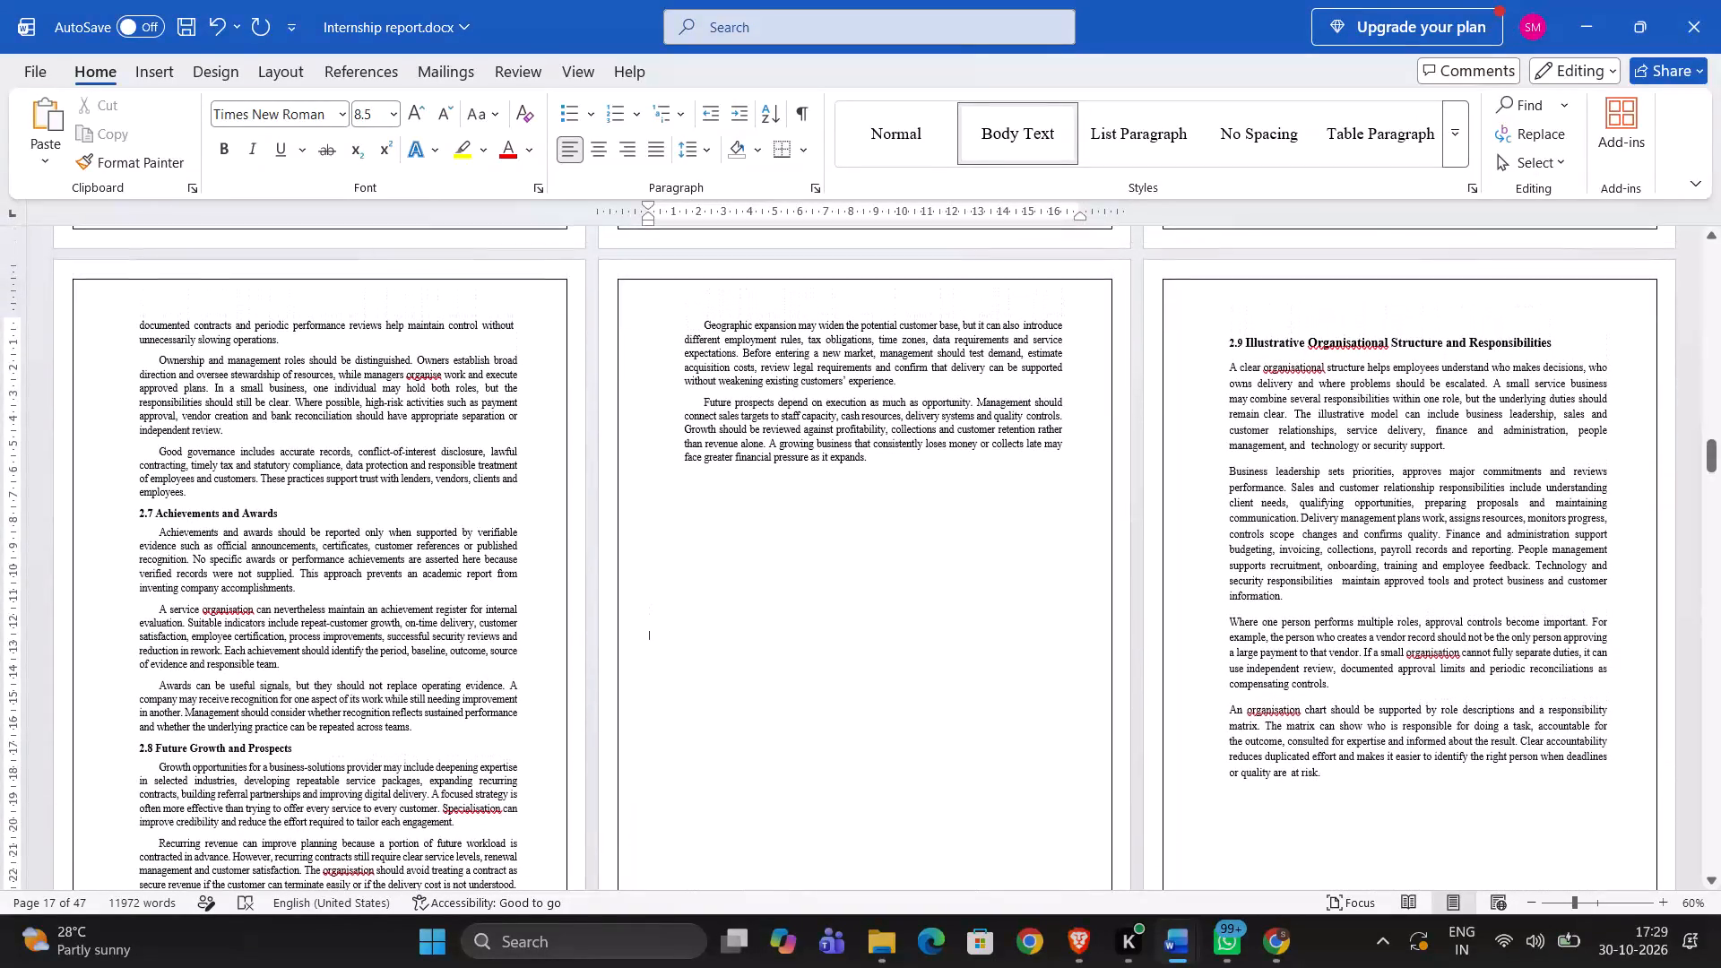
scroll(902, 675, up, 1)
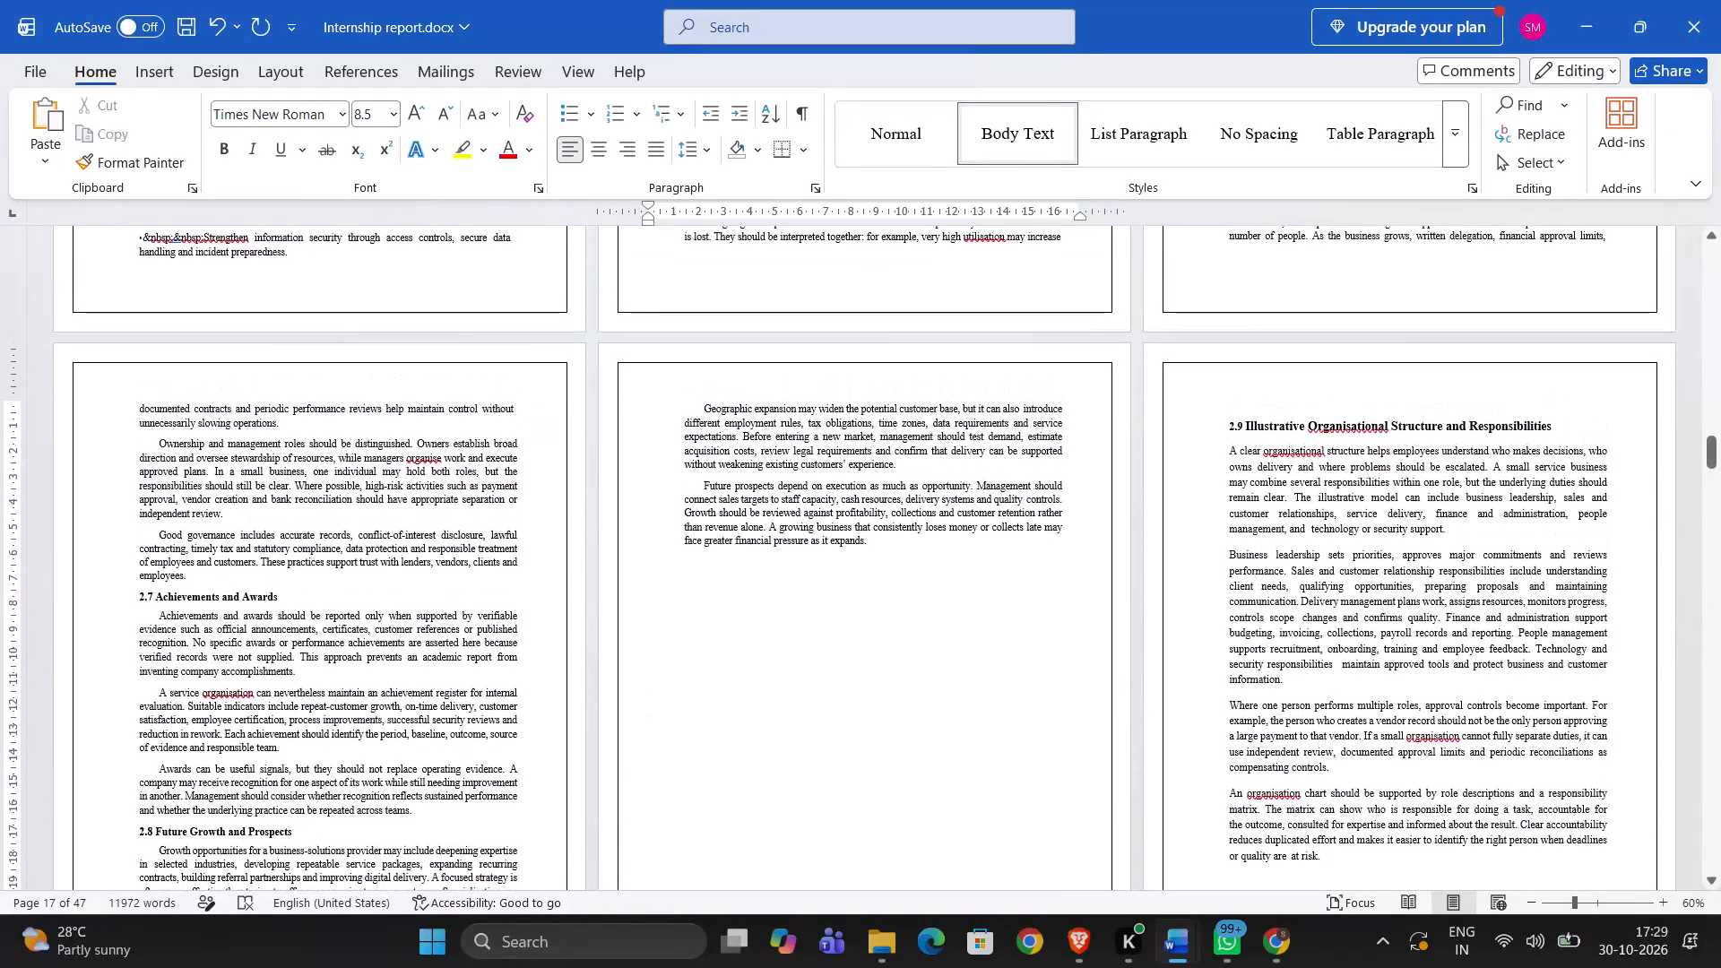
click(702, 487)
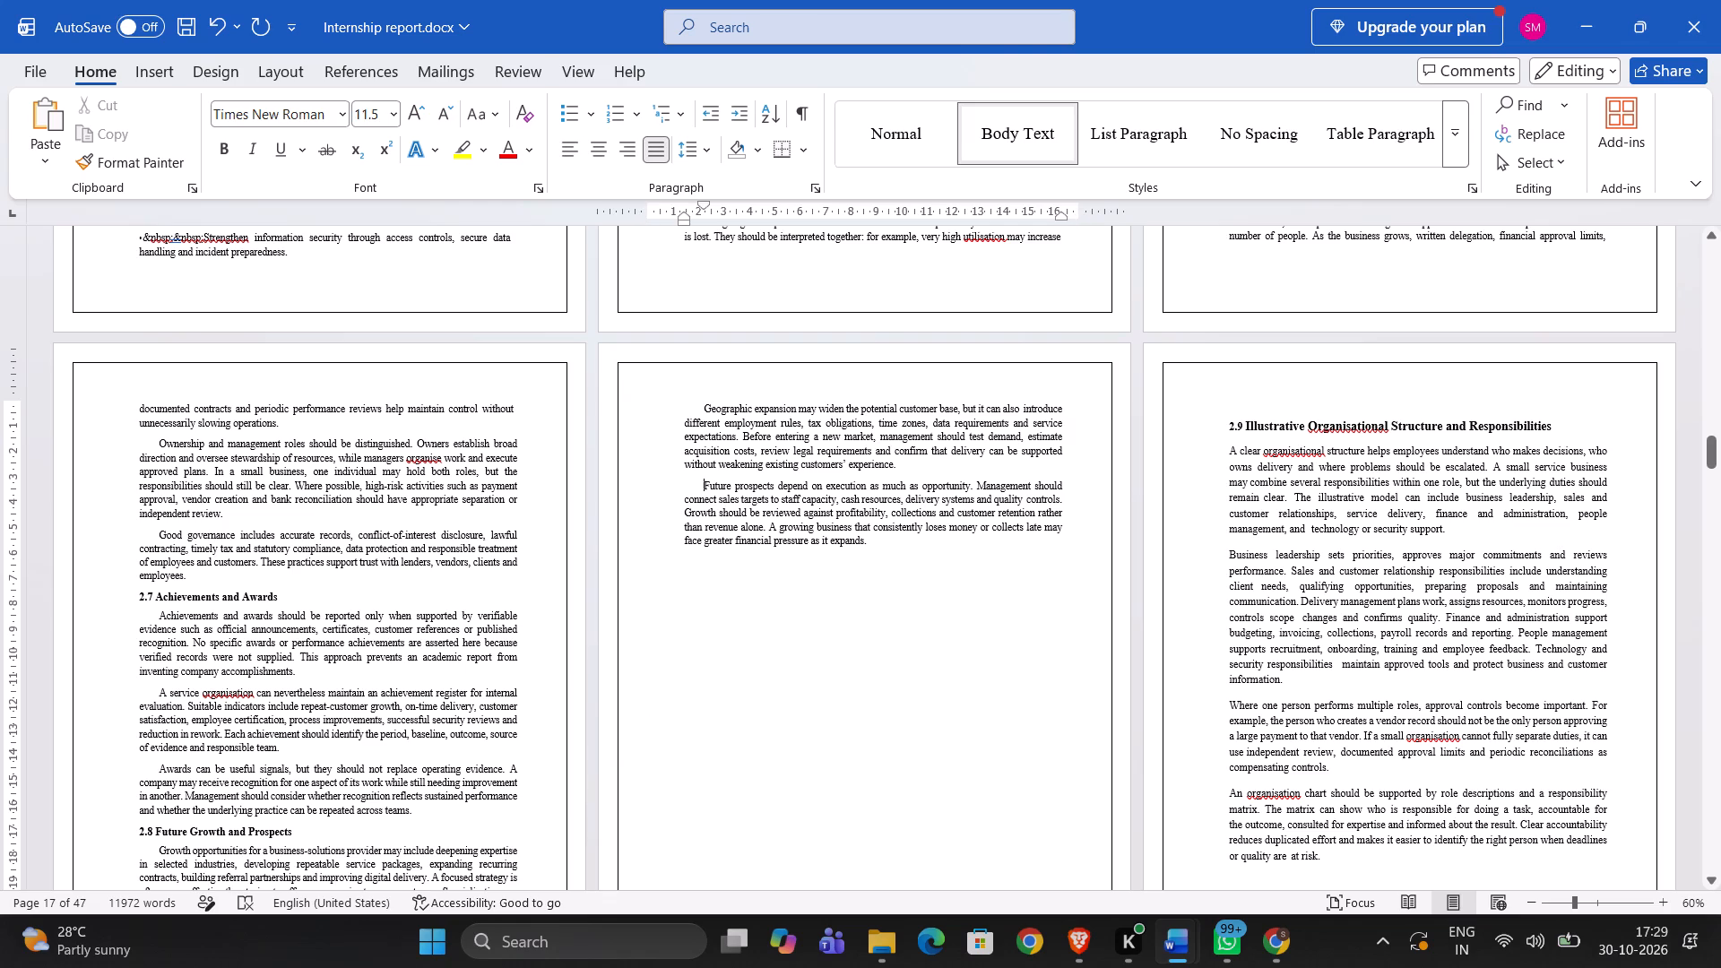
key(BackSpace)
click(701, 403)
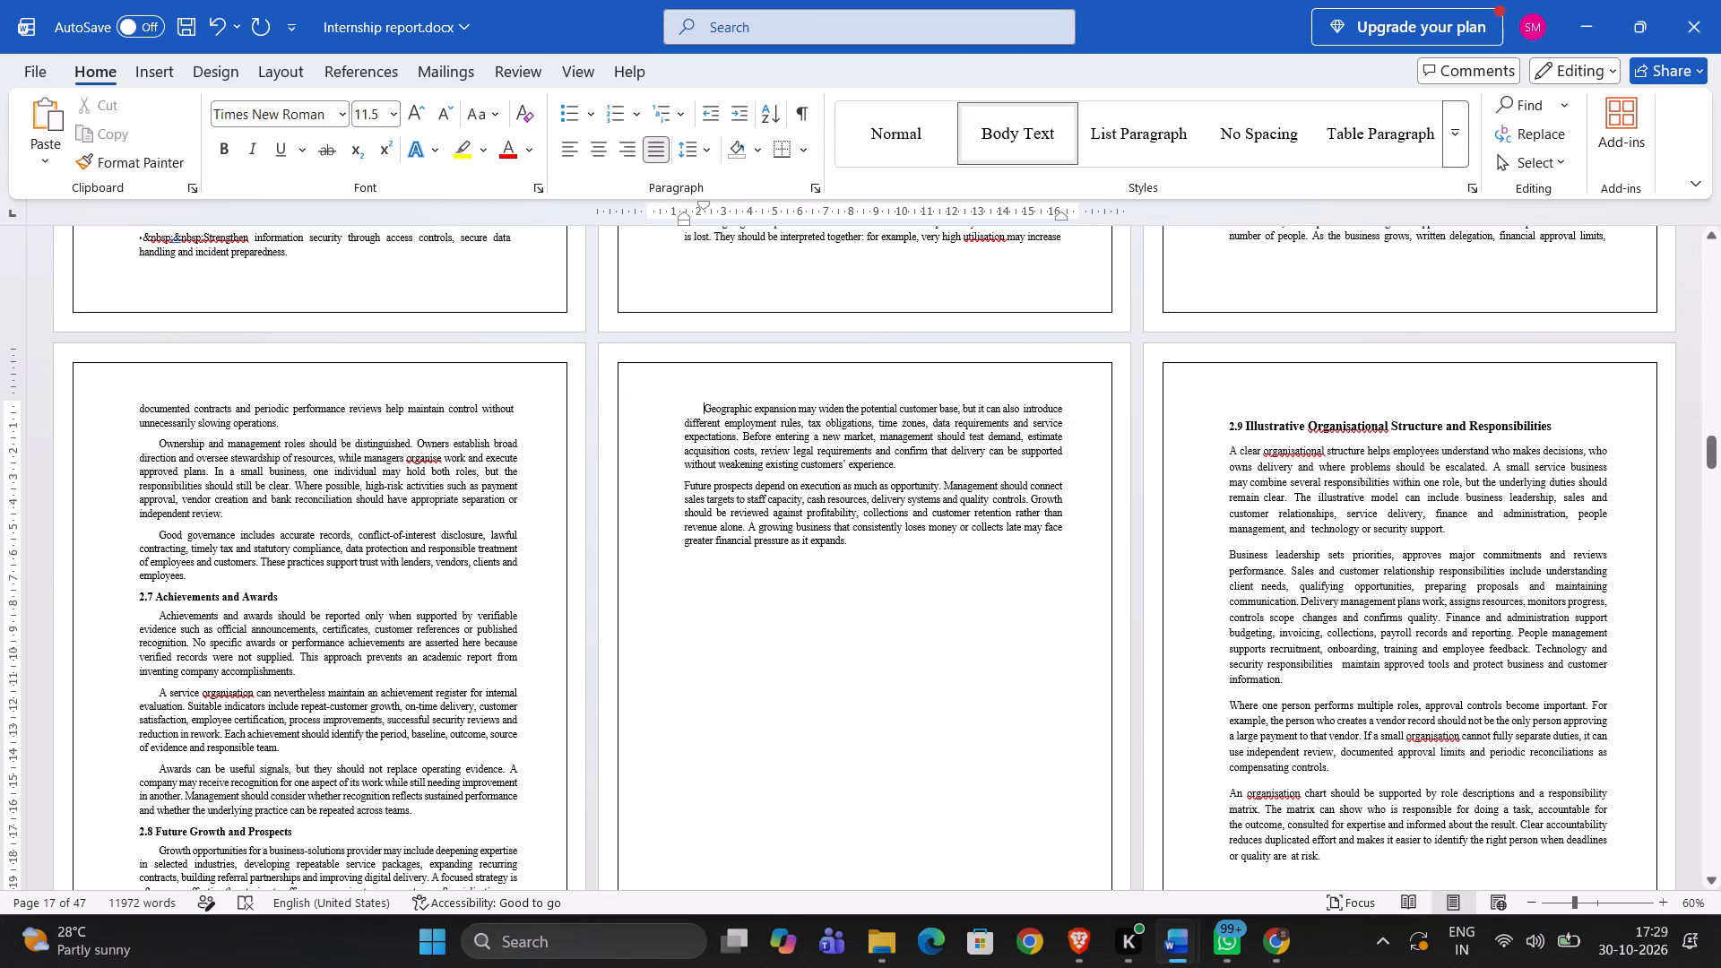
key(BackSpace)
Set the "Geographic expansion" and "Future prospects" paragraphs on page 17 to font size 12.
drag(849, 535, 678, 373)
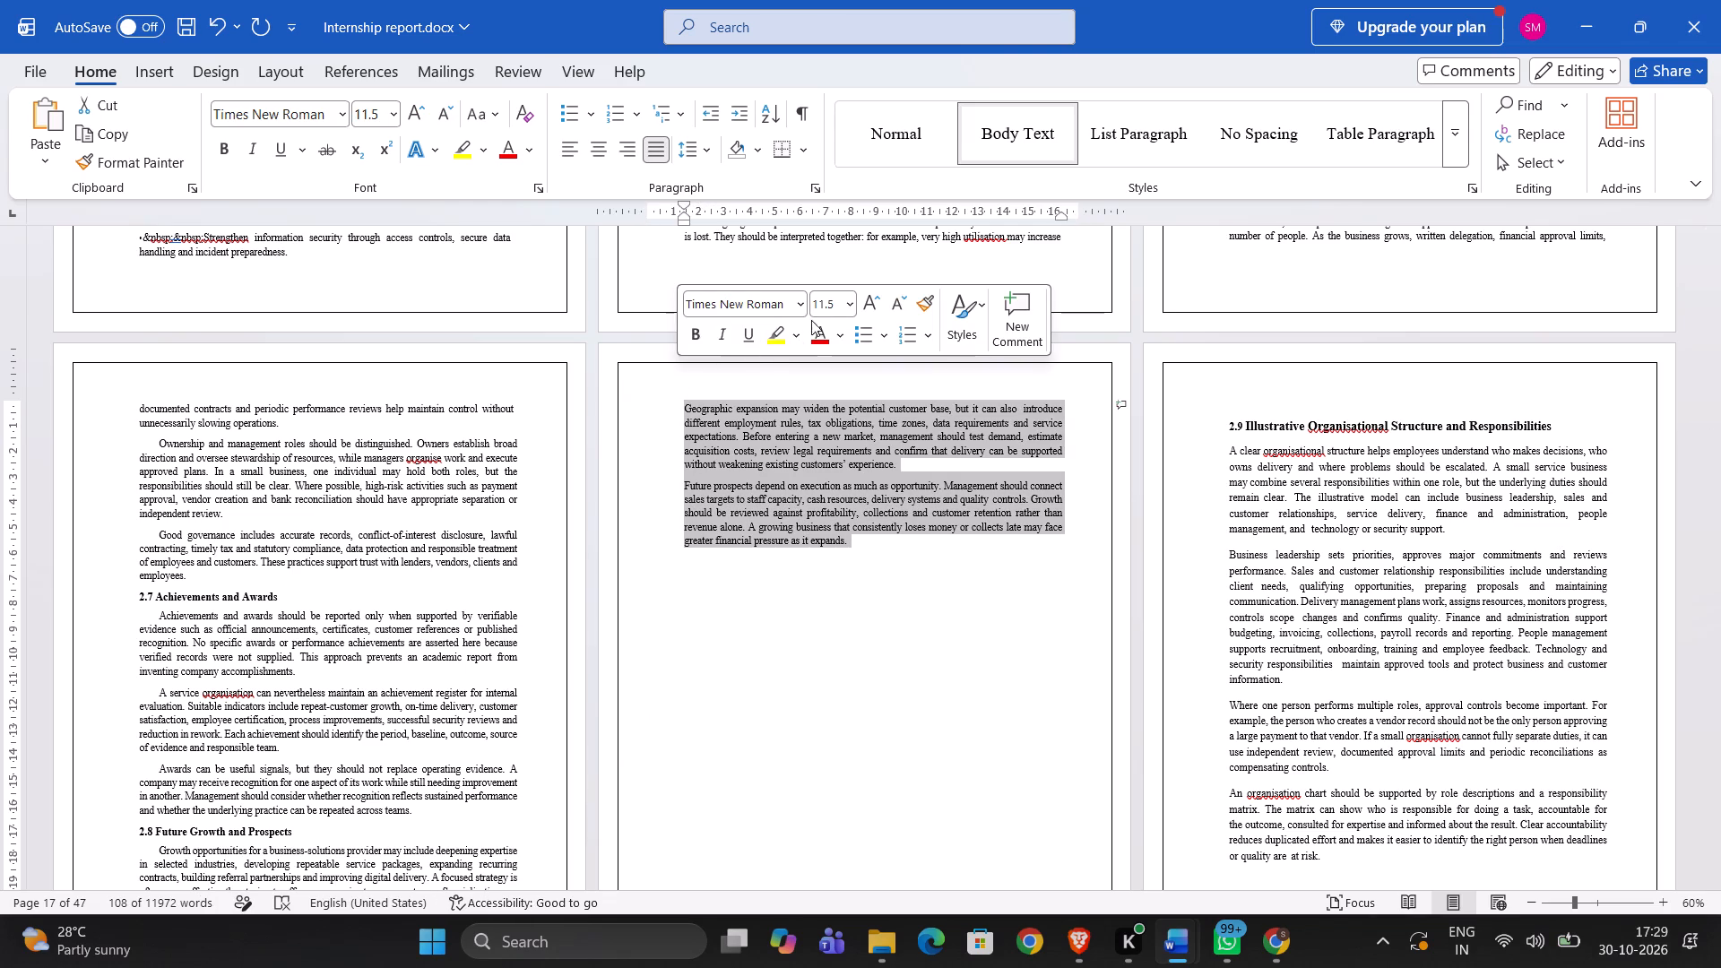
click(843, 304)
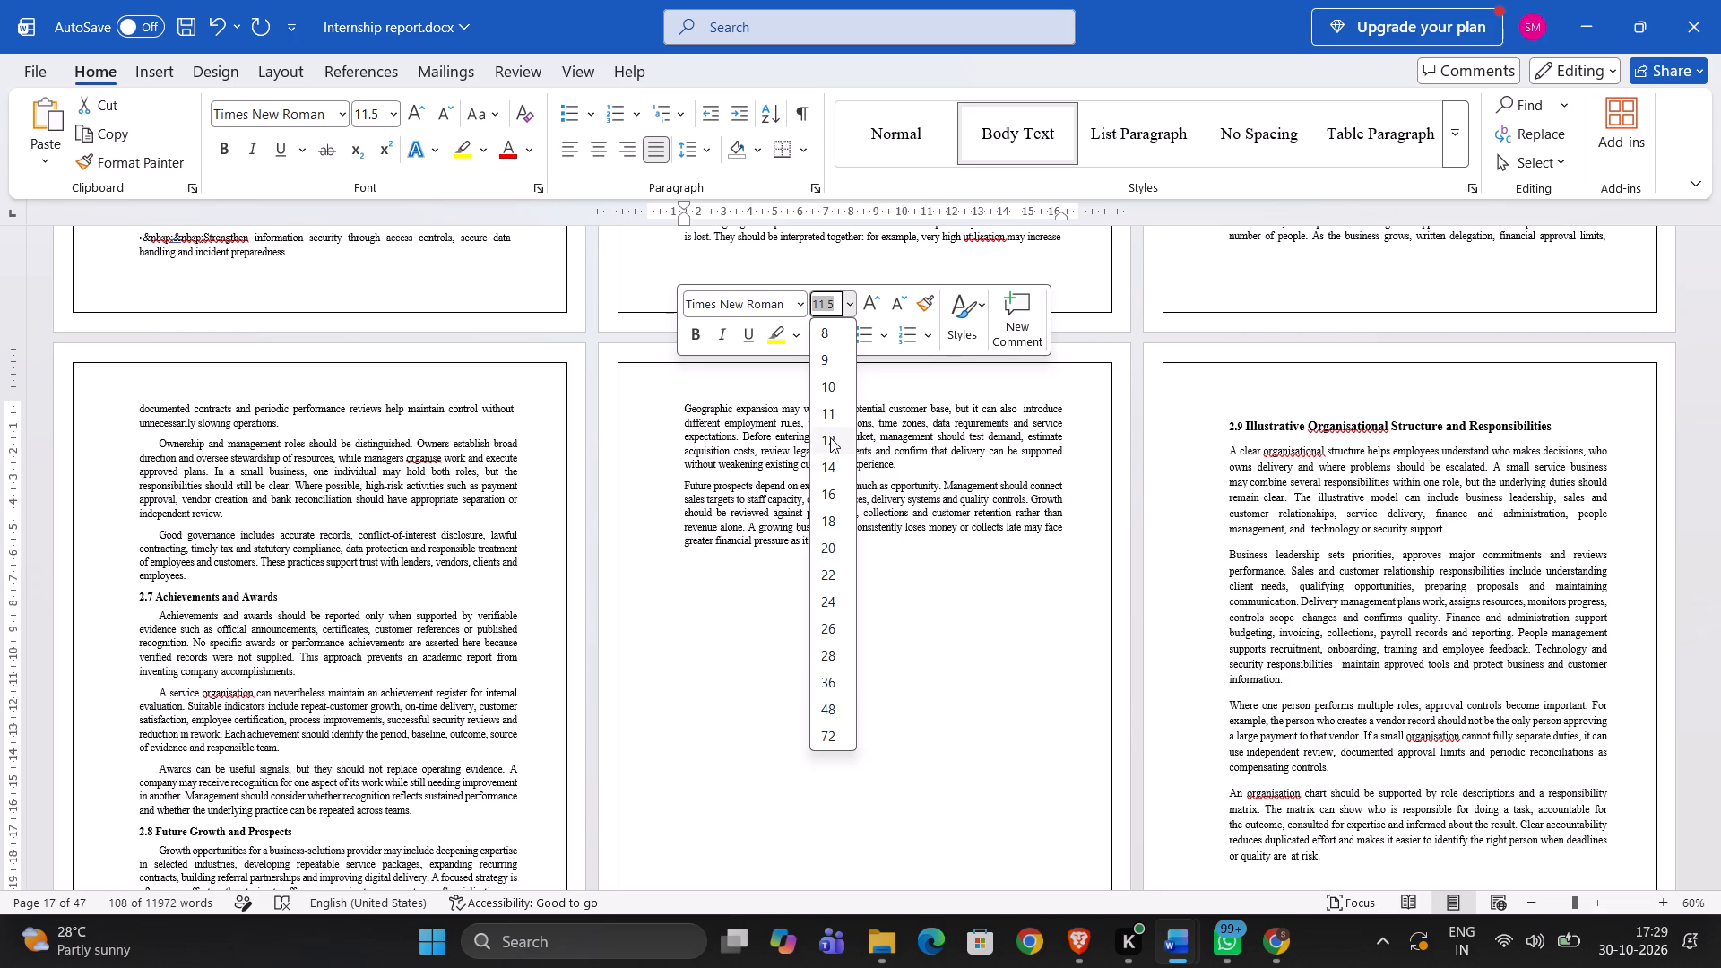
click(830, 437)
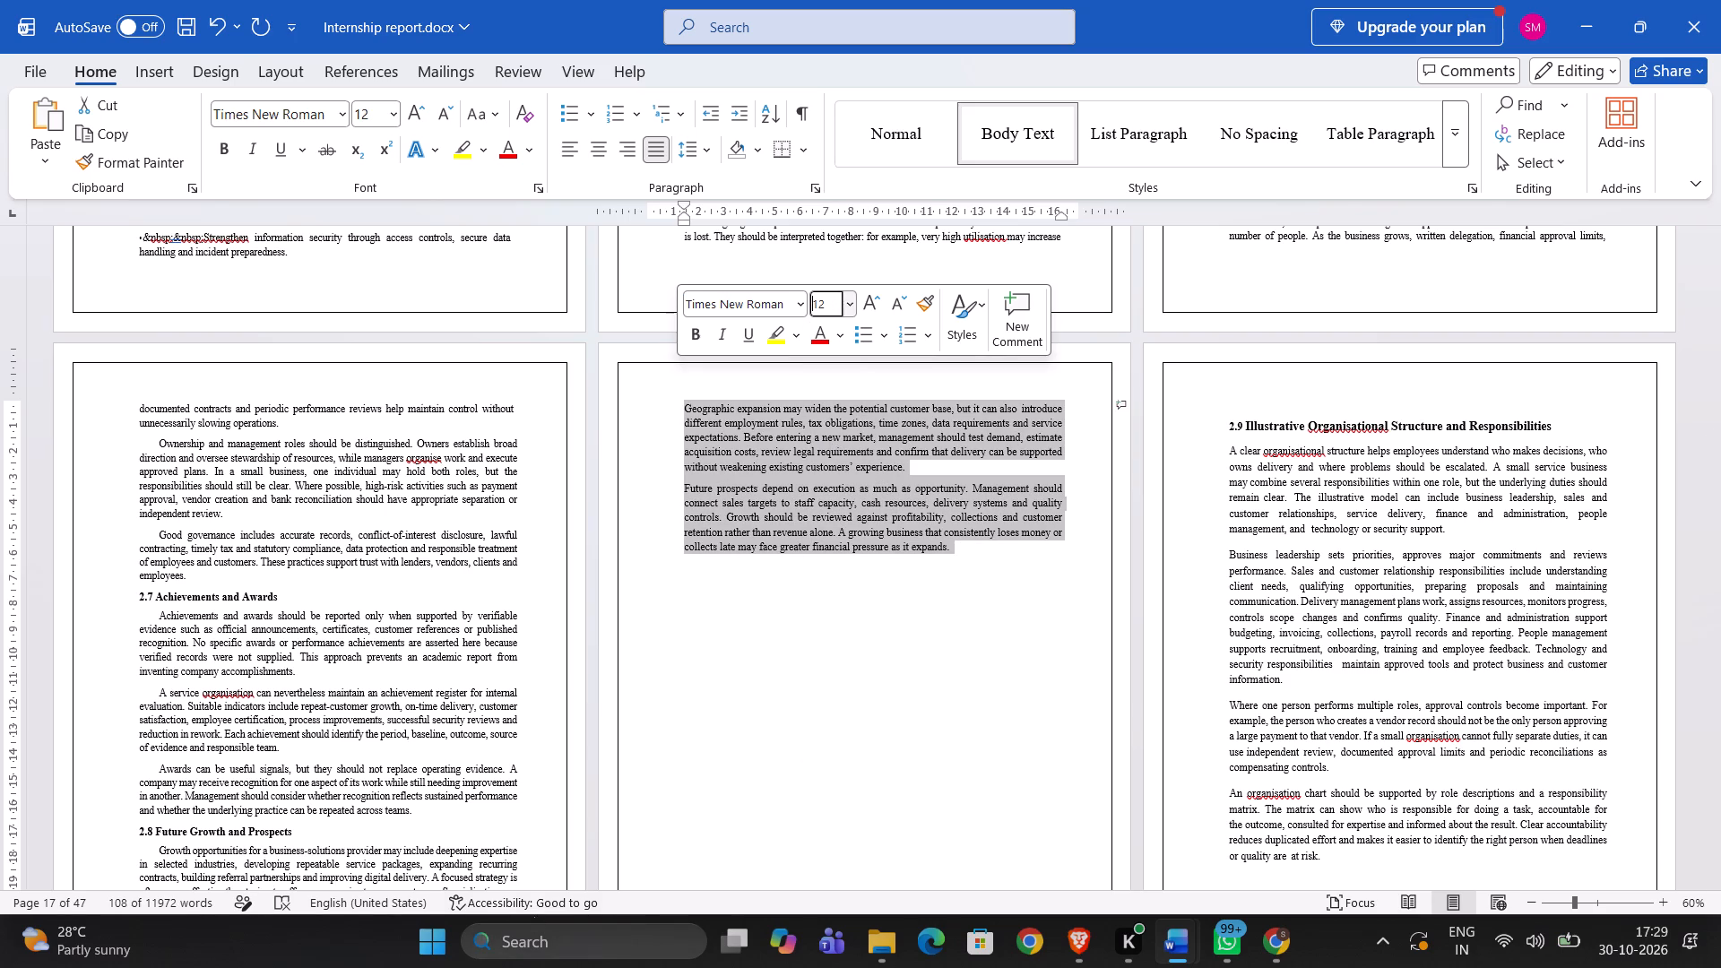
Remove the first-line indents from the first two paragraphs of section 2.8 Future Growth and Prospects.
scroll(433, 875, down, 2)
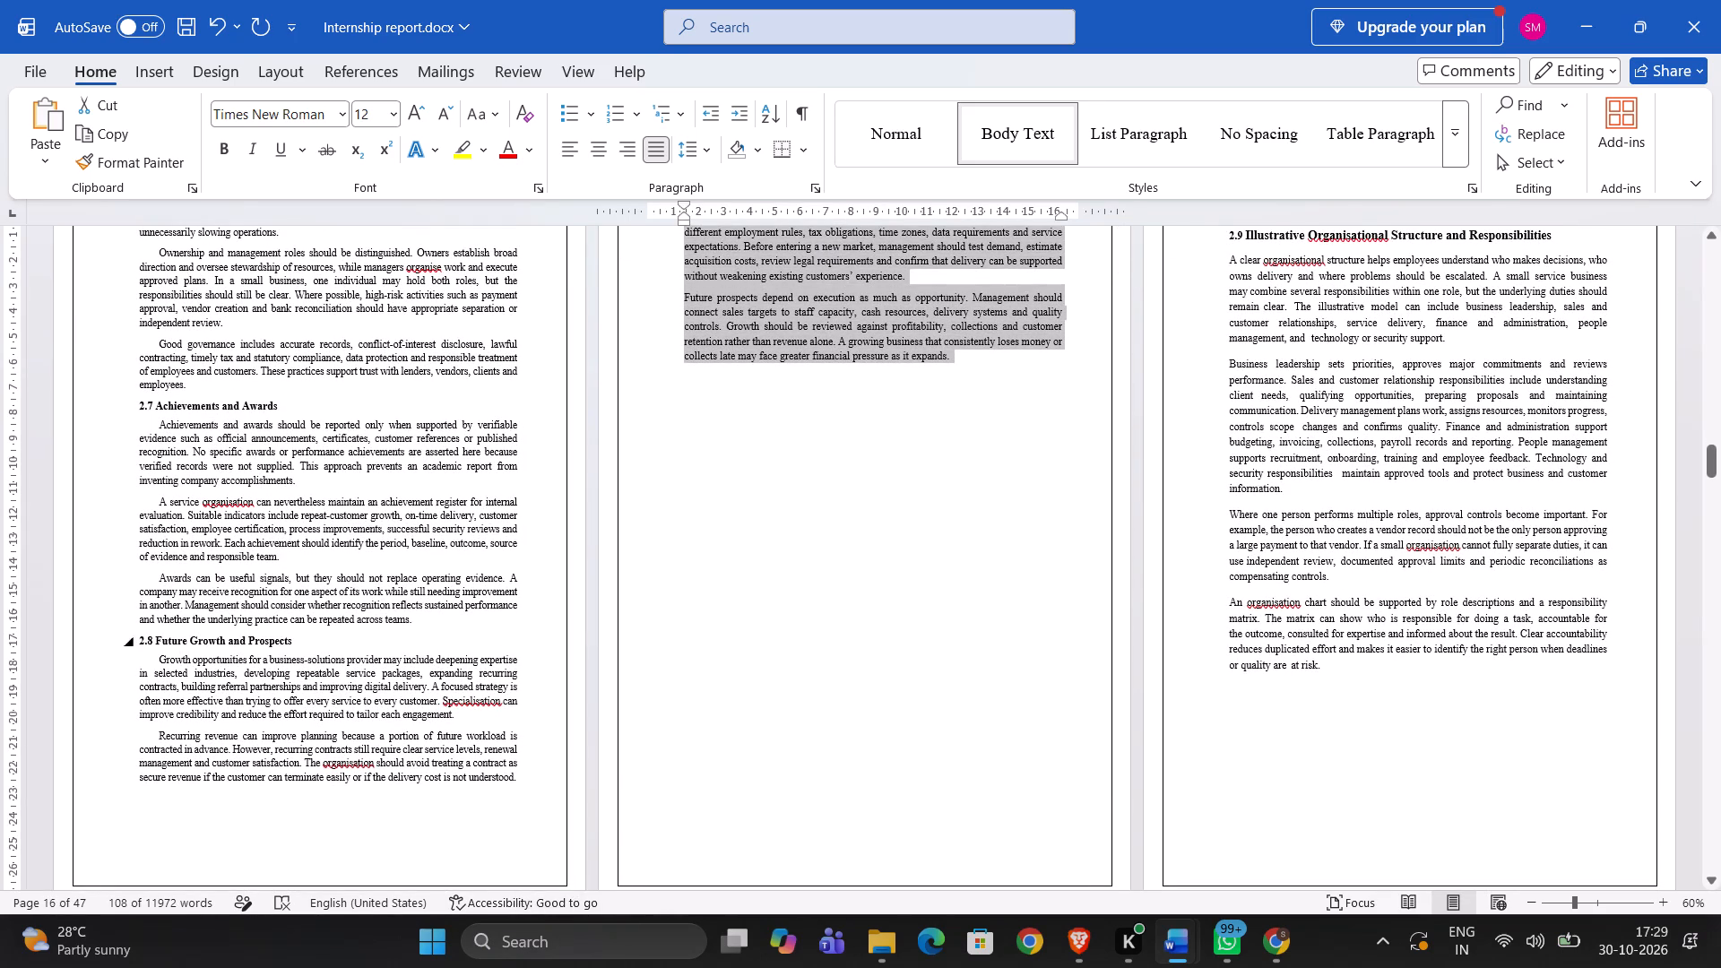
click(157, 733)
key(BackSpace)
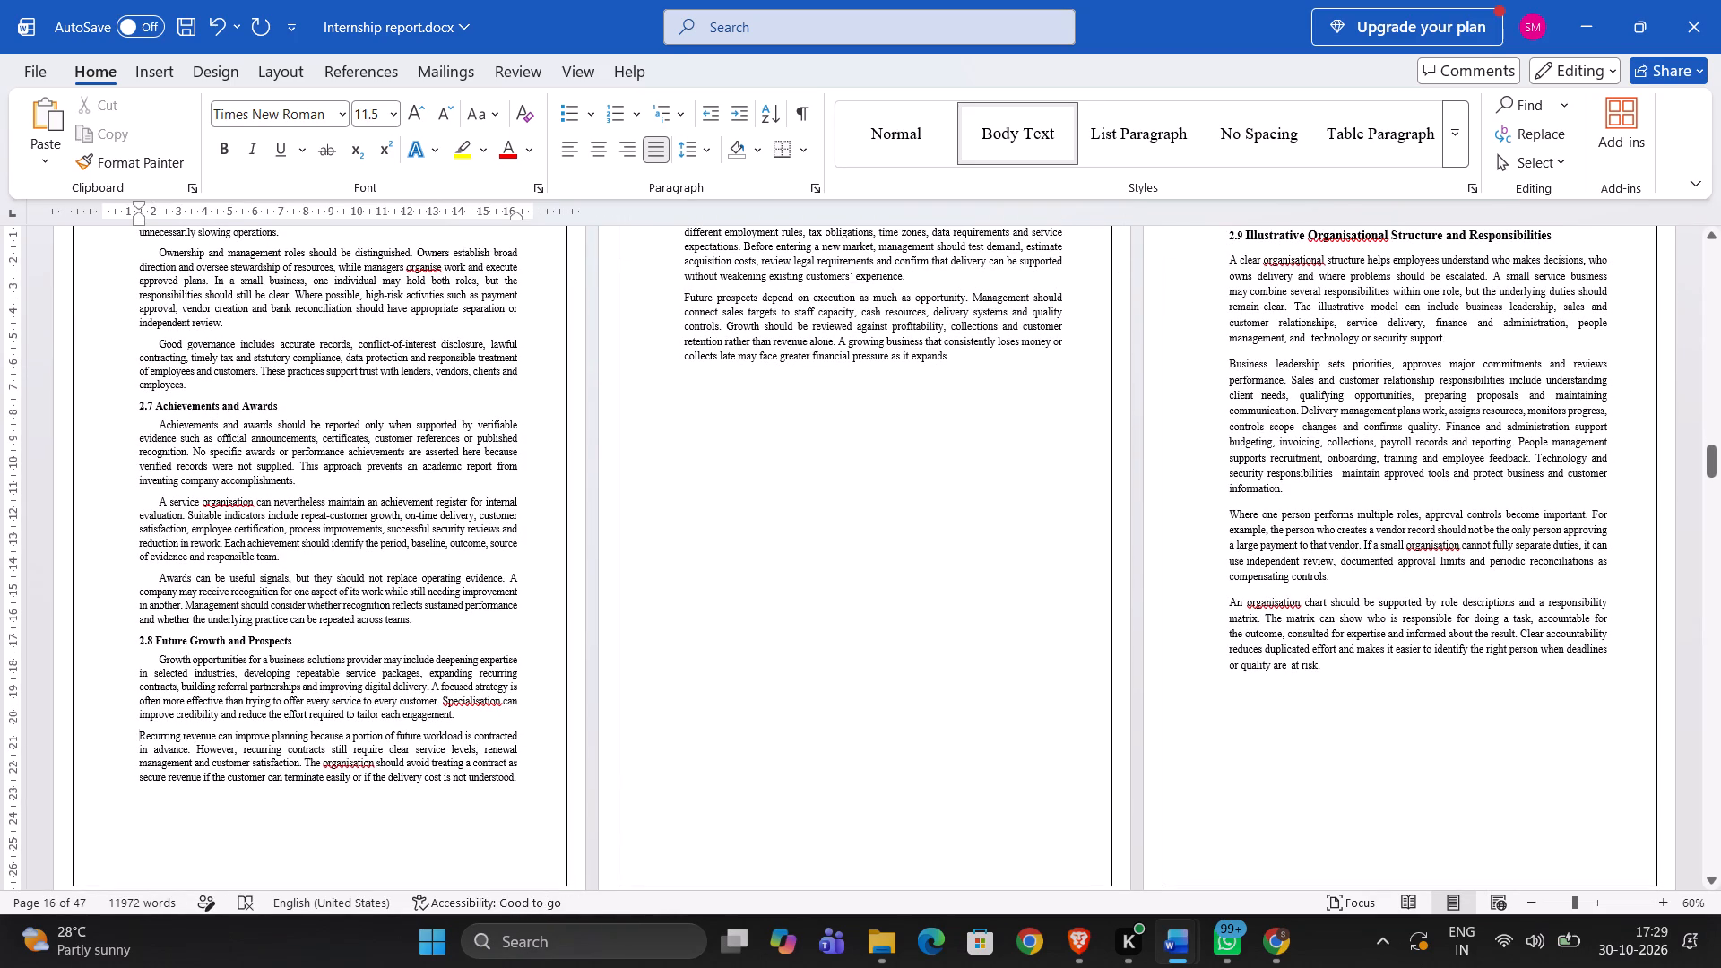
click(156, 657)
key(BackSpace)
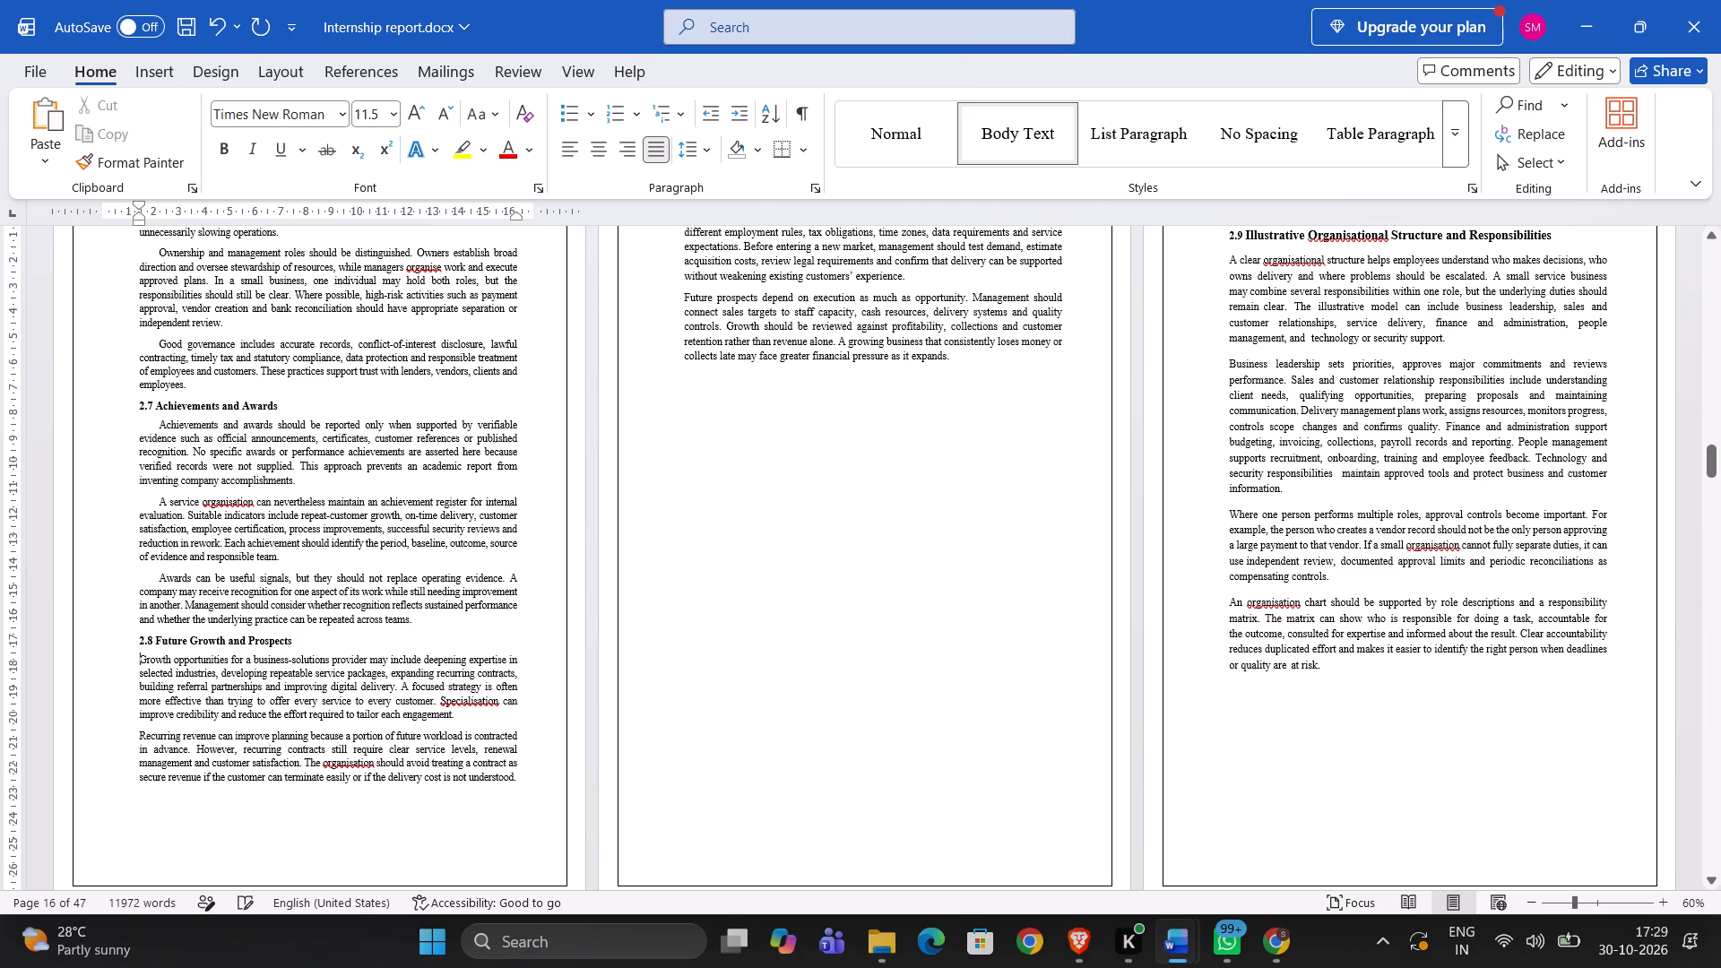
Remove the first-line indents from the three body paragraphs of section 2.7 Achievements and Awards.
click(156, 576)
key(BackSpace)
click(156, 491)
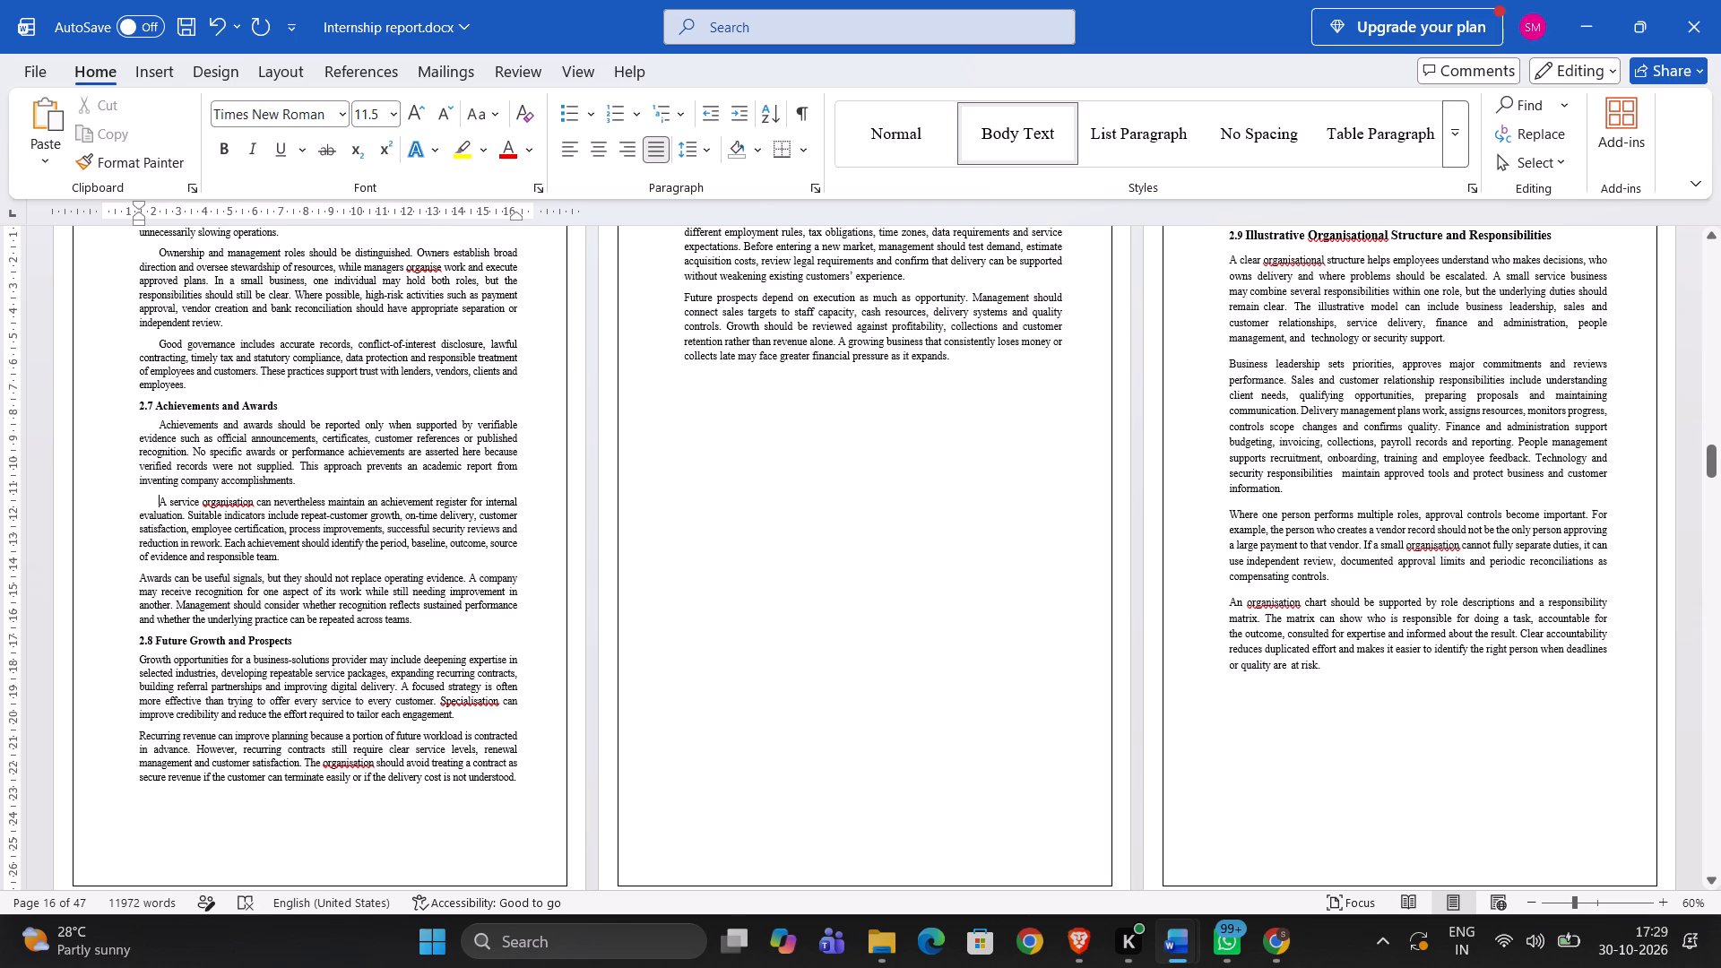
key(BackSpace)
click(158, 422)
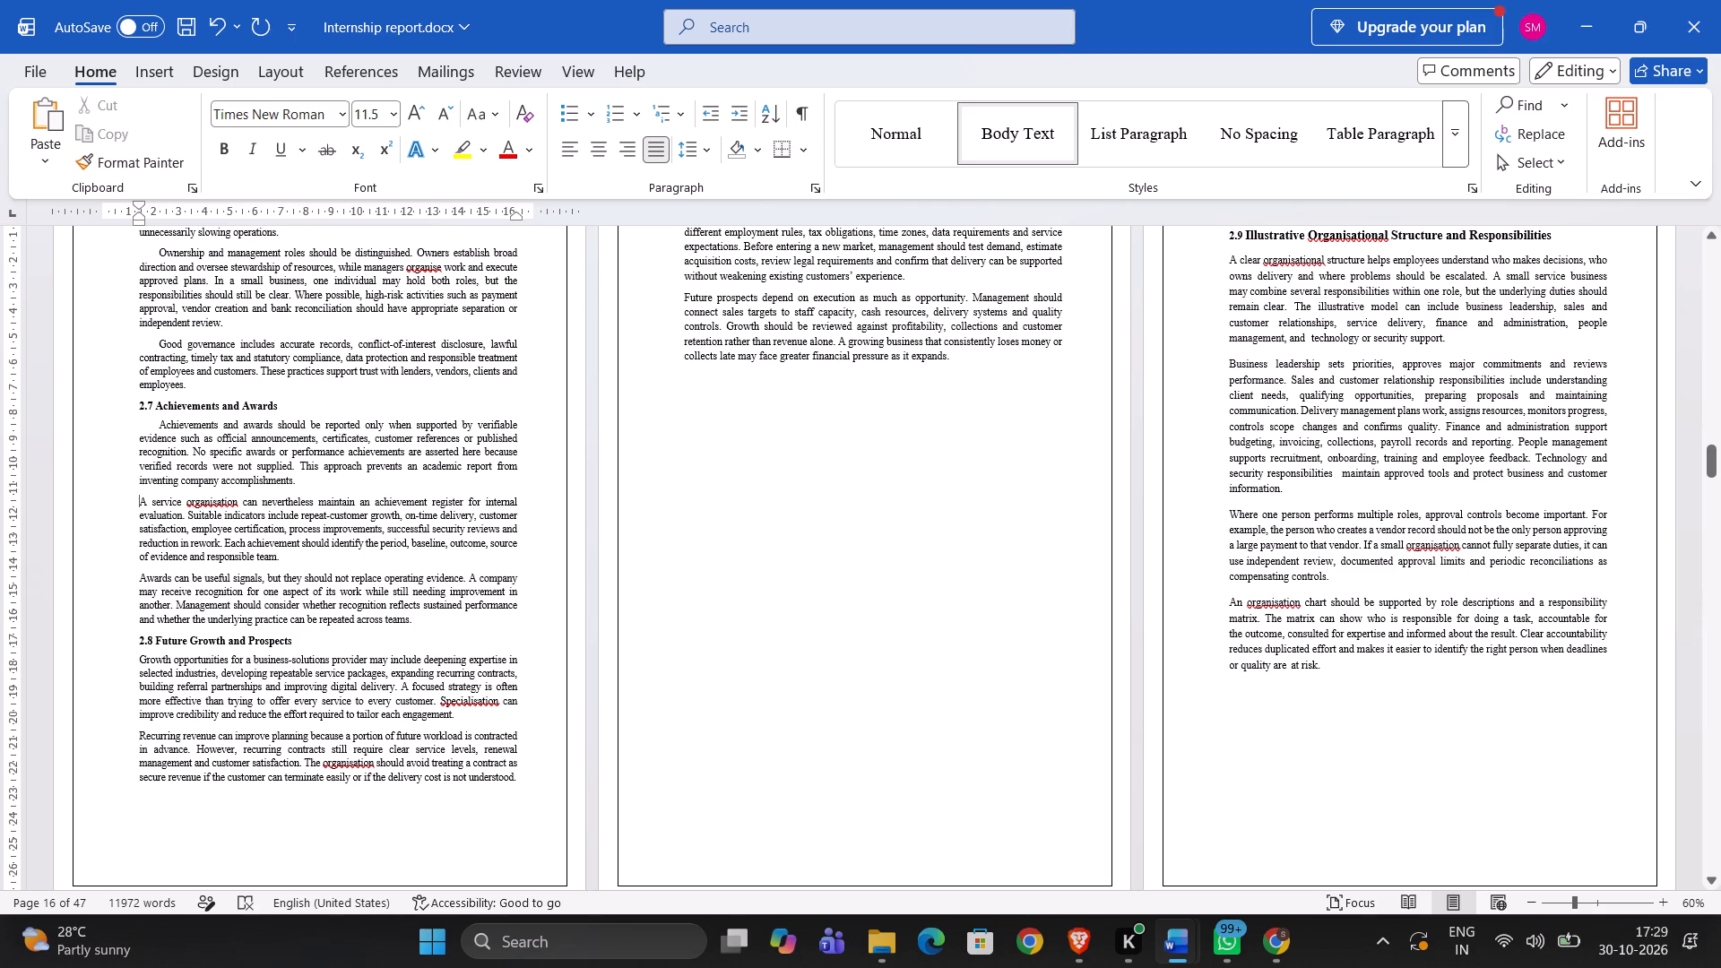
key(BackSpace)
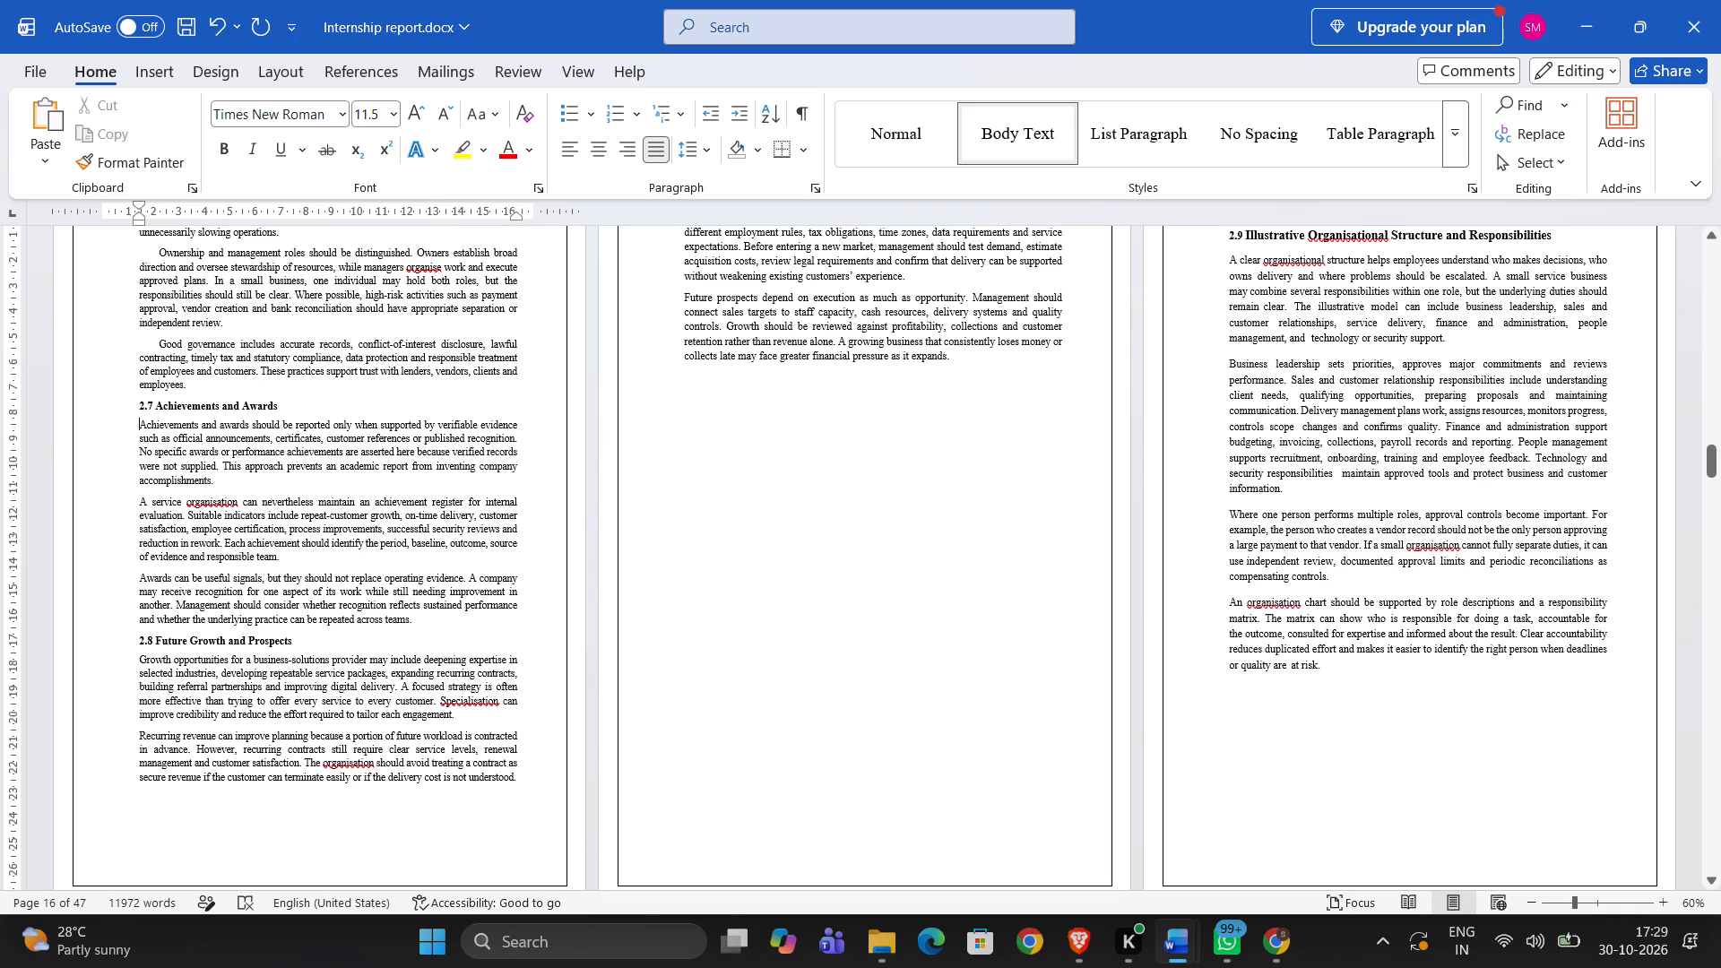
Remove the first-line indents from the "Good governance" and "Ownership and management roles" paragraphs above section 2.7 on page 16.
scroll(170, 390, up, 2)
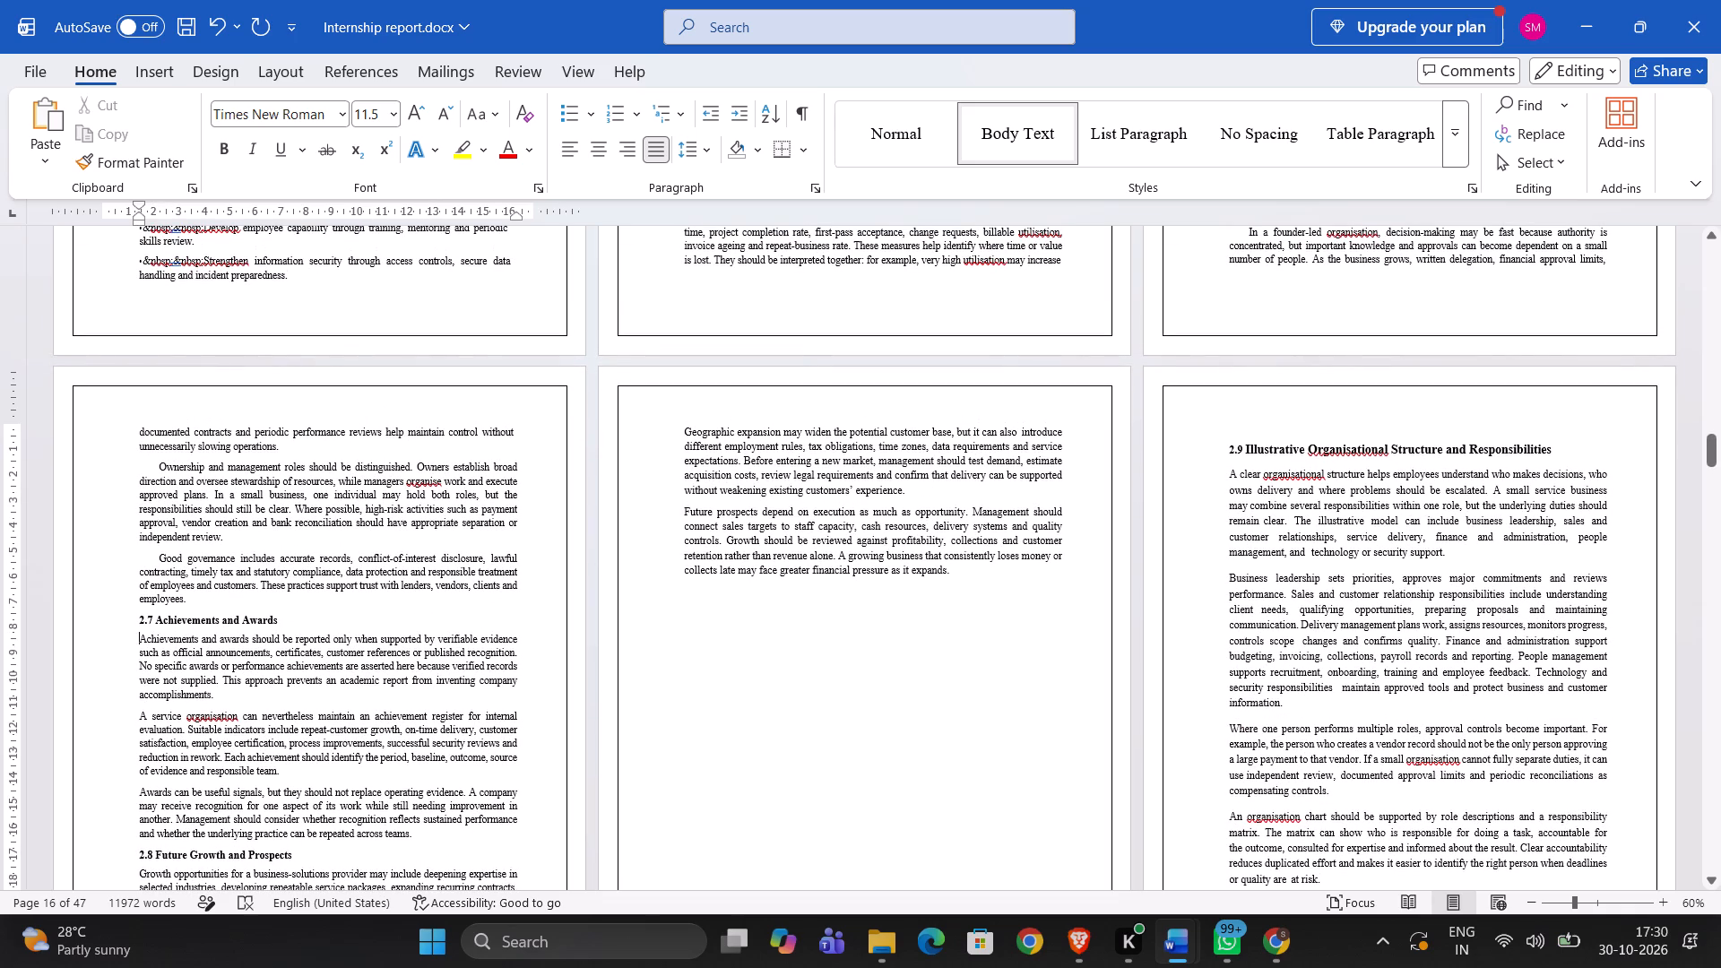
click(156, 556)
key(BackSpace)
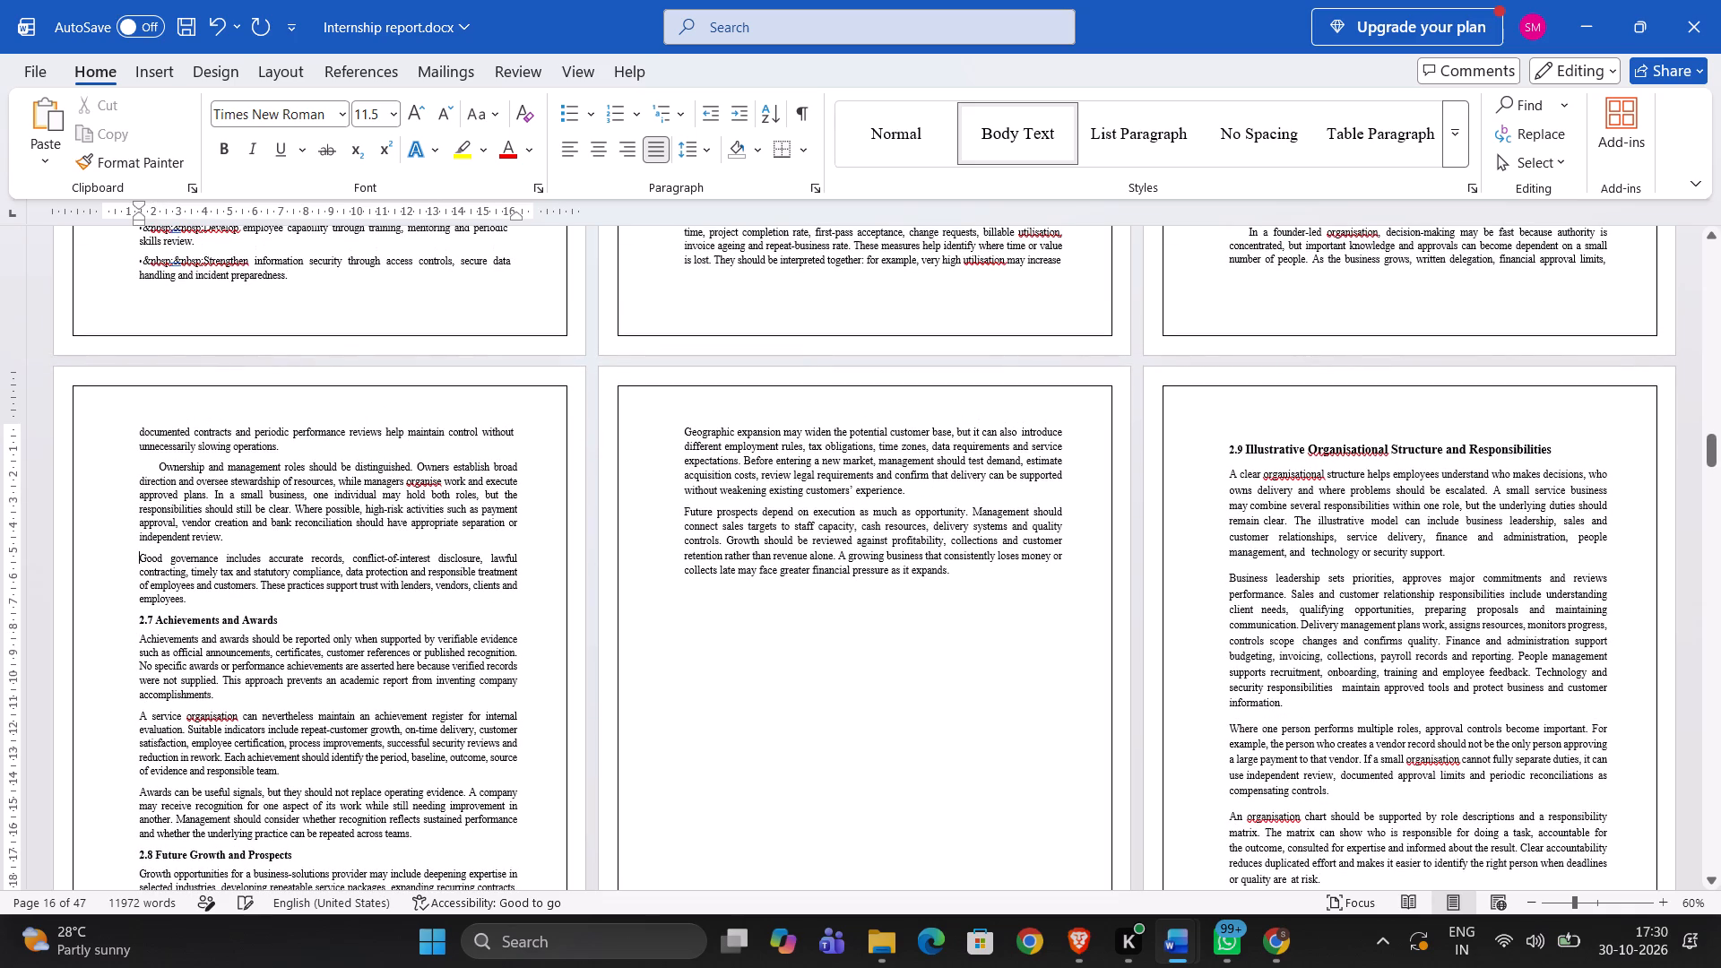
click(151, 458)
key(BackSpace)
scroll(204, 618, down, 1)
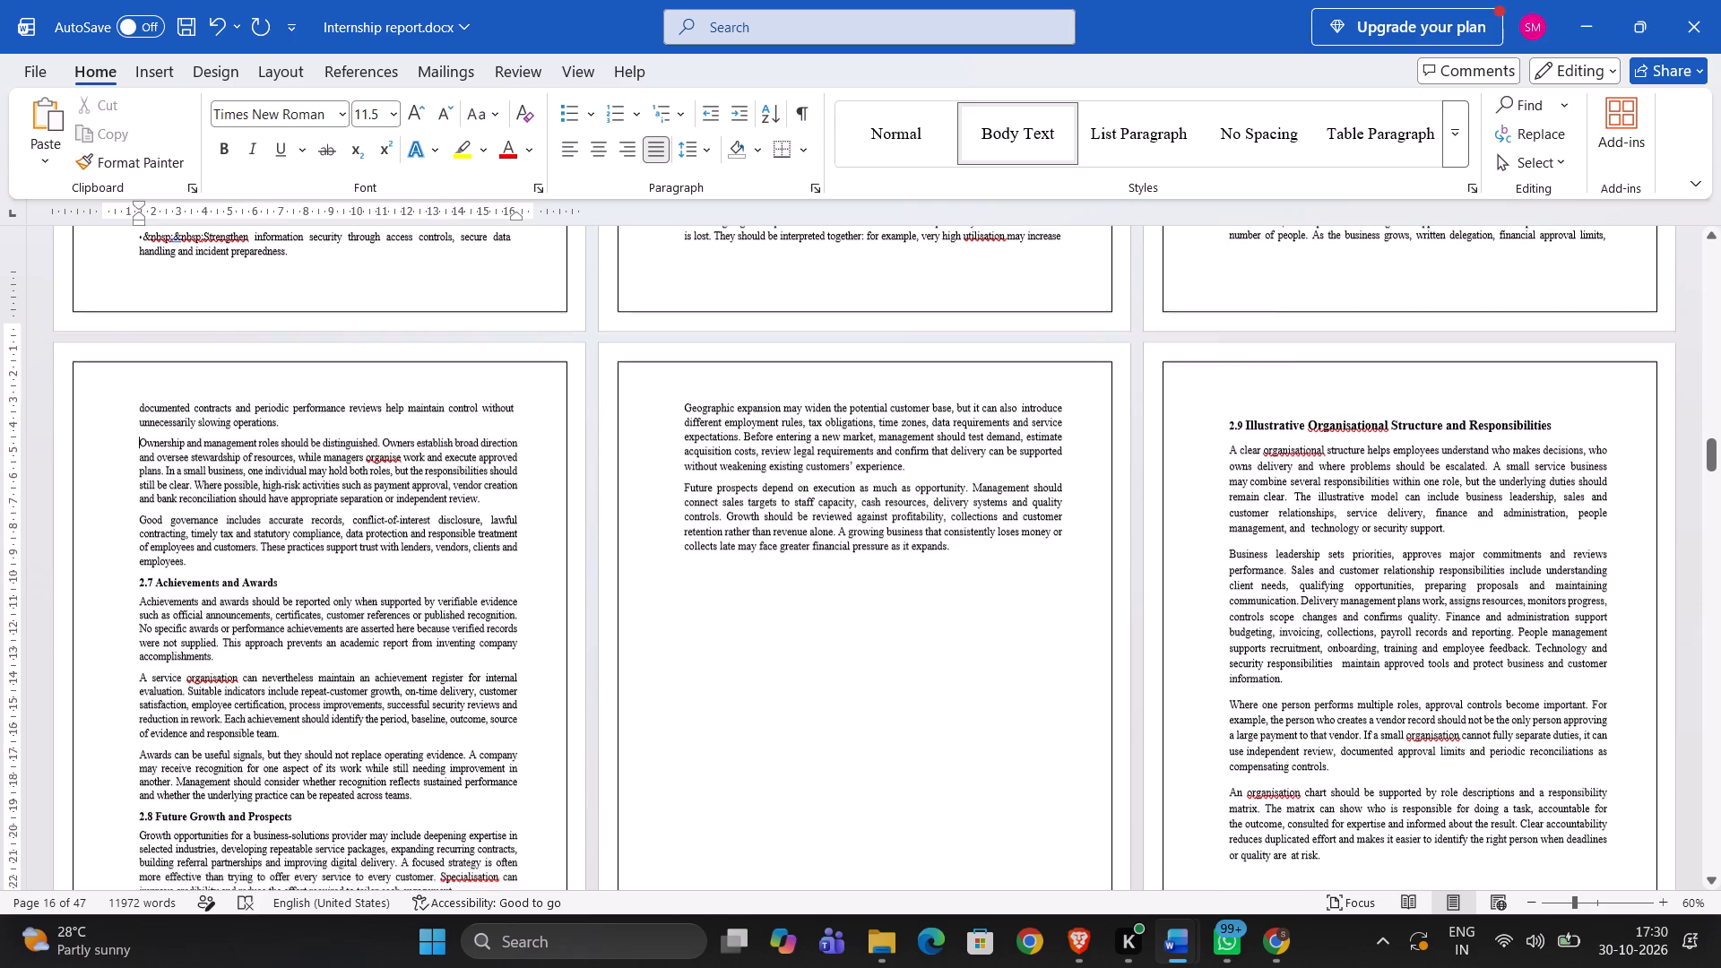
scroll(204, 618, down, 1)
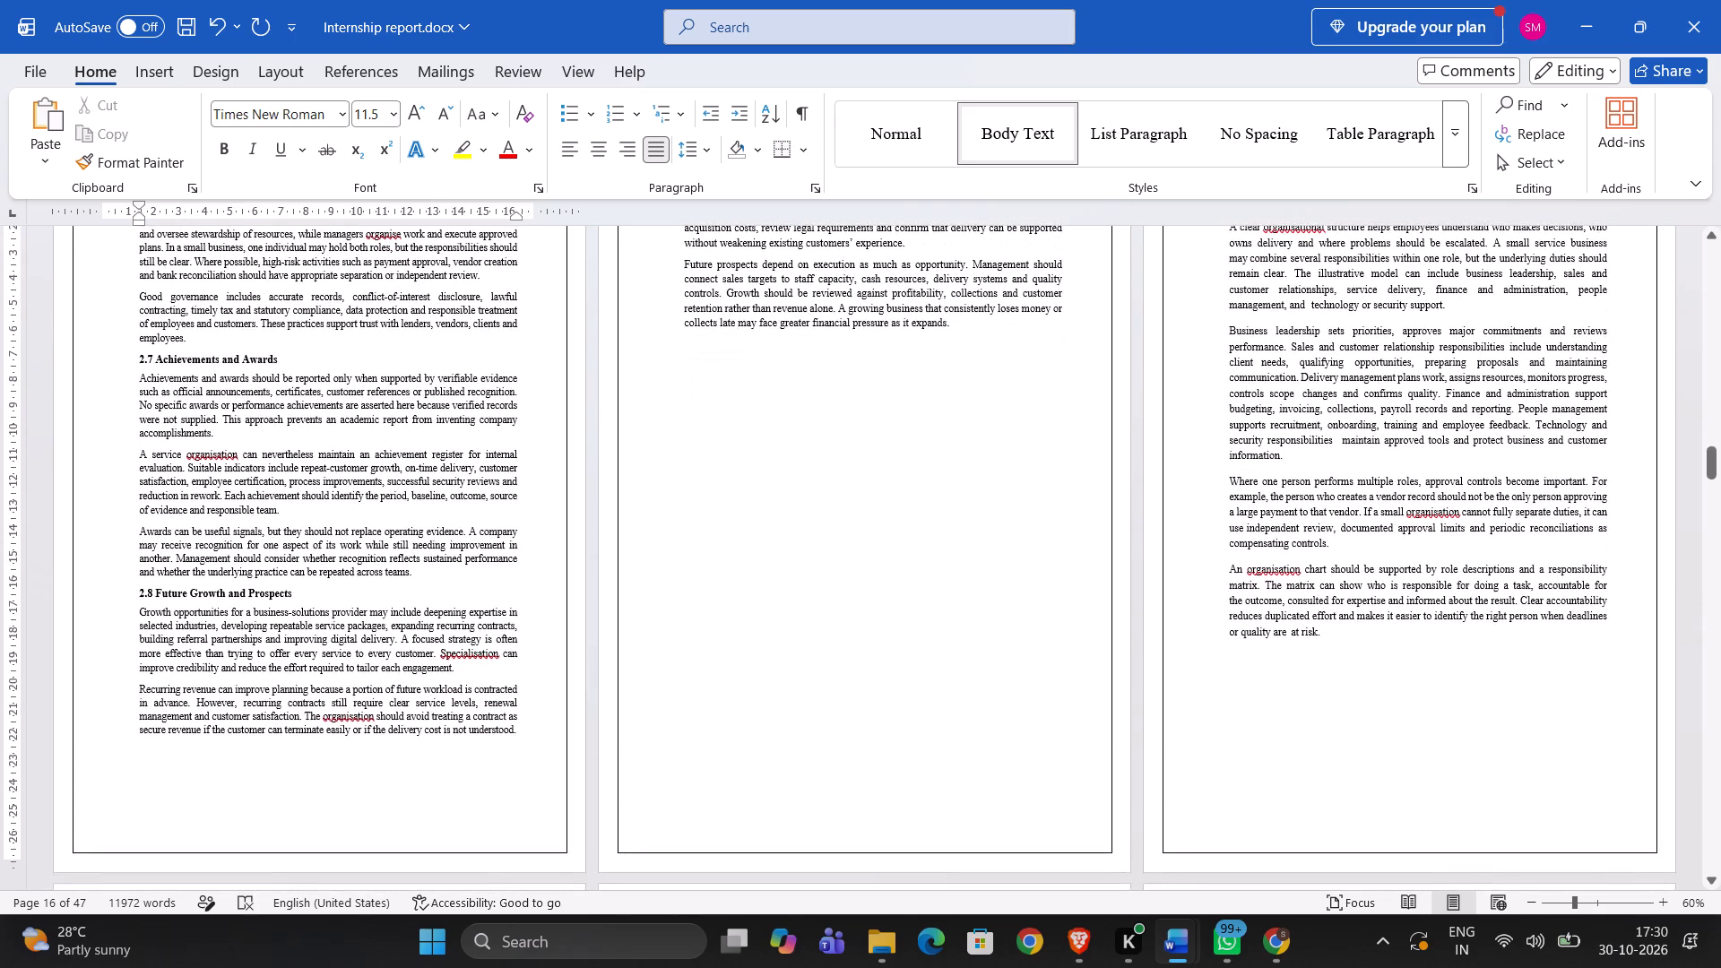
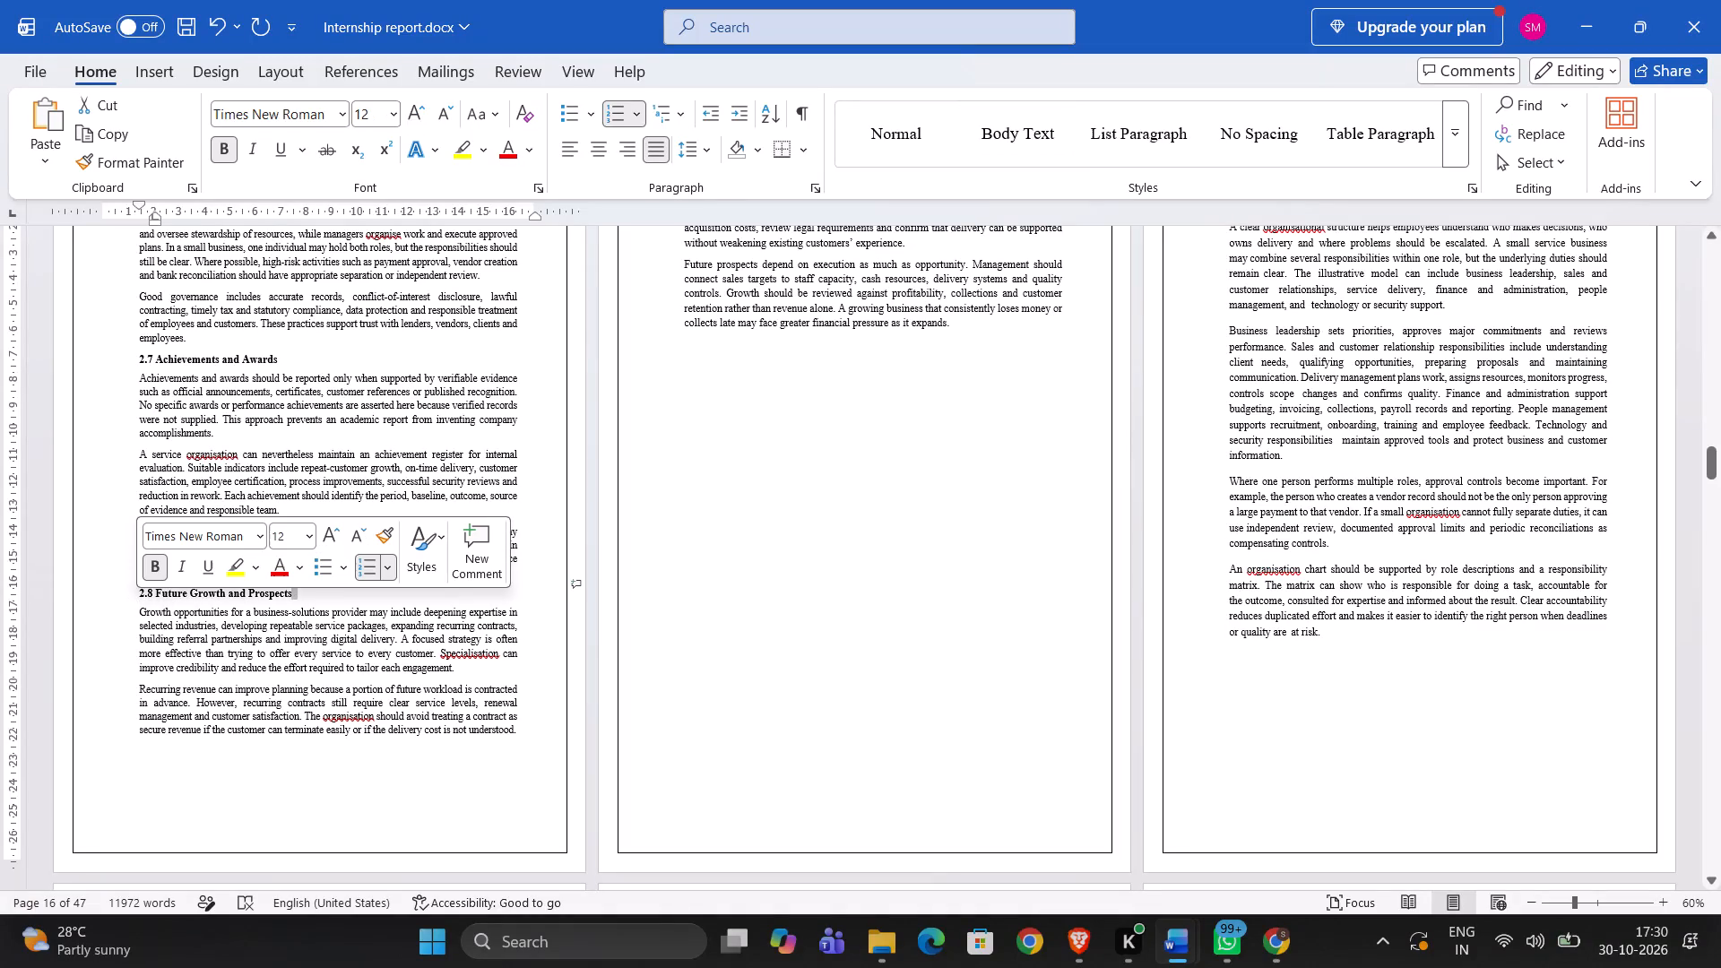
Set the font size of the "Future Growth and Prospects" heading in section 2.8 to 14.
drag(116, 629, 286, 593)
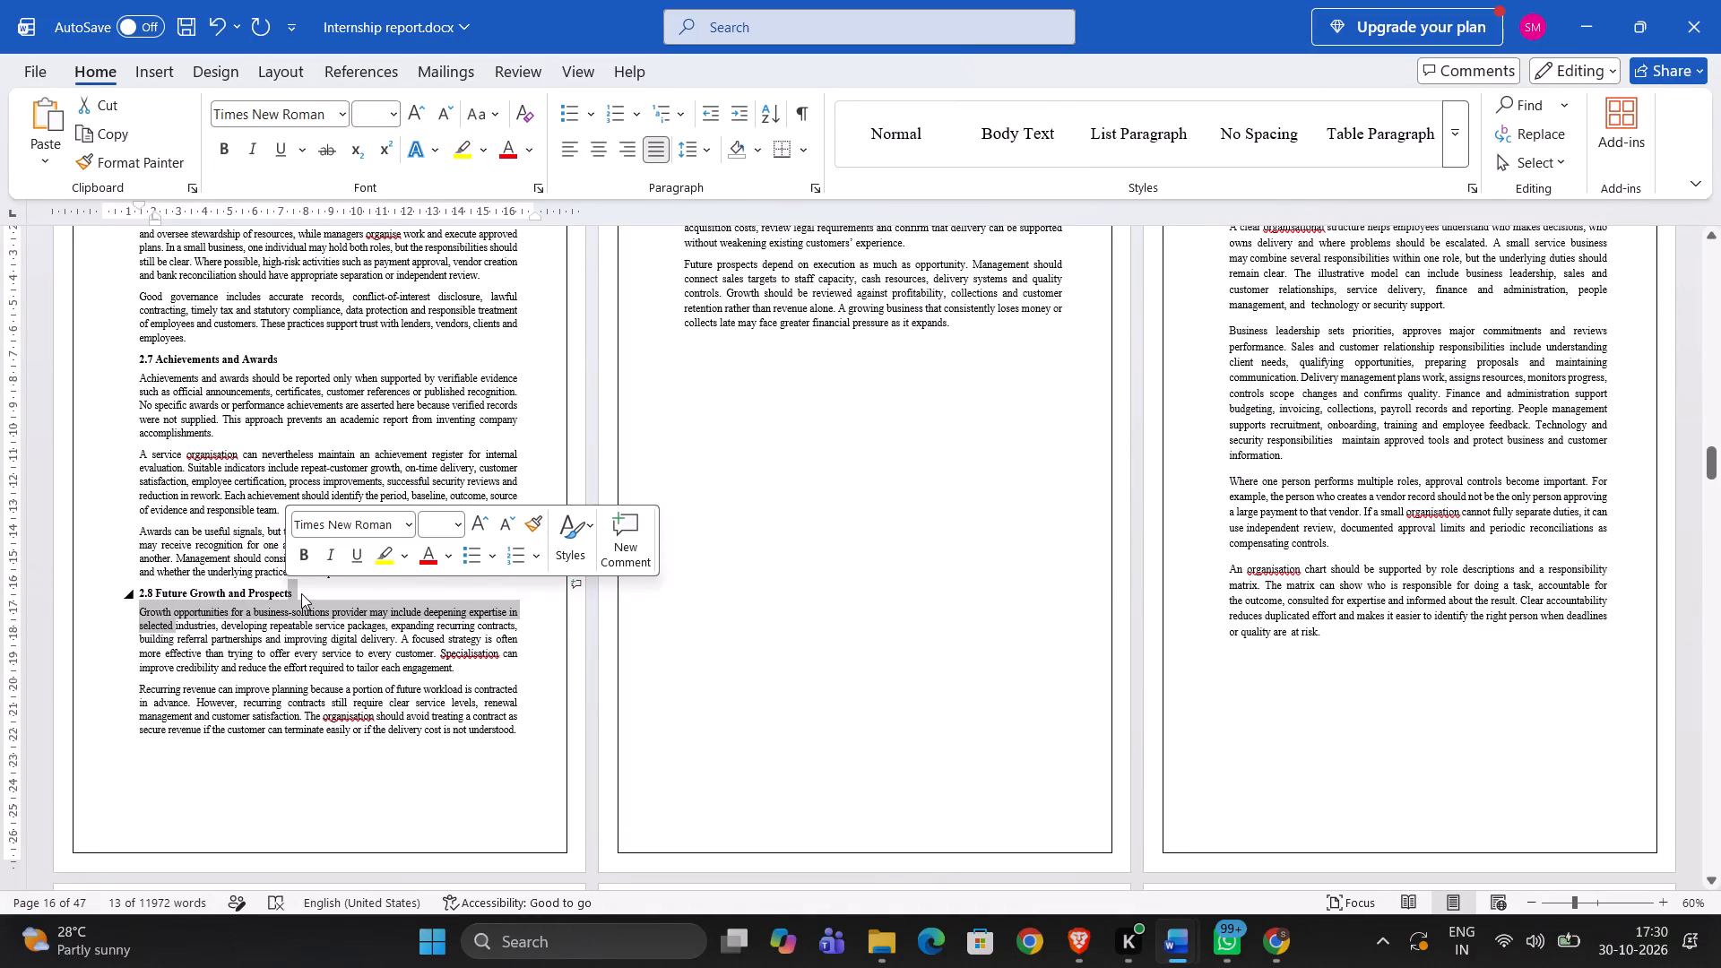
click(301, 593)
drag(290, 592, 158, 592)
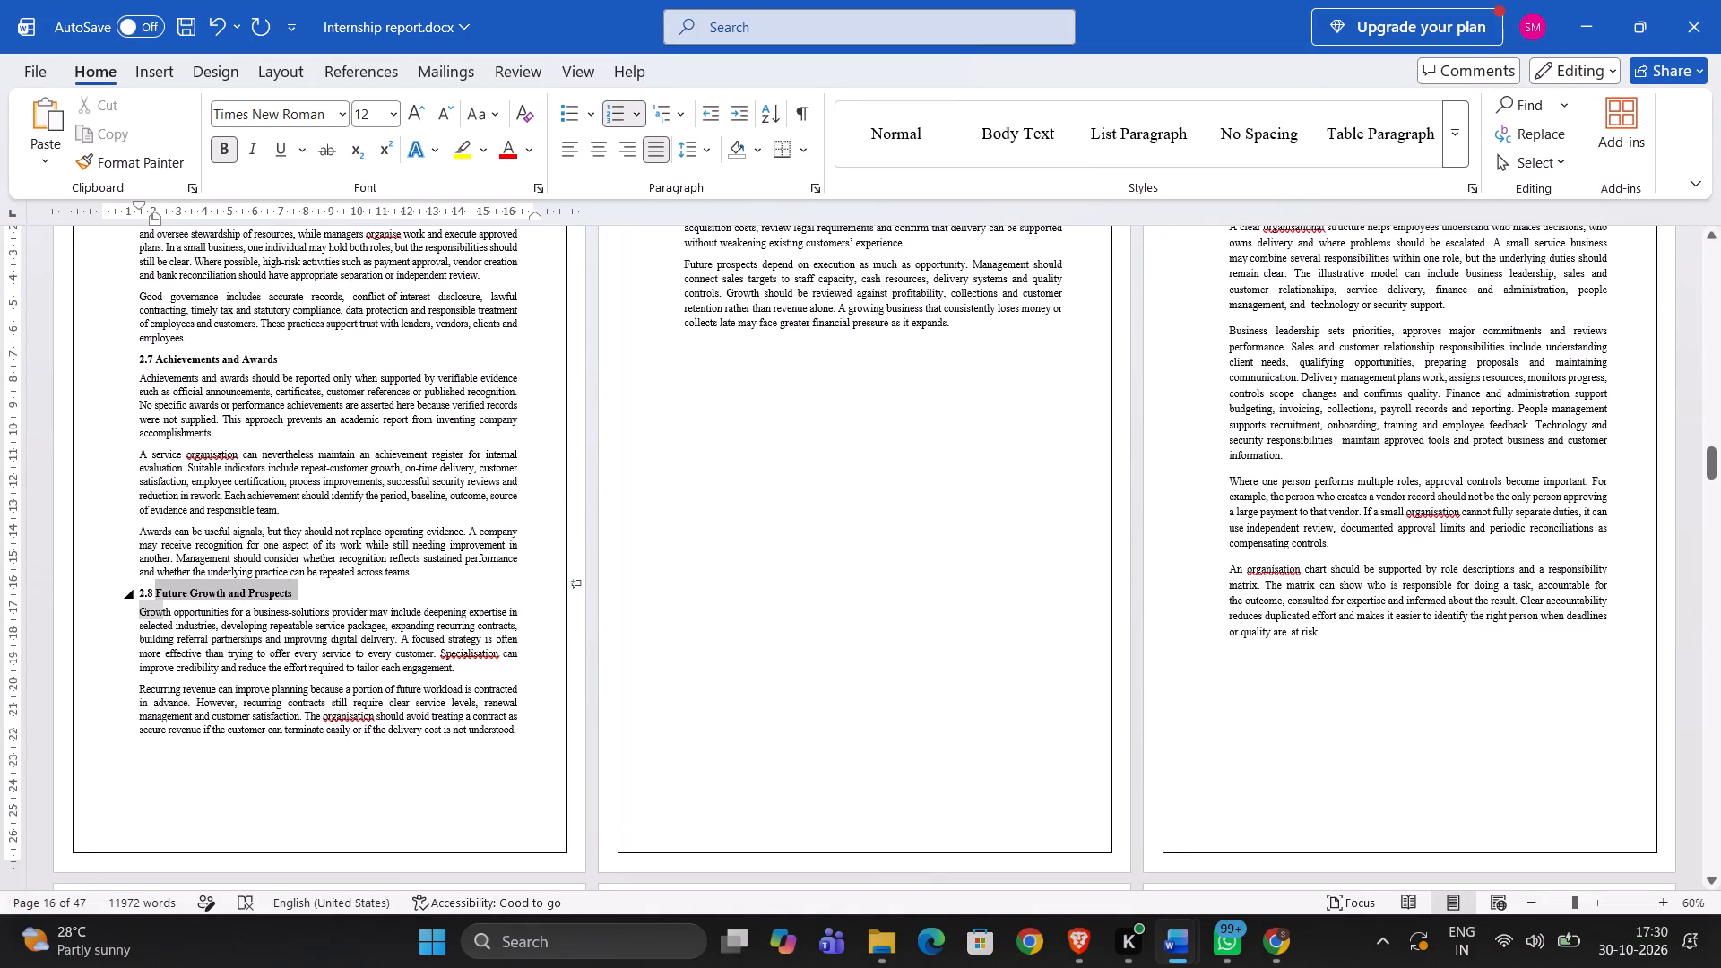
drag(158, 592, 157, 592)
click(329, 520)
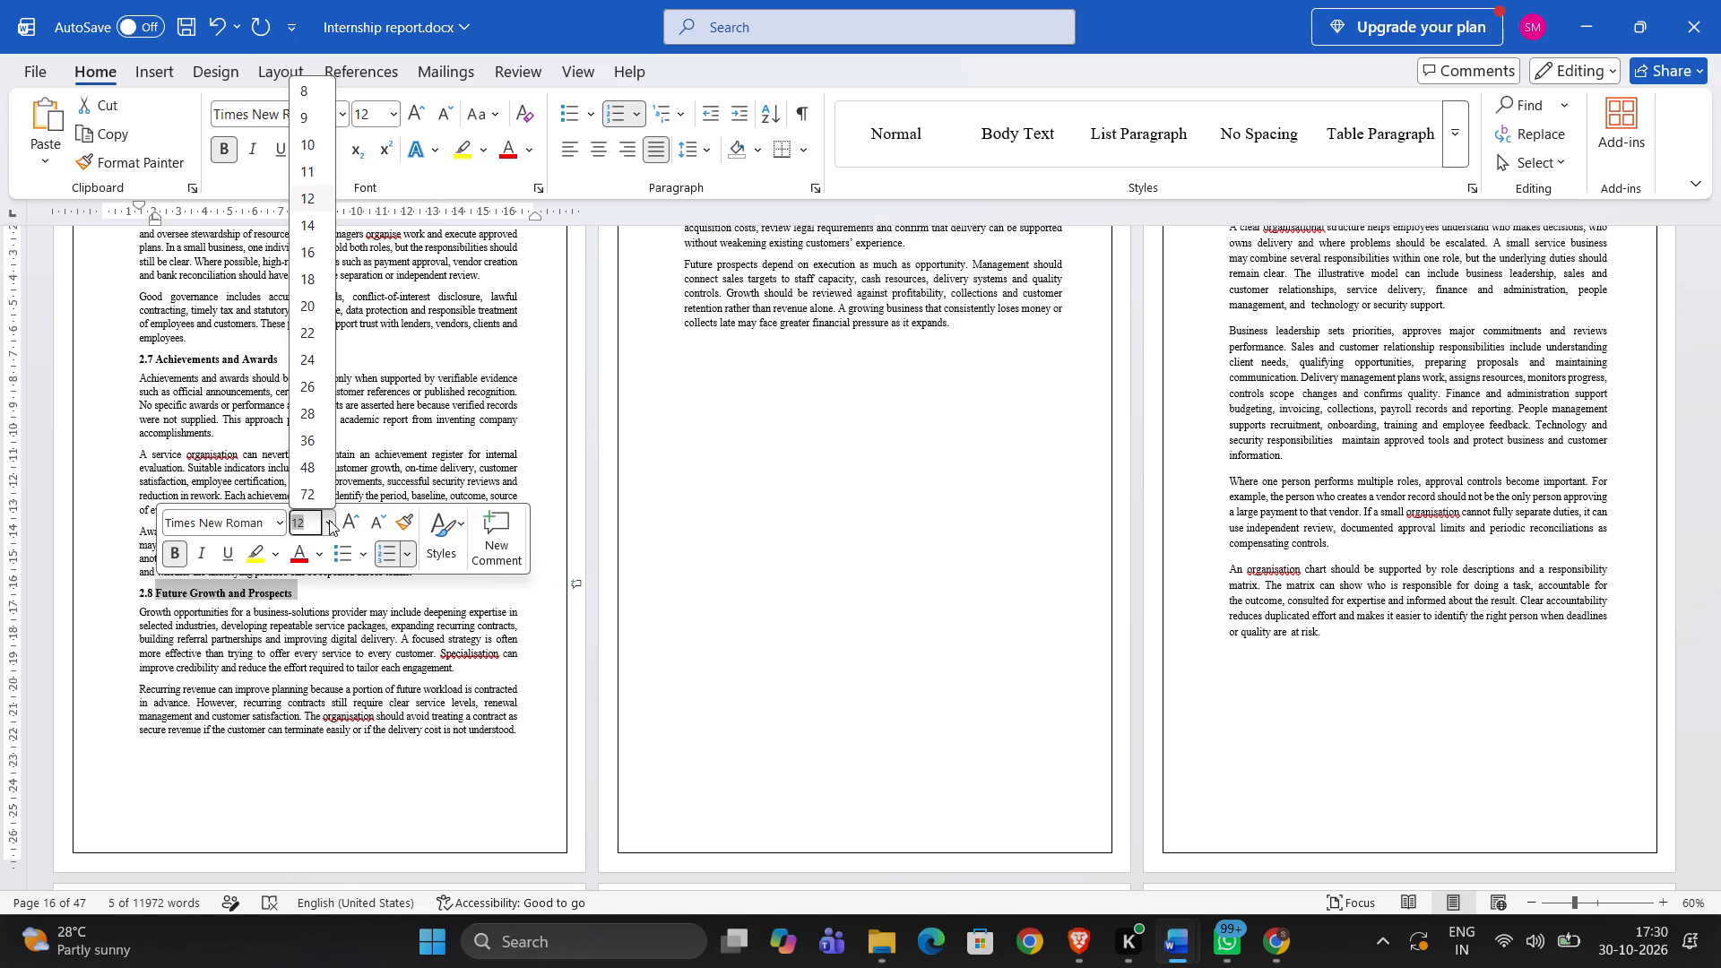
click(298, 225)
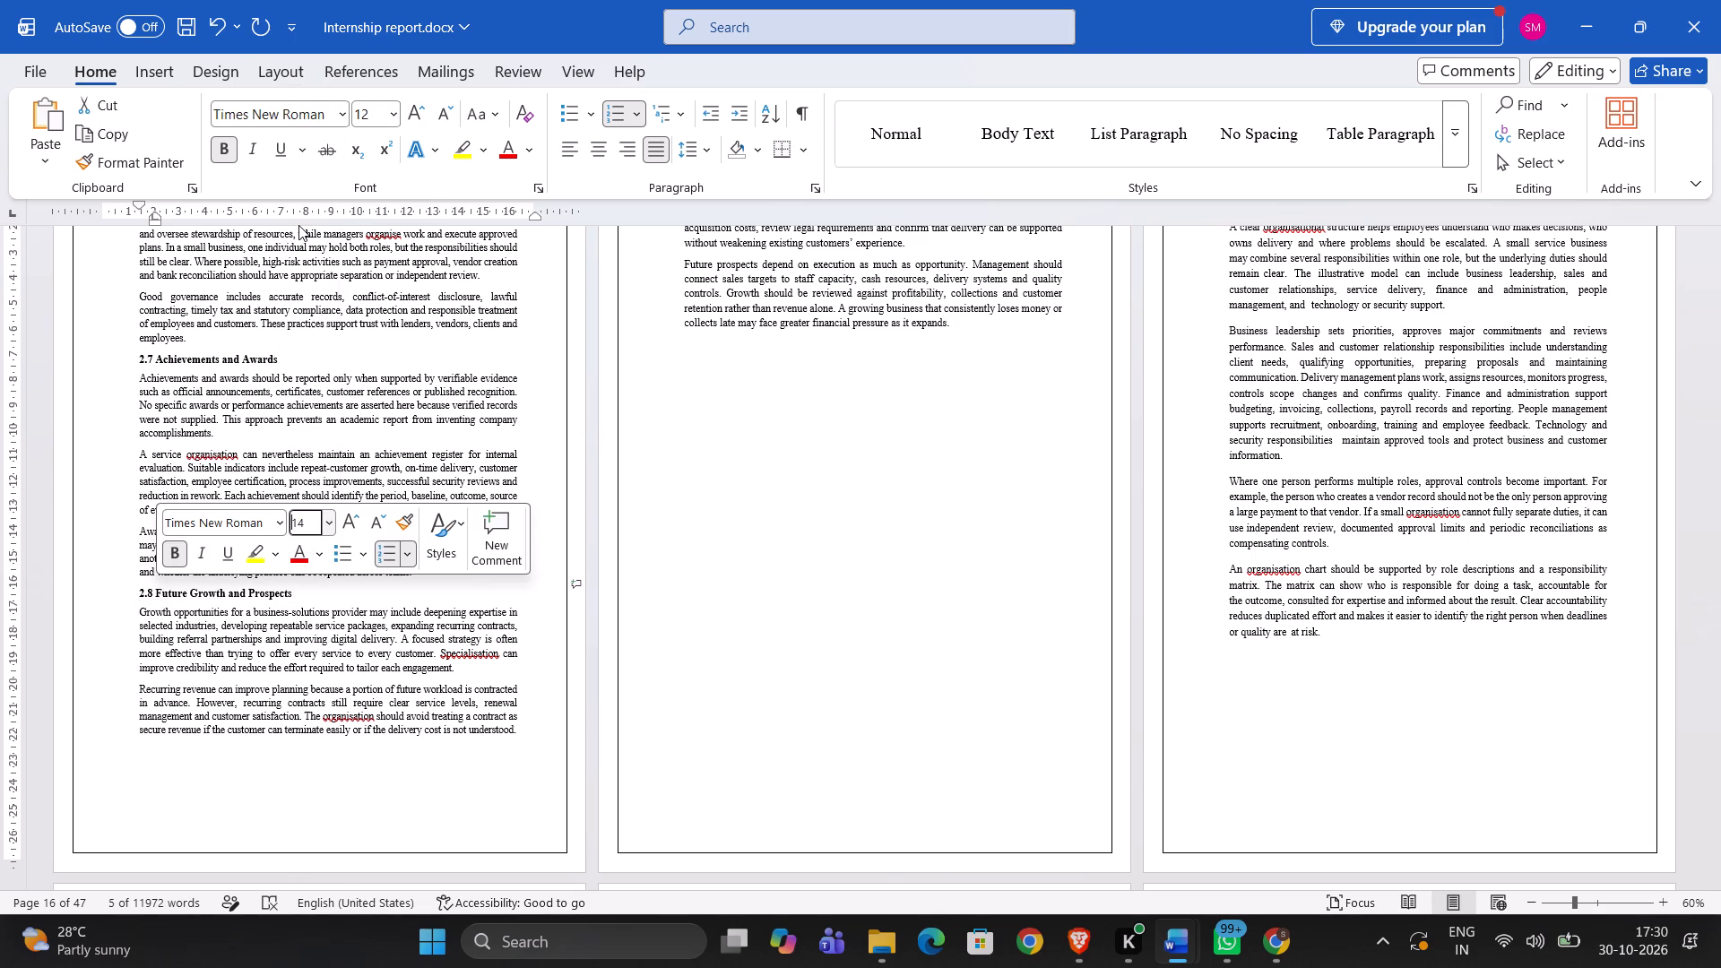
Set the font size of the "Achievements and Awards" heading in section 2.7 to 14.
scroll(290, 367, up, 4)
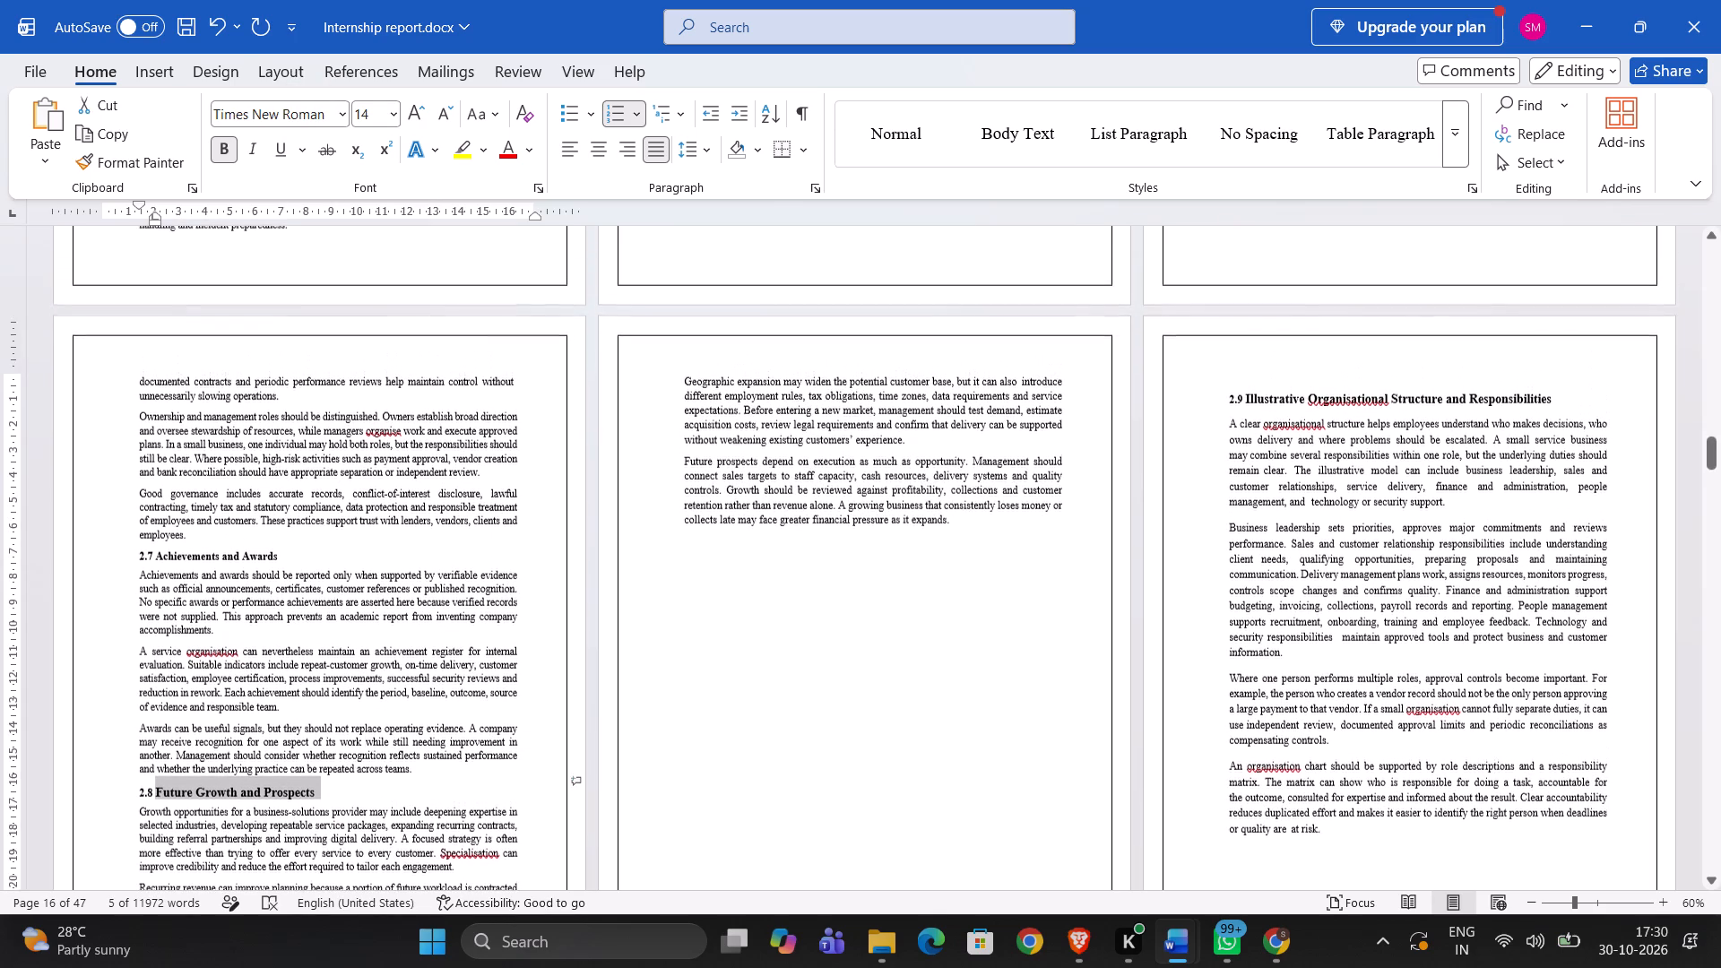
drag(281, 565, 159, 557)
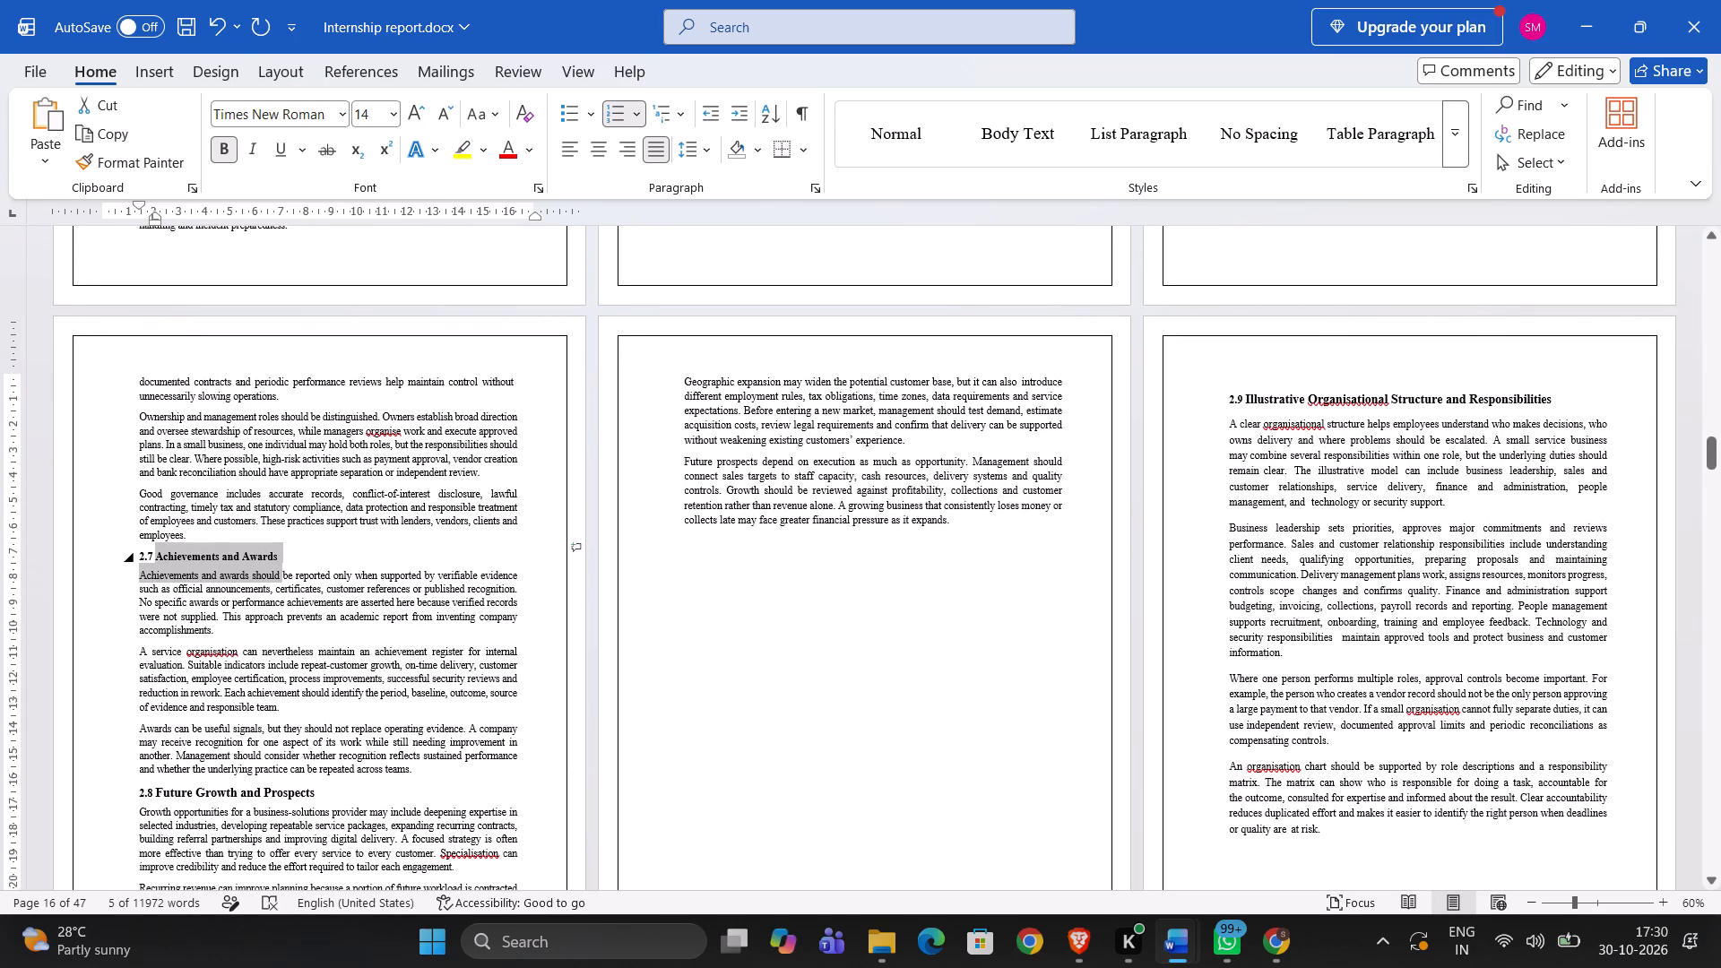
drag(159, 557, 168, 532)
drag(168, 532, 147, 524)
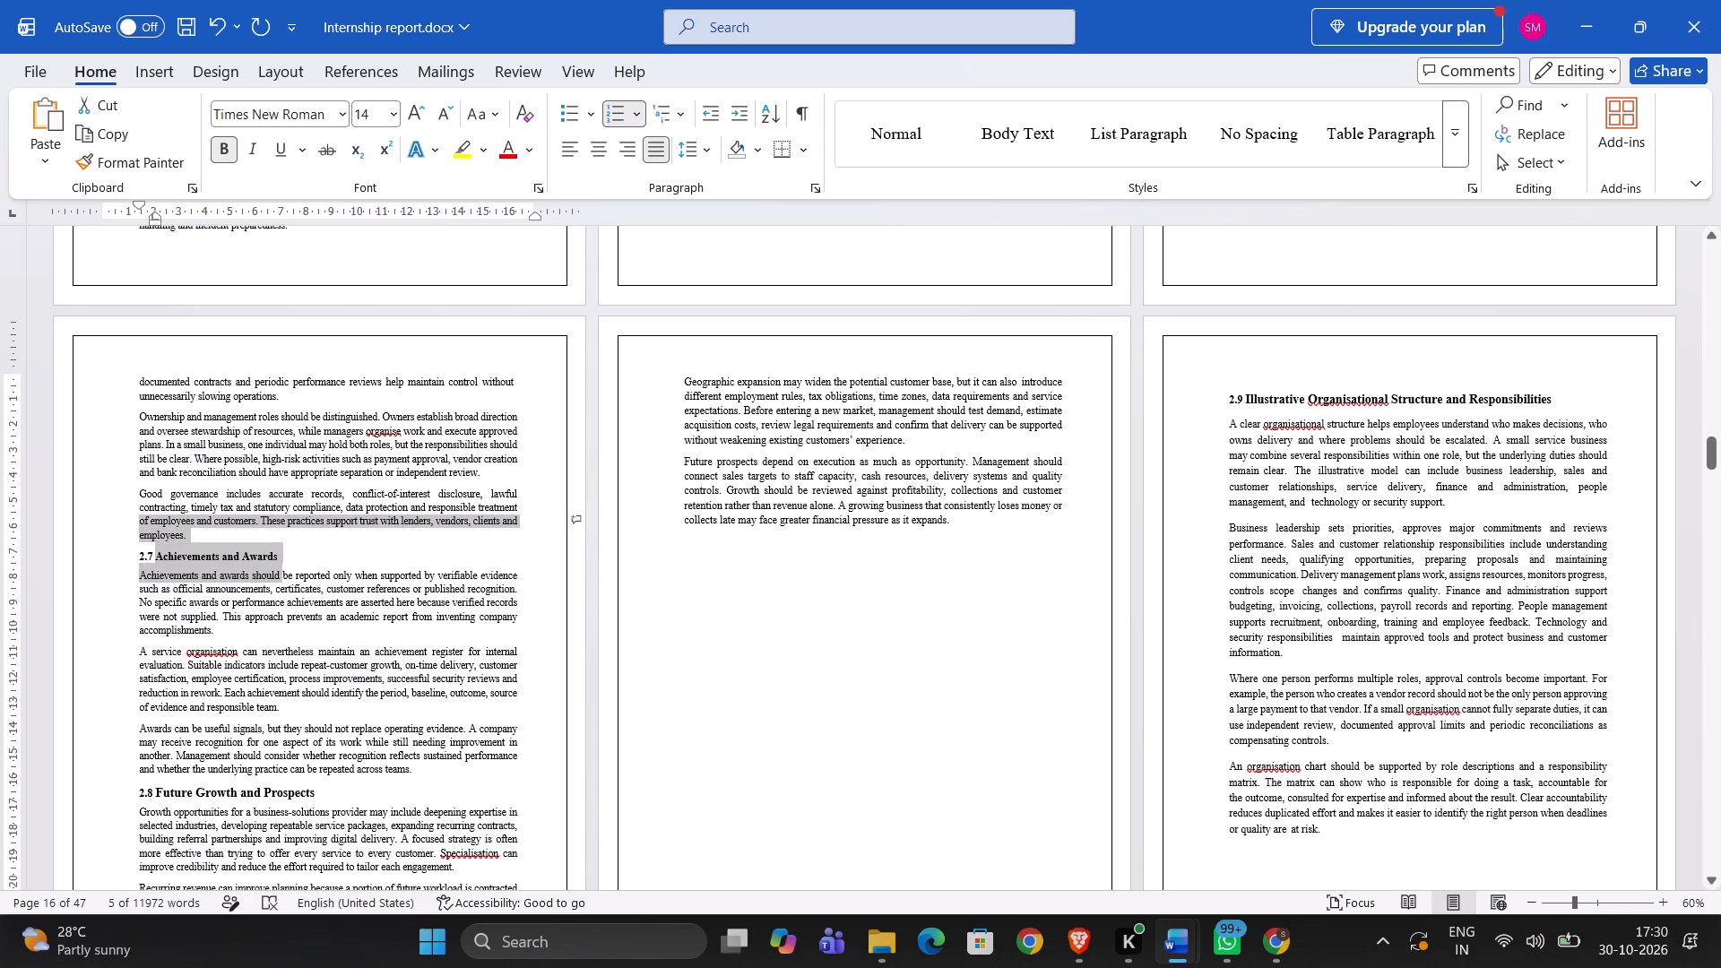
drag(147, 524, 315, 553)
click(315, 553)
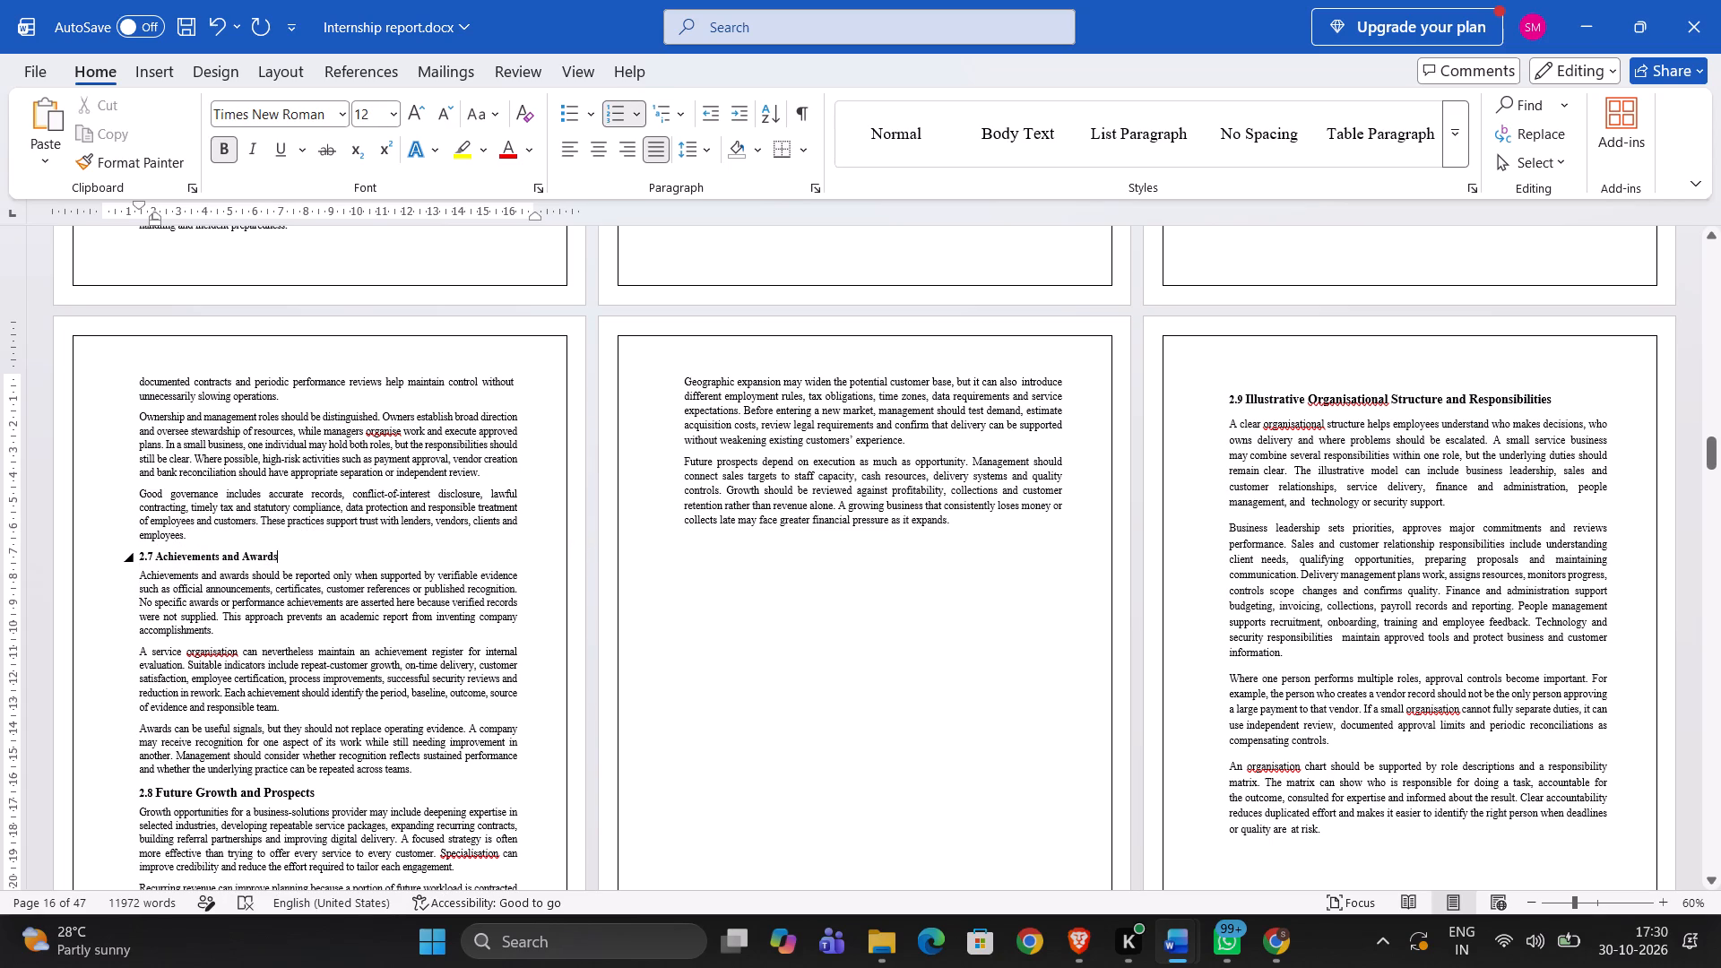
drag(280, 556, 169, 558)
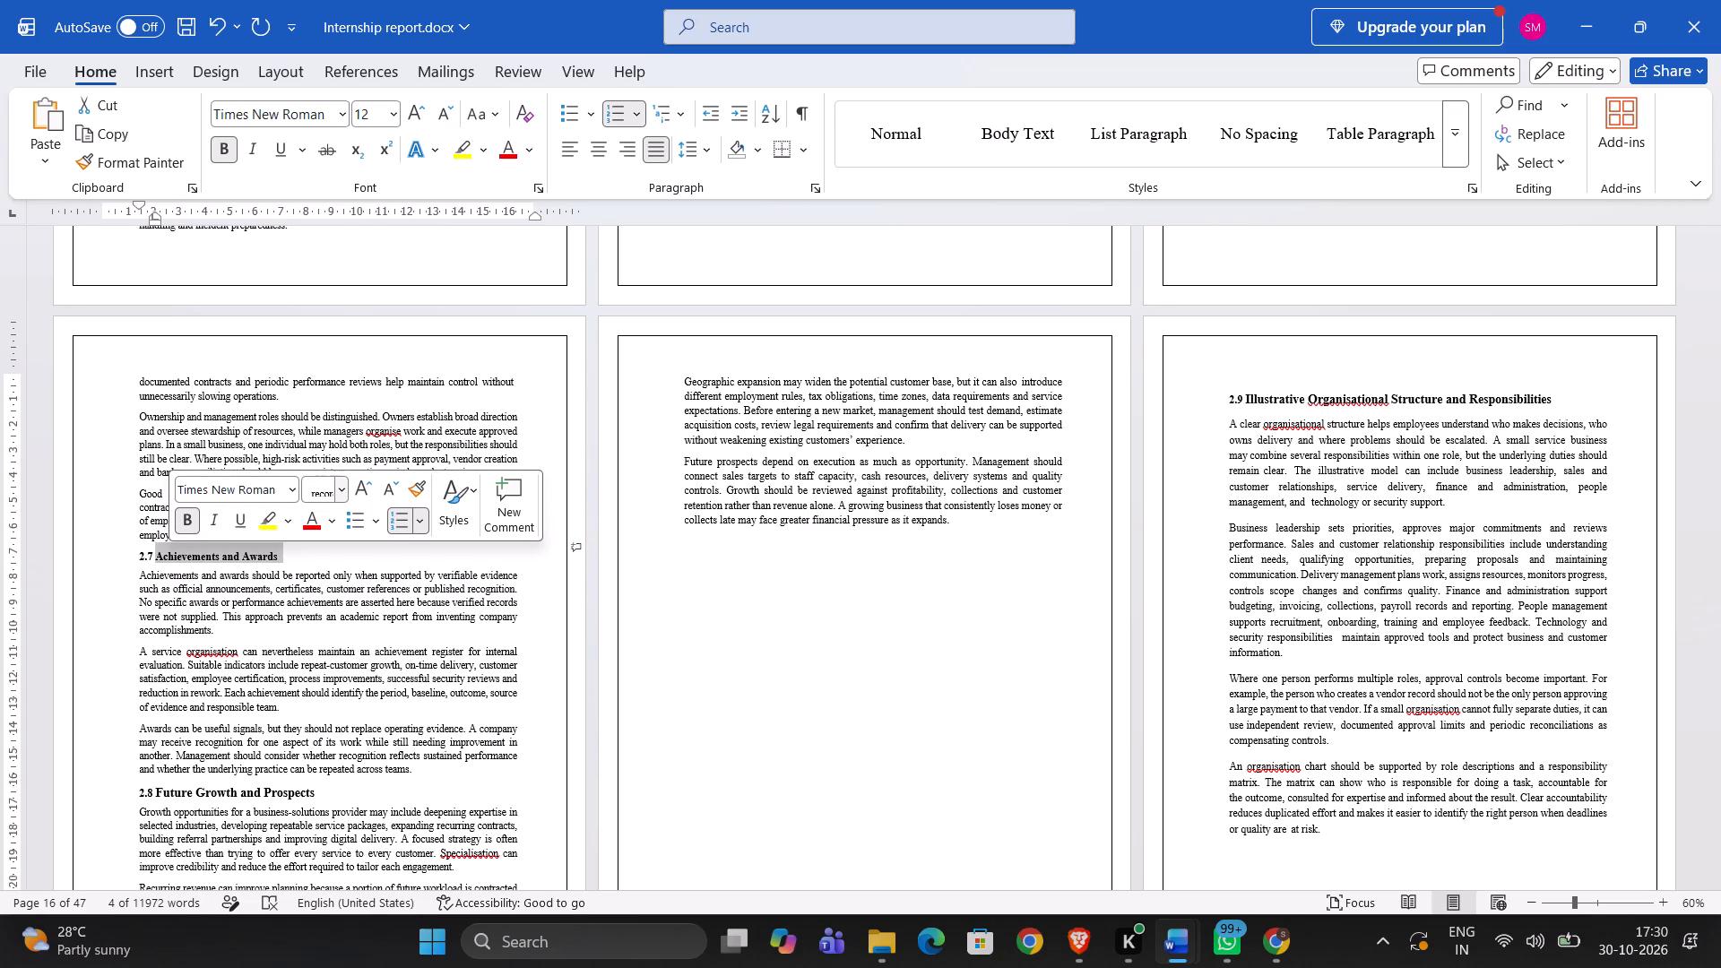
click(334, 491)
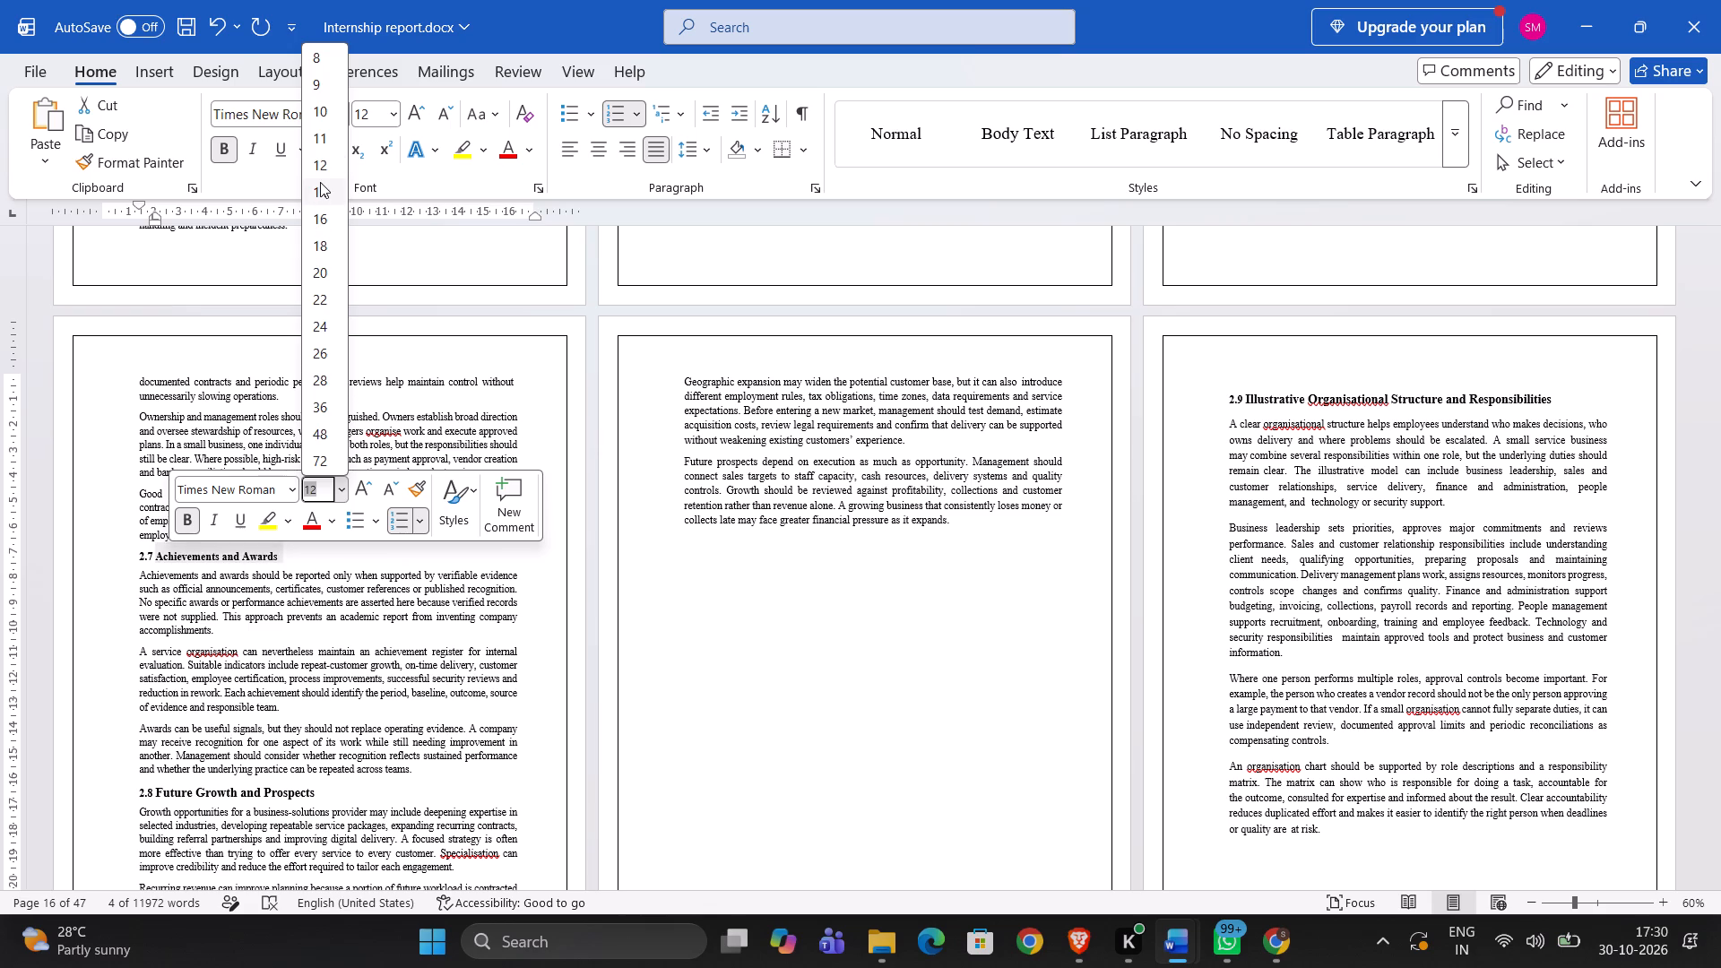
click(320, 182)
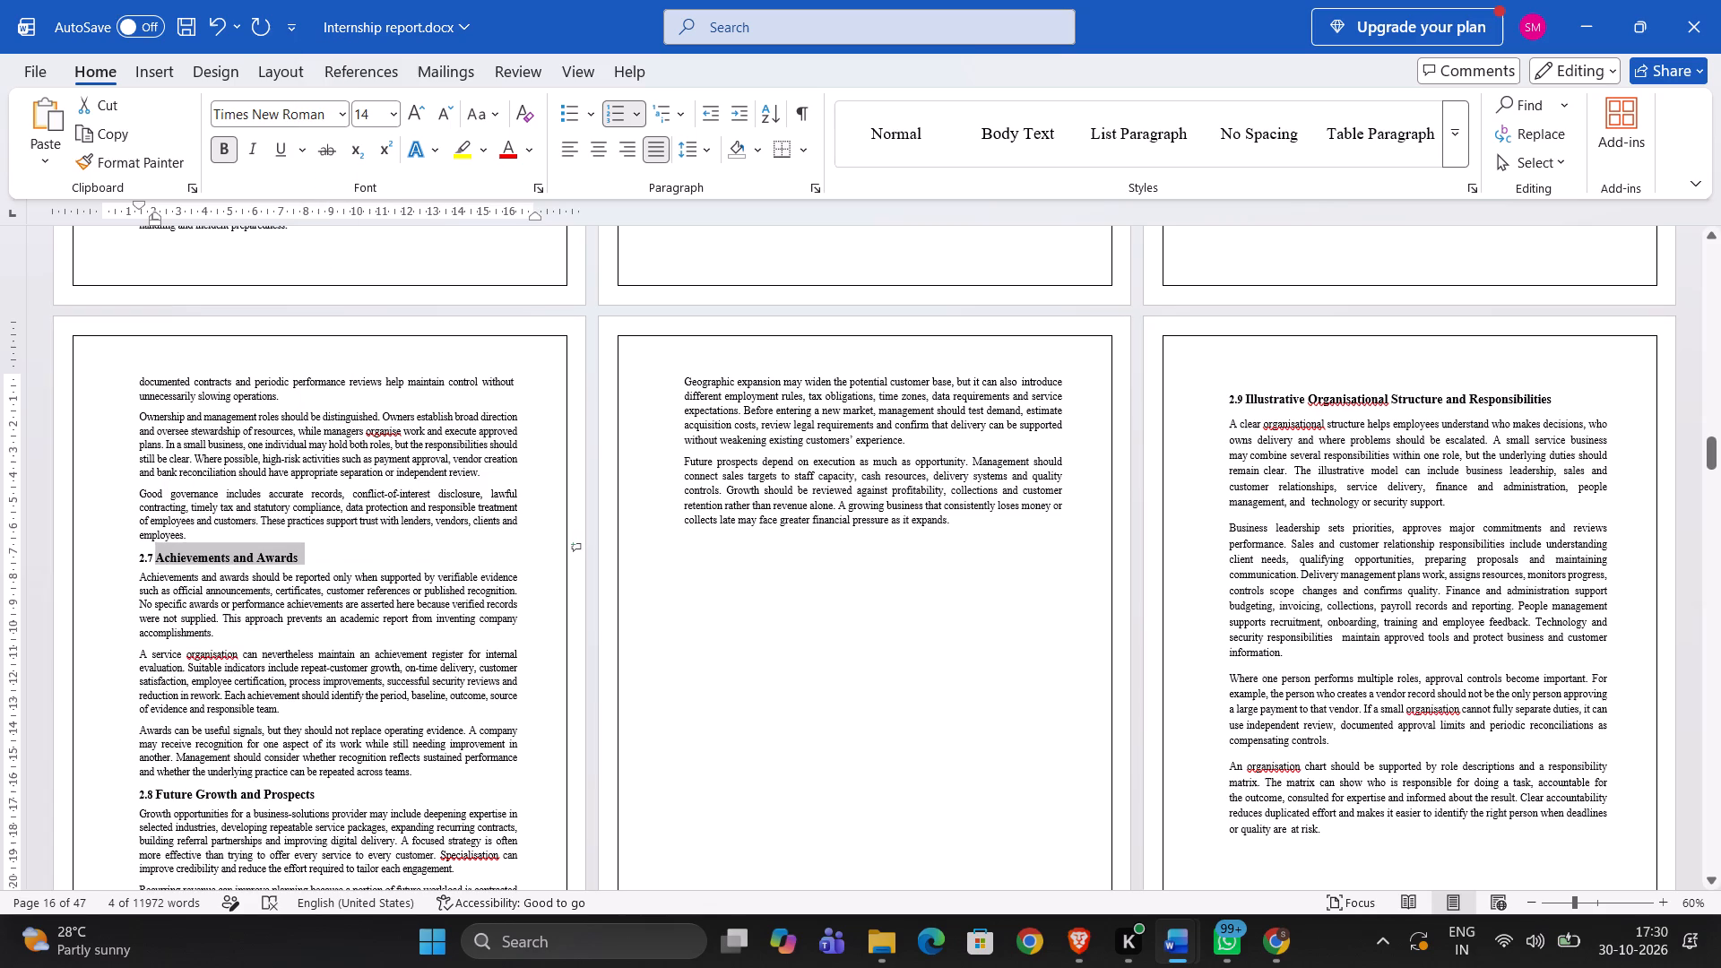
Set all text on page 16, from "documented contracts" through the end of the recurring revenue paragraph, to font size 12.
drag(126, 375, 426, 838)
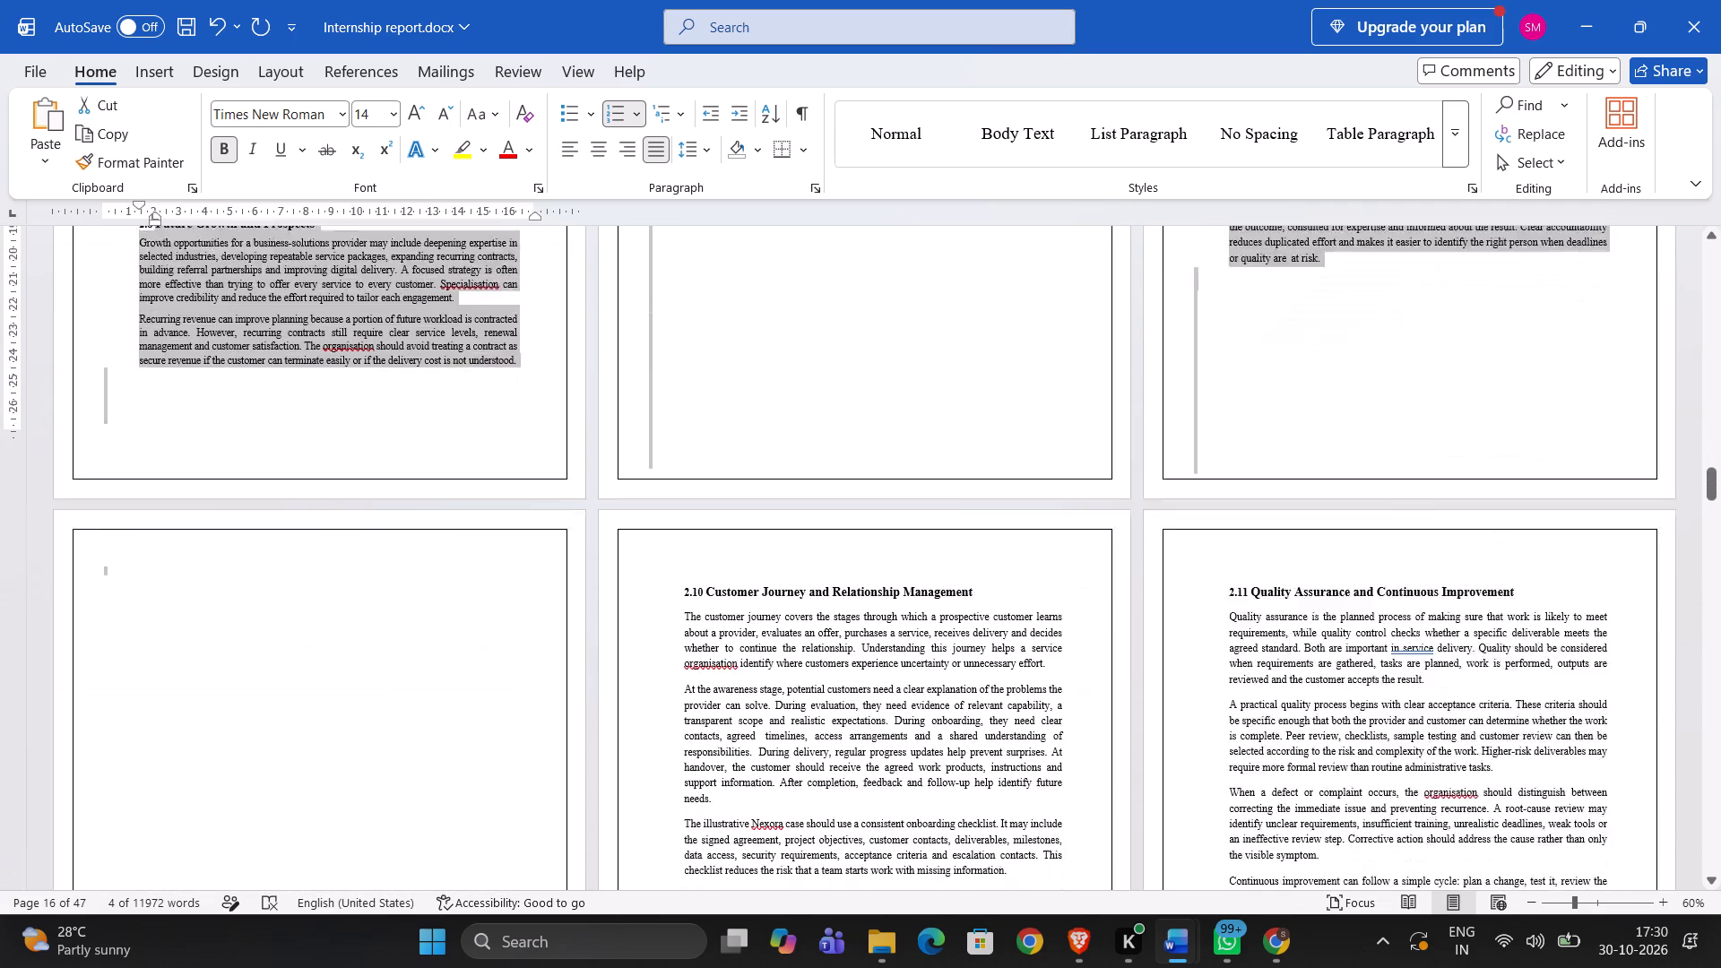
drag(426, 838, 481, 281)
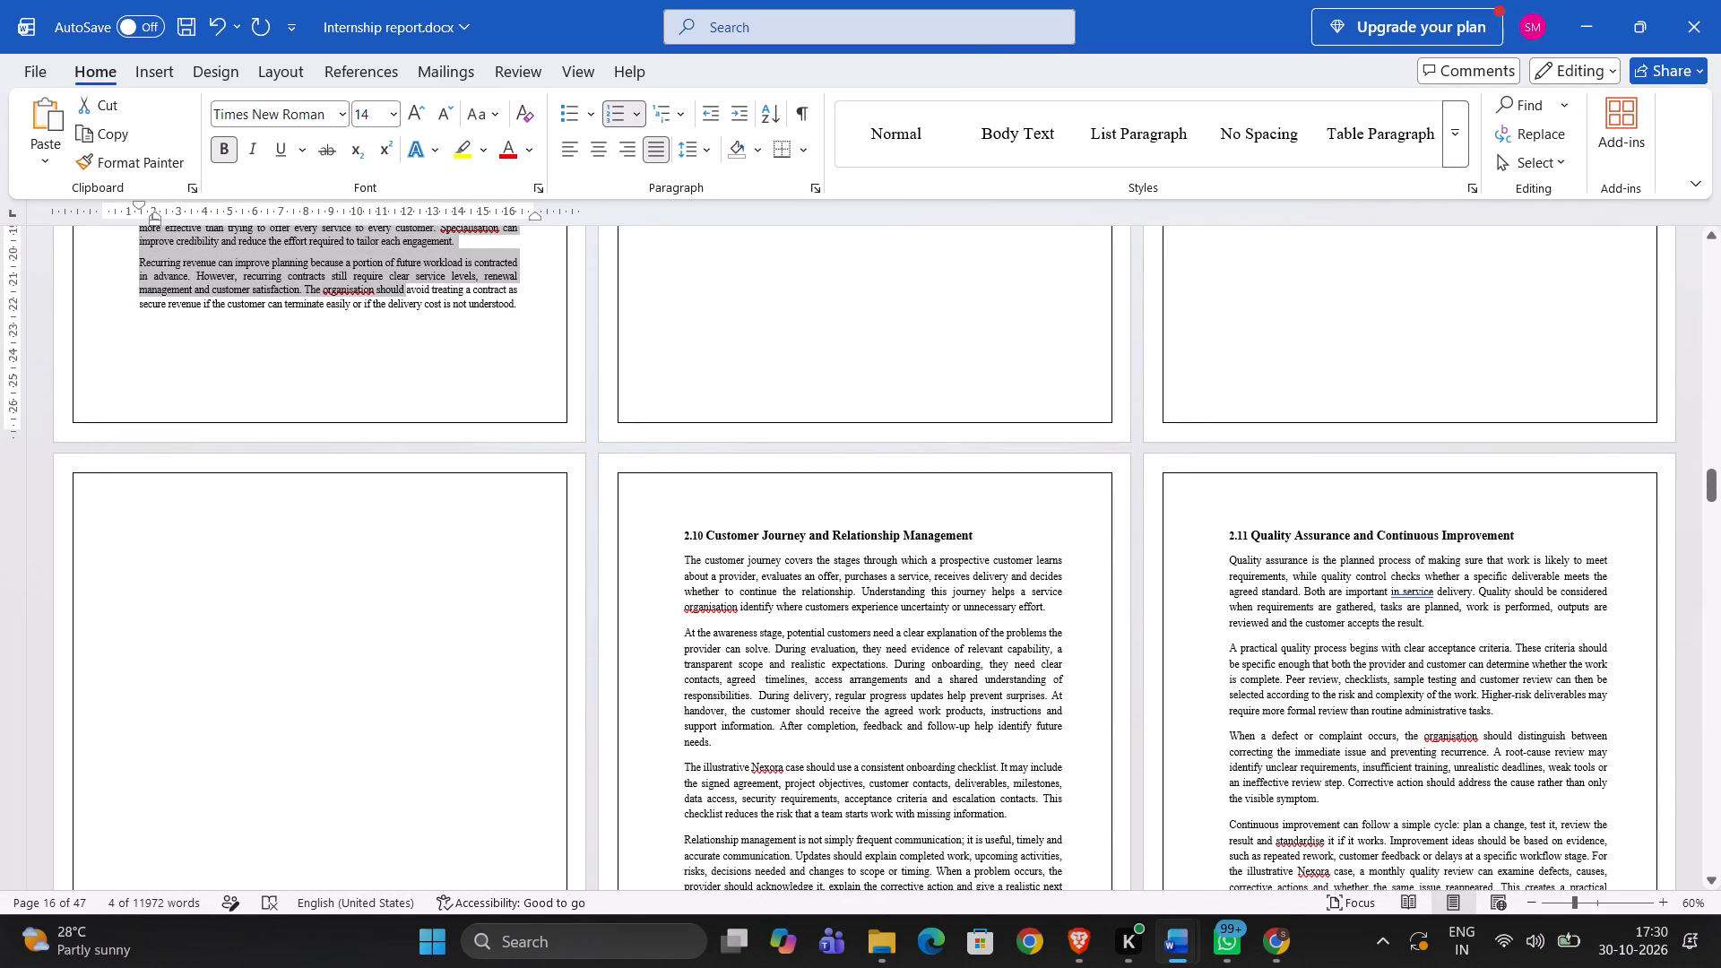
drag(481, 281, 529, 304)
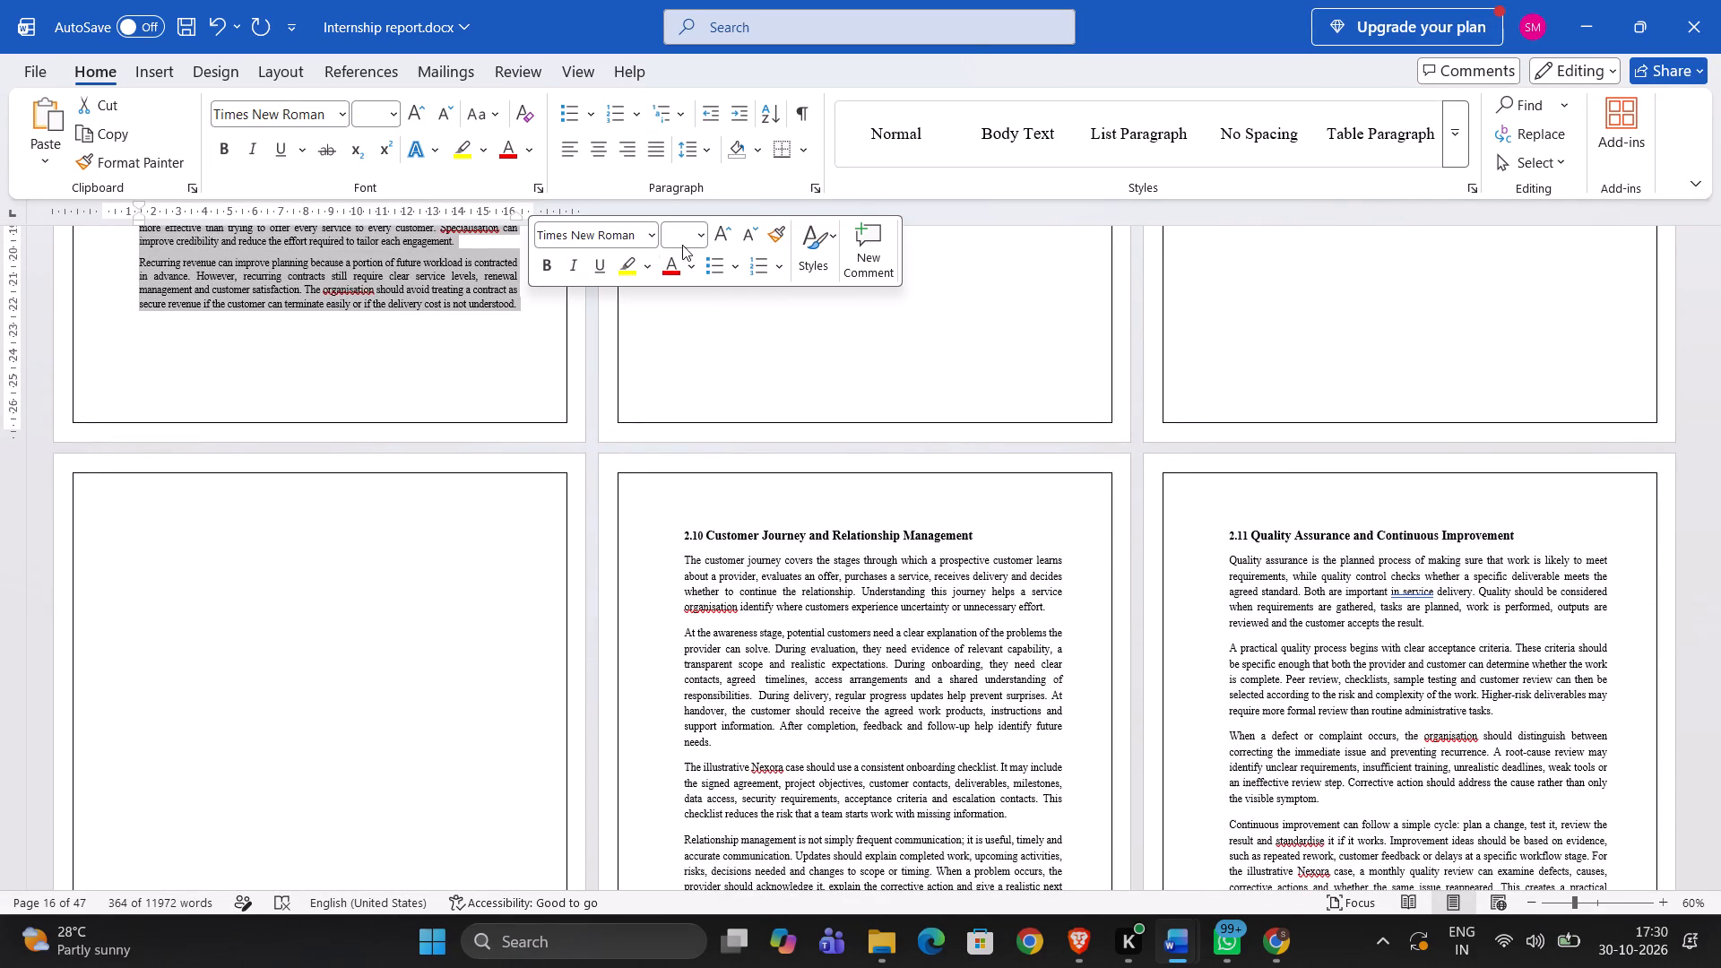
click(700, 234)
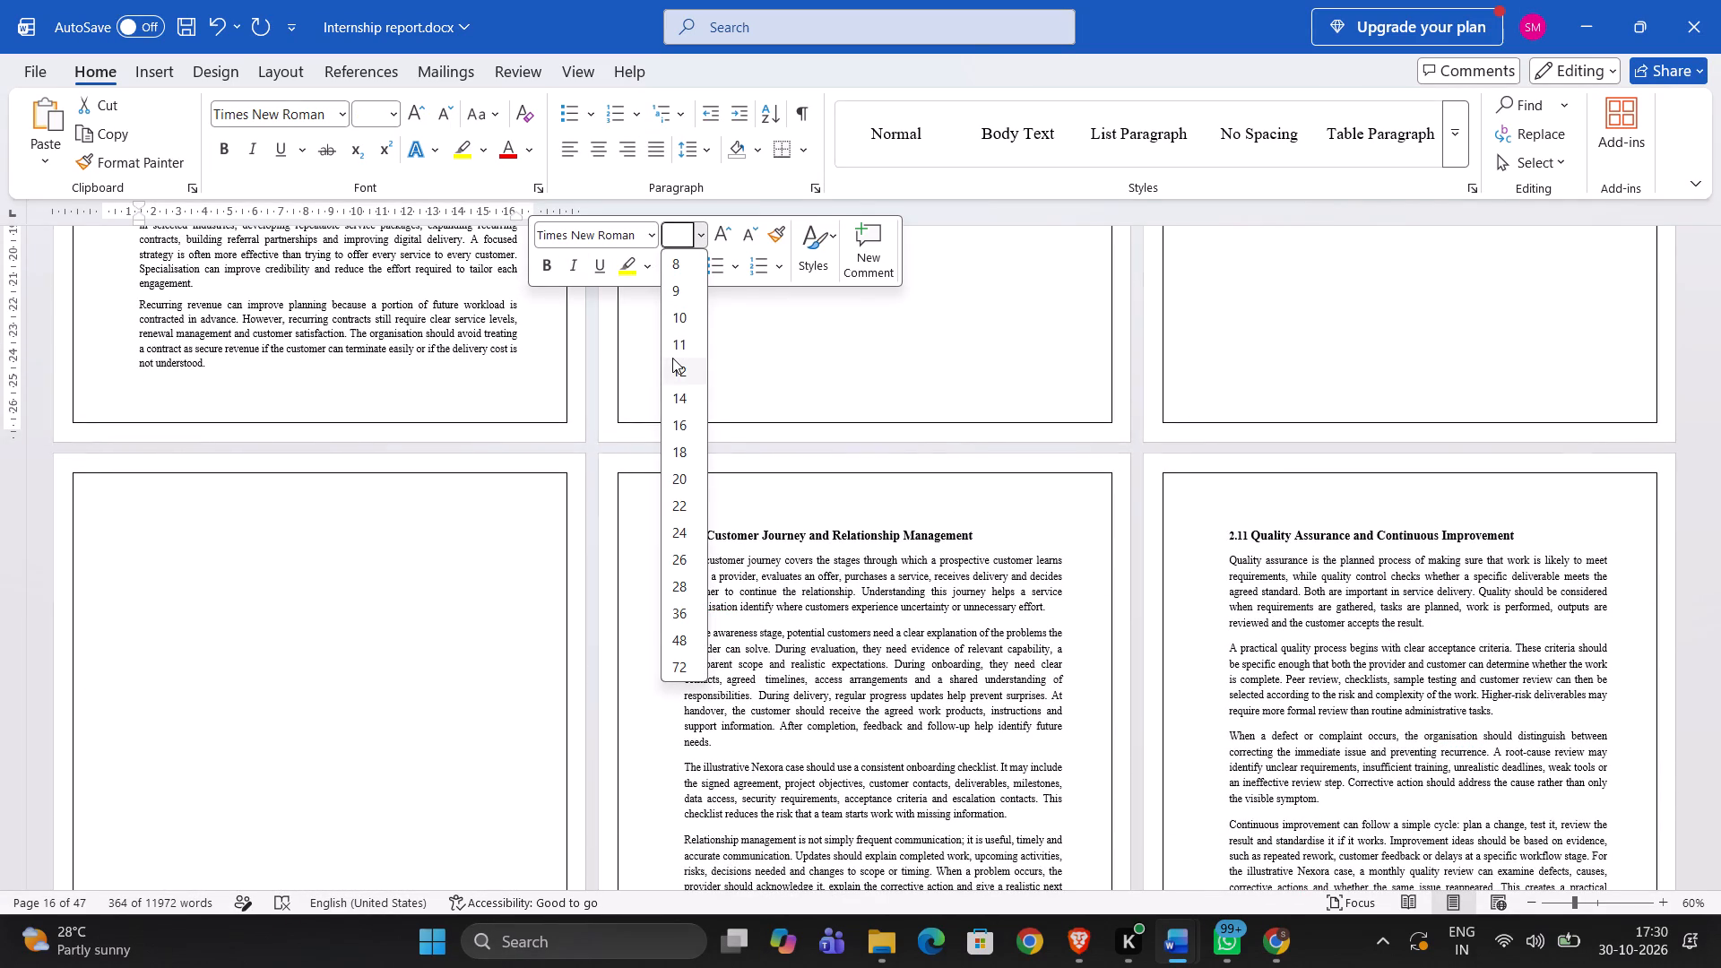
click(676, 367)
scroll(363, 595, up, 6)
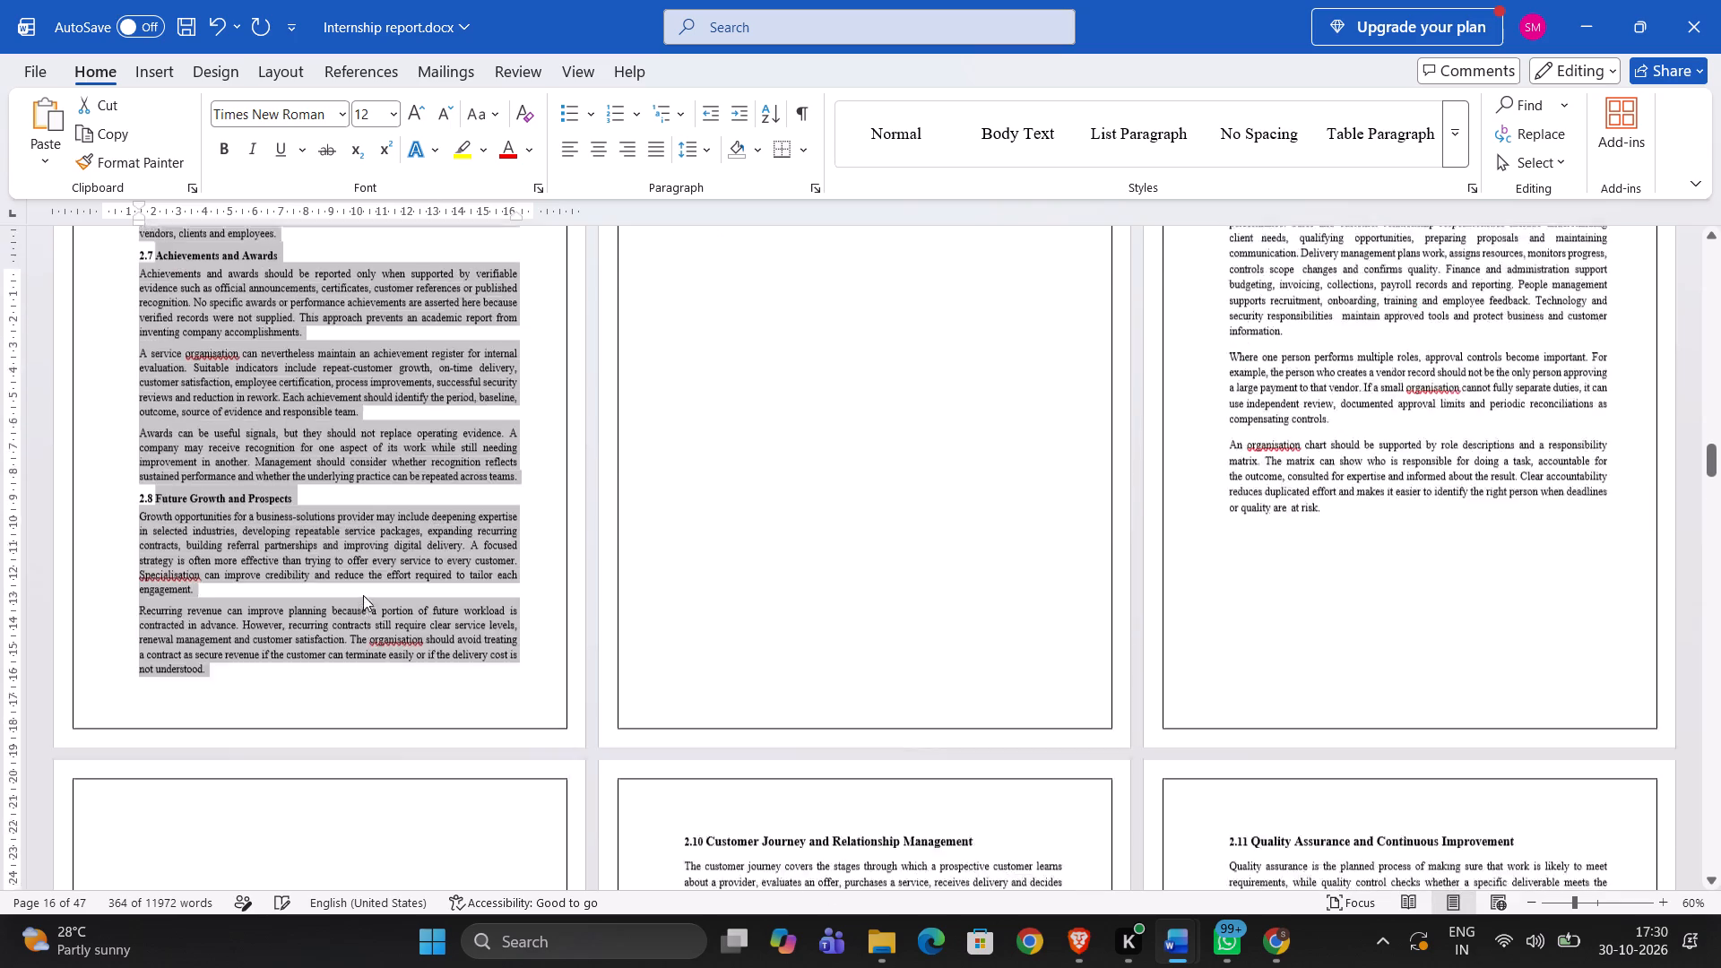
scroll(363, 595, up, 2)
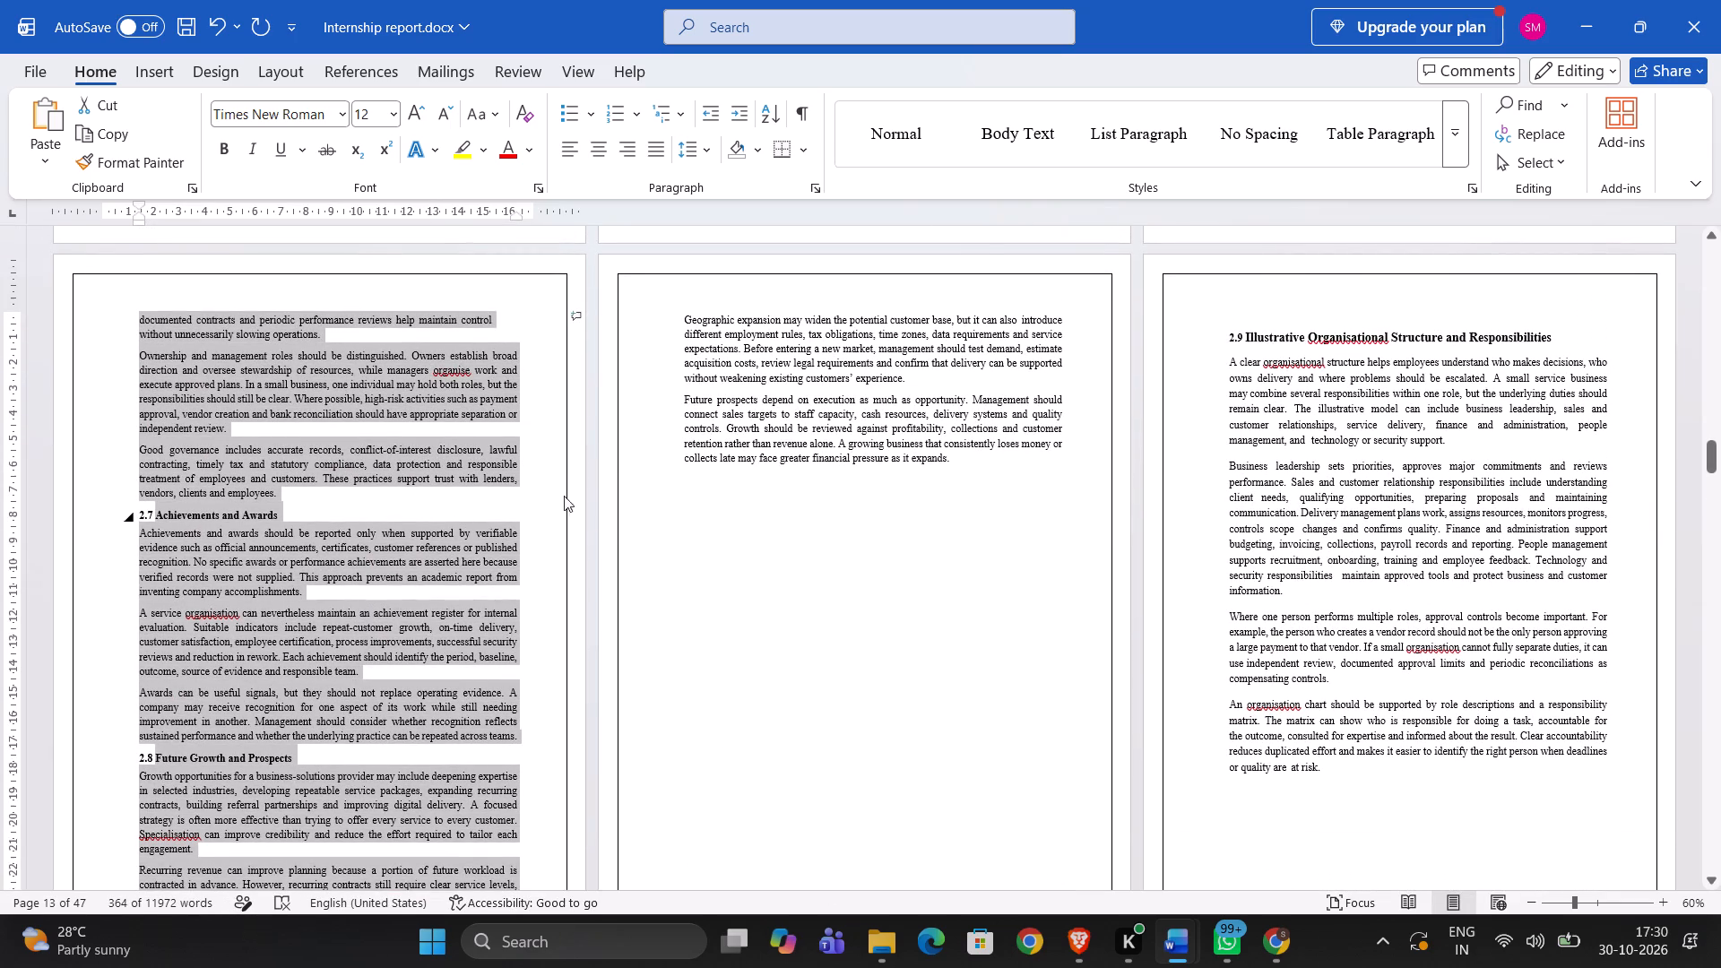
click(738, 565)
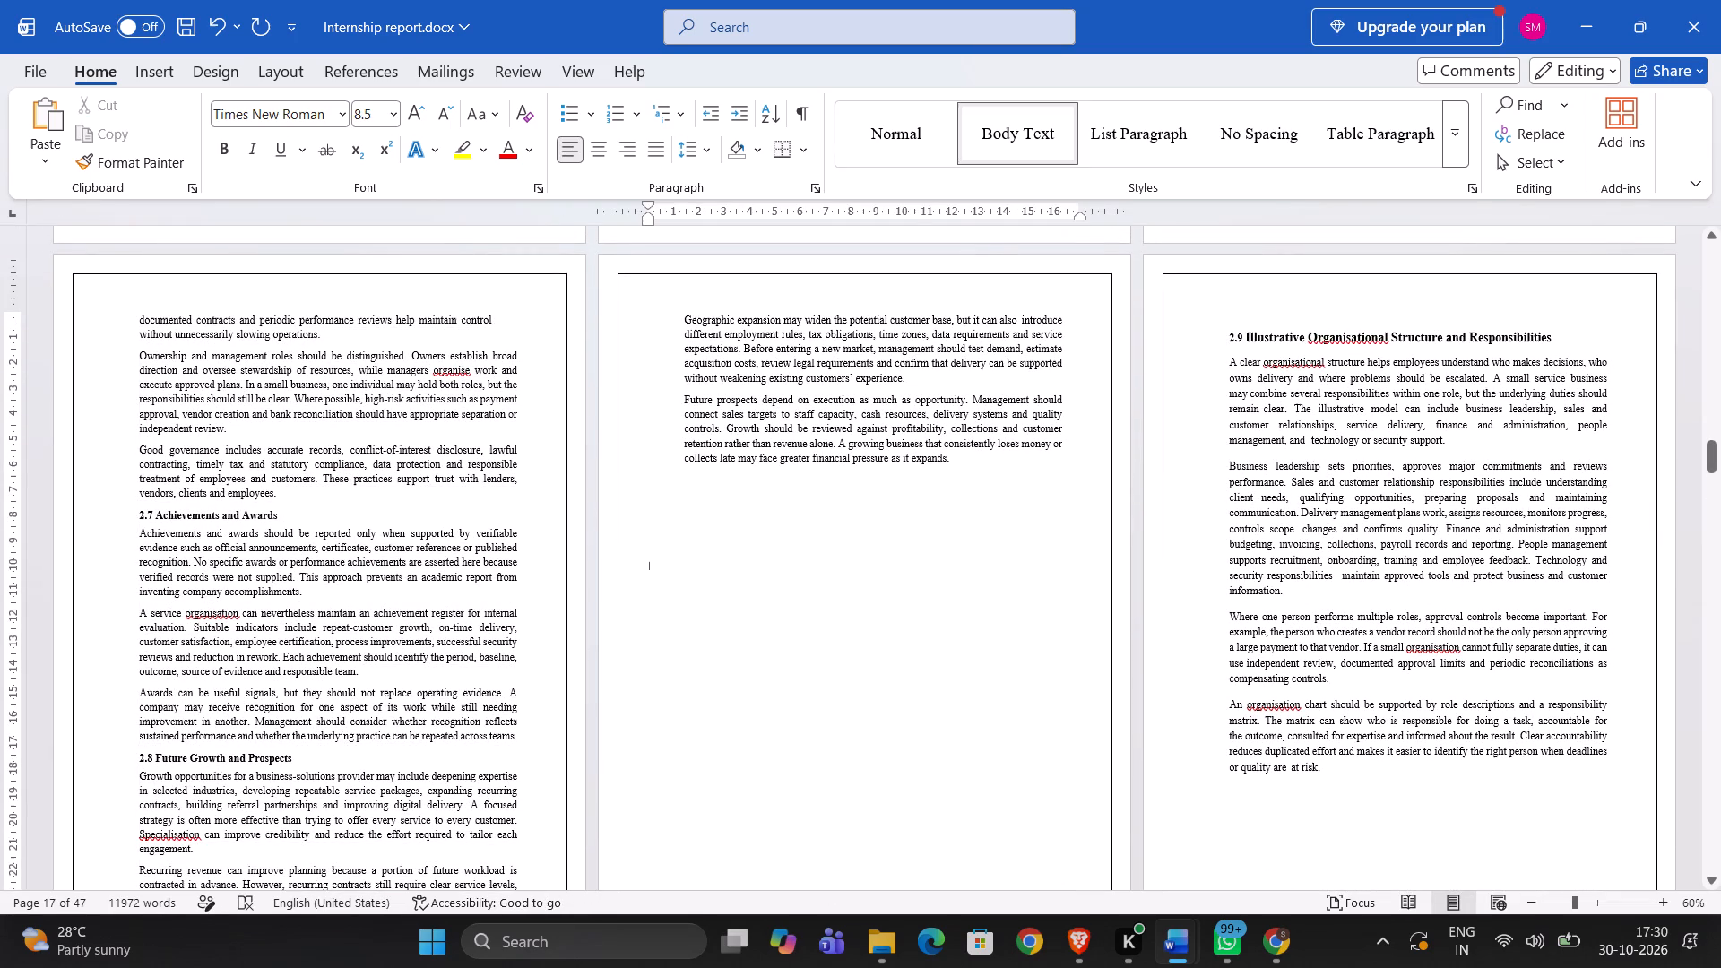
Set the "Achievements and Awards" heading text in section 2.7 to font size 14.
drag(278, 512, 153, 511)
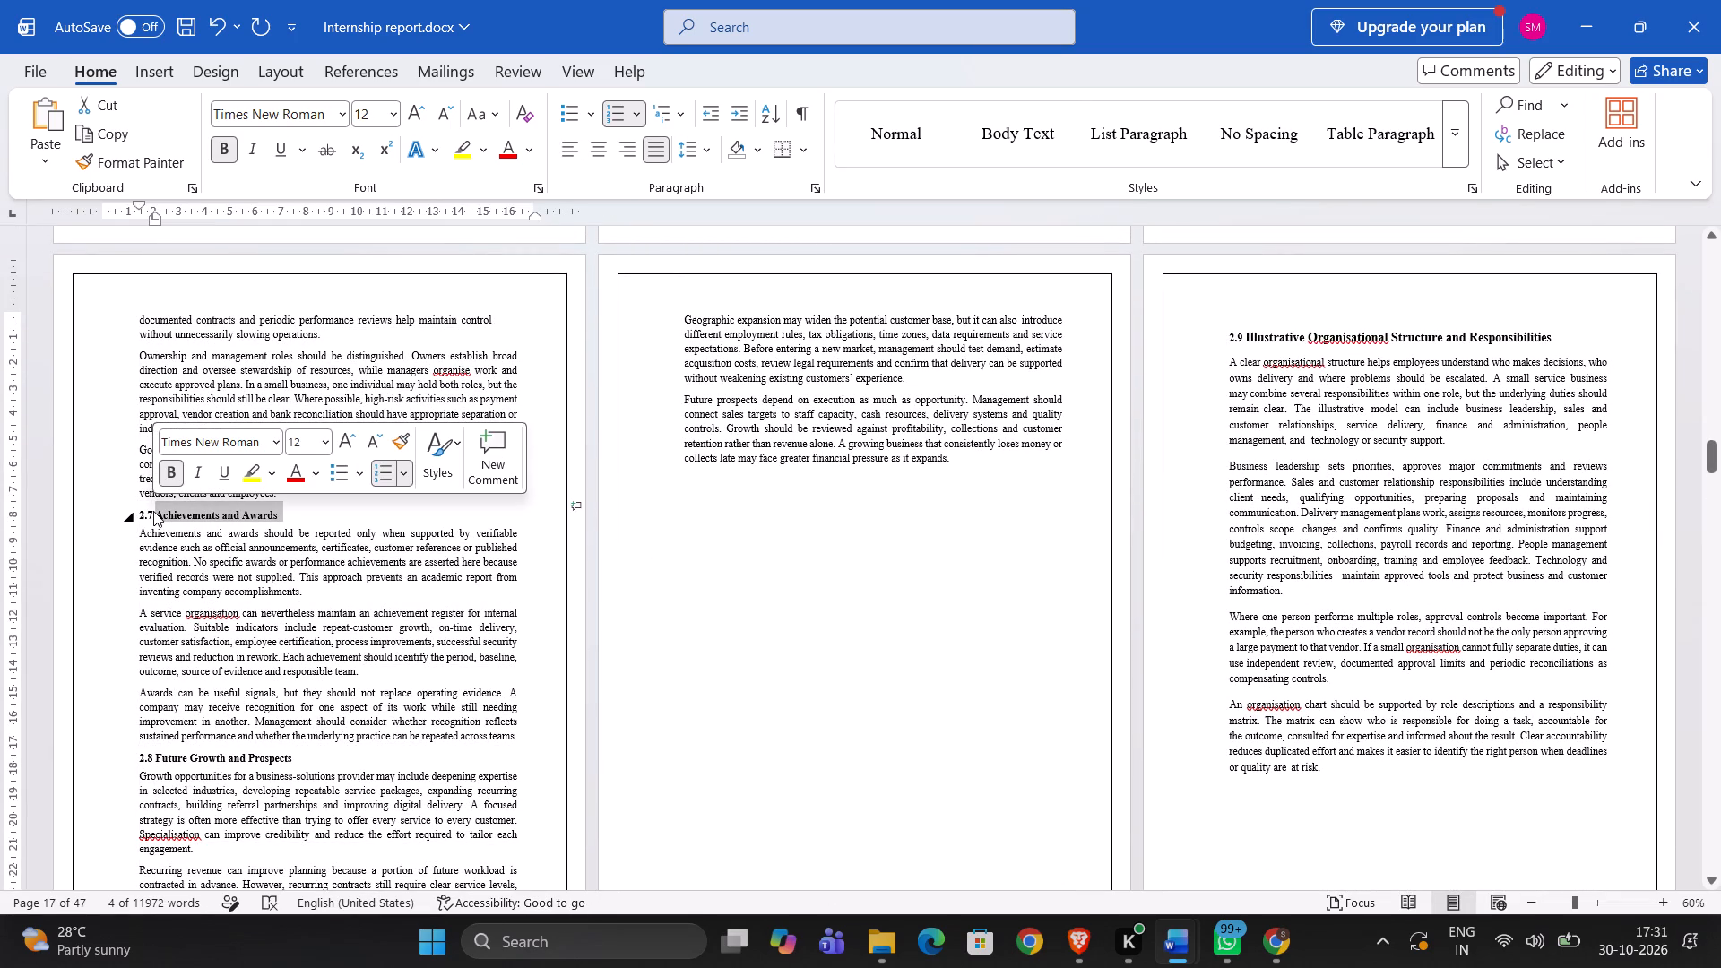
click(323, 432)
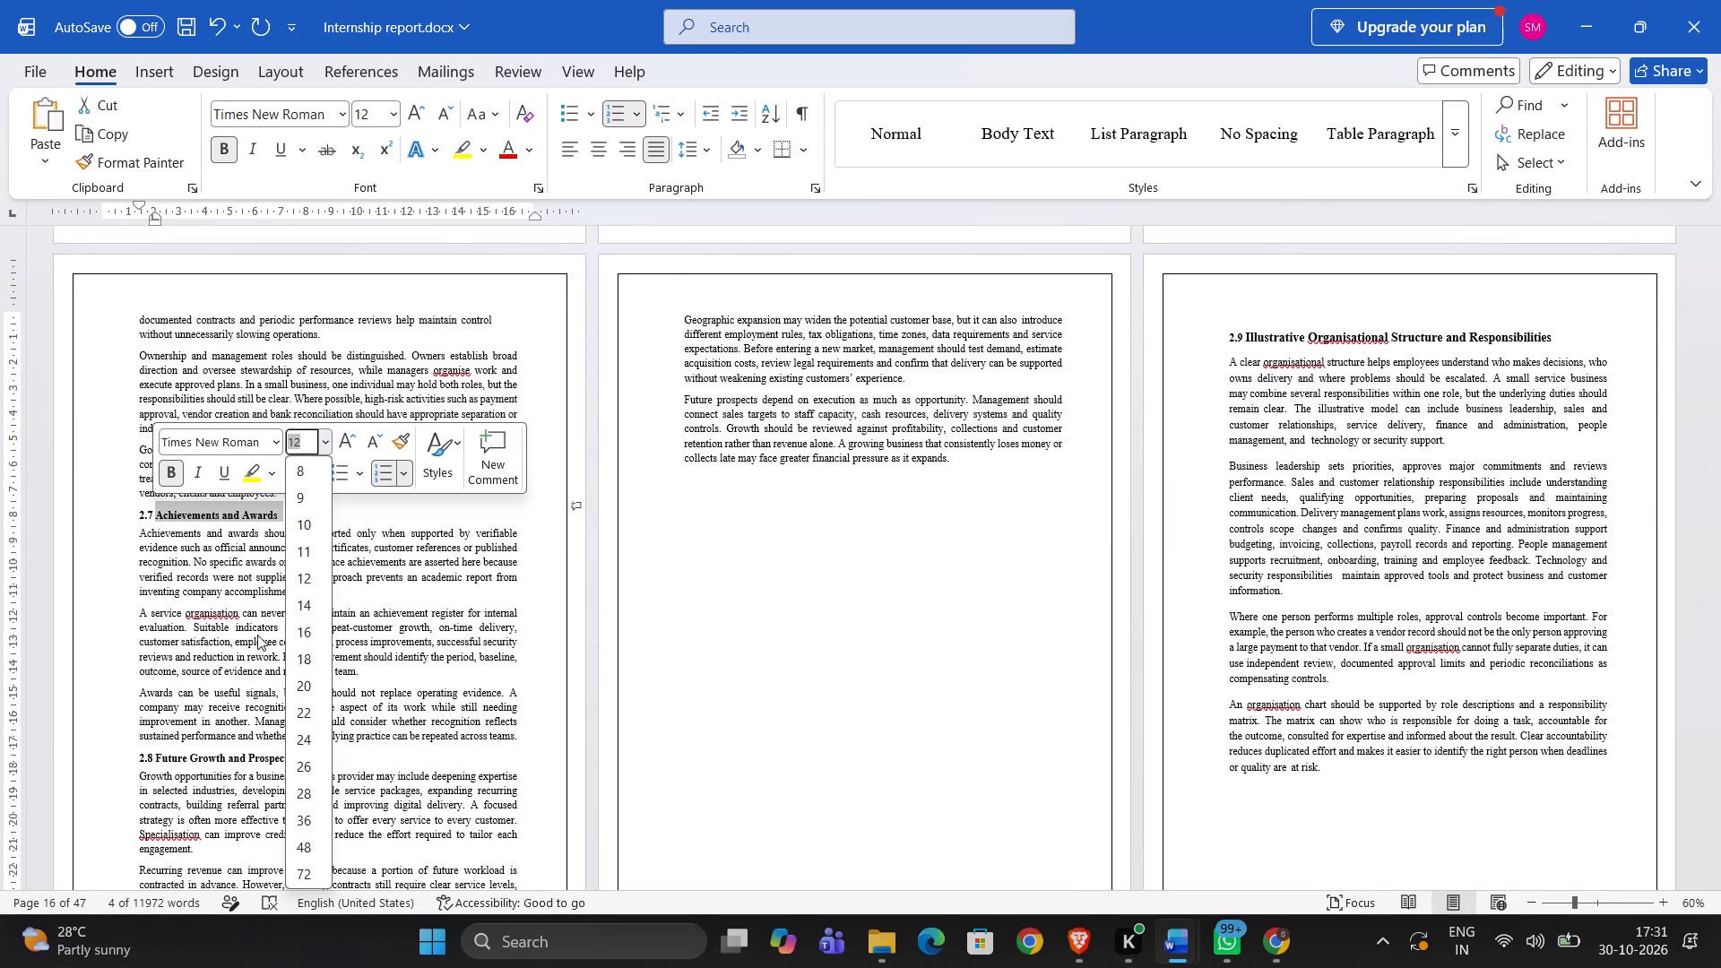
click(301, 607)
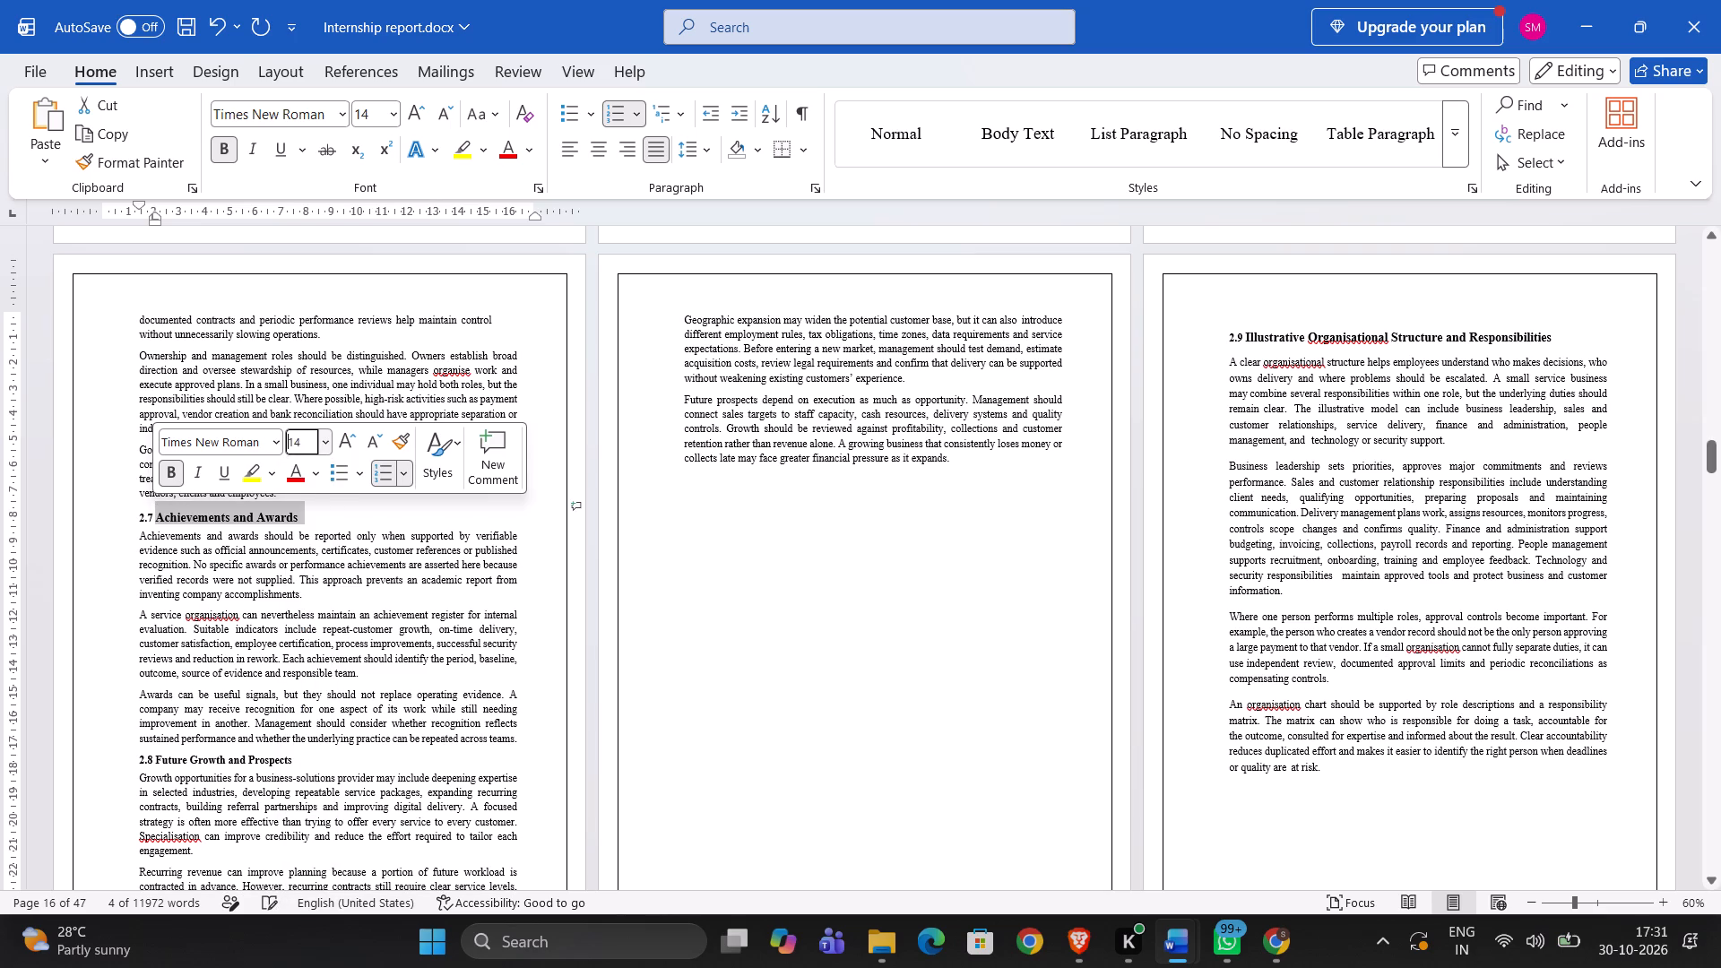
Set the "Future Growth and Prospects" heading text in section 2.8 to font size 14.
drag(304, 765, 180, 766)
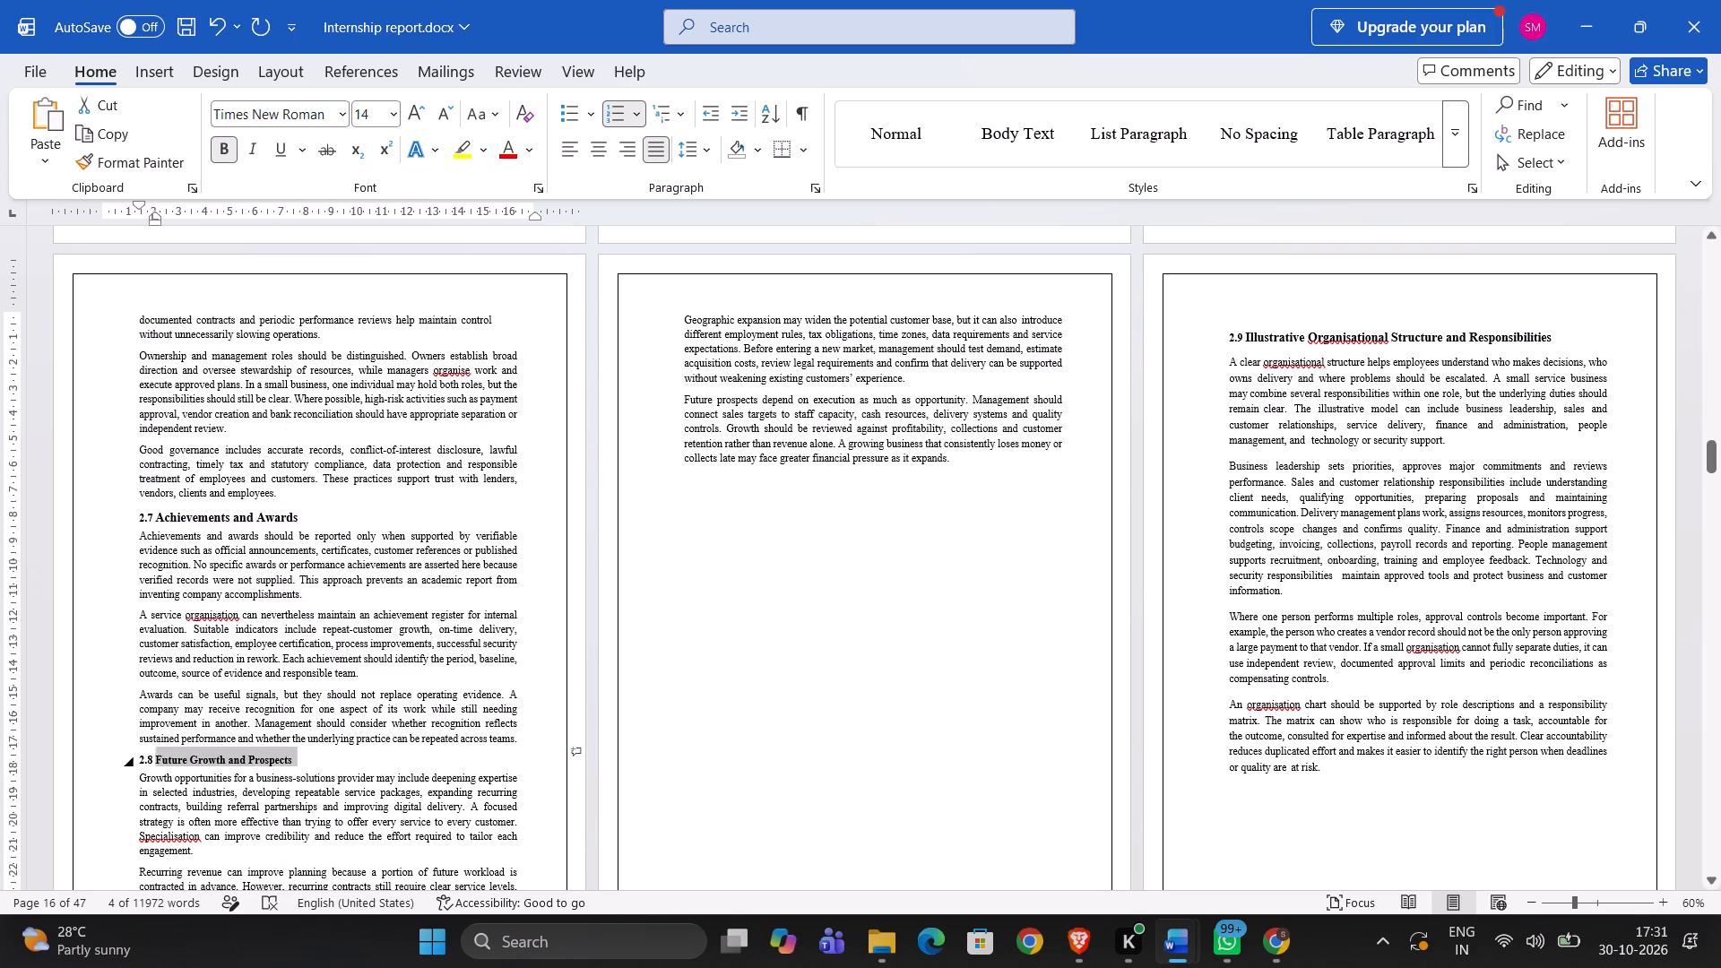
drag(180, 766, 125, 768)
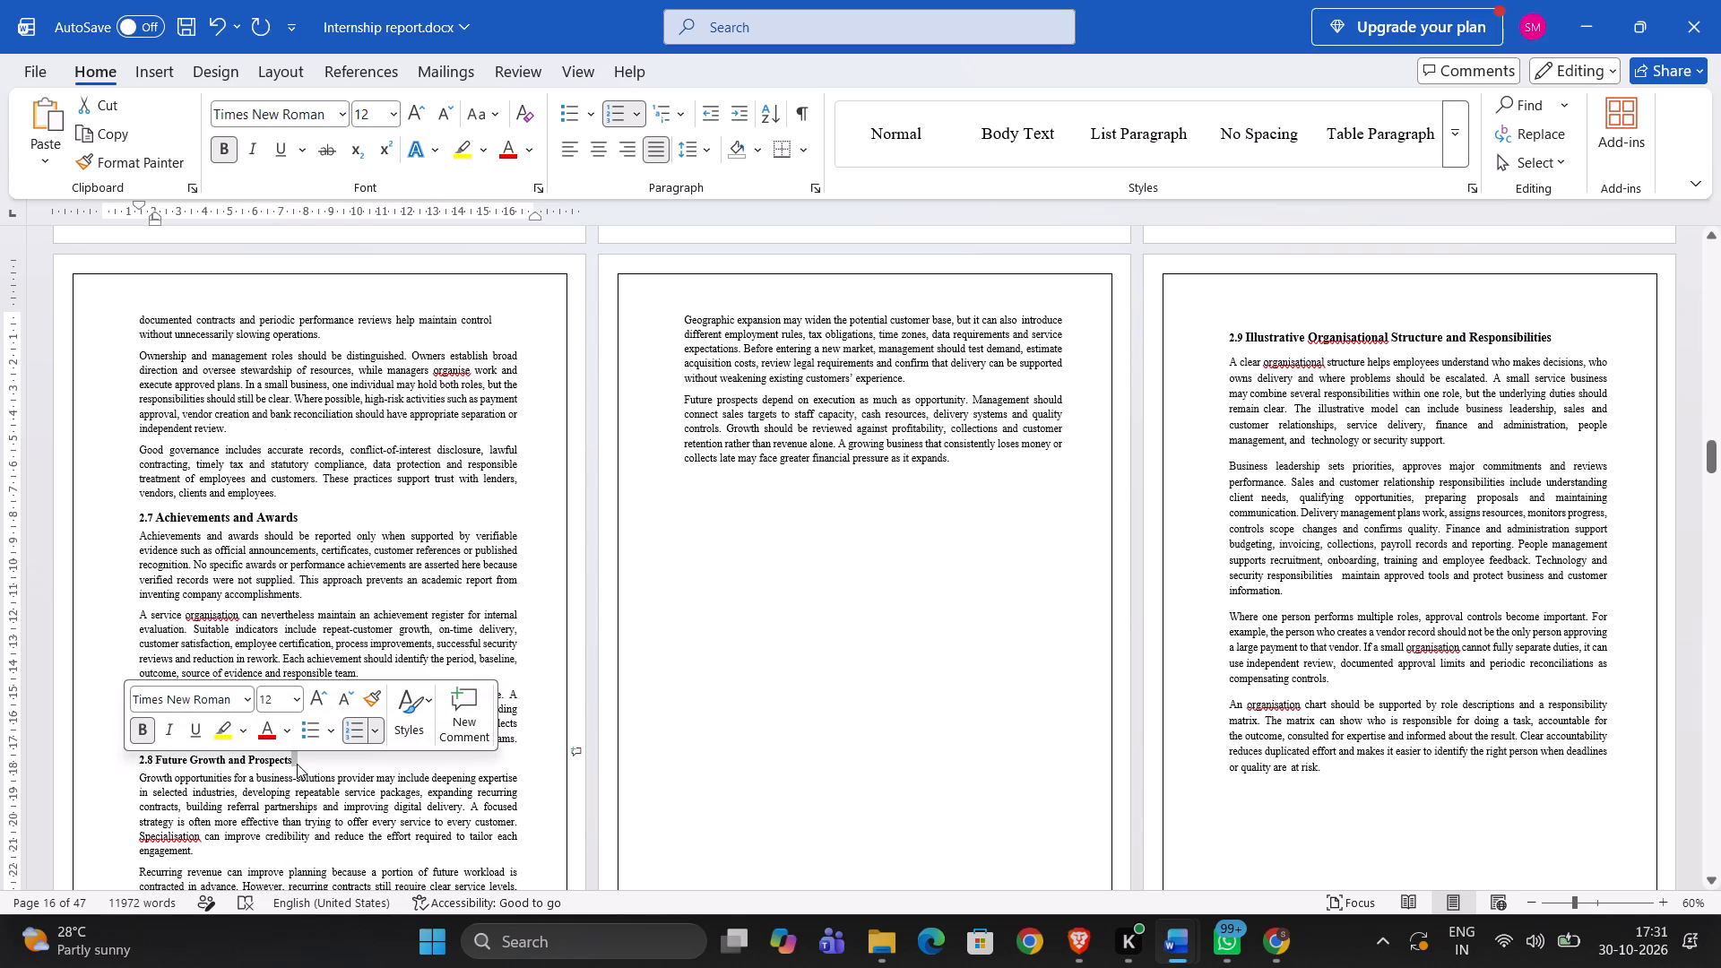
drag(297, 764, 322, 753)
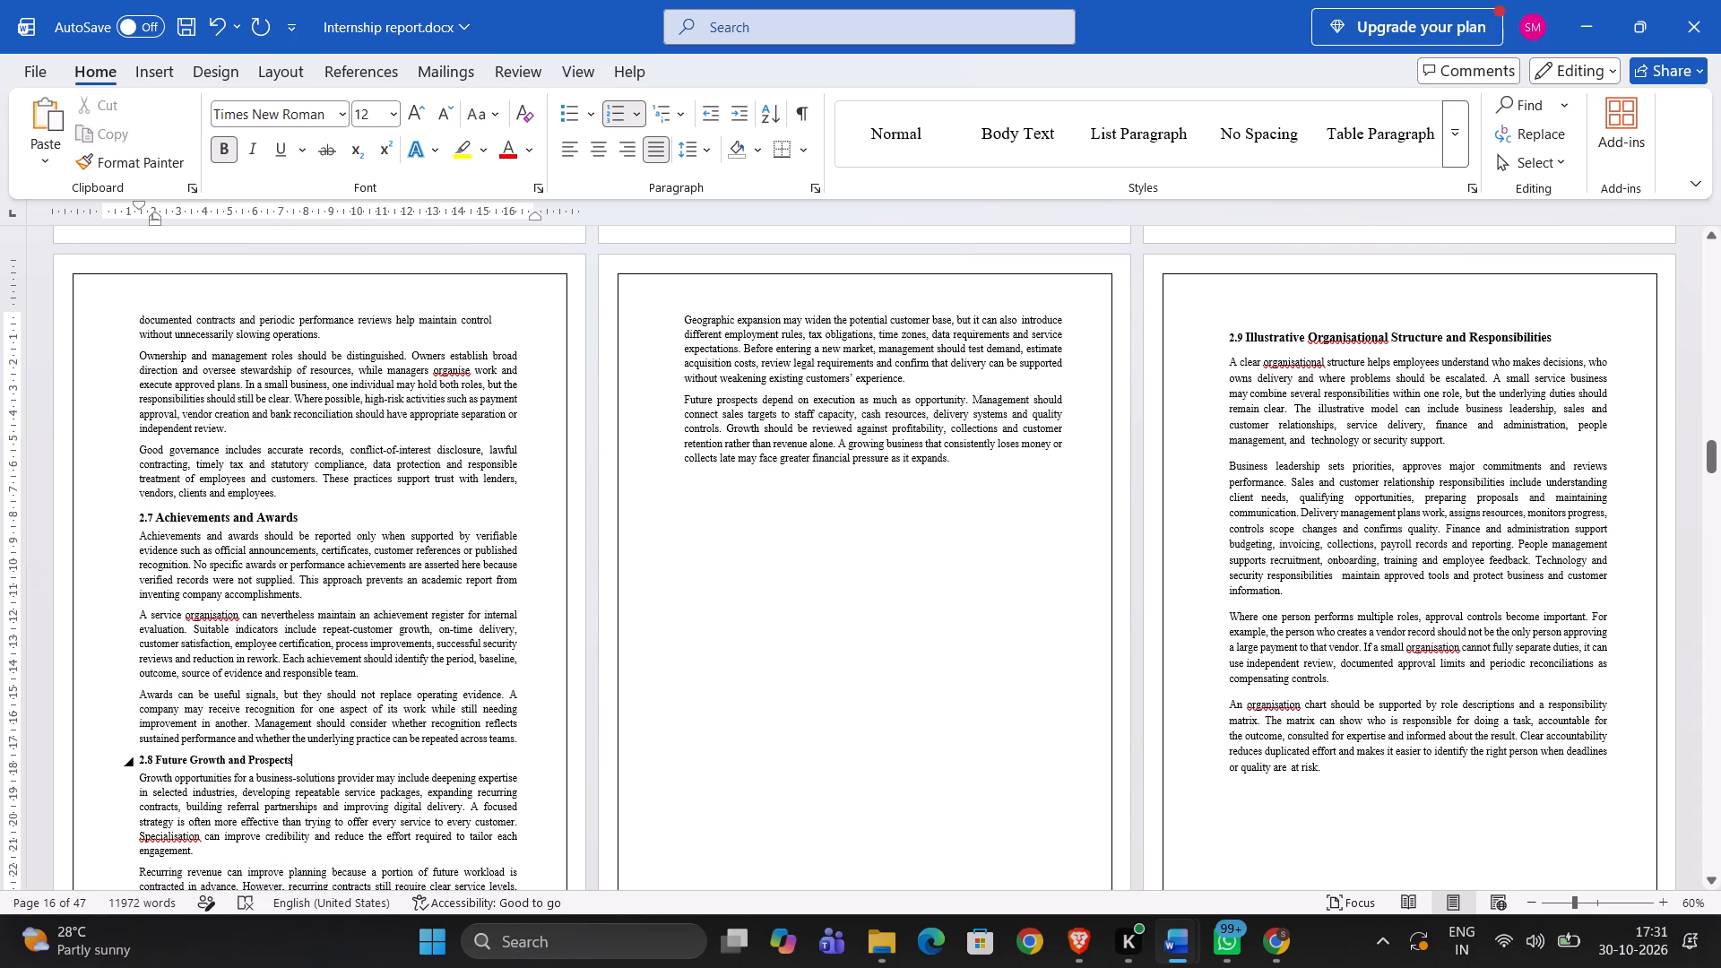
drag(322, 753, 94, 757)
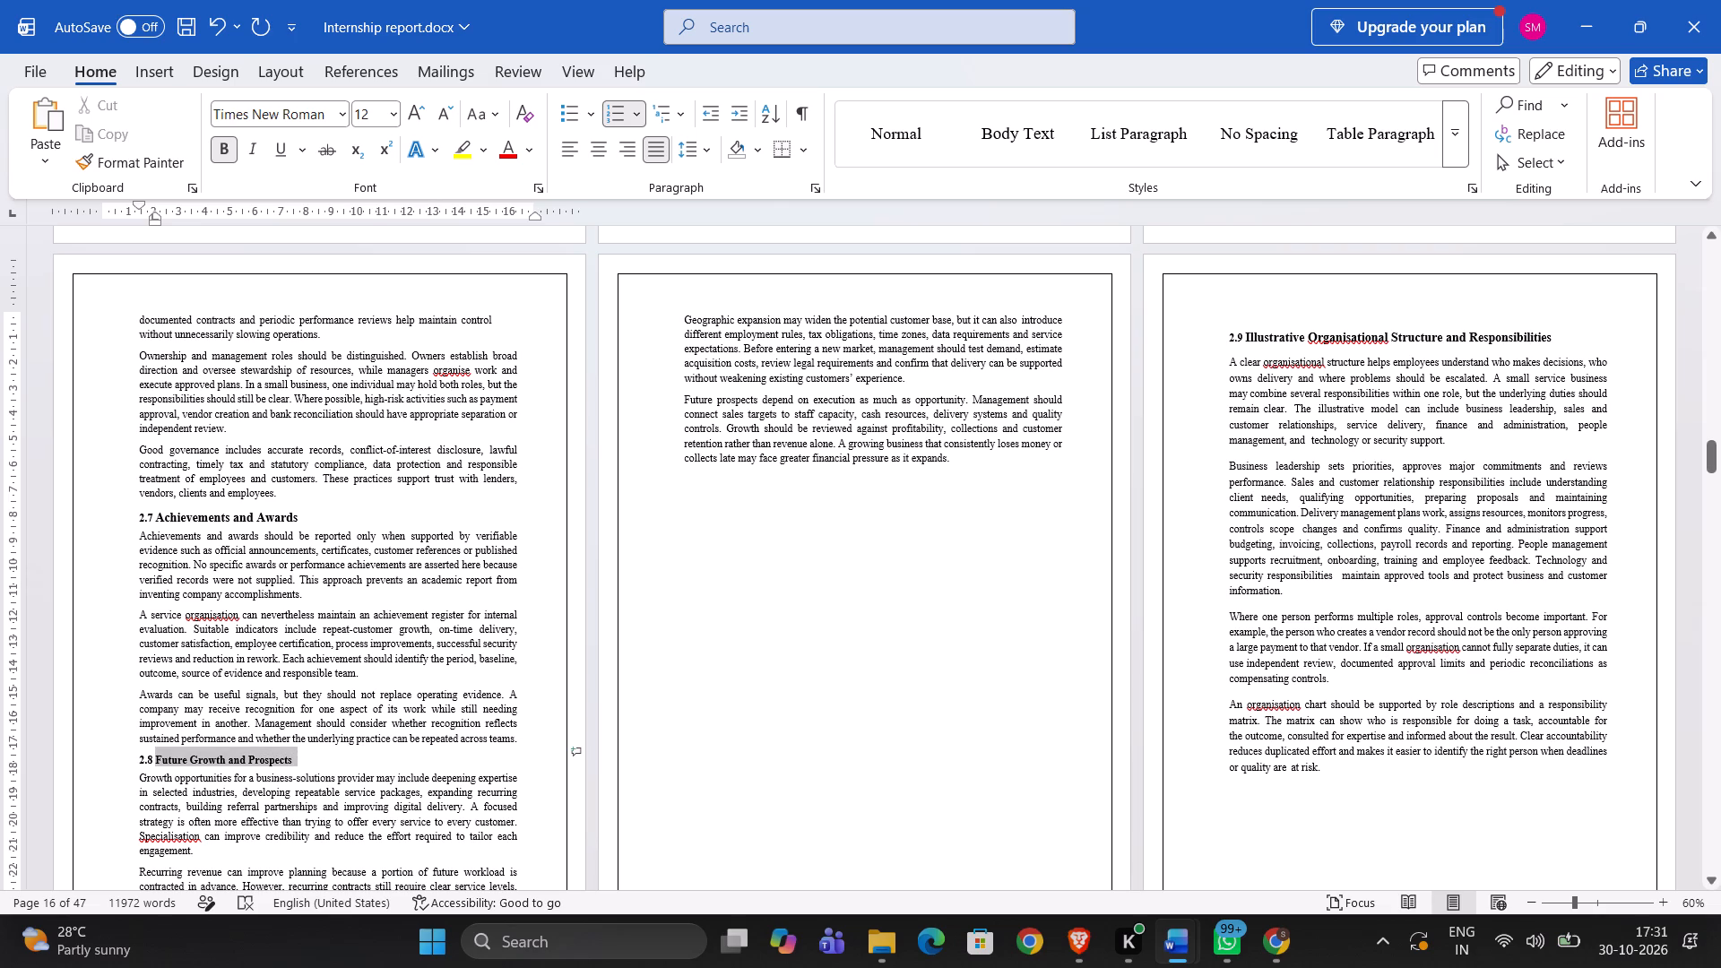
drag(94, 757, 151, 756)
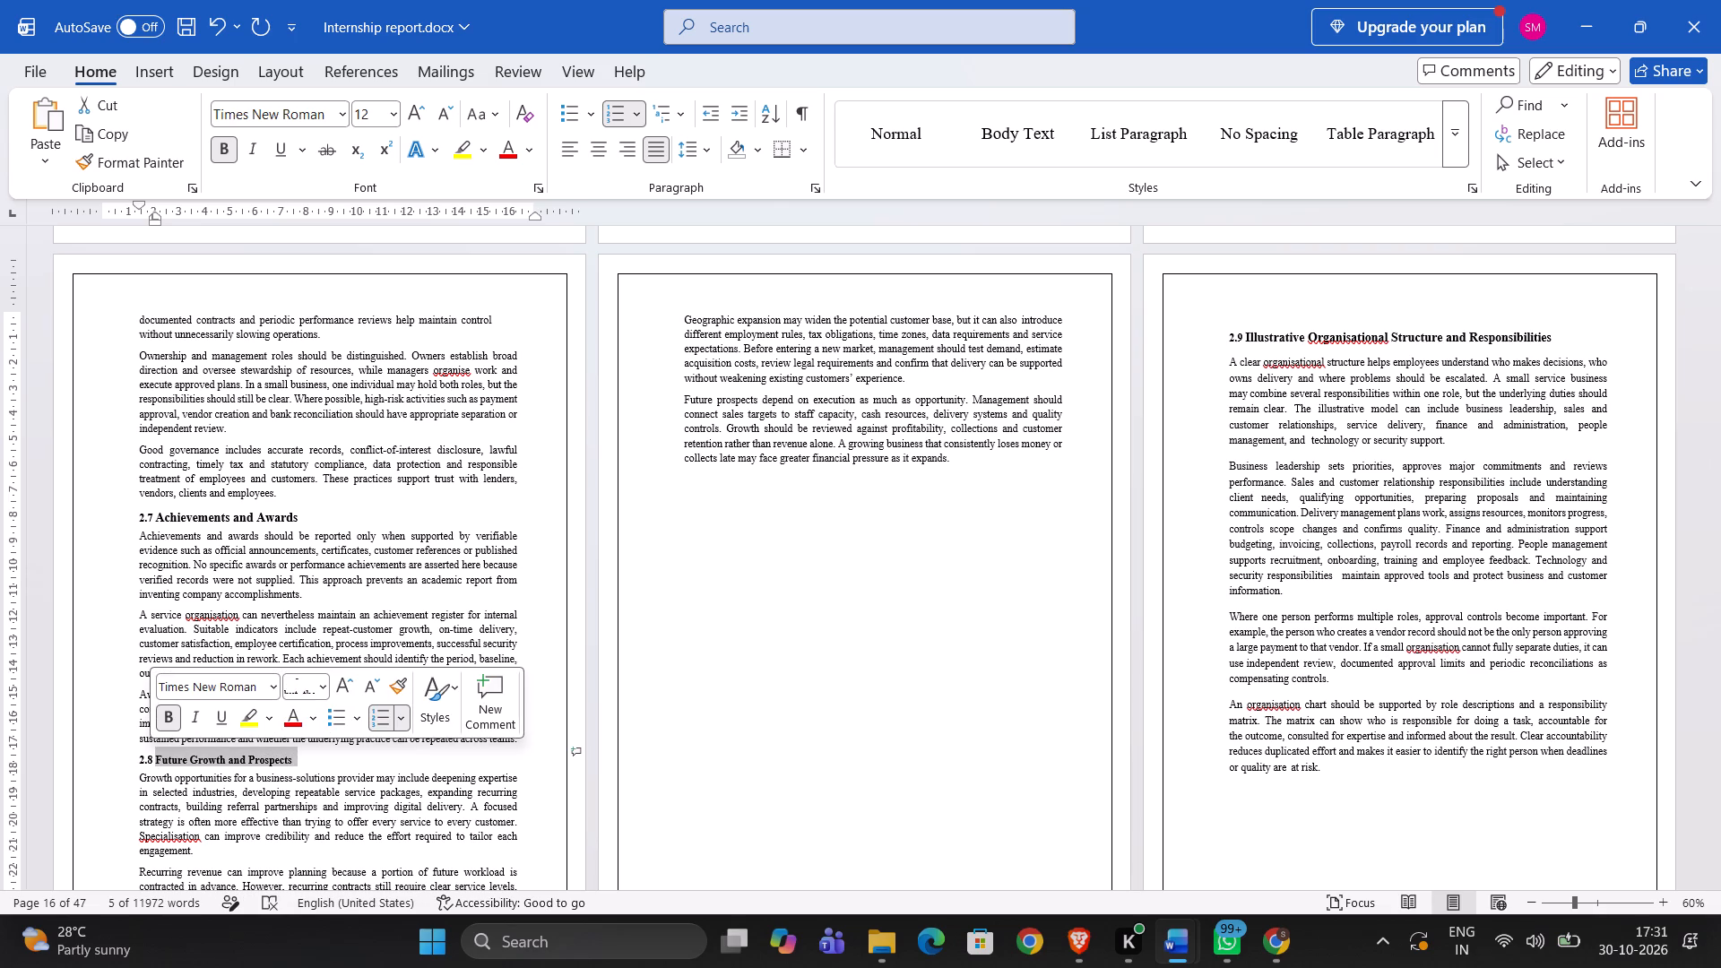
click(322, 690)
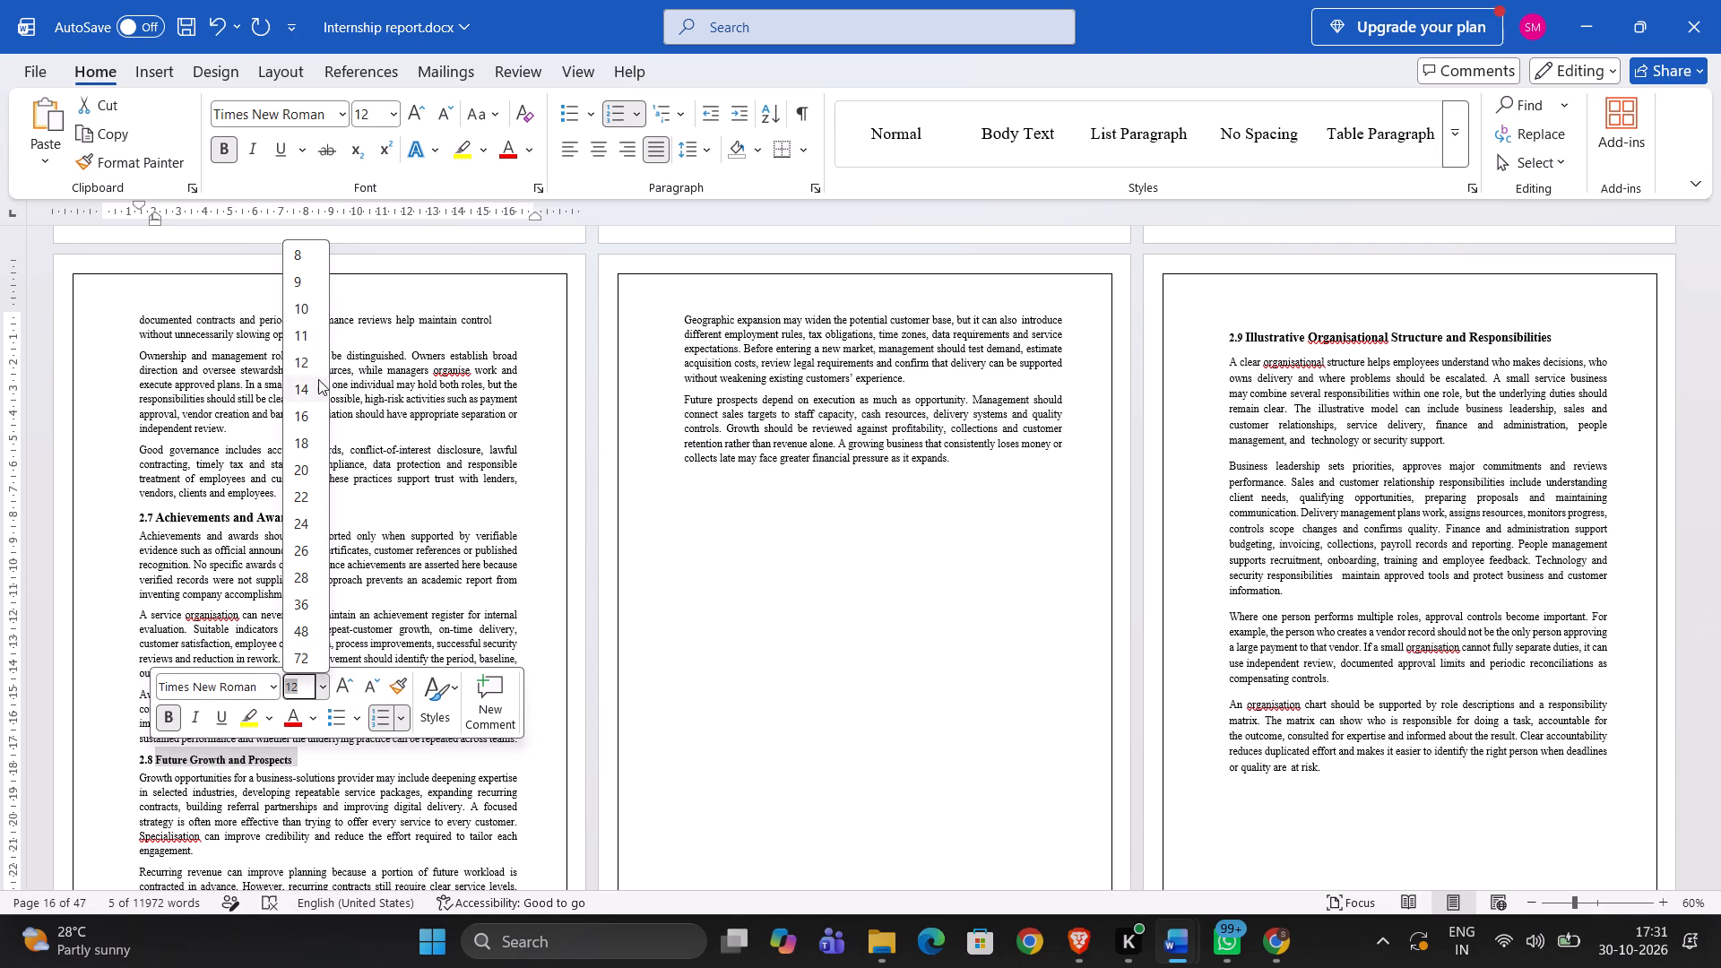
click(316, 383)
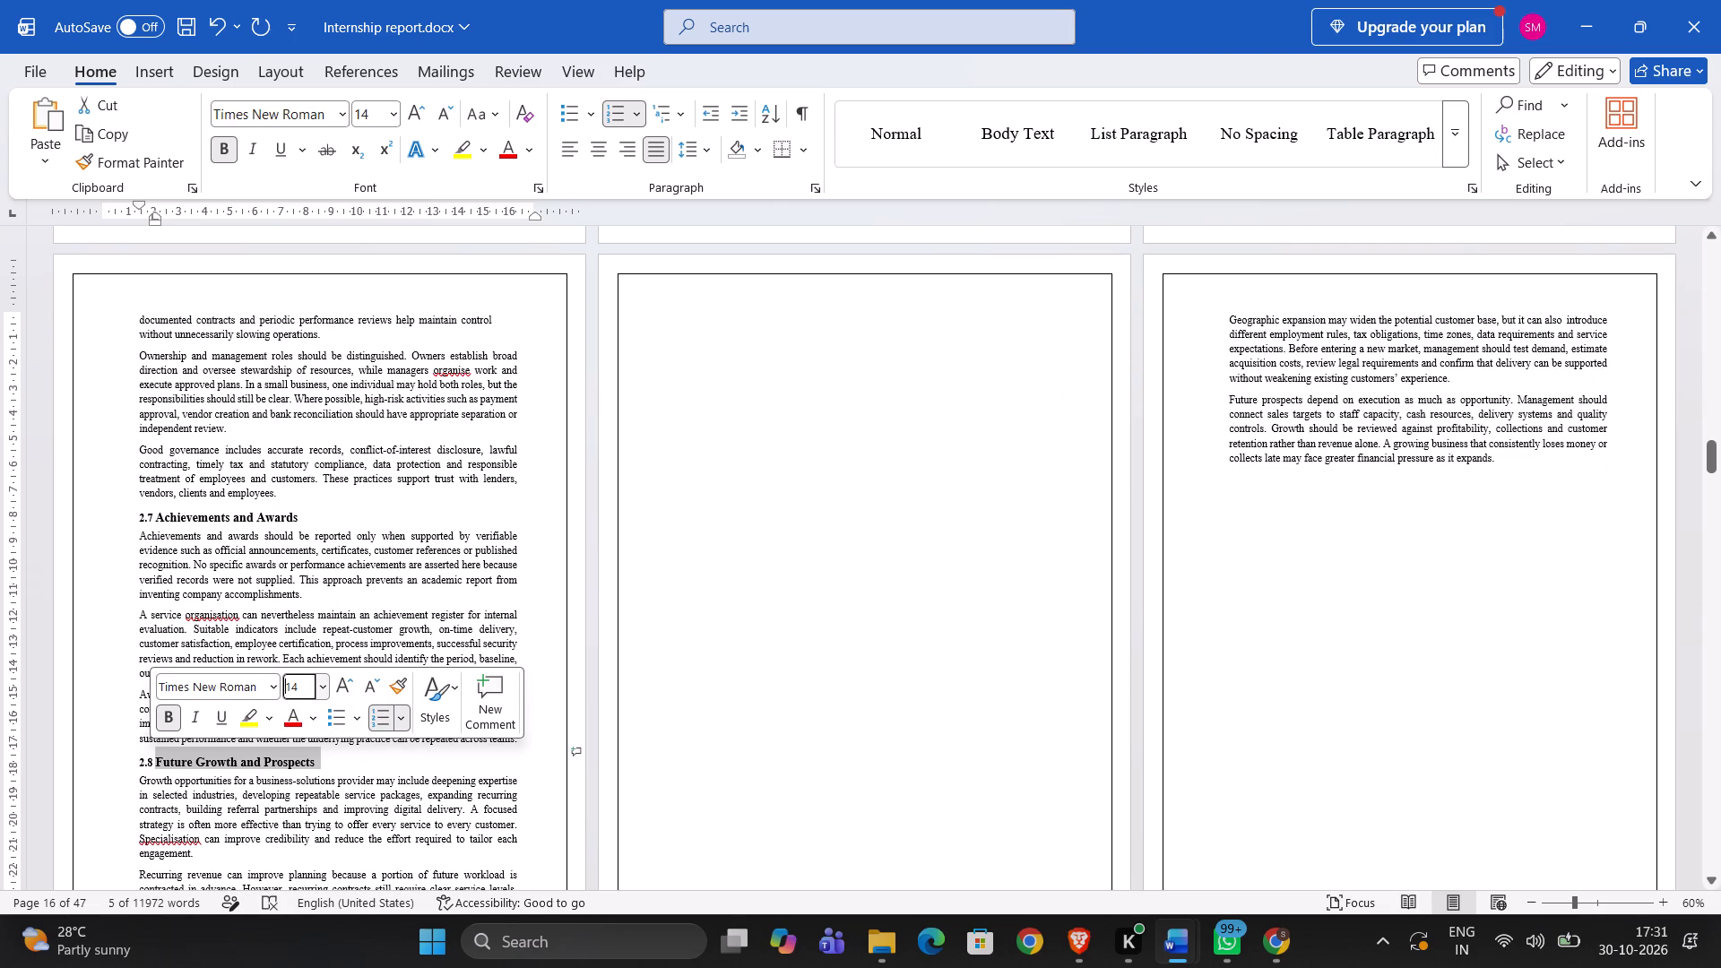
Delete the blank page between section 2.9 and section 2.10 Customer Journey and Relationship Management.
scroll(610, 502, down, 1)
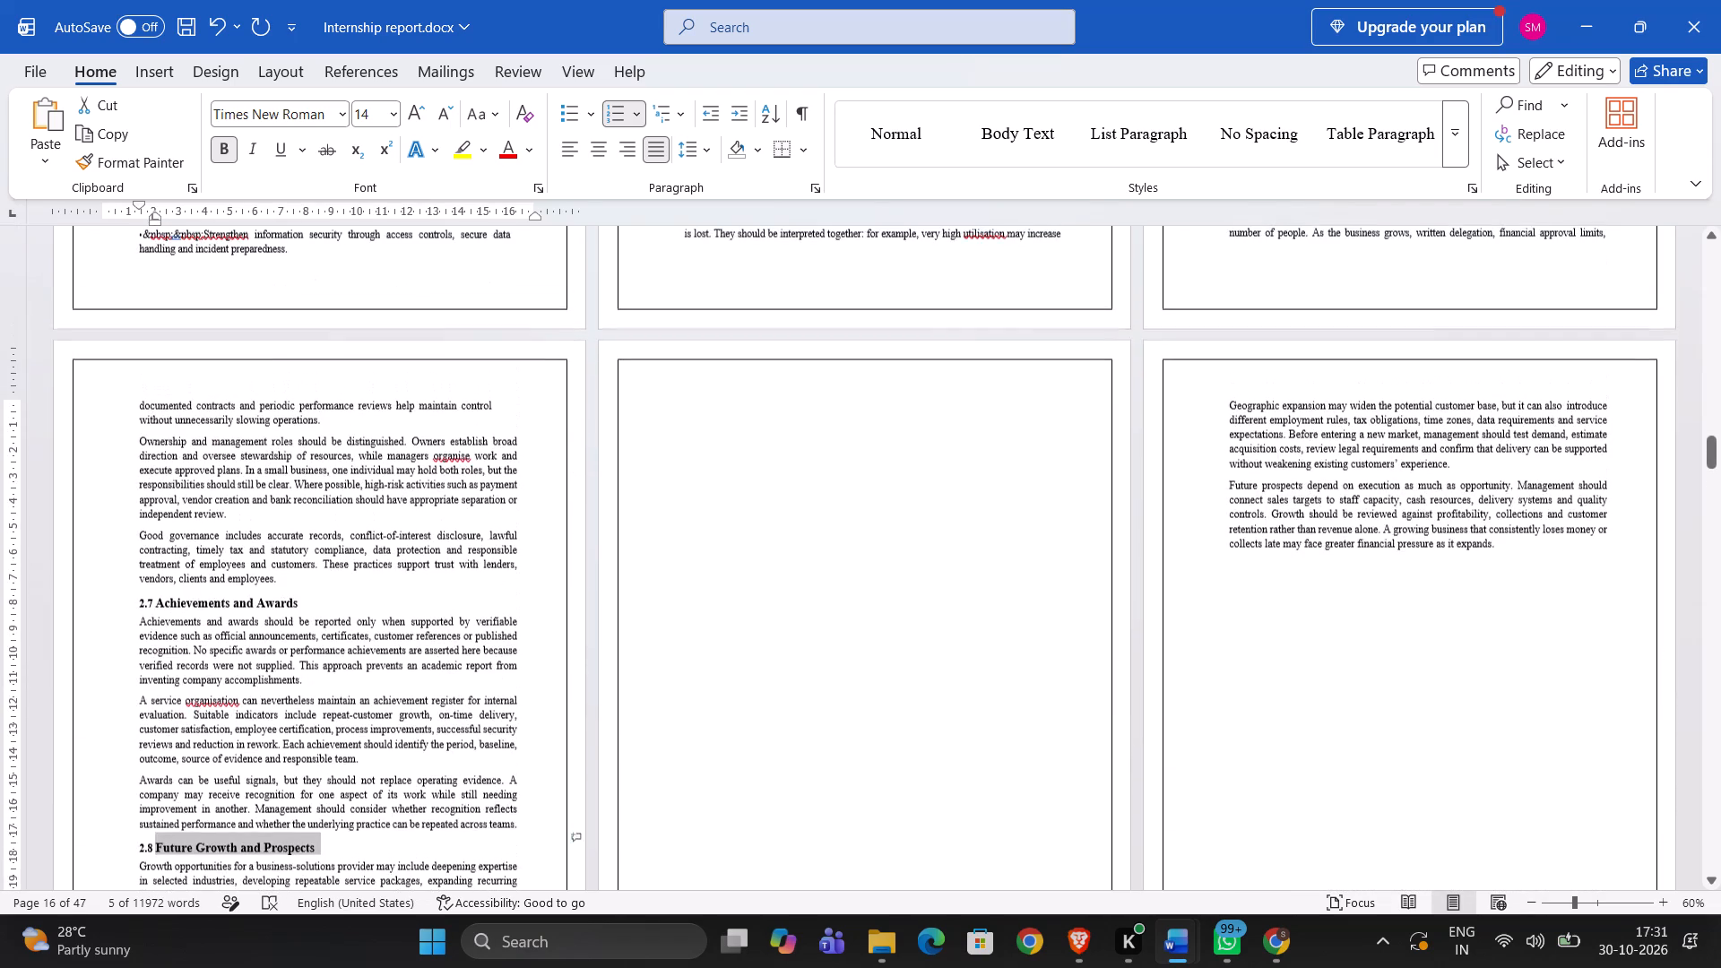
scroll(610, 502, down, 1)
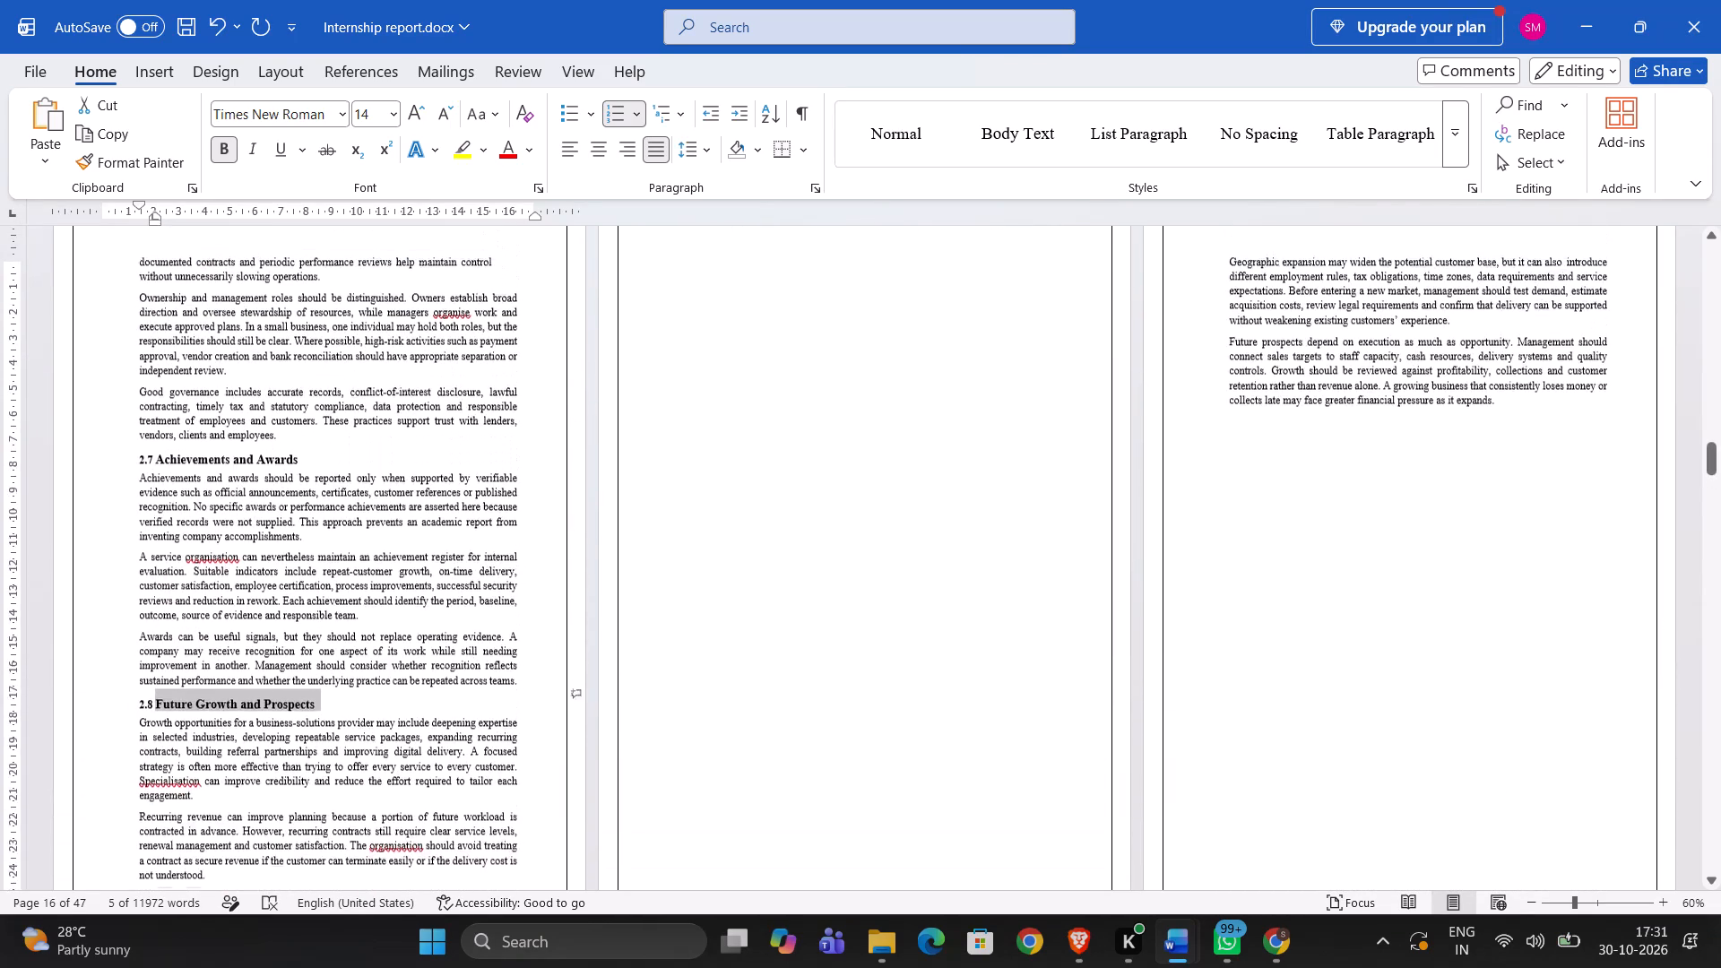
scroll(610, 502, down, 1)
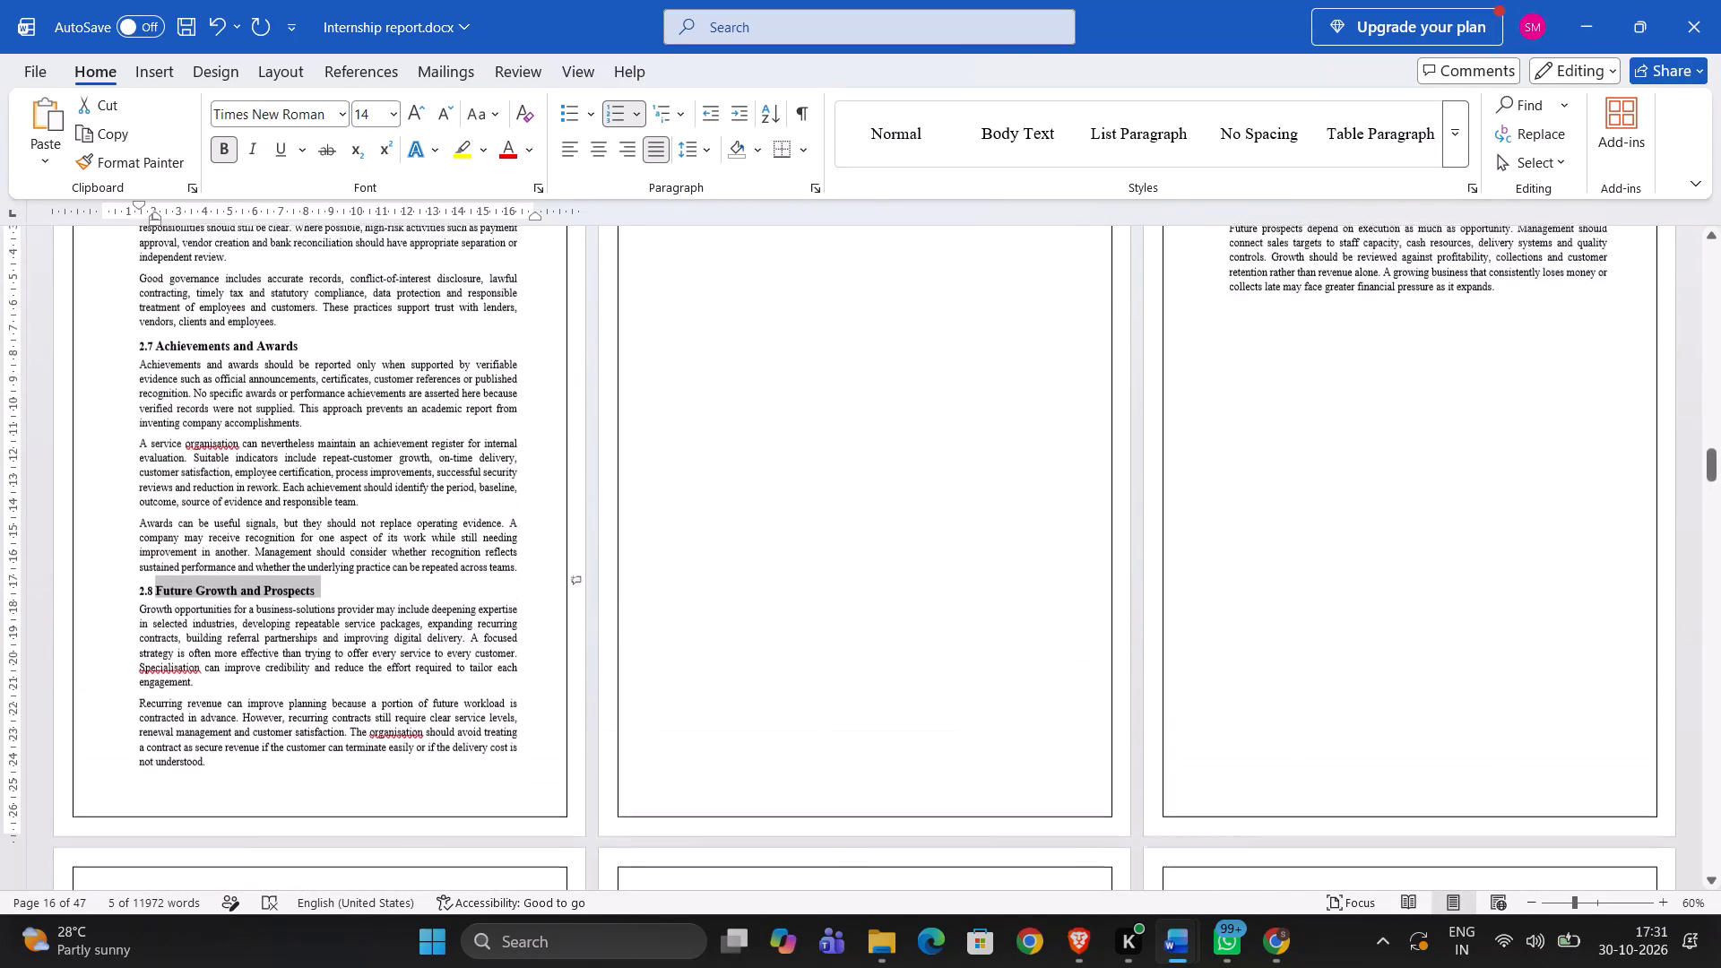
scroll(610, 502, down, 1)
scroll(610, 502, up, 1)
scroll(610, 502, down, 1)
scroll(610, 502, up, 1)
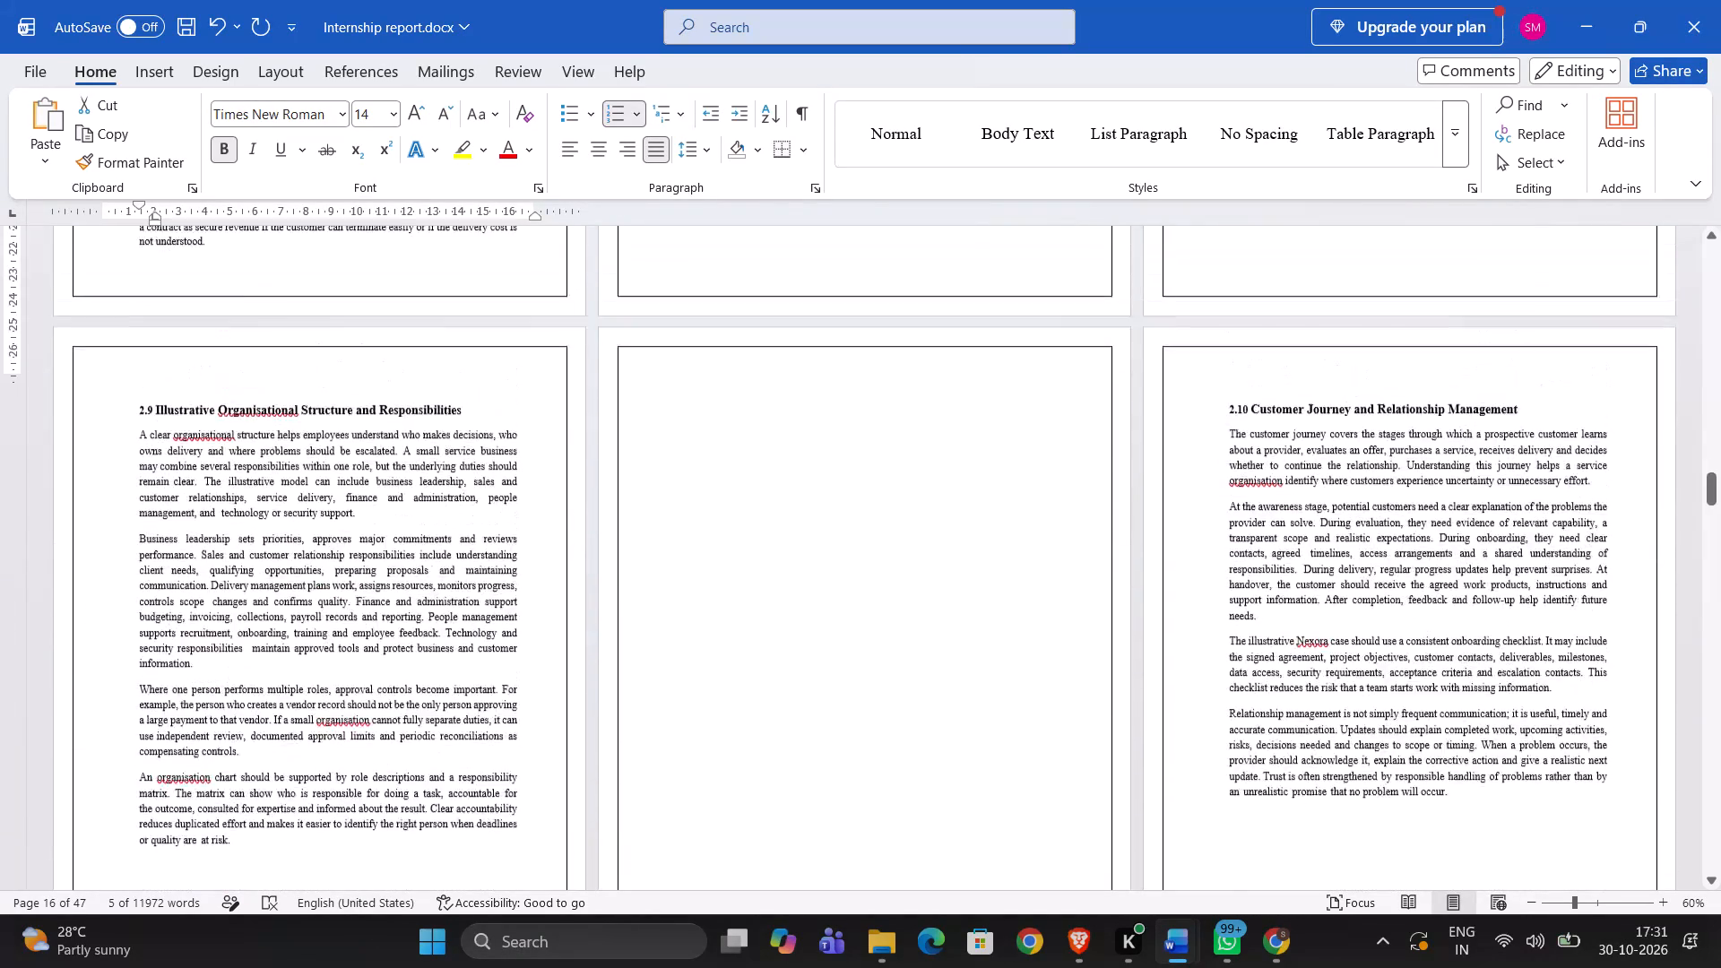
scroll(610, 502, up, 1)
click(644, 571)
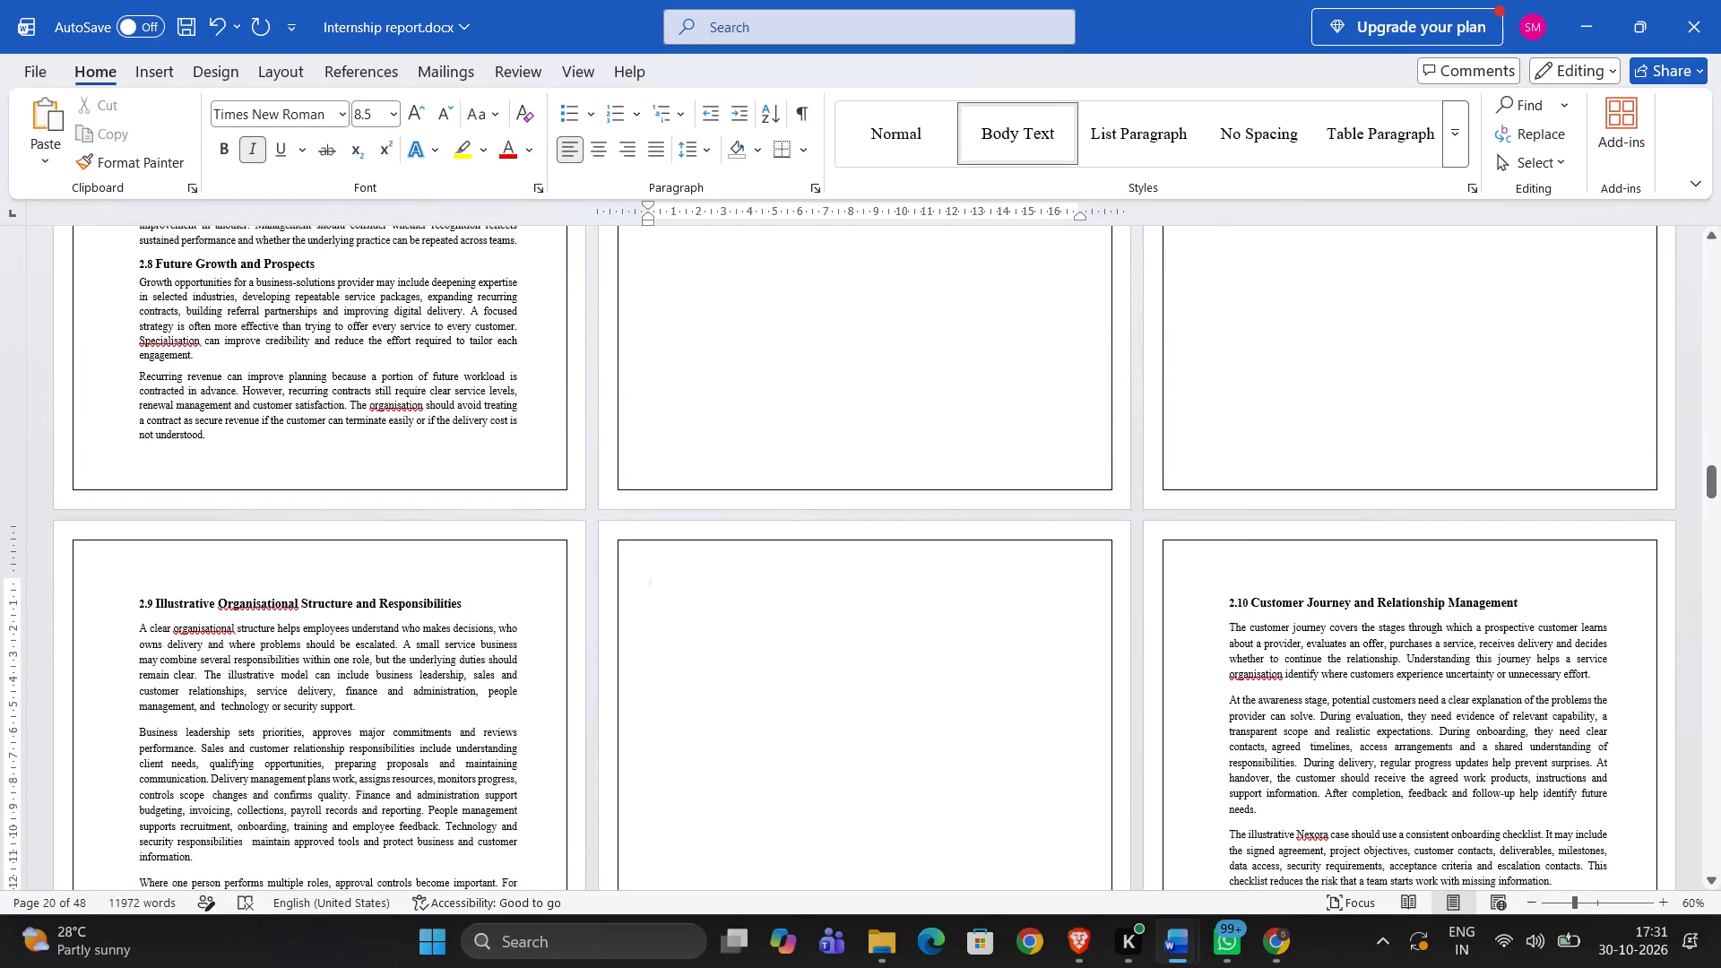
key(Delete)
scroll(644, 571, up, 2)
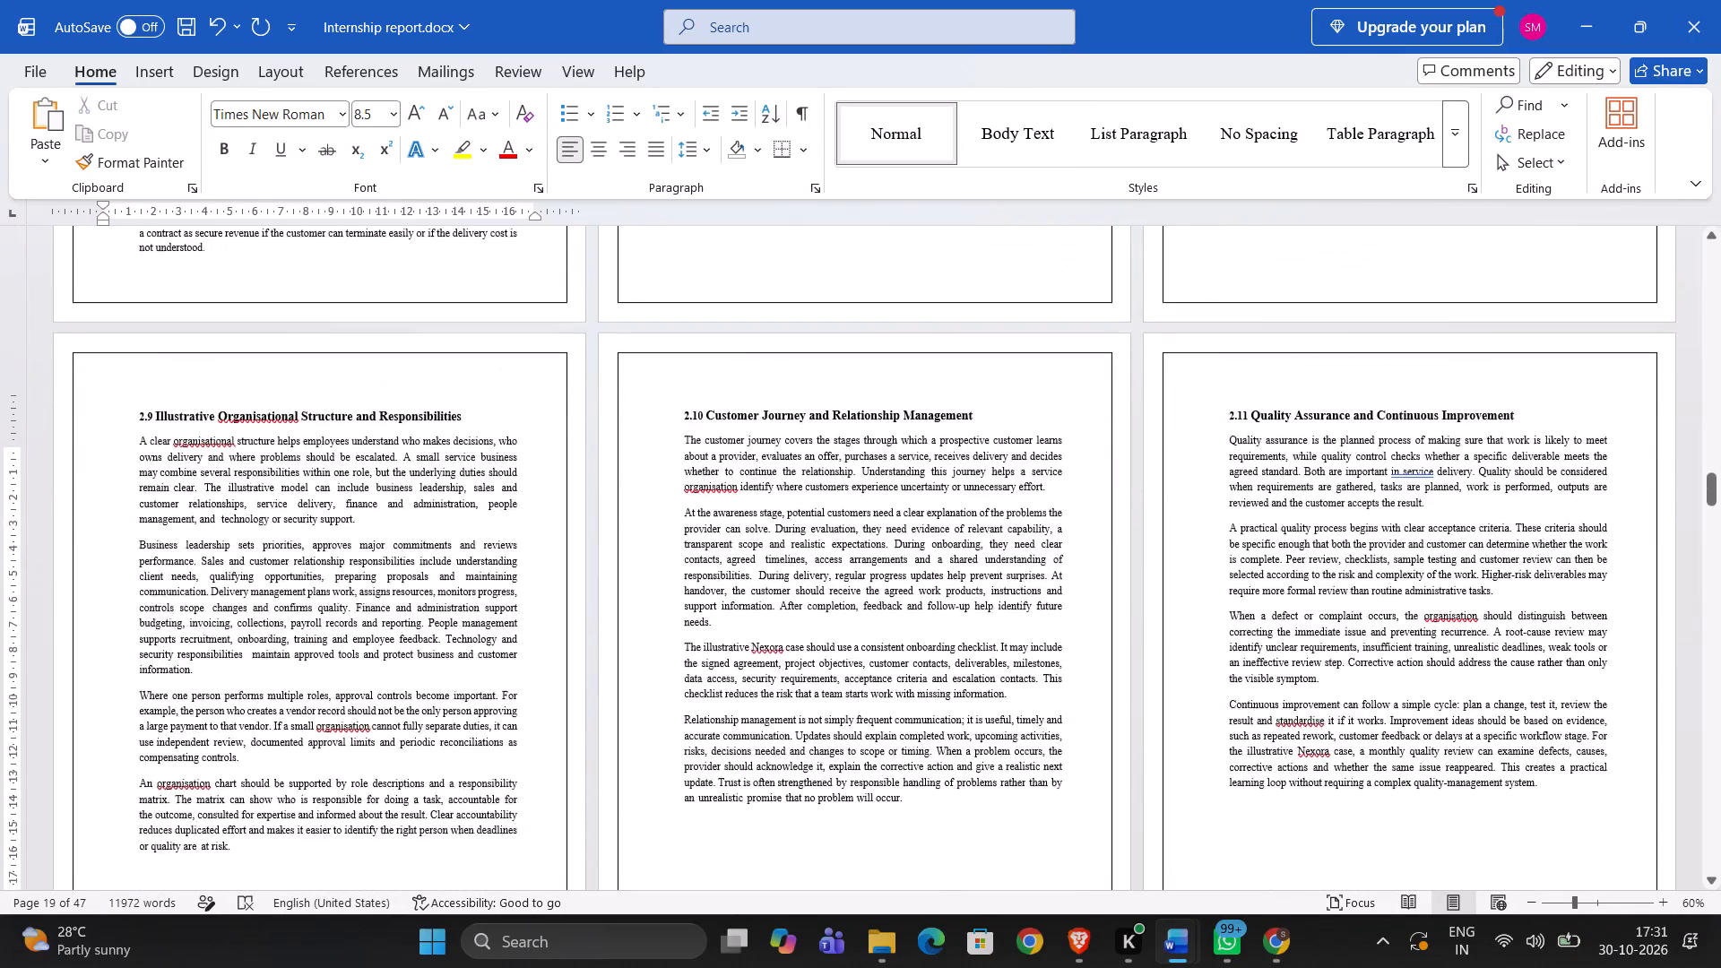
Delete the blank page just before the "Geographic expansion" paragraph of section 2.8.
scroll(644, 571, up, 3)
click(668, 687)
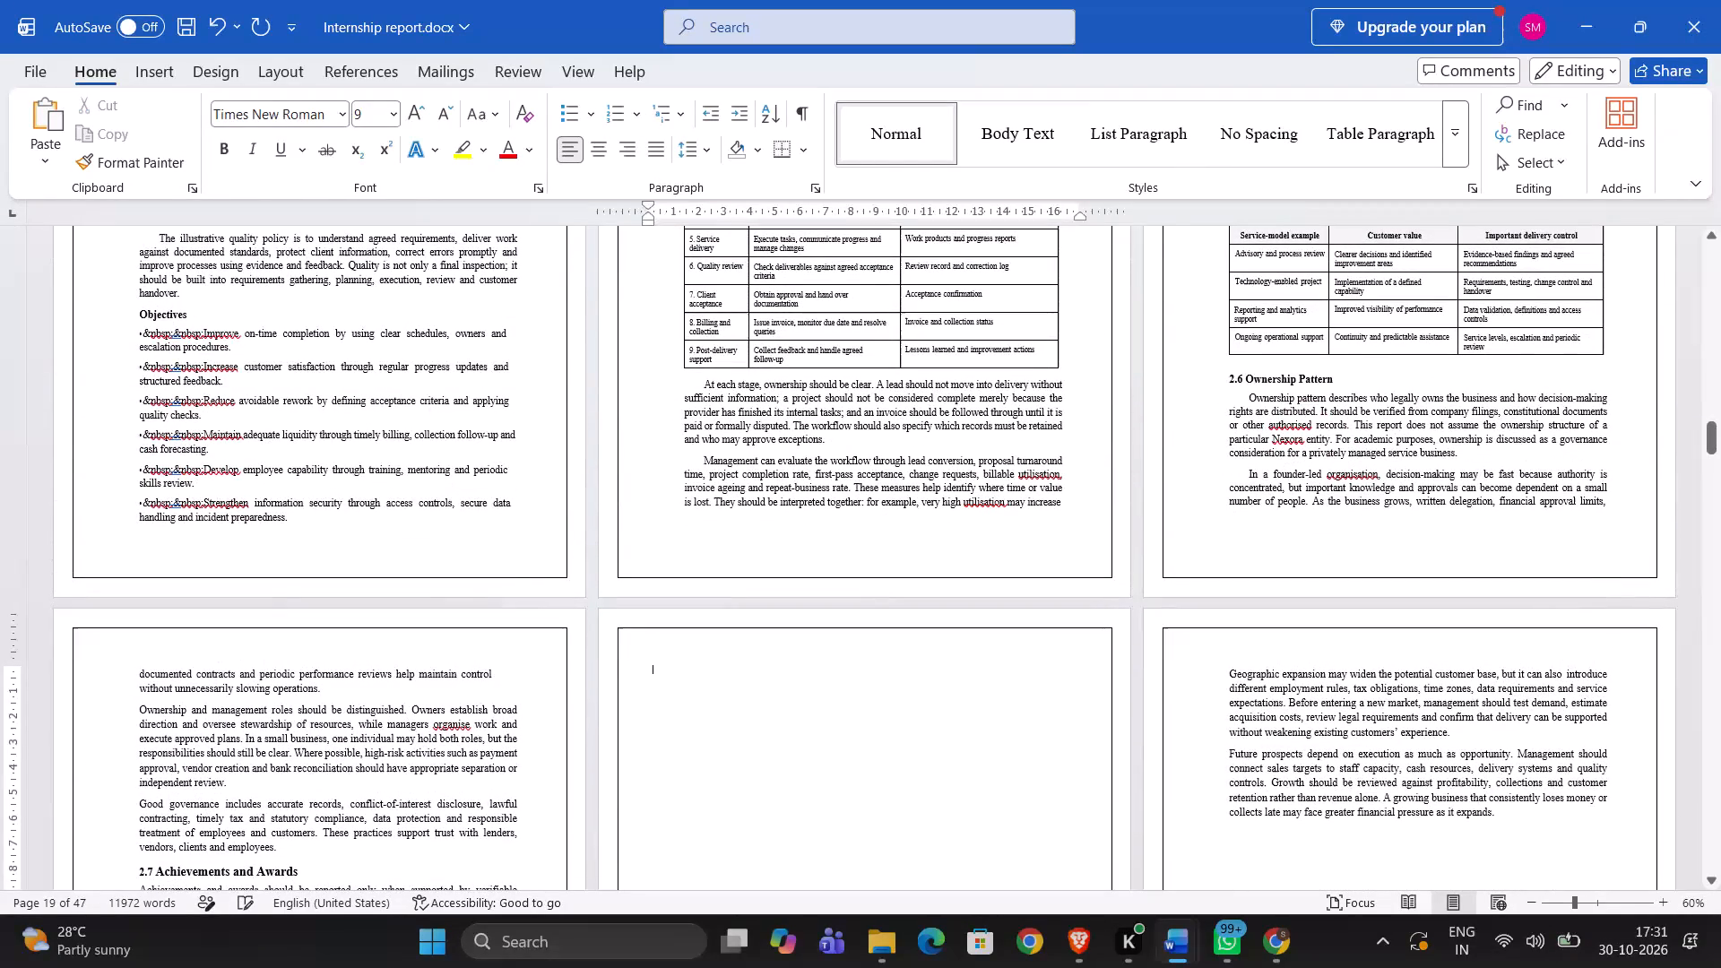
key(Delete)
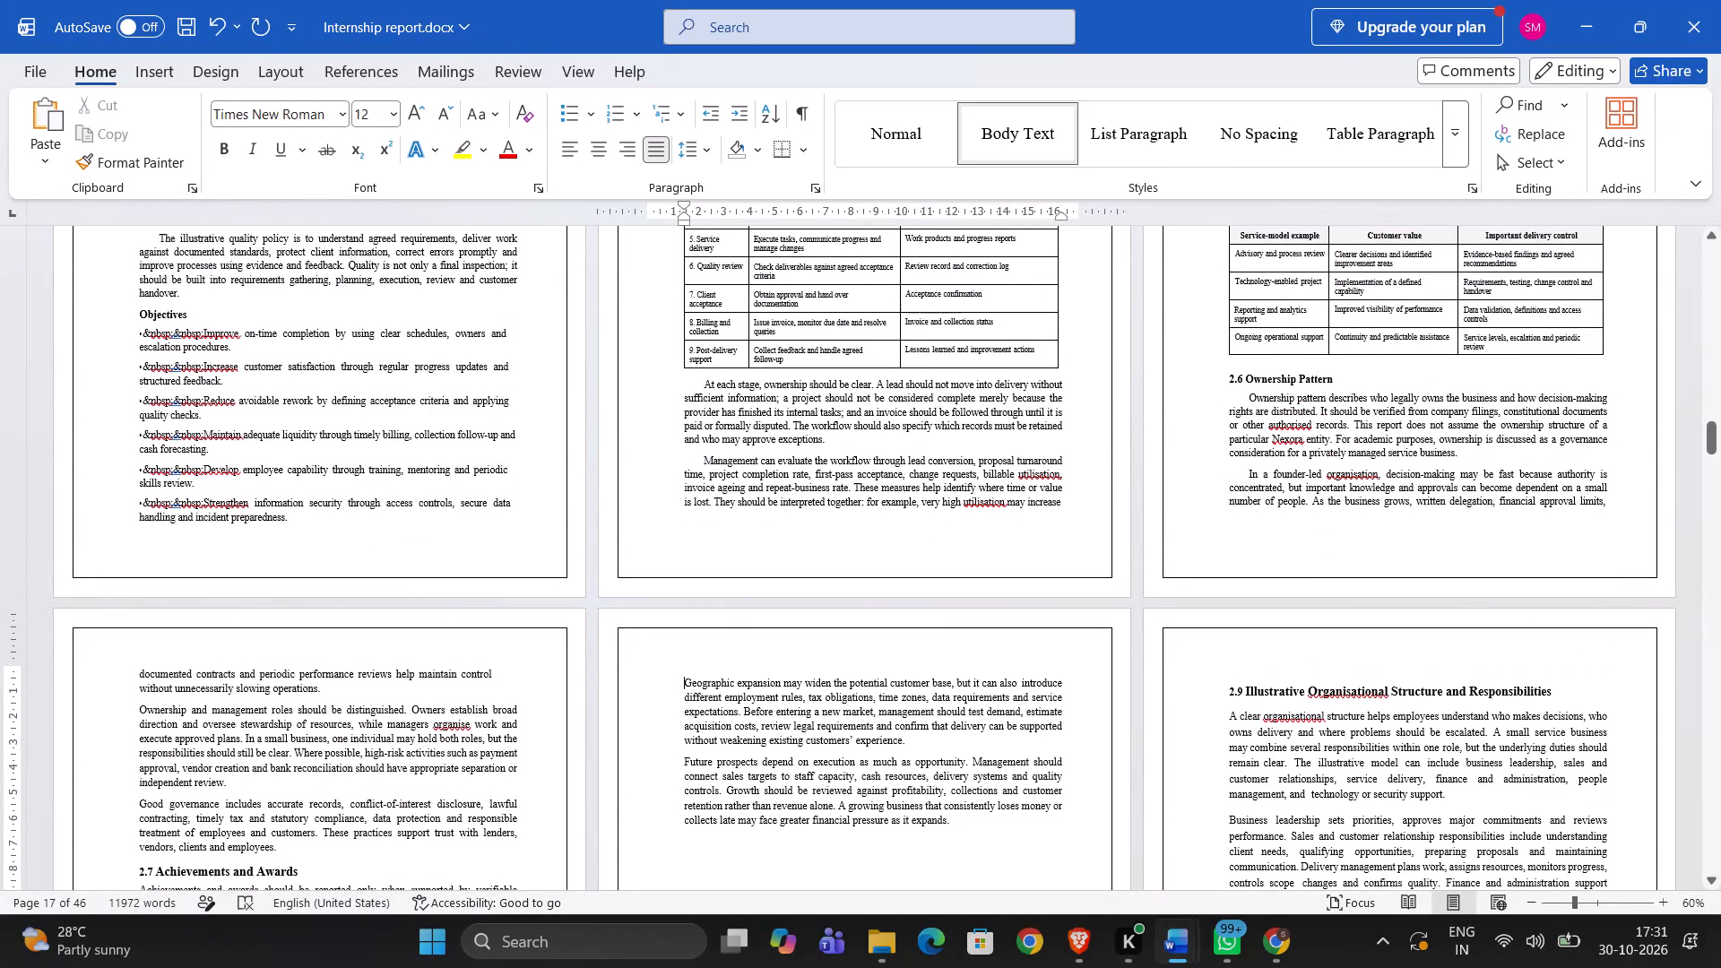
Remove the first-line indents from the two paragraphs under the 2.6 Ownership Pattern heading on page 15.
scroll(668, 687, up, 1)
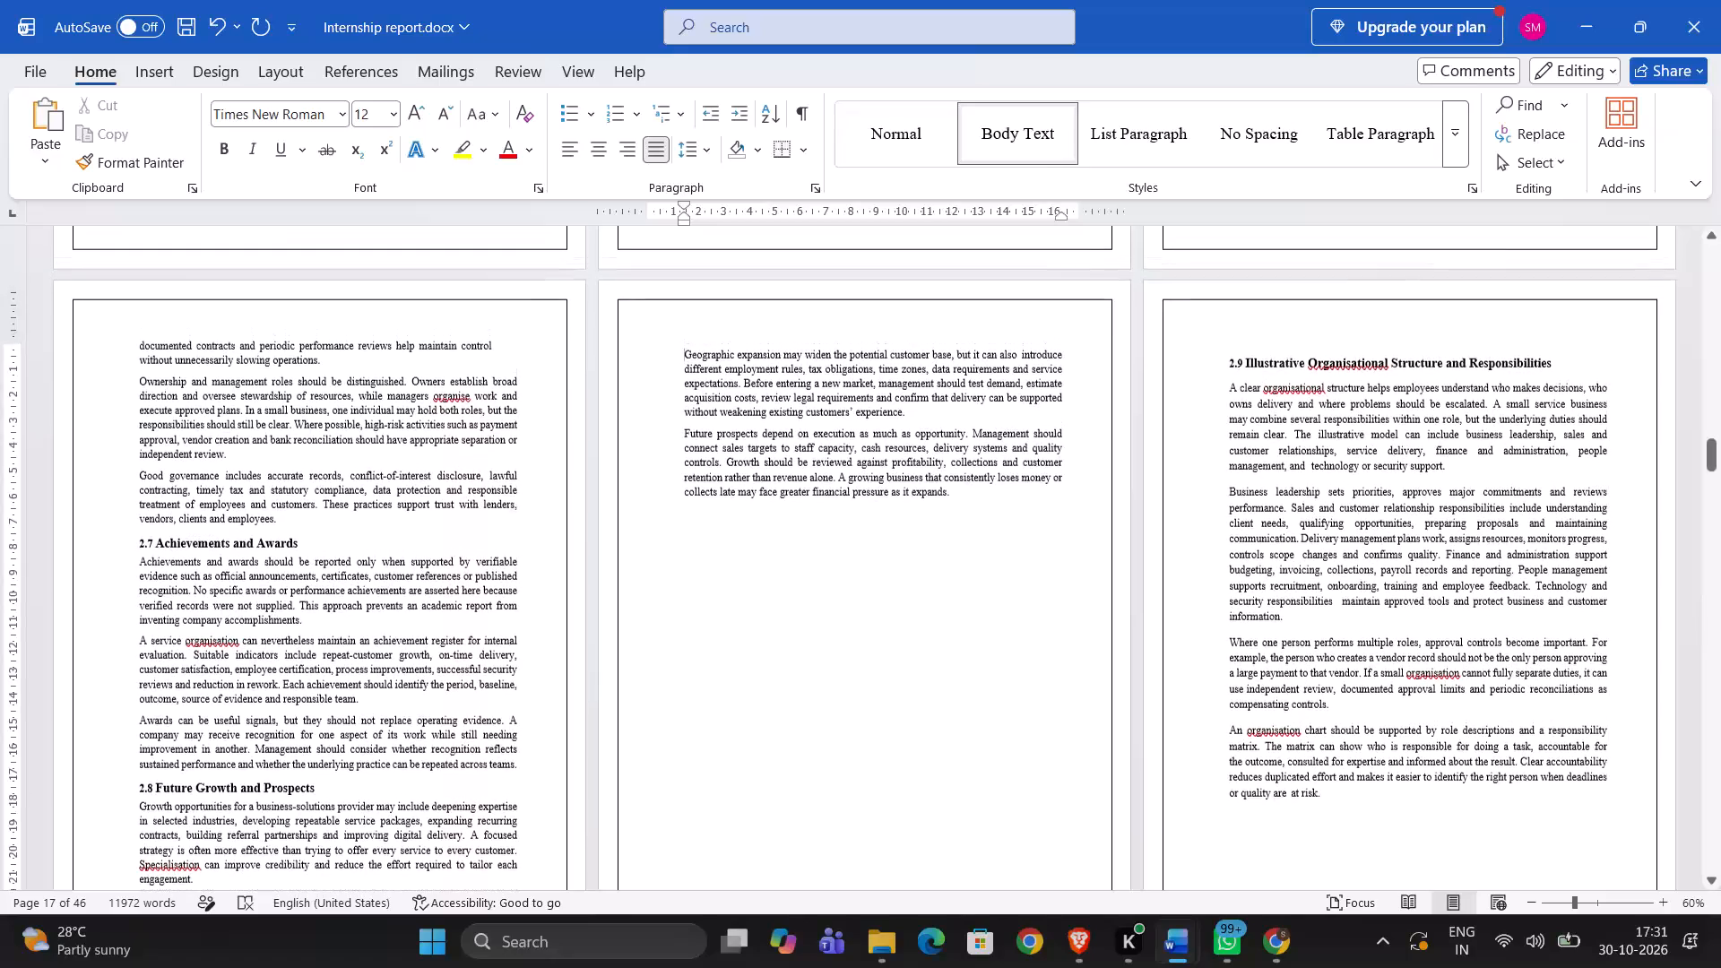
scroll(668, 687, up, 1)
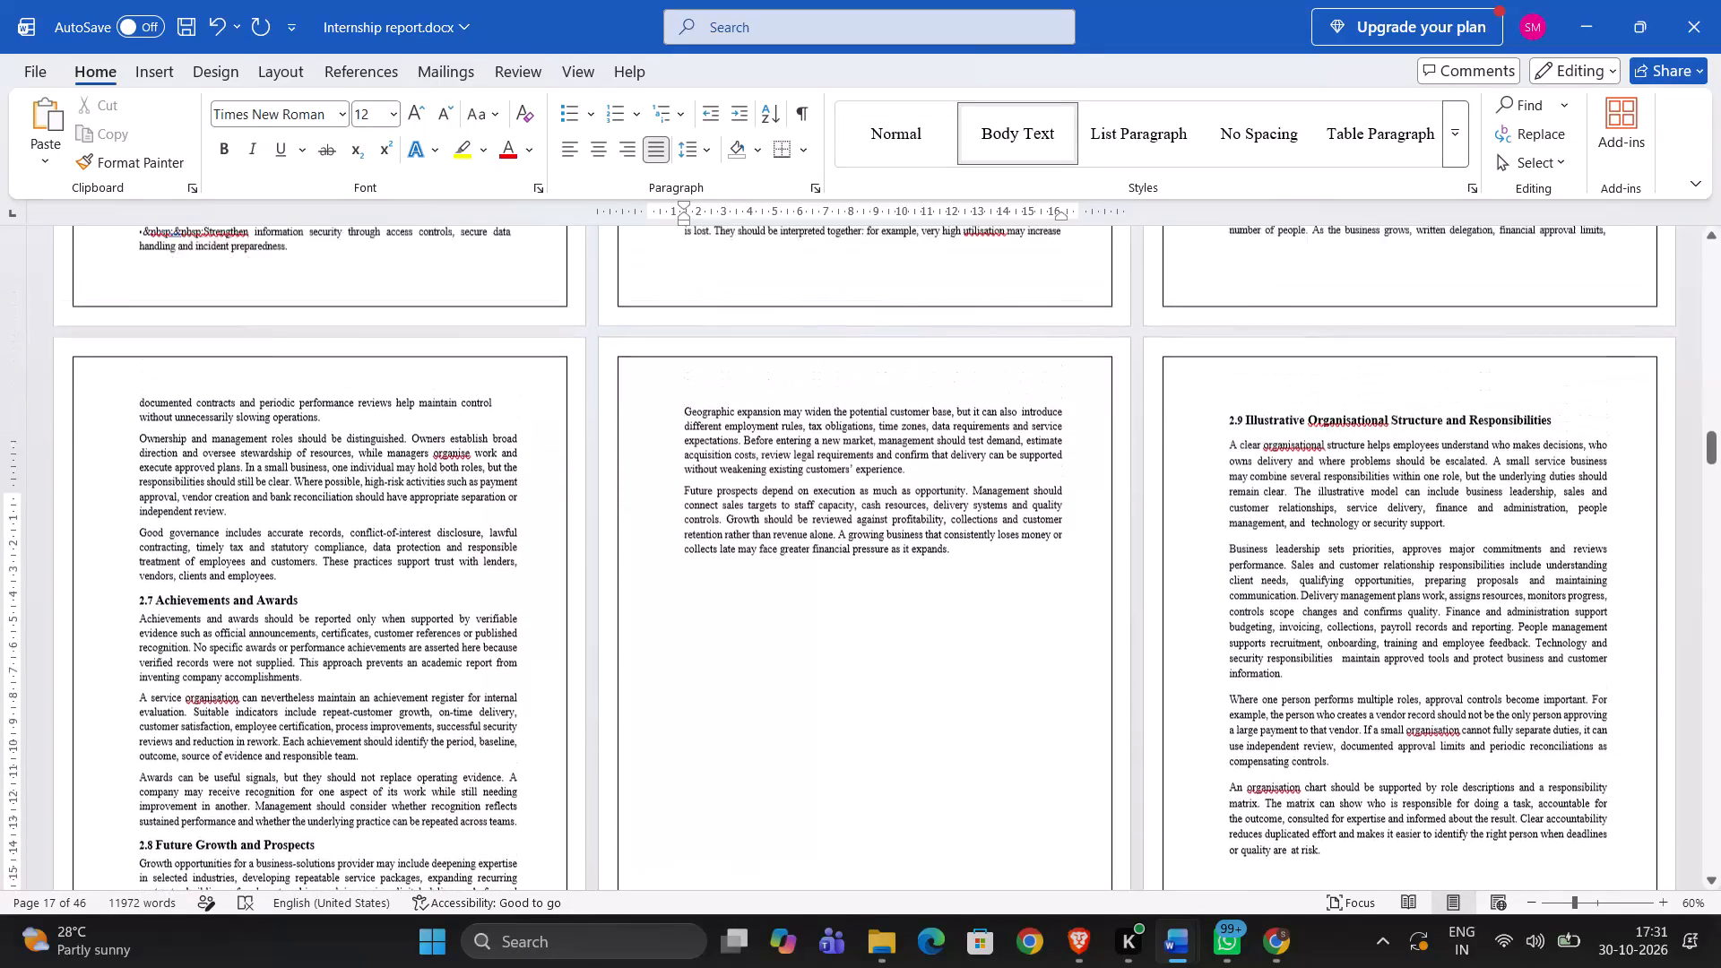
scroll(668, 687, up, 3)
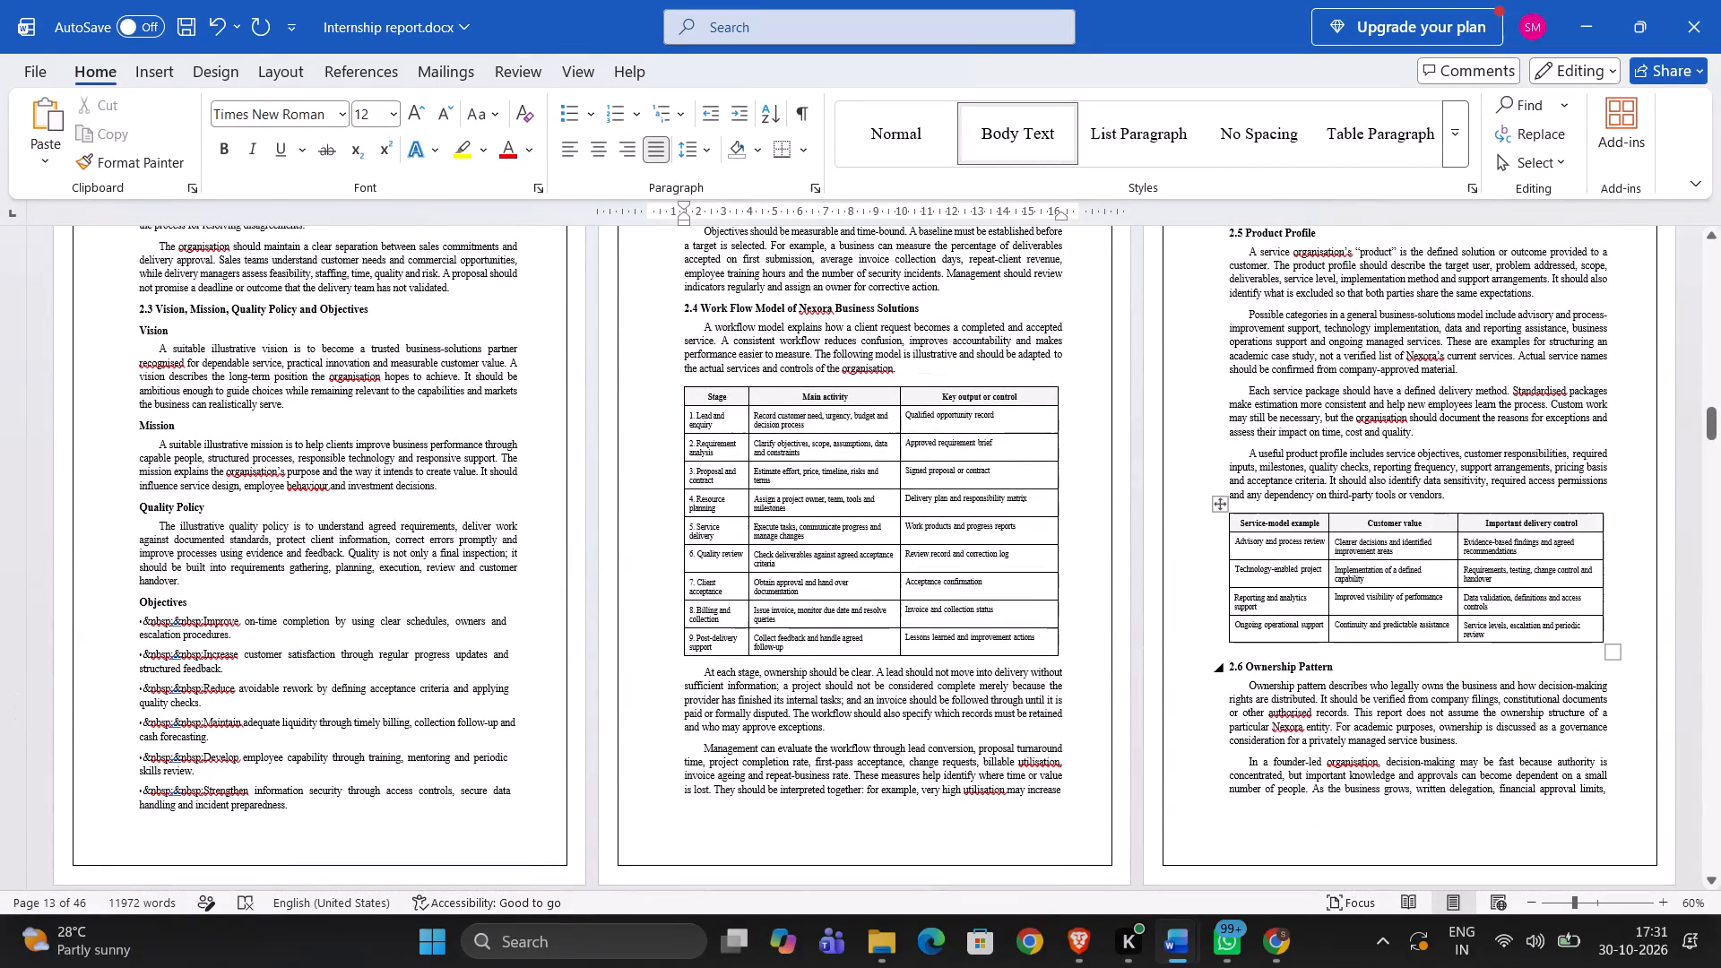
drag(1340, 653, 1595, 580)
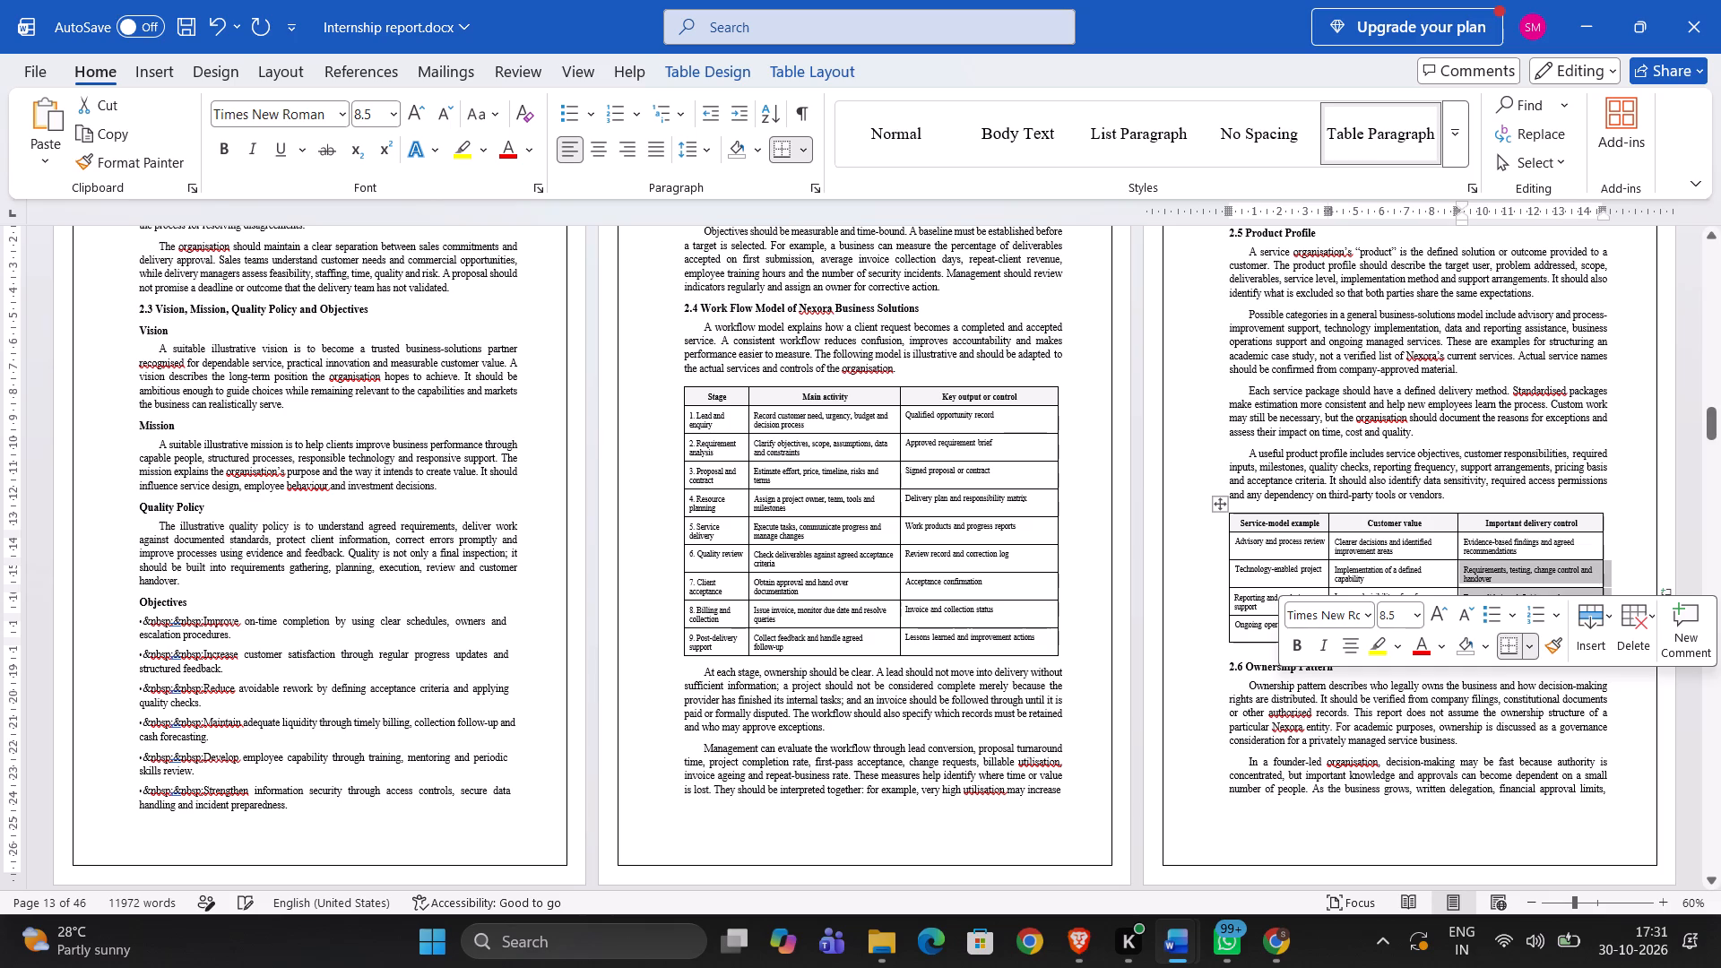
click(1479, 680)
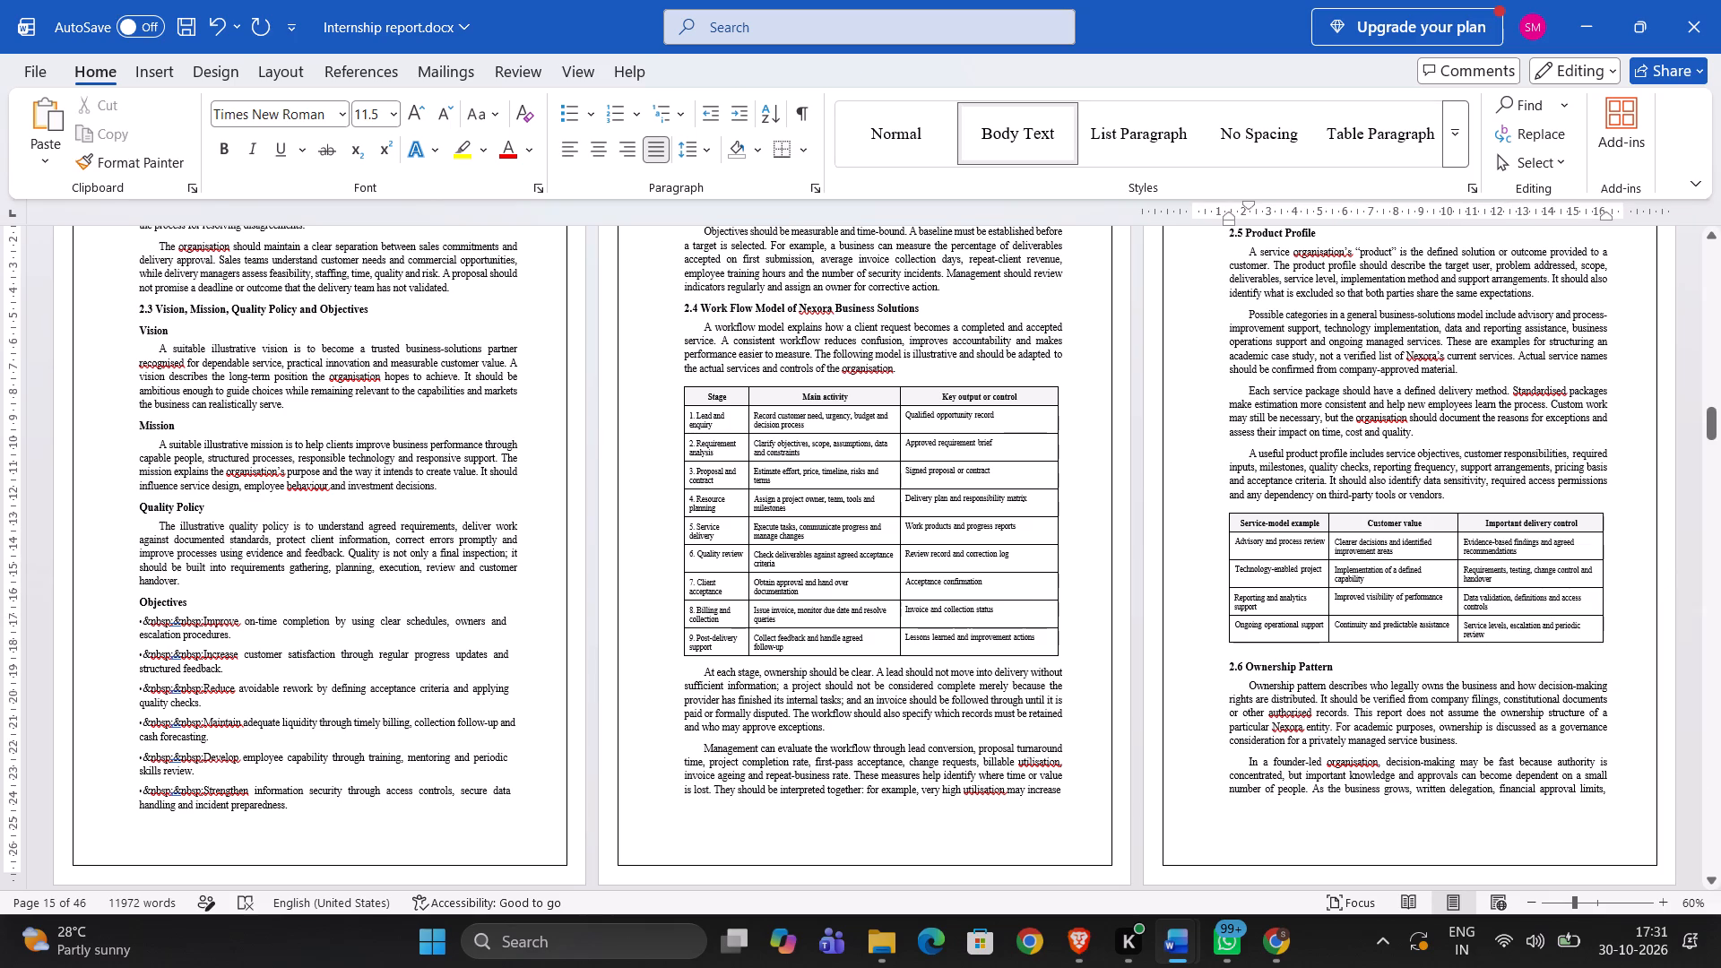
click(1244, 682)
key(BackSpace)
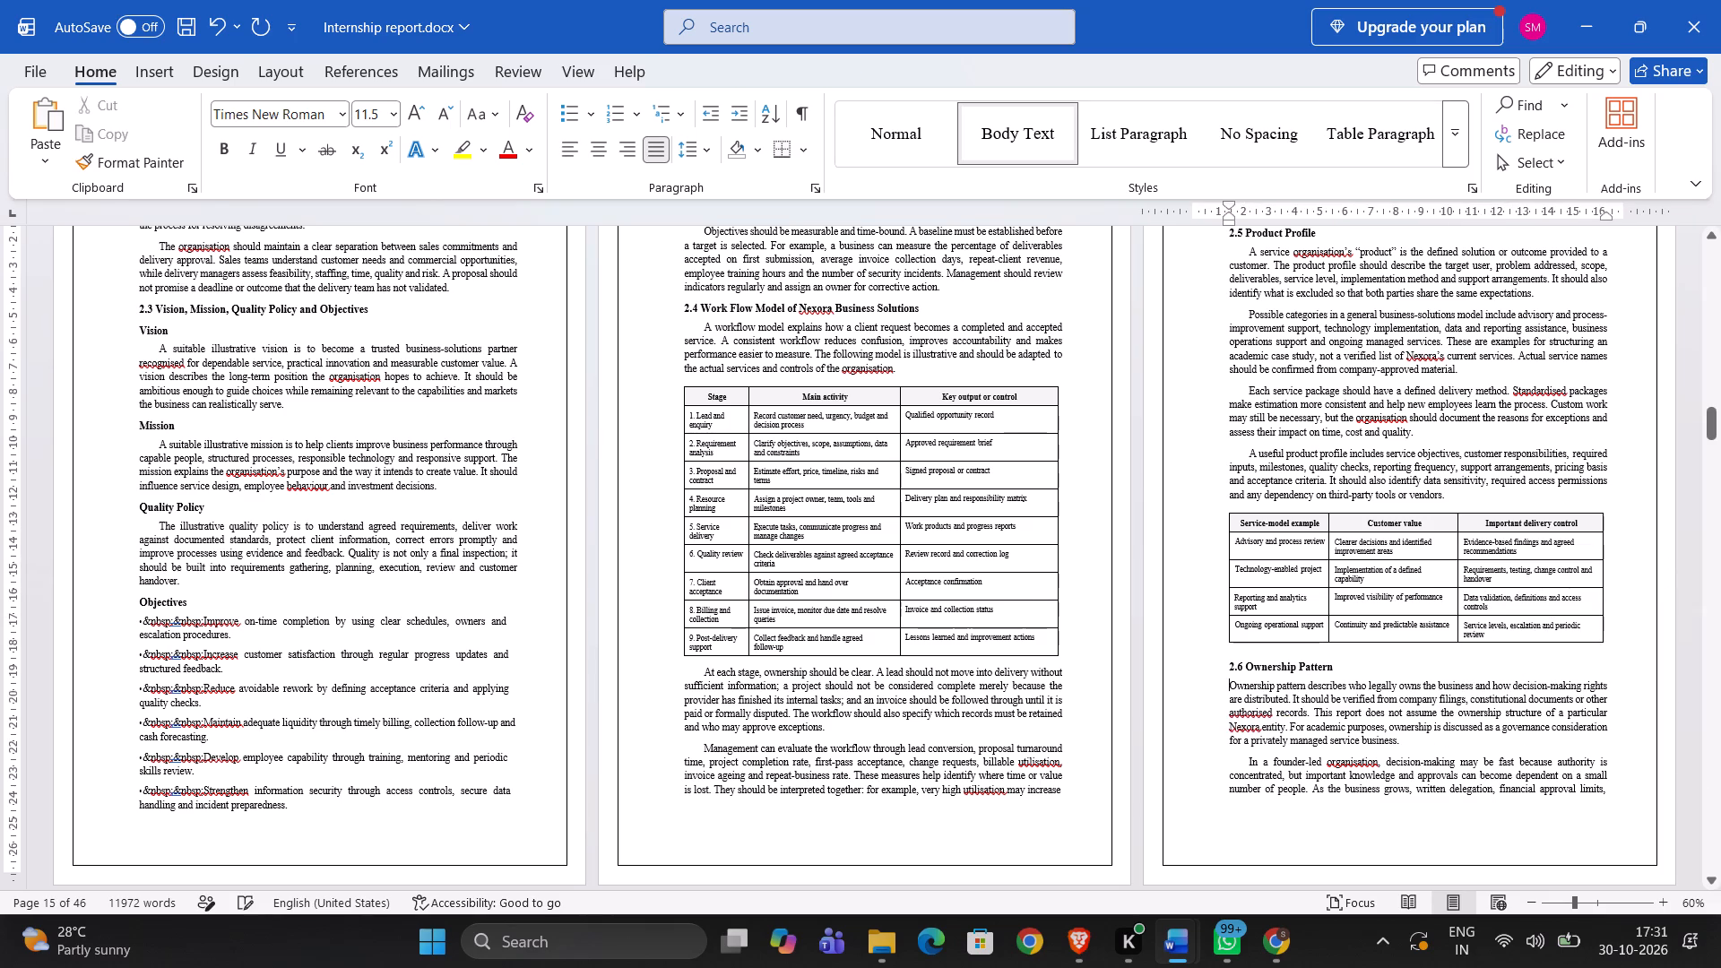
click(1250, 763)
key(BackSpace)
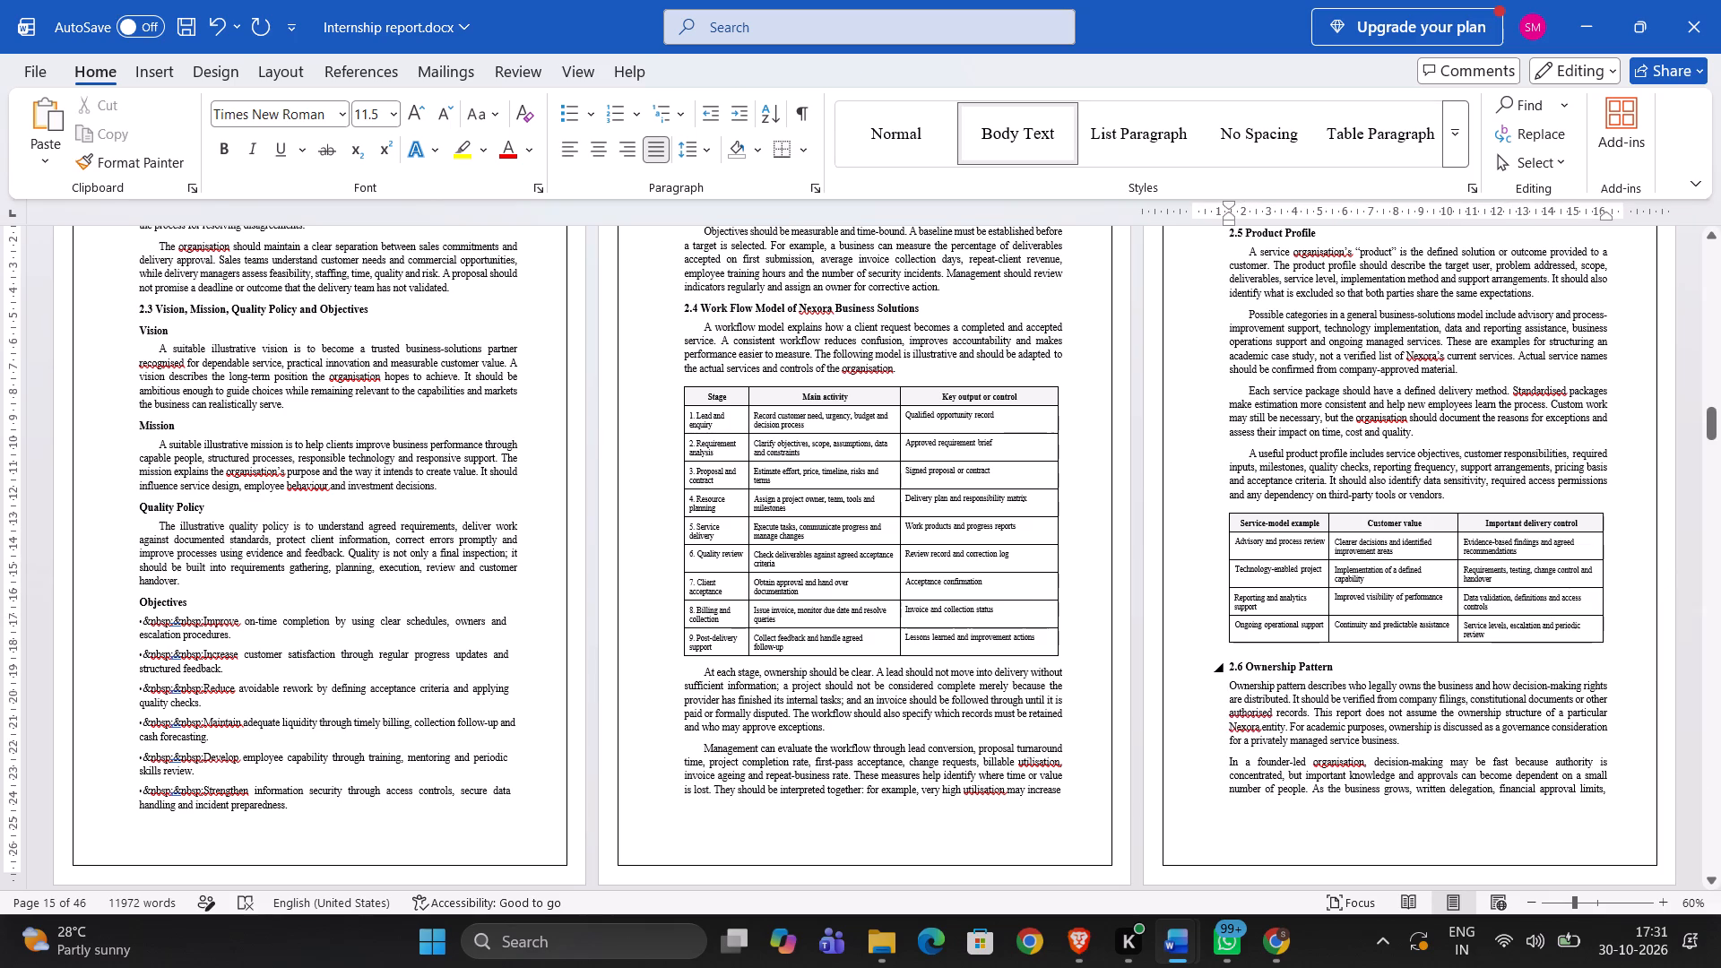
Set the "Ownership Pattern" heading text in section 2.6 to font size 14.
drag(1336, 664, 1246, 670)
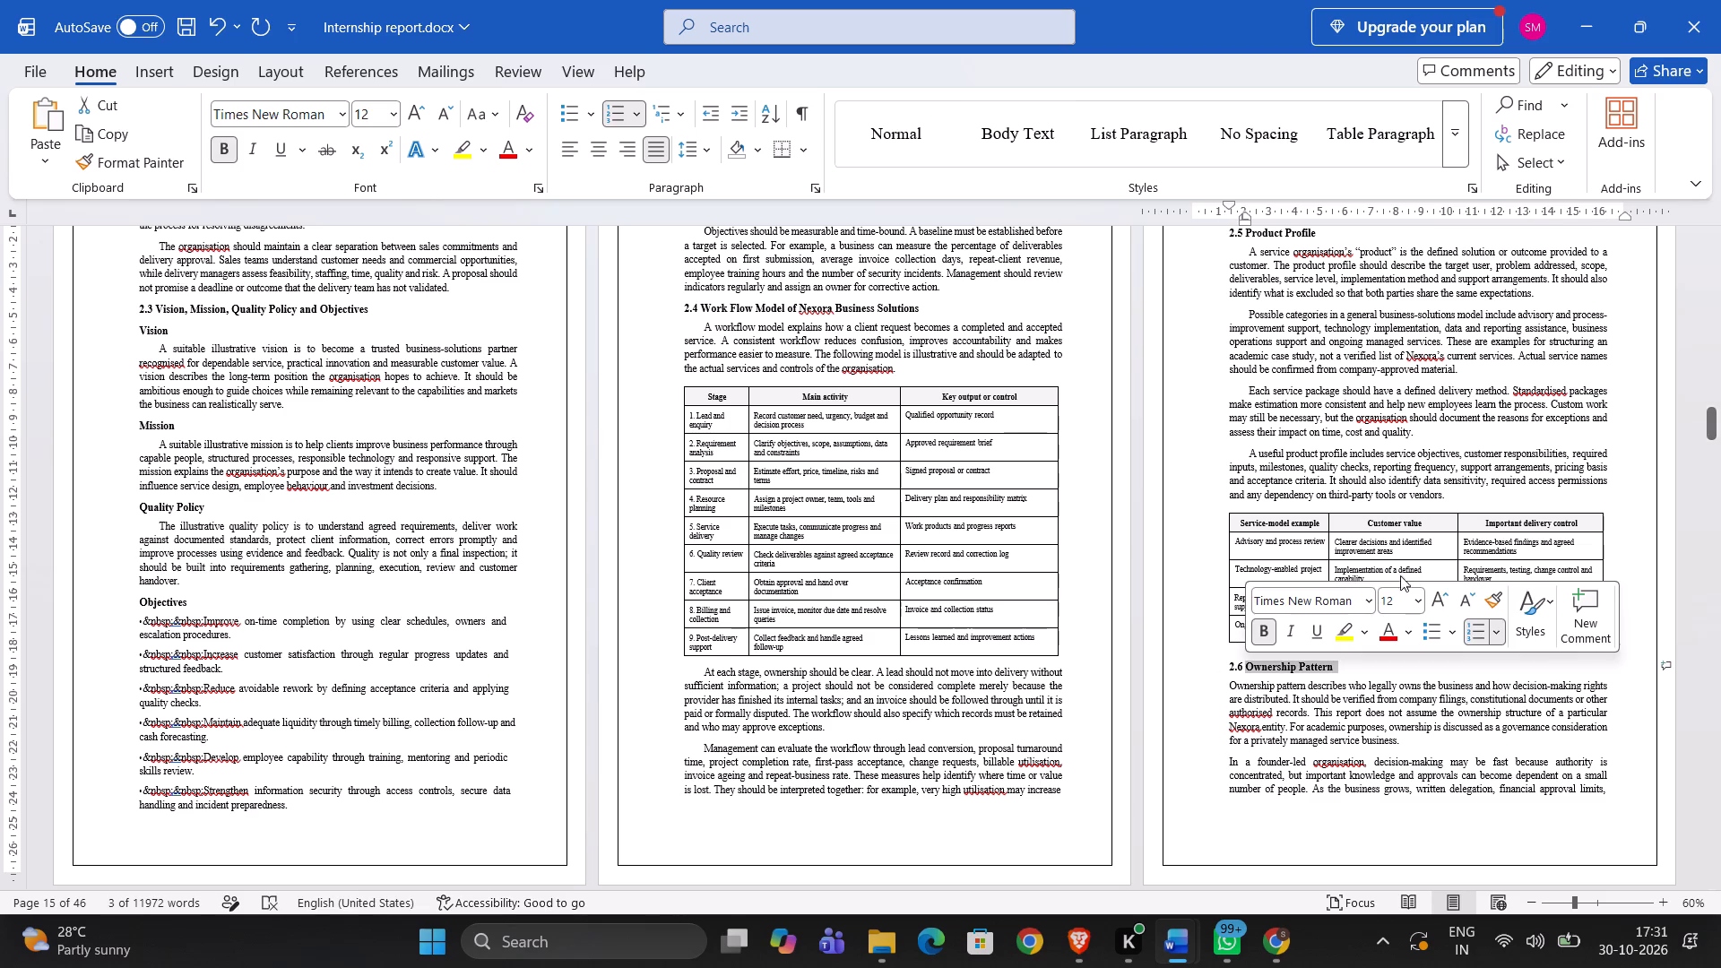
click(1417, 601)
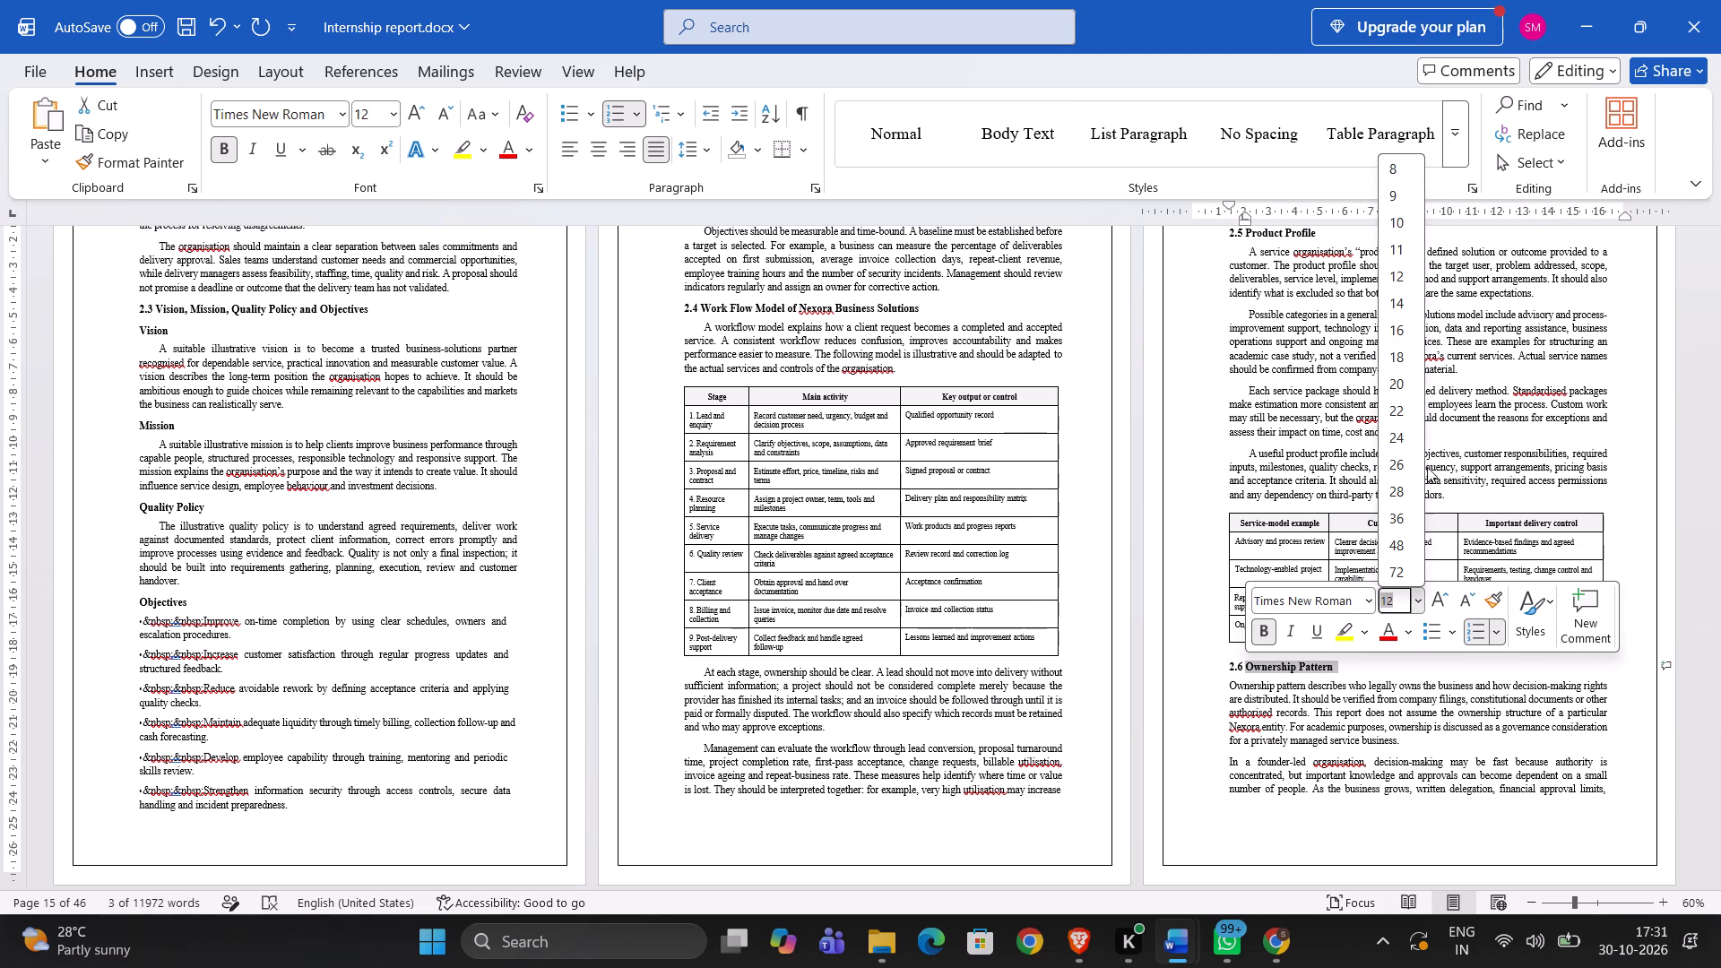
click(1400, 300)
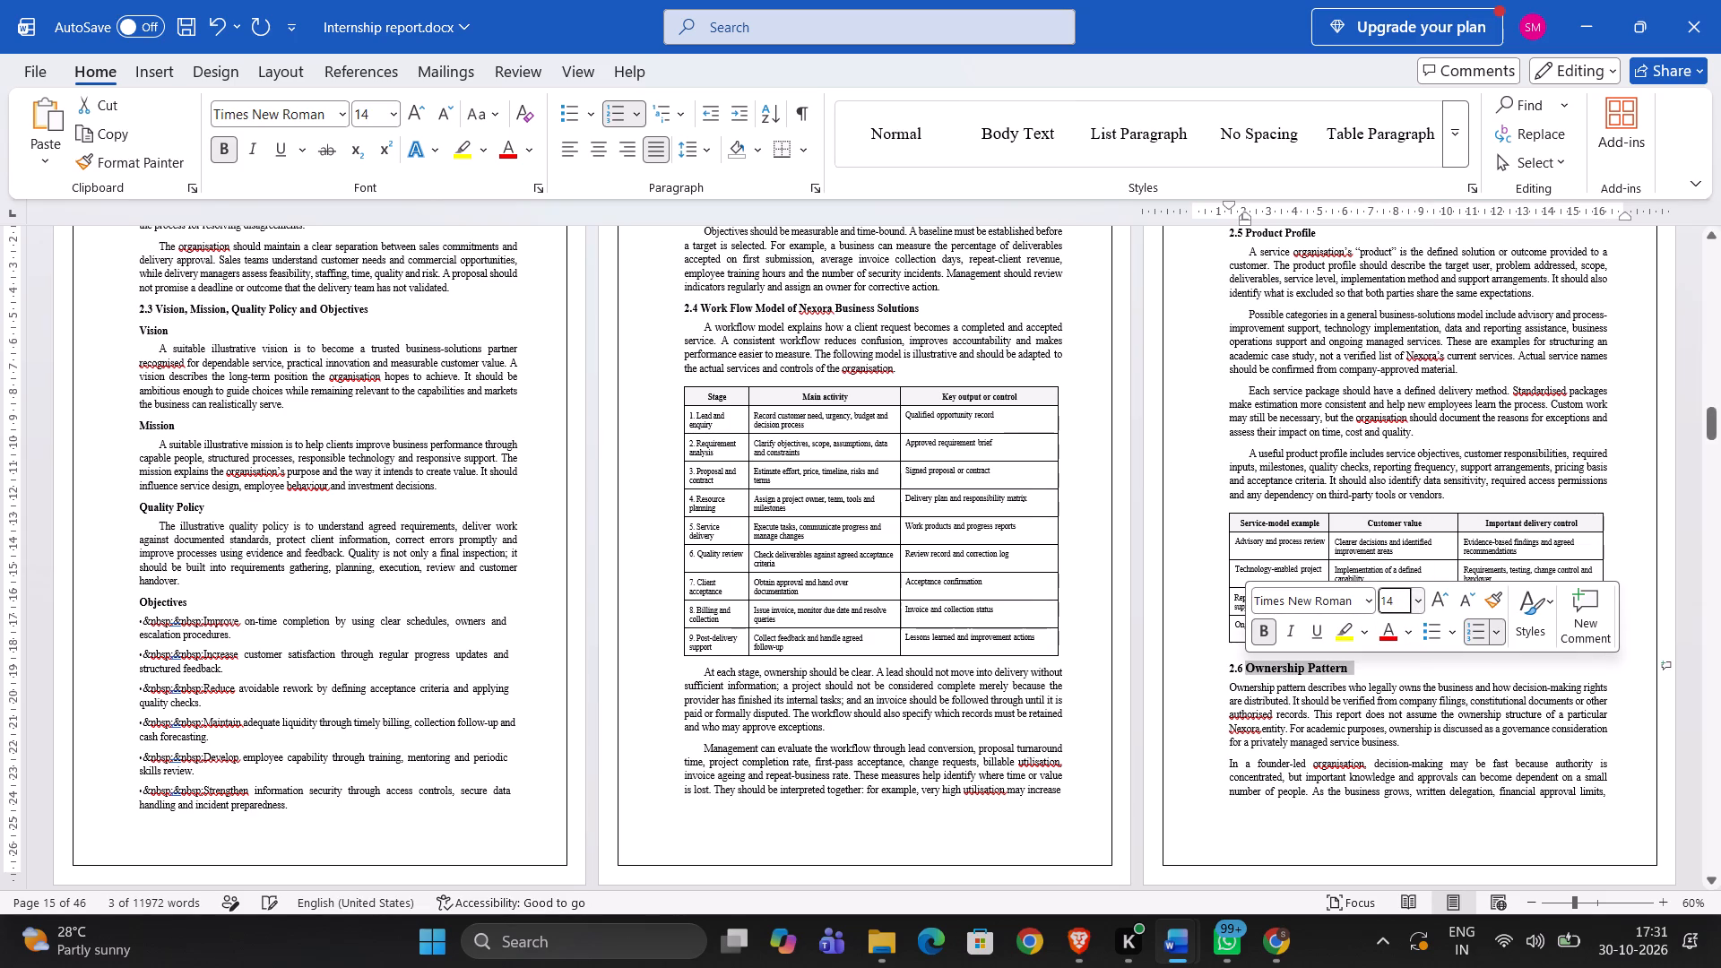
Set the two section 2.6 paragraphs on page 15, through "financial approval limits,", to font size 12.
drag(1222, 687, 1282, 737)
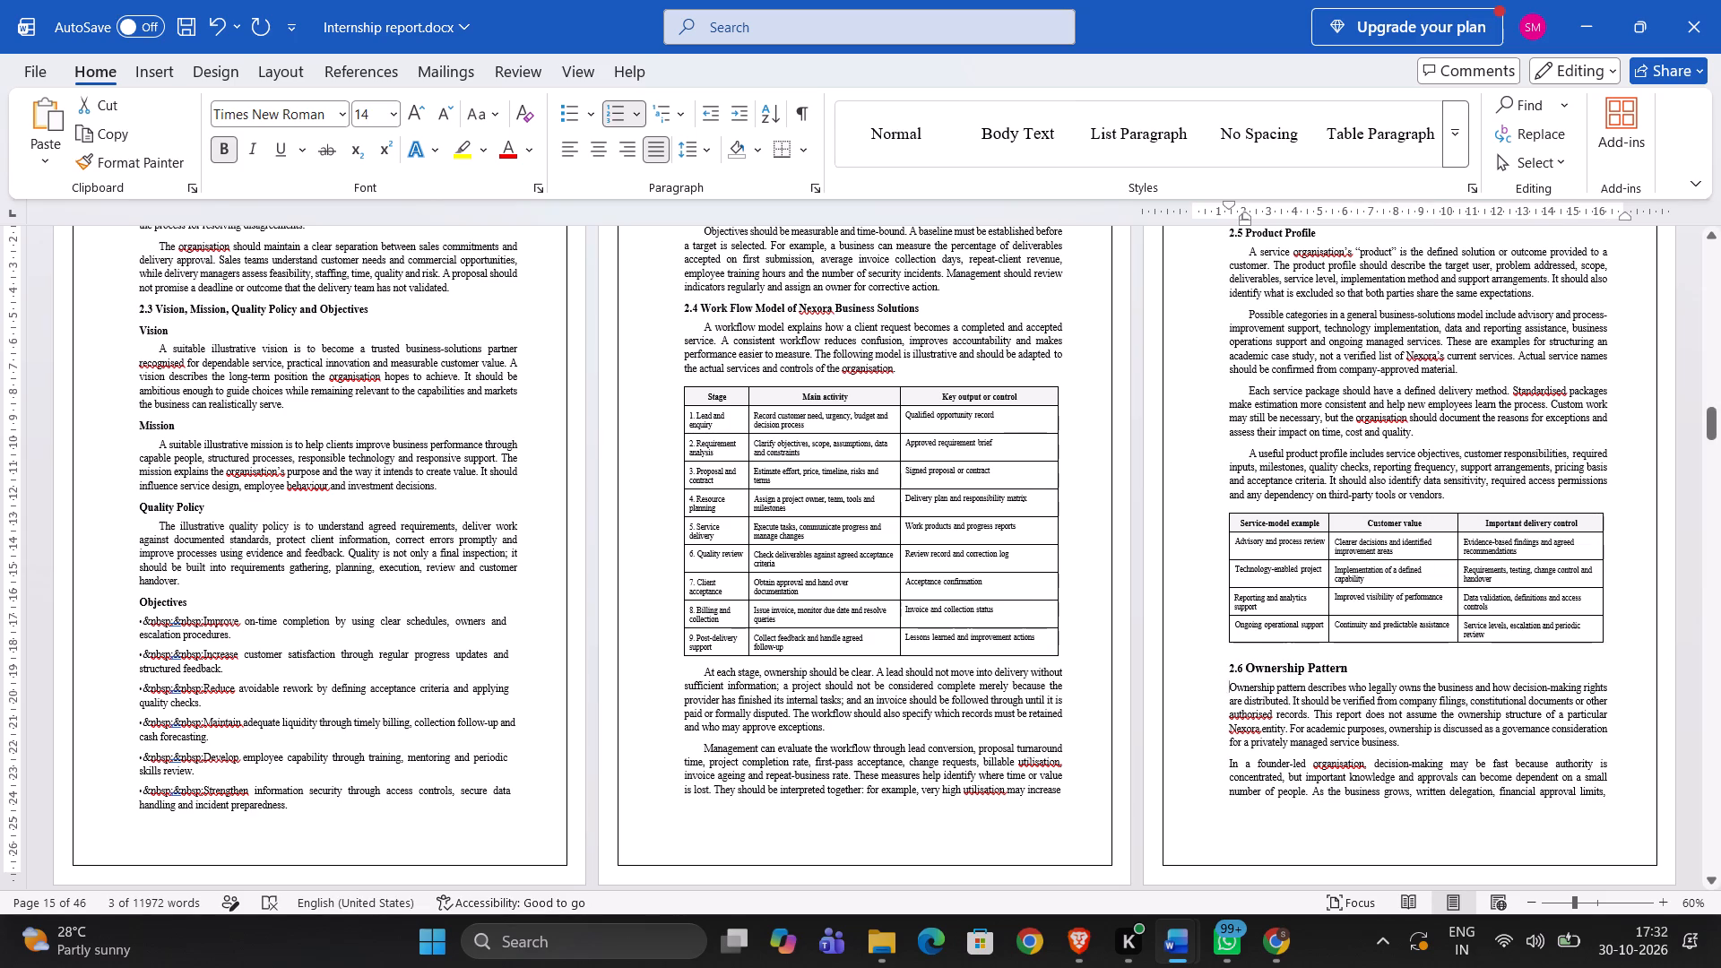
drag(1282, 737, 1552, 807)
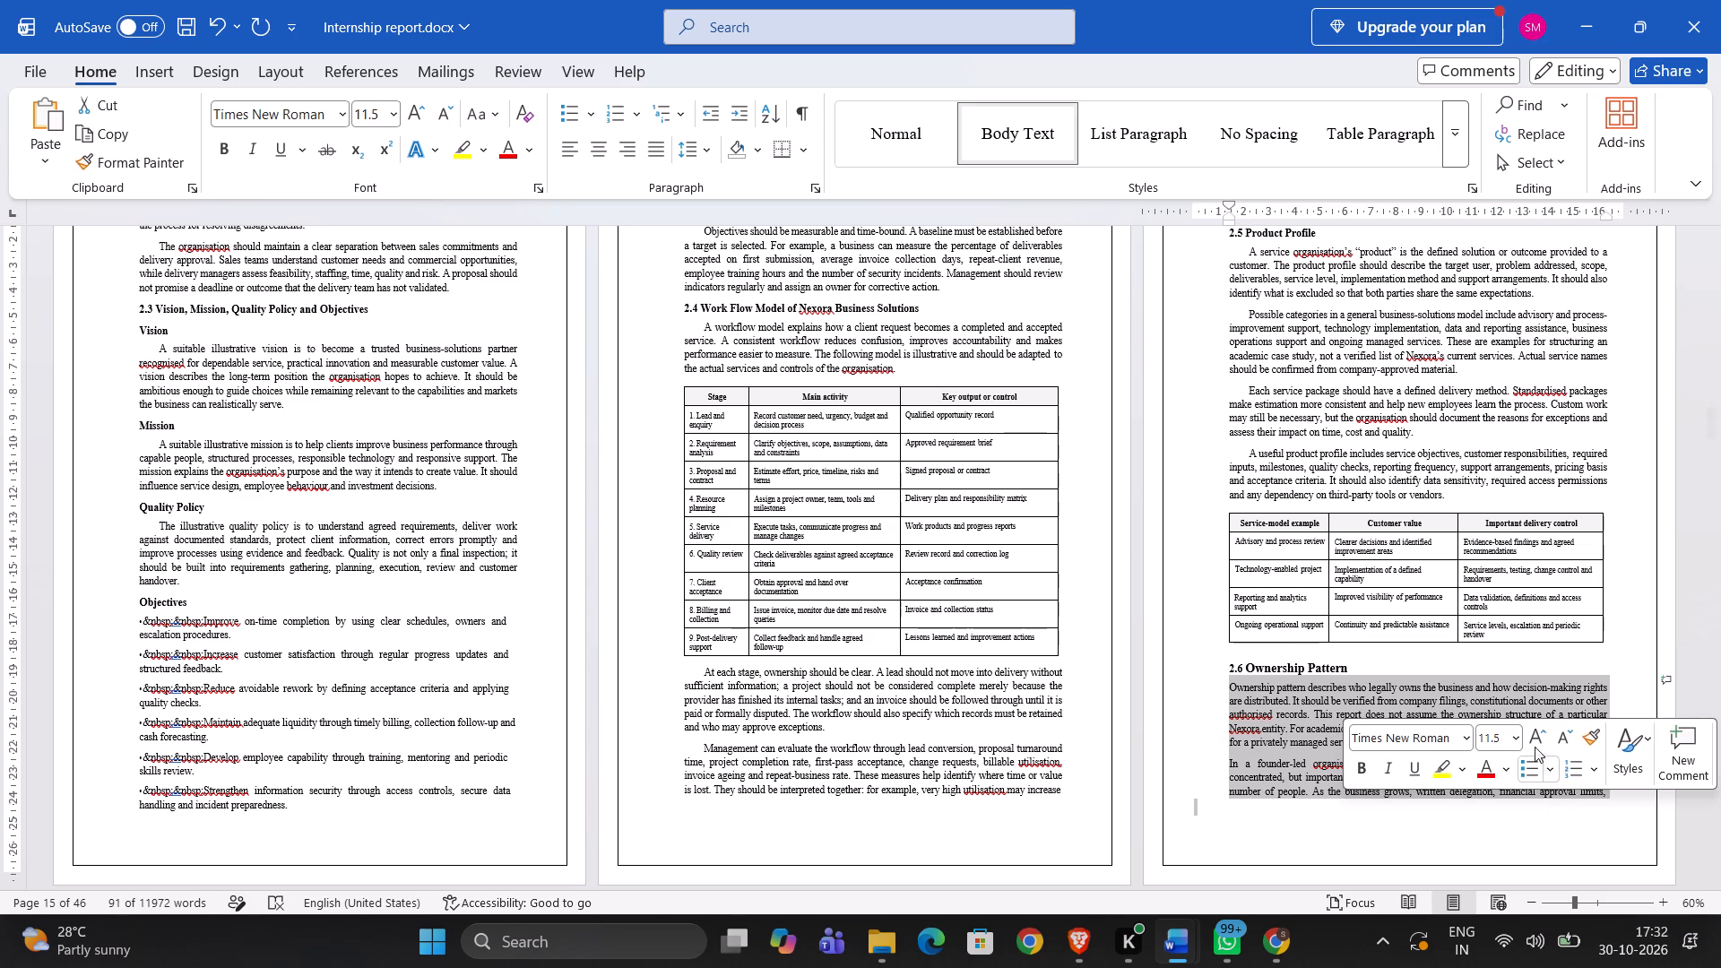
click(1518, 739)
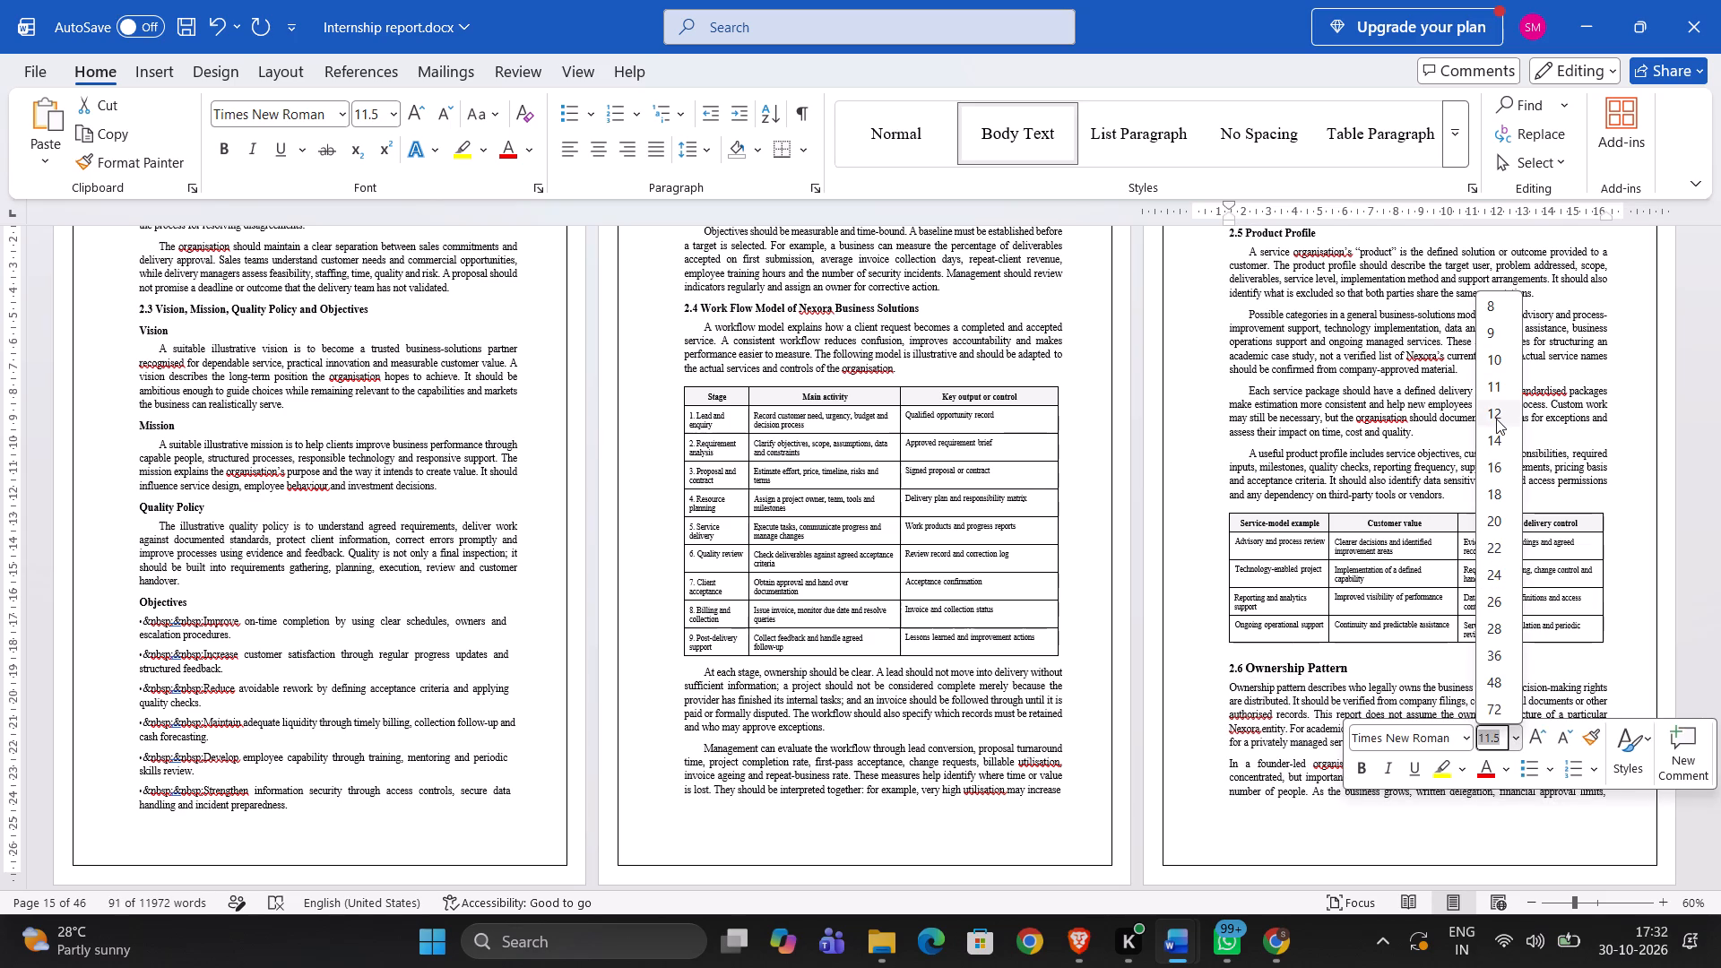
click(1496, 419)
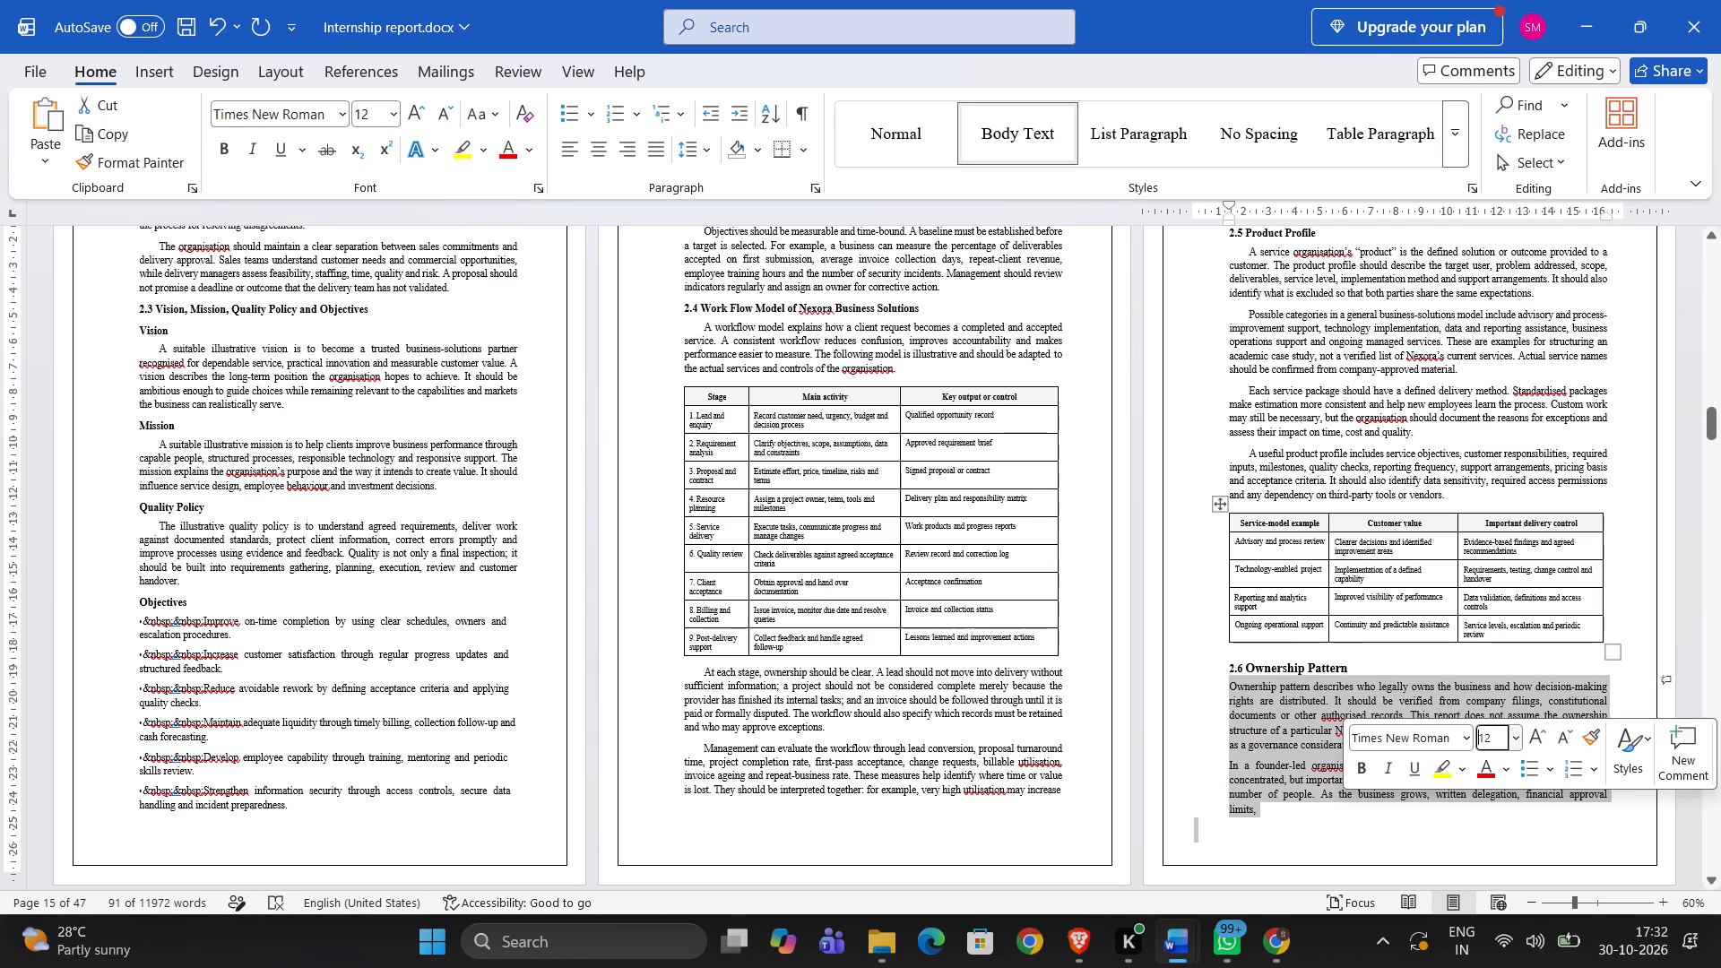
Remove the first-line indents from all four paragraphs of section 2.5 Product Profile.
scroll(1224, 473, up, 1)
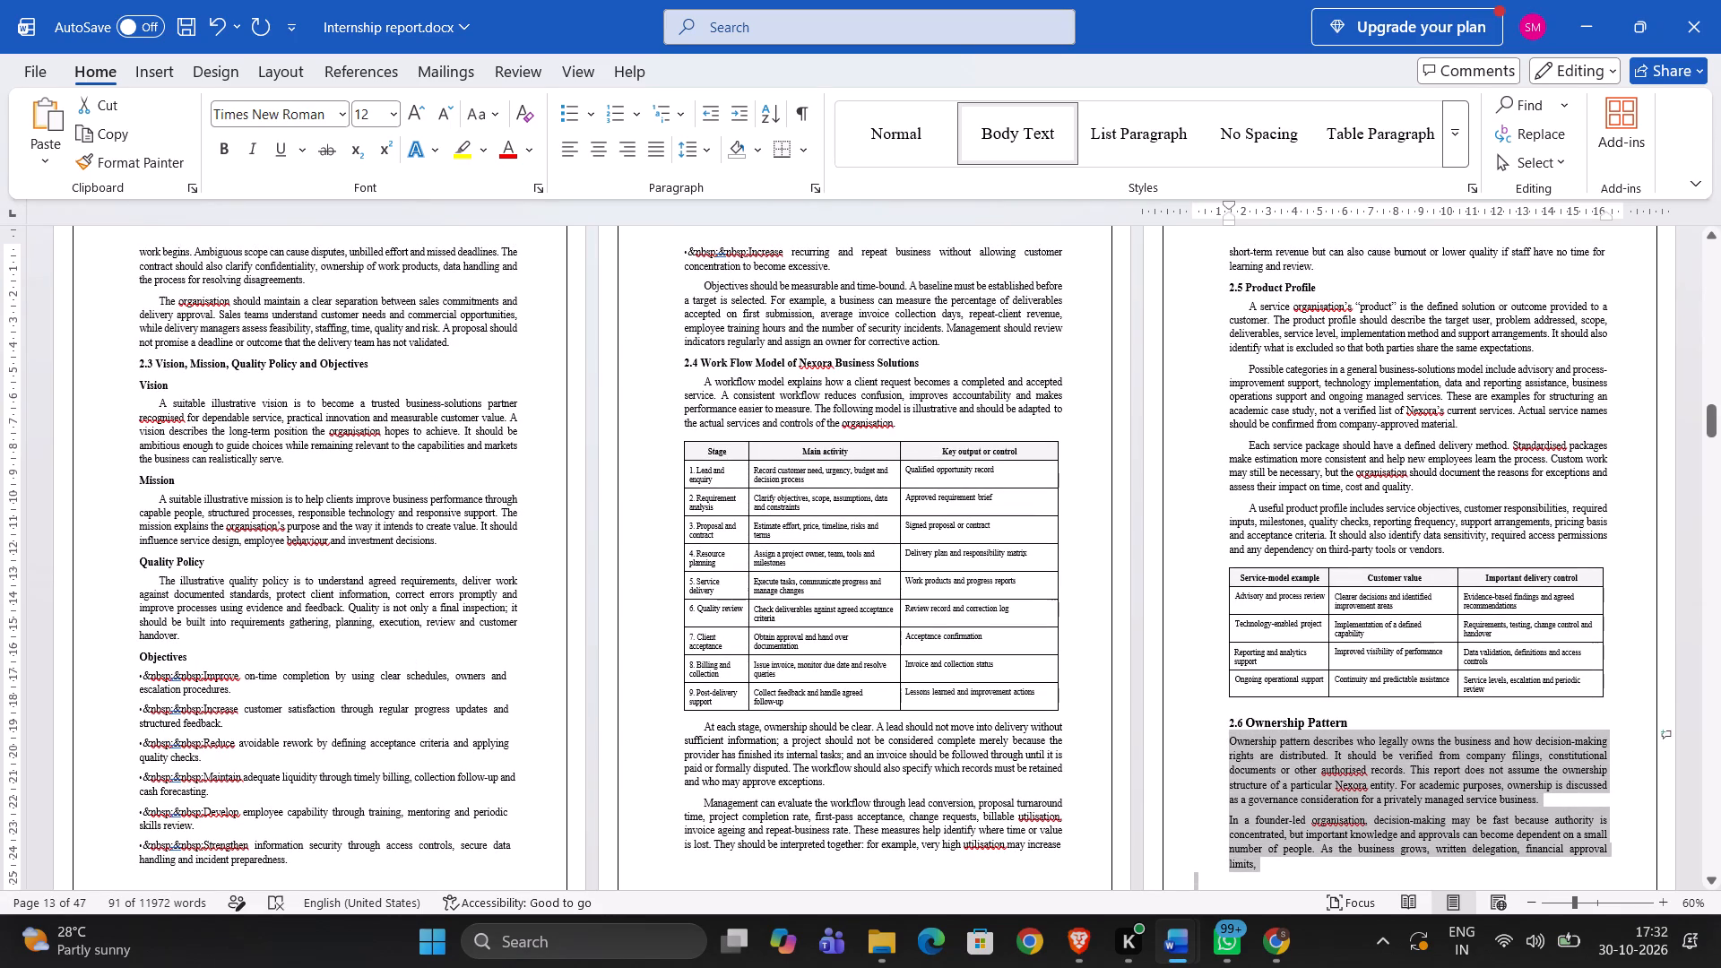
click(1246, 506)
key(BackSpace)
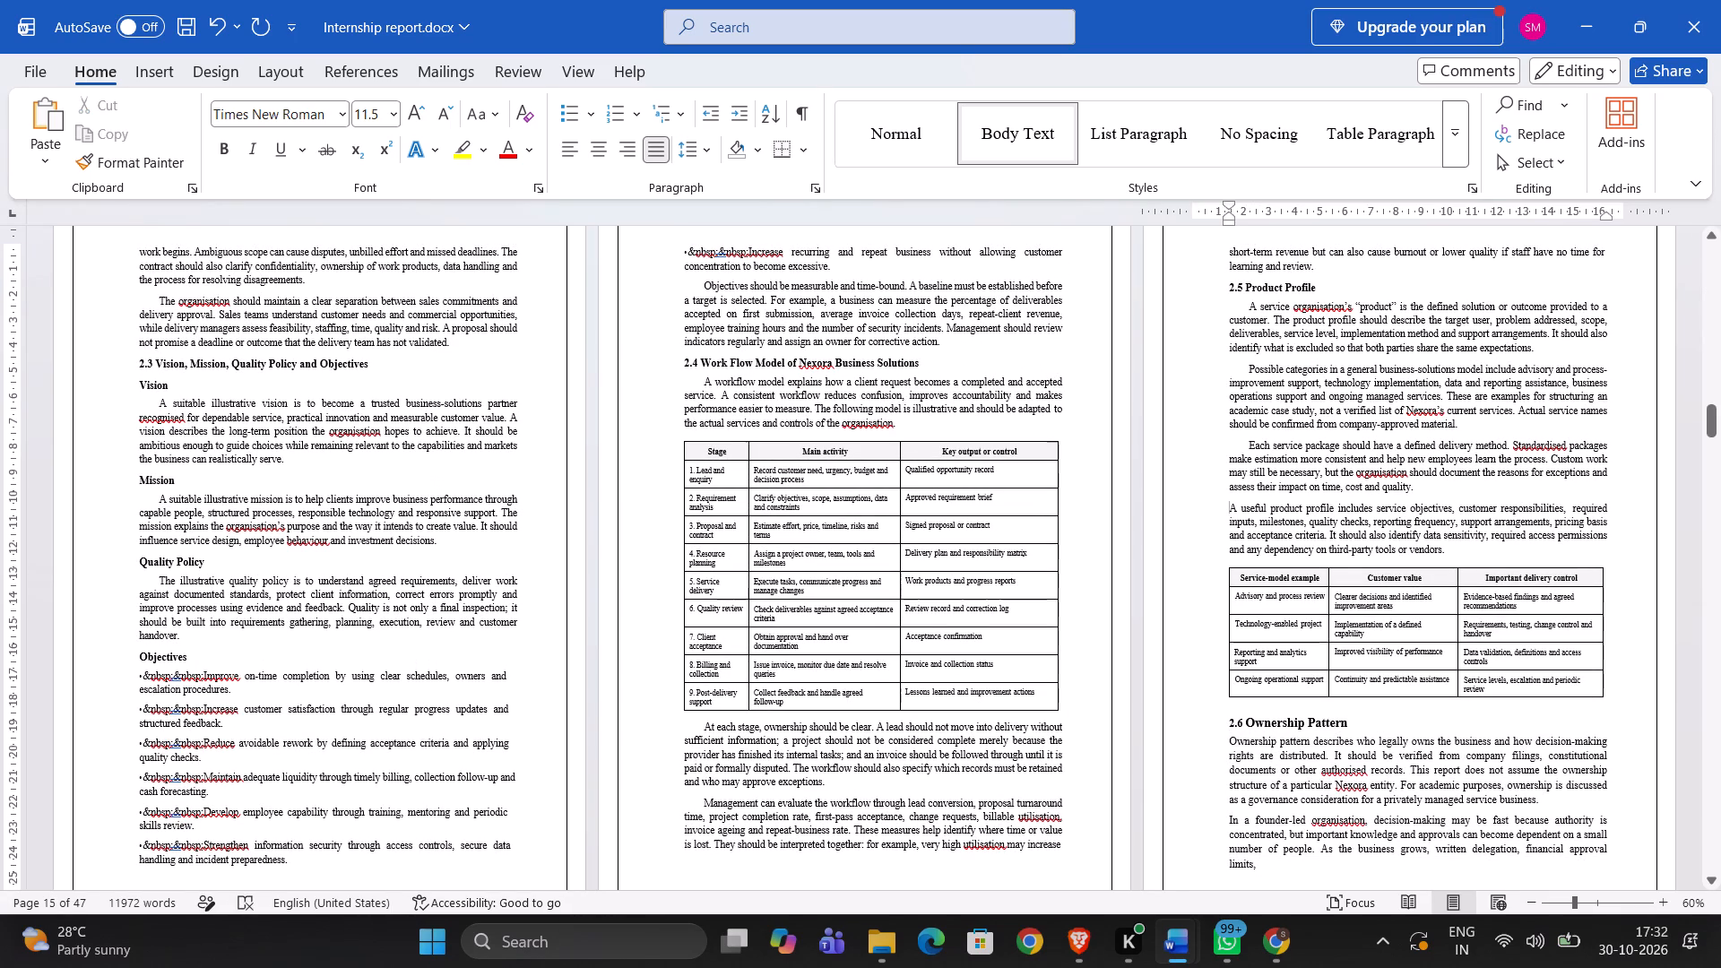
click(1248, 441)
key(BackSpace)
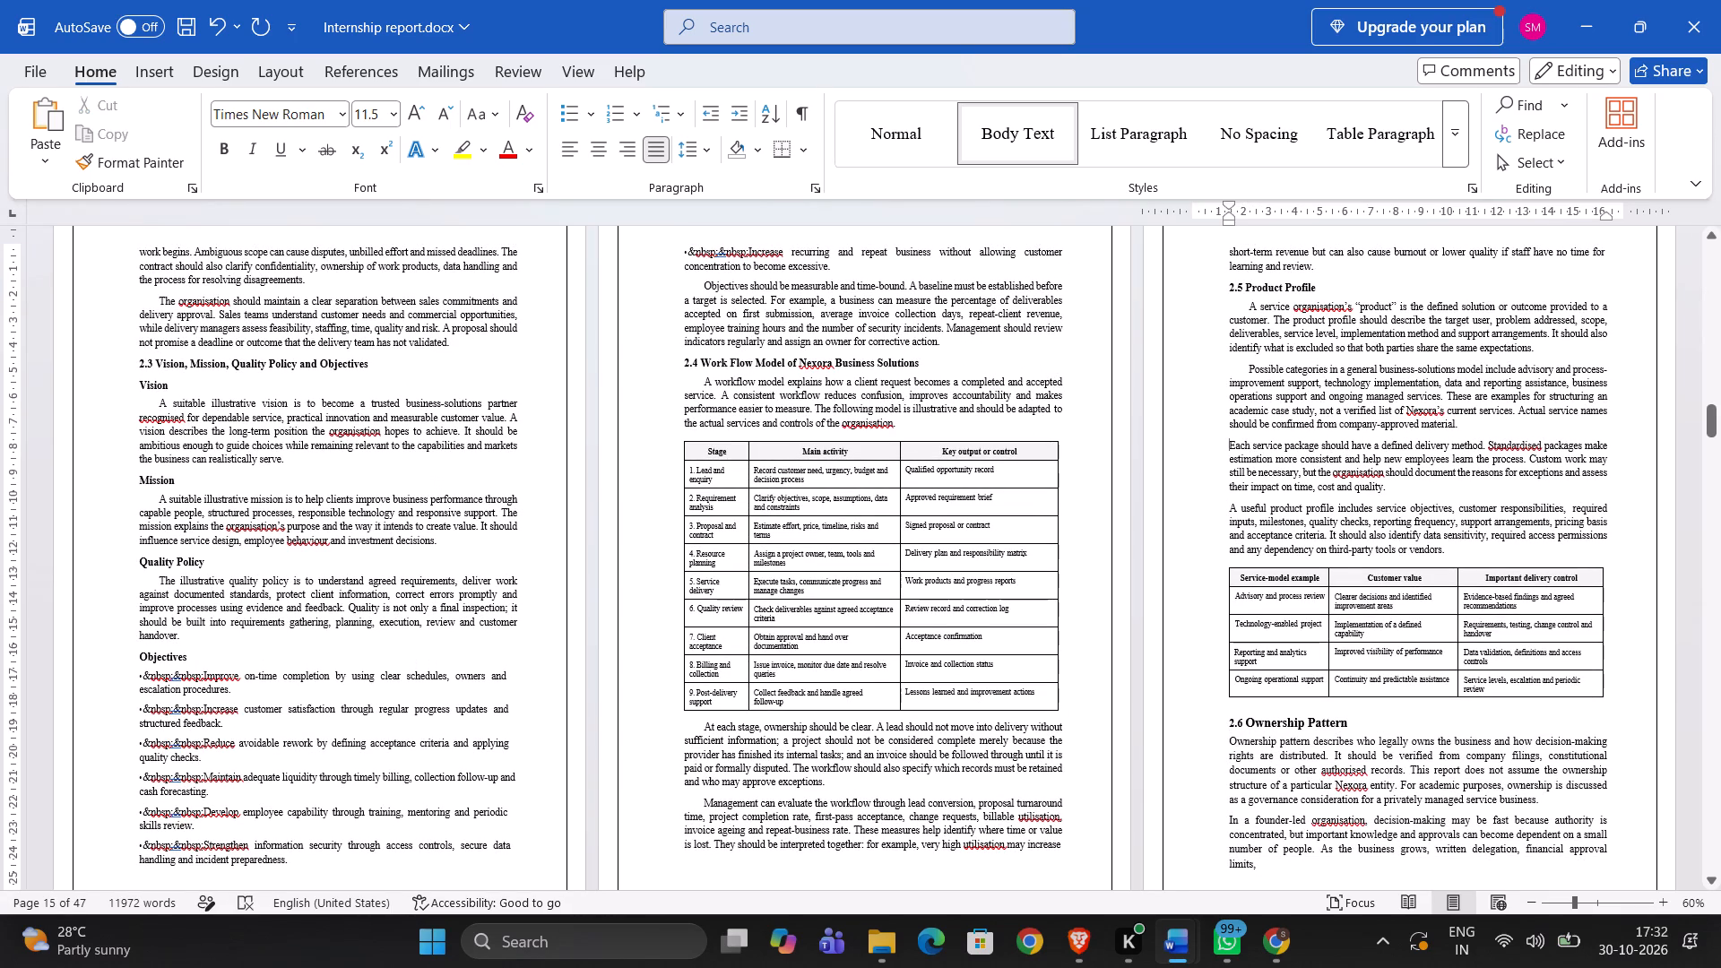
click(1249, 359)
key(BackSpace)
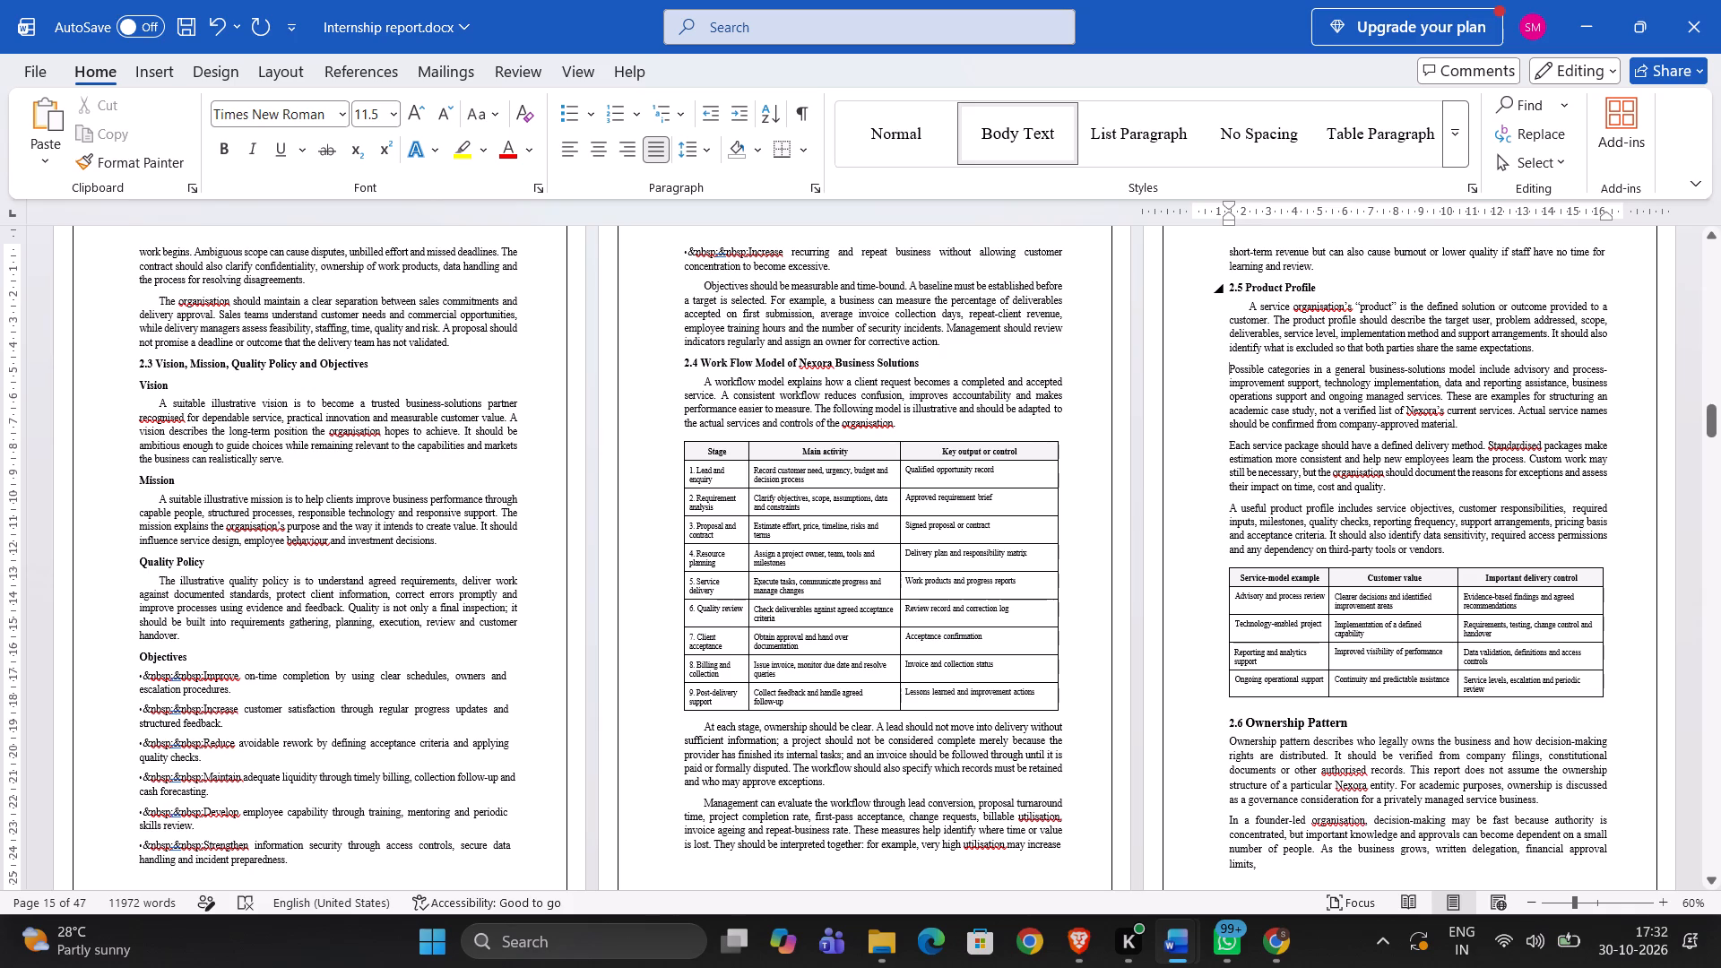
click(1247, 301)
key(BackSpace)
Set the section 2.5 body paragraphs and the service-model table below them to font size 12.
scroll(1247, 301, up, 1)
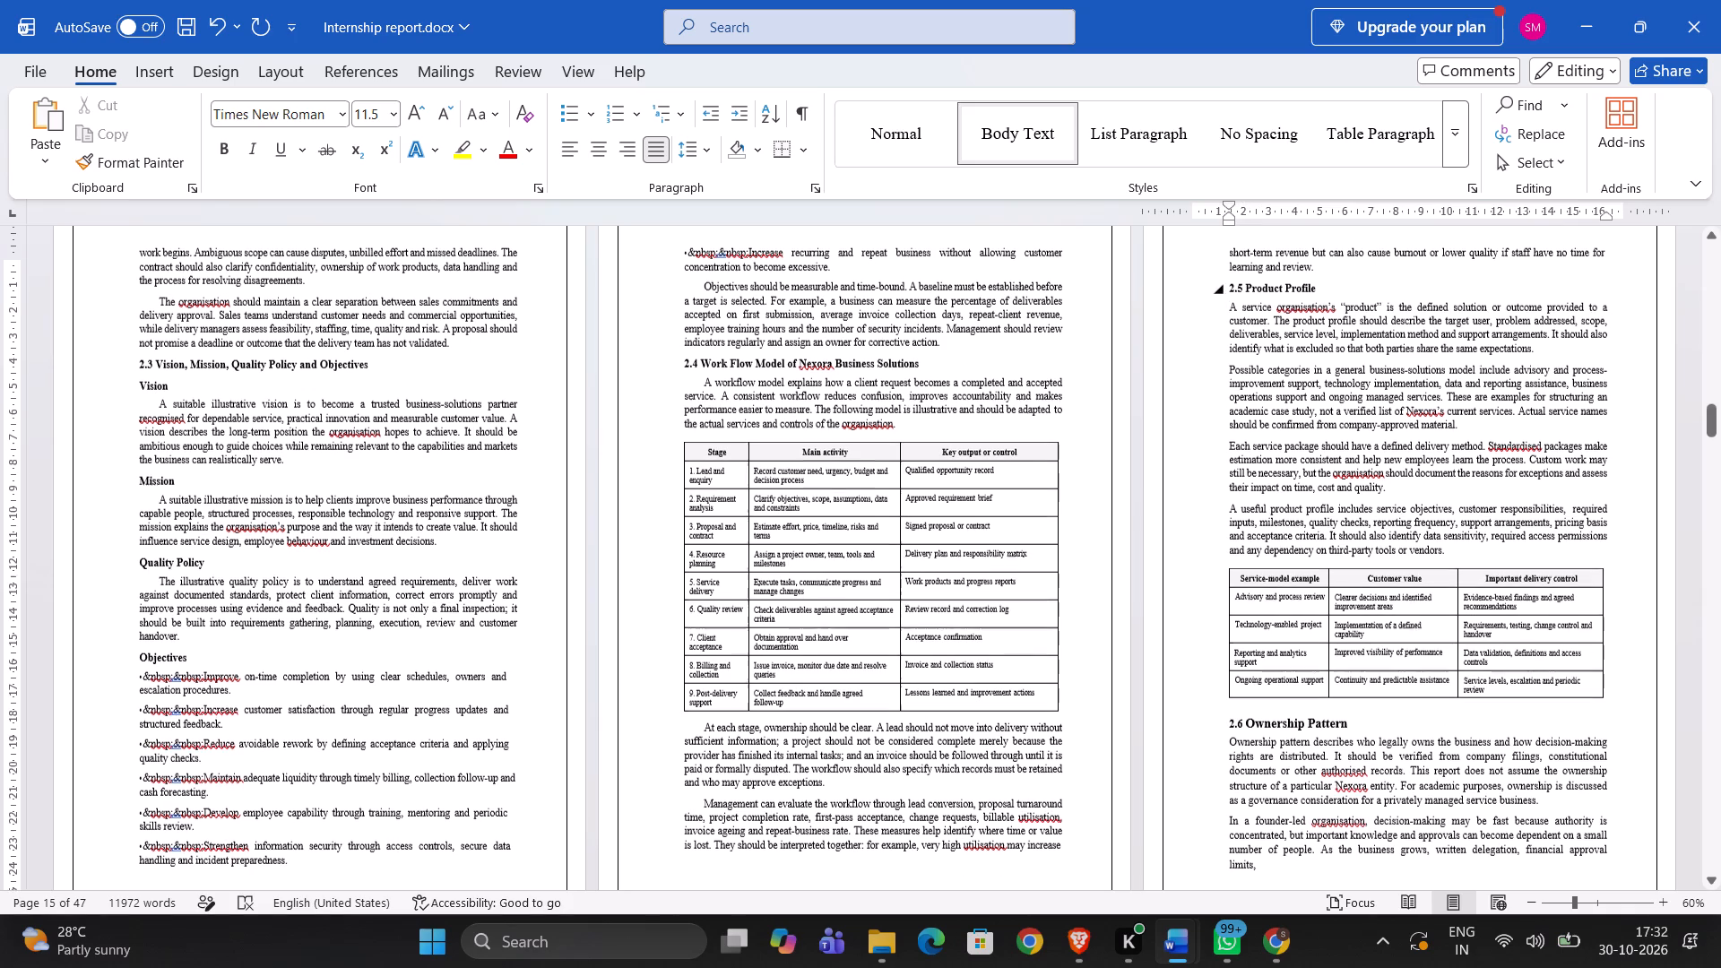
scroll(1247, 301, up, 1)
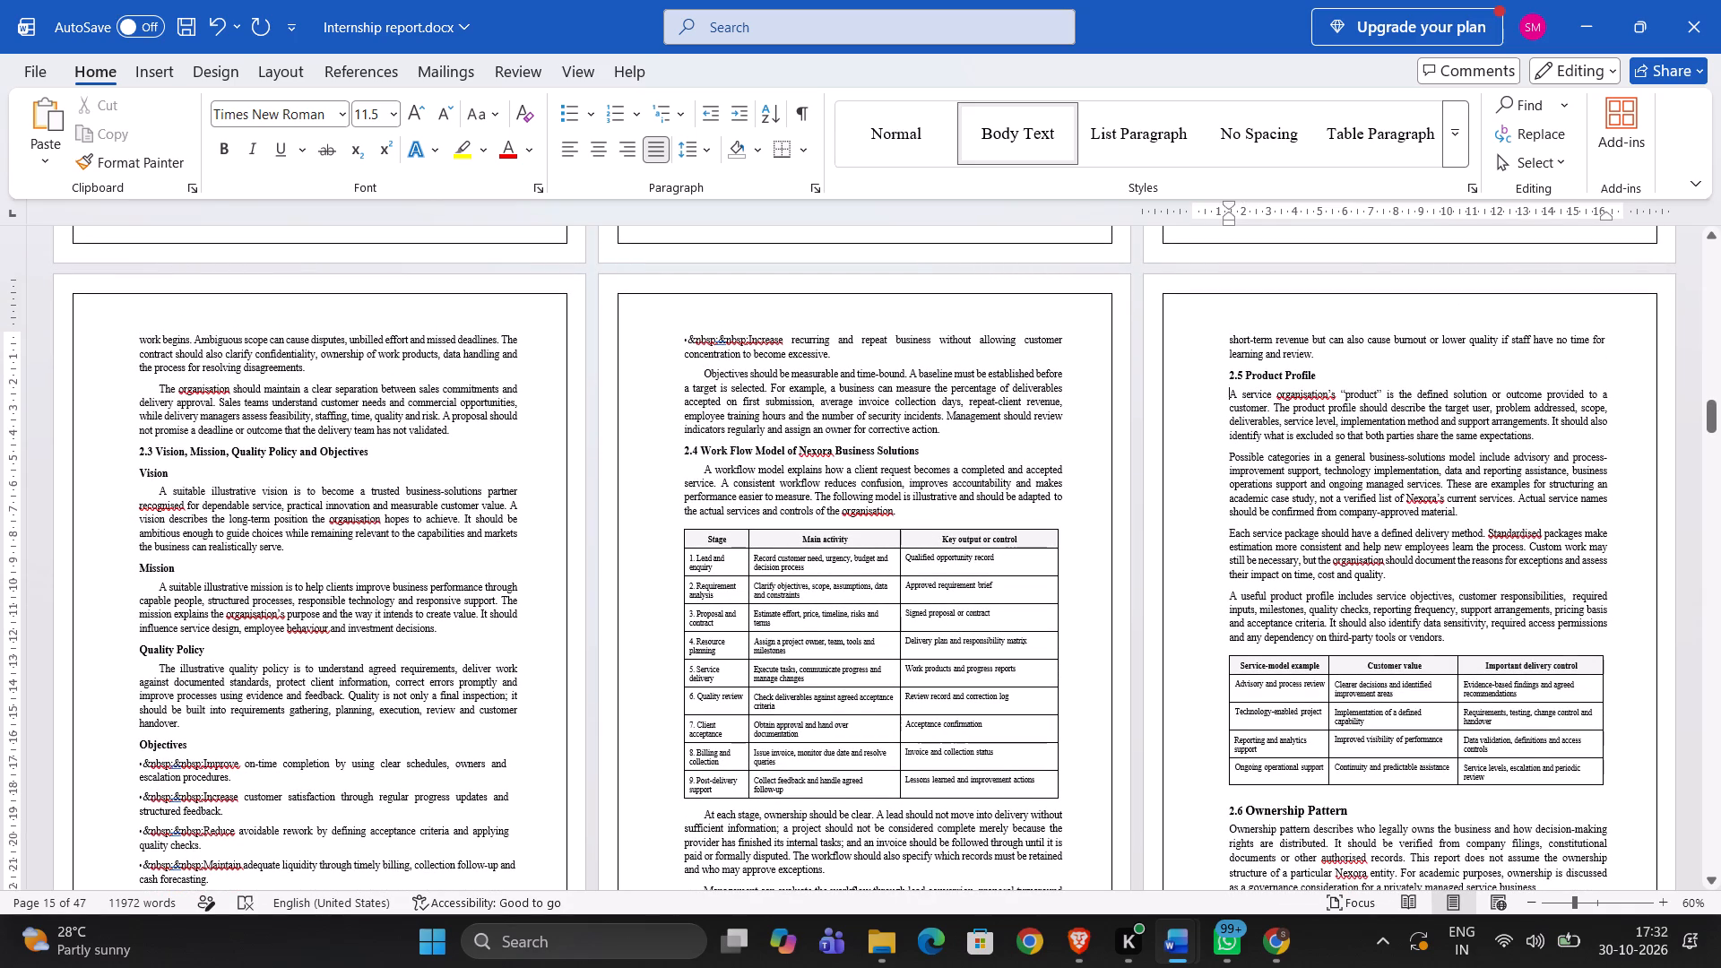
drag(1224, 393, 1336, 540)
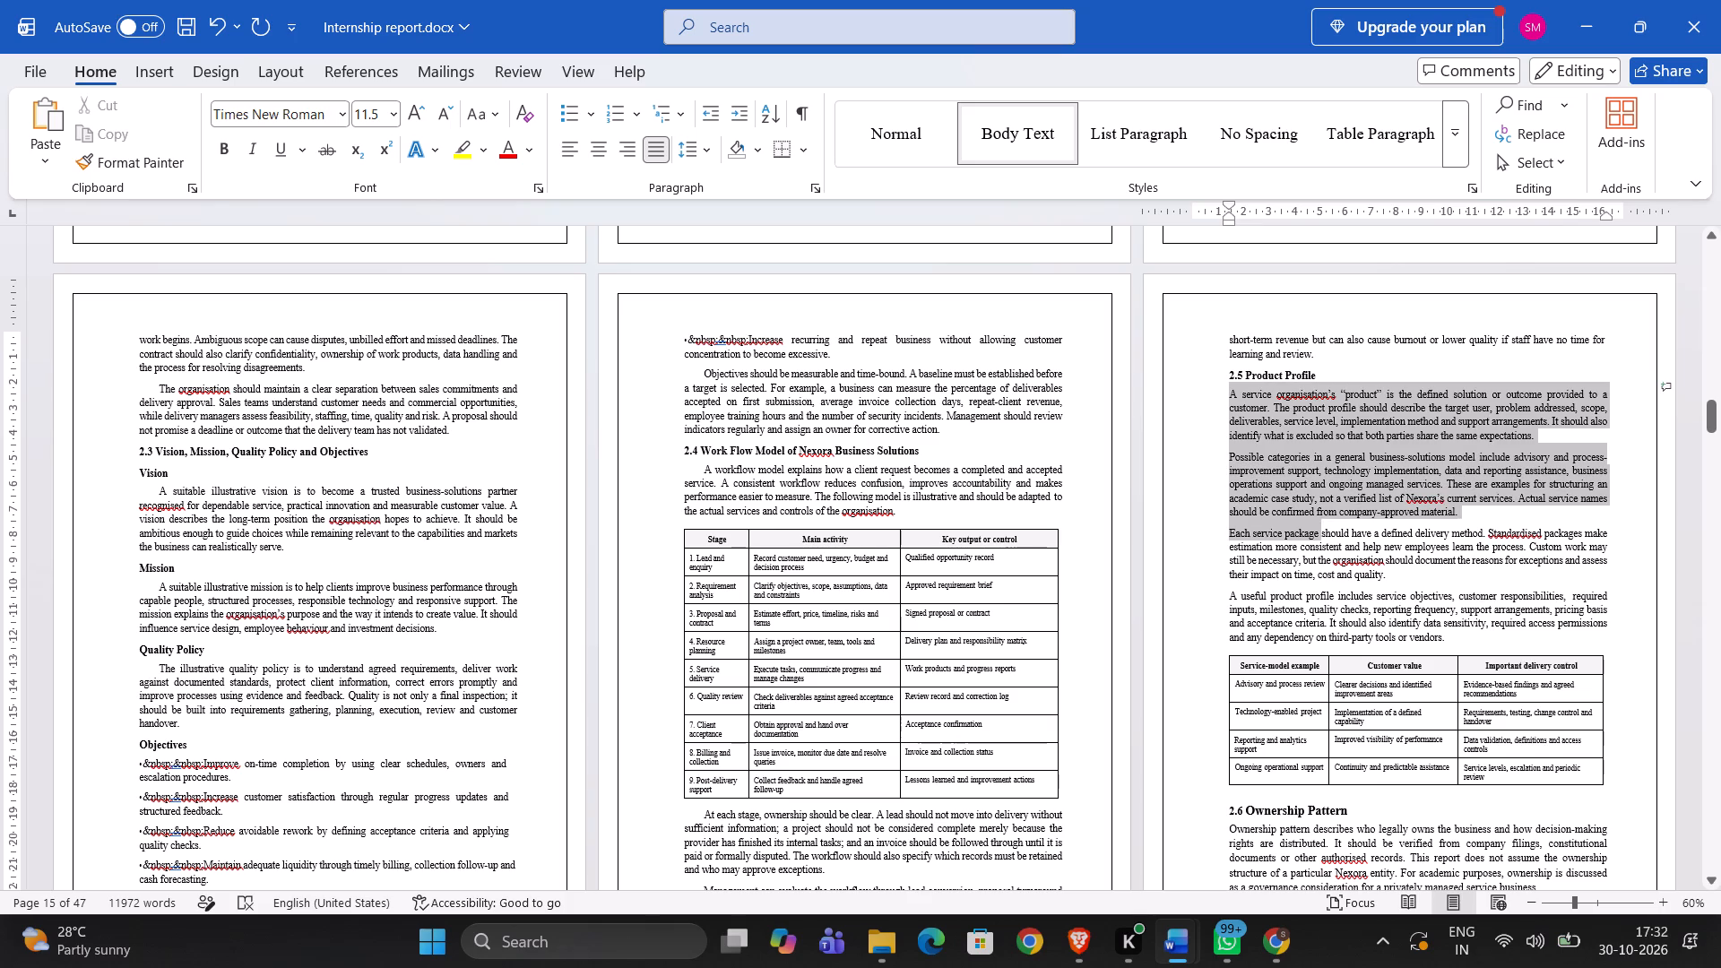
drag(1336, 540, 1481, 787)
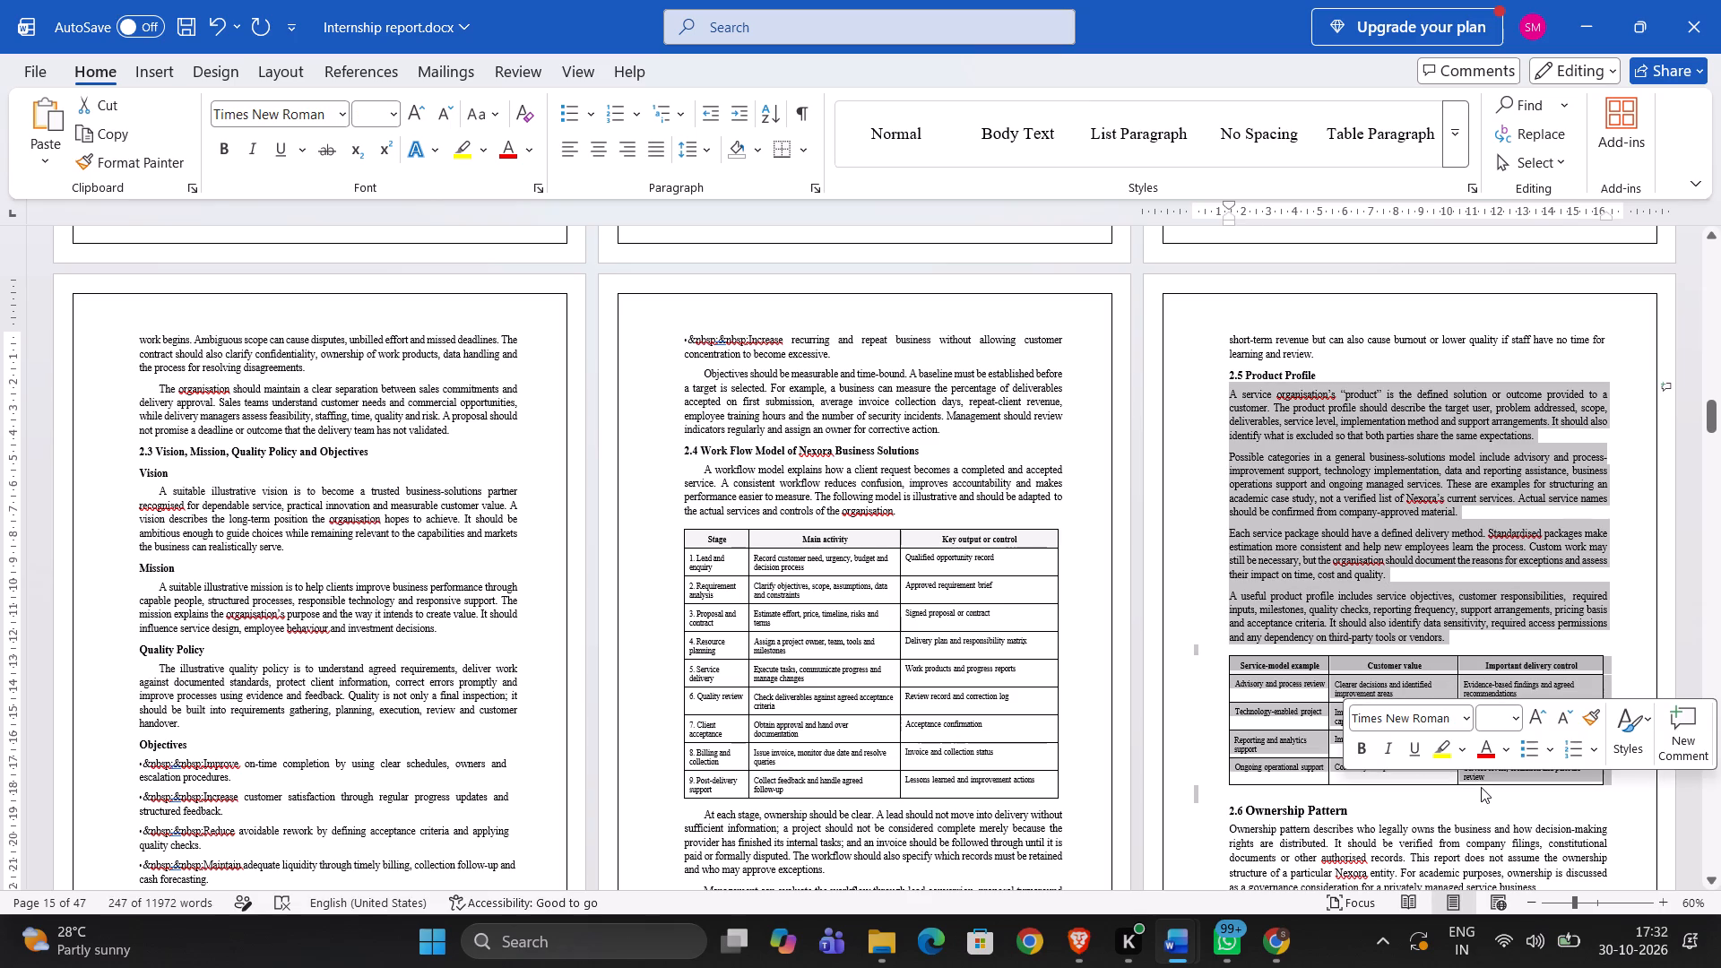
click(1515, 721)
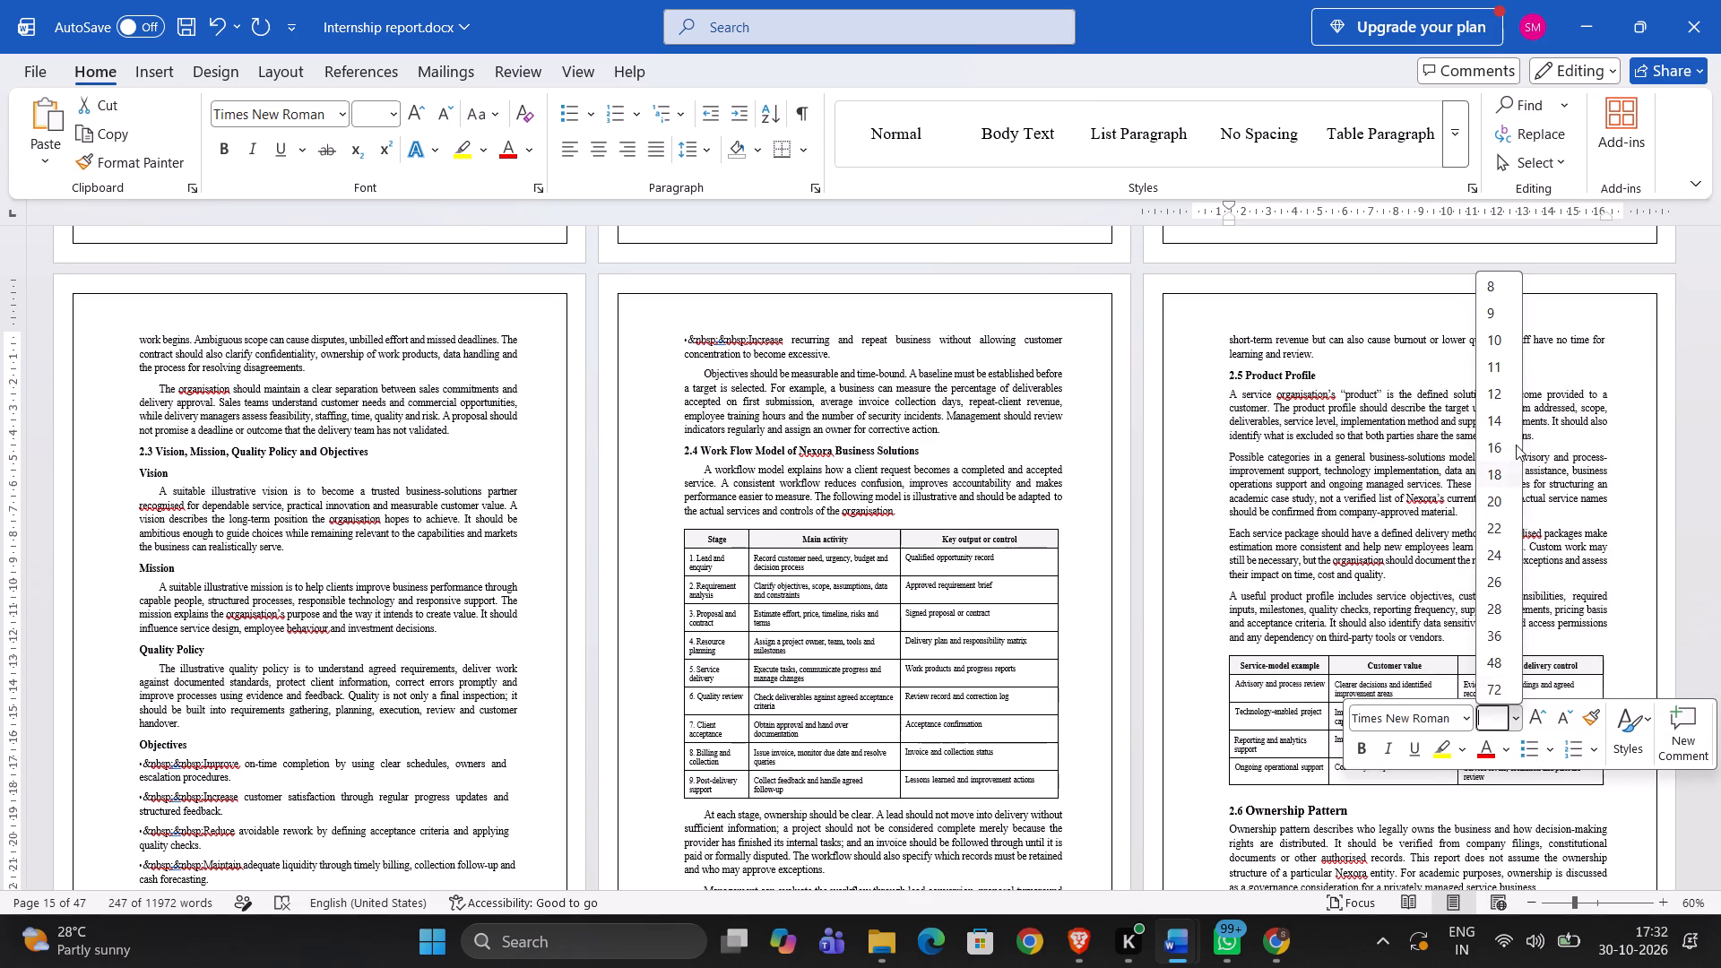
click(1495, 397)
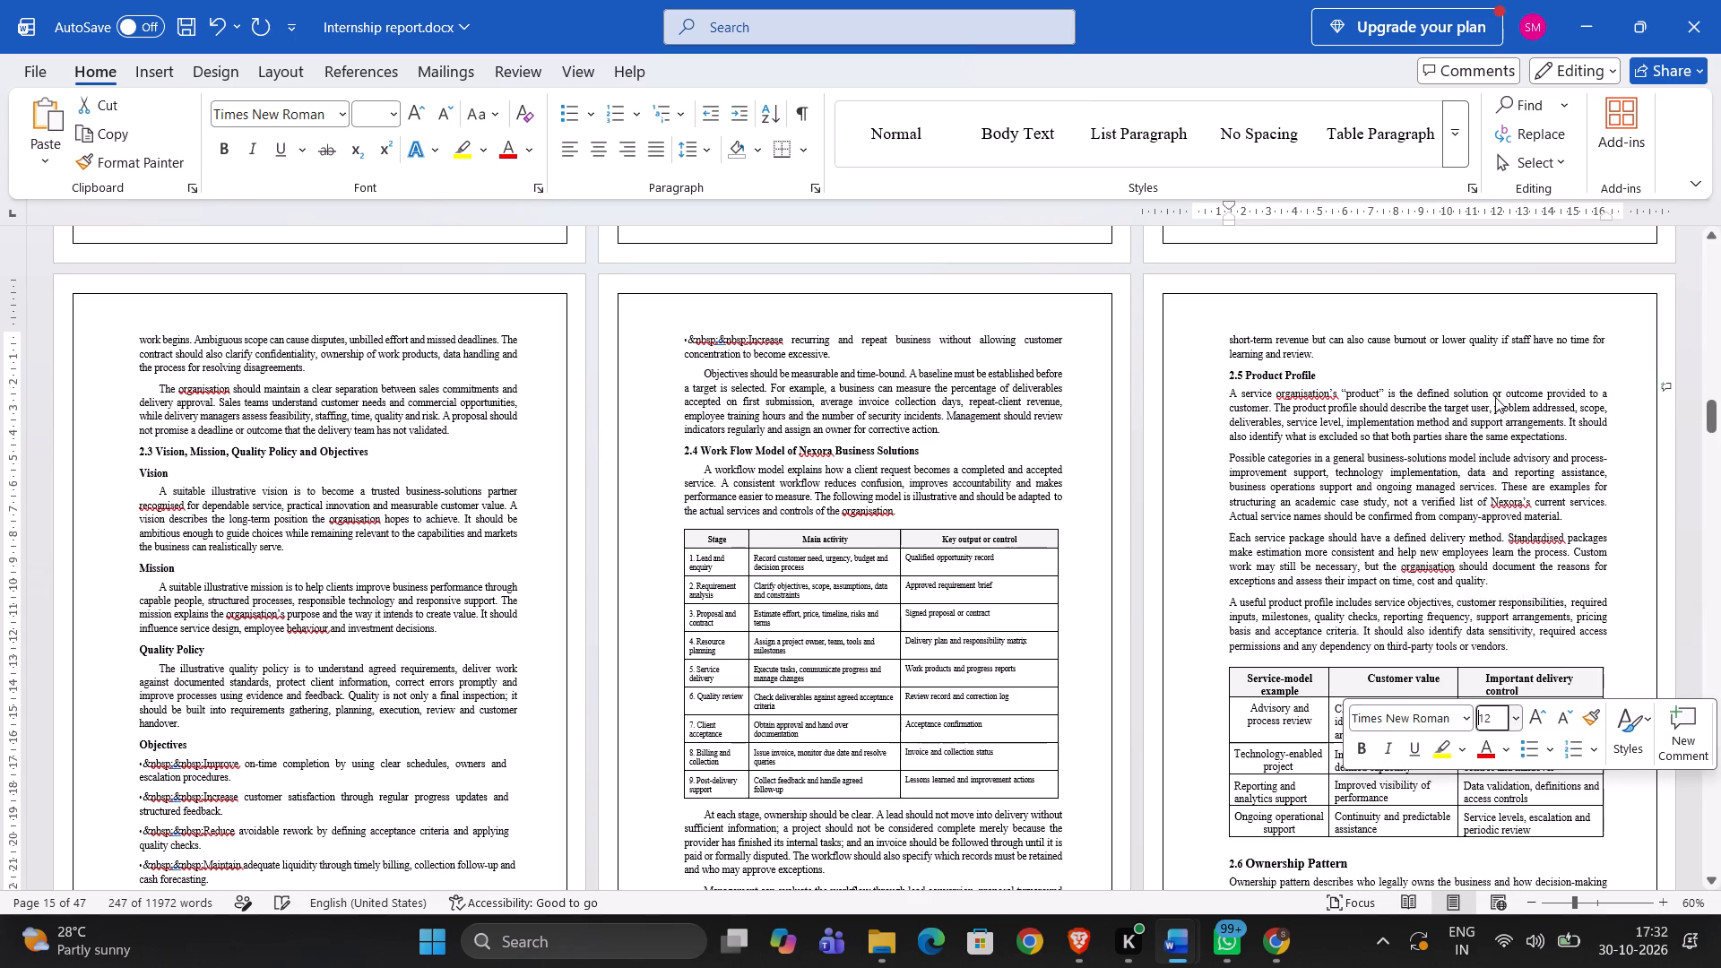
Examine the page layout around sections 2.5 and 2.6 and the pages before and after them.
scroll(1495, 397, down, 3)
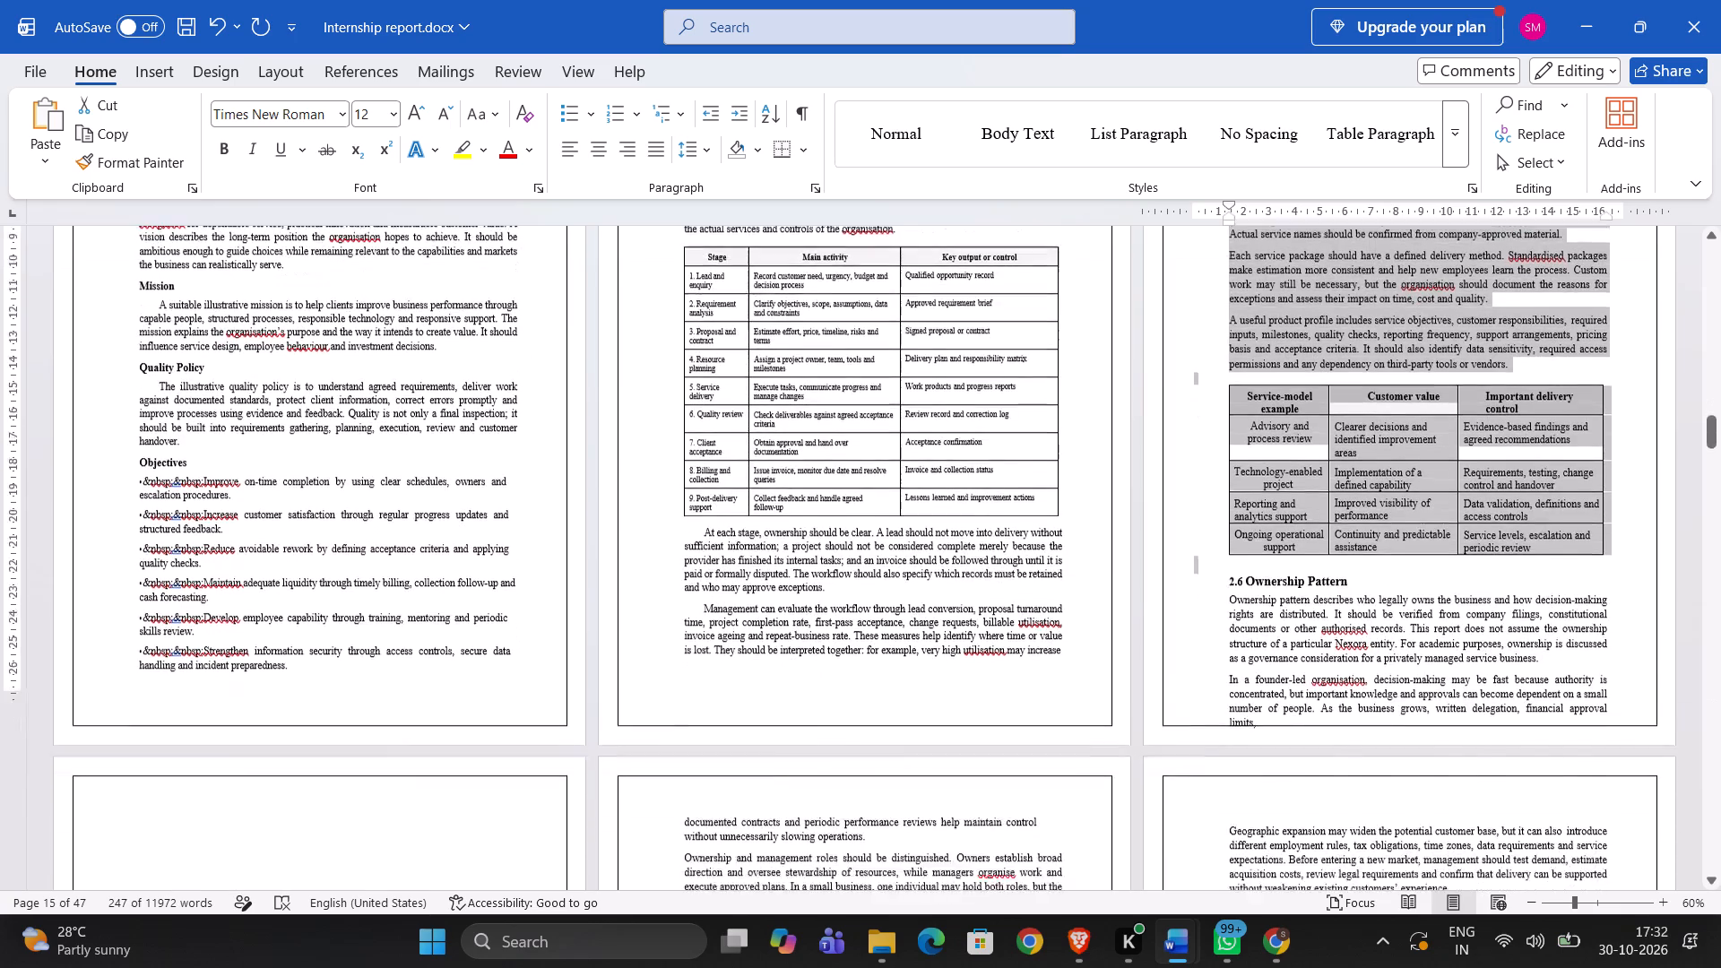
scroll(1495, 397, down, 2)
scroll(1495, 397, up, 3)
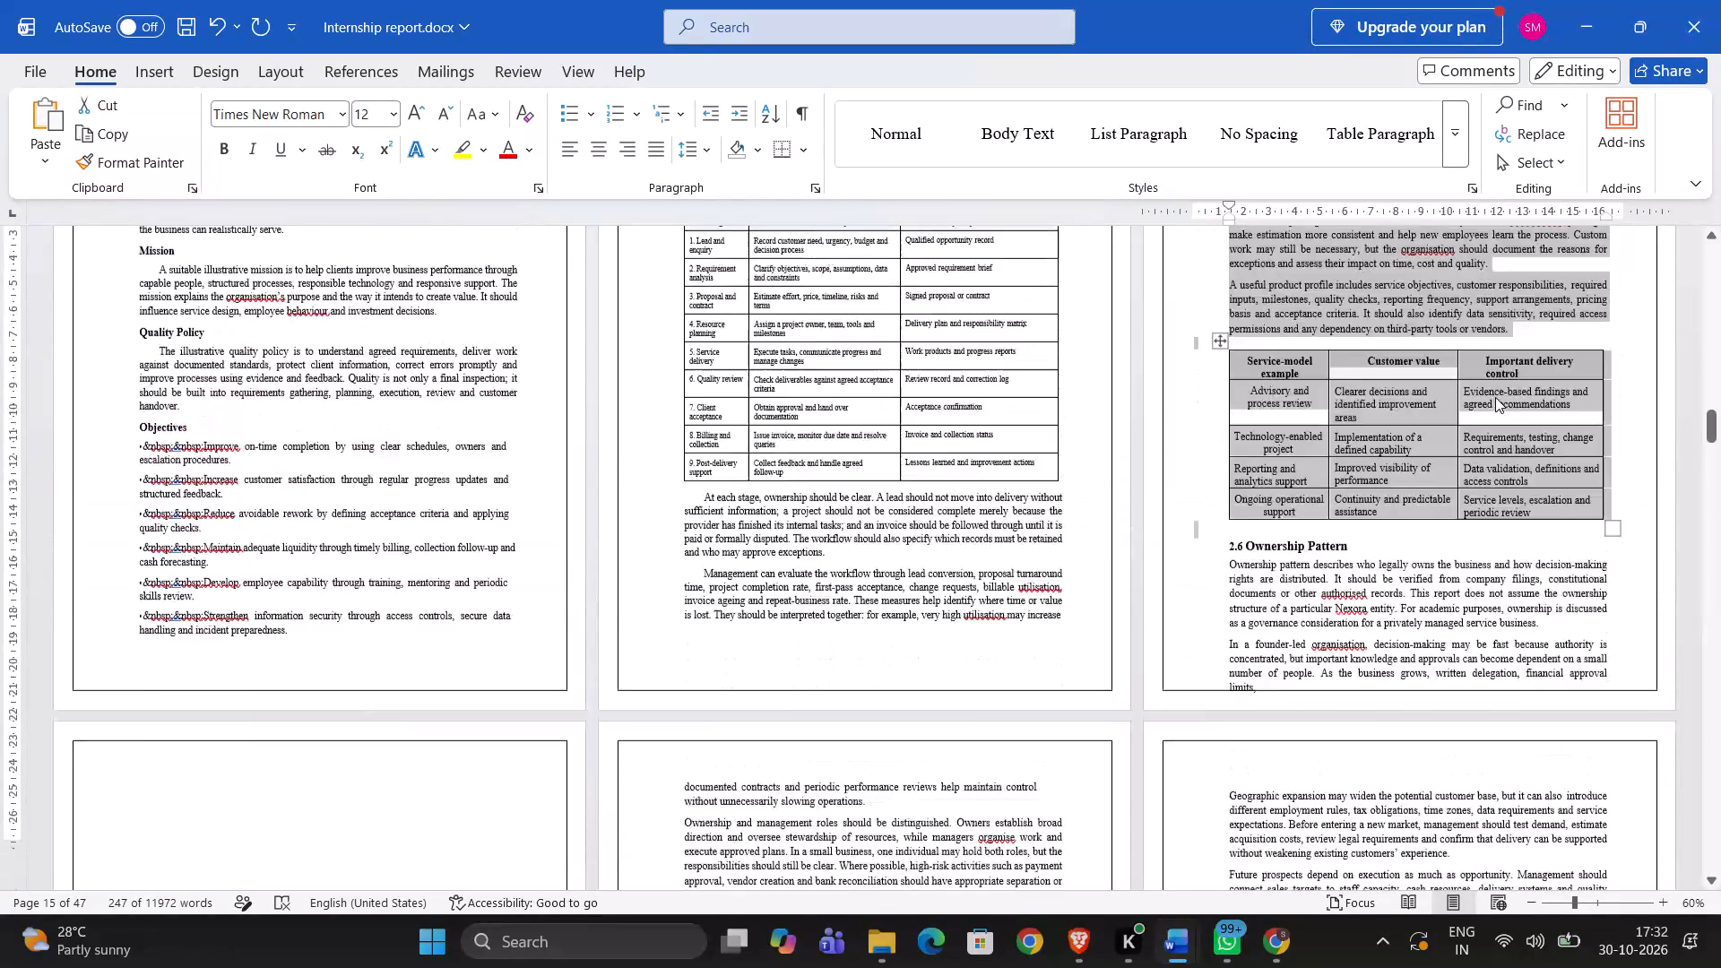
scroll(1495, 397, down, 1)
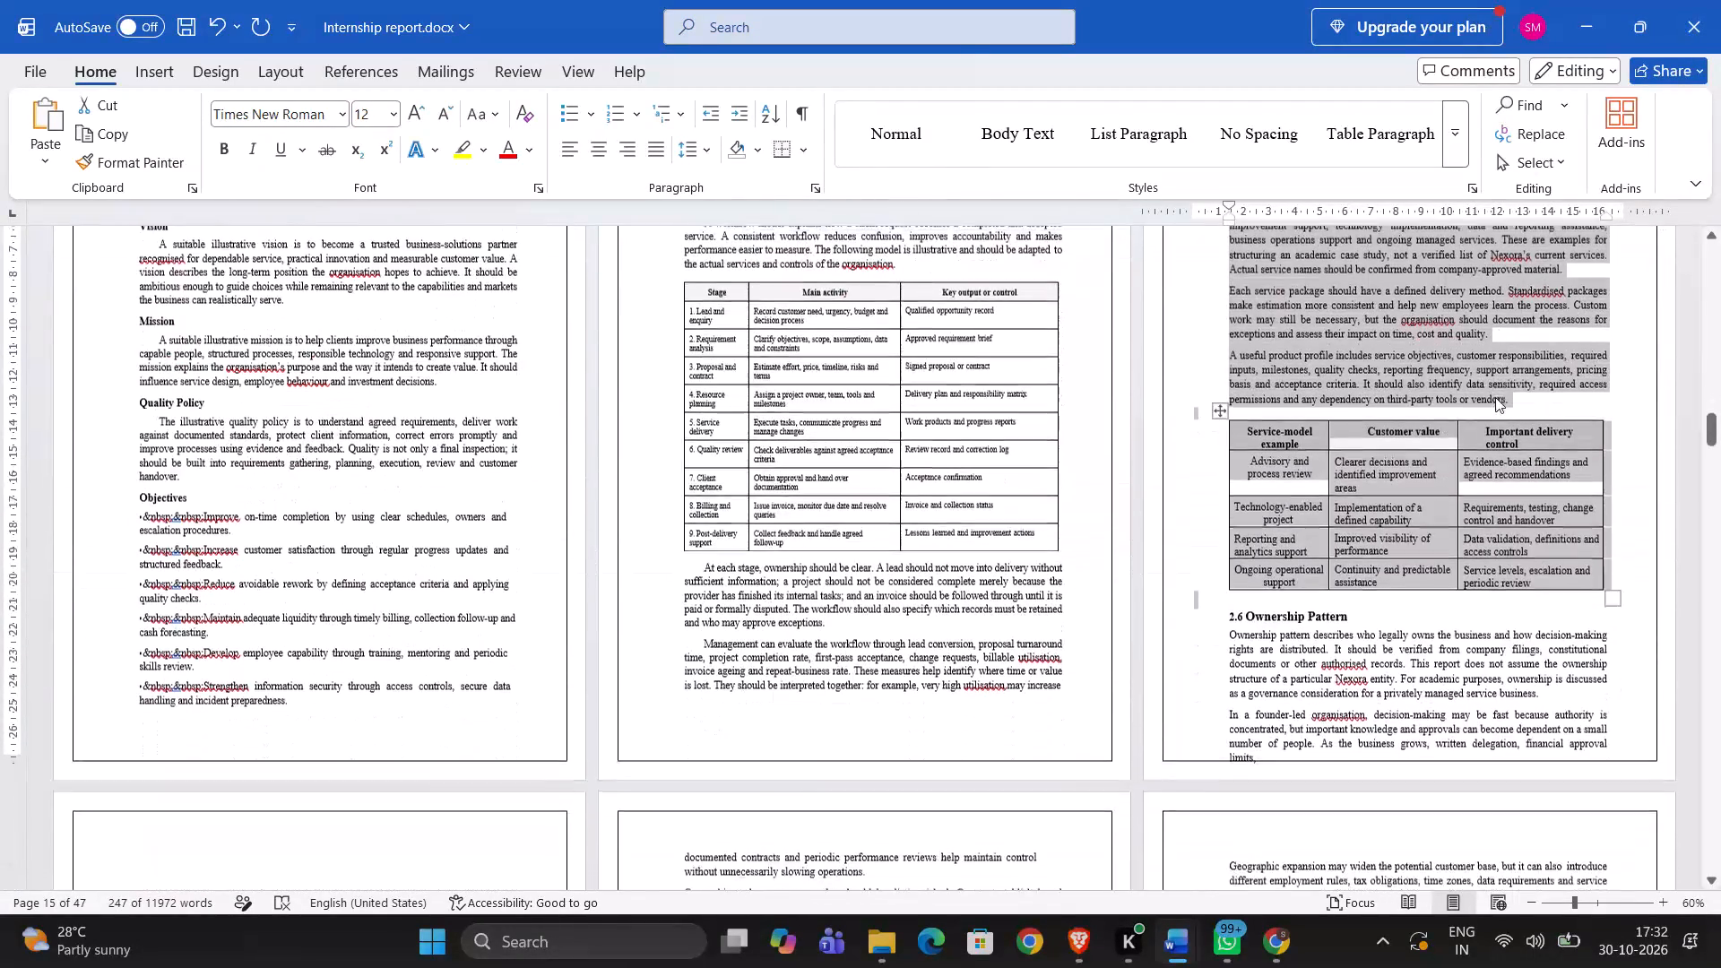
scroll(1495, 397, up, 1)
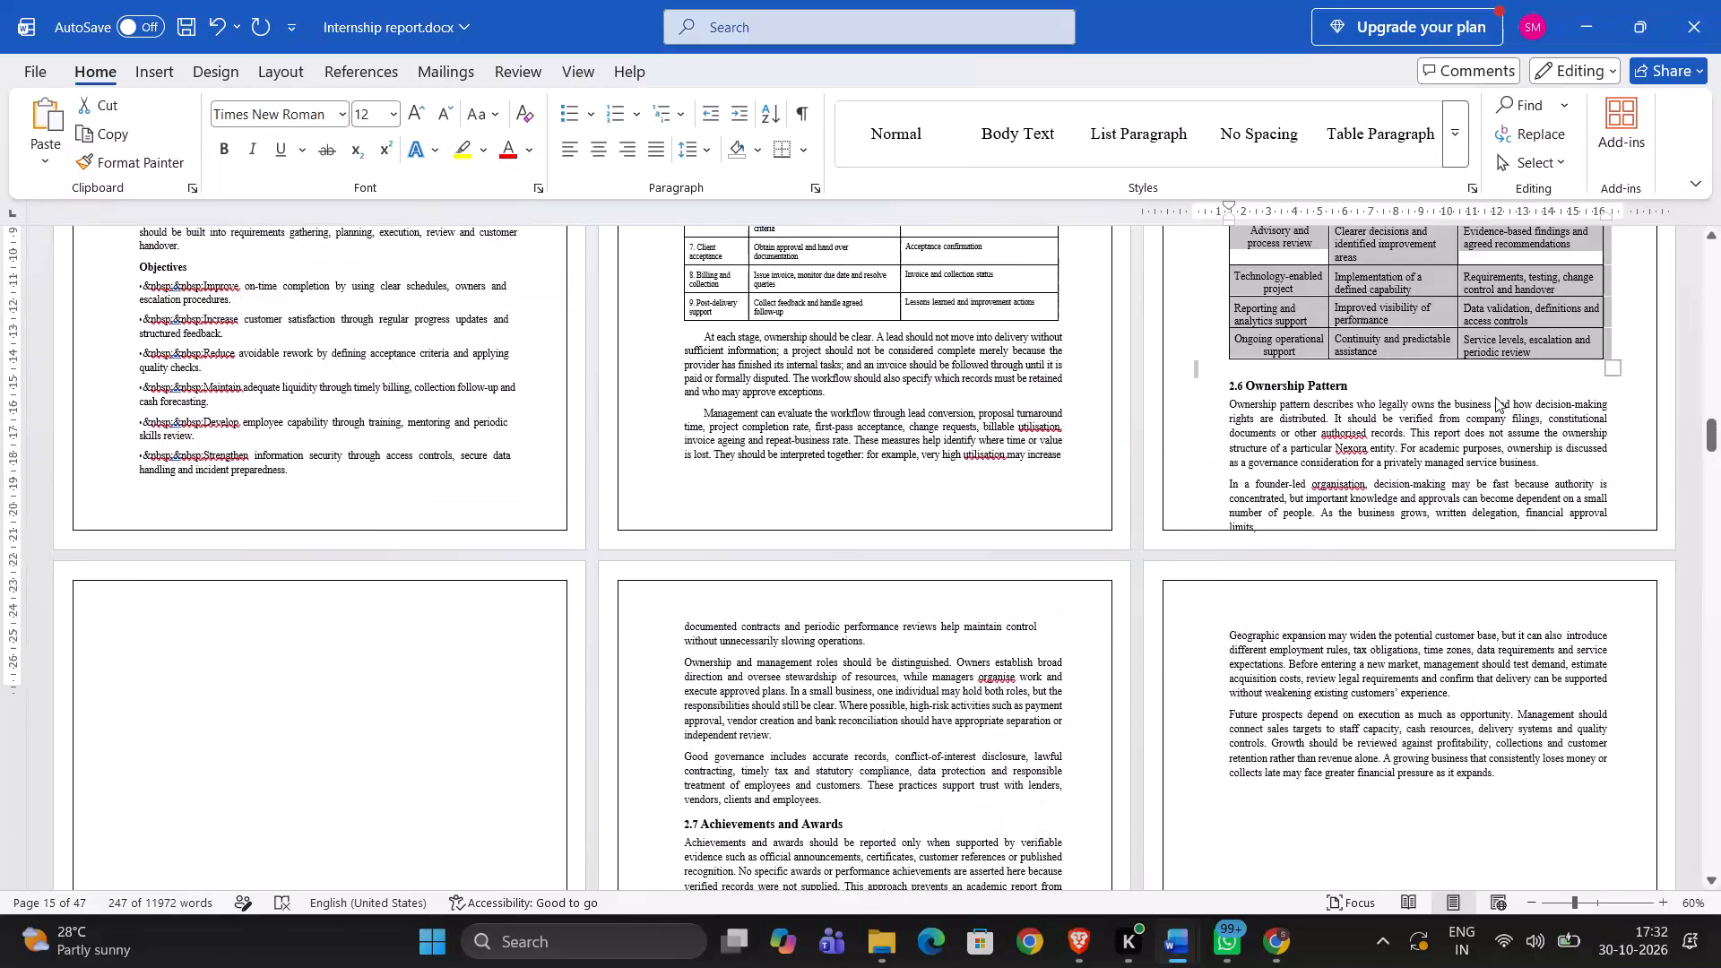
scroll(1495, 397, up, 2)
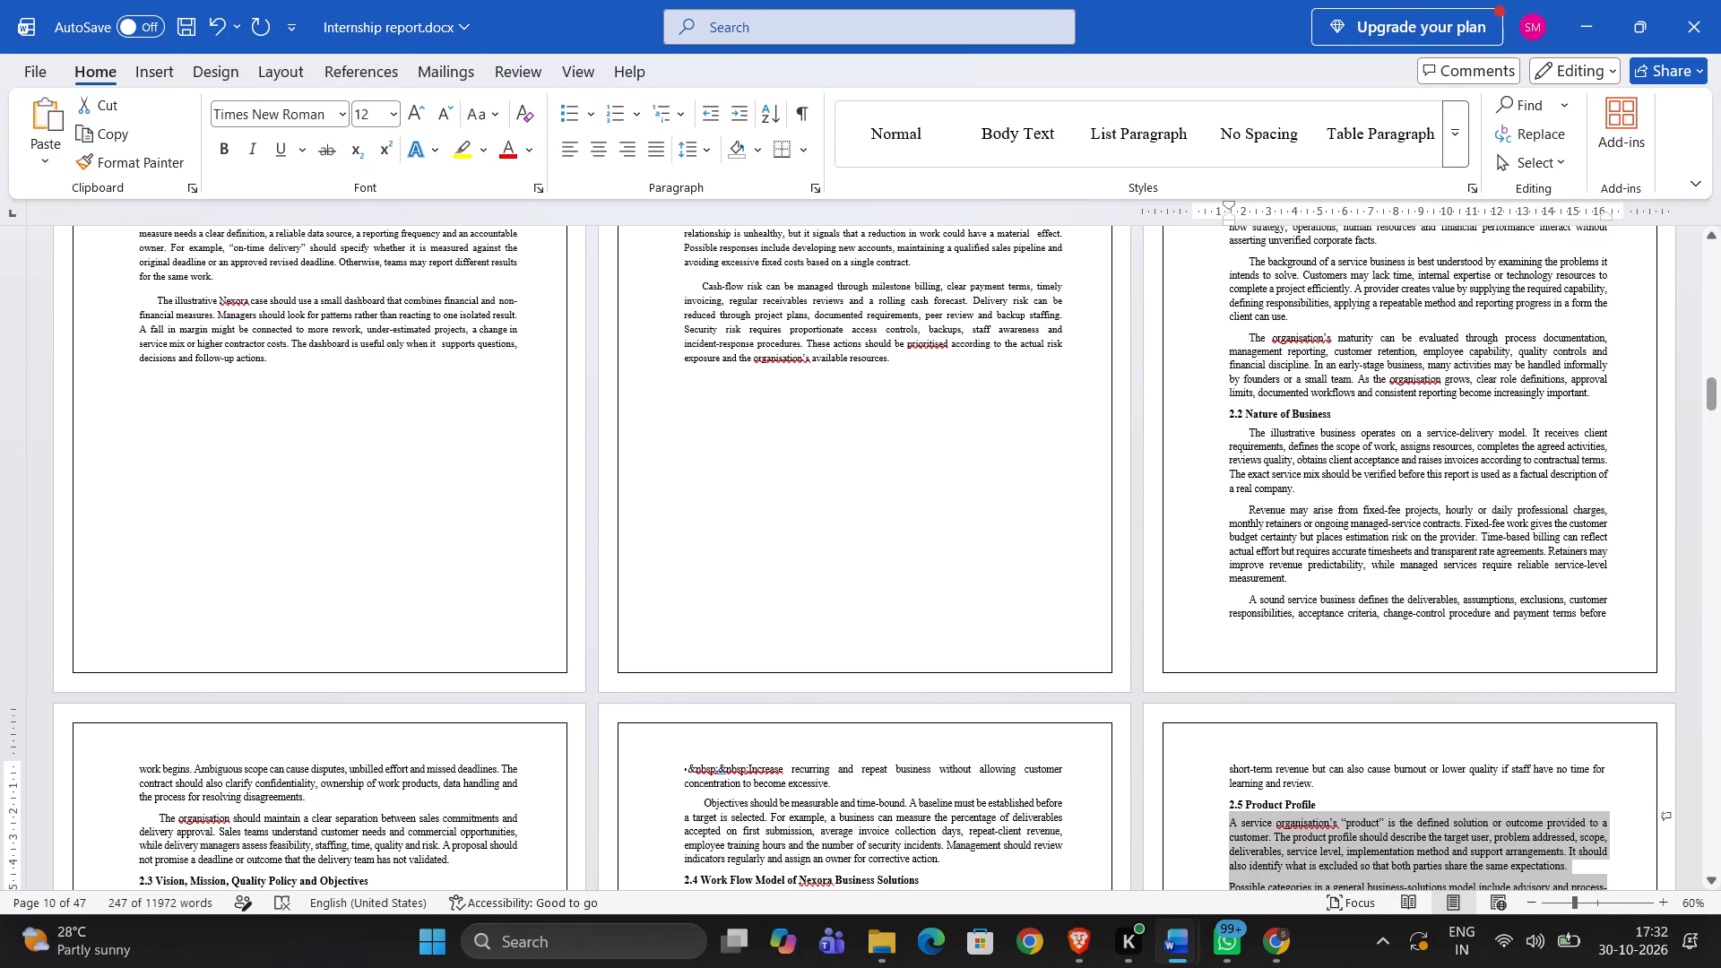
Set the "2.5 Product Profile" heading to font size 14.
drag(1320, 802, 1232, 811)
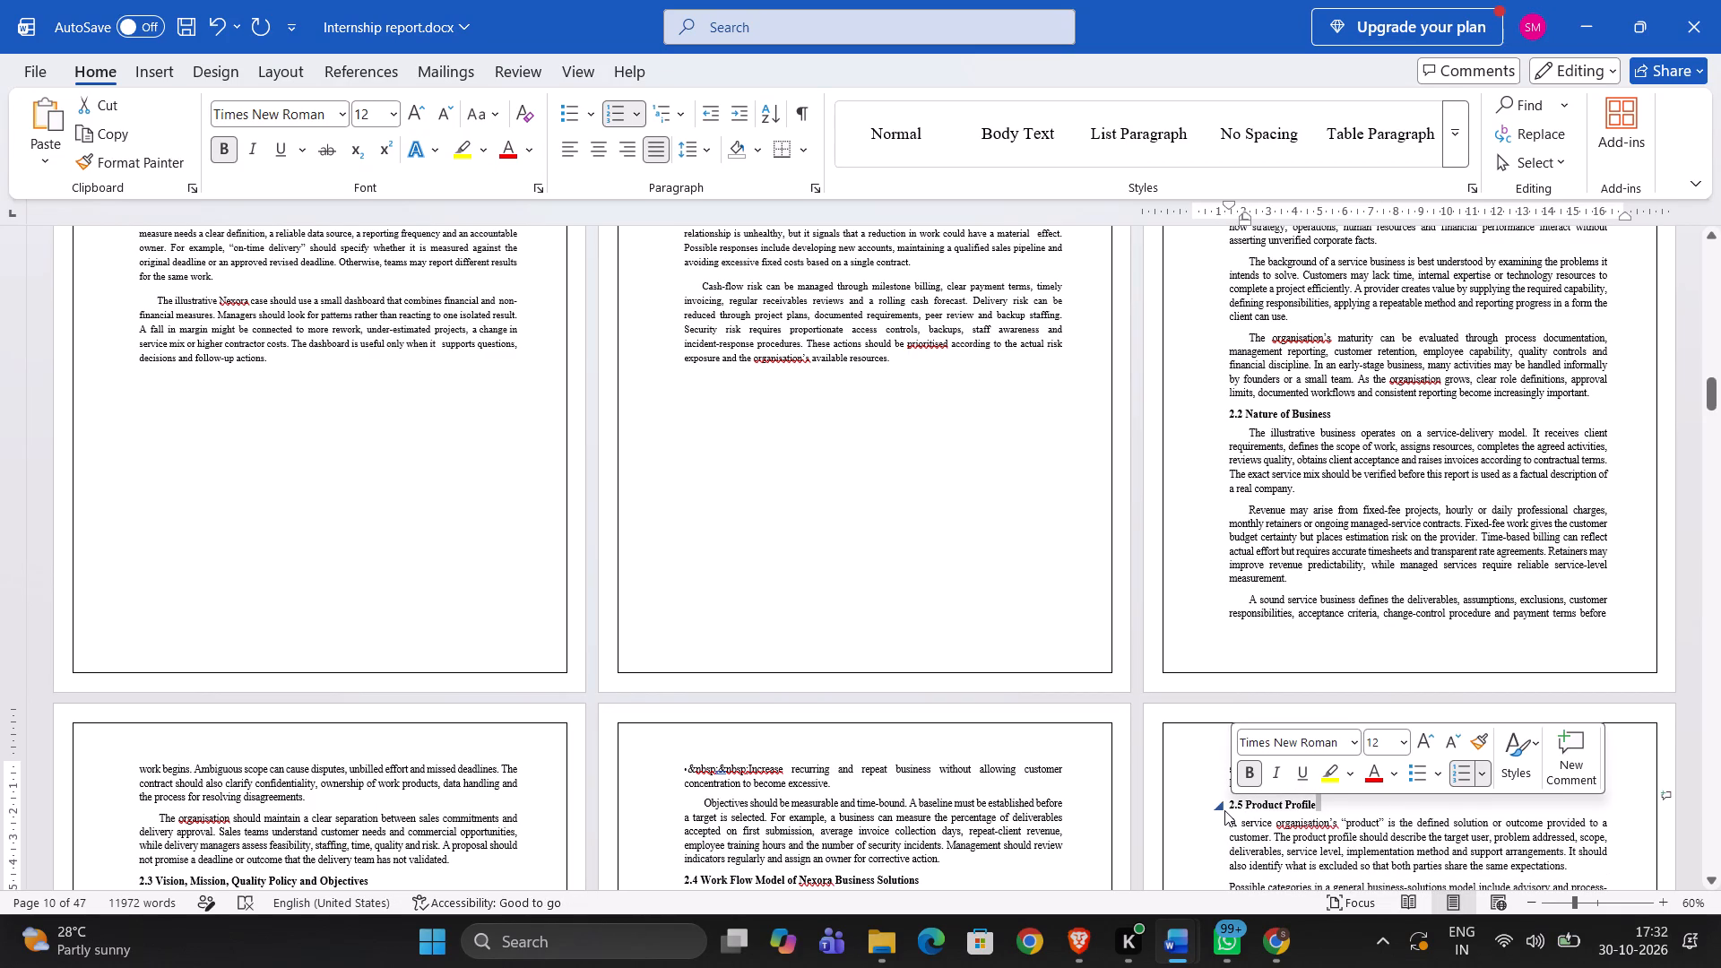
drag(1198, 765, 1366, 801)
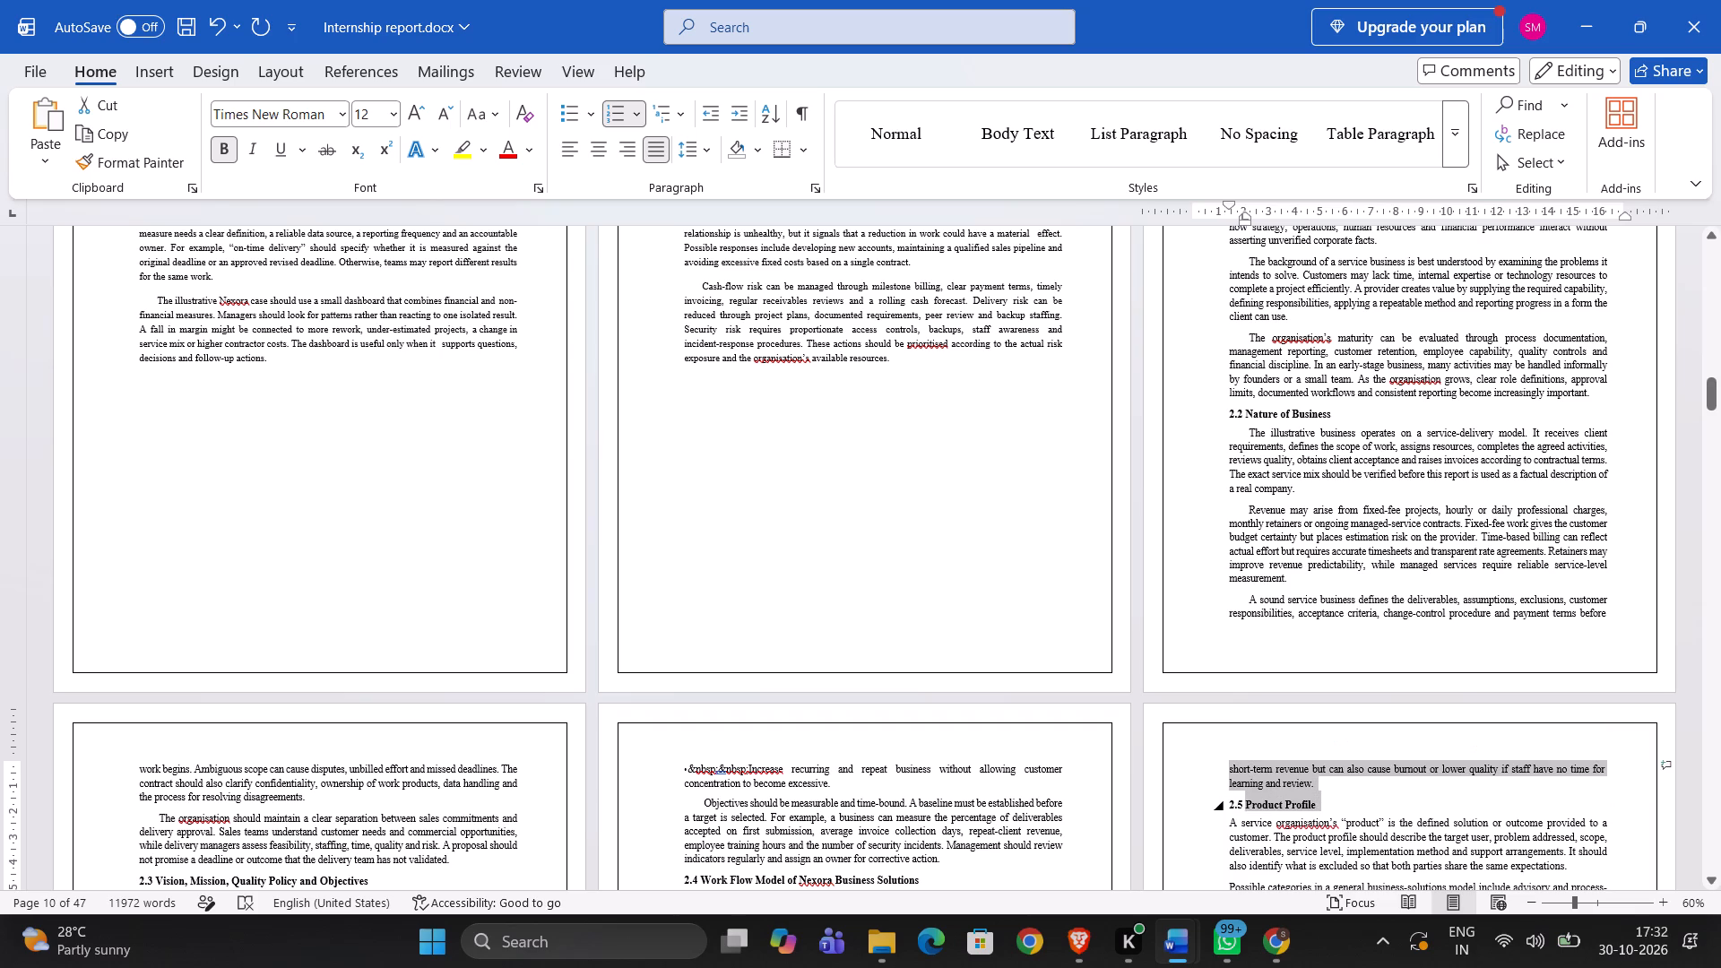
drag(1366, 801, 1353, 806)
click(1353, 806)
drag(1328, 806, 1232, 804)
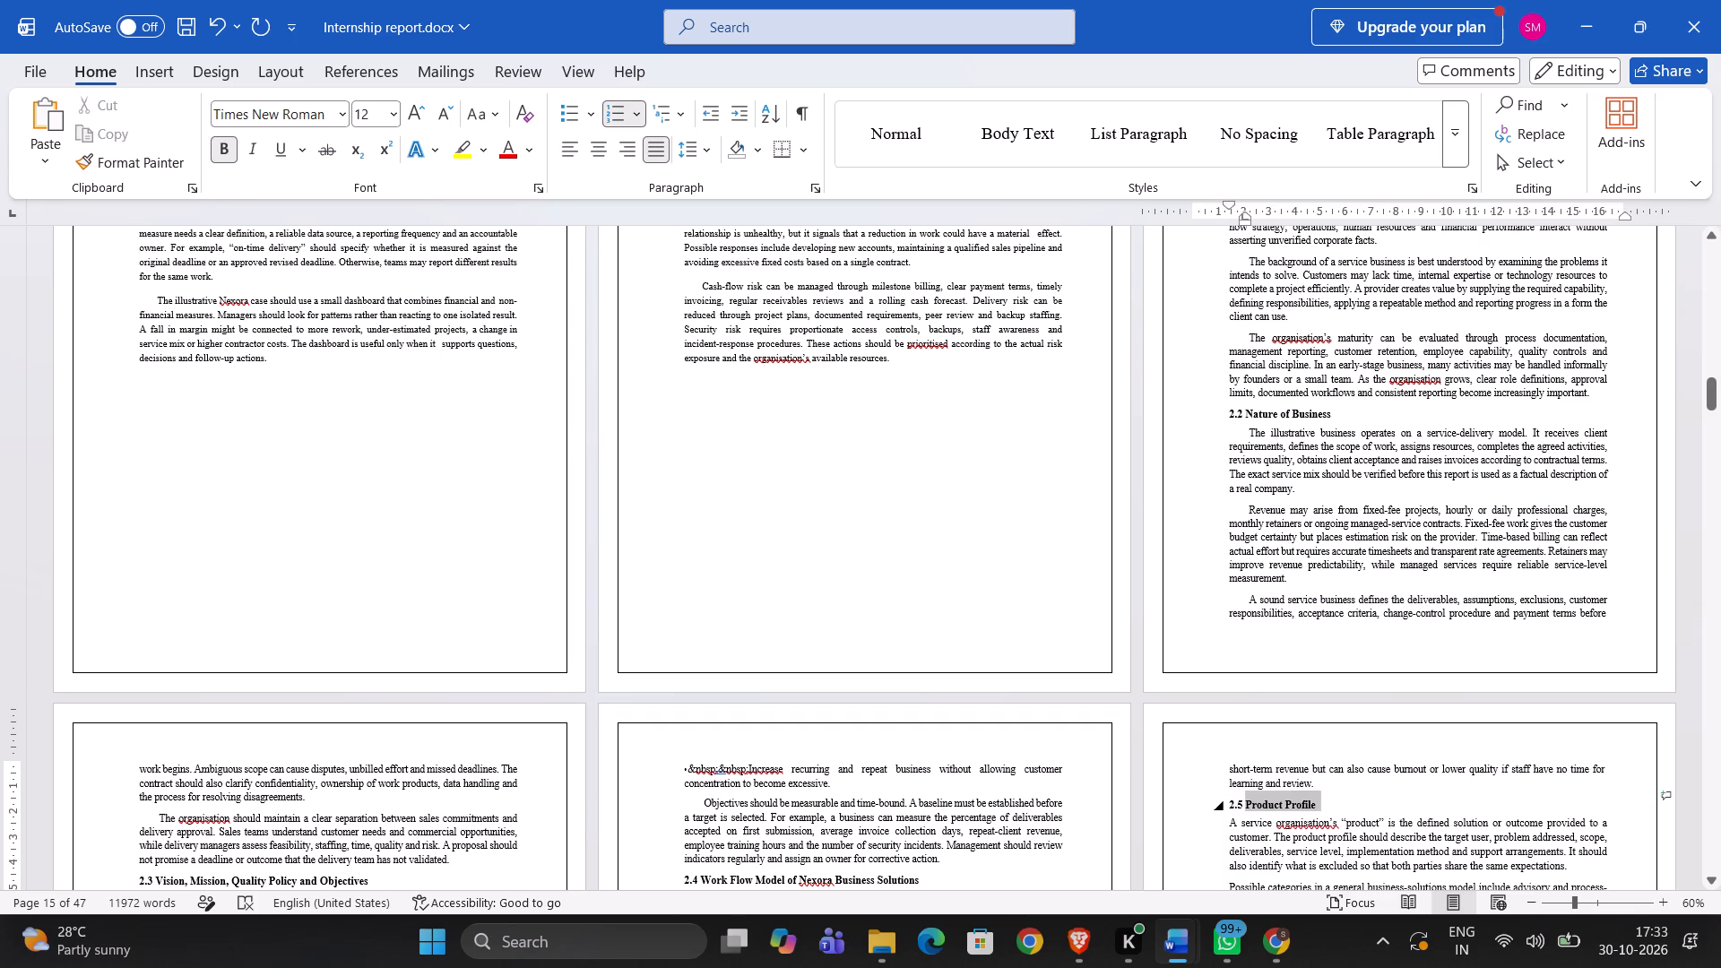
drag(1232, 804, 1230, 804)
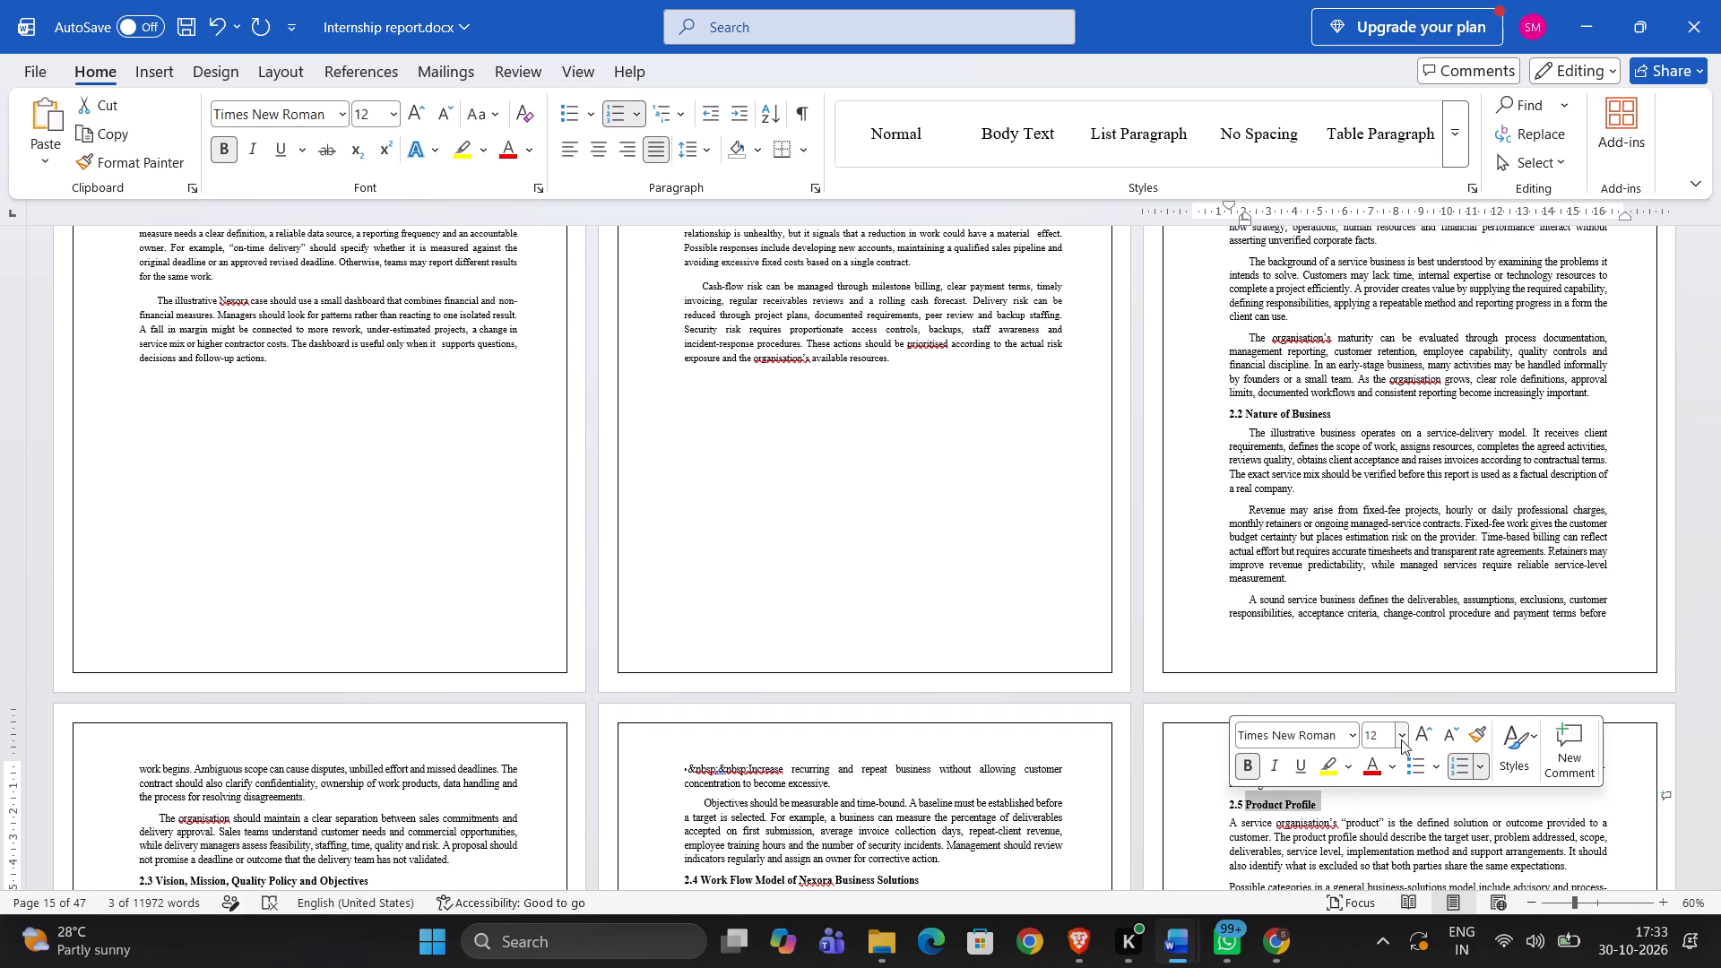
click(1401, 738)
click(1383, 431)
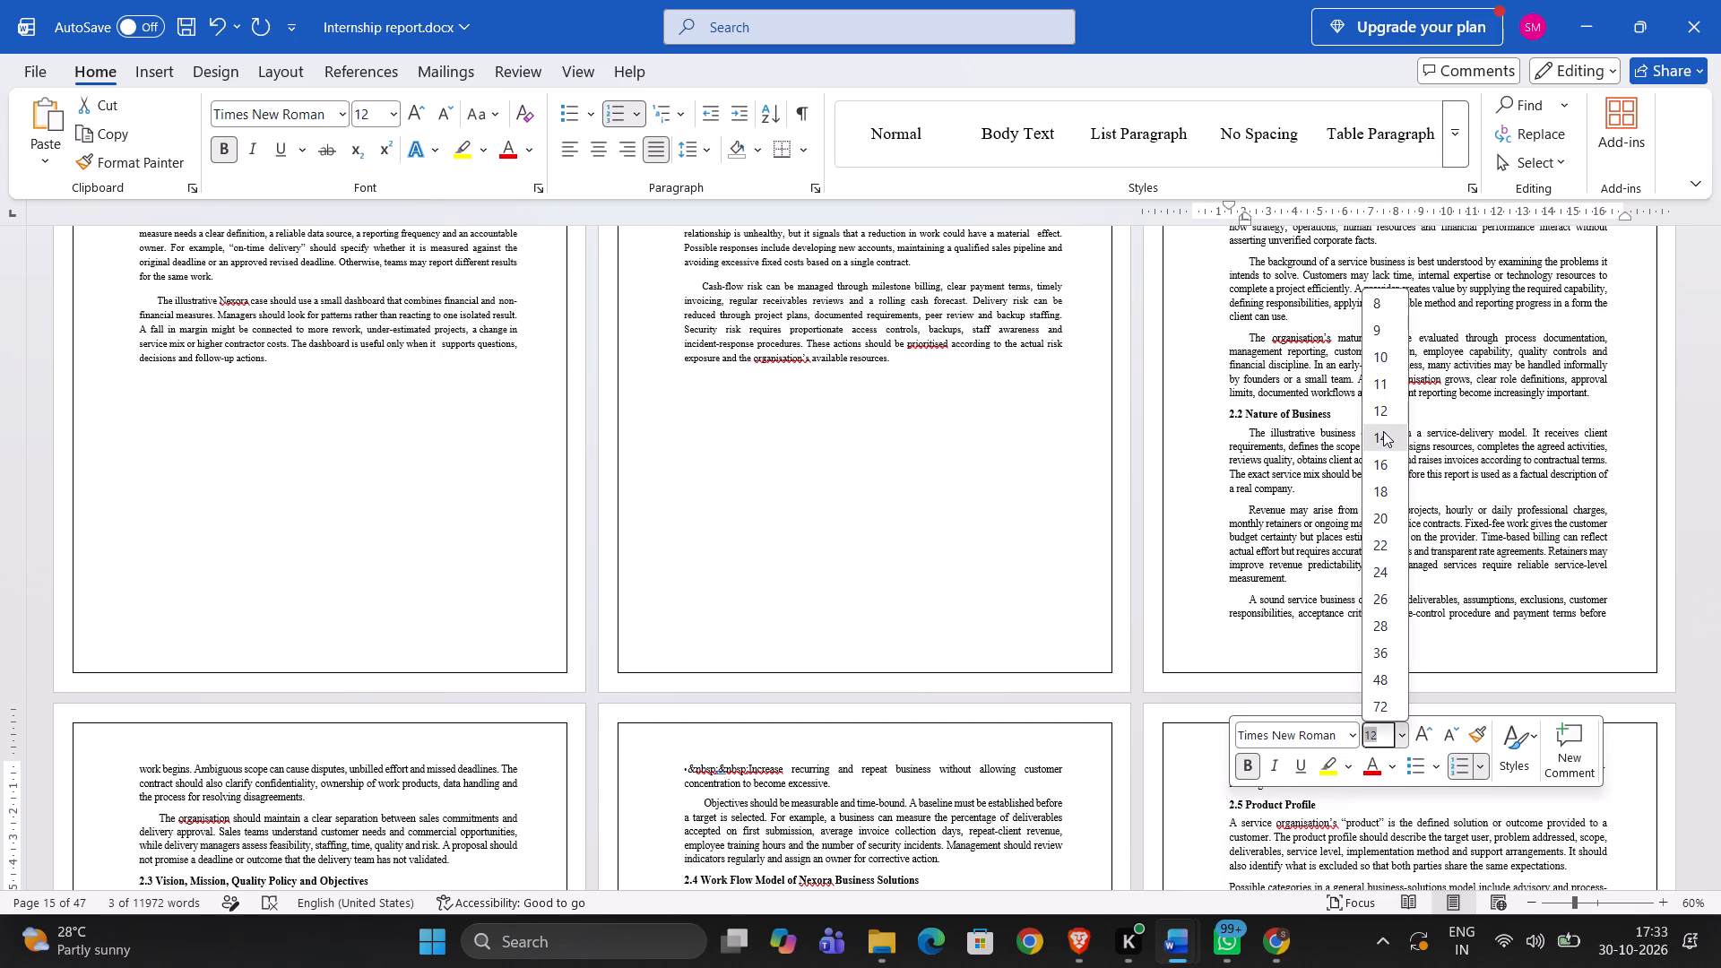
click(1199, 830)
Set the carried-over paragraph above the 2.5 heading, starting "short-term revenue", to font size 12.
drag(1312, 785, 1225, 758)
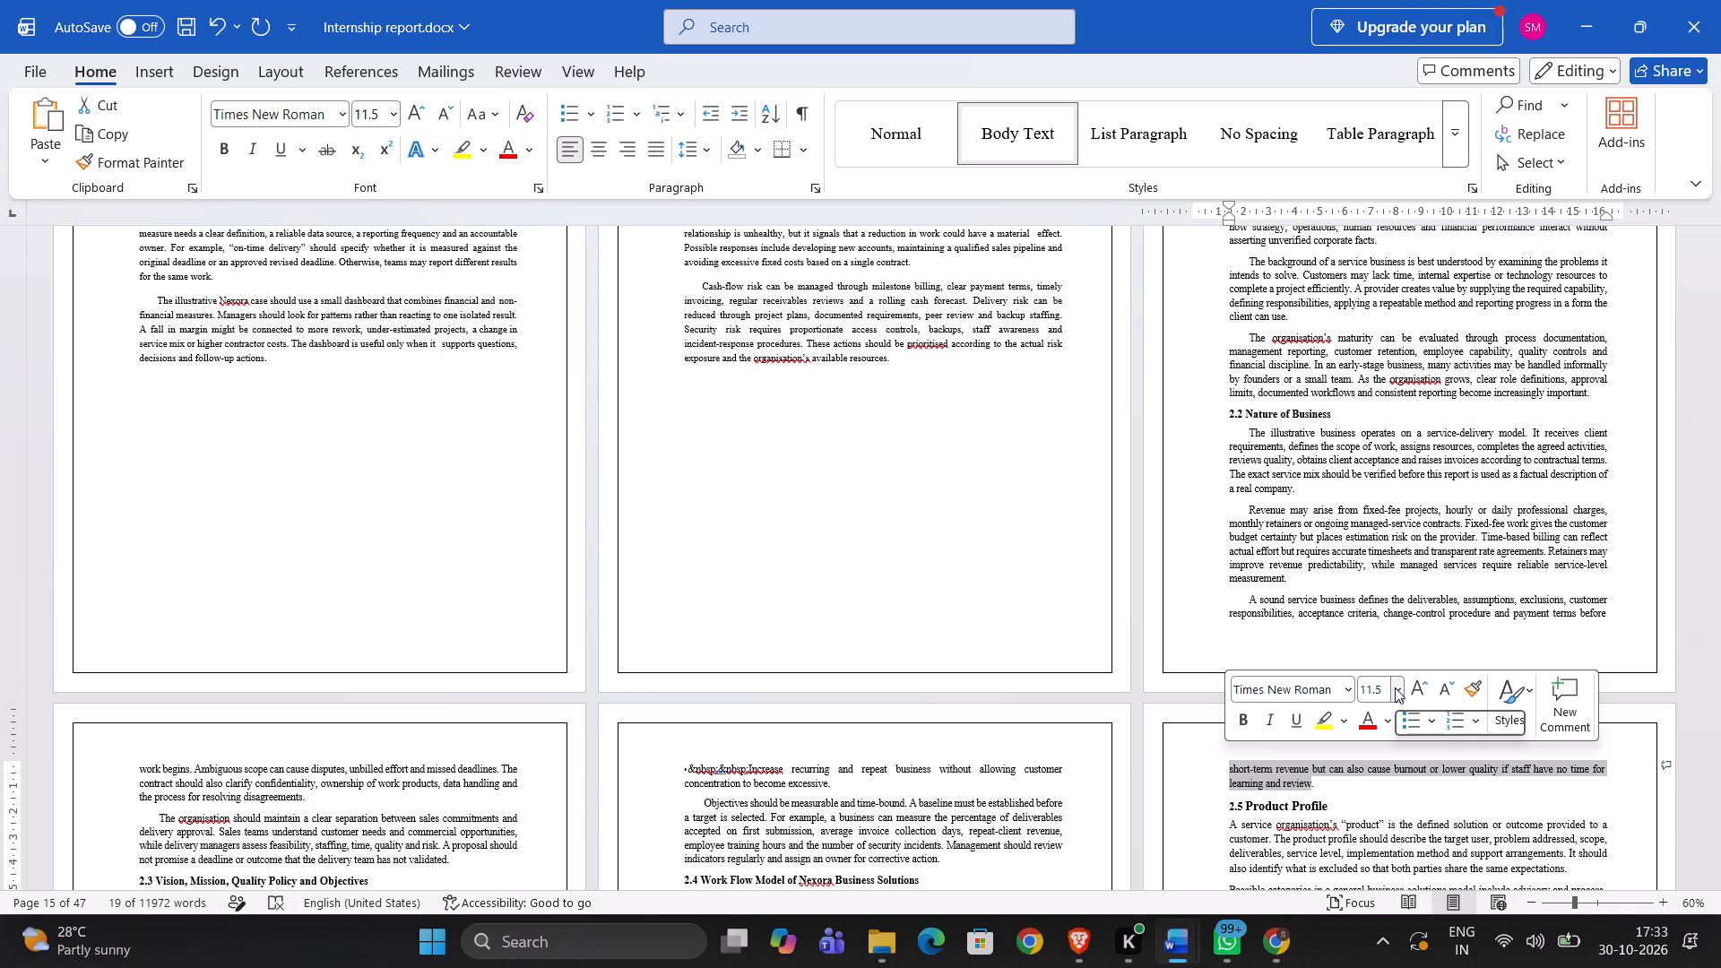
click(1395, 687)
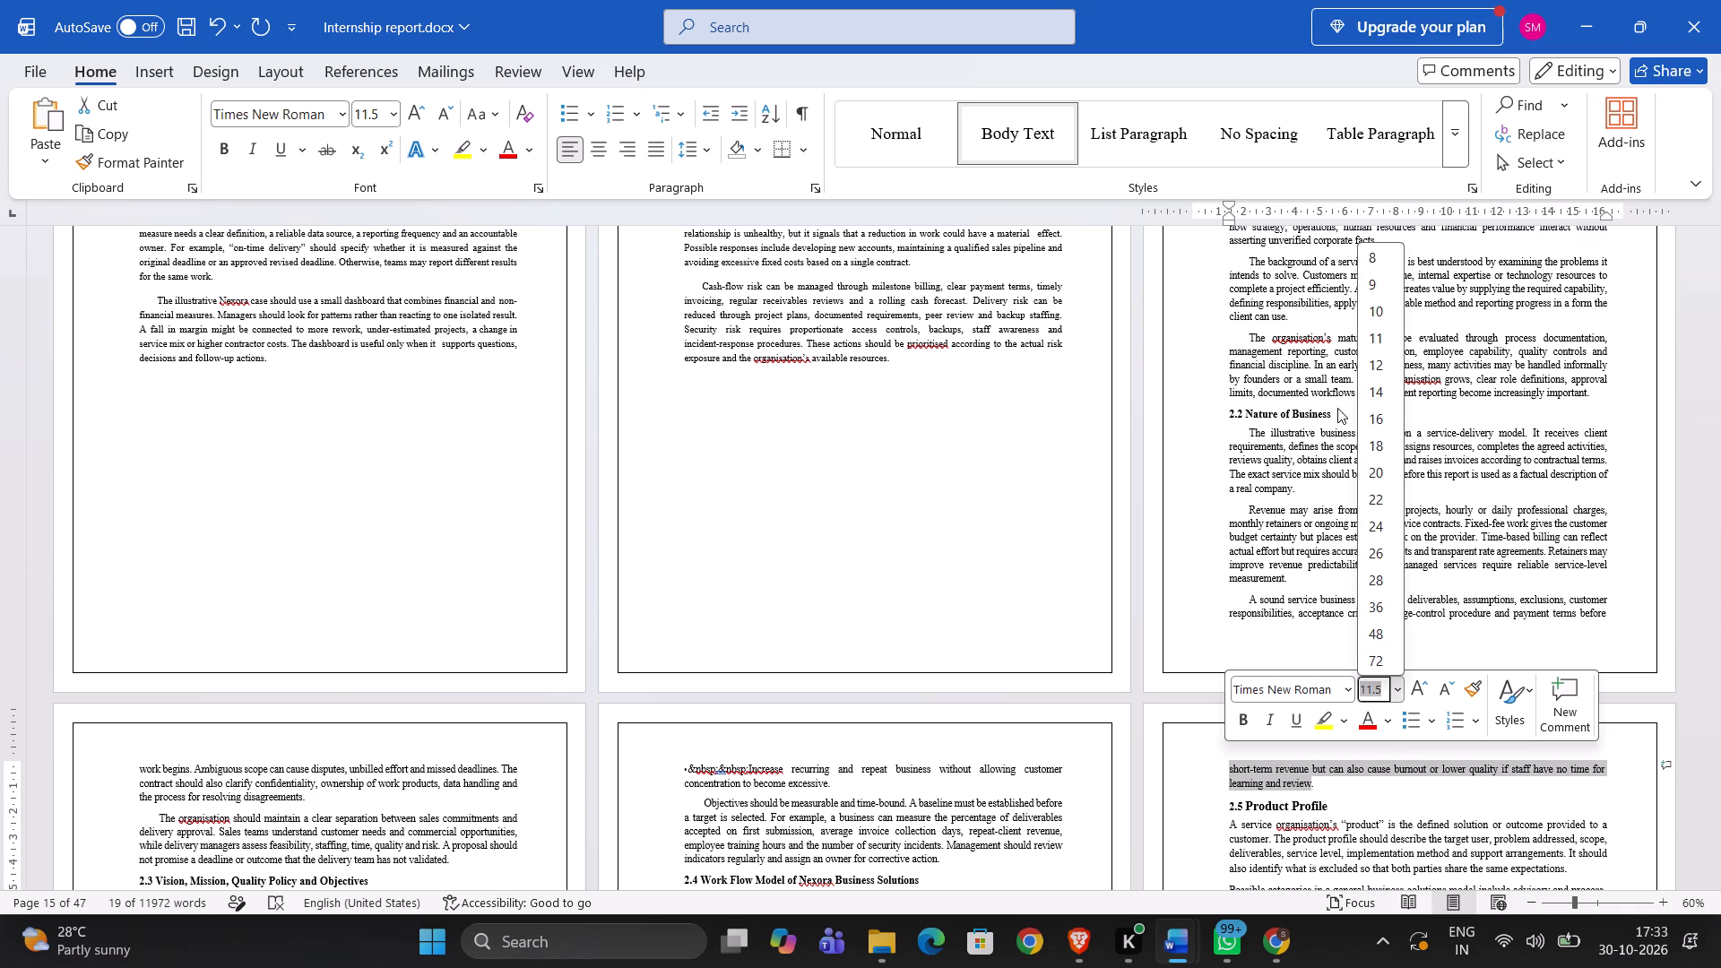
click(1375, 359)
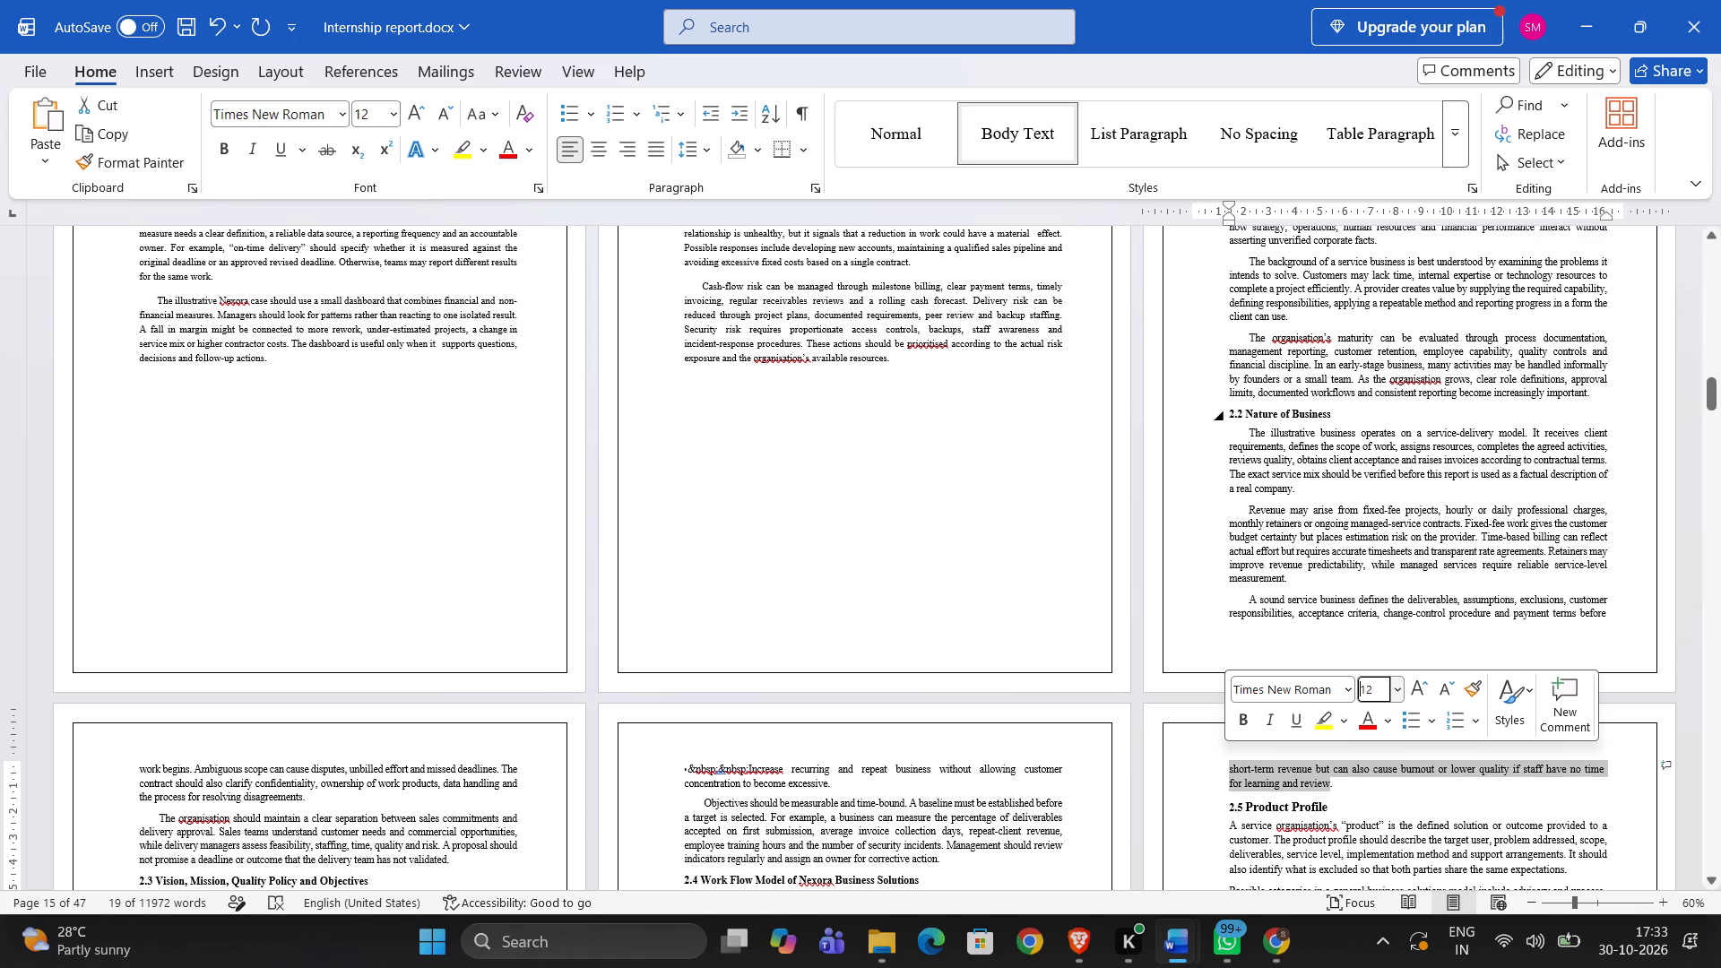
click(1038, 542)
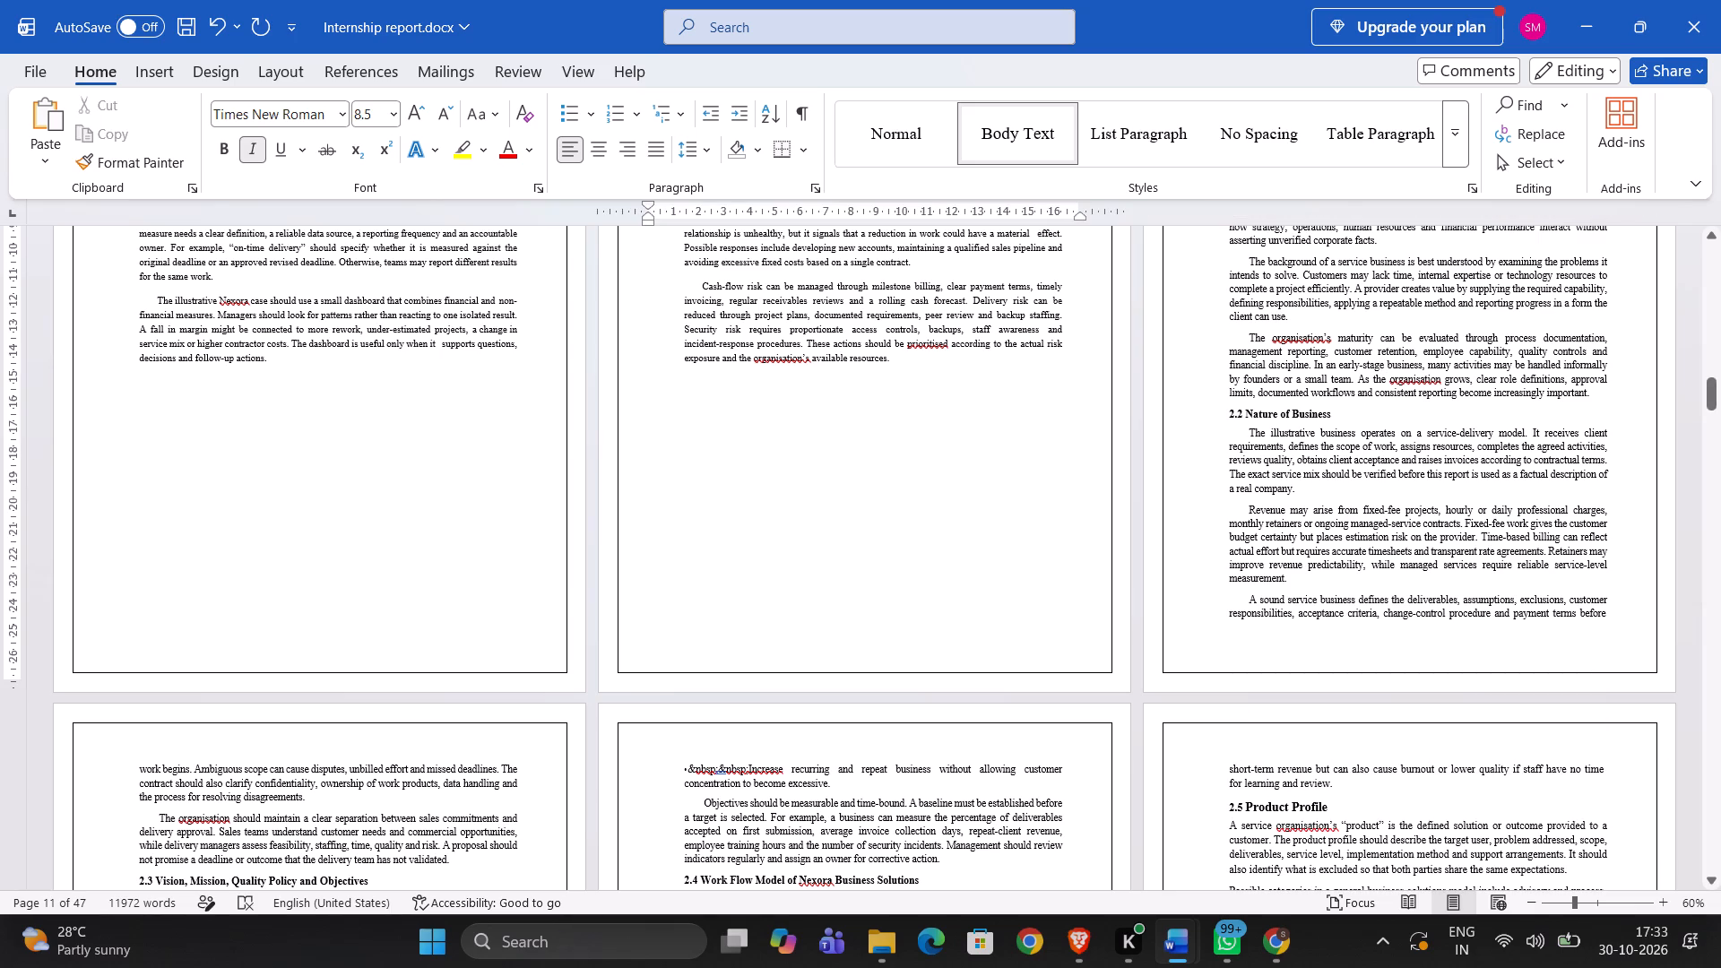
Delete the section 2.6 text from "In a founder-led organisation" through "financial approval limits," at the end of page 15.
scroll(1240, 723, down, 12)
scroll(1240, 723, up, 3)
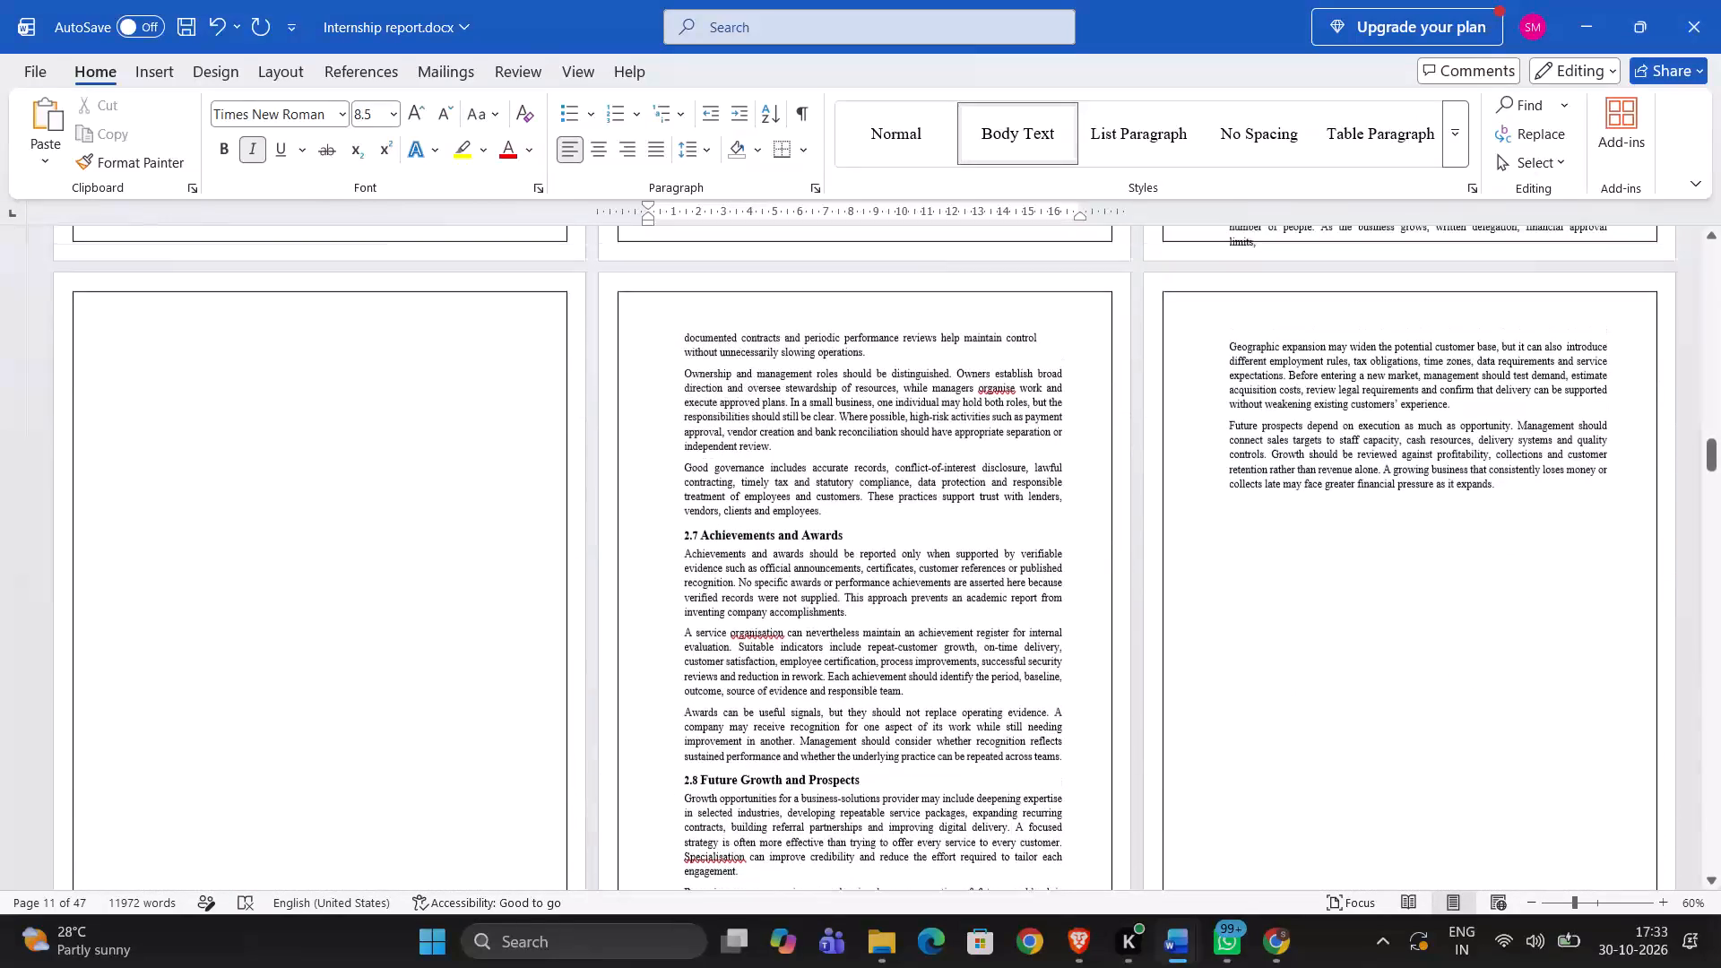
scroll(1240, 723, up, 1)
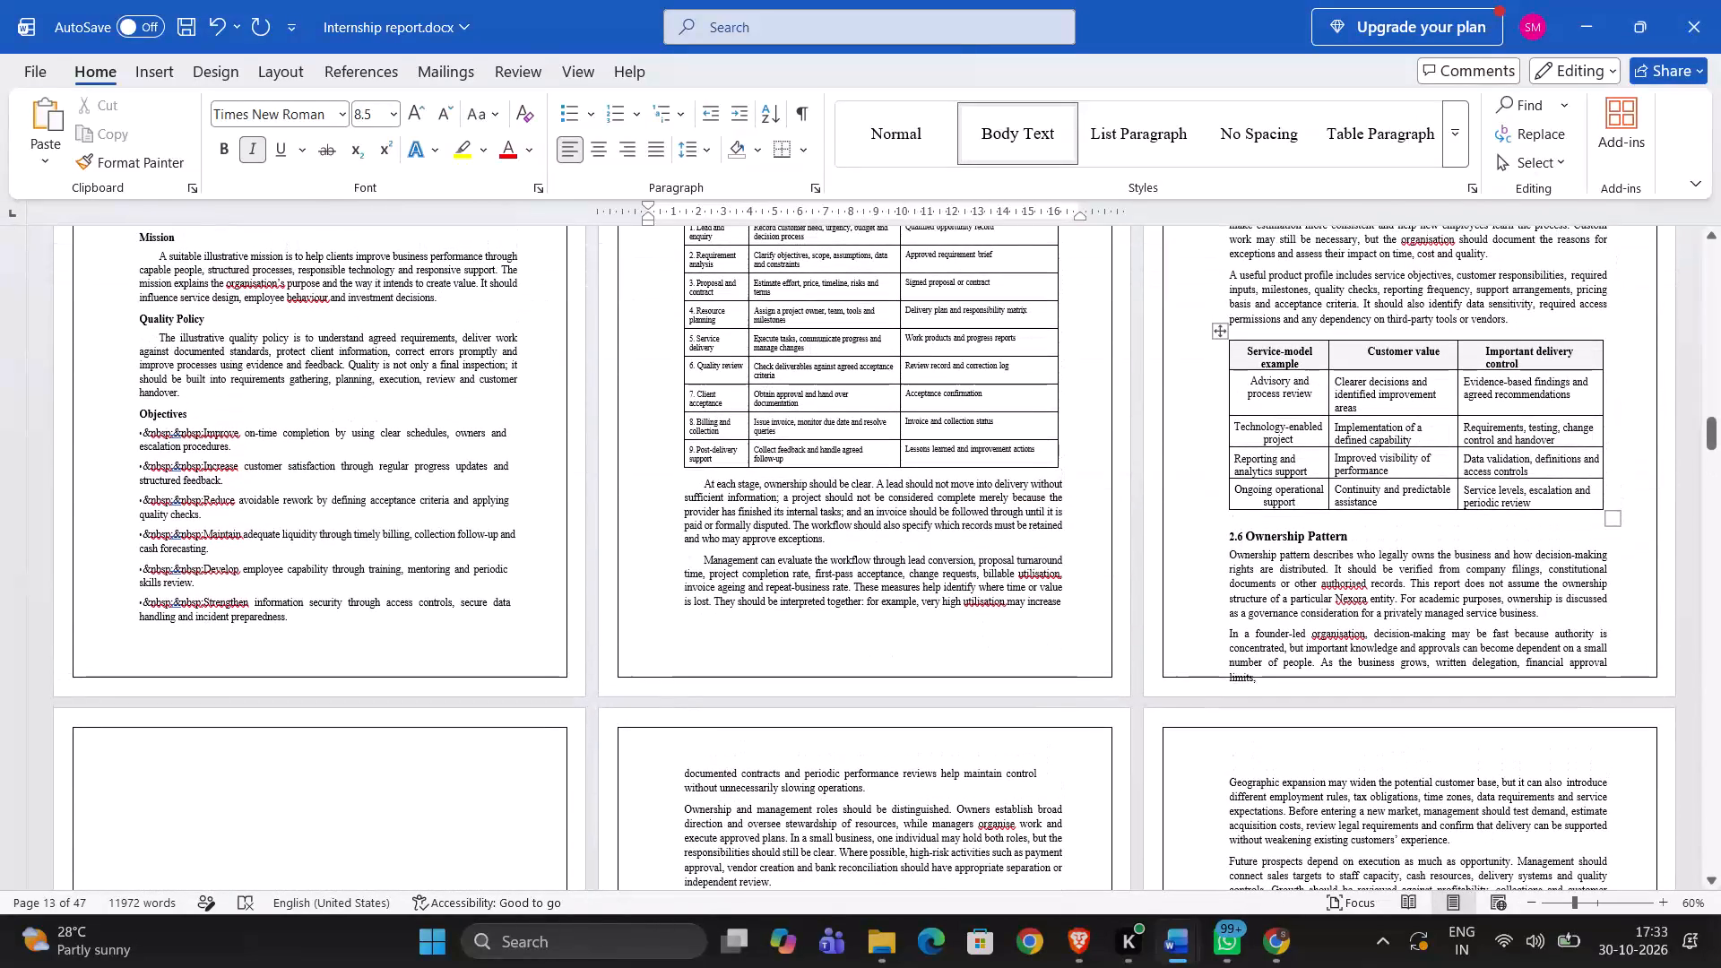
scroll(1240, 723, down, 4)
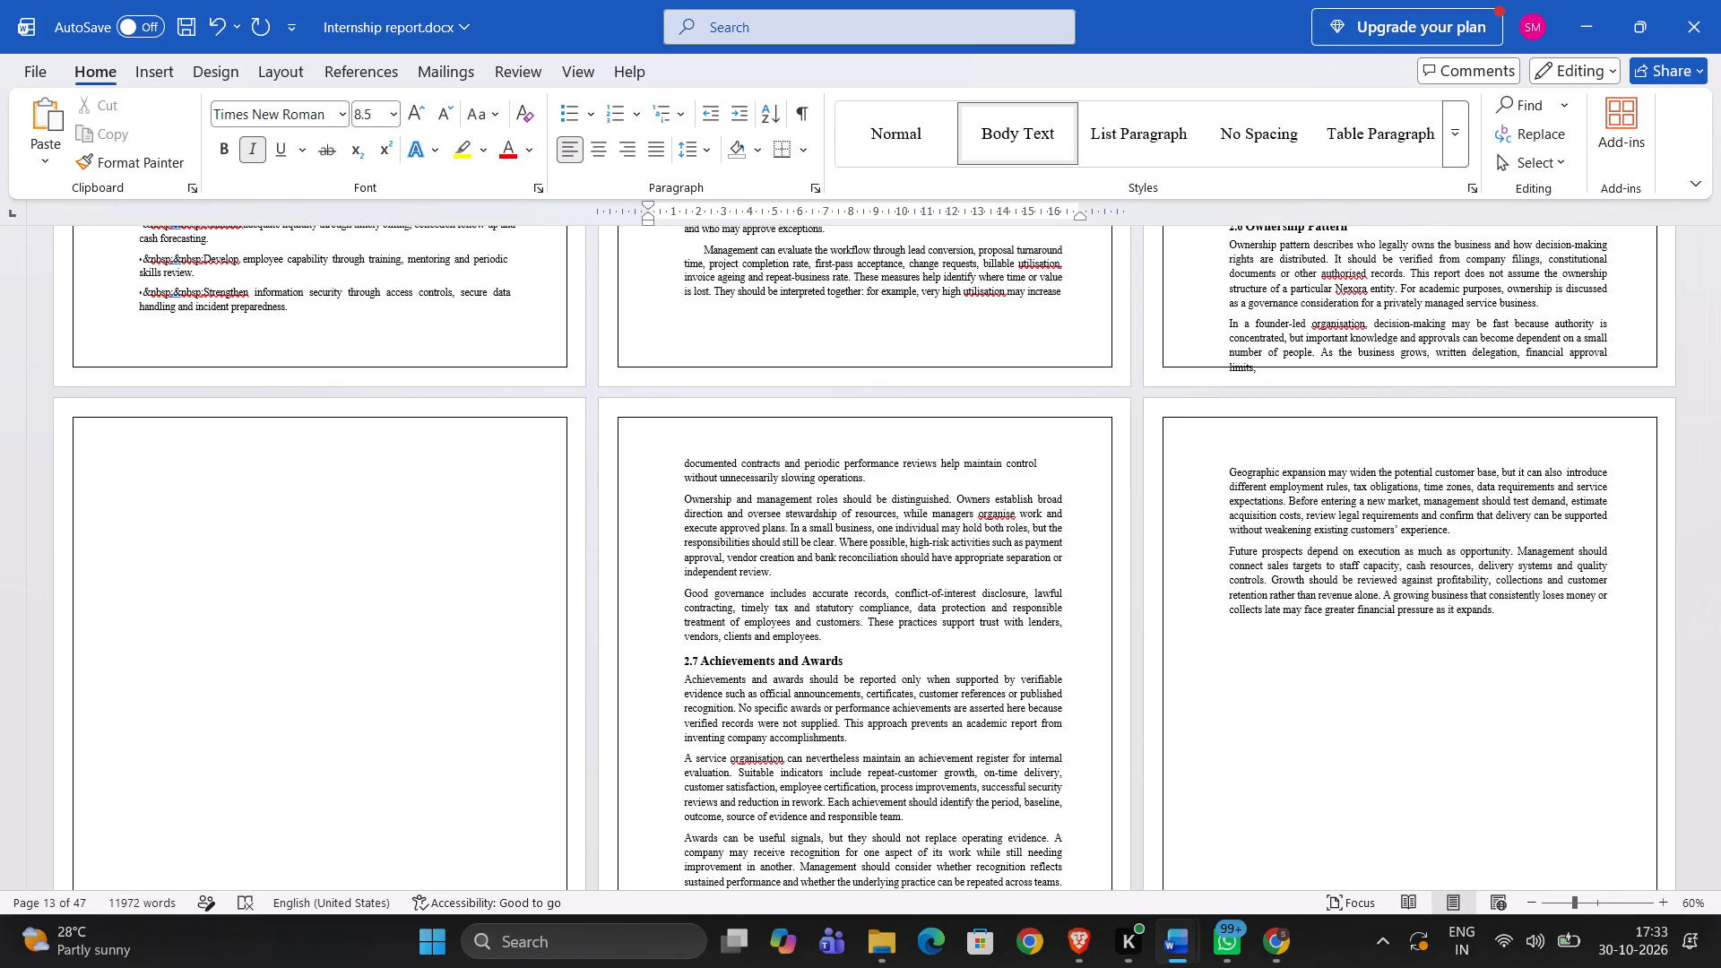
scroll(1240, 723, up, 3)
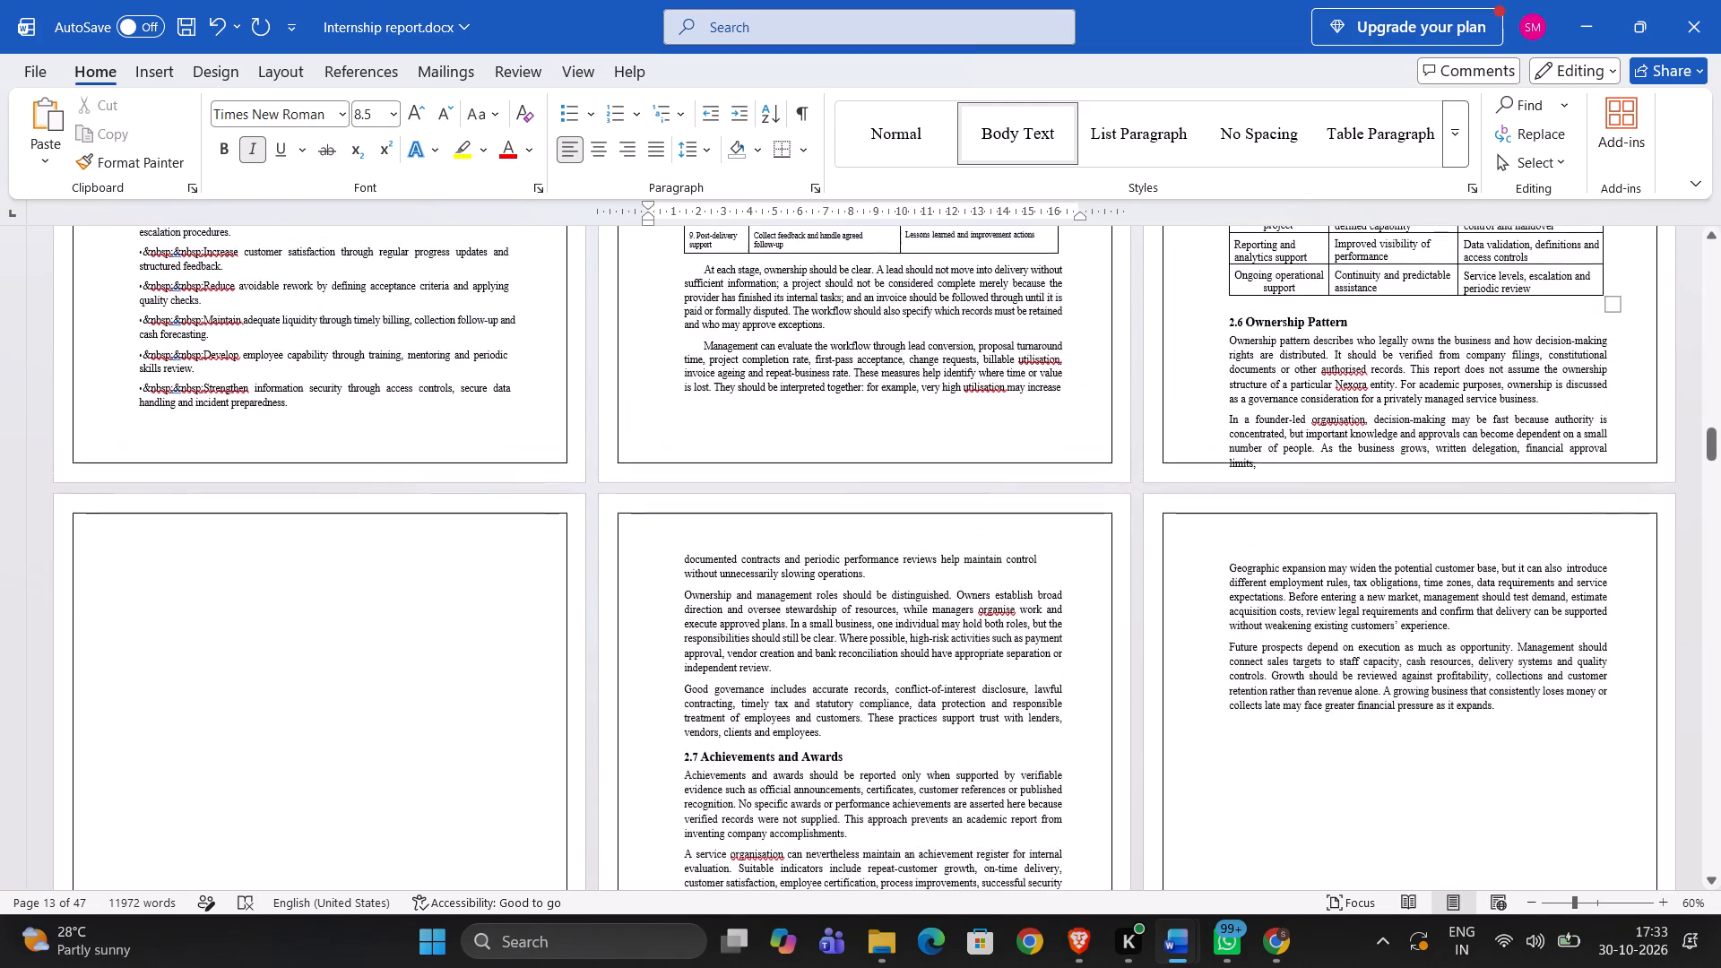
scroll(1240, 723, up, 2)
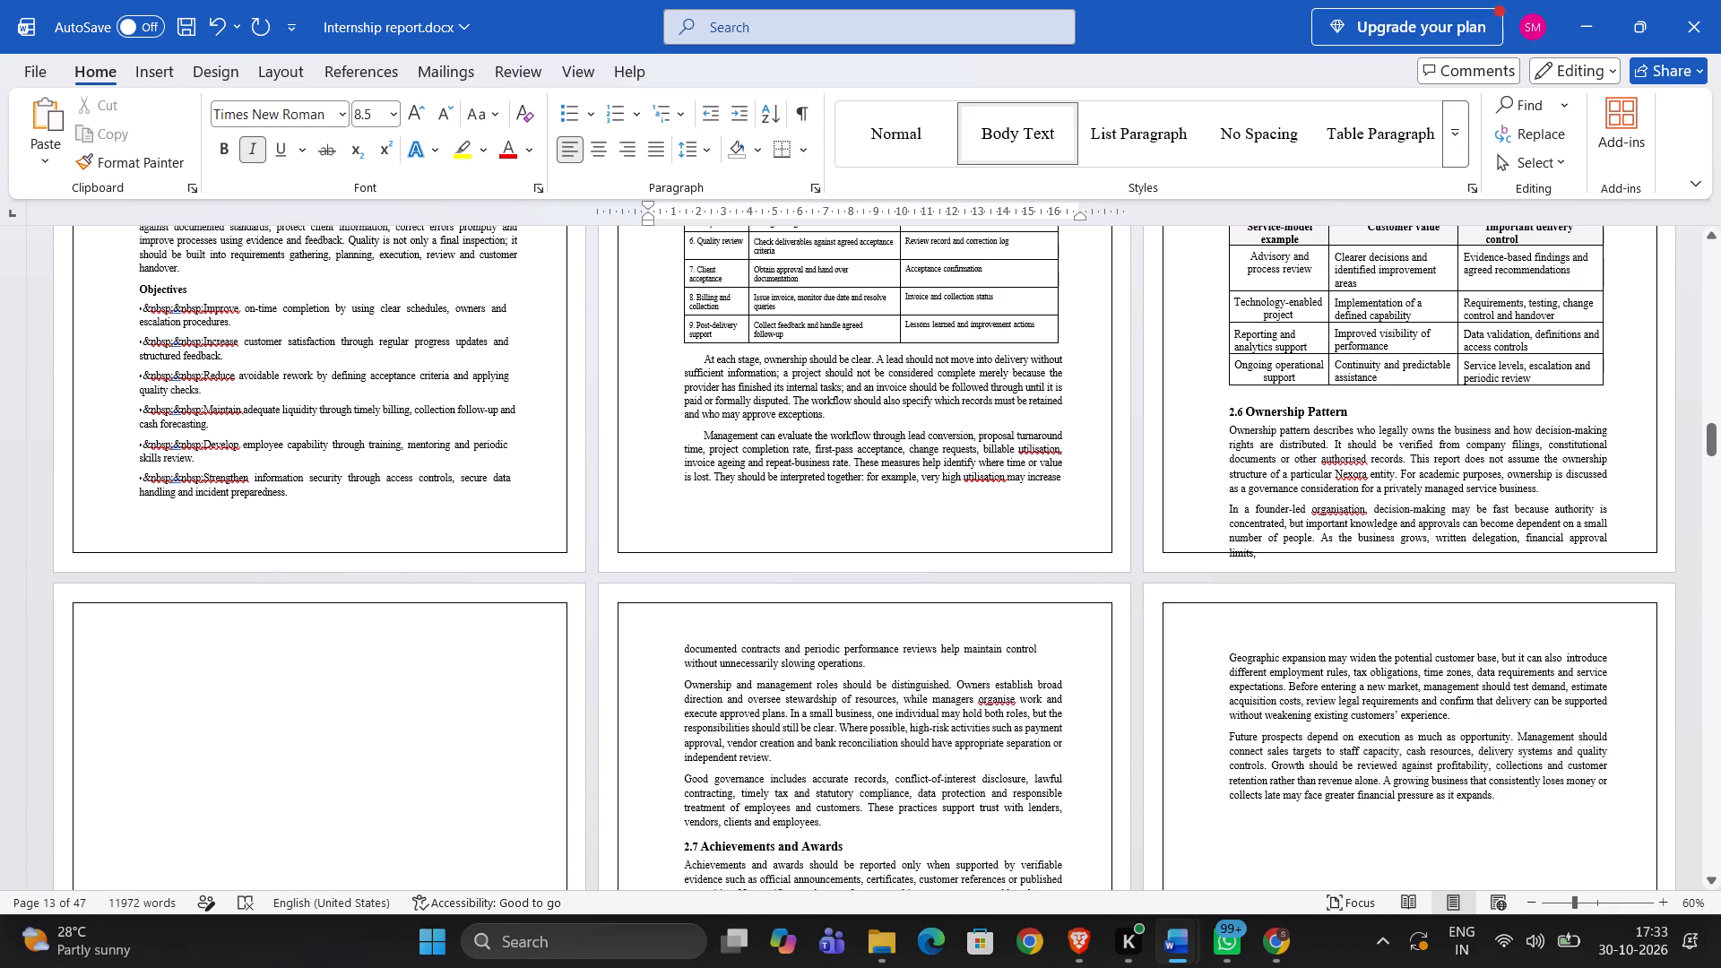
drag(1225, 505, 1252, 575)
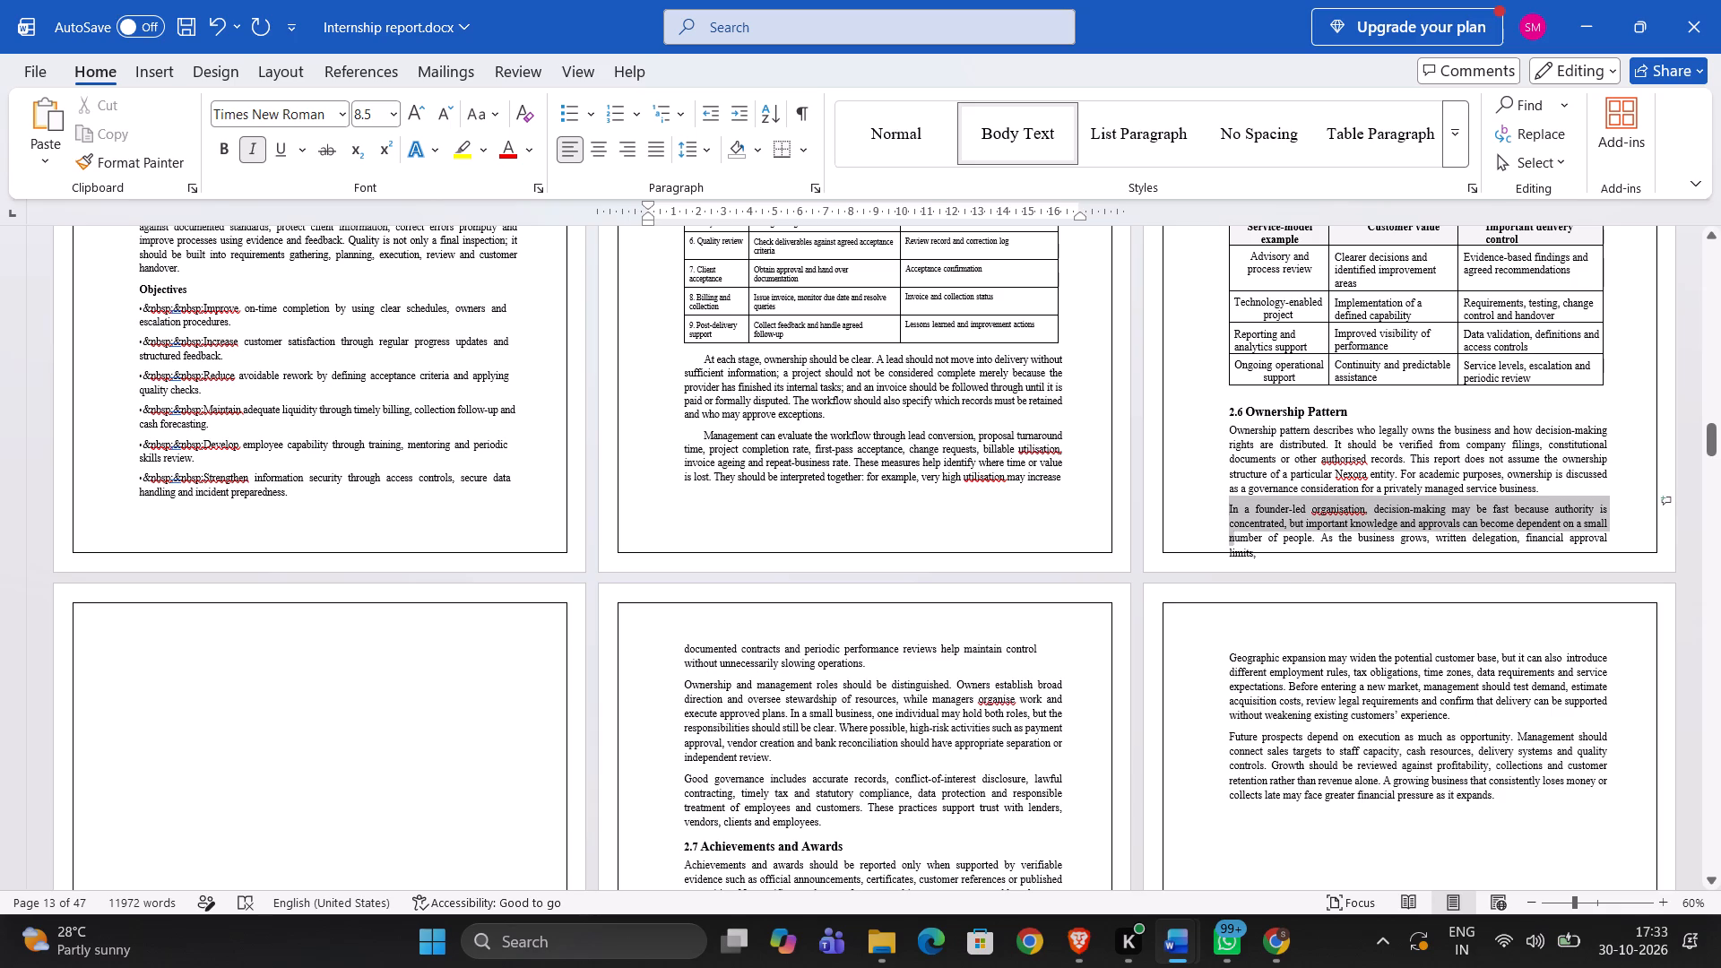
drag(1252, 575, 1255, 575)
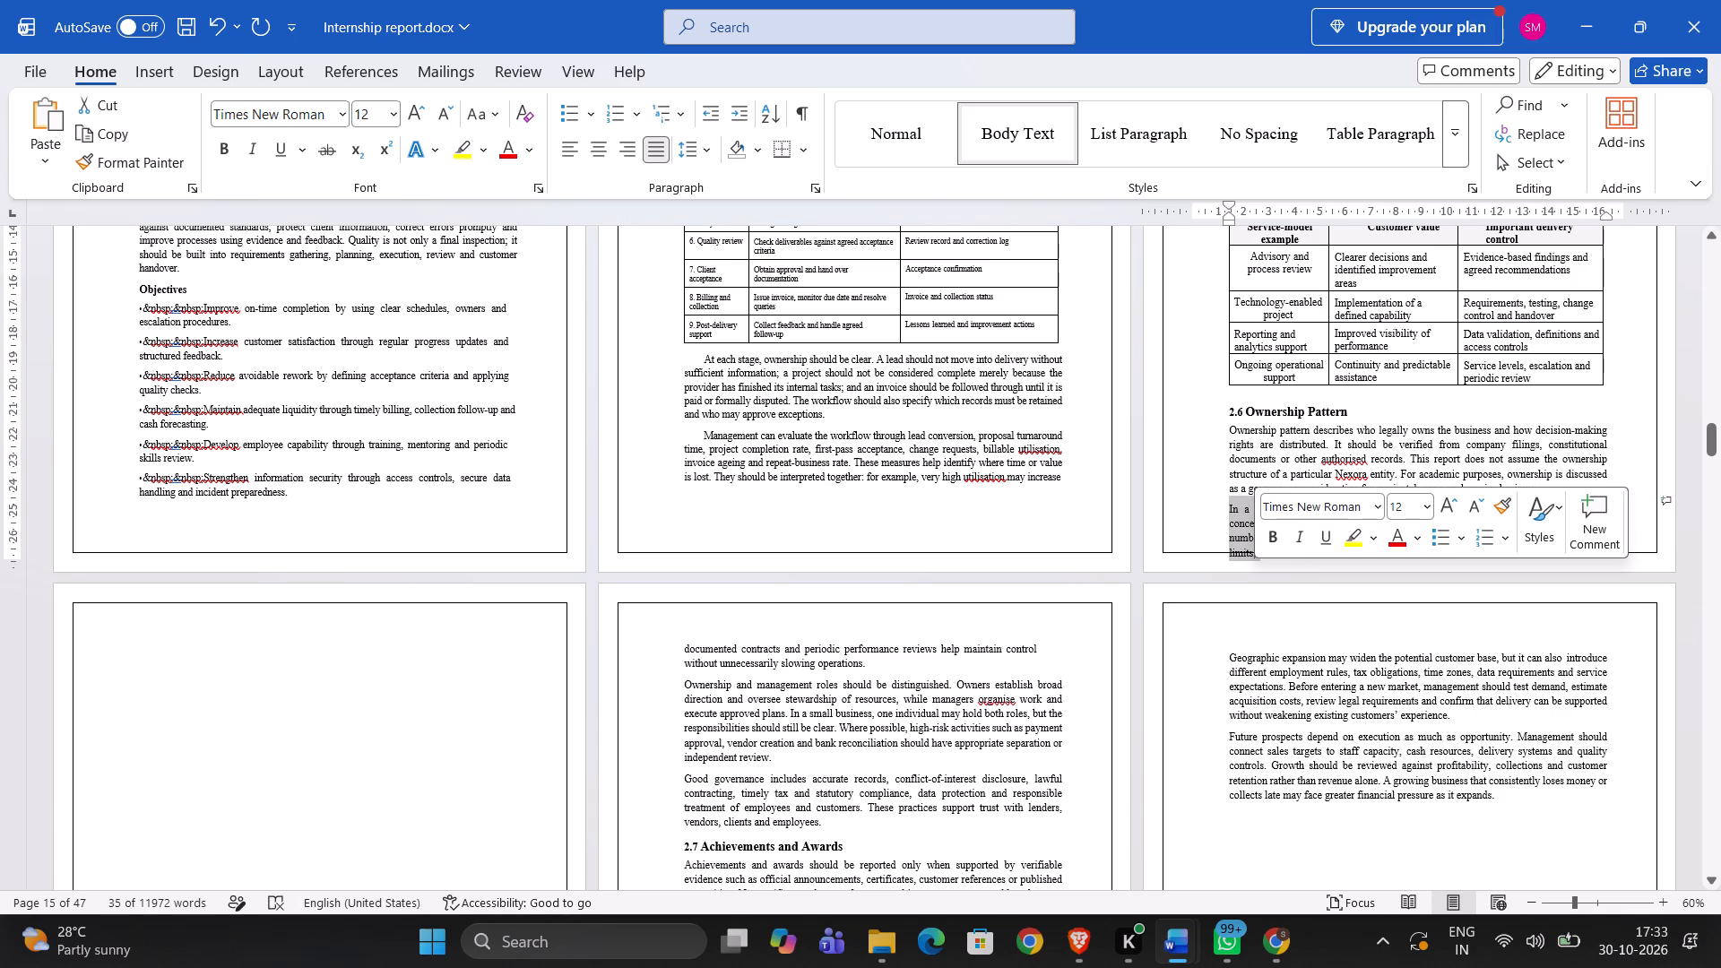
key(BackSpace)
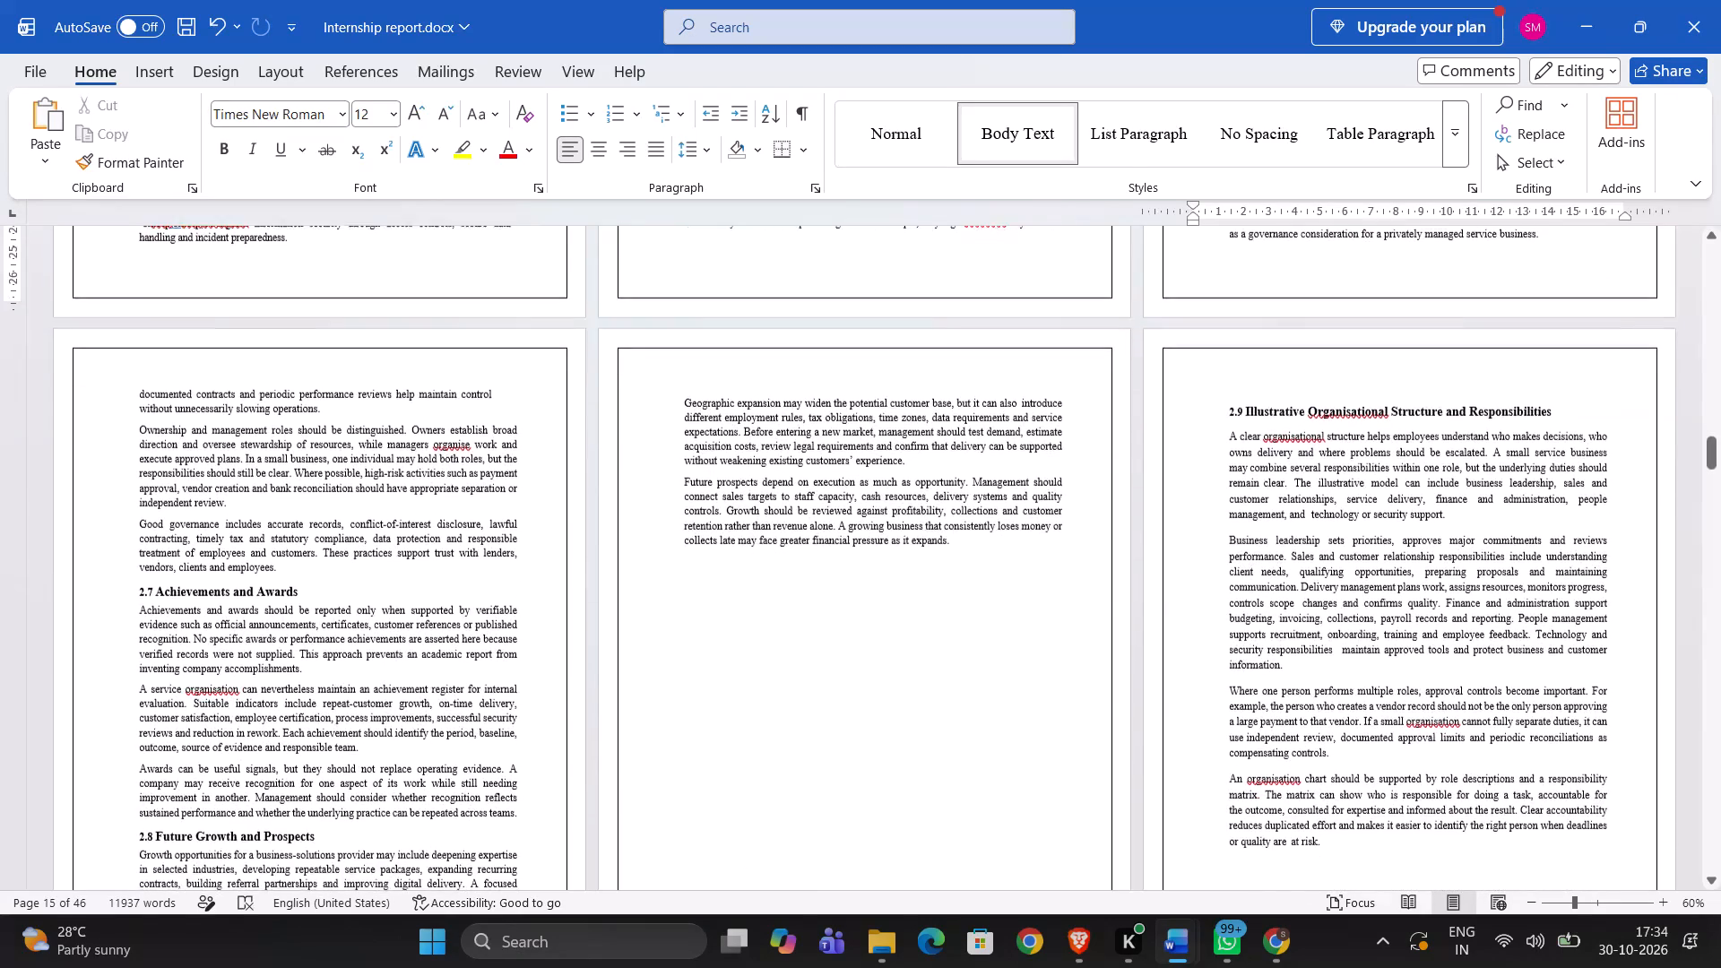
Remove the first-line indents from the two paragraphs below the workflow table in section 2.4.
scroll(1255, 575, up, 3)
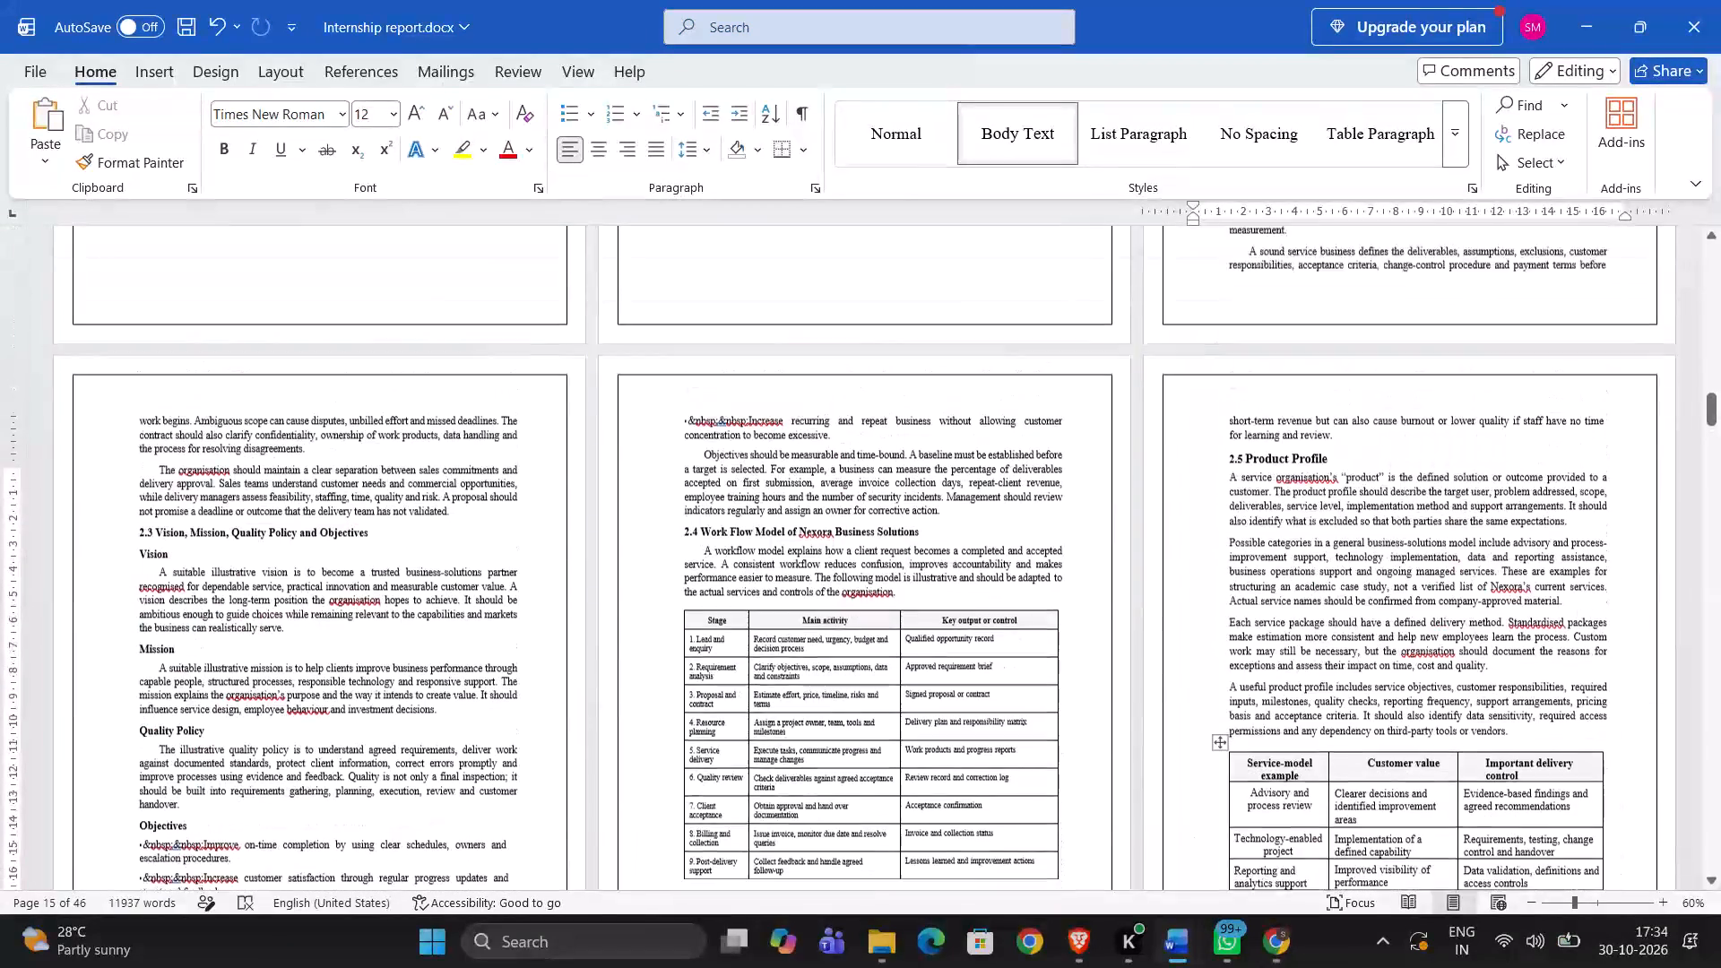
scroll(1255, 575, up, 1)
scroll(1255, 575, down, 1)
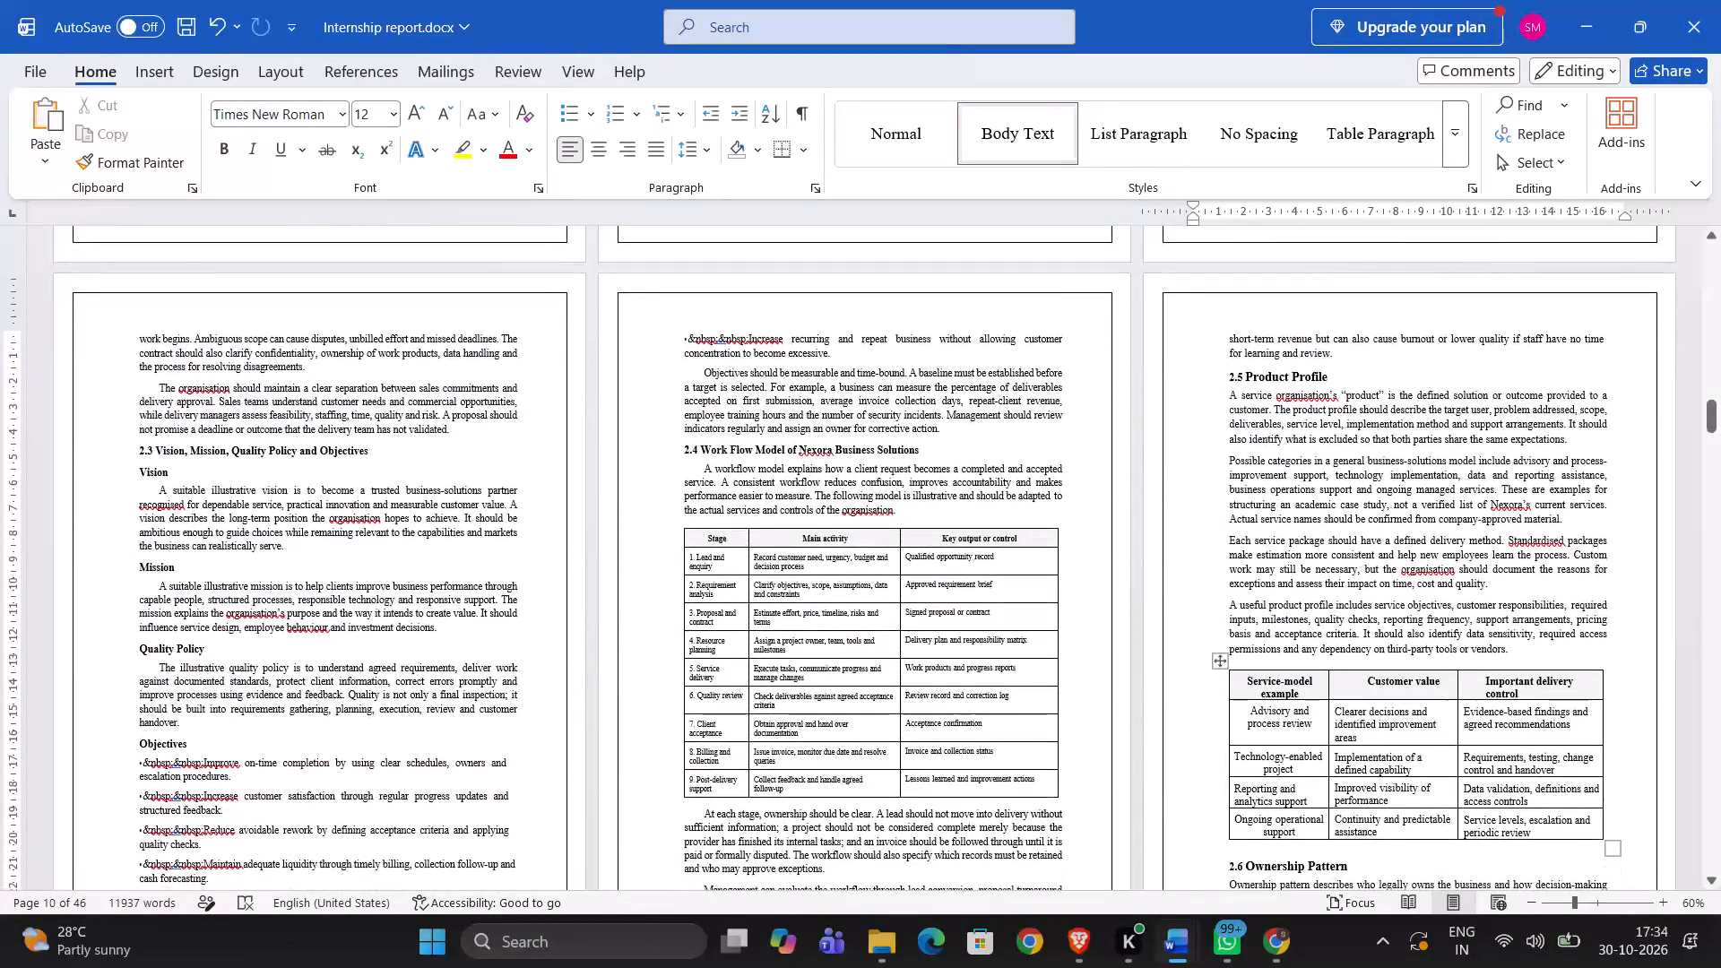
scroll(1255, 575, down, 1)
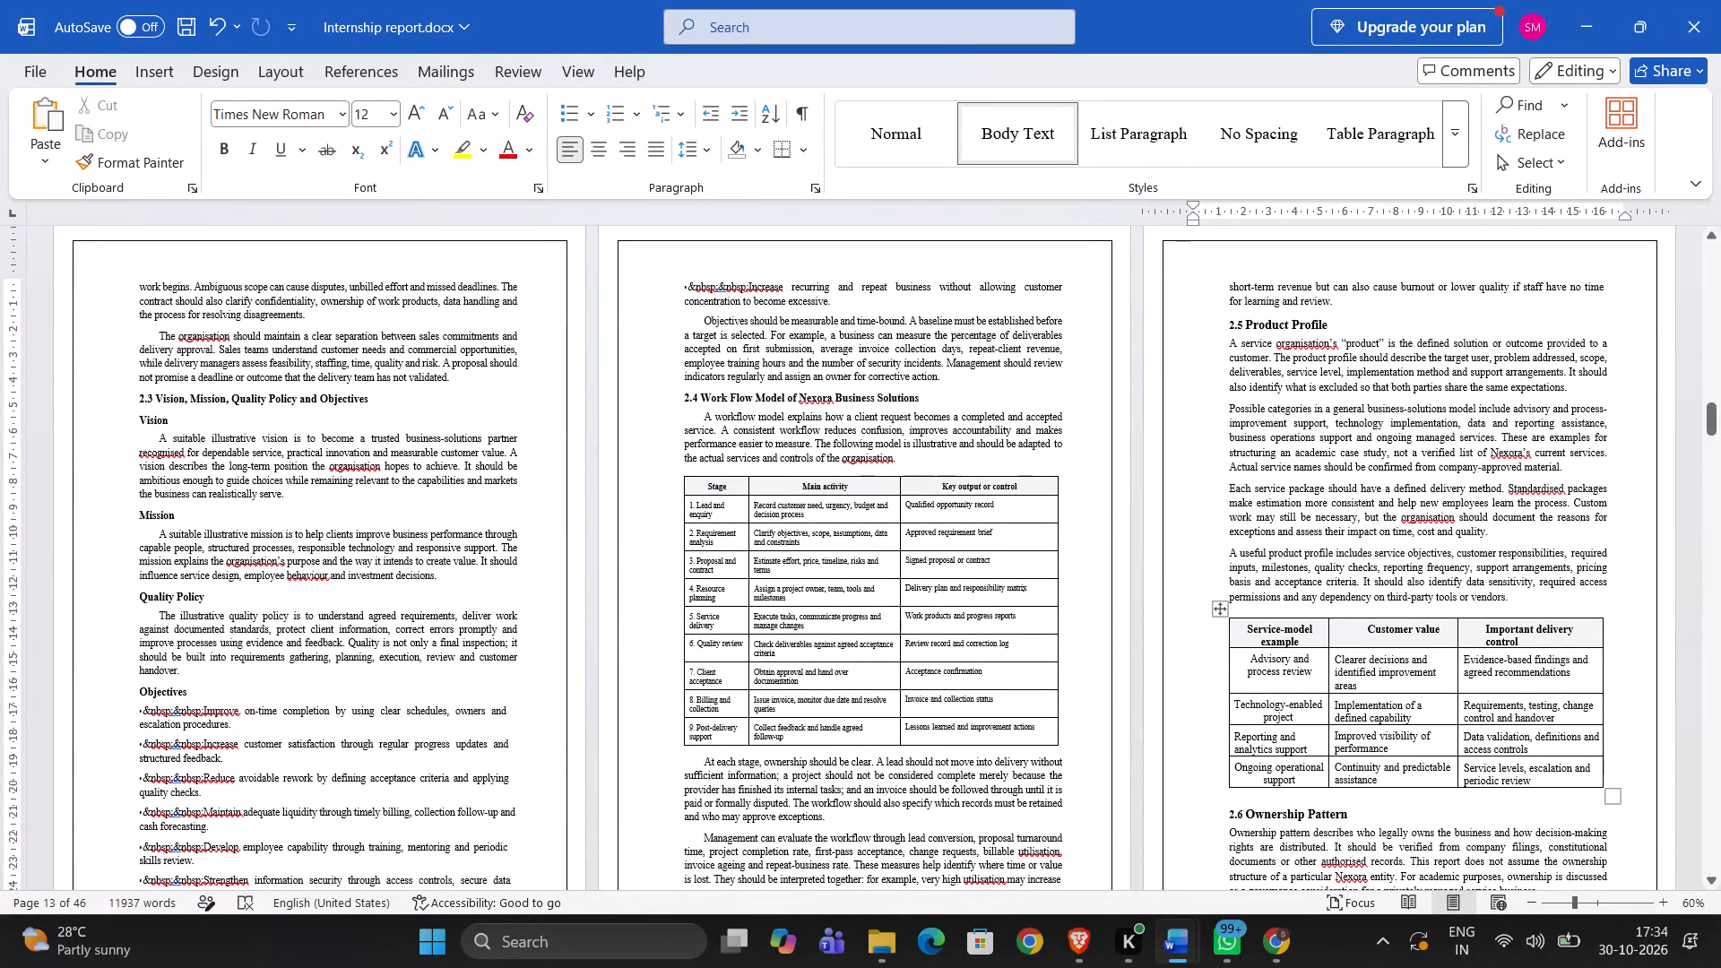
scroll(861, 506, down, 3)
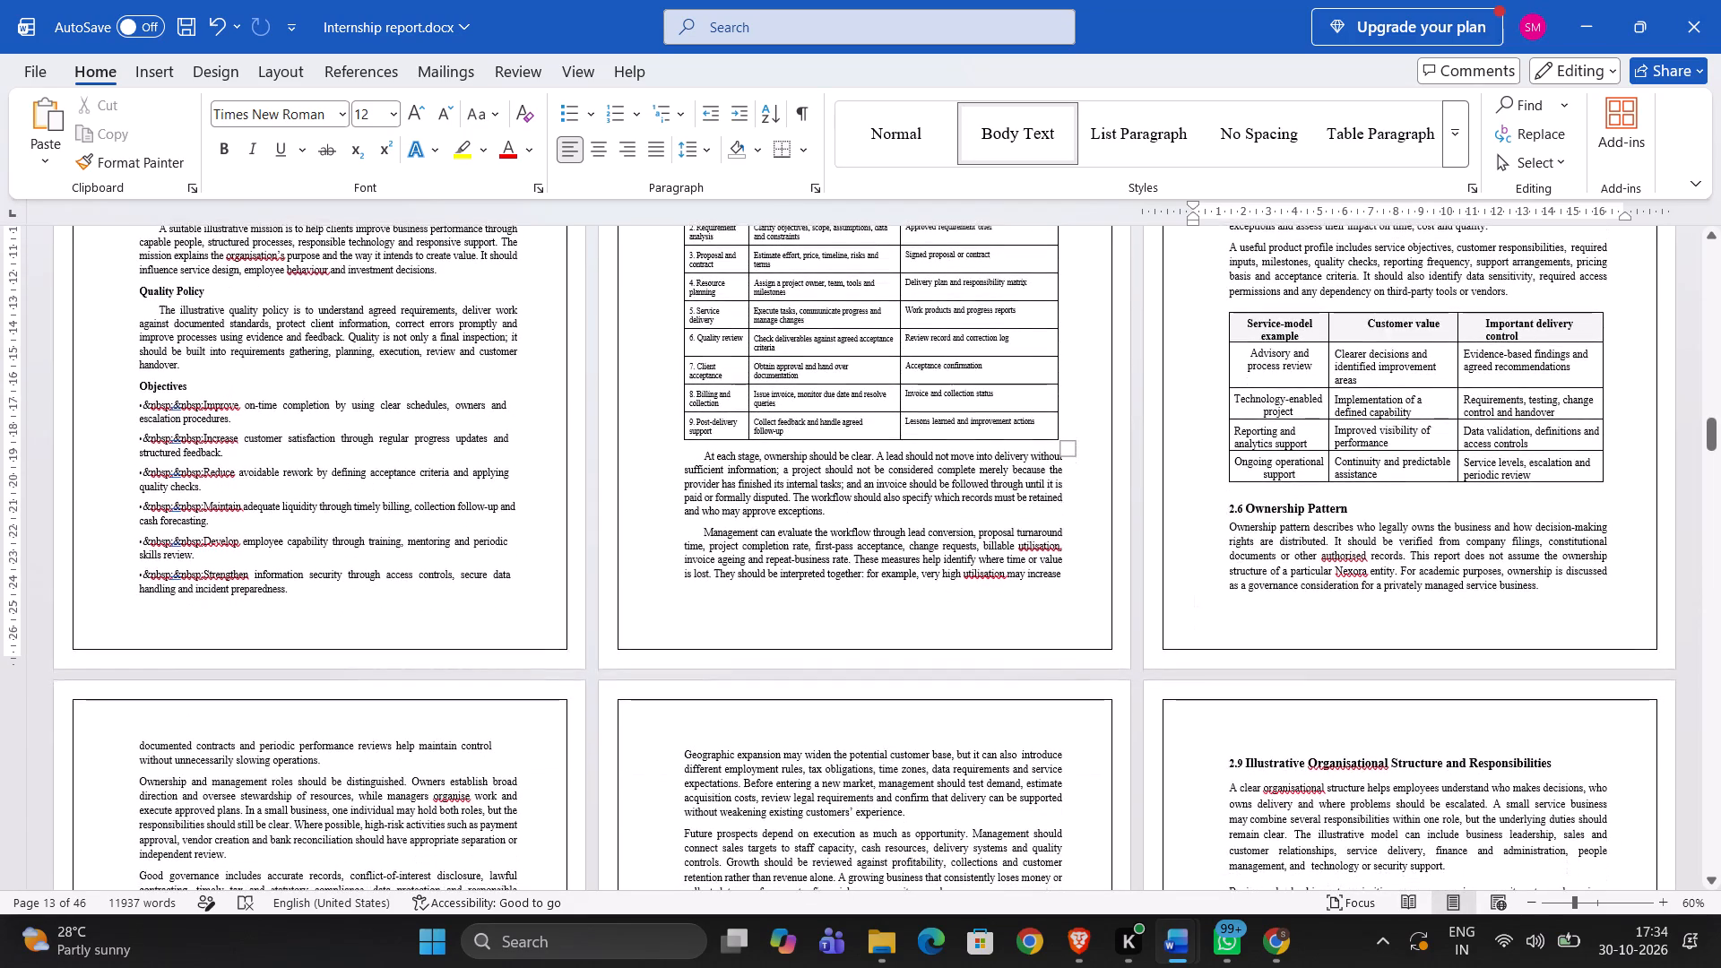
click(699, 531)
key(BackSpace)
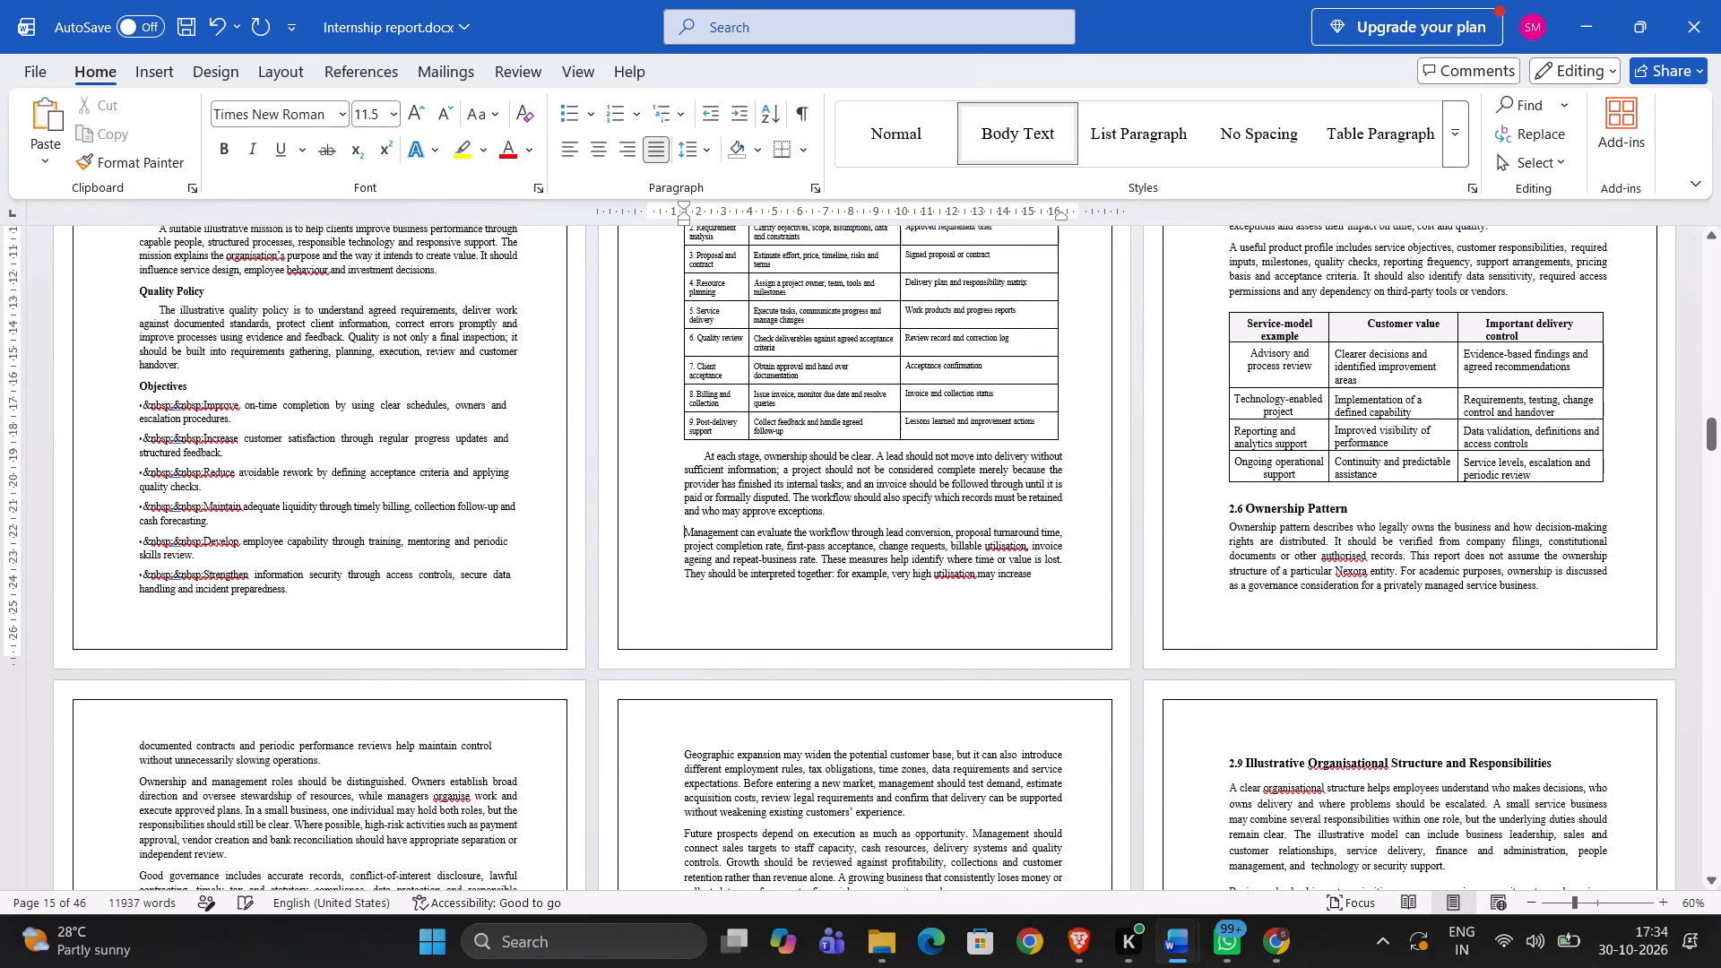
click(692, 454)
key(BackSpace)
Remove the first-line indent from the section 2.4 opening paragraph, starting "A workflow model explains".
scroll(692, 454, up, 4)
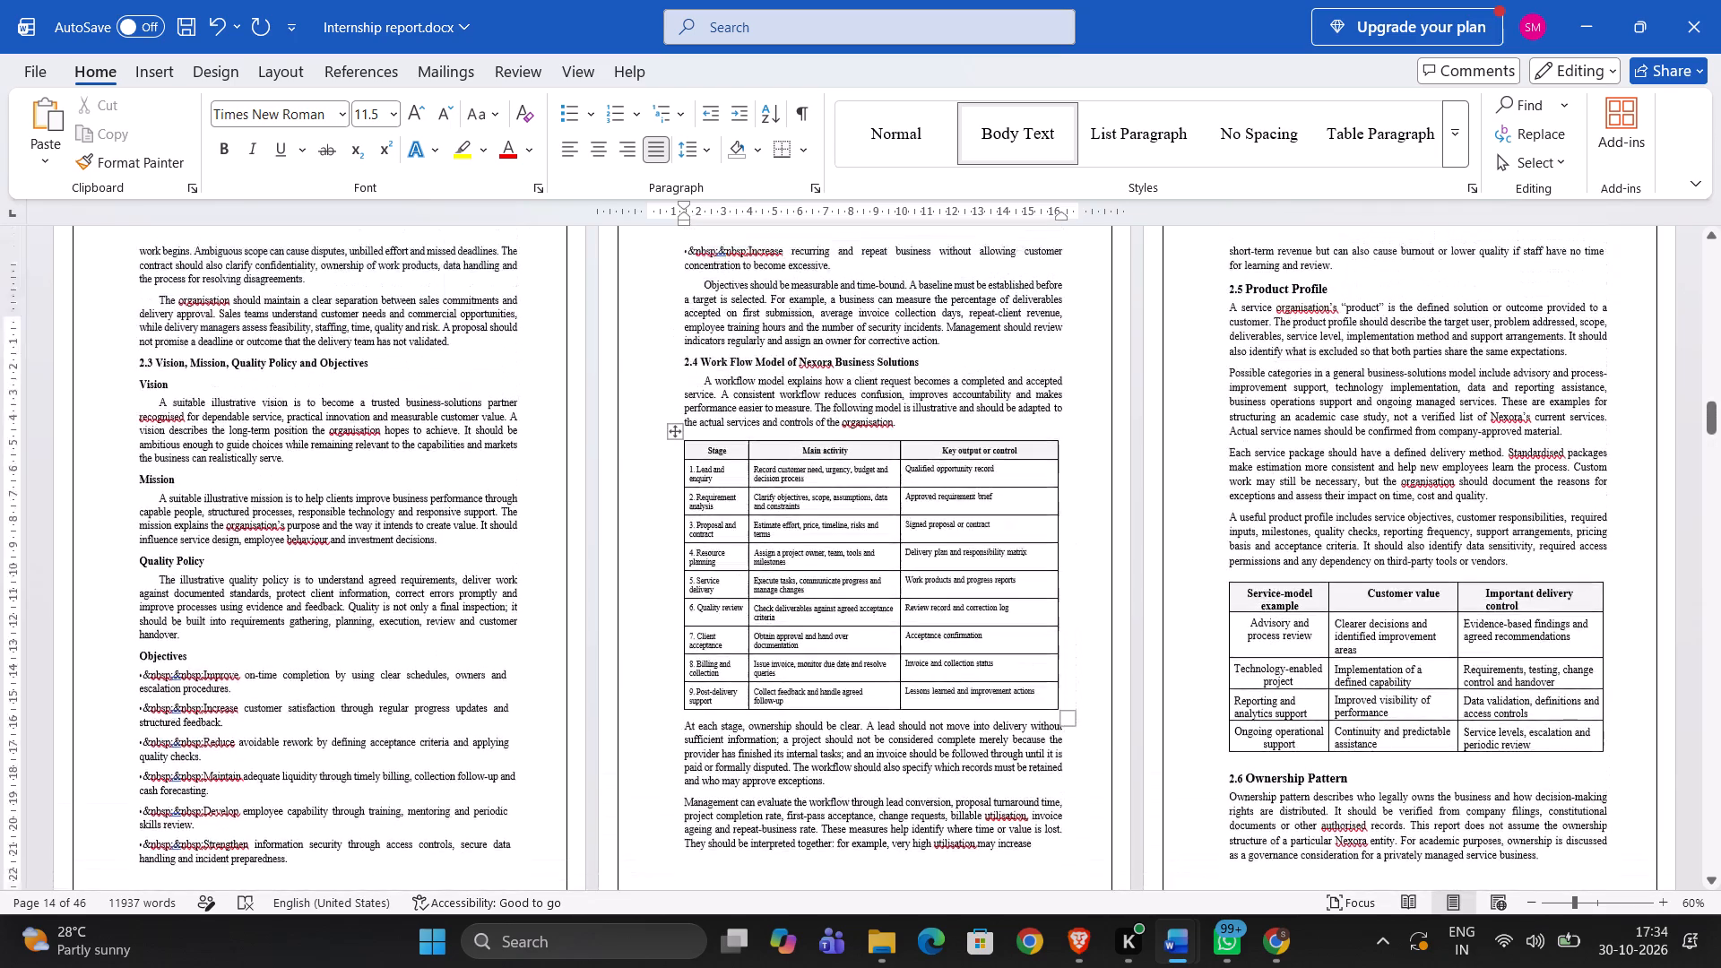
scroll(692, 454, up, 1)
click(696, 480)
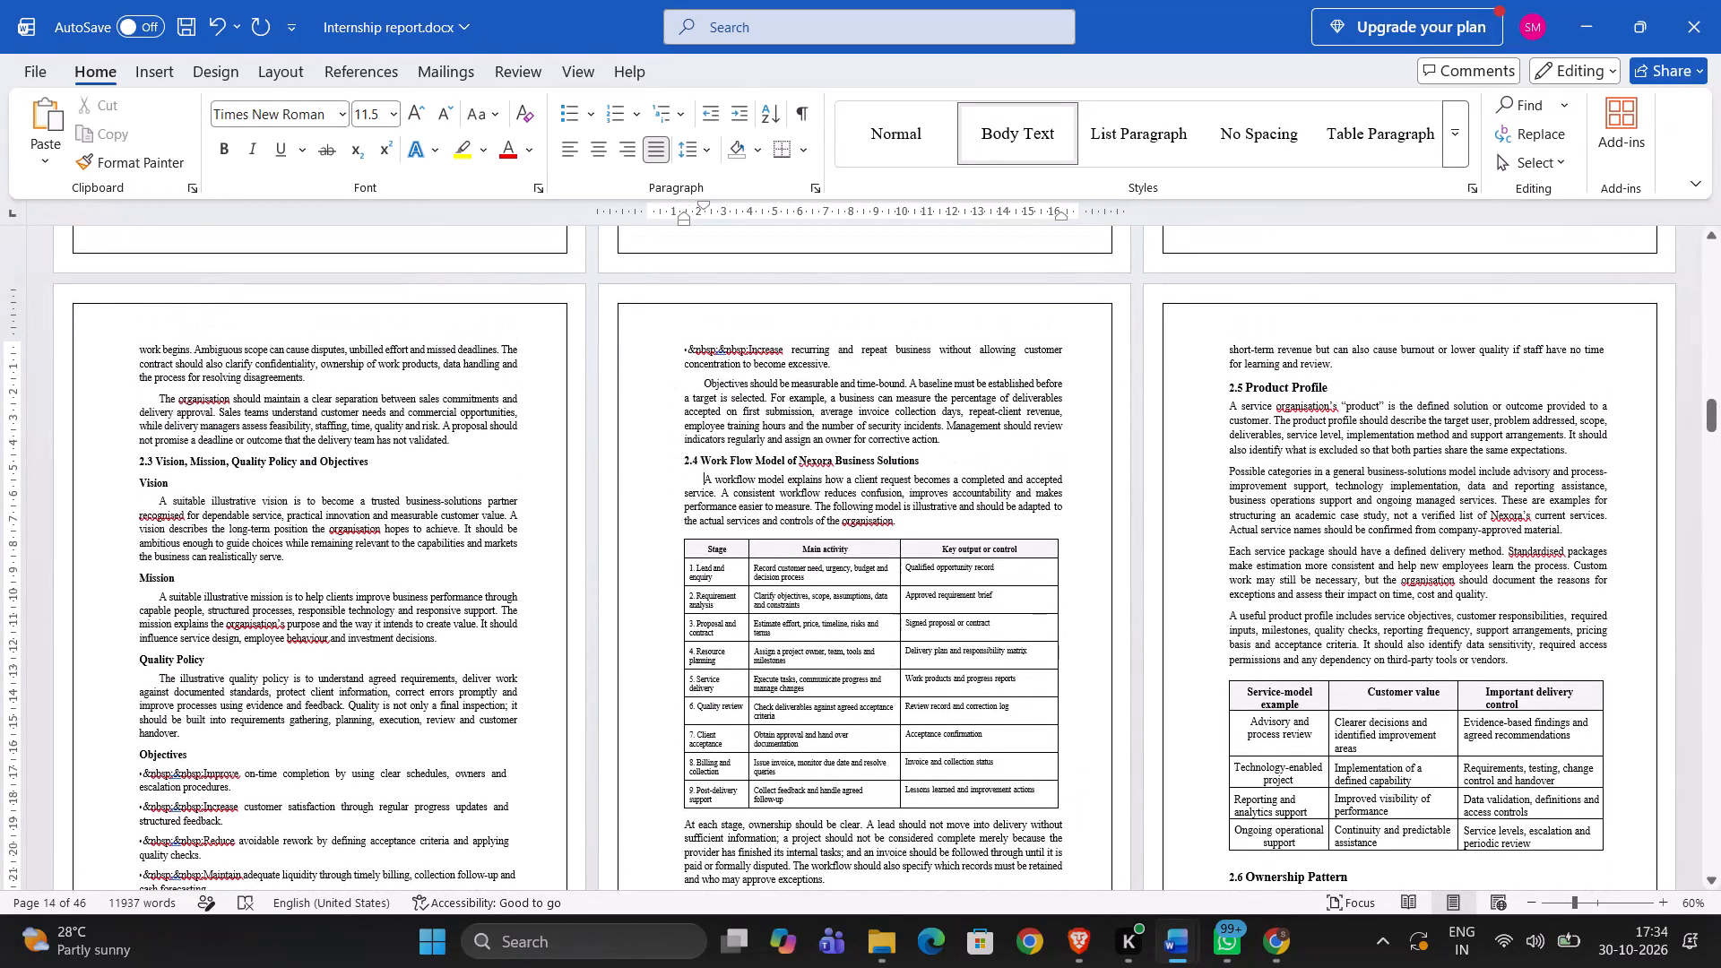
key(BackSpace)
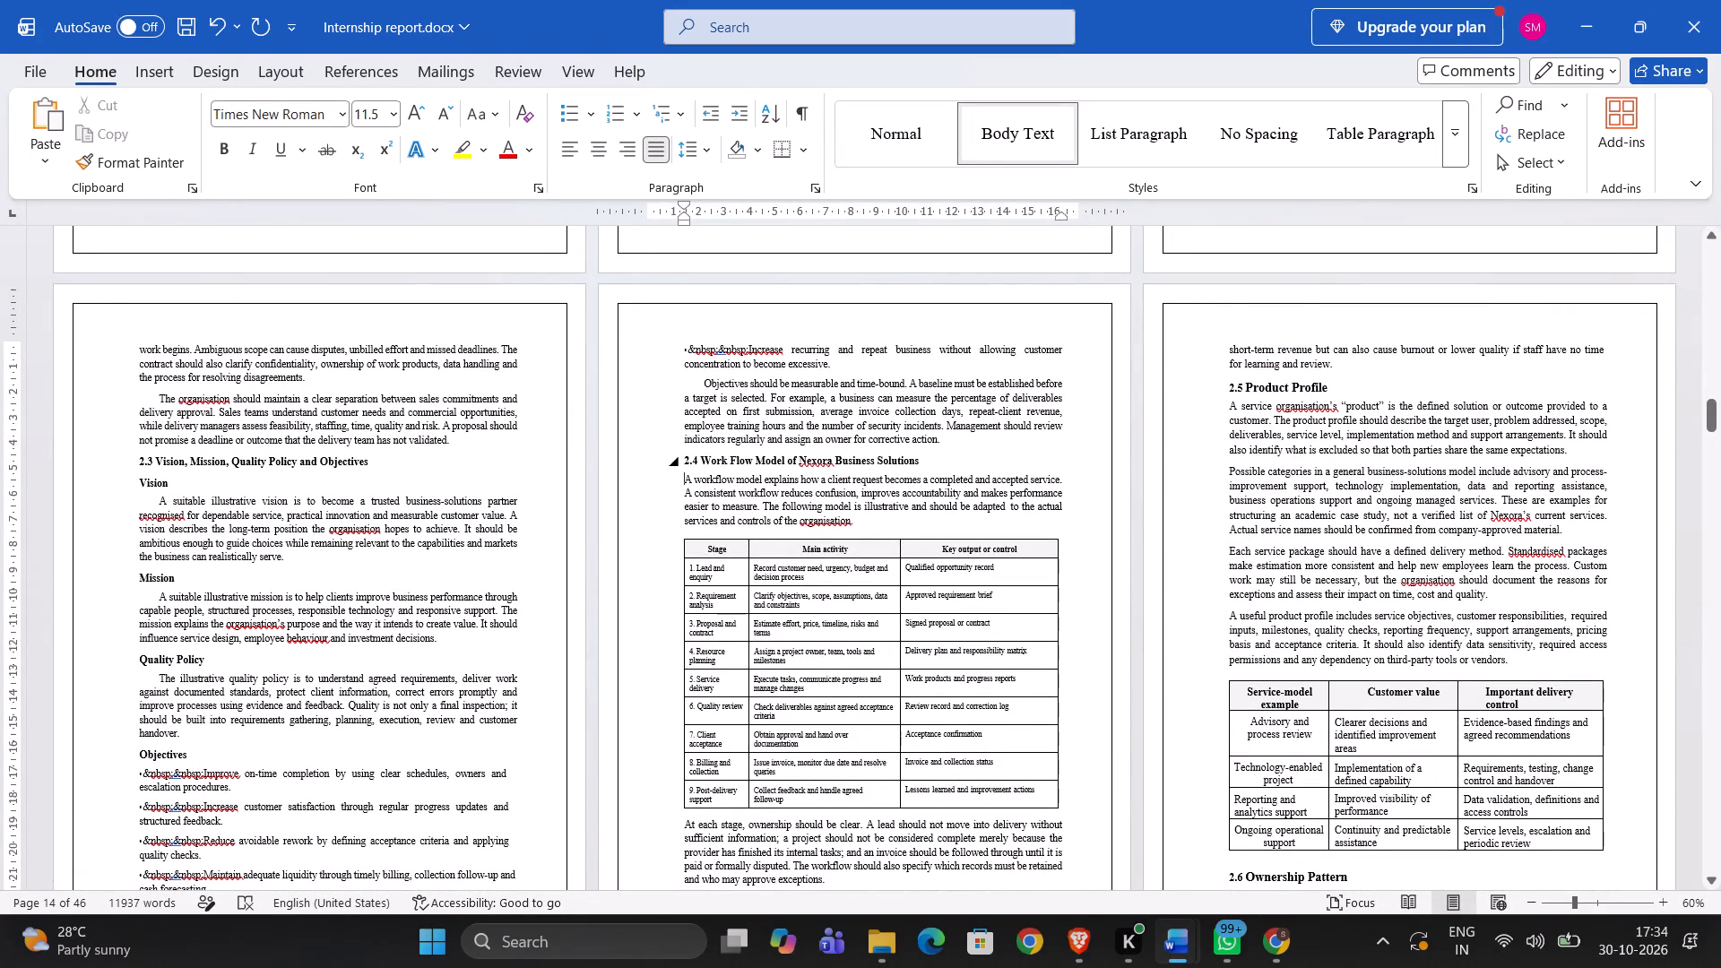
Set the "2.4 Work Flow Model of Nexora Business Solutions" heading to font size 14.
drag(923, 461, 677, 462)
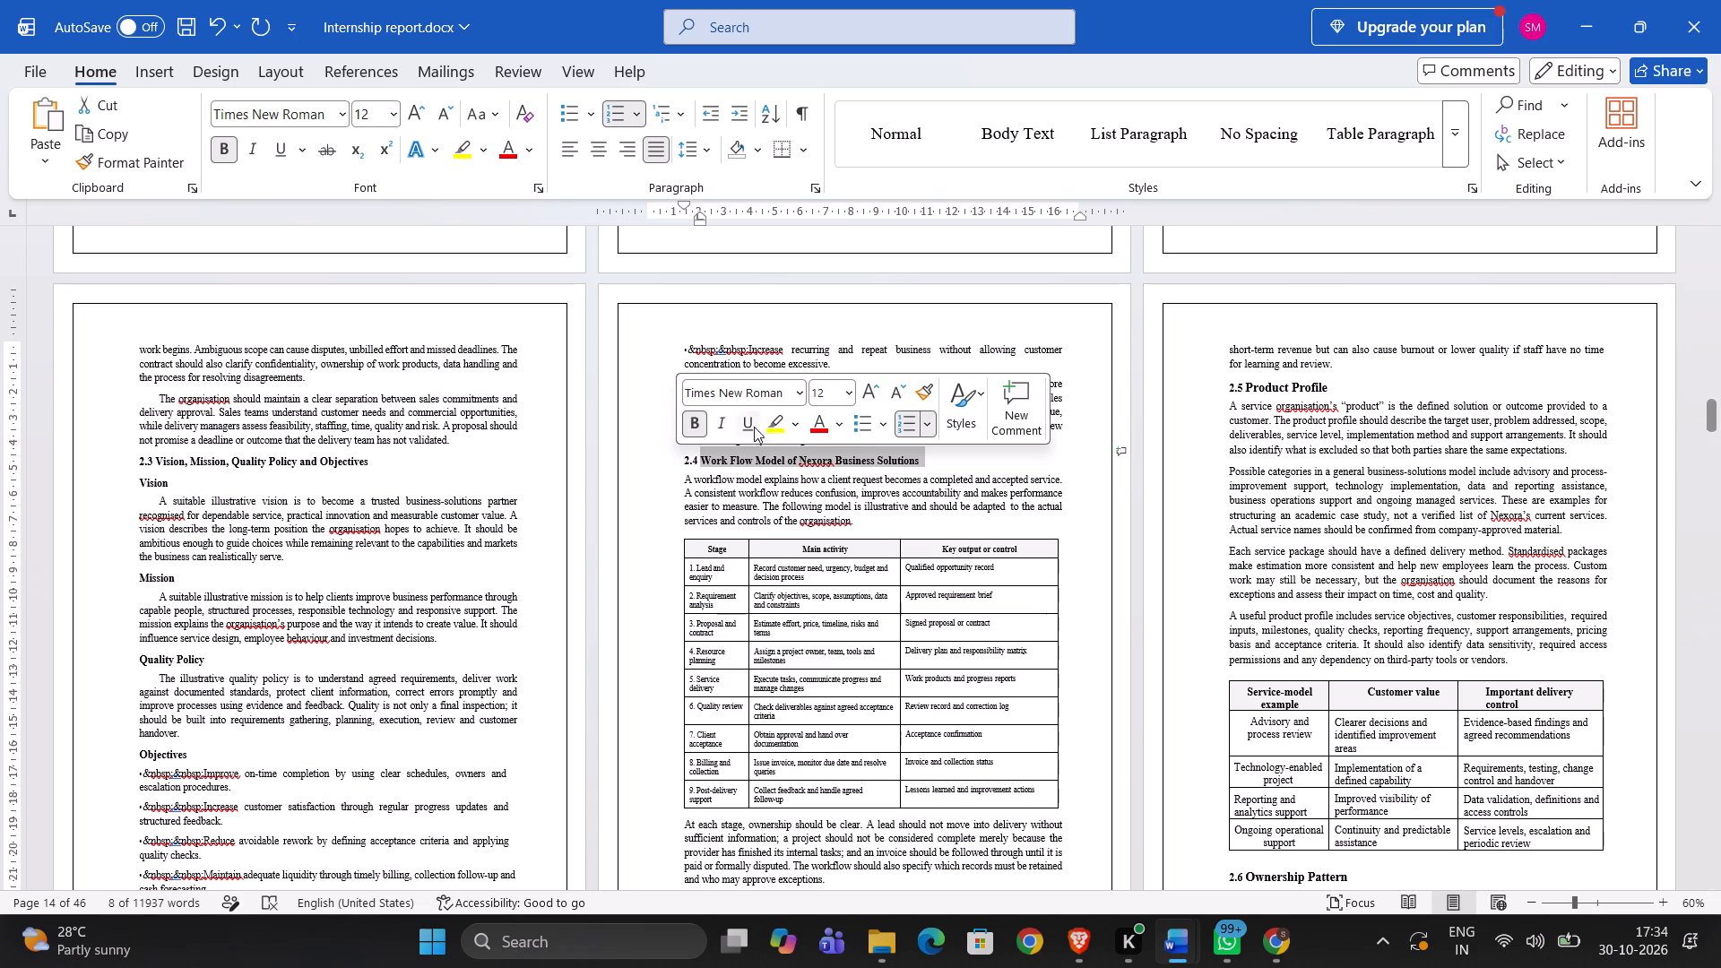
click(847, 389)
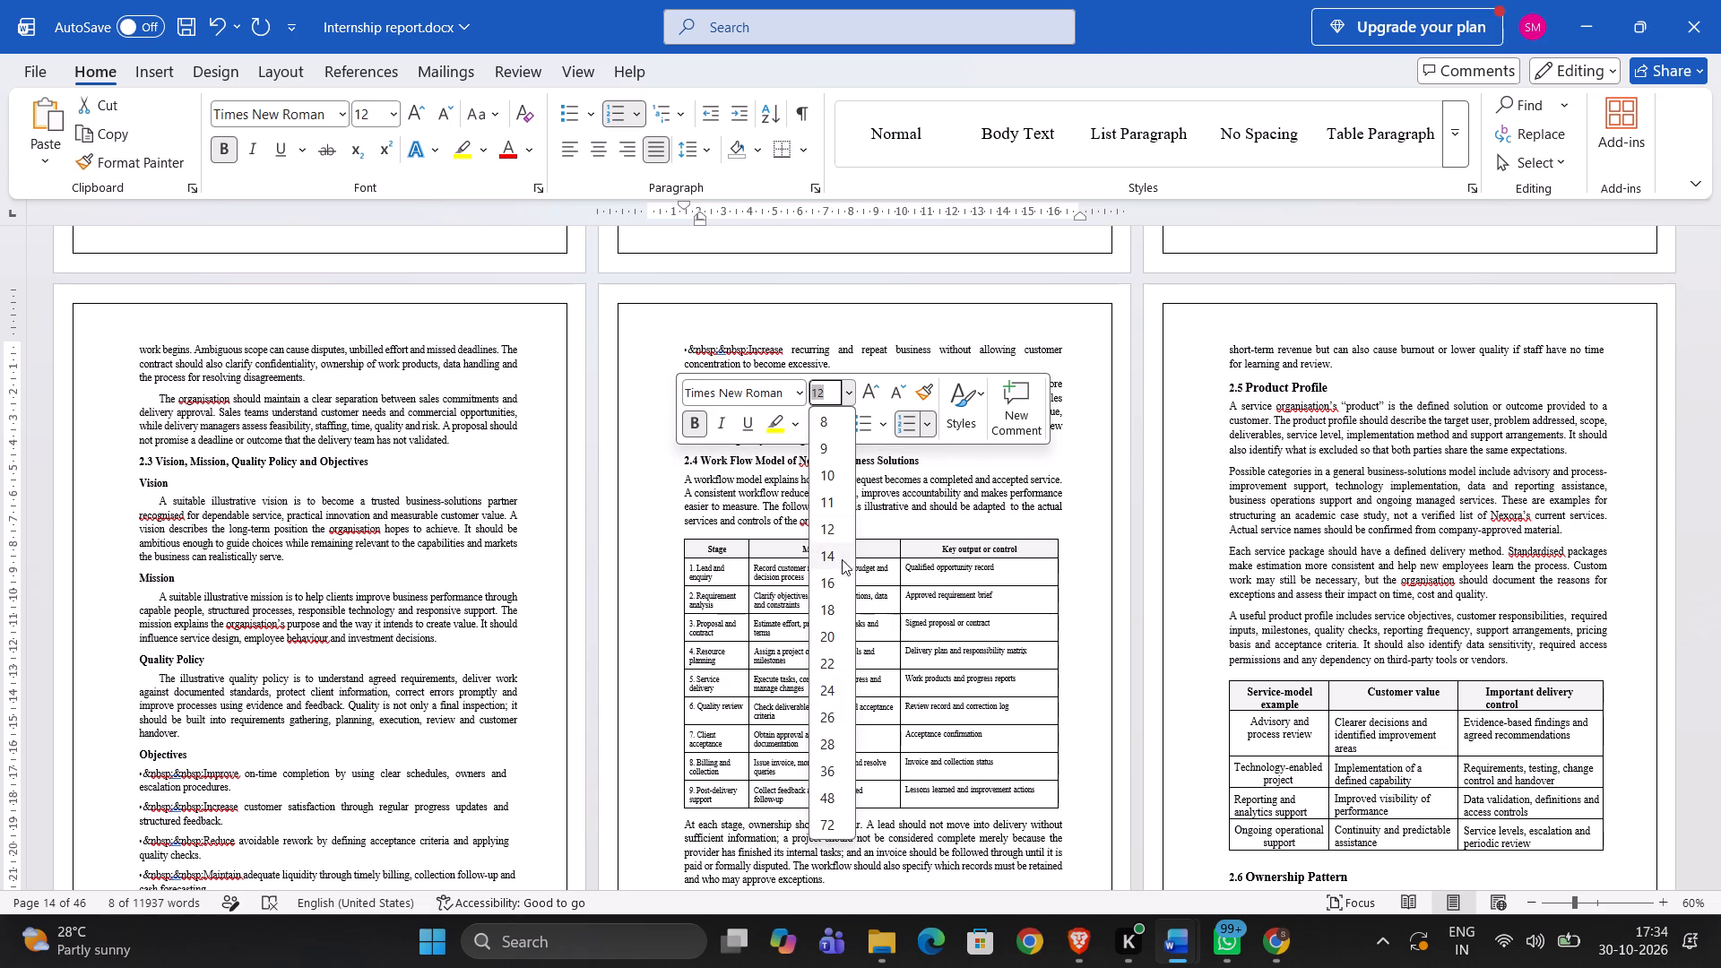
click(837, 555)
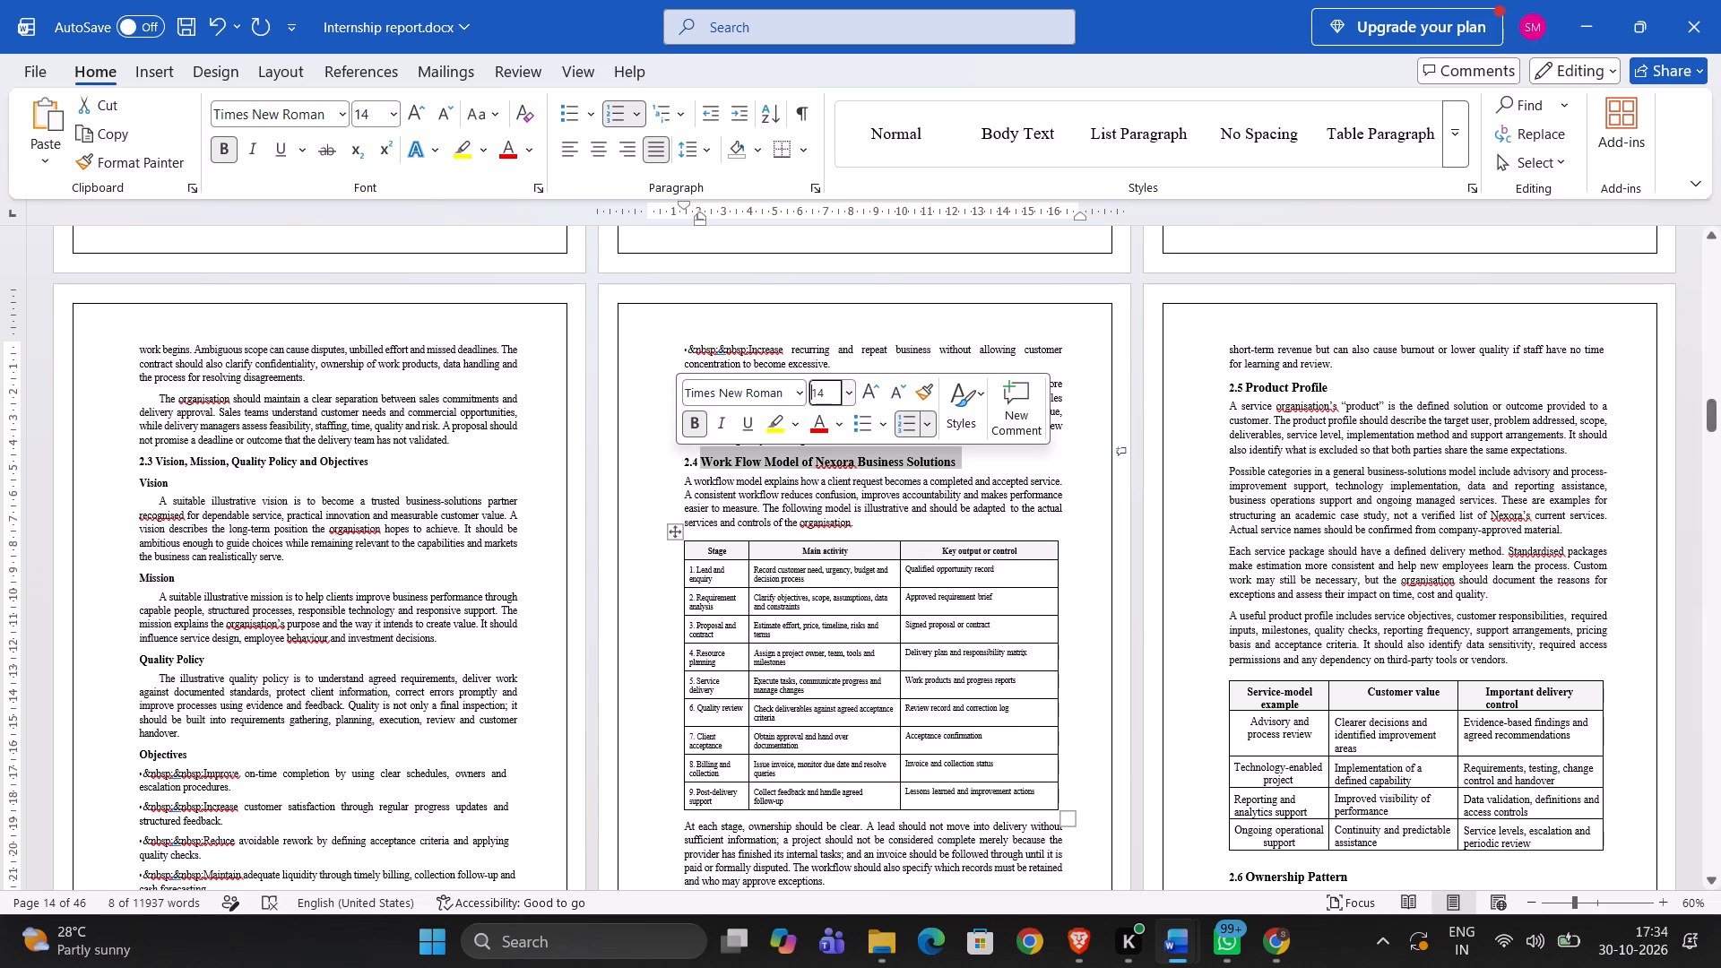
click(644, 479)
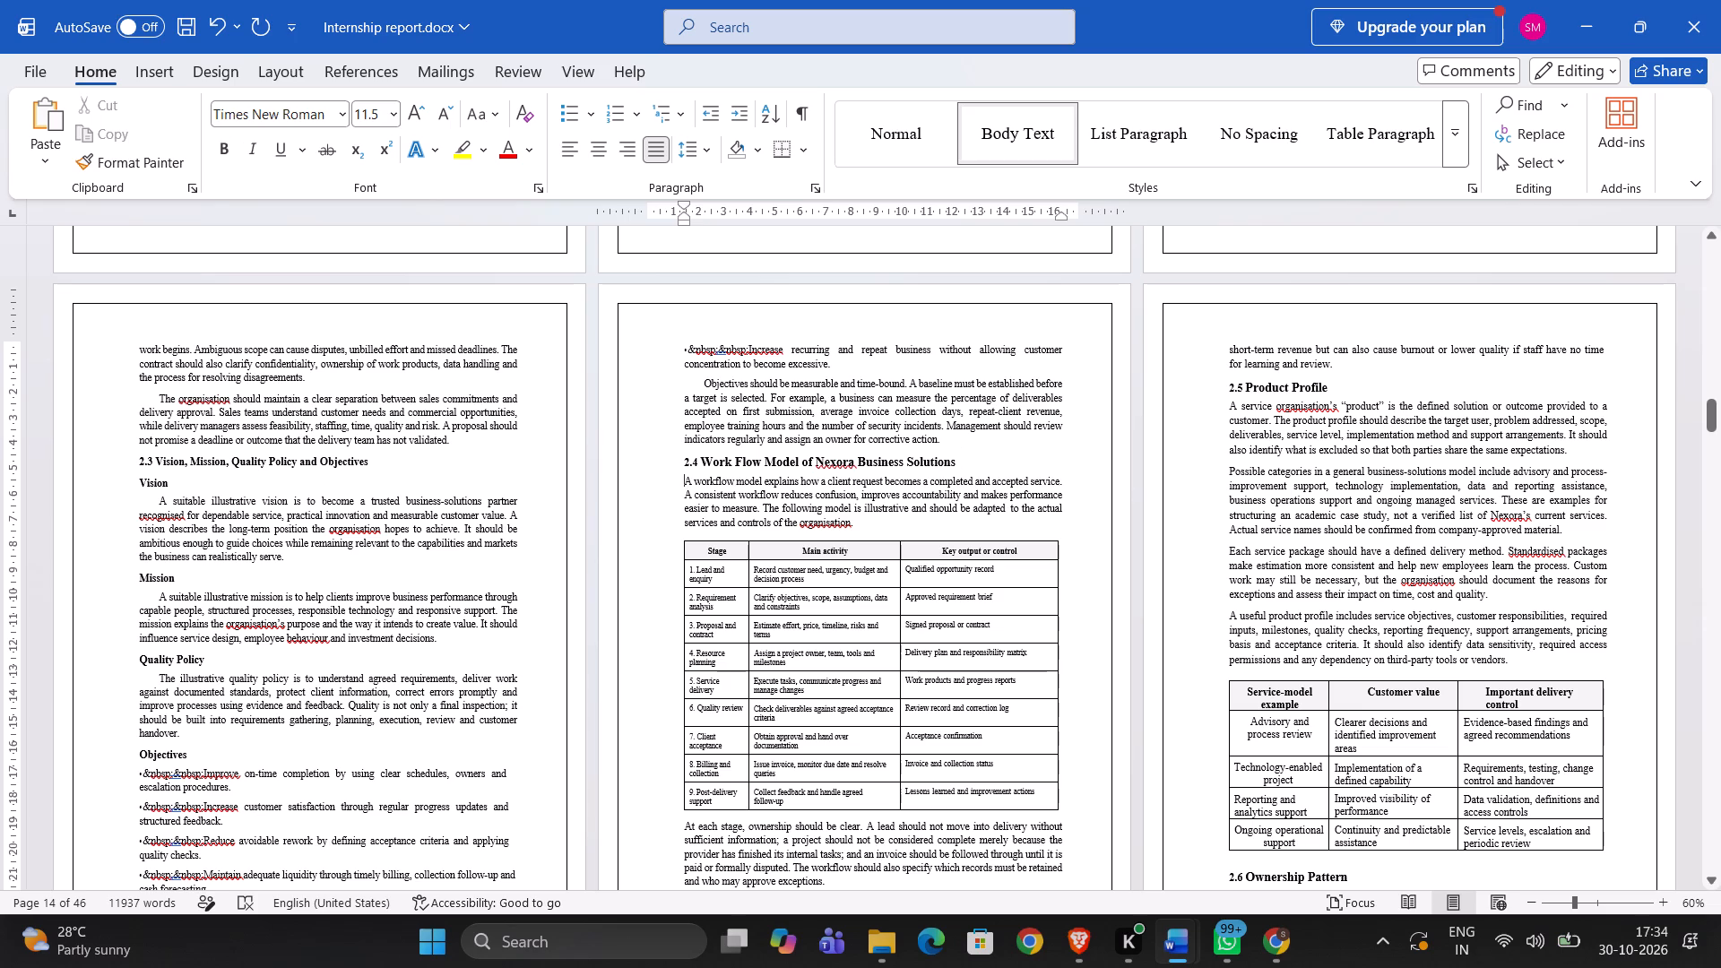
Remove the first-line indent from the paragraph starting "Objectives should be measurable" above section 2.4.
click(701, 383)
key(BackSpace)
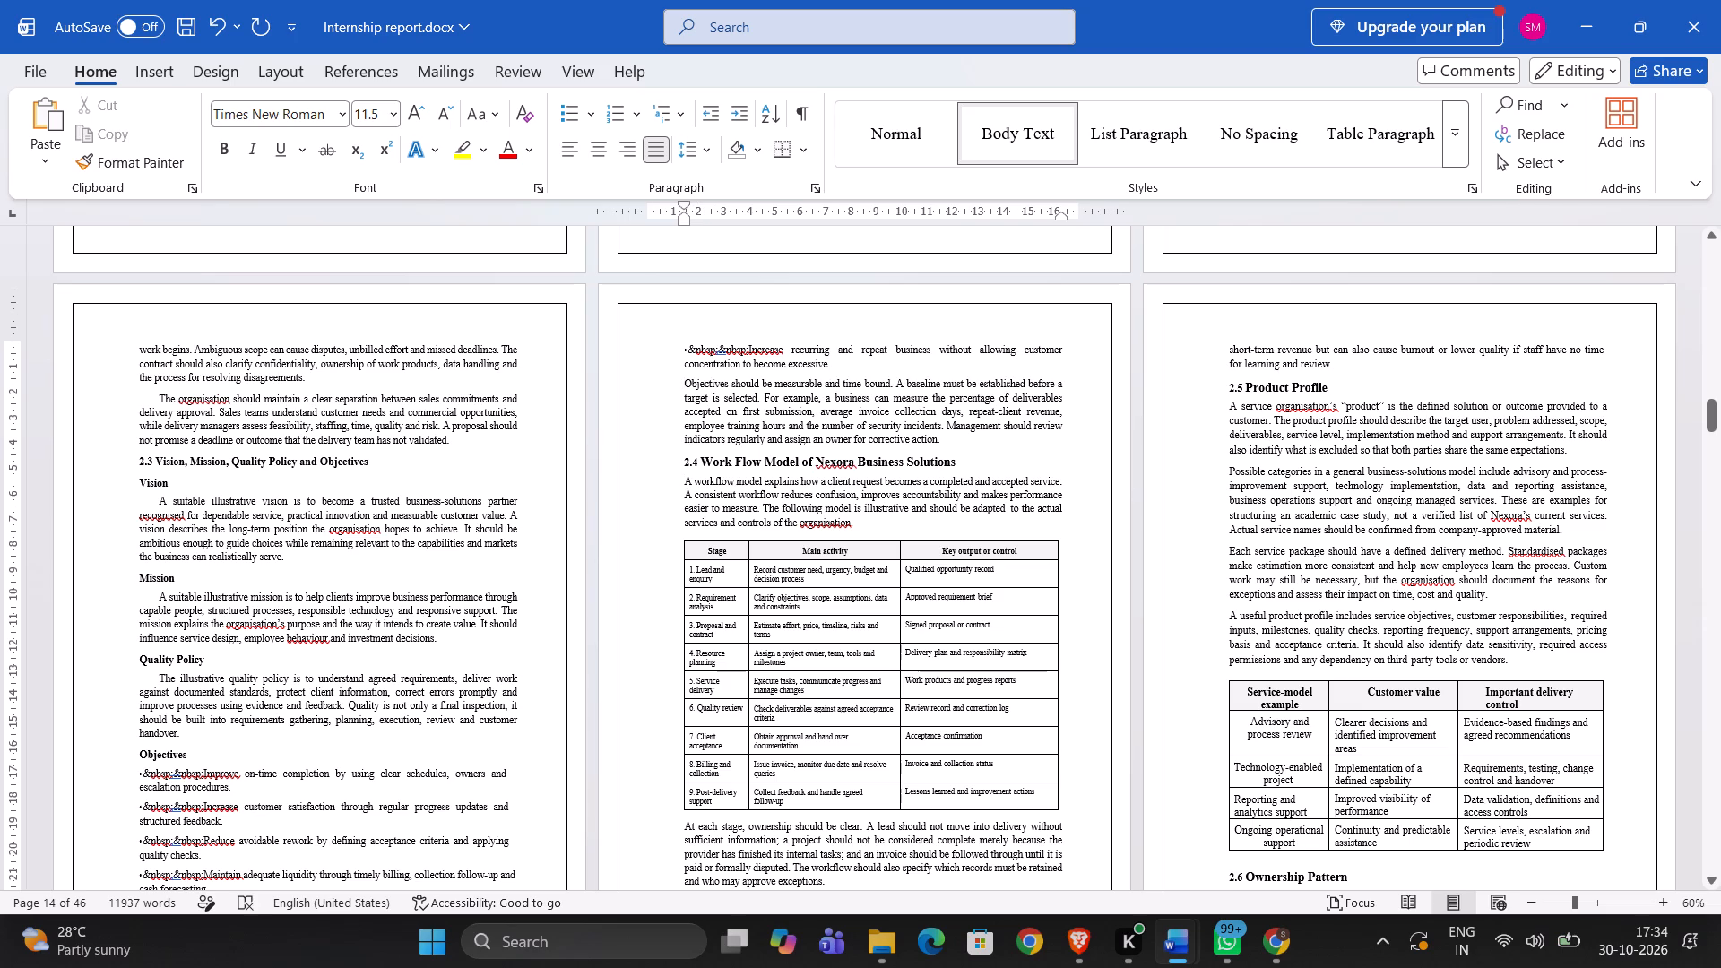
Set the section 2.4 body text, from "A workflow model explains" through the table and the two paragraphs below it, to font size 12.
drag(678, 475, 840, 834)
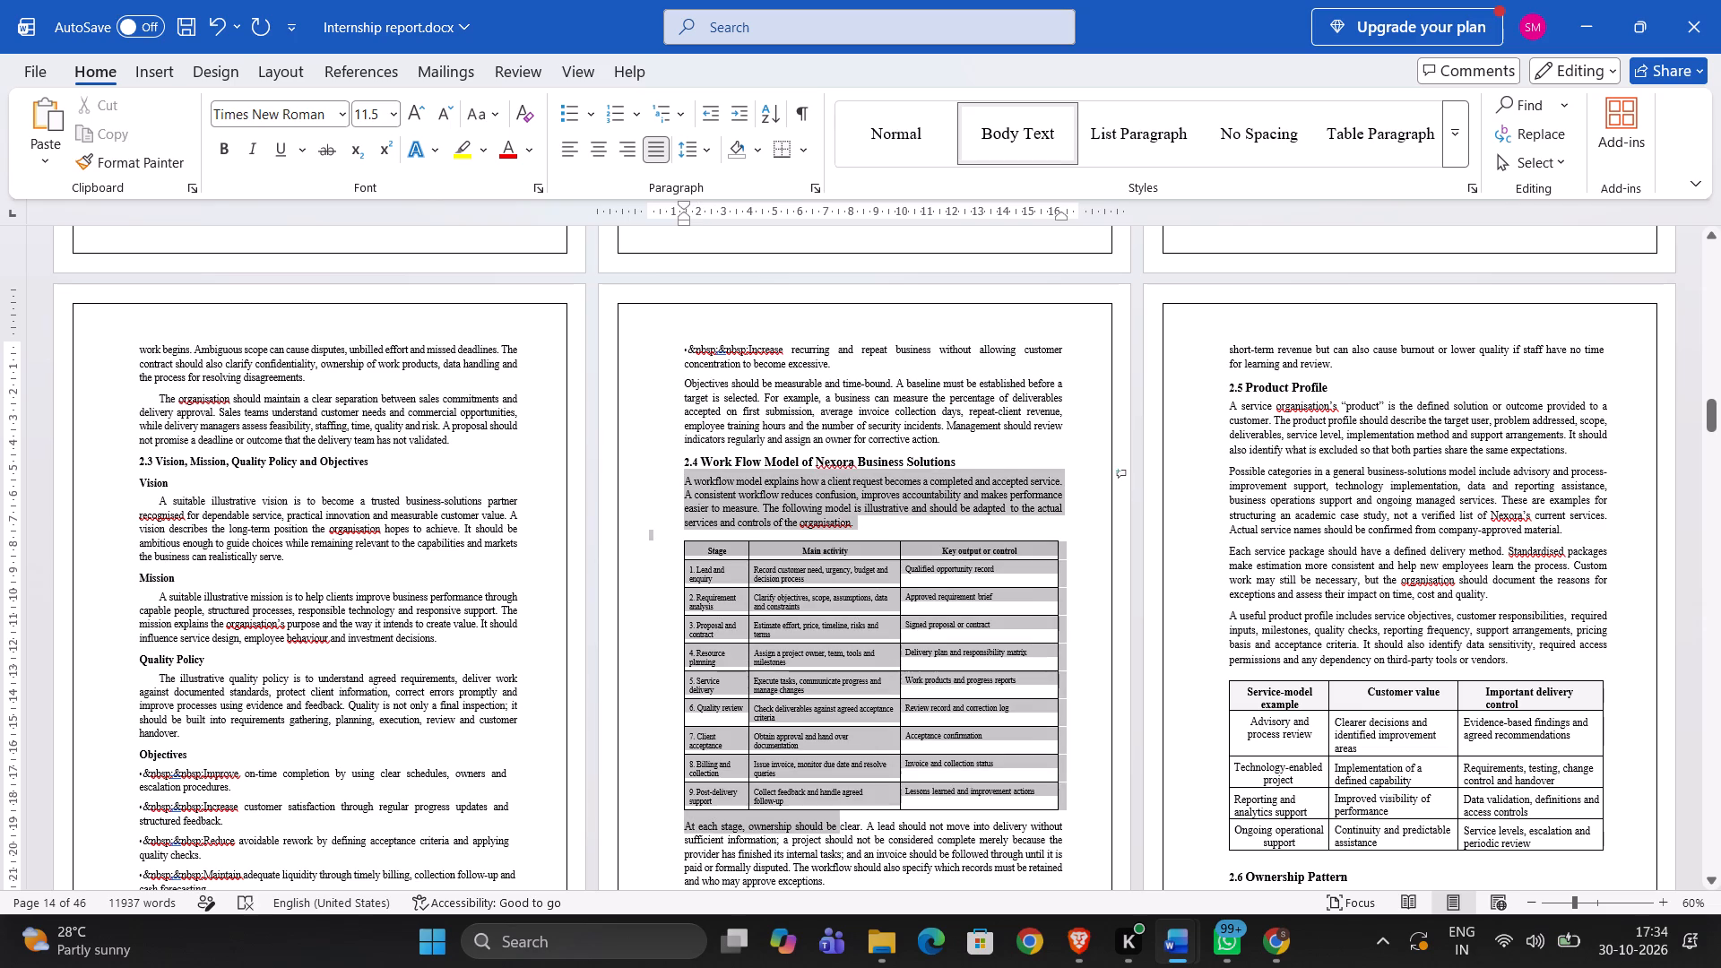
drag(840, 834, 1041, 722)
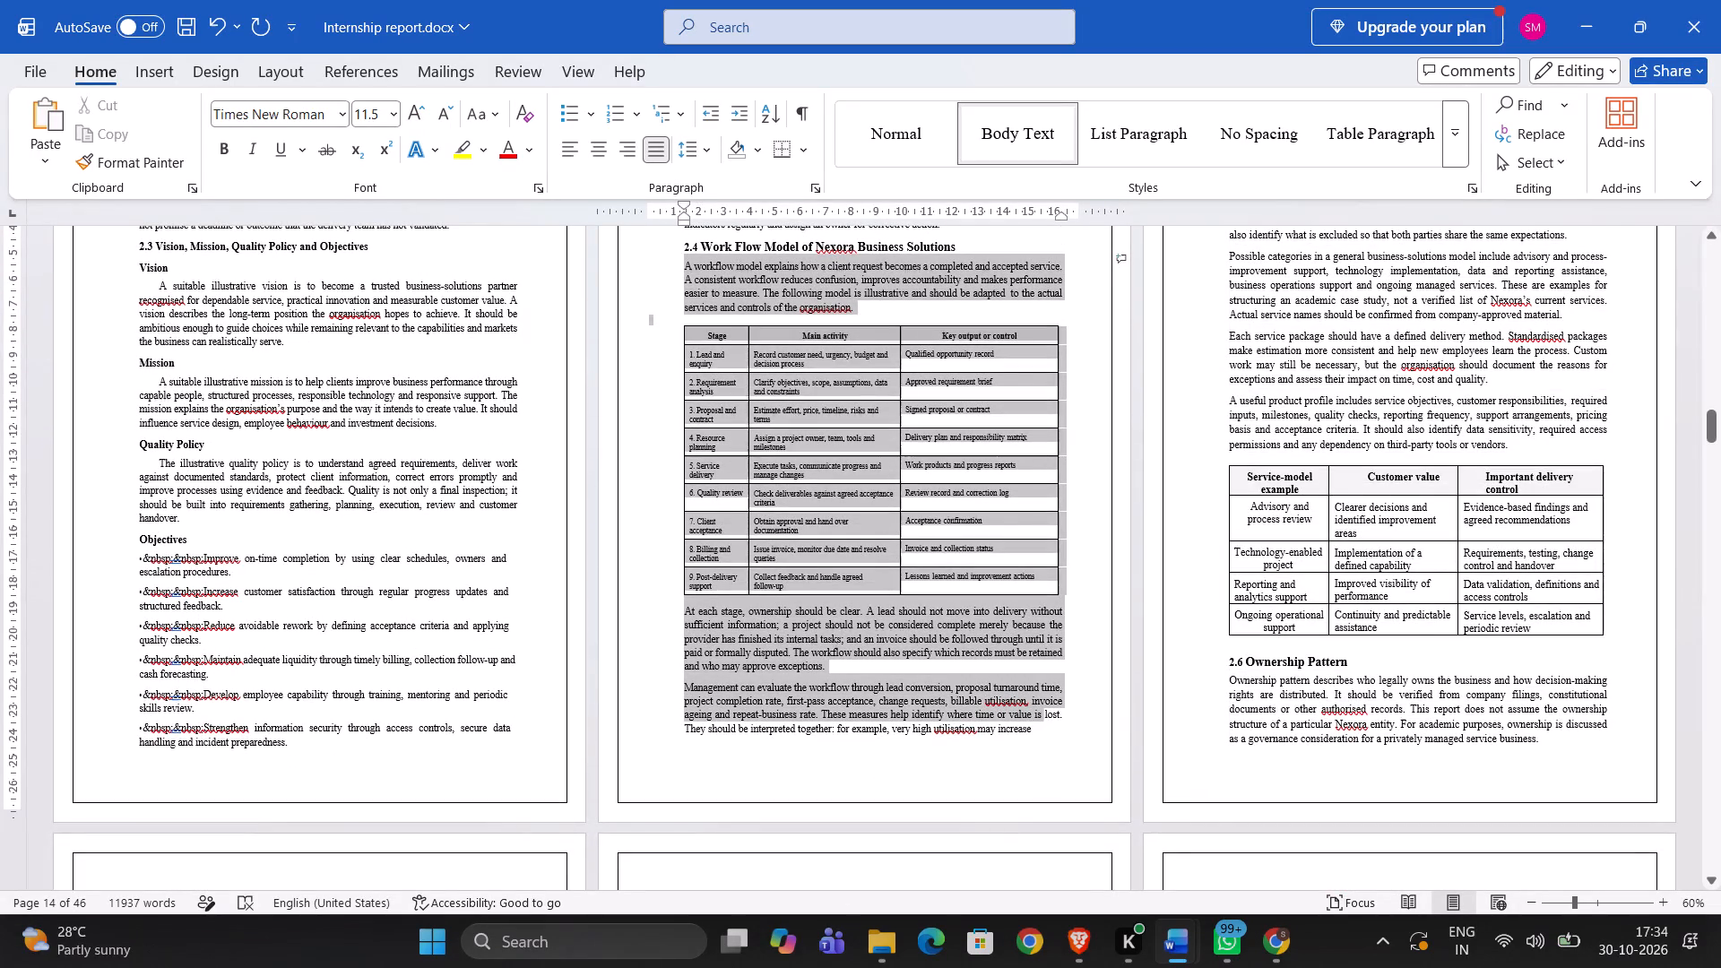
drag(1041, 722, 1041, 729)
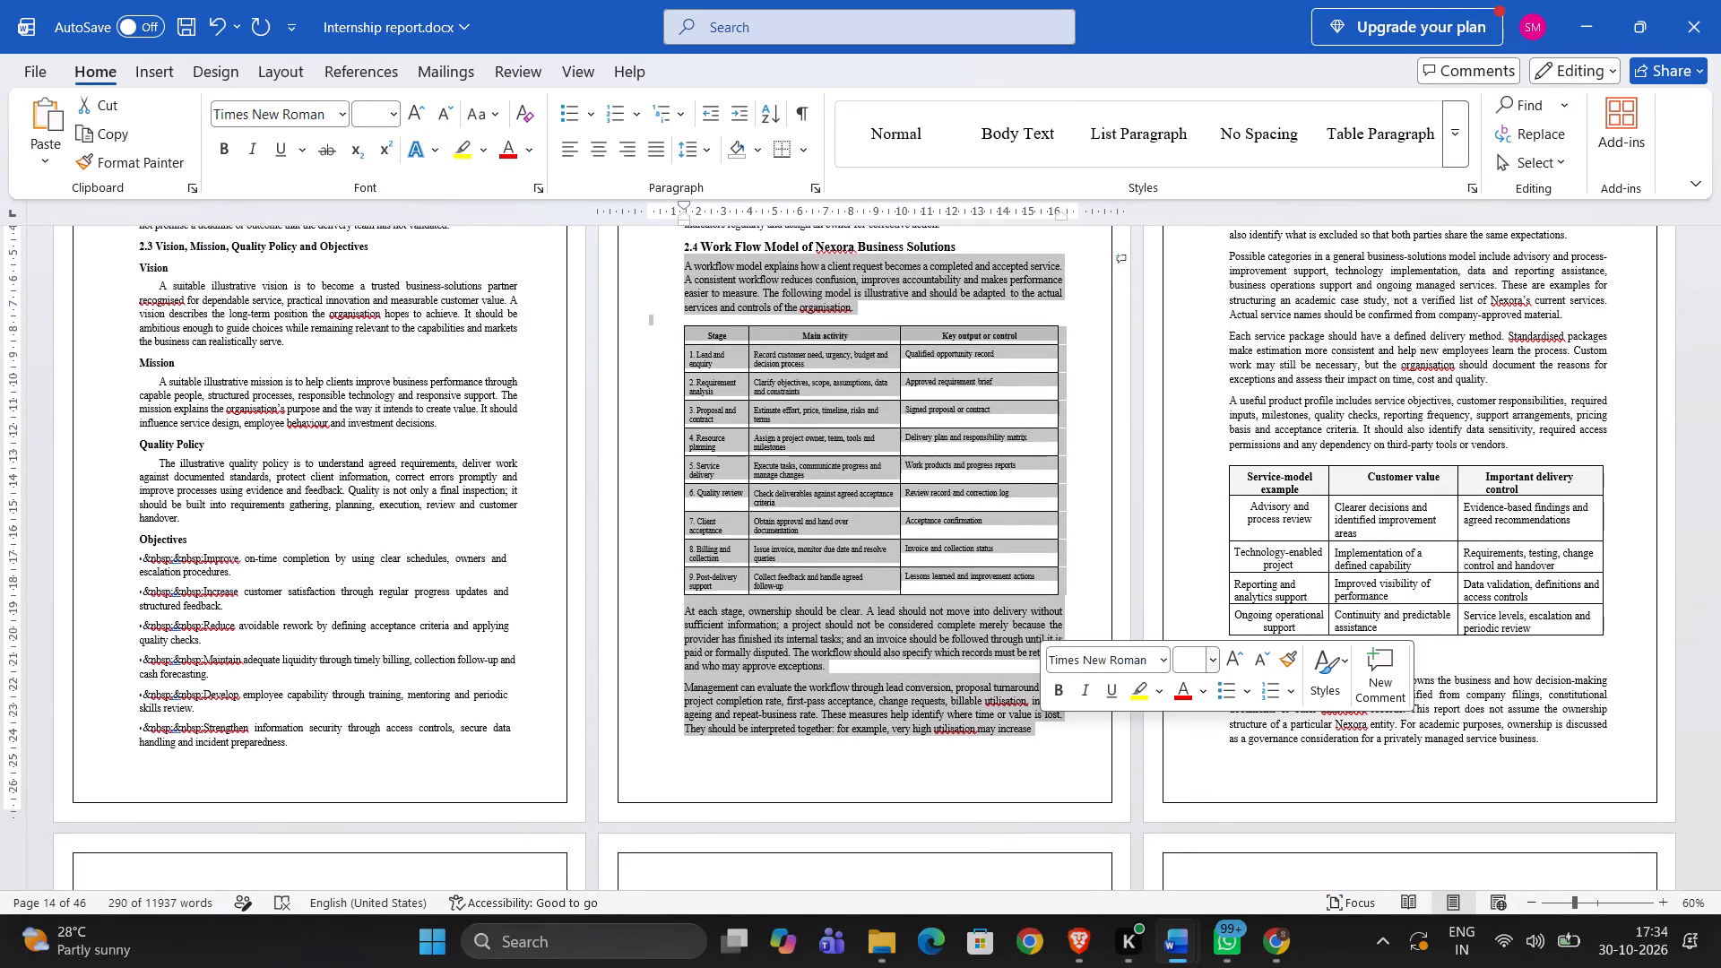
click(1205, 657)
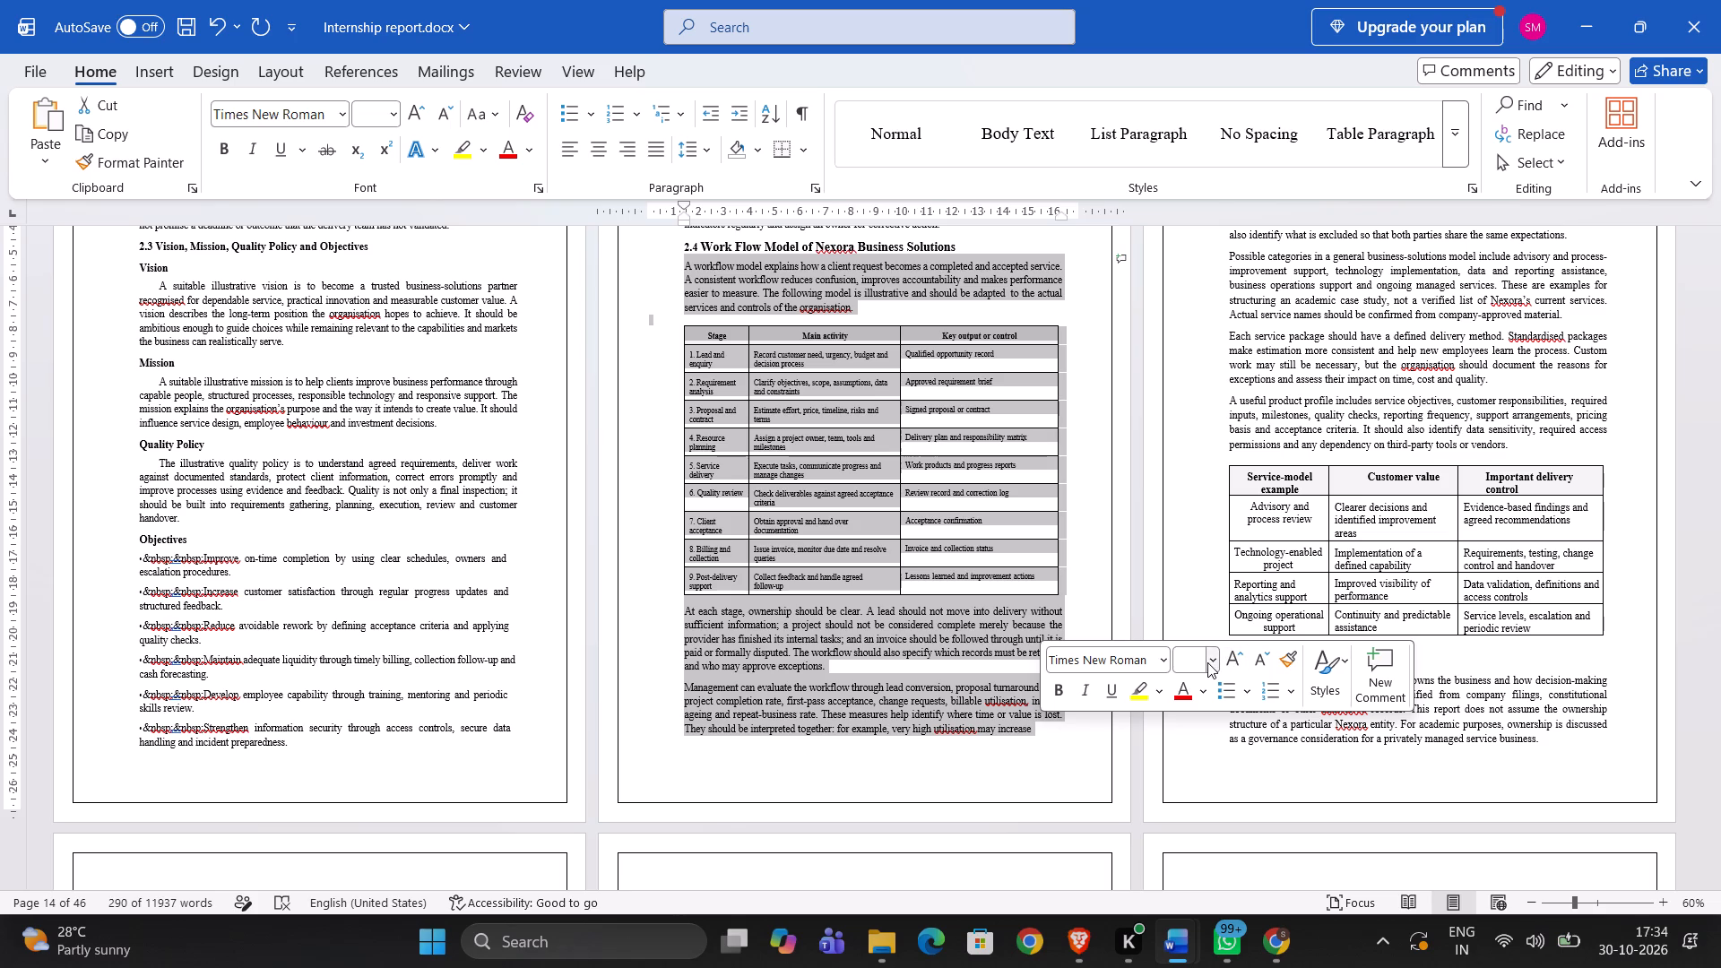
click(1207, 662)
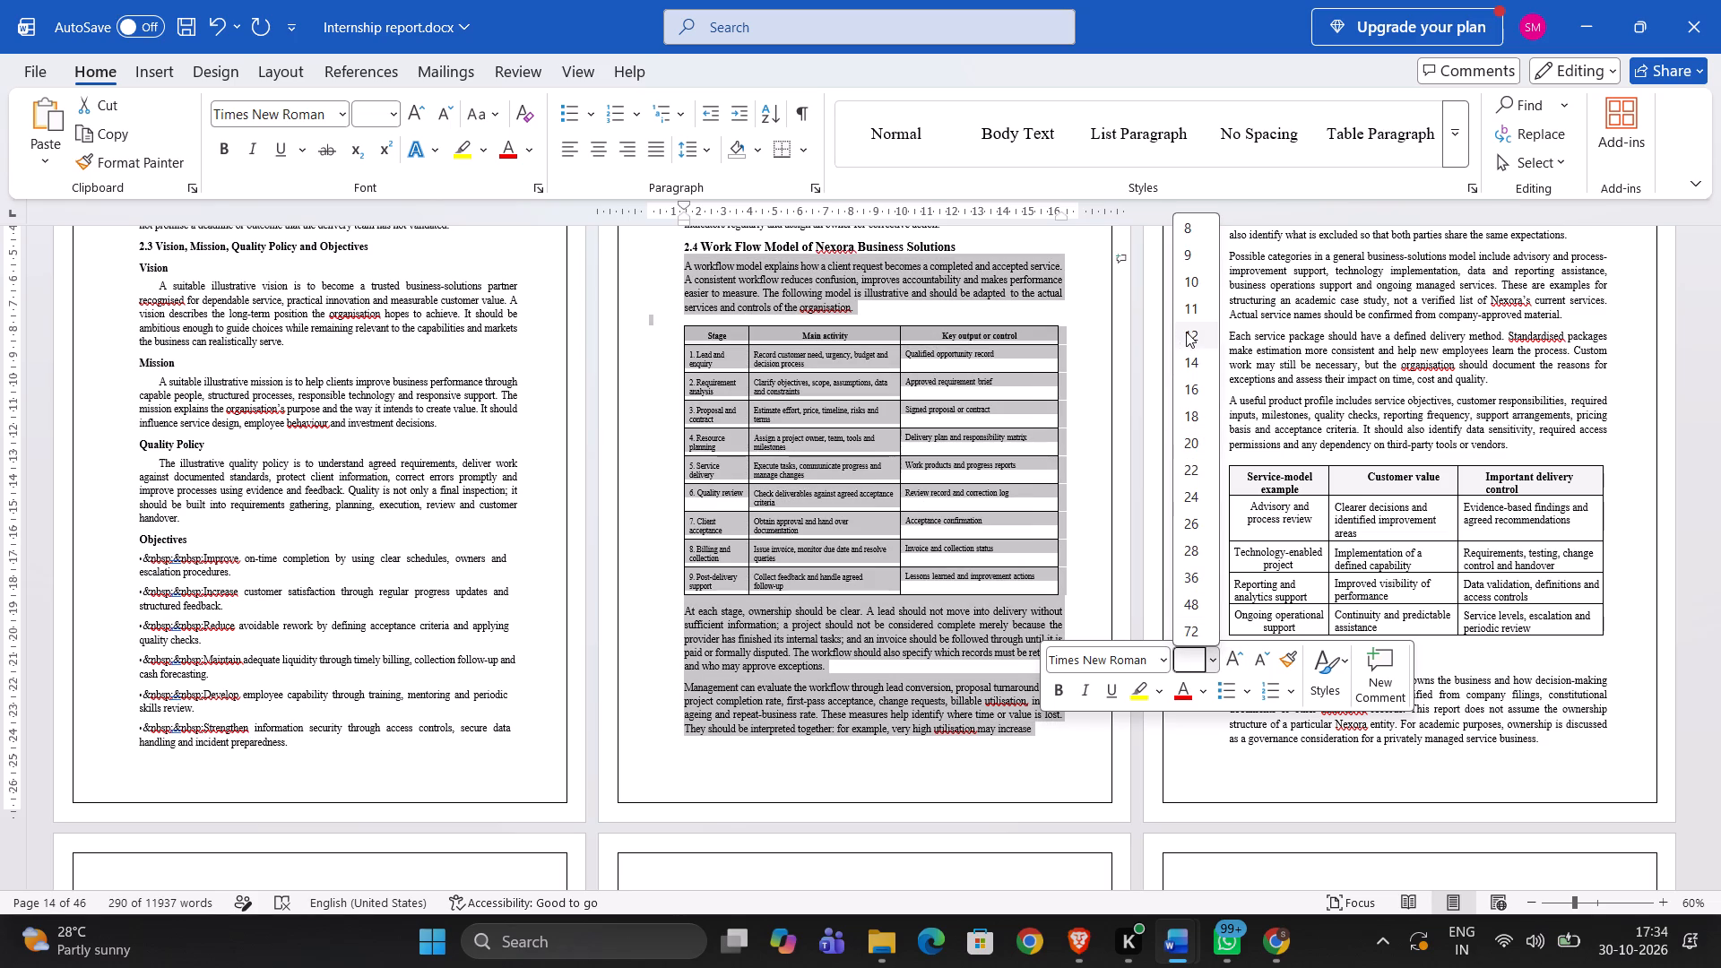
click(1186, 332)
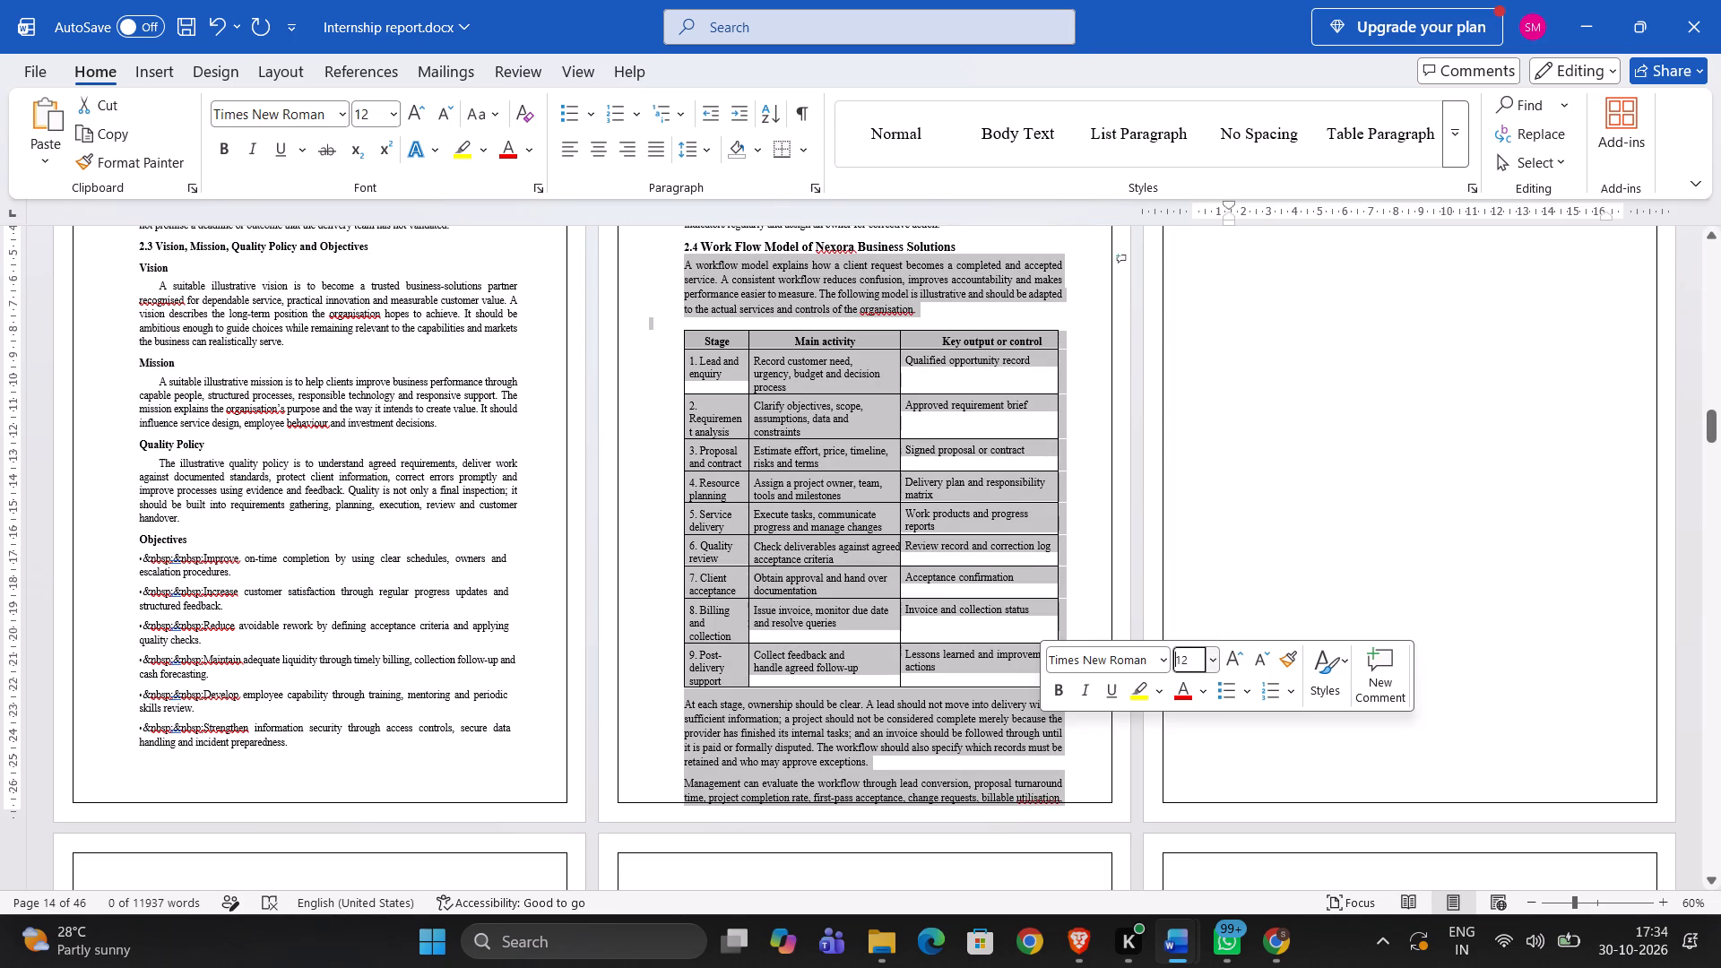
Examine the page layout and text flow from section 1.8 through the end of chapter 2, especially around section 2.4.
scroll(923, 397, up, 1)
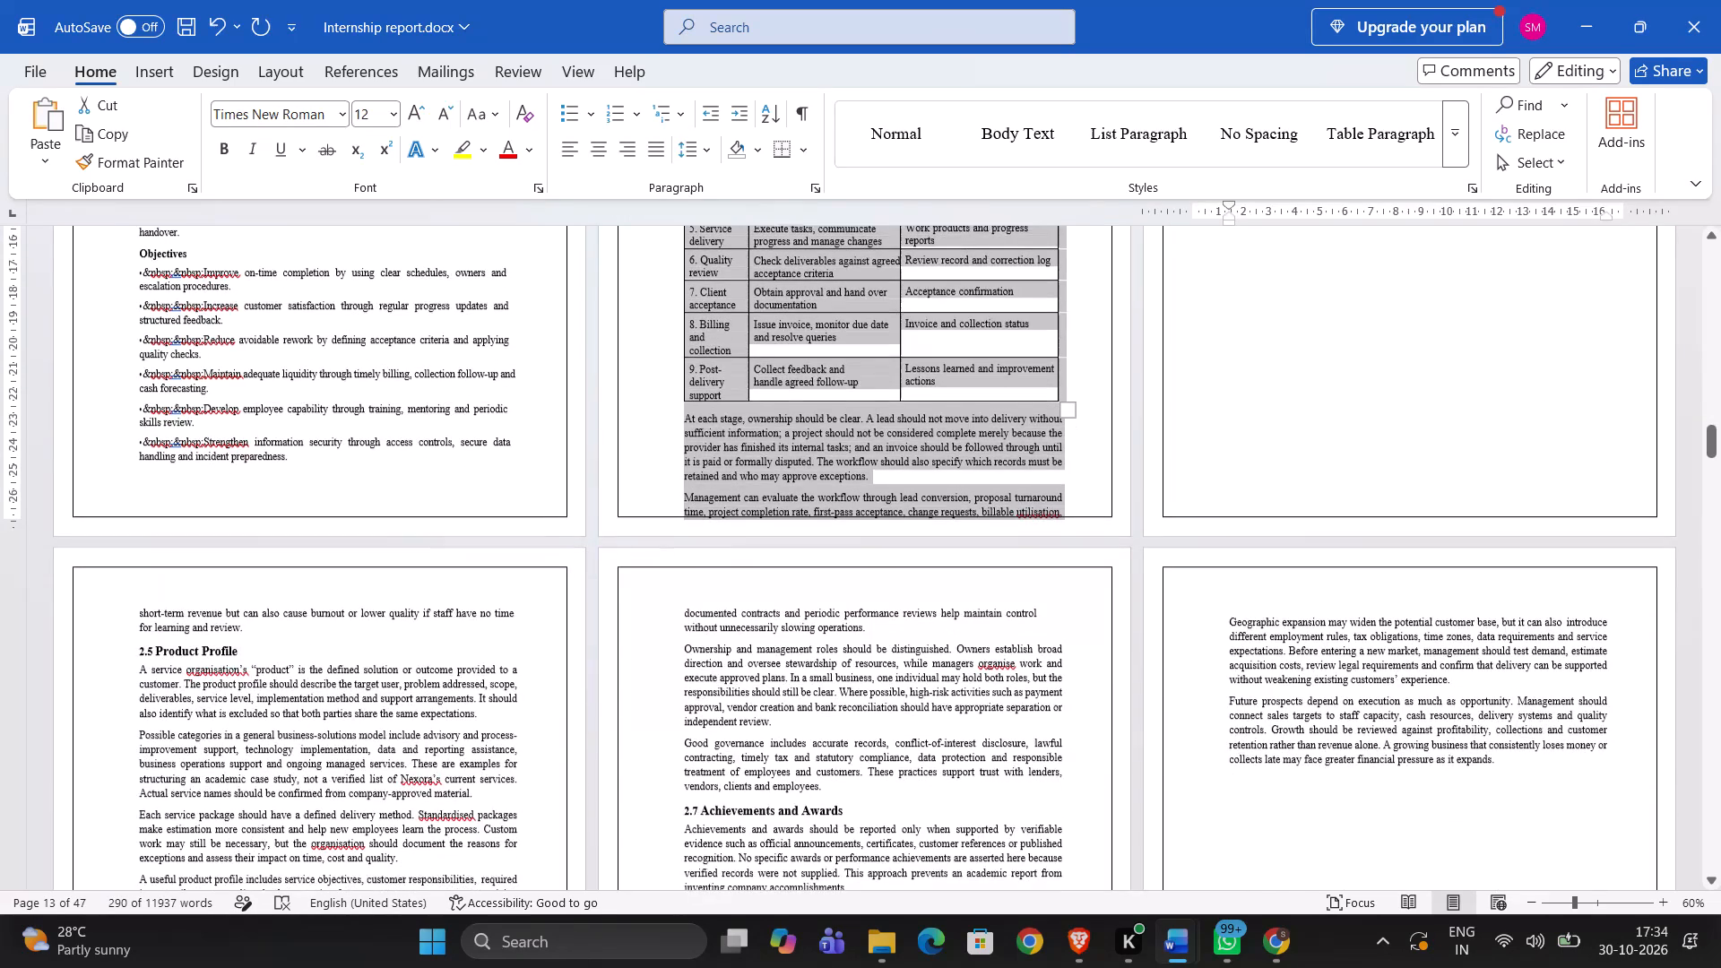
scroll(923, 397, up, 1)
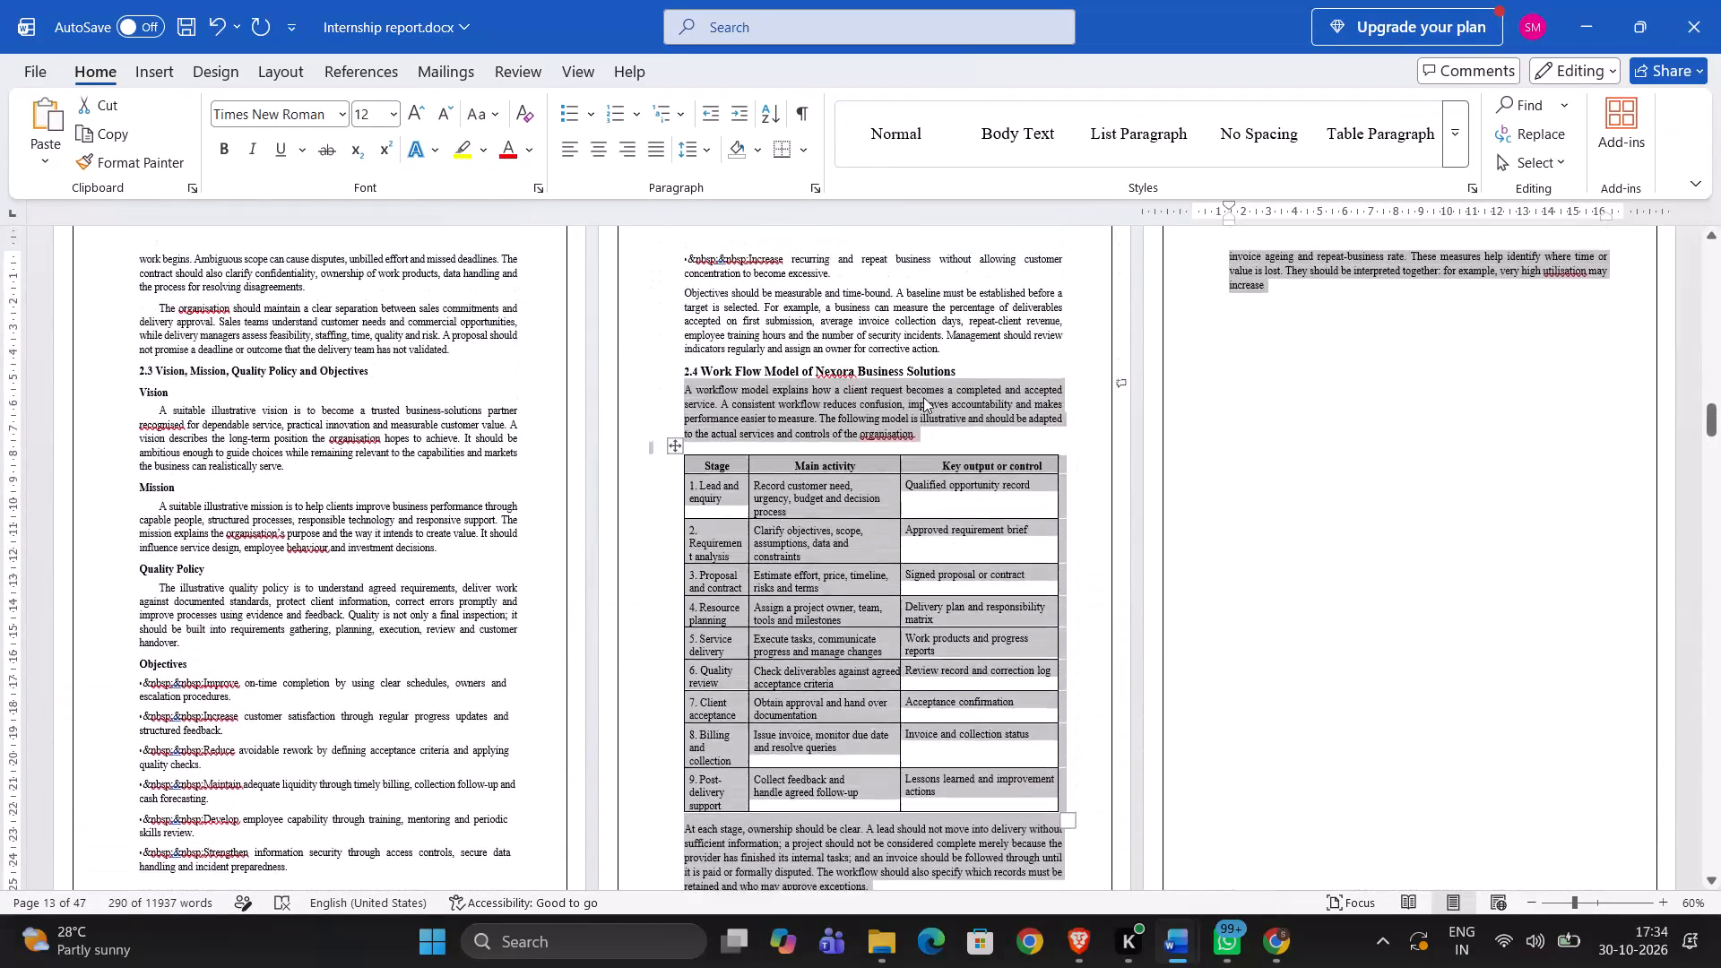
scroll(923, 397, up, 15)
scroll(923, 397, down, 5)
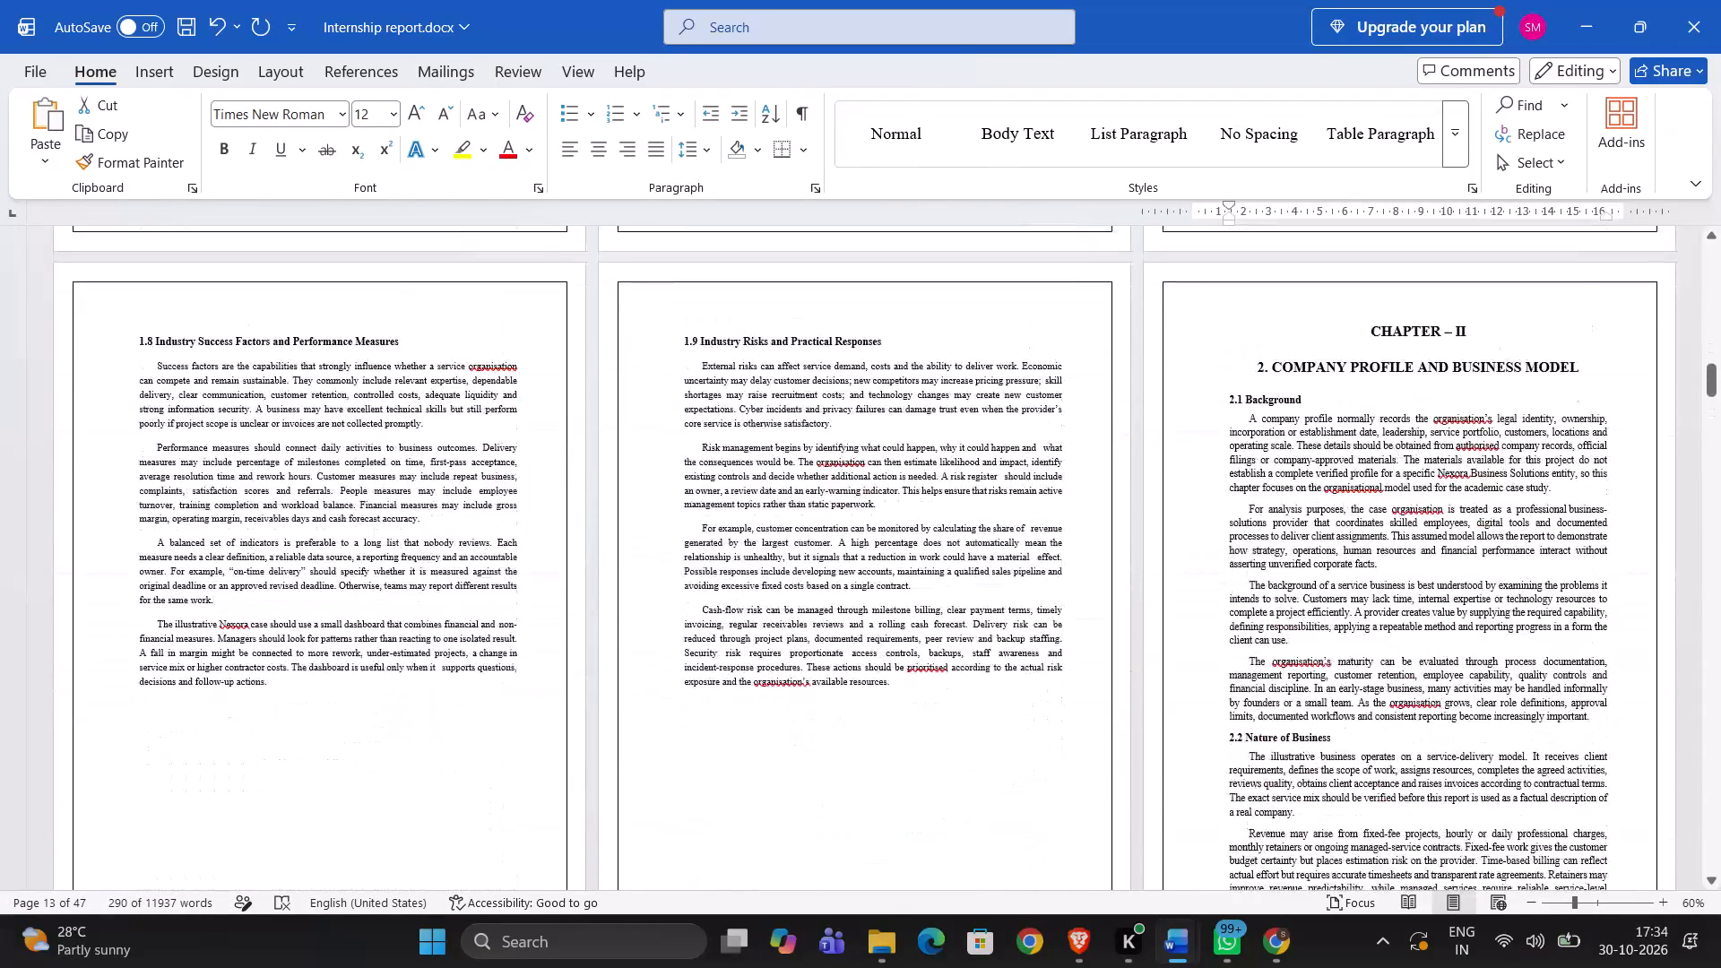
scroll(923, 397, down, 3)
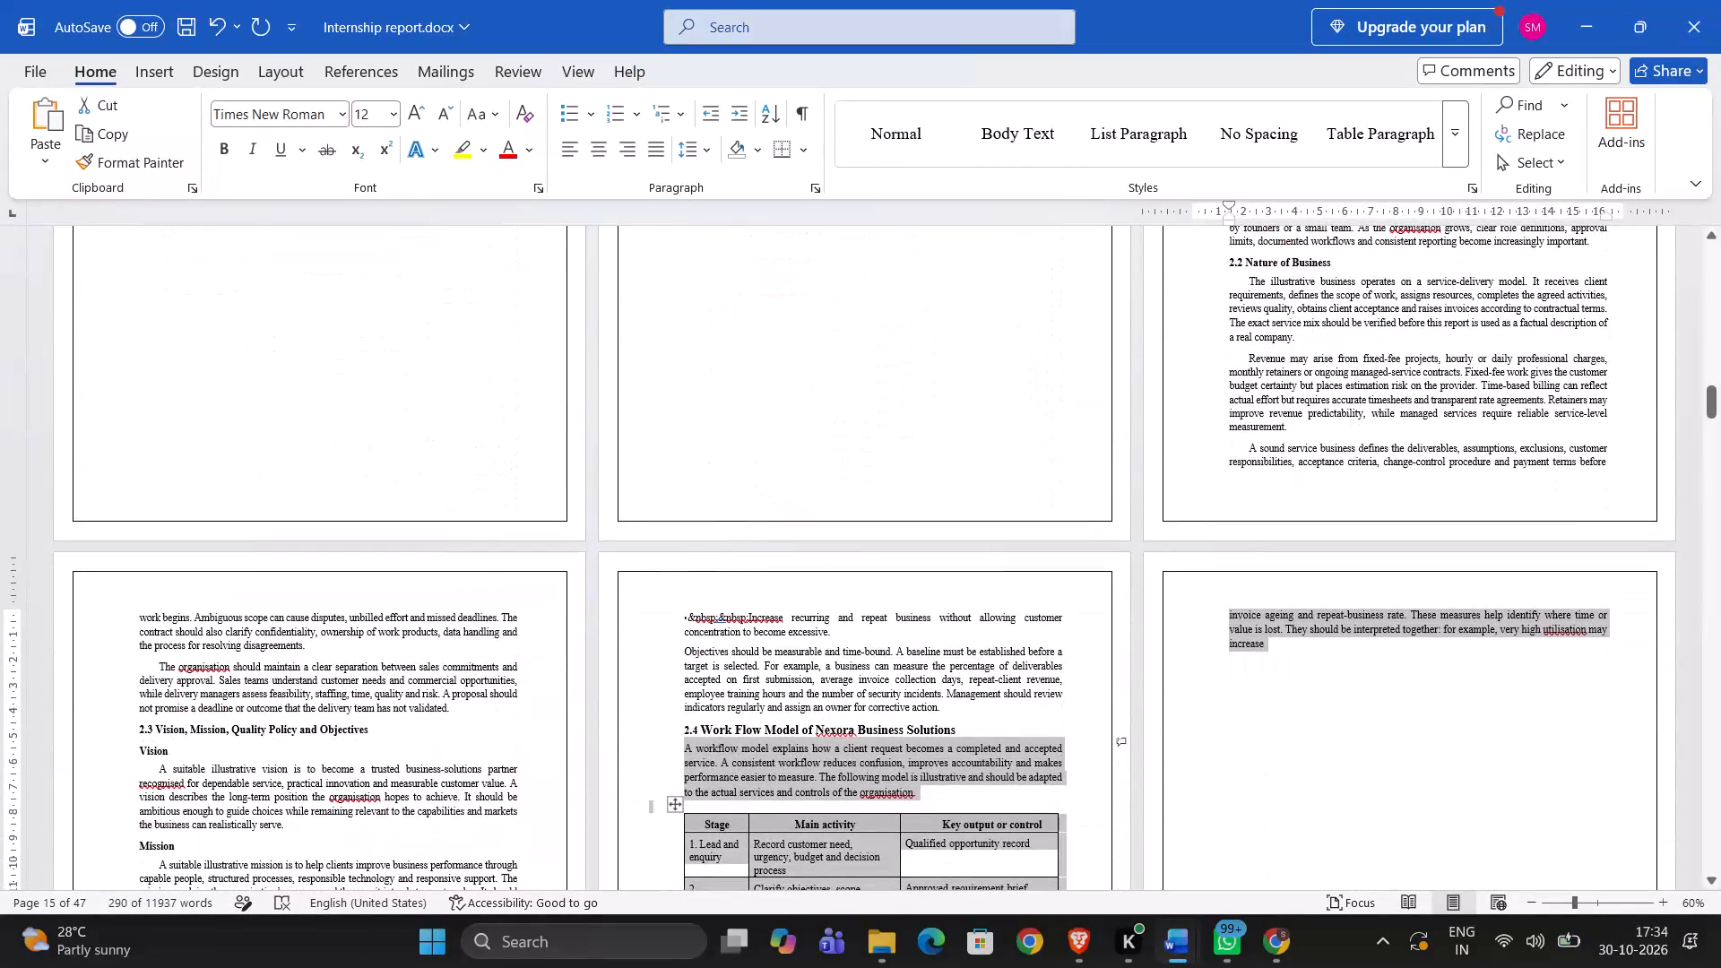
scroll(923, 397, down, 3)
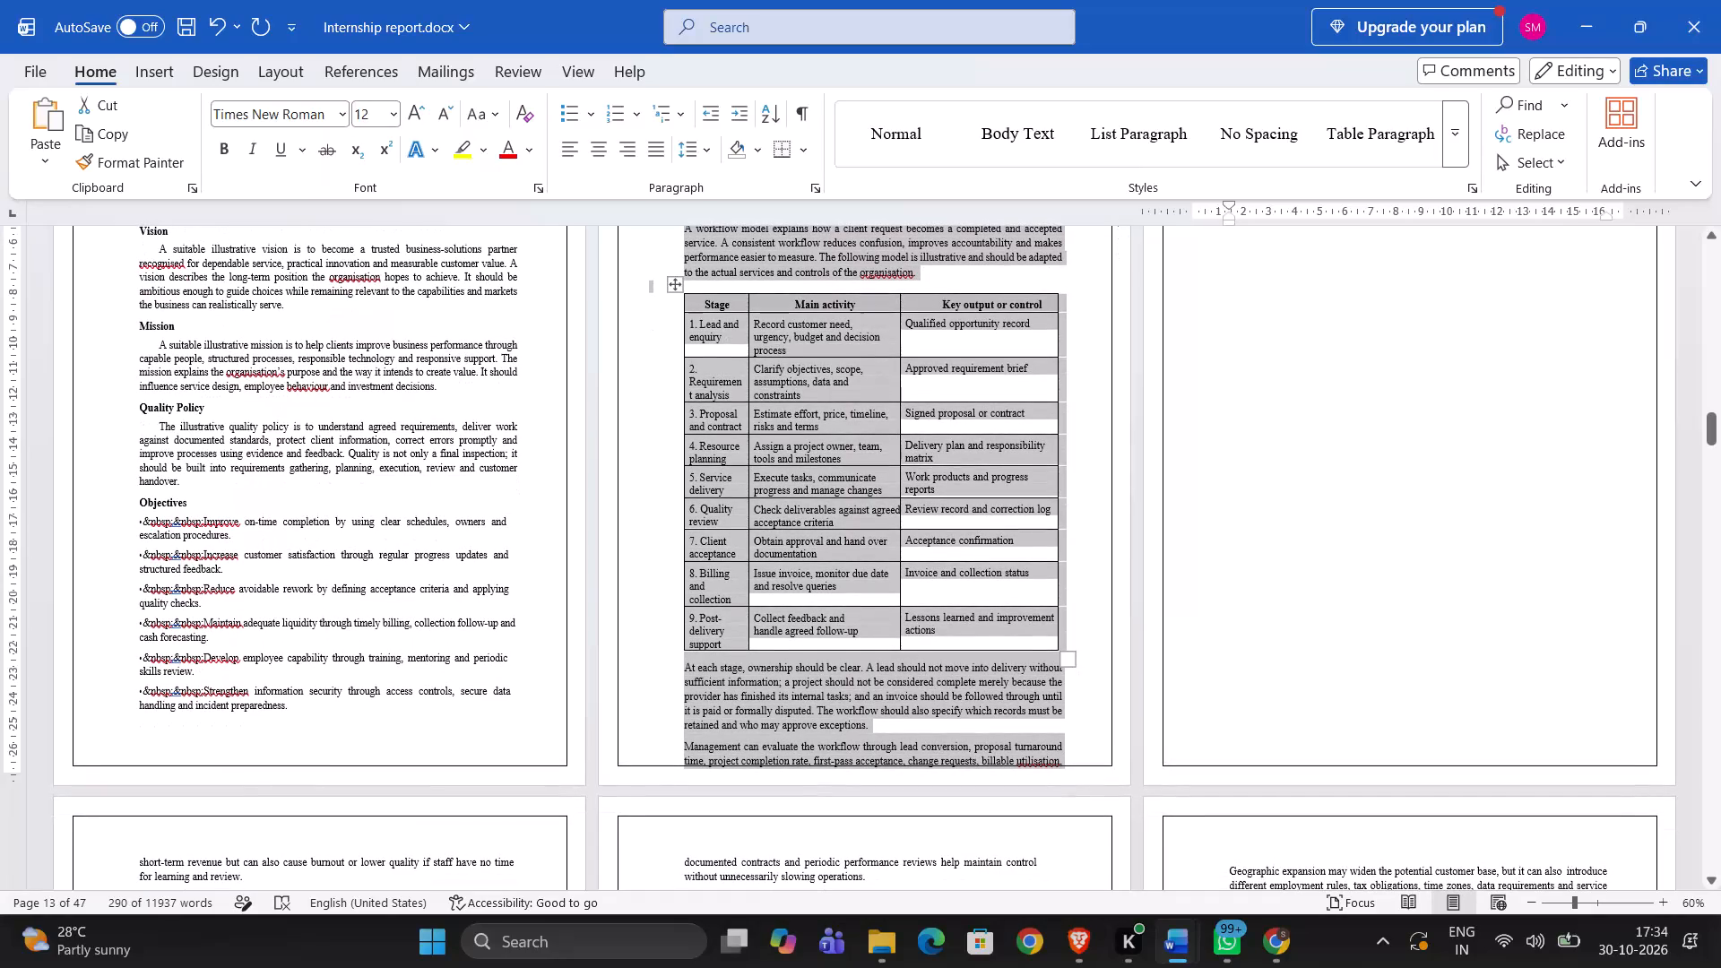
scroll(923, 397, down, 2)
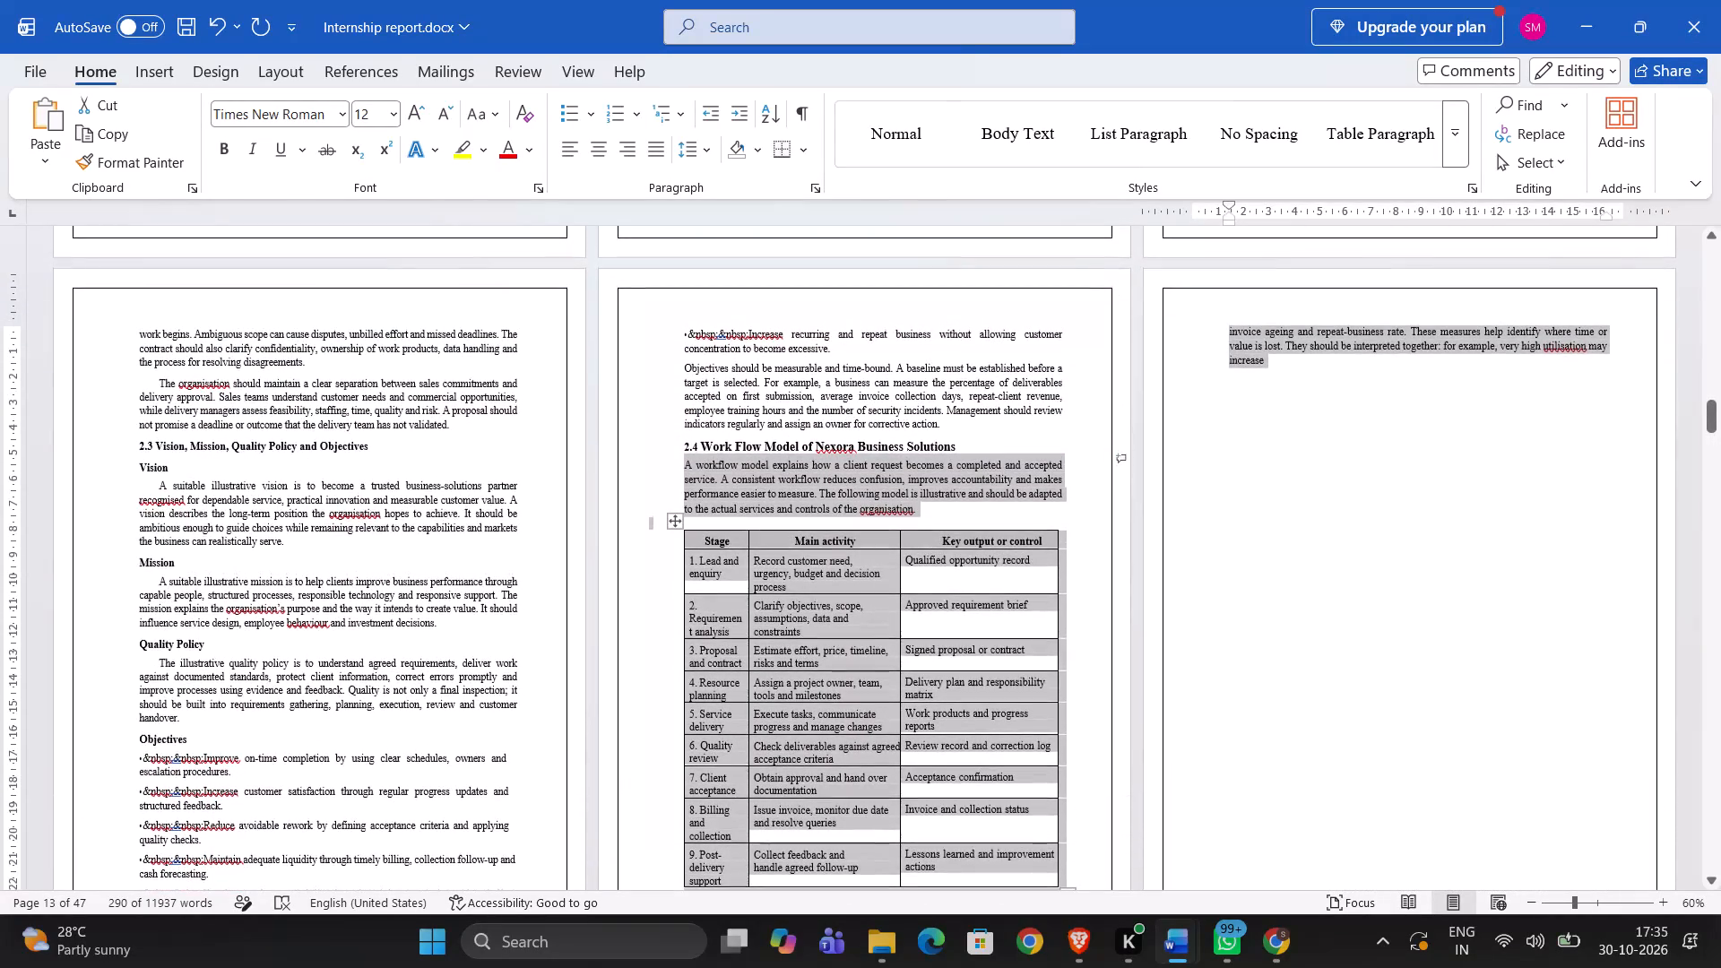
scroll(923, 397, down, 1)
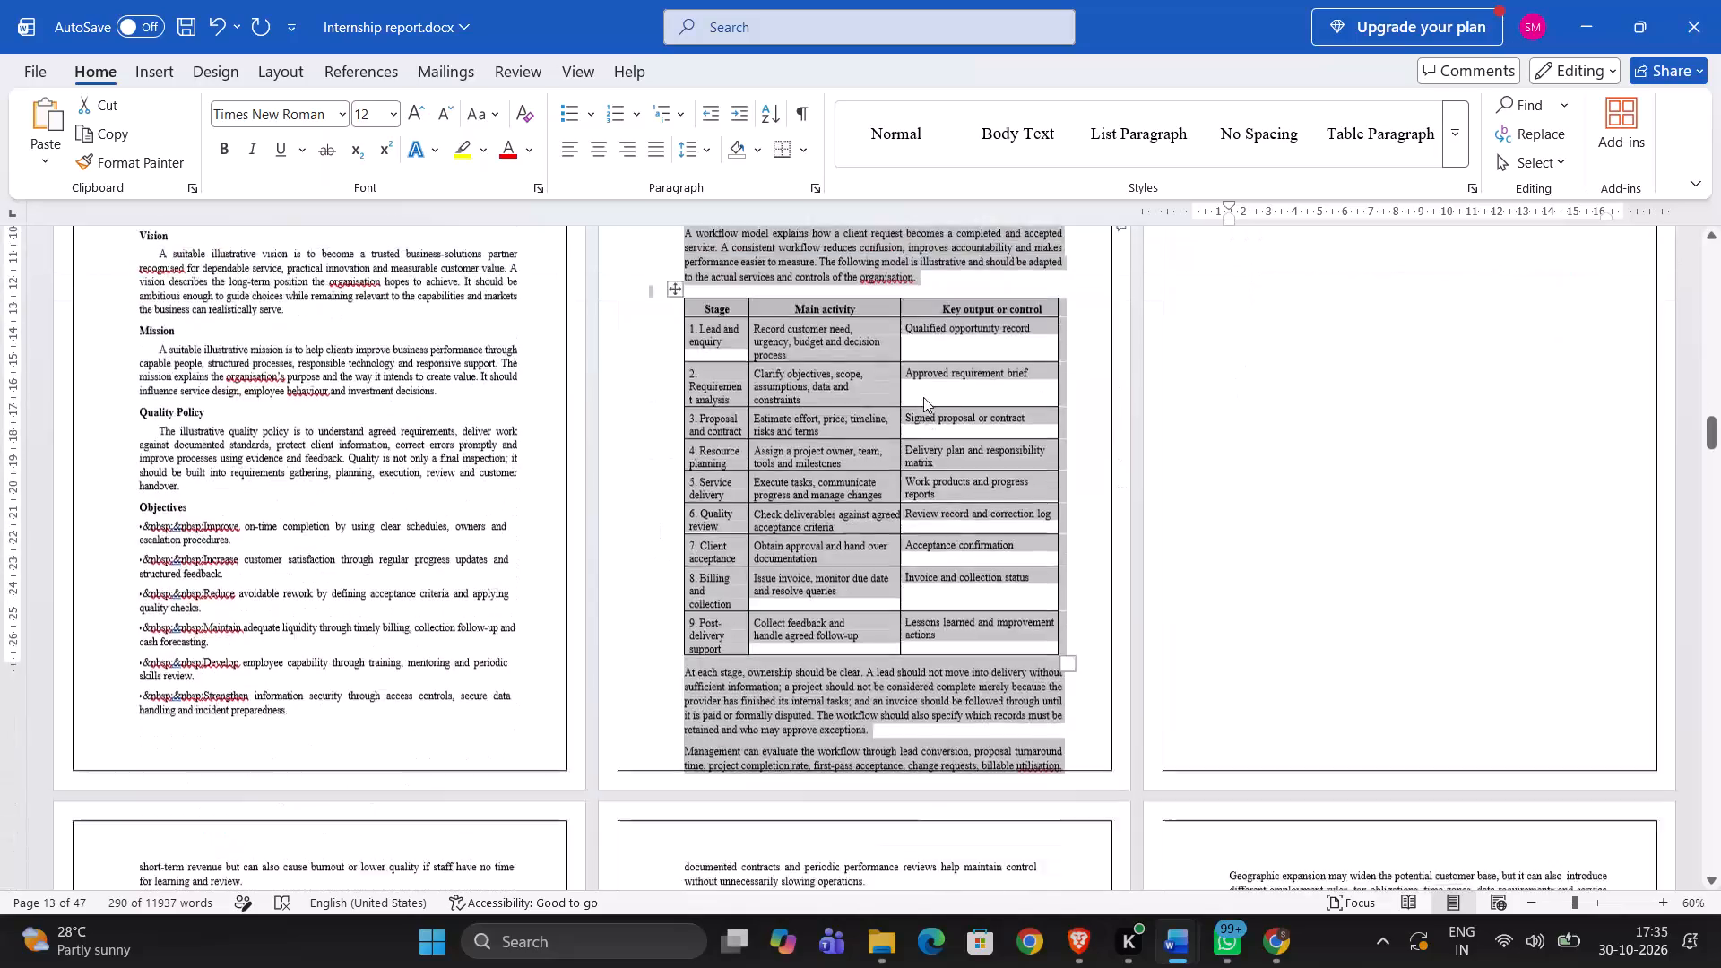
scroll(923, 397, down, 1)
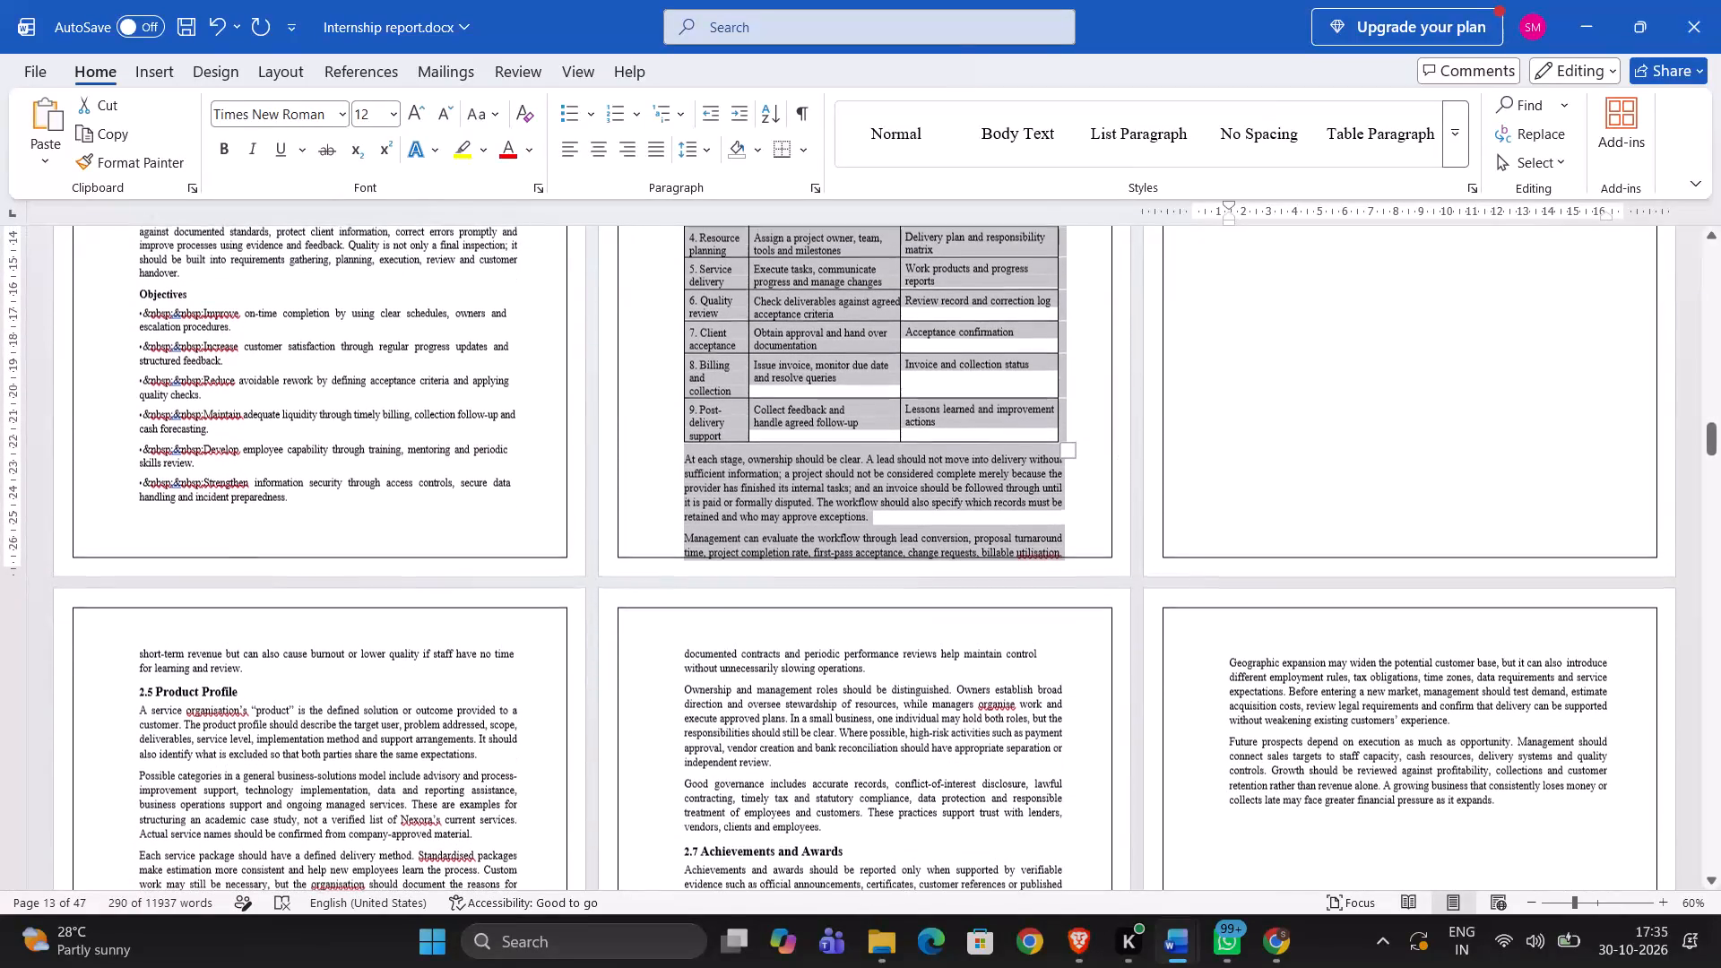
scroll(923, 397, down, 1)
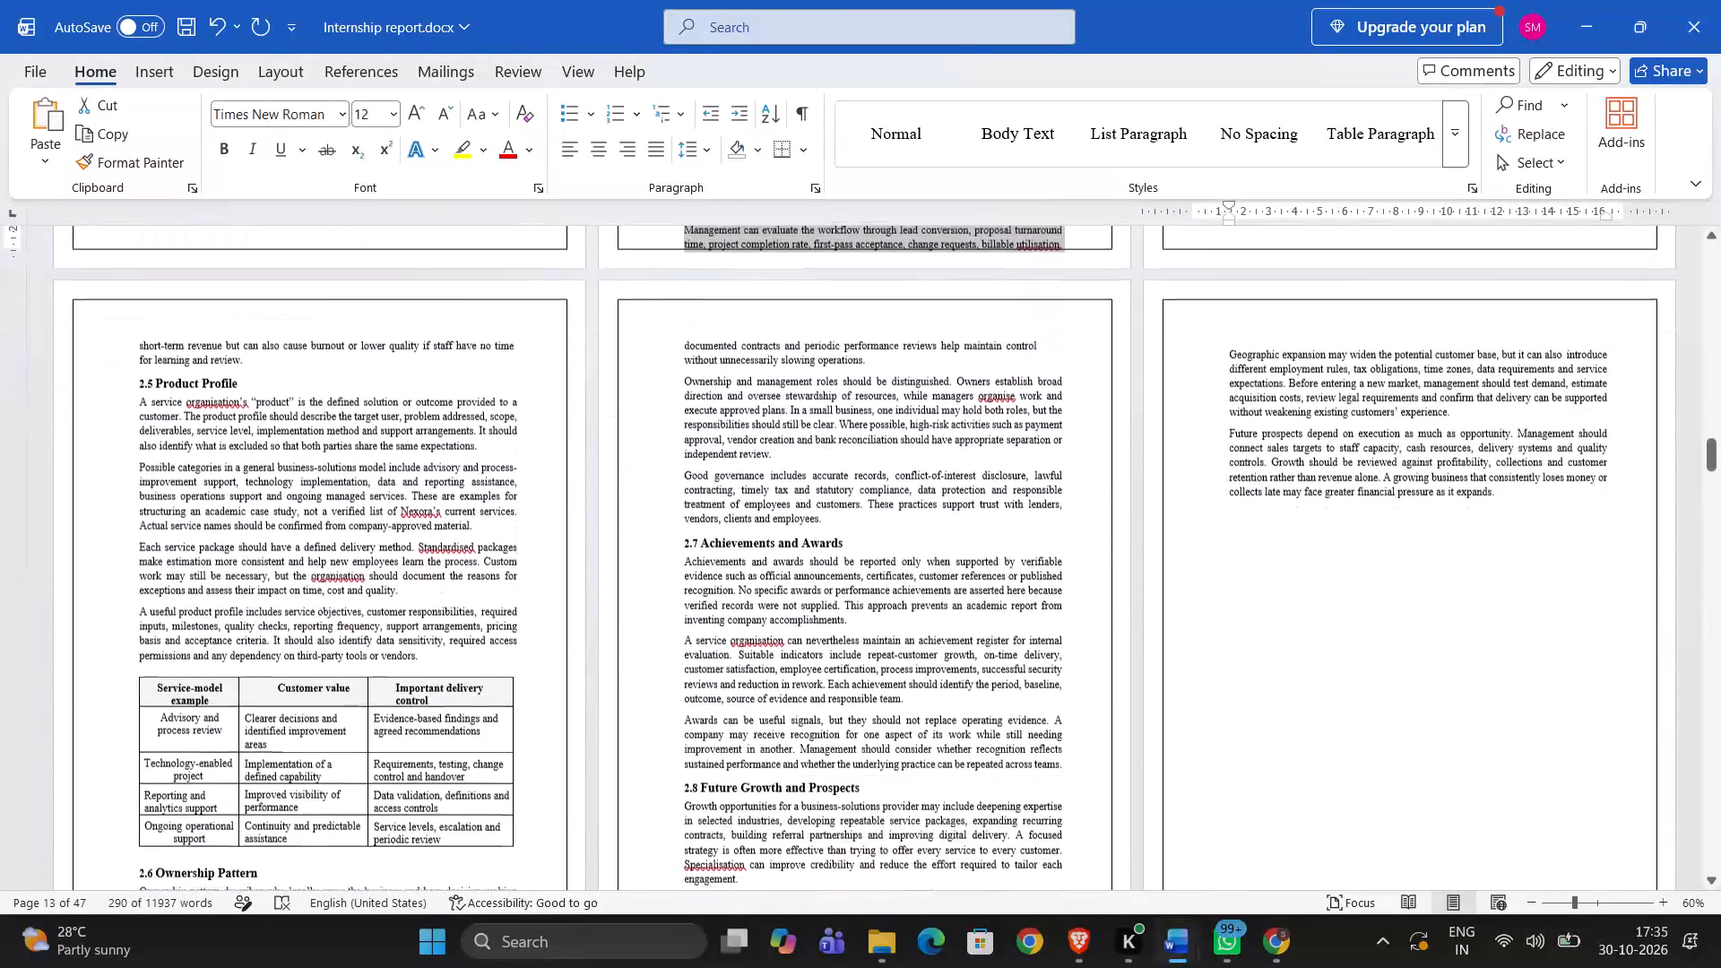
scroll(923, 397, down, 1)
scroll(923, 397, right, 1)
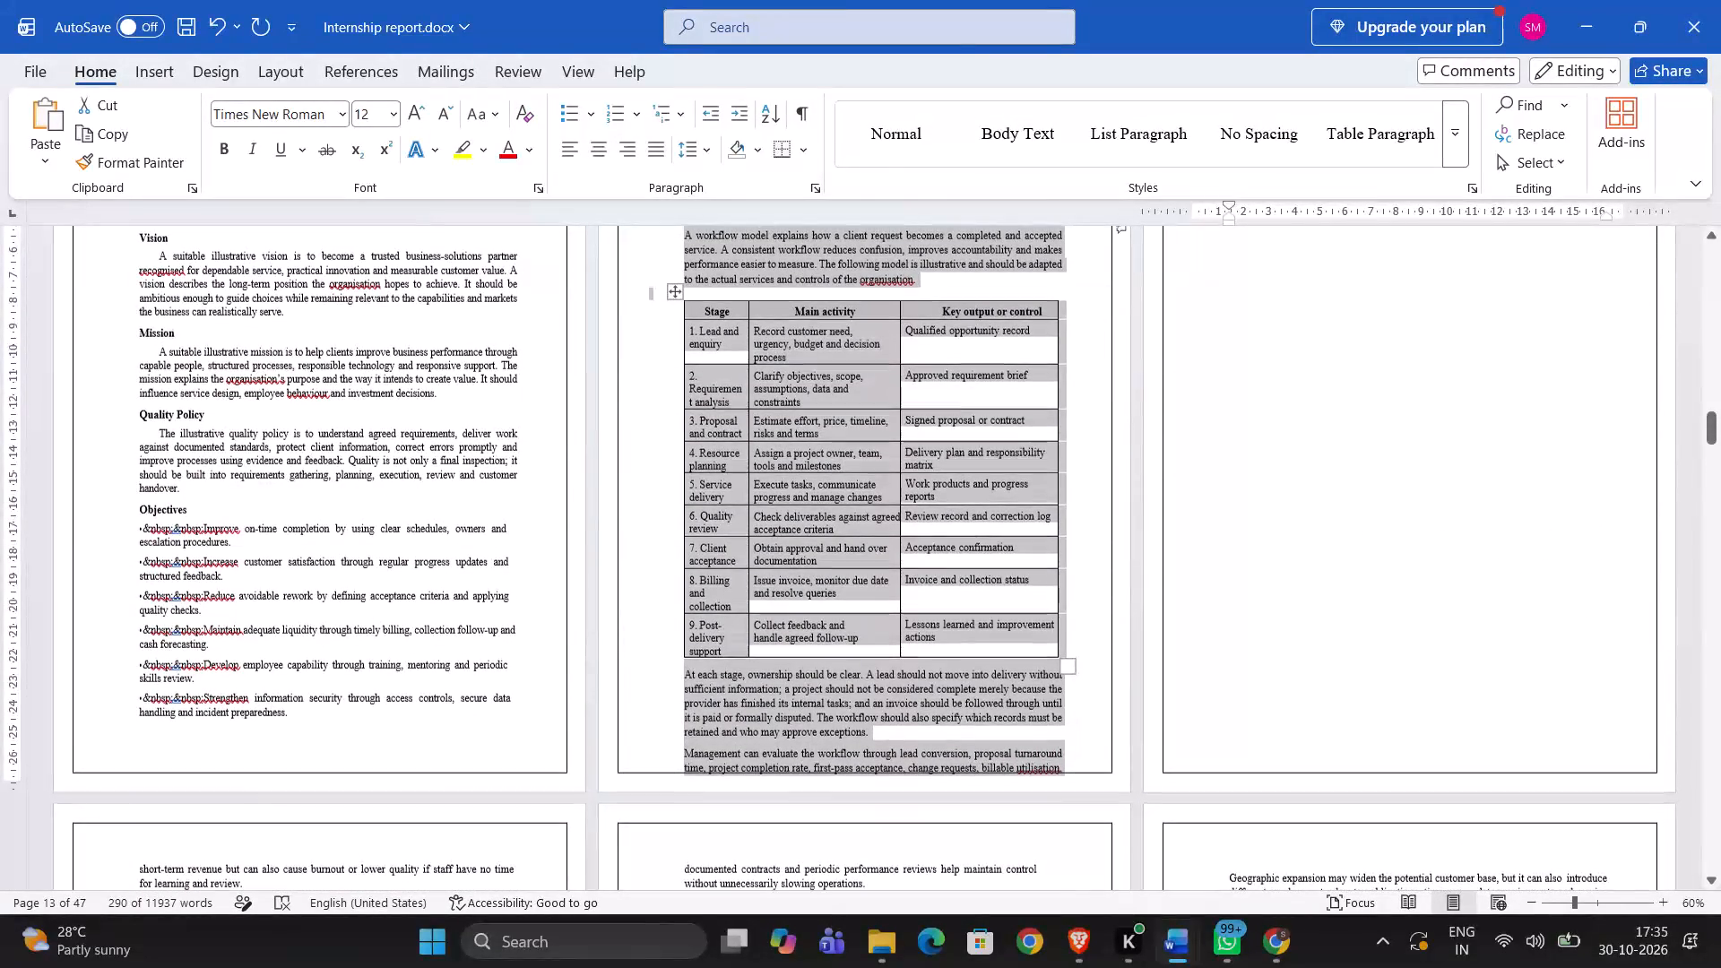
scroll(923, 397, up, 2)
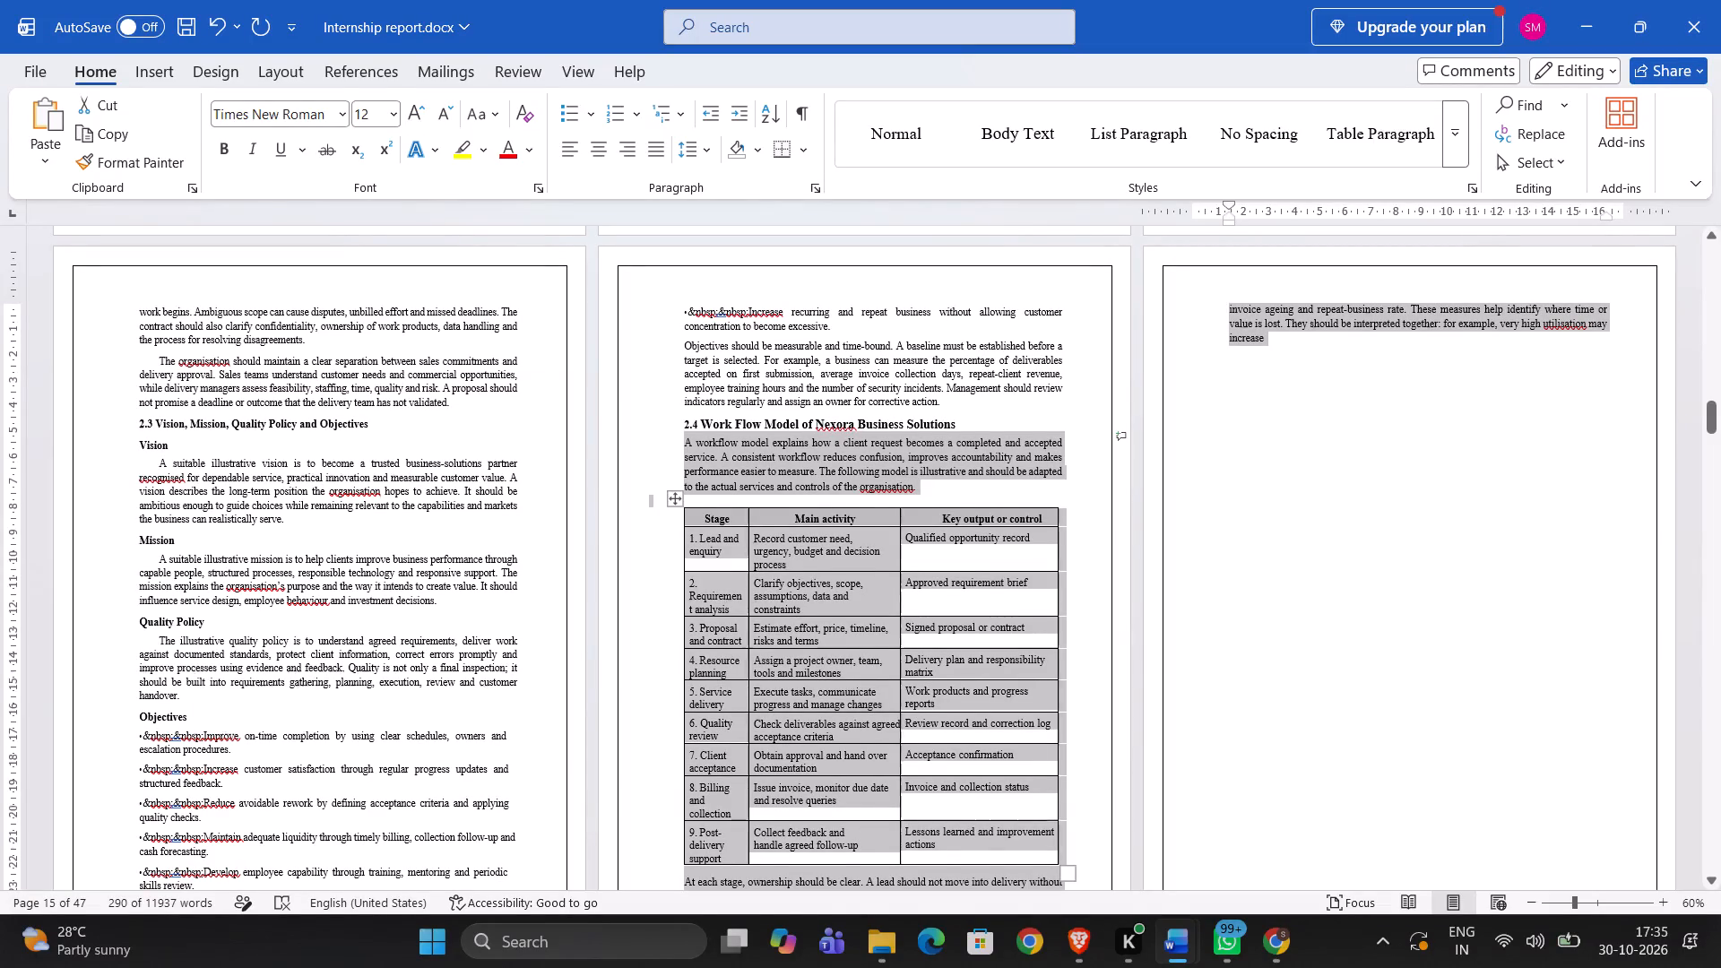
Delete the stray "&nbsp;&nbsp;" text before "Increase recurring and repeat business" above section 2.4, keeping the bullet.
click(784, 311)
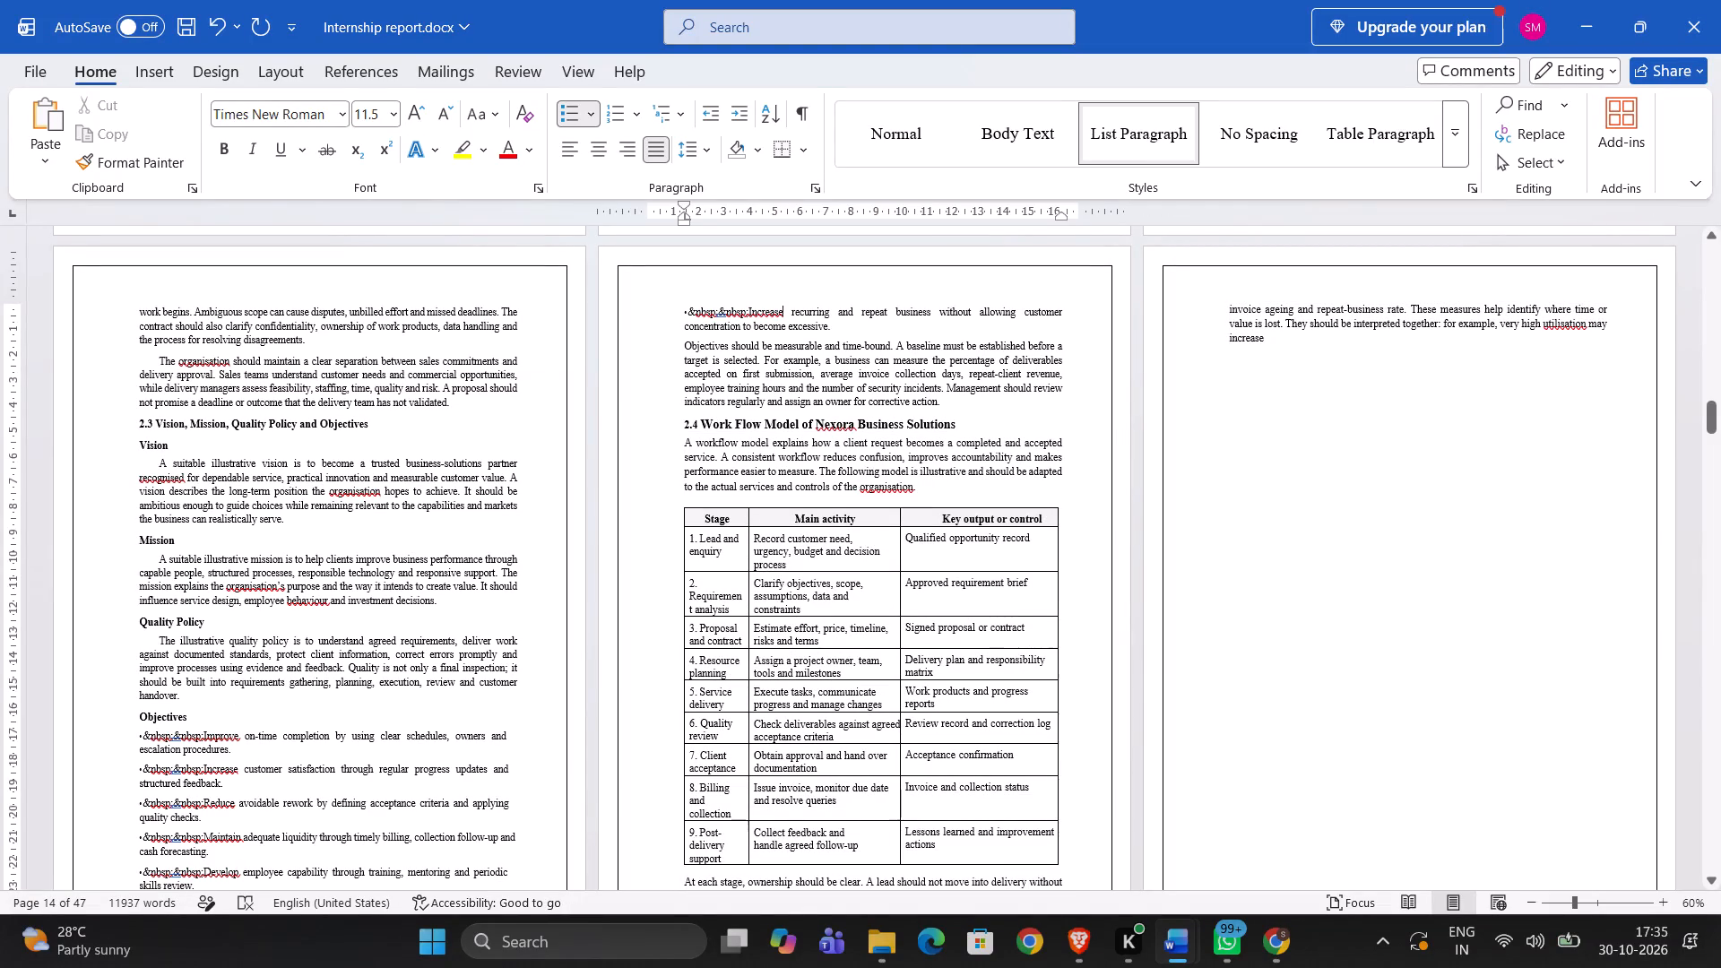
click(751, 308)
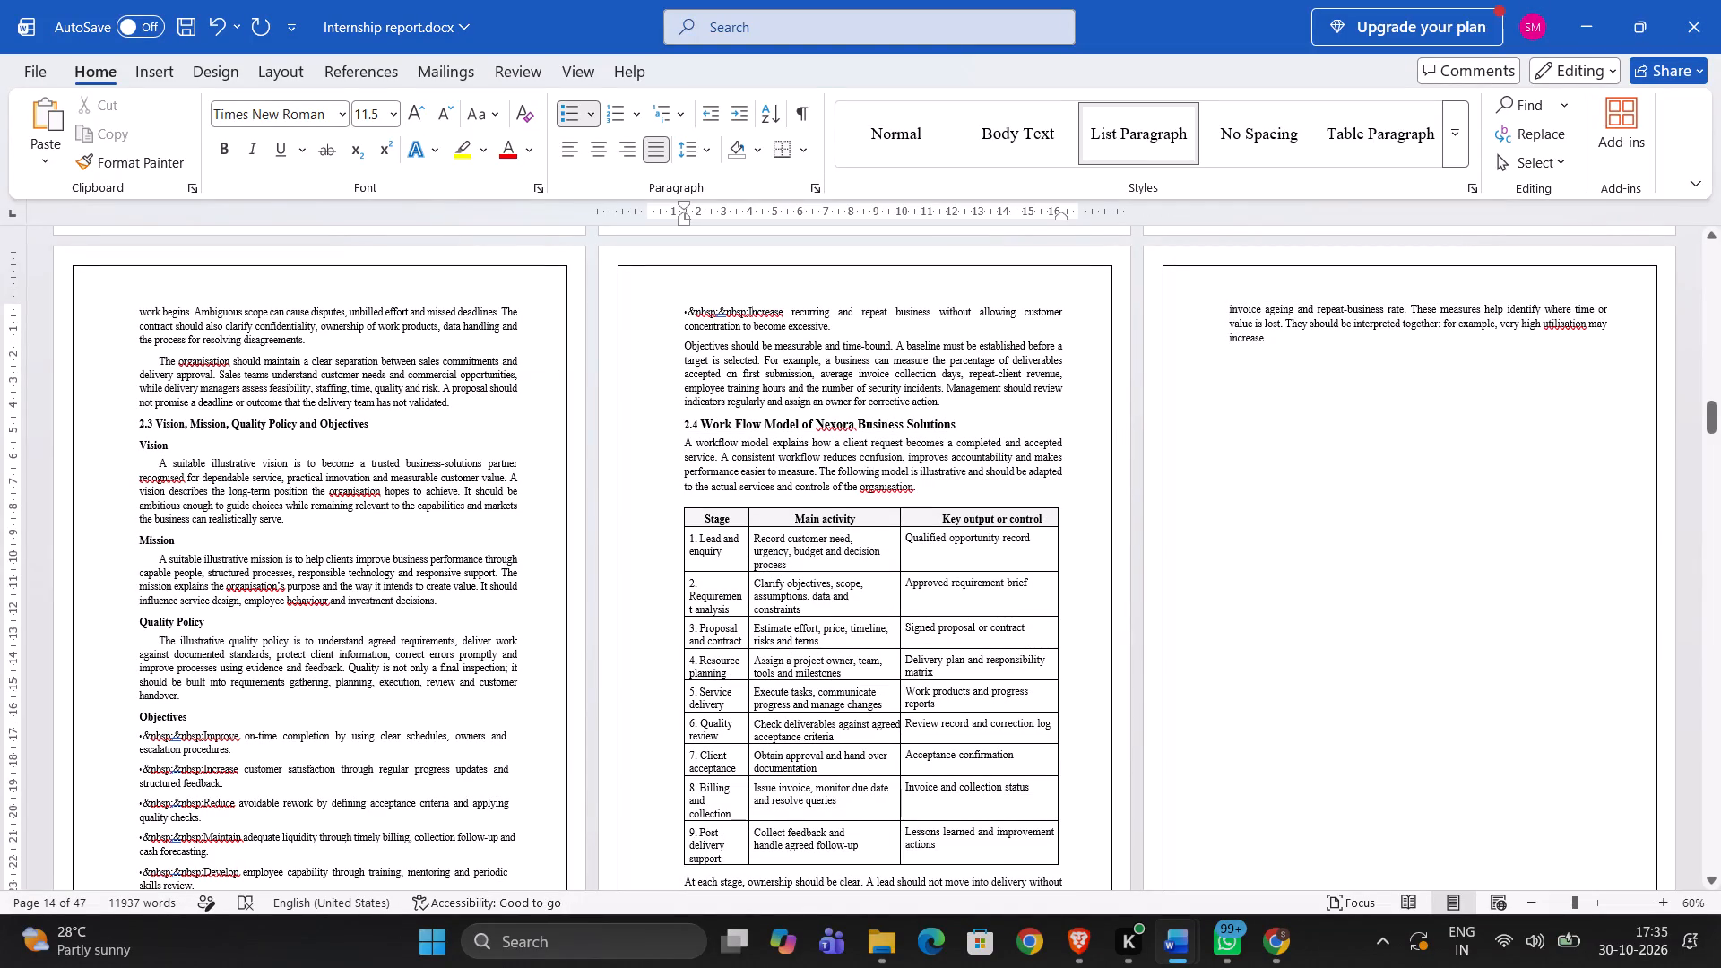
click(749, 308)
click(744, 308)
key(BackSpace)
key(BackSpace)
key(BackSpace)
key(BackSpace)
key(BackSpace)
key(BackSpace)
key(BackSpace)
key(BackSpace)
key(BackSpace)
key(BackSpace)
key(BackSpace)
key(BackSpace)
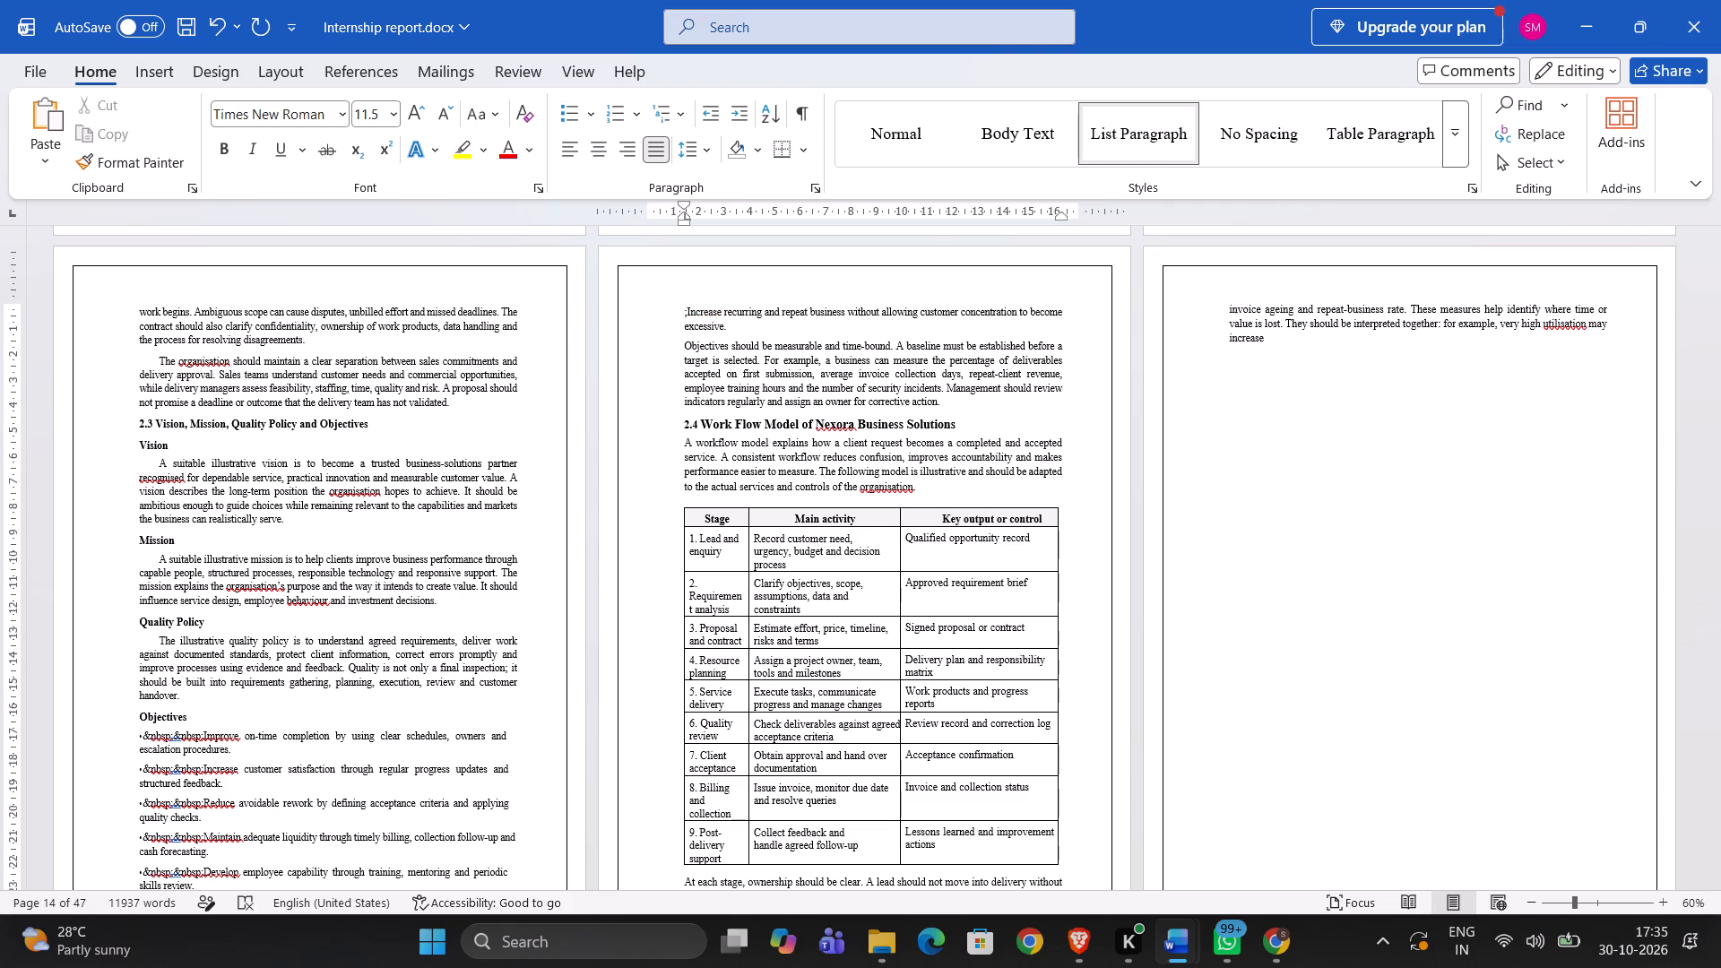
key(ctrl+z)
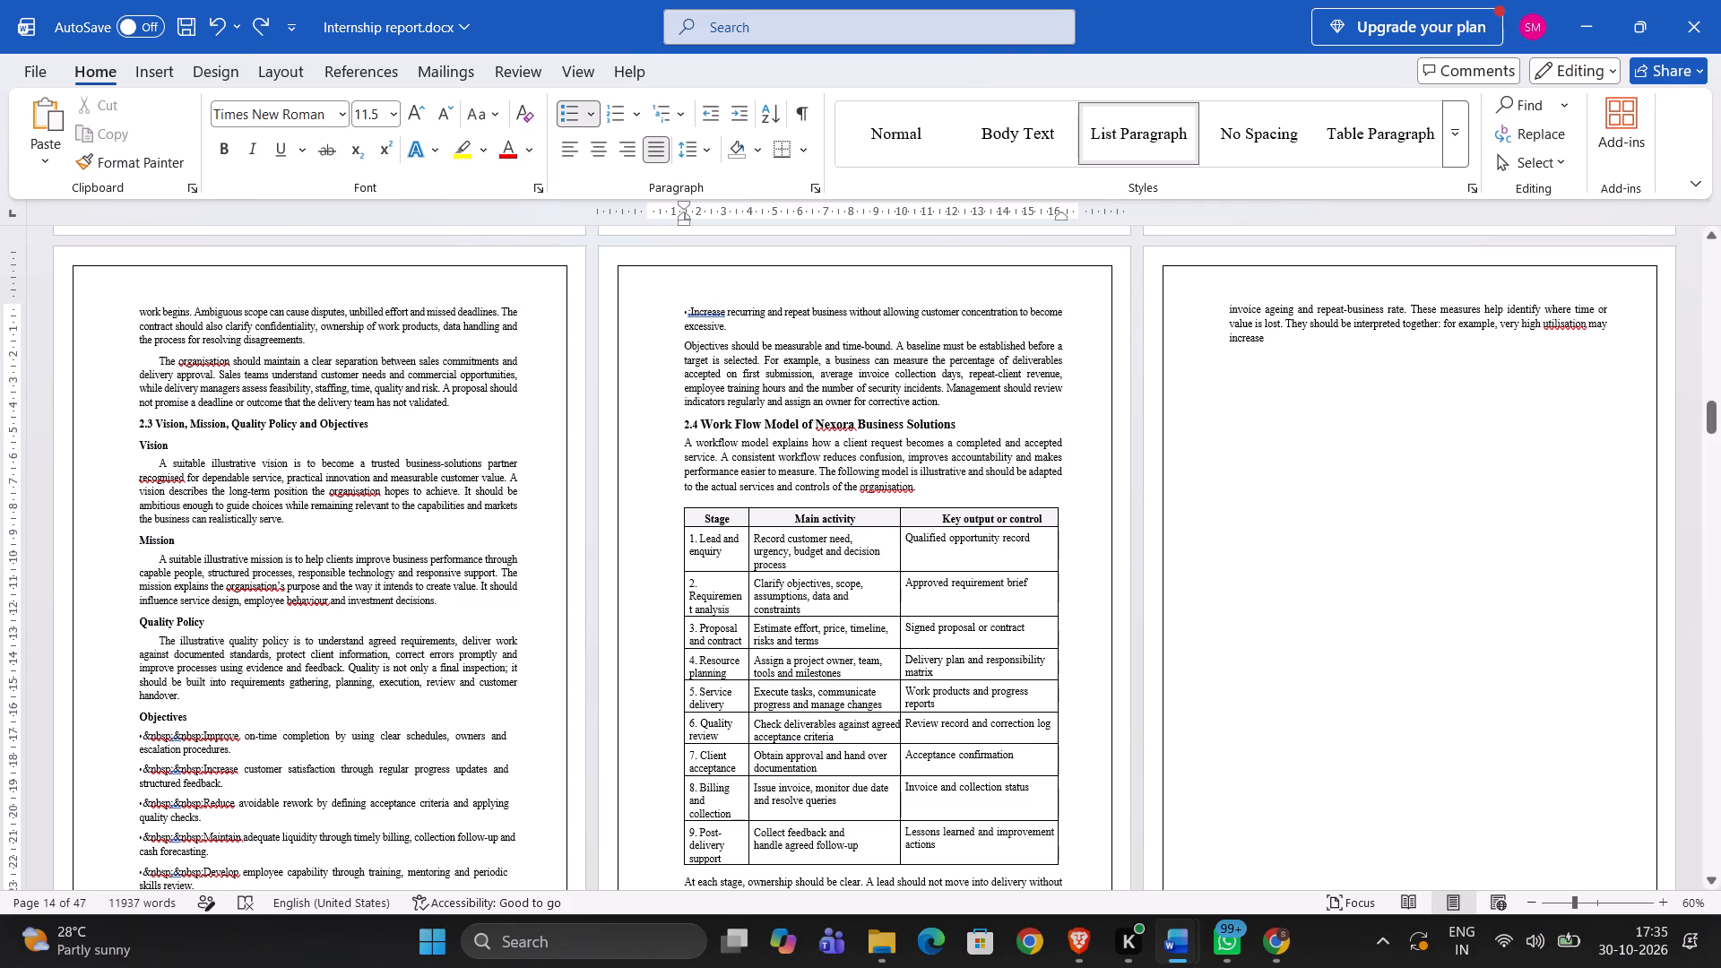
key(Right)
key(BackSpace)
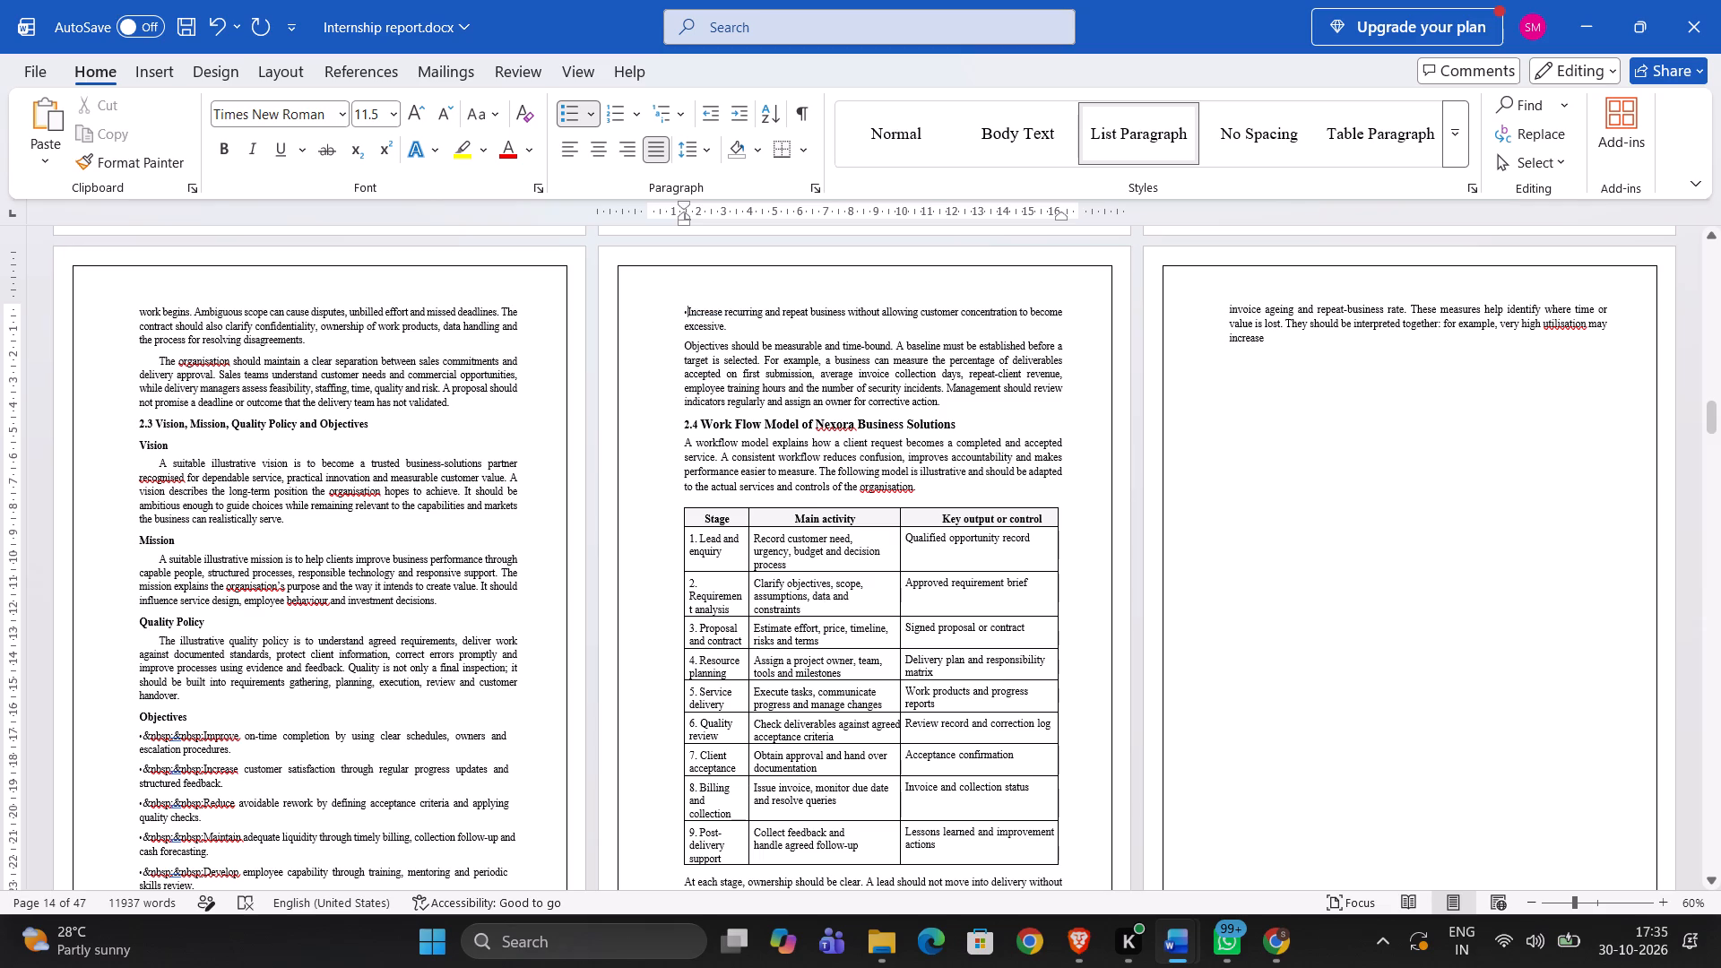
Set the "Increase recurring and repeat business" bullet text and the "Objectives should be measurable" paragraph to font size 12.
drag(956, 419, 702, 425)
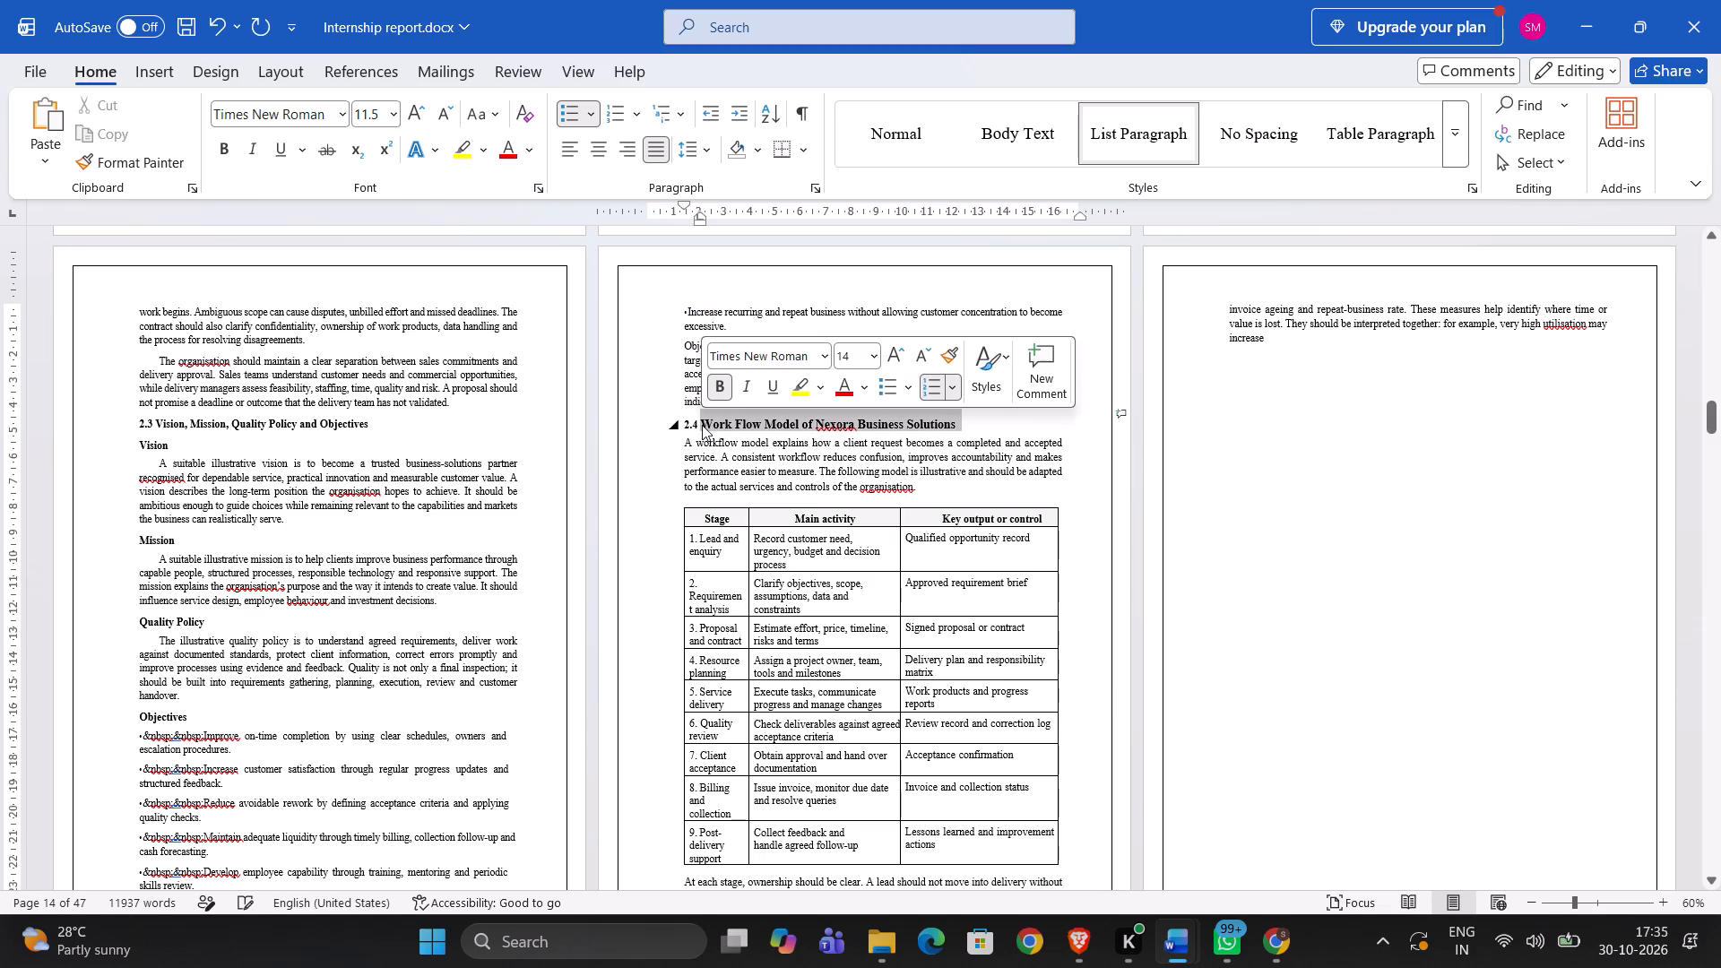
click(650, 394)
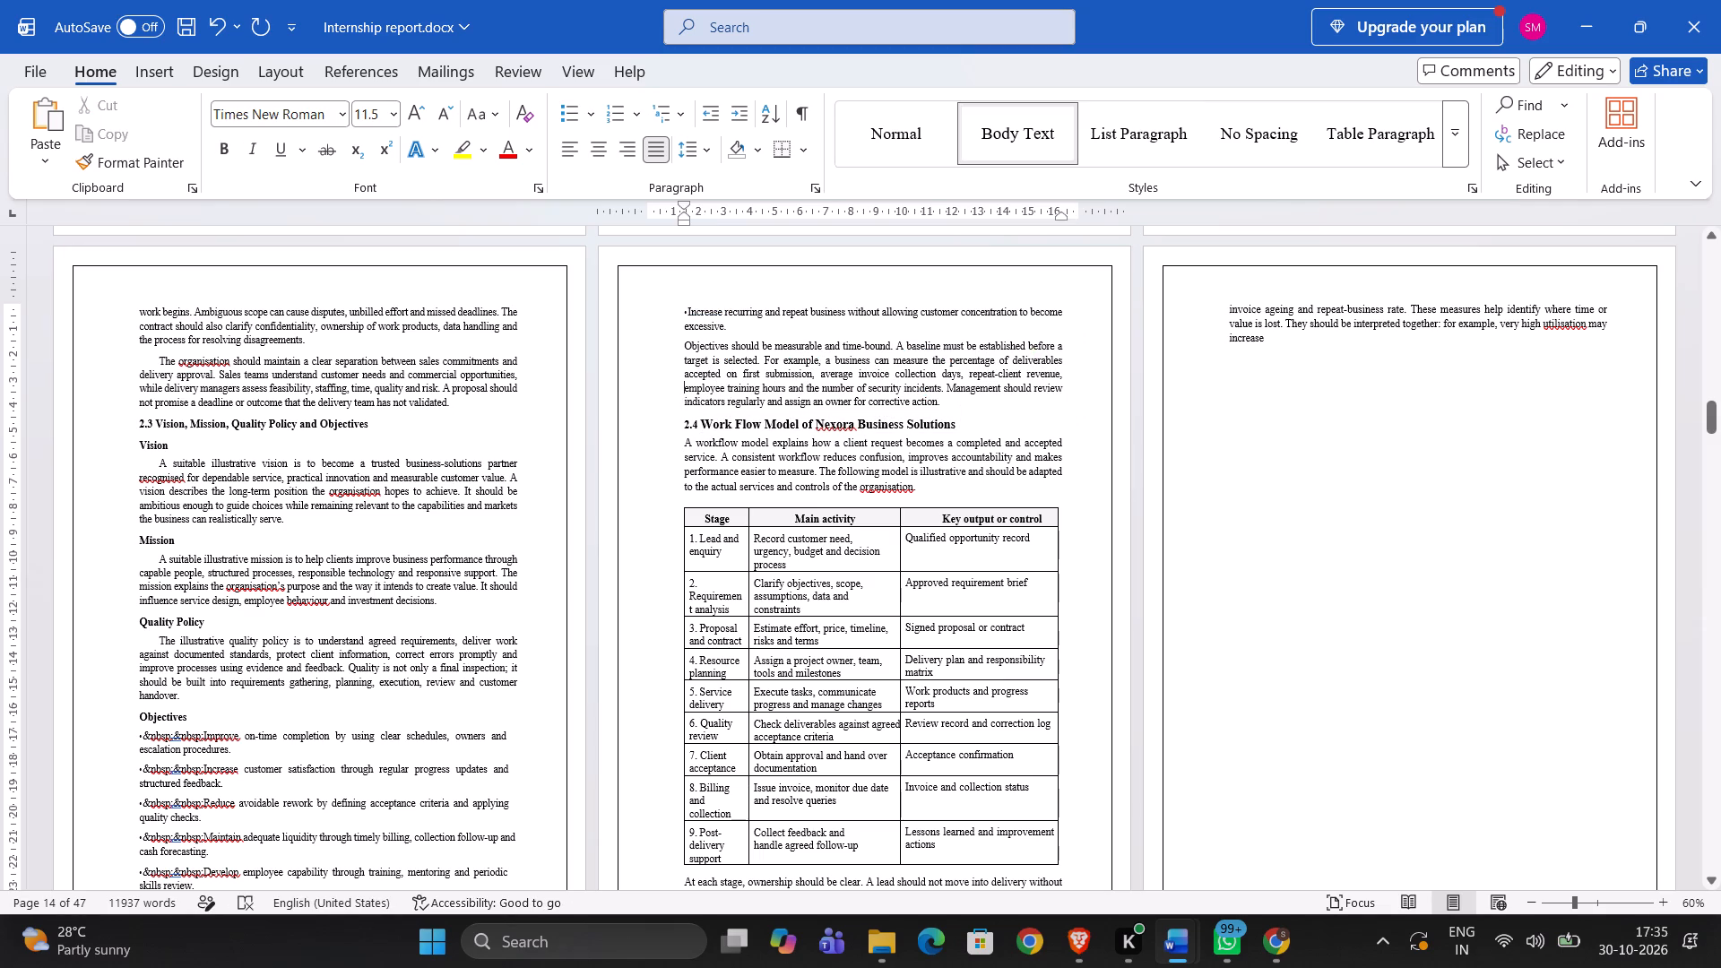
drag(945, 397, 733, 309)
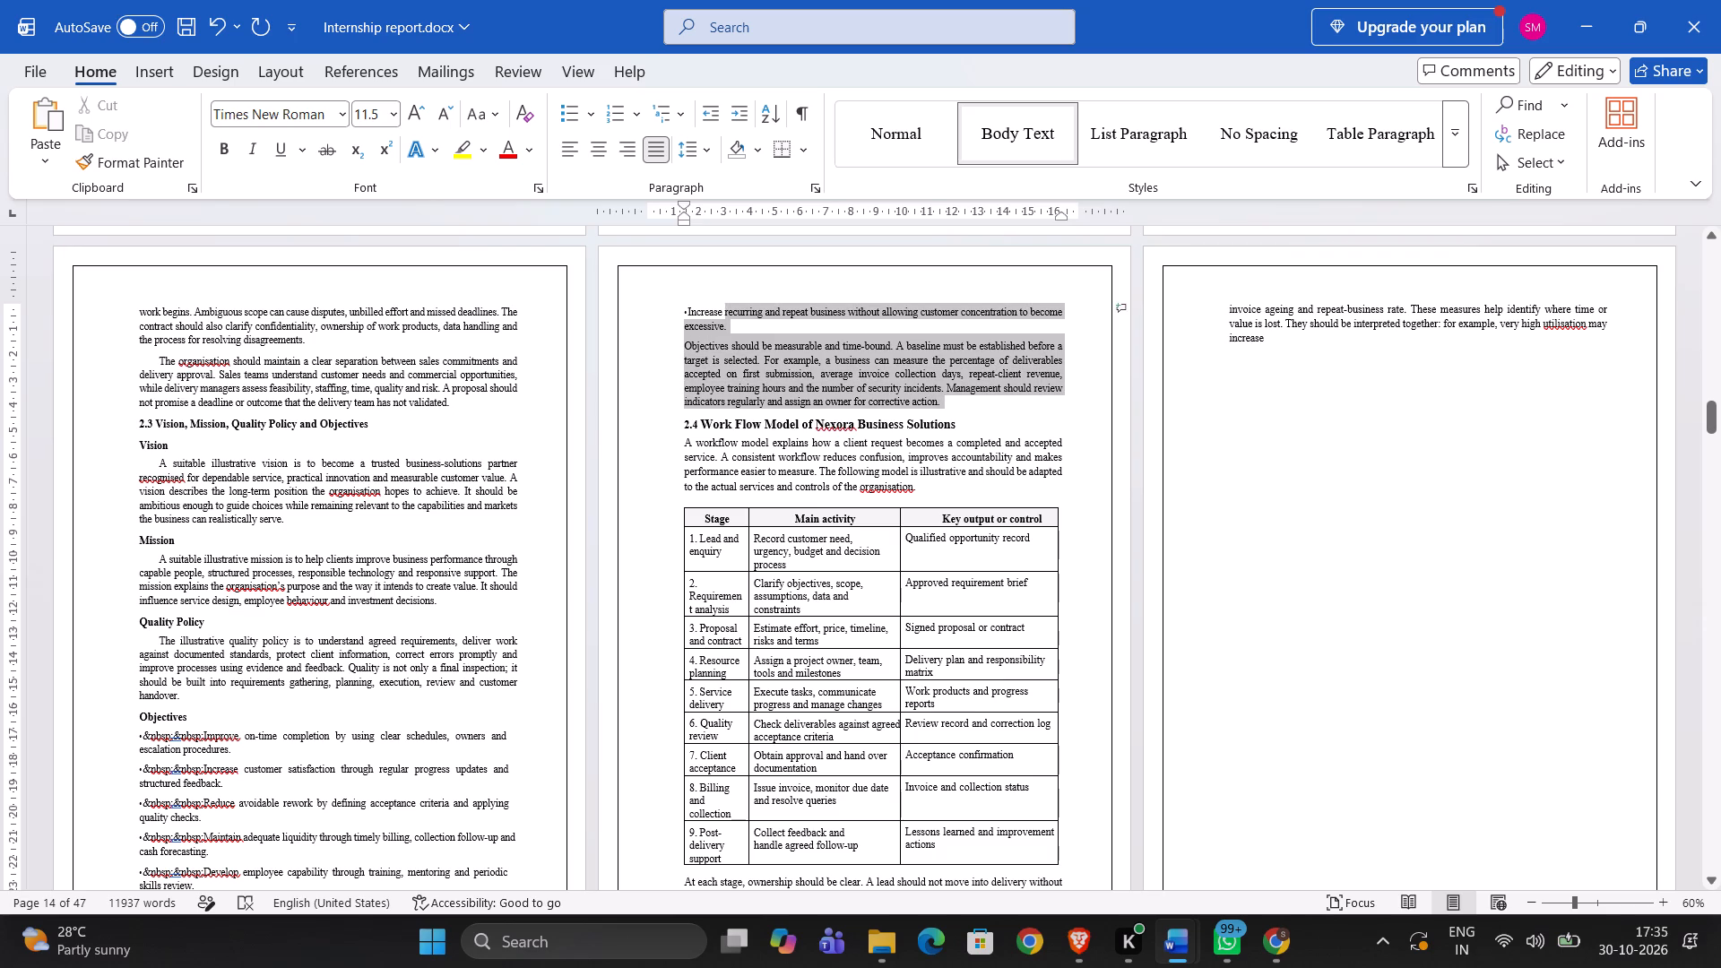
drag(733, 309, 696, 307)
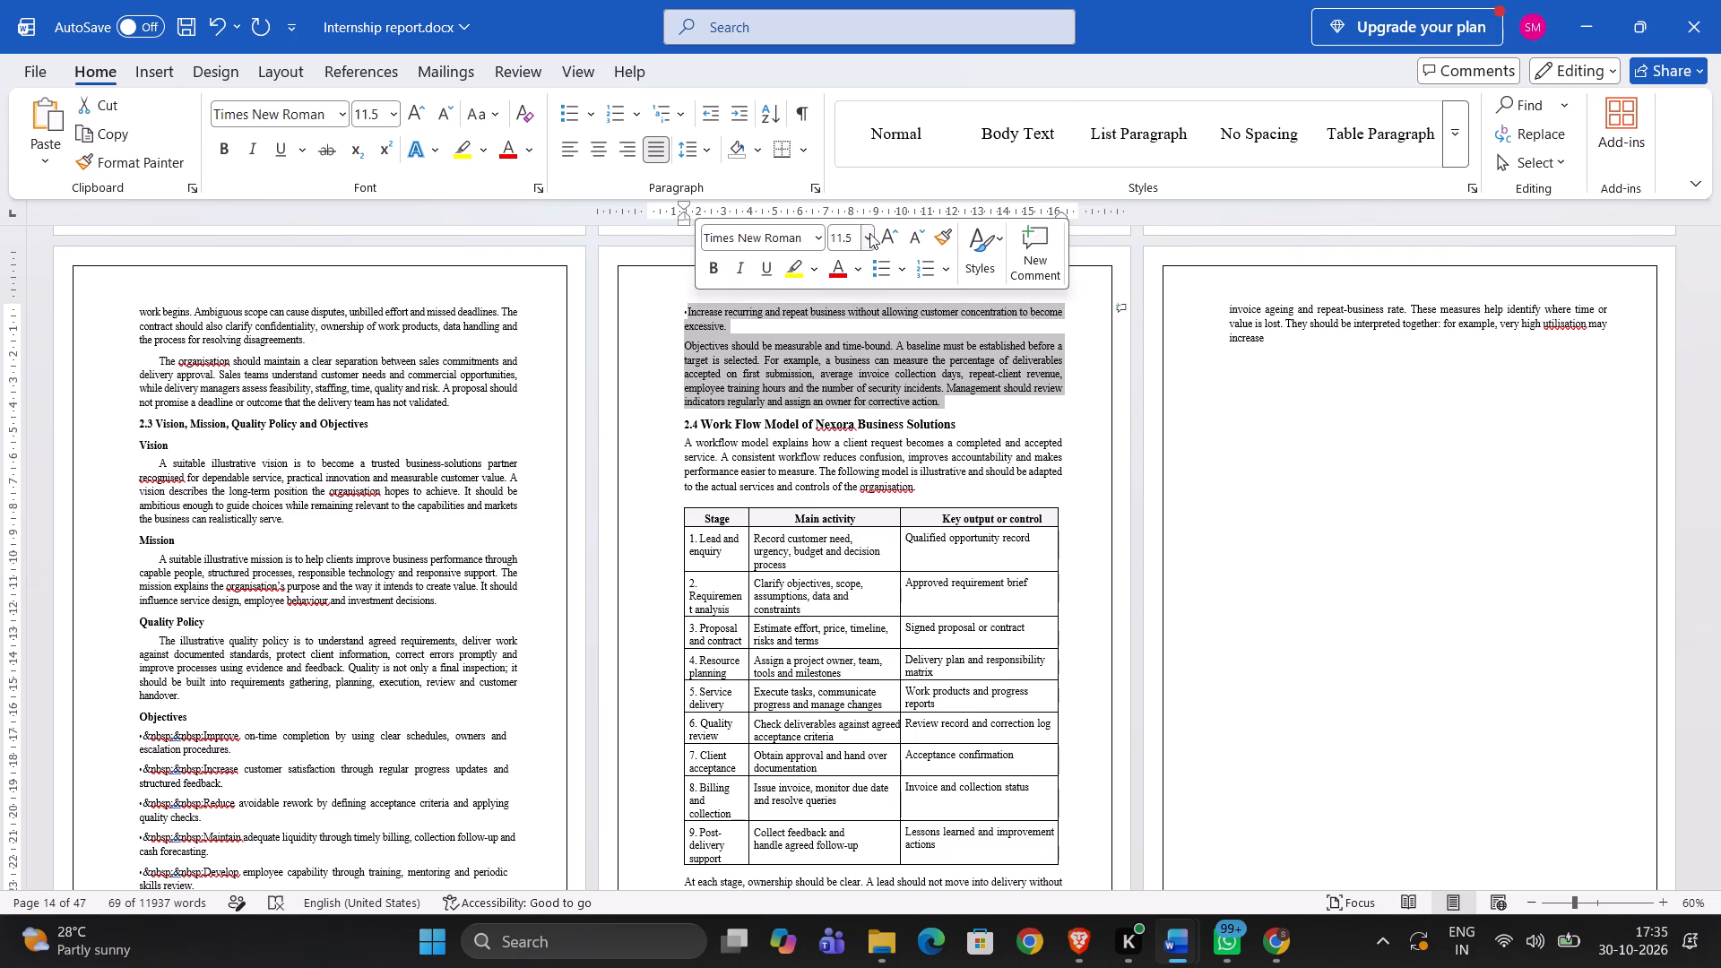
click(870, 233)
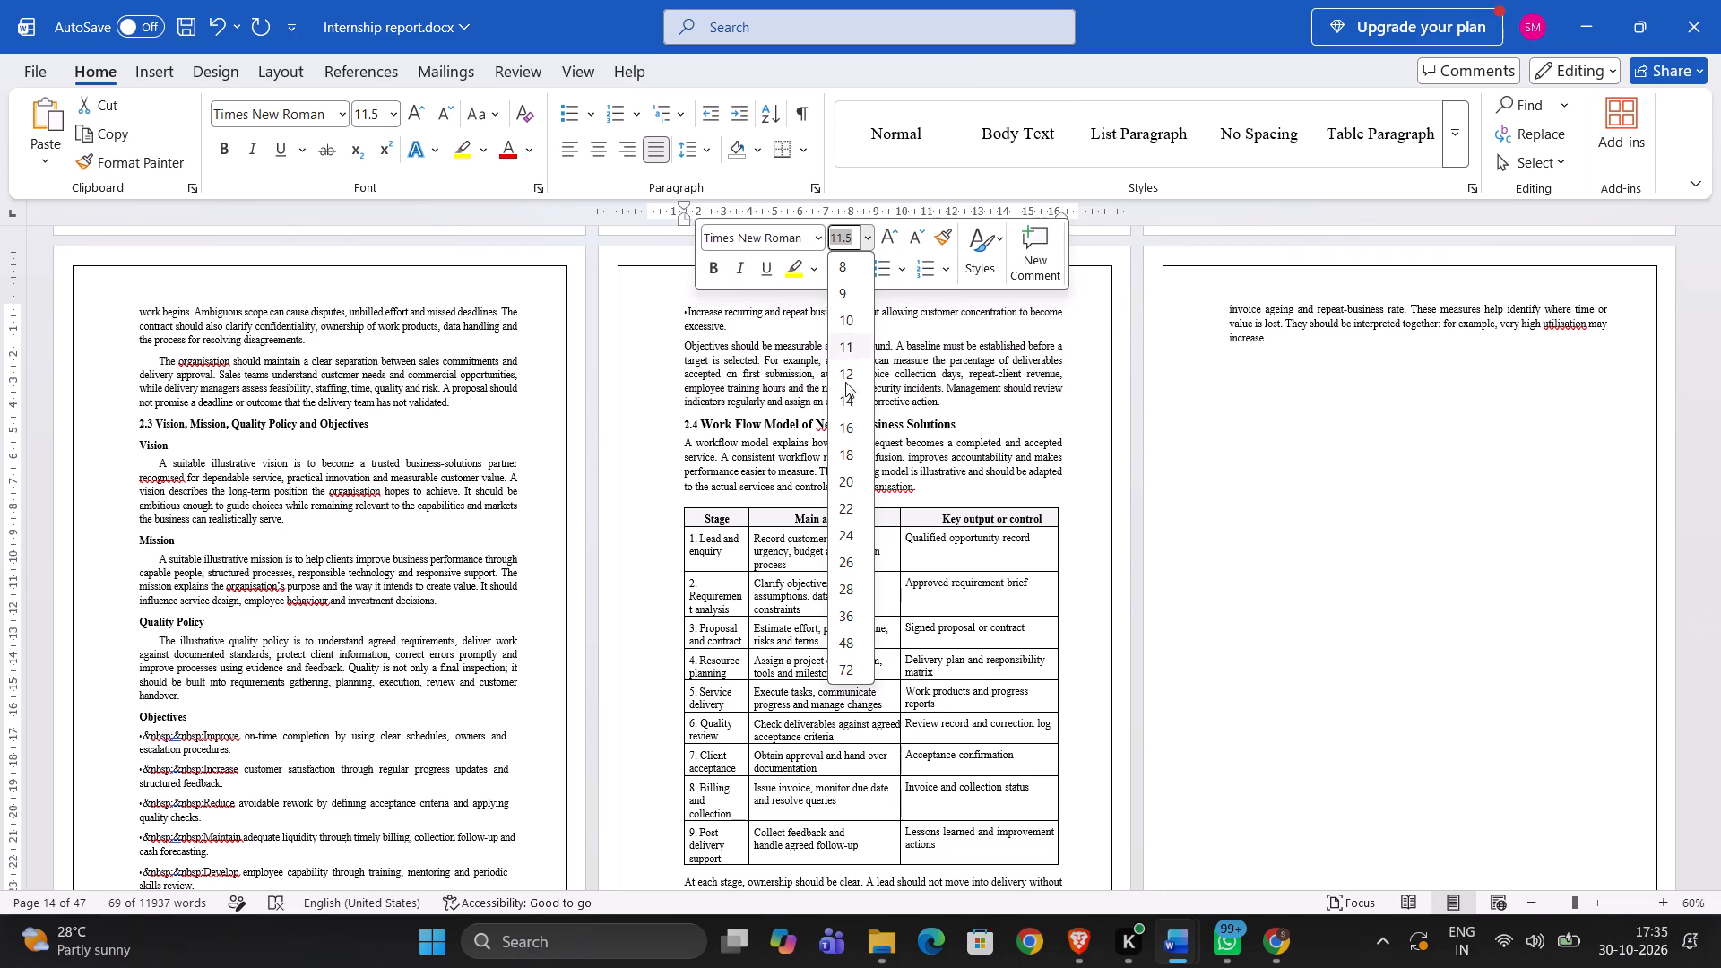
click(842, 374)
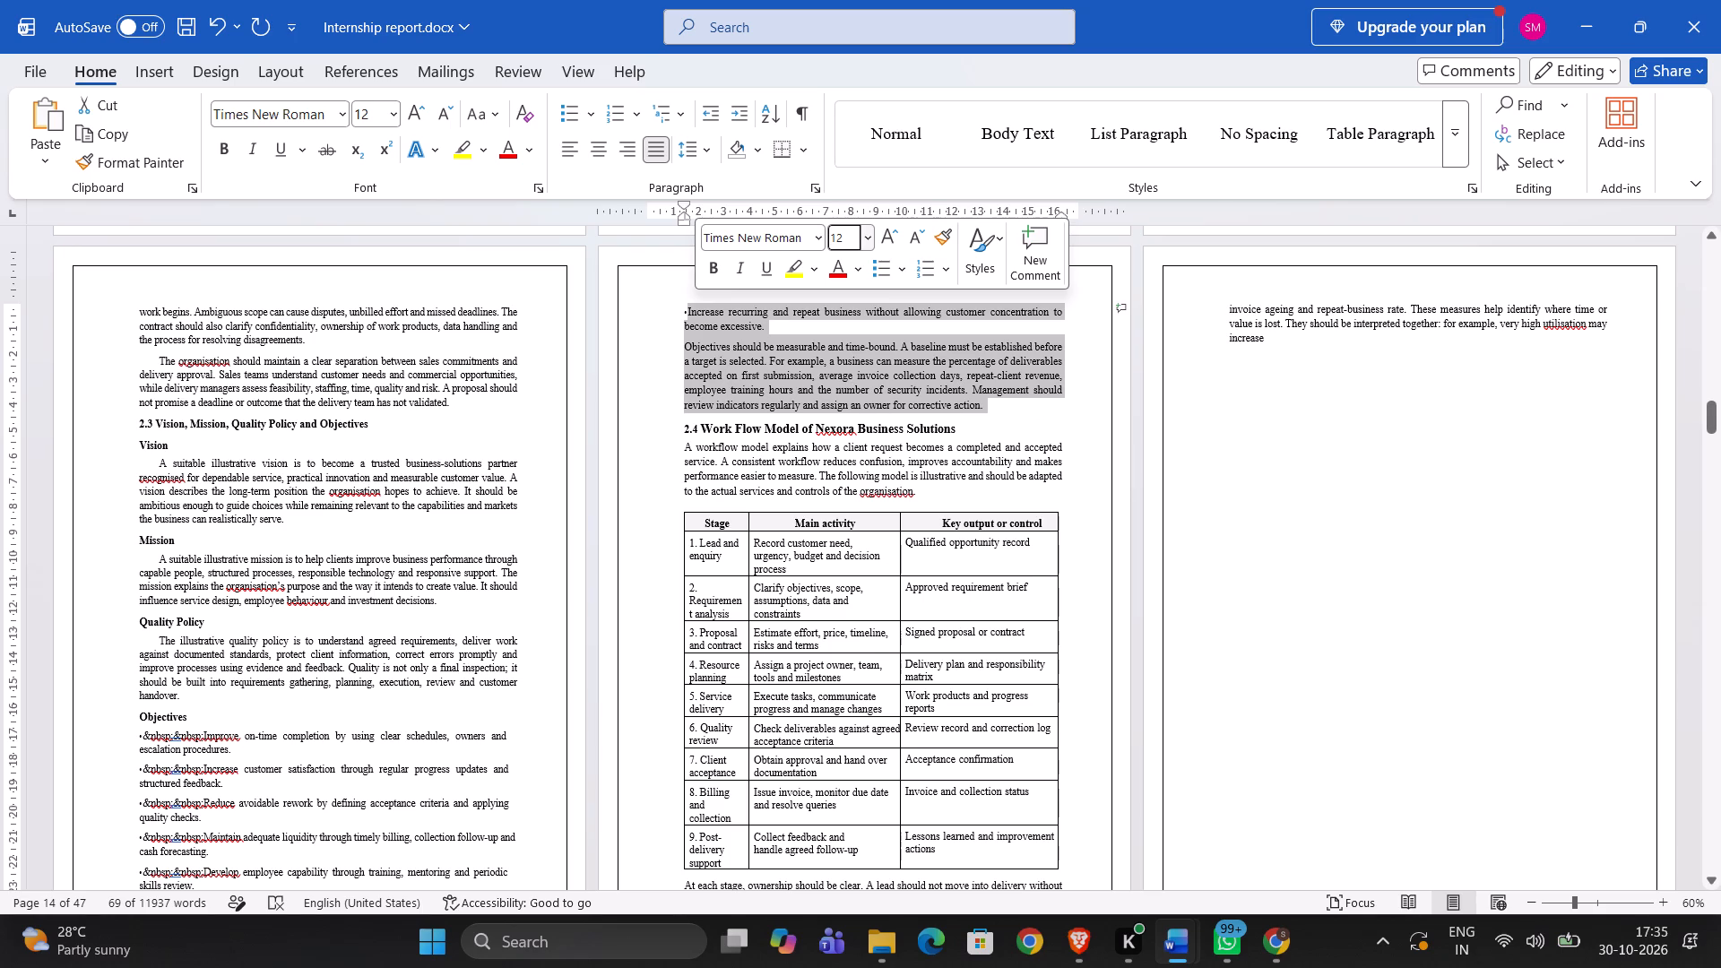
click(1259, 495)
Insert a paragraph break before "Management can evaluate the workflow" in section 2.4 to push that paragraph onto the next page.
scroll(897, 560, down, 3)
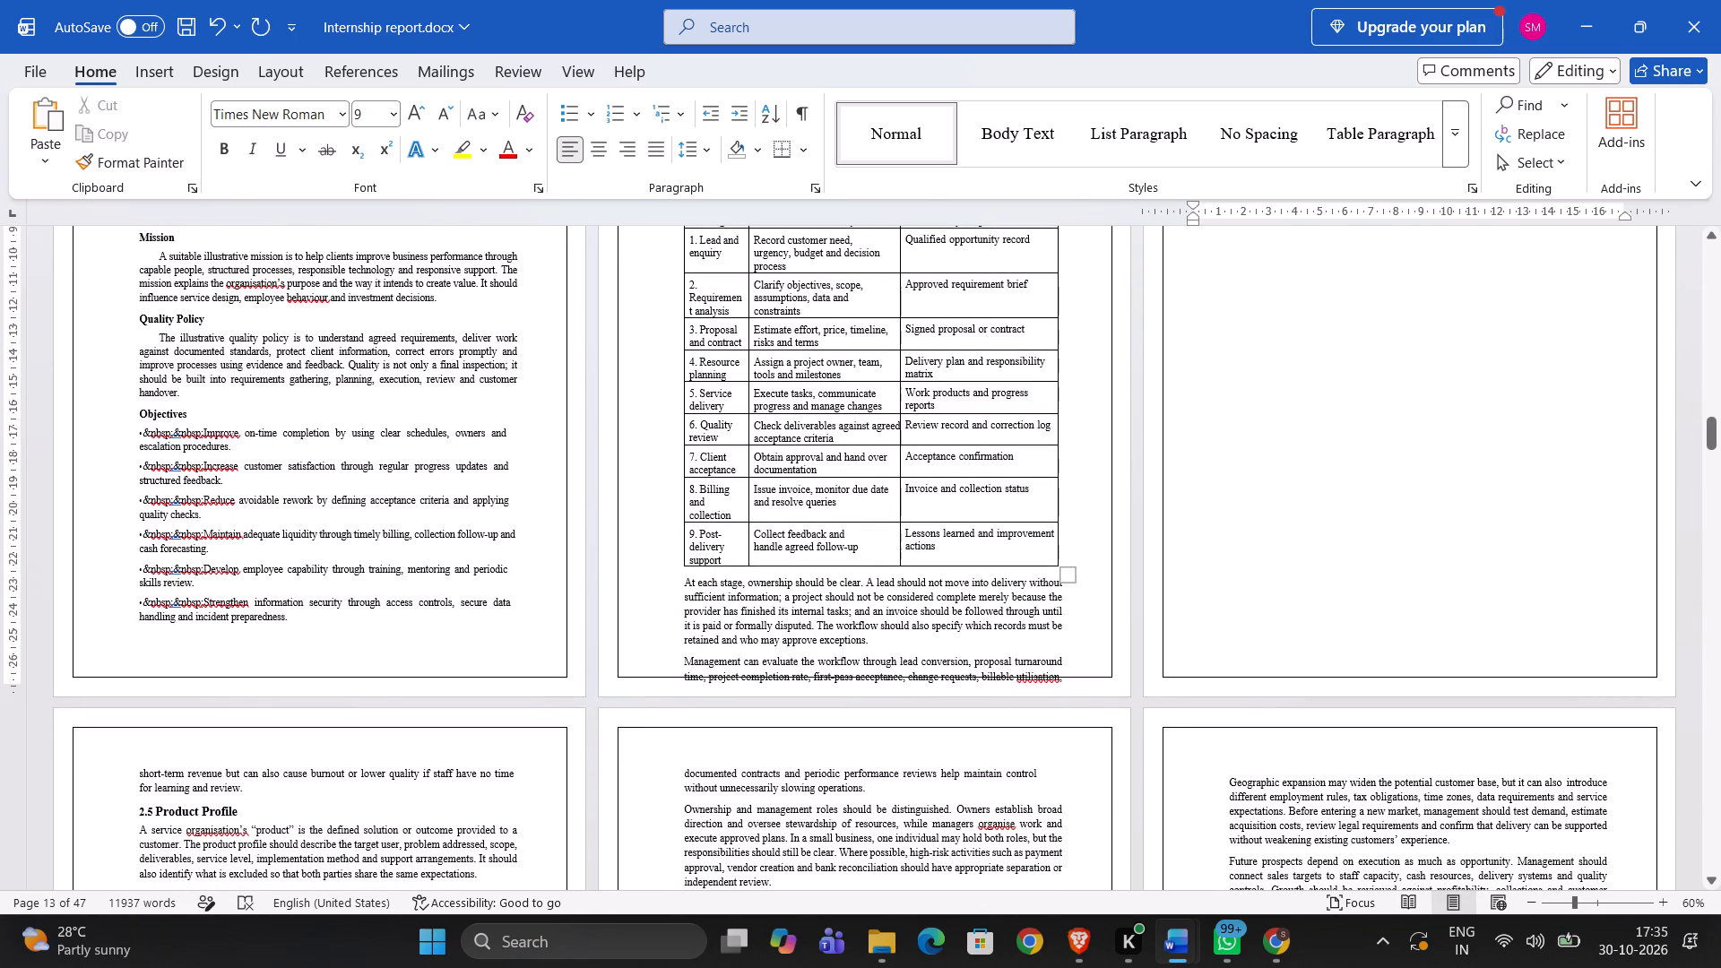
click(677, 653)
key(Return)
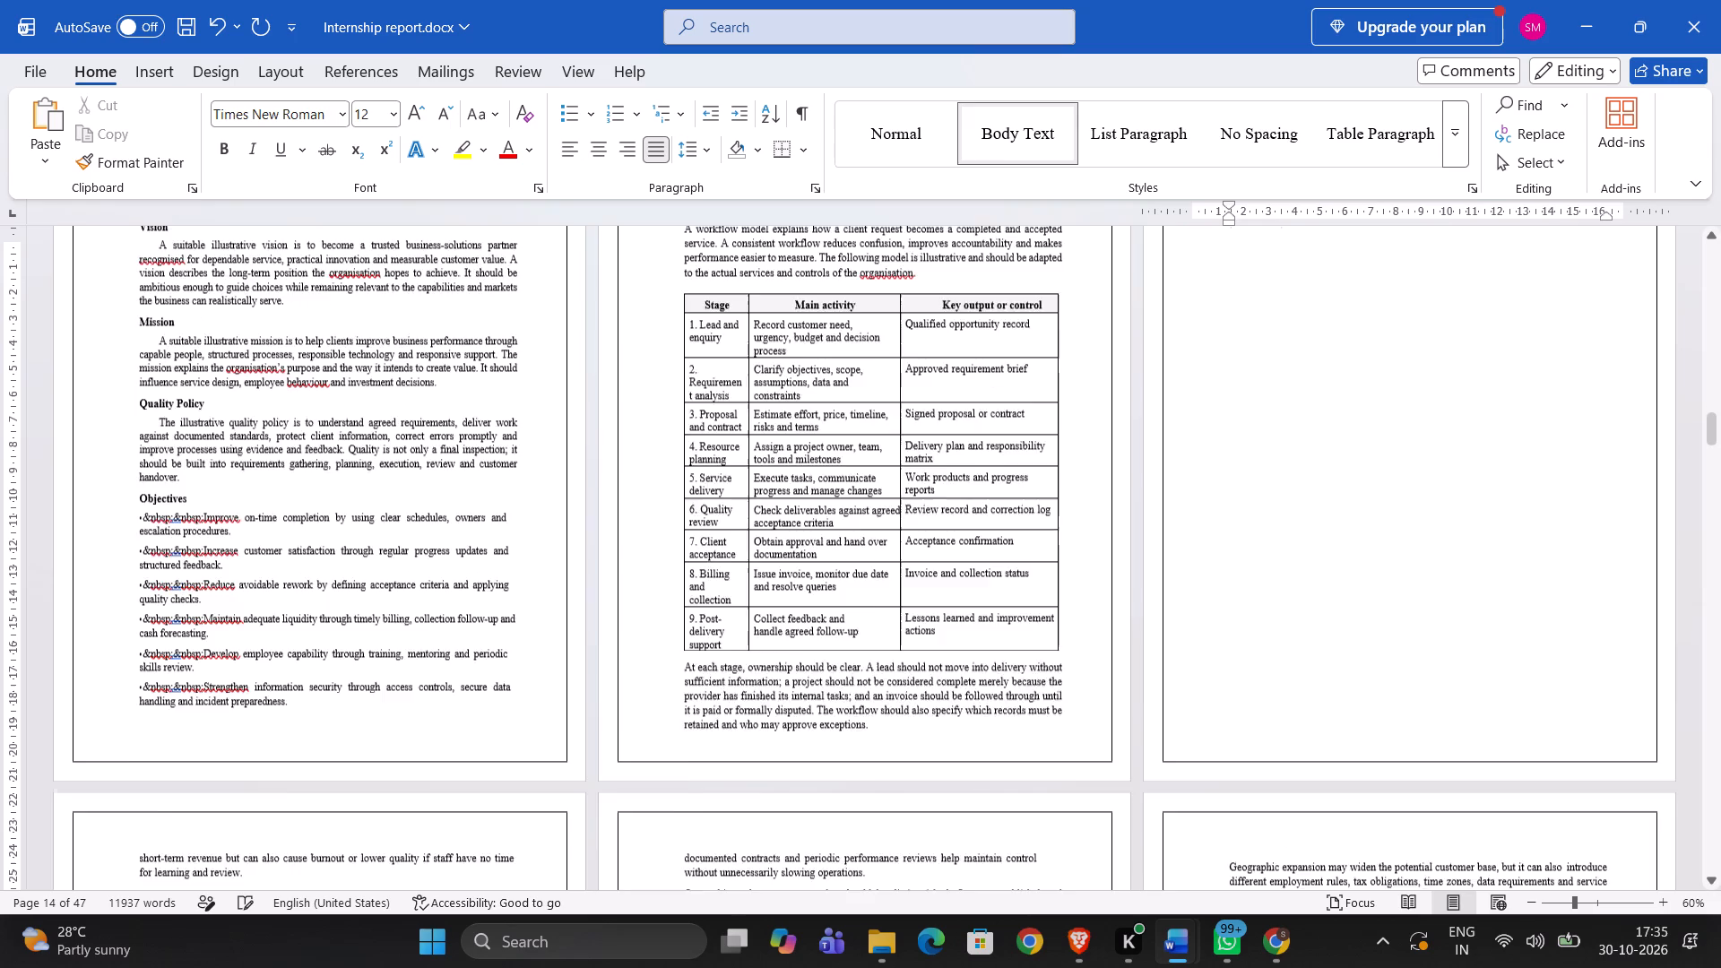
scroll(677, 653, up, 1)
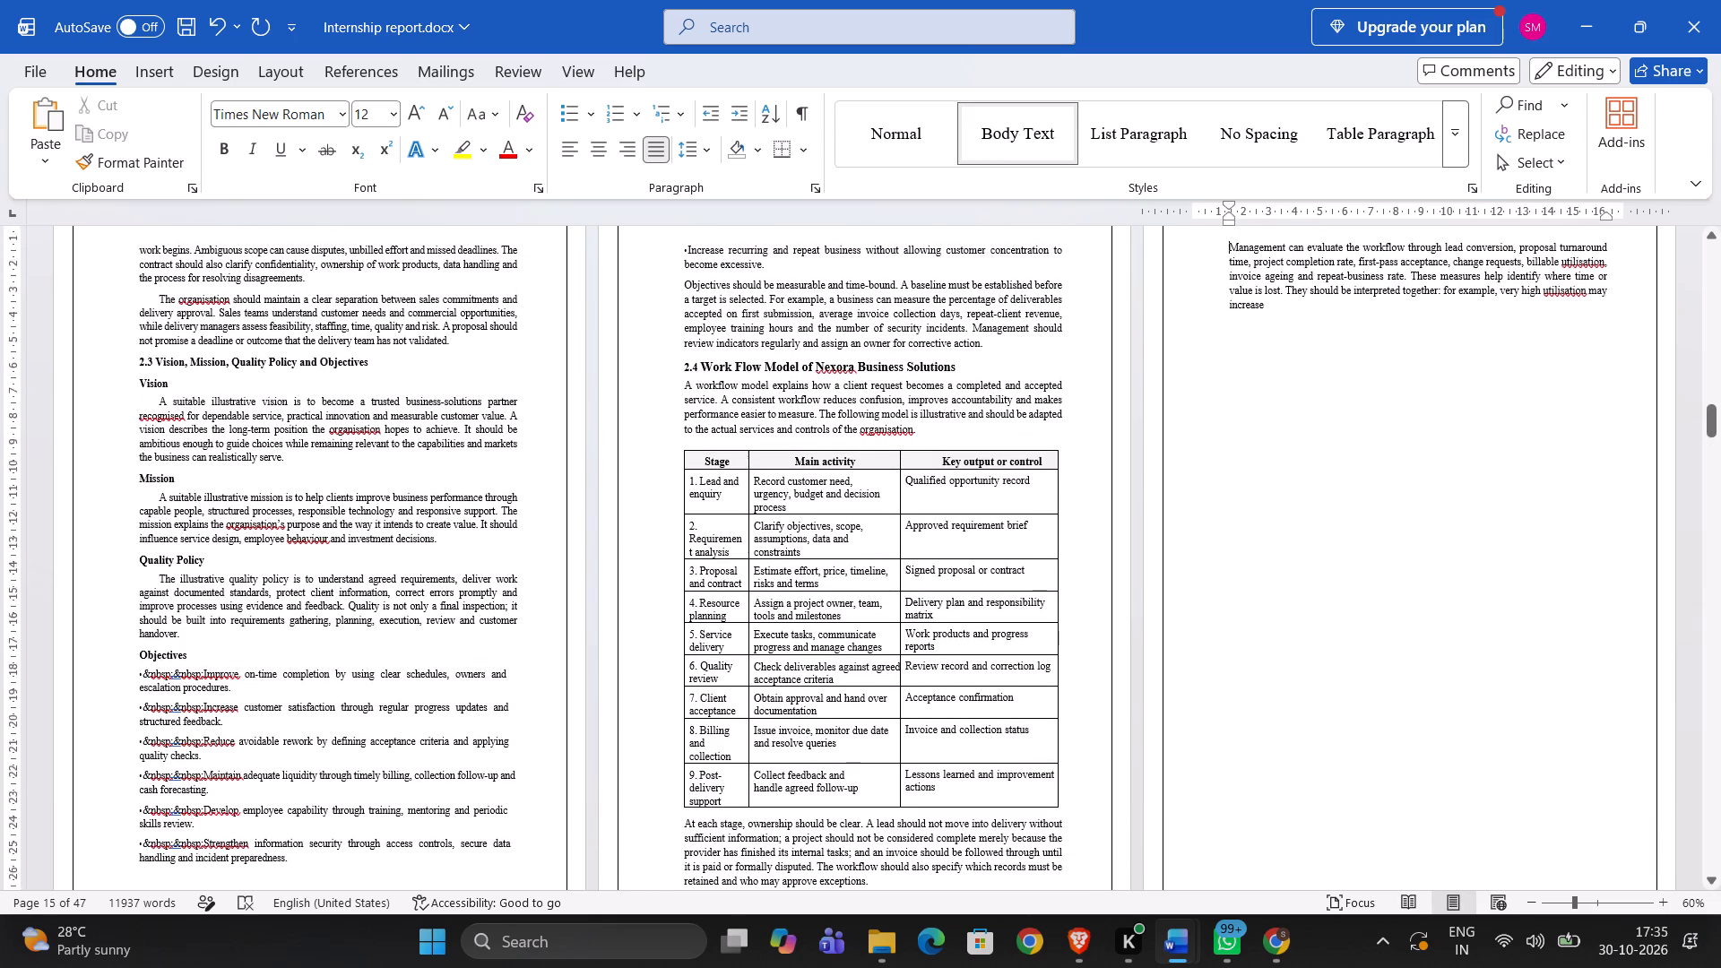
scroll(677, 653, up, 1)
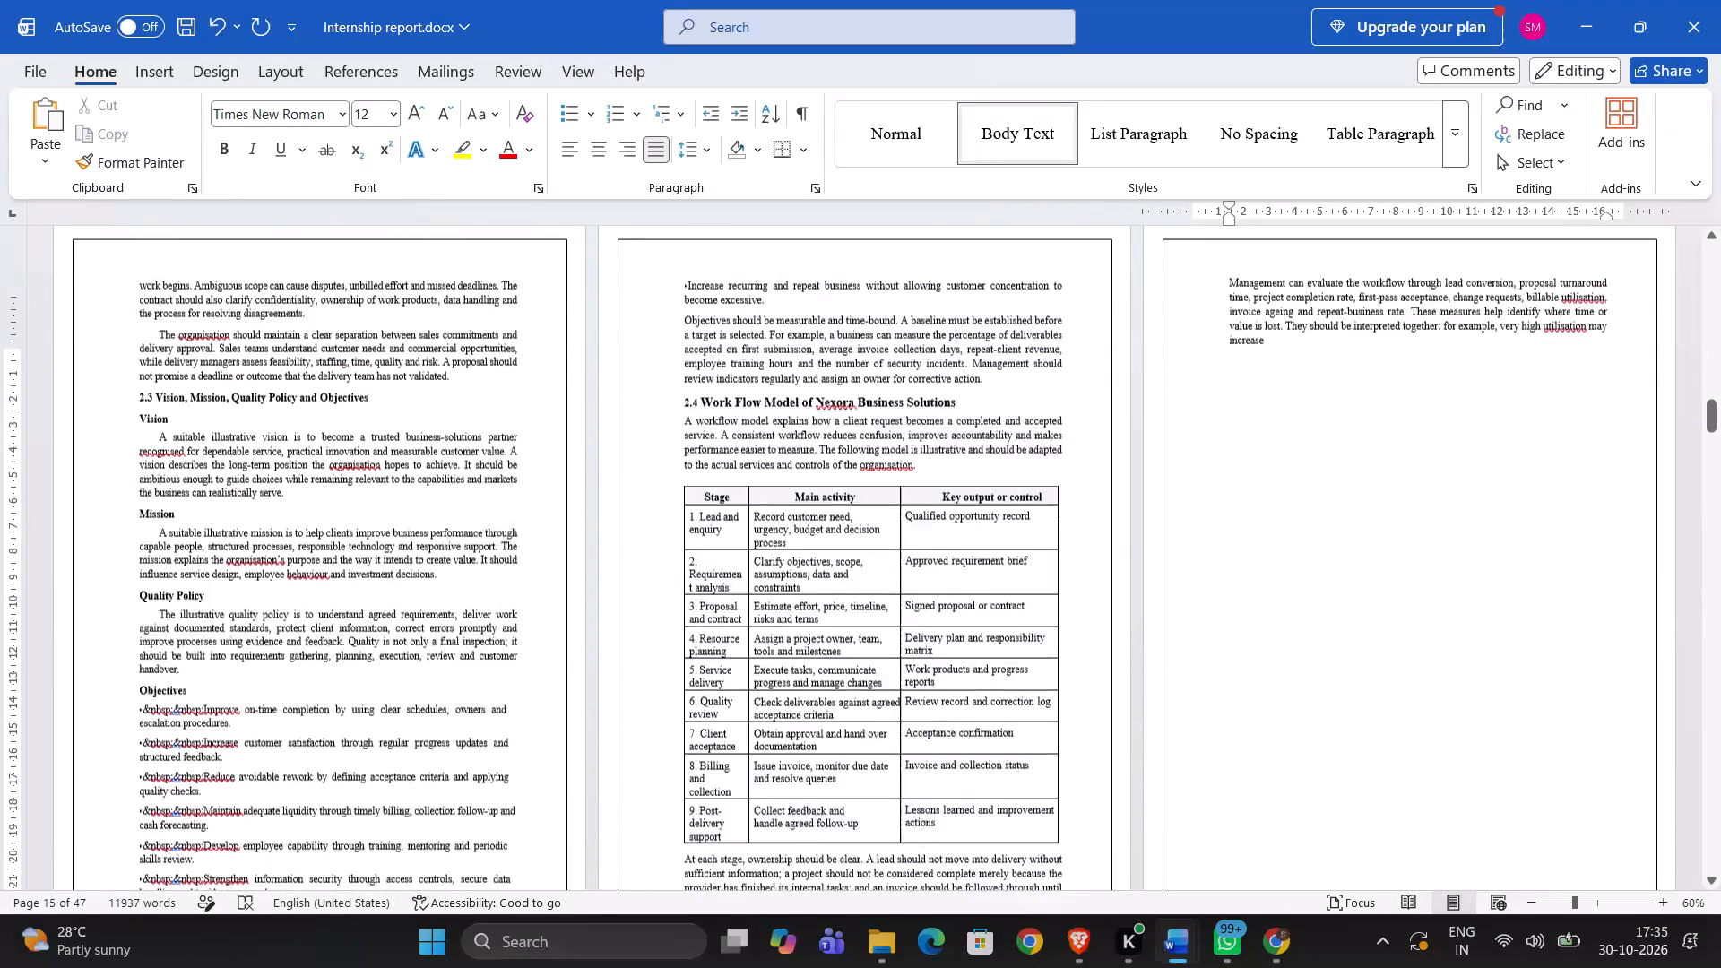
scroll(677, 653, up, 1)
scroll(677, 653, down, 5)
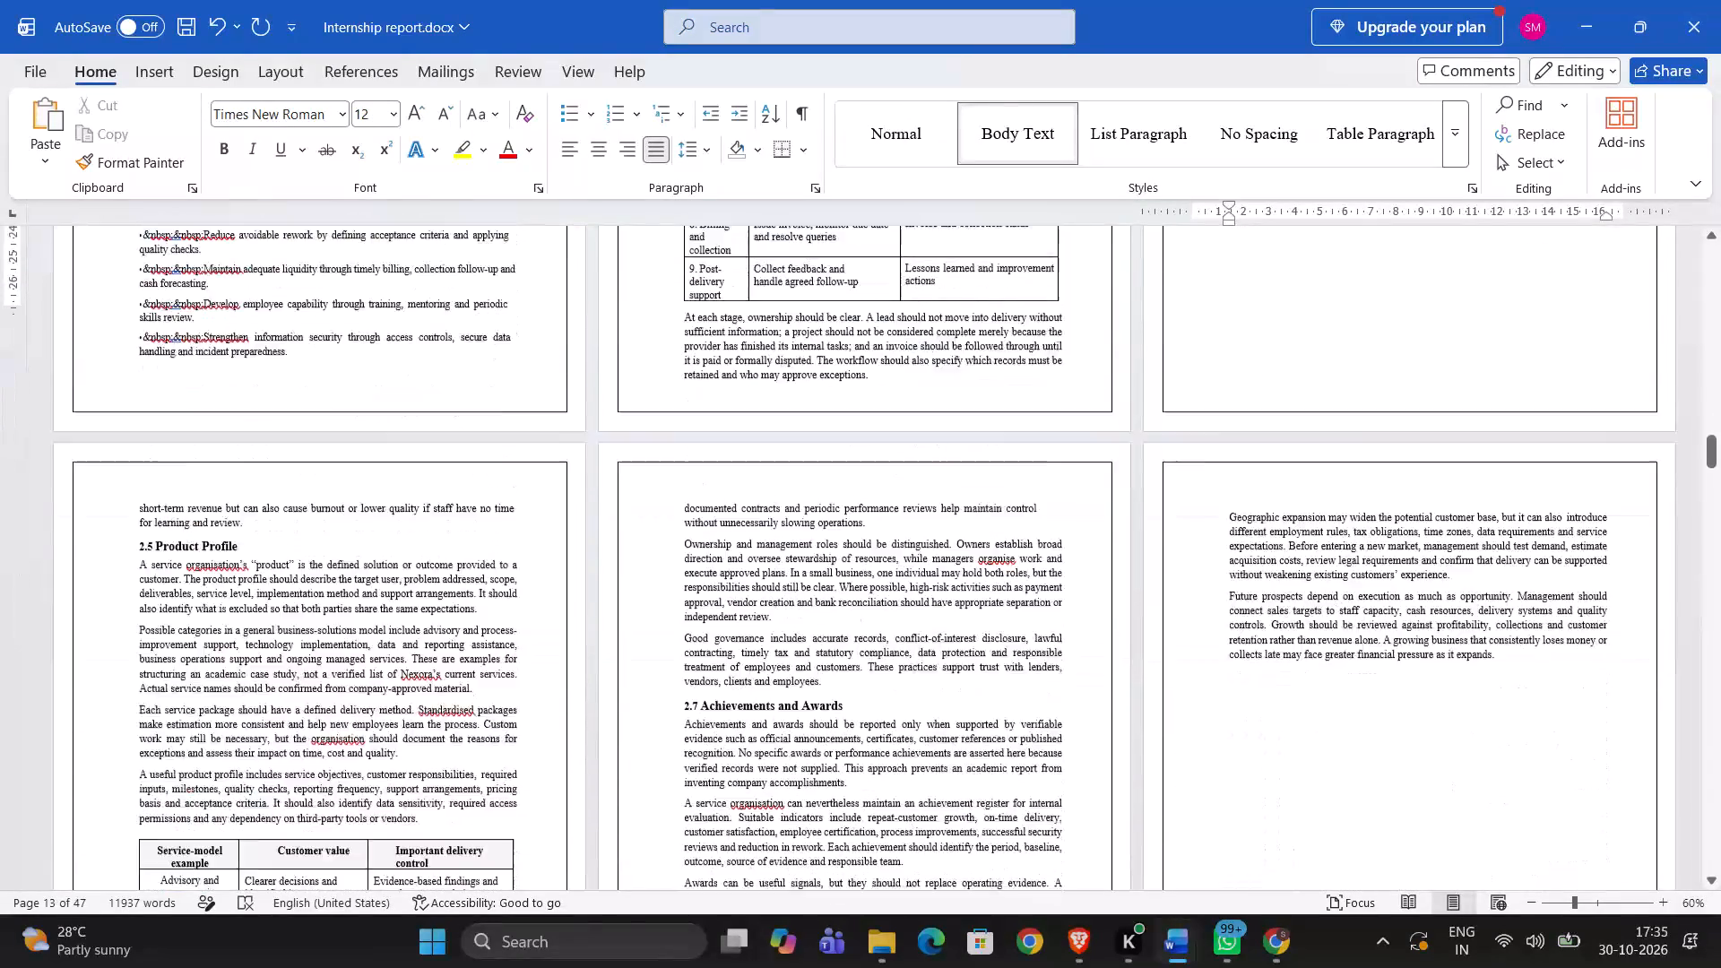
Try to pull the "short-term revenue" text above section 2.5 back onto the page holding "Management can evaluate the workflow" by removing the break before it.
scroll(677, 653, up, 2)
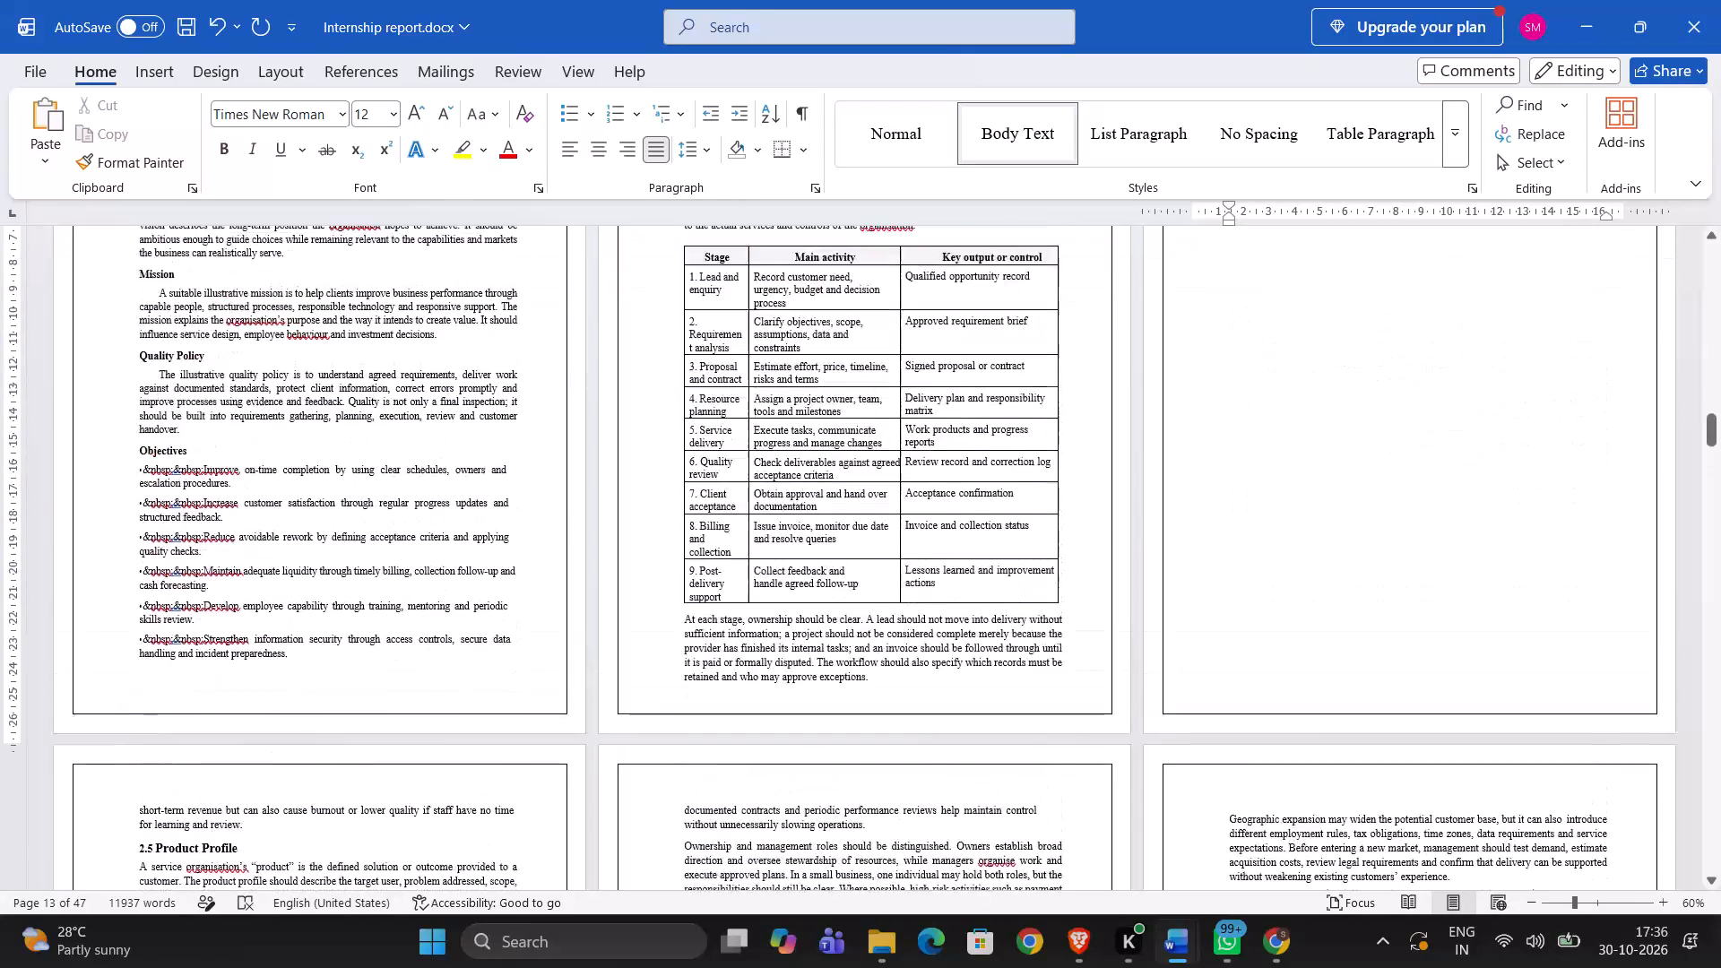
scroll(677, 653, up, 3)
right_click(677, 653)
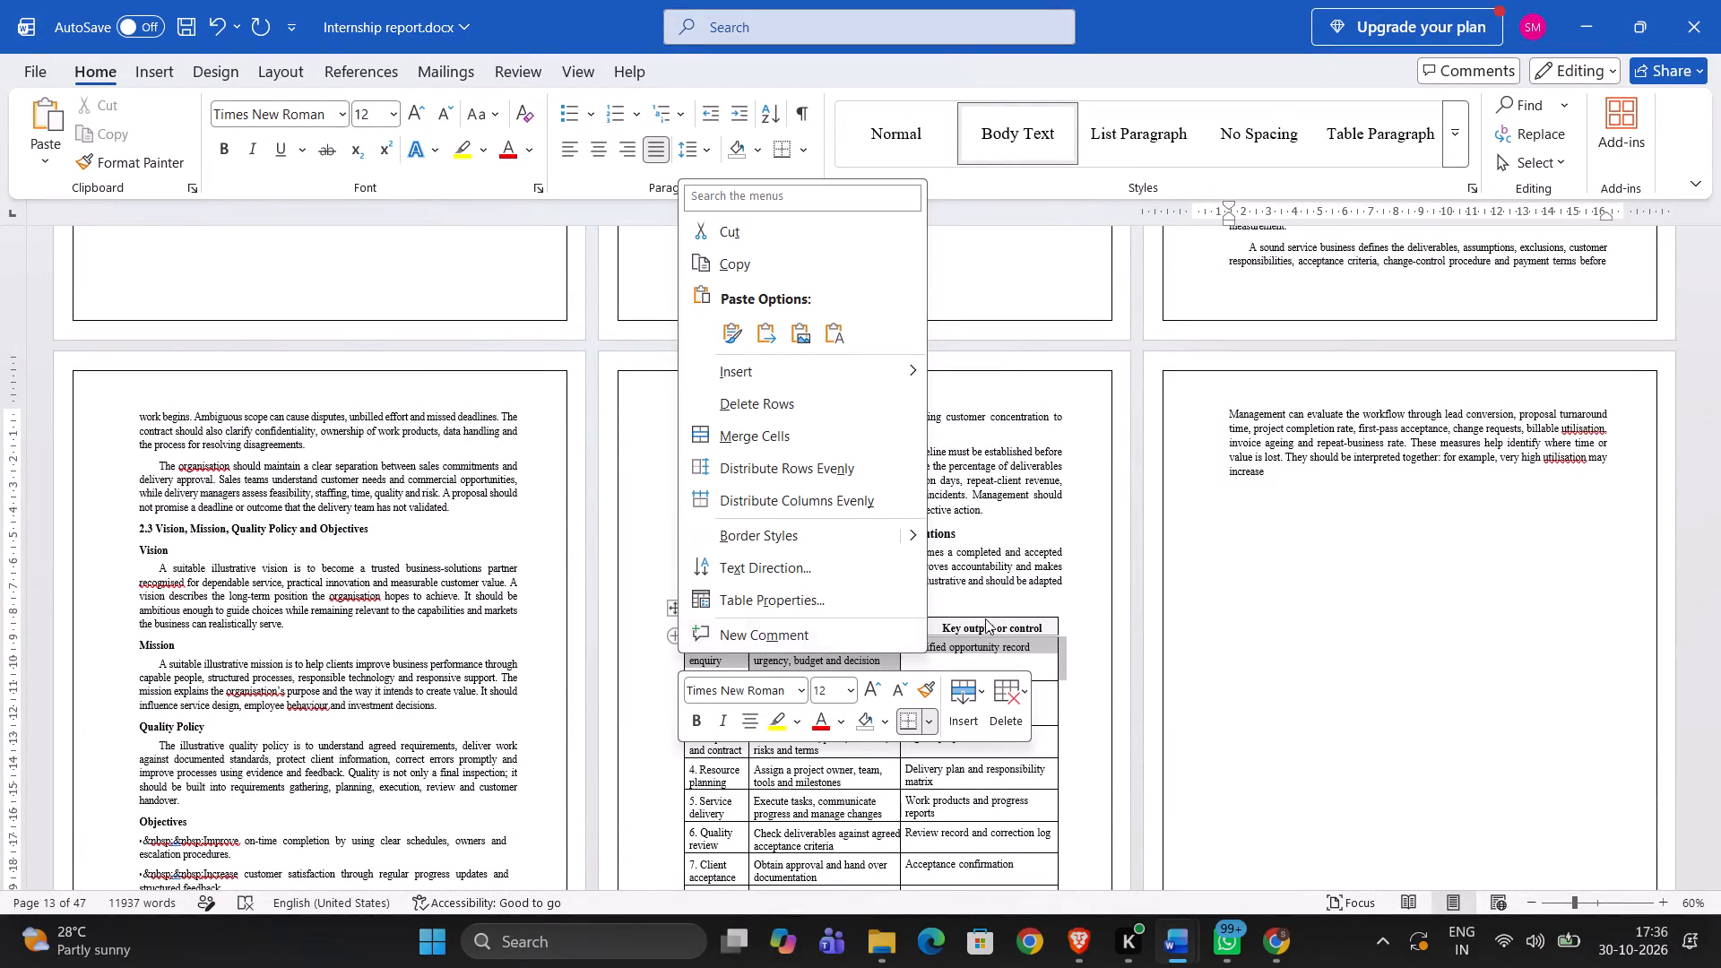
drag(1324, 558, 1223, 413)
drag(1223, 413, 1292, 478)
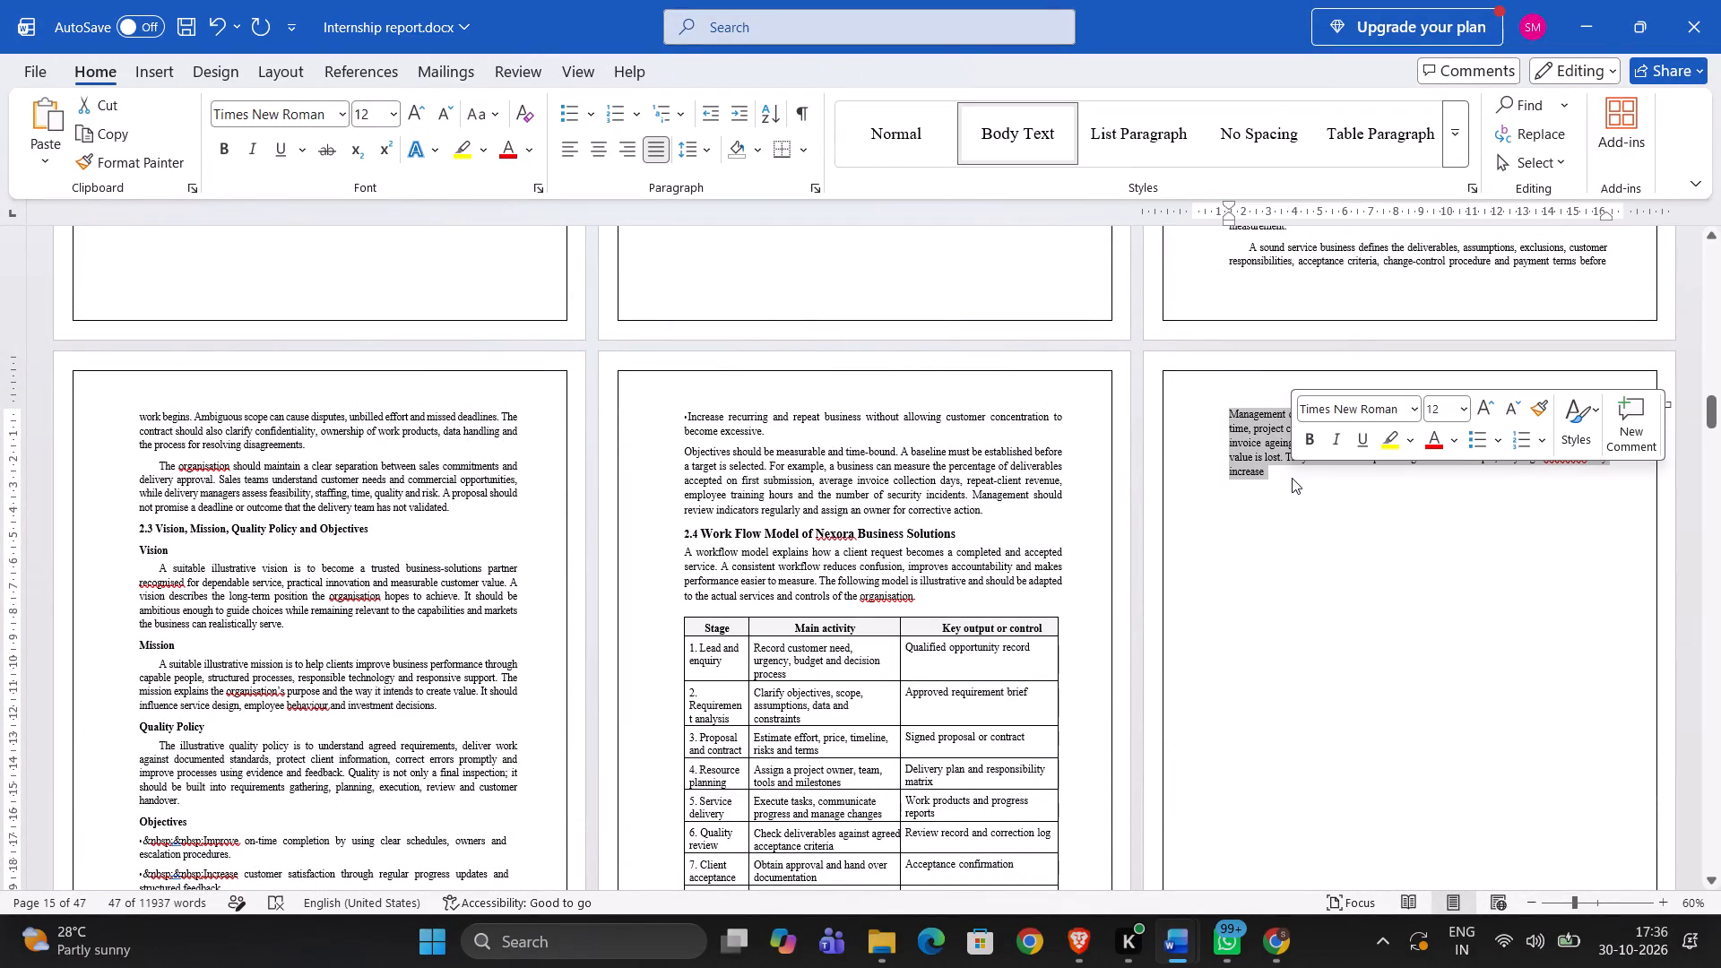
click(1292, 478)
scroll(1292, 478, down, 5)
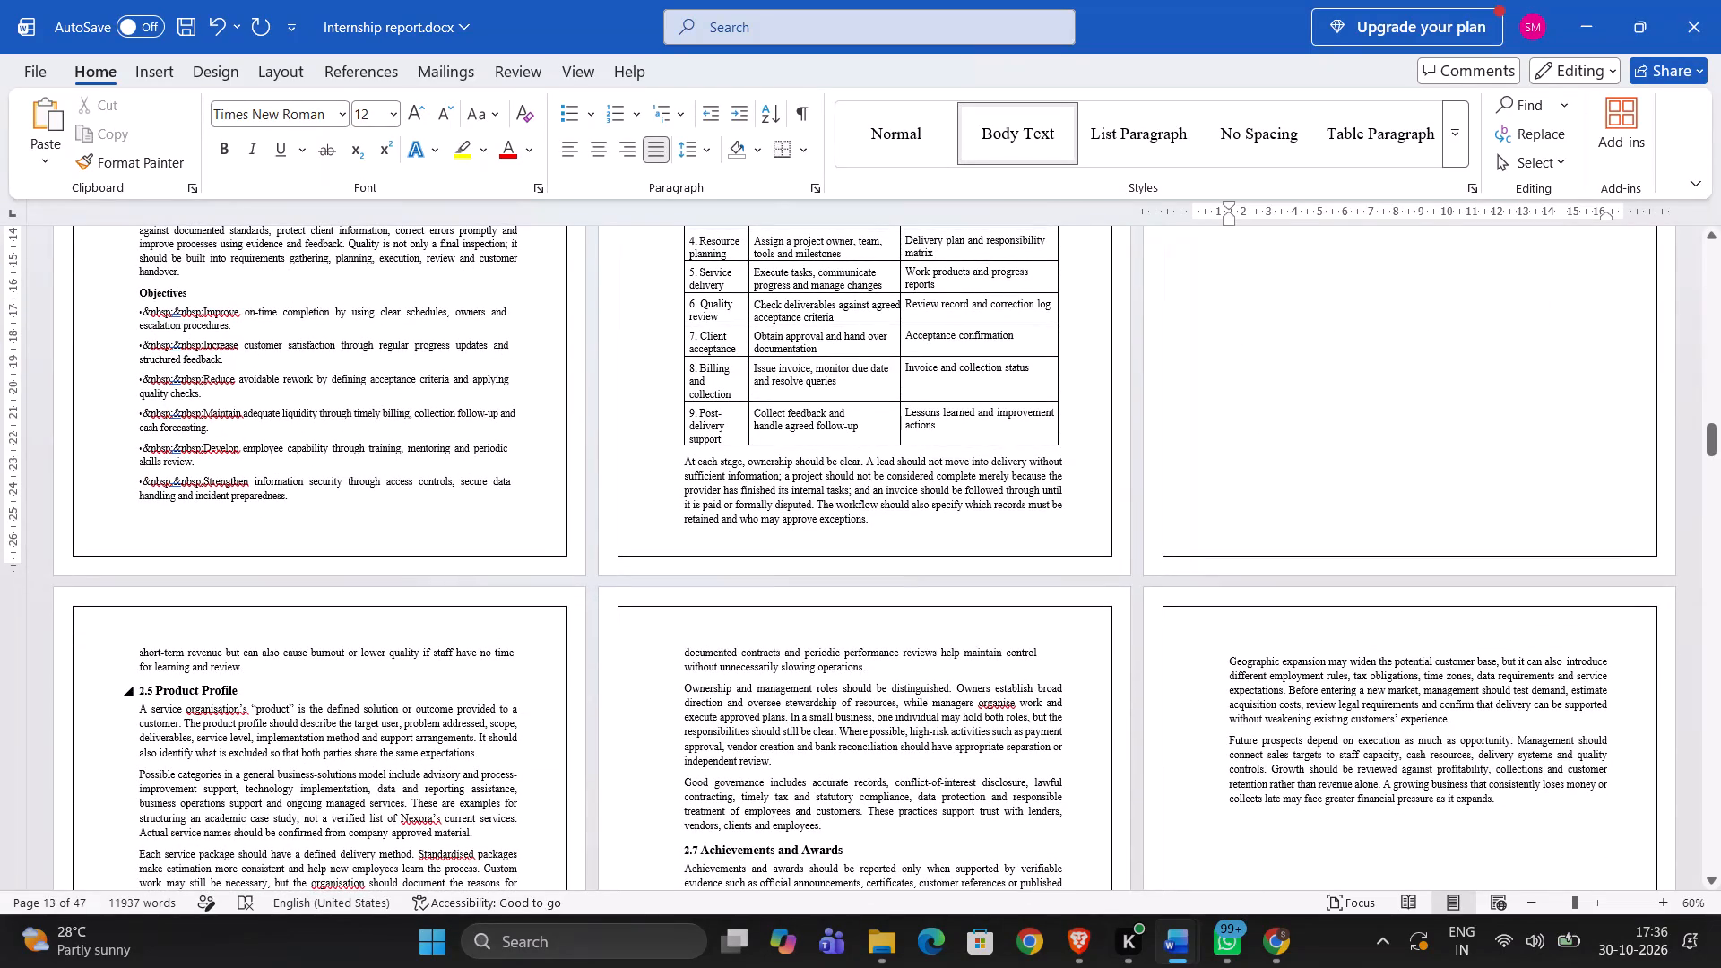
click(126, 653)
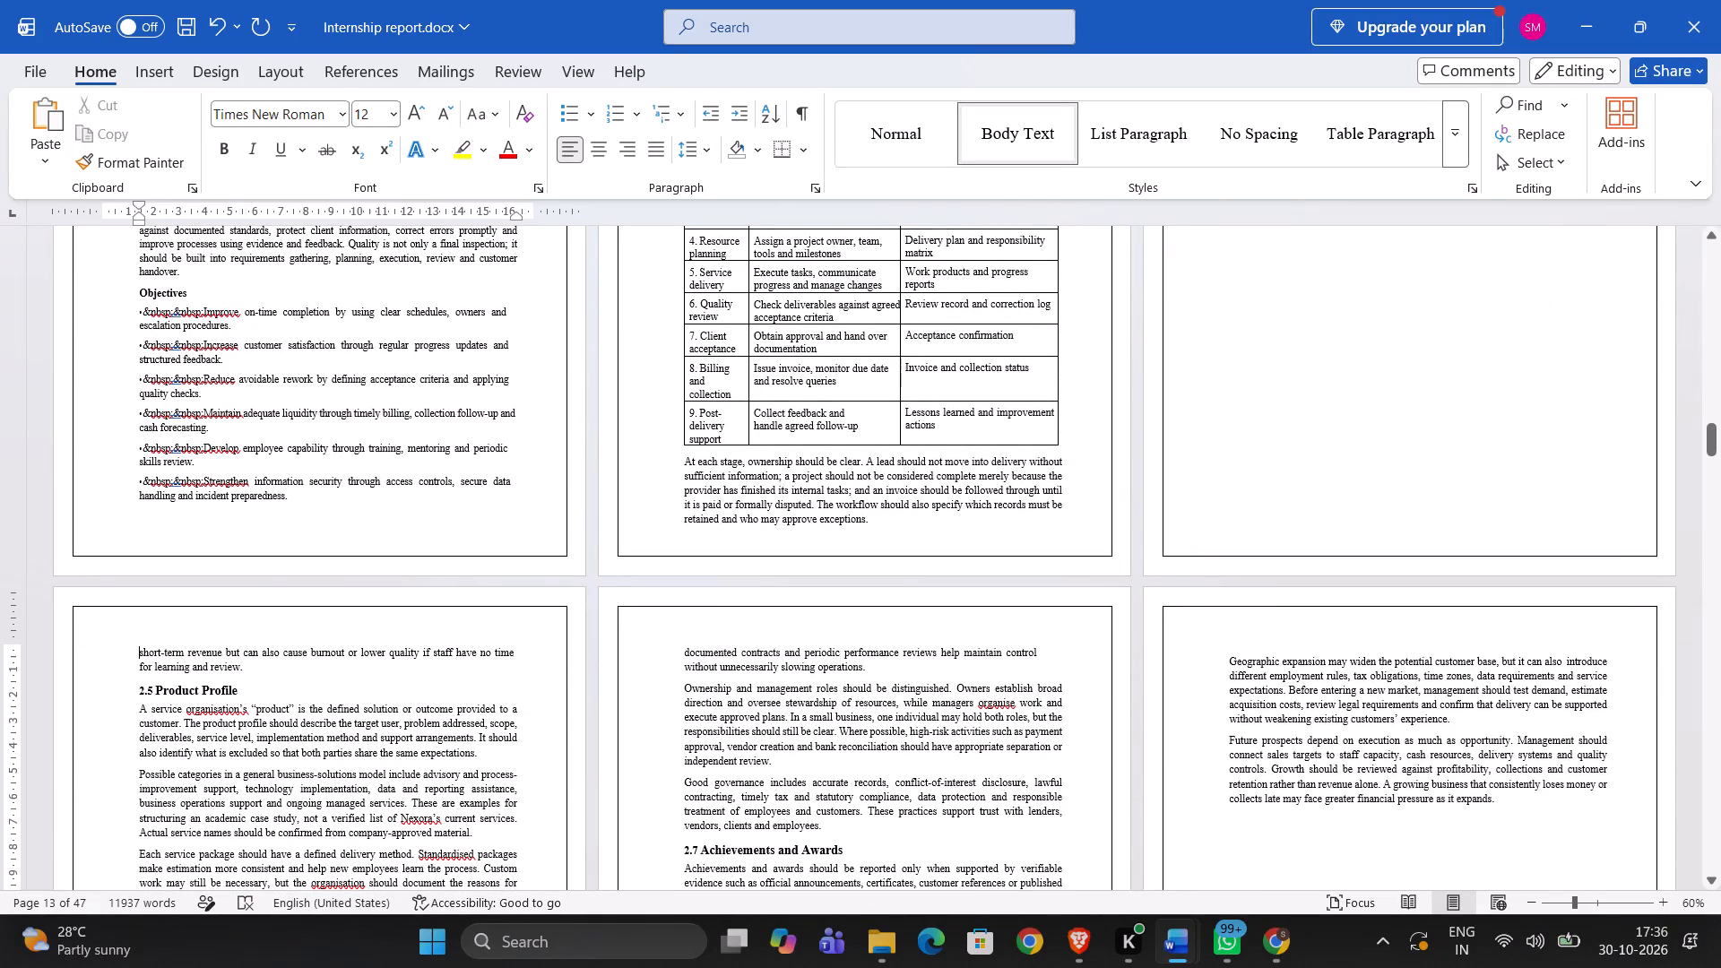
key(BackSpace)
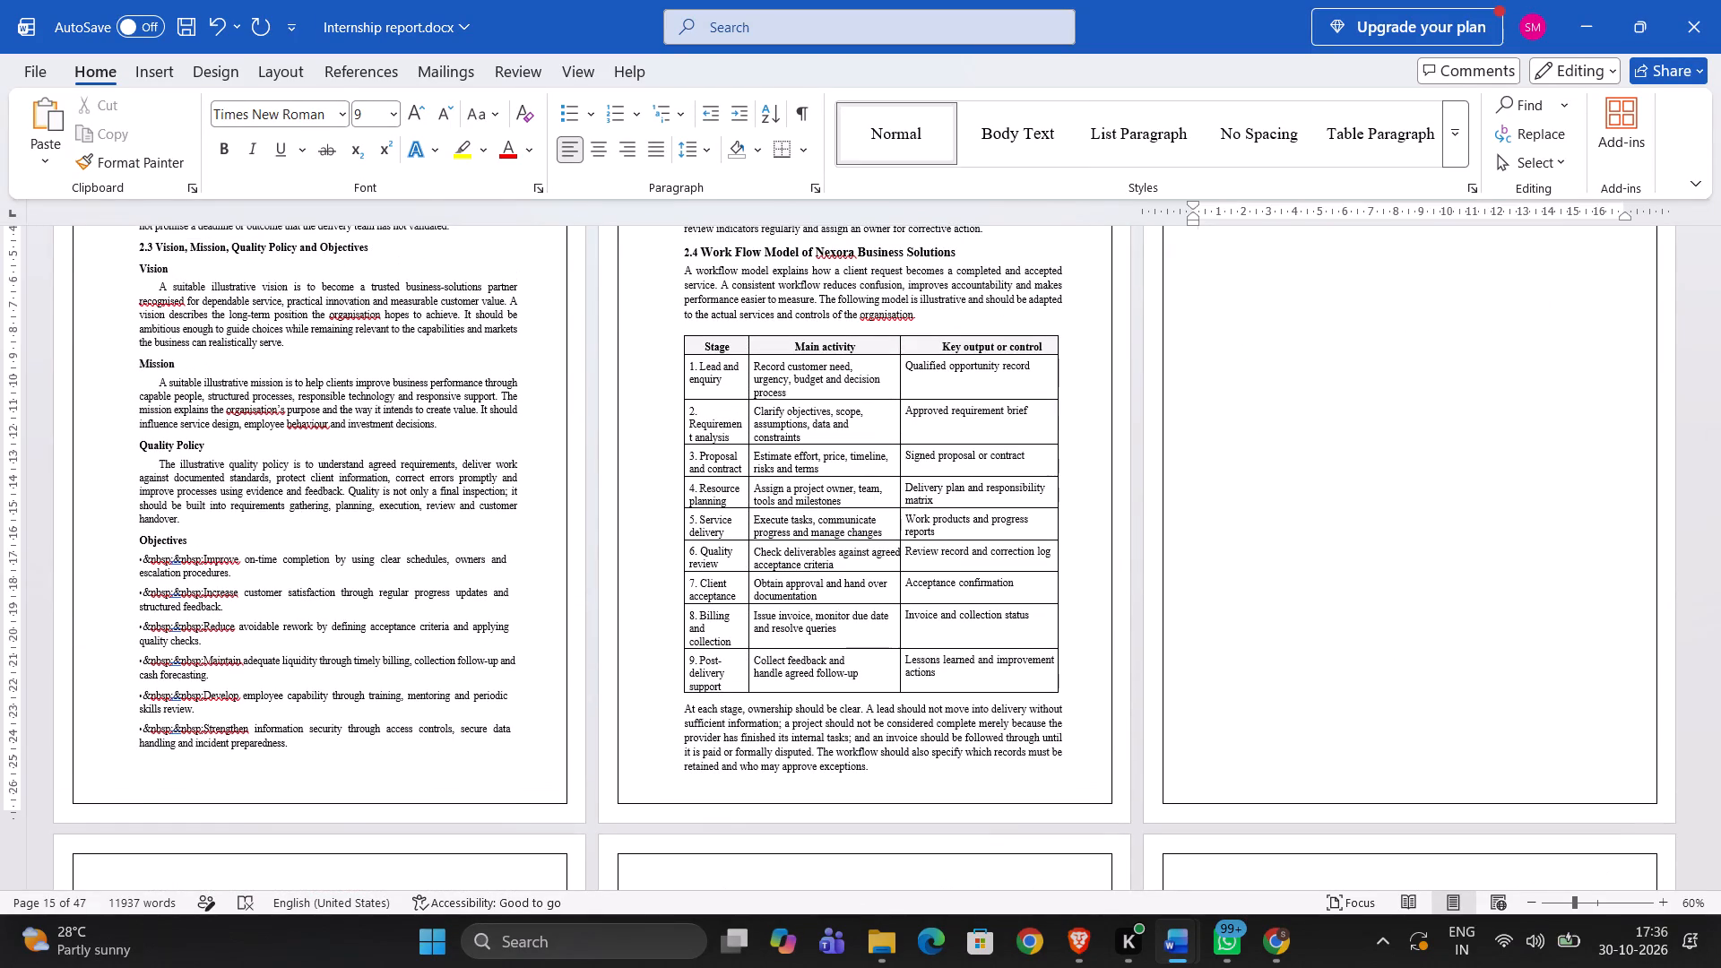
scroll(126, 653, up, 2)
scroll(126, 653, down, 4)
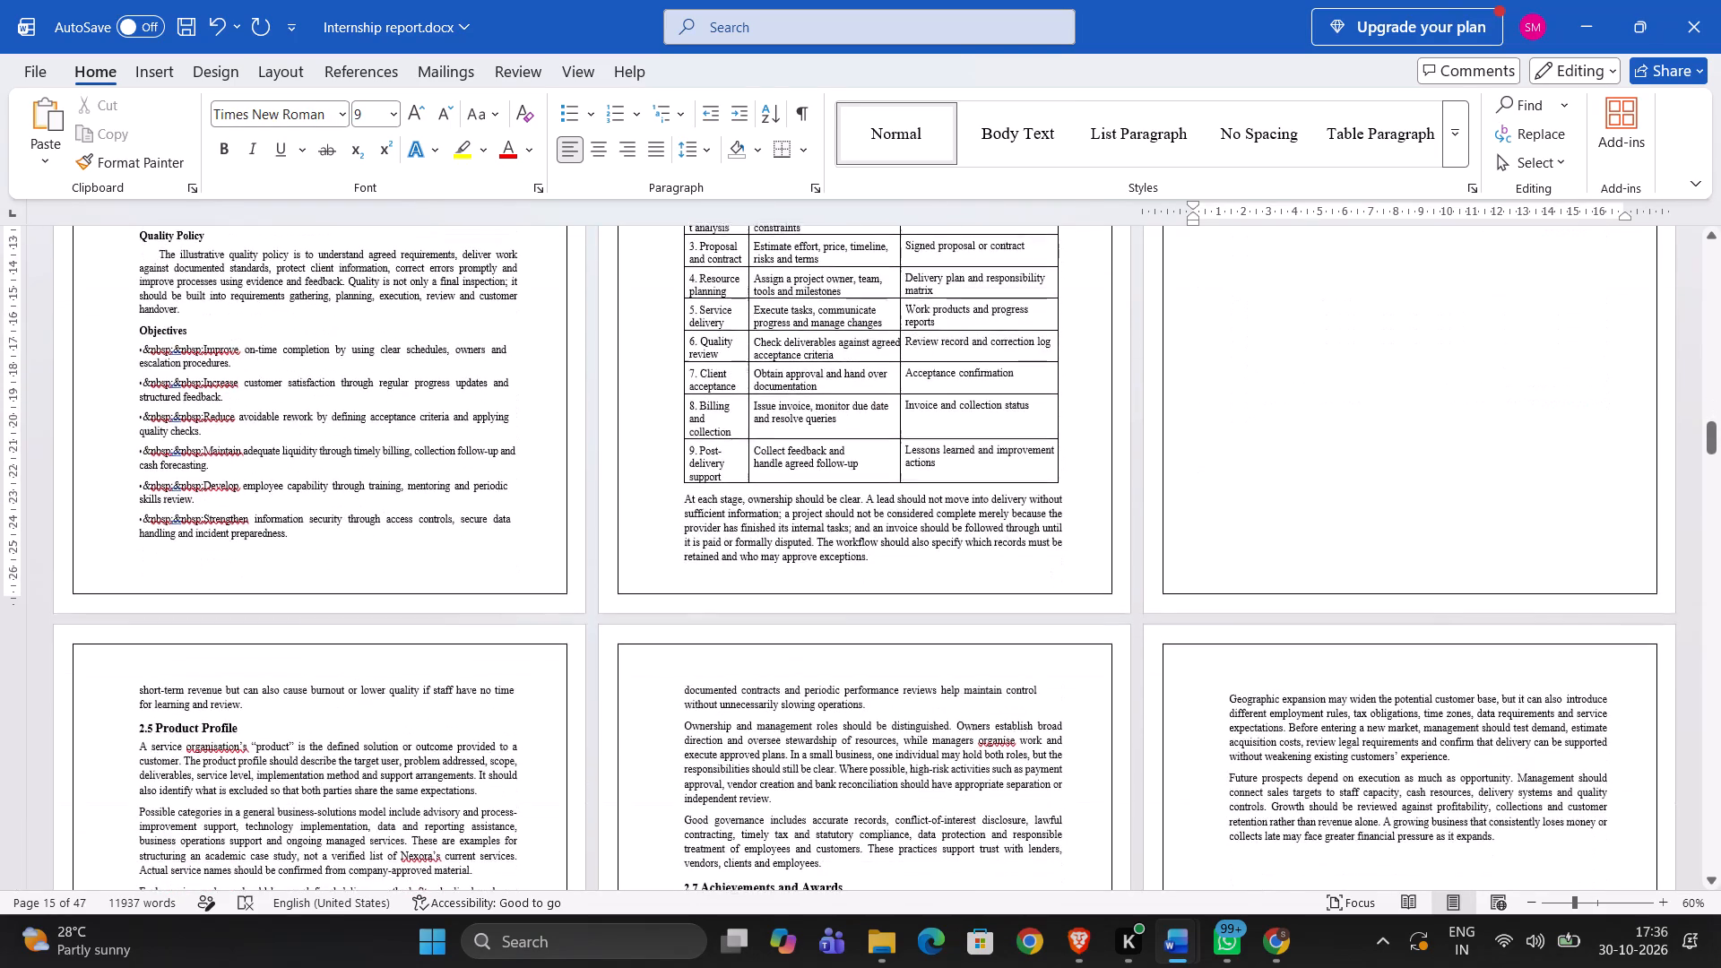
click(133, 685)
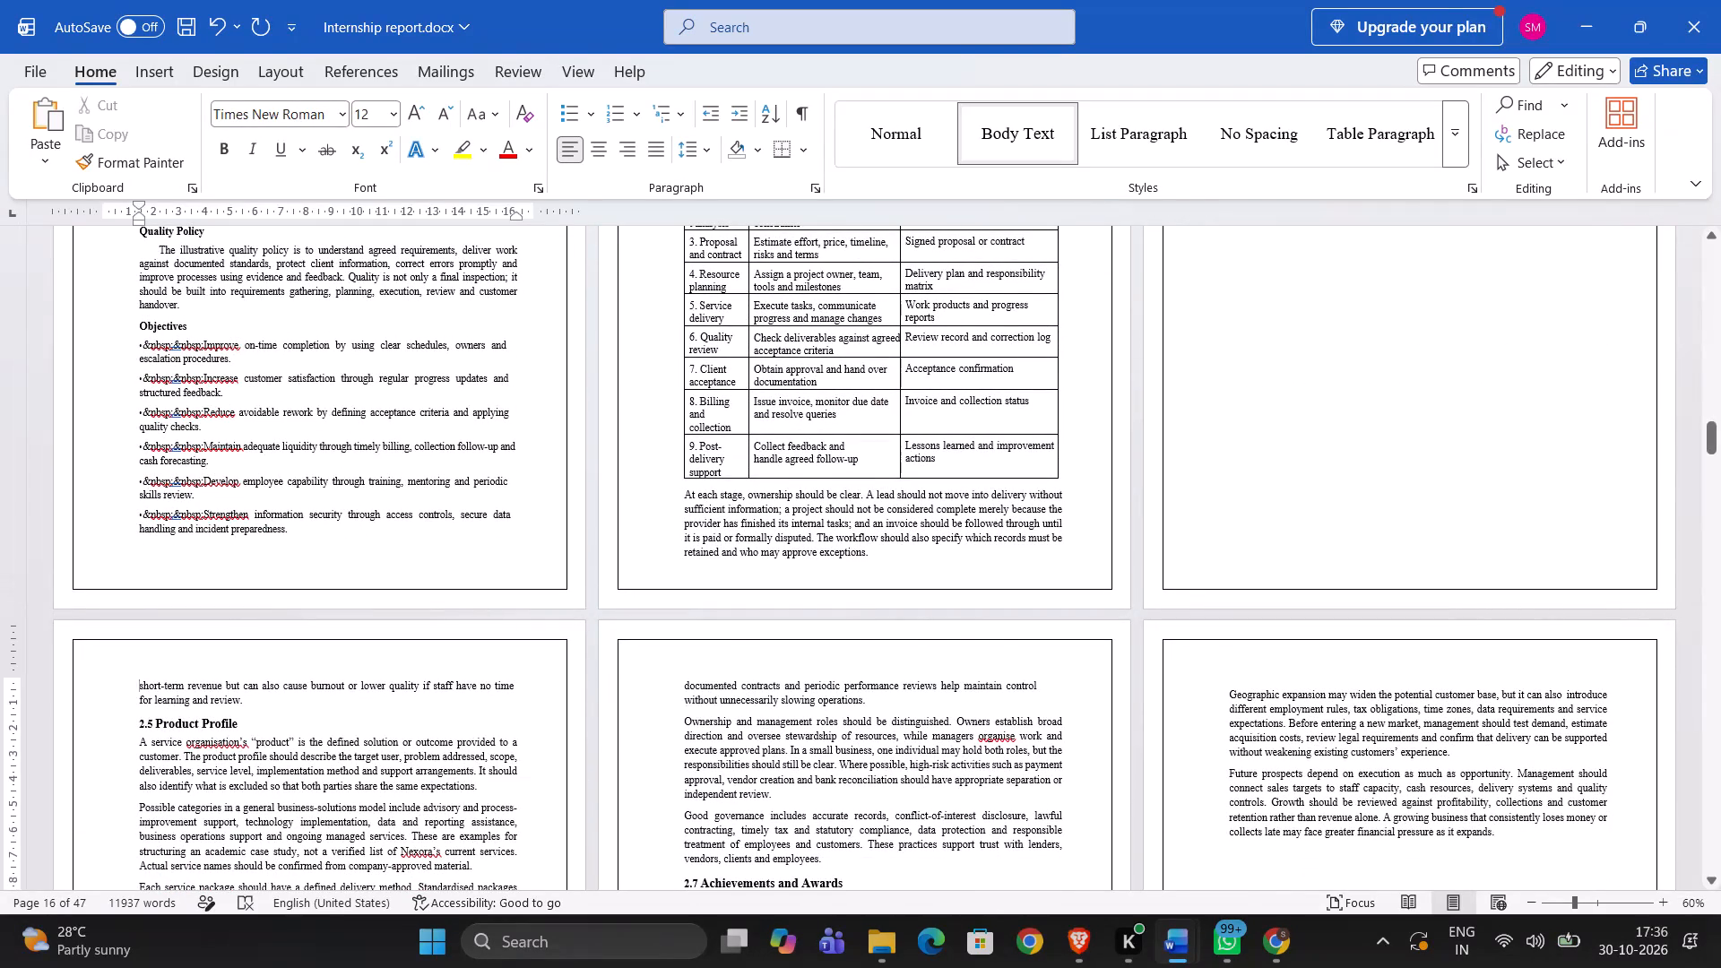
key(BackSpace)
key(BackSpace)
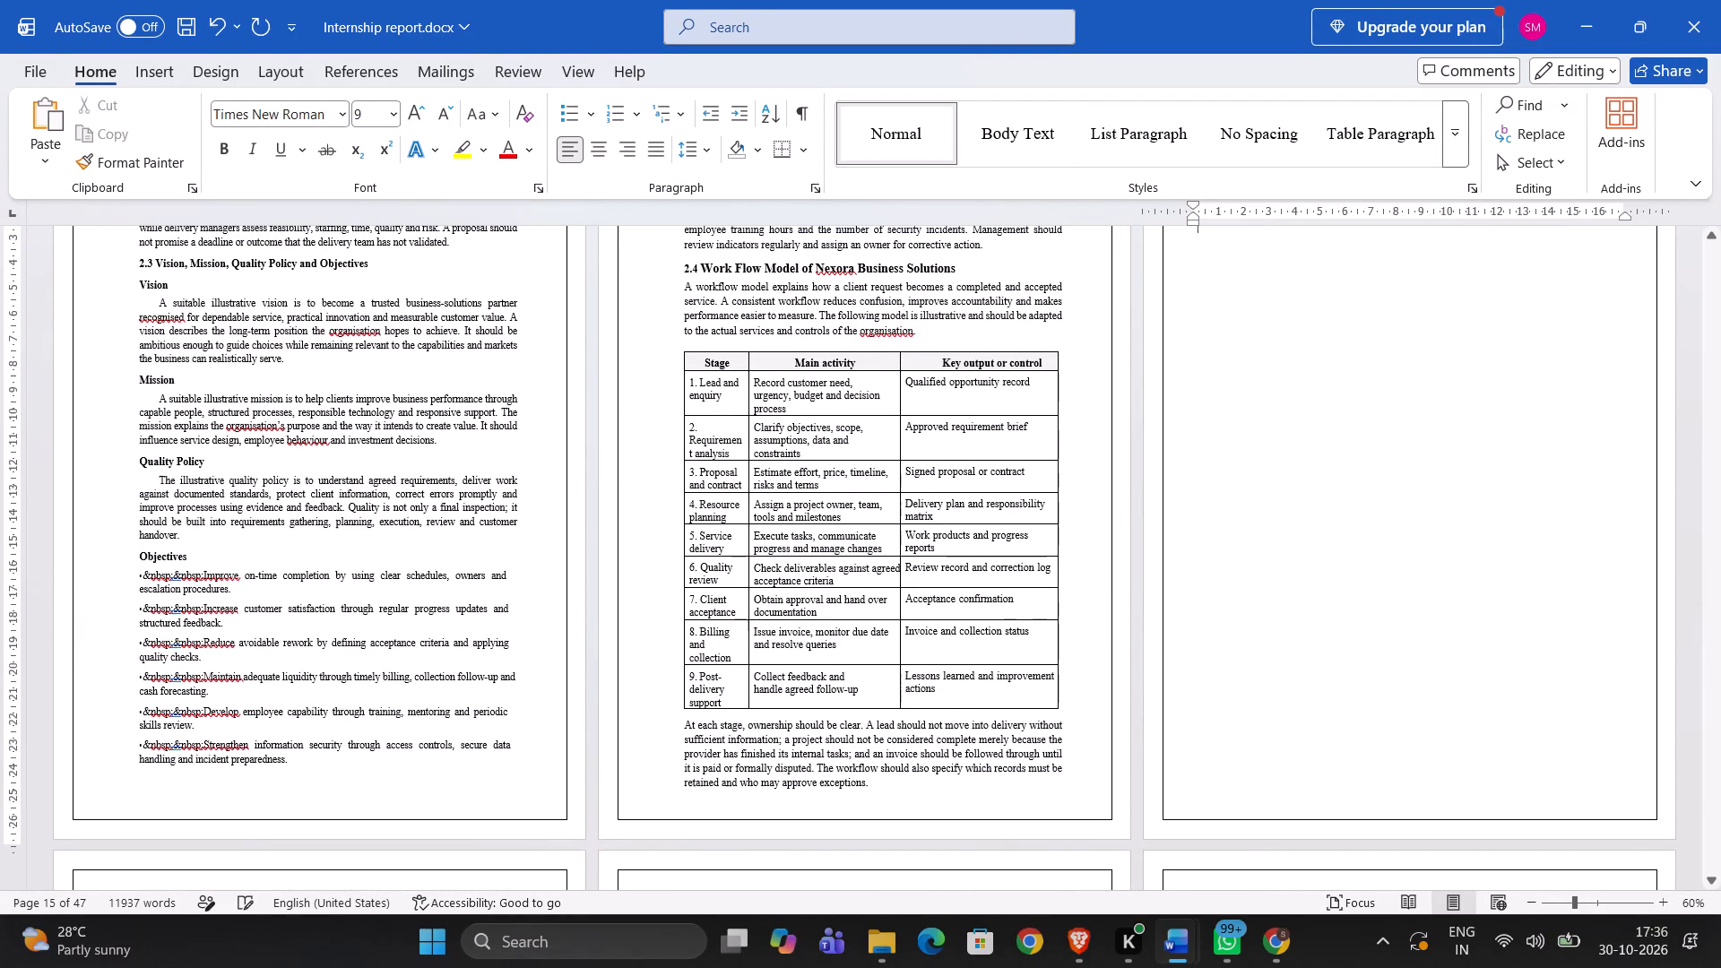
Copy the "short-term revenue… for learning and review." fragment from above section 2.5 and paste it below the "Management can evaluate the workflow" paragraph.
scroll(133, 685, down, 1)
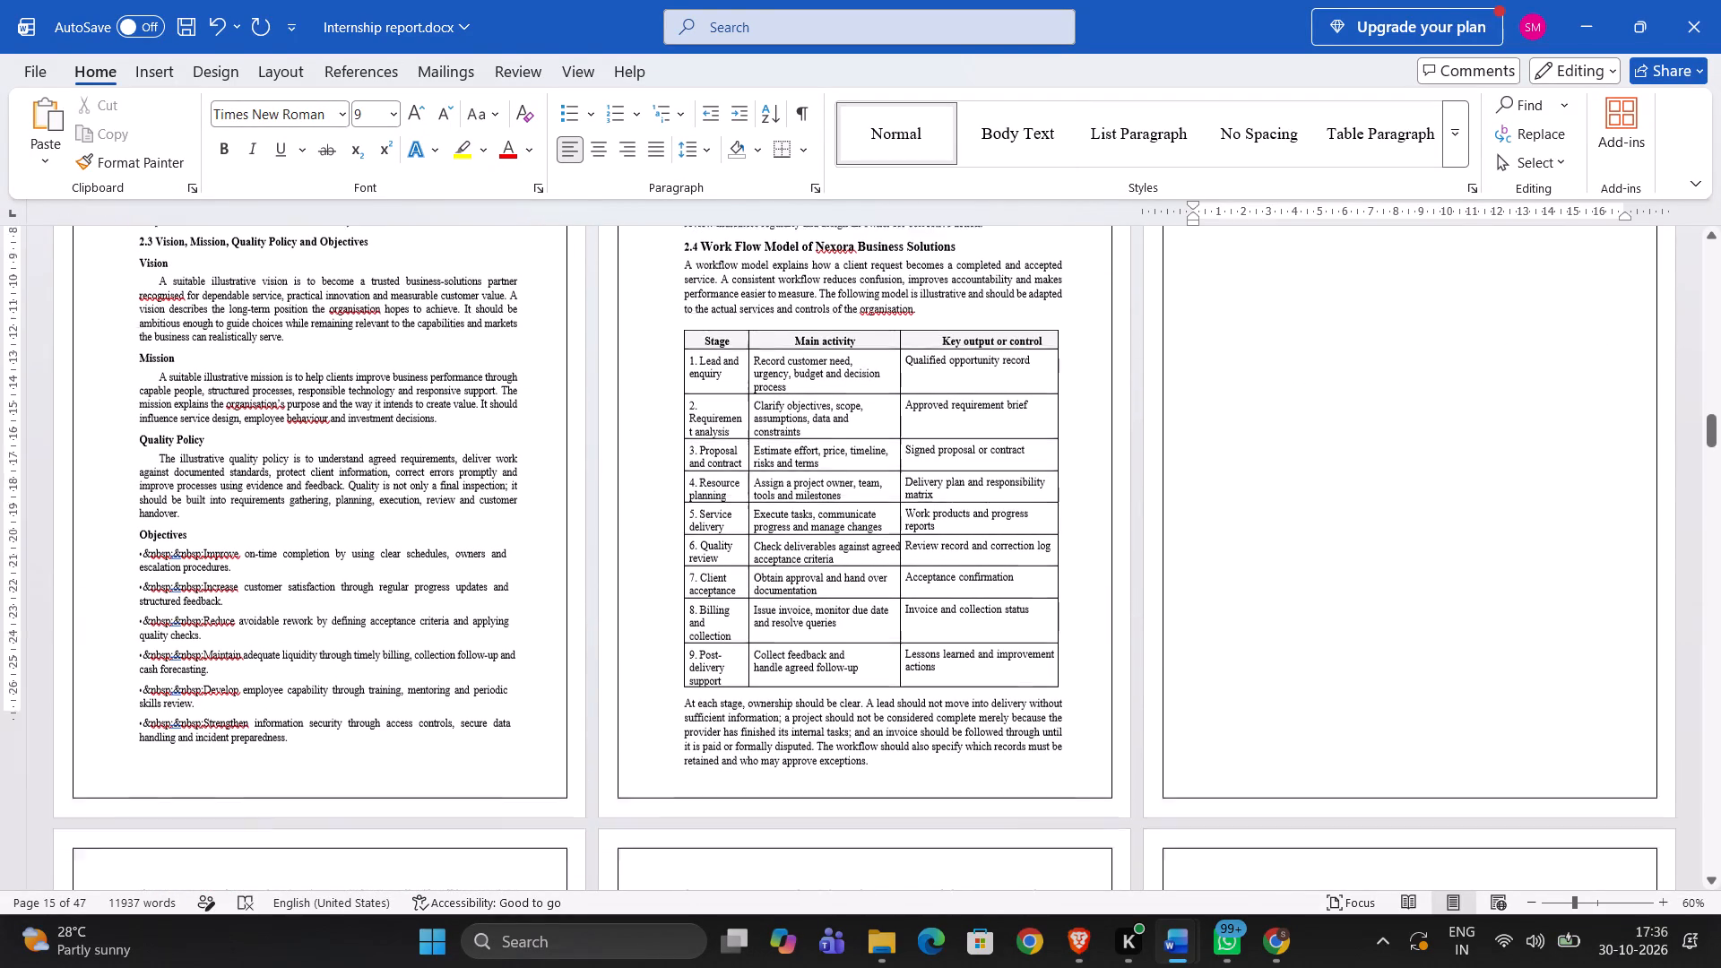
scroll(133, 685, down, 4)
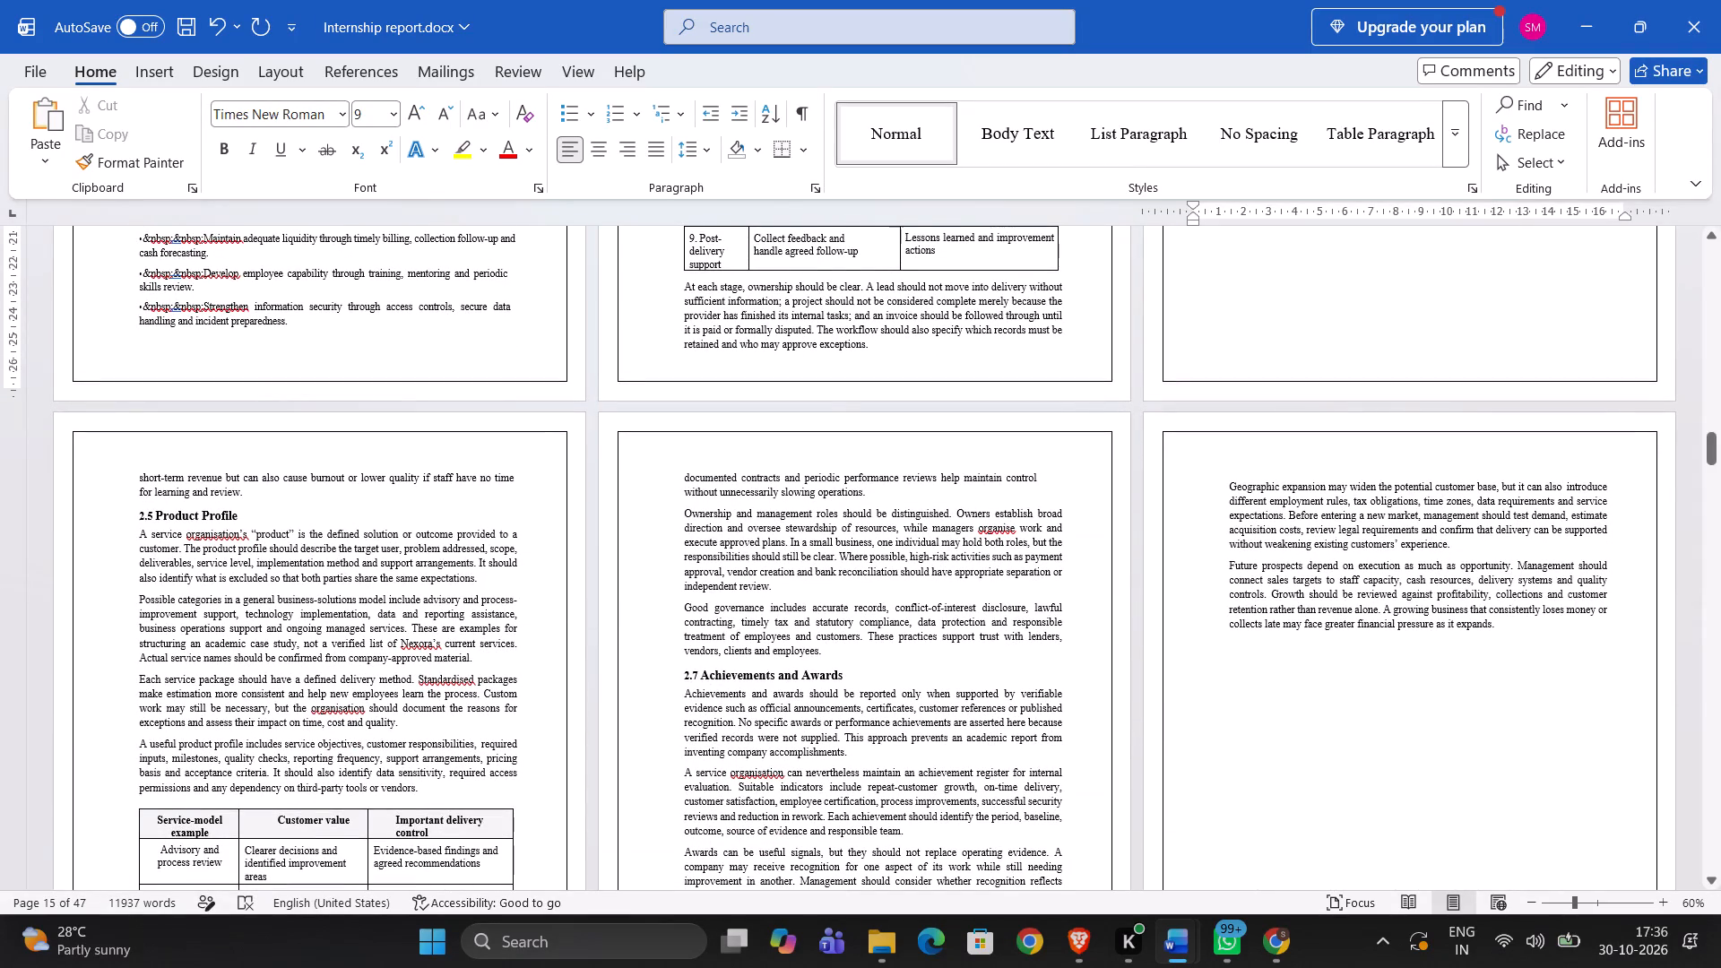
drag(251, 492, 145, 458)
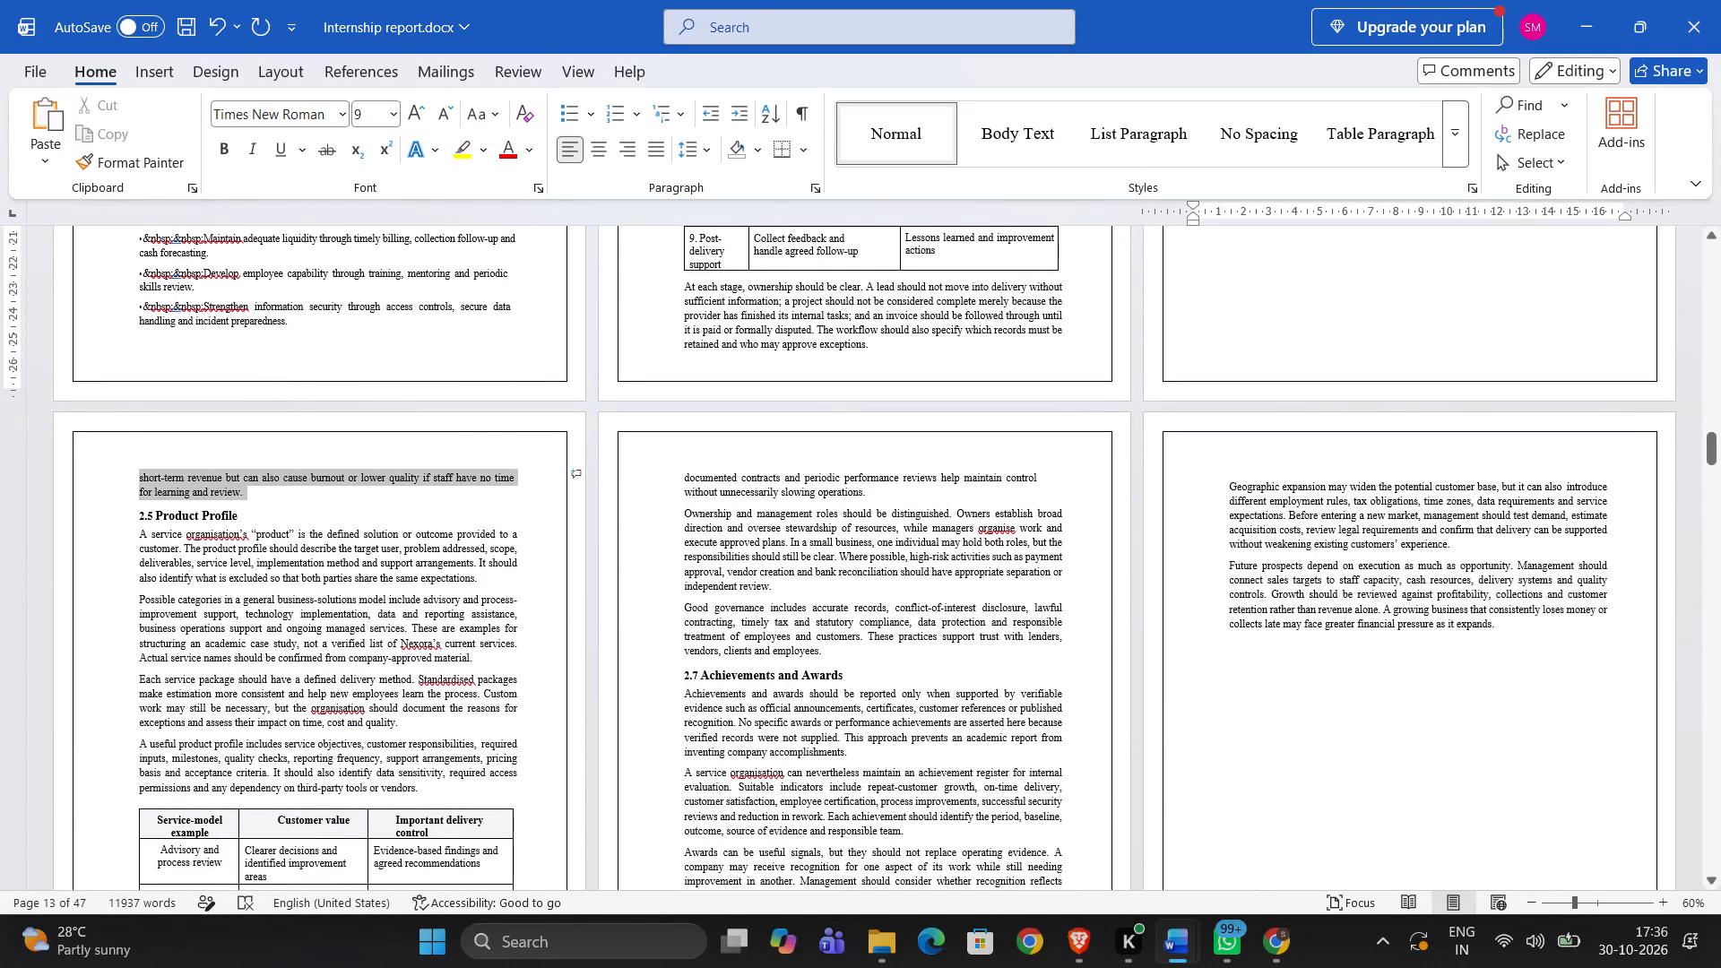
drag(145, 458, 144, 457)
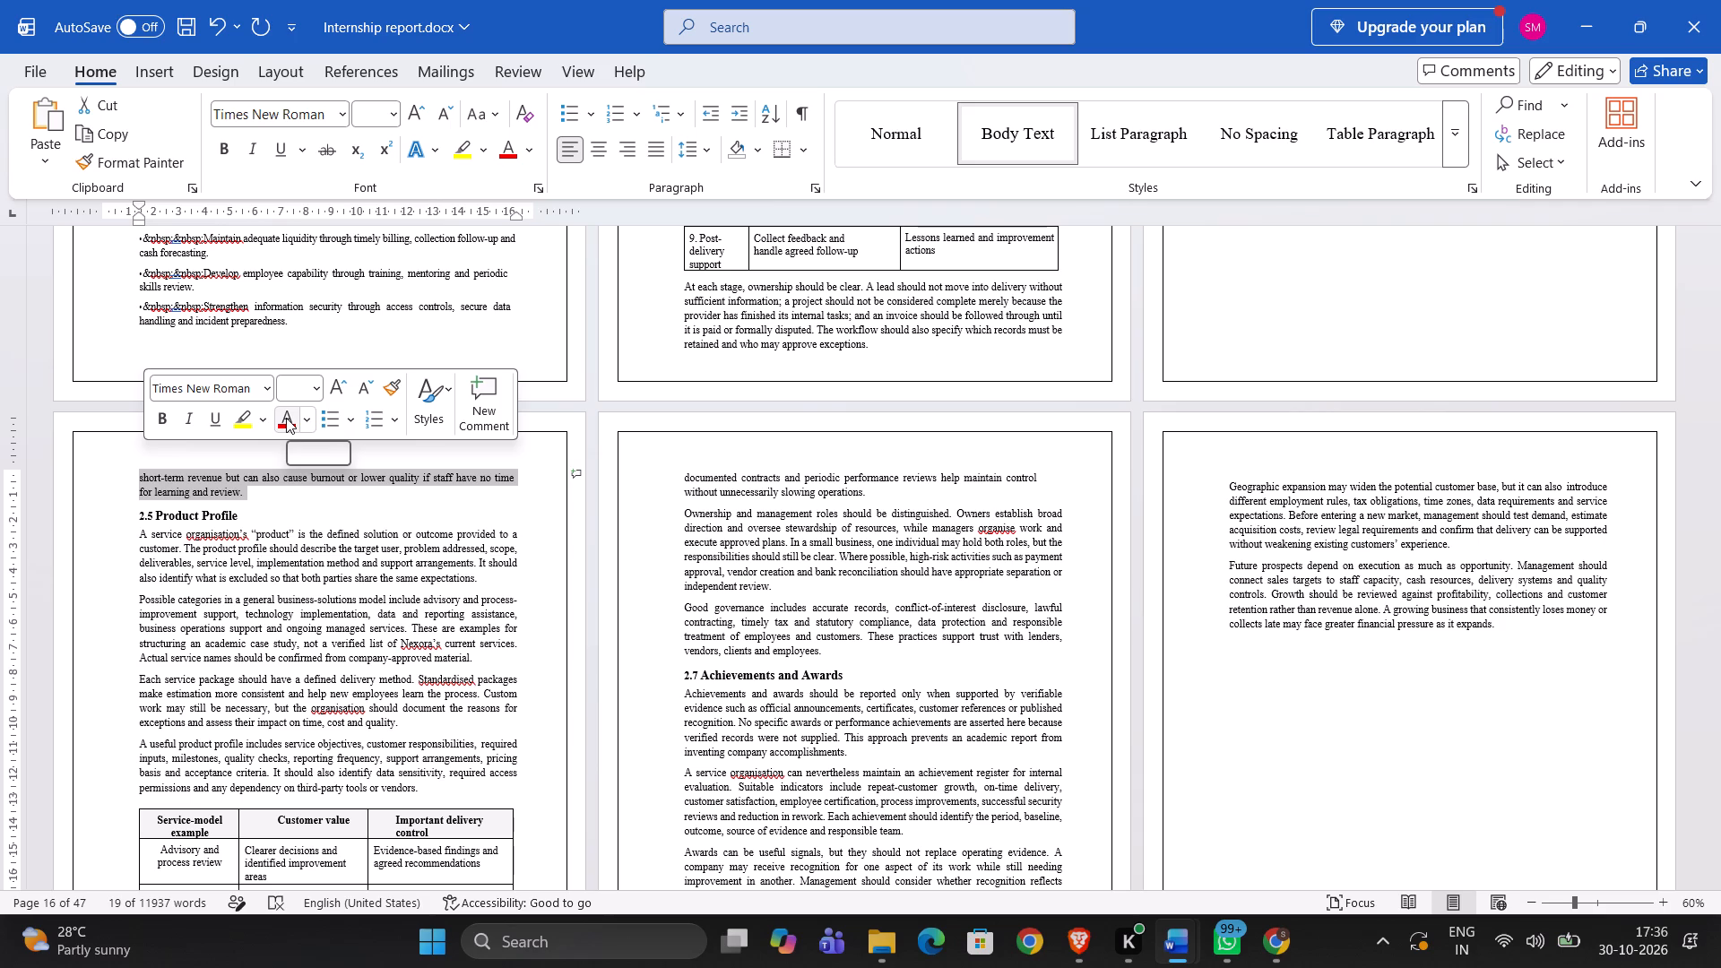
key(ctrl+c)
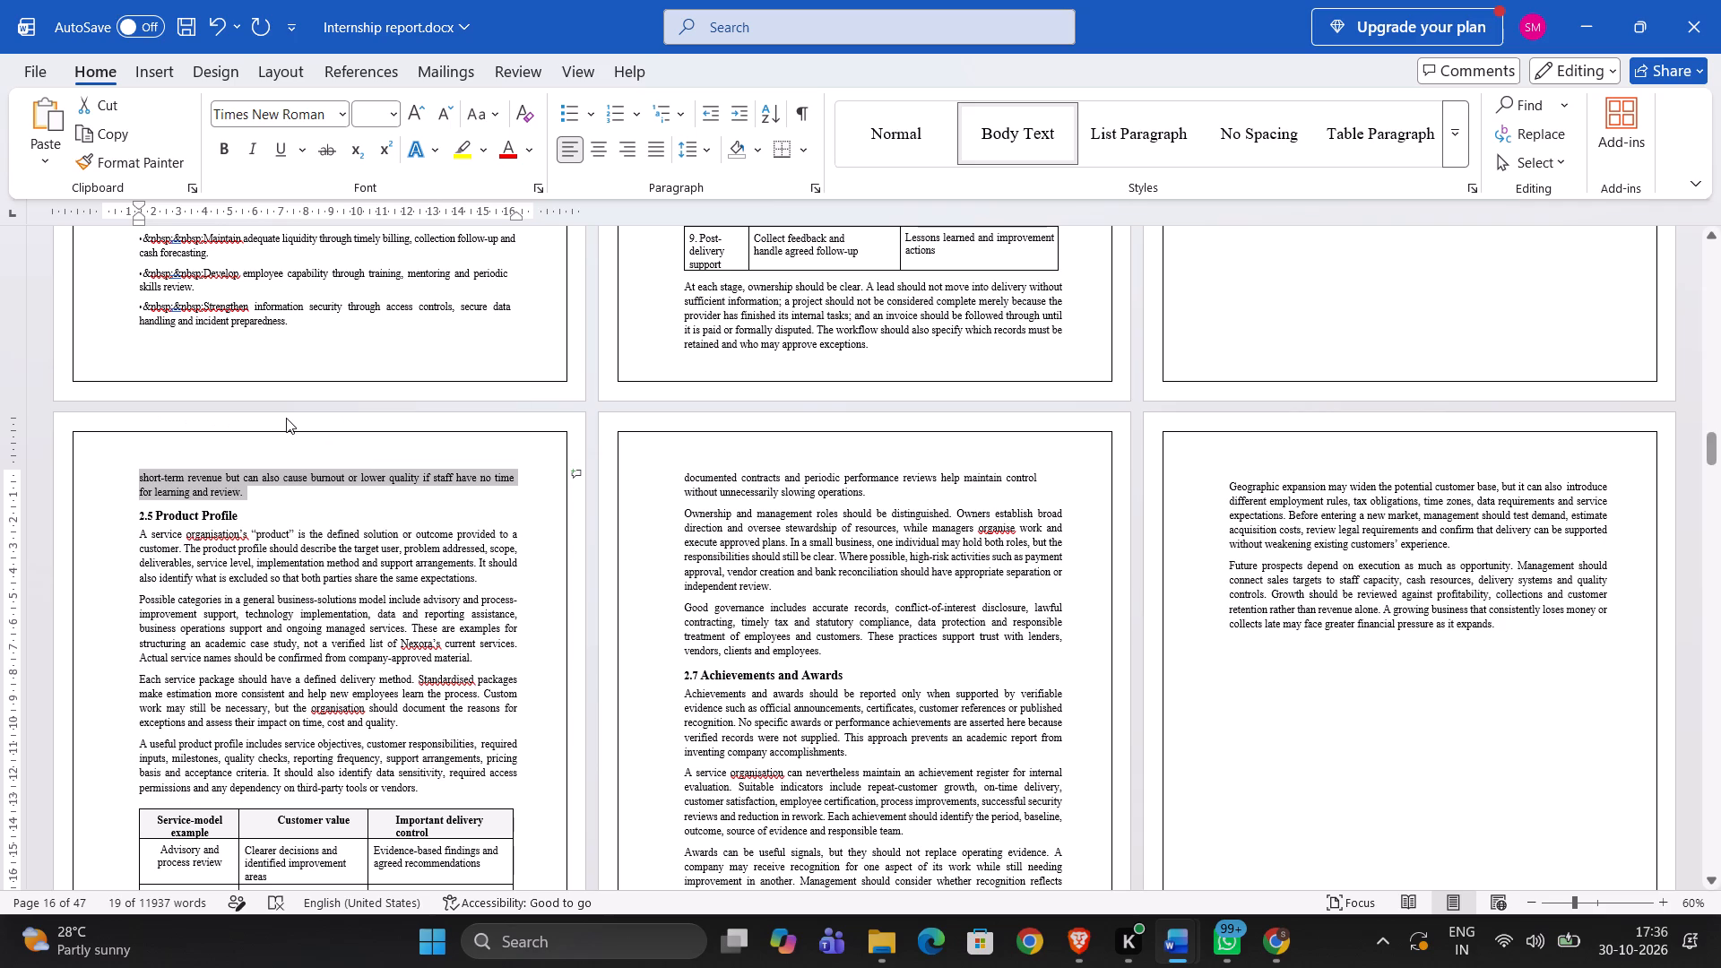
scroll(1188, 294, up, 4)
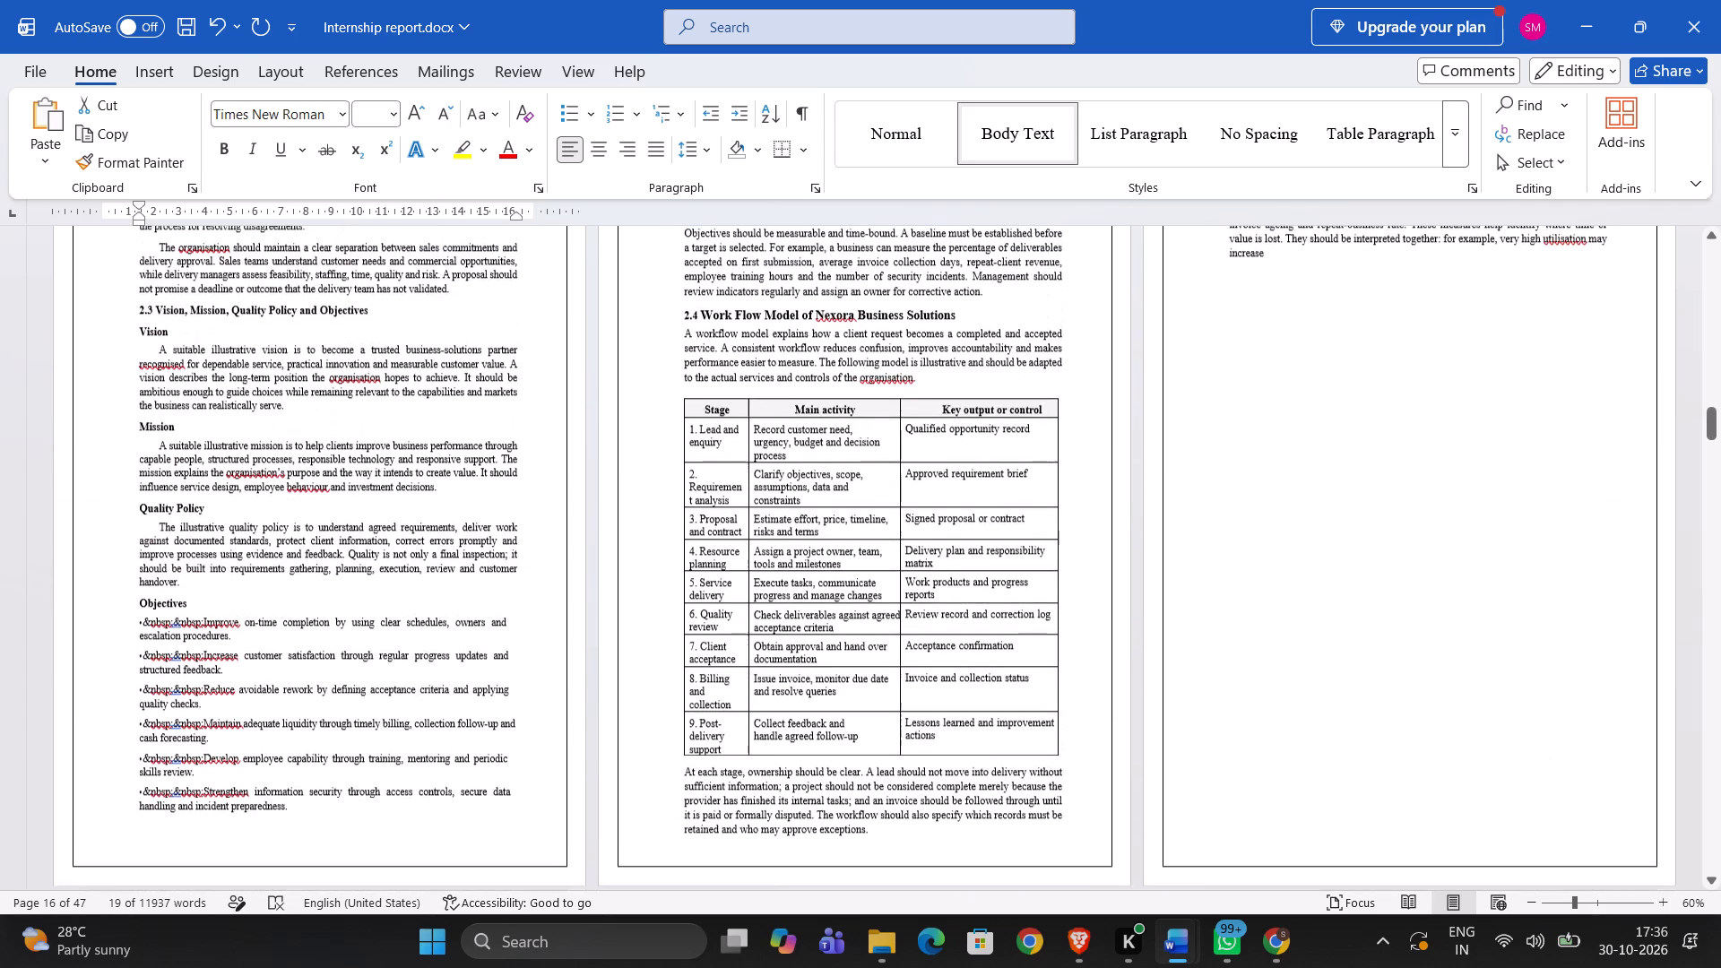
click(1233, 290)
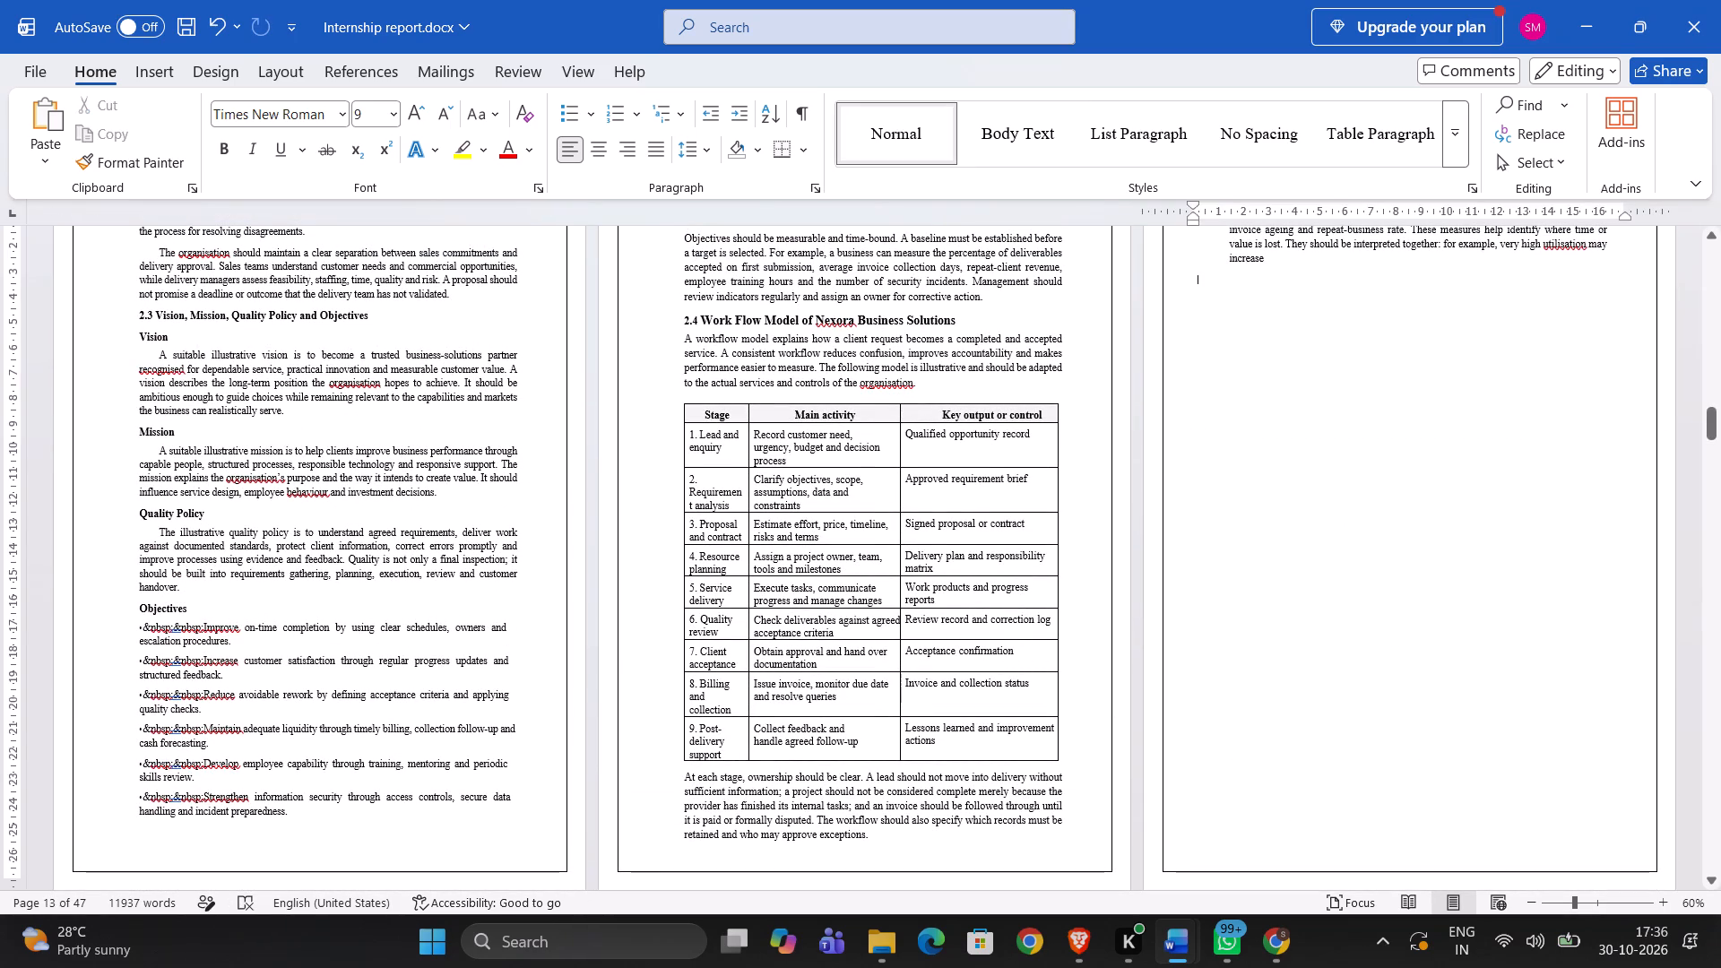
key(space)
key(space)
key(space)
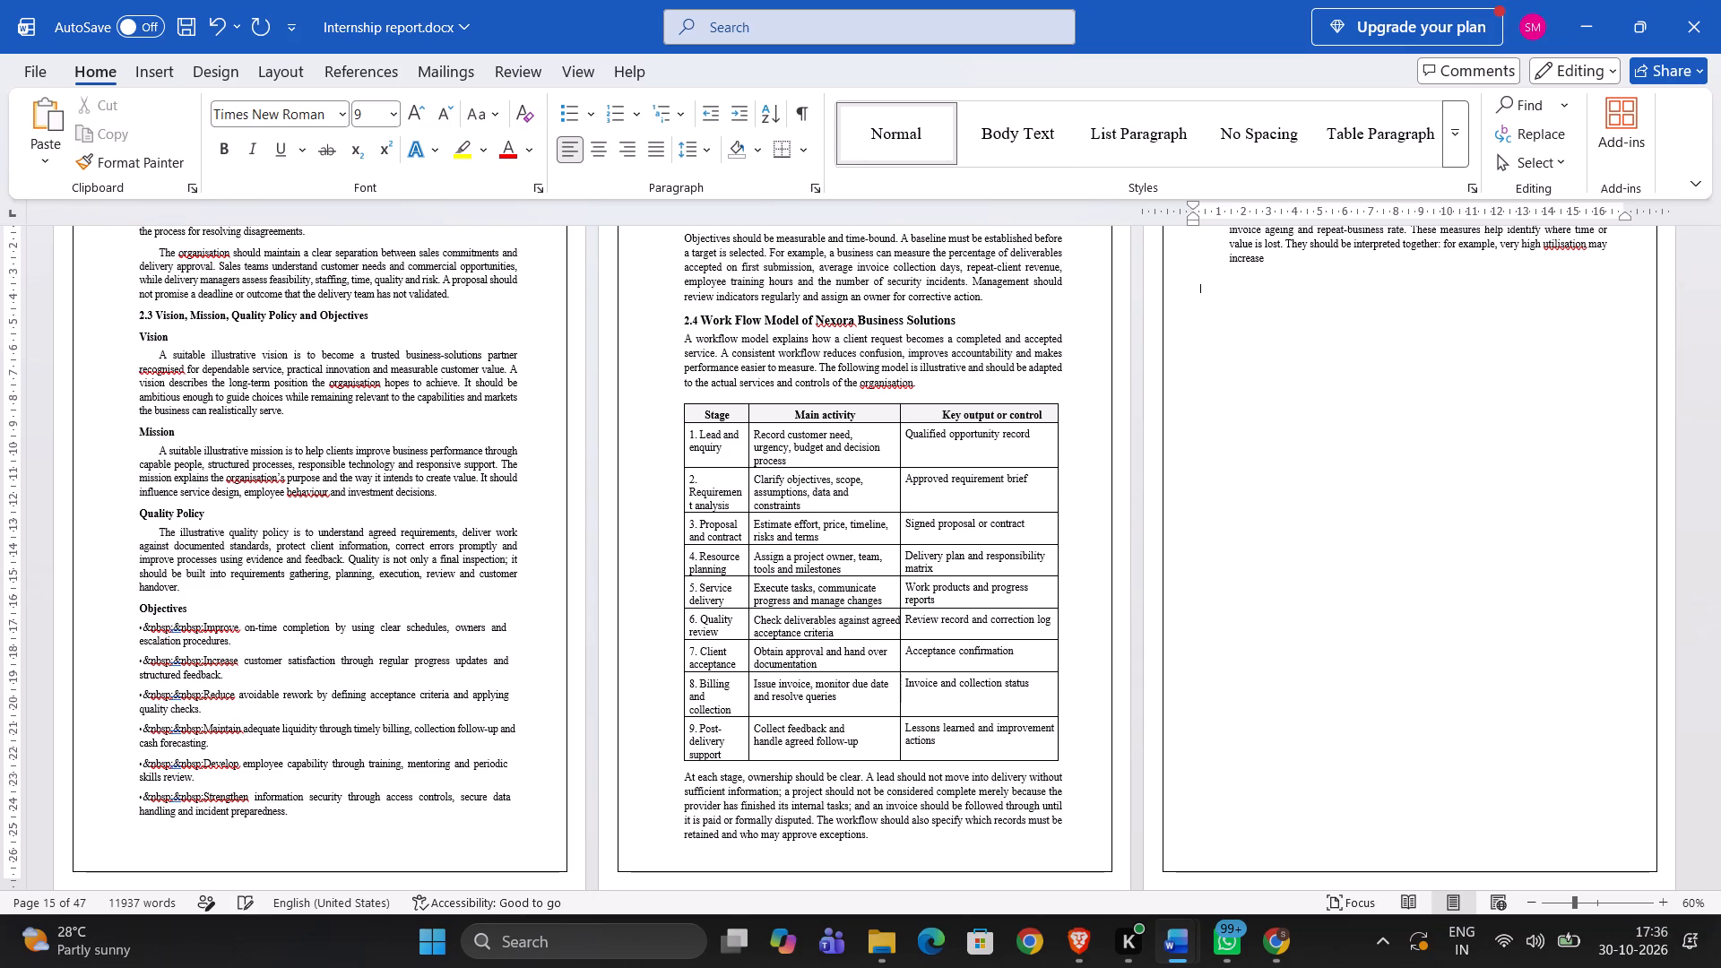
key(space)
key(space)
key(space)
key(space)
key(space)
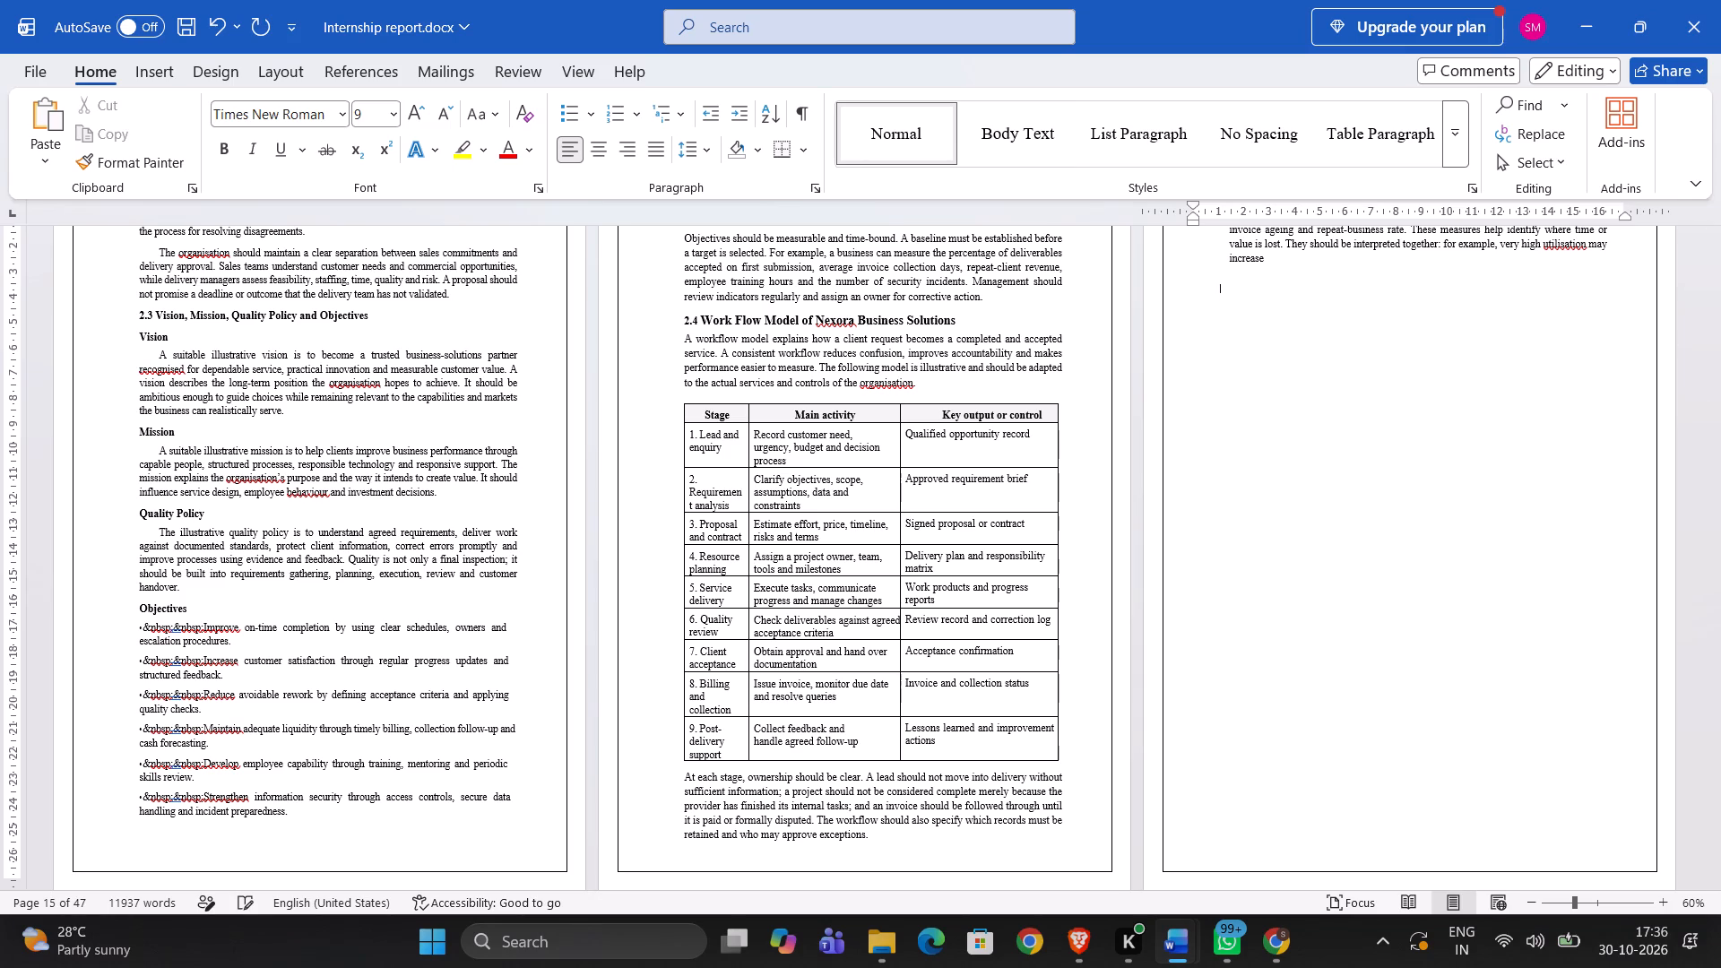
key(space)
key(space)
key(space)
key(space)
key(ctrl+v)
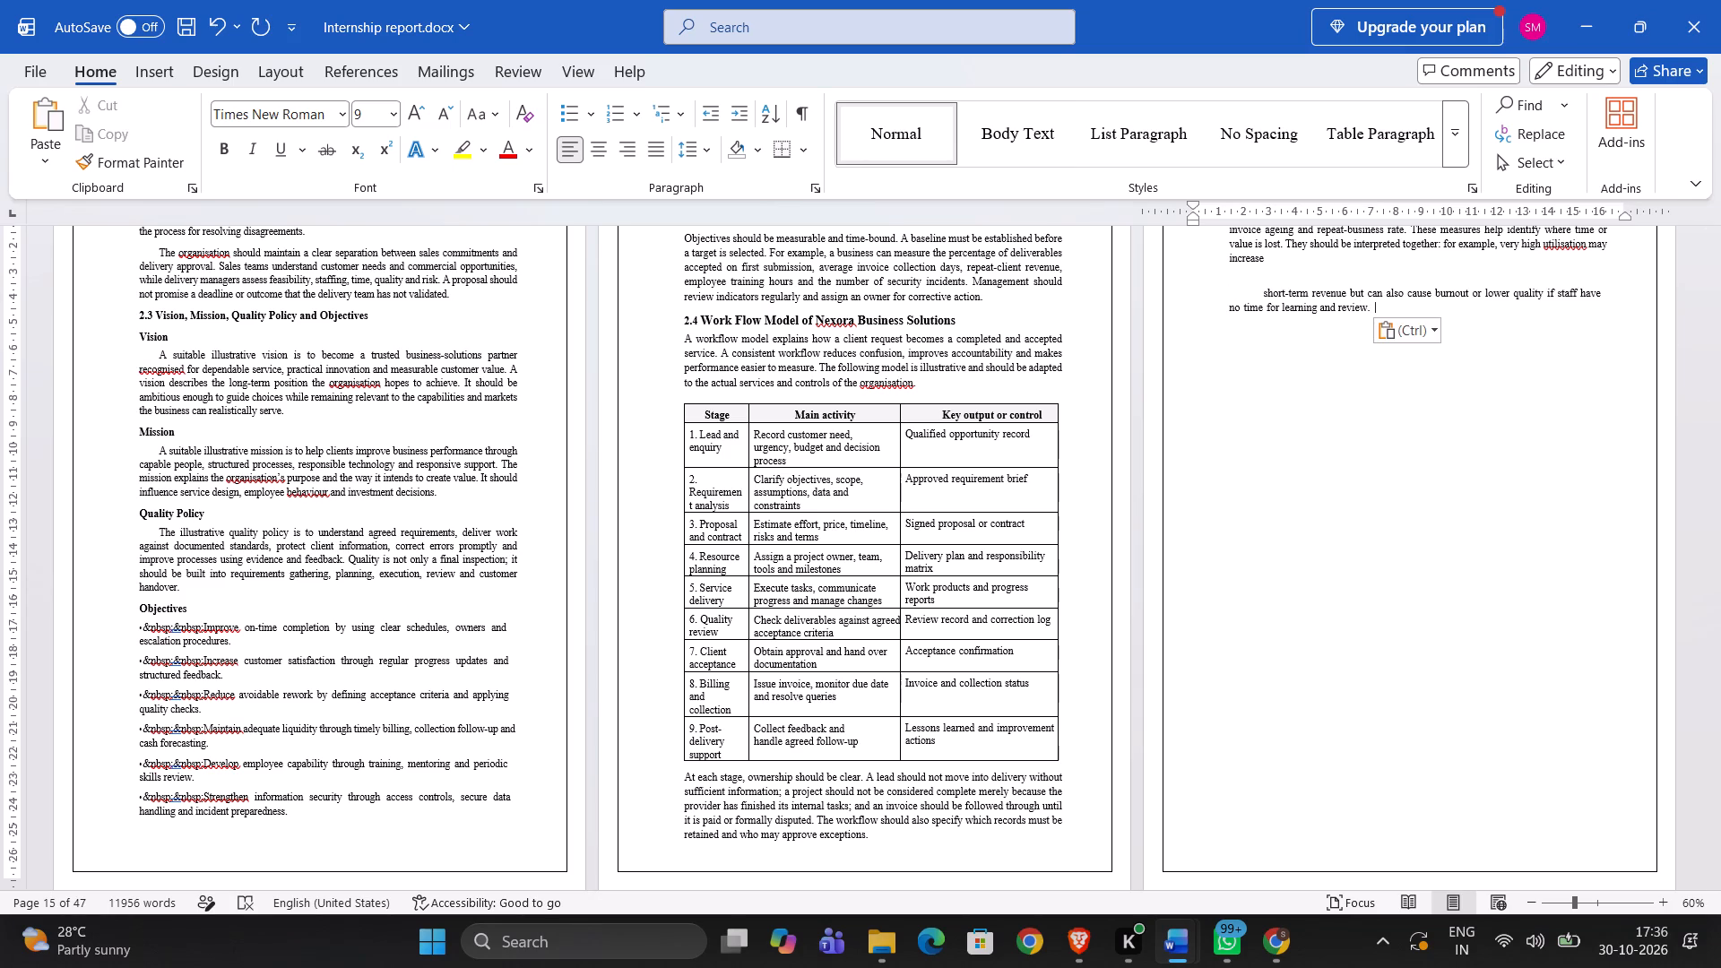
Remove the leading spaces and left indent before the pasted "short-term revenue" fragment.
click(1258, 294)
key(BackSpace)
key(BackSpace)
key(BackSpace)
key(BackSpace)
key(BackSpace)
key(BackSpace)
key(BackSpace)
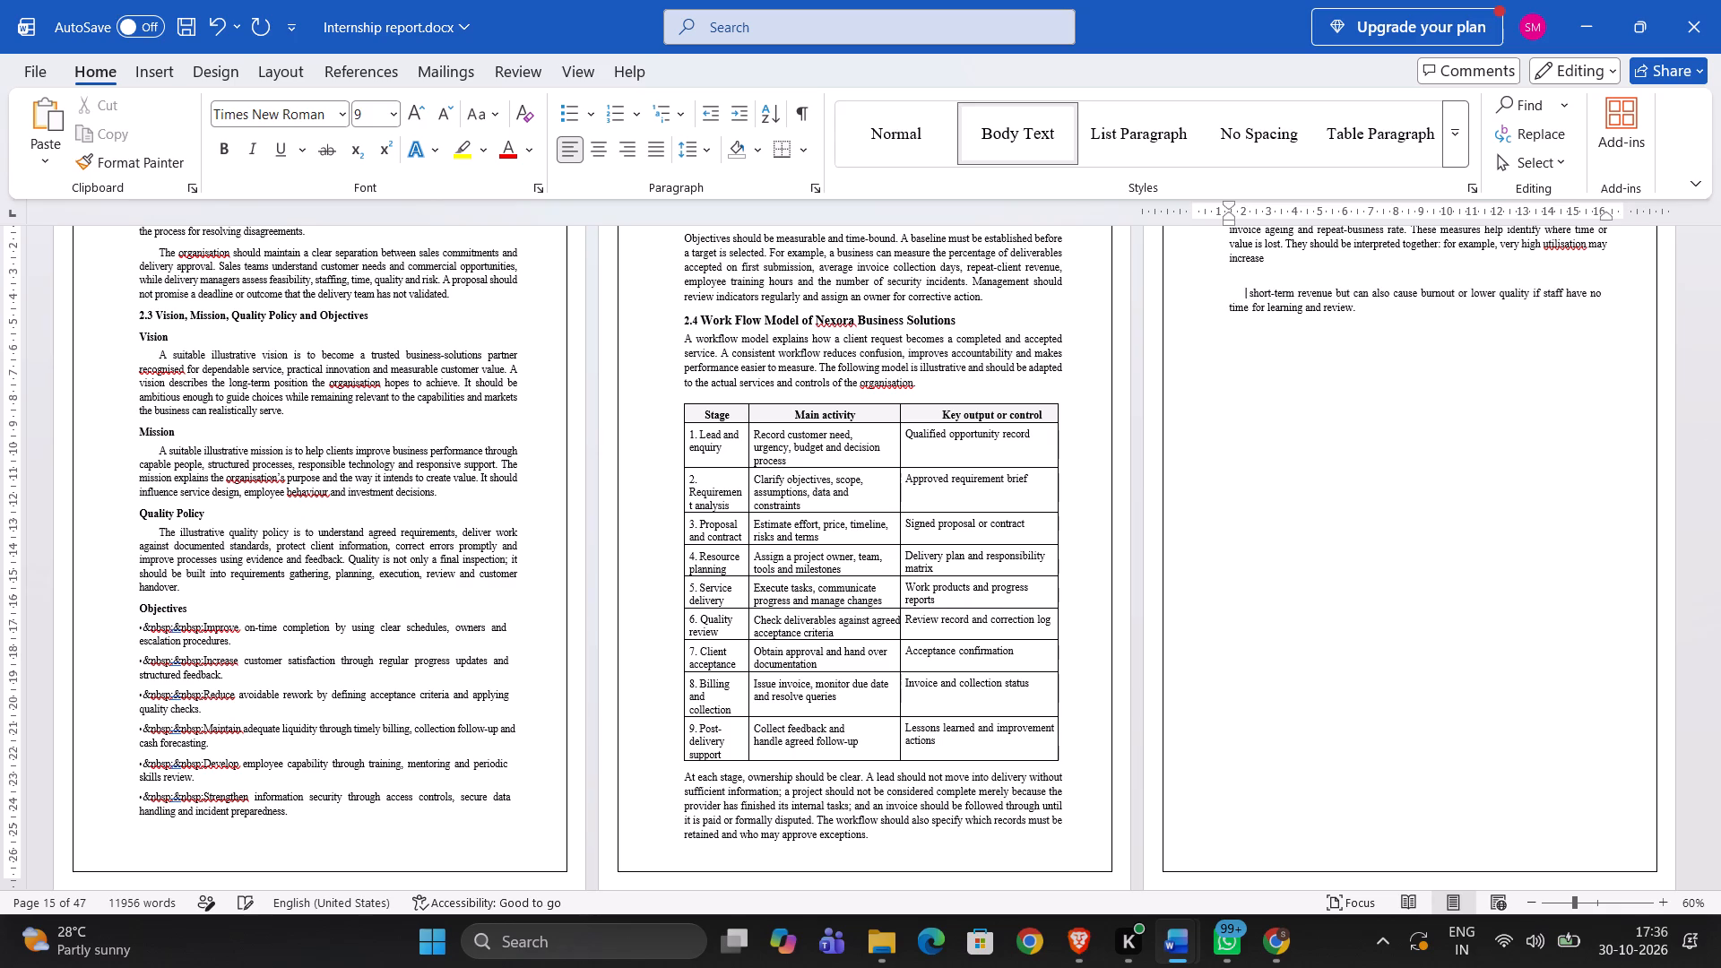
key(BackSpace)
key(BackSpace)
key(BackSpace)
key(BackSpace)
key(BackSpace)
key(BackSpace)
key(BackSpace)
key(BackSpace)
key(BackSpace)
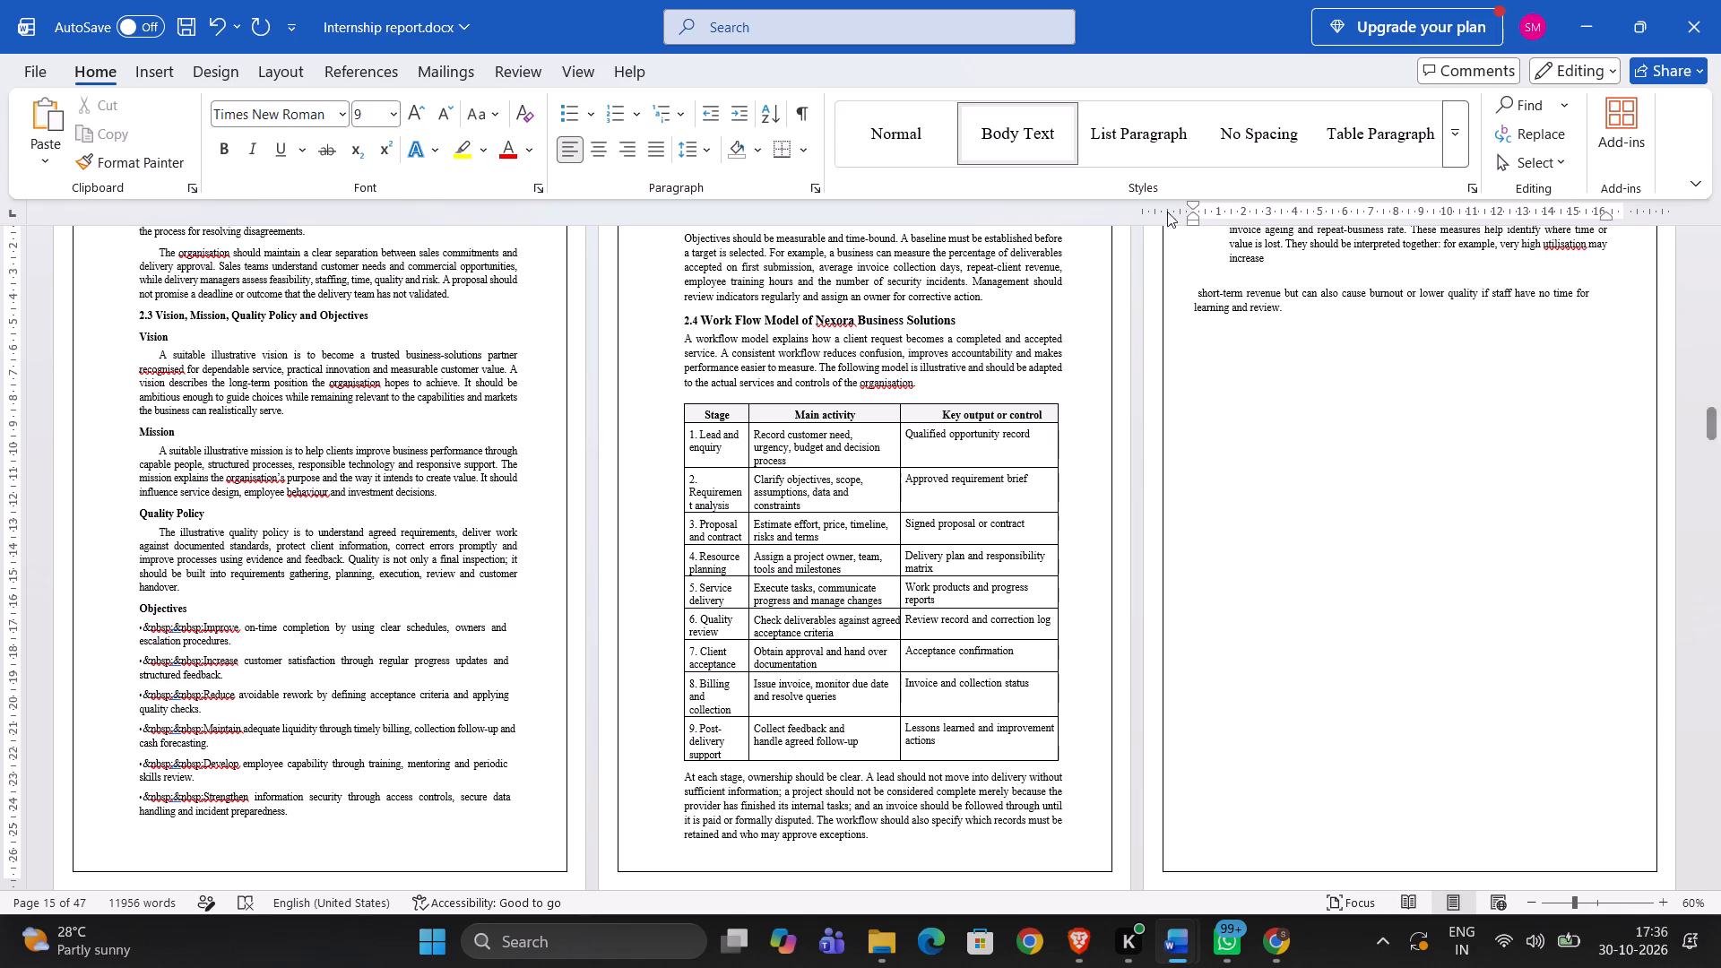
Left-align the "Management can evaluate the workflow" paragraph together with the "short-term revenue" fragment beneath it.
click(653, 149)
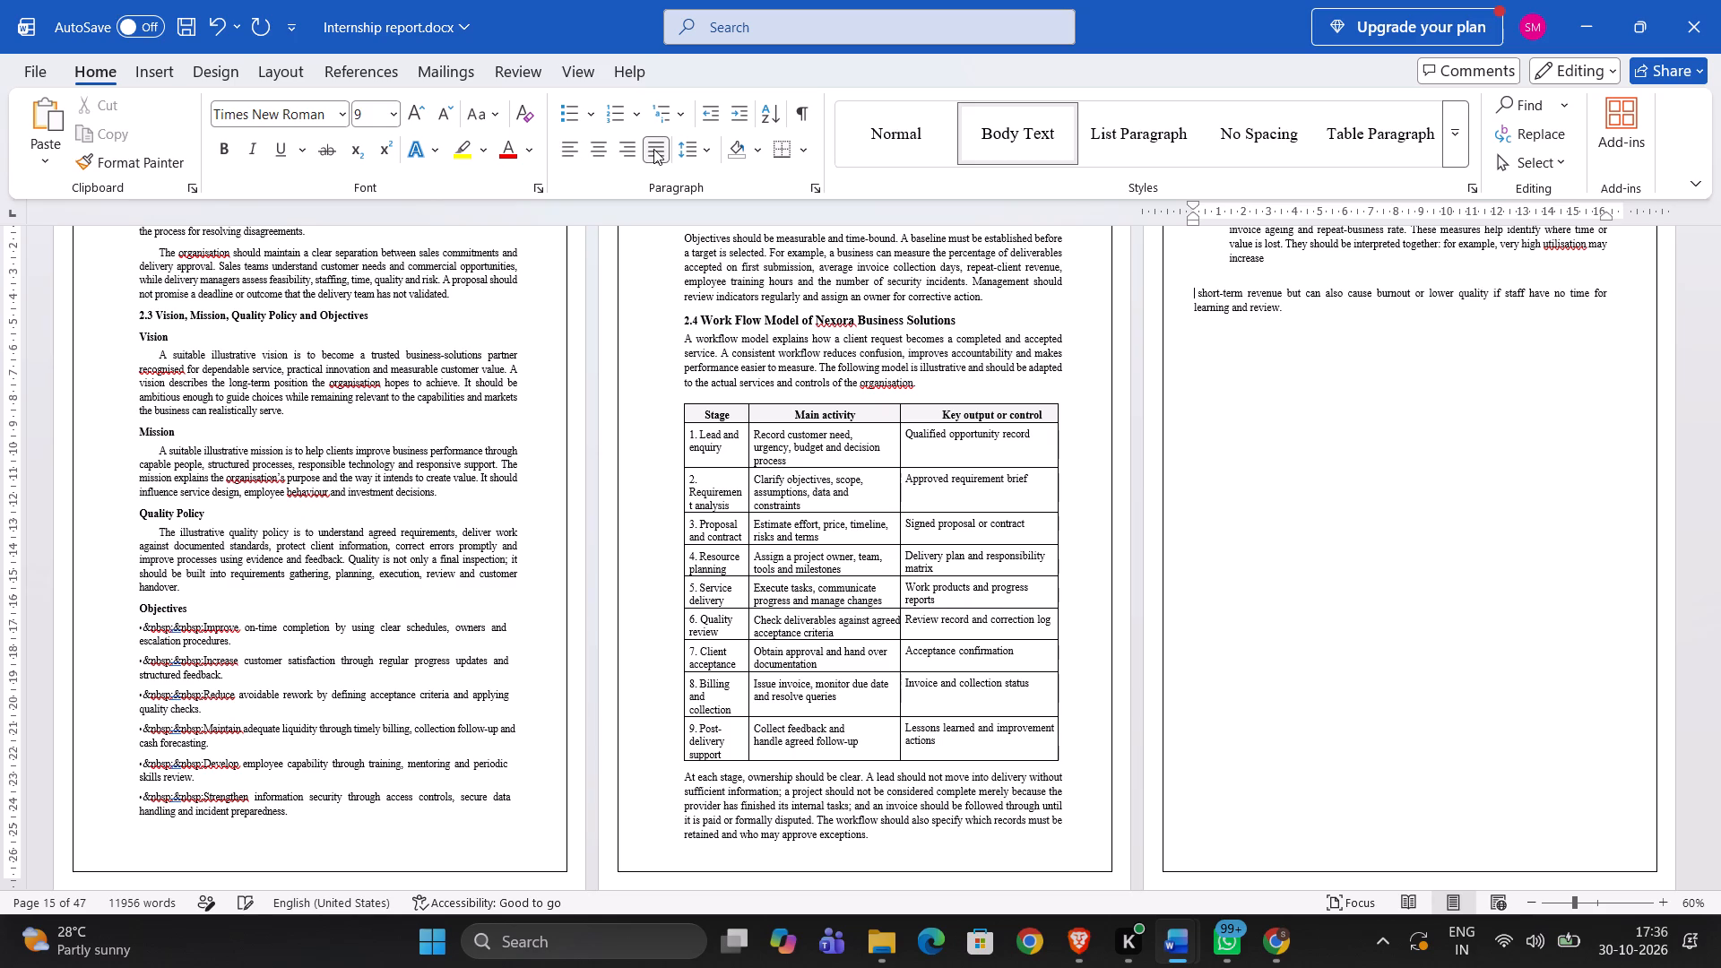
scroll(1312, 362, up, 1)
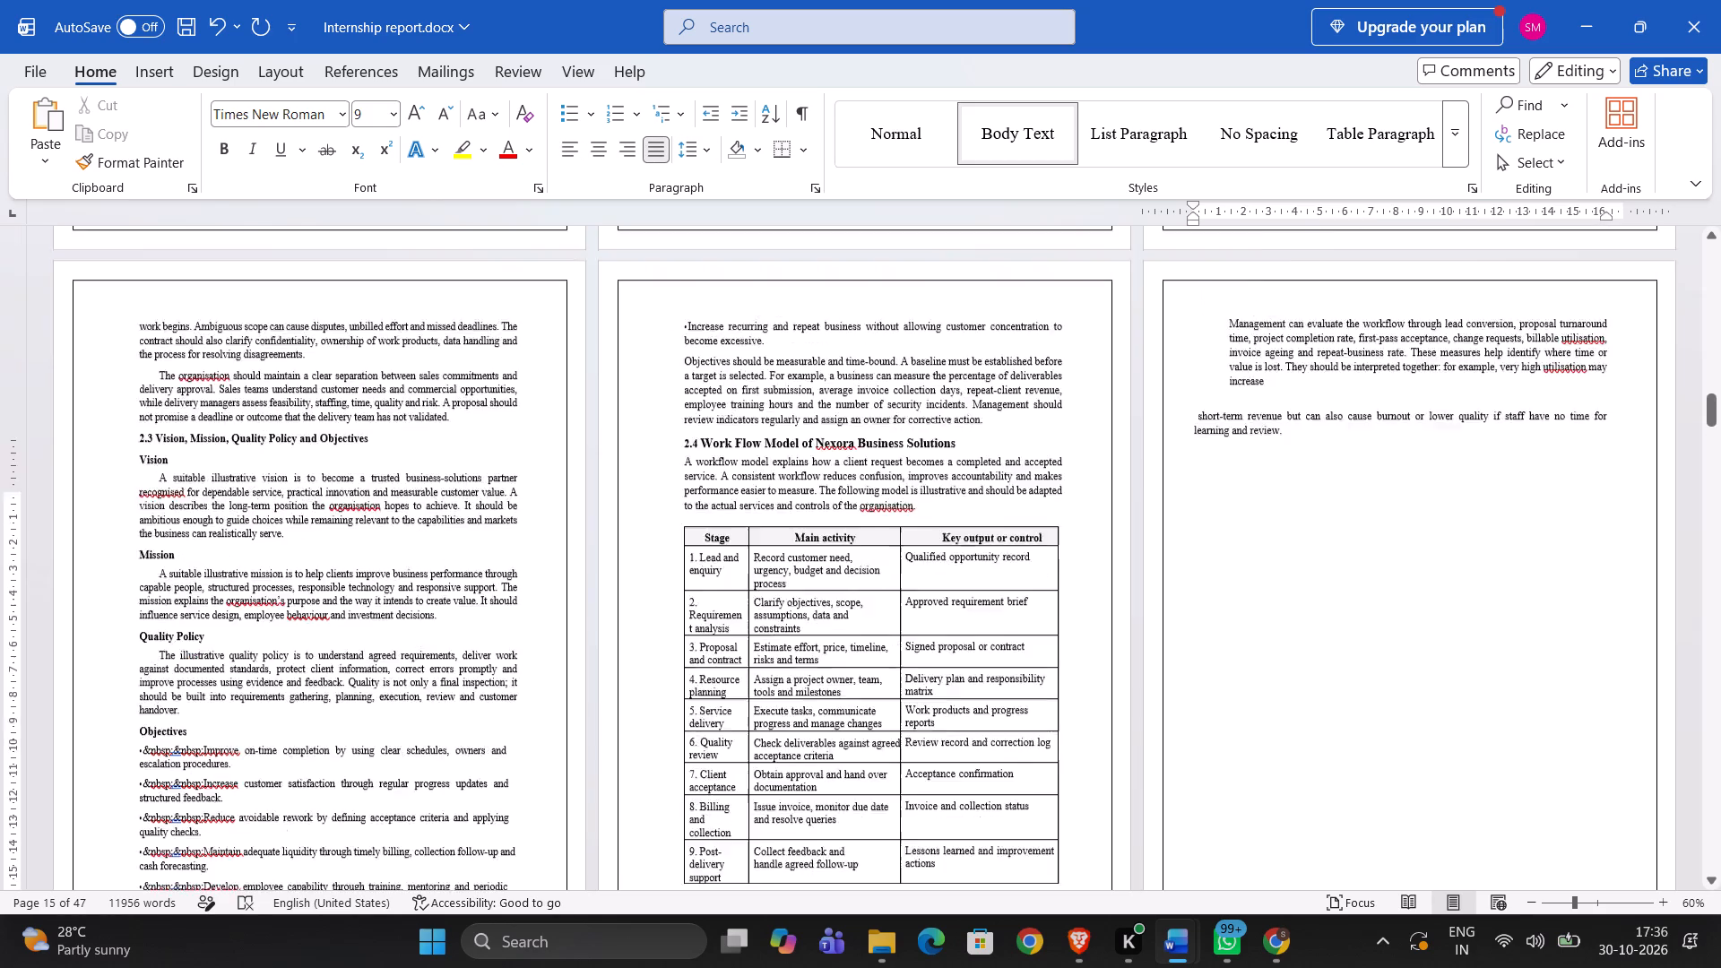
scroll(1312, 362, up, 2)
drag(1225, 540, 1267, 626)
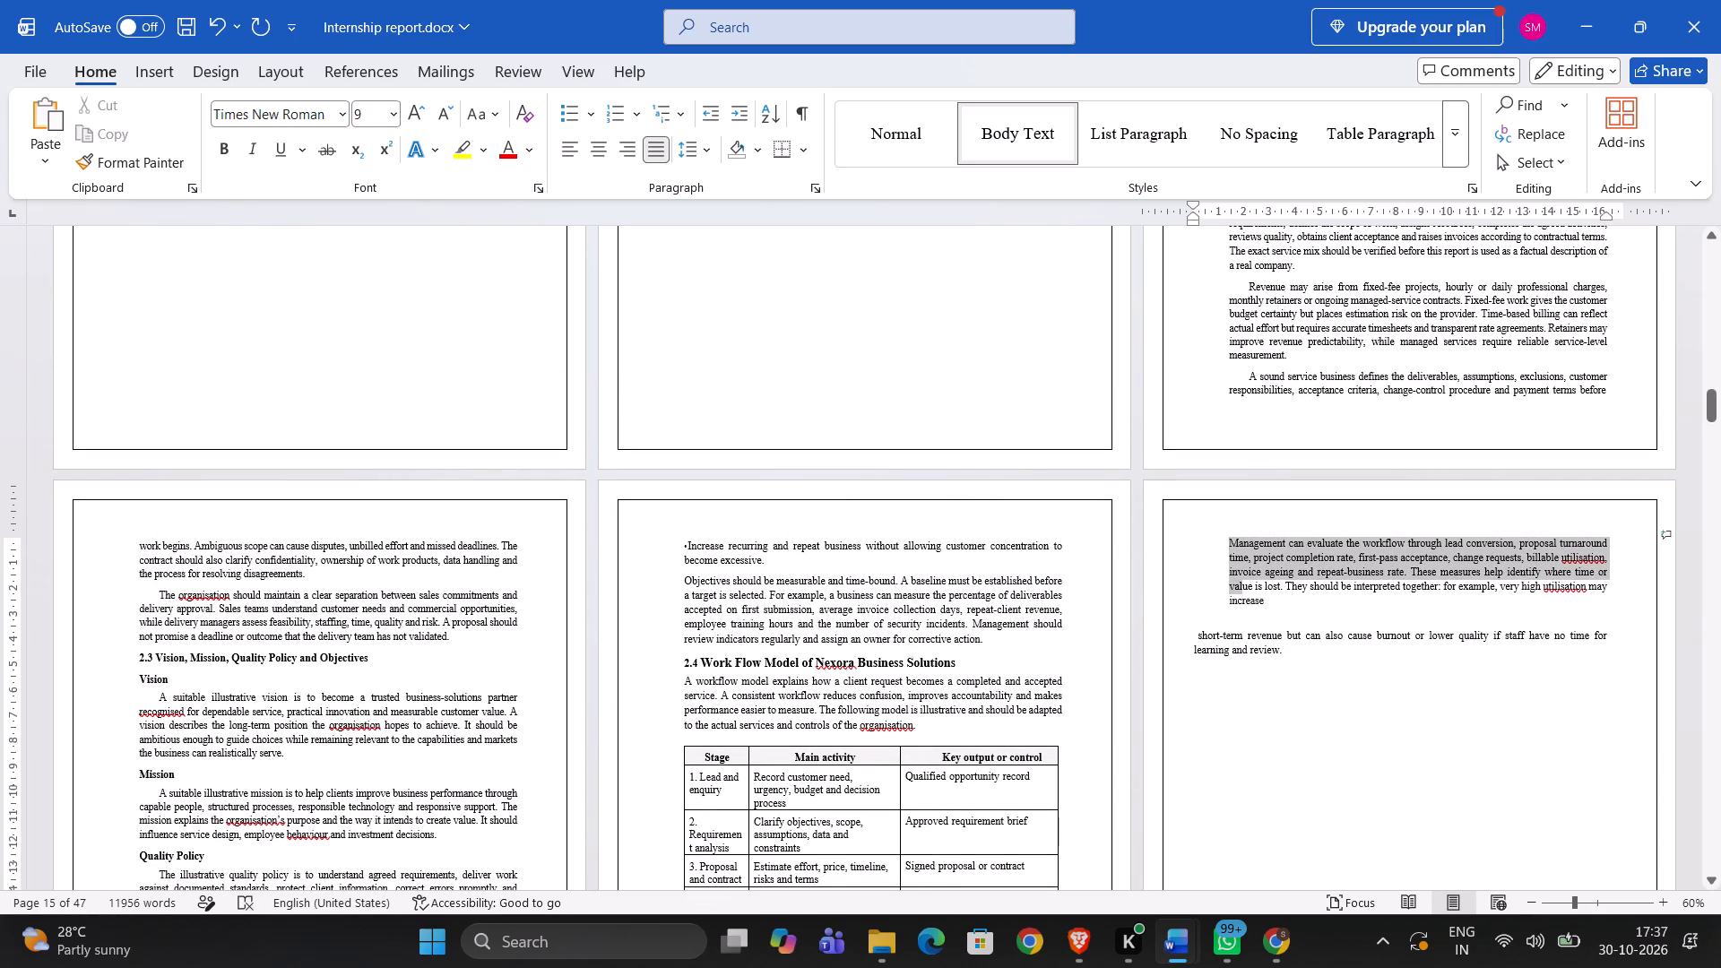
drag(1267, 626, 1293, 724)
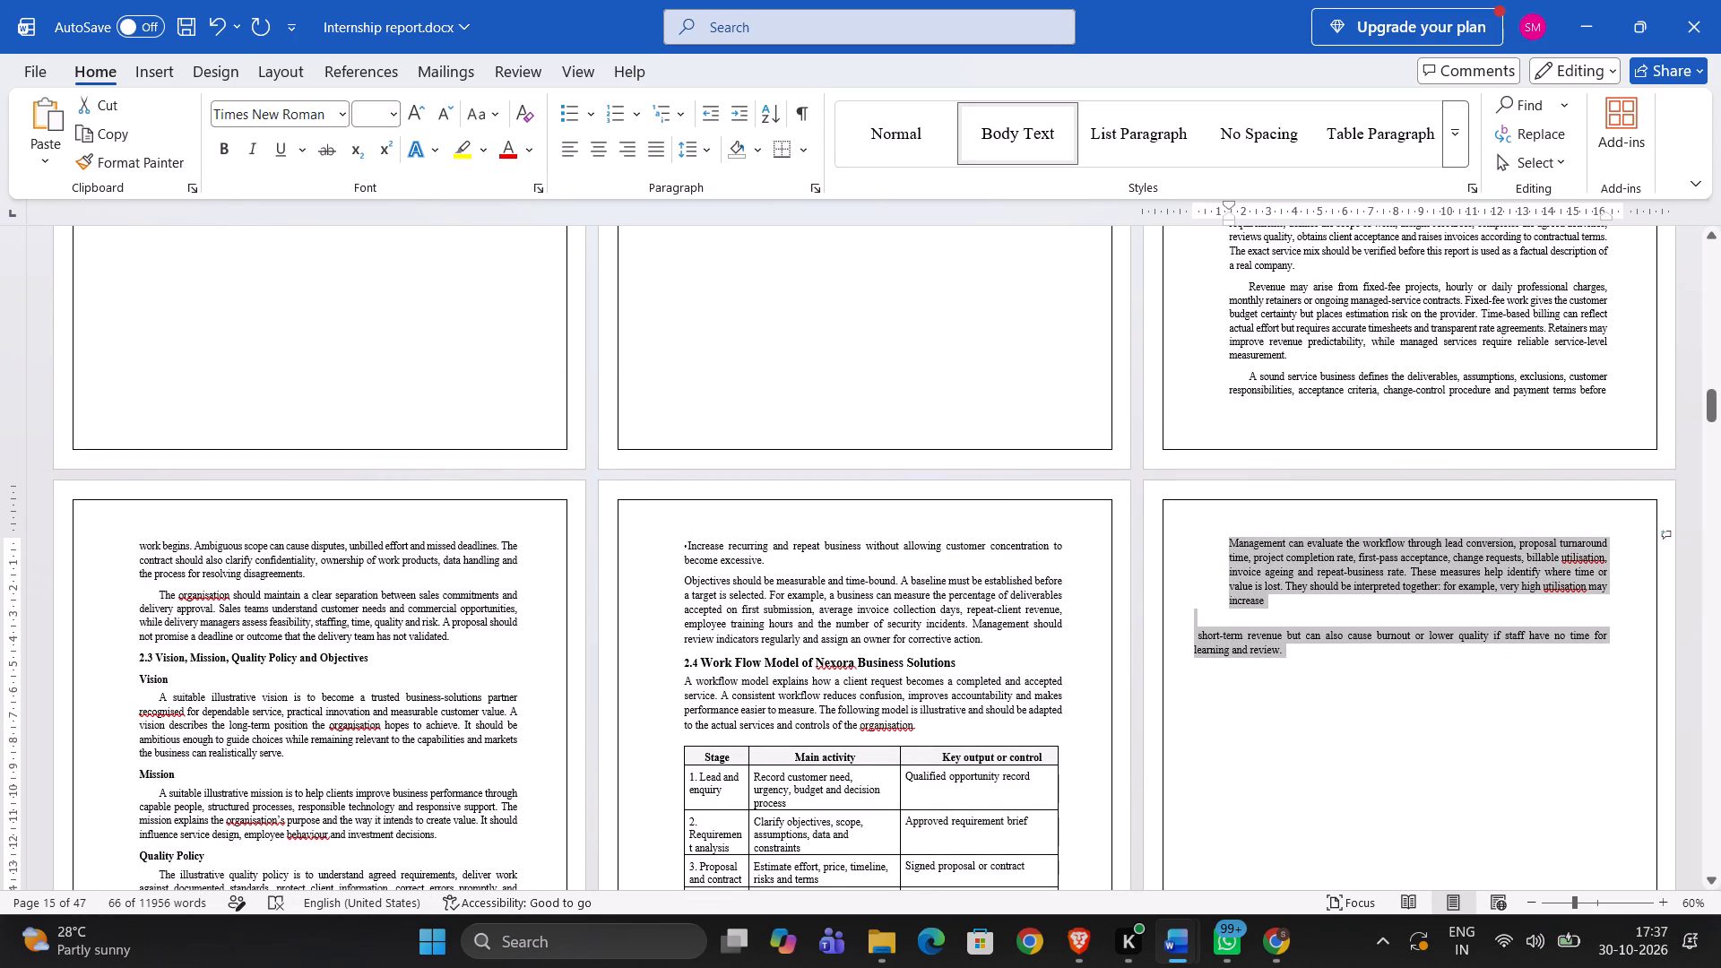
click(655, 150)
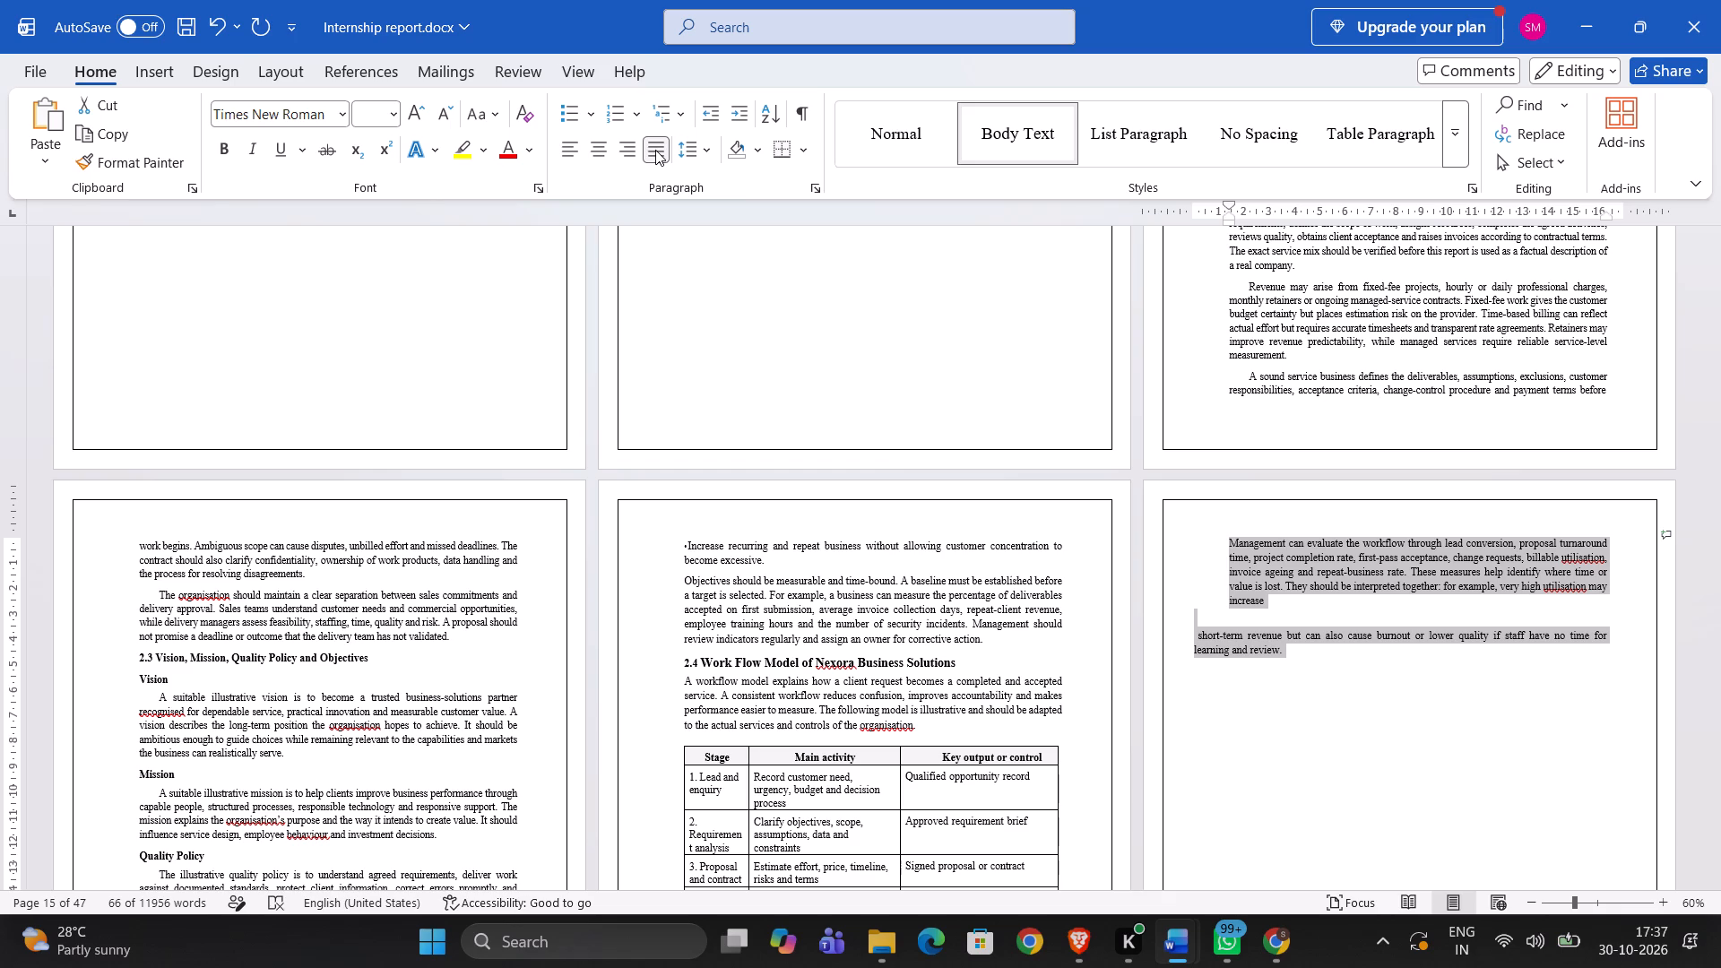
click(655, 150)
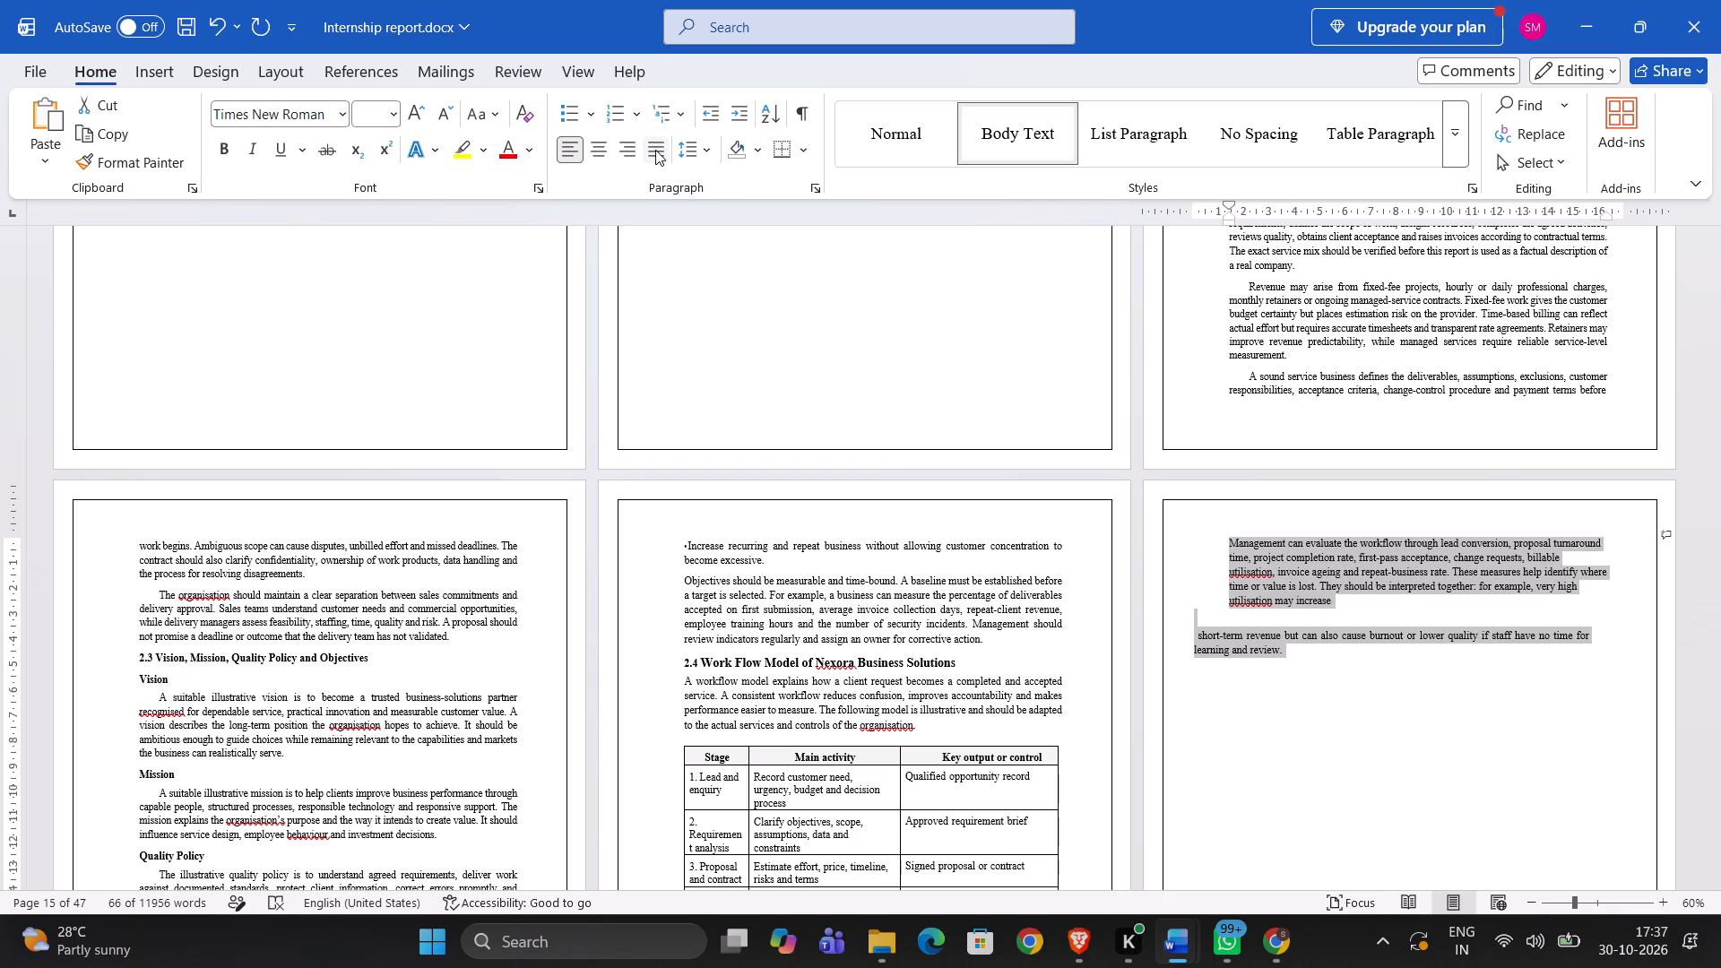
Add leading spaces before "short-term revenue" so its first line starts level with the paragraph above.
click(1197, 632)
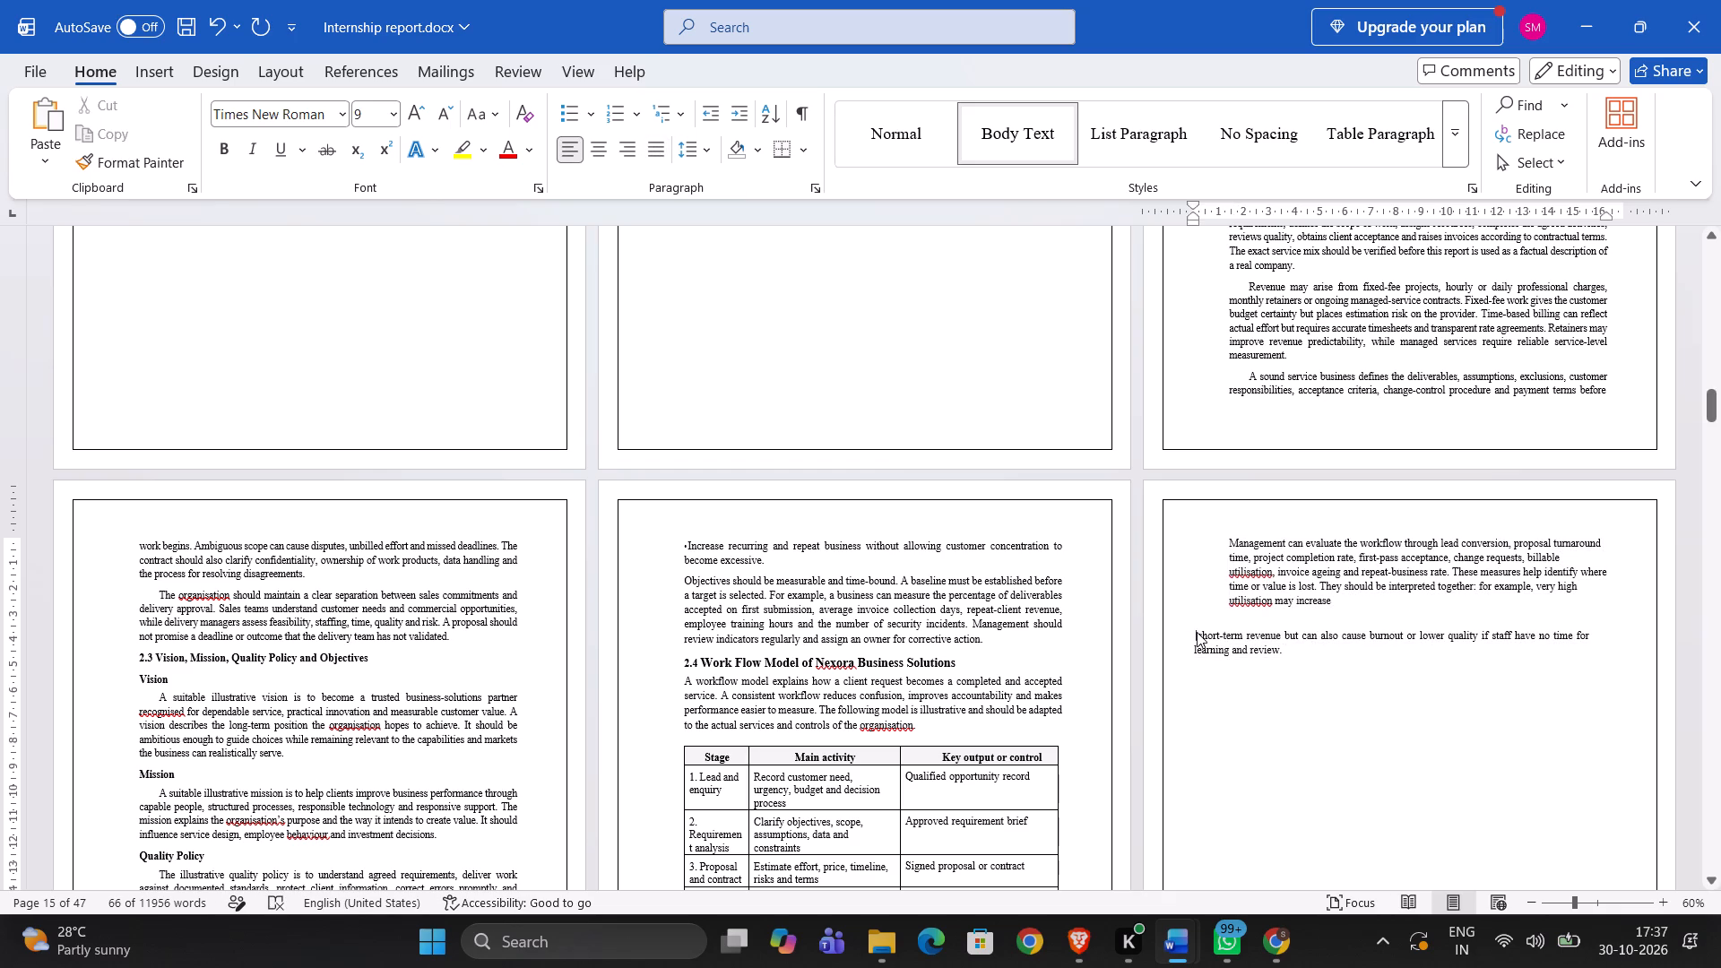
key(space)
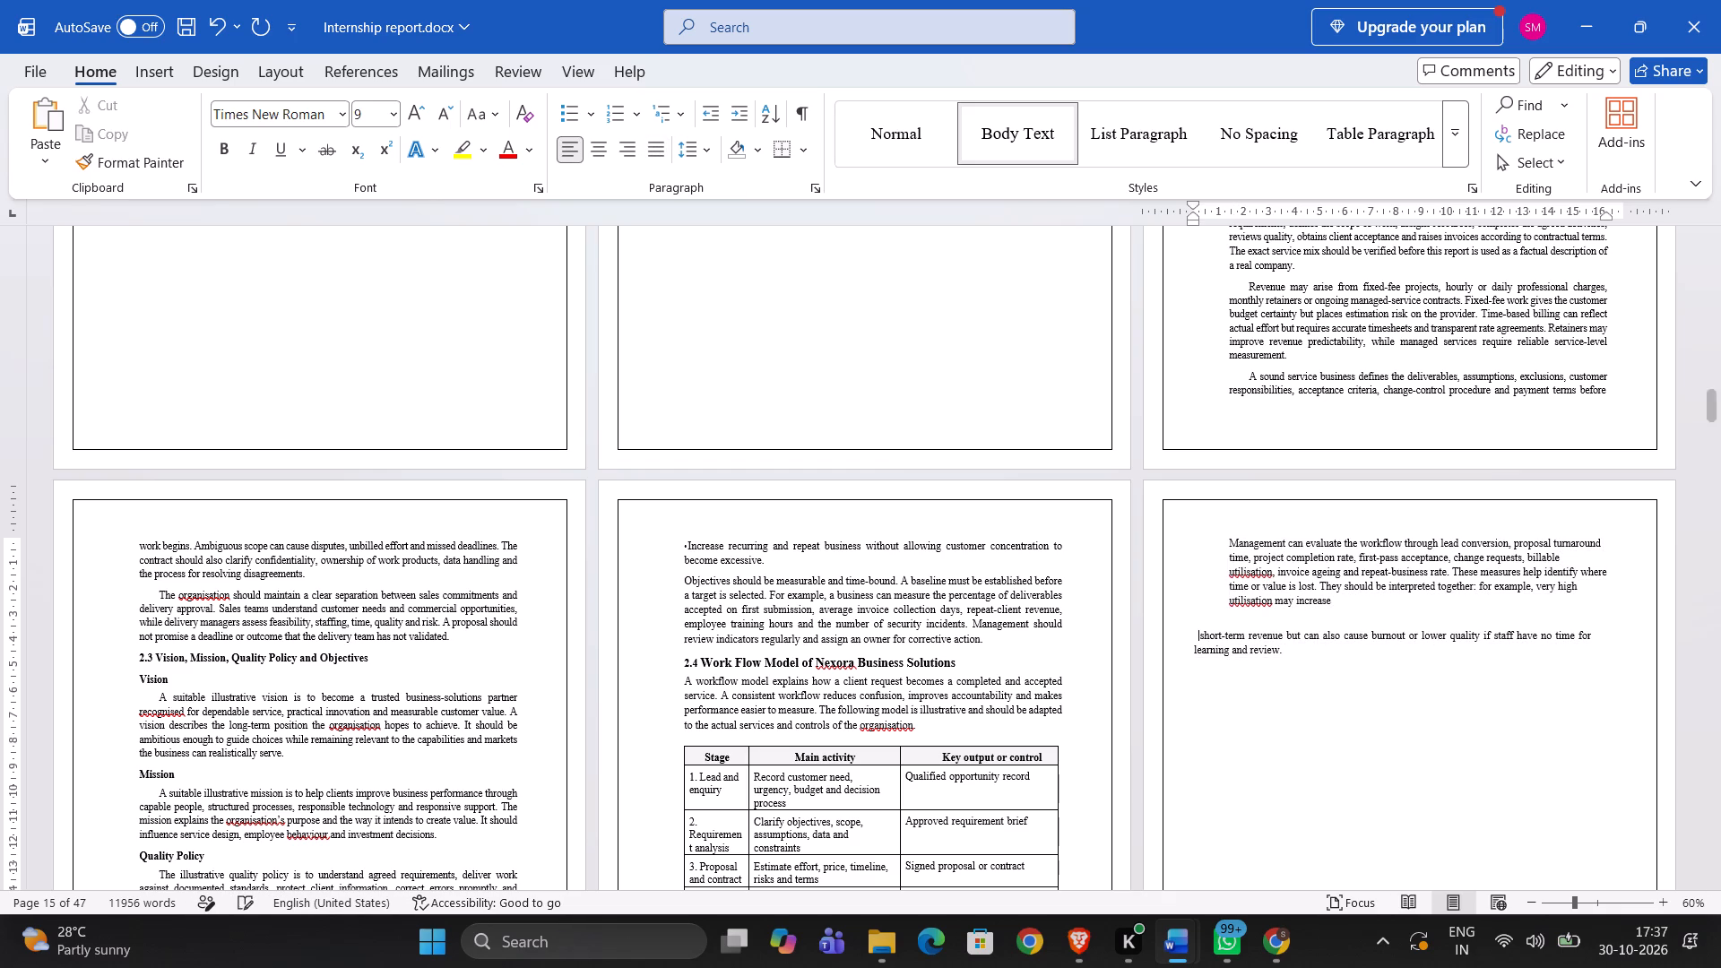
key(space)
key(space)
key(space)
key(space)
key(space)
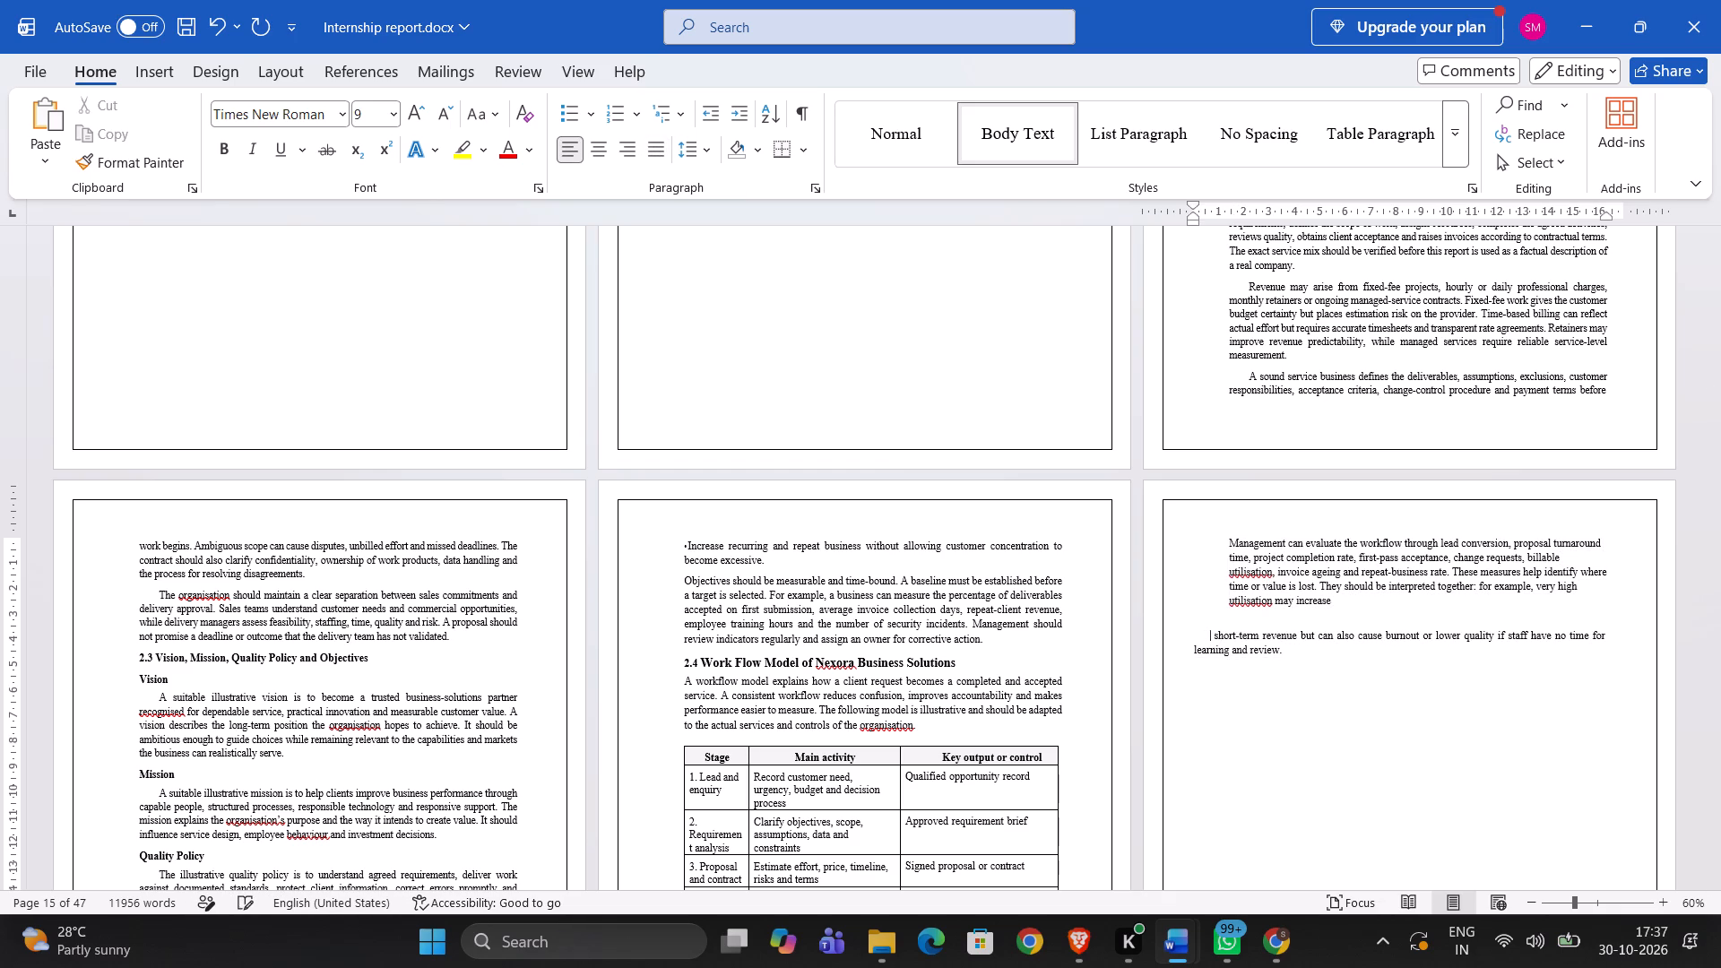
key(space)
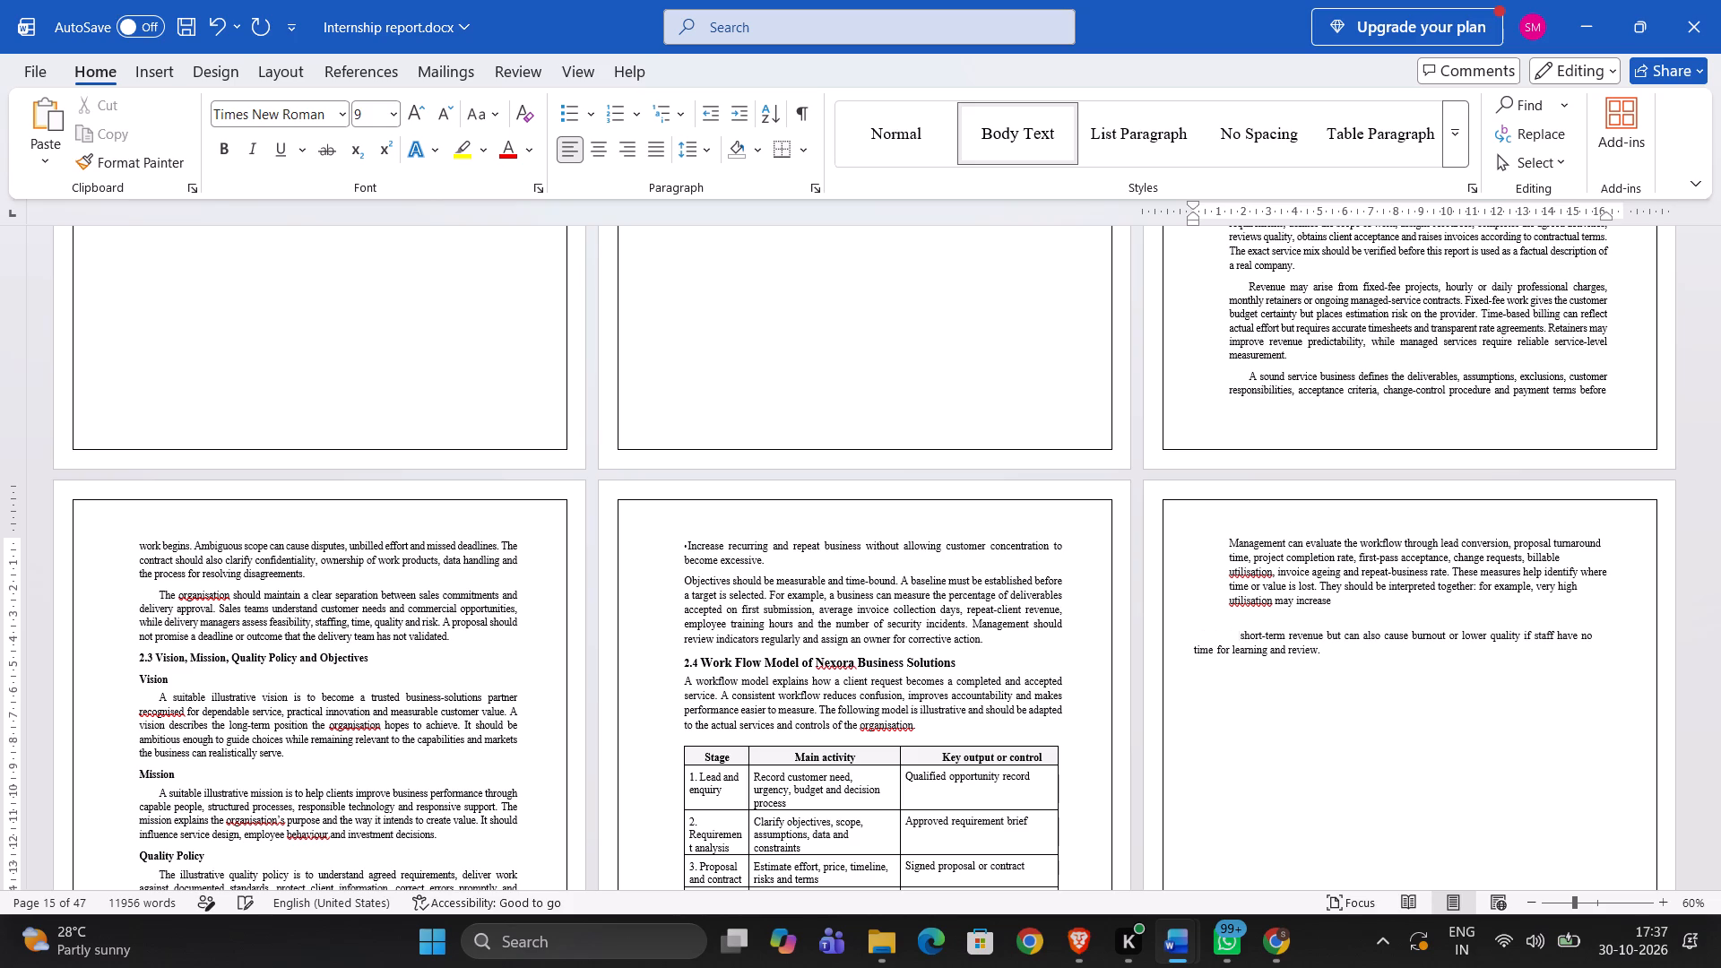
key(BackSpace)
key(BackSpace)
key(BackSpace)
key(BackSpace)
key(BackSpace)
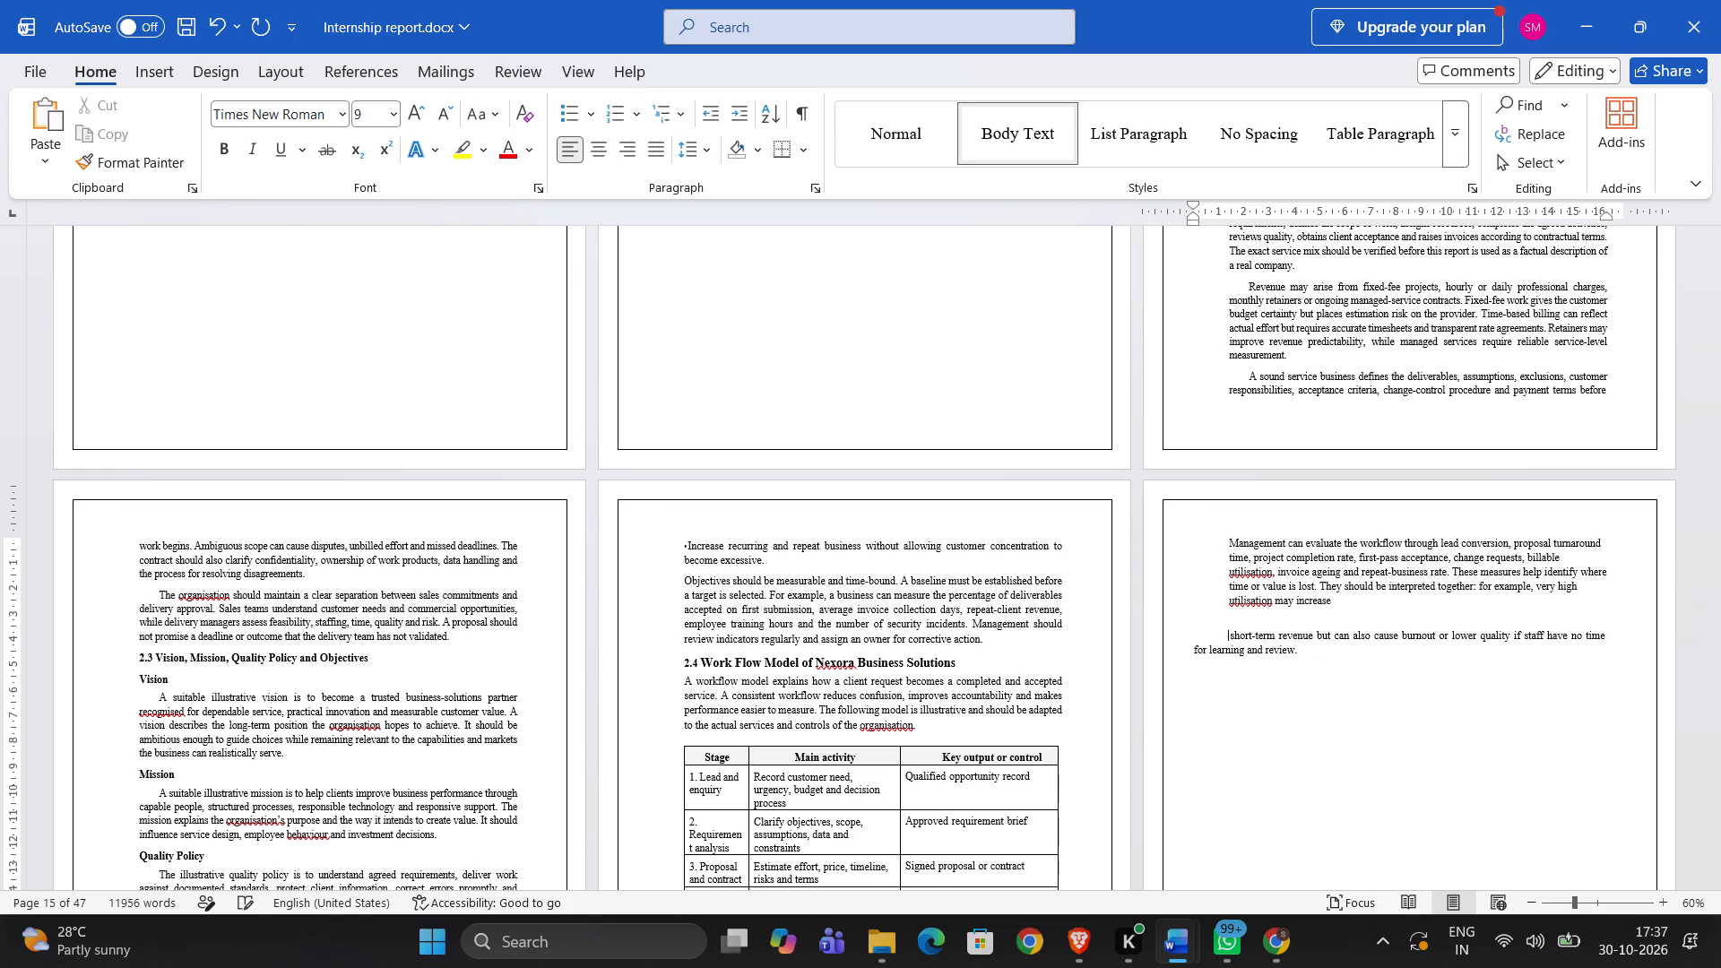
key(BackSpace)
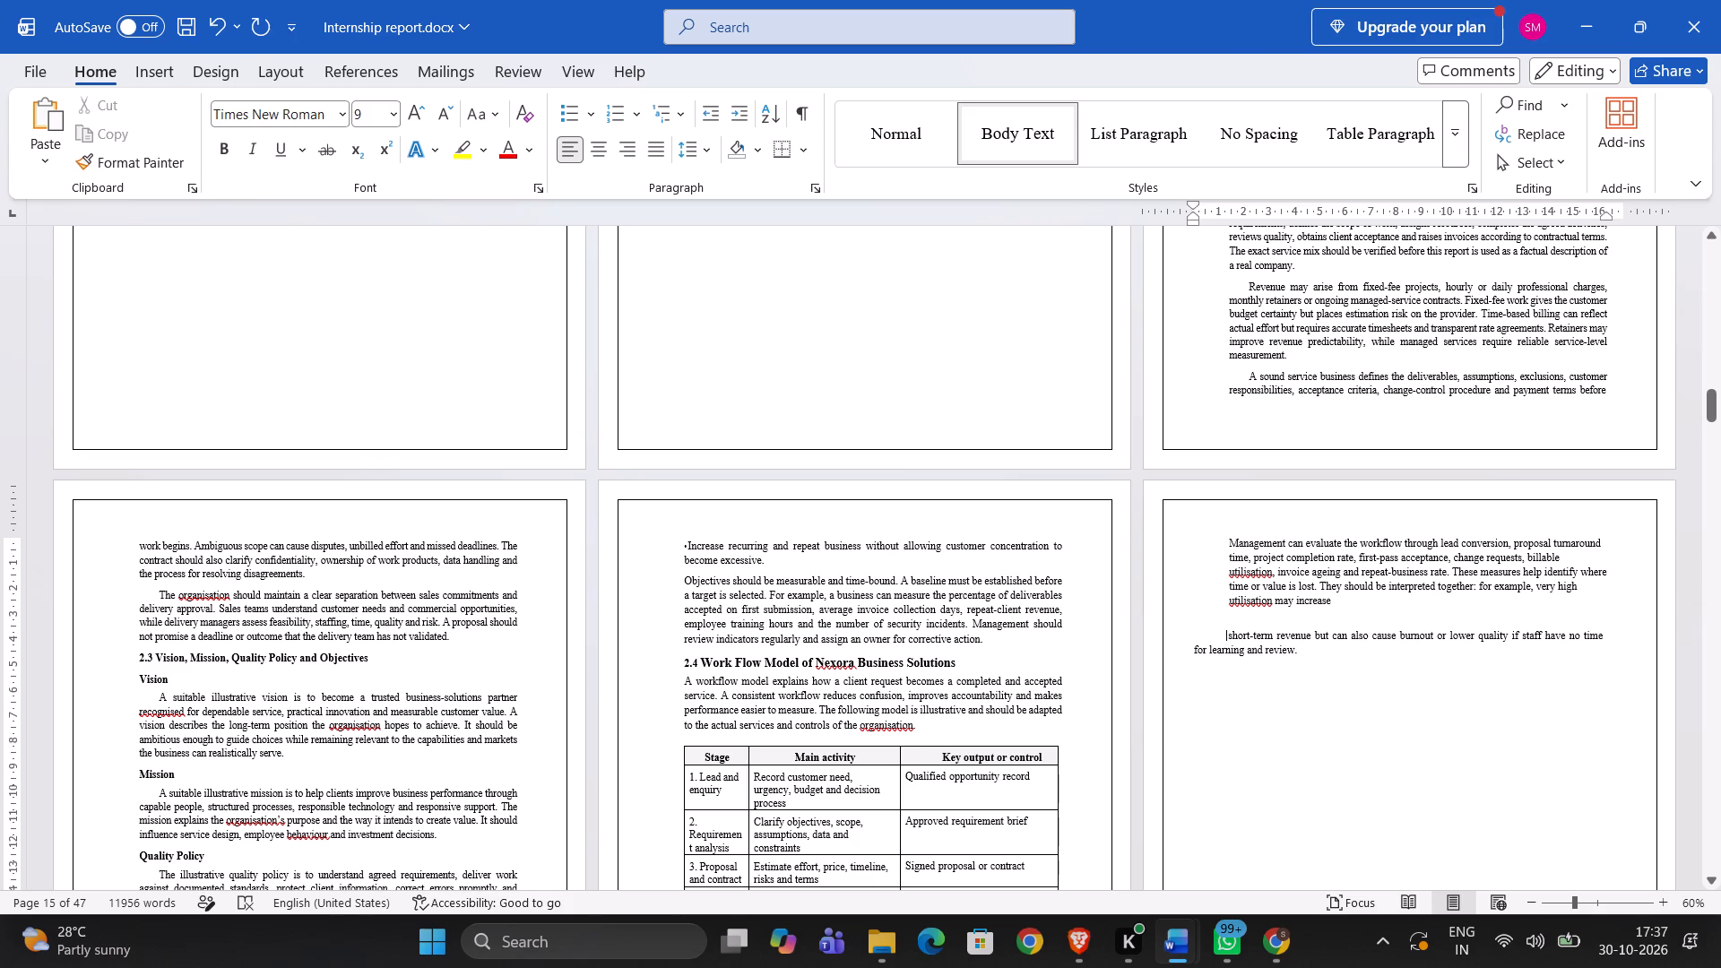
Add one more leading space before "short-term revenue" beneath the "Management can evaluate the workflow" paragraph.
key(space)
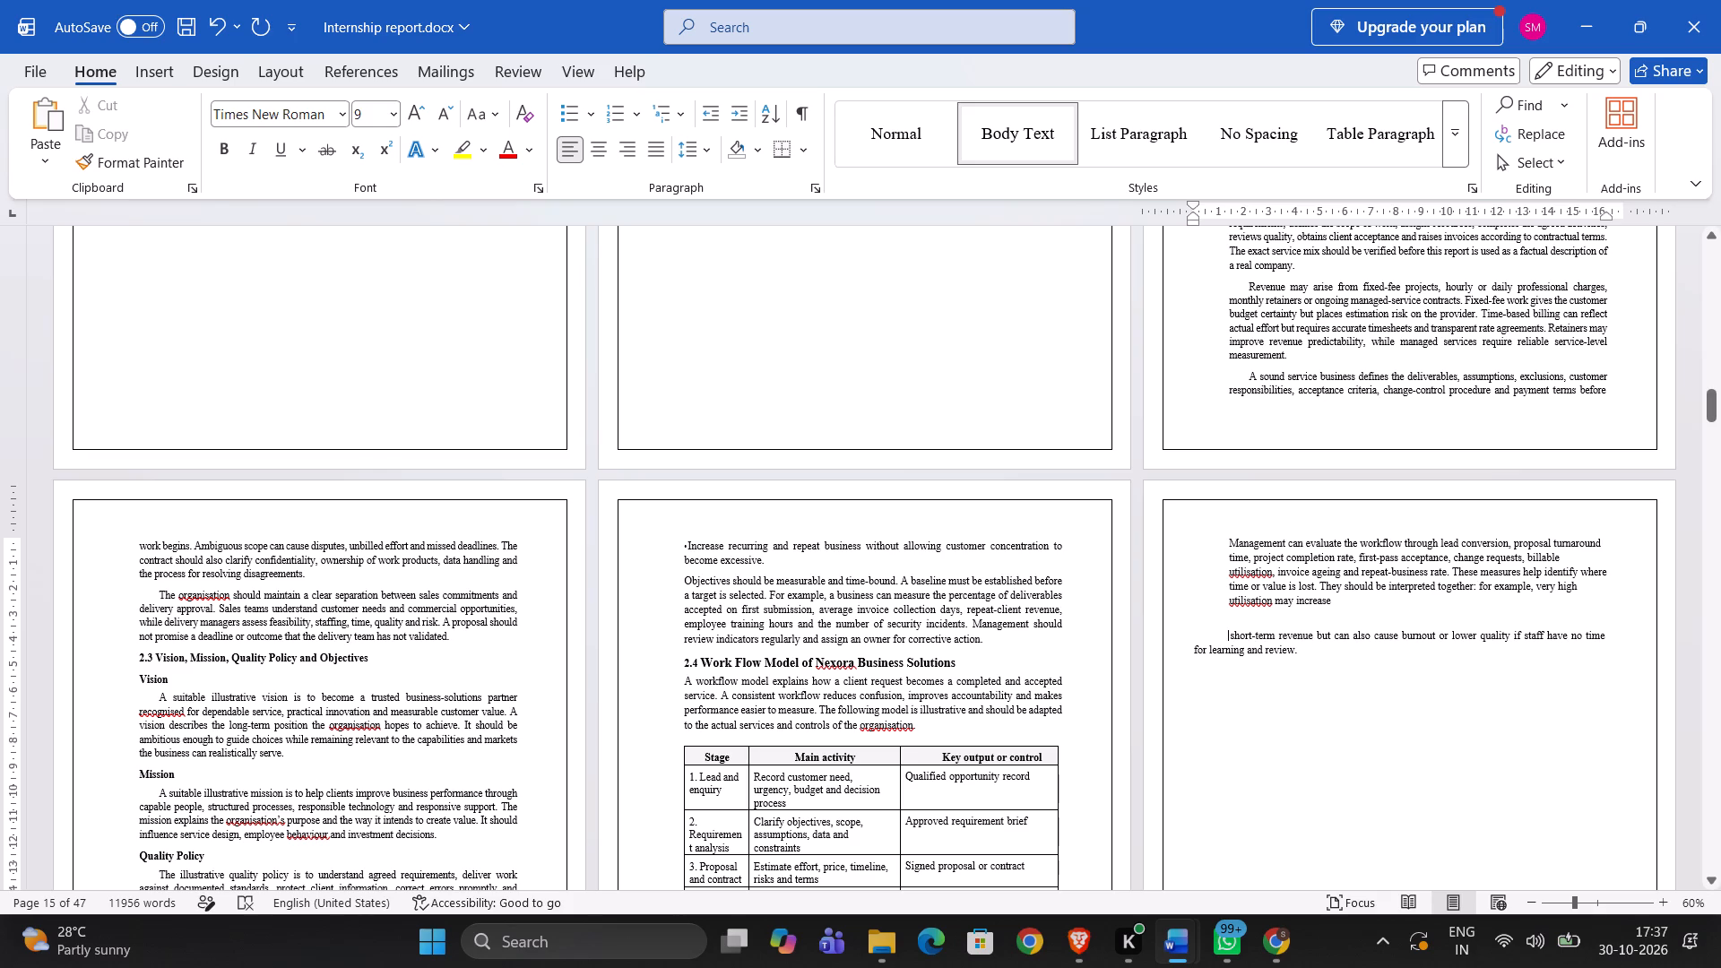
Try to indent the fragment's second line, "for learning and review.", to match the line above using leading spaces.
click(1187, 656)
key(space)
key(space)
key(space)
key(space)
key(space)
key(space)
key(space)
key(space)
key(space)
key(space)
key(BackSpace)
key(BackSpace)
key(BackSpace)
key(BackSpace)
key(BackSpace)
Review the layout of the pages covering sections 2.3 to 2.8.
scroll(1384, 741, down, 2)
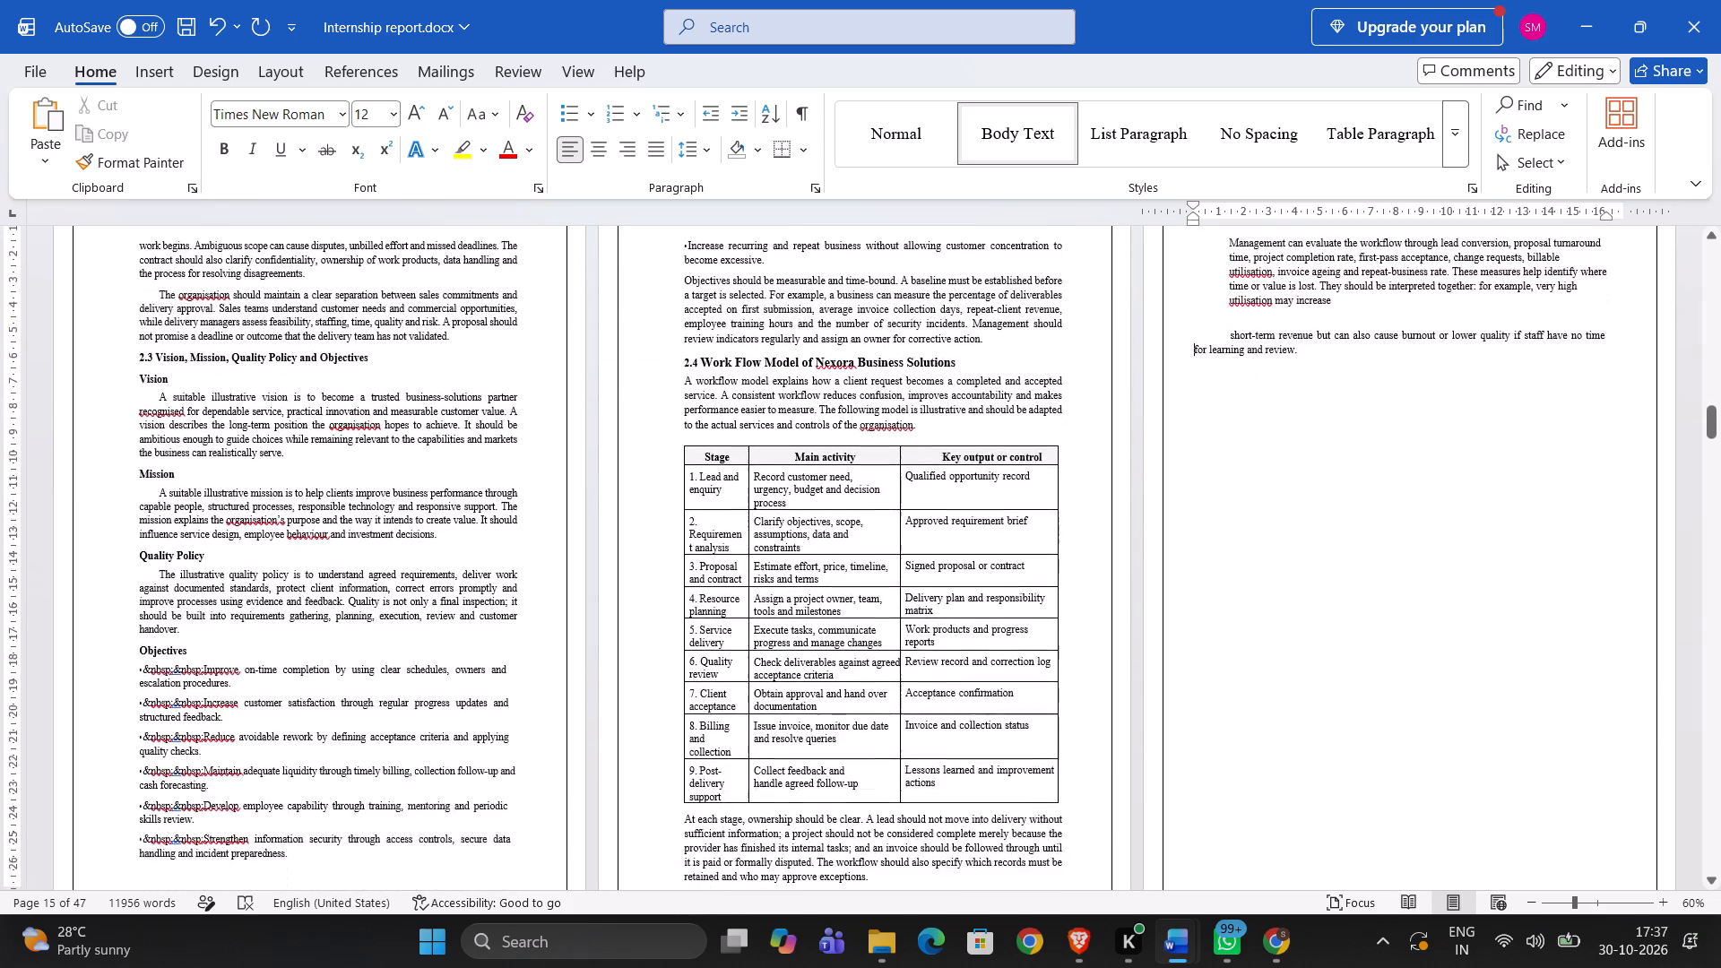
scroll(1384, 741, down, 1)
scroll(1384, 741, up, 2)
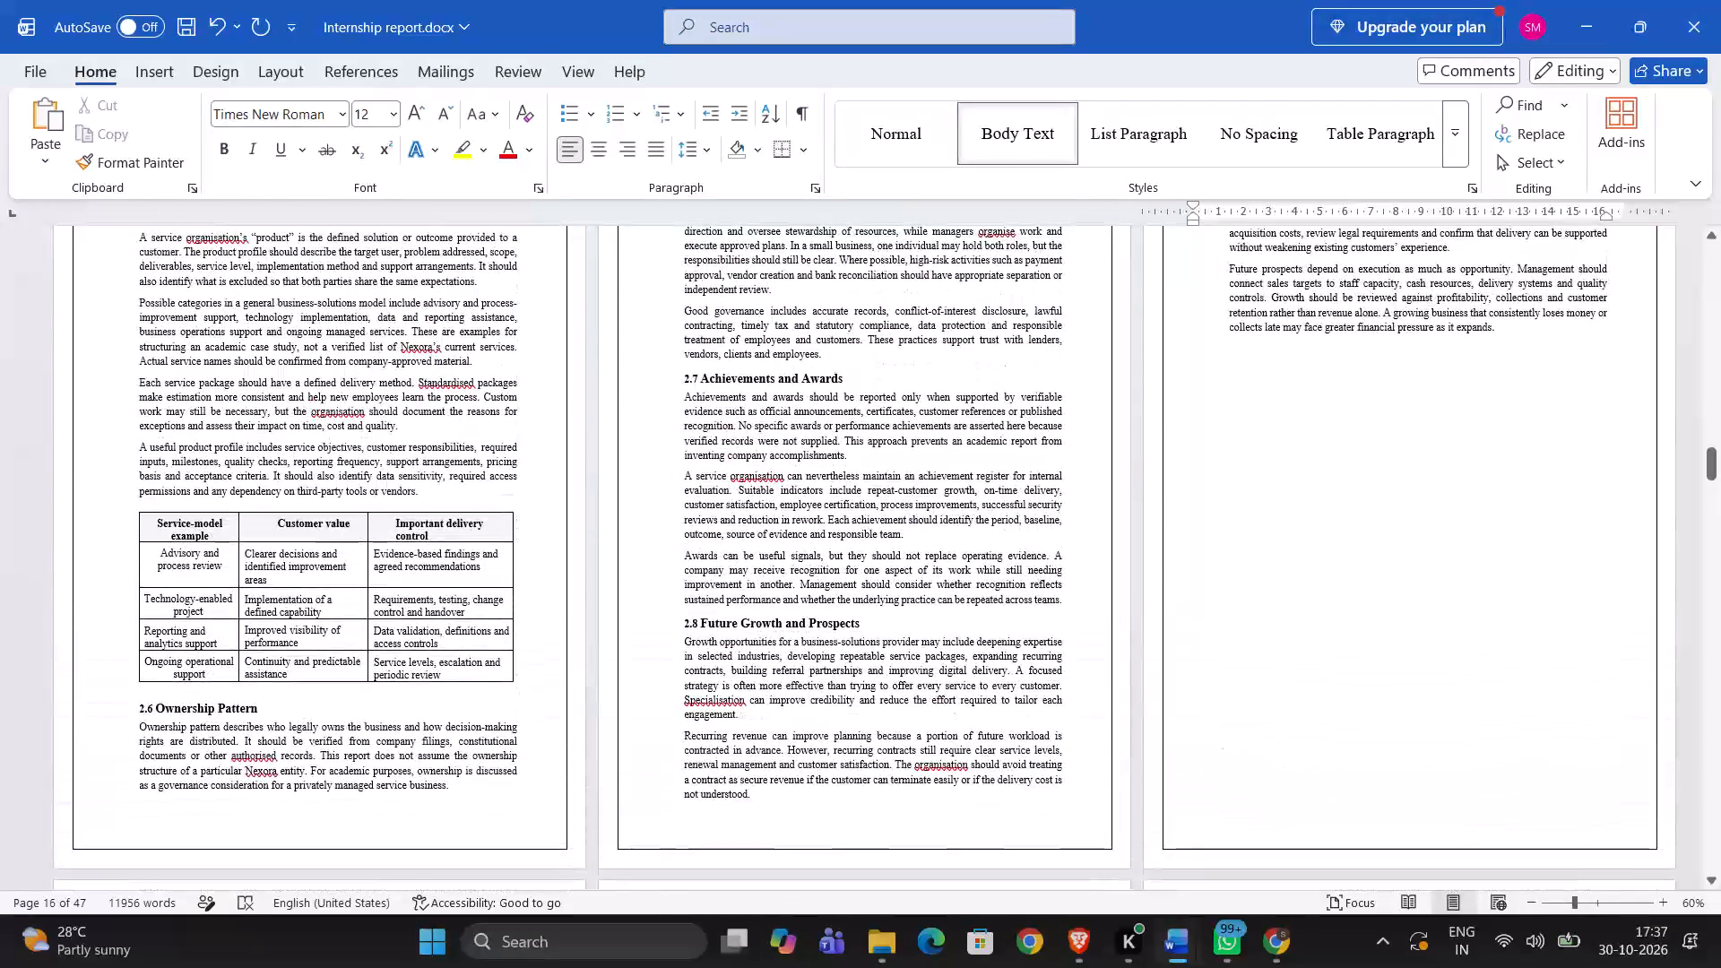
scroll(1384, 741, up, 5)
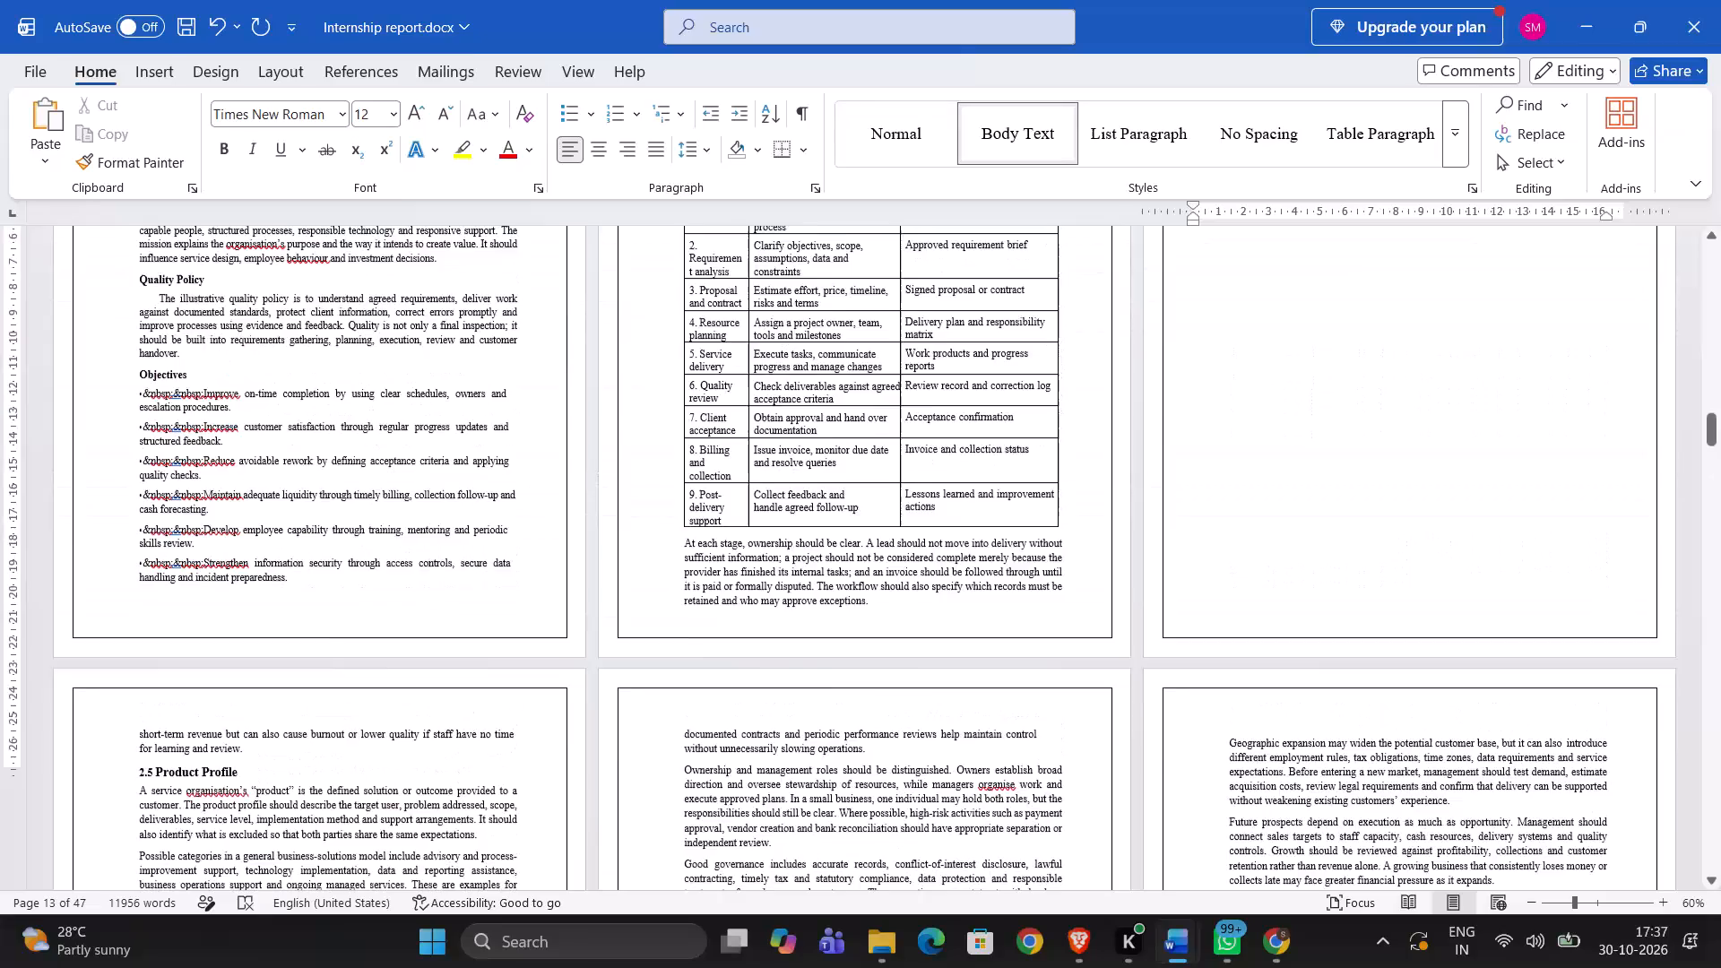
scroll(1384, 741, up, 4)
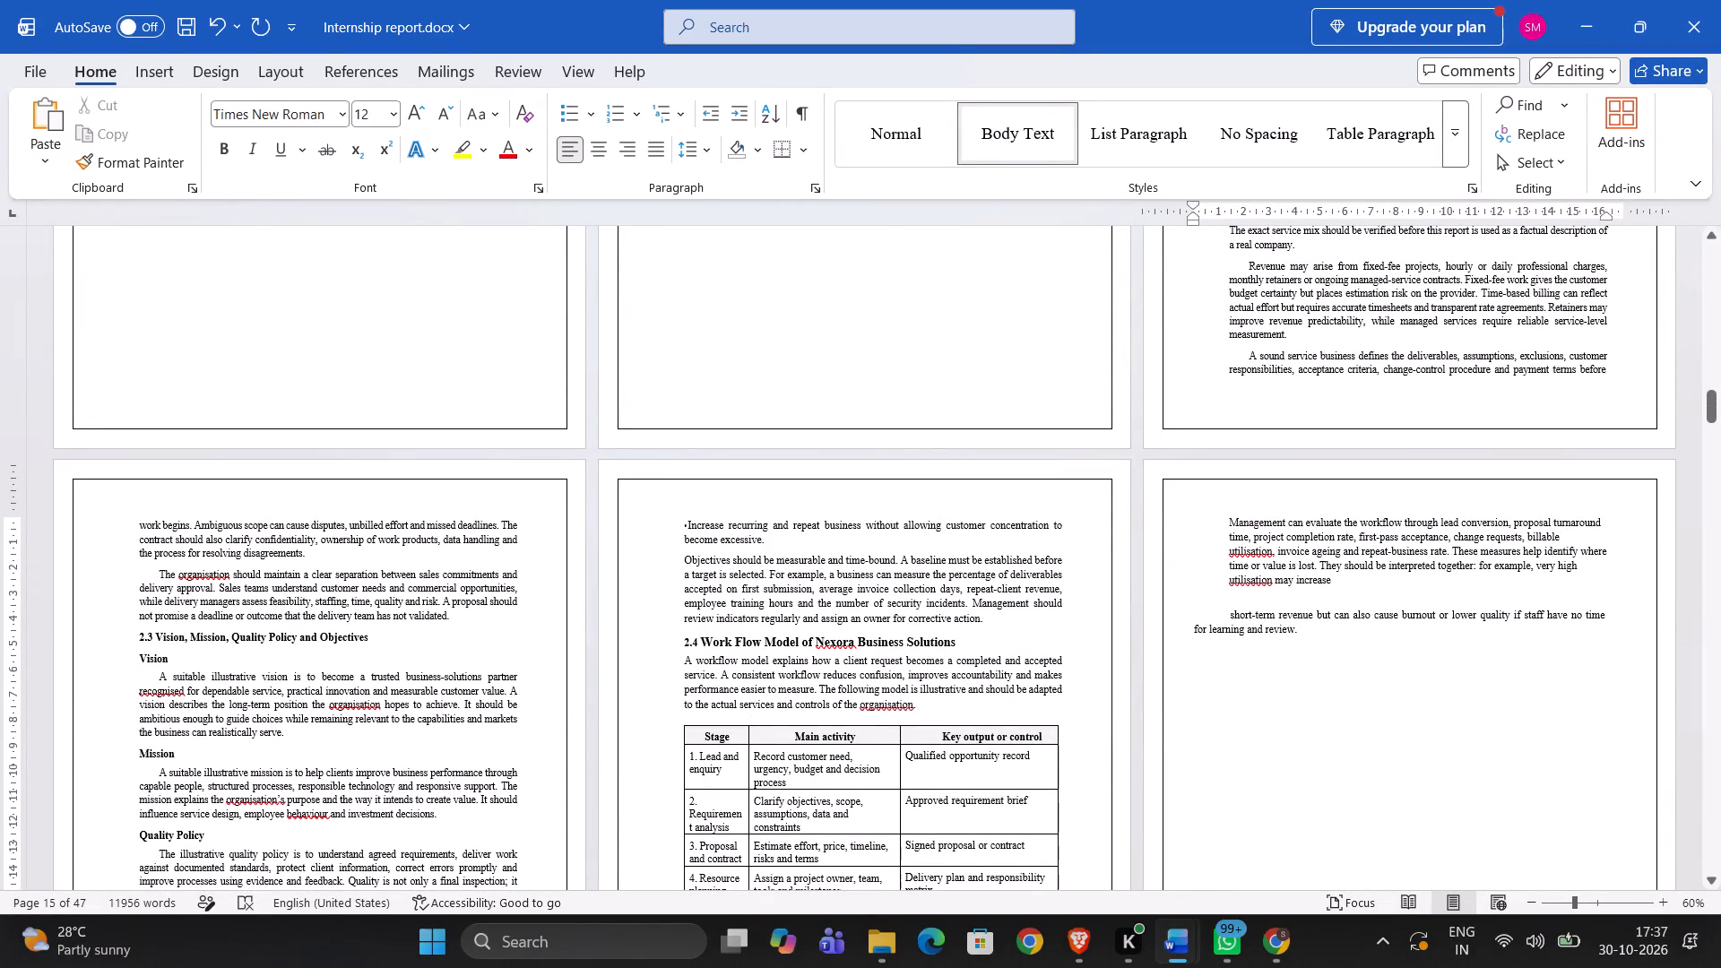
Change "utilisation" to "utilization" in the last line of the "Management can evaluate the workflow" paragraph.
click(1249, 580)
key(BackSpace)
key(z)
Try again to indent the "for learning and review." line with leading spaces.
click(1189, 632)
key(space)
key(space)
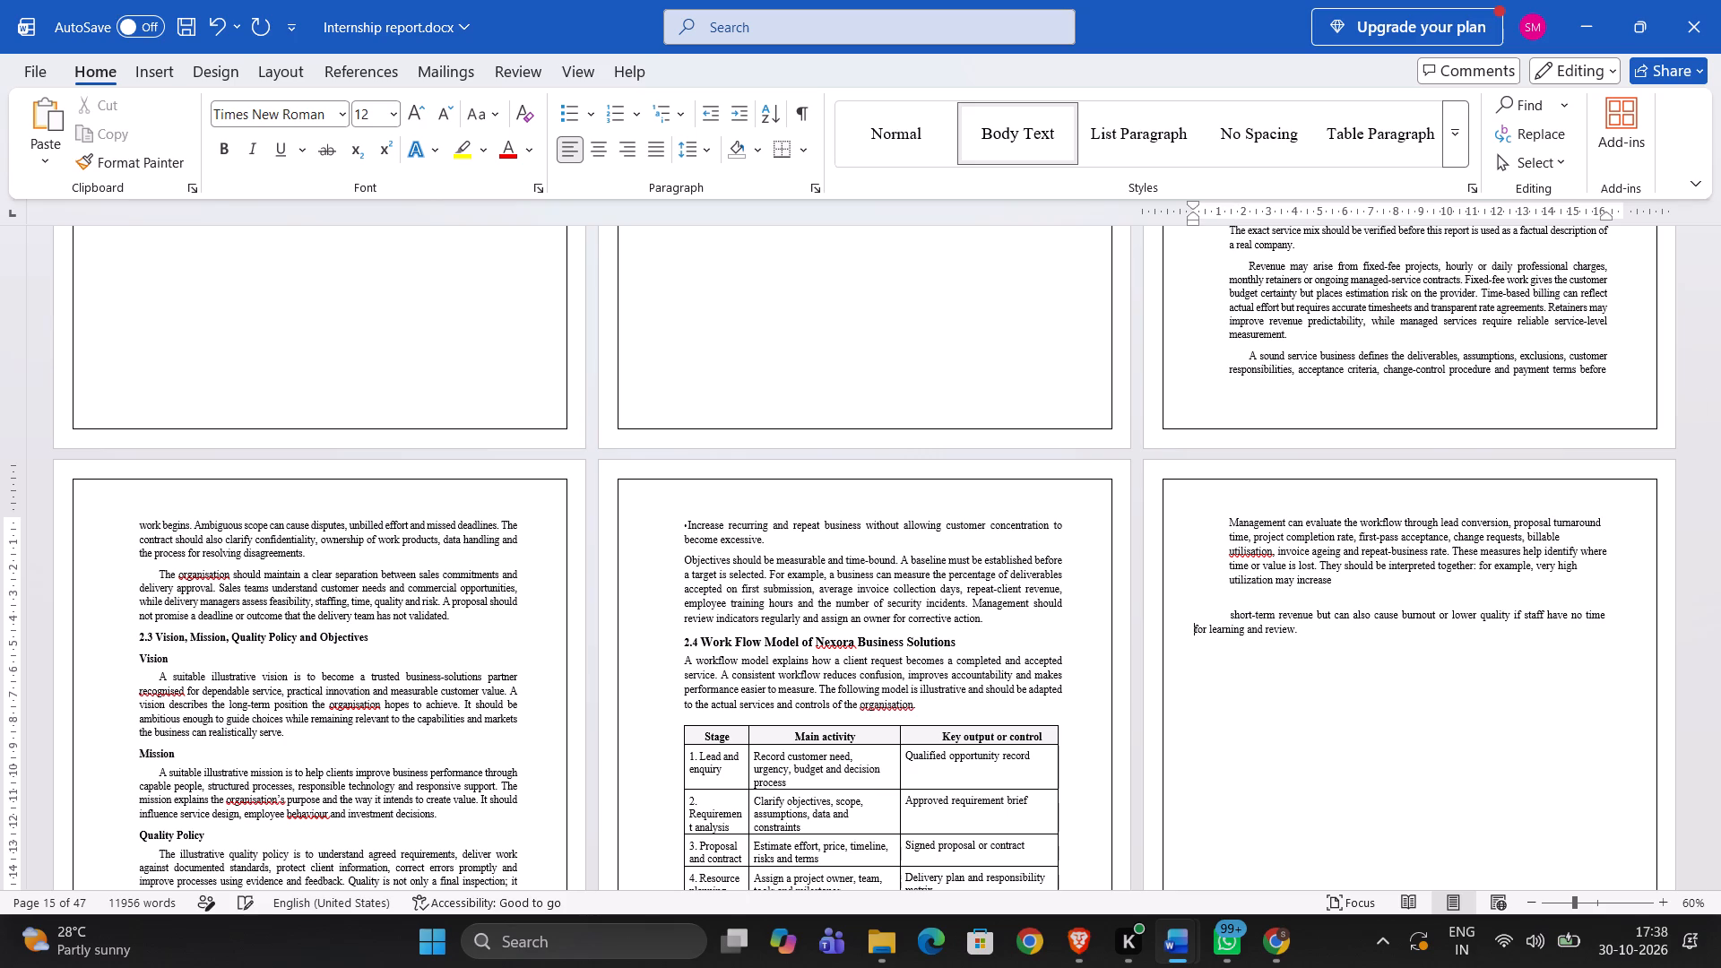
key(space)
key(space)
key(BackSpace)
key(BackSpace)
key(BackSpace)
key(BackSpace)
Delete the duplicate "short-term revenue… for learning and review." fragment above the 2.5 Product Profile heading.
scroll(1224, 611, up, 1)
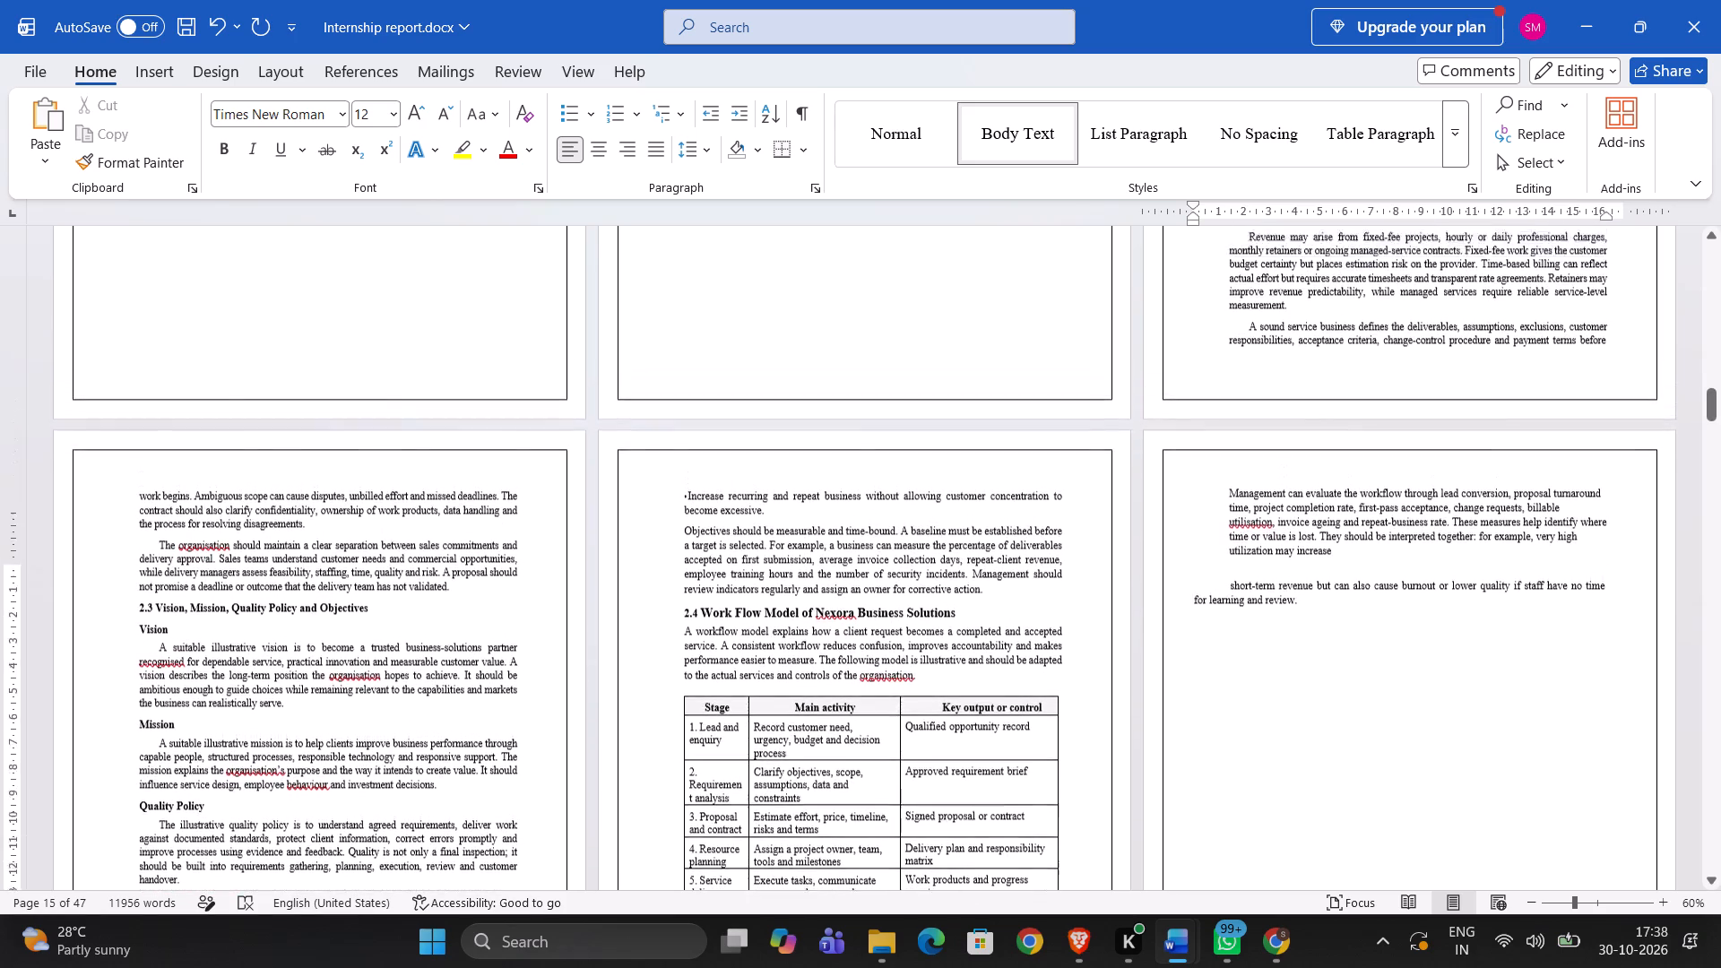
scroll(1224, 611, up, 1)
scroll(1224, 611, down, 3)
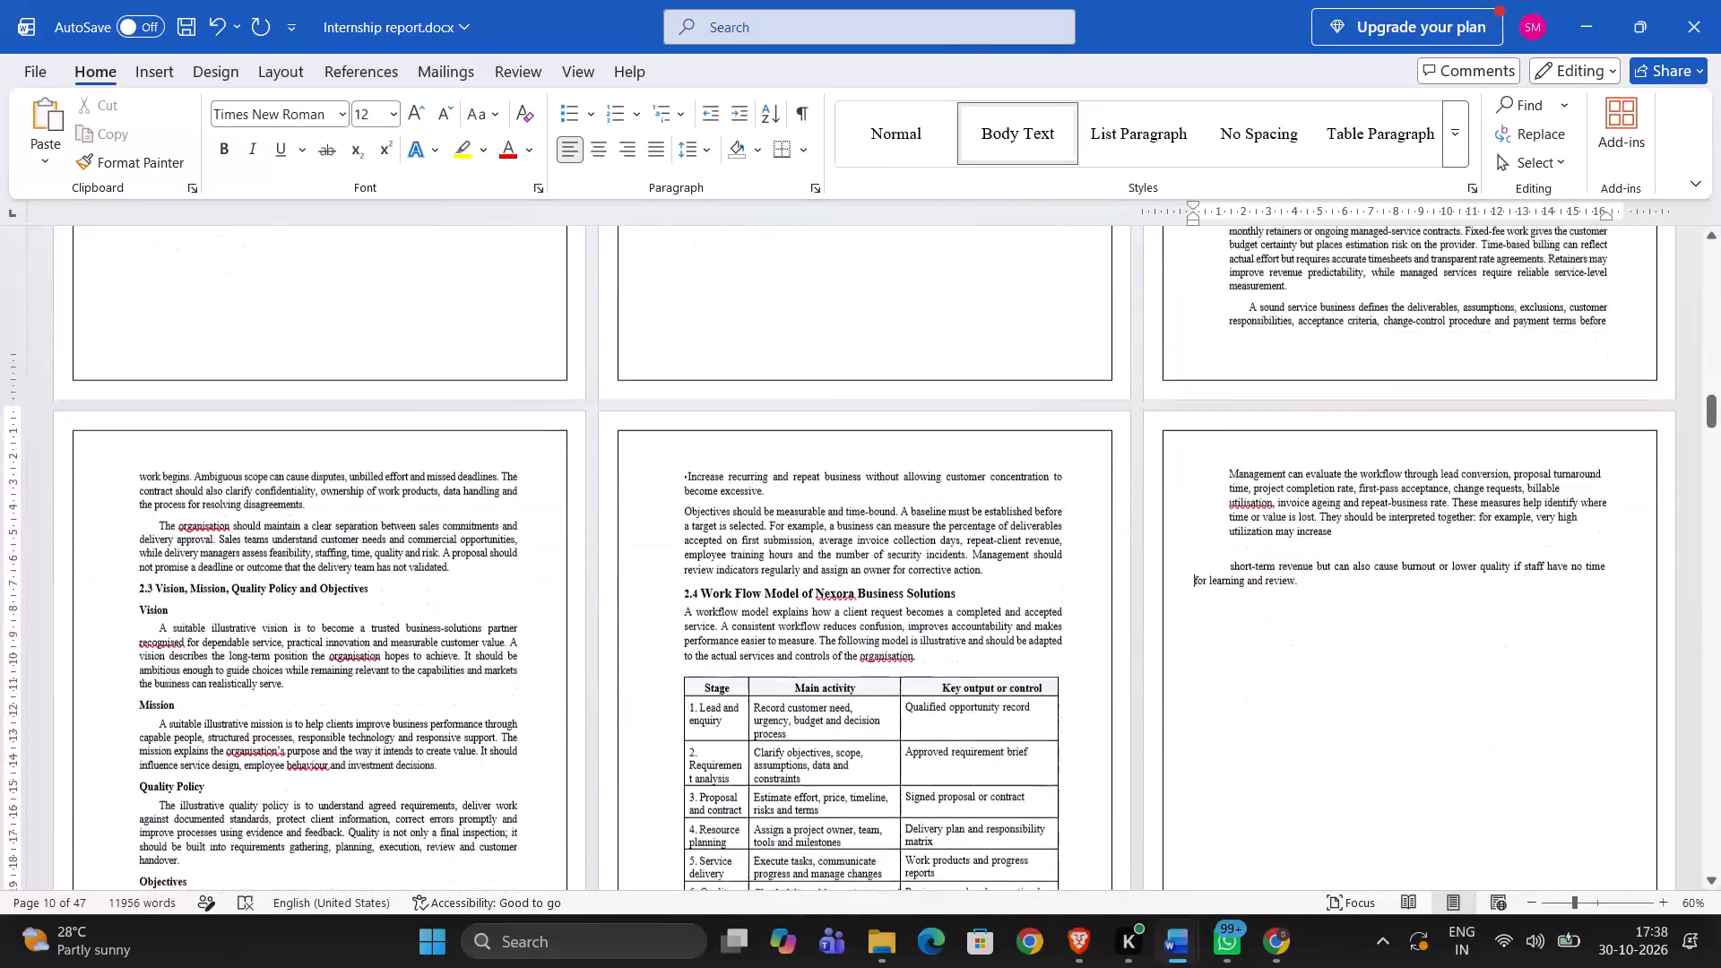
scroll(1224, 611, down, 5)
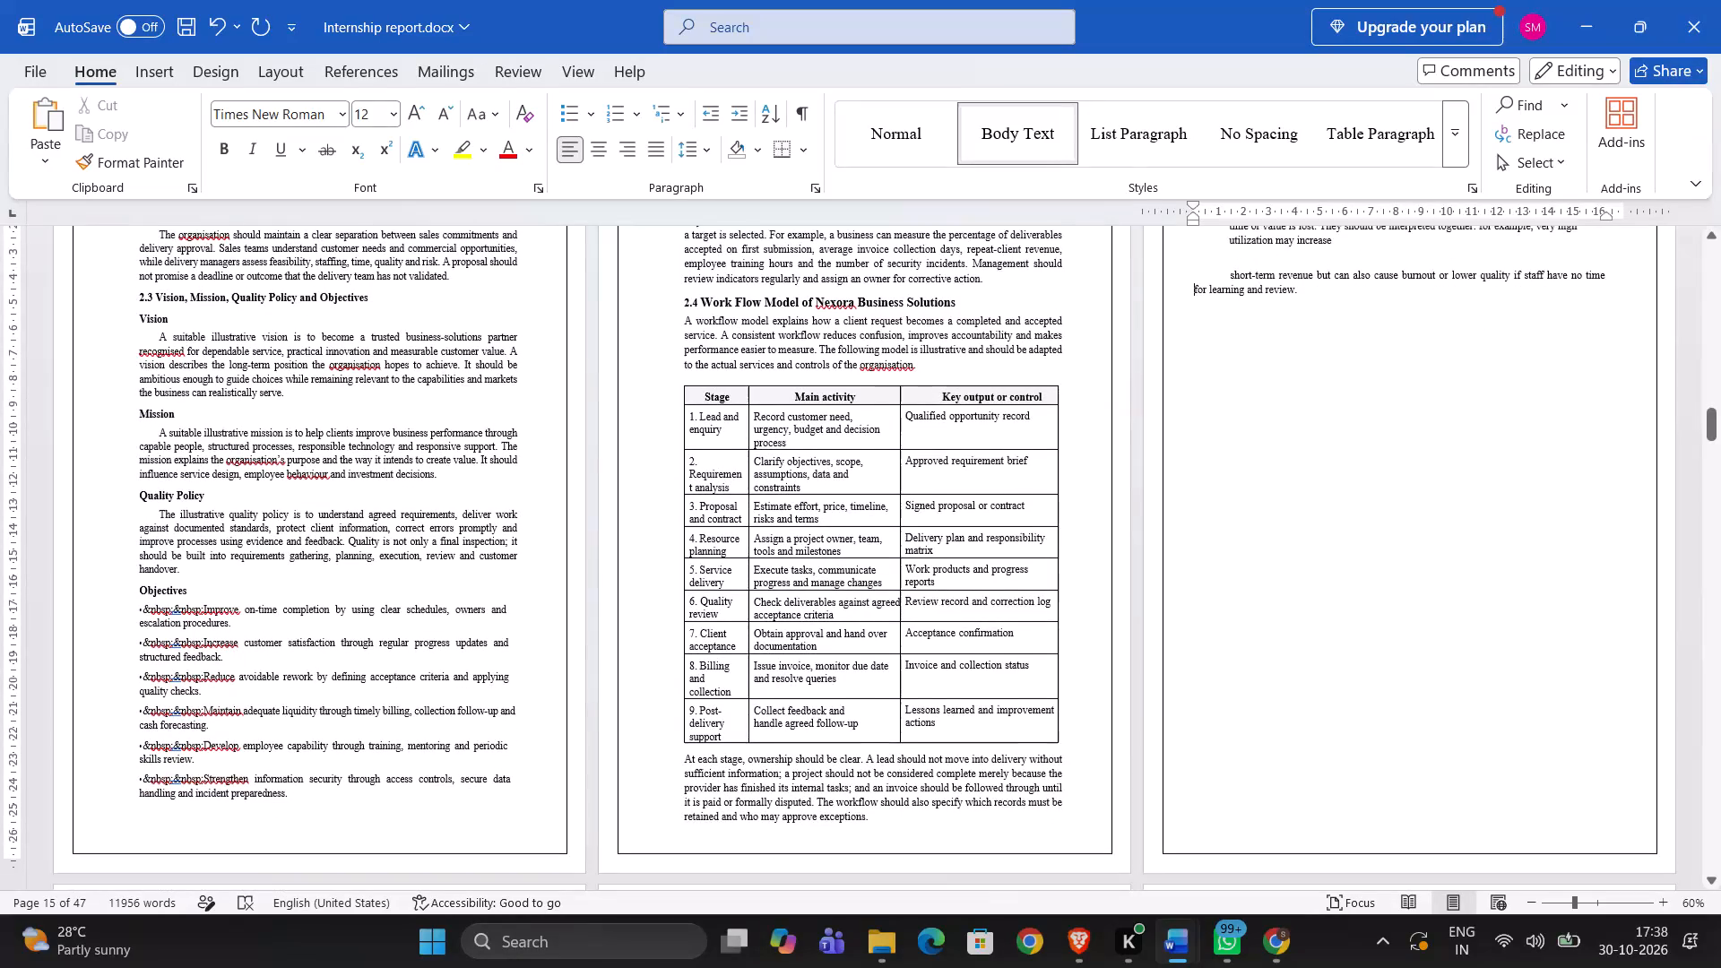
scroll(1224, 611, down, 1)
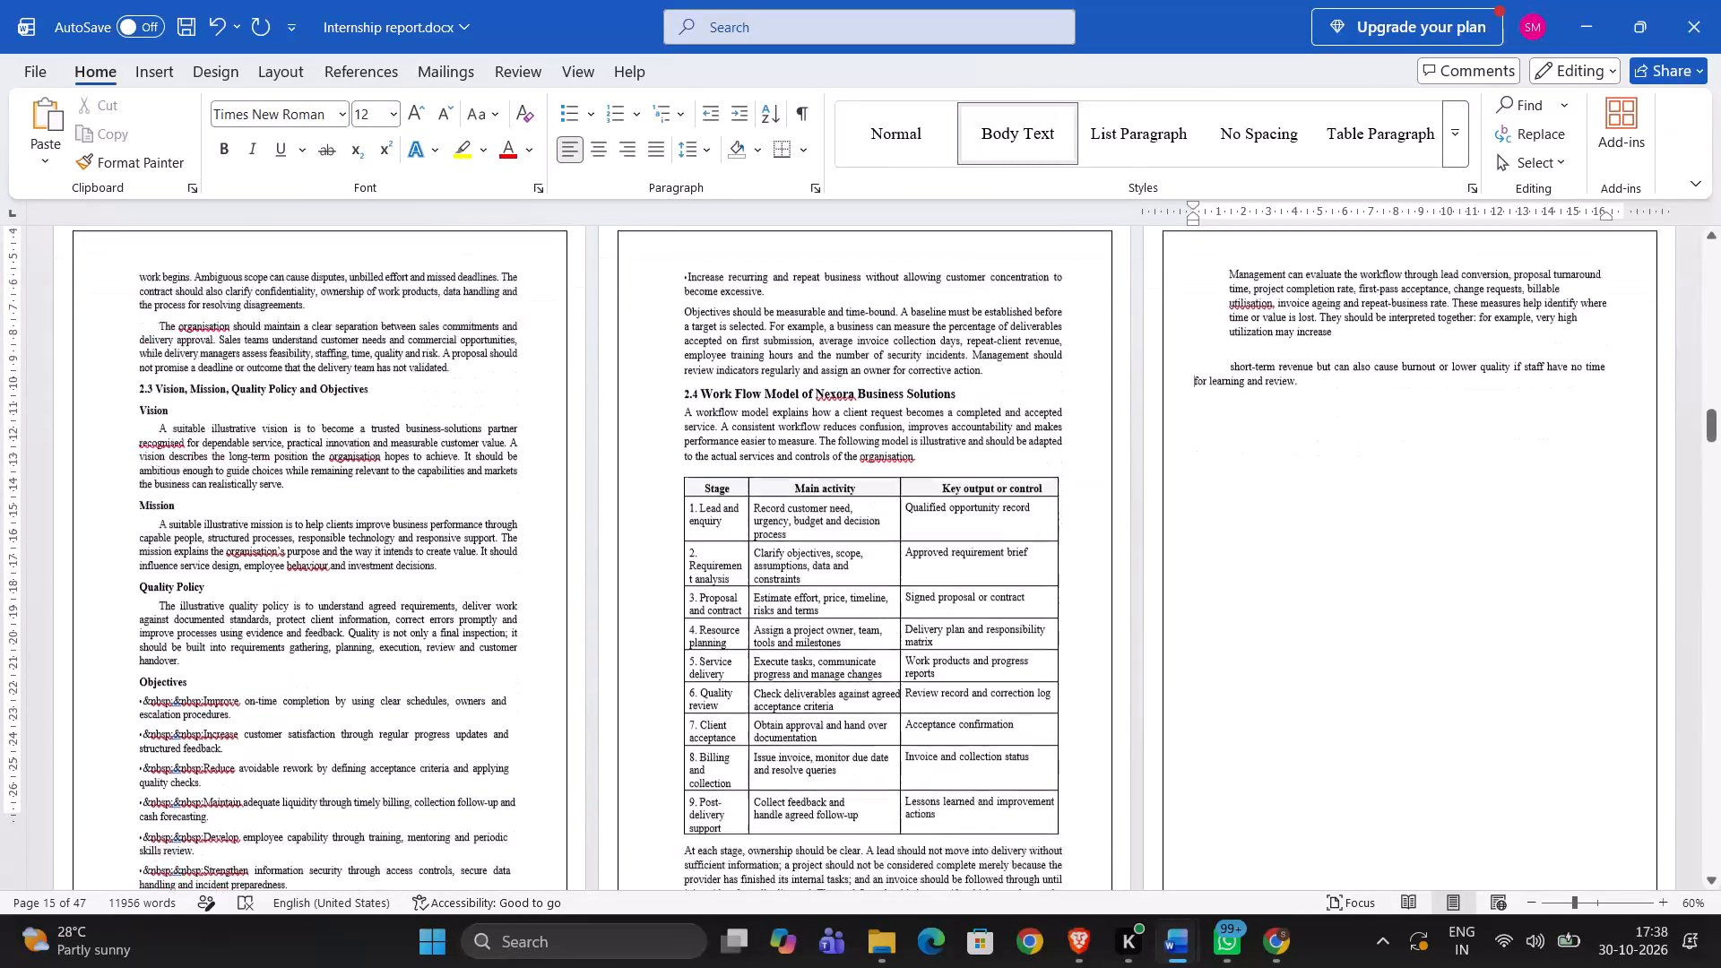
scroll(1224, 611, down, 2)
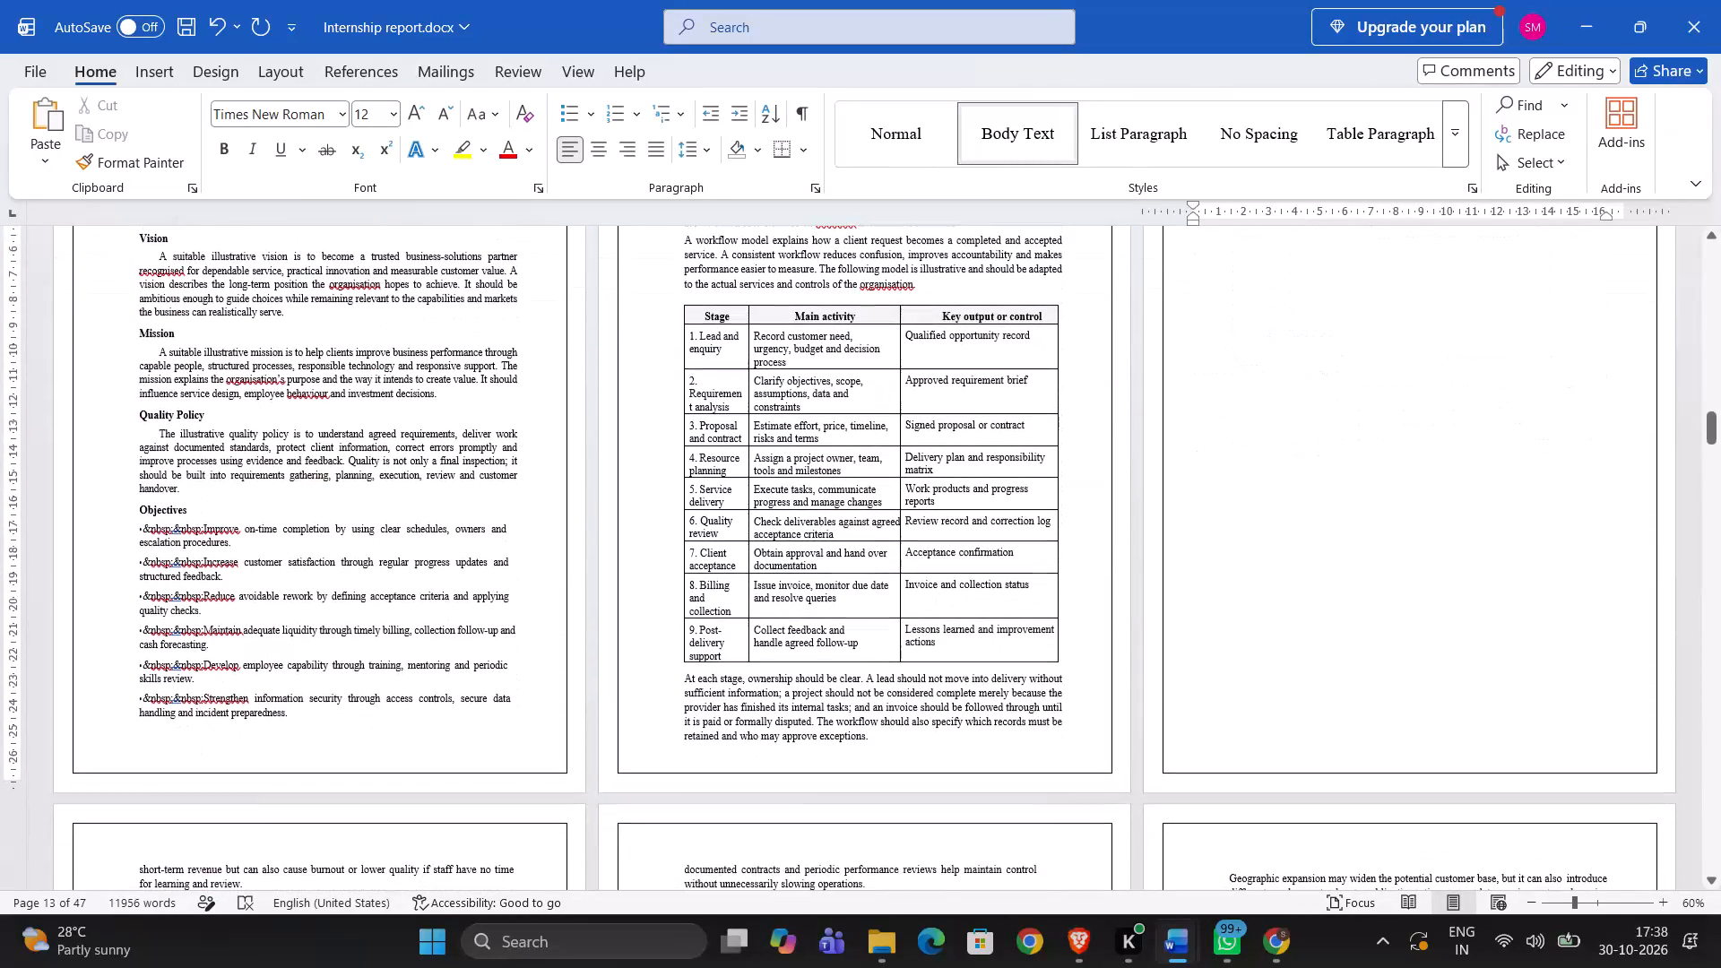
scroll(1224, 611, down, 1)
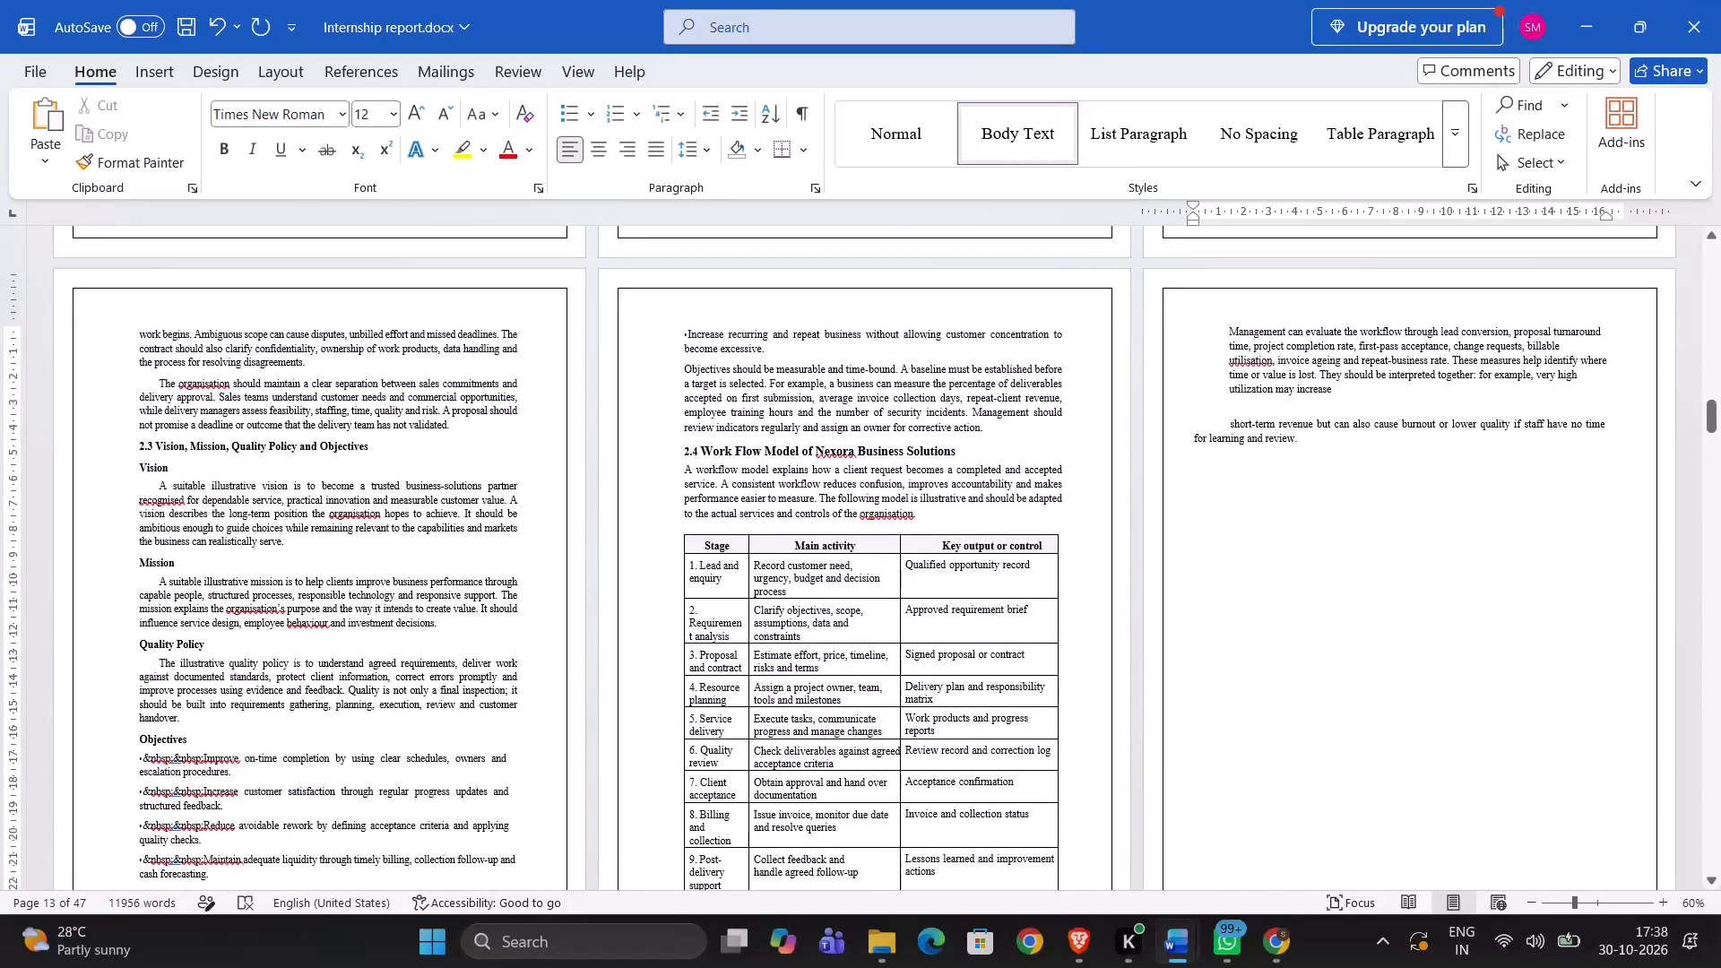
scroll(1224, 611, down, 1)
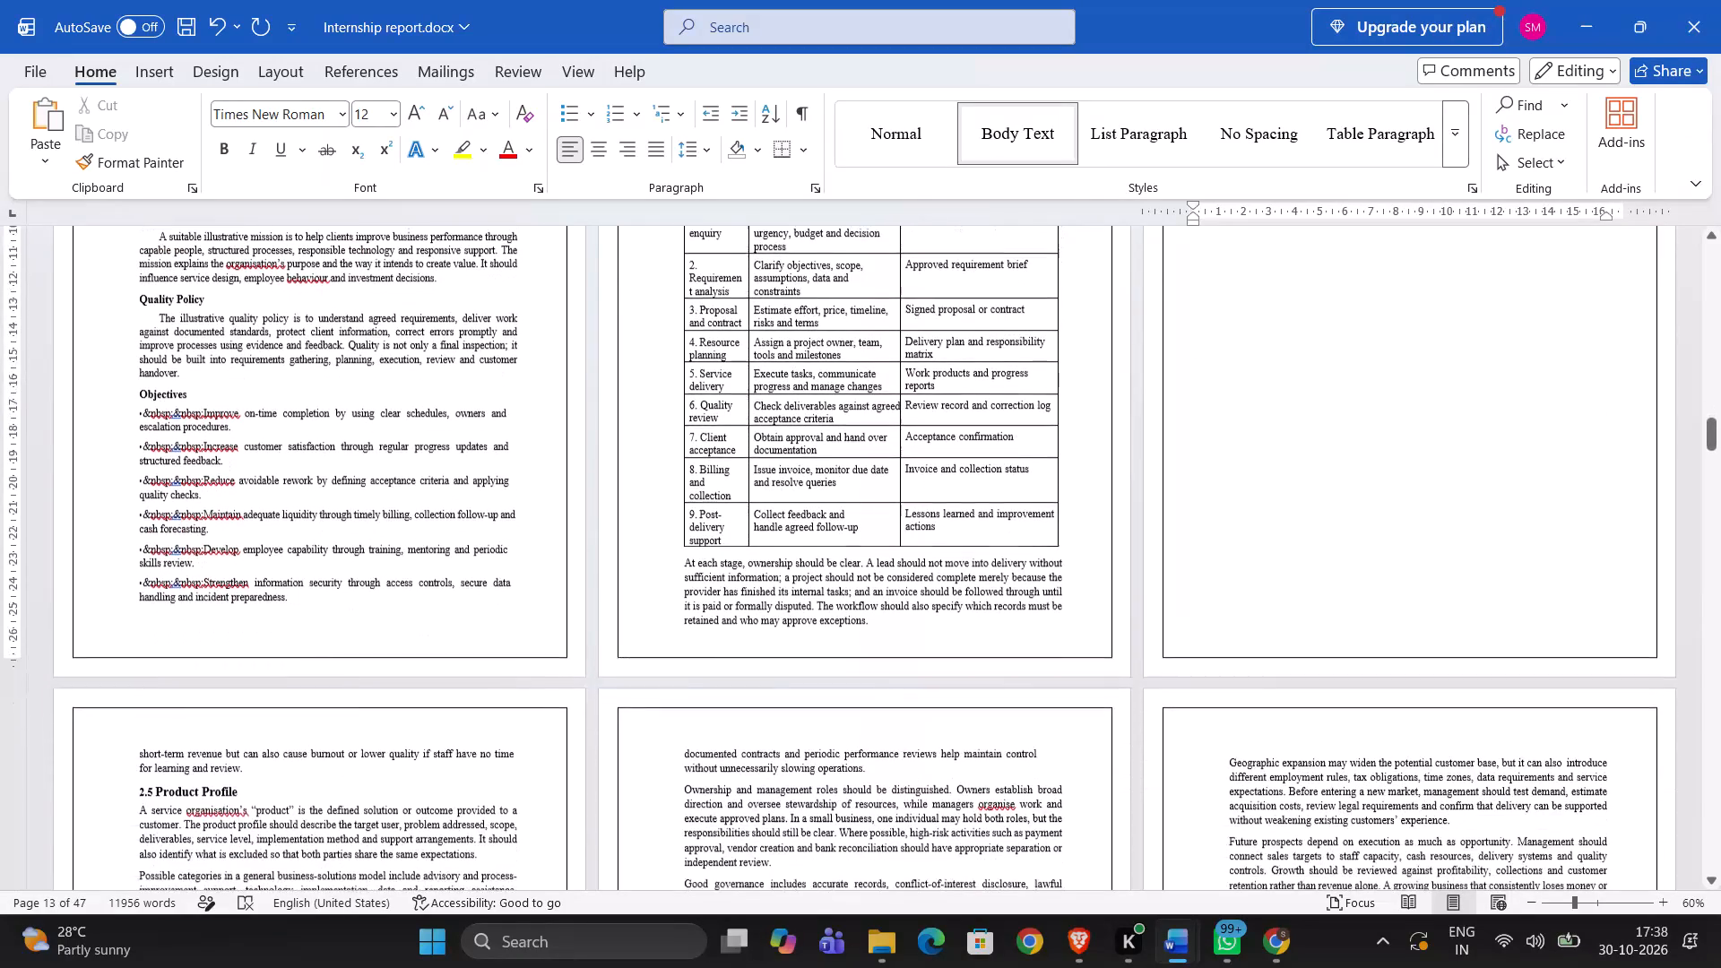
scroll(1224, 611, up, 1)
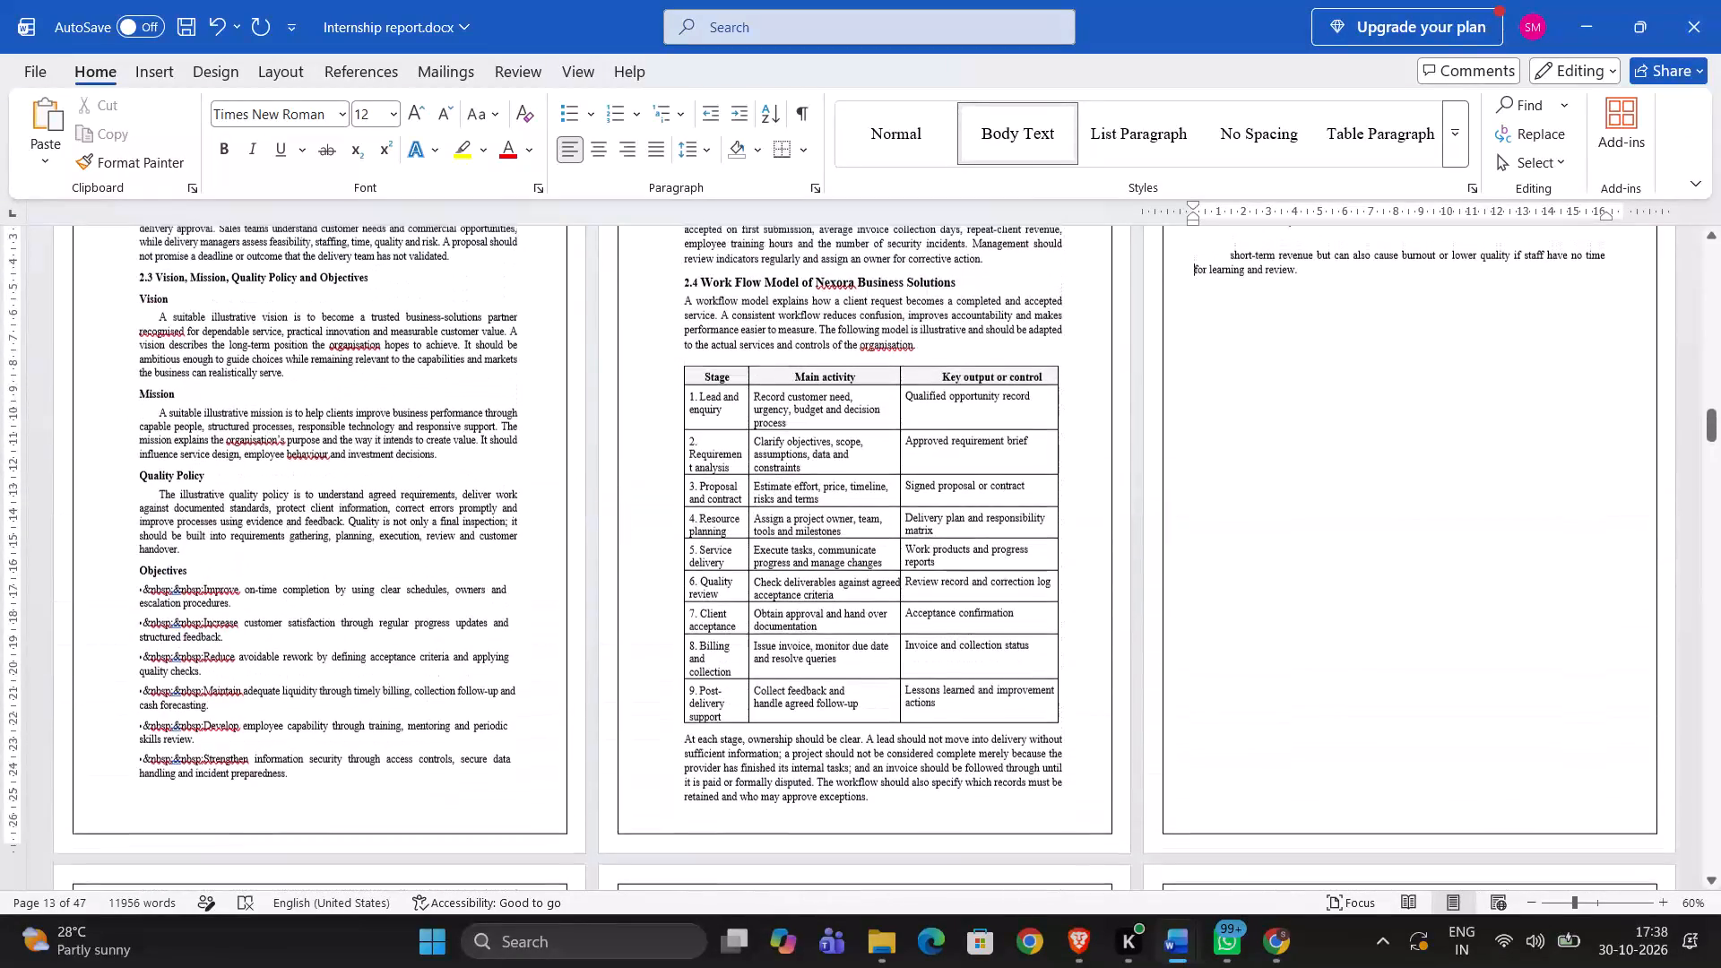
scroll(1224, 611, down, 1)
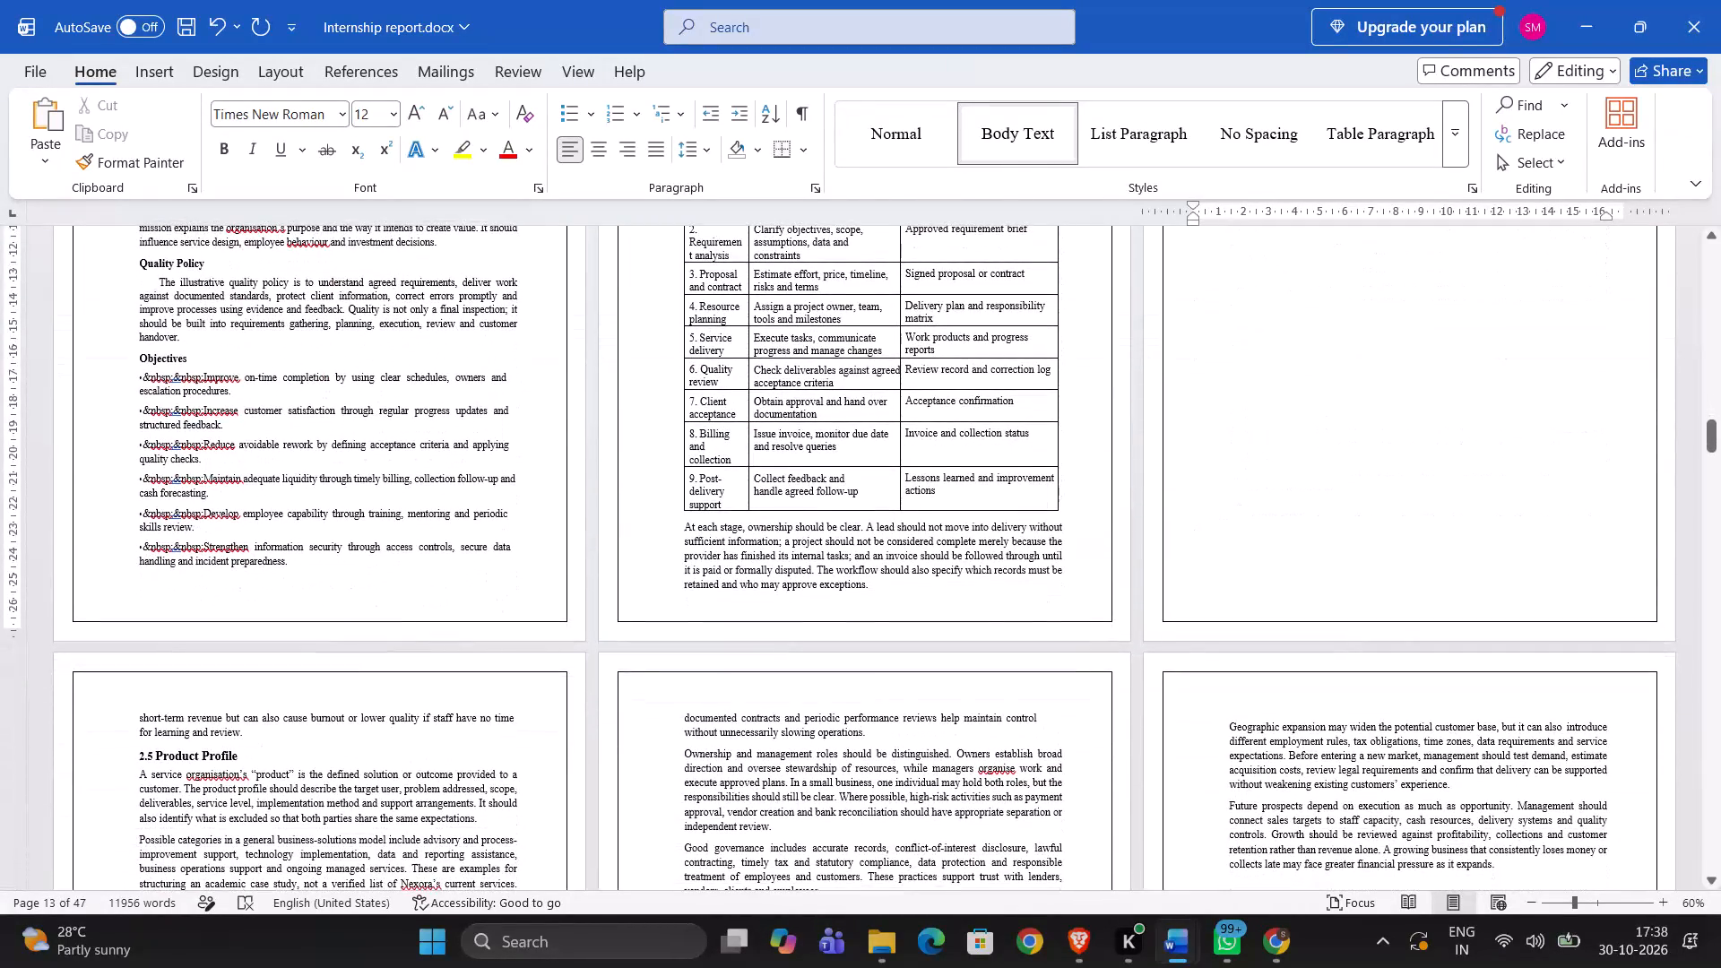
scroll(1224, 611, down, 1)
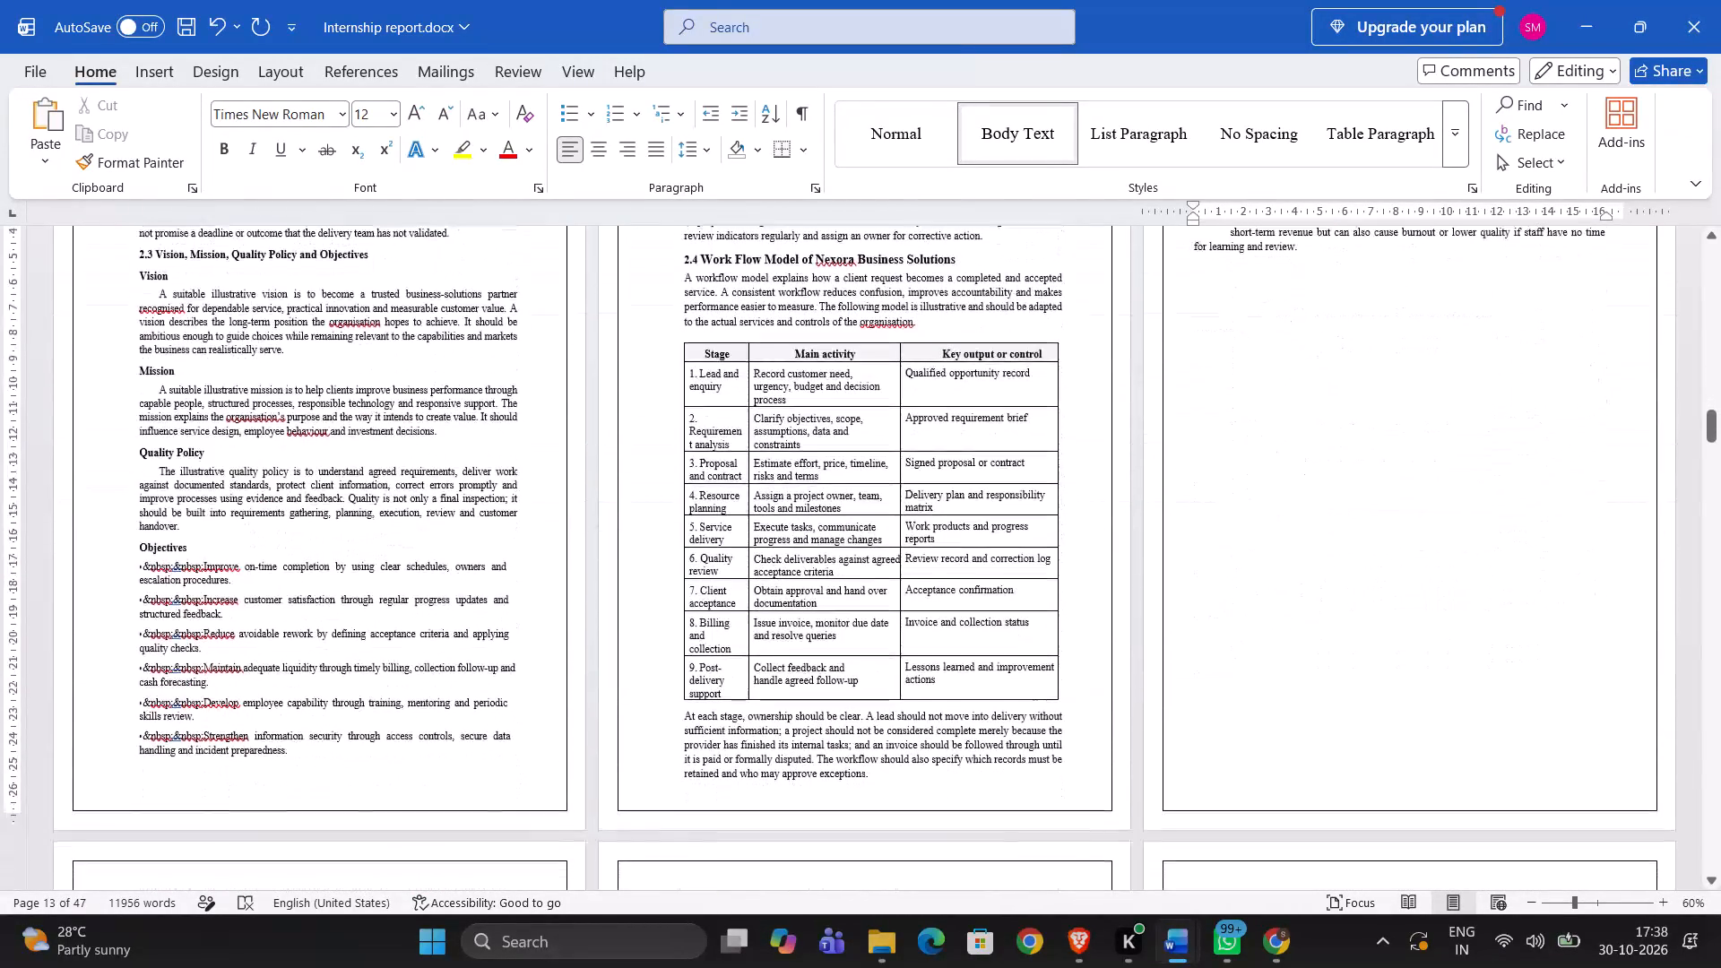
scroll(564, 875, down, 2)
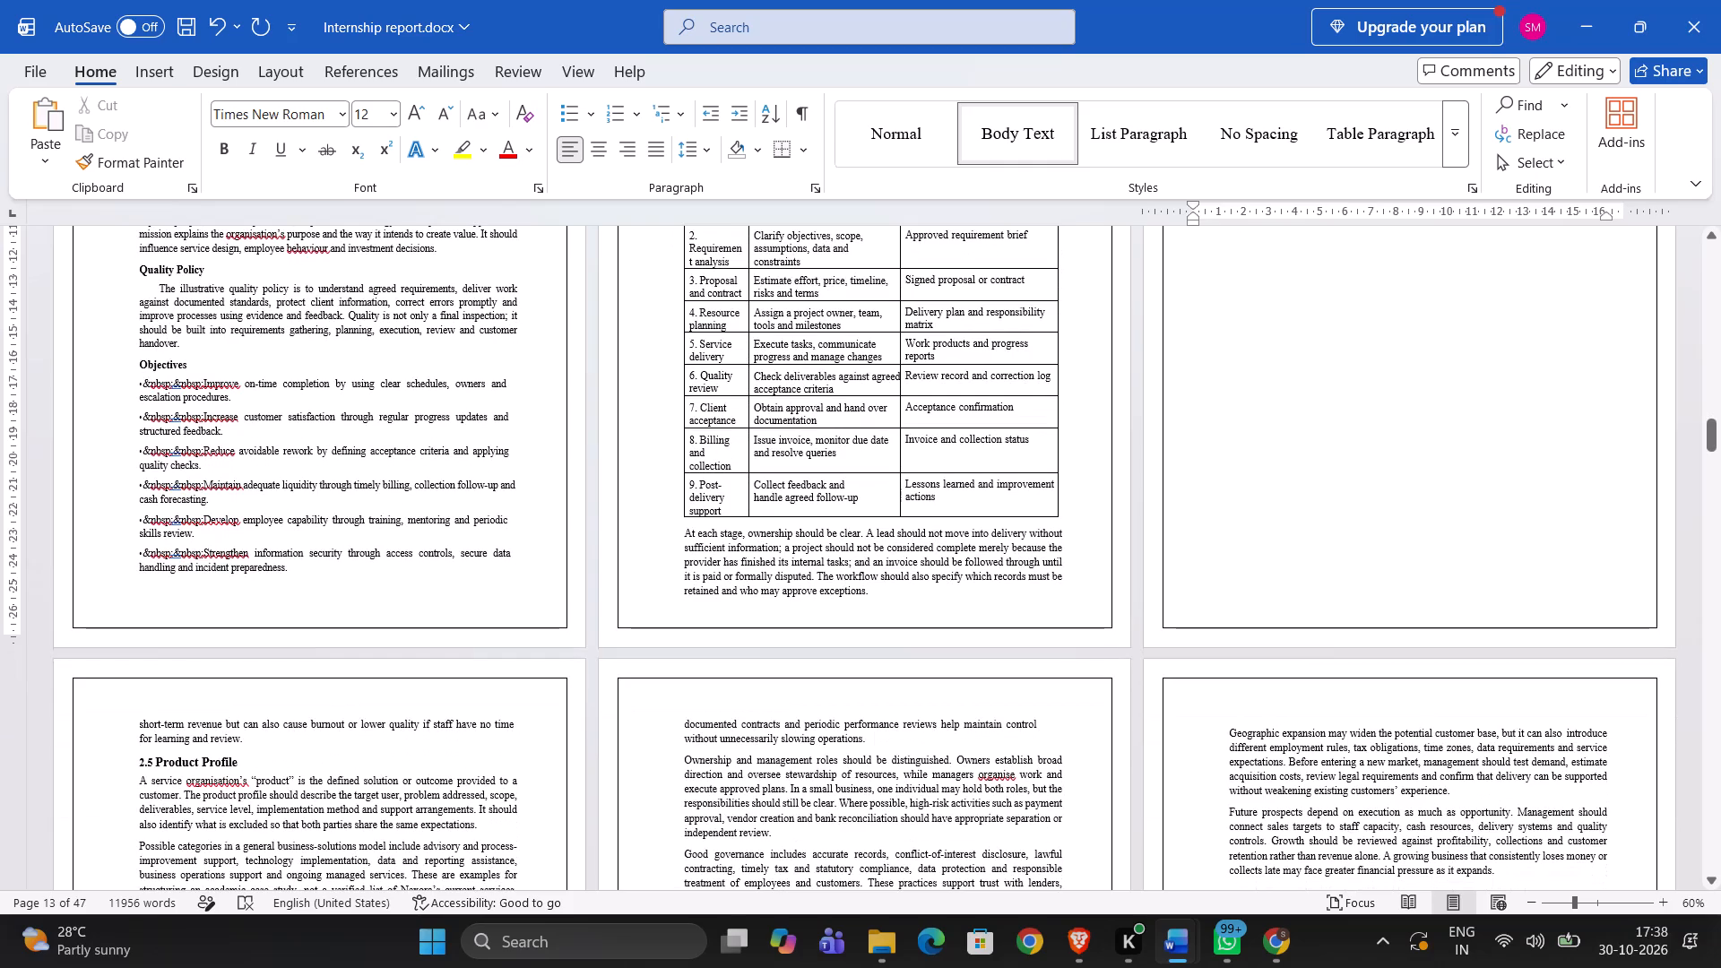
drag(271, 739, 83, 696)
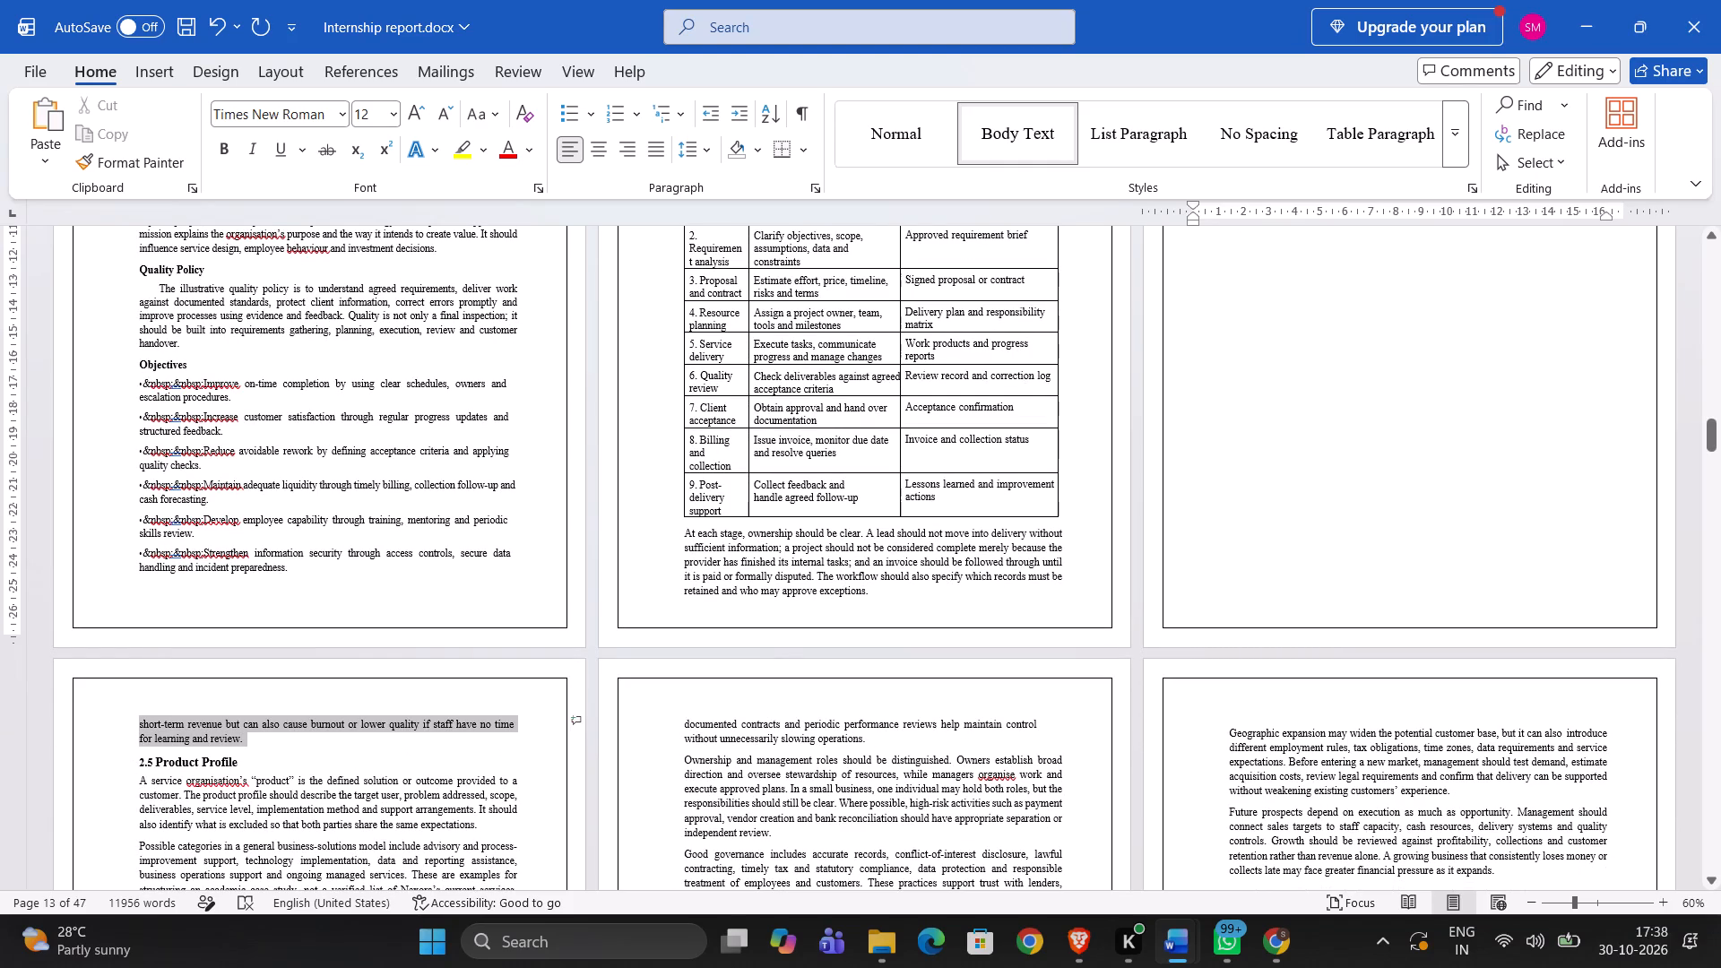
drag(83, 696, 57, 696)
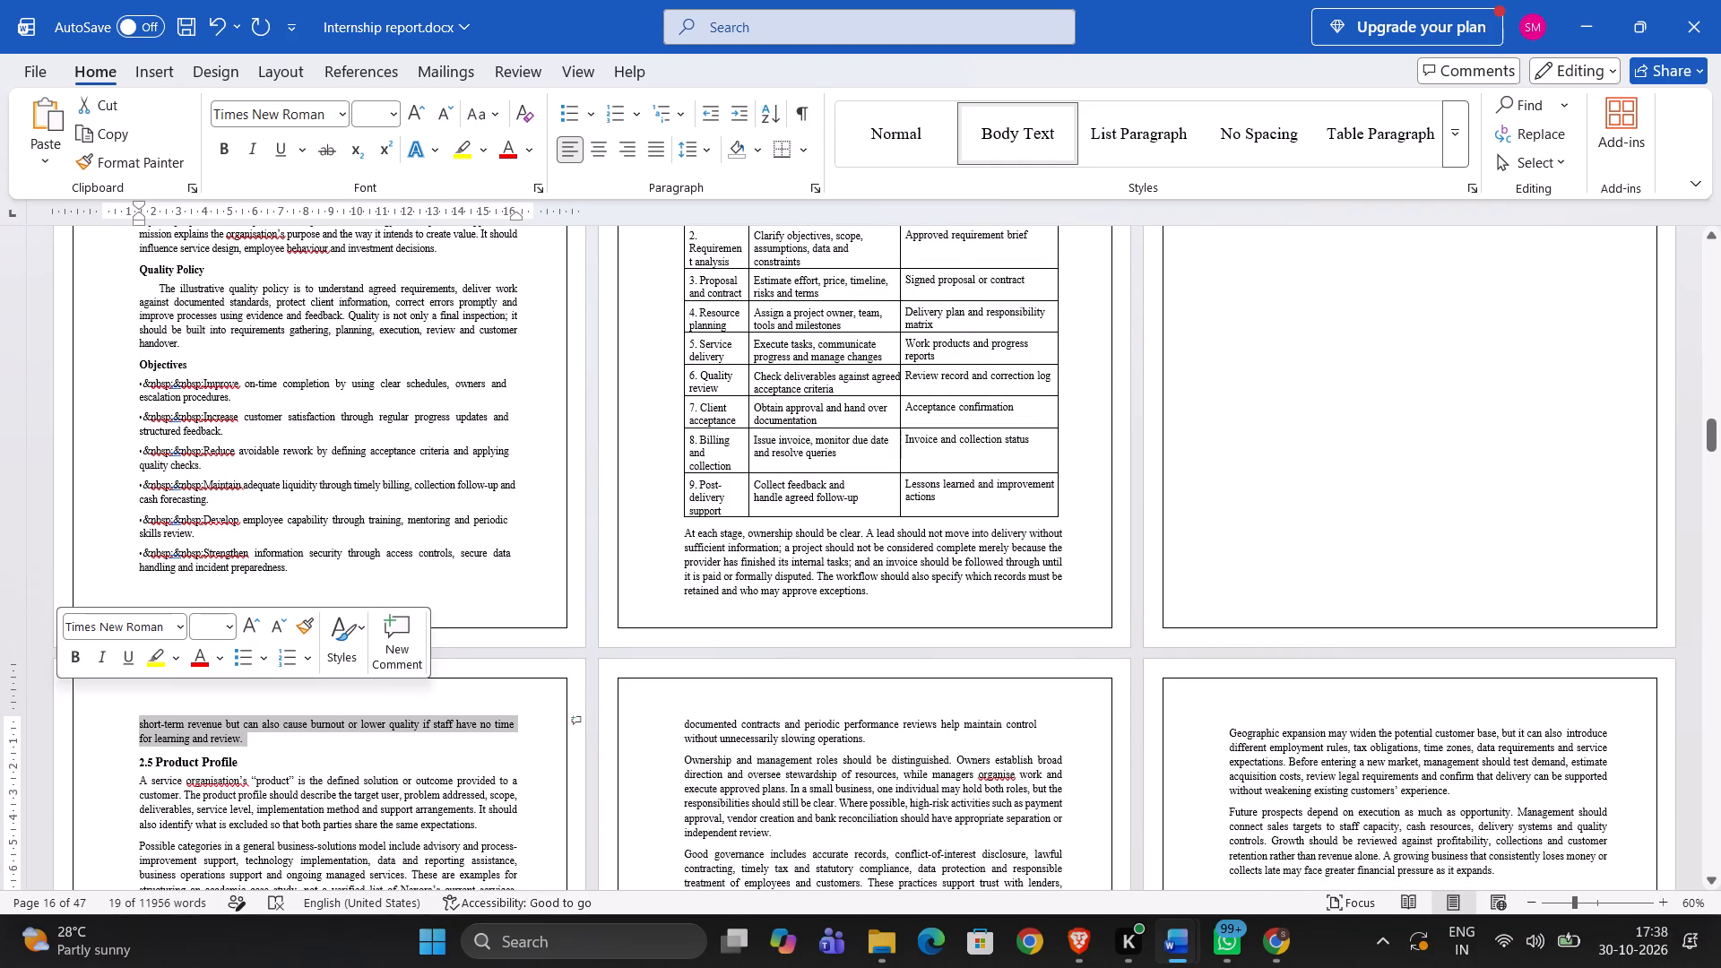
key(BackSpace)
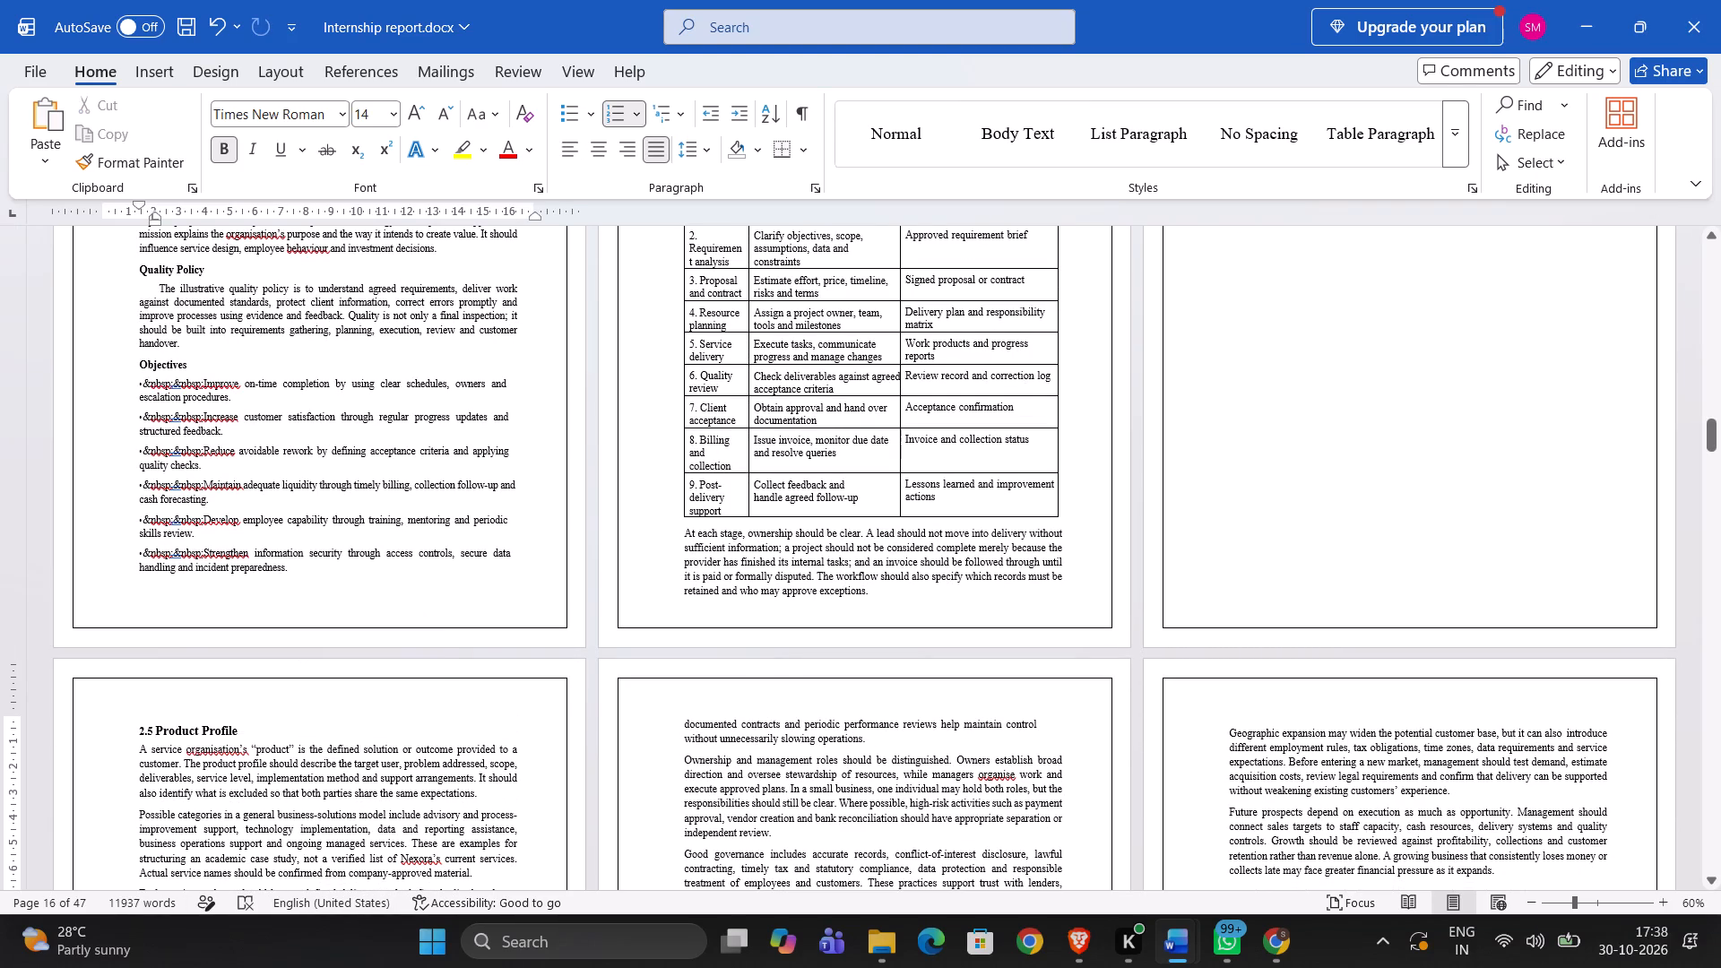
Try to indent the "for learning and review." line below the workflow paragraph by inserting four spaces before it.
scroll(1293, 422, up, 4)
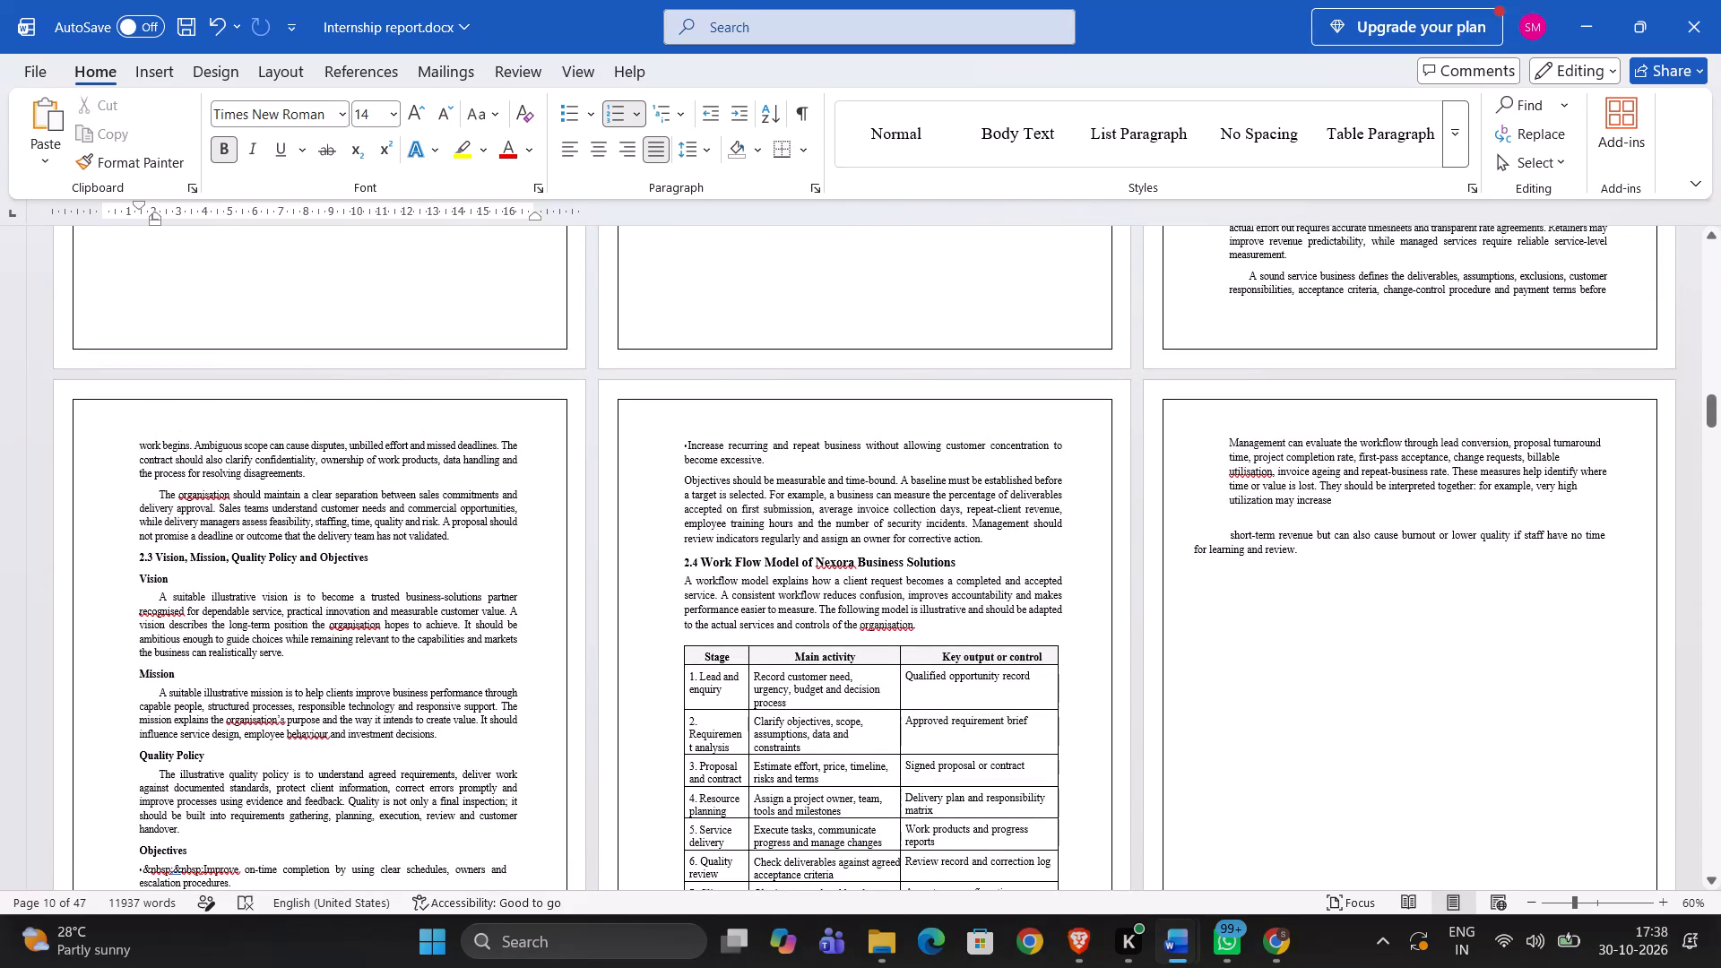
click(1232, 530)
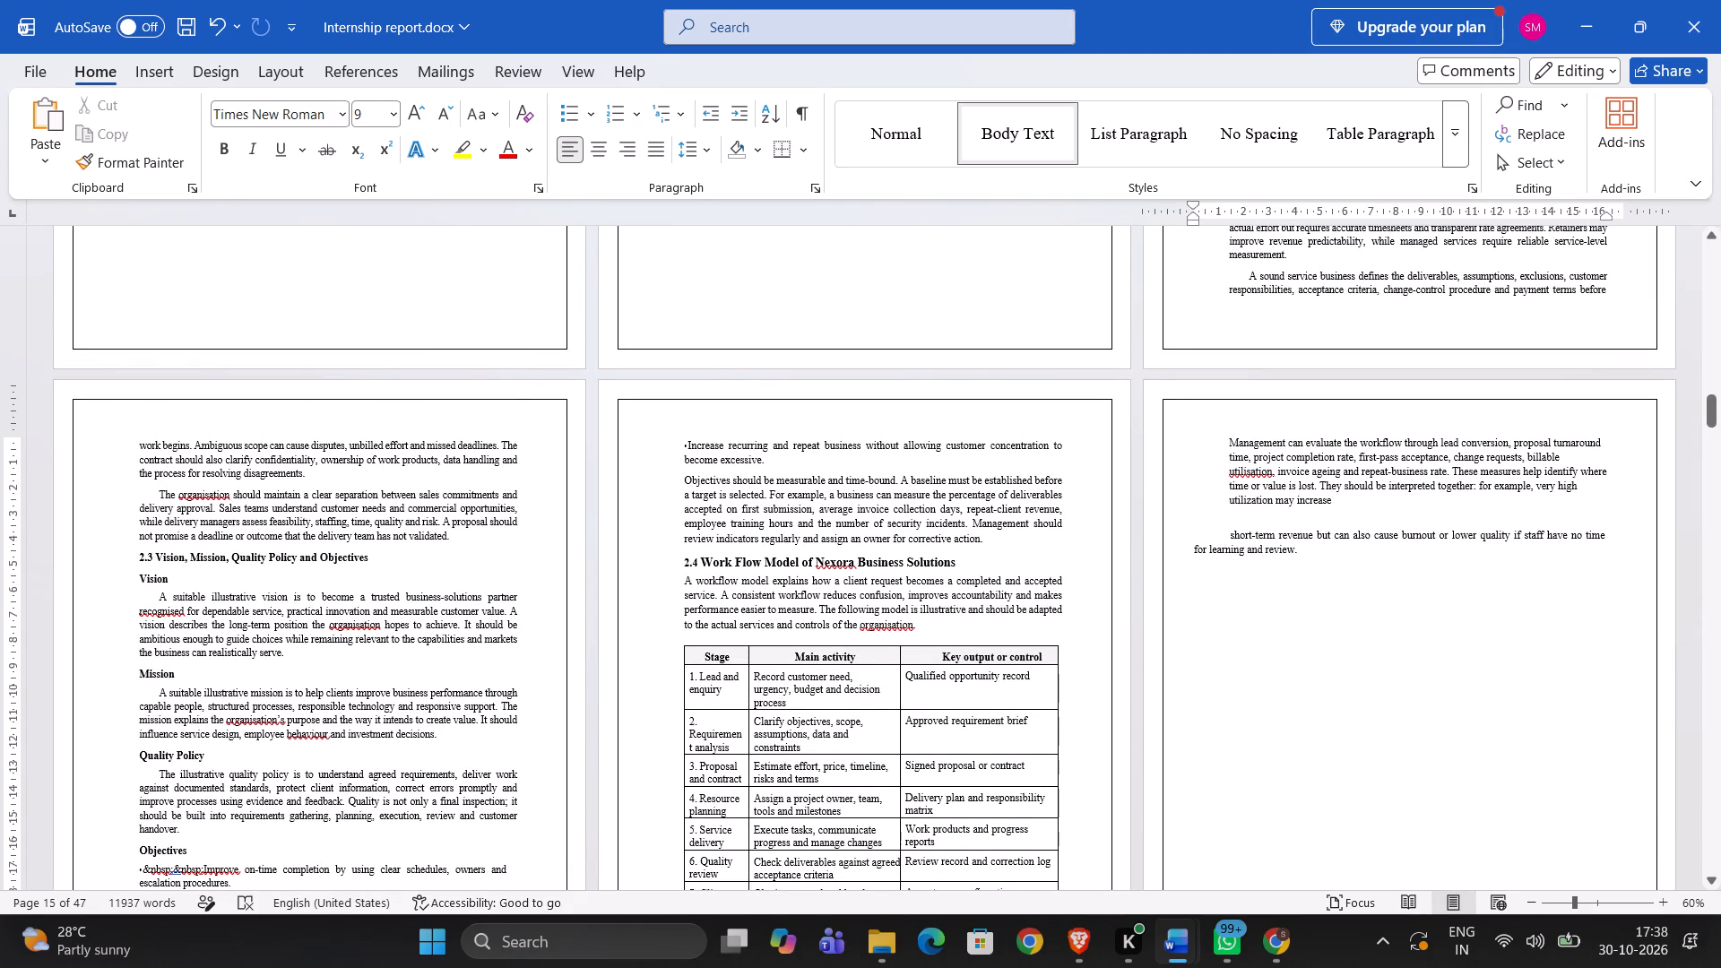
click(1192, 549)
key(space)
key(space)
key(space)
key(space)
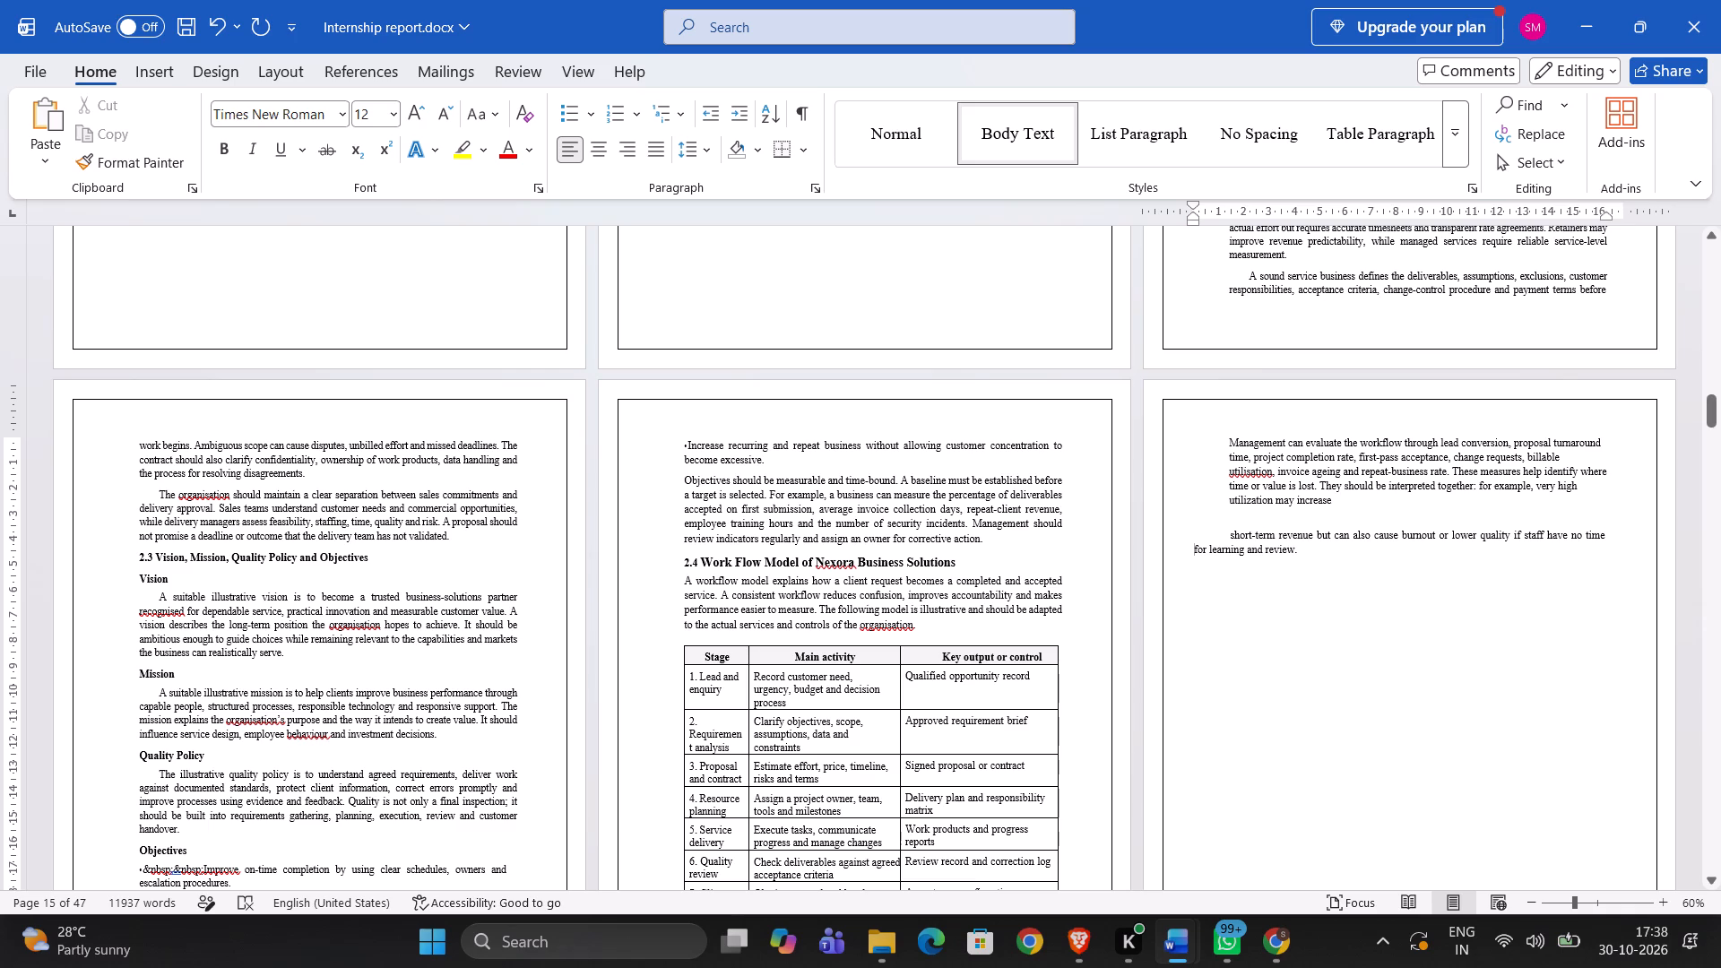
Set the "short-term revenue… for learning and review." fragment below the workflow paragraph to font size 12.
drag(1231, 533, 1305, 566)
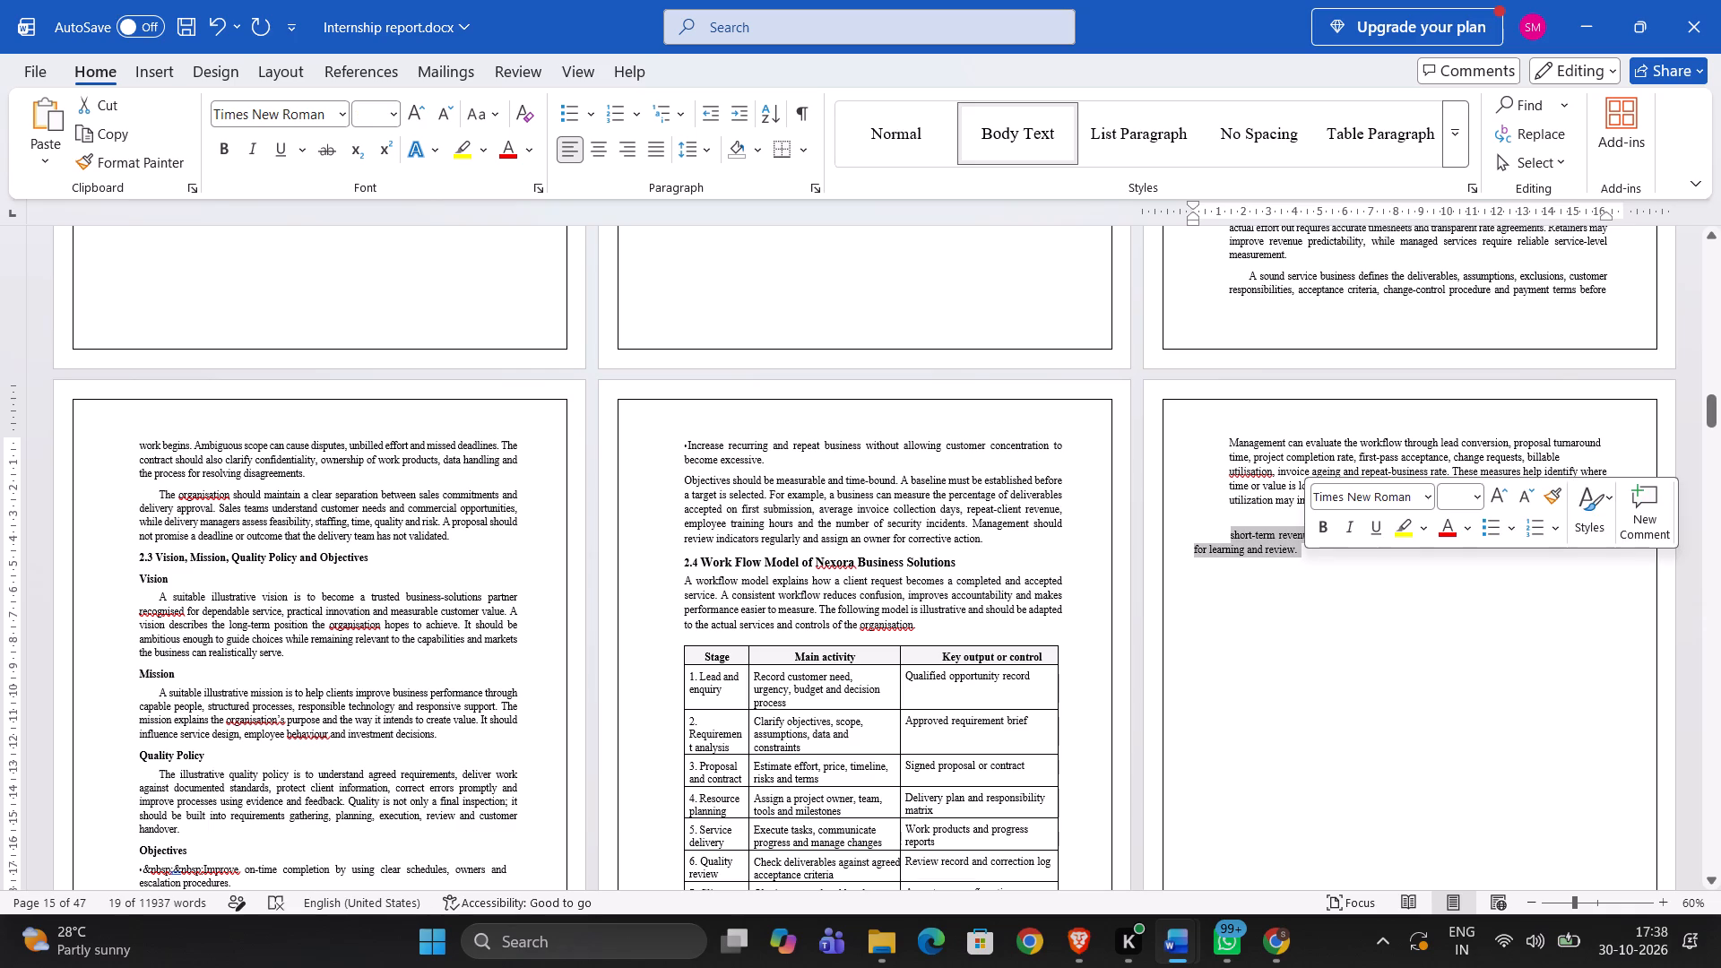
click(1470, 494)
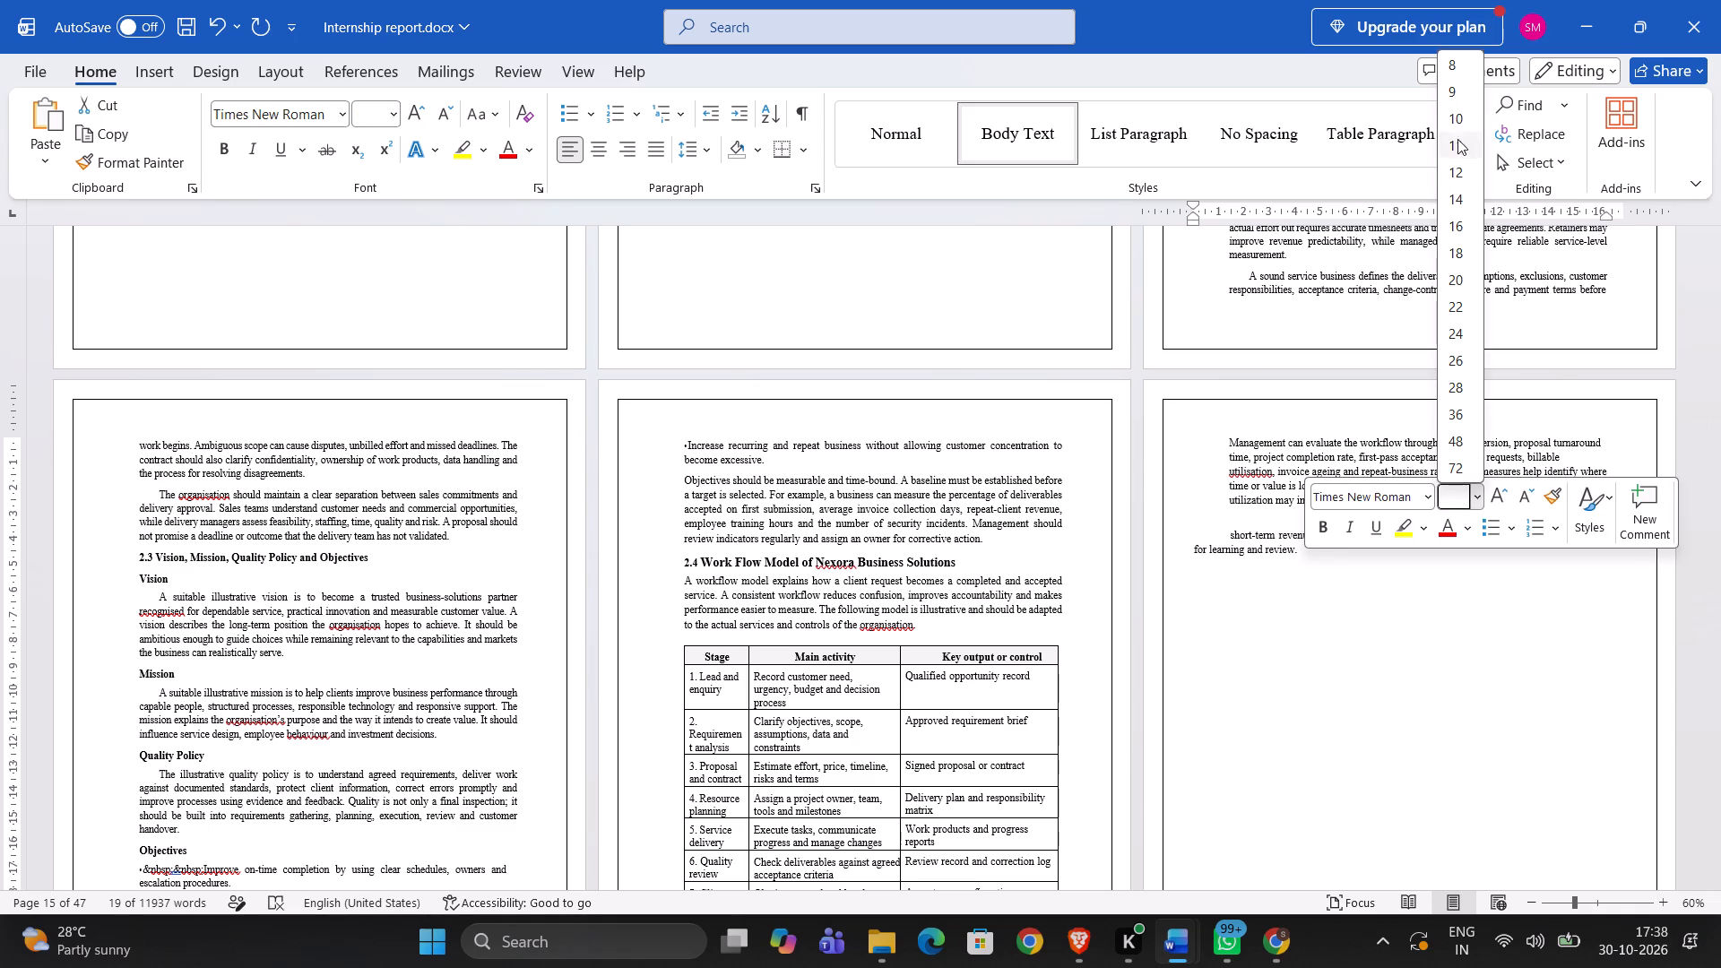
click(1450, 167)
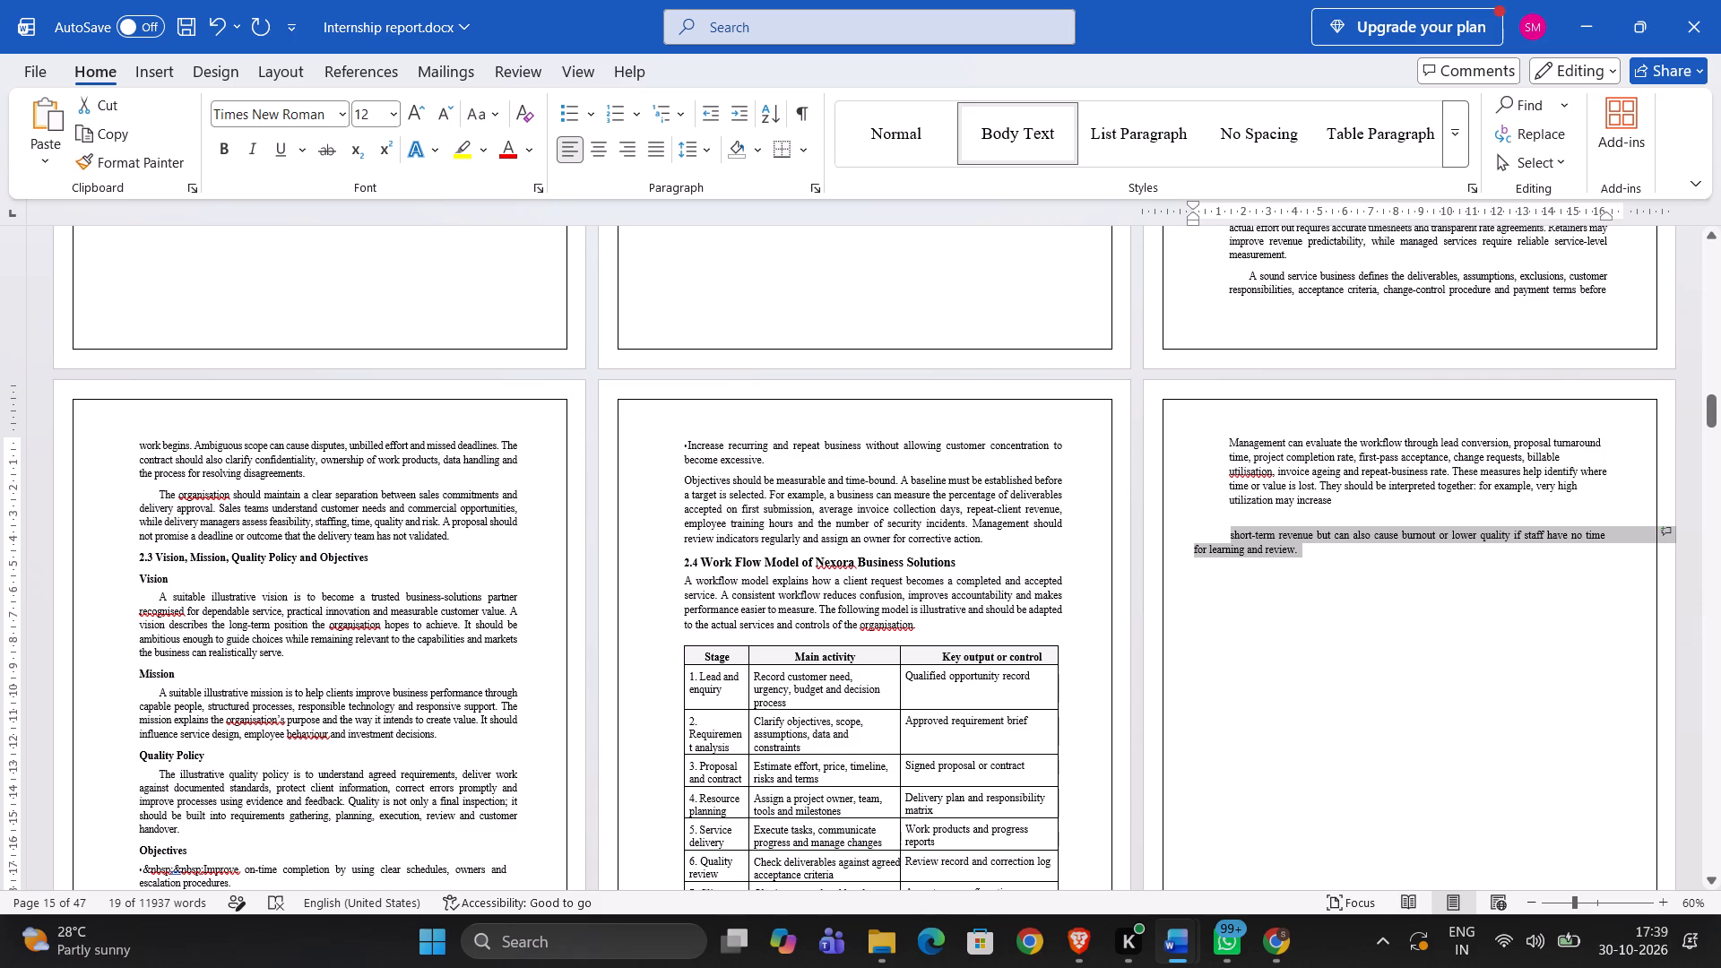
click(1301, 557)
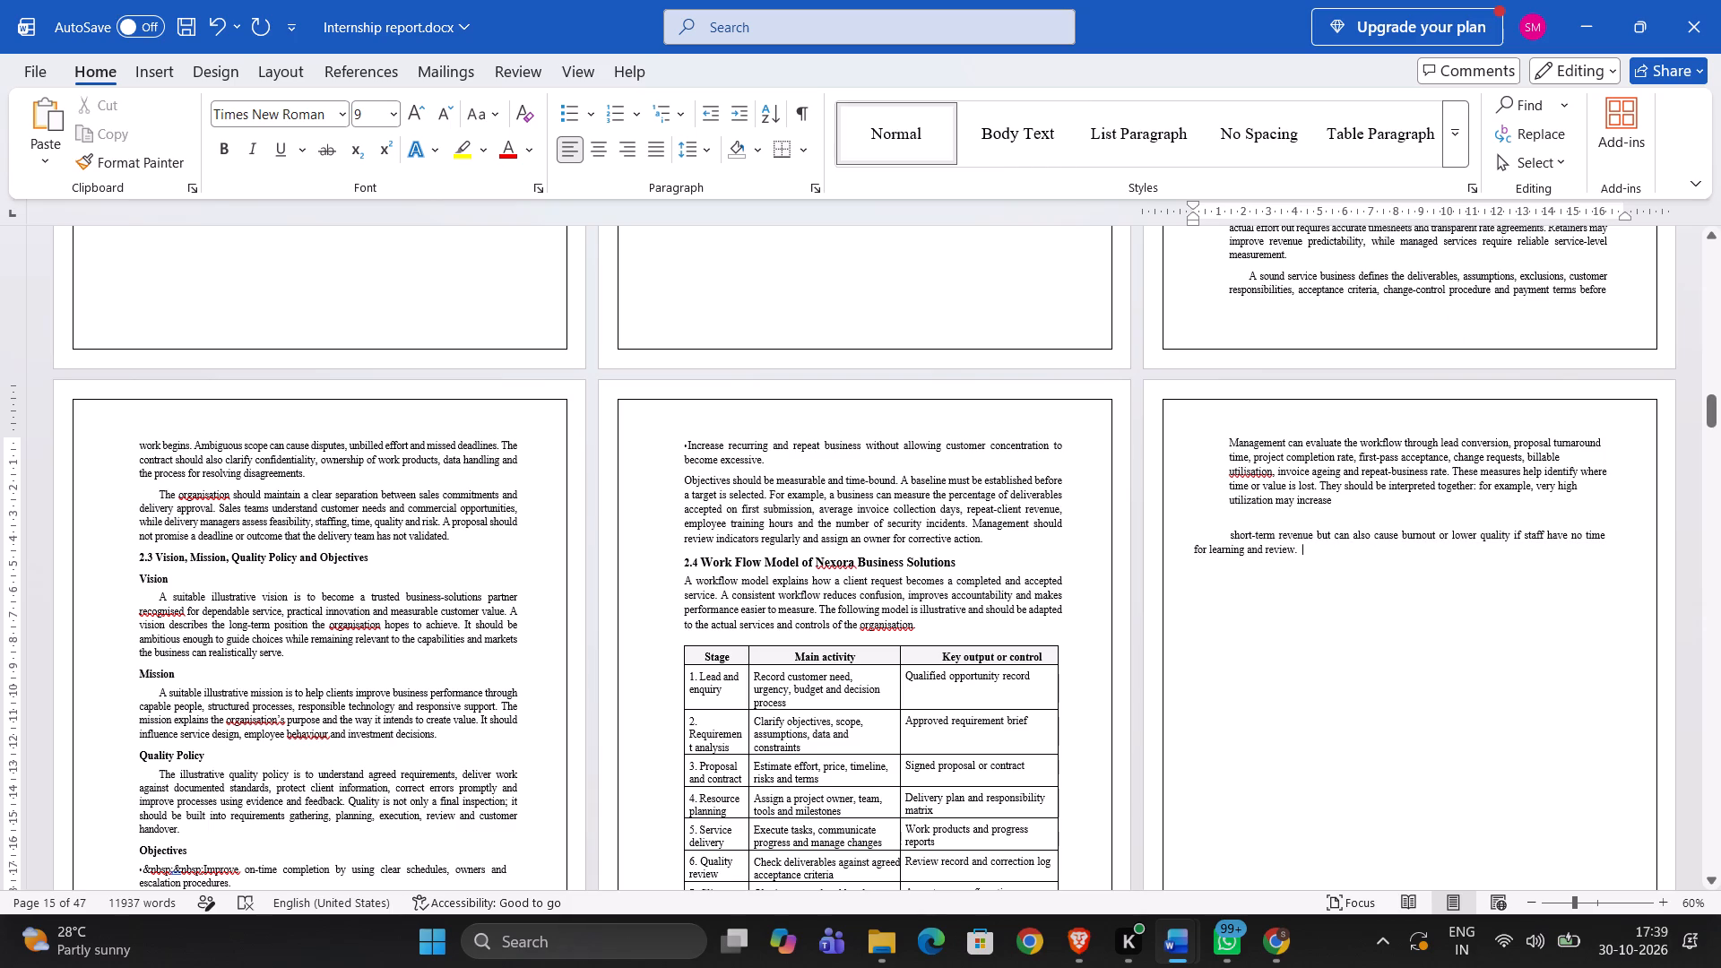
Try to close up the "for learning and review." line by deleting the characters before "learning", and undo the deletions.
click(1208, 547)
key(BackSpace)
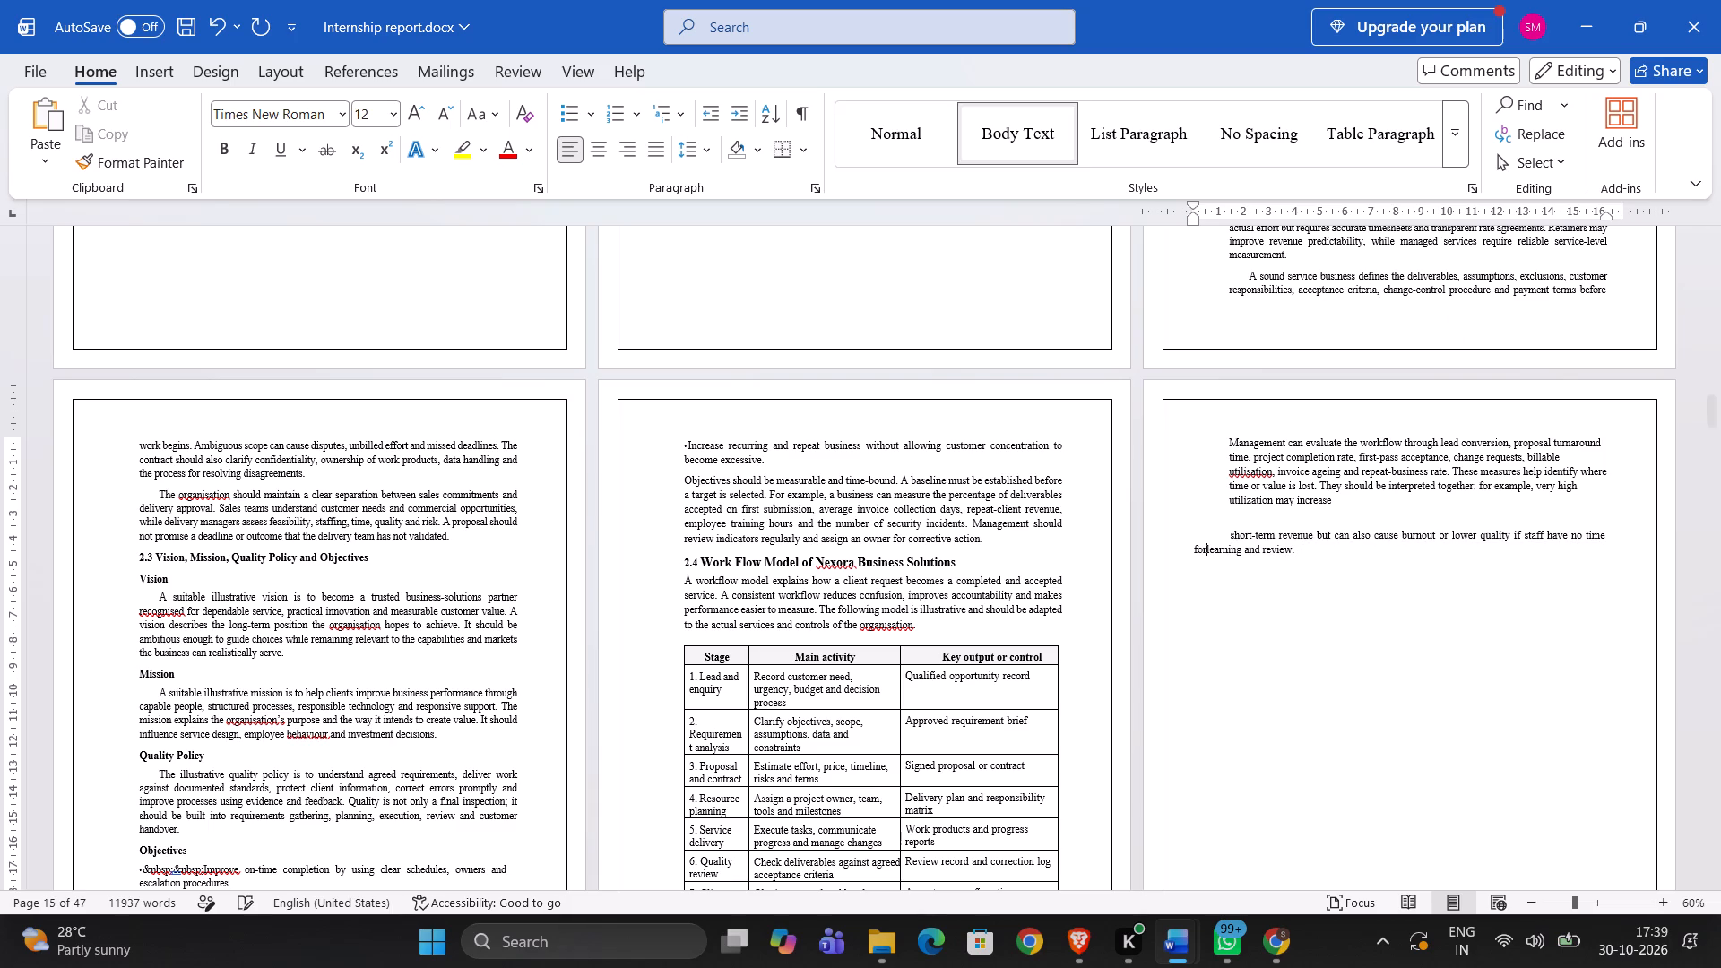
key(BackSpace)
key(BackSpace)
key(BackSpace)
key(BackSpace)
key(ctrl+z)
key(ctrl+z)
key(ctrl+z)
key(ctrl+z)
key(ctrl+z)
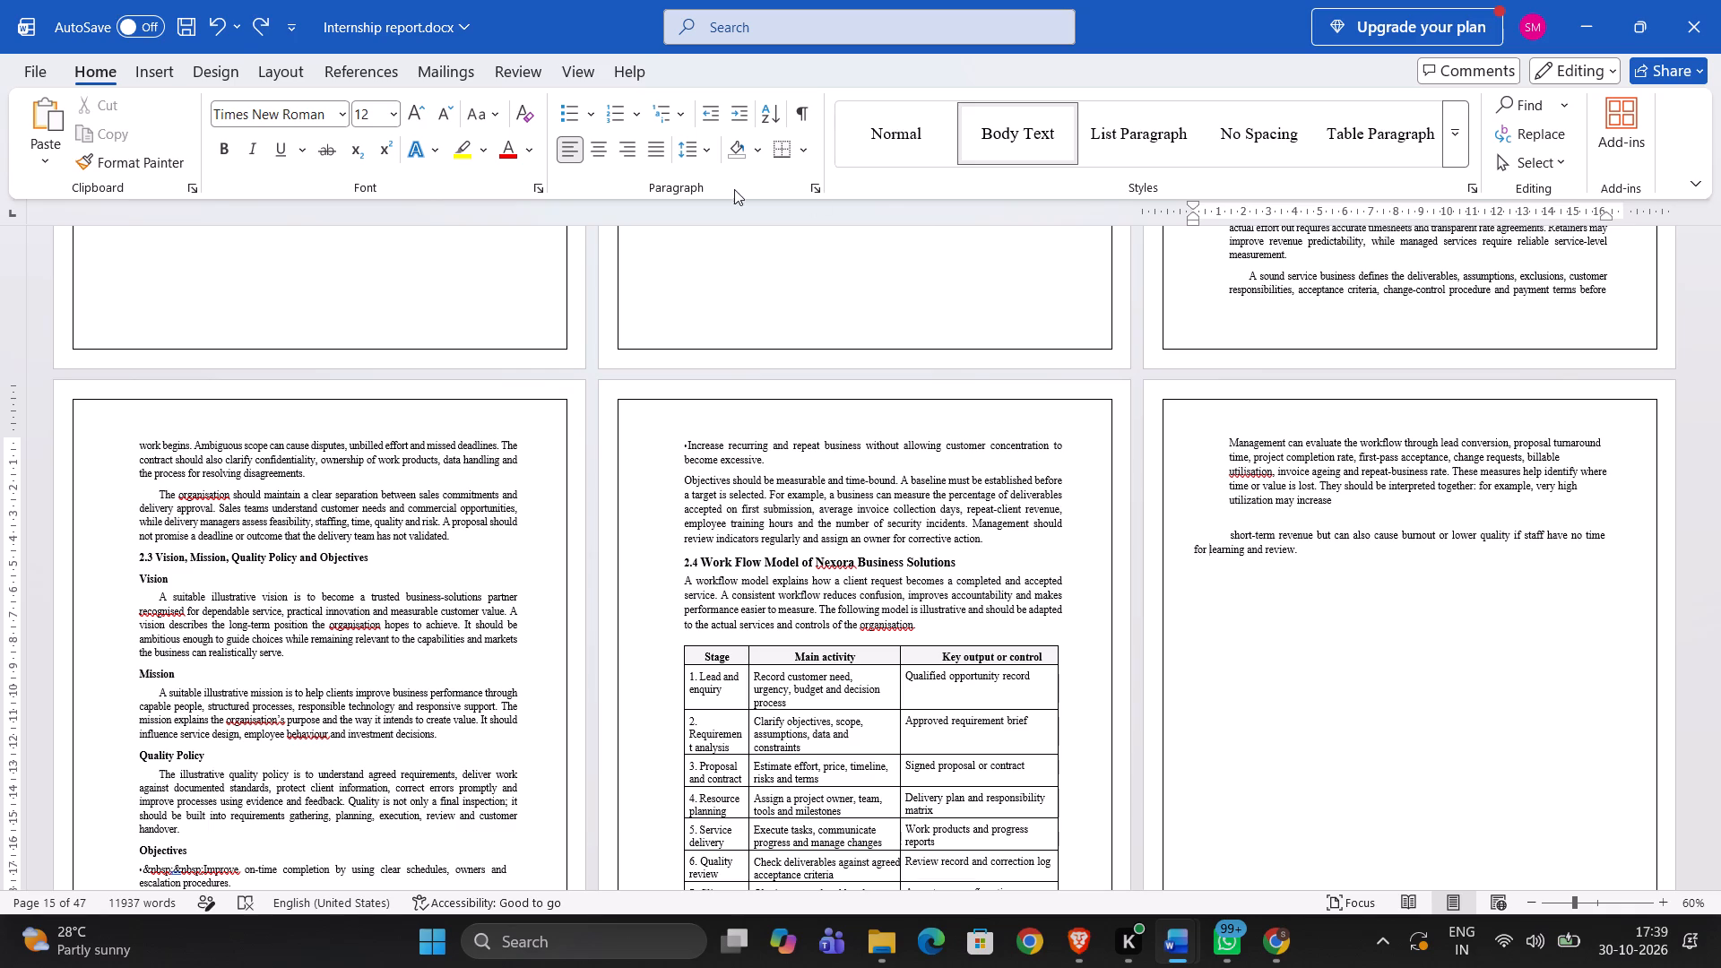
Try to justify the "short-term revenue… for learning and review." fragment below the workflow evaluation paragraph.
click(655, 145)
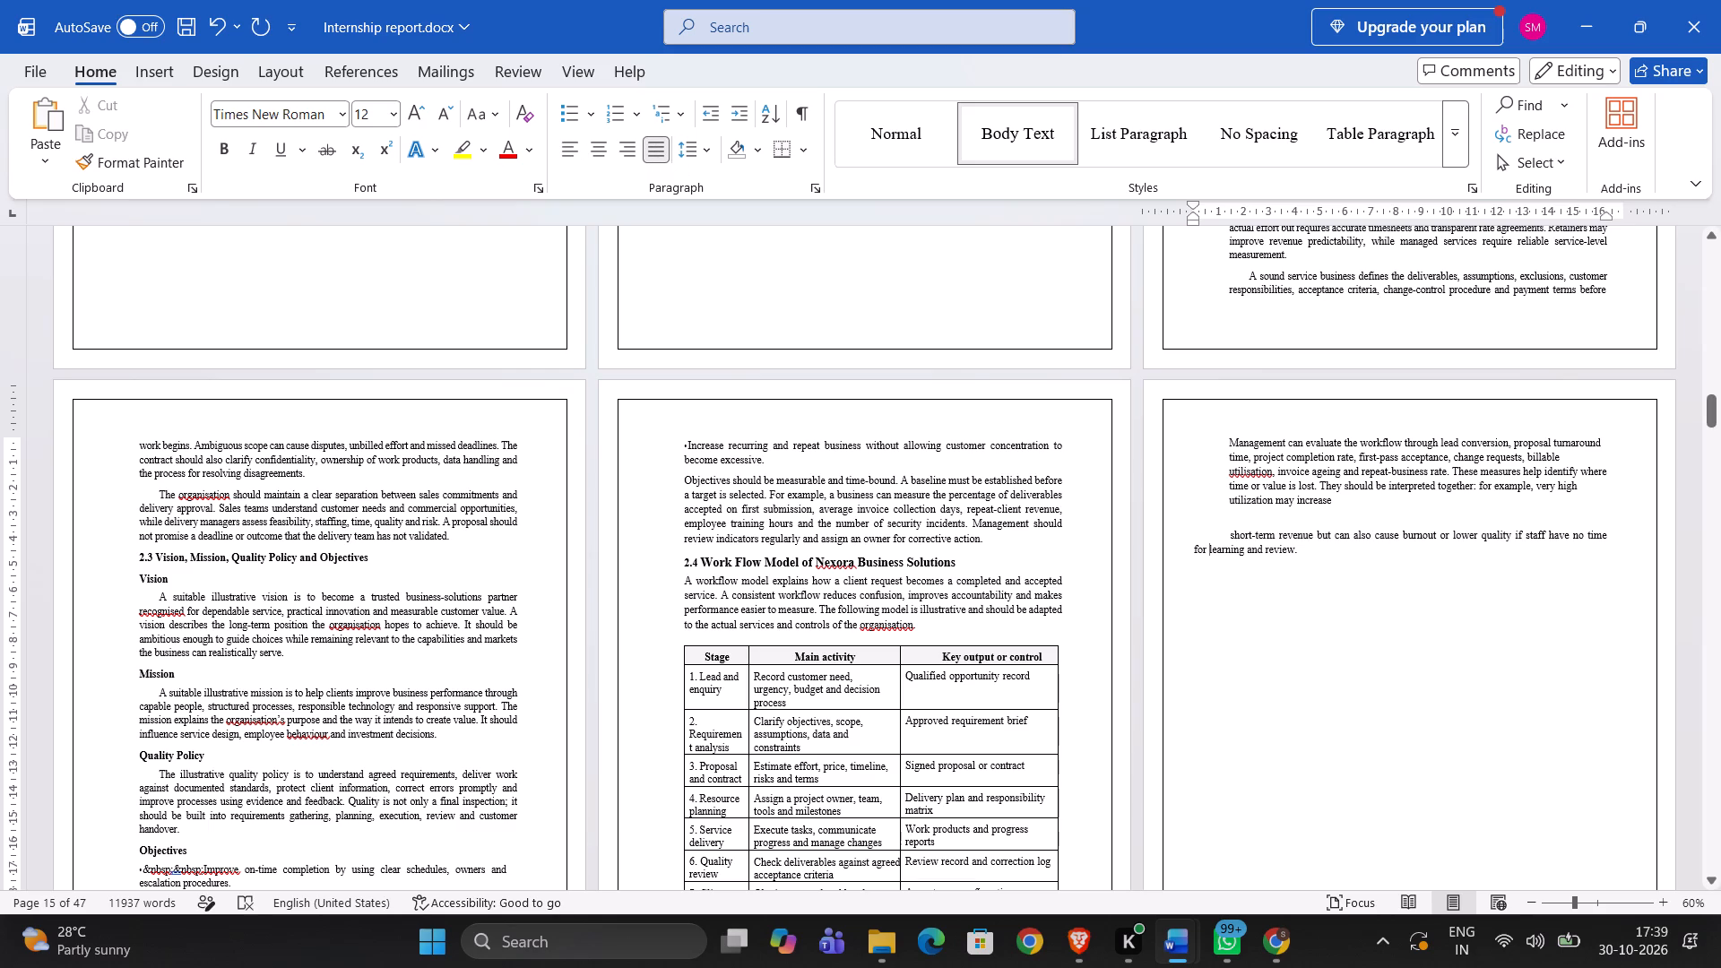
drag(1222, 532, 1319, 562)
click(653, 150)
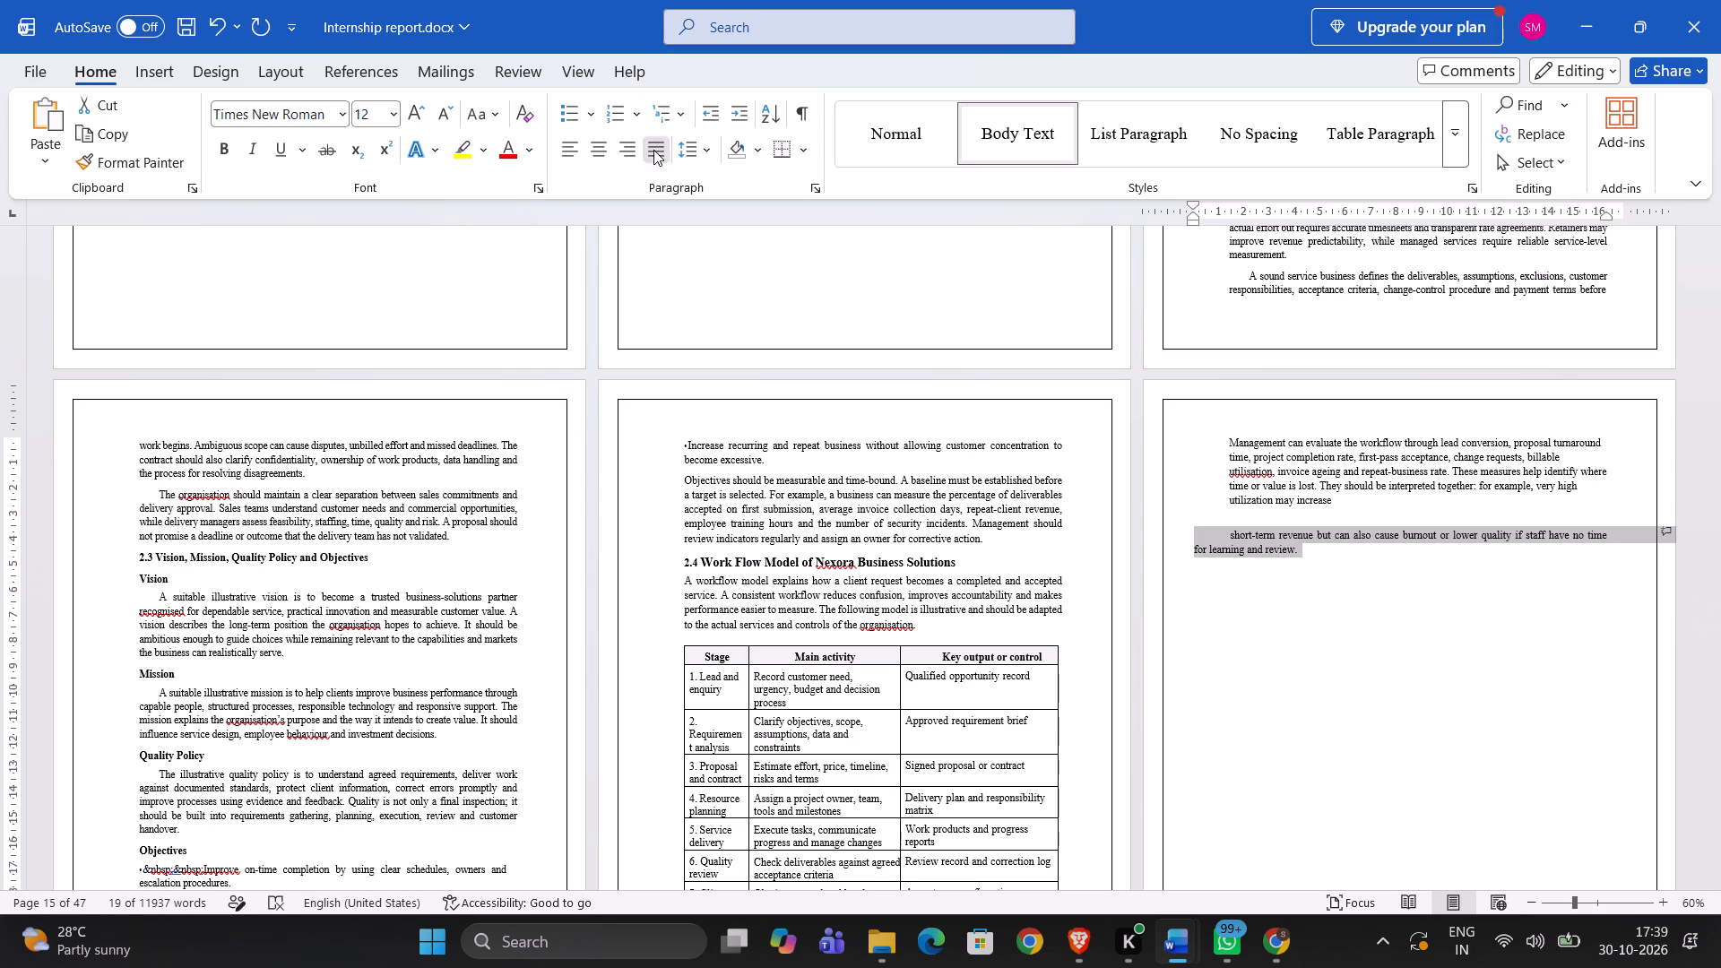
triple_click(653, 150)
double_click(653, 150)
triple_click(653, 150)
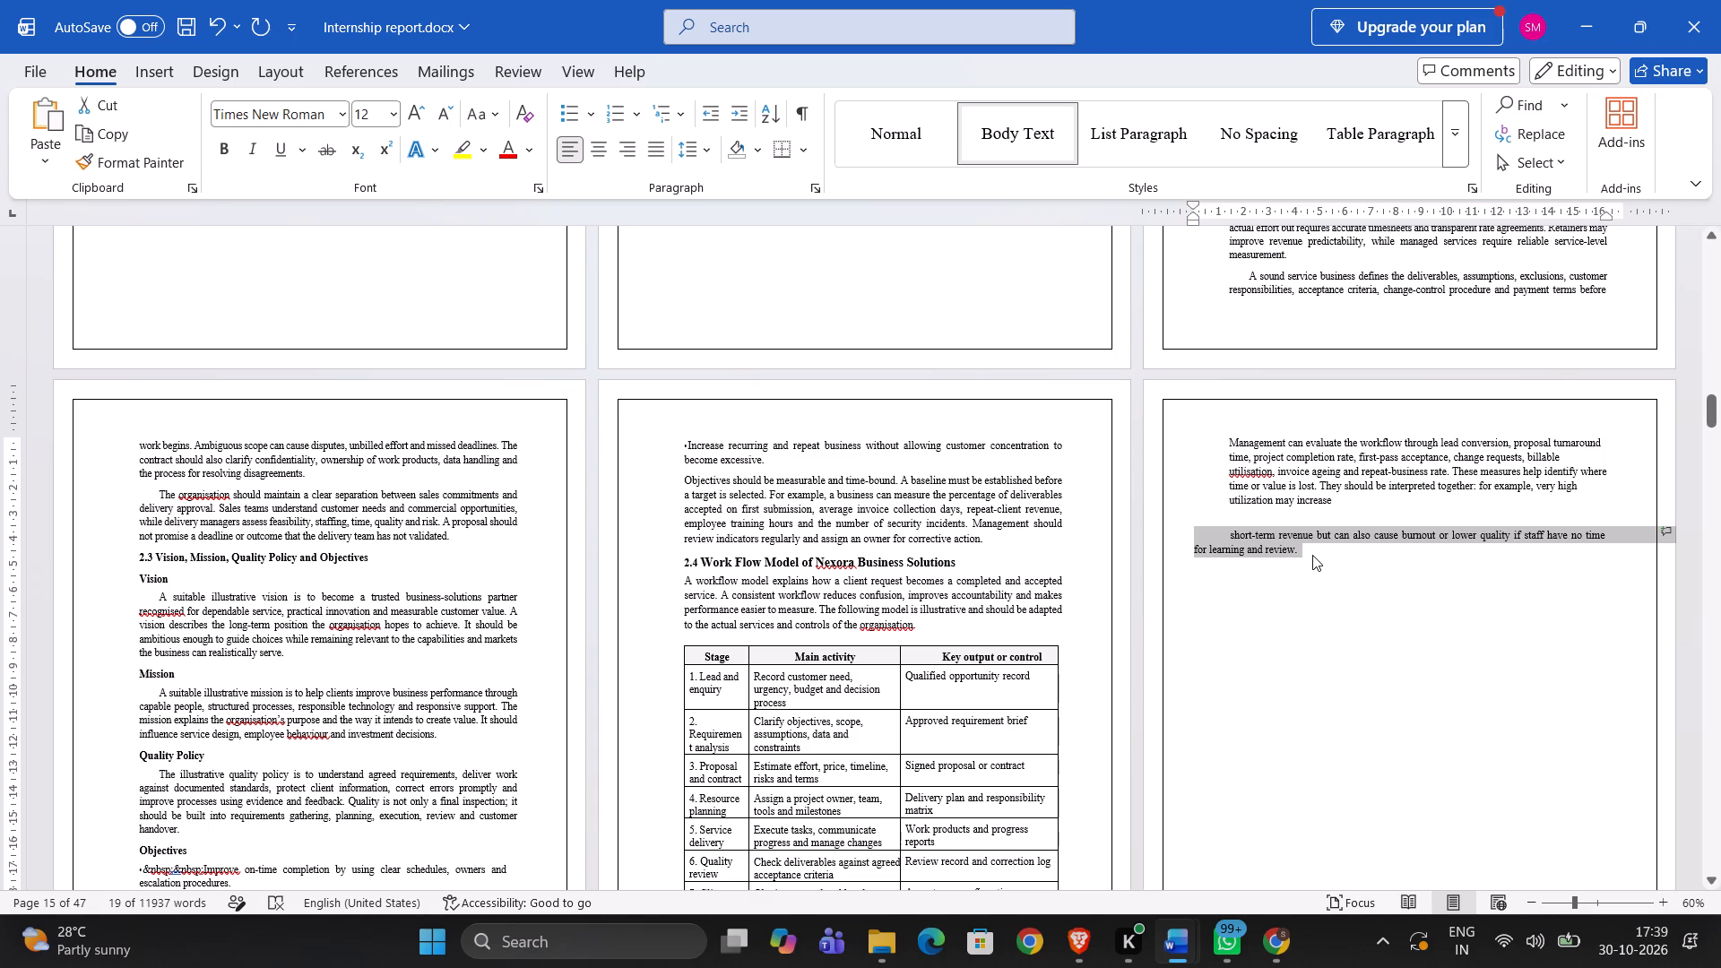
Delete the selected "short-term revenue… for learning and review." fragment below the workflow evaluation paragraph.
key(BackSpace)
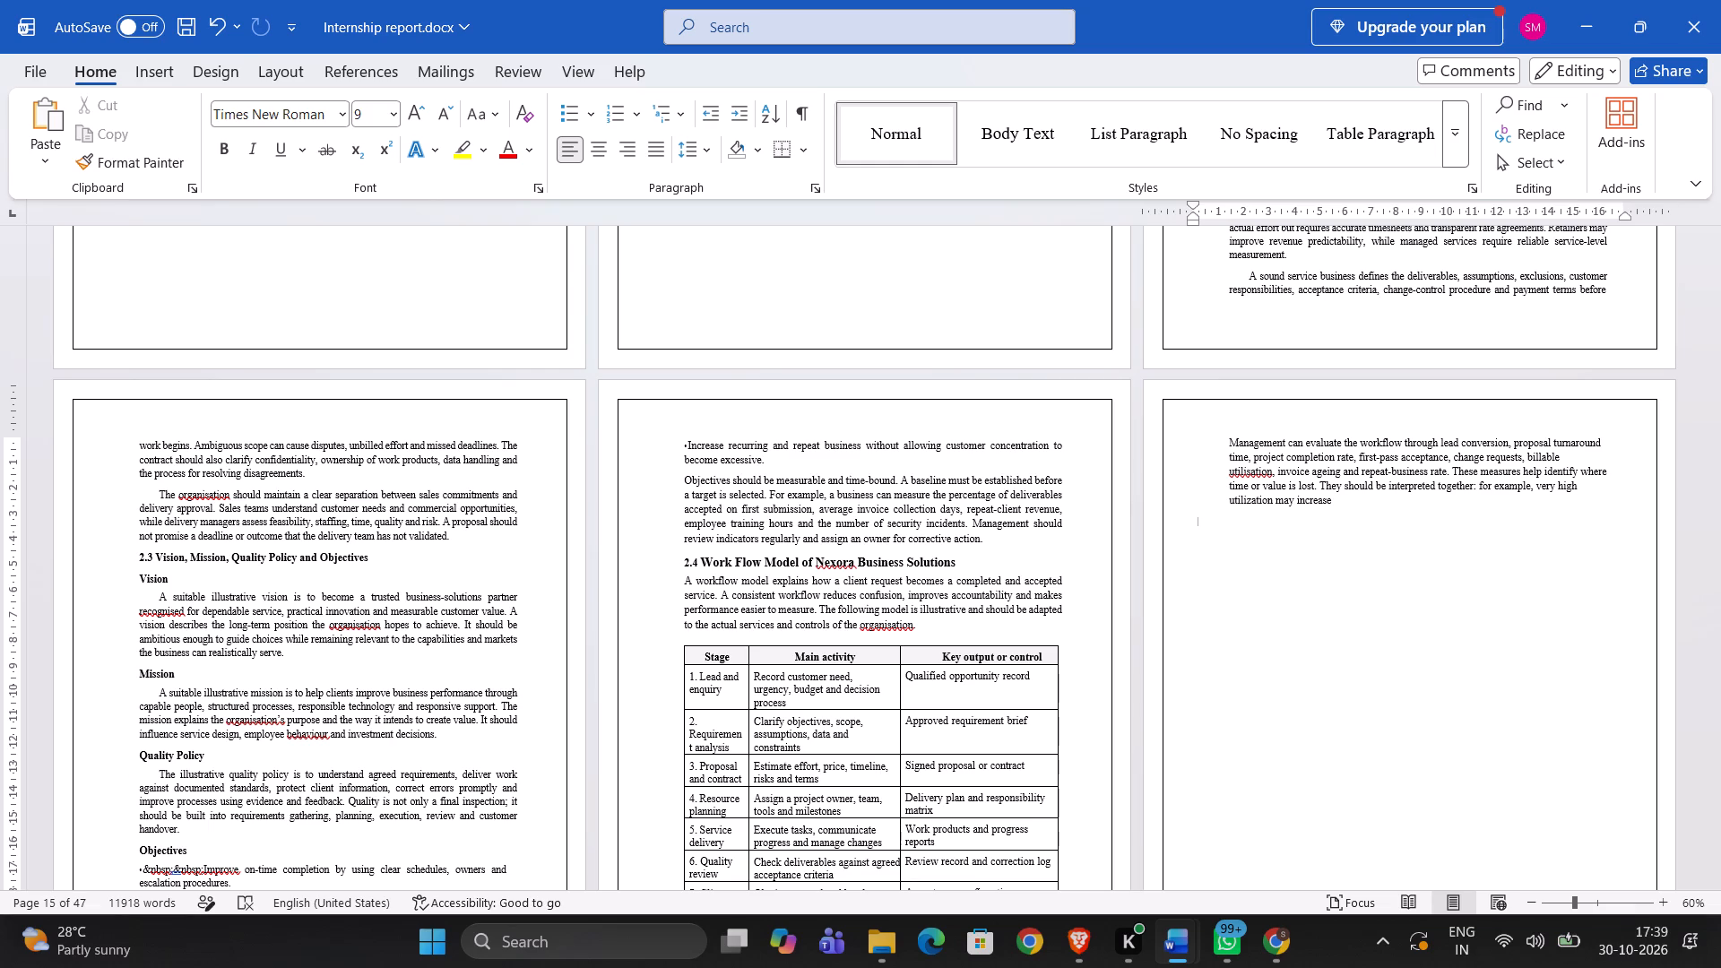
Respell "utilisation" as "utilization" in the workflow evaluation paragraph and "organisation" as "organization" in the paragraph under the 2.4 heading.
scroll(1312, 555, down, 3)
scroll(1312, 555, up, 1)
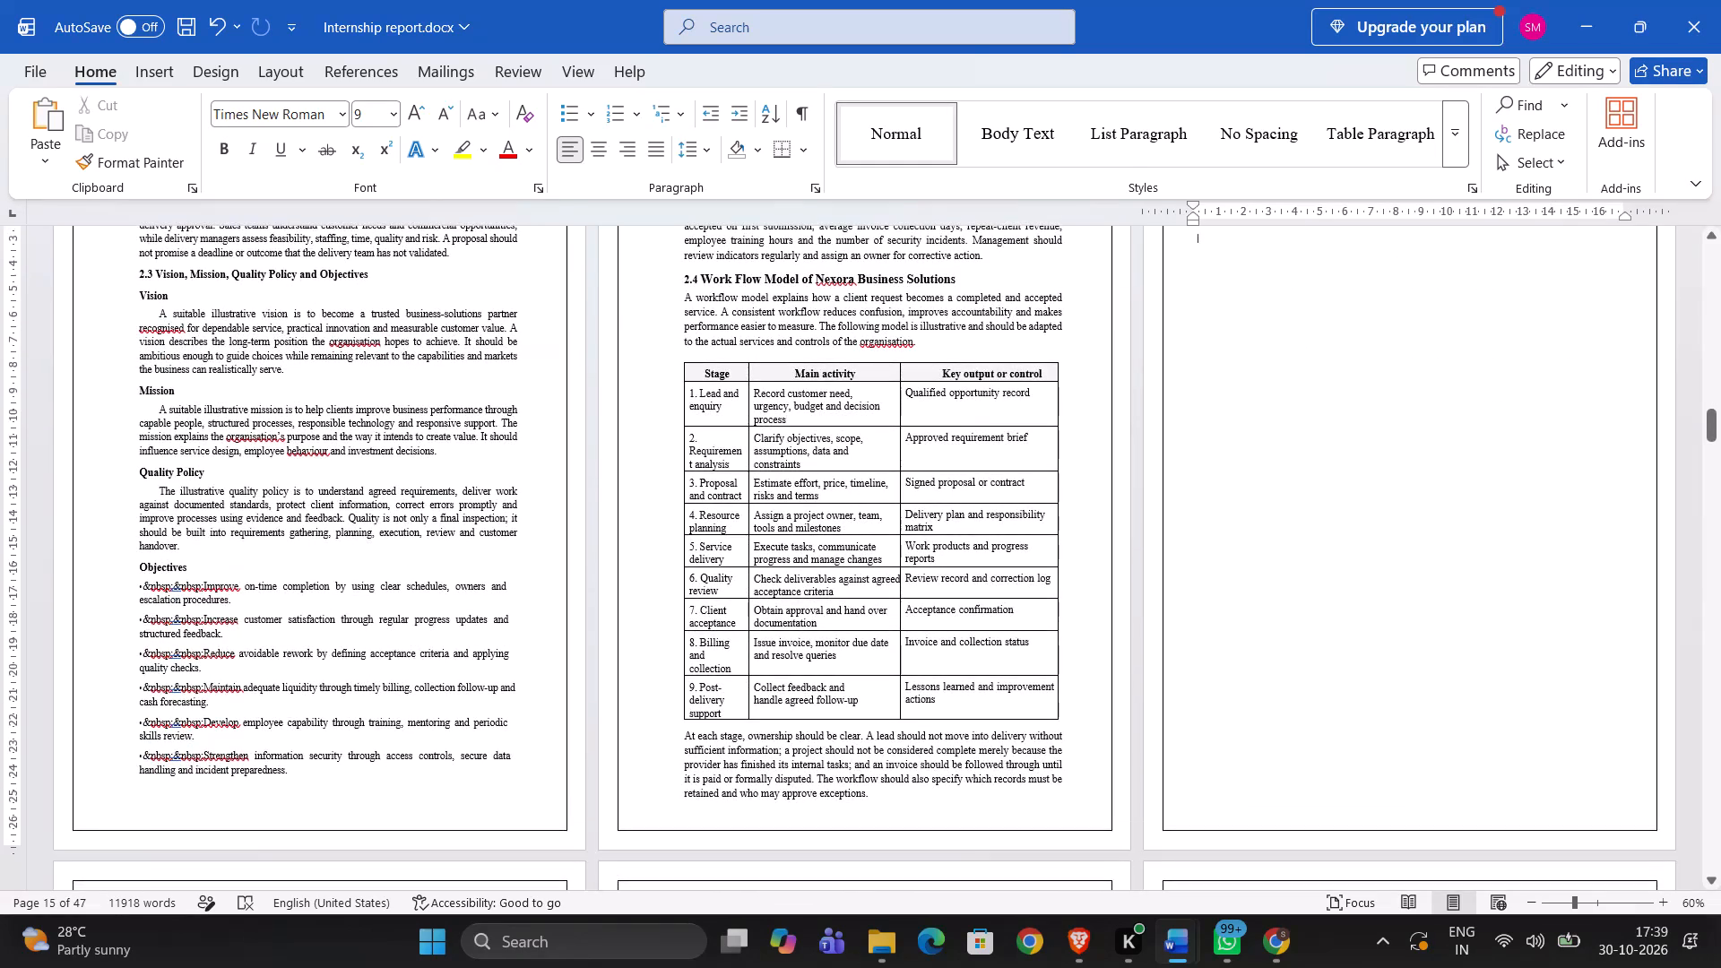
scroll(1312, 555, up, 1)
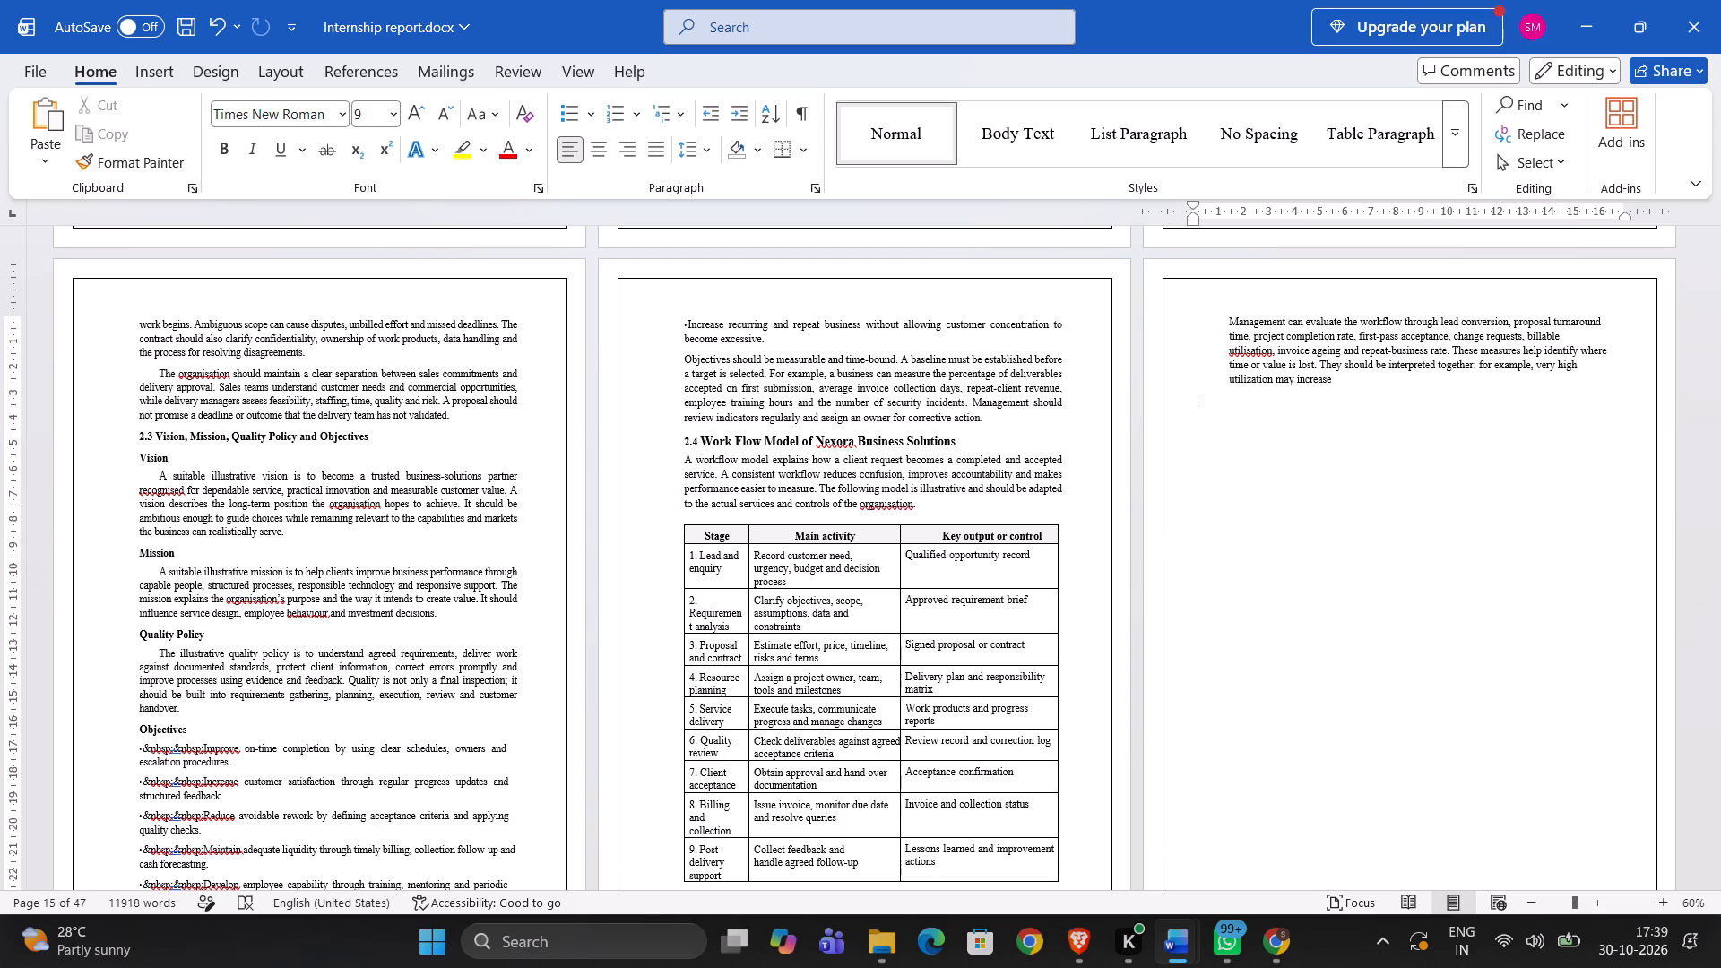
click(1250, 349)
key(BackSpace)
key(z)
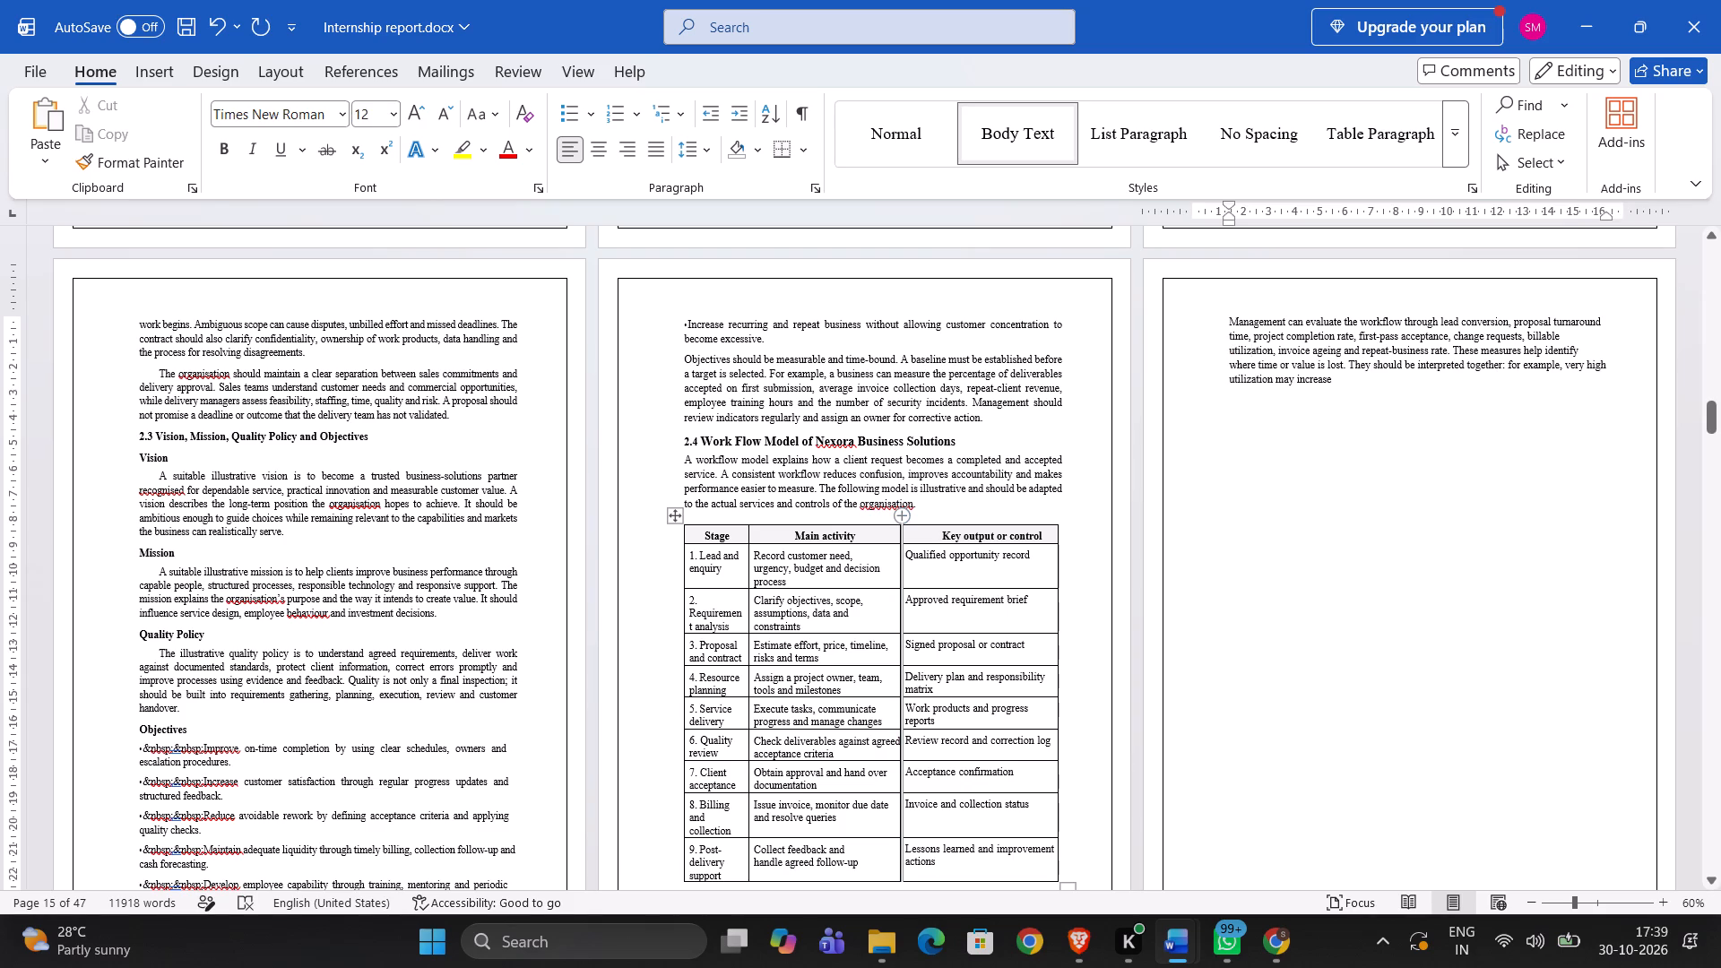
click(890, 507)
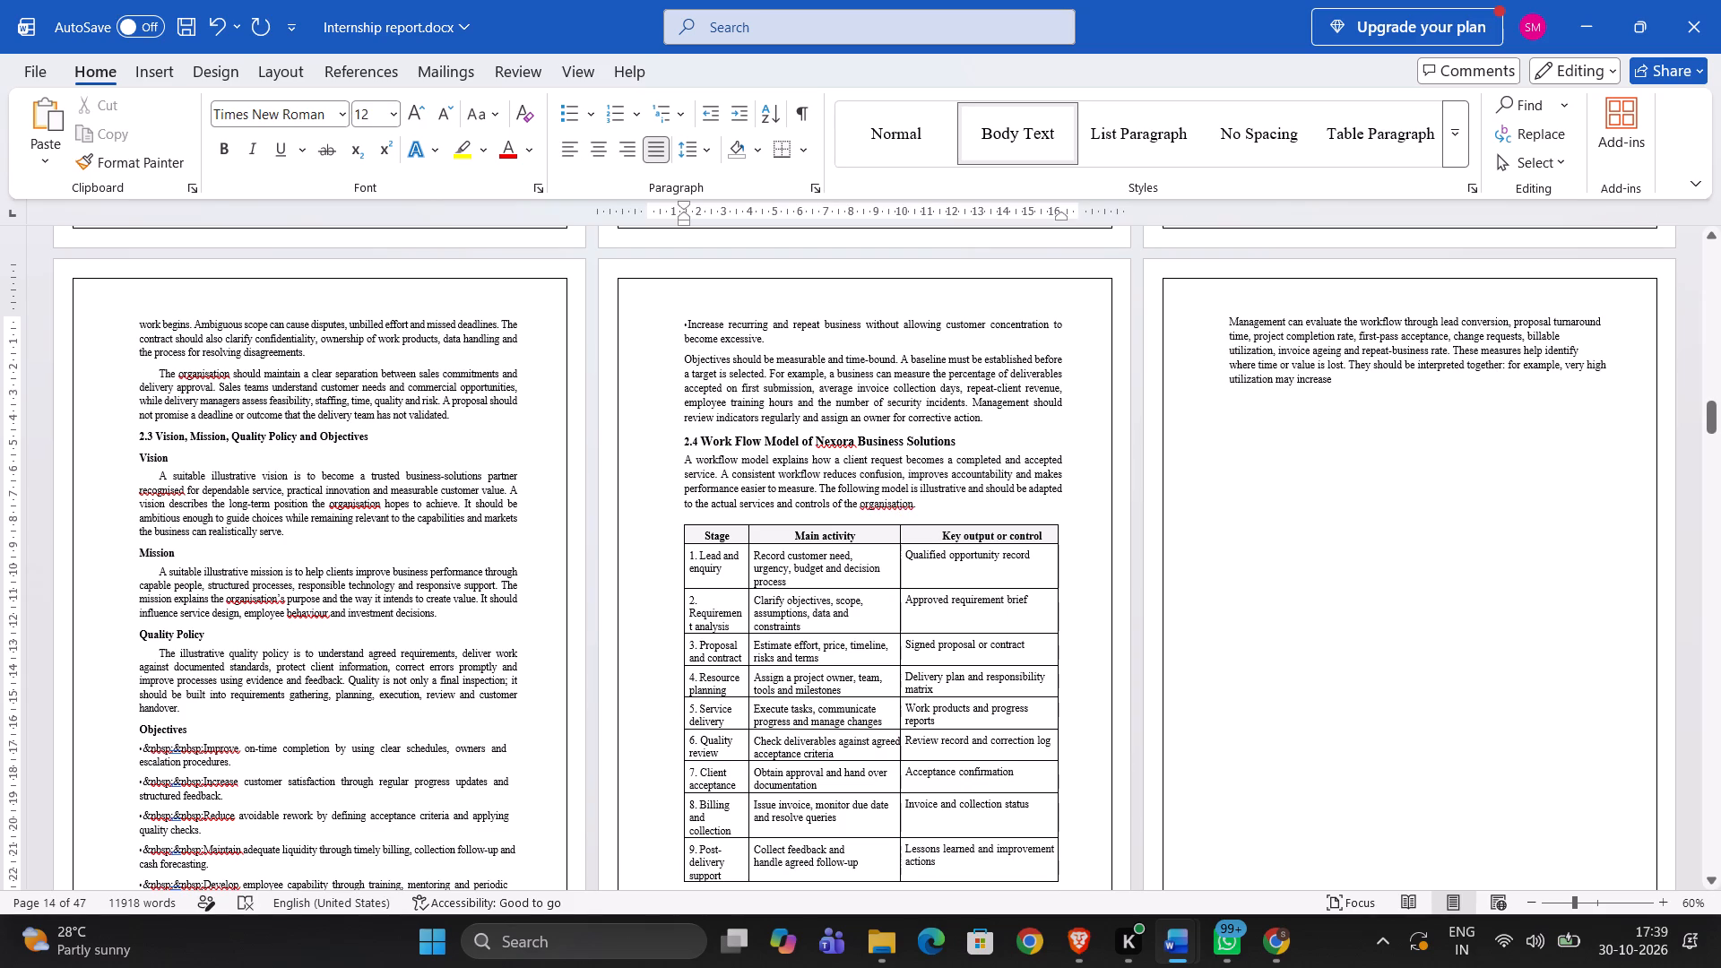
key(BackSpace)
key(z)
Check the font size and alignment of the section 2.4 heading, text and table, and of the objectives text above it.
scroll(797, 488, down, 1)
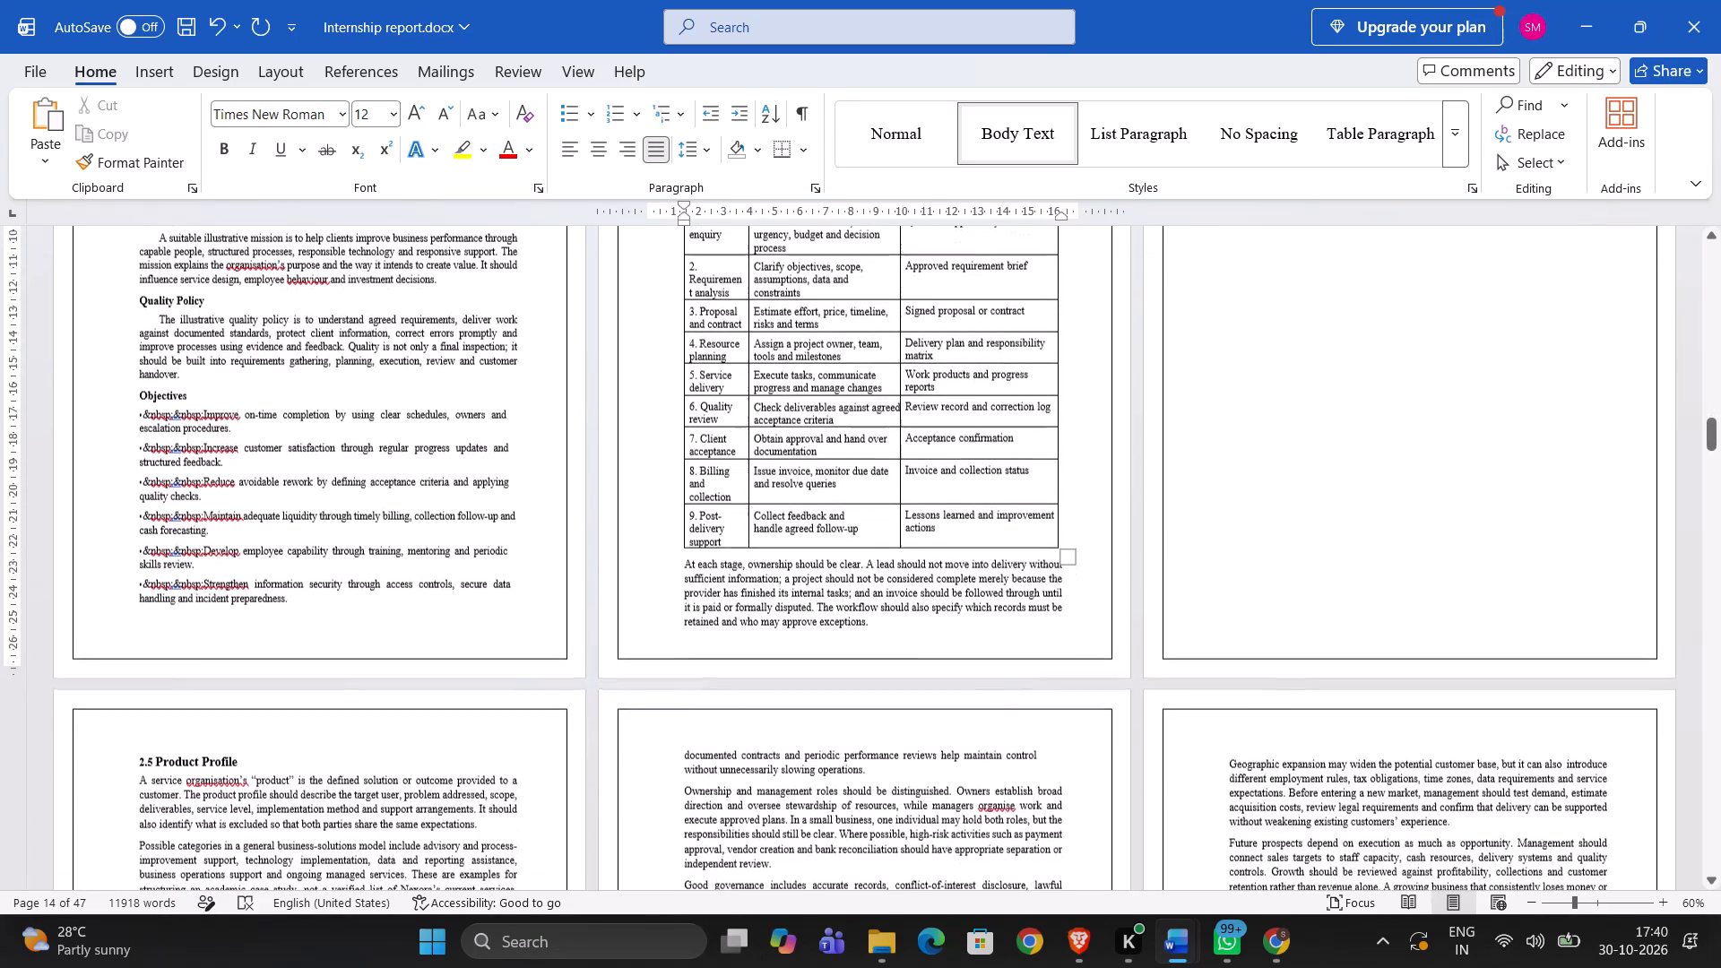
scroll(797, 488, down, 1)
scroll(797, 488, up, 1)
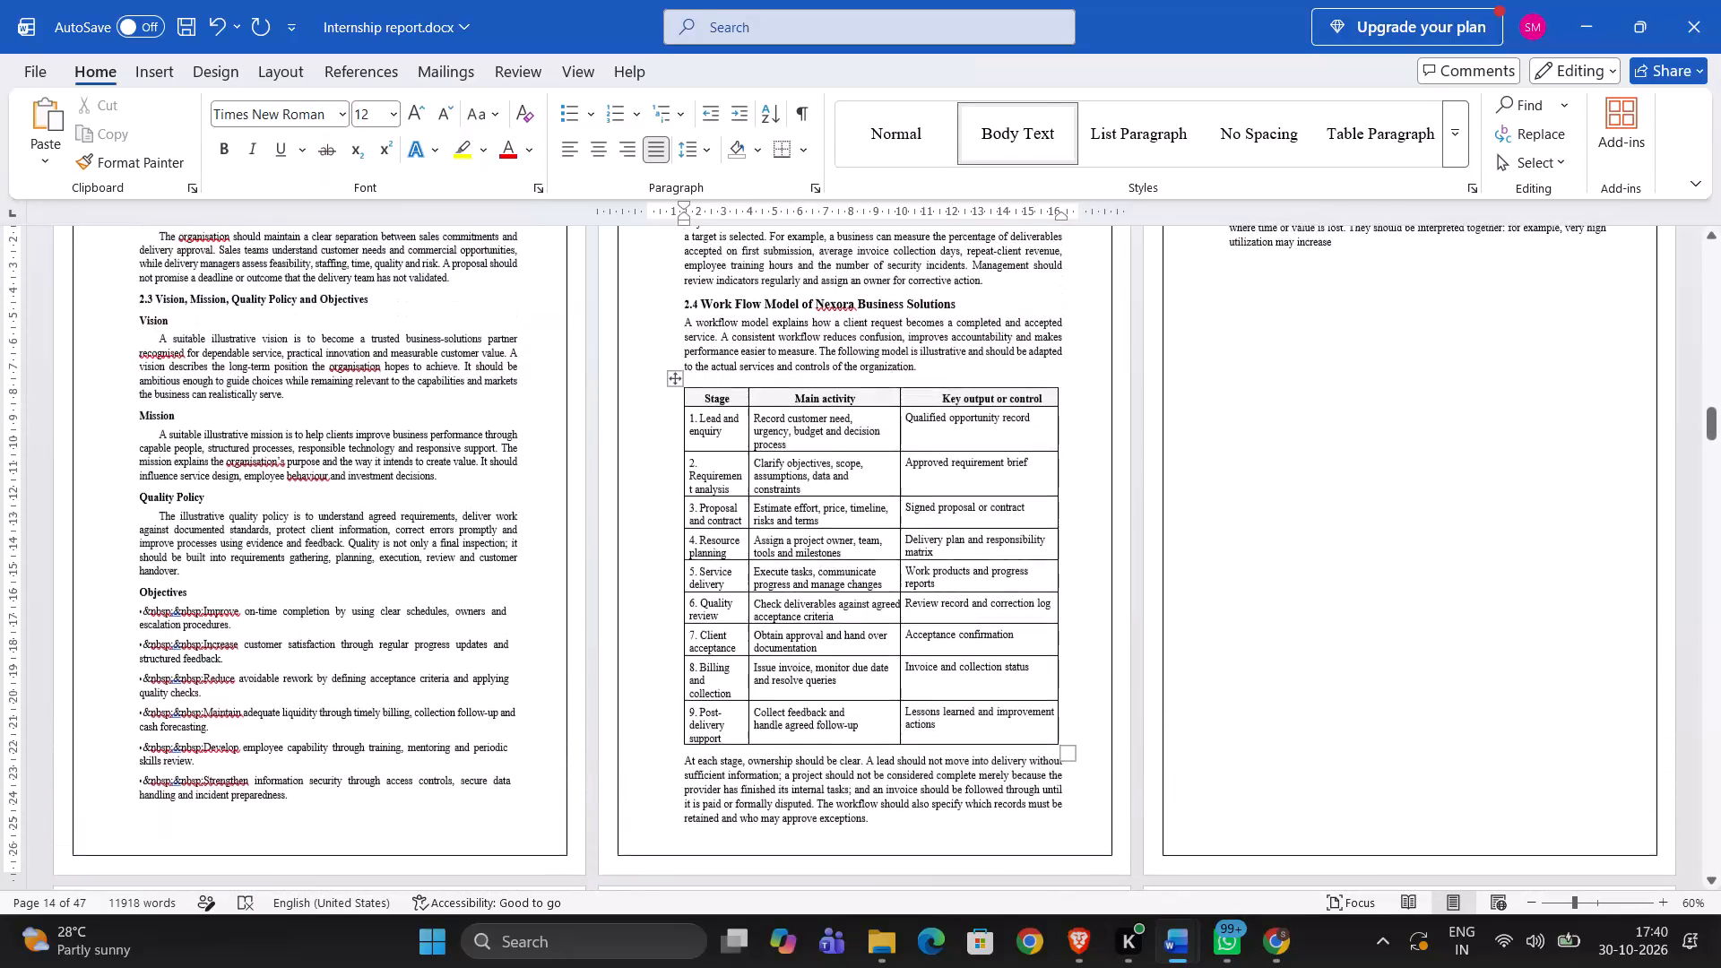
scroll(797, 488, up, 1)
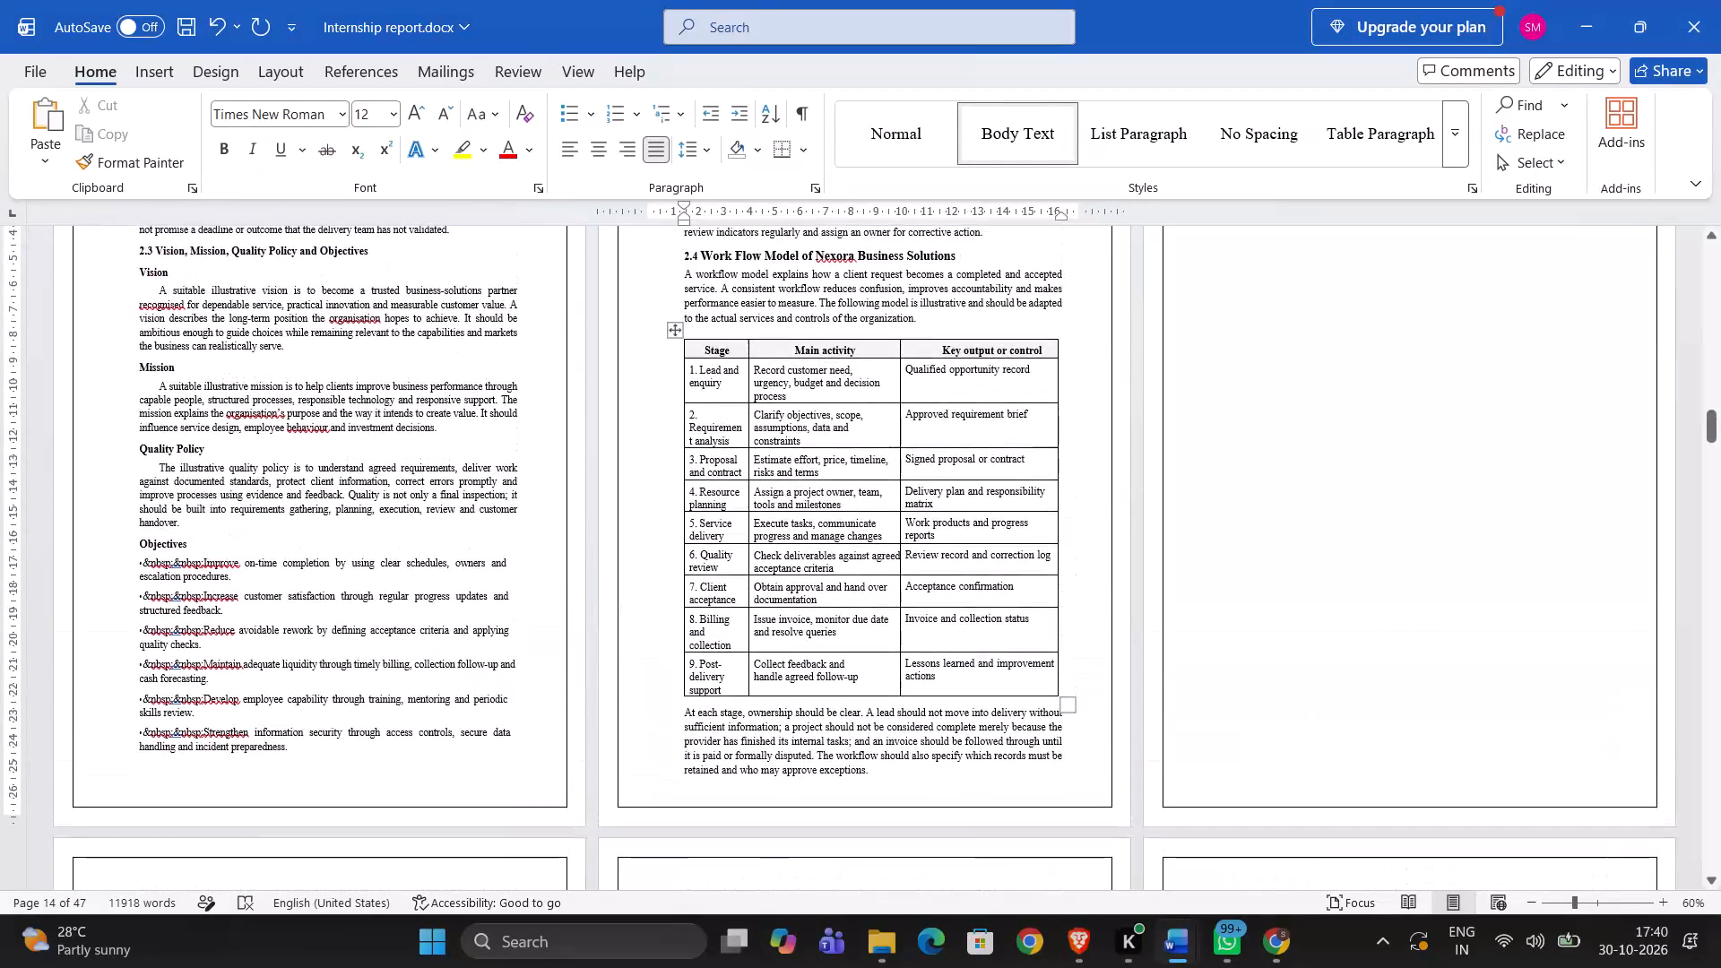
scroll(797, 488, up, 2)
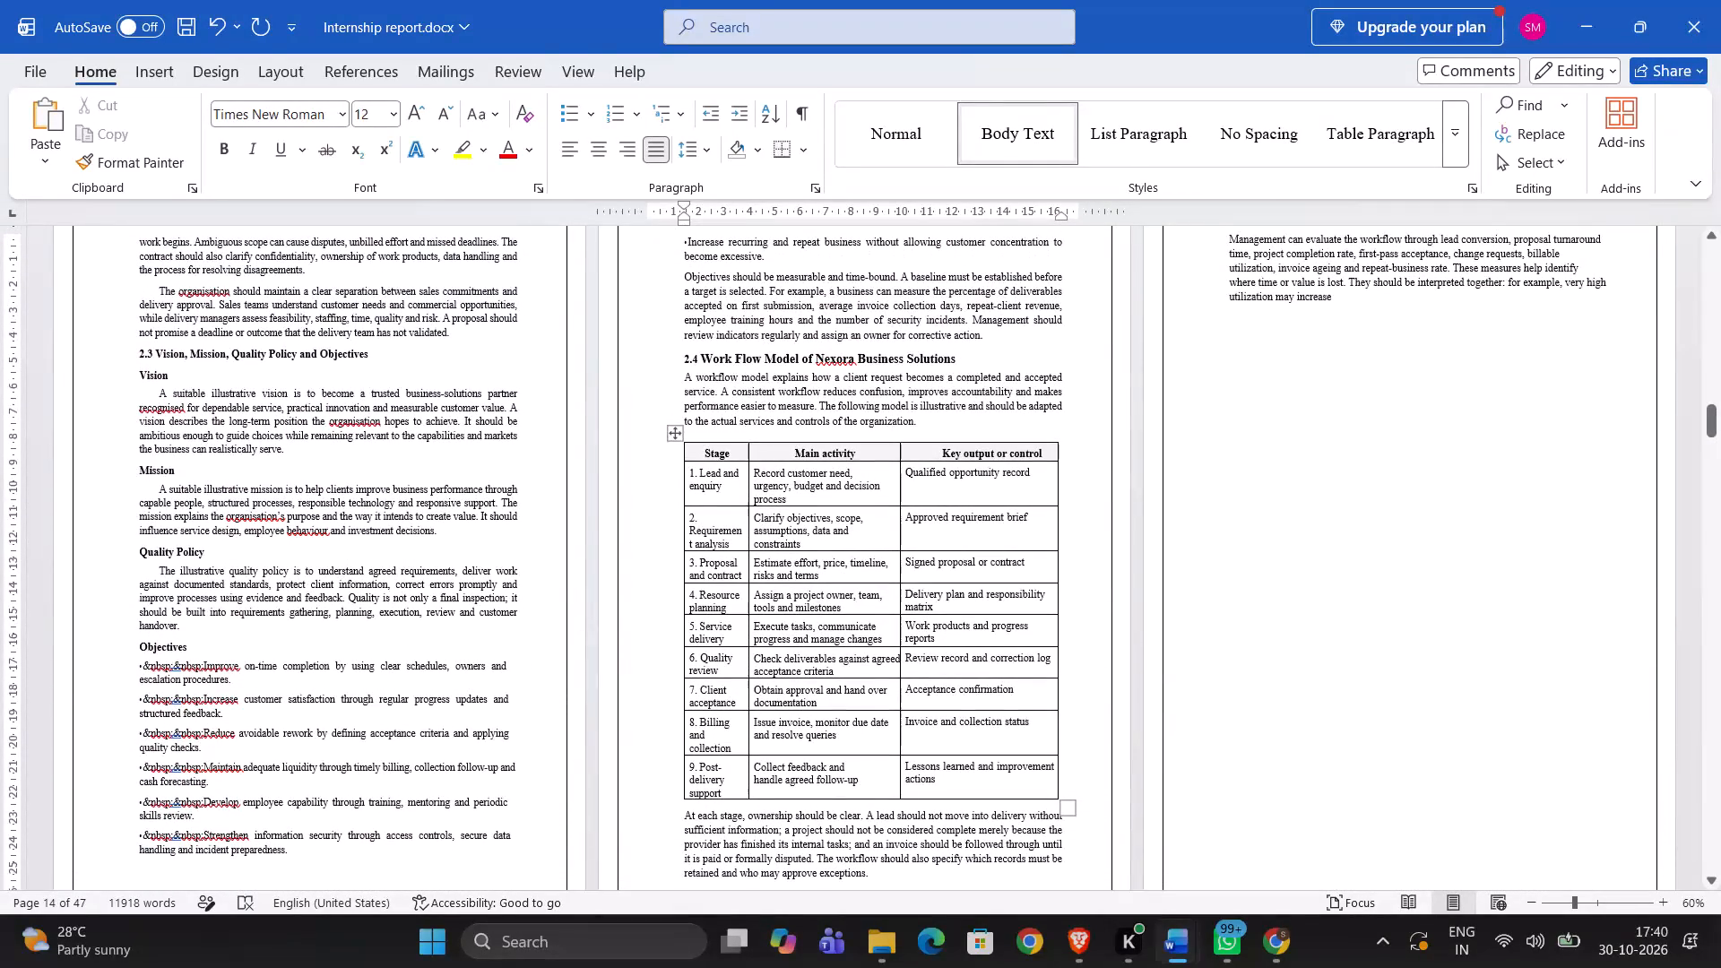
drag(683, 375, 853, 753)
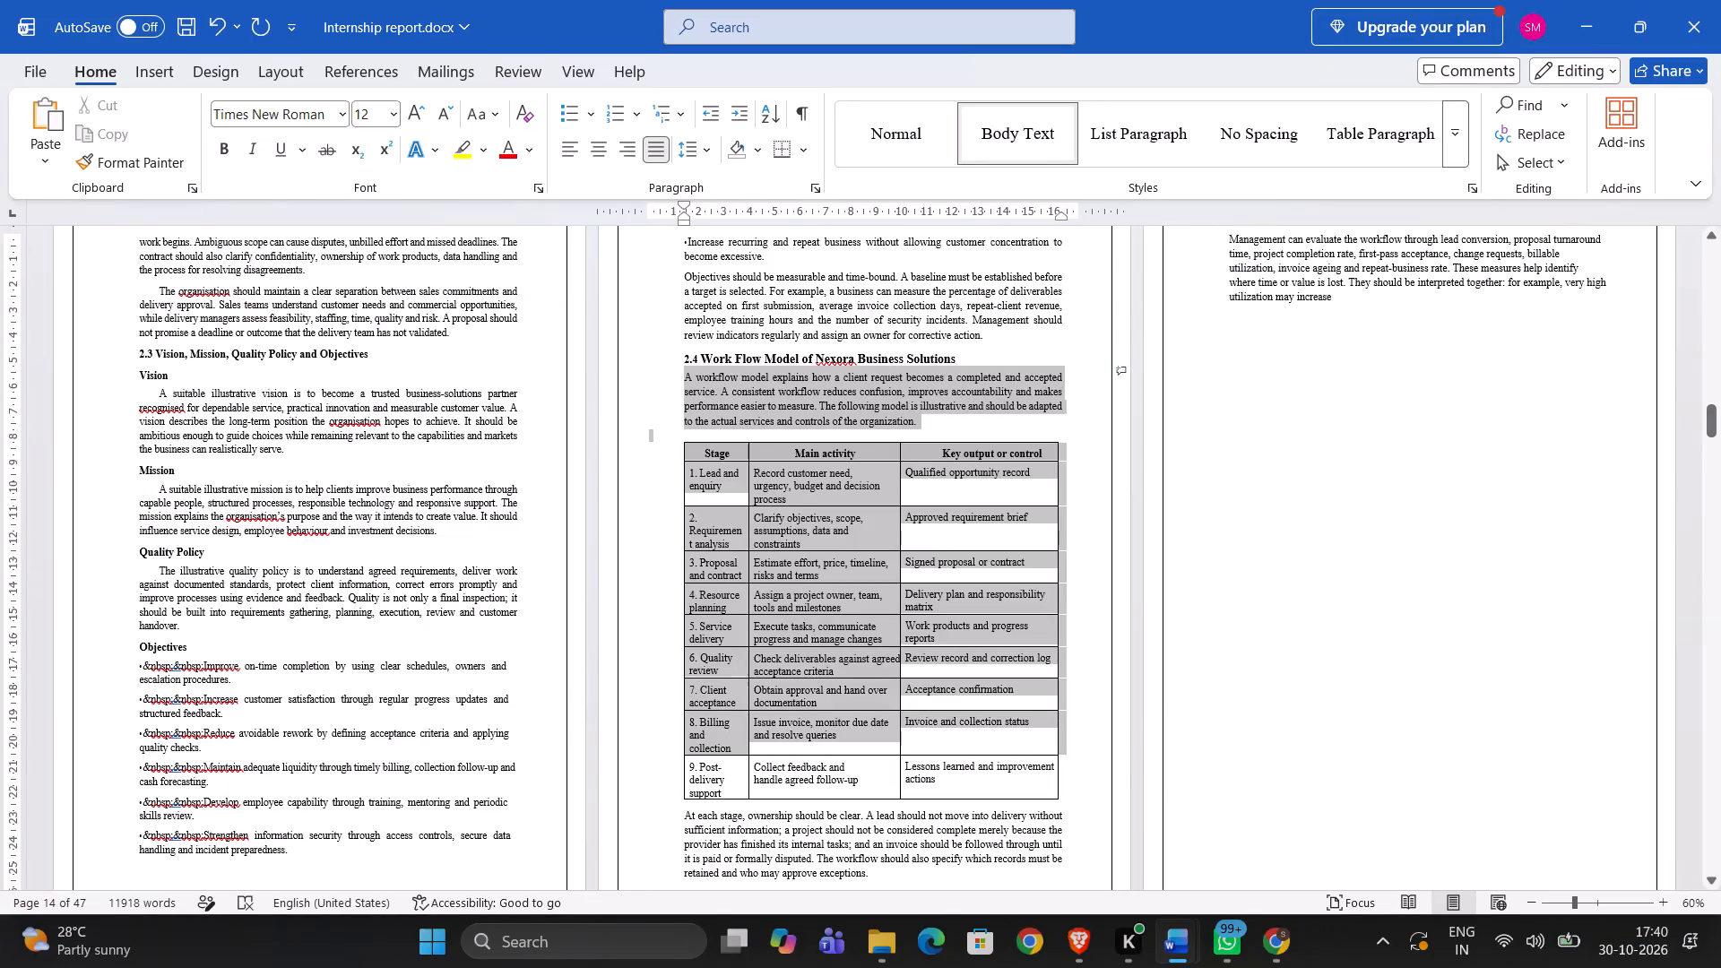
drag(853, 753, 882, 716)
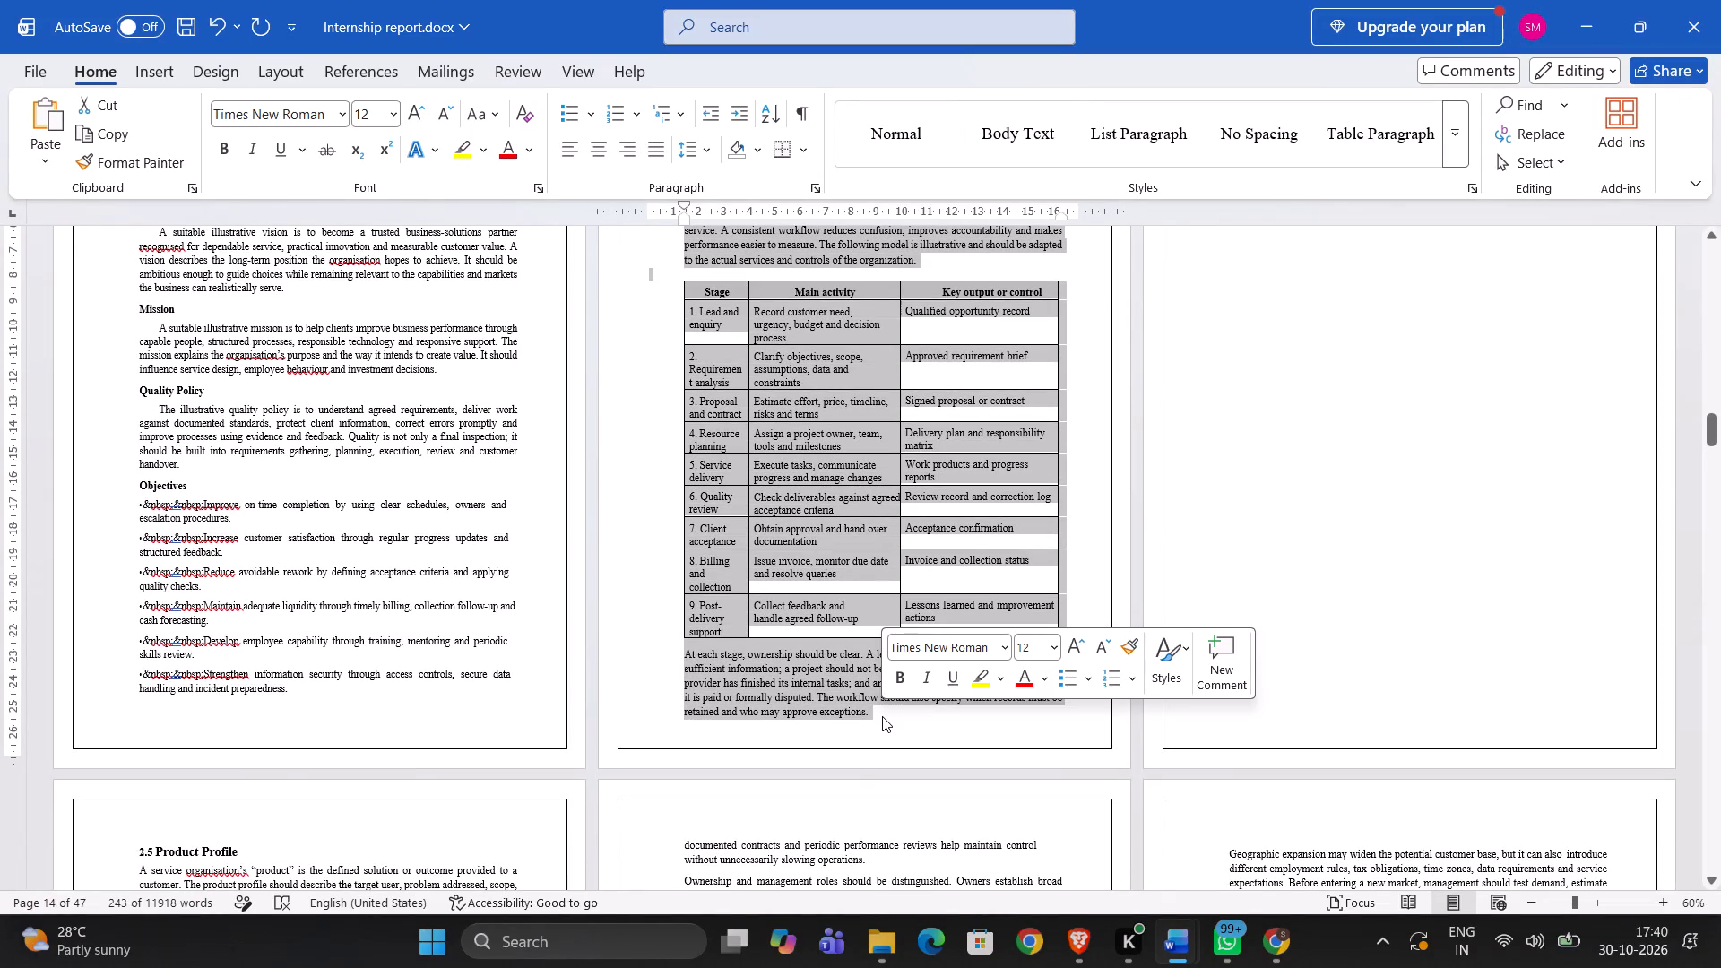
click(897, 719)
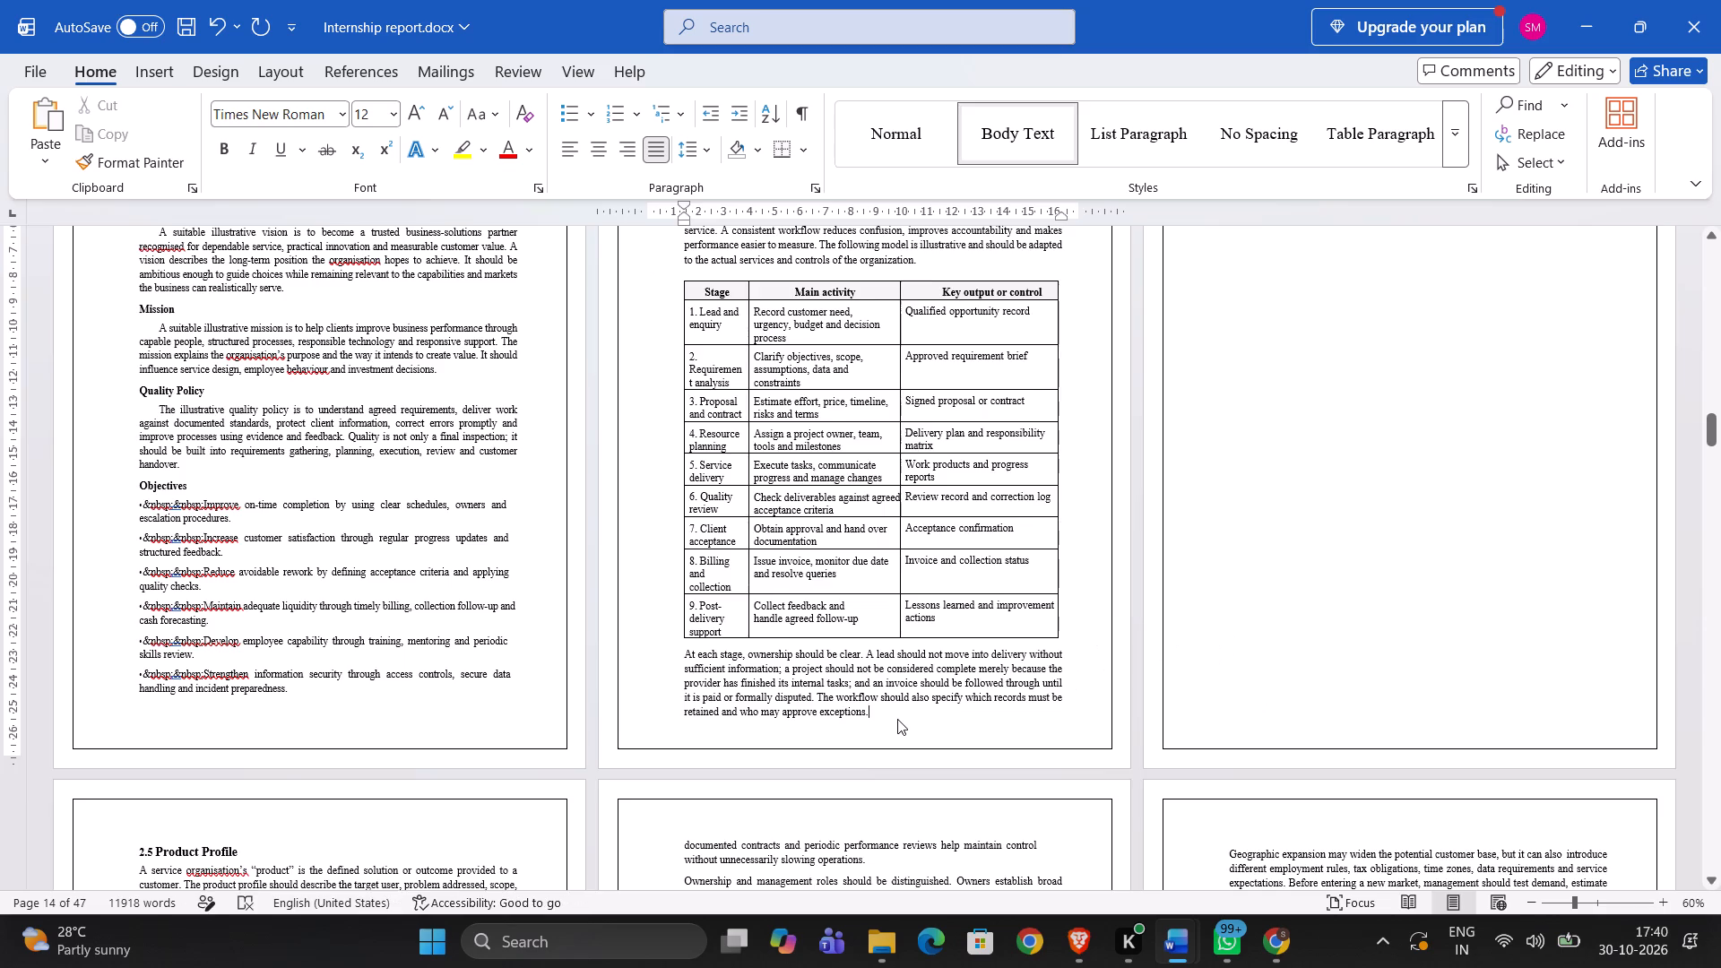
scroll(897, 719, up, 3)
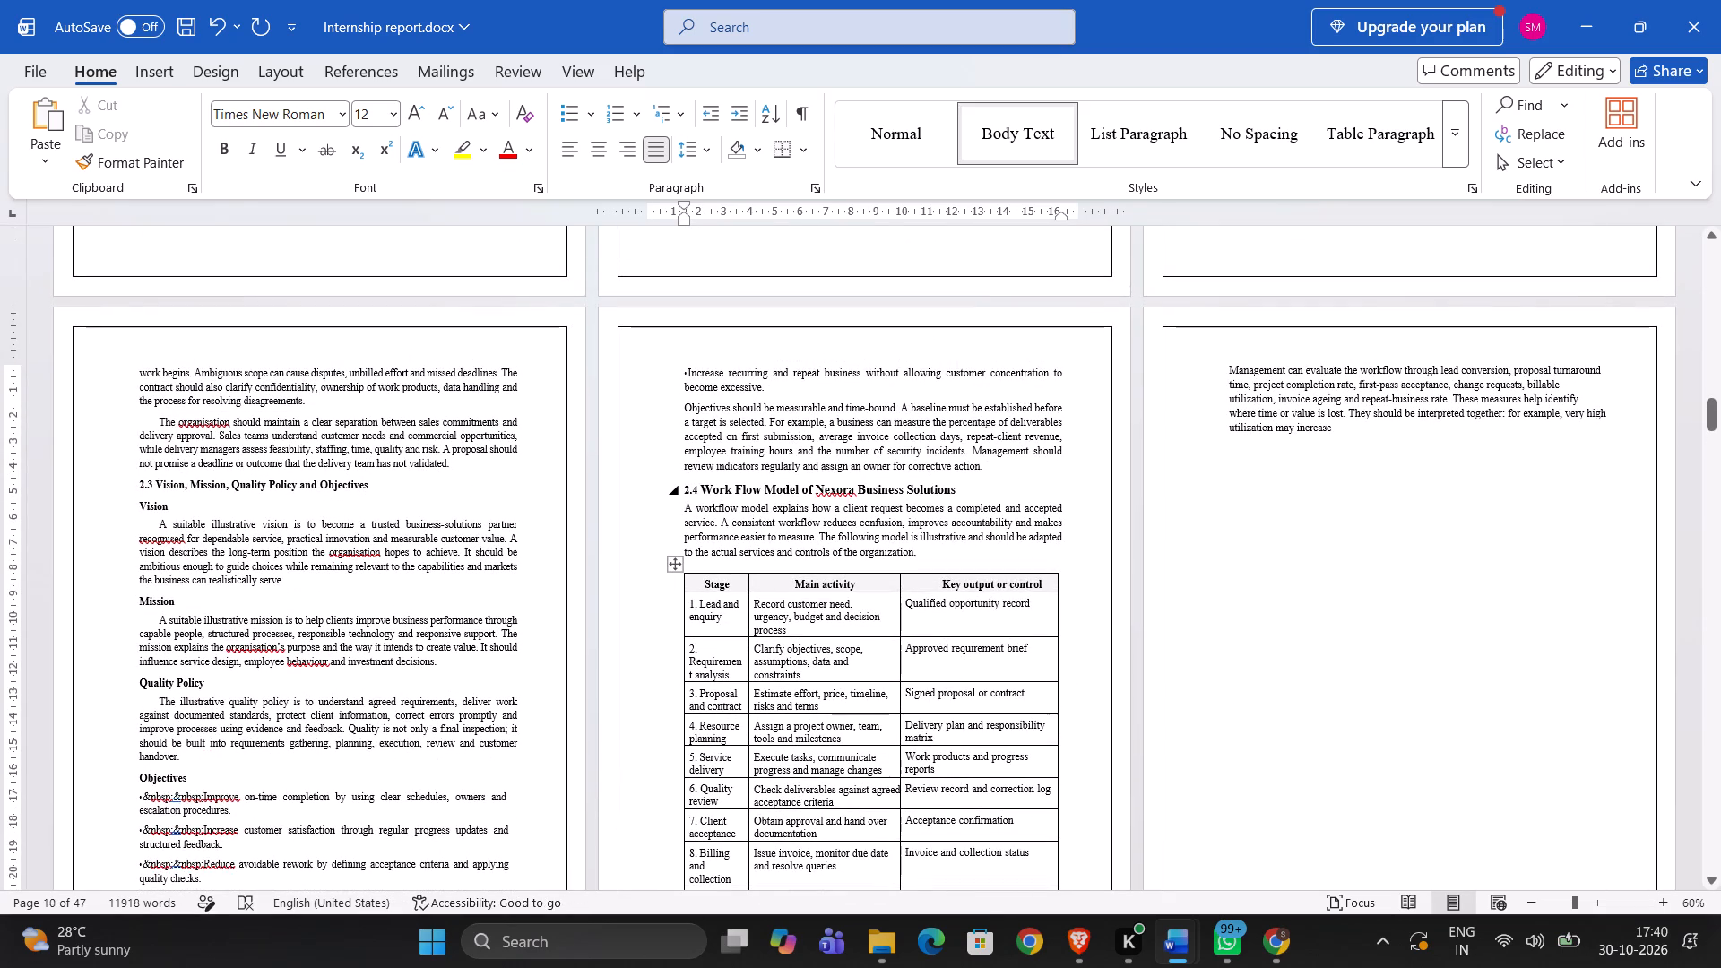
drag(956, 497, 761, 519)
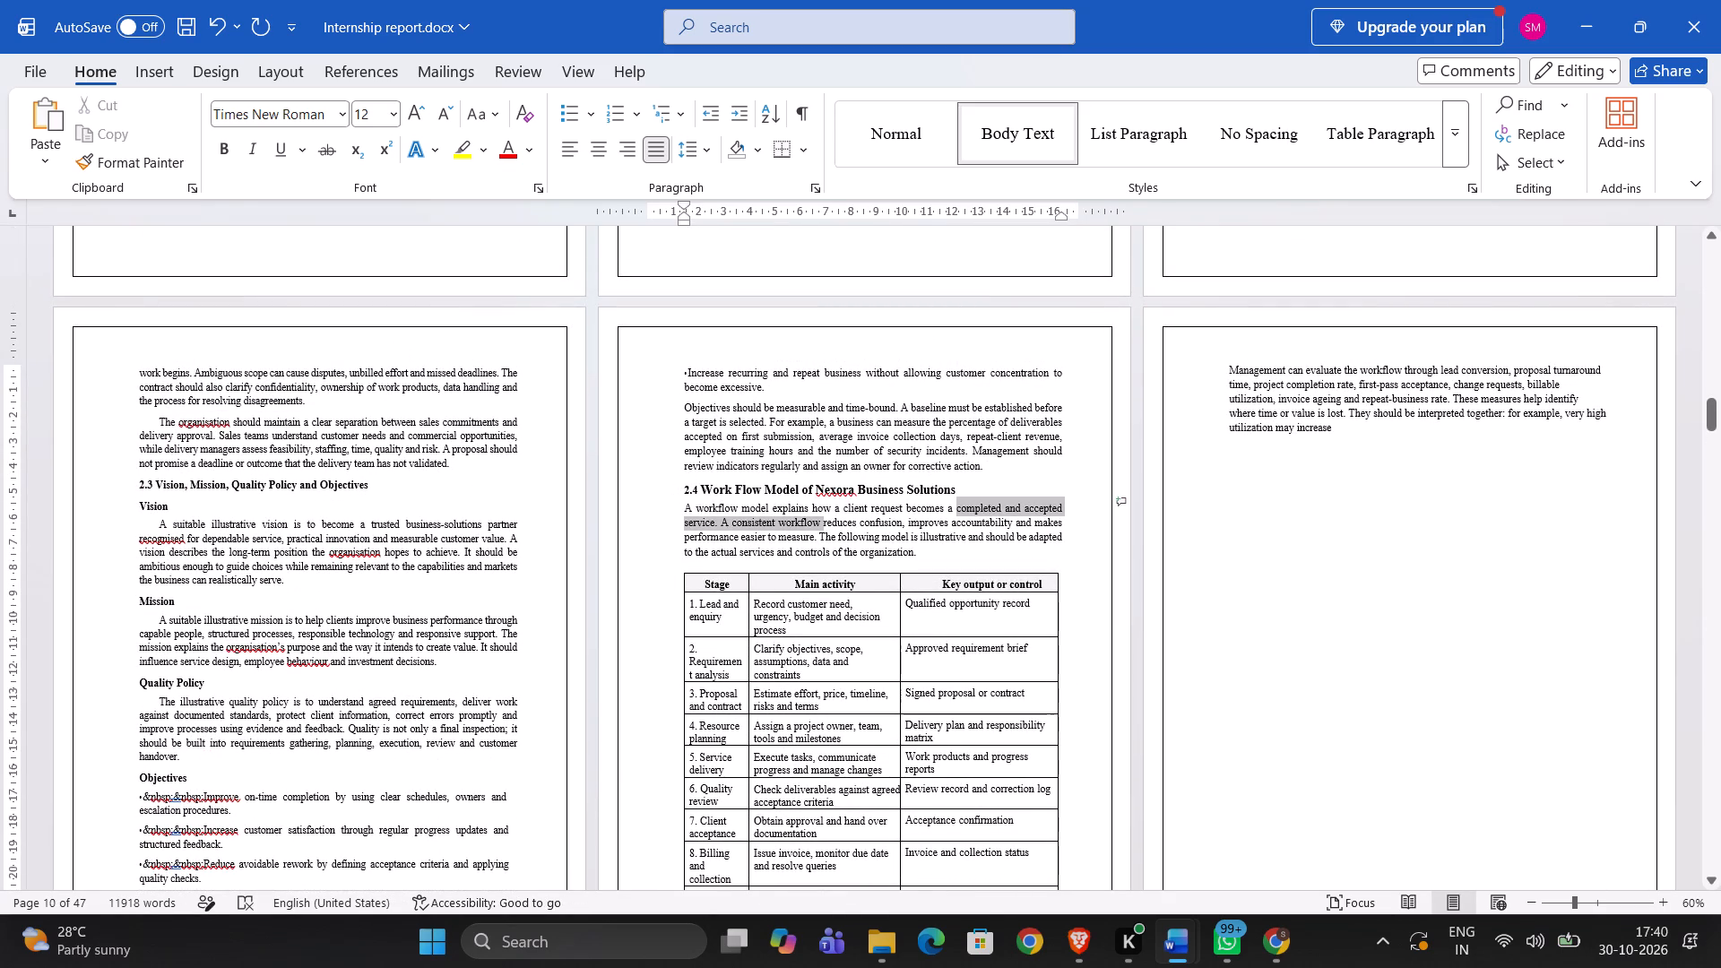
drag(761, 519, 711, 478)
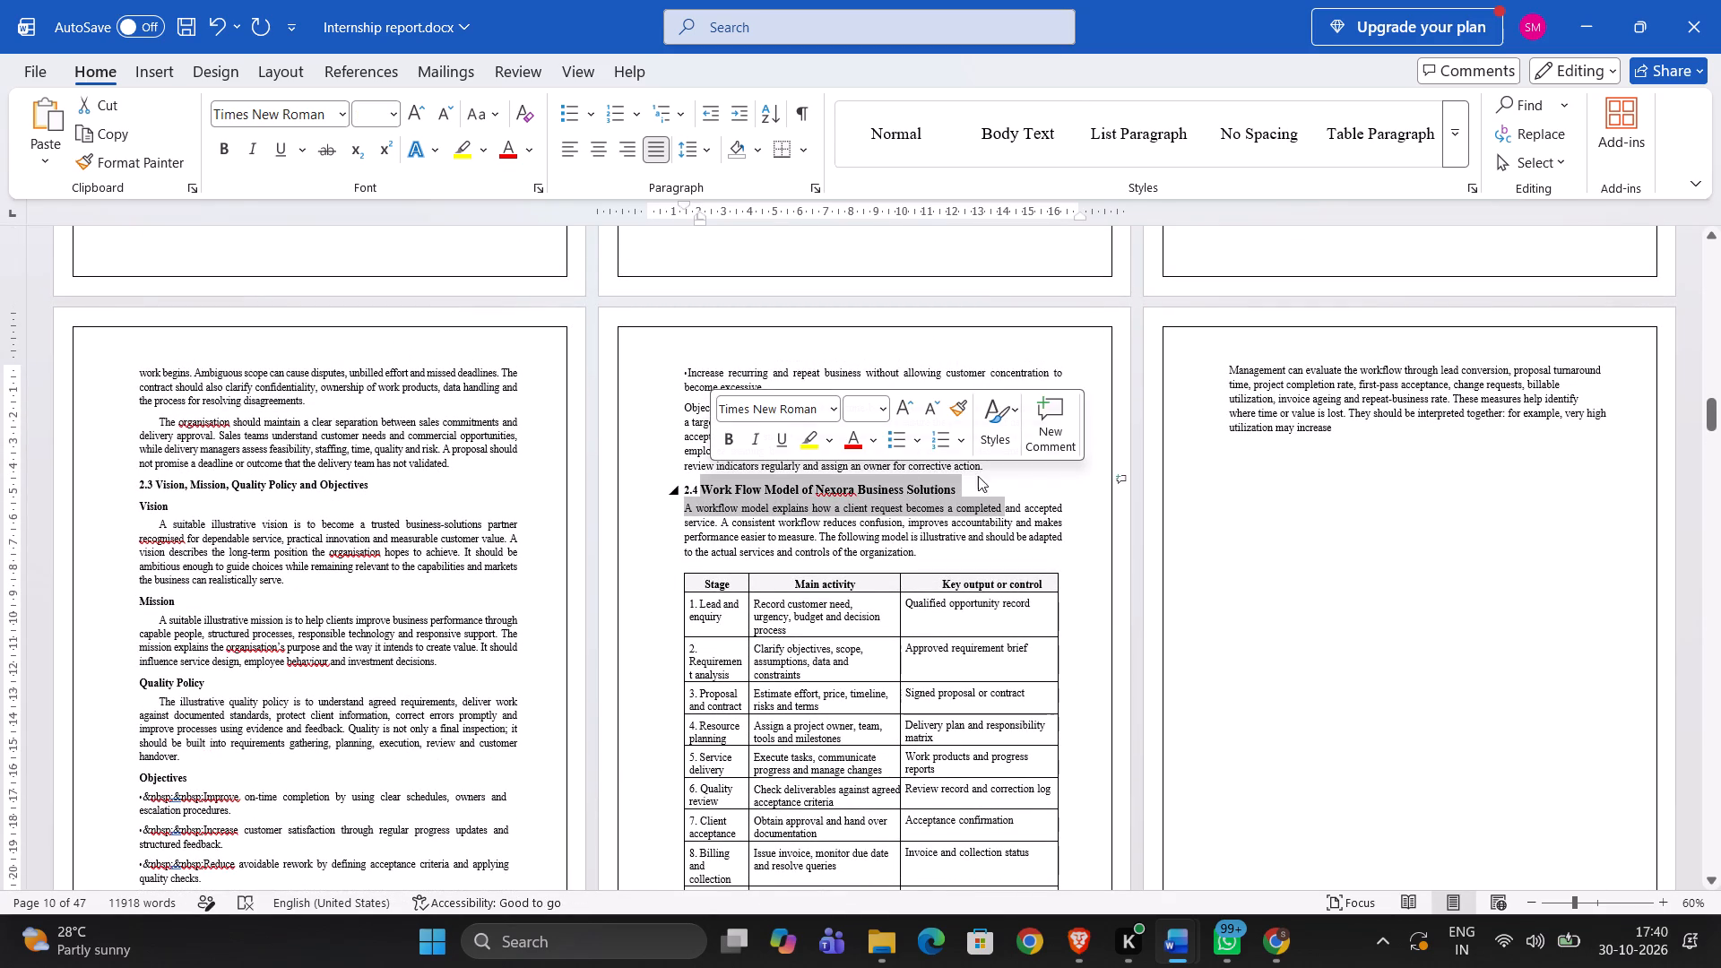
drag(1013, 472, 955, 484)
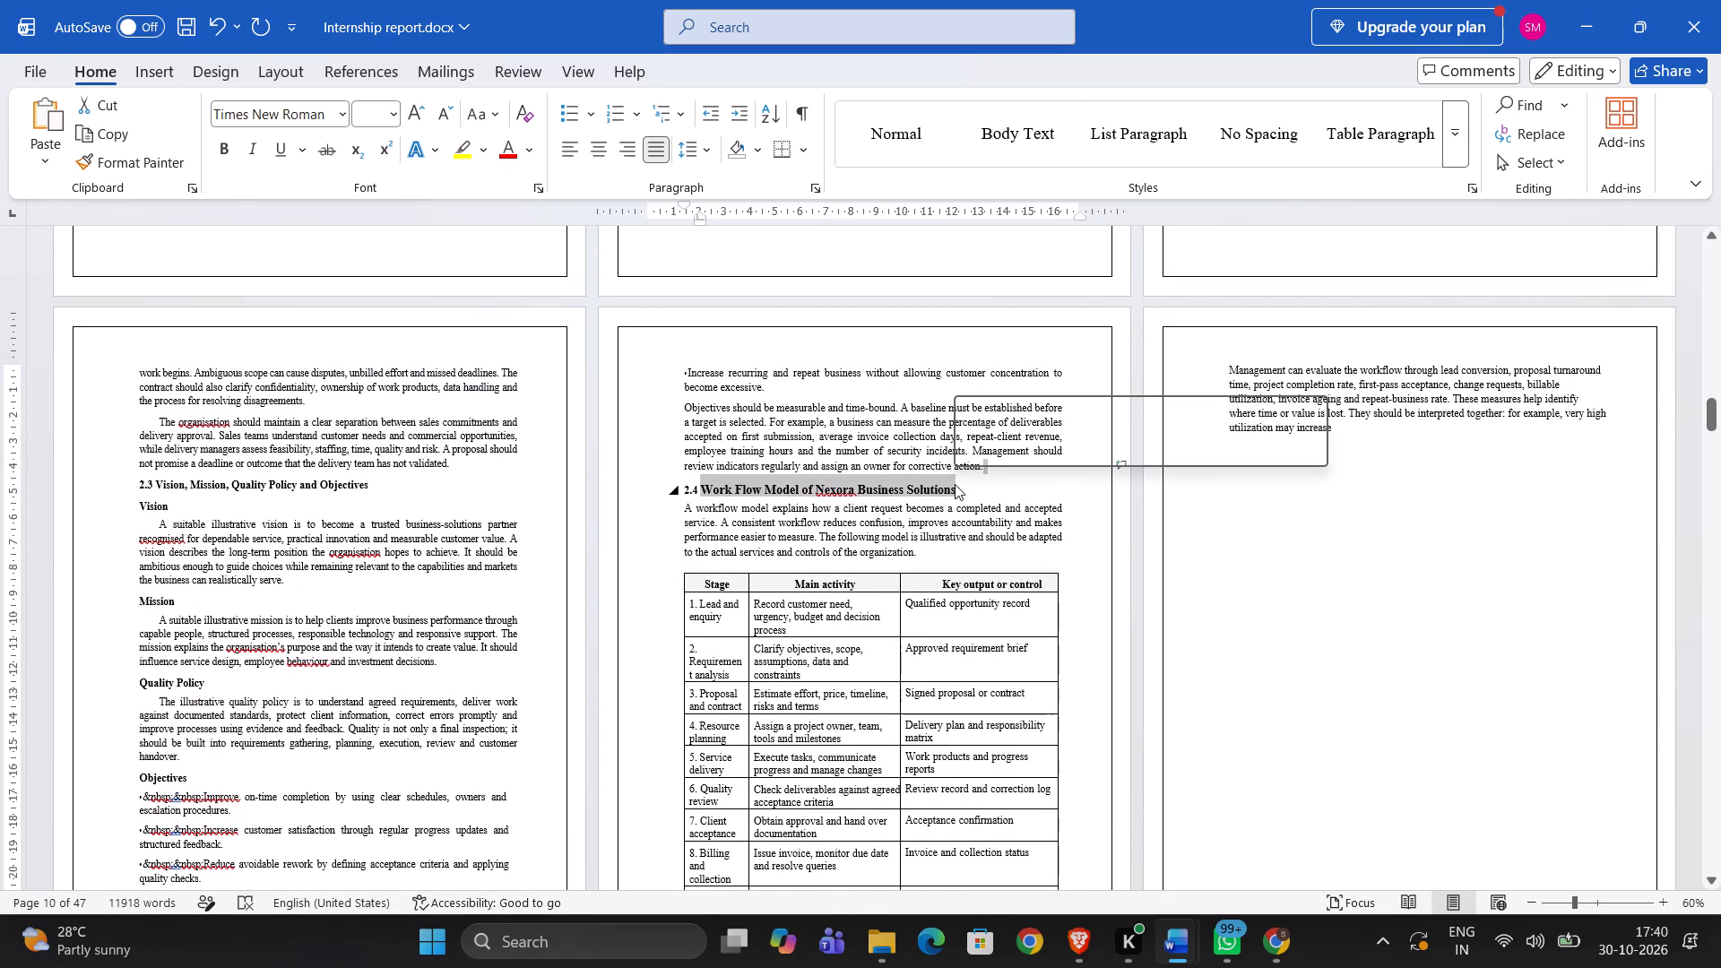
click(959, 484)
drag(959, 486, 696, 486)
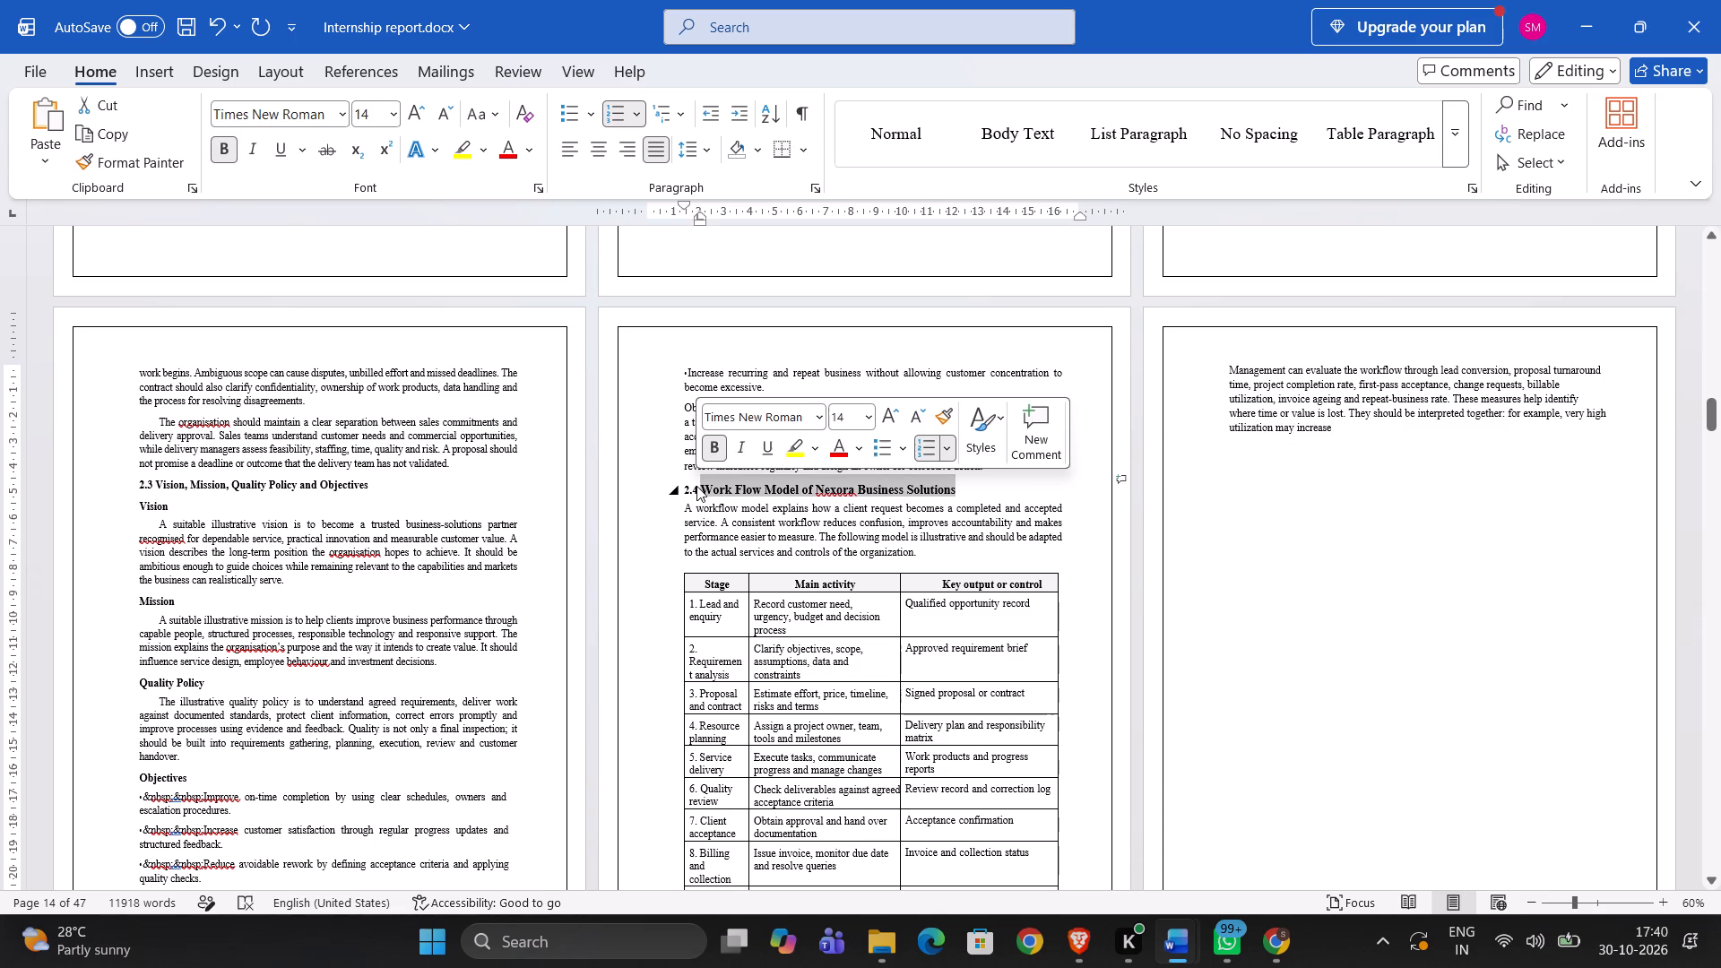
click(634, 523)
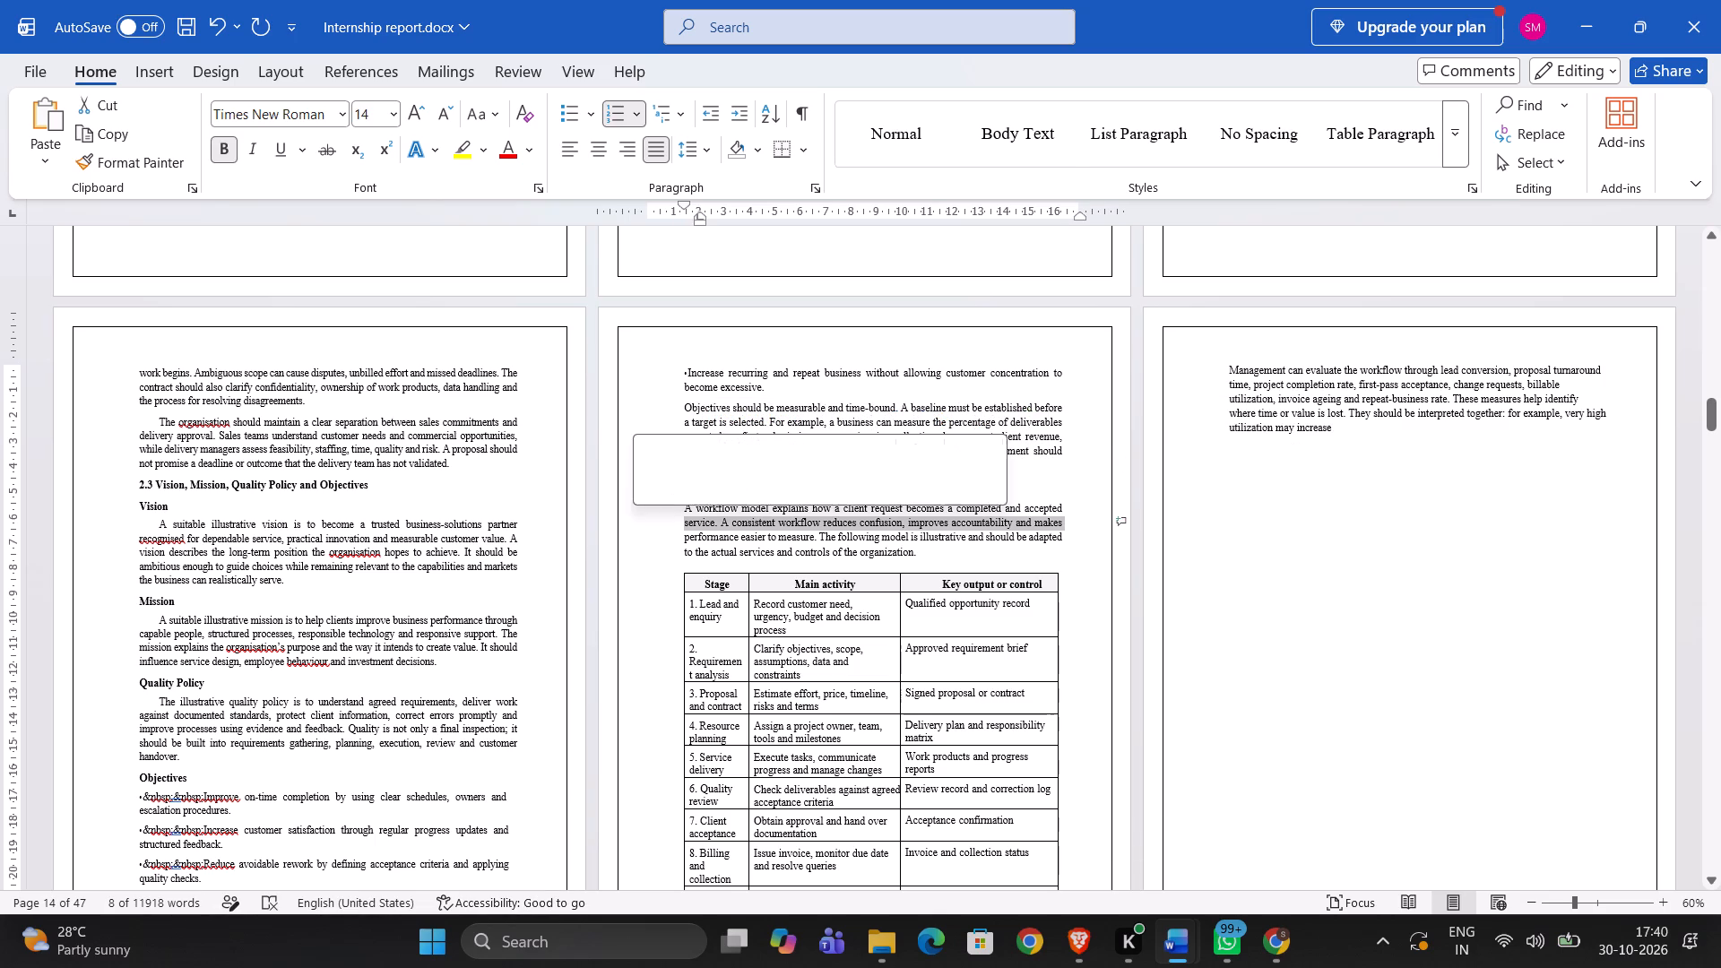
drag(677, 365, 688, 370)
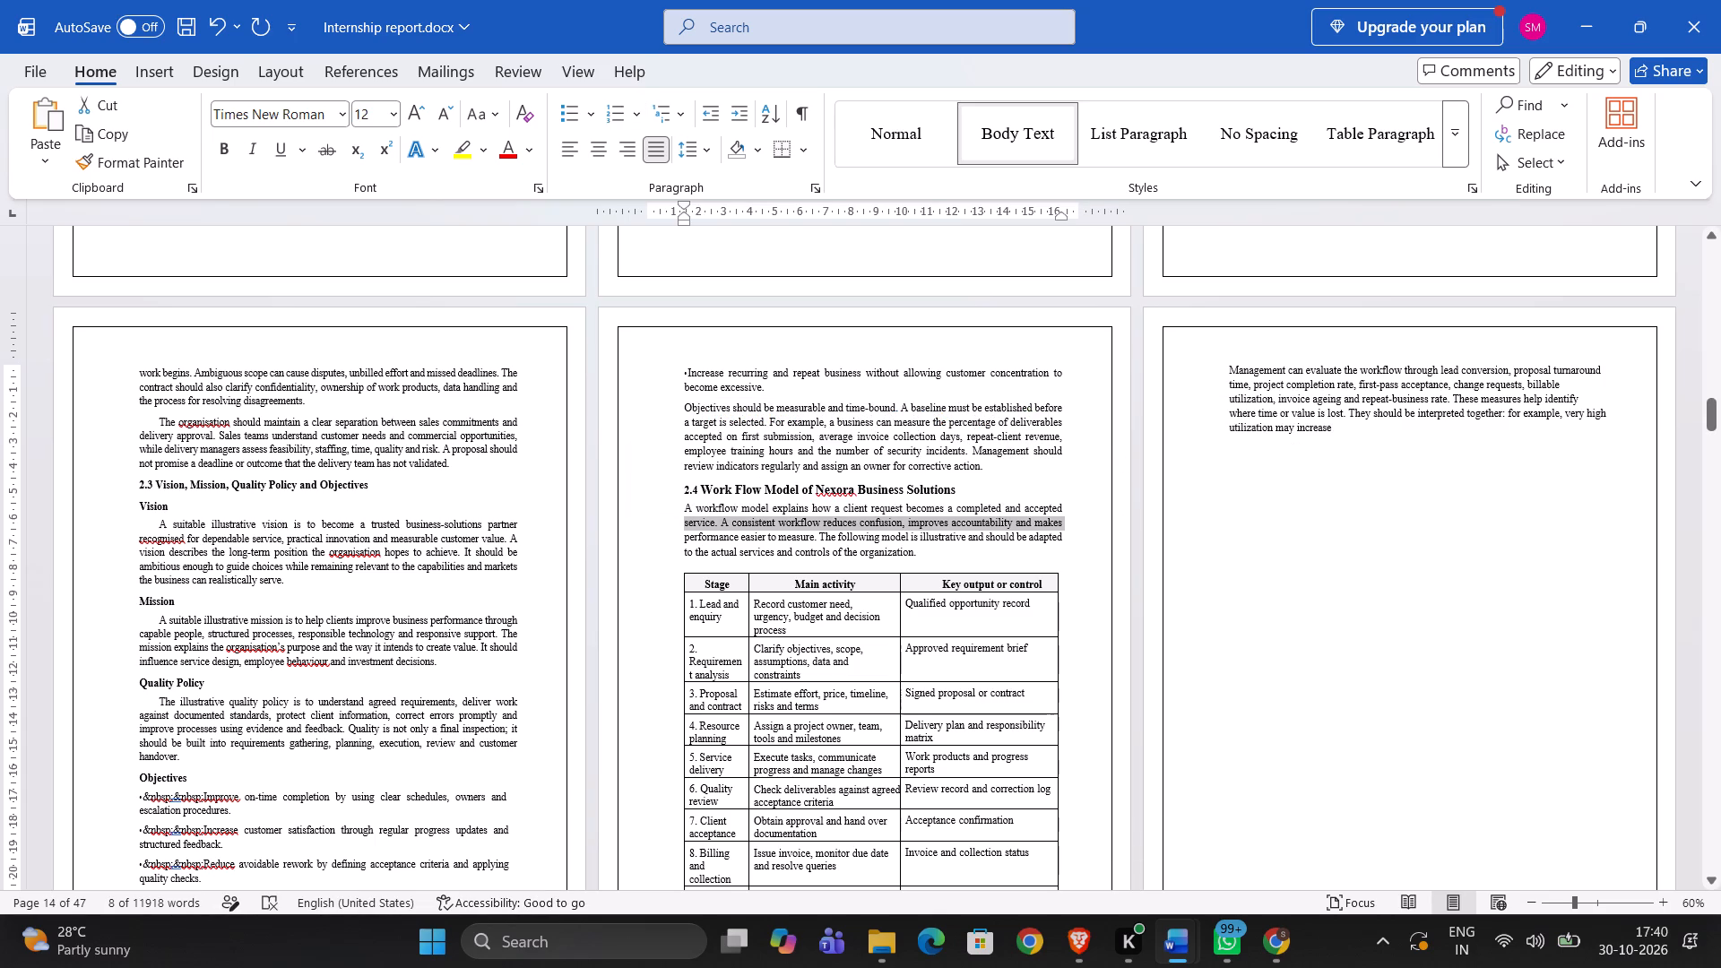
drag(688, 370, 986, 462)
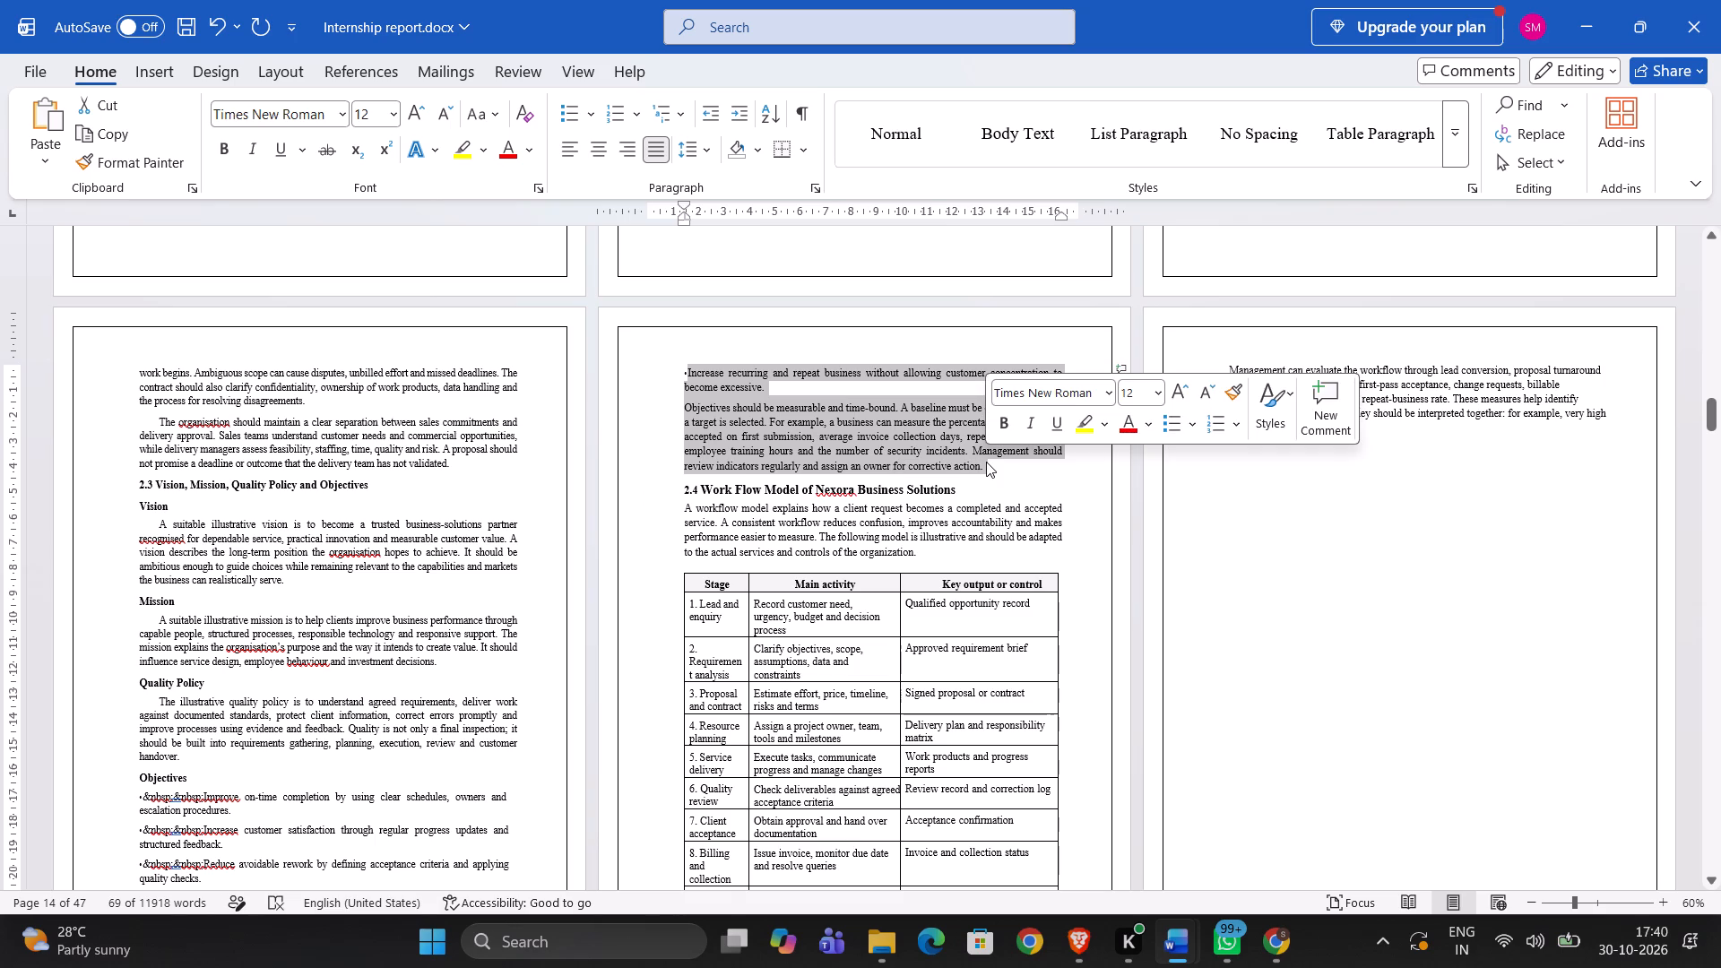
click(532, 508)
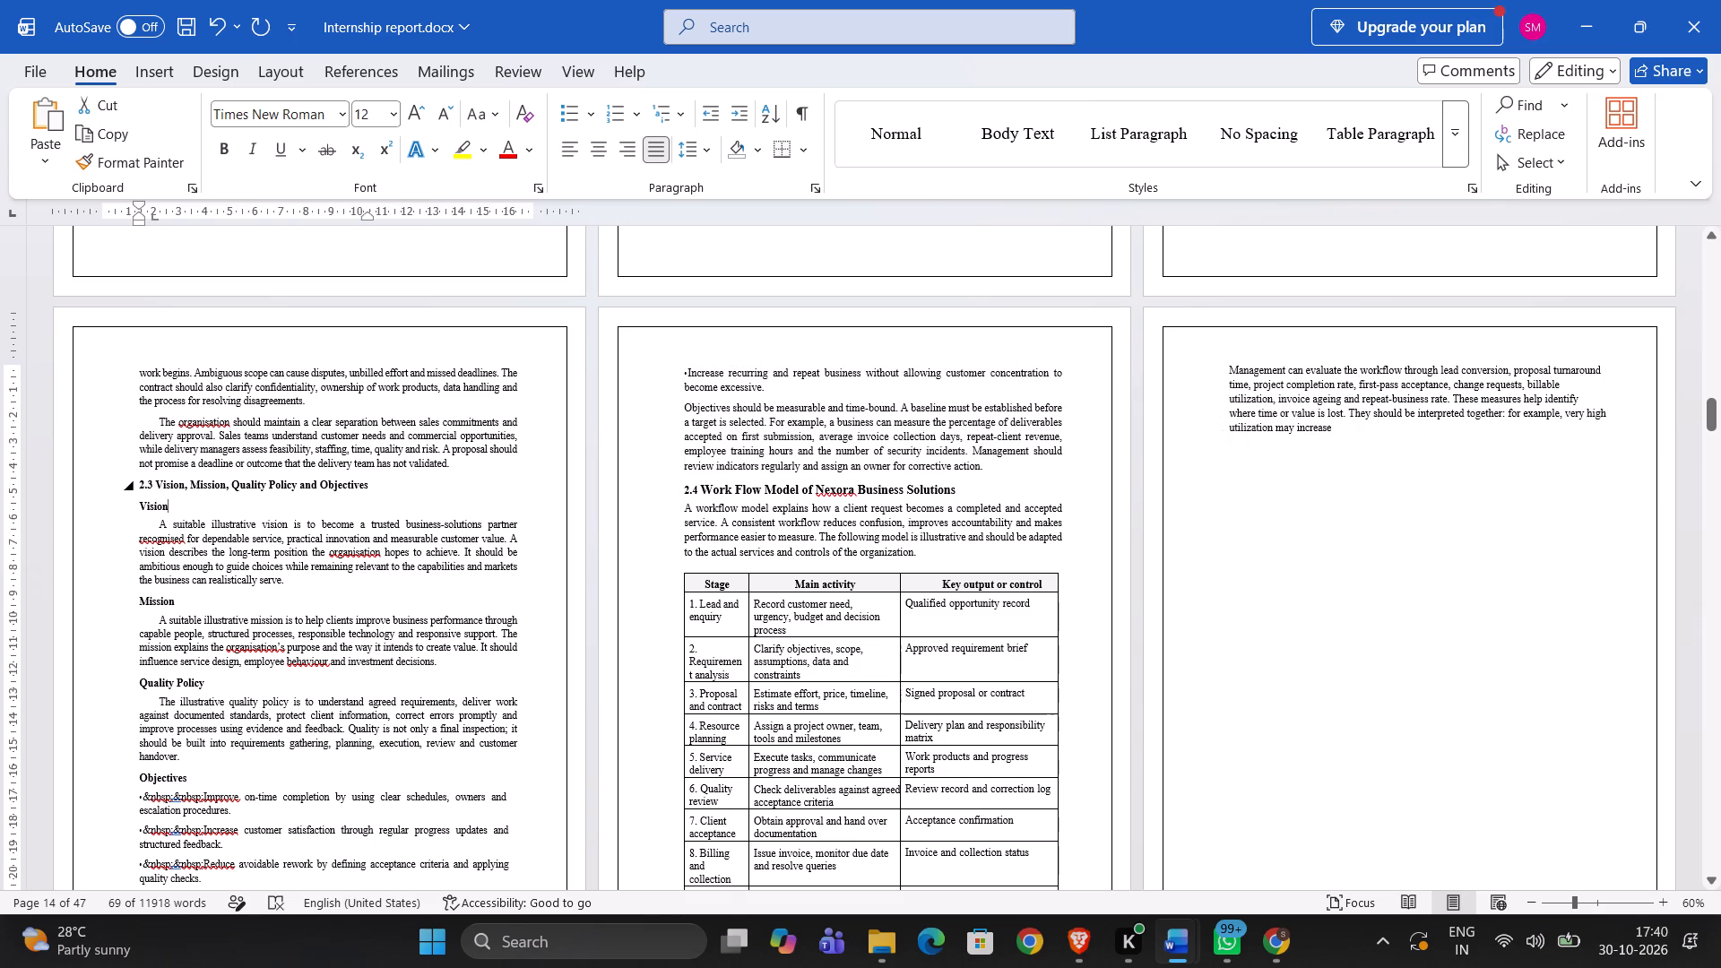
Remove the first-line indent from the paragraph above heading 2.3 and from the Vision, Mission and Quality Policy paragraphs.
click(153, 413)
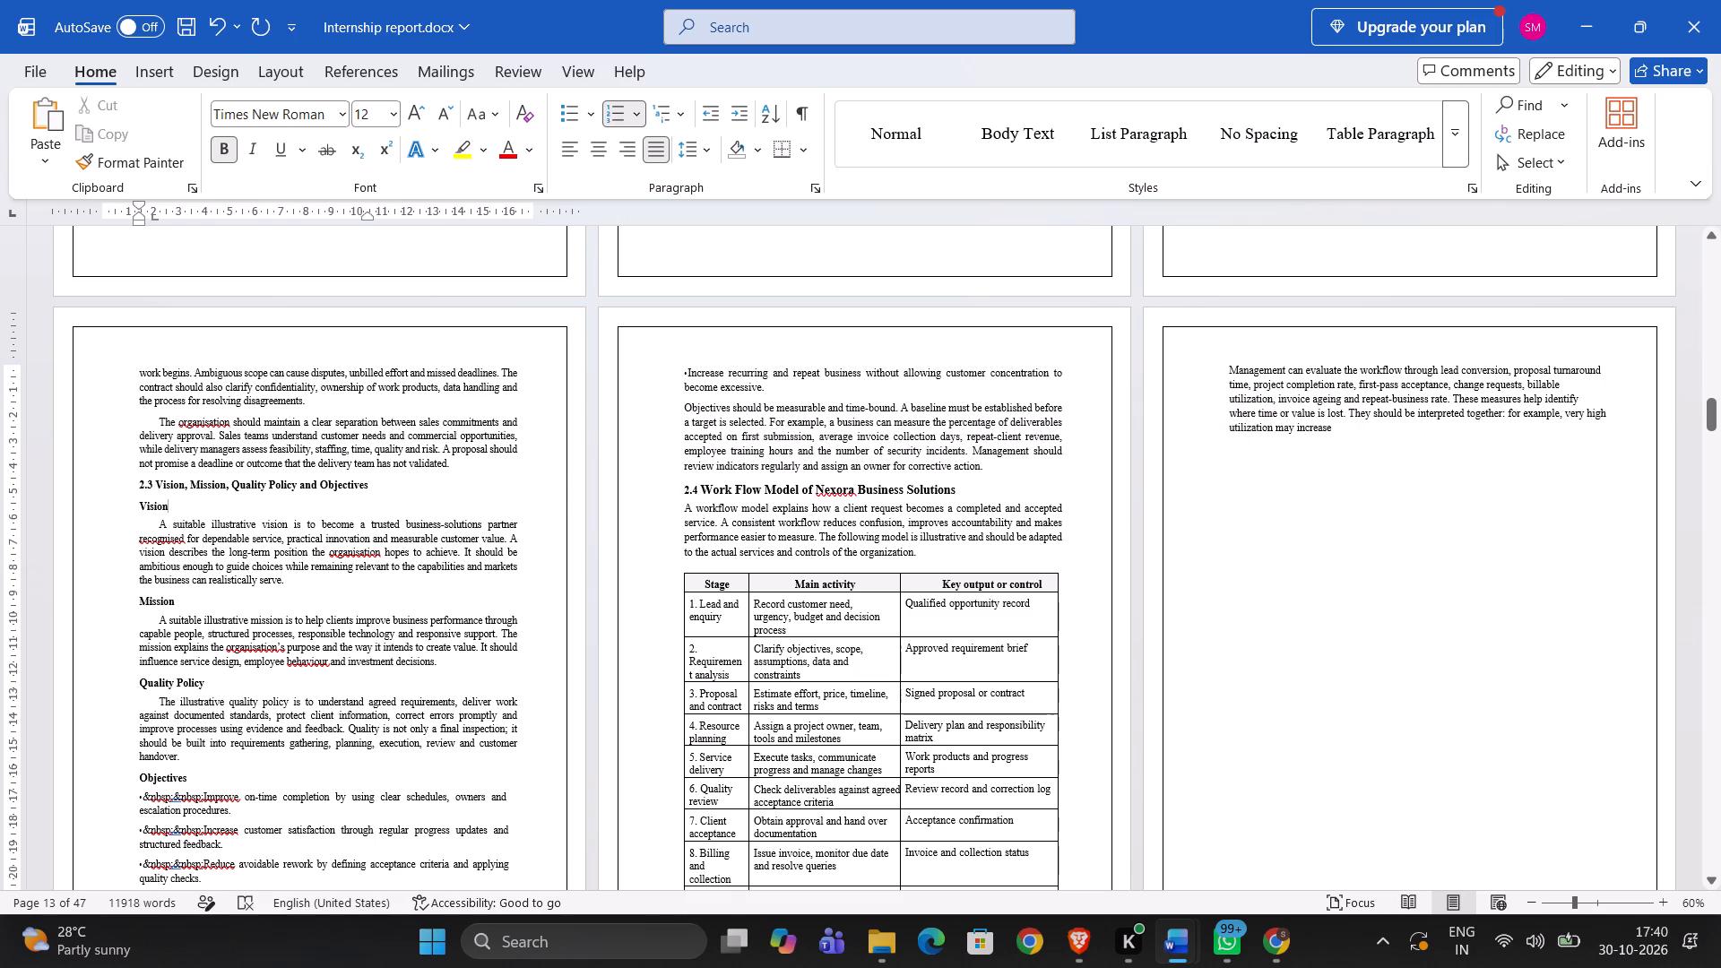
key(BackSpace)
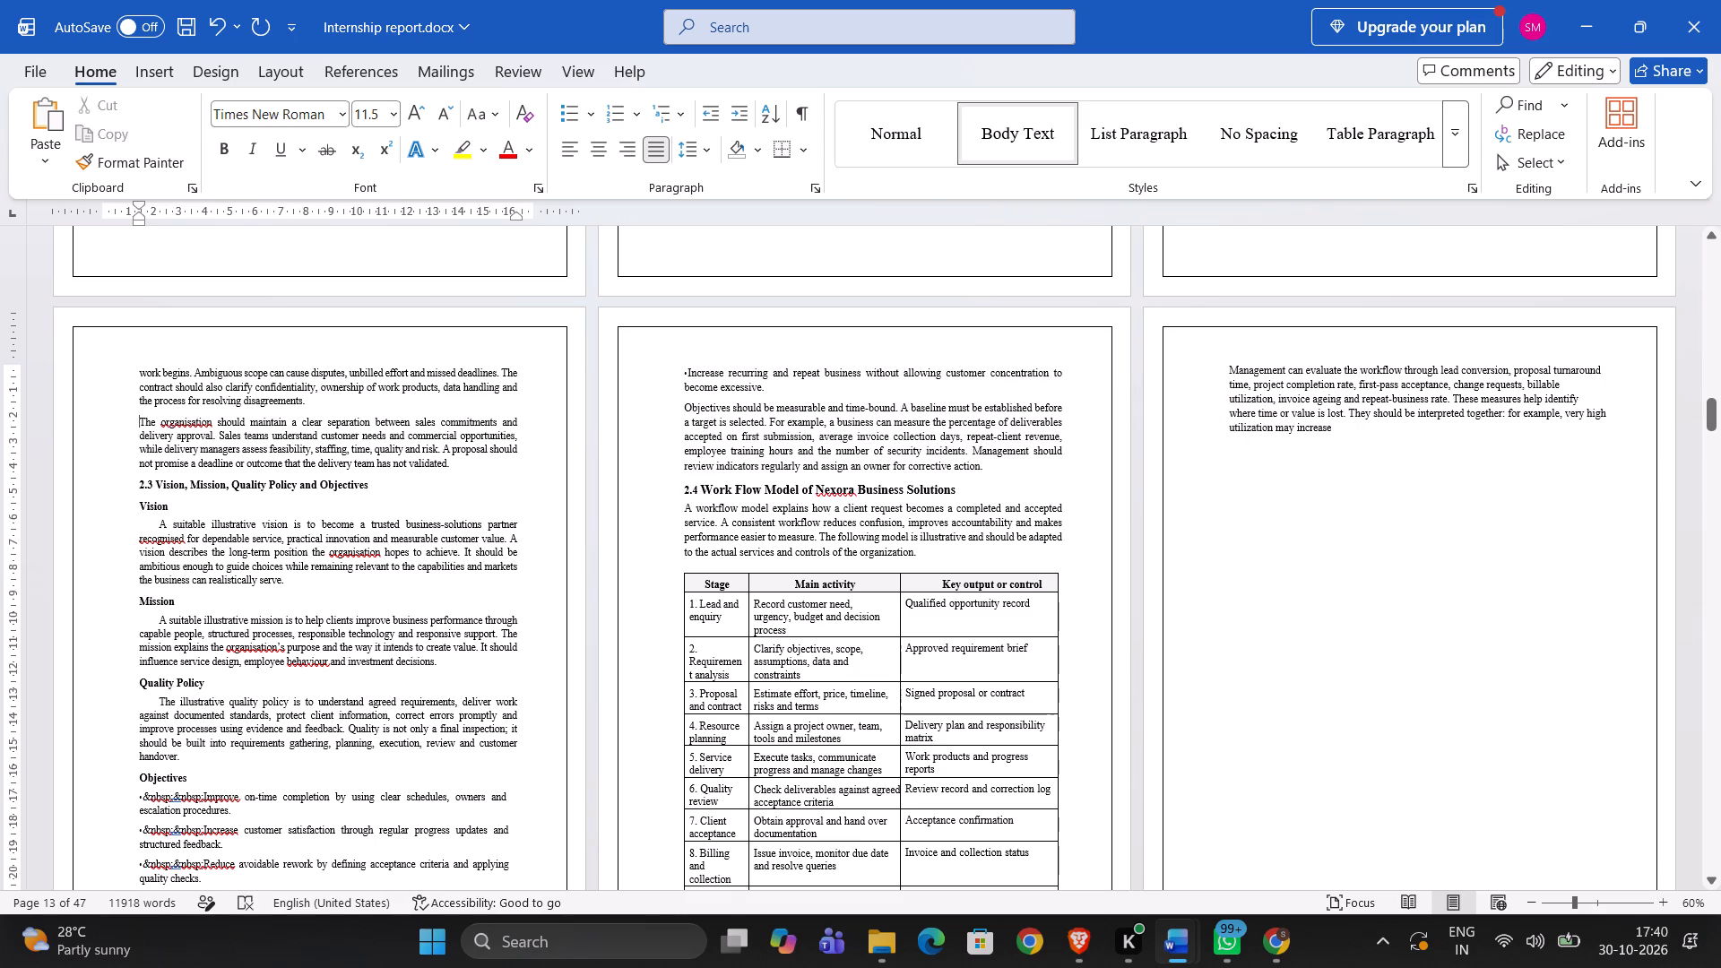
click(152, 527)
key(BackSpace)
click(158, 616)
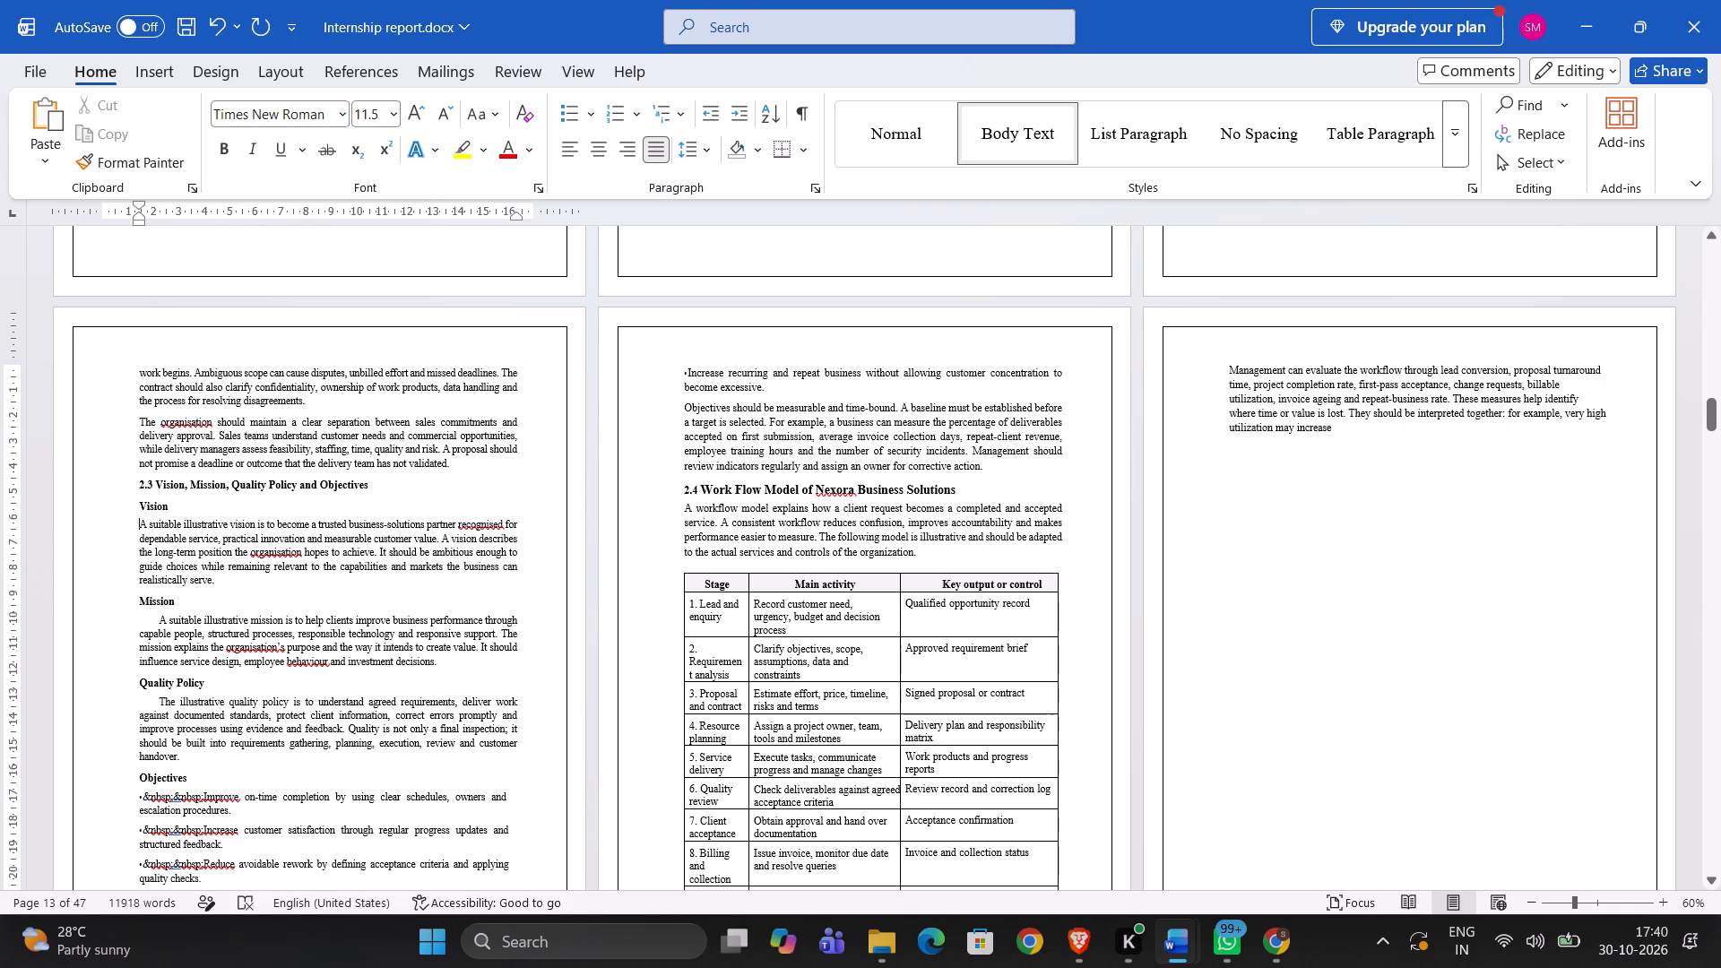
key(BackSpace)
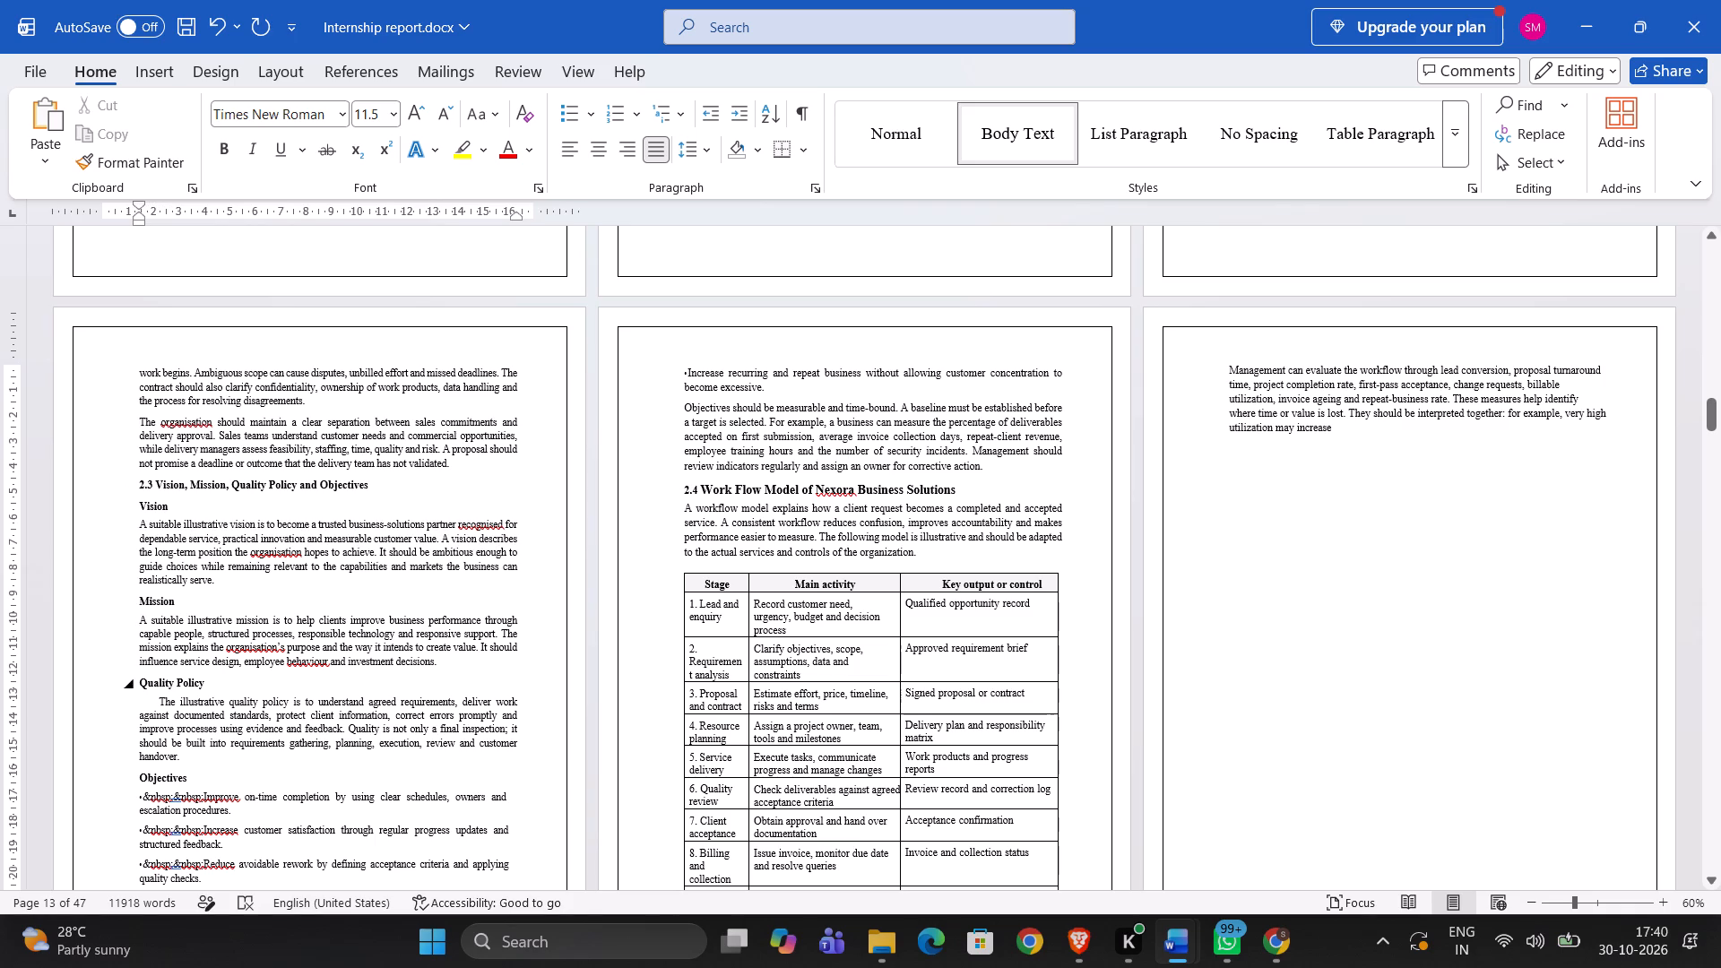
click(154, 702)
key(BackSpace)
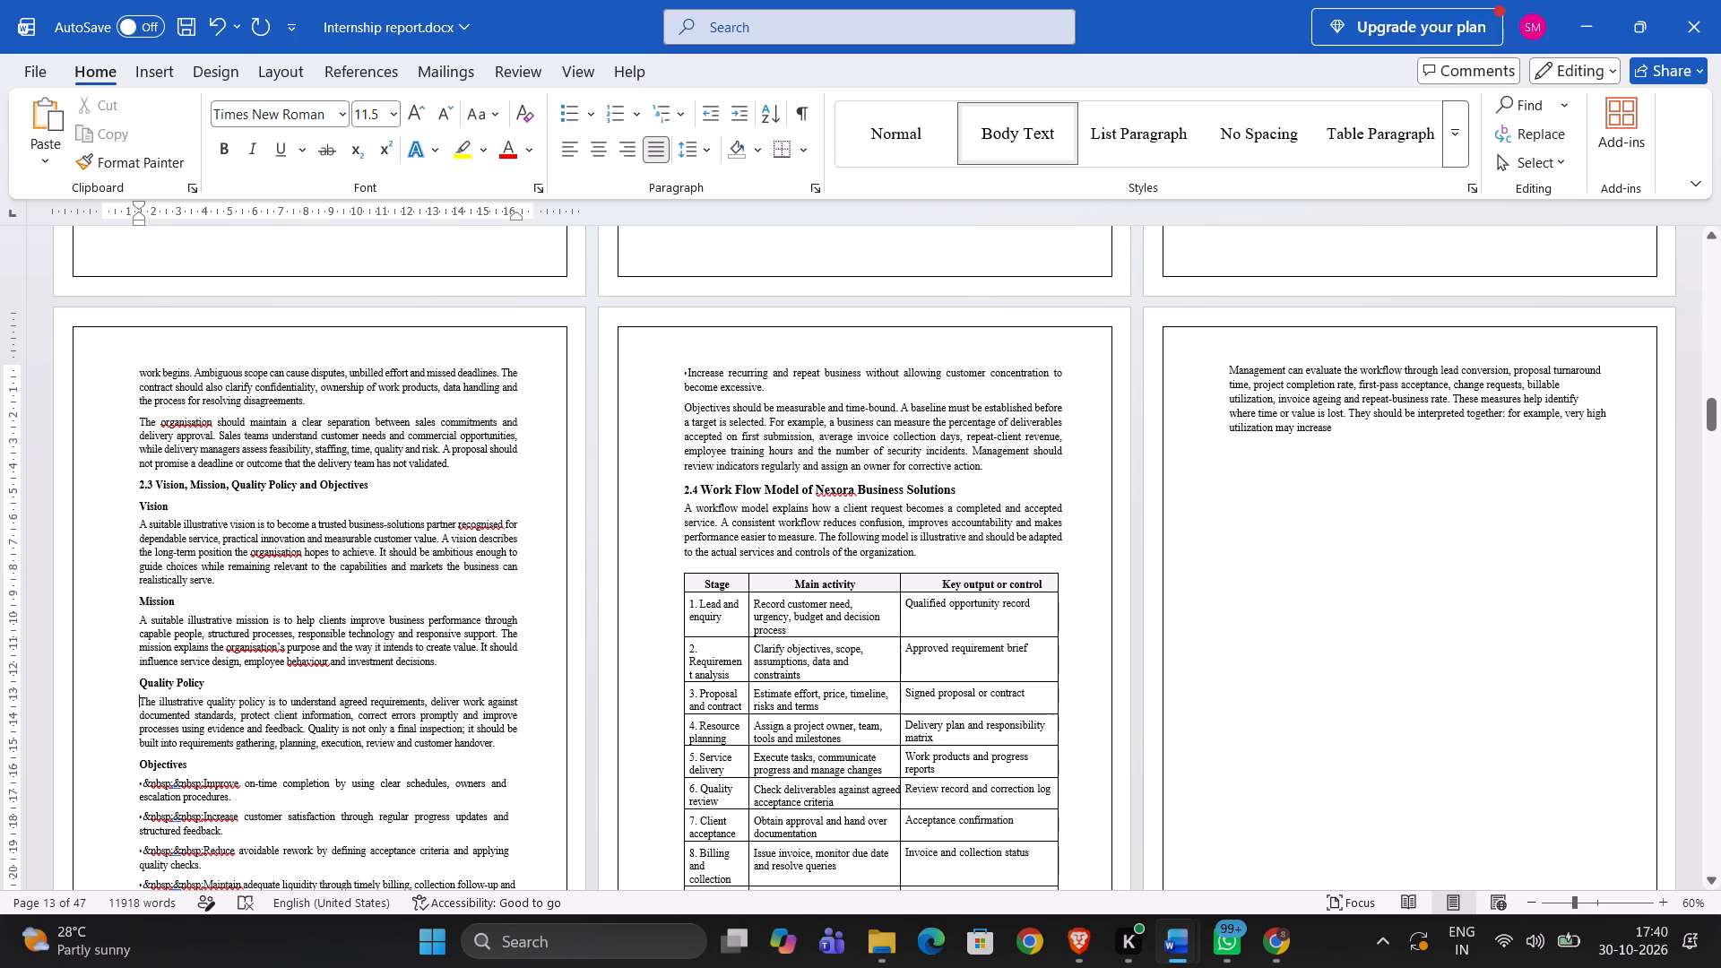
Respell "organisation" as "organization" in the paragraph above heading 2.3 and in the Vision and Mission paragraphs.
click(191, 424)
key(BackSpace)
key(z)
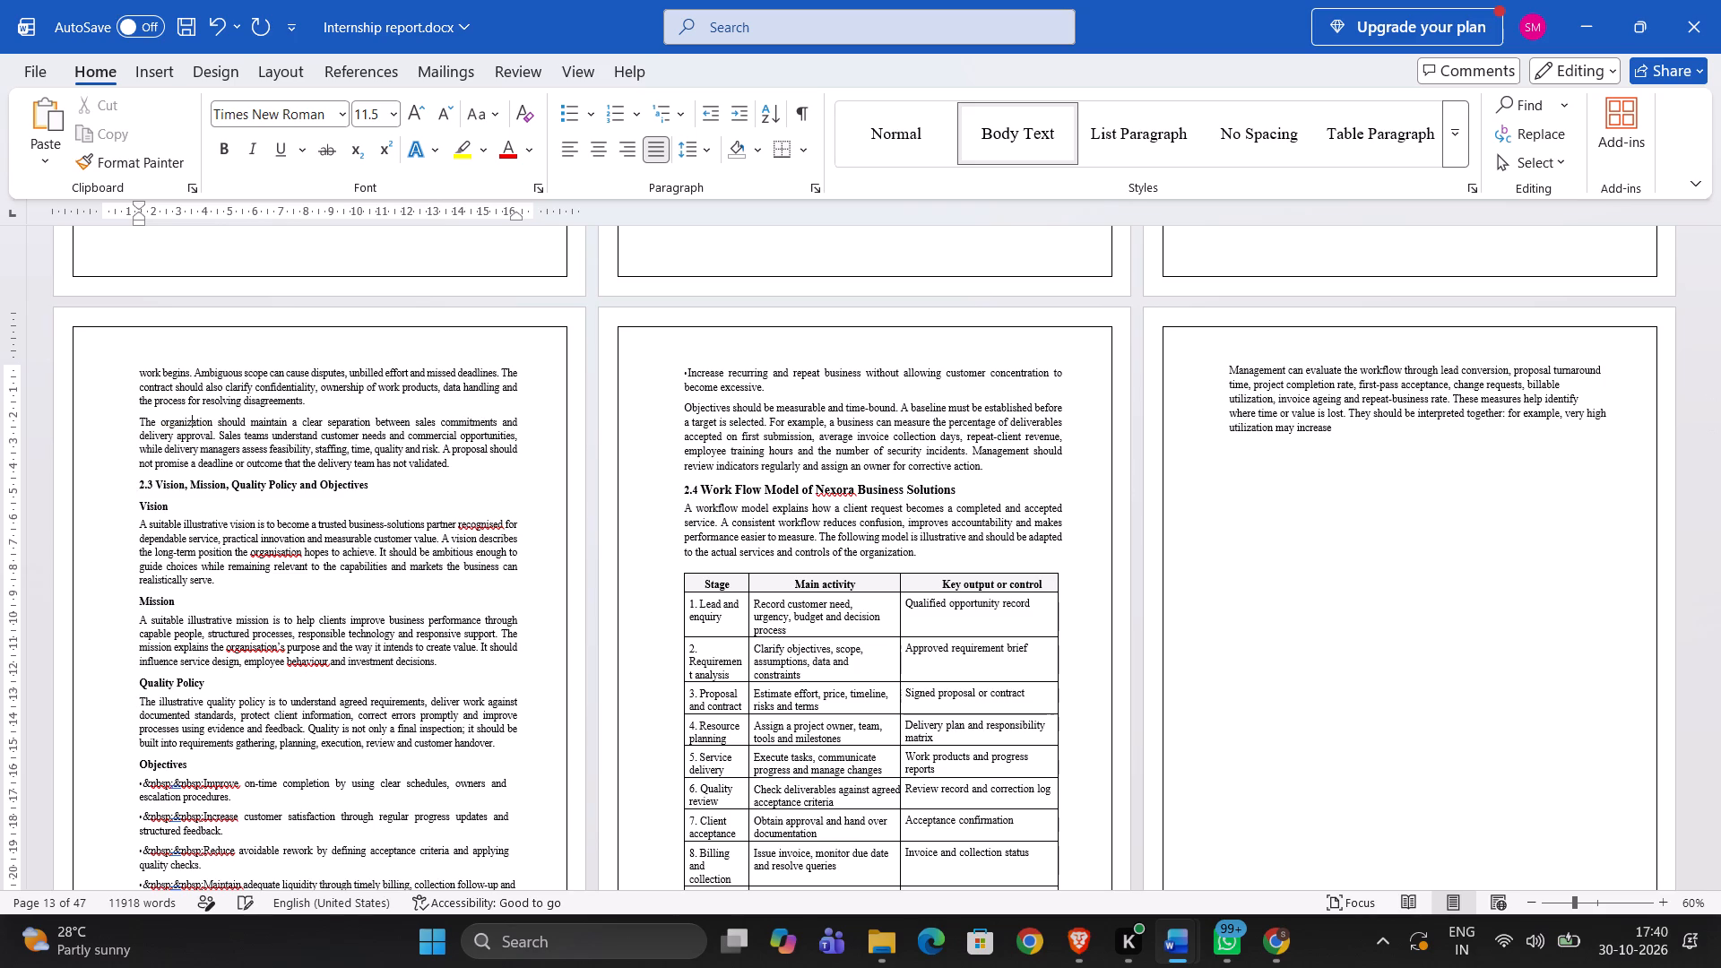
click(278, 549)
key(BackSpace)
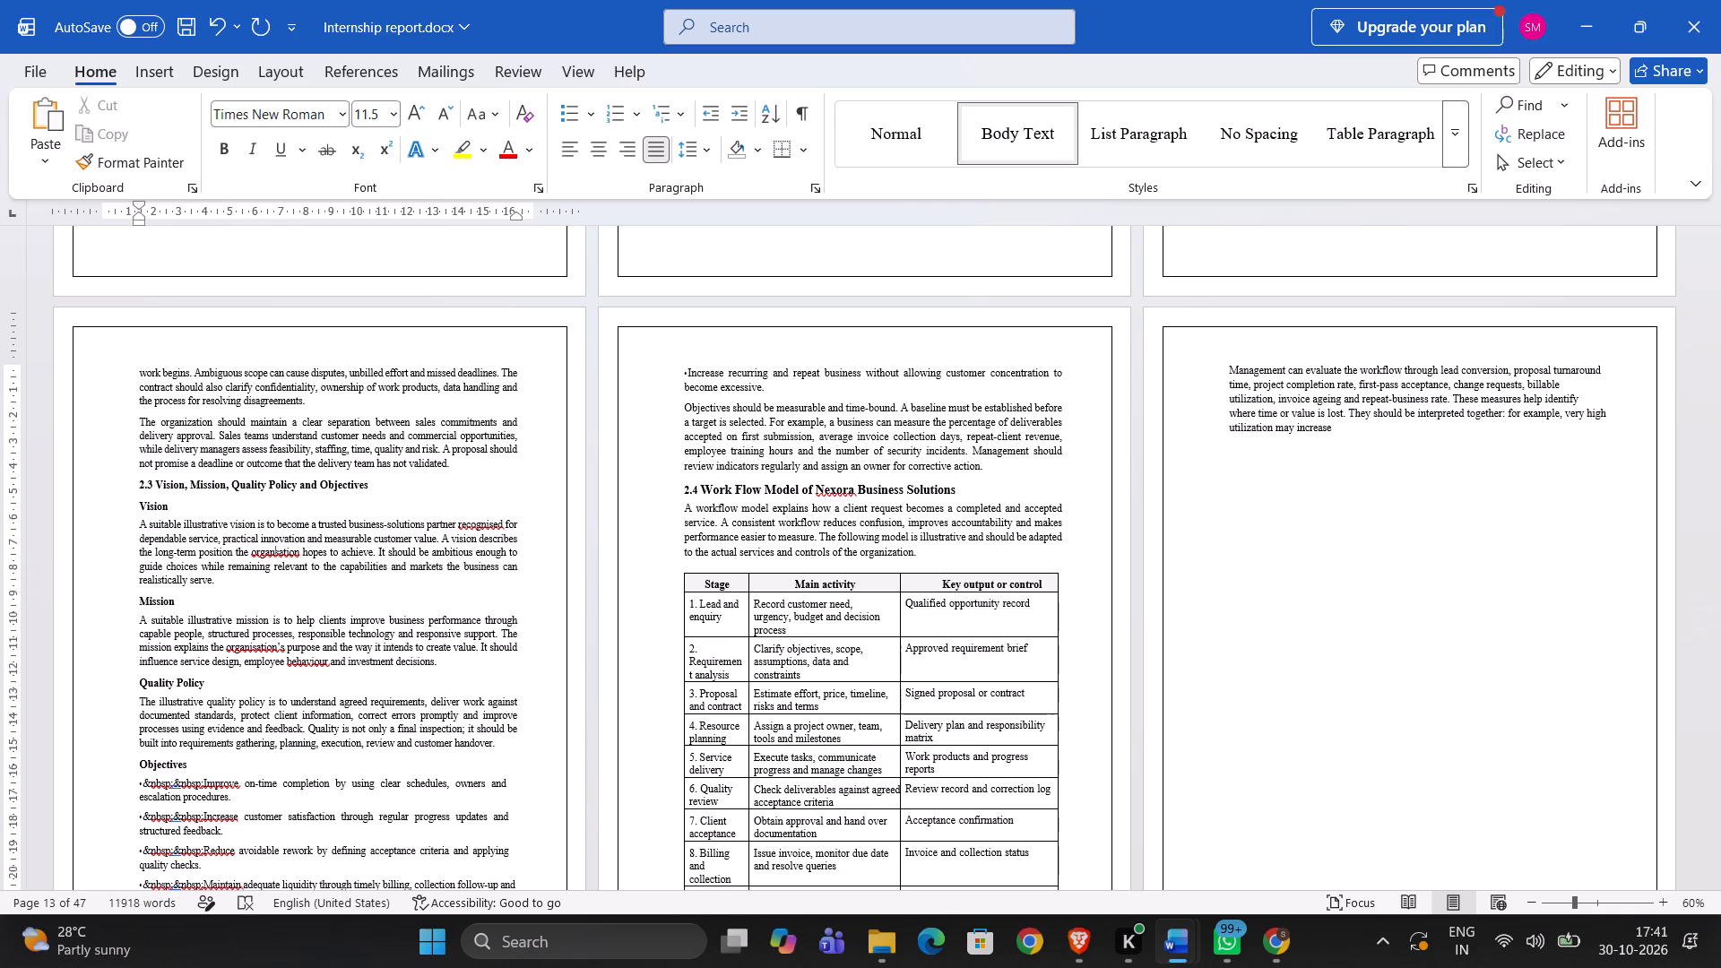
key(i)
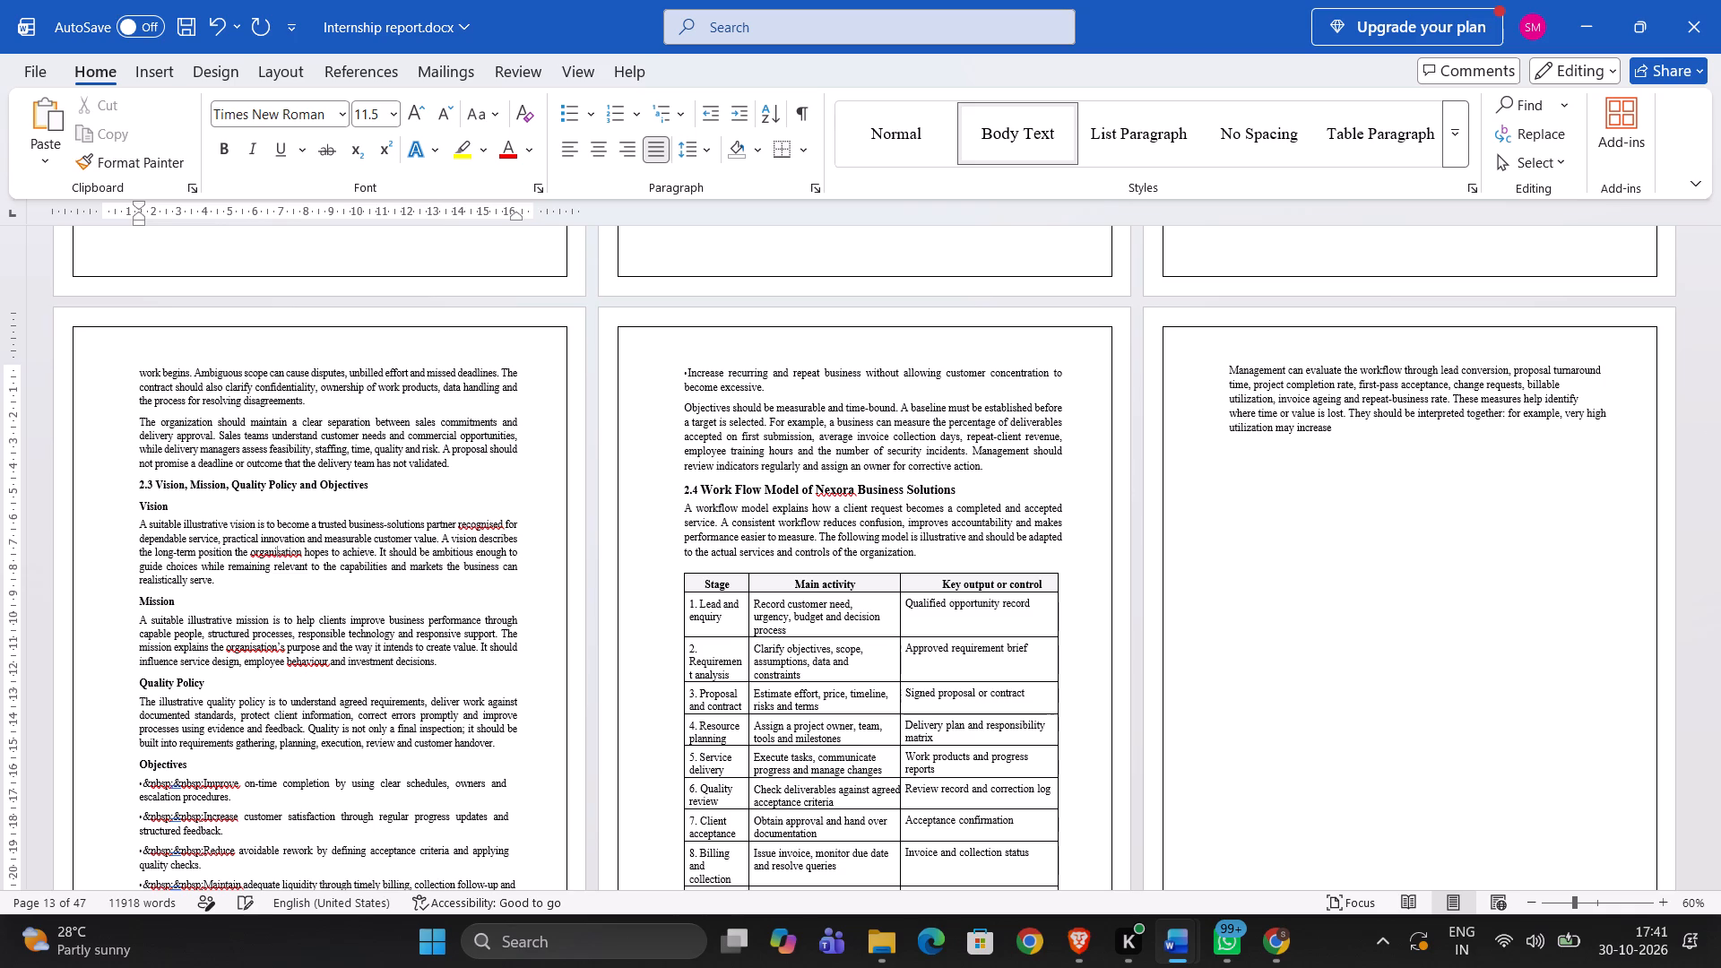
key(Right)
key(BackSpace)
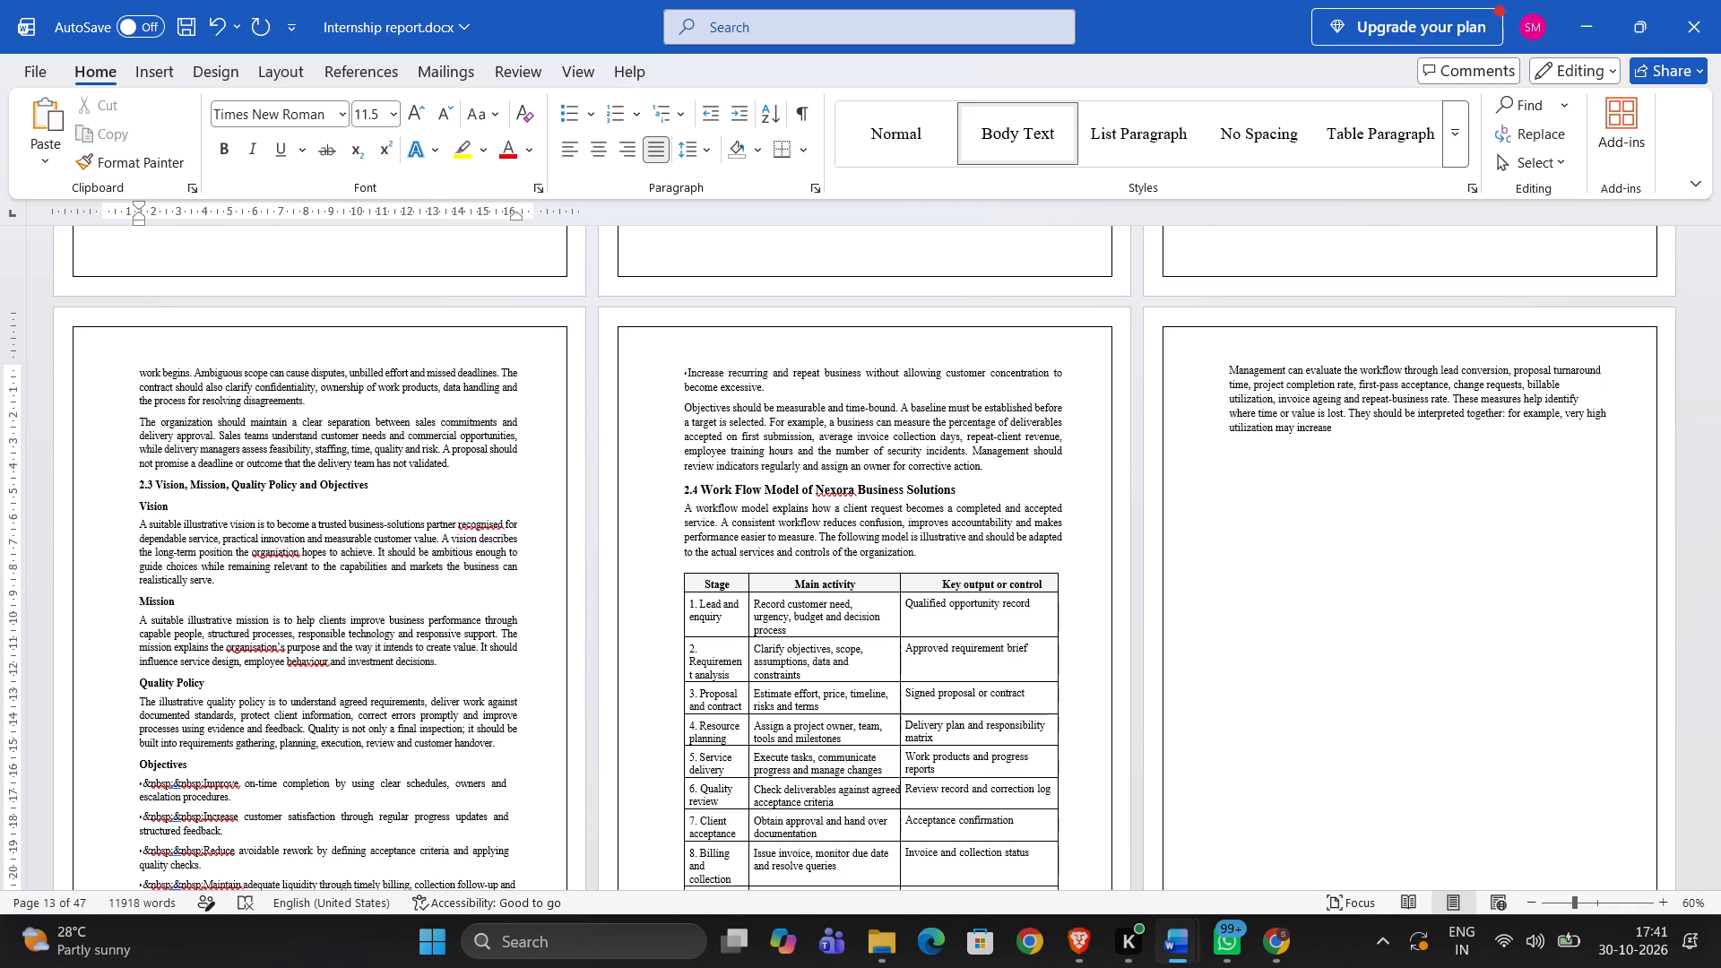
key(z)
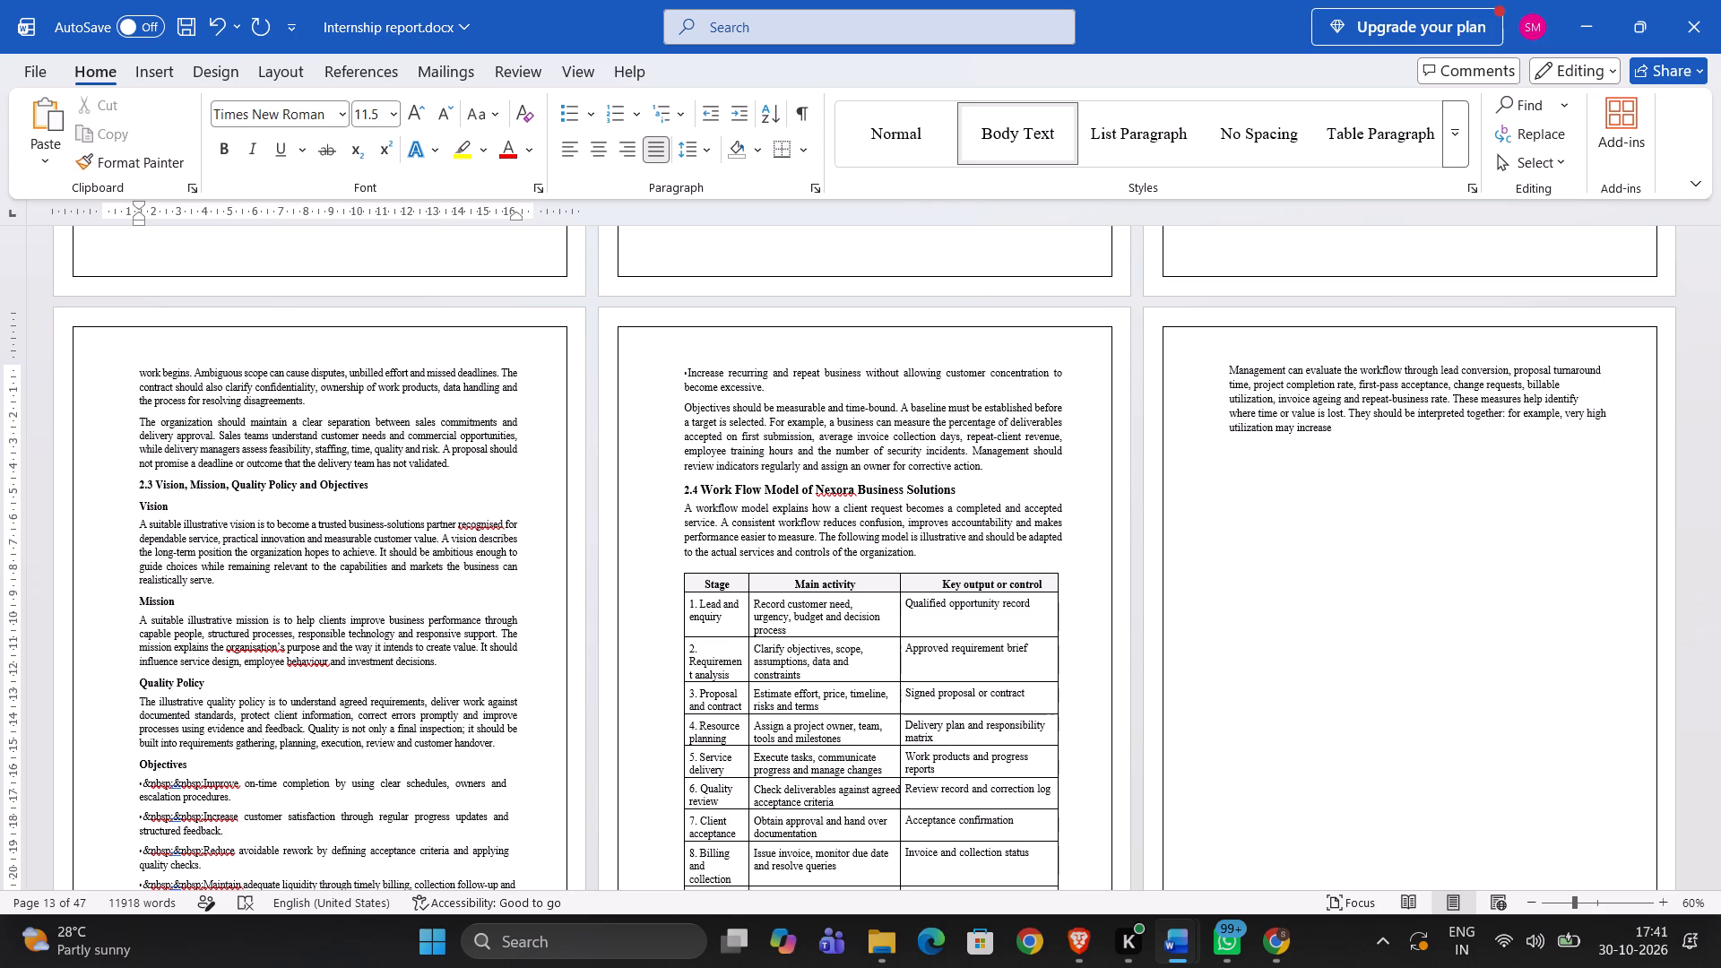
click(255, 646)
key(BackSpace)
key(z)
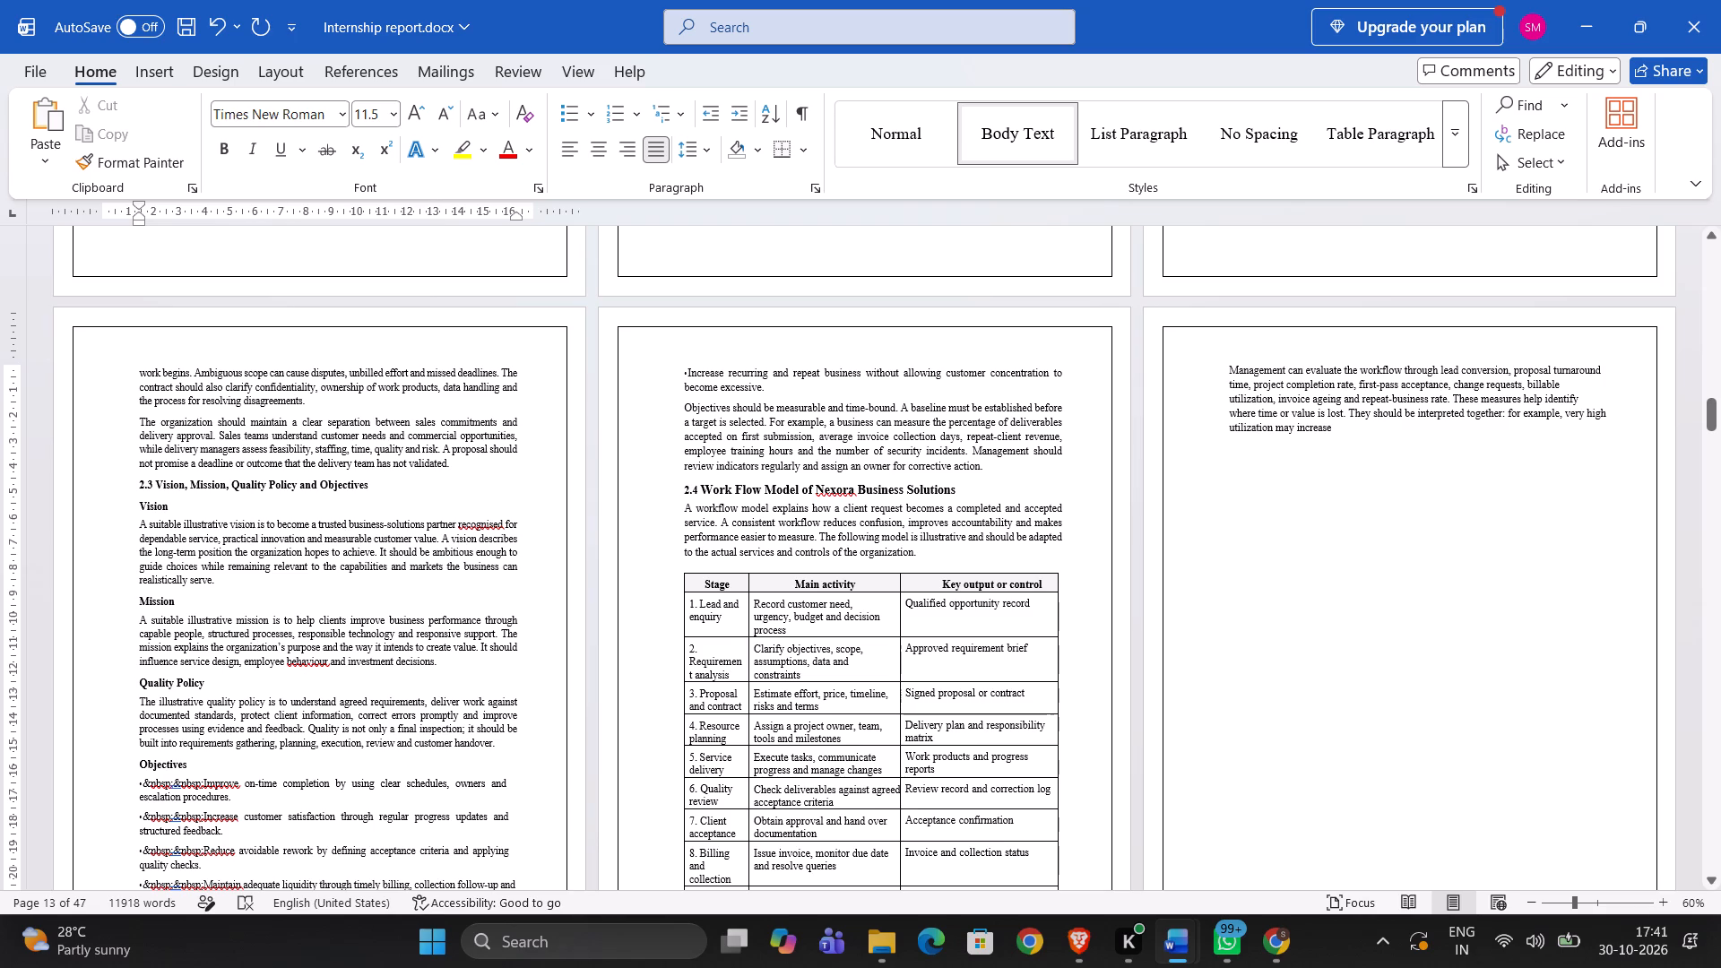
Set the font size of the two paragraphs above heading 2.3 to 12.
drag(451, 468, 139, 363)
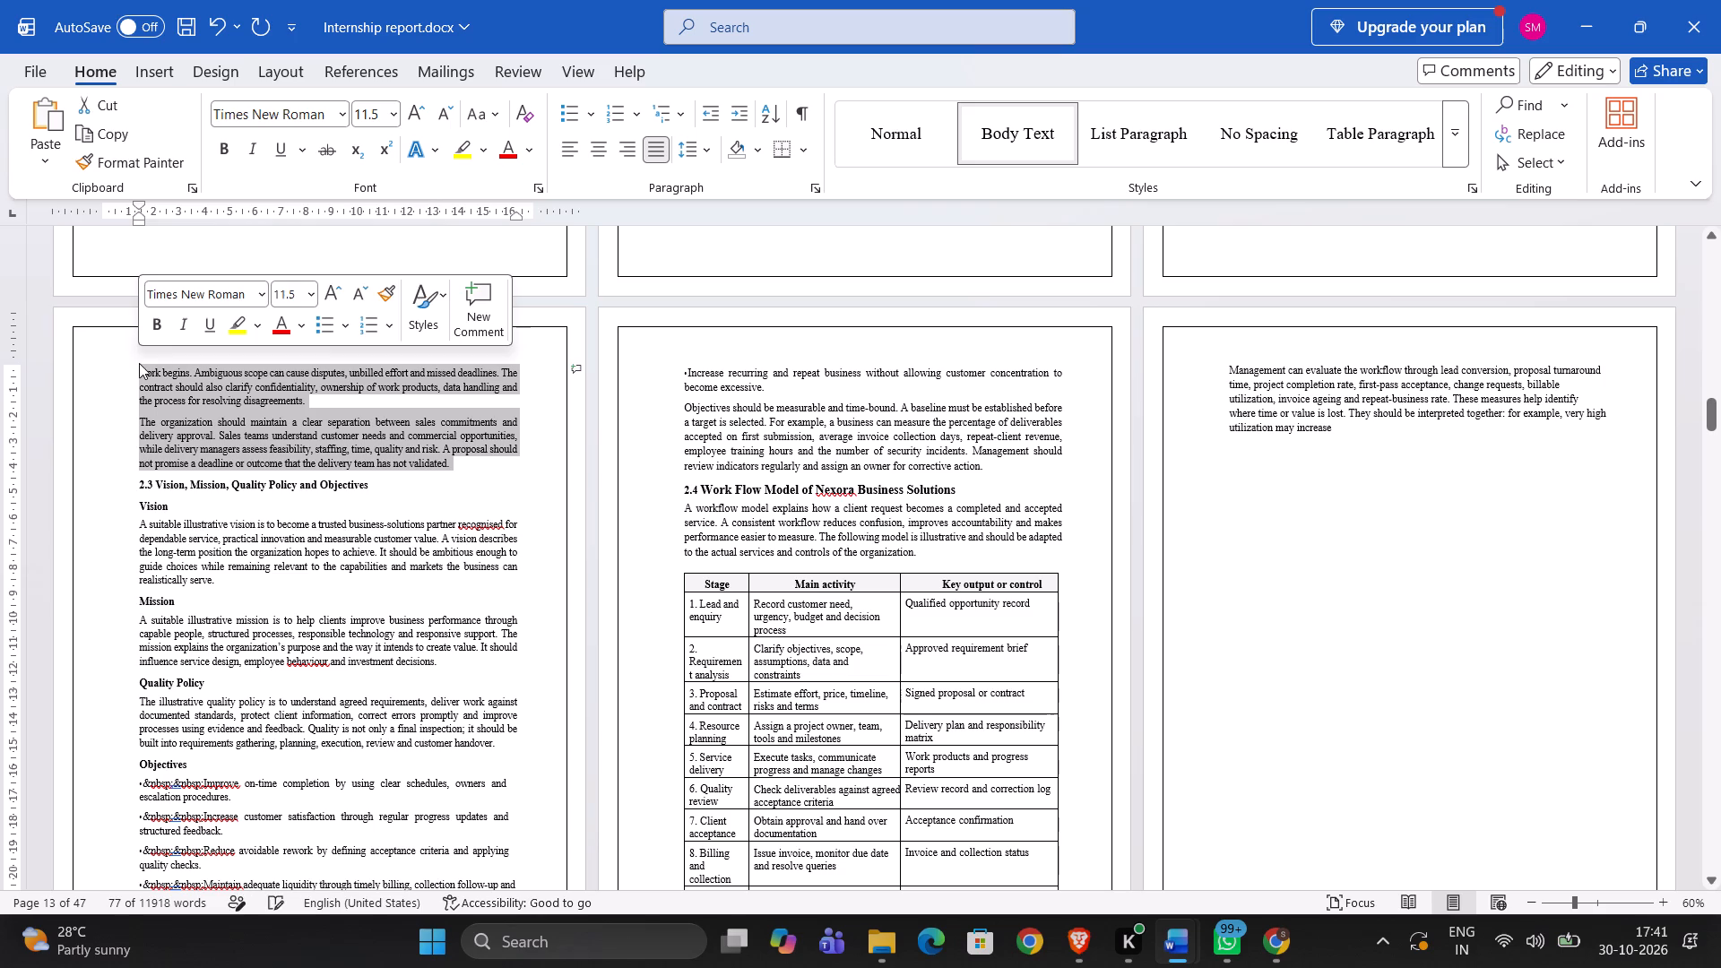
click(309, 294)
click(290, 428)
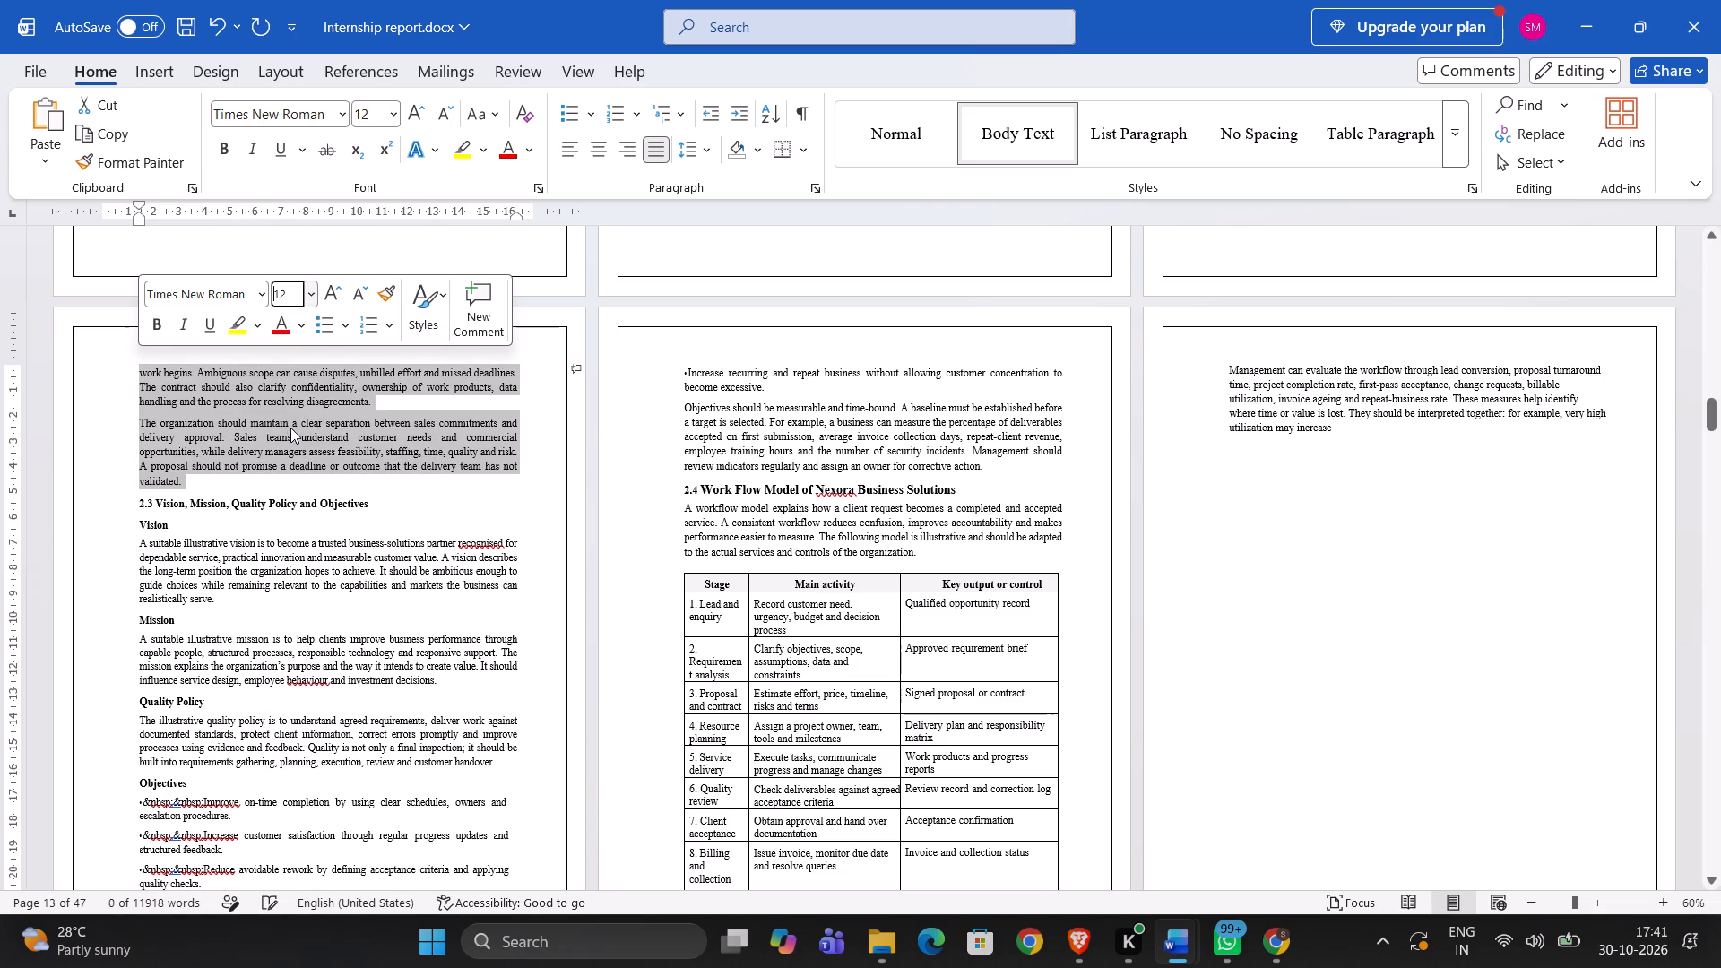
Set the 2.3 heading text "Vision, Mission, Quality Policy and Objectives" to font size 14.
drag(373, 497, 153, 505)
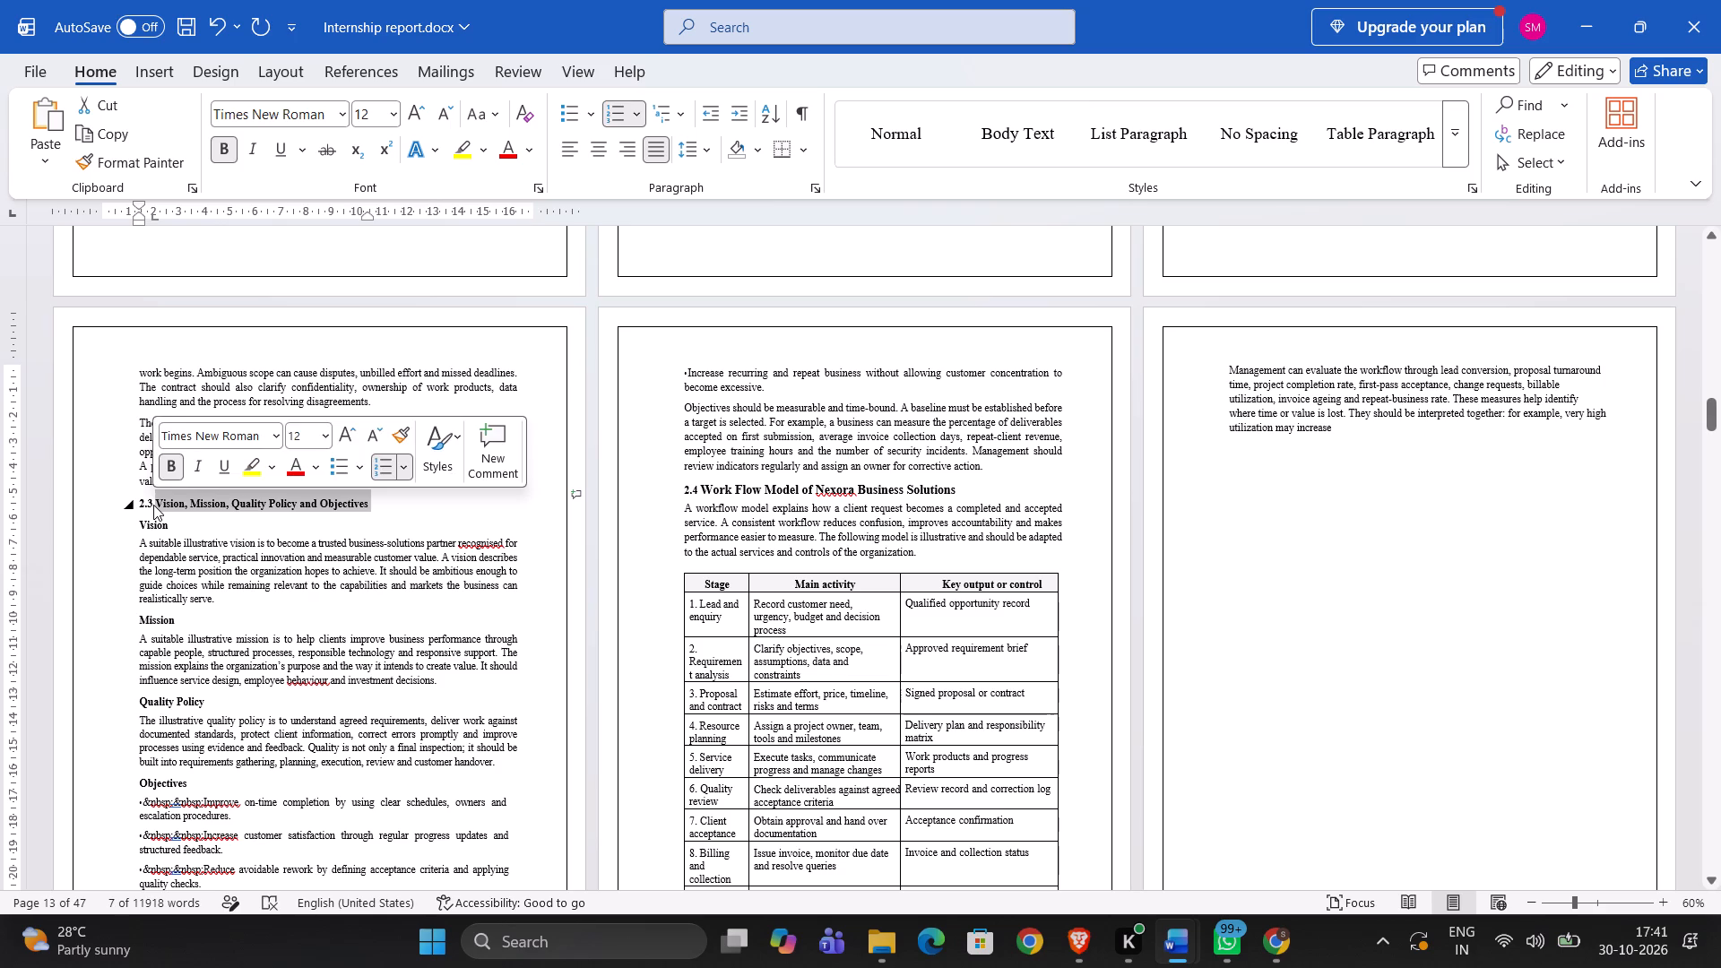
click(321, 439)
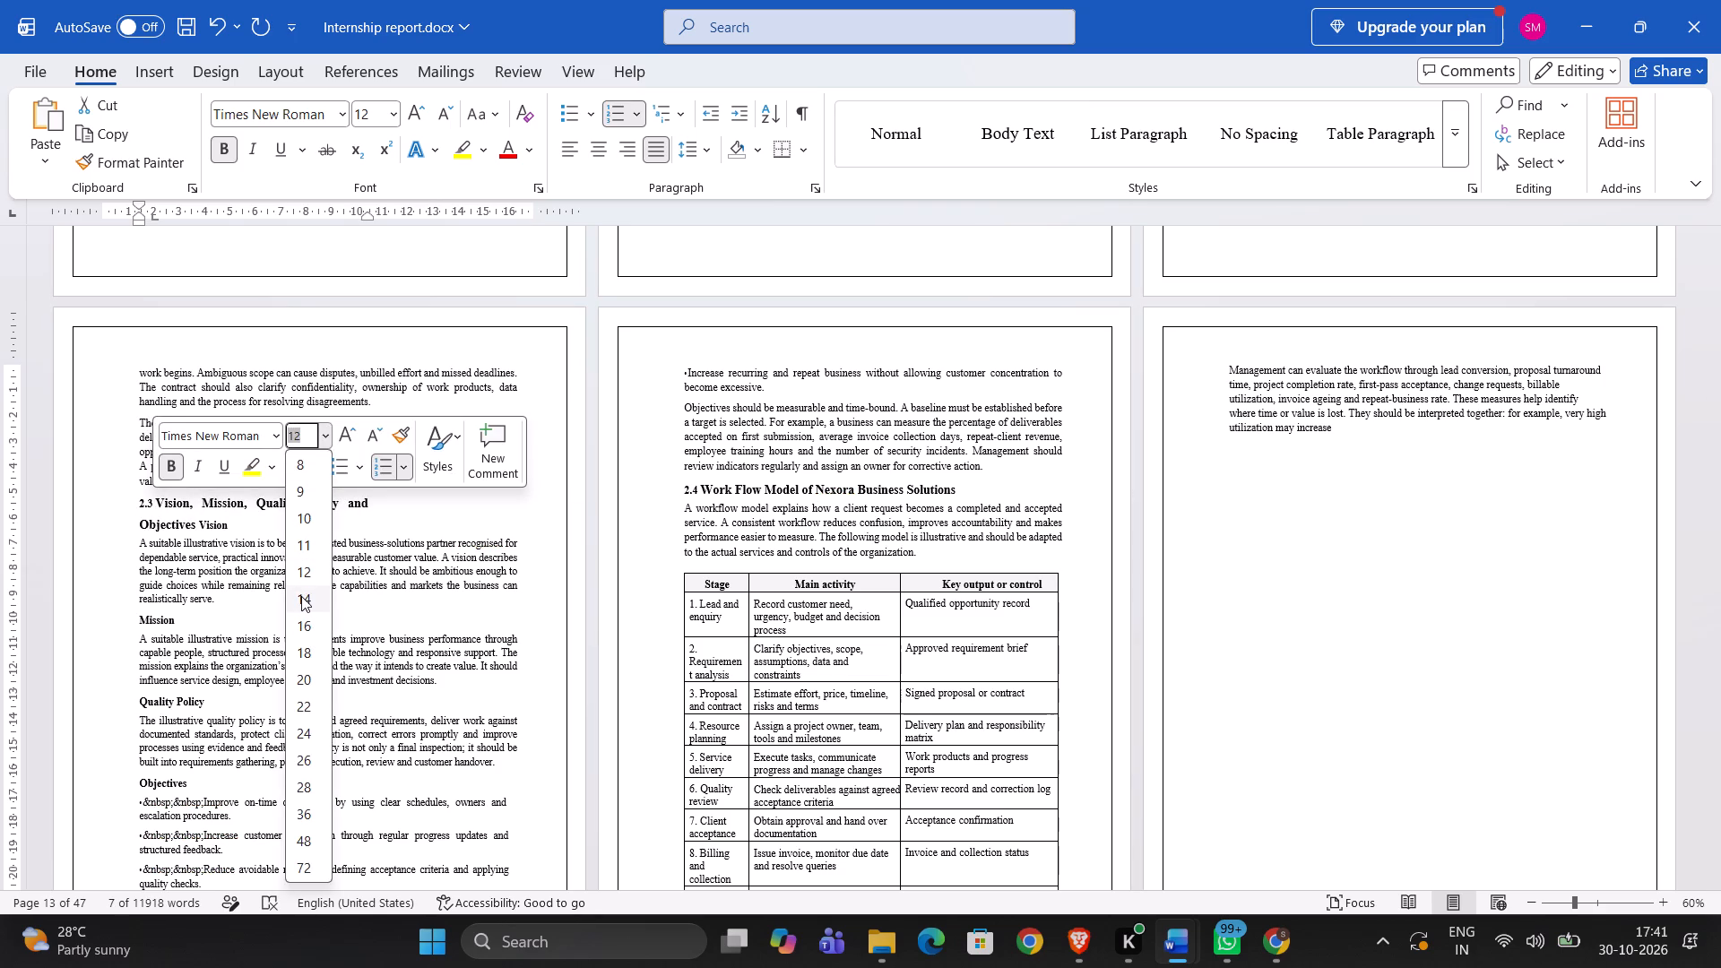
click(301, 596)
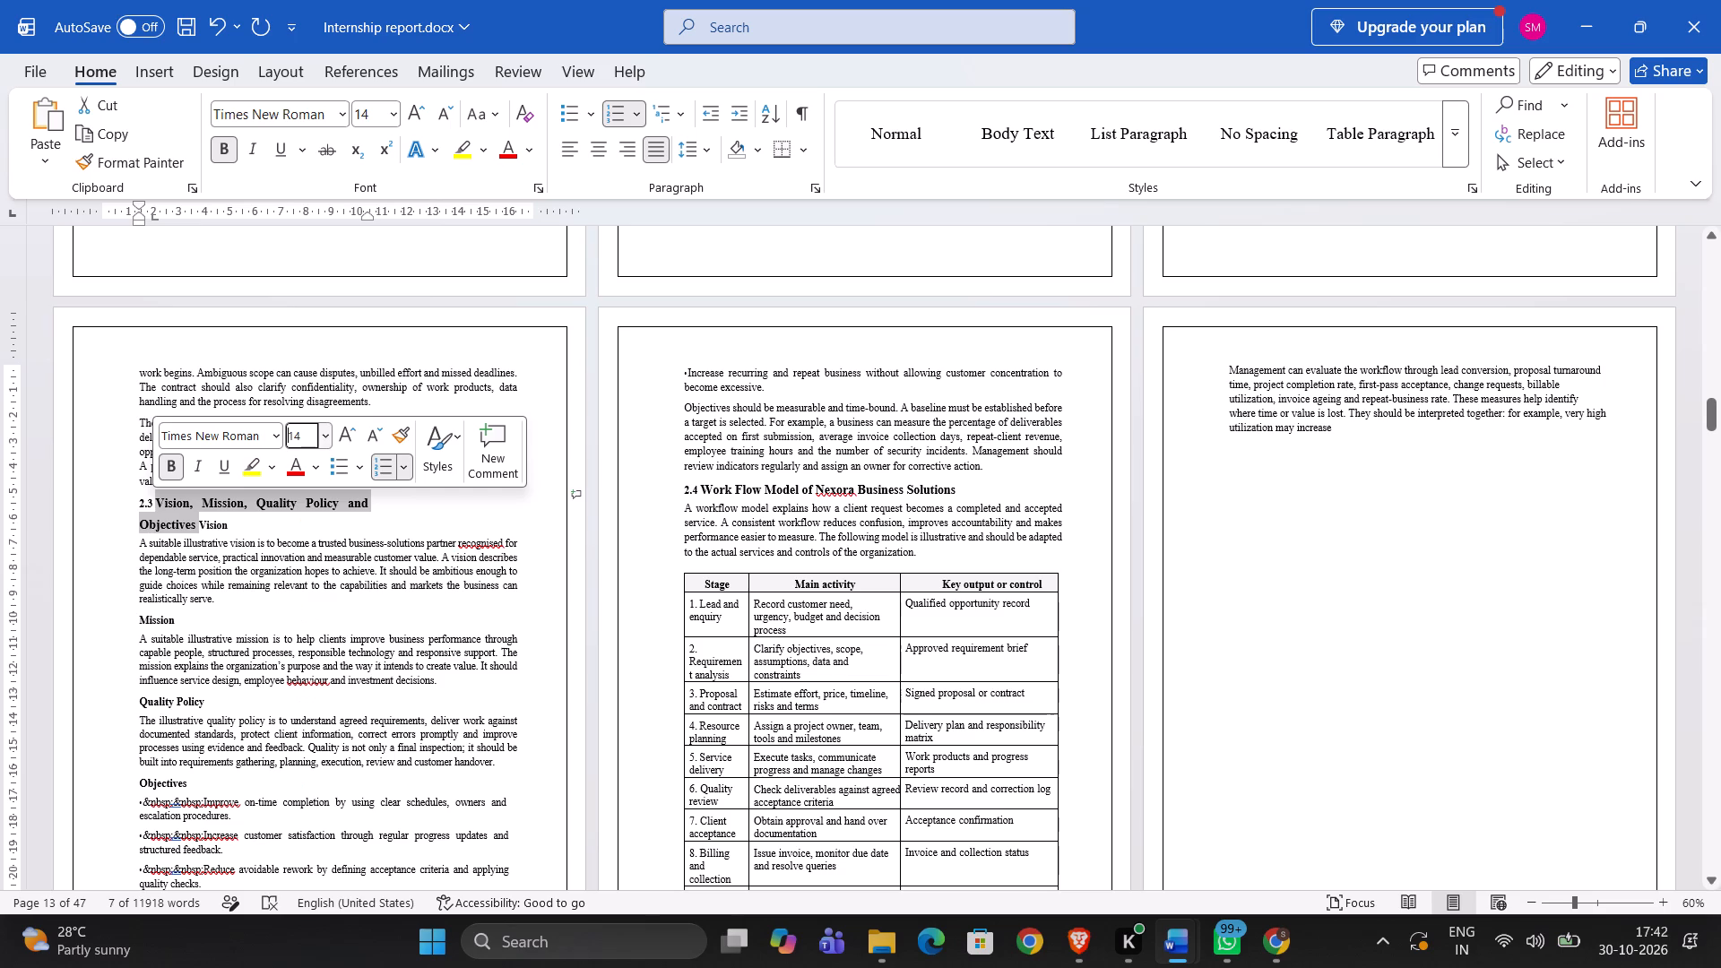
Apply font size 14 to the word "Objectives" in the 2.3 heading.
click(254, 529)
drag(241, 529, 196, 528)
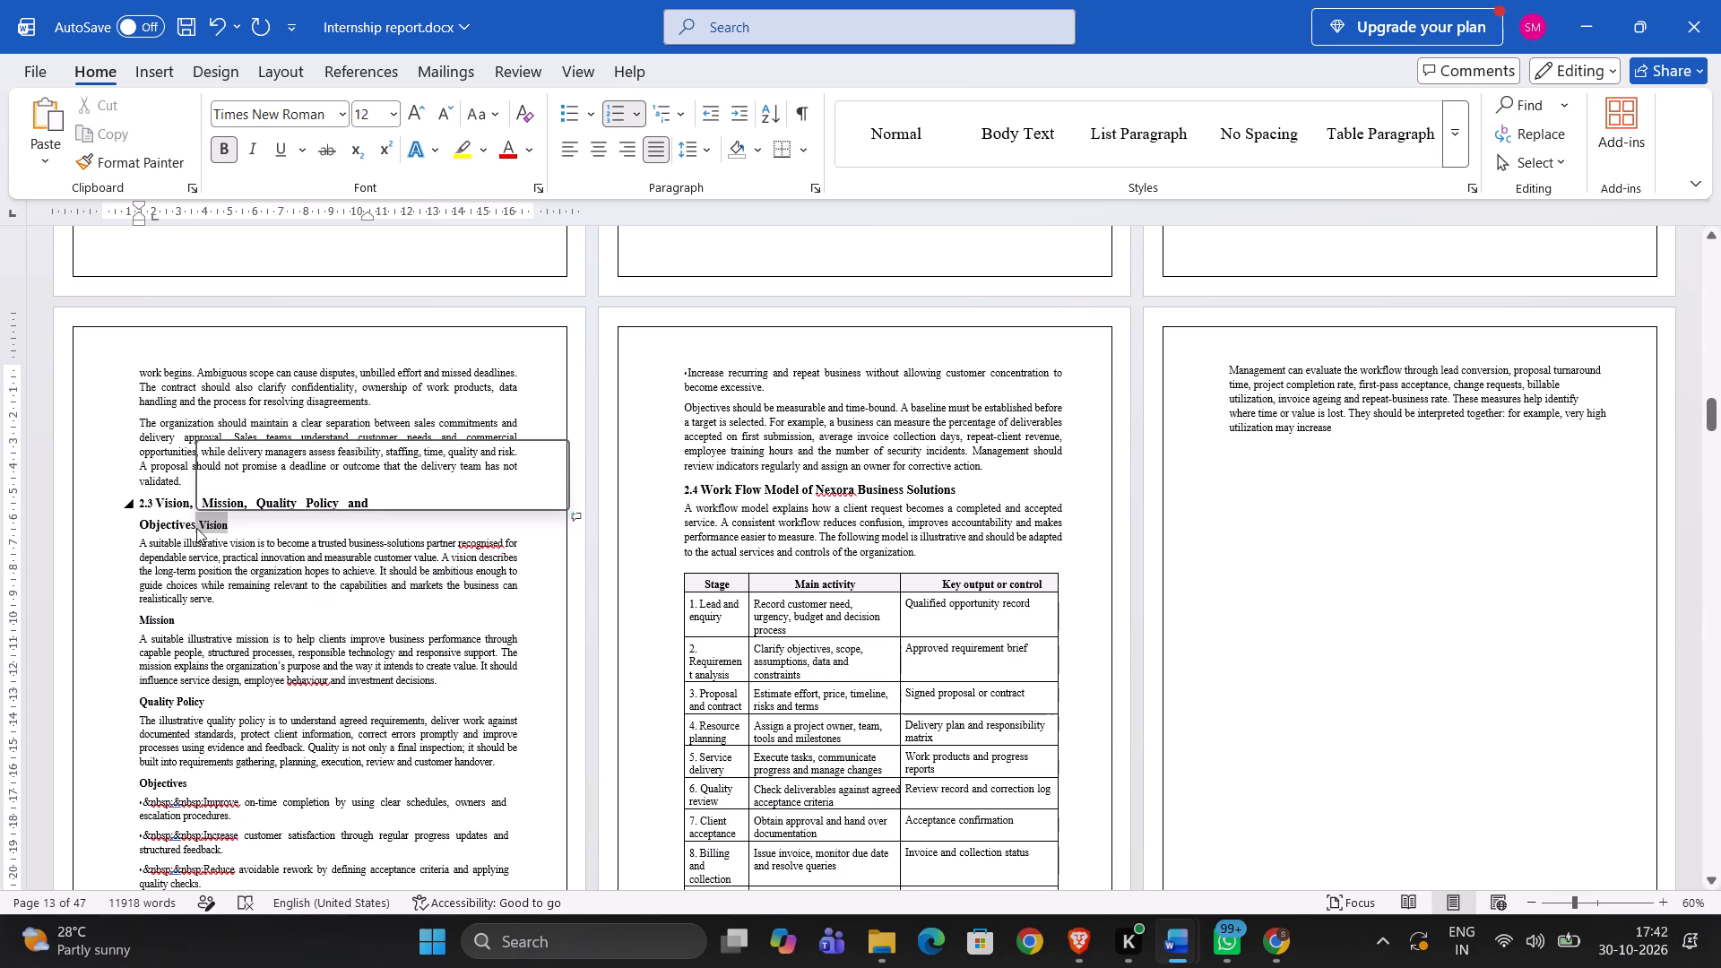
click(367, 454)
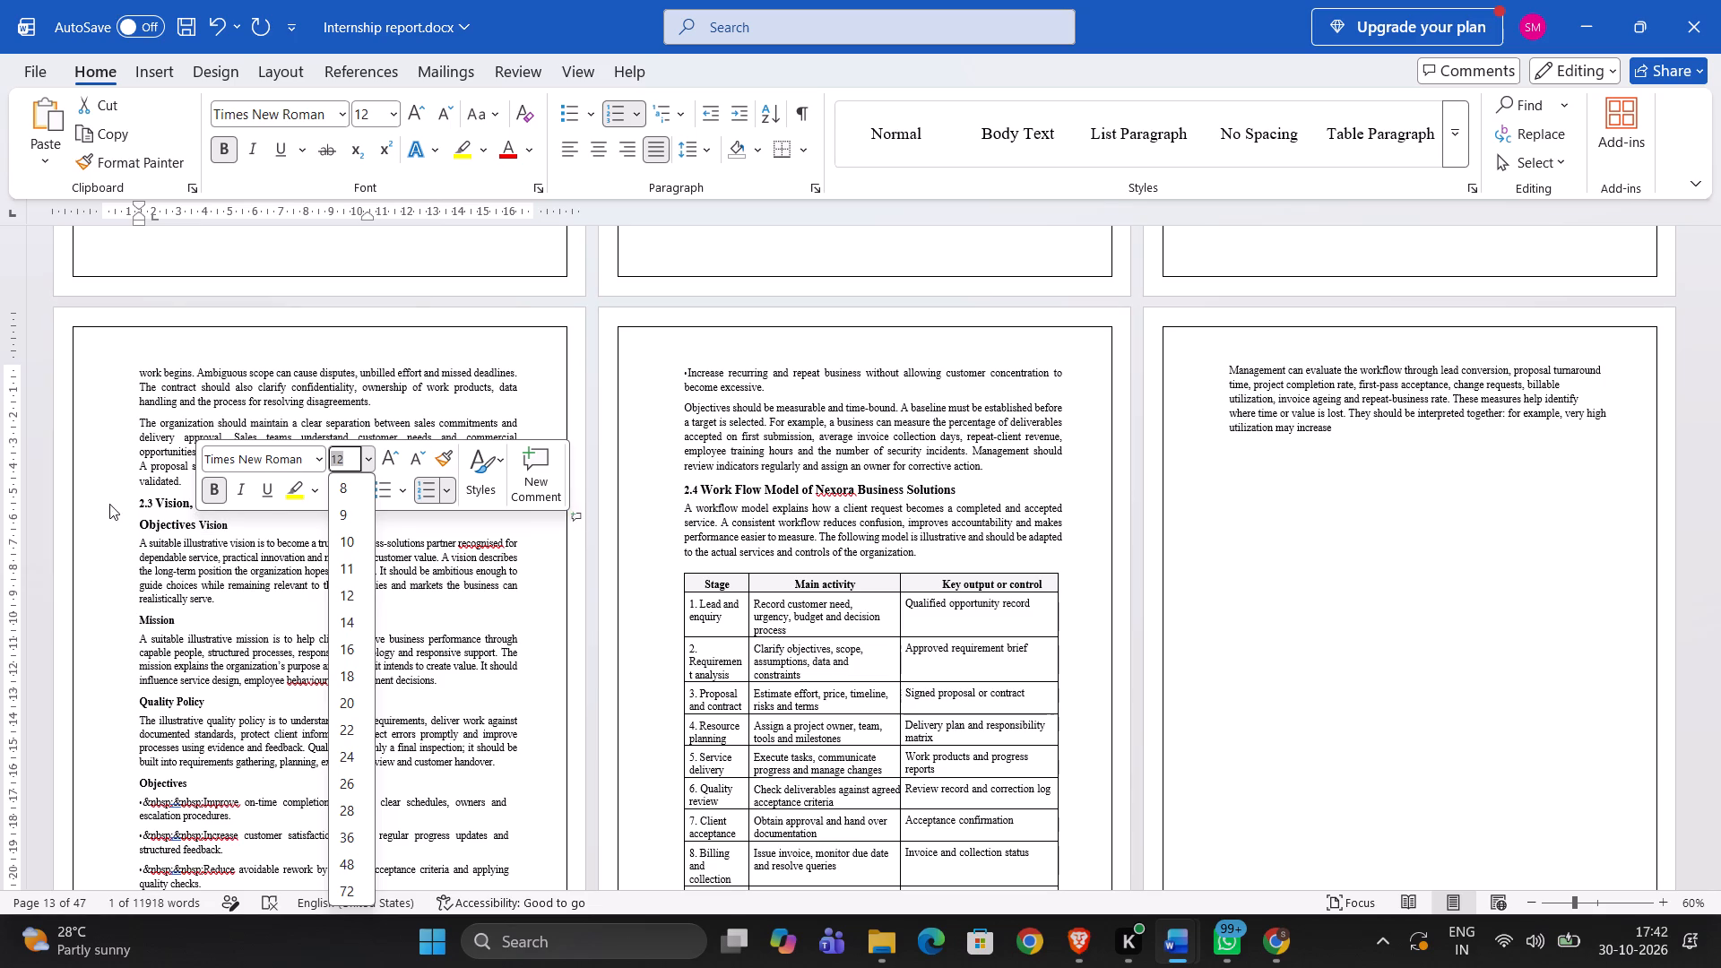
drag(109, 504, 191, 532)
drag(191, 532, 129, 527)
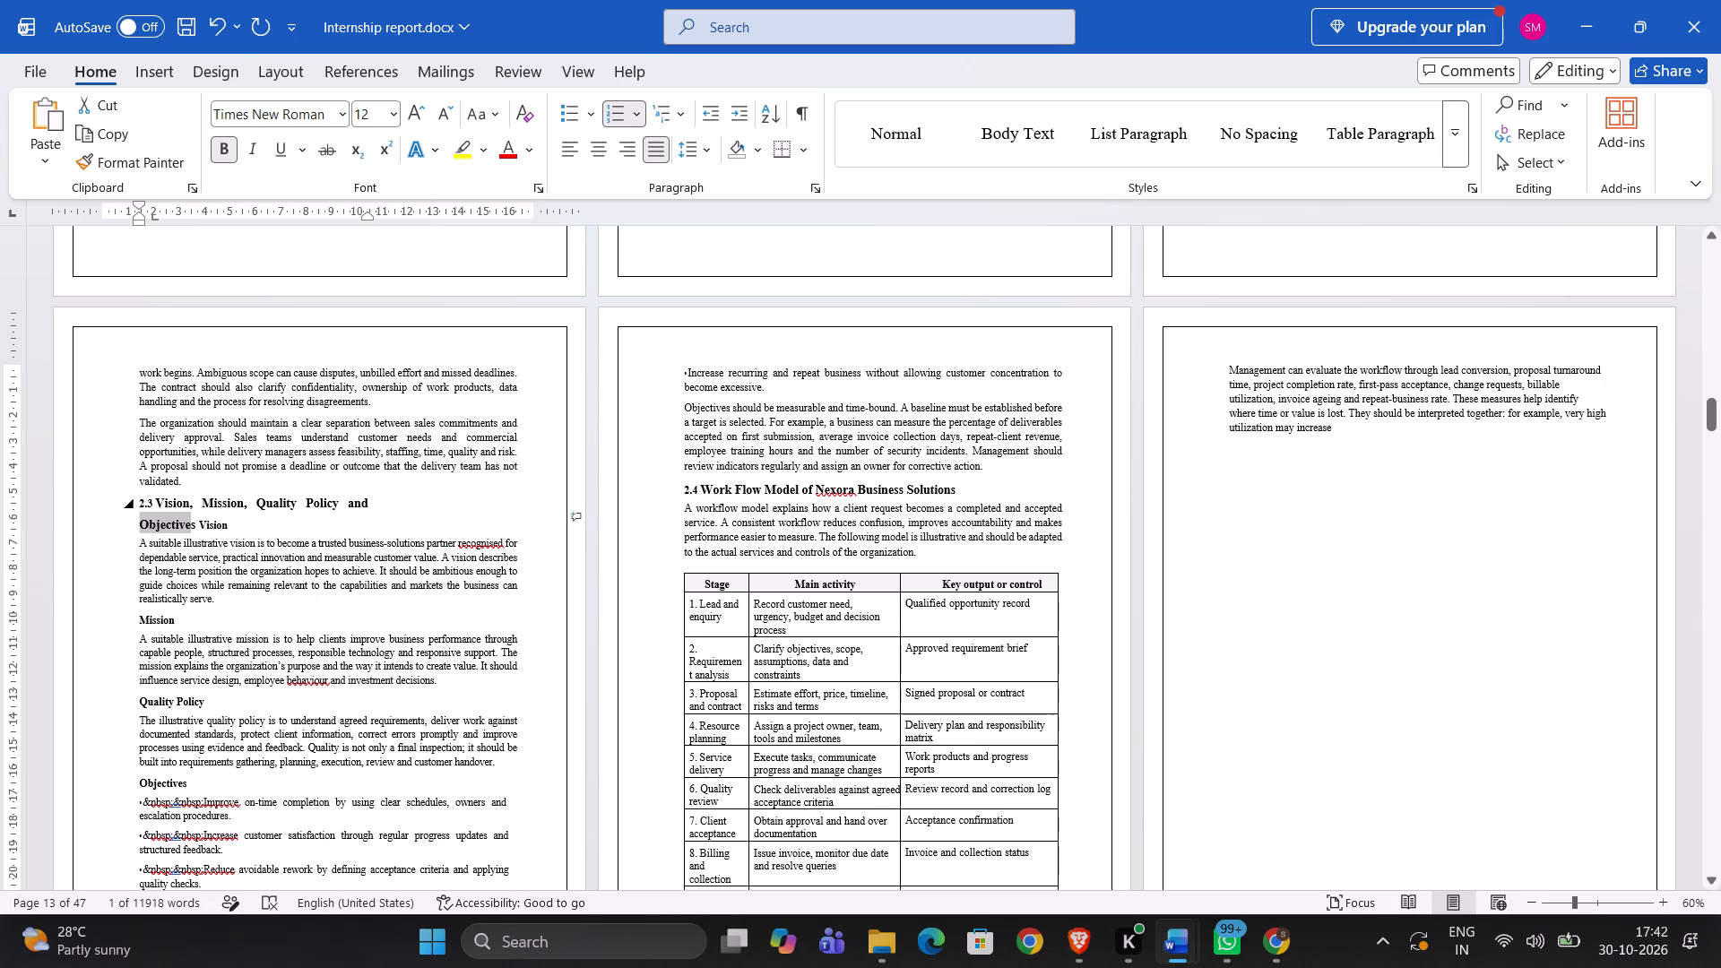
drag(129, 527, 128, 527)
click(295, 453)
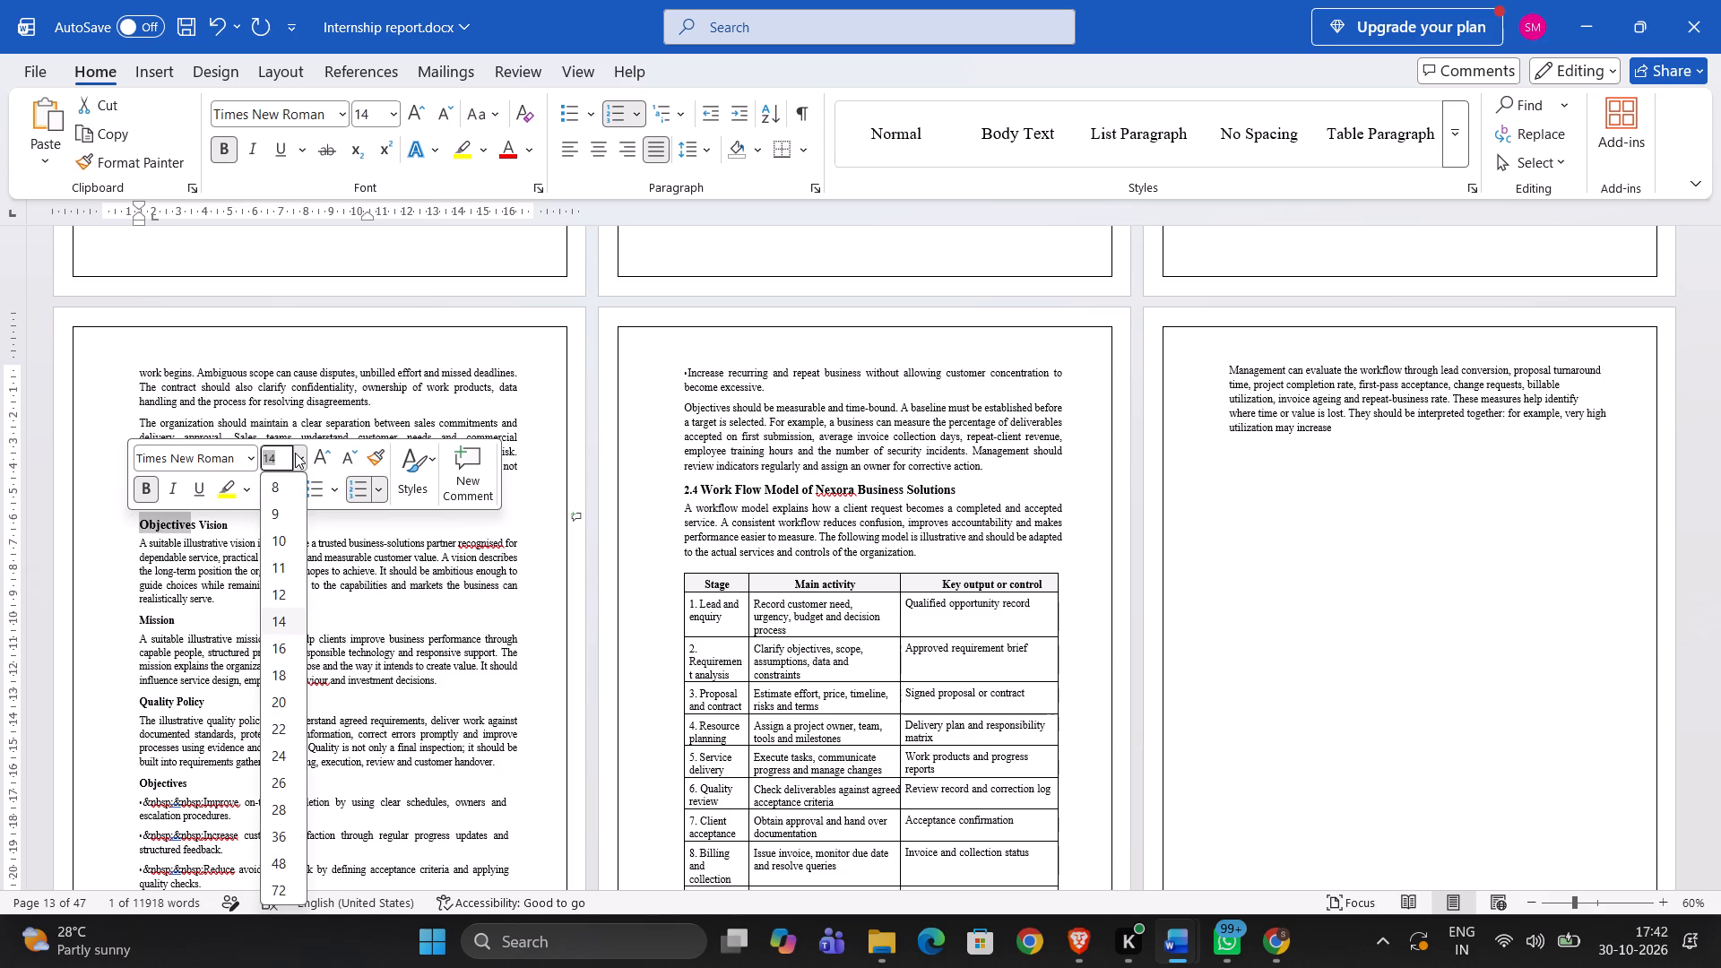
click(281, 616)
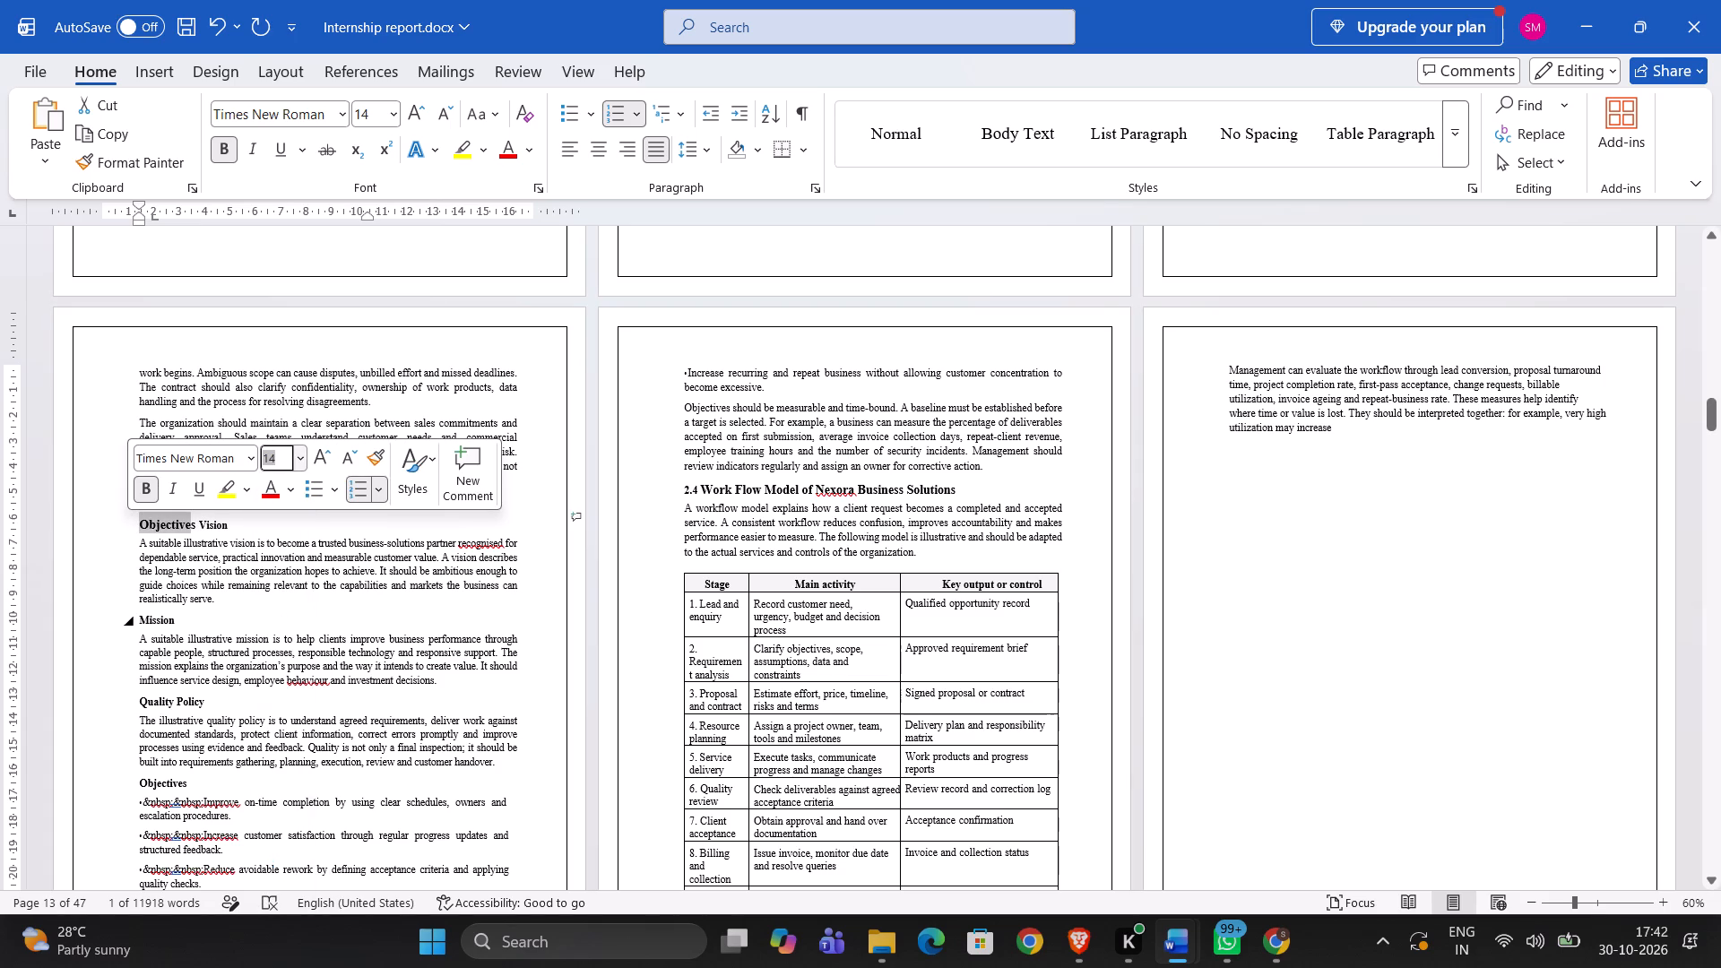
Set the word "Objectives" in the 2.3 heading to font size 12.
scroll(293, 608, up, 1)
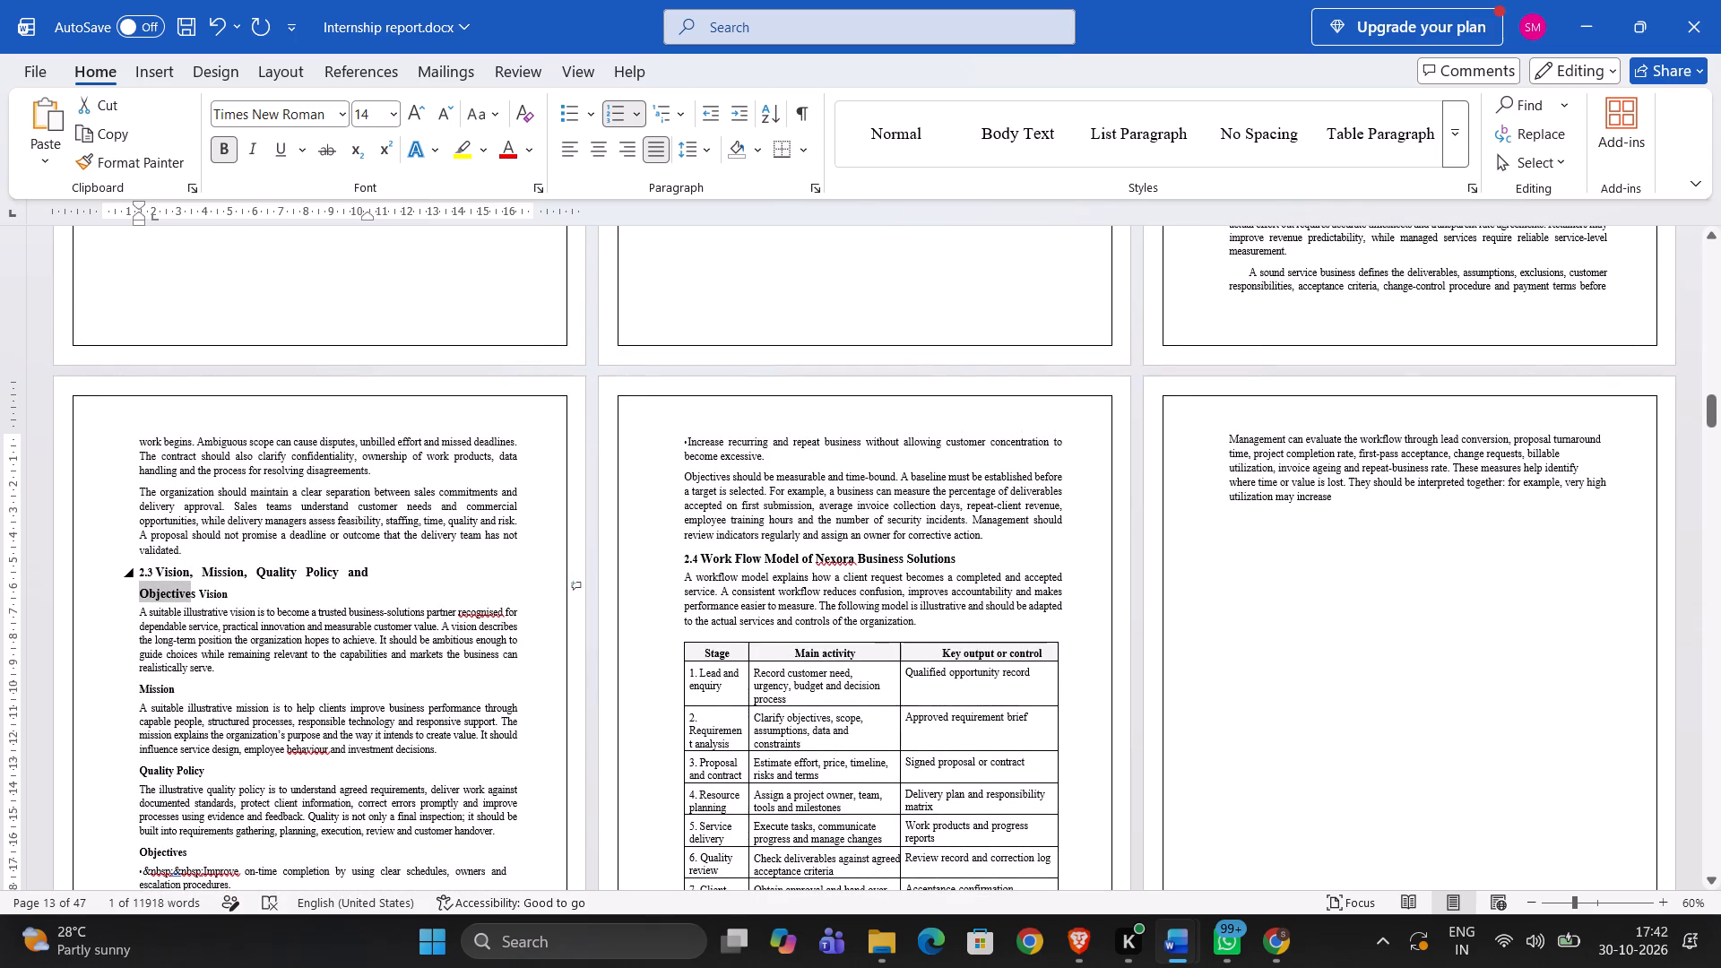
drag(196, 592, 137, 592)
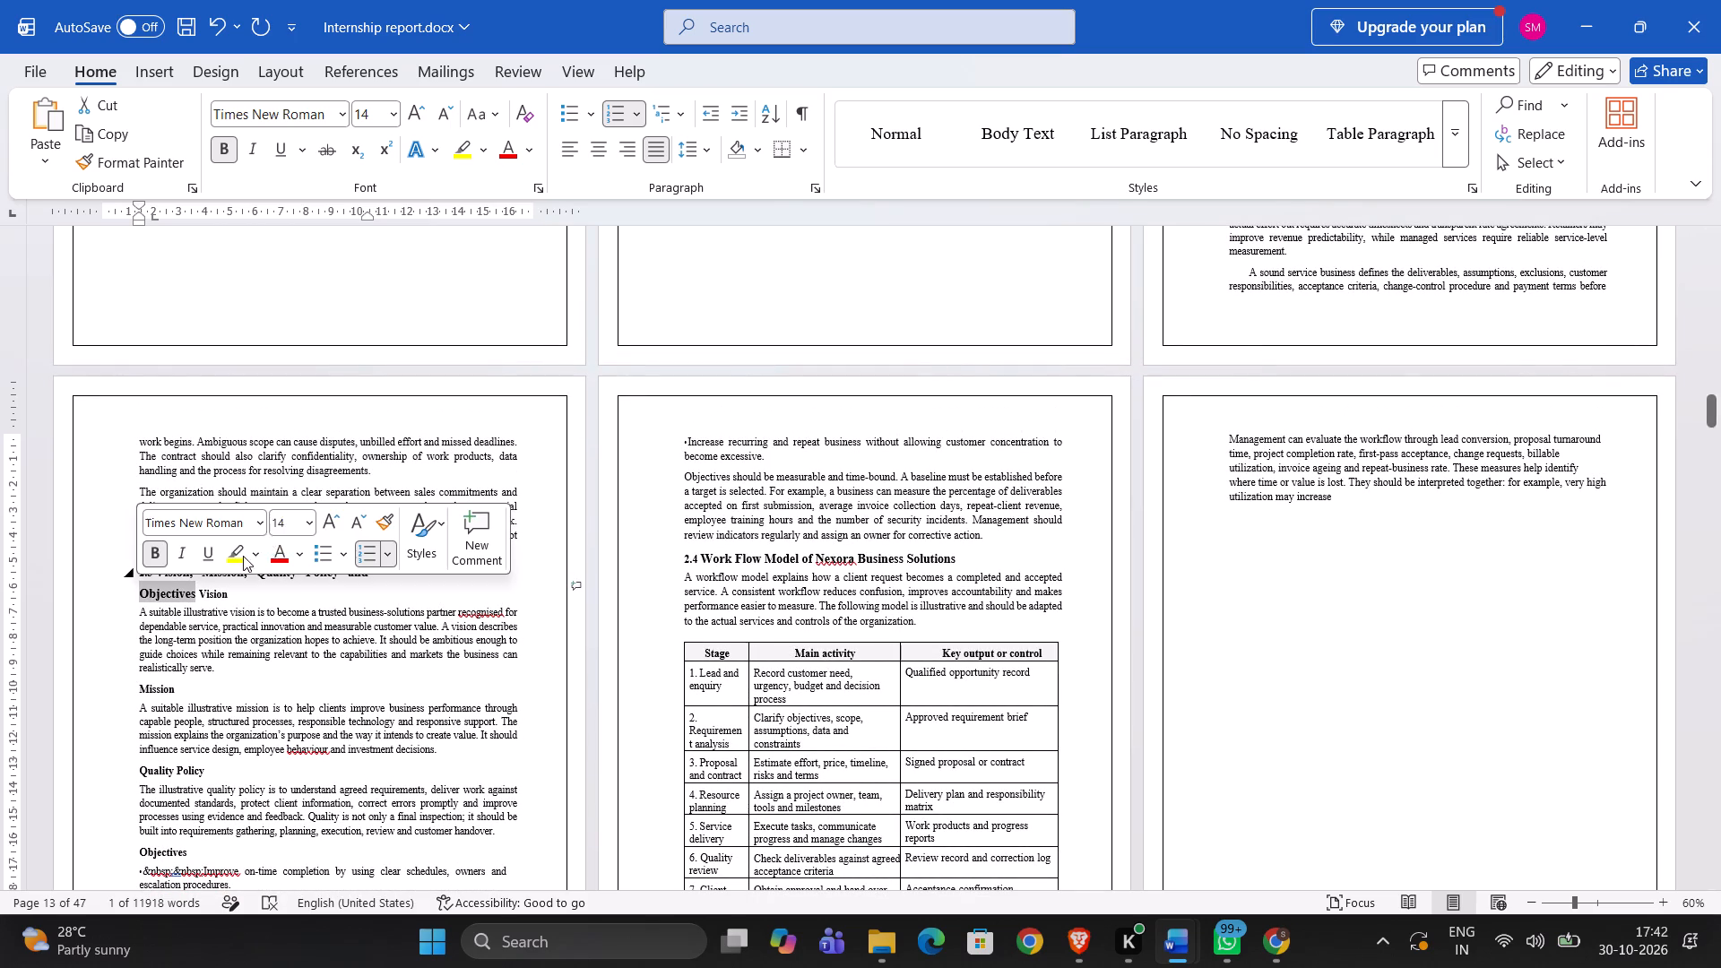
click(307, 523)
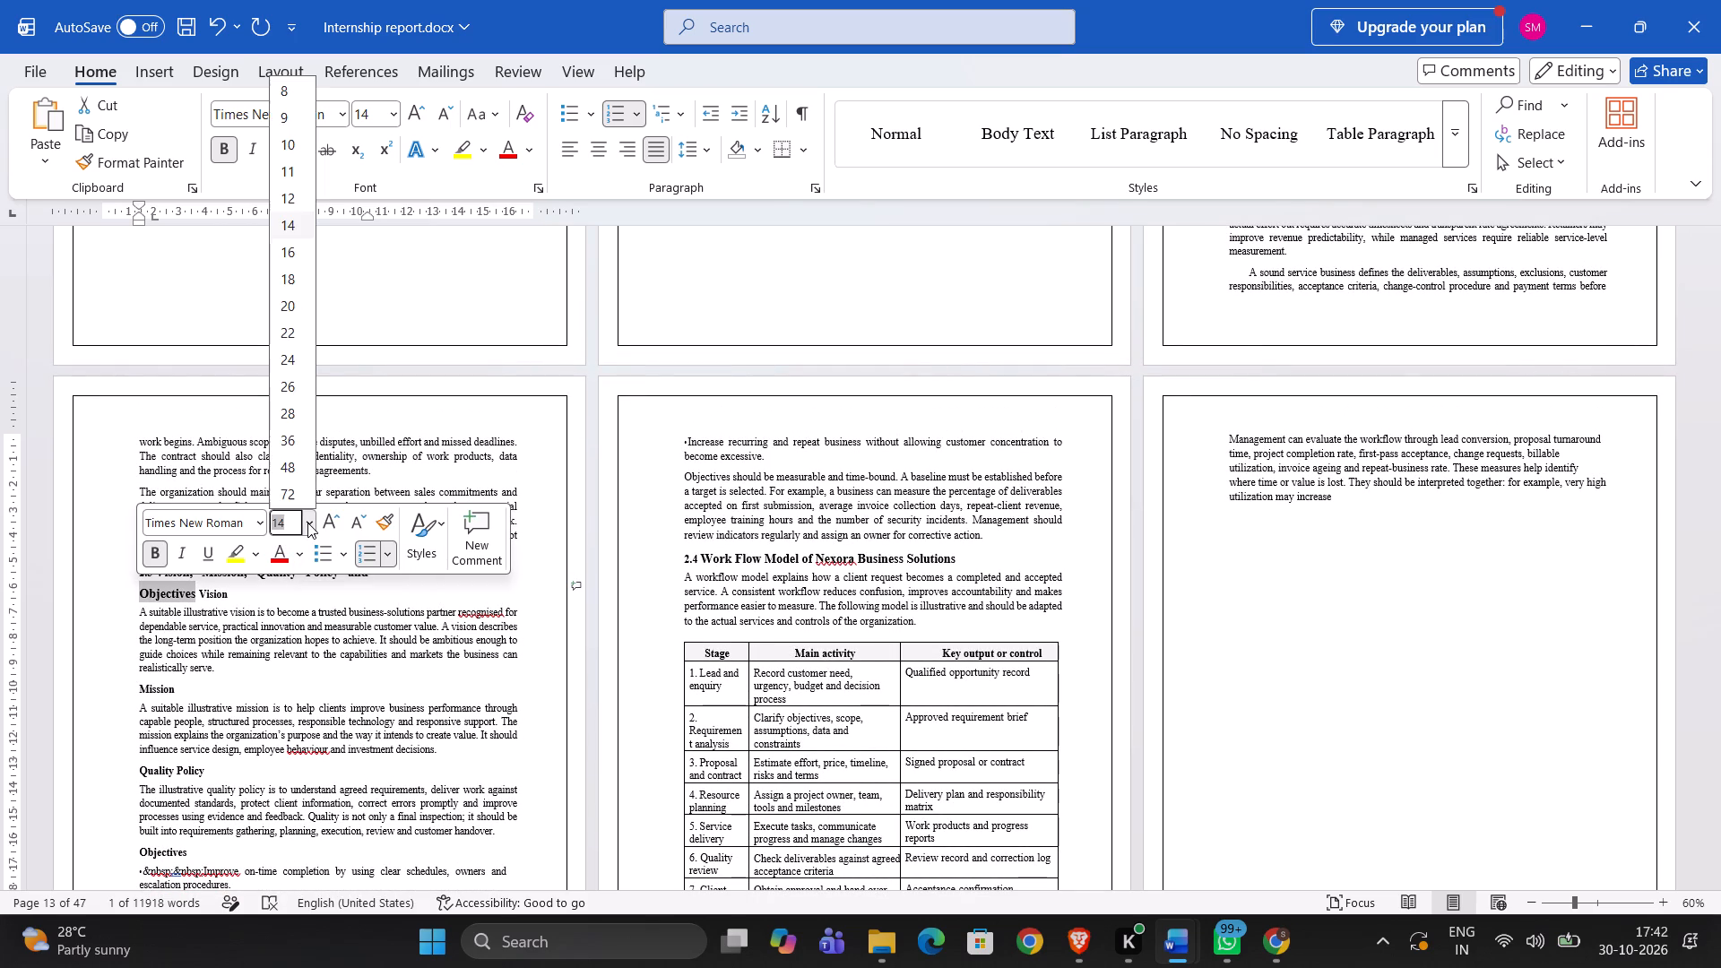
click(289, 191)
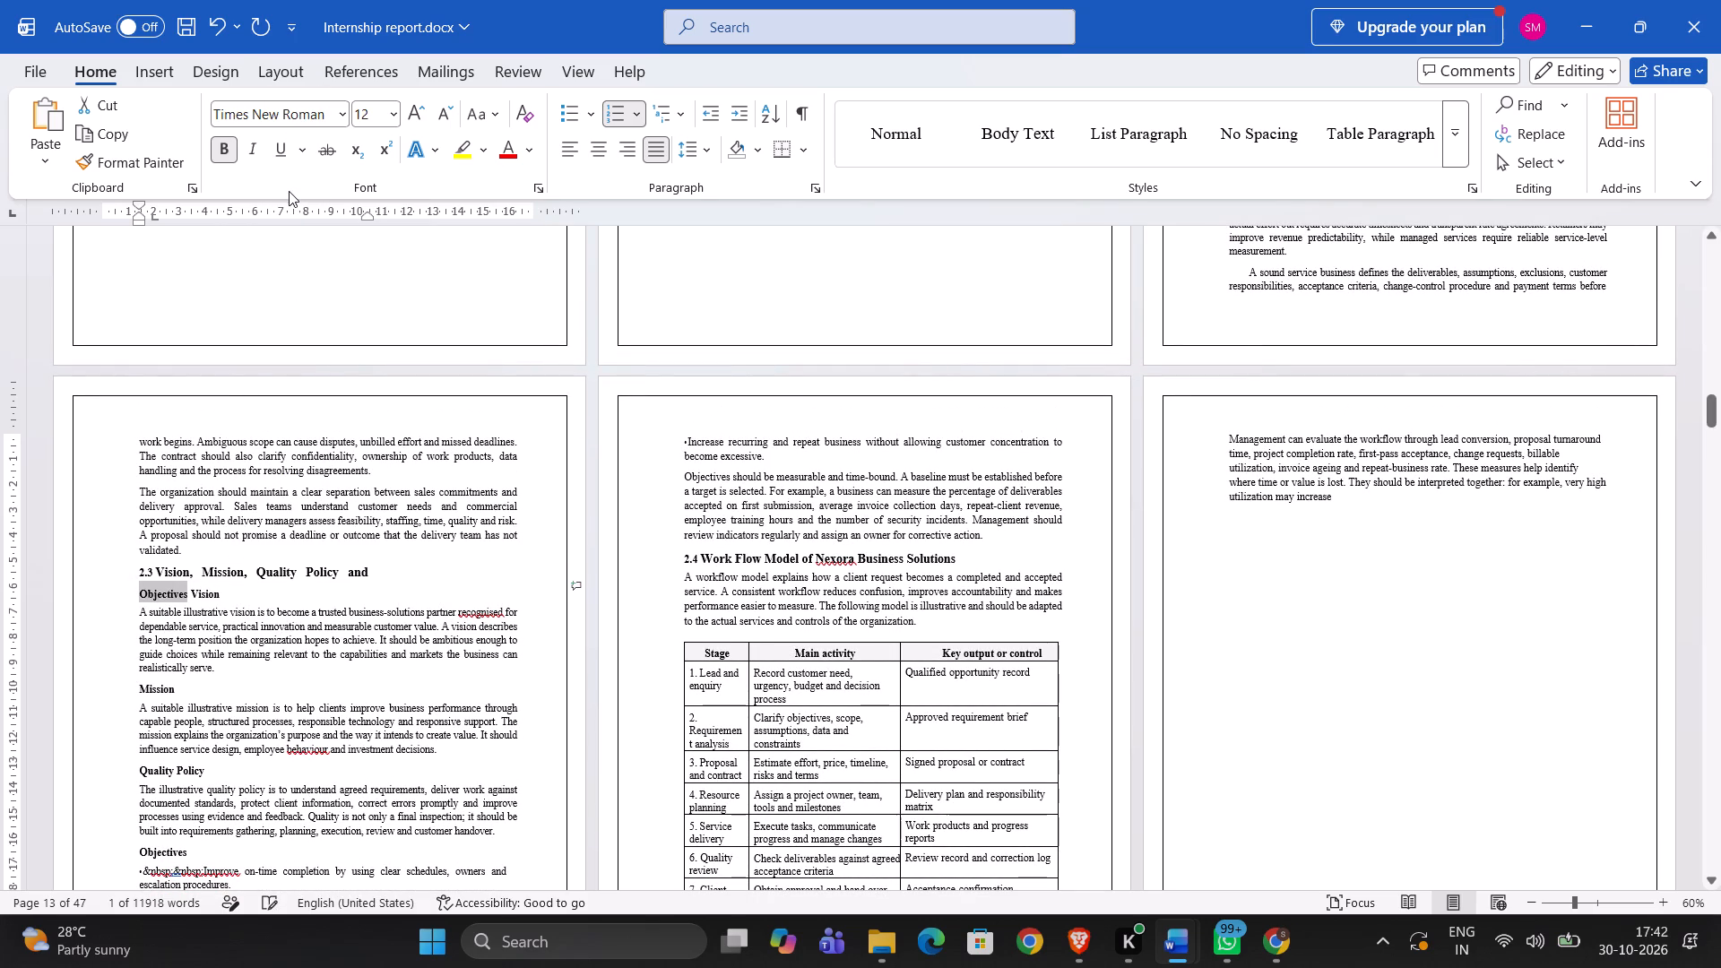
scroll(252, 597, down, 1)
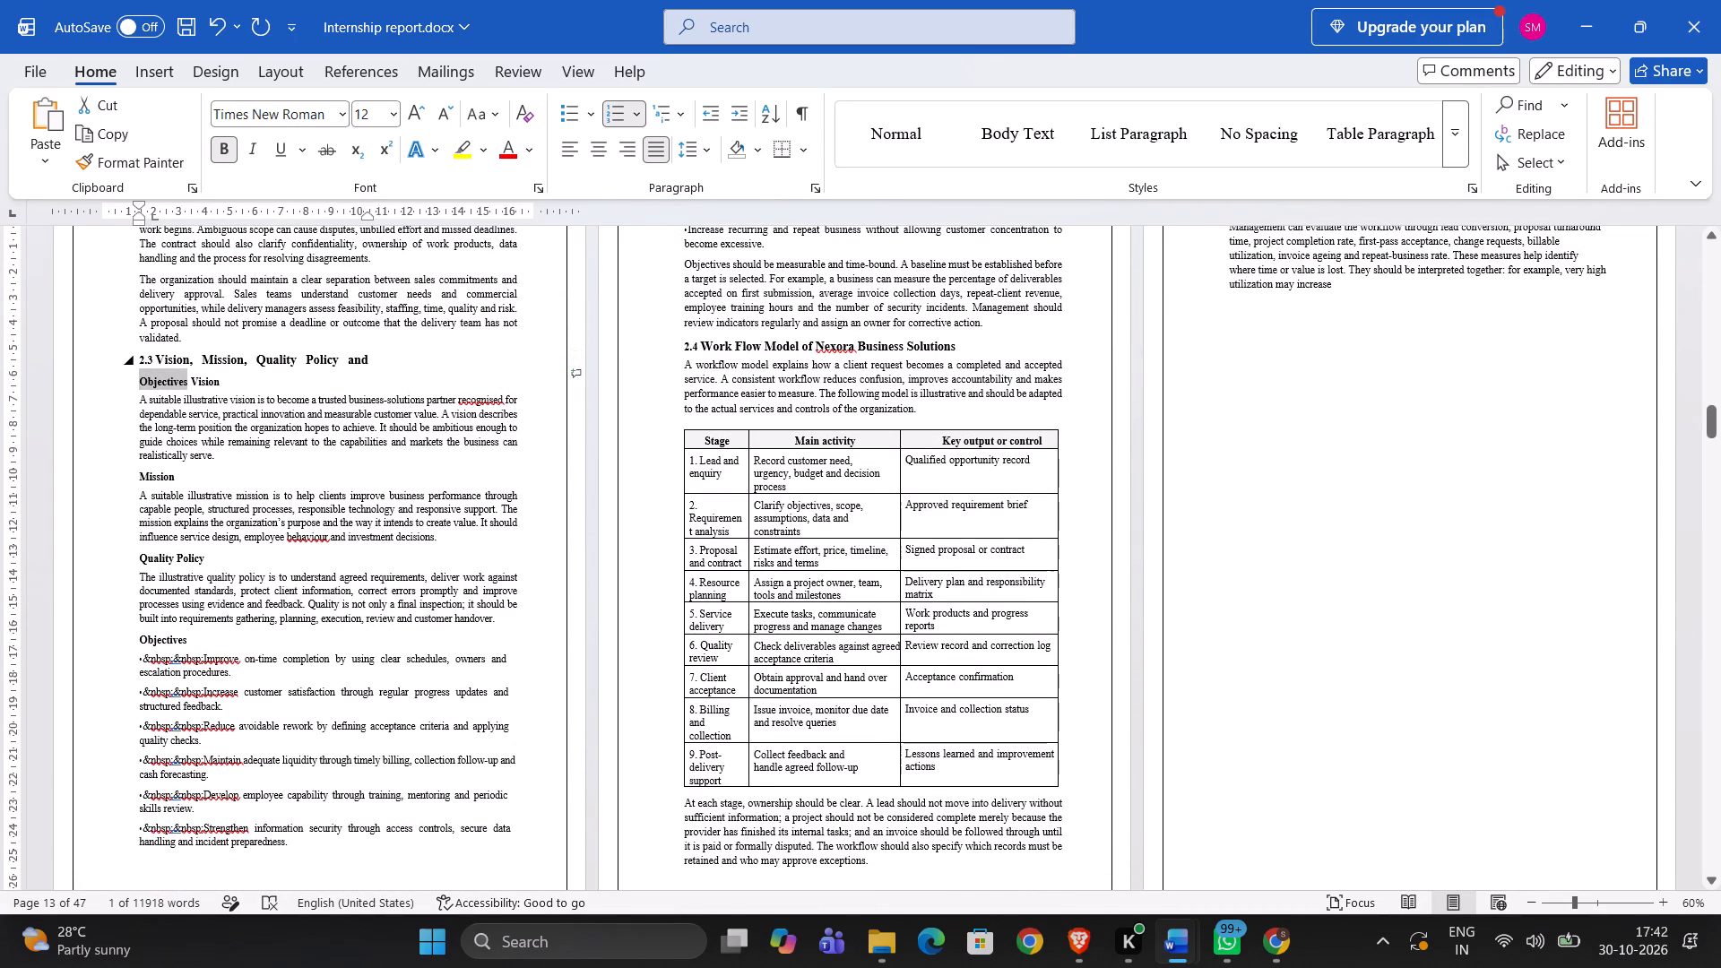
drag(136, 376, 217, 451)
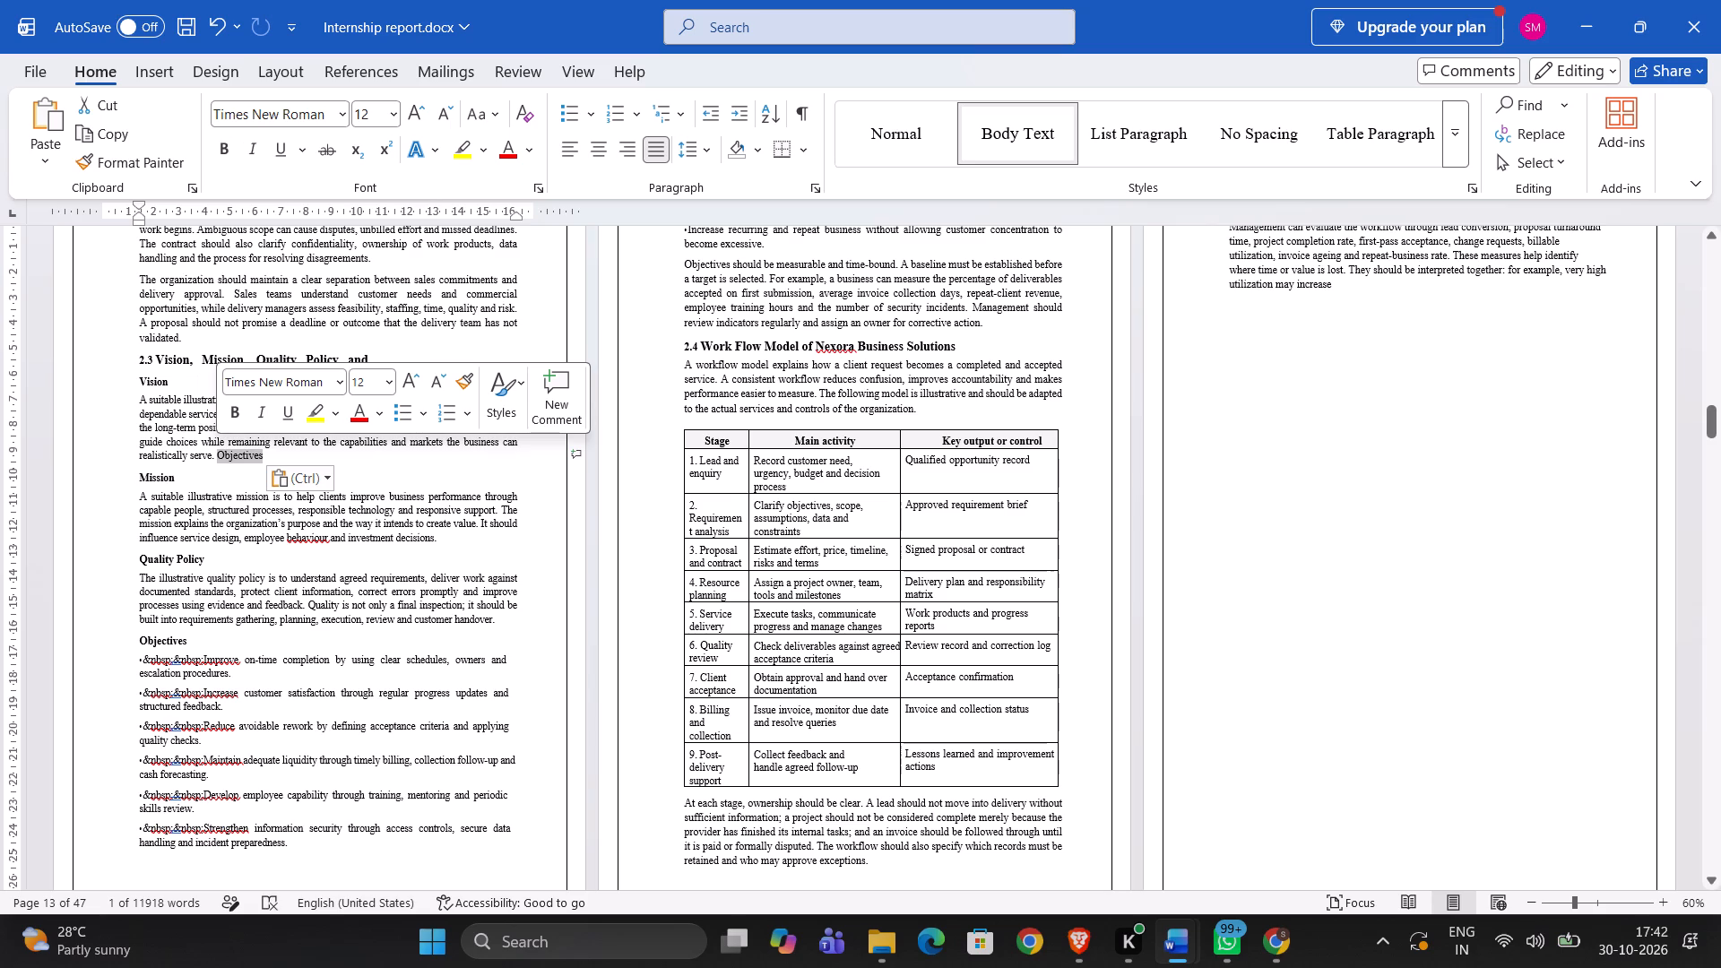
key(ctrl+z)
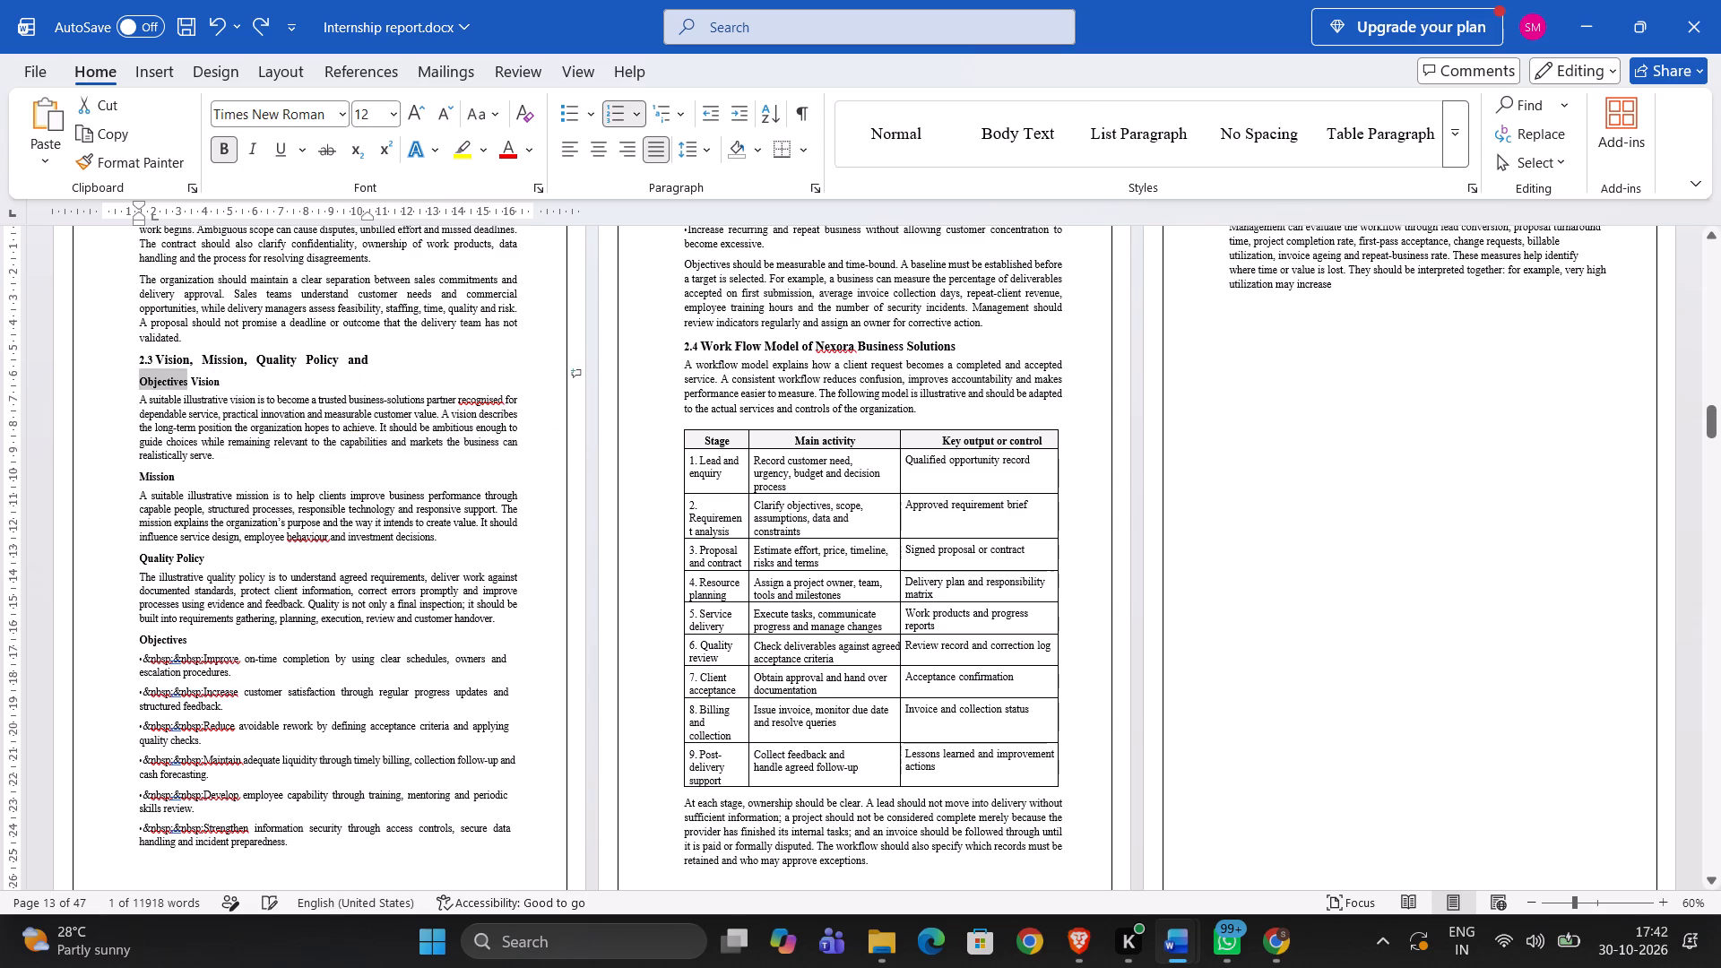
Set the "Objectives Vision" line and the Vision paragraph below it to font size 12.
drag(226, 454, 131, 384)
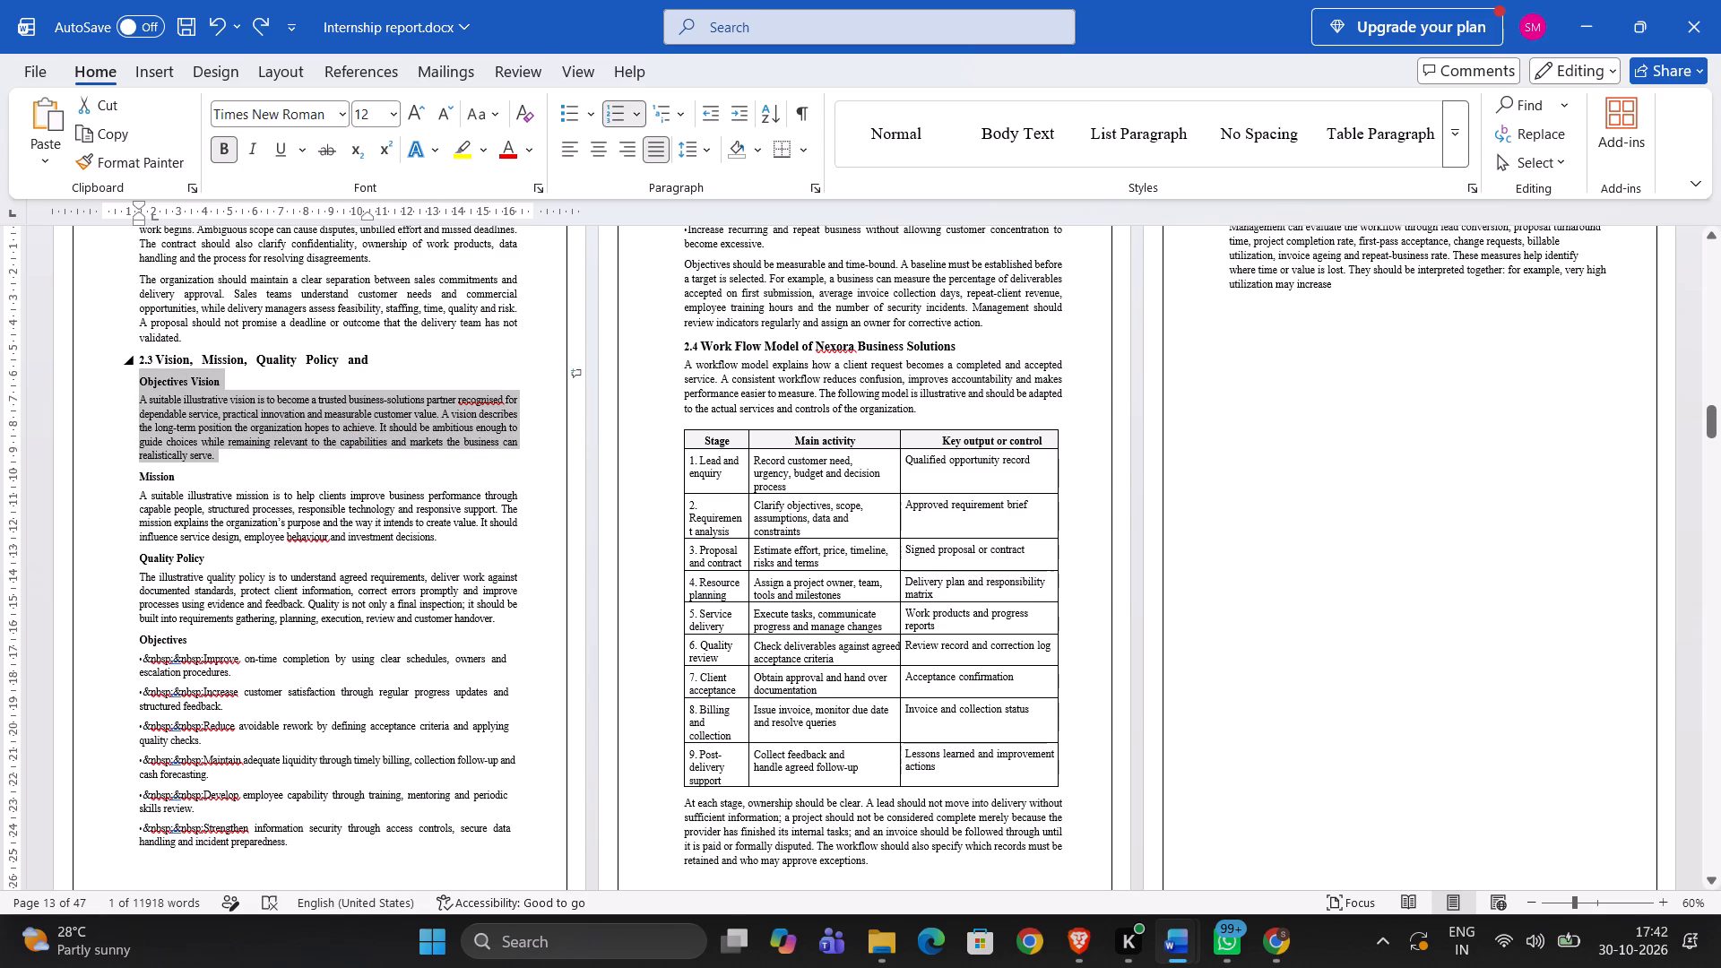
drag(131, 384, 129, 374)
click(301, 301)
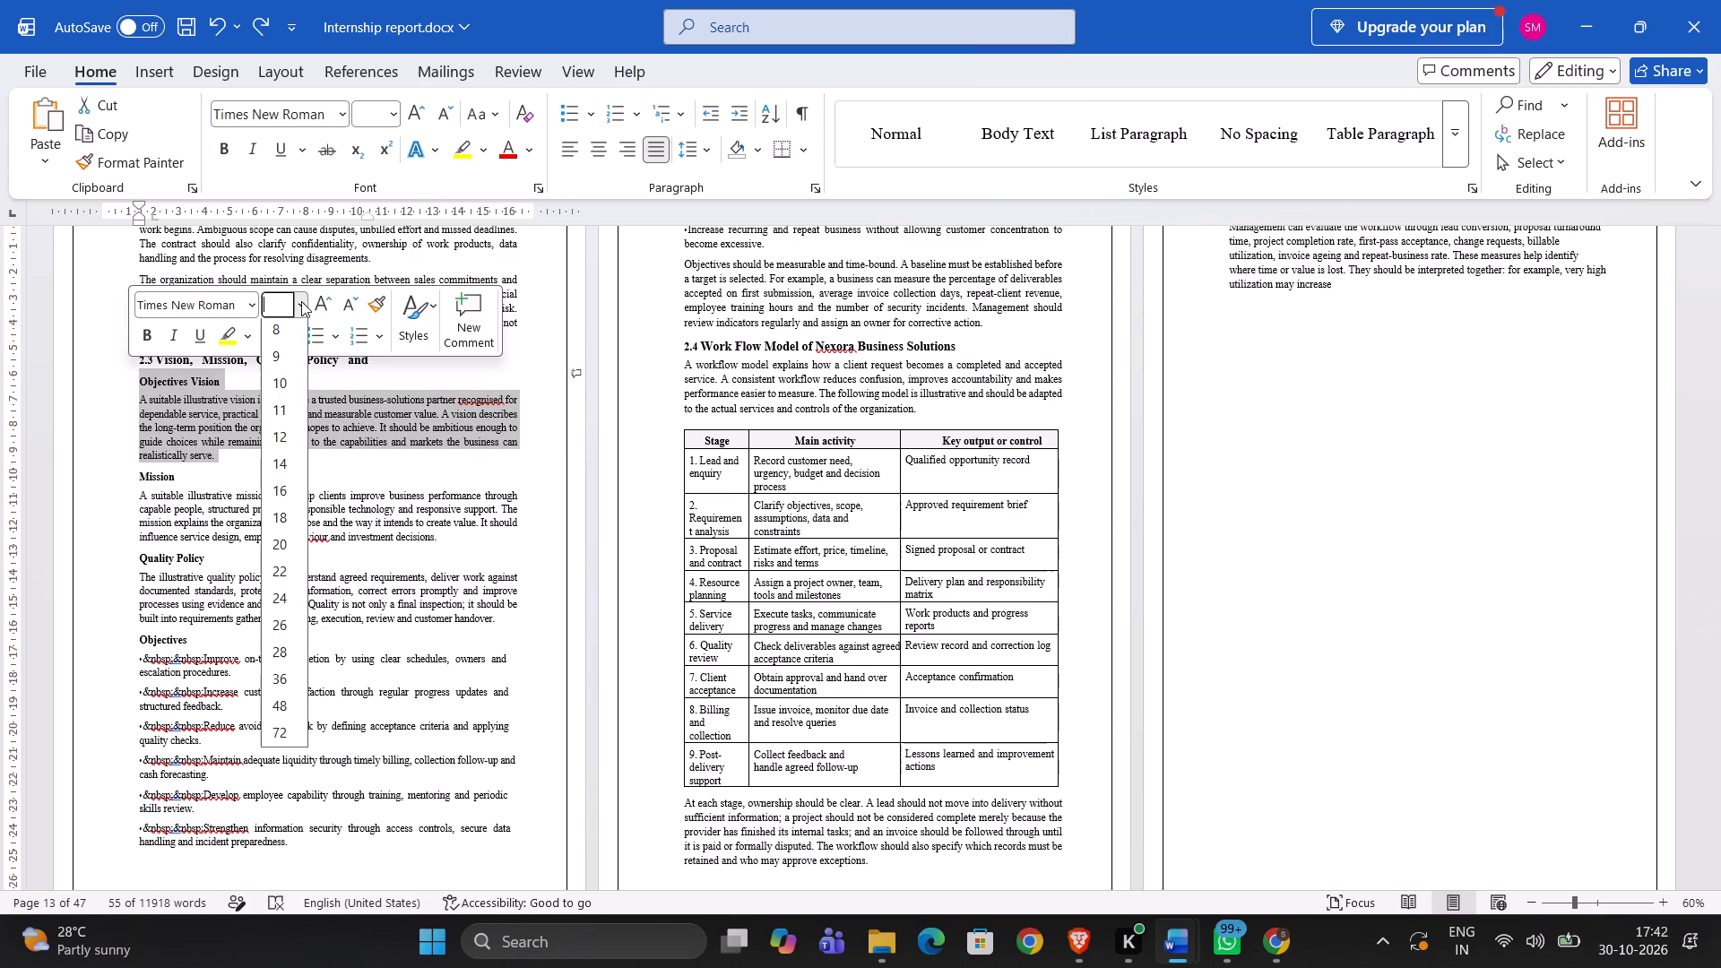
click(287, 437)
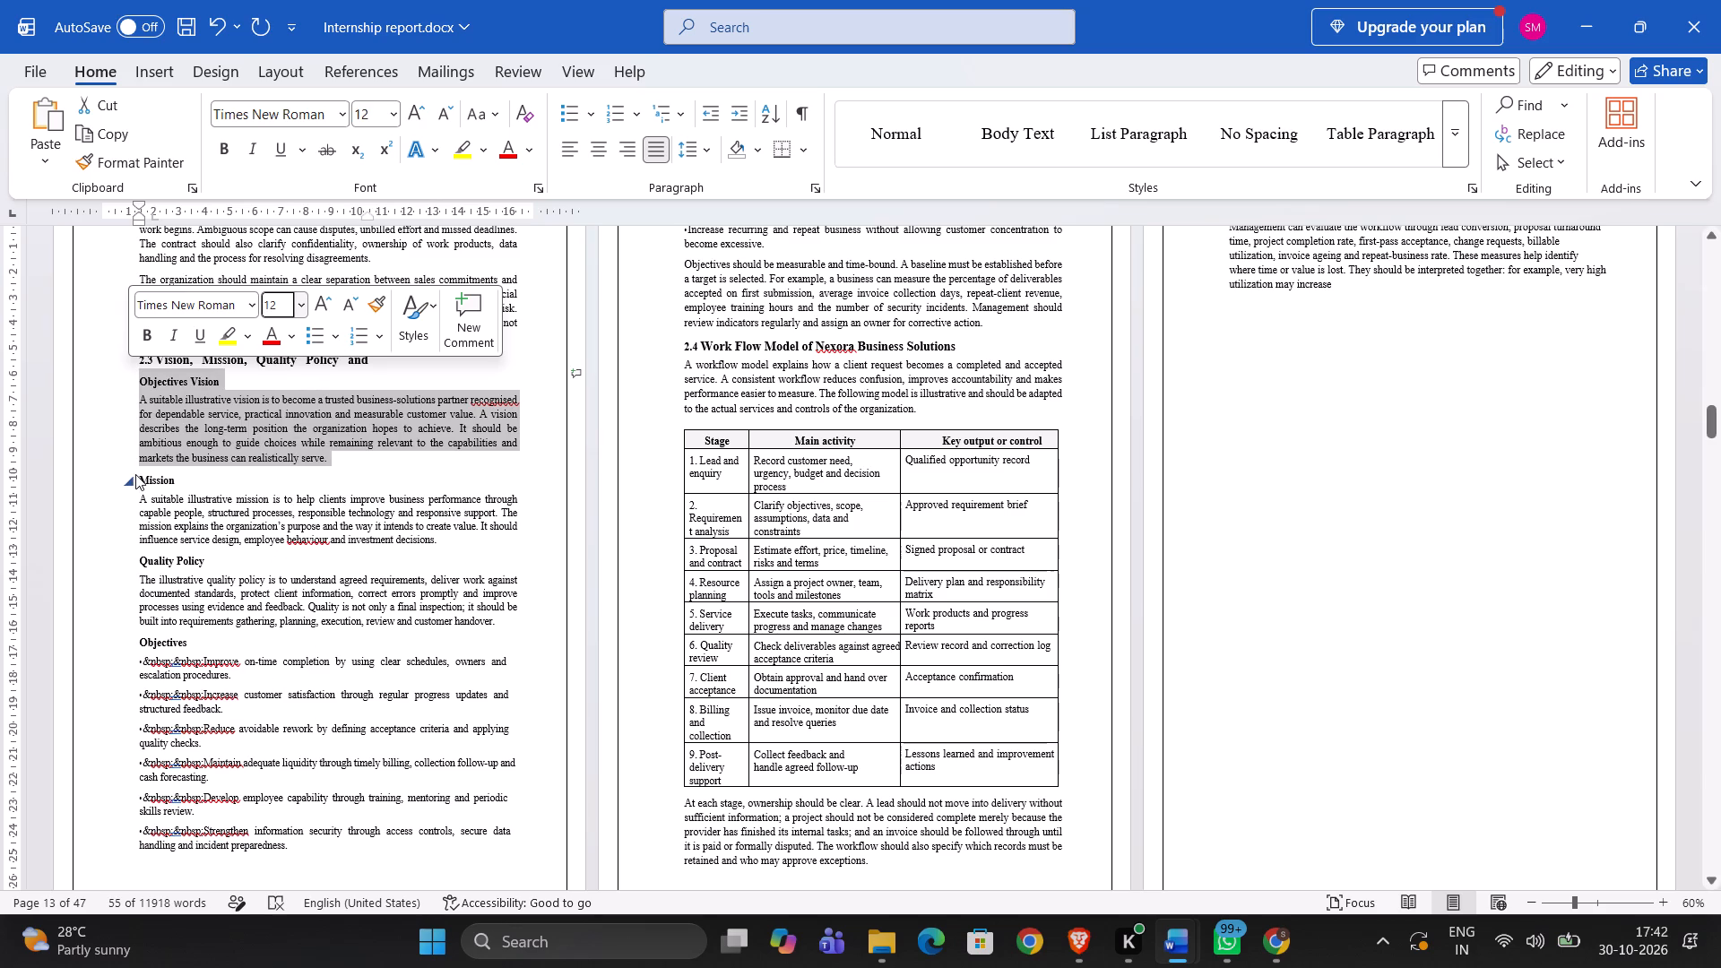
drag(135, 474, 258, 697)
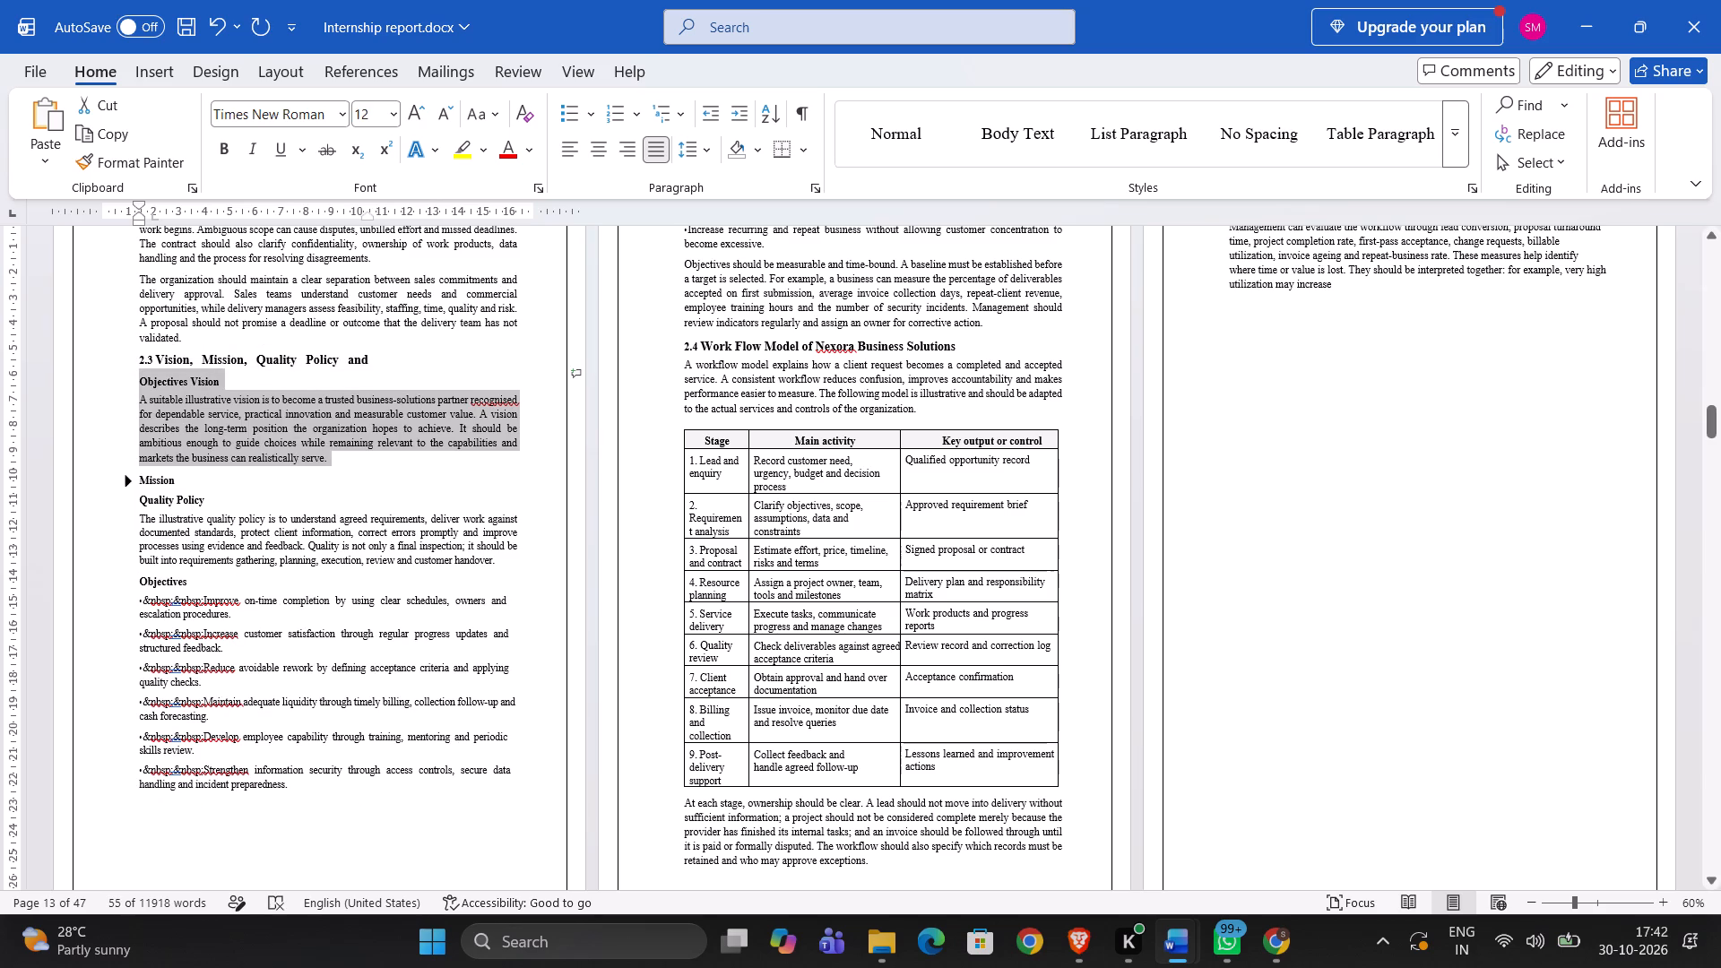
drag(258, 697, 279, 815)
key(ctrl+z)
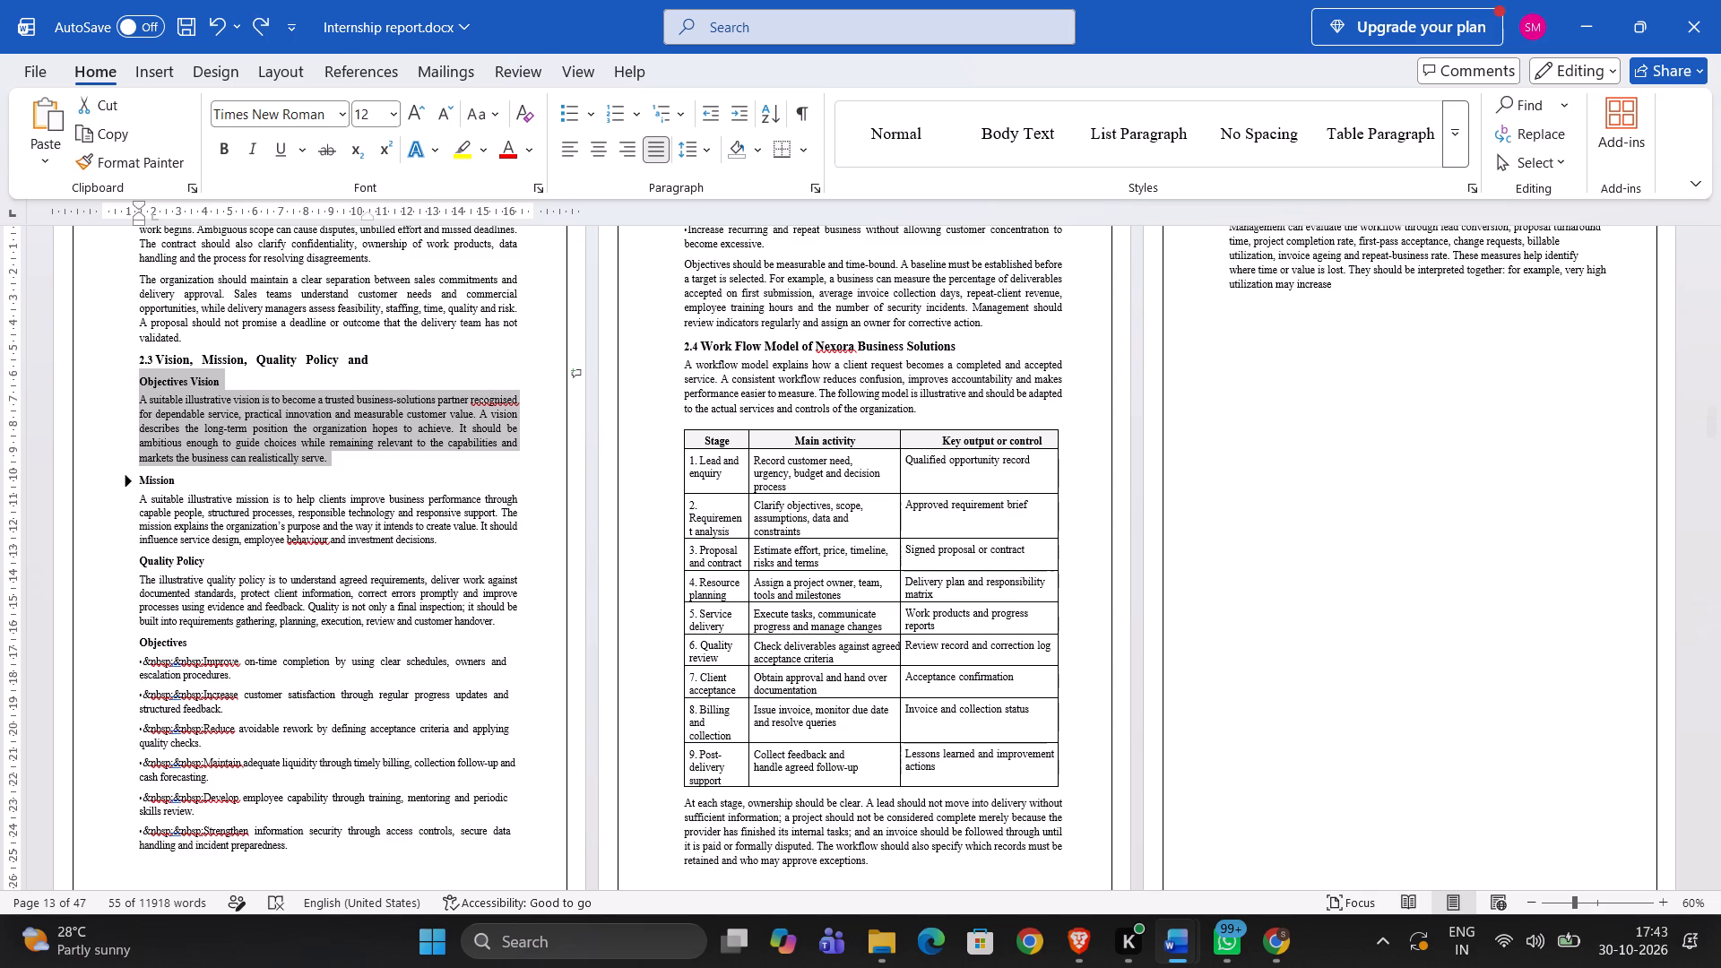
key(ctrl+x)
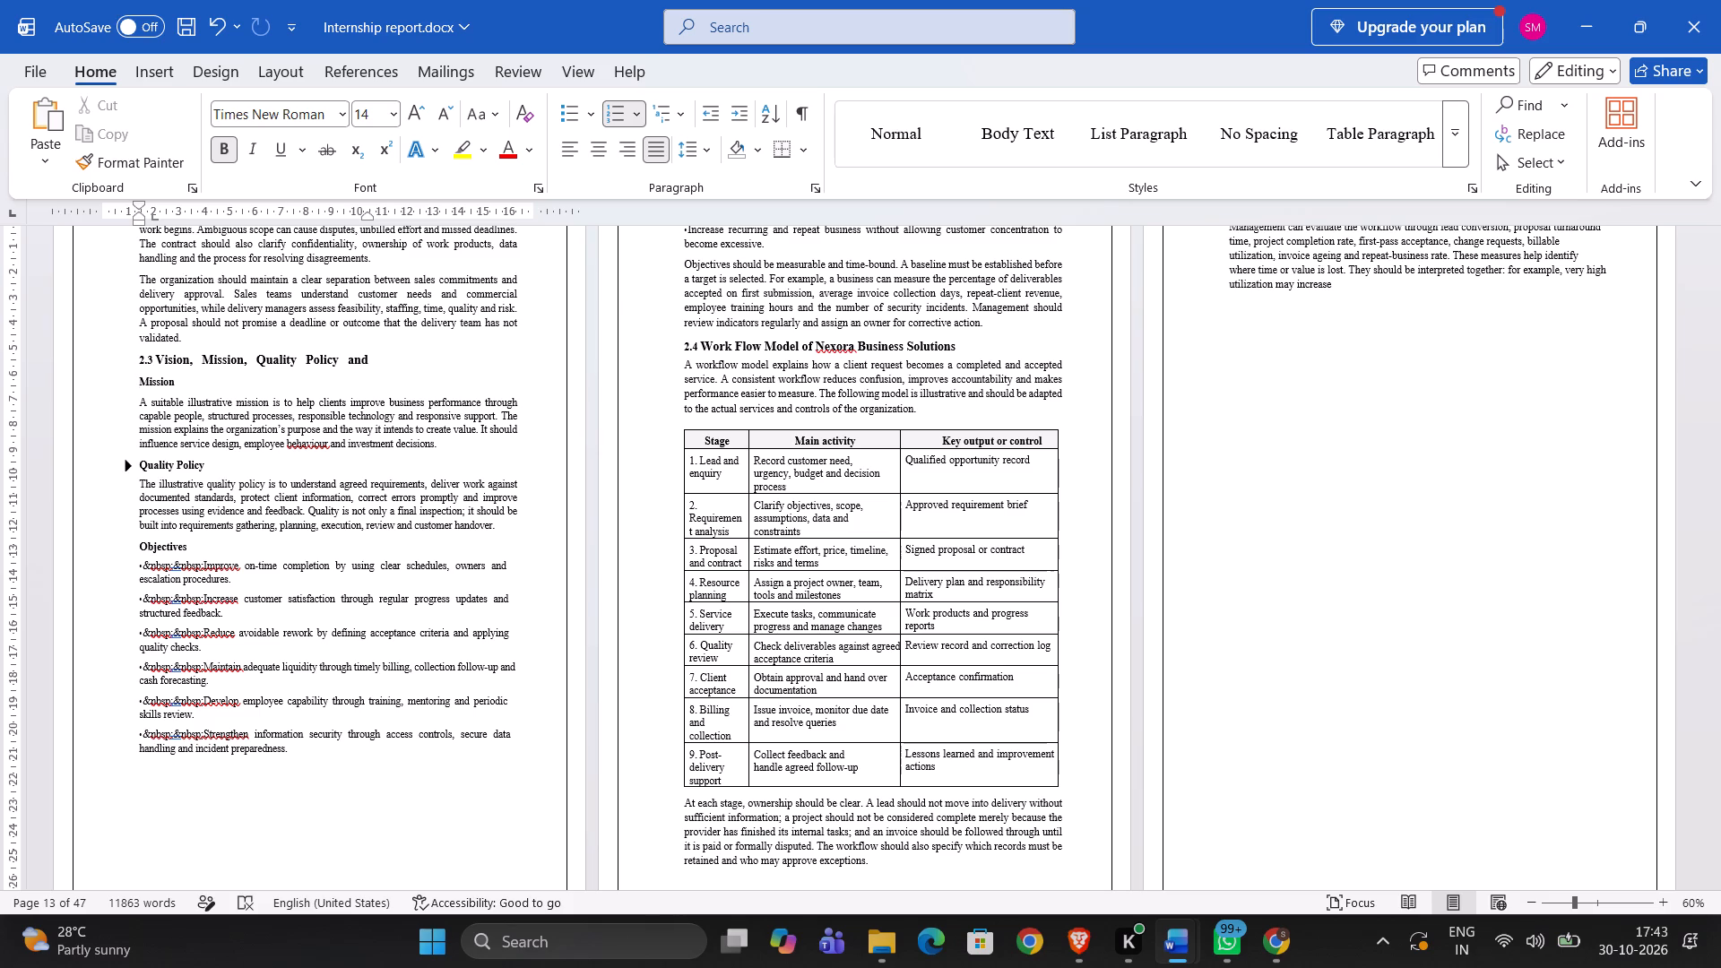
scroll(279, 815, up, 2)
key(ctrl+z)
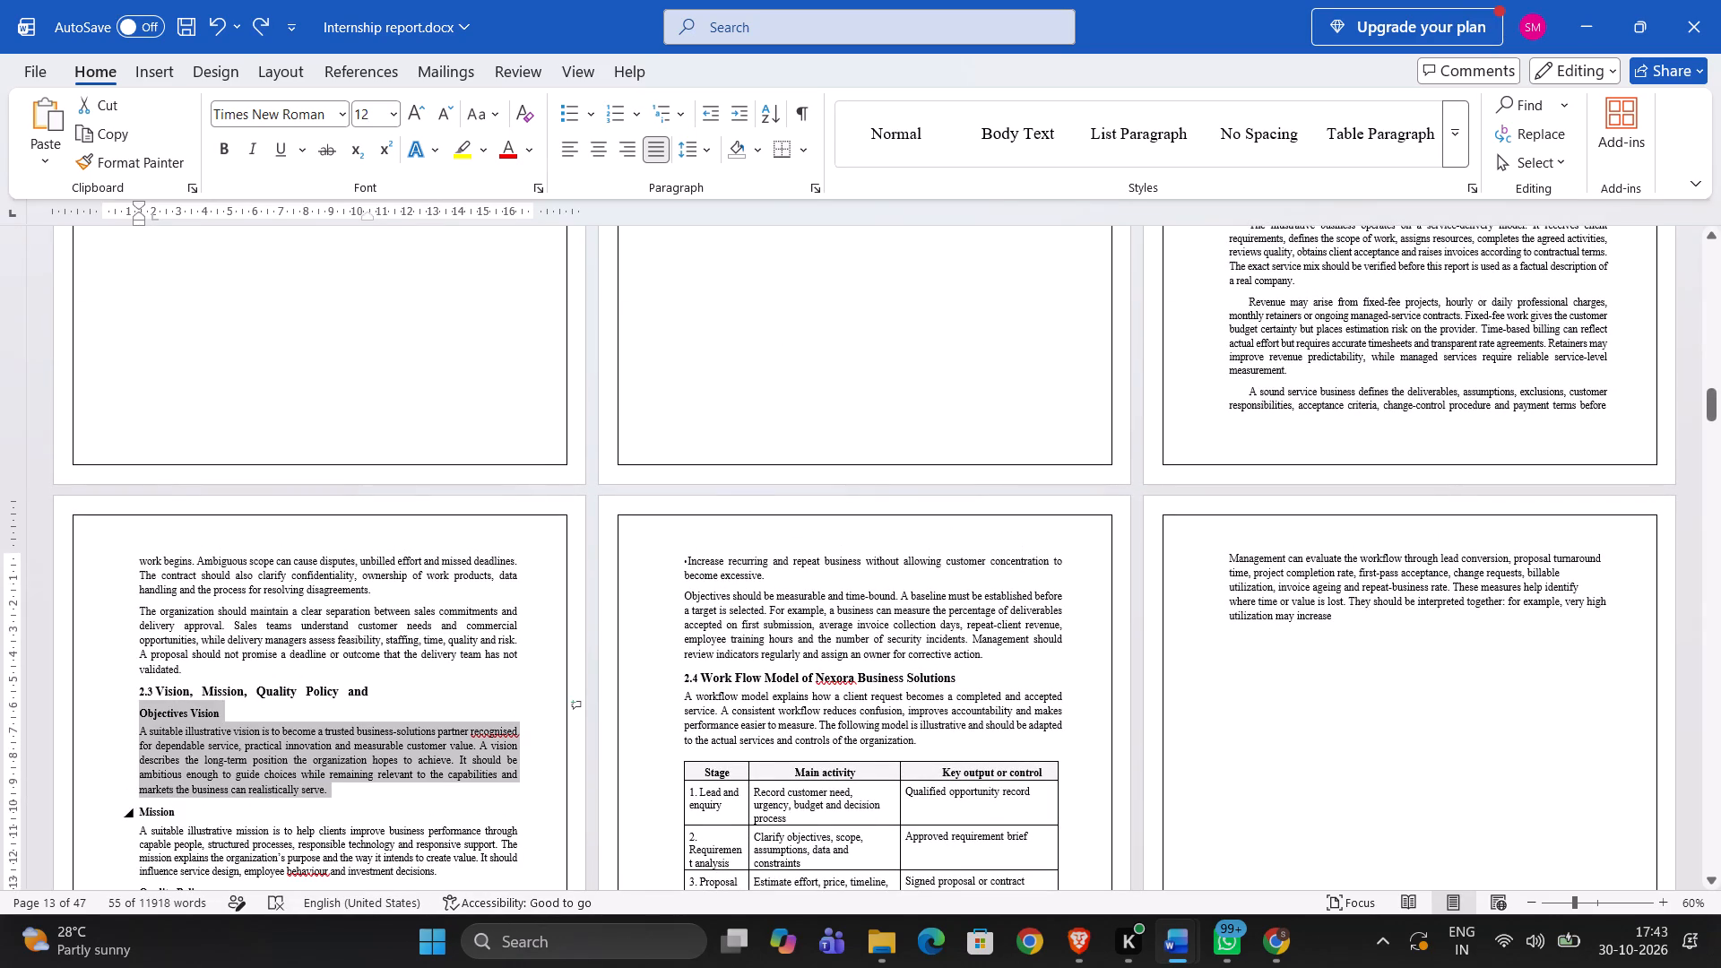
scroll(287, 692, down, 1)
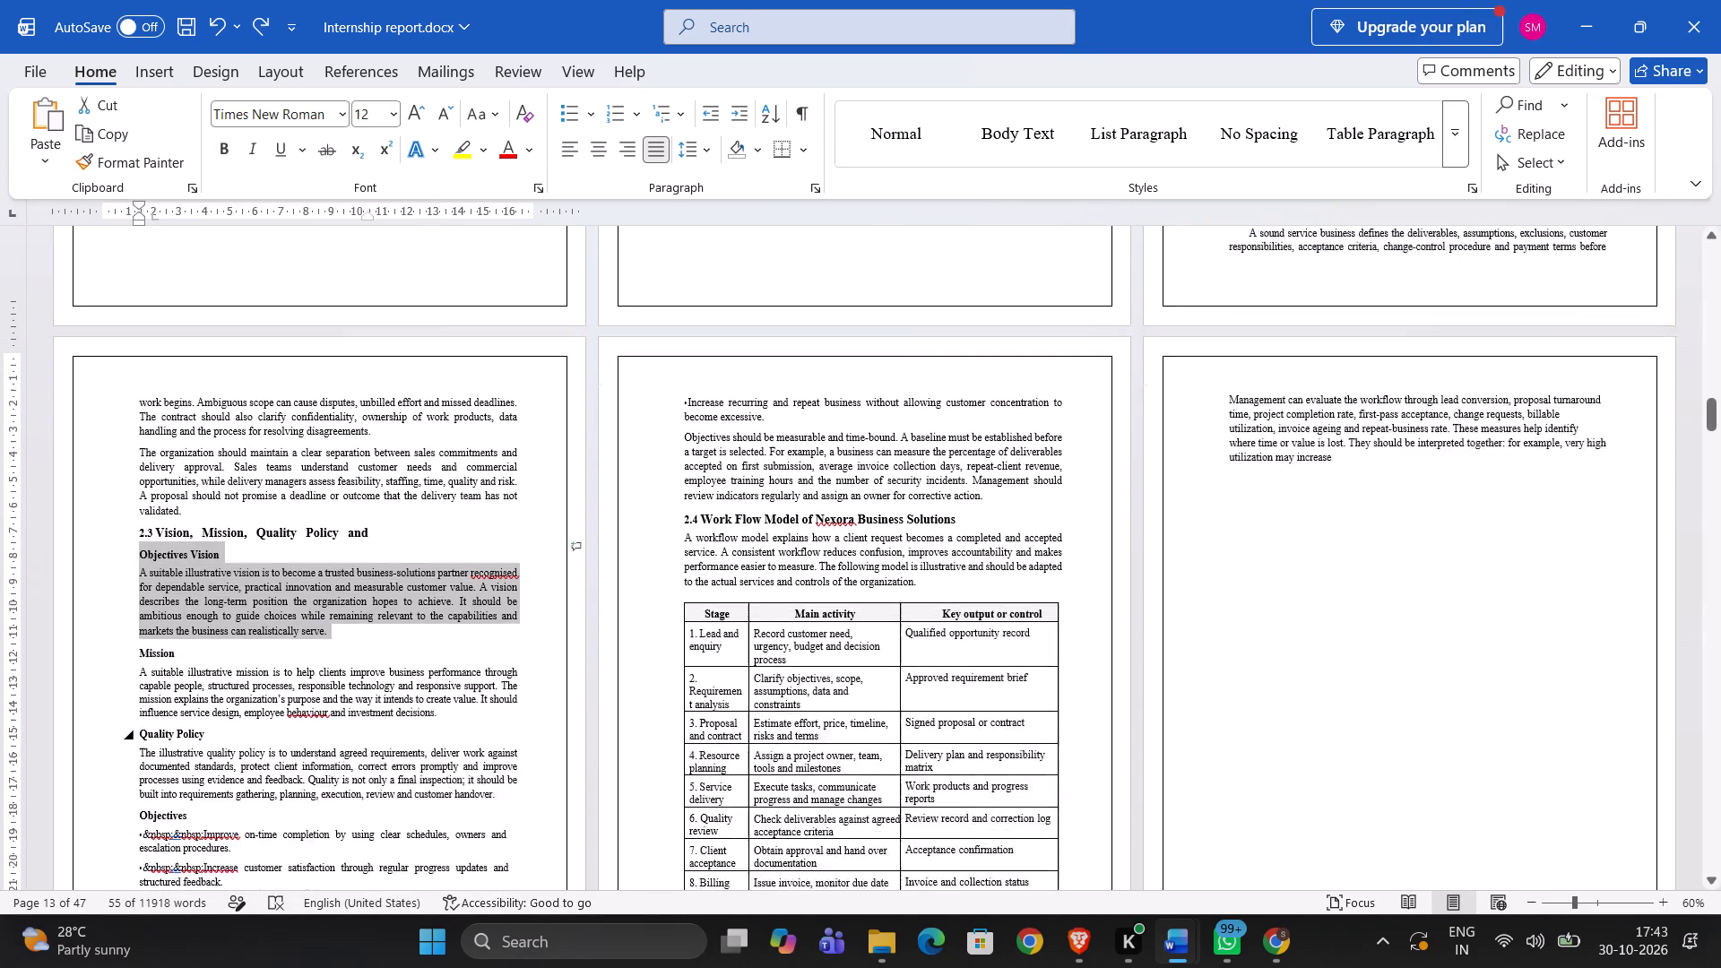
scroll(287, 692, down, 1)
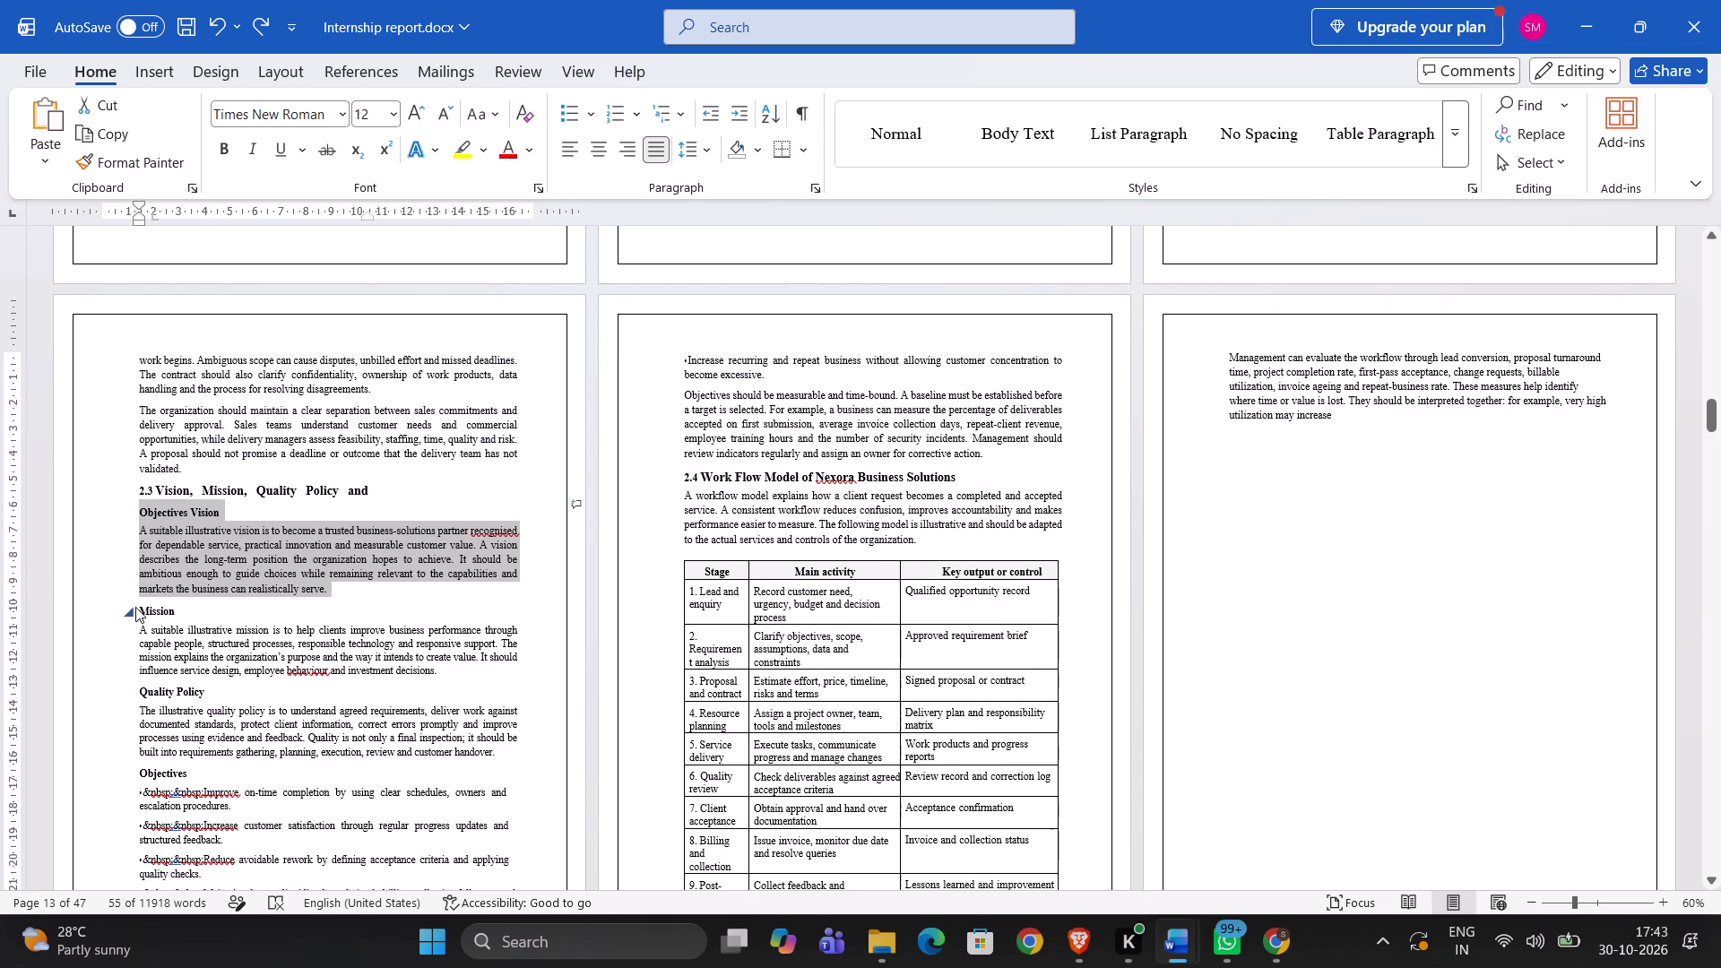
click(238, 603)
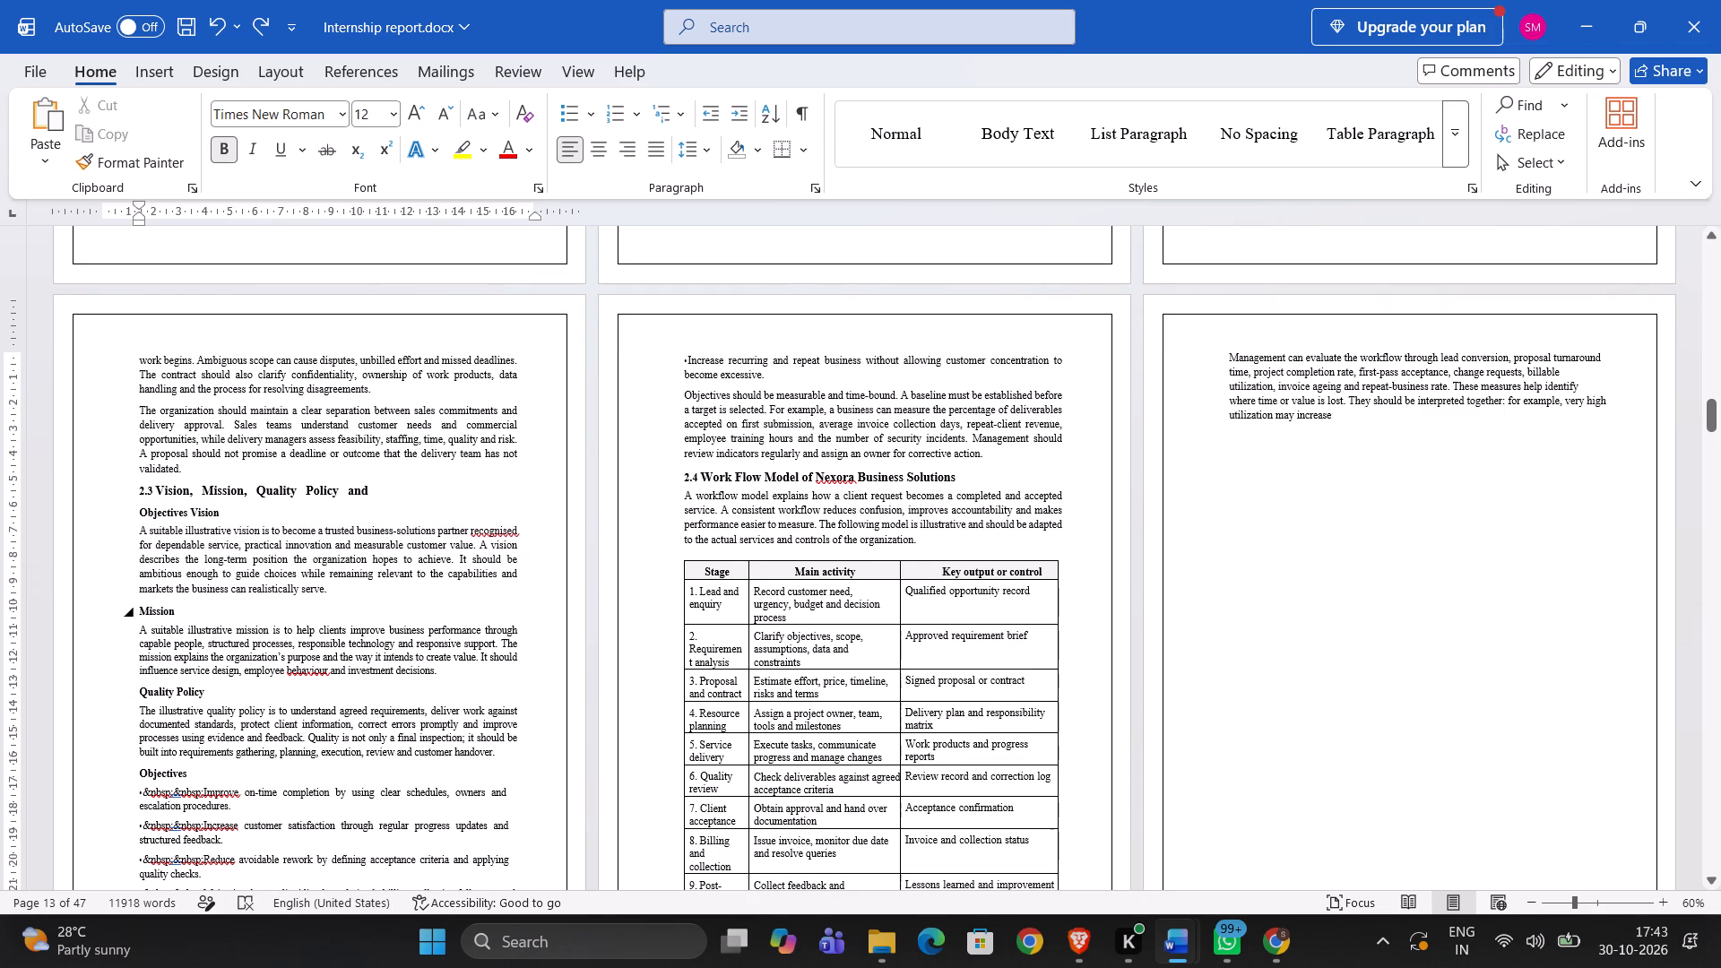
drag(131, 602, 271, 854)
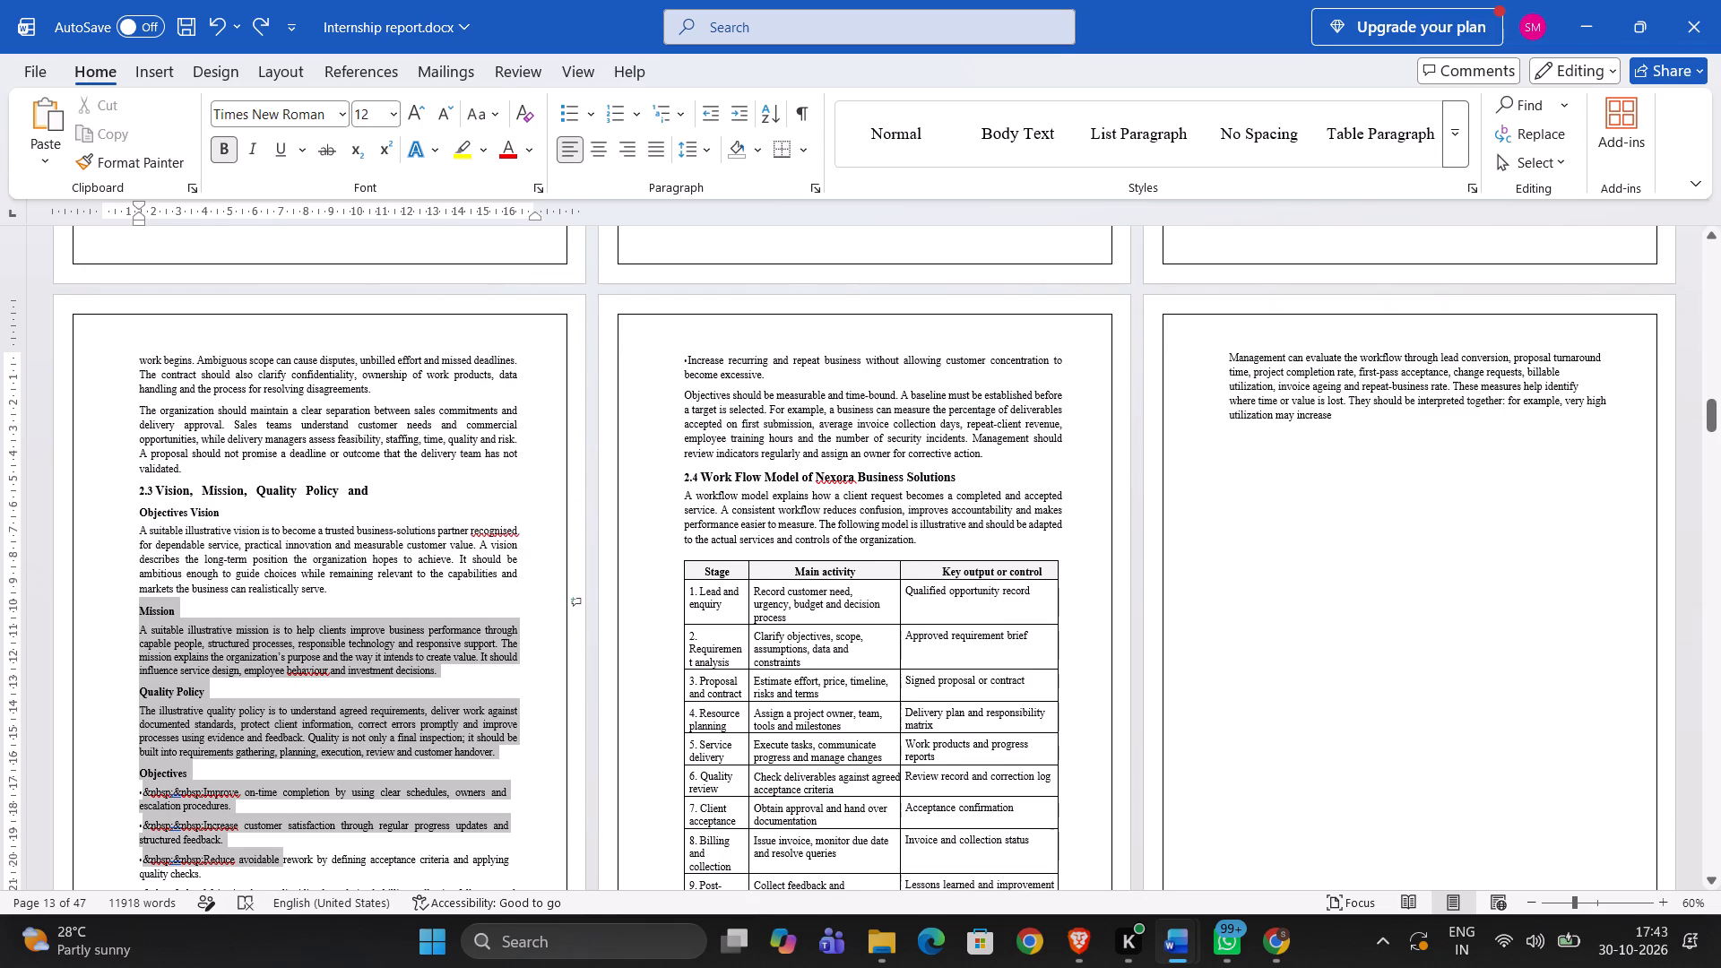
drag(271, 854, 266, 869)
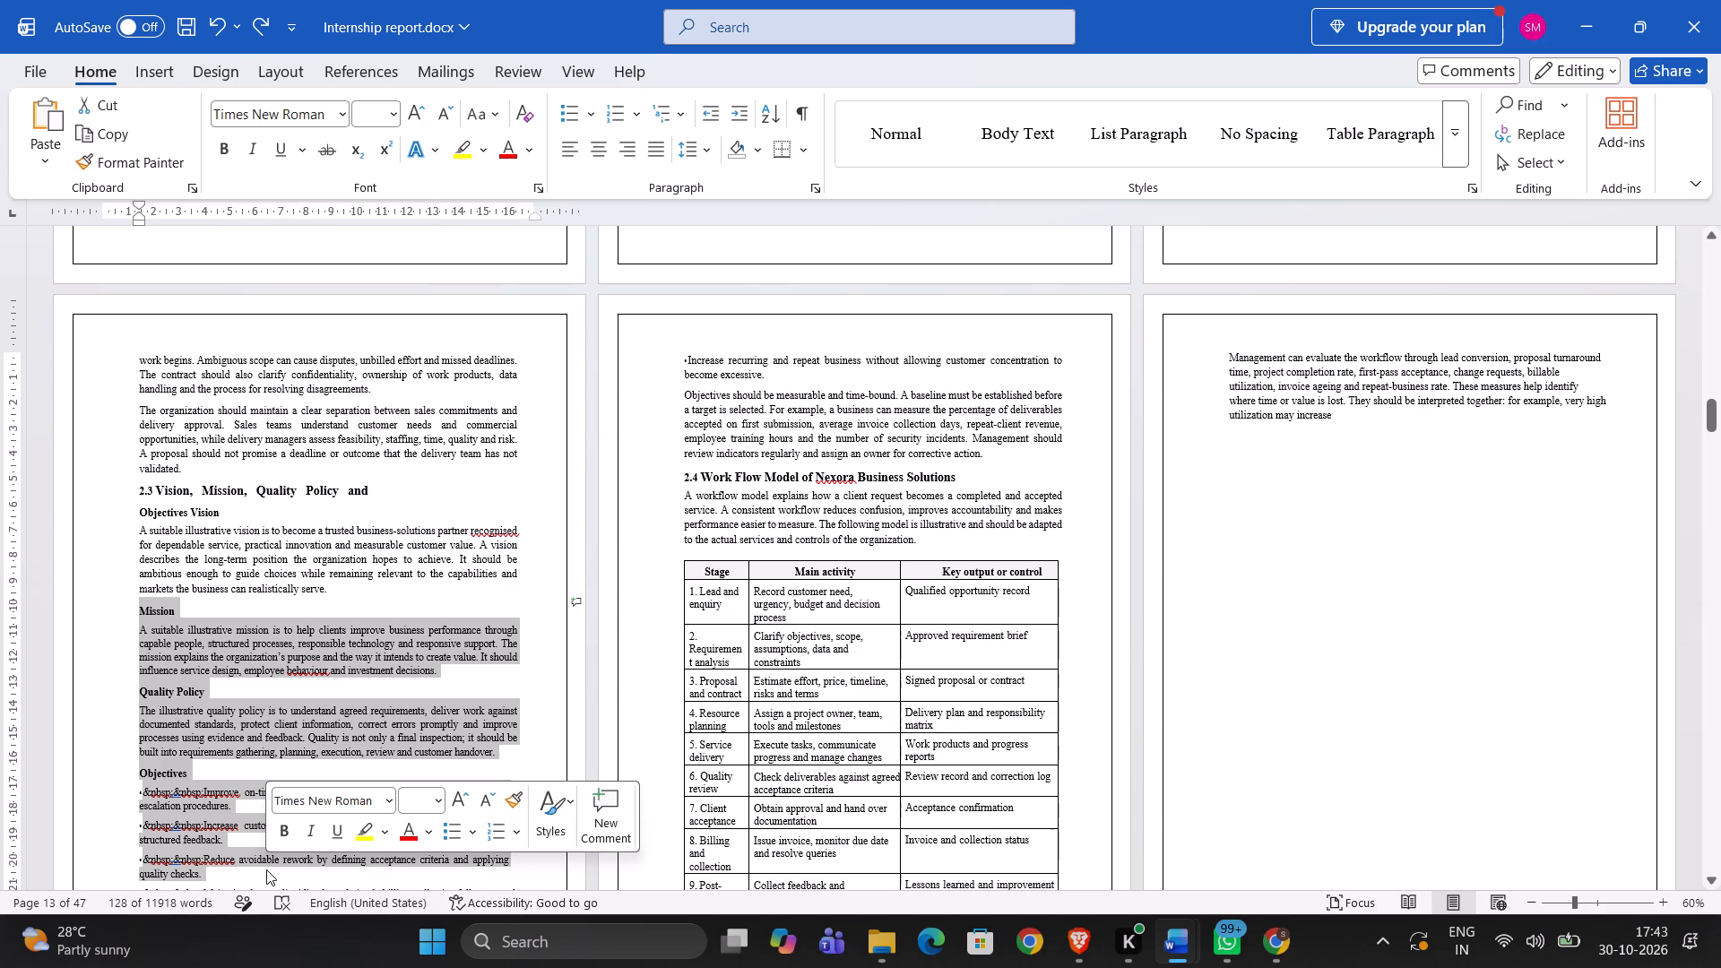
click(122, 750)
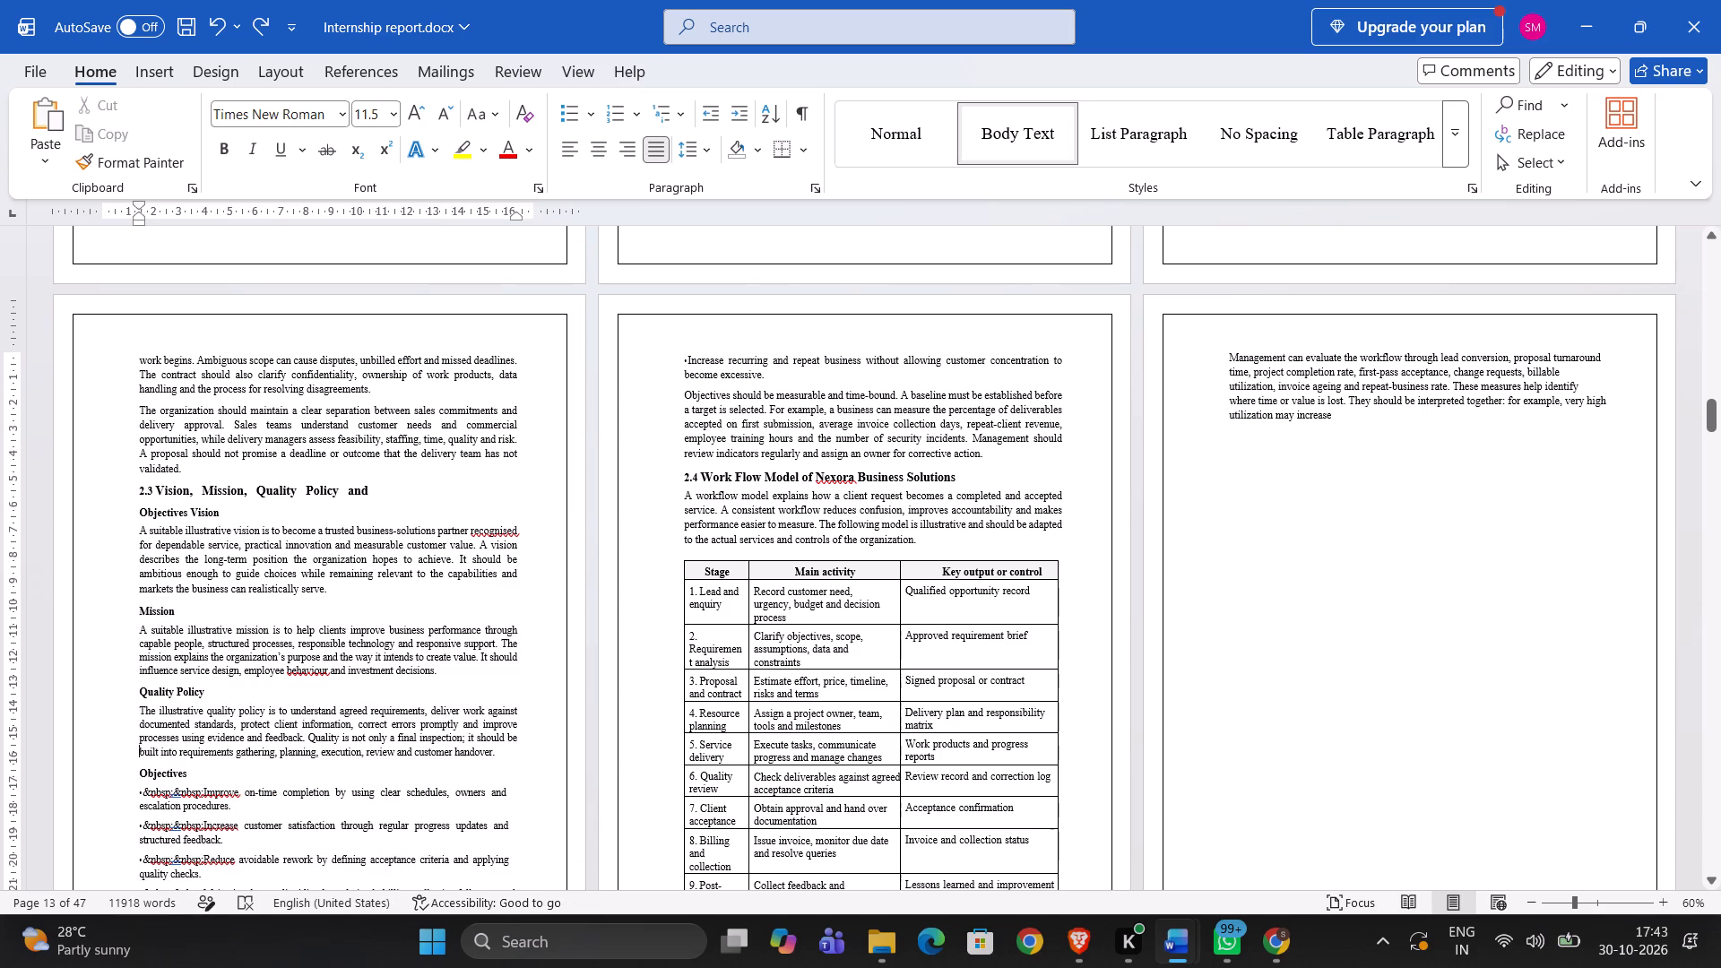
Delete the stray "&nbsp;&nbsp;" code before "Improve" in the first bullet under Objectives in section 2.3.
click(201, 791)
key(BackSpace)
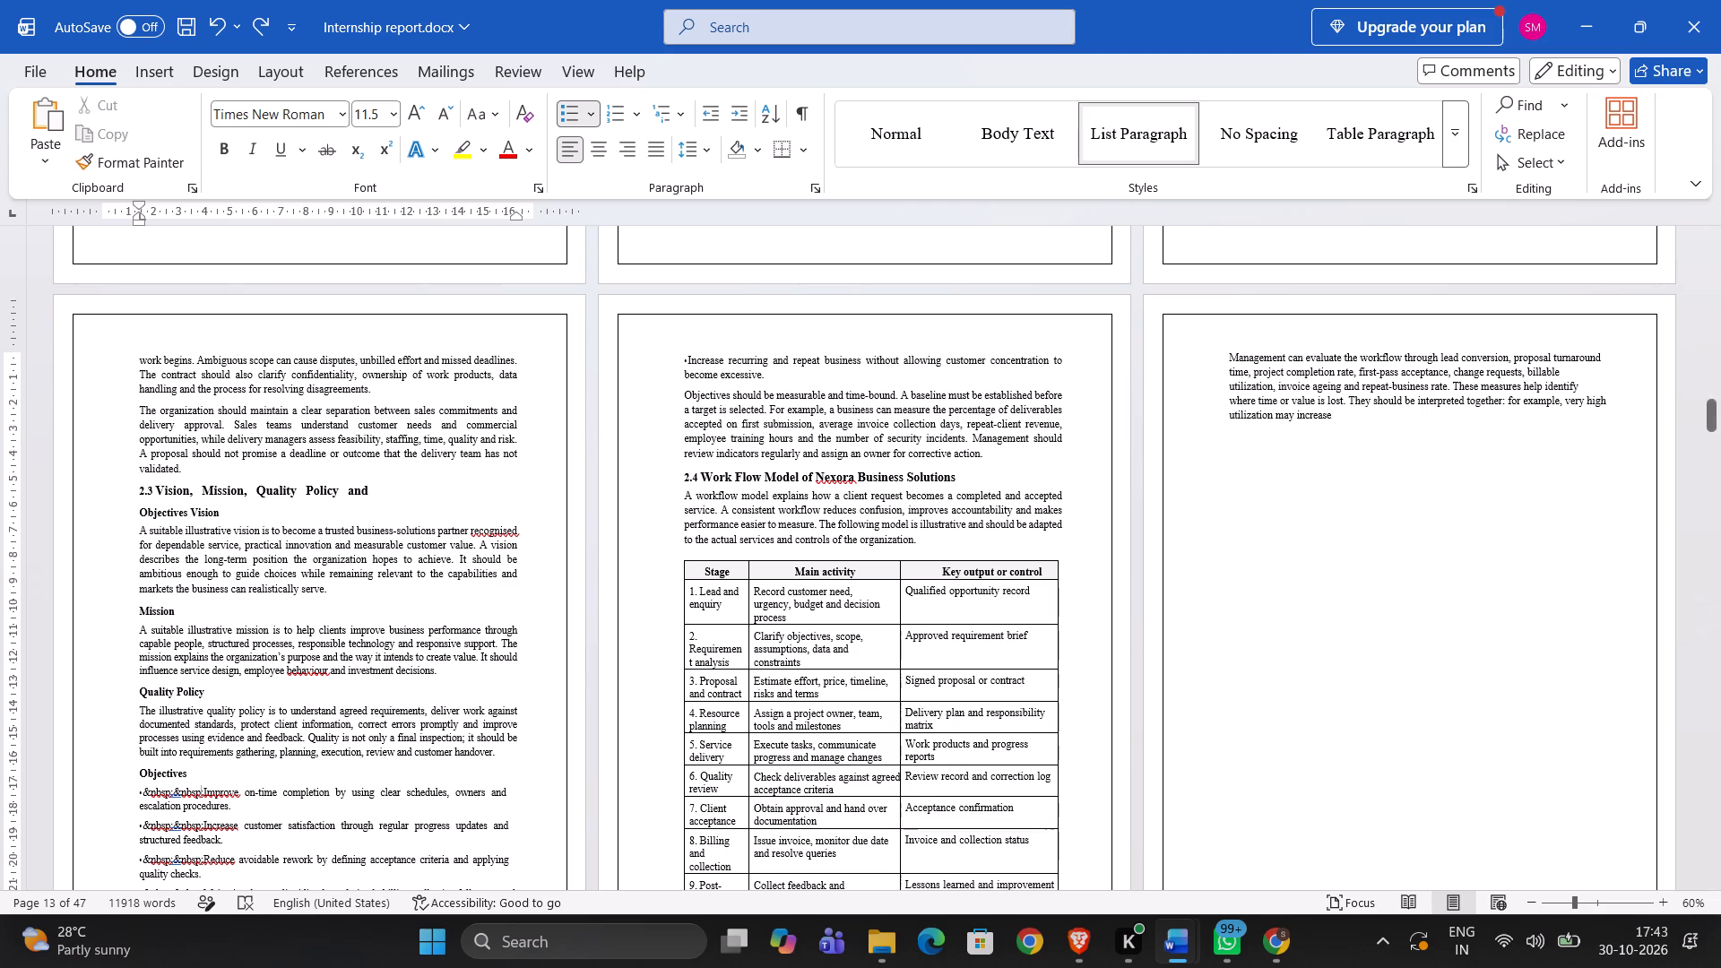
key(BackSpace)
key(BackSpace)
key(BackSpace)
key(BackSpace)
key(BackSpace)
key(BackSpace)
key(BackSpace)
key(BackSpace)
key(BackSpace)
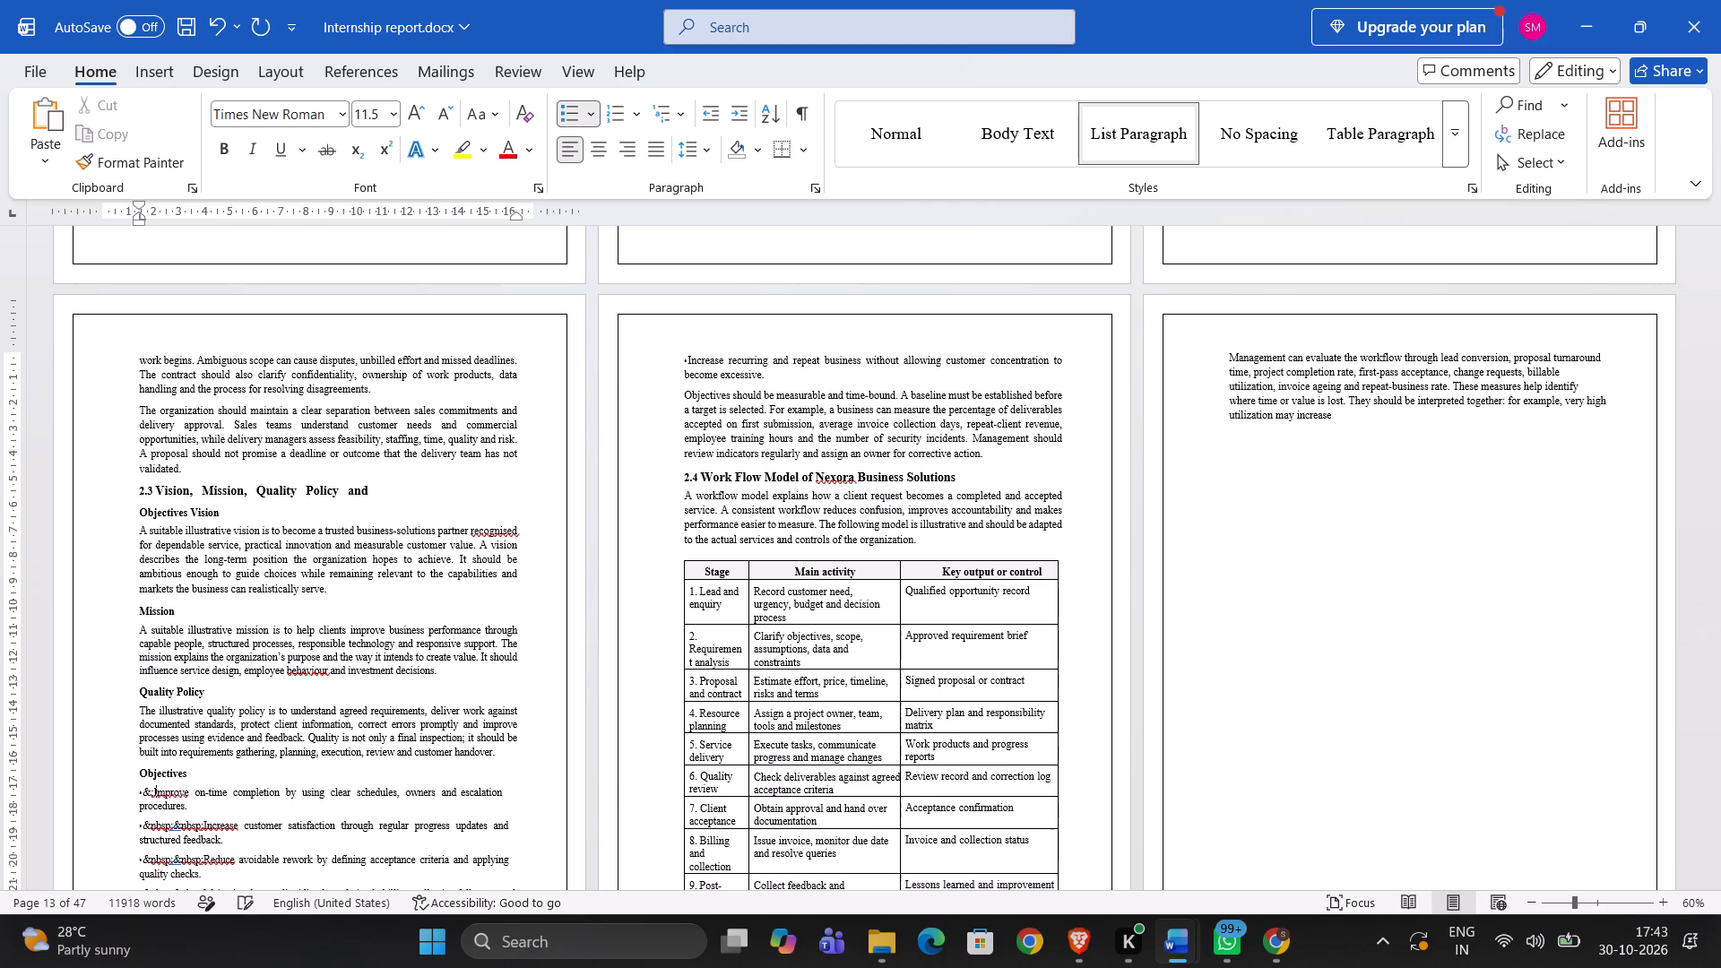
key(BackSpace)
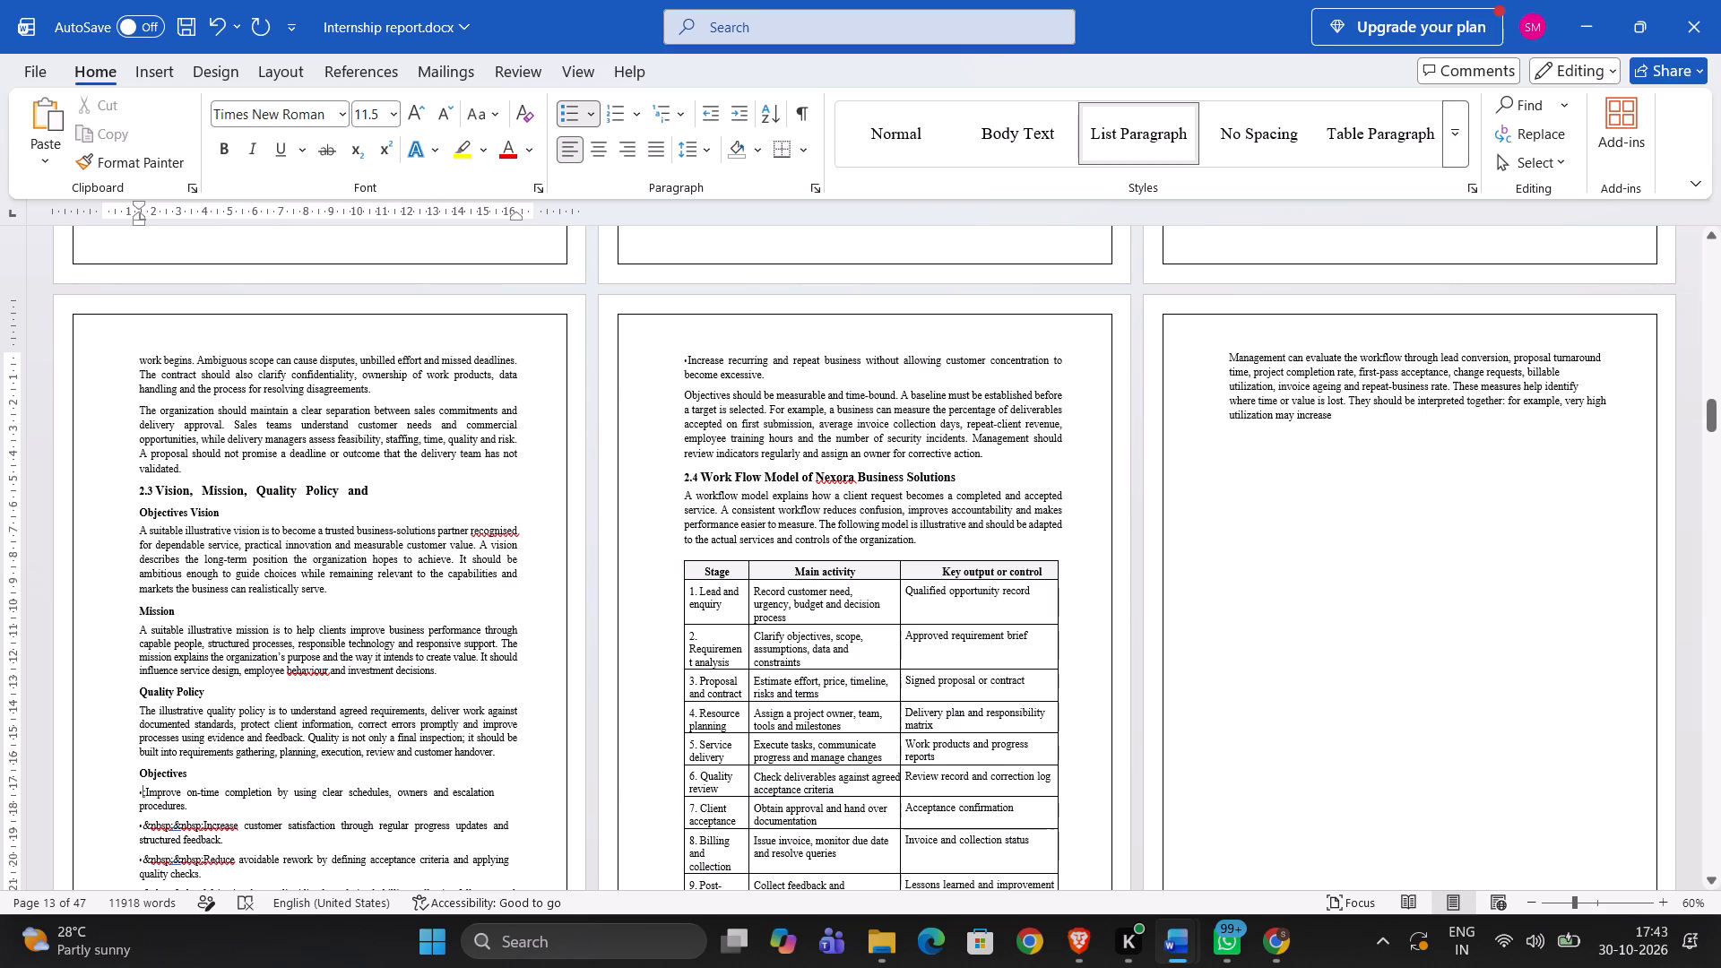
Delete the stray "&nbsp;&nbsp;" code before "Increase" in the customer satisfaction bullet under Objectives.
click(202, 819)
key(BackSpace)
key(BackSpace)
key(BackSpace)
key(BackSpace)
key(BackSpace)
key(BackSpace)
key(BackSpace)
key(BackSpace)
key(BackSpace)
key(BackSpace)
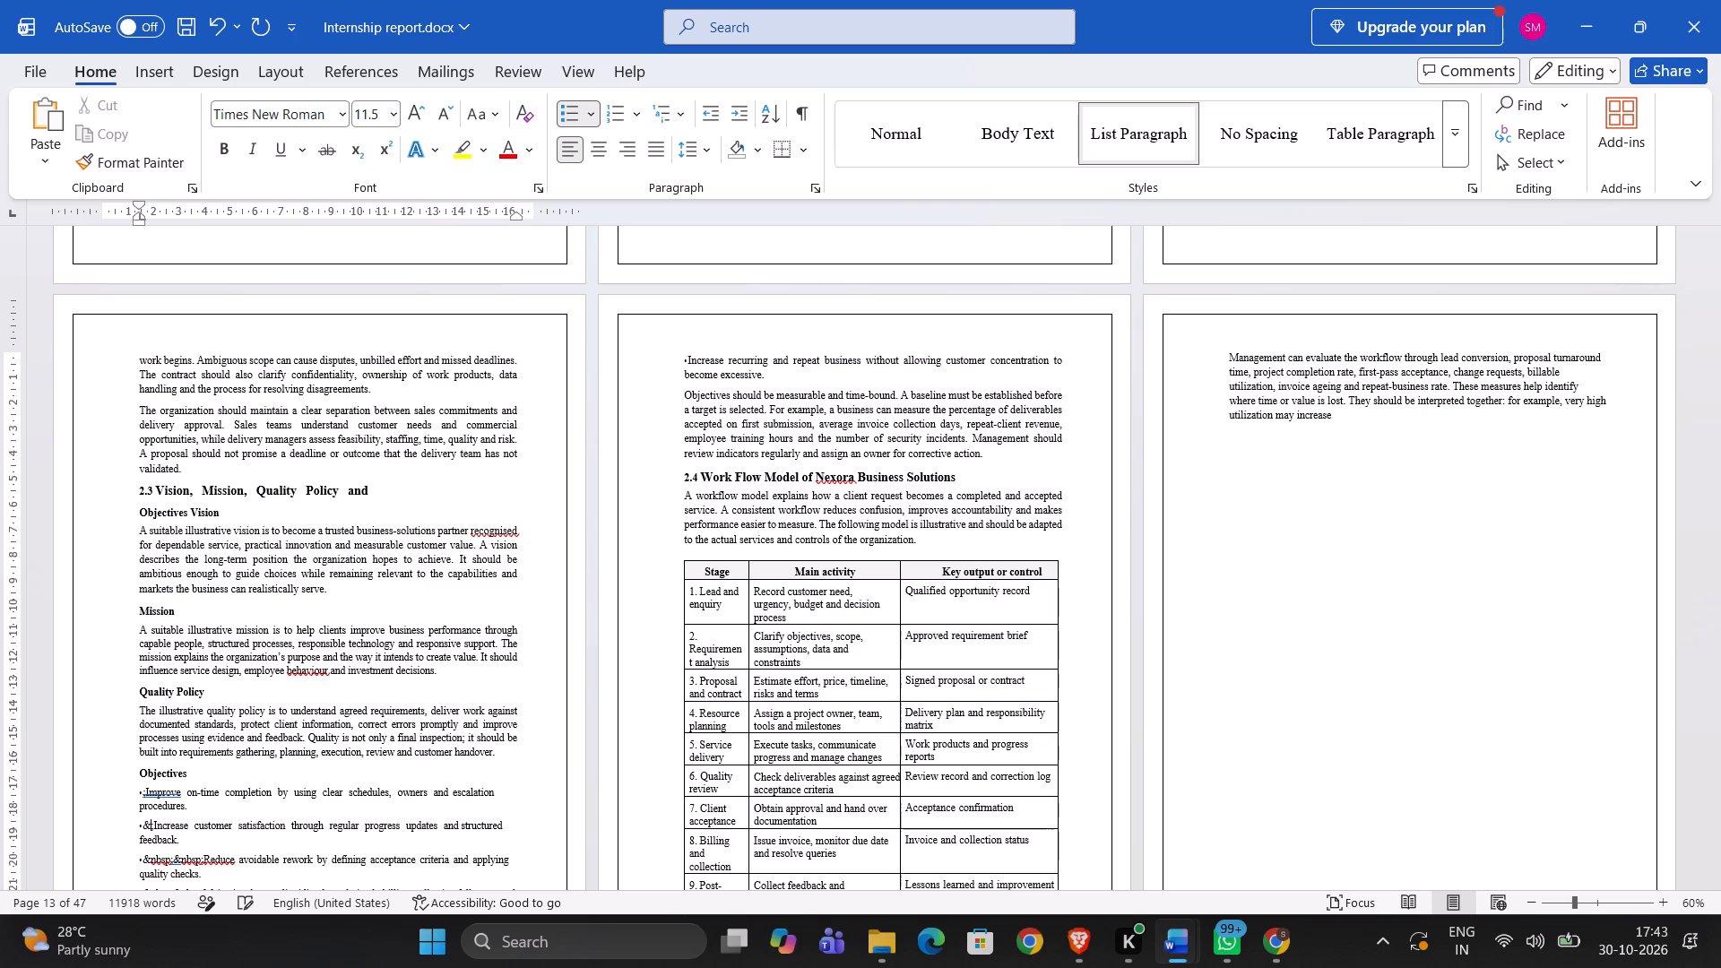
key(BackSpace)
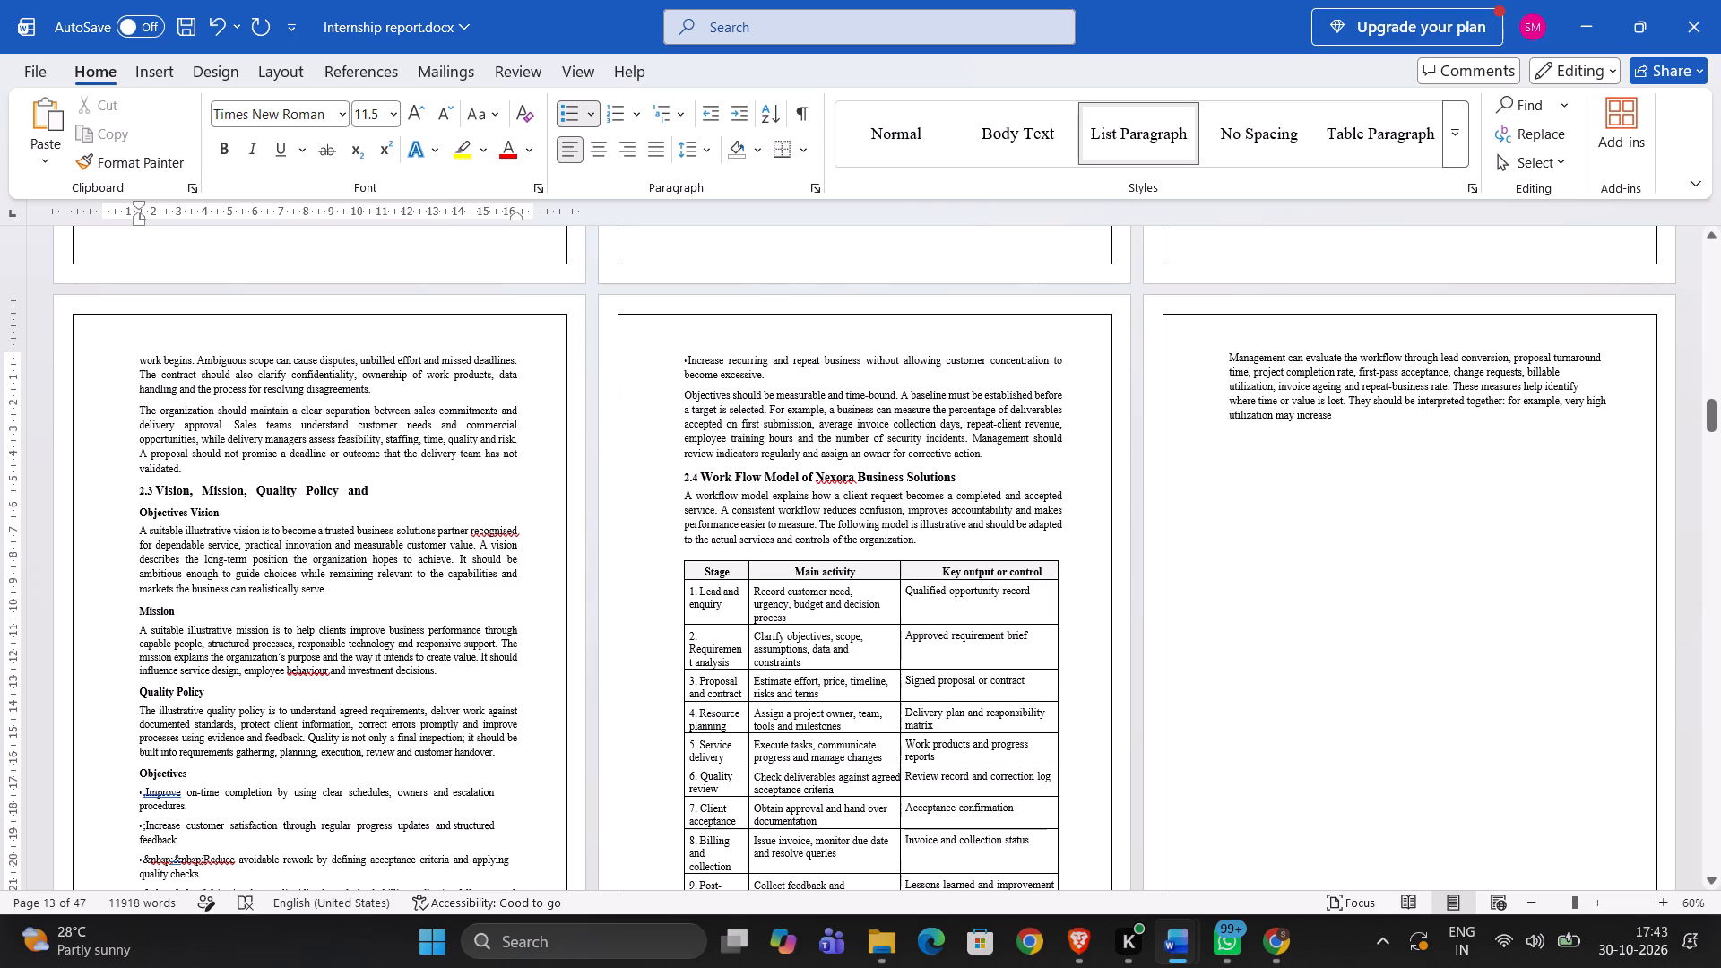
Delete the stray "&nbsp;&nbsp;" code before "Reduce" in the avoidable rework bullet under Objectives.
click(203, 855)
key(BackSpace)
key(BackSpace)
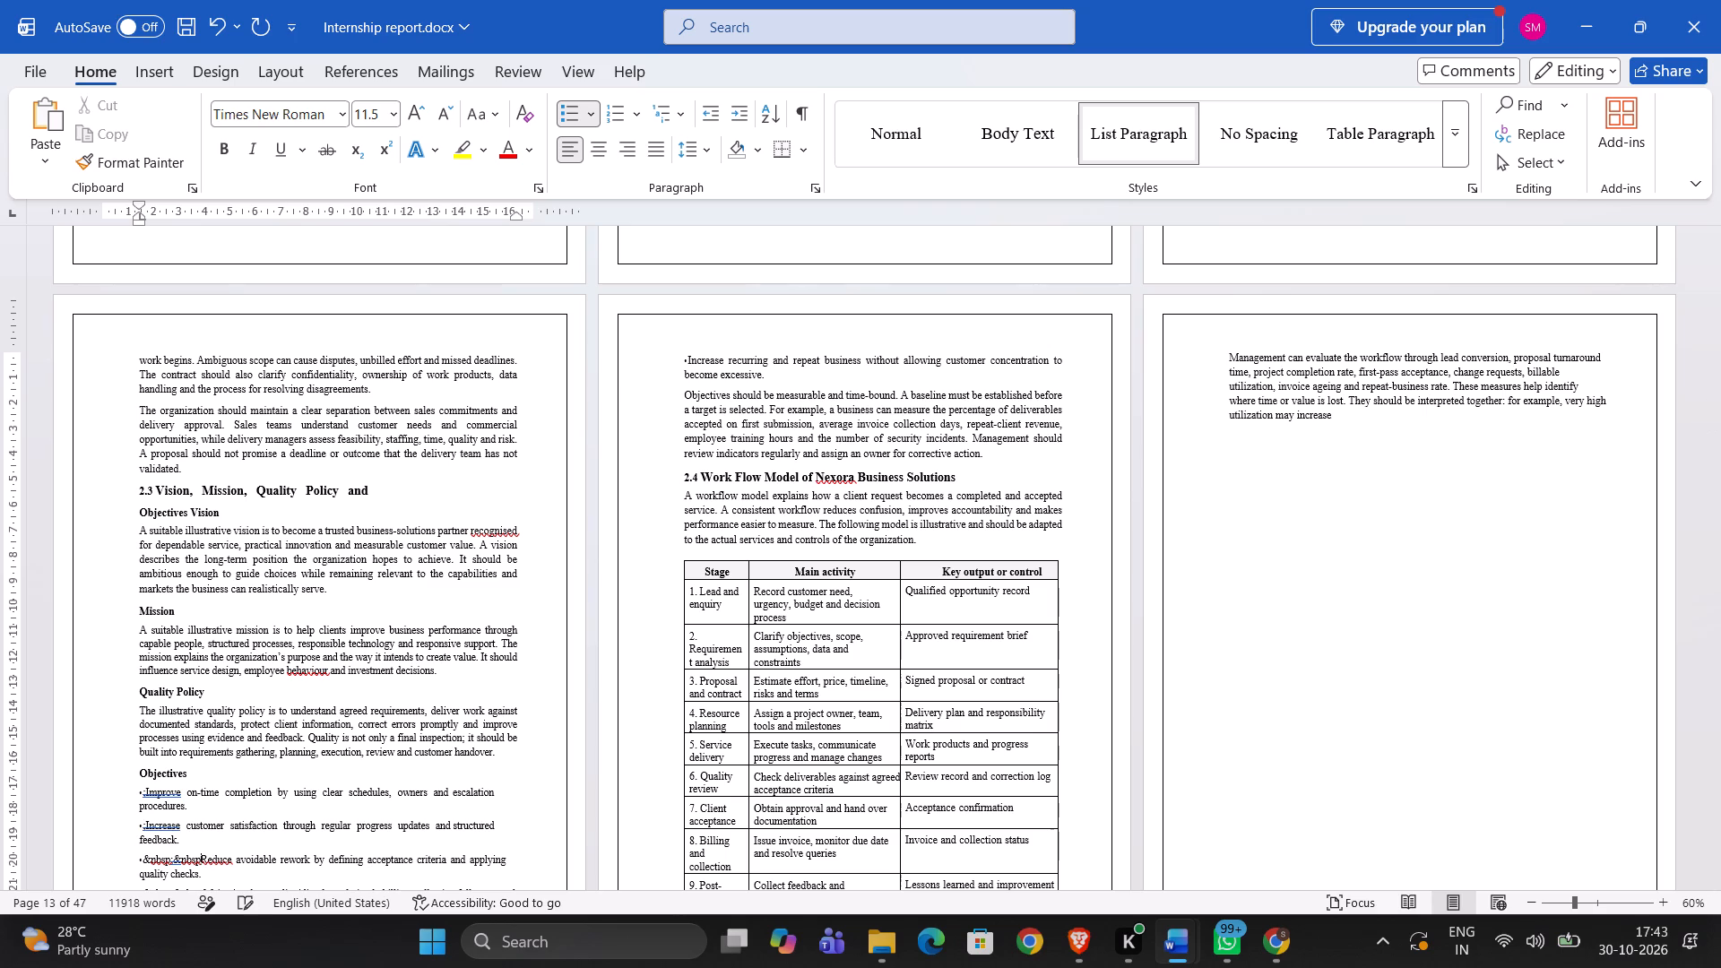
key(BackSpace)
key(BackSpace)
key(BackSpace)
key(BackSpace)
key(BackSpace)
key(BackSpace)
key(BackSpace)
key(BackSpace)
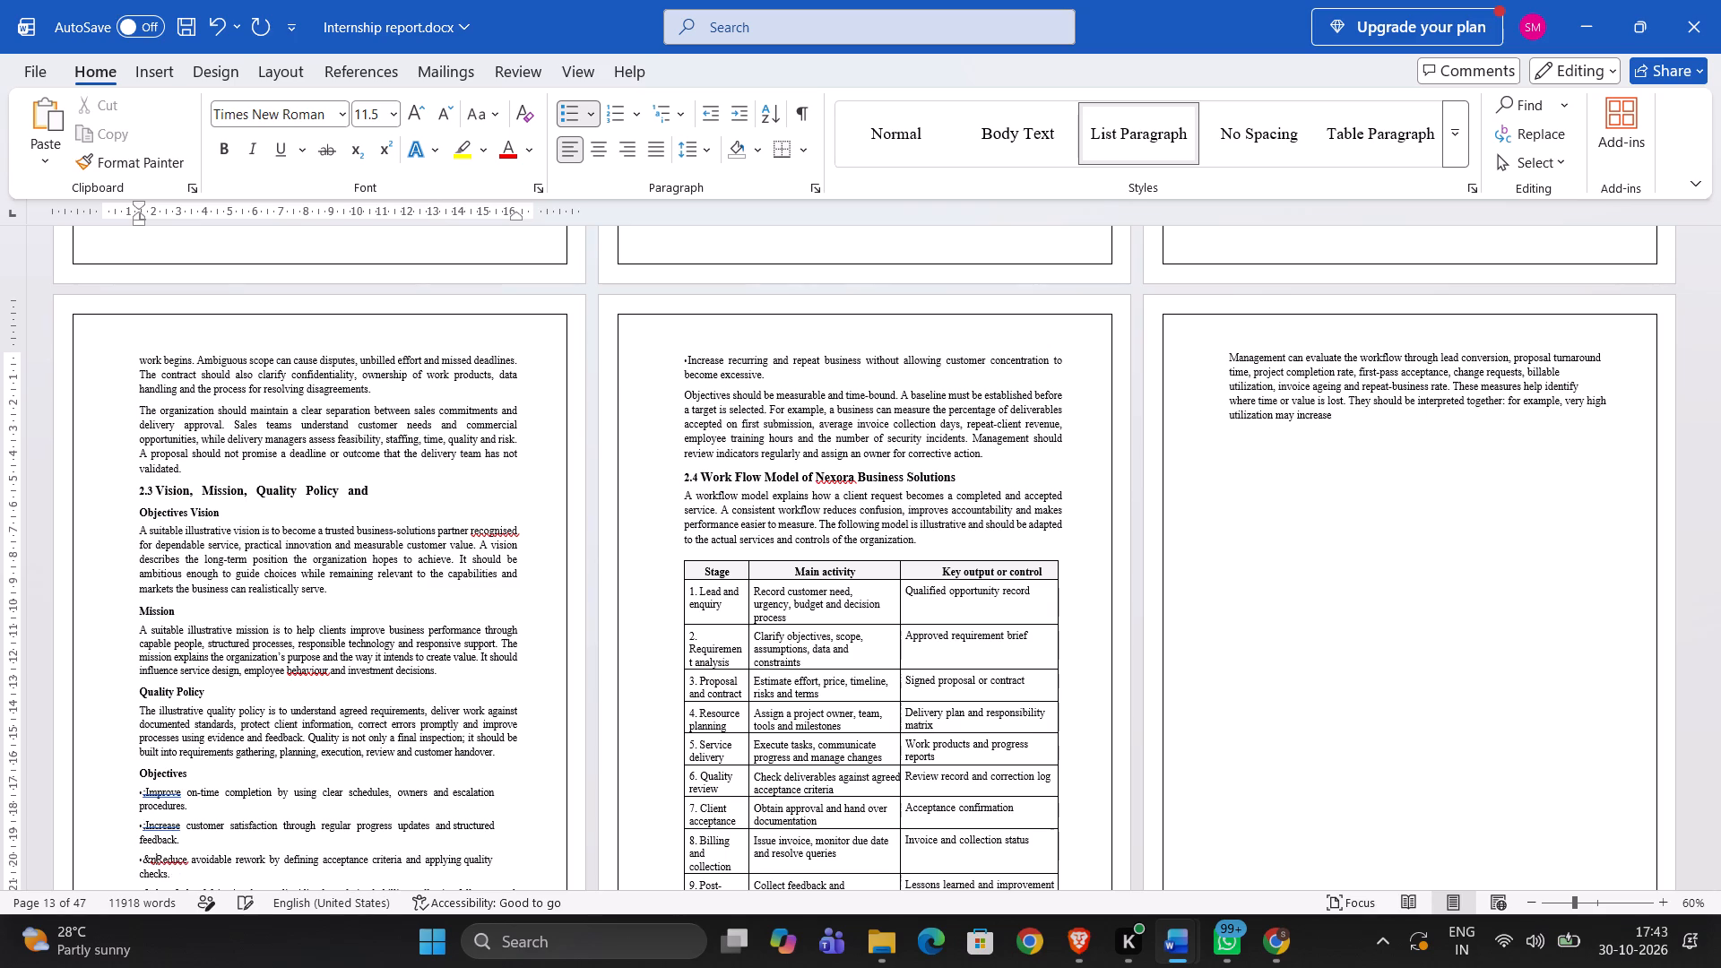
key(BackSpace)
key(BackSpace)
Delete the stray "&nbsp;&nbsp;" code before "Maintain" in the adequate liquidity bullet under Objectives.
scroll(203, 855, down, 2)
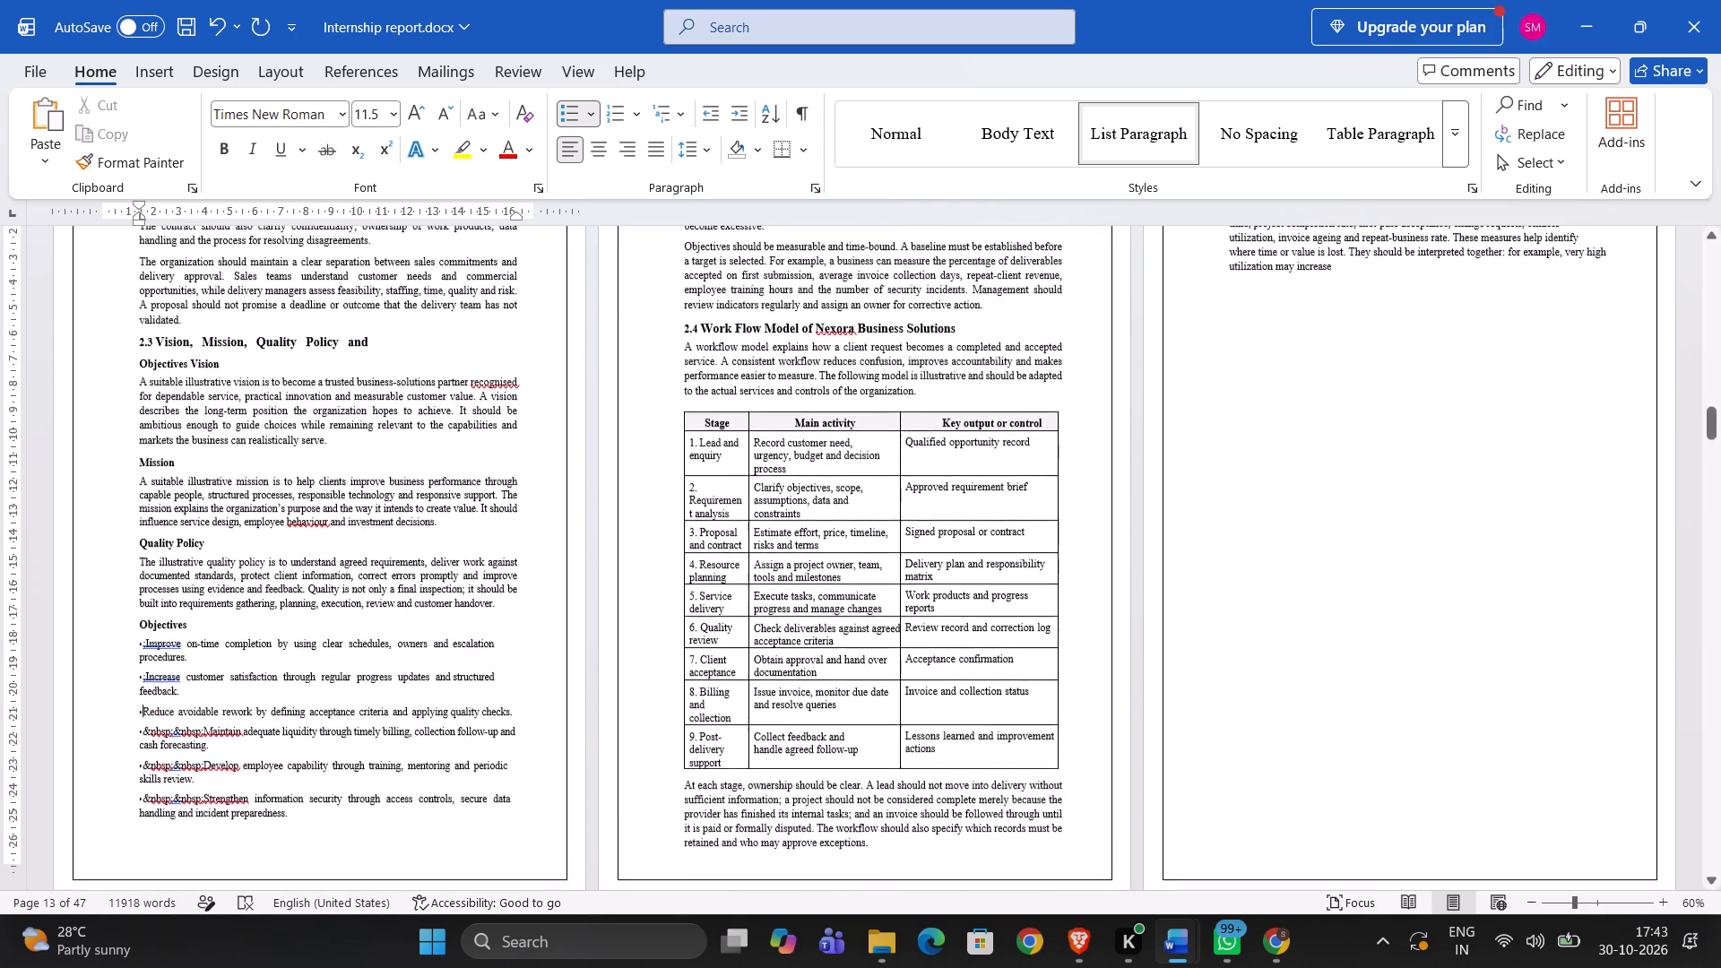
scroll(203, 855, down, 3)
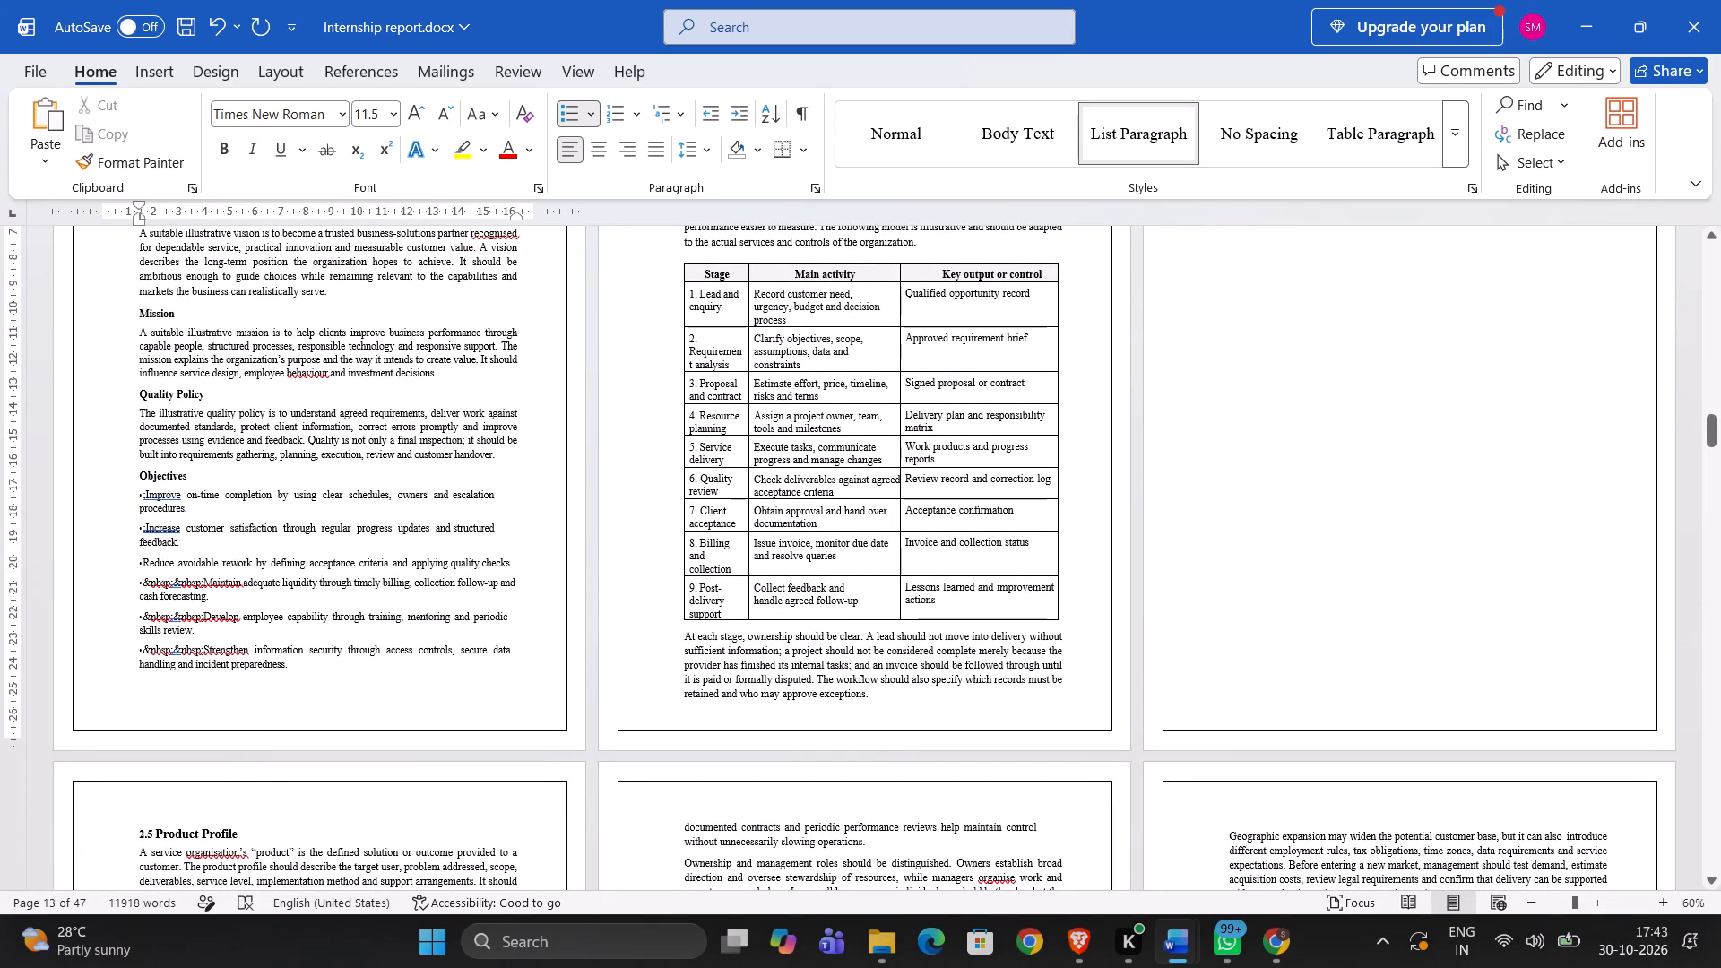
click(201, 581)
key(BackSpace)
key(BackSpace)
key(BackSpace)
key(BackSpace)
key(BackSpace)
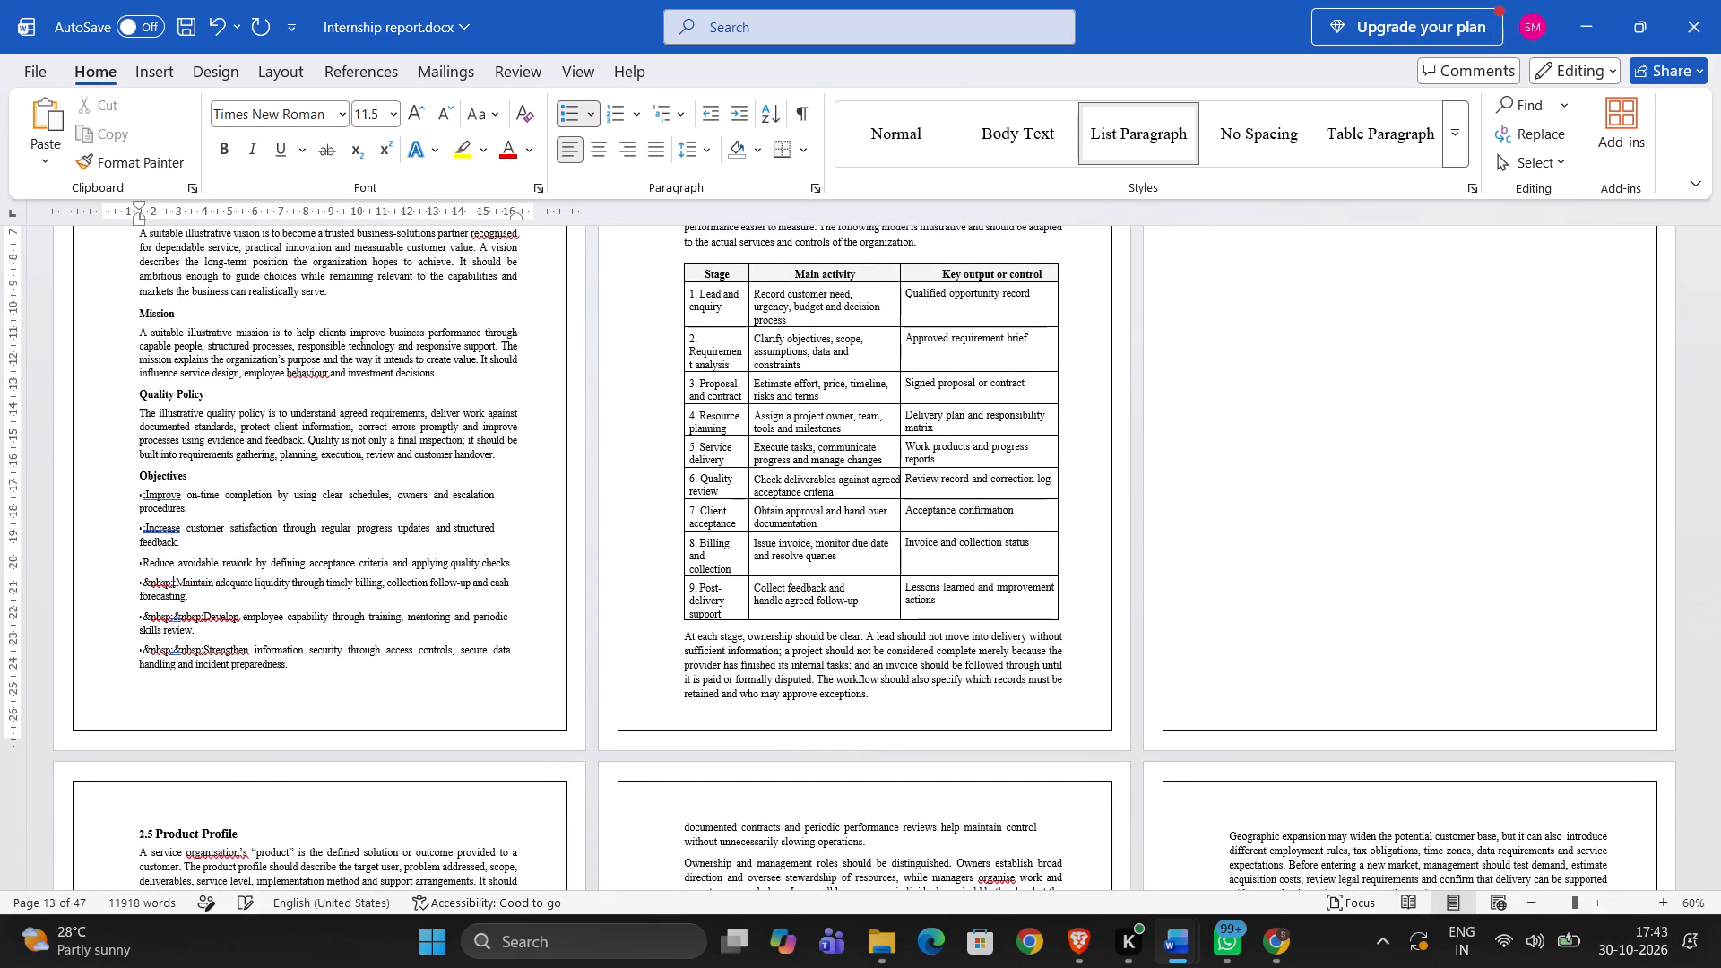
key(BackSpace)
key(BackSpace)
key(BackSpace)
key(BackSpace)
key(BackSpace)
key(BackSpace)
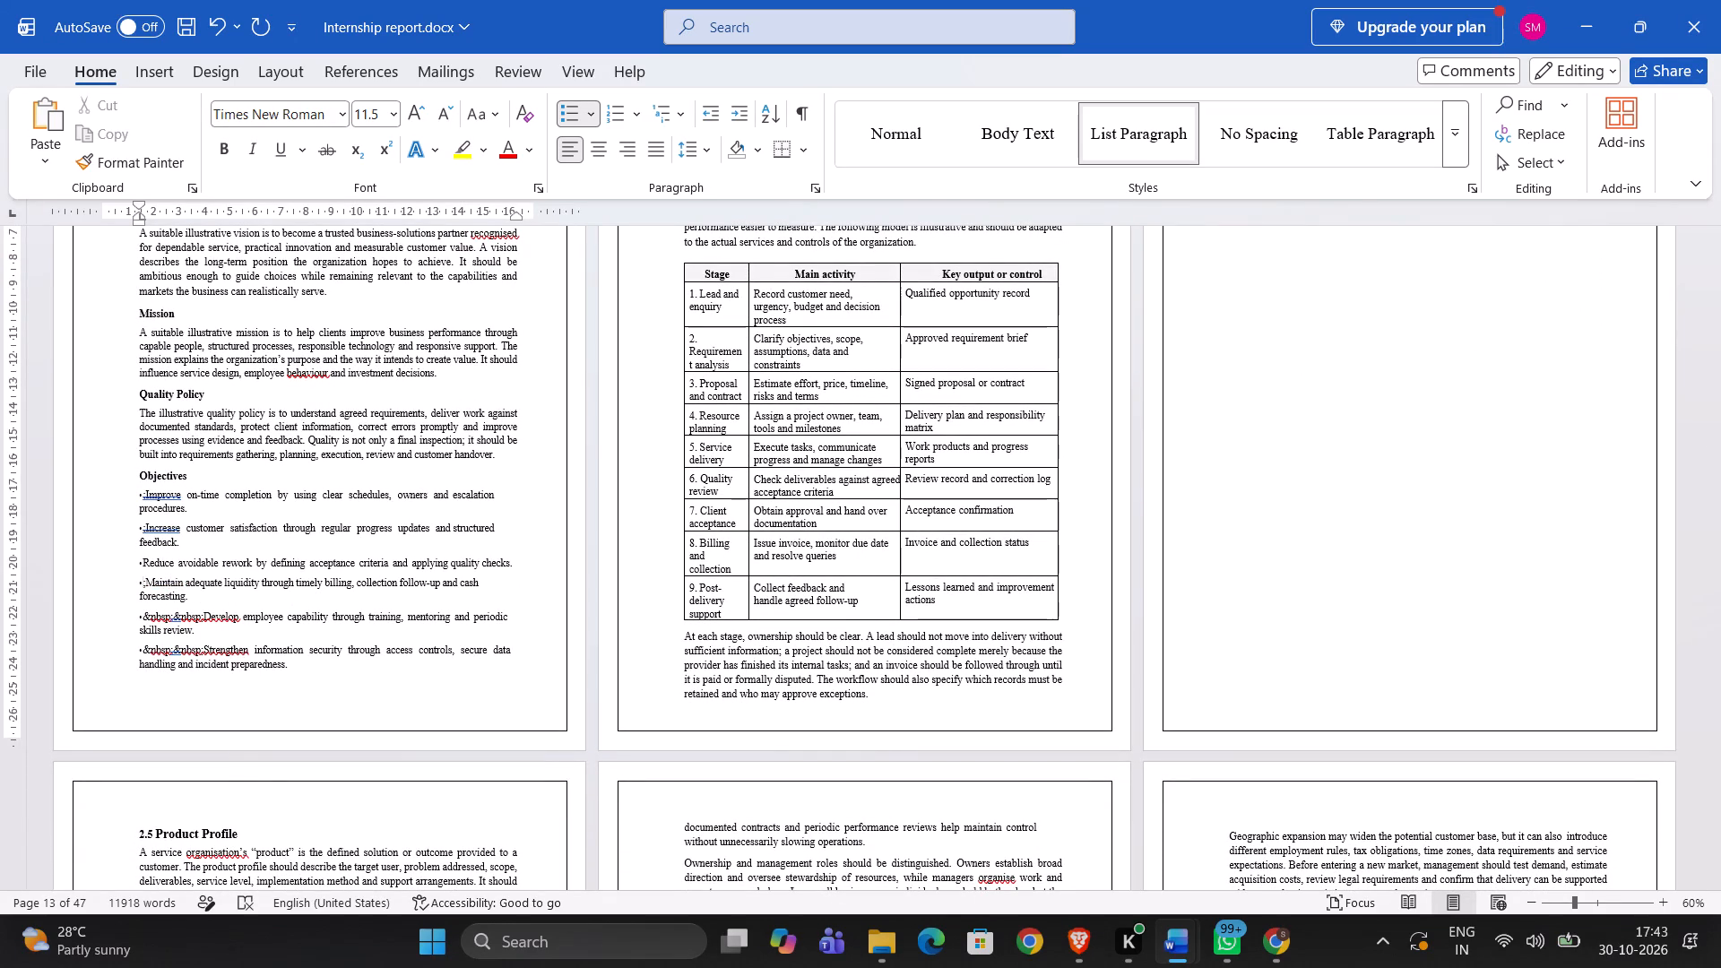
key(Right)
key(BackSpace)
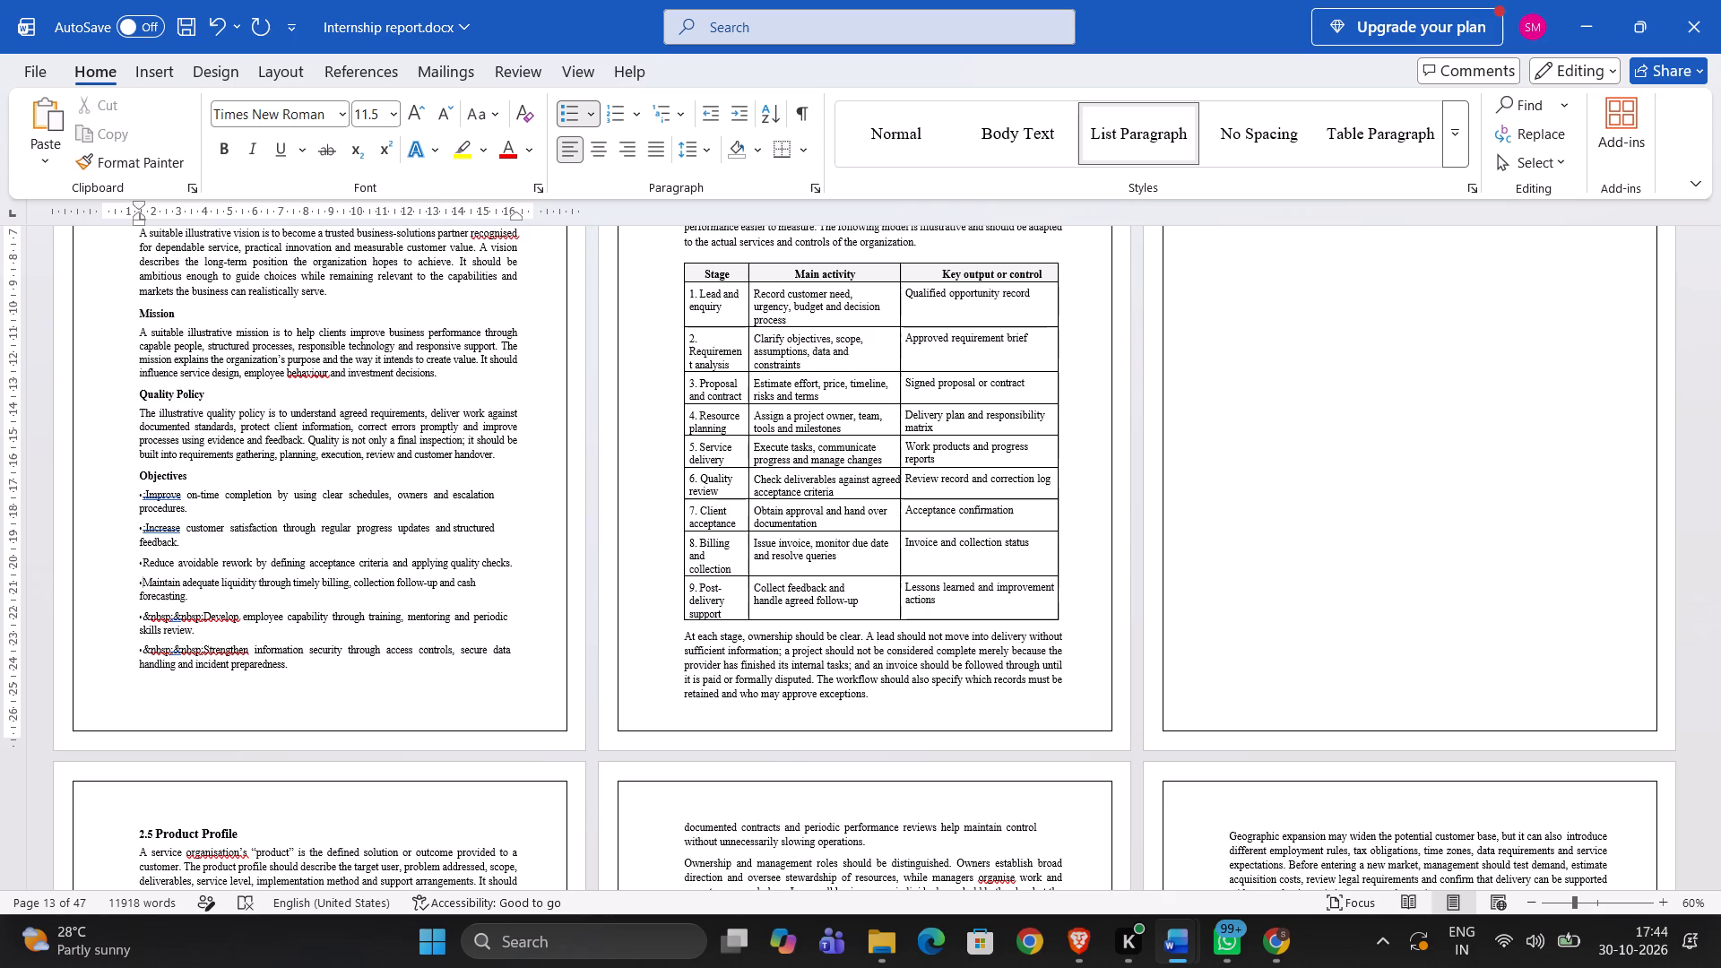
Delete the leftover character before "Increase" in the customer satisfaction bullet.
click(145, 523)
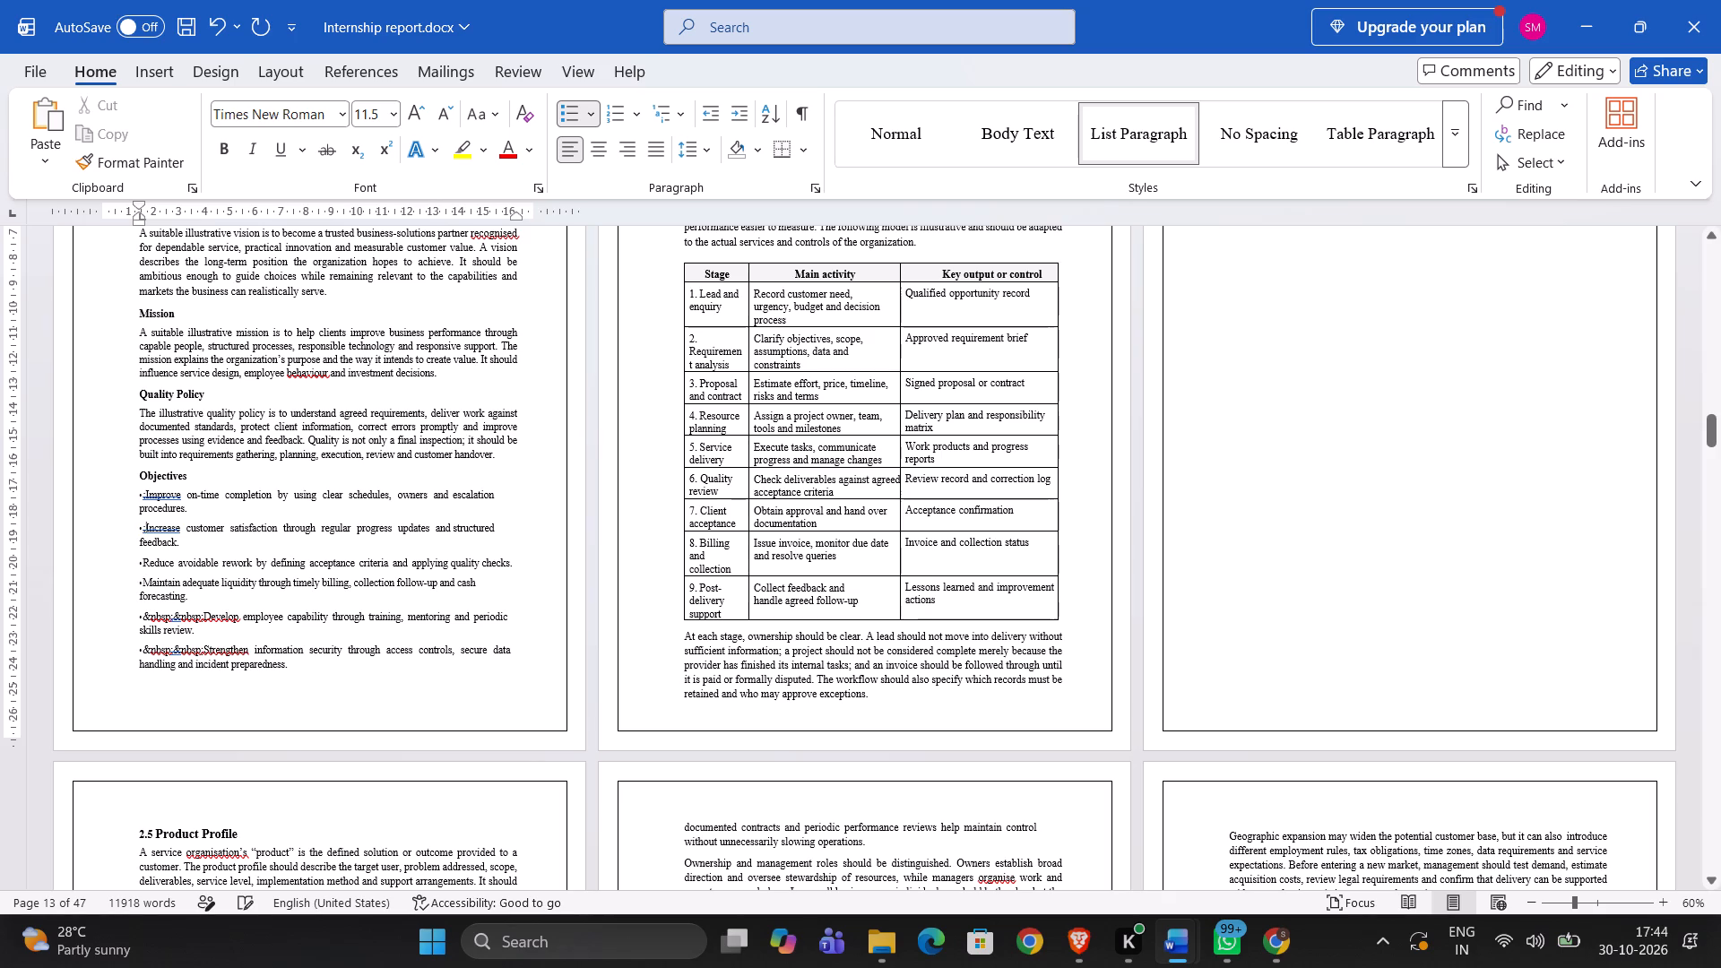
key(BackSpace)
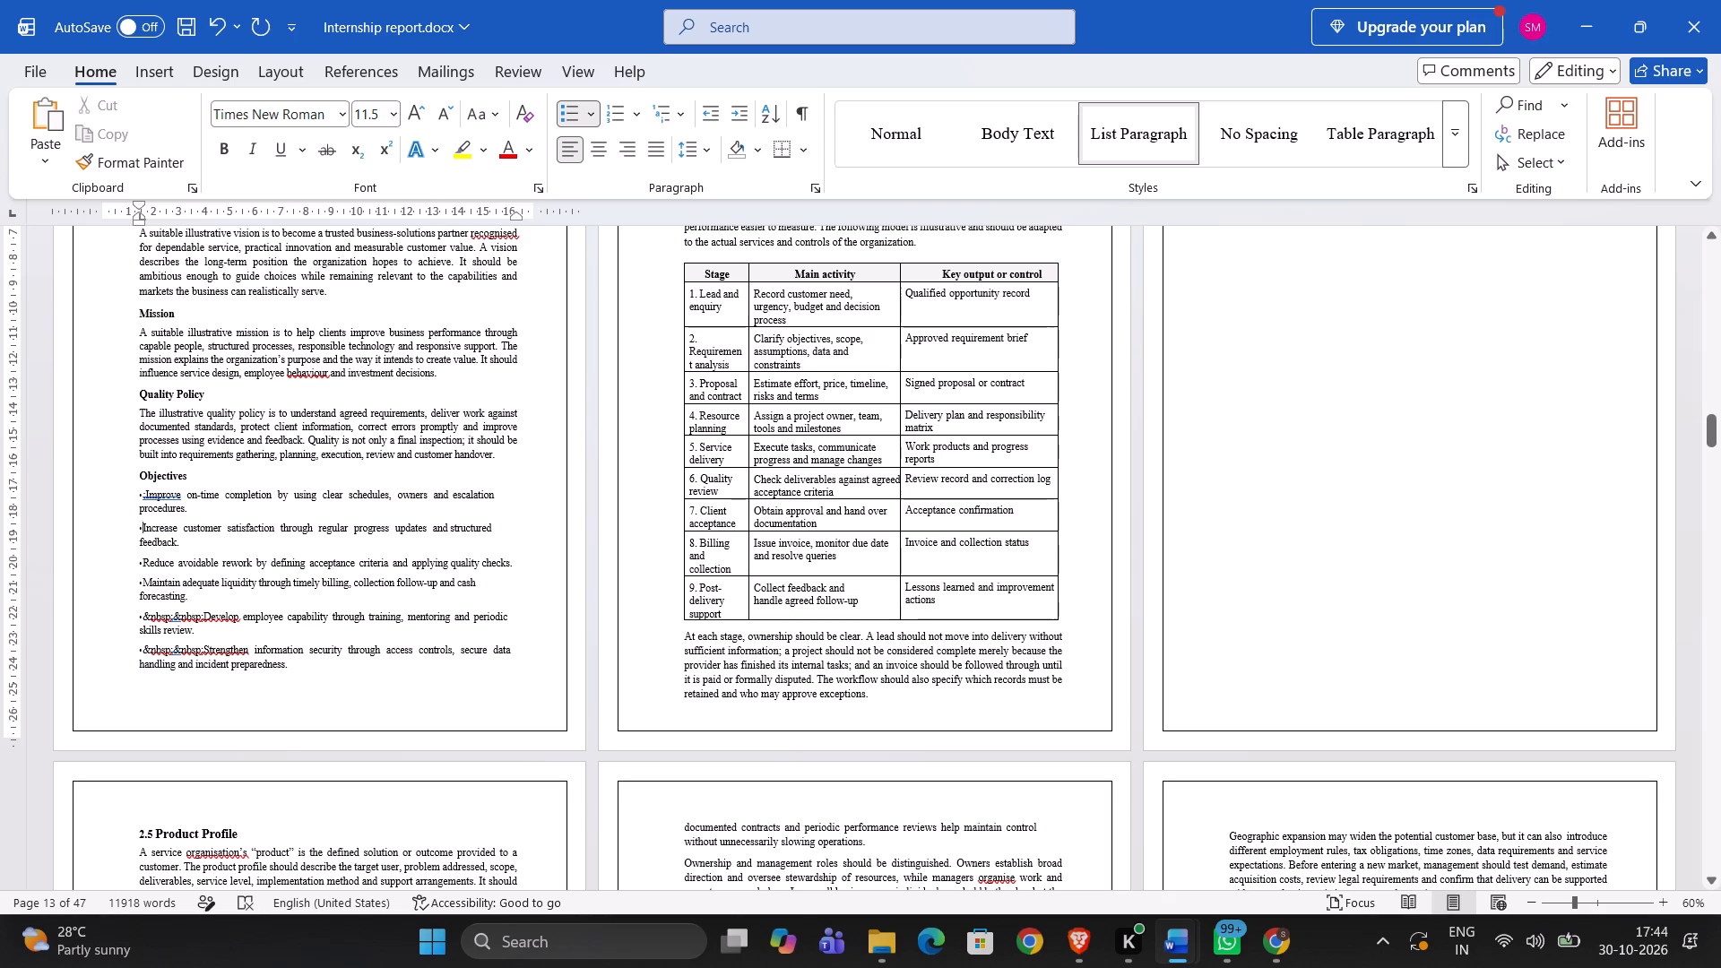
Delete the stray "&nbsp;&nbsp;" code before "Develop" in the employee capability bullet under Objectives.
click(202, 613)
key(BackSpace)
key(BackSpace)
key(BackSpace)
key(BackSpace)
key(BackSpace)
key(BackSpace)
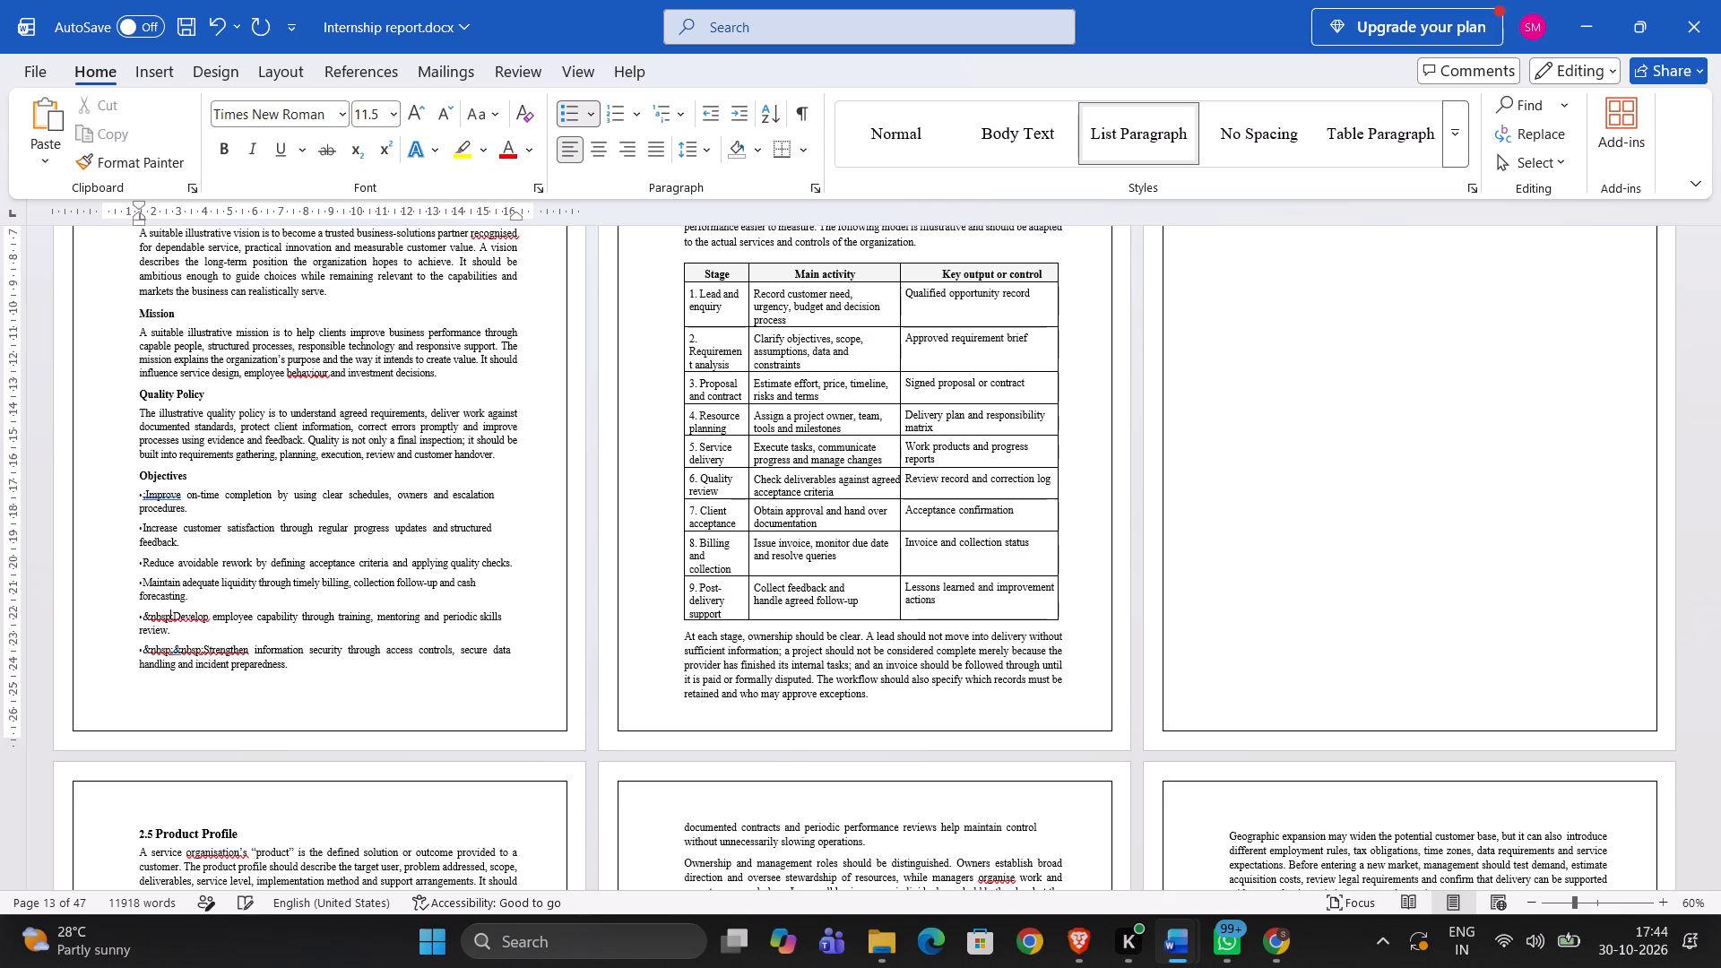
key(BackSpace)
key(BackSpace)
key(BackSpace)
key(BackSpace)
key(BackSpace)
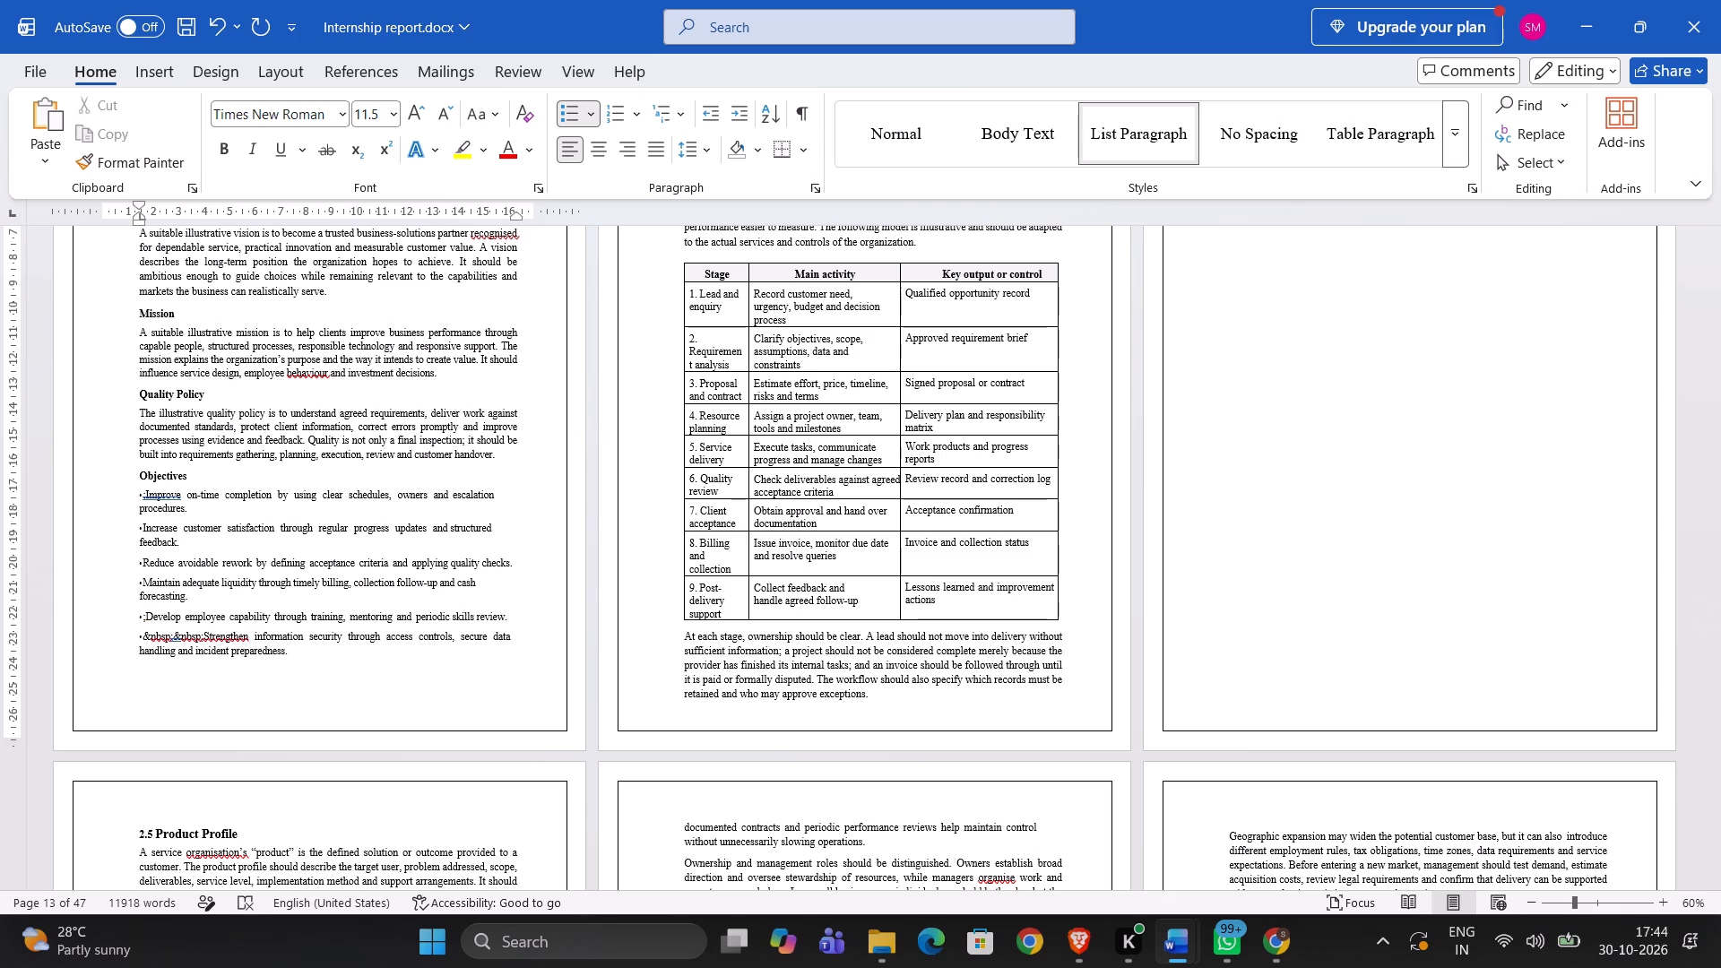
key(Right)
key(BackSpace)
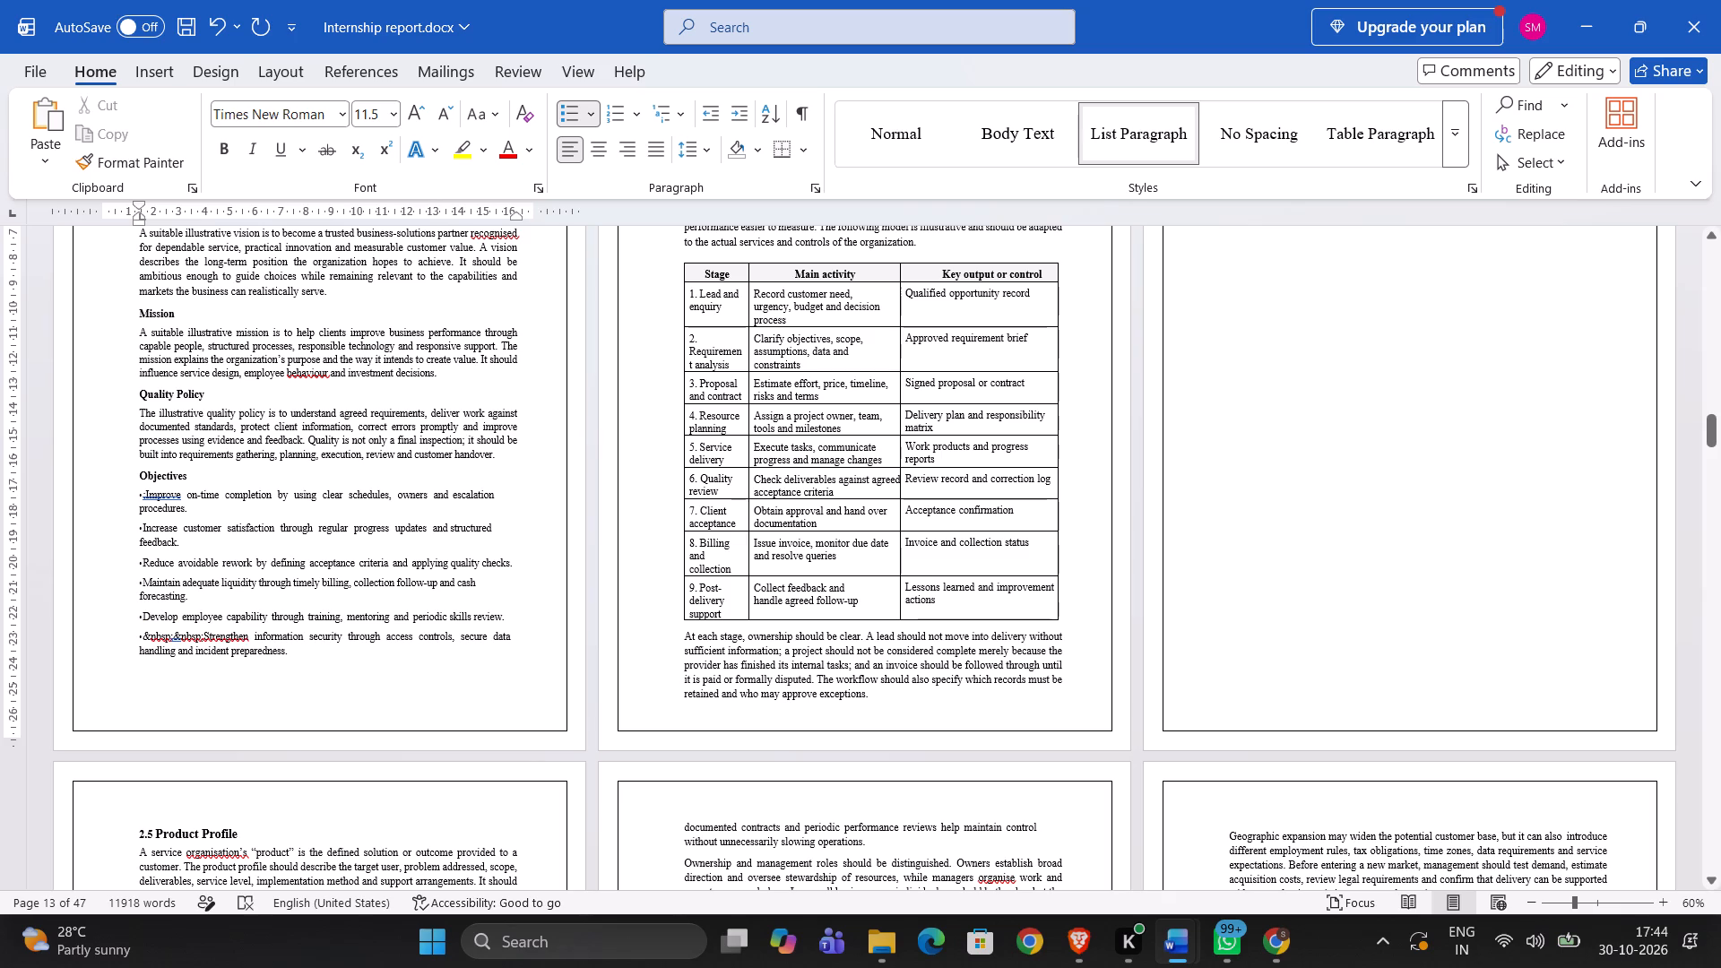
Delete the stray "&nbsp;&nbsp;" code before "Strengthen" in the information security bullet under Objectives.
click(203, 631)
key(BackSpace)
key(BackSpace)
key(BackSpace)
key(BackSpace)
key(BackSpace)
key(BackSpace)
key(BackSpace)
key(BackSpace)
key(BackSpace)
key(BackSpace)
key(BackSpace)
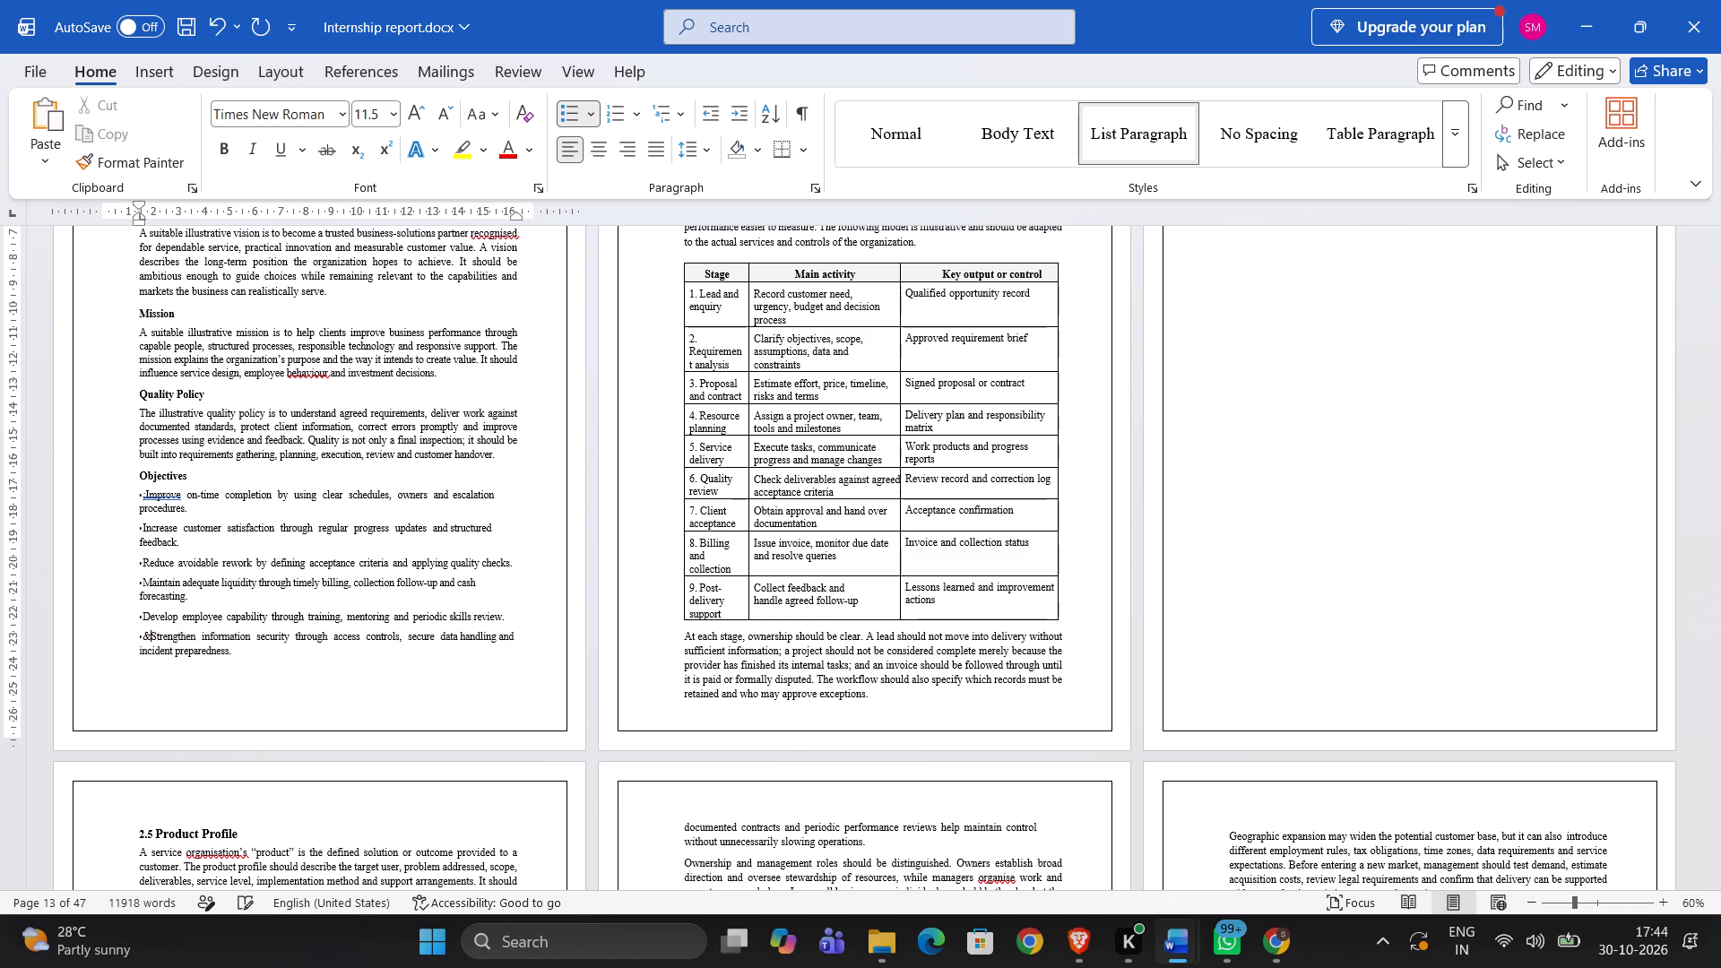
key(BackSpace)
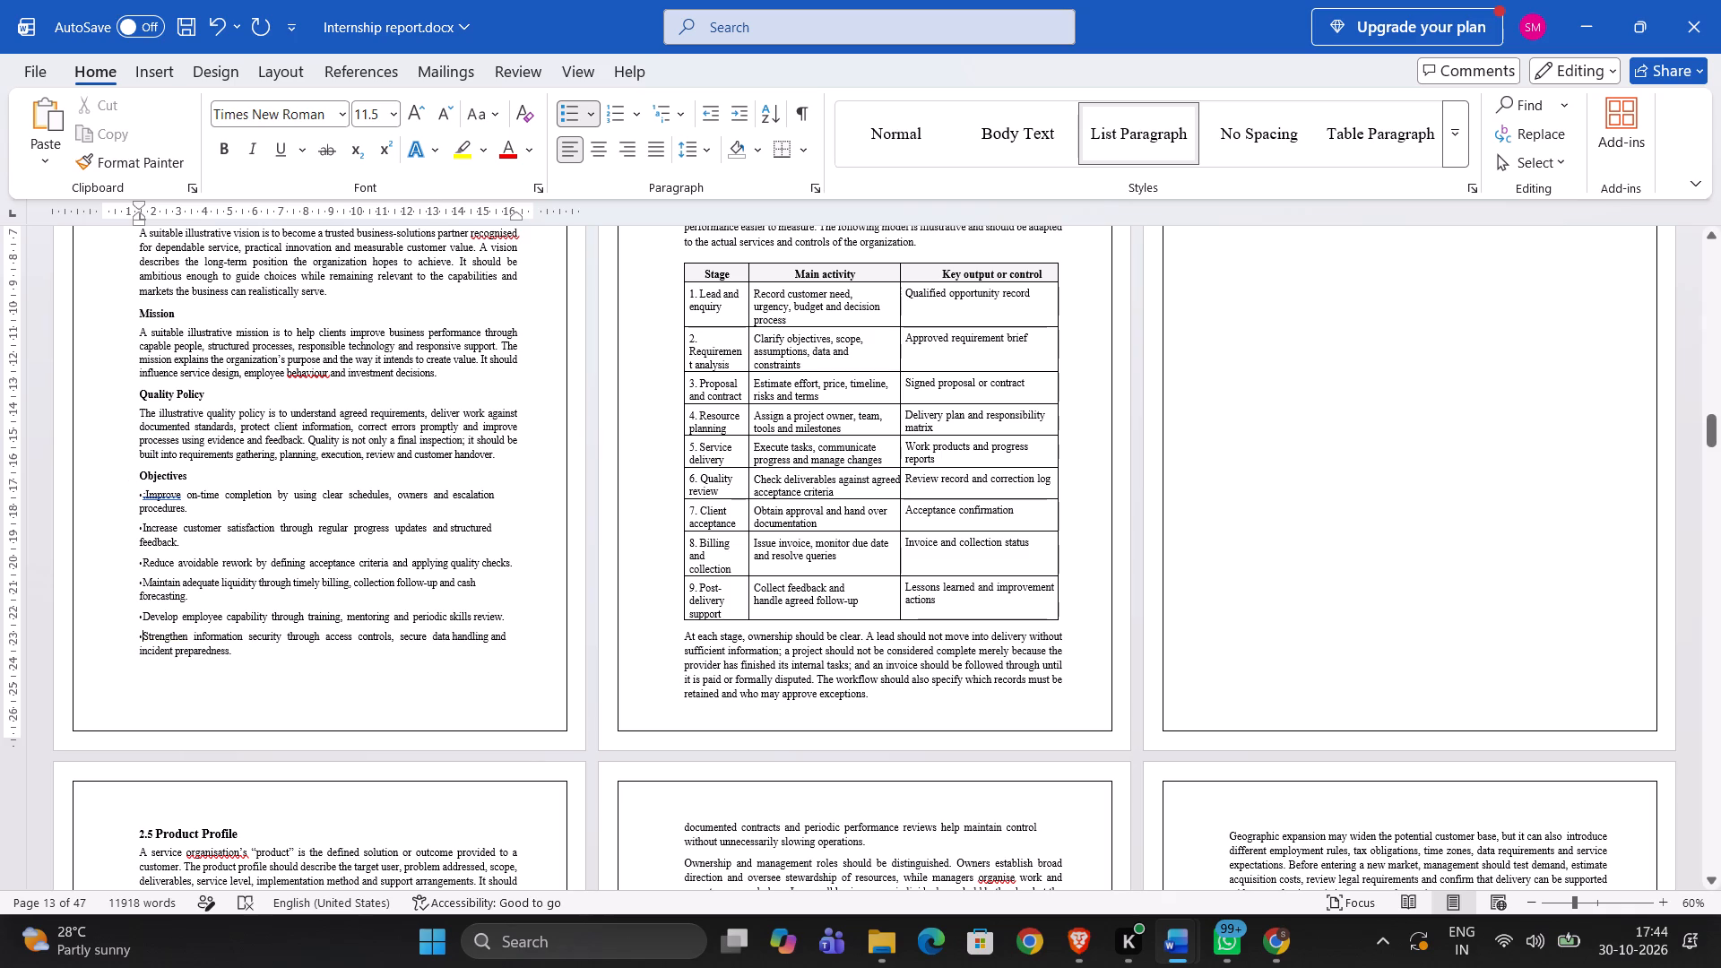
Set the section 2.3 text from "Objectives Vision" through the "Strengthen information security" bullet to font size 12.
scroll(163, 377, up, 1)
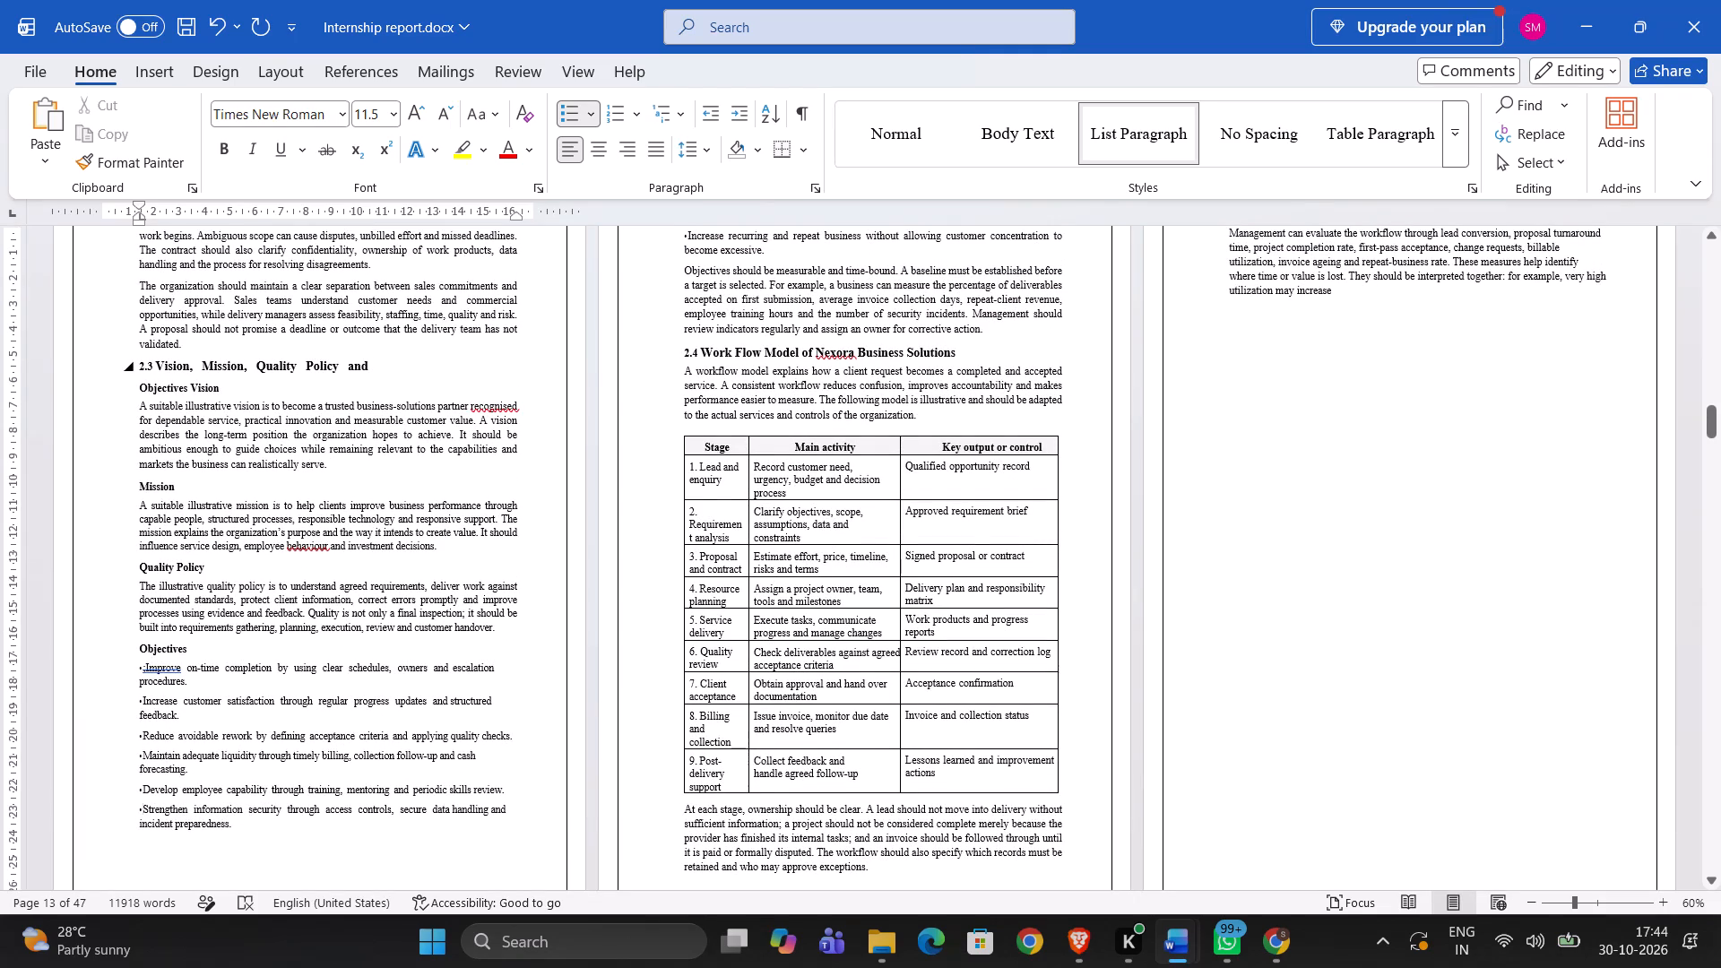
drag(136, 385, 246, 782)
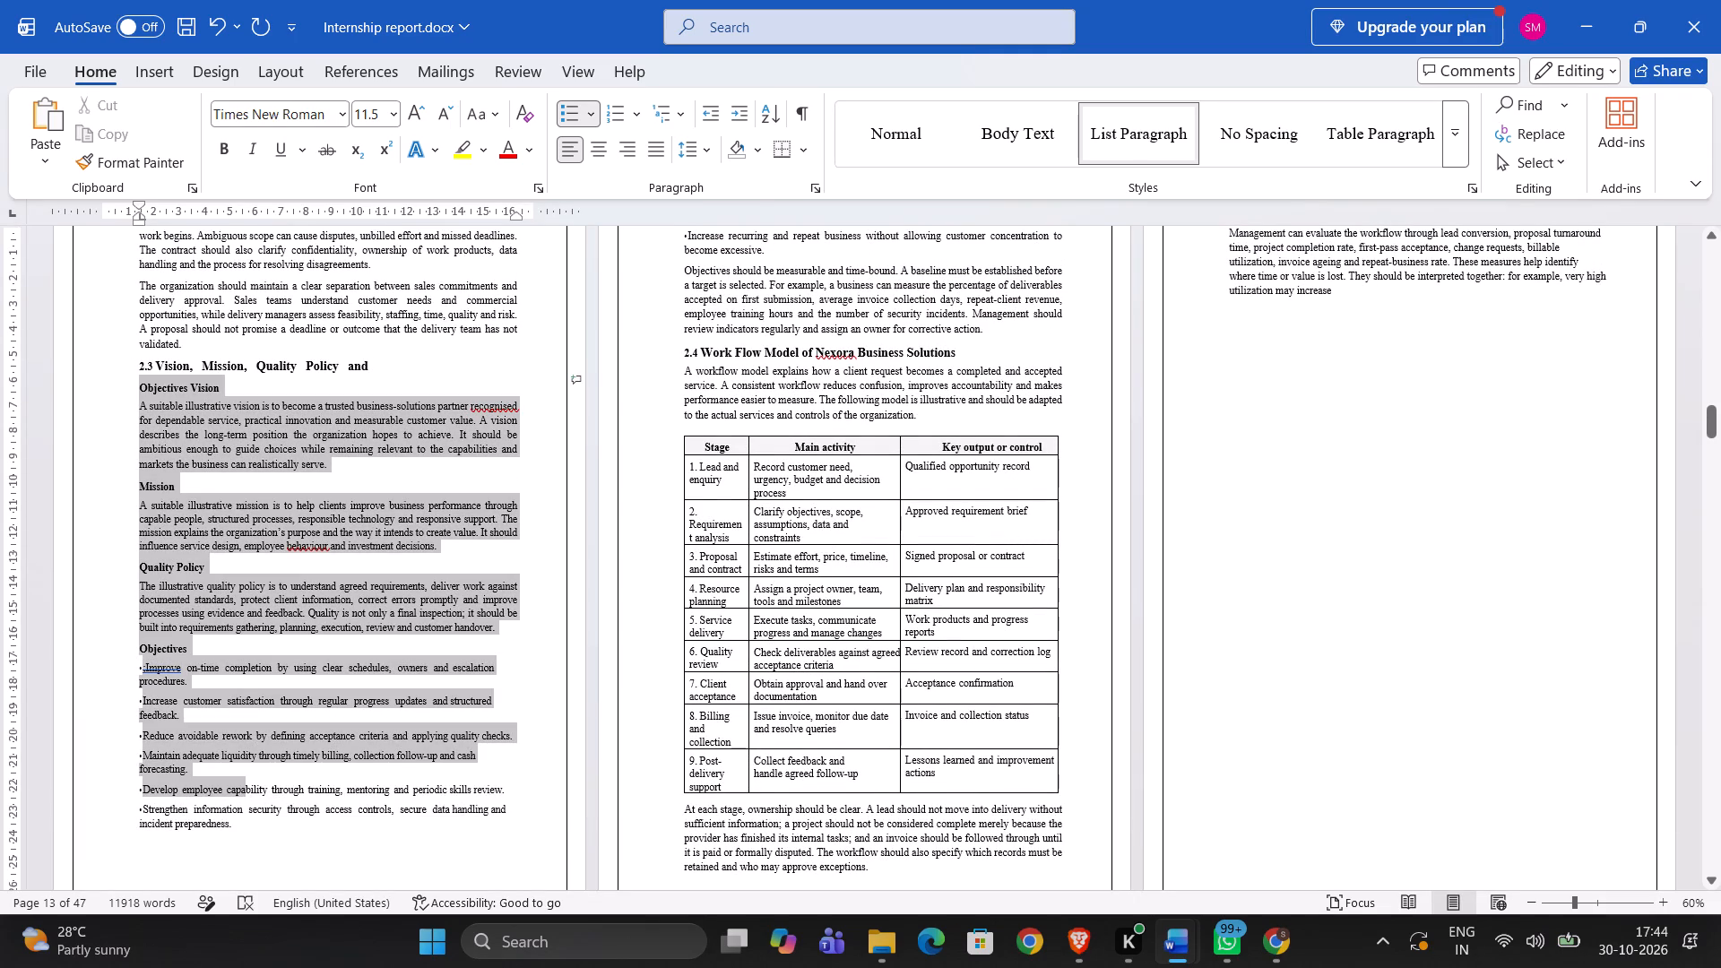
drag(246, 782, 235, 820)
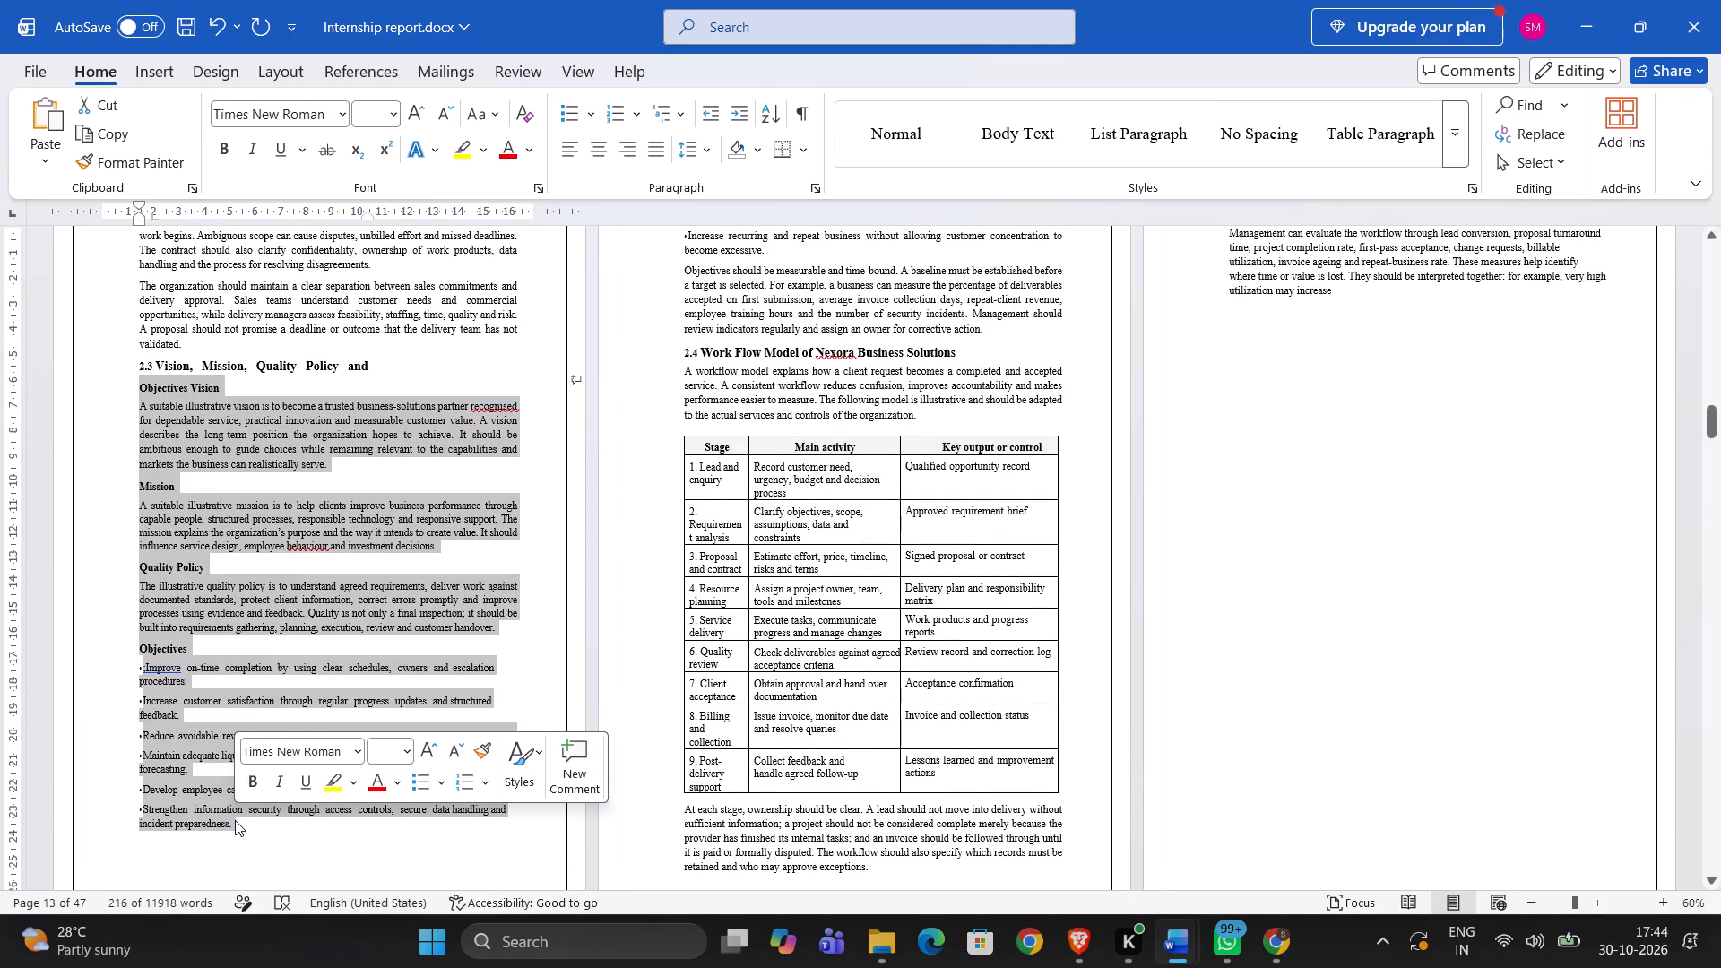
click(407, 747)
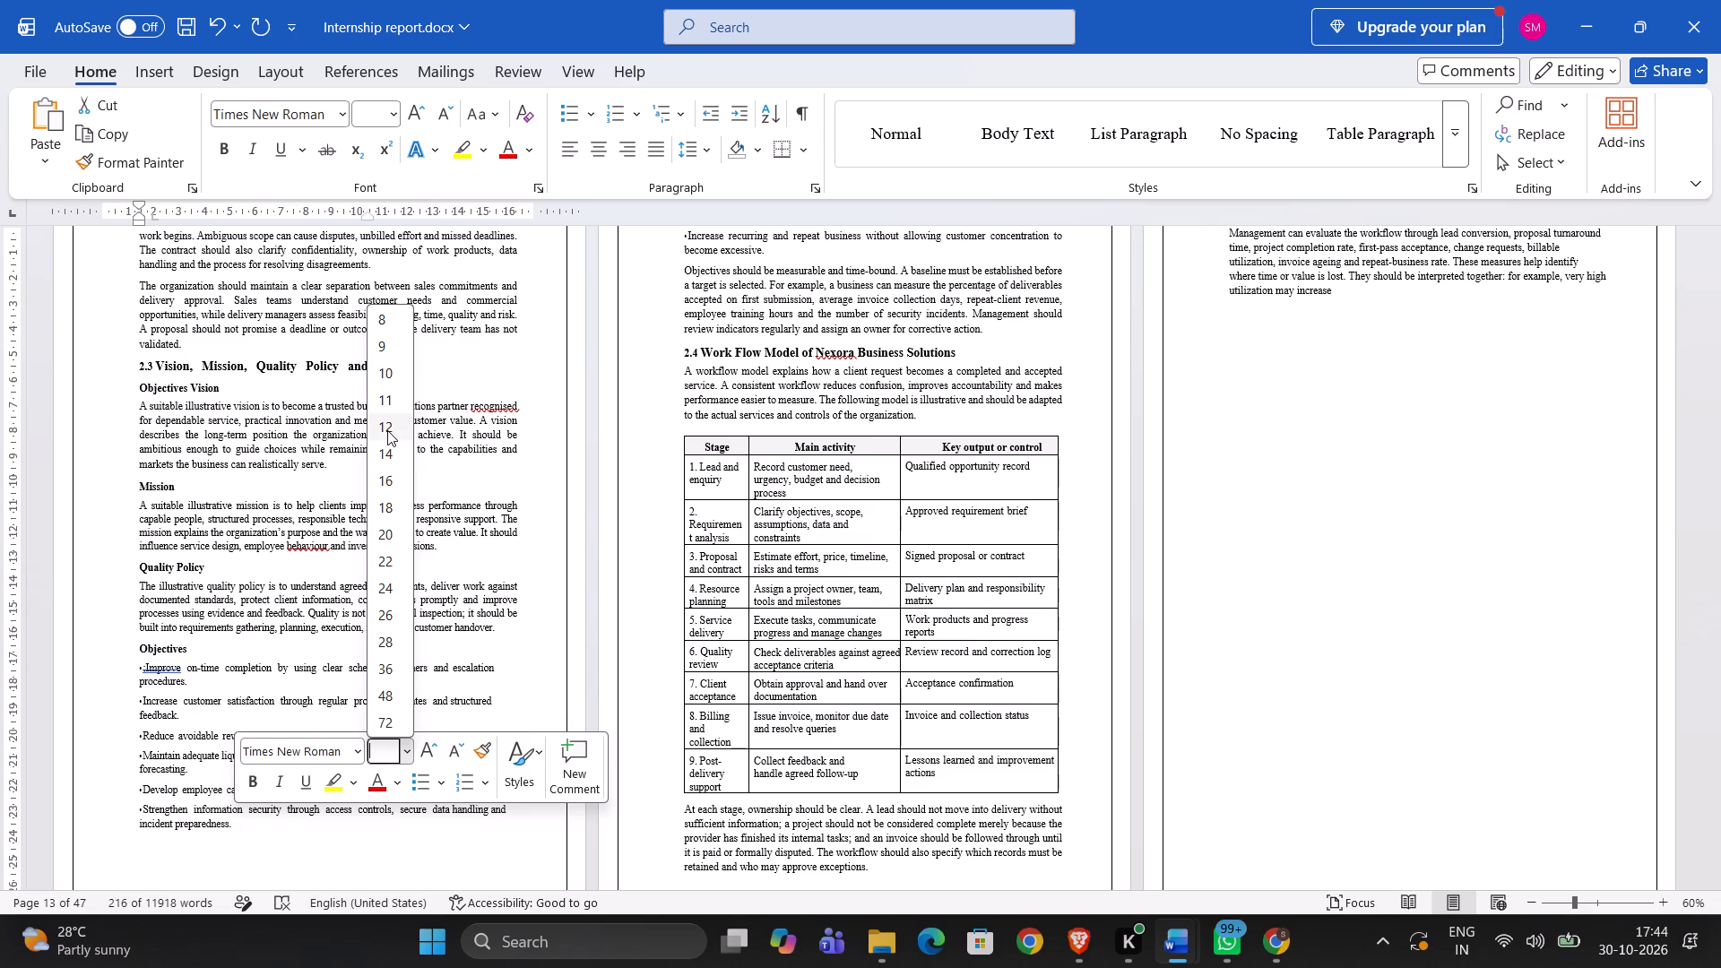
click(387, 430)
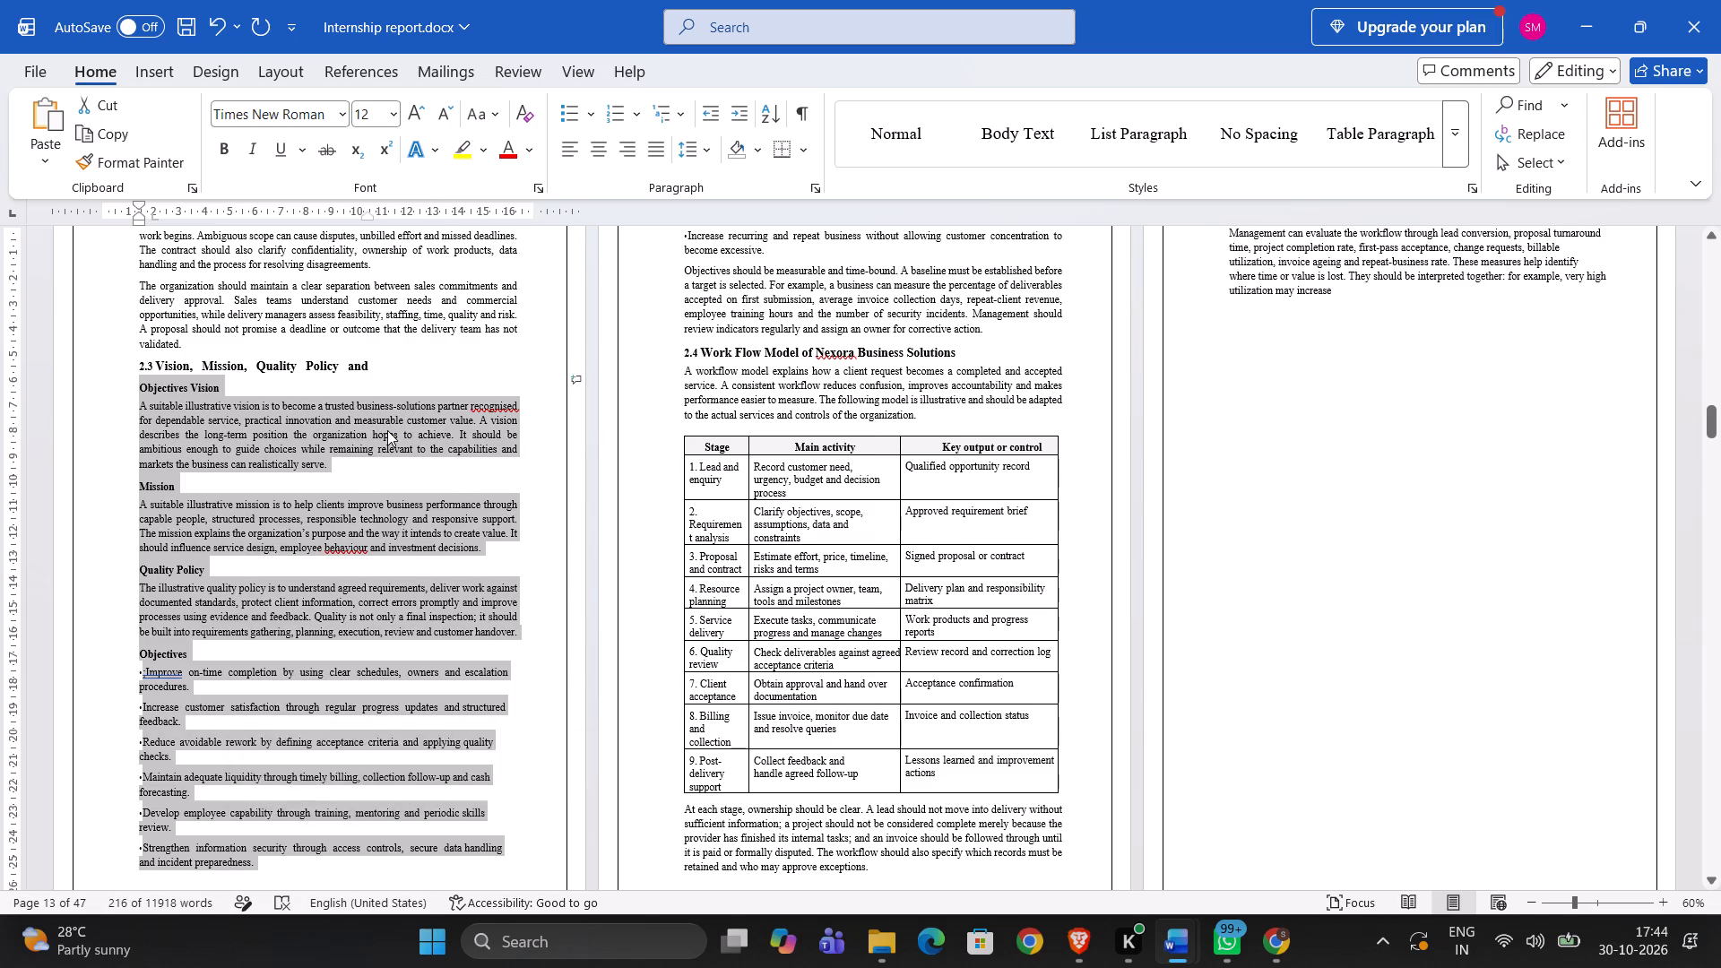
Set the "Objectives Vision" line under the section 2.3 heading to font size 14.
scroll(387, 430, up, 1)
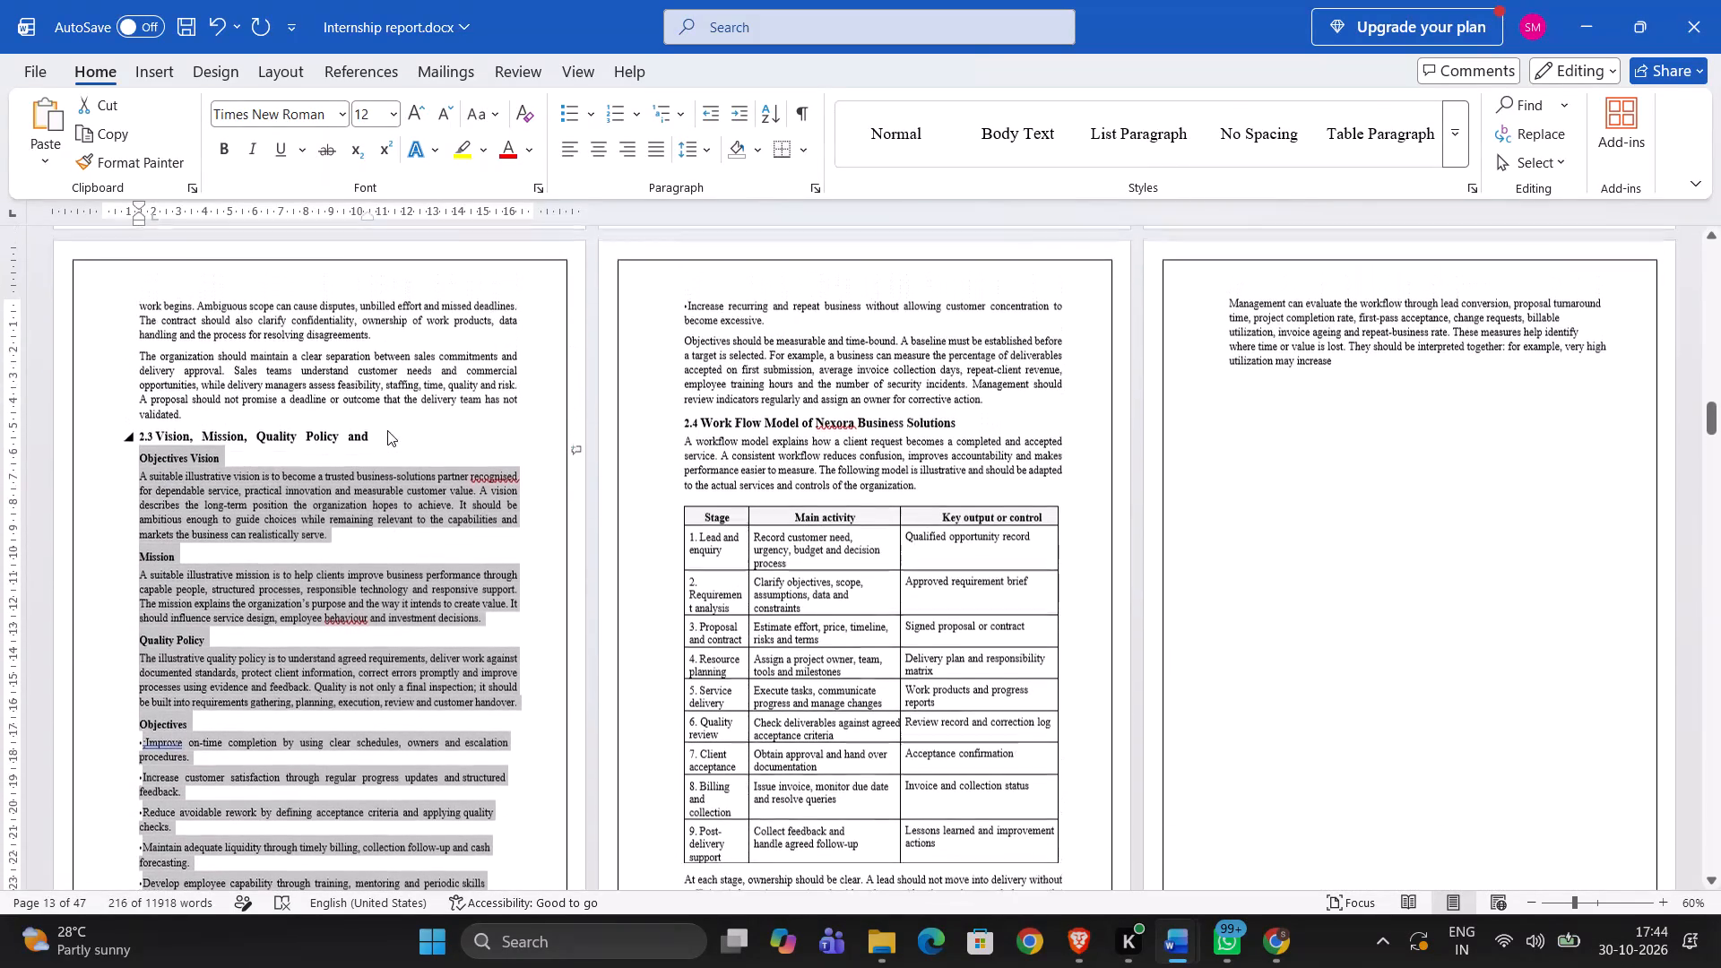
click(399, 430)
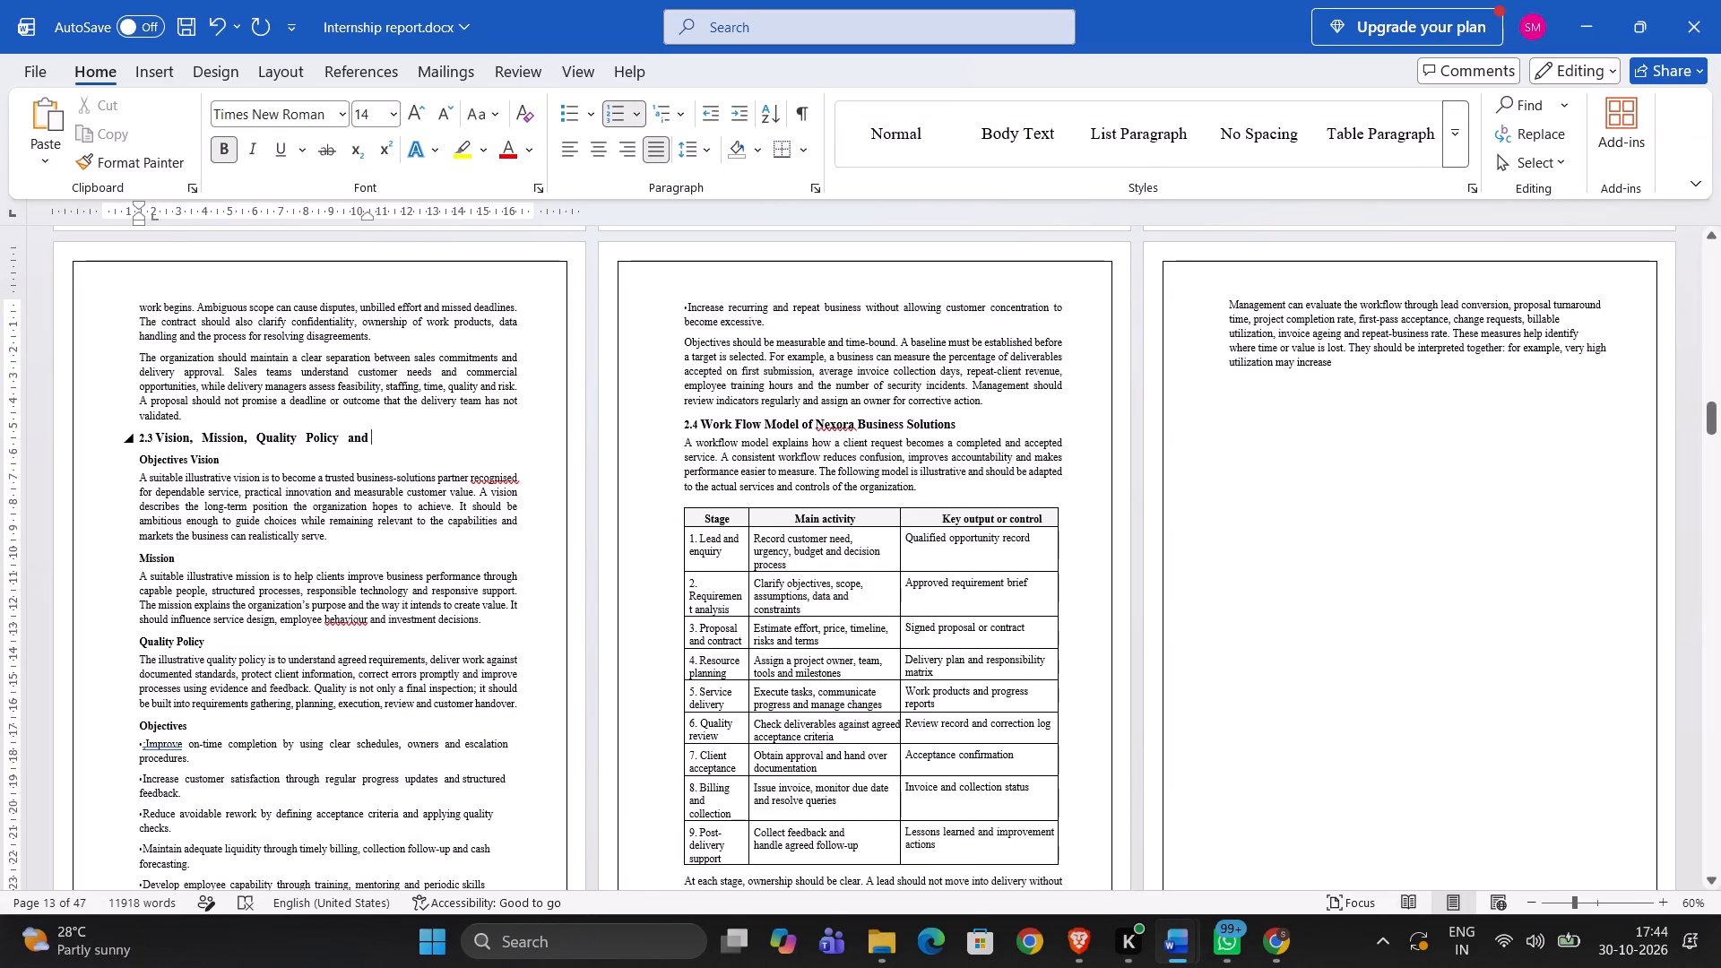
drag(134, 455, 226, 456)
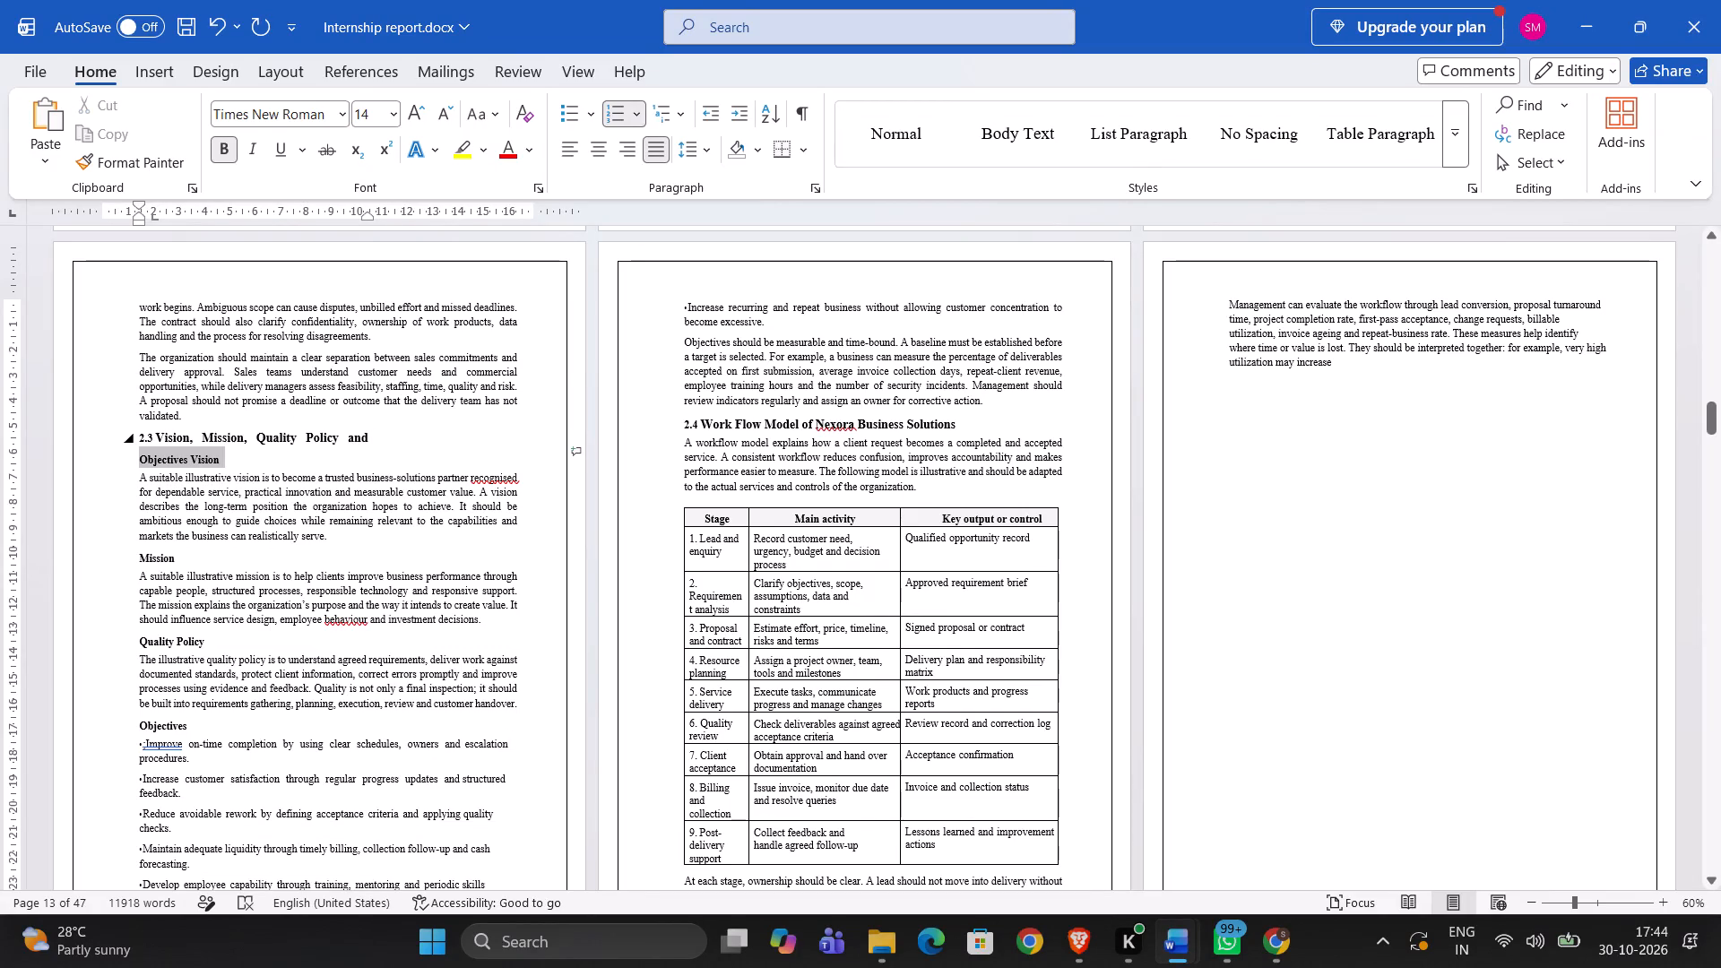
drag(226, 456, 225, 456)
drag(392, 383, 363, 544)
click(363, 544)
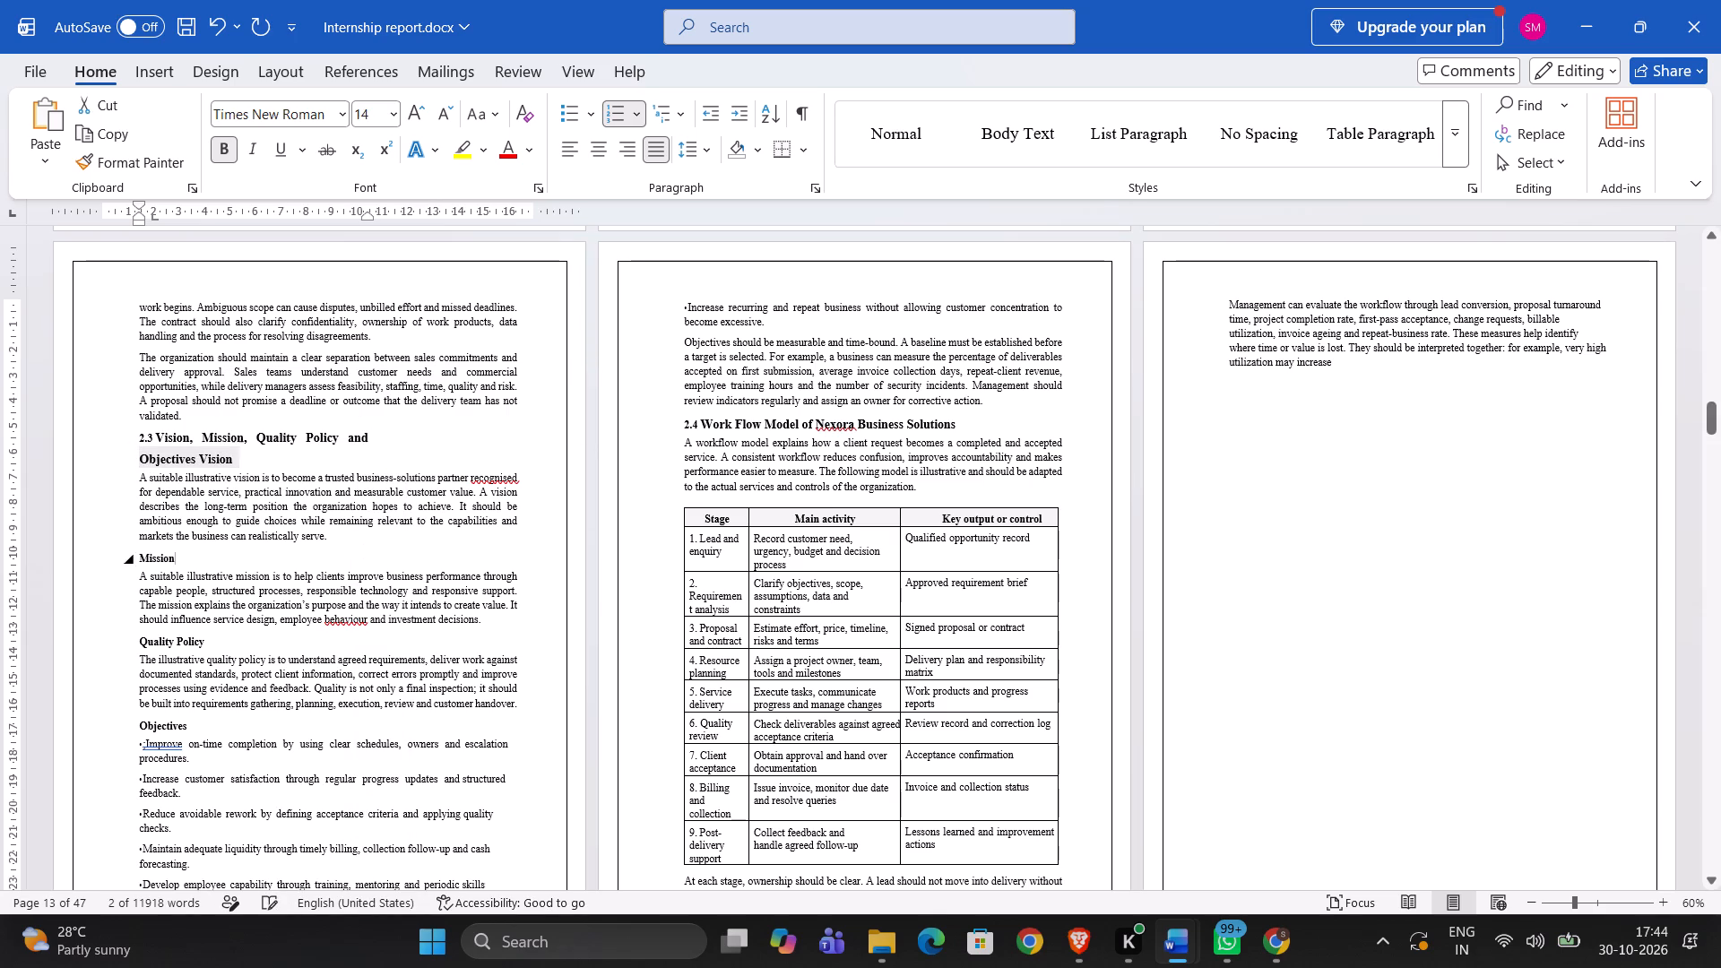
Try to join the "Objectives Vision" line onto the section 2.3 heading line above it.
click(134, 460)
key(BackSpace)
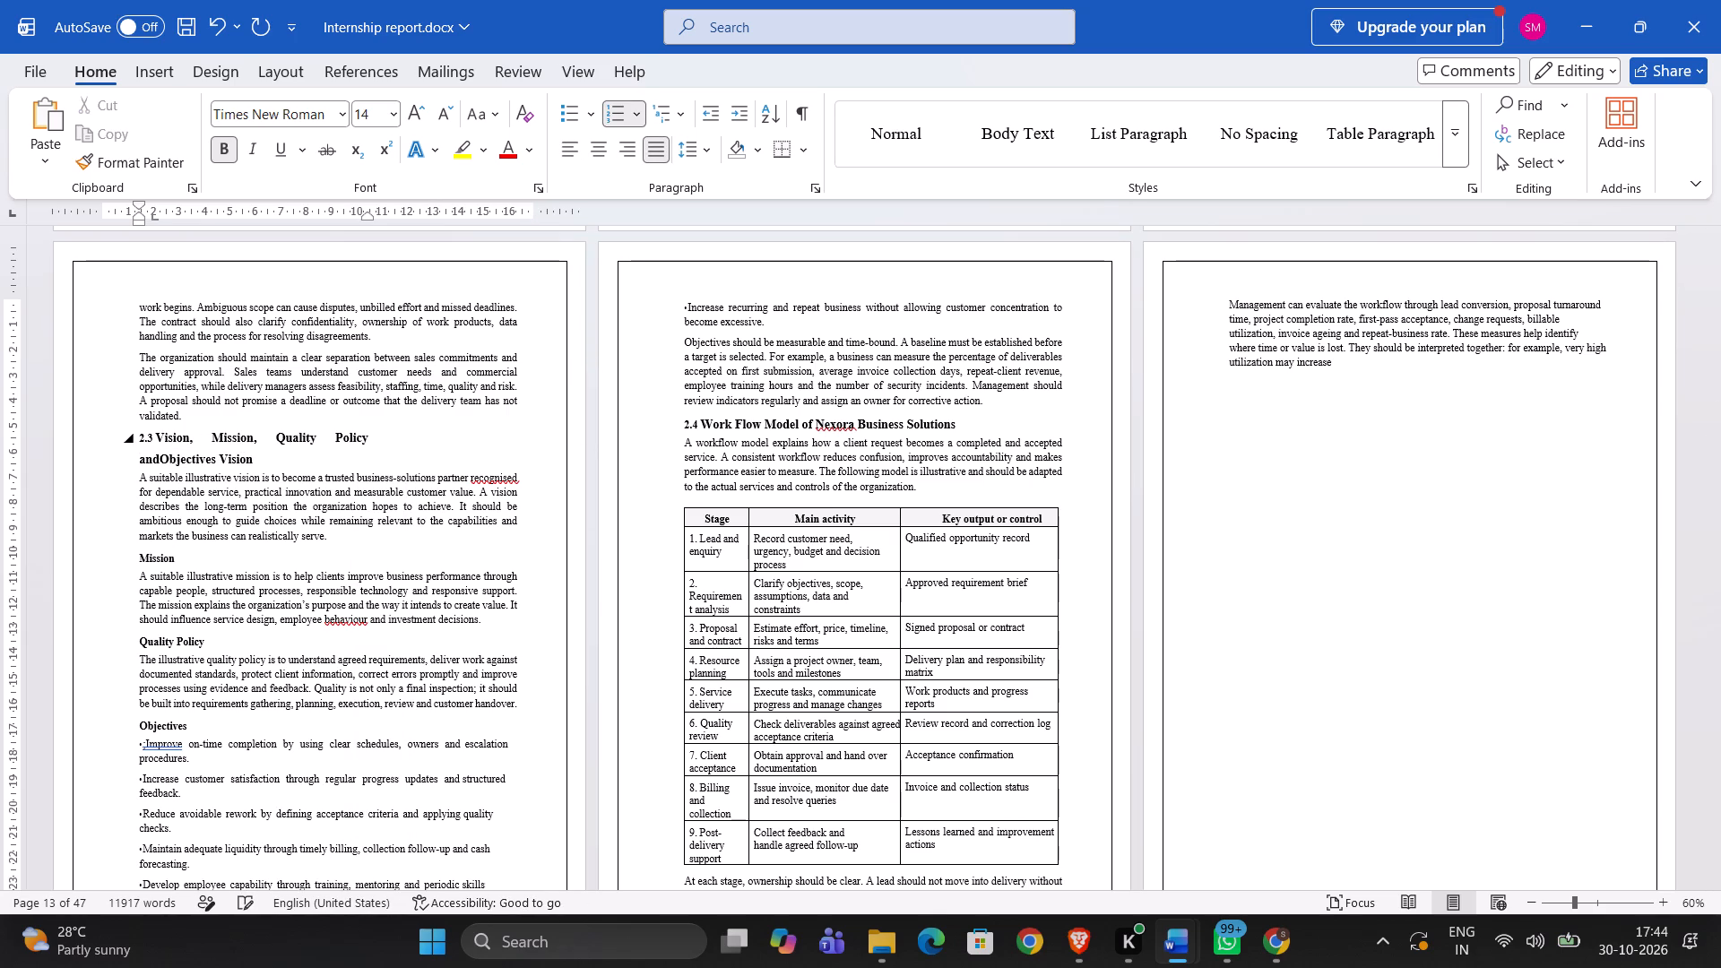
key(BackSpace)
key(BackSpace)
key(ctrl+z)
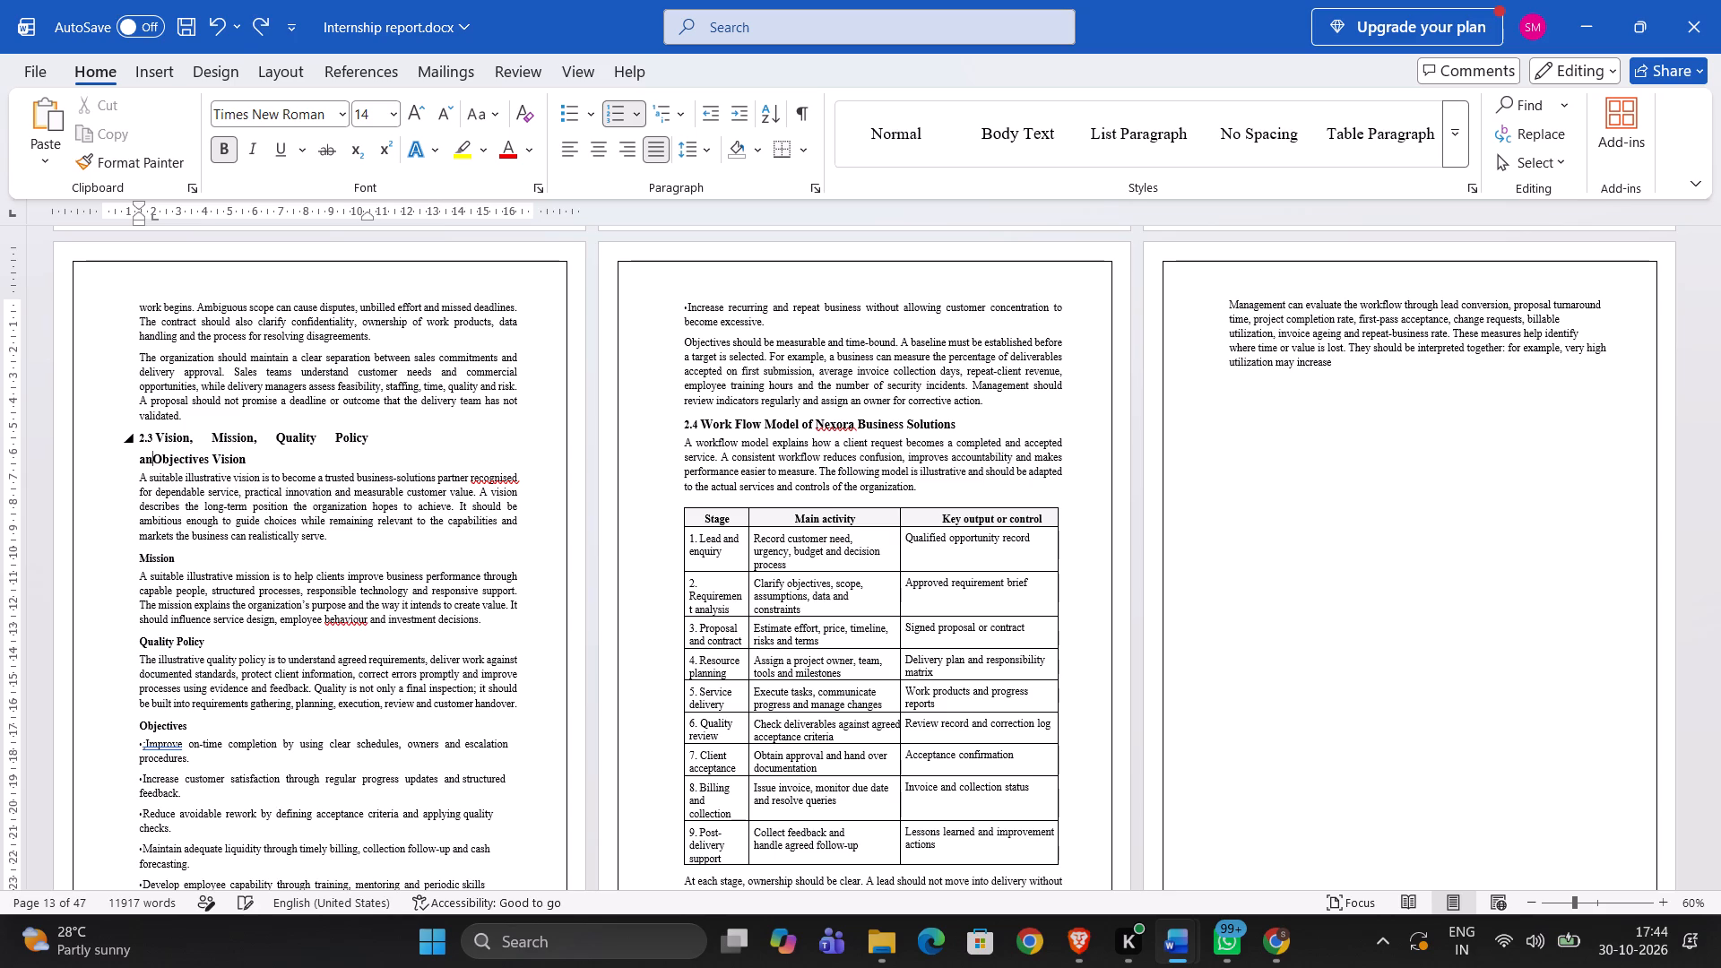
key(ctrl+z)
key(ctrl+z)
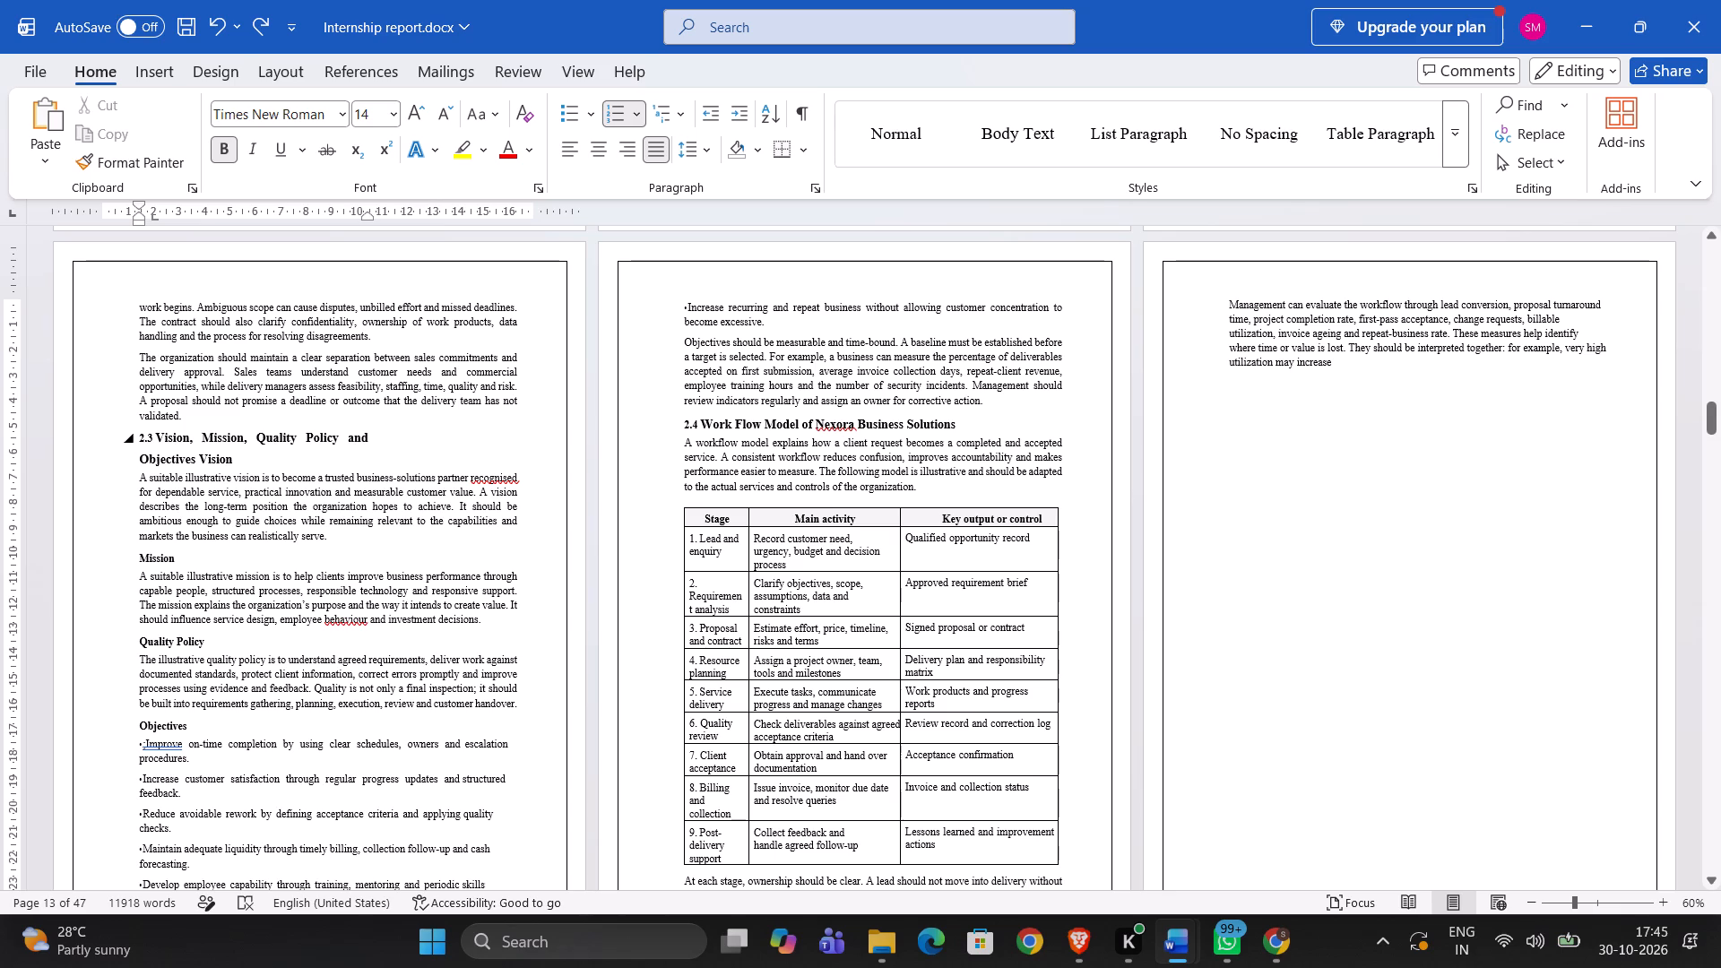
Remove the first-line indent from each of the four body paragraphs under 2.1 Background.
scroll(276, 447, down, 3)
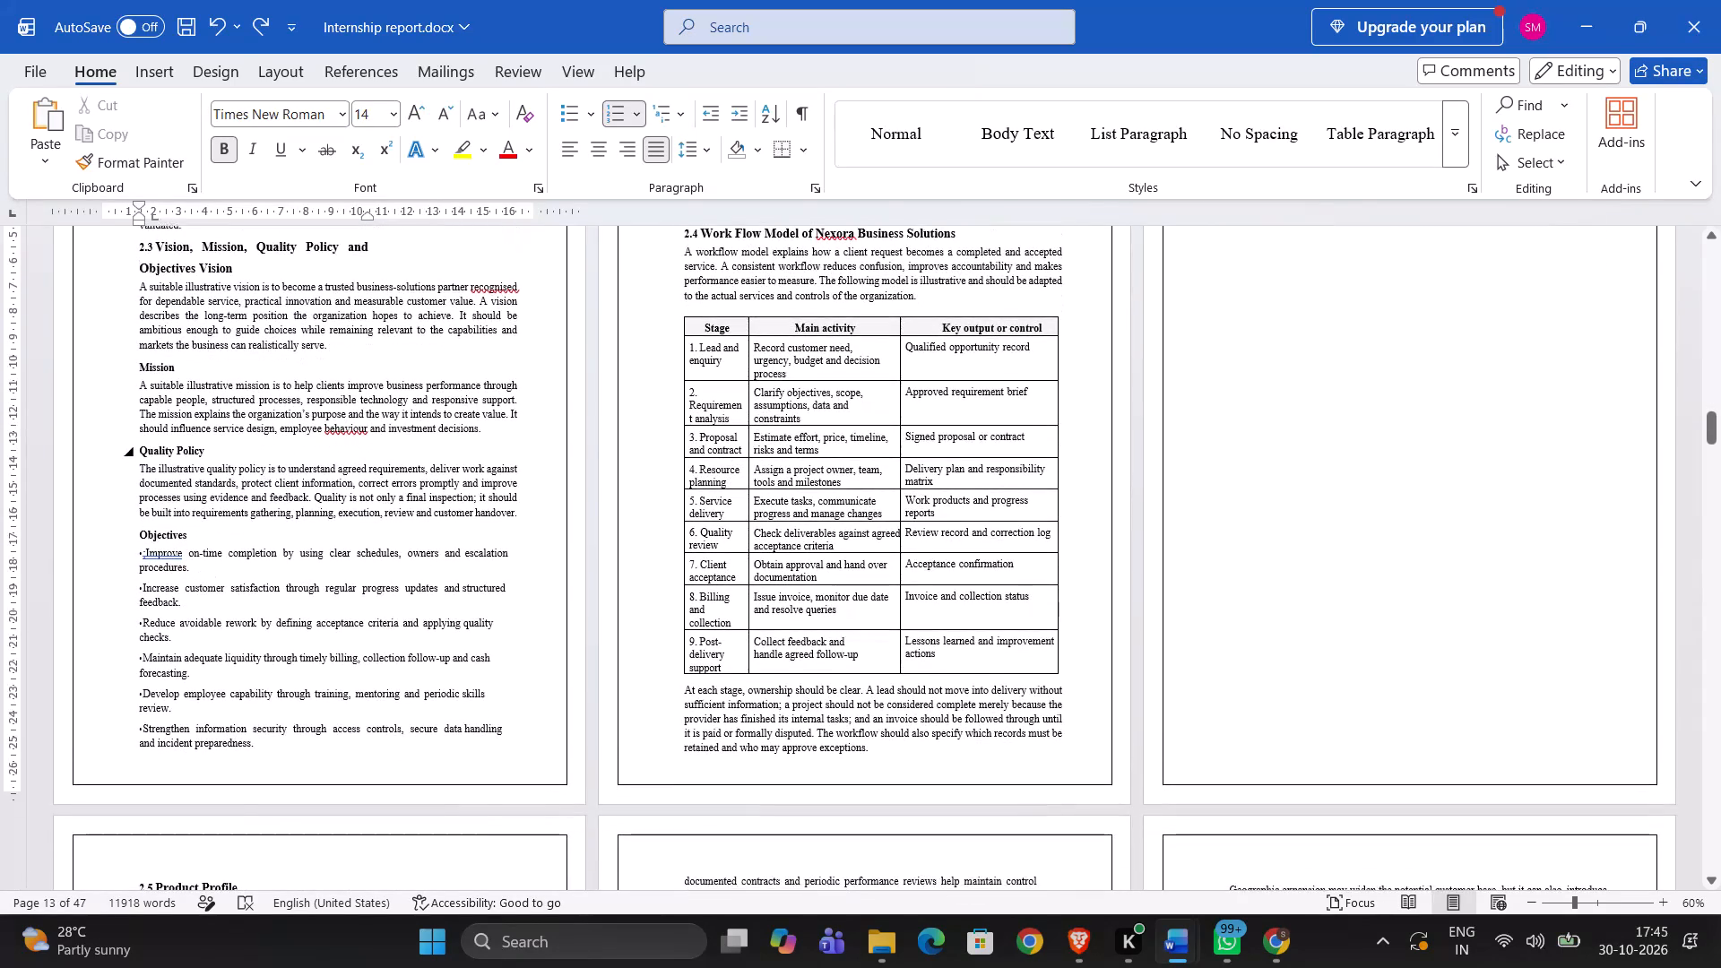
scroll(276, 447, up, 1)
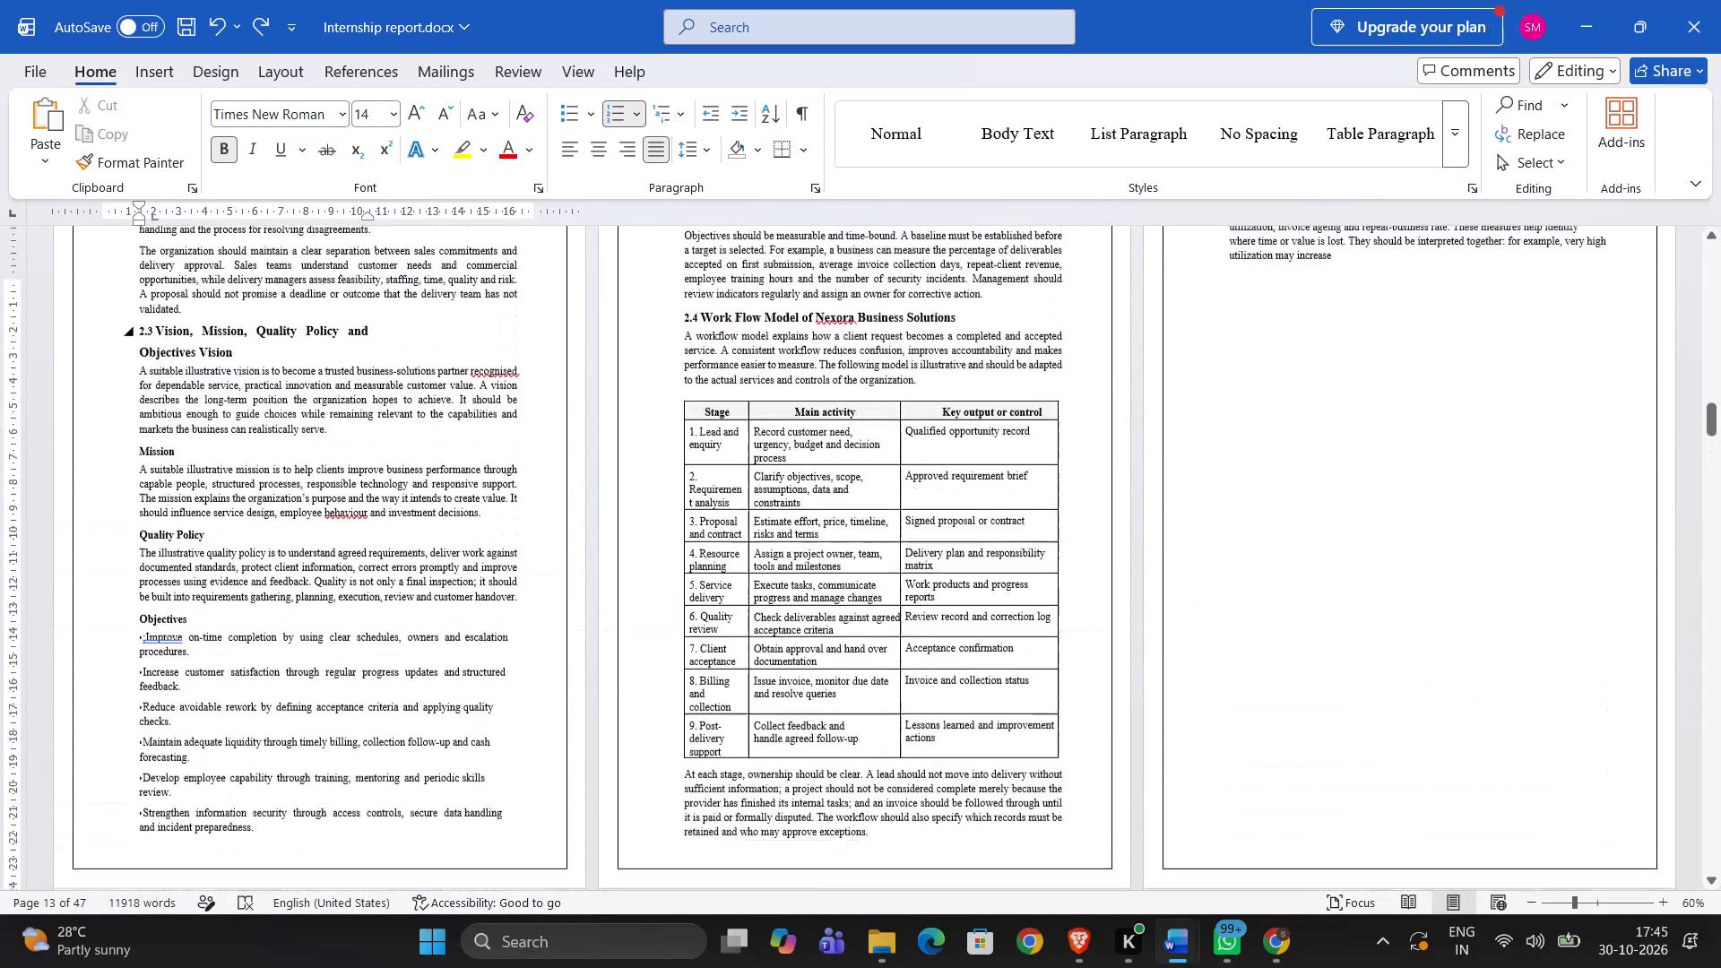
scroll(276, 447, up, 4)
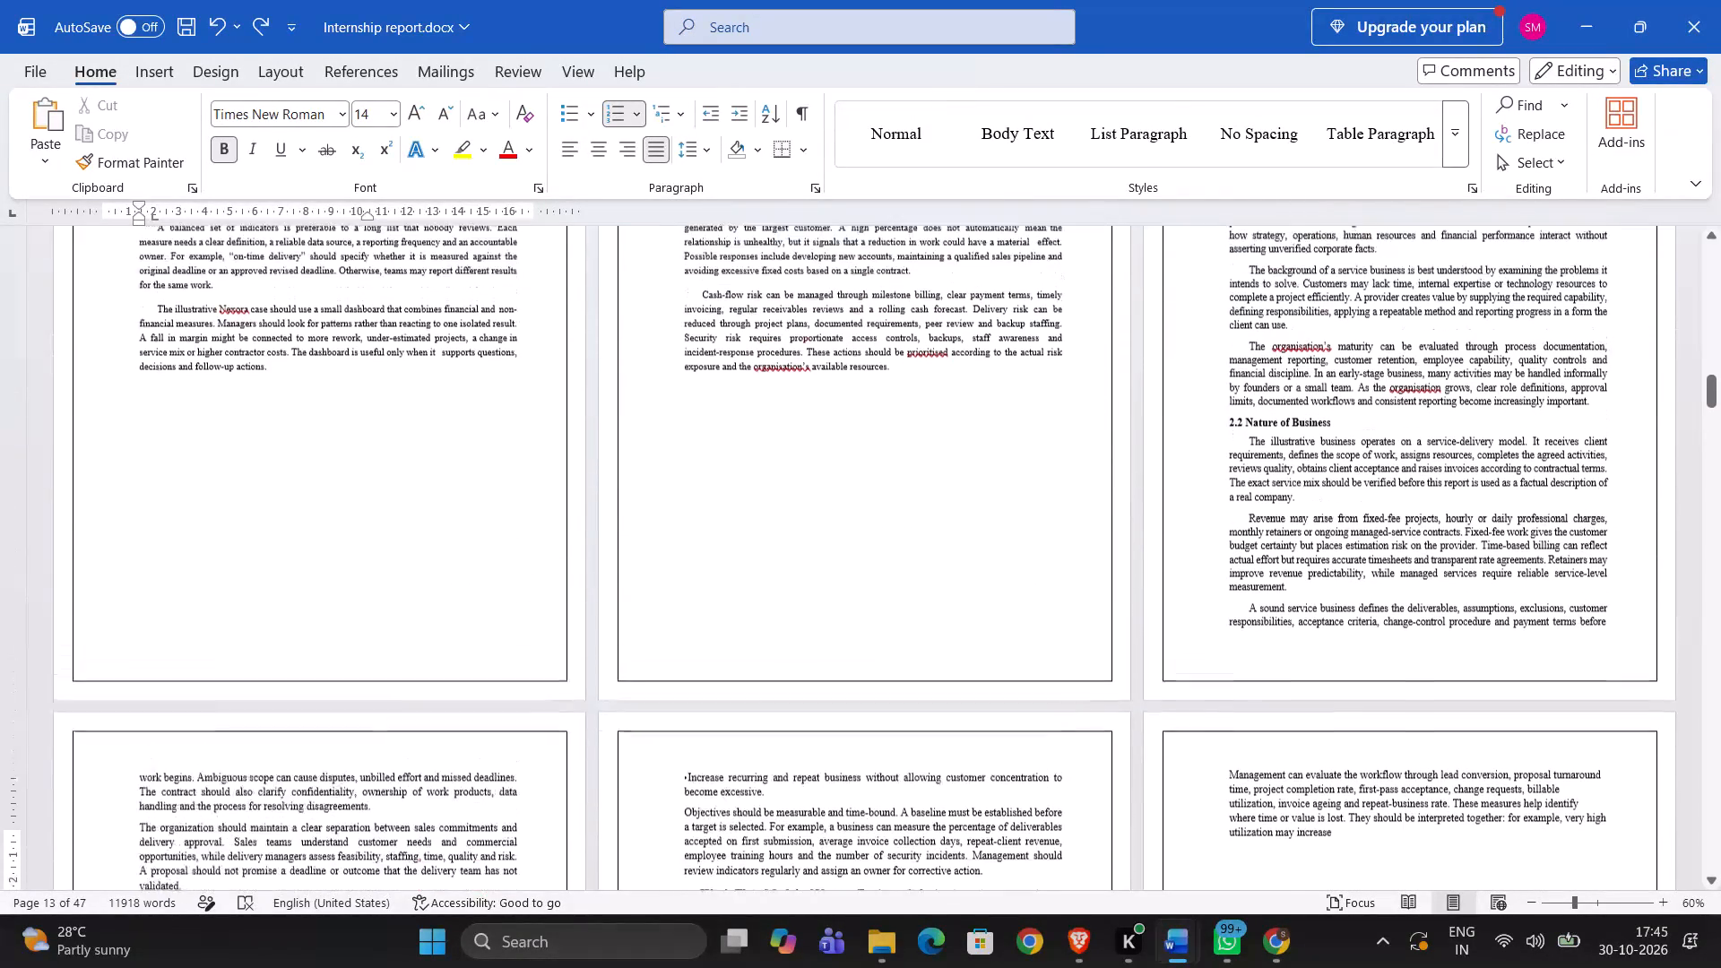
scroll(276, 447, up, 2)
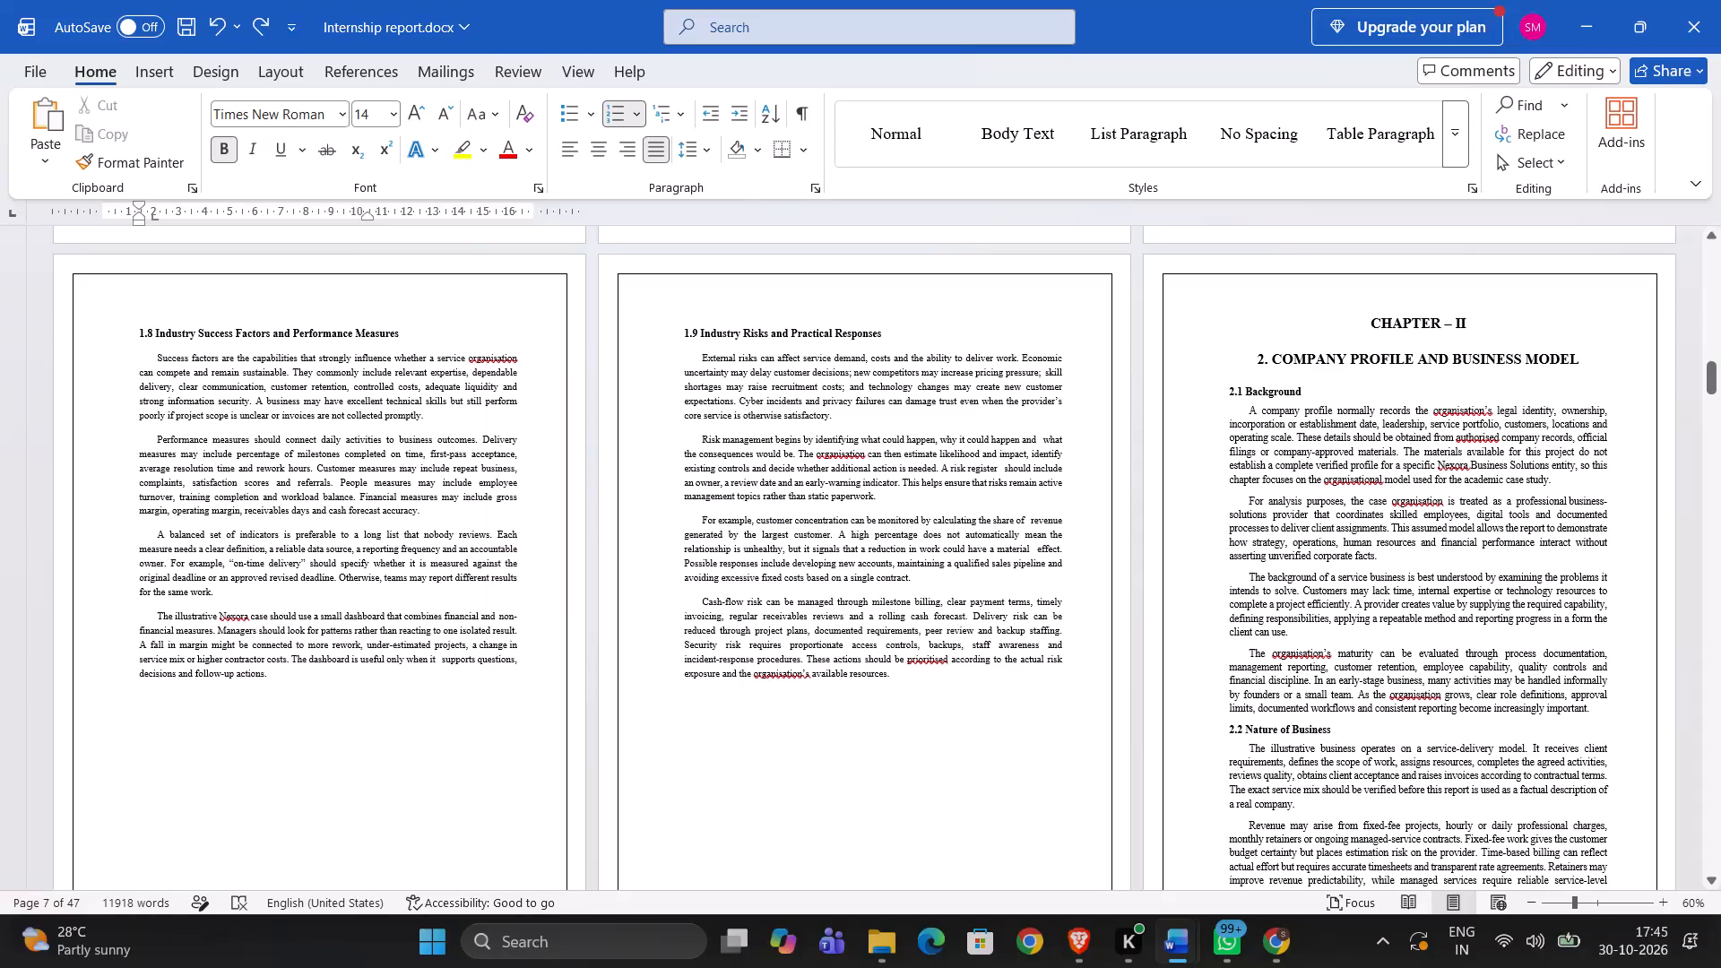
click(1244, 409)
key(BackSpace)
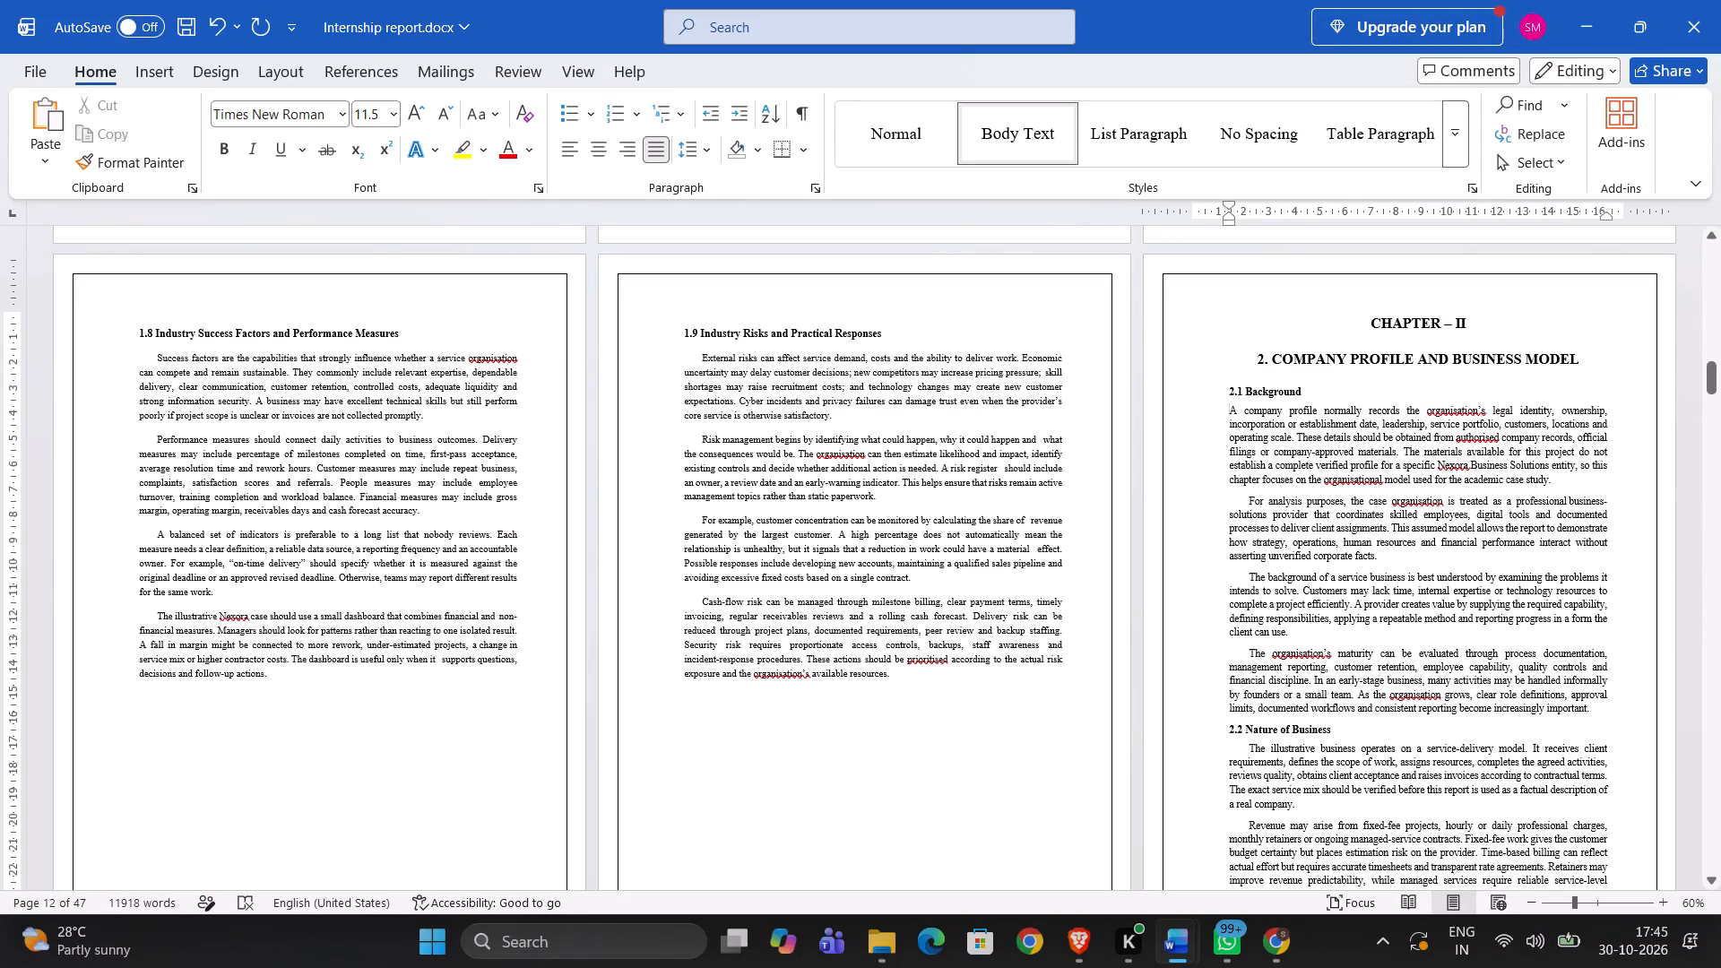
click(1246, 505)
key(BackSpace)
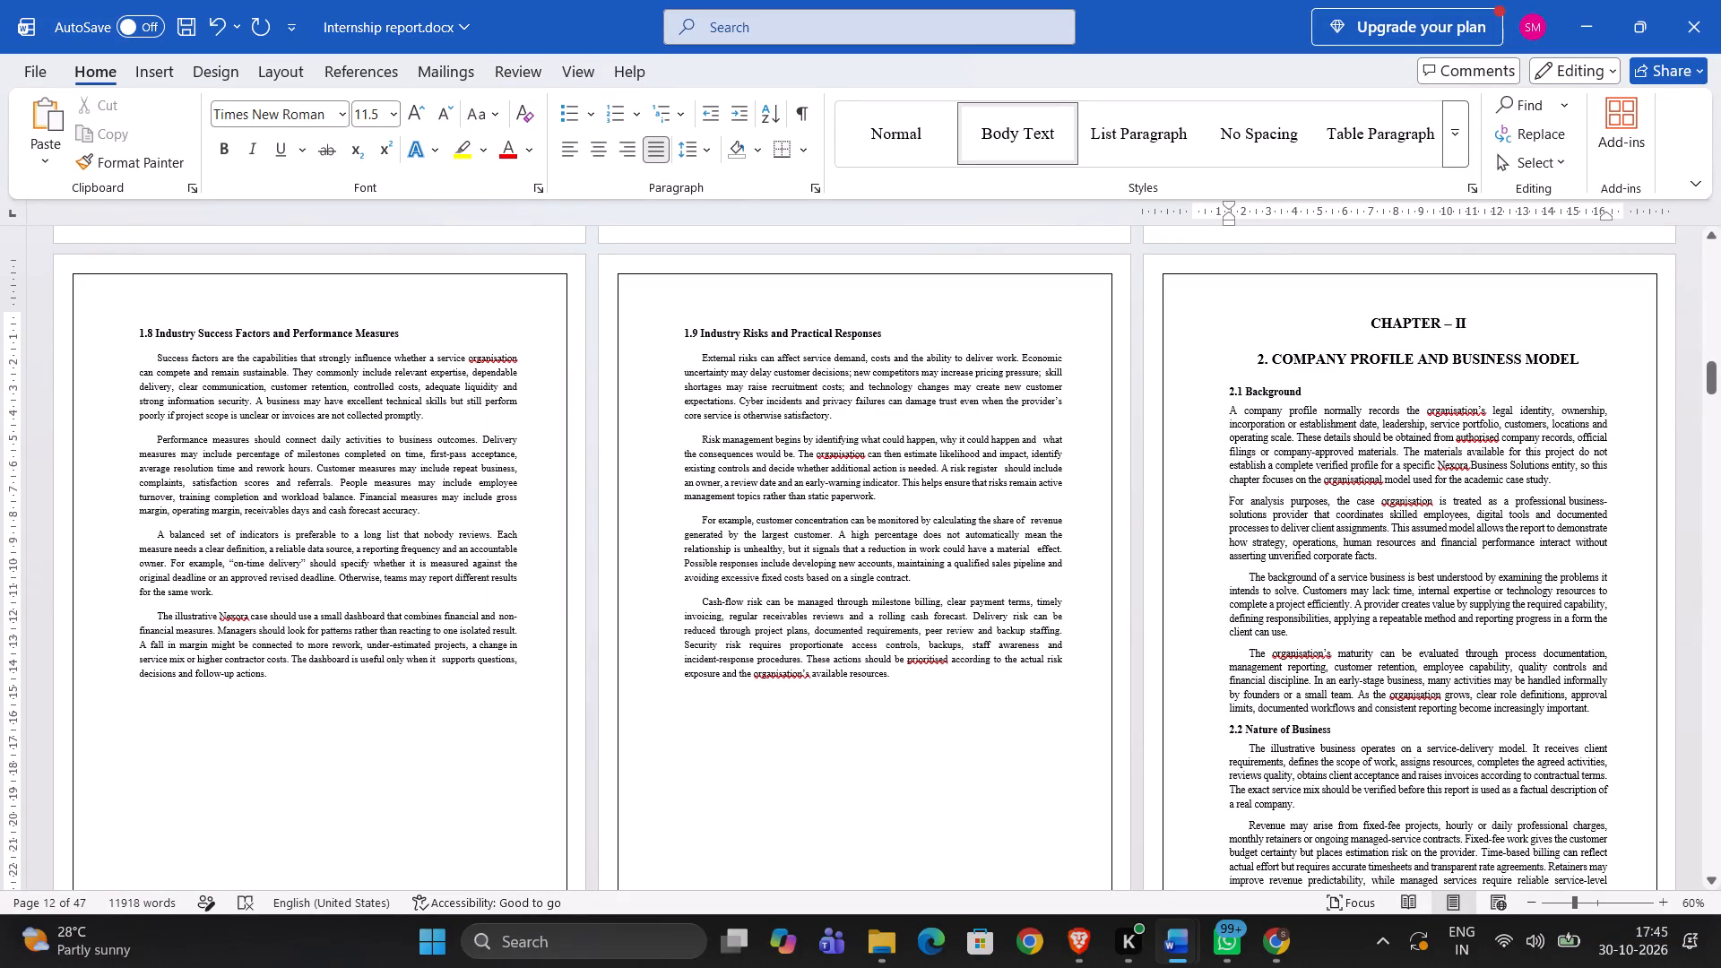
click(1246, 571)
key(BackSpace)
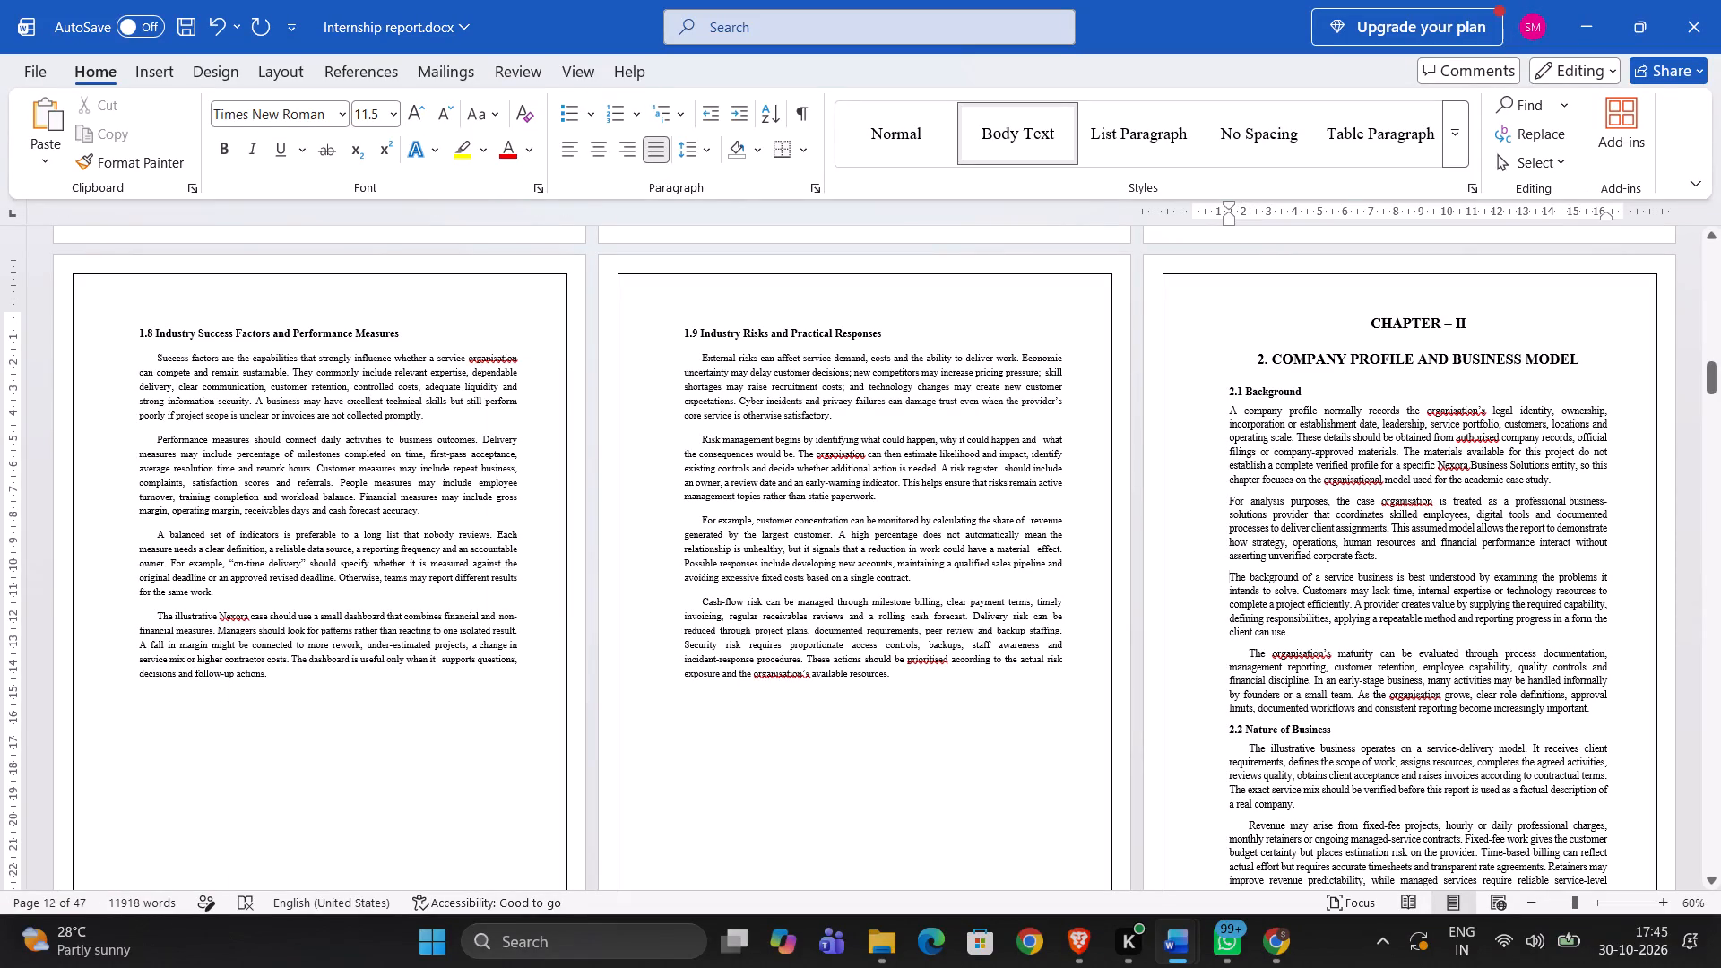
click(1250, 652)
key(BackSpace)
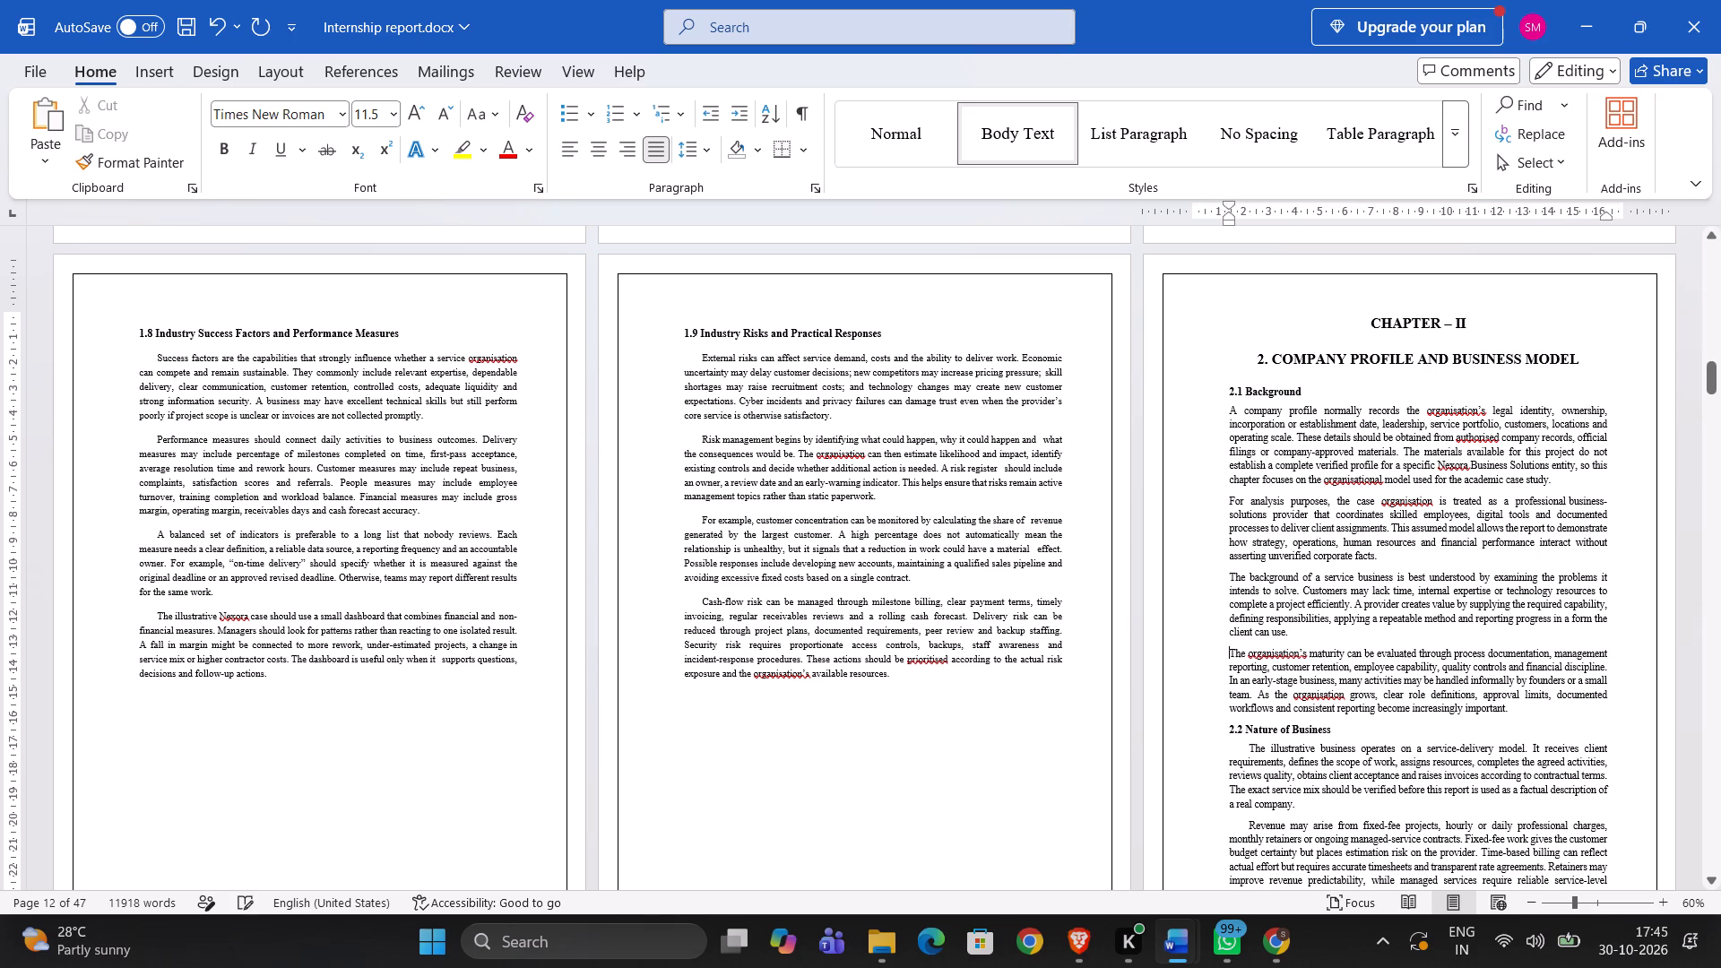
Remove the first-line indent from the "The illustrative business", "Revenue may arise" and "A sound service business" paragraphs under 2.2 Nature of Business.
scroll(1250, 652, down, 2)
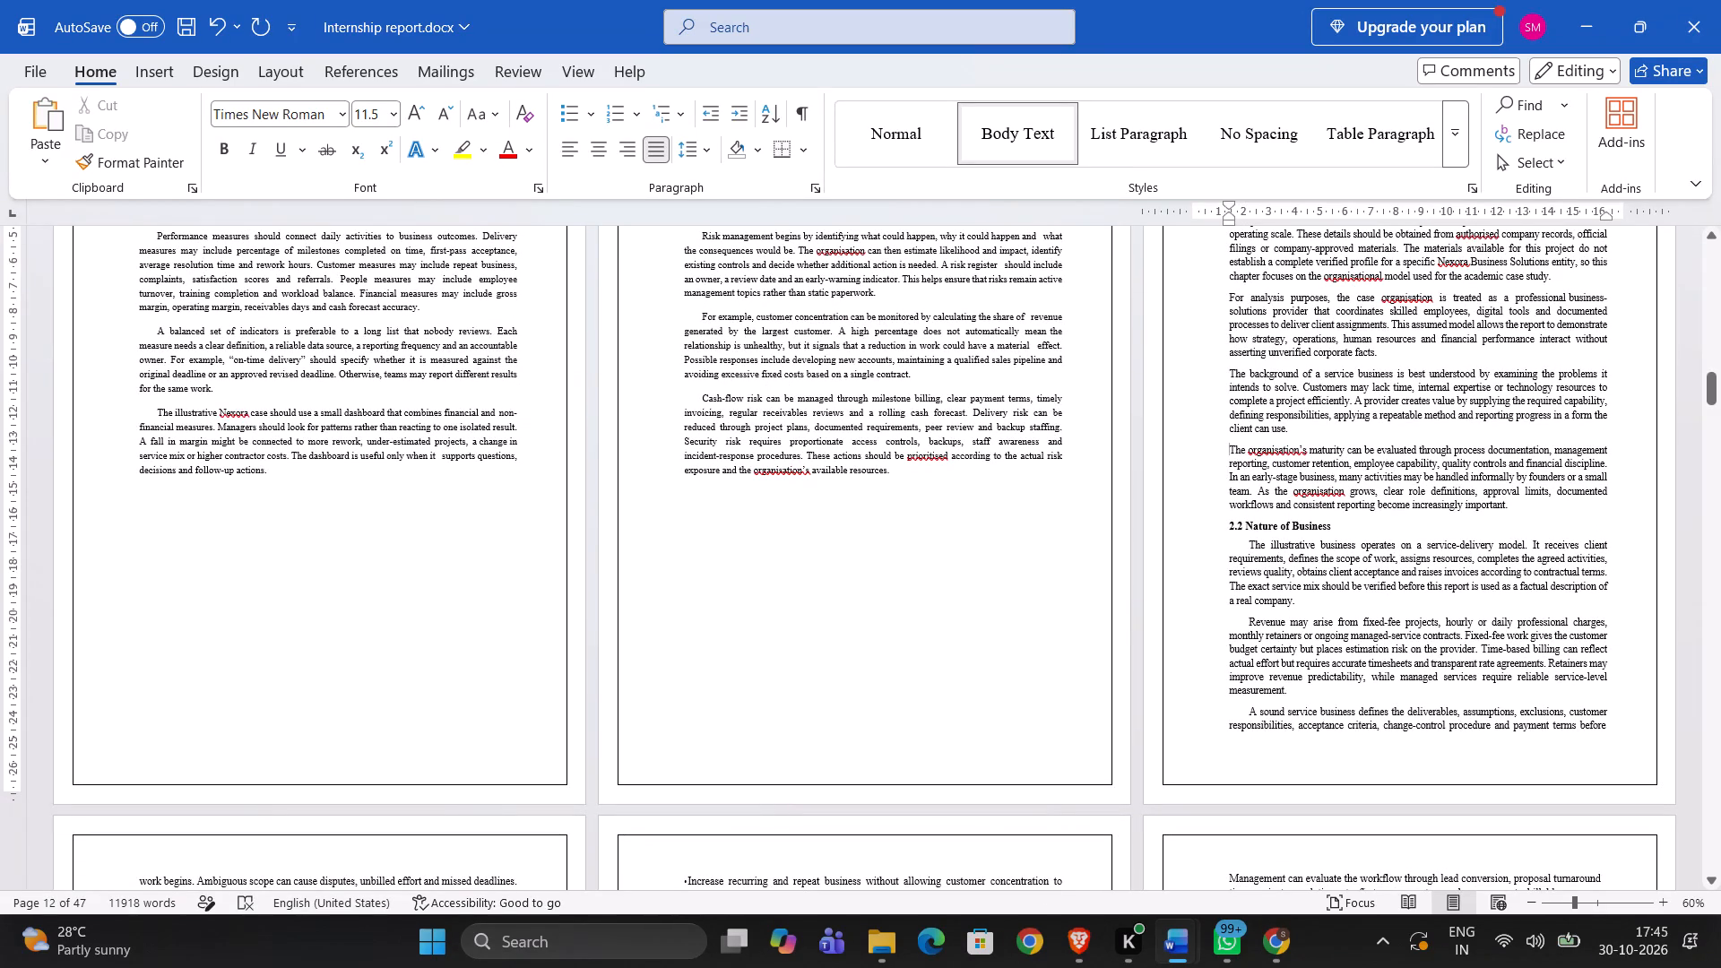
click(1245, 549)
key(BackSpace)
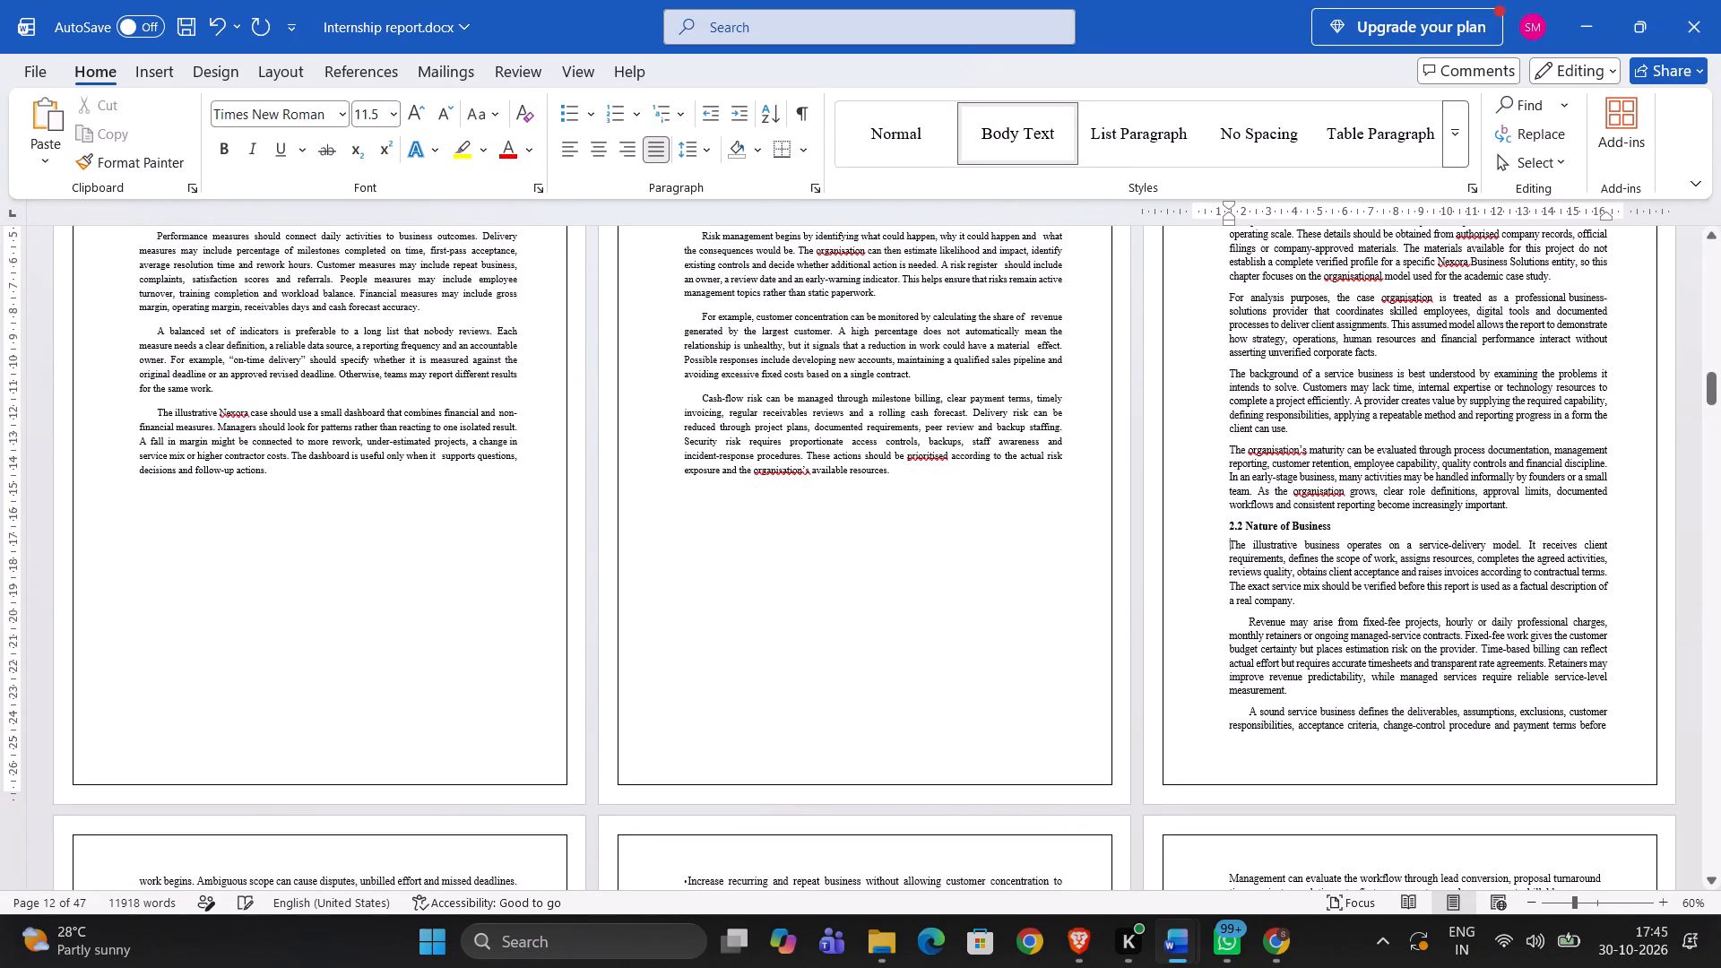
click(1242, 618)
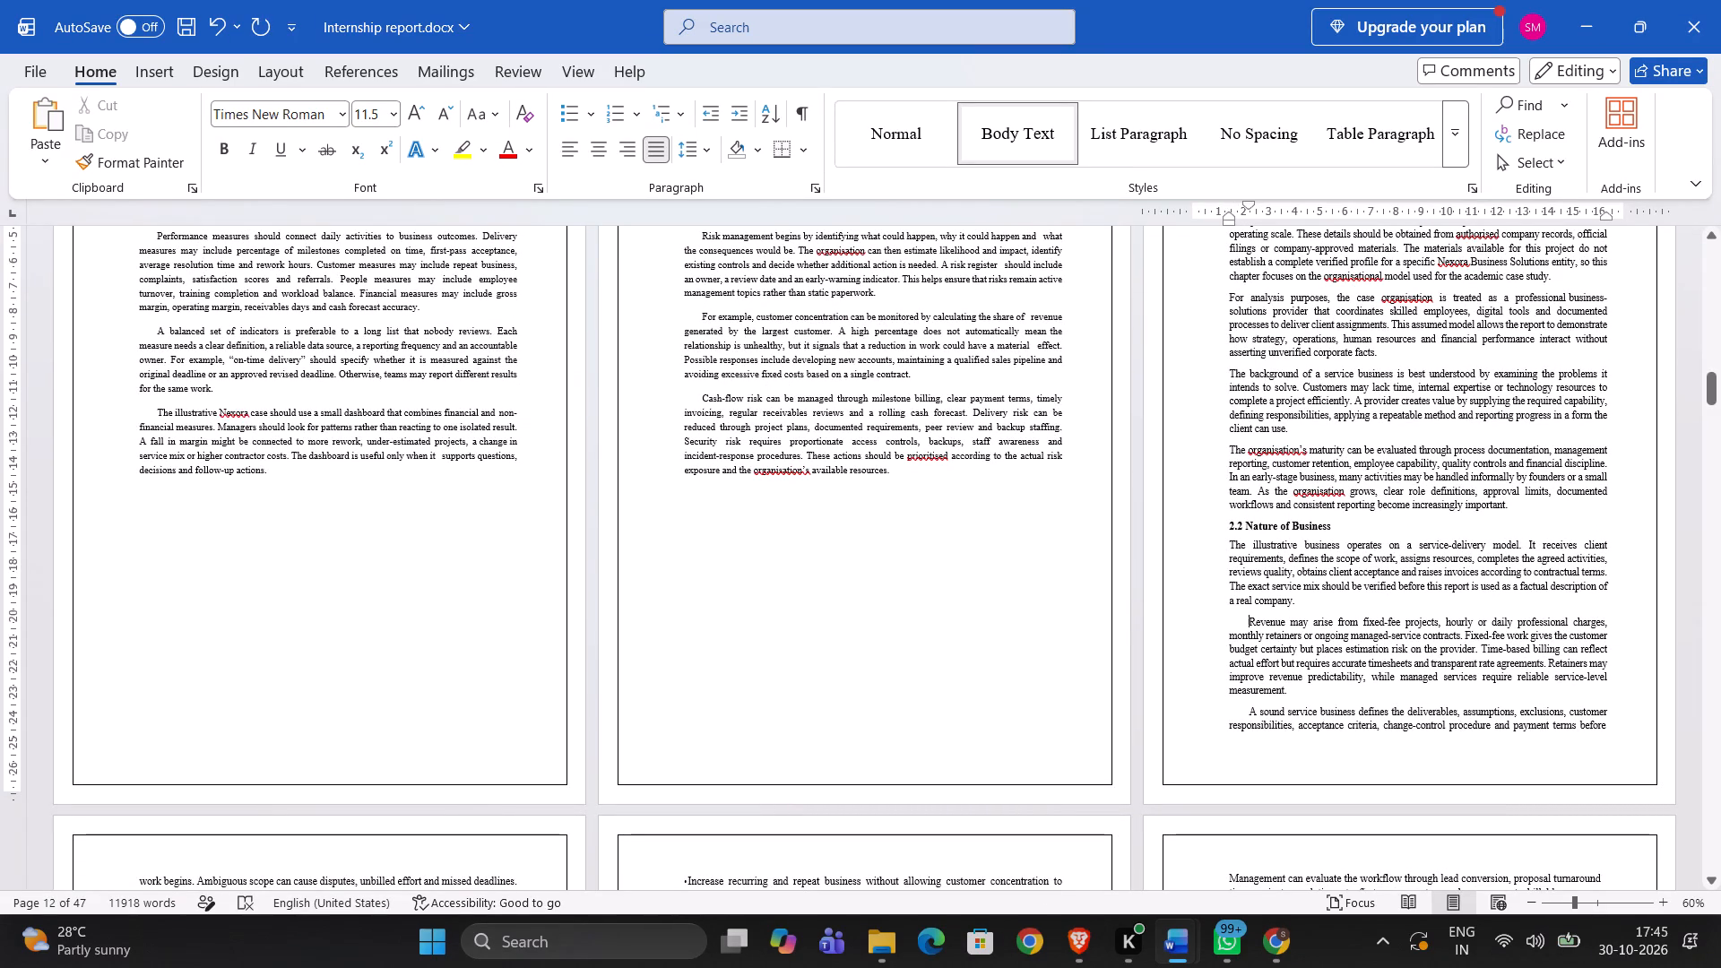
key(BackSpace)
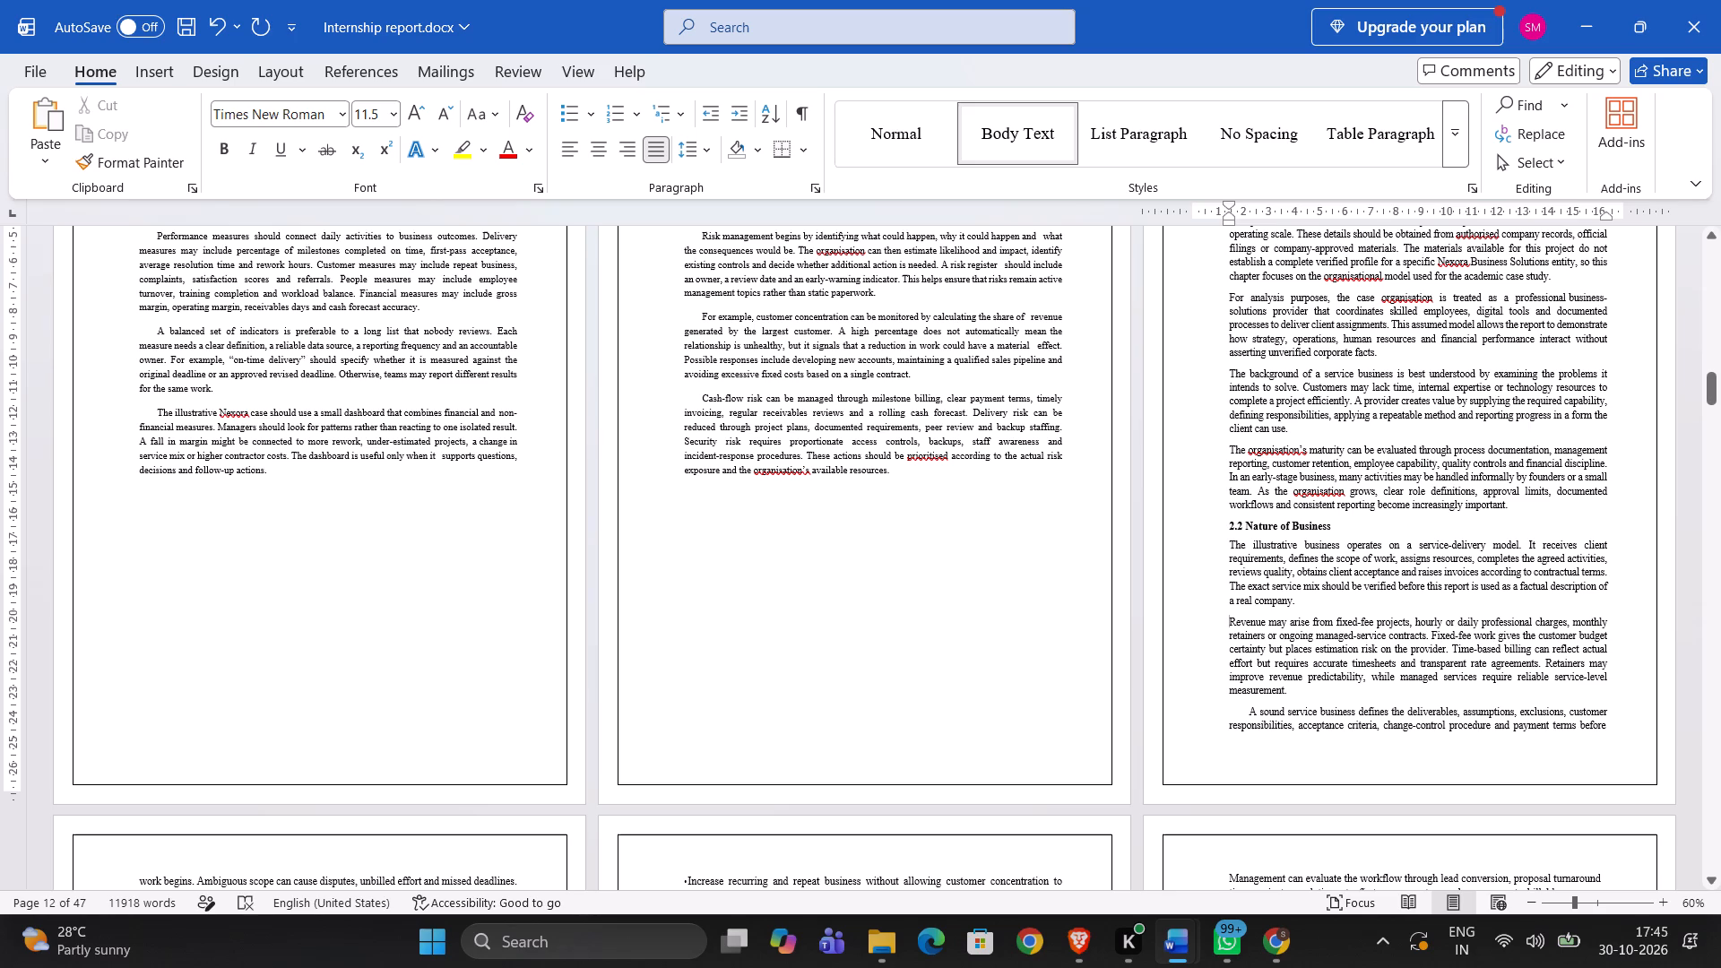
click(1250, 710)
key(BackSpace)
Set the "2.2 Nature of Business" heading to font size 14.
scroll(1250, 710, up, 1)
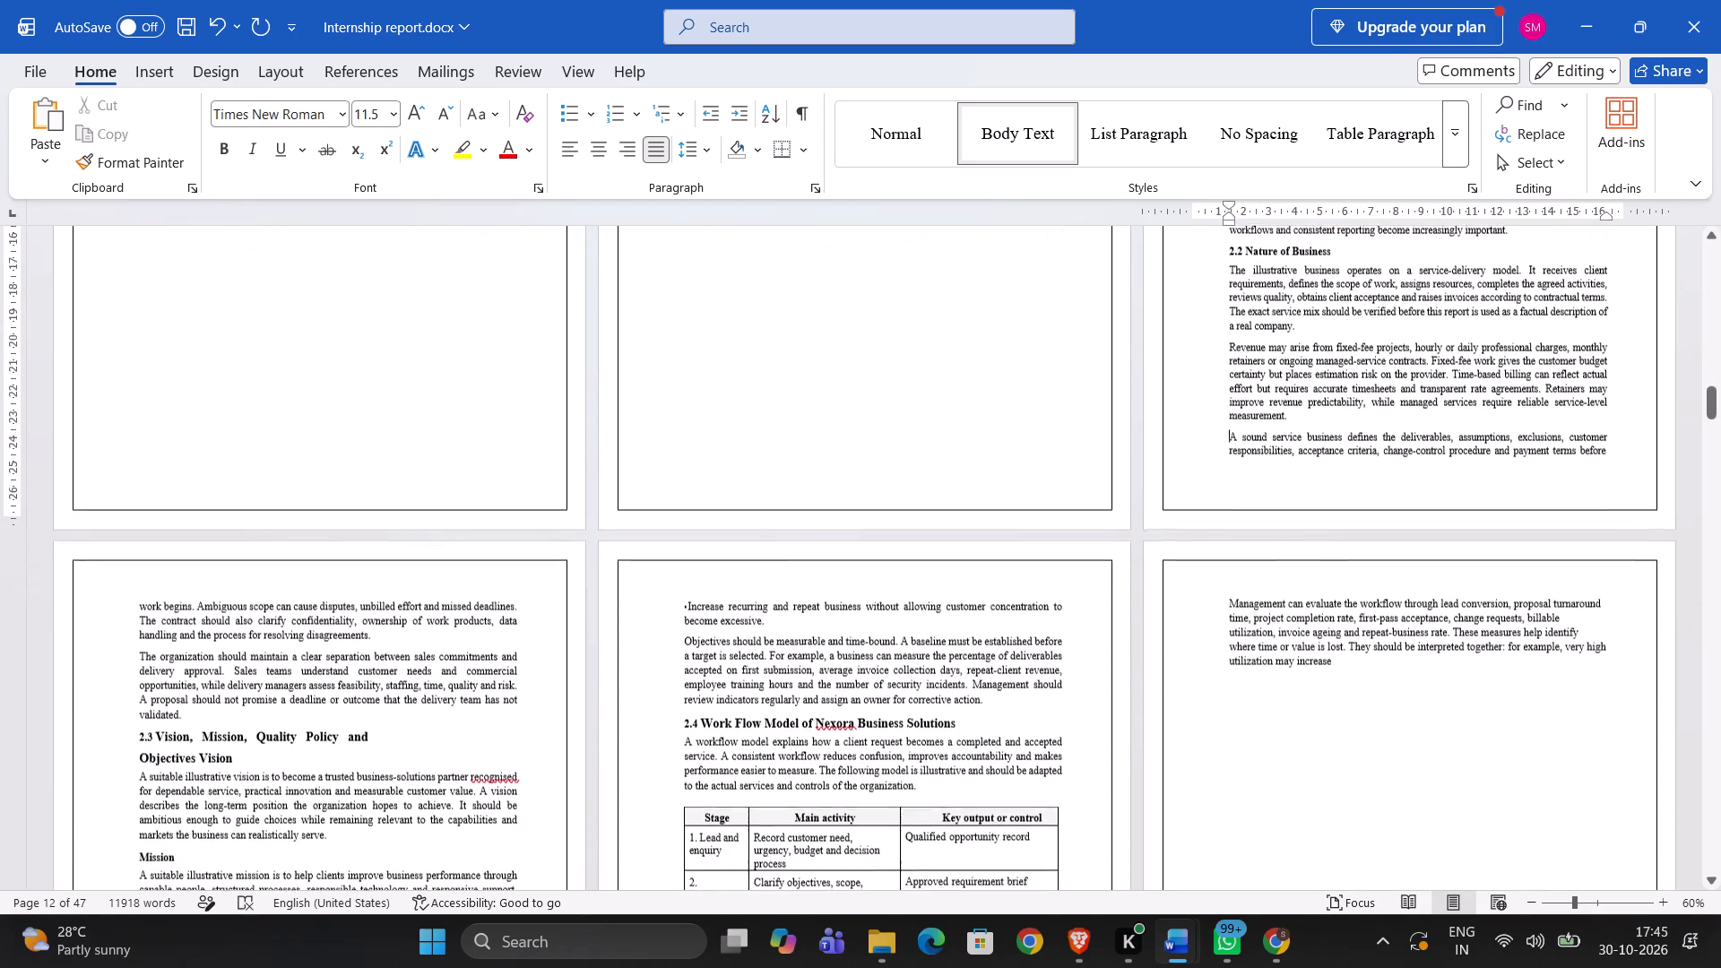
scroll(1250, 710, up, 1)
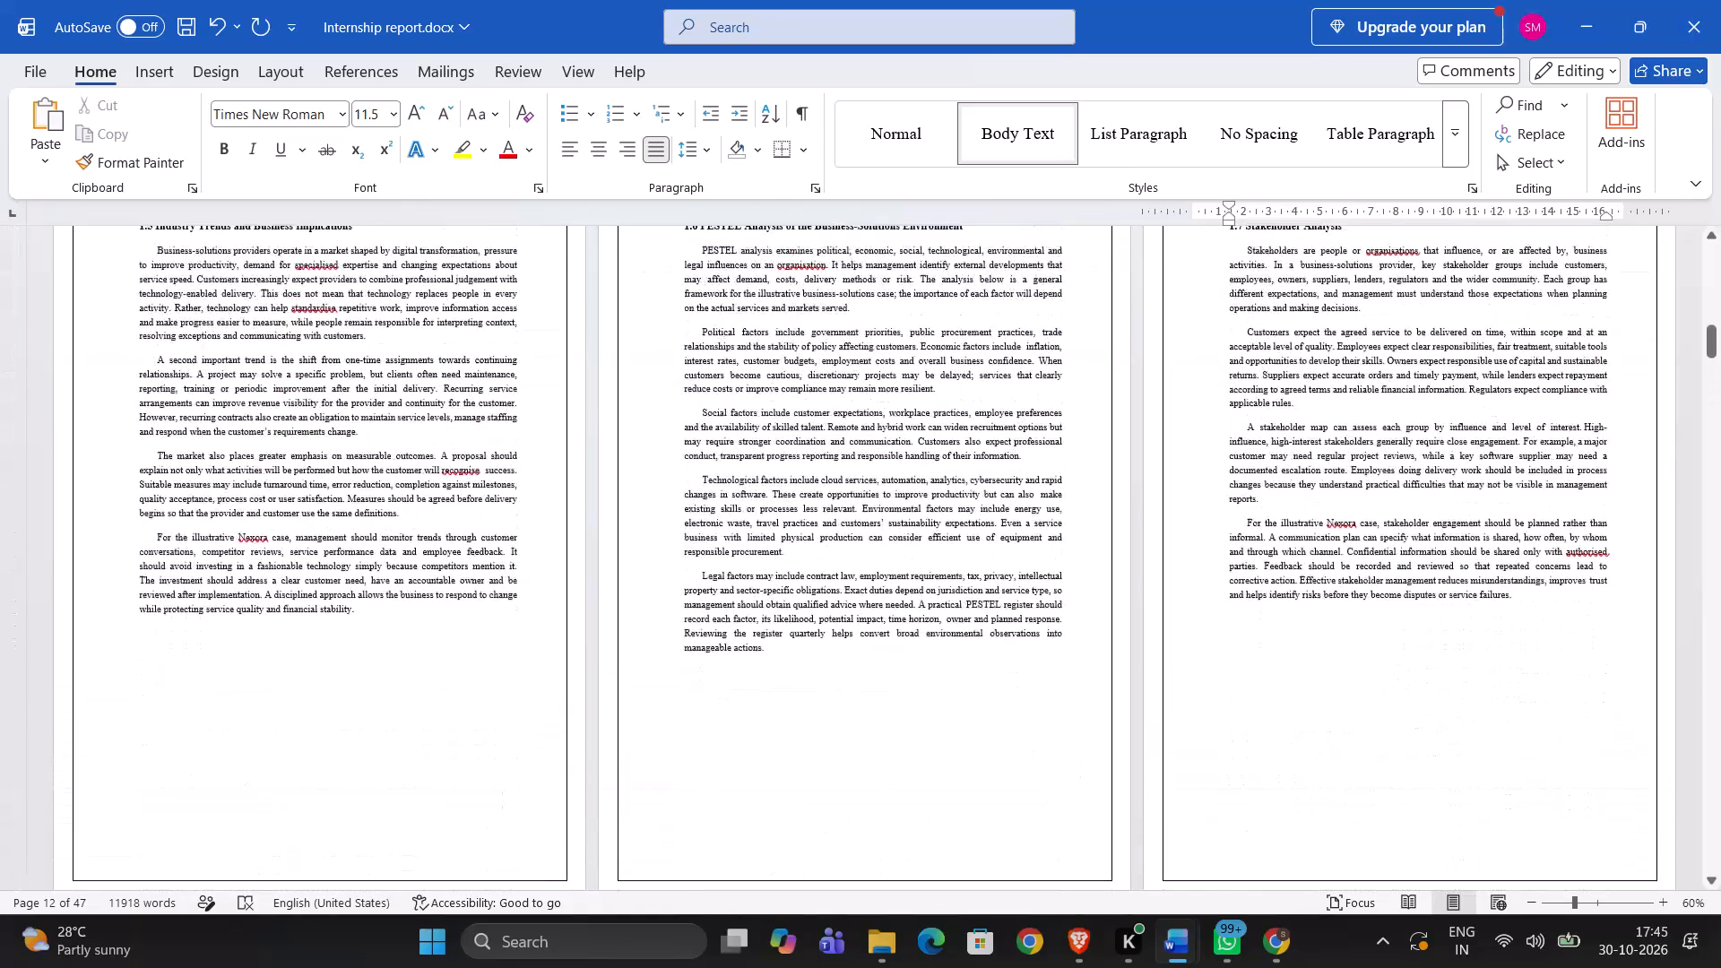
scroll(1250, 710, down, 9)
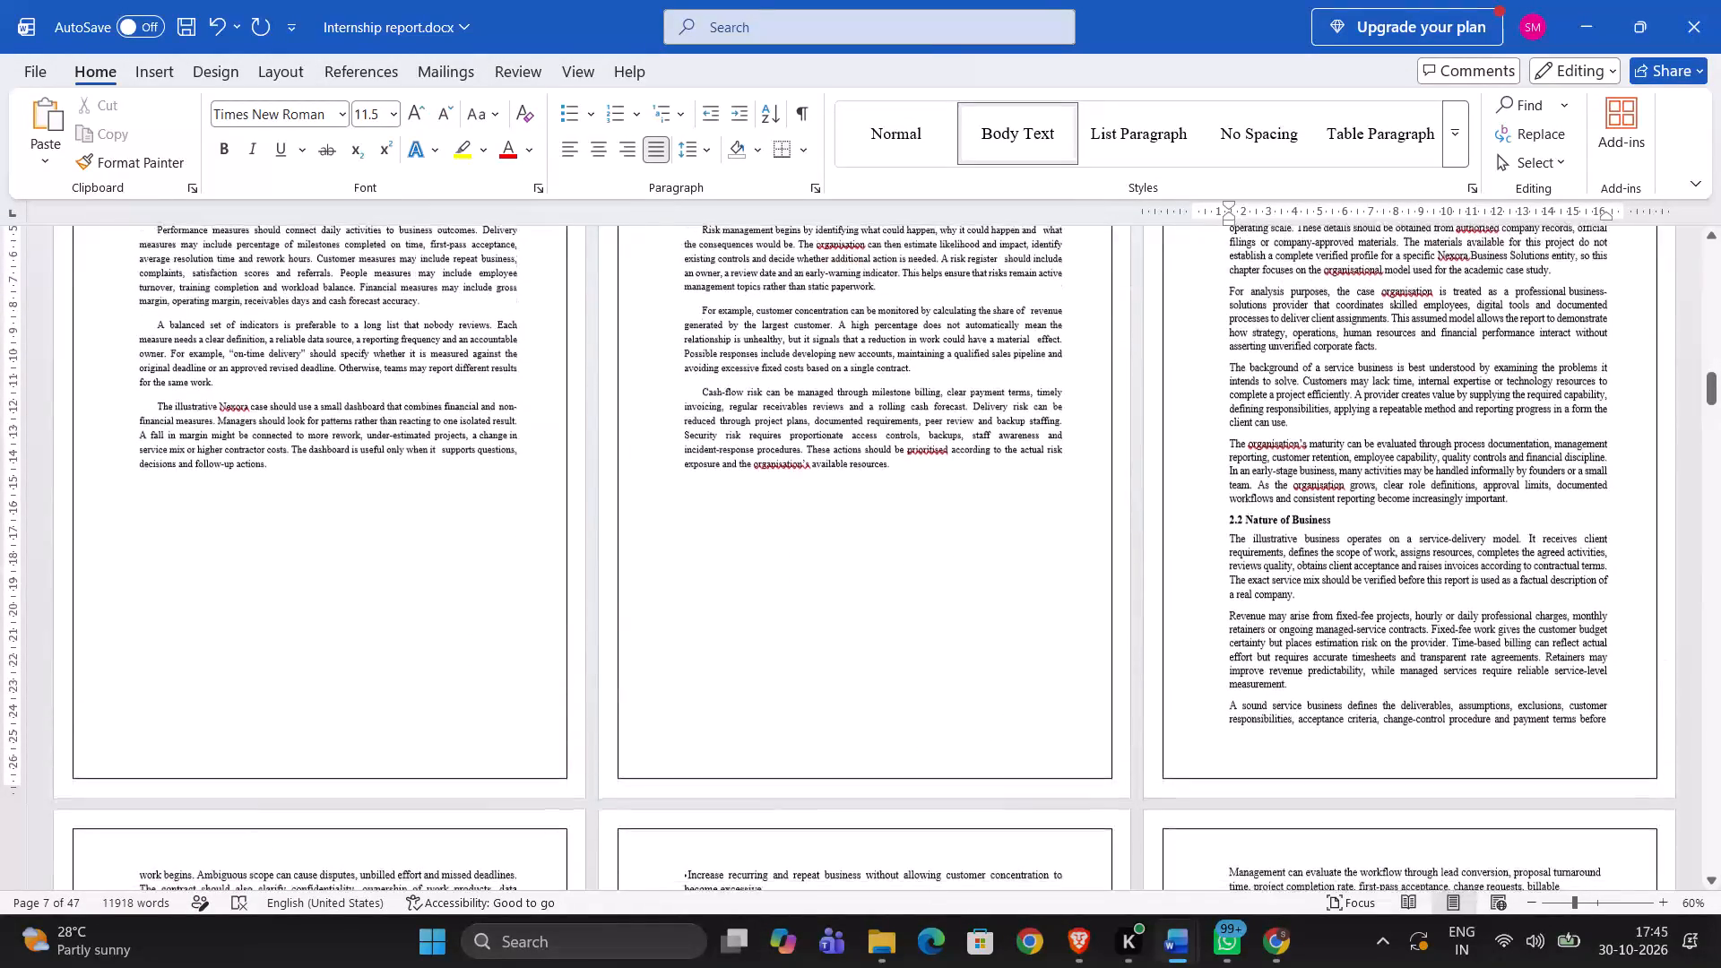
scroll(1250, 710, up, 1)
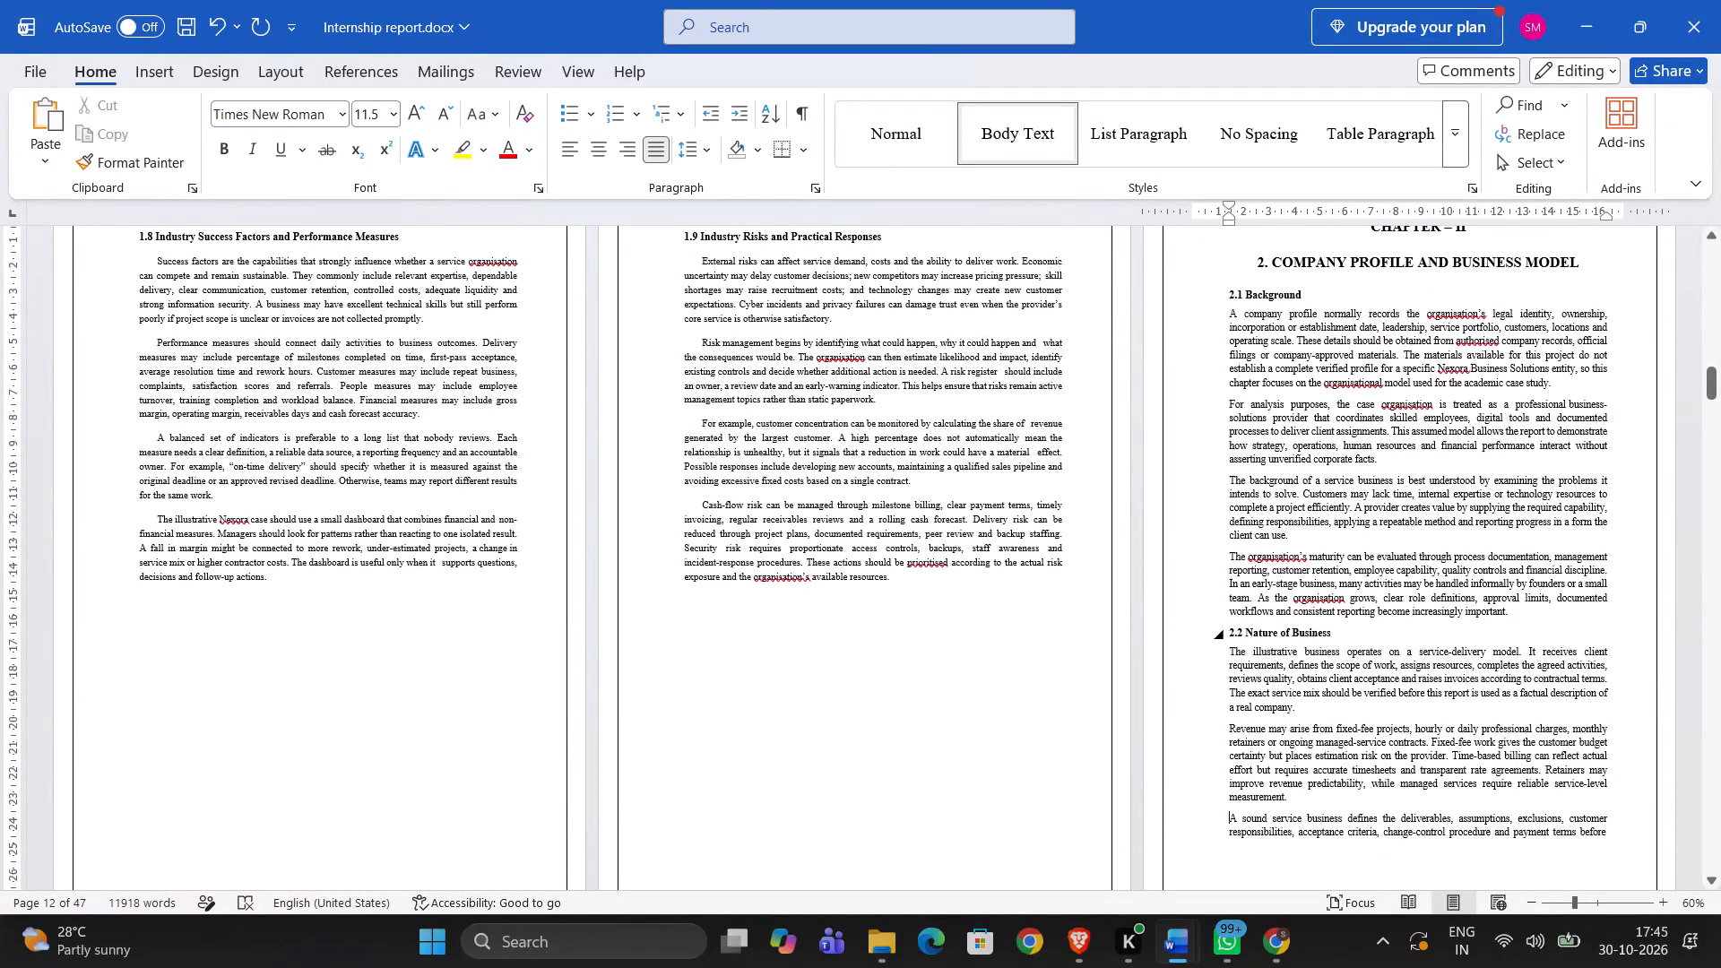
drag(1343, 635, 1199, 635)
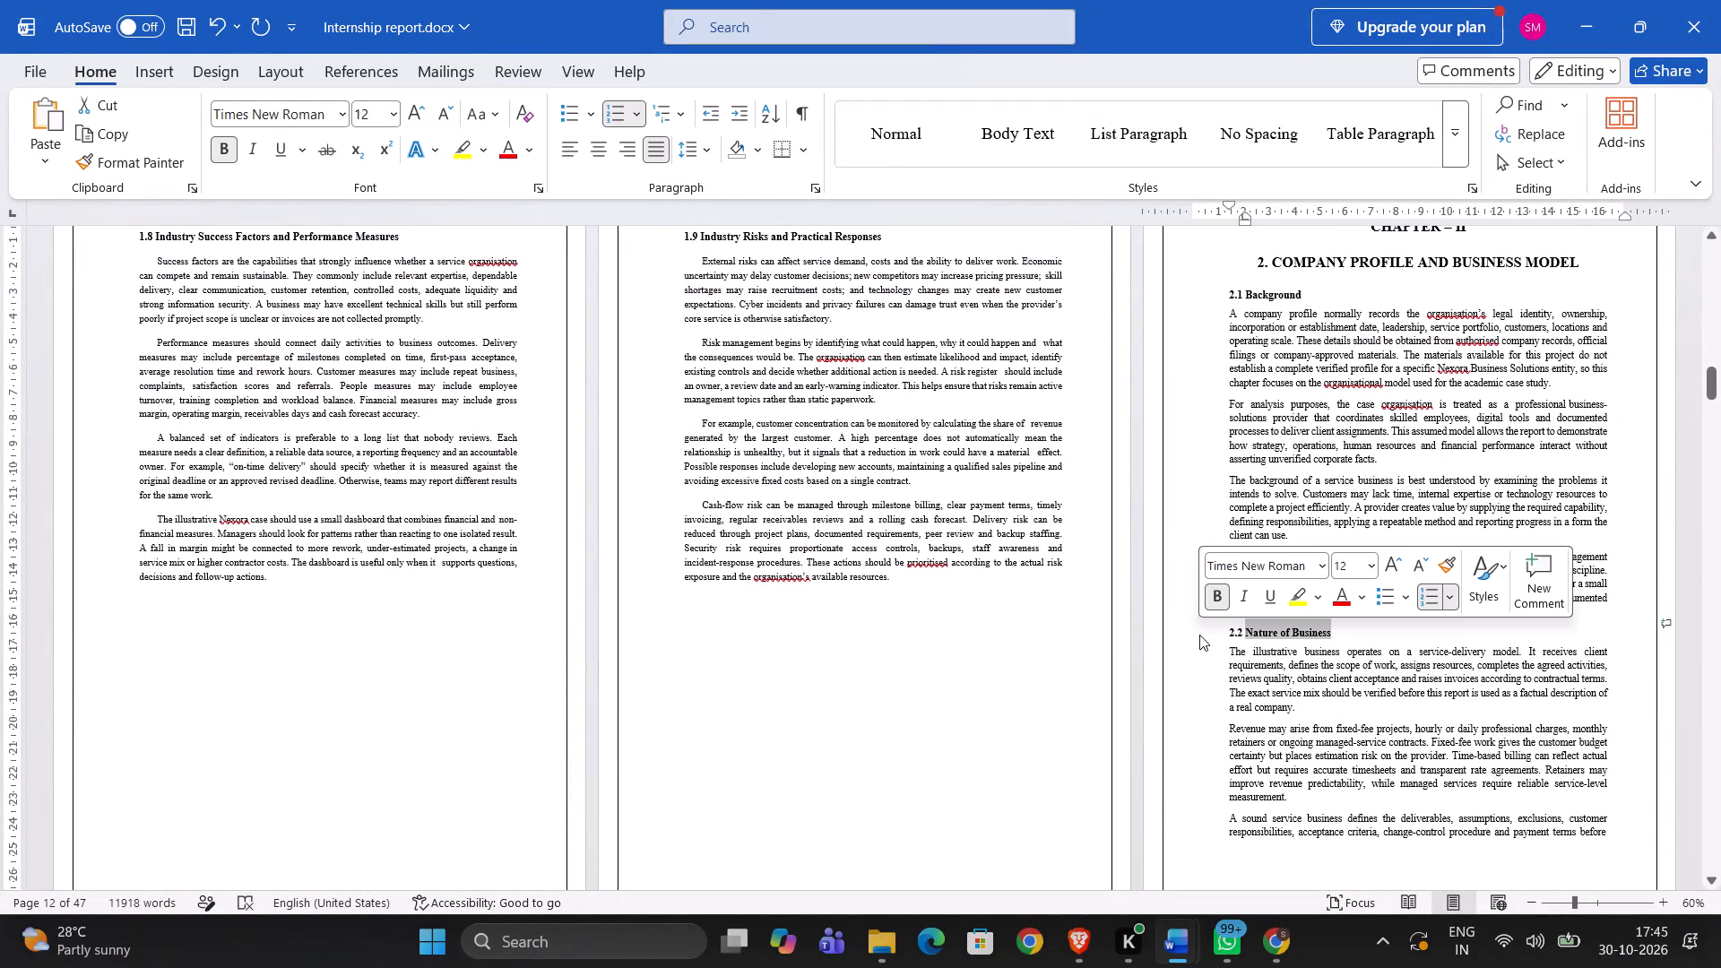
click(1371, 561)
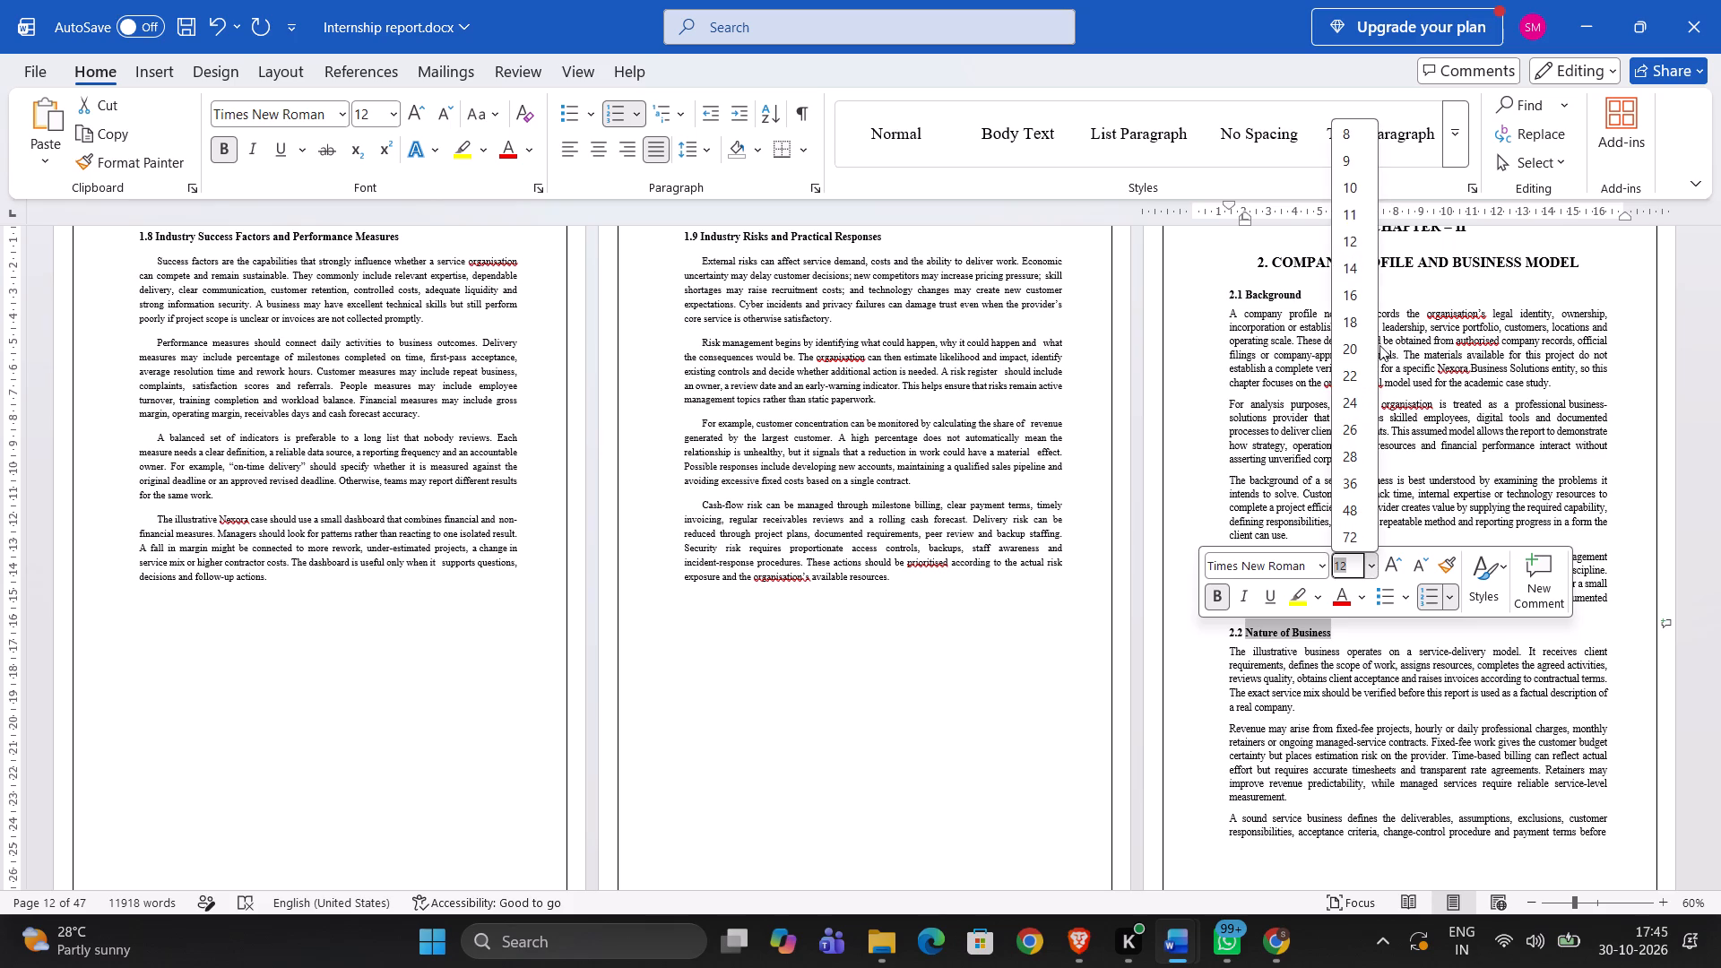
click(1343, 264)
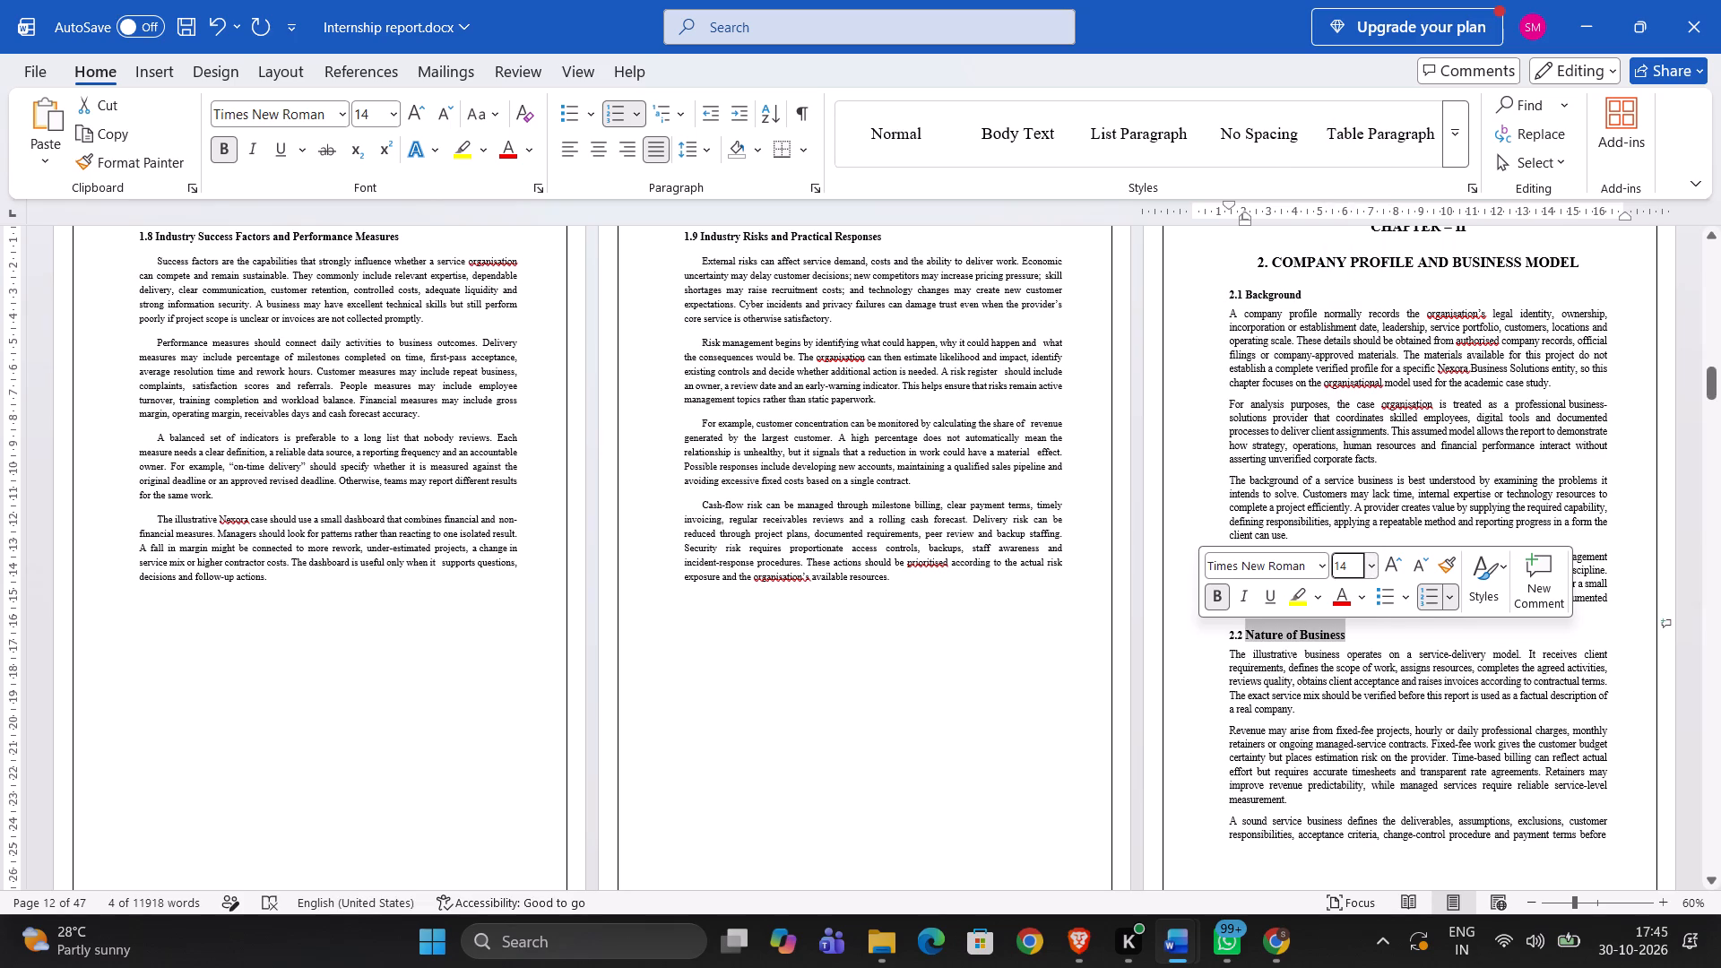
Set the "2.1 Background" heading to font size 14.
scroll(1409, 680, up, 1)
drag(1315, 489, 1306, 504)
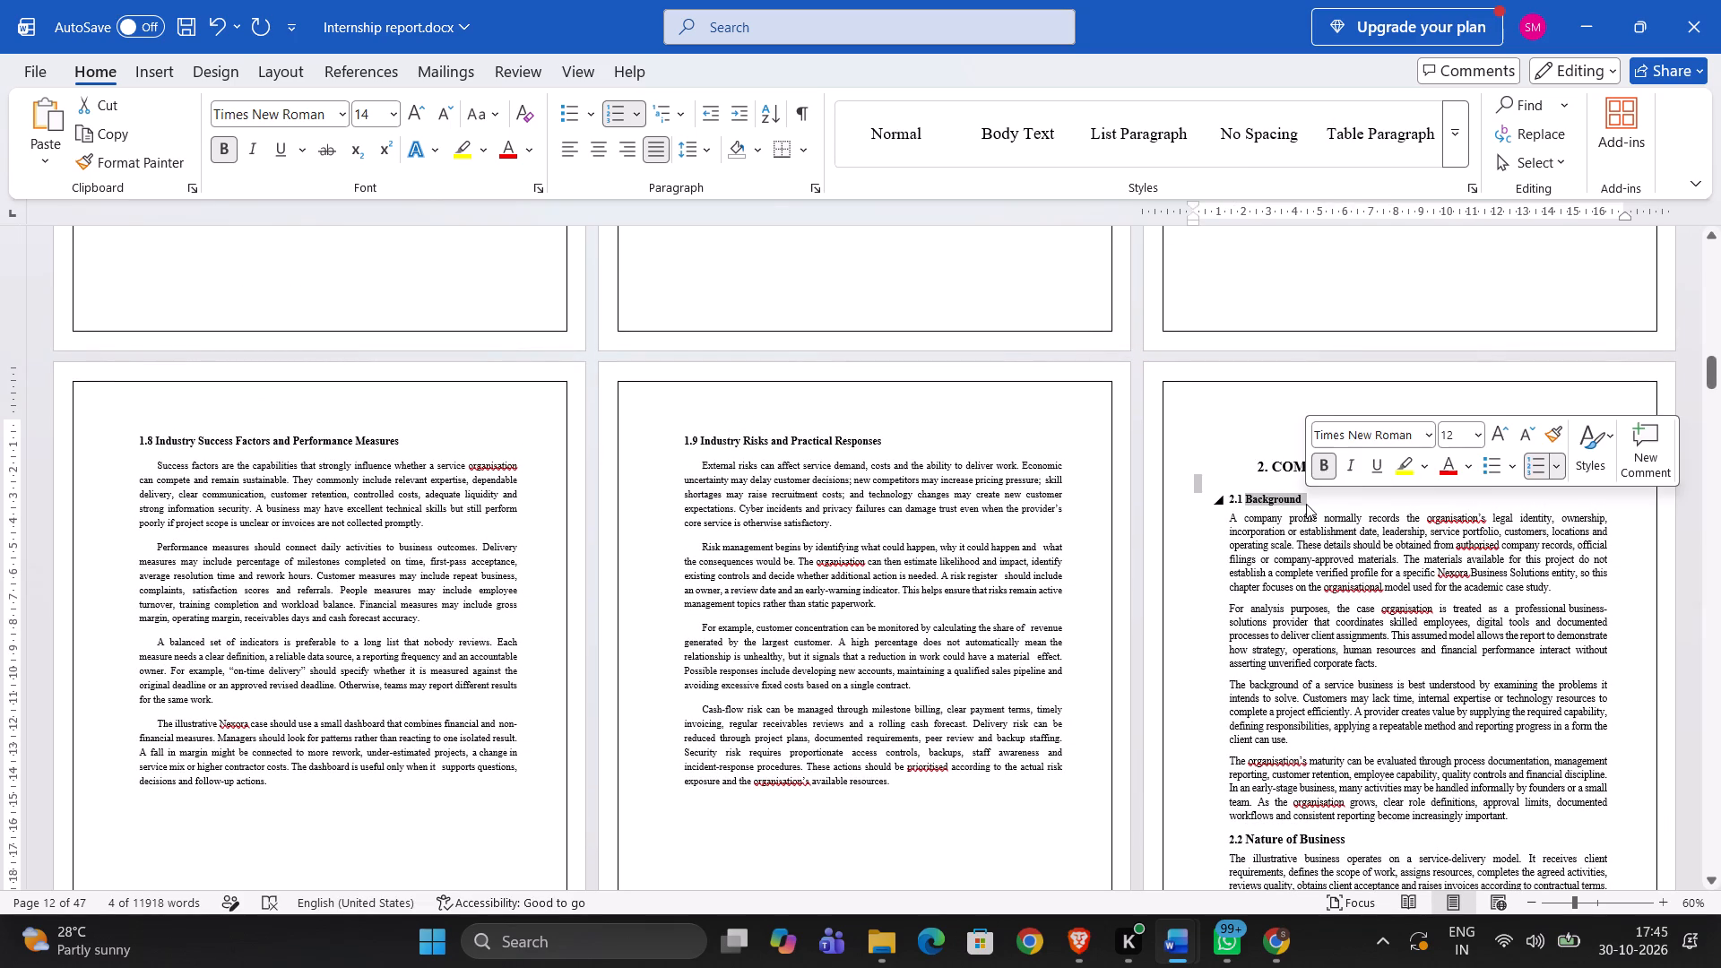
click(1482, 429)
click(1454, 600)
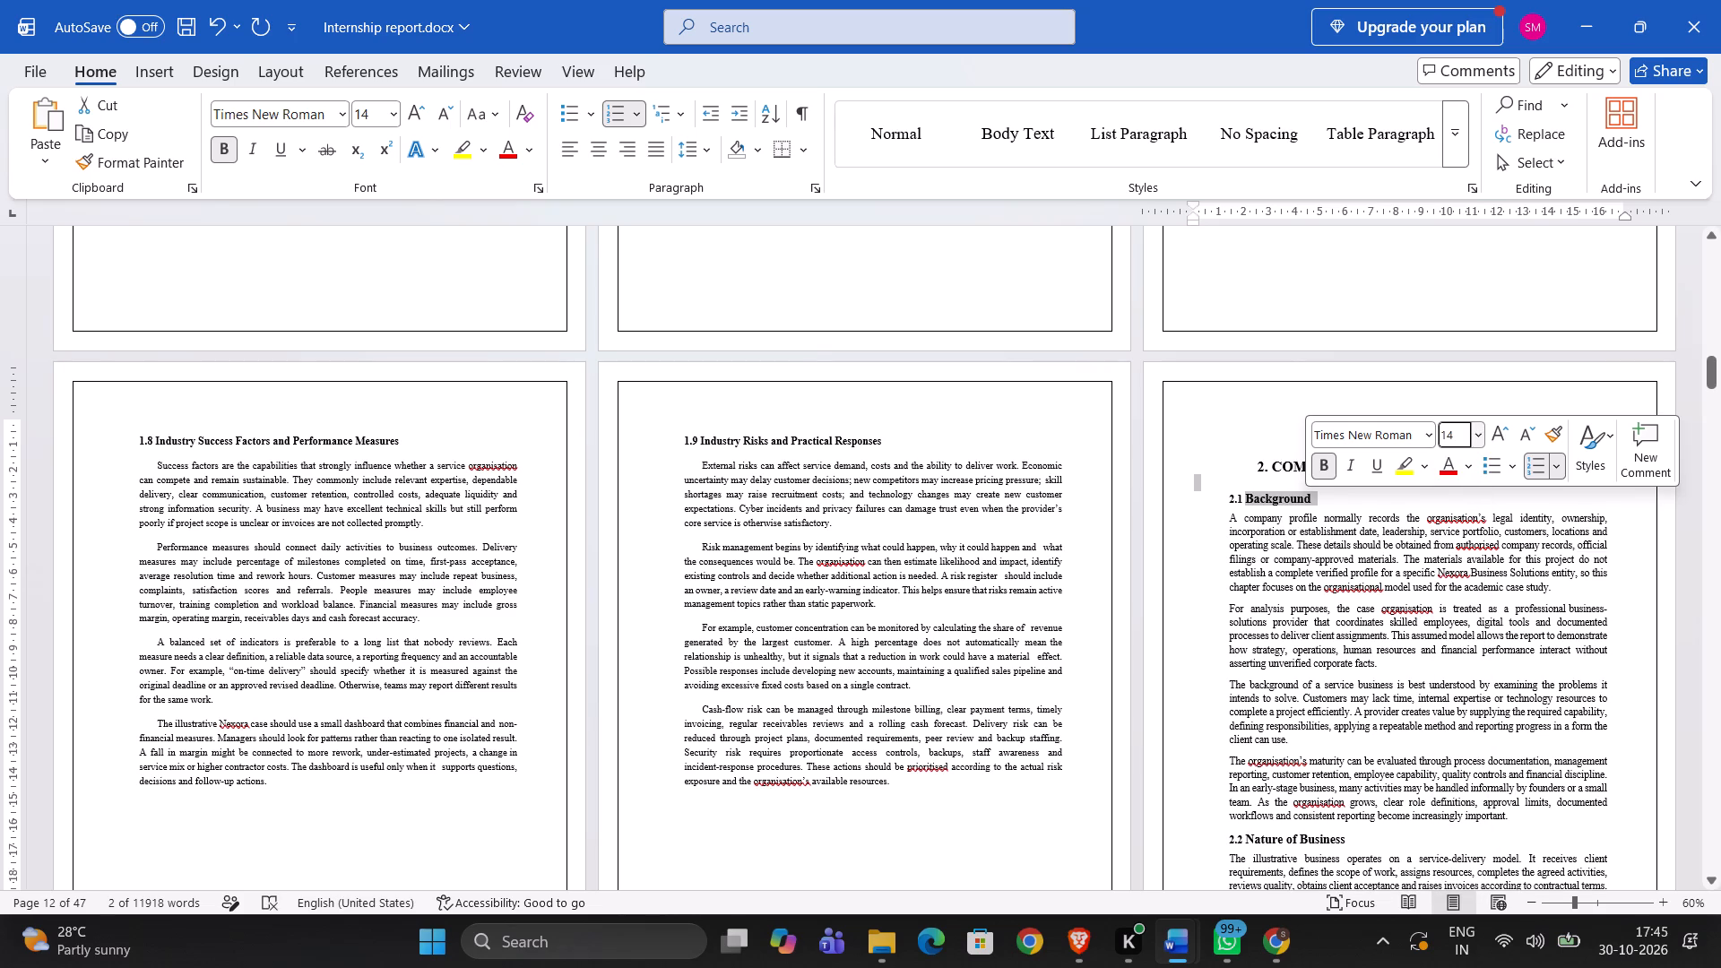
click(1206, 419)
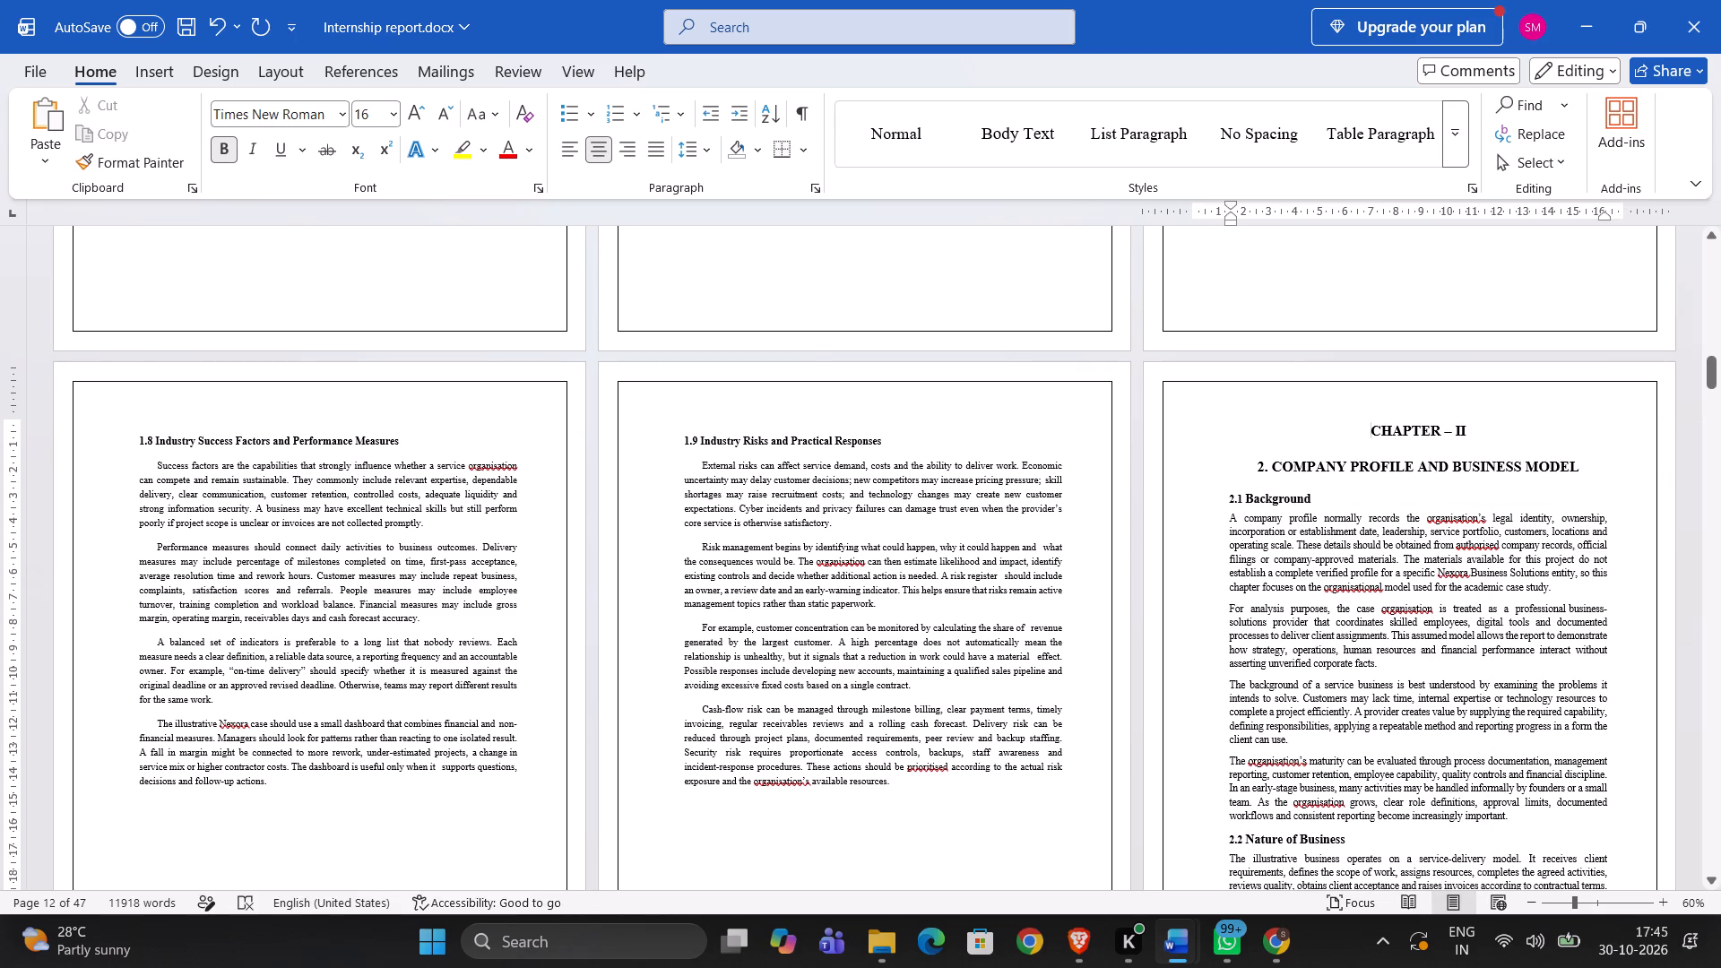
Set the four body paragraphs under 2.1 Background to font size 12.
drag(1224, 514, 1510, 801)
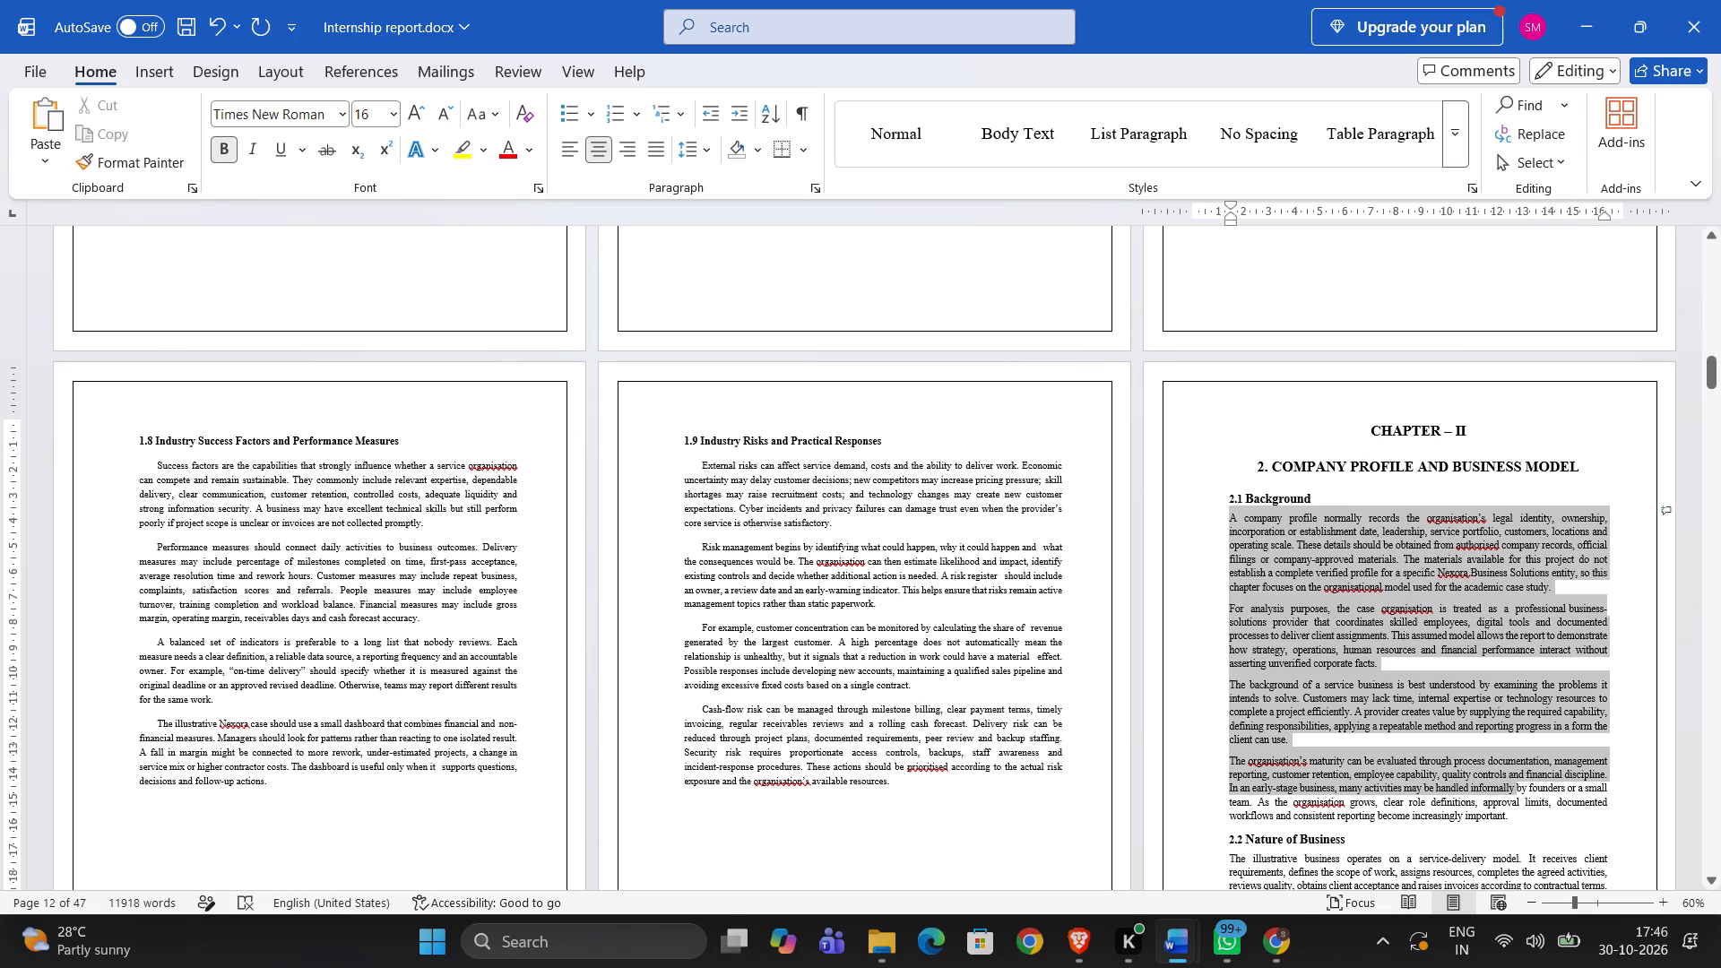
drag(1510, 801, 1523, 810)
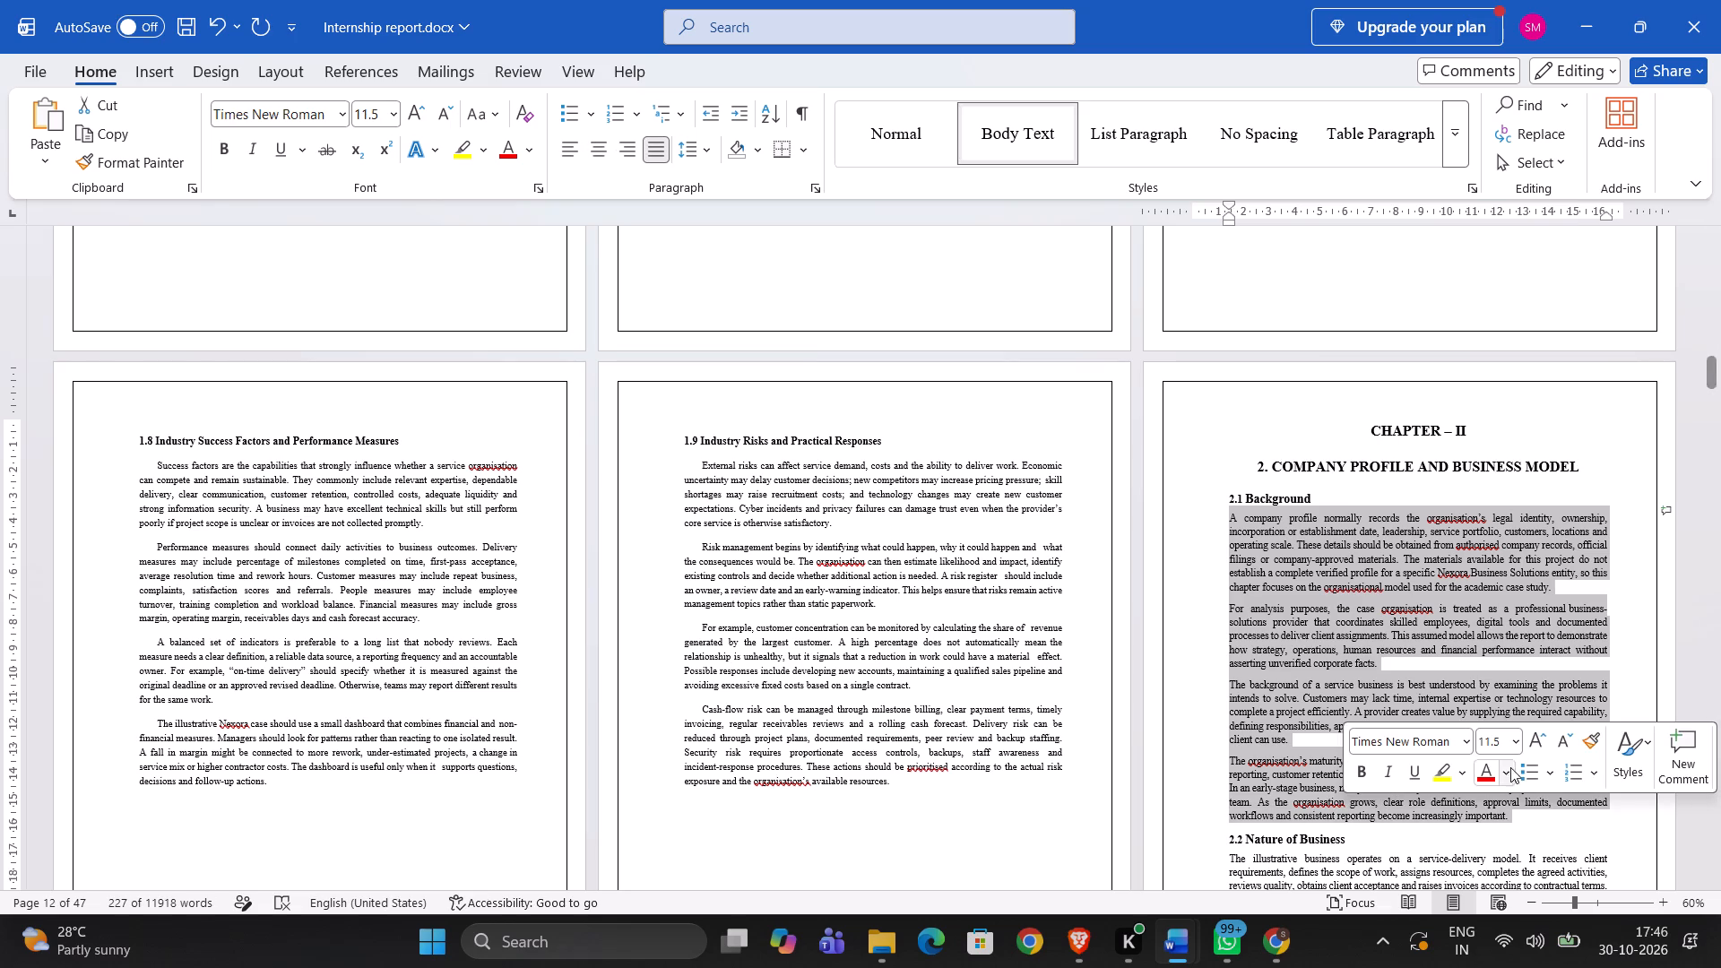
click(1510, 748)
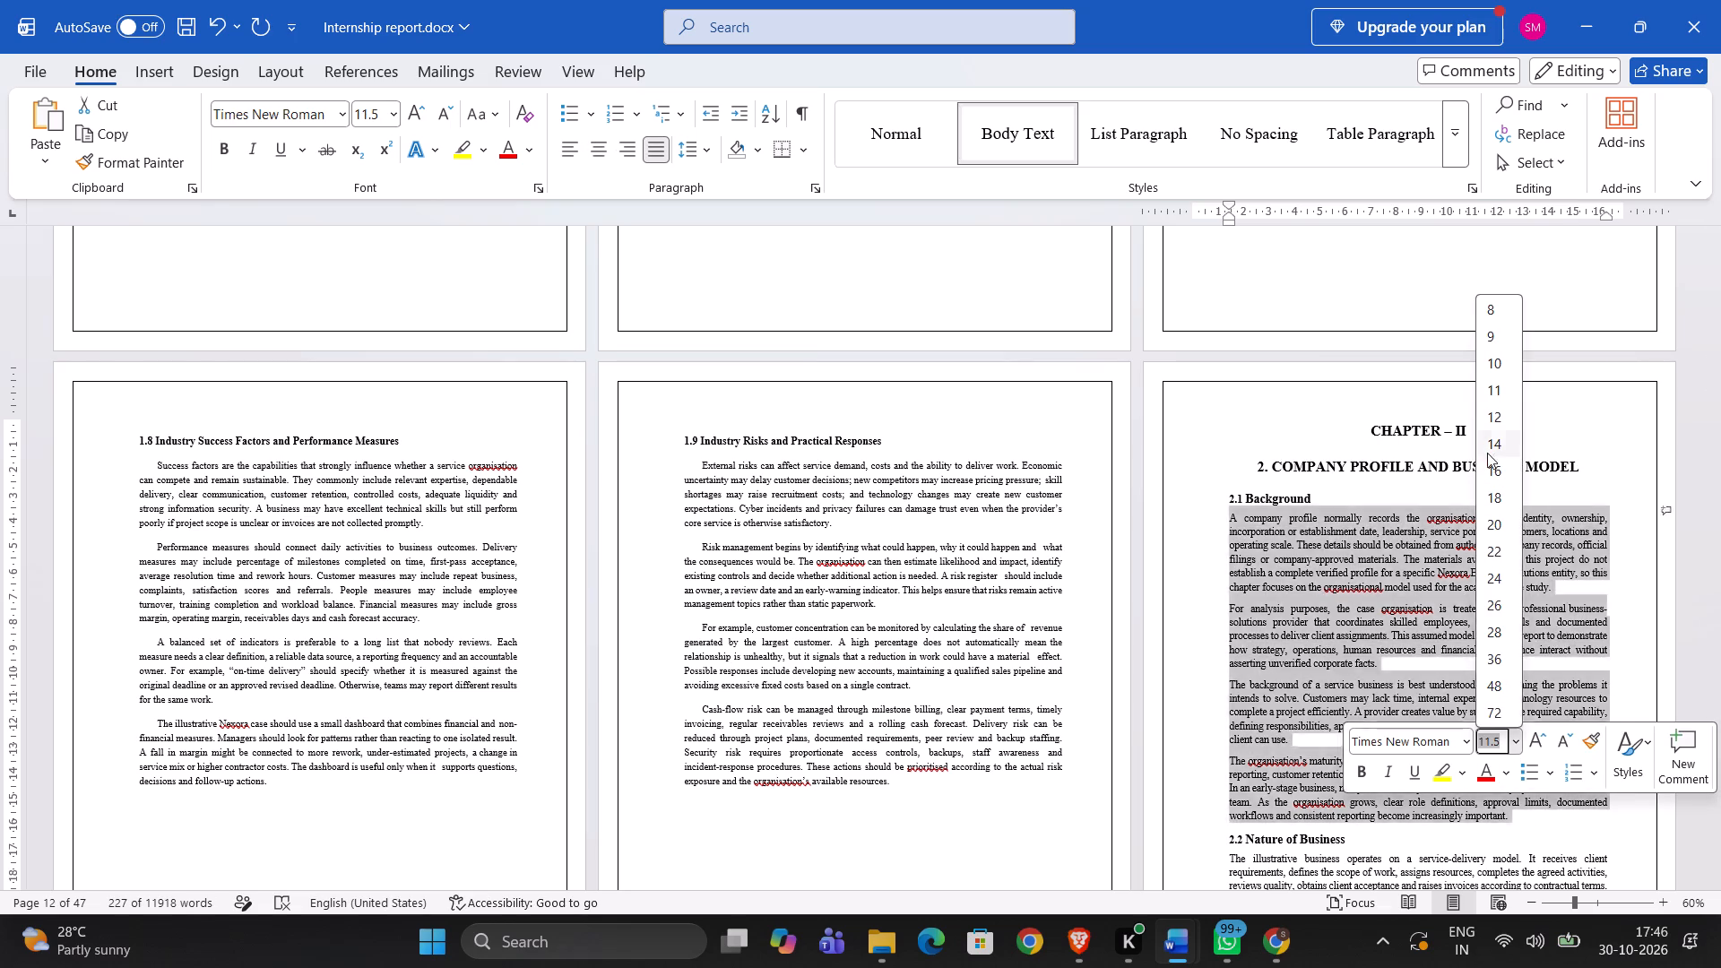
click(1498, 412)
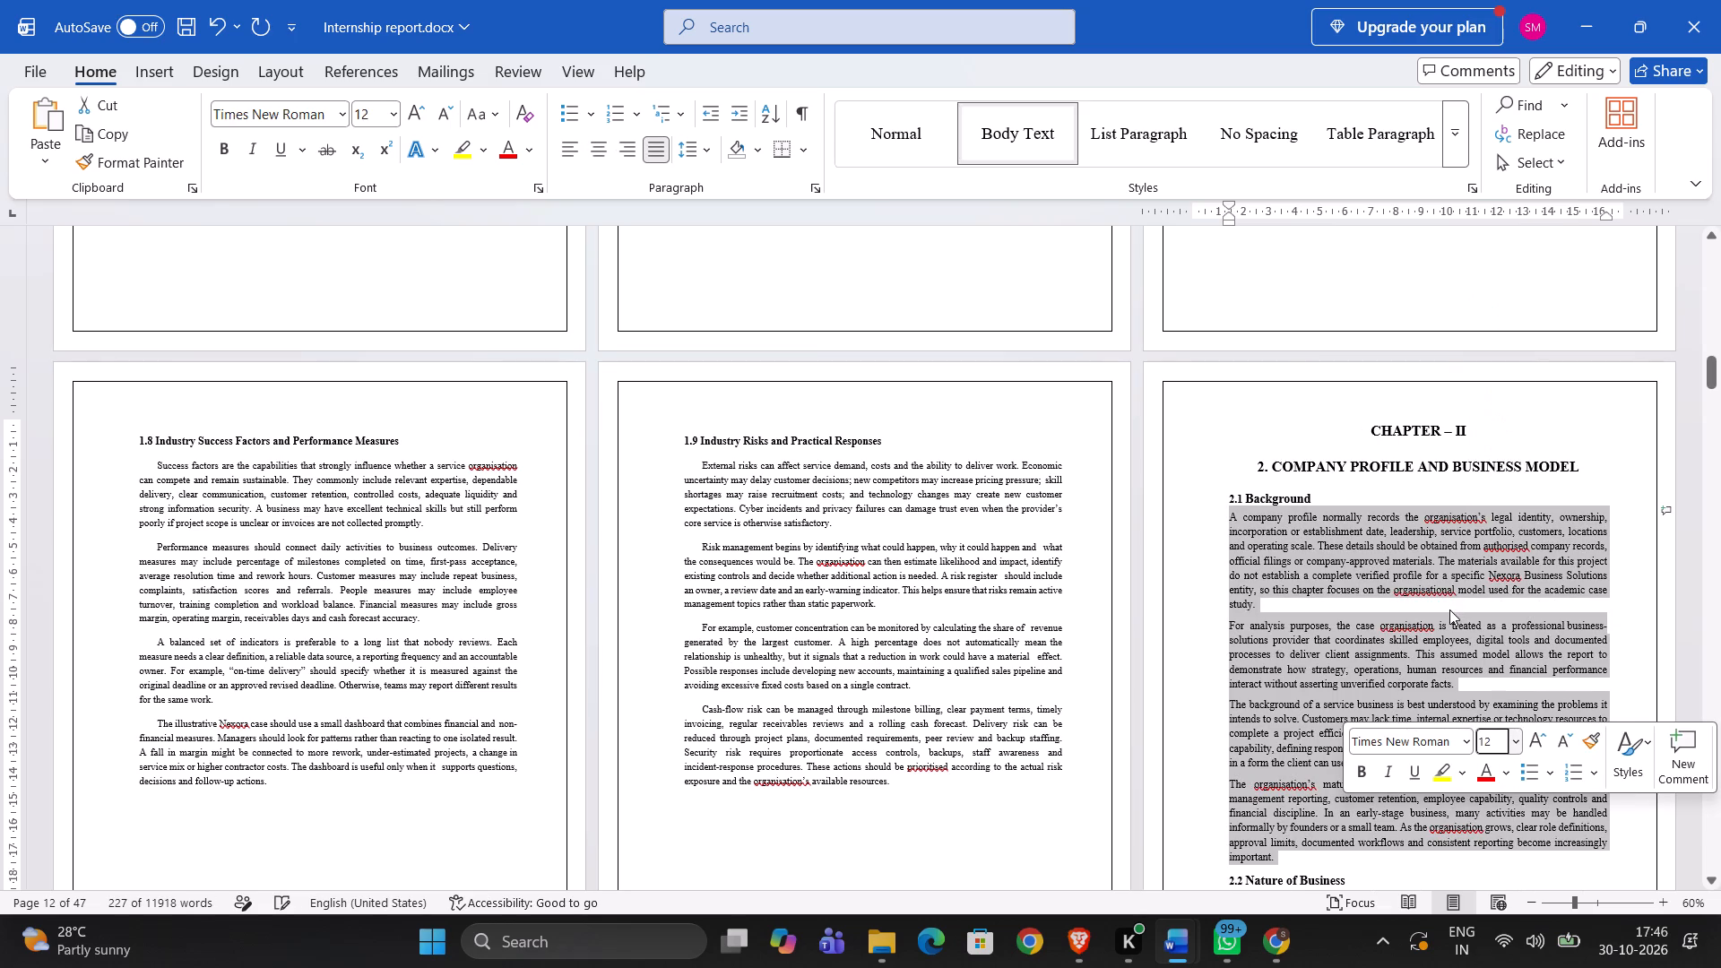
Correct "organisation's" to "organization's" in the first line of the first paragraph under 2.1 Background.
drag(1475, 533, 1449, 509)
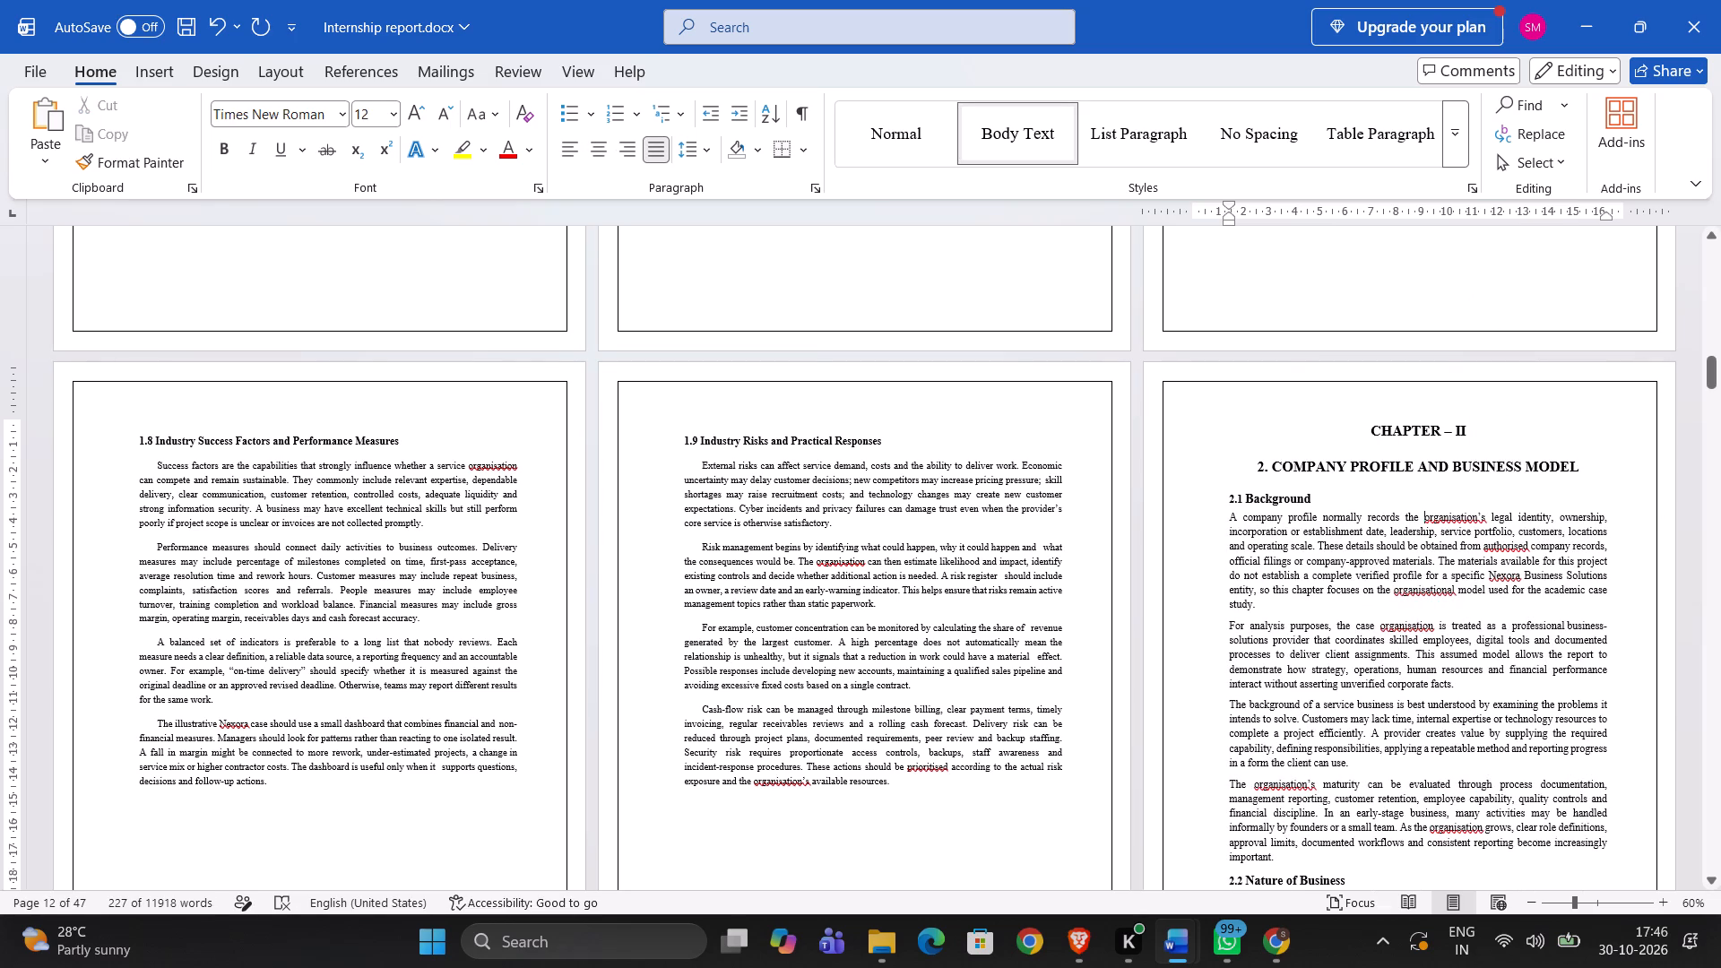
click(1449, 509)
click(1451, 510)
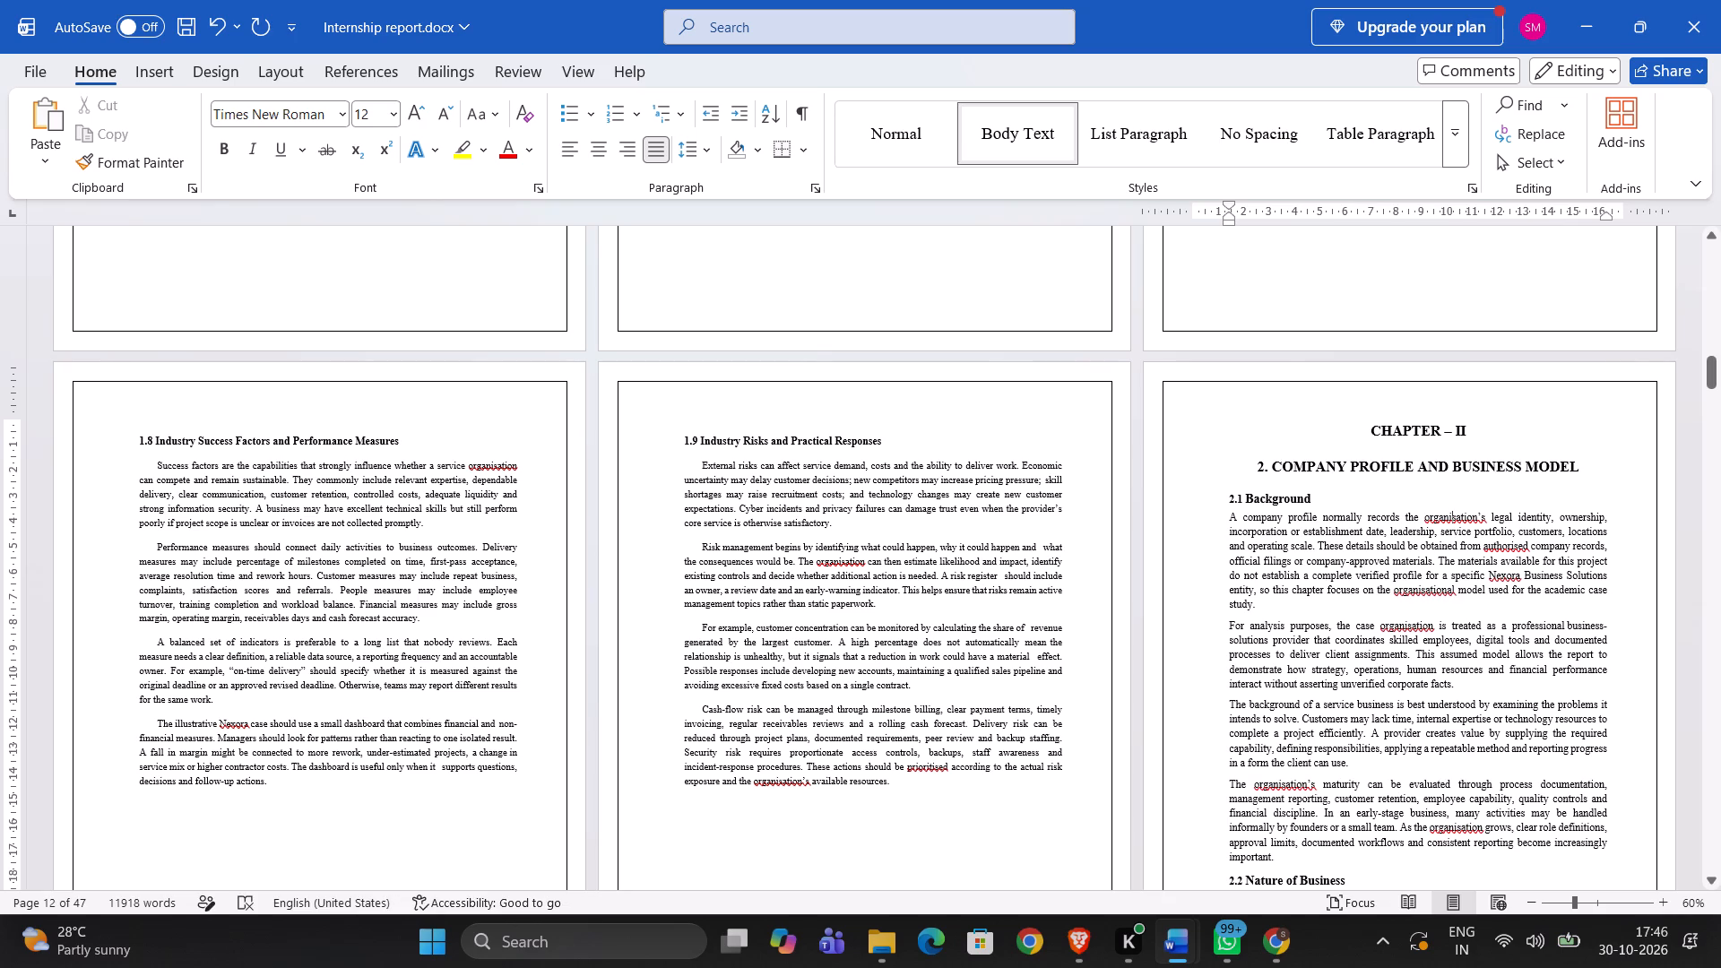
click(1455, 516)
key(BackSpace)
key(z)
Set the text under 2.2 Nature of Business, from "The illustrative business" to "payment terms before", to font size 12.
scroll(1371, 684, down, 1)
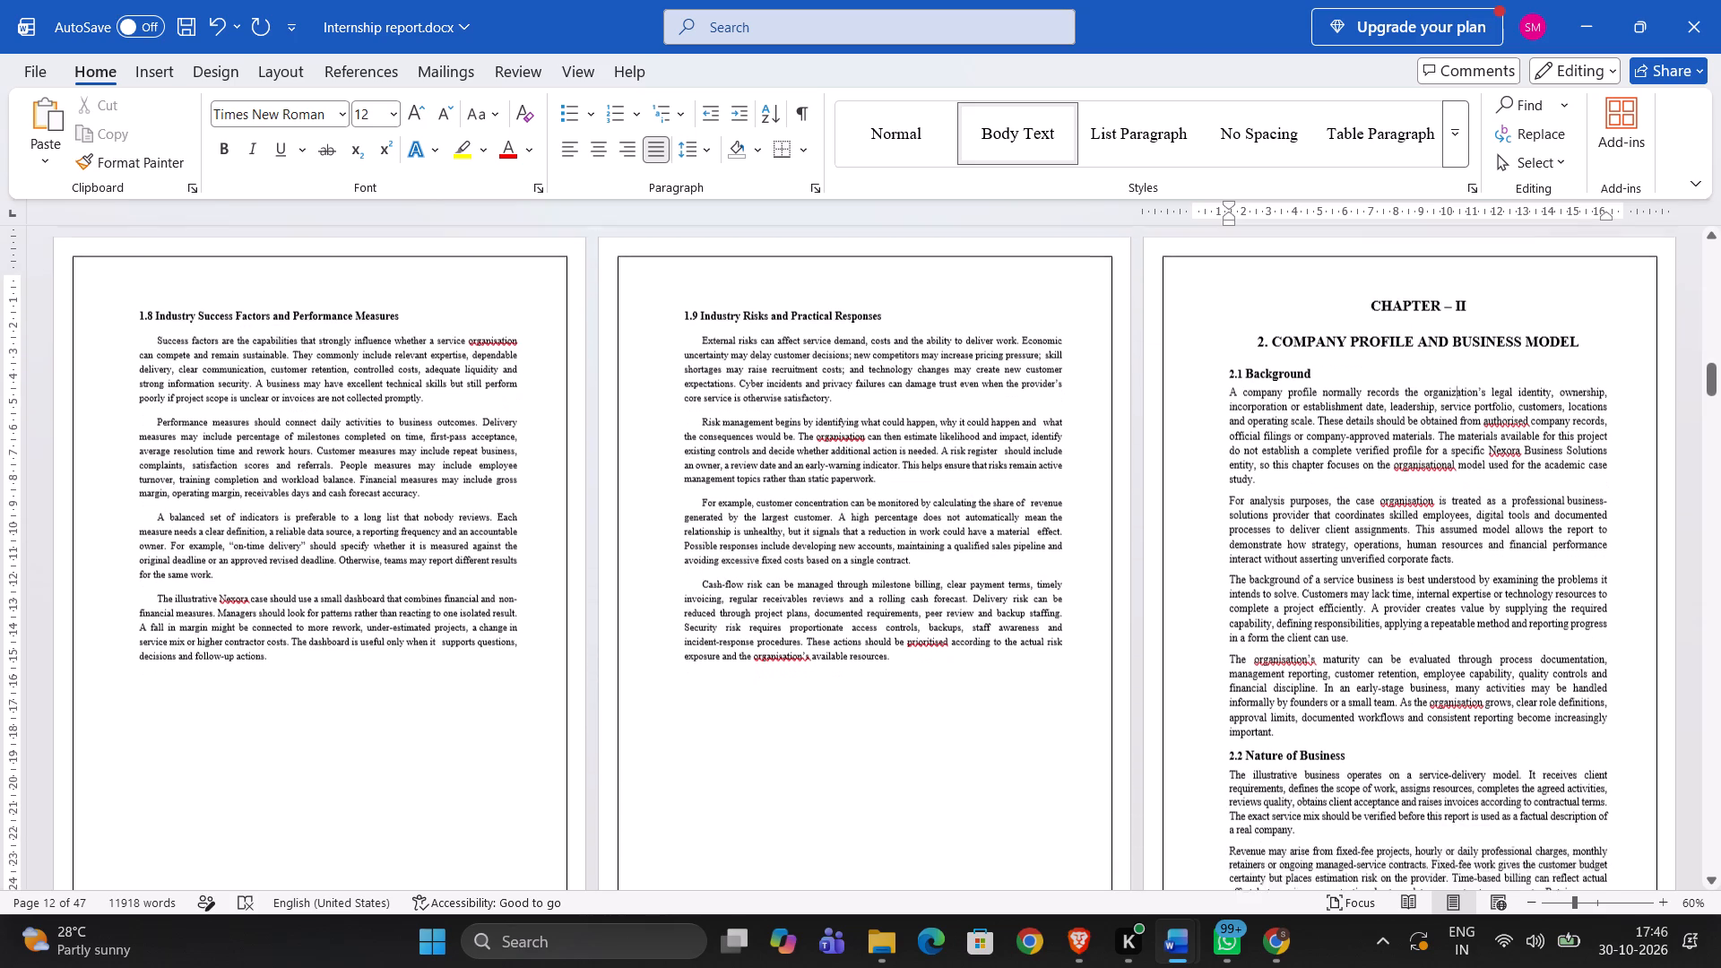
scroll(1371, 684, down, 1)
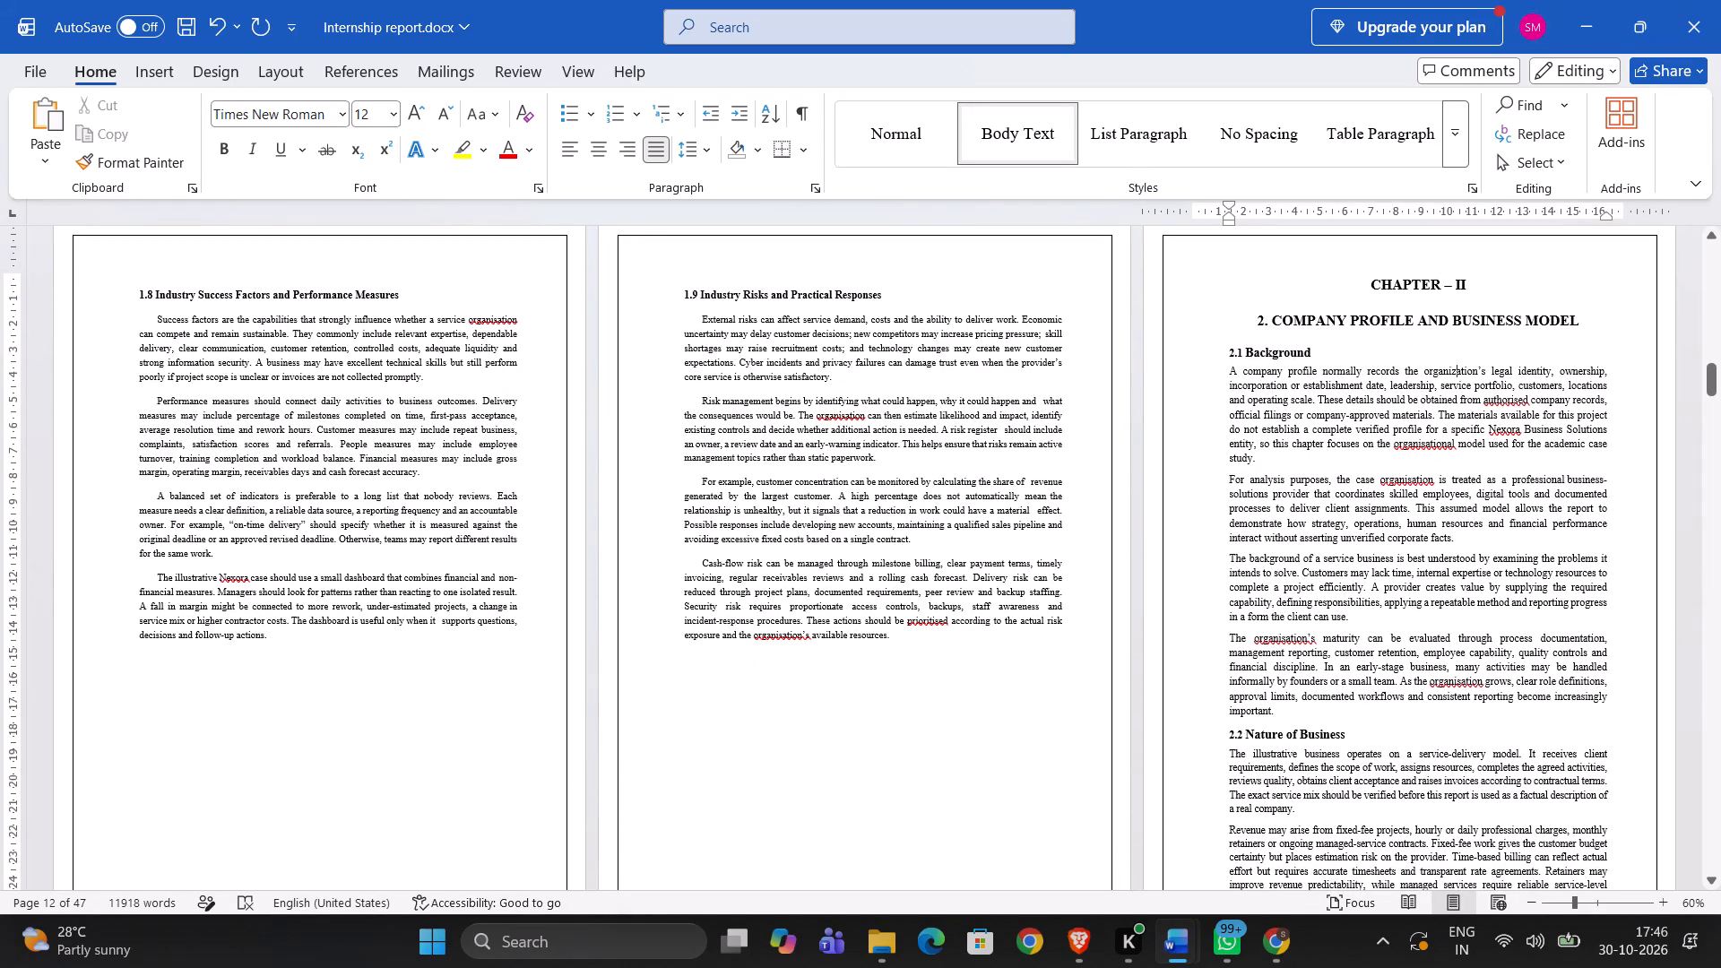
scroll(1371, 684, down, 3)
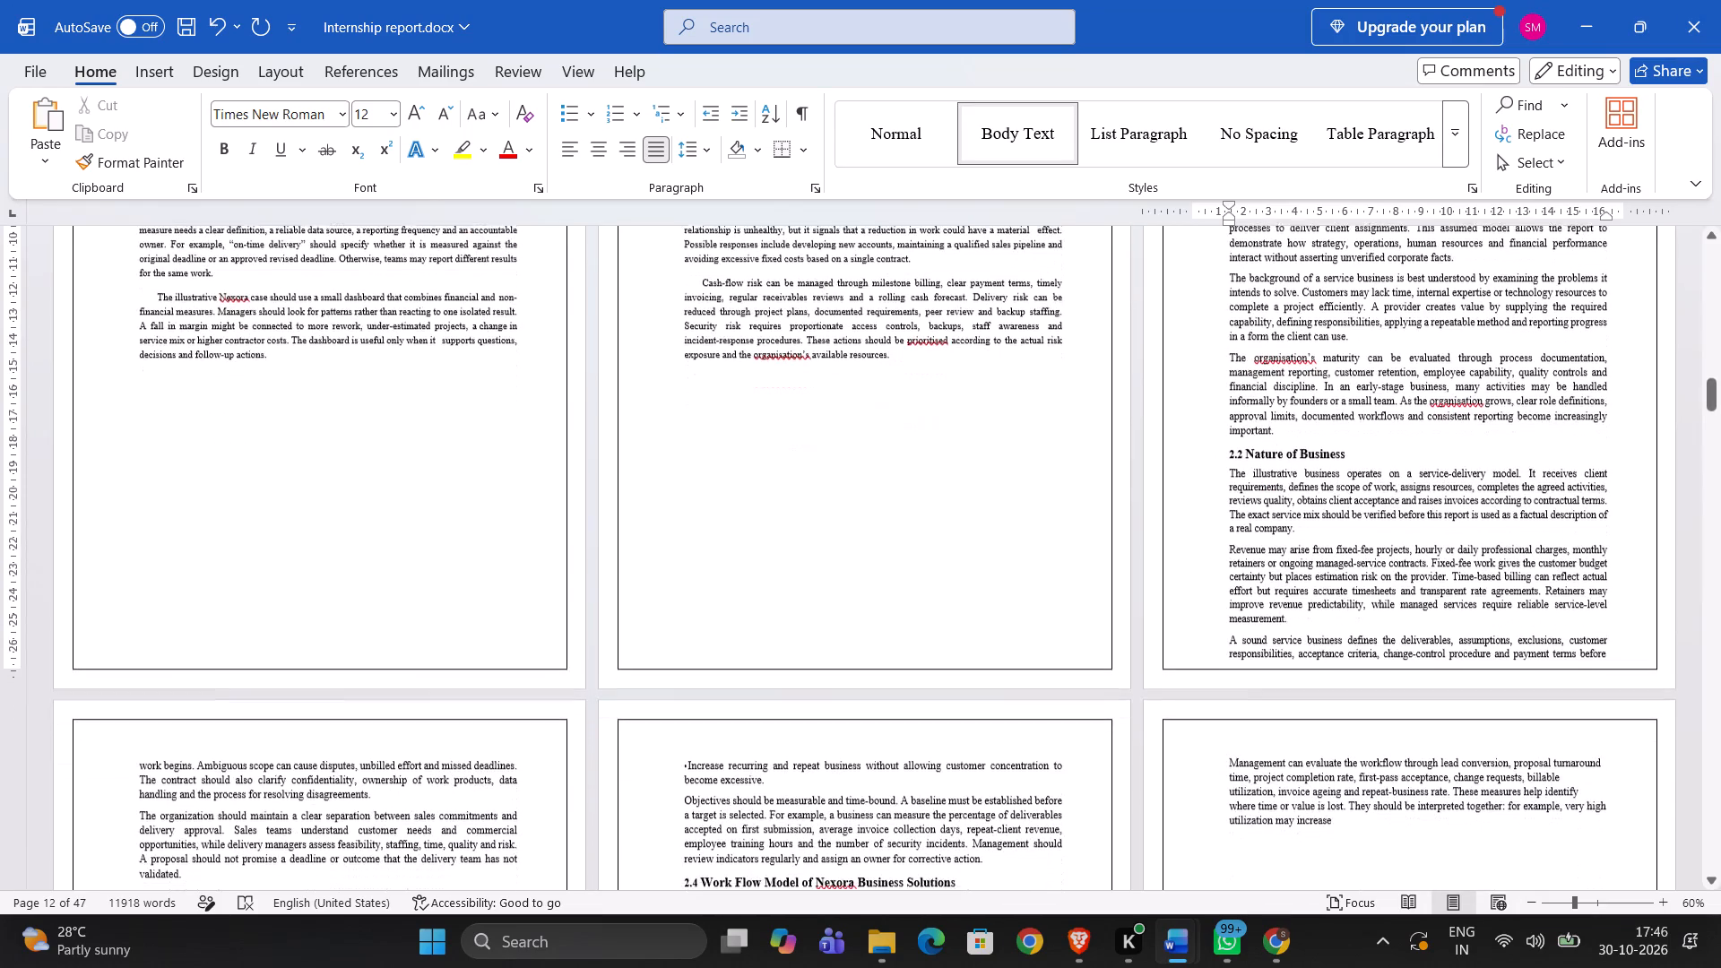
drag(1224, 462, 1351, 575)
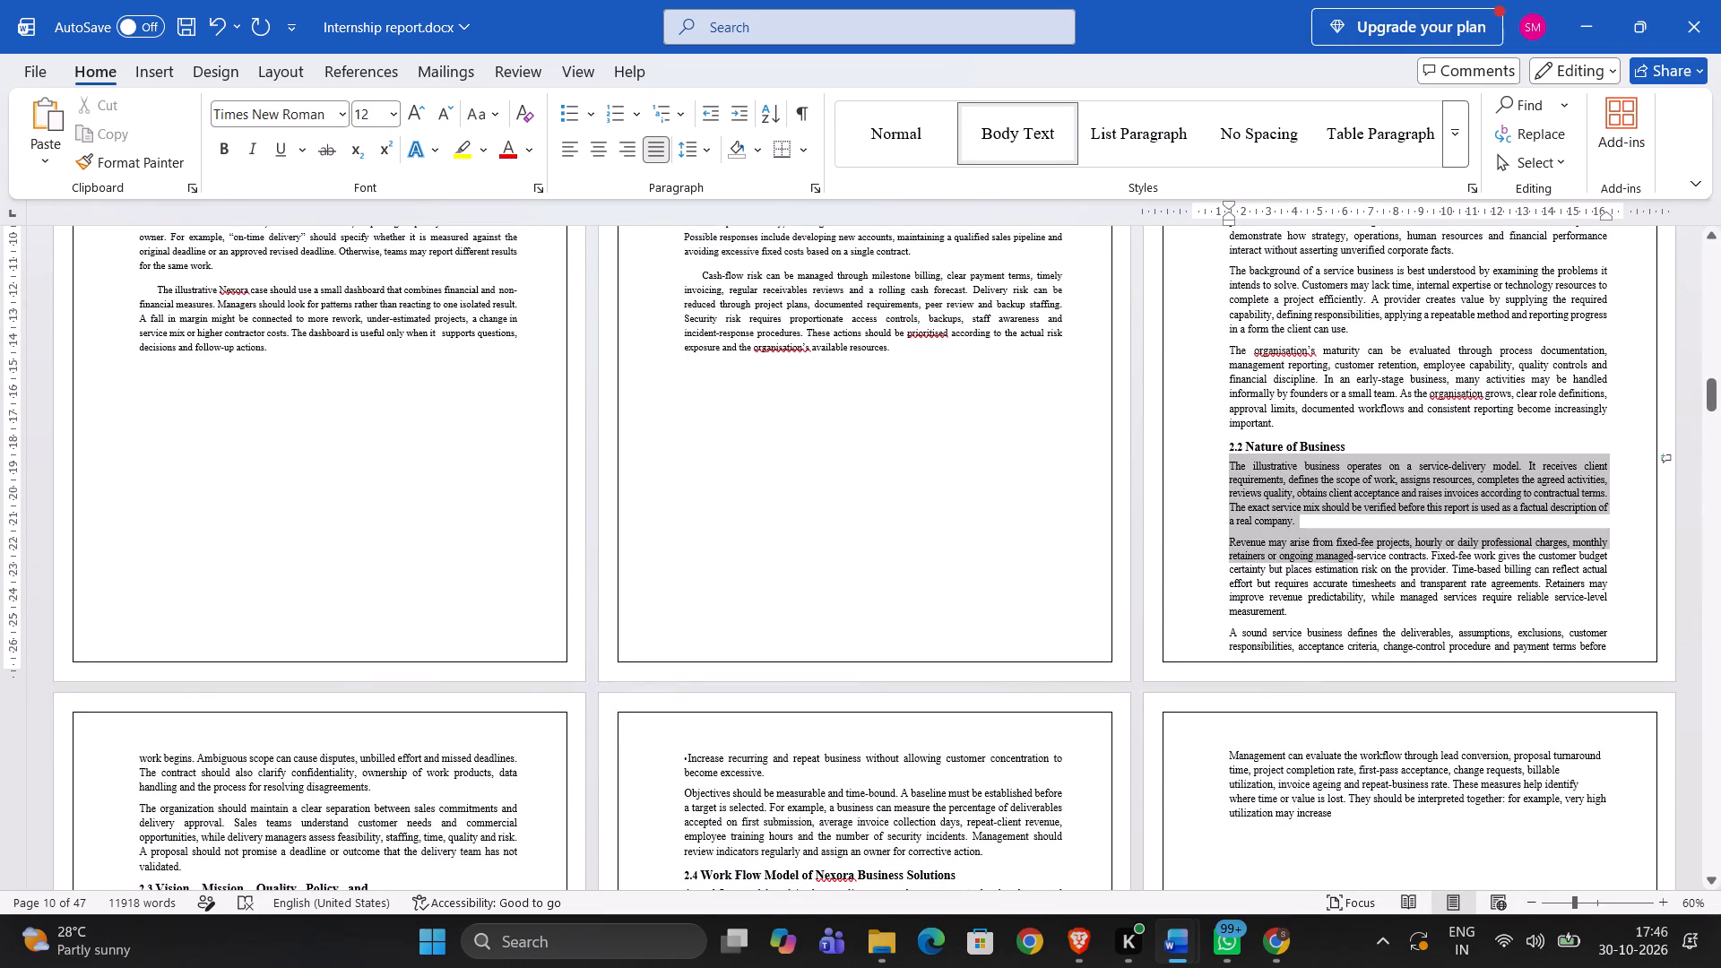
drag(1351, 575, 1613, 647)
click(1512, 580)
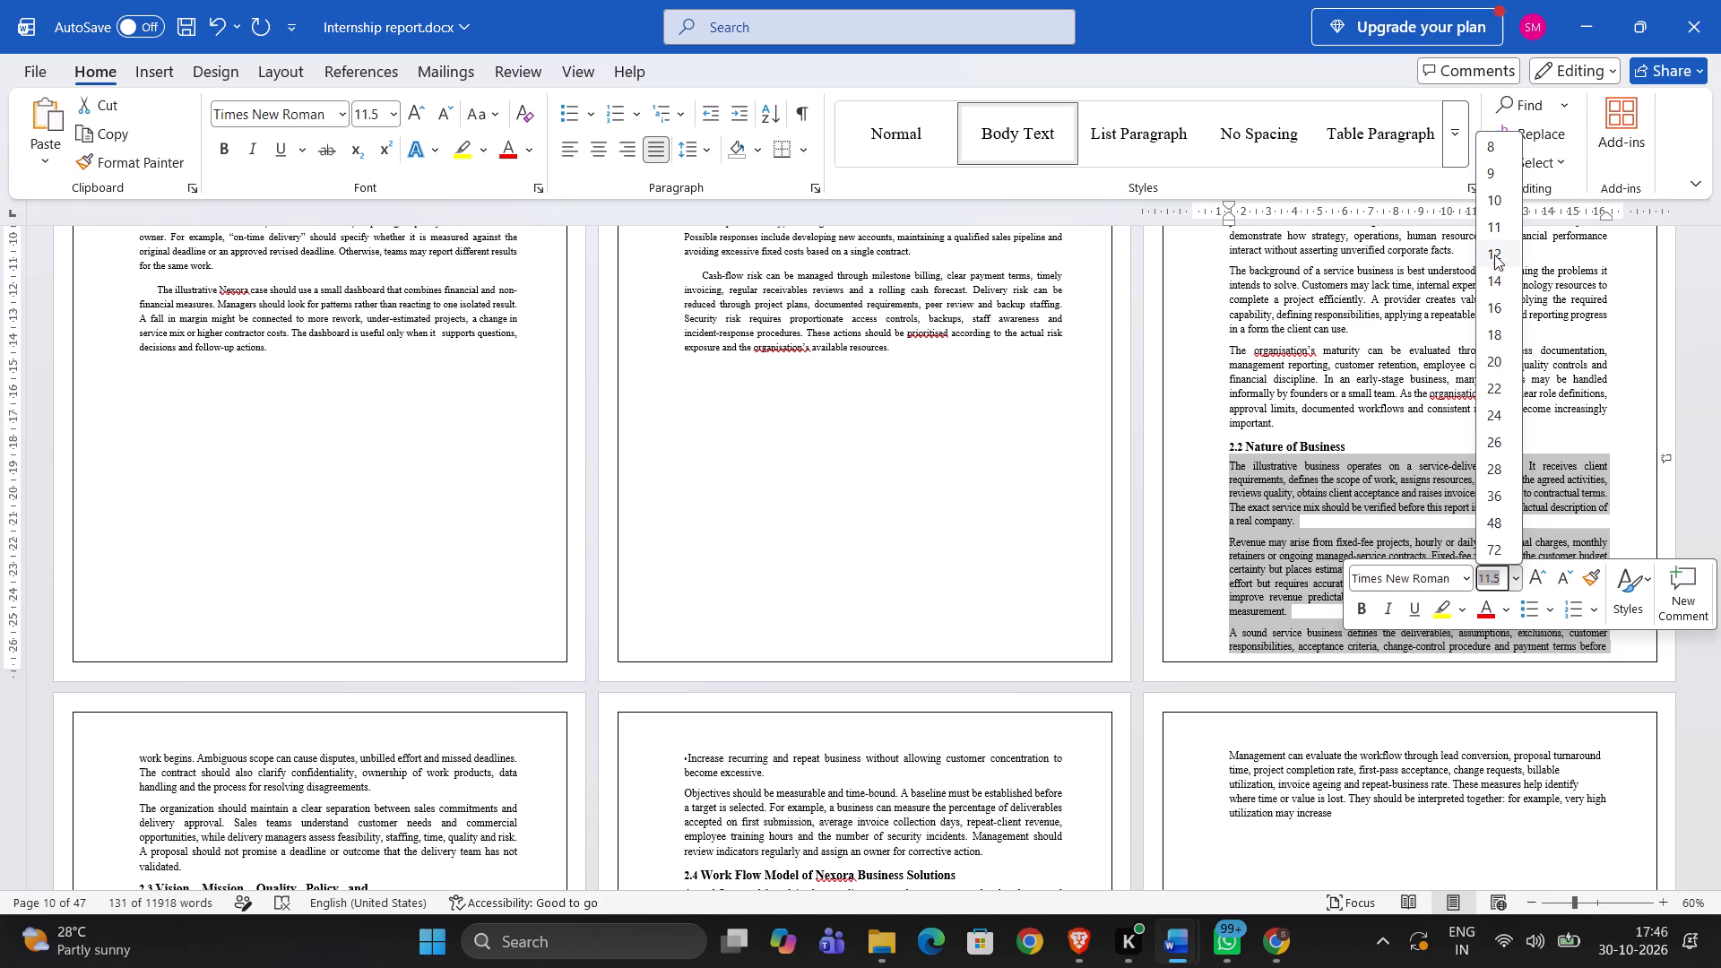
click(1494, 255)
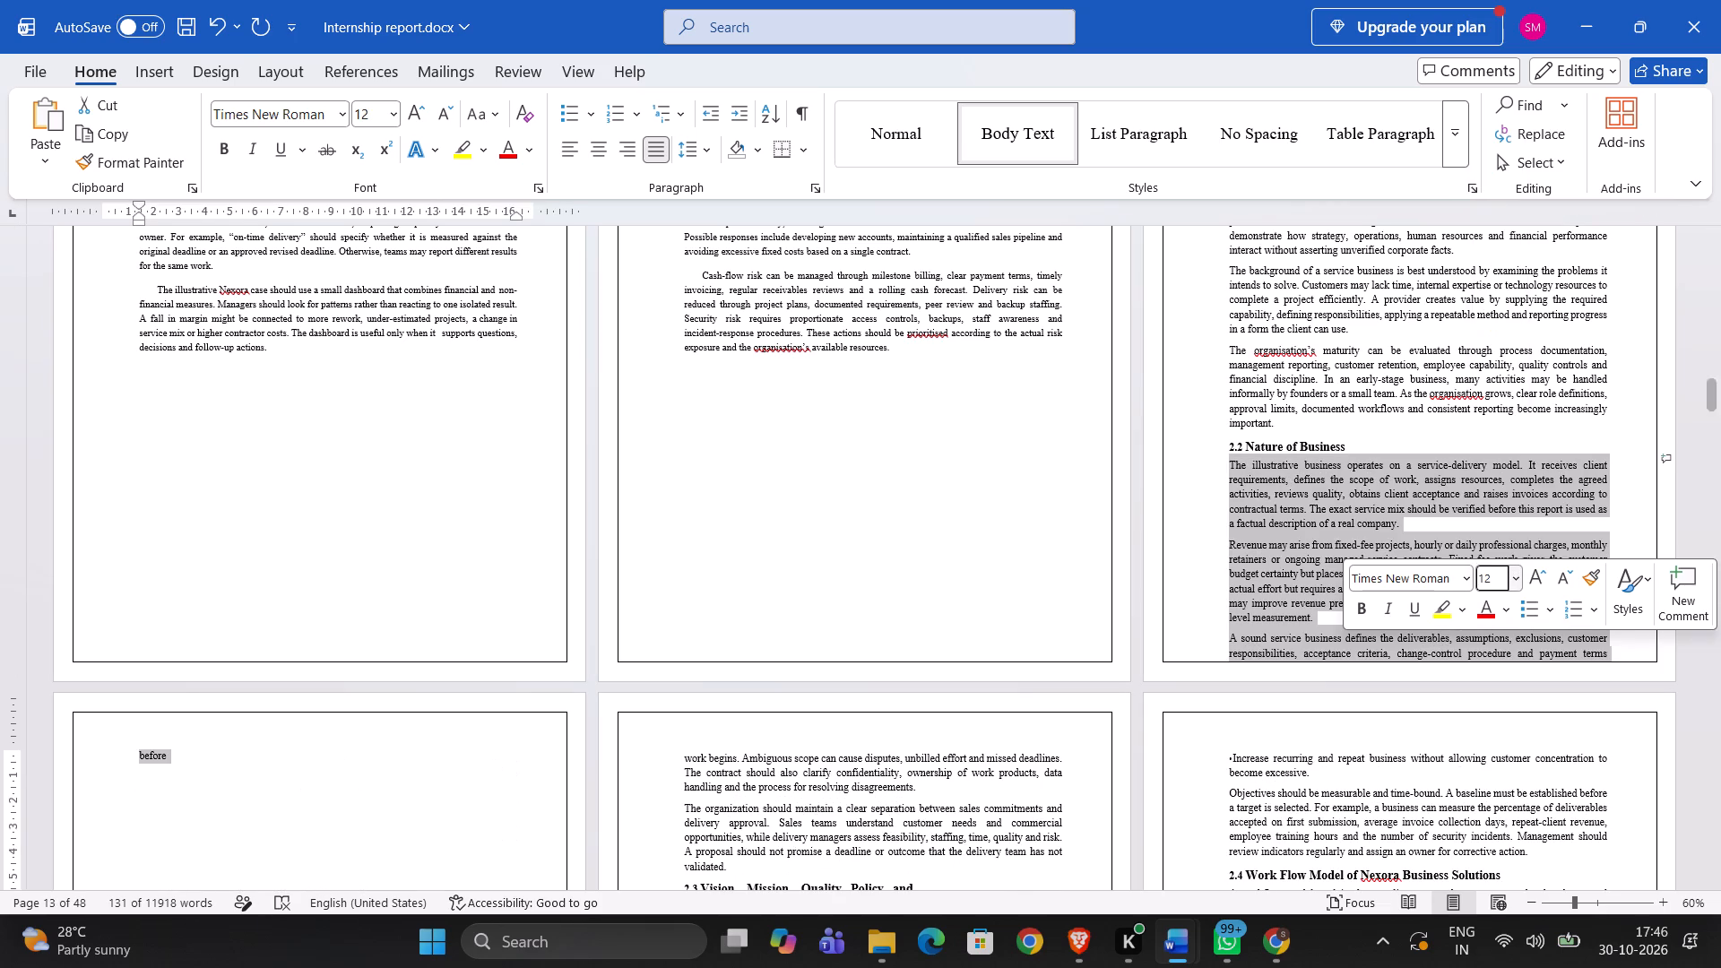
Examine how the text flows across pages from Chapter II through section 2.4.
scroll(1494, 255, down, 4)
scroll(1494, 255, up, 3)
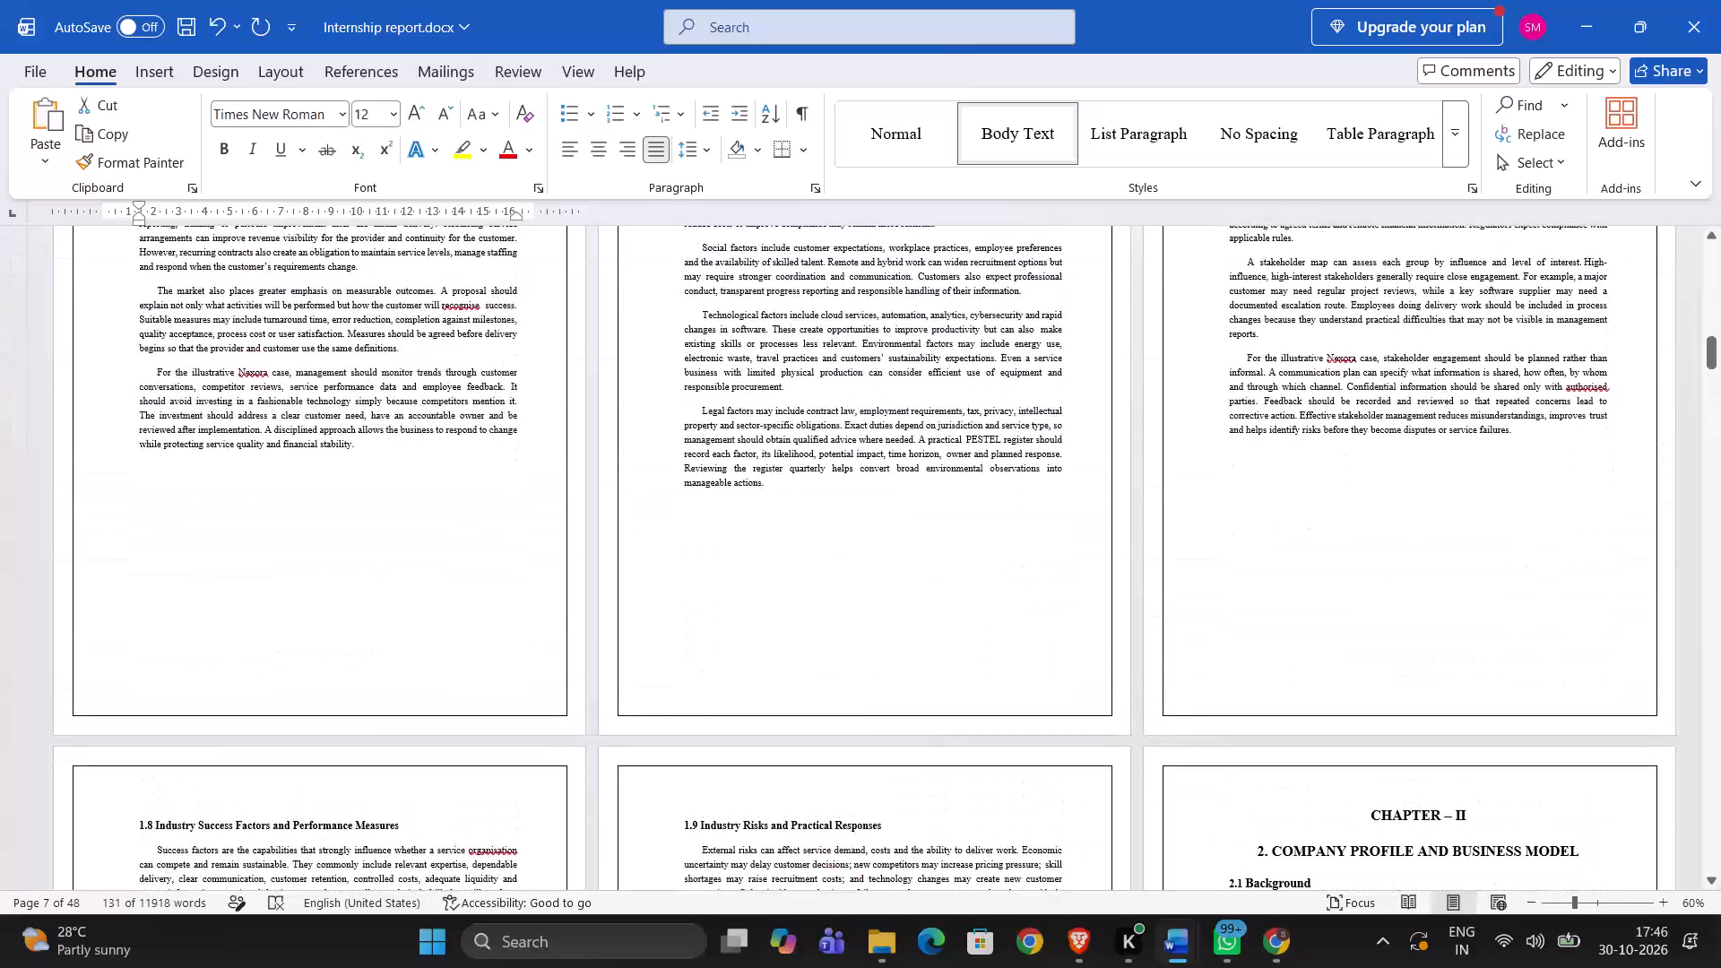
scroll(1494, 255, down, 10)
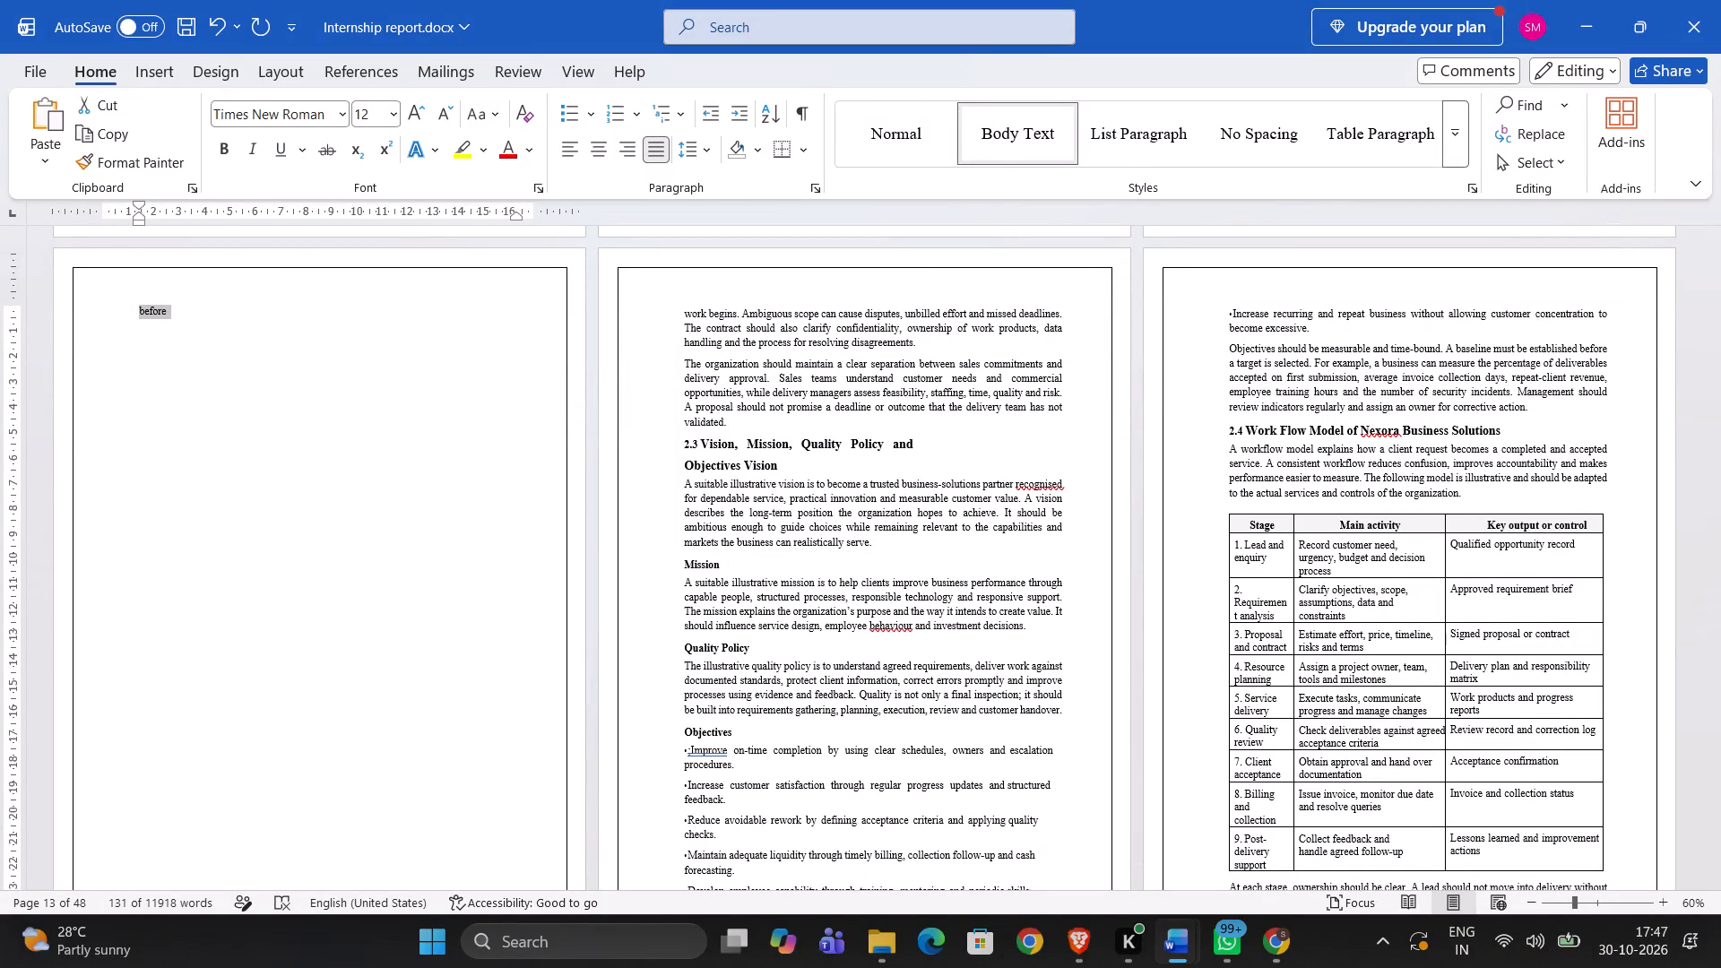
scroll(1438, 358, up, 1)
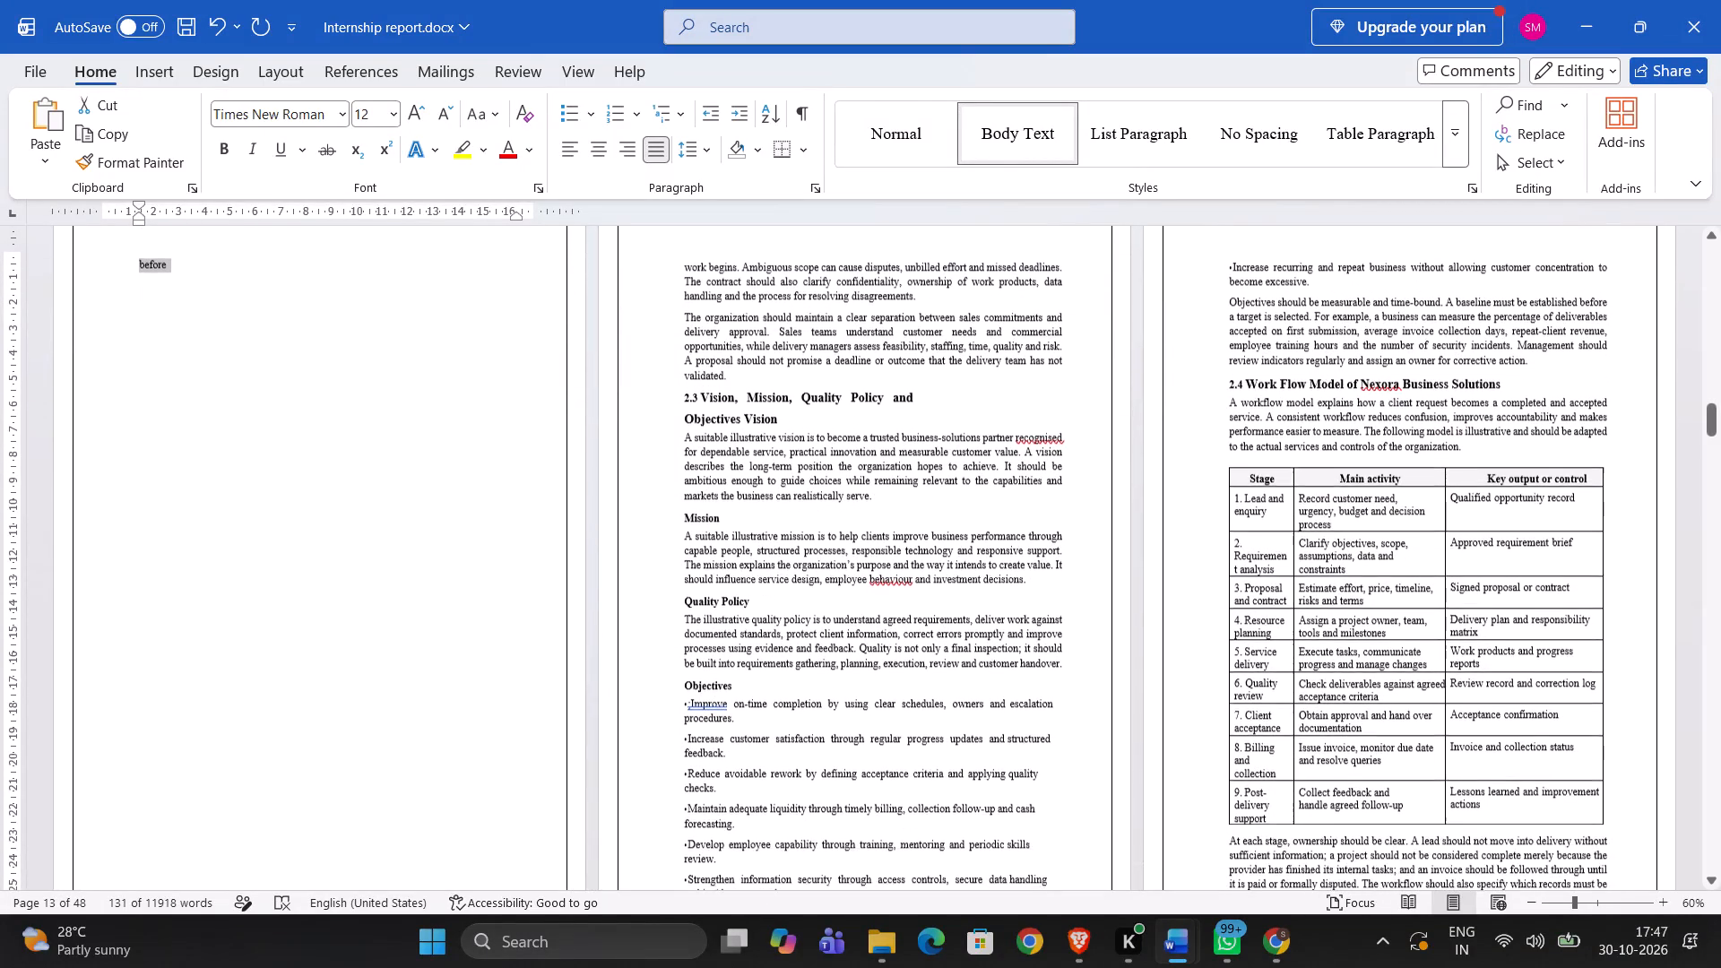
scroll(1438, 358, up, 2)
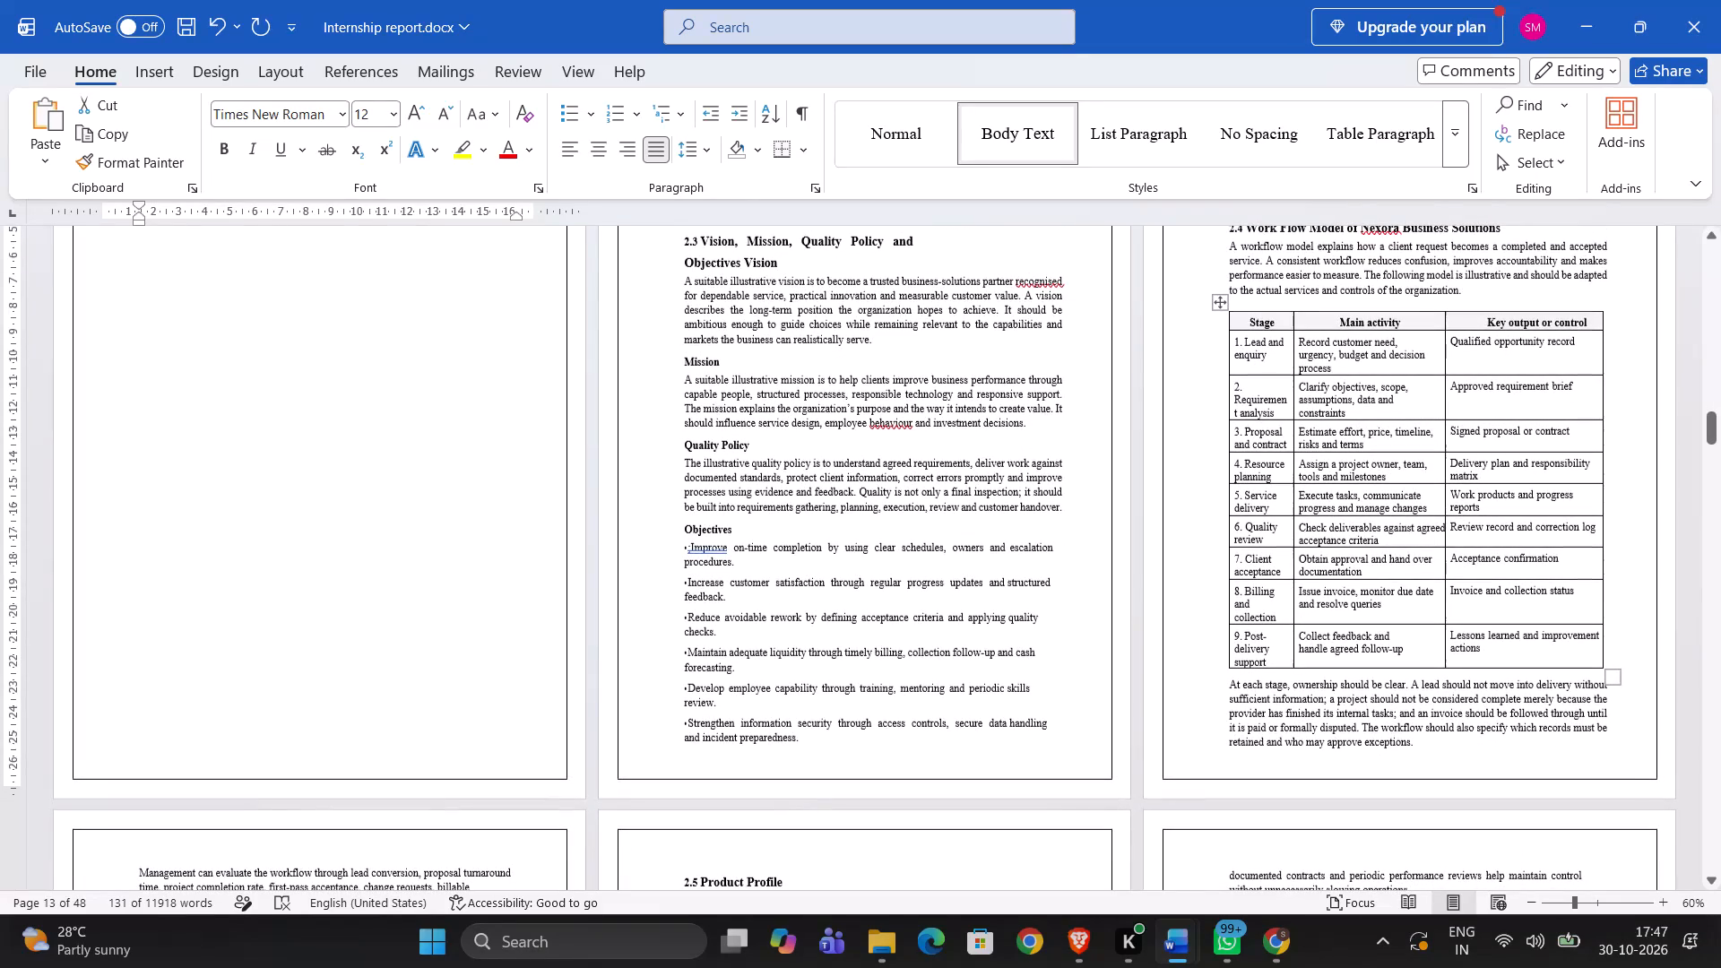
scroll(1438, 358, up, 1)
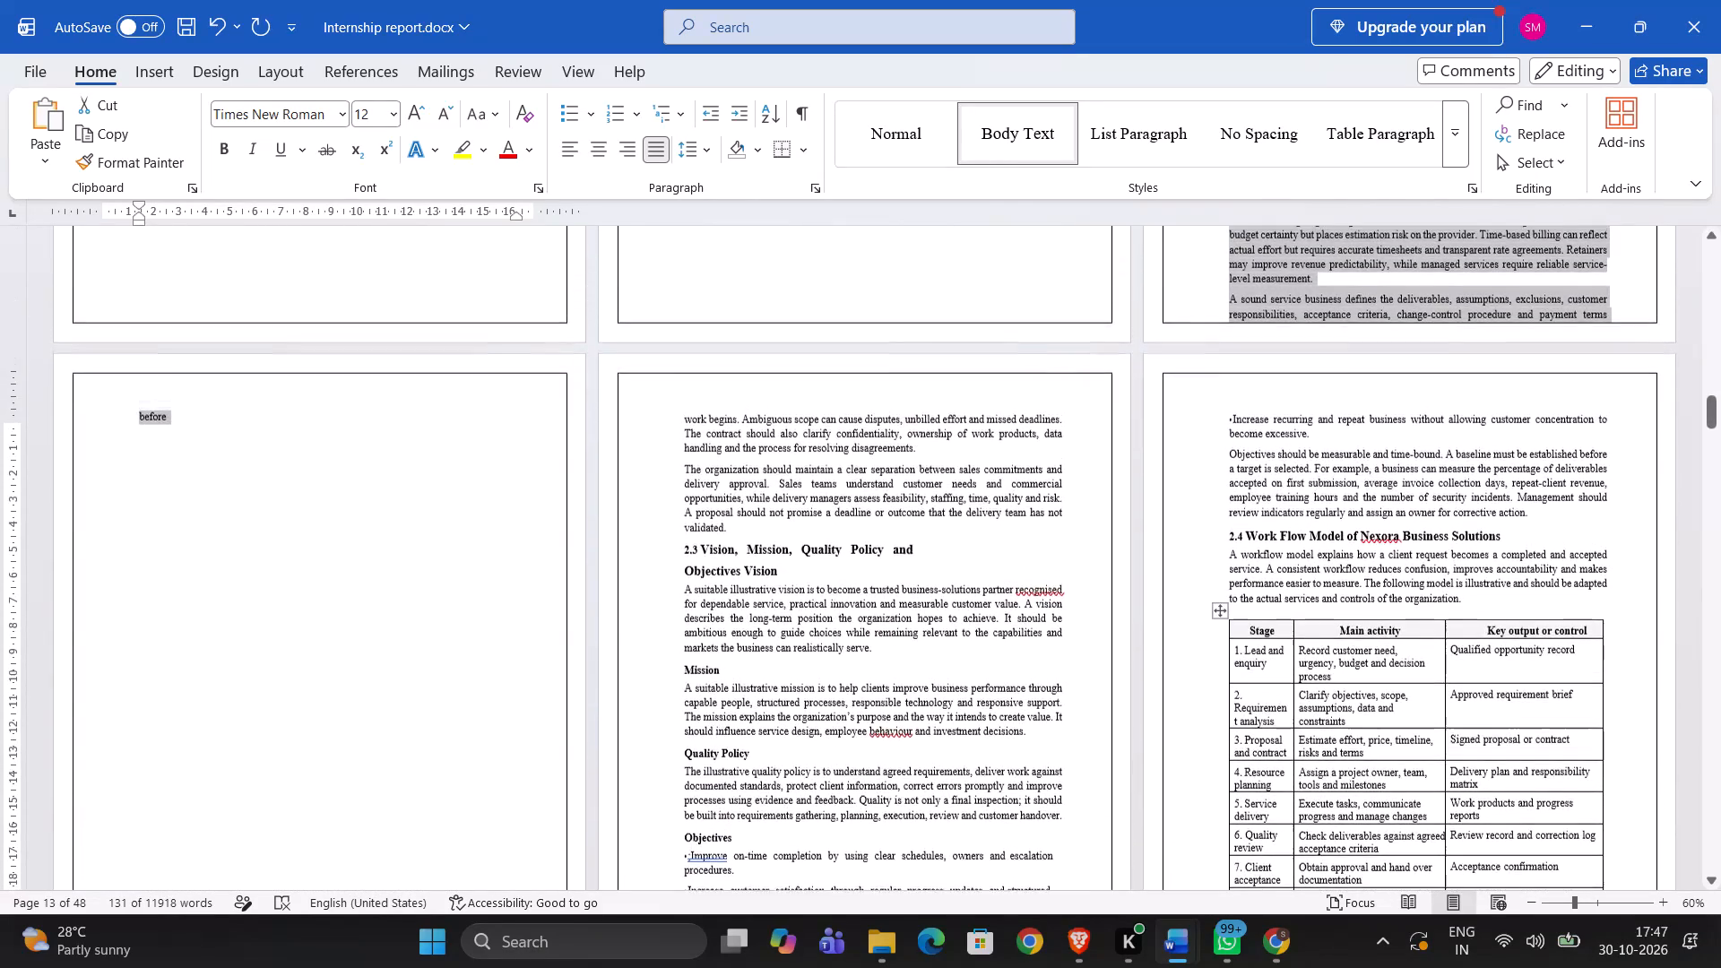
scroll(1438, 358, up, 2)
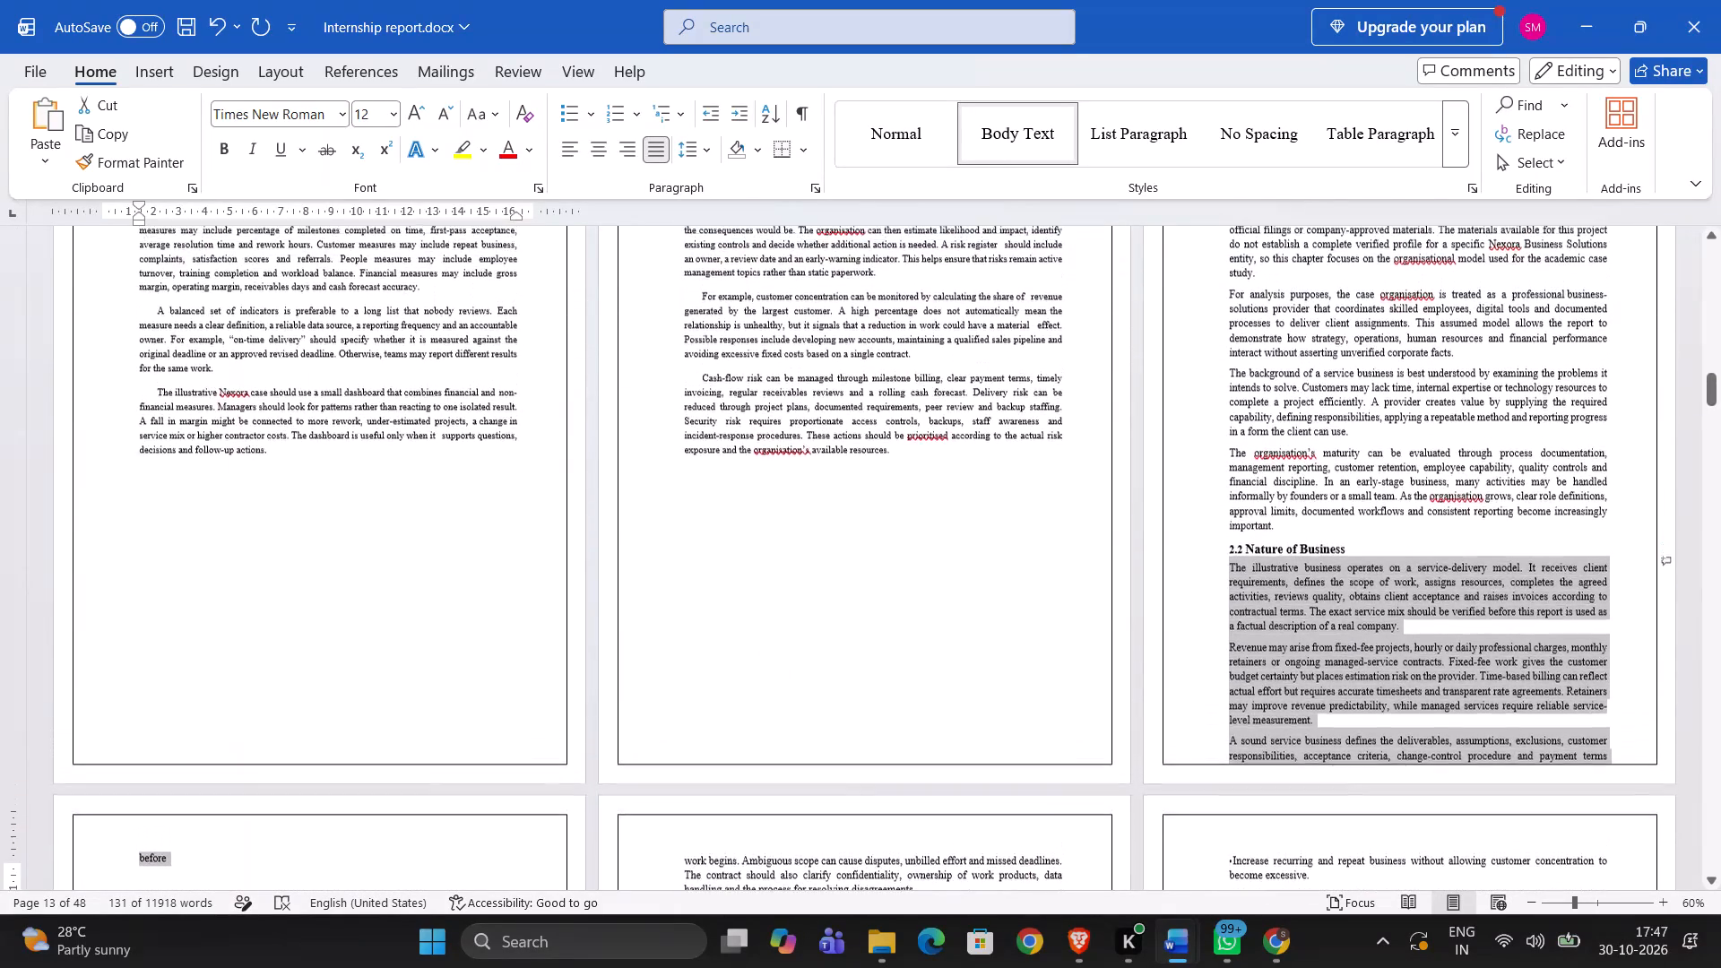
scroll(1438, 358, up, 3)
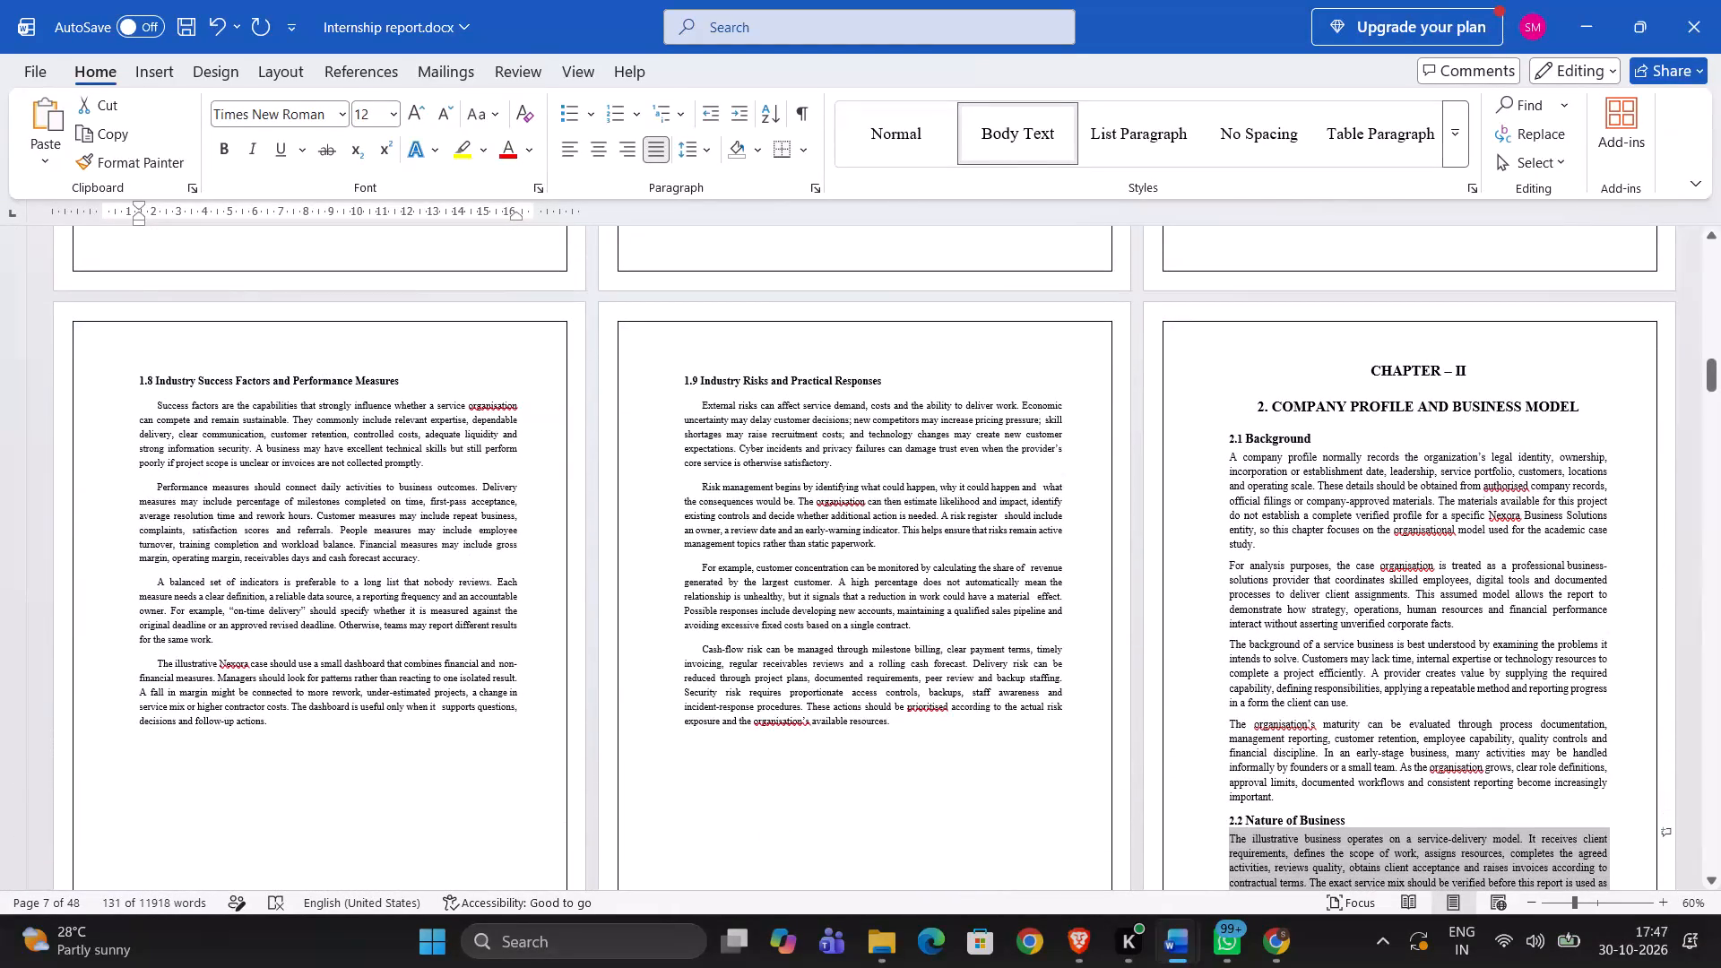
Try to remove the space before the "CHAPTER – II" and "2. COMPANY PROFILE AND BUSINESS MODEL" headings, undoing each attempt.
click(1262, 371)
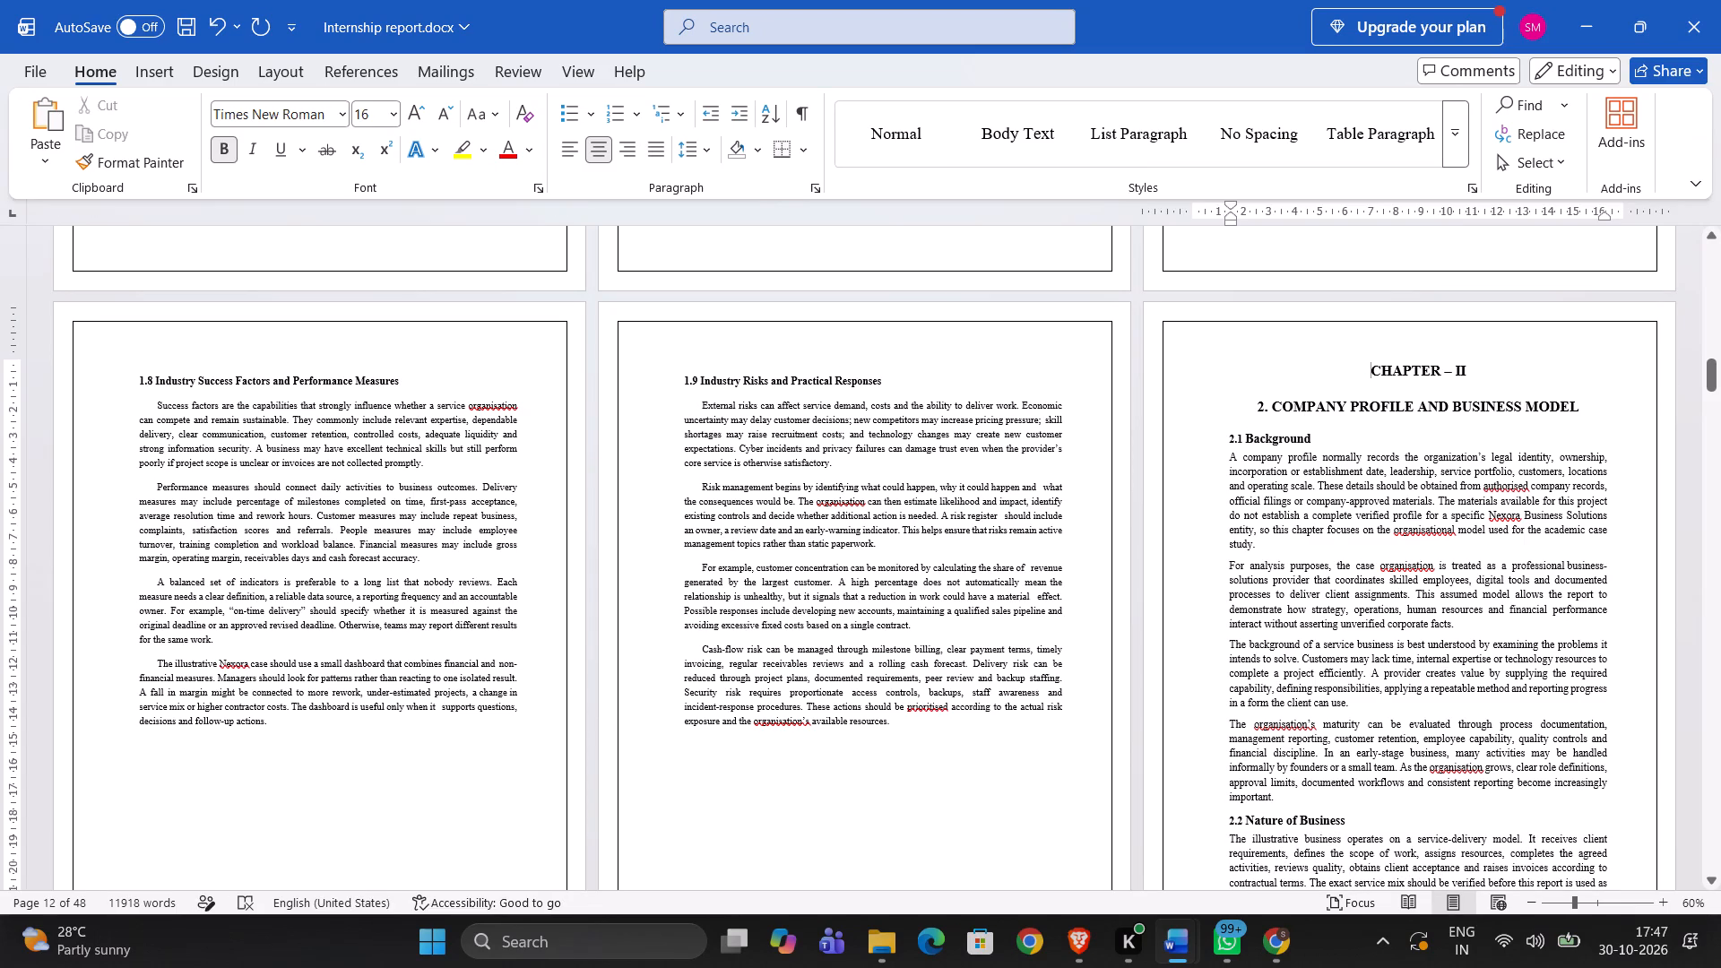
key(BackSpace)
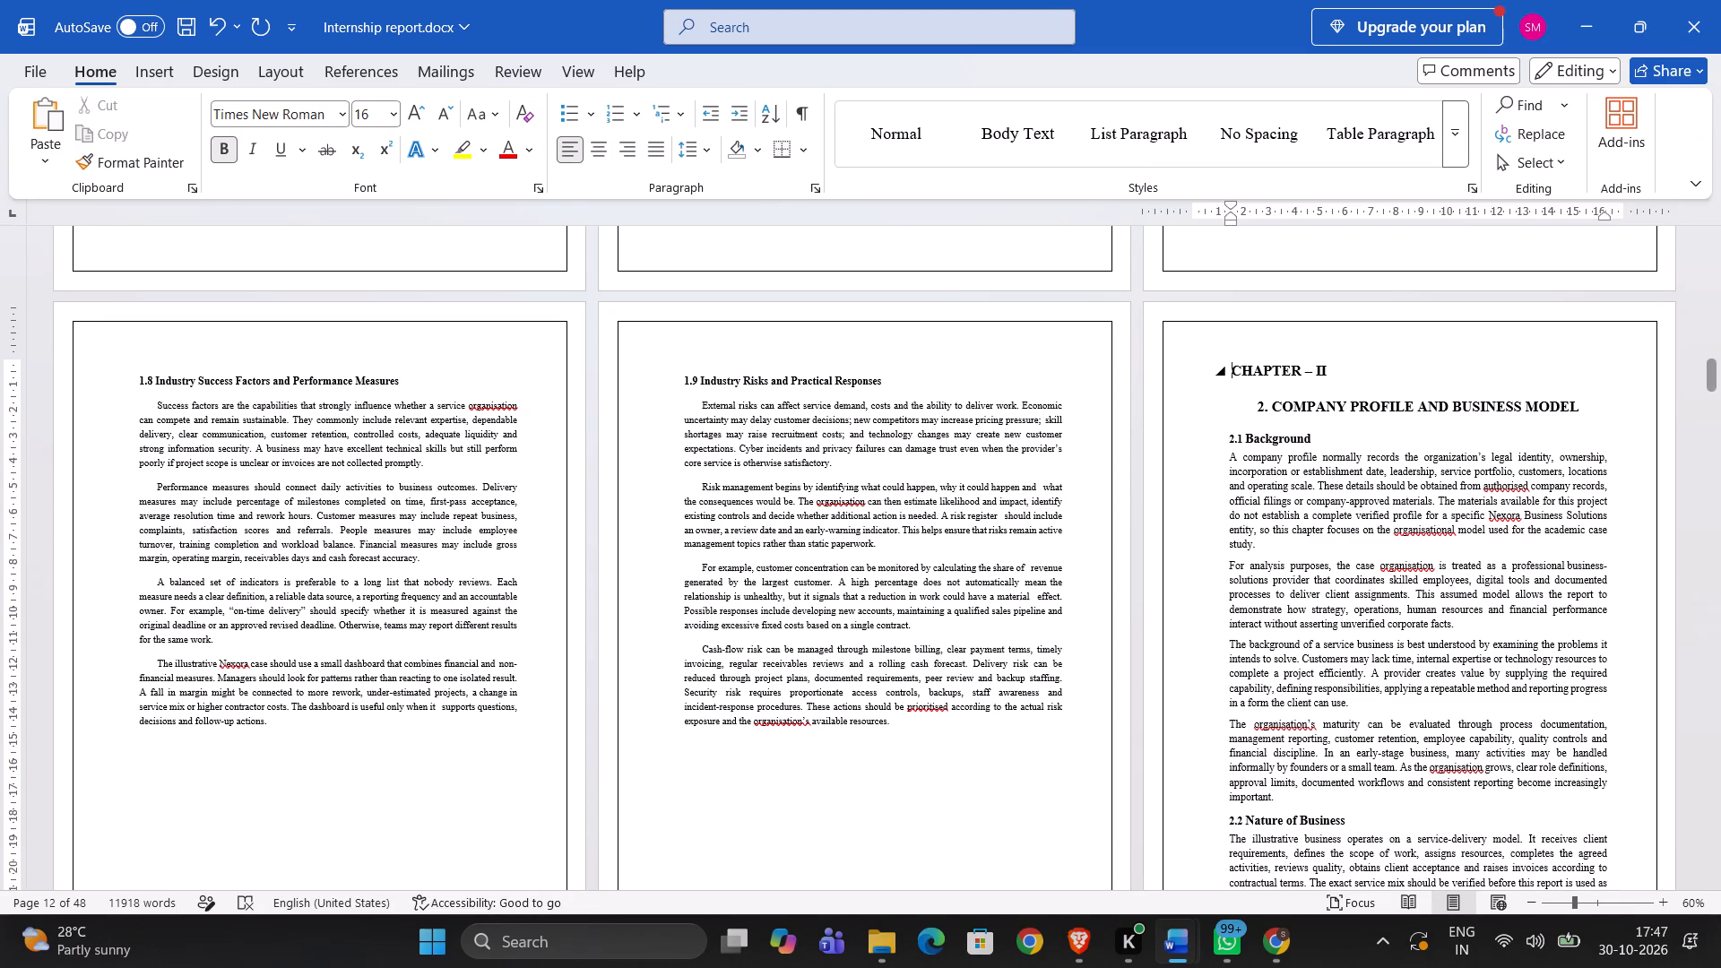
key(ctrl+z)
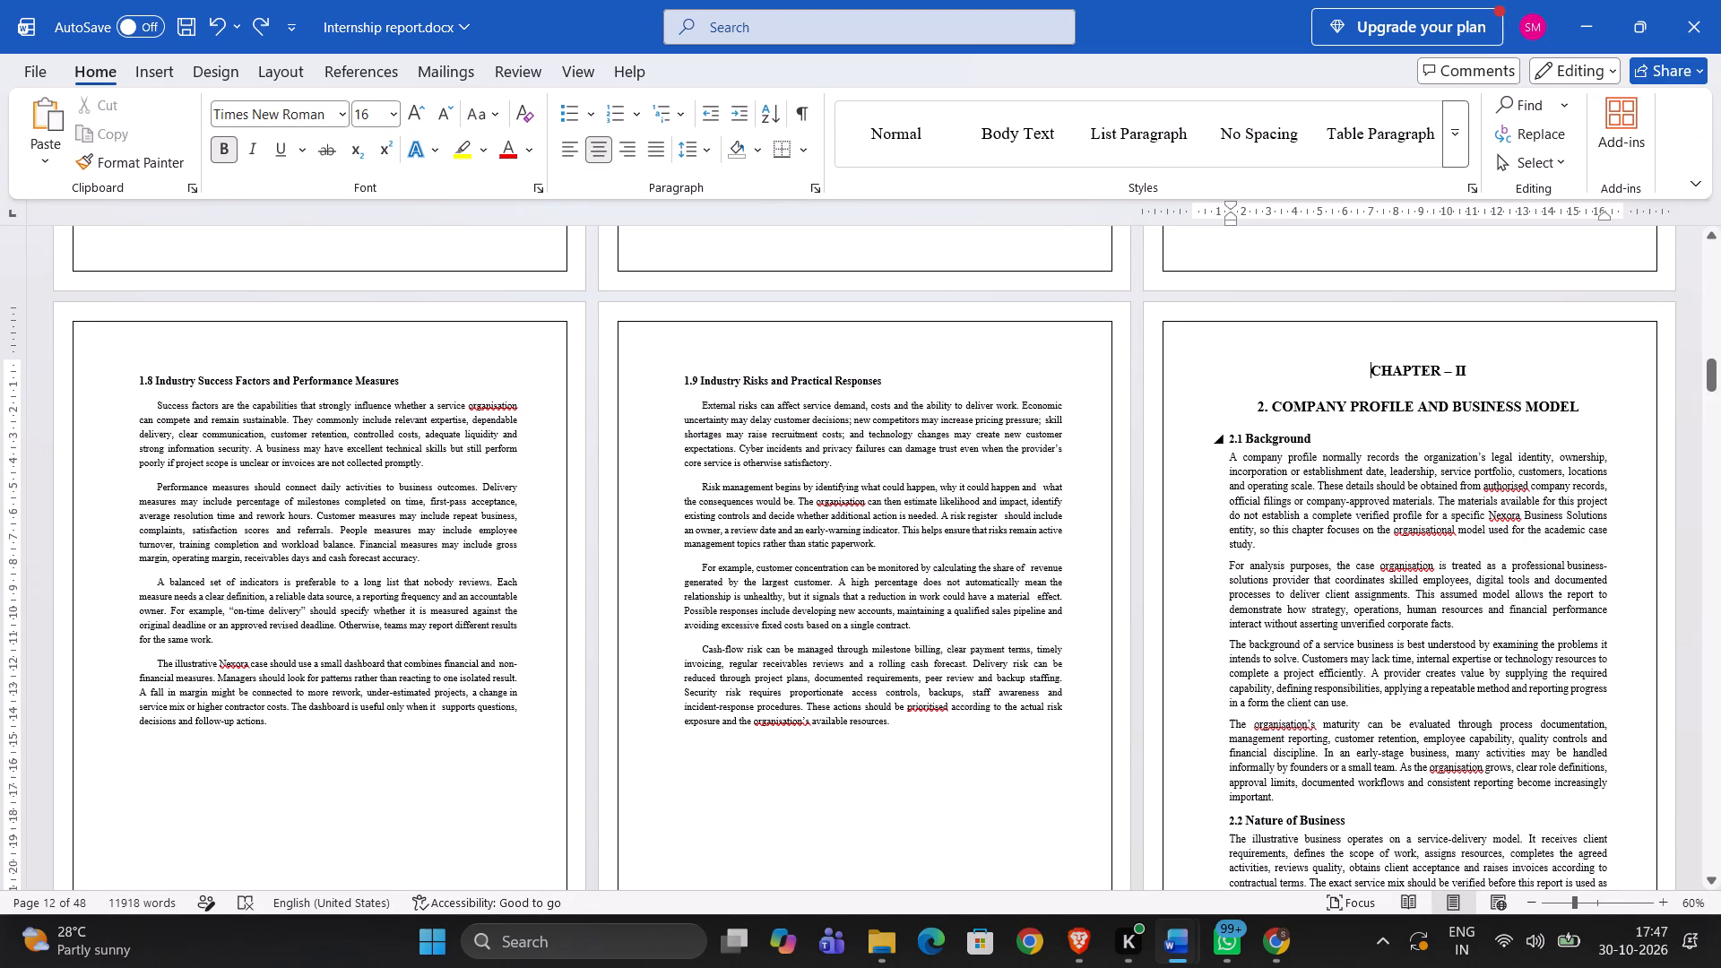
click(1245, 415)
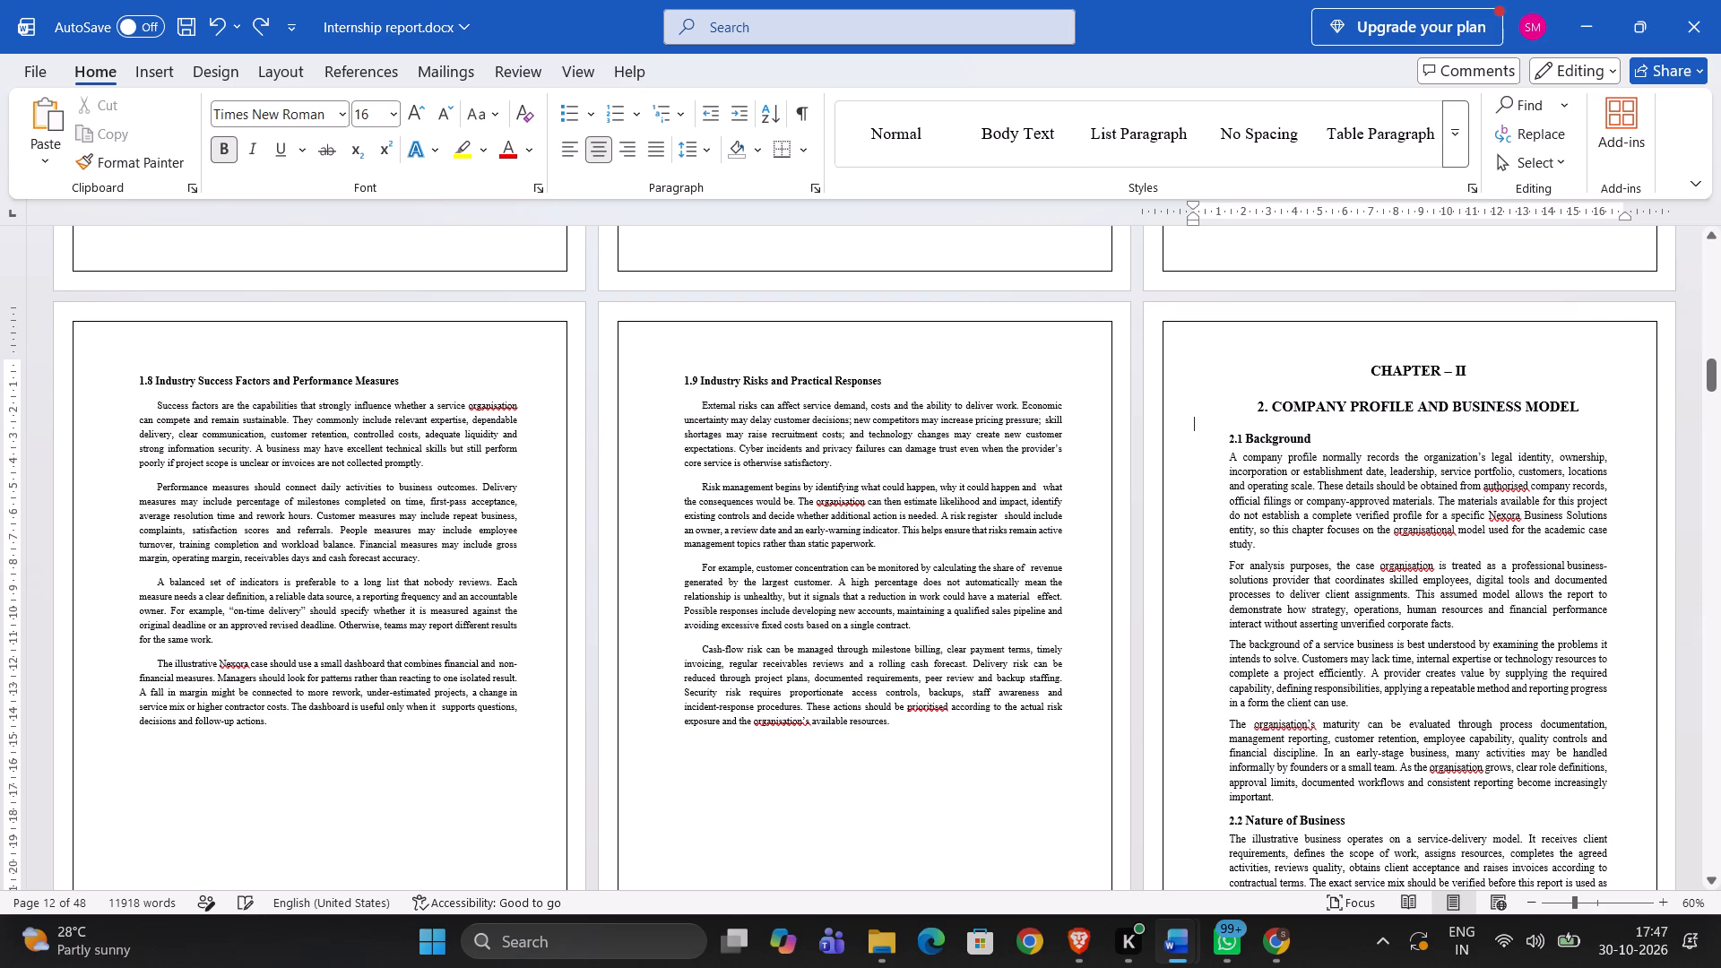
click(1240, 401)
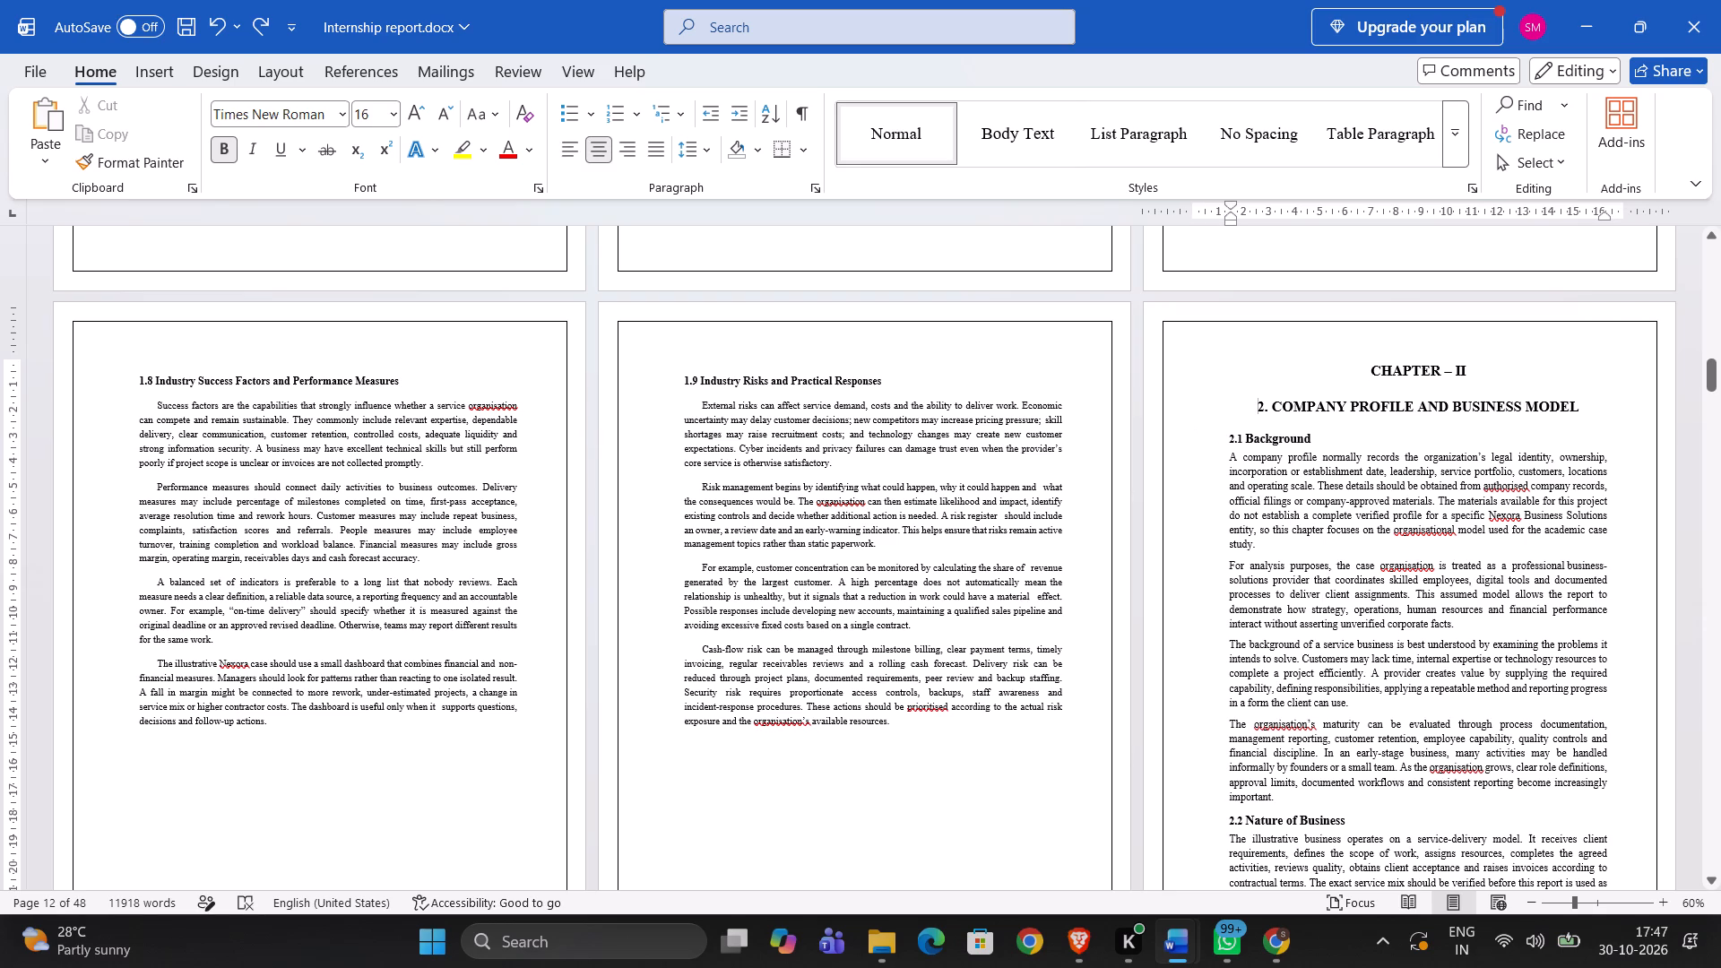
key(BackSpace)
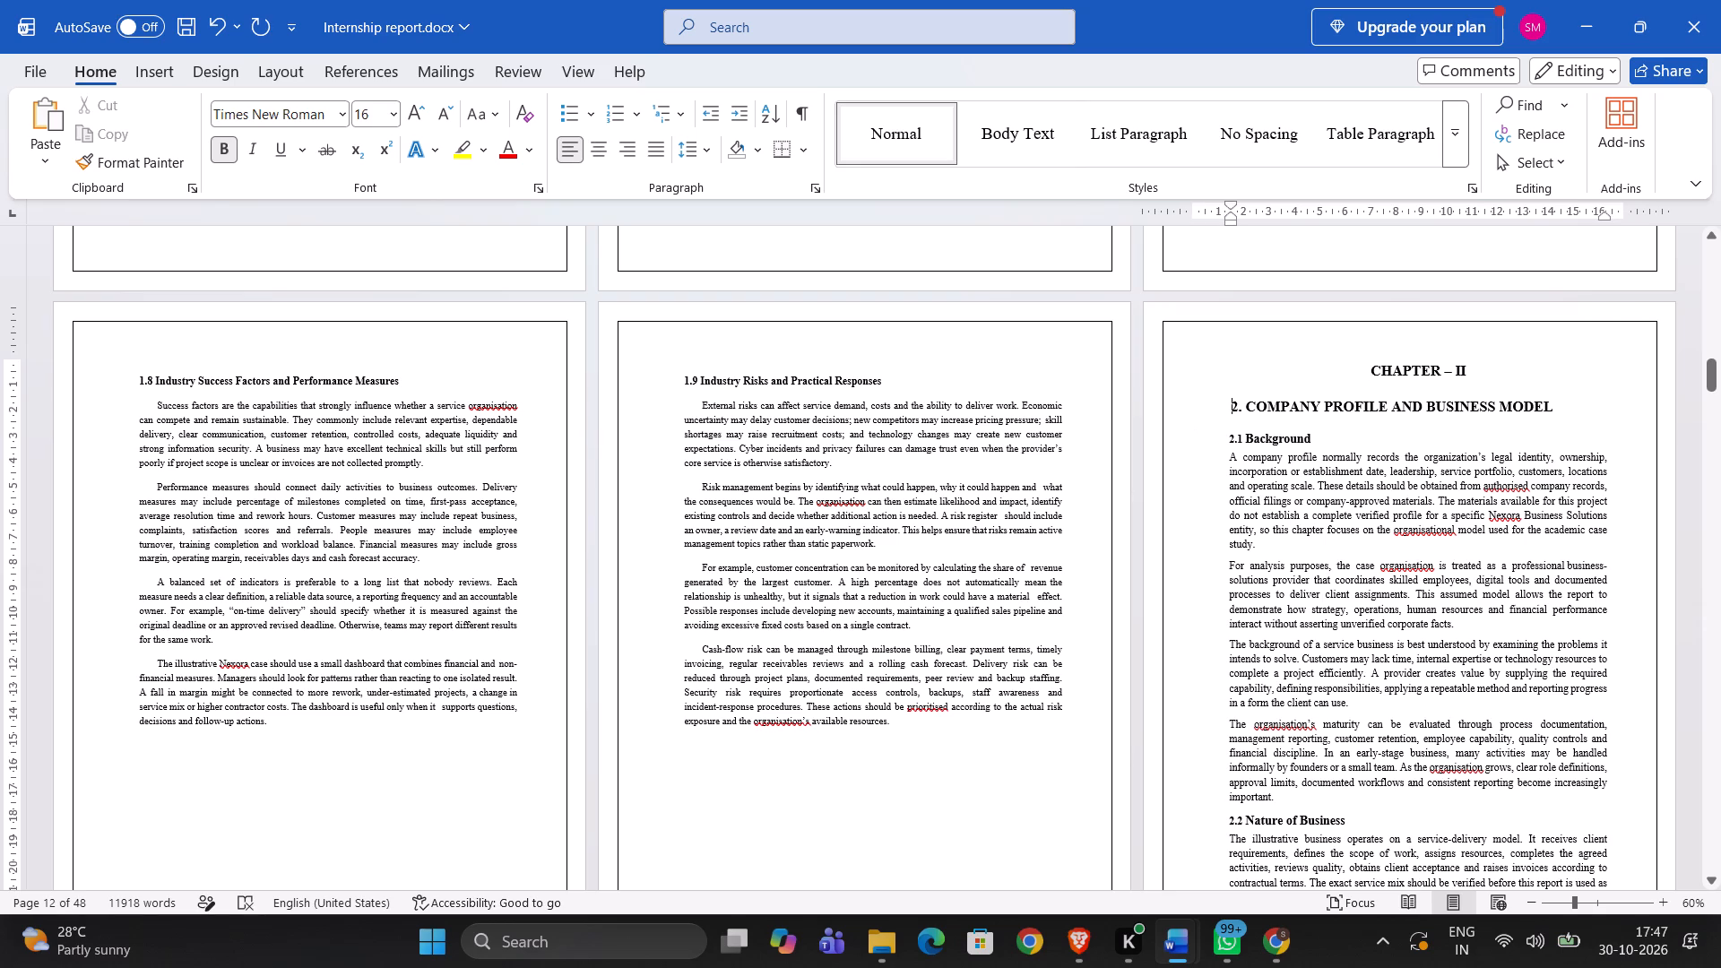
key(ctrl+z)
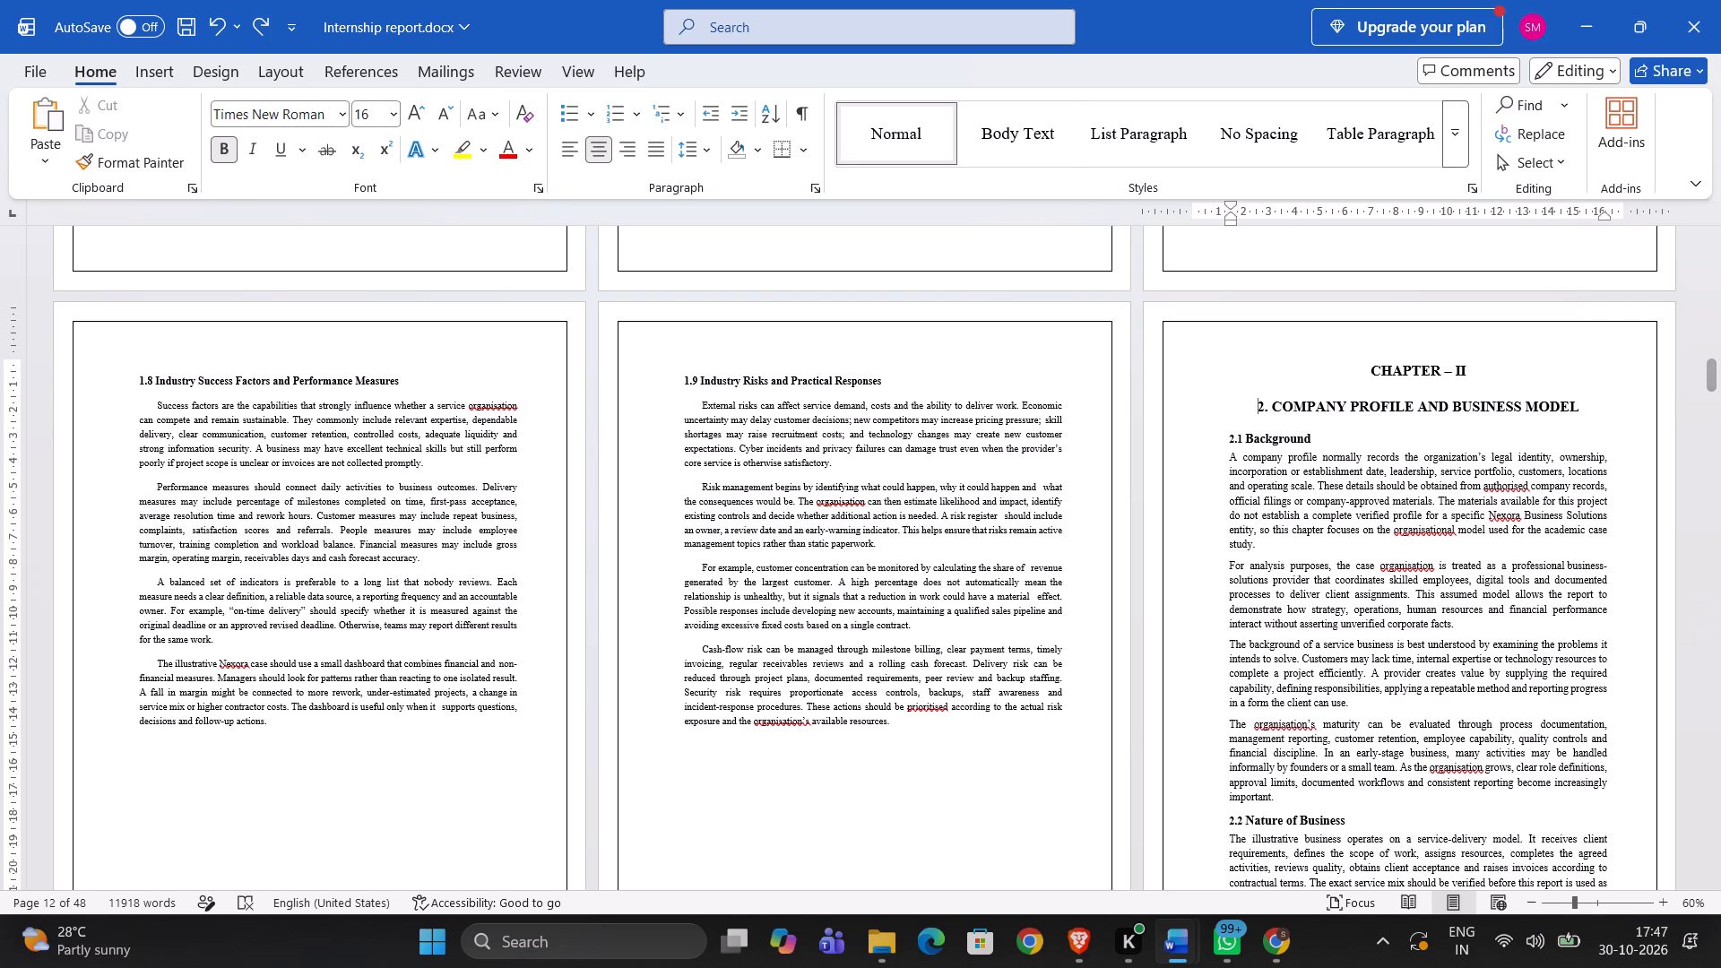
Examine how the text under 2.2 Nature of Business breaks across the pages up to section 2.4.
scroll(1241, 466, down, 4)
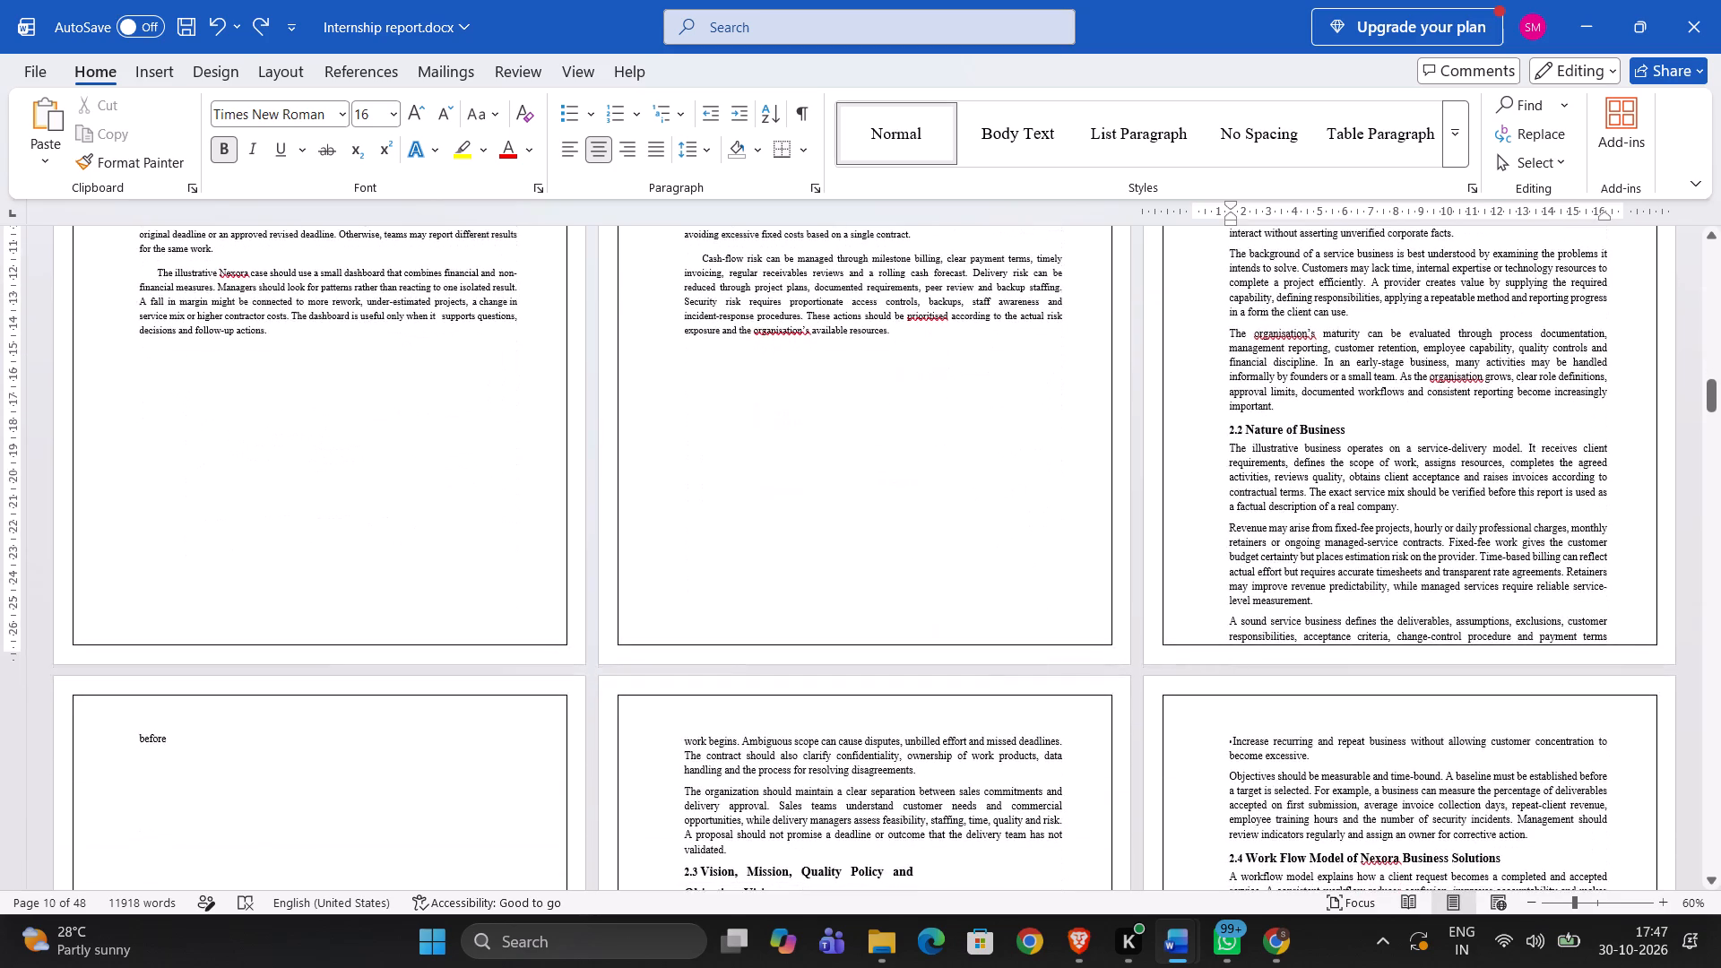
scroll(1241, 466, down, 1)
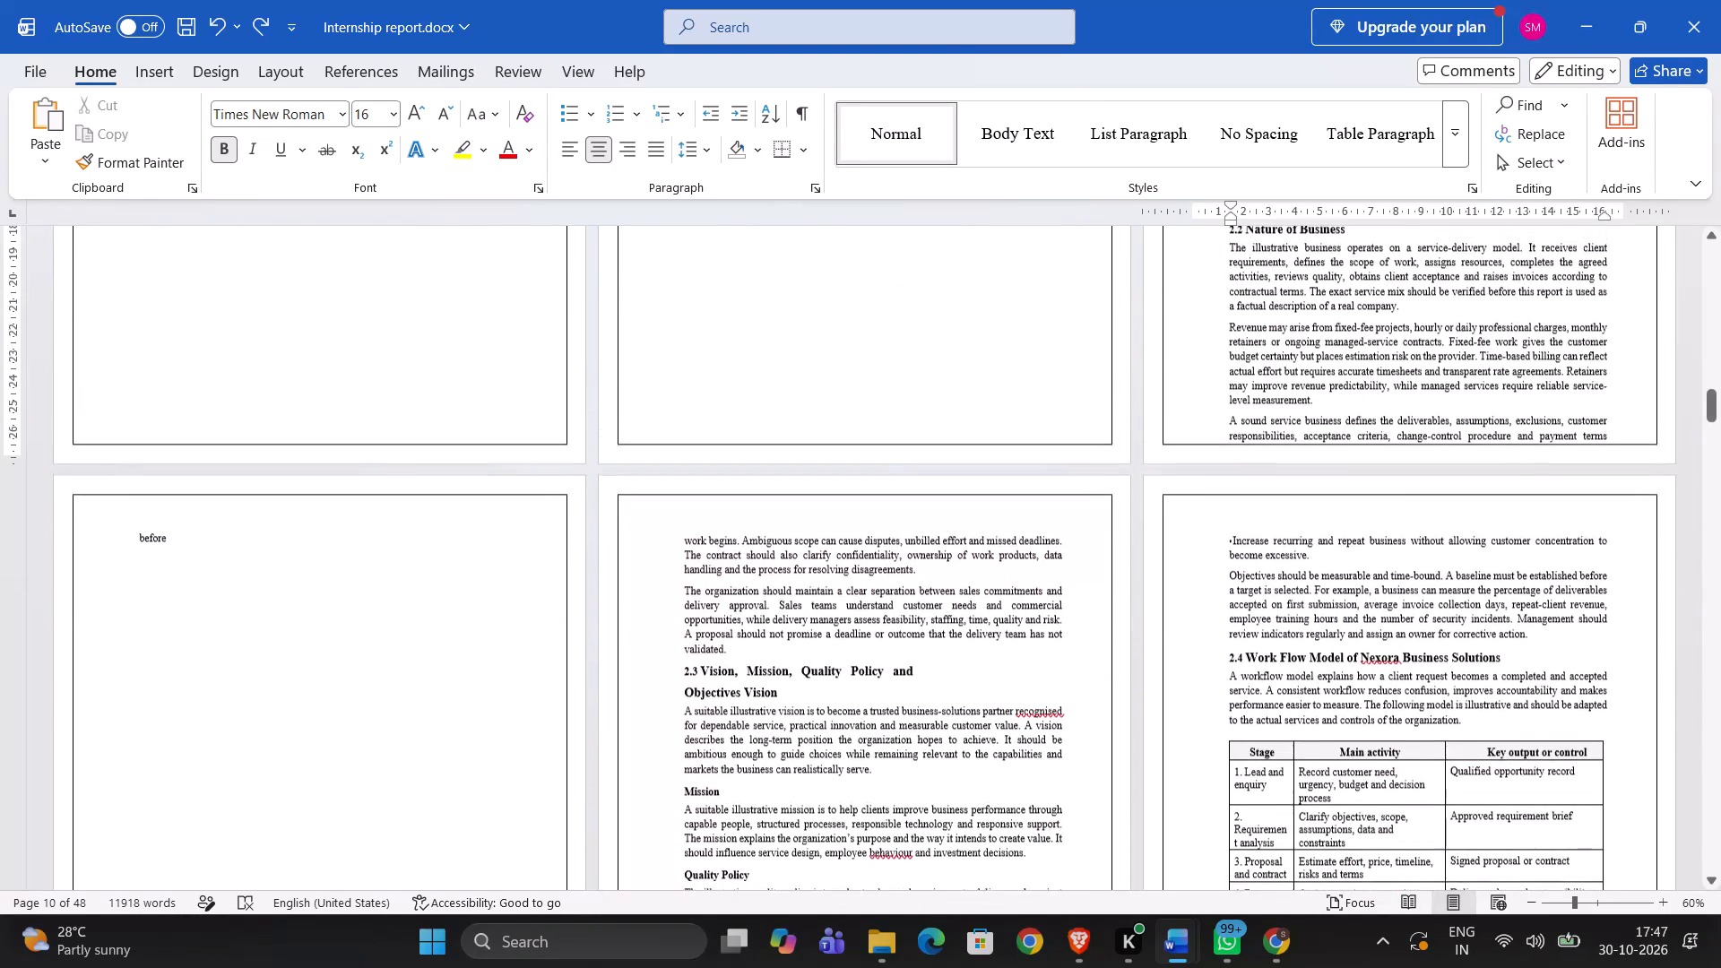
scroll(1241, 466, down, 1)
scroll(1241, 466, up, 2)
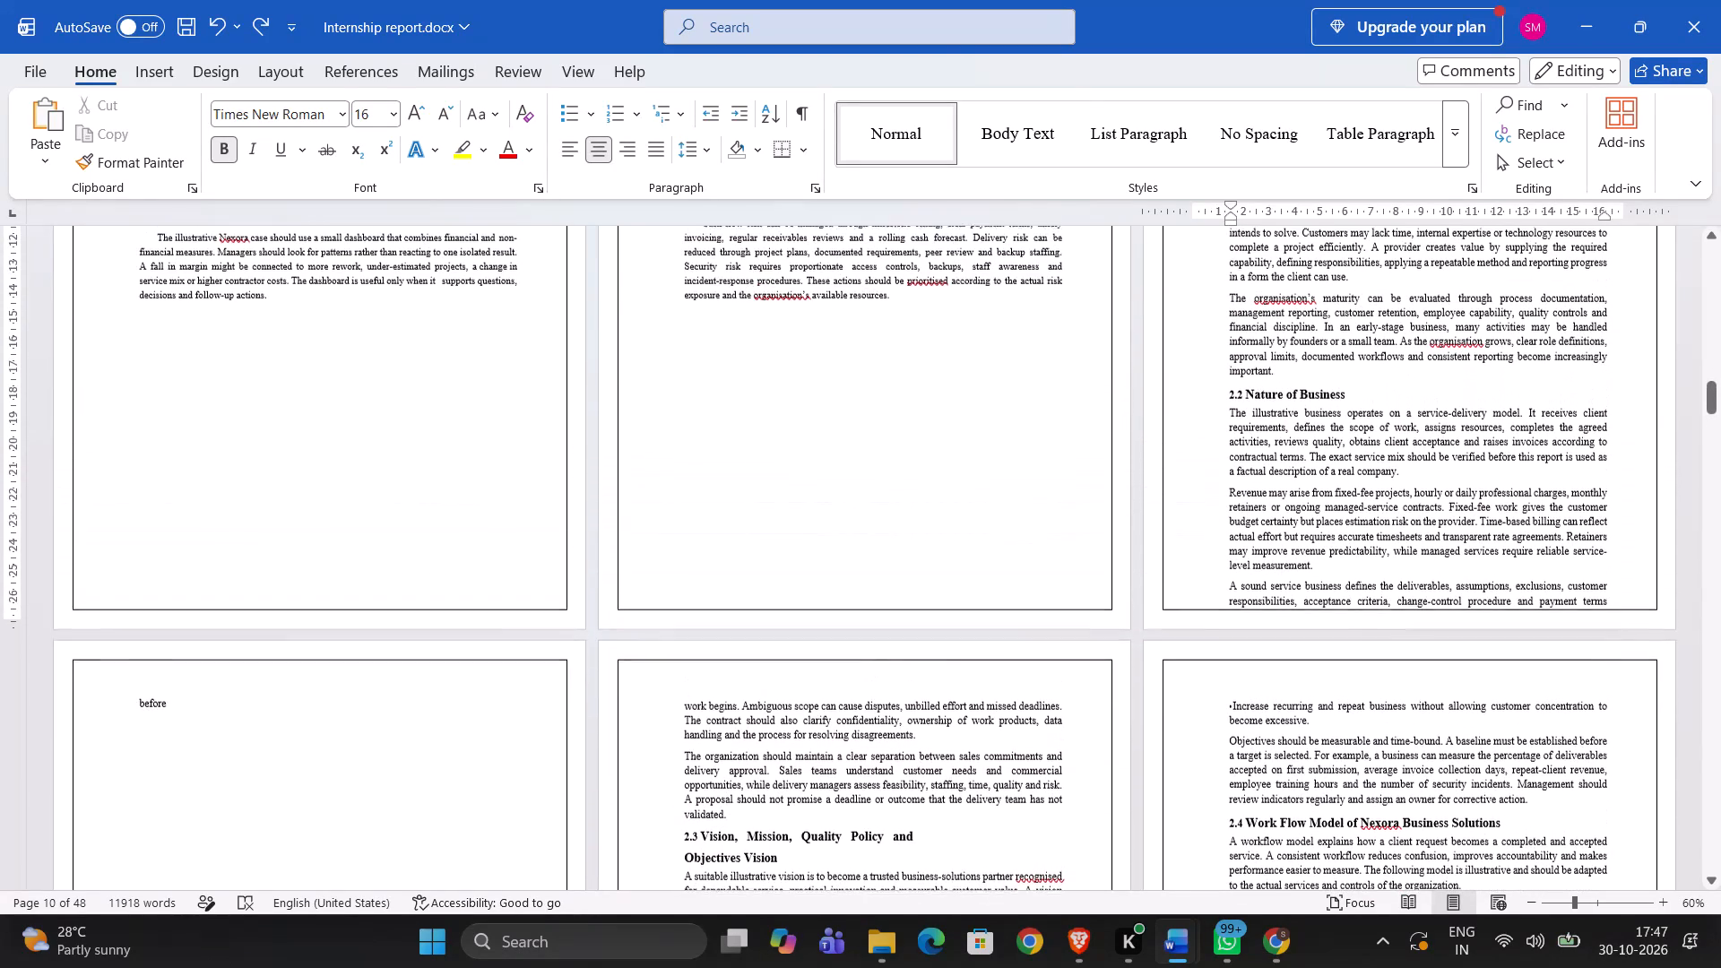
scroll(1241, 466, up, 1)
scroll(1241, 466, down, 2)
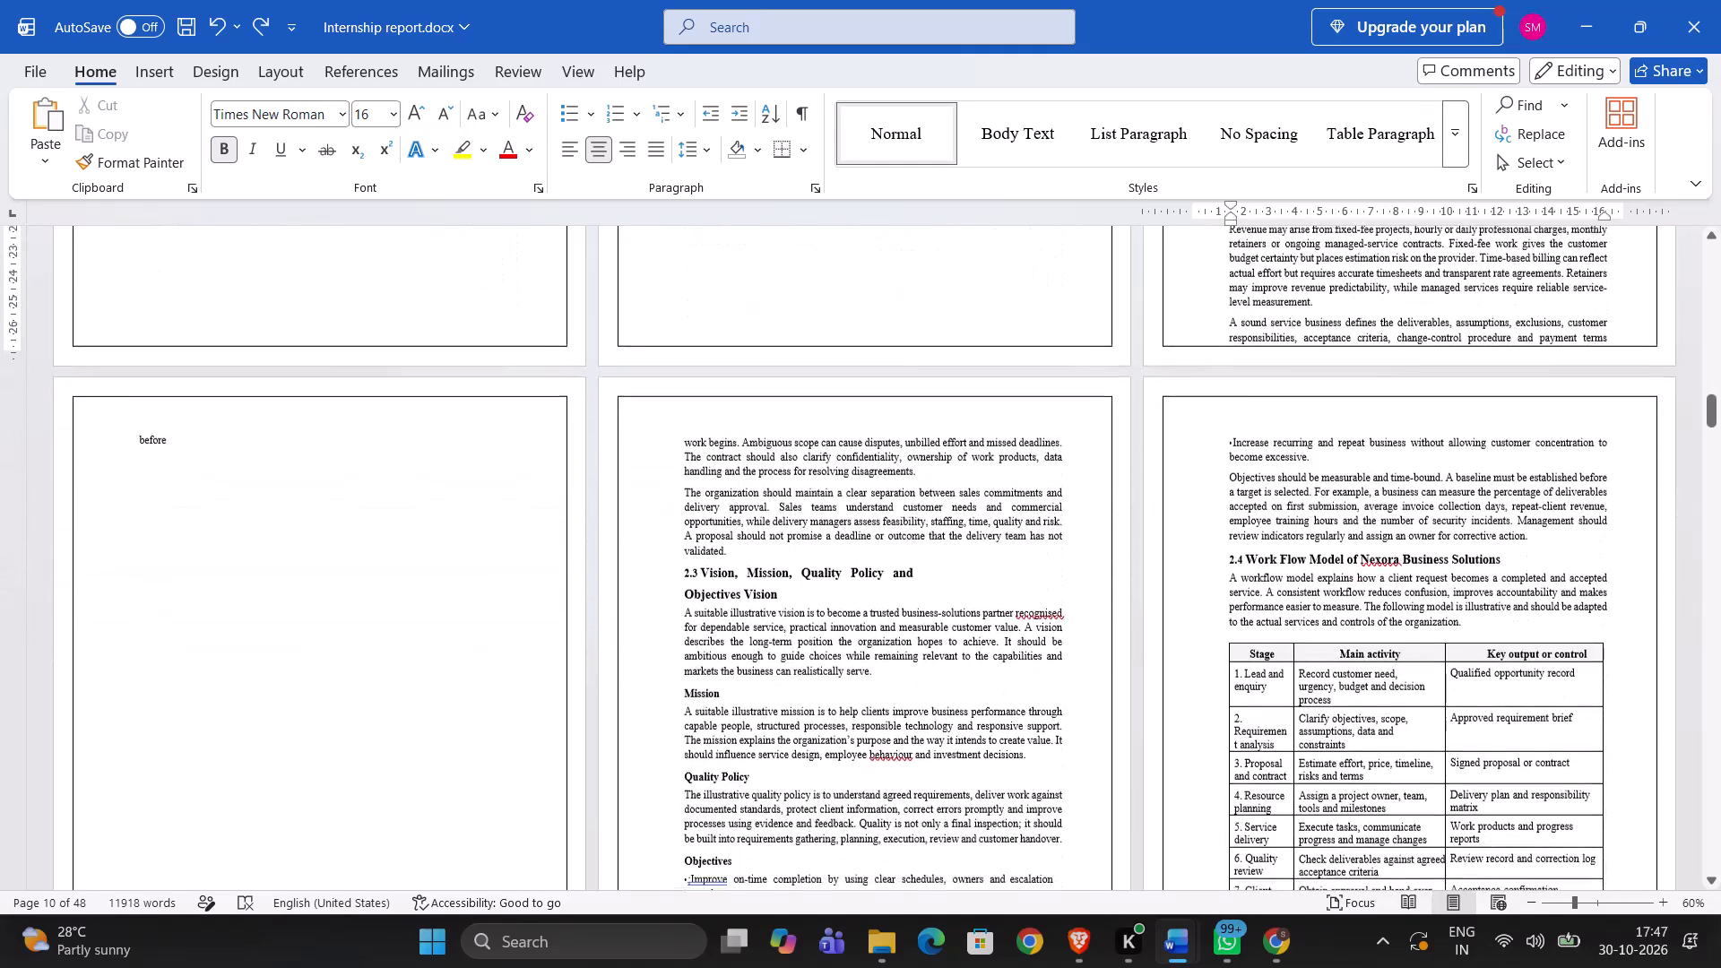
scroll(1241, 466, down, 2)
scroll(1241, 466, up, 2)
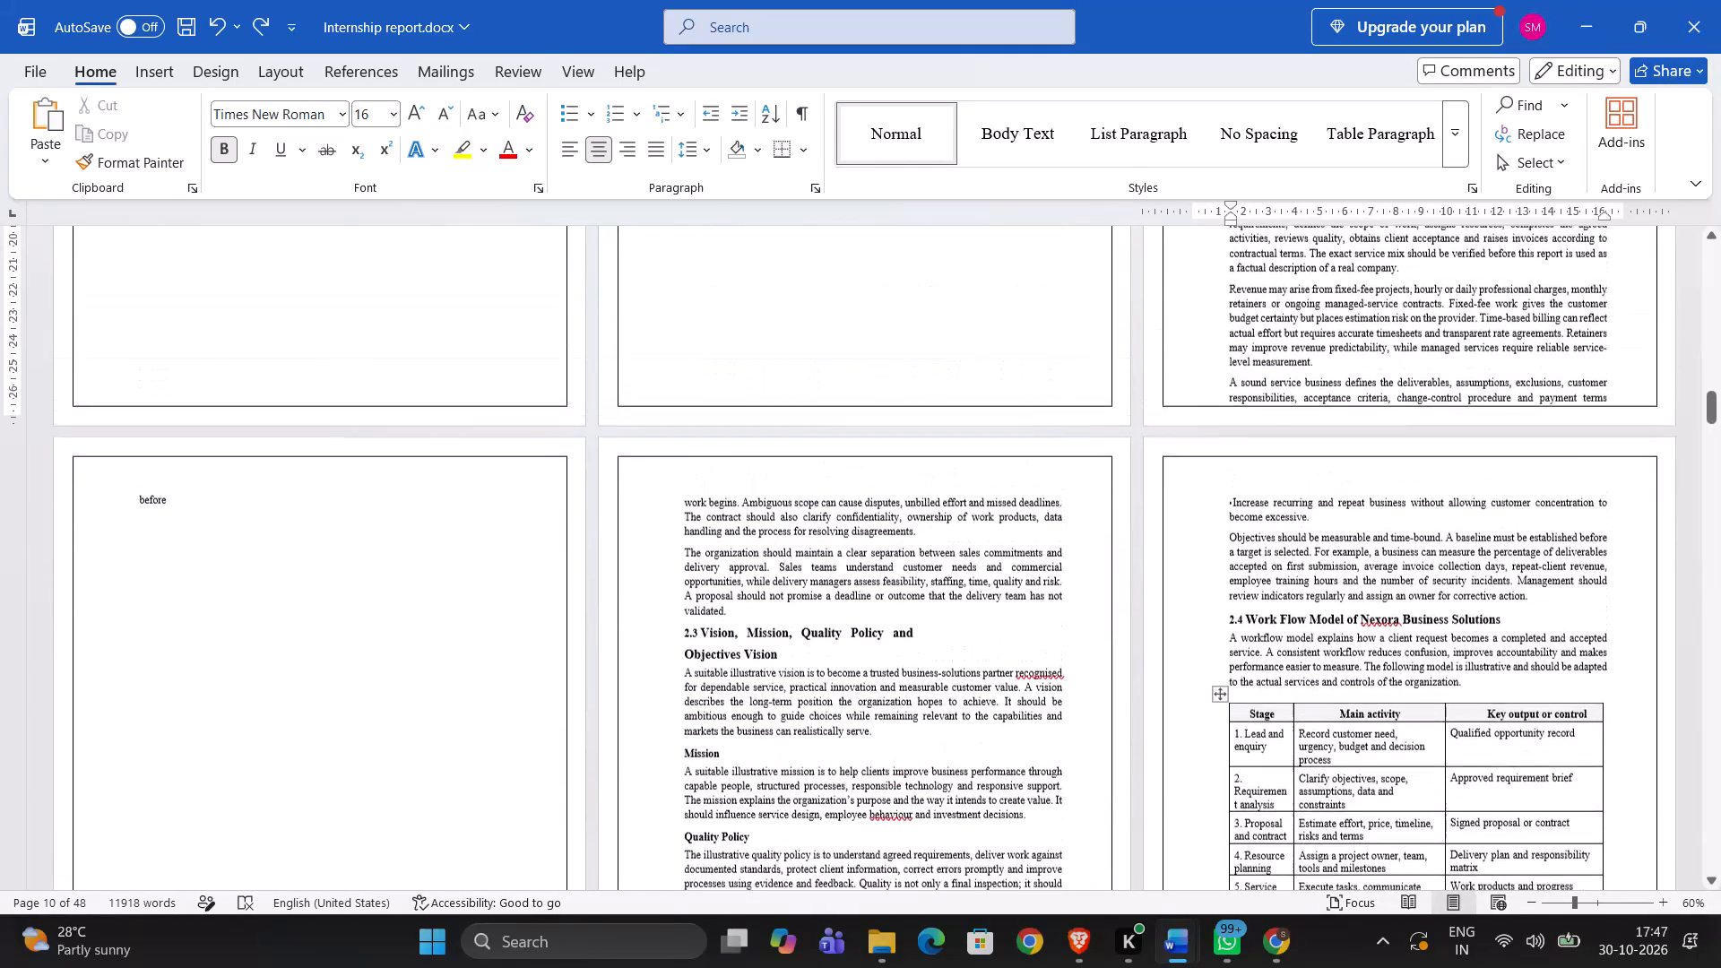
scroll(1241, 466, up, 2)
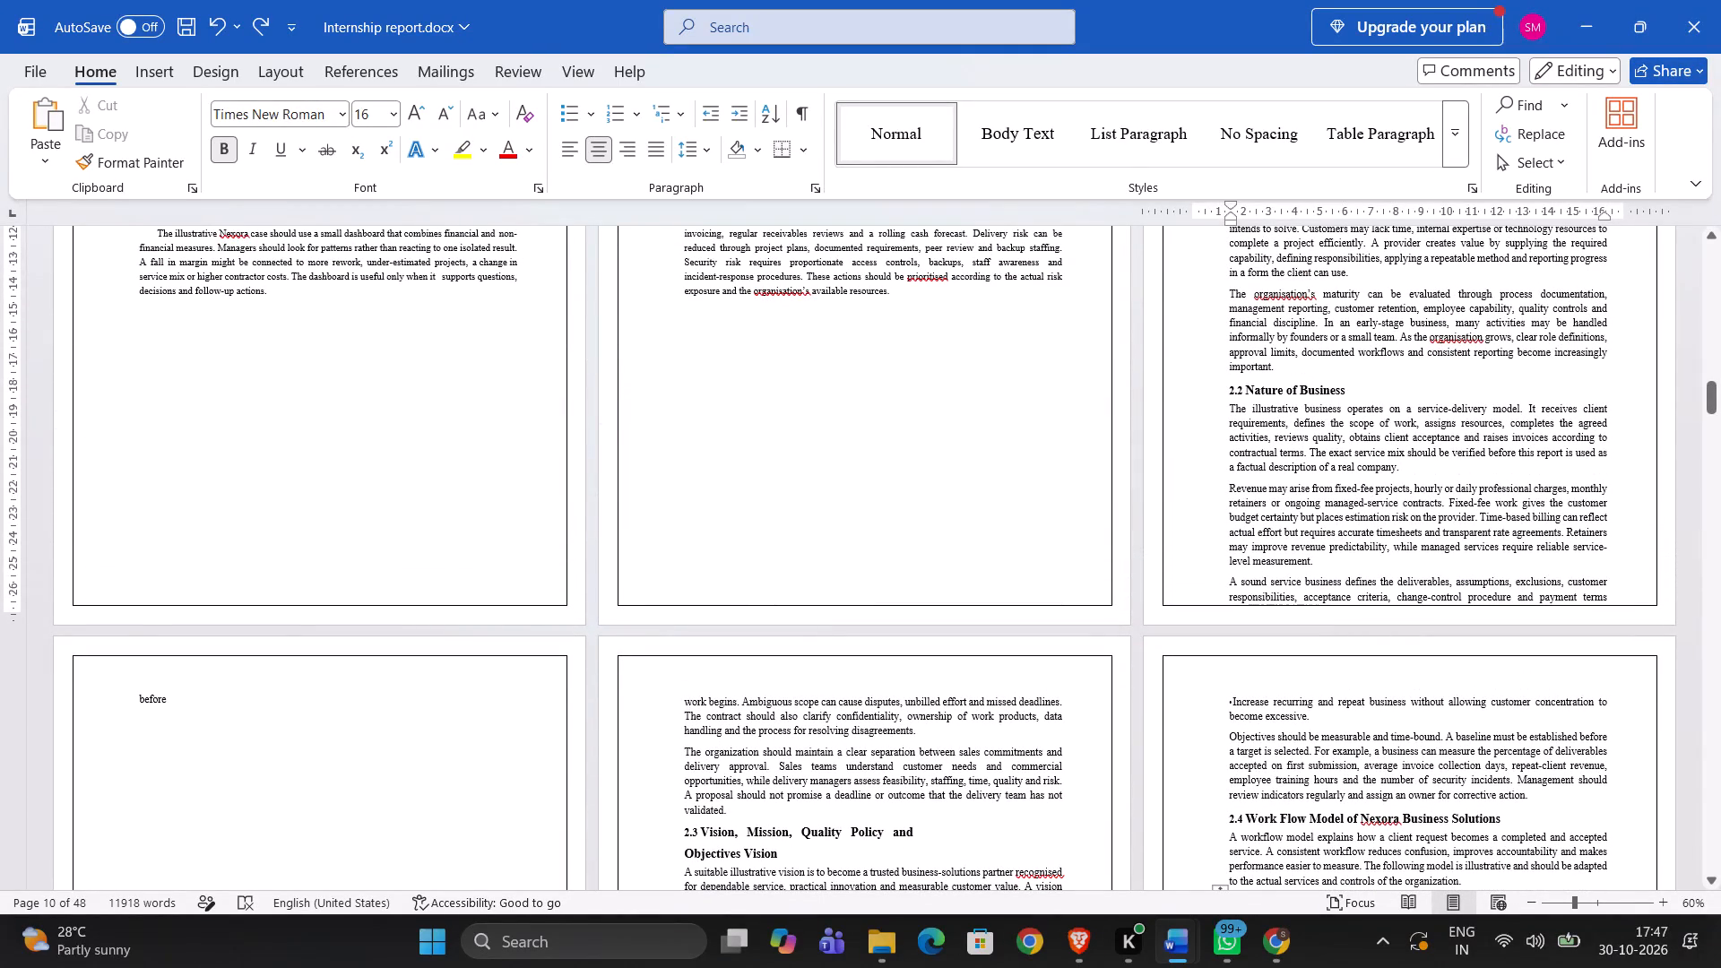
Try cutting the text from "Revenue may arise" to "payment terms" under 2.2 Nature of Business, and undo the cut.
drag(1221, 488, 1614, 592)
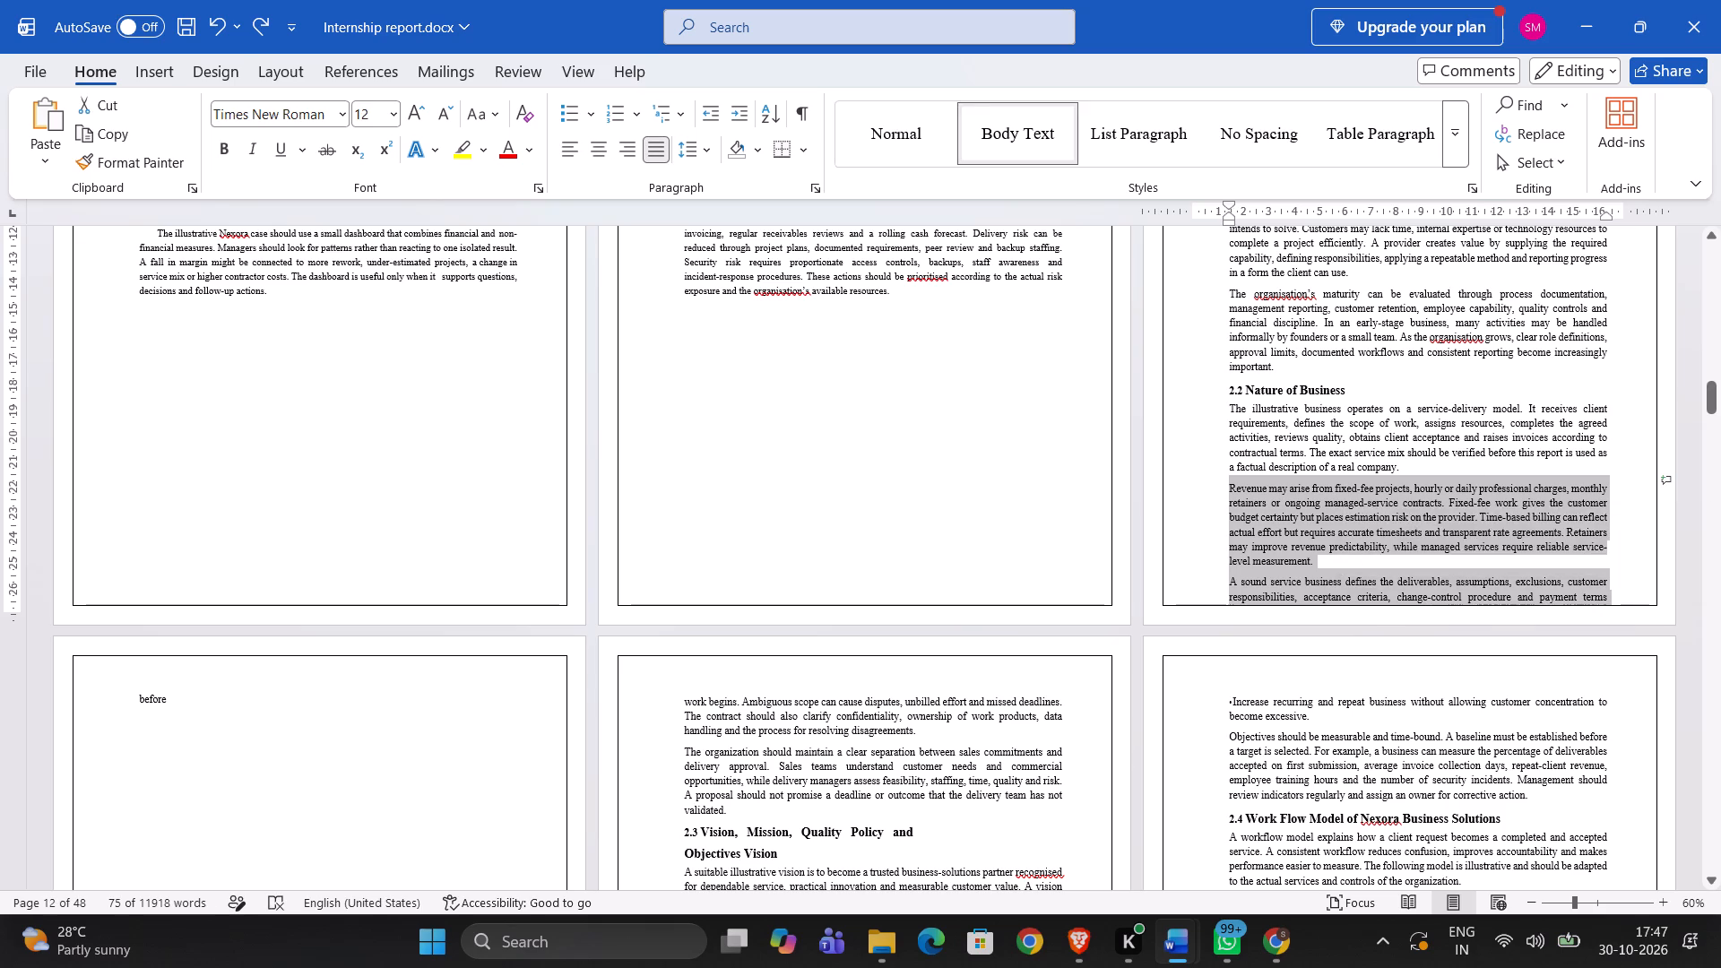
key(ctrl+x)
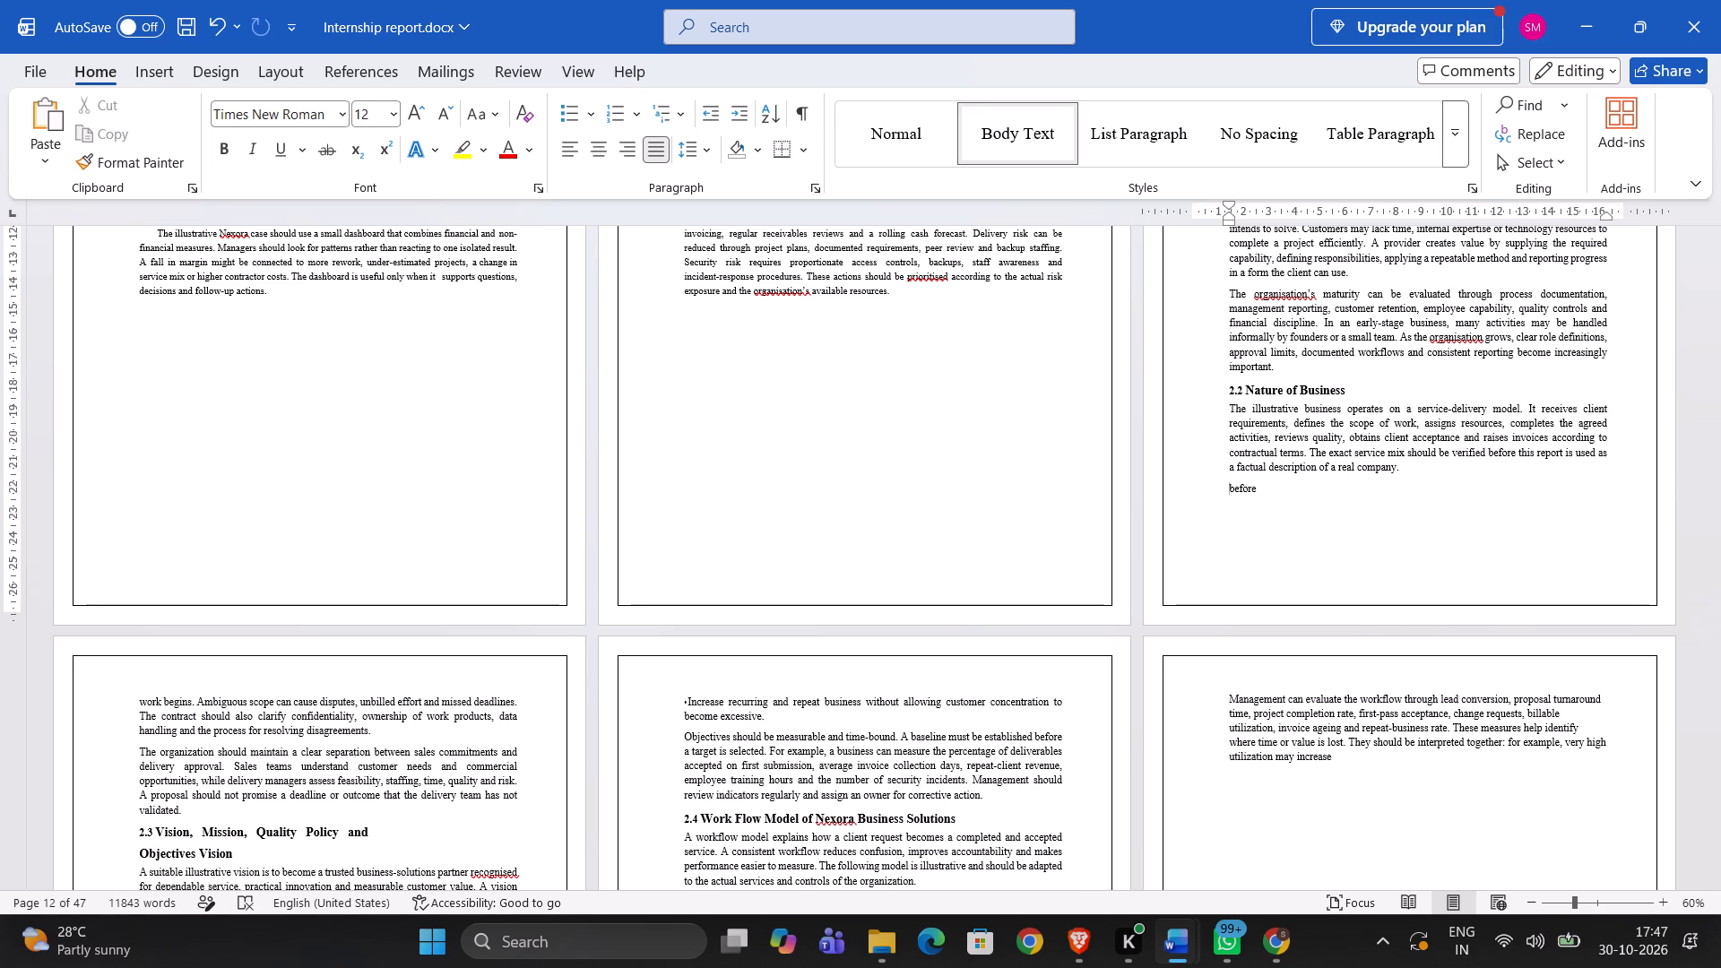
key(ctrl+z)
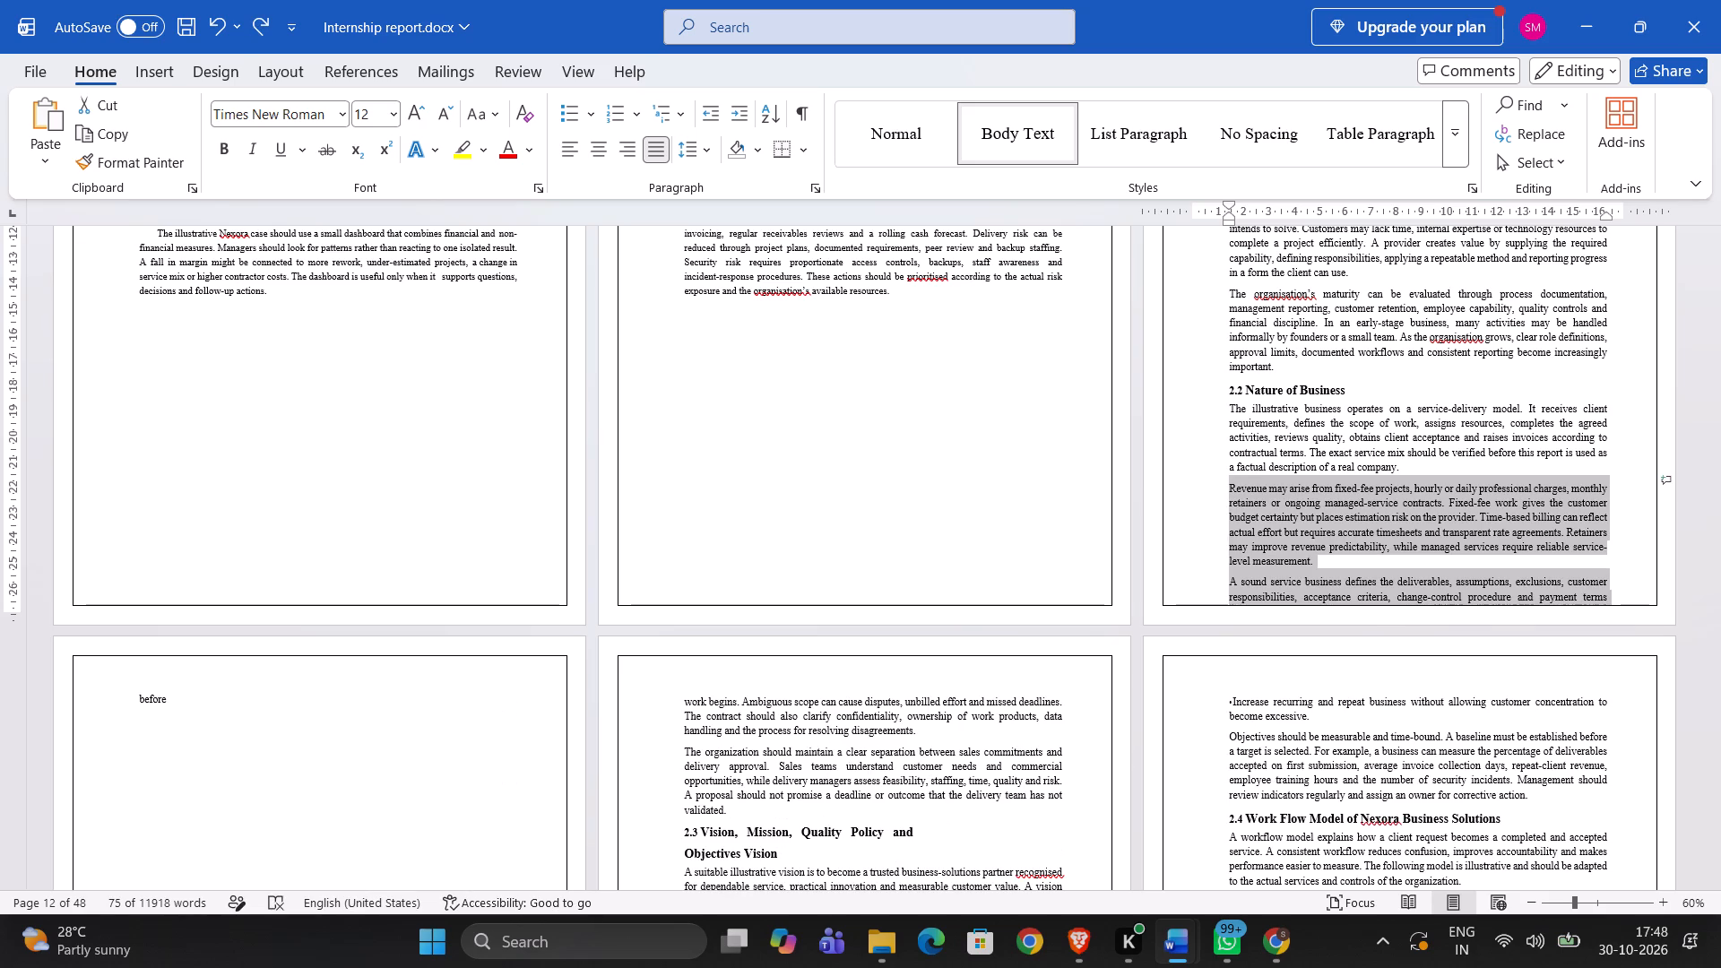
Copy the text from "Revenue may arise" to "payment terms" under 2.2 and paste it ahead of the word "before" on the next page.
key(ctrl+c)
click(133, 697)
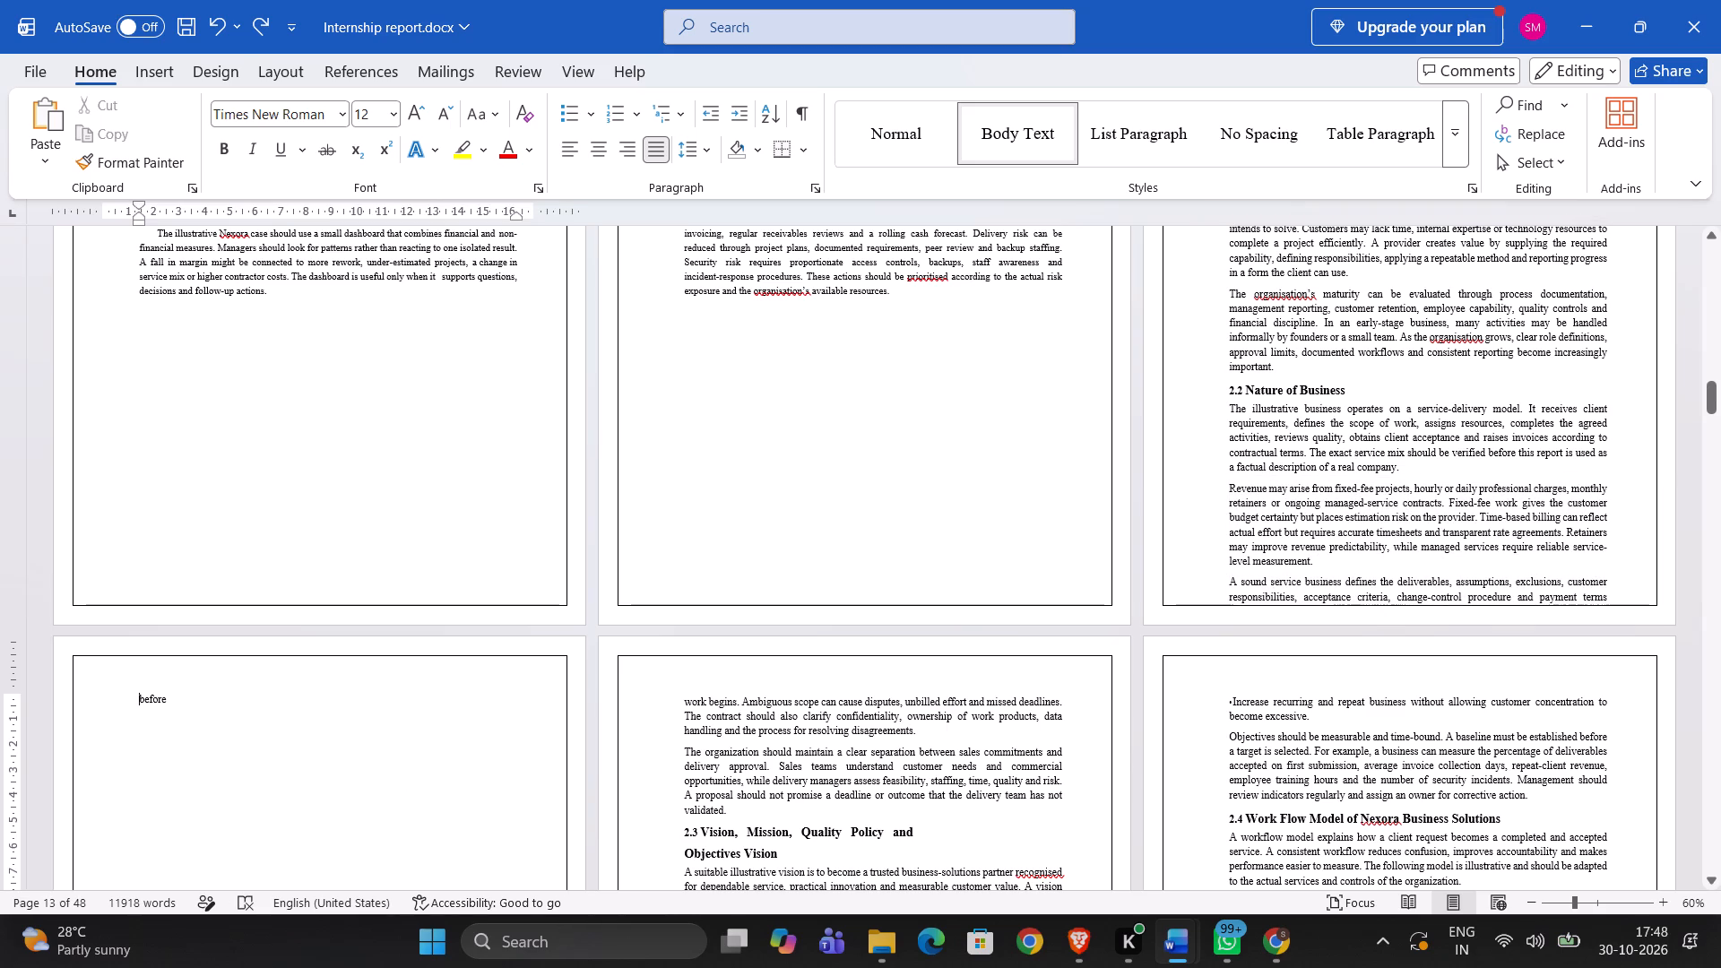
key(ctrl+v)
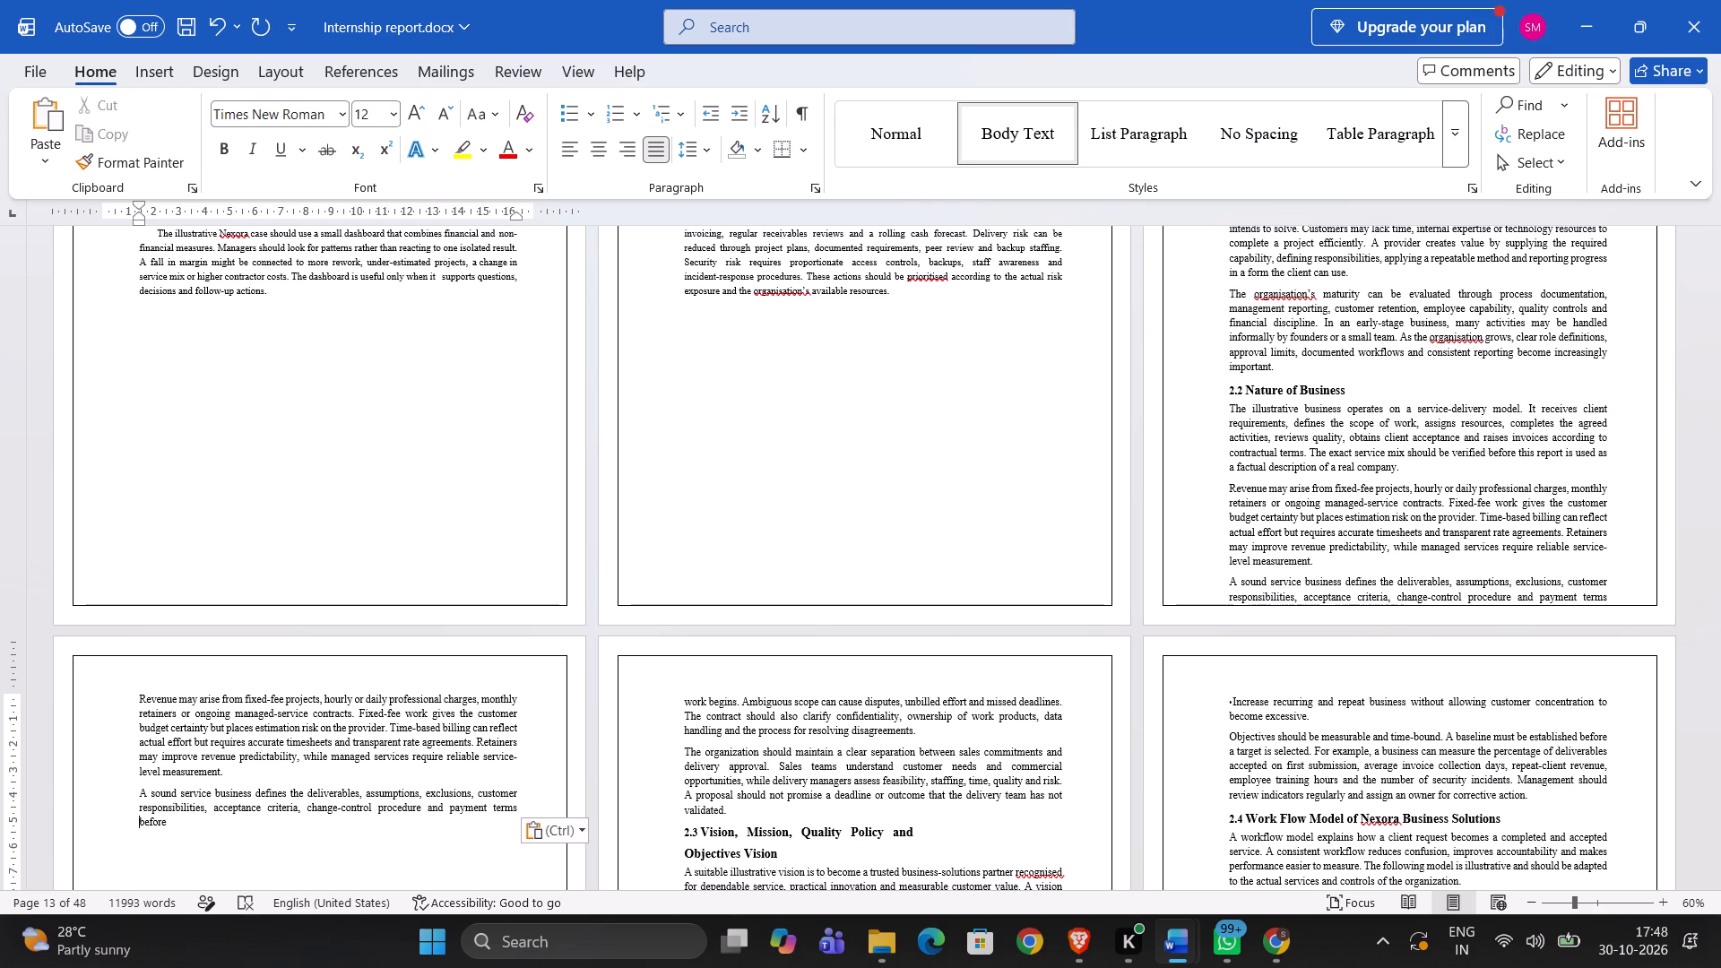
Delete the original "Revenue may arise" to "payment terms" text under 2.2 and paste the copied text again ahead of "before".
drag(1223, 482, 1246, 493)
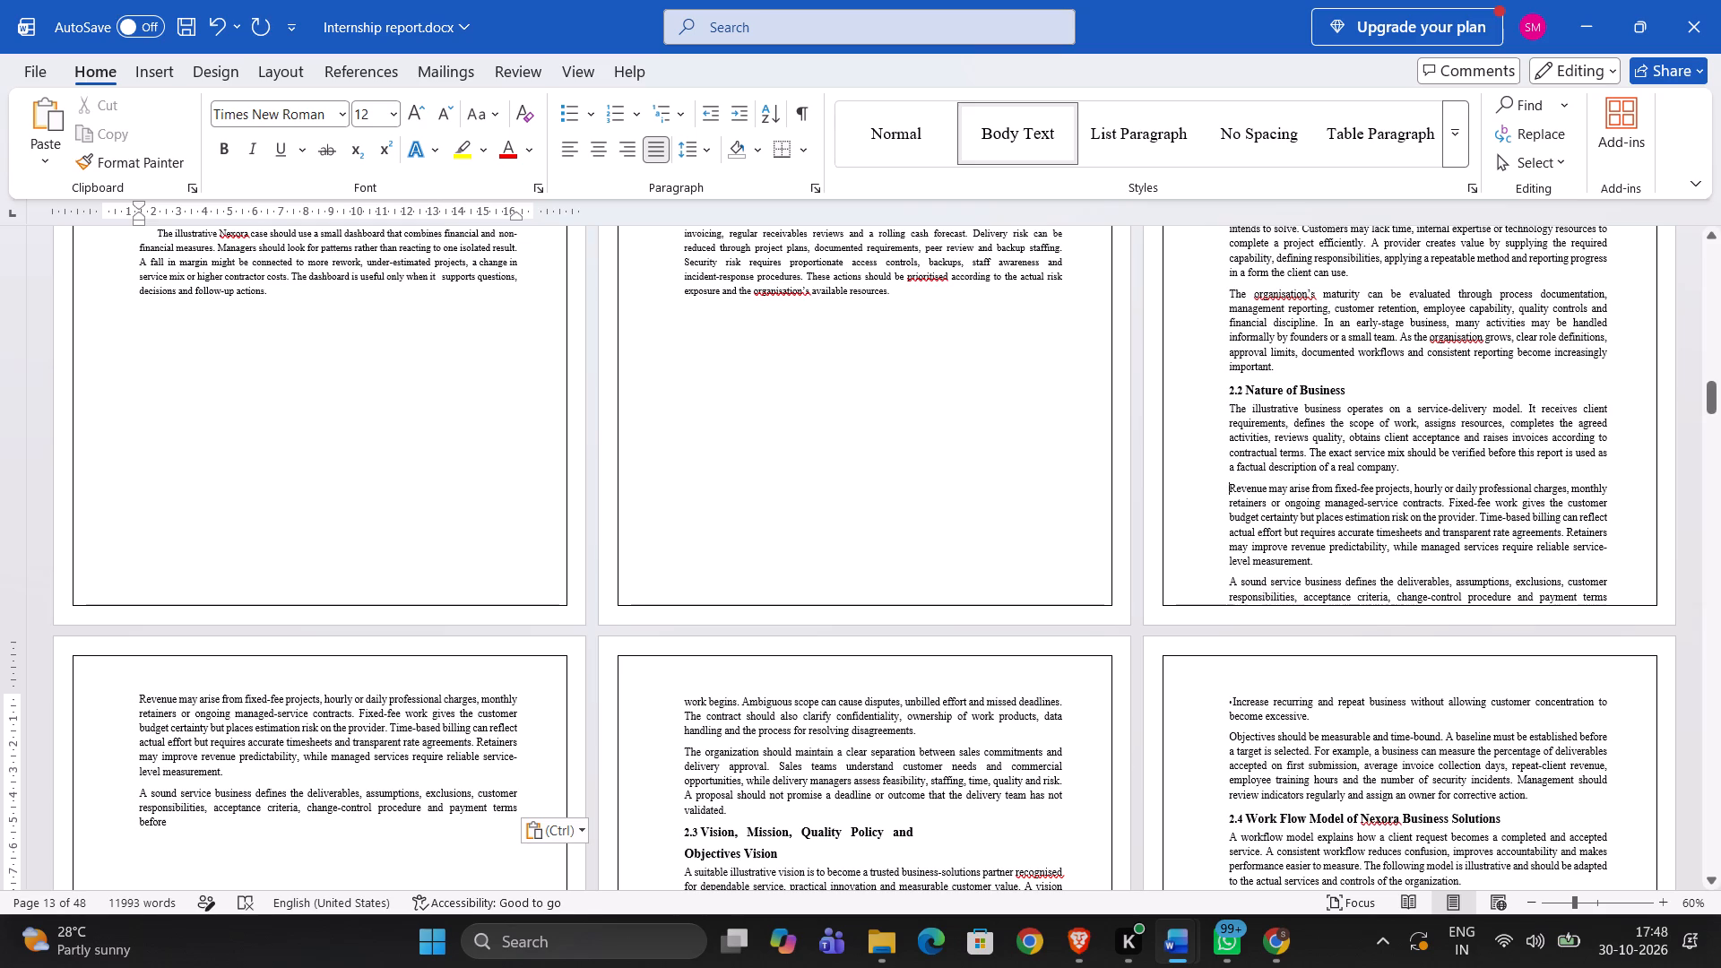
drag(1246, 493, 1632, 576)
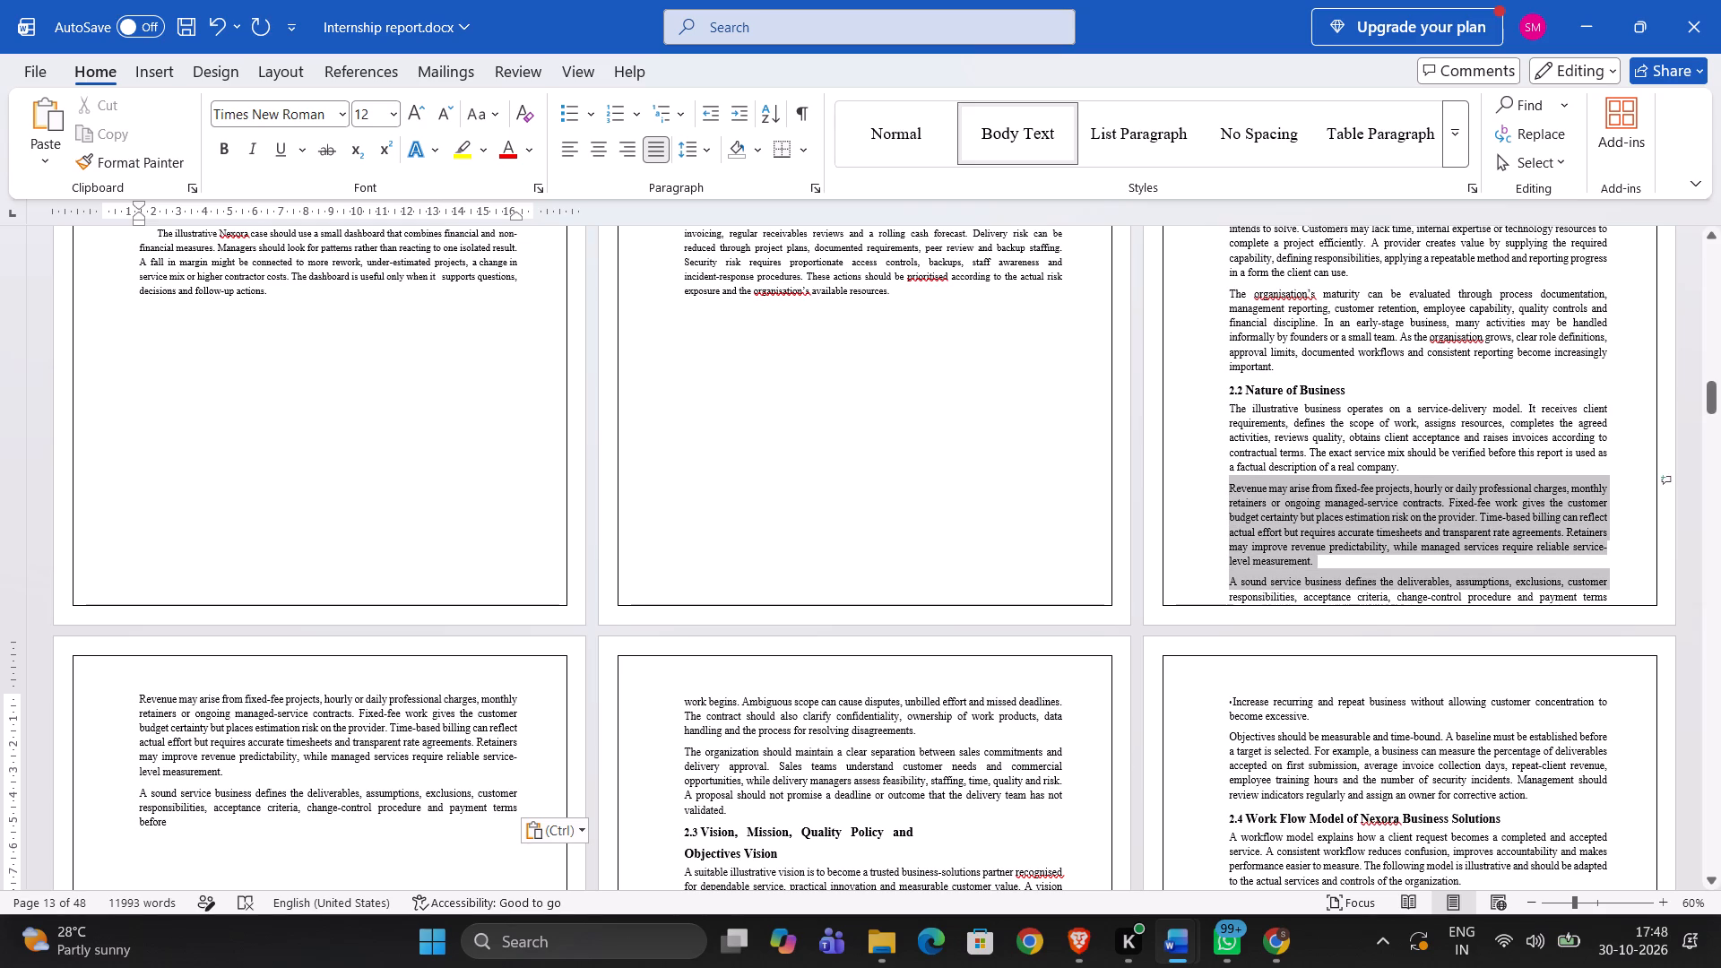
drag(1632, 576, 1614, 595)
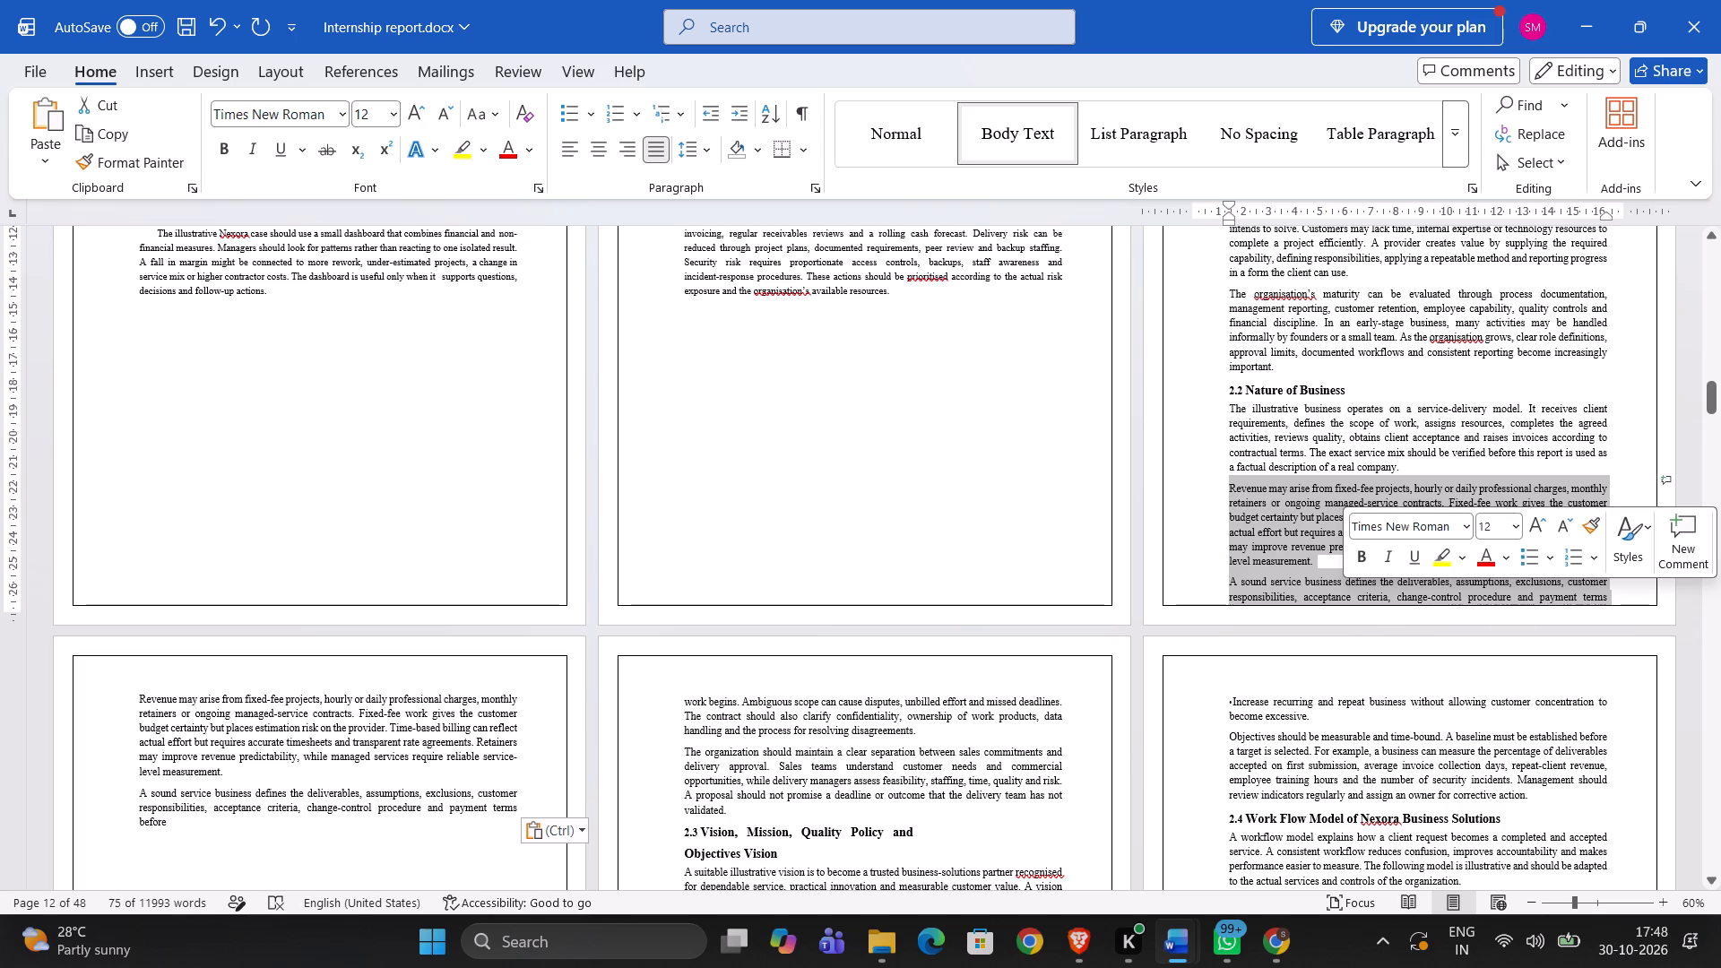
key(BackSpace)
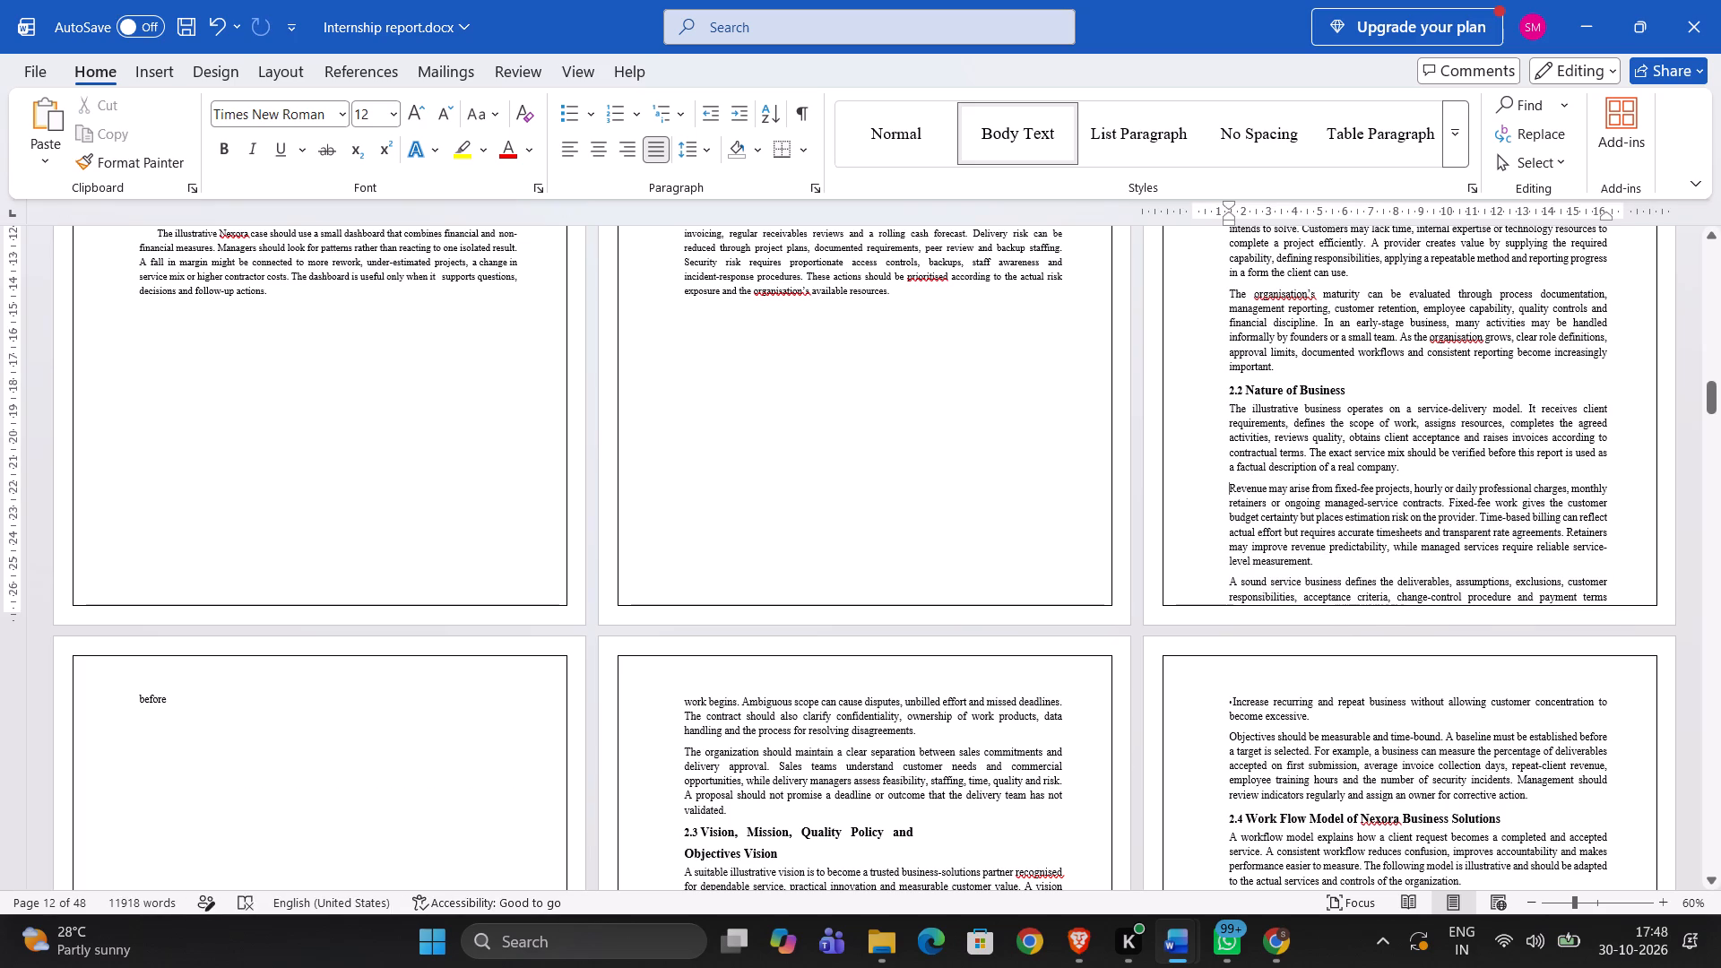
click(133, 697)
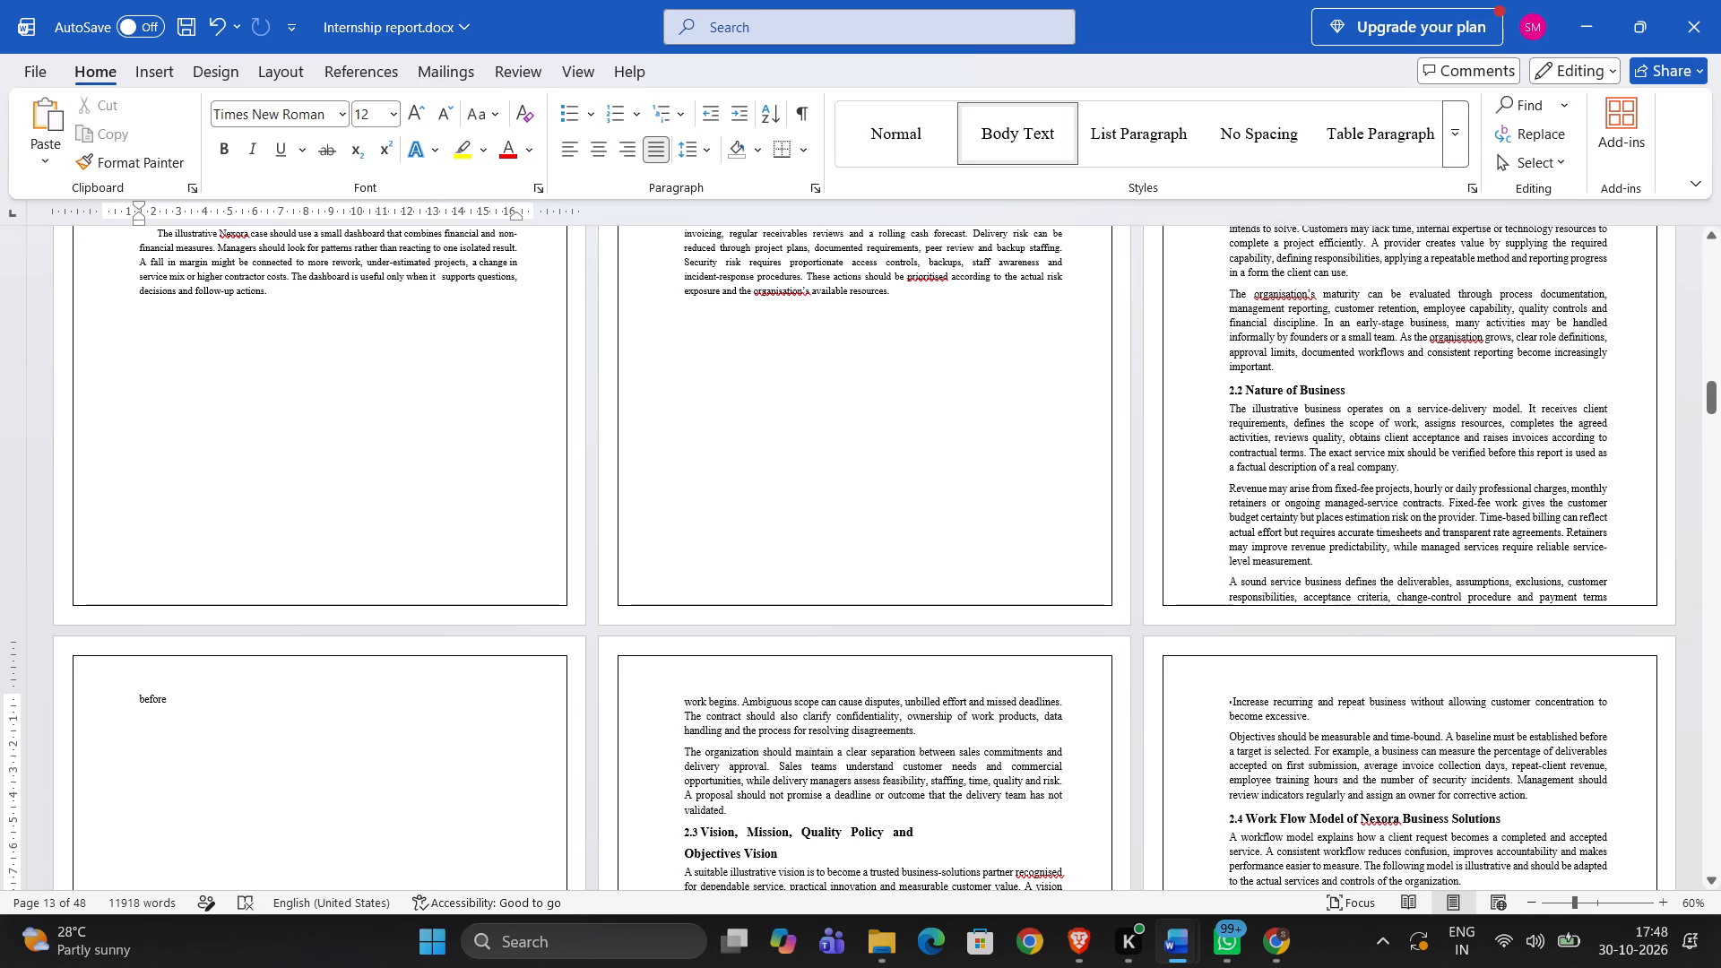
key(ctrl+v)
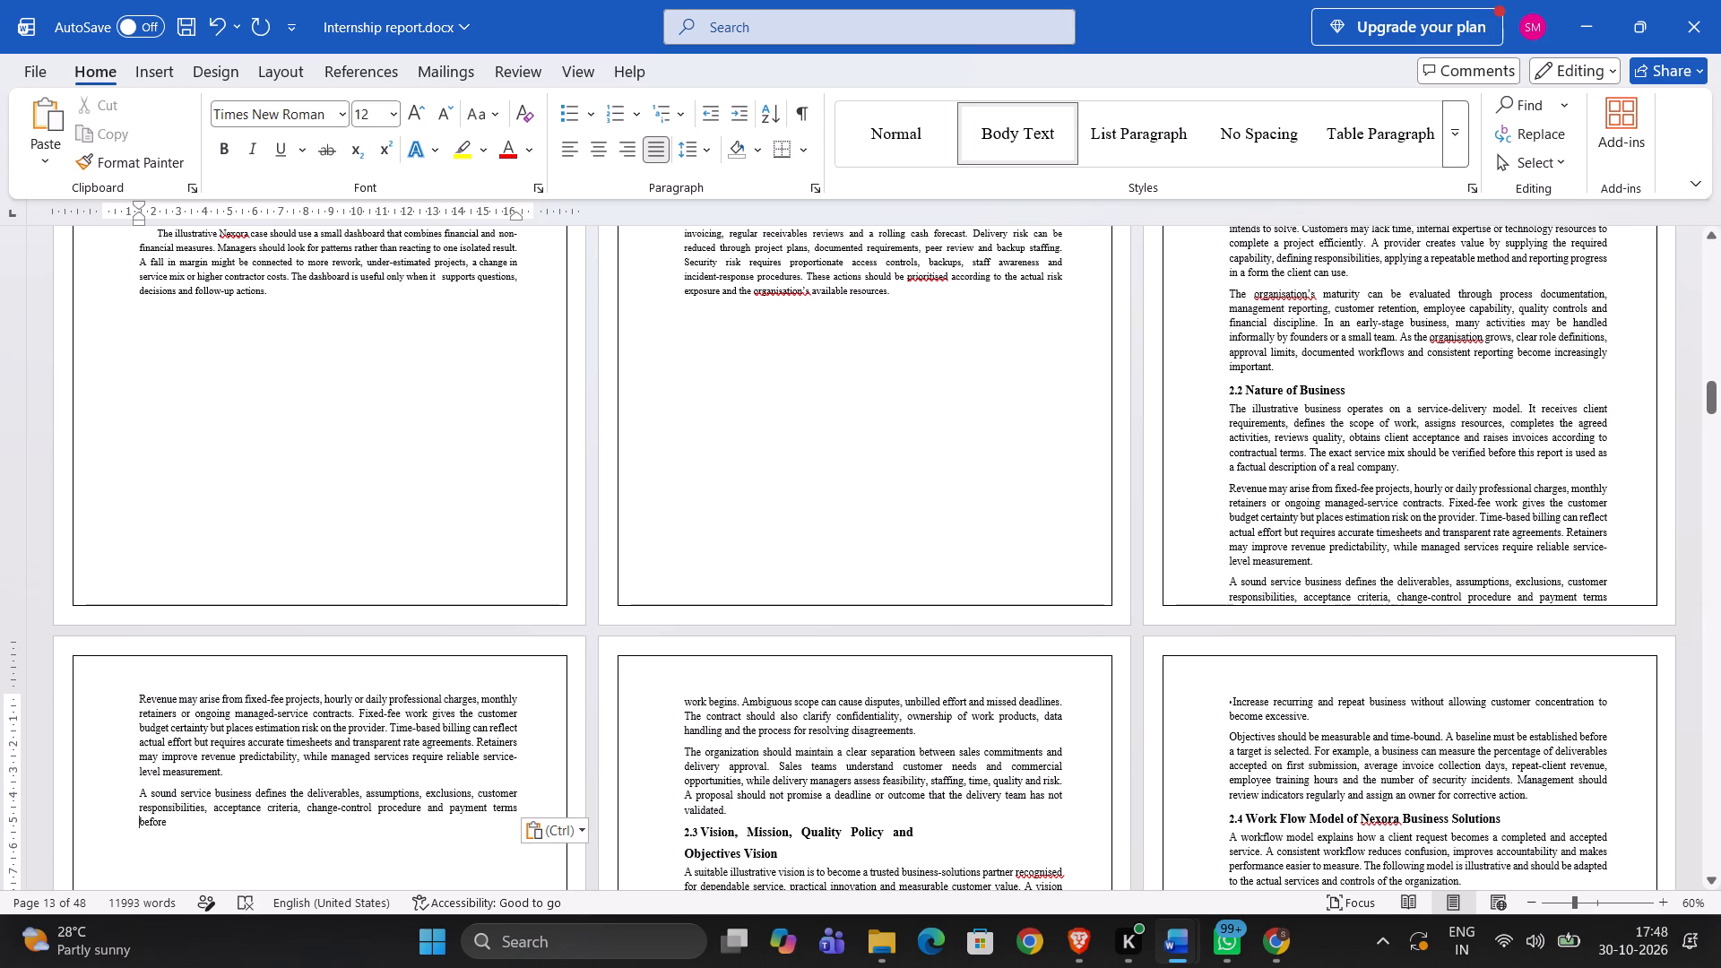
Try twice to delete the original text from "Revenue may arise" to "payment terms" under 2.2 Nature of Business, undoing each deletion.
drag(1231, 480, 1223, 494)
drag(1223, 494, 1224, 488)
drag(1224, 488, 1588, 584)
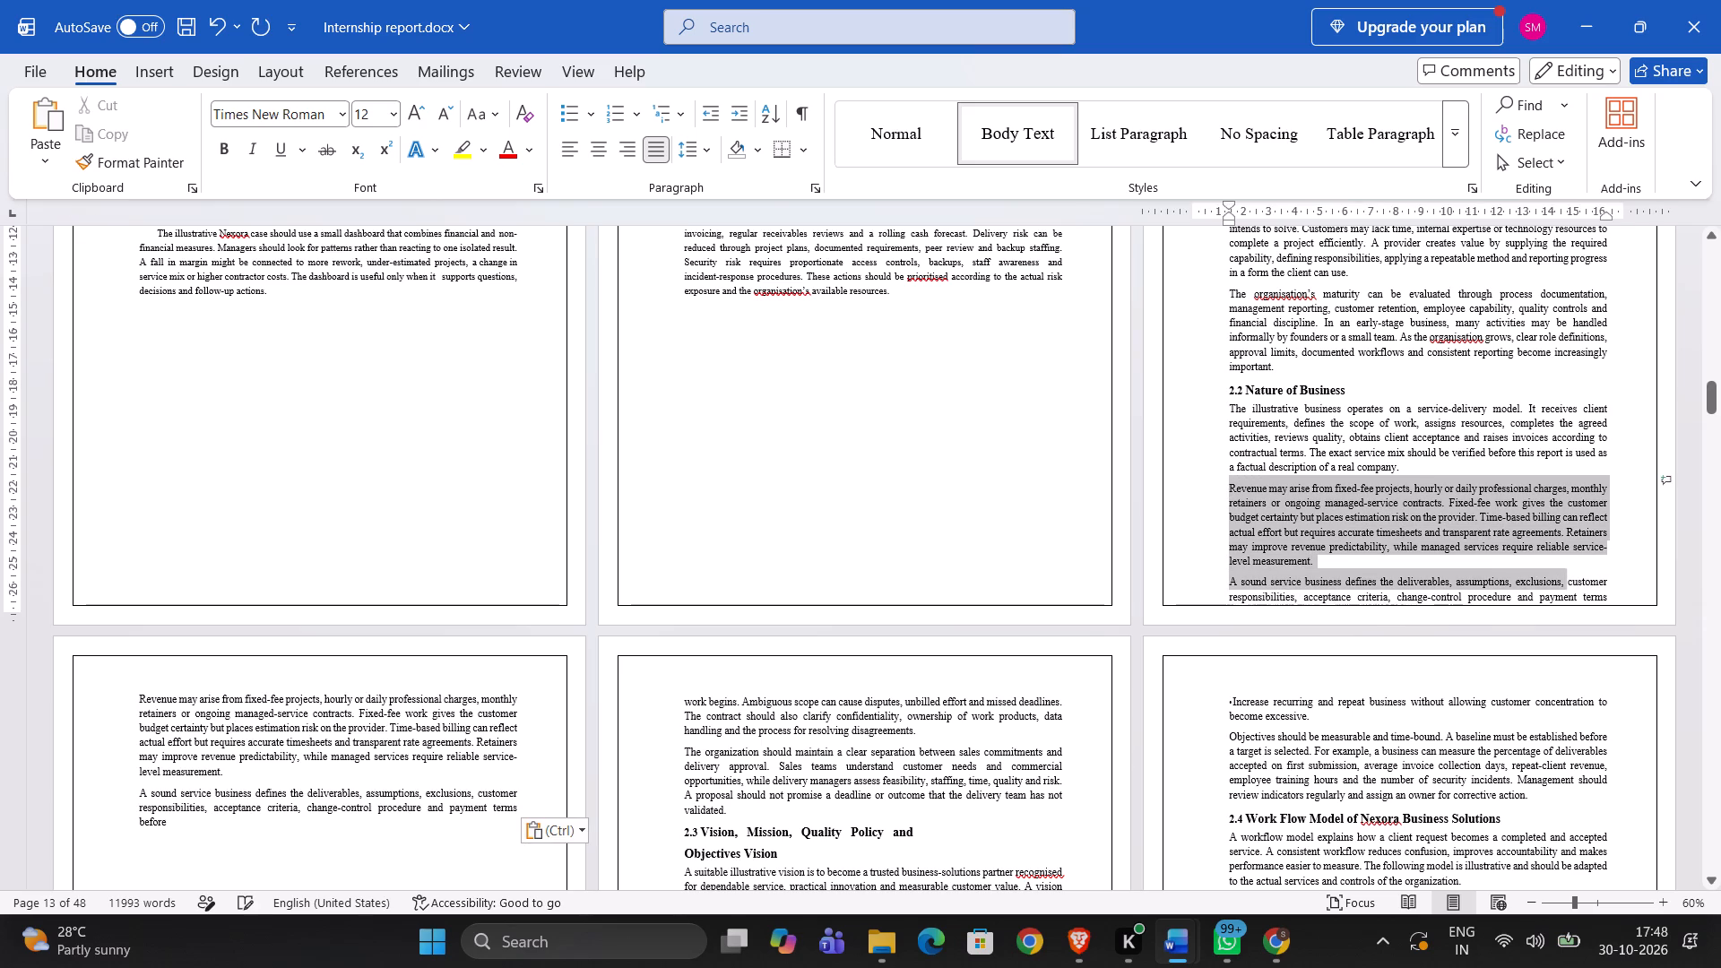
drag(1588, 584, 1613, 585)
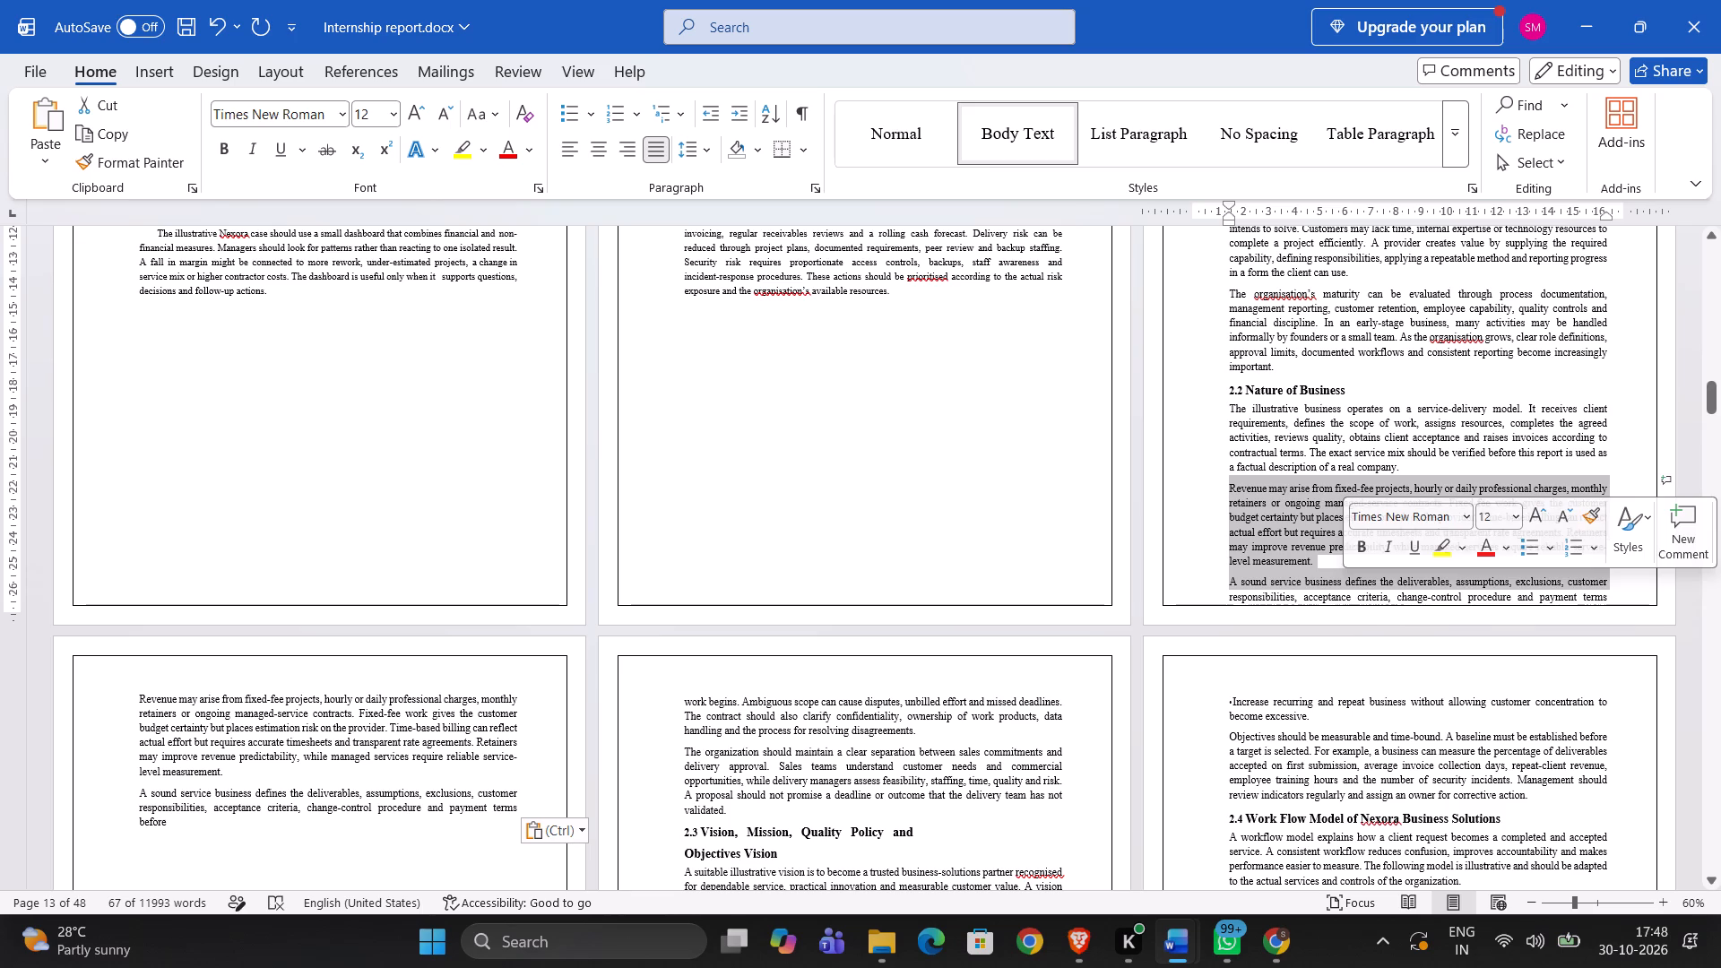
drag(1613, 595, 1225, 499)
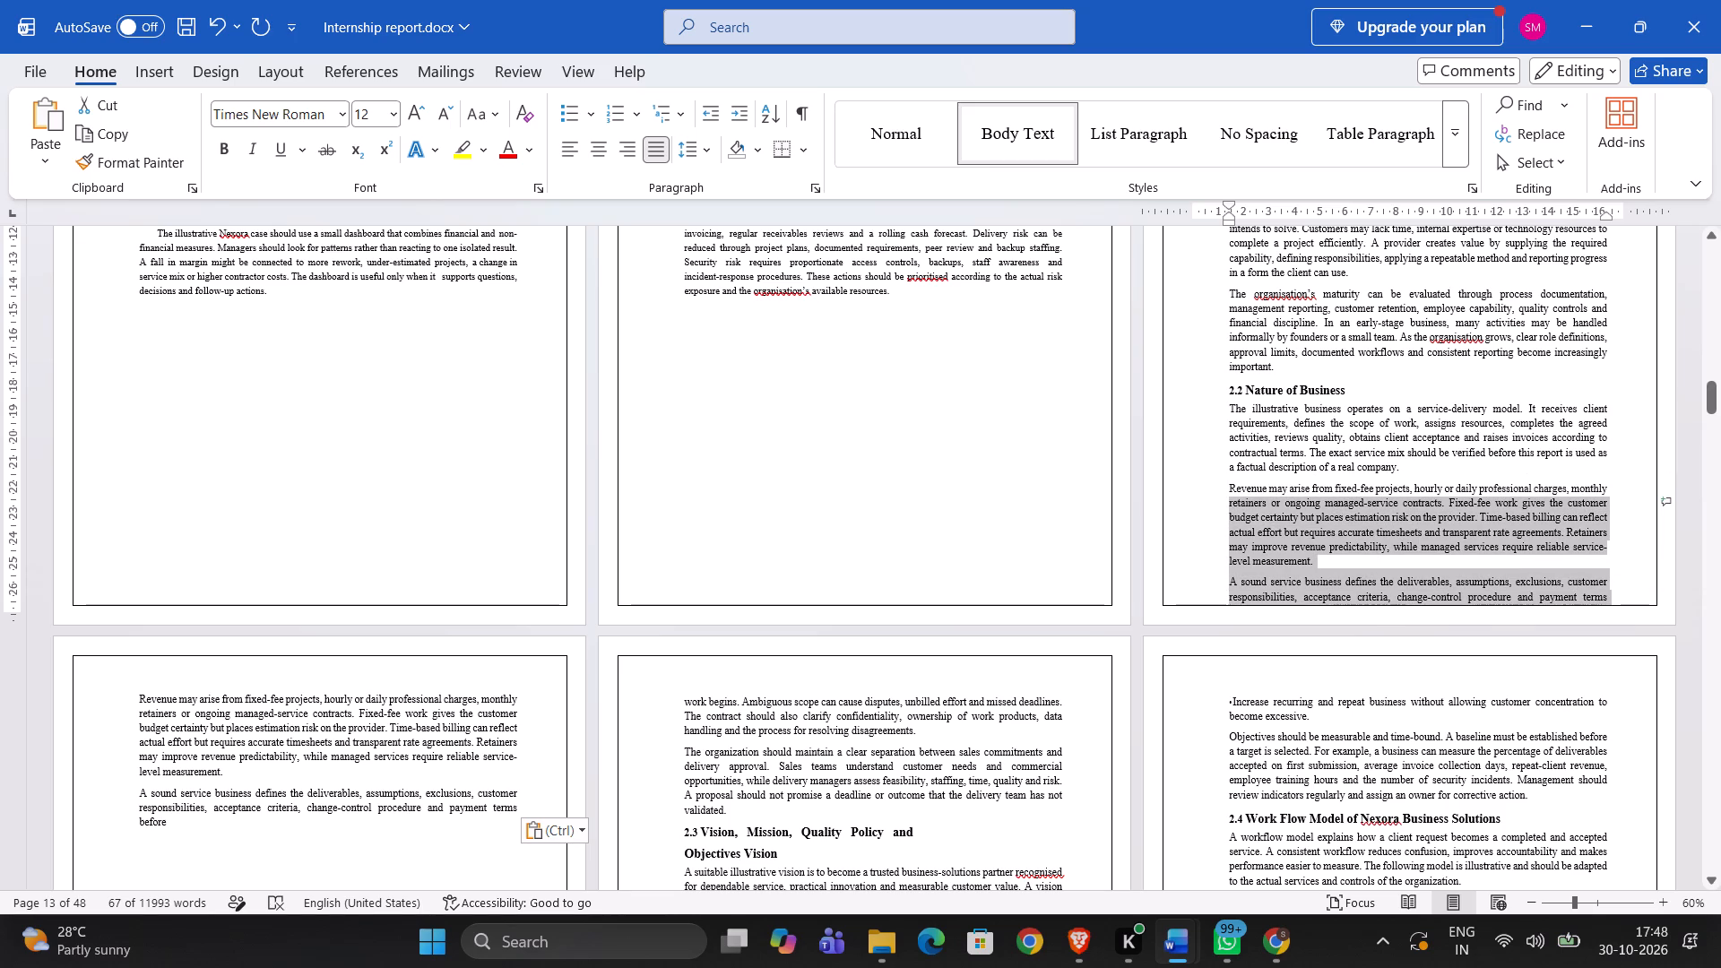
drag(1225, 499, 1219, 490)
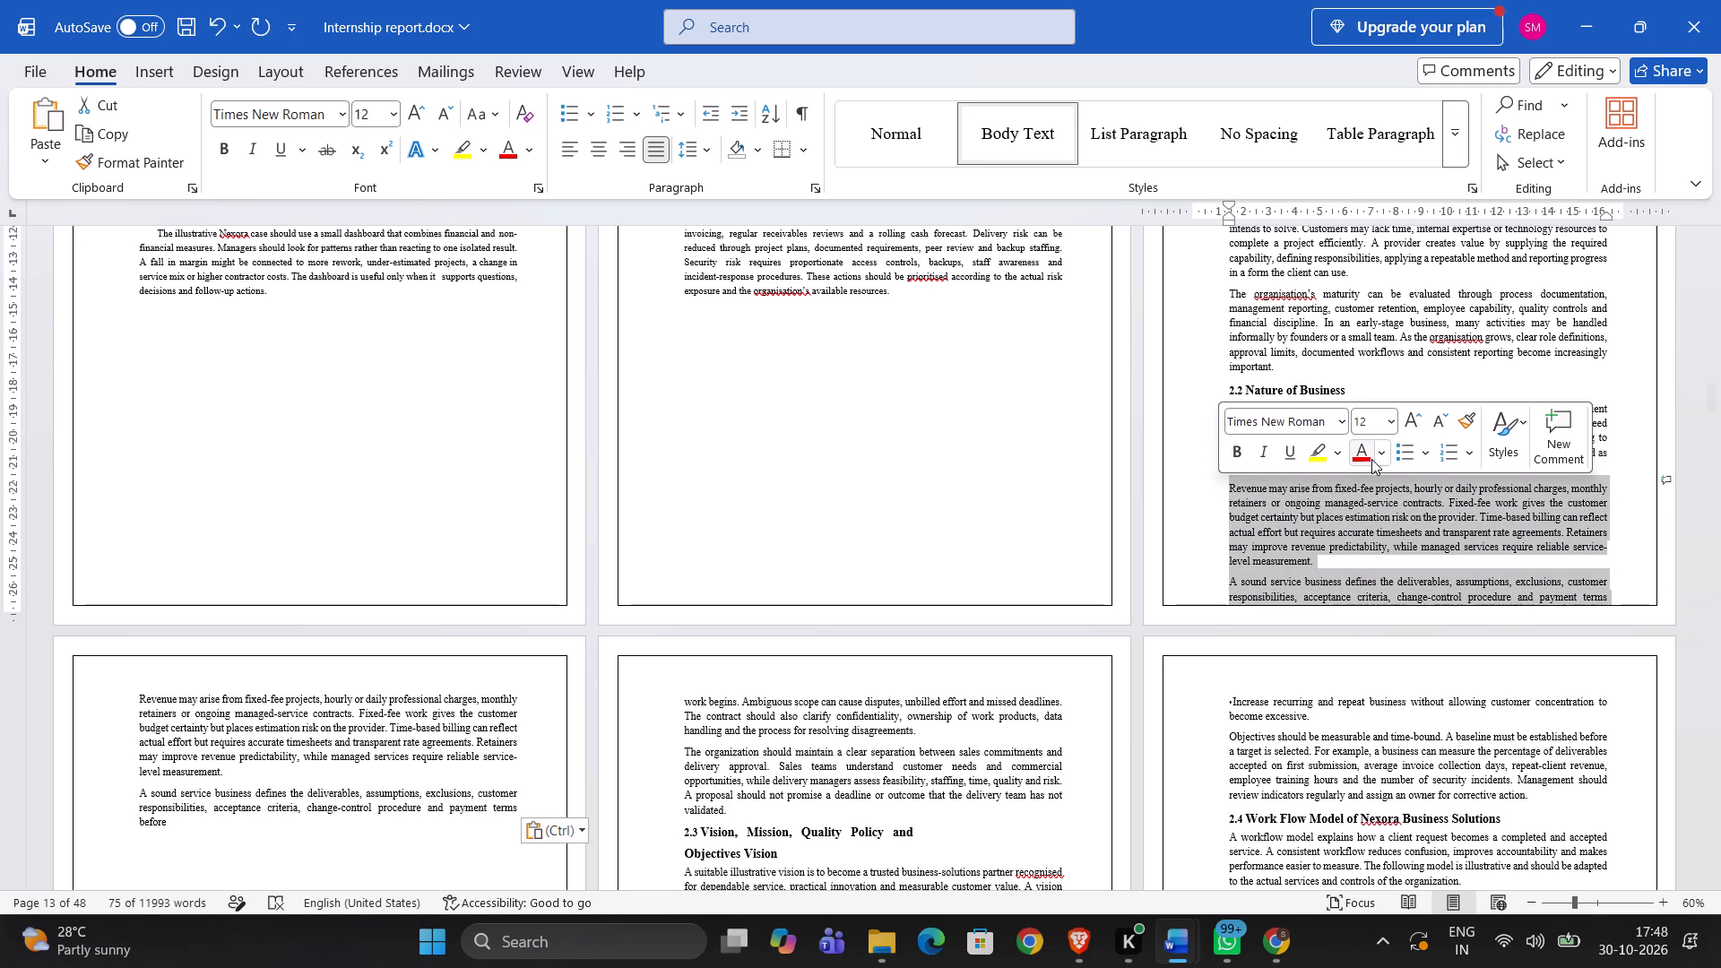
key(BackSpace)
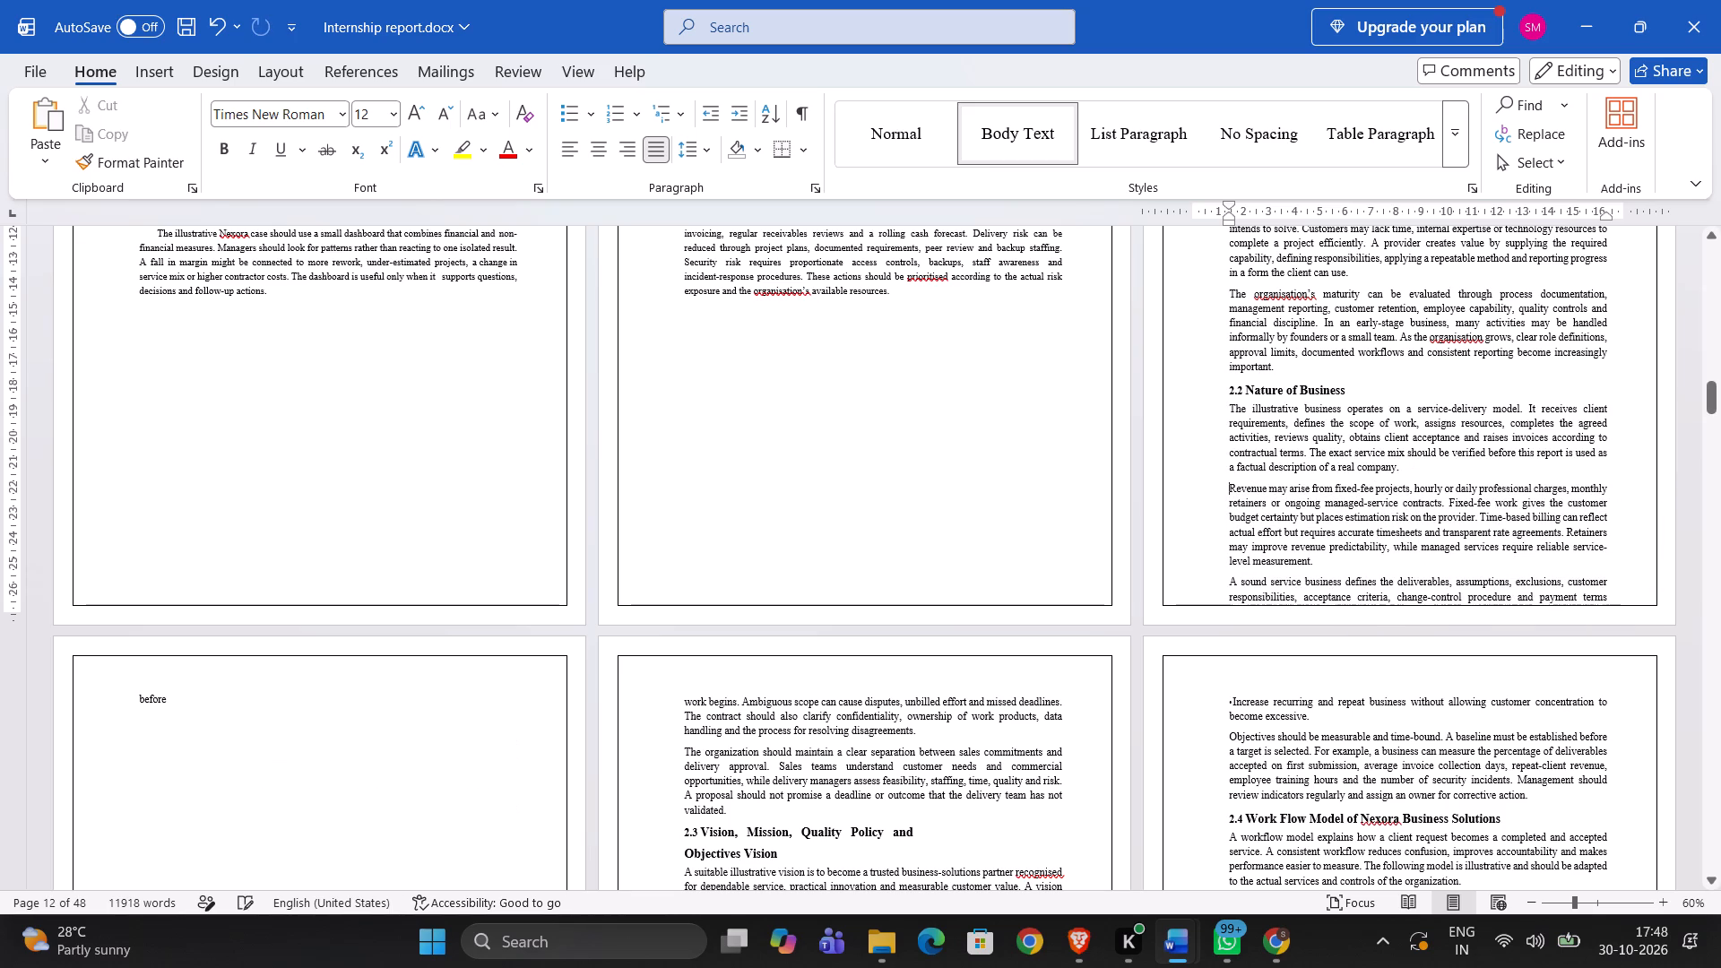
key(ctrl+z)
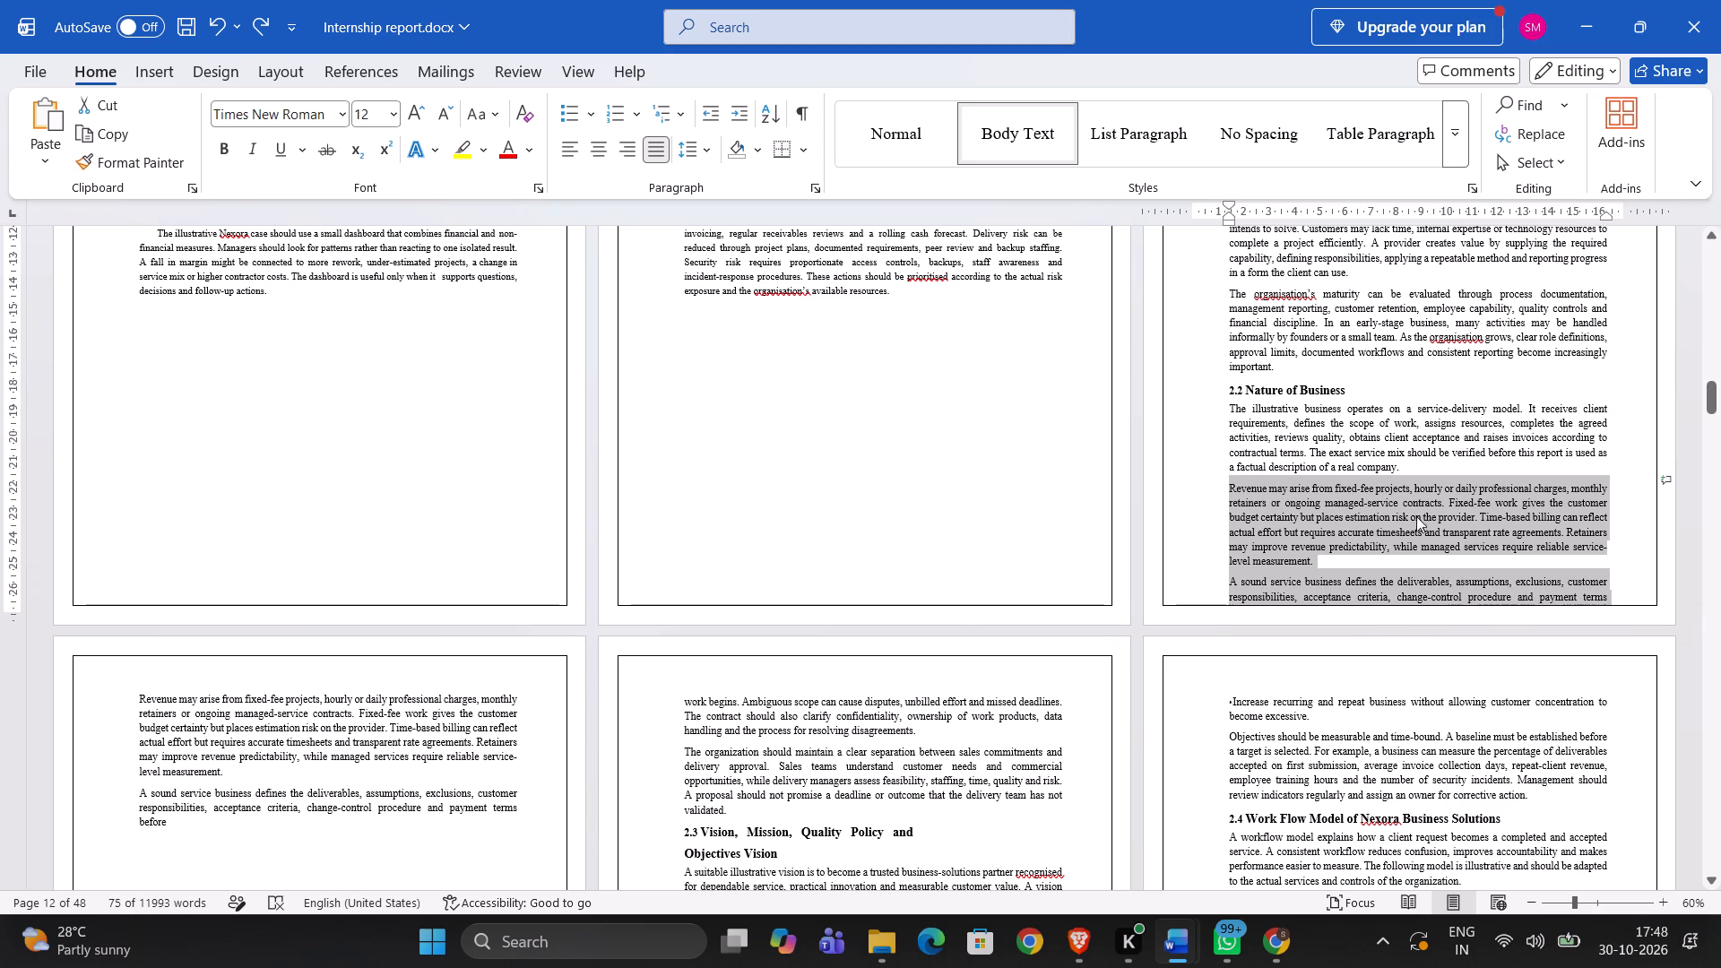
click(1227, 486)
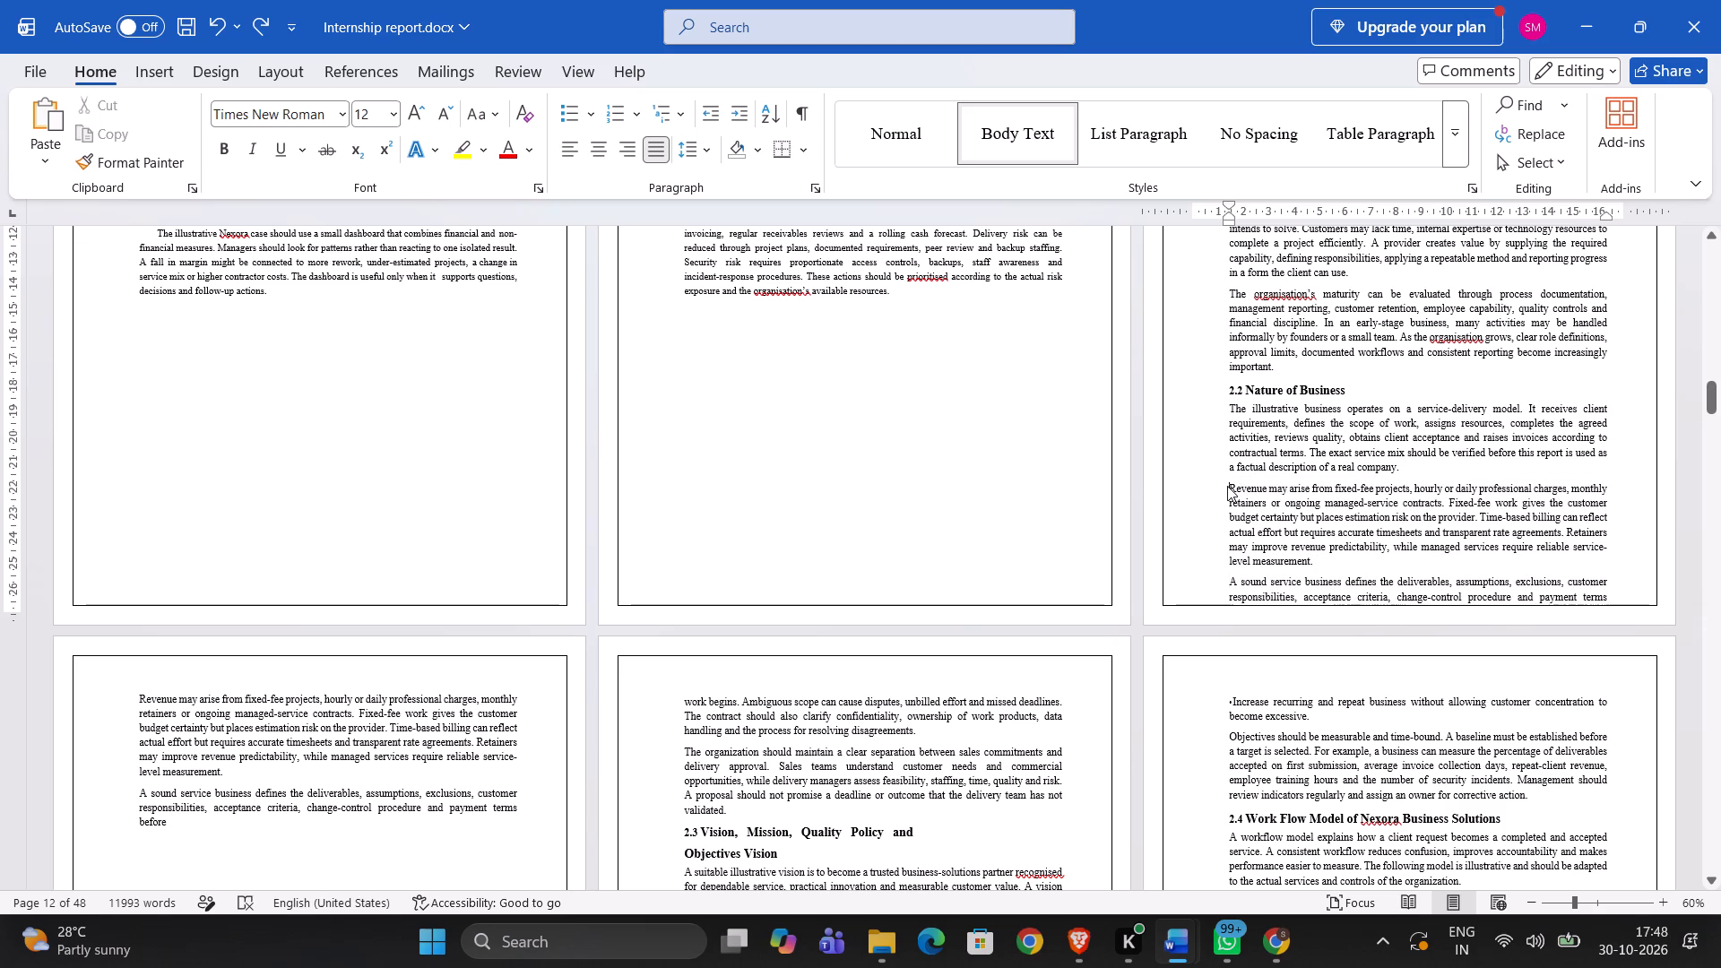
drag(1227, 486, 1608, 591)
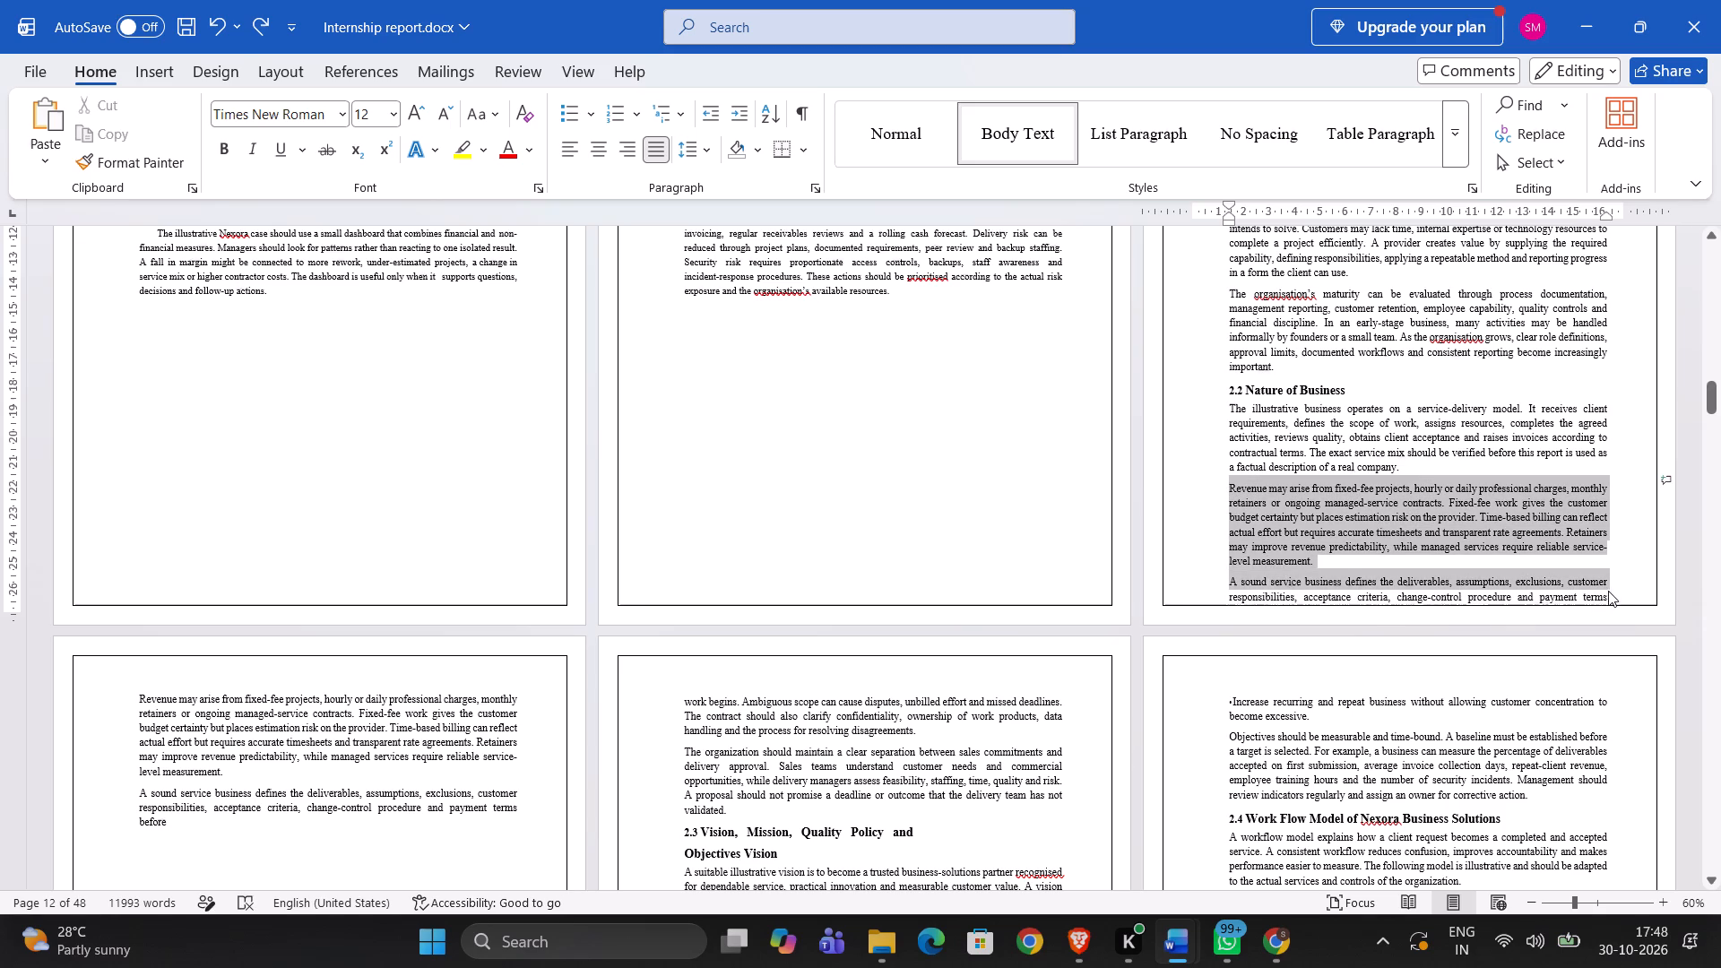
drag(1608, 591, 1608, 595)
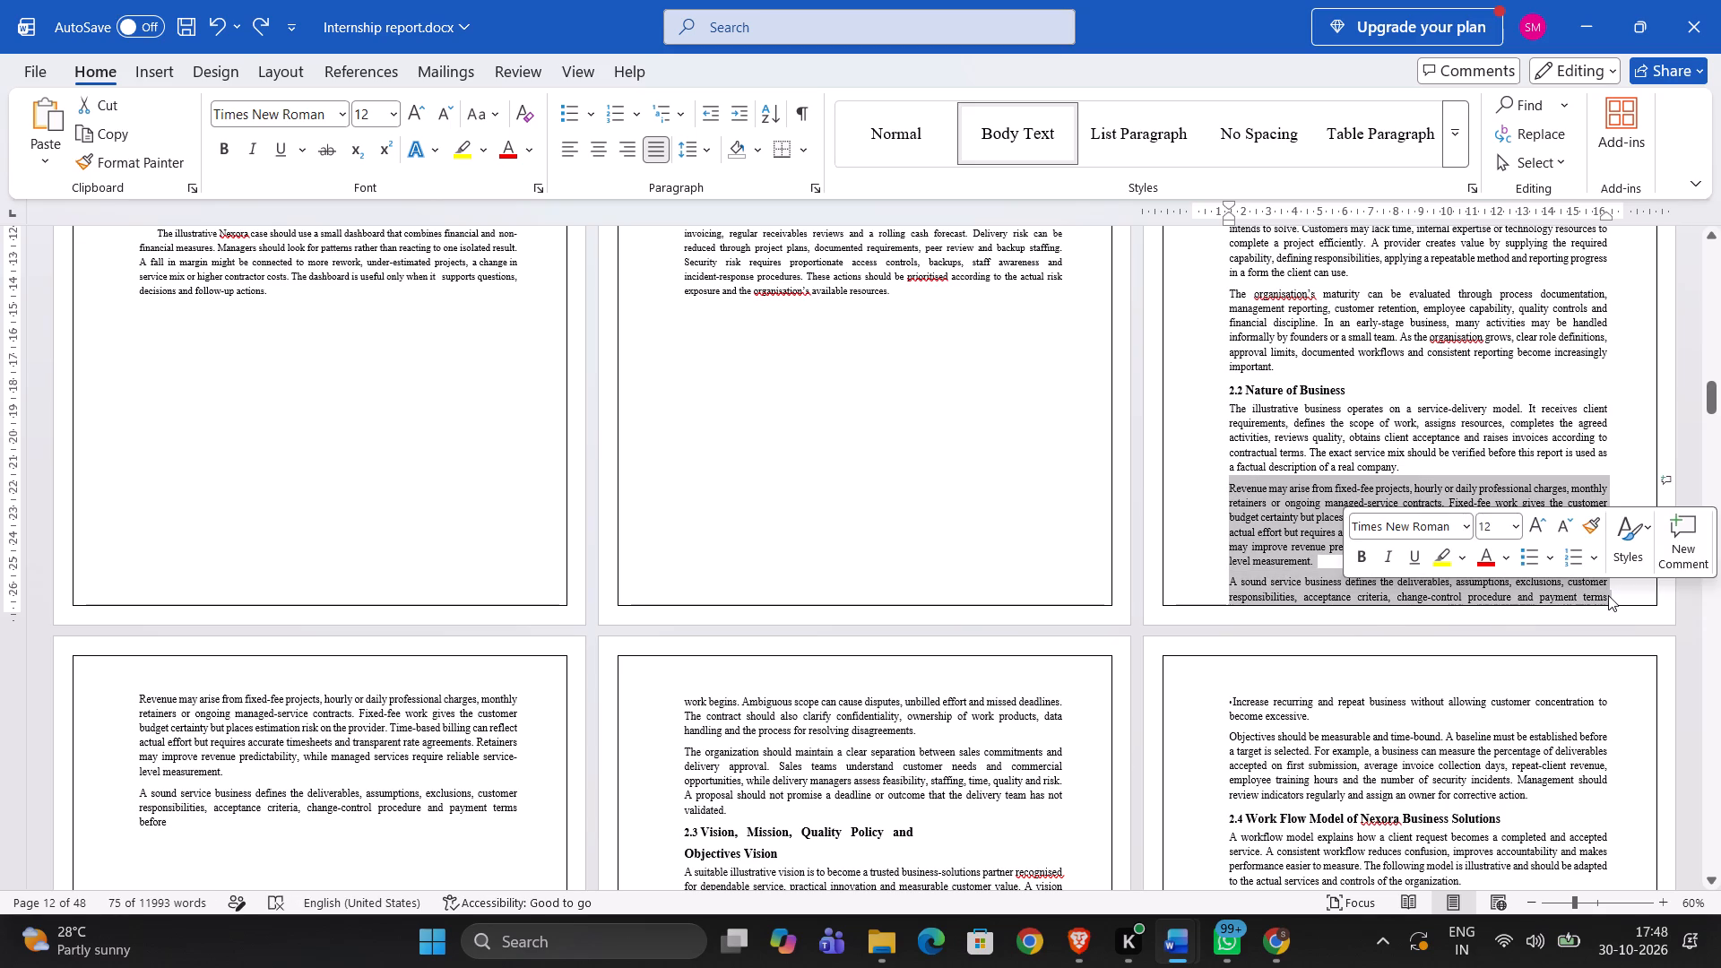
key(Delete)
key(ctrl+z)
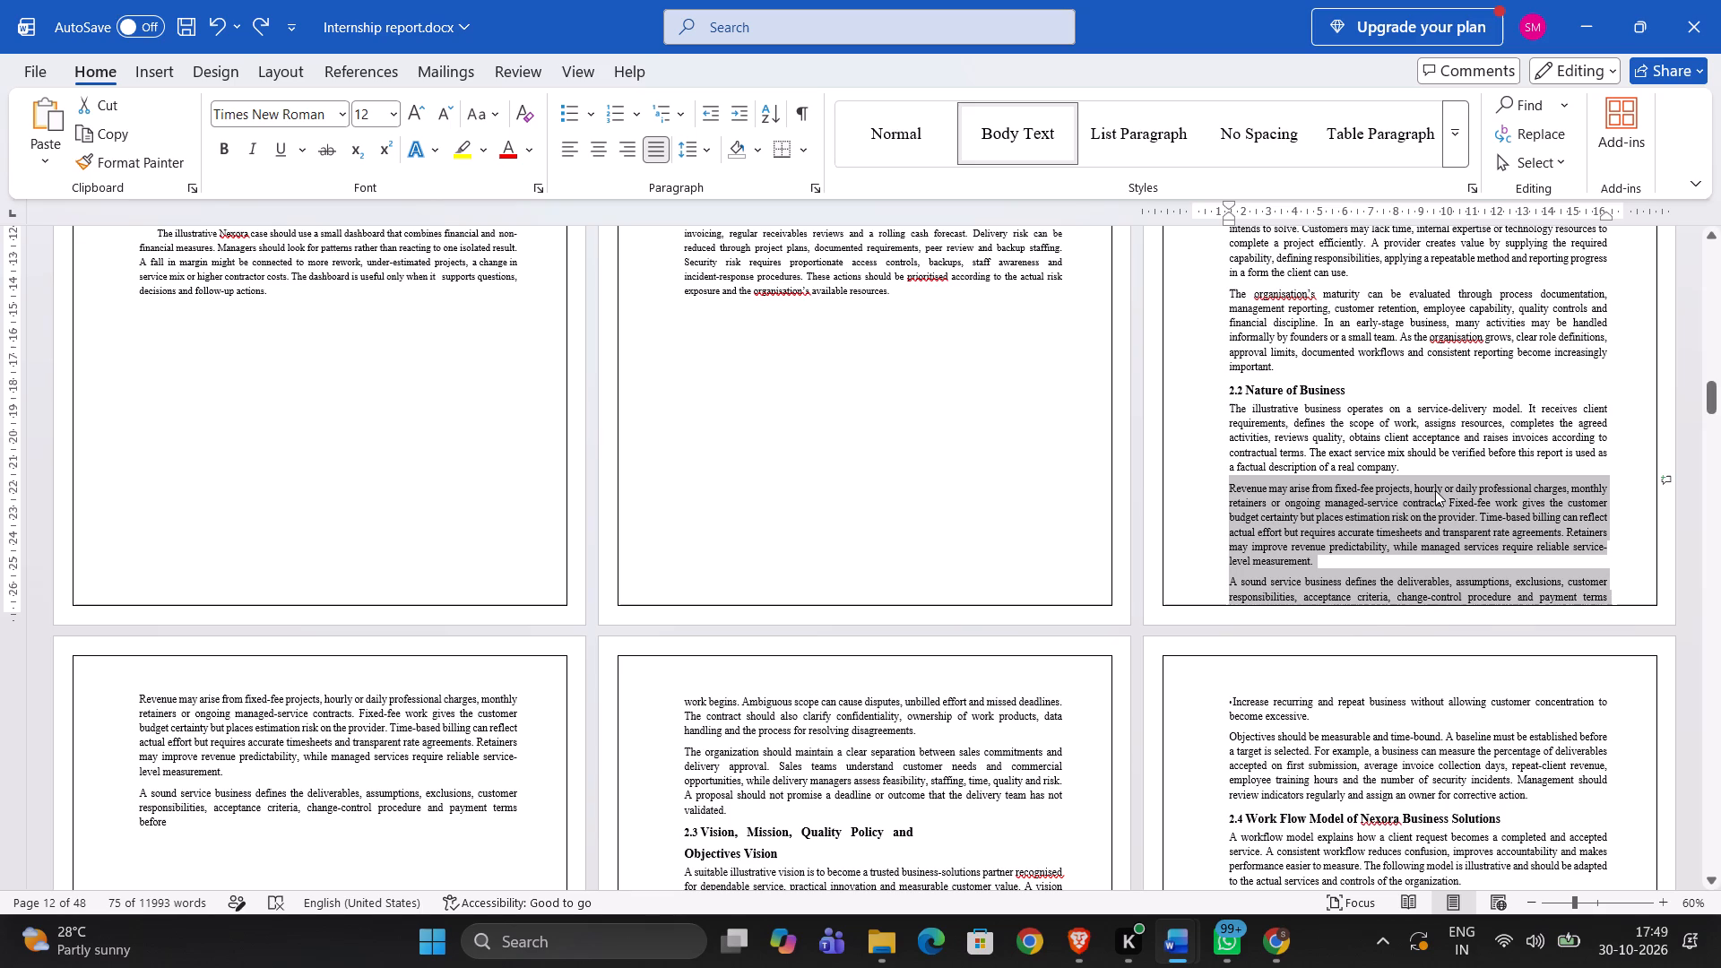
Delete the word "according" after "raises invoices" in the first paragraph under 2.2 Nature of Business.
scroll(1435, 490, up, 1)
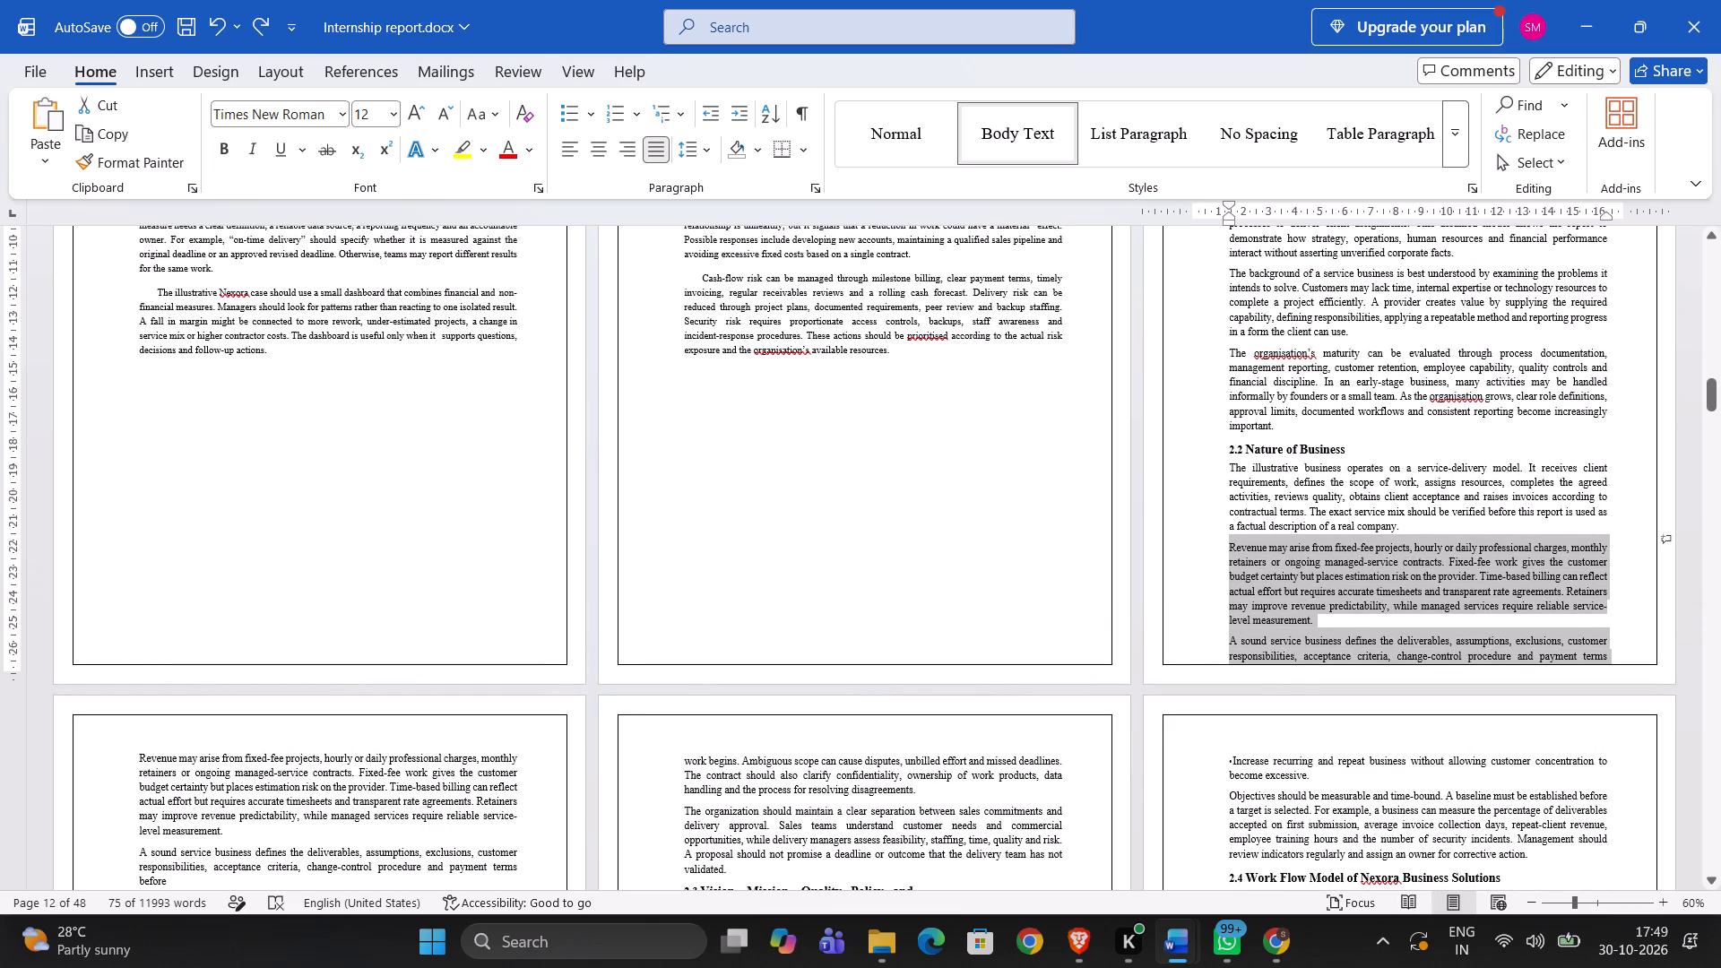
scroll(1425, 368, up, 1)
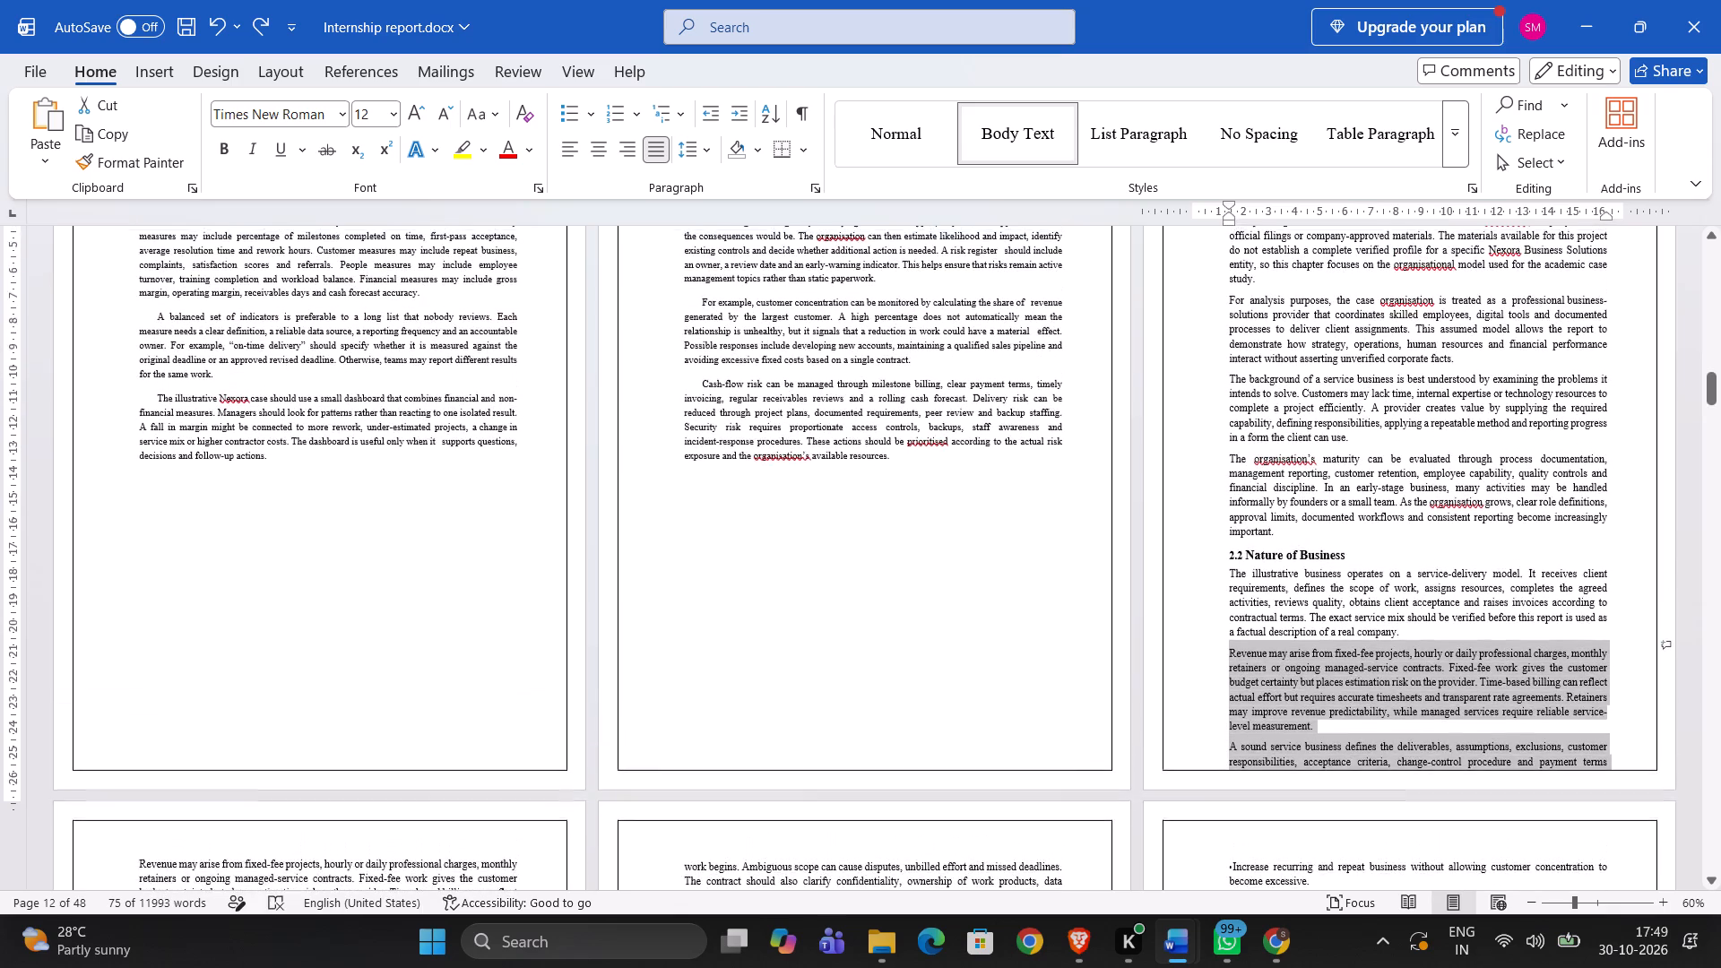
scroll(1425, 368, up, 1)
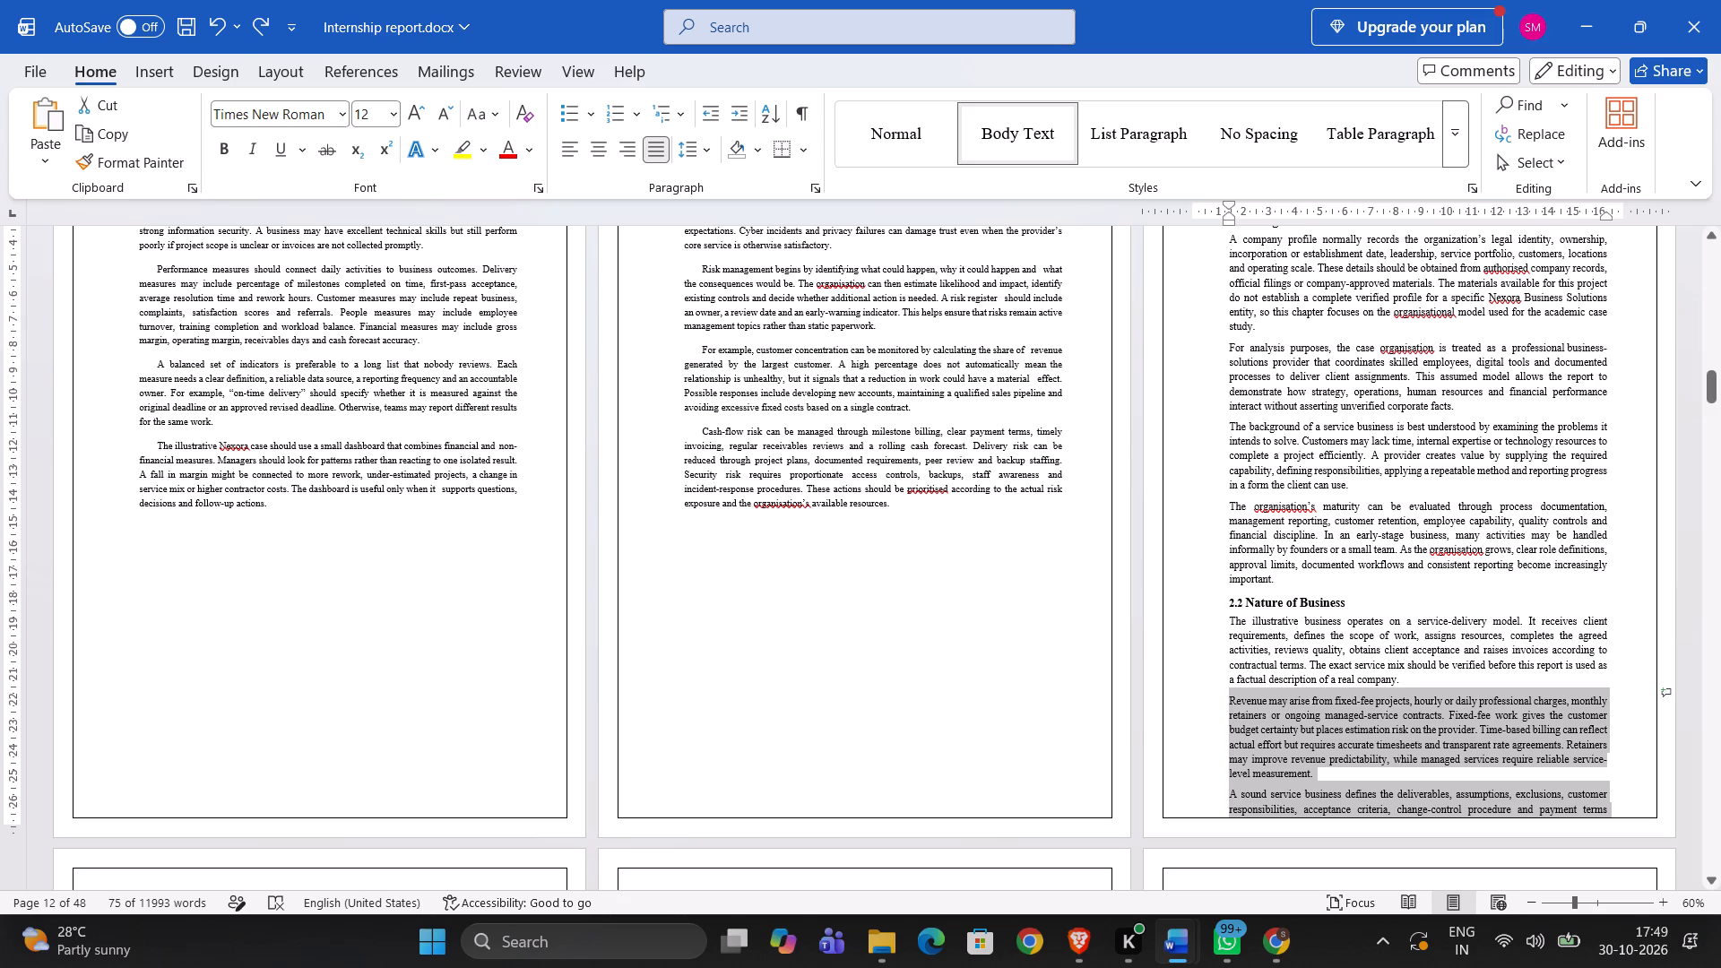
click(1594, 650)
drag(1594, 650, 1565, 651)
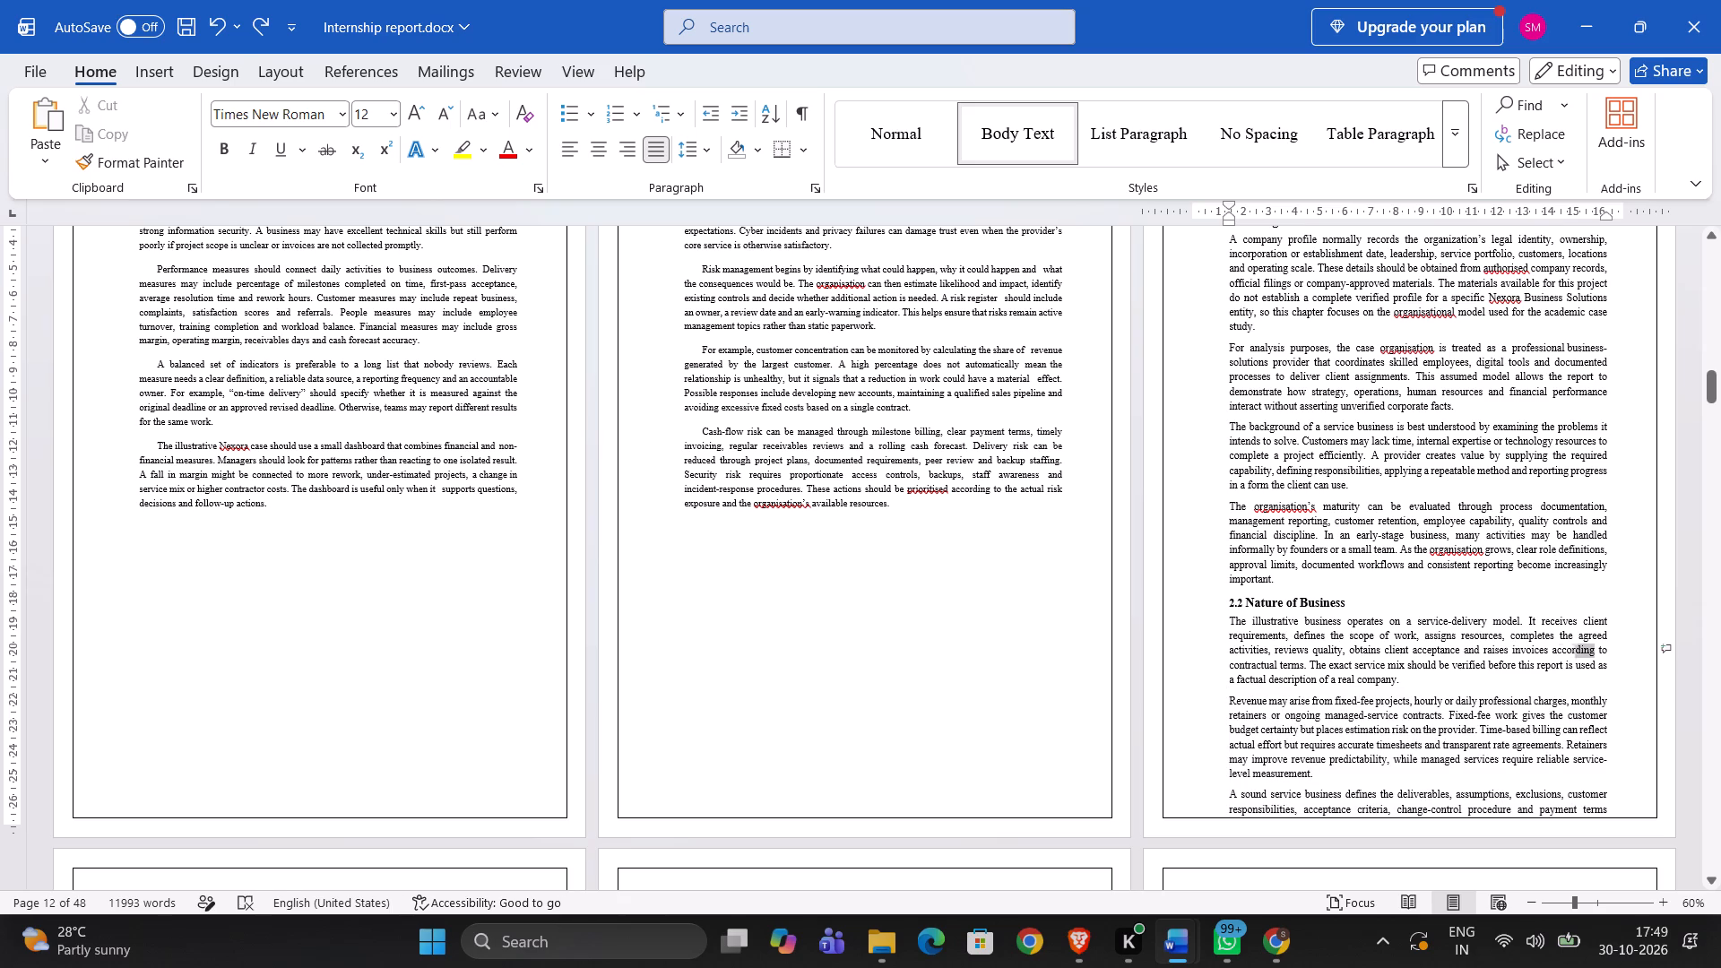
drag(1565, 651, 1553, 654)
key(BackSpace)
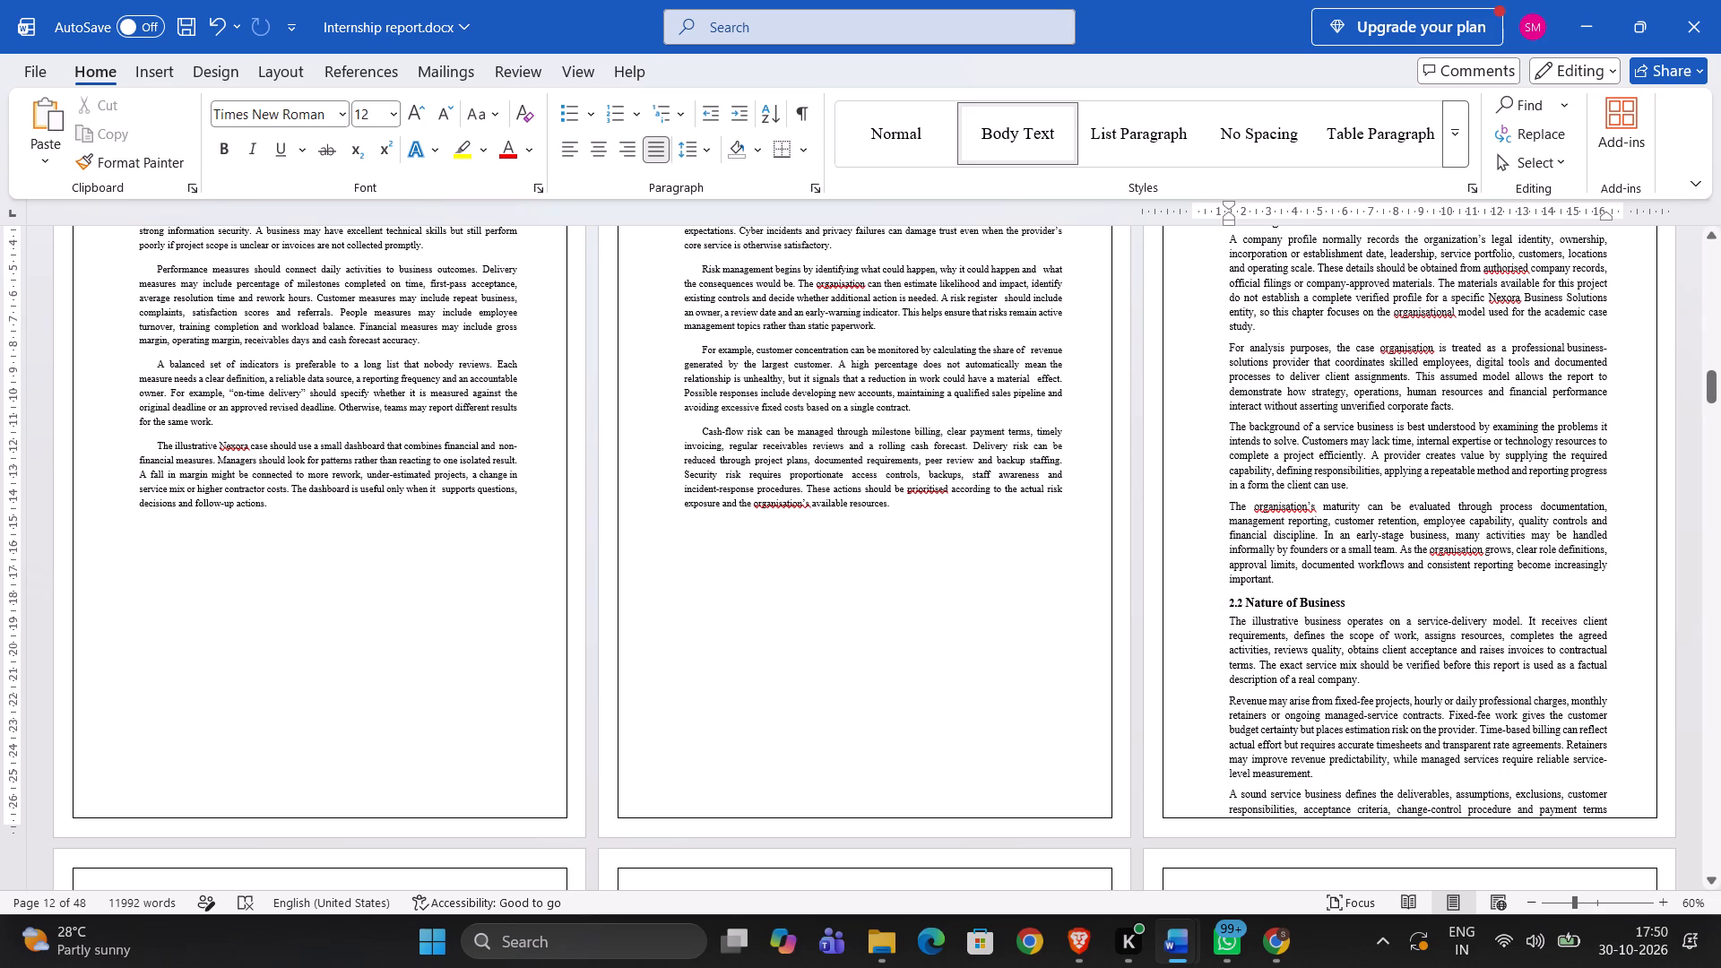
Select the text under 2.2 Nature of Business from "The illustrative business" to "payment terms" at the end of the page.
drag(1224, 619, 1600, 807)
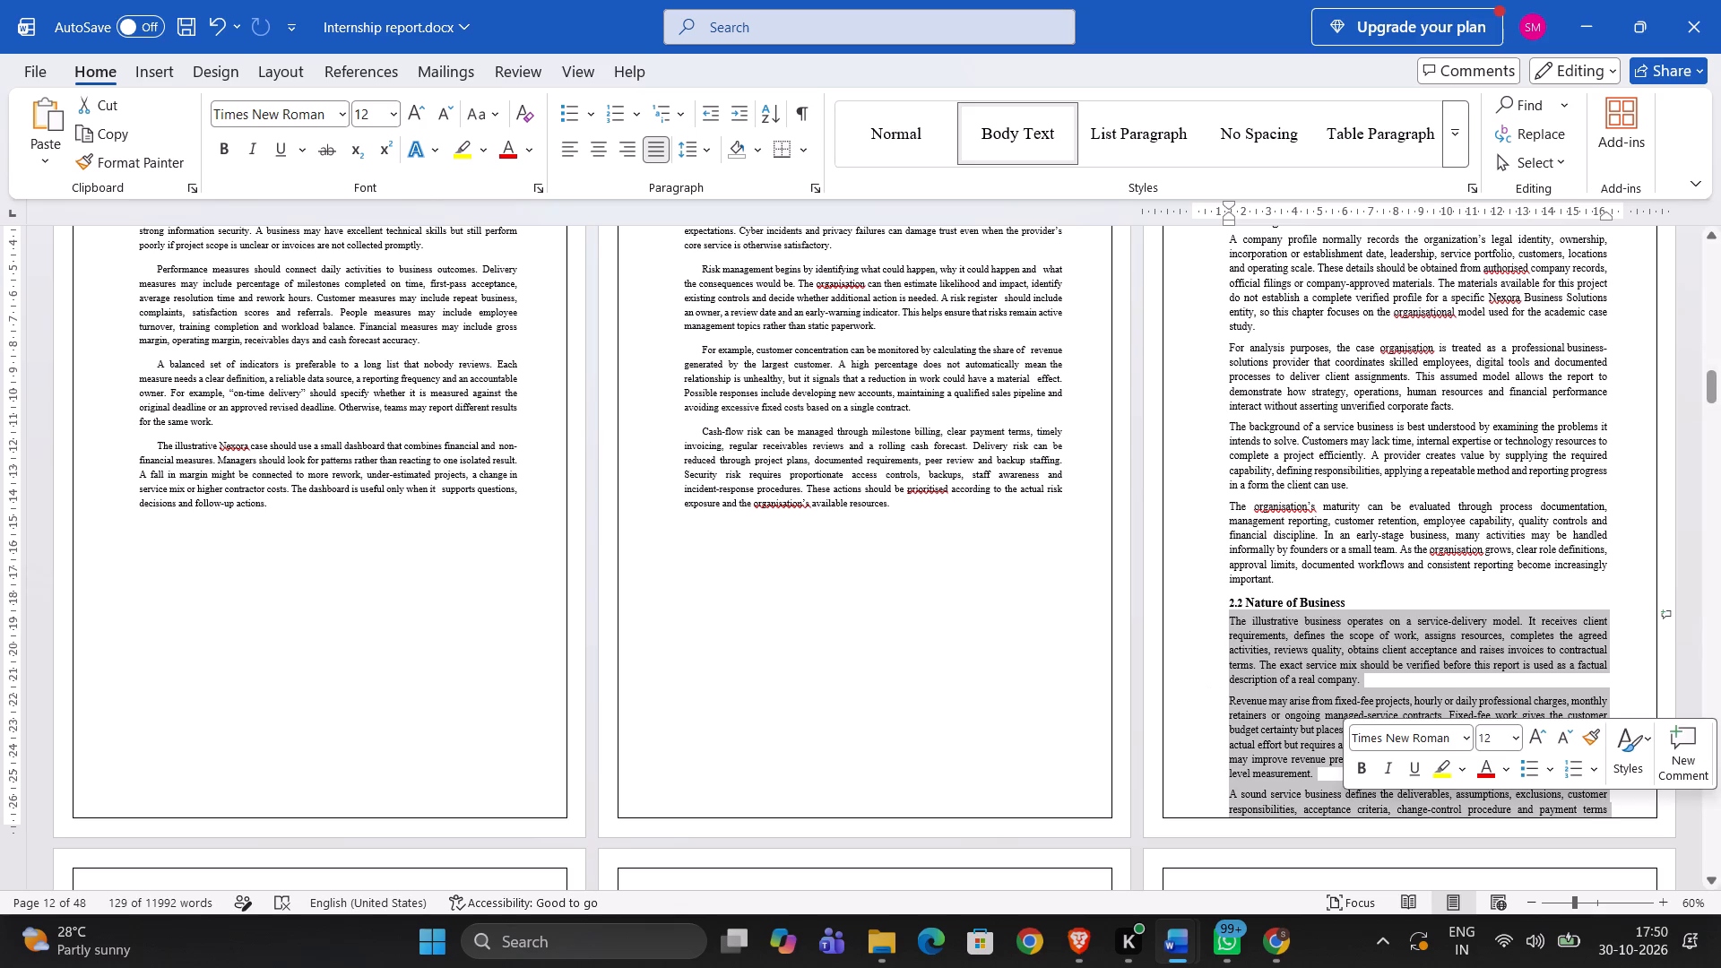
scroll(855, 684, down, 2)
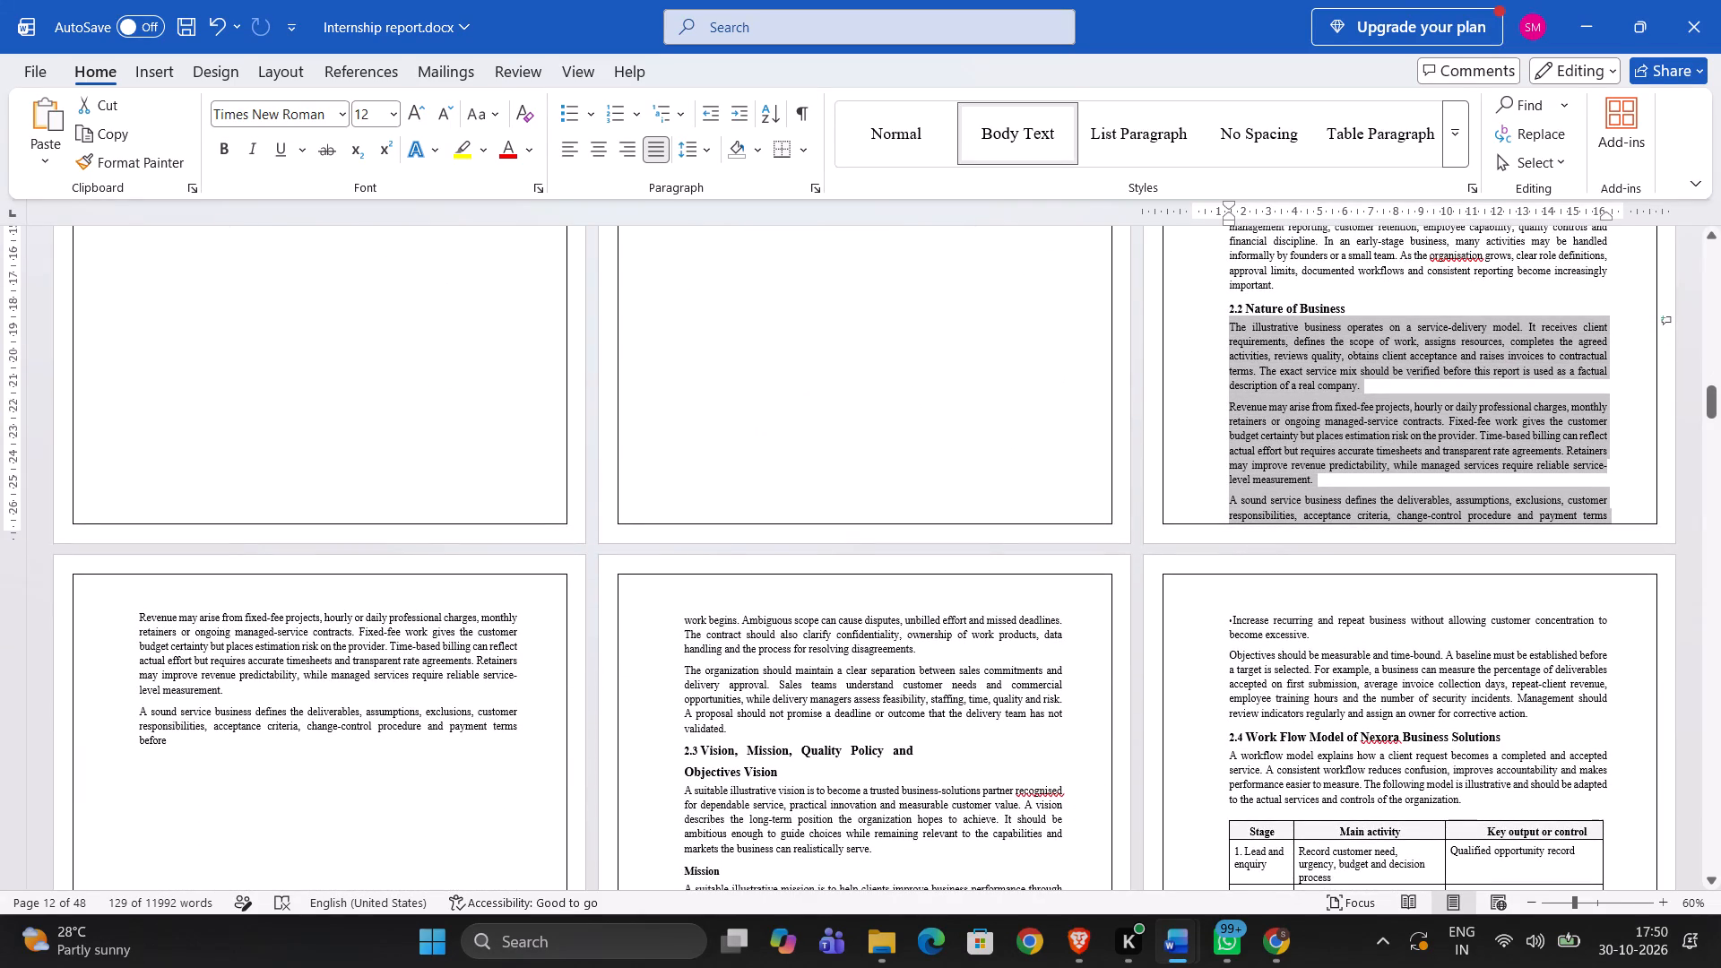
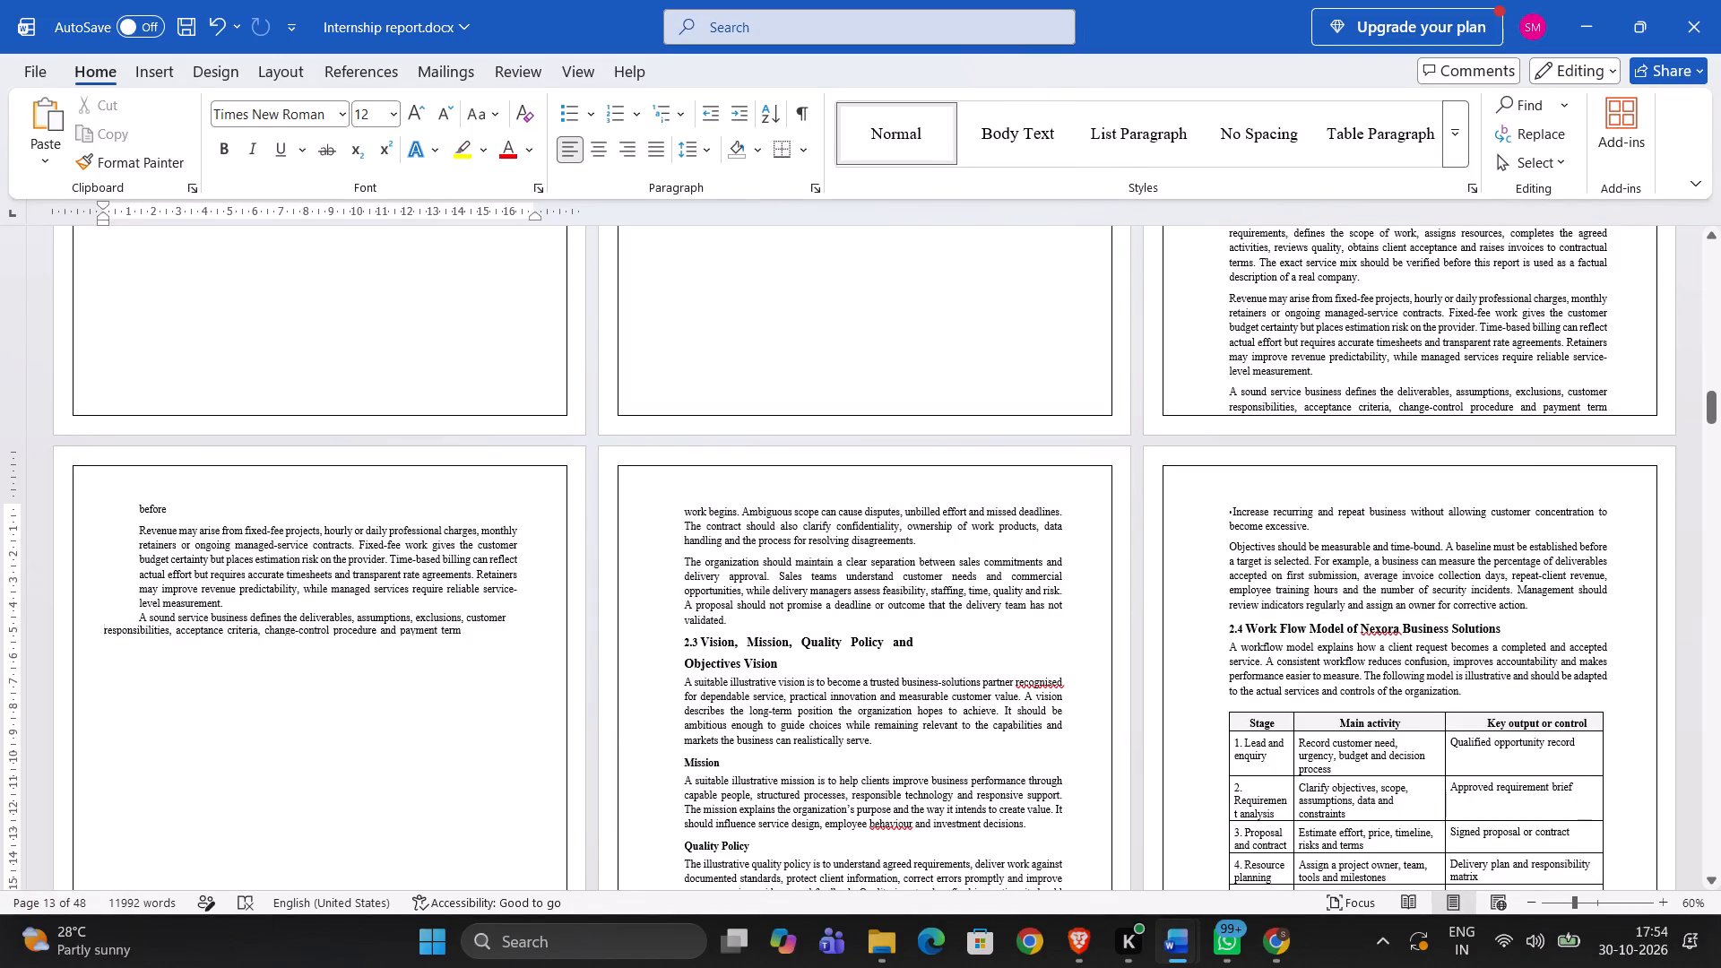
Delete the first copy of the text from "Revenue may arise" to "payment term" under 2.2 Nature of Business.
drag(1222, 297, 1309, 376)
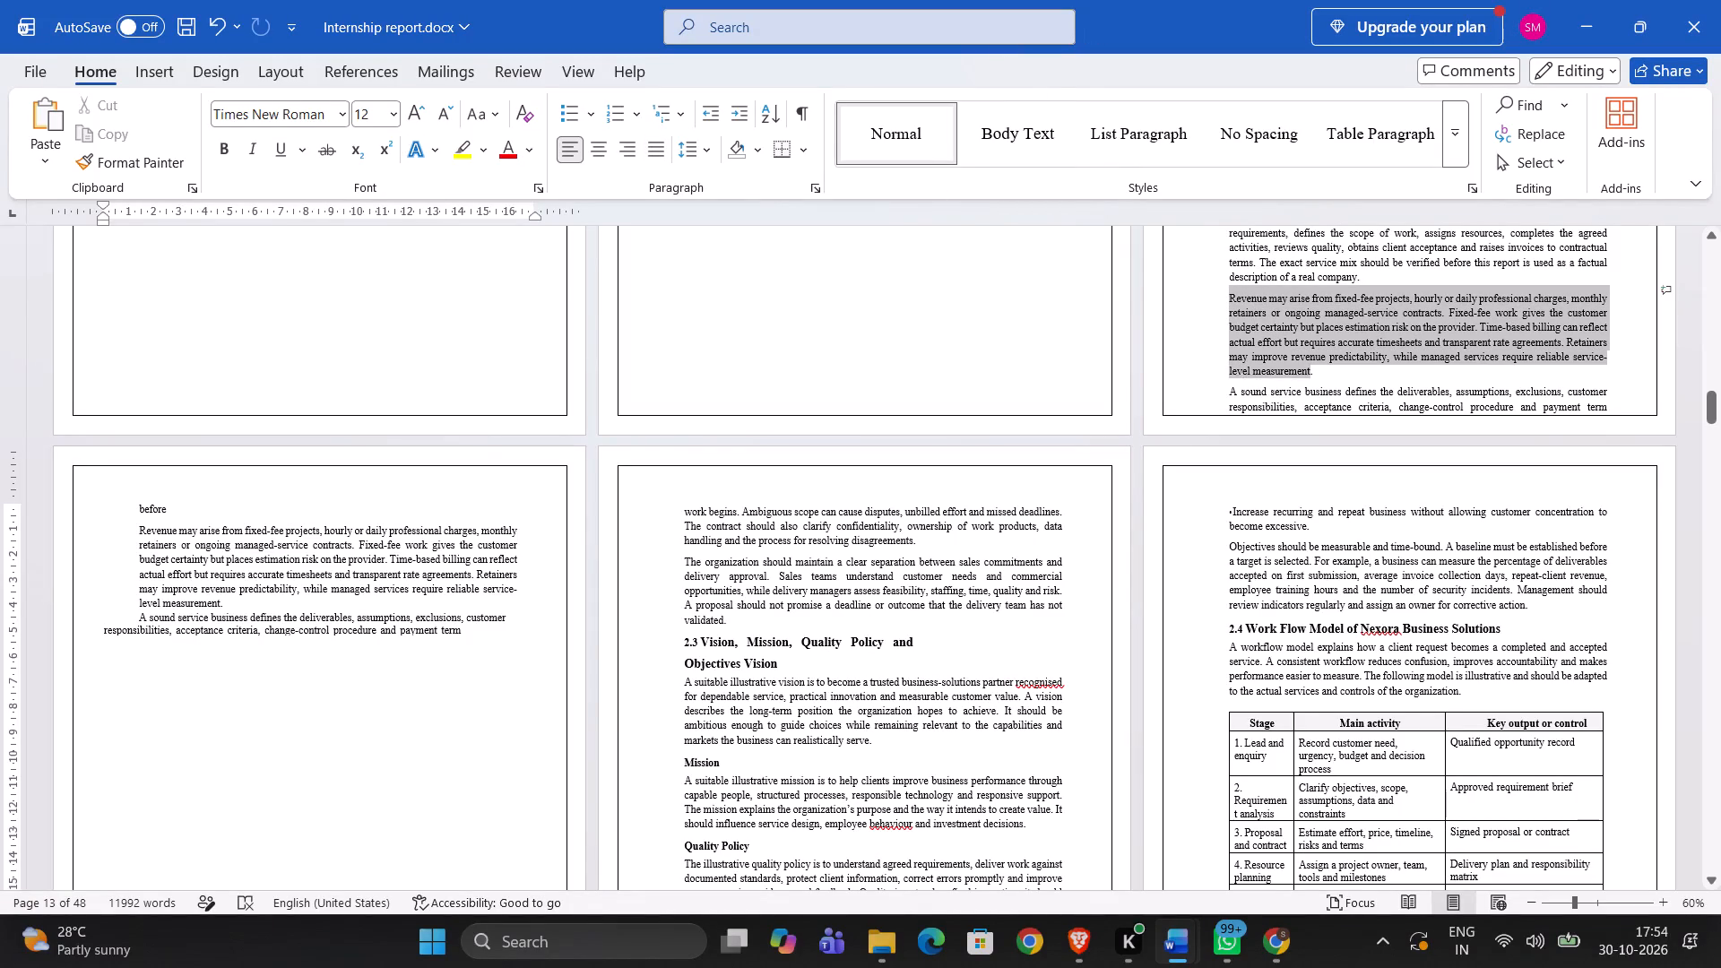
drag(1309, 376, 1622, 405)
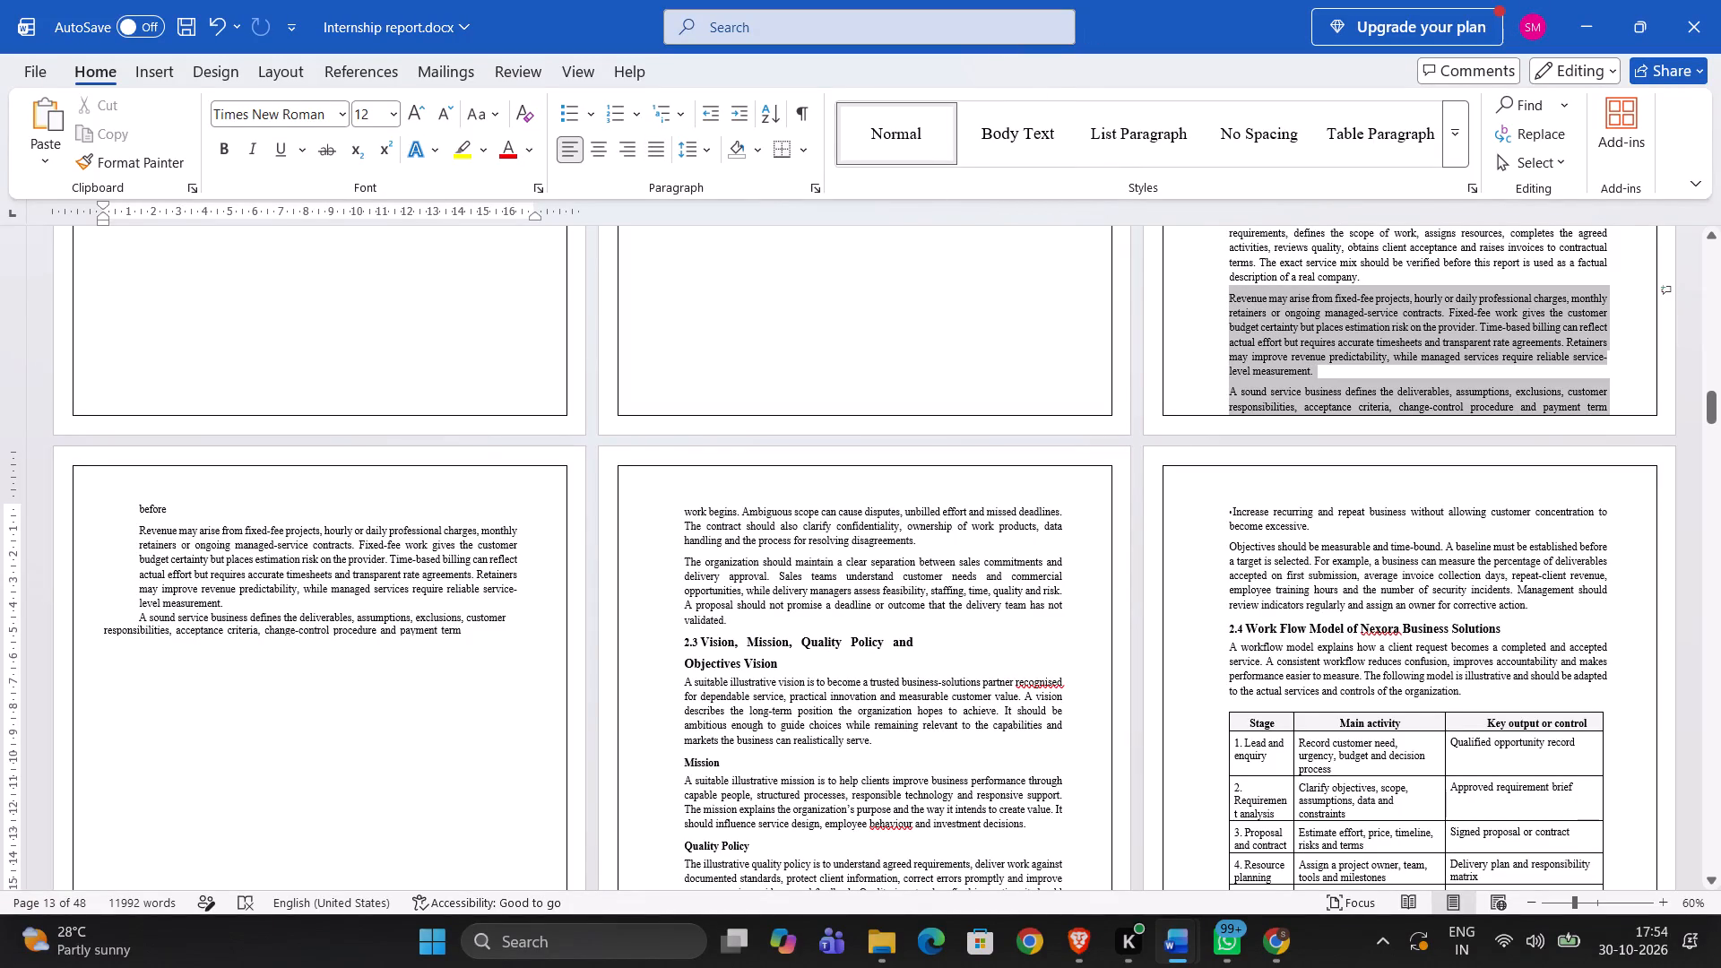
drag(1622, 405, 1622, 405)
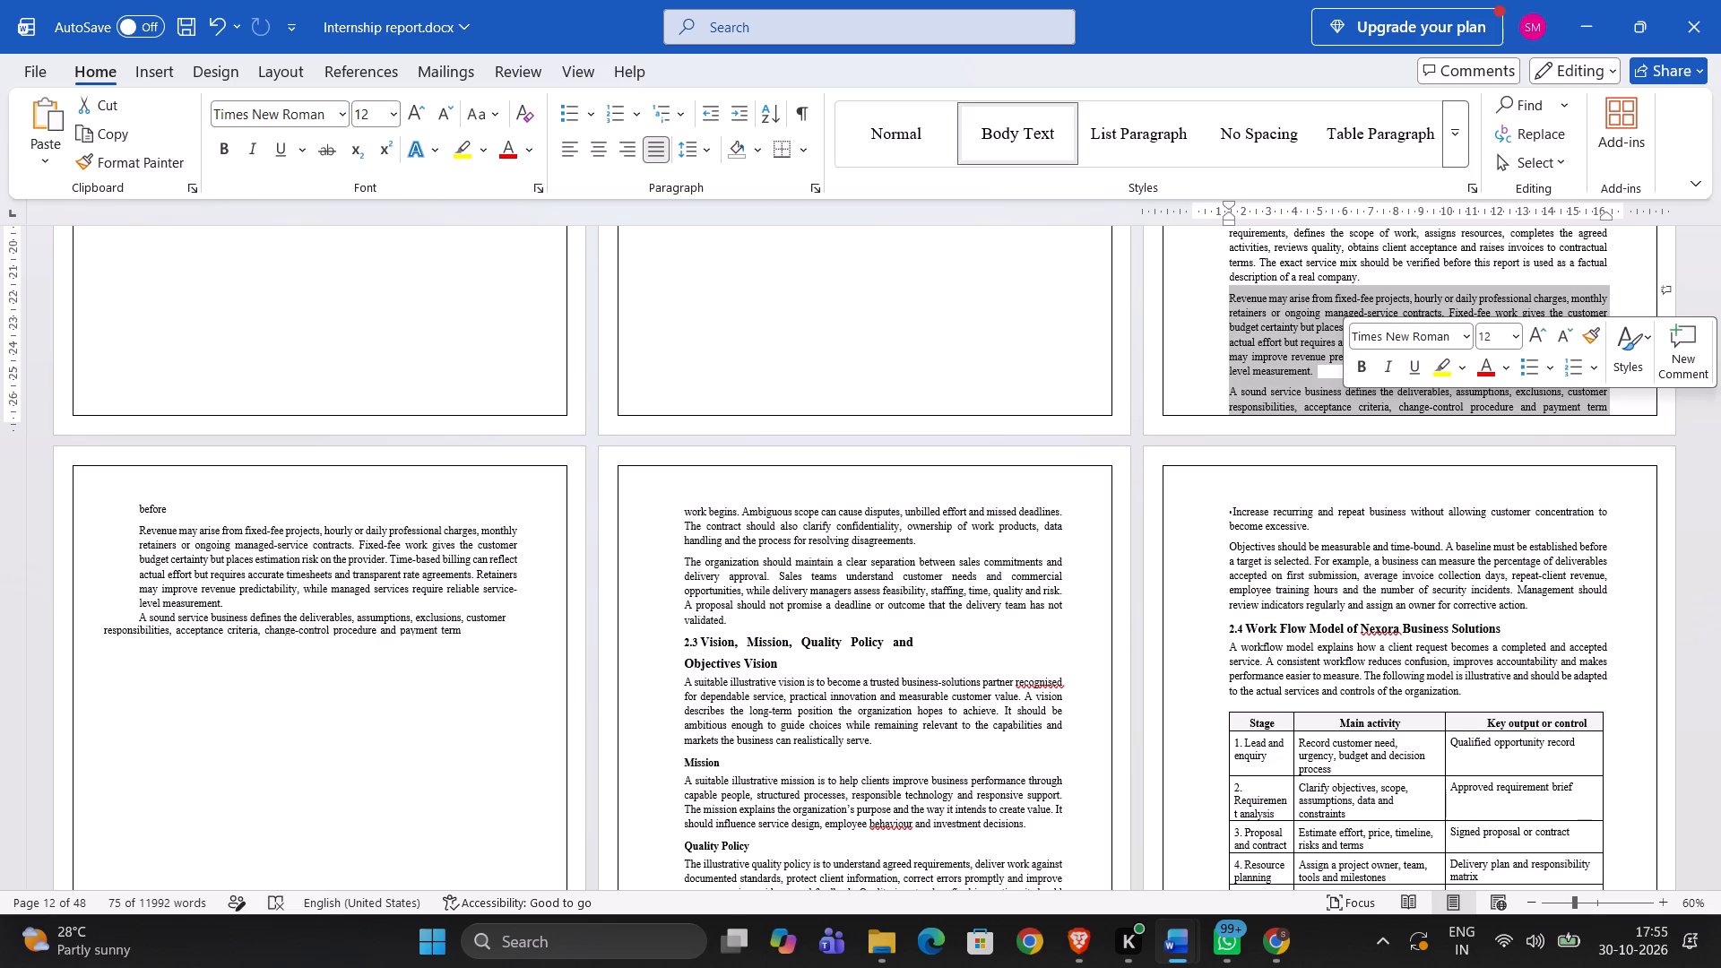
key(BackSpace)
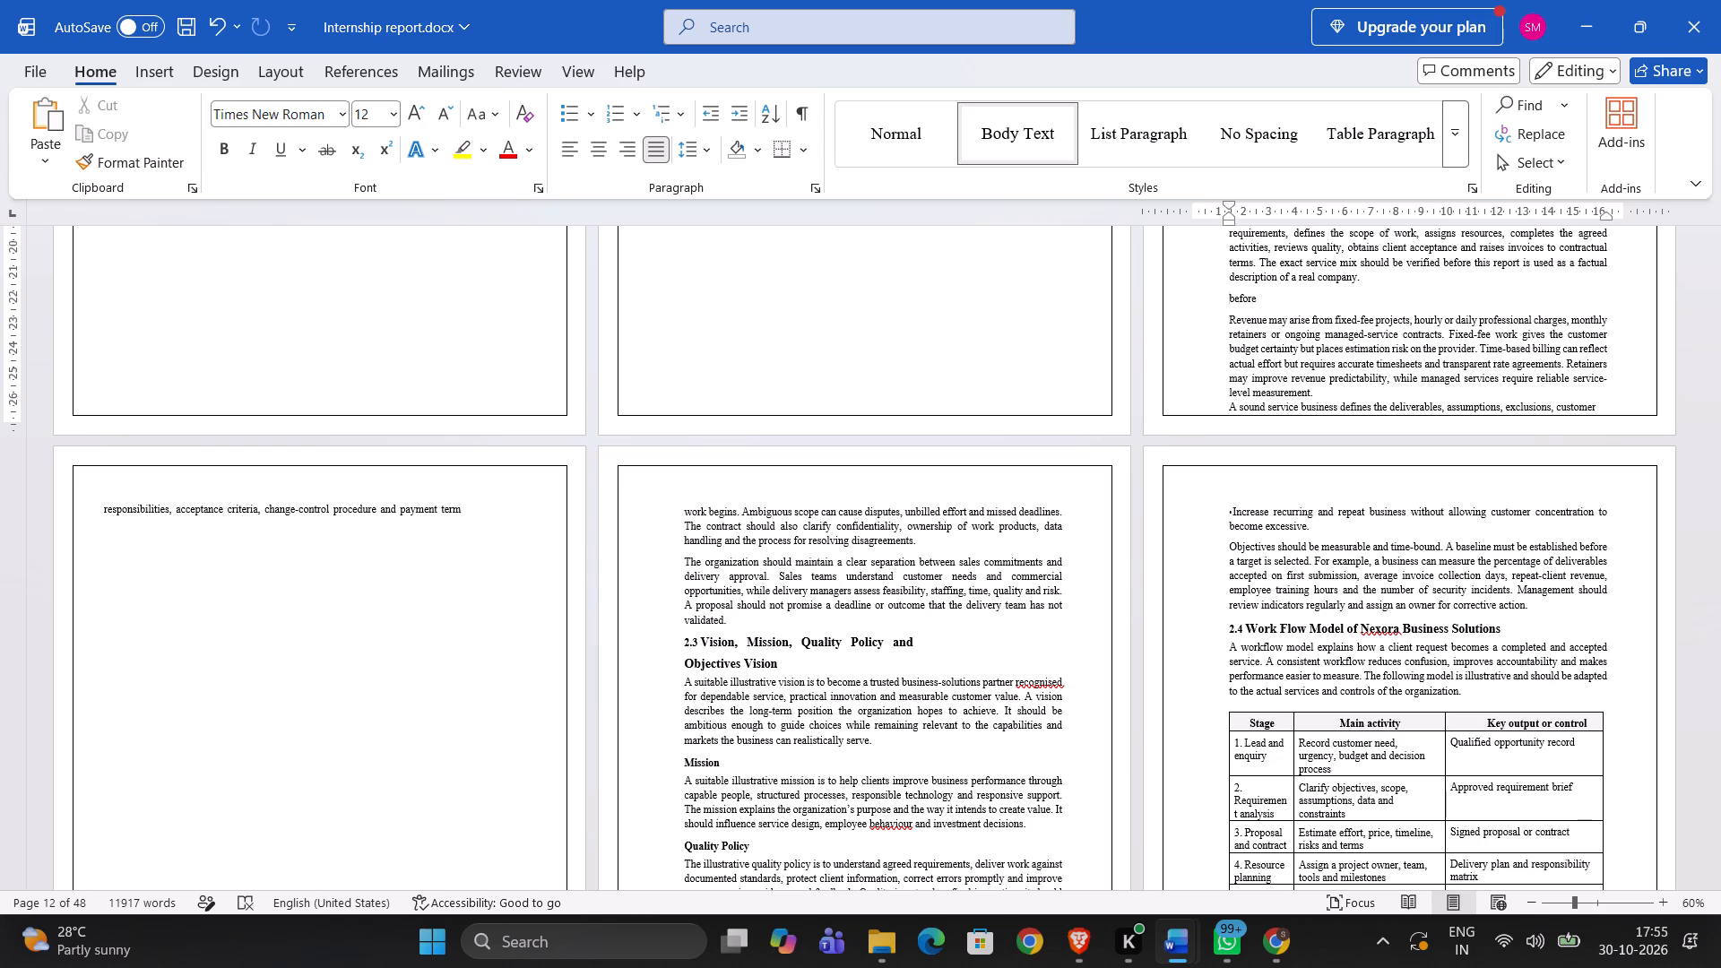
Remove the stray word "before" and its empty line under 2.2 Nature of Business, keeping the full stop after "real company".
scroll(1622, 405, up, 1)
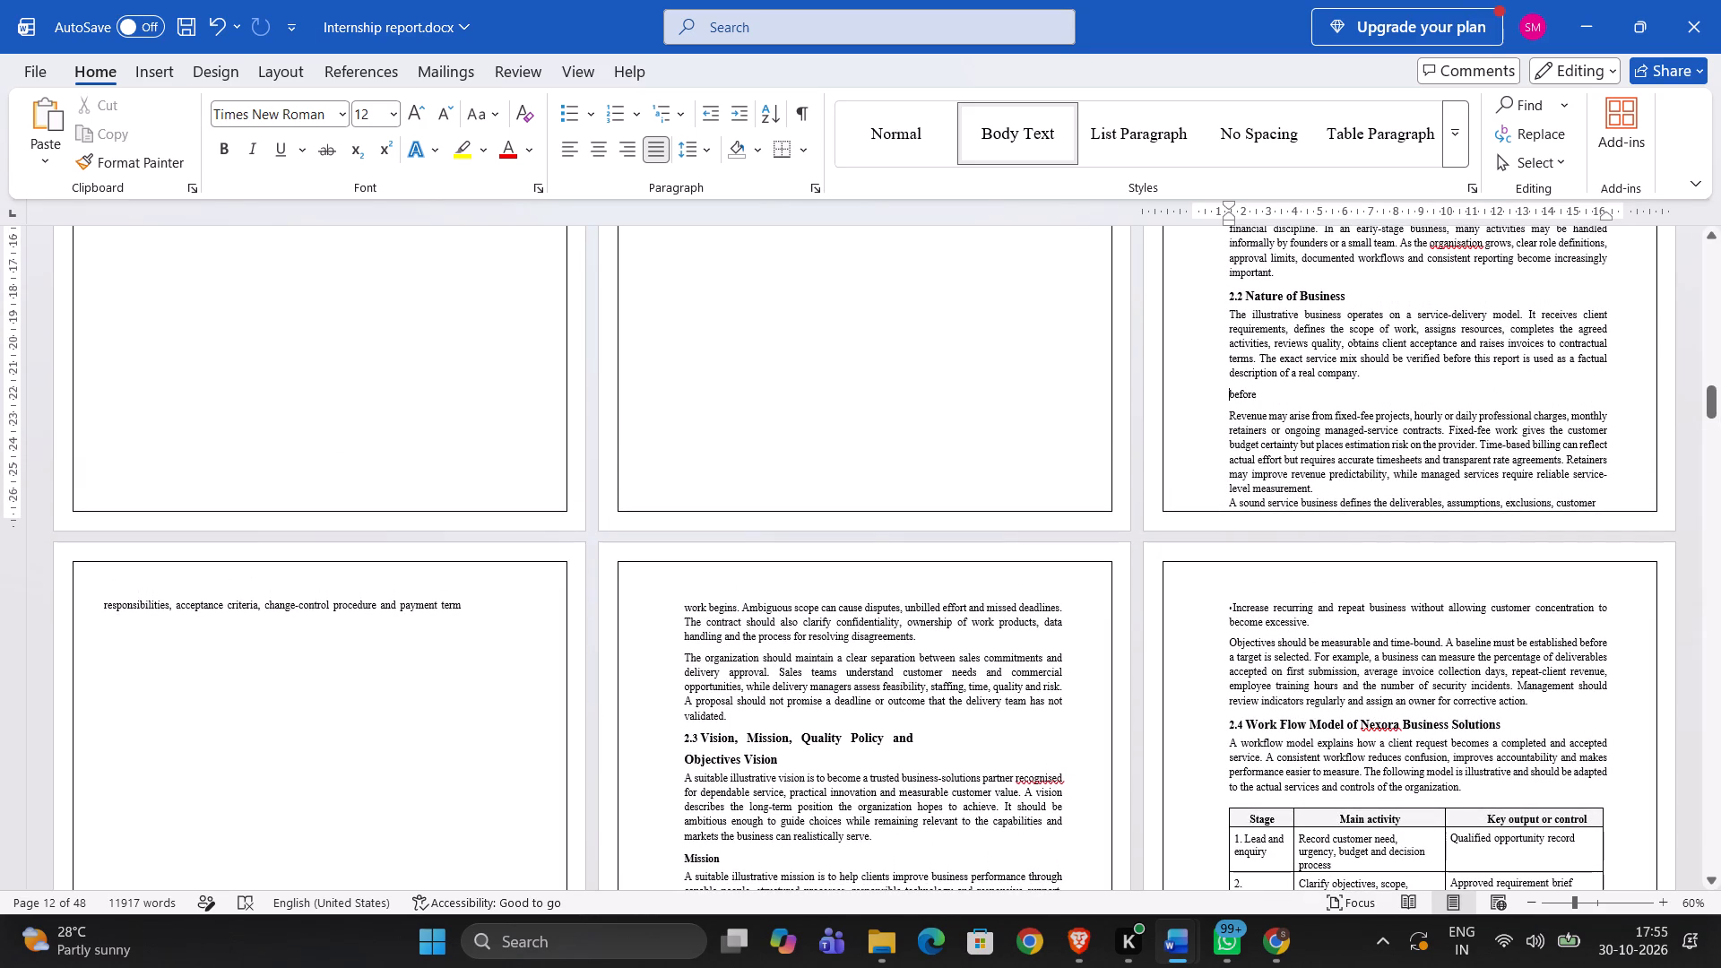
click(1295, 390)
key(BackSpace)
key(BackSpace)
key(BackSpace)
key(BackSpace)
key(BackSpace)
key(BackSpace)
key(BackSpace)
key(BackSpace)
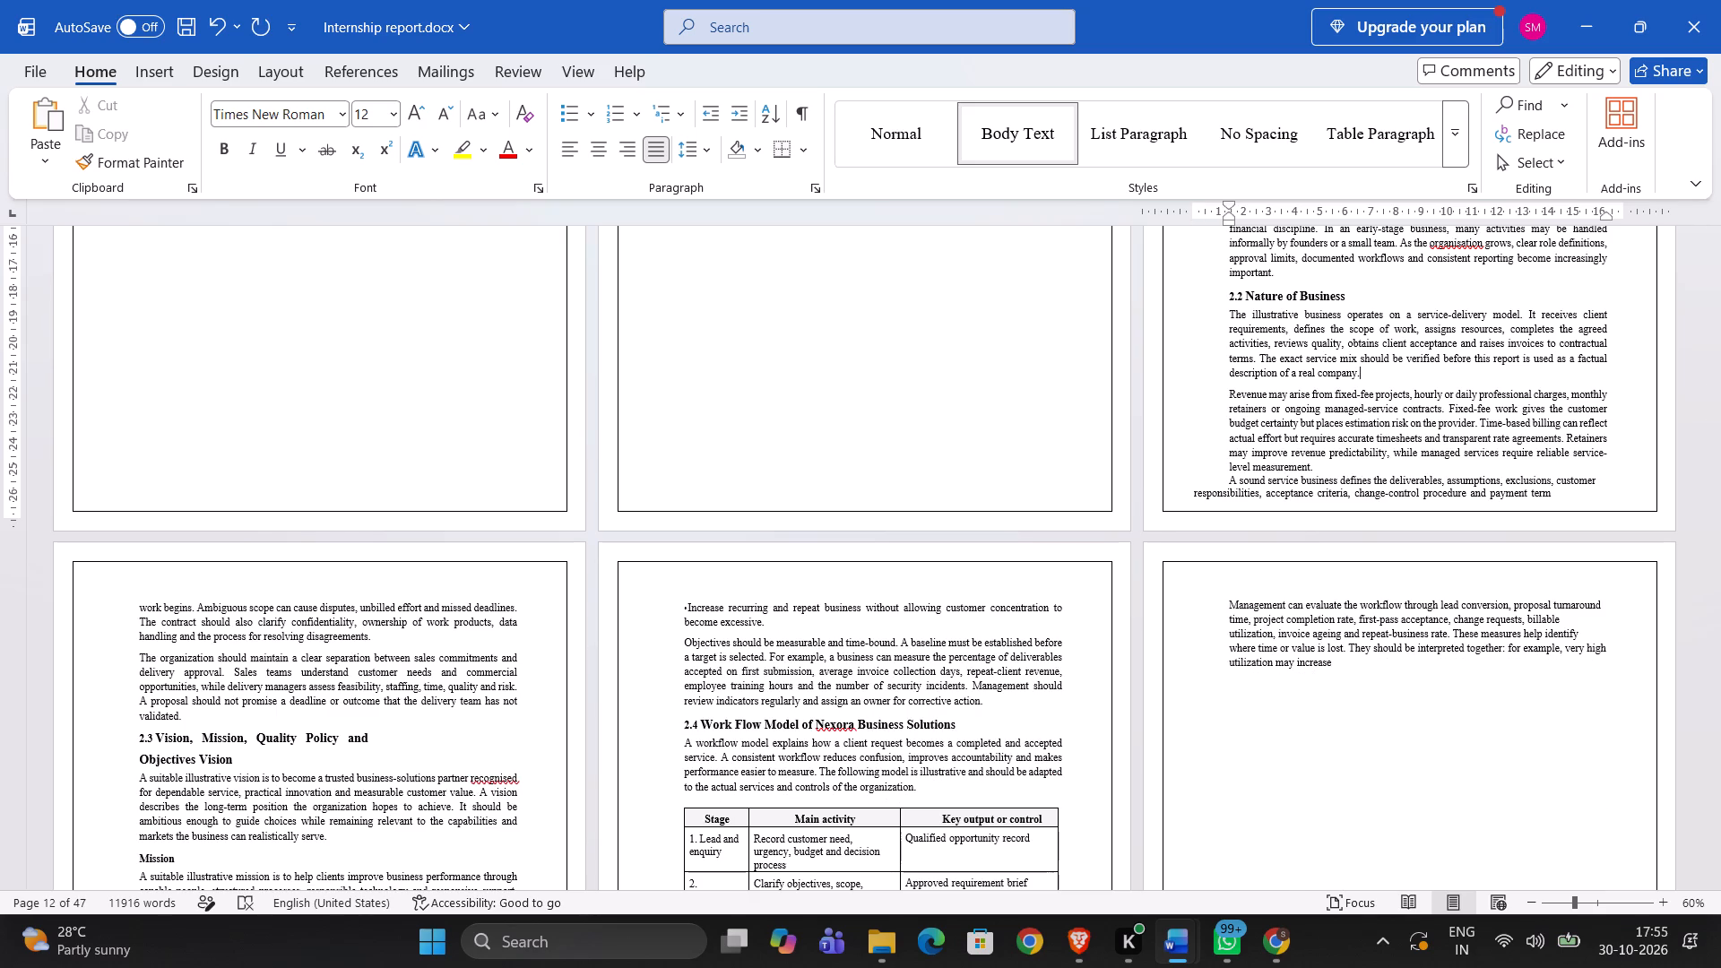
key(BackSpace)
key(ctrl+z)
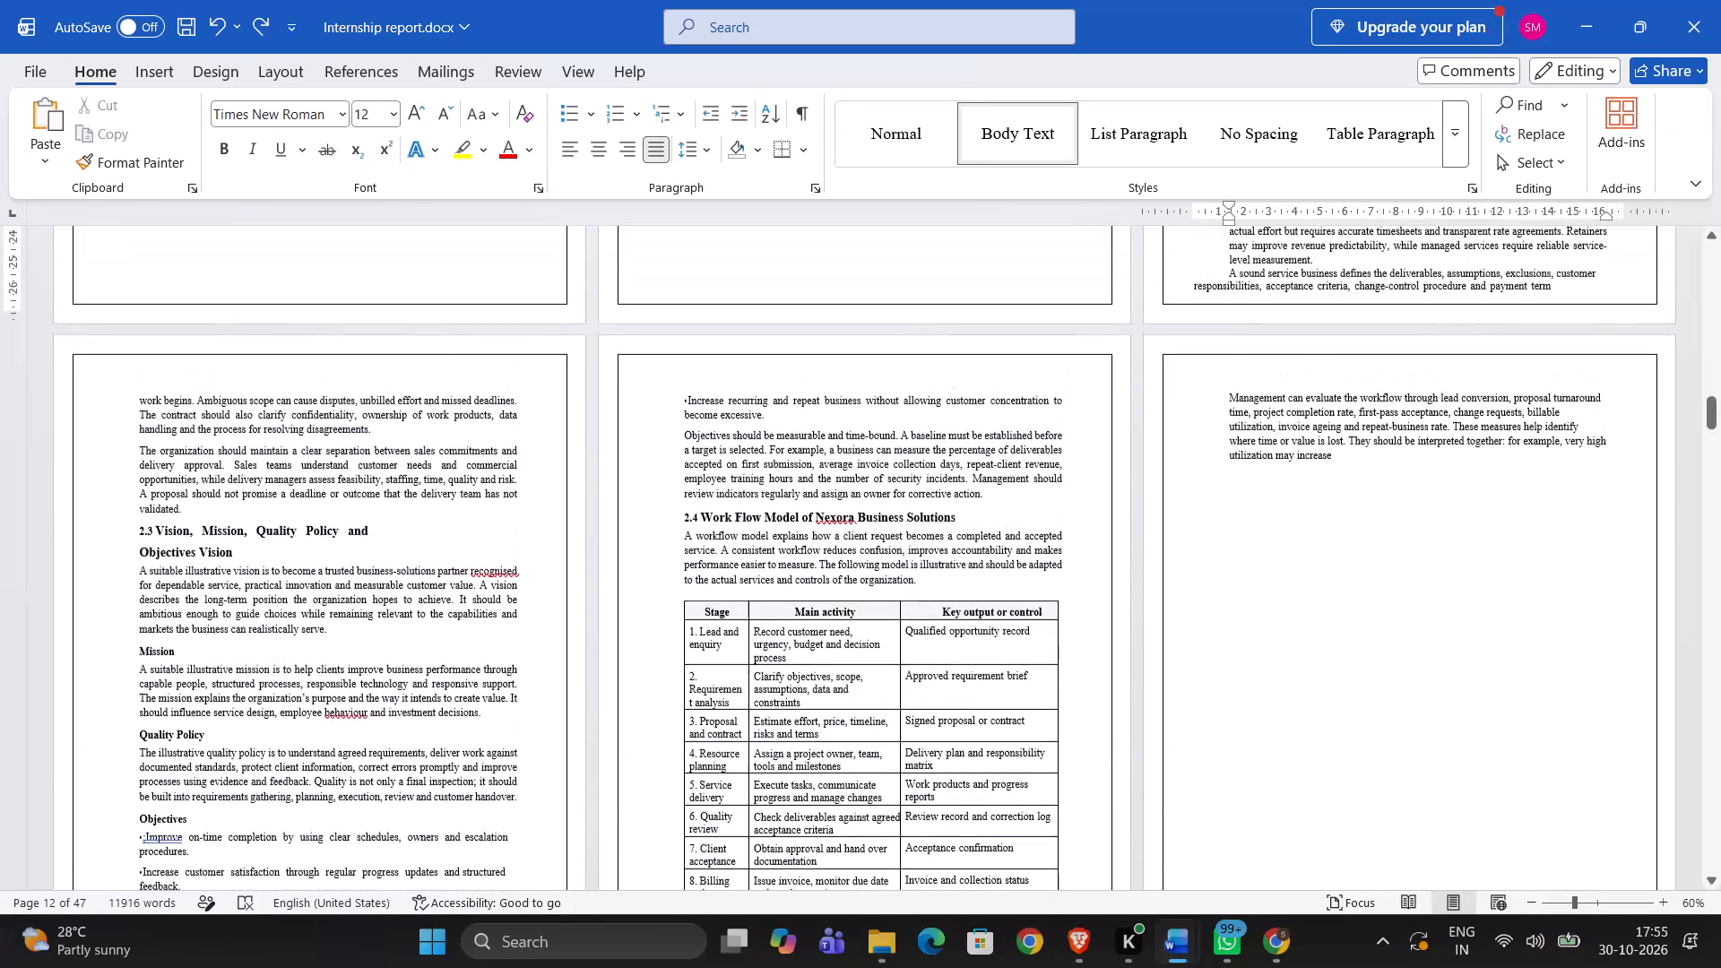
Delete the text from "A sound service business" to "payment term" at the end of the 2.2 Nature of Business page.
scroll(1223, 482, up, 3)
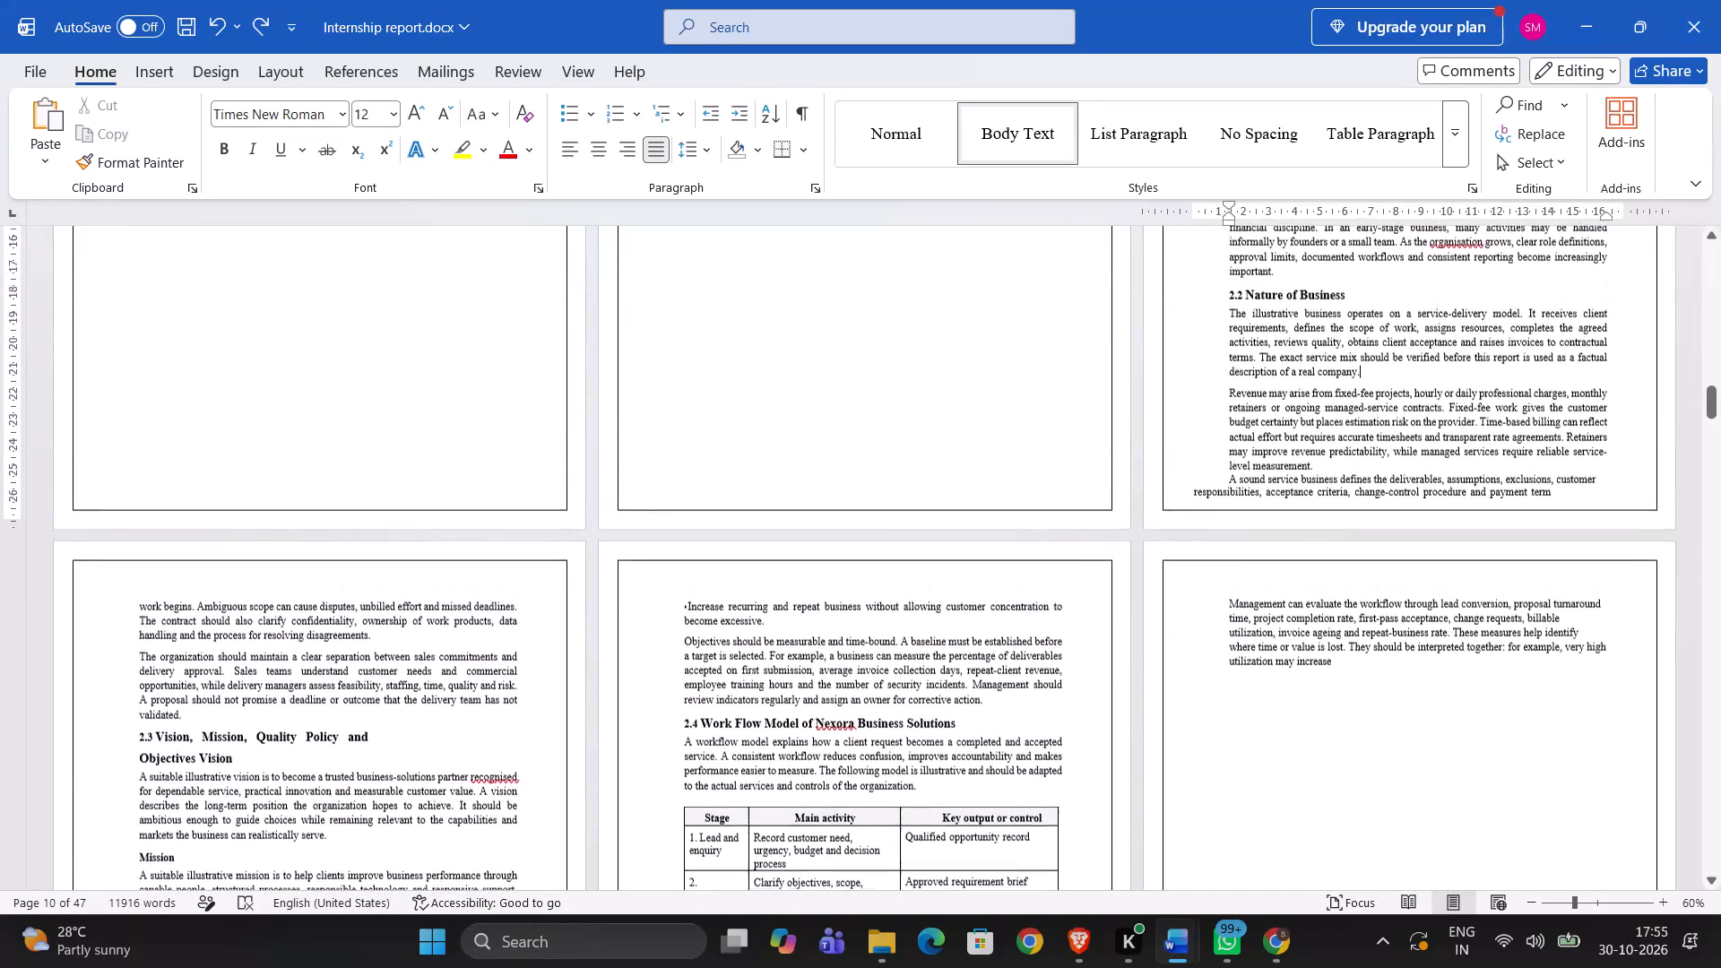
scroll(1223, 482, up, 1)
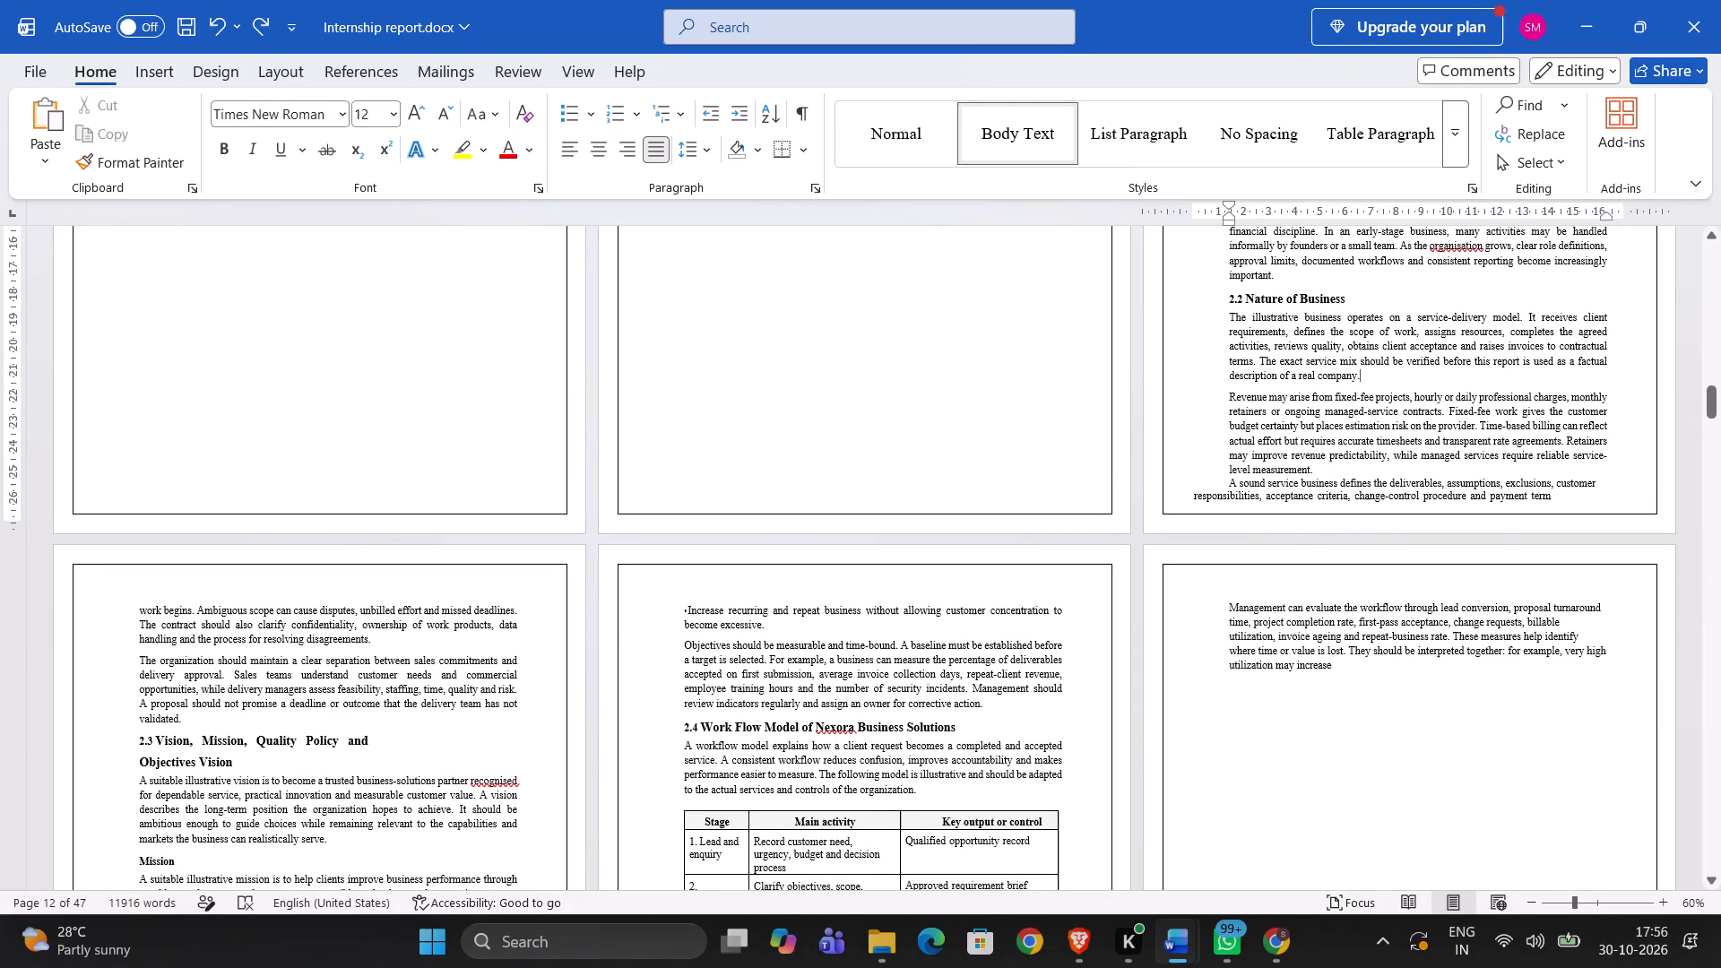
scroll(1570, 495, down, 5)
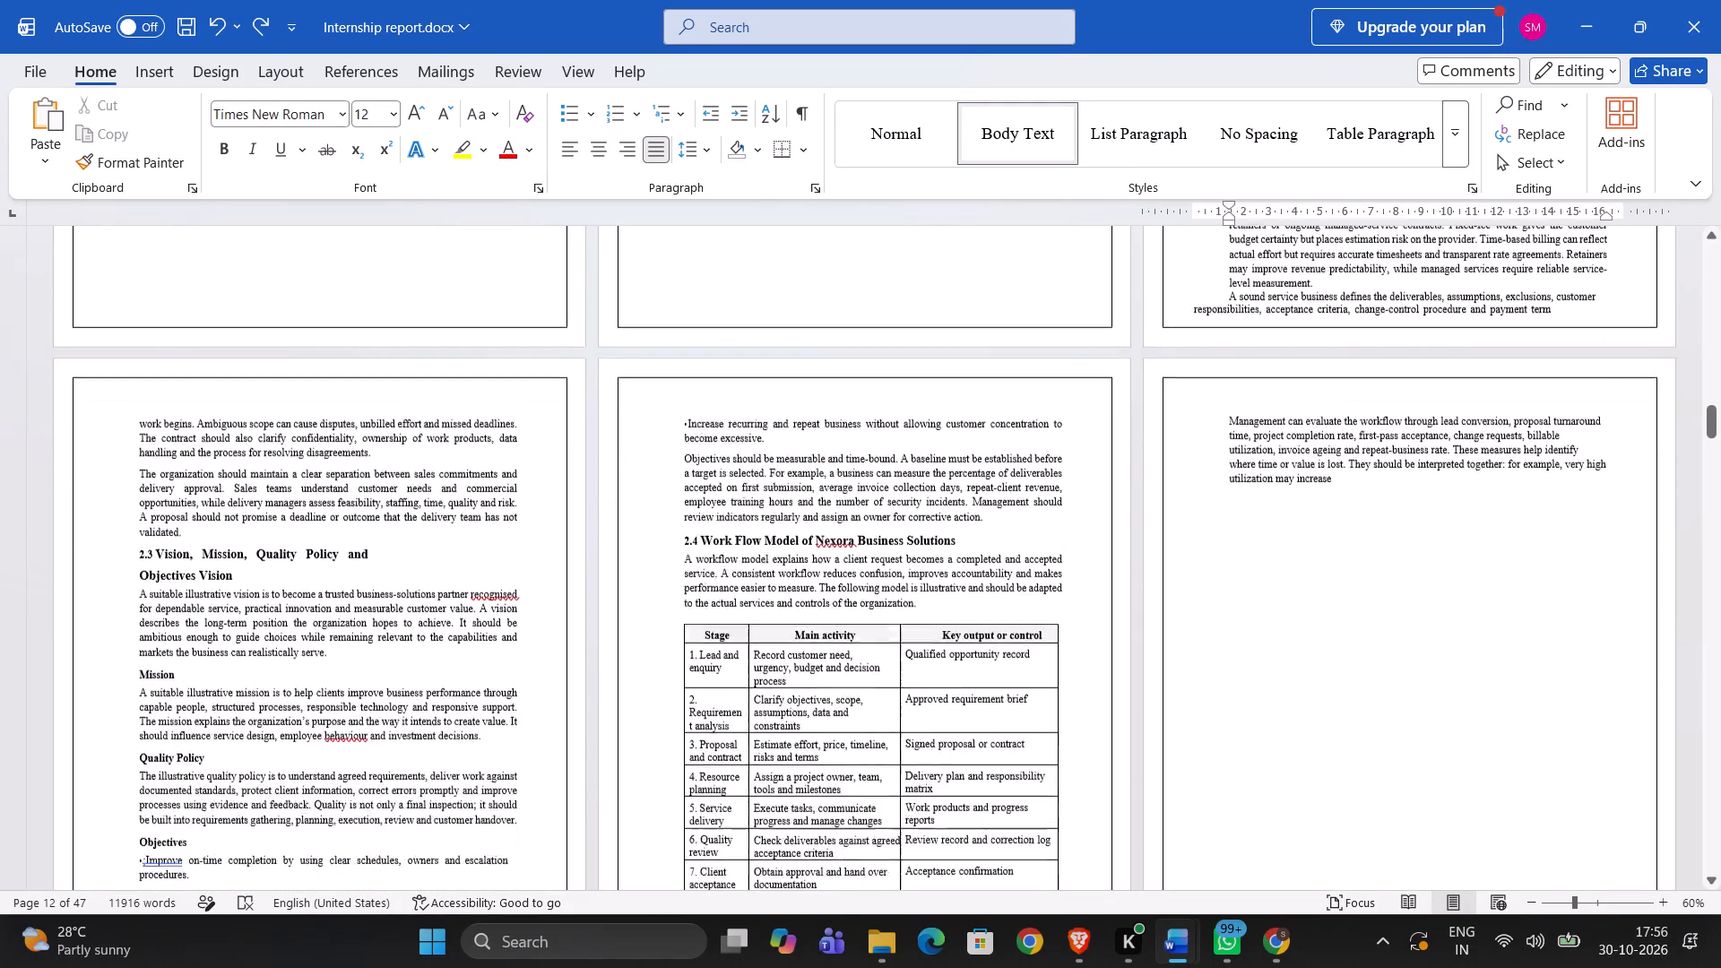
scroll(1570, 495, down, 1)
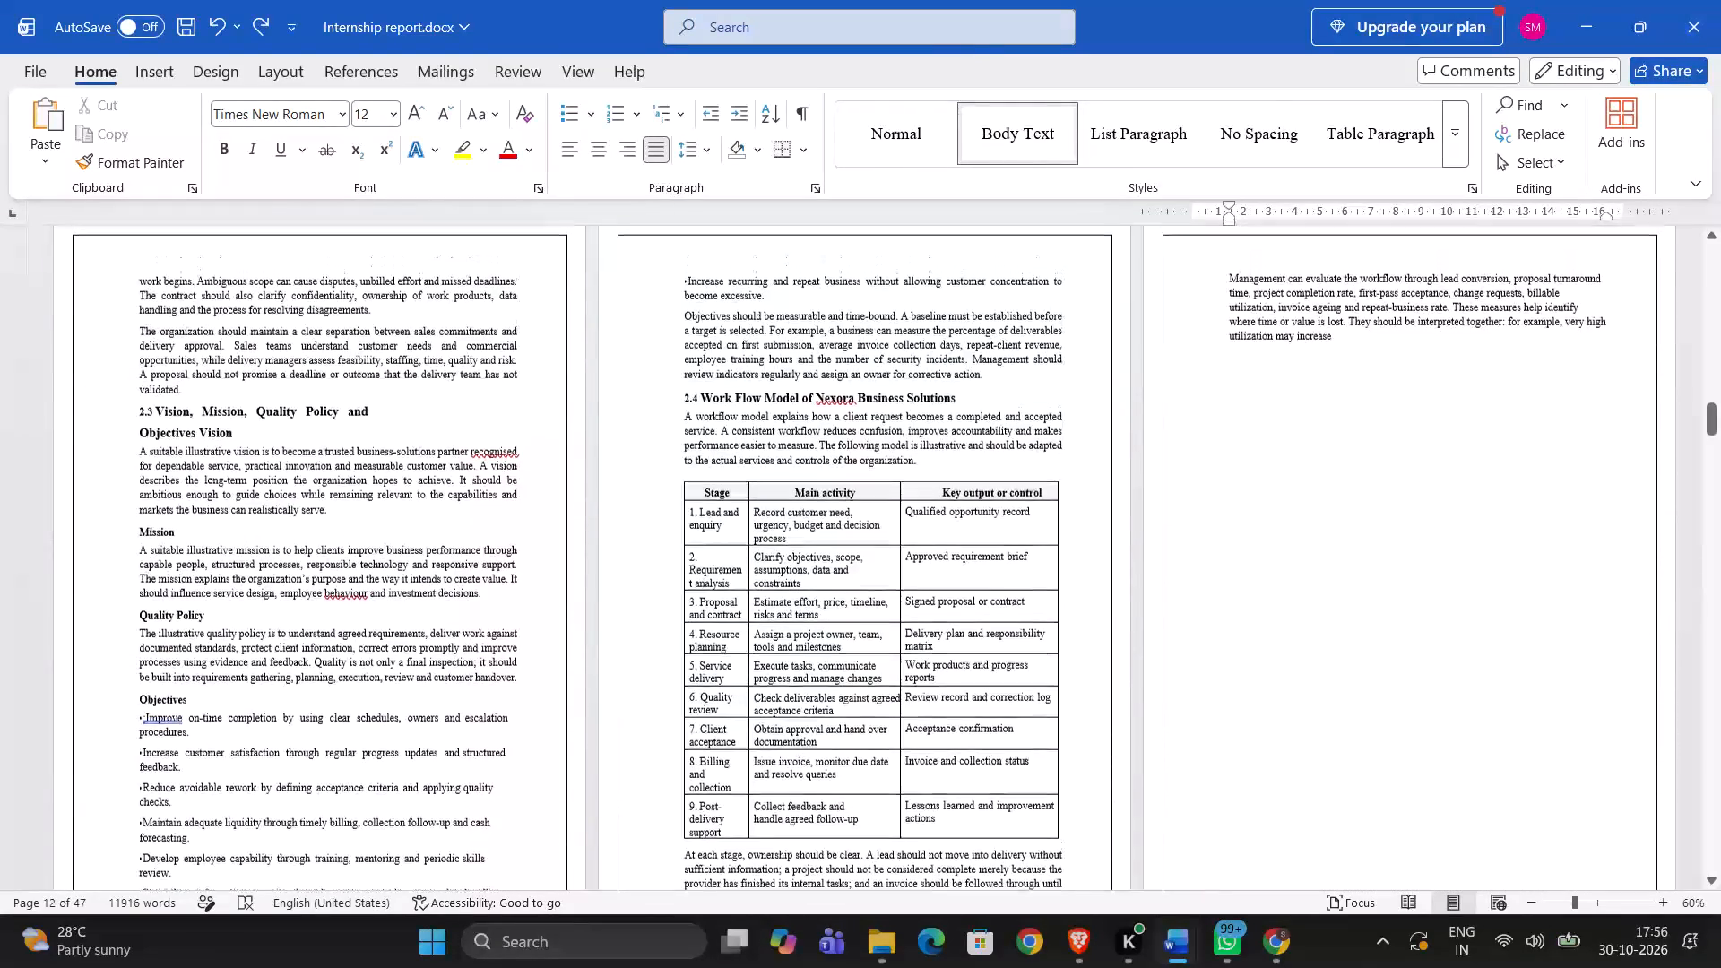
scroll(1570, 495, up, 4)
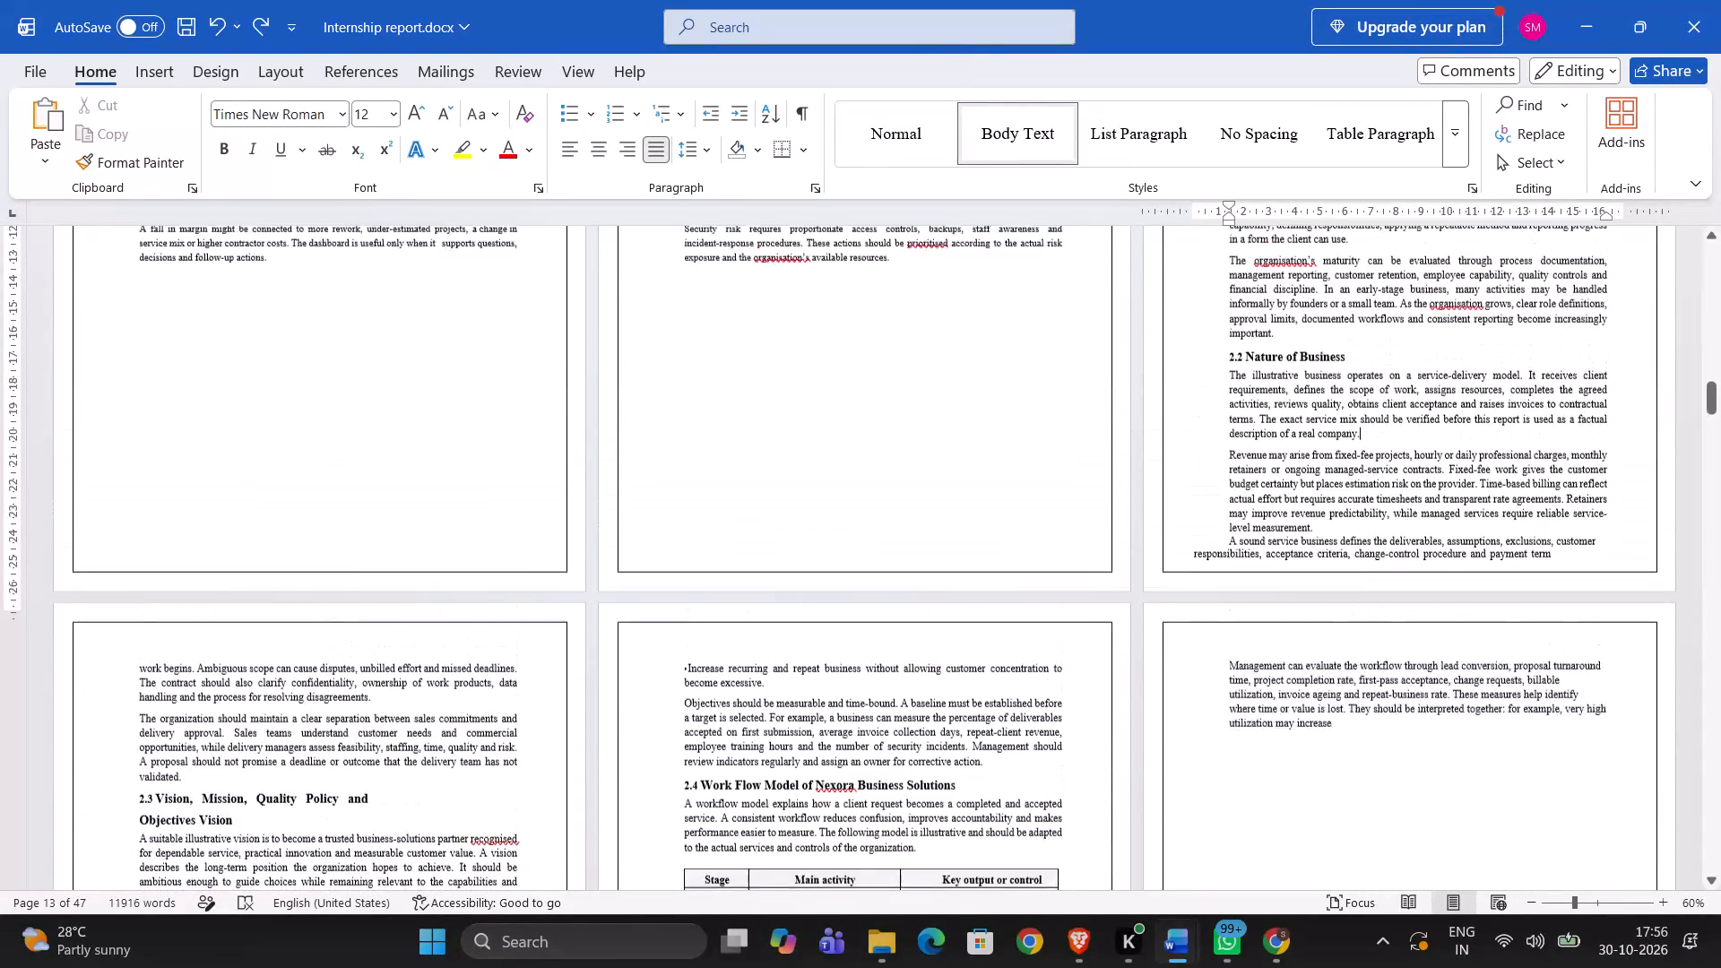
scroll(1570, 495, up, 1)
drag(1556, 592, 1314, 559)
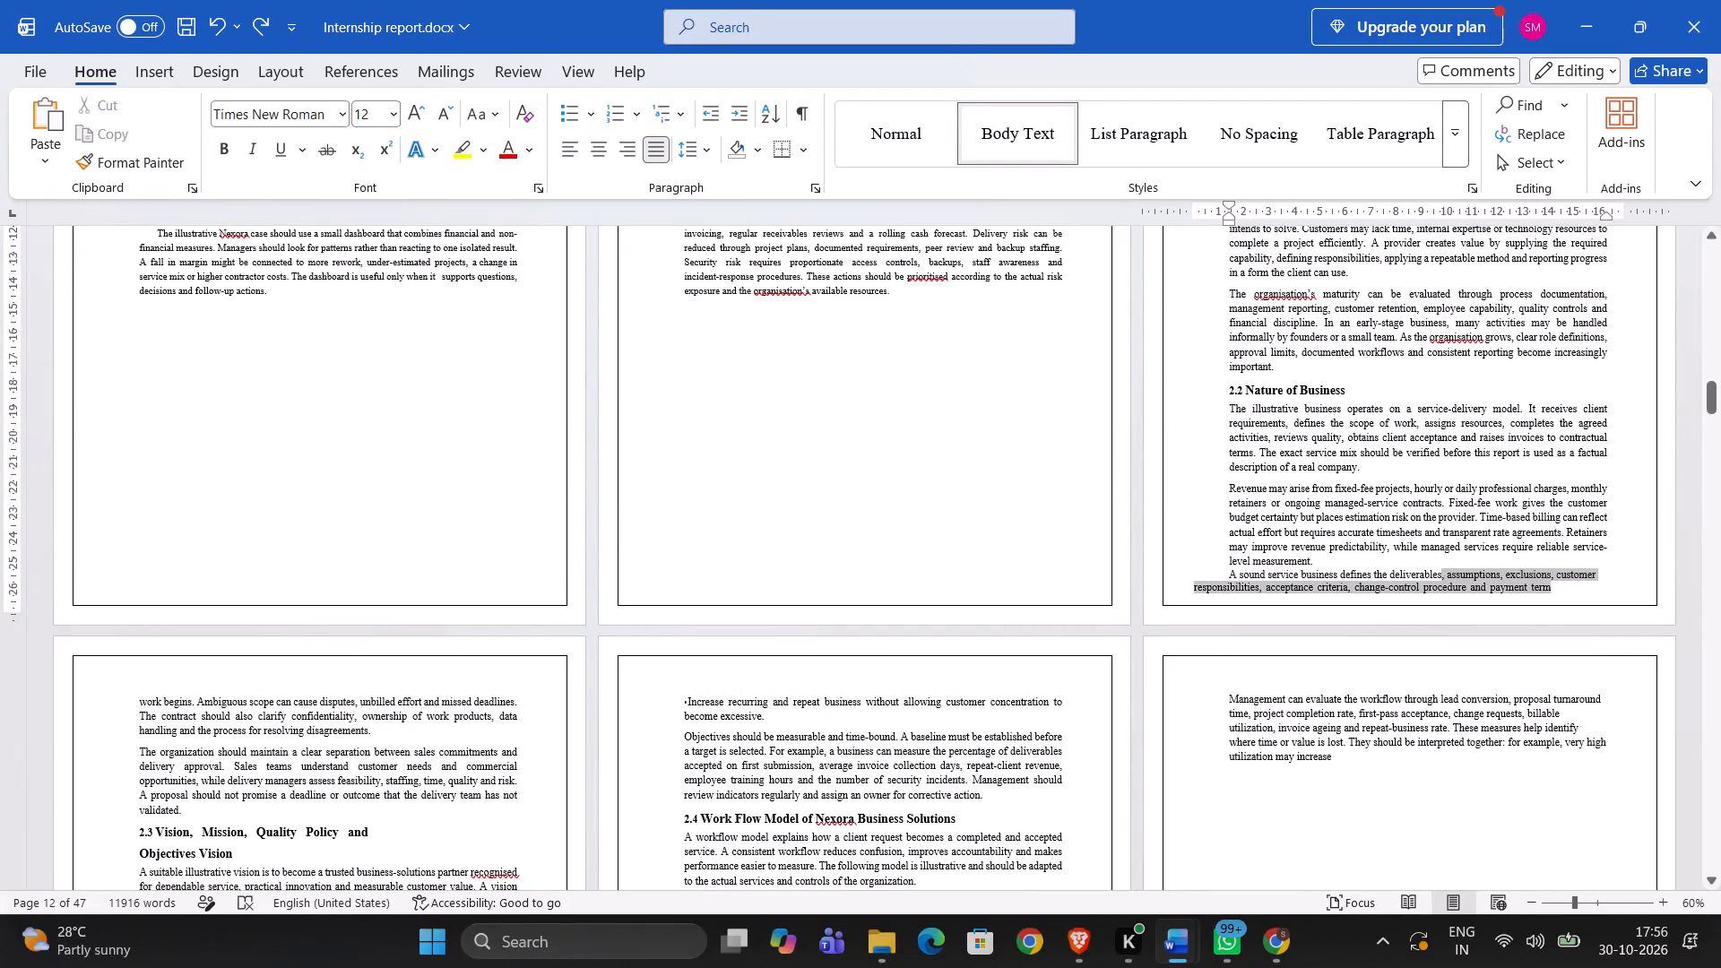
drag(1314, 559, 1219, 575)
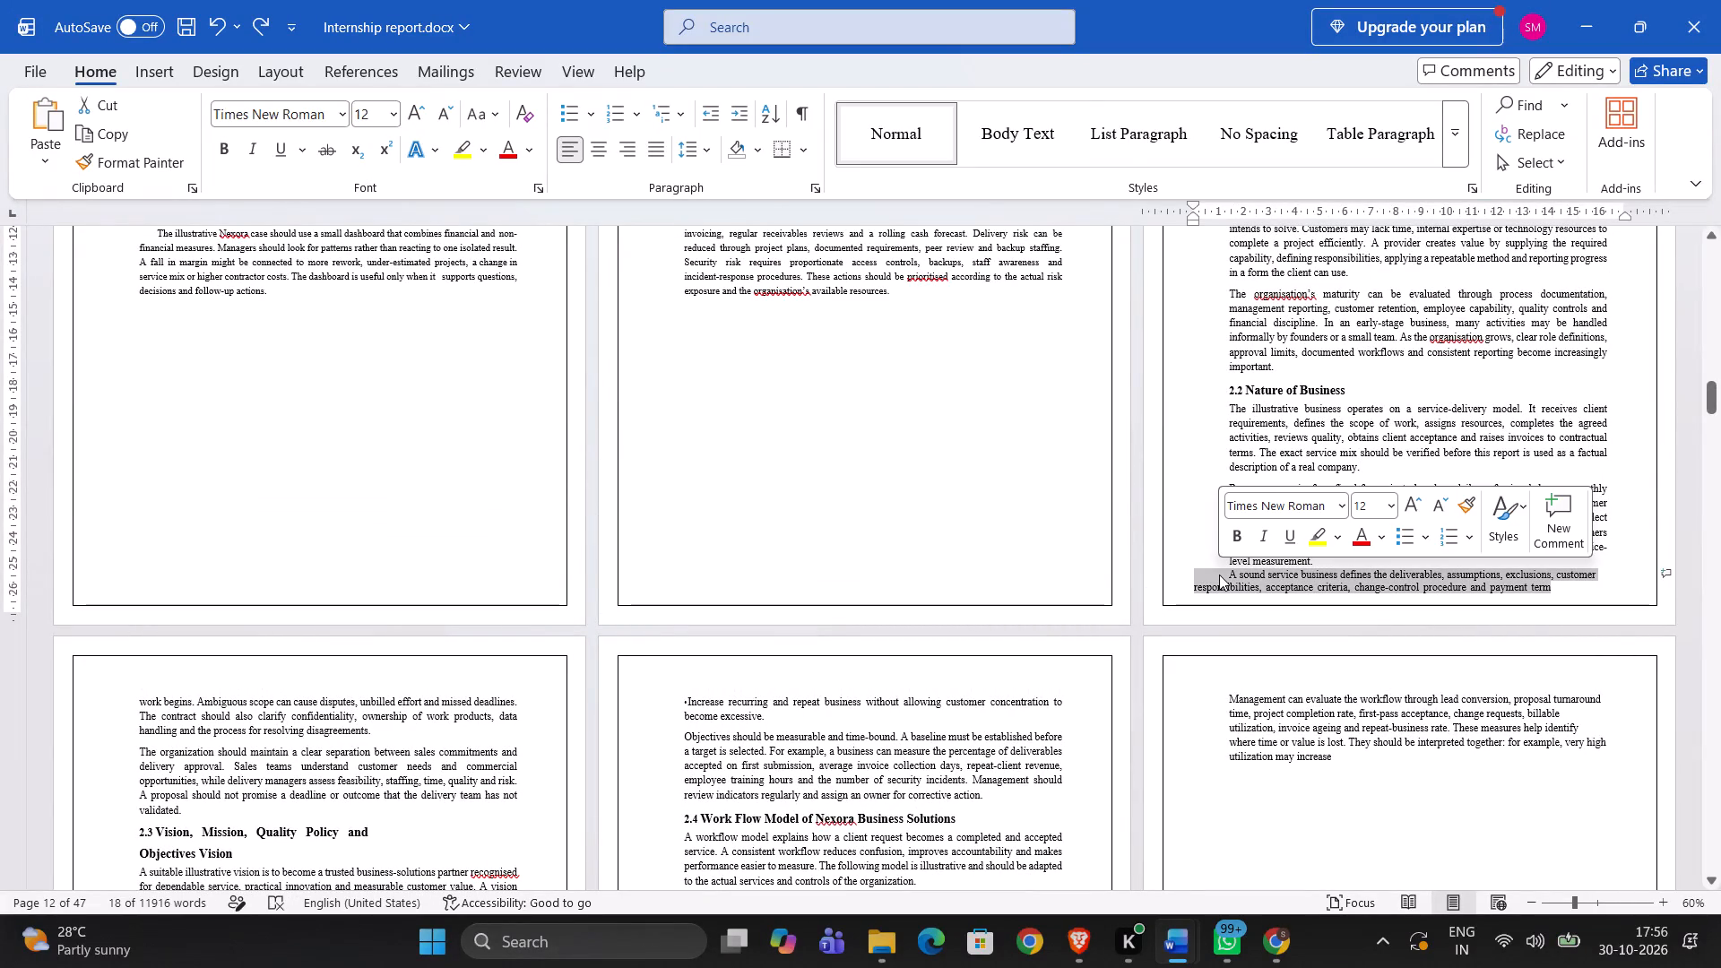
key(BackSpace)
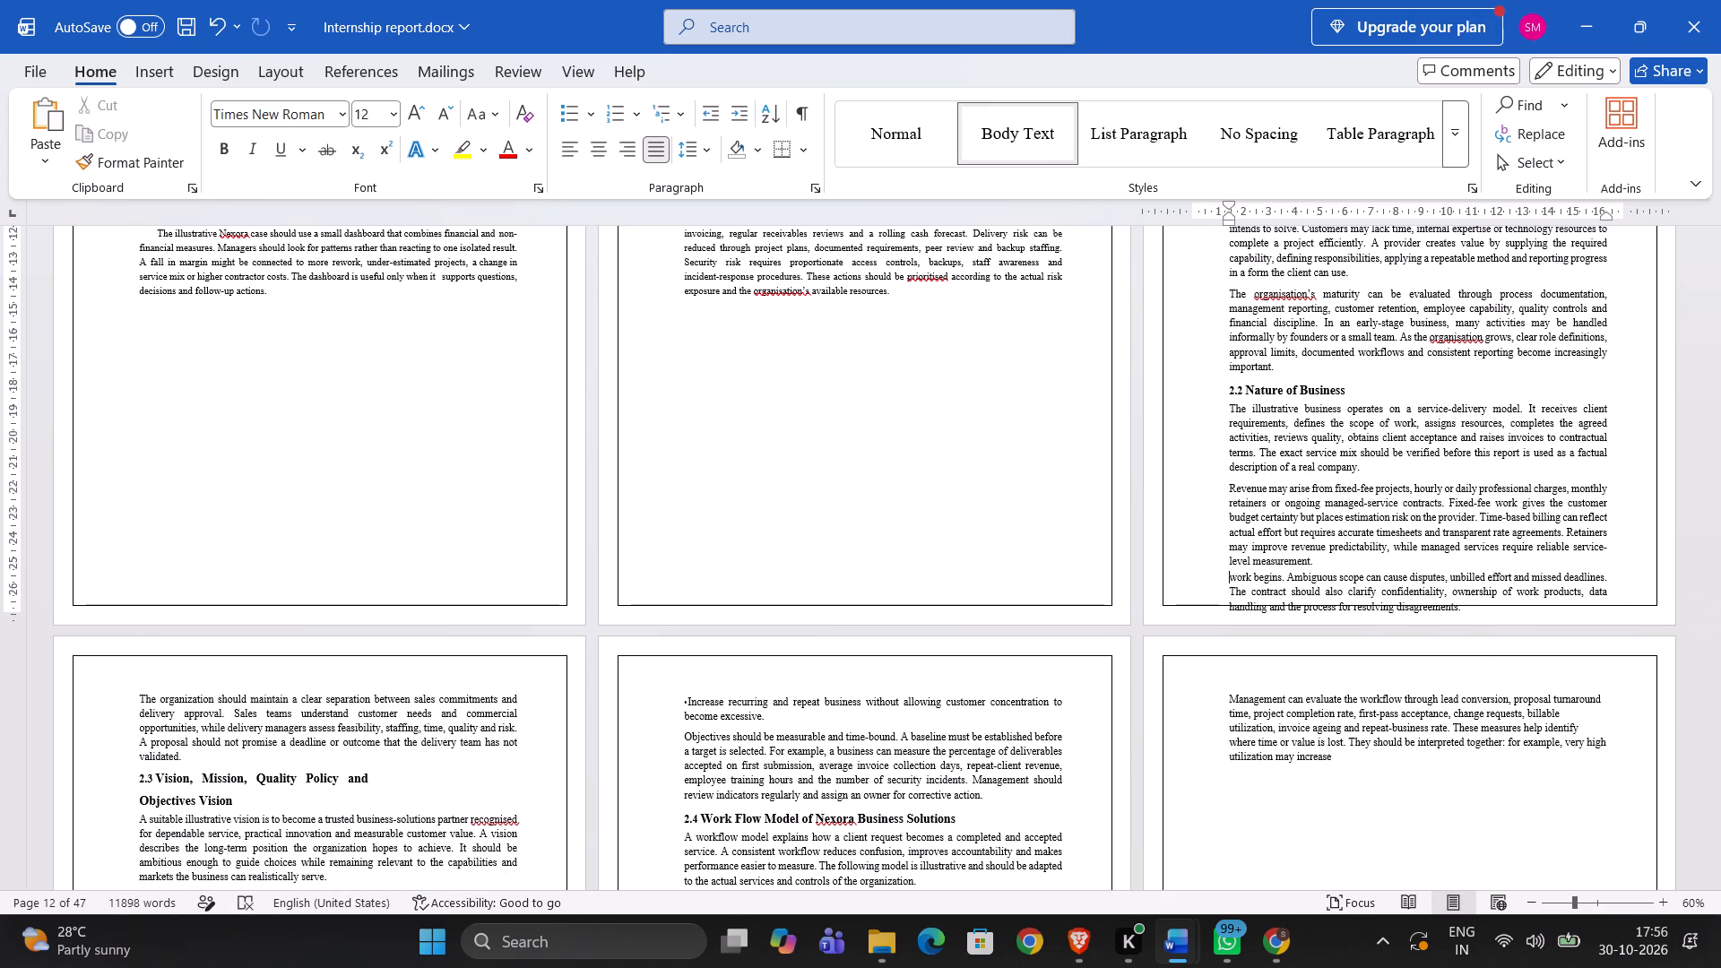
Insert two paragraph breaks before "work begins" to move that paragraph onto the following page.
key(Return)
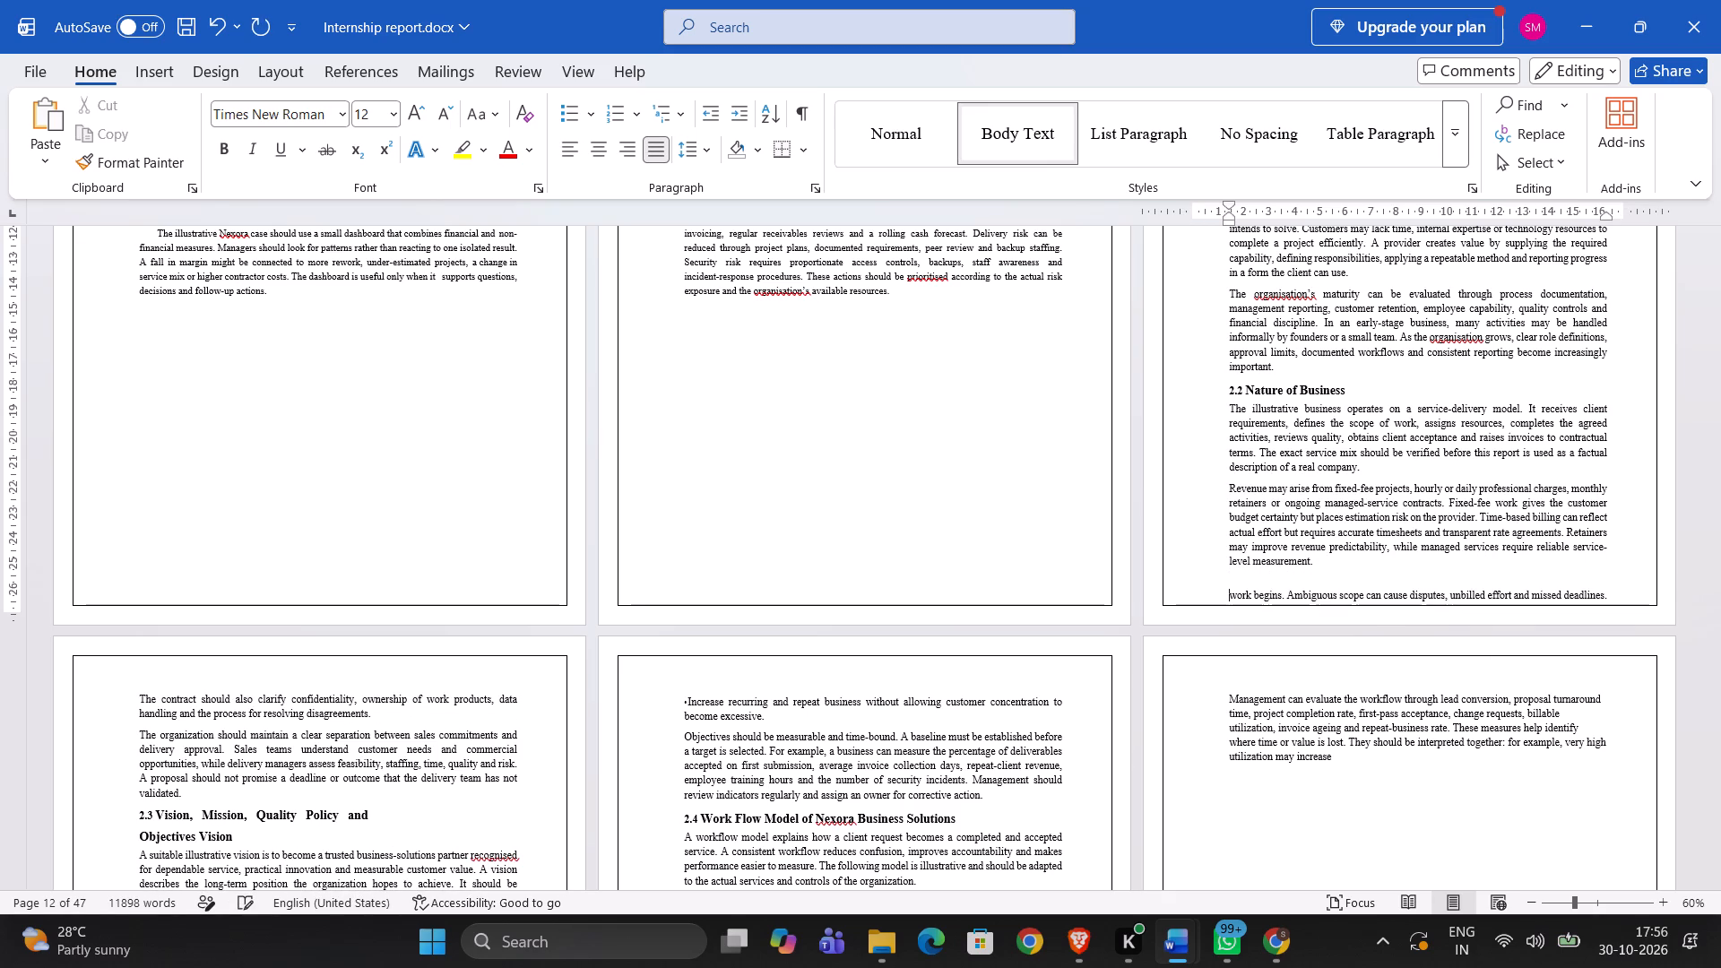
key(Return)
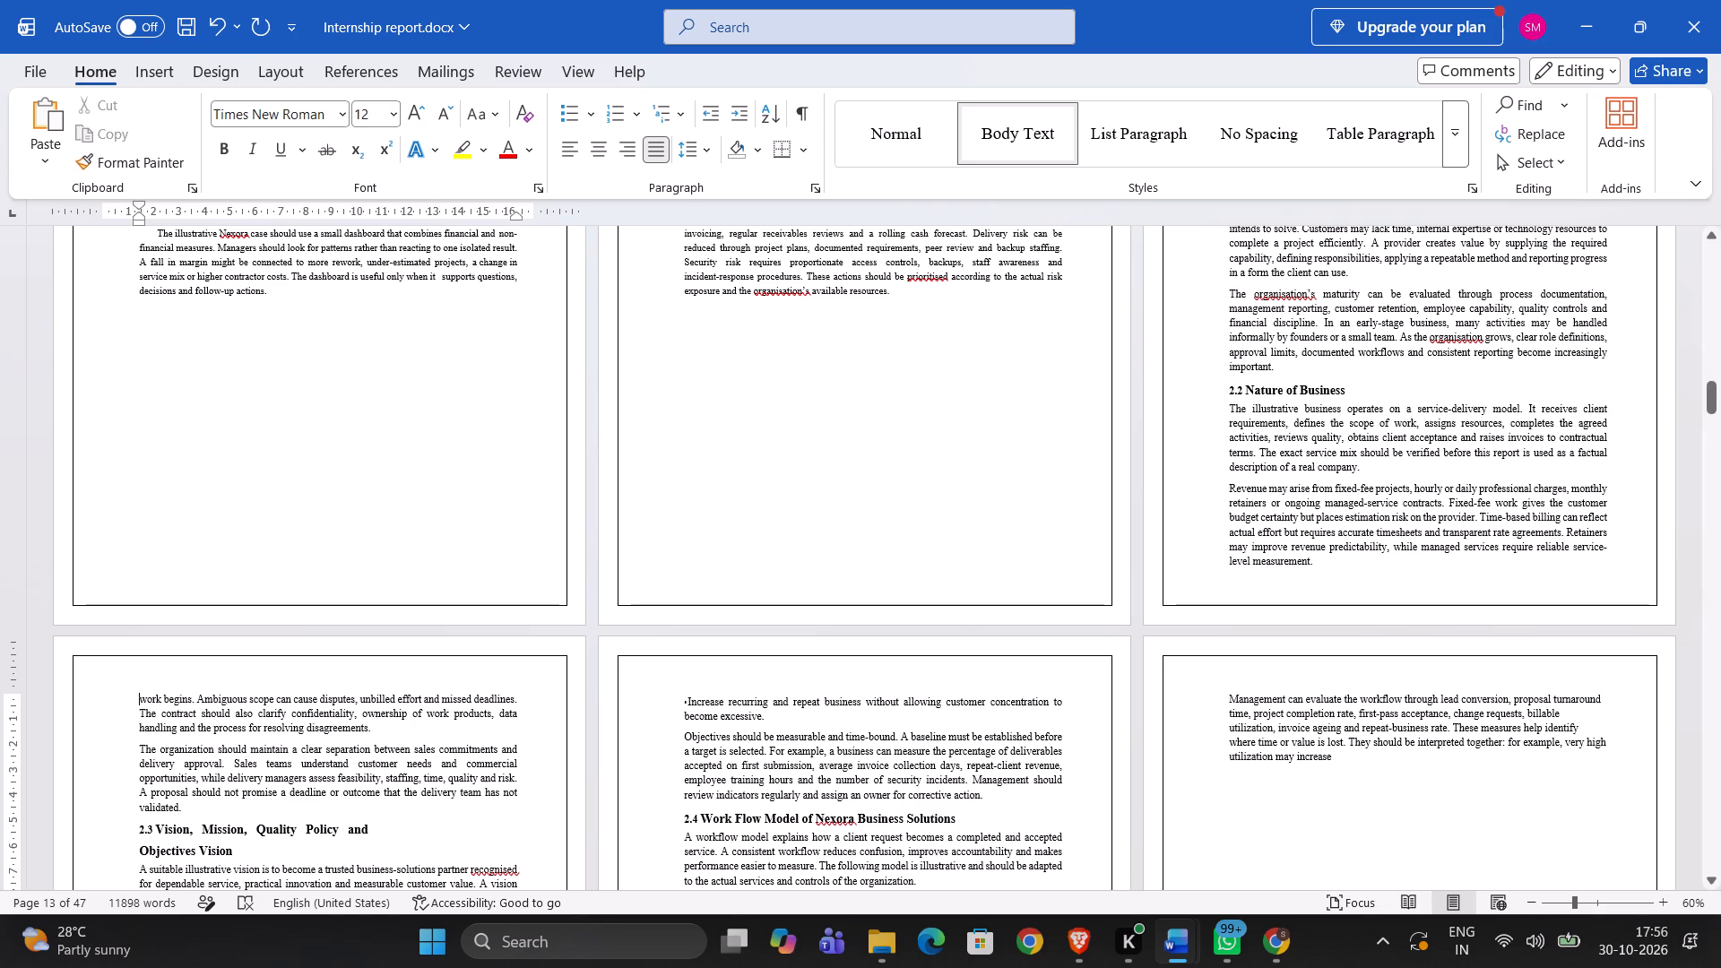
Remove the first-line indent from all four paragraphs under 1.9 Industry Risks and Practical Responses.
scroll(999, 540, up, 2)
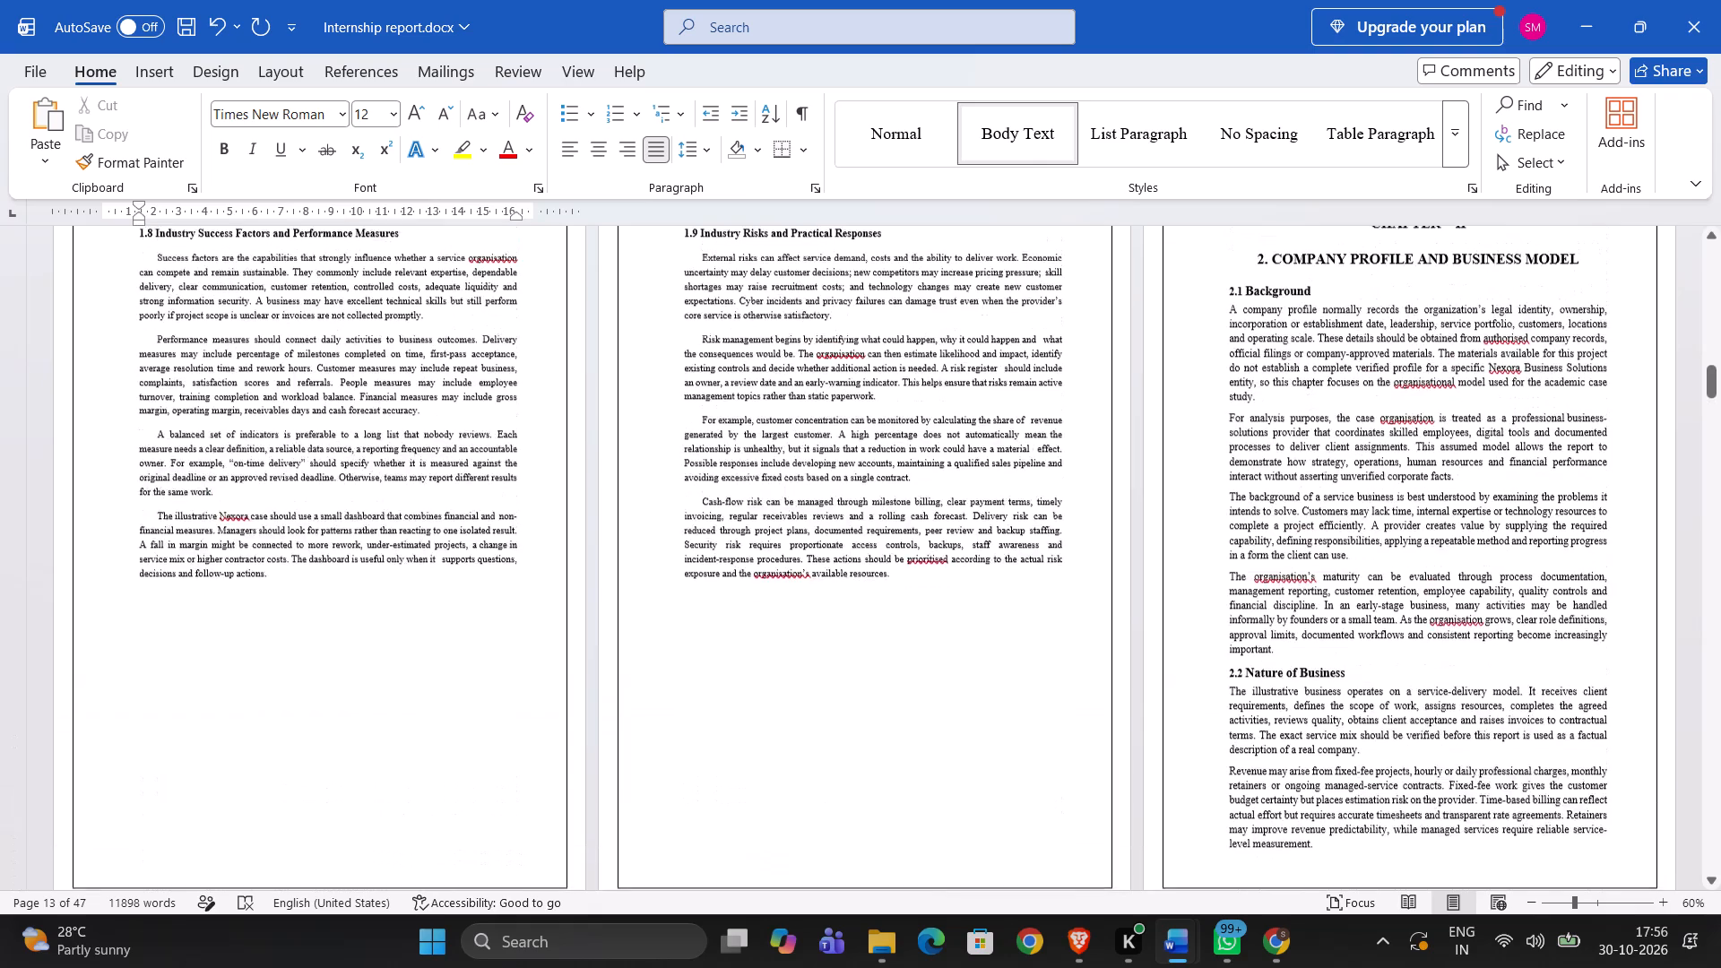
scroll(999, 540, up, 2)
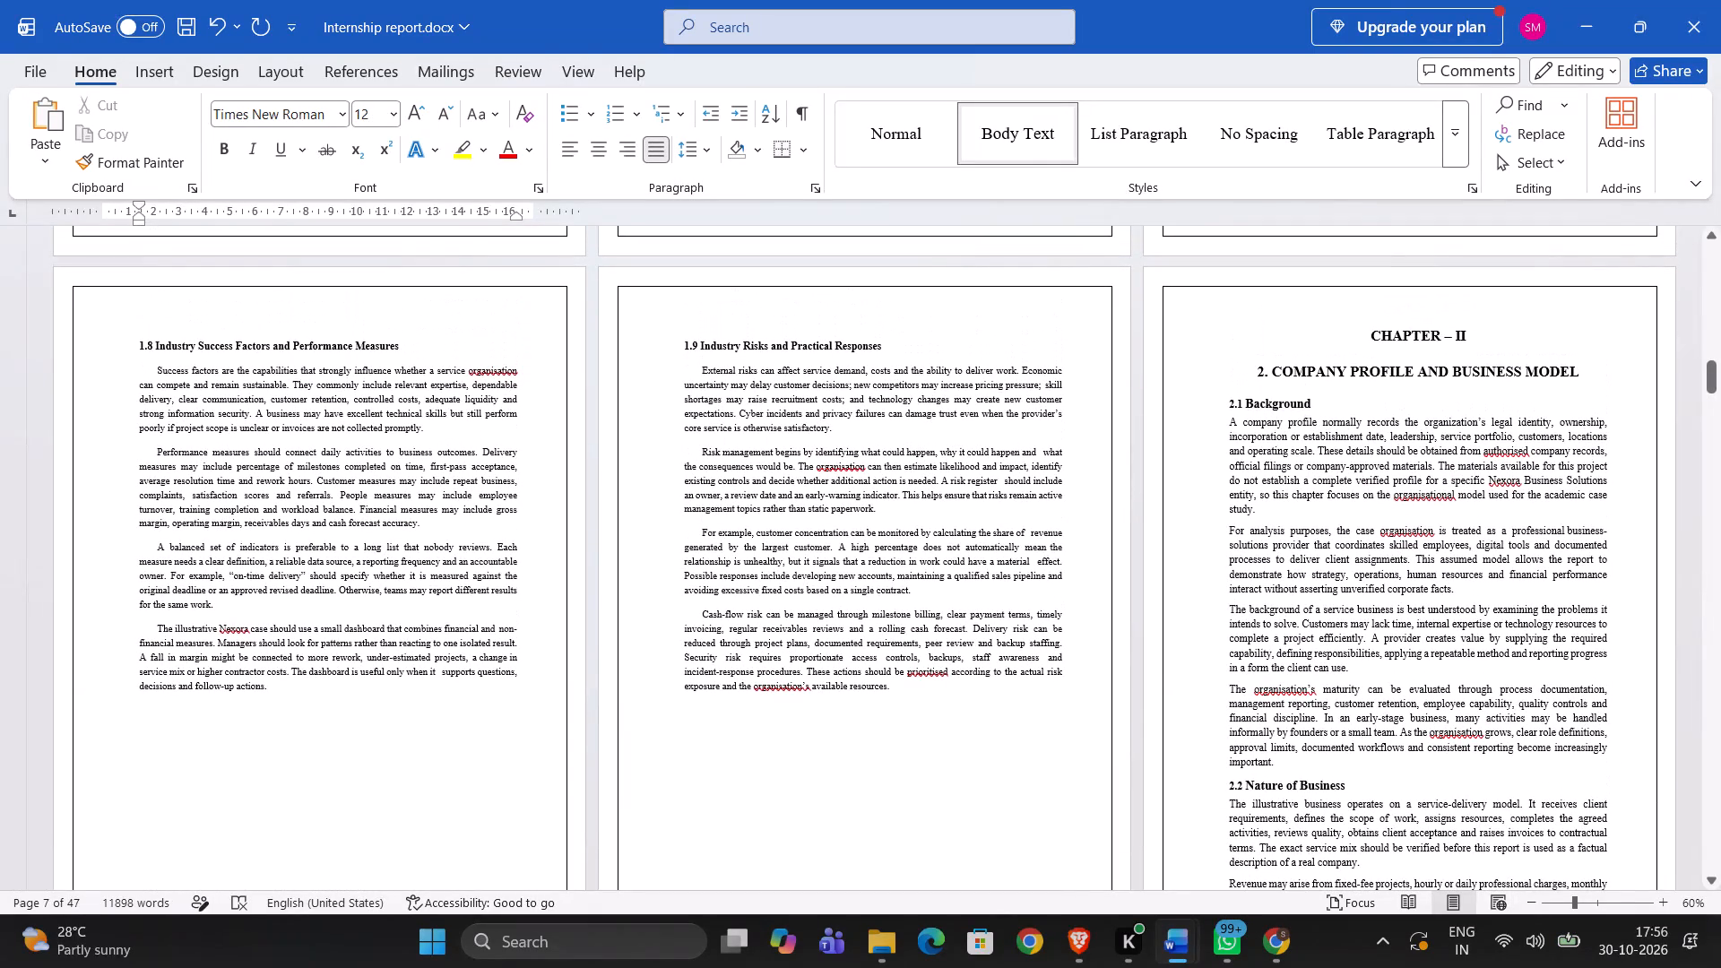
click(698, 616)
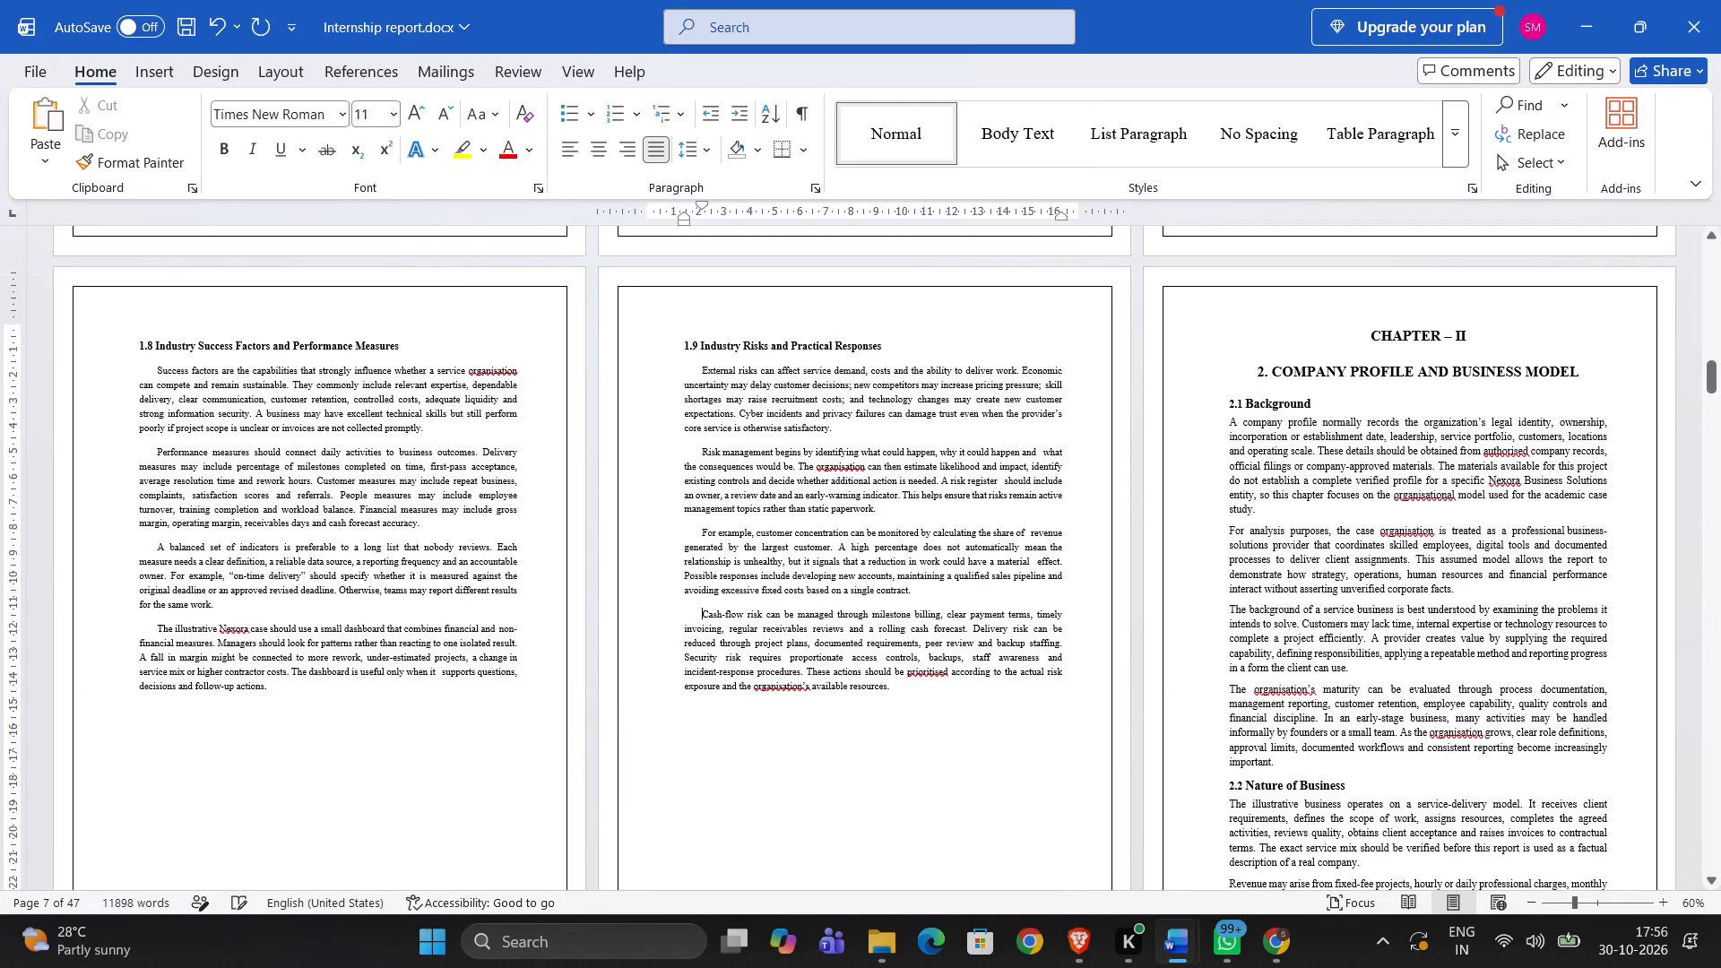
key(BackSpace)
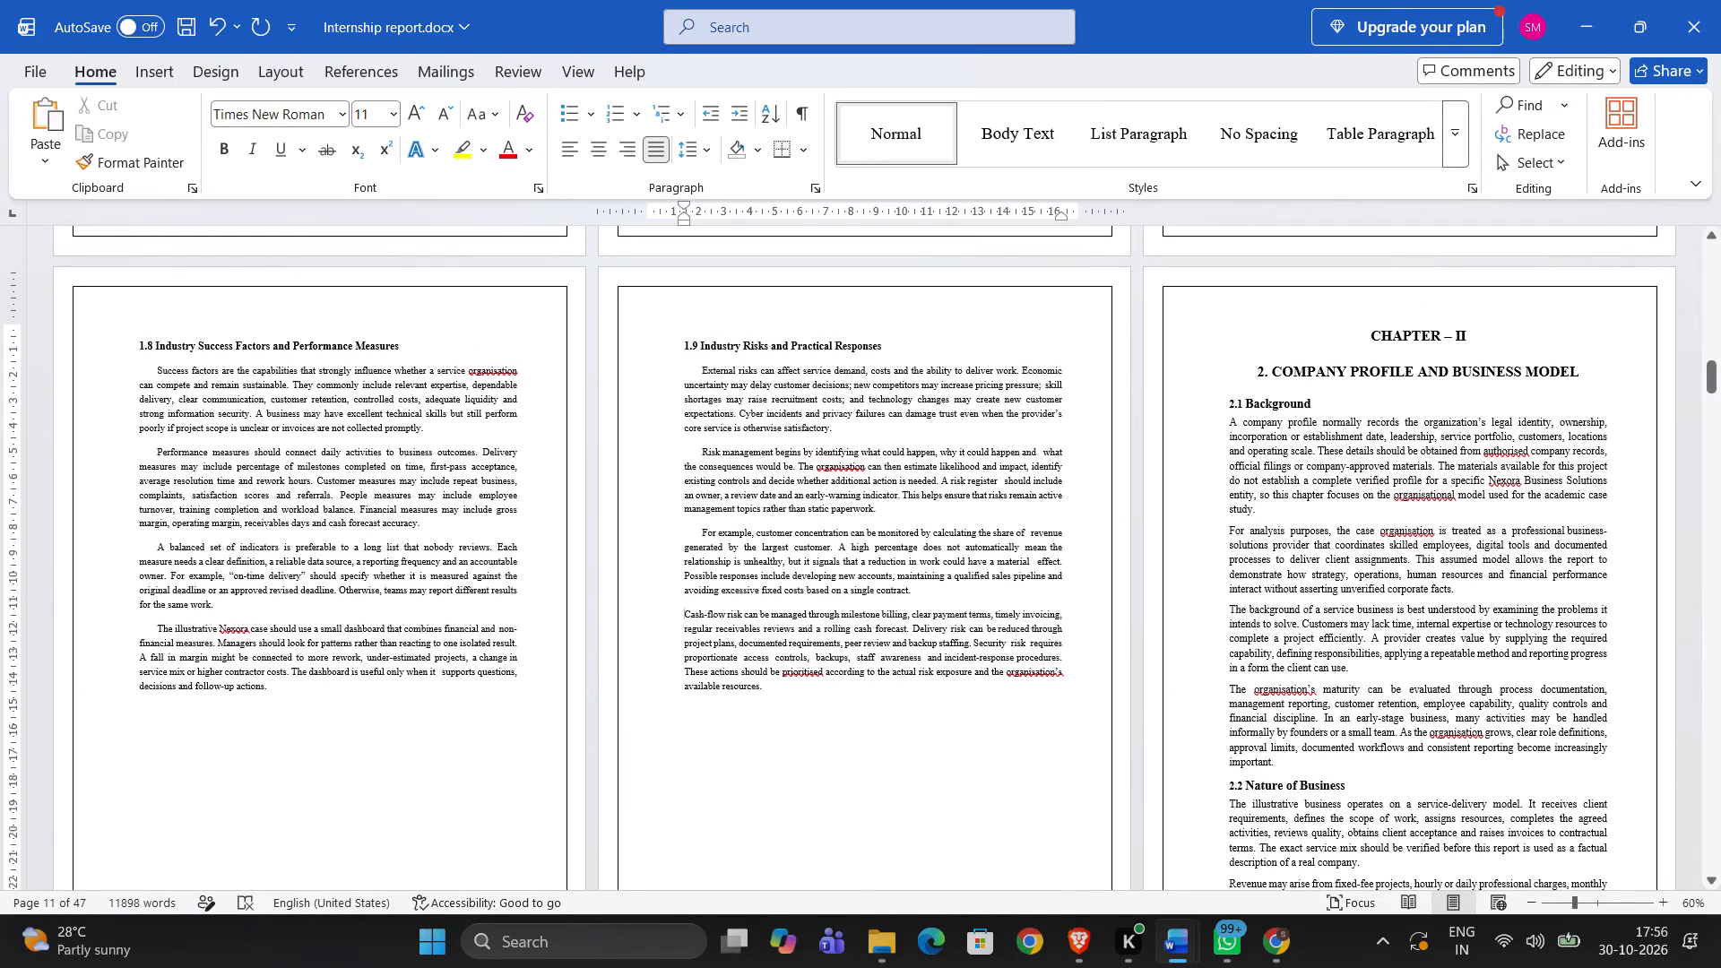
click(697, 528)
key(BackSpace)
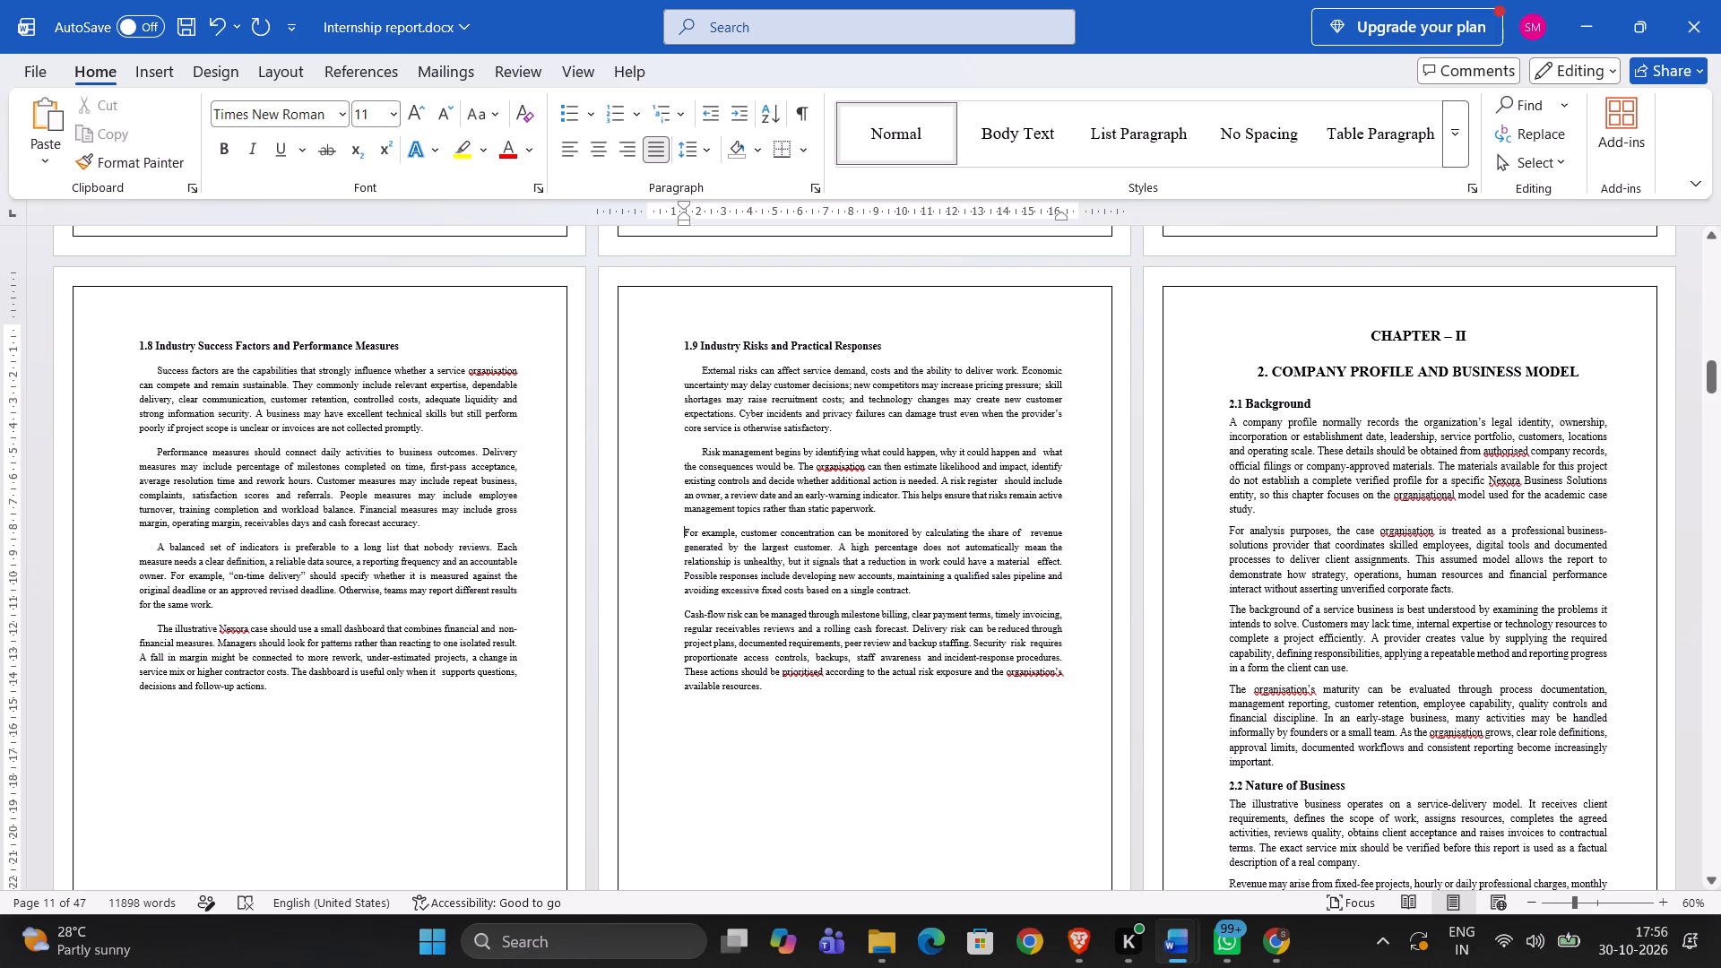
click(698, 449)
key(BackSpace)
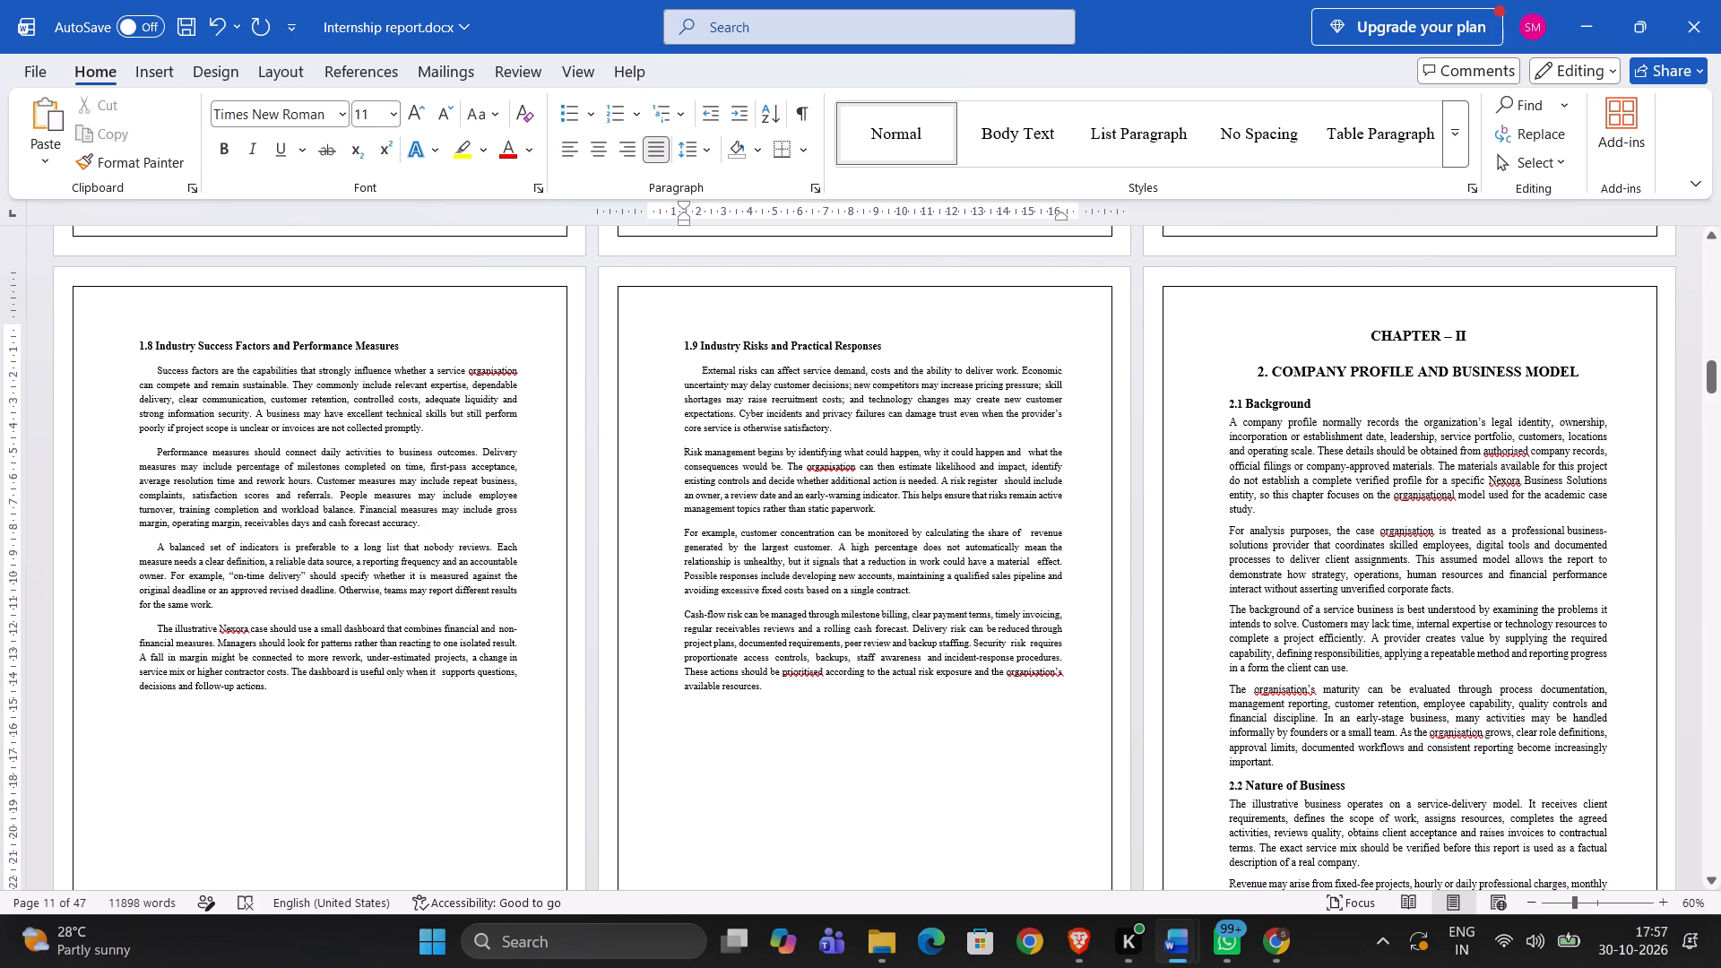
click(703, 366)
key(BackSpace)
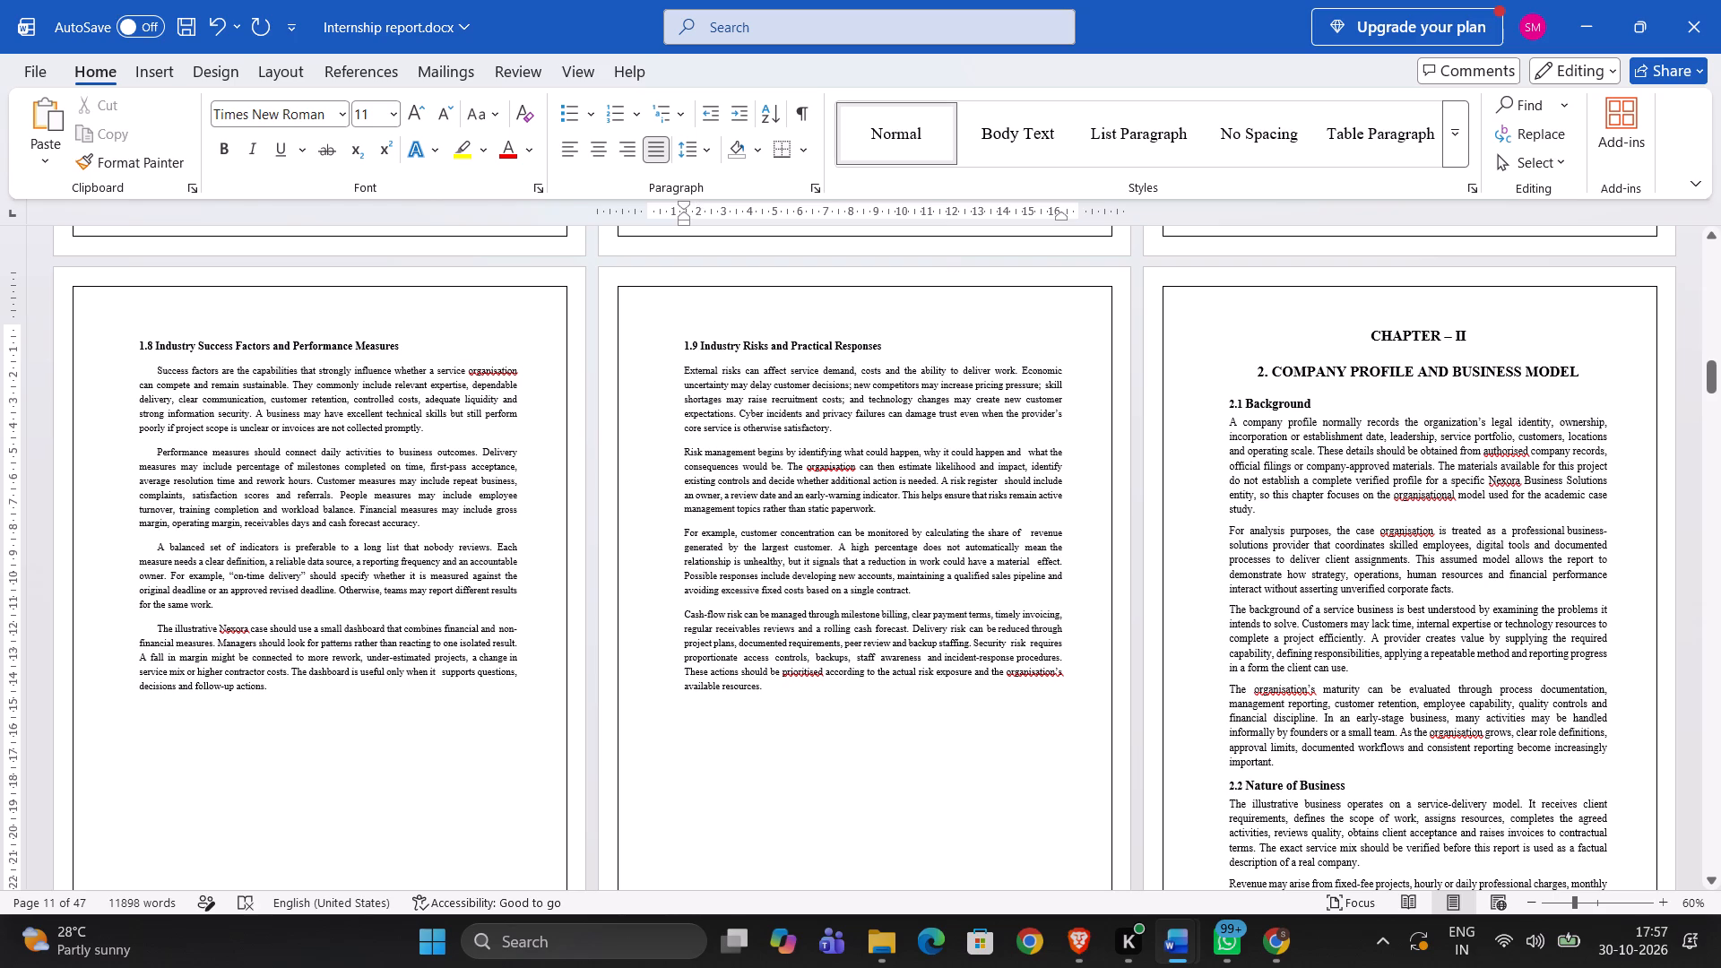
Remove the first-line indent from all four paragraphs under 1.8 Industry Success Factors and Performance Measures.
click(152, 373)
key(BackSpace)
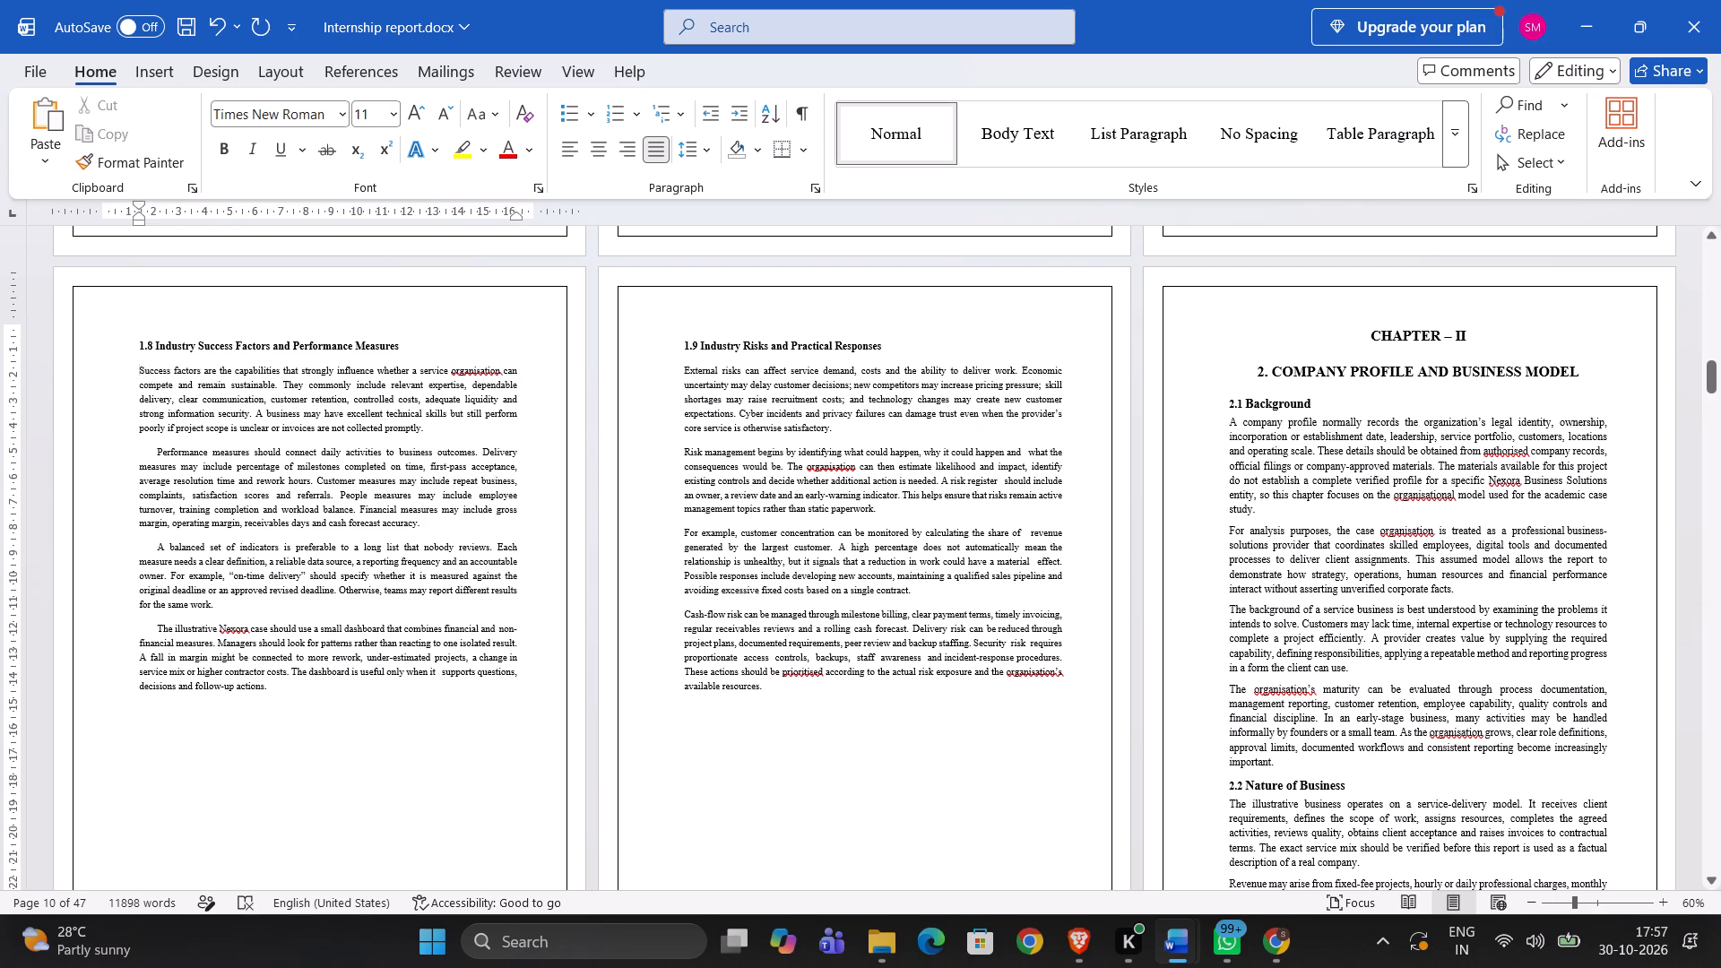
click(151, 448)
key(BackSpace)
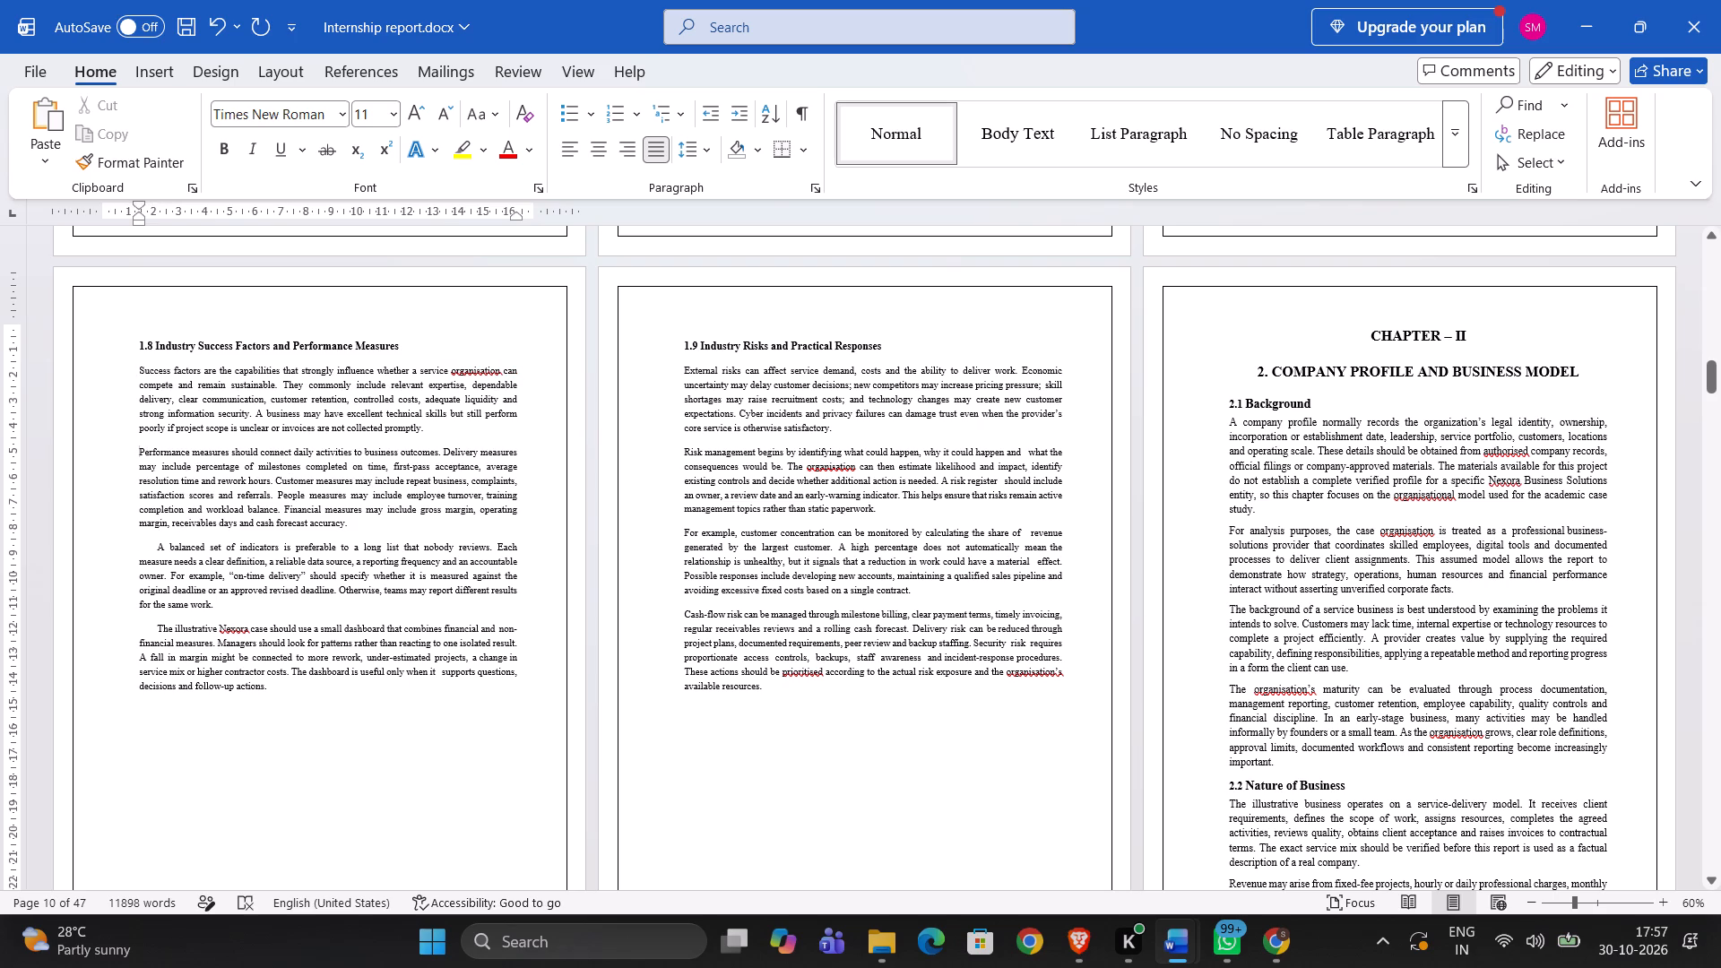
click(148, 548)
key(BackSpace)
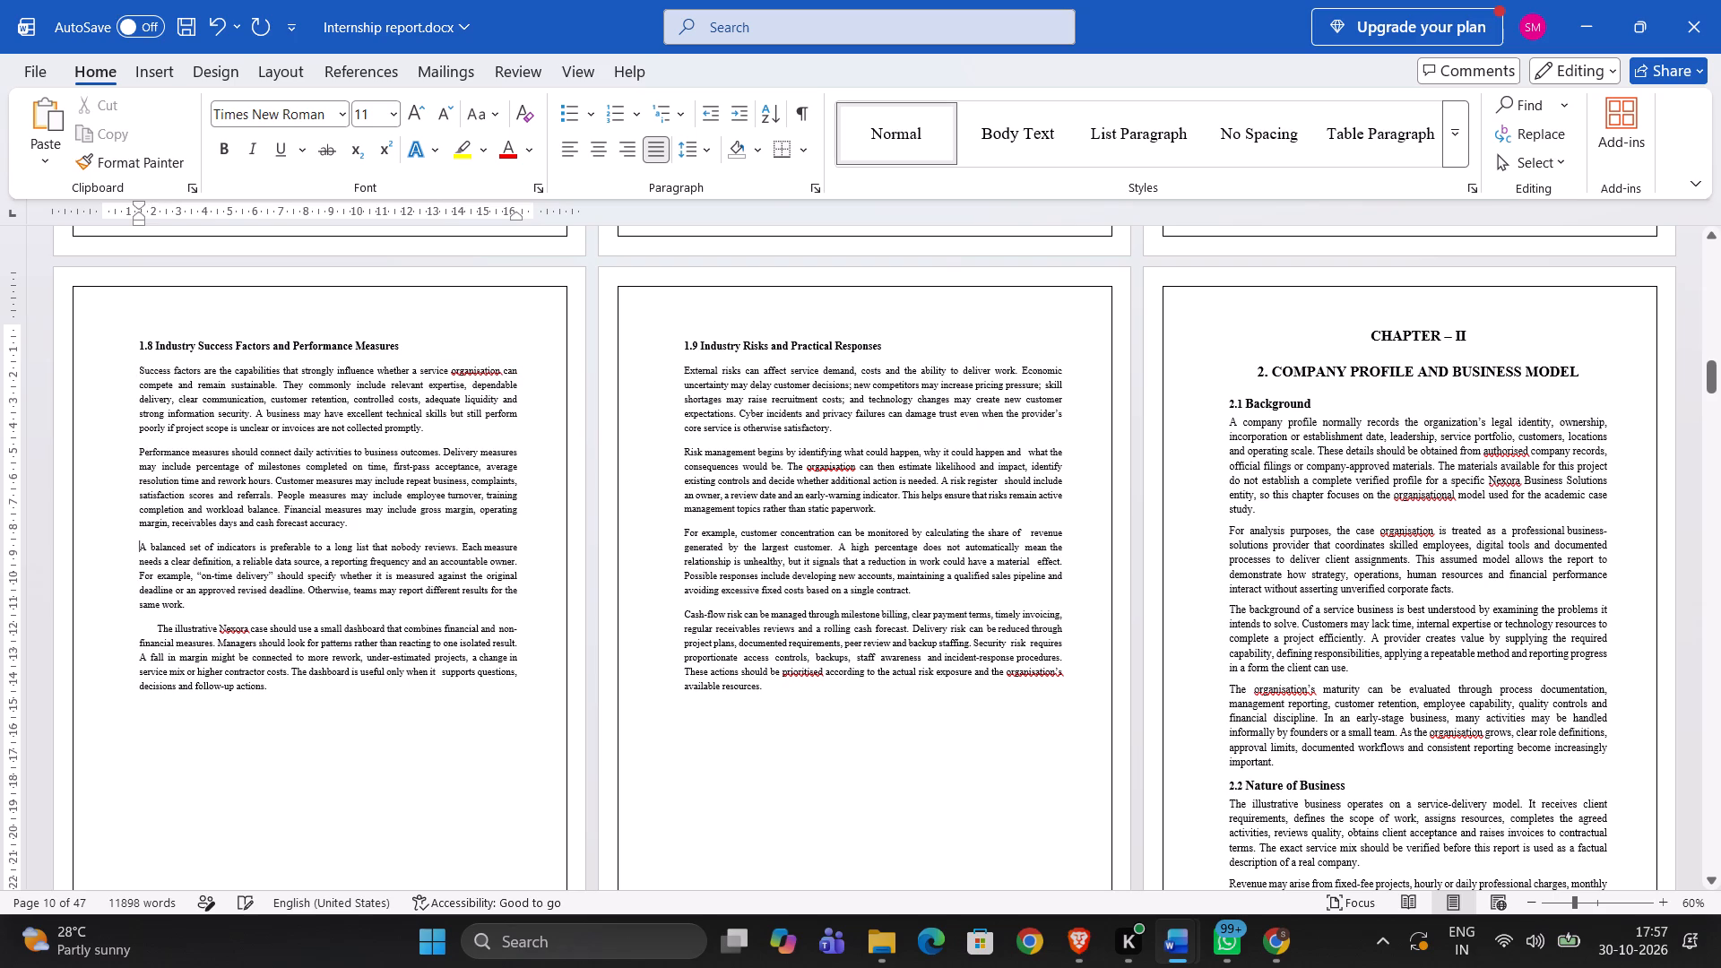
click(160, 624)
key(BackSpace)
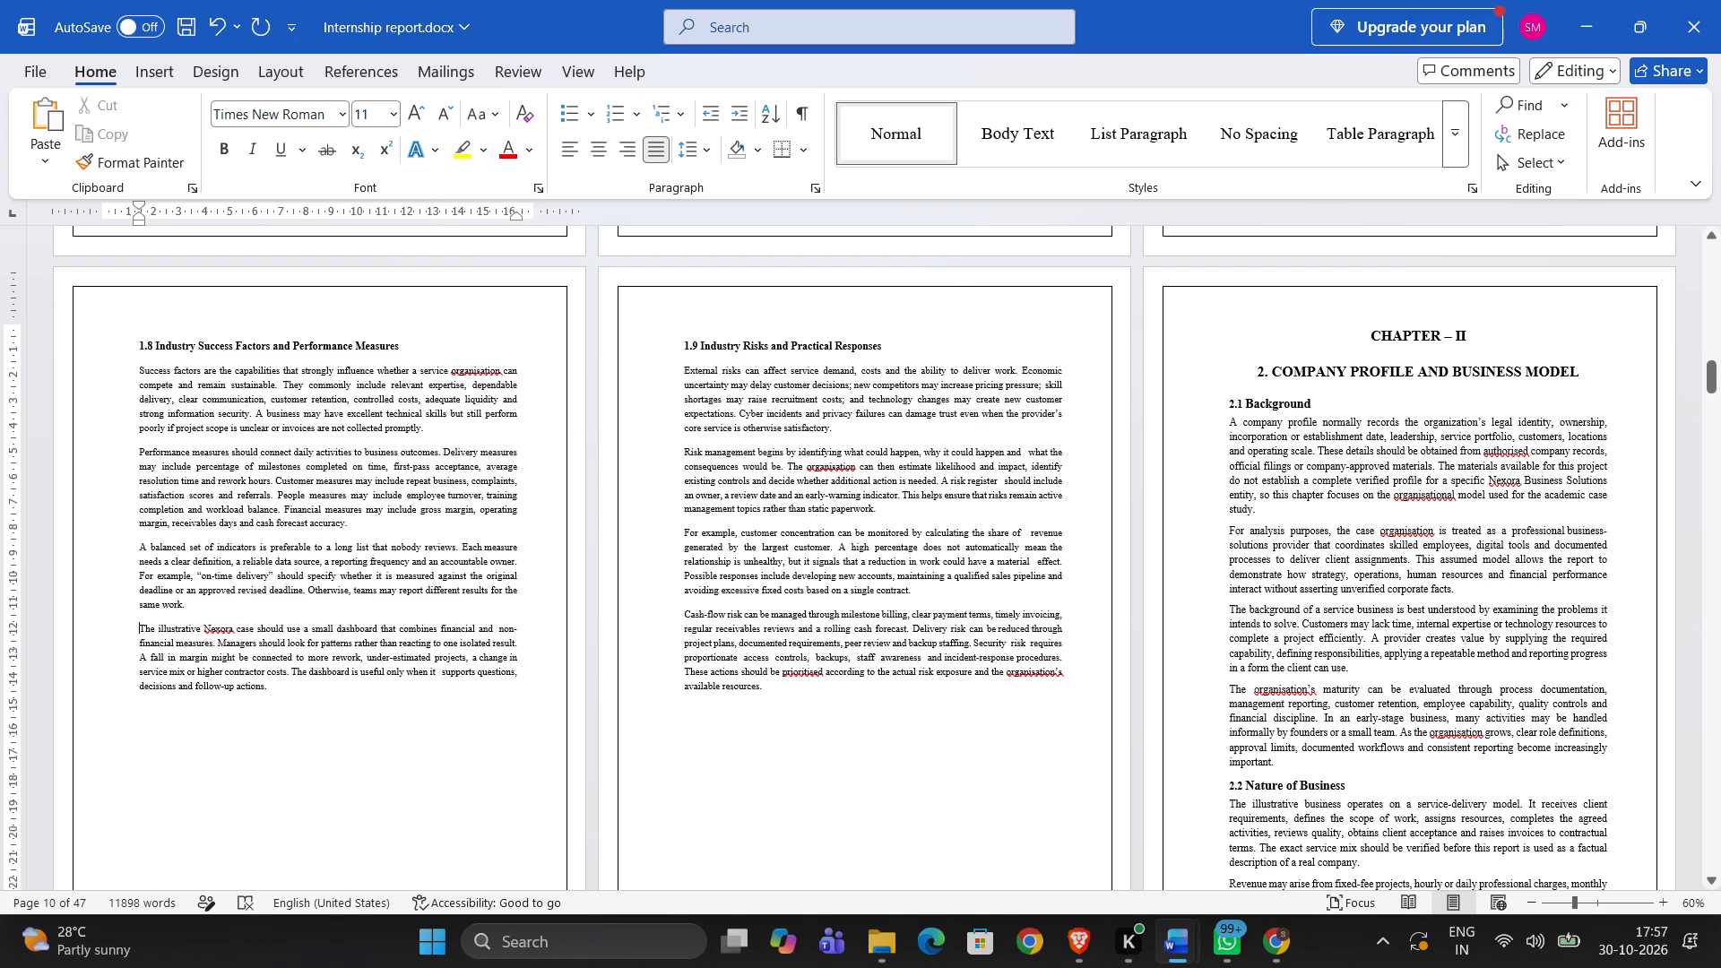
Set the heading "Industry Risks and Practical Responses" to font size 14.
drag(893, 349, 688, 335)
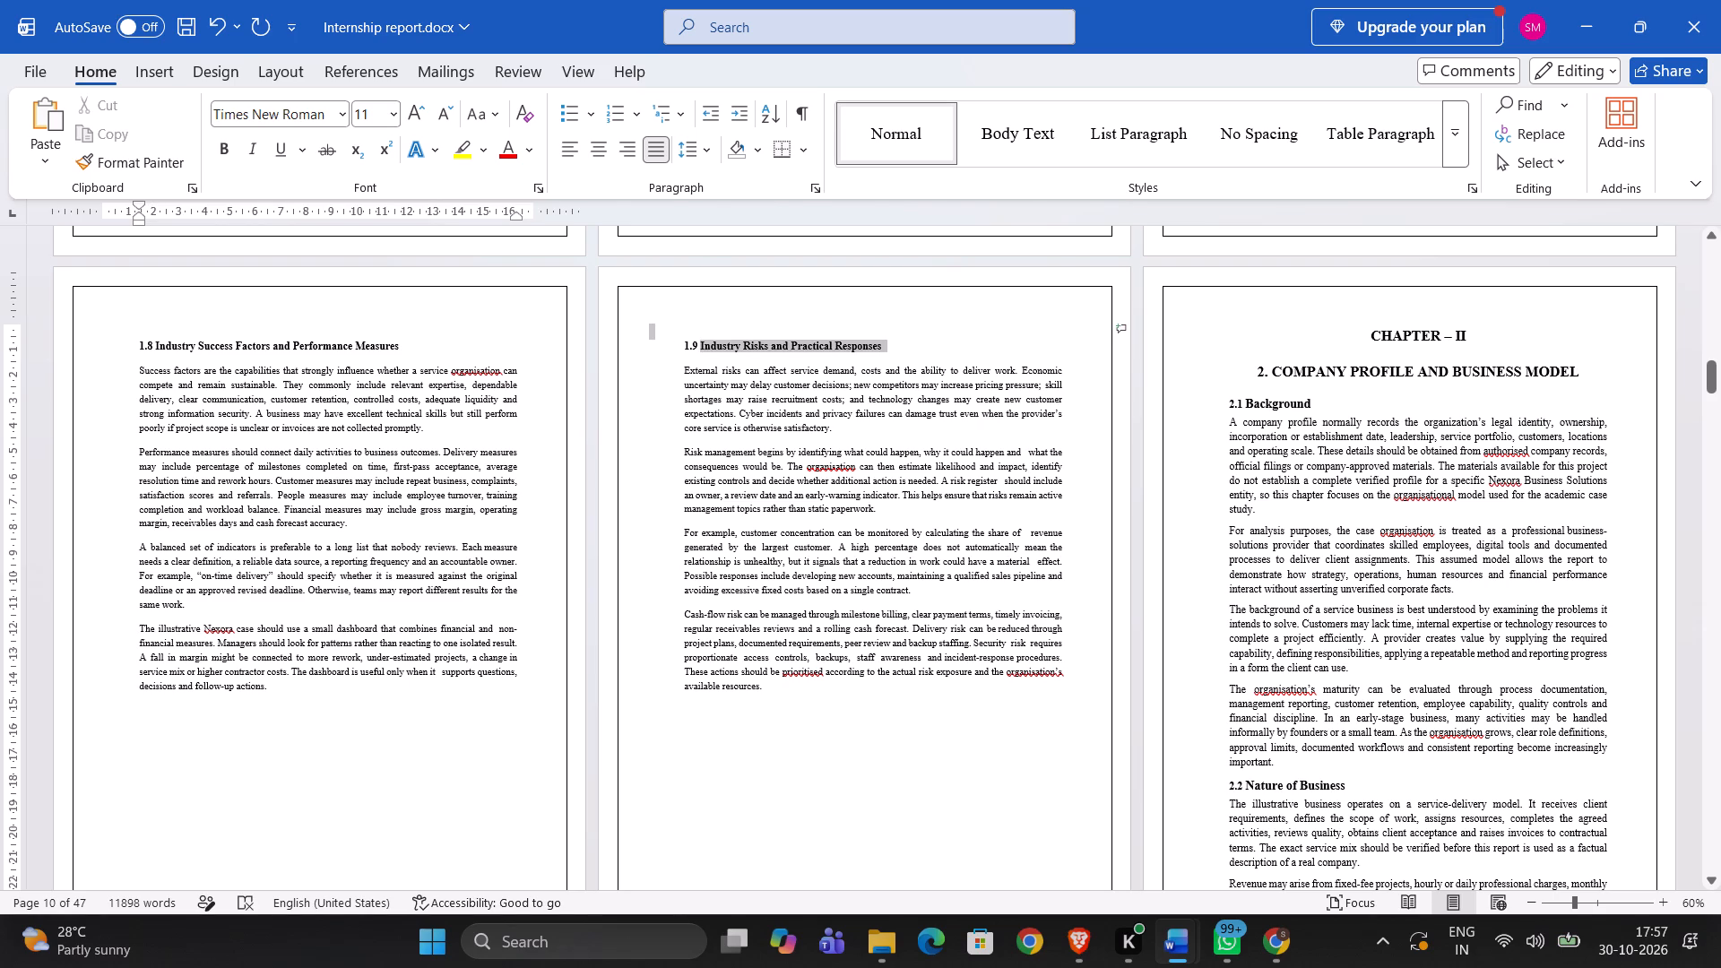
drag(688, 335, 686, 335)
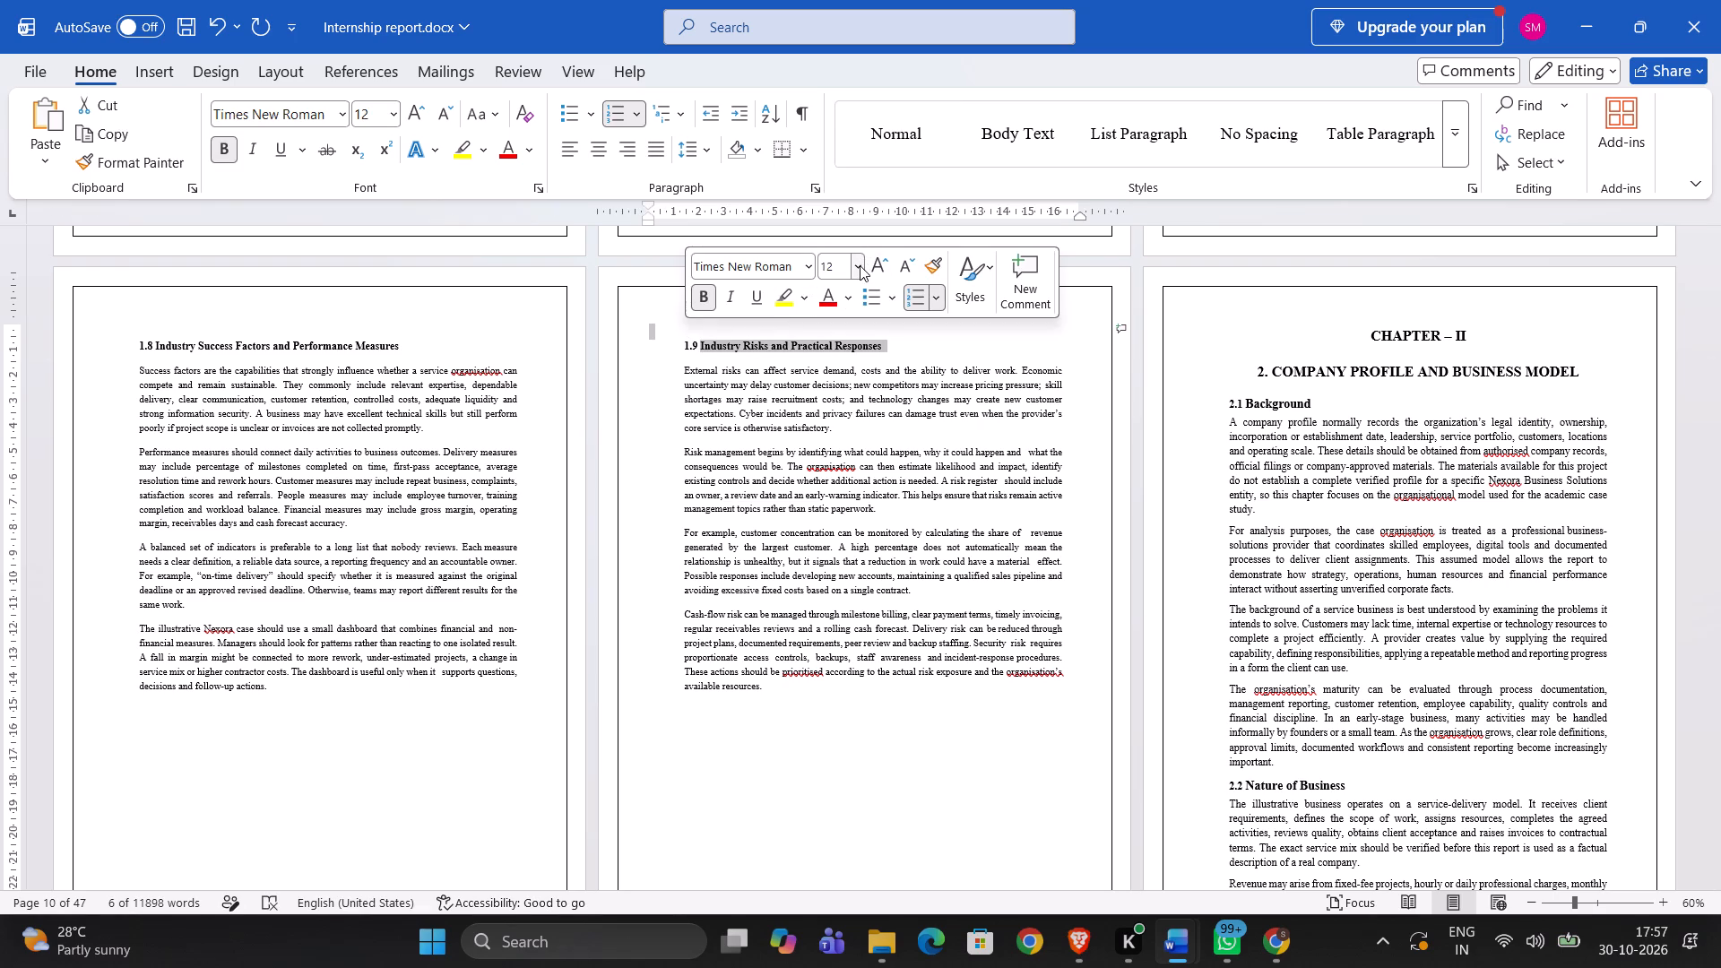
click(860, 265)
click(842, 433)
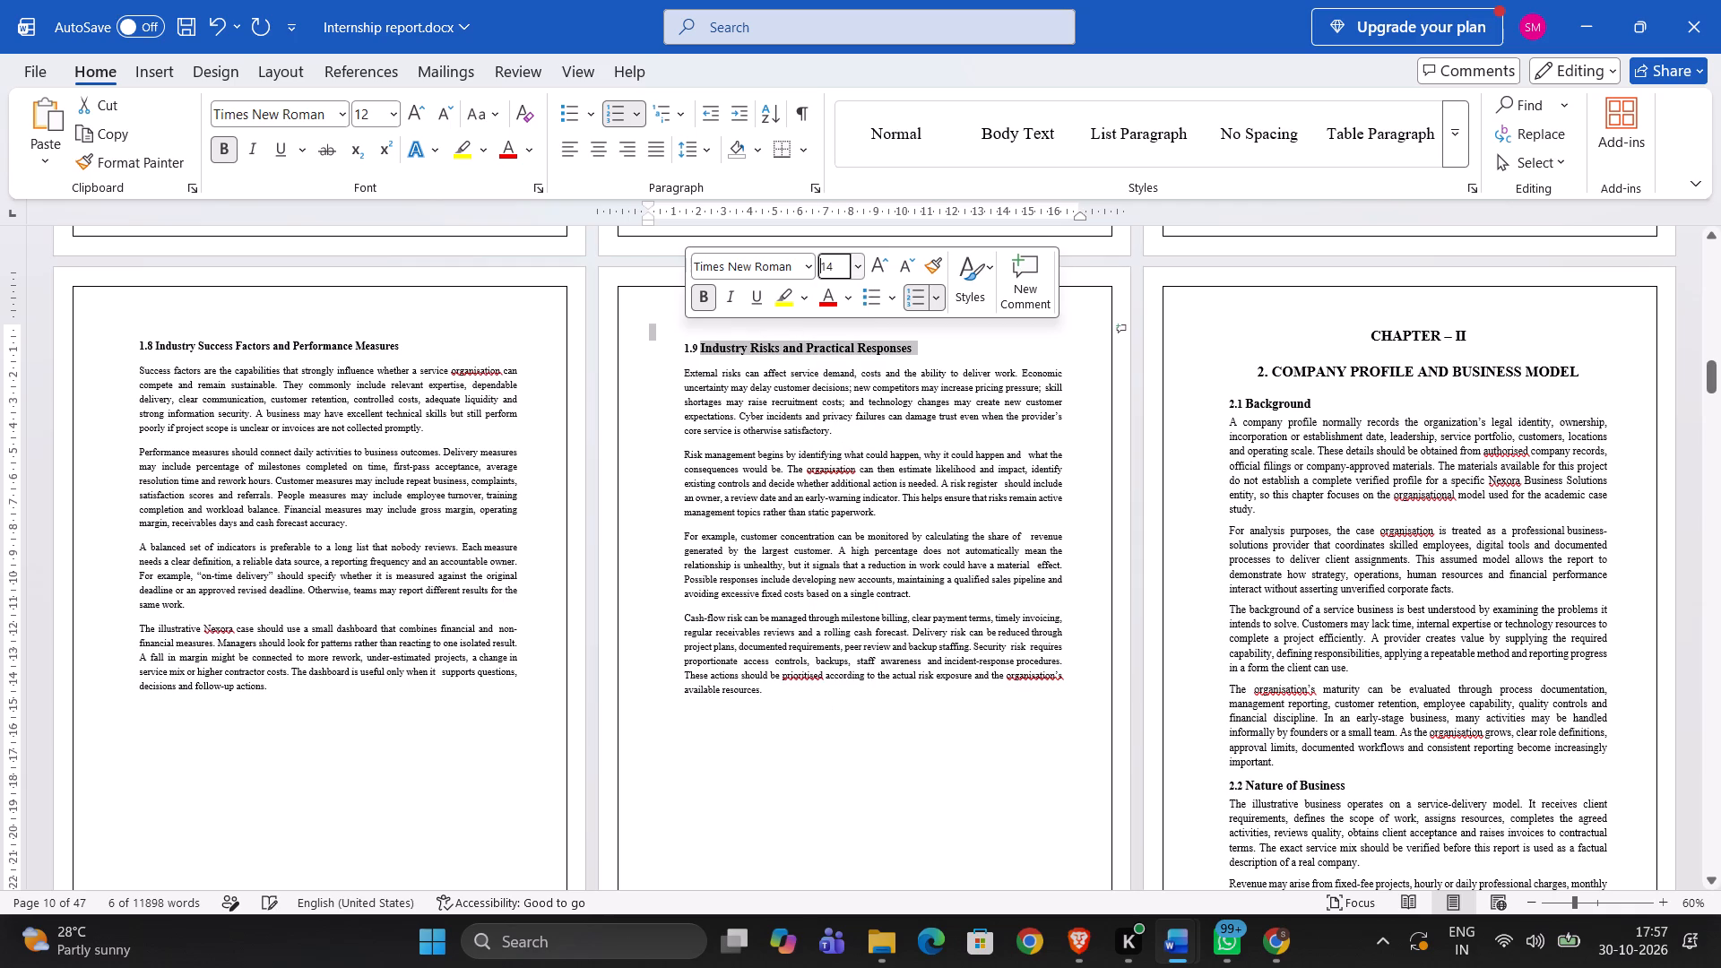
Set the four body paragraphs under 1.9 Industry Risks and Practical Responses to font size 12.
drag(680, 372, 812, 668)
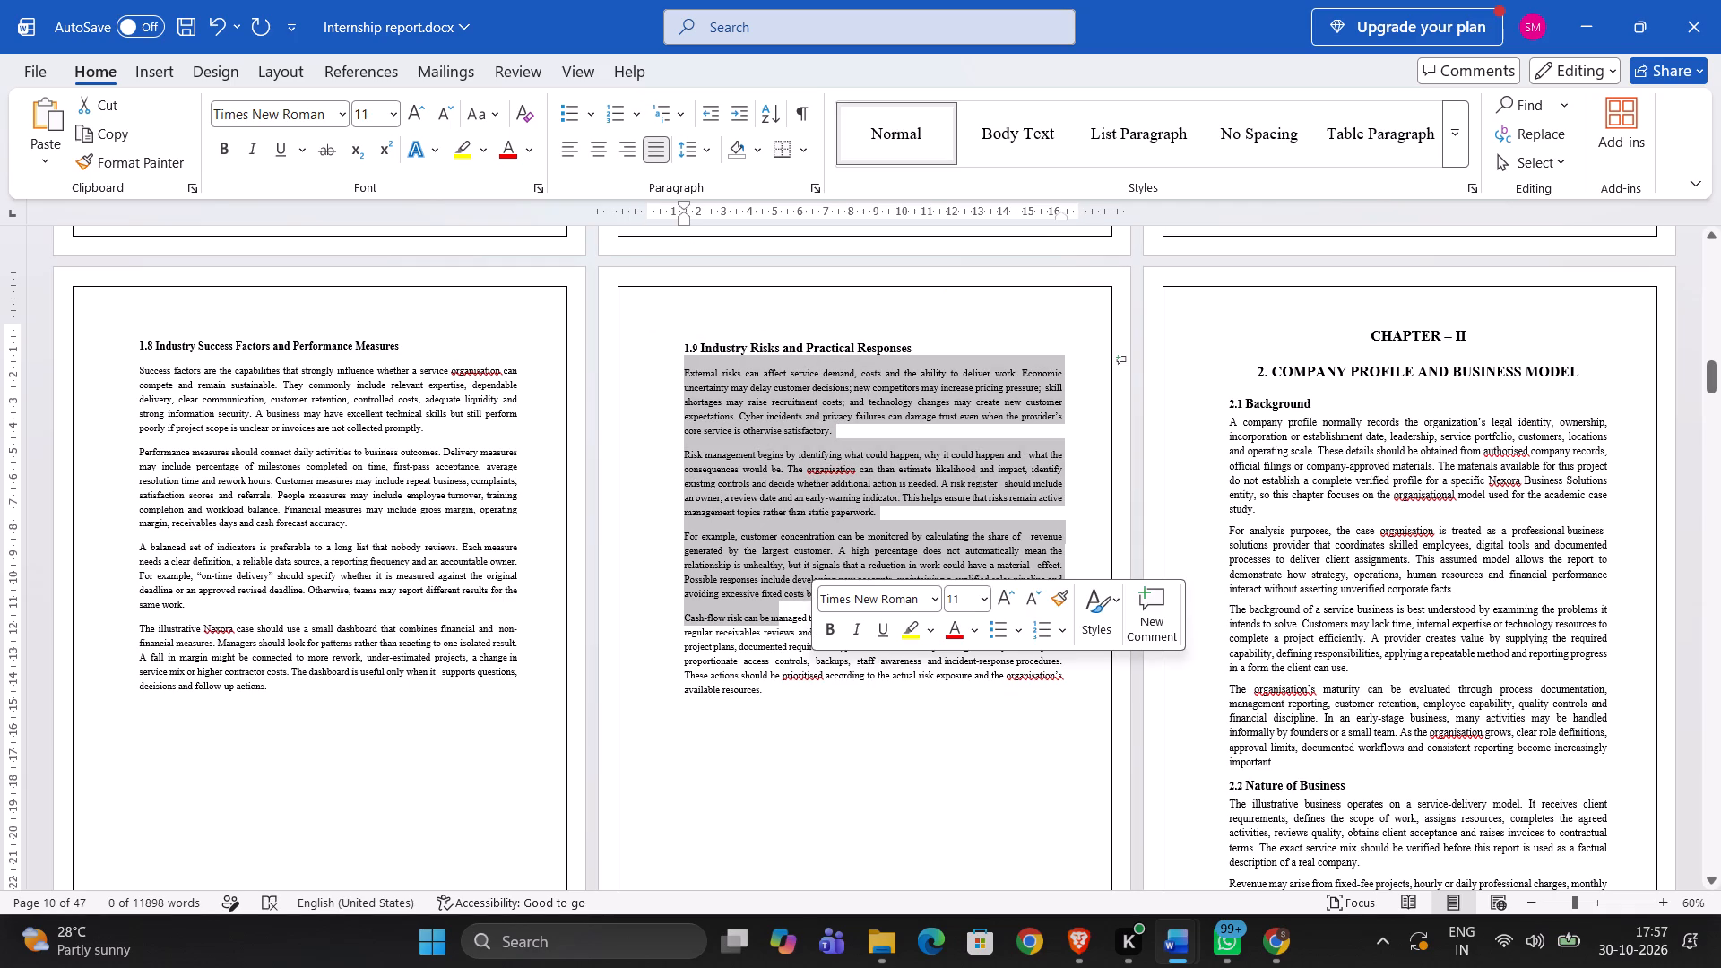
drag(782, 705, 642, 377)
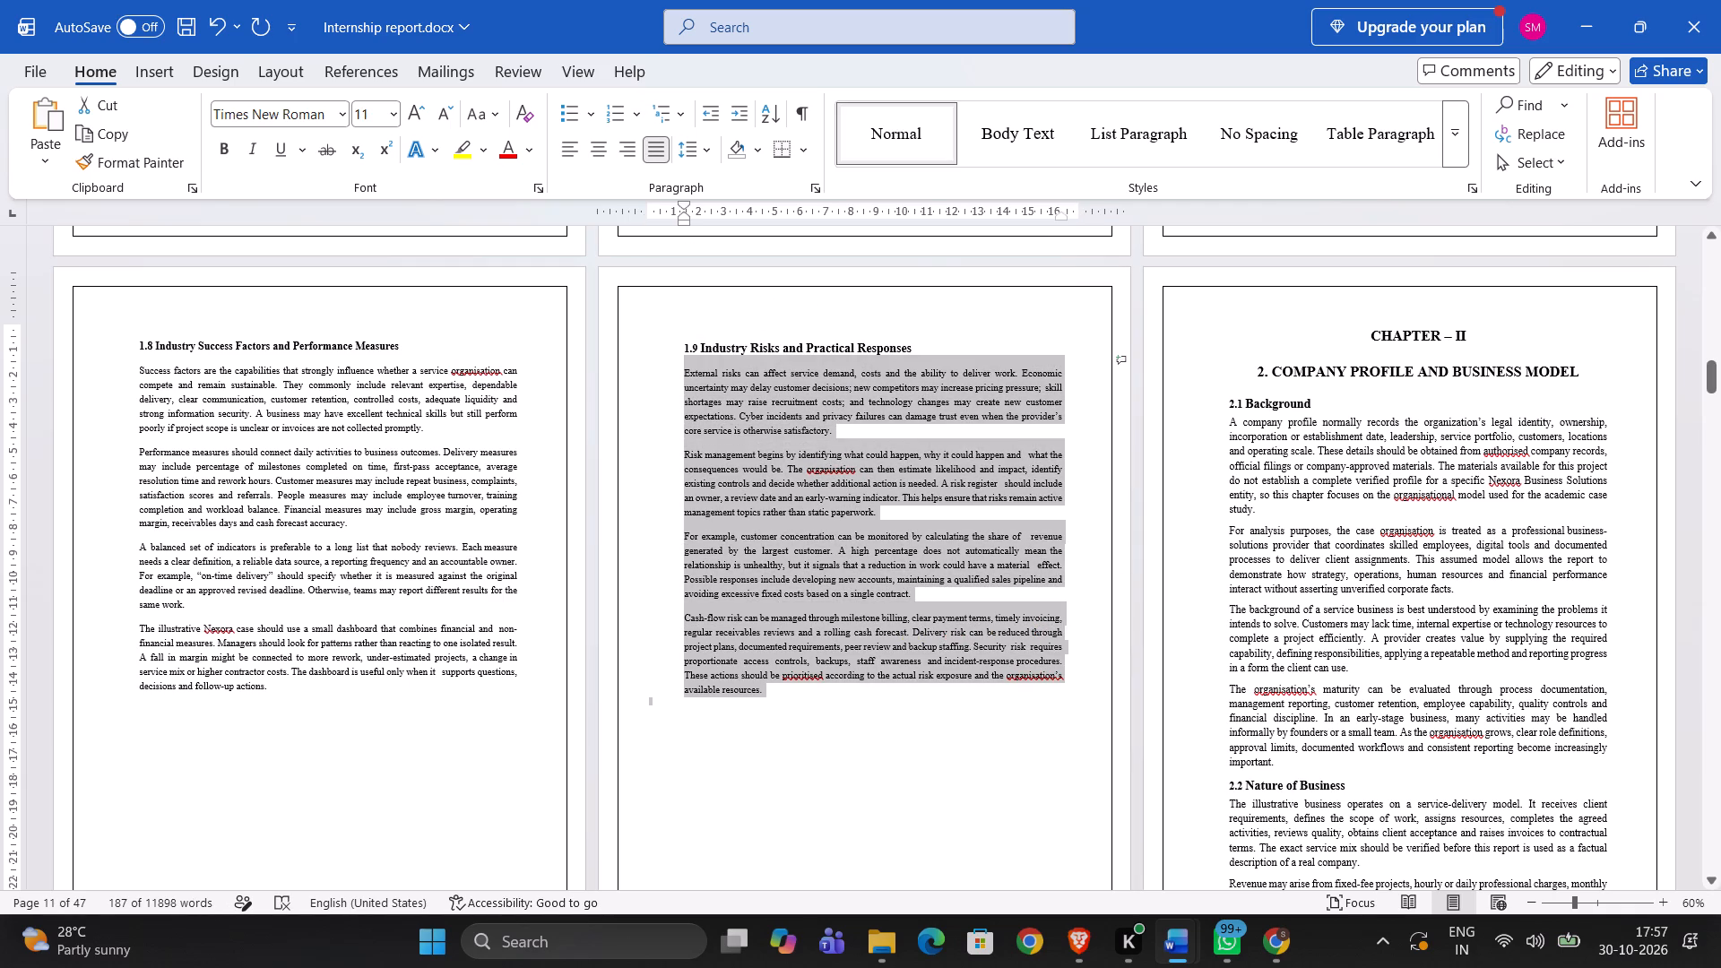
drag(642, 377, 640, 379)
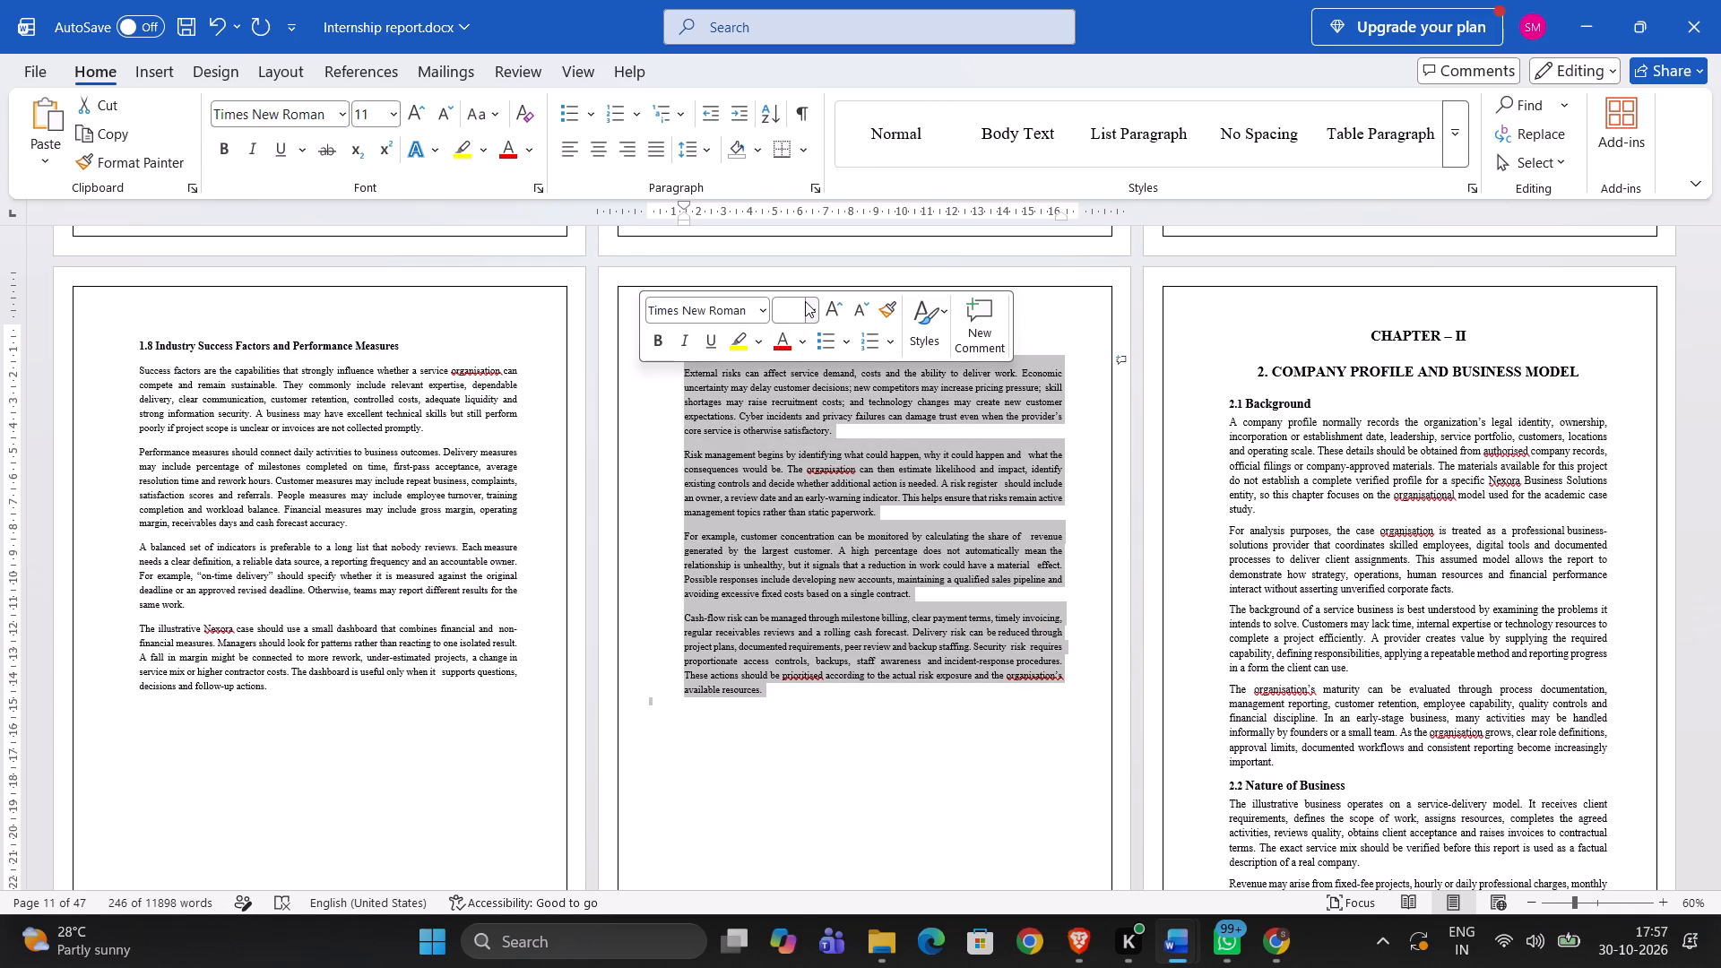
click(805, 301)
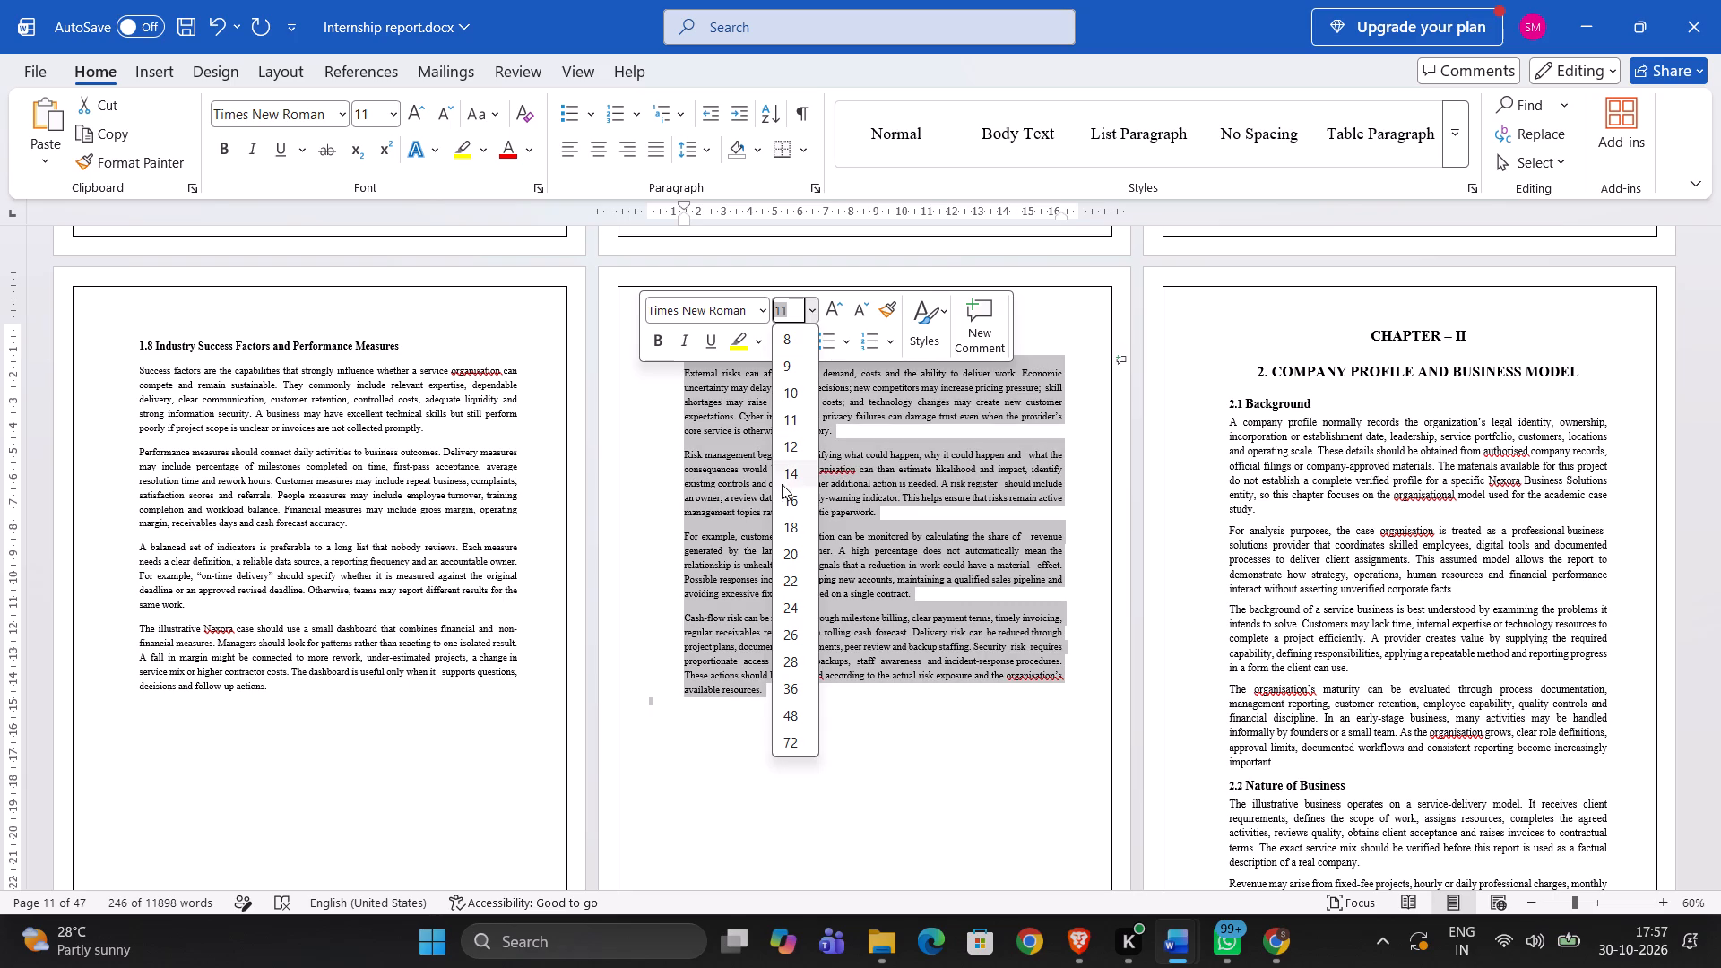
click(795, 440)
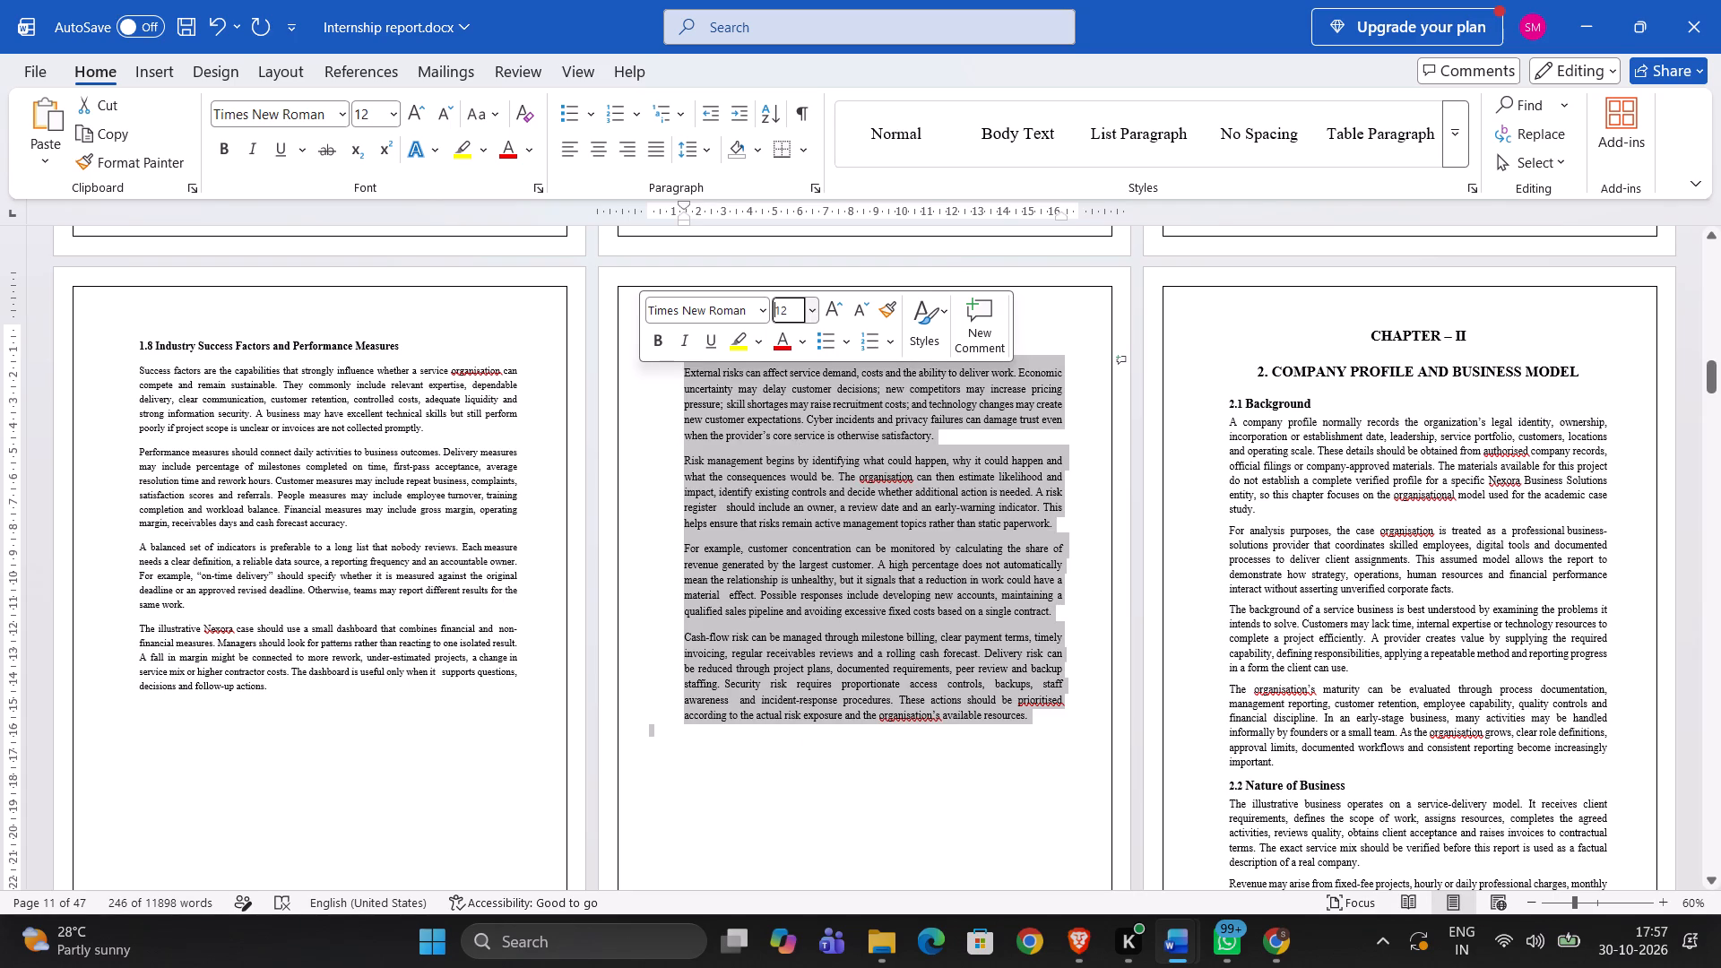
Set the heading "Industry Success Factors and Performance Measures" to font size 14.
drag(155, 348, 397, 333)
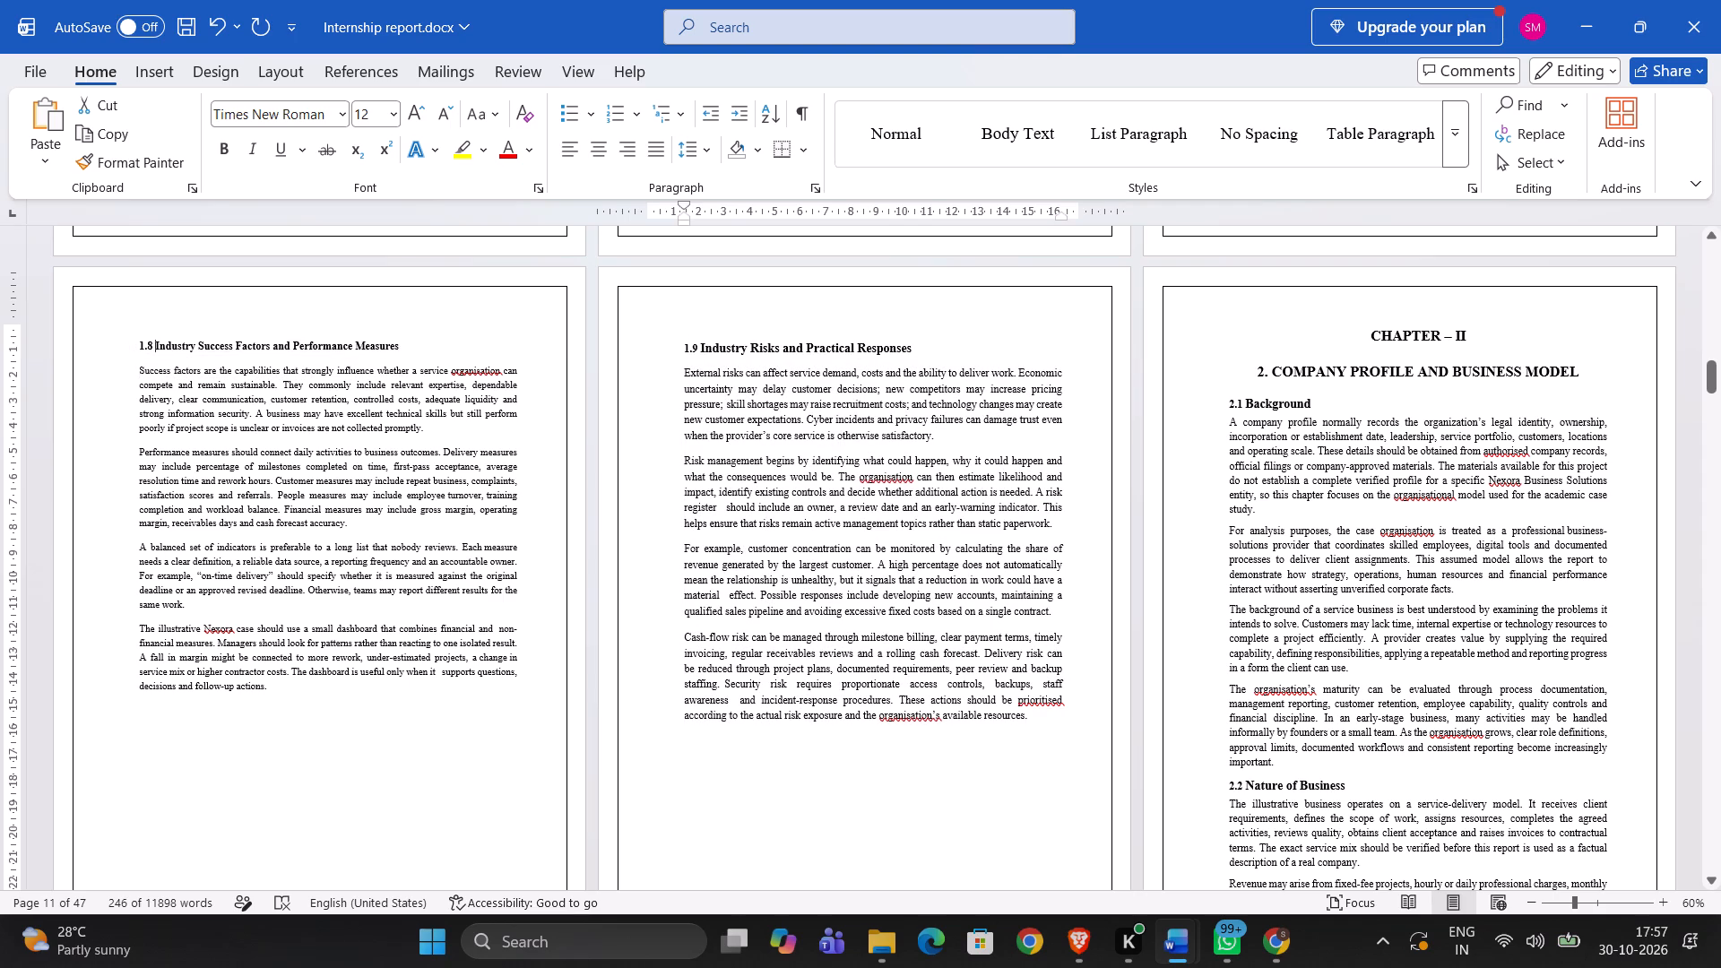
drag(397, 333, 397, 344)
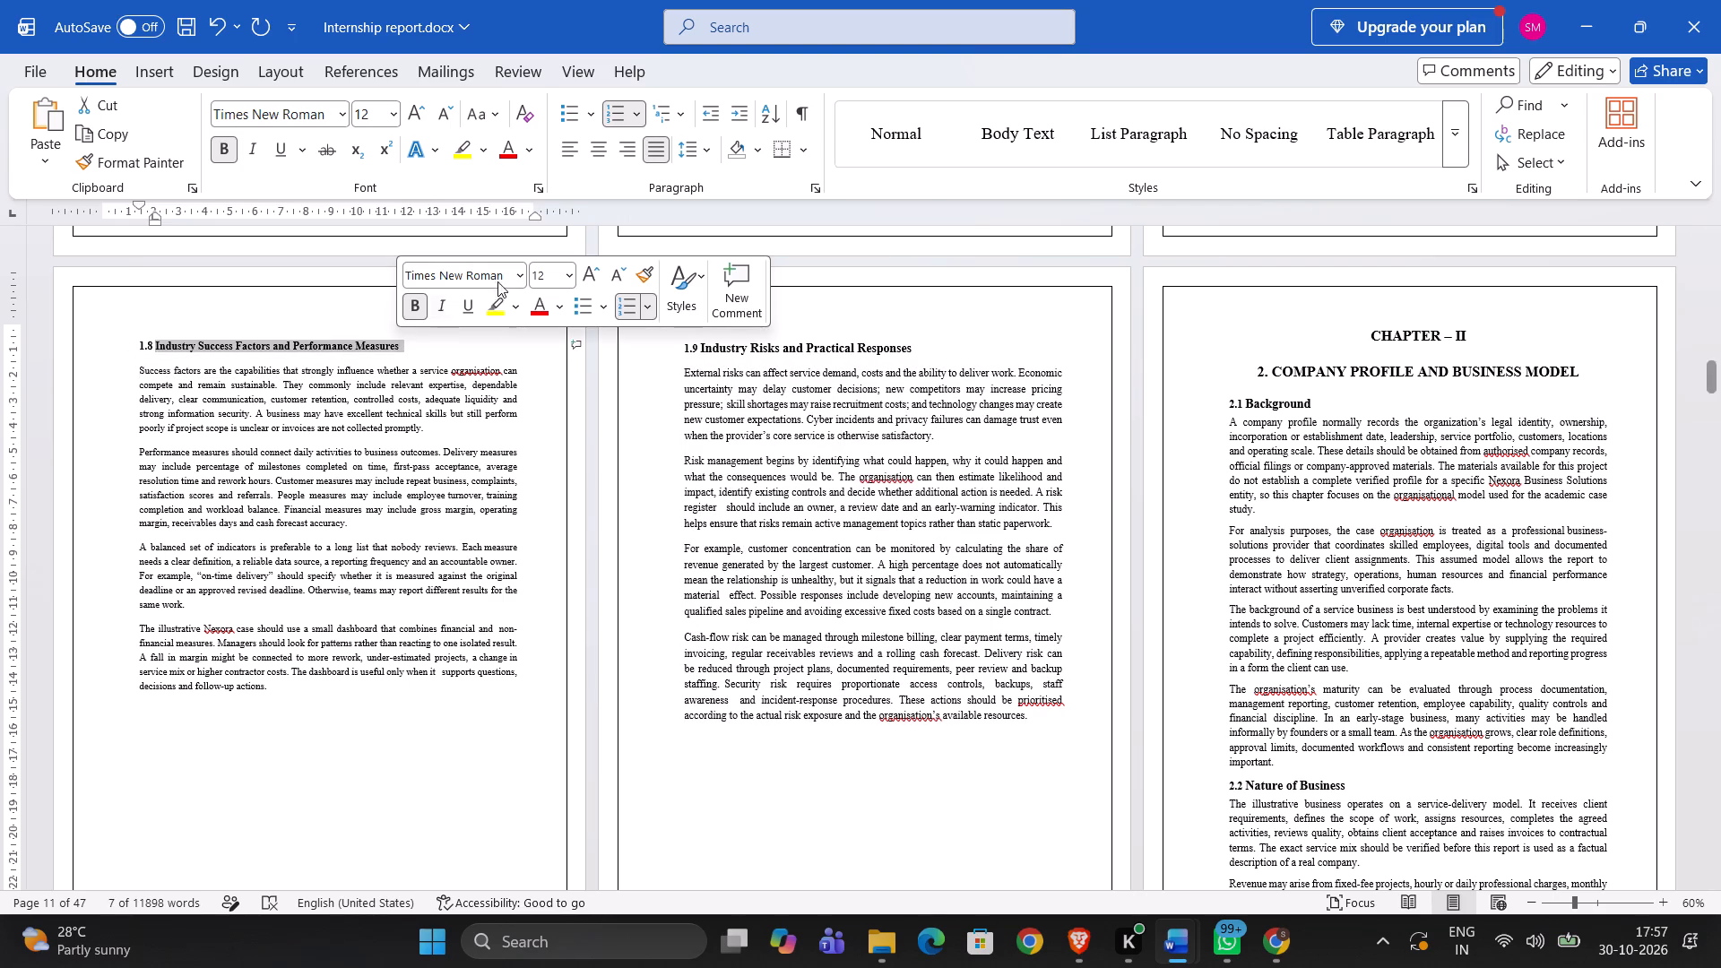
click(564, 278)
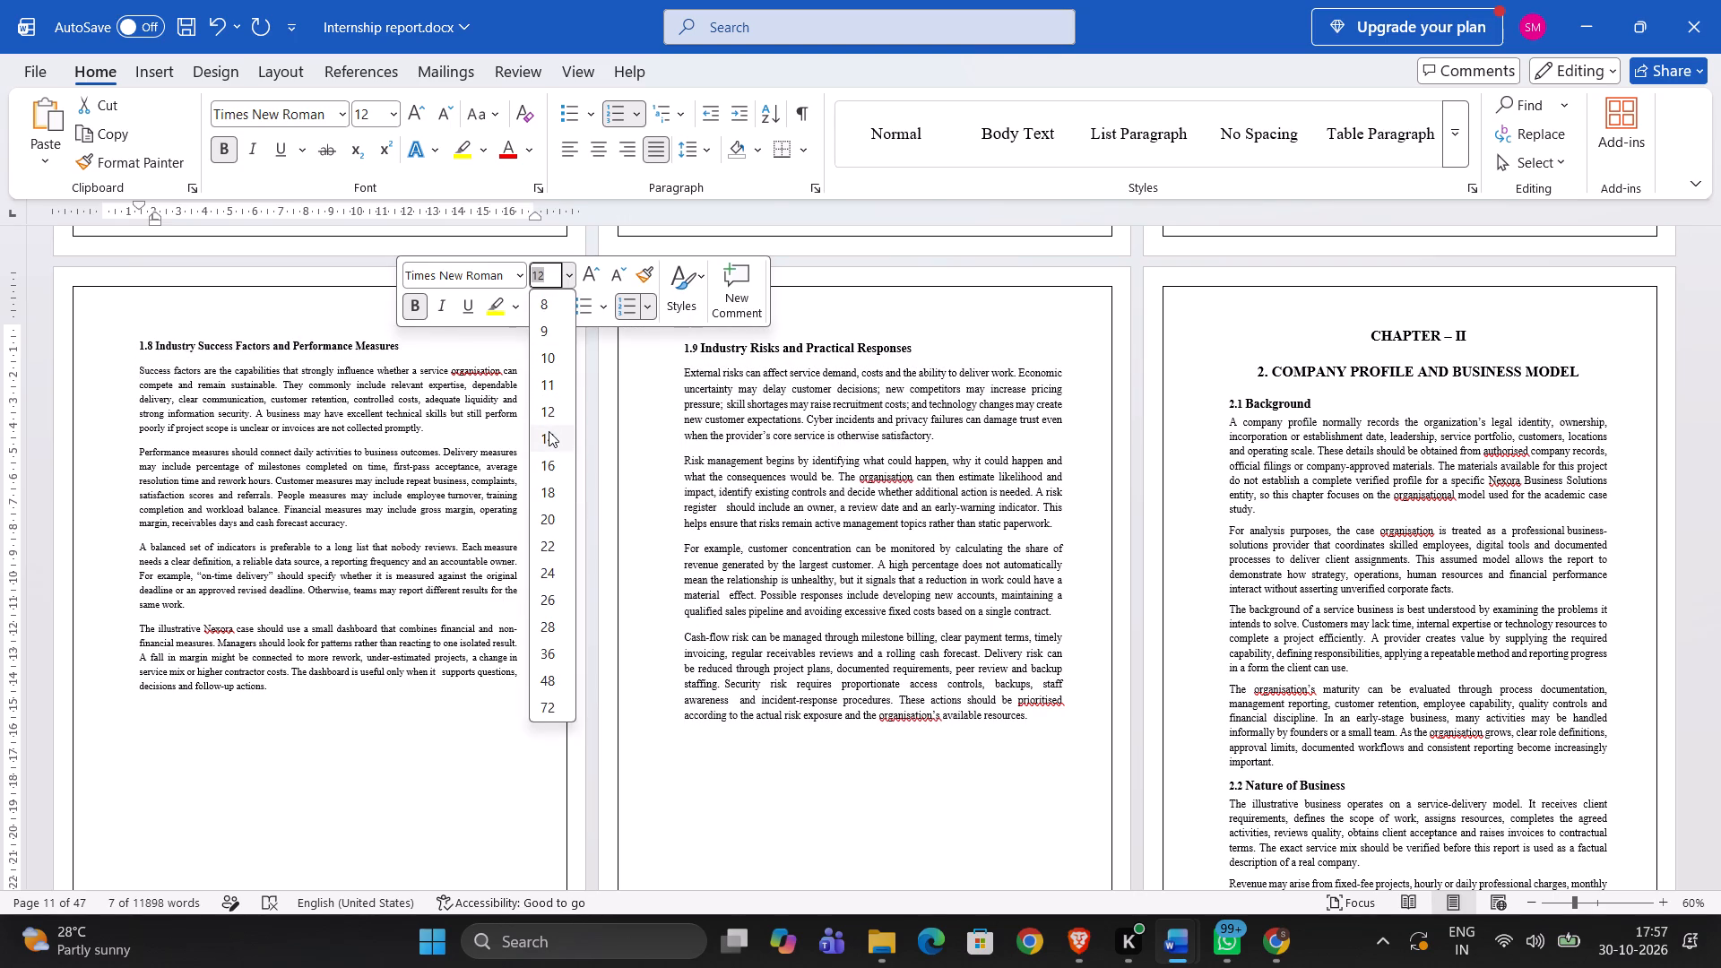
click(549, 431)
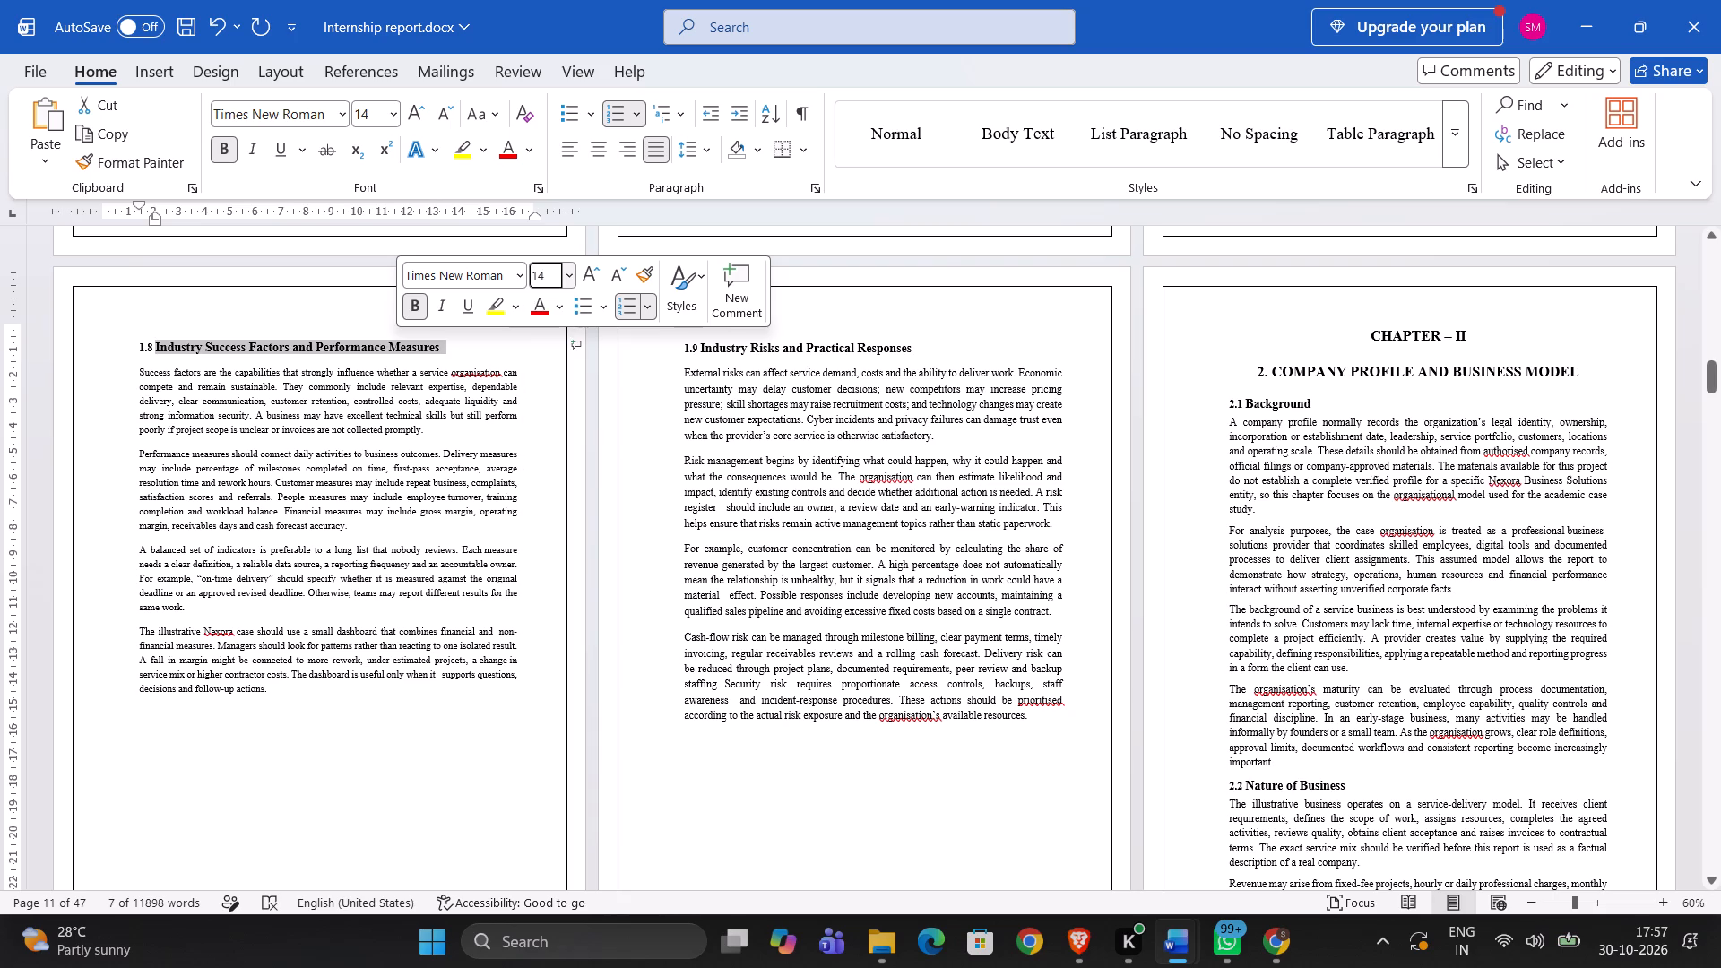
Set the four body paragraphs under 1.8 Industry Success Factors and Performance Measures to font size 12.
drag(276, 700, 149, 373)
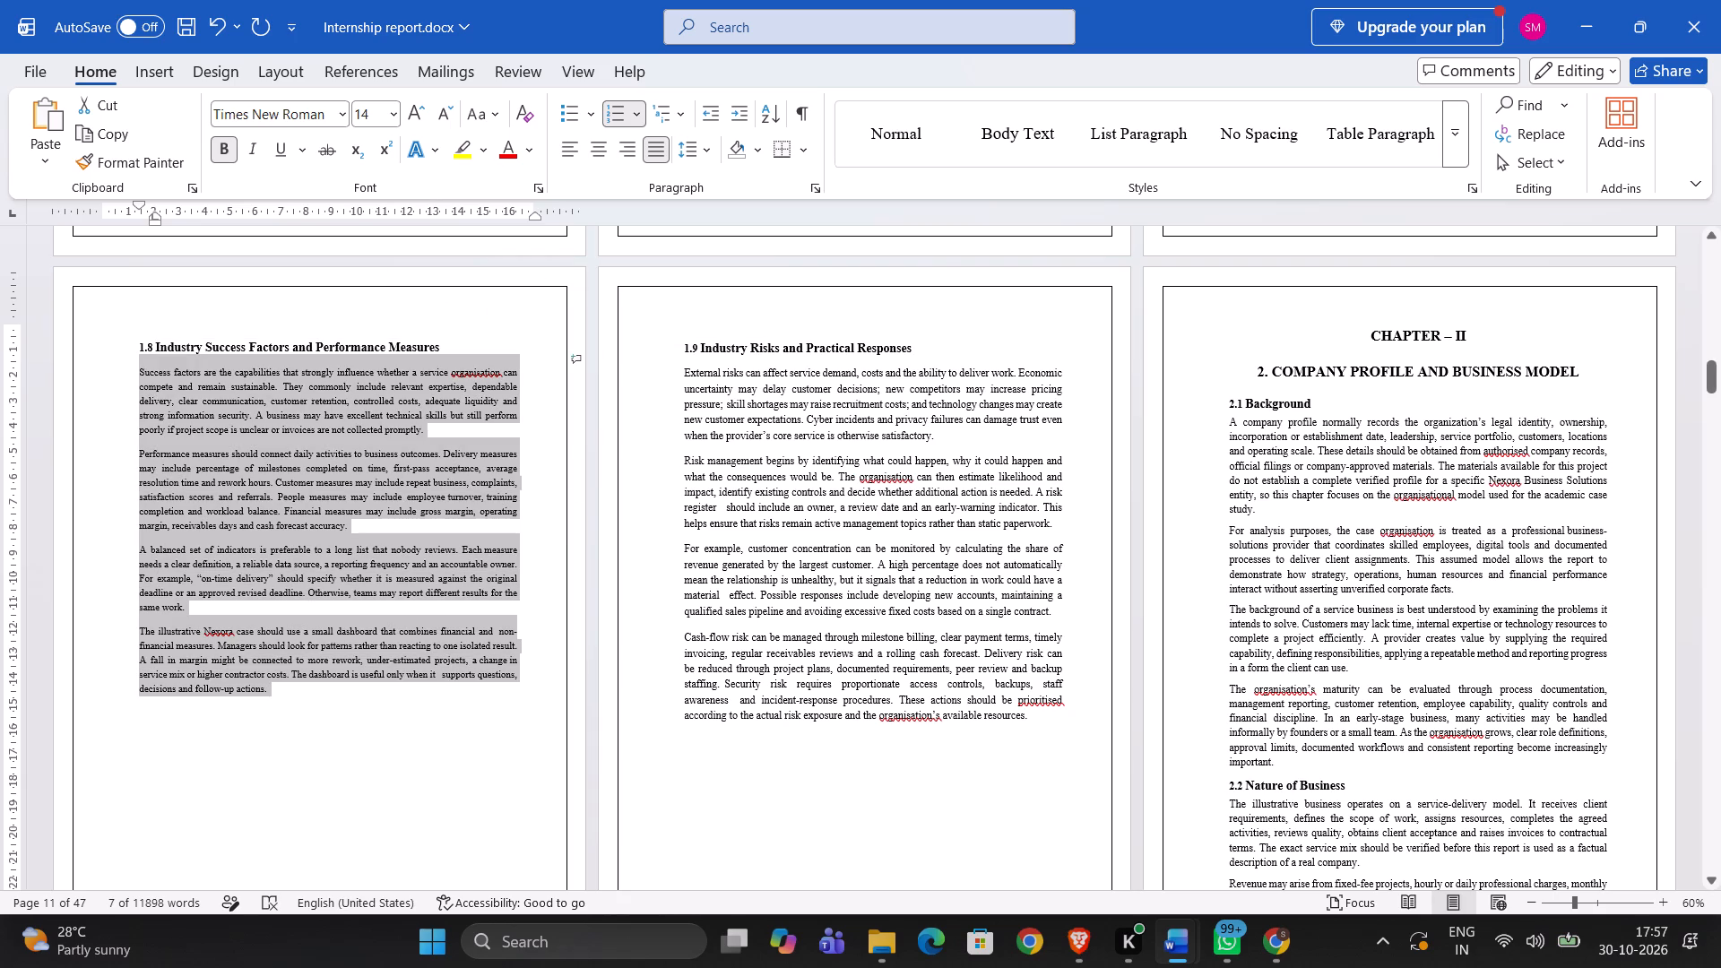
drag(149, 373, 144, 374)
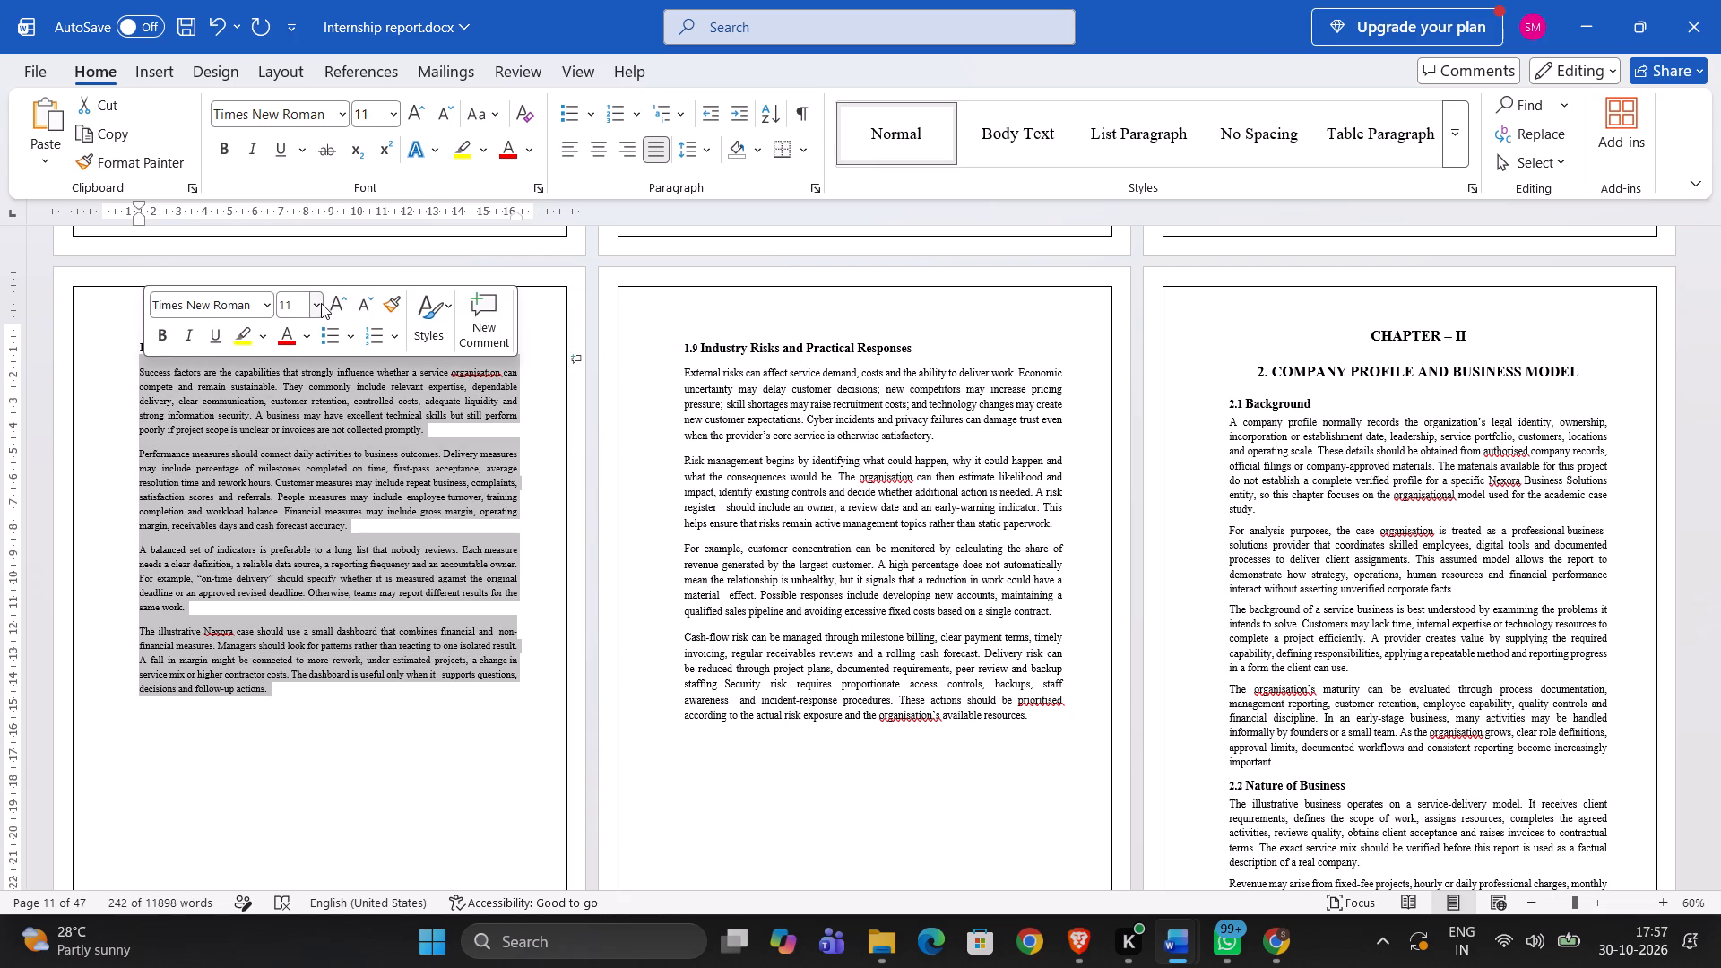
click(318, 303)
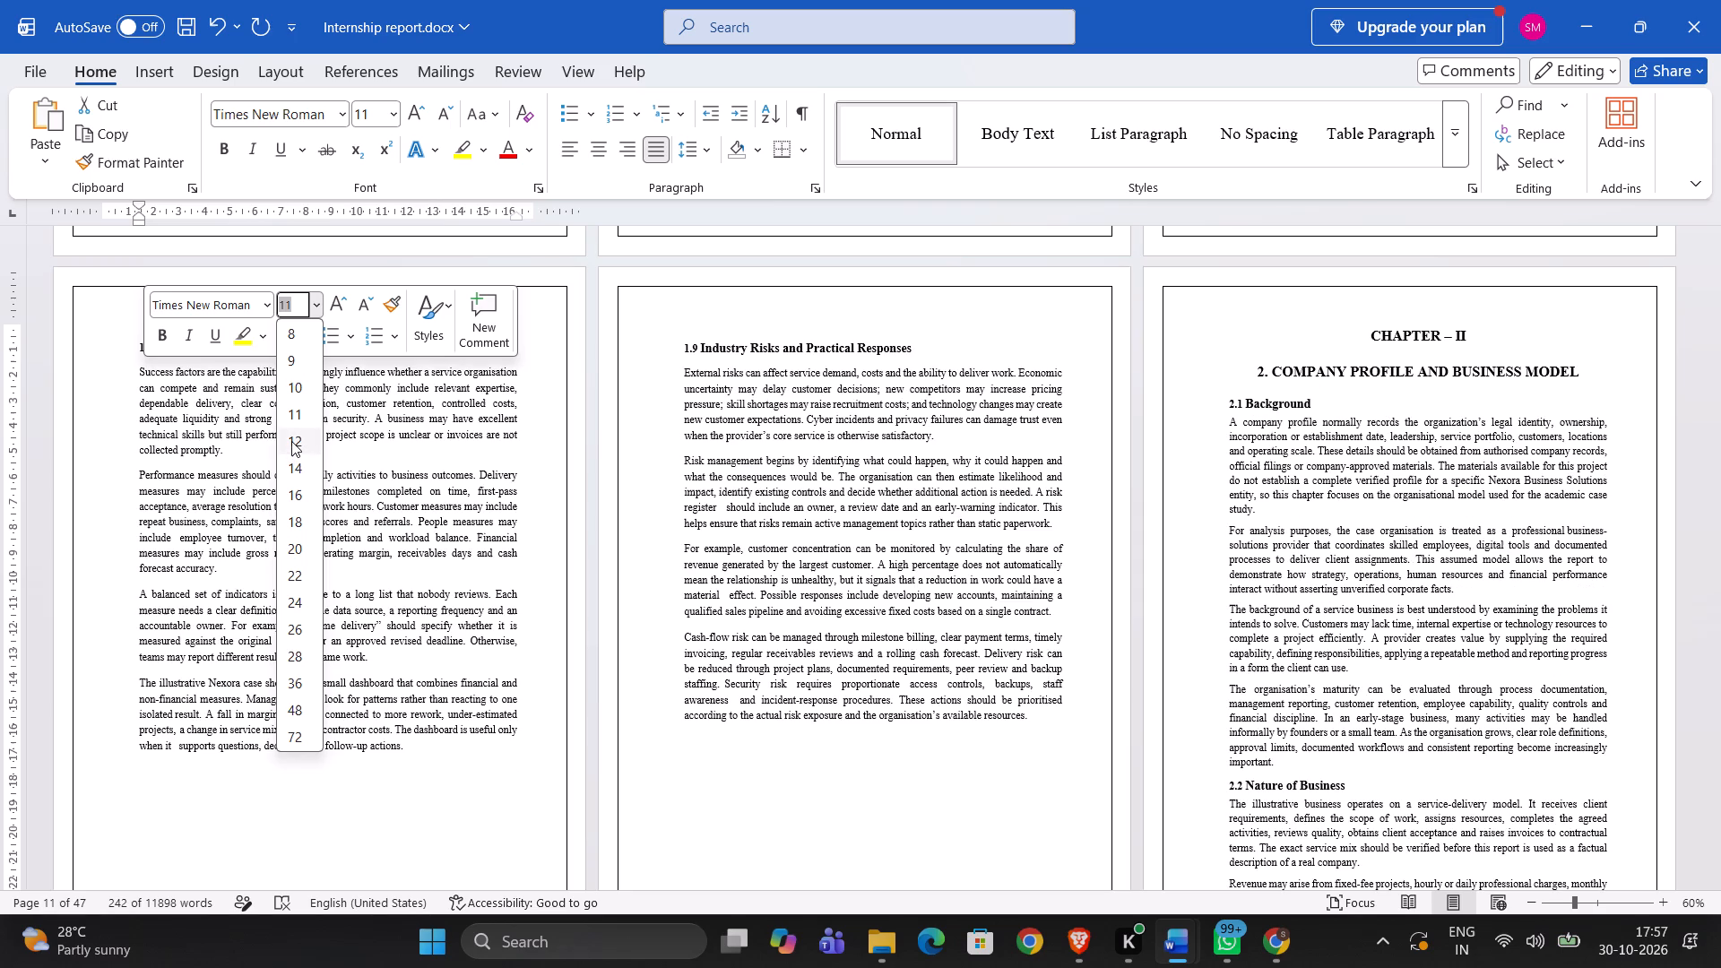
click(291, 440)
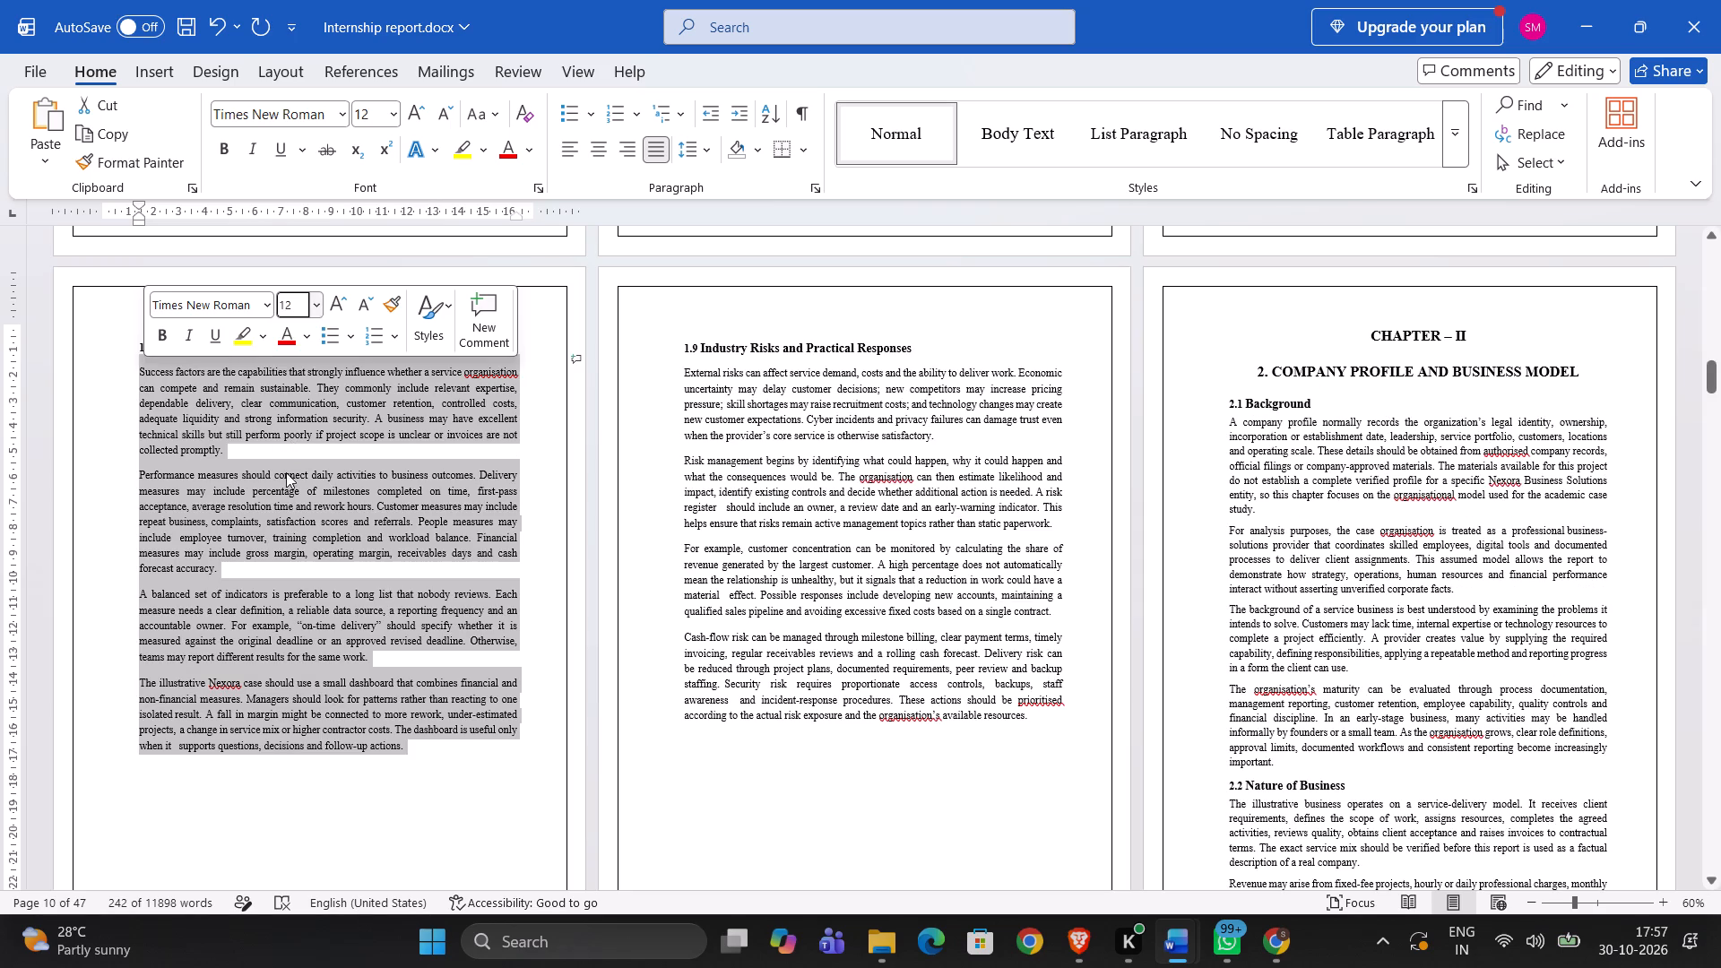
Remove the first-line indent from all four paragraphs under 1.7 Stakeholder Analysis.
scroll(362, 814, up, 2)
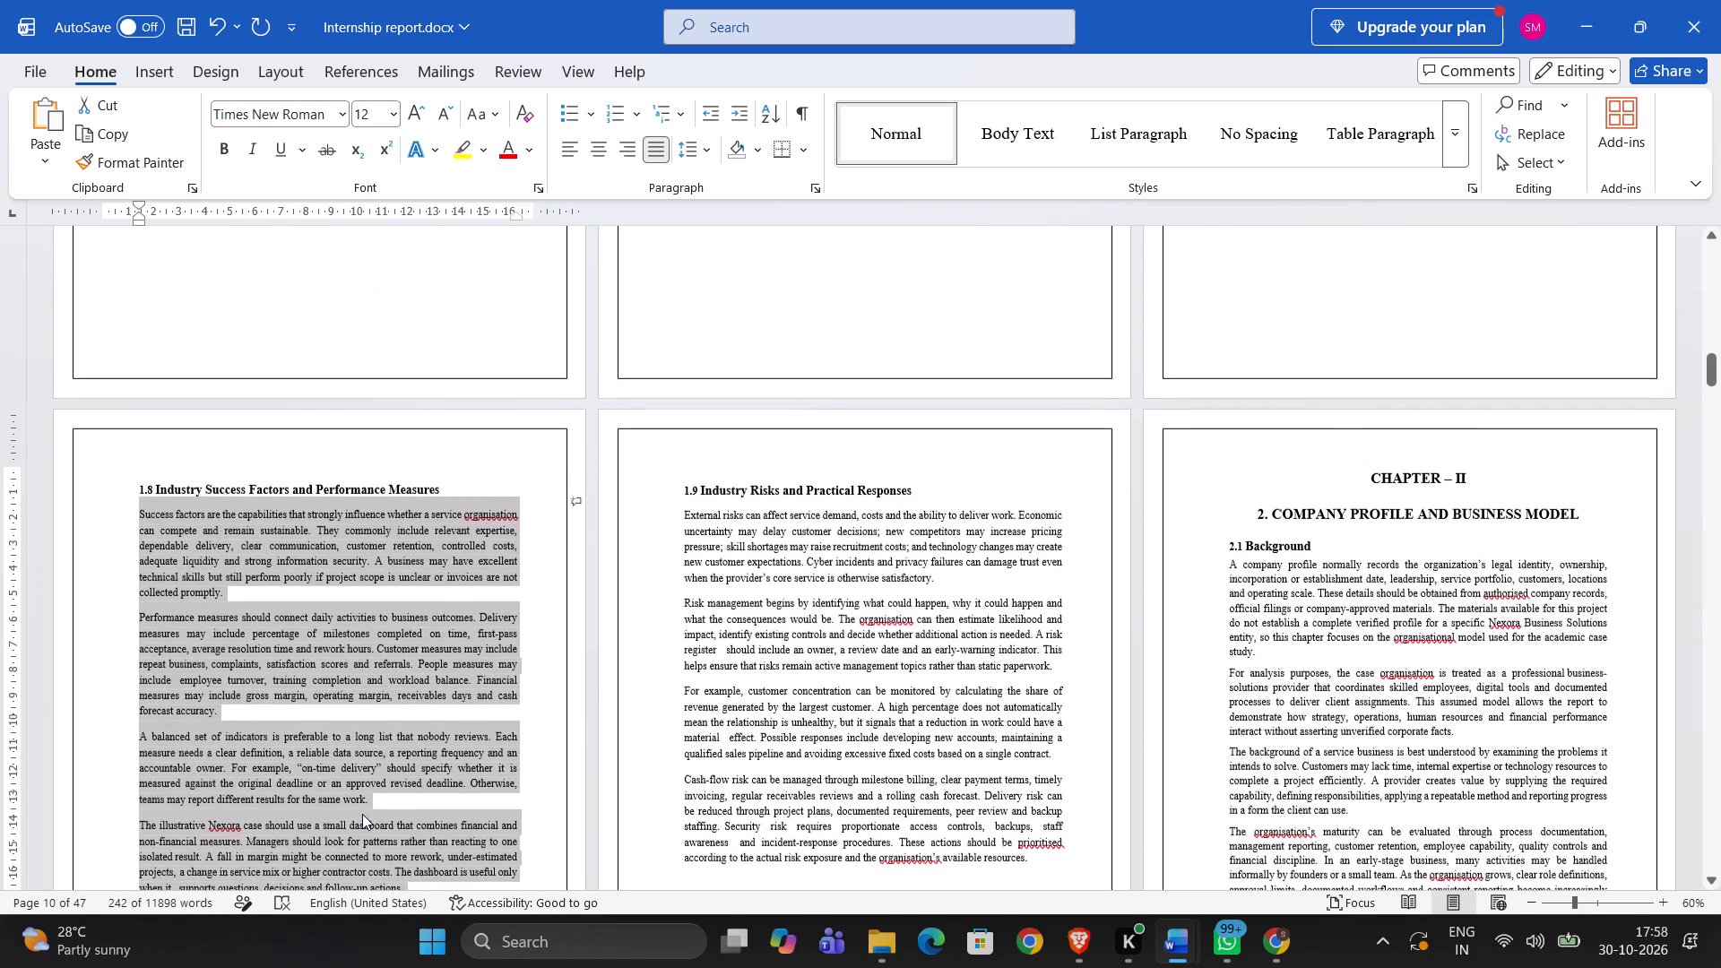
scroll(362, 814, up, 5)
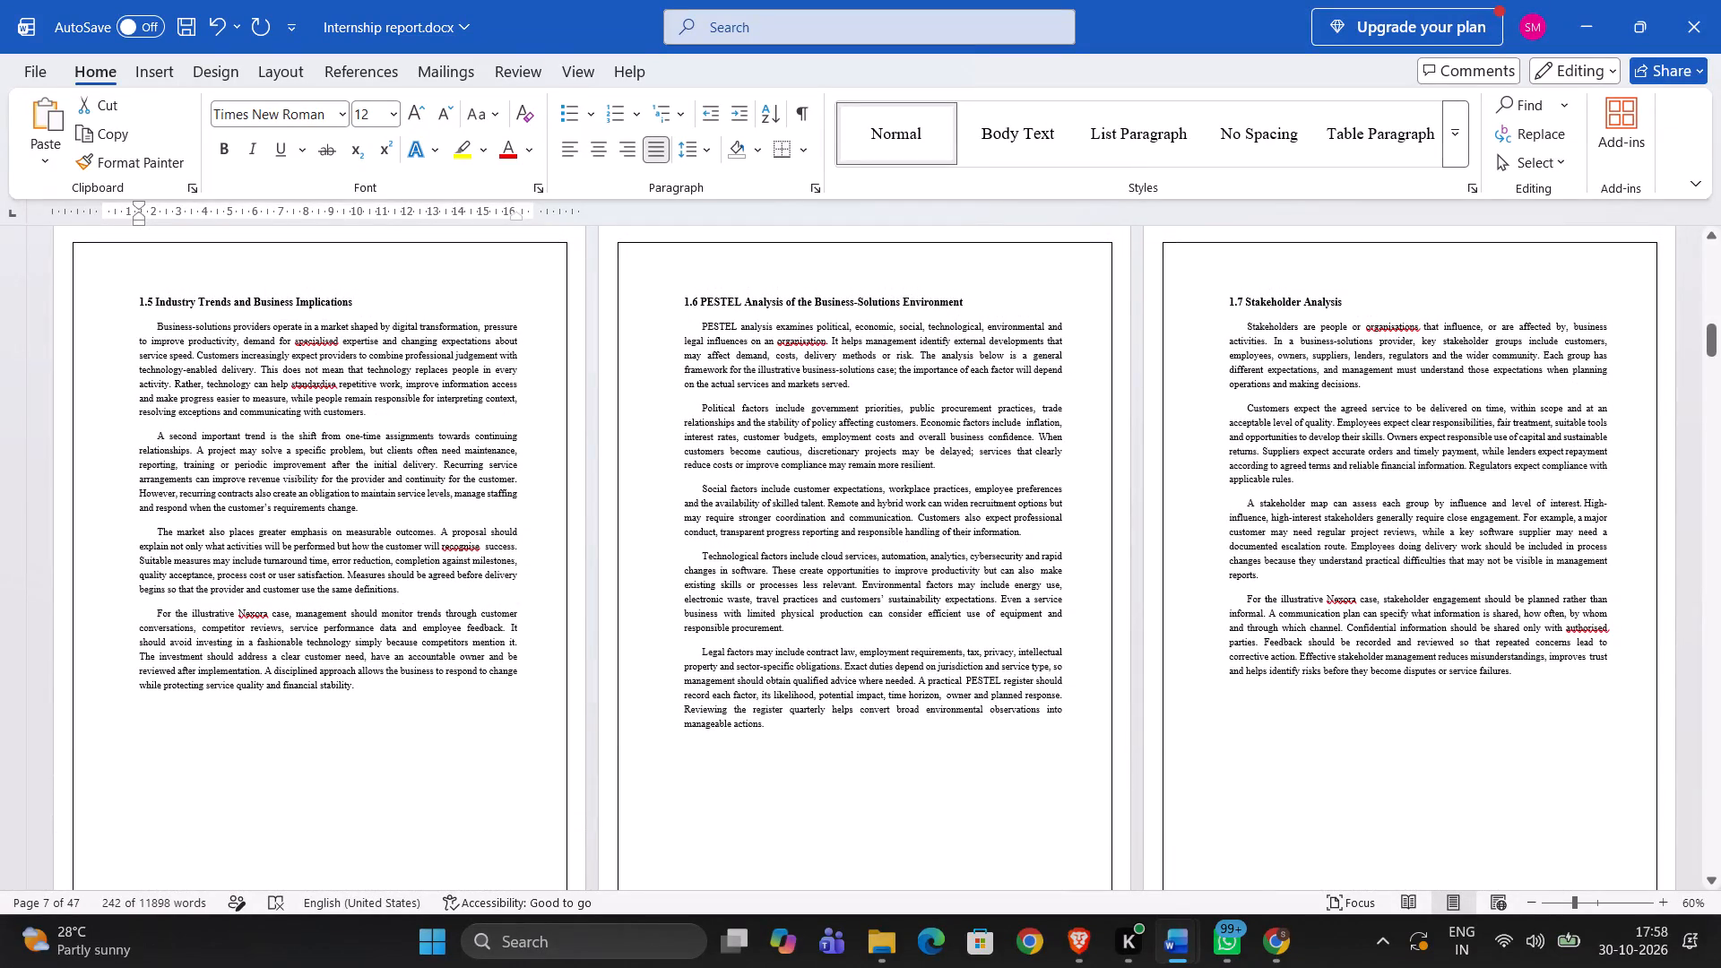
click(1246, 598)
key(BackSpace)
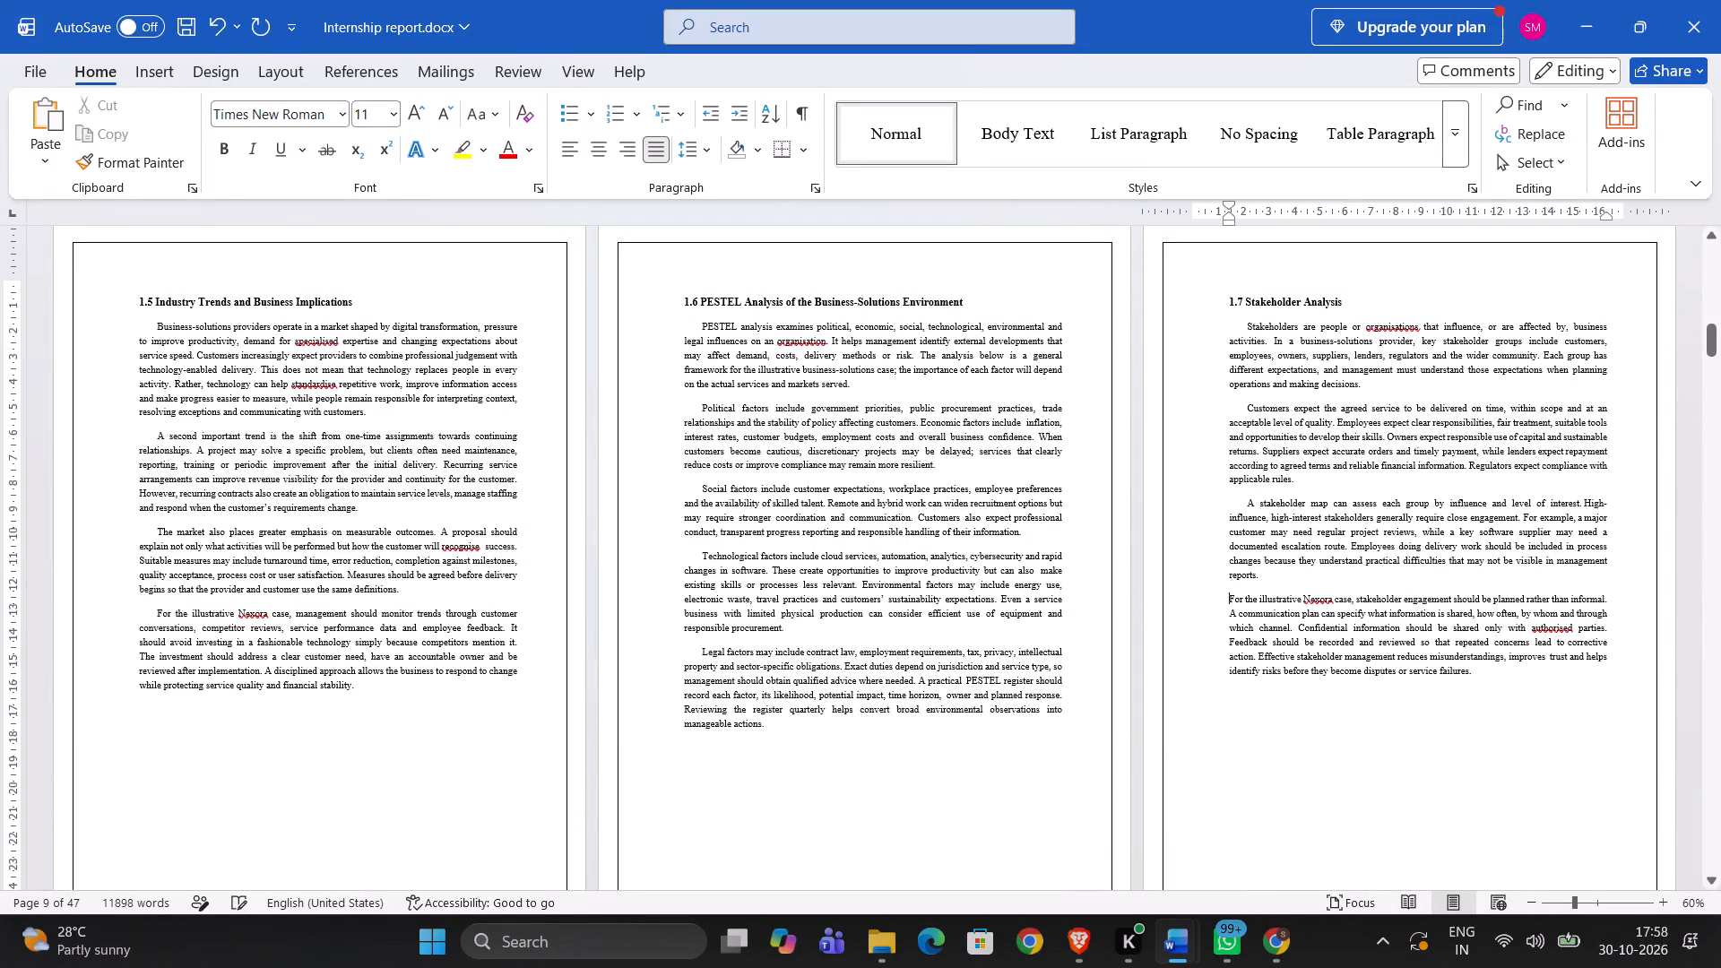
click(1244, 502)
key(BackSpace)
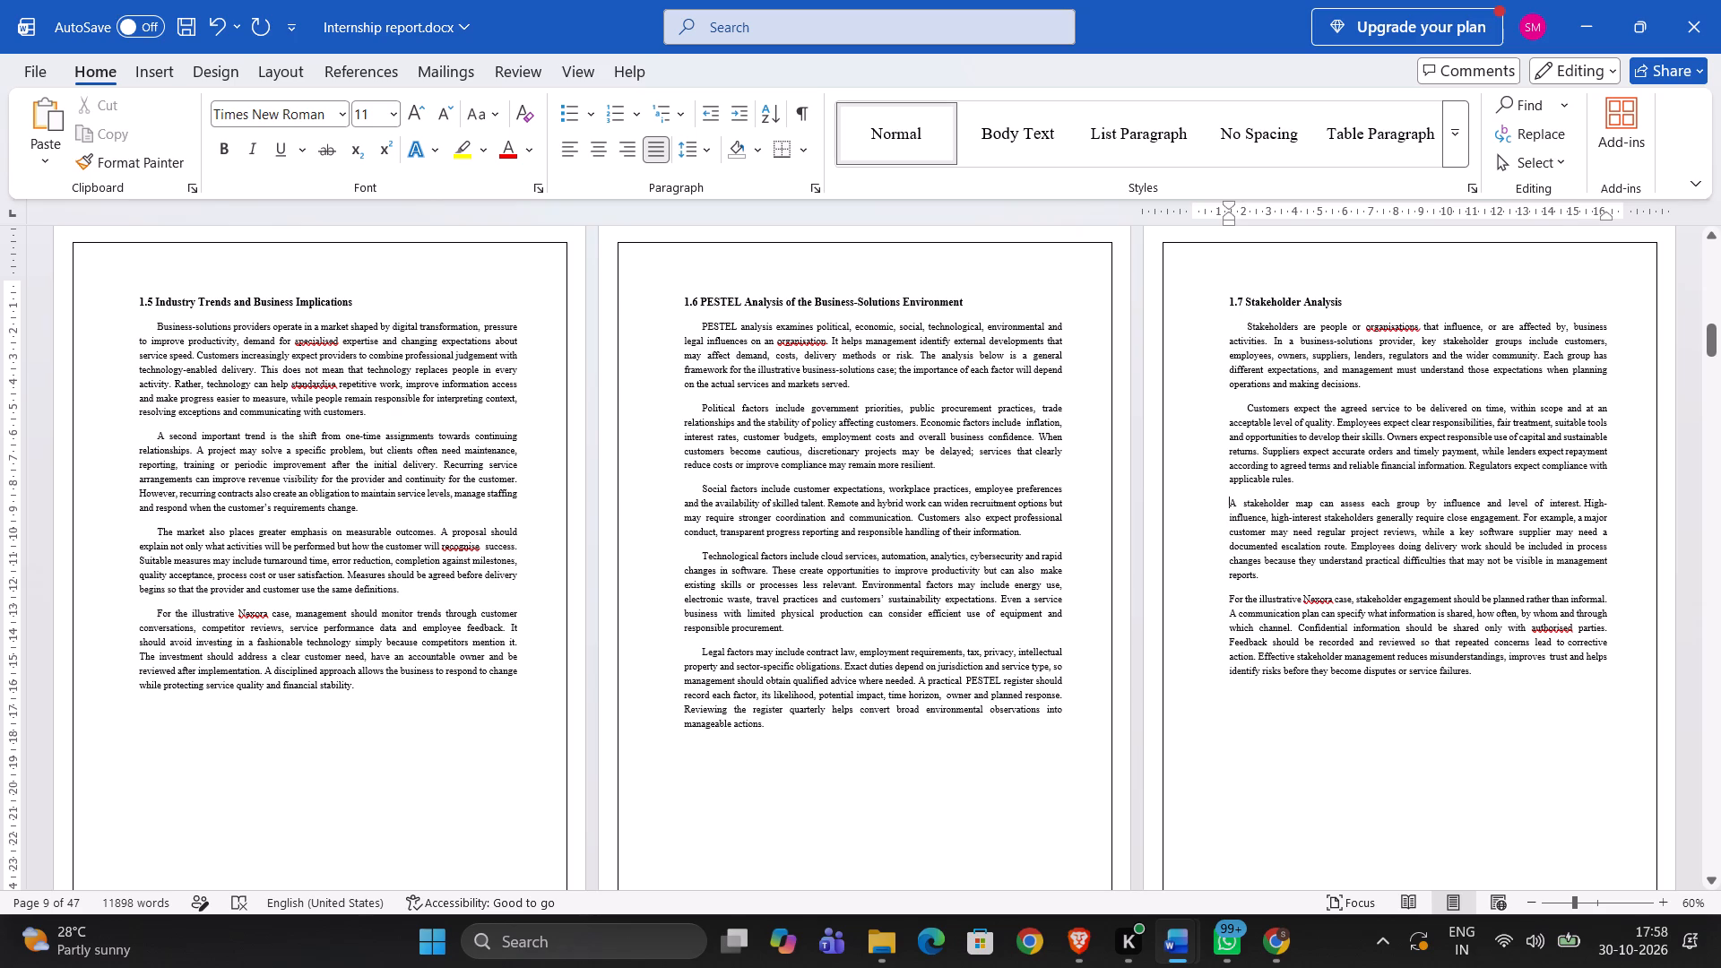
click(1243, 406)
key(BackSpace)
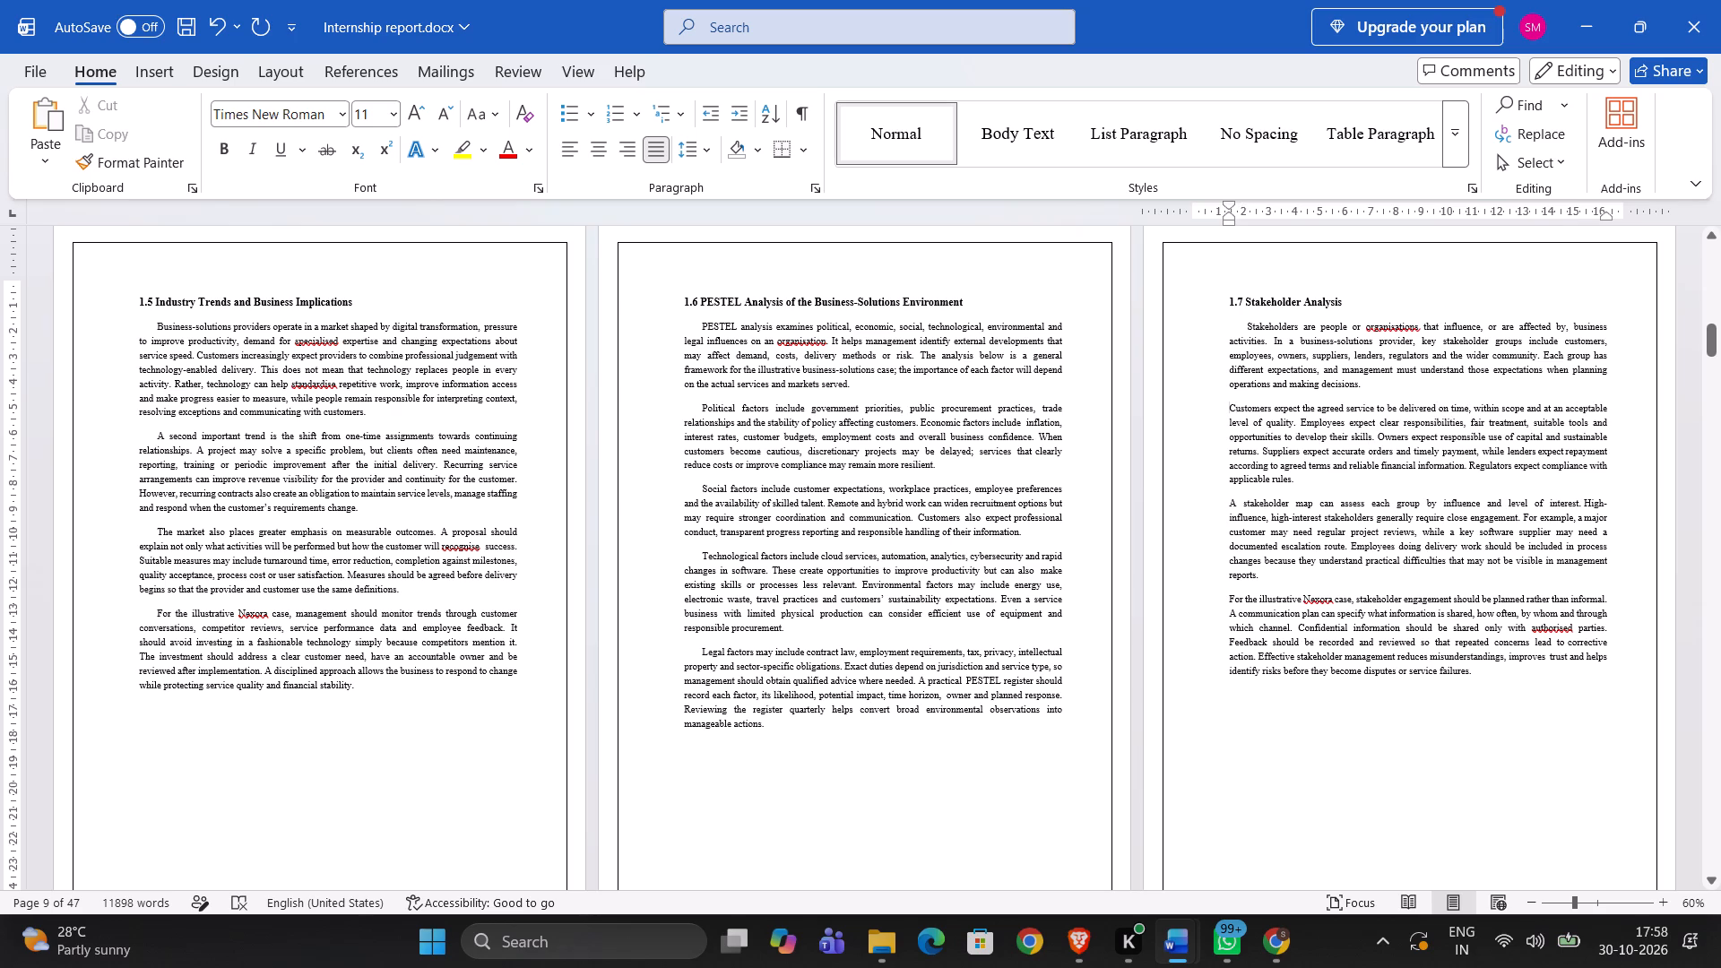
double_click(1236, 318)
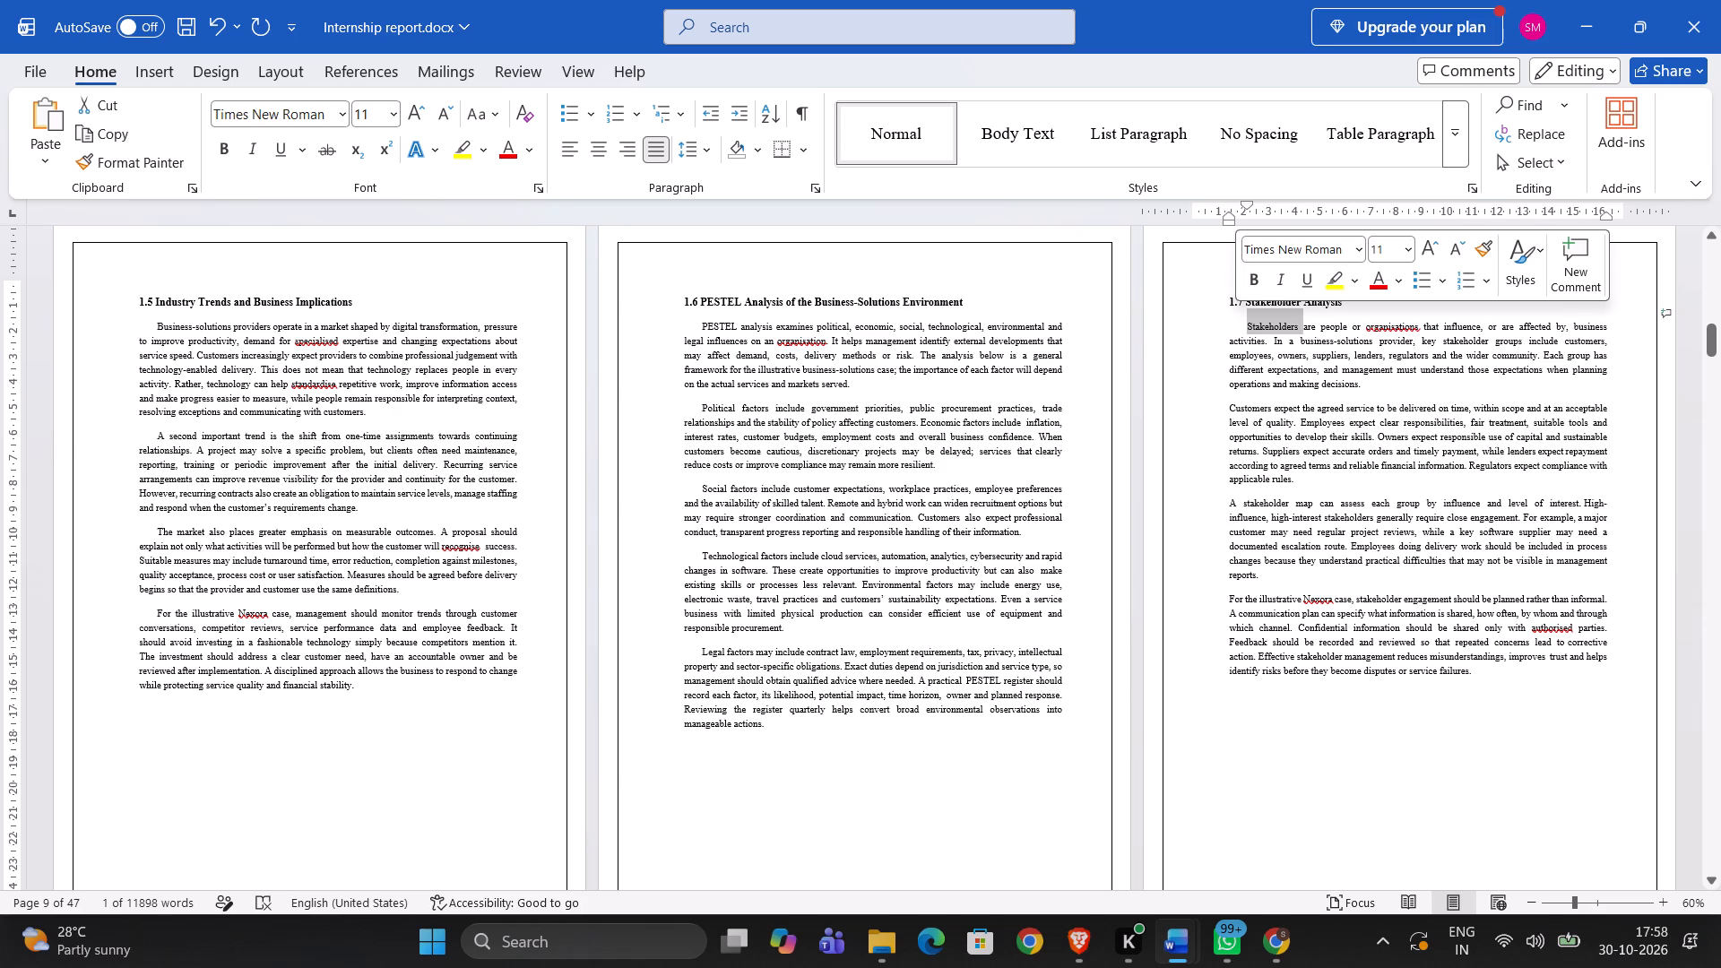
click(1236, 318)
key(BackSpace)
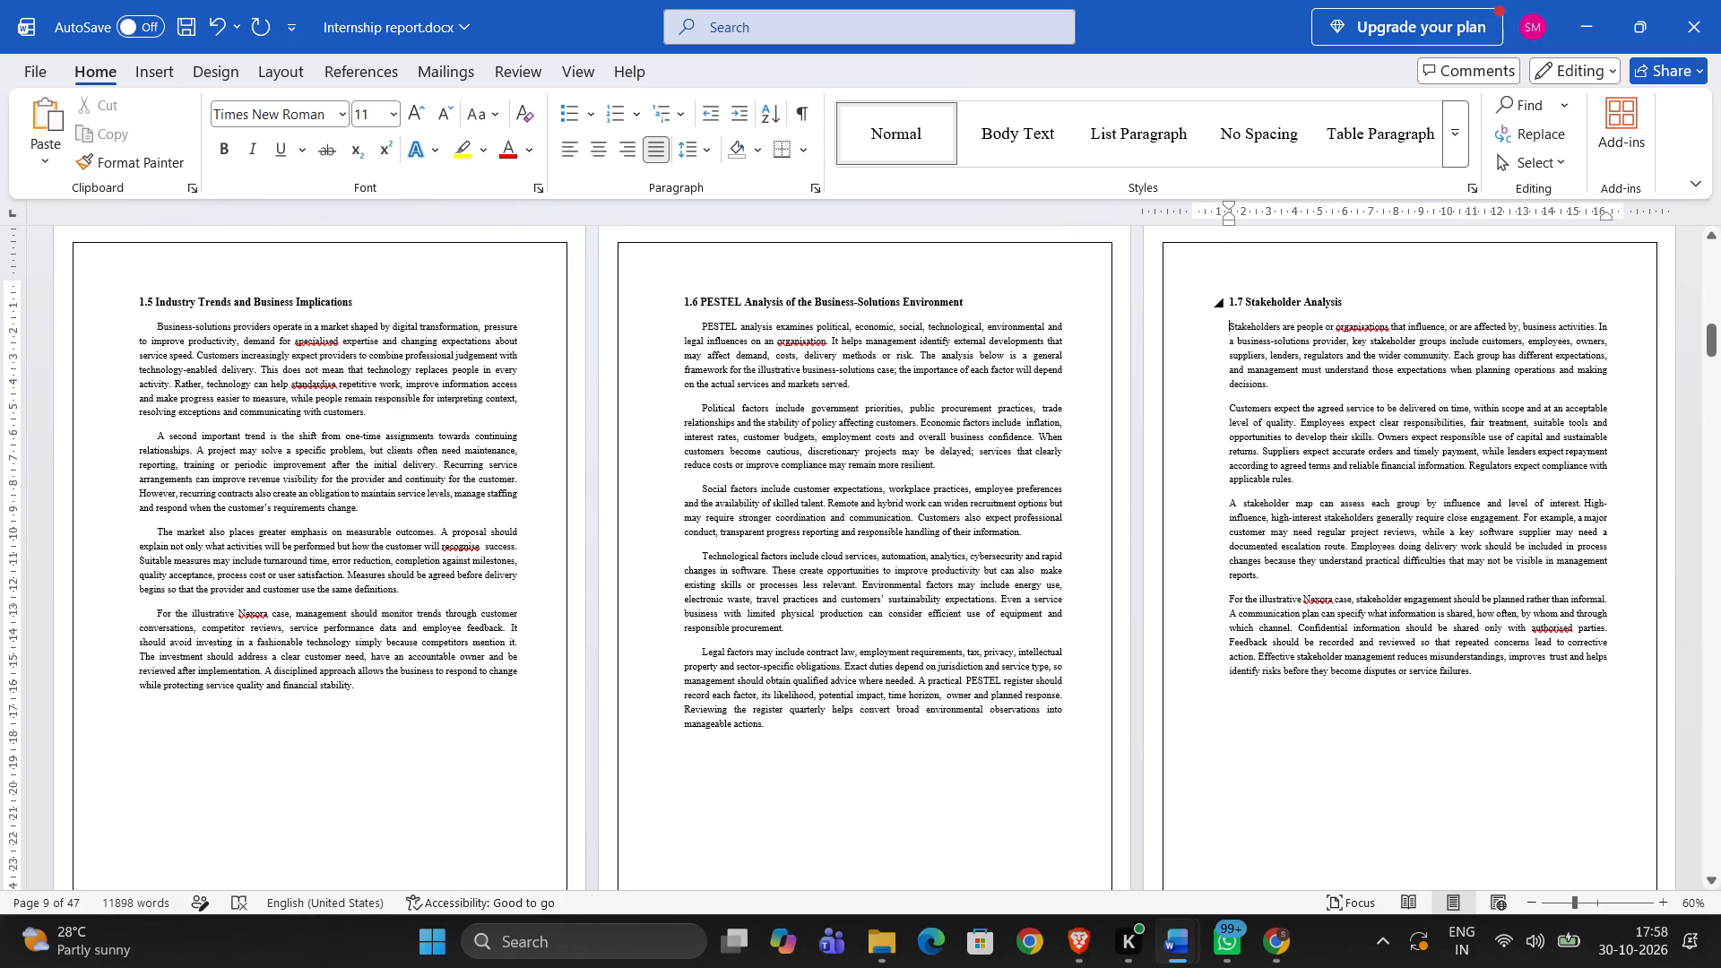
Set the heading "Stakeholder Analysis" to font size 14.
drag(1245, 287, 1300, 305)
drag(1300, 305, 1329, 292)
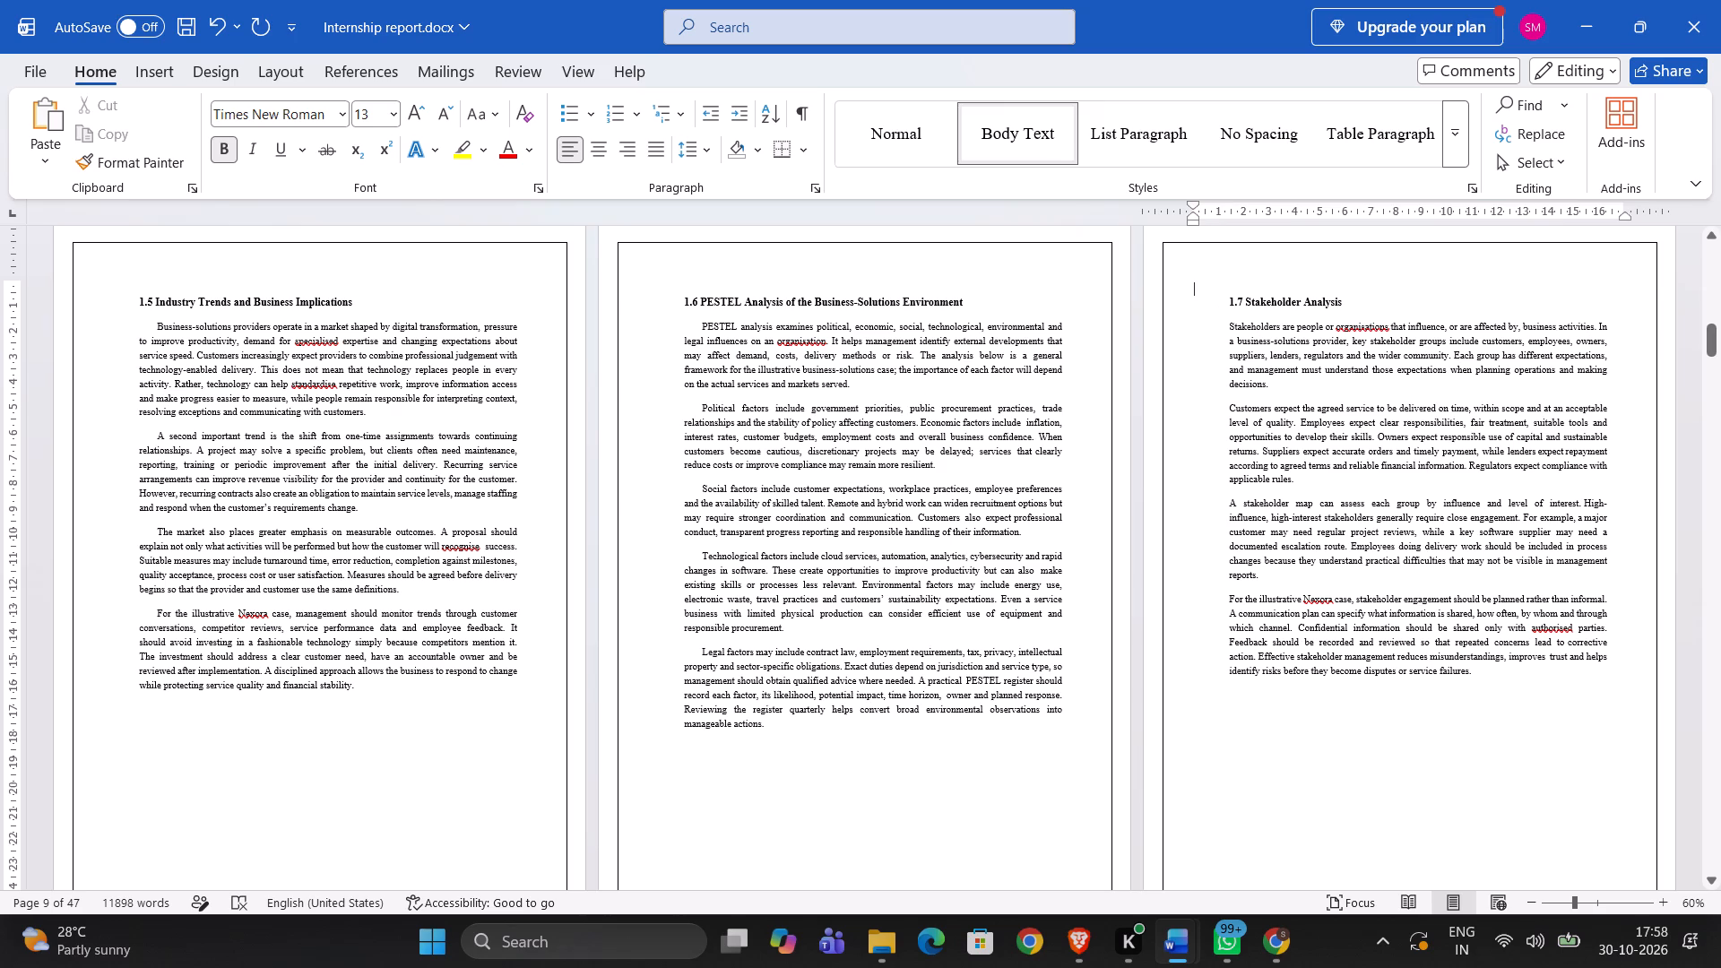
drag(1351, 295, 1266, 297)
drag(1266, 297, 1345, 303)
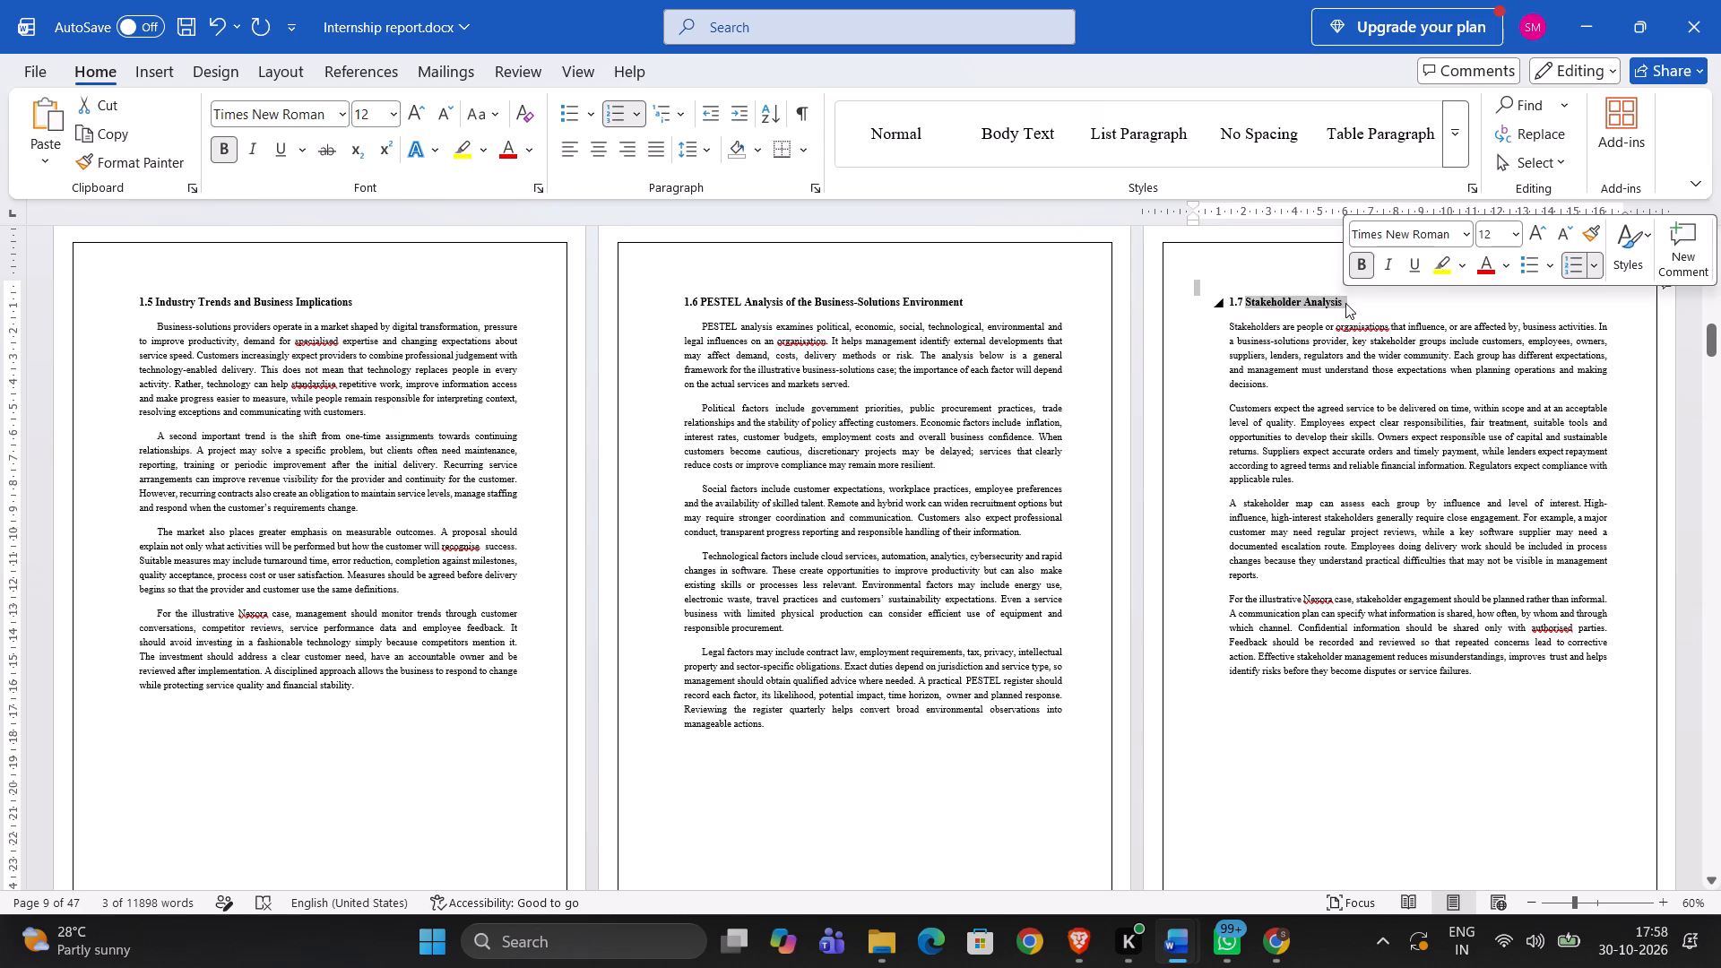
click(1514, 239)
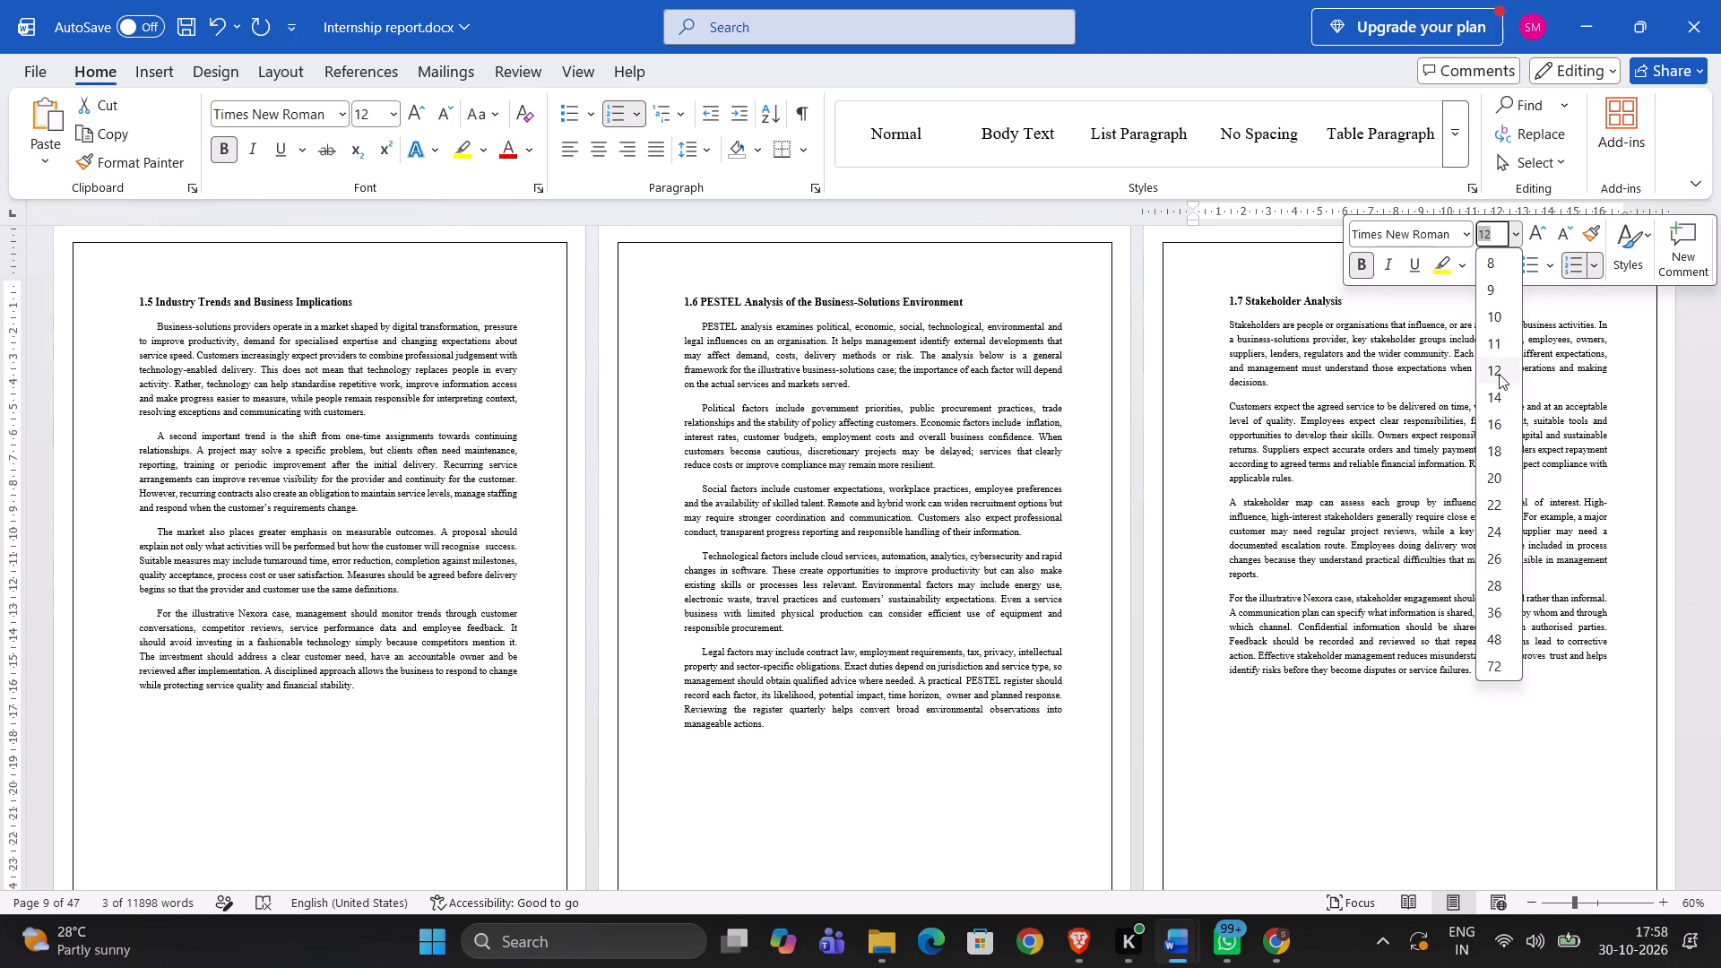
click(1492, 388)
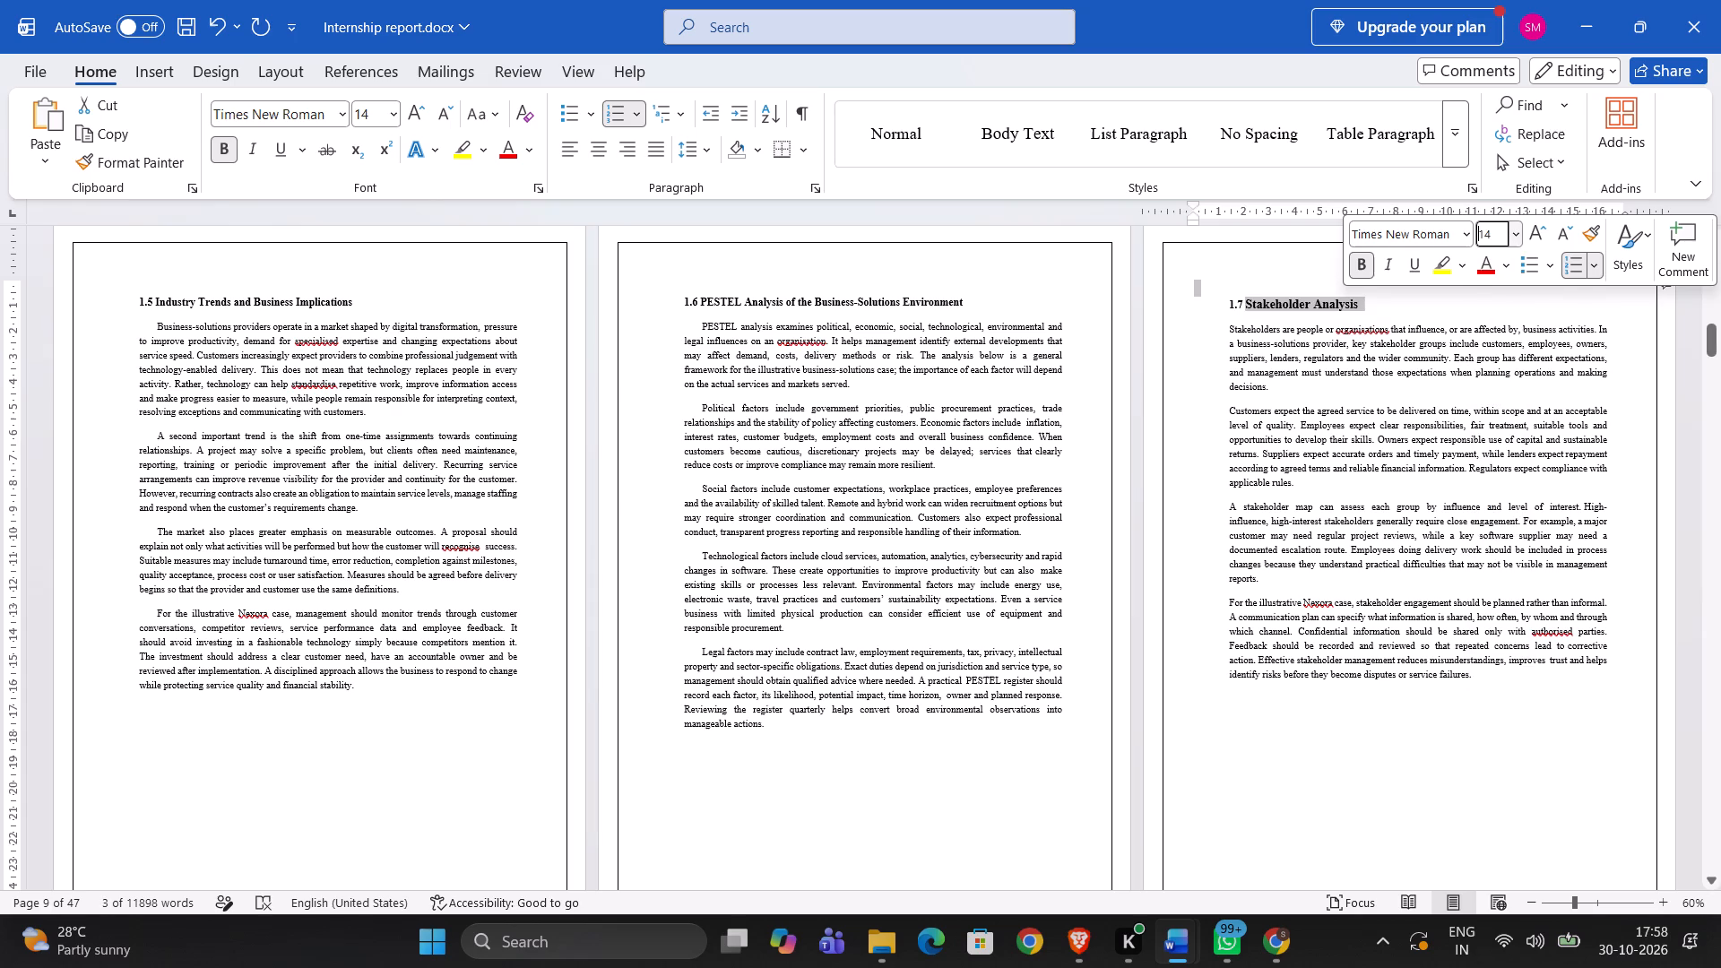
Set the four body paragraphs under 1.7 Stakeholder Analysis to font size 12.
drag(1225, 330, 1371, 601)
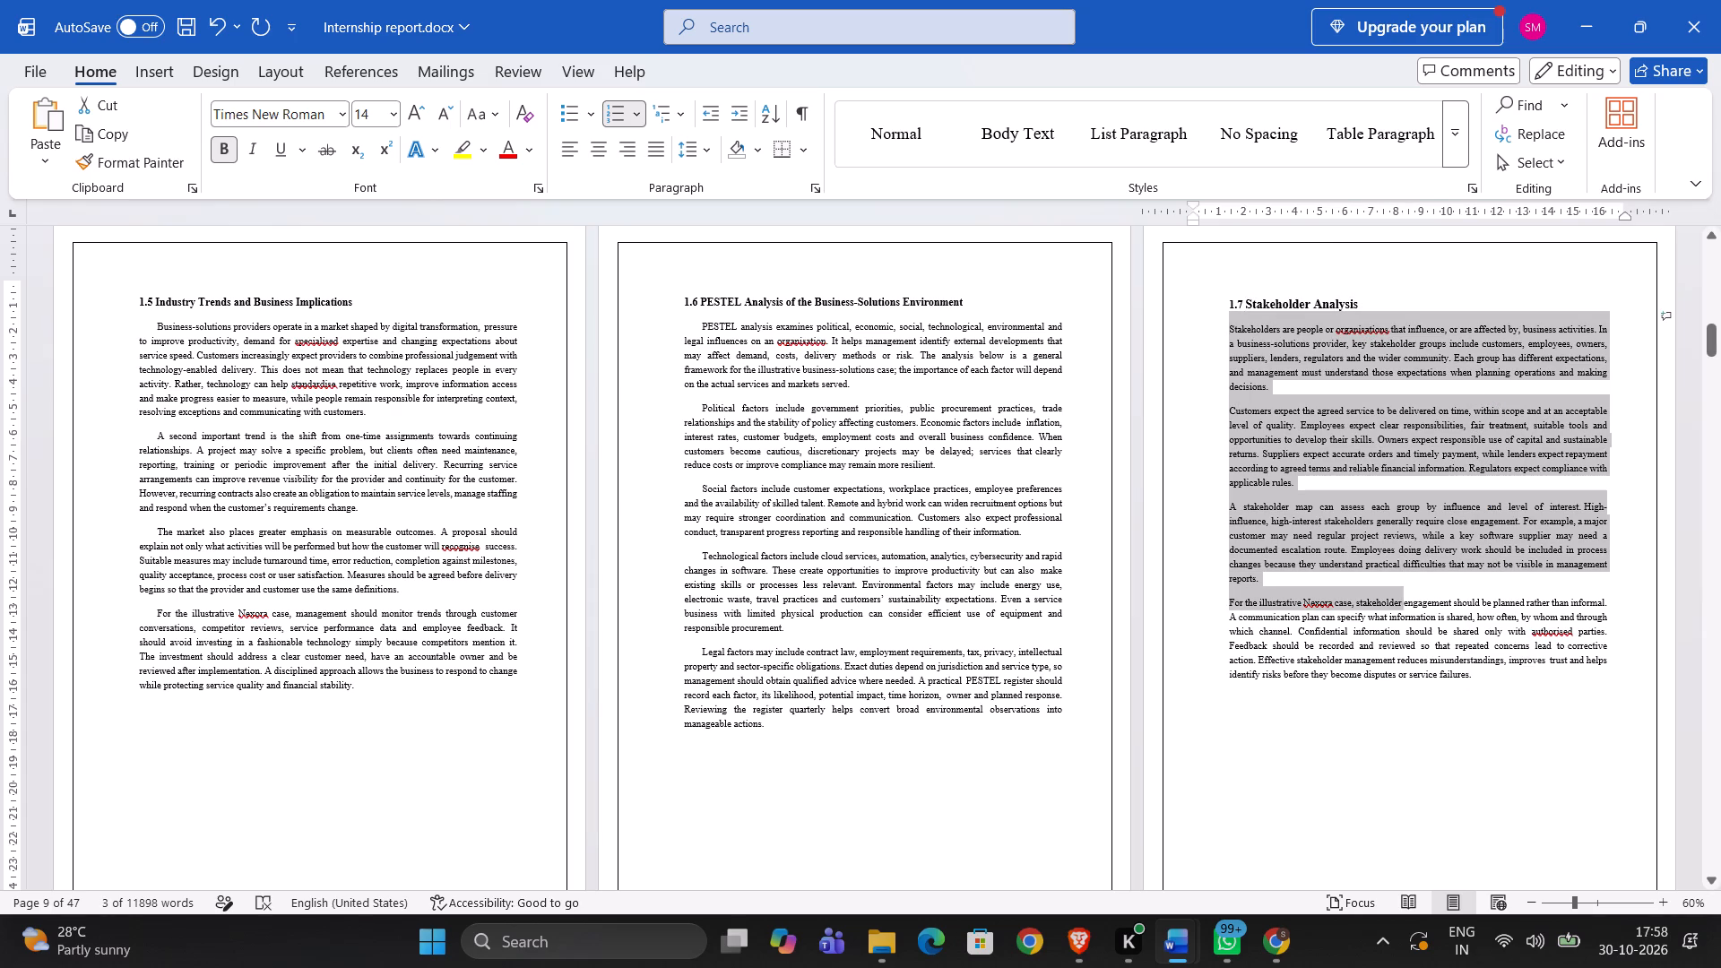
drag(1371, 601, 1514, 709)
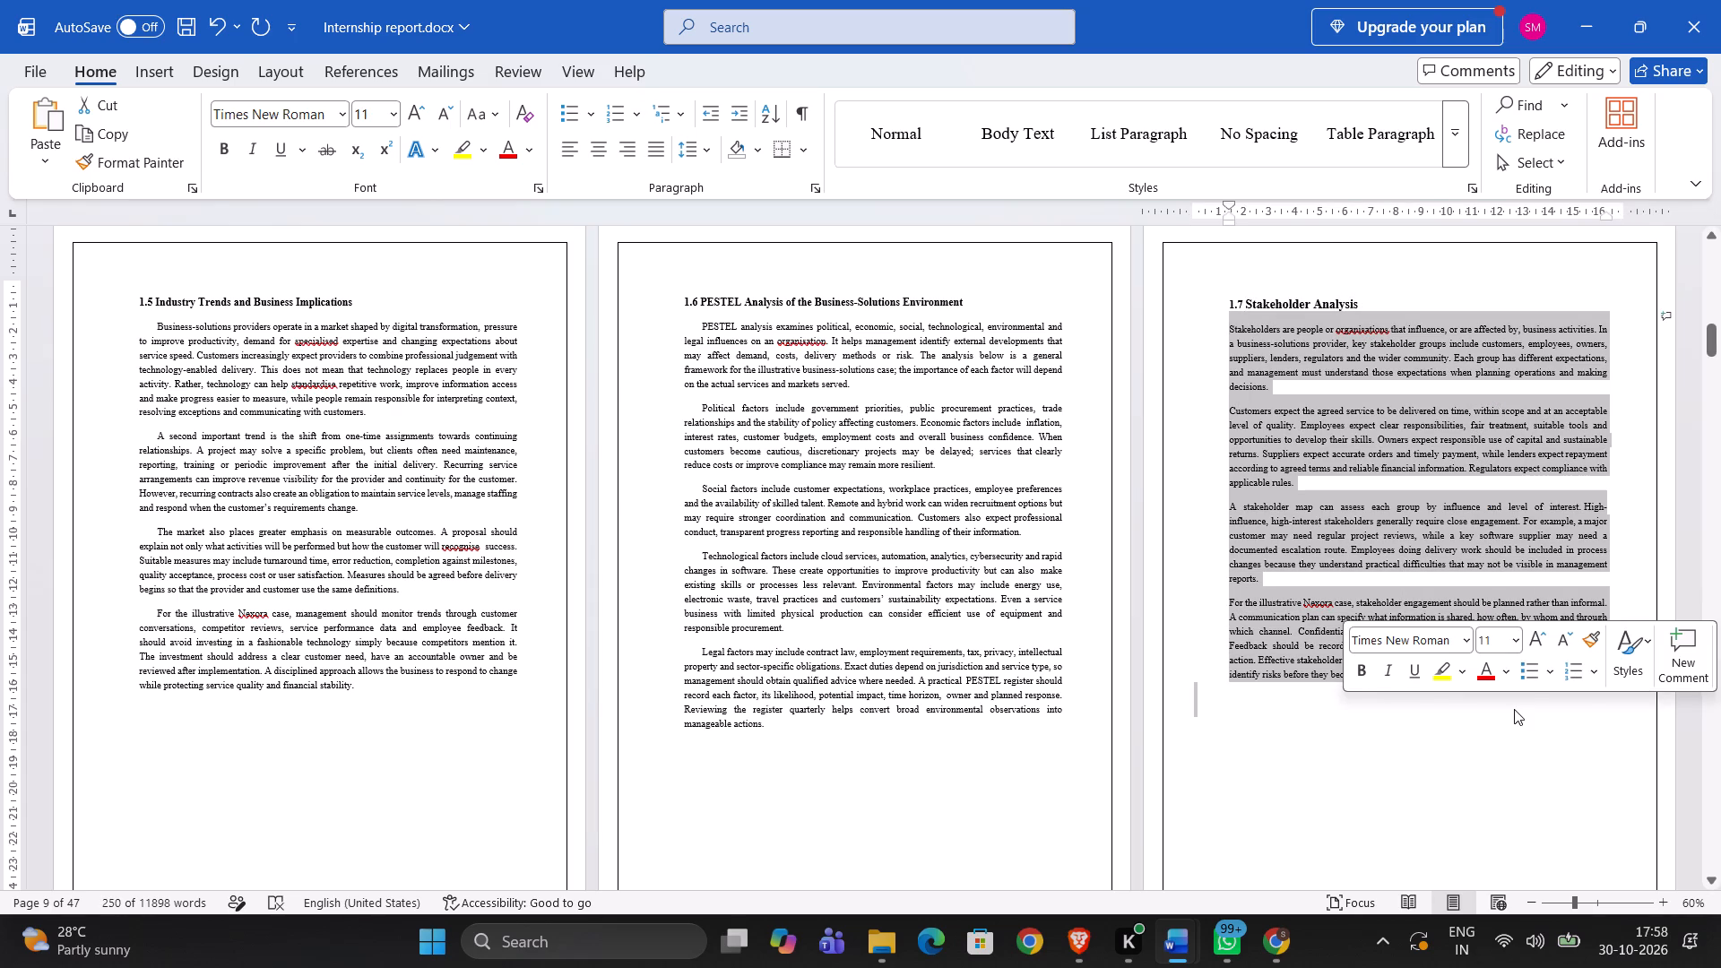
click(1515, 644)
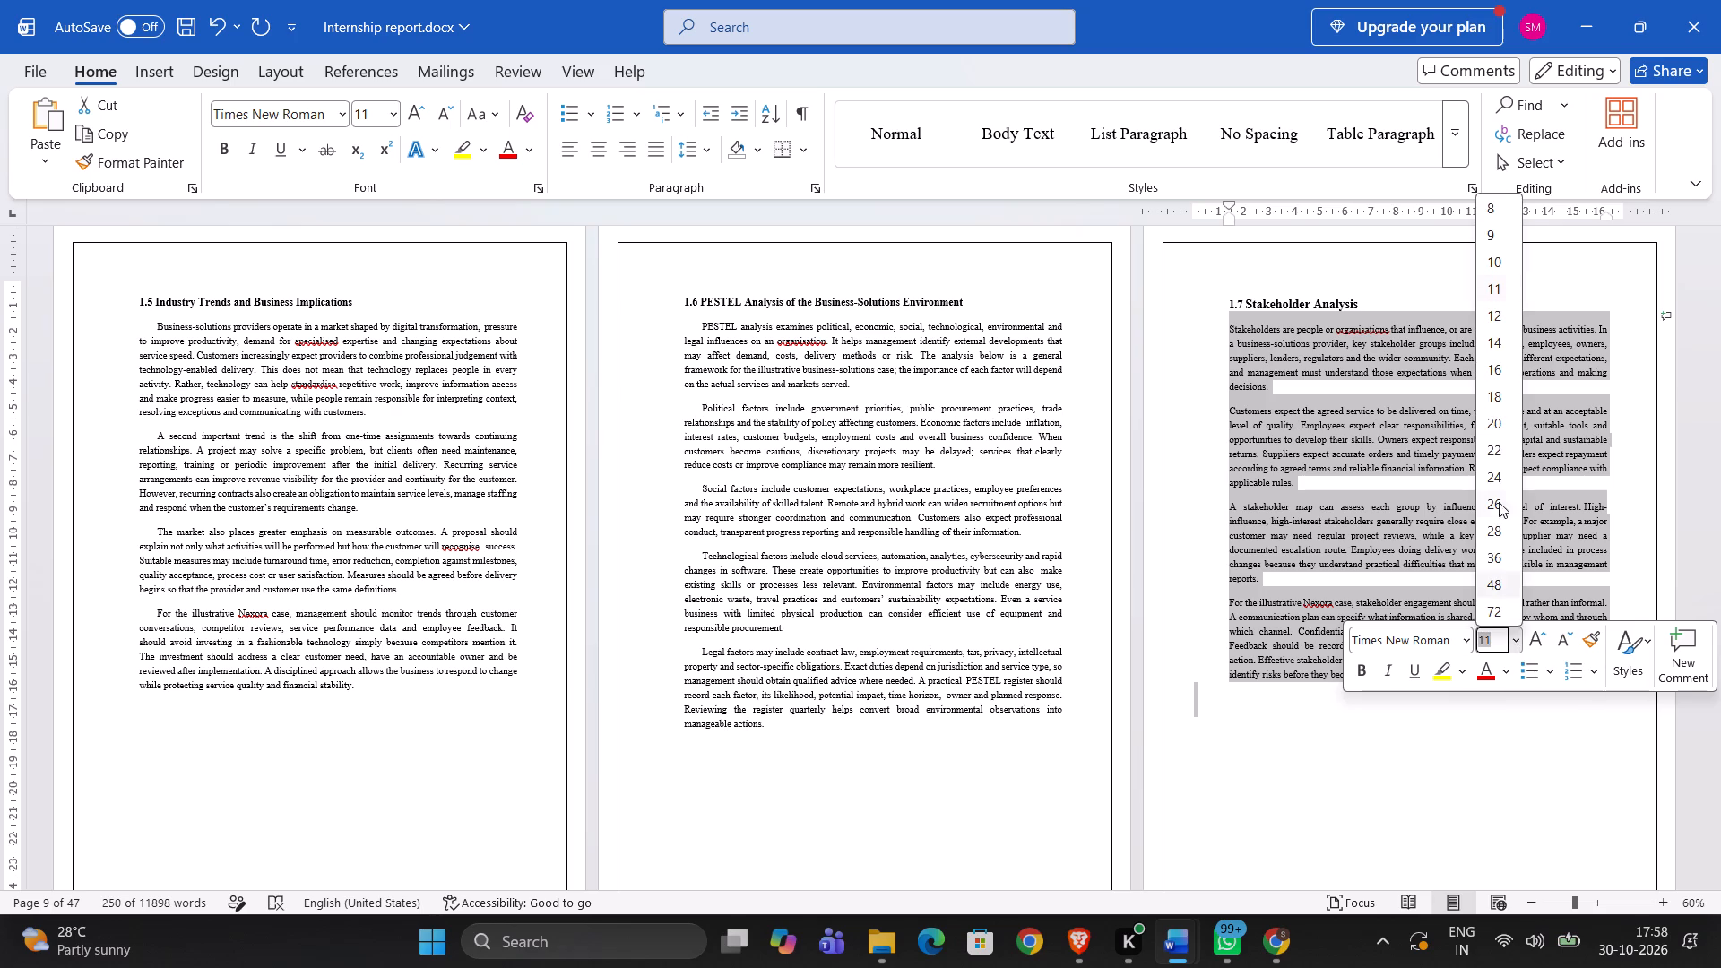
click(1493, 322)
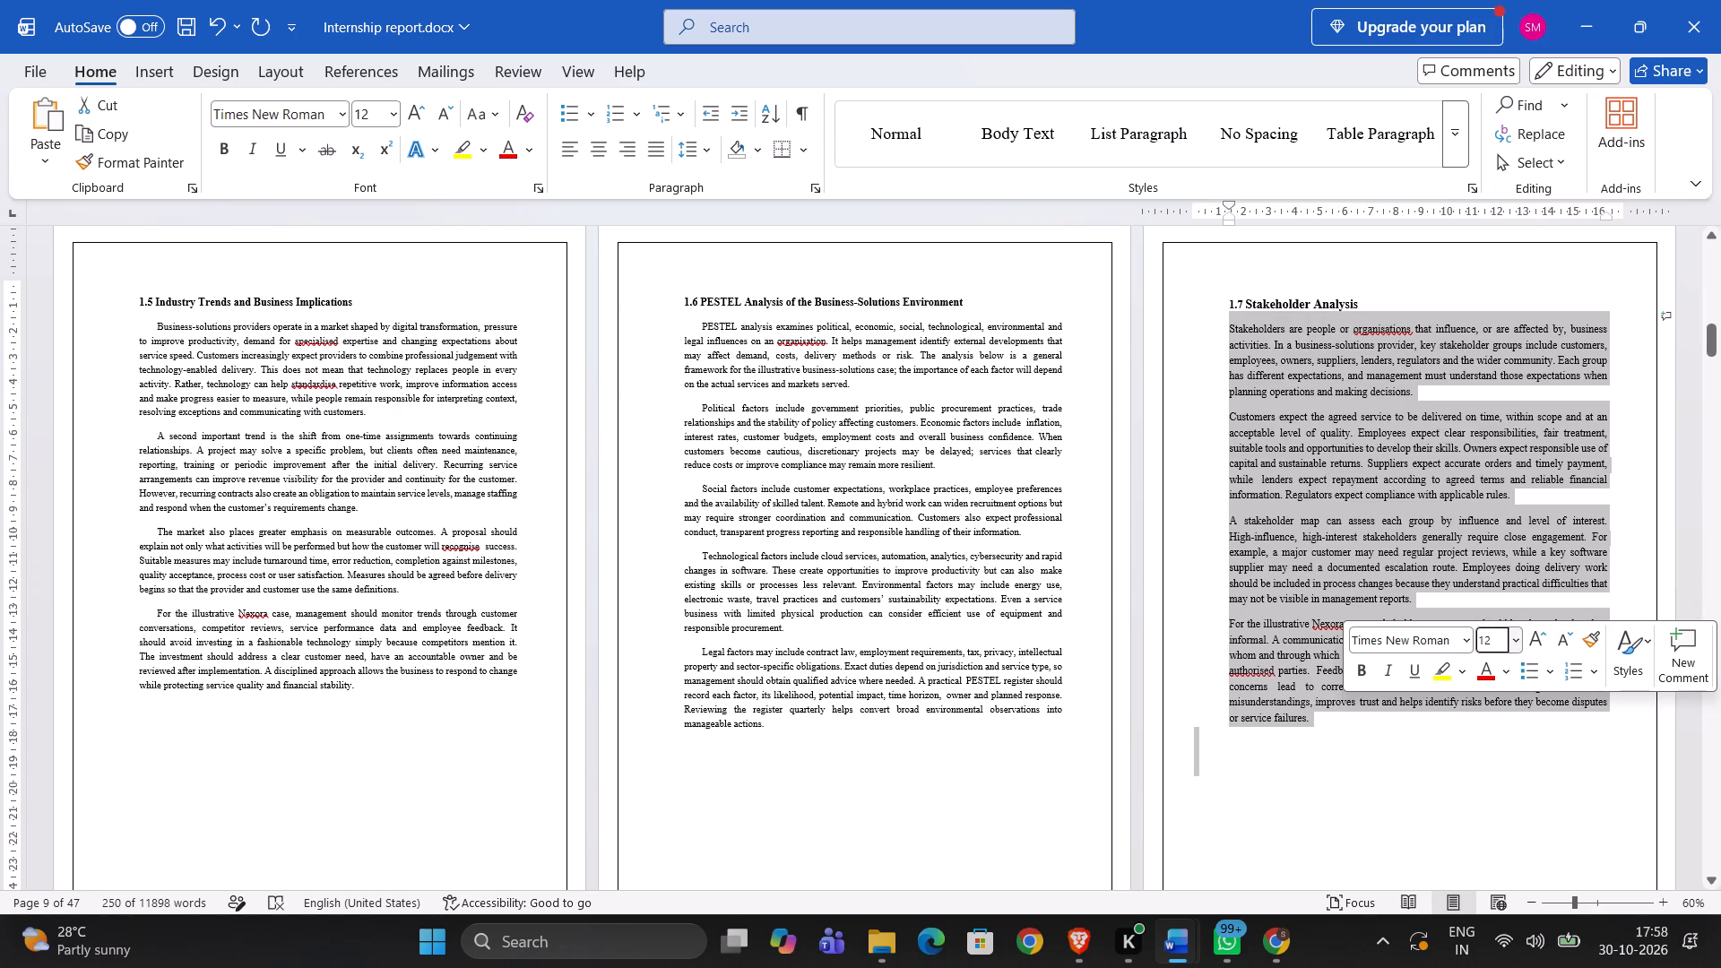
Remove the first-line indent from all five paragraphs under 1.6 PESTEL Analysis of the Business-Solutions Environment.
click(703, 323)
key(BackSpace)
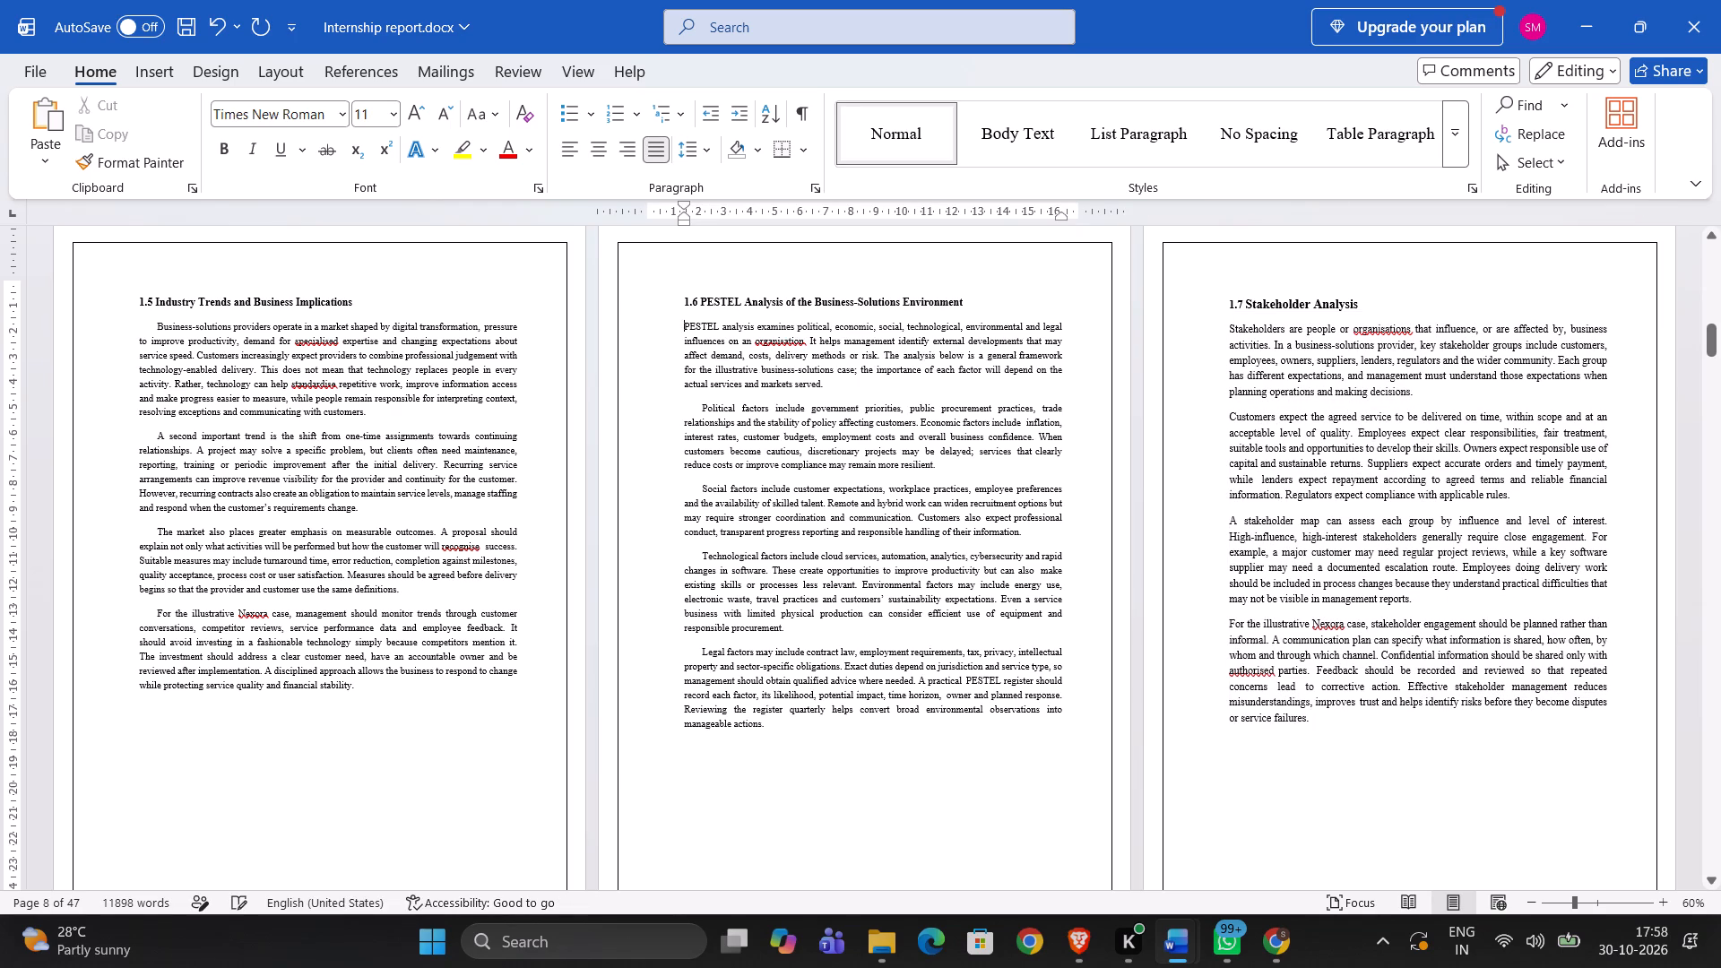
click(701, 416)
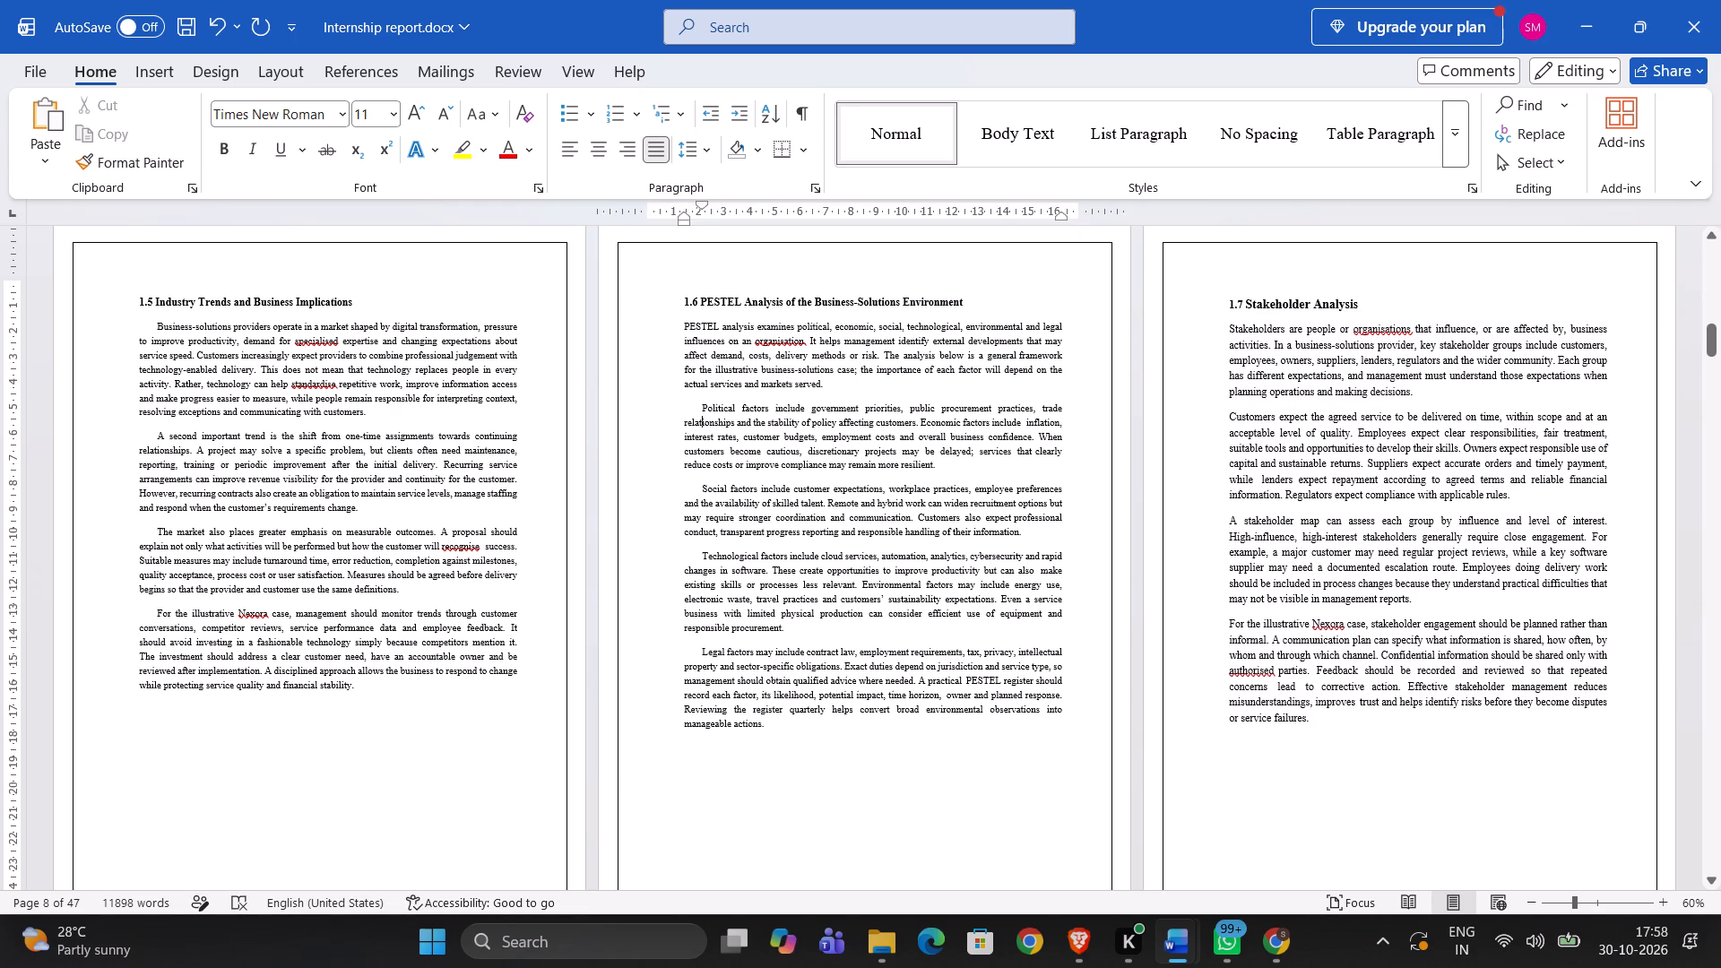
click(696, 402)
key(BackSpace)
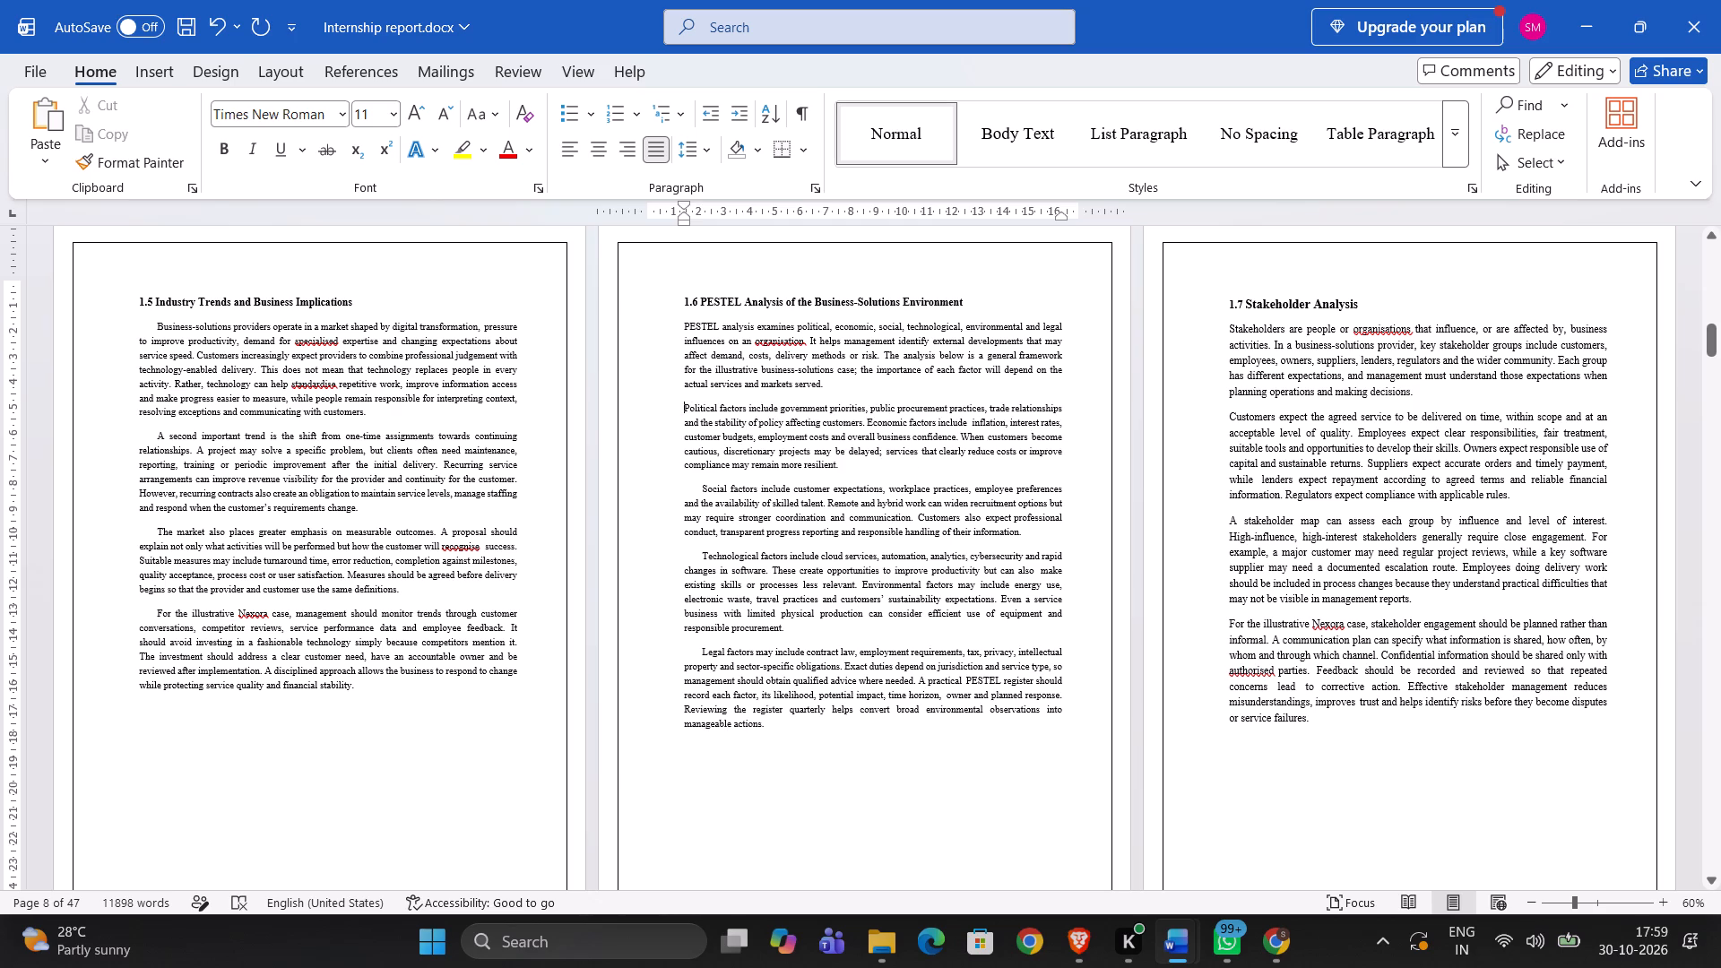
click(700, 480)
key(BackSpace)
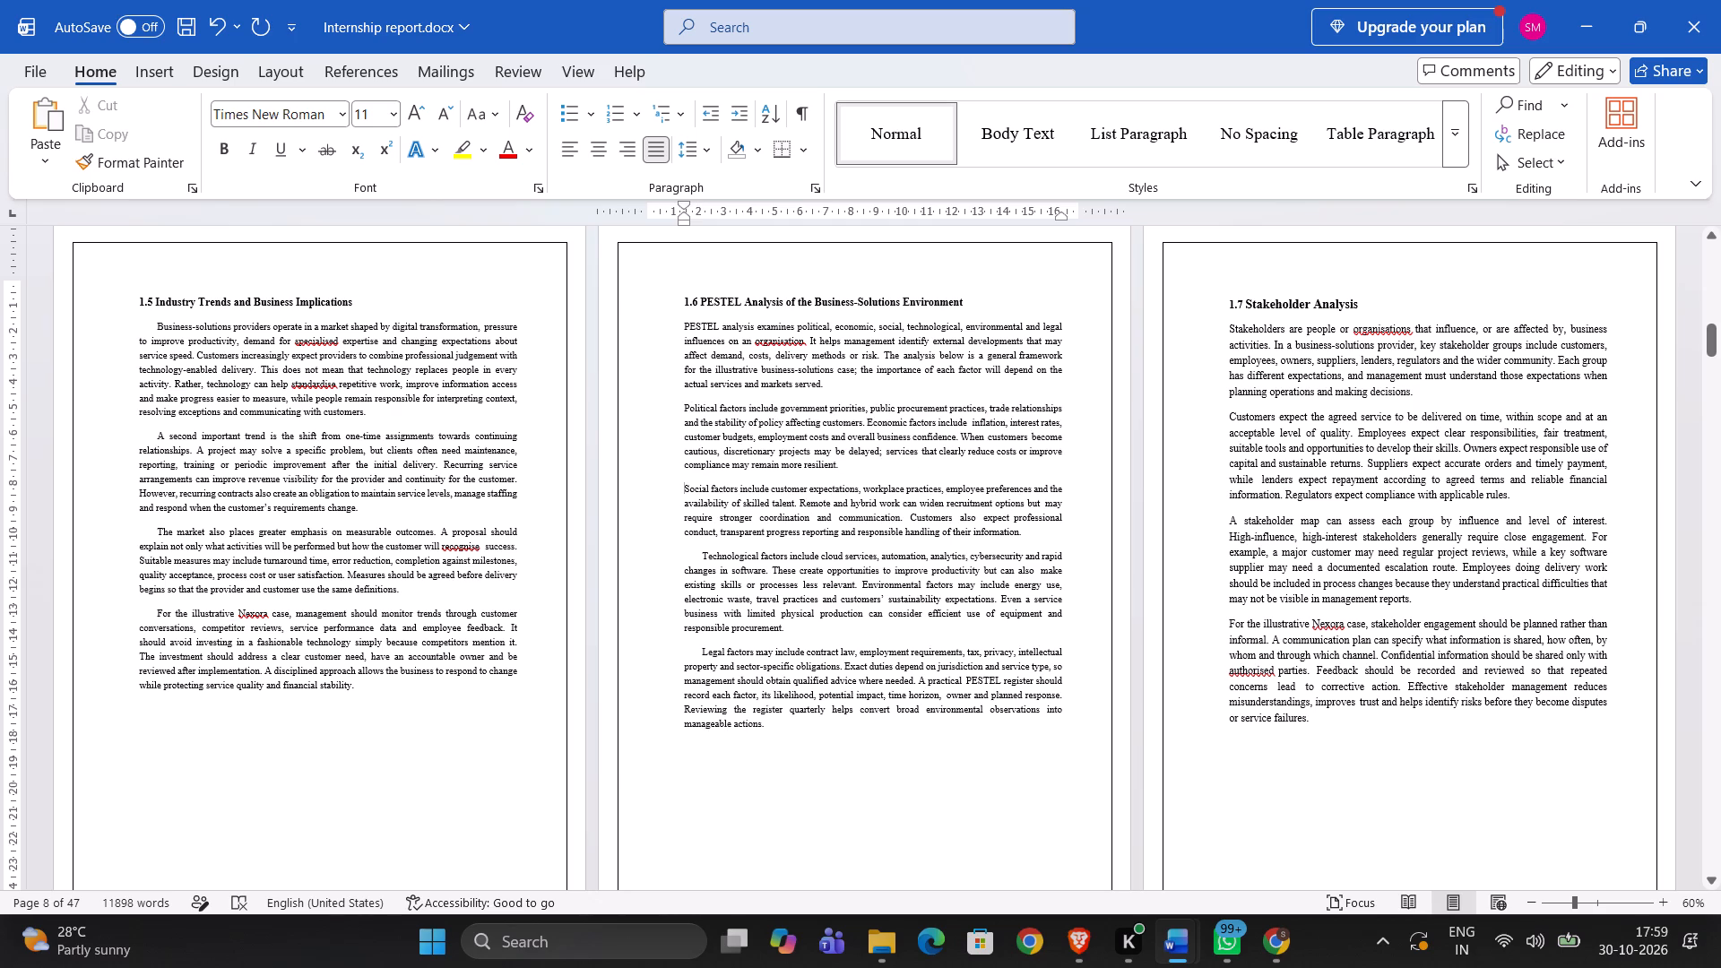
click(700, 546)
key(BackSpace)
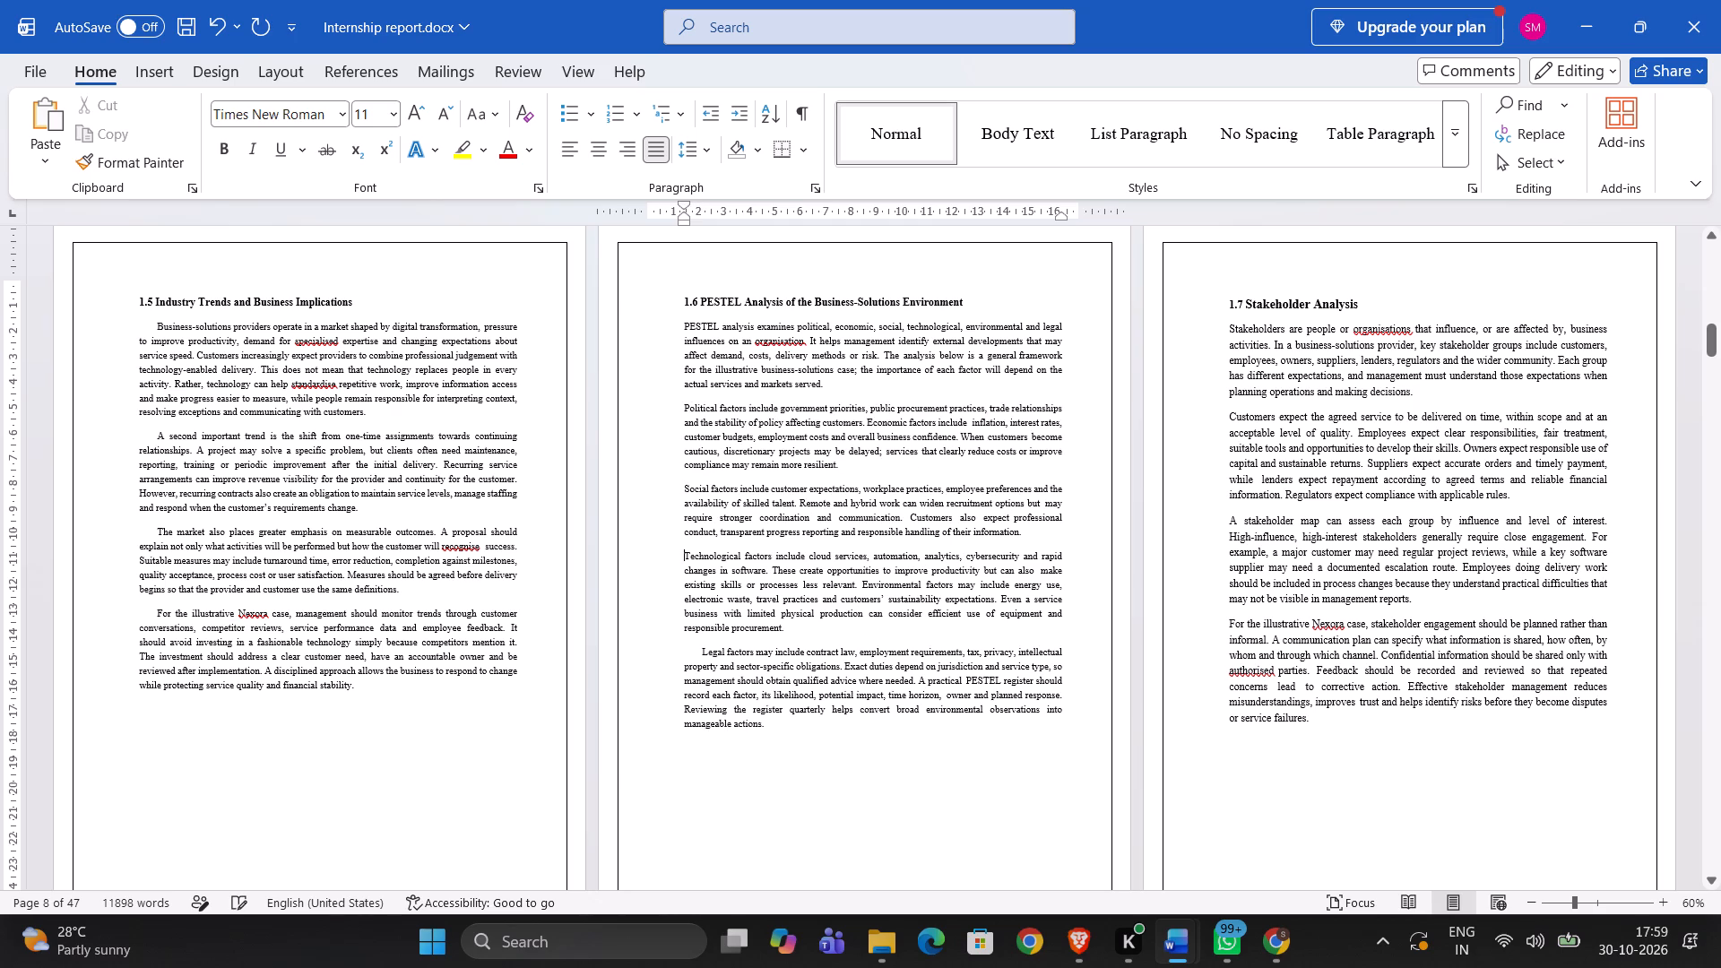
click(698, 652)
key(BackSpace)
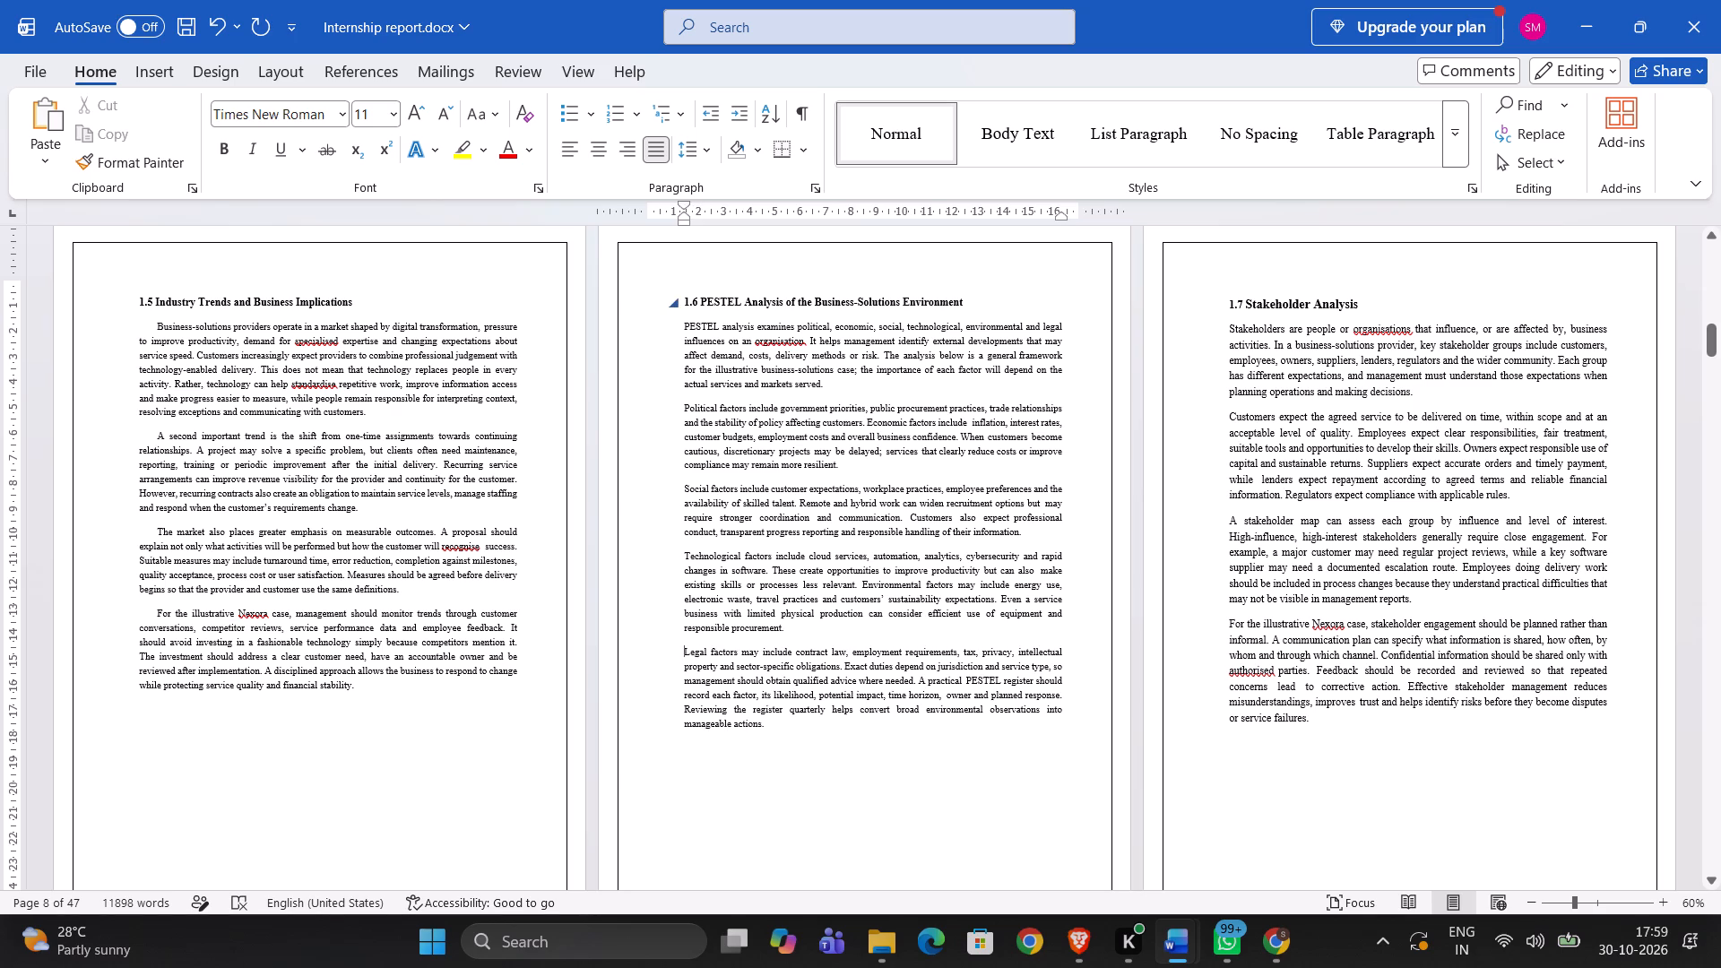
Set the five body paragraphs under 1.6 PESTEL Analysis of the Business-Solutions Environment to font size 12.
drag(673, 308, 786, 673)
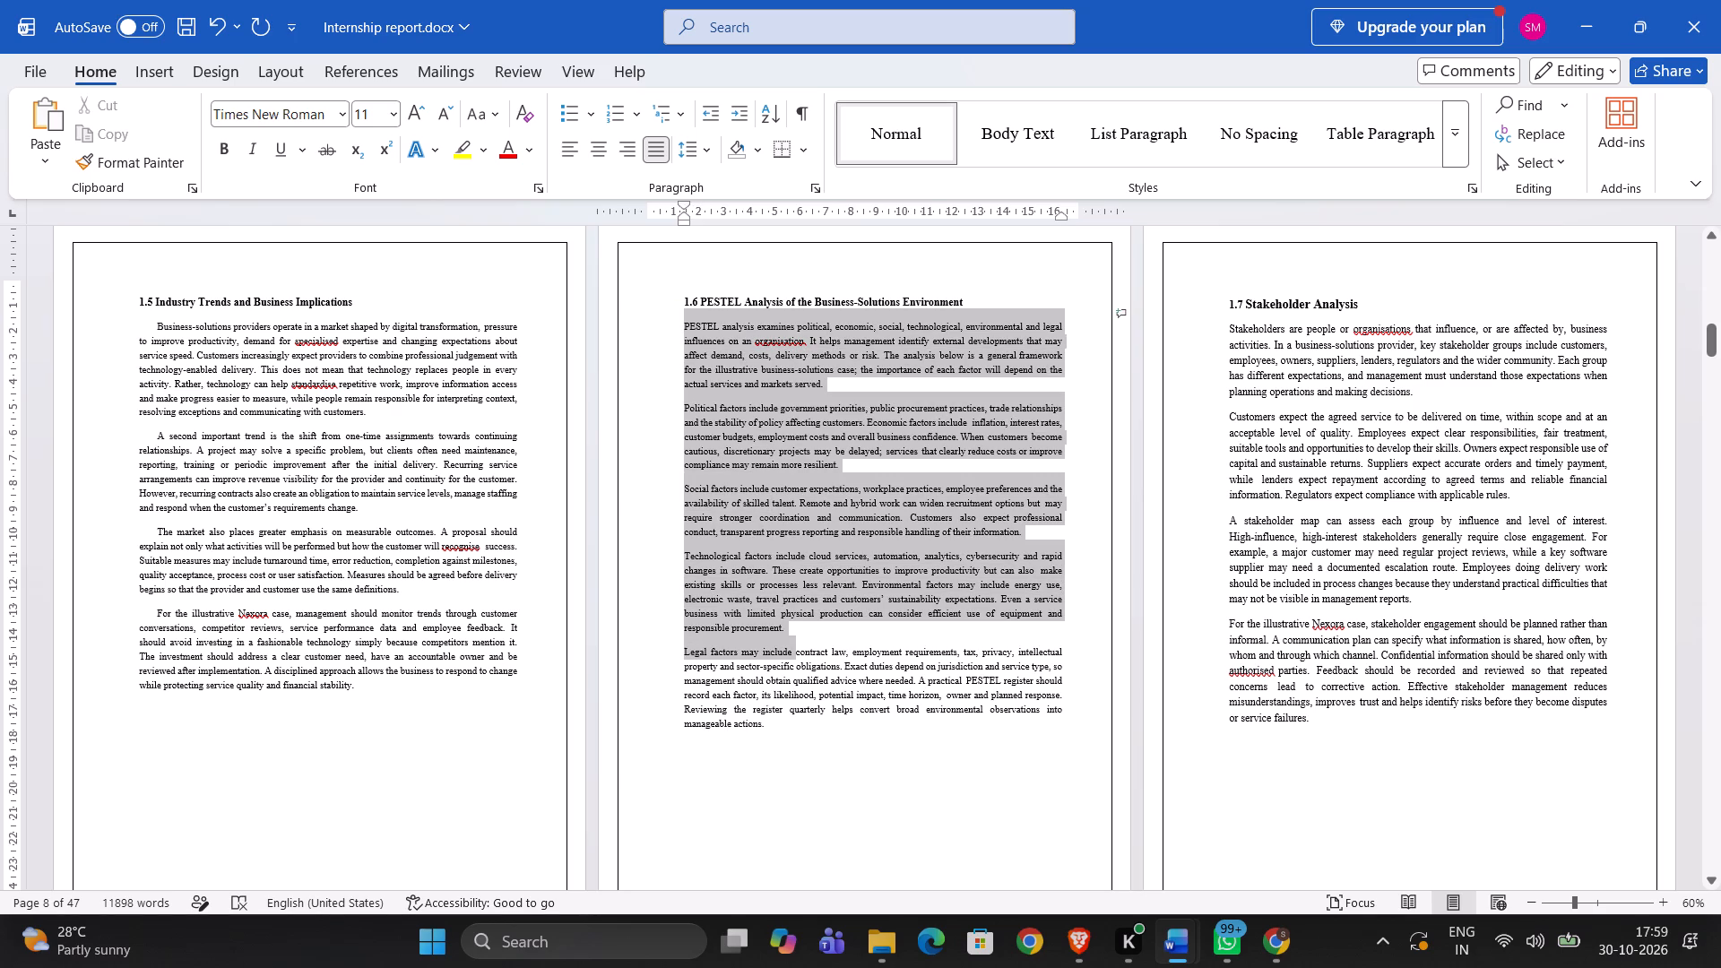
drag(786, 673, 764, 731)
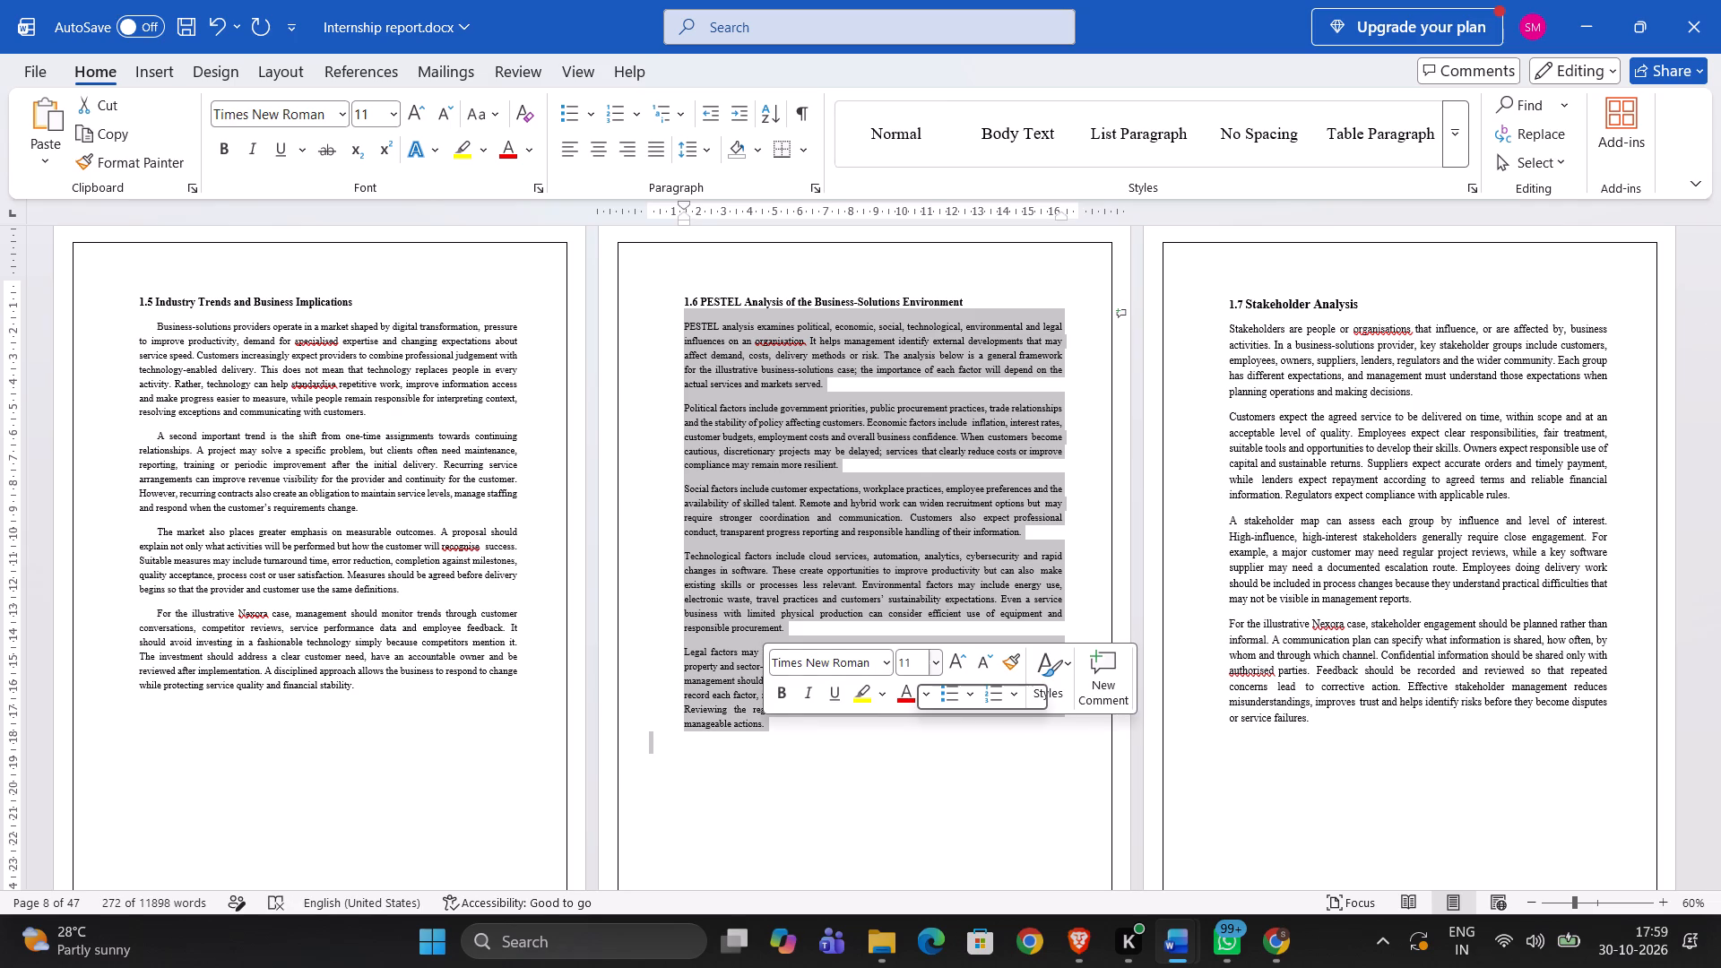
click(932, 661)
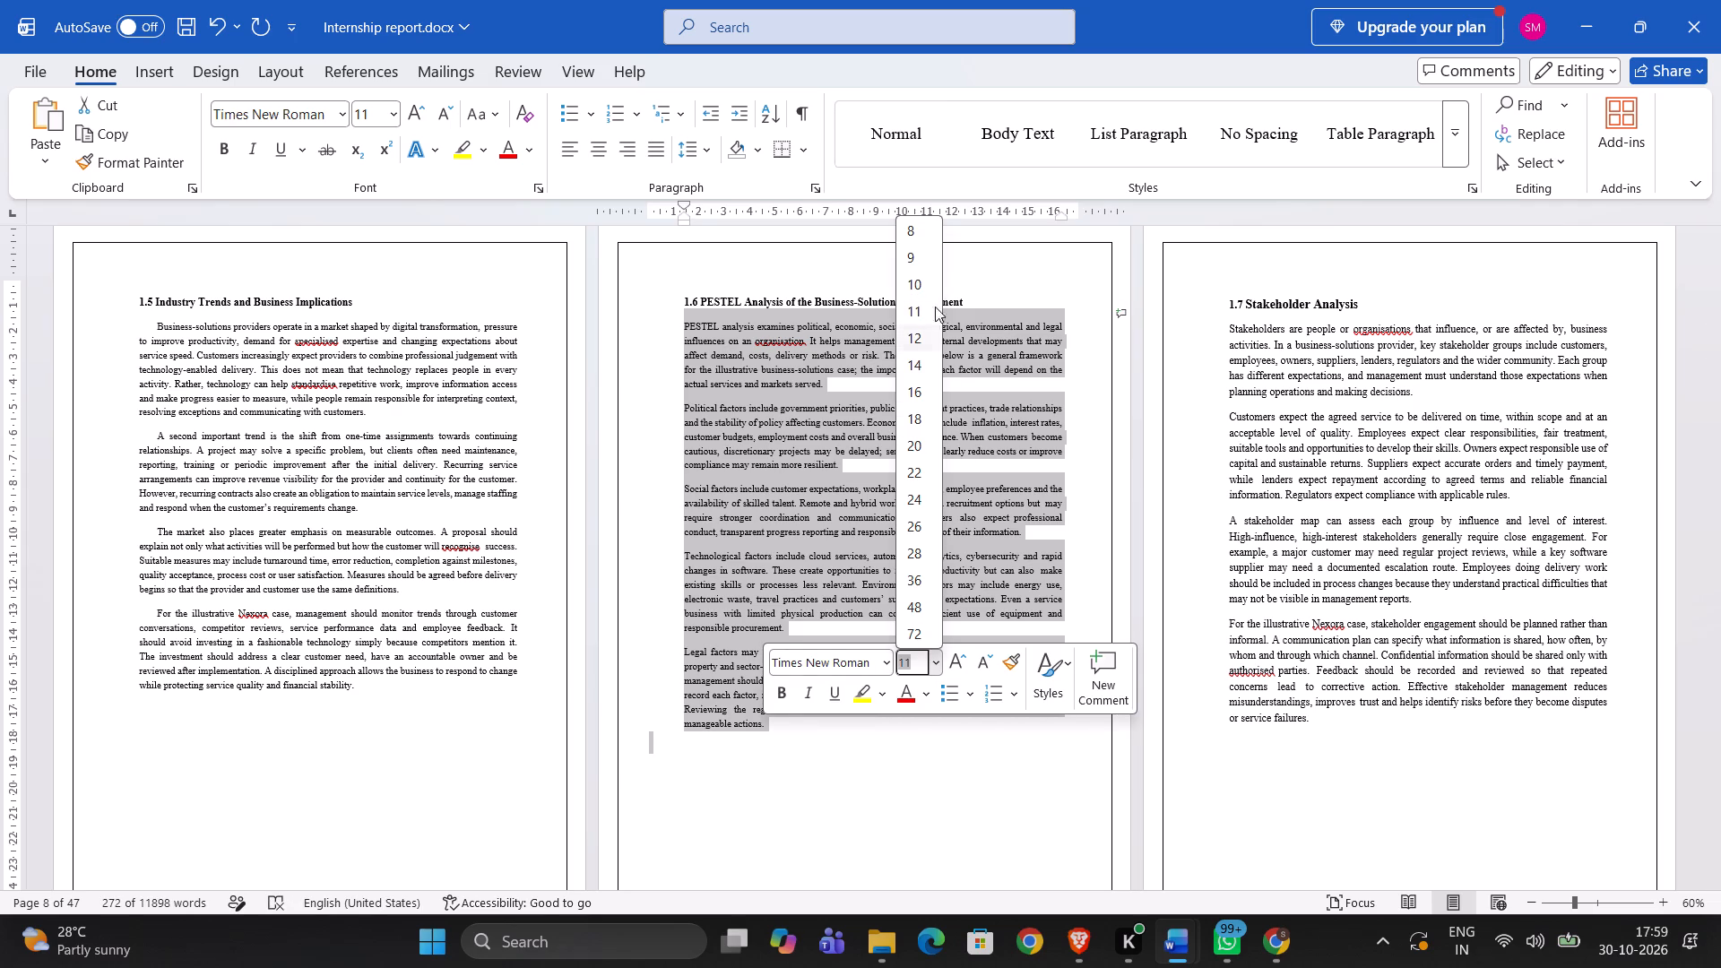
click(911, 326)
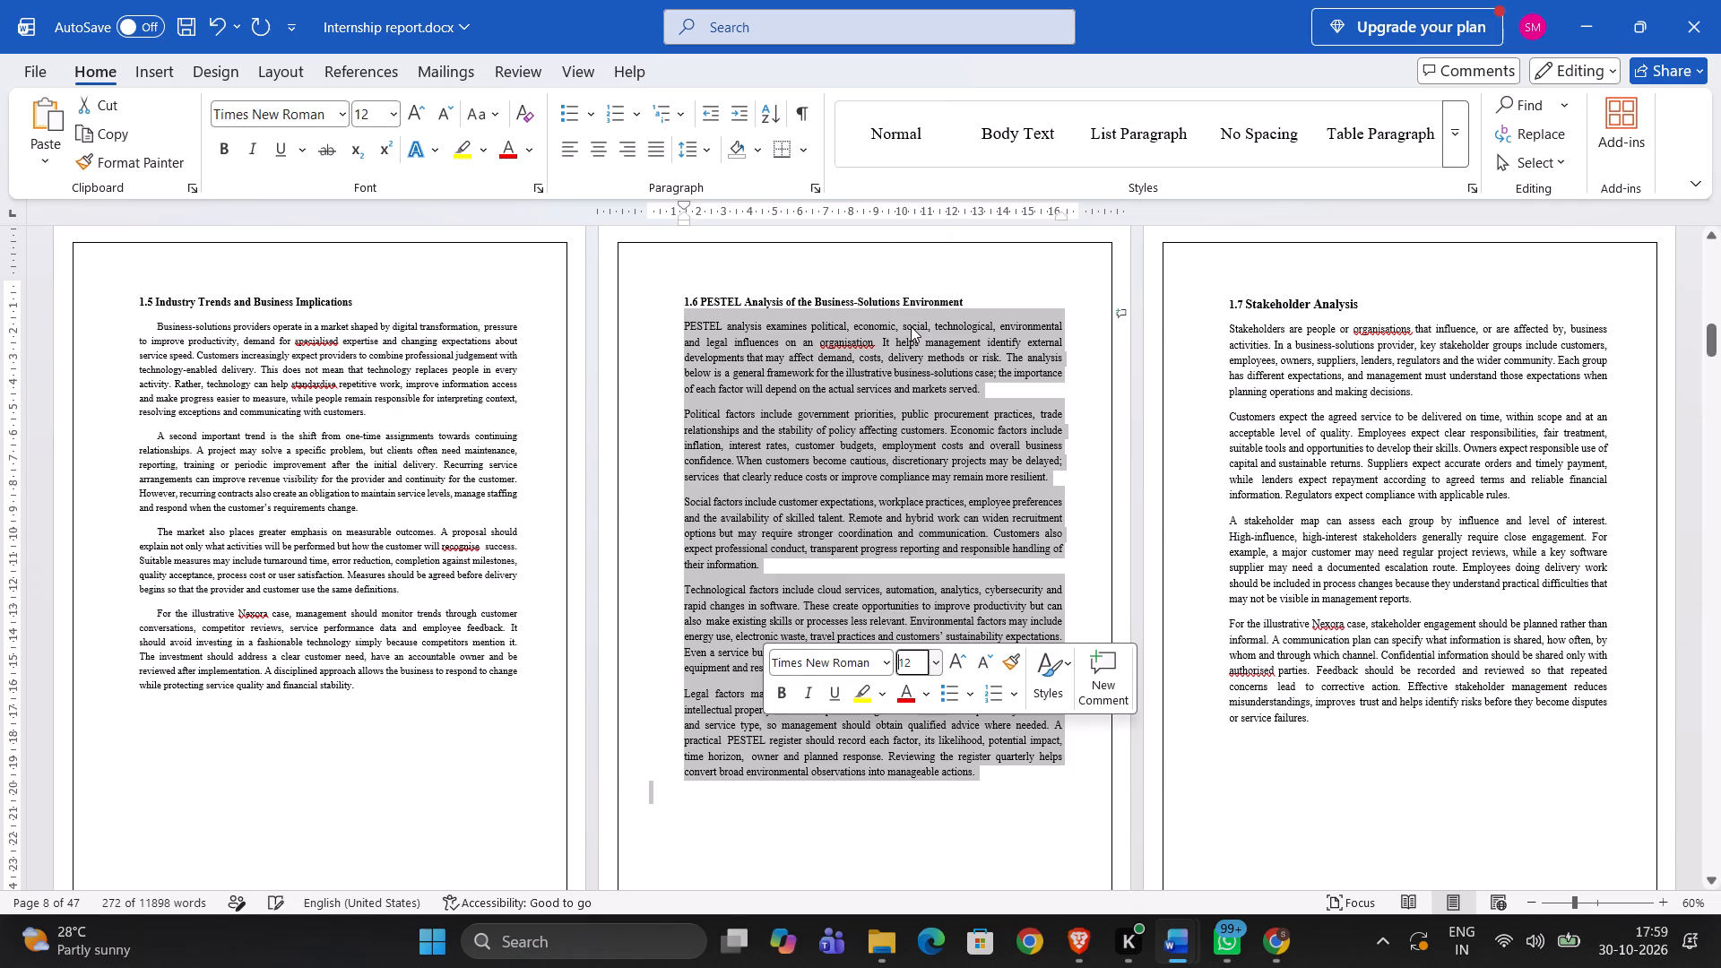
Set the heading "PESTEL Analysis of the Business-Solutions Environment" to font size 14.
click(984, 286)
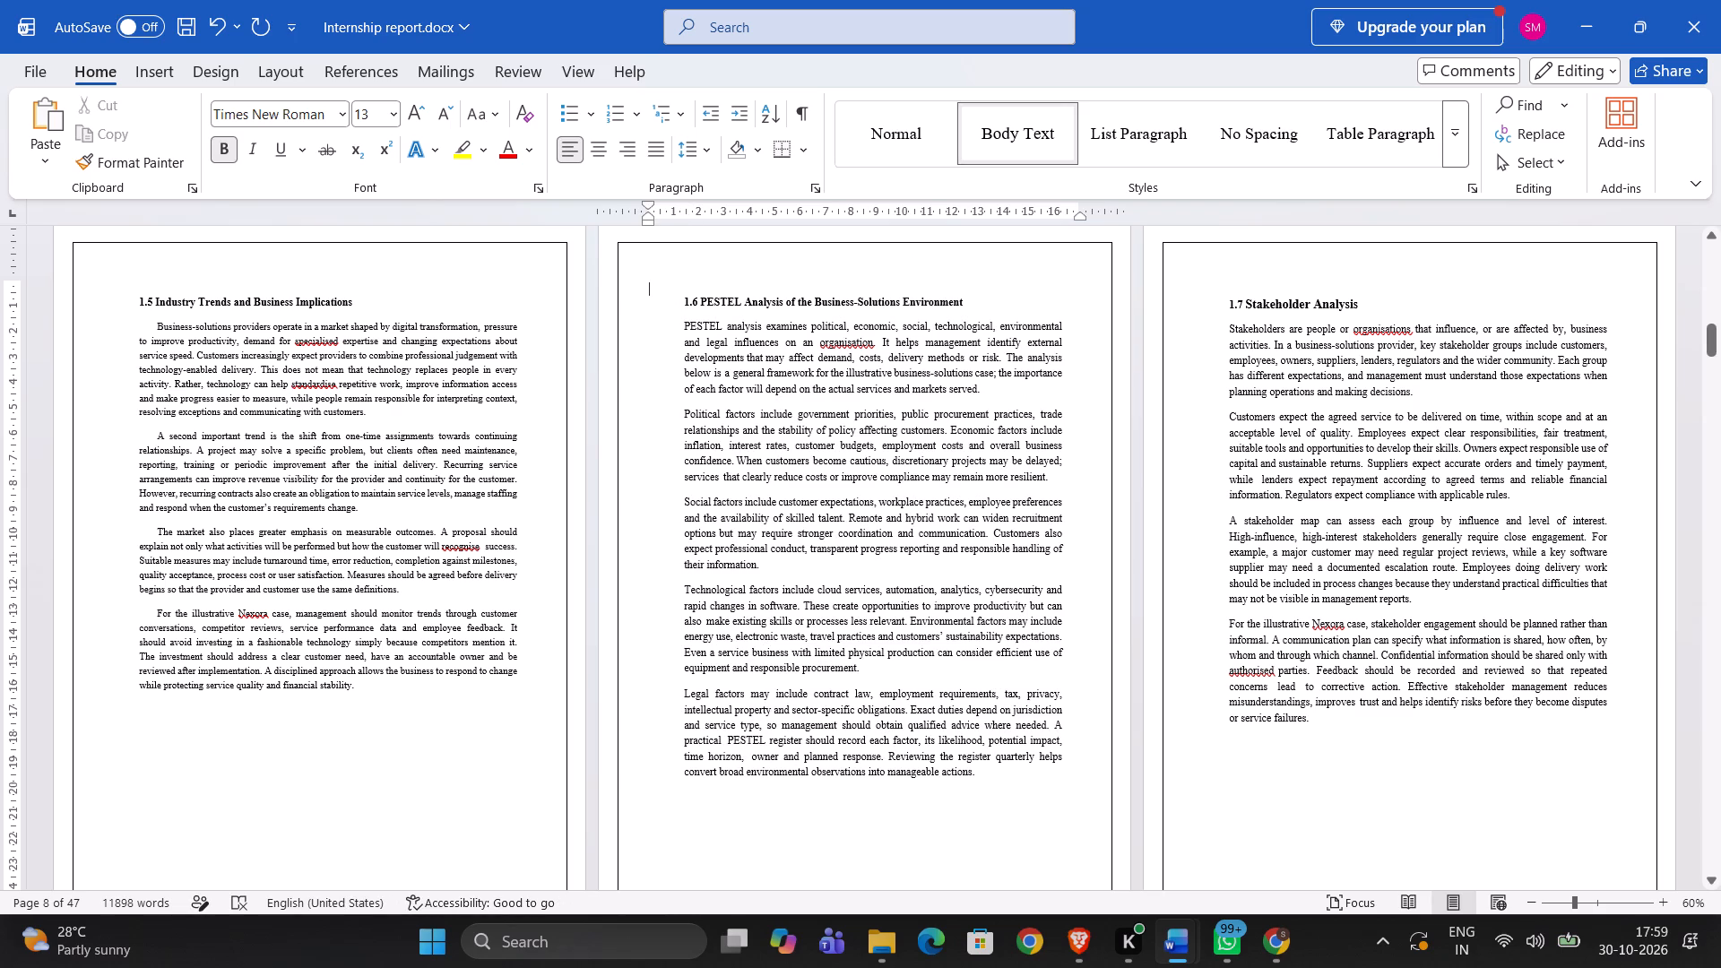
drag(964, 300, 714, 294)
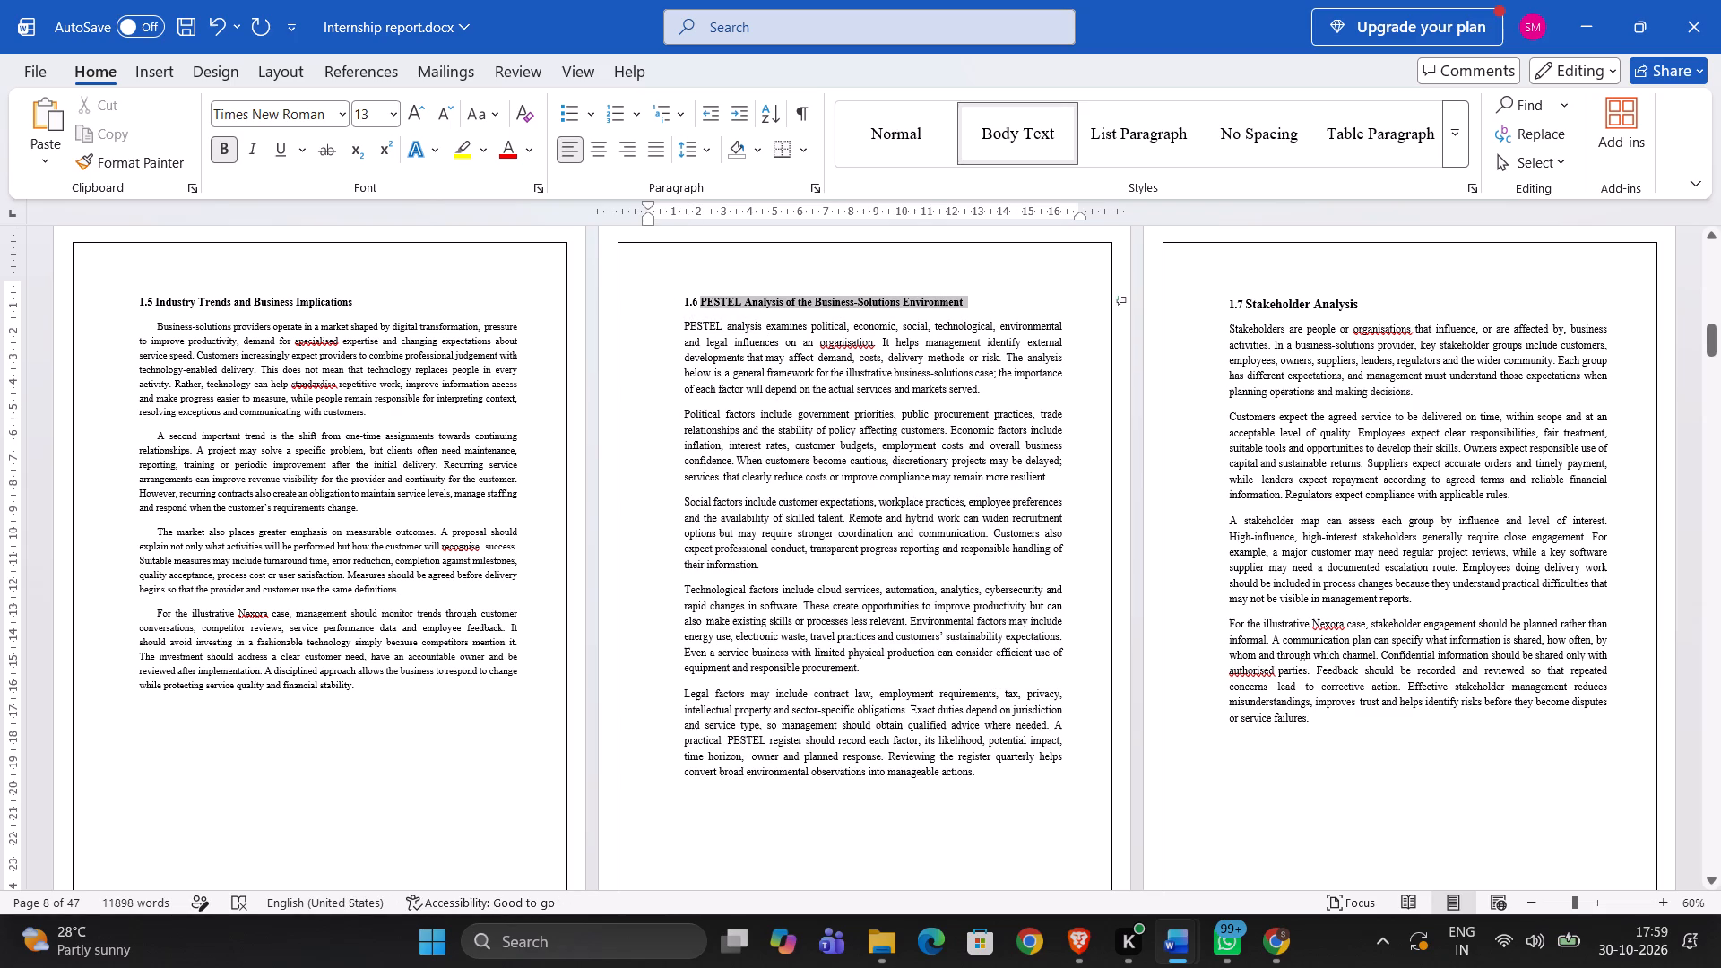
drag(714, 294, 712, 293)
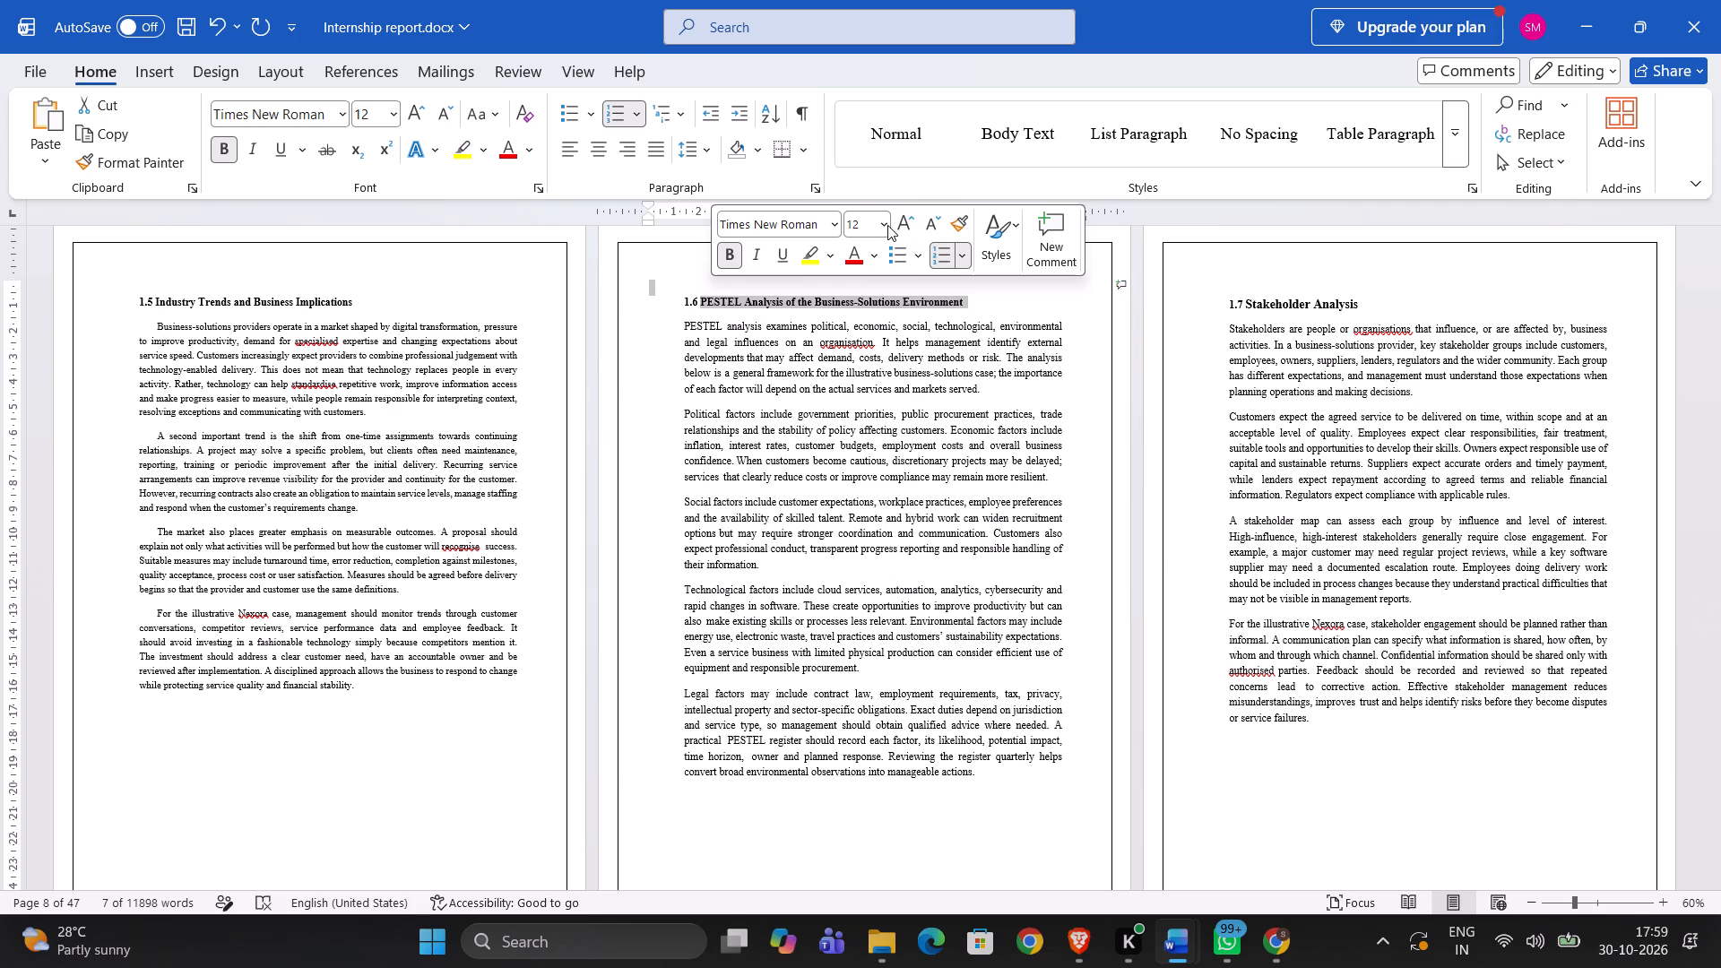
click(886, 222)
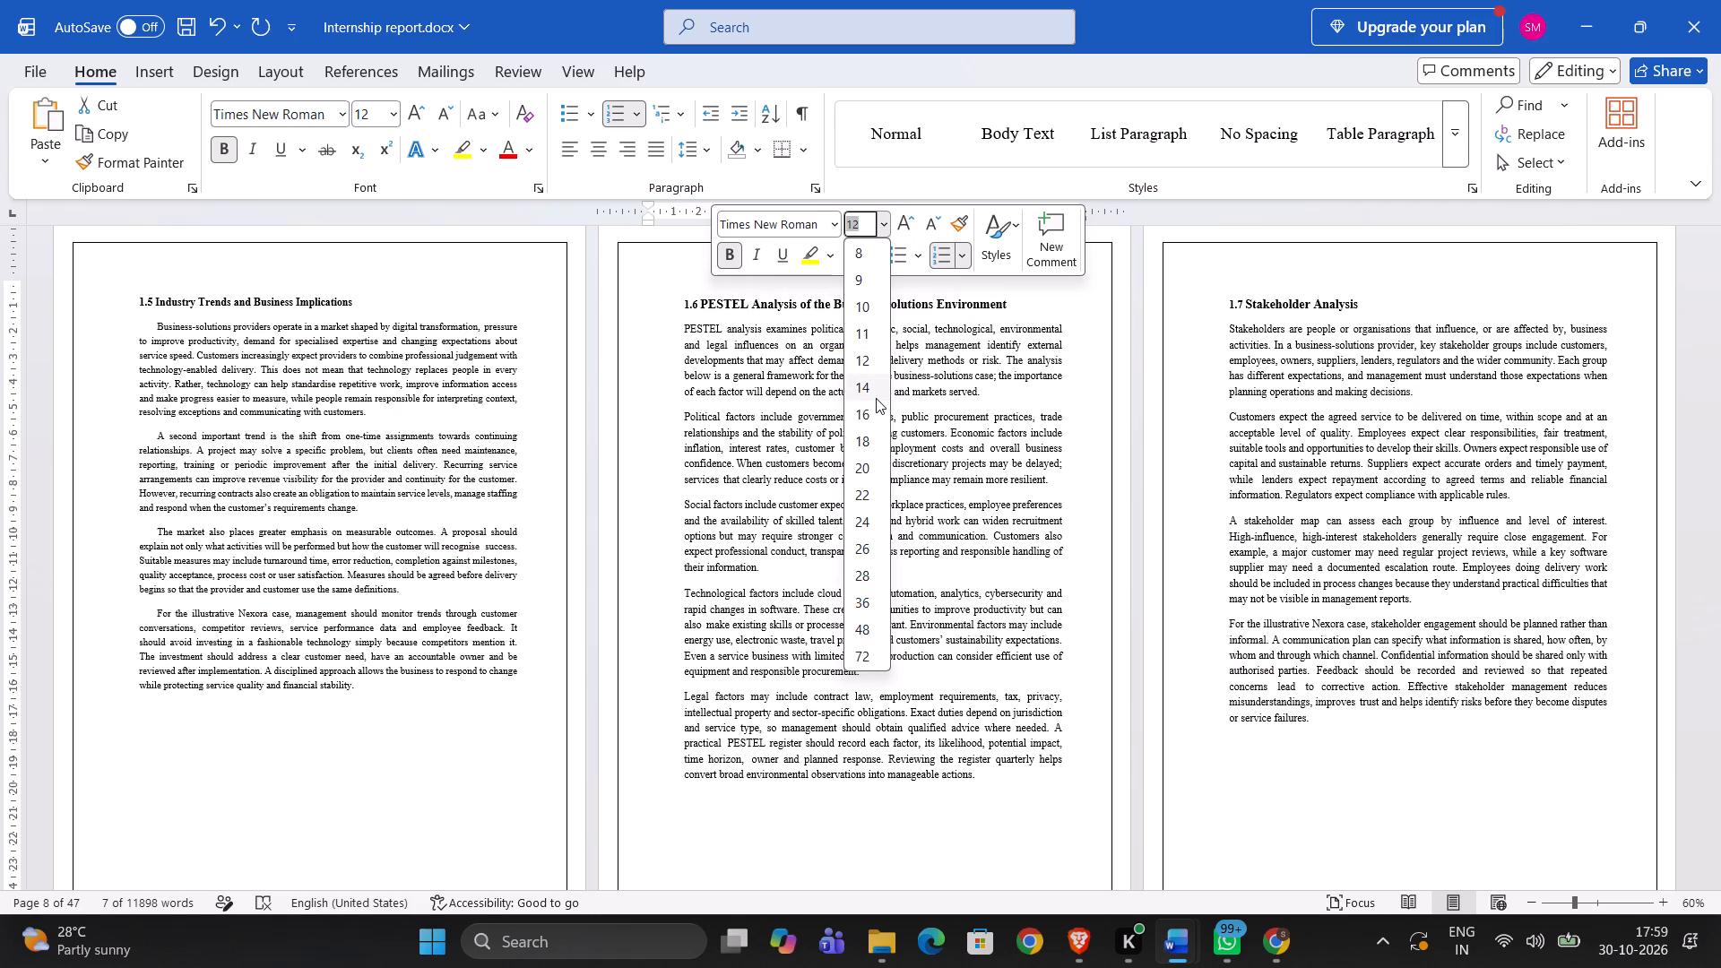
click(869, 388)
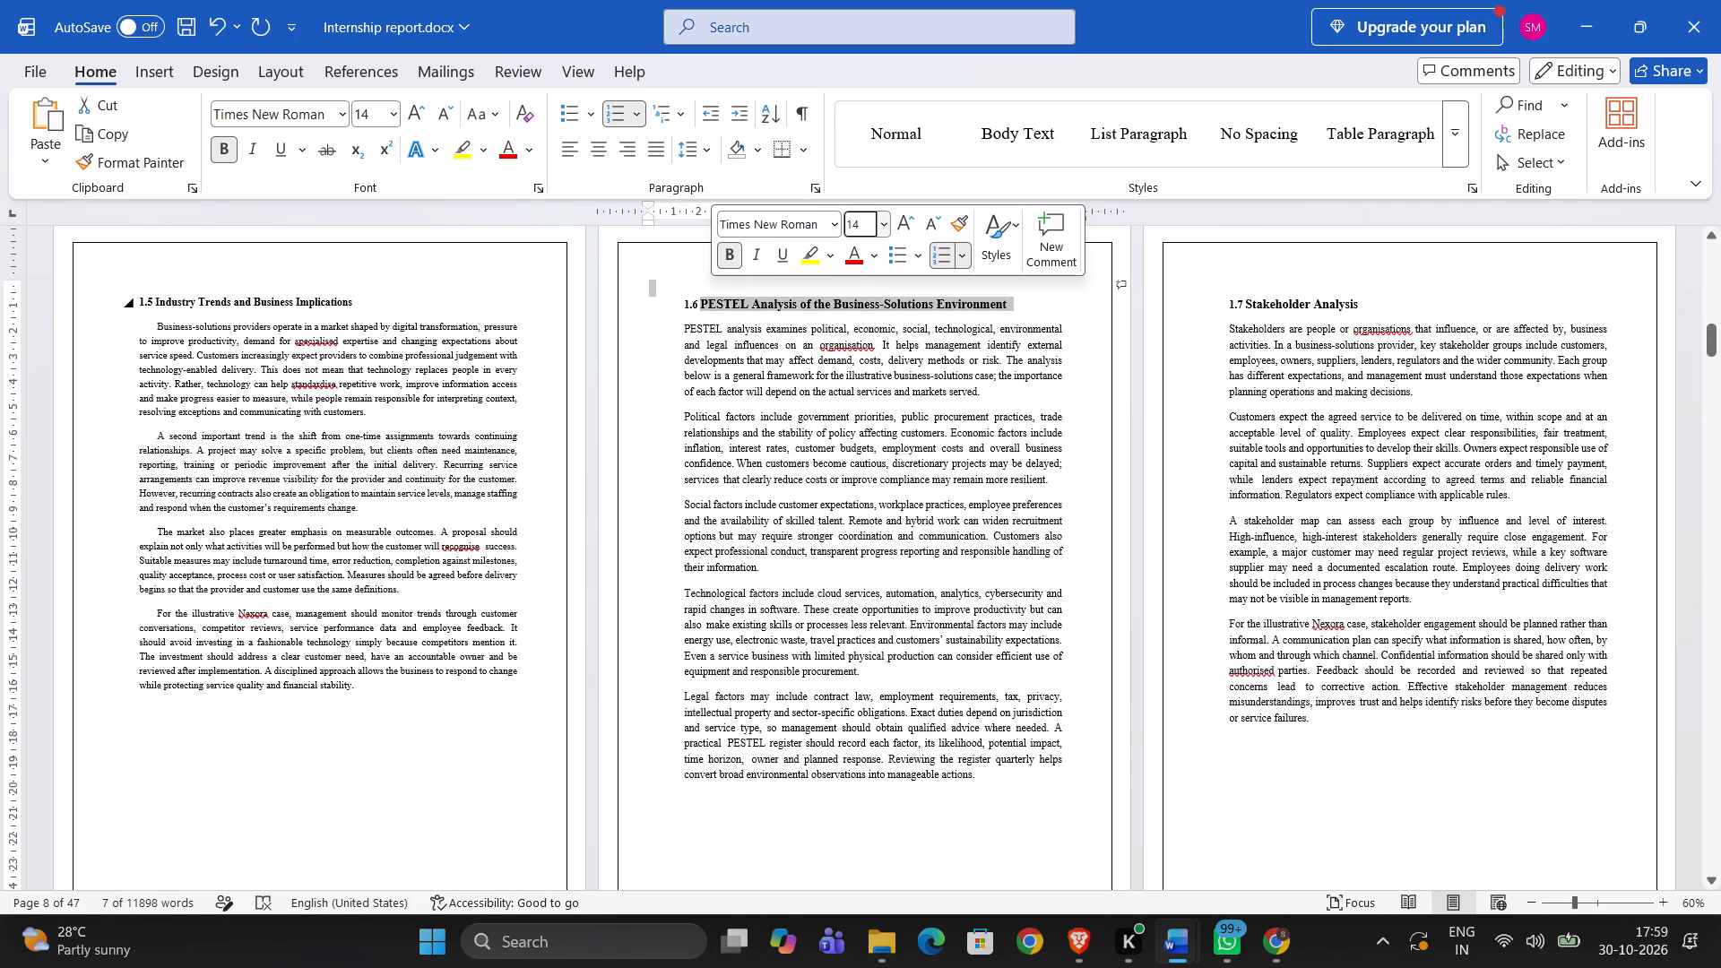
Set the heading "Industry Trends and Business Implications" to font size 14.
drag(354, 300, 164, 287)
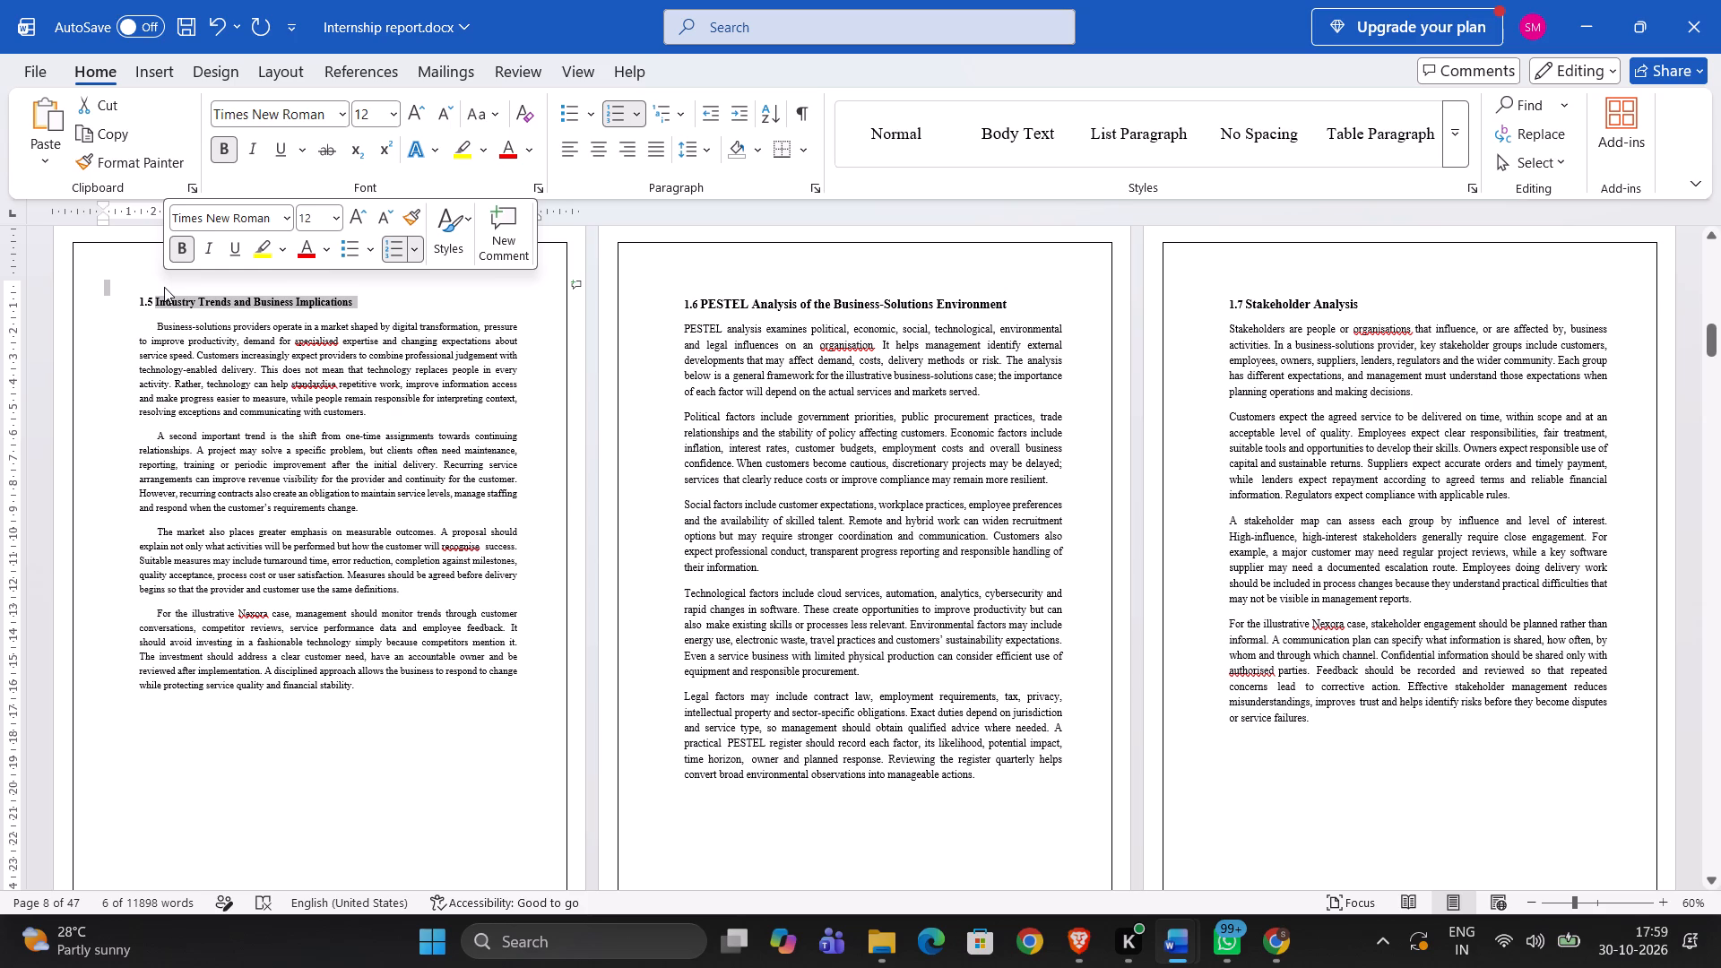
click(333, 224)
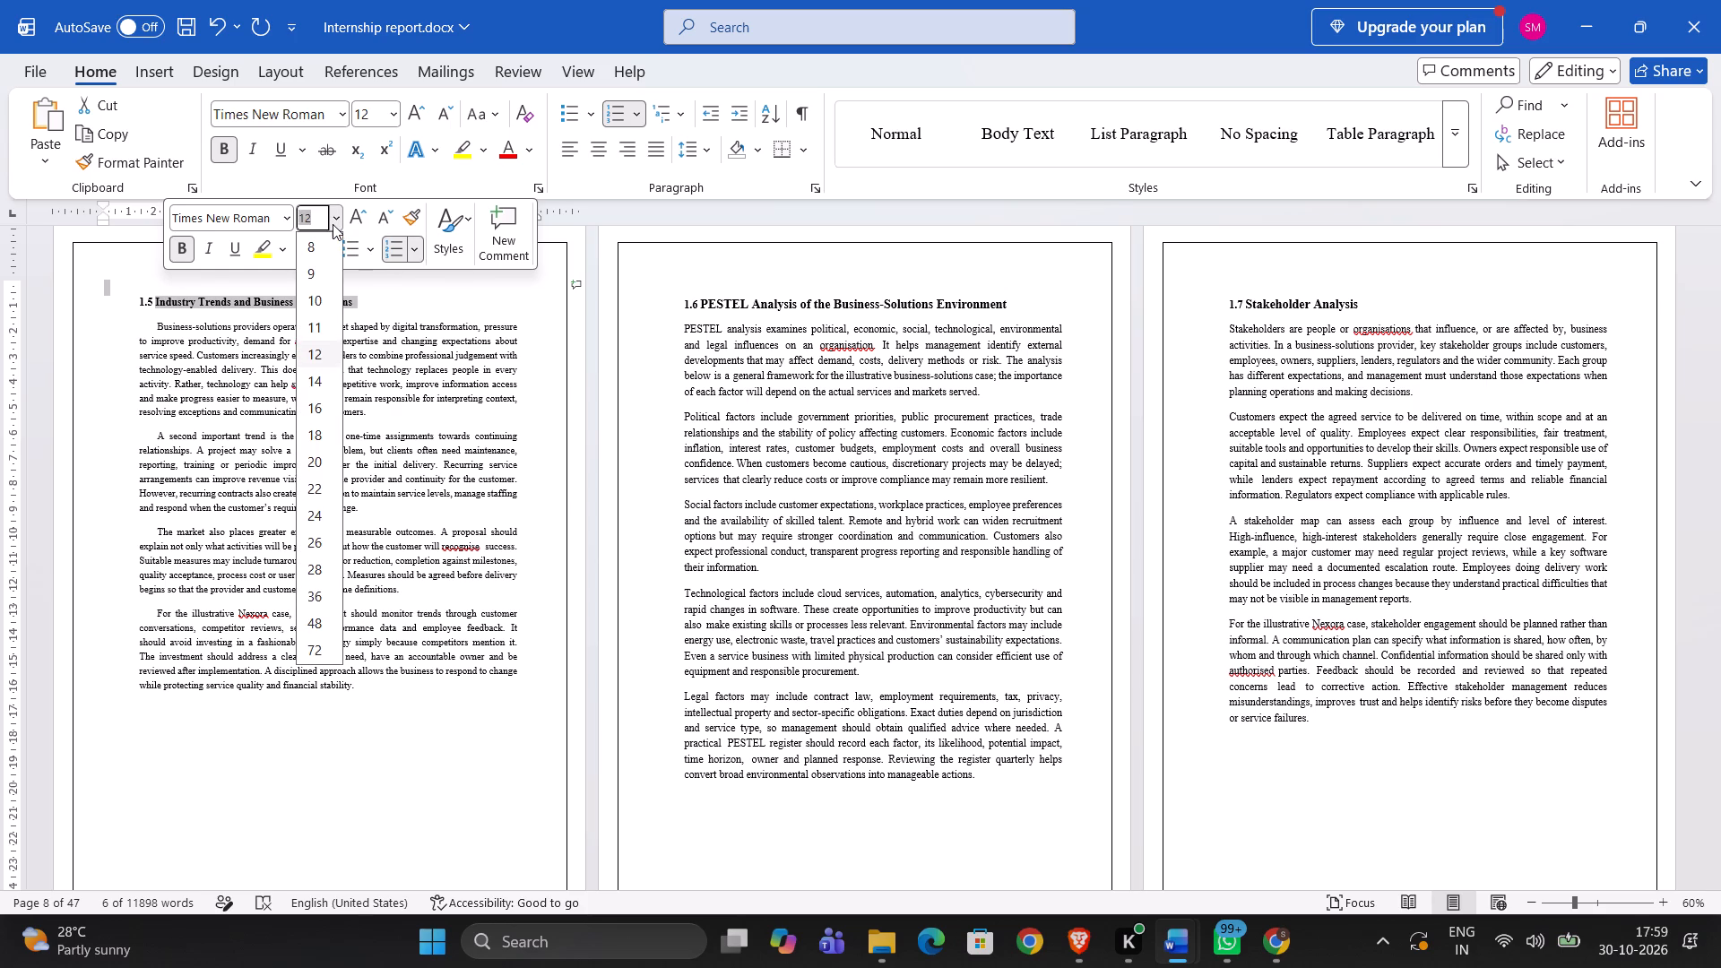
click(319, 376)
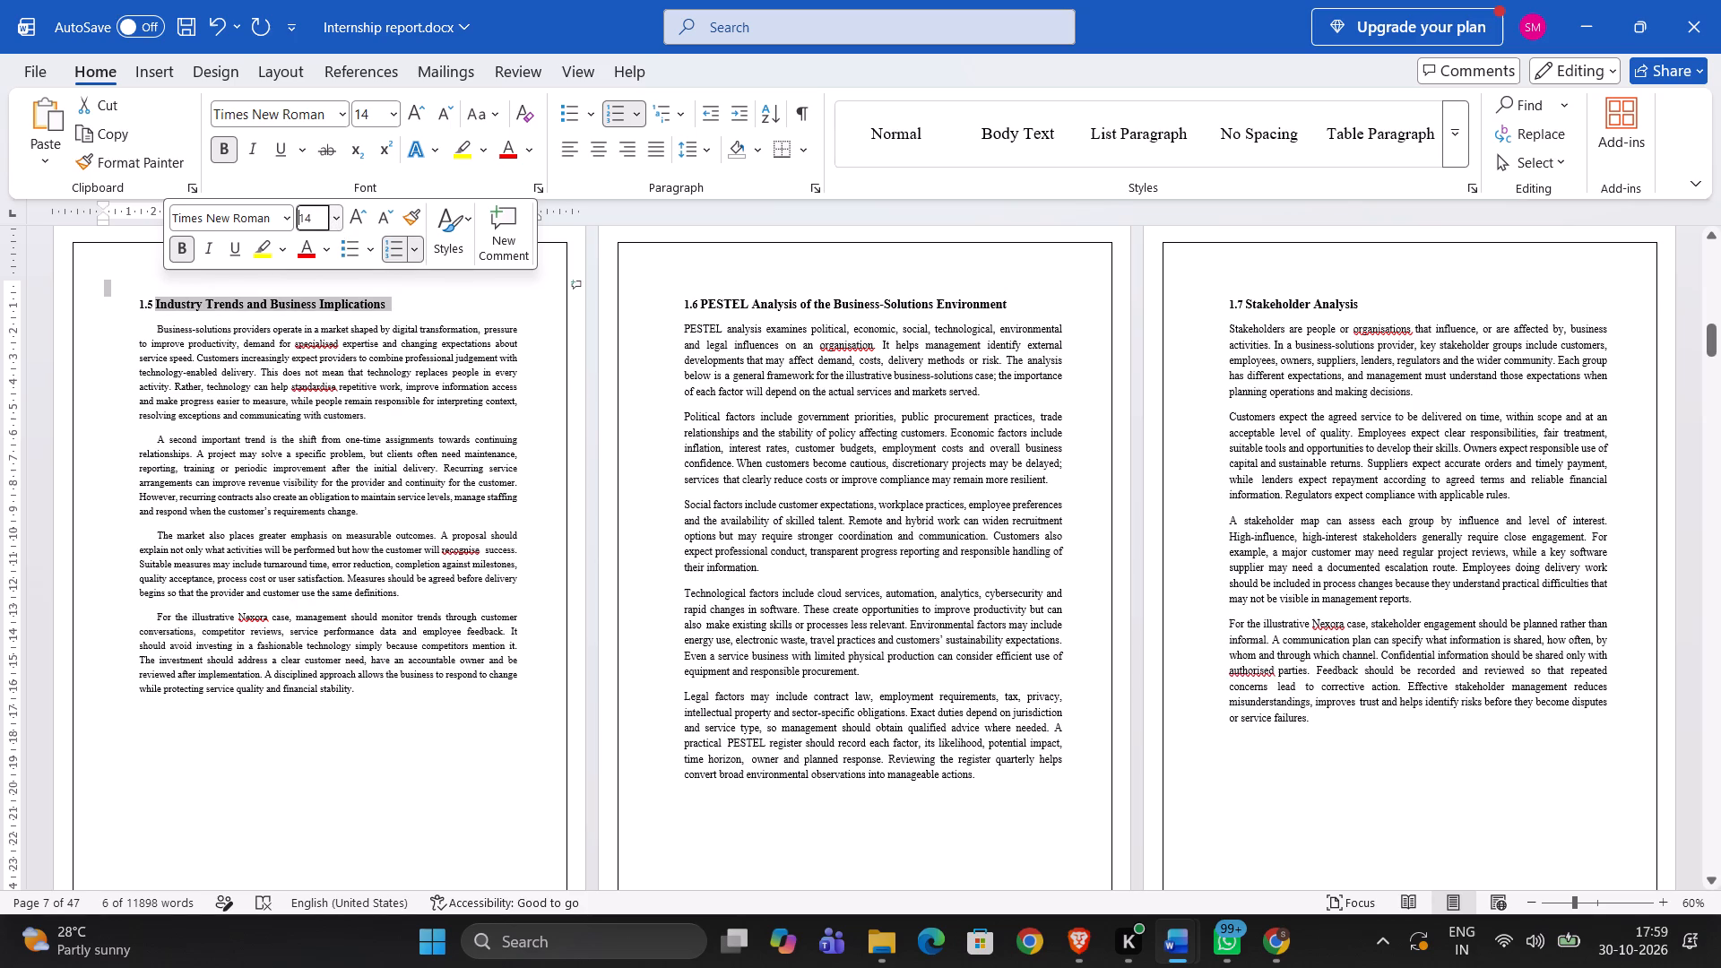
Remove the first-line indent from all four paragraphs under 1.5 Industry Trends and Business Implications, keeping them aligned with the heading.
click(149, 328)
key(BackSpace)
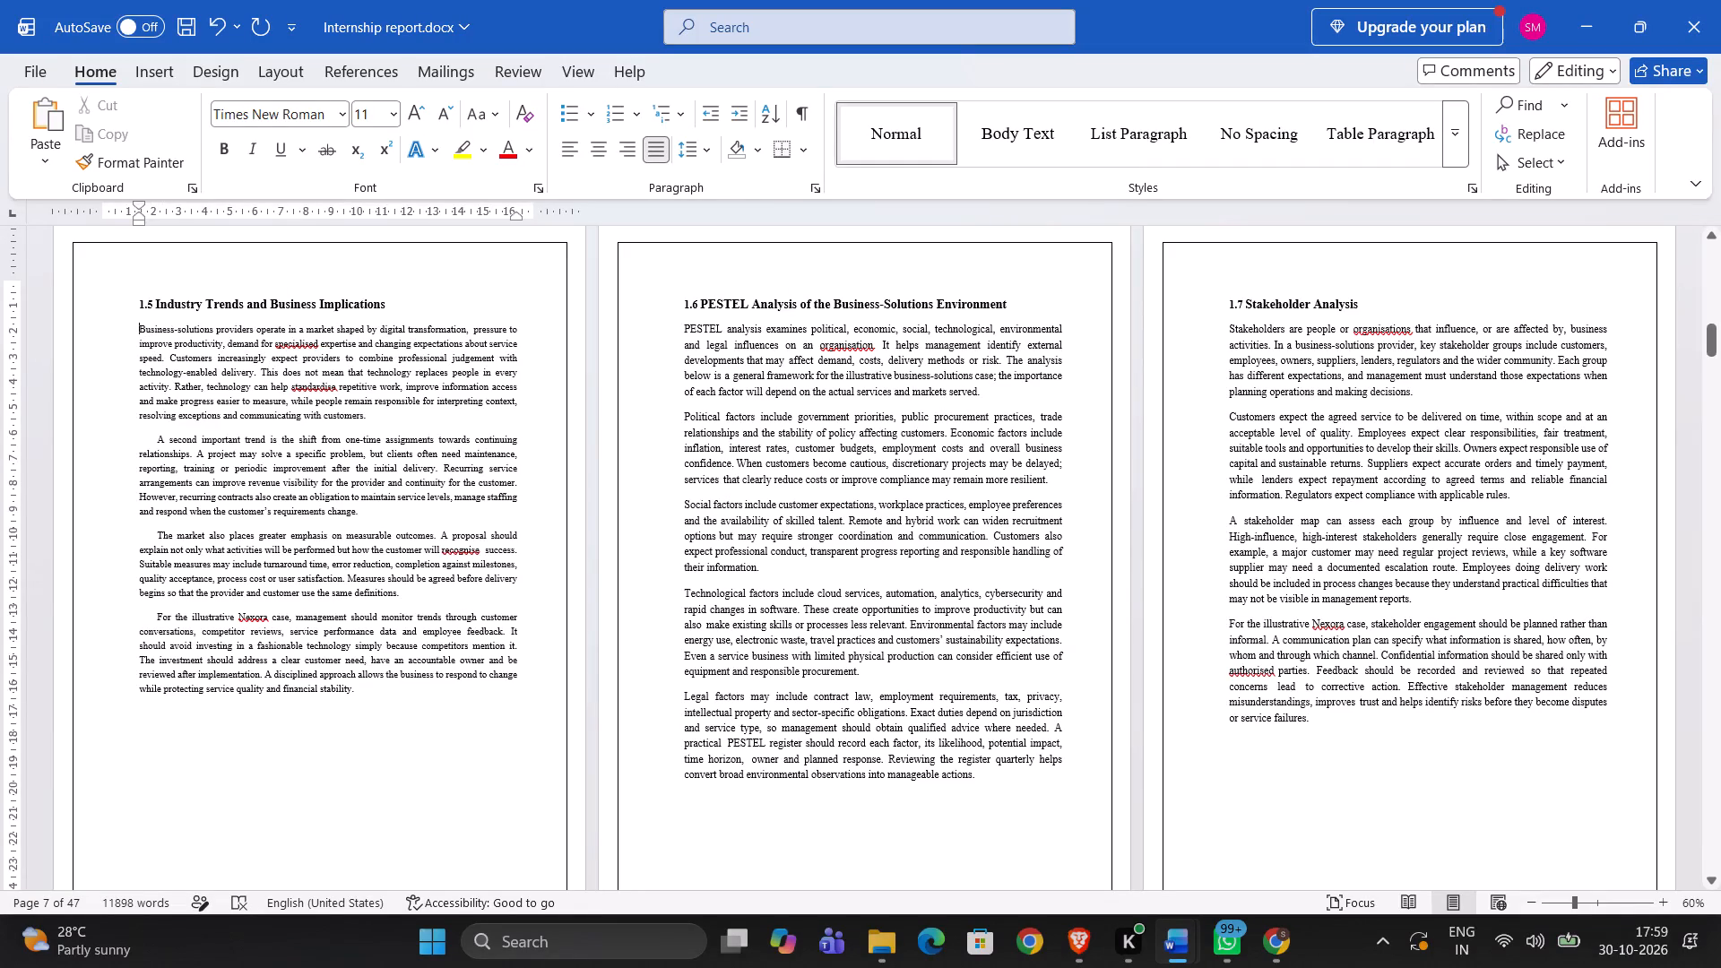
key(BackSpace)
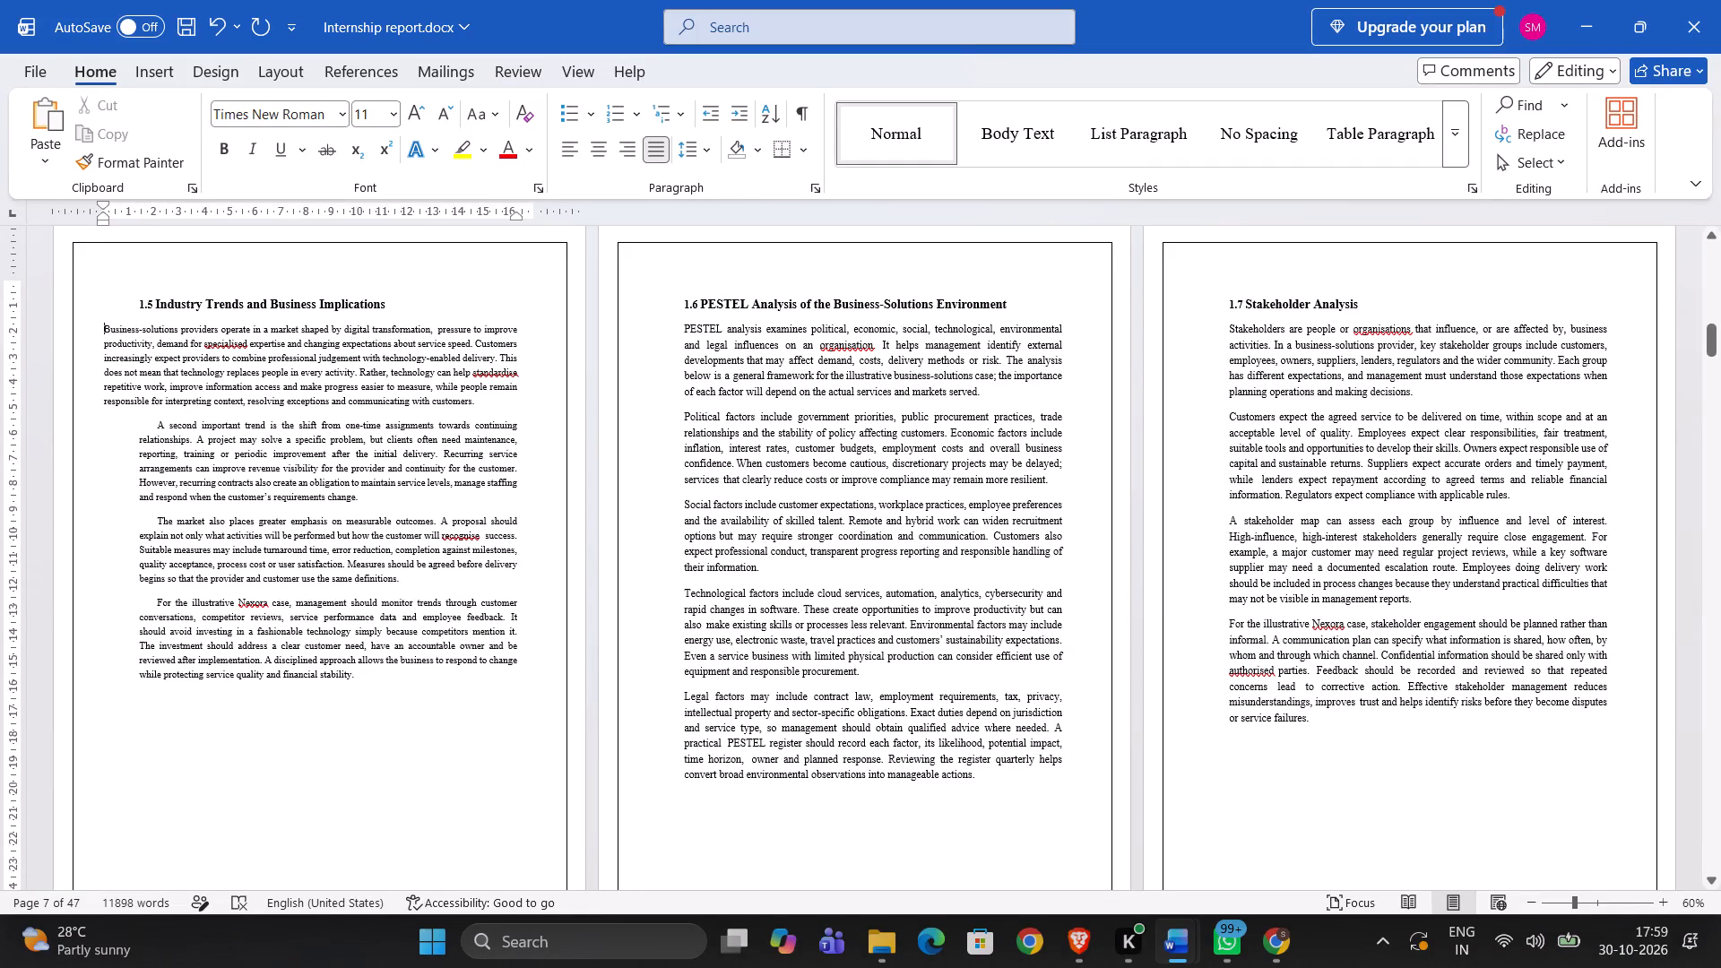
key(ctrl+z)
click(157, 436)
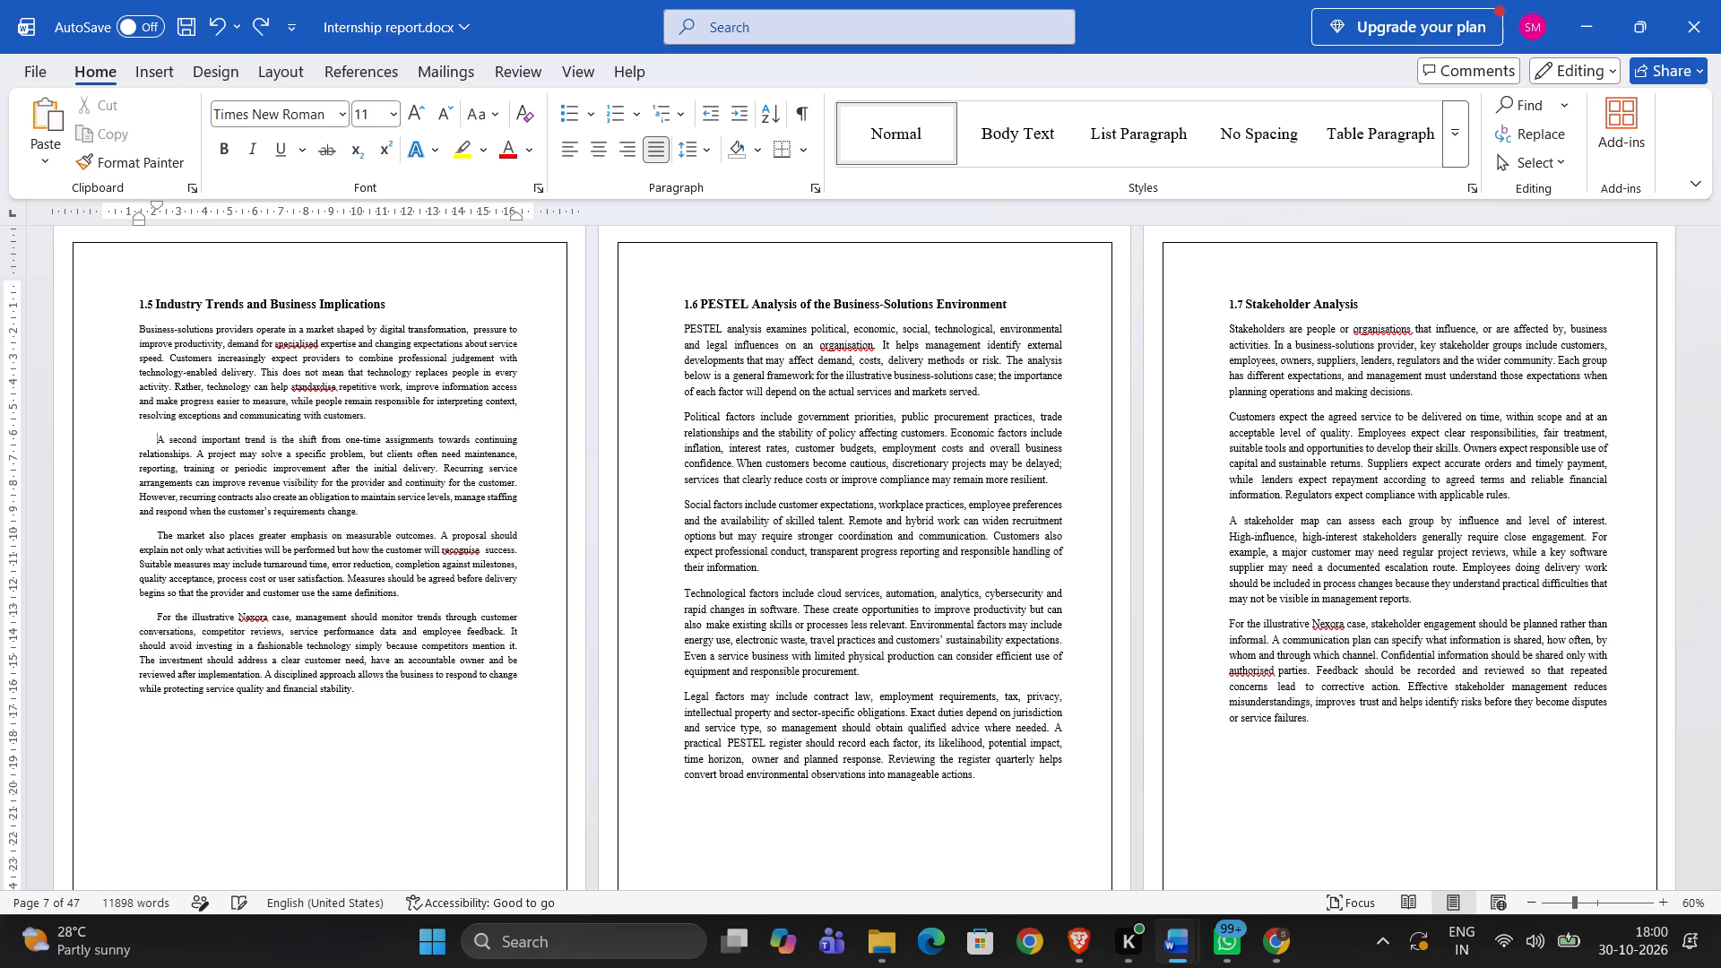
key(BackSpace)
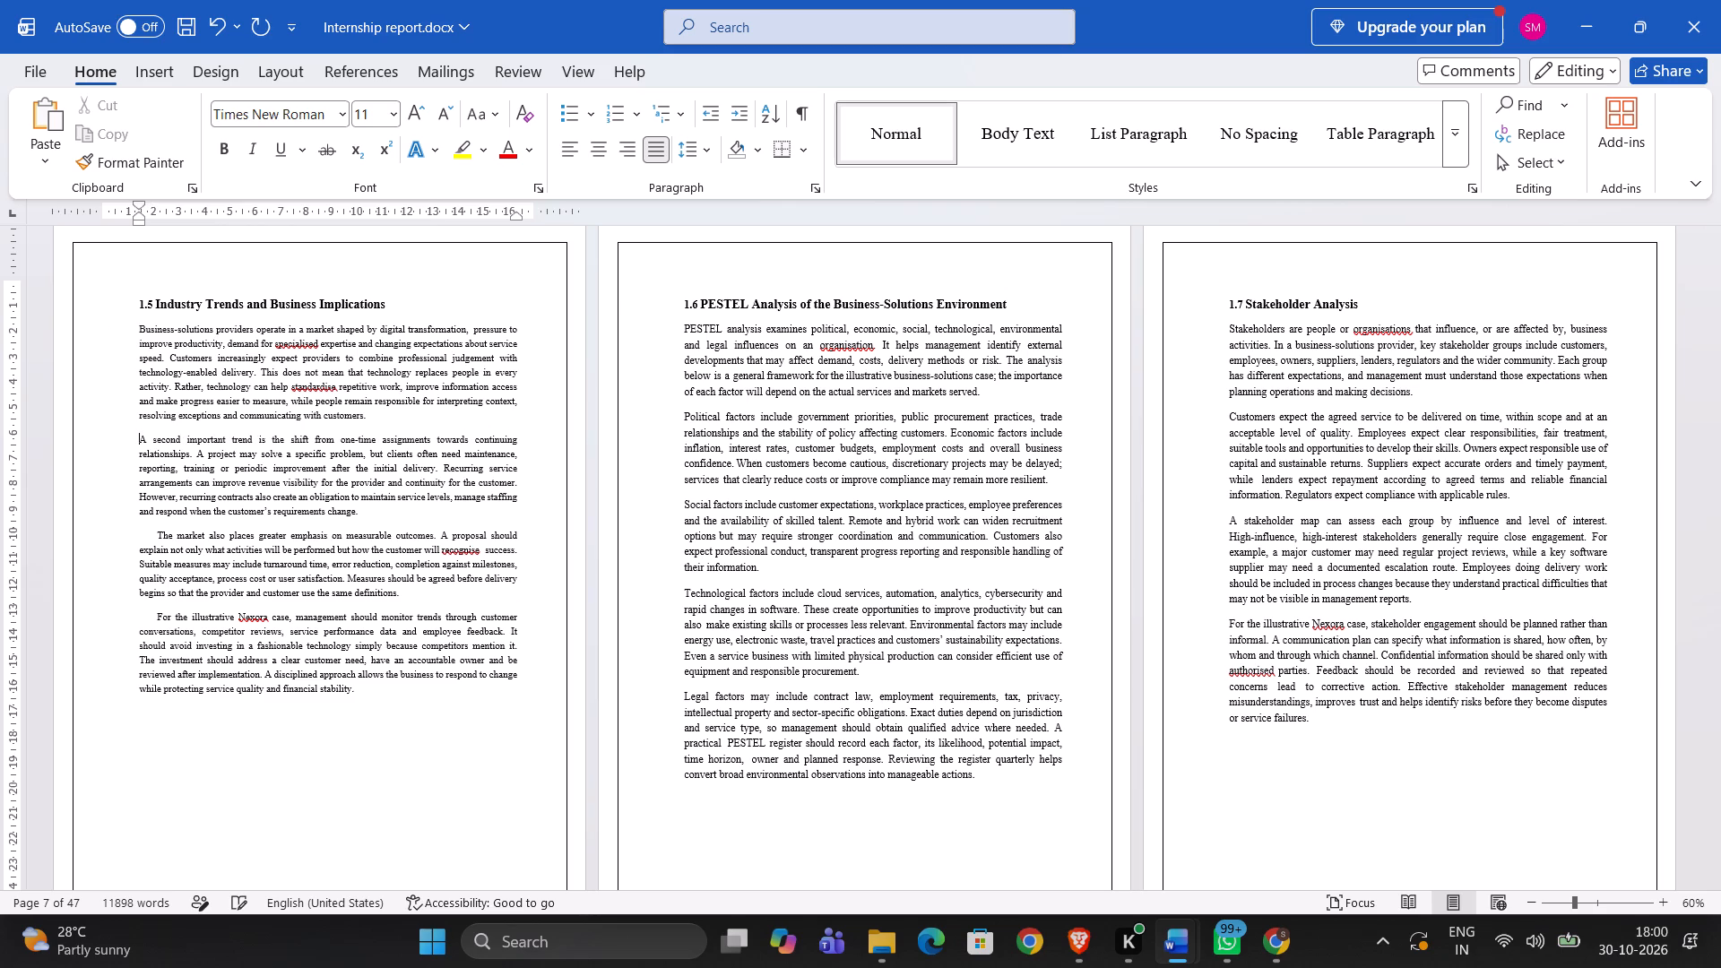
click(159, 530)
key(BackSpace)
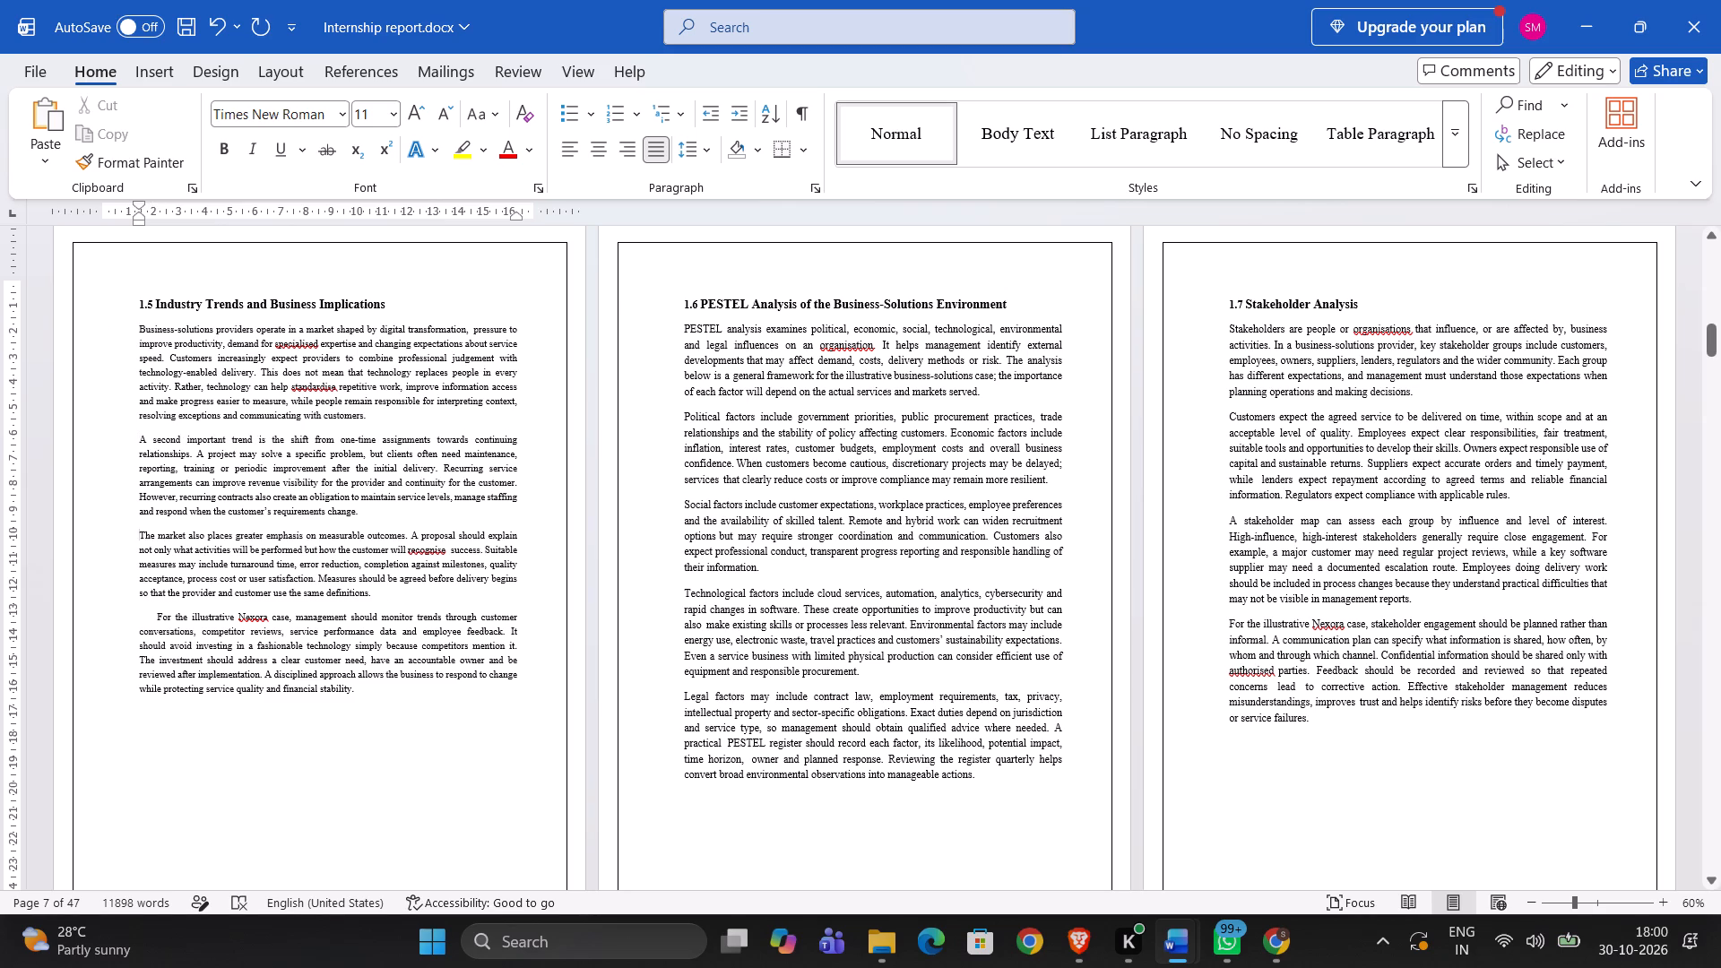
click(160, 618)
key(Right)
key(Left)
key(Left)
key(BackSpace)
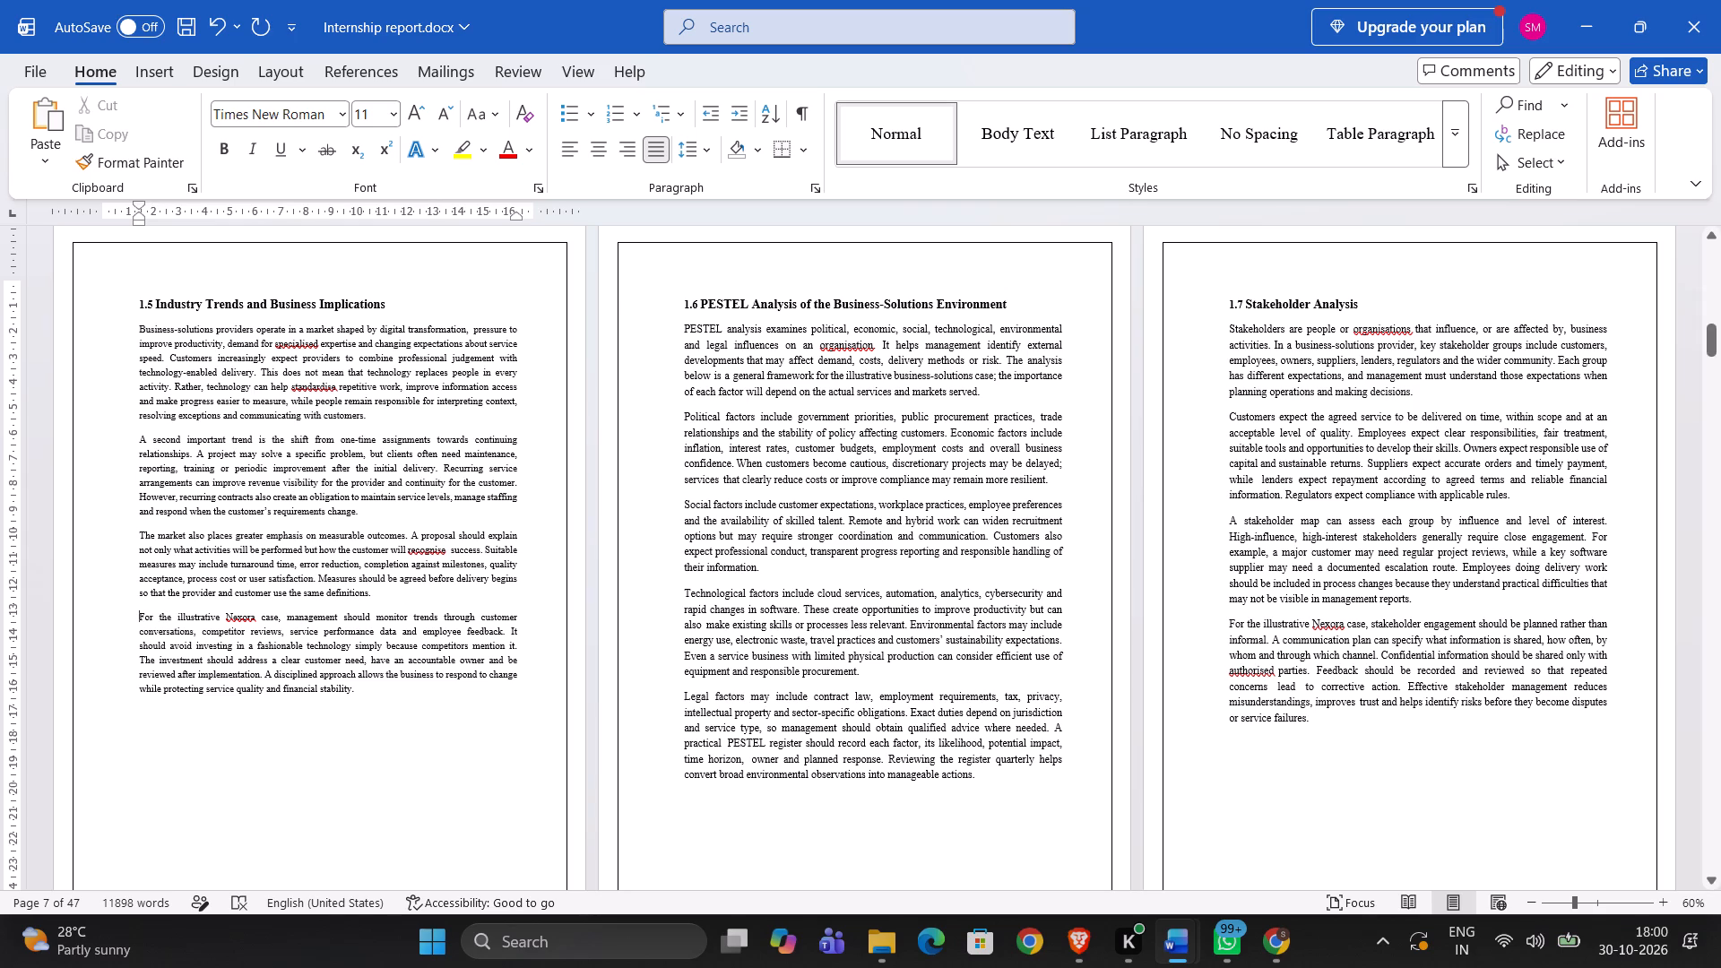
Set the four body paragraphs under 1.5 Industry Trends and Business Implications to font size 12.
drag(136, 324, 273, 558)
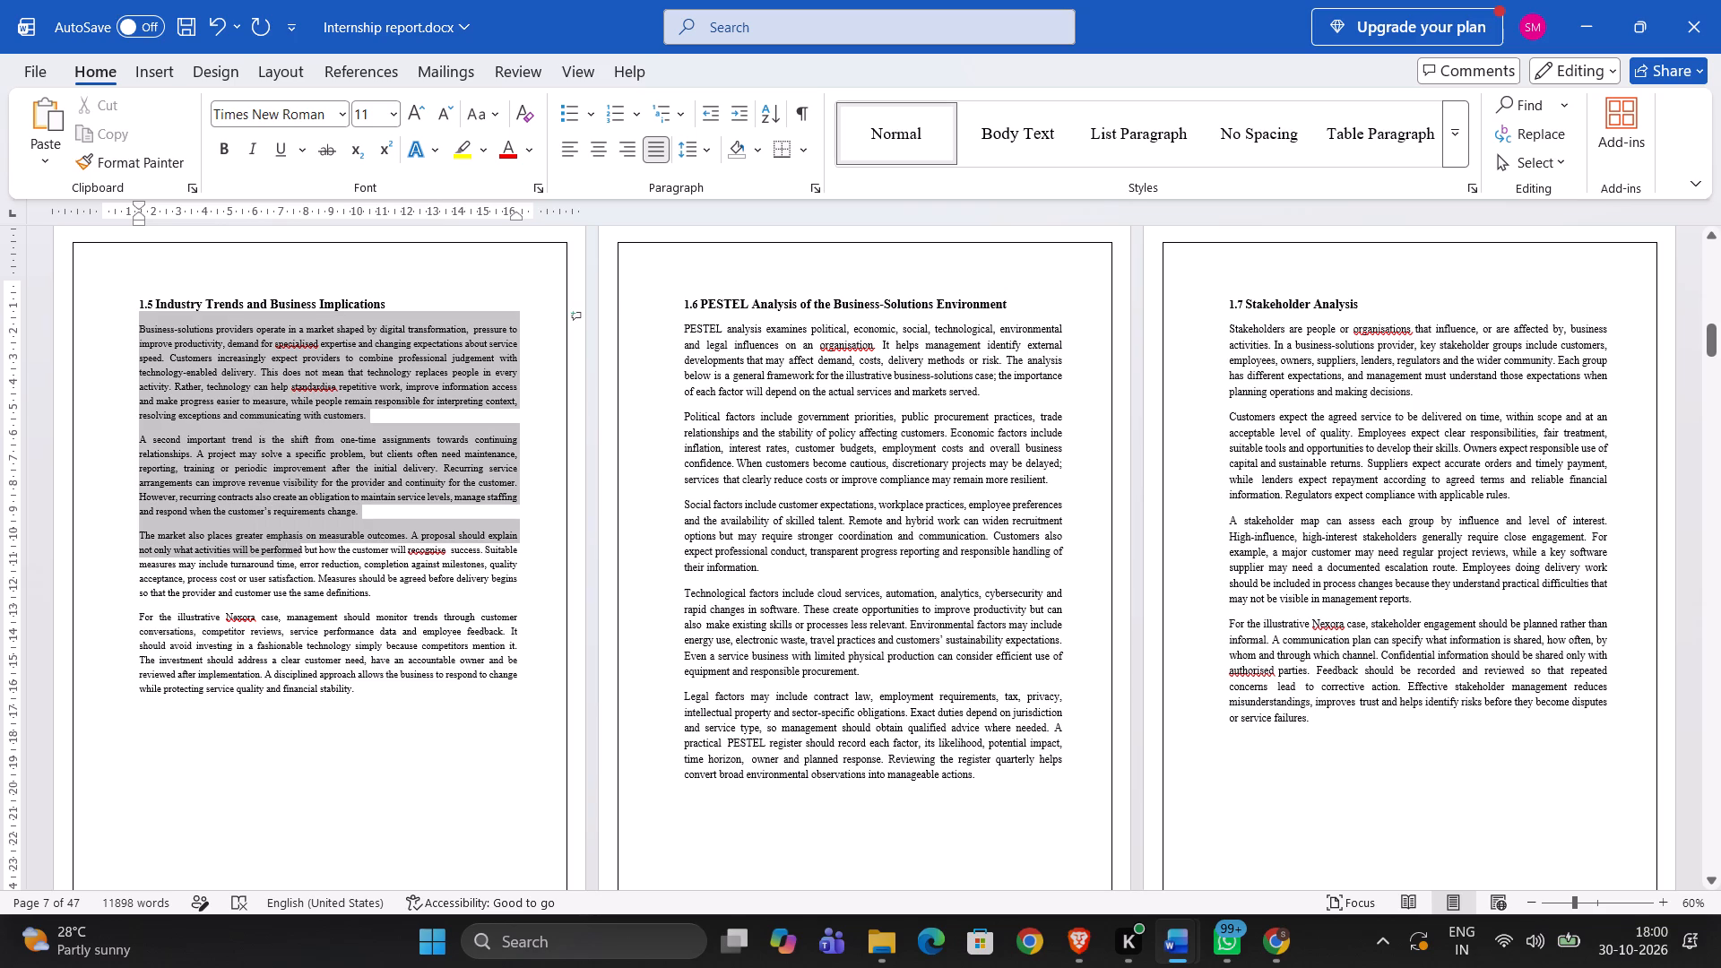
drag(273, 558, 356, 692)
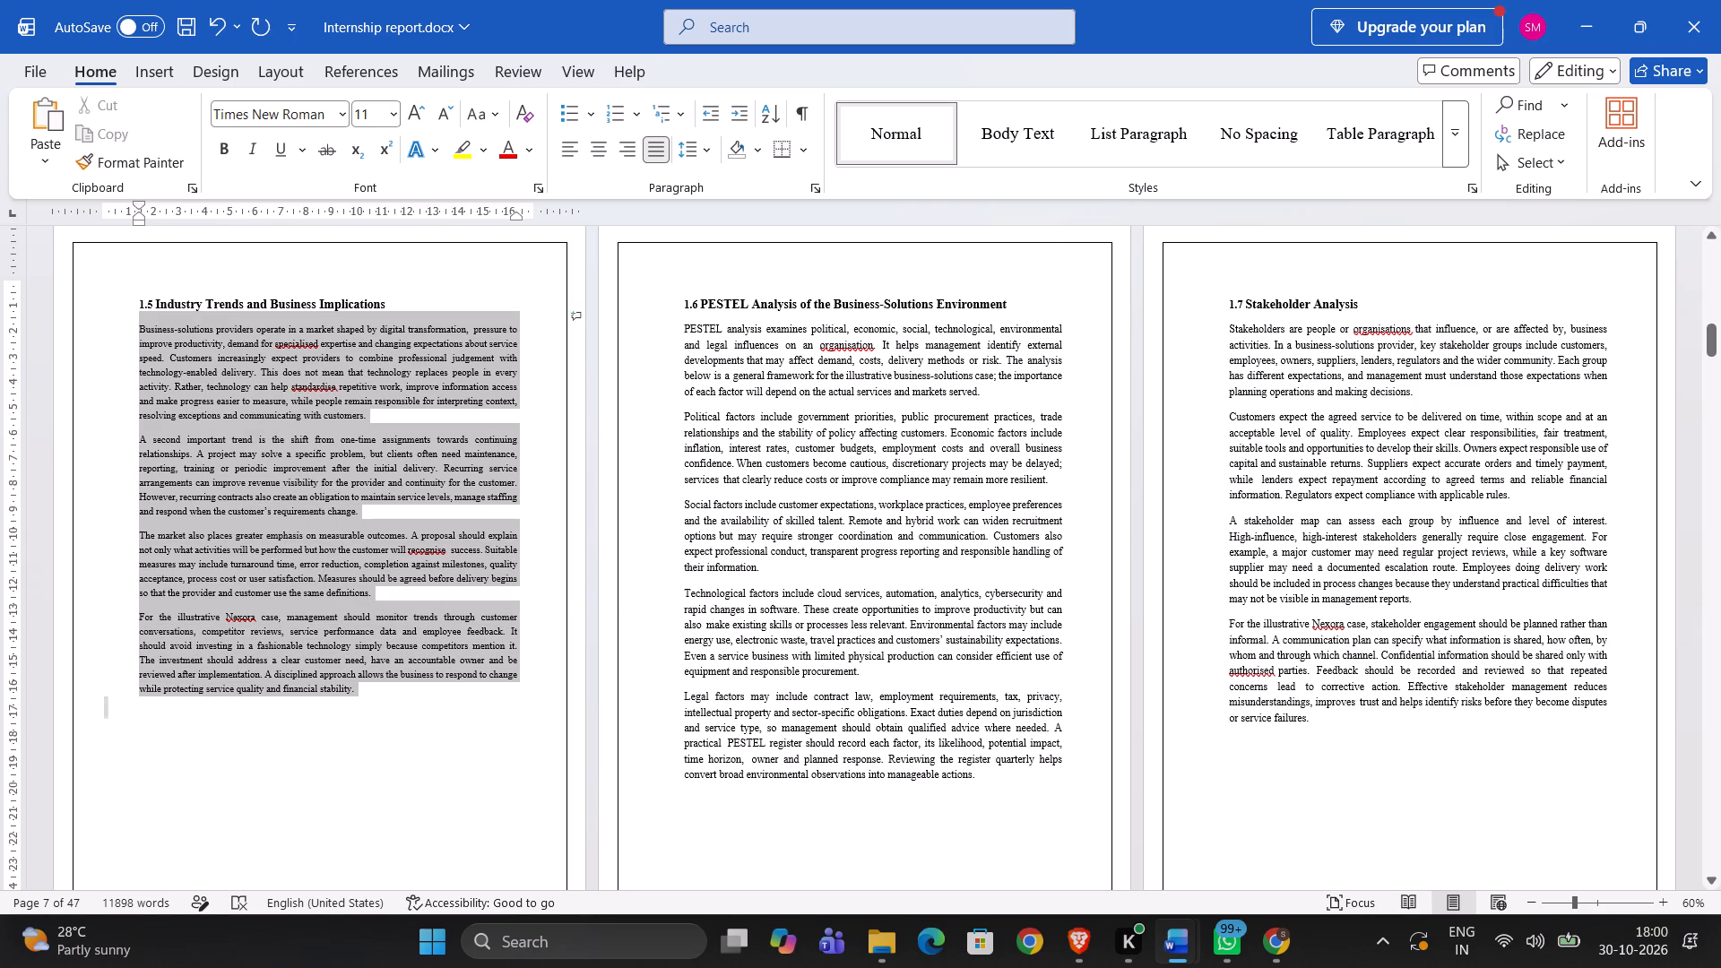
drag(356, 692, 353, 689)
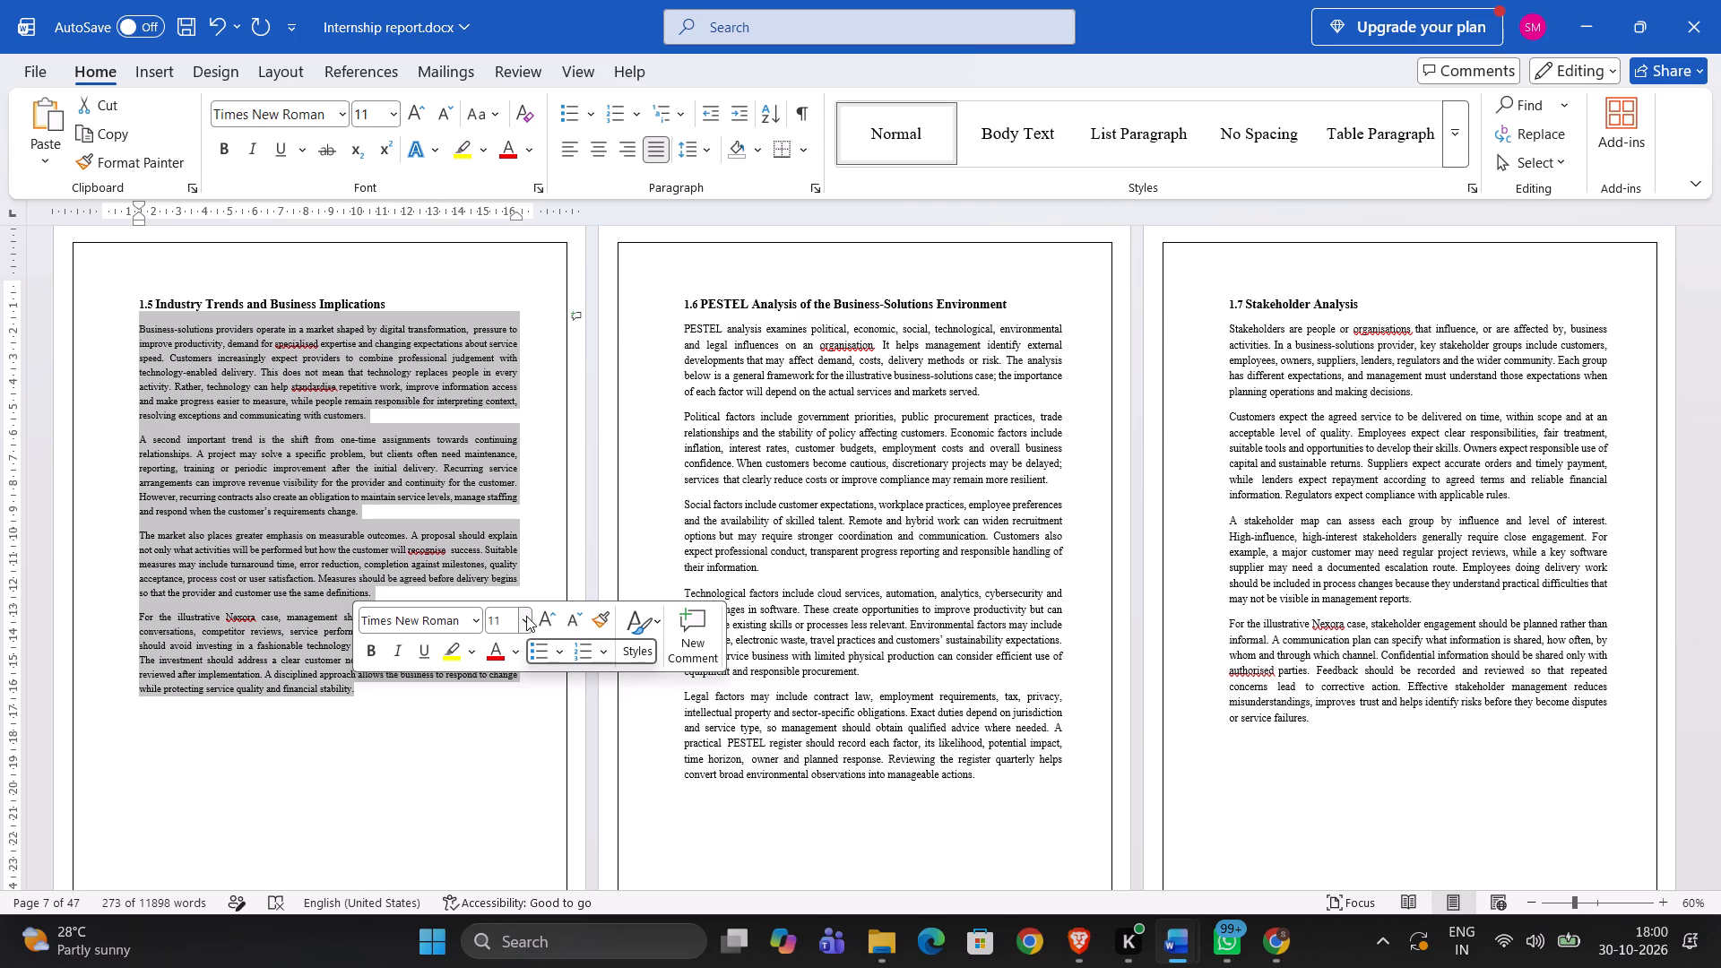
click(526, 616)
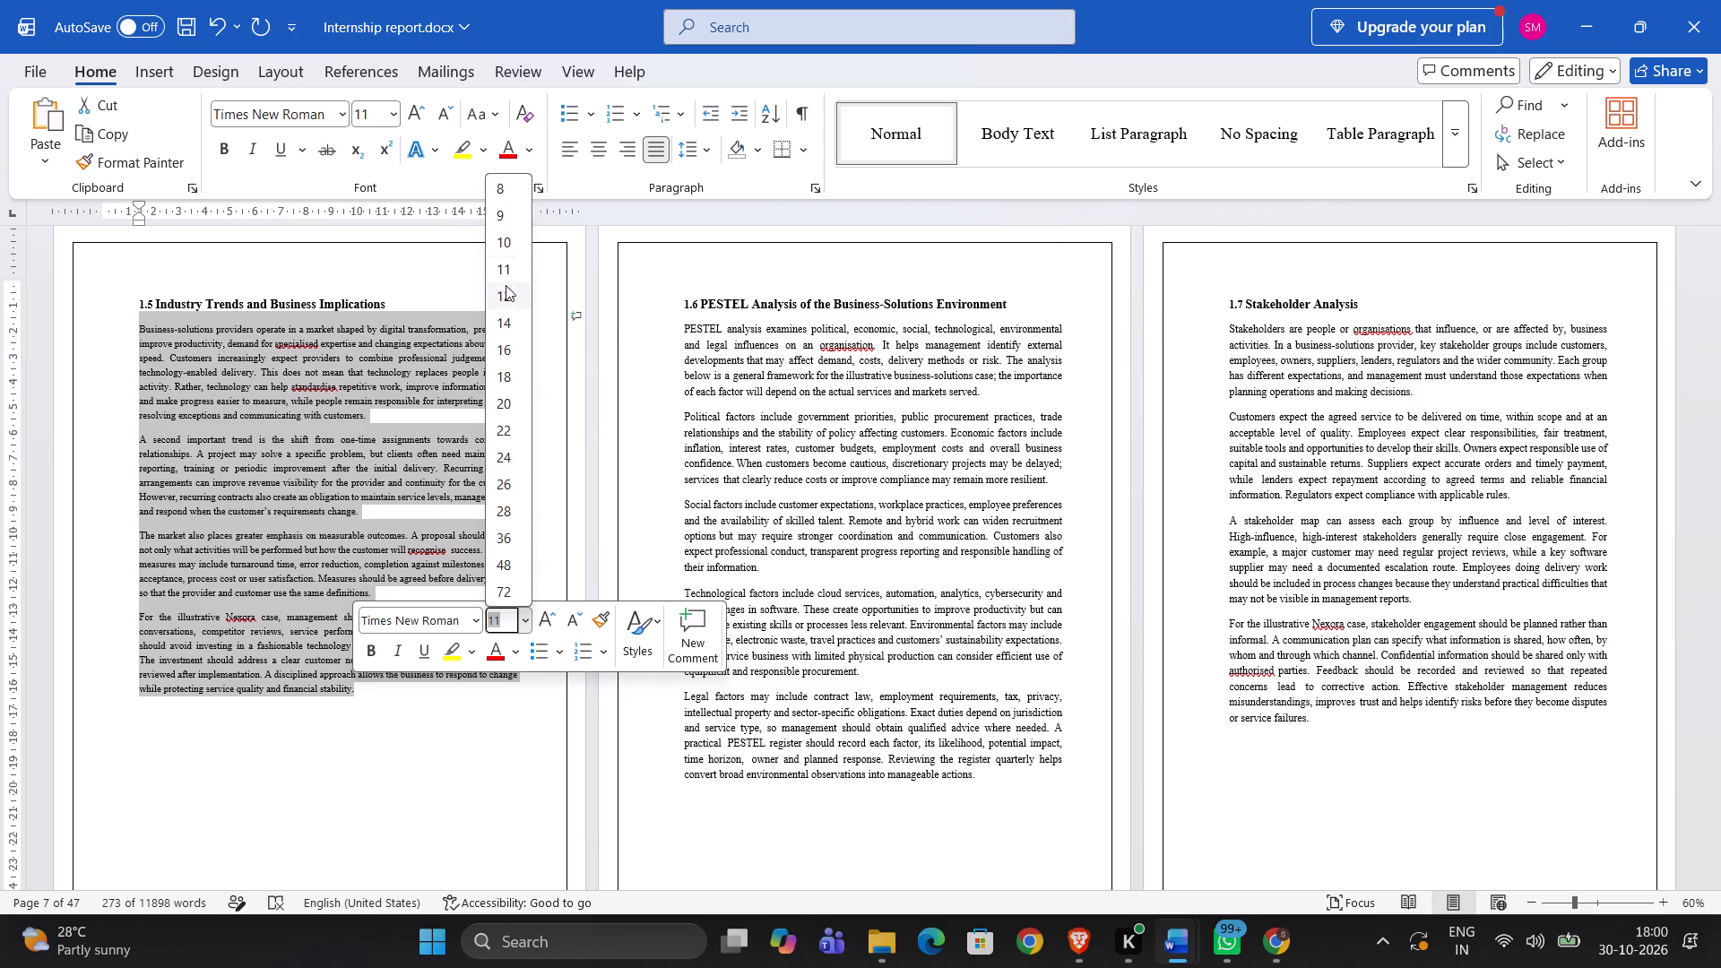
click(504, 298)
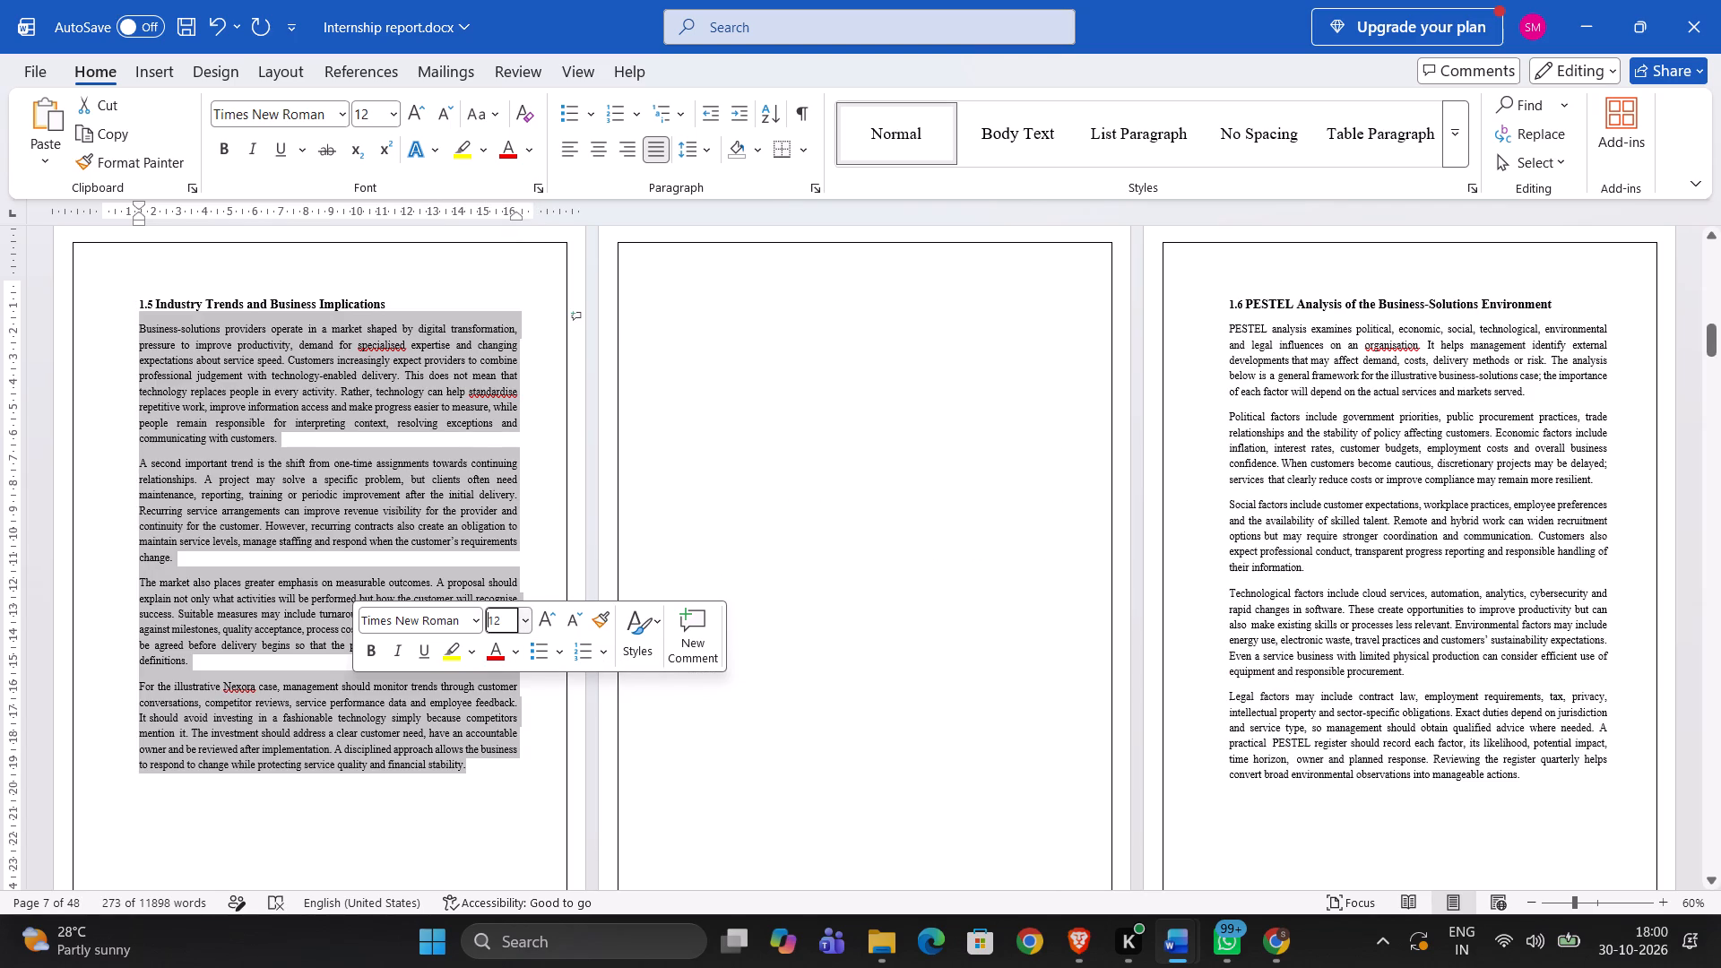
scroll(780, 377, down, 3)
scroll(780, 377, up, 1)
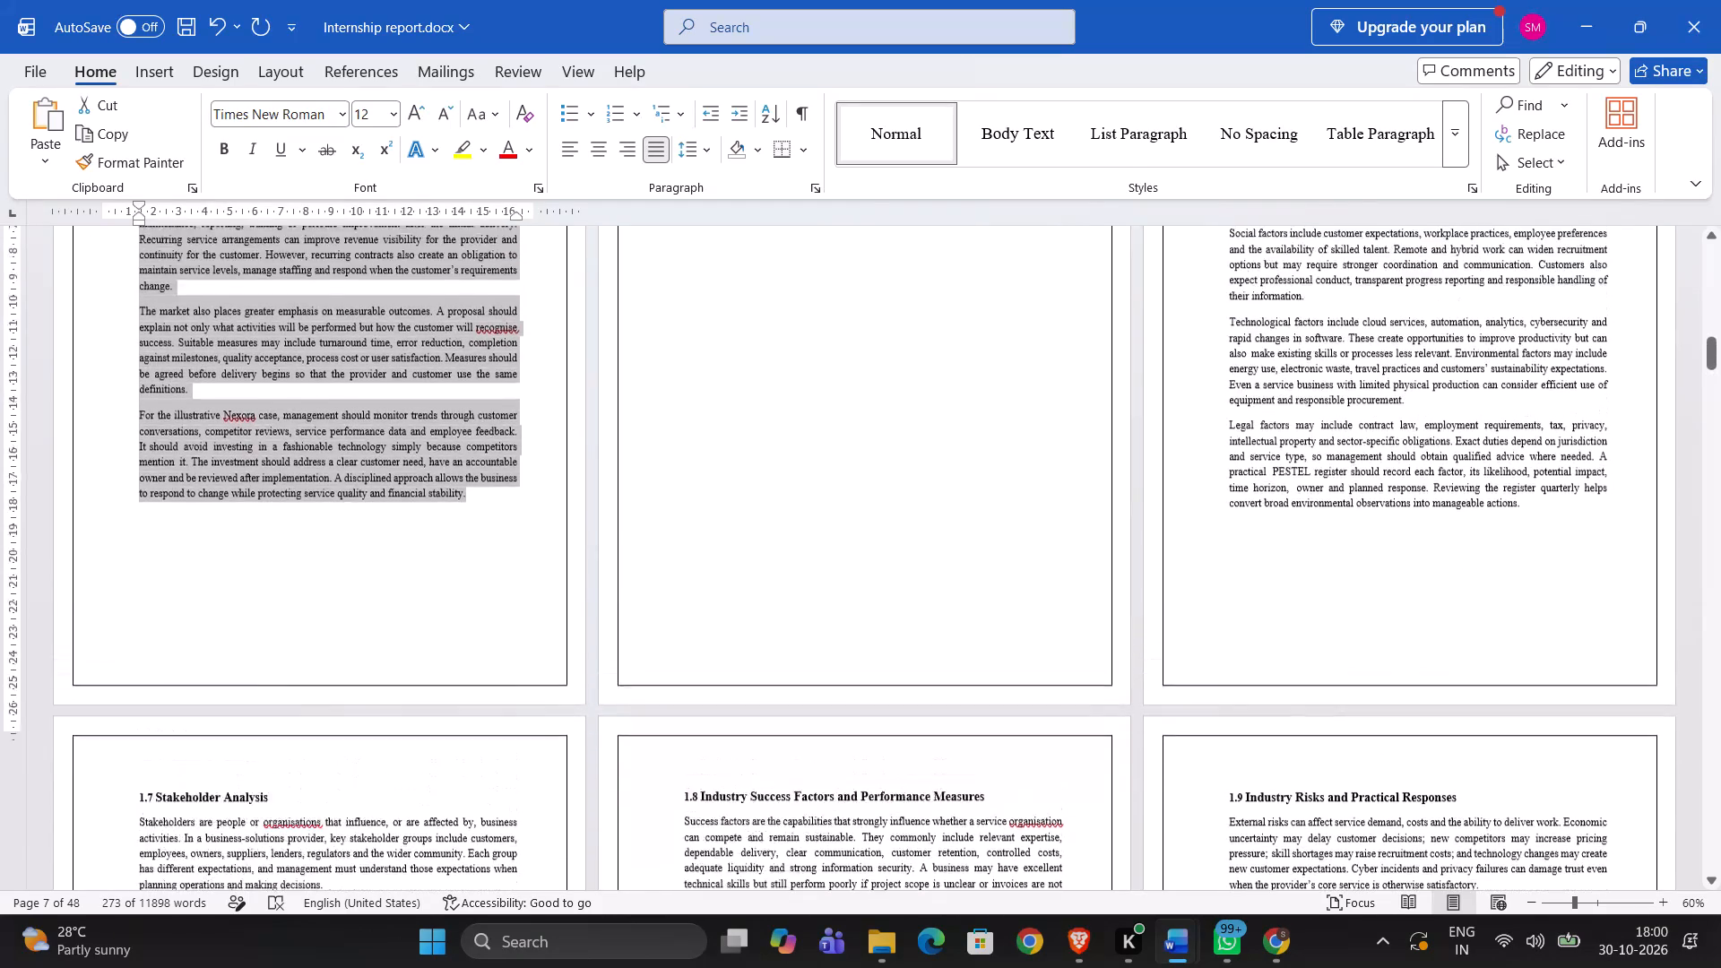
Delete the blank page between sections 1.5 Industry Trends and Business Implications and 1.6 PESTEL Analysis.
scroll(780, 377, up, 3)
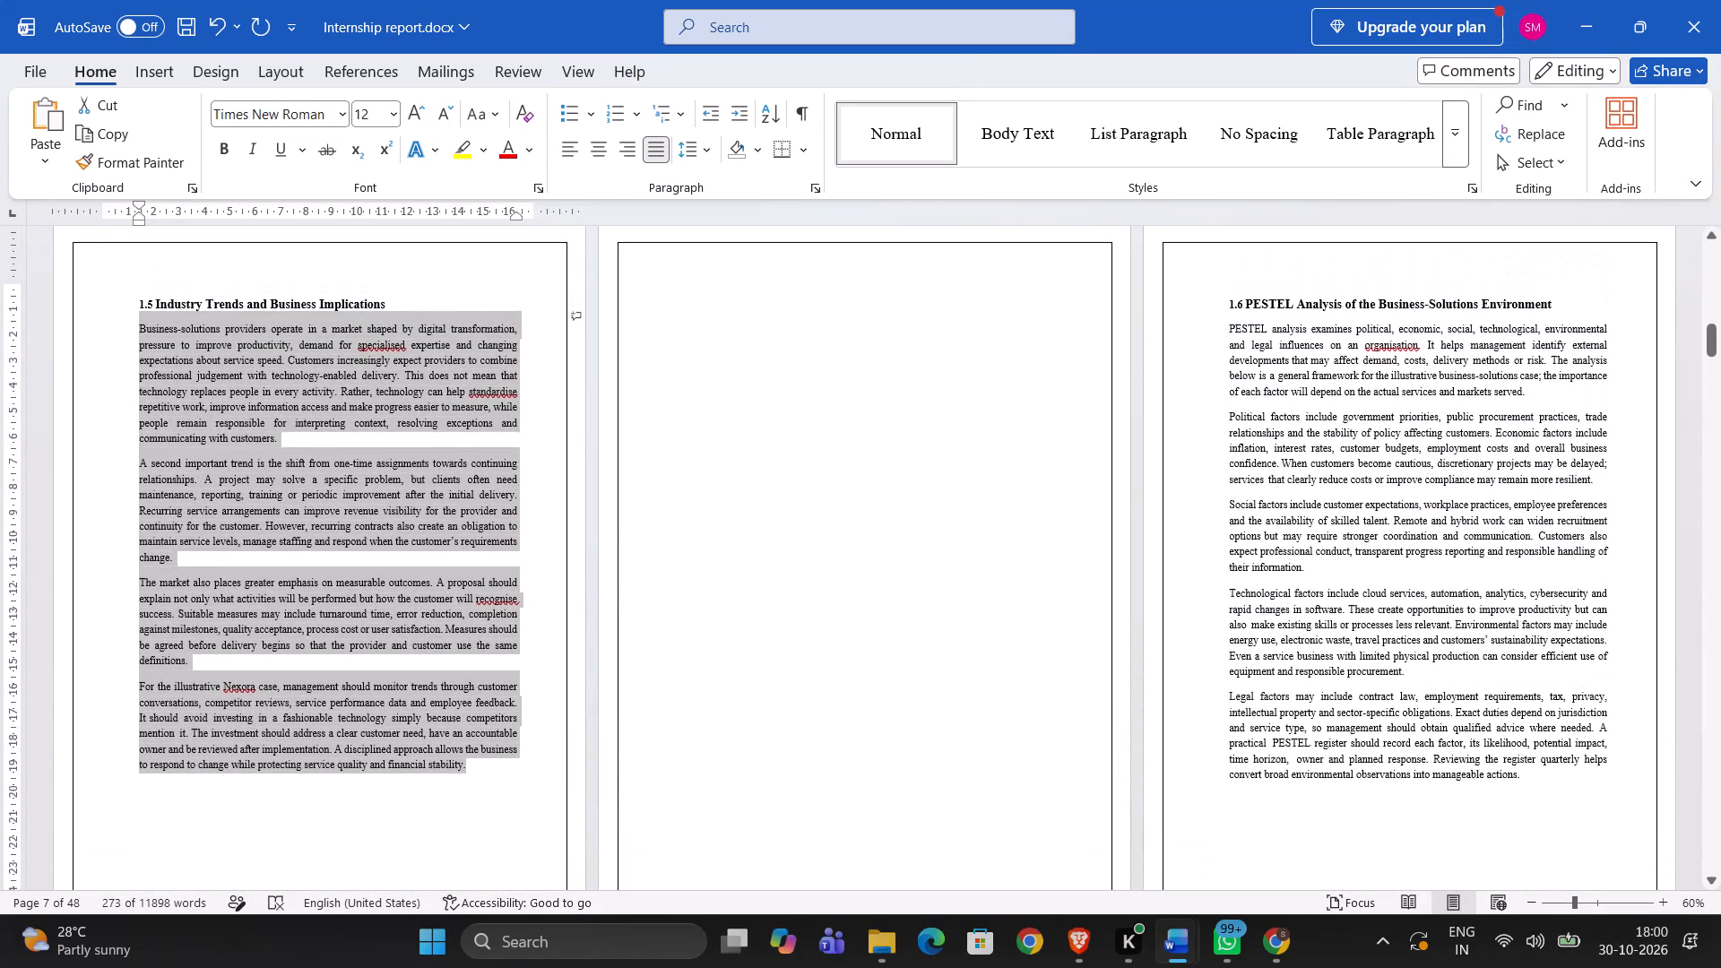
click(743, 307)
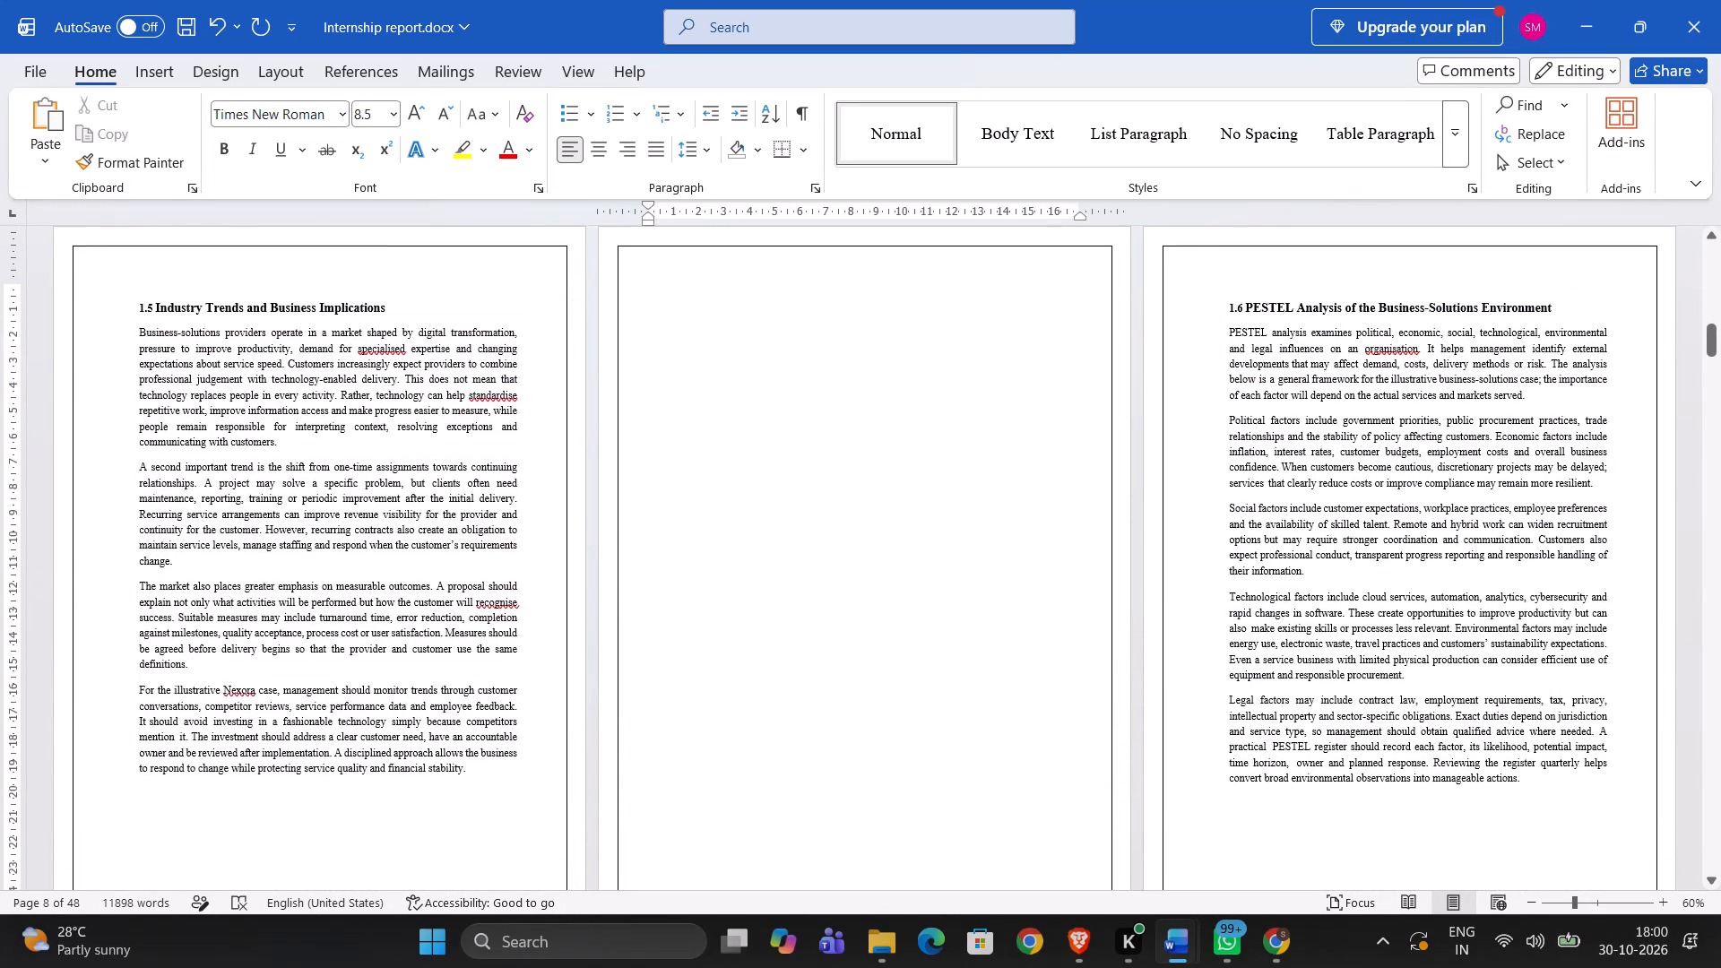
key(Delete)
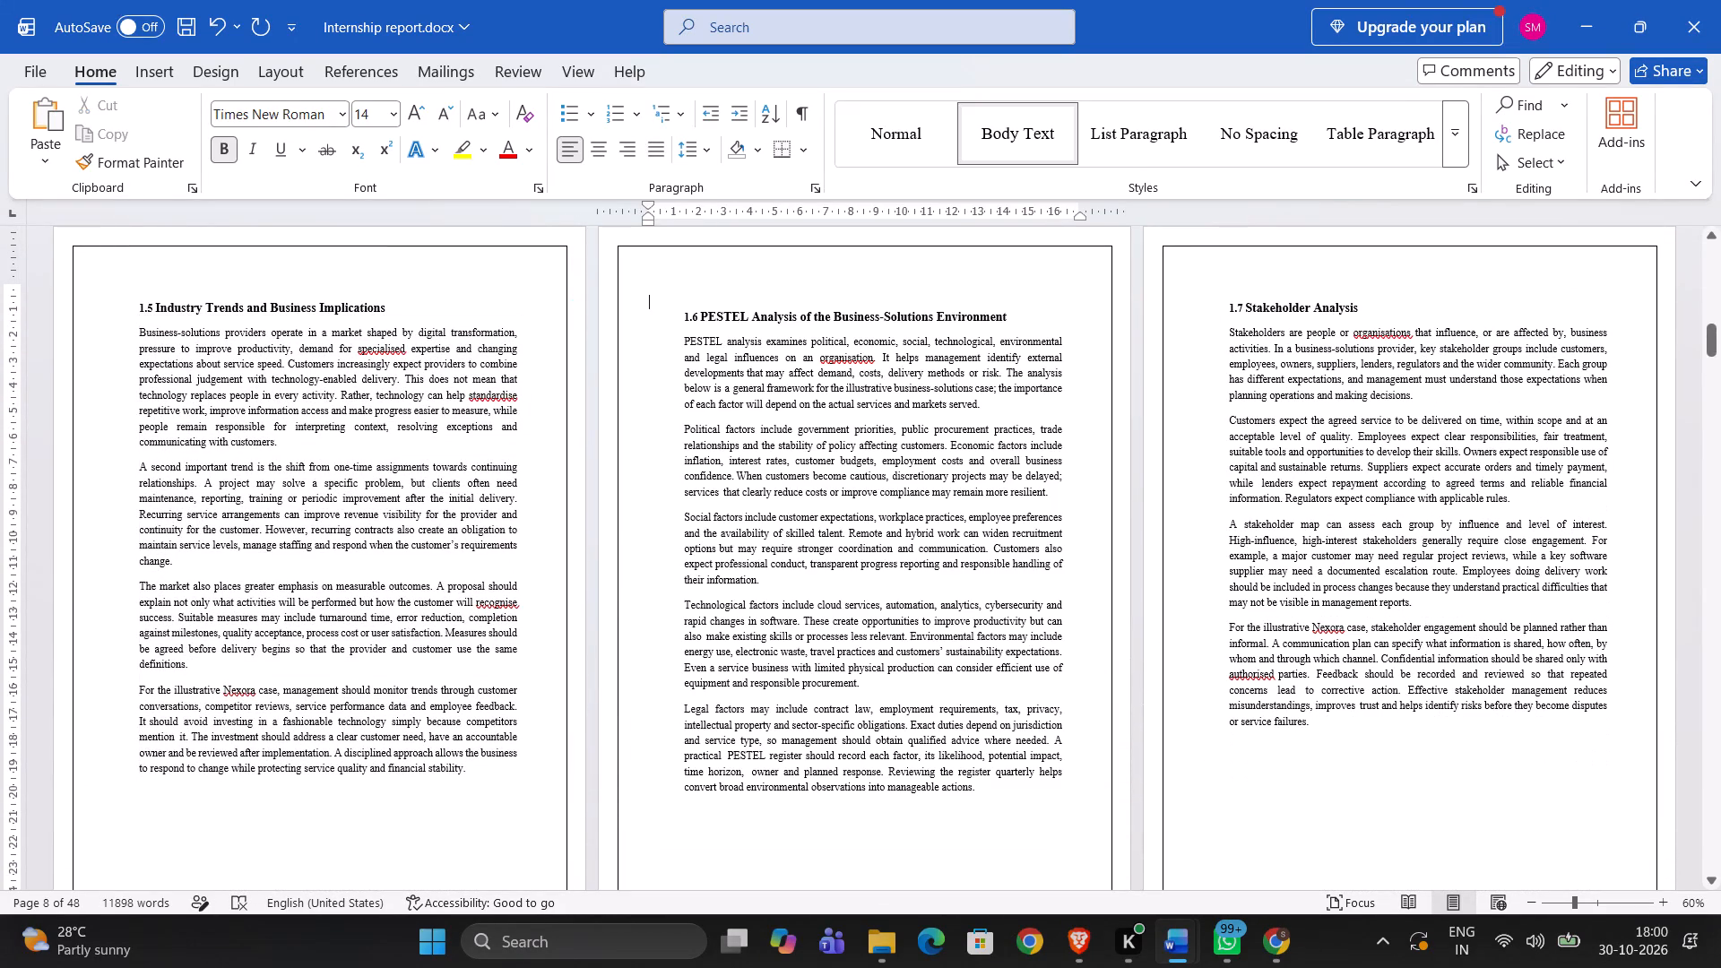
Remove the first-line indent from the paragraph under "1. Customer expectations and service quality" in section 1.4.
scroll(743, 307, up, 2)
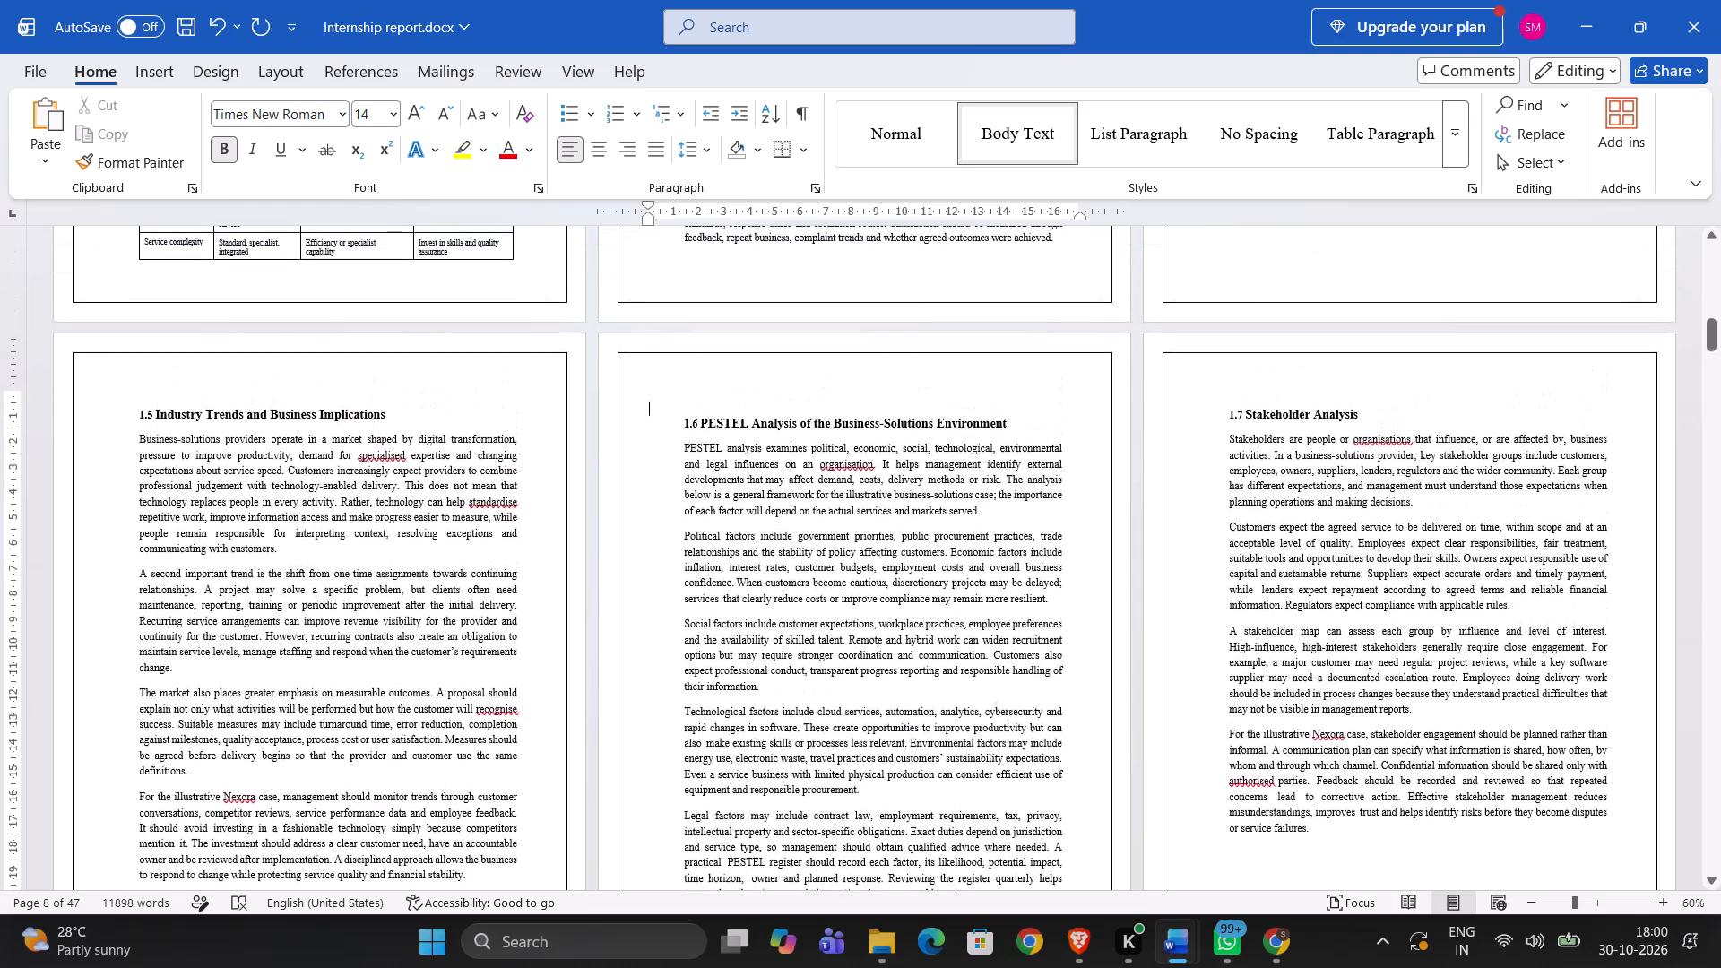
scroll(743, 307, up, 2)
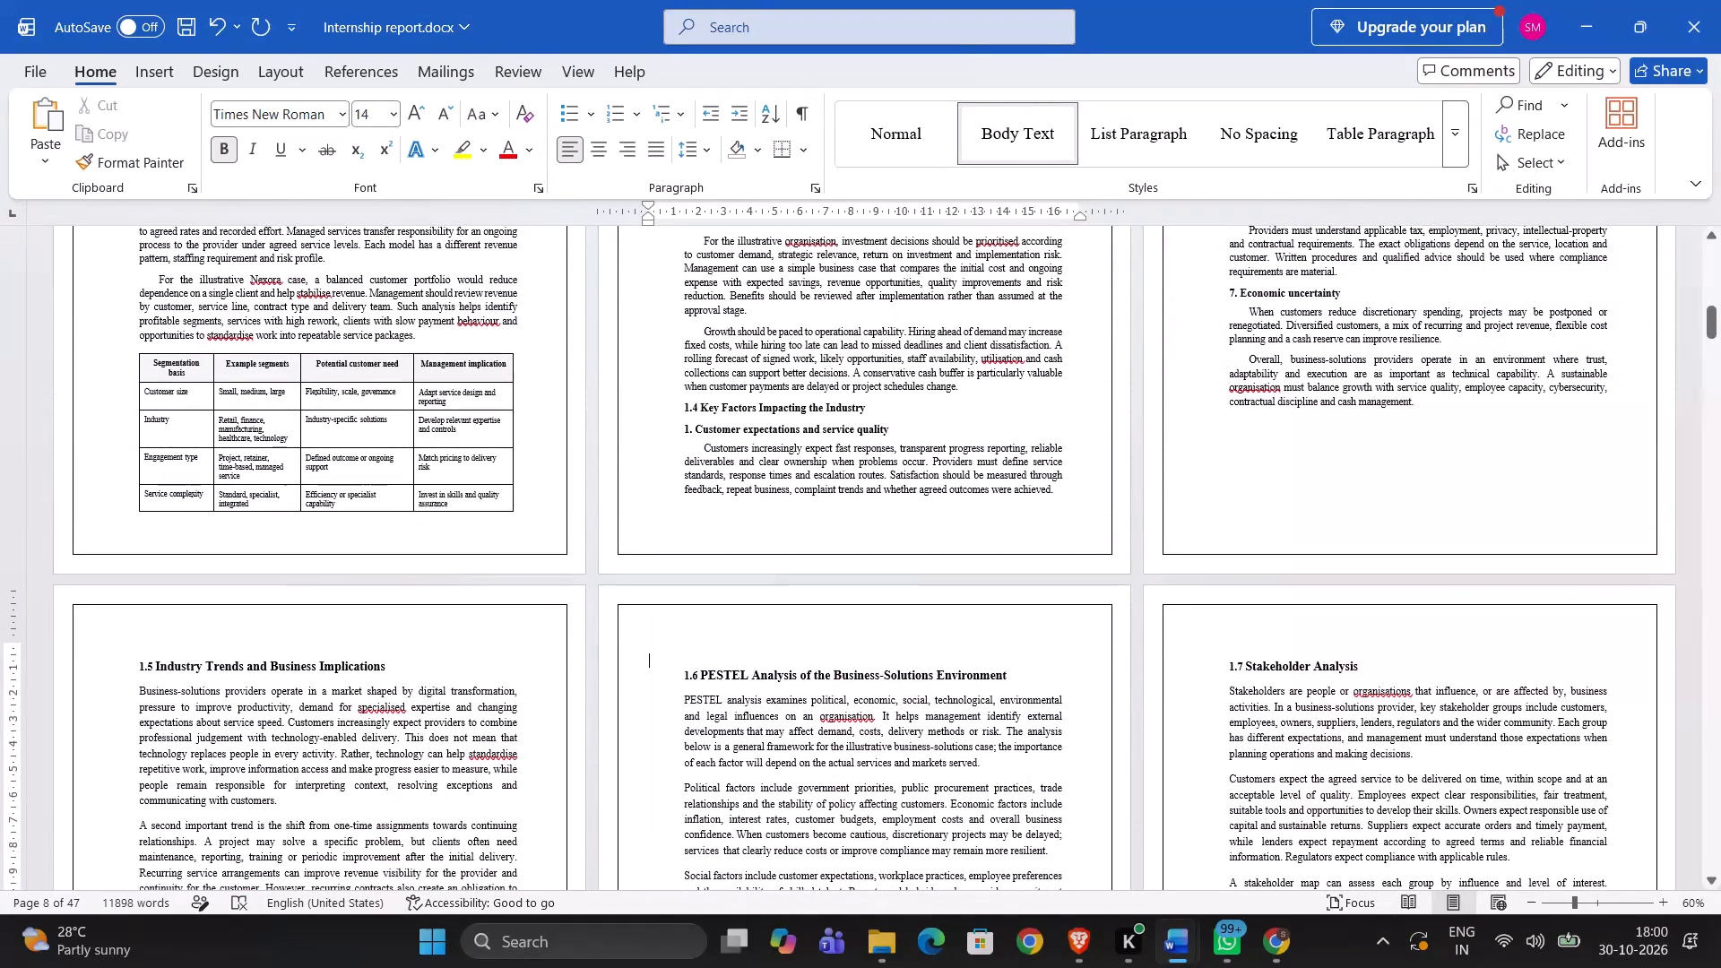
click(695, 449)
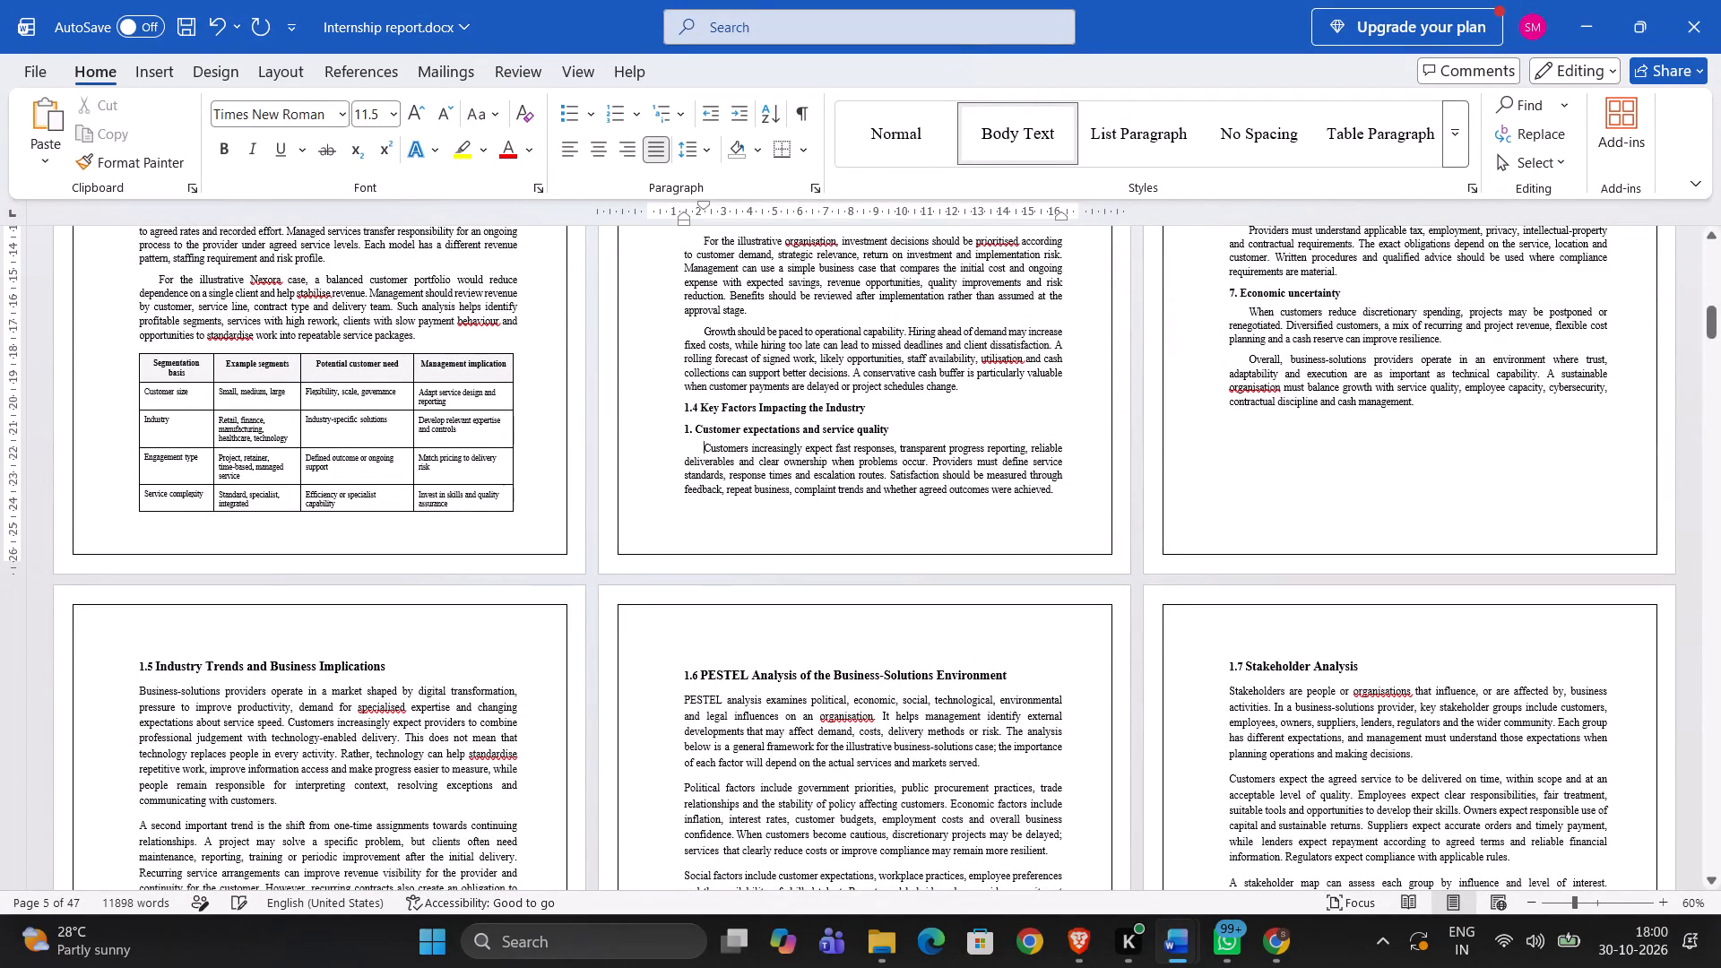
key(BackSpace)
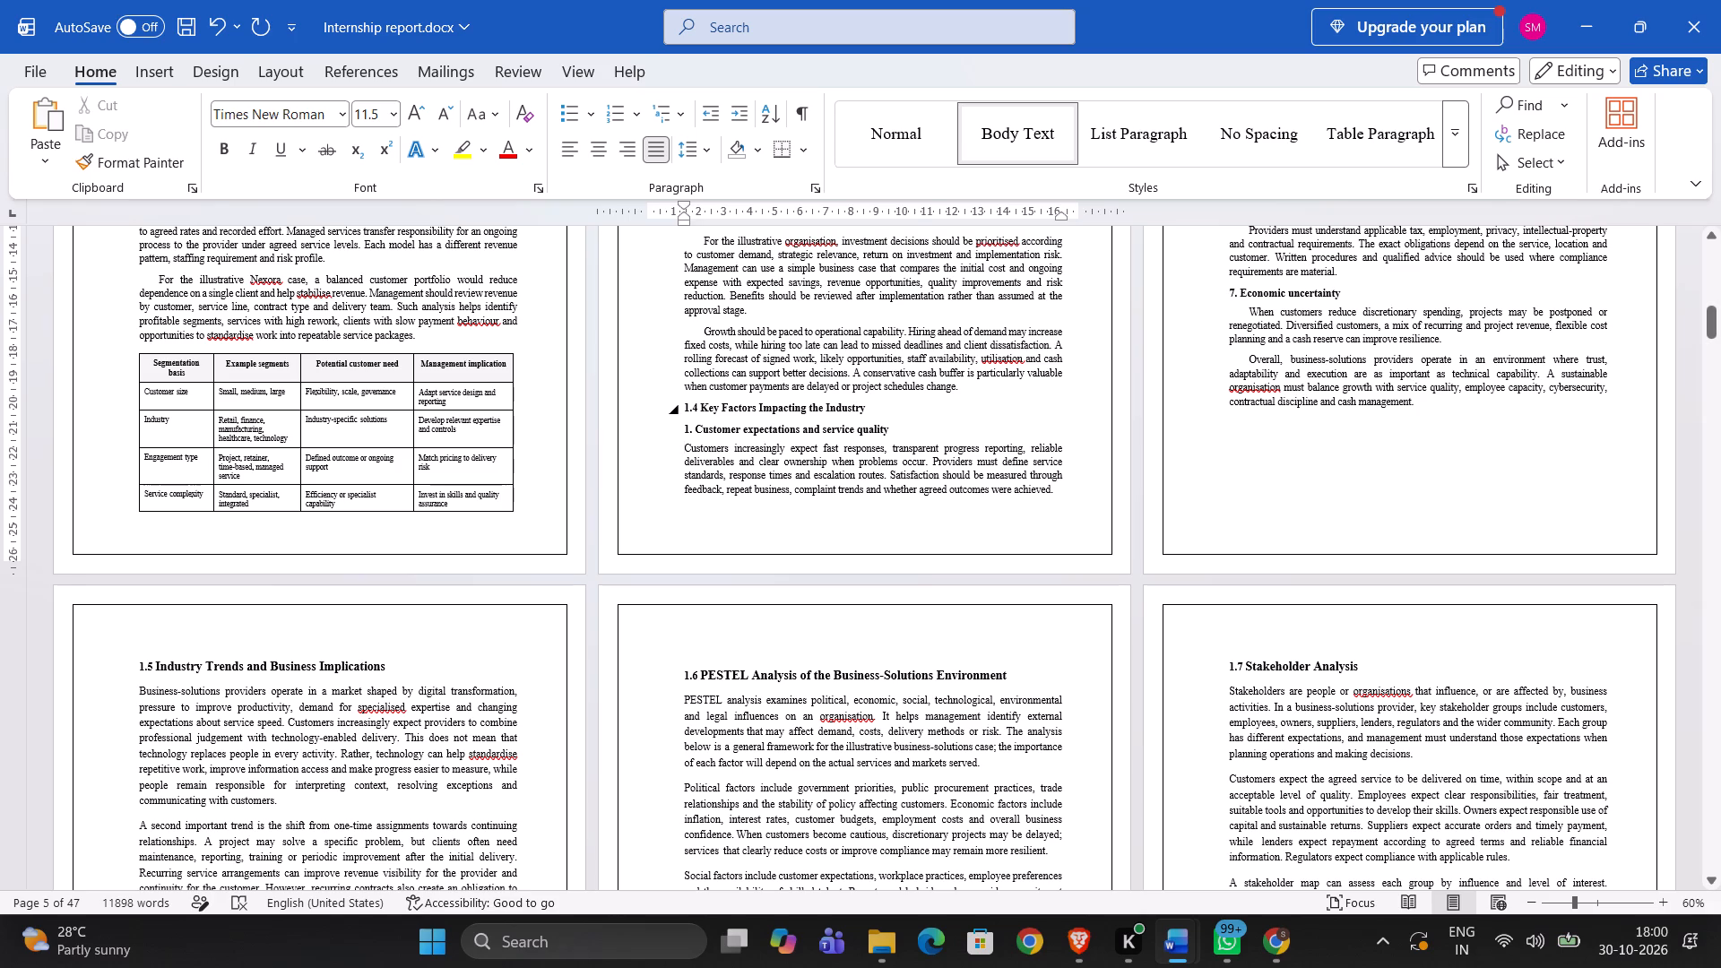
Set the heading "Key Factors Impacting the Industry" to font size 14.
drag(866, 405, 703, 406)
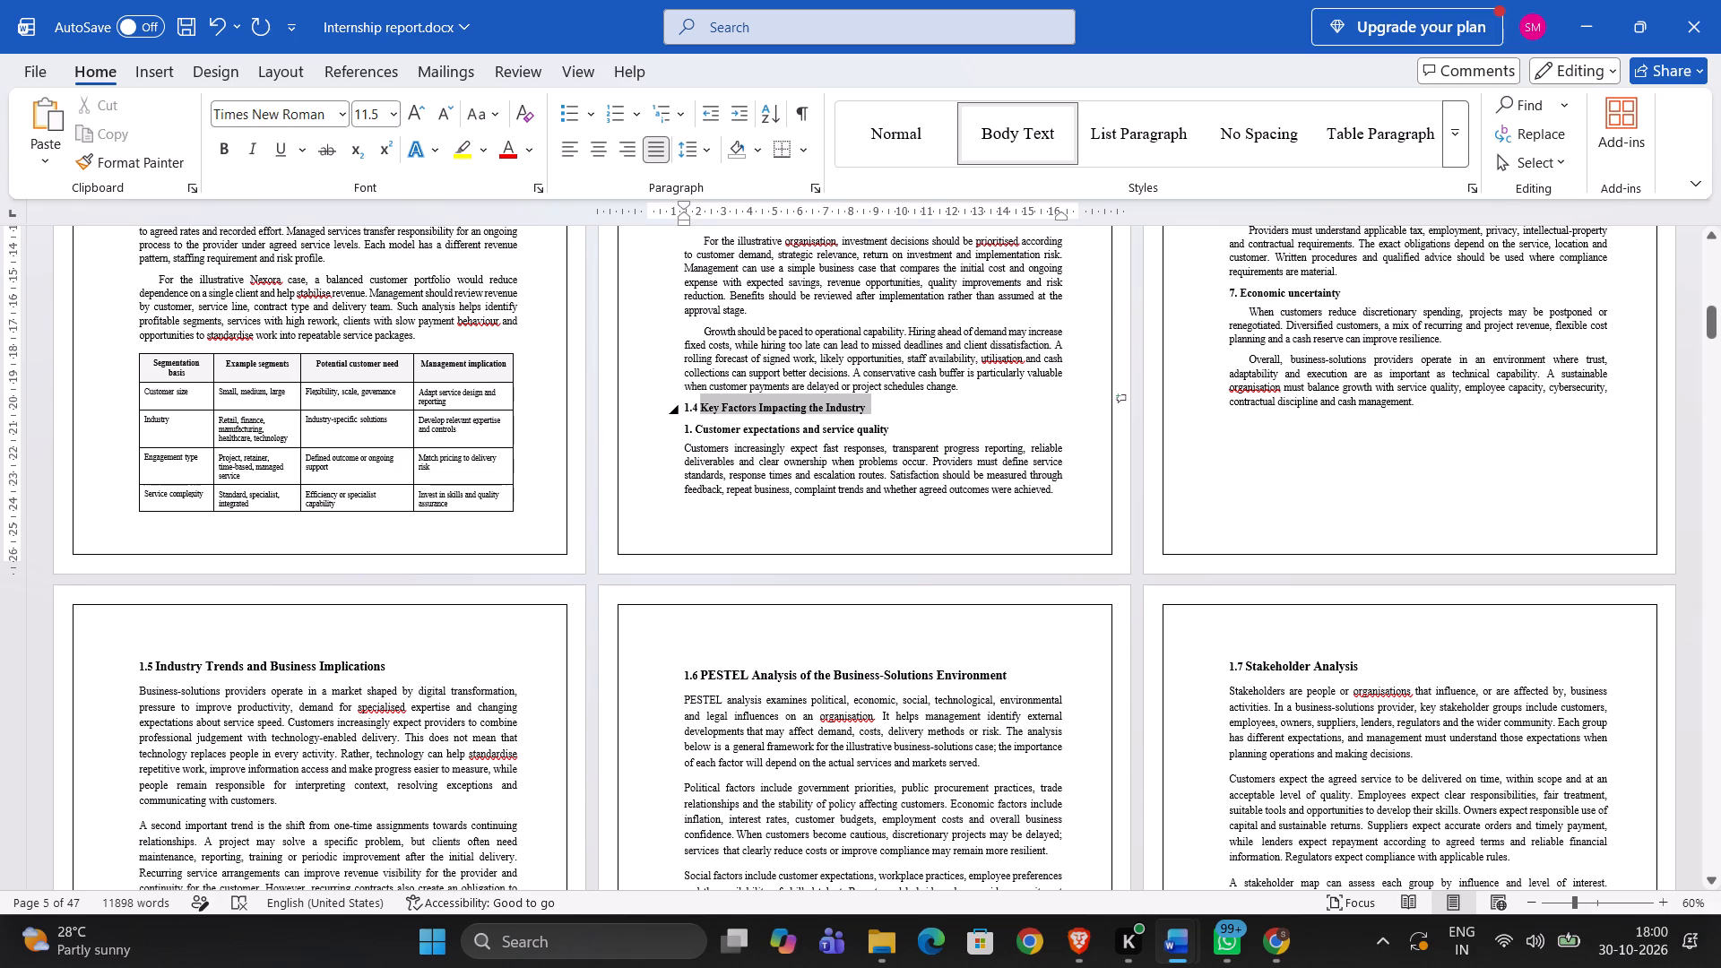
drag(703, 406, 702, 406)
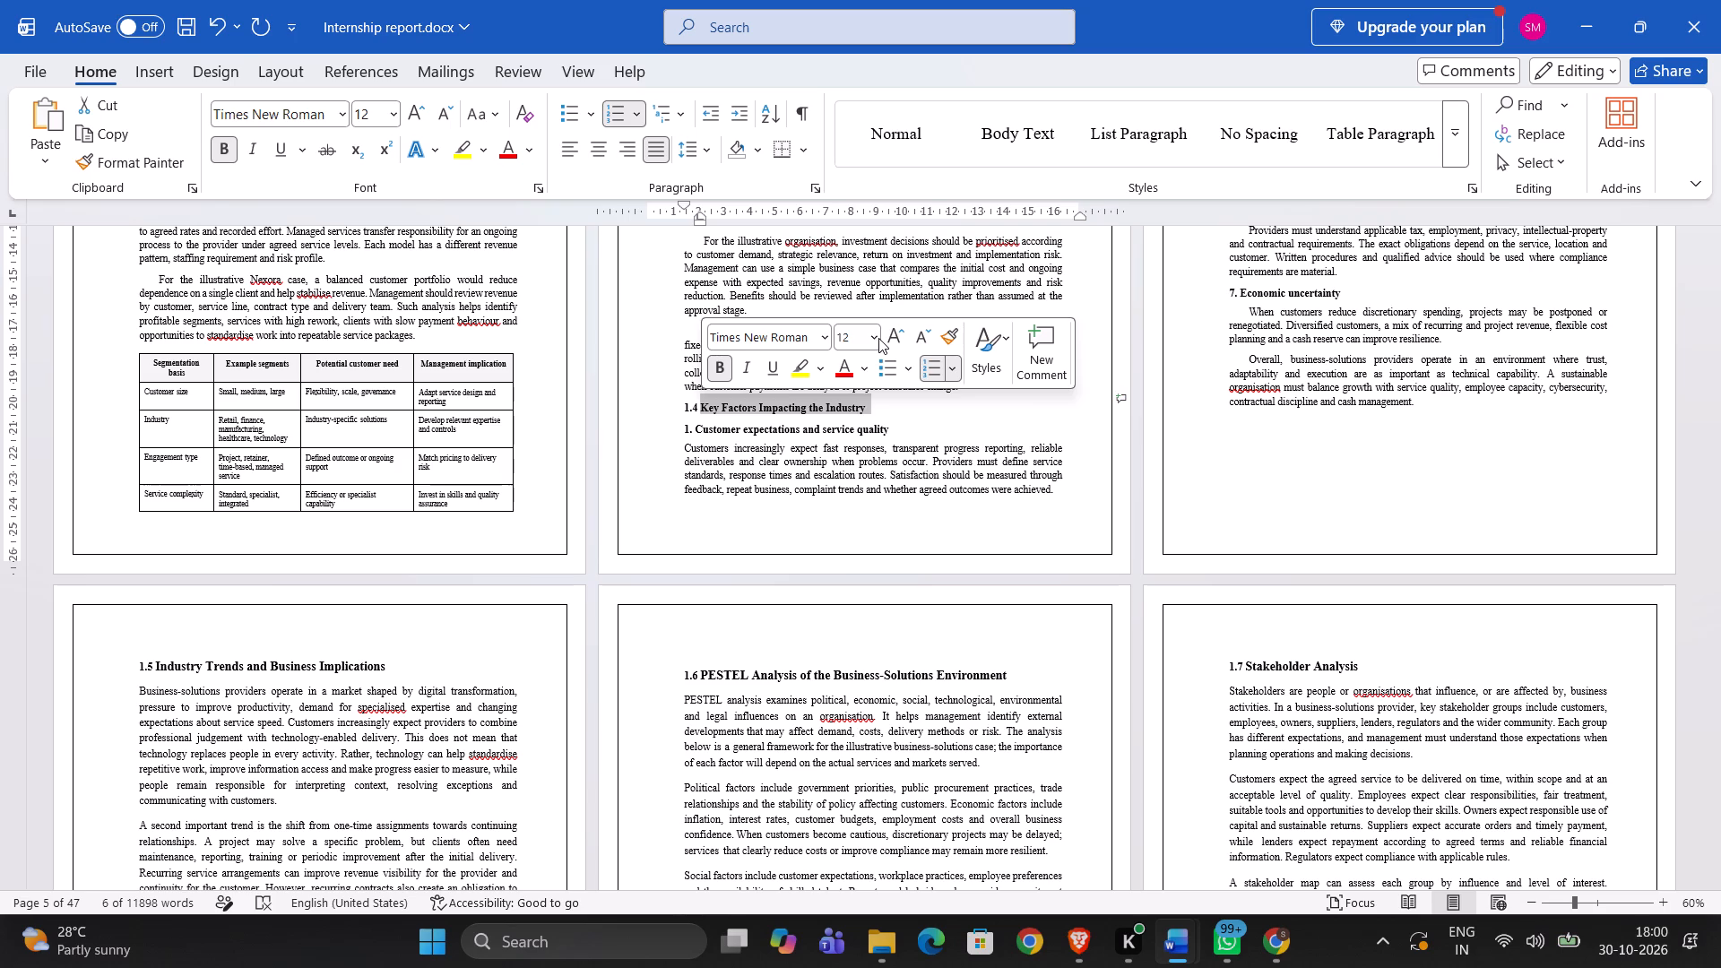
click(877, 338)
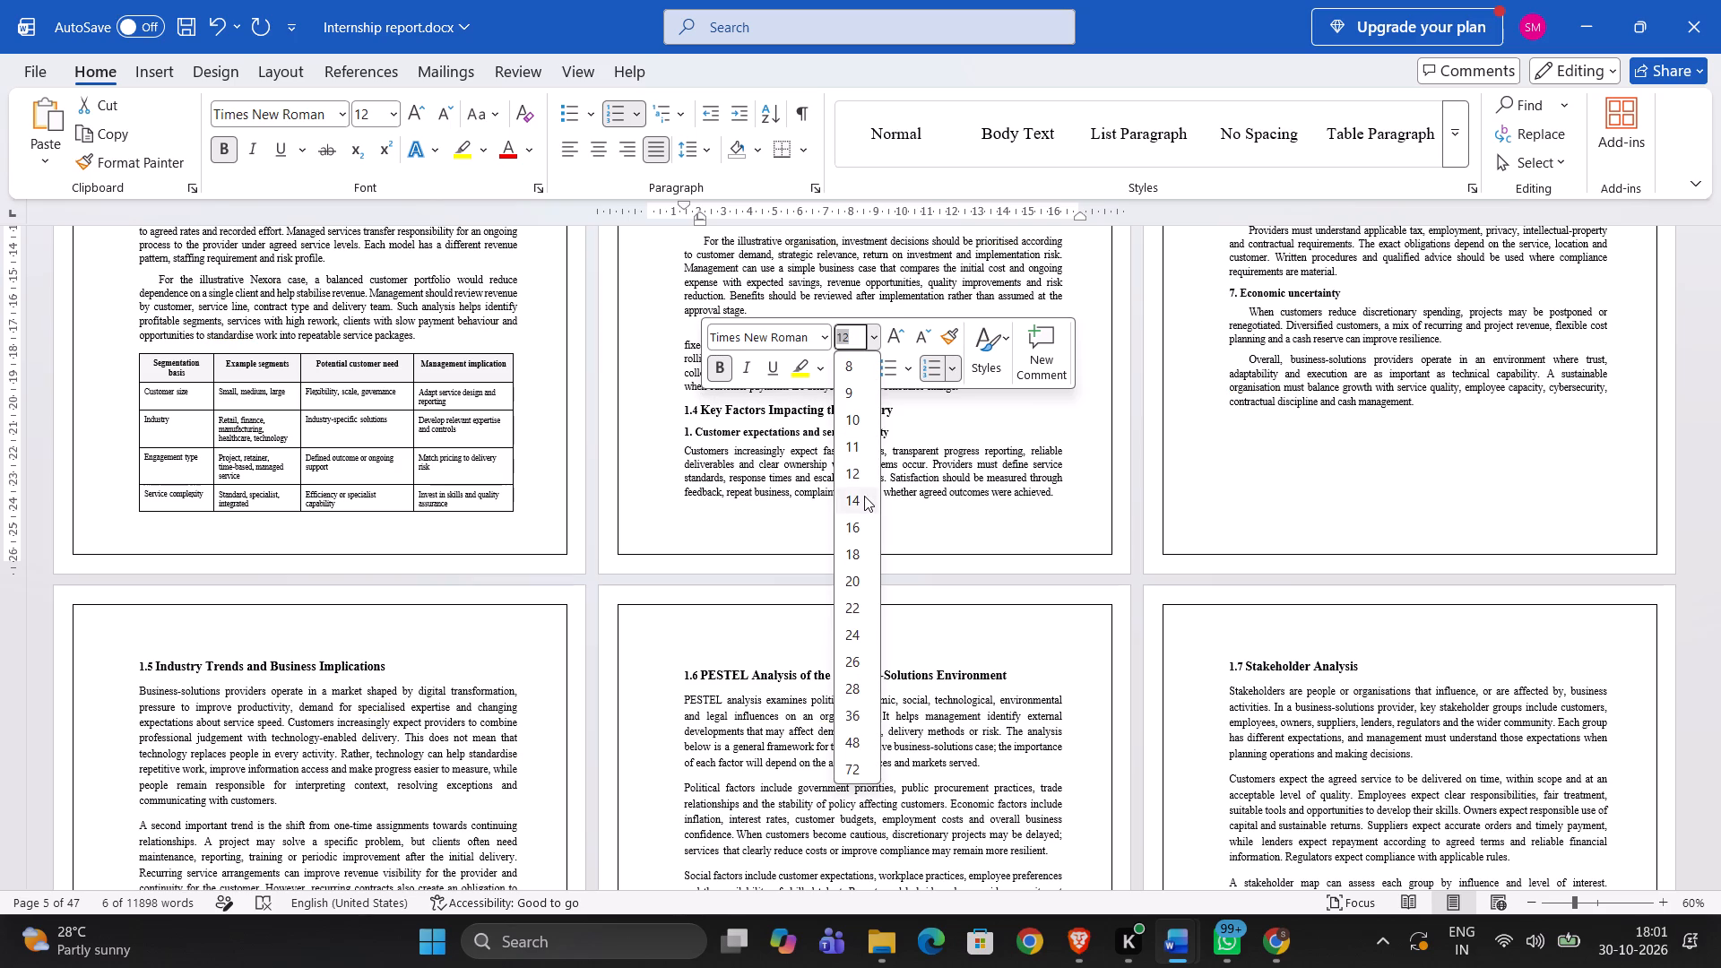
click(864, 496)
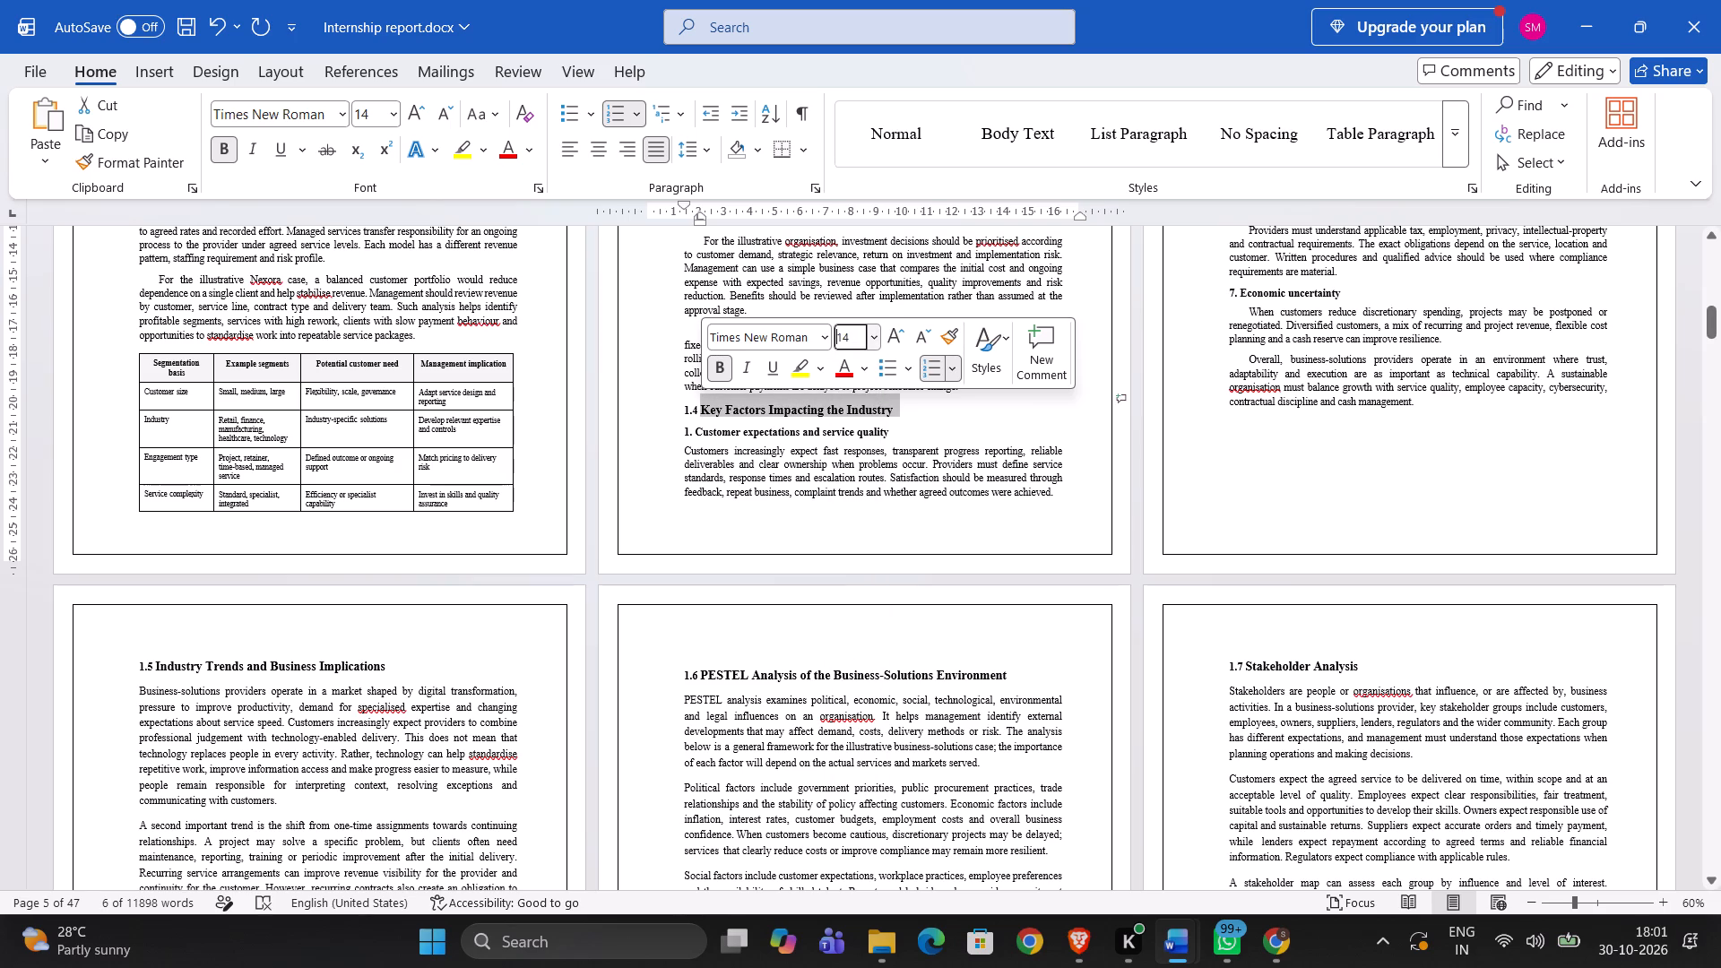
Set the subheading "Customer expectations and service quality" and its paragraph to font size 12.
drag(1051, 496, 745, 443)
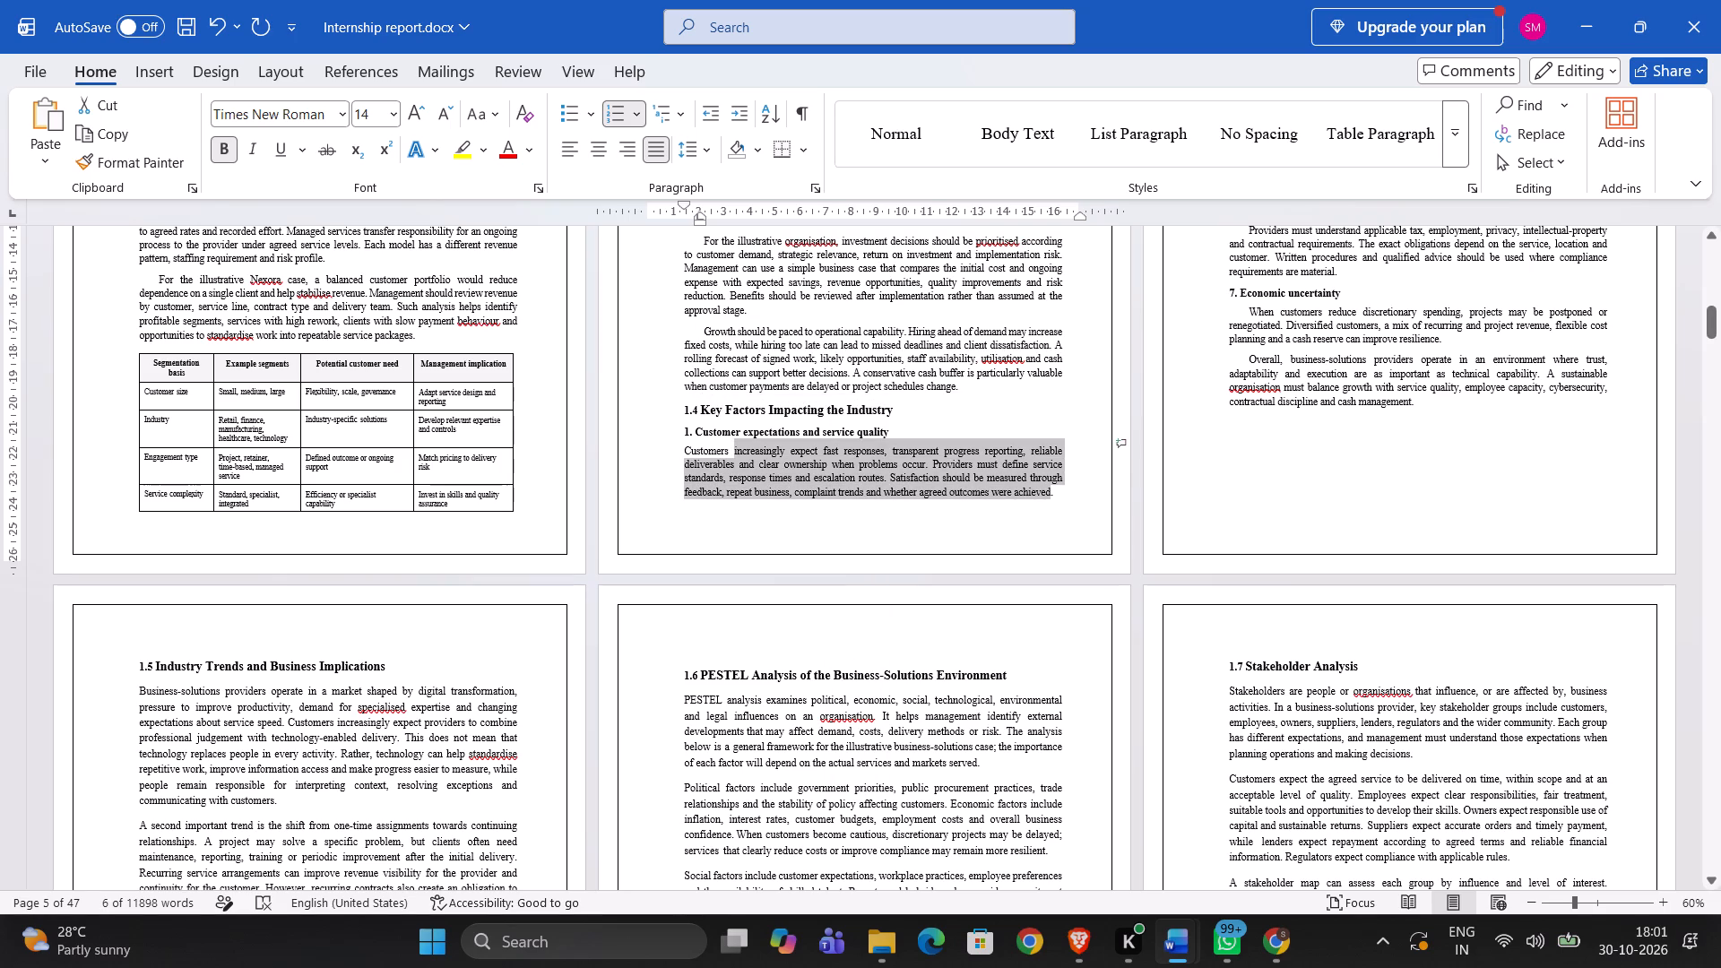
drag(745, 443, 696, 425)
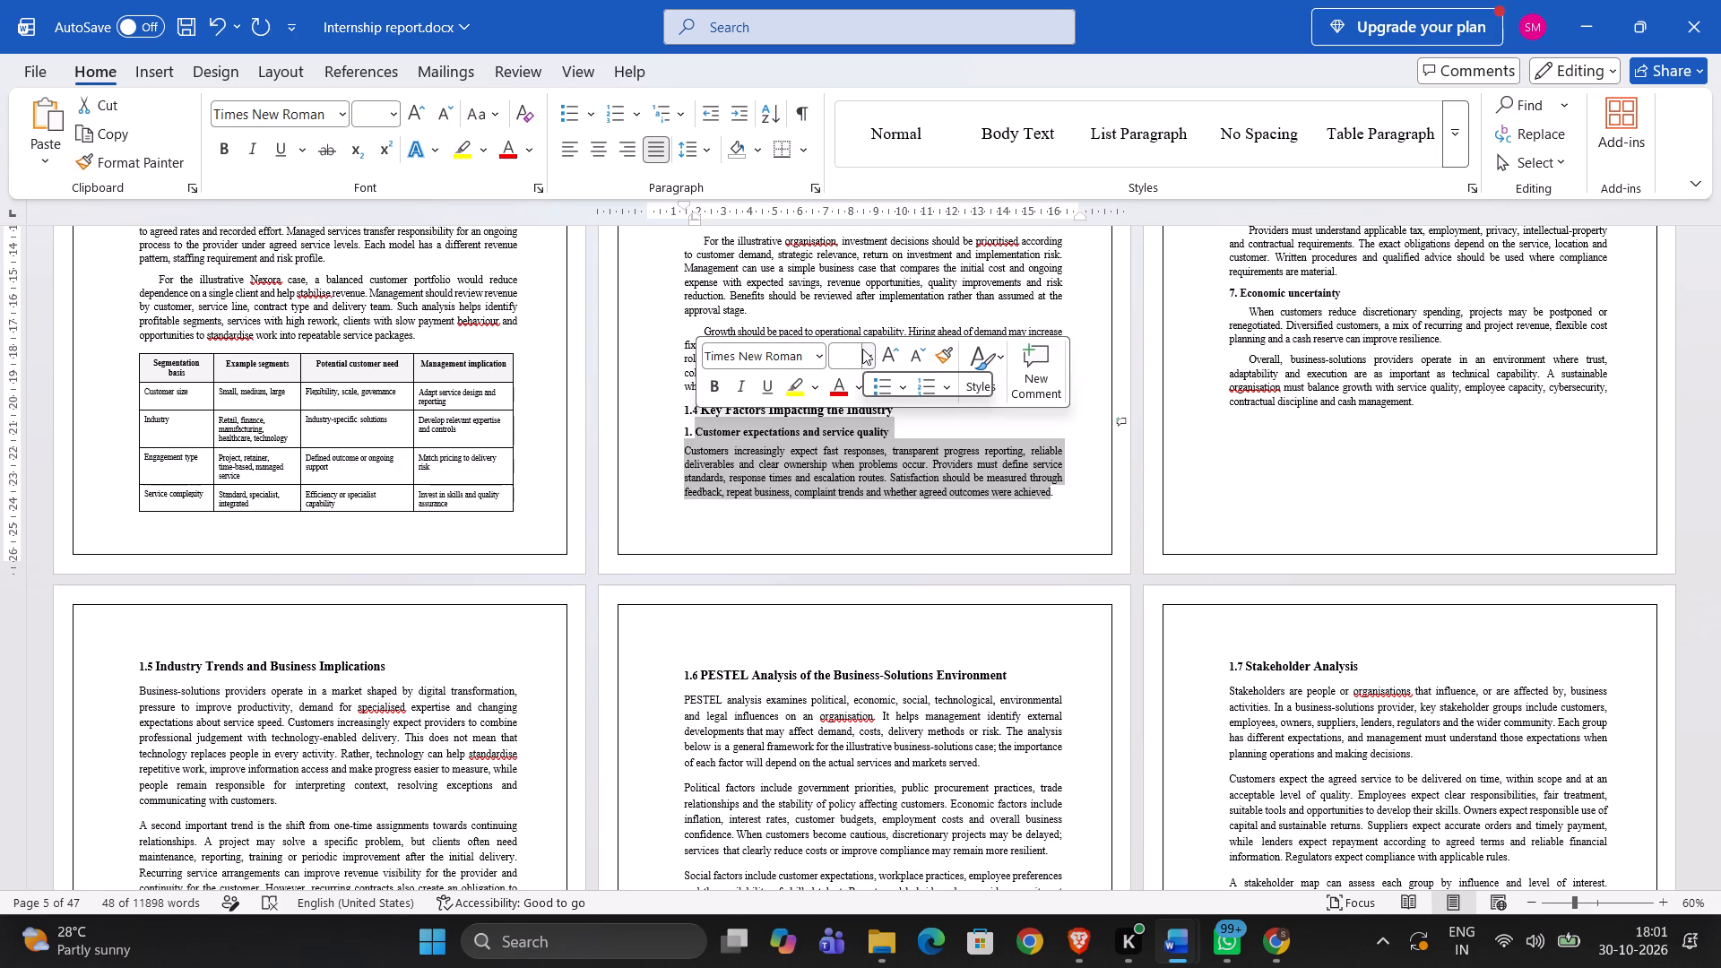
double_click(862, 349)
click(867, 353)
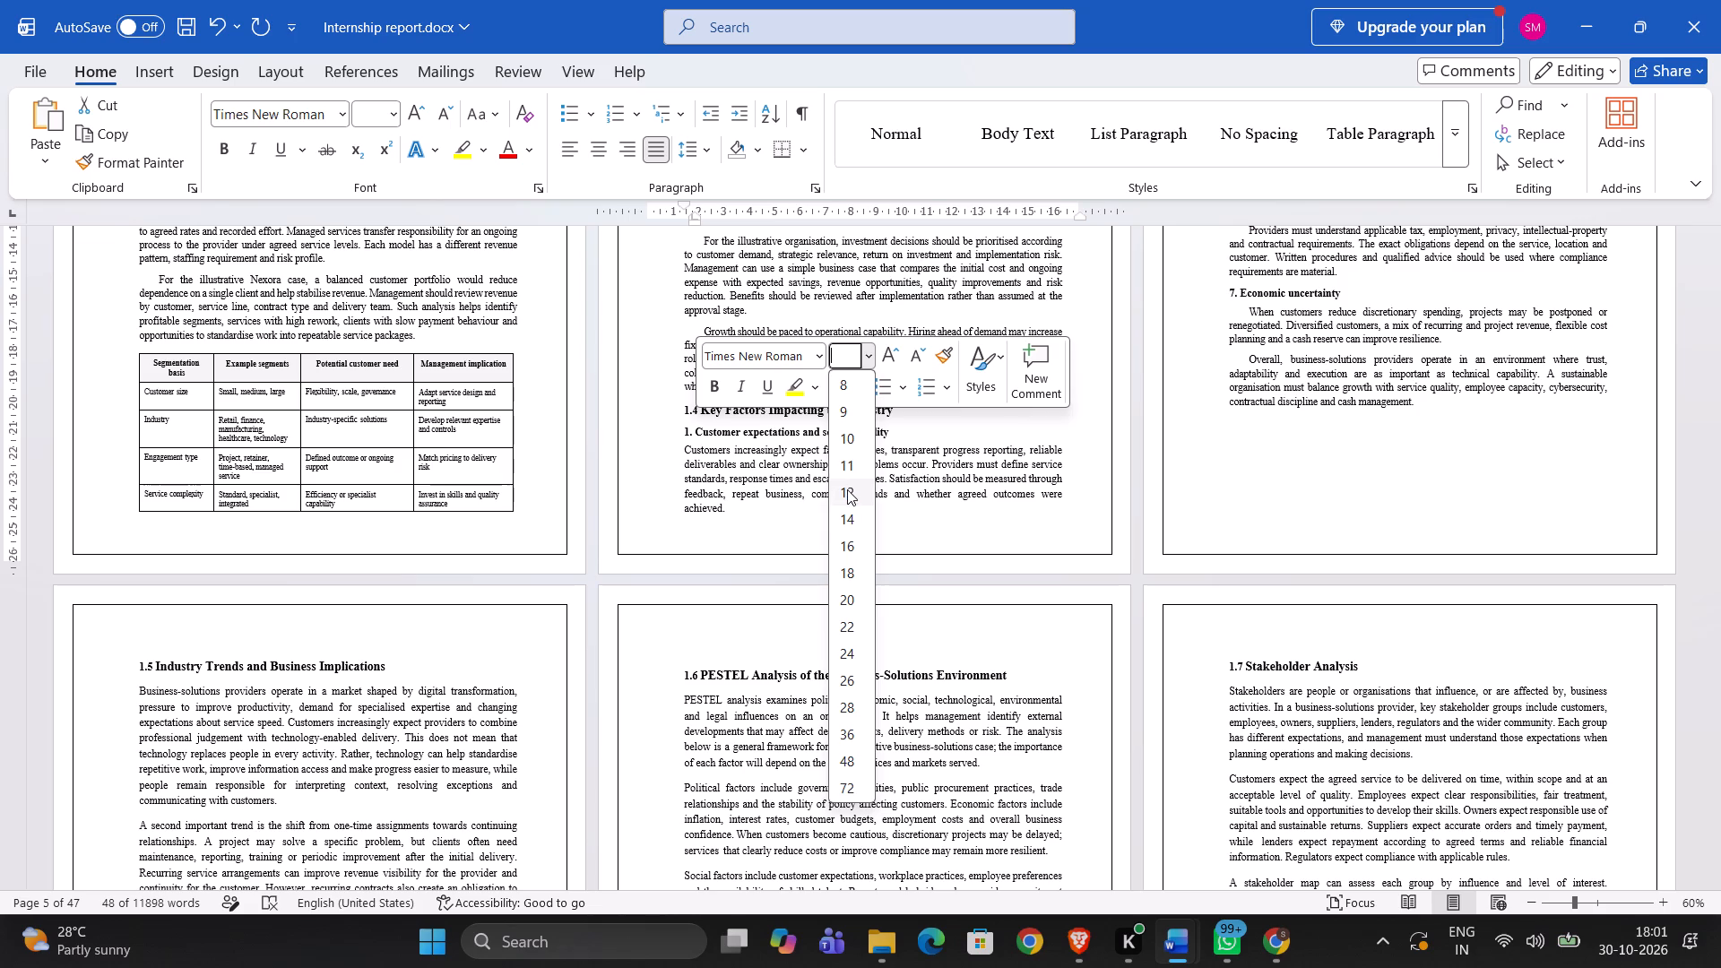
click(847, 489)
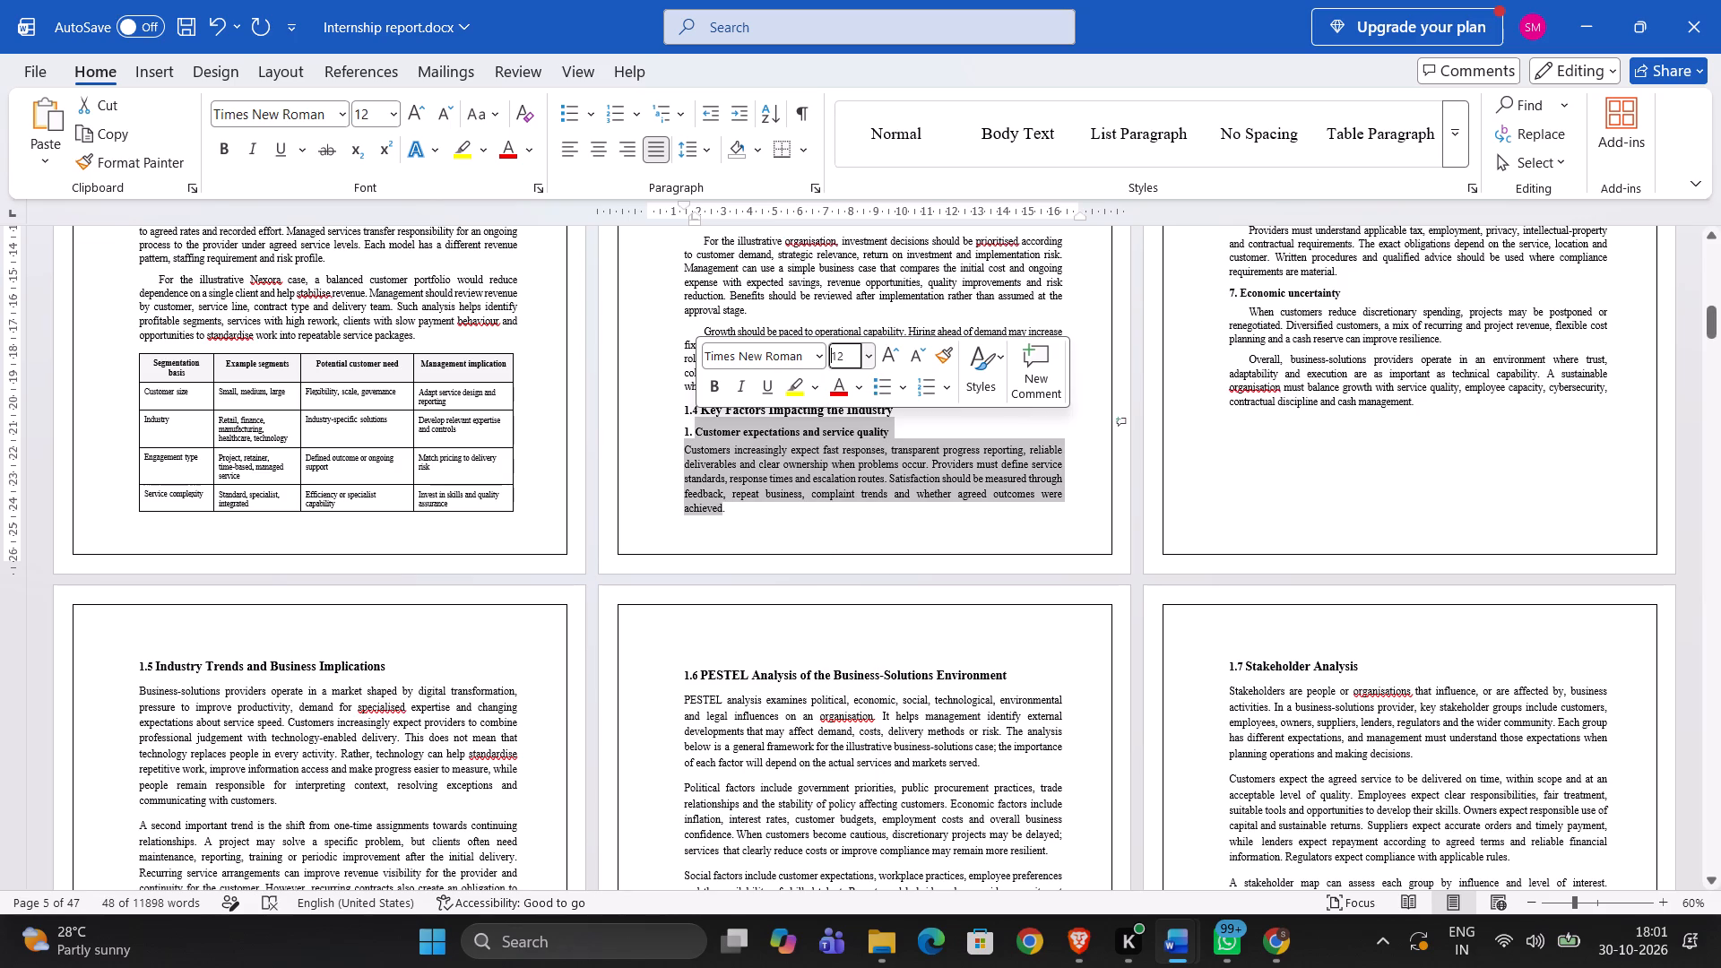
Remove the first-line indent from section 1.4's closing "Overall" paragraph and the paragraphs under 7. Economic uncertainty and 6. Regulatory and contractual requirements.
click(1258, 492)
scroll(1258, 492, up, 2)
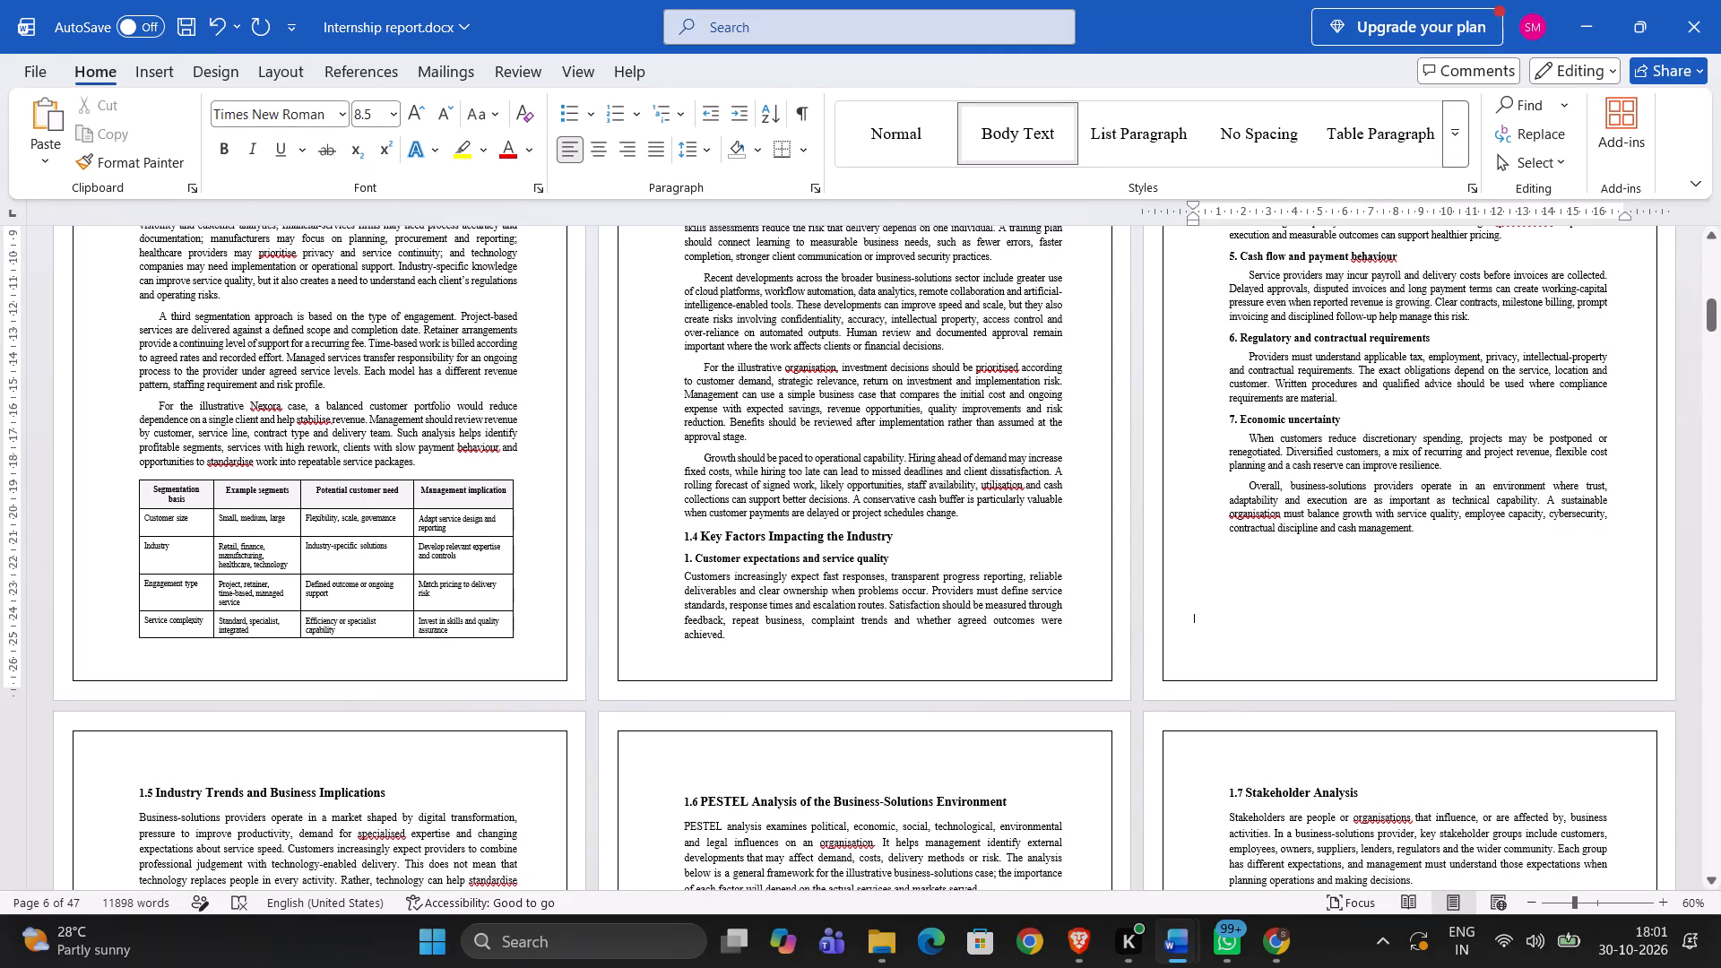
key(BackSpace)
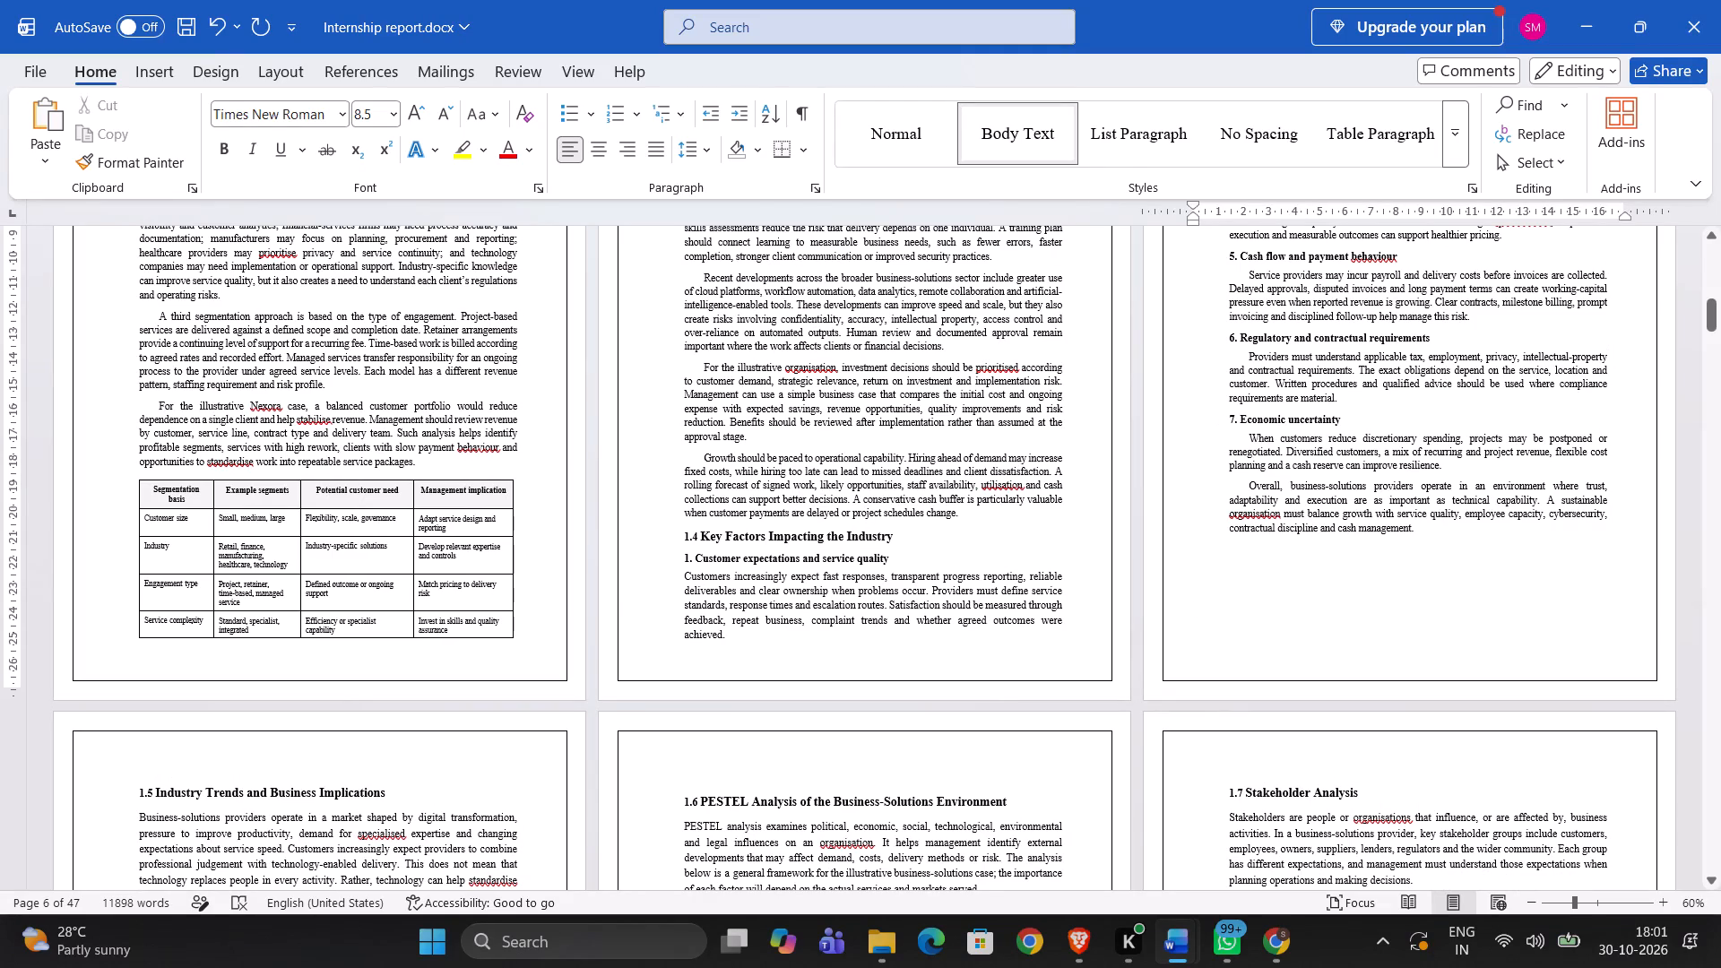
click(1251, 496)
click(1245, 490)
key(BackSpace)
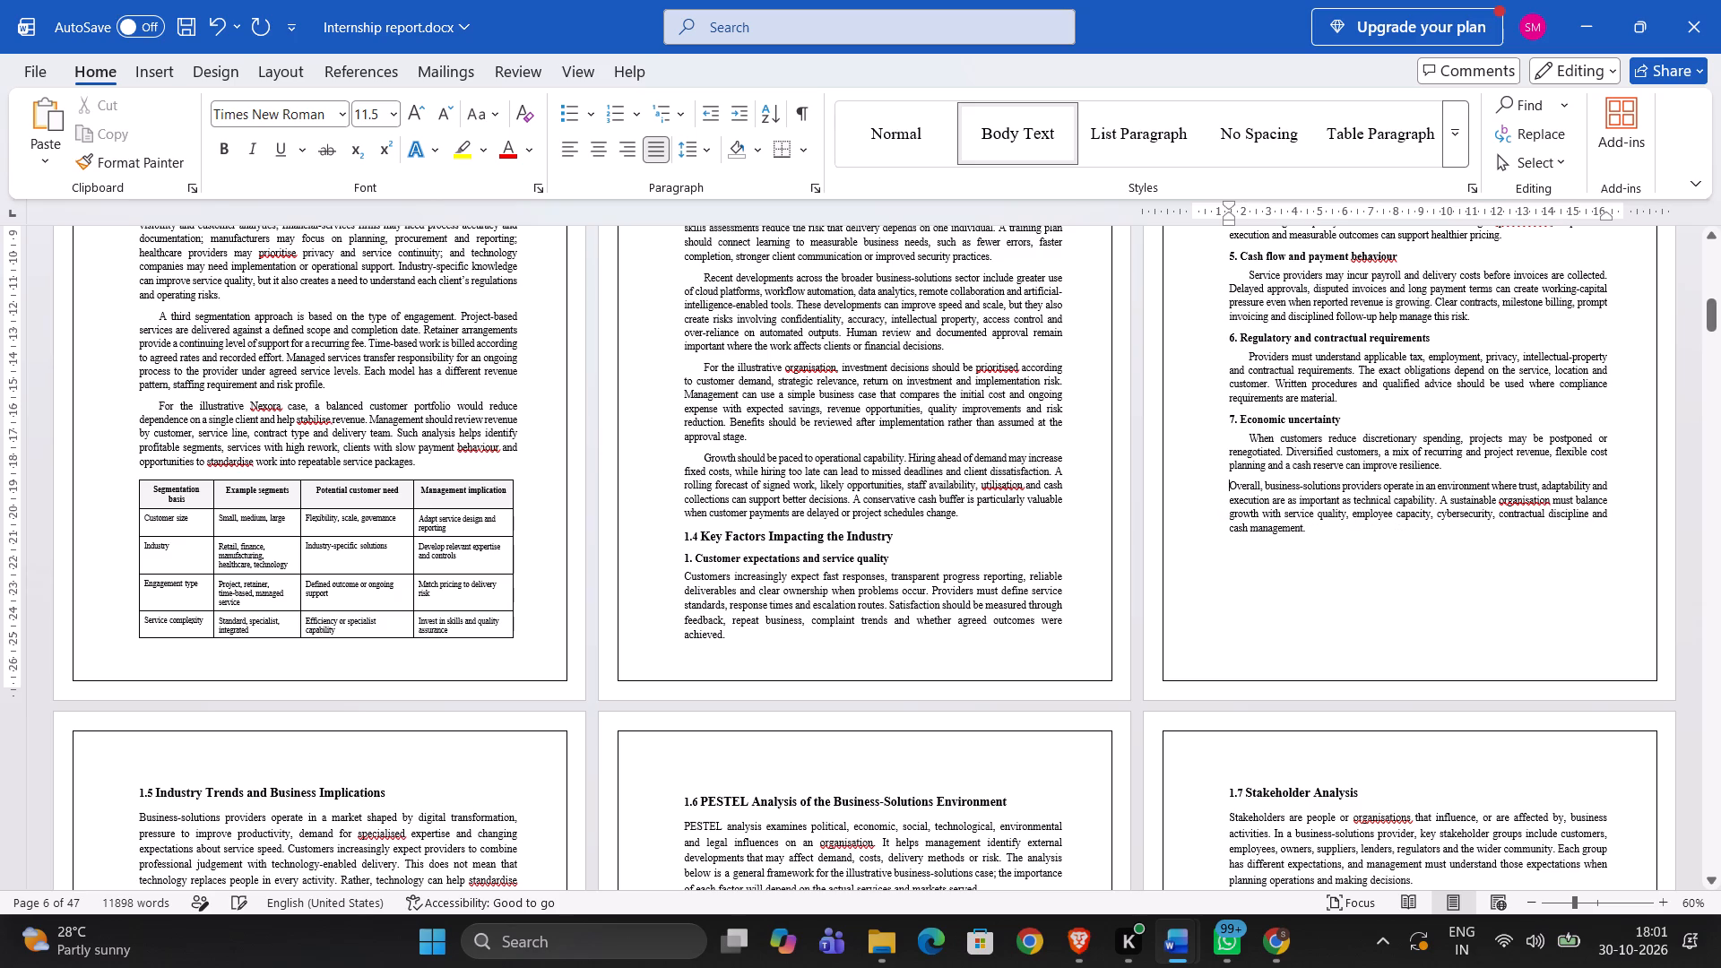
click(1246, 428)
key(BackSpace)
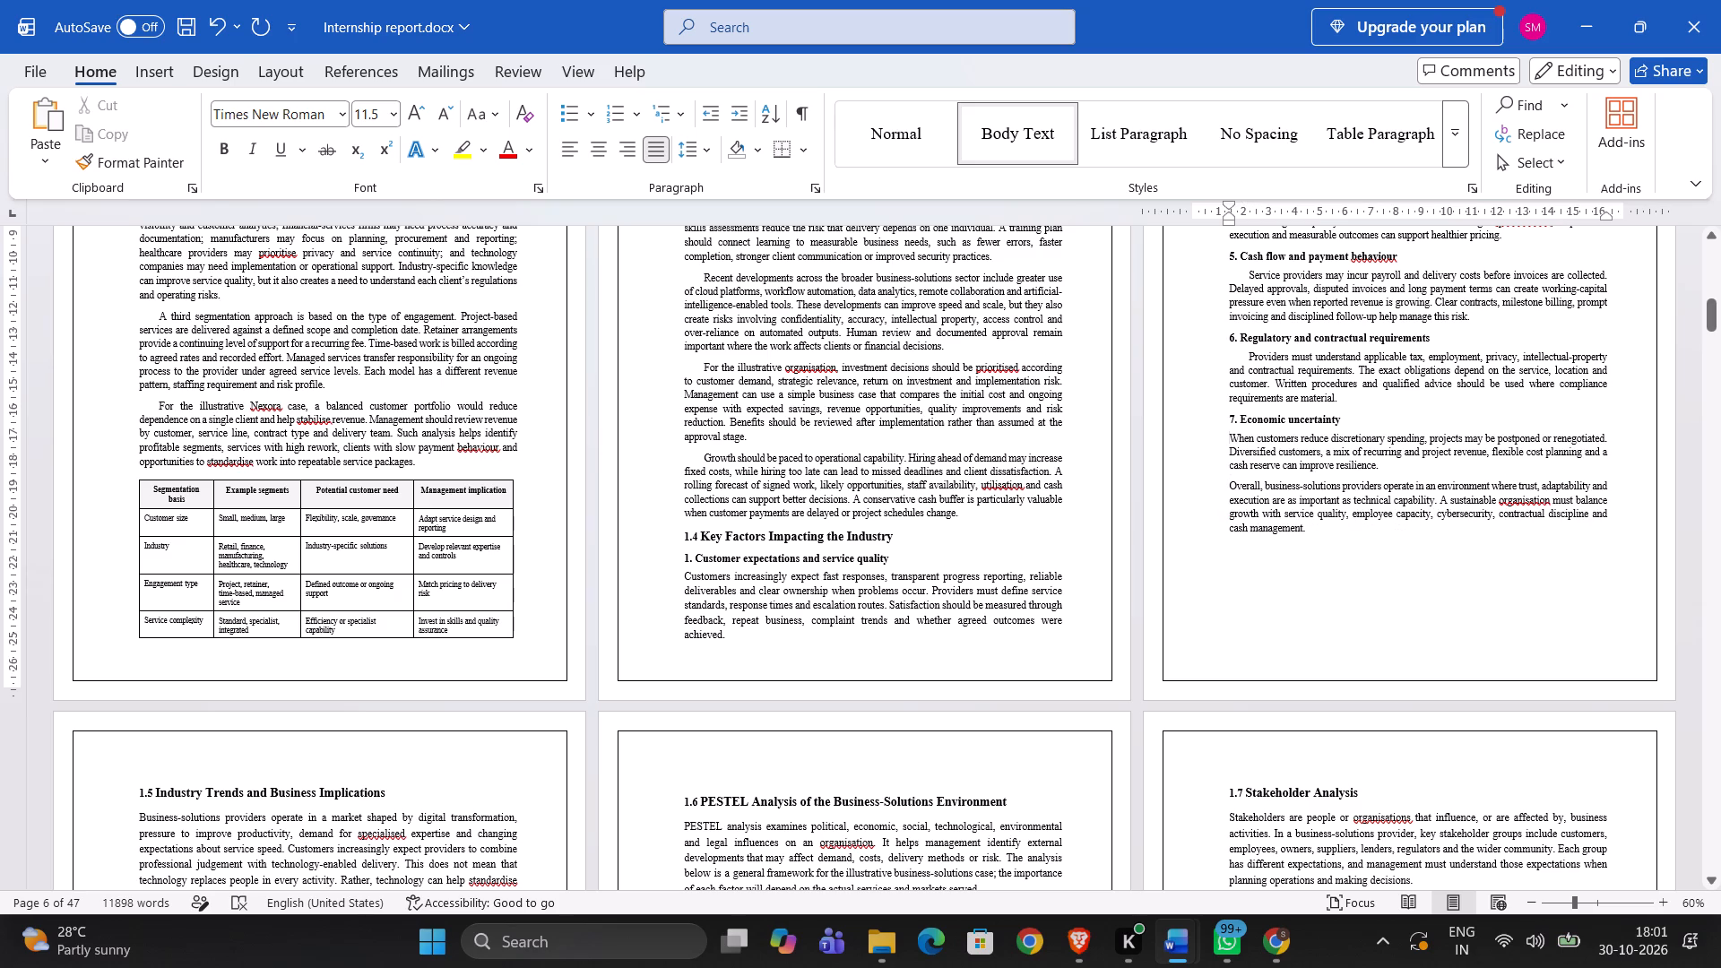
click(1243, 352)
key(BackSpace)
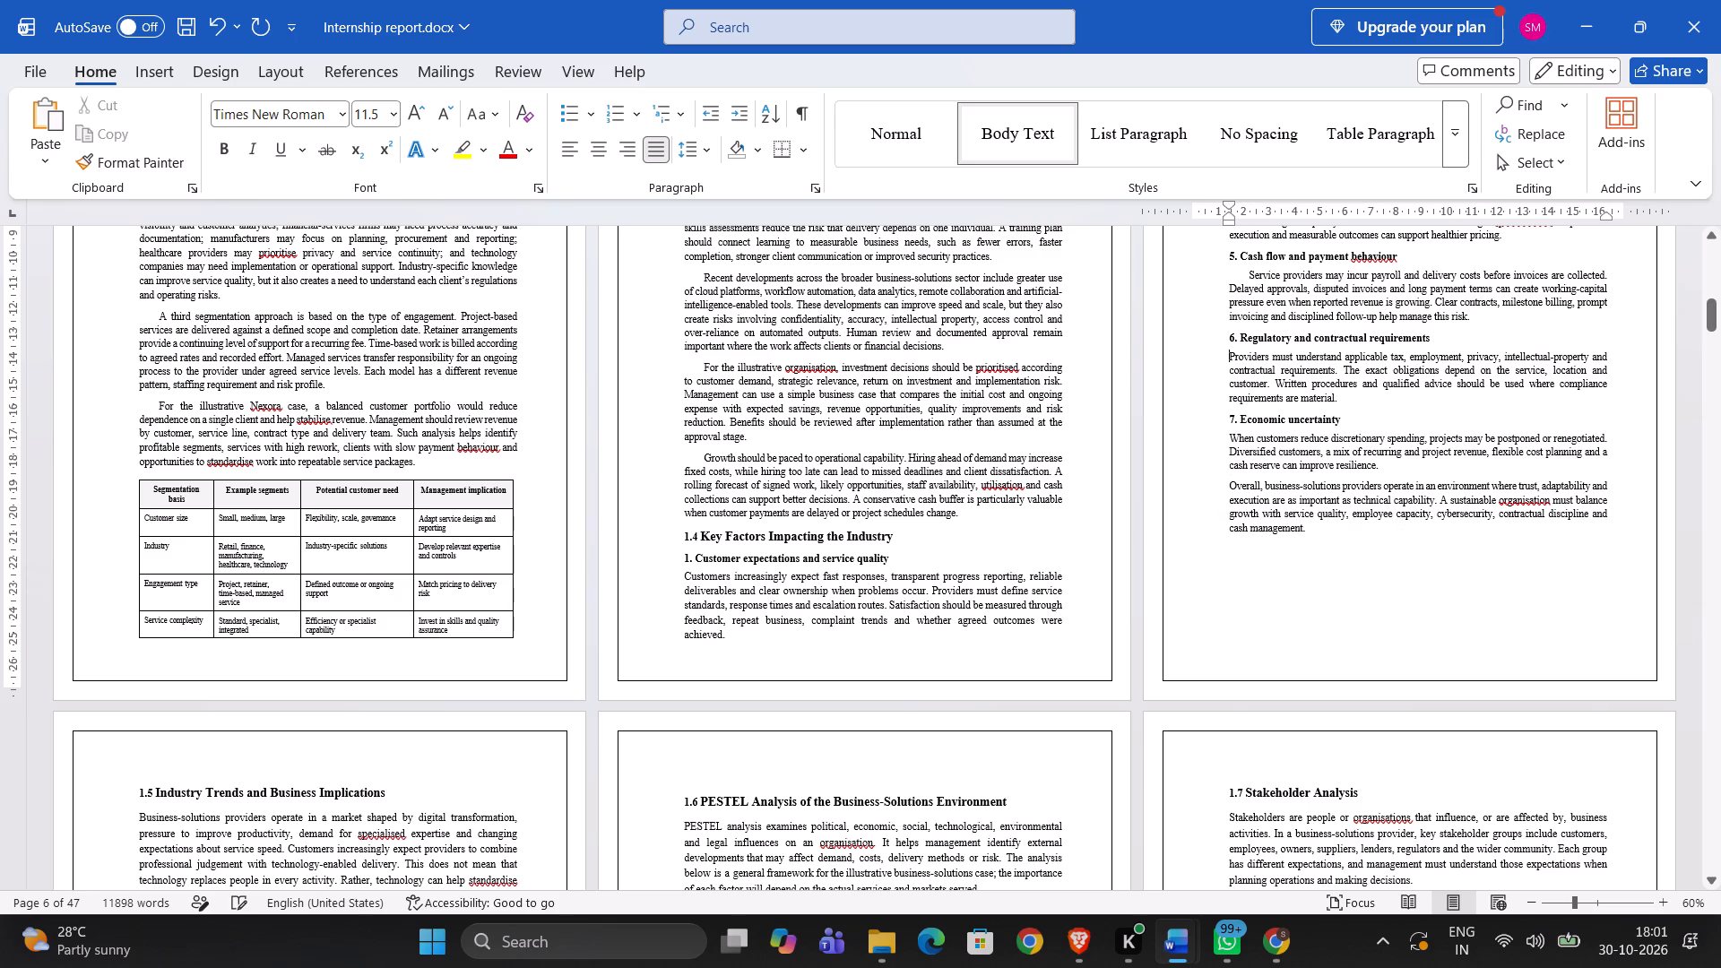
Remove the first-line indent from the paragraphs under factors 5, 4, 3 and 2 of section 1.4, from Cash flow up to Availability of skilled employees.
scroll(1243, 352, up, 2)
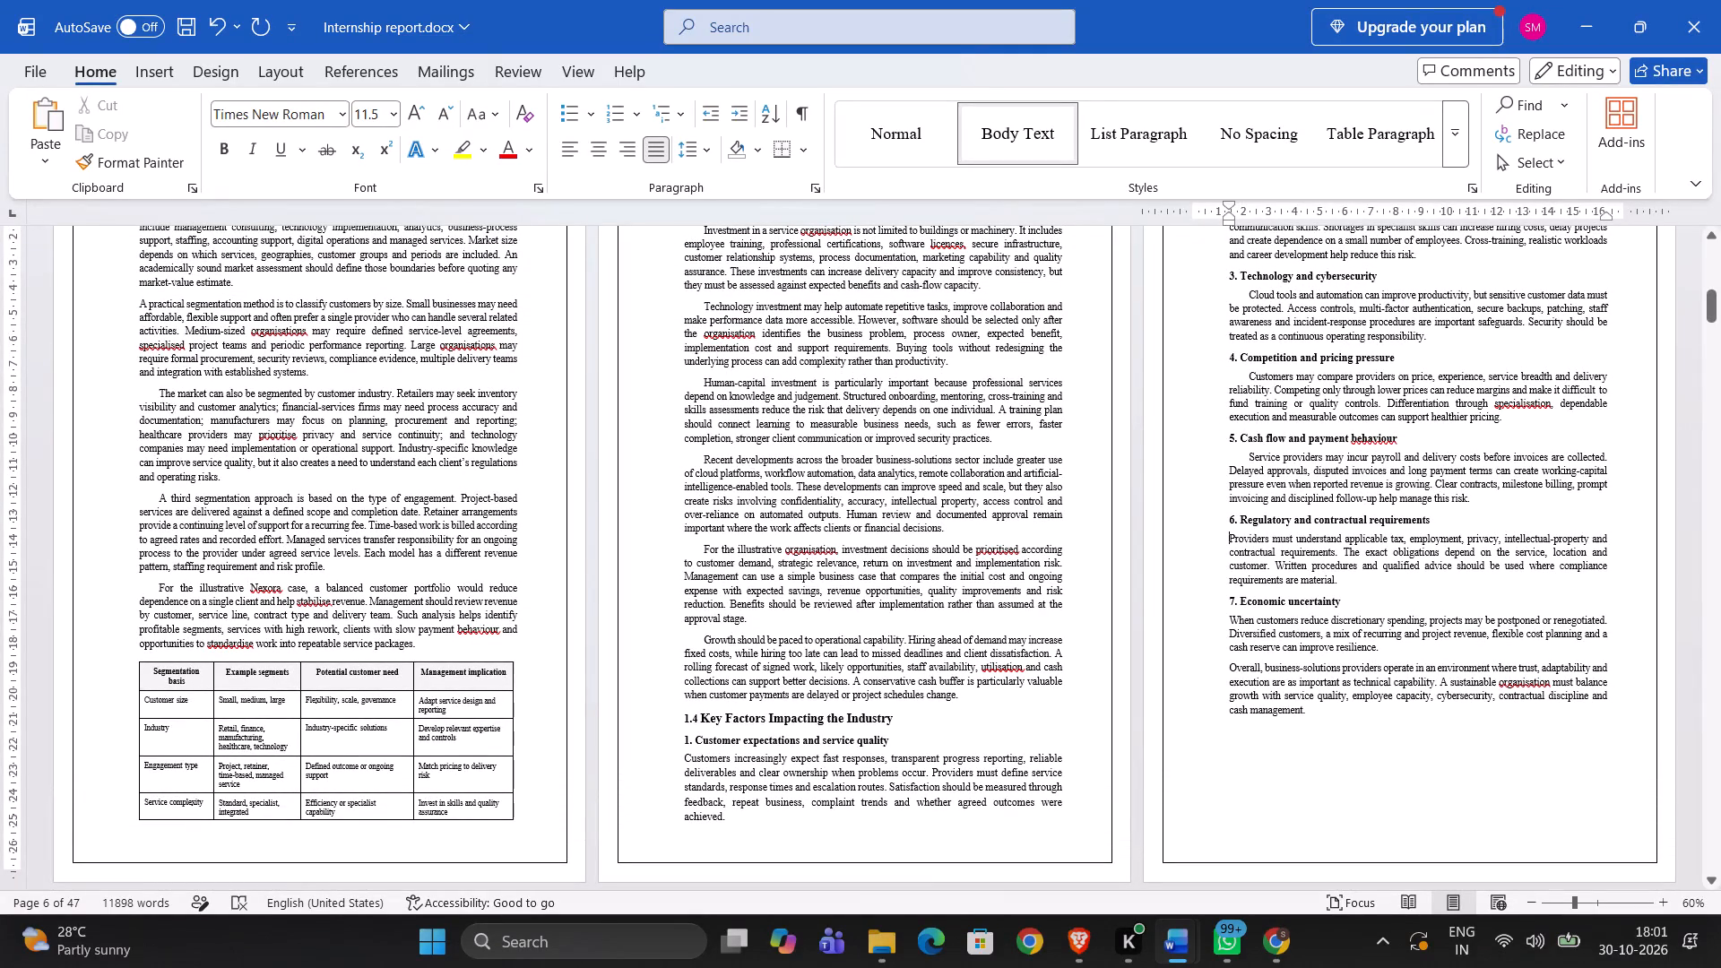
click(1247, 454)
key(BackSpace)
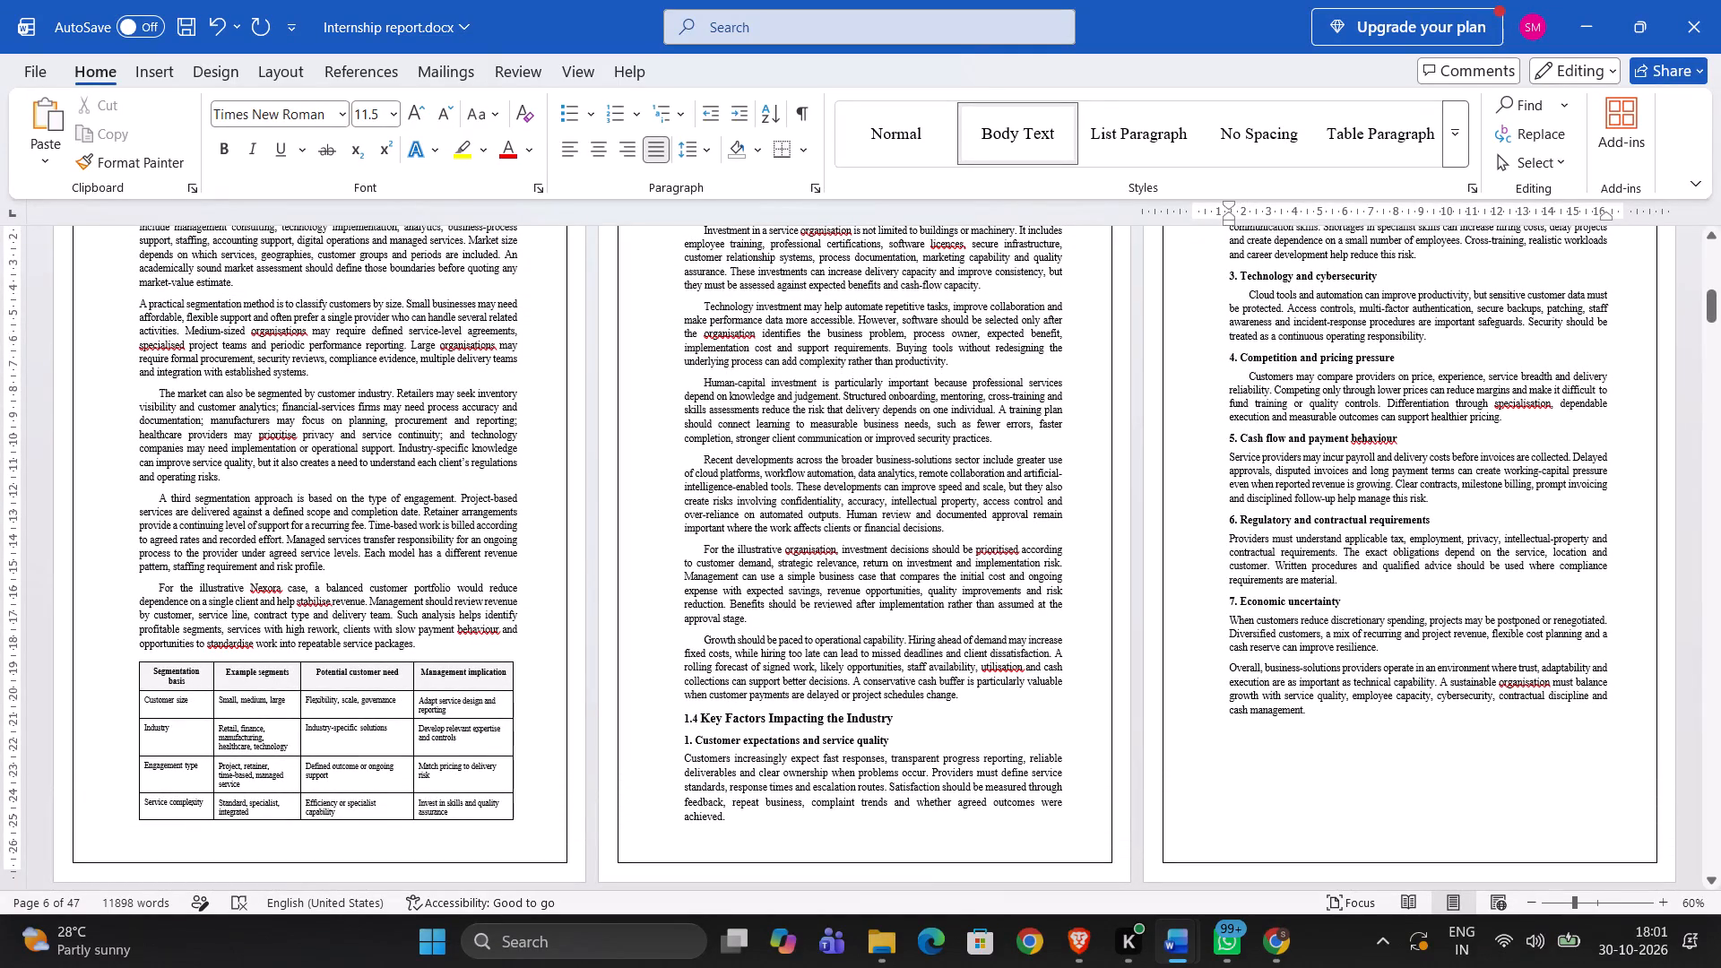
click(1237, 371)
key(BackSpace)
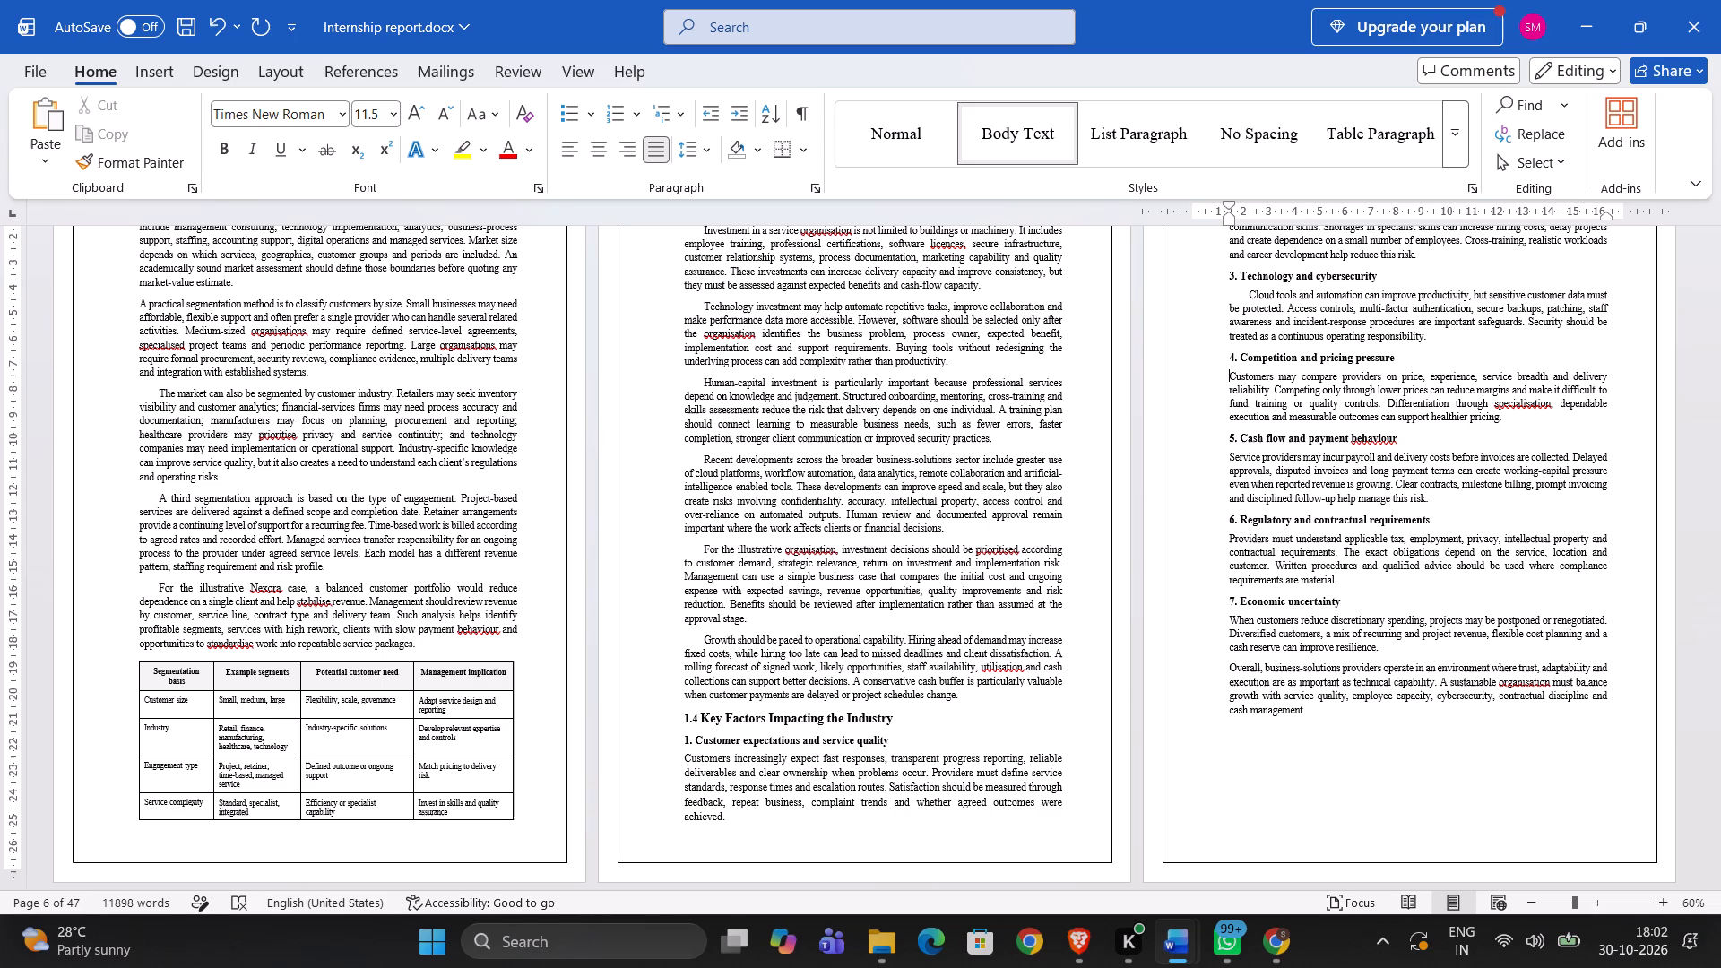
click(1250, 292)
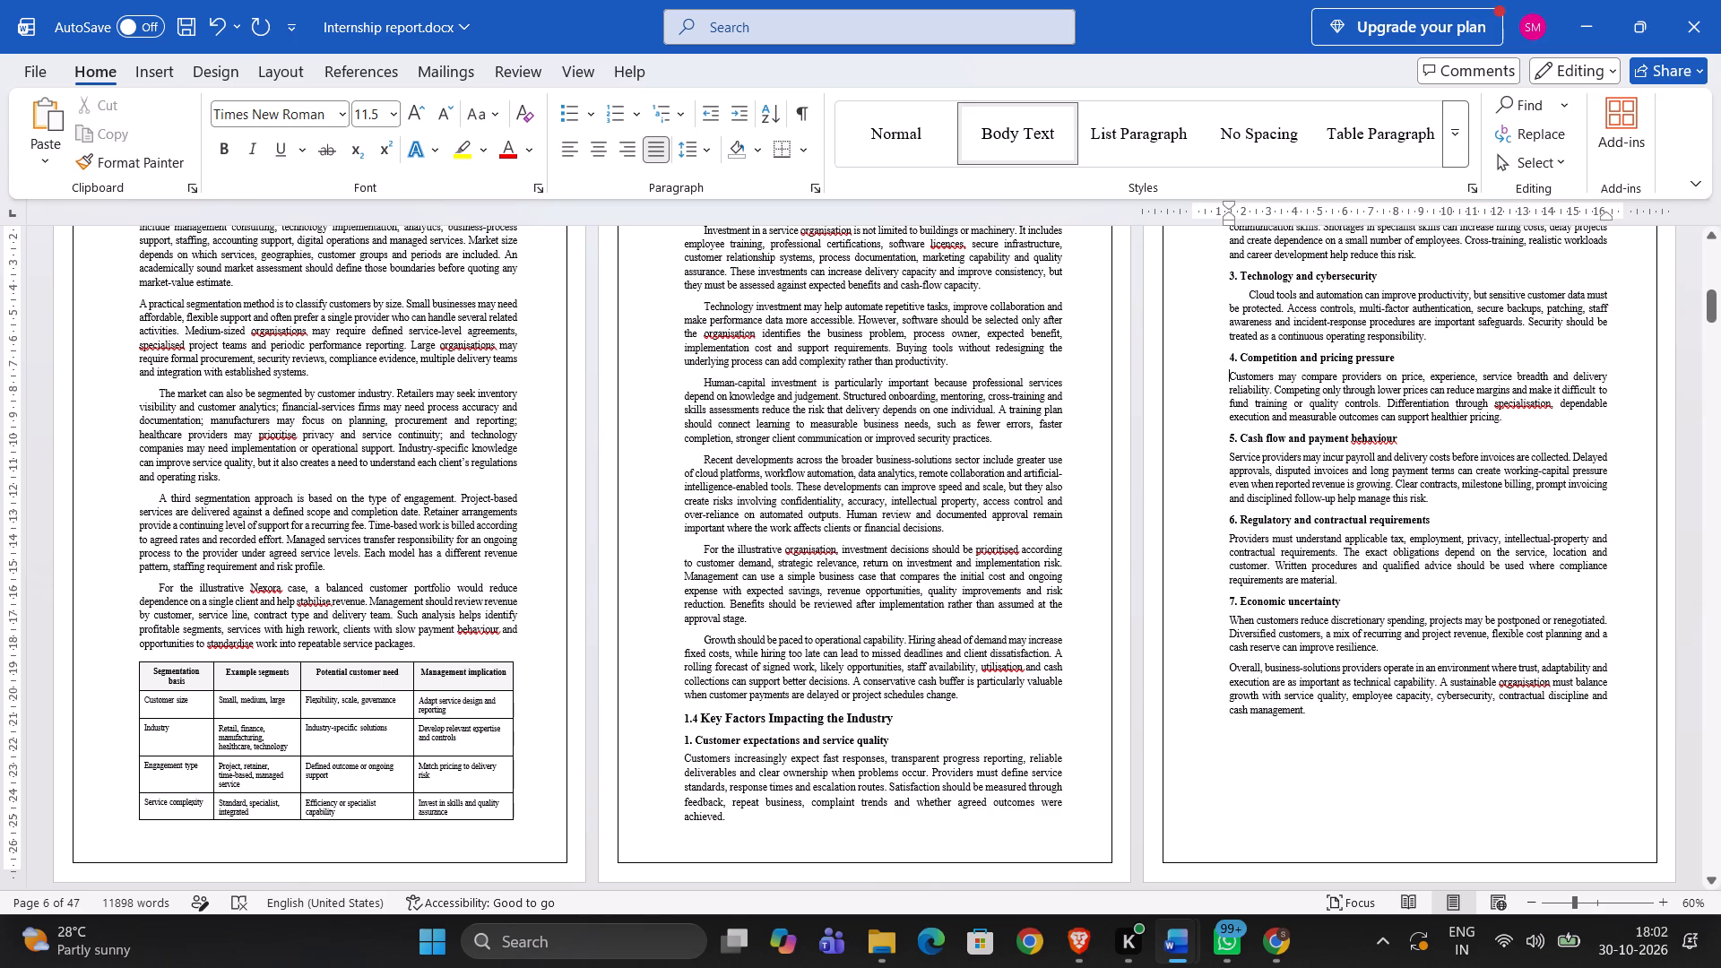
key(BackSpace)
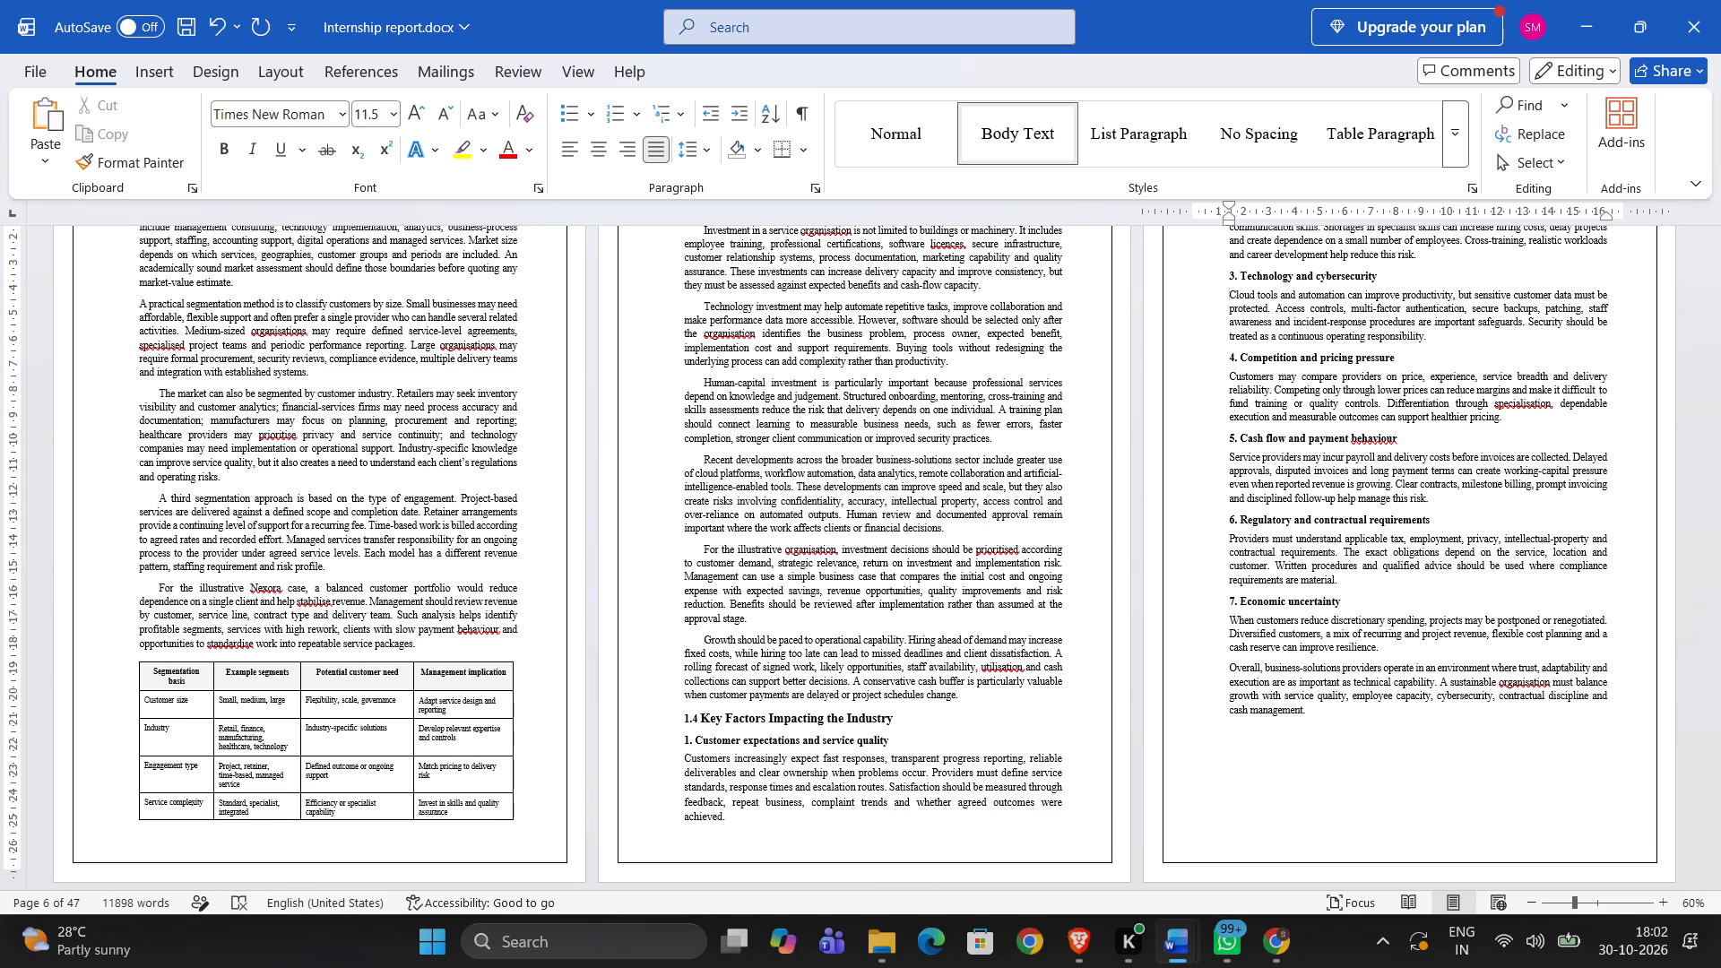
scroll(1250, 292, up, 1)
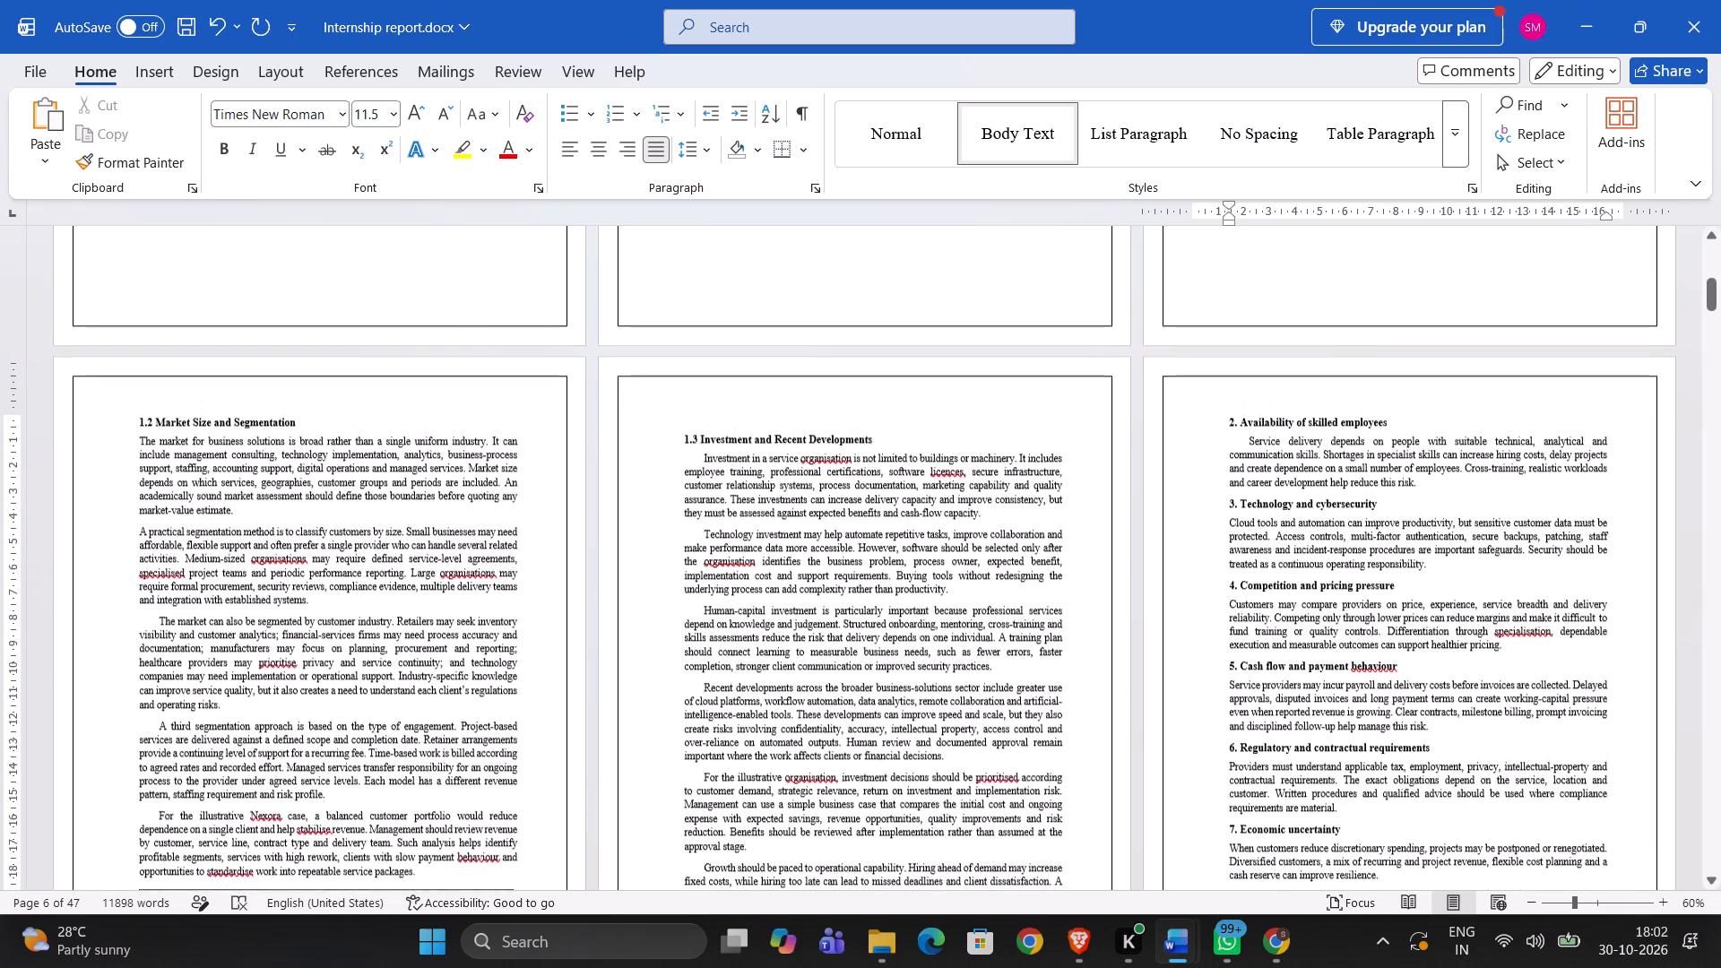
click(1247, 442)
key(BackSpace)
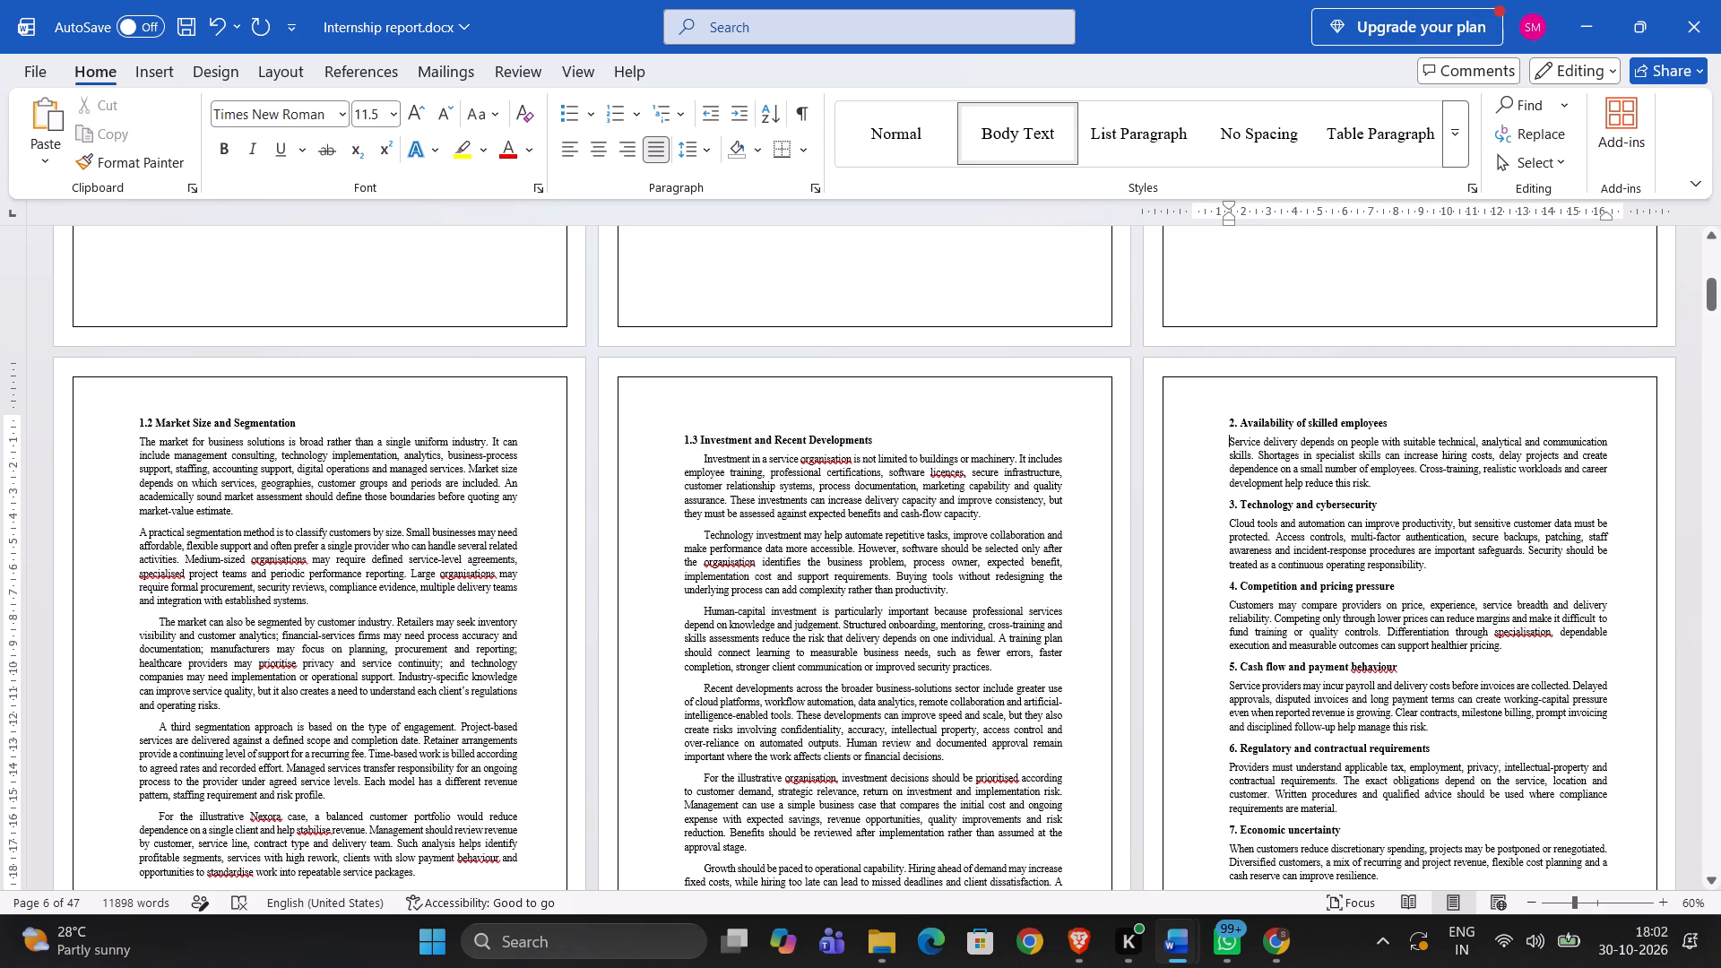
Set all text from "2. Availability of skilled employees" through the closing "Overall" paragraph of section 1.4 to font size 12.
scroll(1247, 442, down, 1)
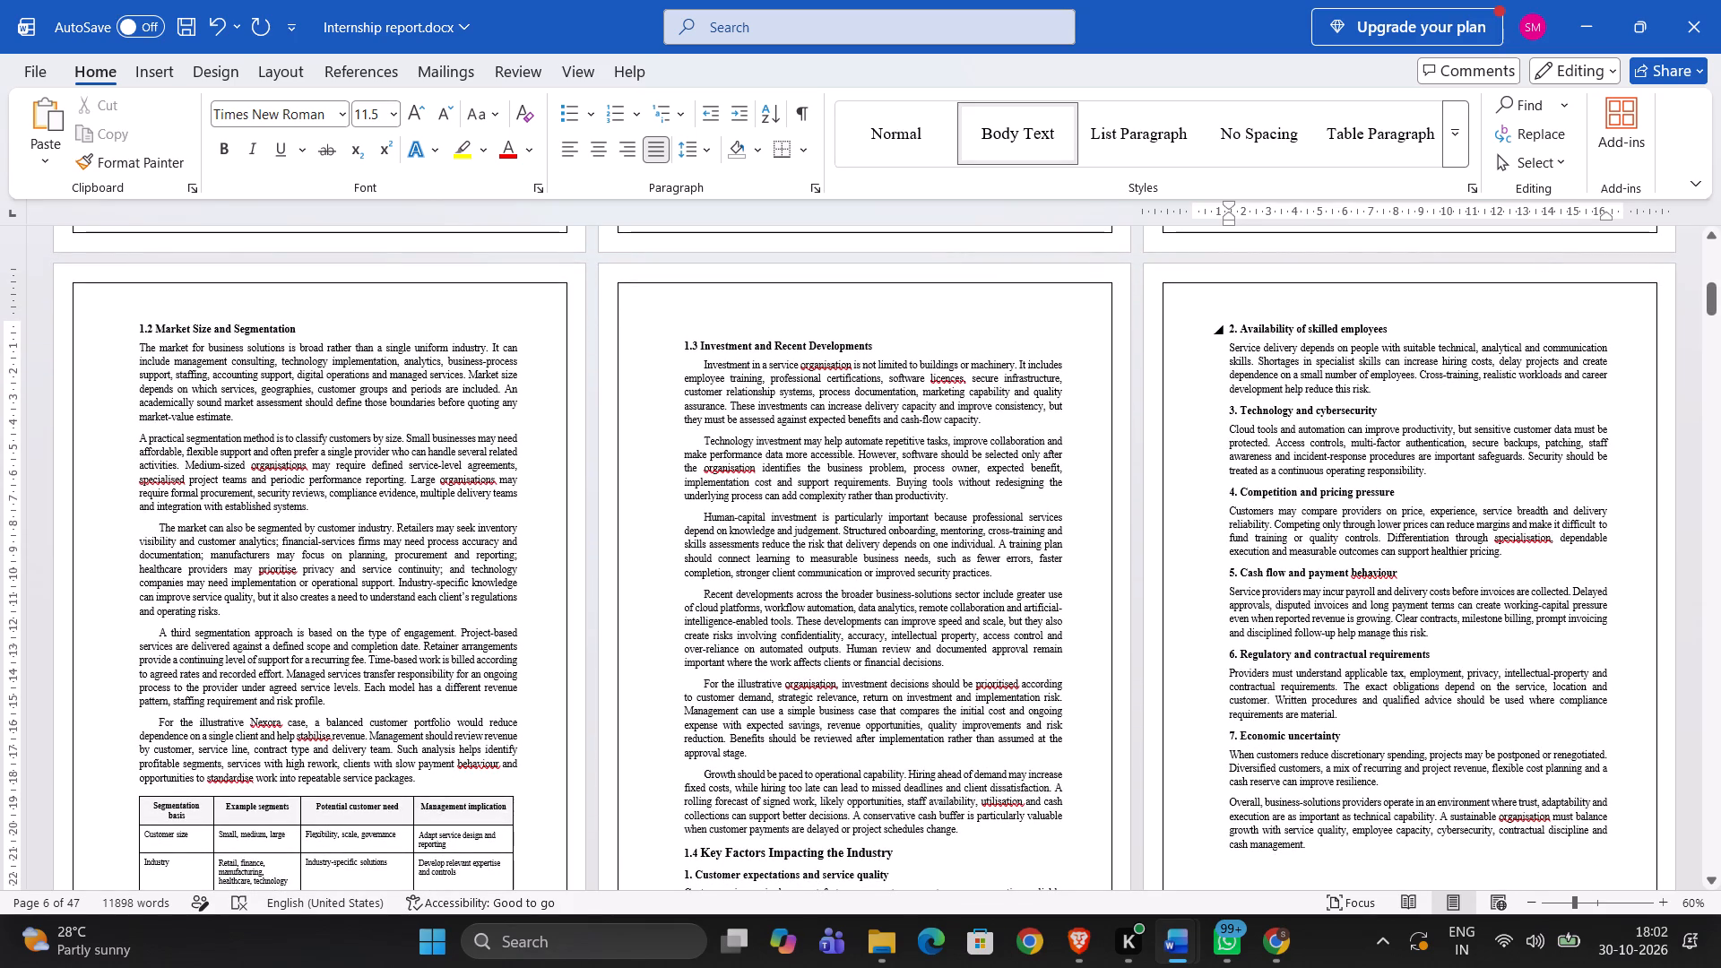
drag(1229, 327, 1358, 842)
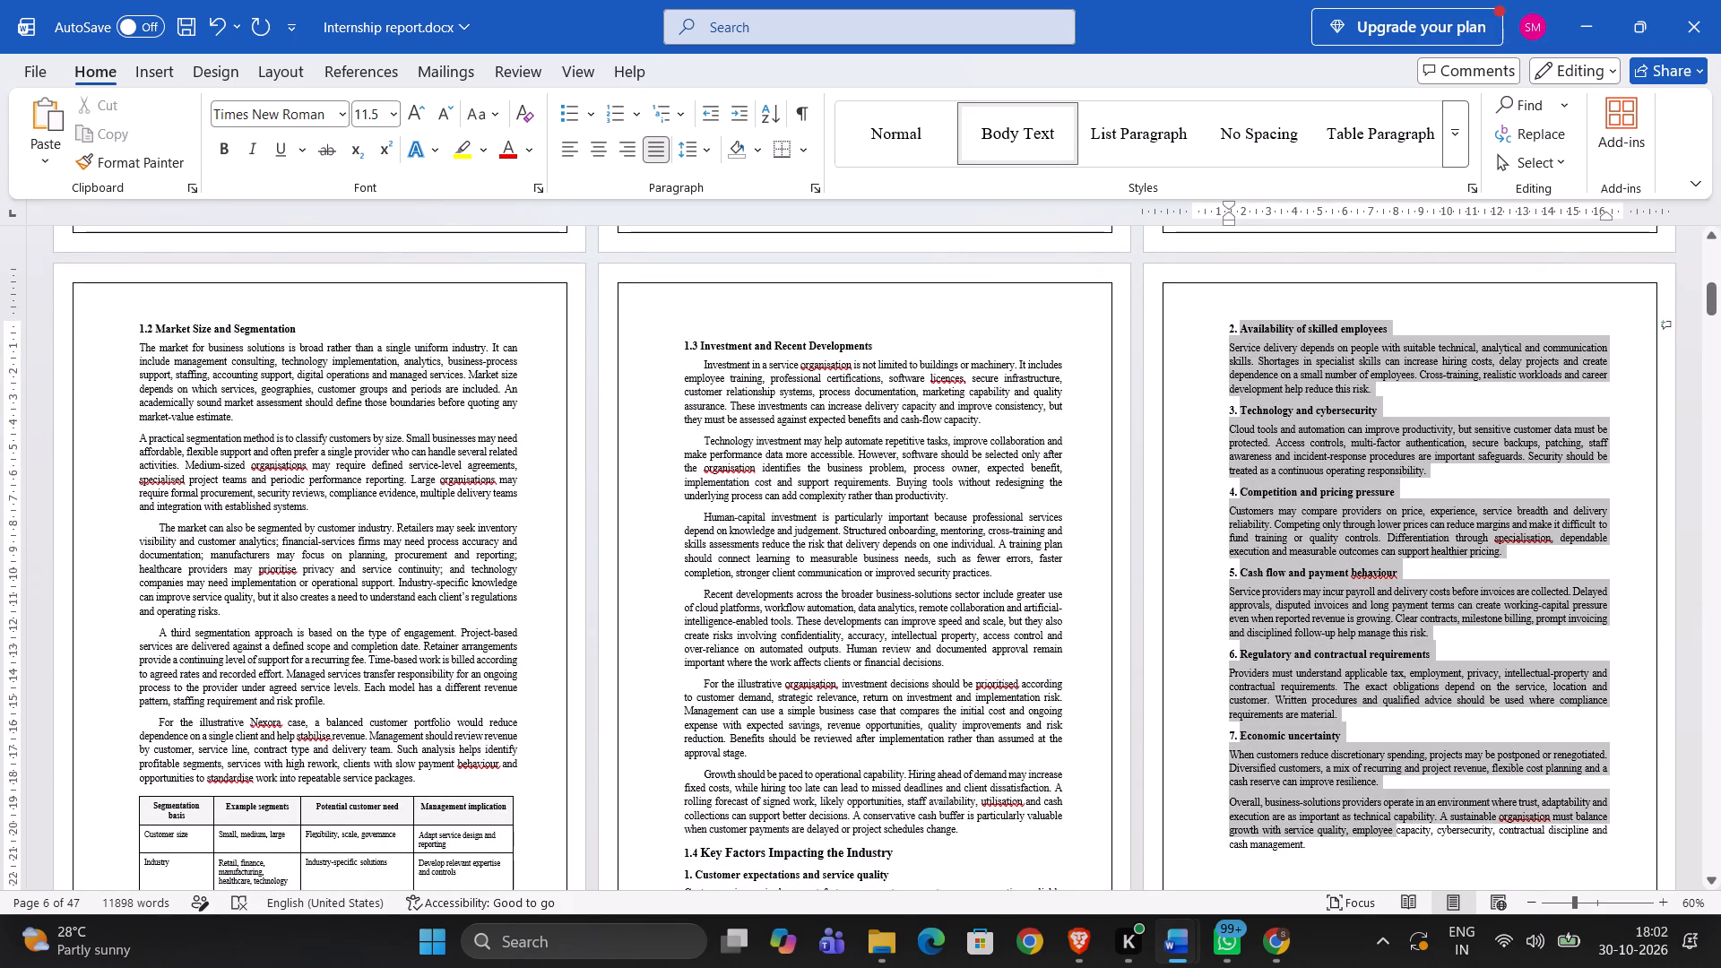
drag(1358, 842, 1326, 756)
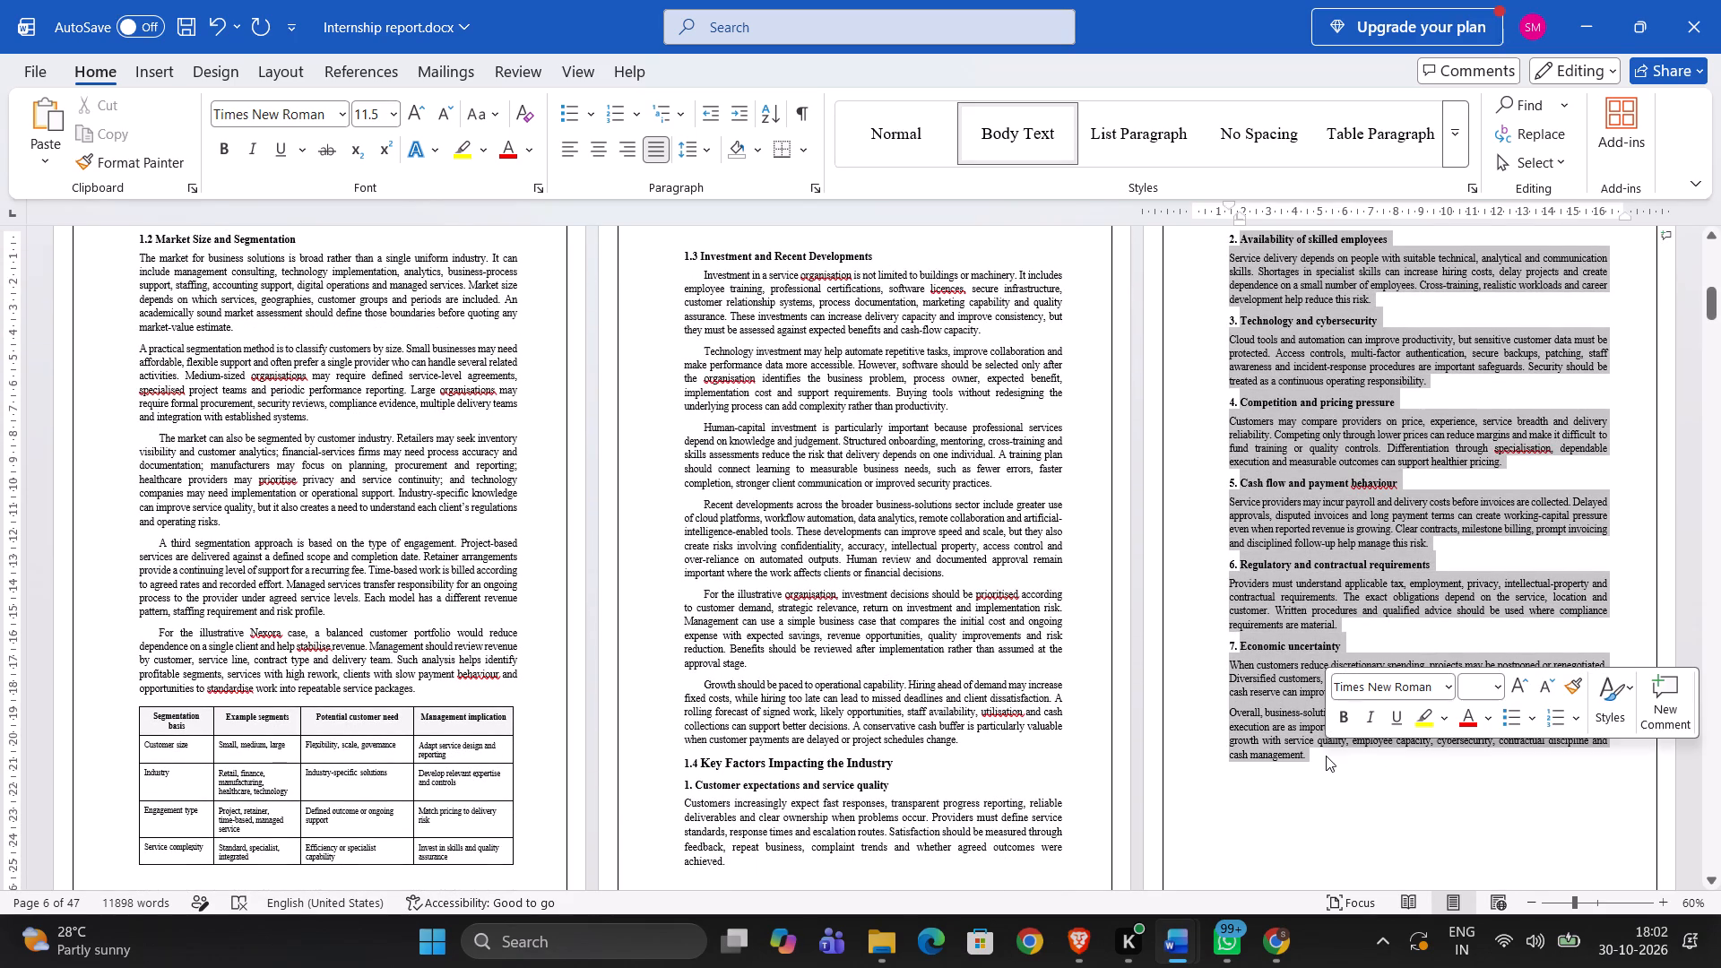
click(1497, 690)
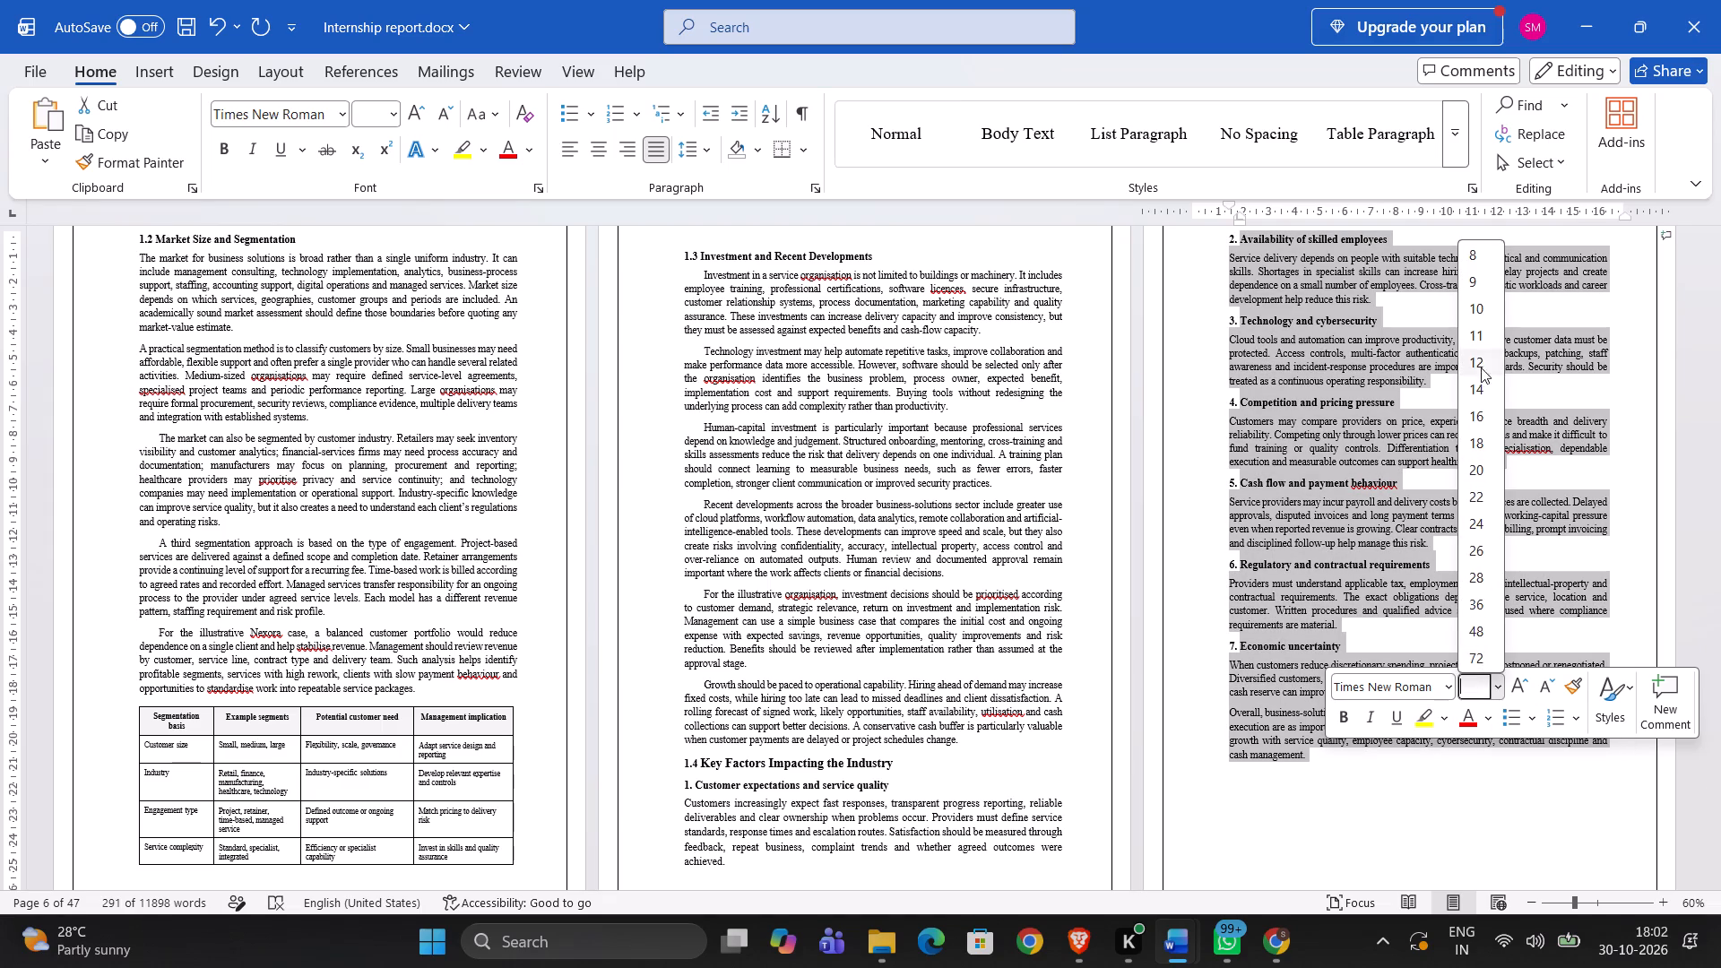
click(1479, 358)
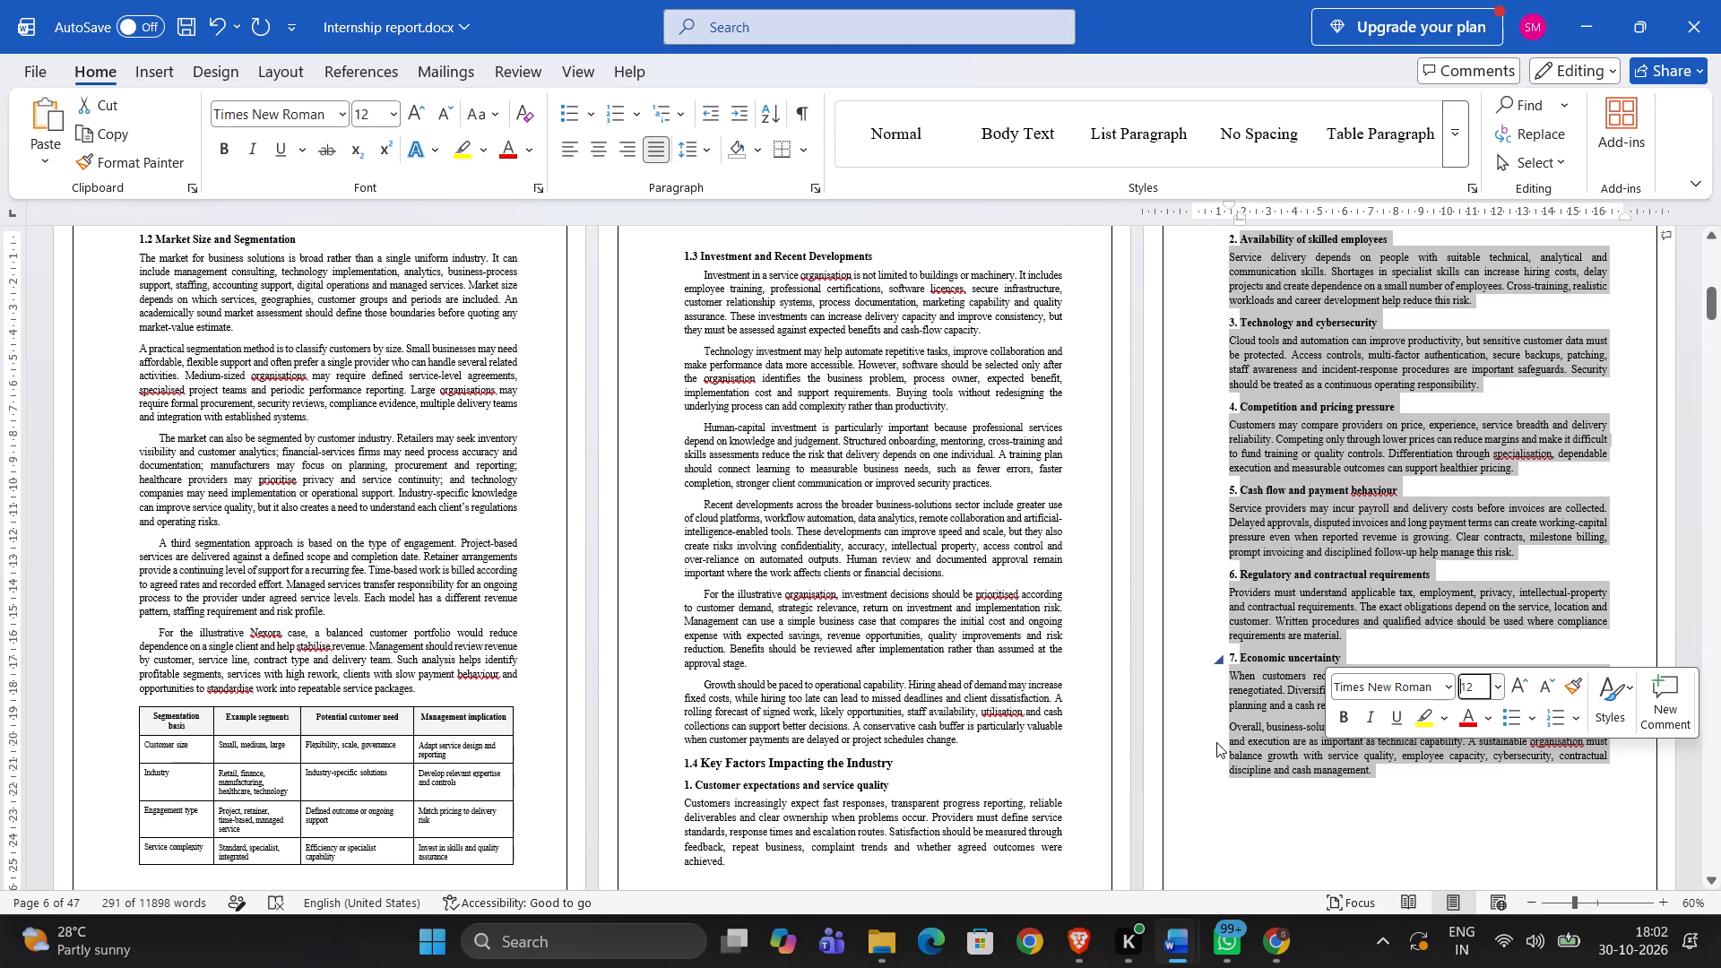
click(1222, 825)
scroll(1222, 825, up, 1)
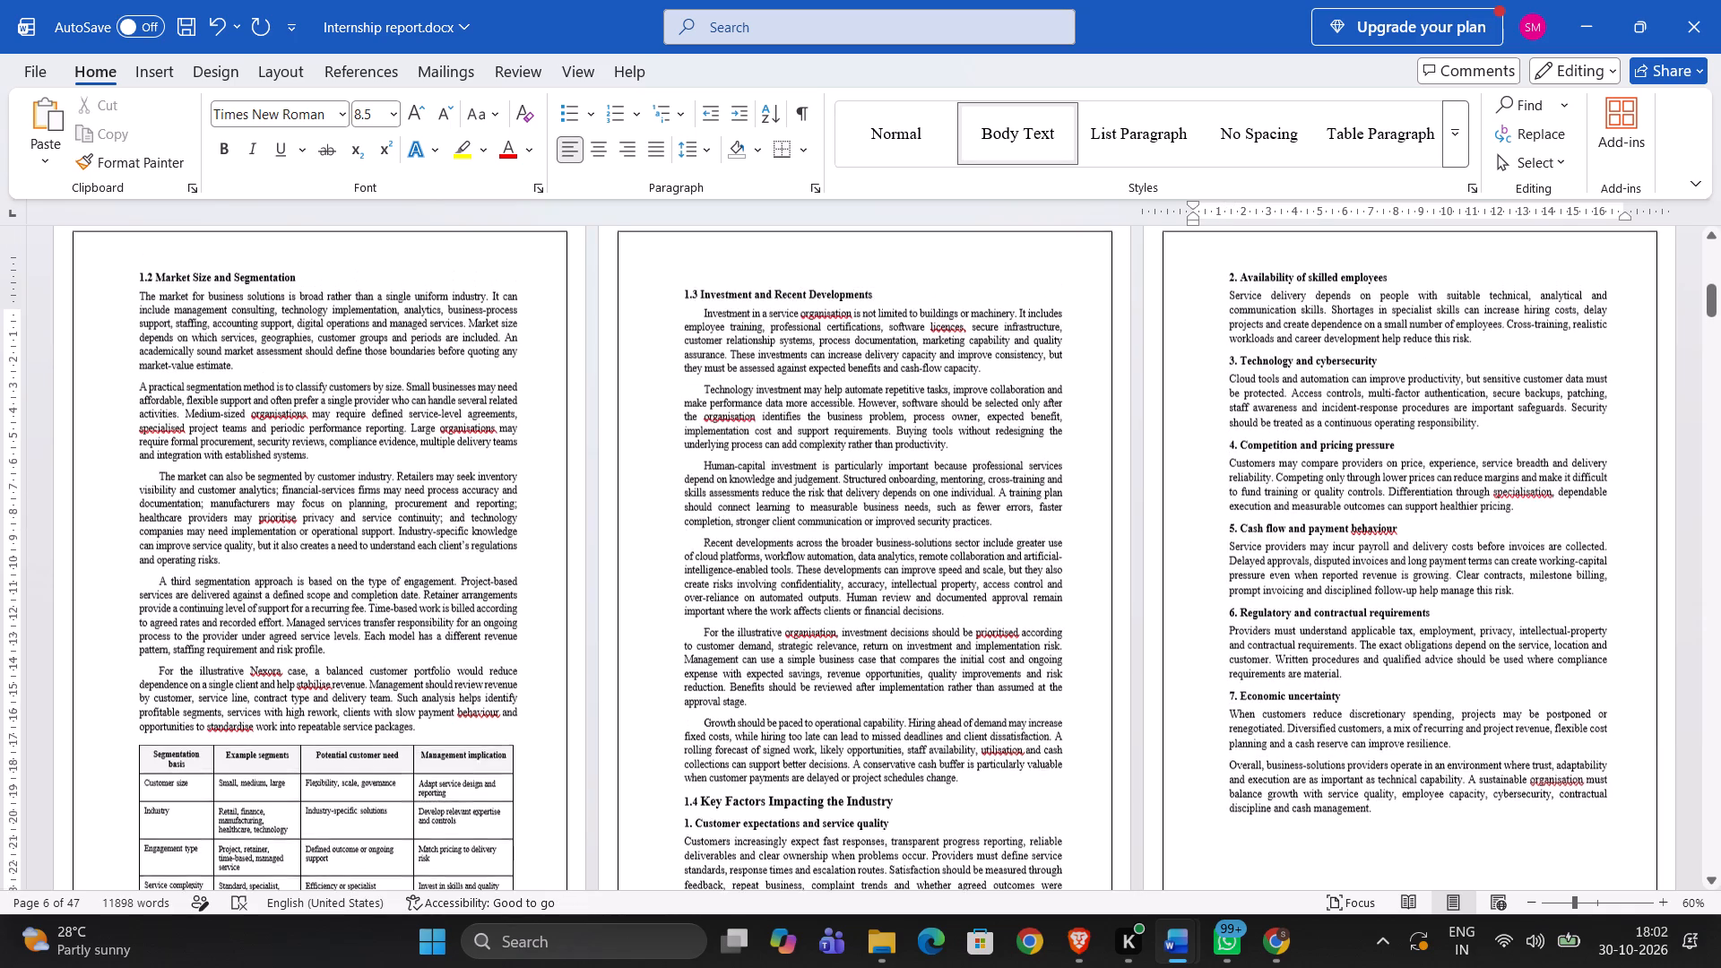
Remove the first-line indent from section 1.3's last four paragraphs, from "Growth should be paced" up to "Human-capital investment".
scroll(1222, 825, up, 1)
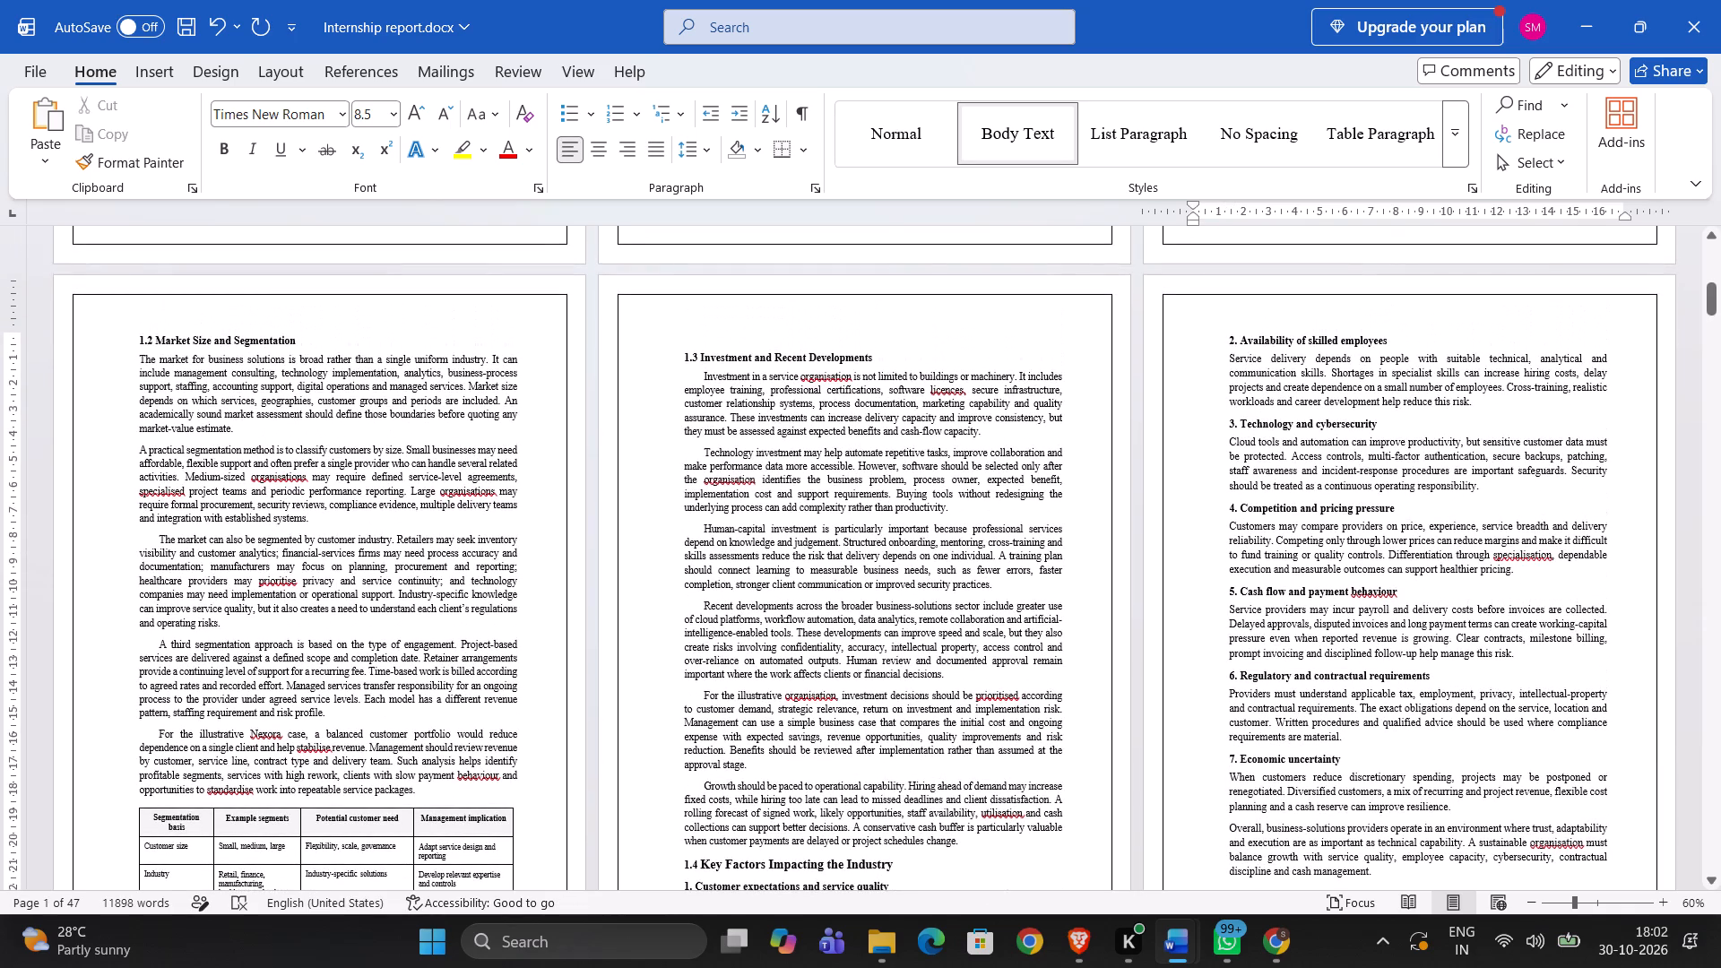
scroll(973, 711, down, 2)
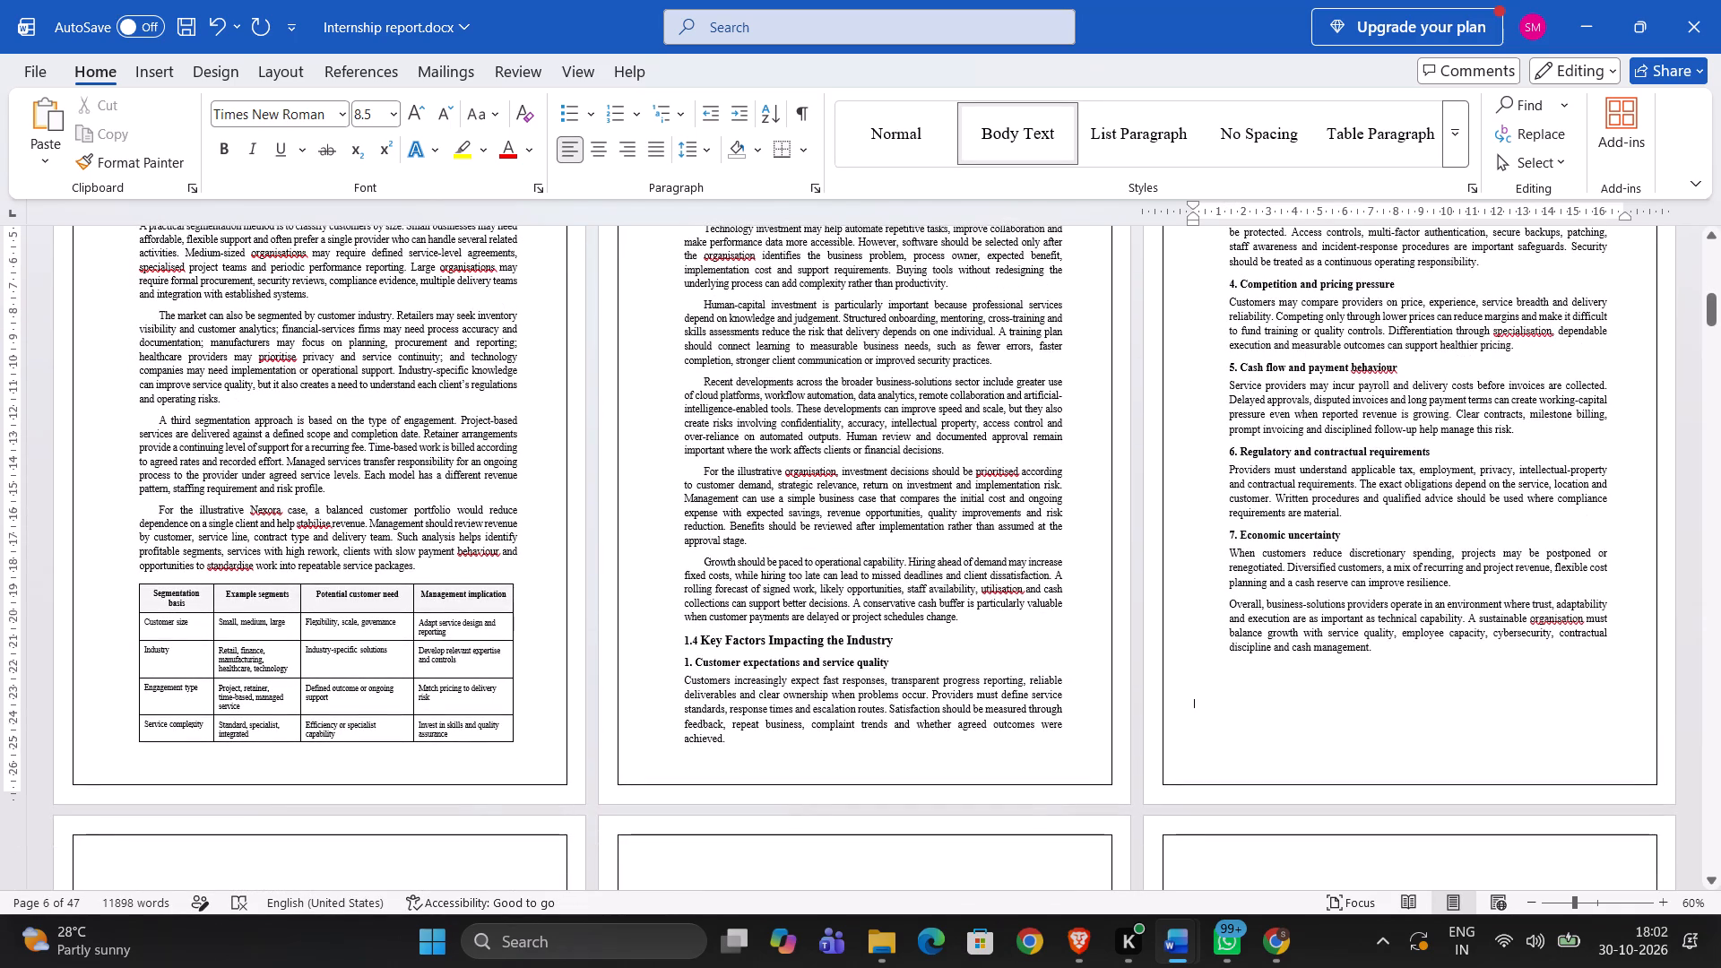
click(699, 559)
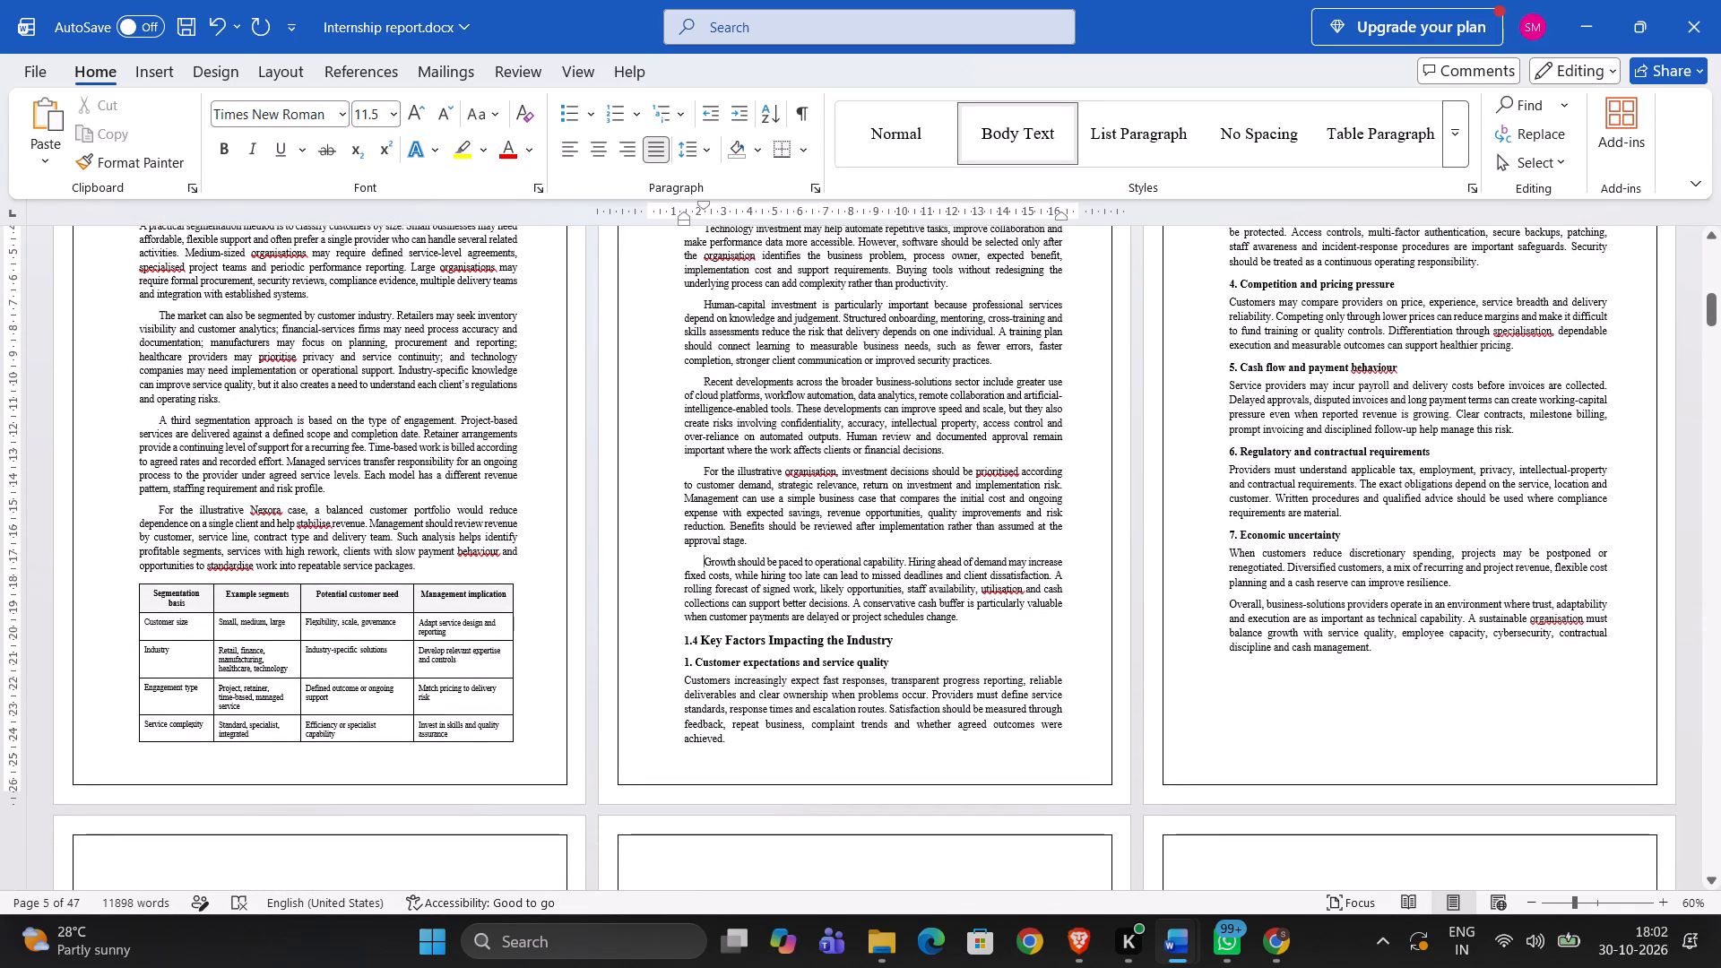
key(BackSpace)
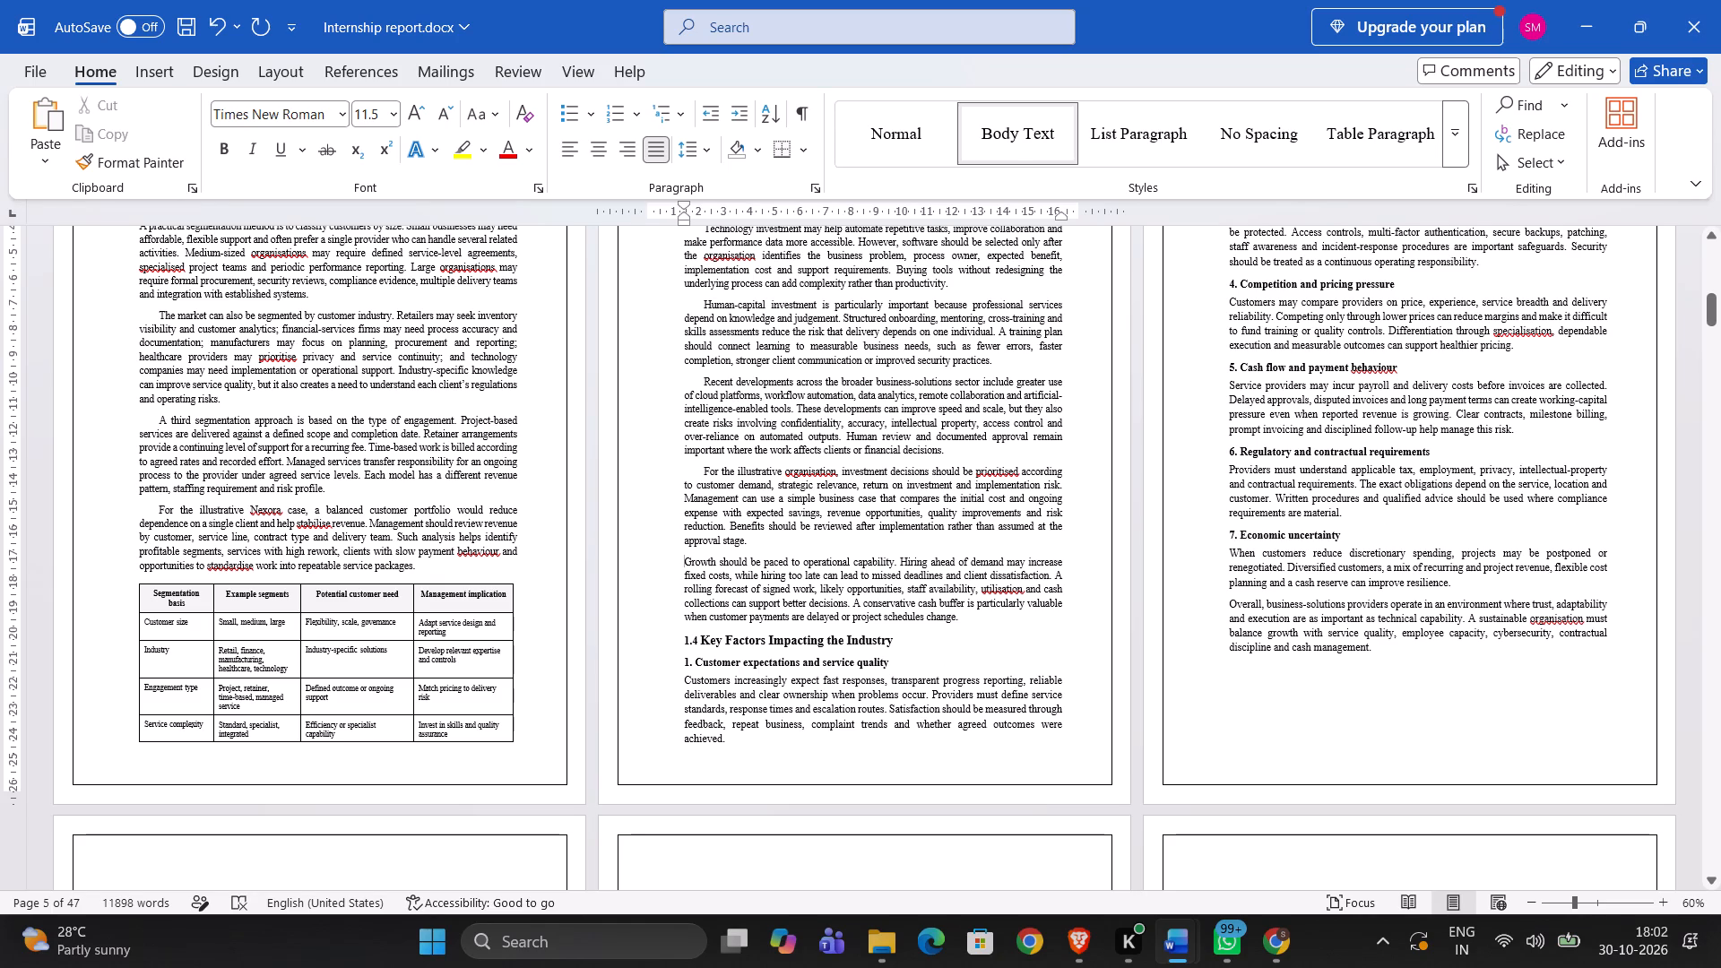
click(702, 471)
key(BackSpace)
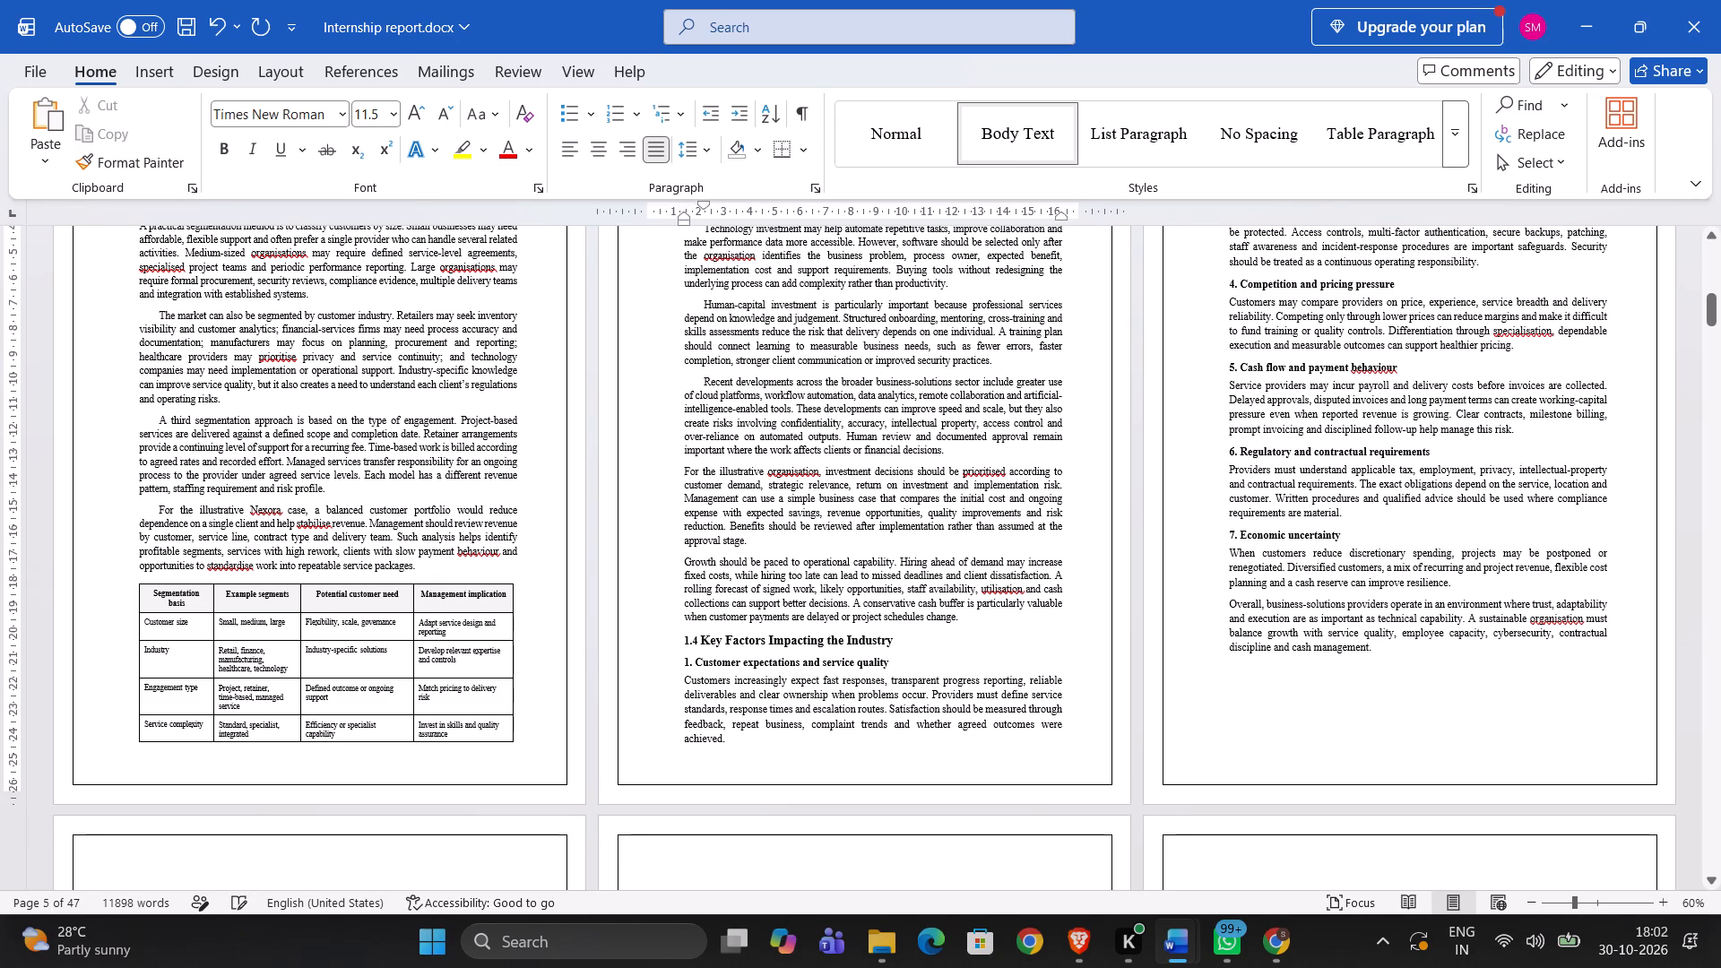
click(697, 384)
key(BackSpace)
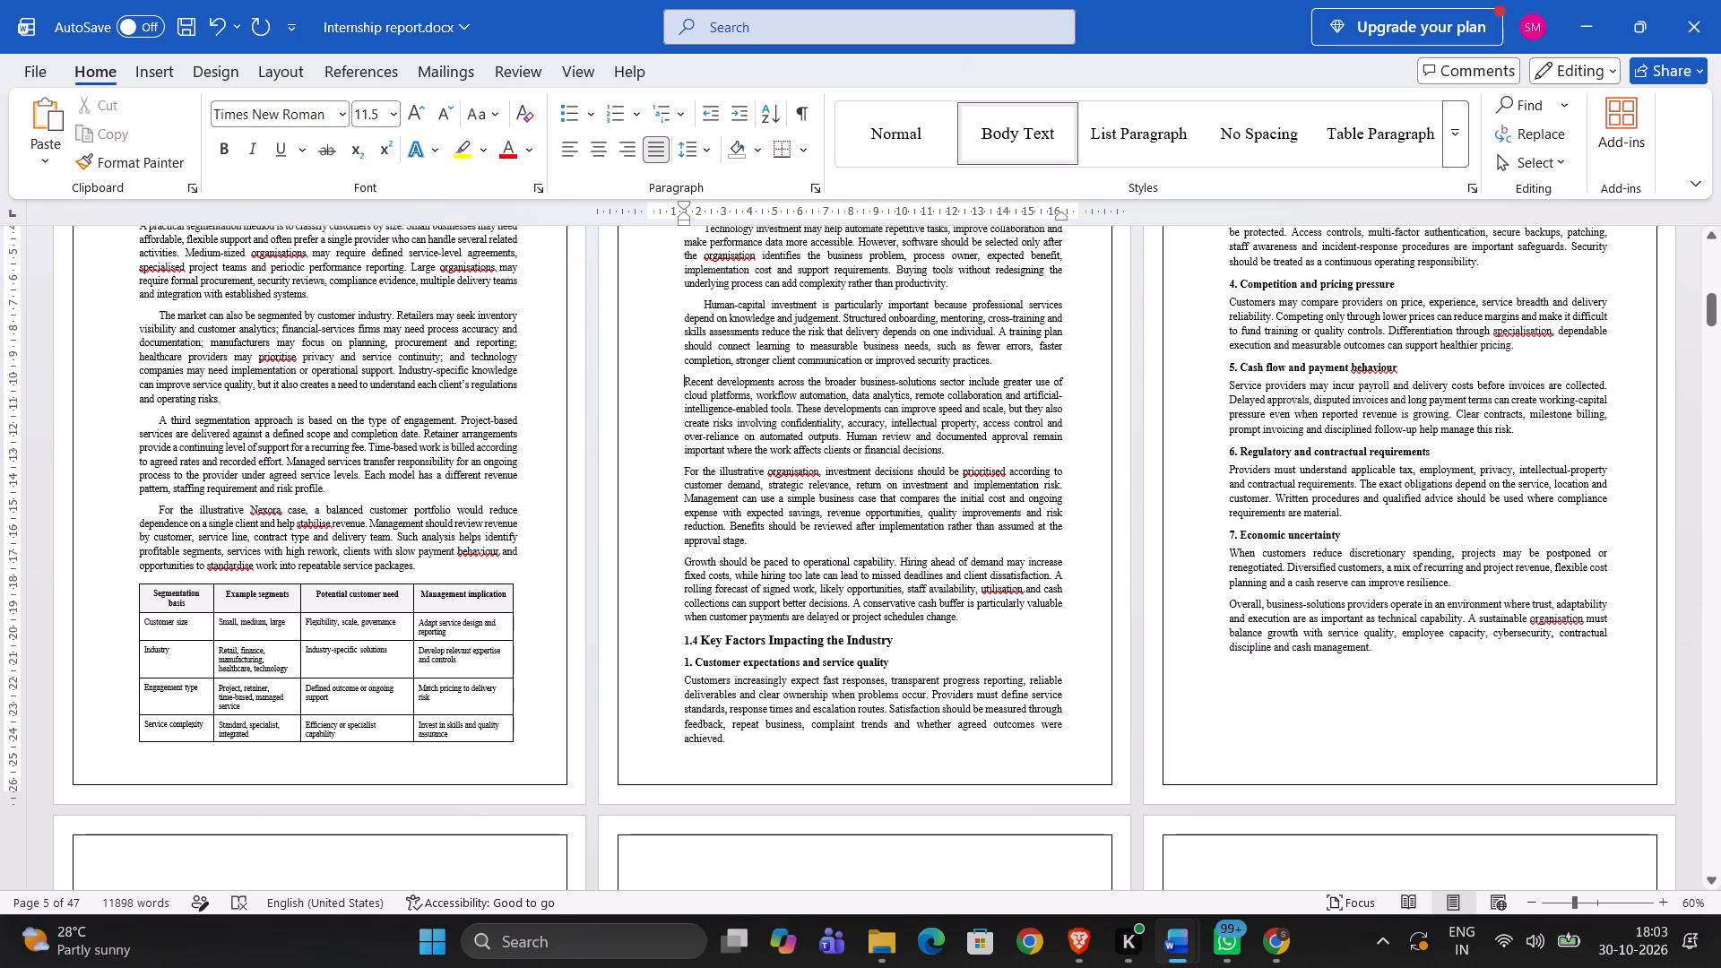
click(698, 305)
key(BackSpace)
Remove the first-line indent from section 1.3's "Technology investment" paragraph and its opening "Investment in a service organisation" paragraph.
scroll(698, 305, up, 1)
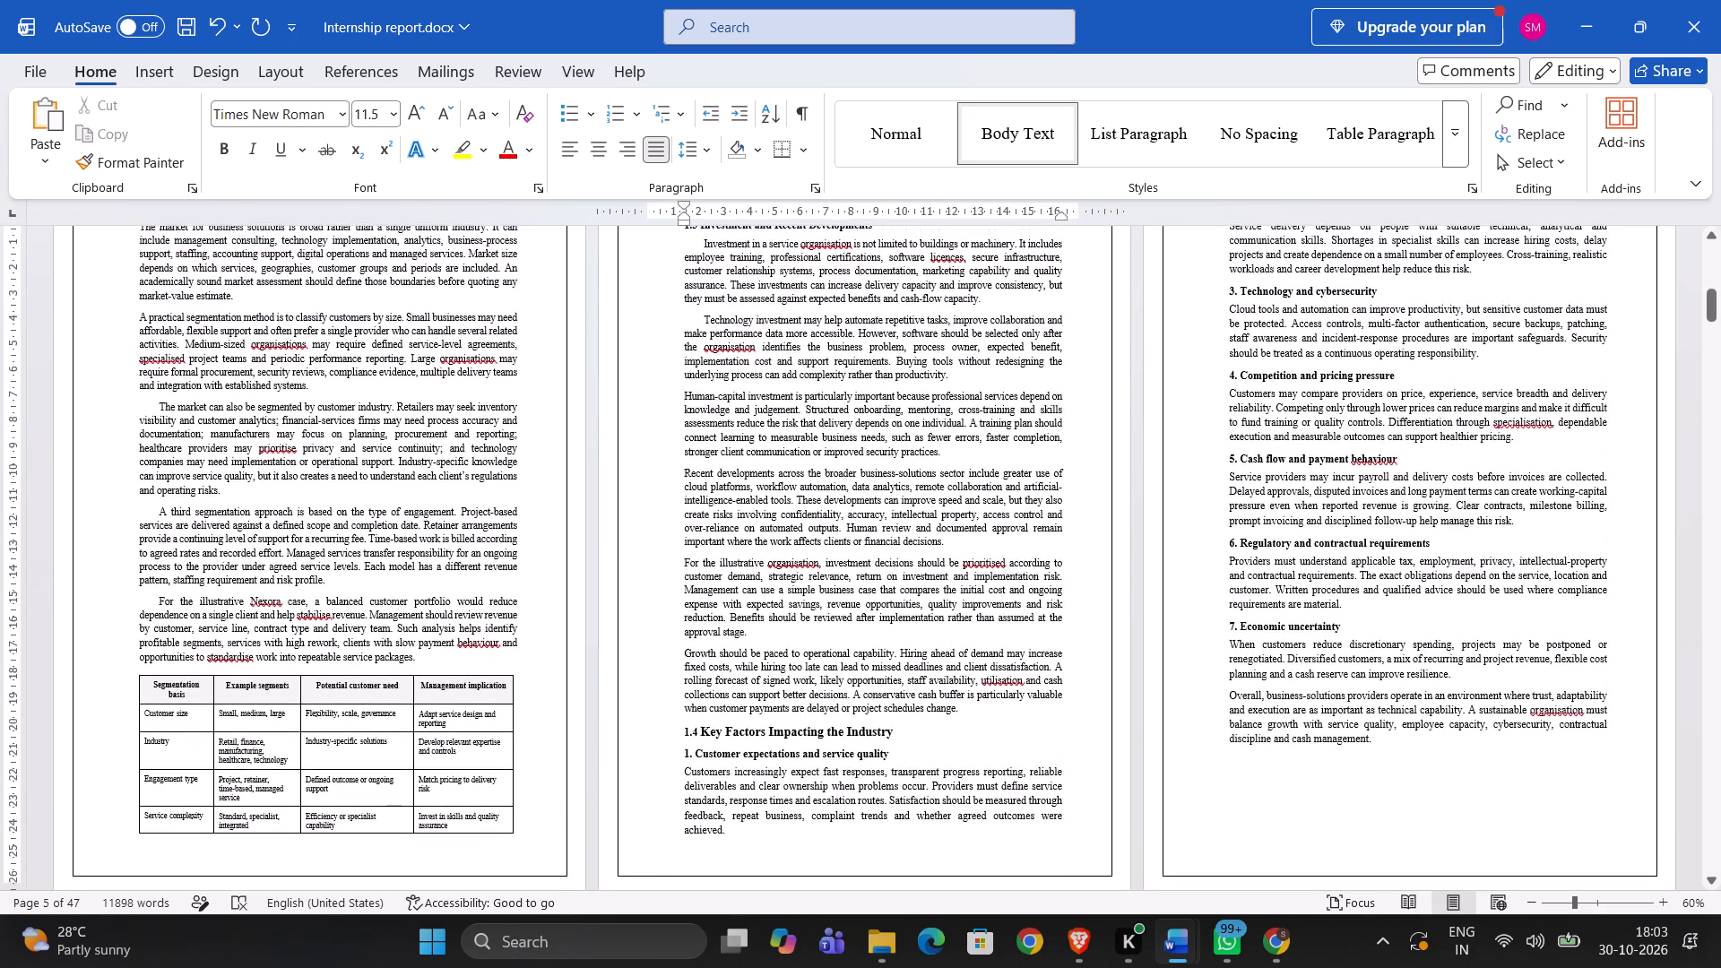
click(699, 314)
key(BackSpace)
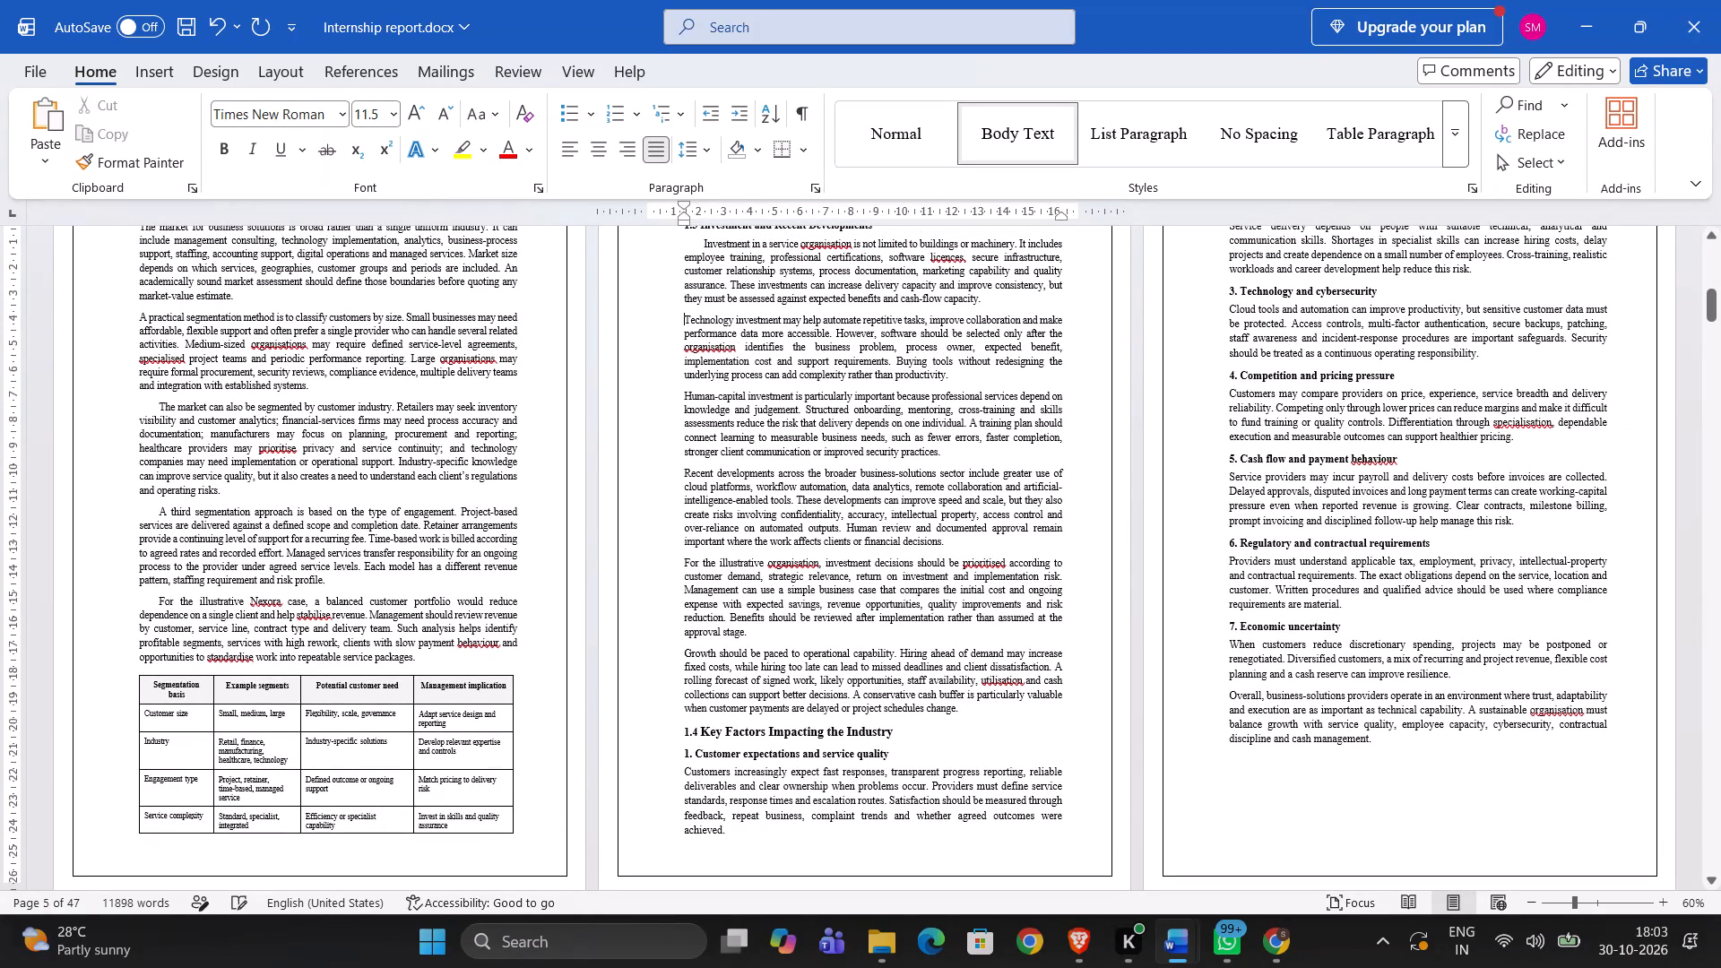
scroll(699, 314, up, 1)
click(700, 339)
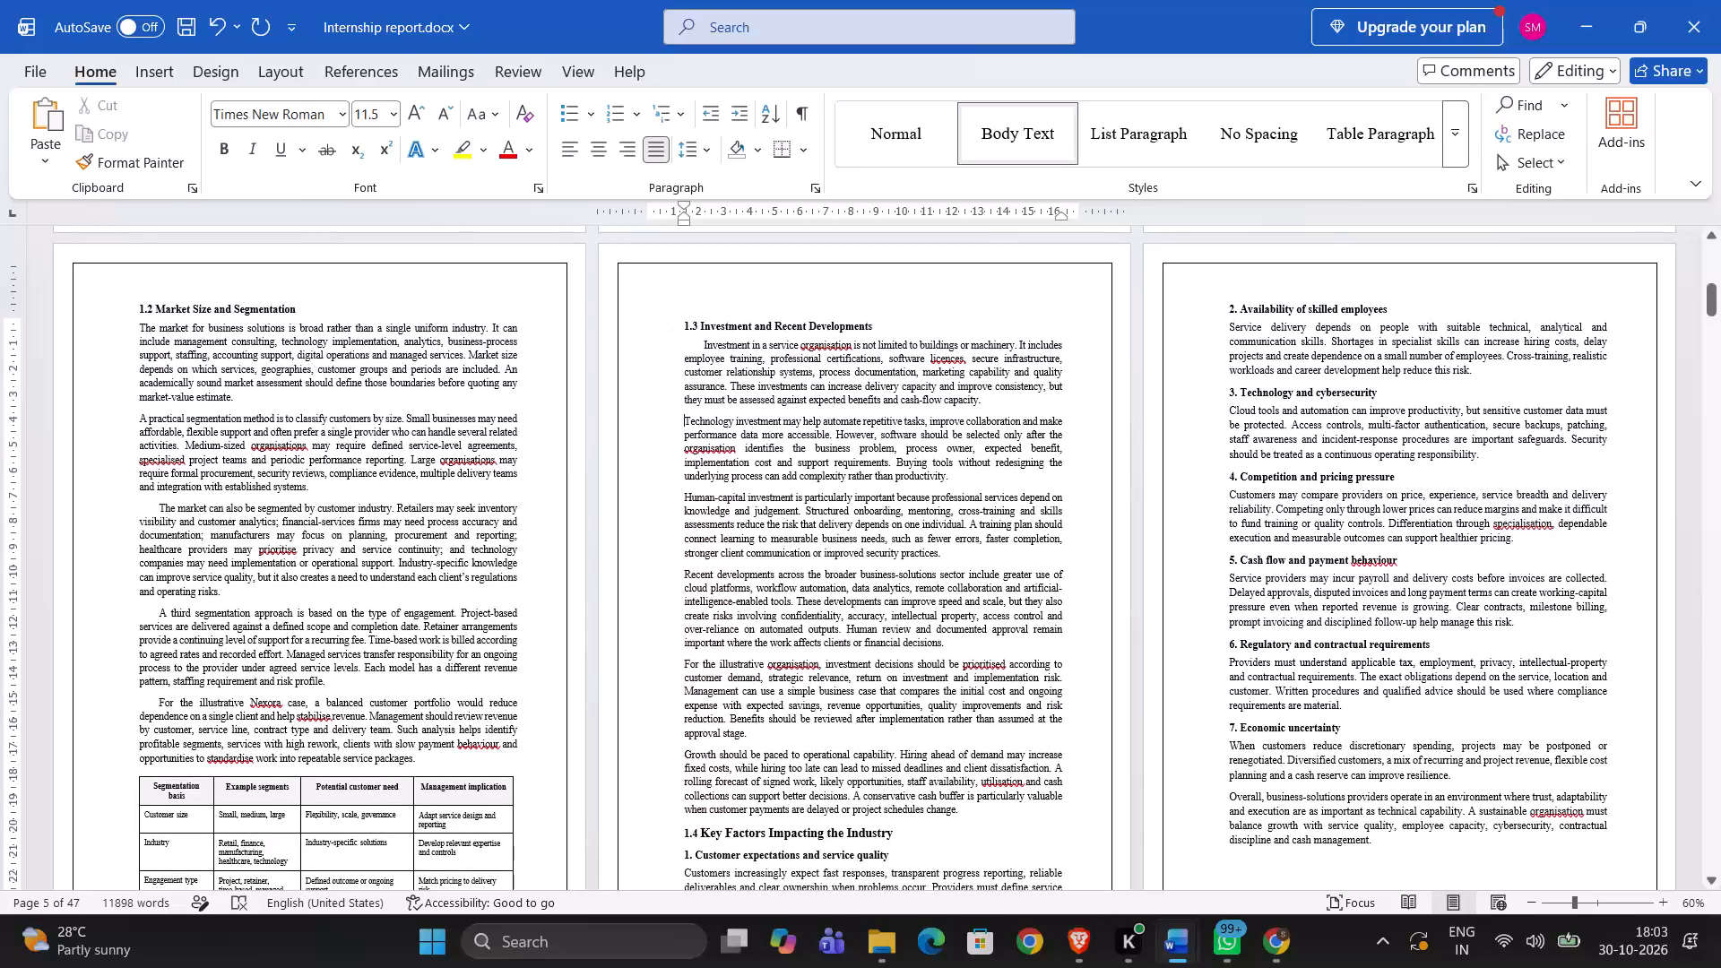
key(BackSpace)
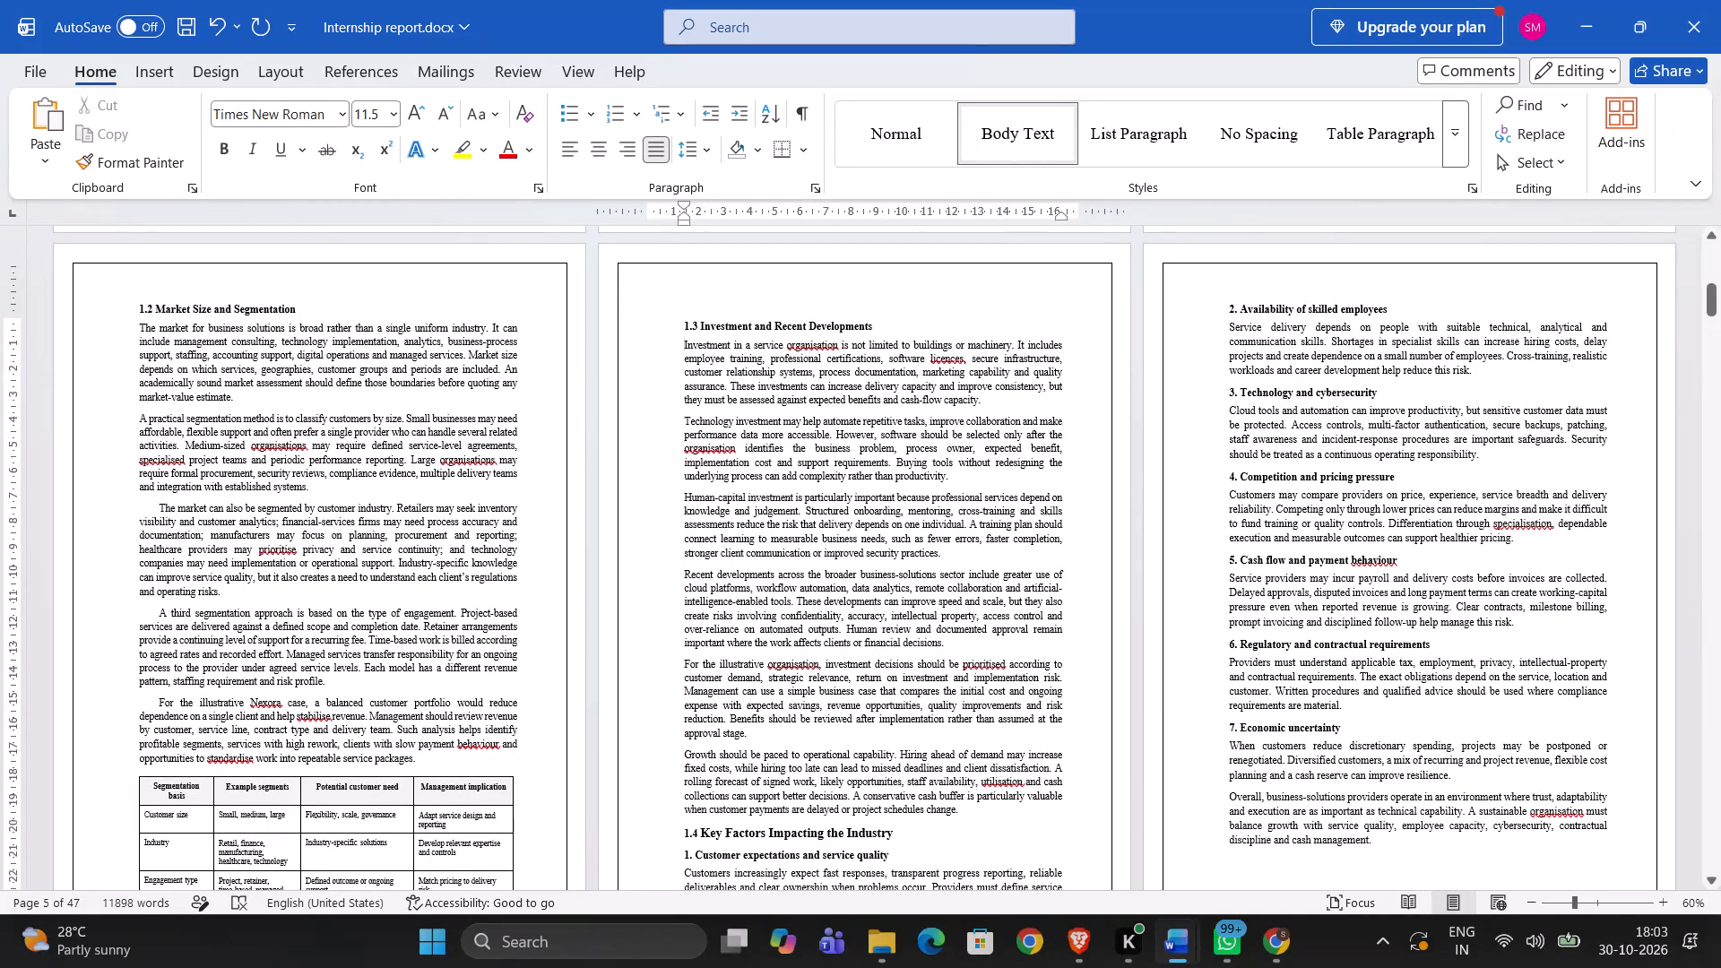
Set the section 1.3 heading "Investment and Recent Developments" to font size 14.
drag(885, 321, 670, 283)
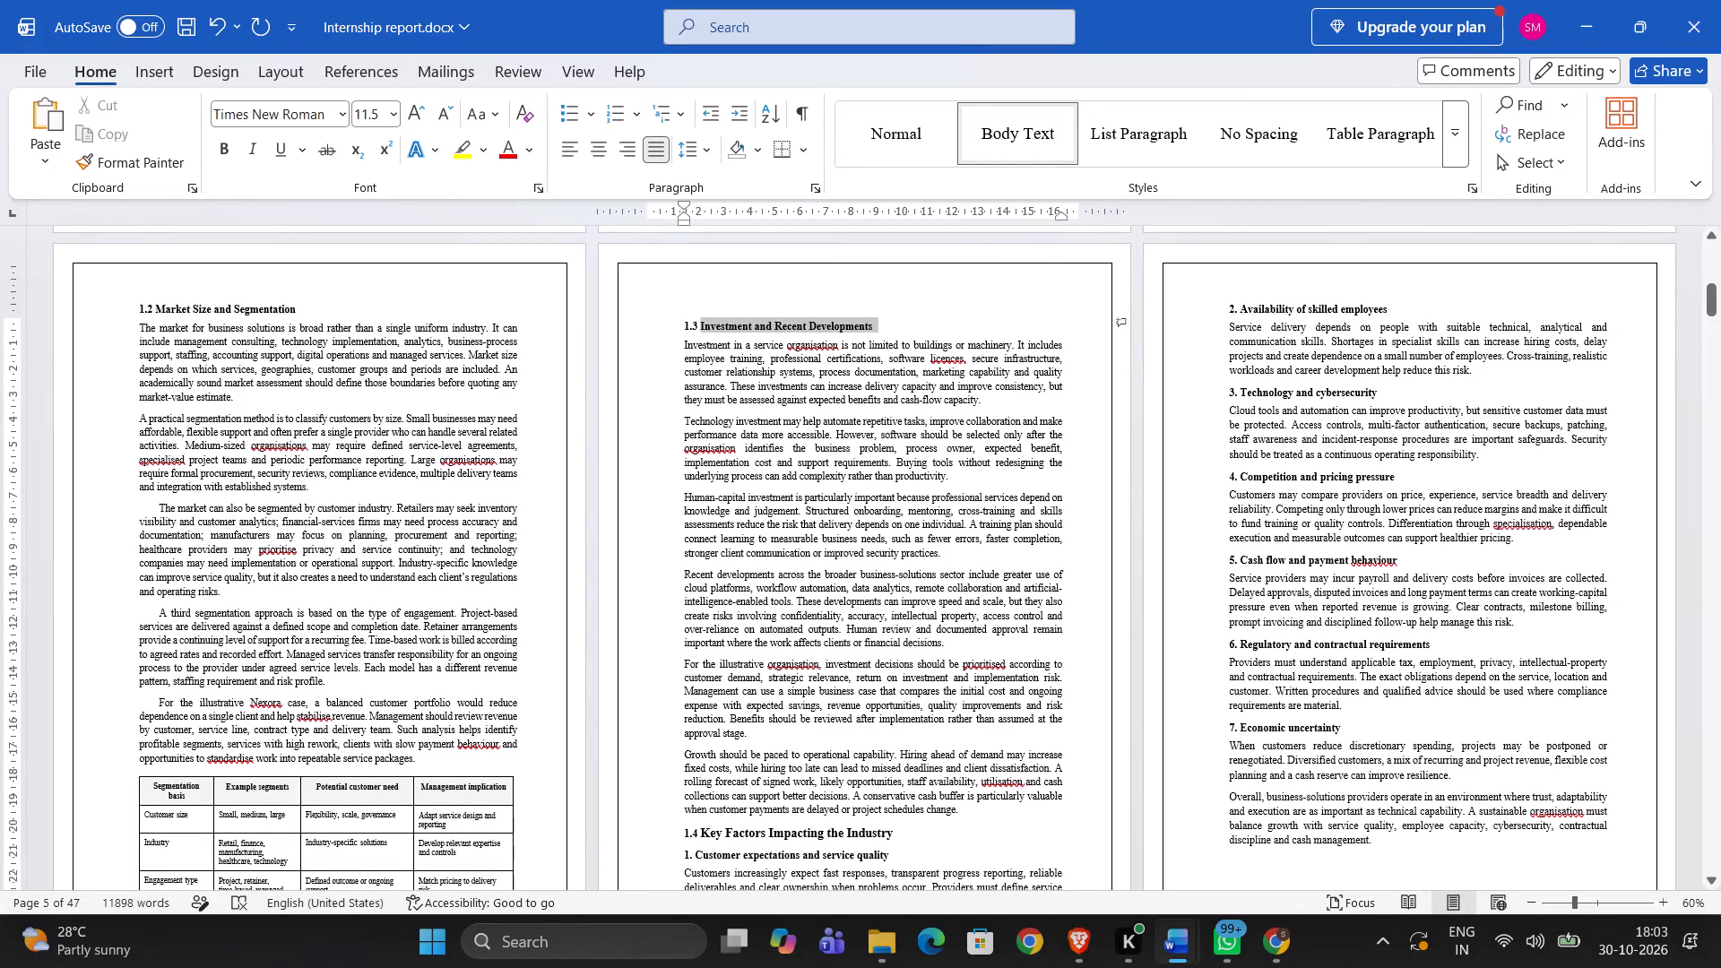
drag(670, 283, 670, 283)
click(843, 217)
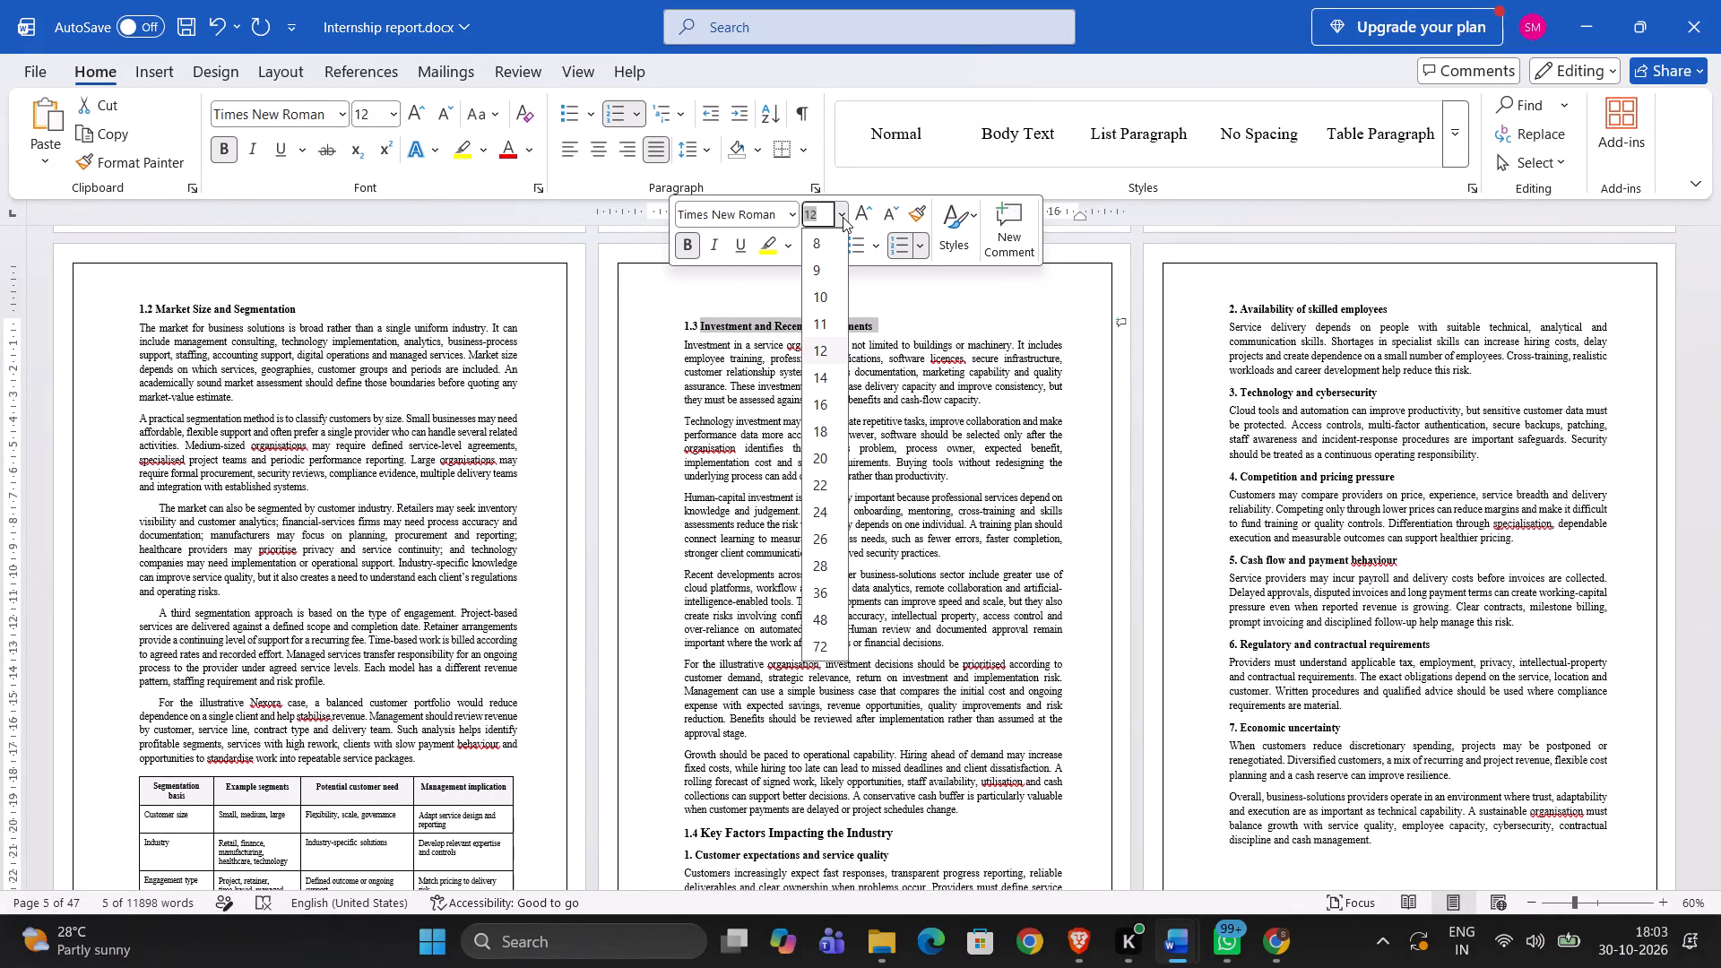
click(830, 376)
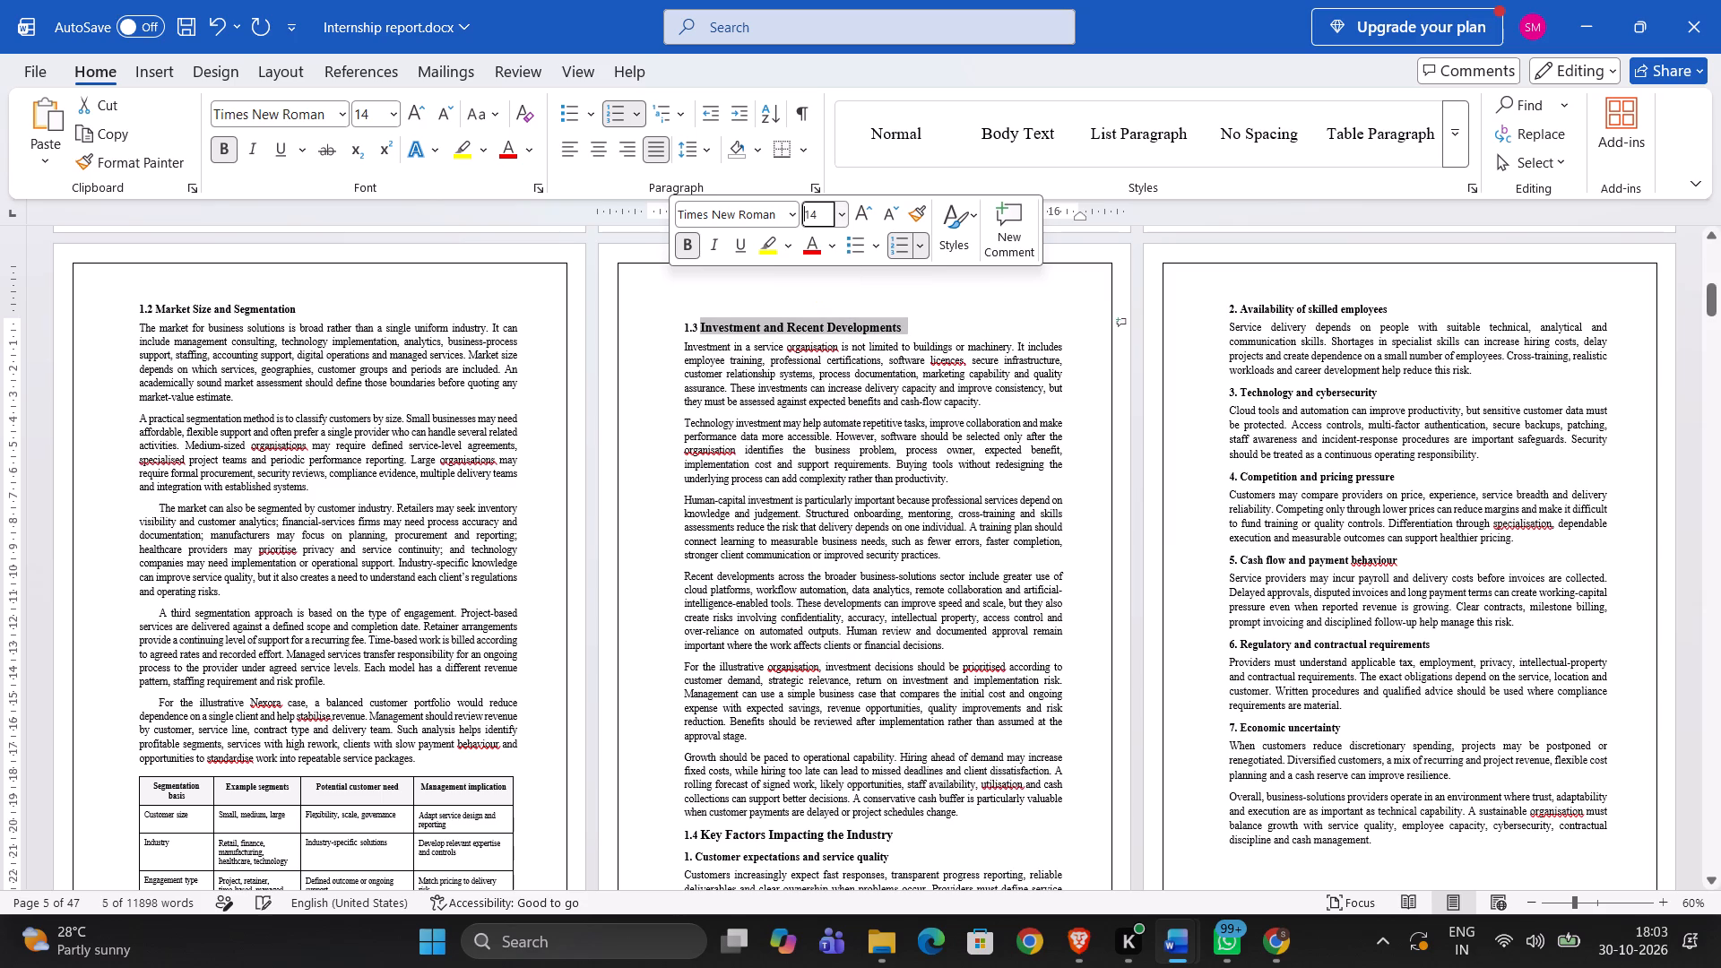
Set all six body paragraphs of section 1.3 Investment and Recent Developments to font size 12.
drag(674, 343, 794, 667)
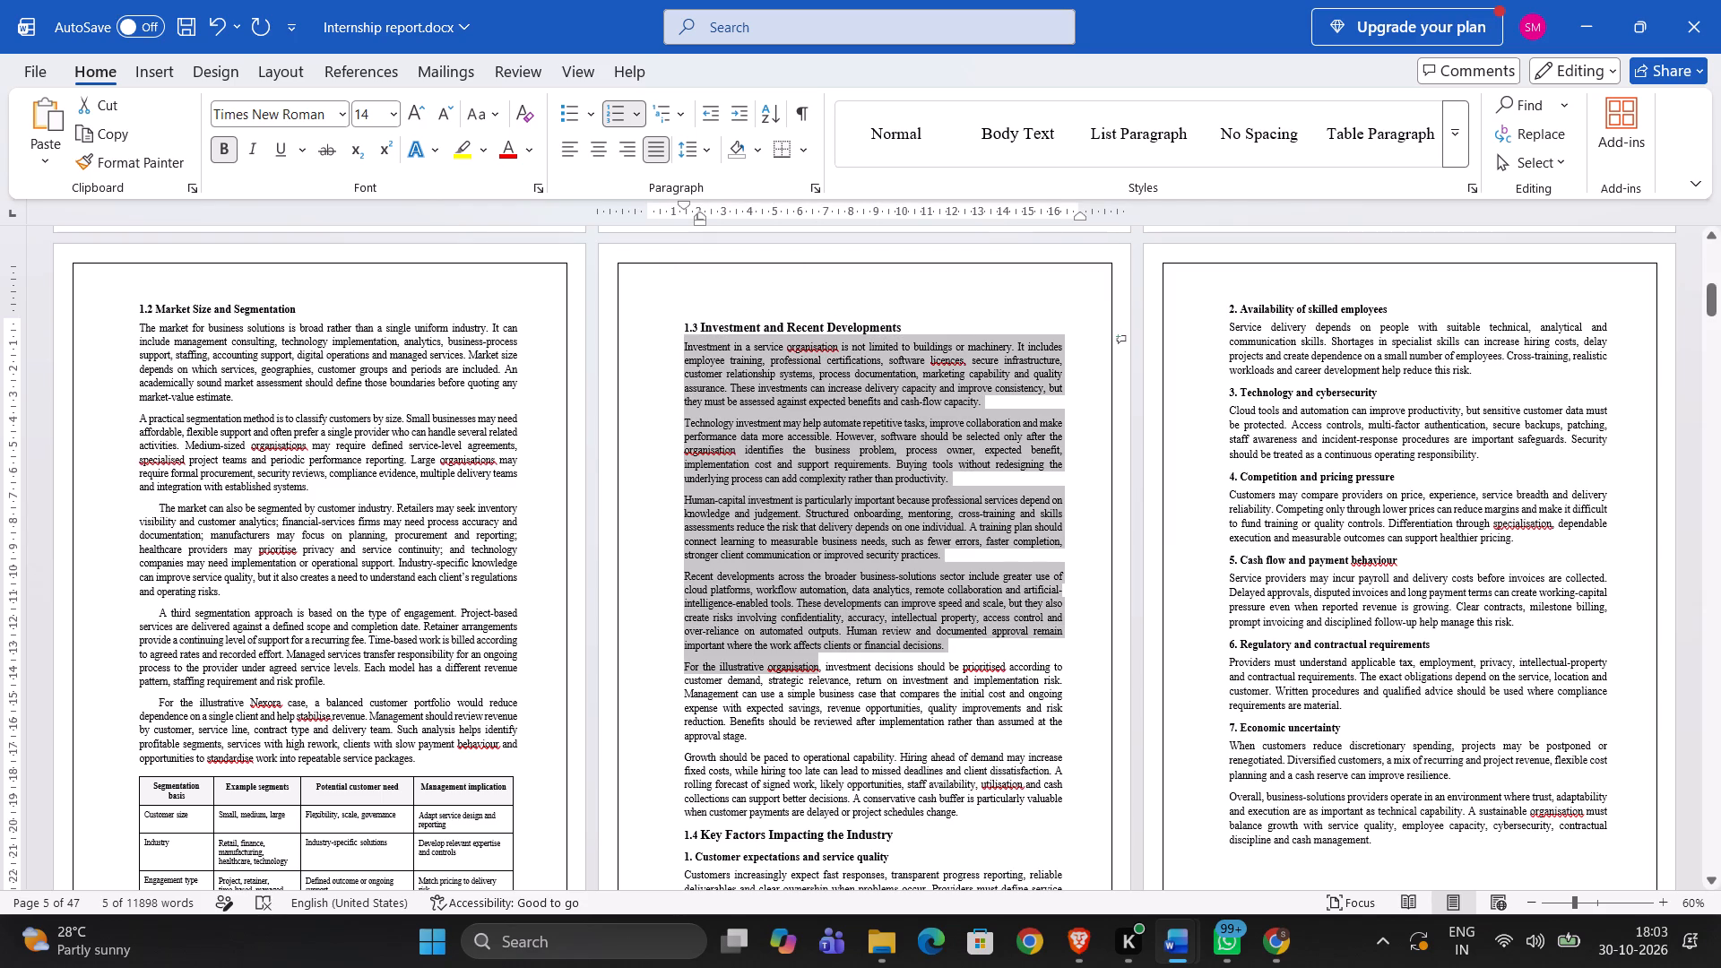
drag(794, 667, 966, 811)
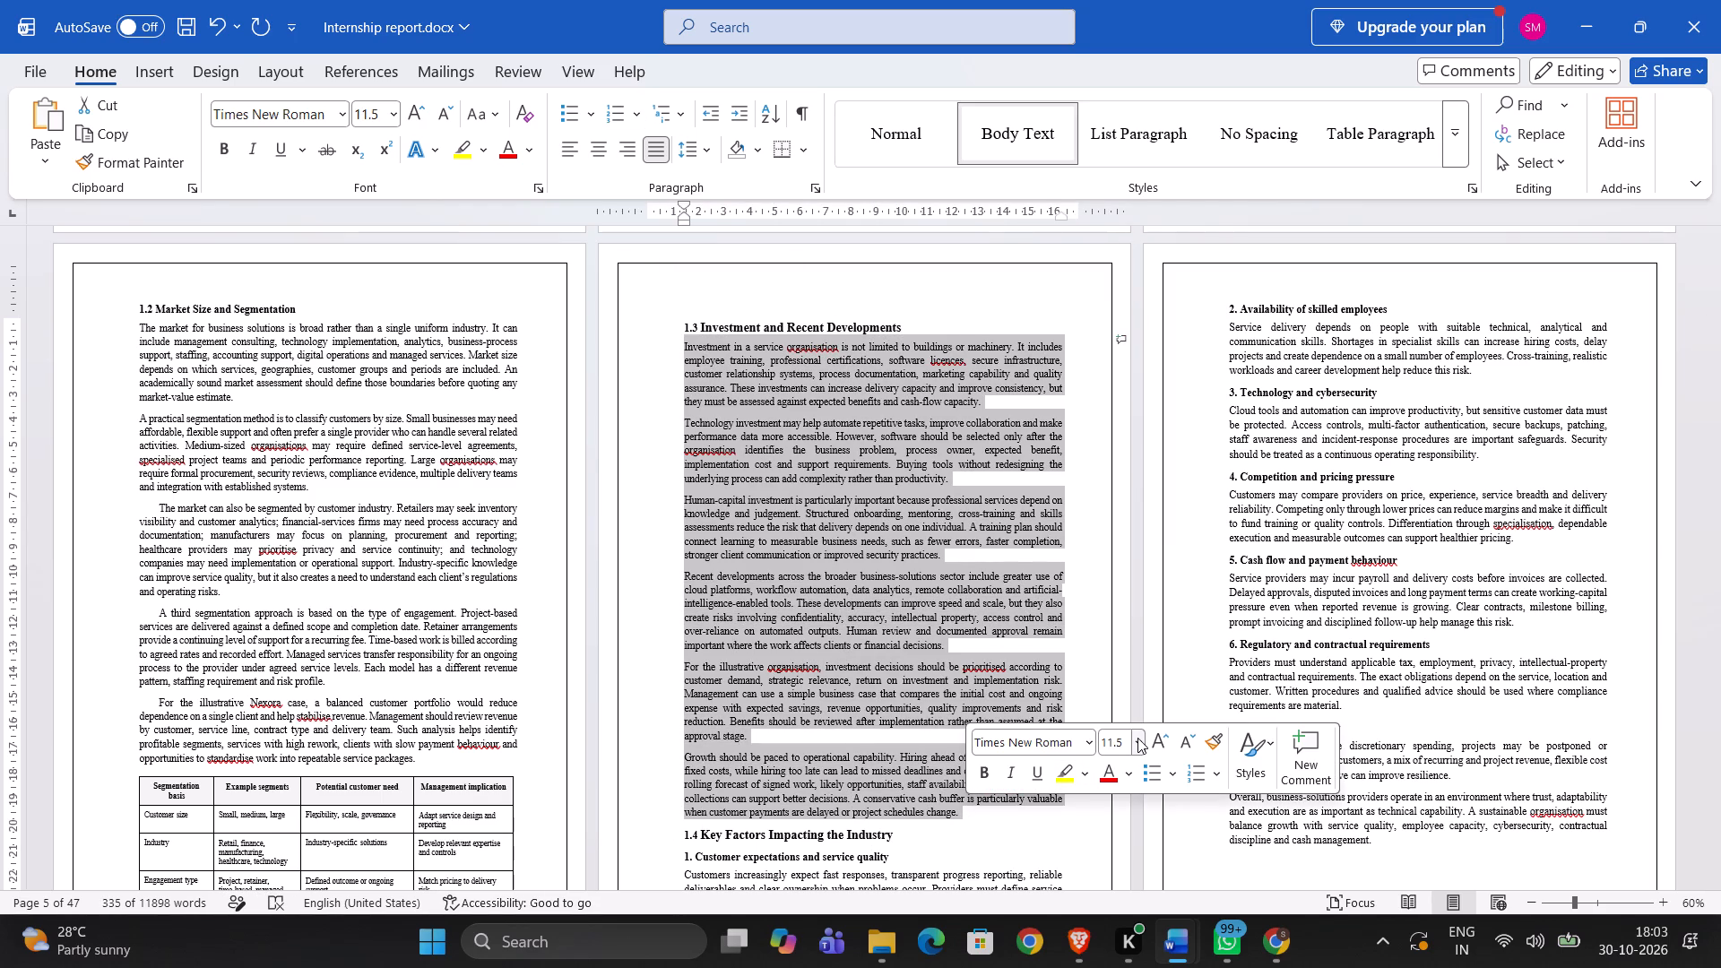
click(1137, 738)
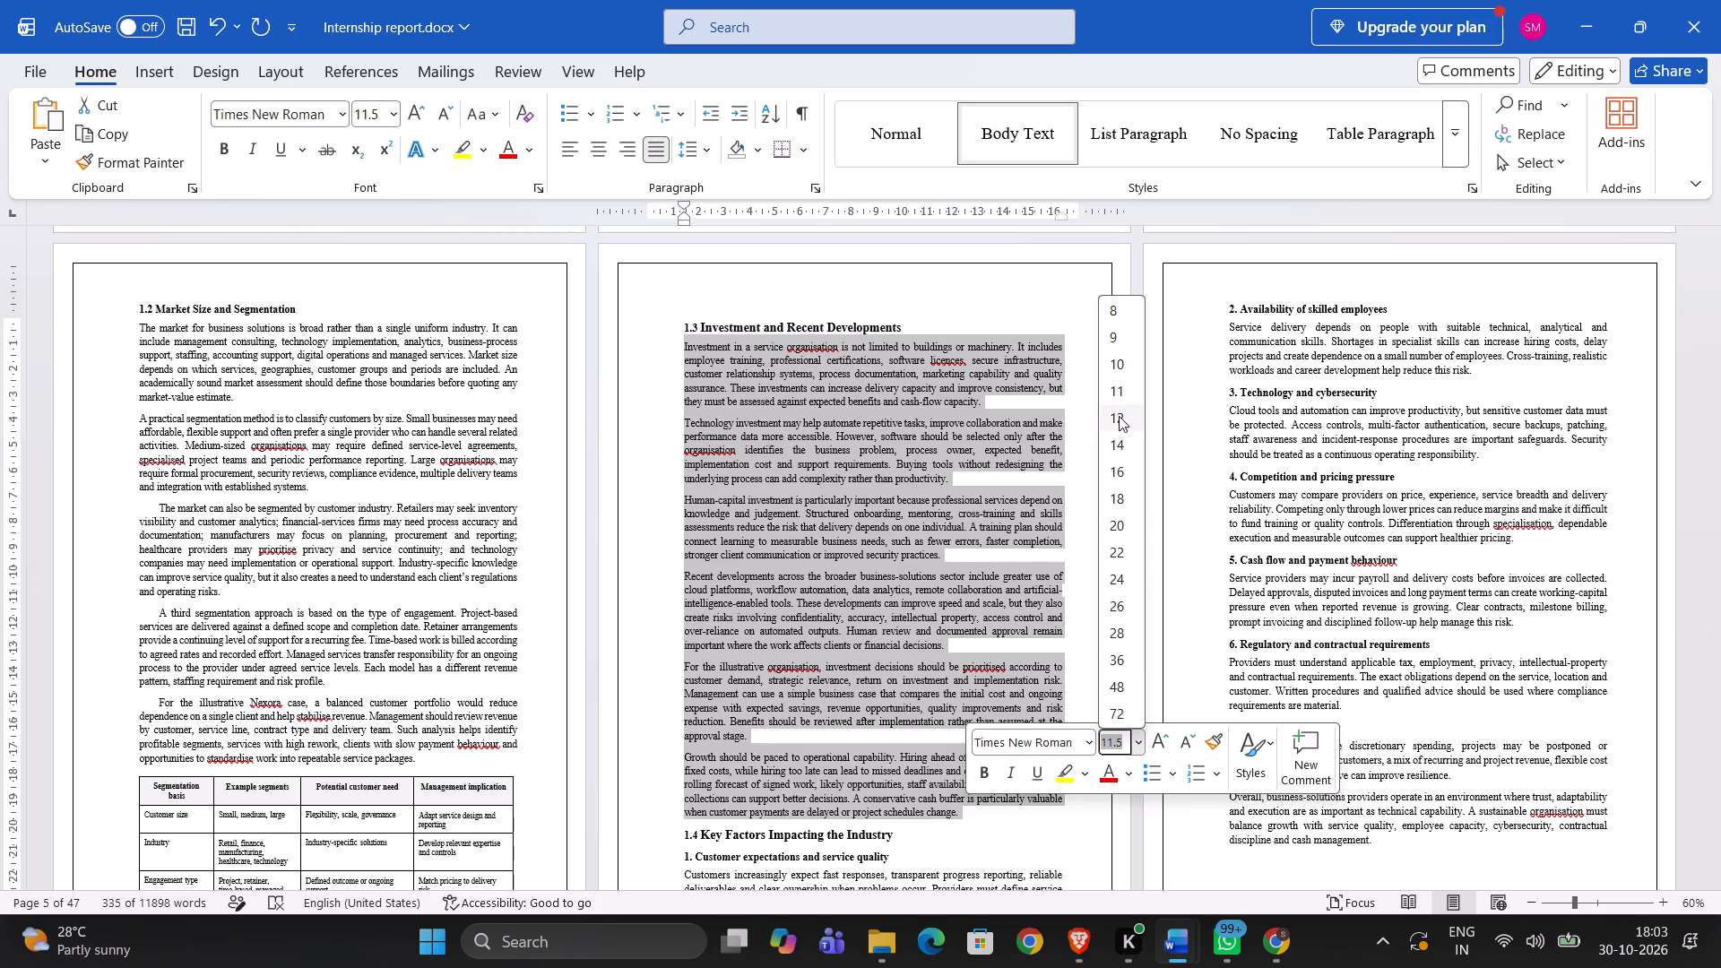
click(1119, 416)
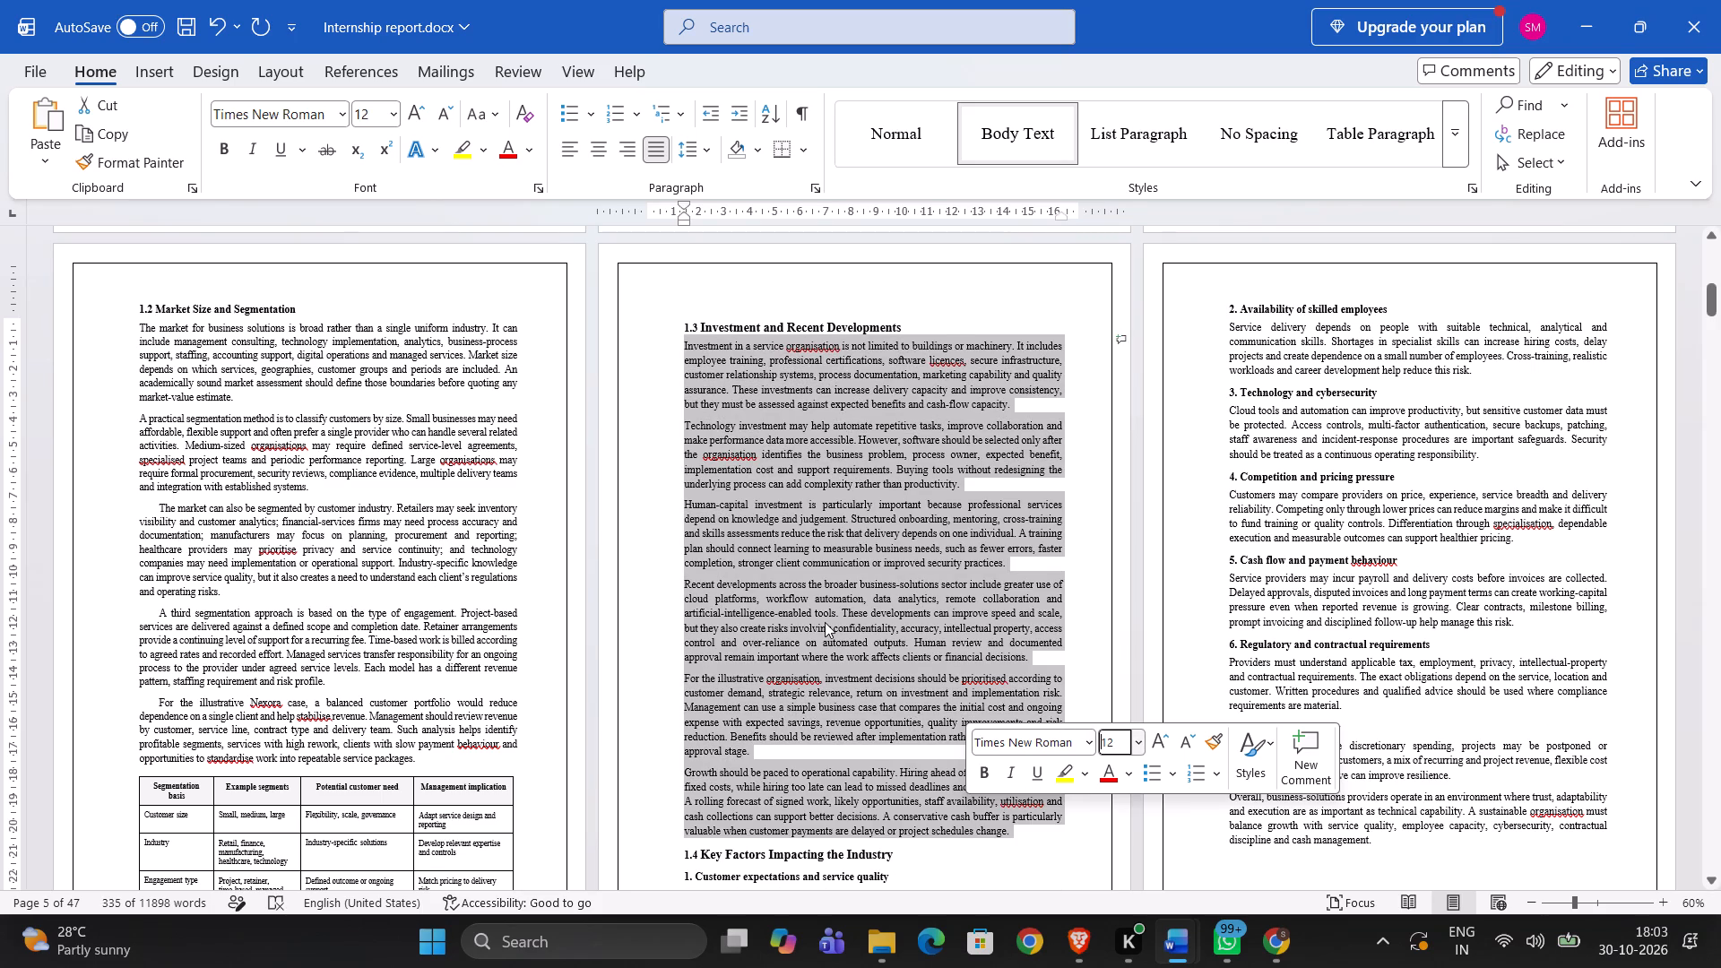
Remove the first-line indent from section 1.2's last three paragraphs, from "For the illustrative Nexora case" up to "The market can also be segmented".
scroll(825, 622, down, 3)
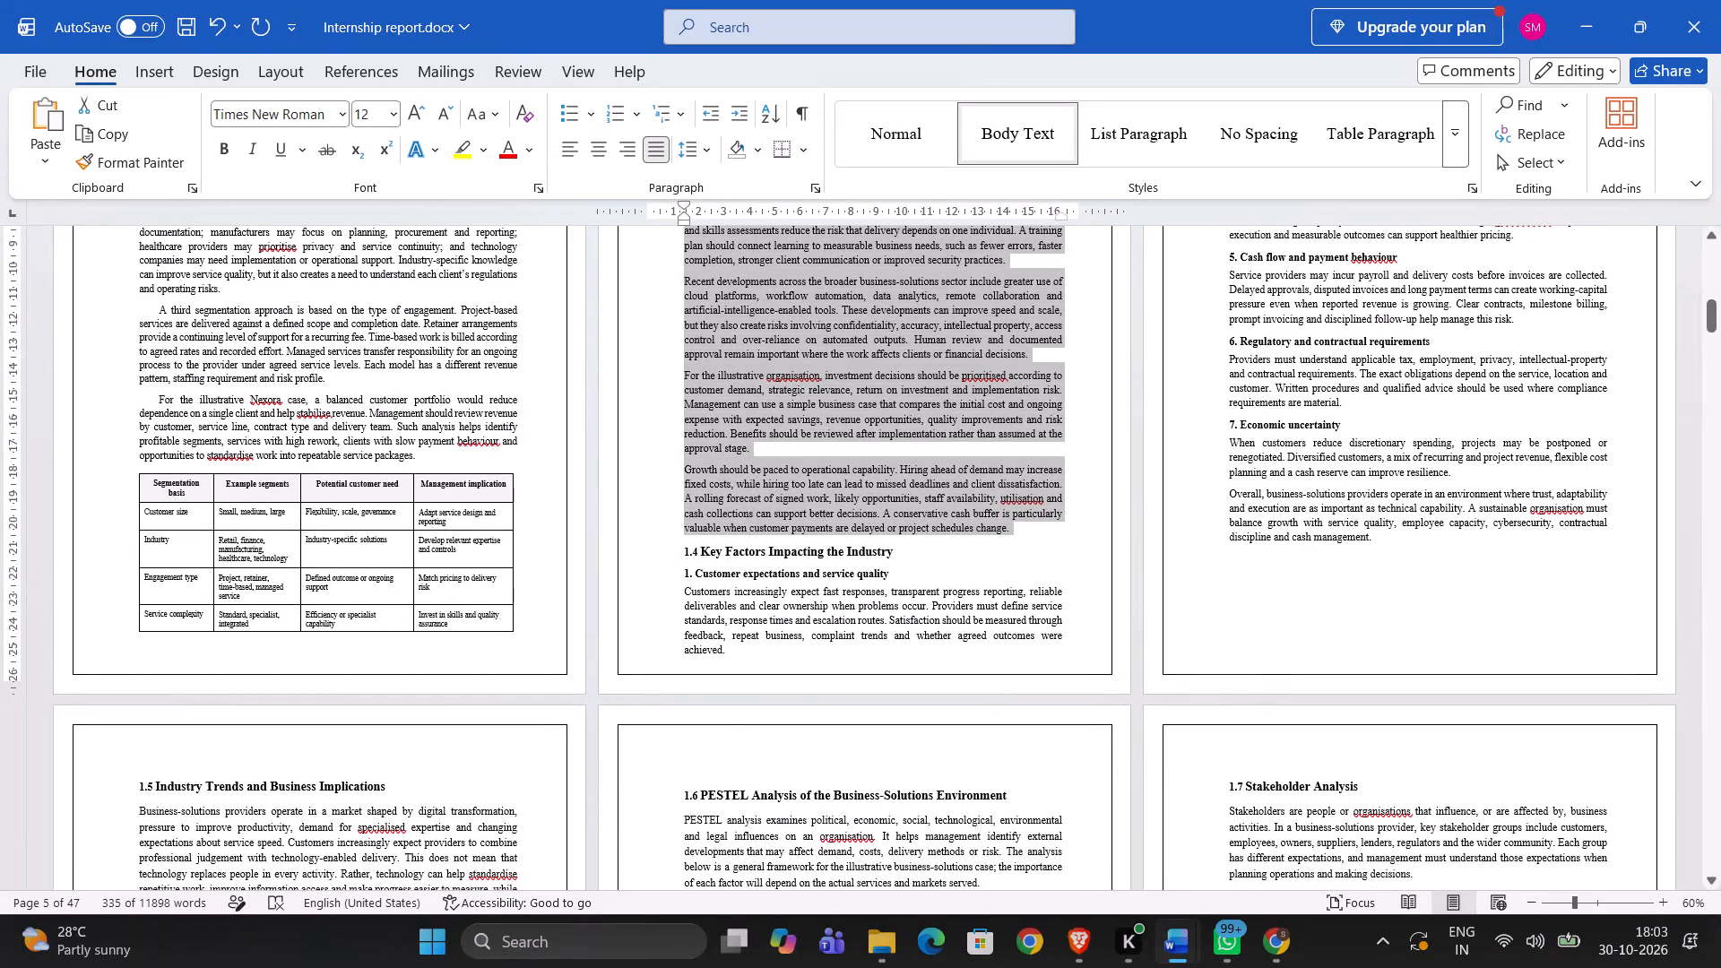
scroll(653, 580, up, 3)
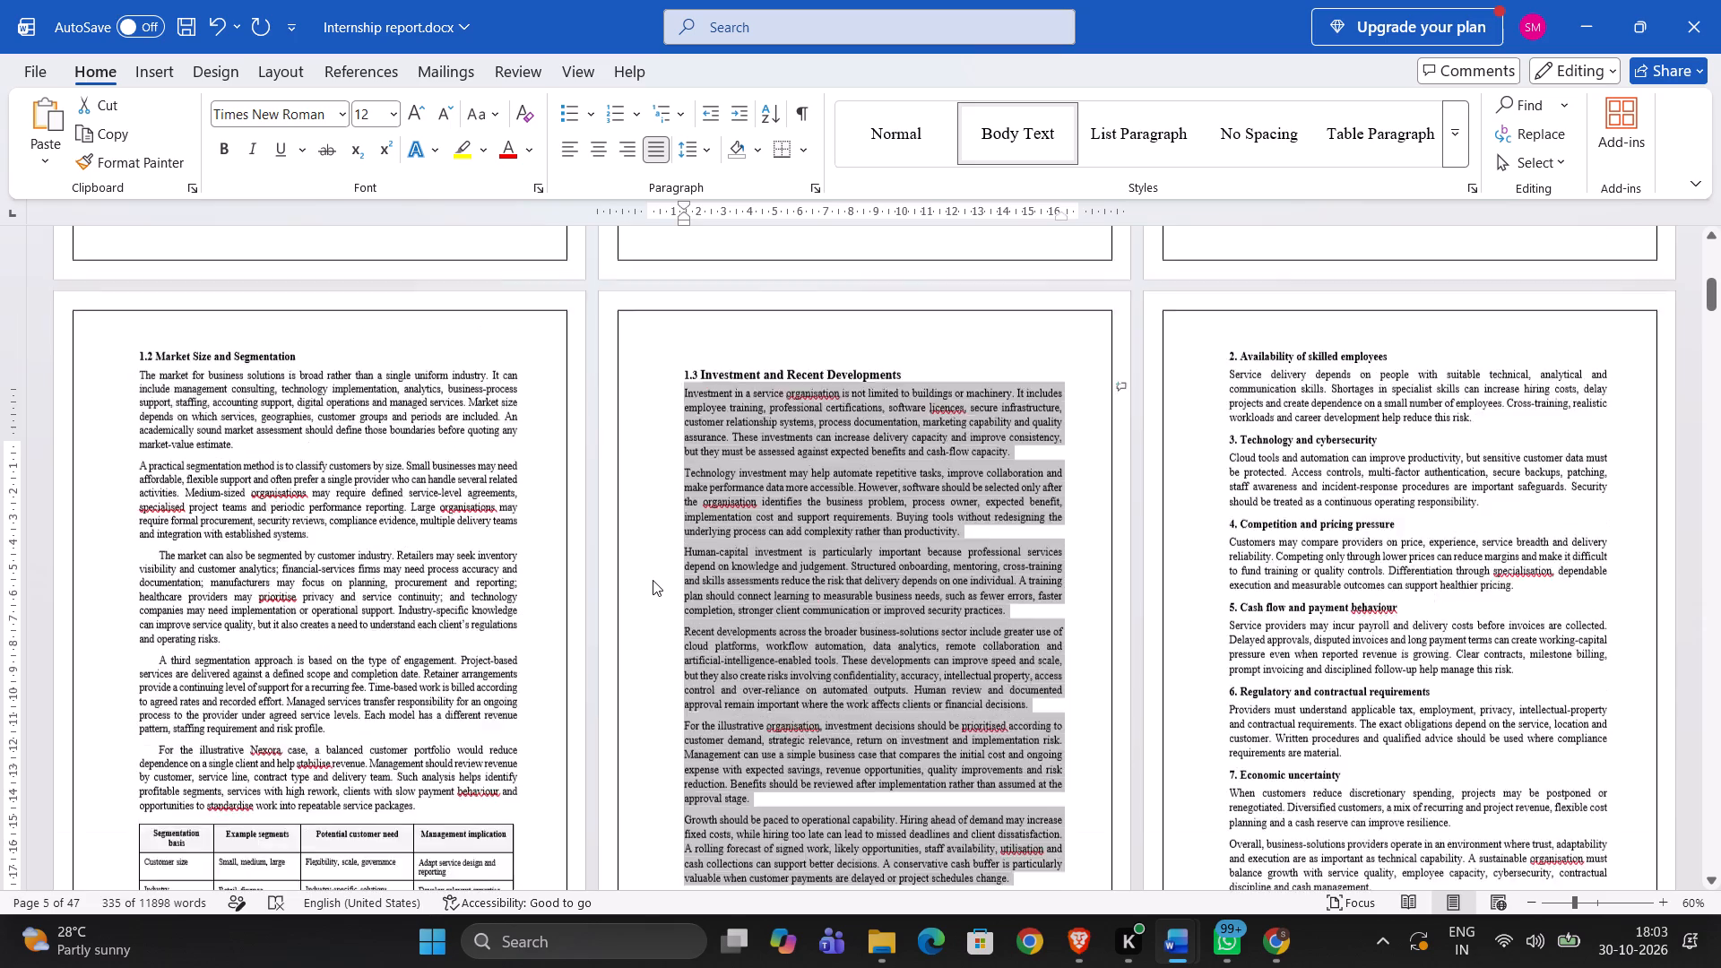
scroll(653, 580, down, 1)
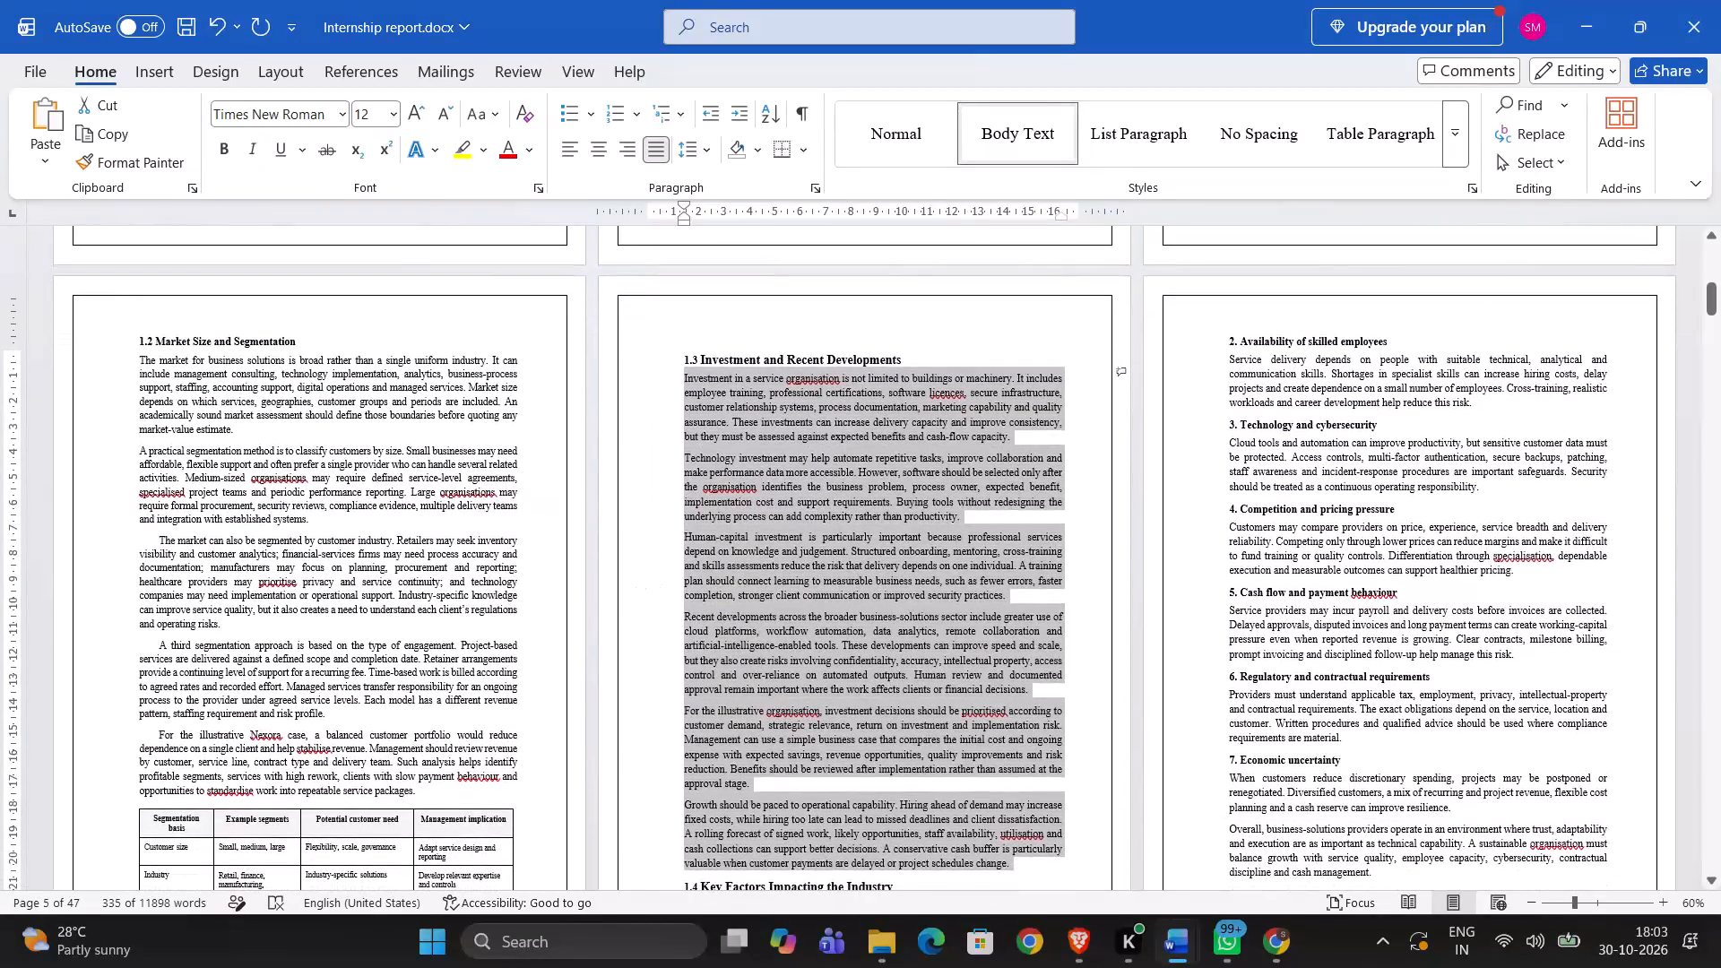
scroll(227, 717, down, 1)
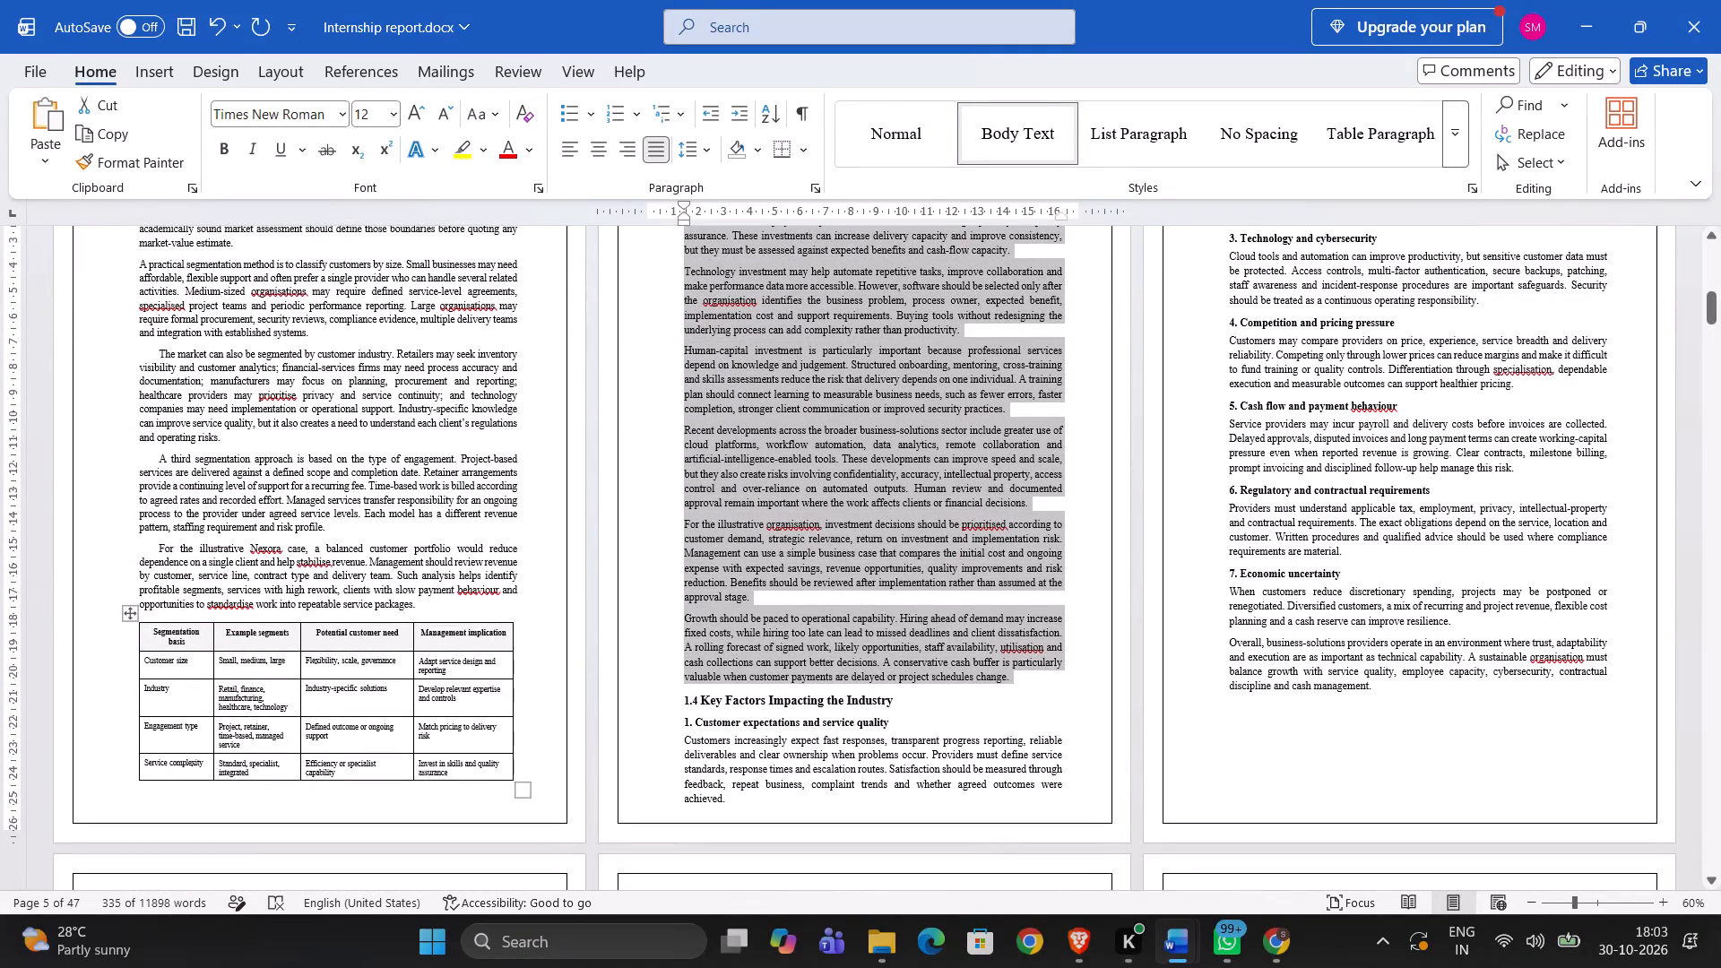
click(154, 549)
key(BackSpace)
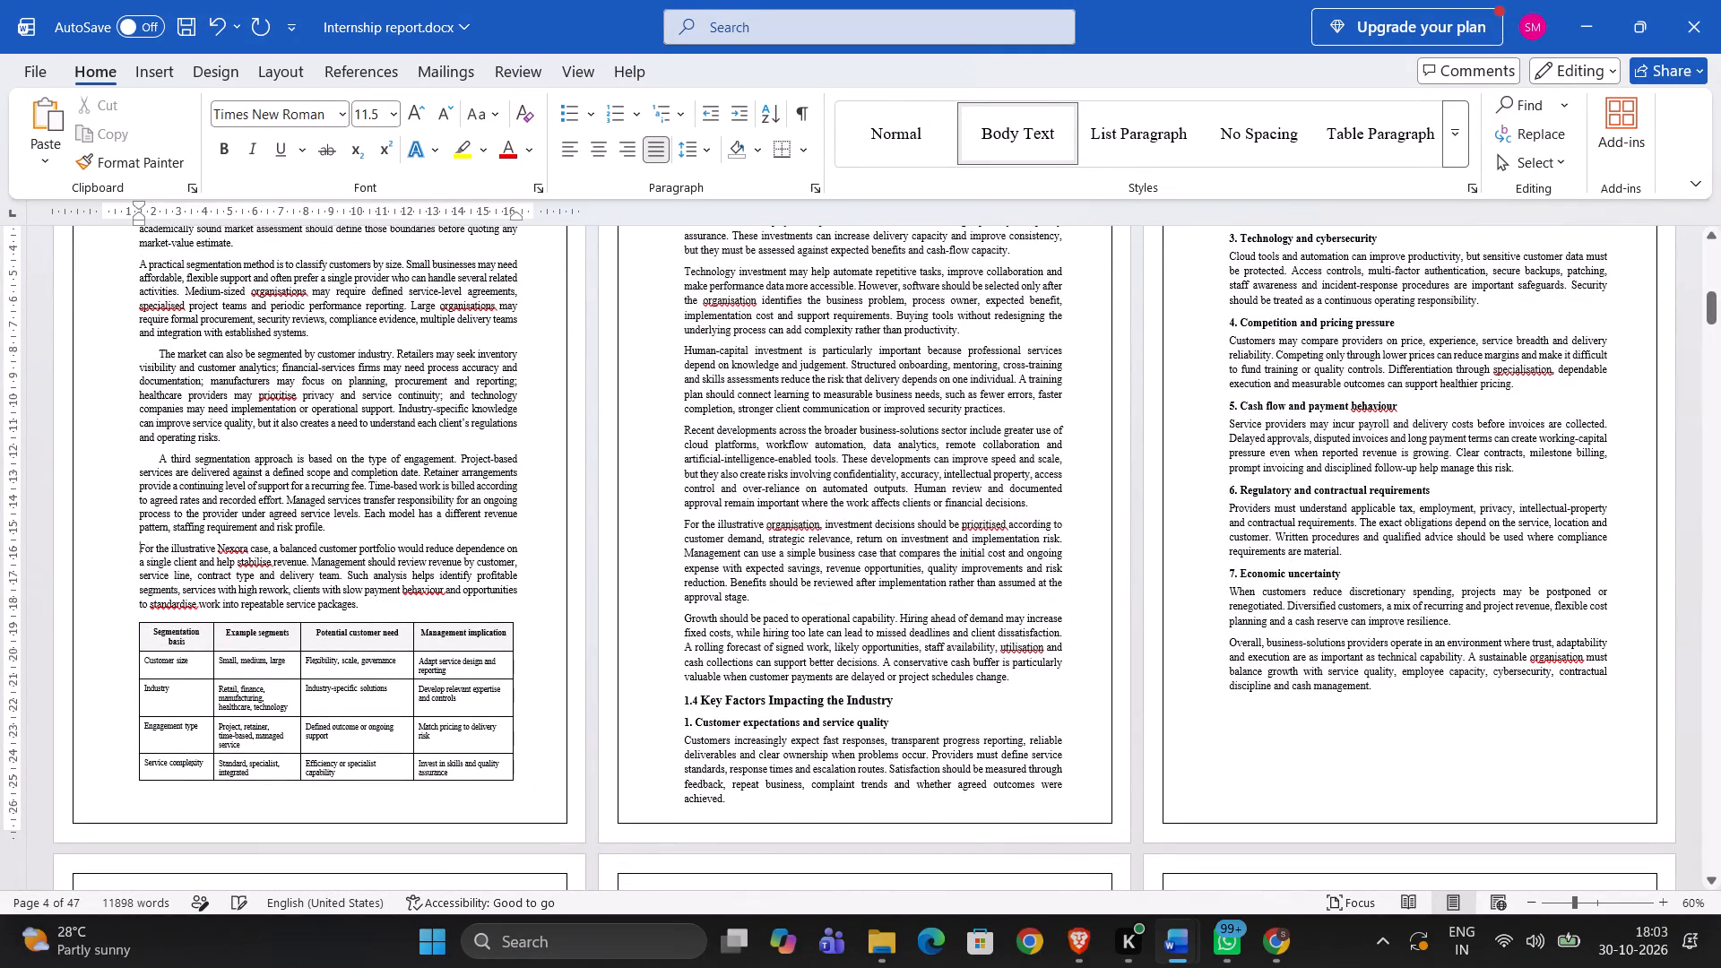
click(156, 461)
key(BackSpace)
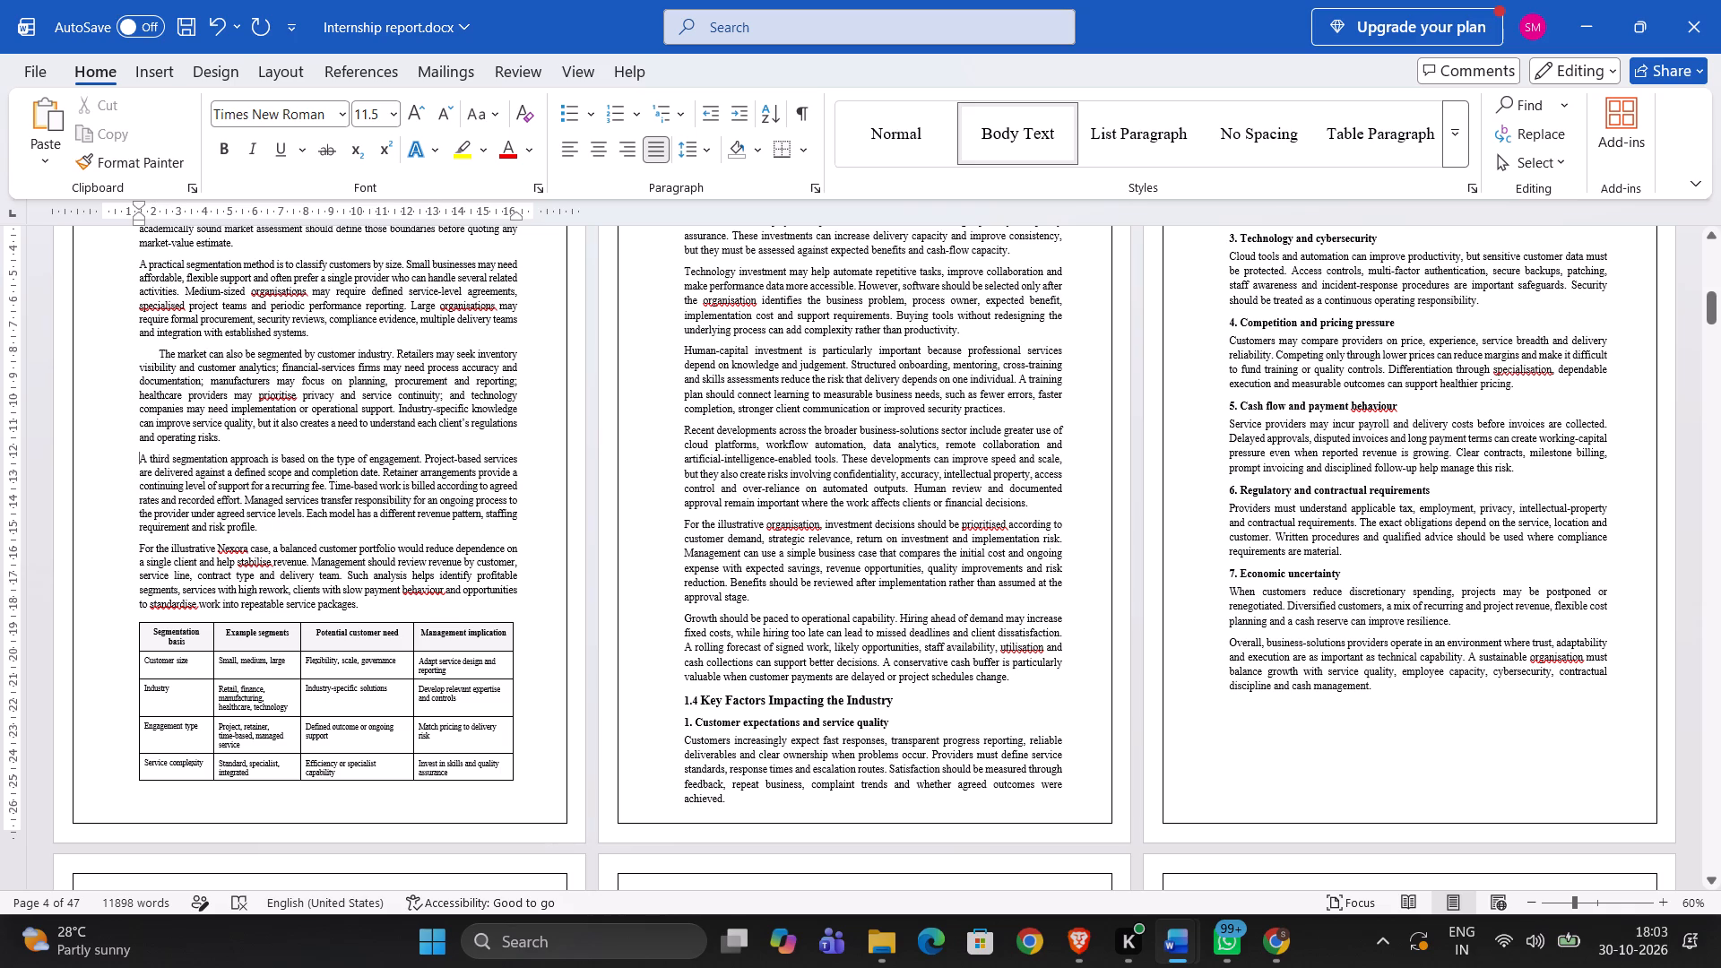
click(158, 353)
key(BackSpace)
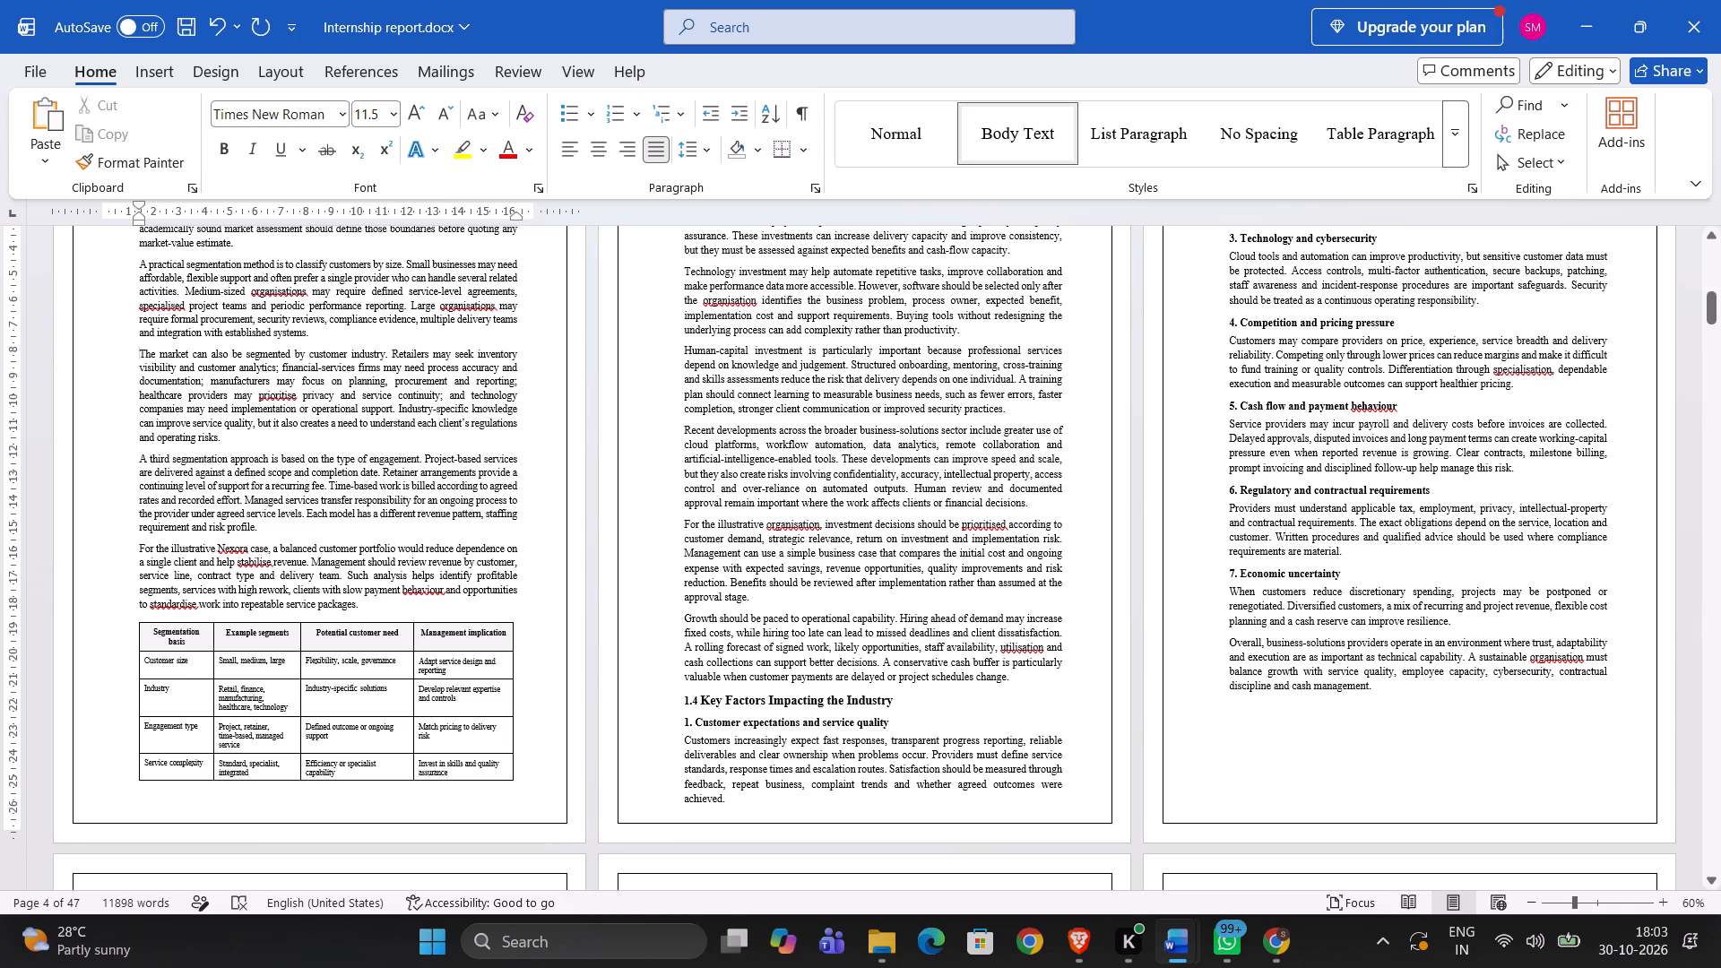
Set the section 1.2 heading "Market Size and Segmentation" to font size 14.
scroll(158, 353, up, 2)
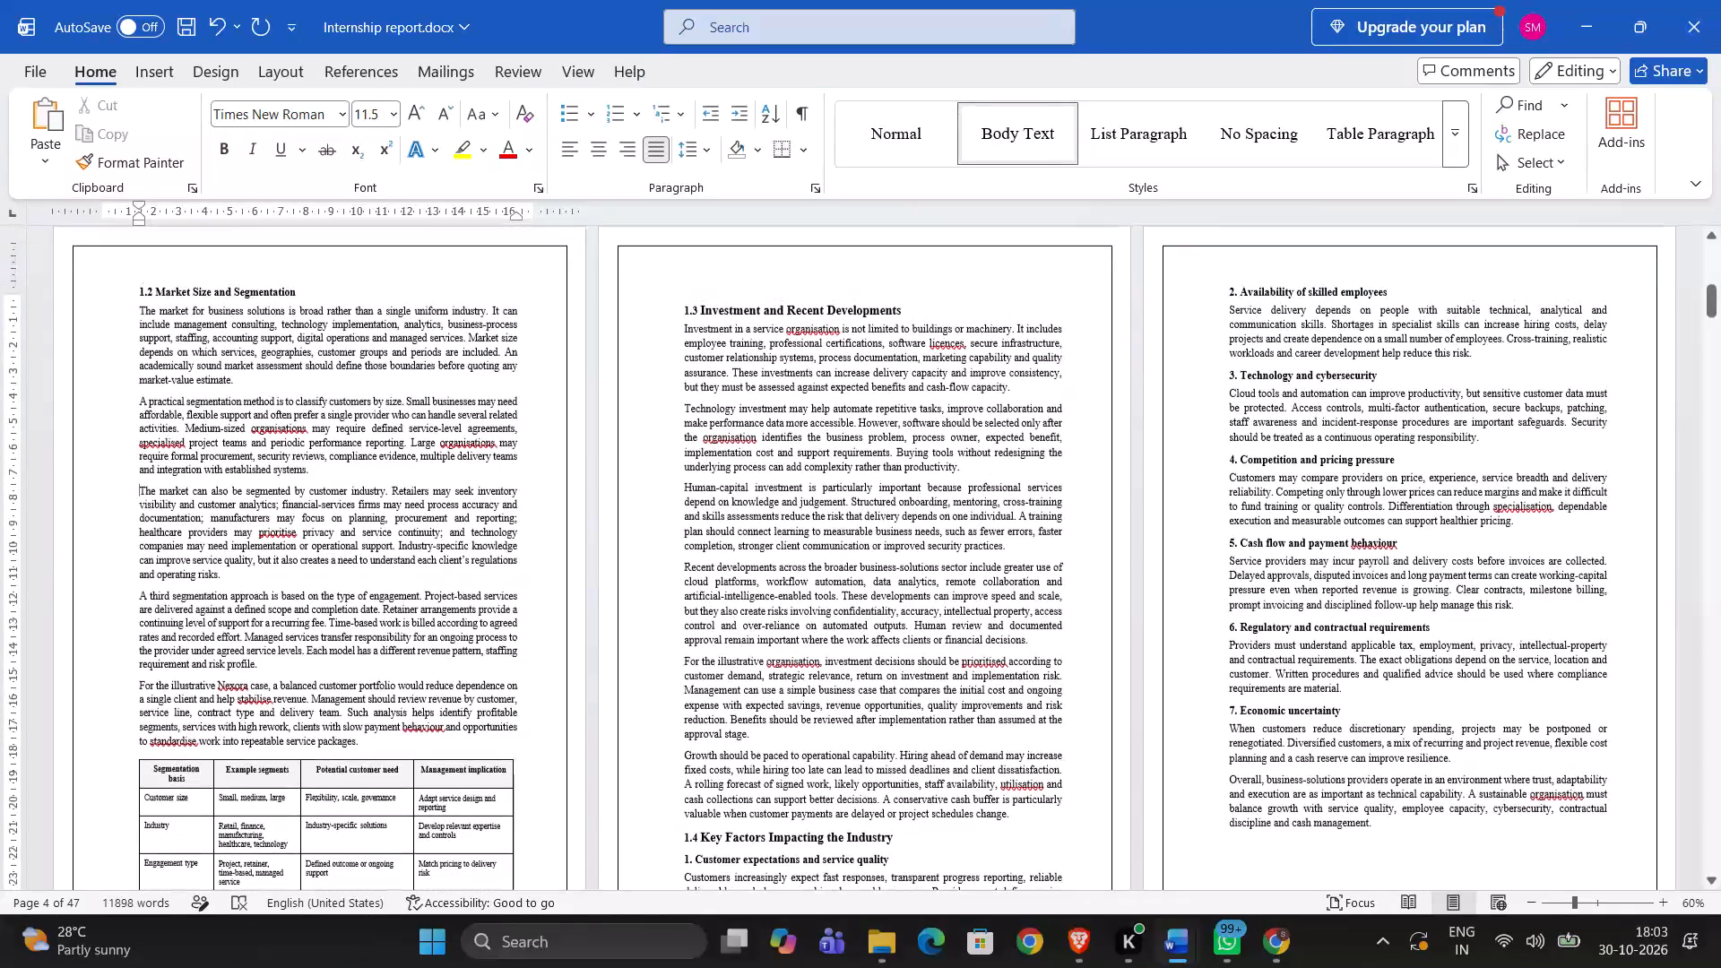
scroll(158, 353, up, 1)
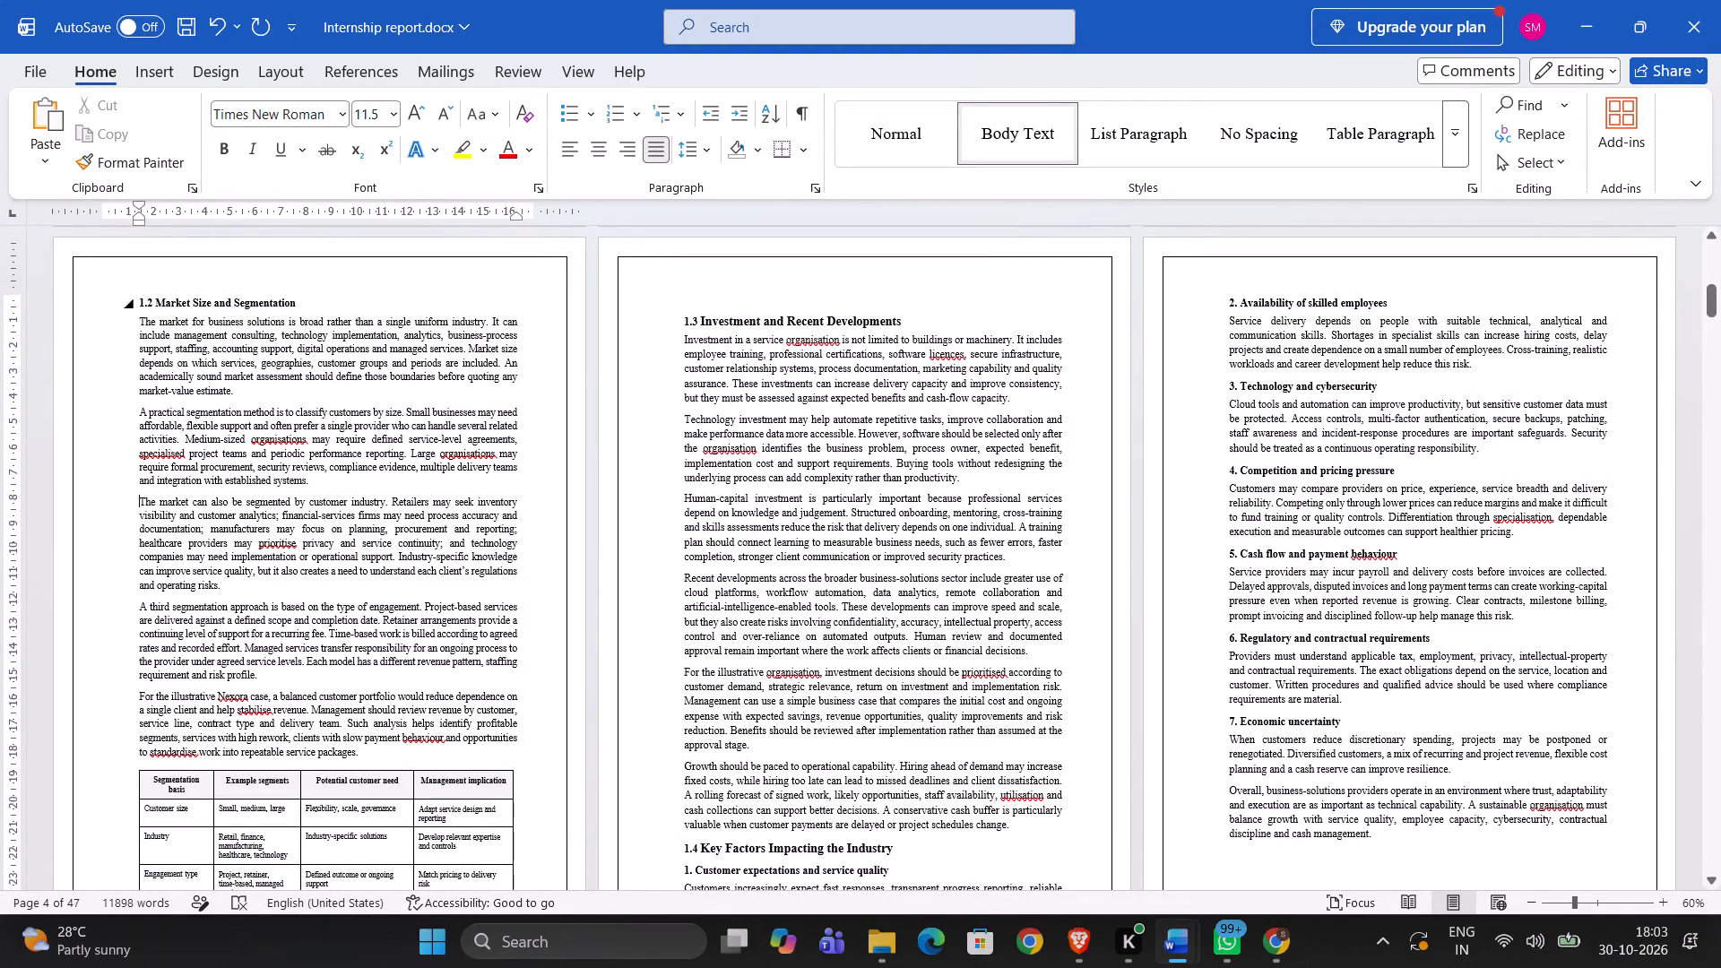
drag(299, 298, 156, 281)
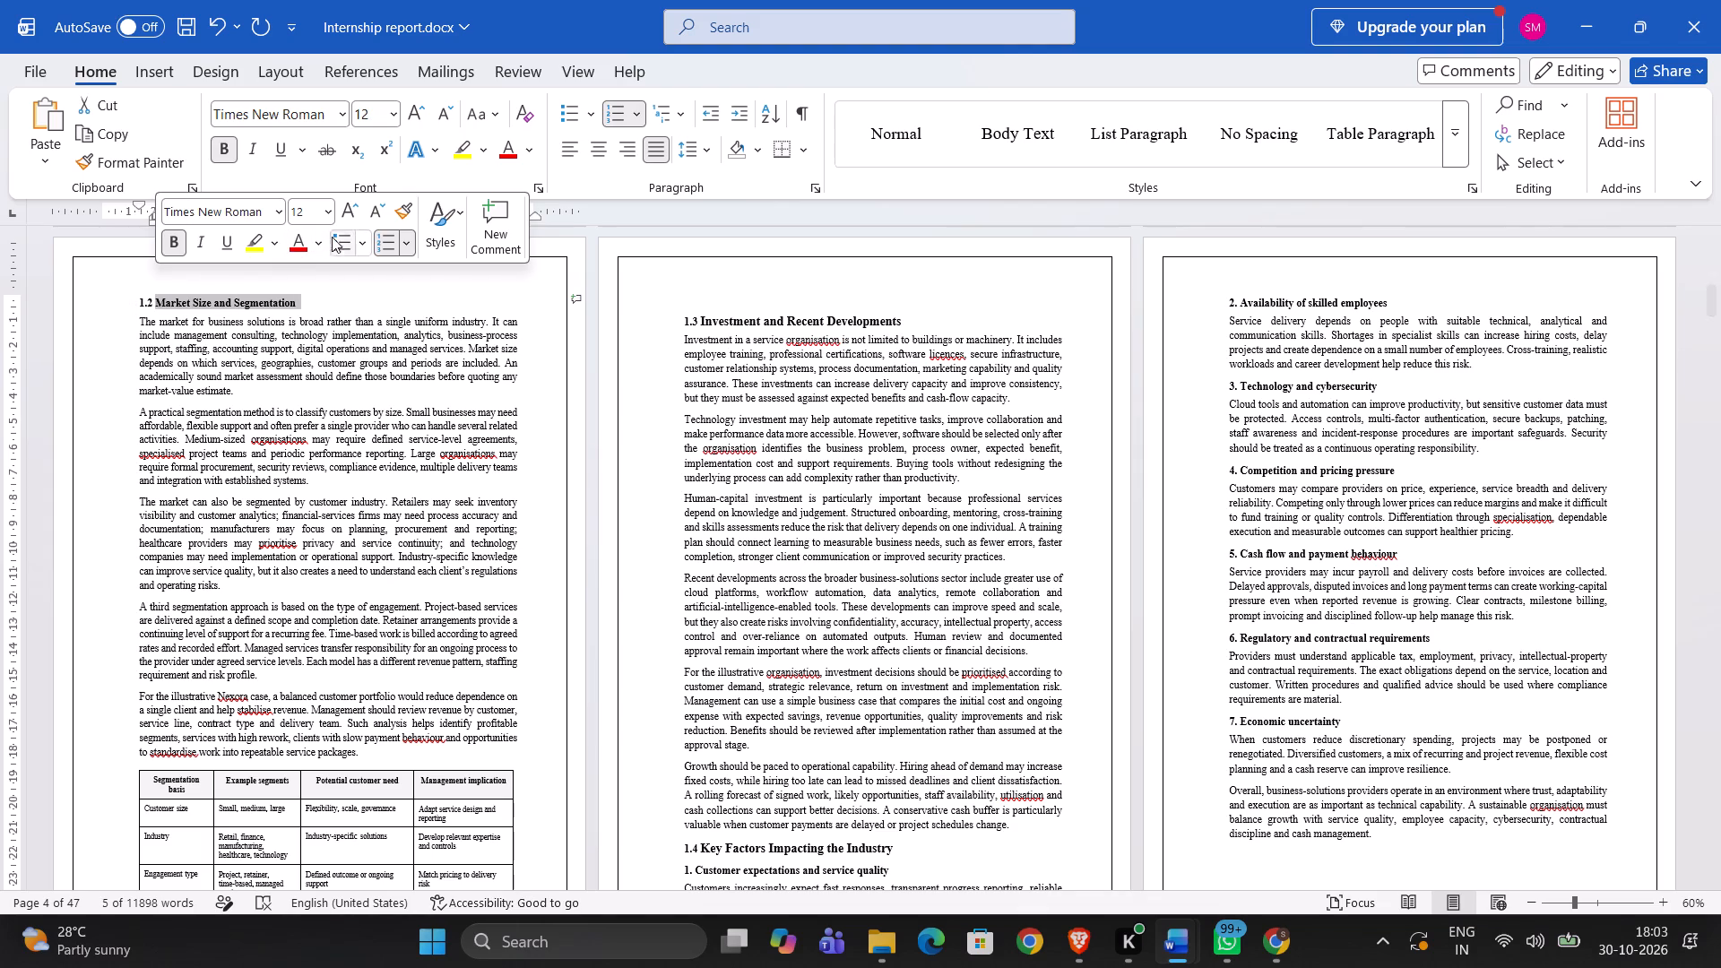
click(323, 212)
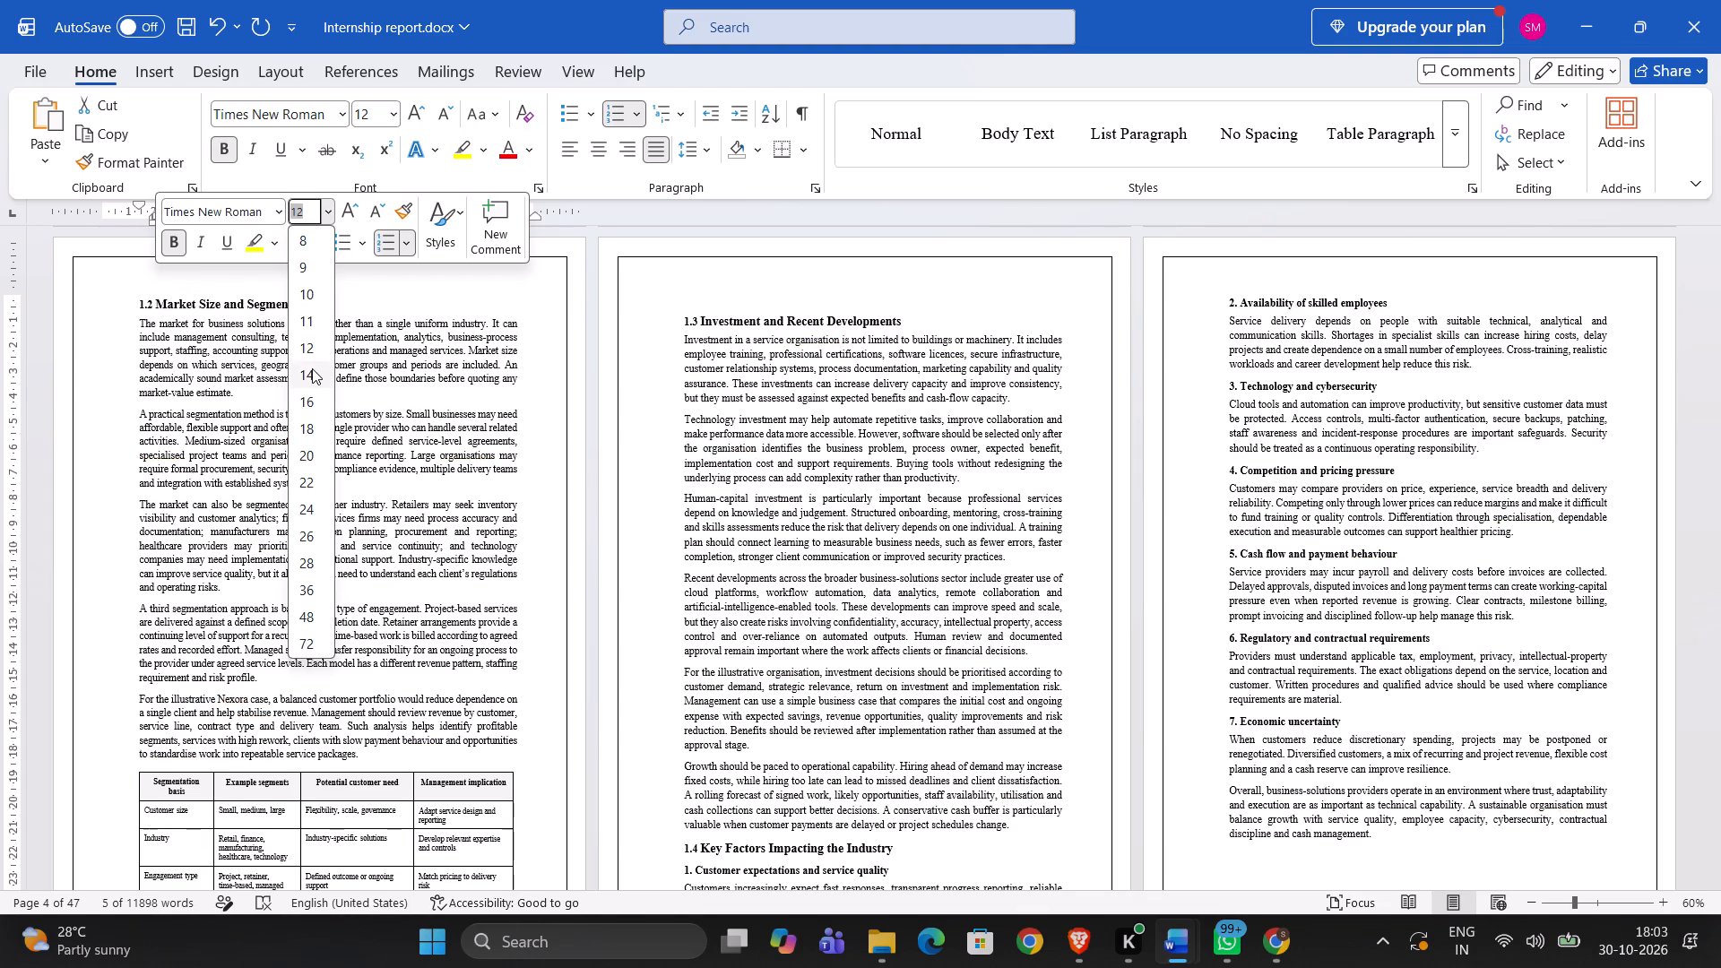
click(312, 368)
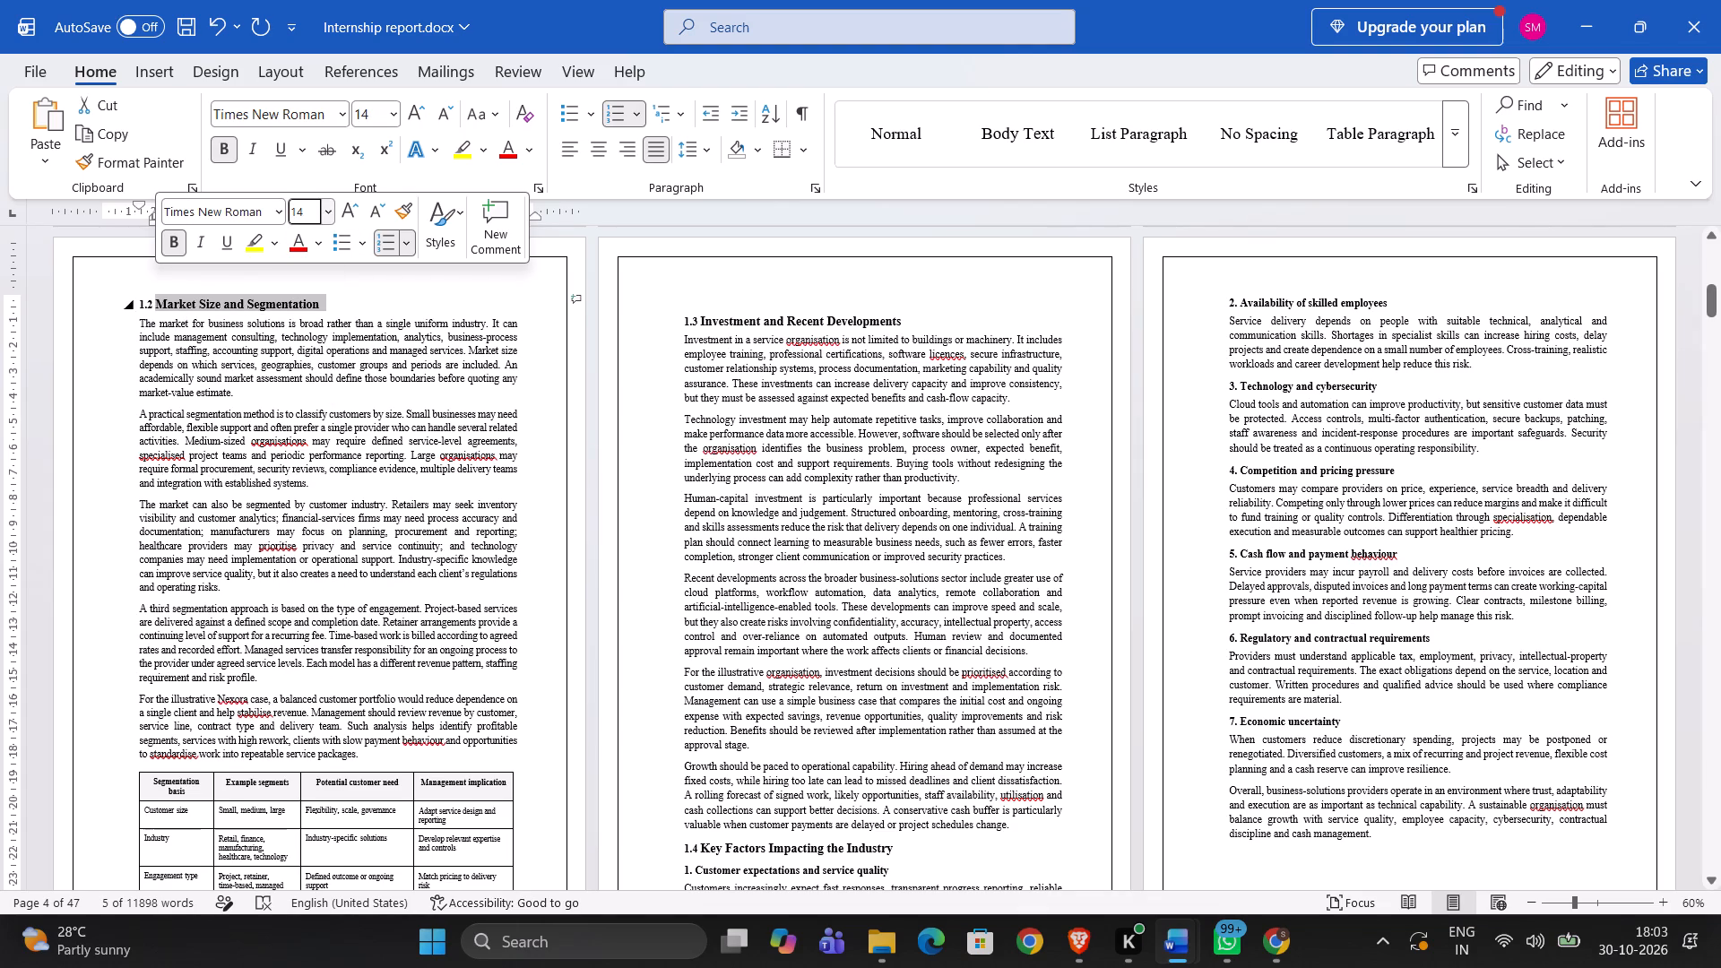
Set all section 1.2 Market Size and Segmentation body paragraphs and the segmentation table below them to font size 12.
drag(139, 318, 368, 528)
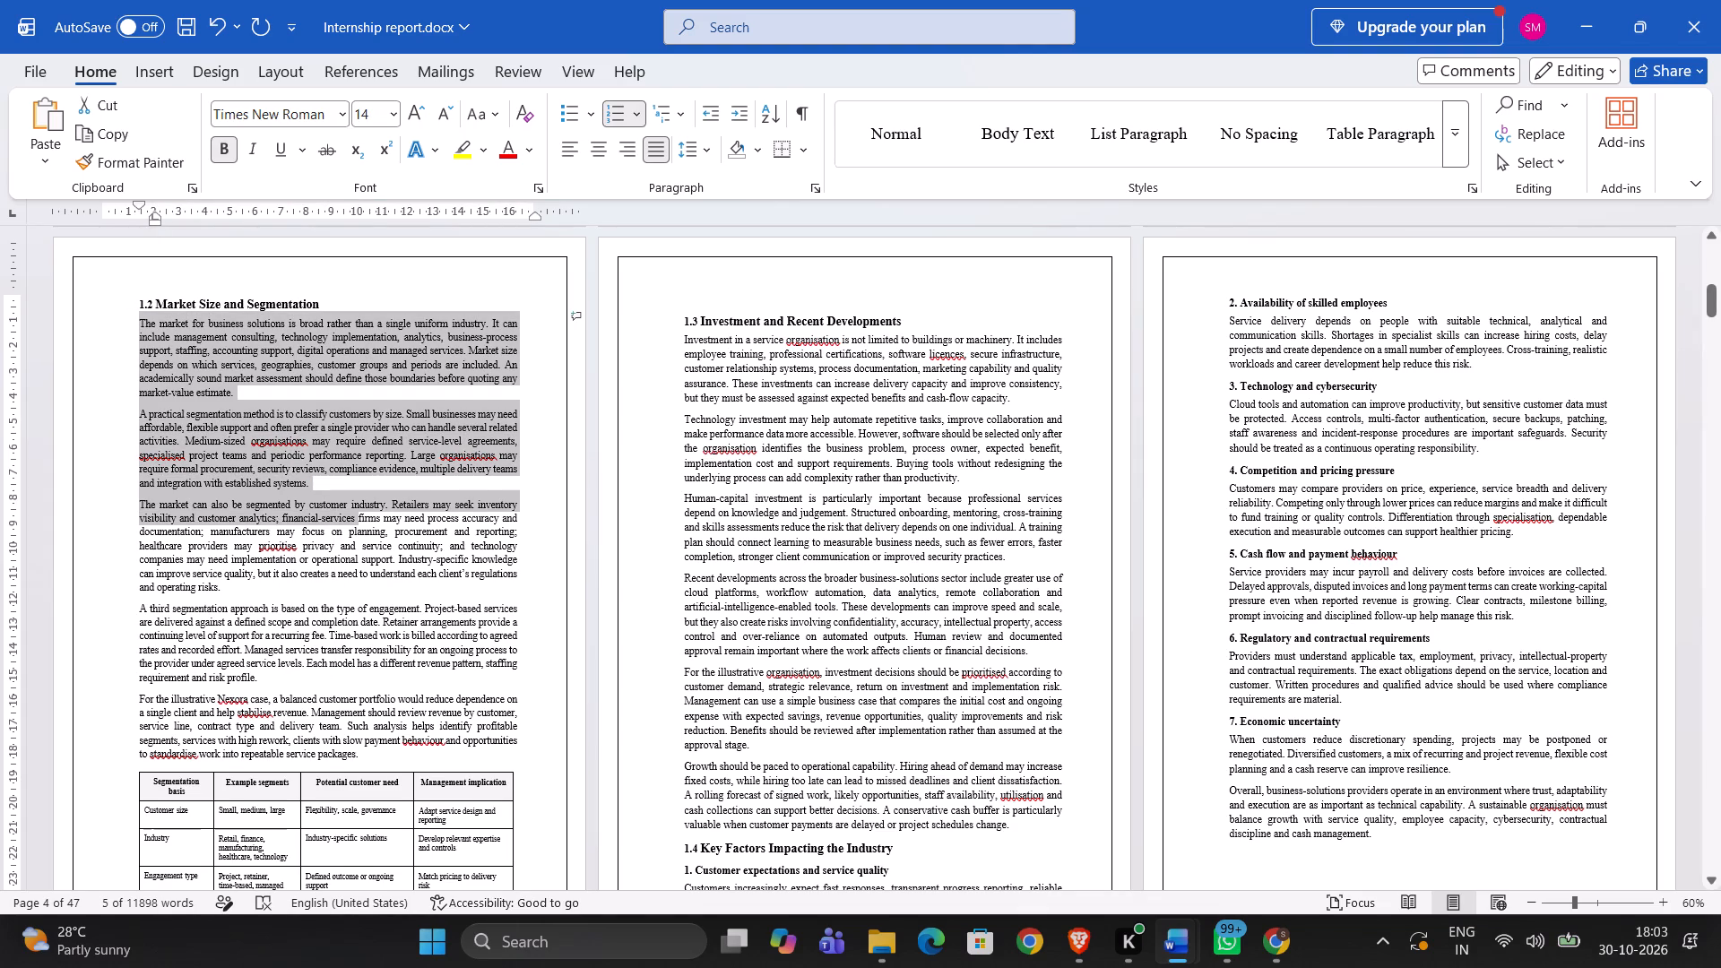
drag(368, 528, 385, 883)
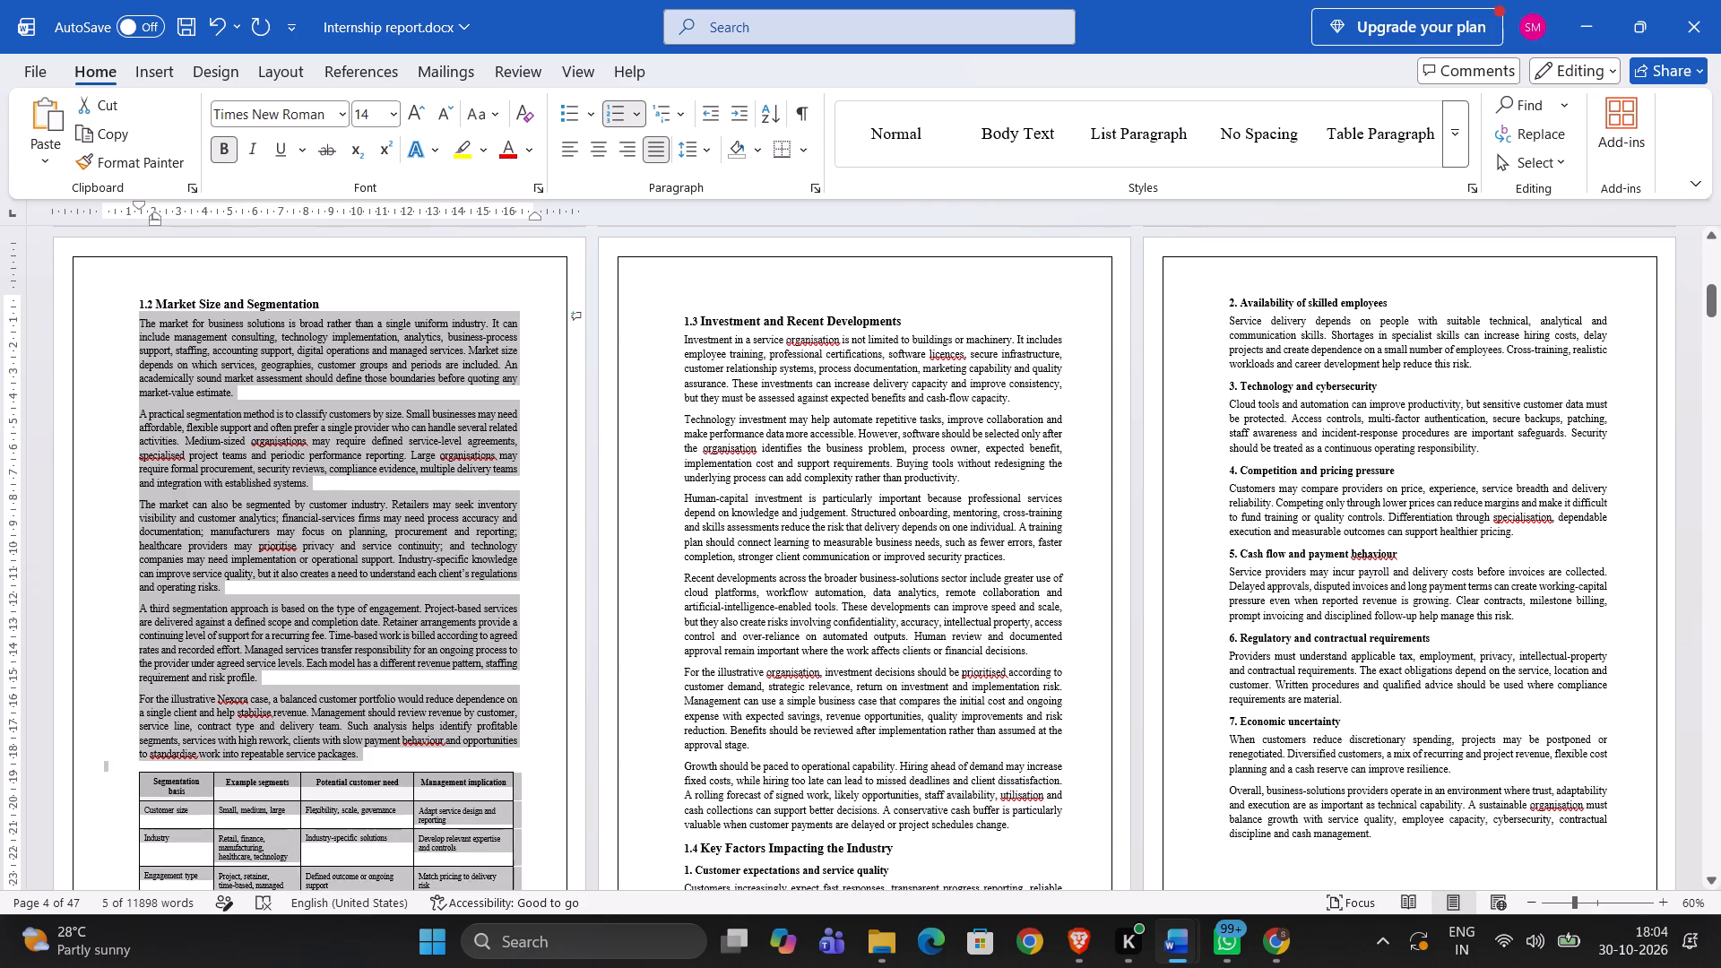
drag(385, 883, 354, 333)
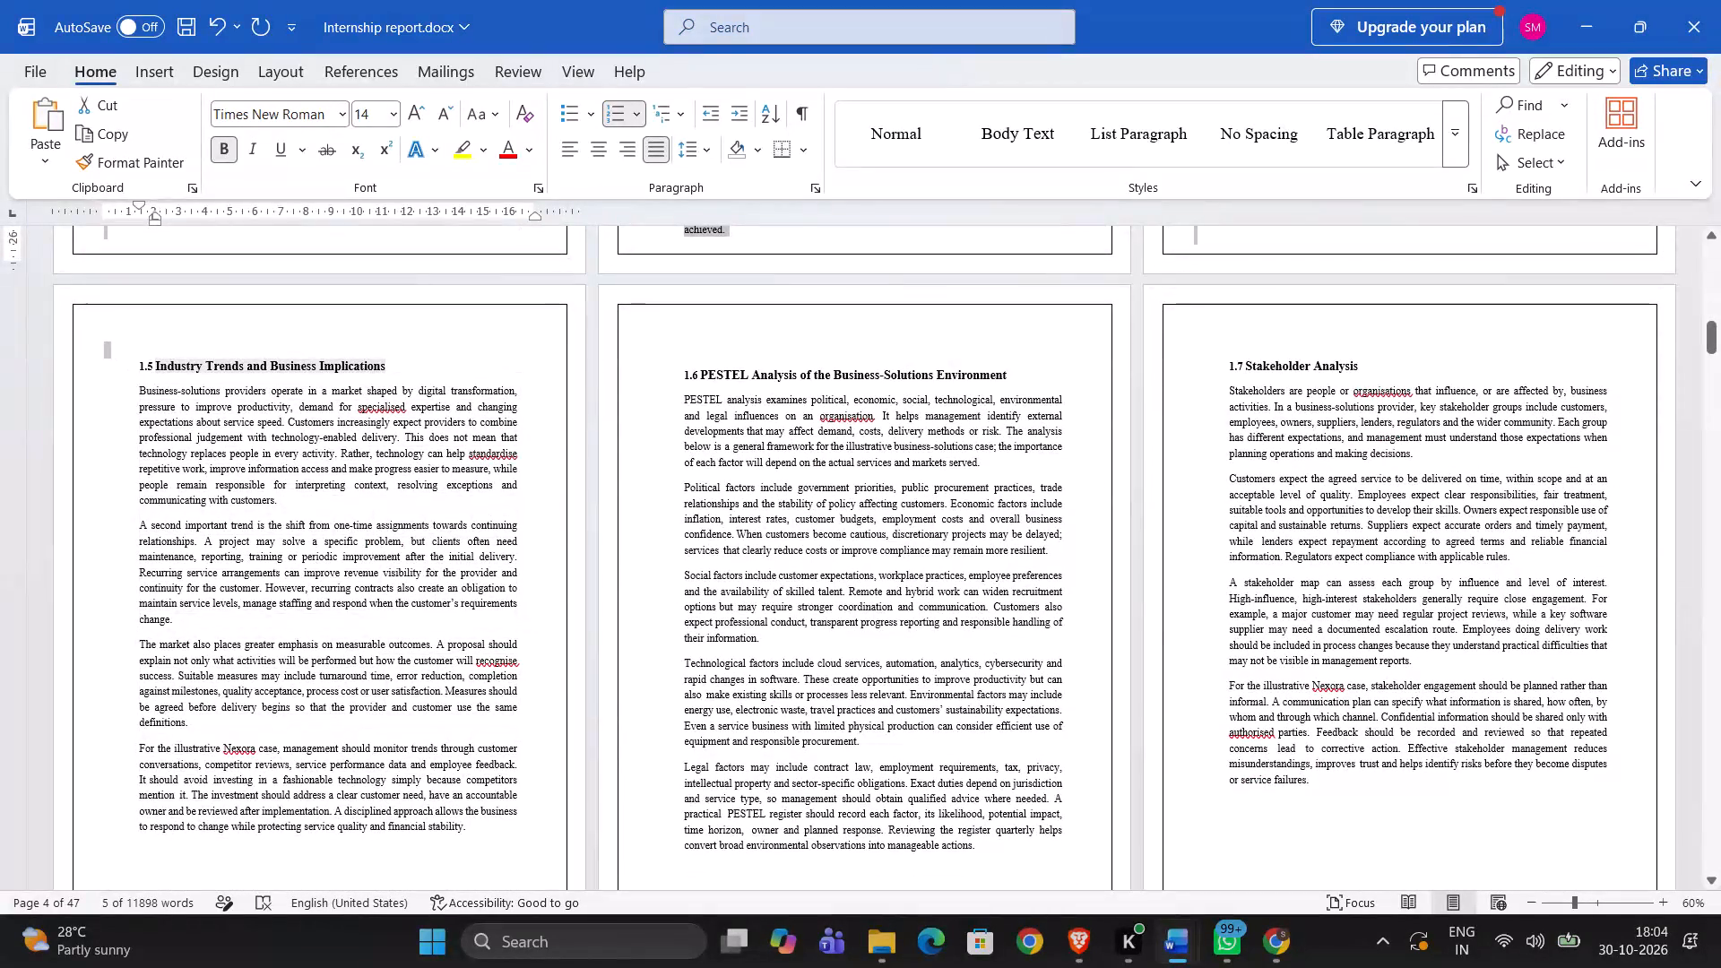
drag(354, 333, 306, 264)
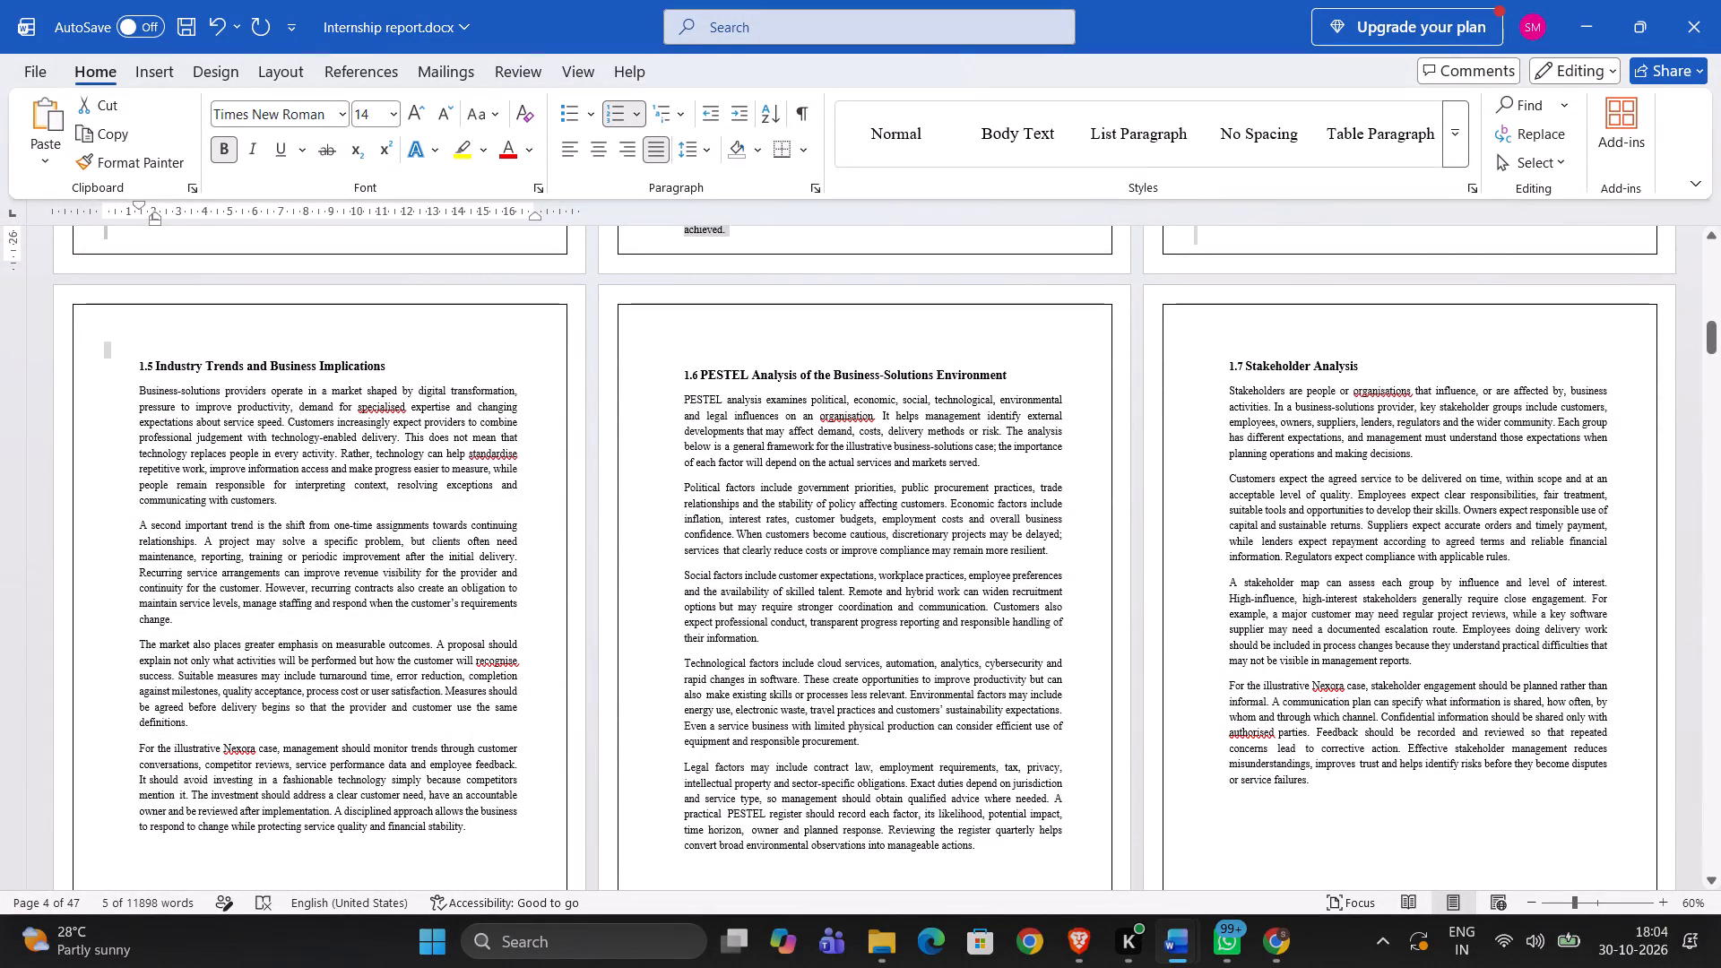
drag(306, 264, 288, 241)
drag(288, 241, 278, 203)
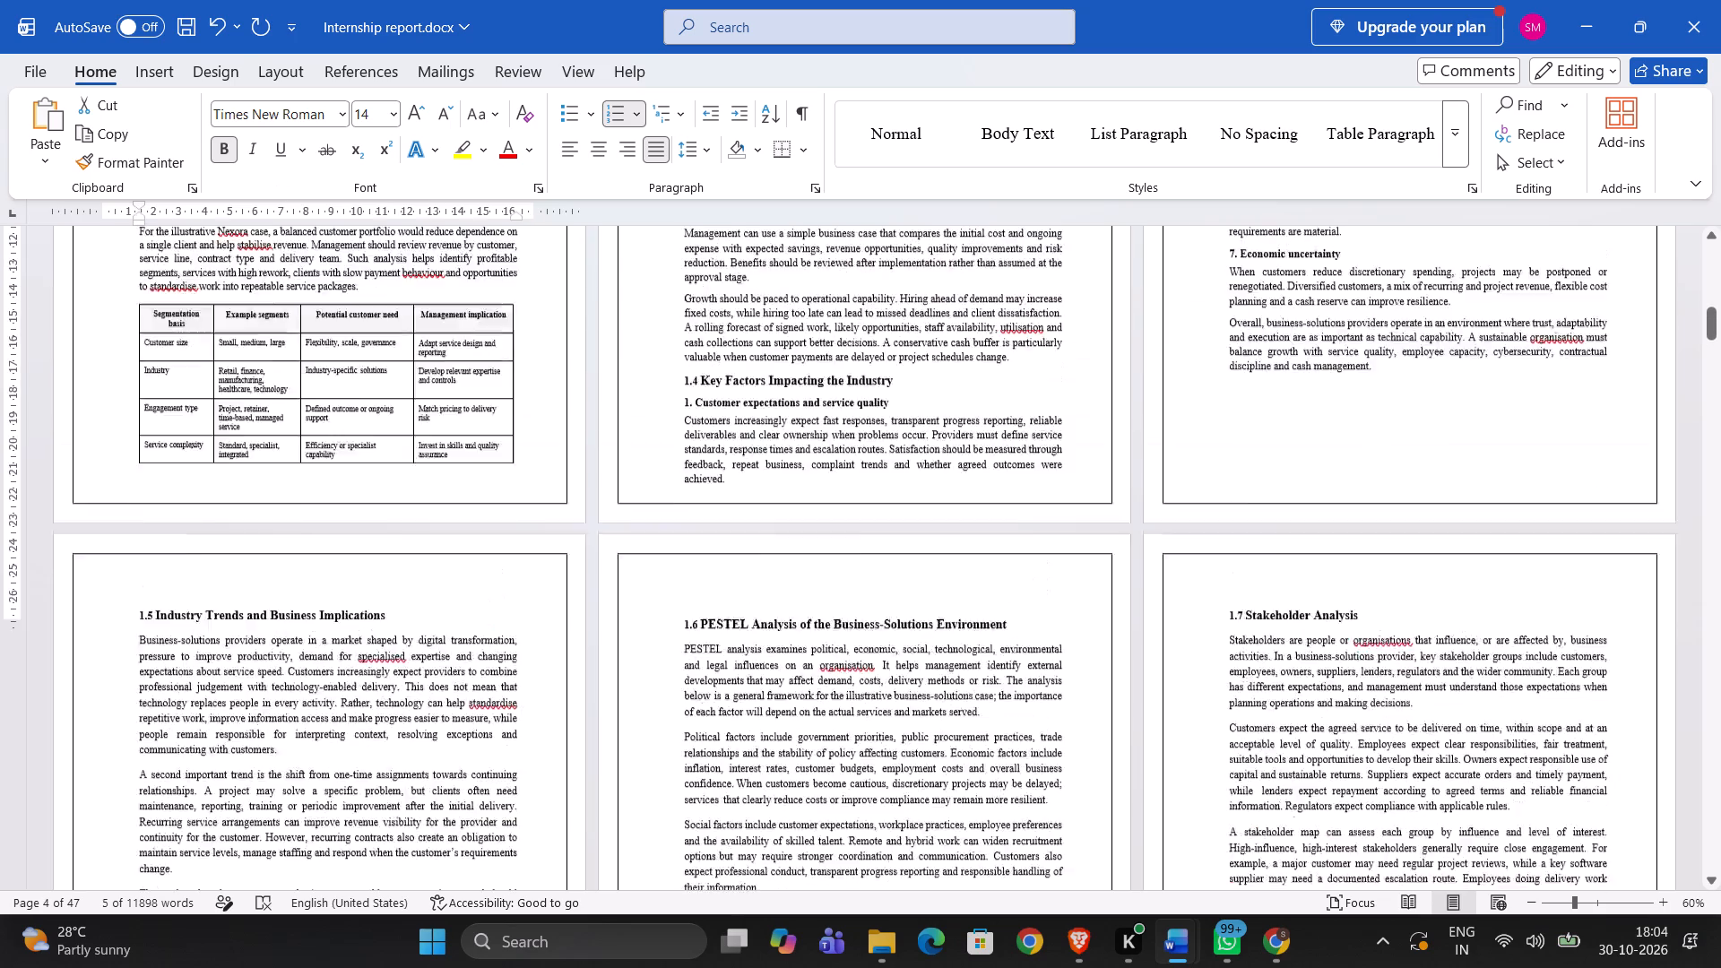
drag(278, 203, 469, 601)
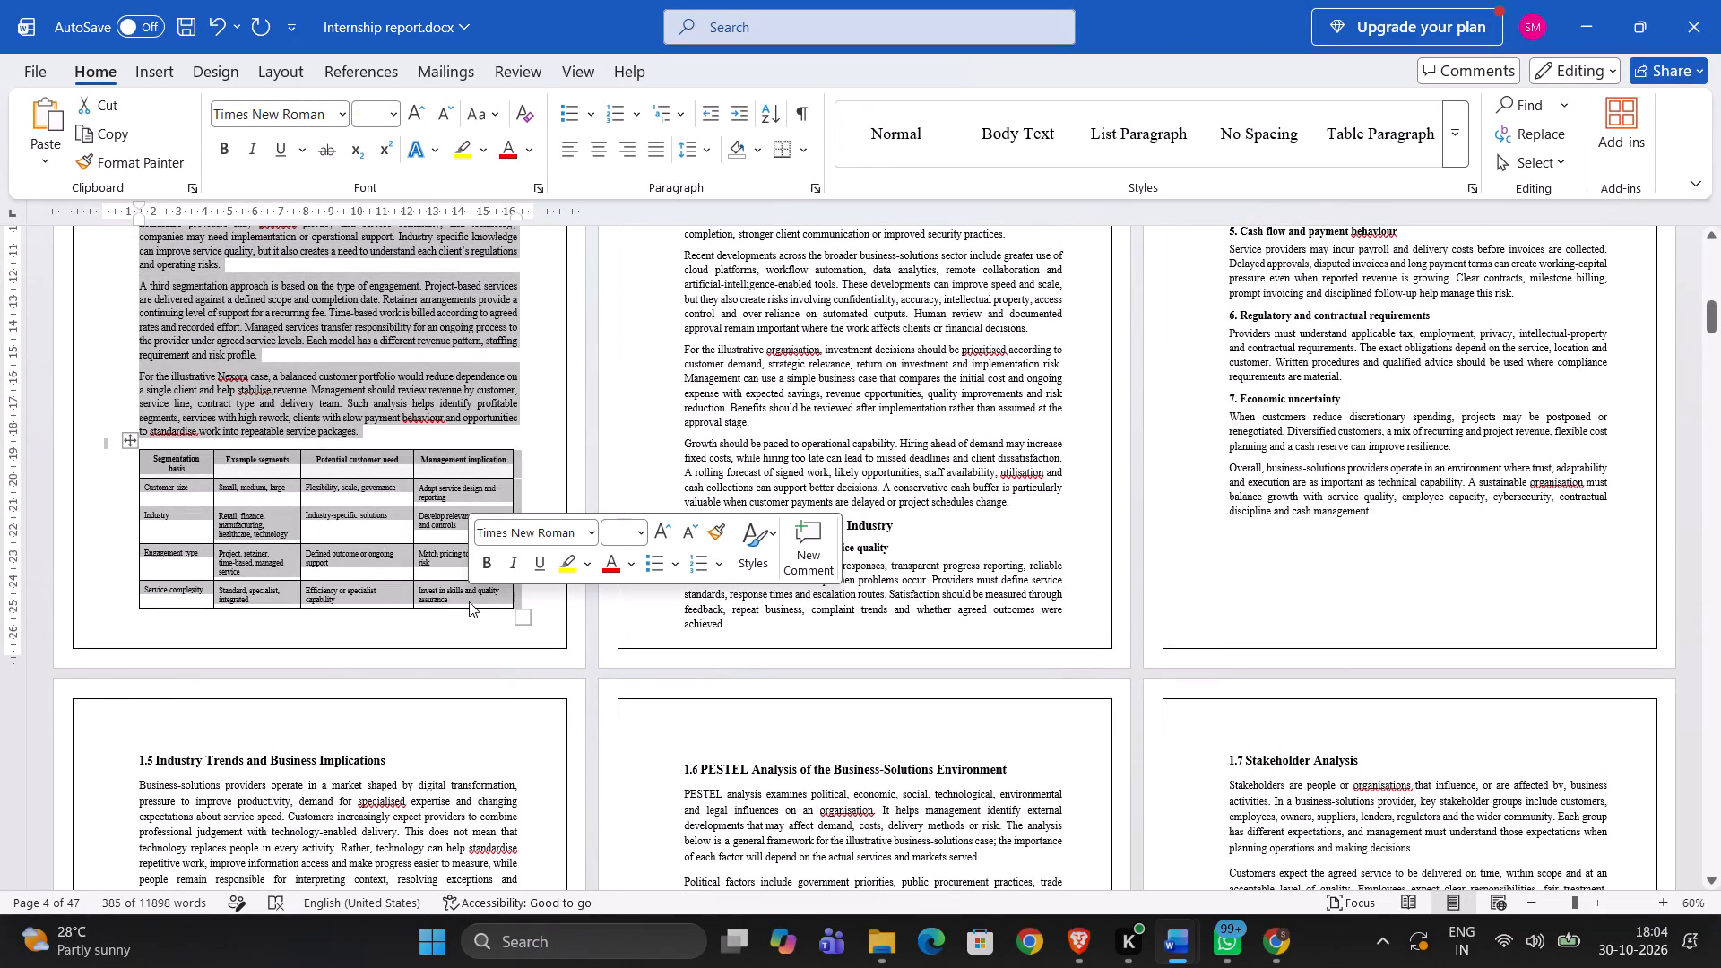
click(639, 533)
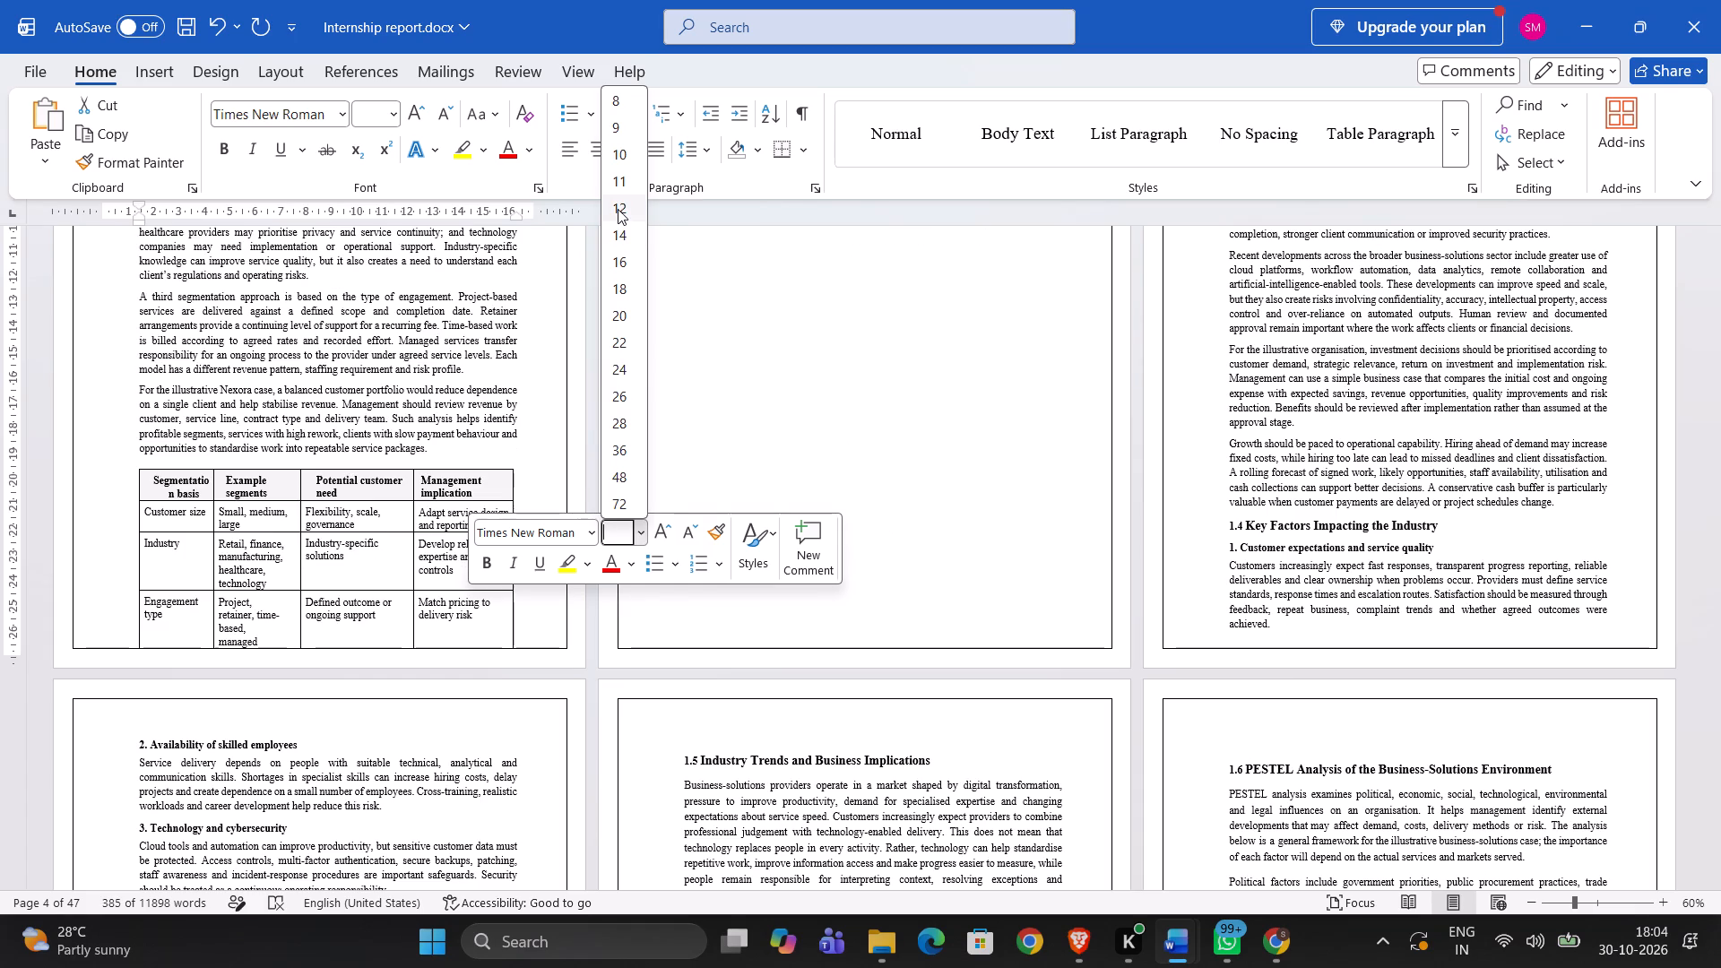
click(618, 208)
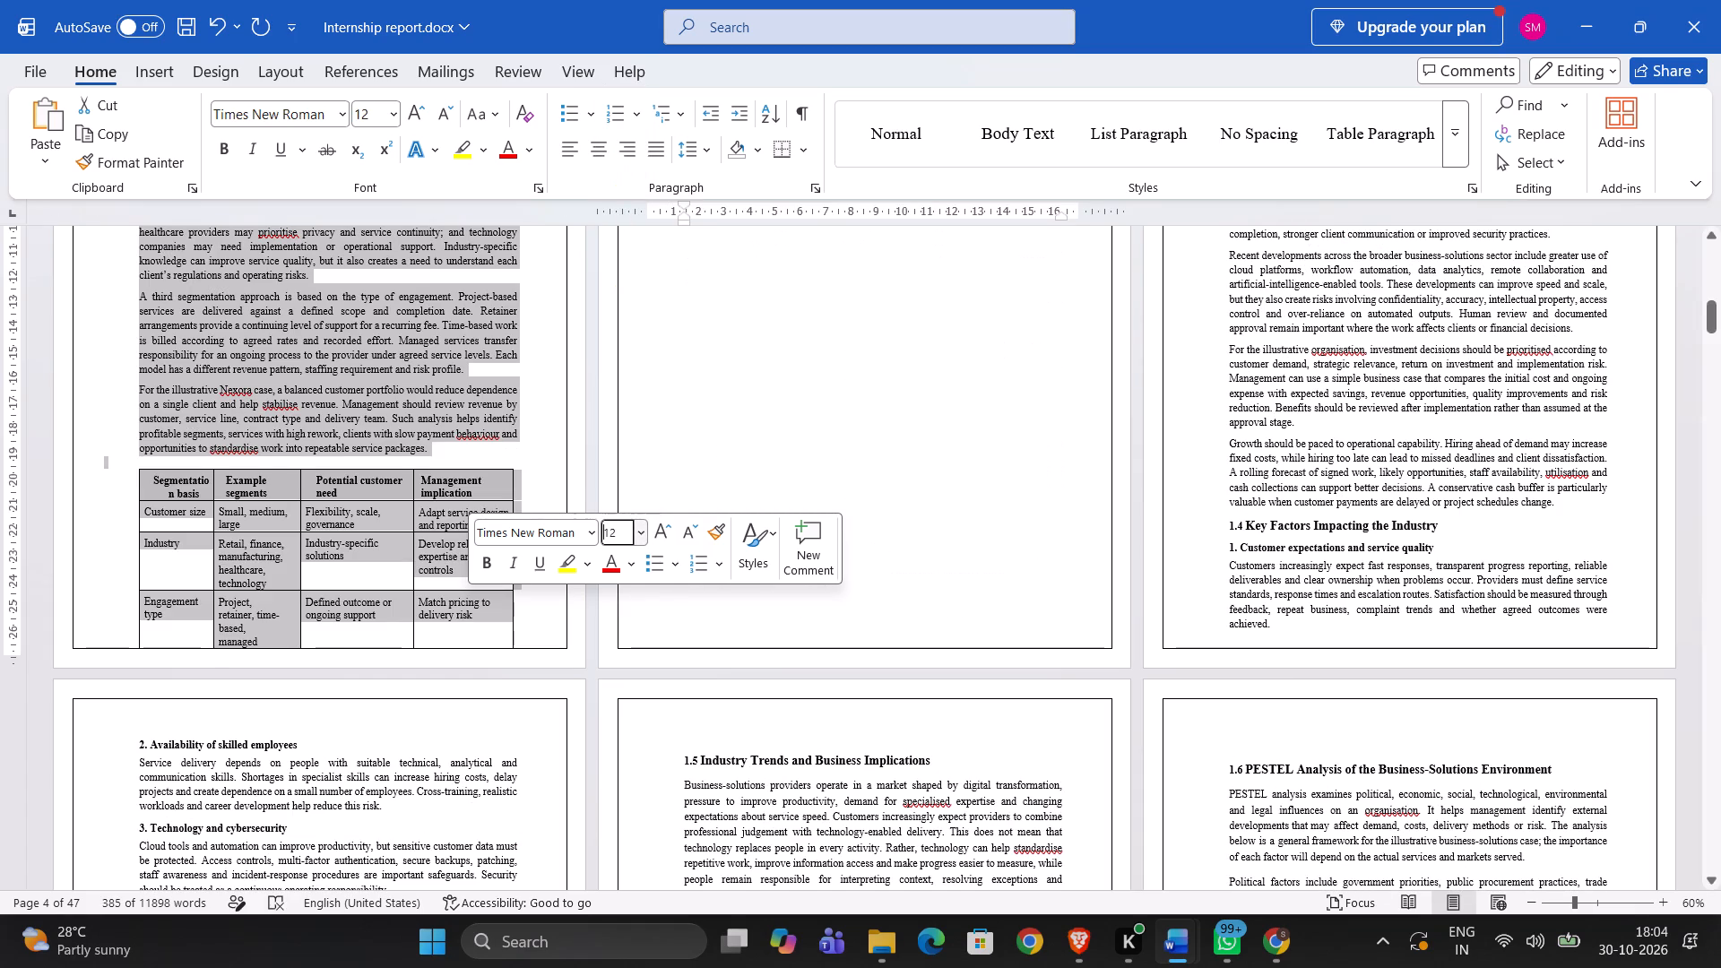
Move the whole segmentation table off the section 1.2 text page to the top of the following page.
scroll(848, 324, up, 3)
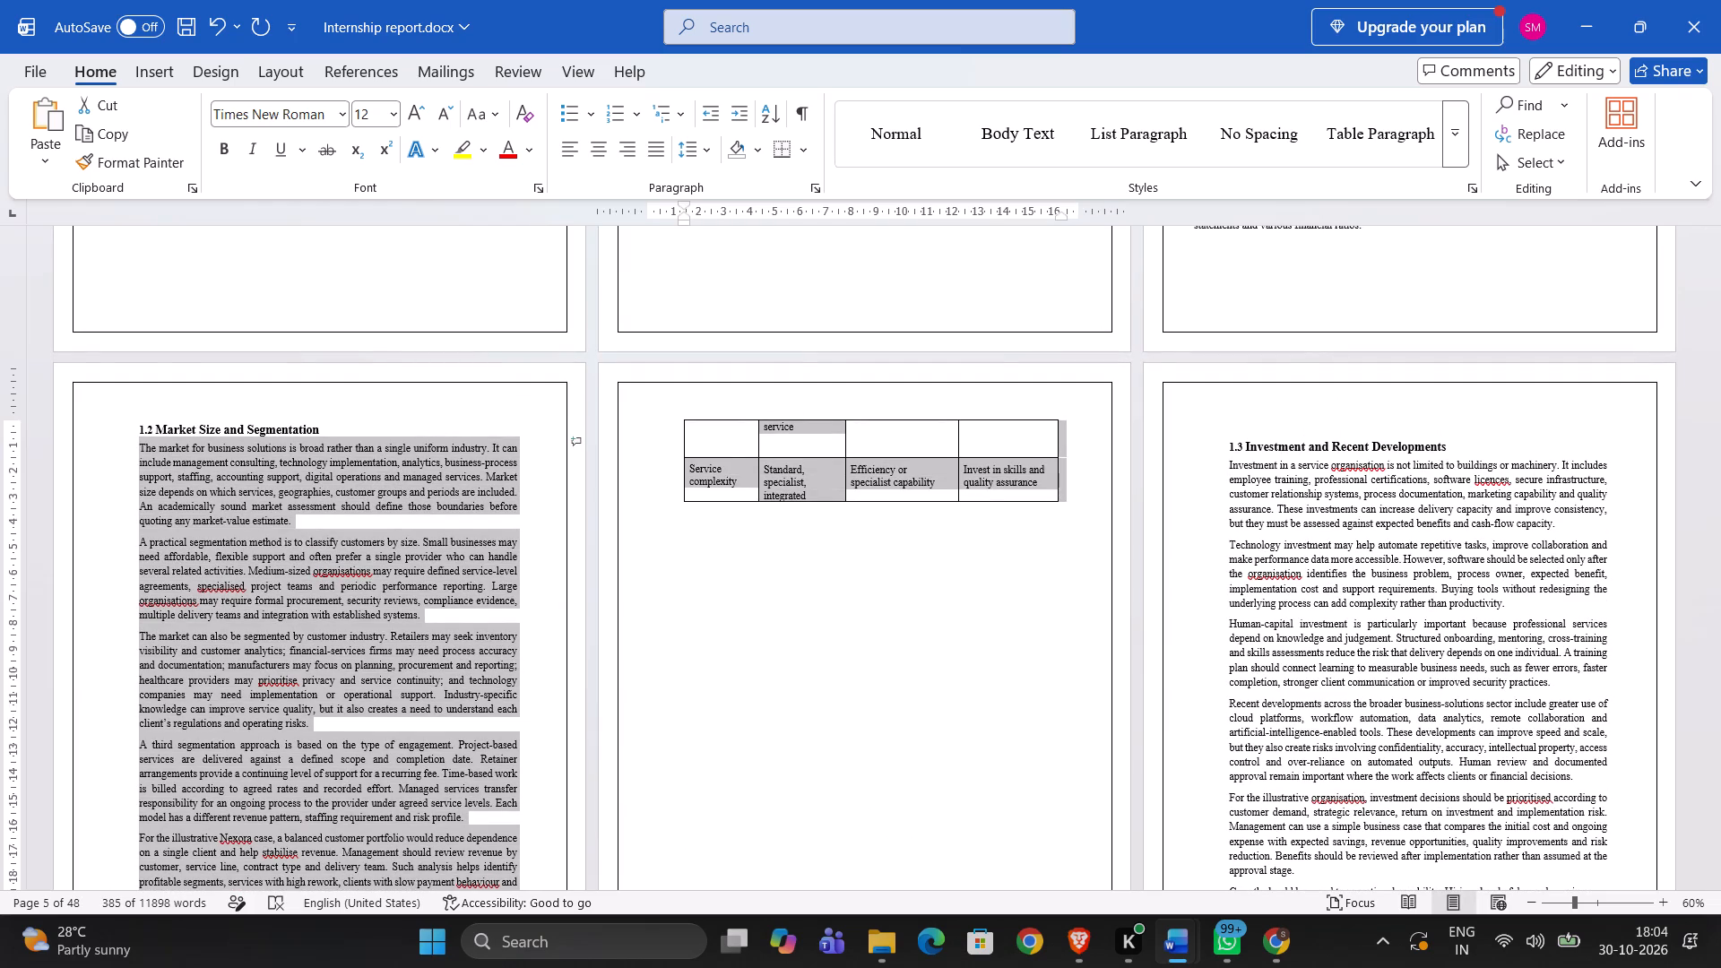
scroll(848, 324, down, 1)
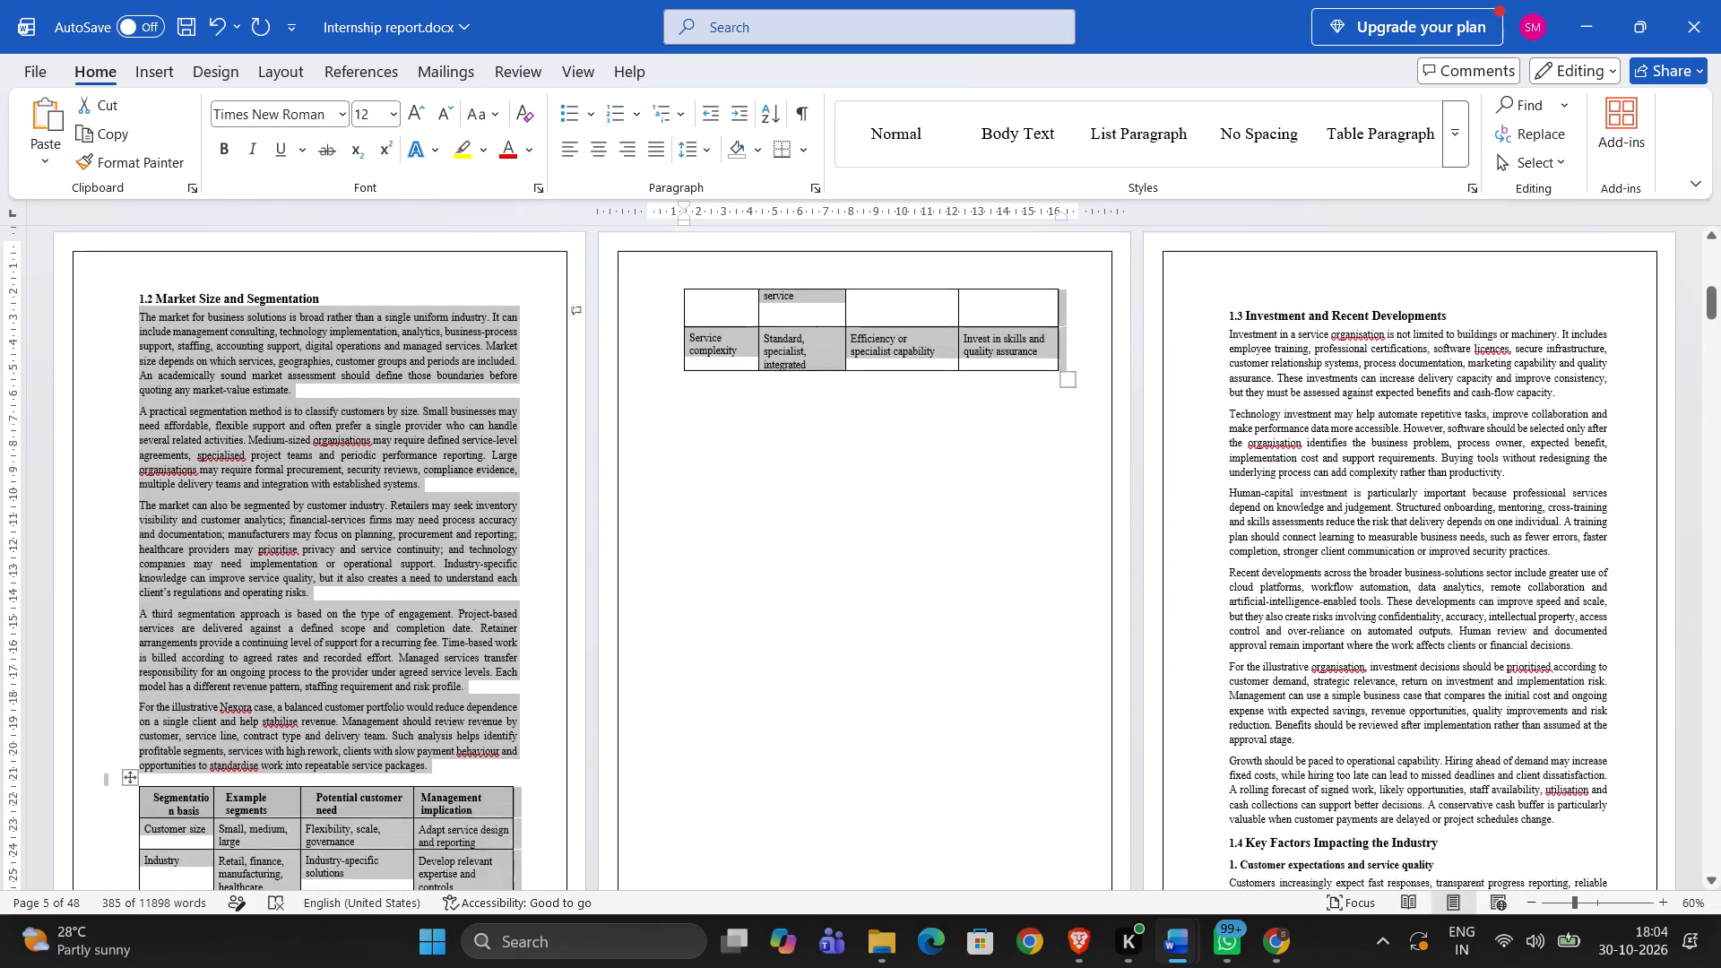
scroll(848, 324, down, 1)
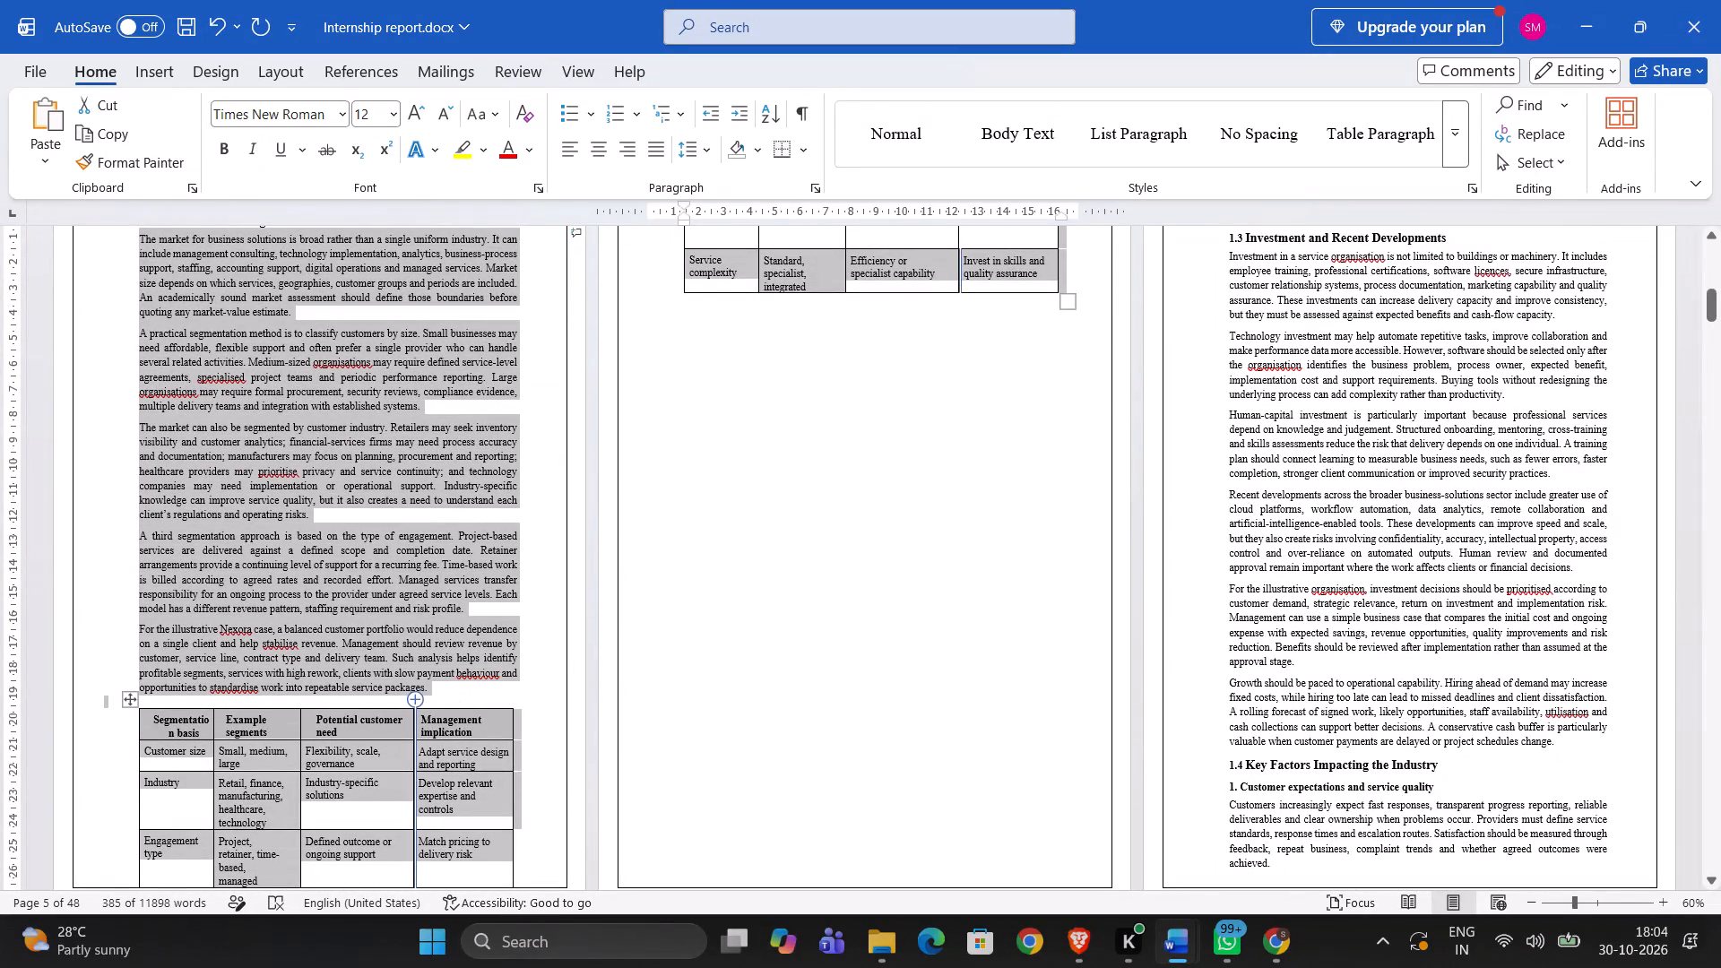
drag(128, 699, 490, 617)
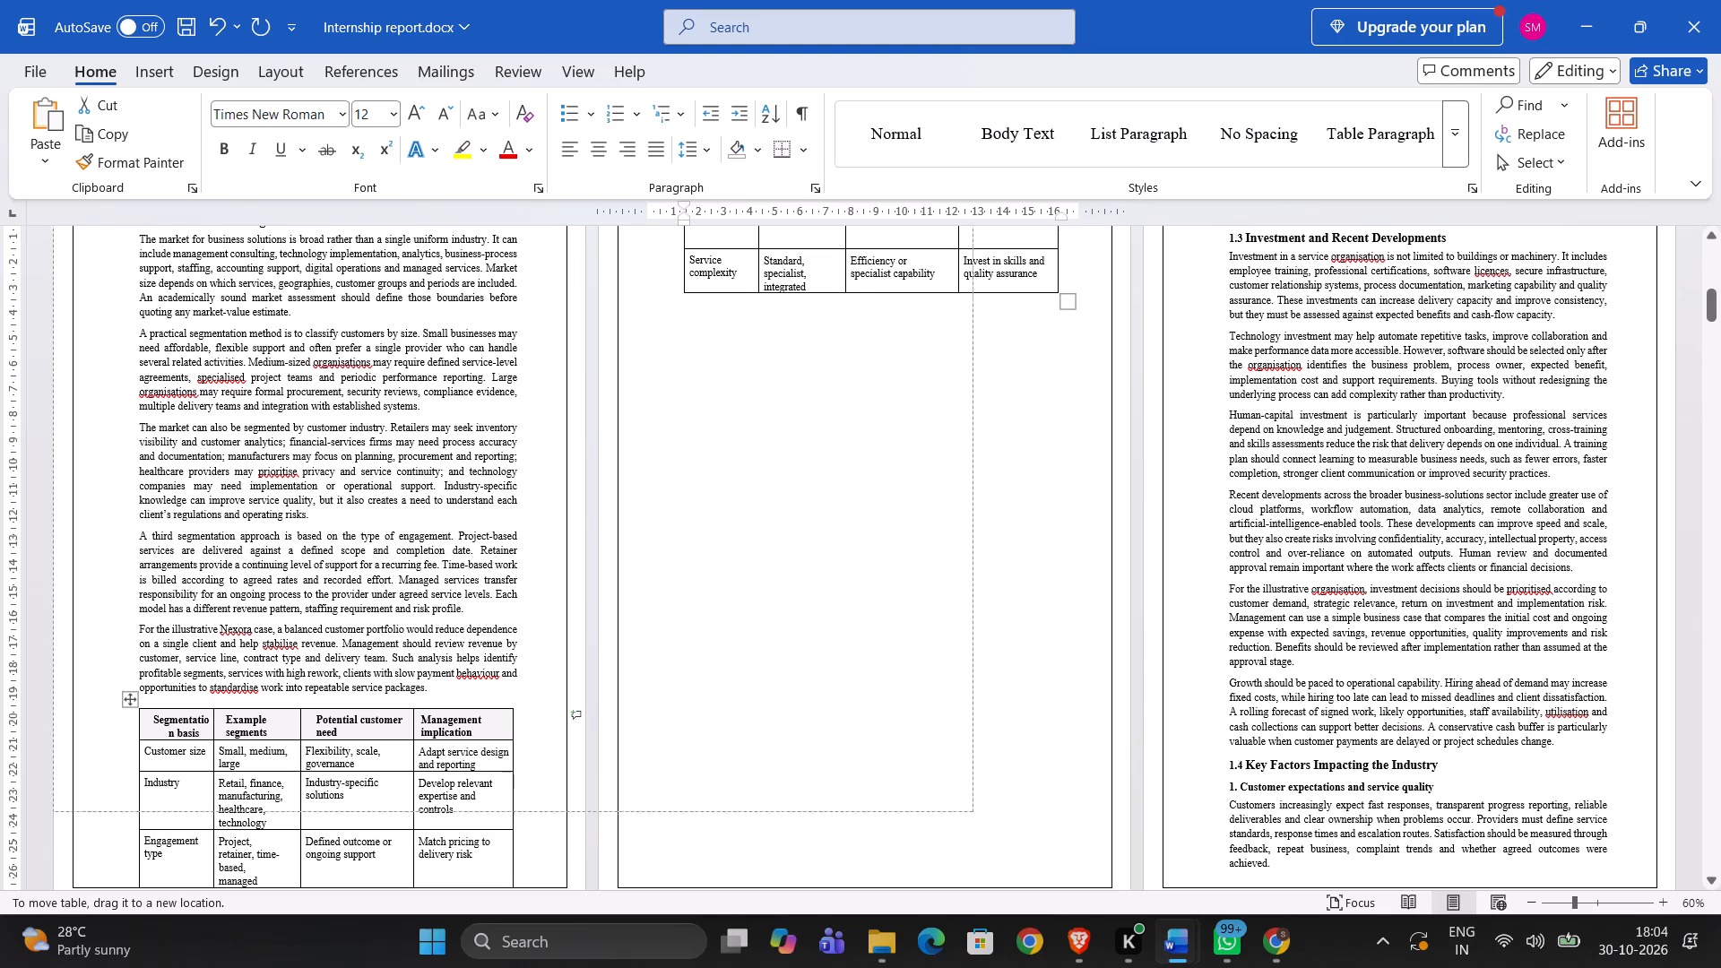
drag(490, 617, 738, 362)
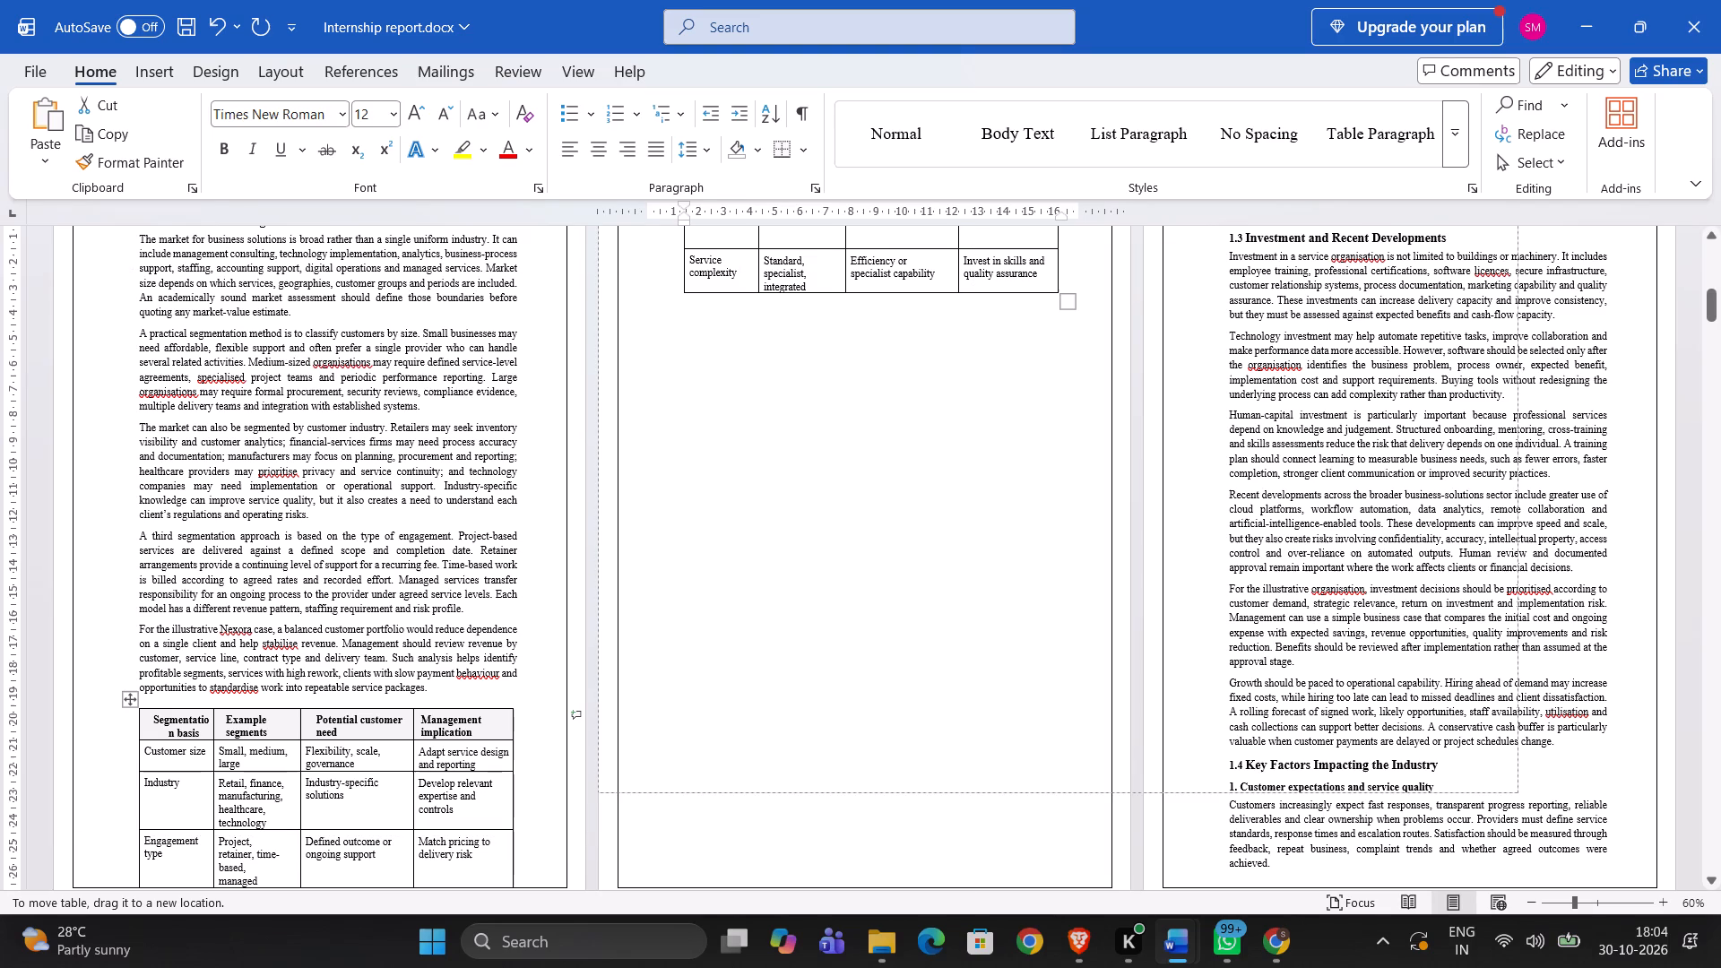
drag(738, 362, 851, 627)
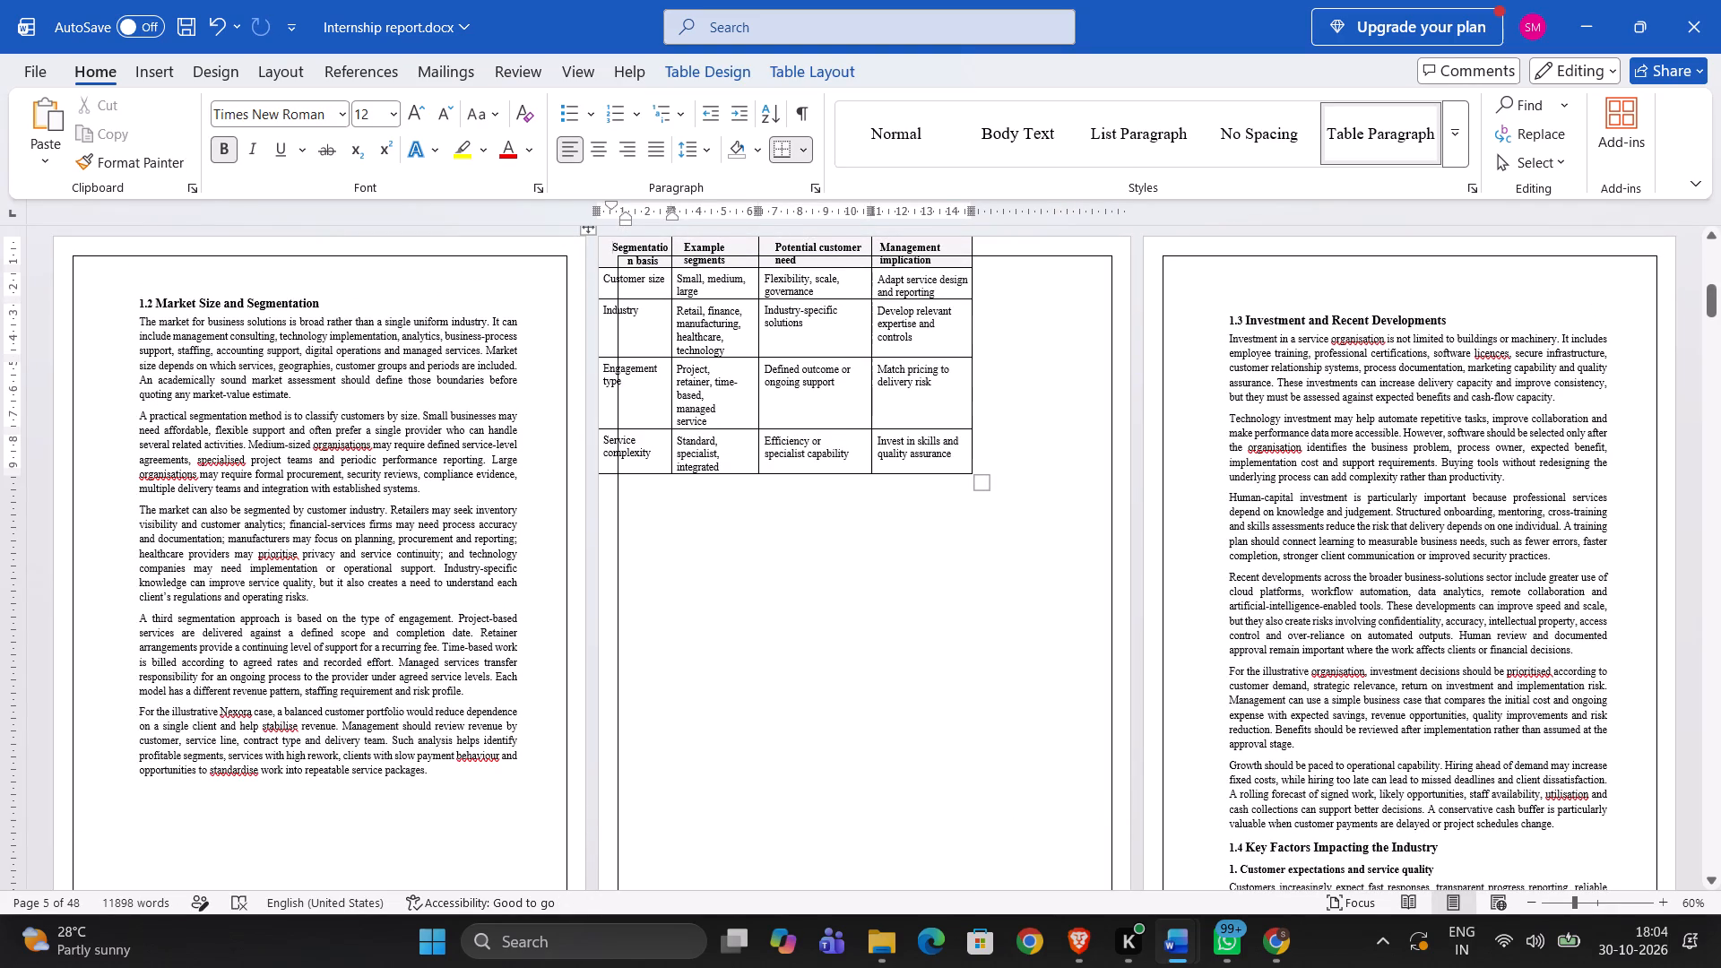
Widen the segmentation table so that "Segmentation" in its first header cell fits on one line.
drag(974, 477, 1053, 571)
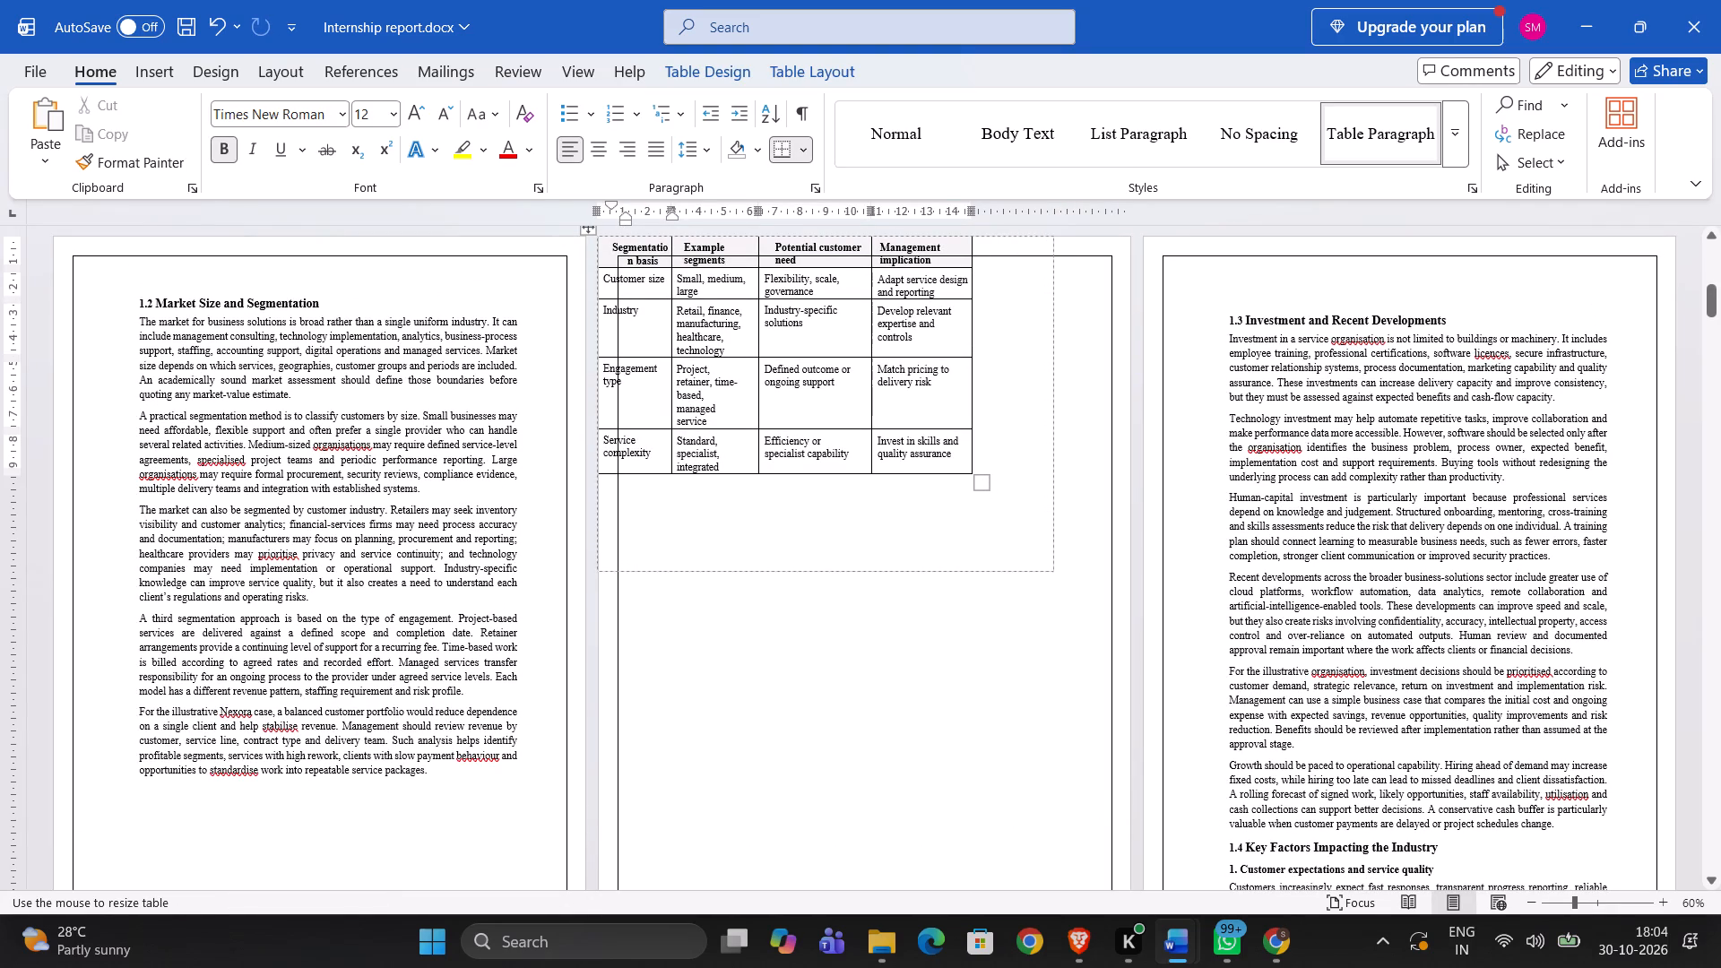
drag(1053, 571, 1024, 518)
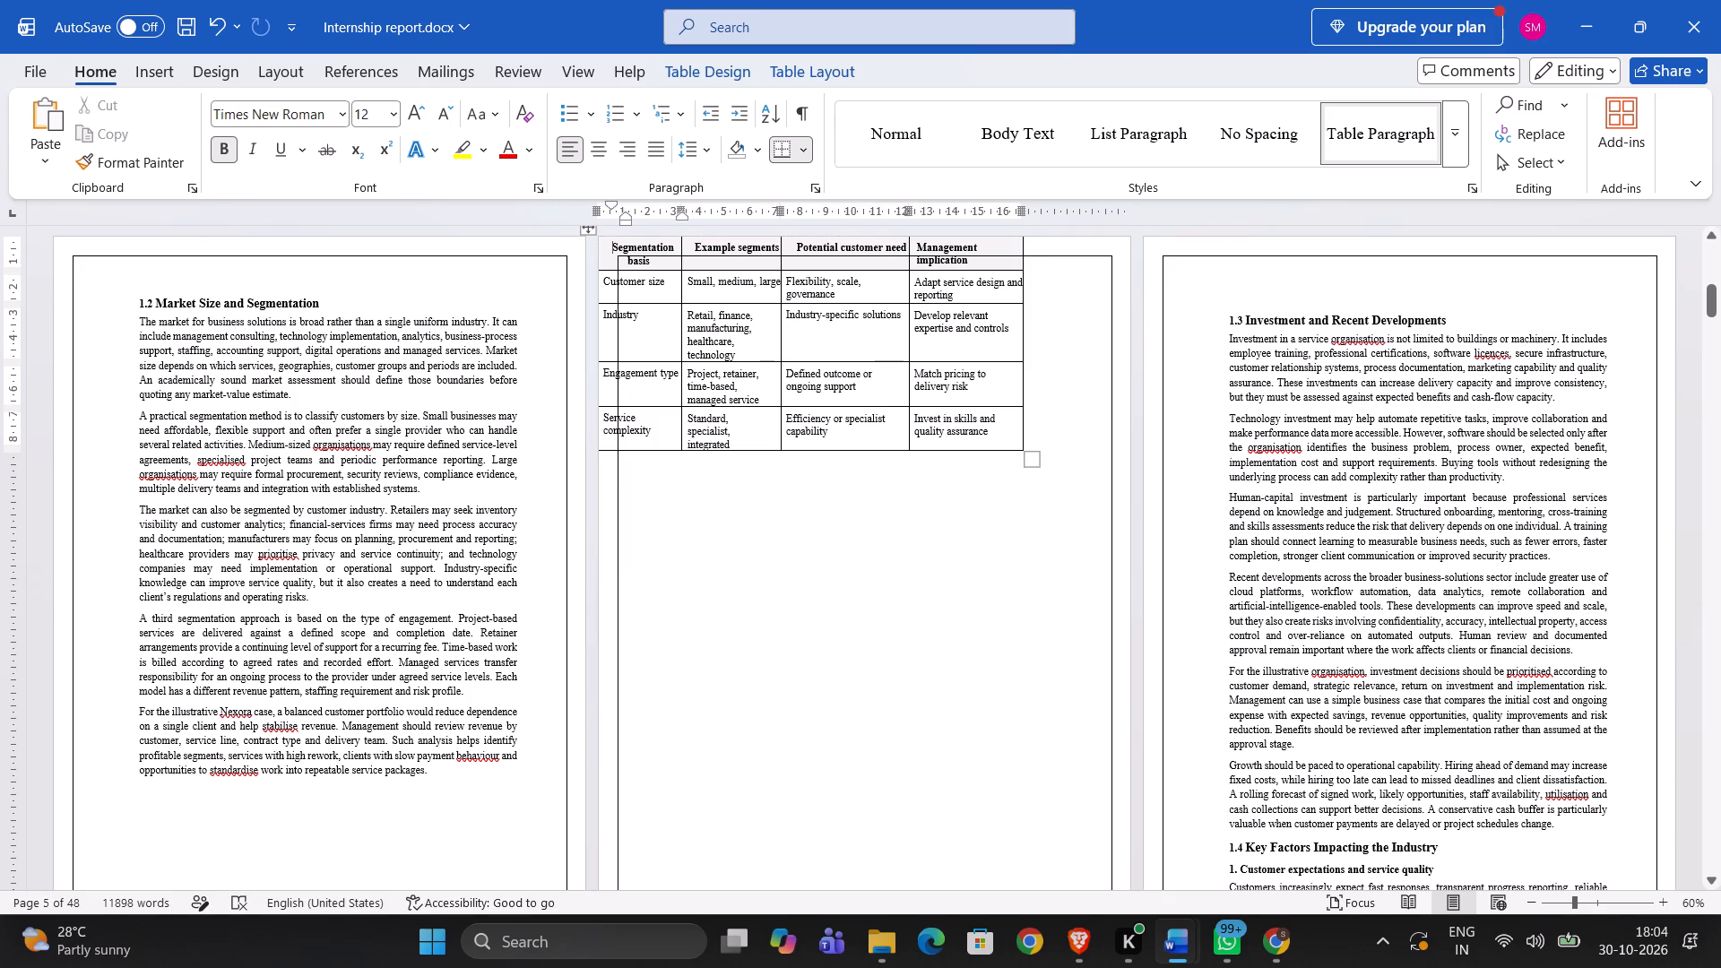
click(817, 546)
scroll(817, 546, up, 1)
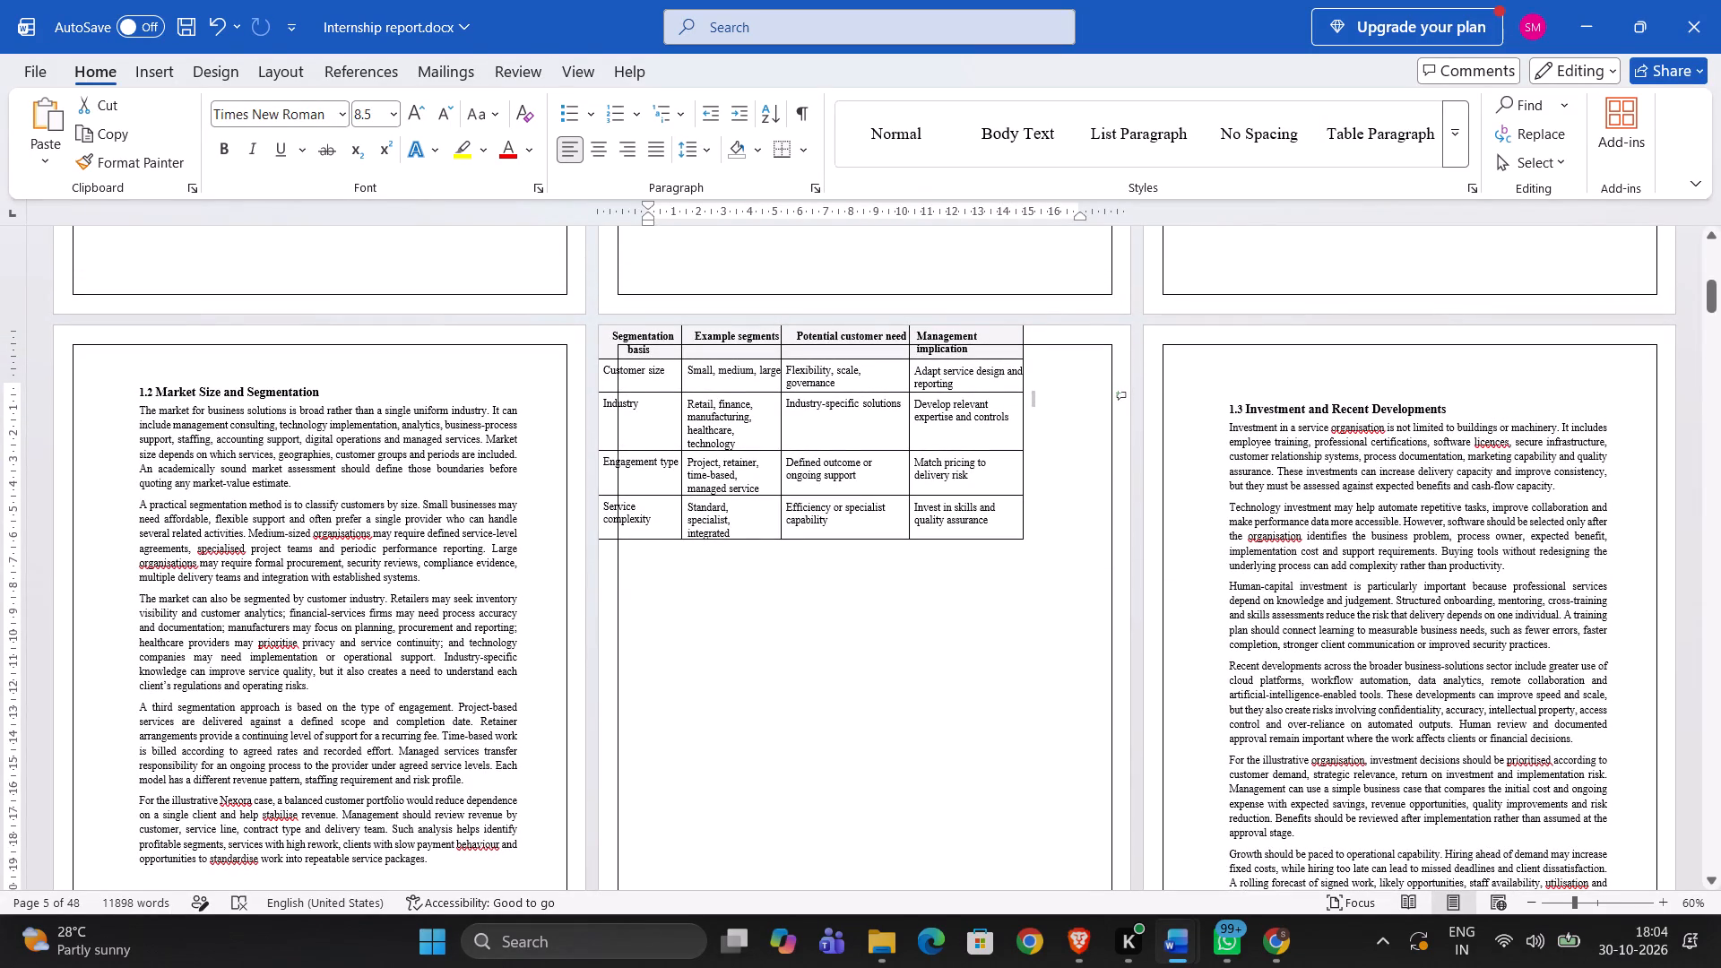
drag(1024, 334, 1085, 367)
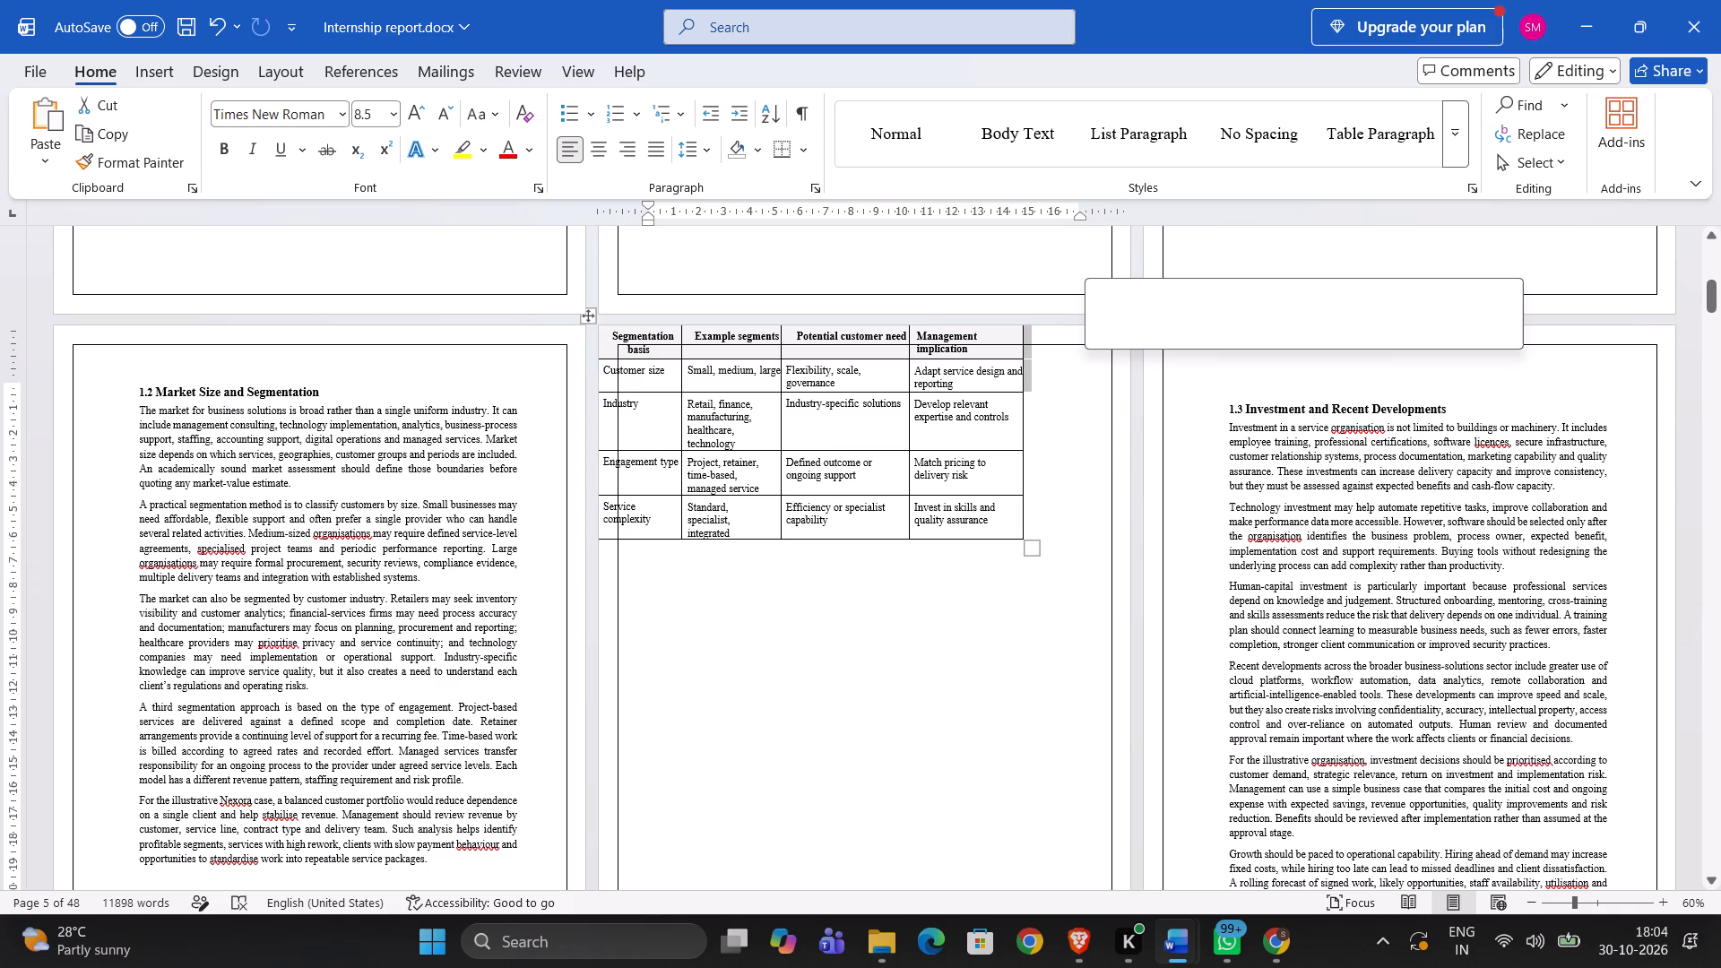
click(916, 708)
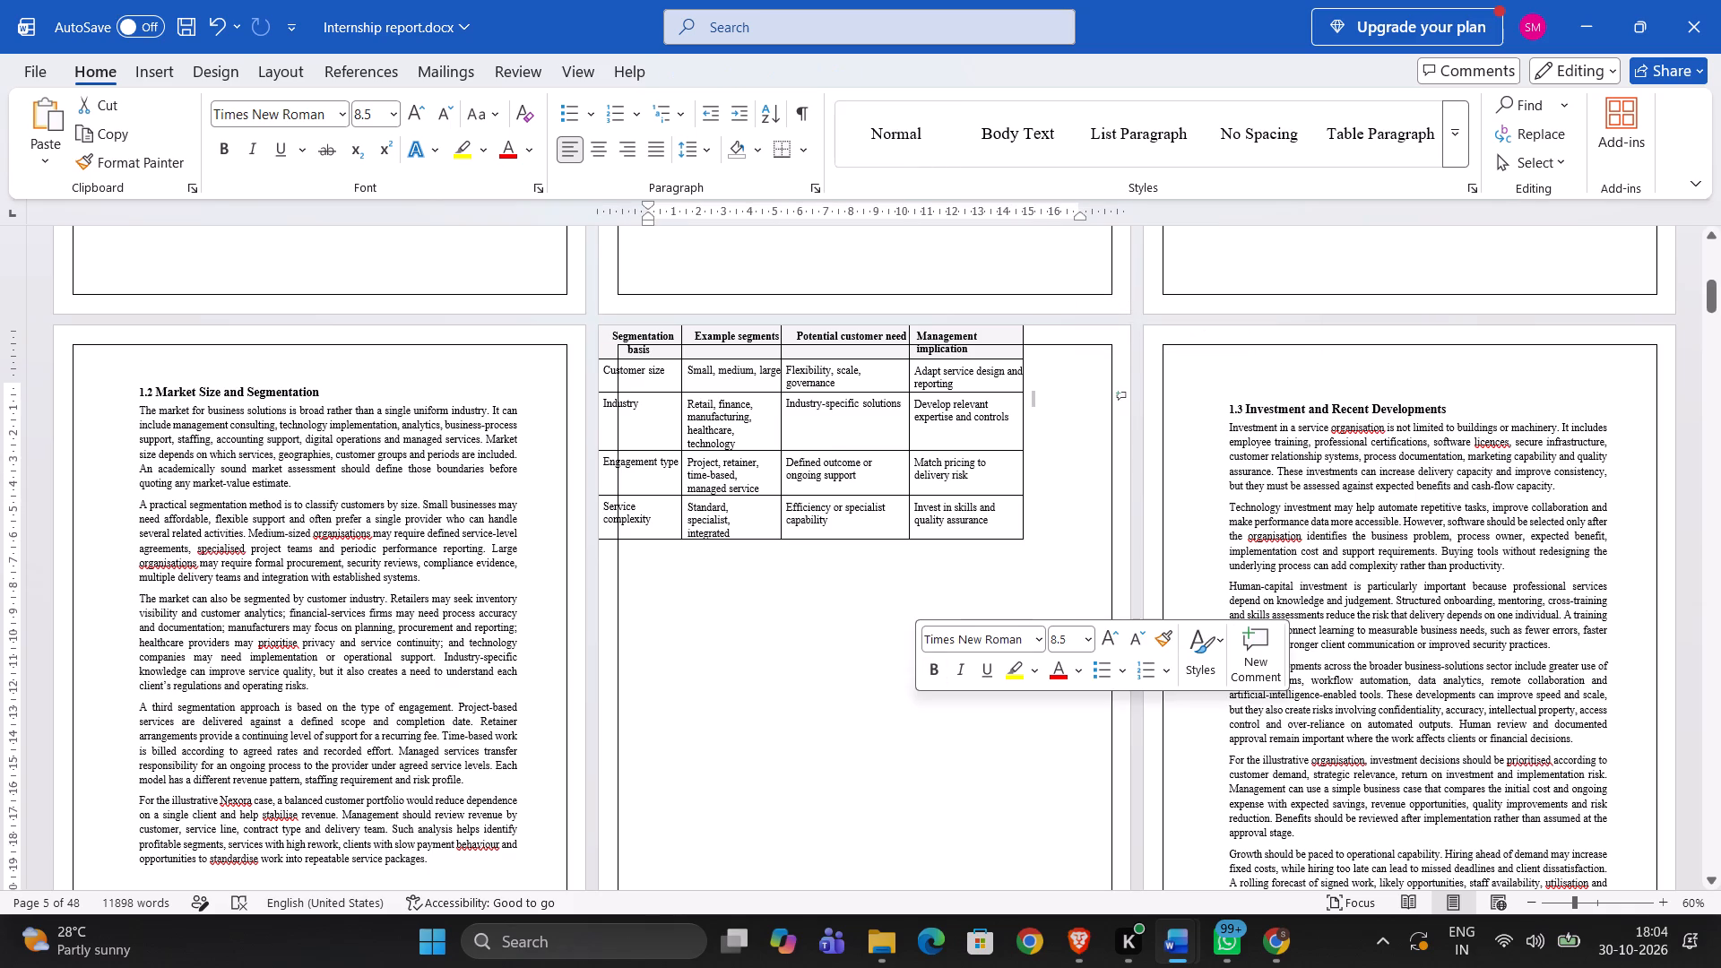
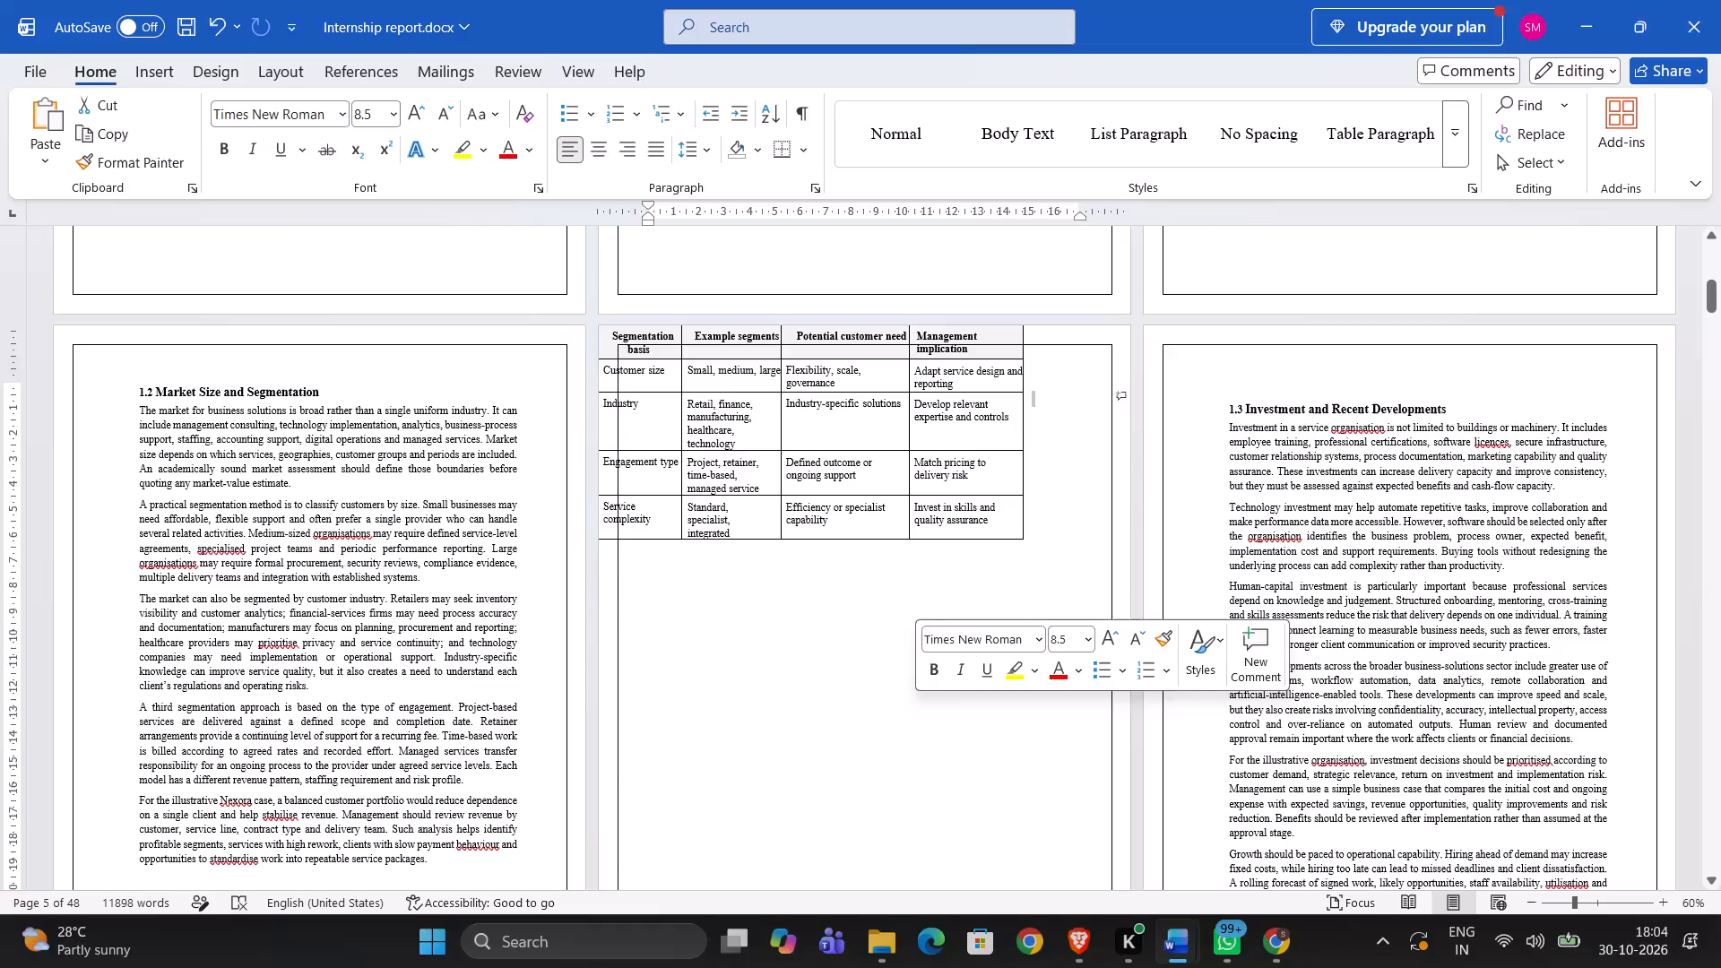
Undo the segmentation table's widening and its move onto the following page, returning it below the section 1.2 text.
key(ctrl+z)
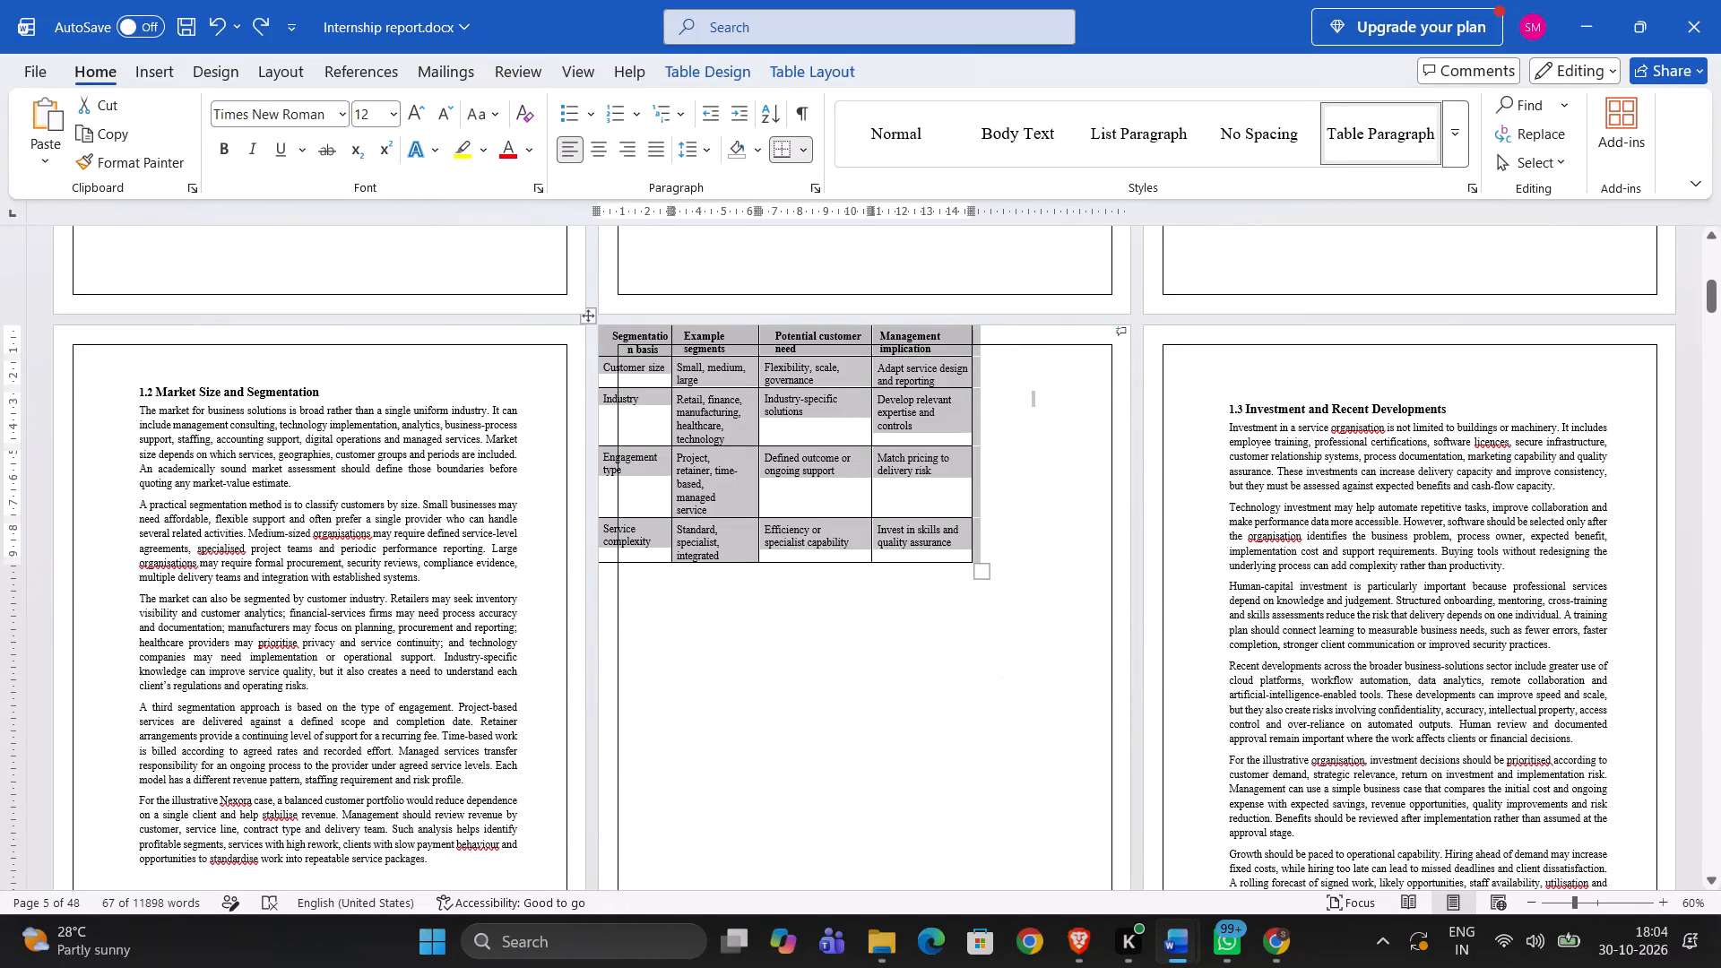
click(588, 321)
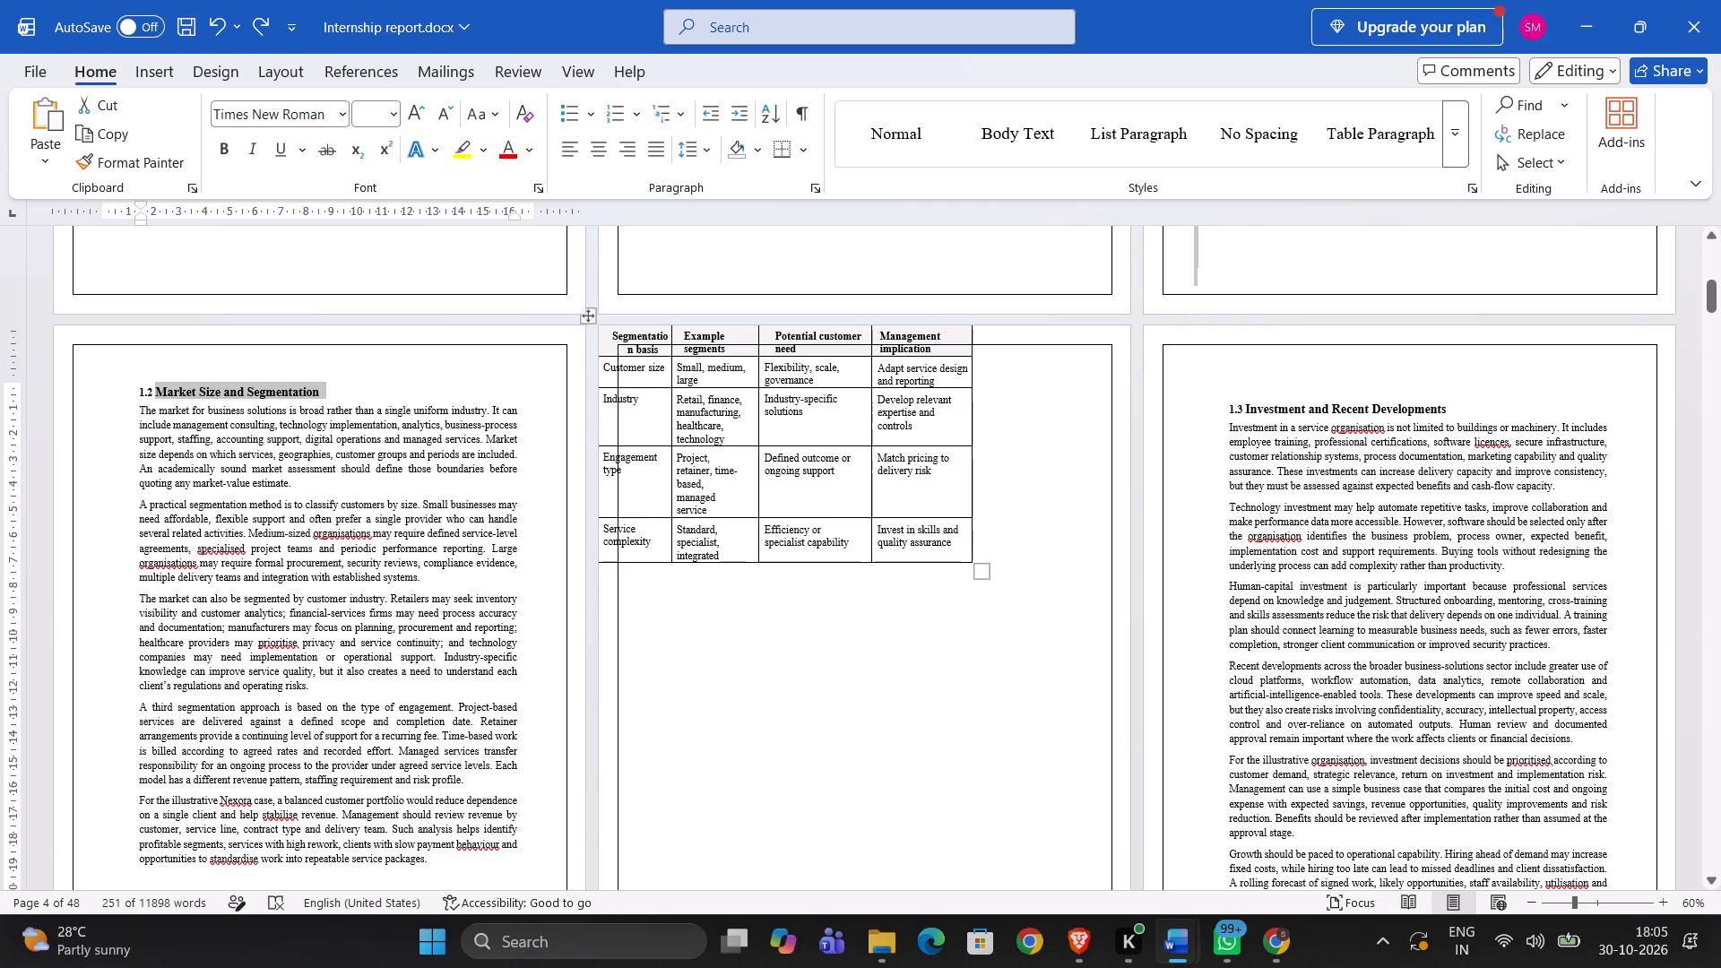
drag(590, 327, 585, 315)
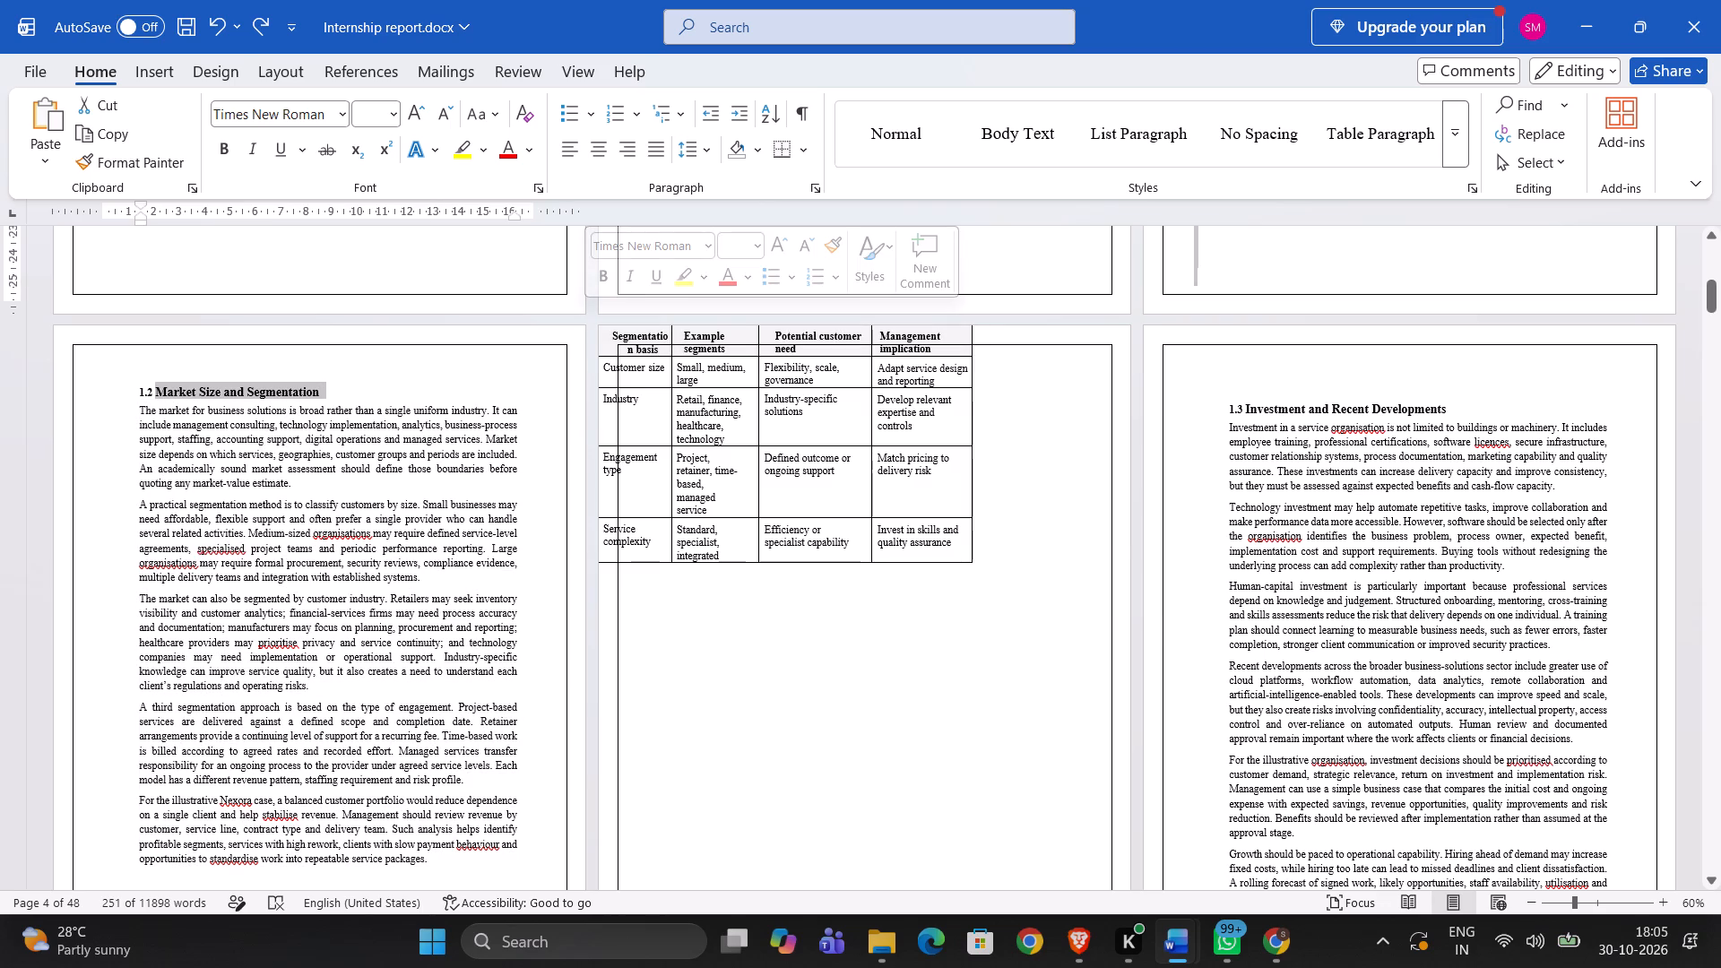
click(808, 633)
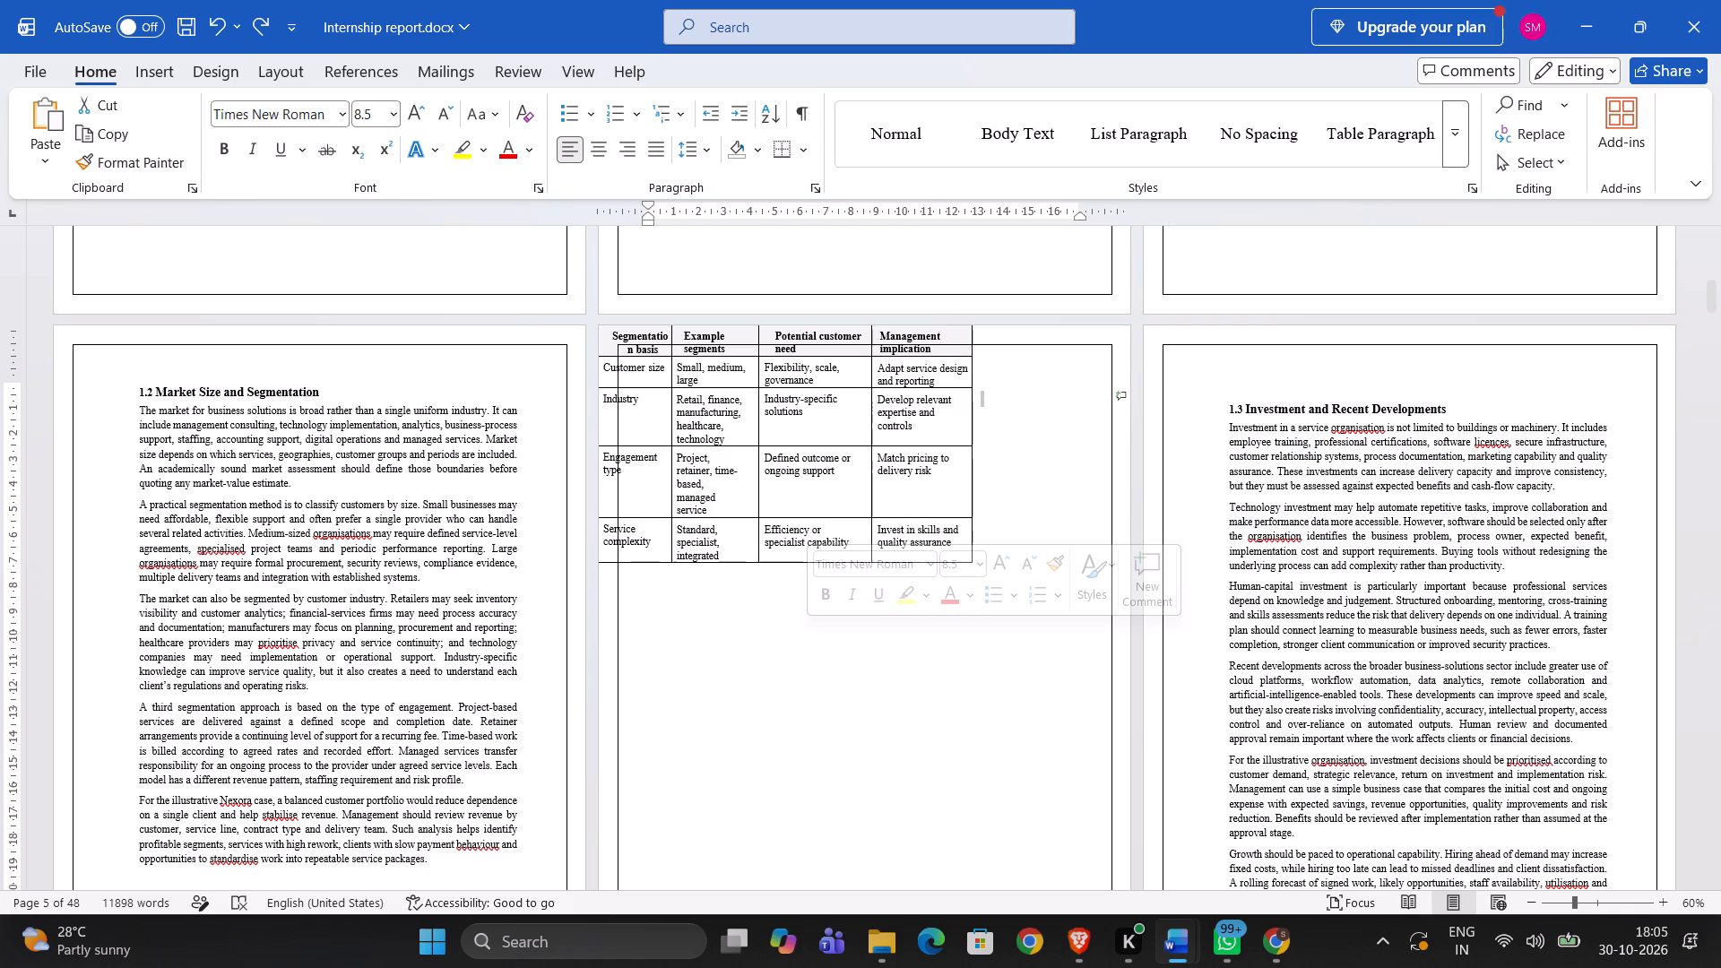
scroll(740, 661, down, 1)
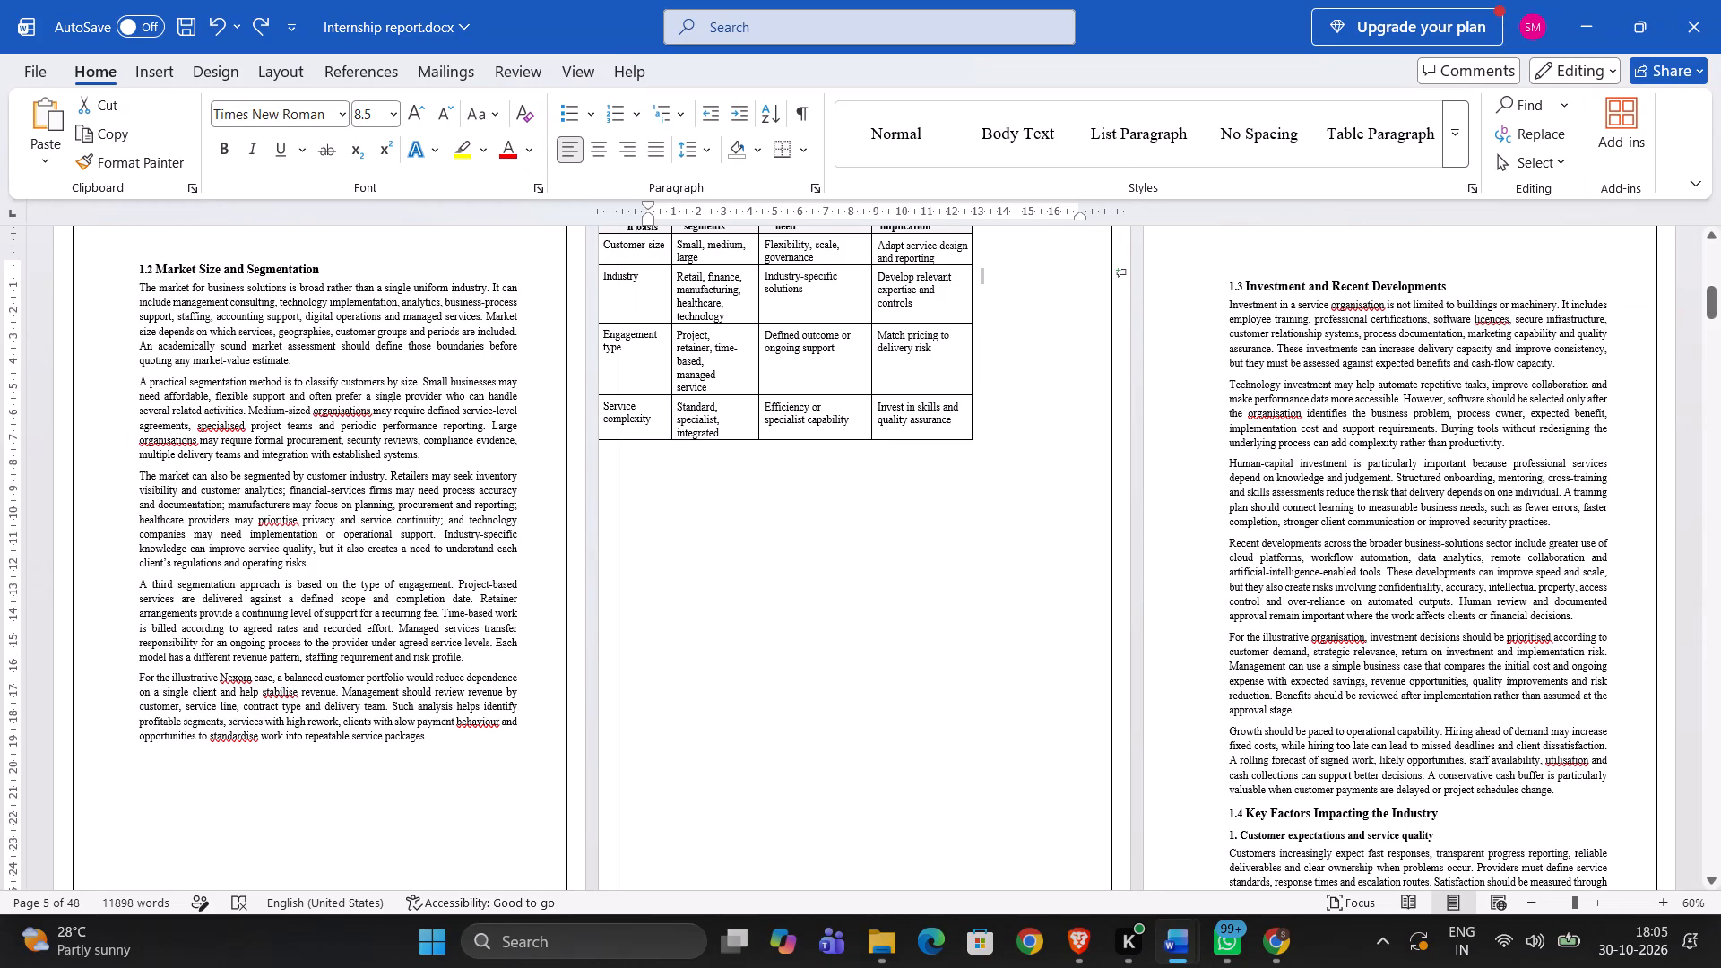
scroll(966, 441, up, 2)
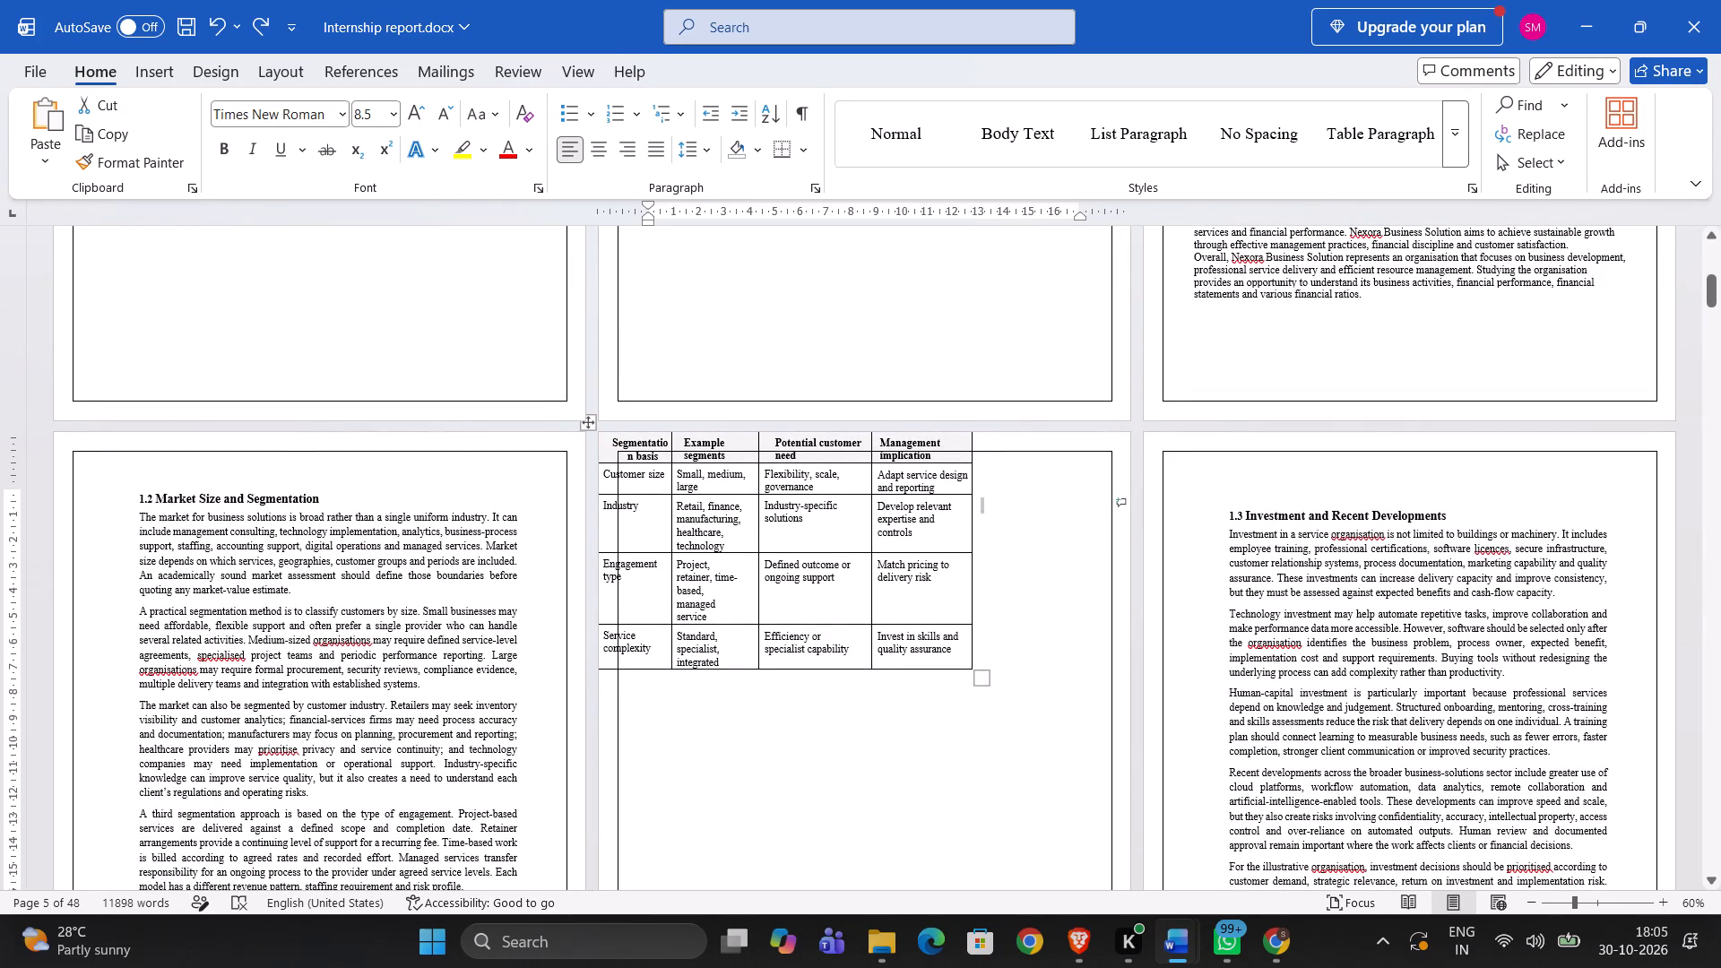
scroll(743, 644, down, 4)
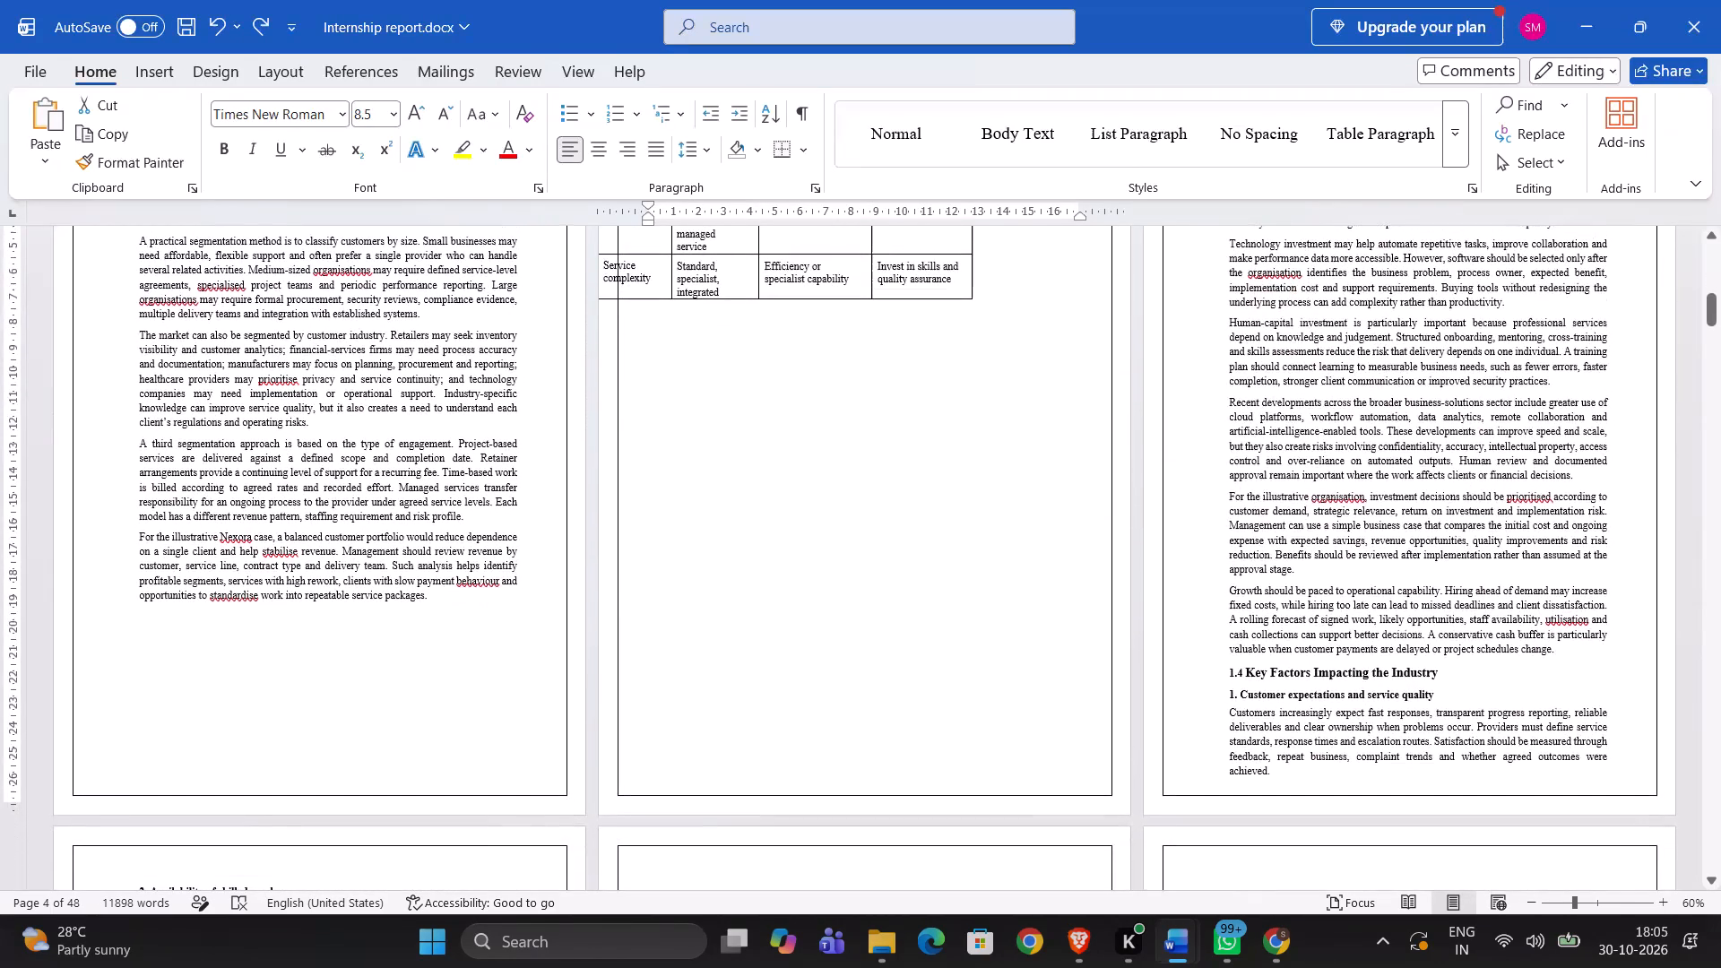
scroll(756, 523, up, 2)
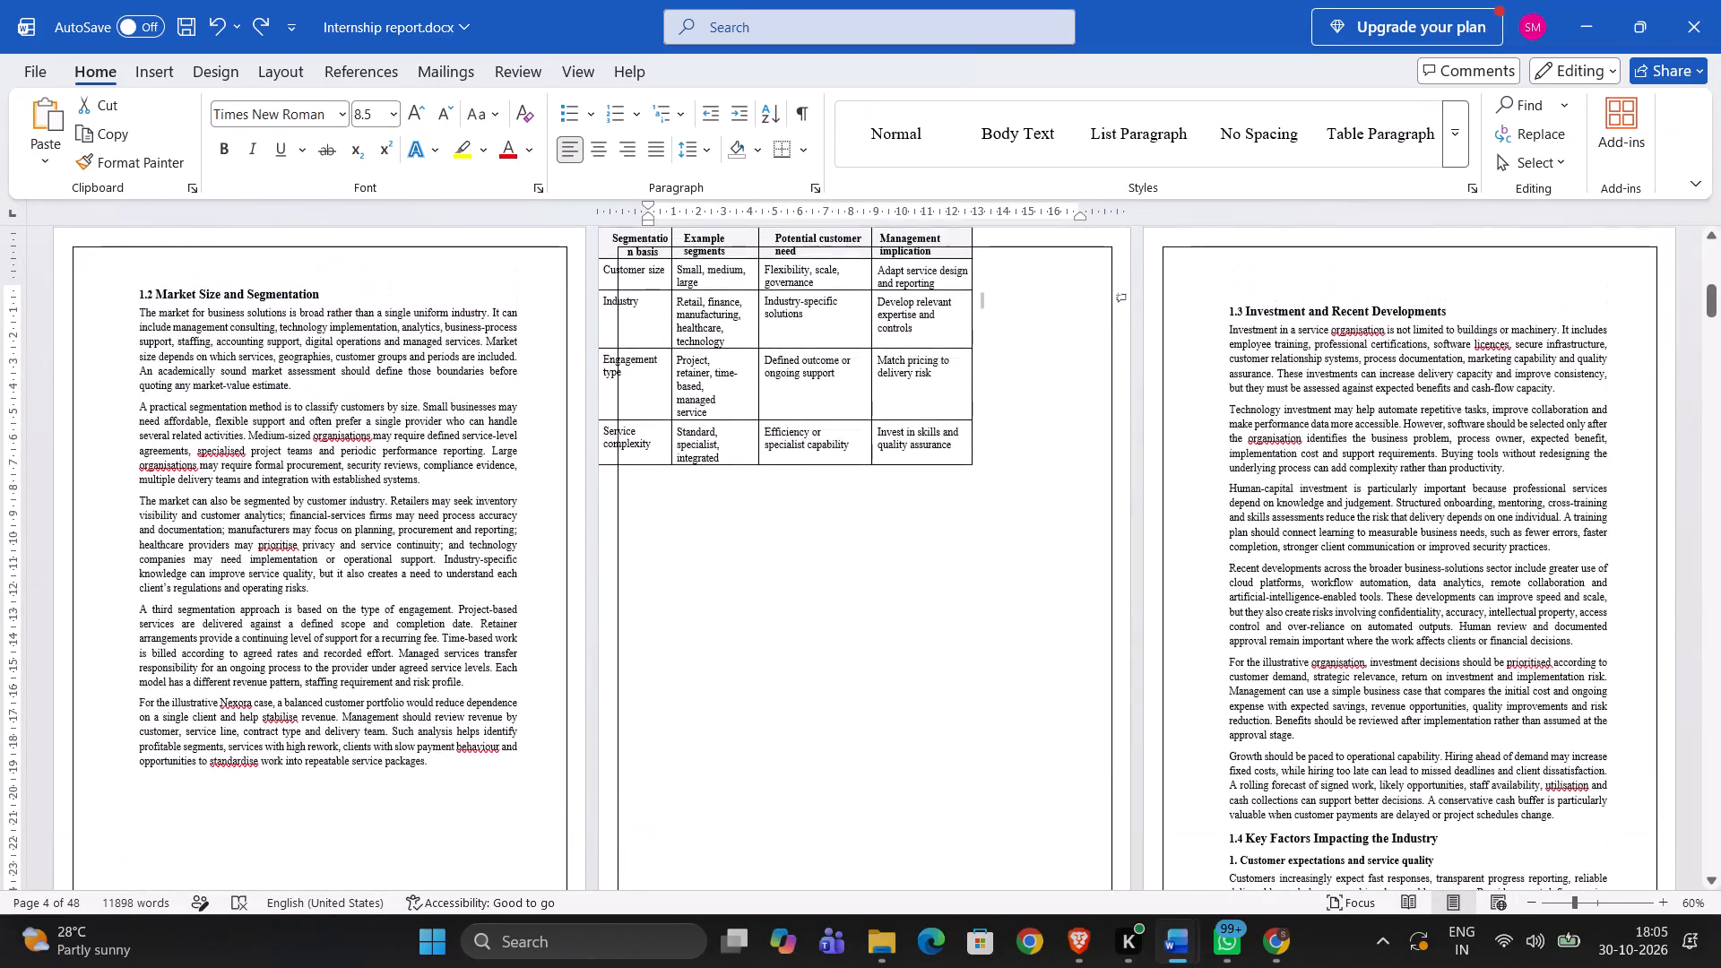
key(ctrl+z)
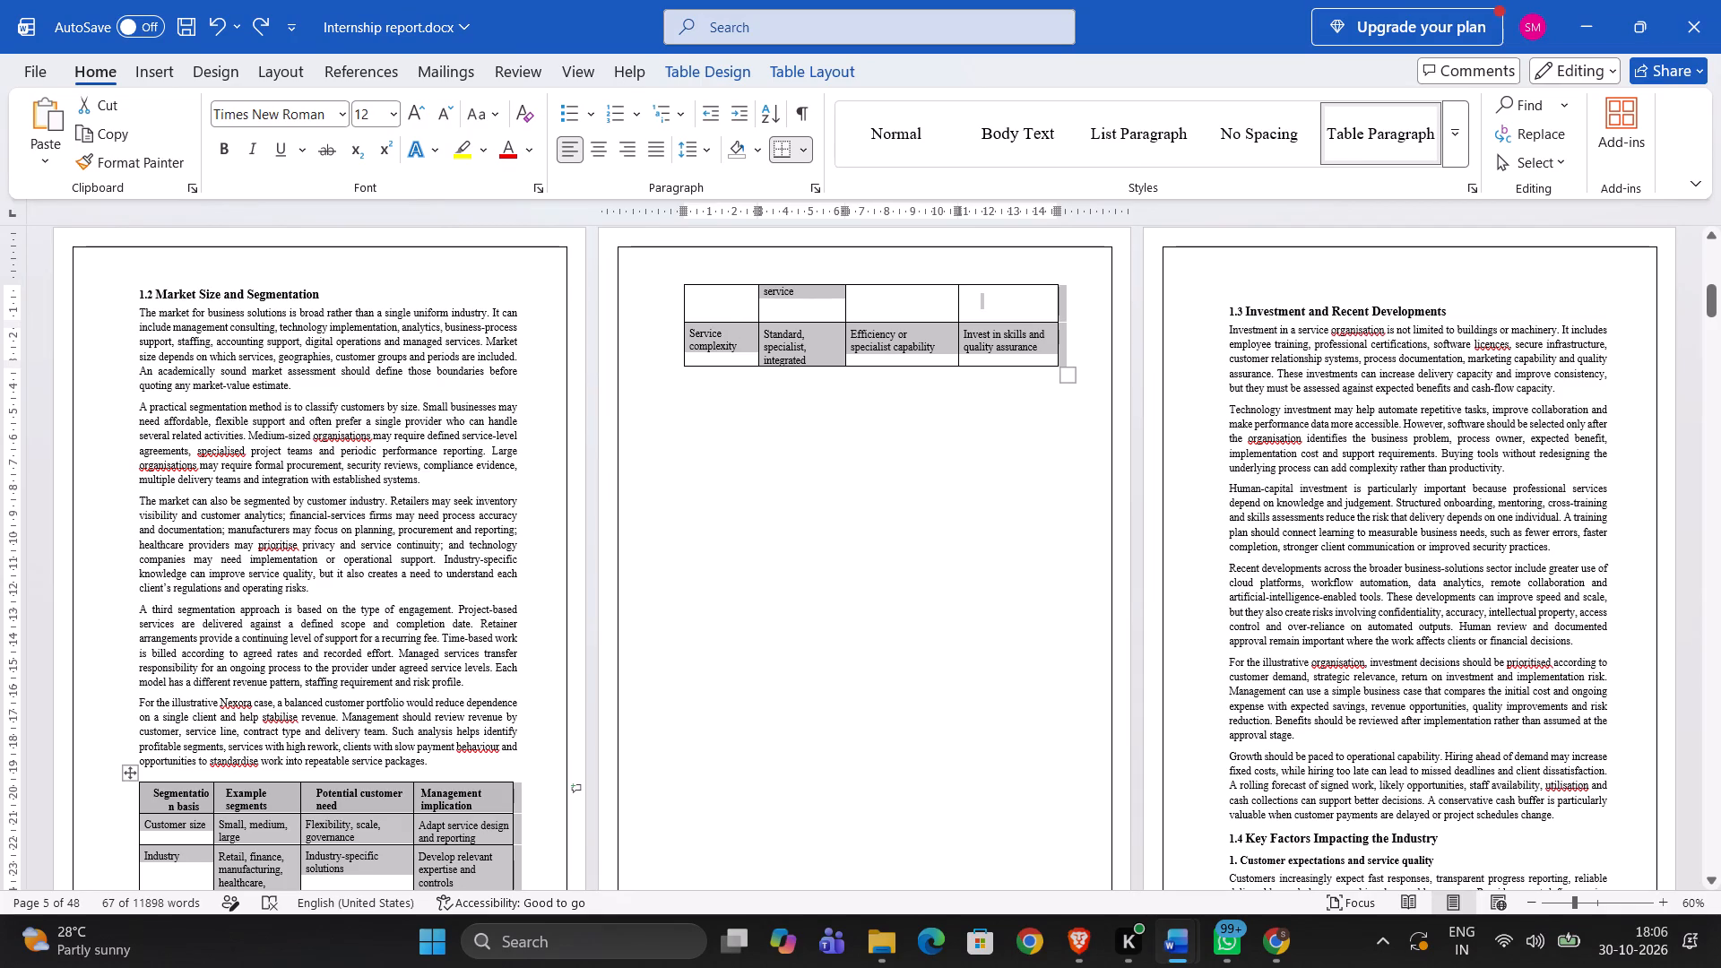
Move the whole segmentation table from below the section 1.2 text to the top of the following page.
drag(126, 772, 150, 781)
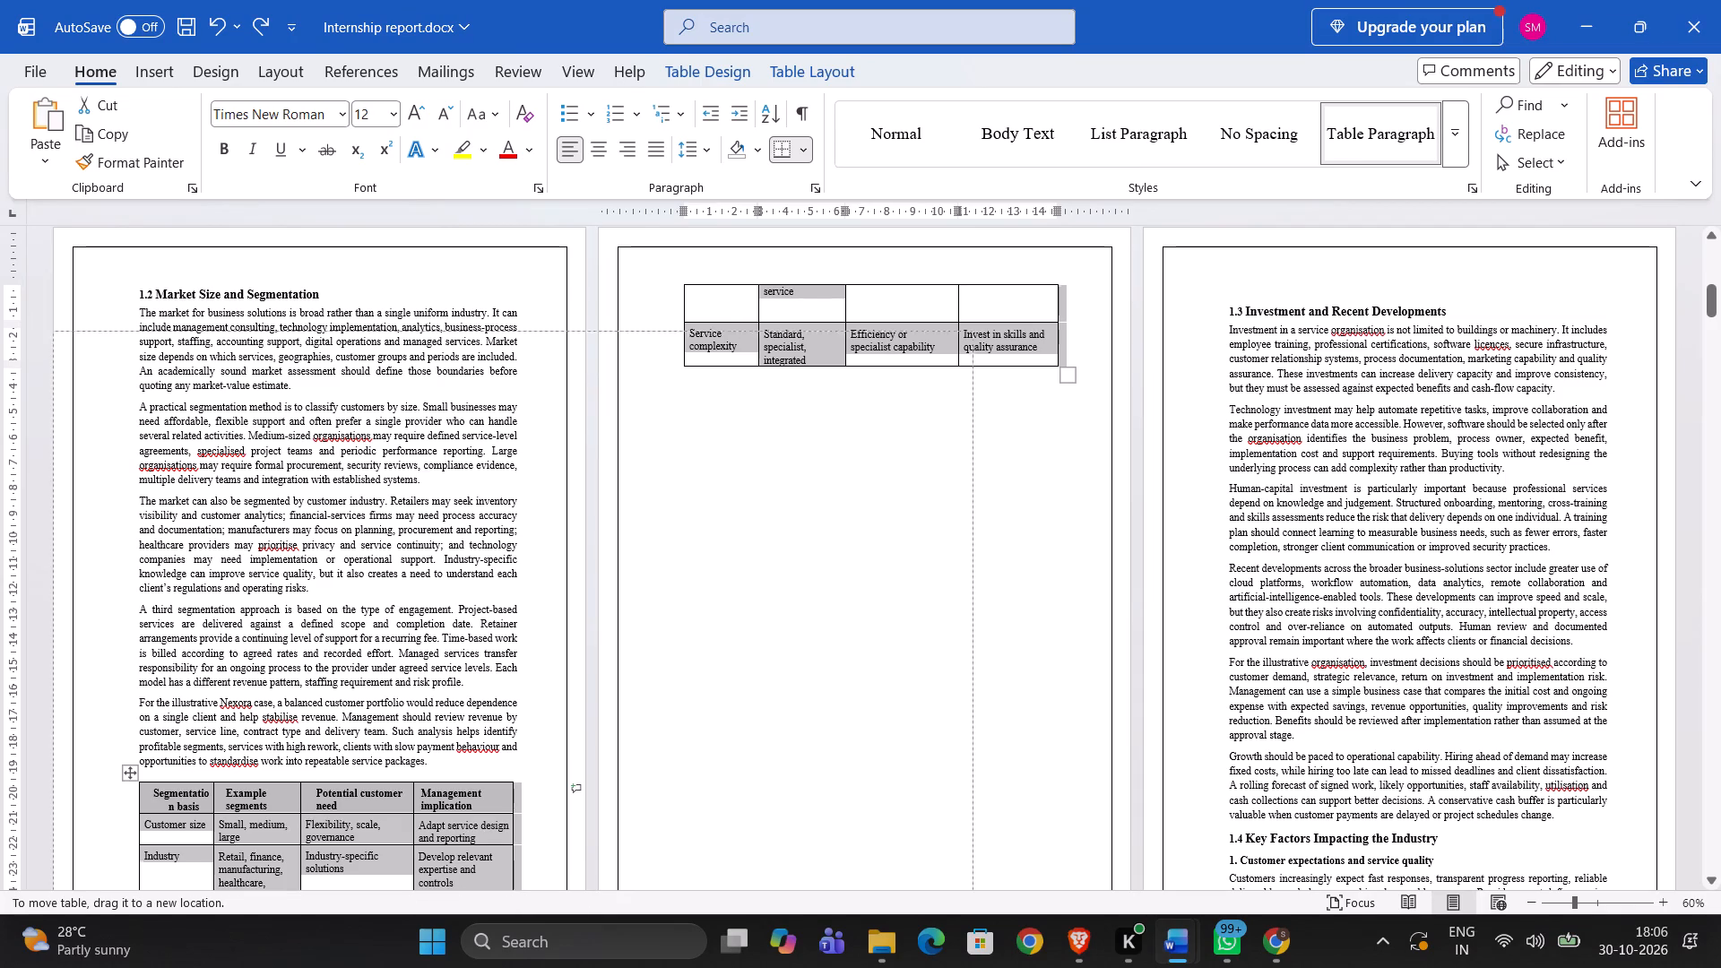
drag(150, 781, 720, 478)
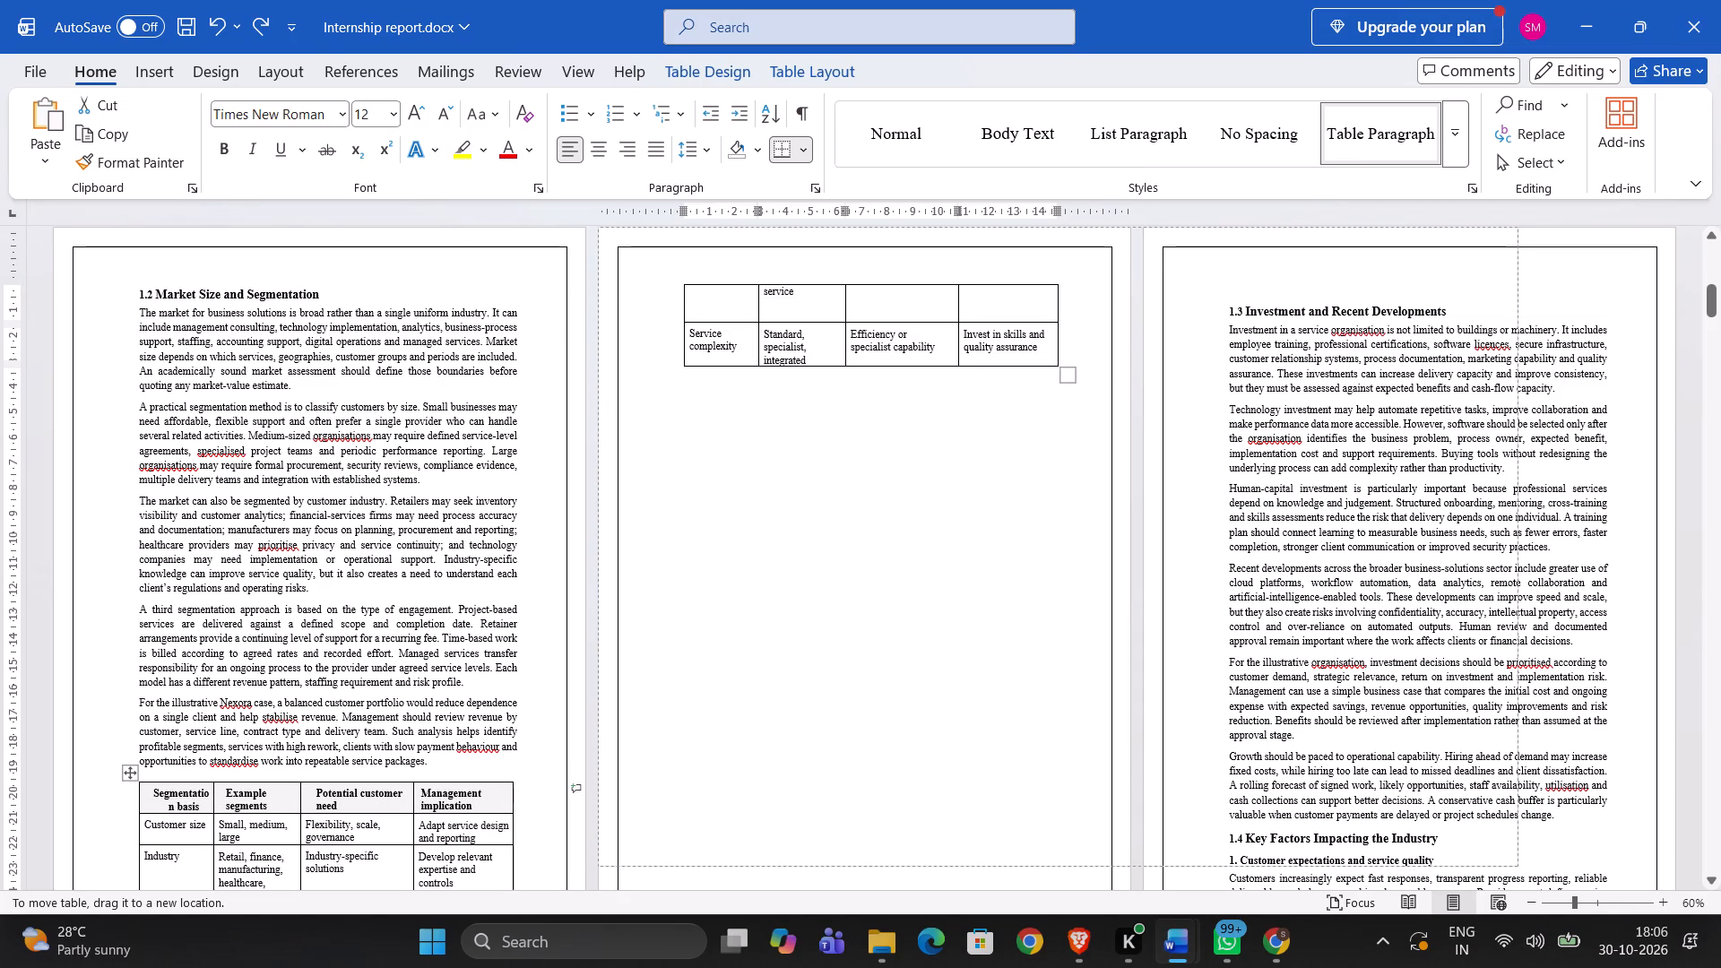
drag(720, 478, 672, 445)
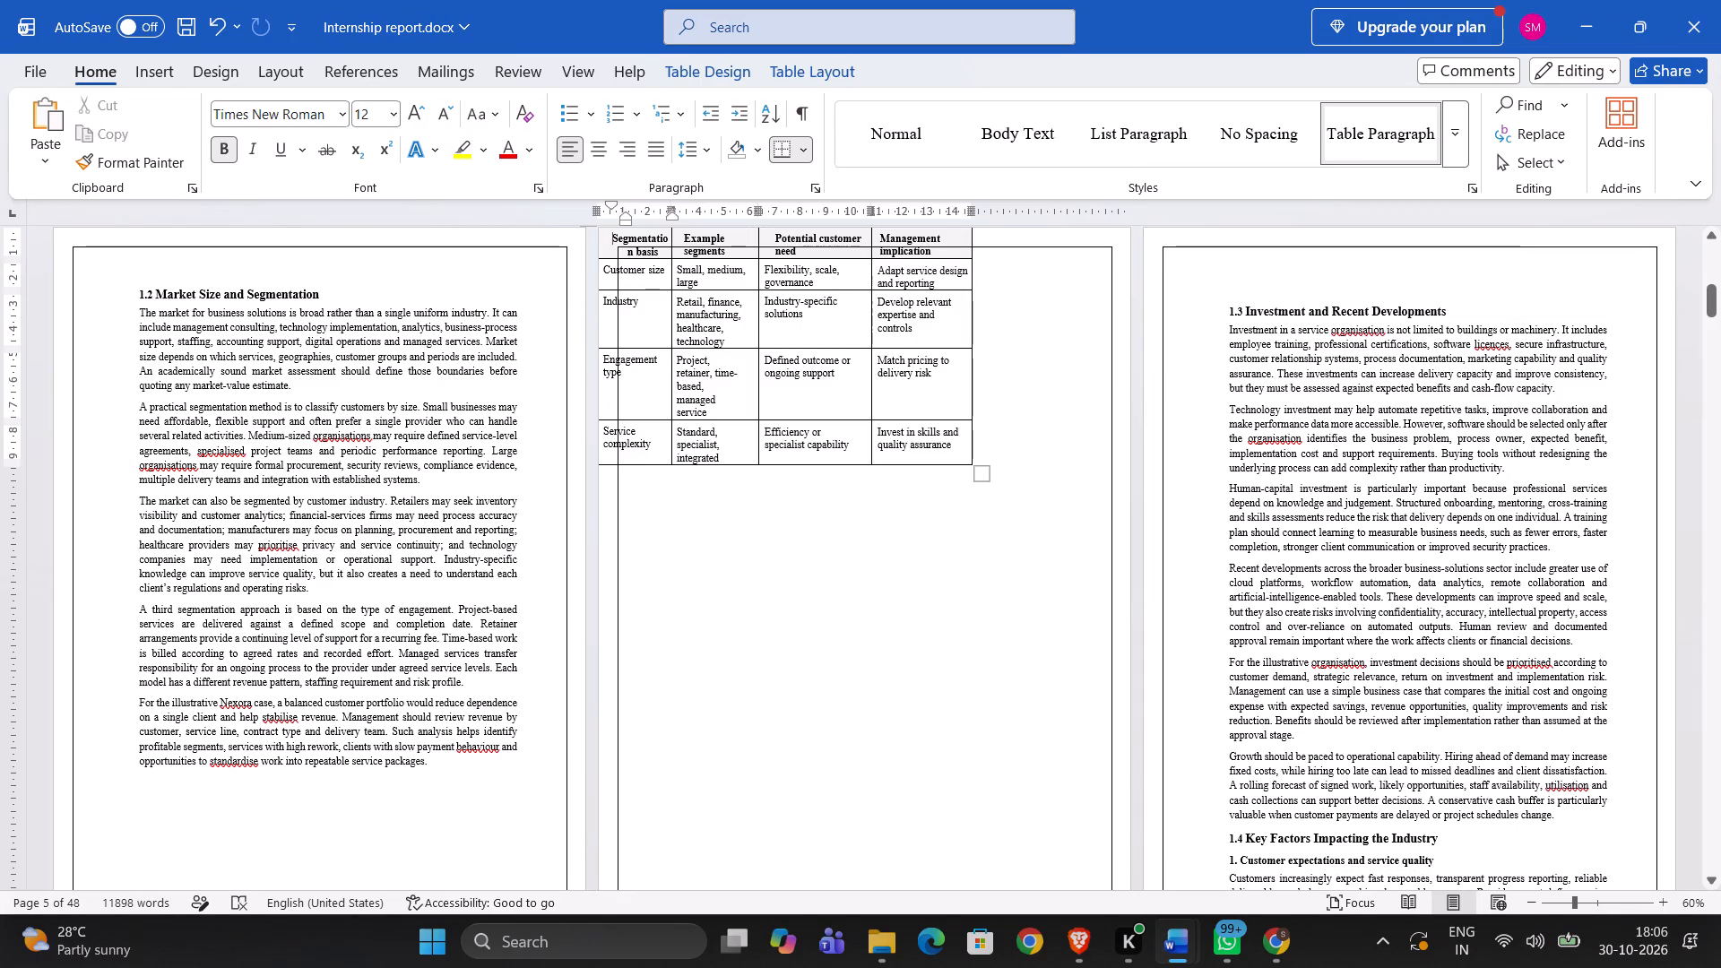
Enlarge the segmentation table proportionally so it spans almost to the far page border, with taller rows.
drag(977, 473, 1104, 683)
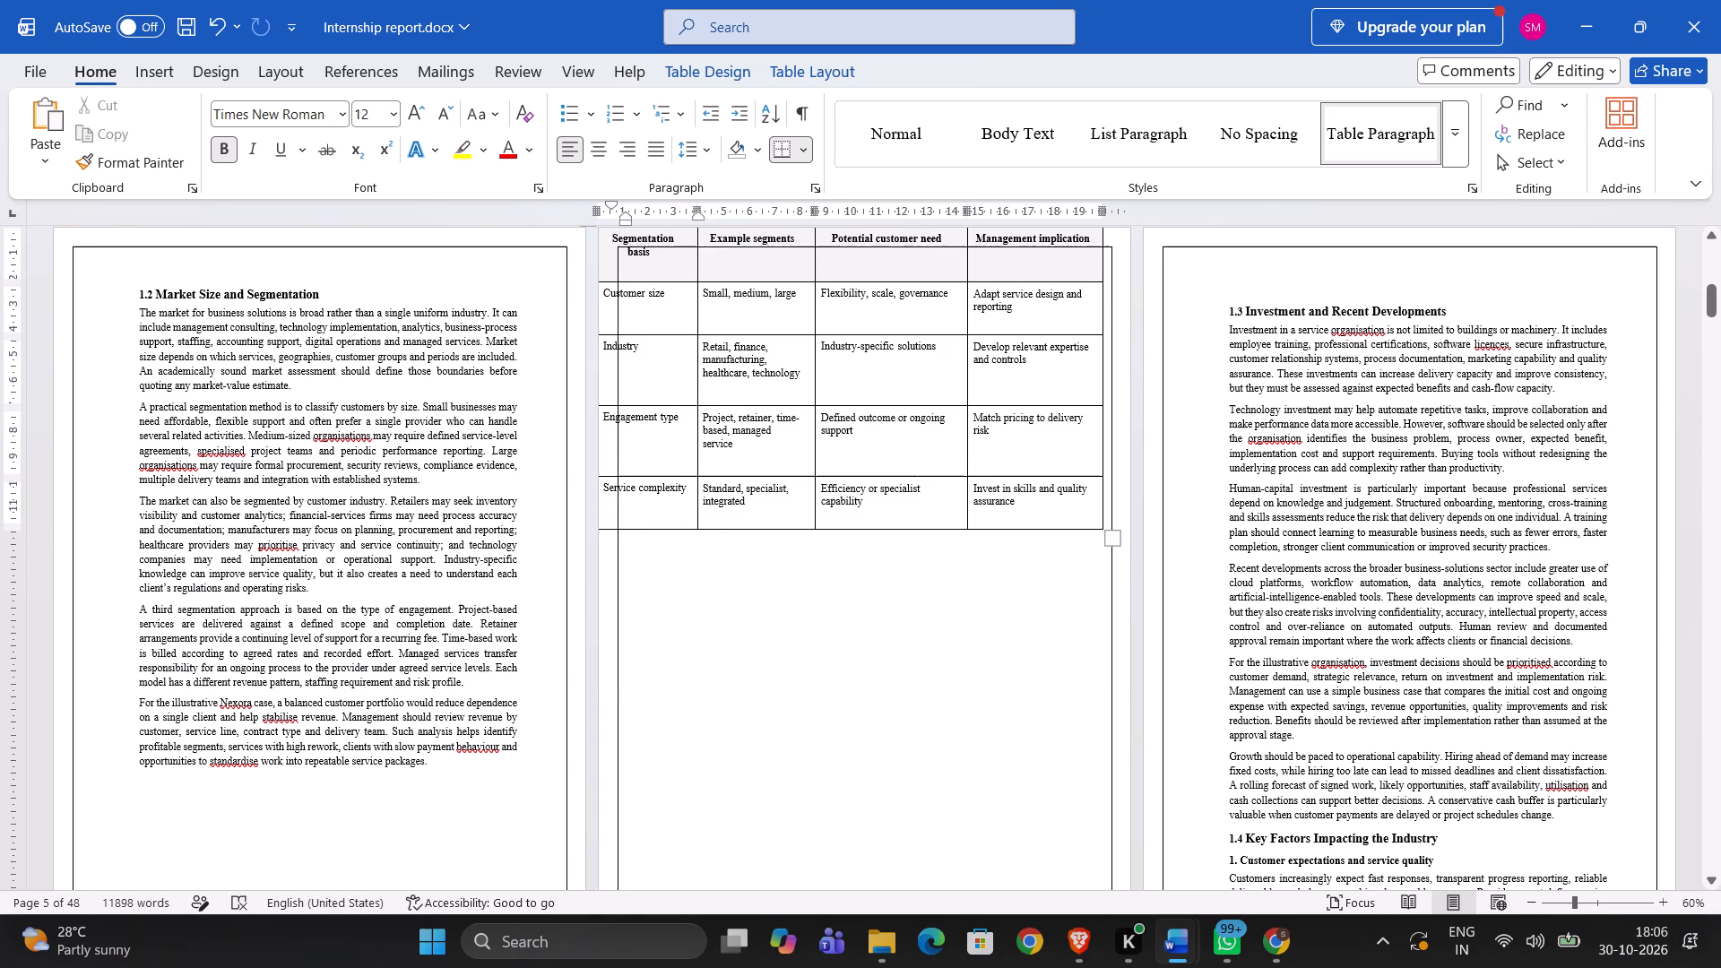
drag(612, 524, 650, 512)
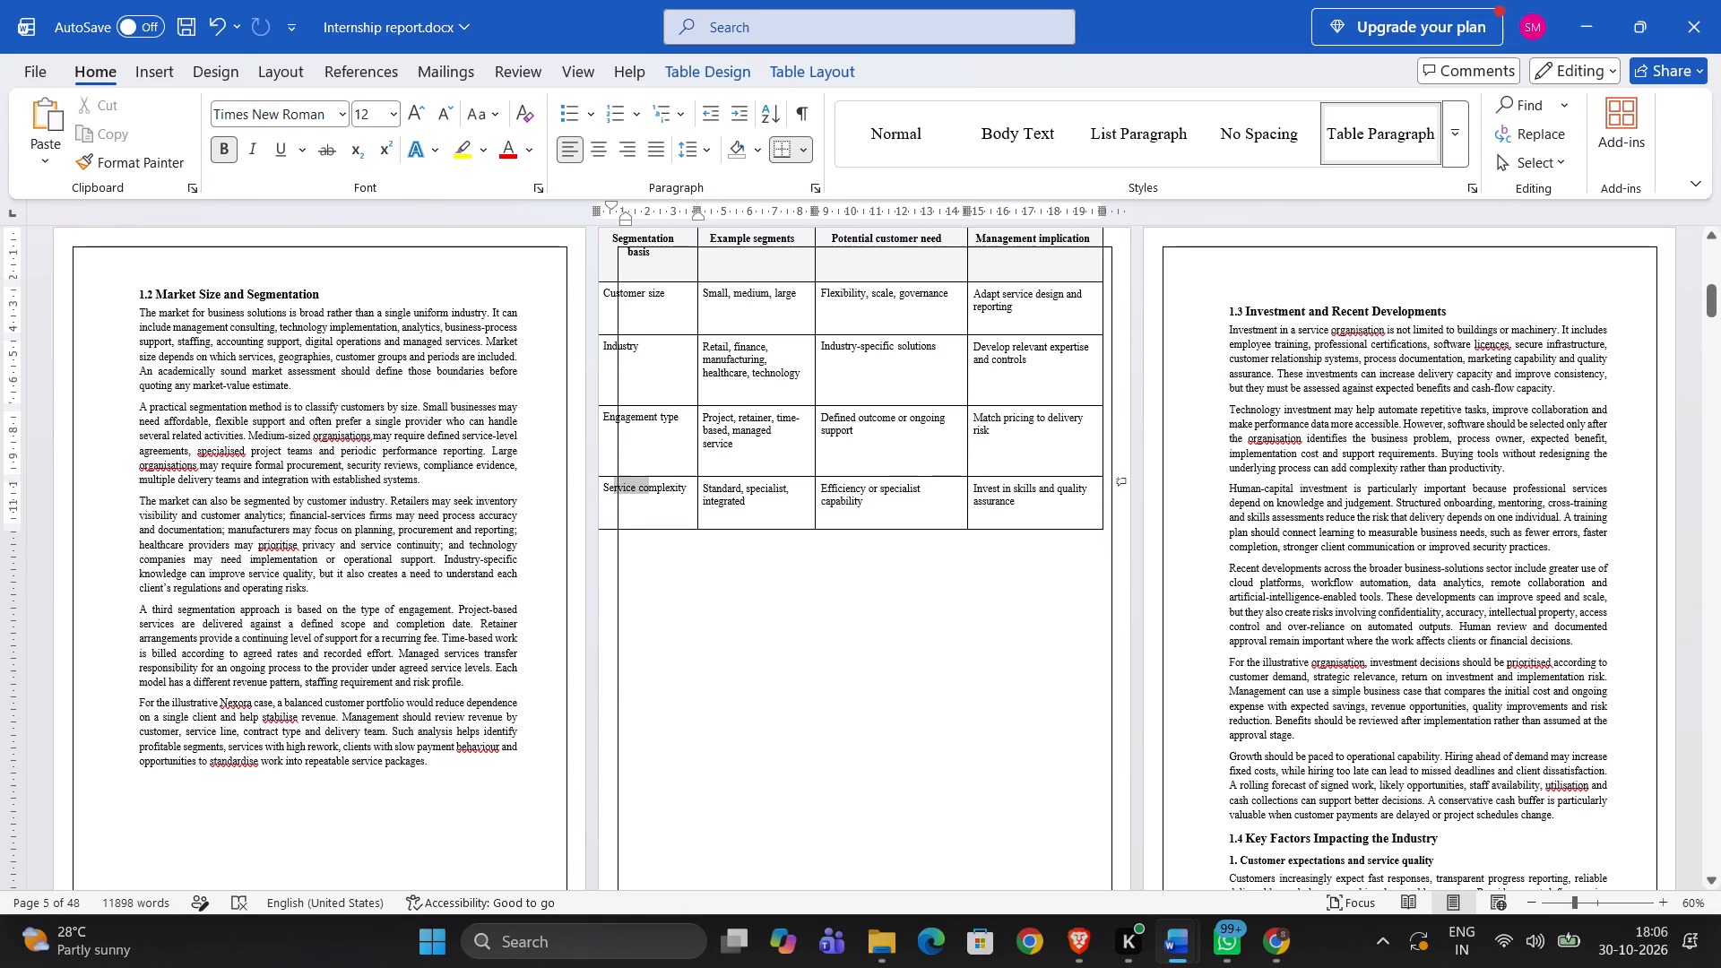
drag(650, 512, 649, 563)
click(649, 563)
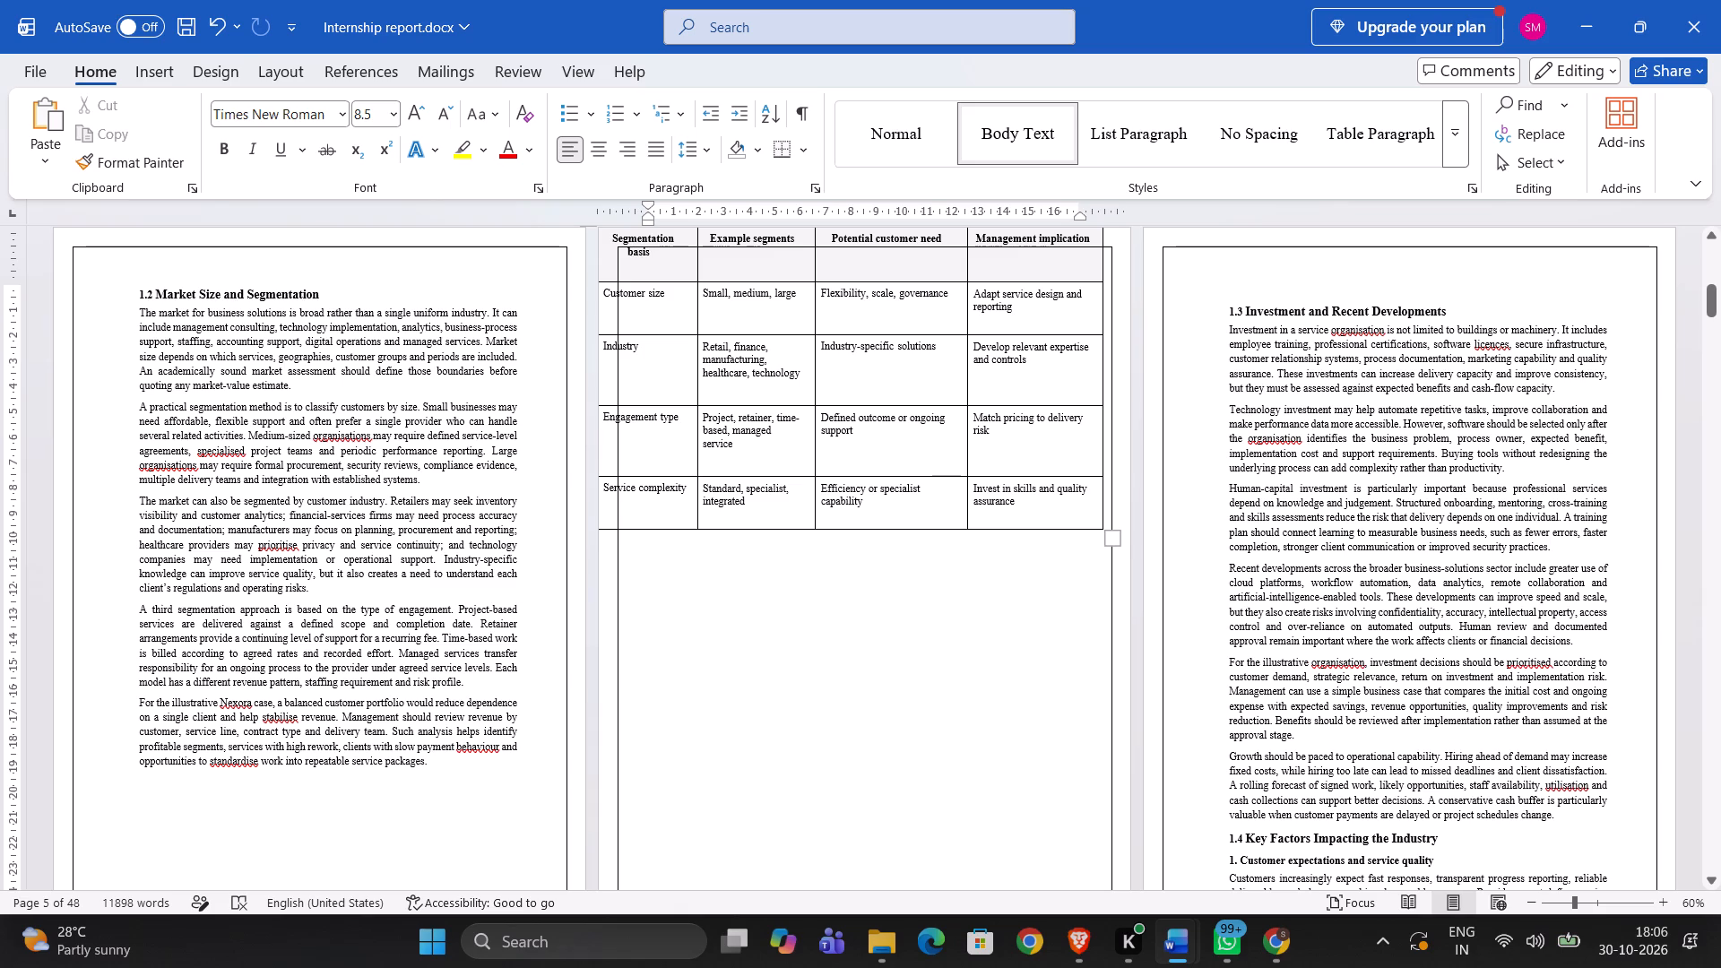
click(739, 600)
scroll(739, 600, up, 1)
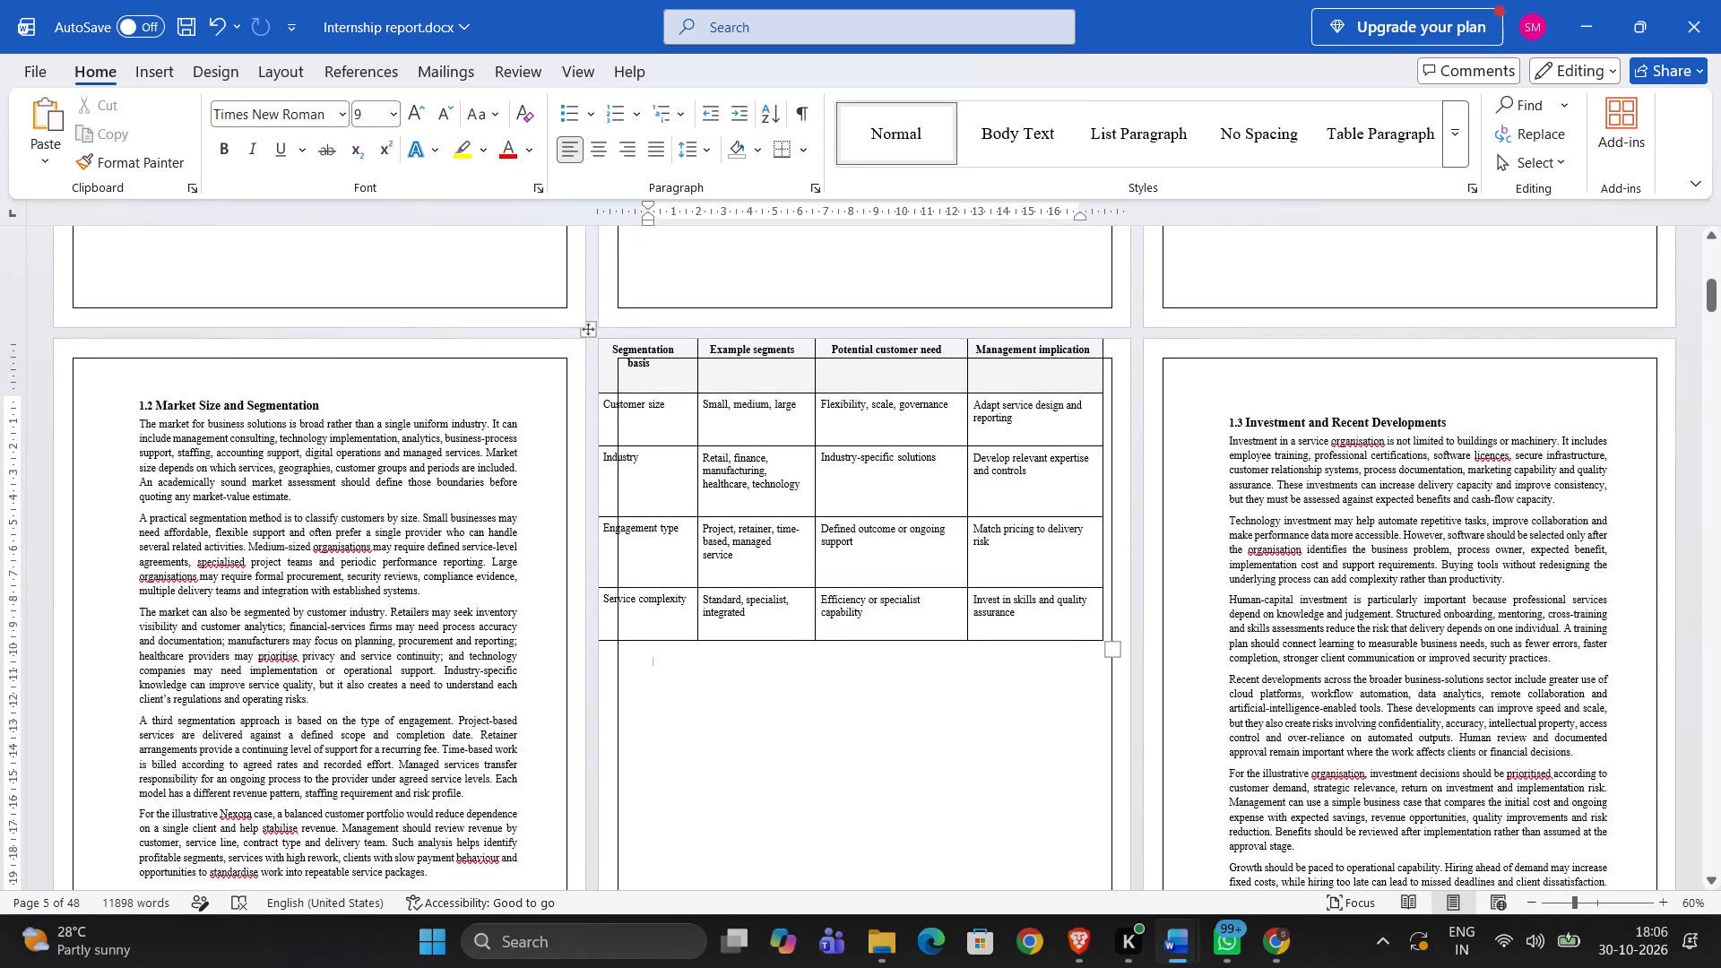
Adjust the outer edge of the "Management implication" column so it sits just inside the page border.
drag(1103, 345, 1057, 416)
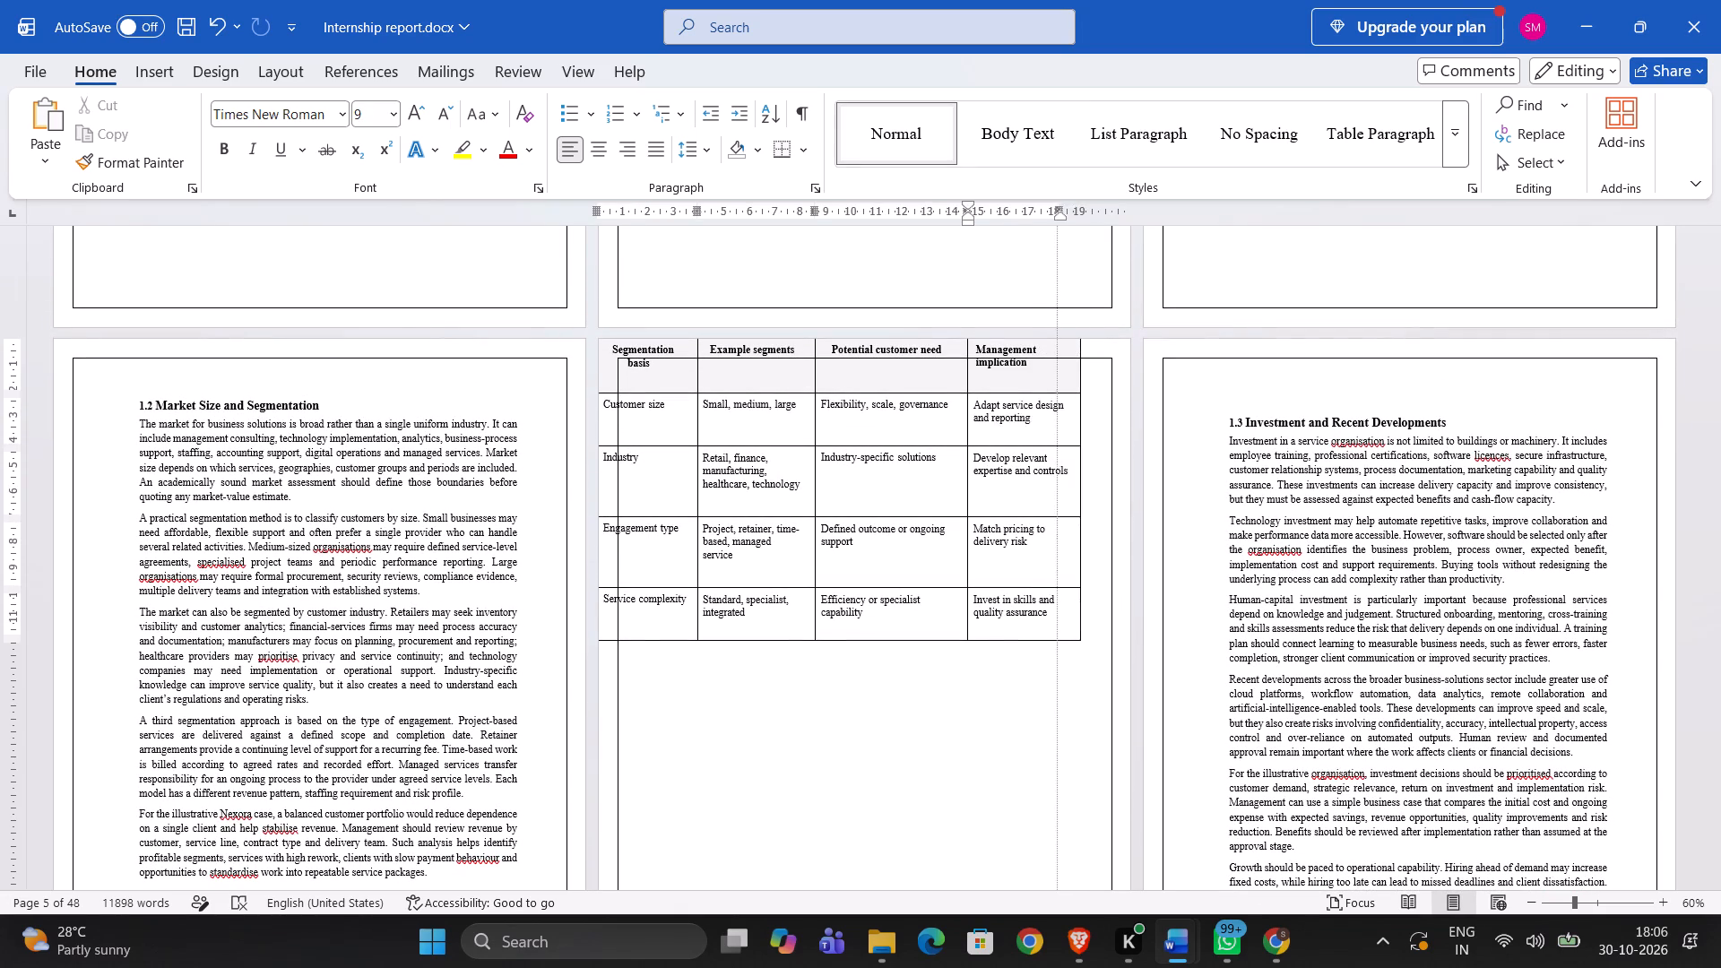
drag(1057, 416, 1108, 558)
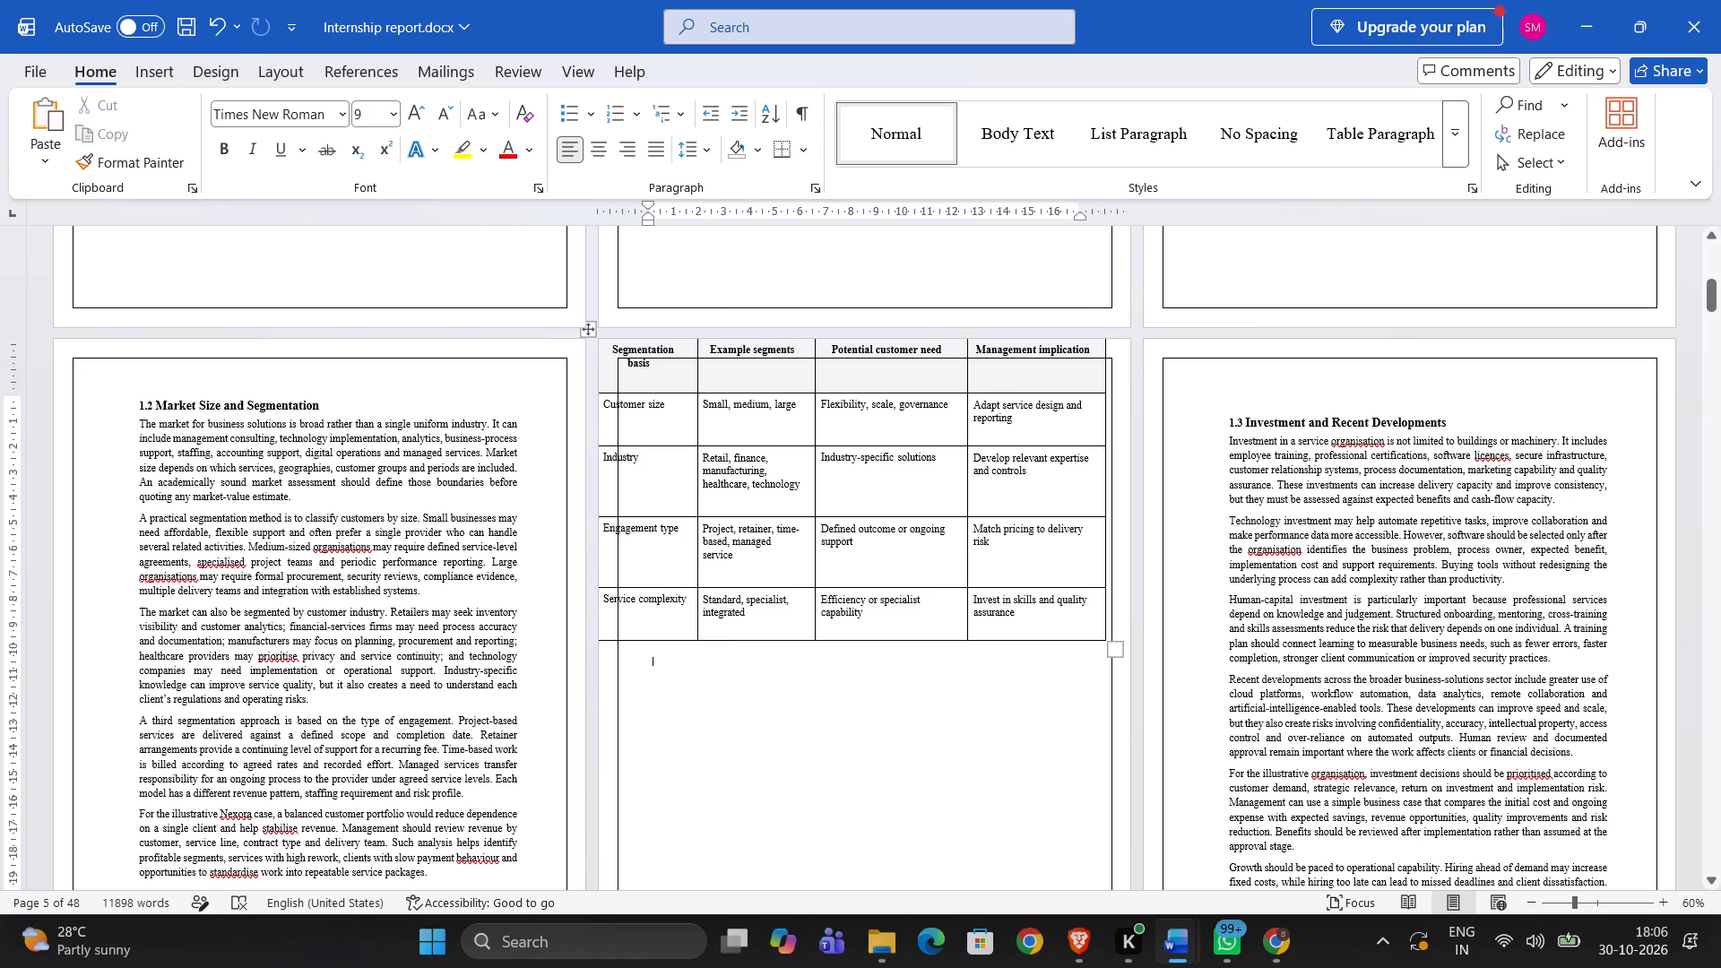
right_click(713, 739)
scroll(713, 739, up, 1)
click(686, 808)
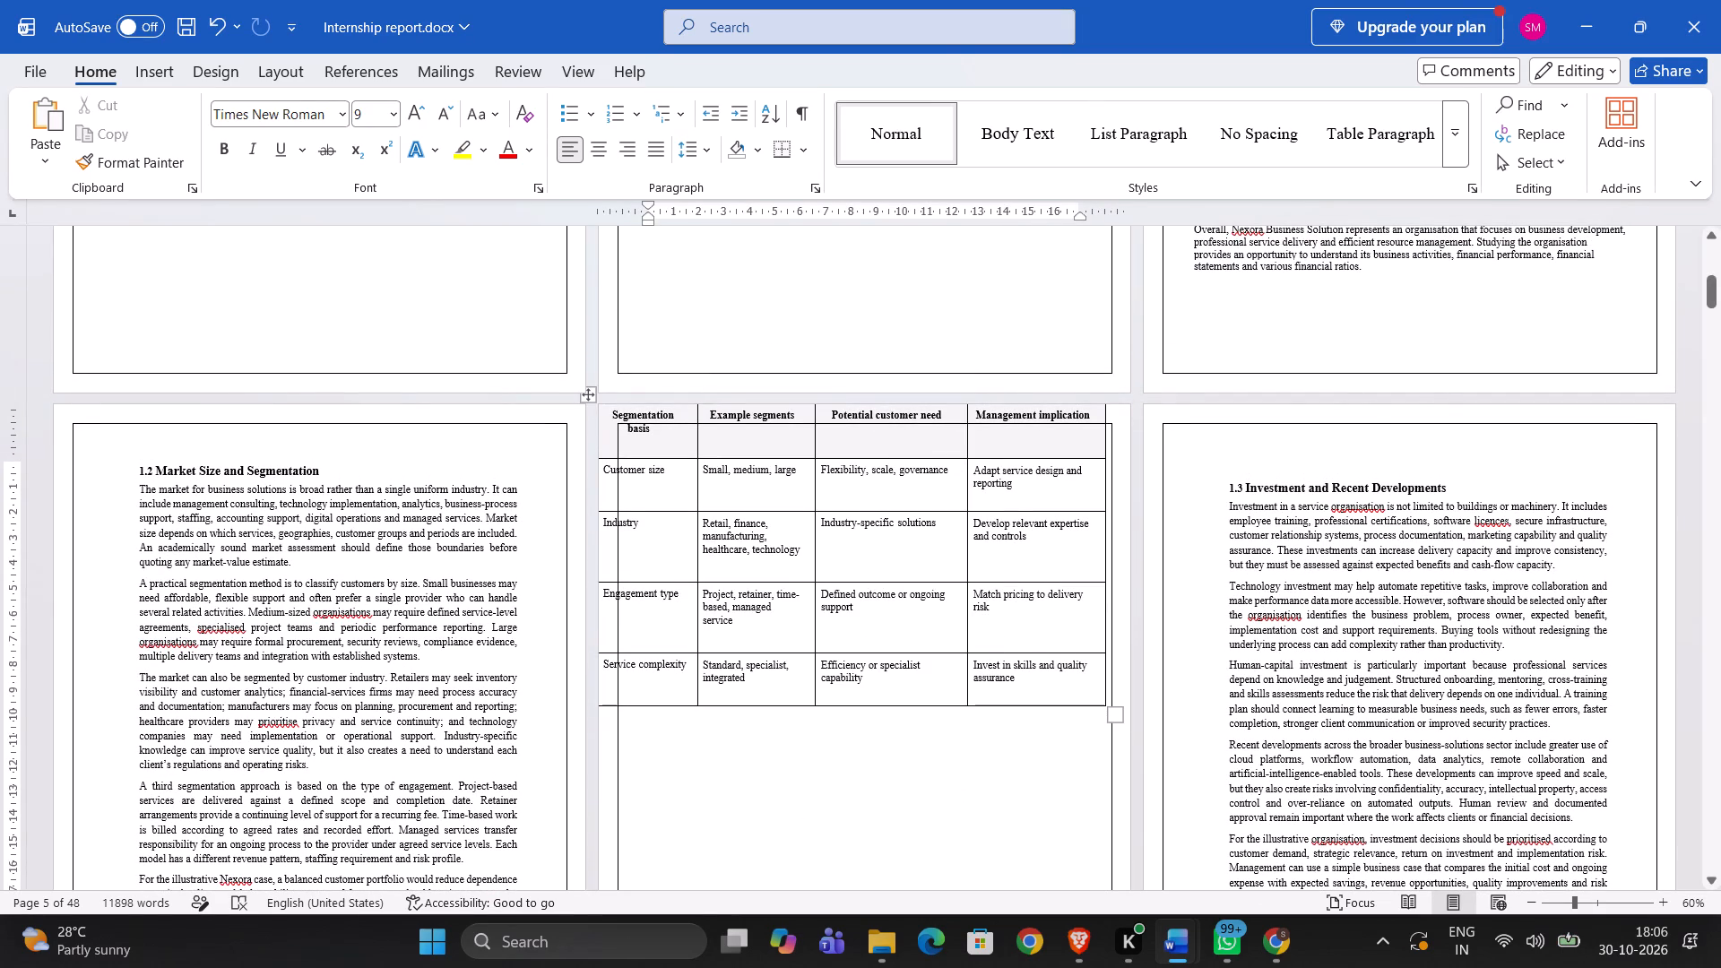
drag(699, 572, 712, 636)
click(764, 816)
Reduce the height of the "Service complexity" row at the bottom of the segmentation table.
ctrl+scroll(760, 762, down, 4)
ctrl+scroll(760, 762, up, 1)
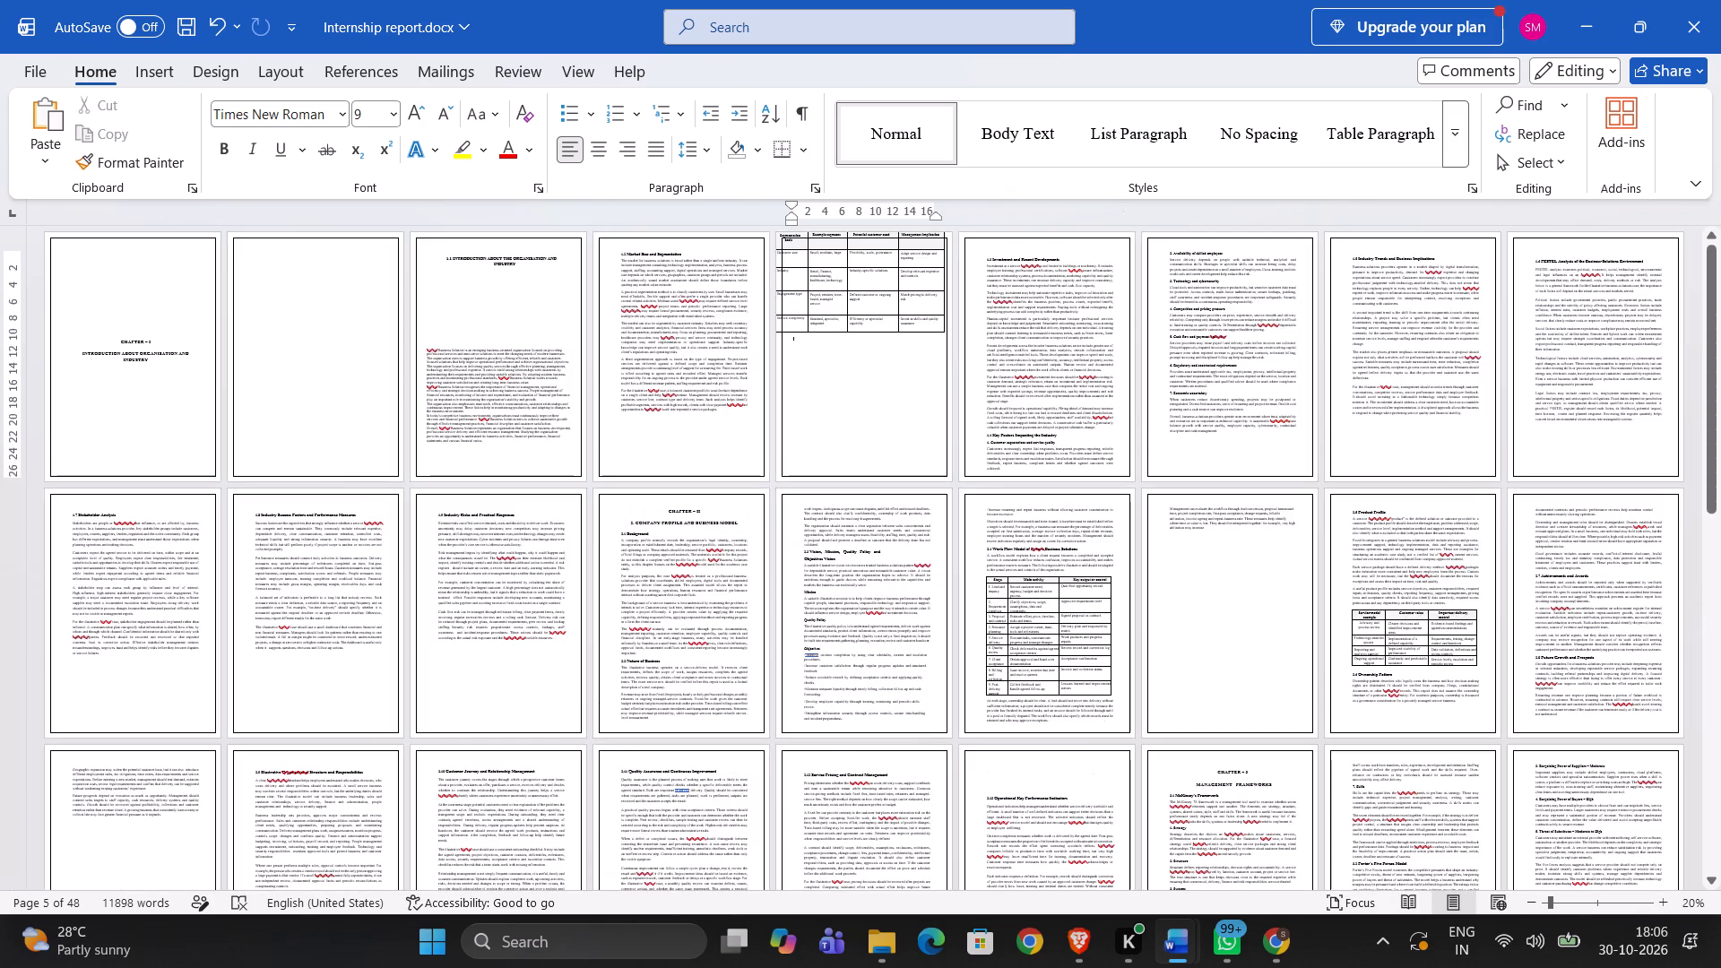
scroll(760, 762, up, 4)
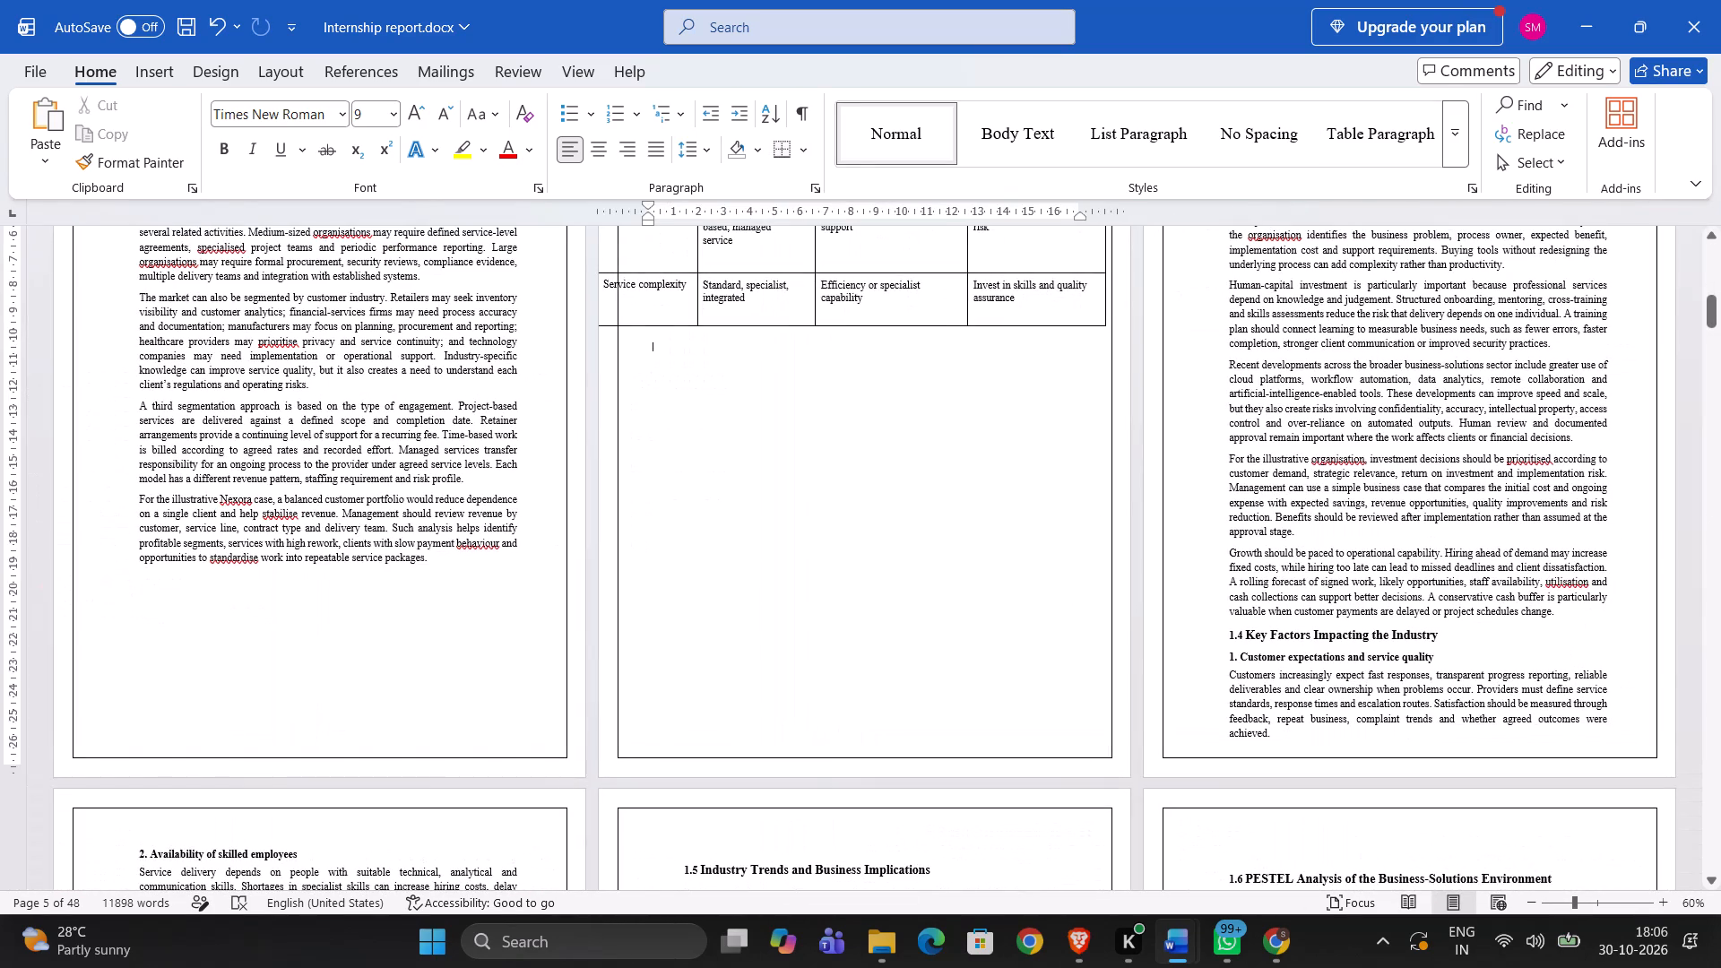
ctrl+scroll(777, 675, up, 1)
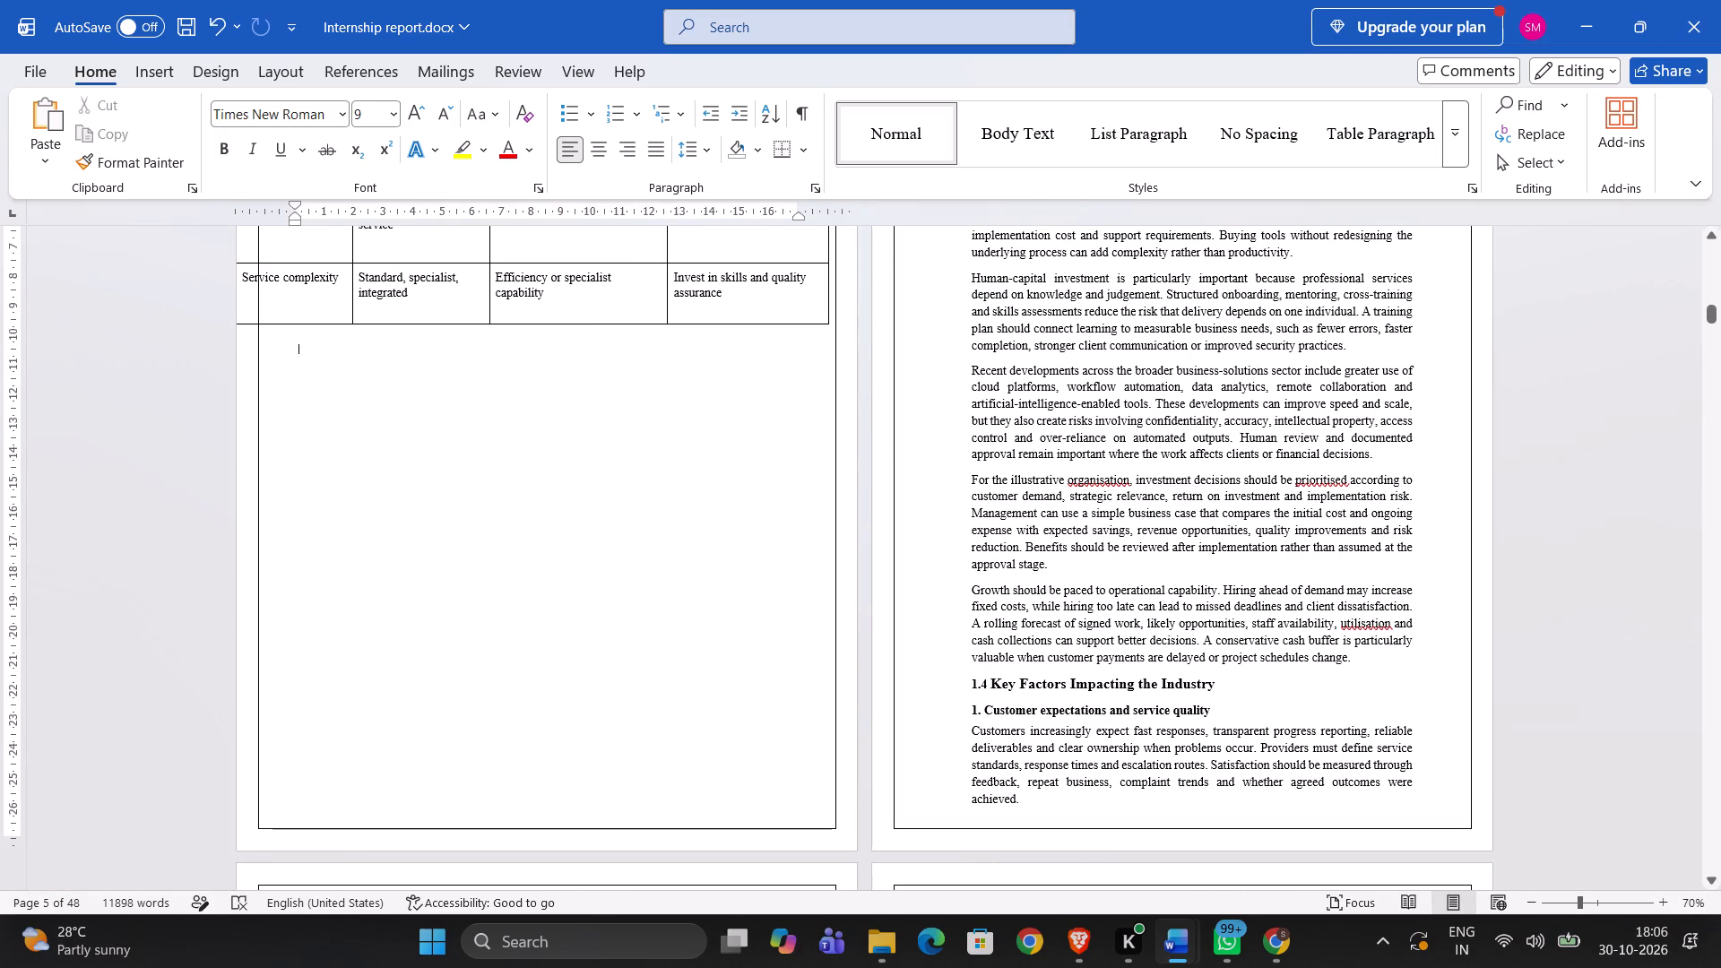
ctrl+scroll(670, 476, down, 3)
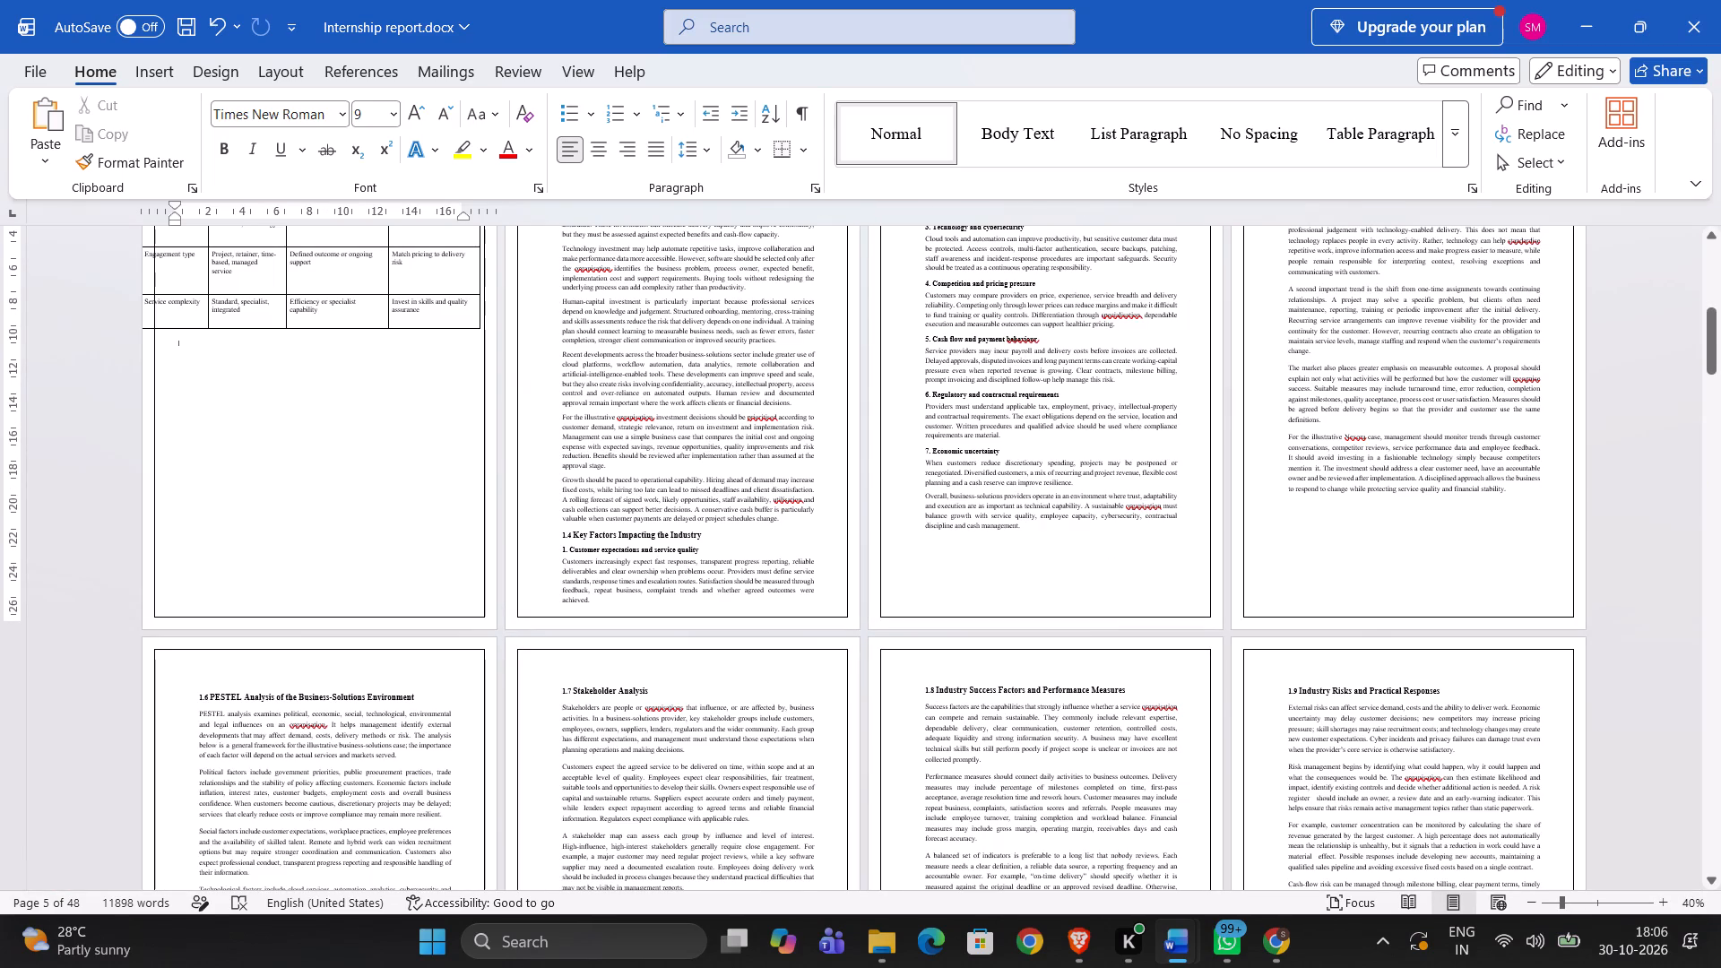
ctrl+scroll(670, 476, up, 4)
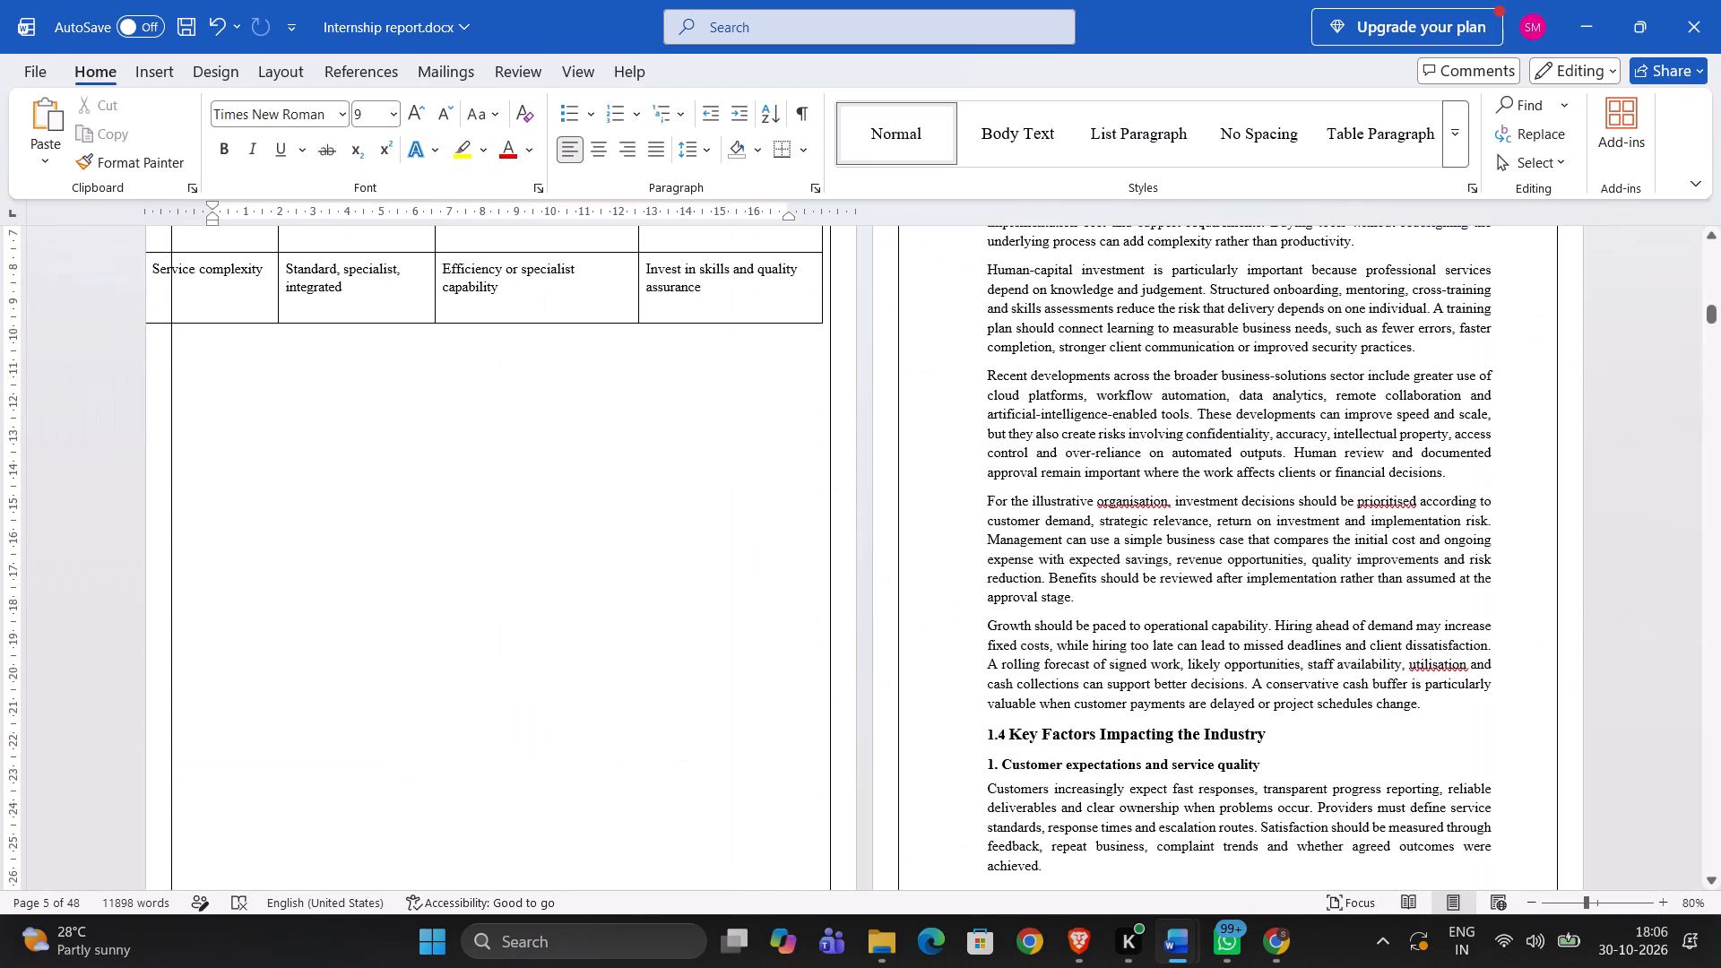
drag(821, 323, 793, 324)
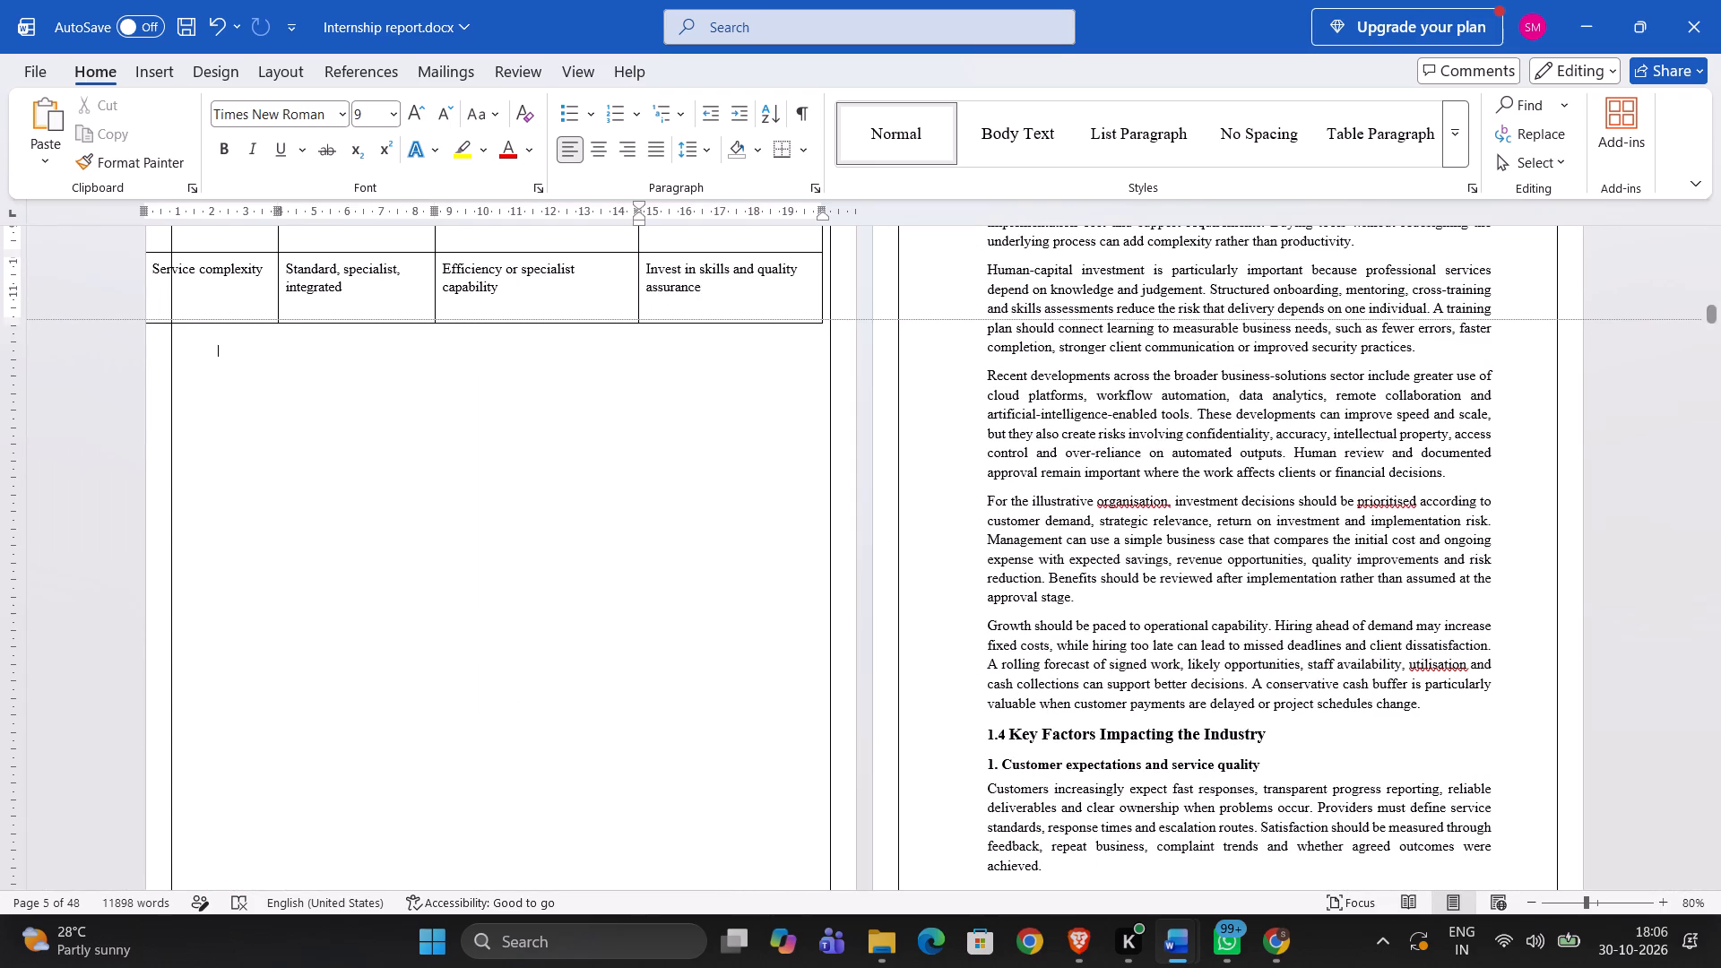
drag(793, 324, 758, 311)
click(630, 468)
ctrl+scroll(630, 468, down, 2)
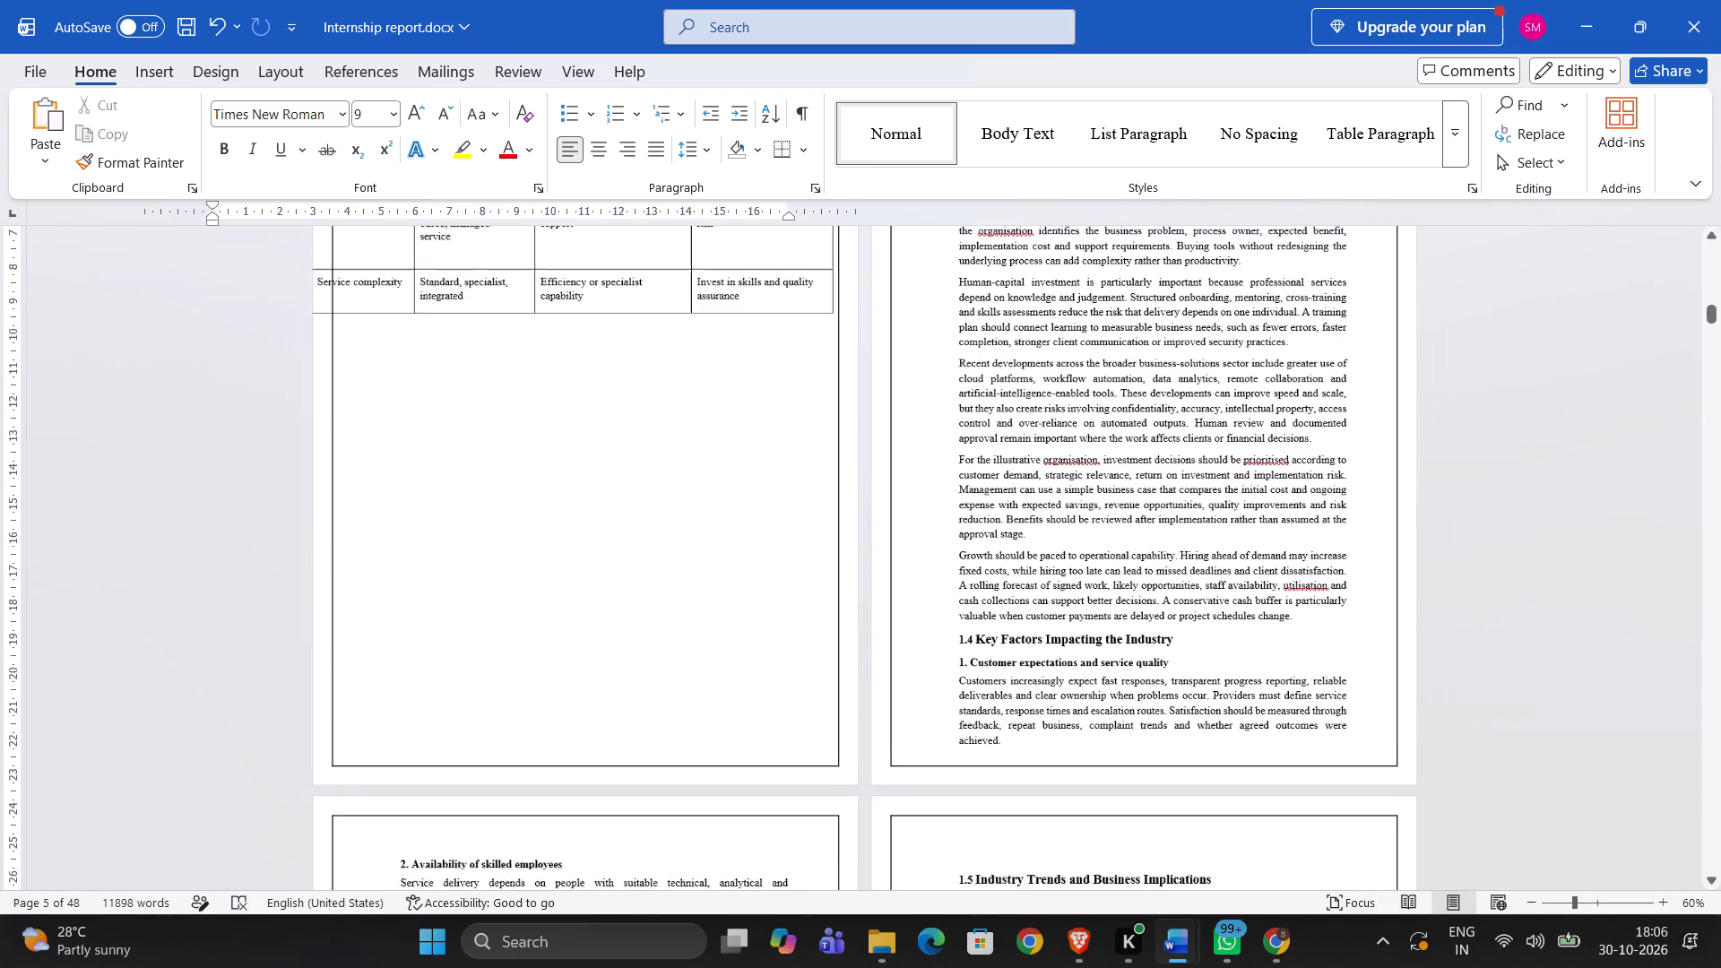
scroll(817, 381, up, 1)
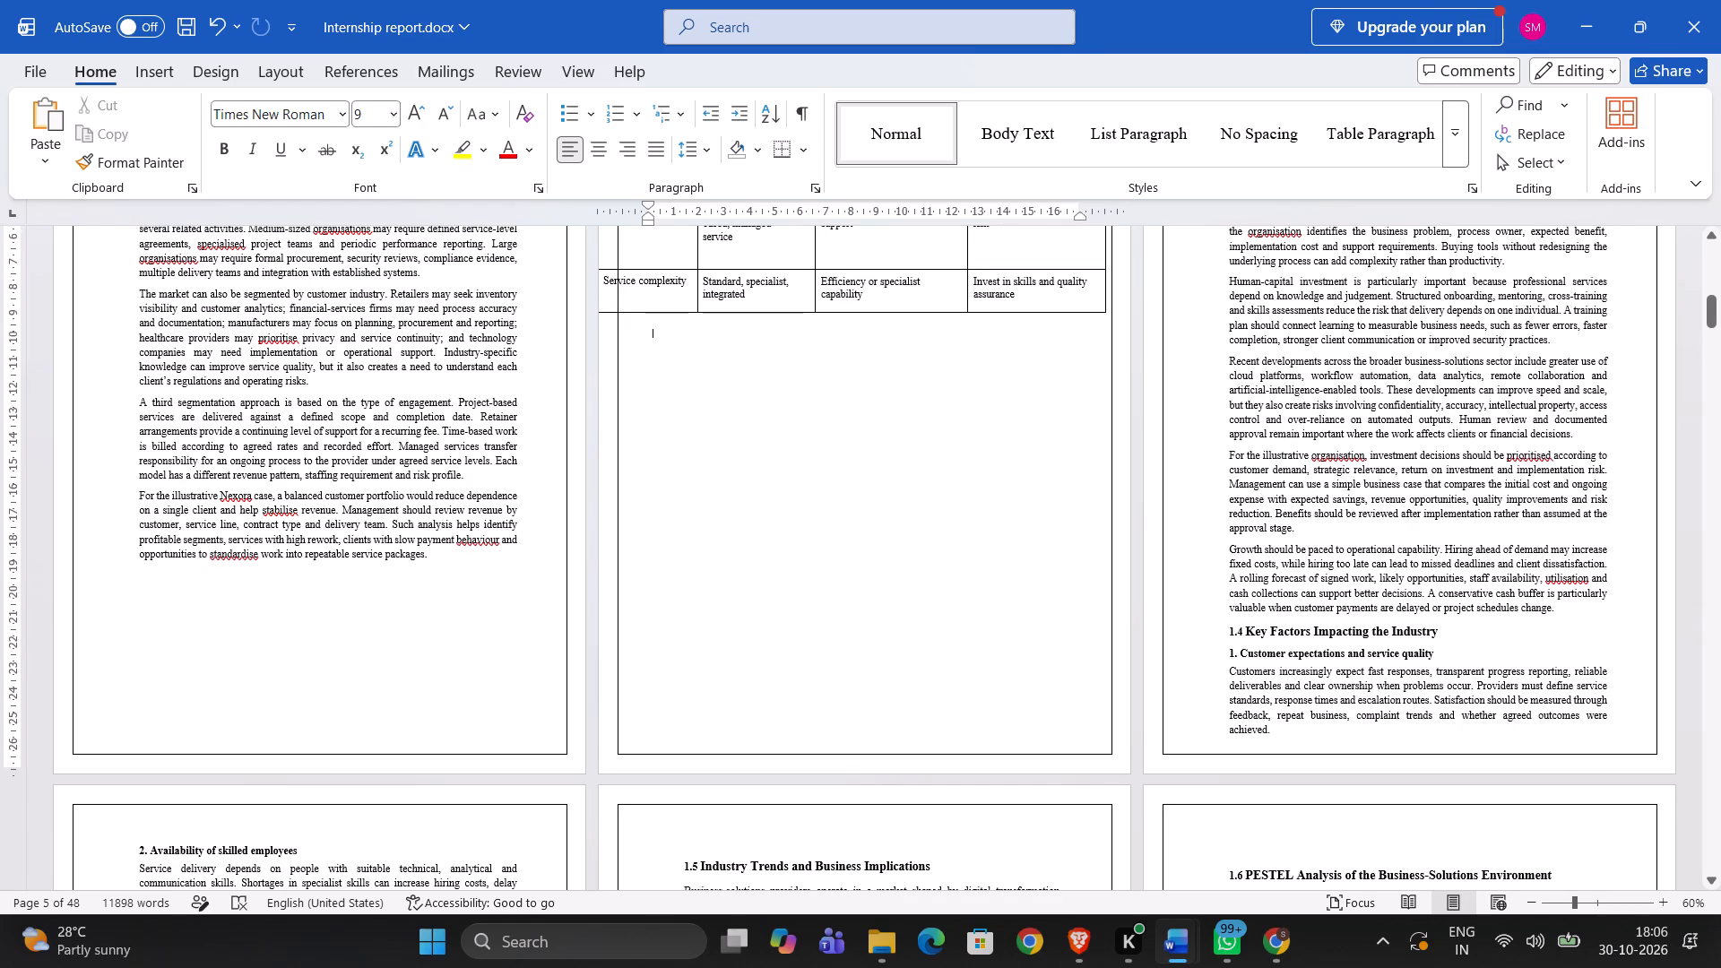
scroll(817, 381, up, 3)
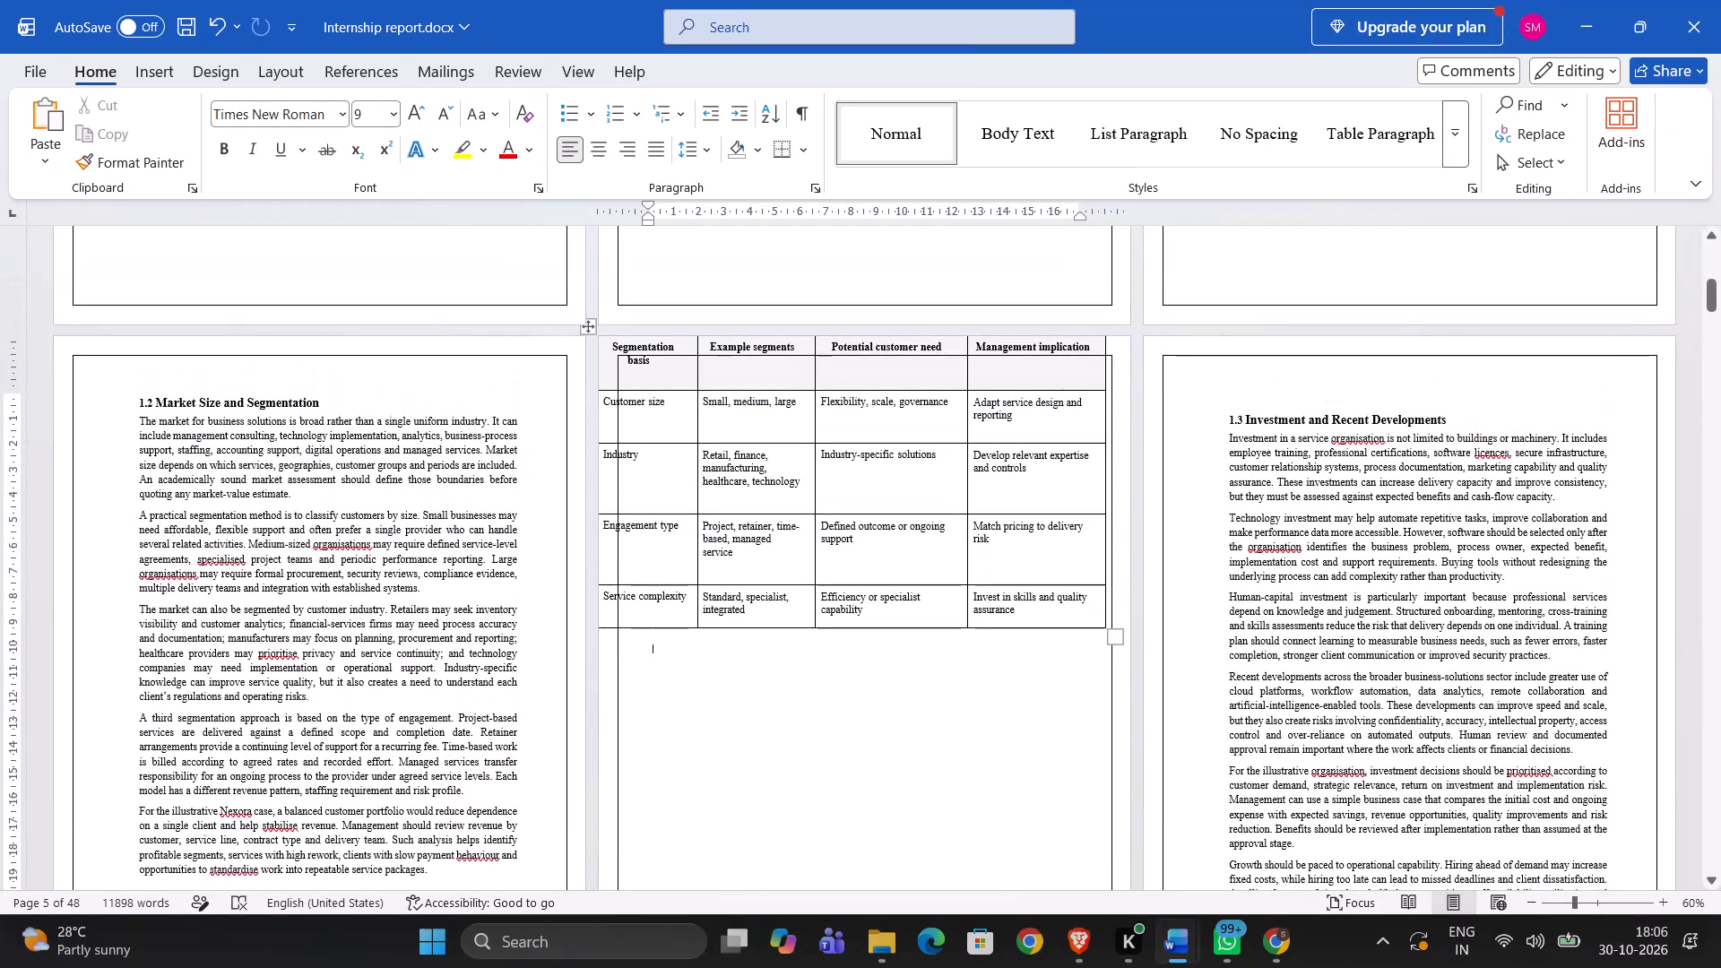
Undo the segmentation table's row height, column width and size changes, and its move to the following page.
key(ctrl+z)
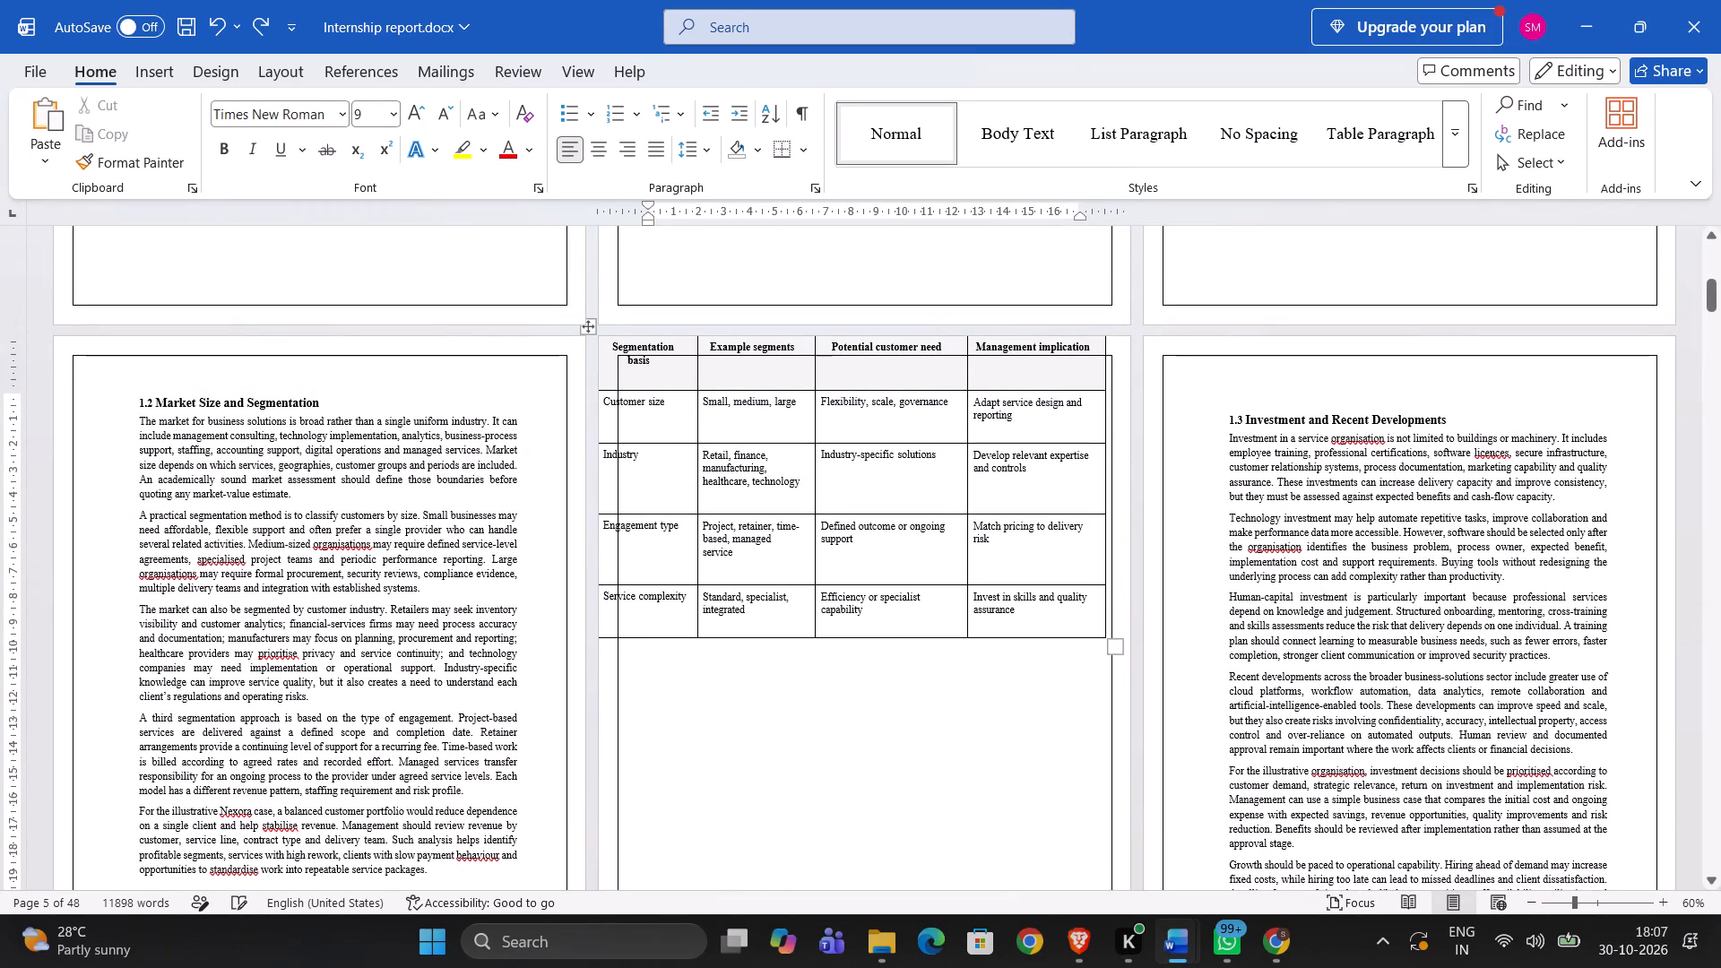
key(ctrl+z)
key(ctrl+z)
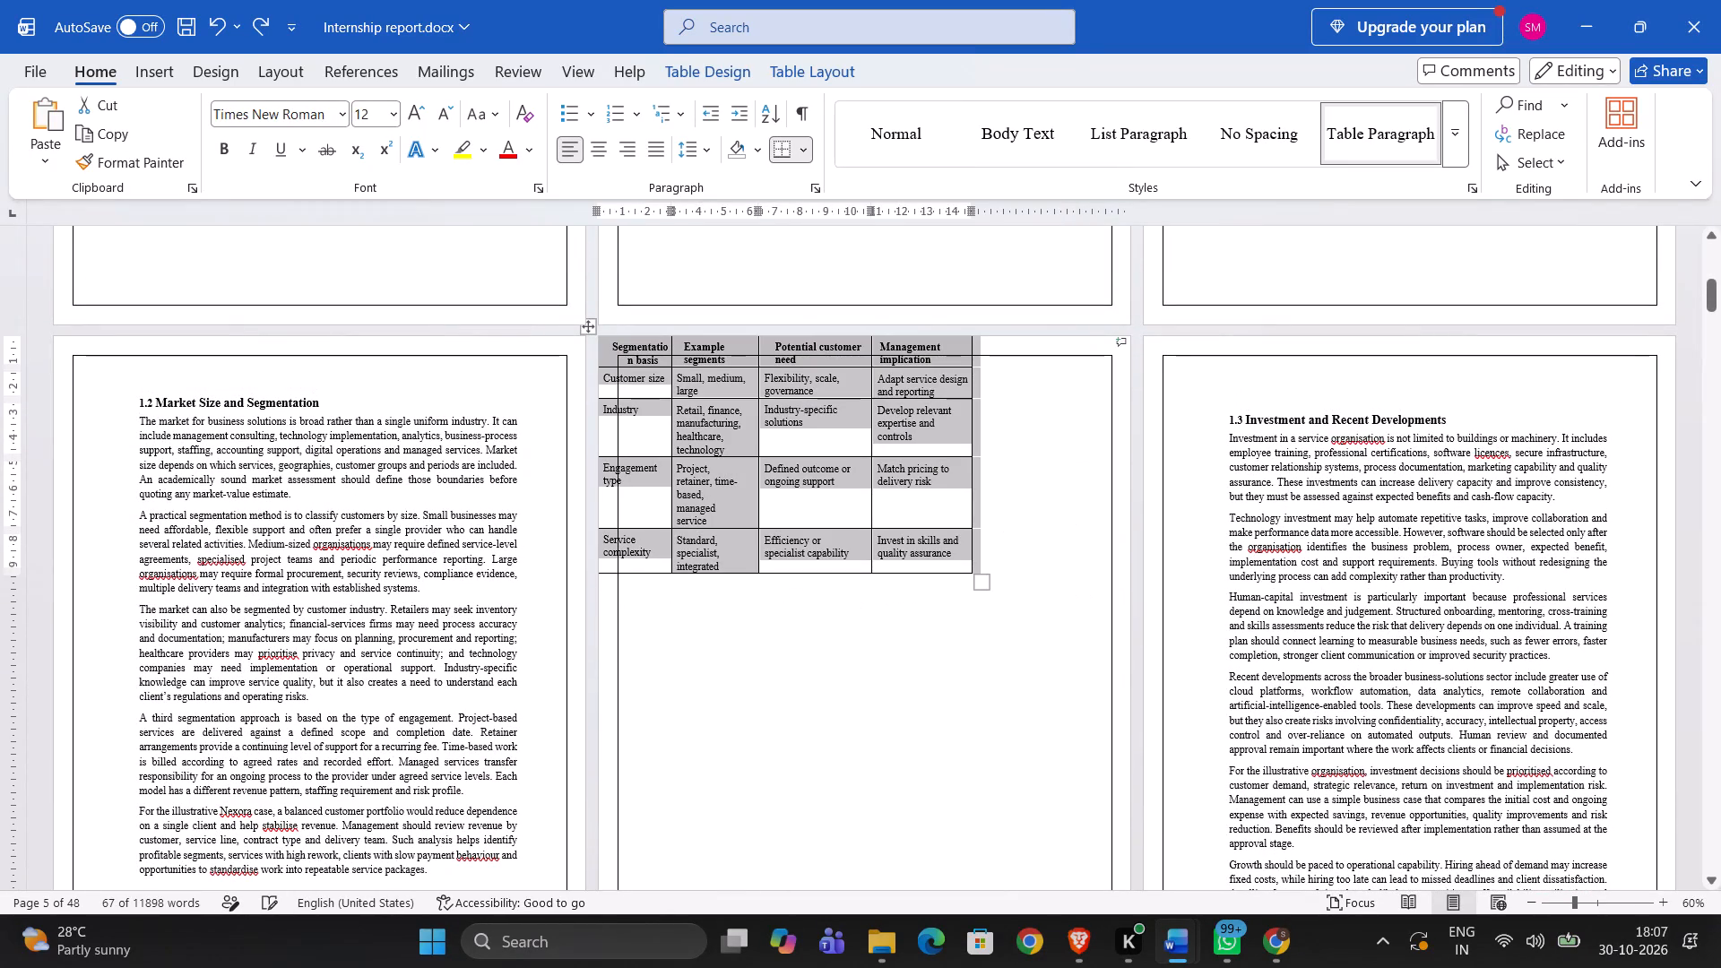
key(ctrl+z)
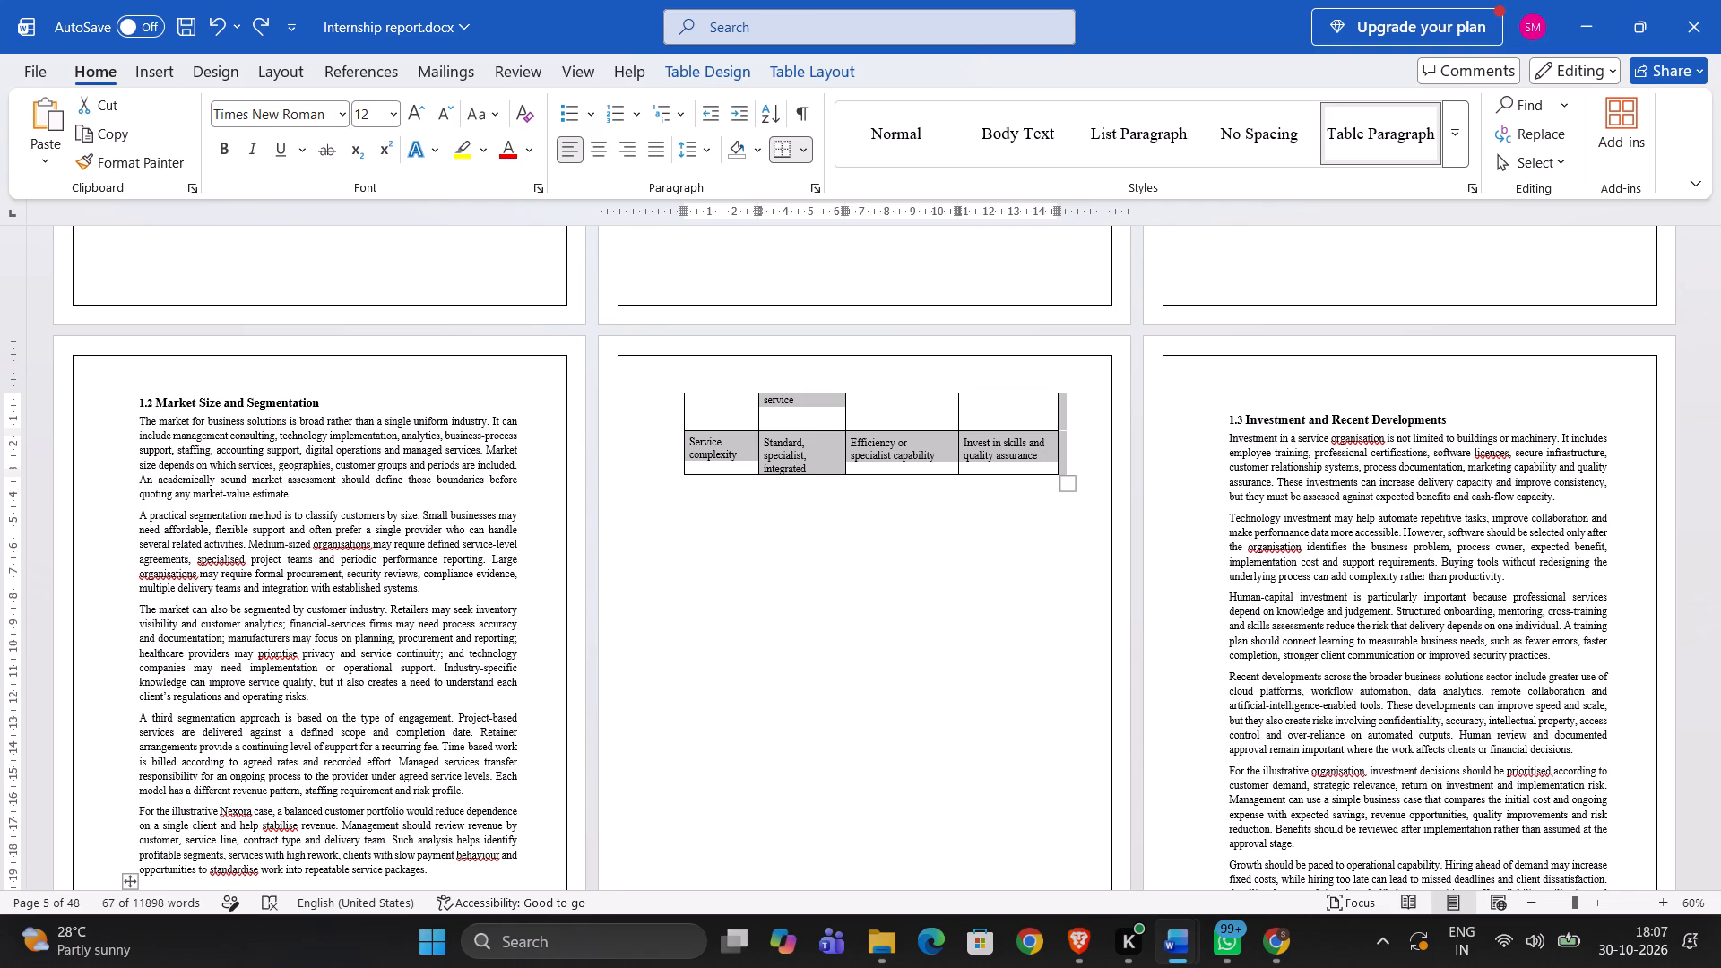
Move the whole segmentation table from below the section 1.2 text to the top of the following page.
scroll(632, 611, down, 4)
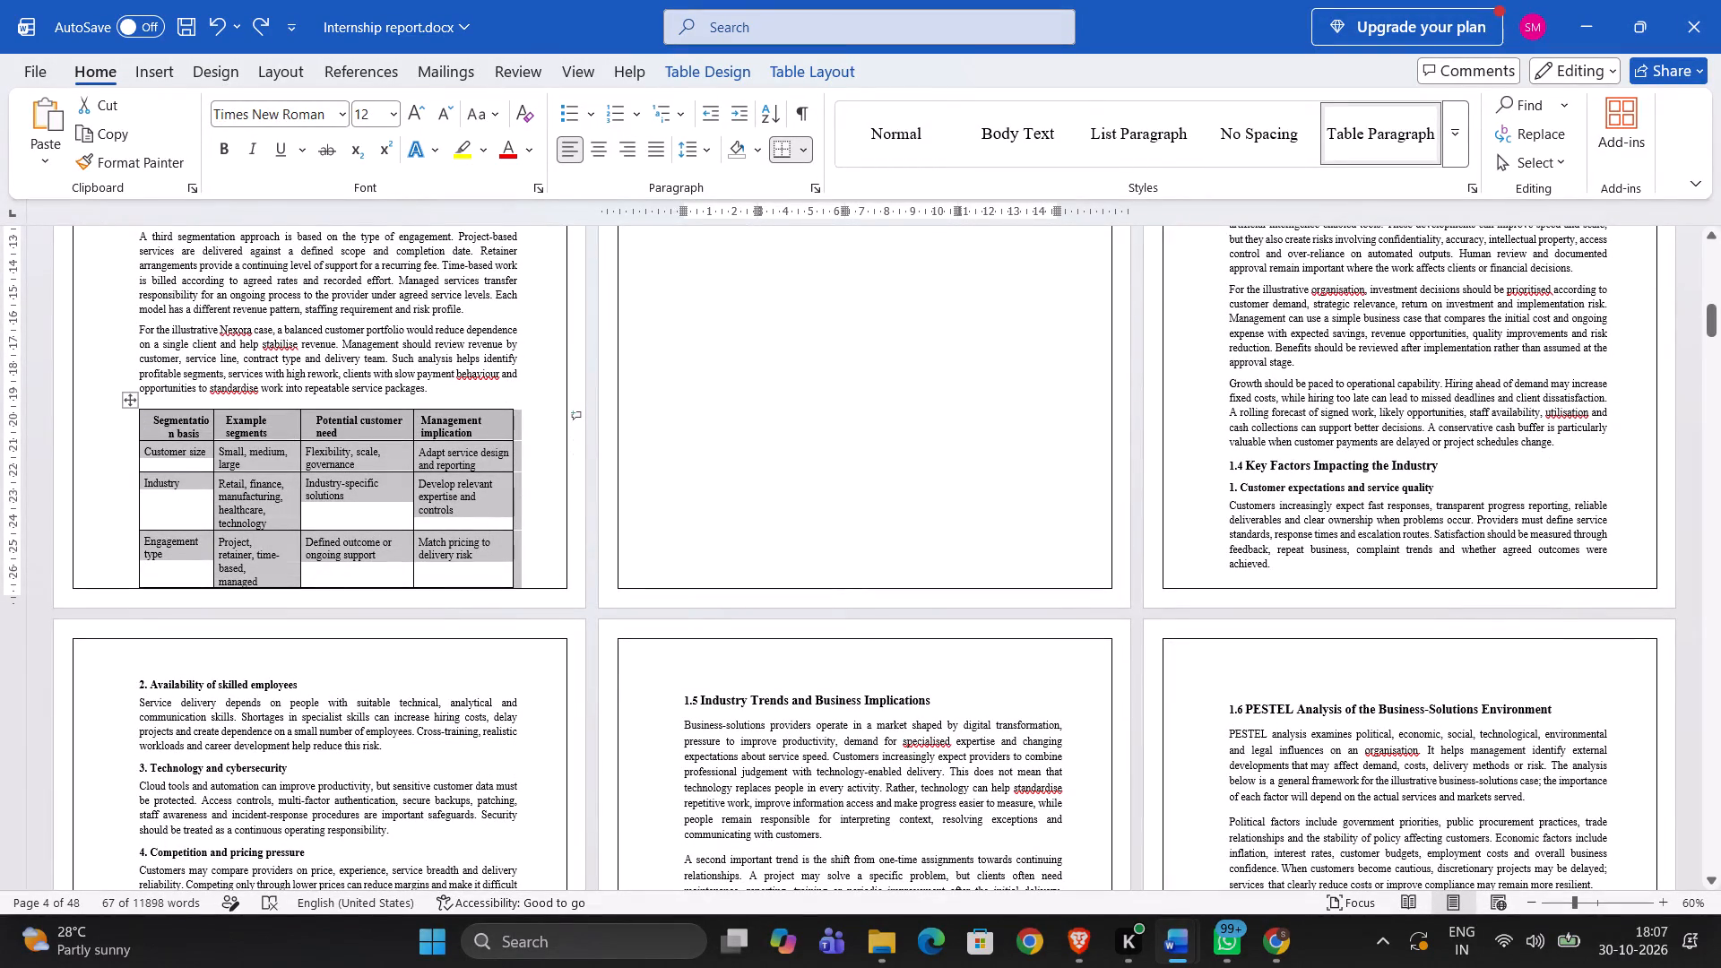
drag(133, 402, 764, 405)
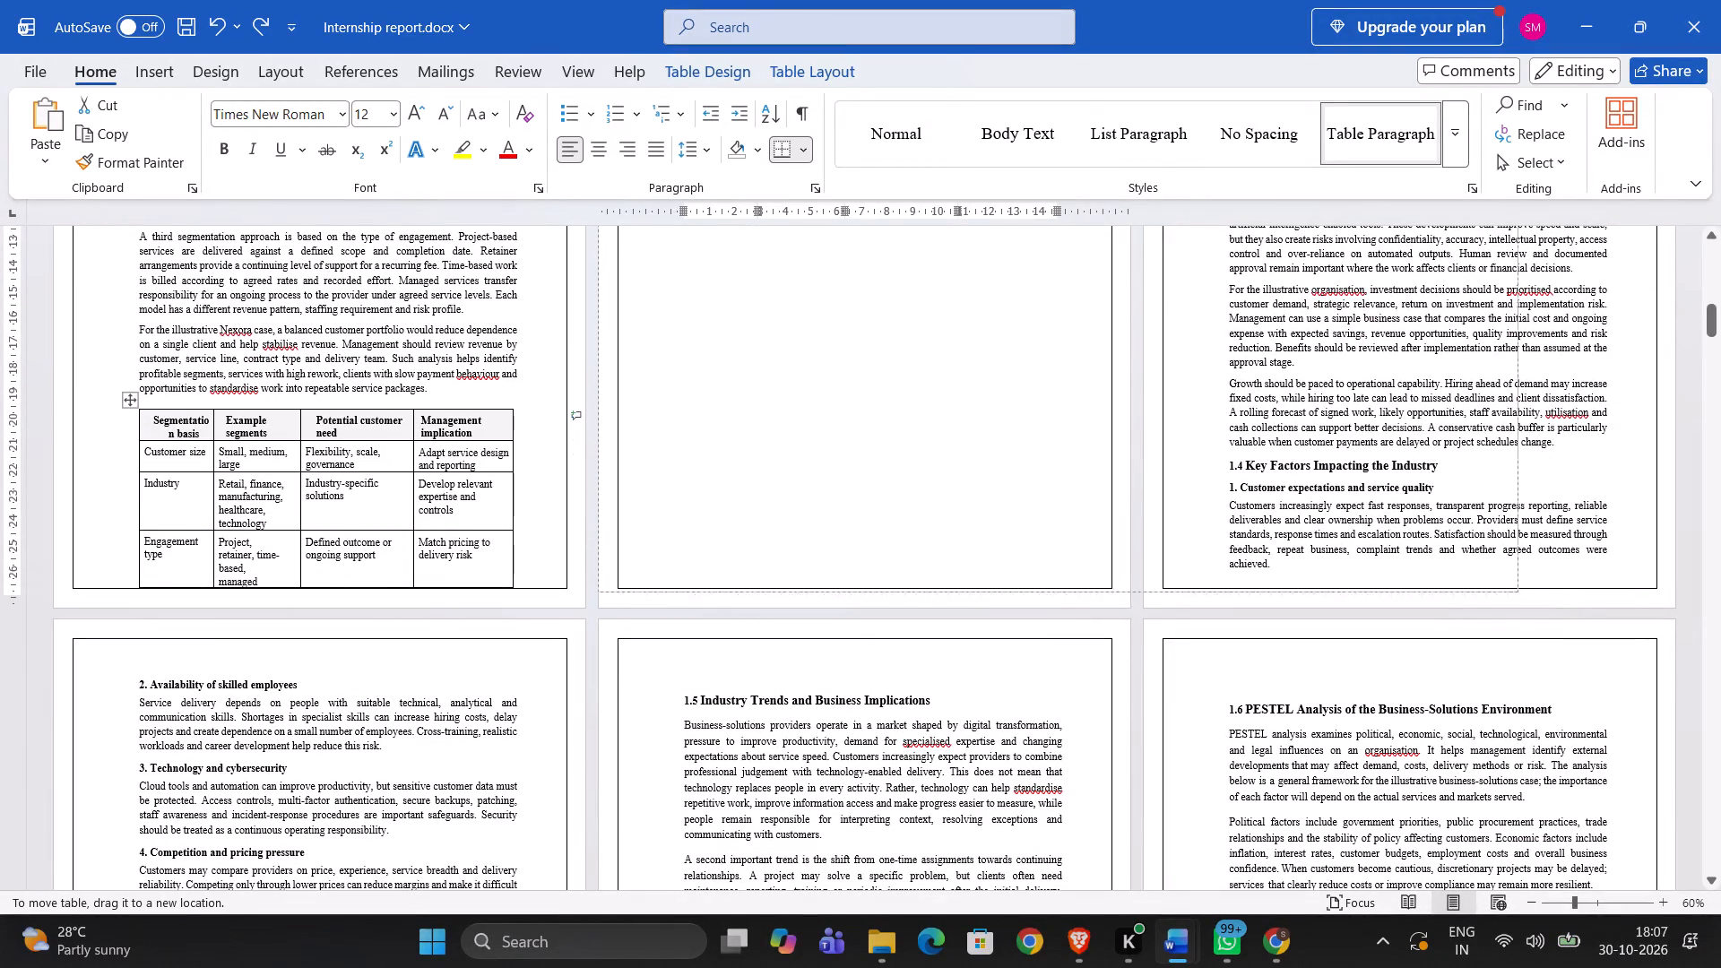
drag(764, 405, 875, 396)
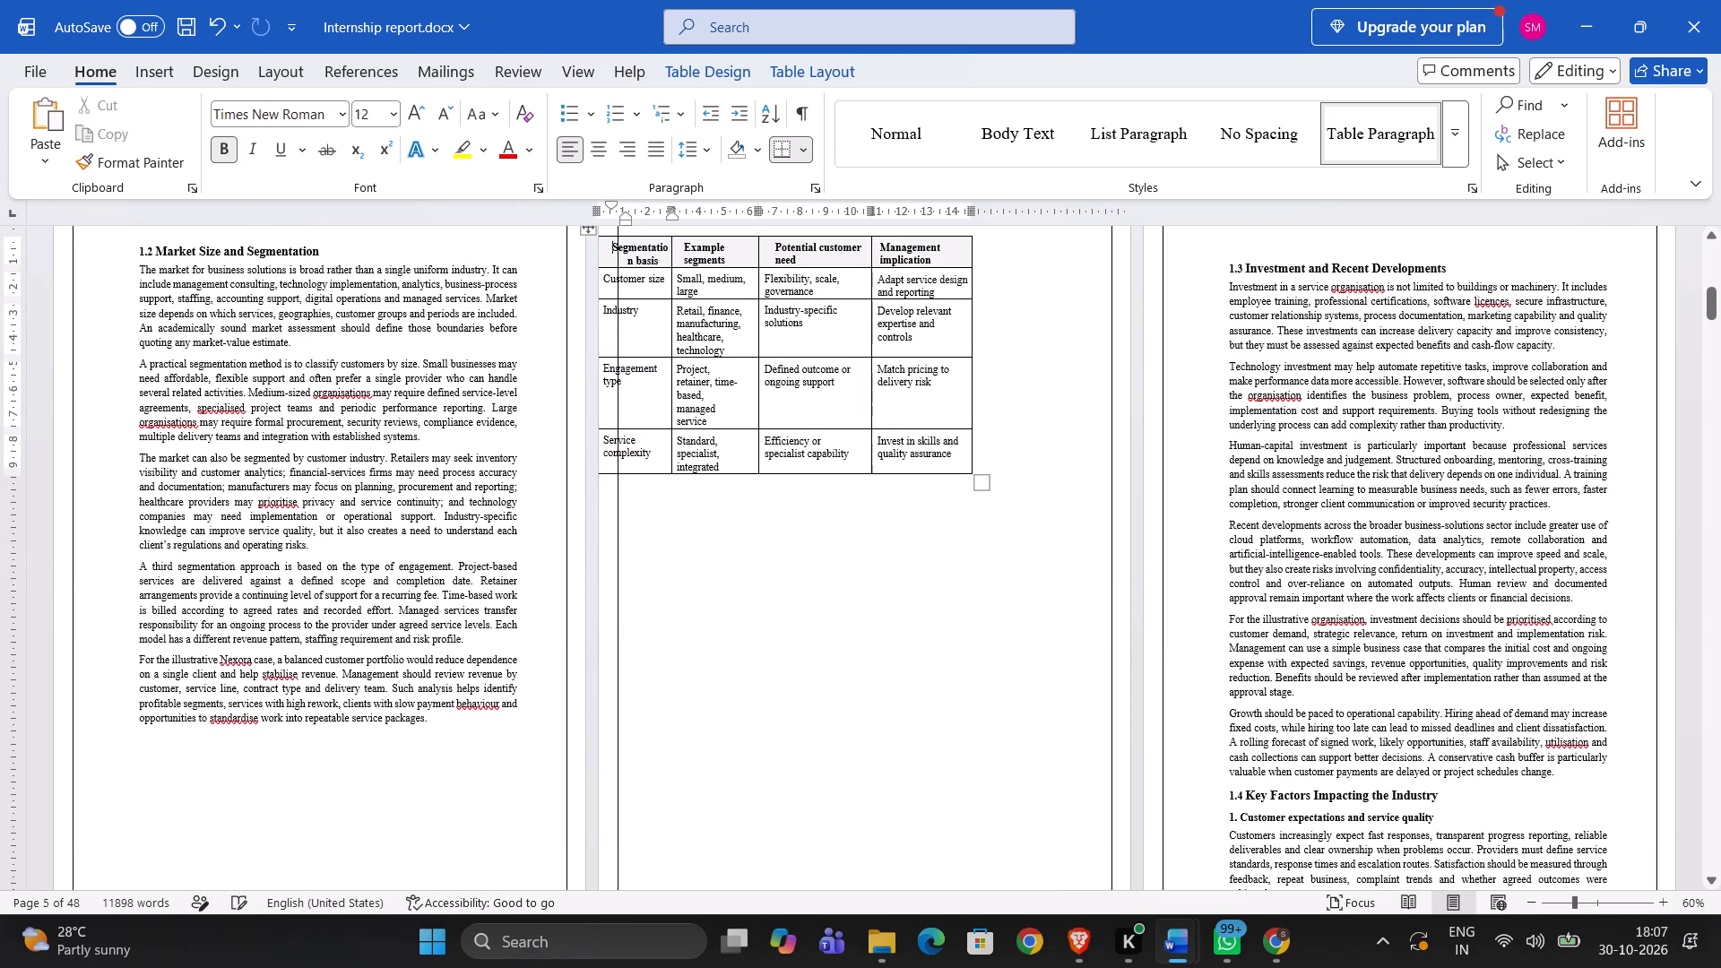
Widen the "Management implication" column of the segmentation table slightly and make the "Service complexity" row marginally taller.
scroll(774, 536, up, 1)
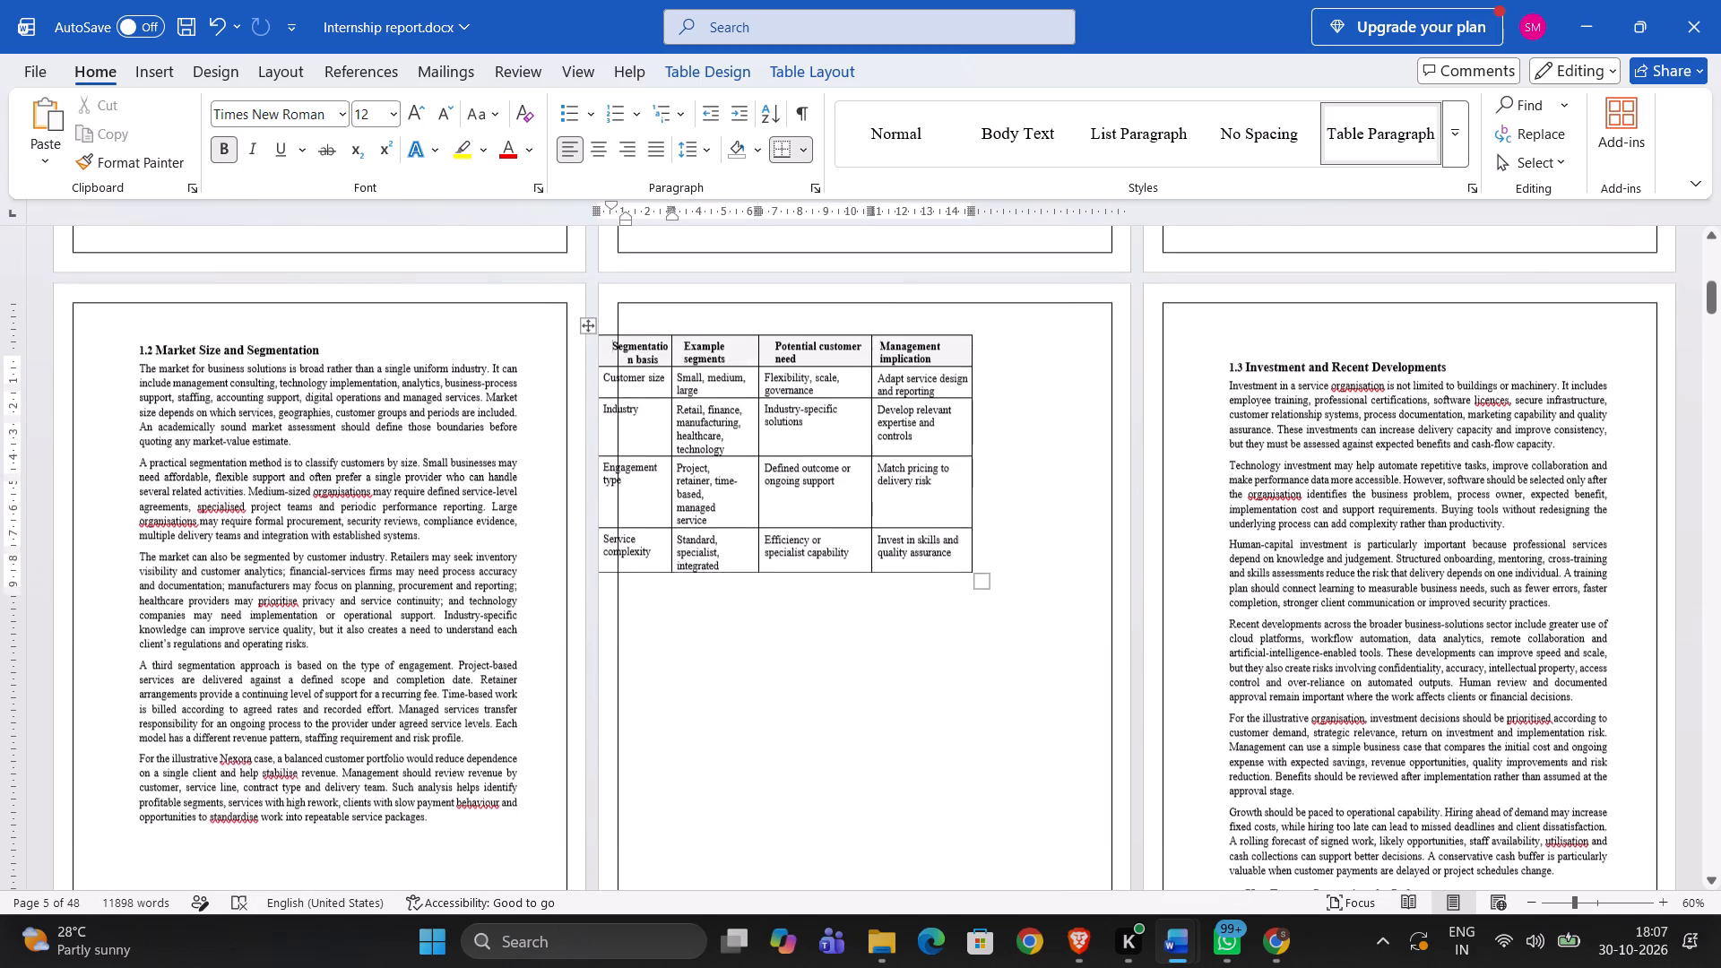
scroll(774, 536, up, 1)
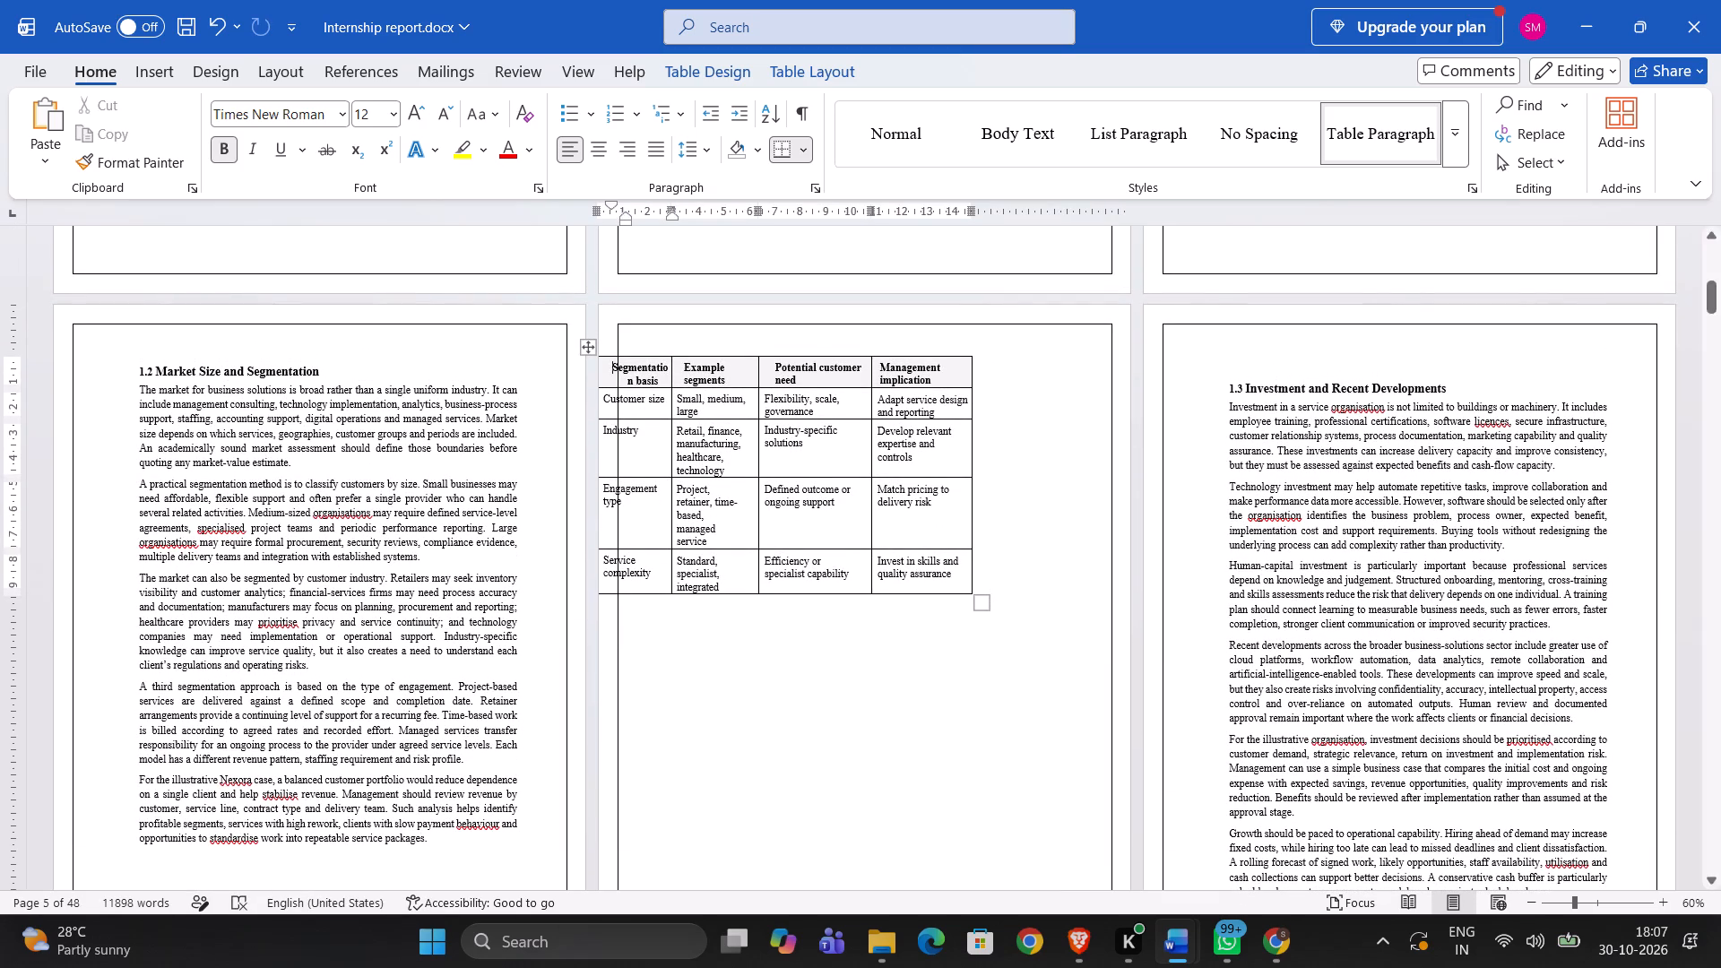
click(627, 216)
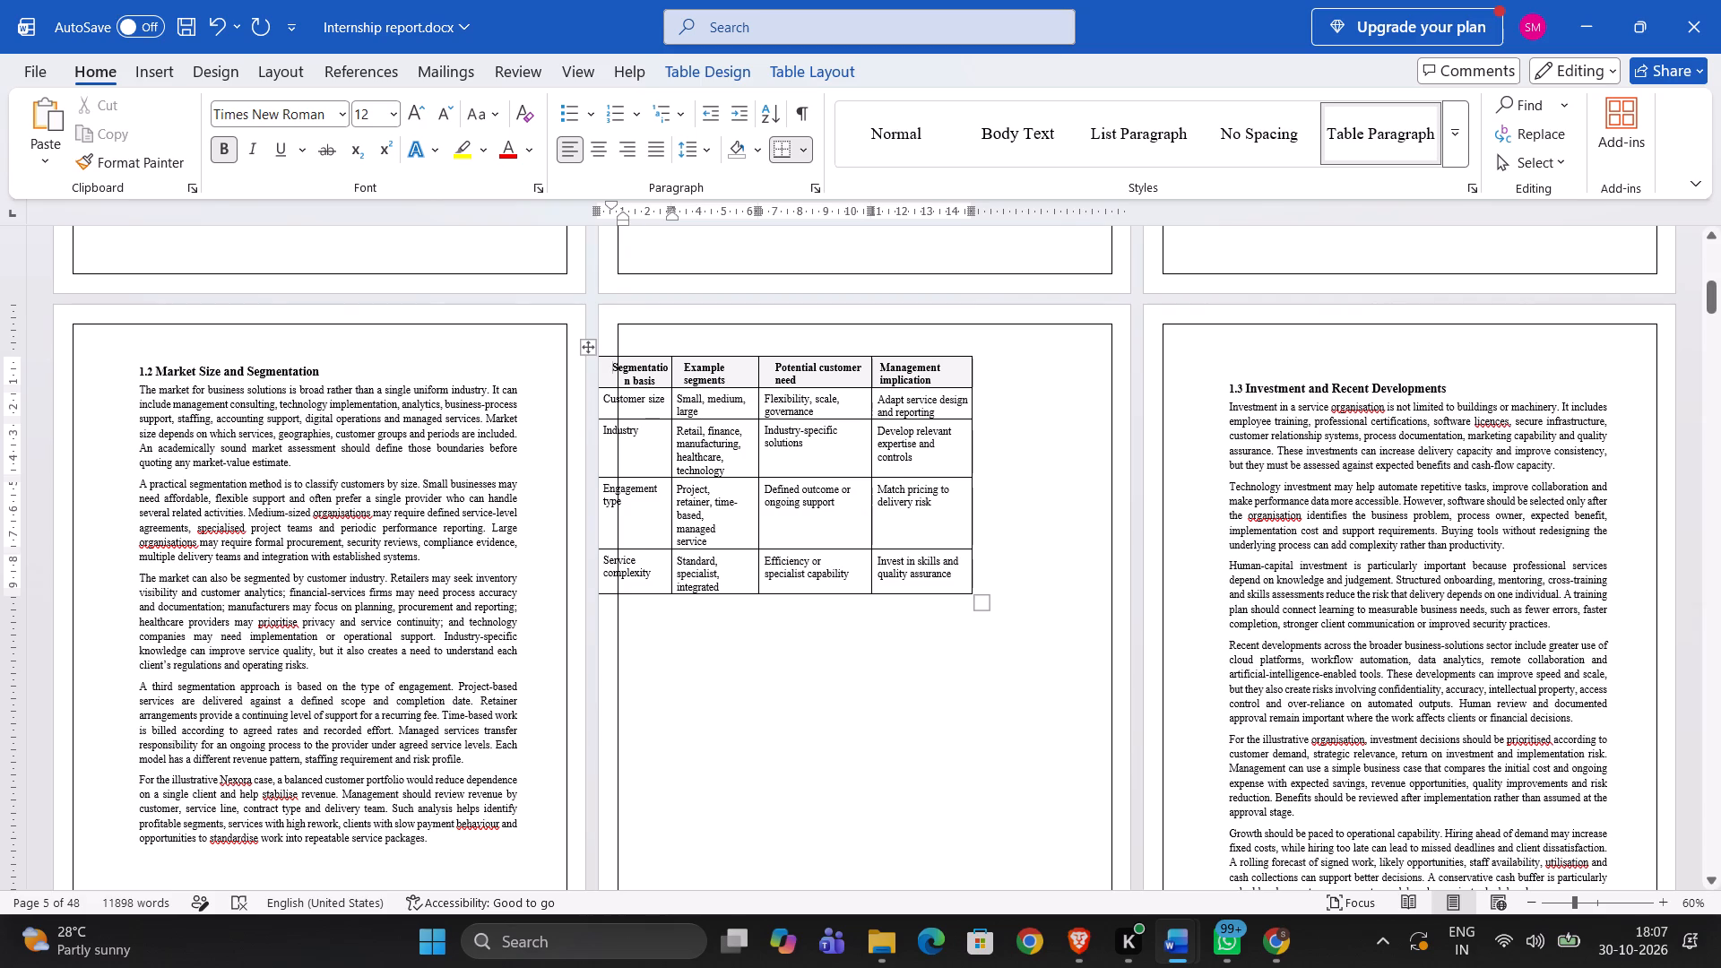
click(588, 344)
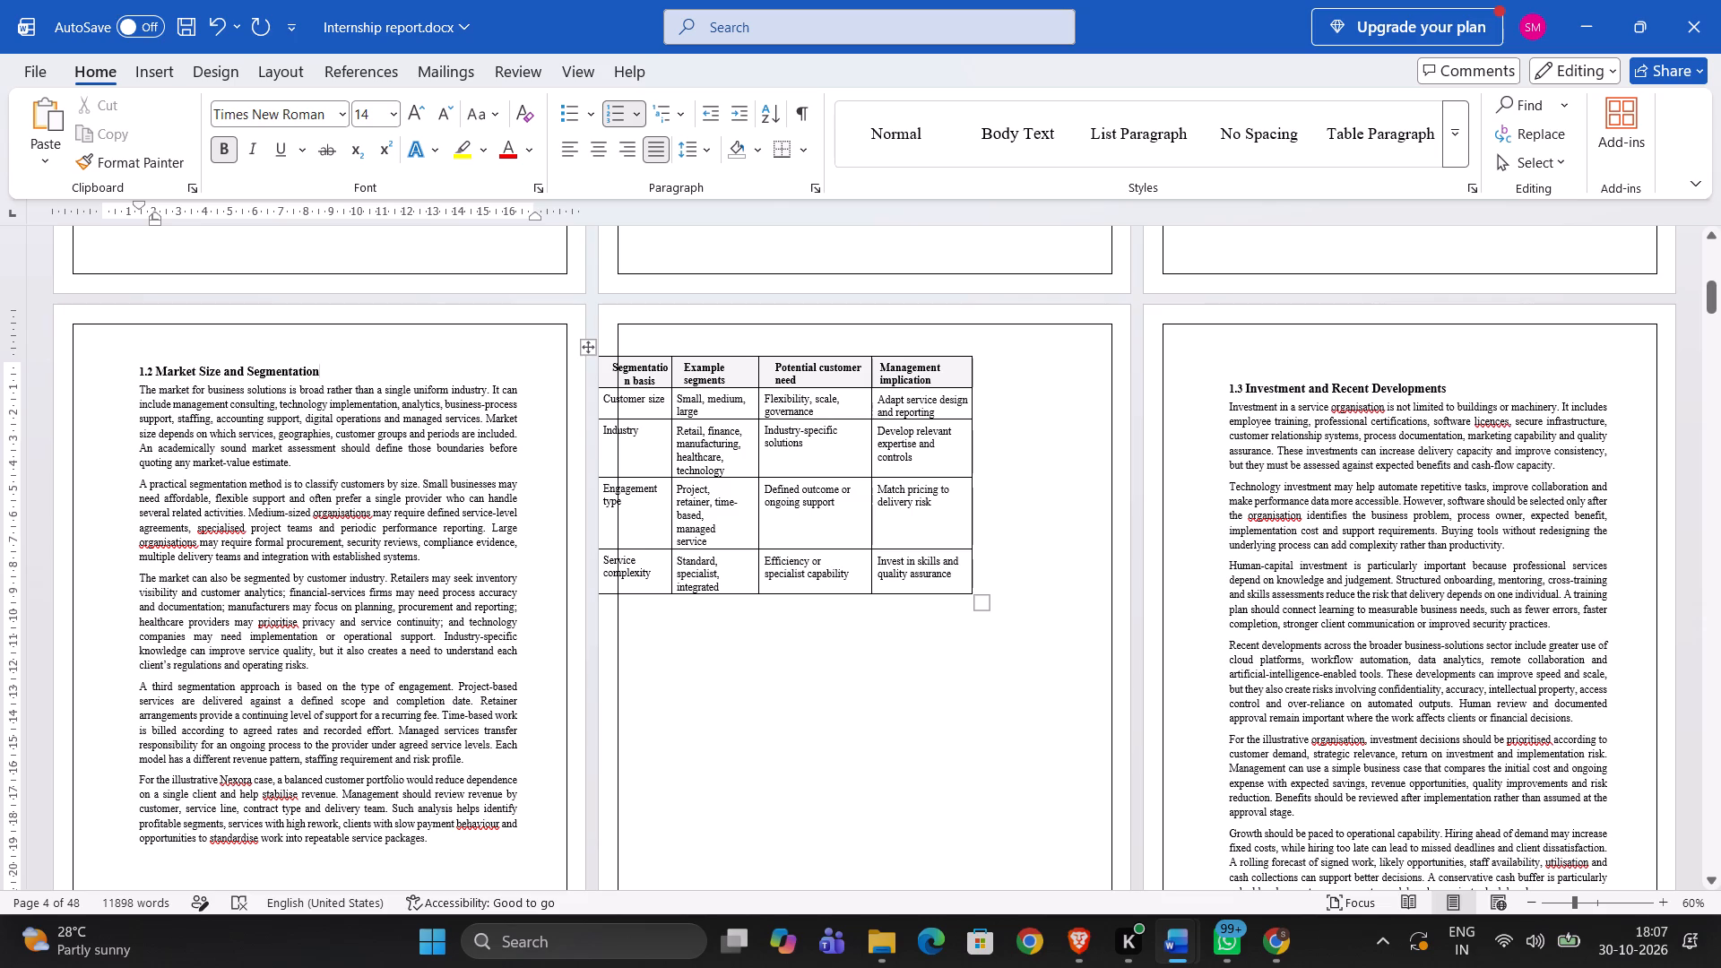
drag(970, 583, 993, 578)
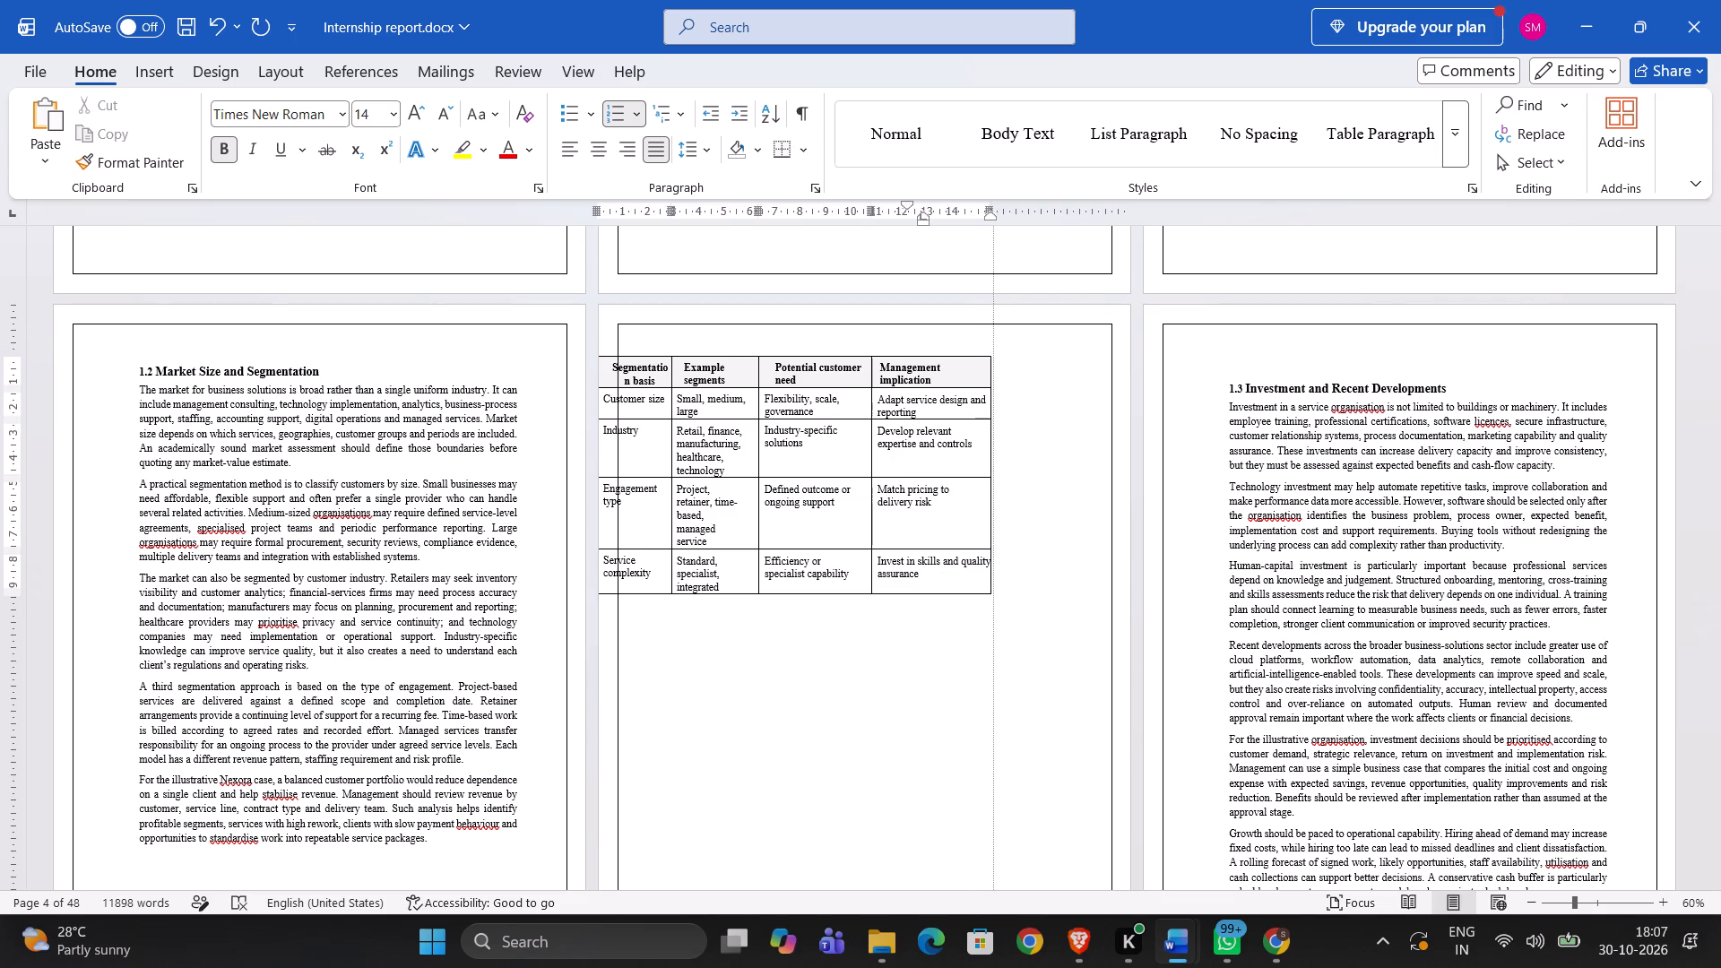
drag(993, 578, 978, 575)
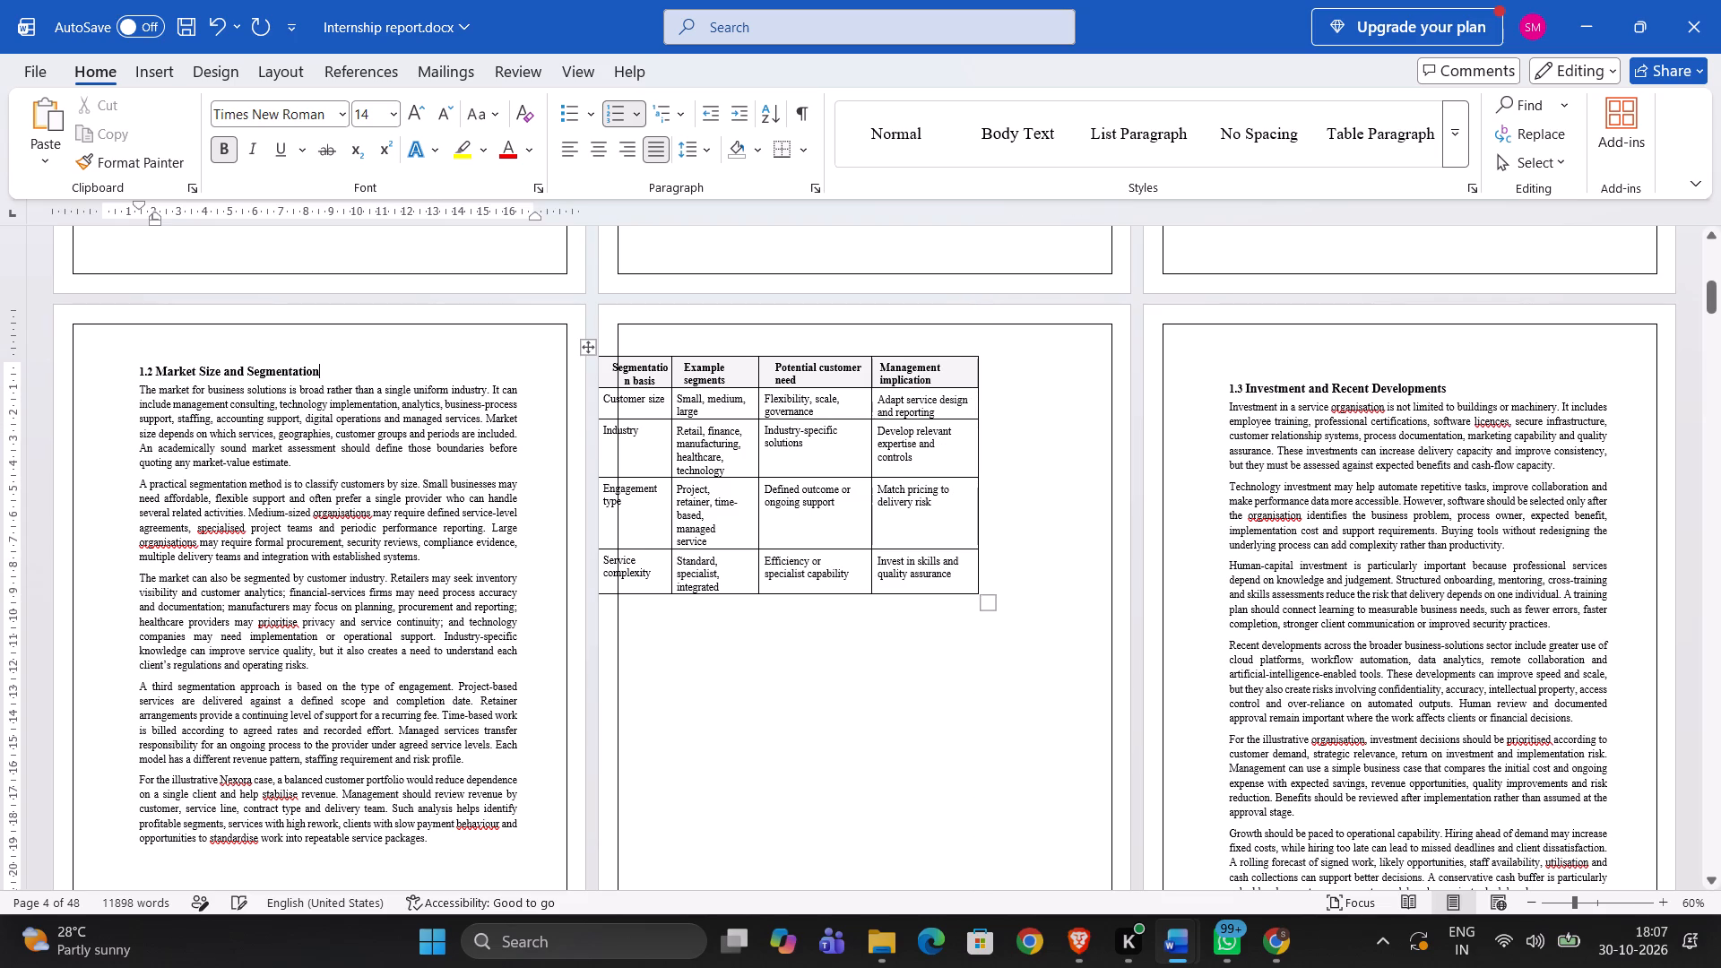
click(978, 592)
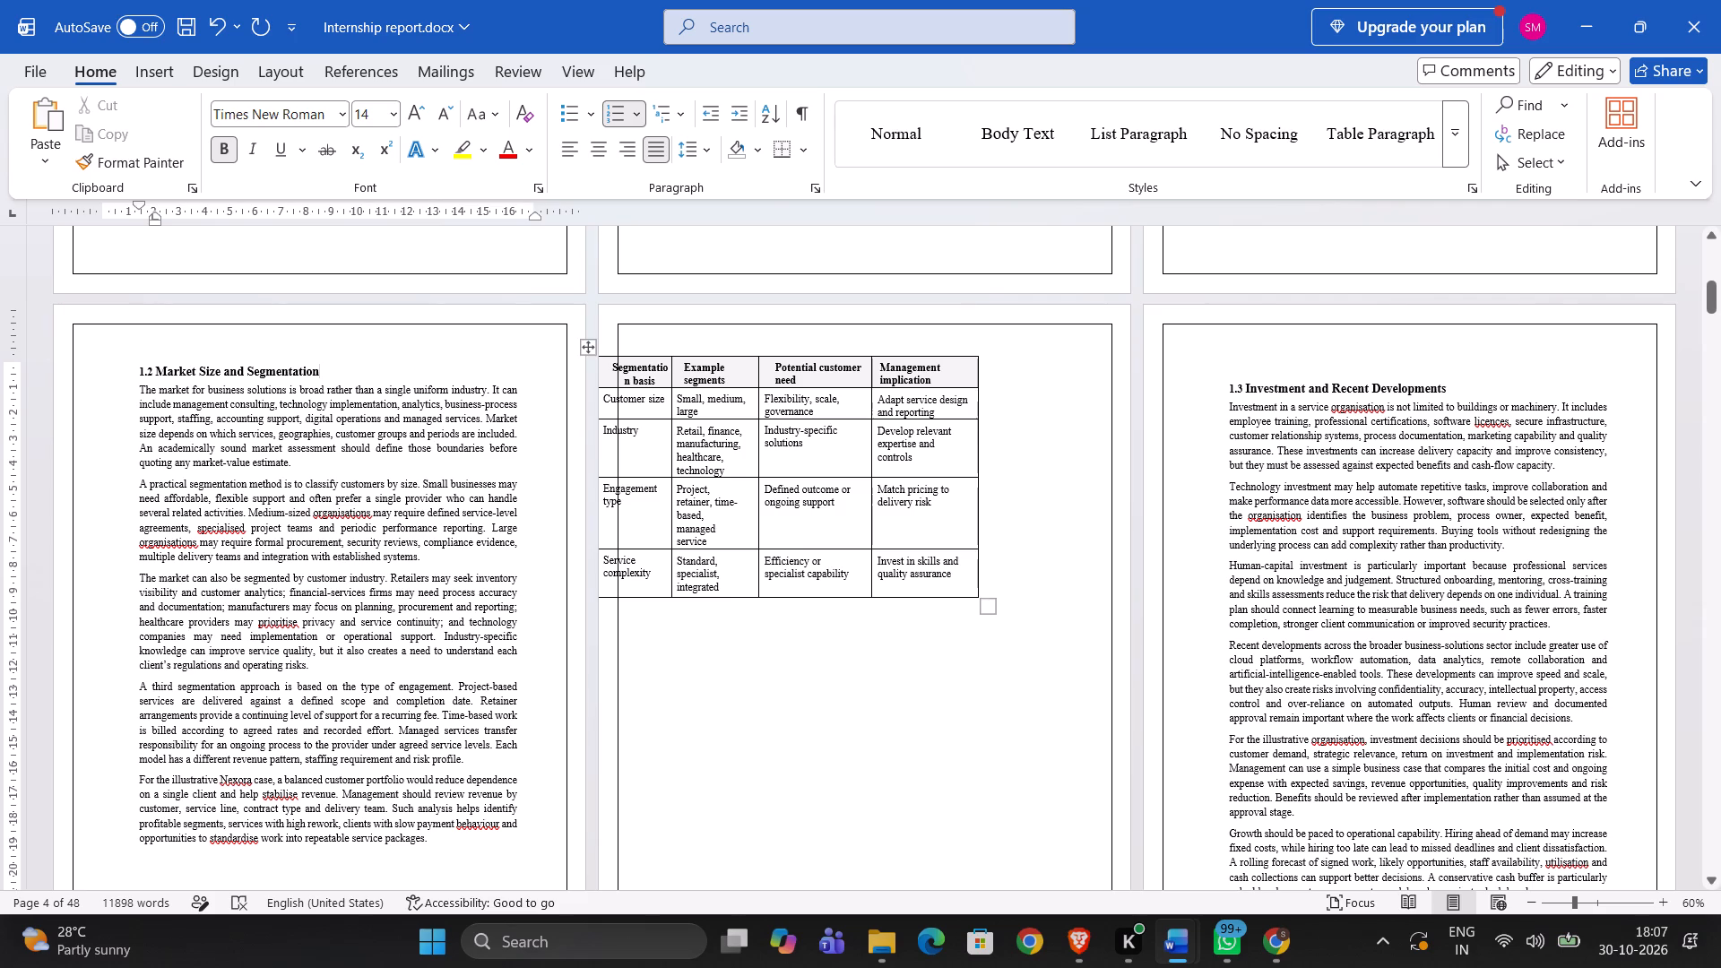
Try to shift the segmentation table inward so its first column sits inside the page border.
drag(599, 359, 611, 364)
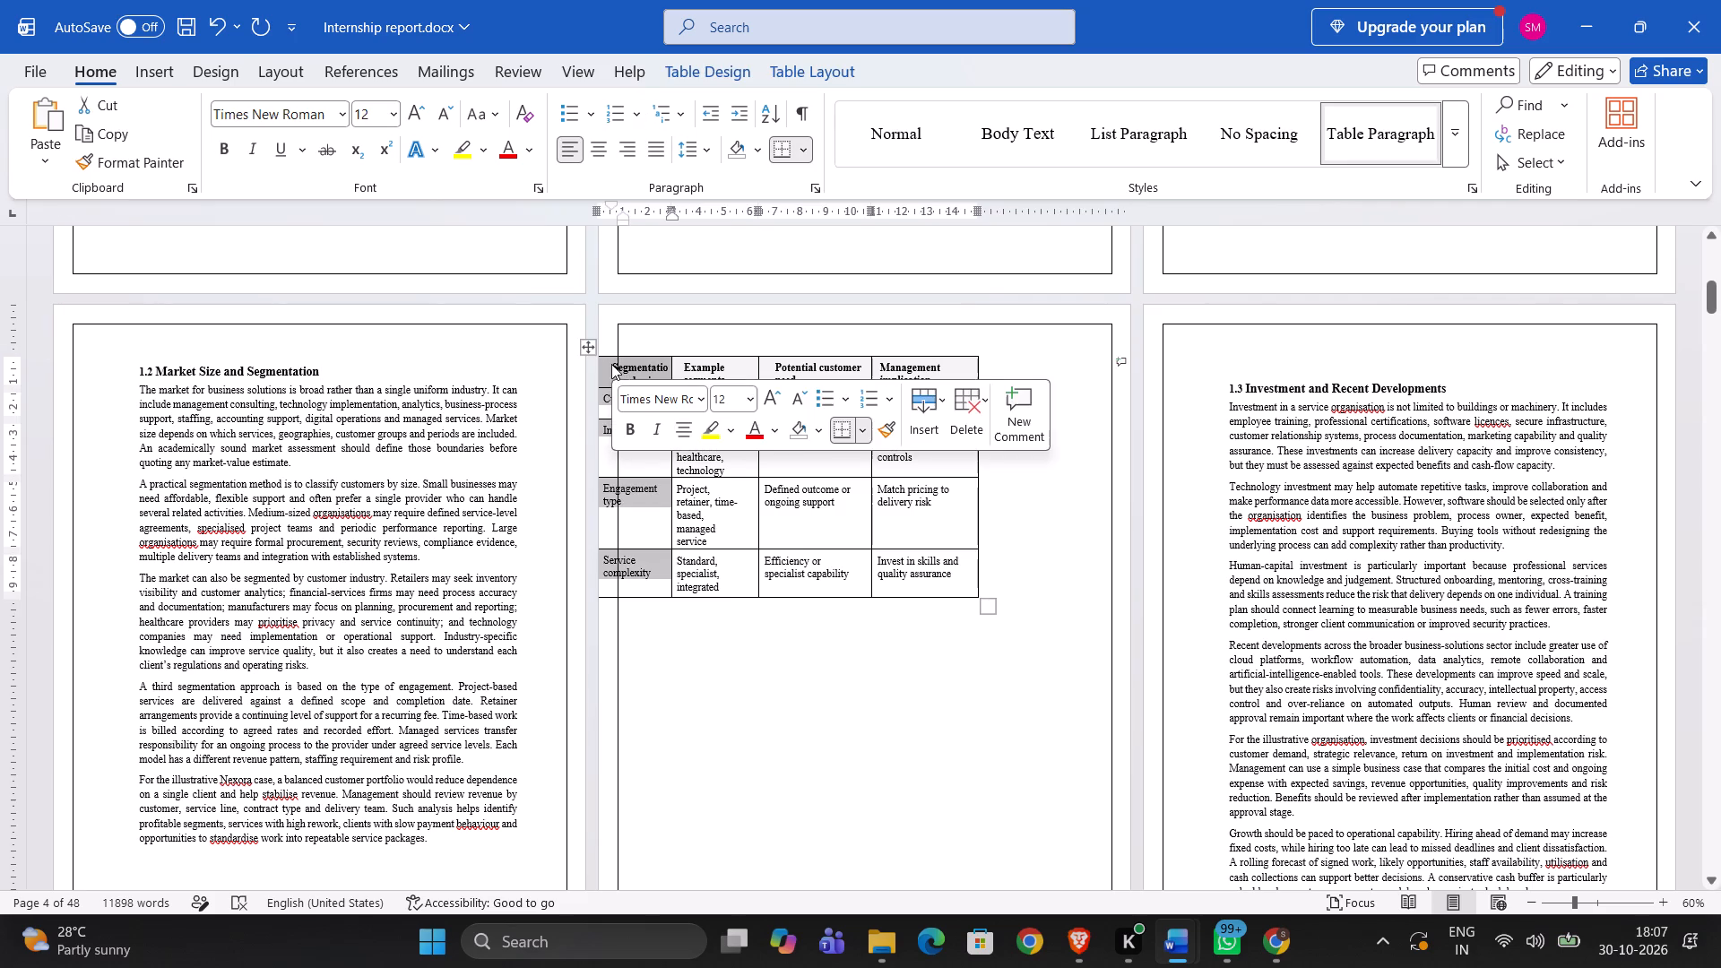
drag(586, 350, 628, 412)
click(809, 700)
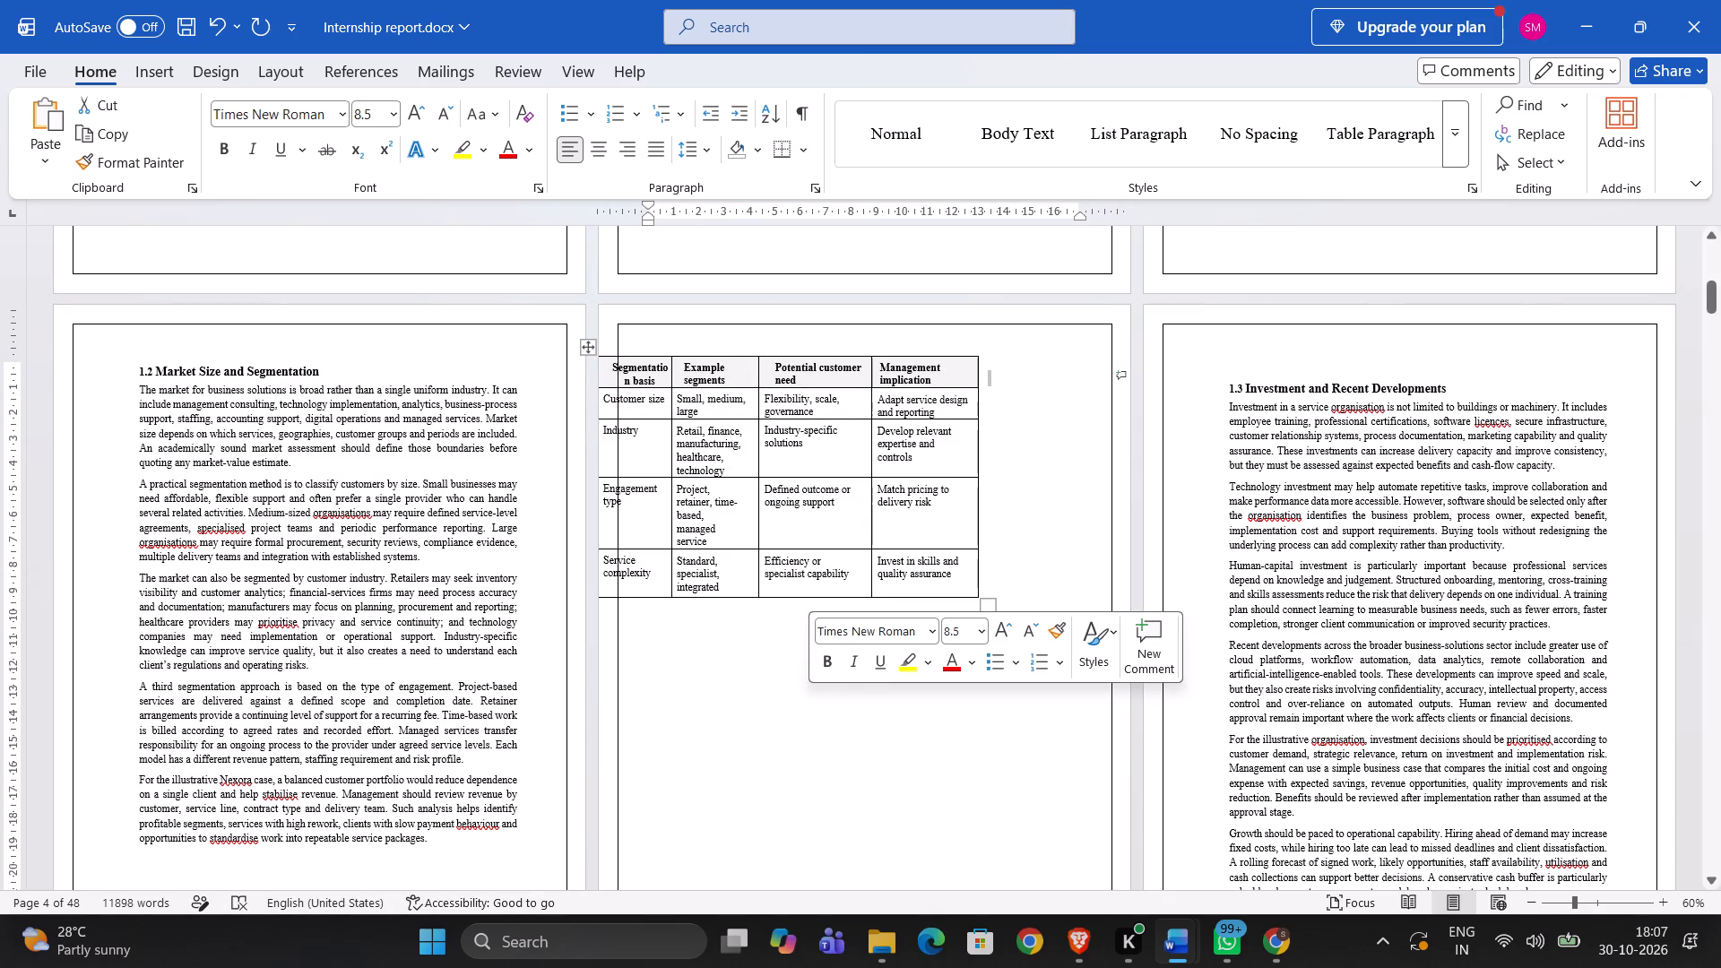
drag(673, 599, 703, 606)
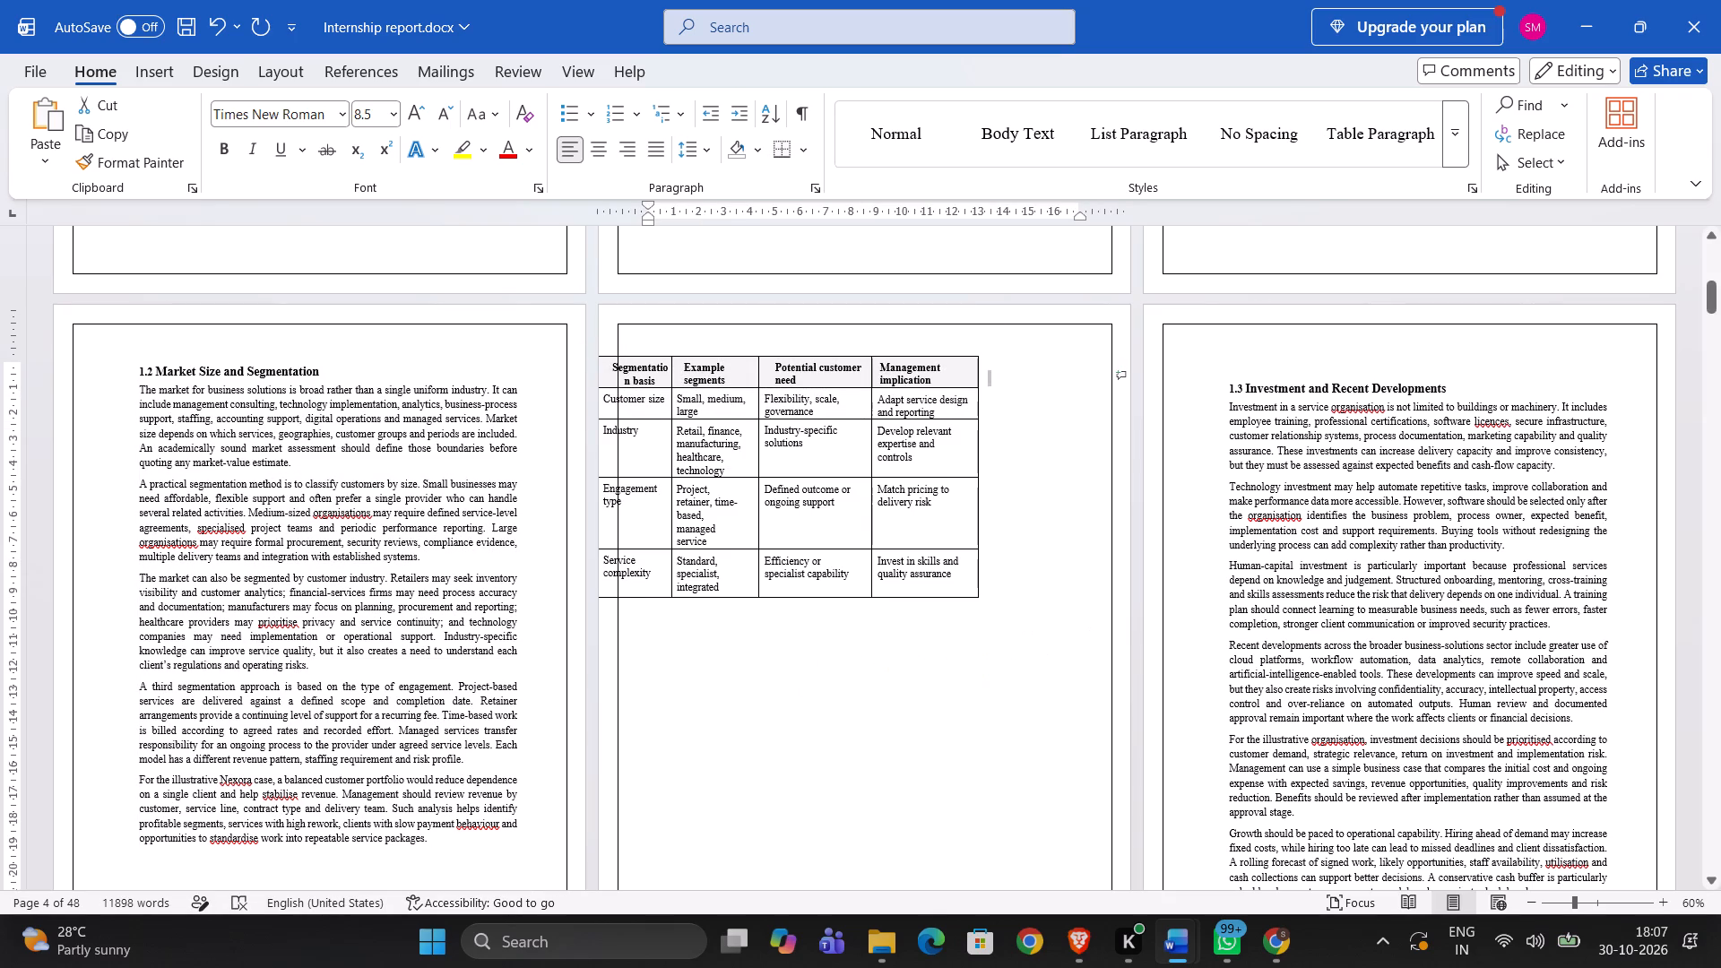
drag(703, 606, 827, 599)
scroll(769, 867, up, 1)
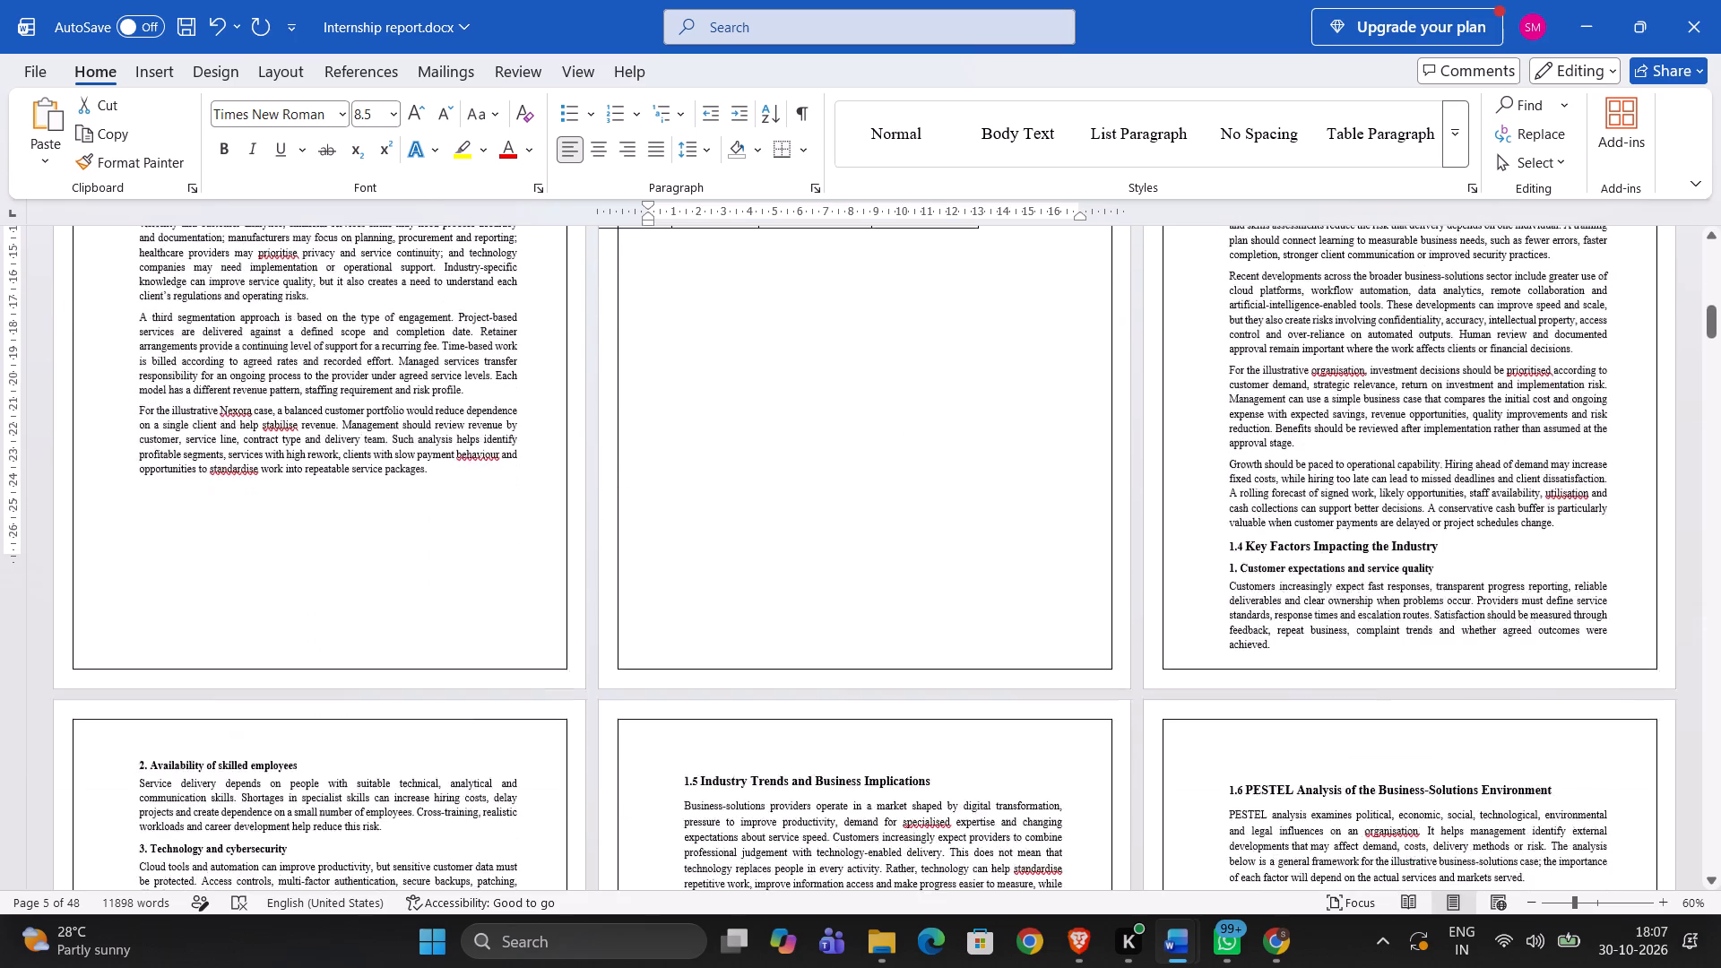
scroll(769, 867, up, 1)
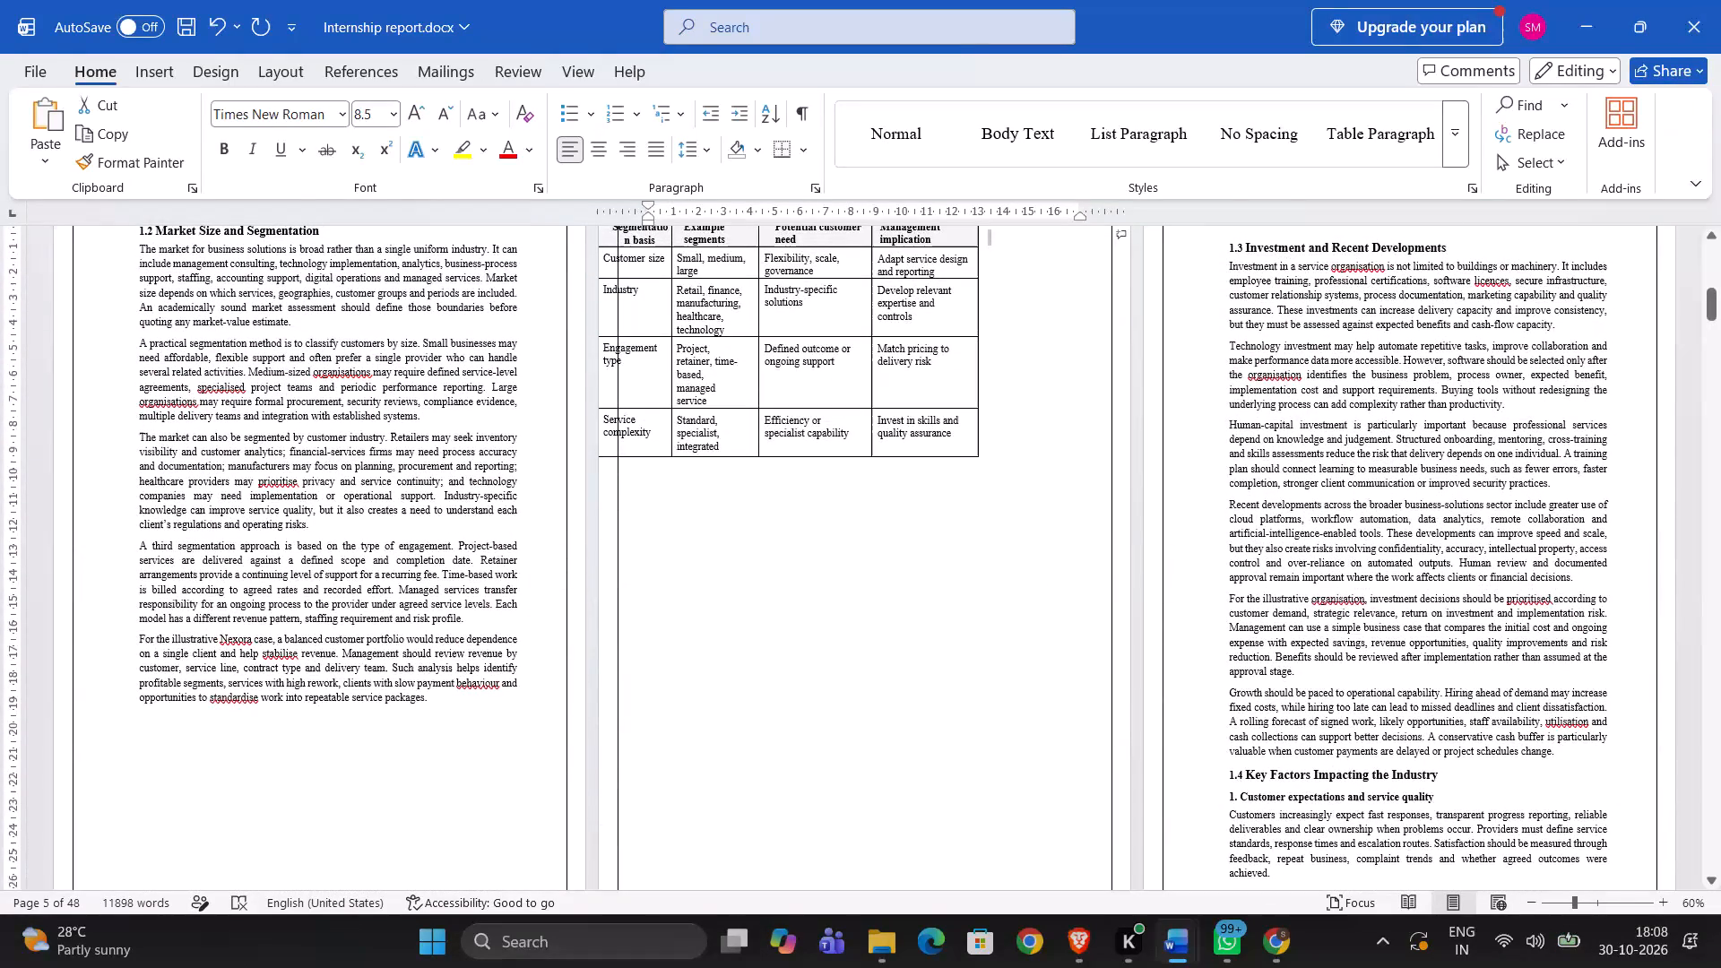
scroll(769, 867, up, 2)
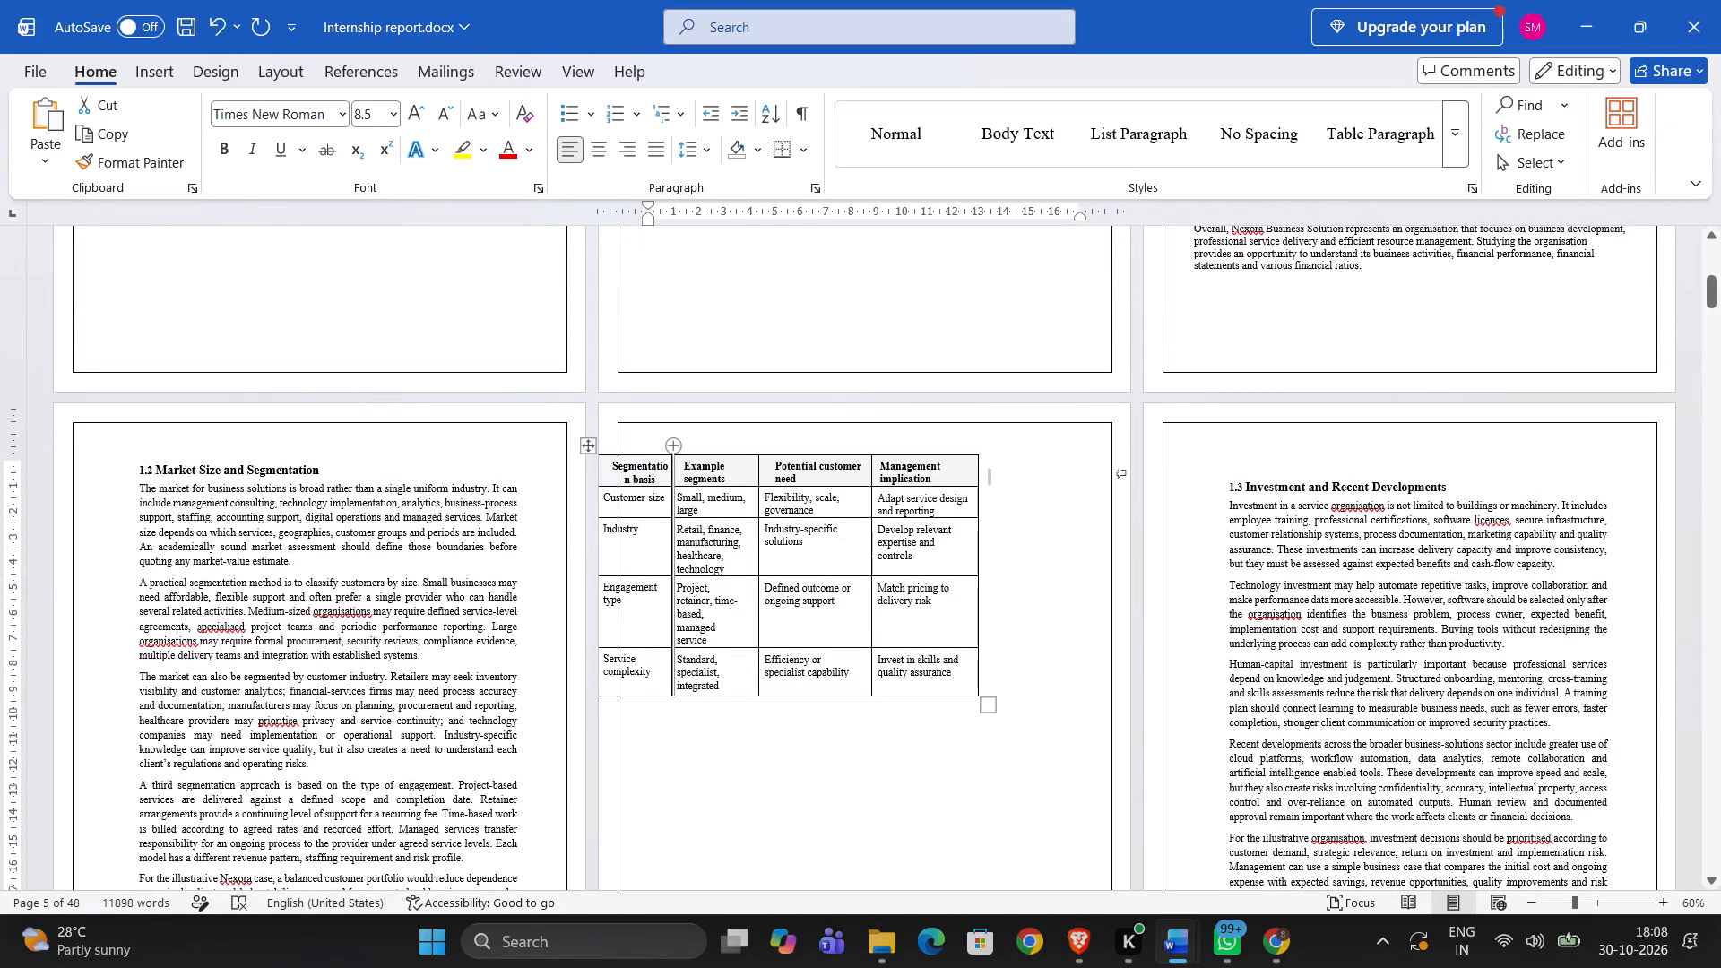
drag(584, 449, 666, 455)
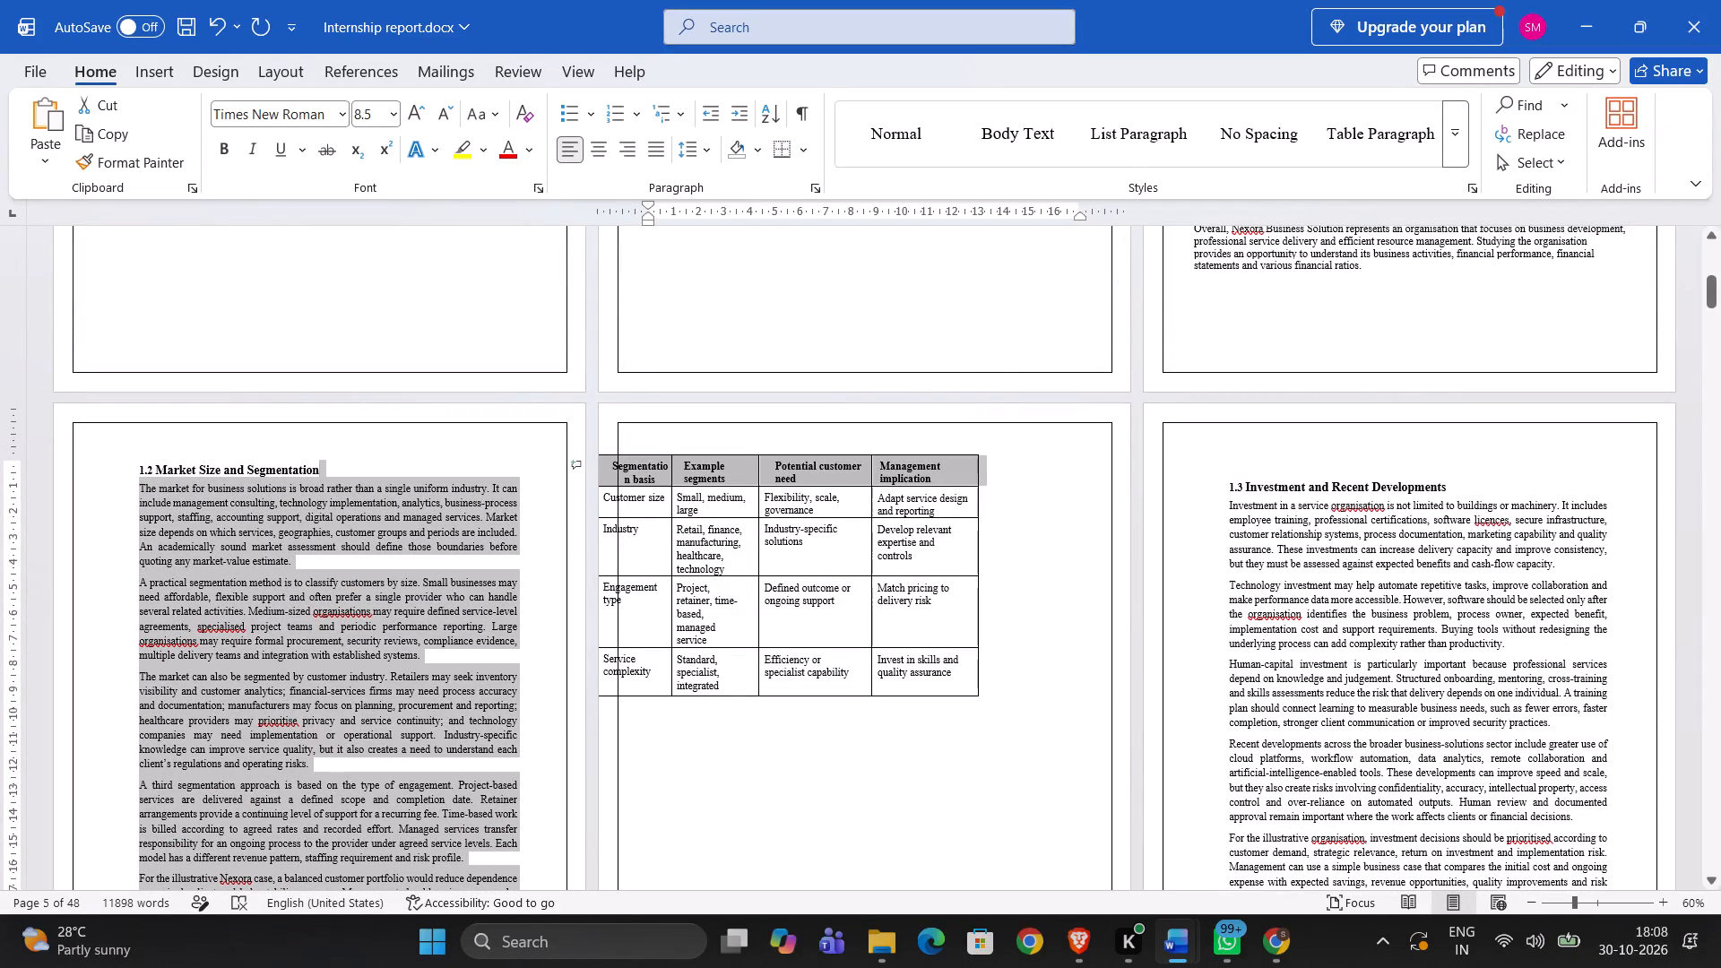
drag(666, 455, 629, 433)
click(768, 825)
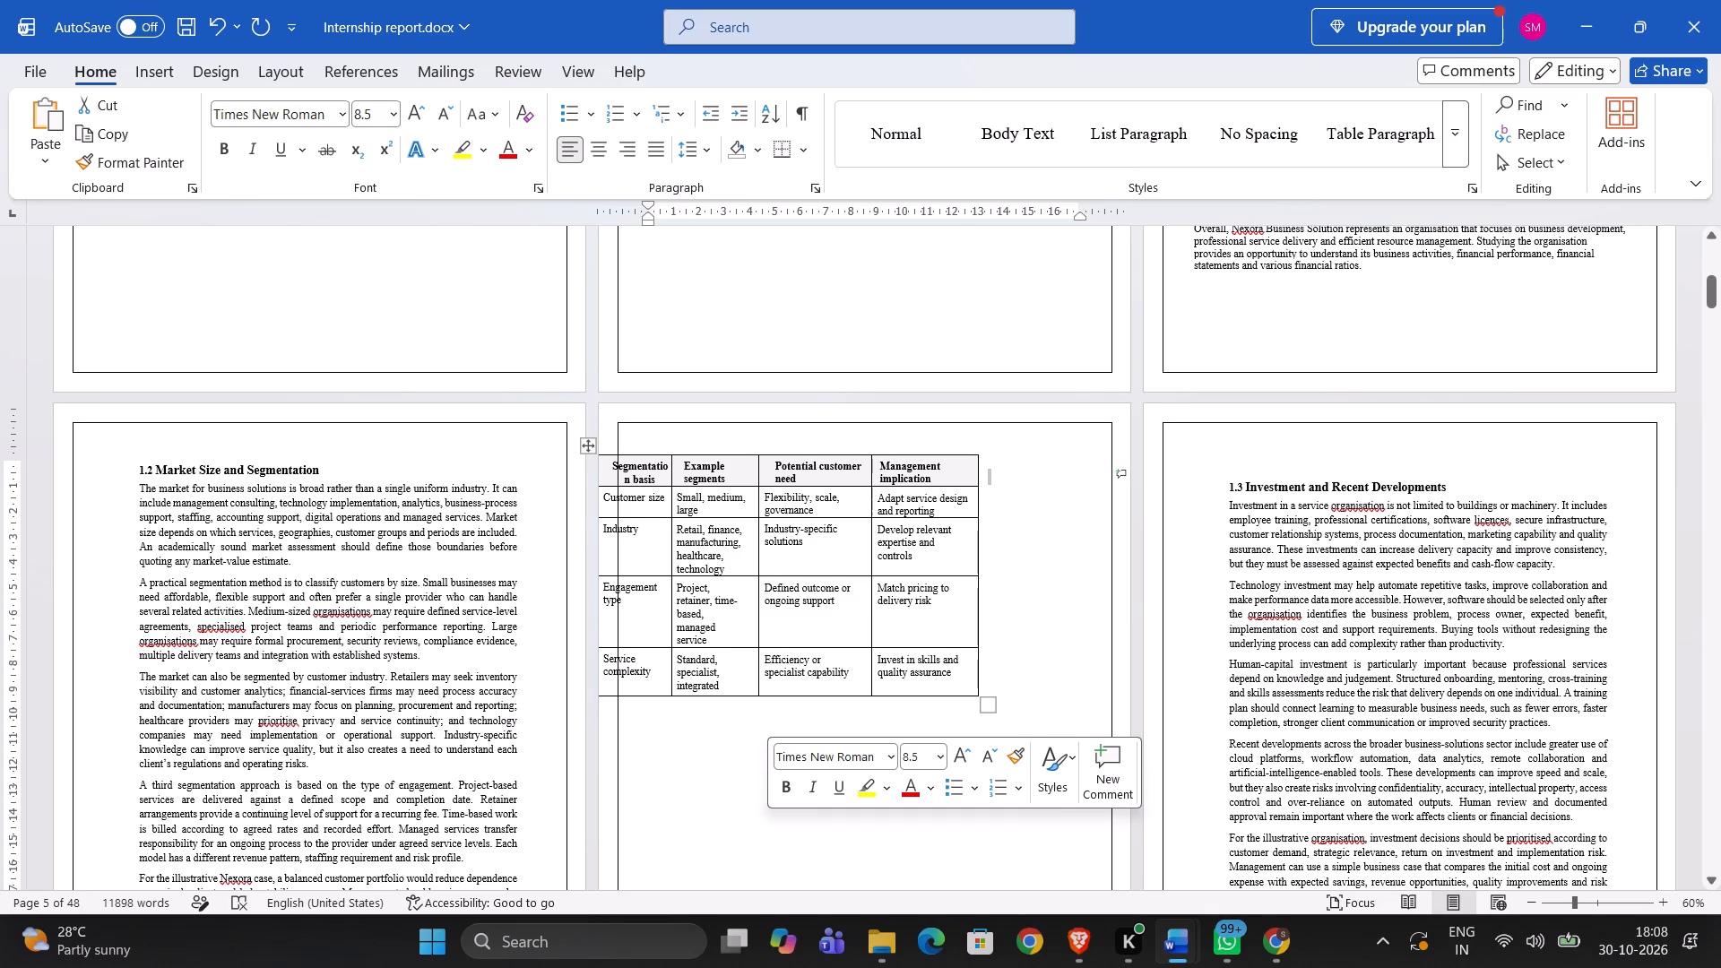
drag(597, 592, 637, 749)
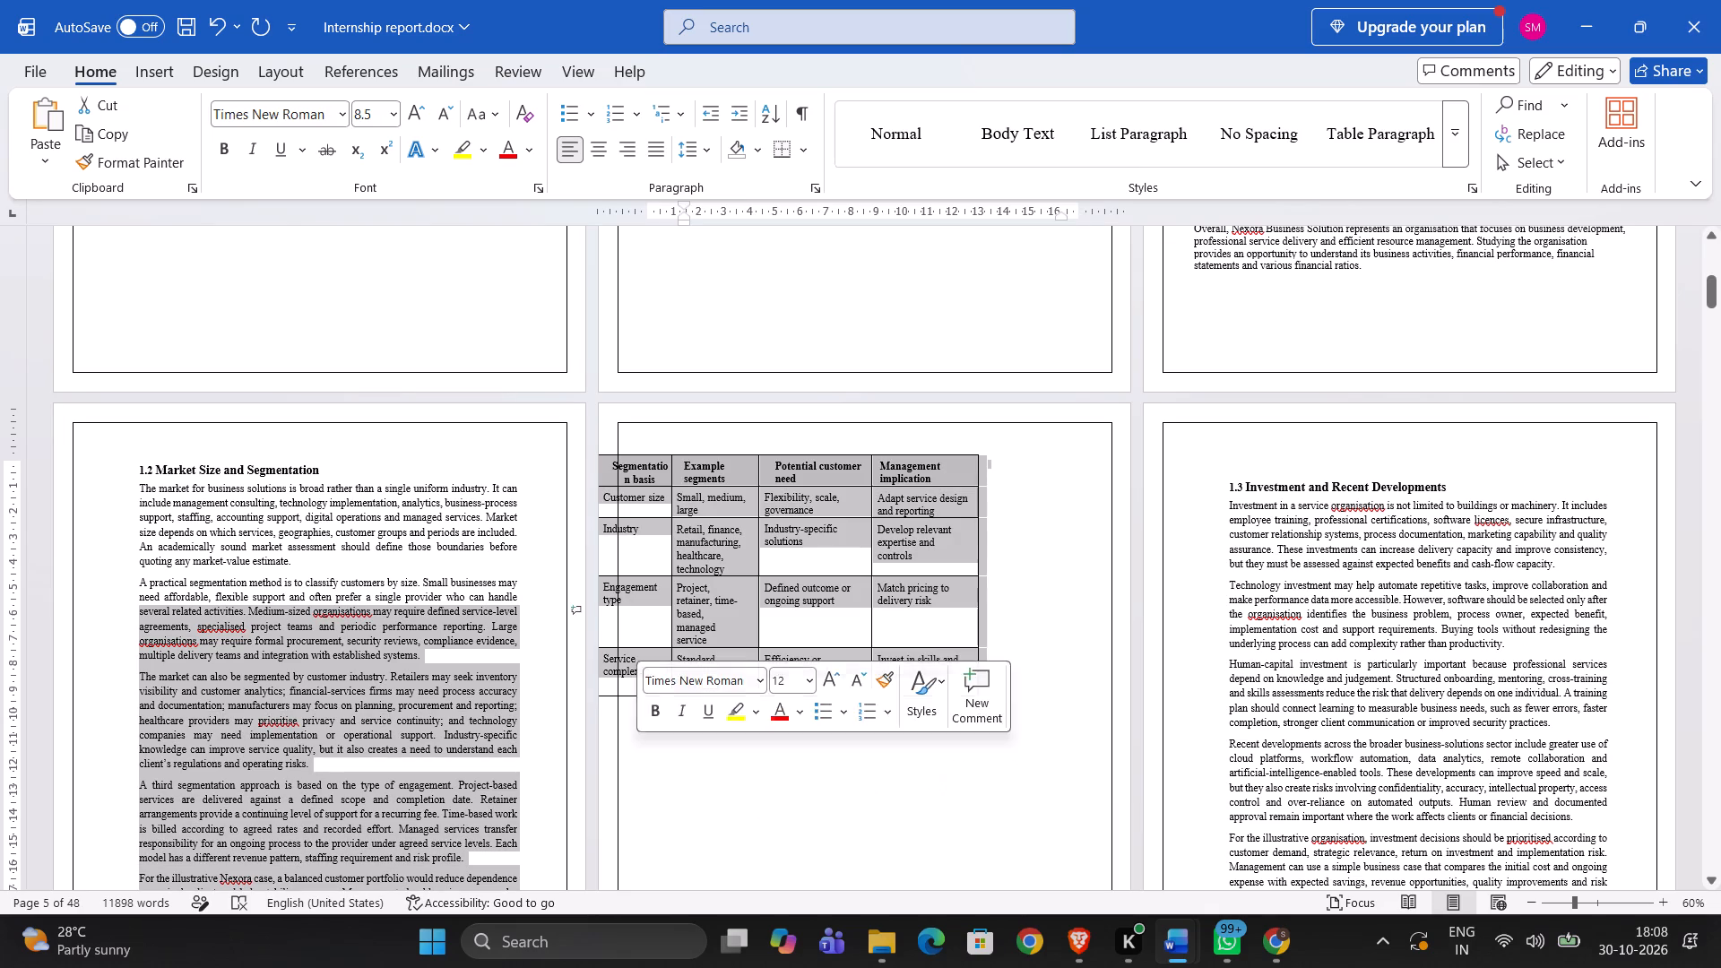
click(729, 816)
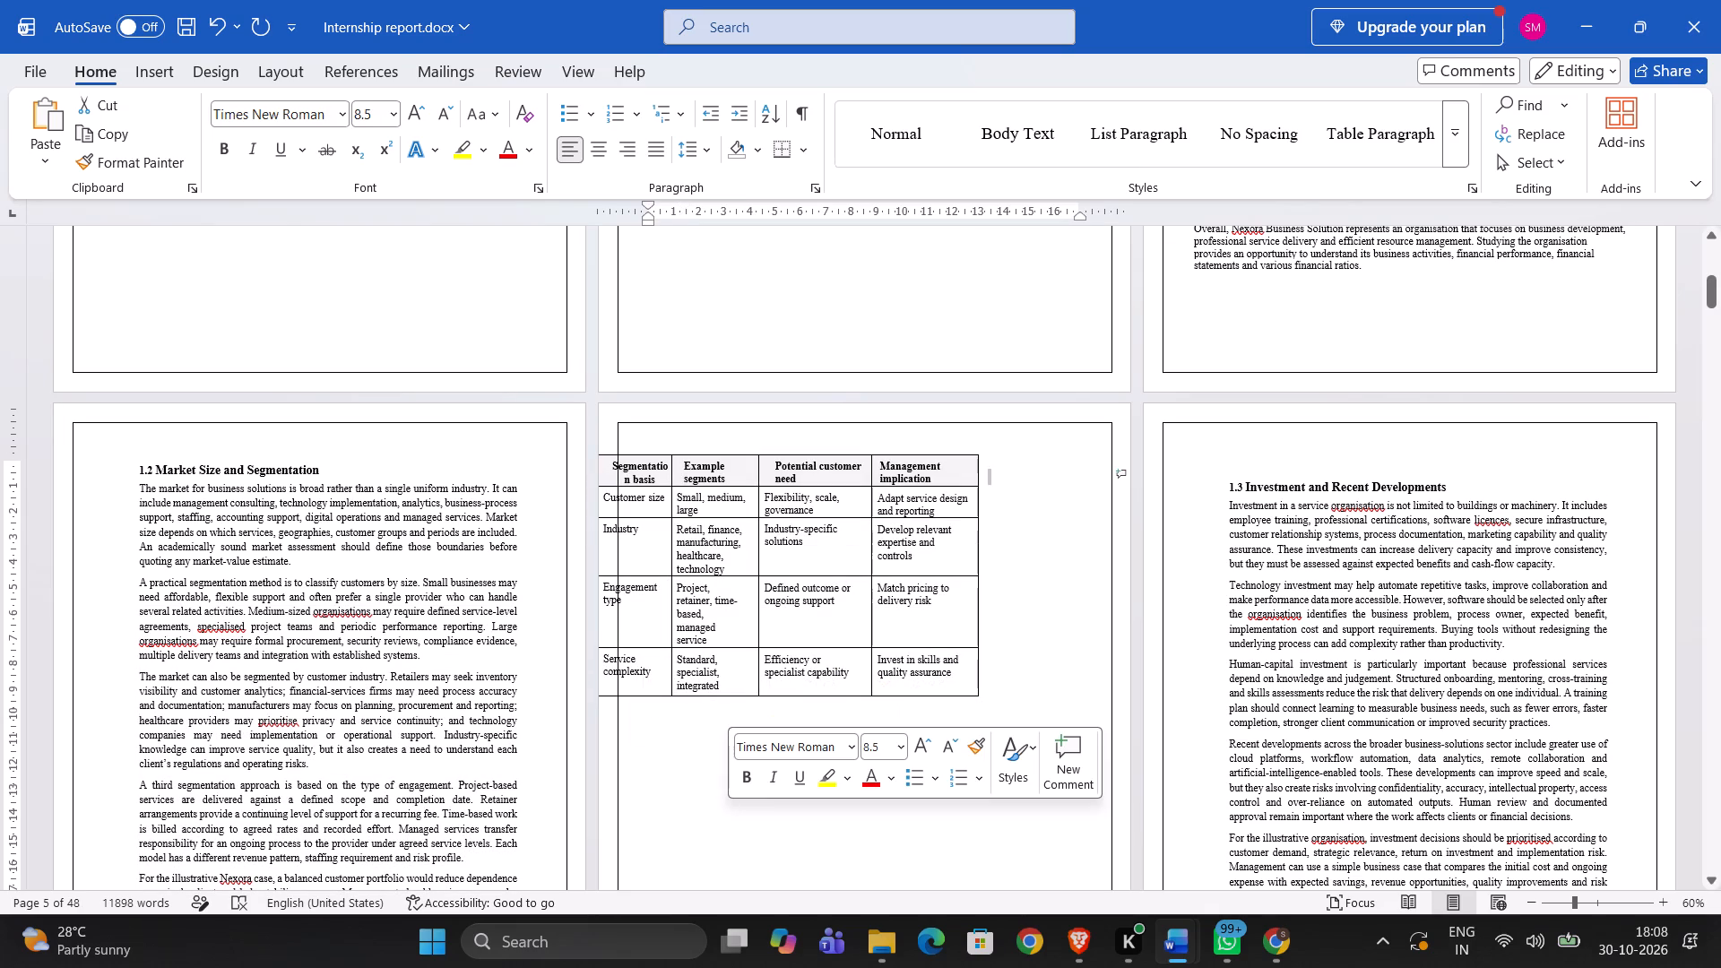
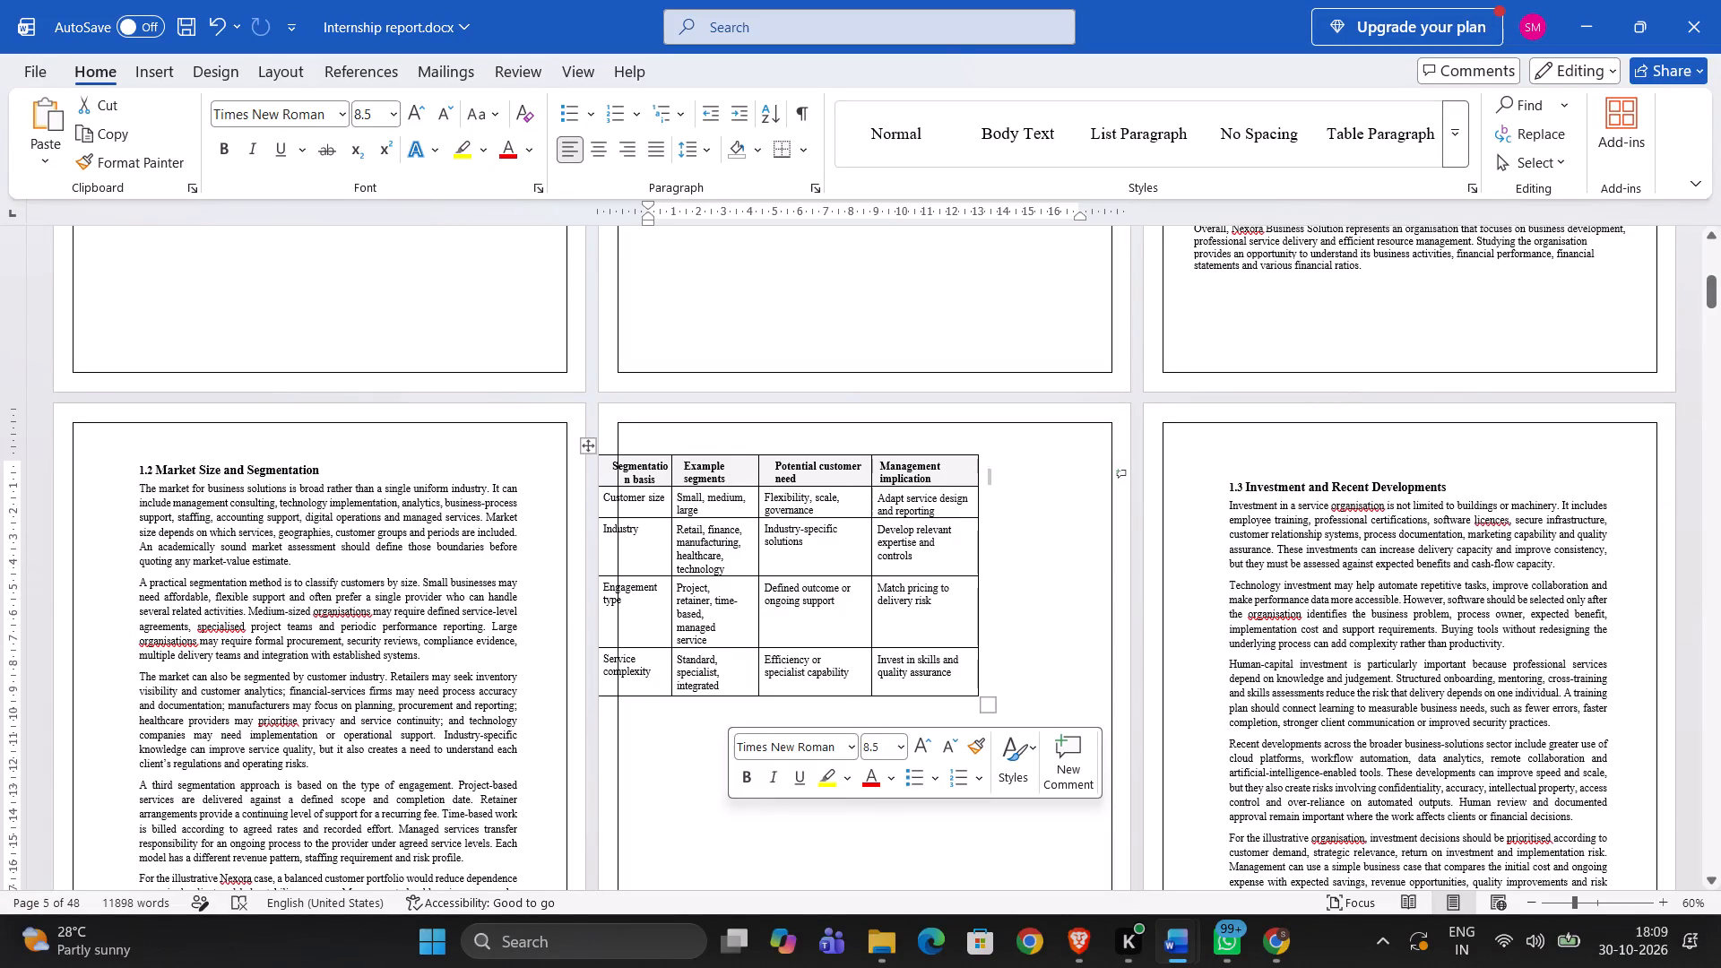
Widen the whole segmentation table until its "Management implication" column ends just inside the far page border.
drag(982, 702, 1114, 696)
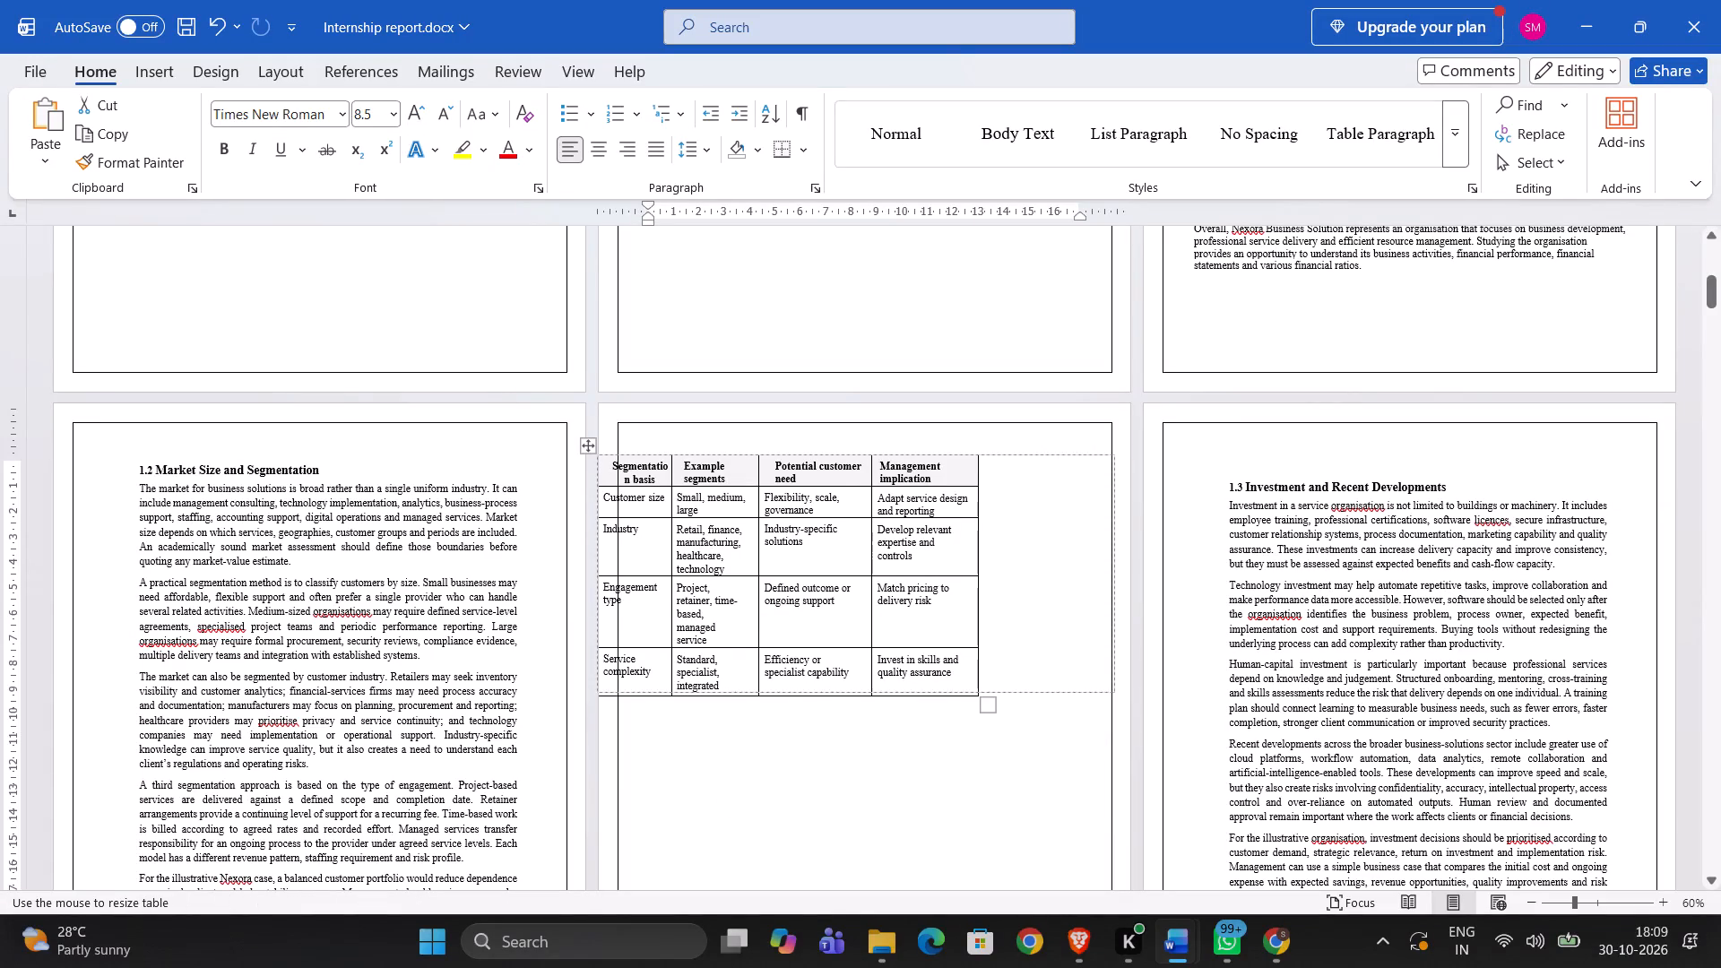
drag(1114, 696, 1080, 706)
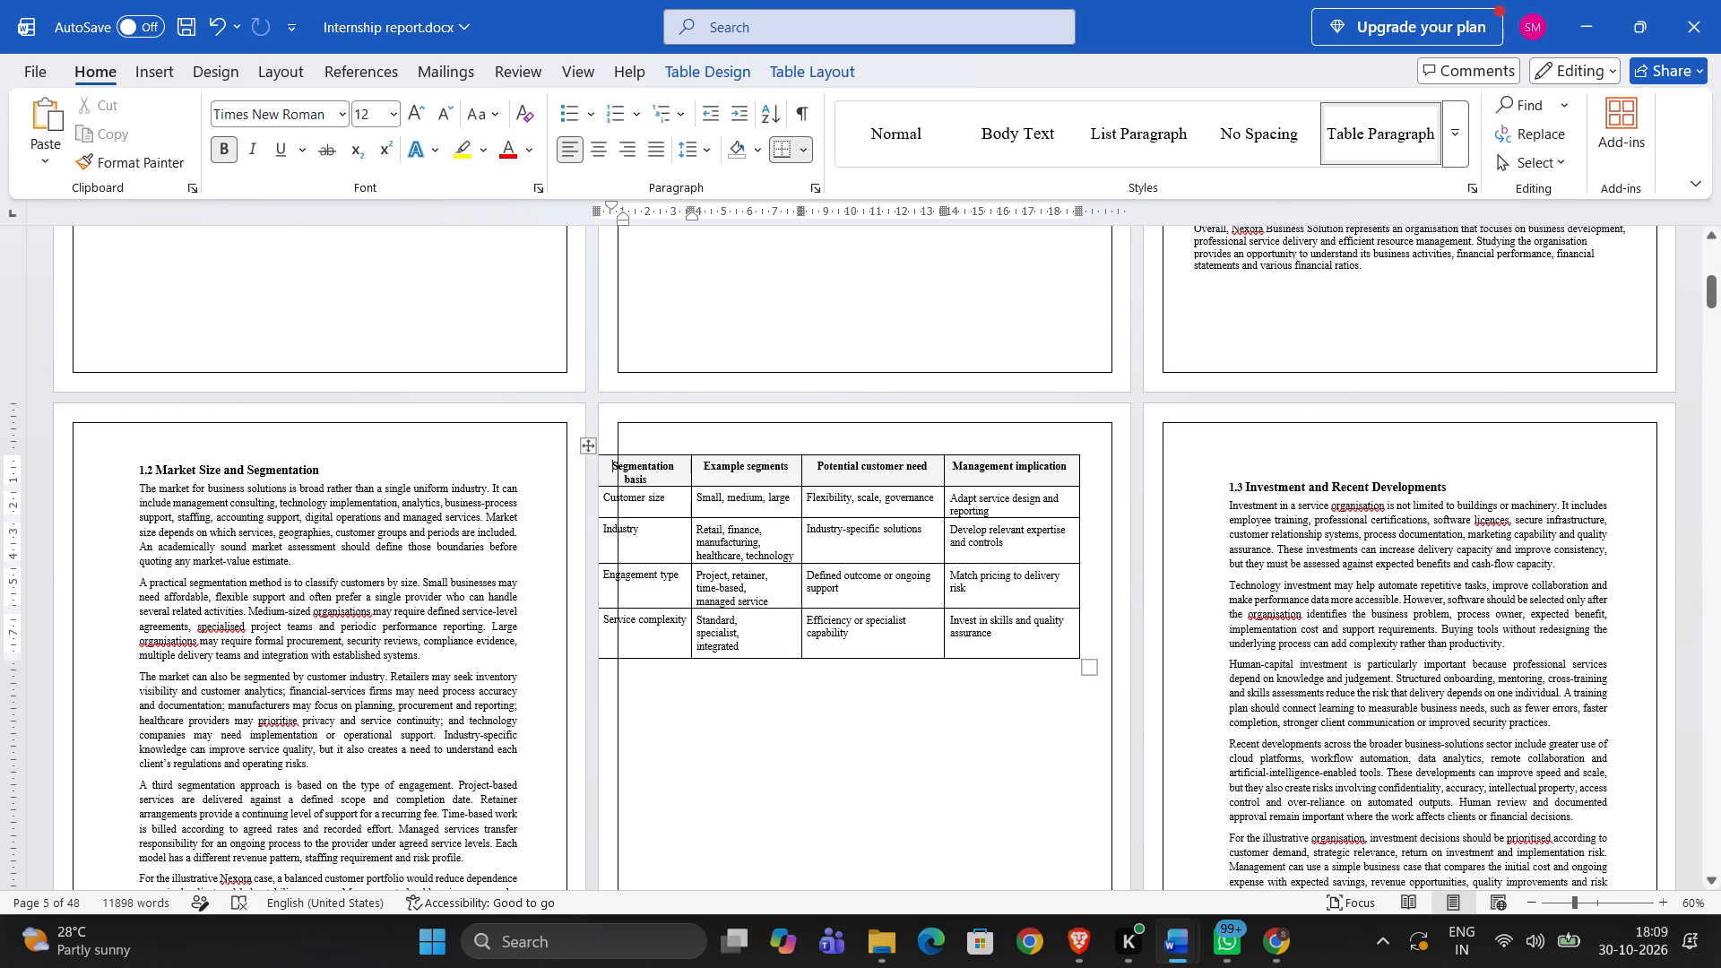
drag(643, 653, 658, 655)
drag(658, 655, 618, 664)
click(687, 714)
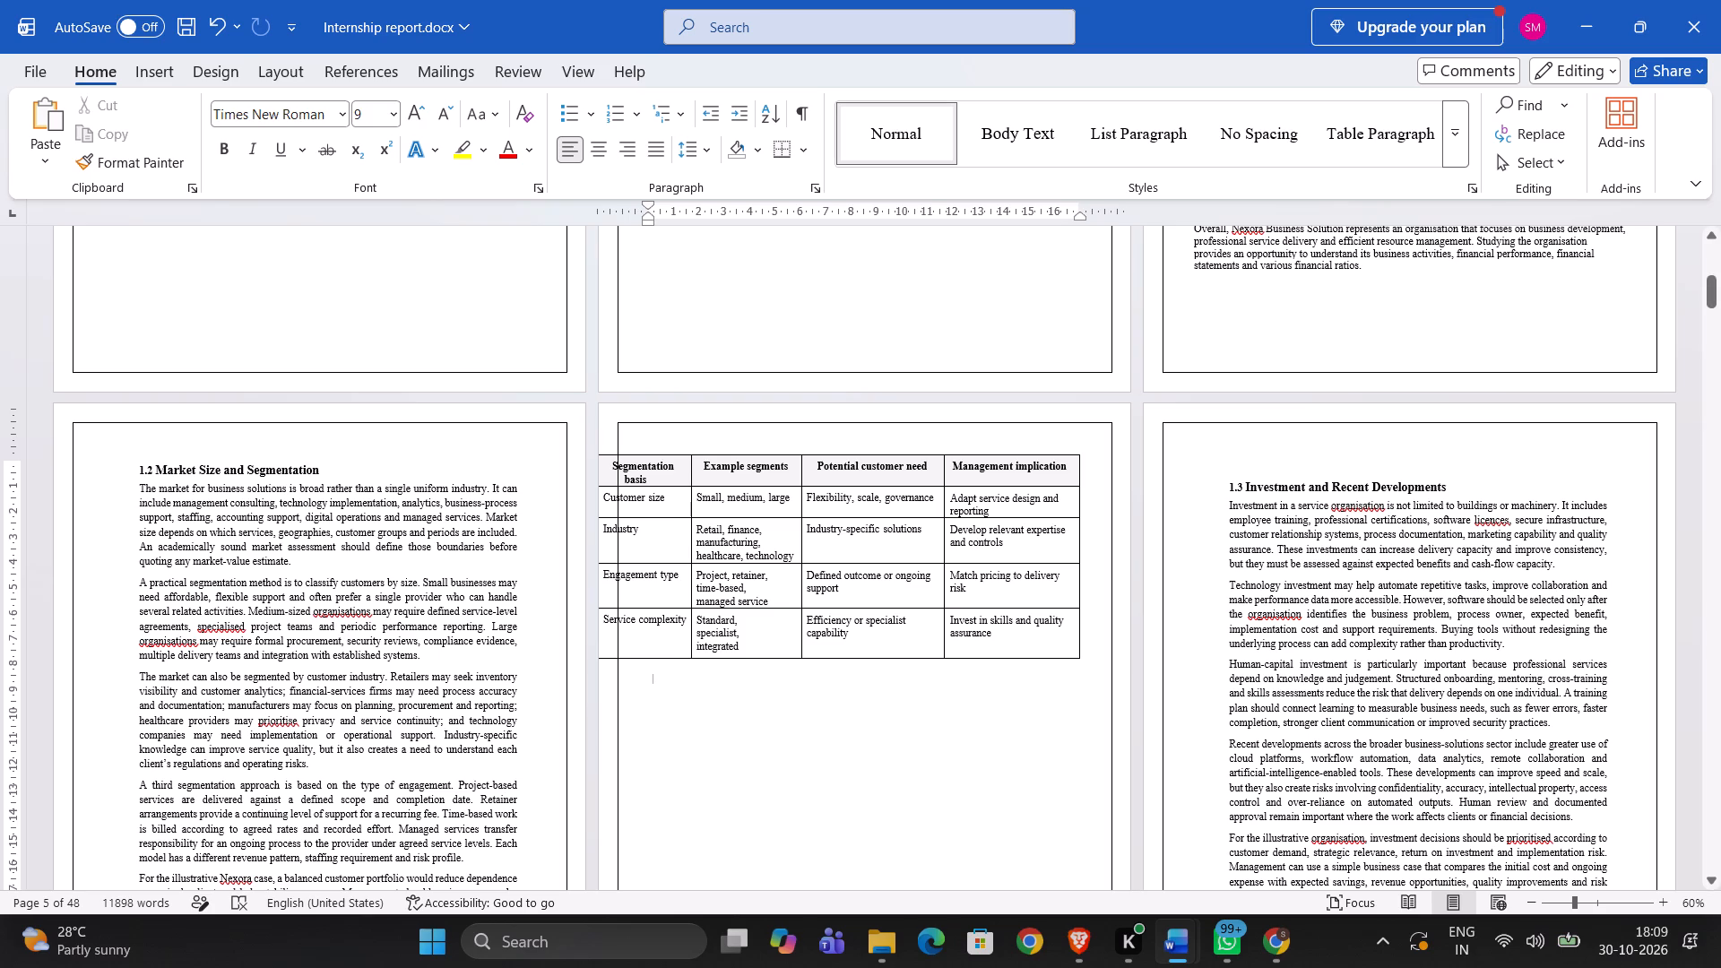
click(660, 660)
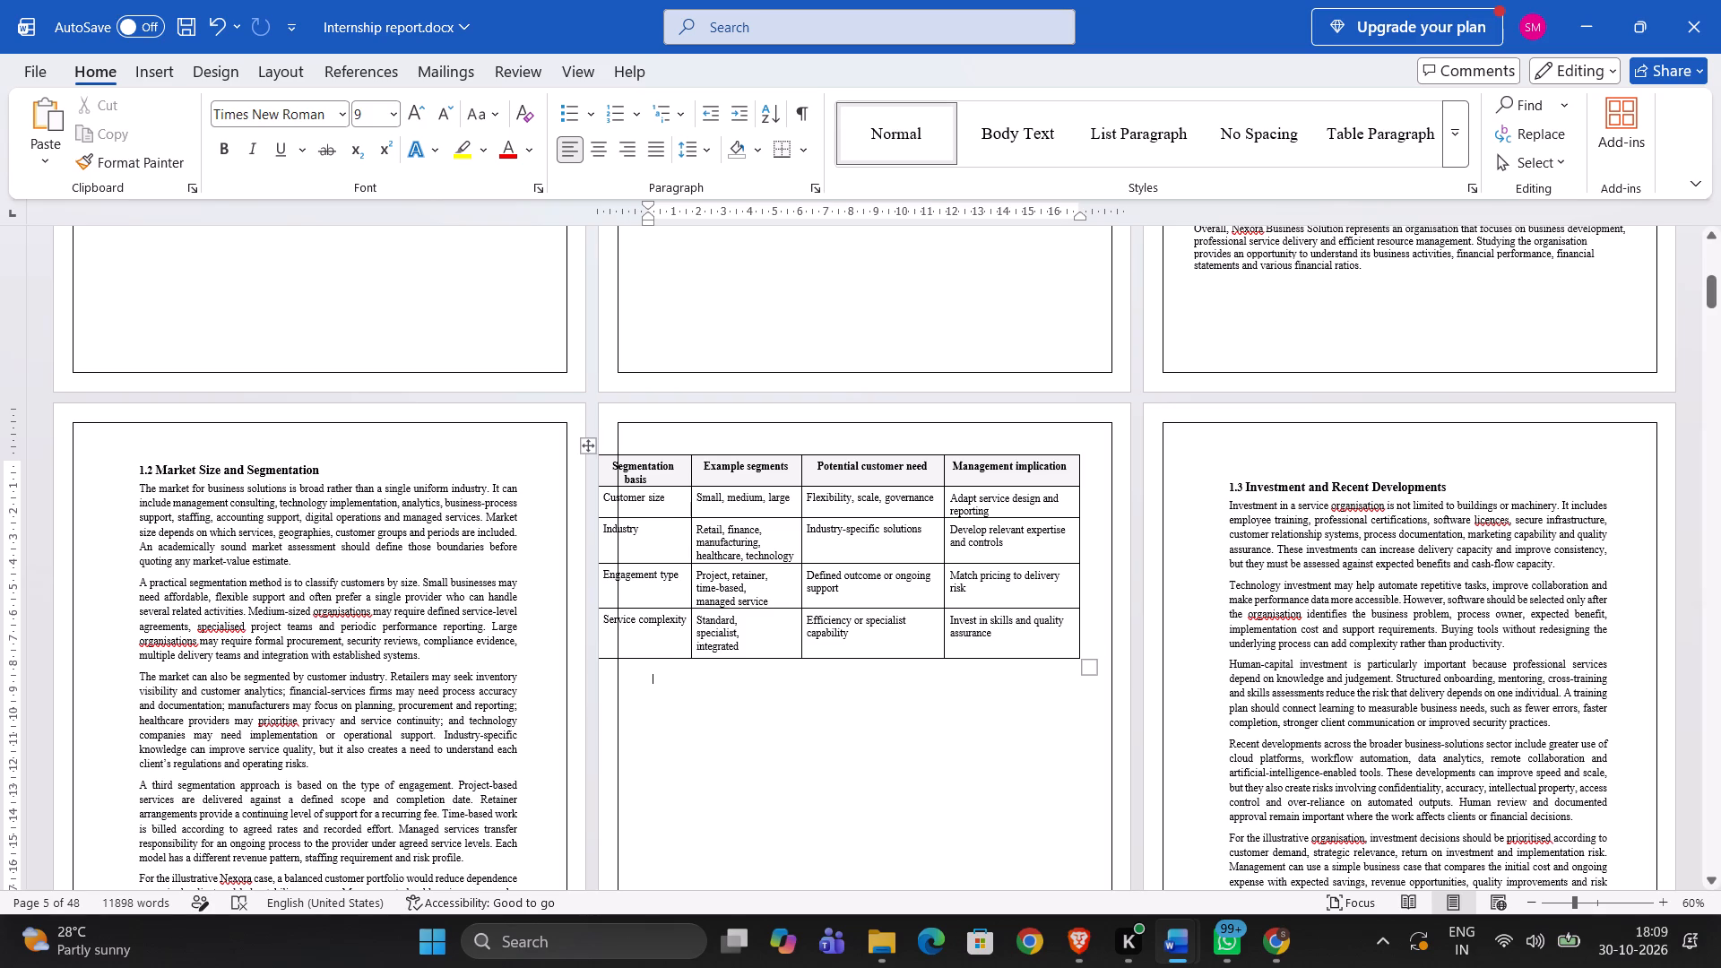
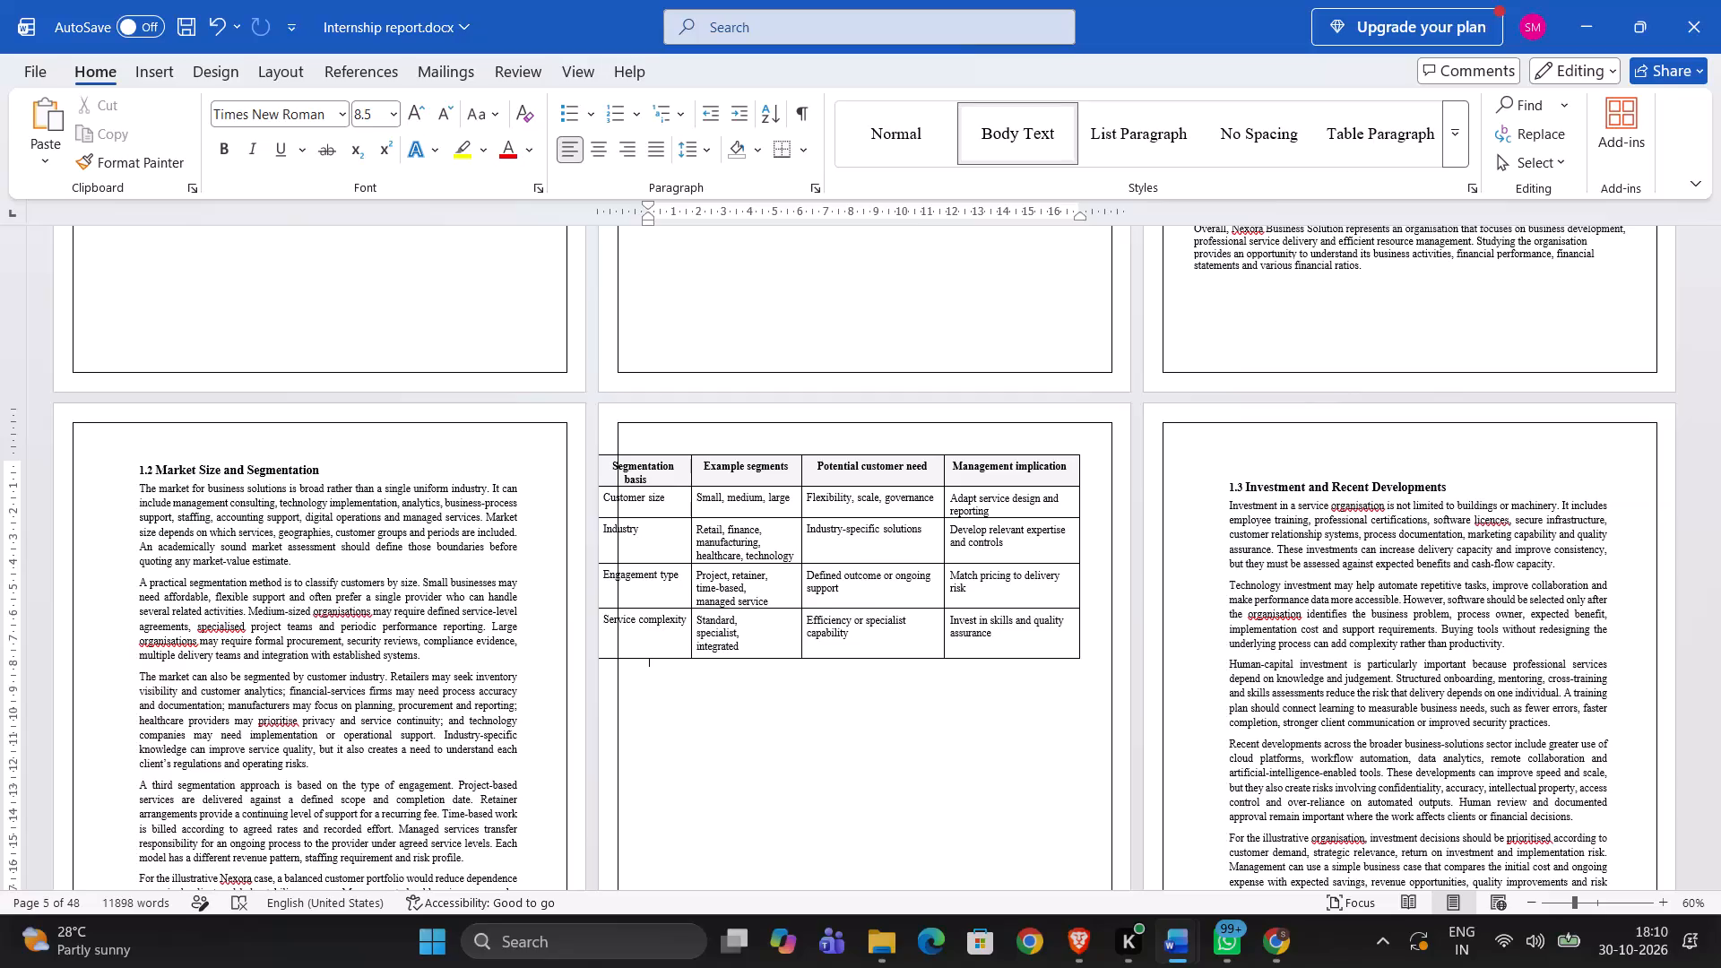
Check the font and size of the 1.2 Market Size and Segmentation body text and heading, and of the section 1.1 body text.
scroll(747, 729, up, 1)
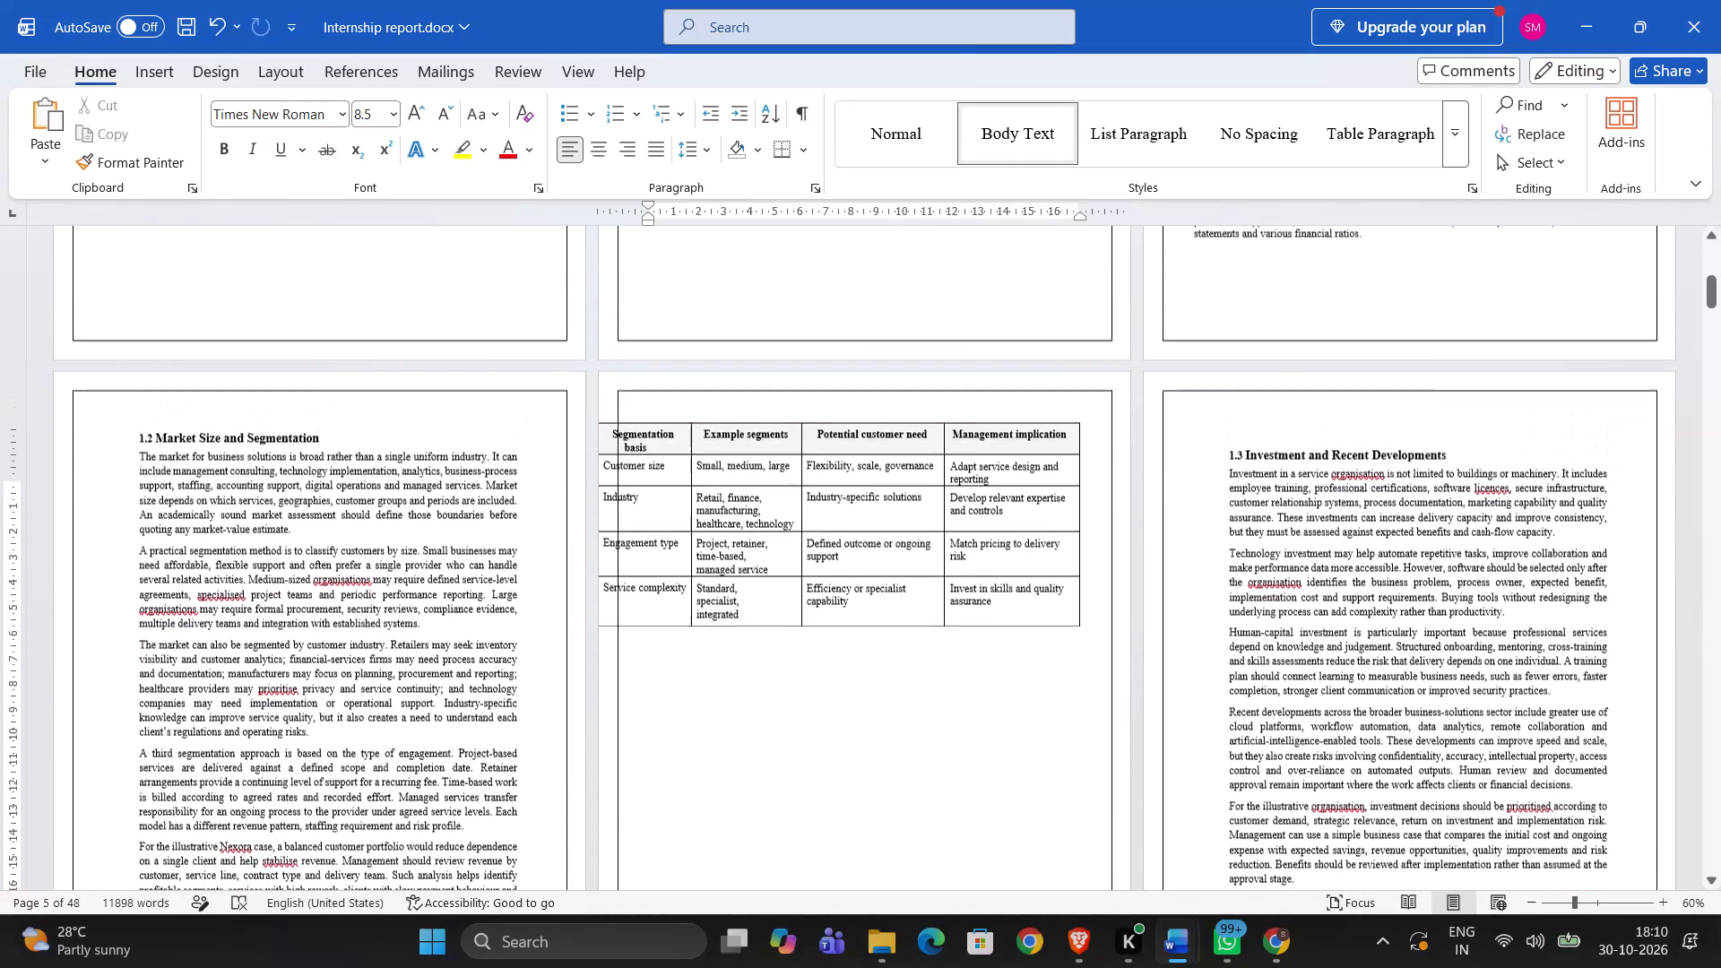
scroll(747, 729, up, 3)
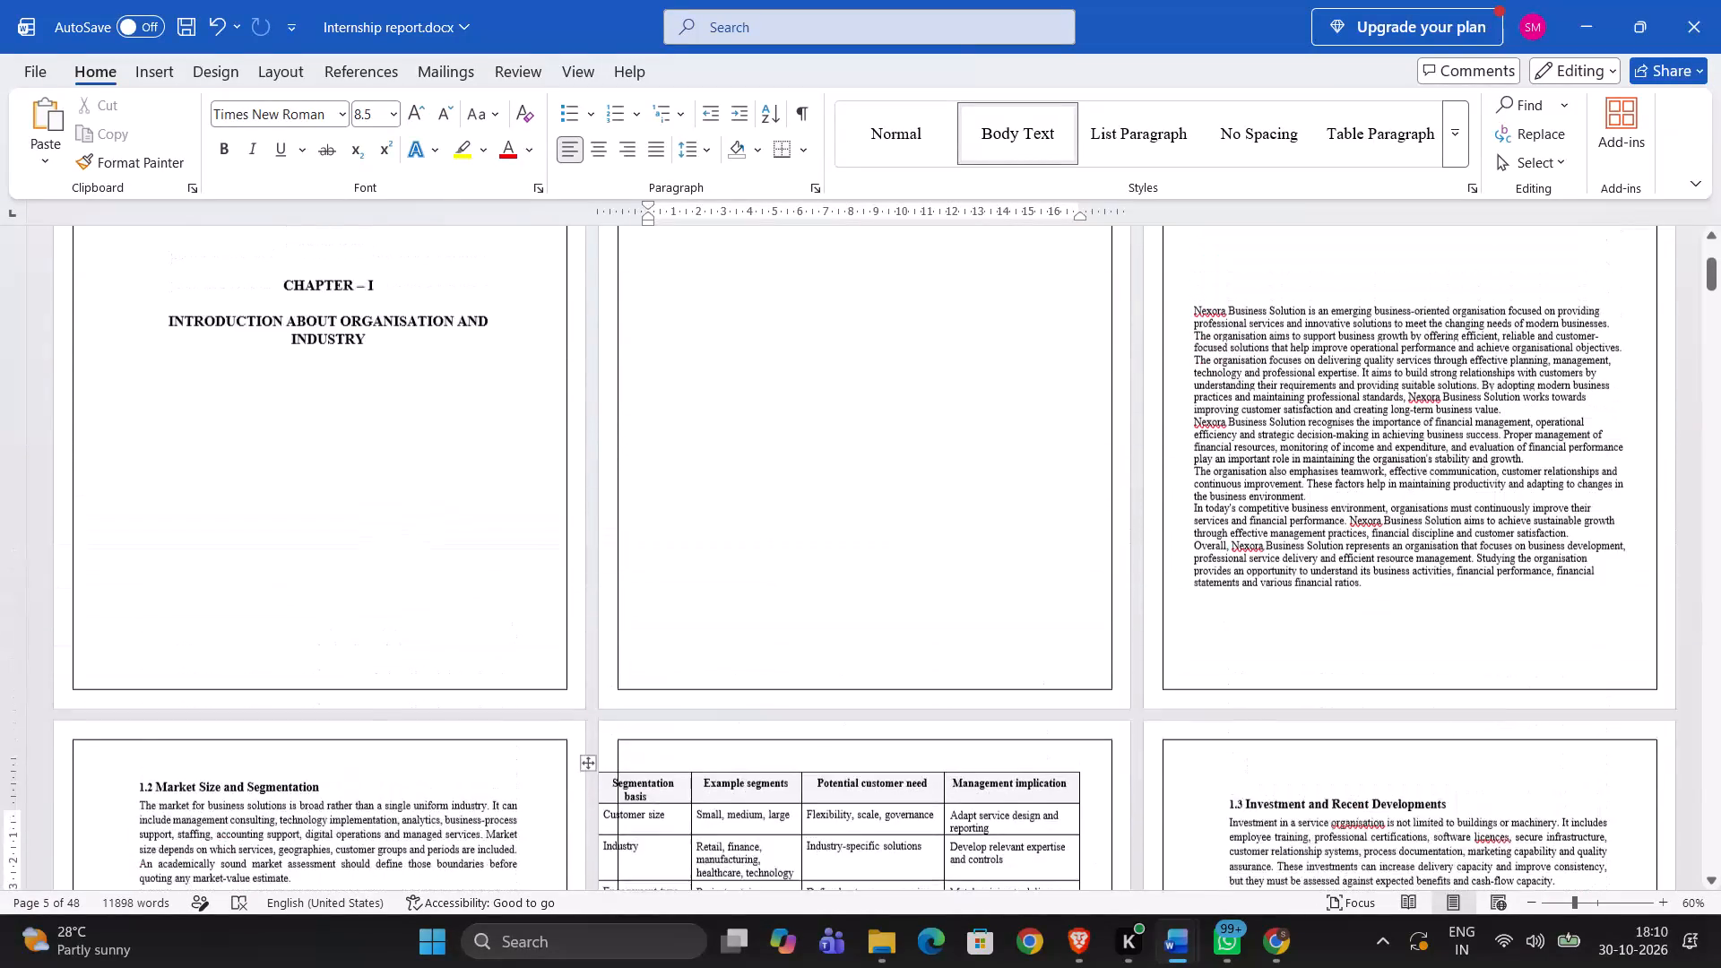
scroll(747, 729, up, 2)
scroll(747, 729, down, 1)
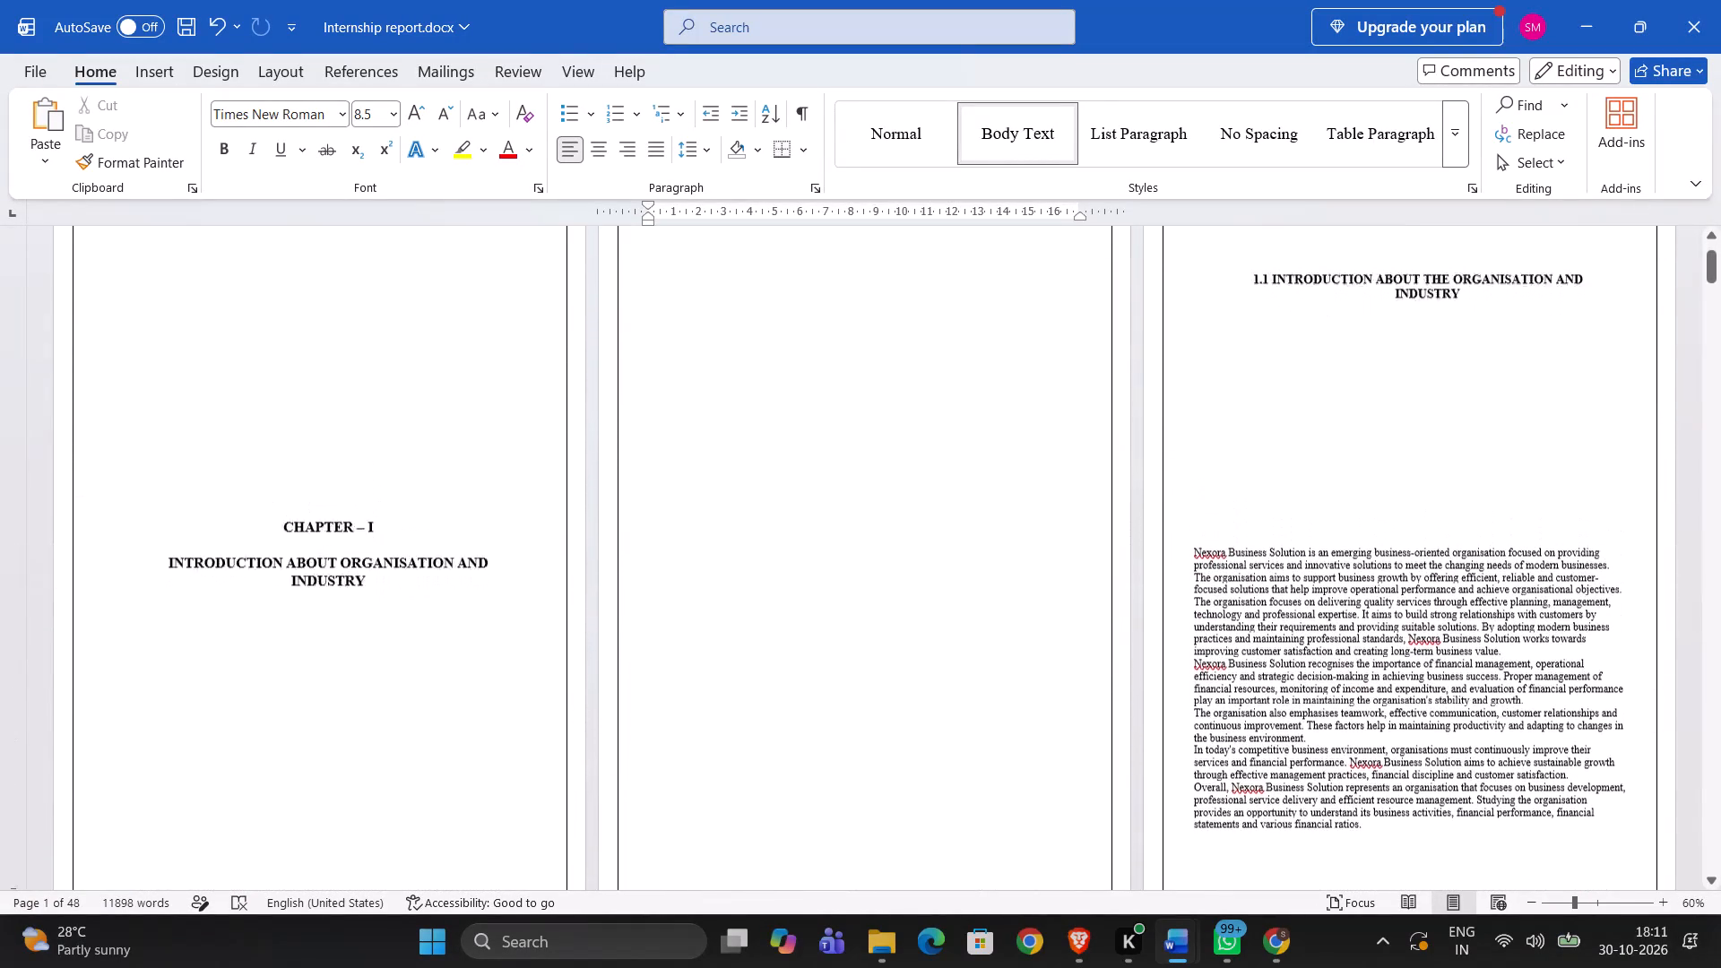
scroll(747, 729, down, 4)
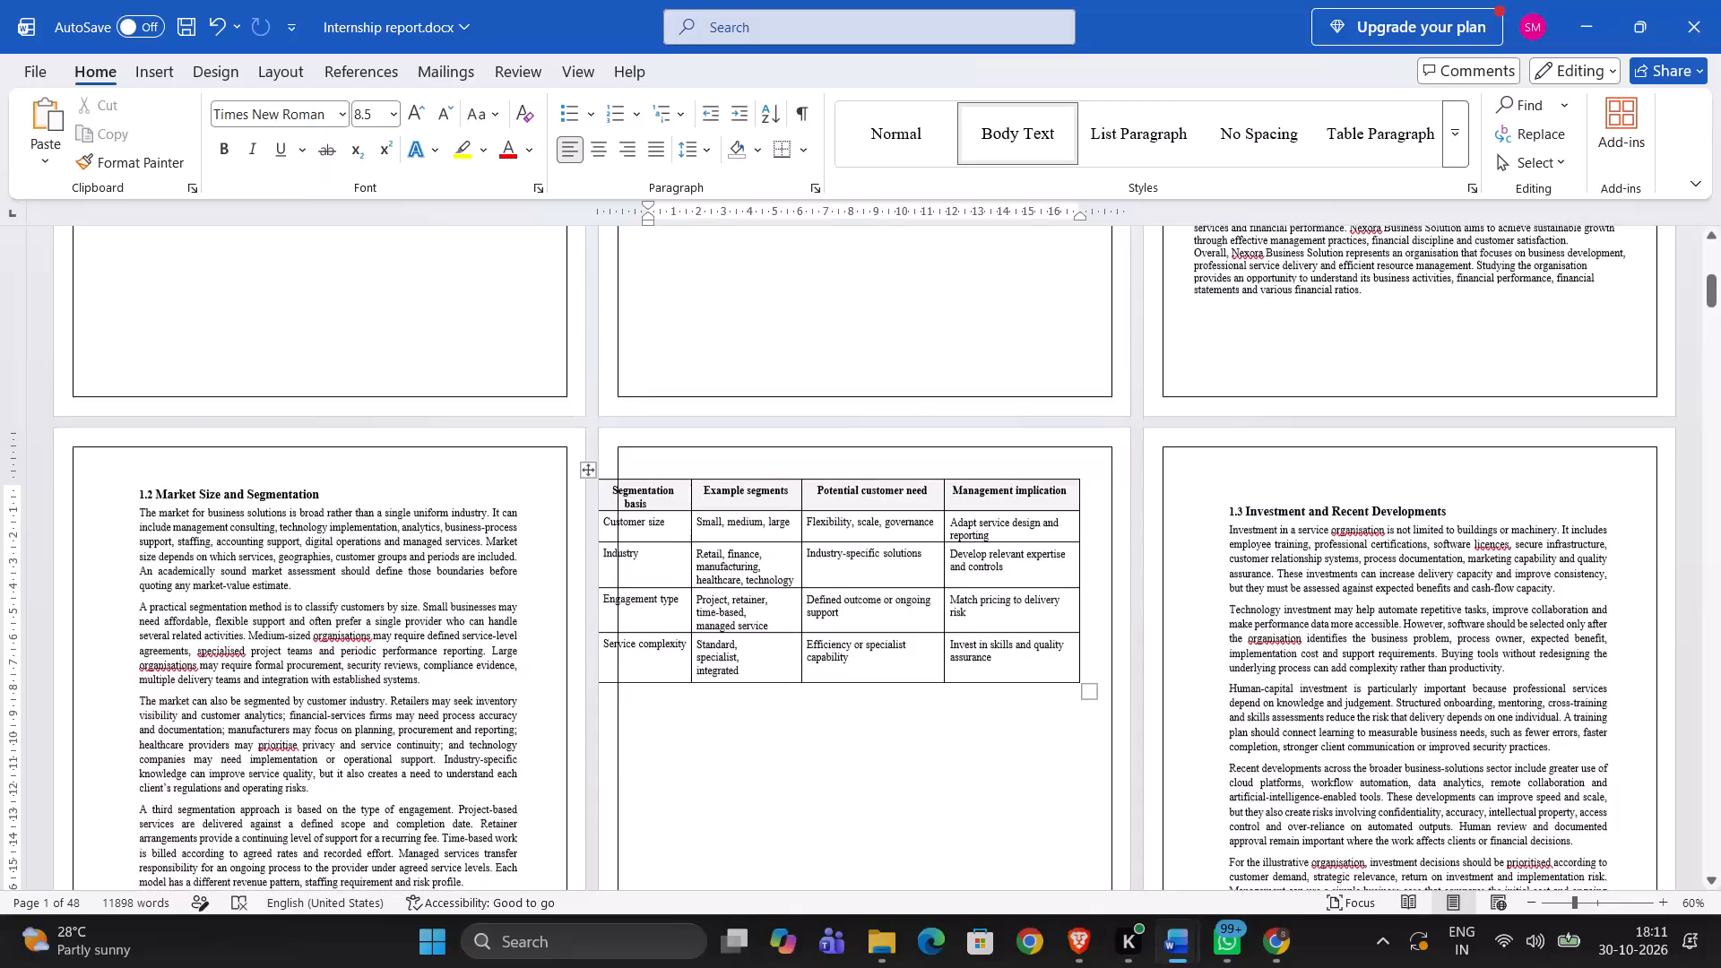
scroll(747, 729, down, 1)
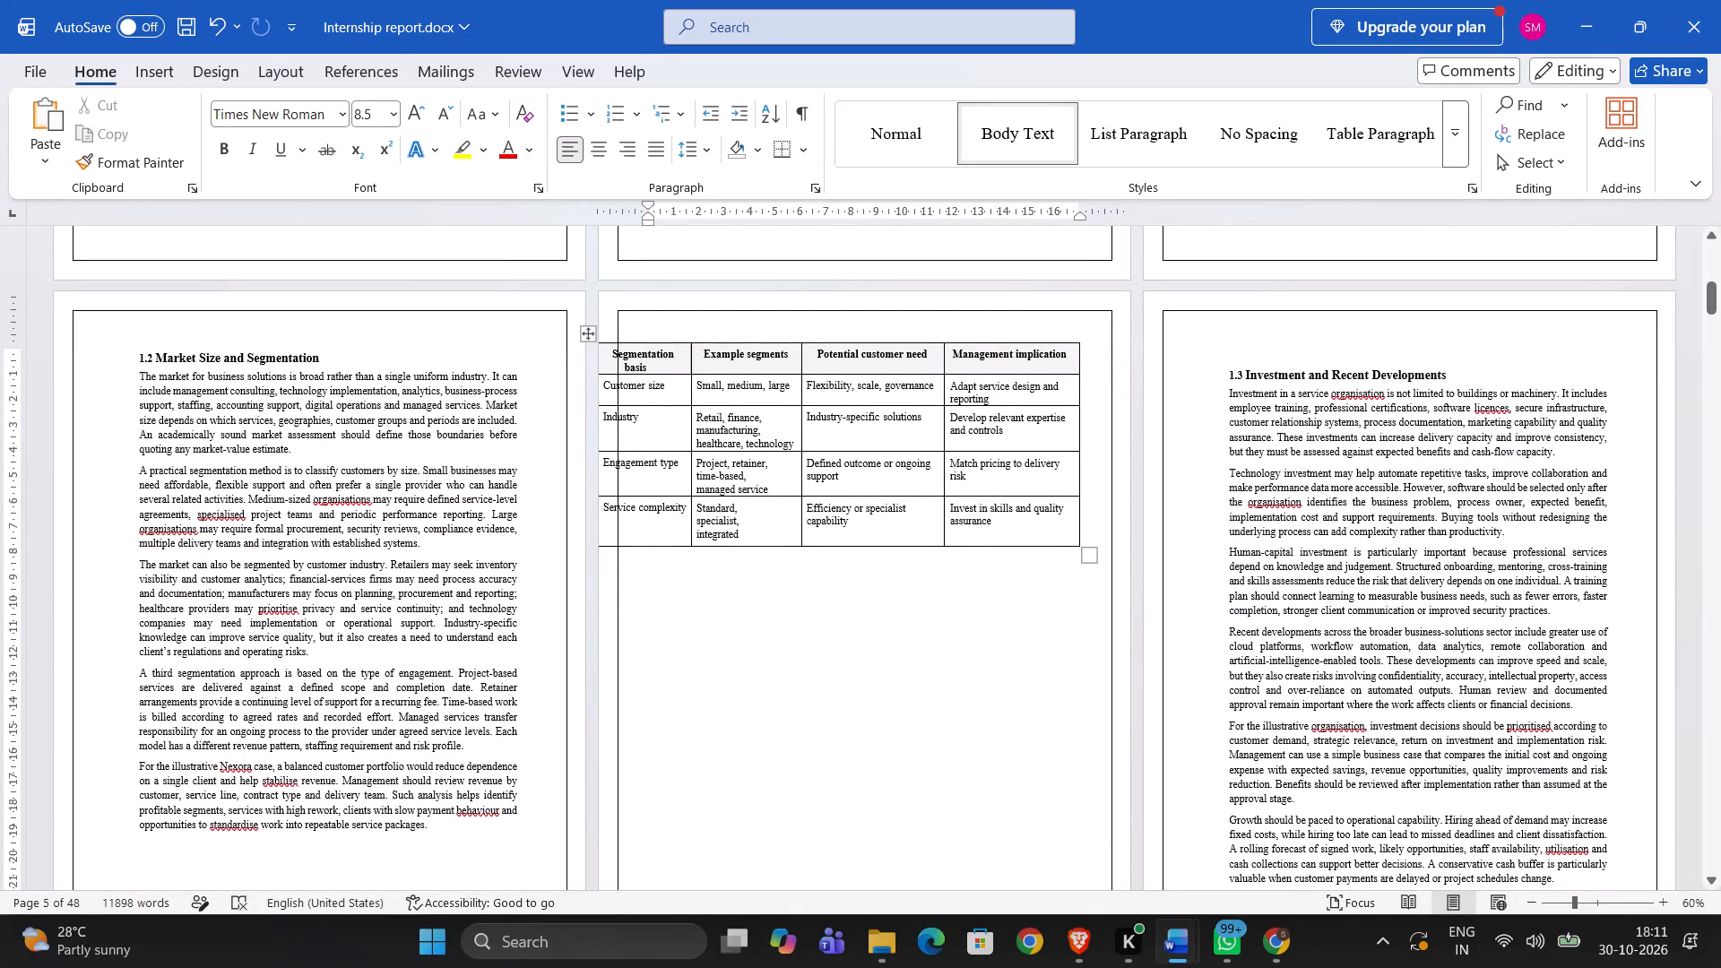
drag(430, 825, 123, 386)
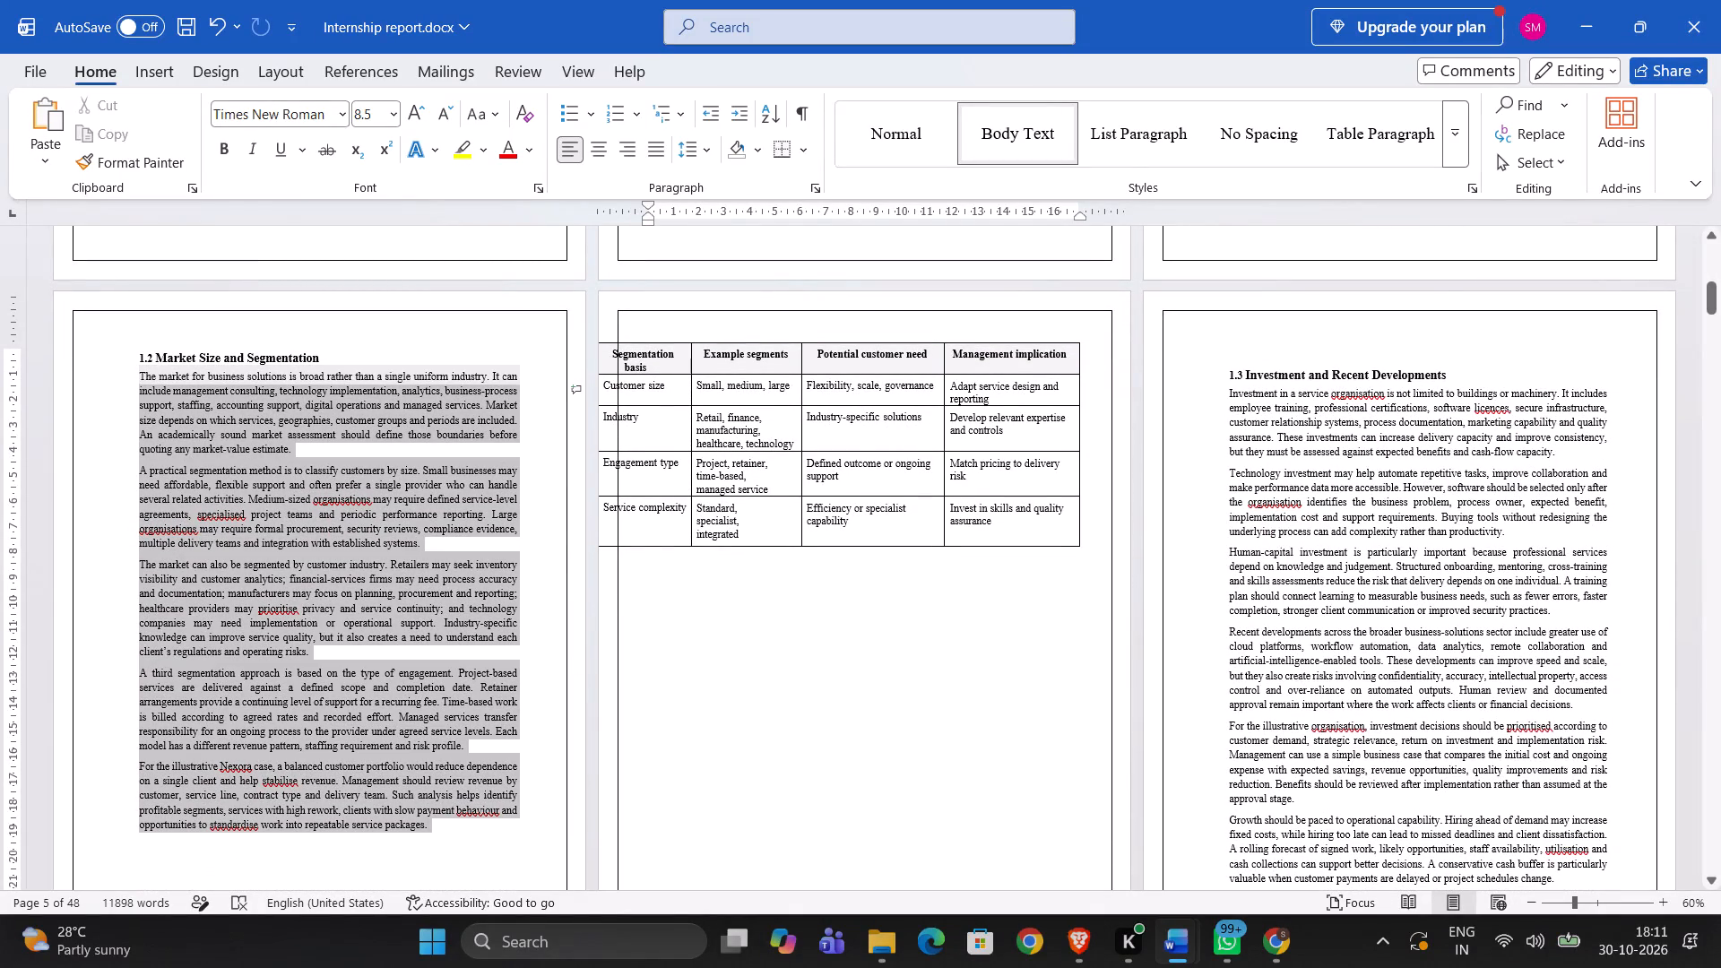
drag(123, 386, 119, 373)
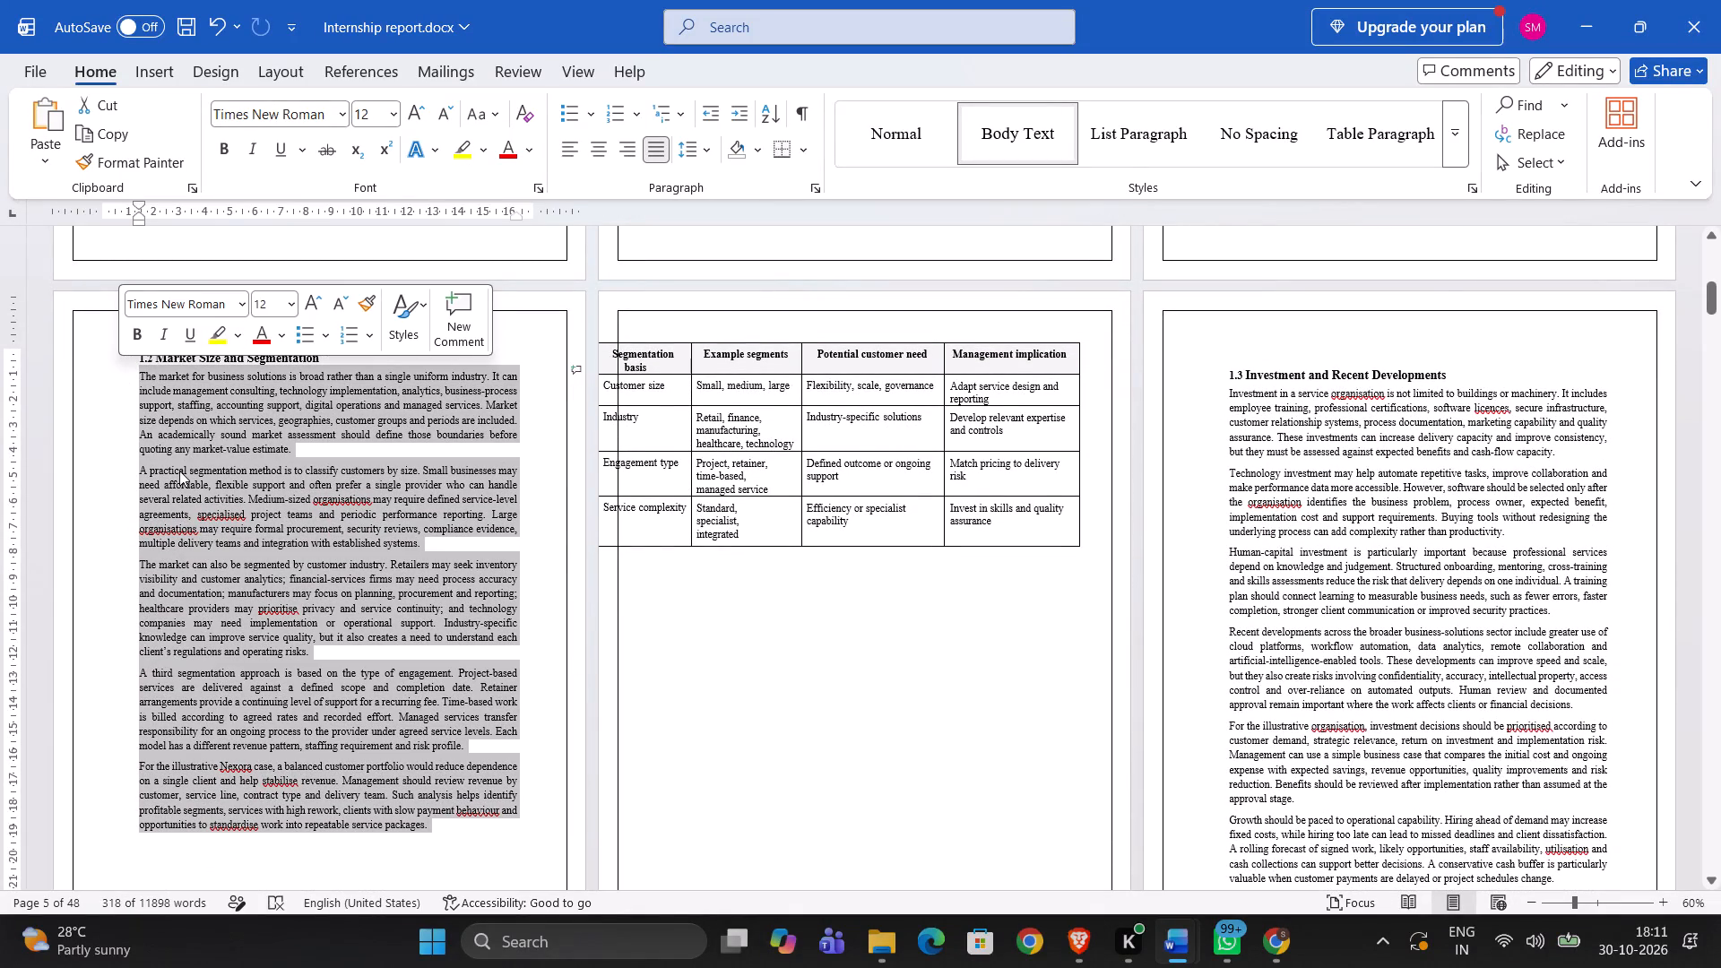
click(101, 508)
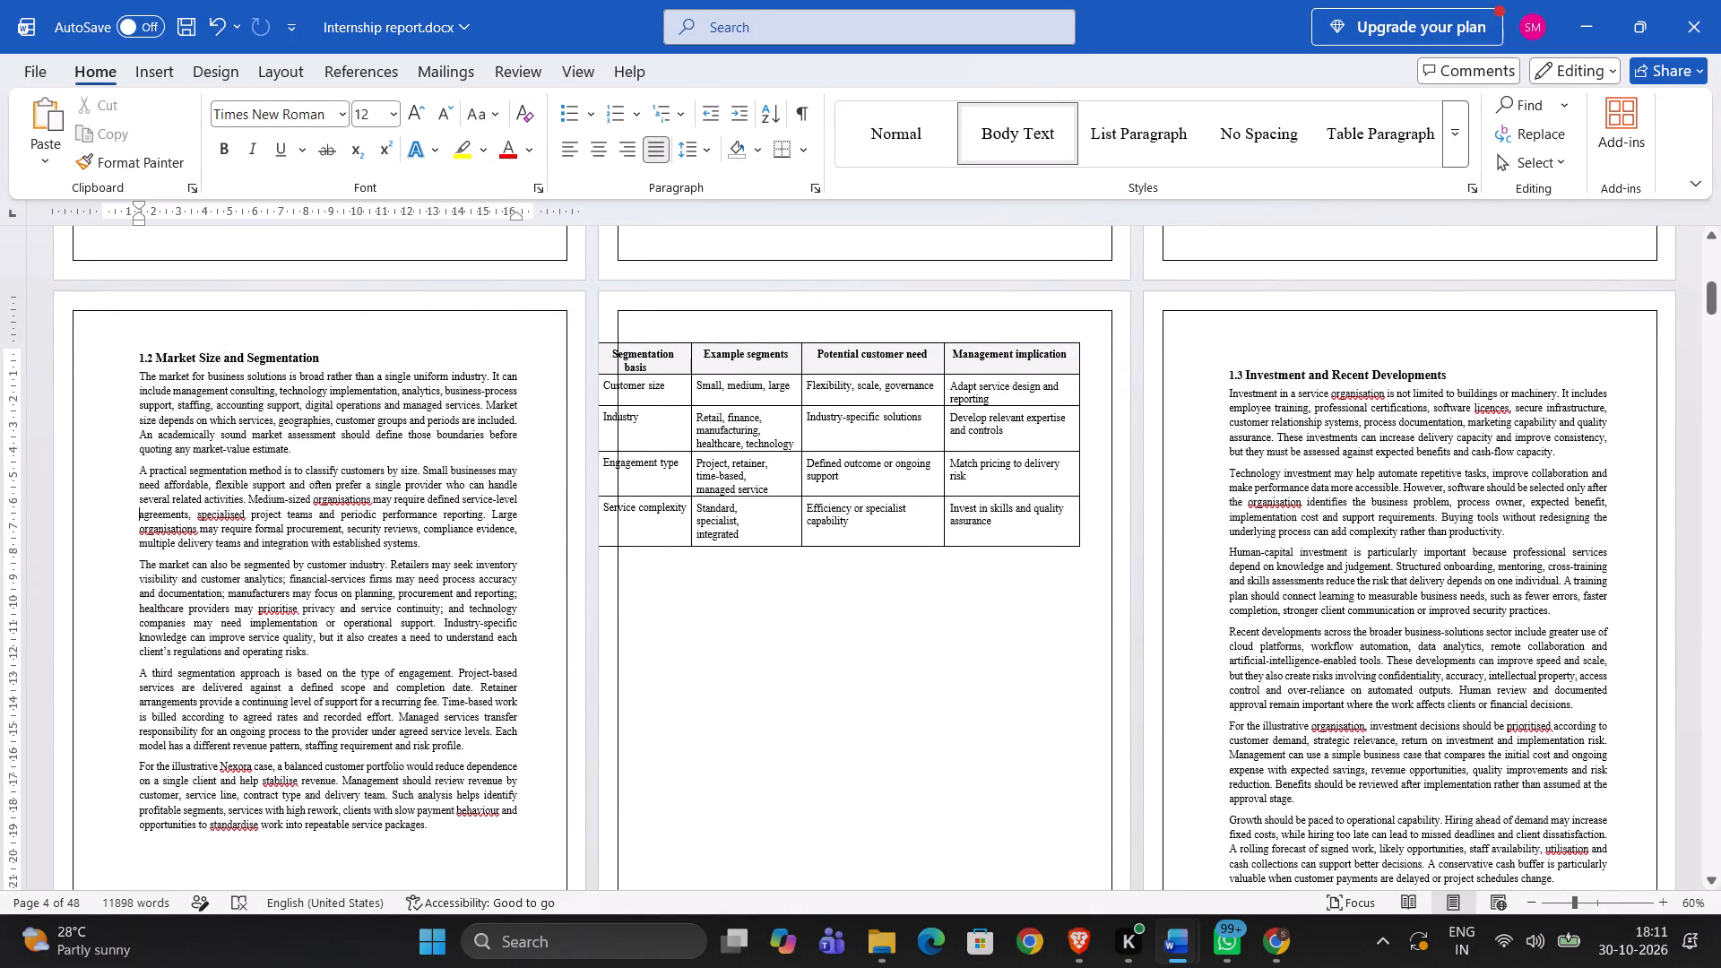
drag(325, 353, 133, 352)
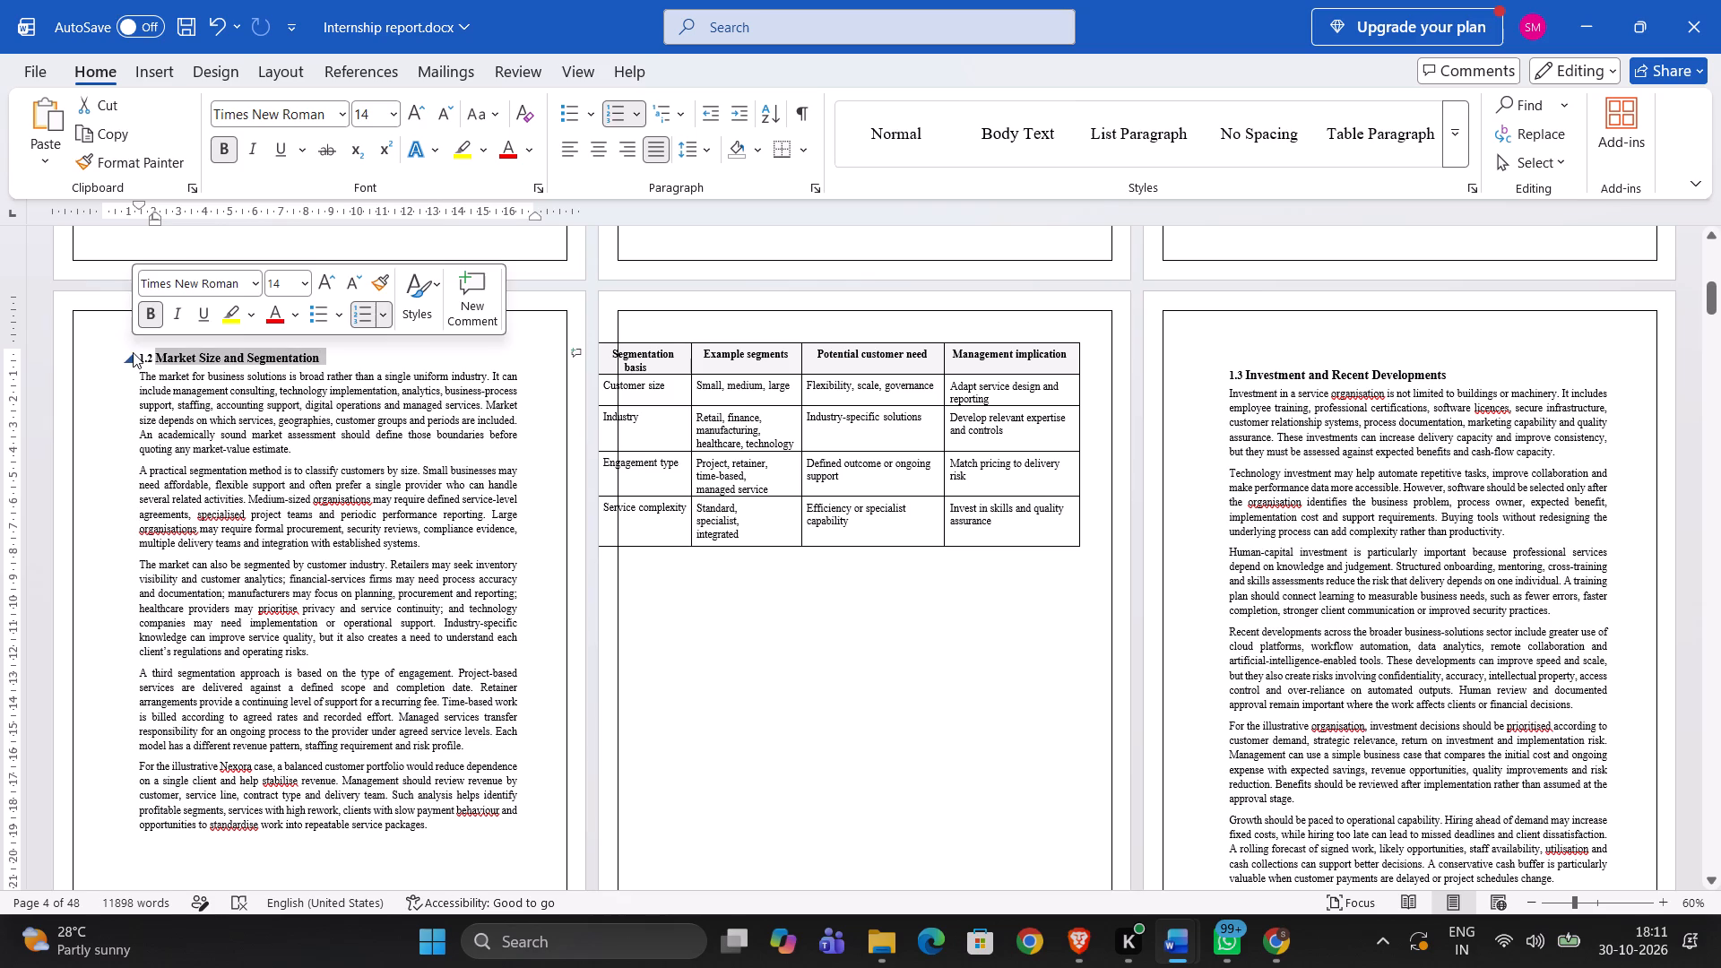
click(738, 665)
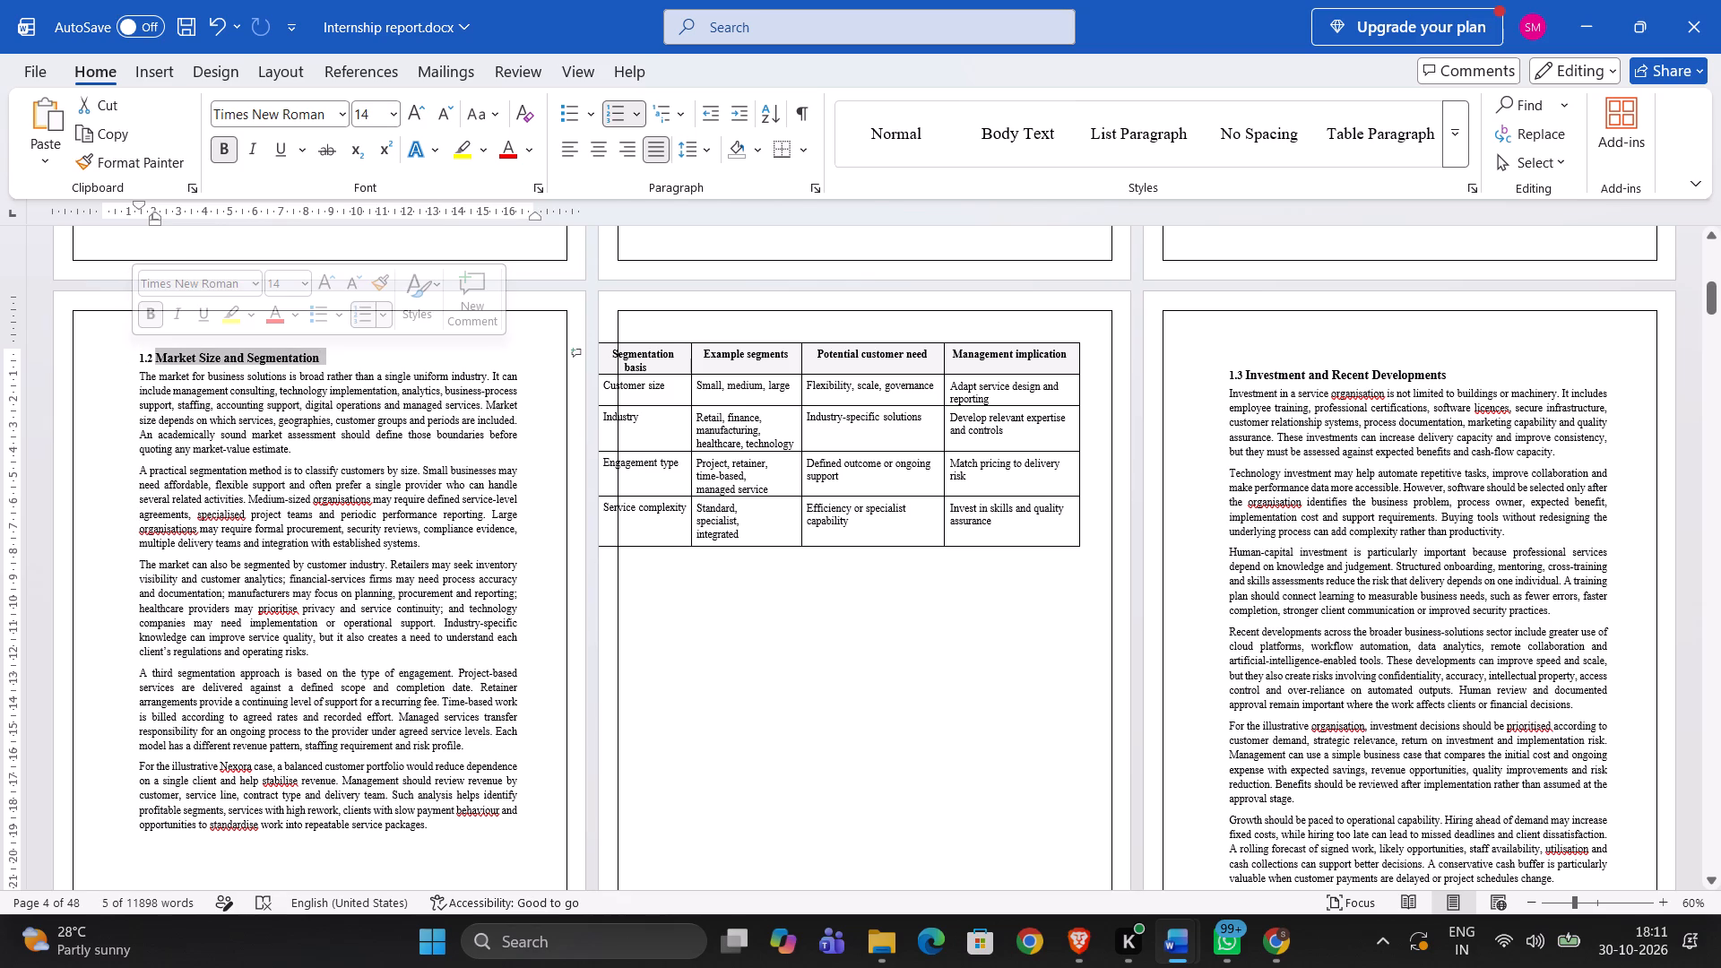
scroll(738, 665, up, 8)
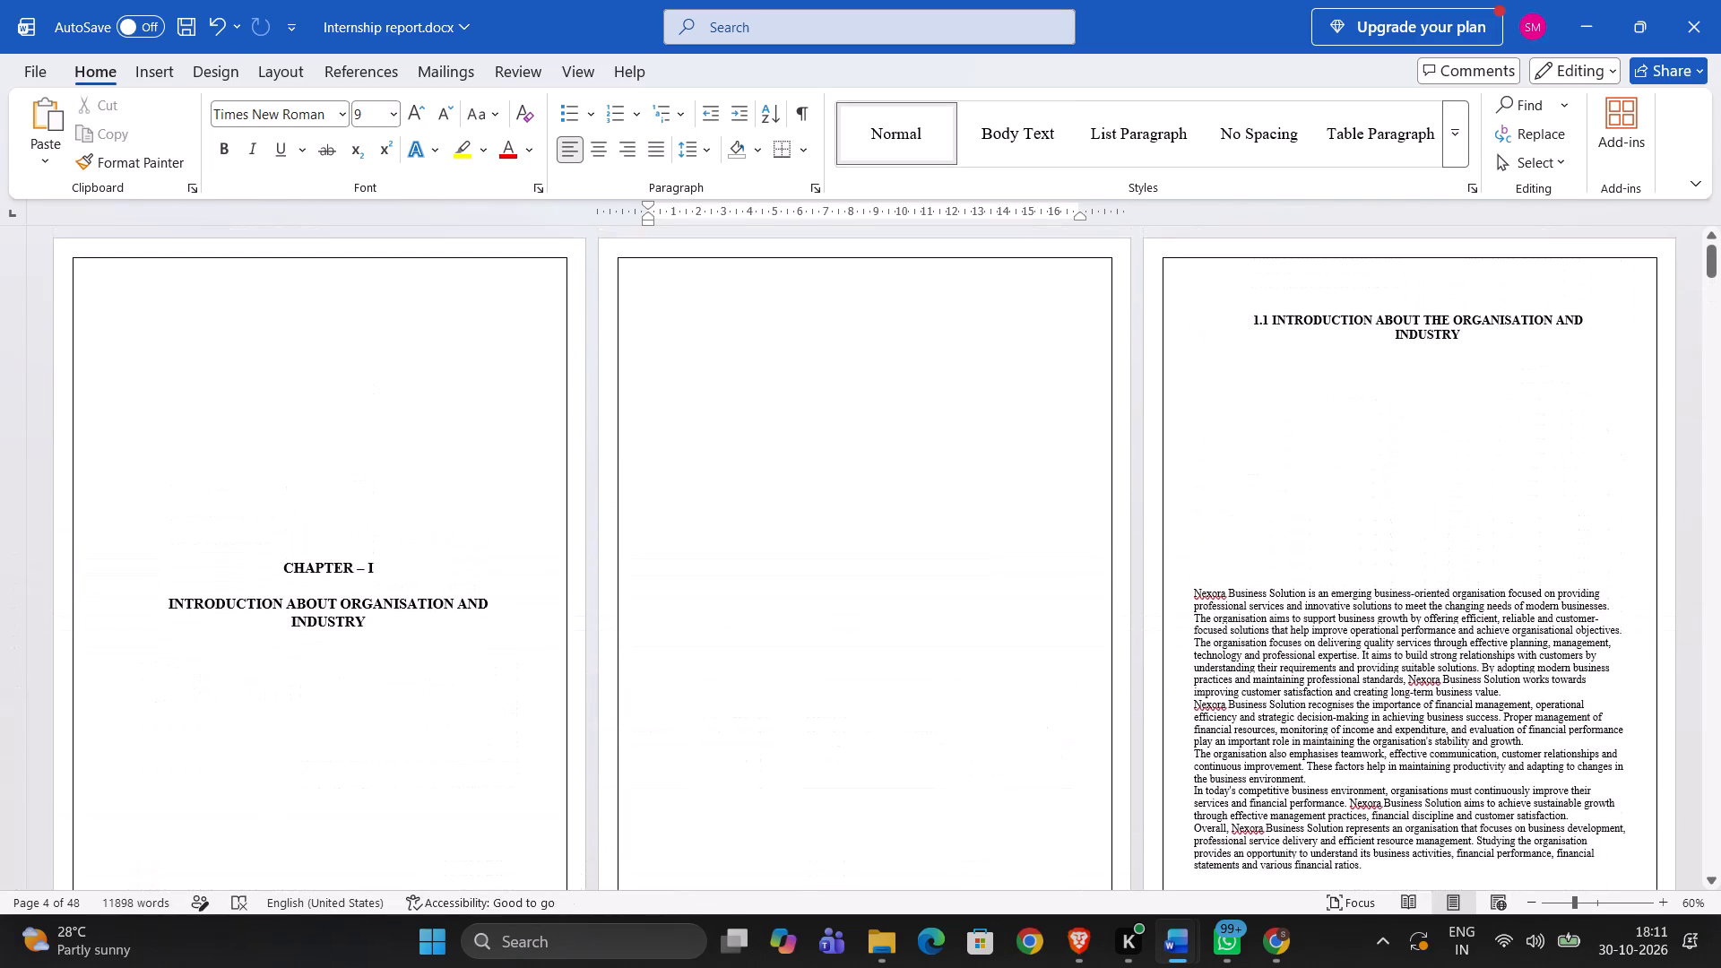
drag(1191, 590, 1464, 865)
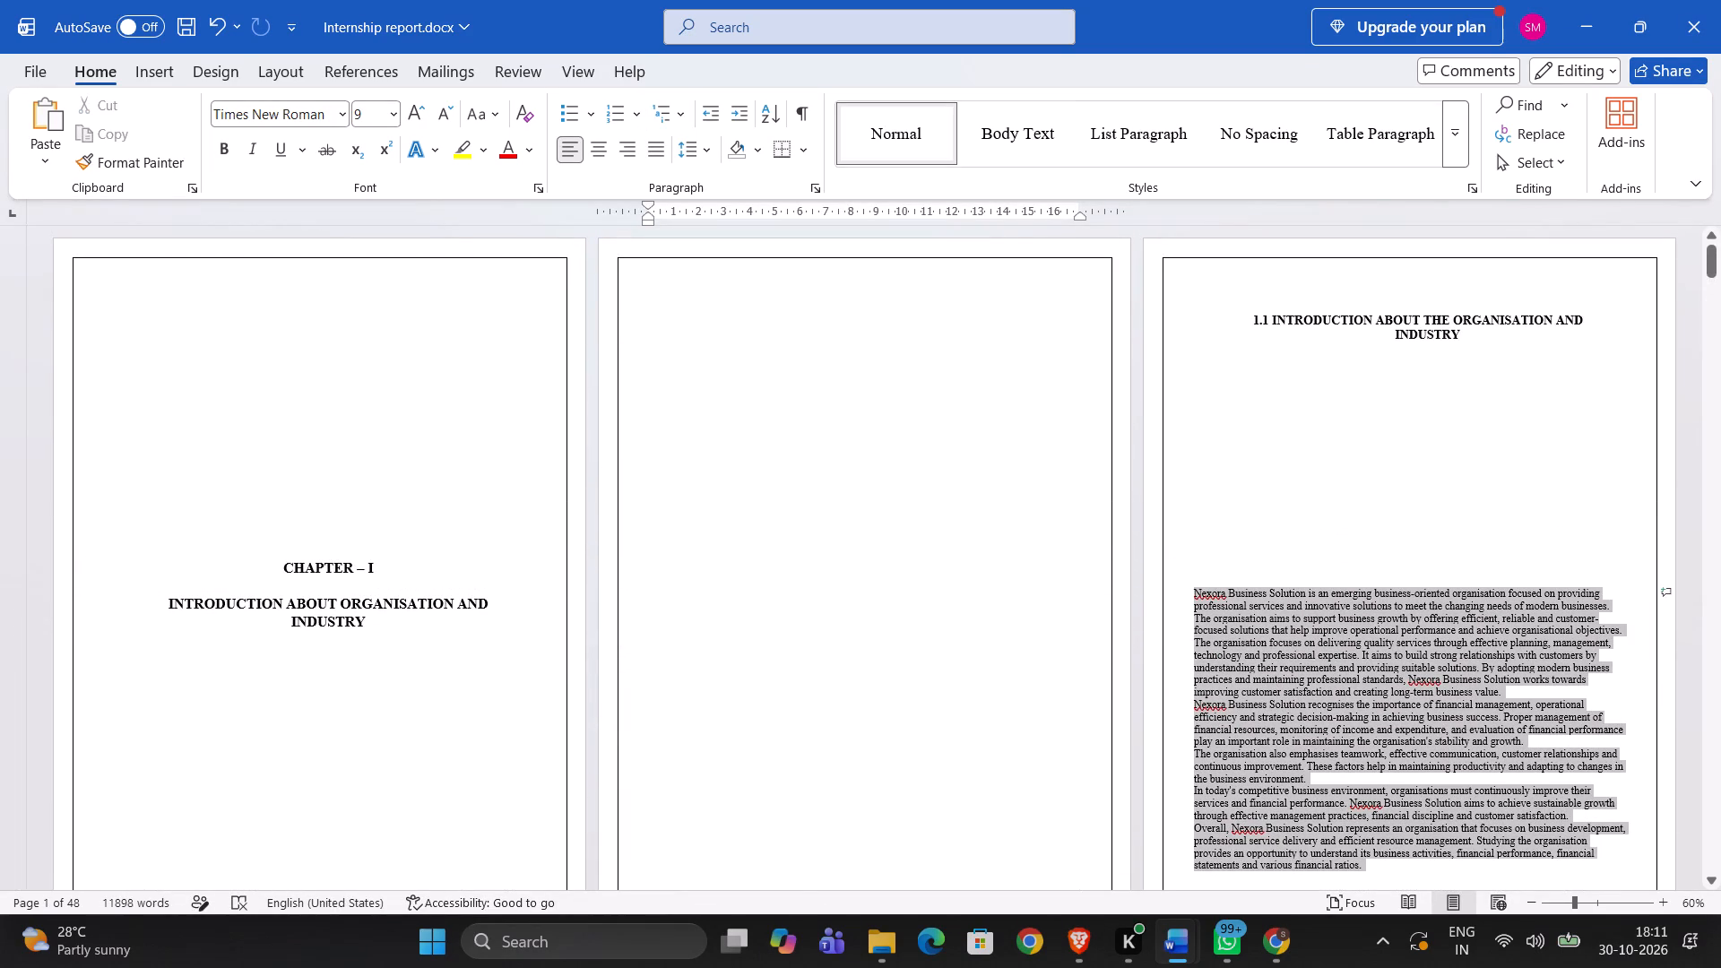
drag(1464, 865, 1445, 856)
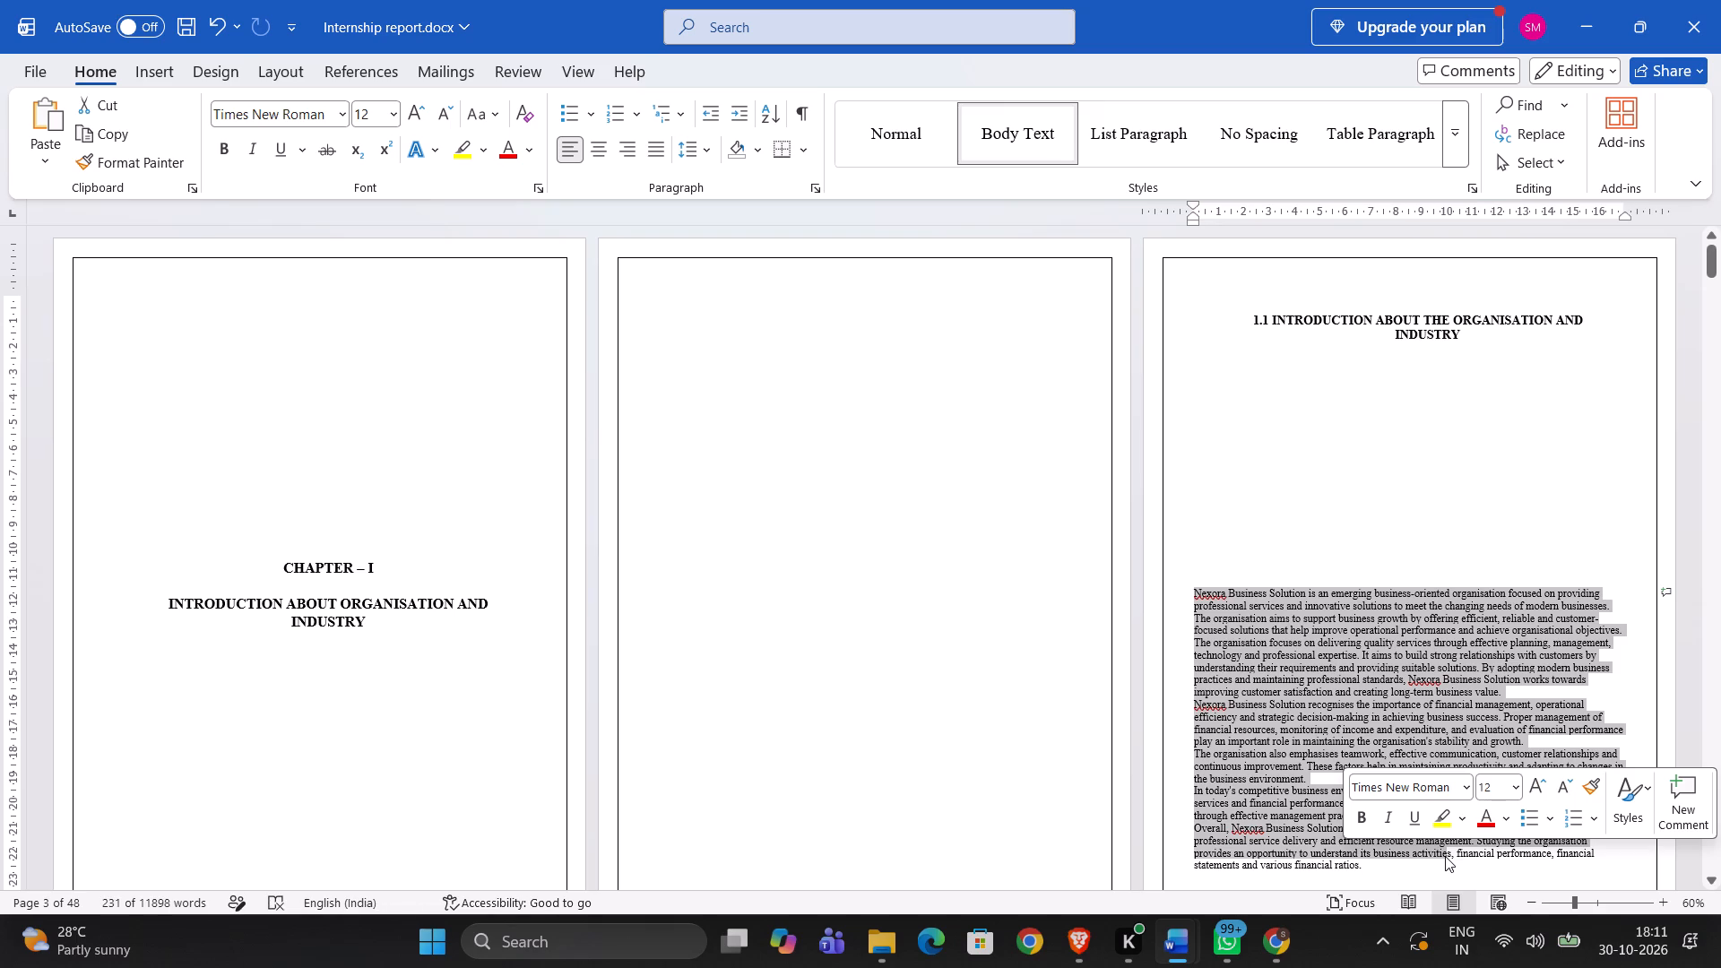